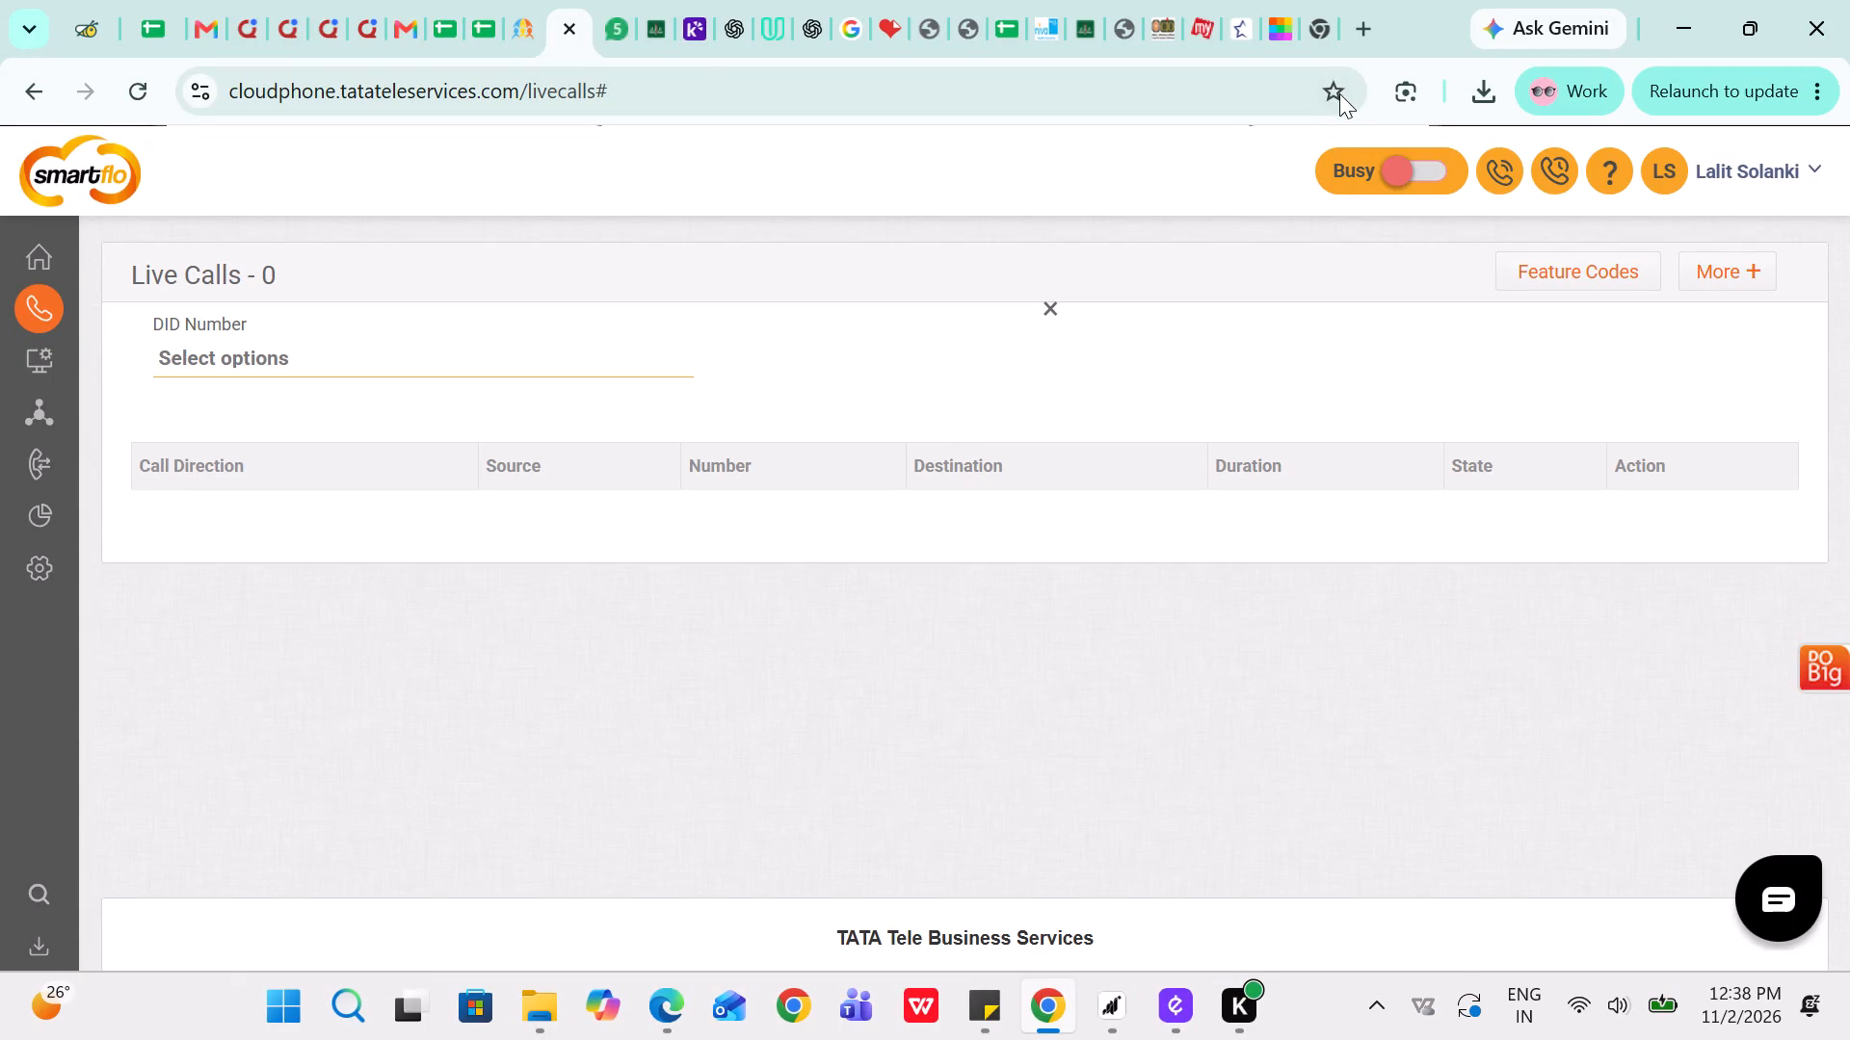
Switch the agent status from Busy to Available and reload the Live Calls page.
click(1436, 156)
click(139, 87)
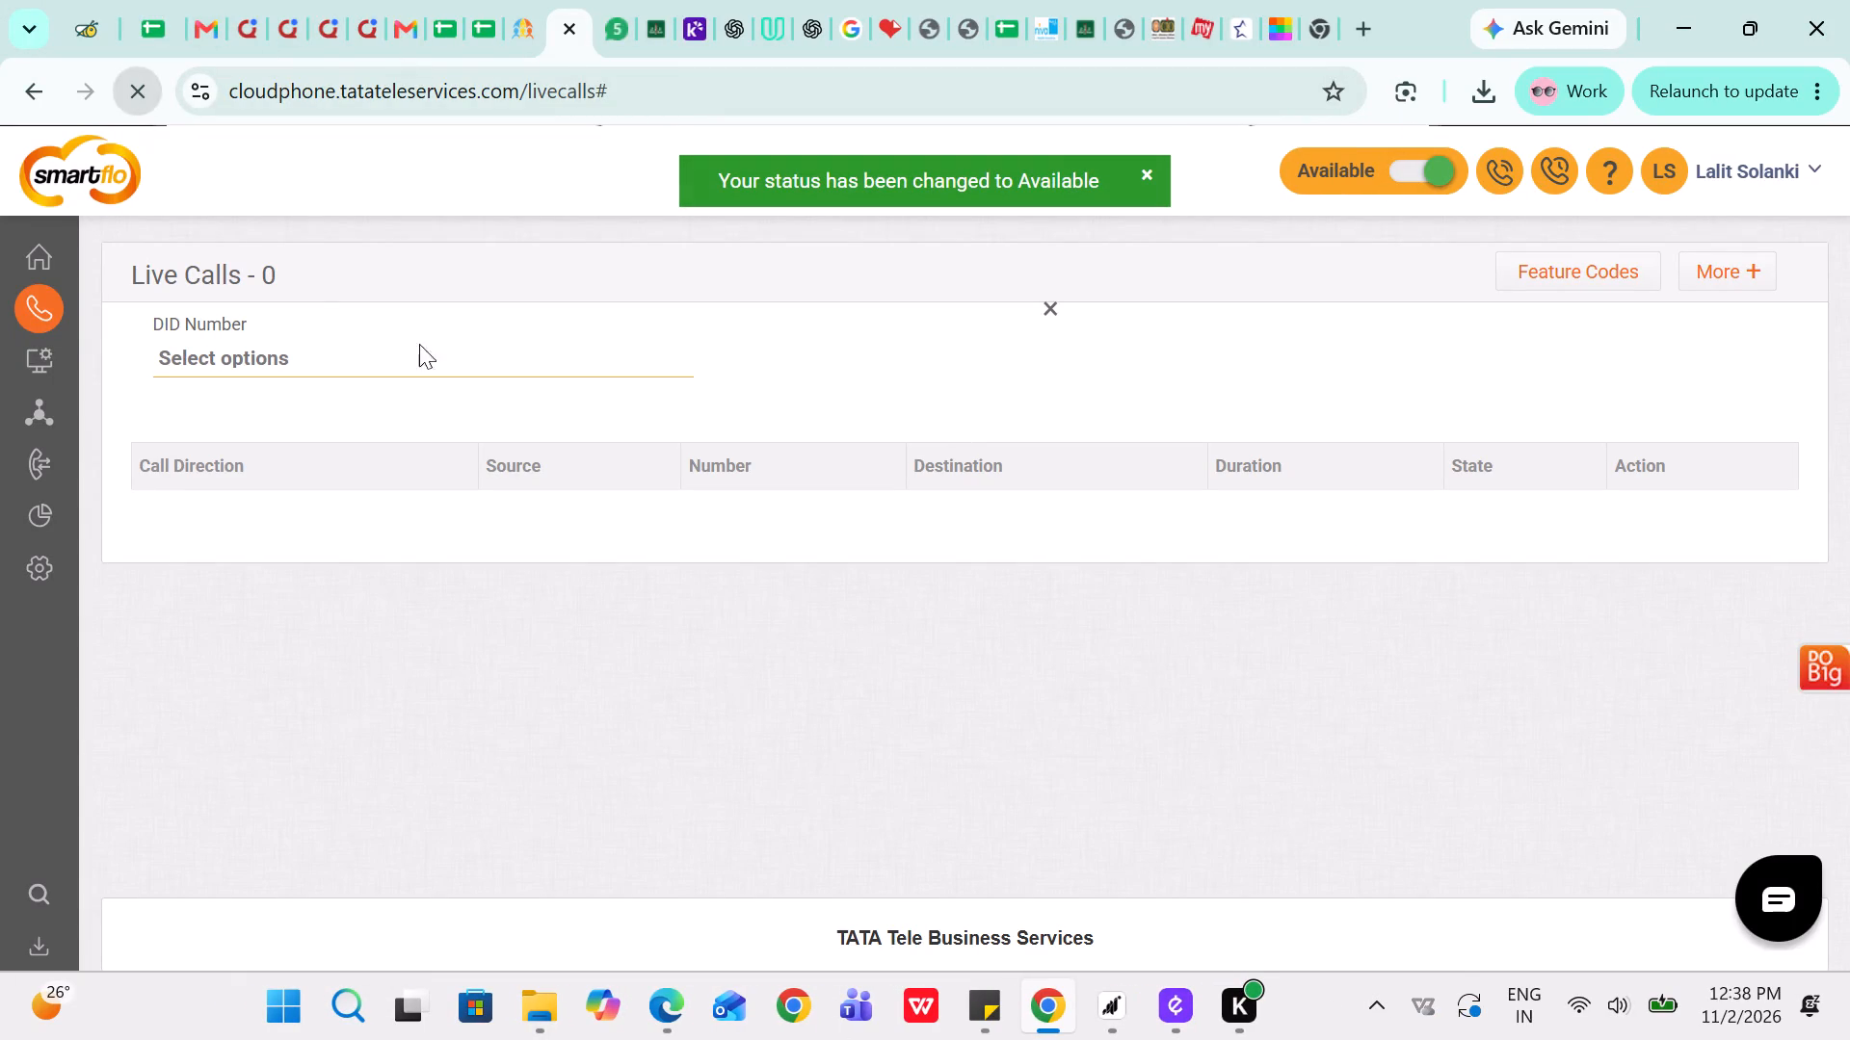
click(1135, 701)
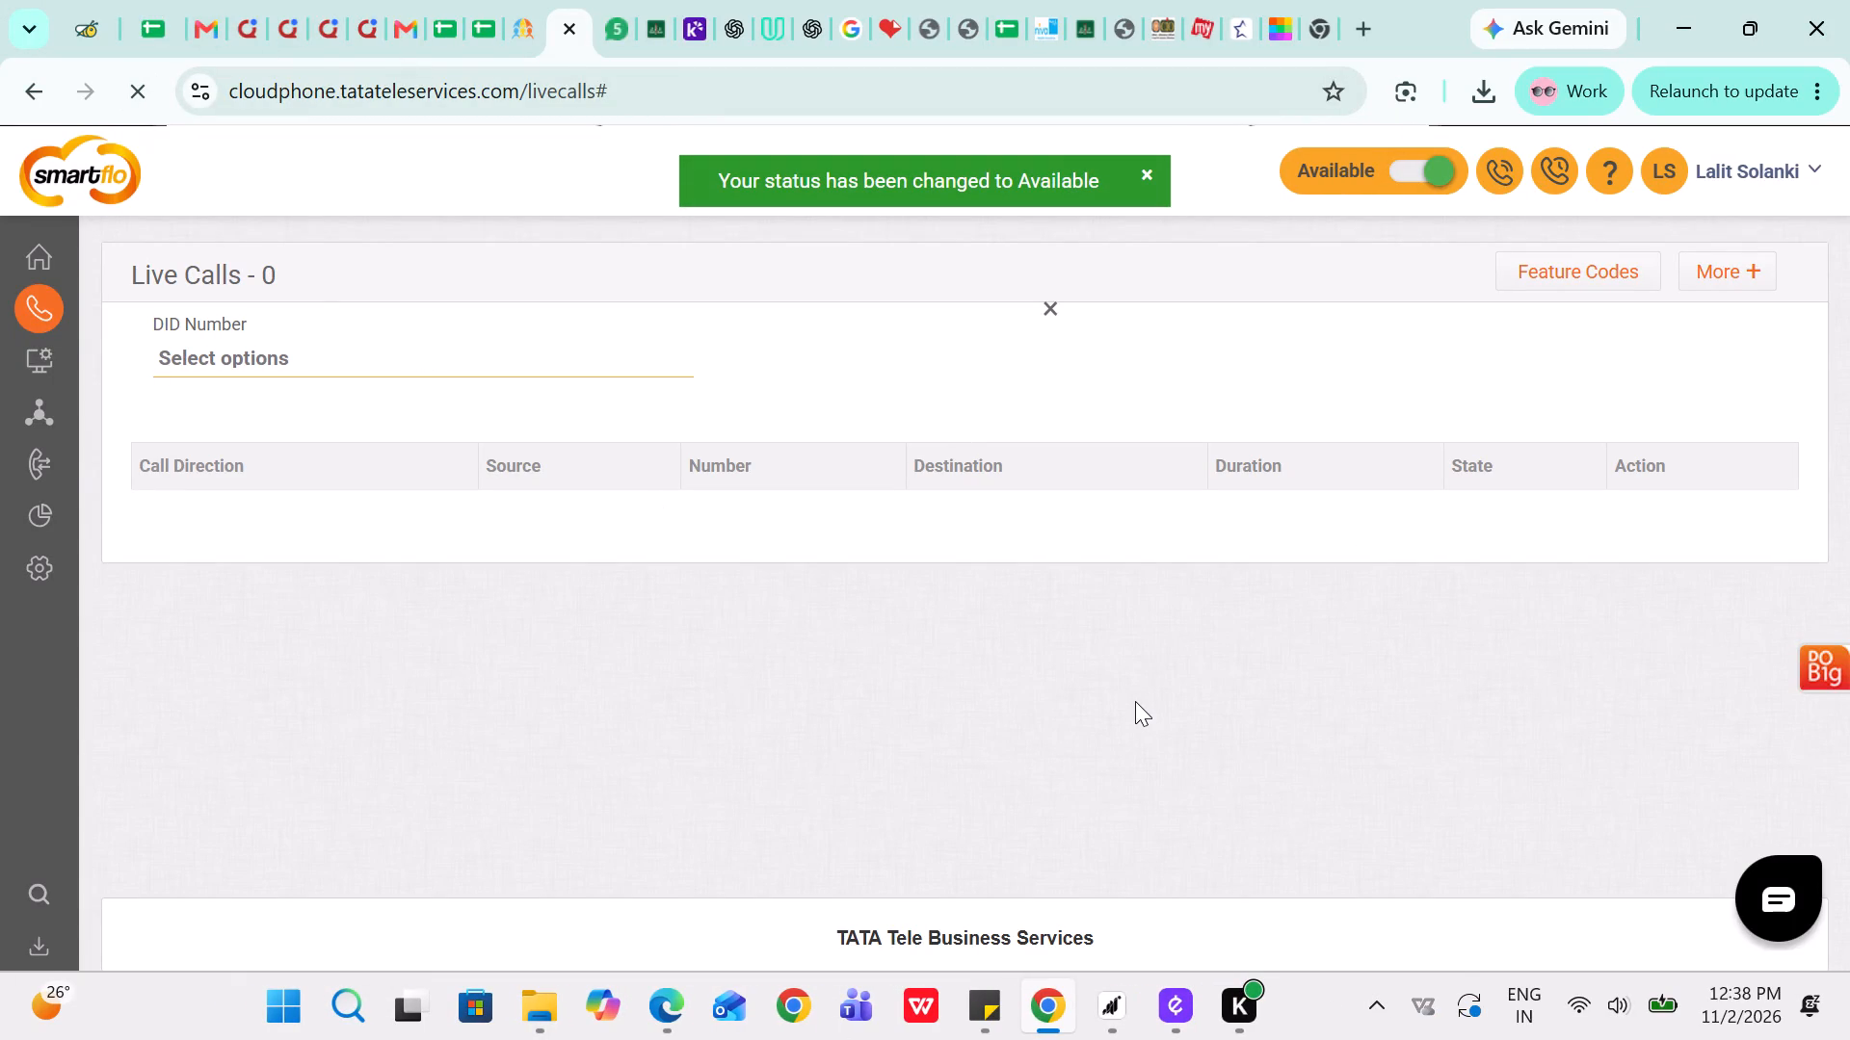
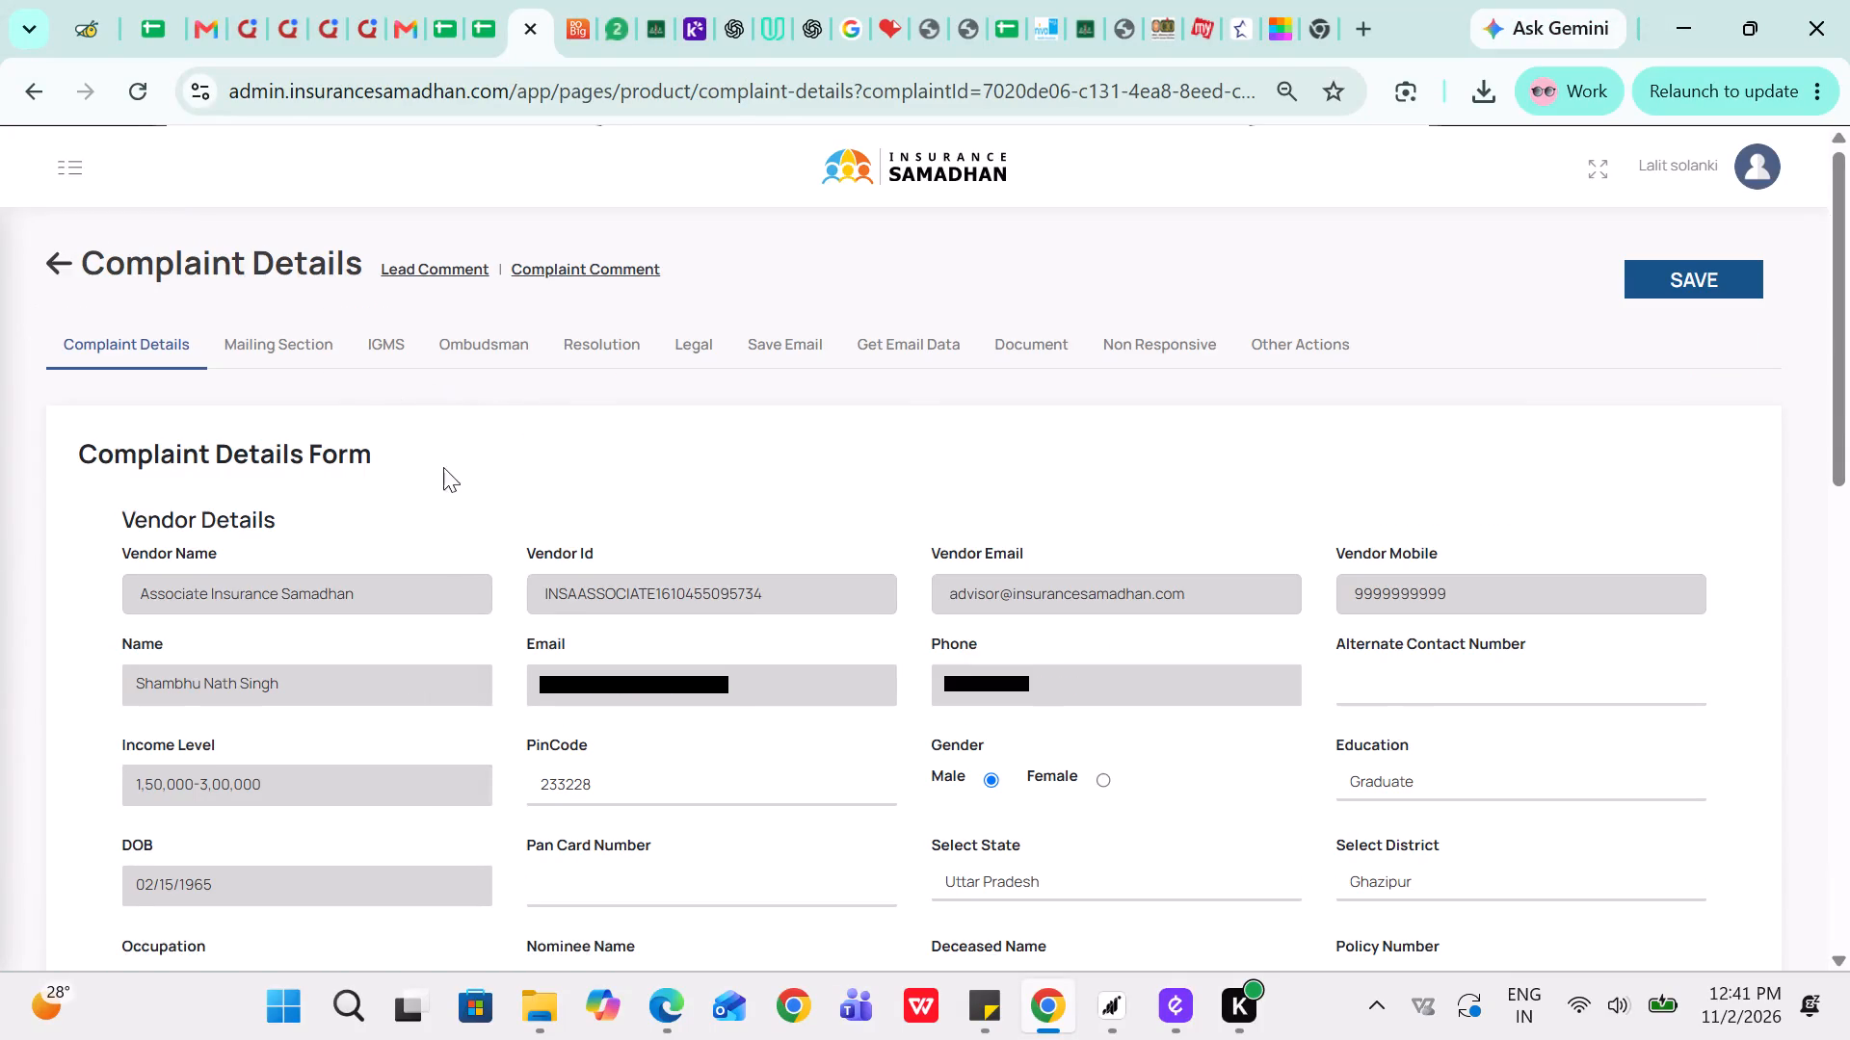
Examine the vendor details and the customer's email and phone fields in the open complaint's details form.
scroll(444, 468, down, 3)
scroll(878, 716, up, 2)
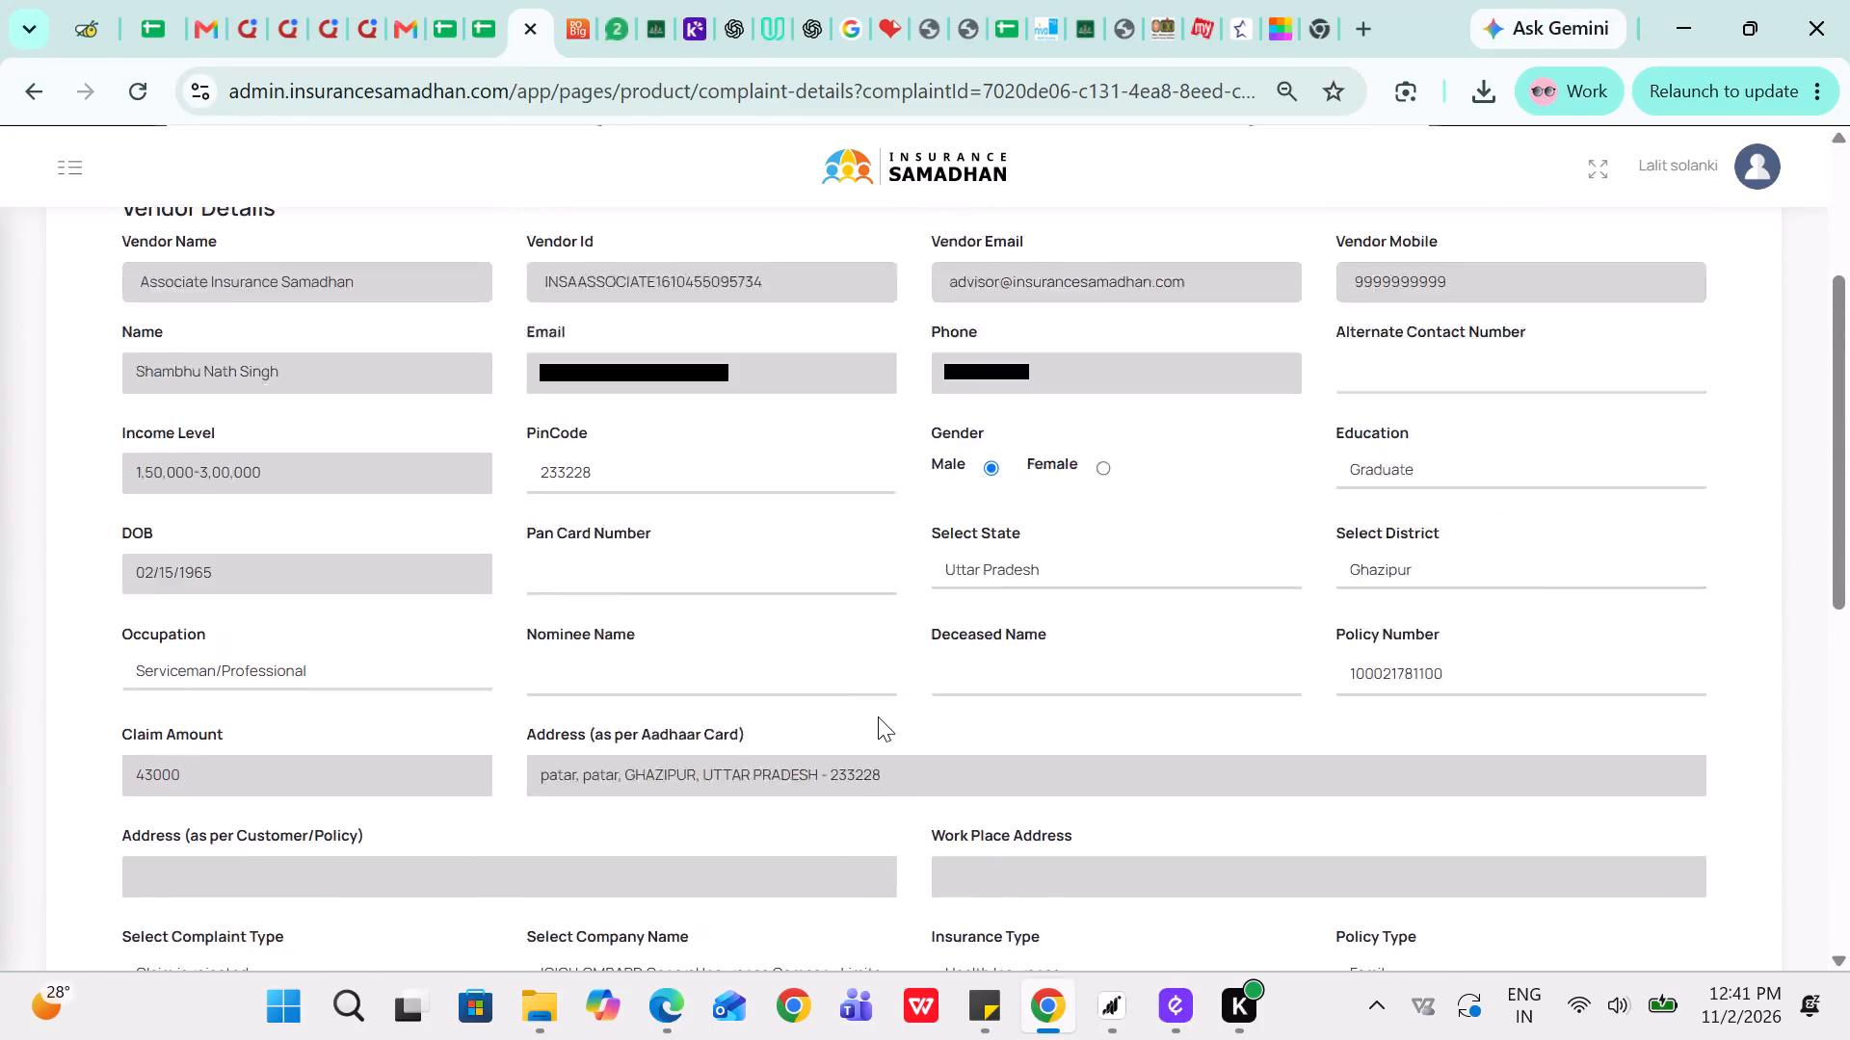
scroll(878, 716, up, 4)
click(802, 486)
drag(841, 587, 450, 605)
click(928, 474)
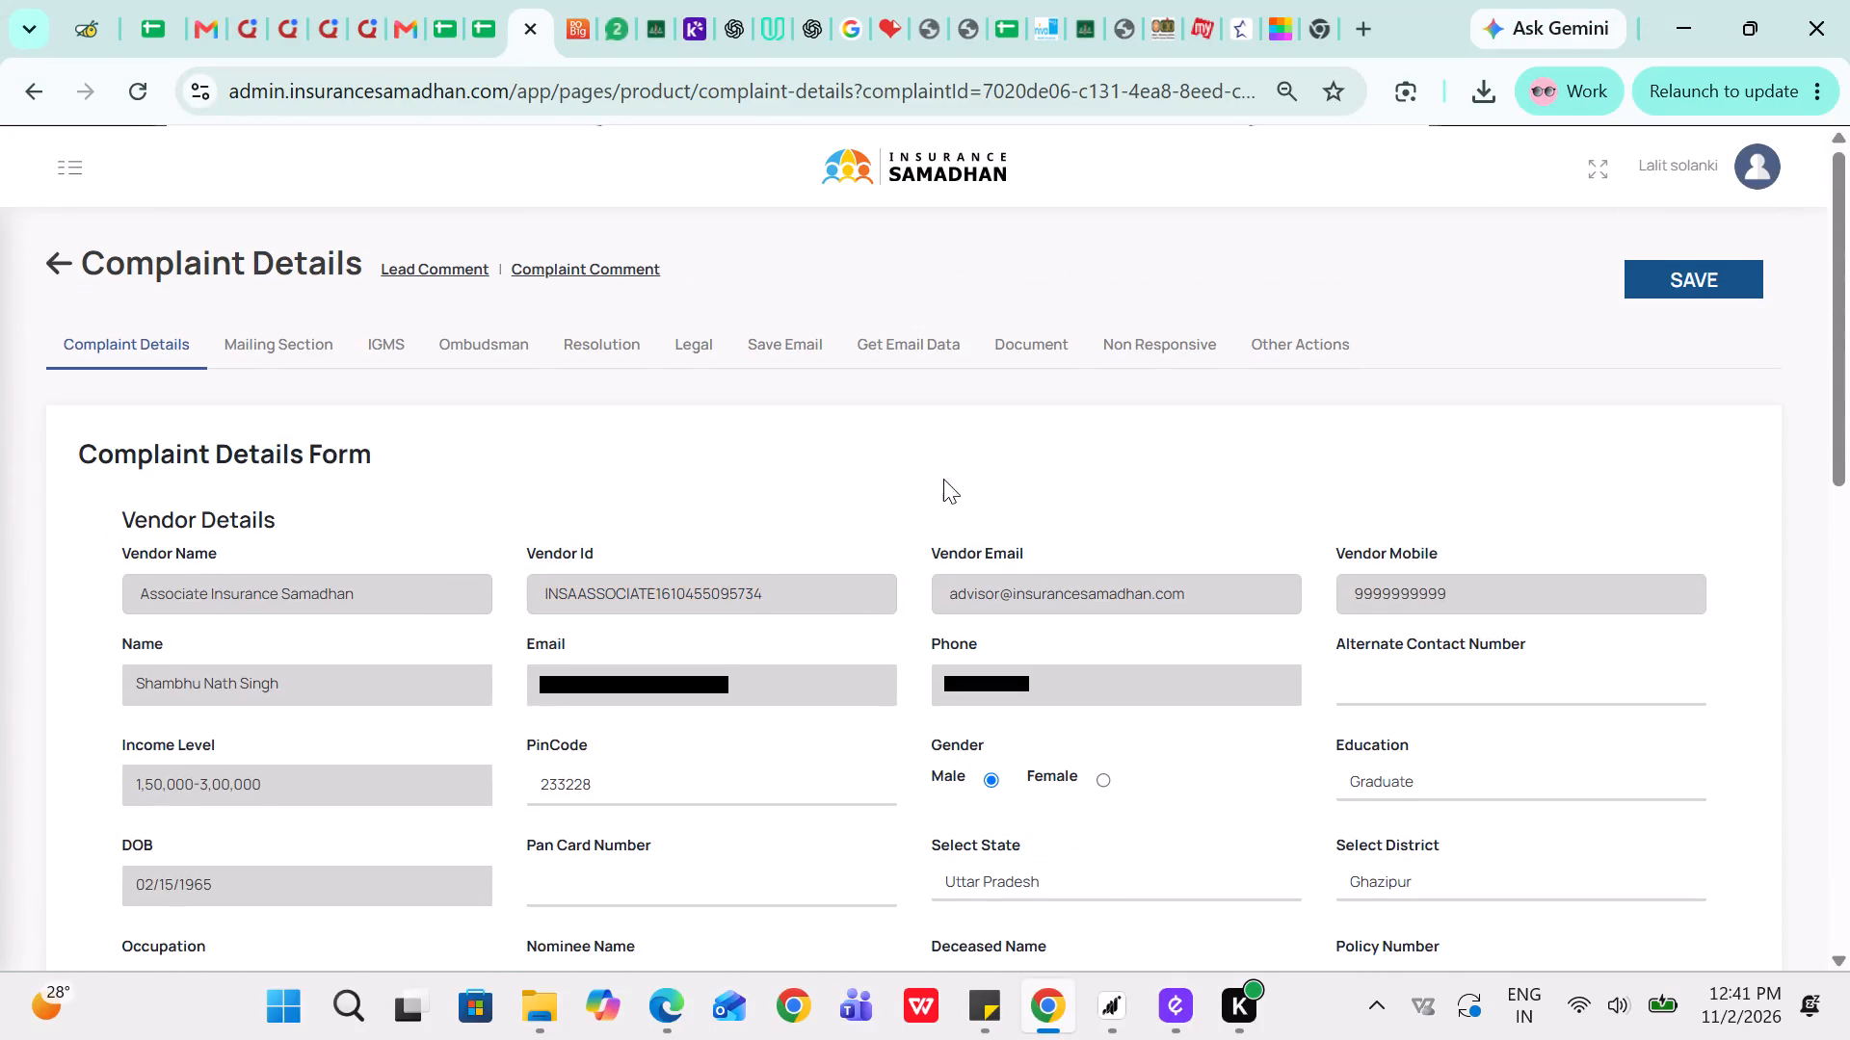
scroll(797, 537, down, 1)
scroll(835, 552, up, 5)
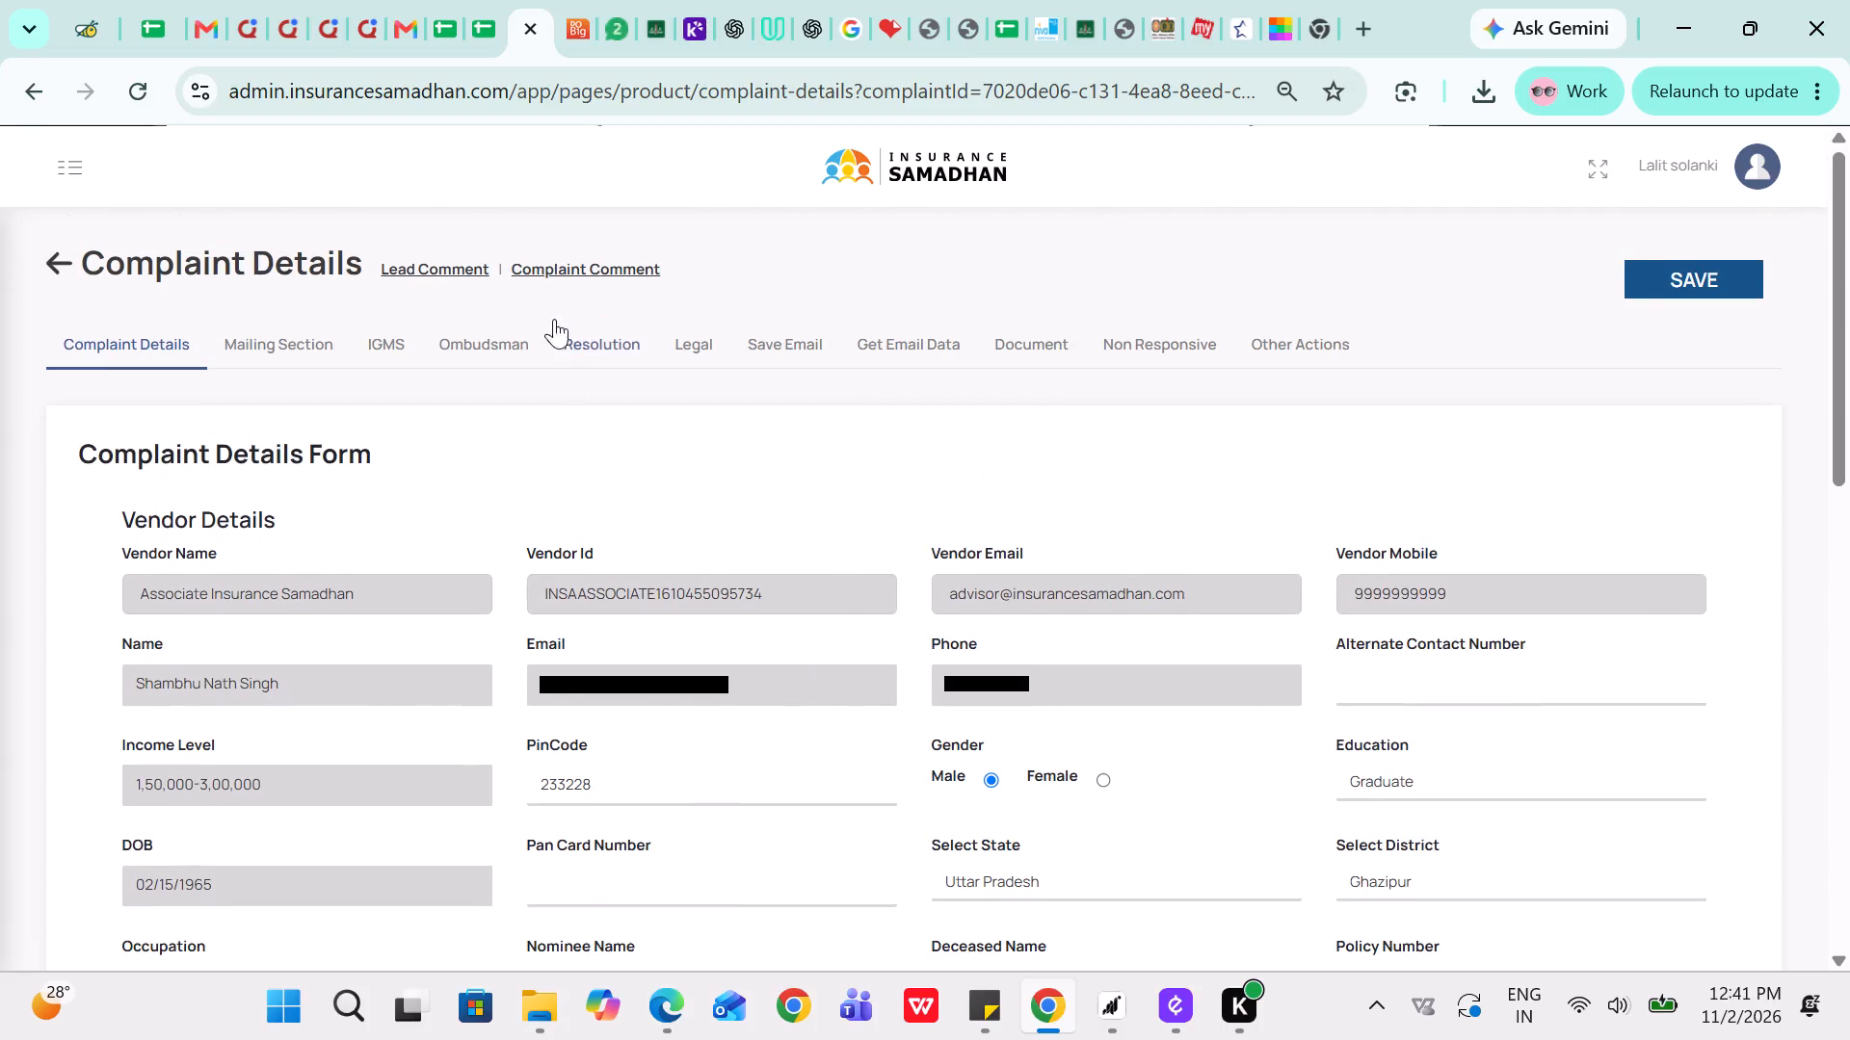
click(918, 463)
drag(1258, 588, 912, 613)
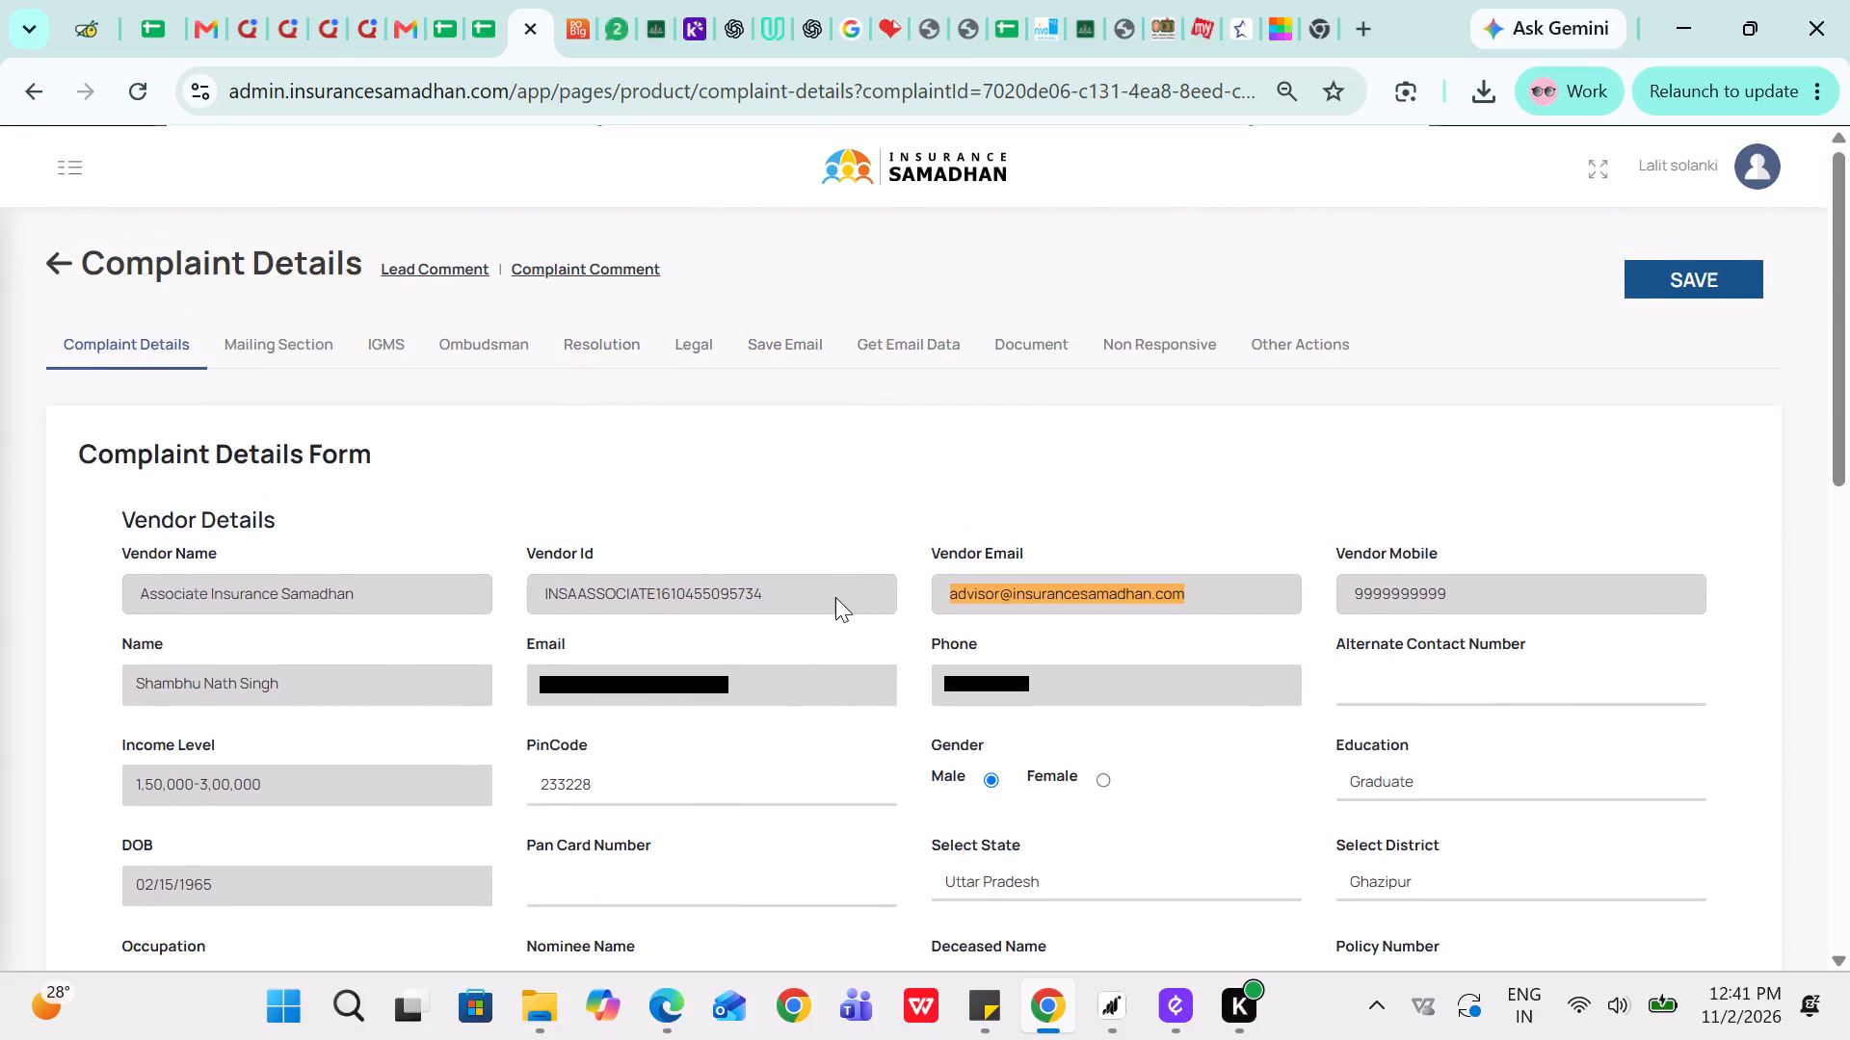
drag(833, 597, 518, 595)
click(807, 524)
drag(1264, 582, 660, 596)
drag(825, 593, 588, 595)
click(683, 531)
drag(1137, 686, 736, 686)
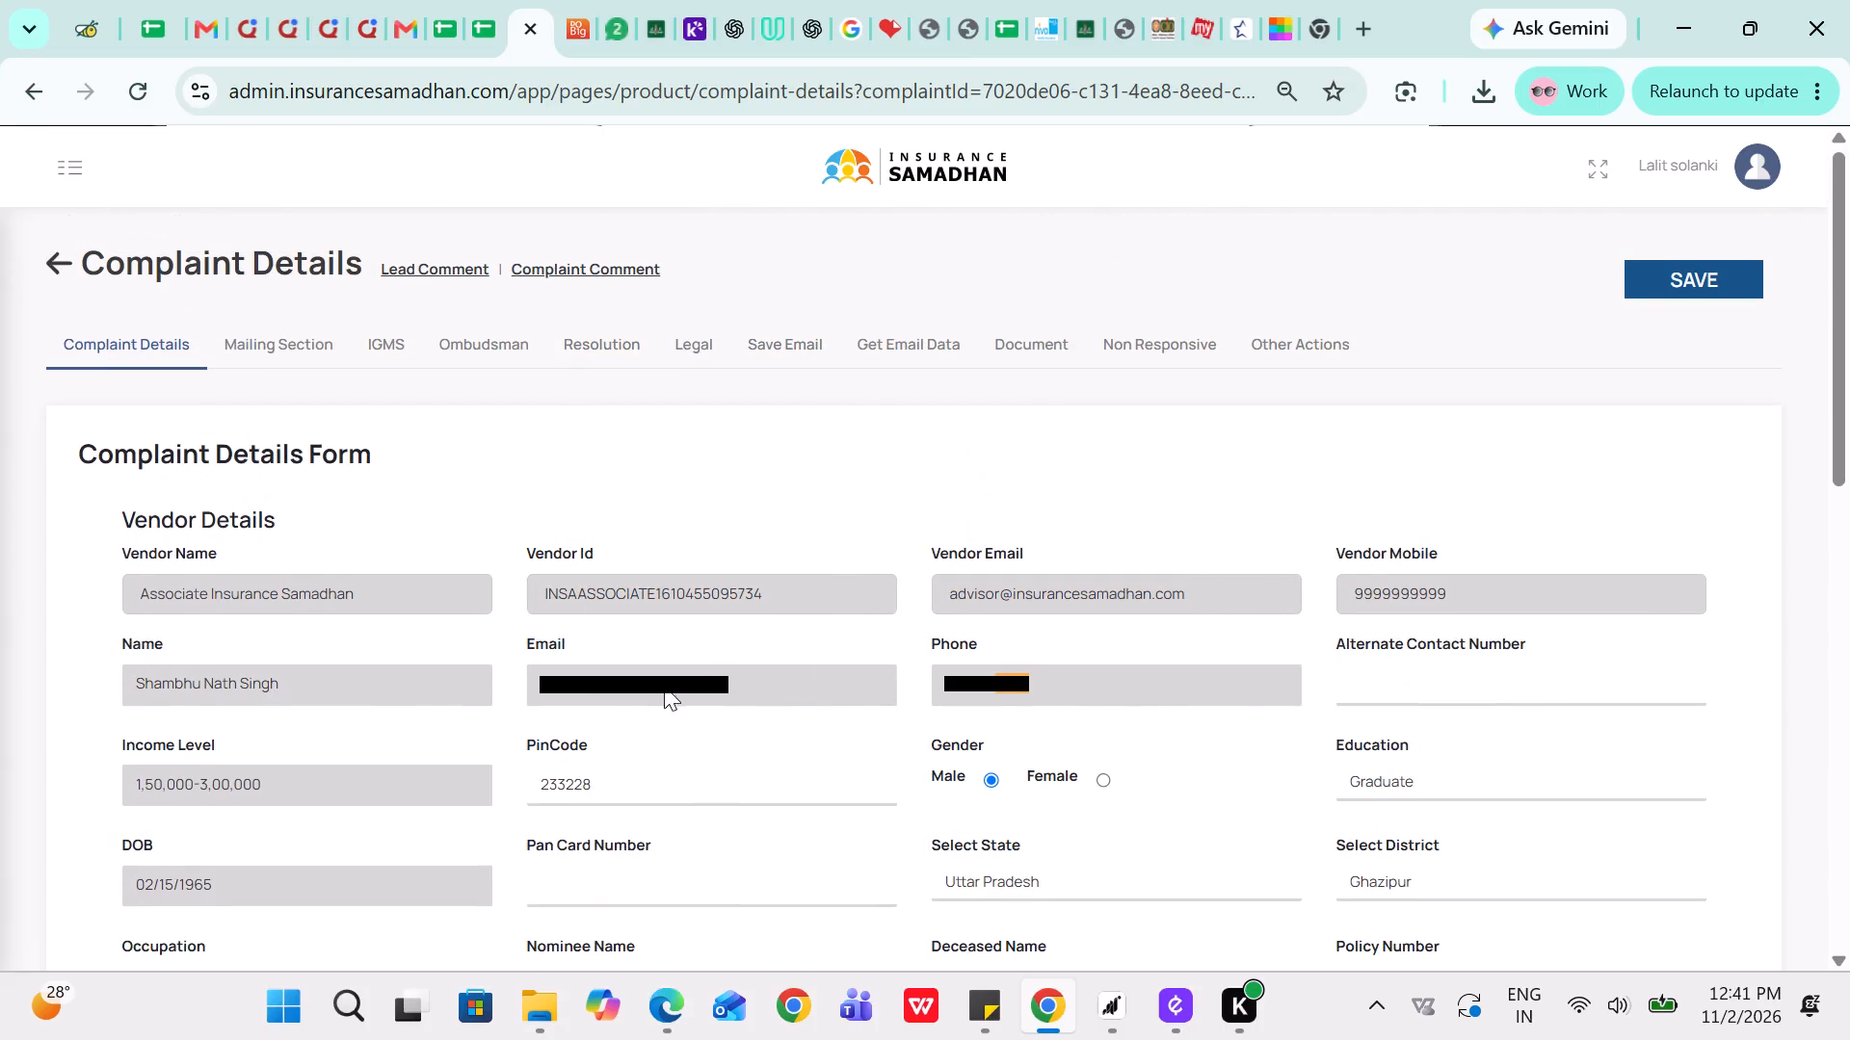
drag(773, 685, 400, 699)
drag(812, 599, 522, 604)
scroll(557, 455, down, 3)
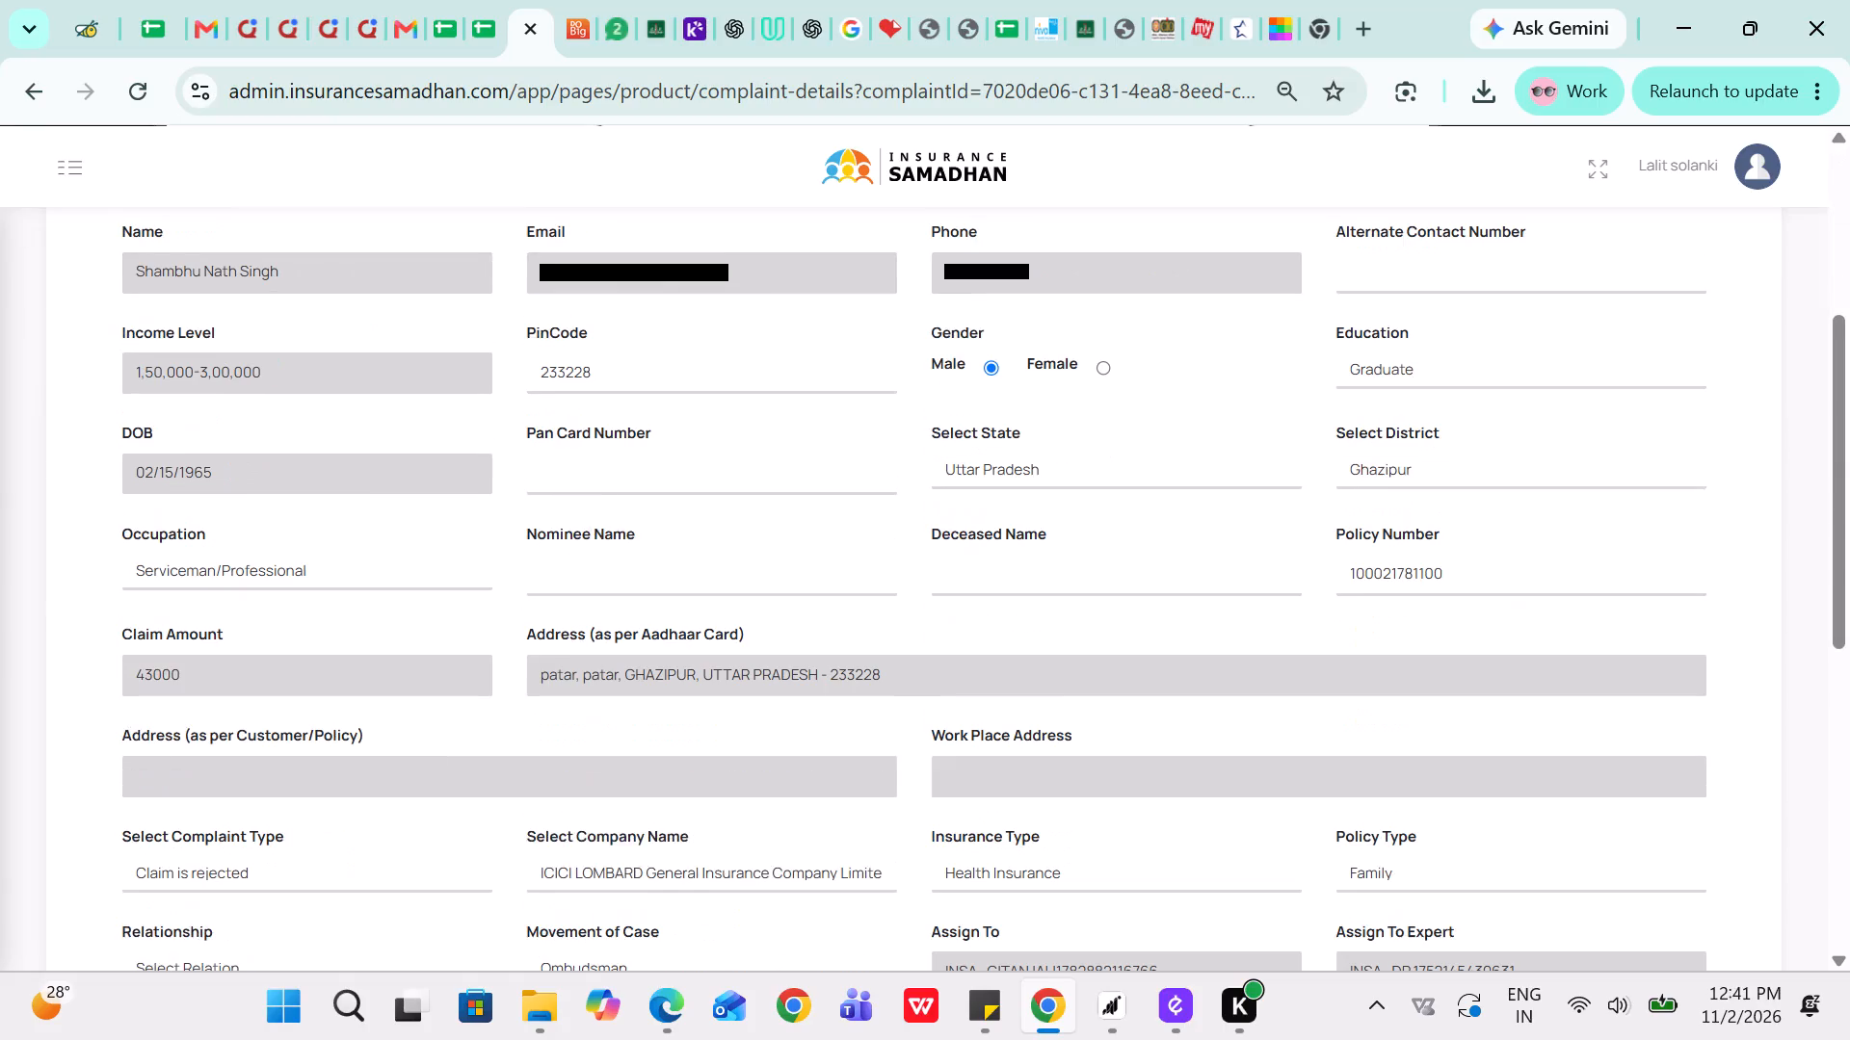
scroll(696, 595, up, 5)
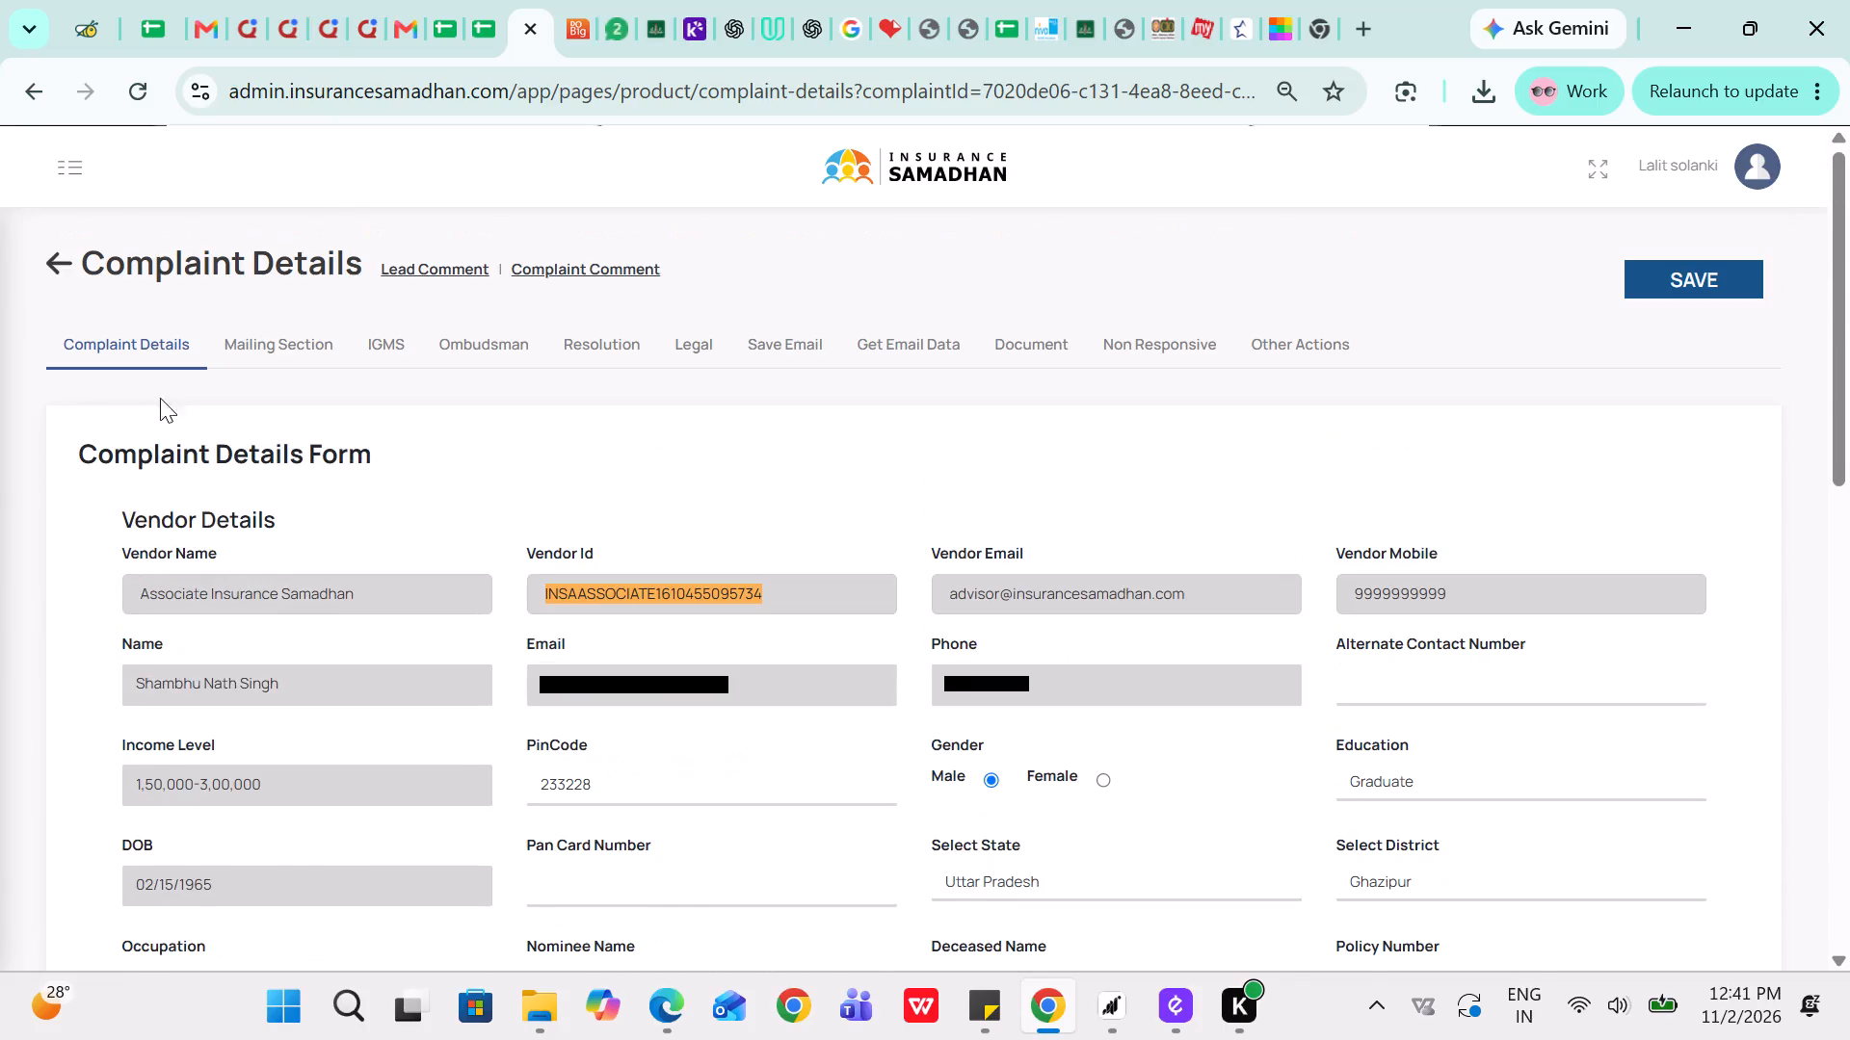
scroll(145, 385, up, 2)
Return to the All Complaints list and compare the two complaints' contact details, status, insurance company, claim amount and complaint type.
click(59, 259)
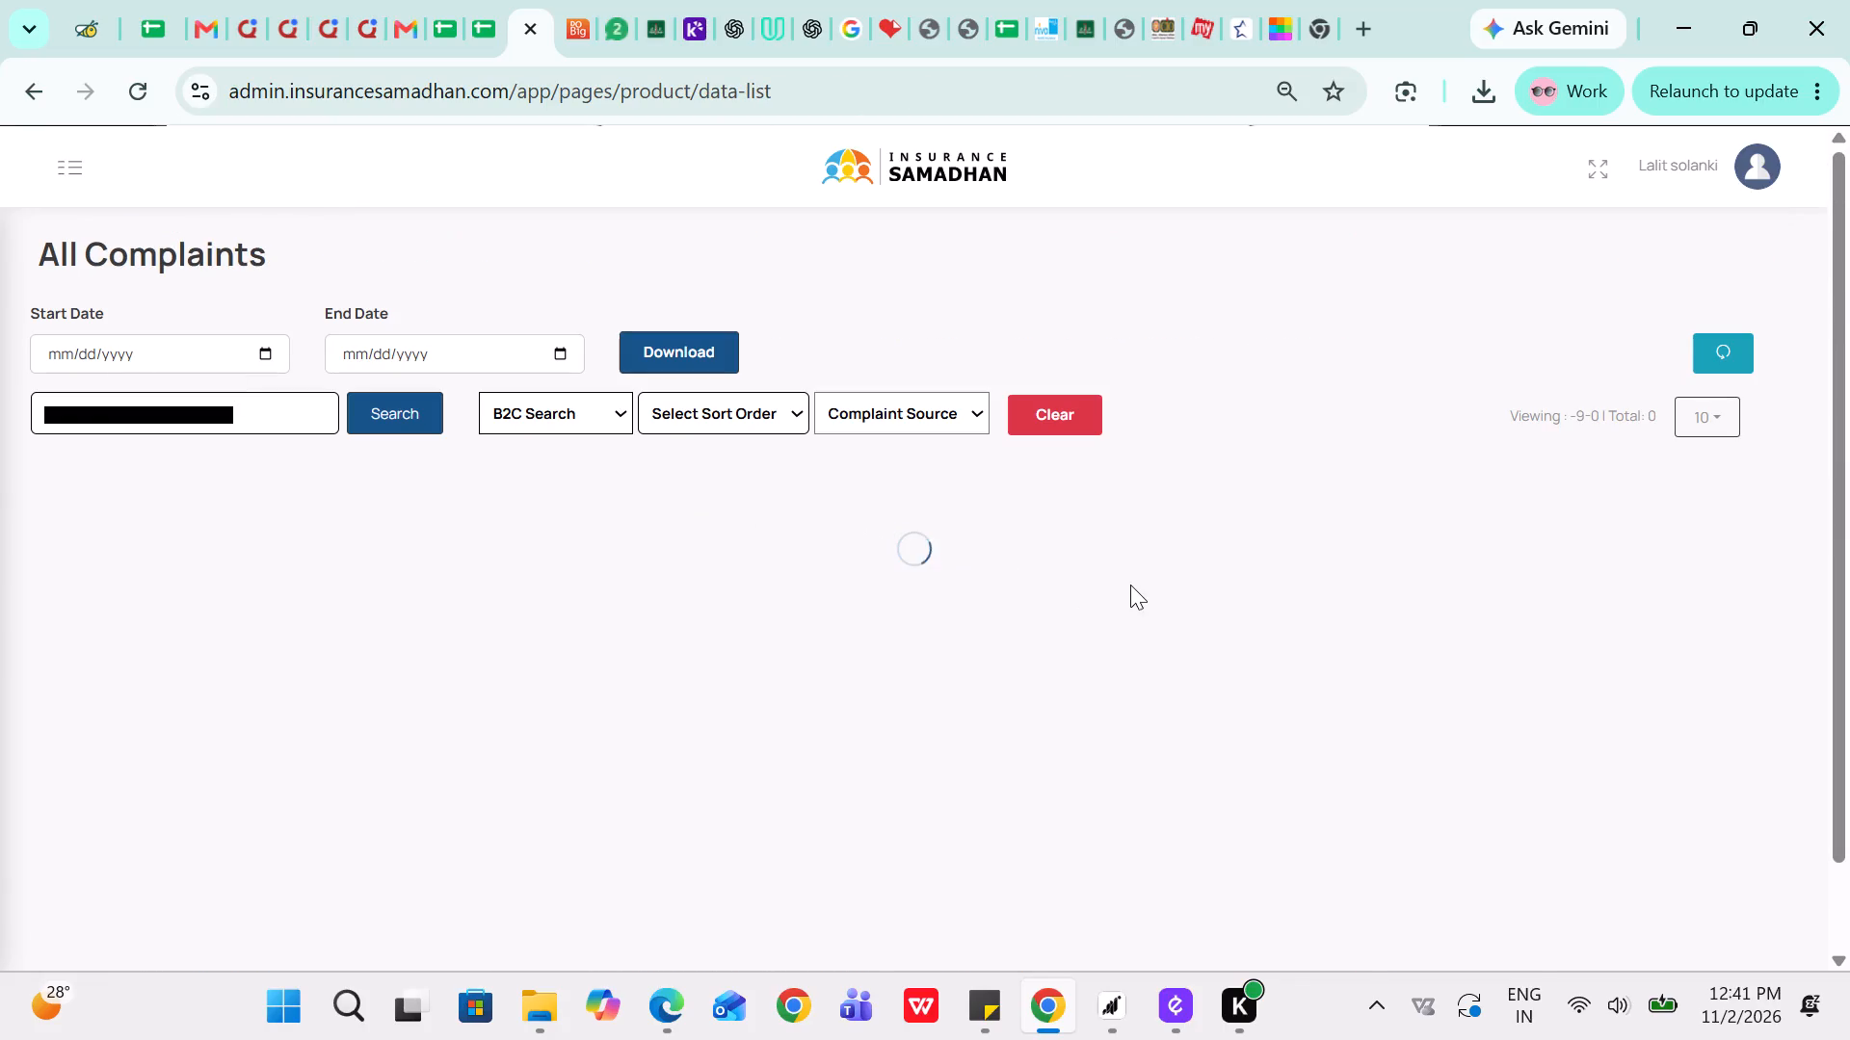
scroll(1130, 585, left, 4)
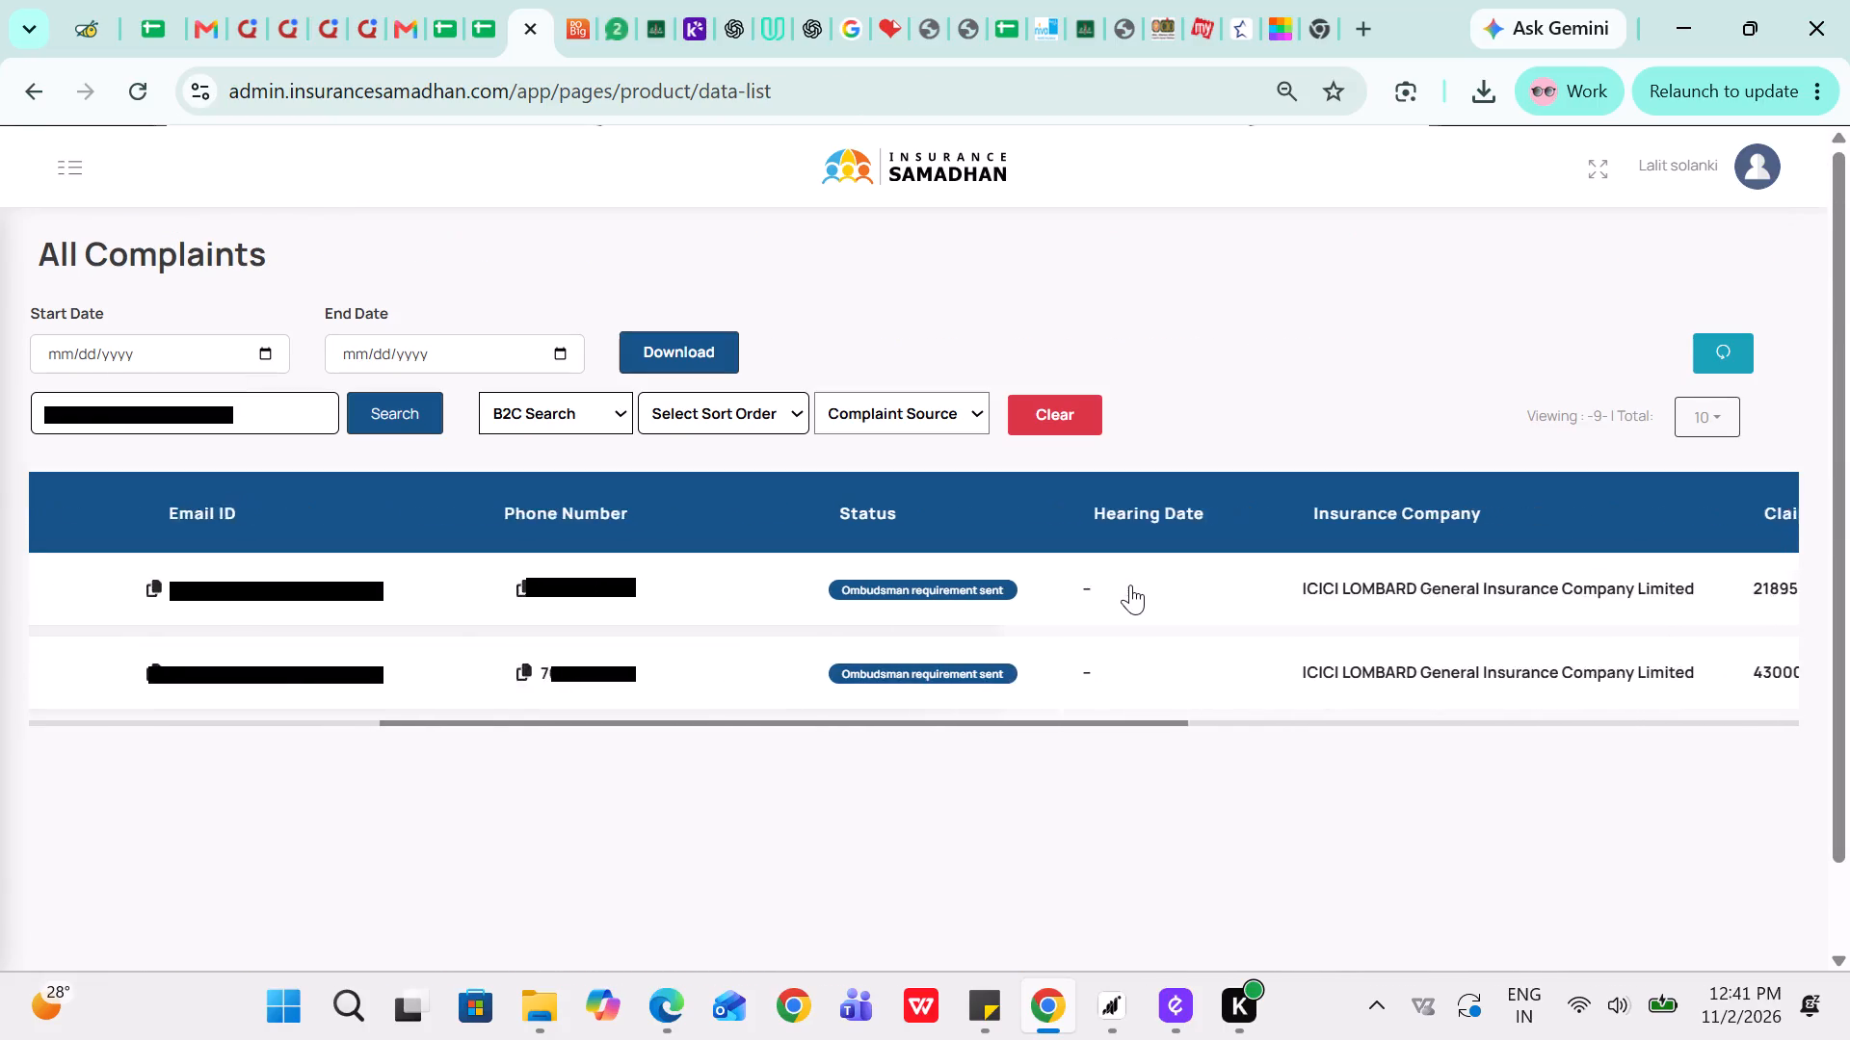
scroll(1130, 585, left, 2)
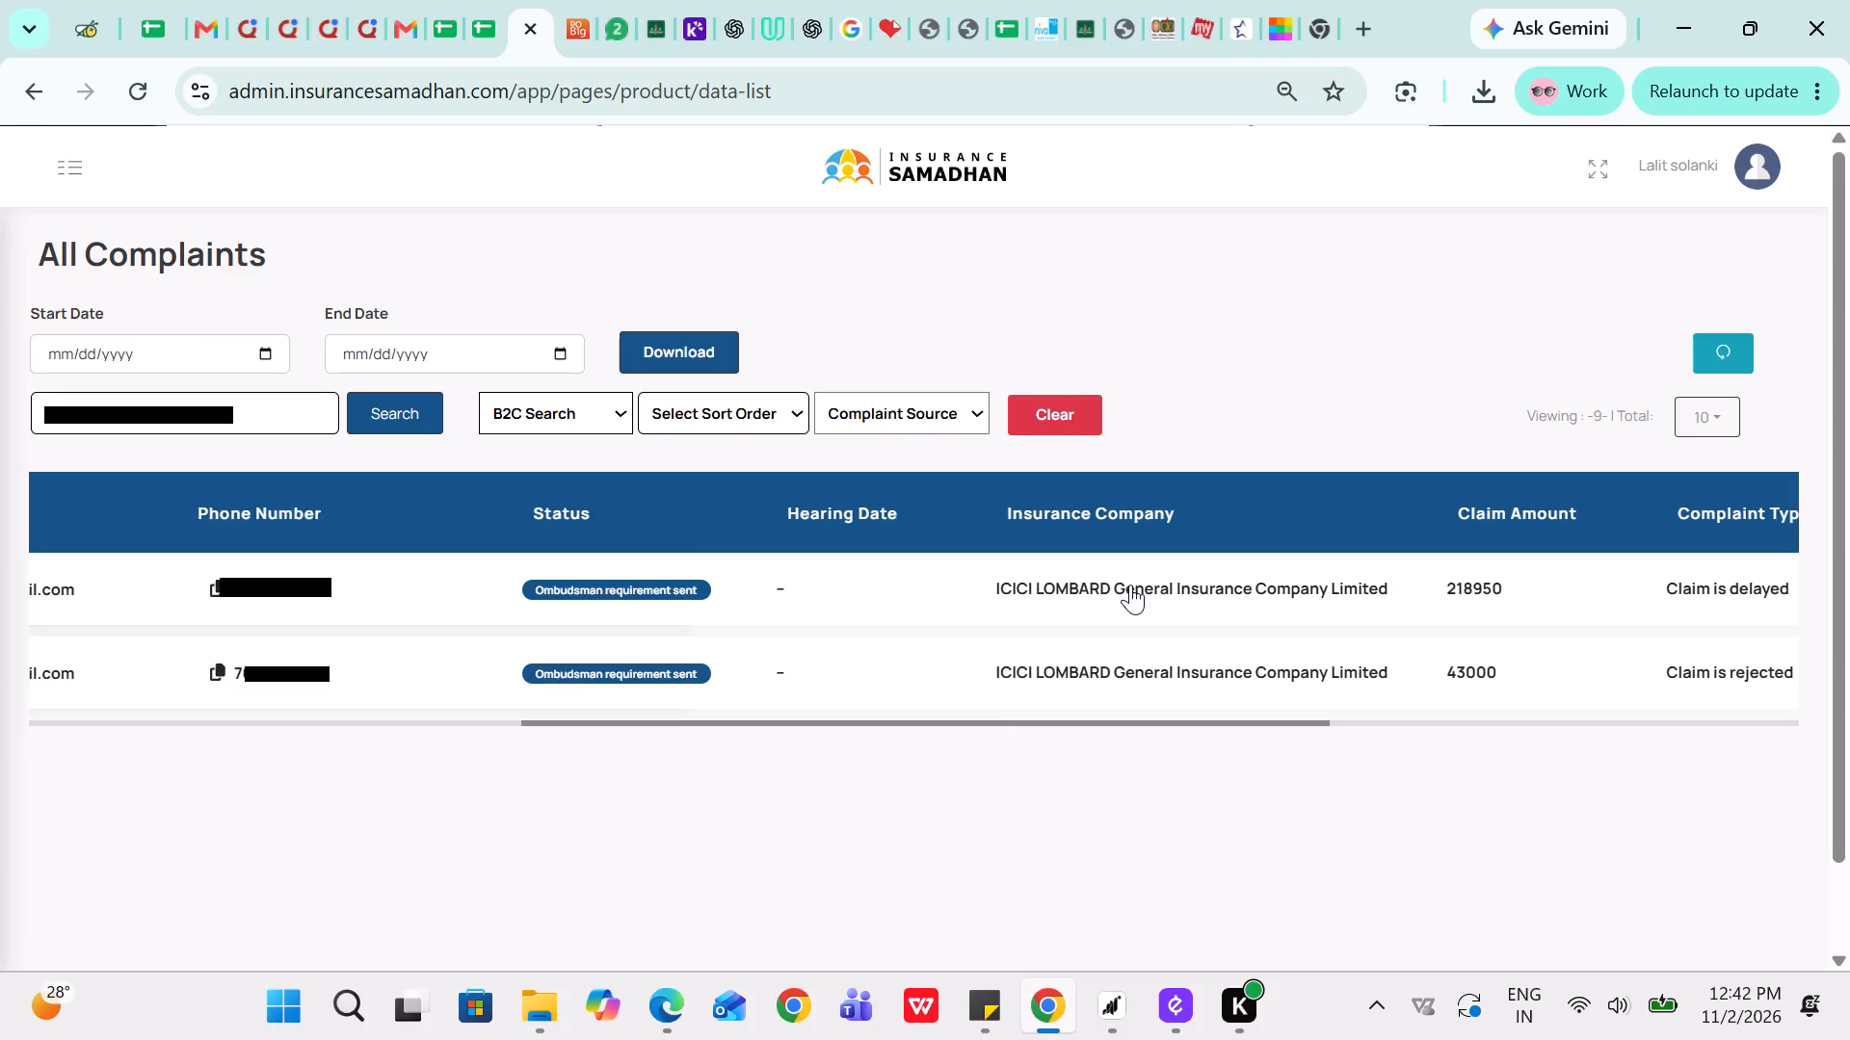
scroll(1130, 585, right, 6)
scroll(1130, 585, left, 4)
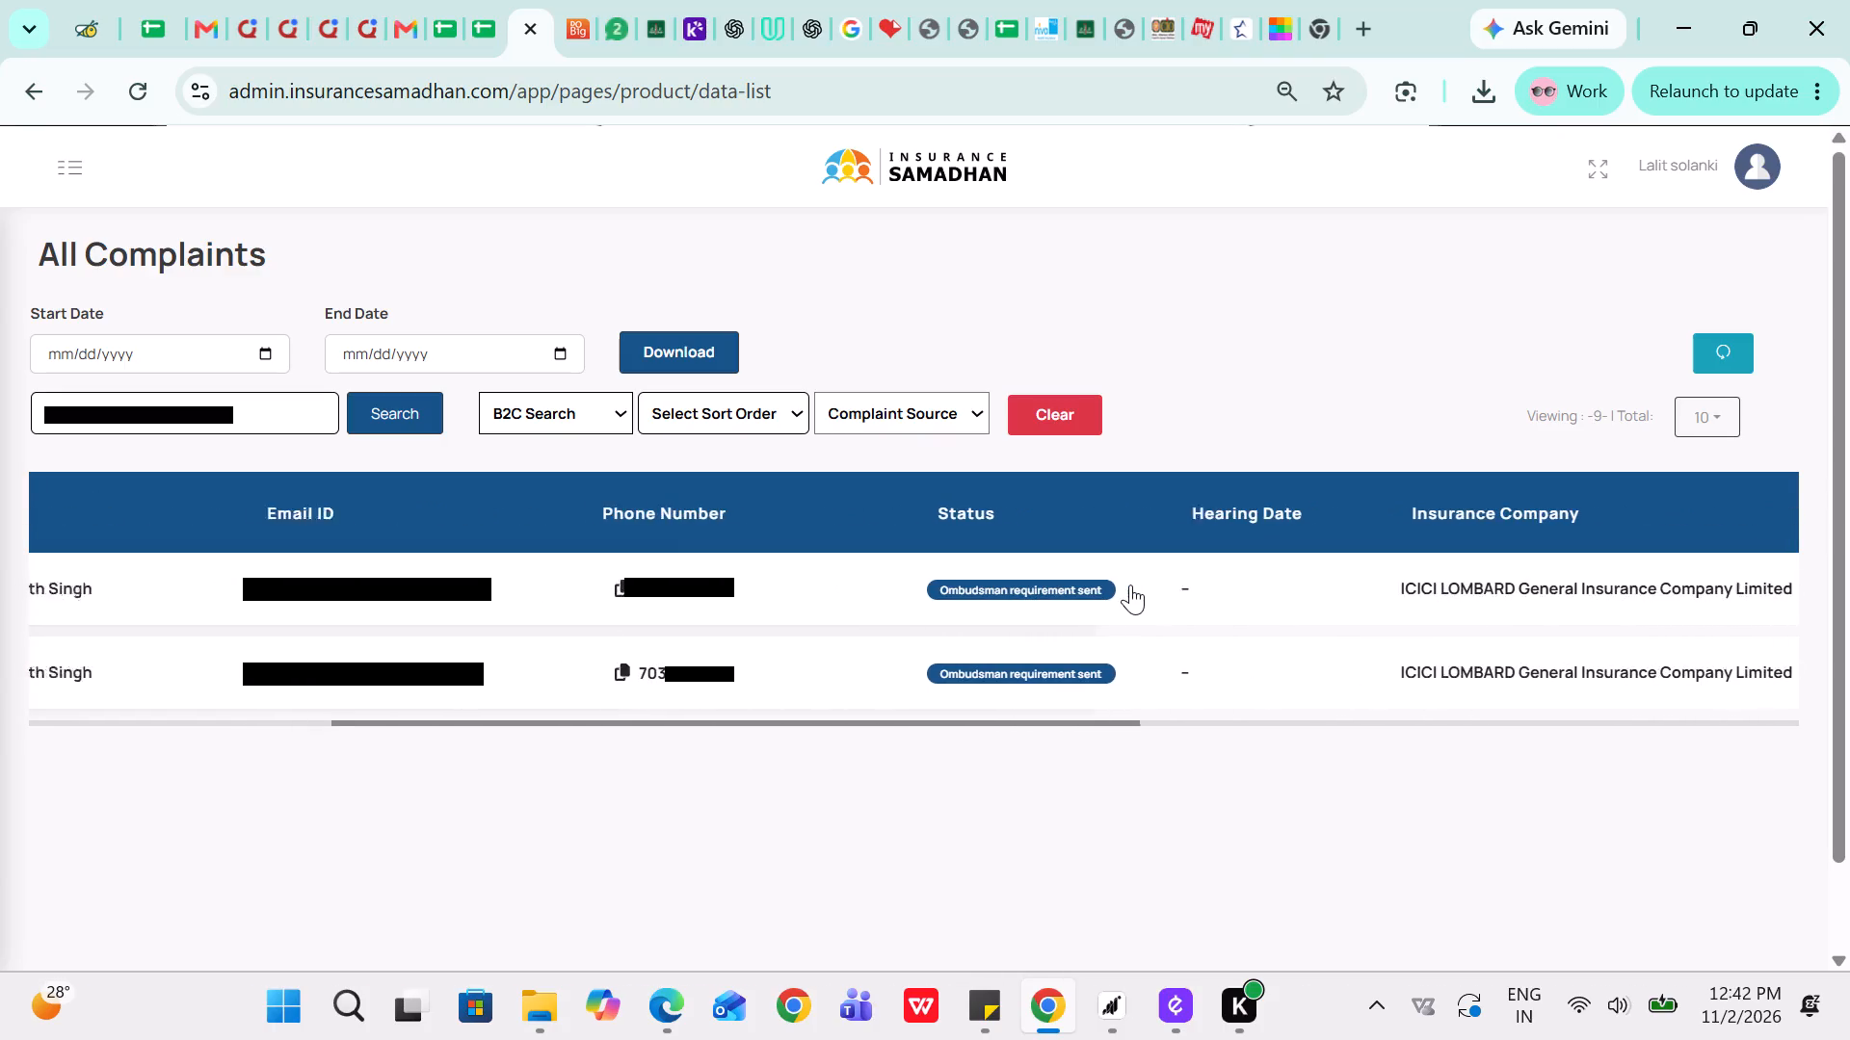
scroll(1130, 585, left, 1)
scroll(1130, 585, right, 4)
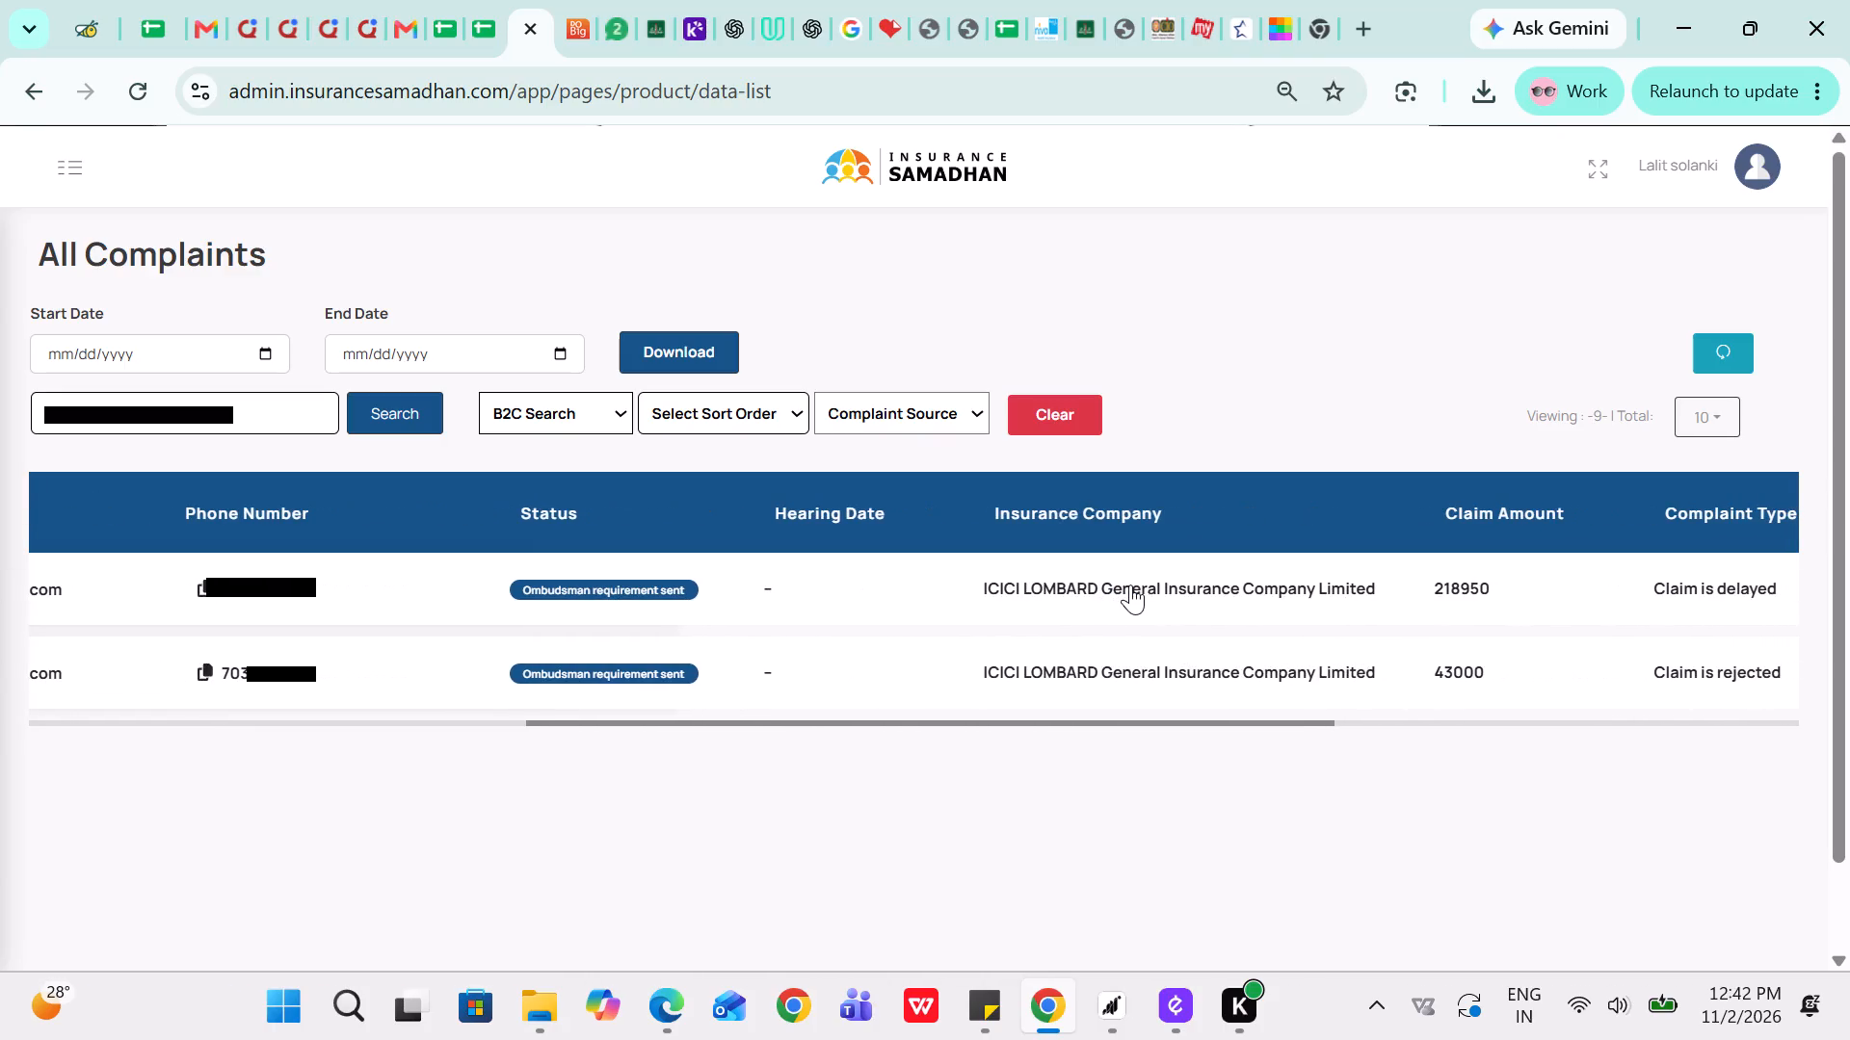
scroll(1130, 585, right, 1)
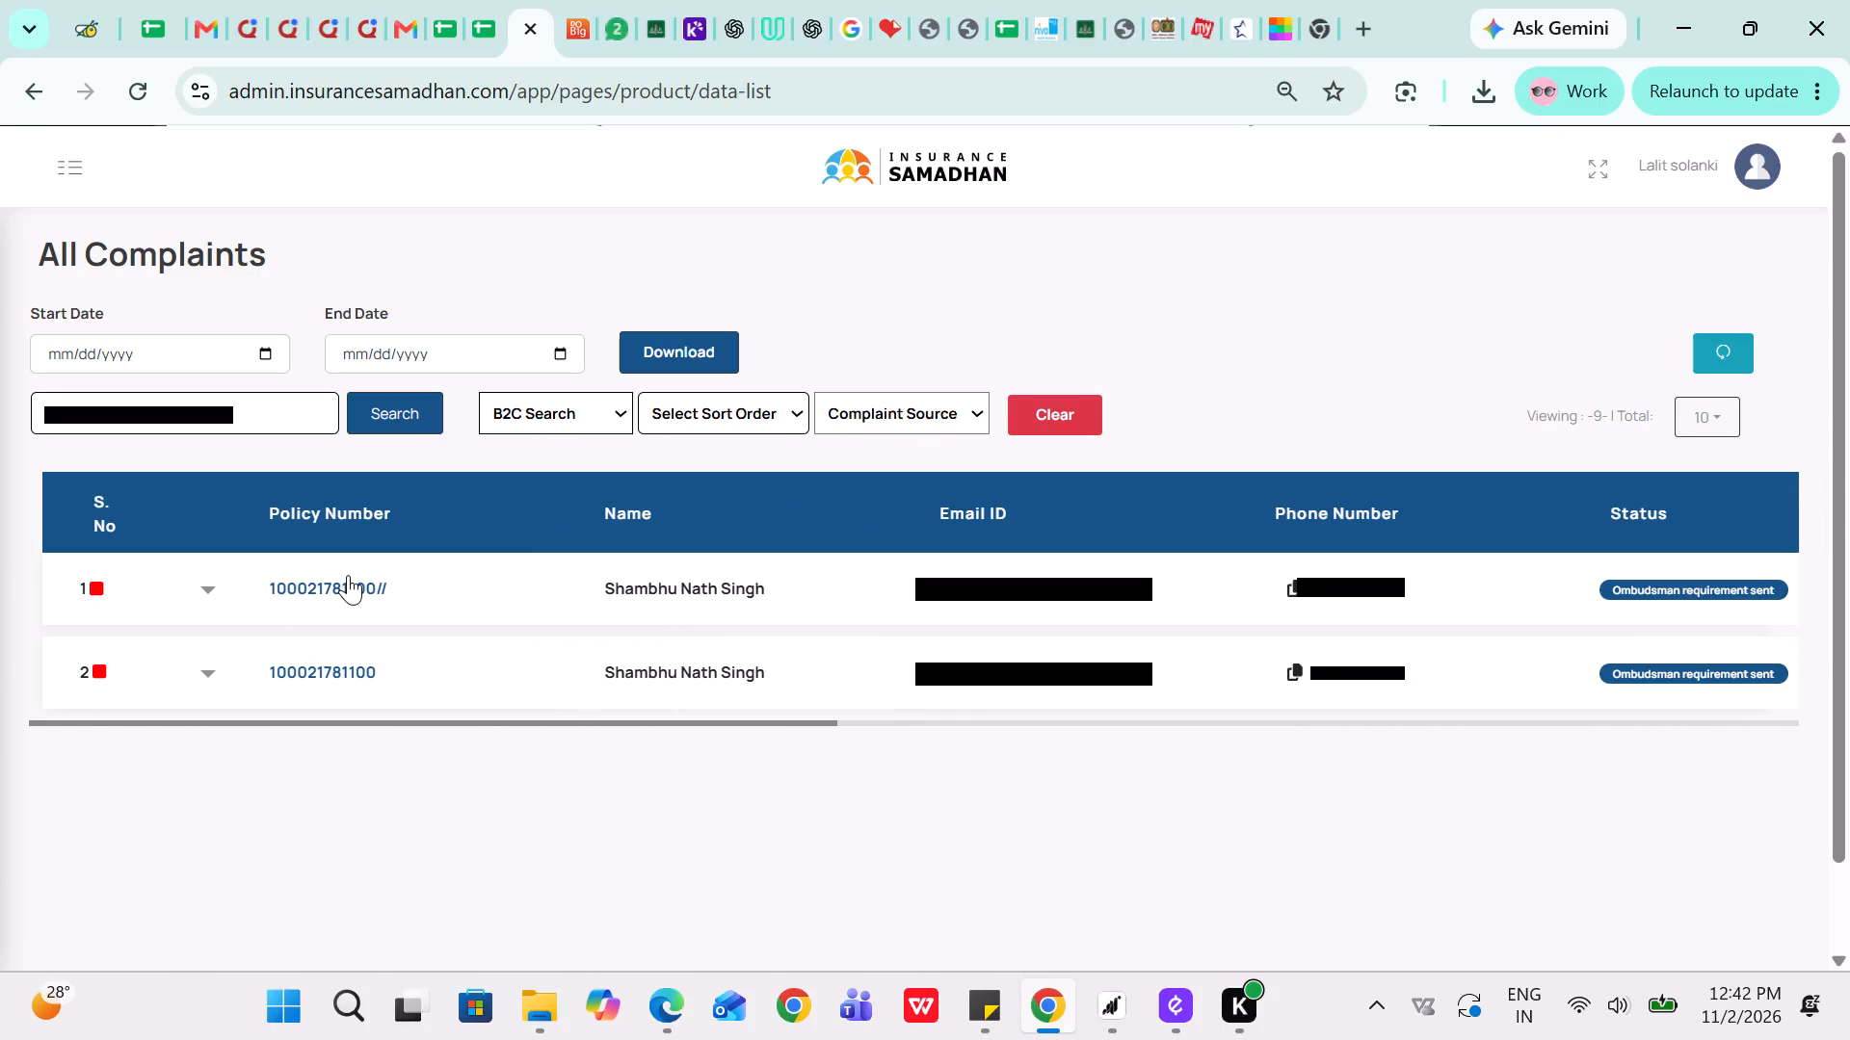
Open the first listed complaint, for the delayed claim, and examine the customer's email and phone fields in its details form.
click(348, 575)
click(368, 592)
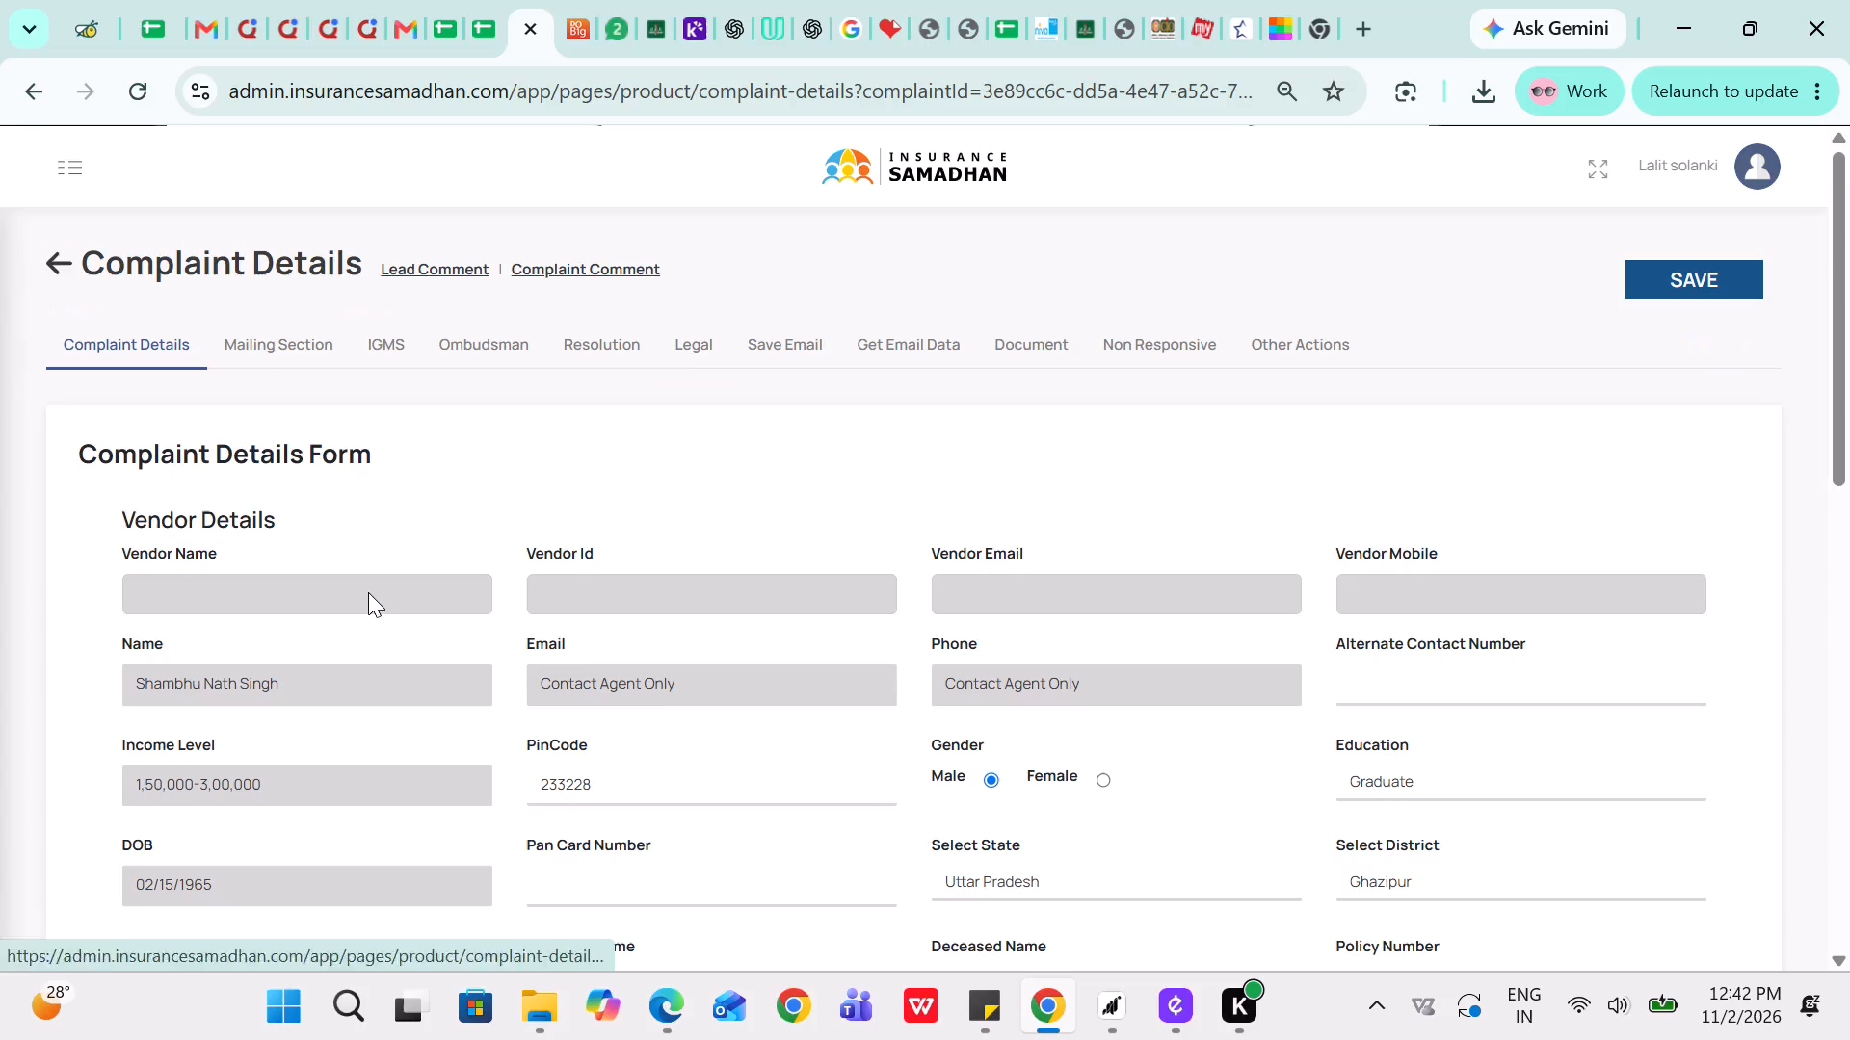
drag(856, 677, 567, 724)
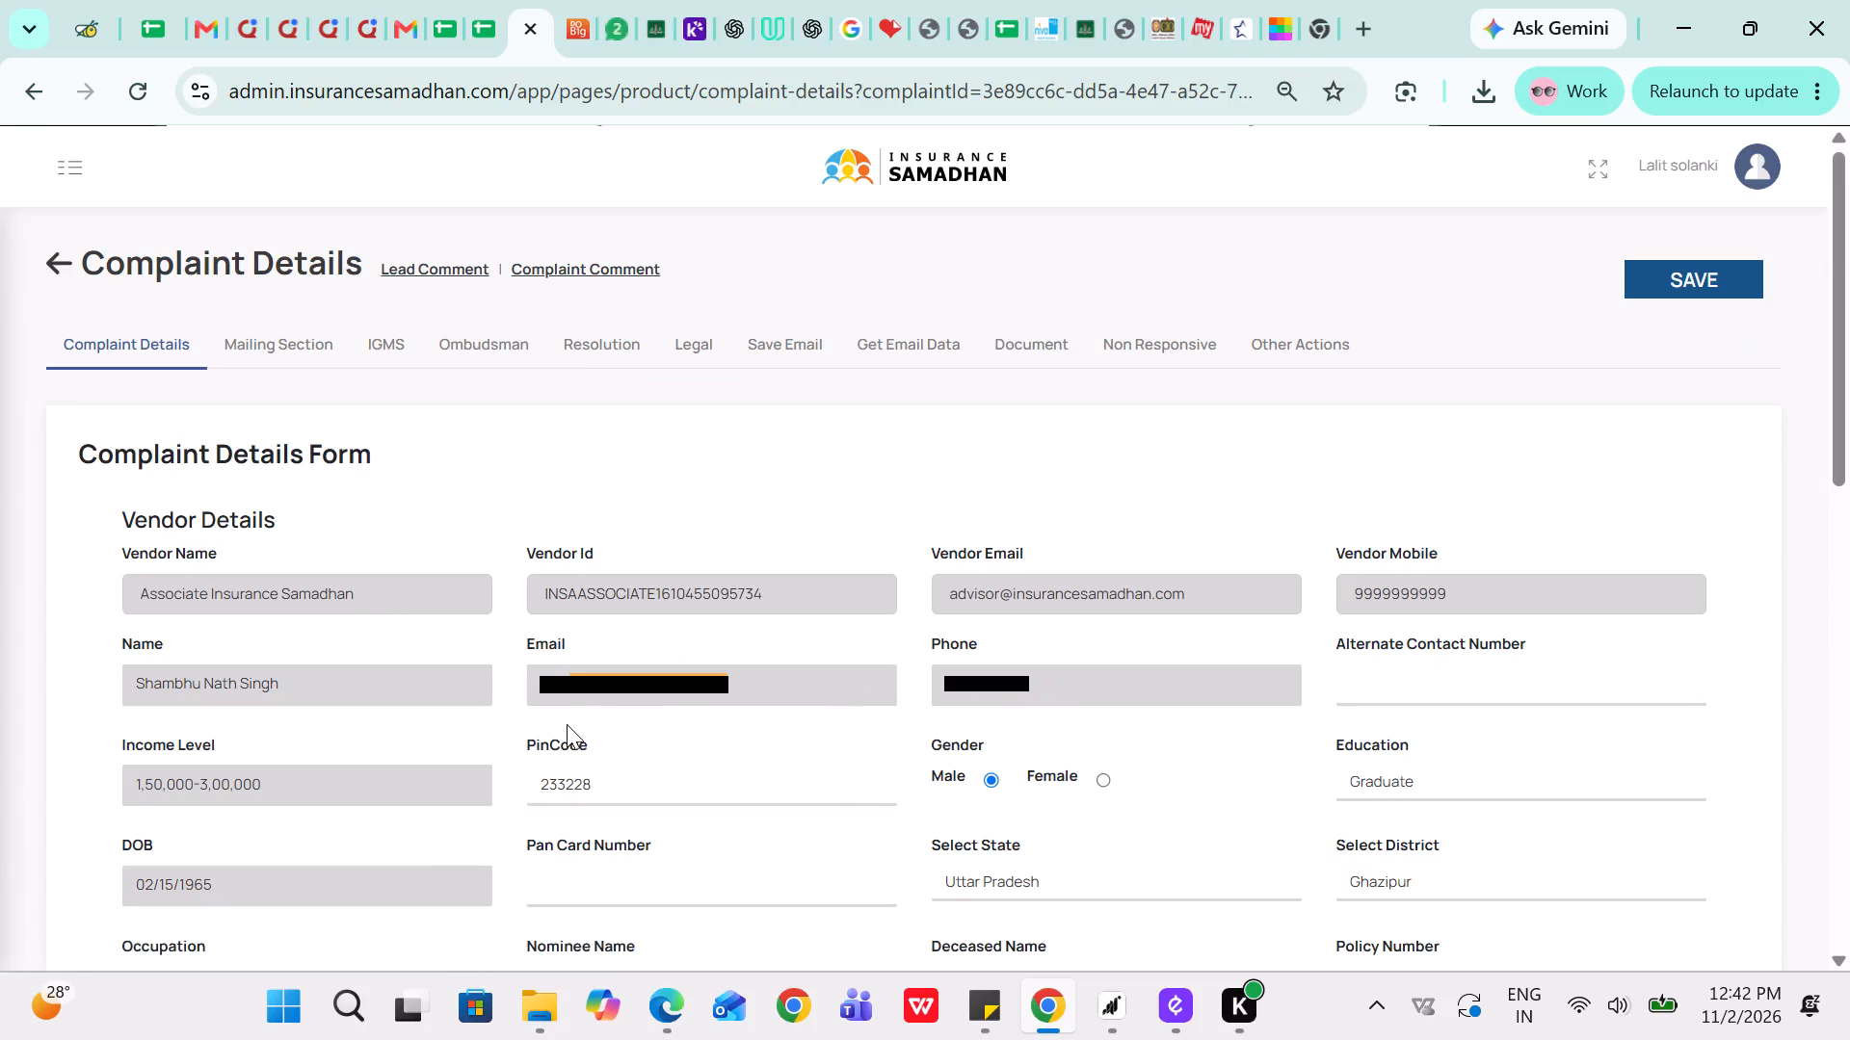
drag(567, 724, 484, 712)
scroll(1072, 685, down, 2)
scroll(1072, 685, up, 3)
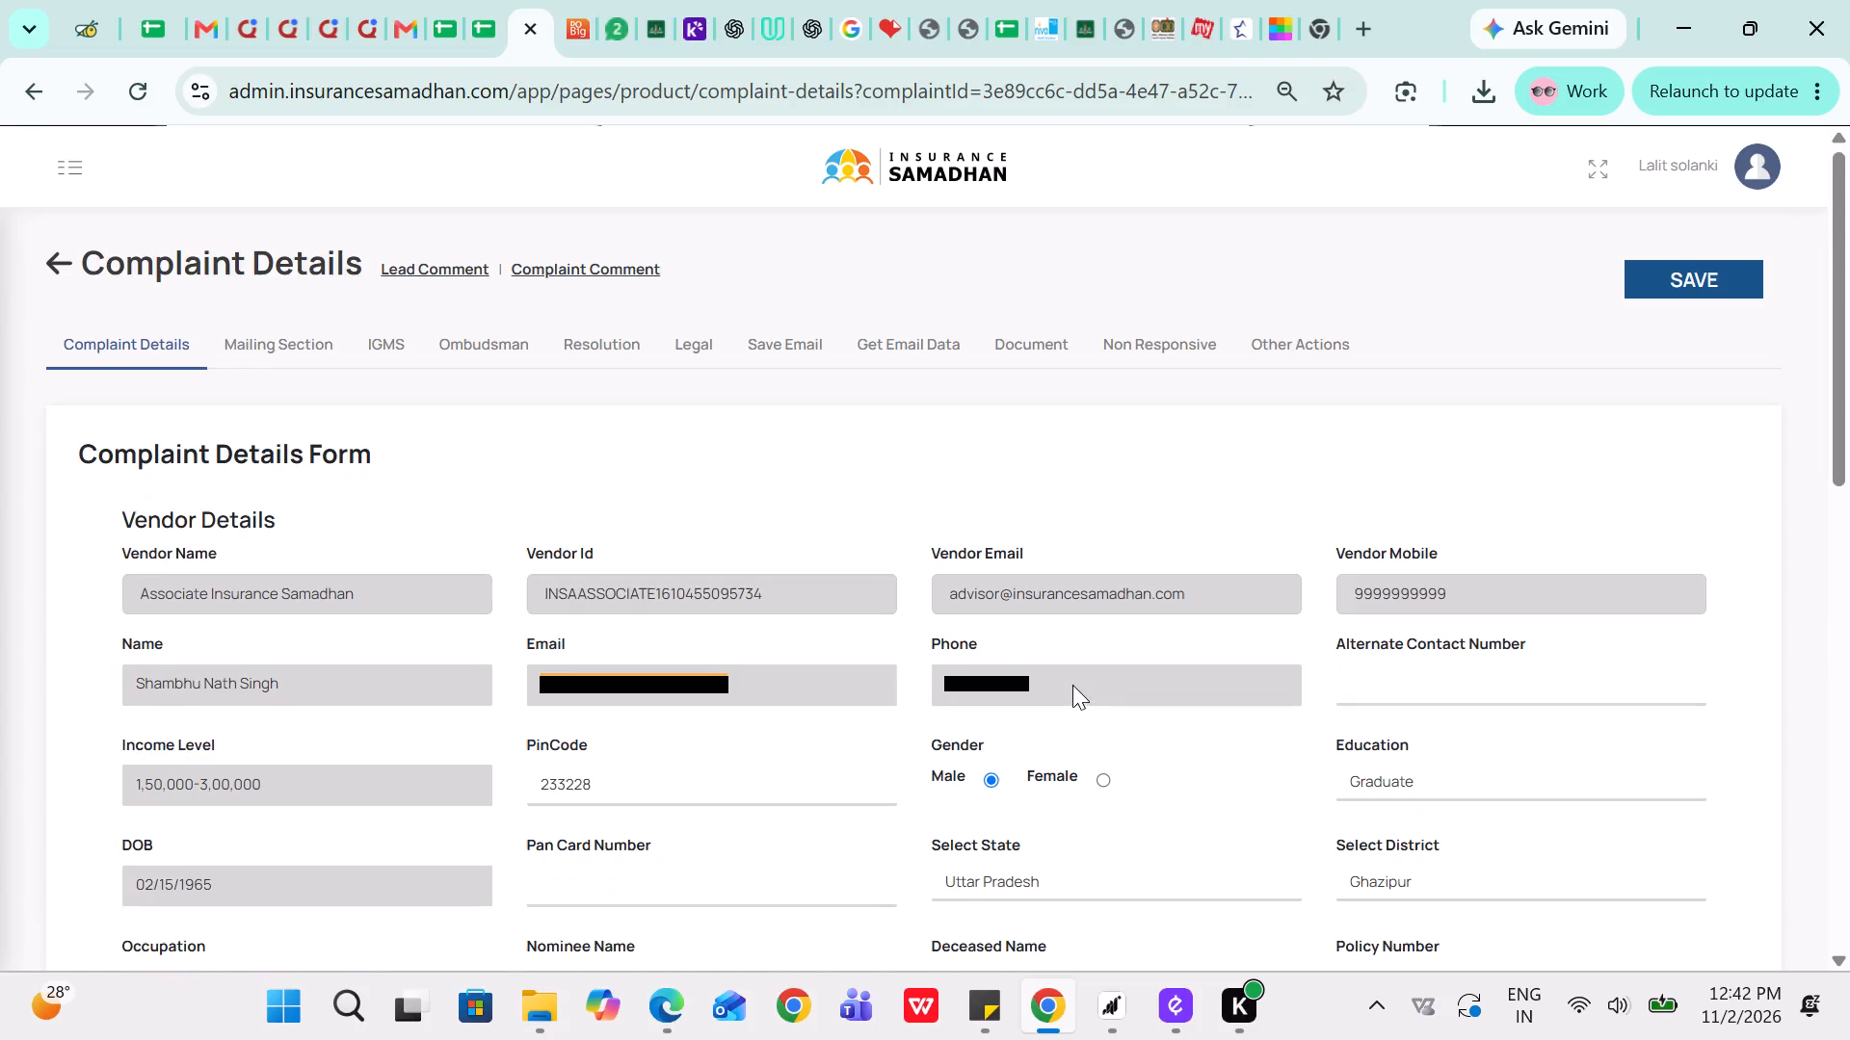
scroll(1072, 685, up, 1)
drag(1063, 676, 867, 693)
drag(776, 695, 545, 701)
click(542, 485)
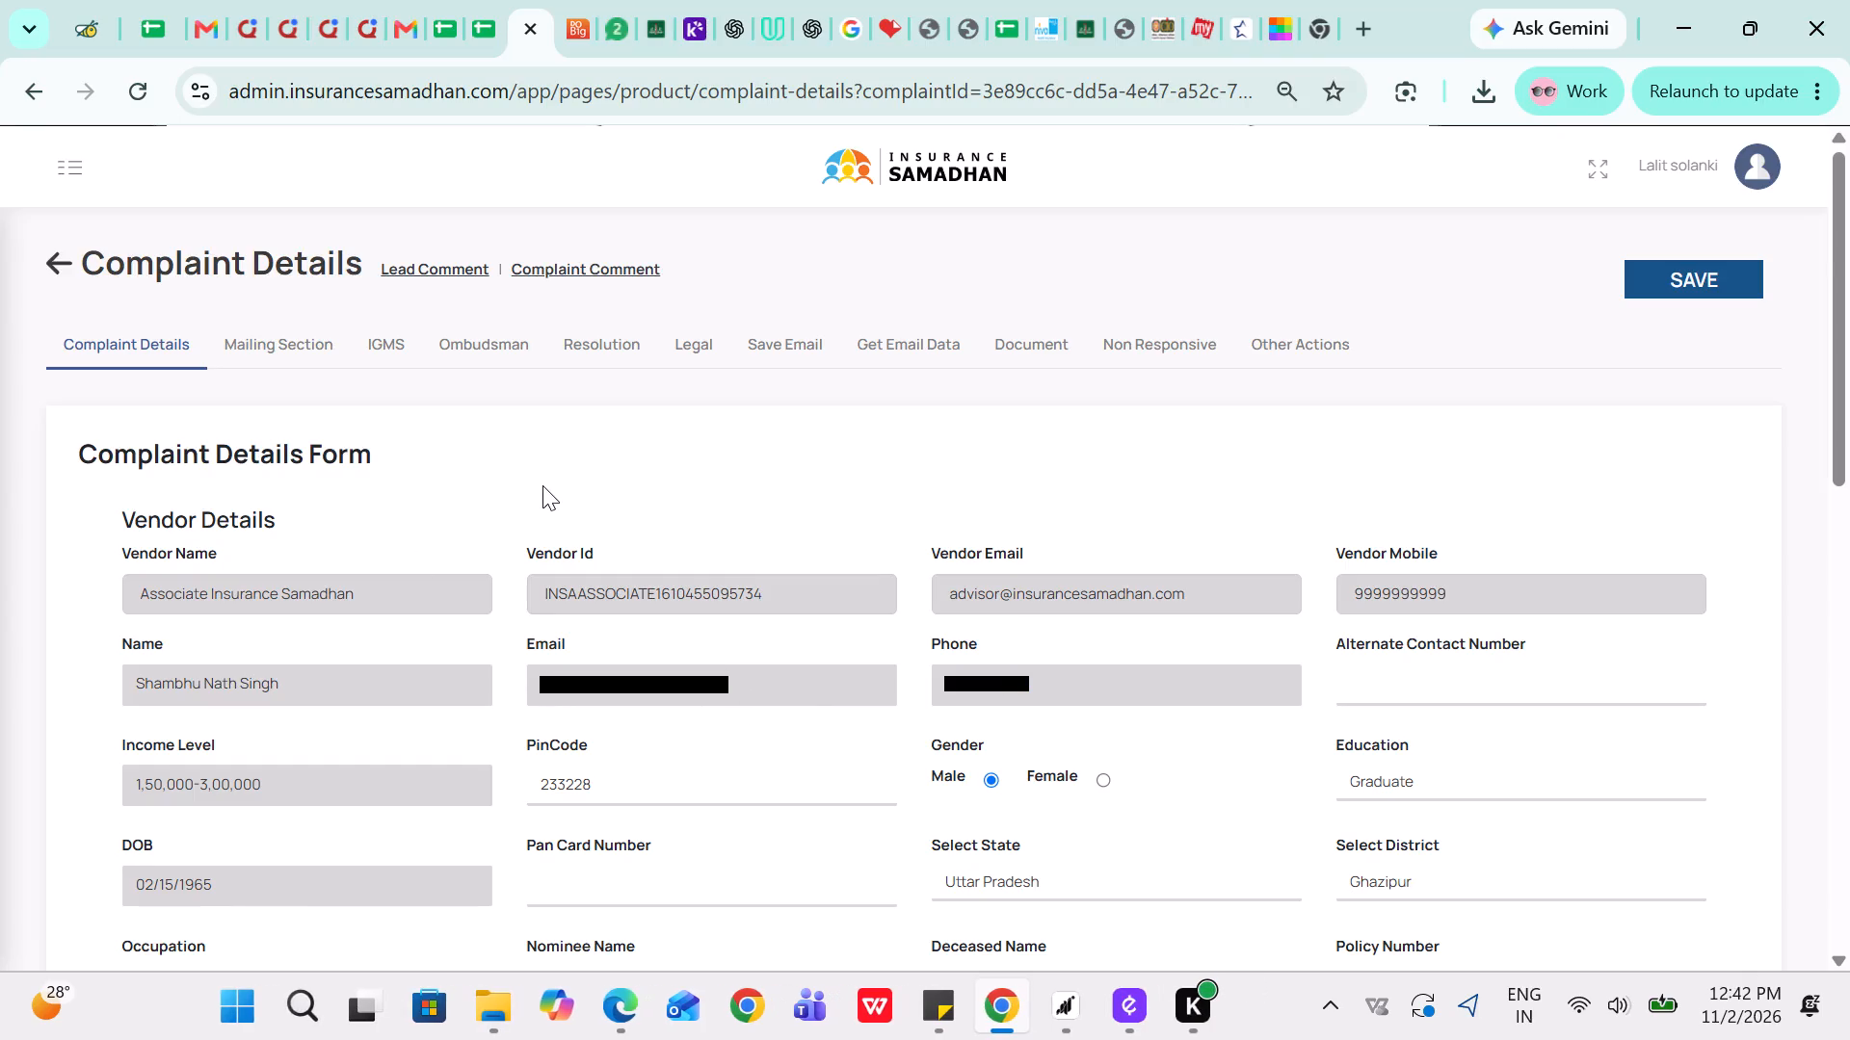
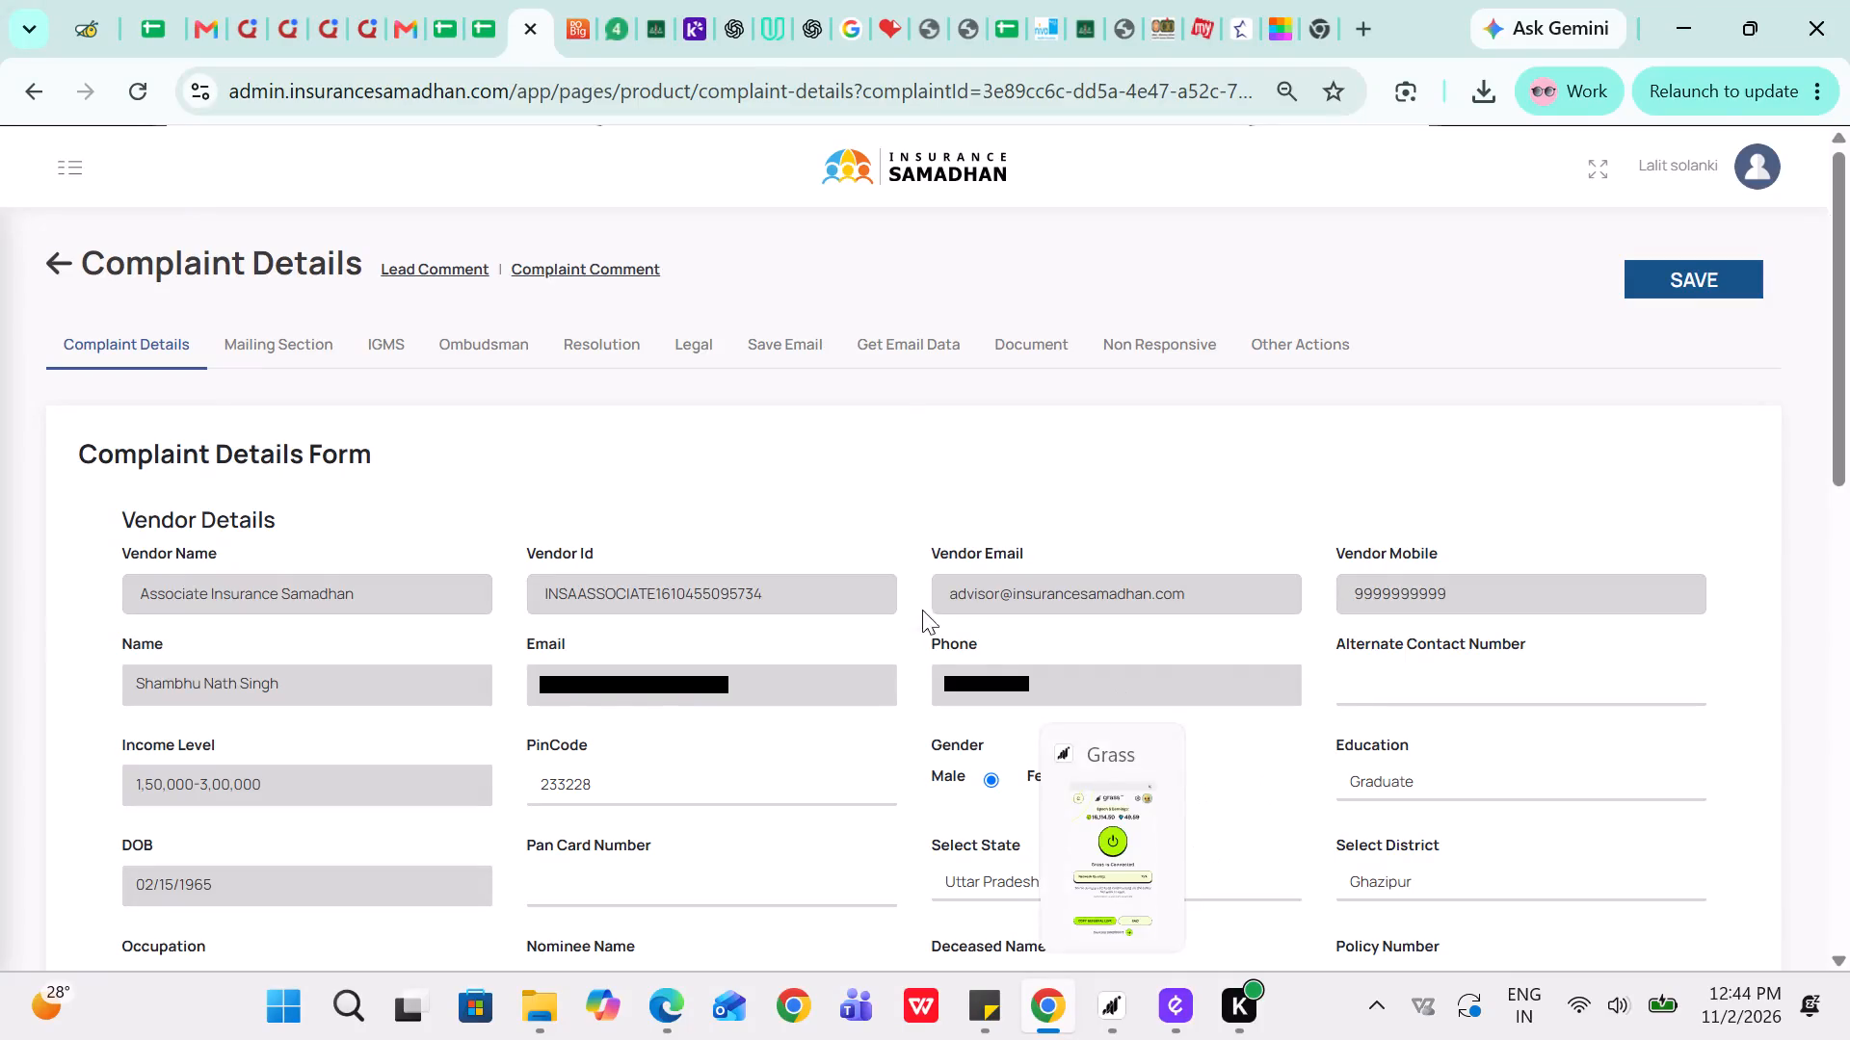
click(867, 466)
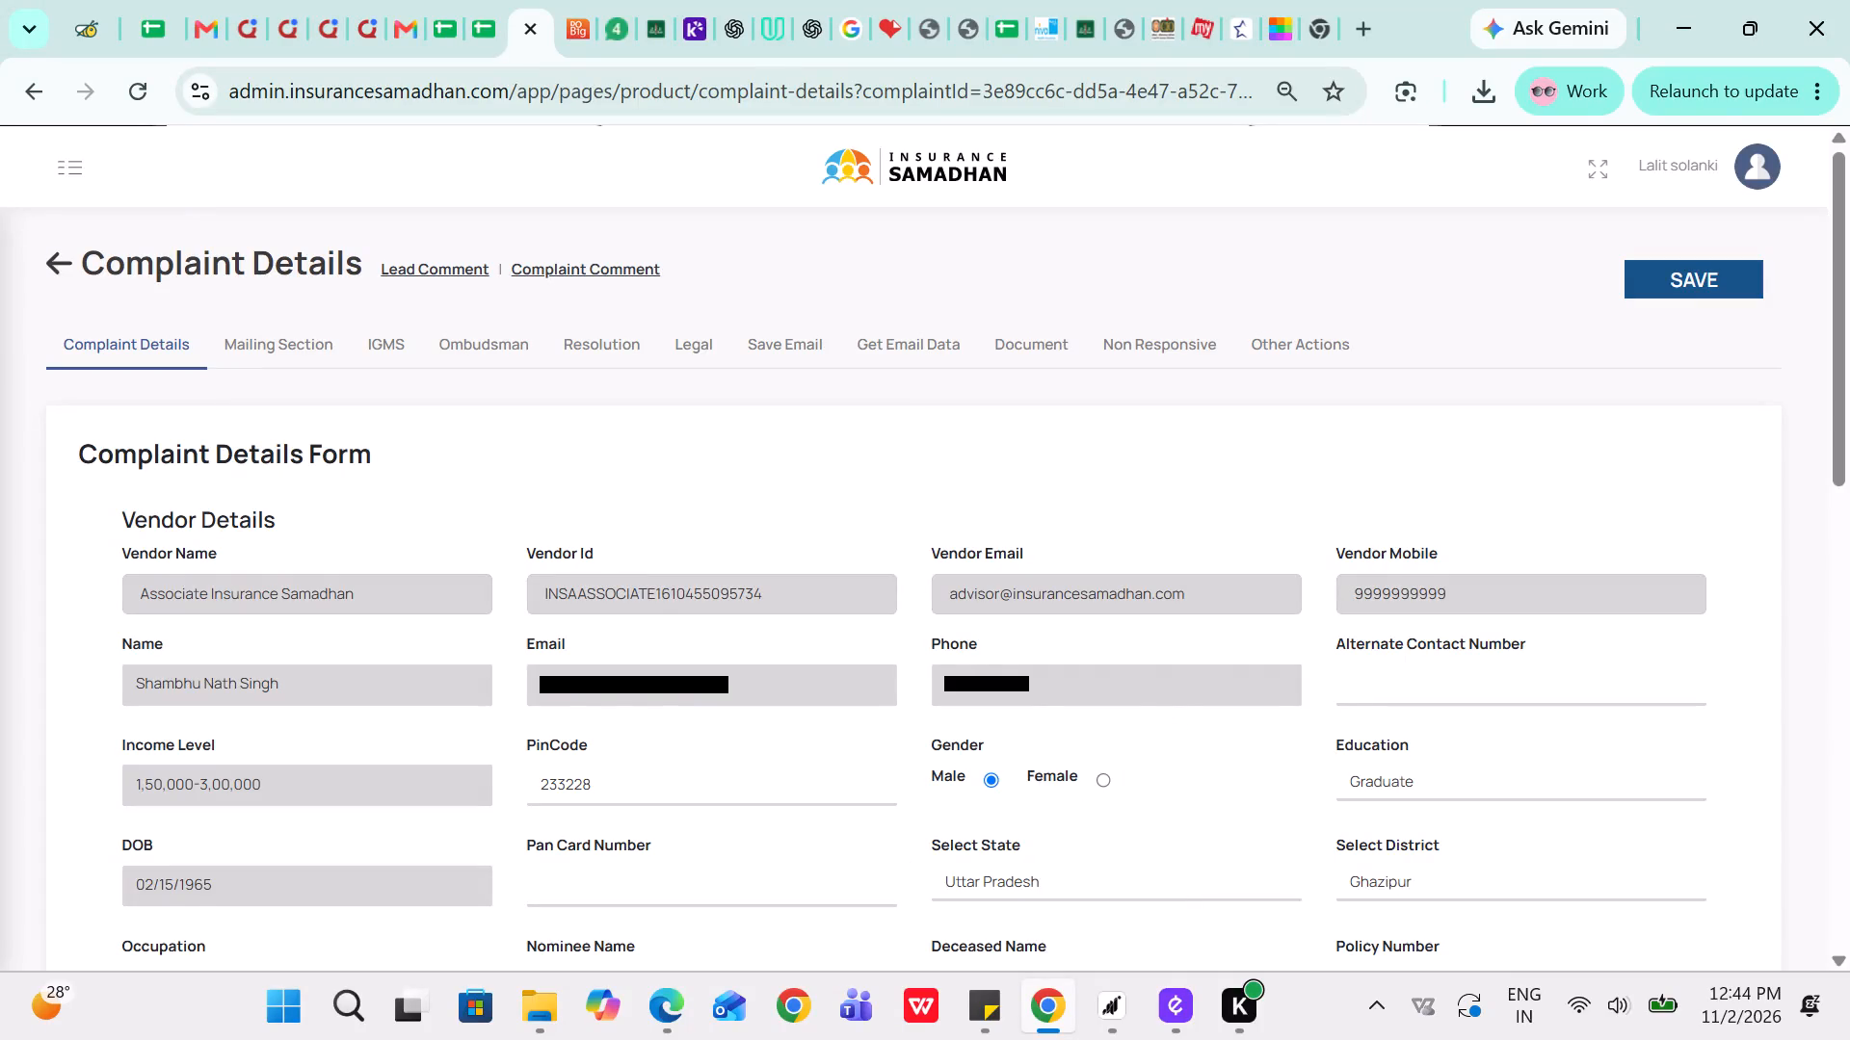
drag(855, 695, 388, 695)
Add and save a comment in the complaint's communication log with the description "6a received // cx will forward with us.".
click(592, 279)
click(632, 275)
scroll(1007, 573, down, 10)
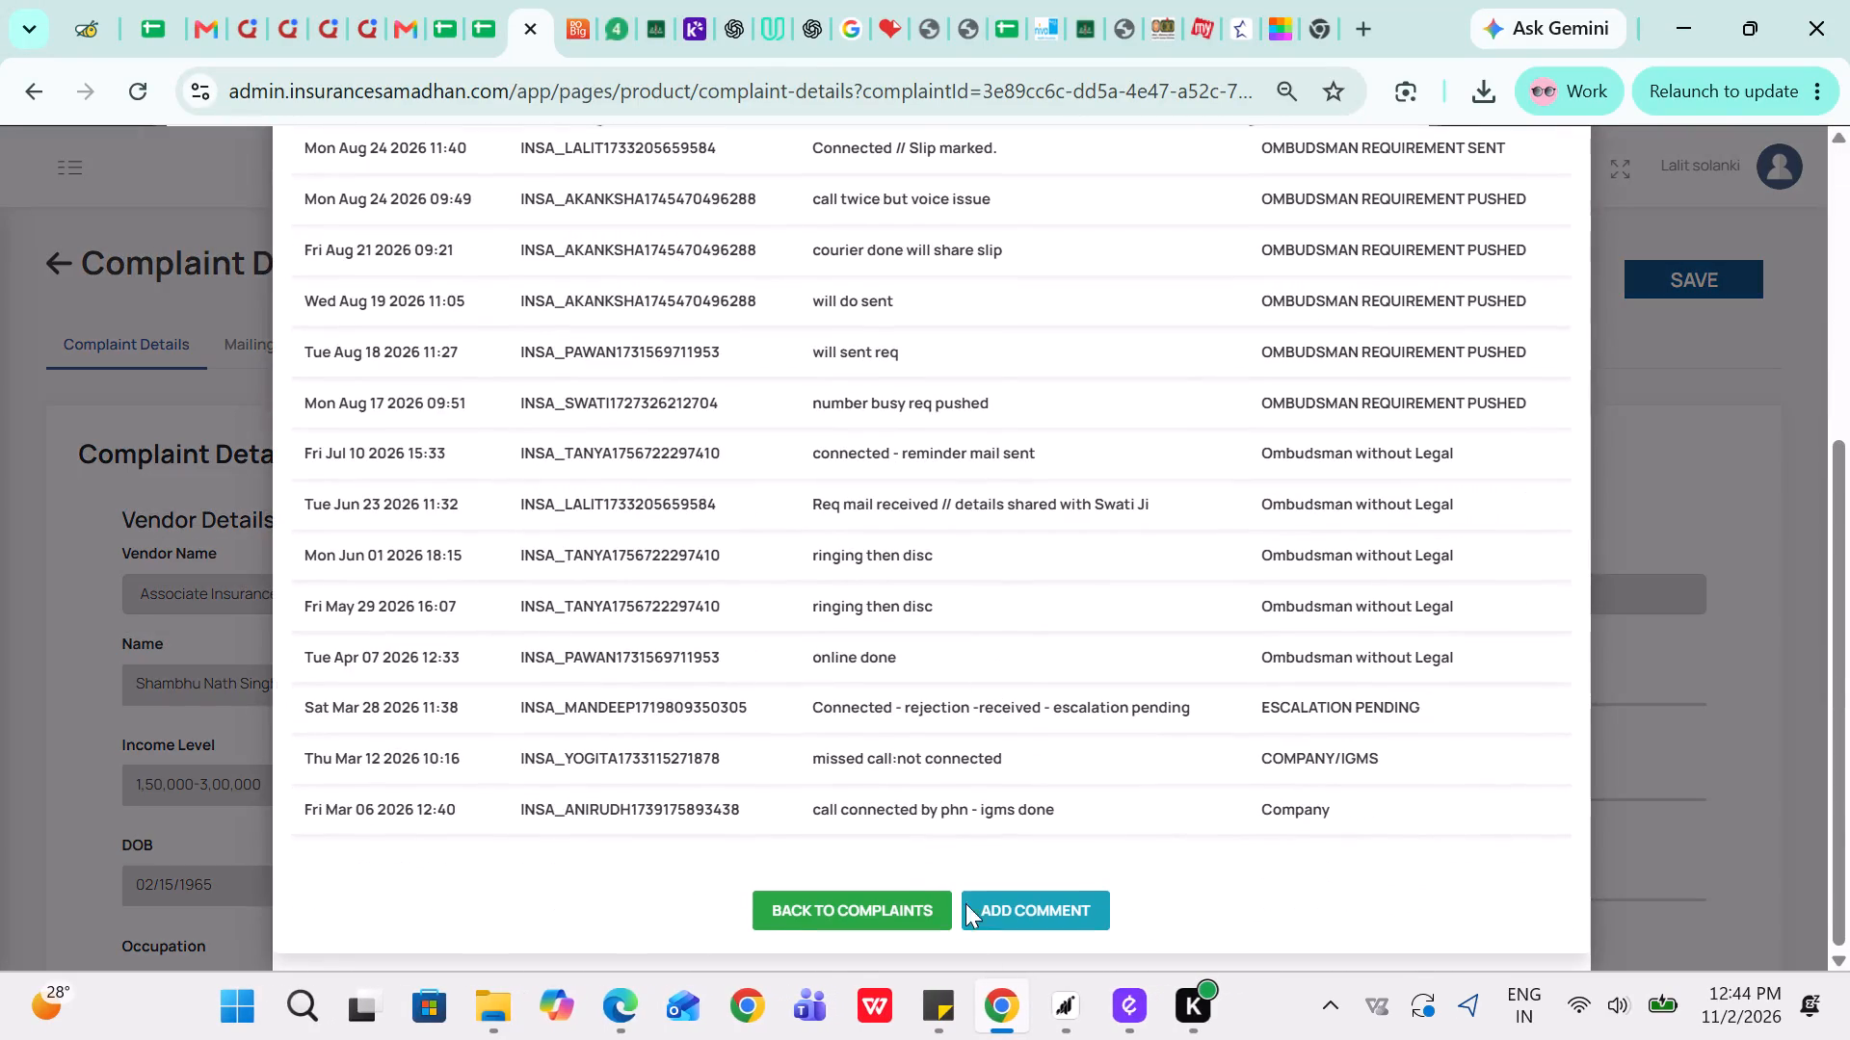
click(1069, 913)
click(1044, 621)
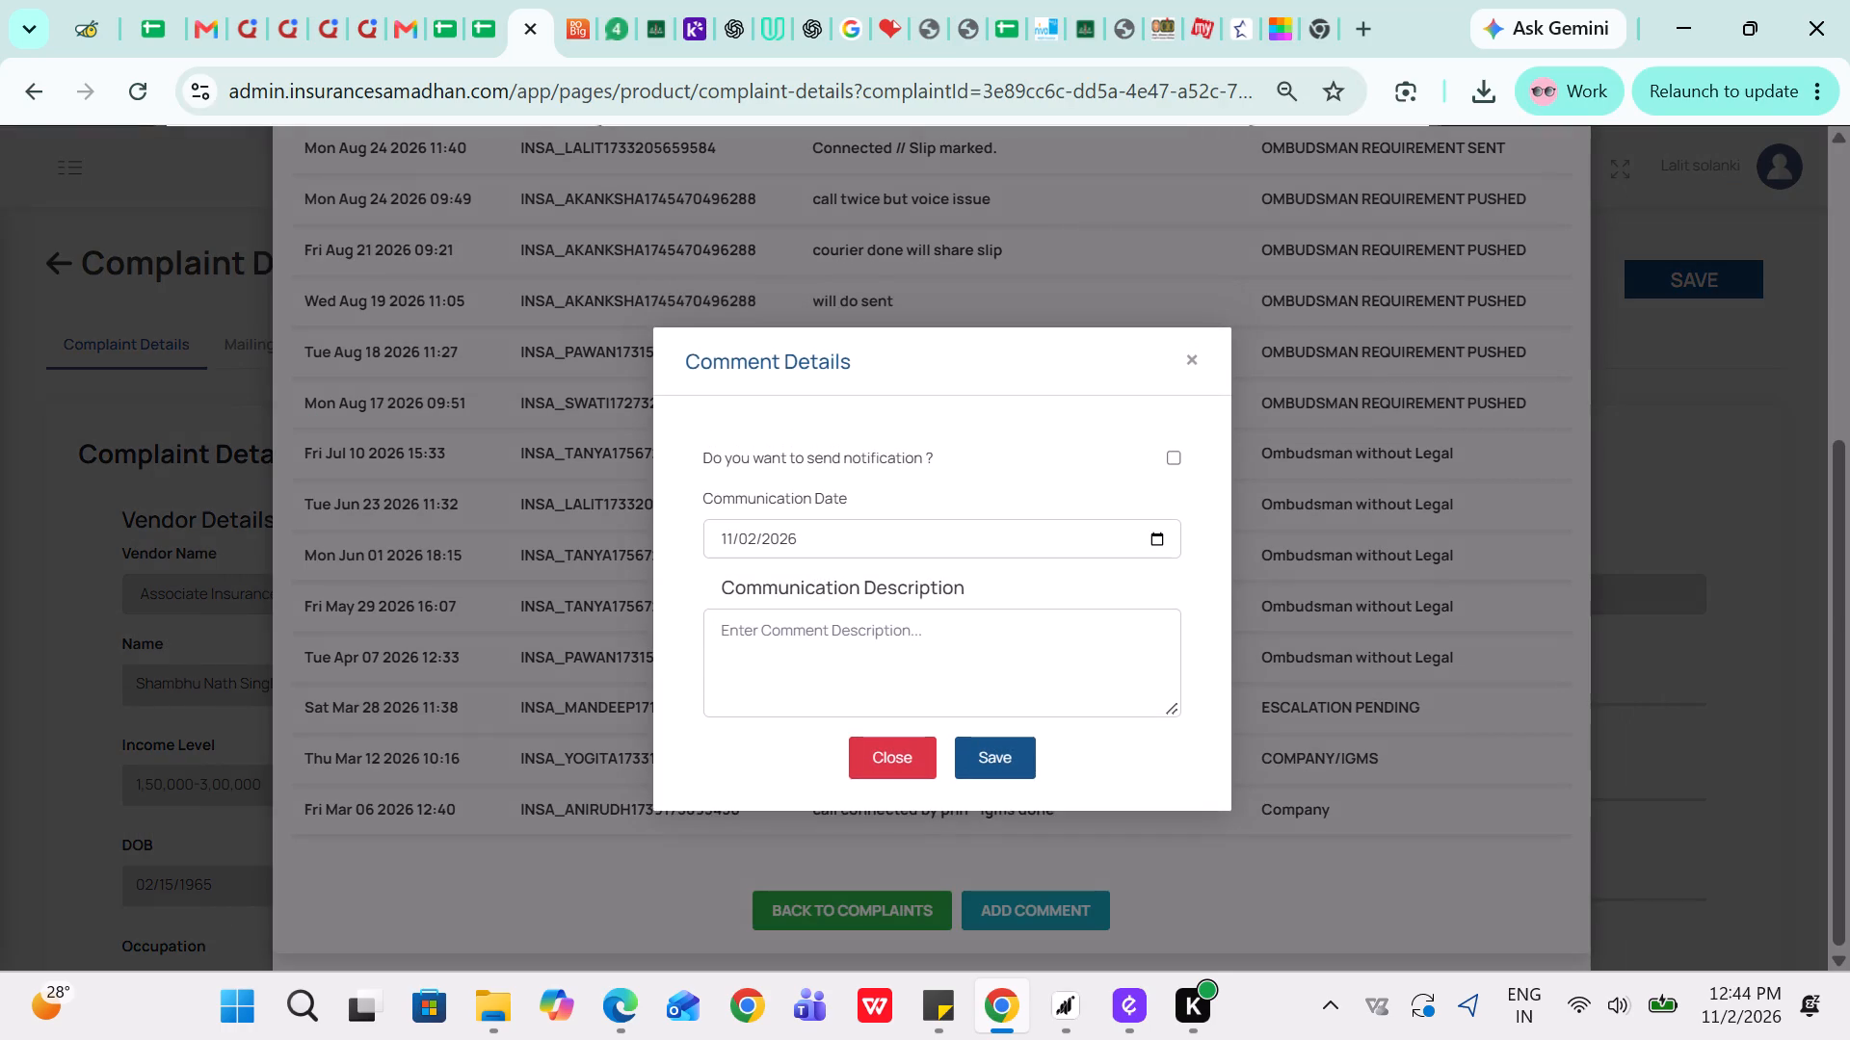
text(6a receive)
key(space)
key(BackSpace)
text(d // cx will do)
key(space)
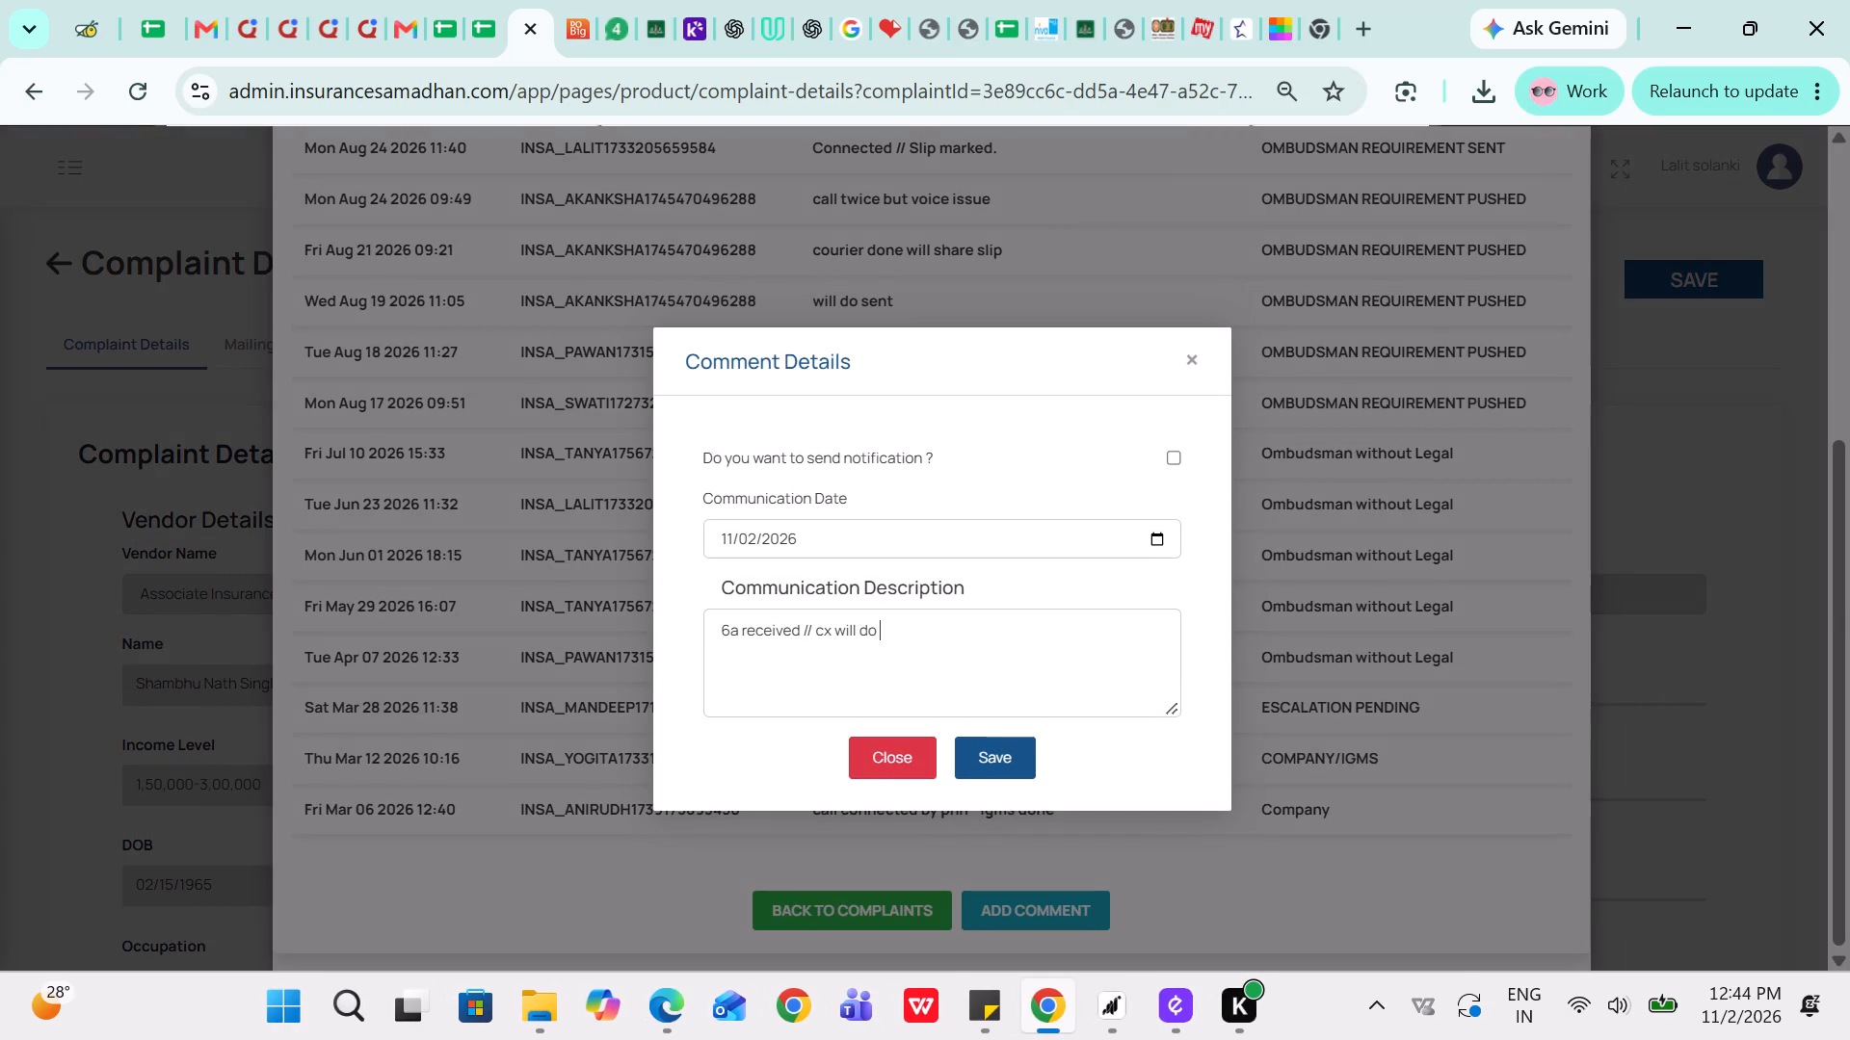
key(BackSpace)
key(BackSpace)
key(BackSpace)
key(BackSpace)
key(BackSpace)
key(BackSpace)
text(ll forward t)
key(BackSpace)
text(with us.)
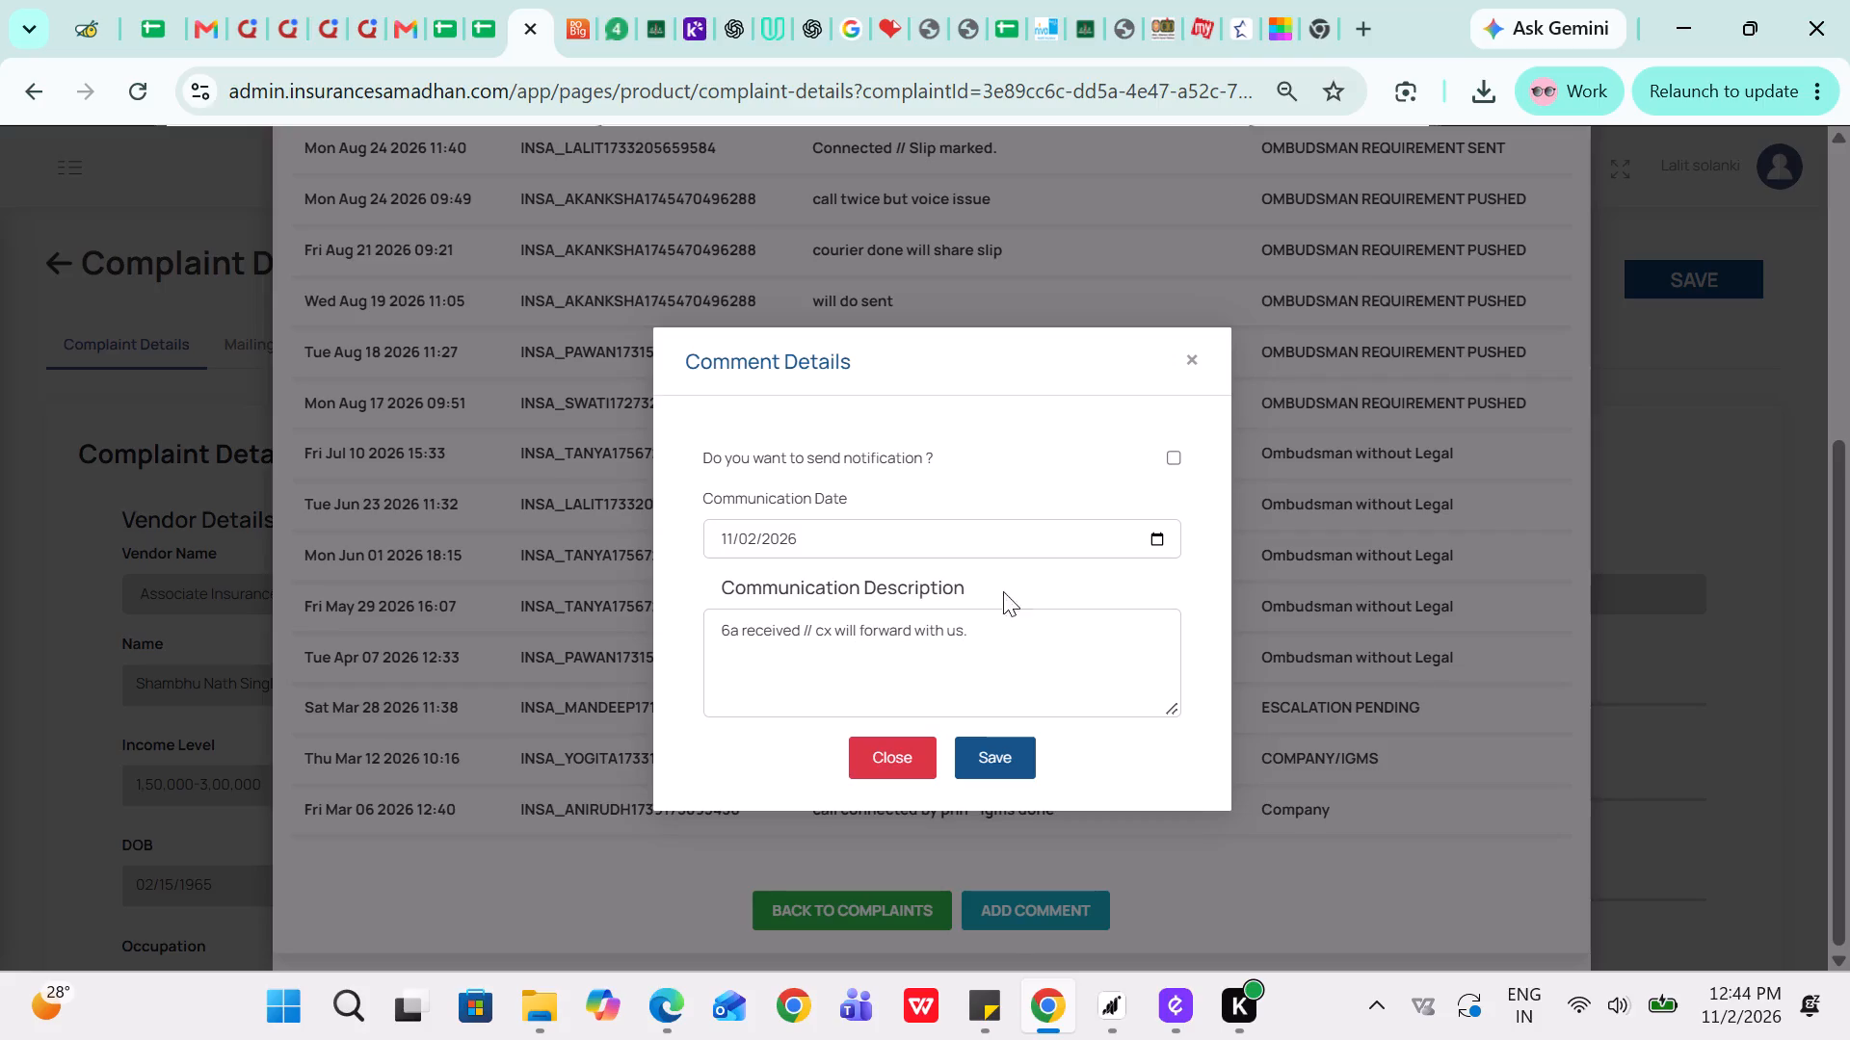
click(994, 764)
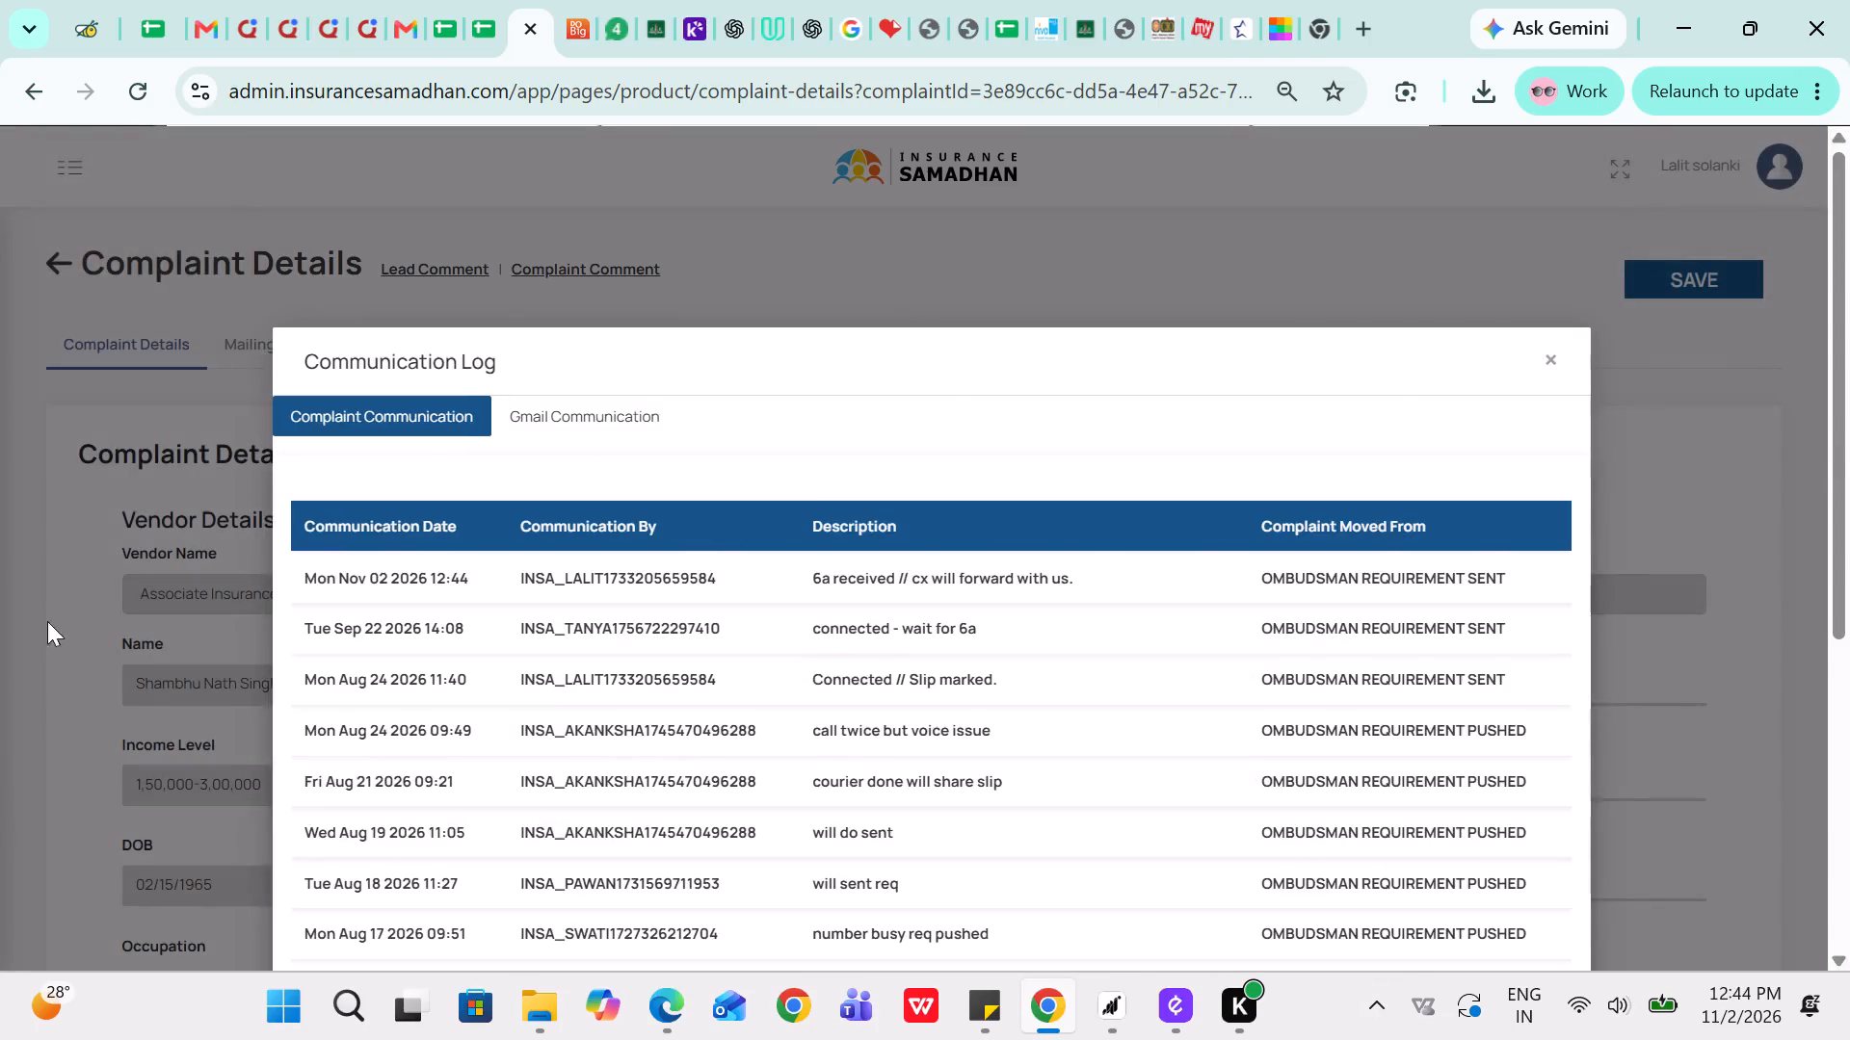
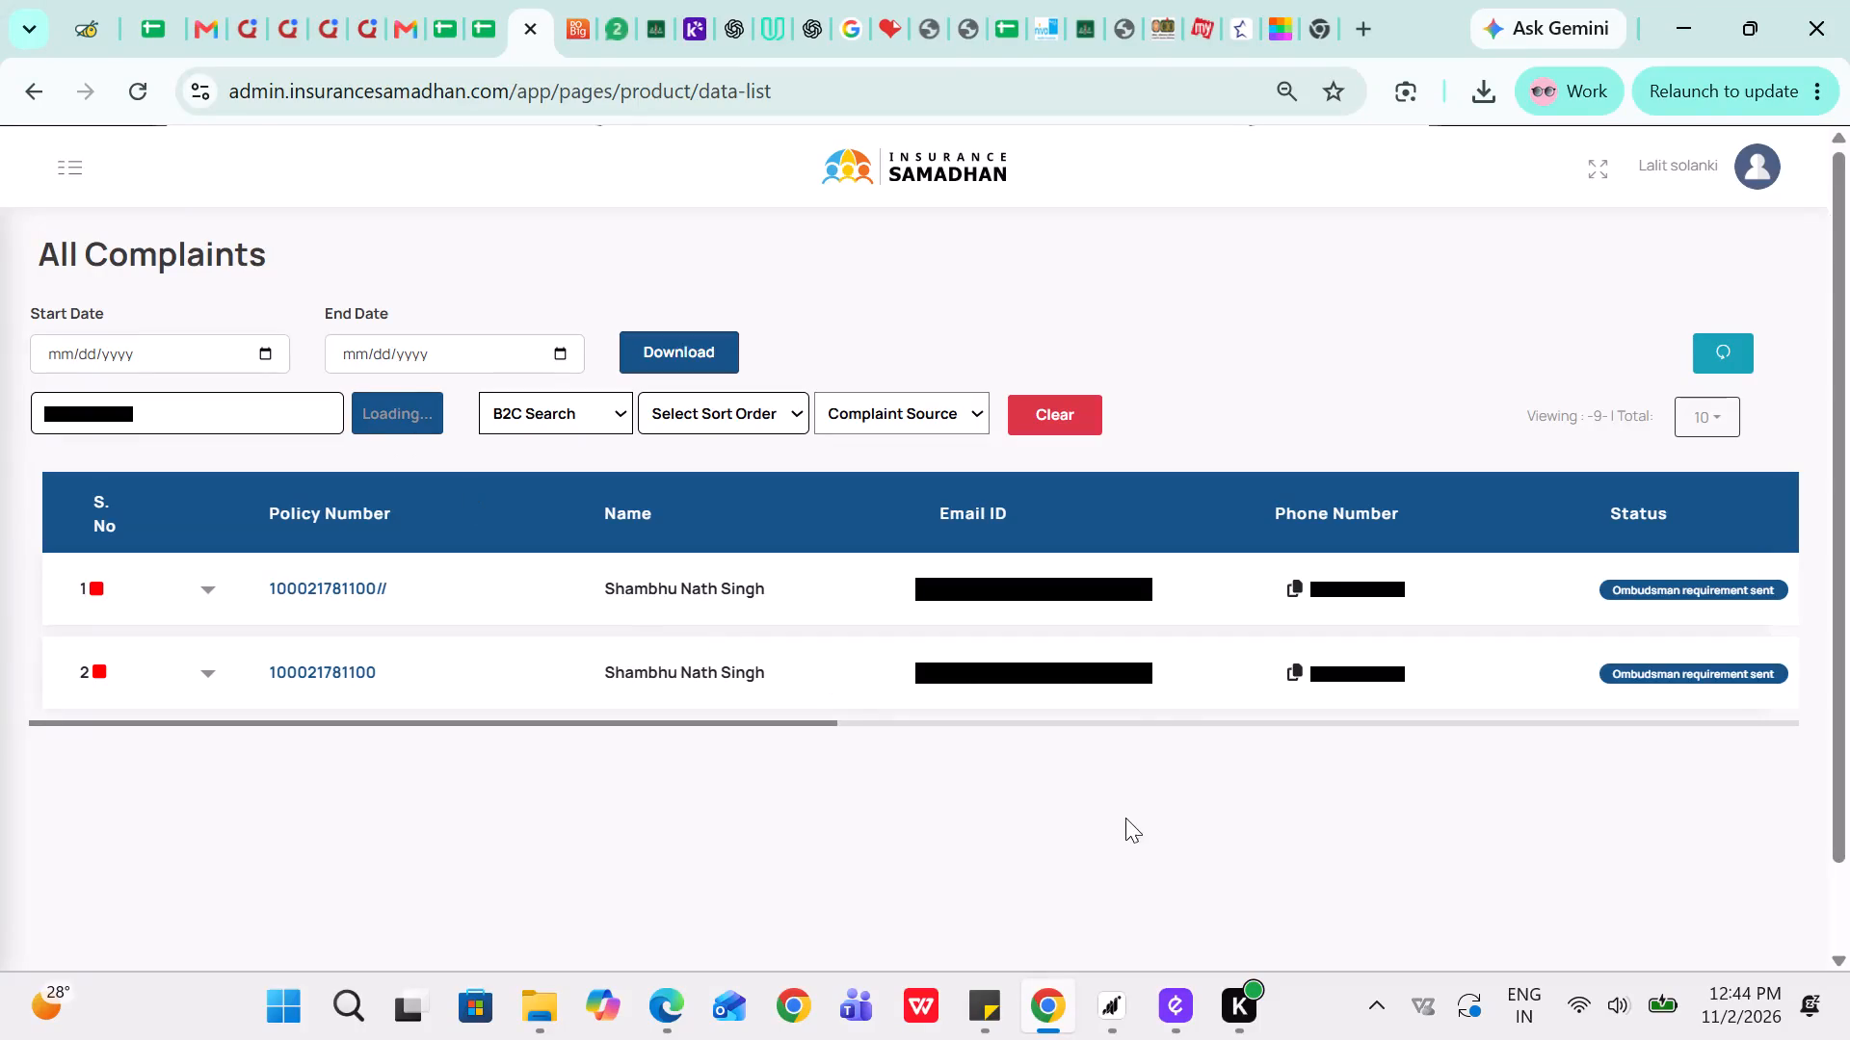
click(1275, 574)
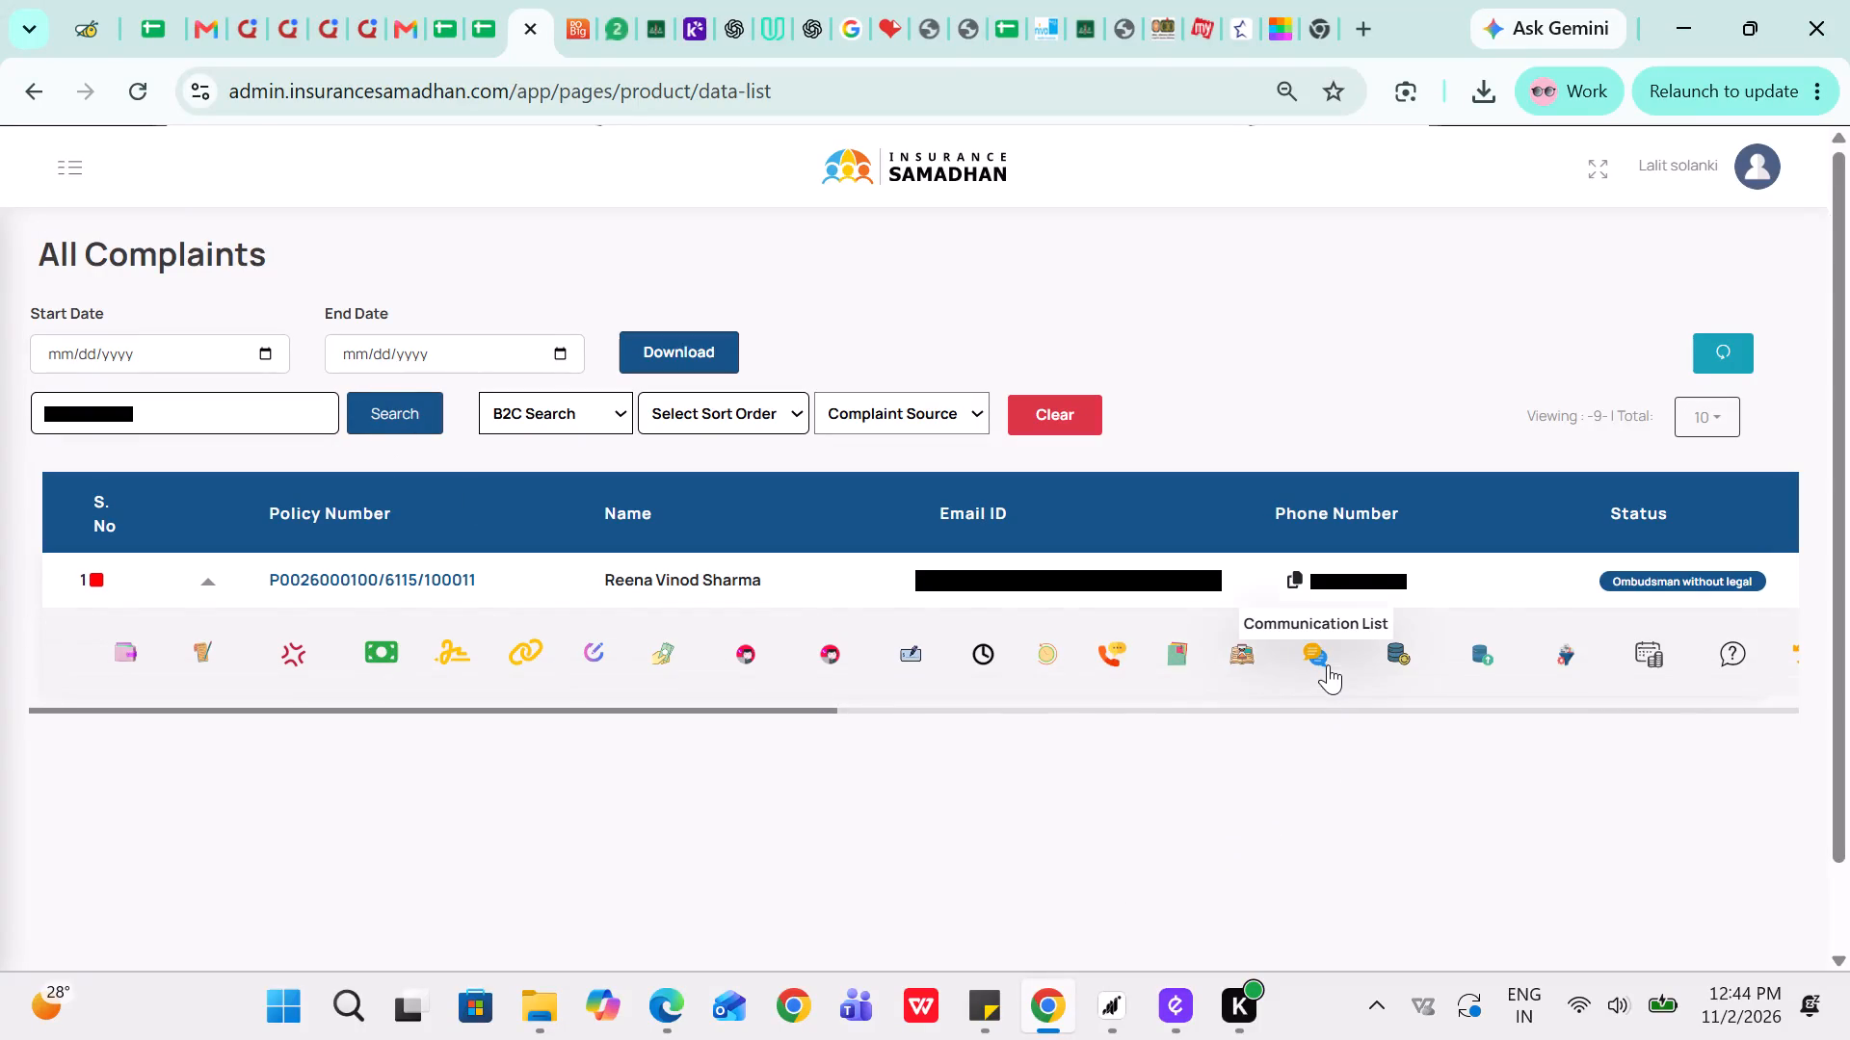
click(1327, 663)
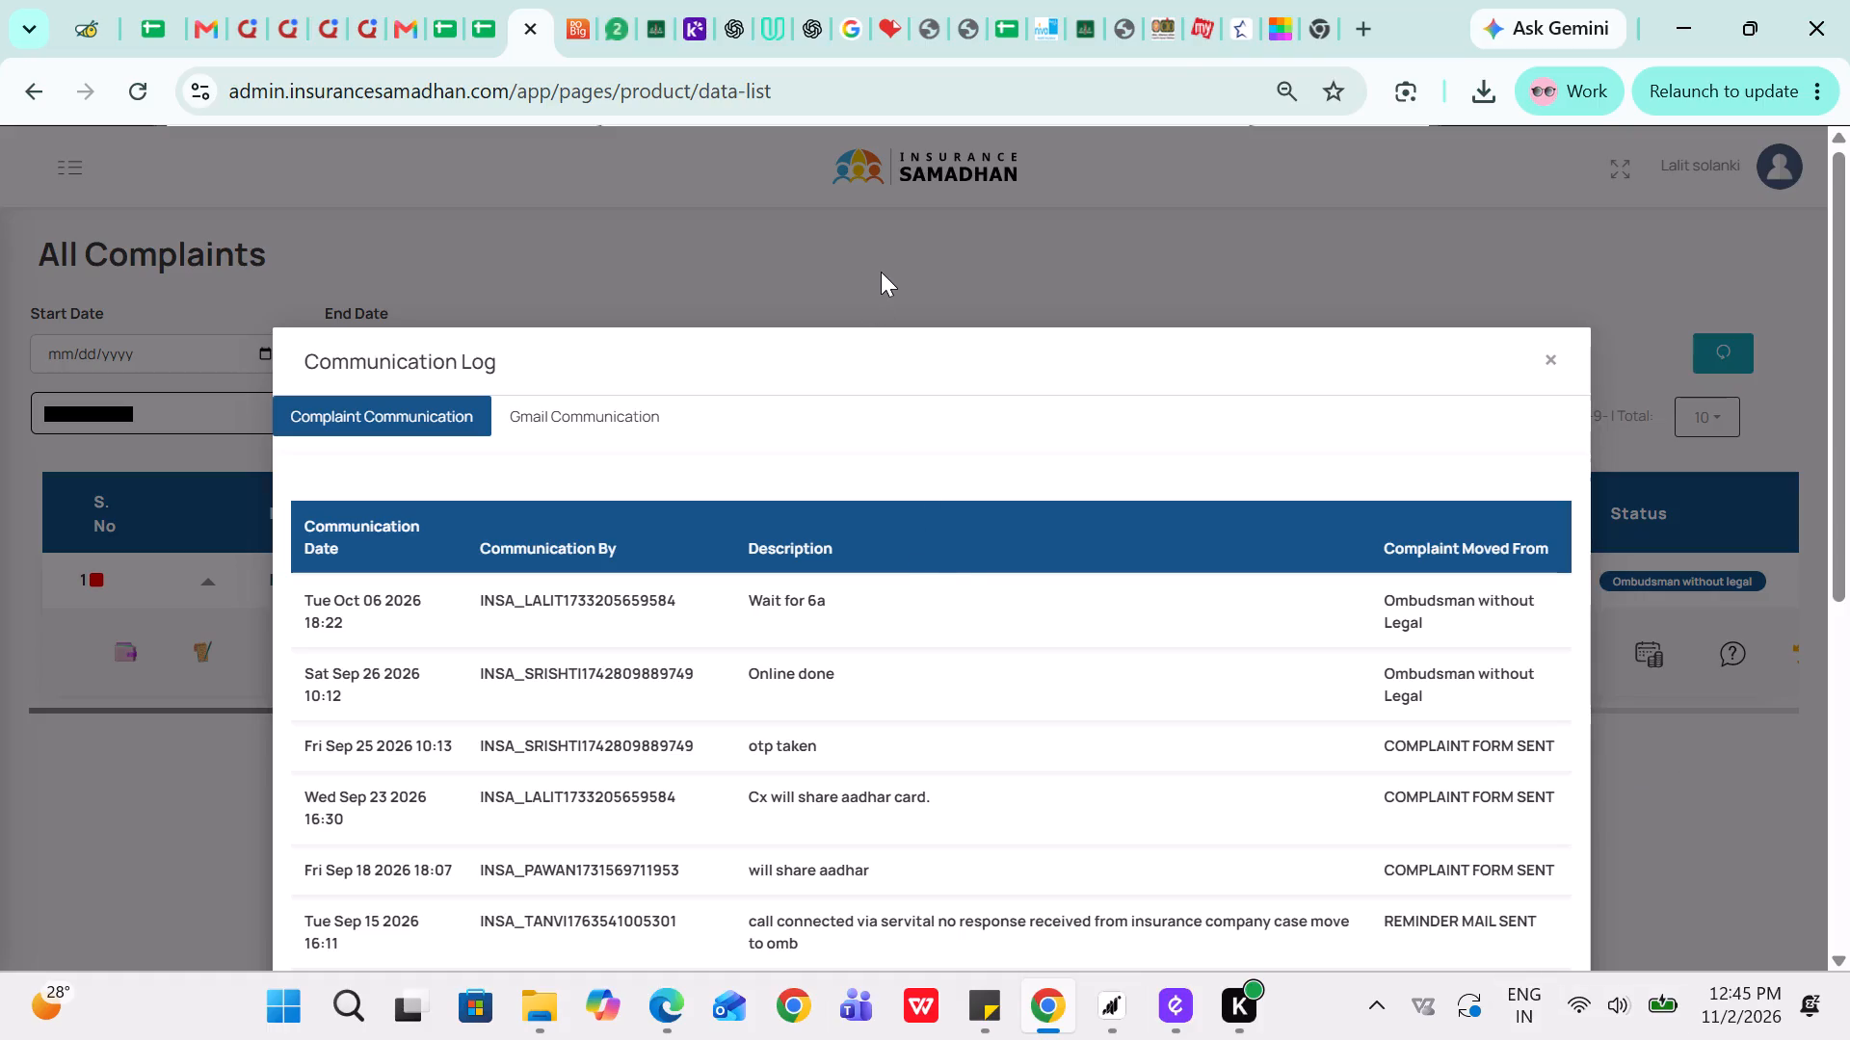
click(640, 251)
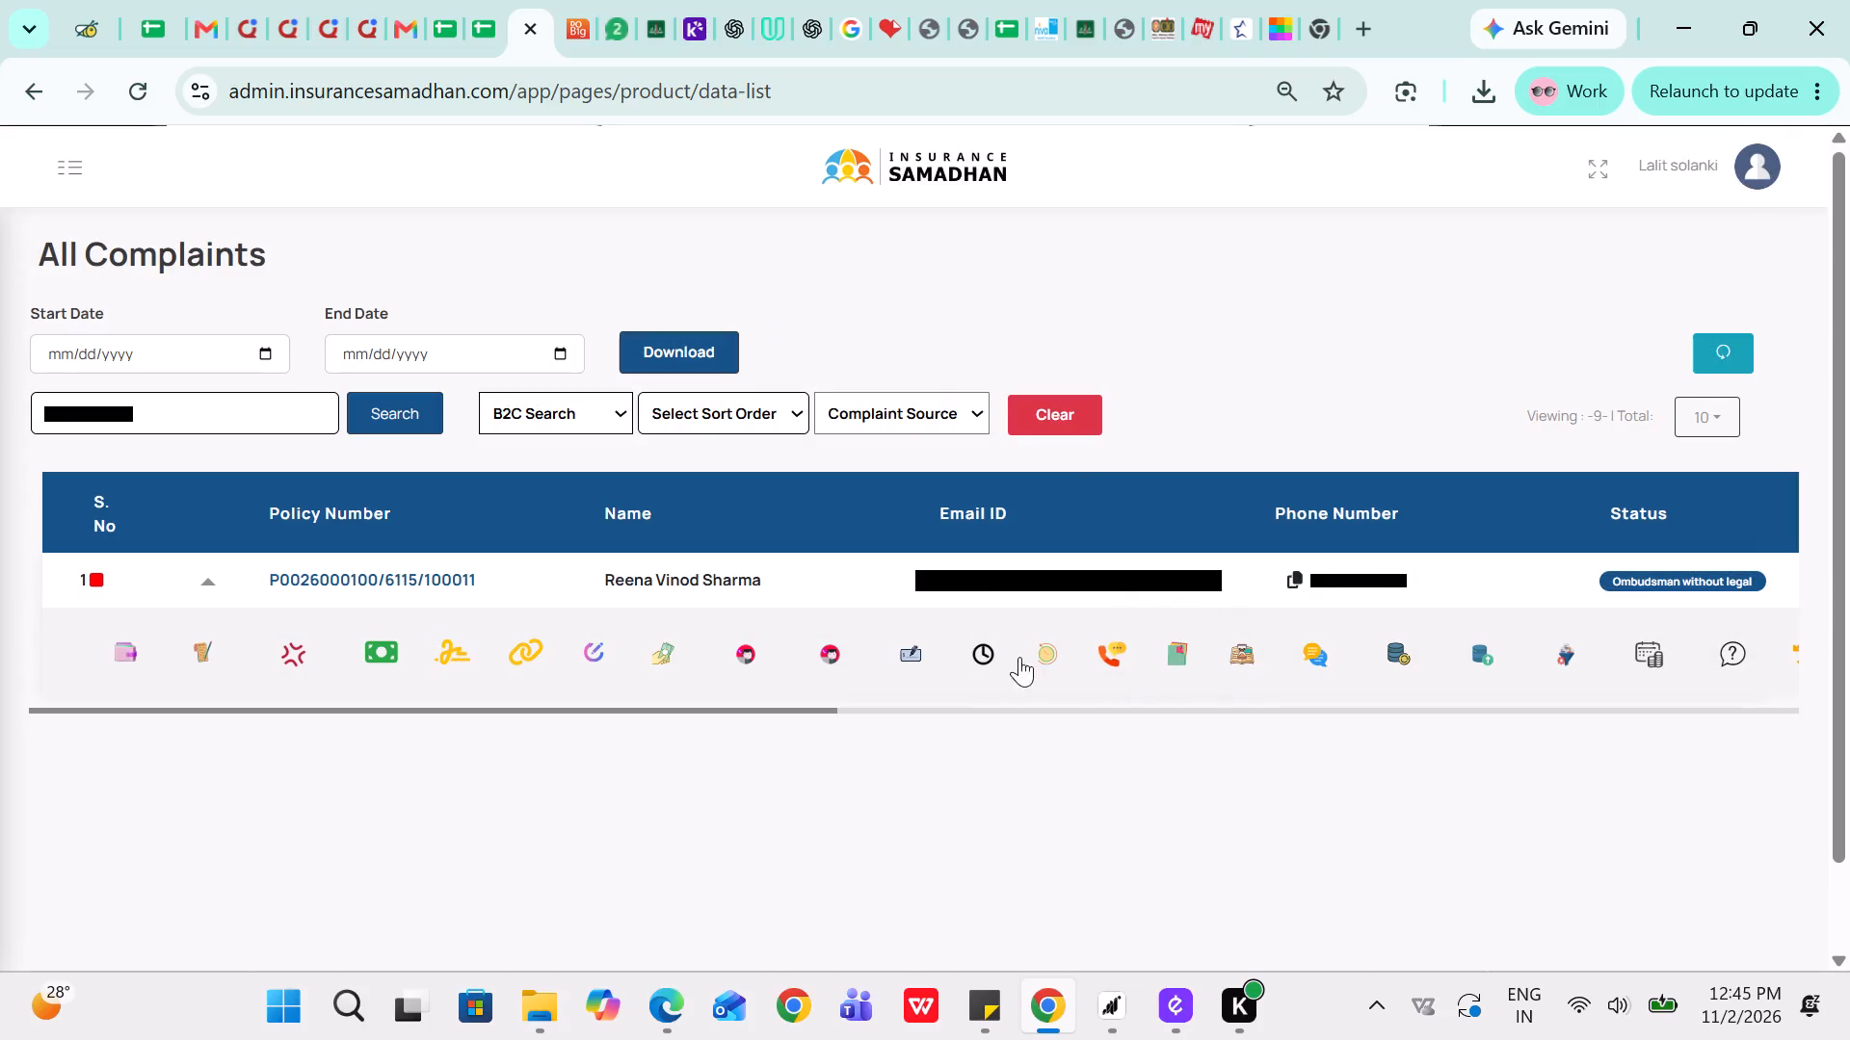
click(1060, 651)
scroll(1117, 657, down, 9)
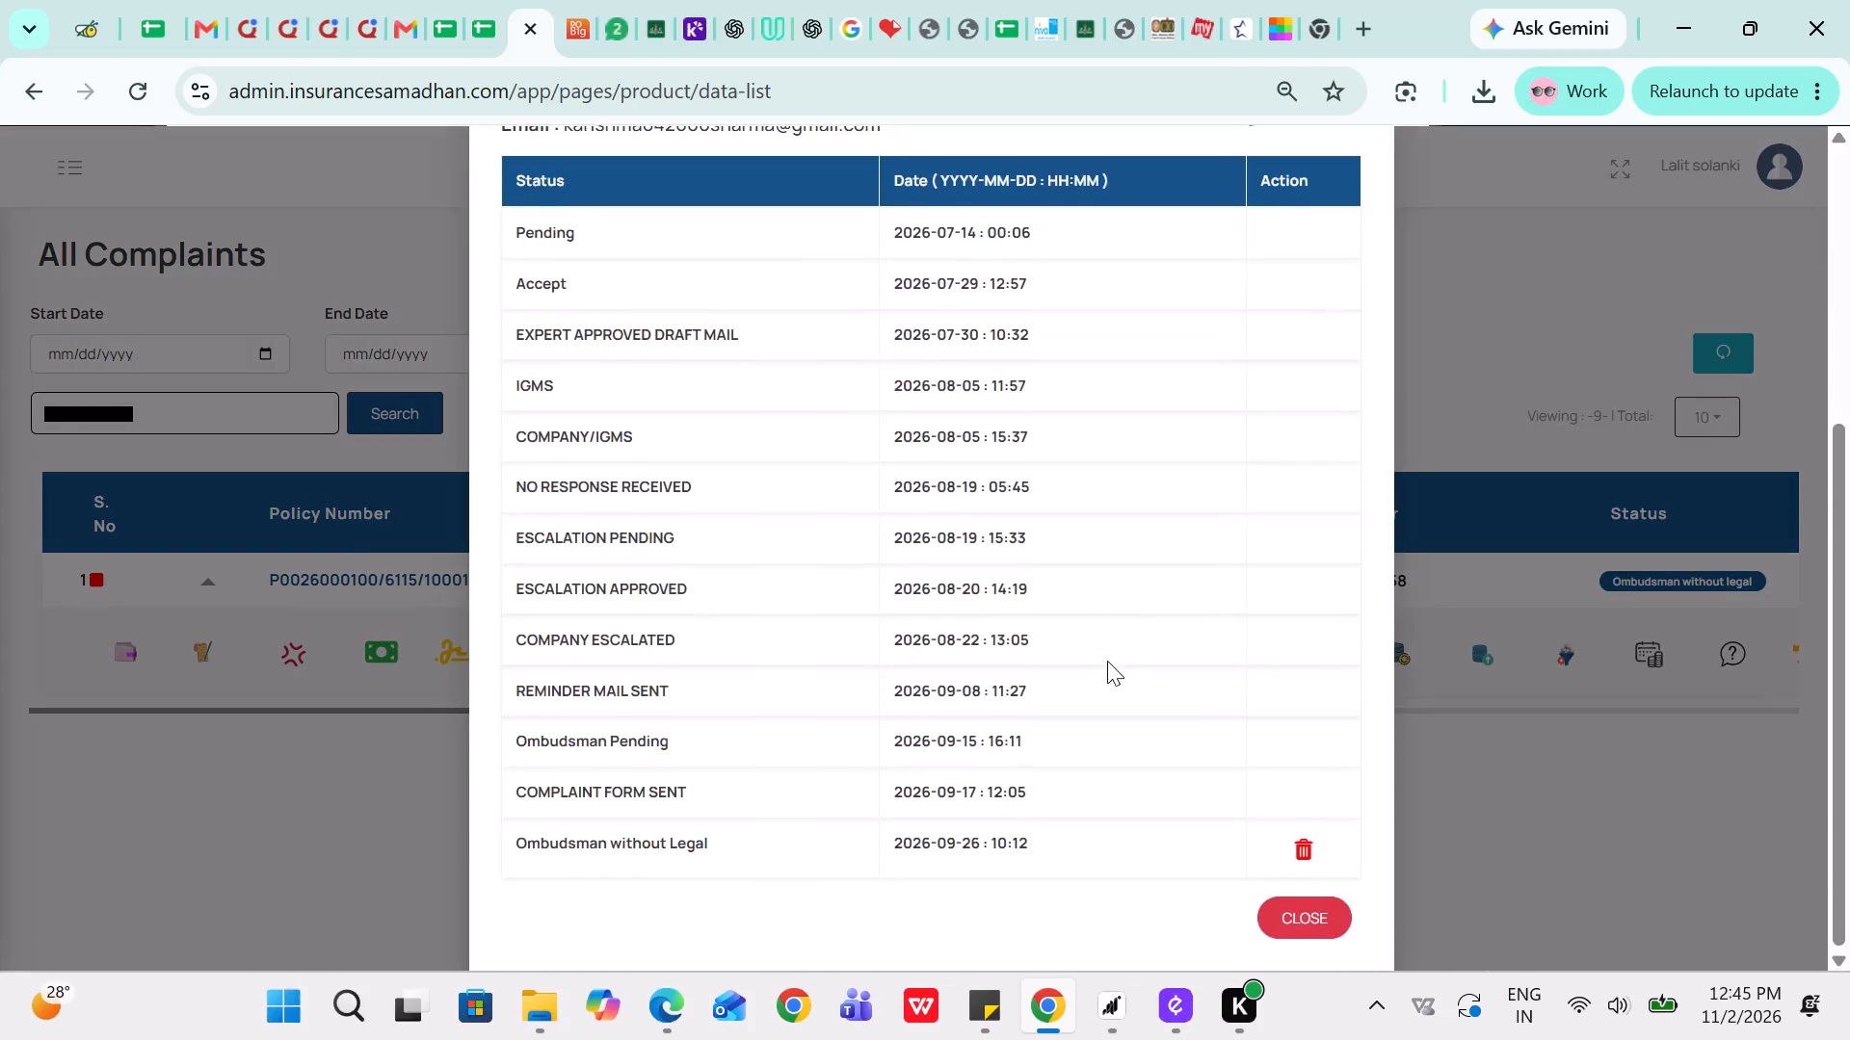
scroll(1107, 661, down, 2)
click(1429, 772)
Check and reload the Missed call Ombudsman 2026 spreadsheet, and return to the All Complaints list.
click(493, 0)
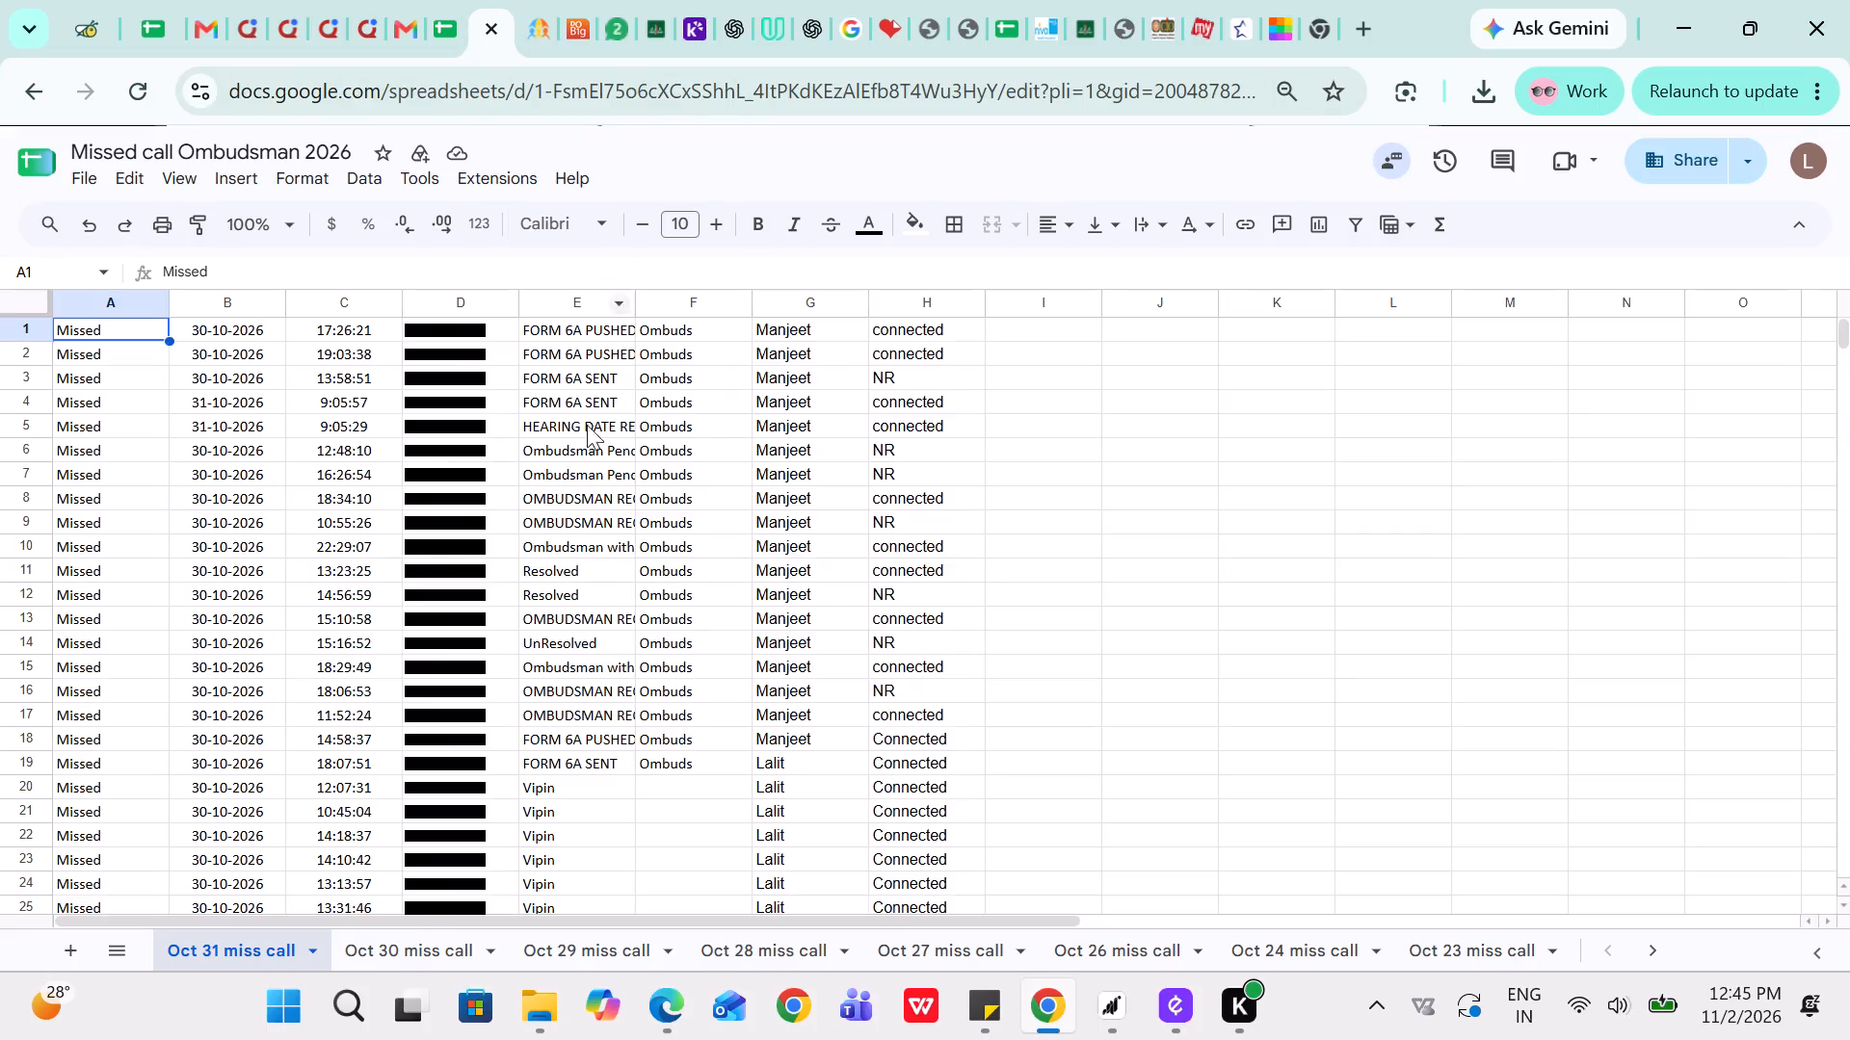
click(144, 101)
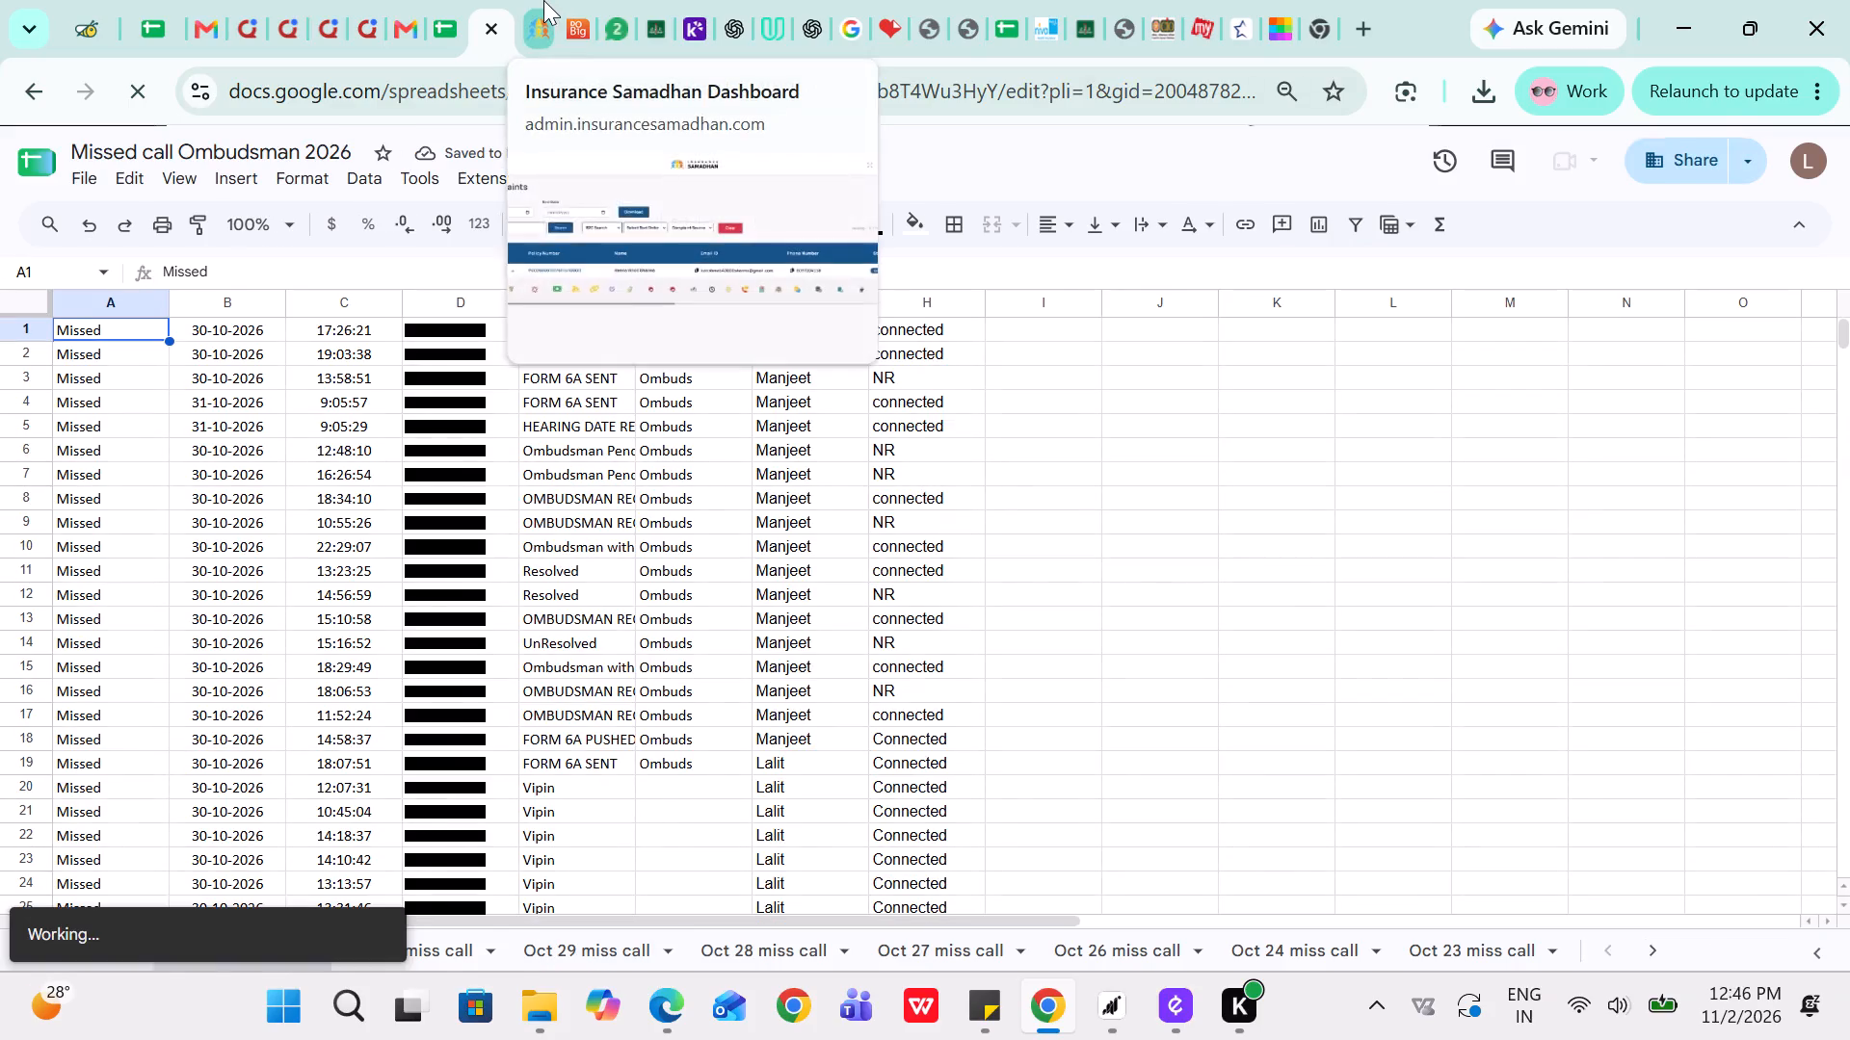
click(543, 0)
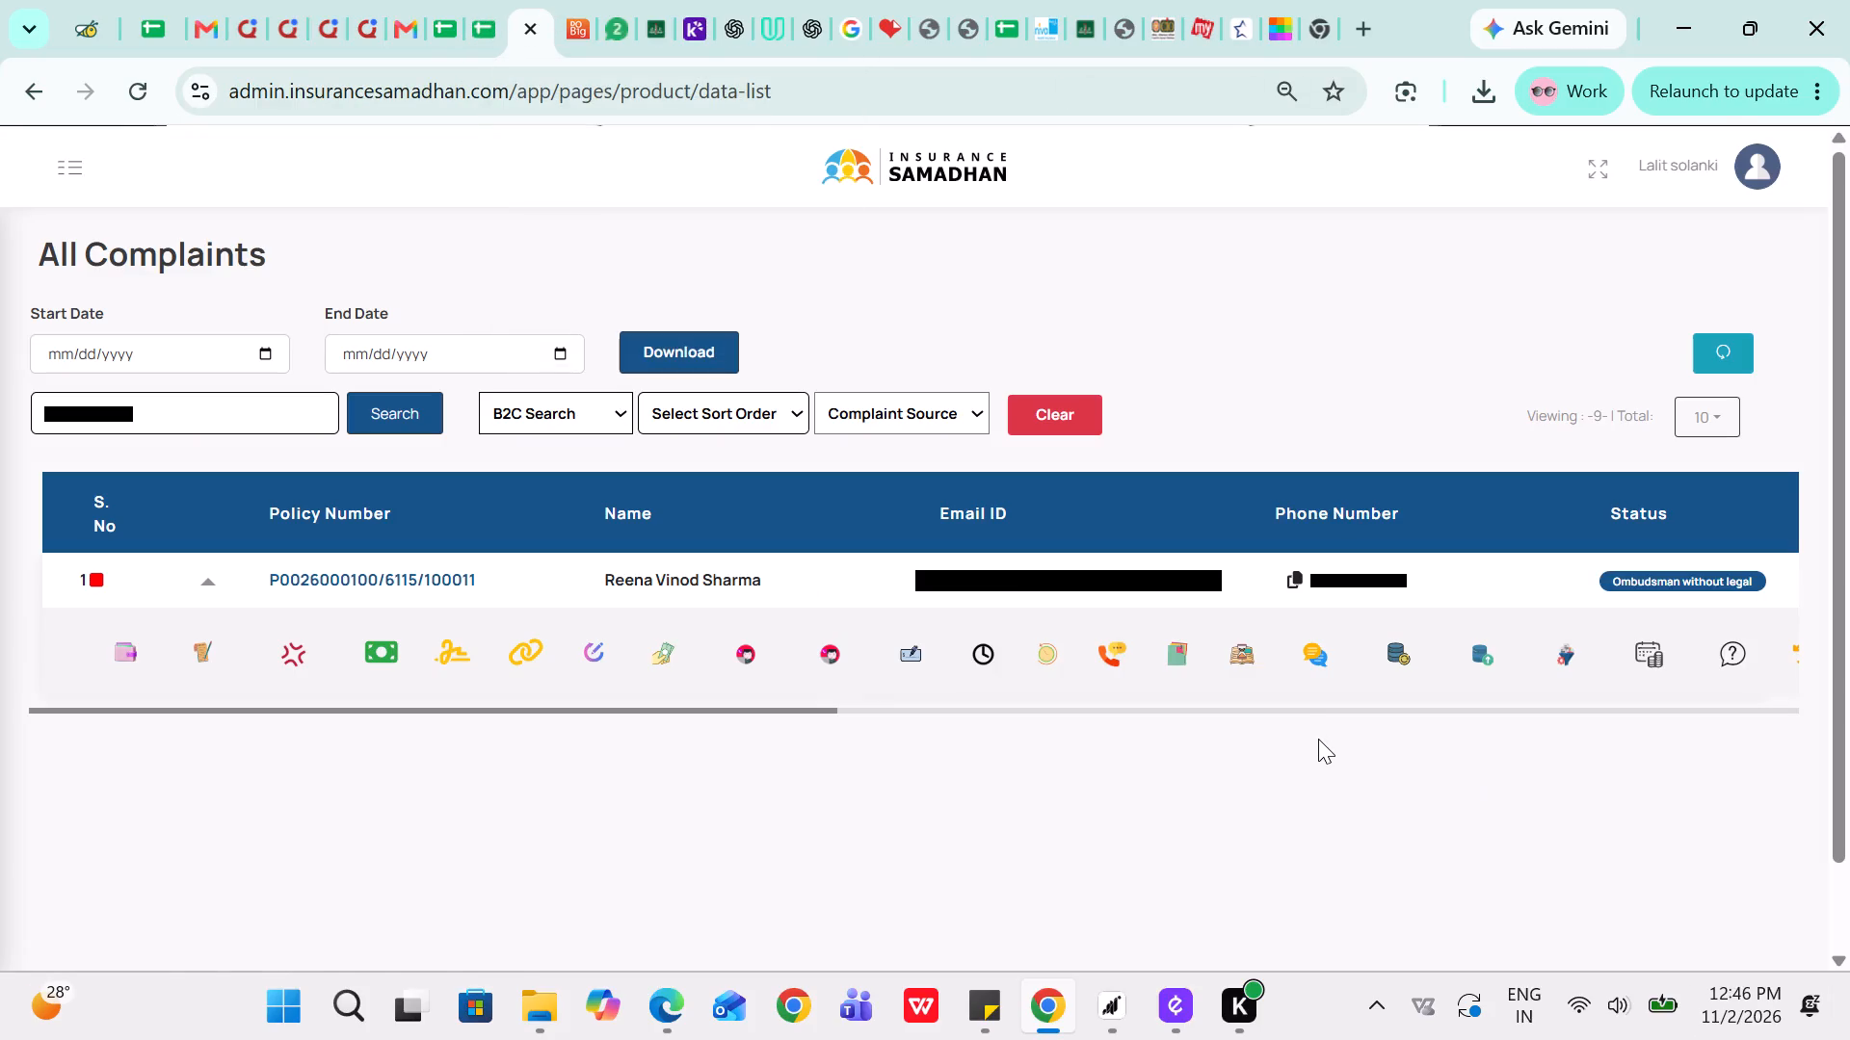
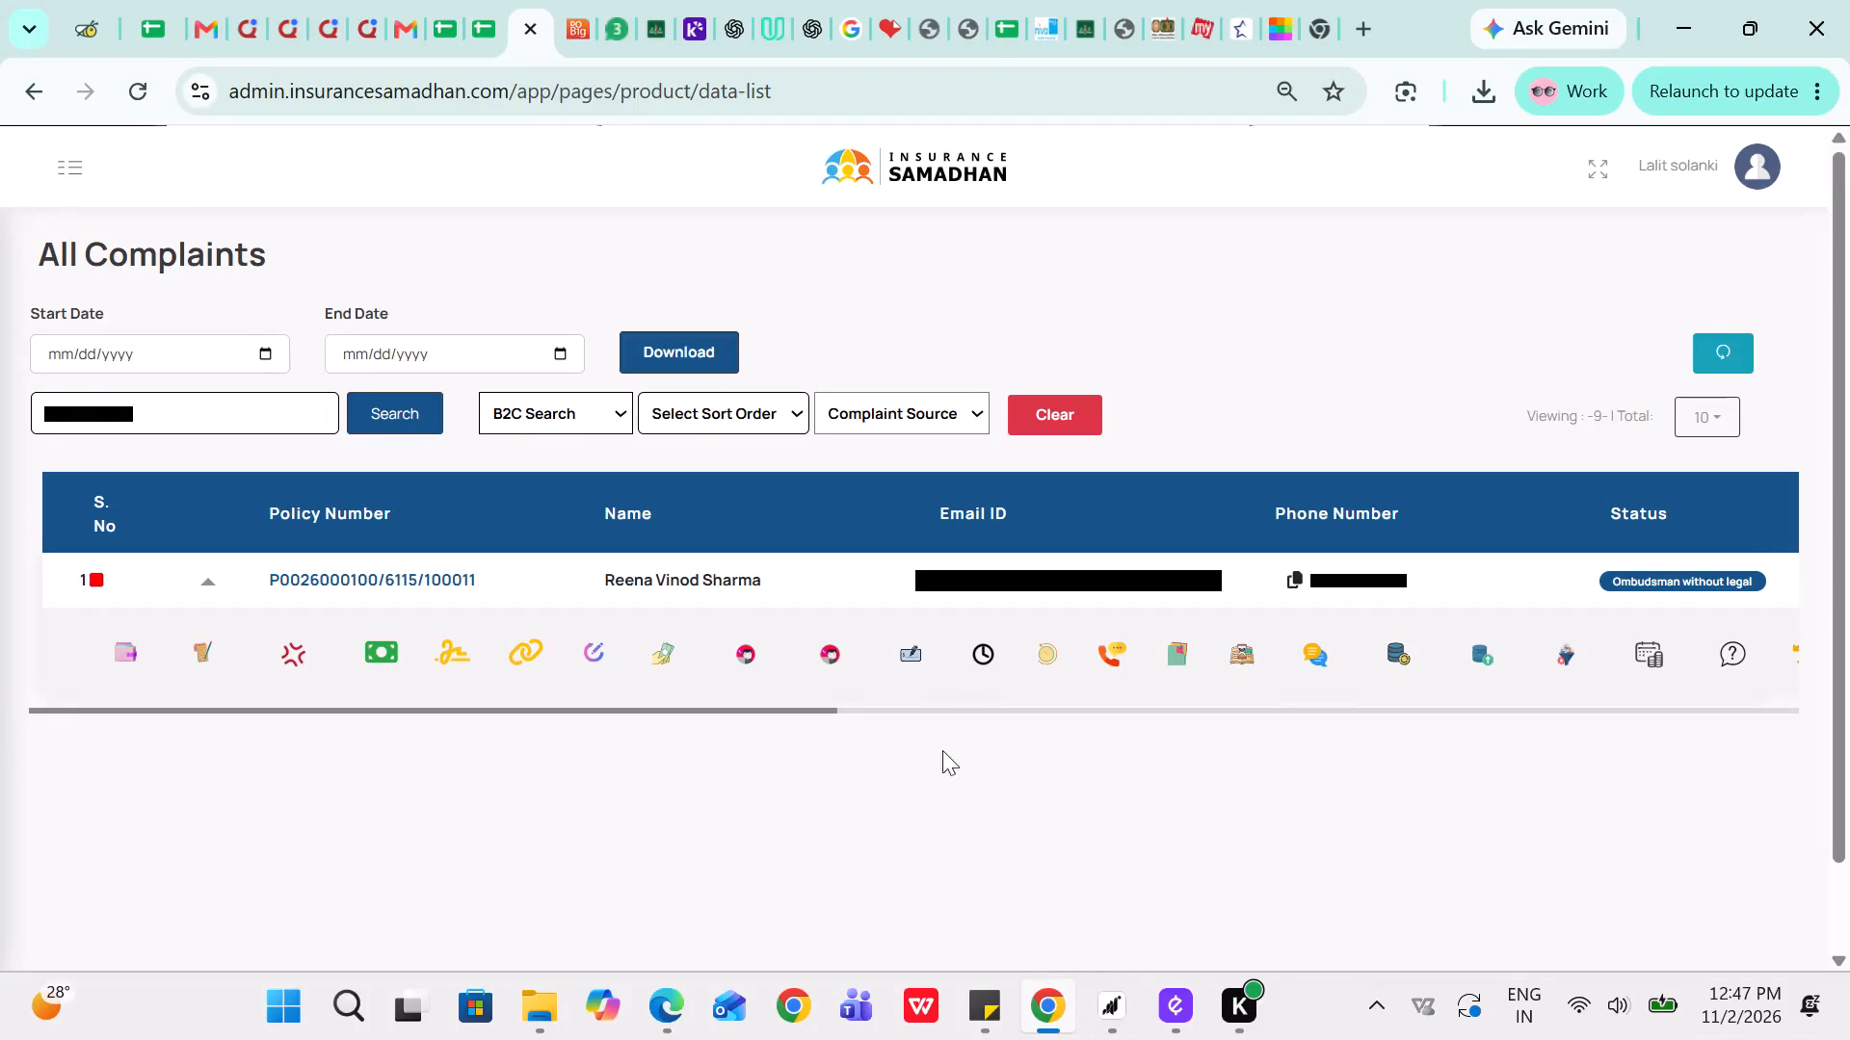
Collapse the expanded row of action options beneath the complaint listed in All Complaints.
click(993, 797)
click(217, 578)
click(1346, 858)
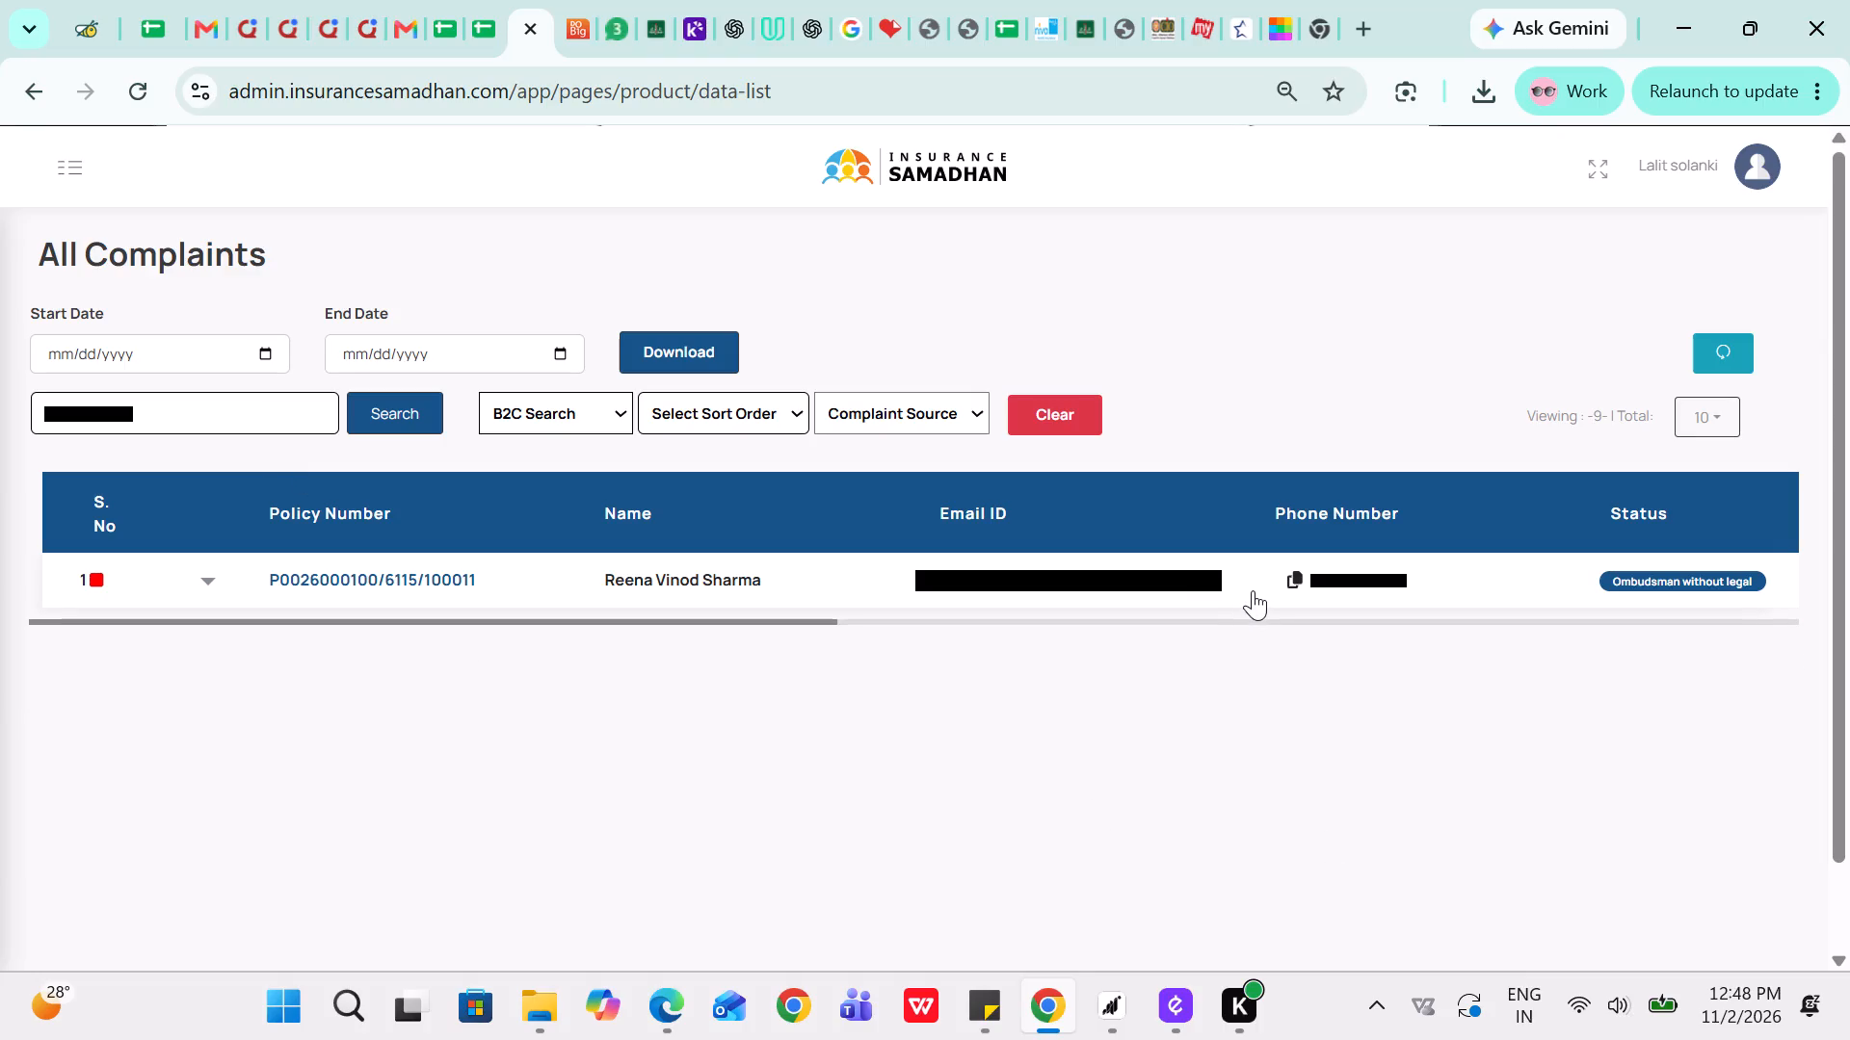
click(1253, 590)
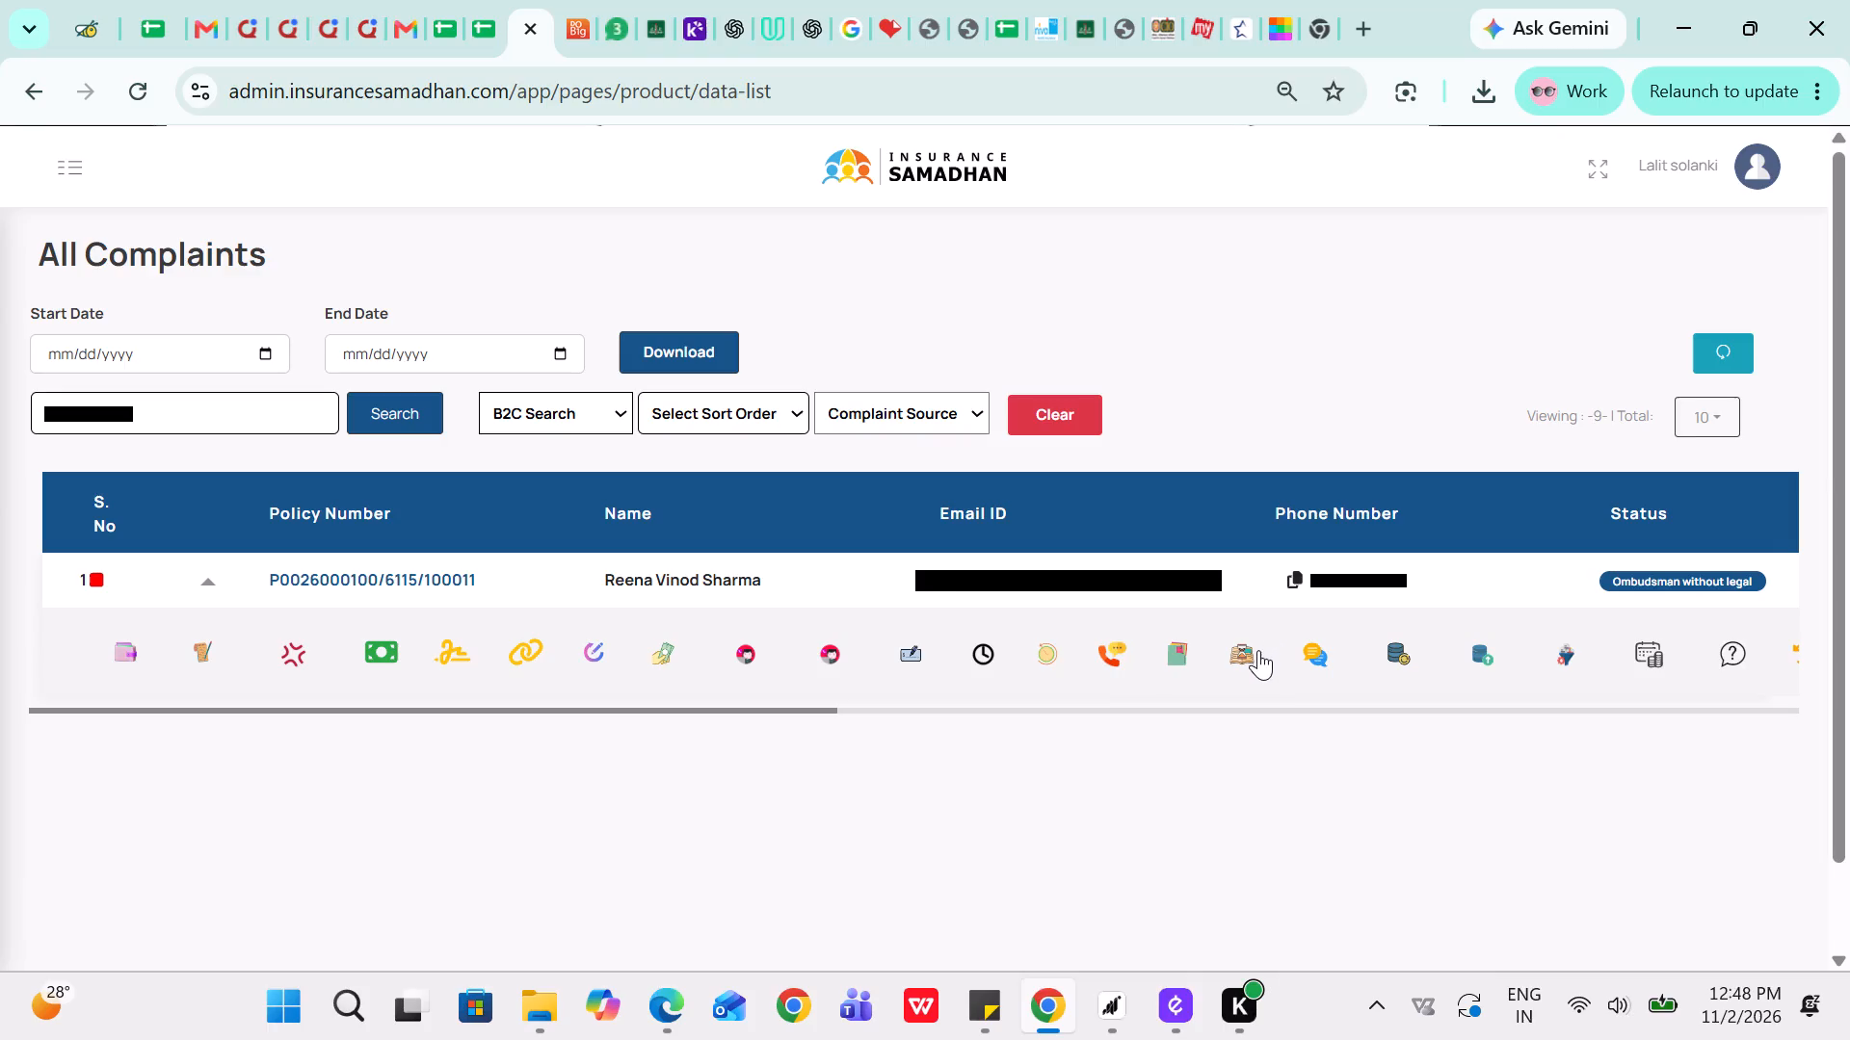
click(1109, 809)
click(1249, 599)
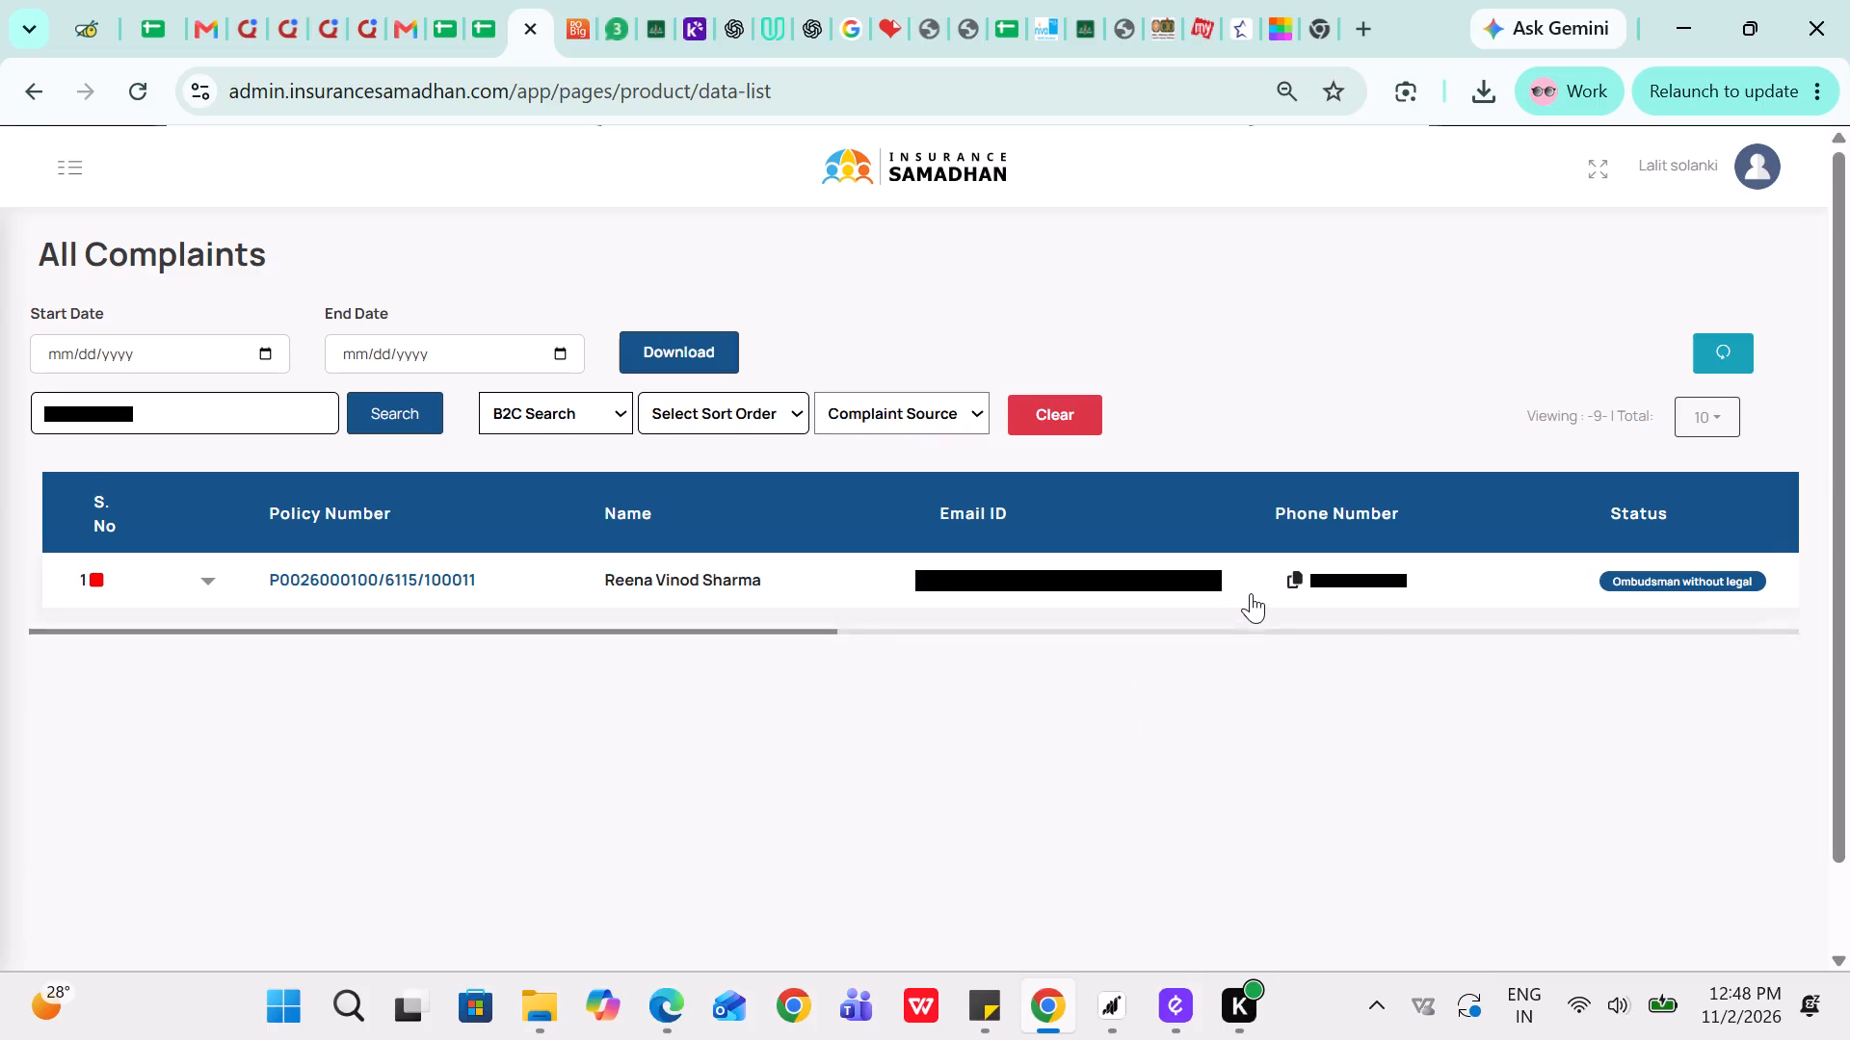
Open the listed complaint's communication log, examine its most recent entry, and close the log and the complaint's action options.
click(1252, 589)
click(1309, 663)
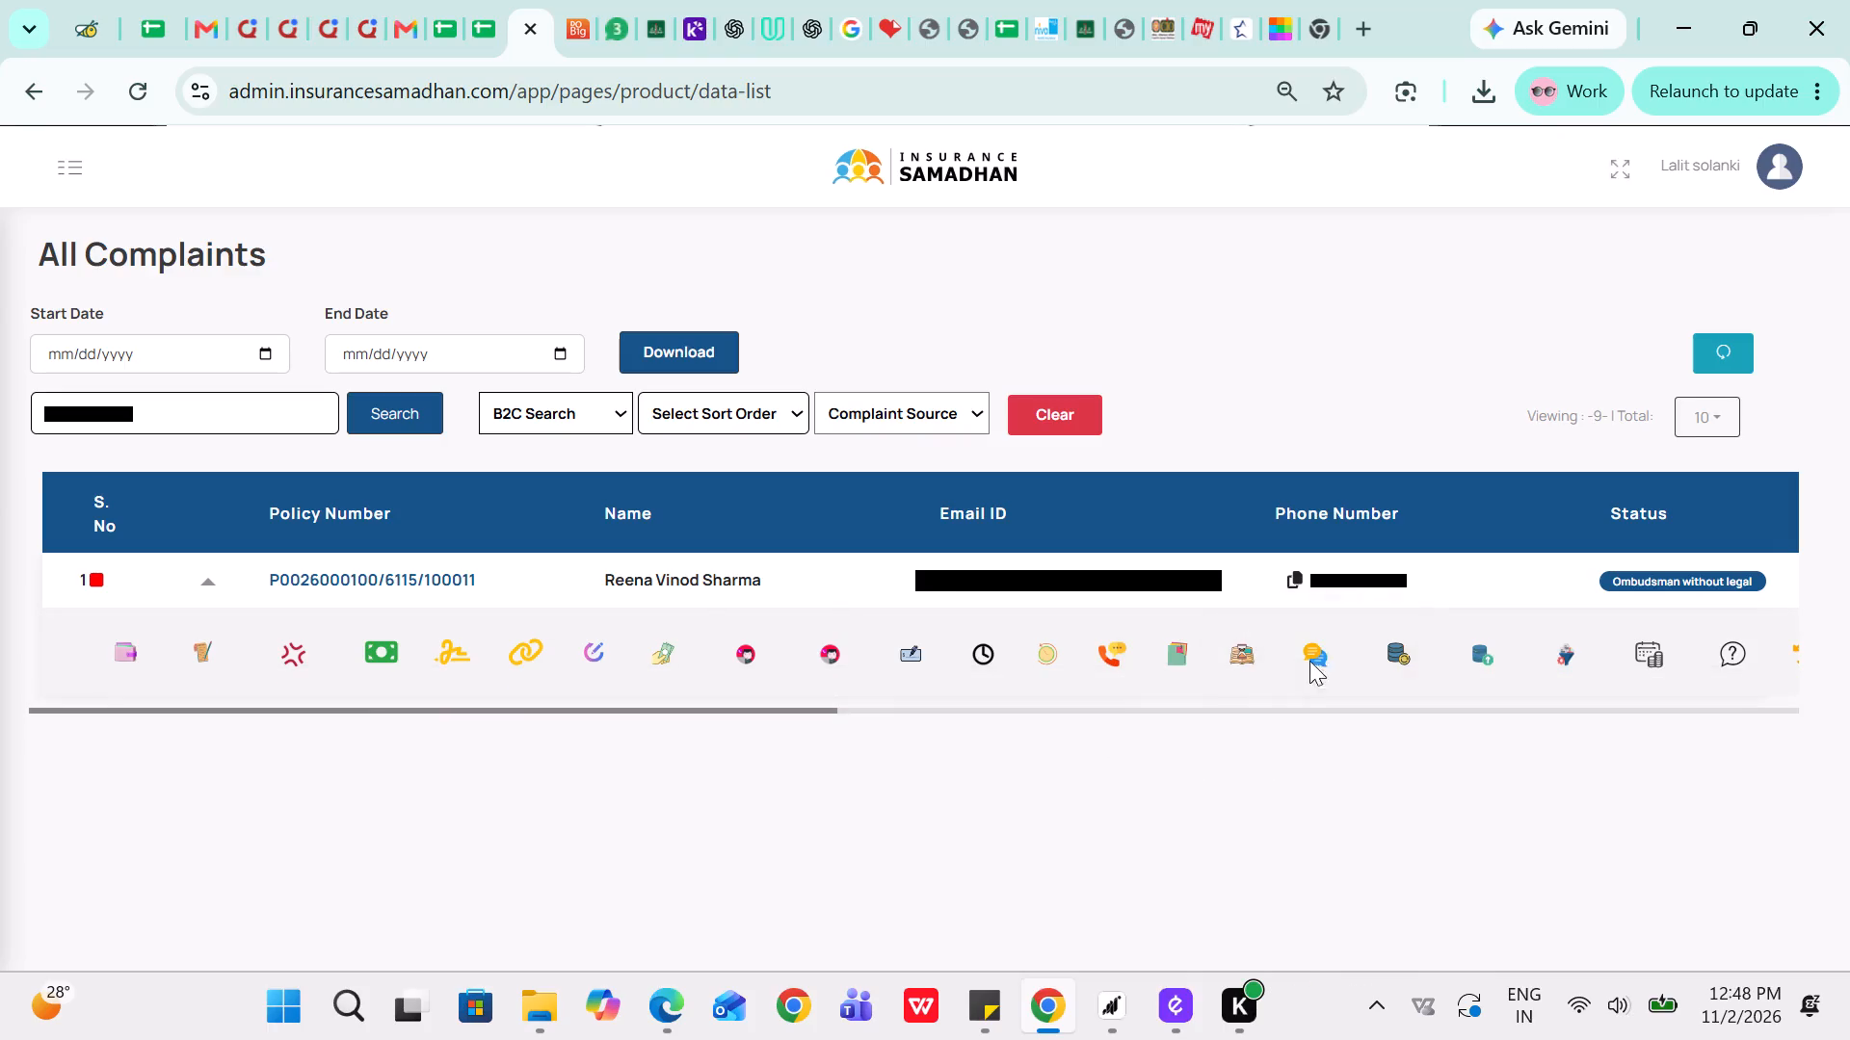
drag(978, 615, 610, 613)
click(892, 338)
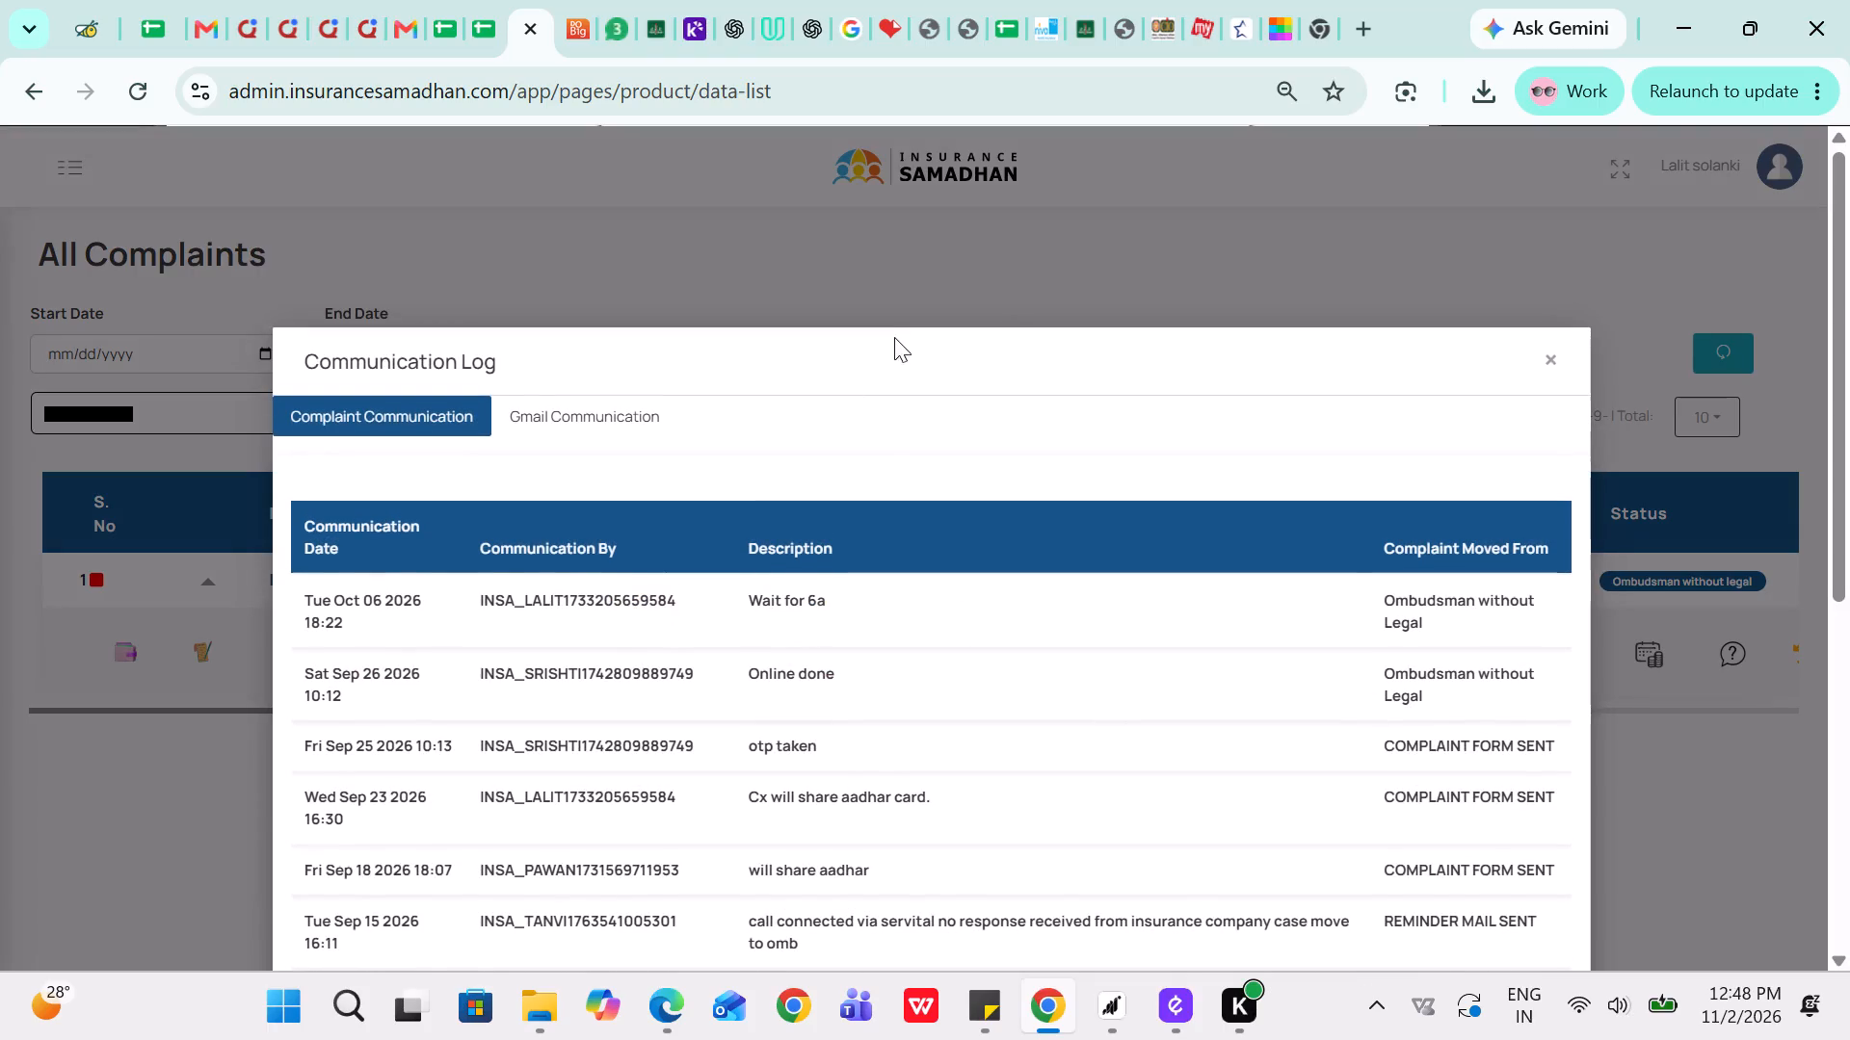
click(1083, 304)
click(1264, 586)
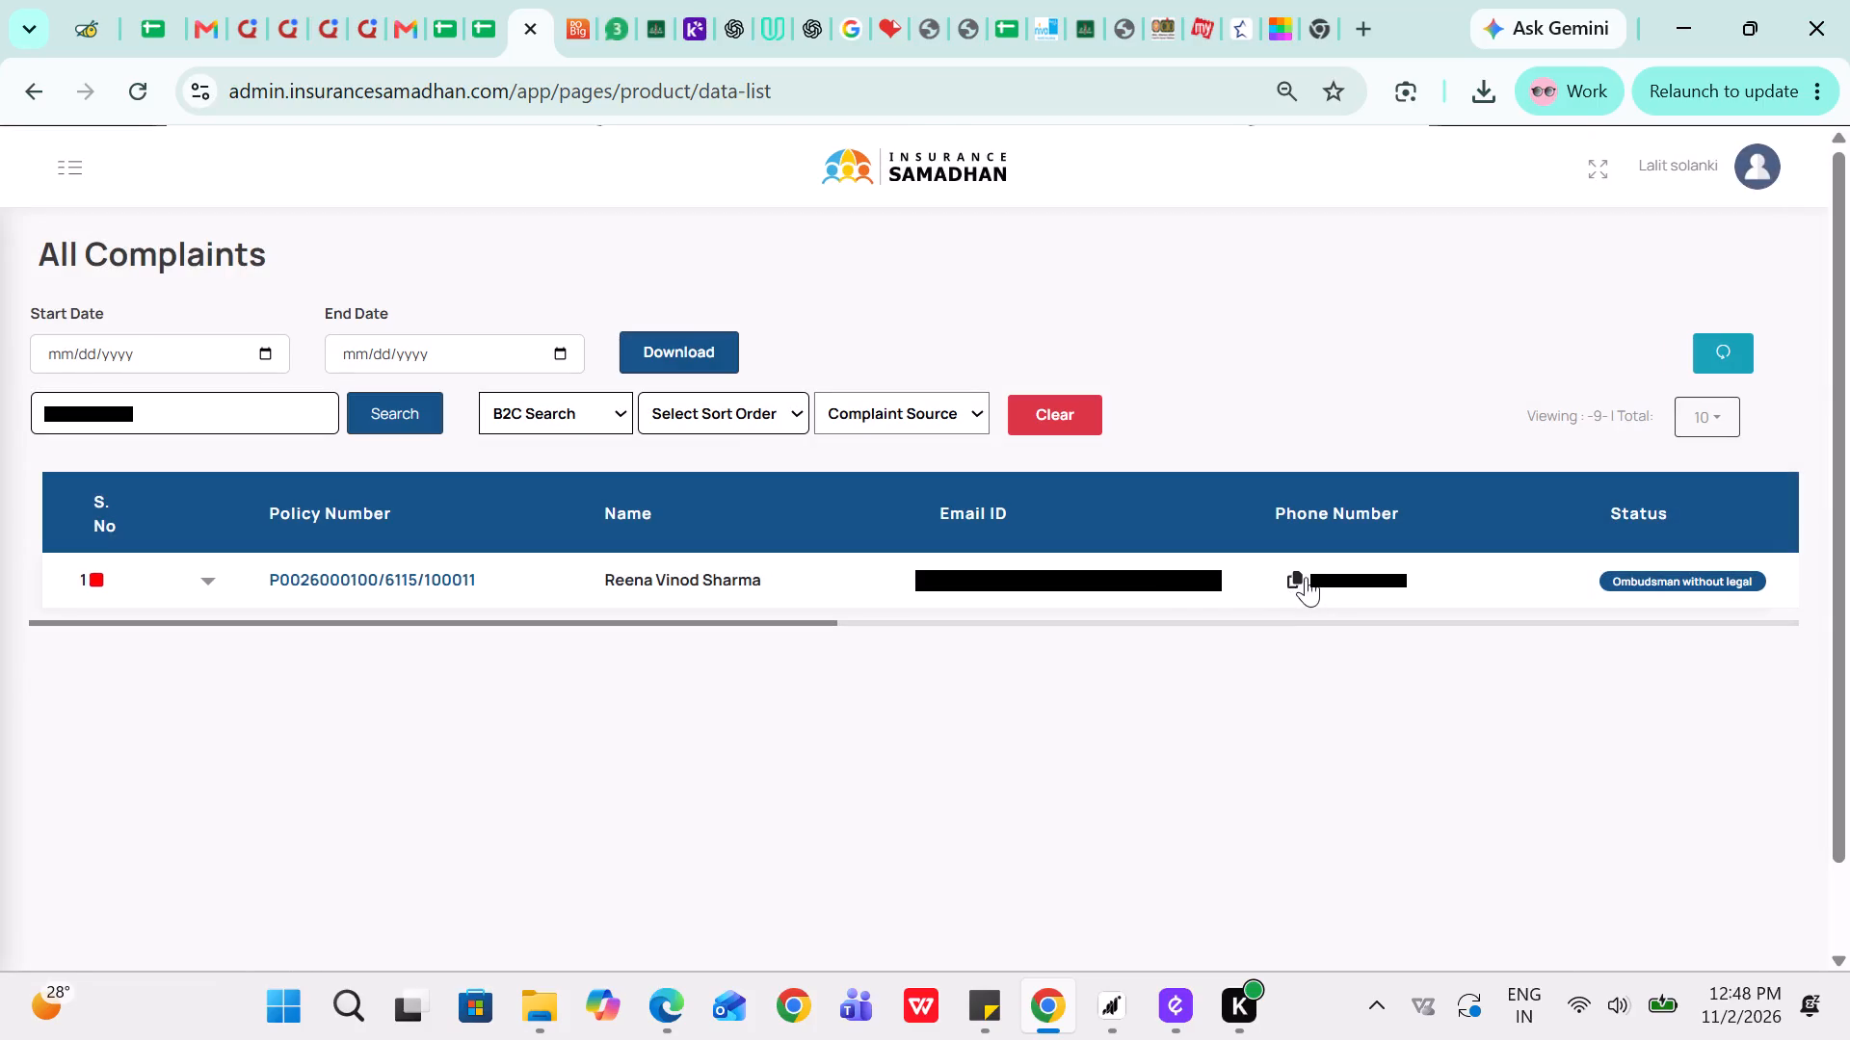
Copy the complainant's phone number from the complaint and call it through the Smartflo dialer.
click(1298, 577)
click(591, 0)
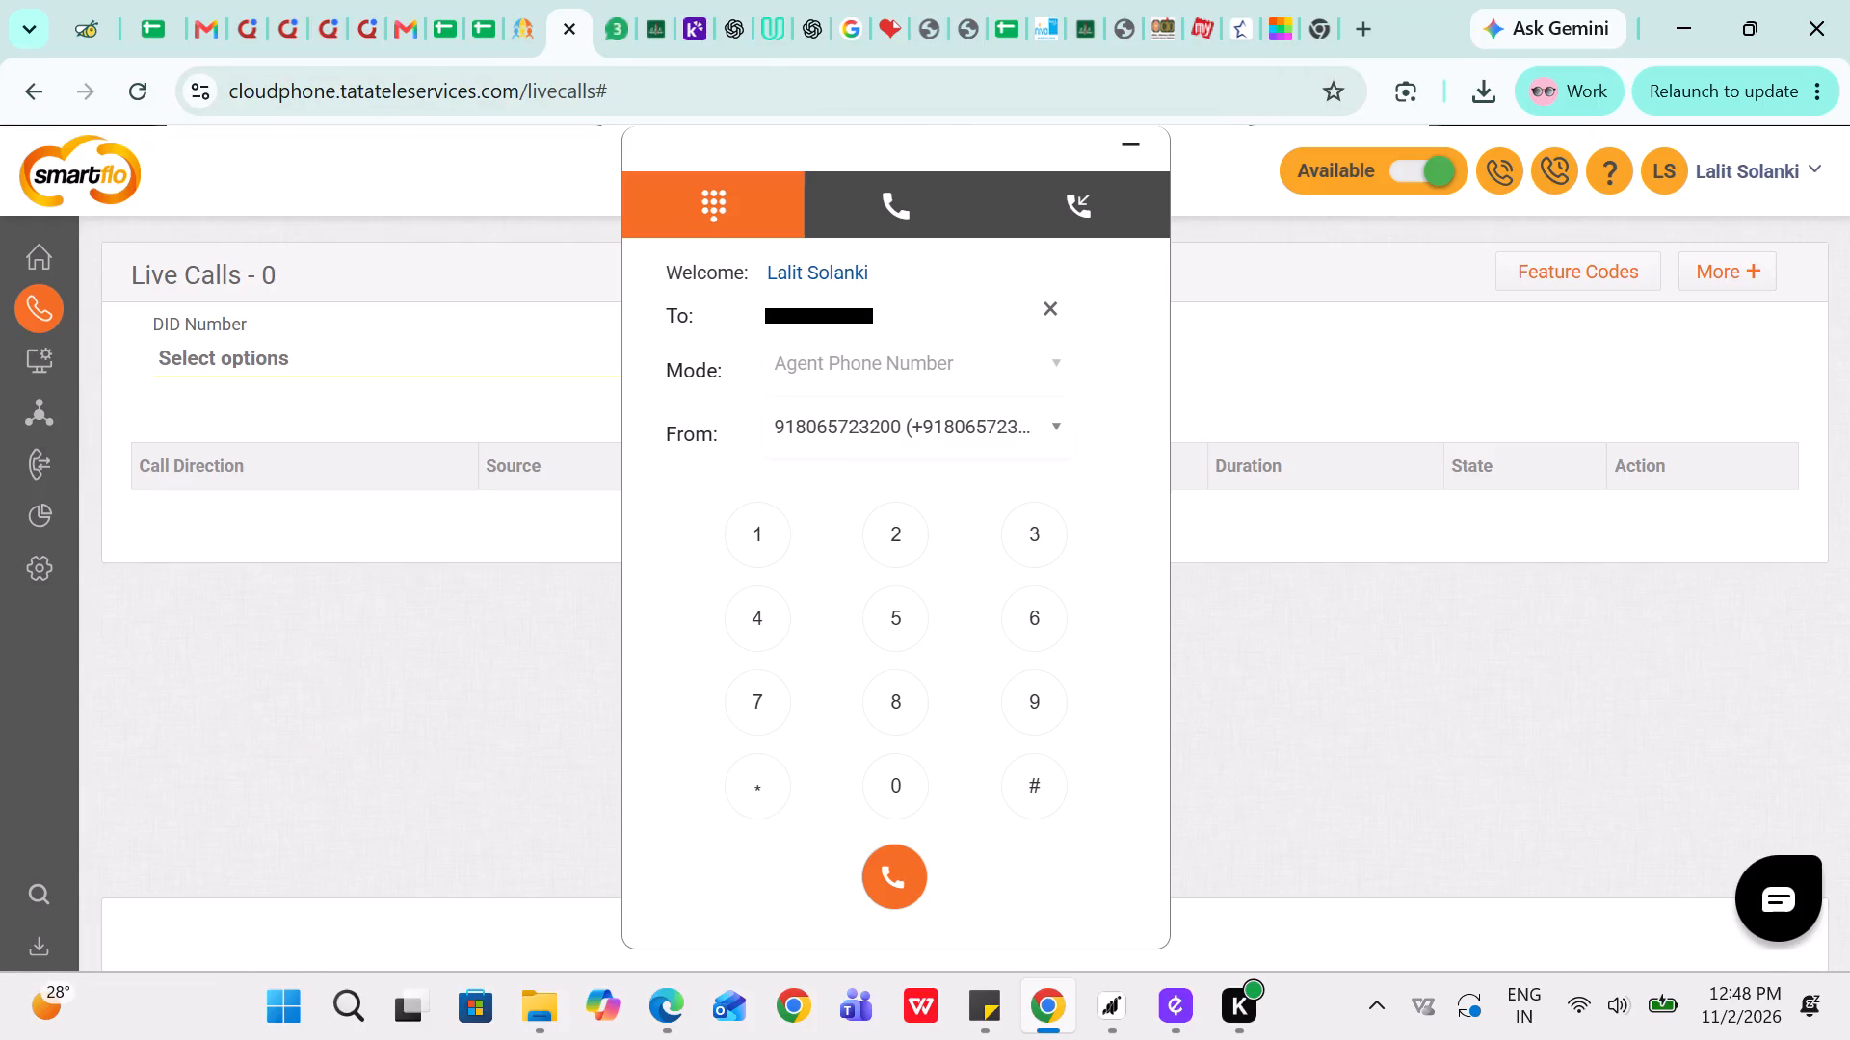
double_click(848, 318)
key(ctrl+v)
click(898, 876)
click(1440, 781)
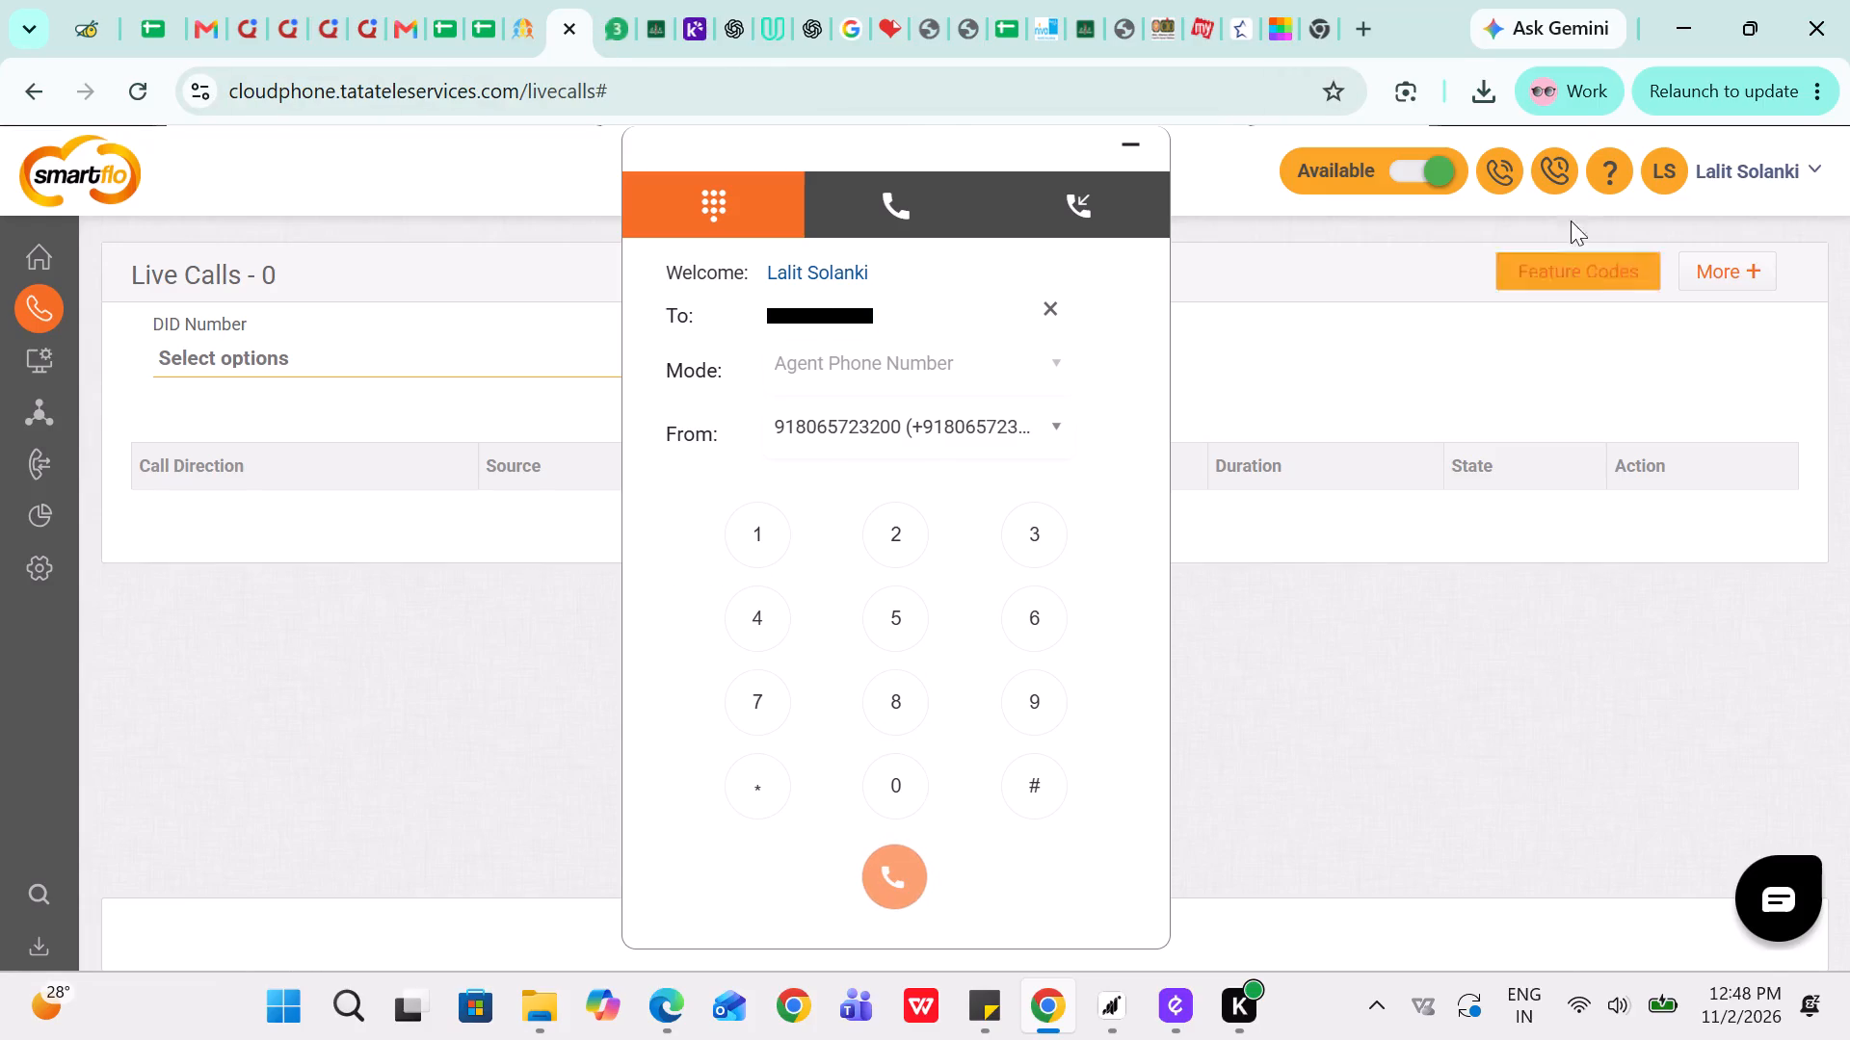
Show the additional call statistics on the Live Calls page.
click(1756, 287)
click(1757, 256)
click(1721, 284)
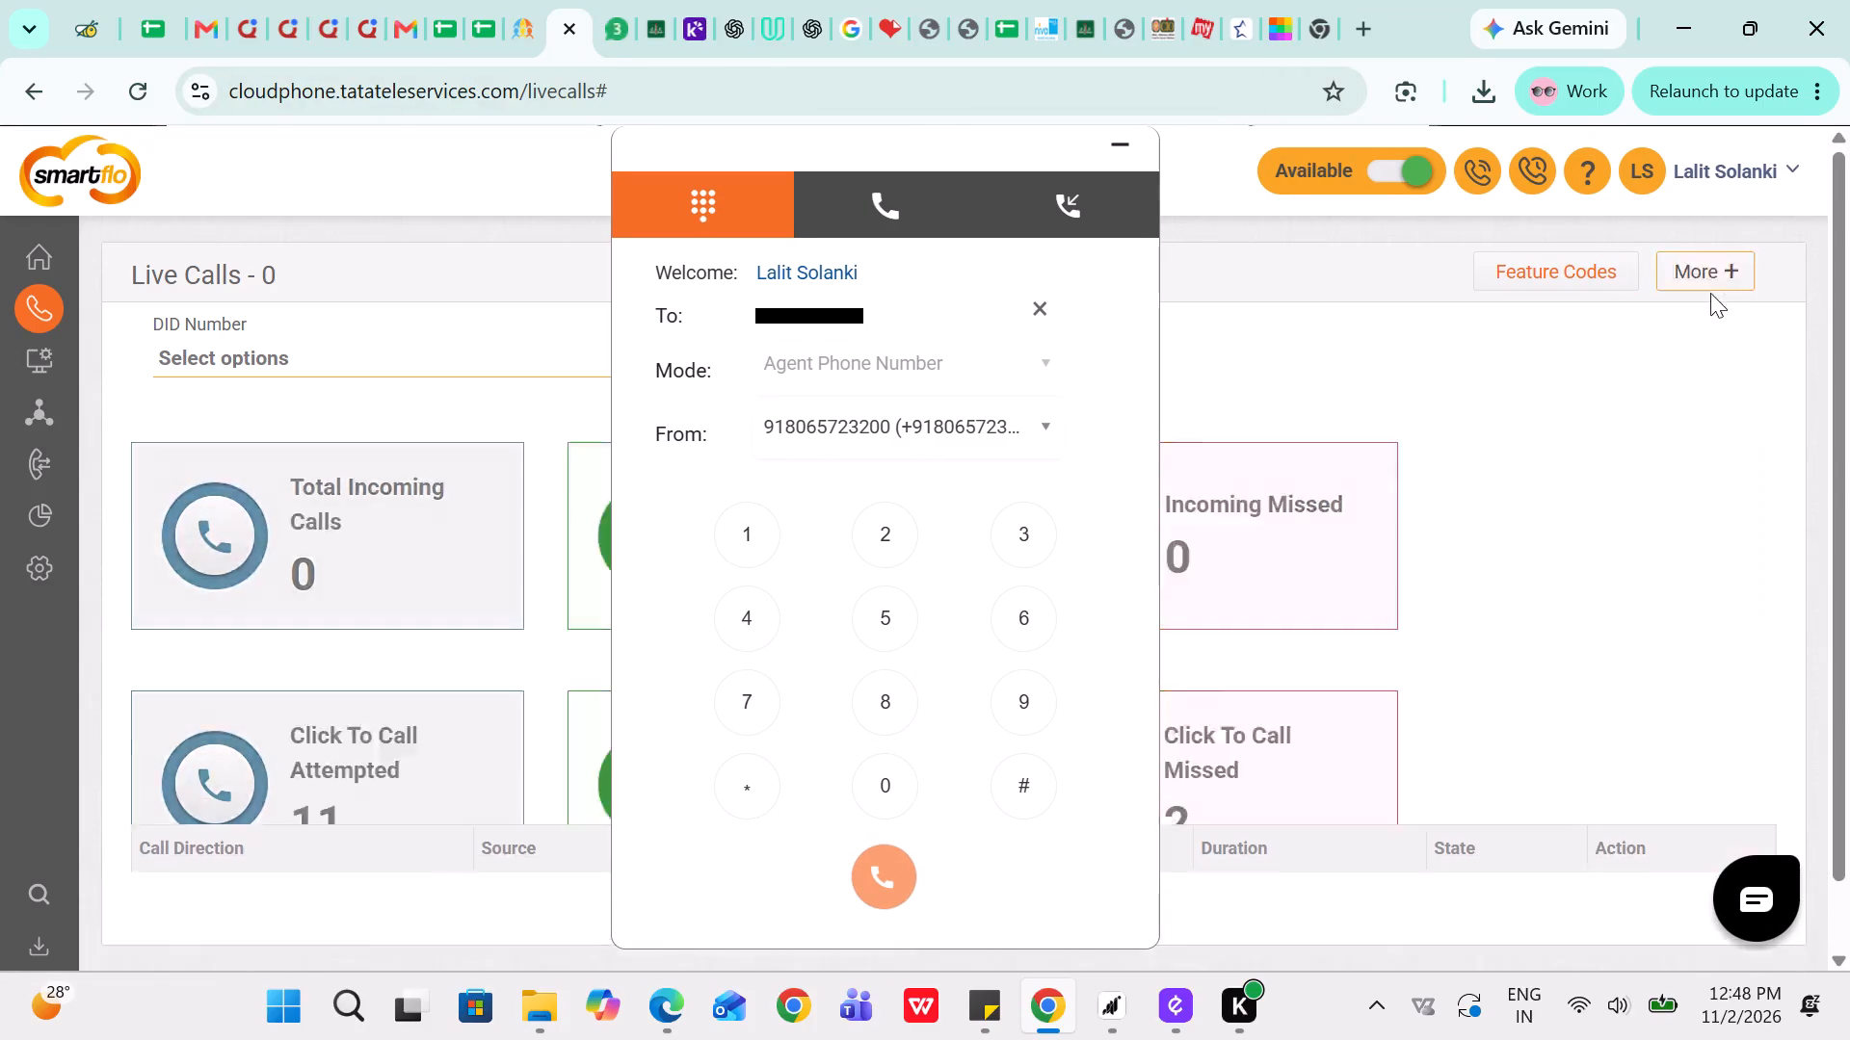
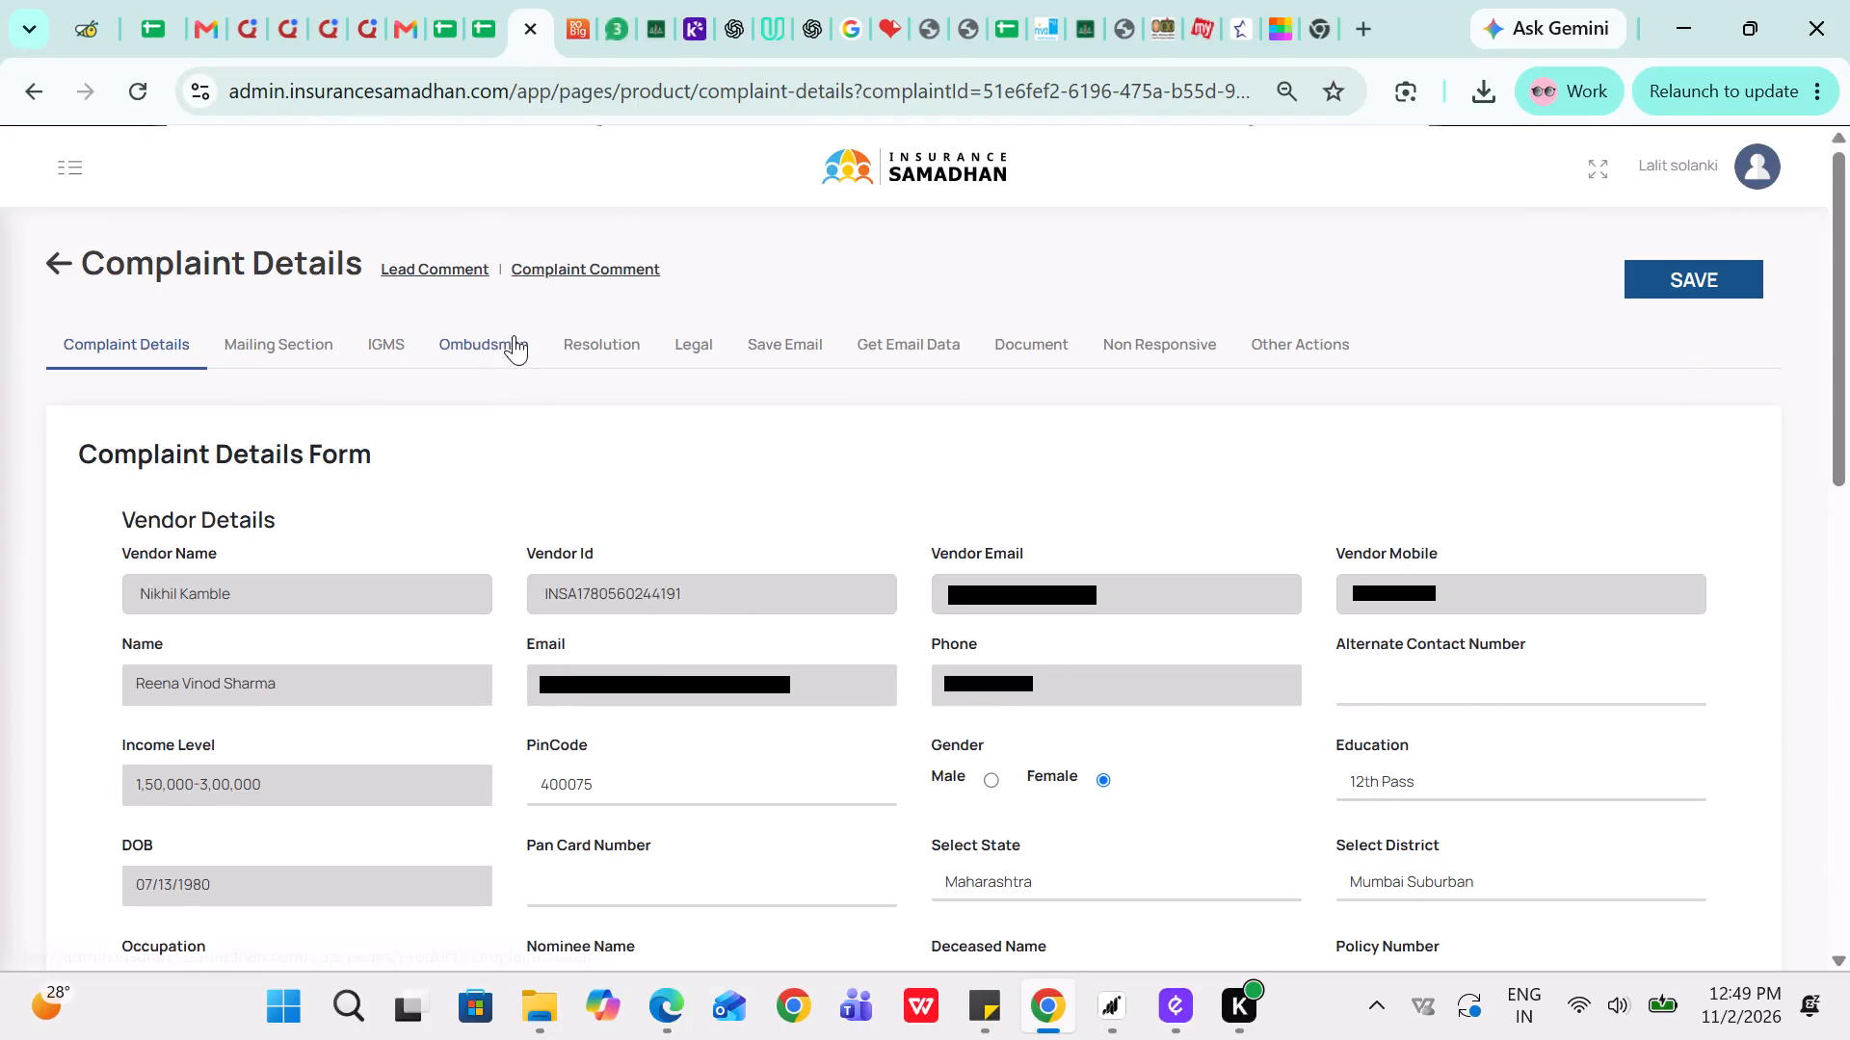
Examine the complaint reference number in the Ombudsman section and the customer's email in the complaint details form.
drag(1044, 682, 594, 660)
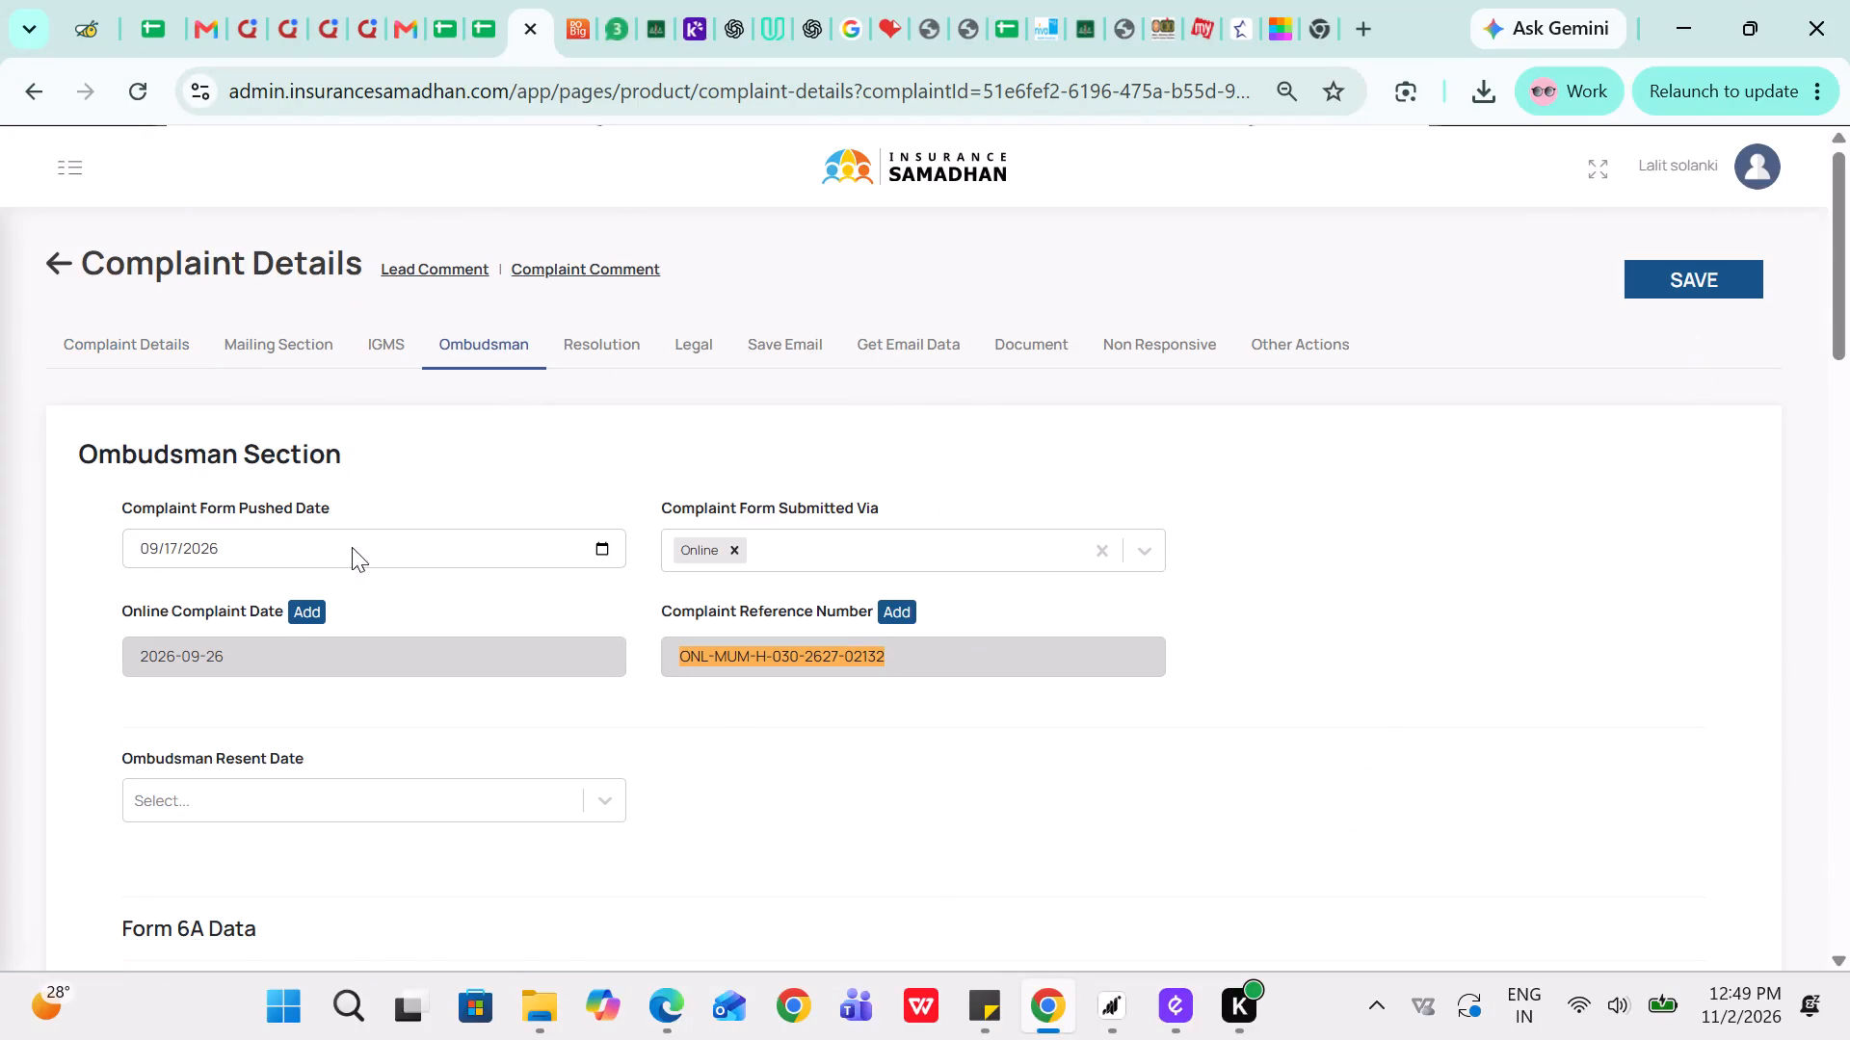
click(141, 308)
click(151, 341)
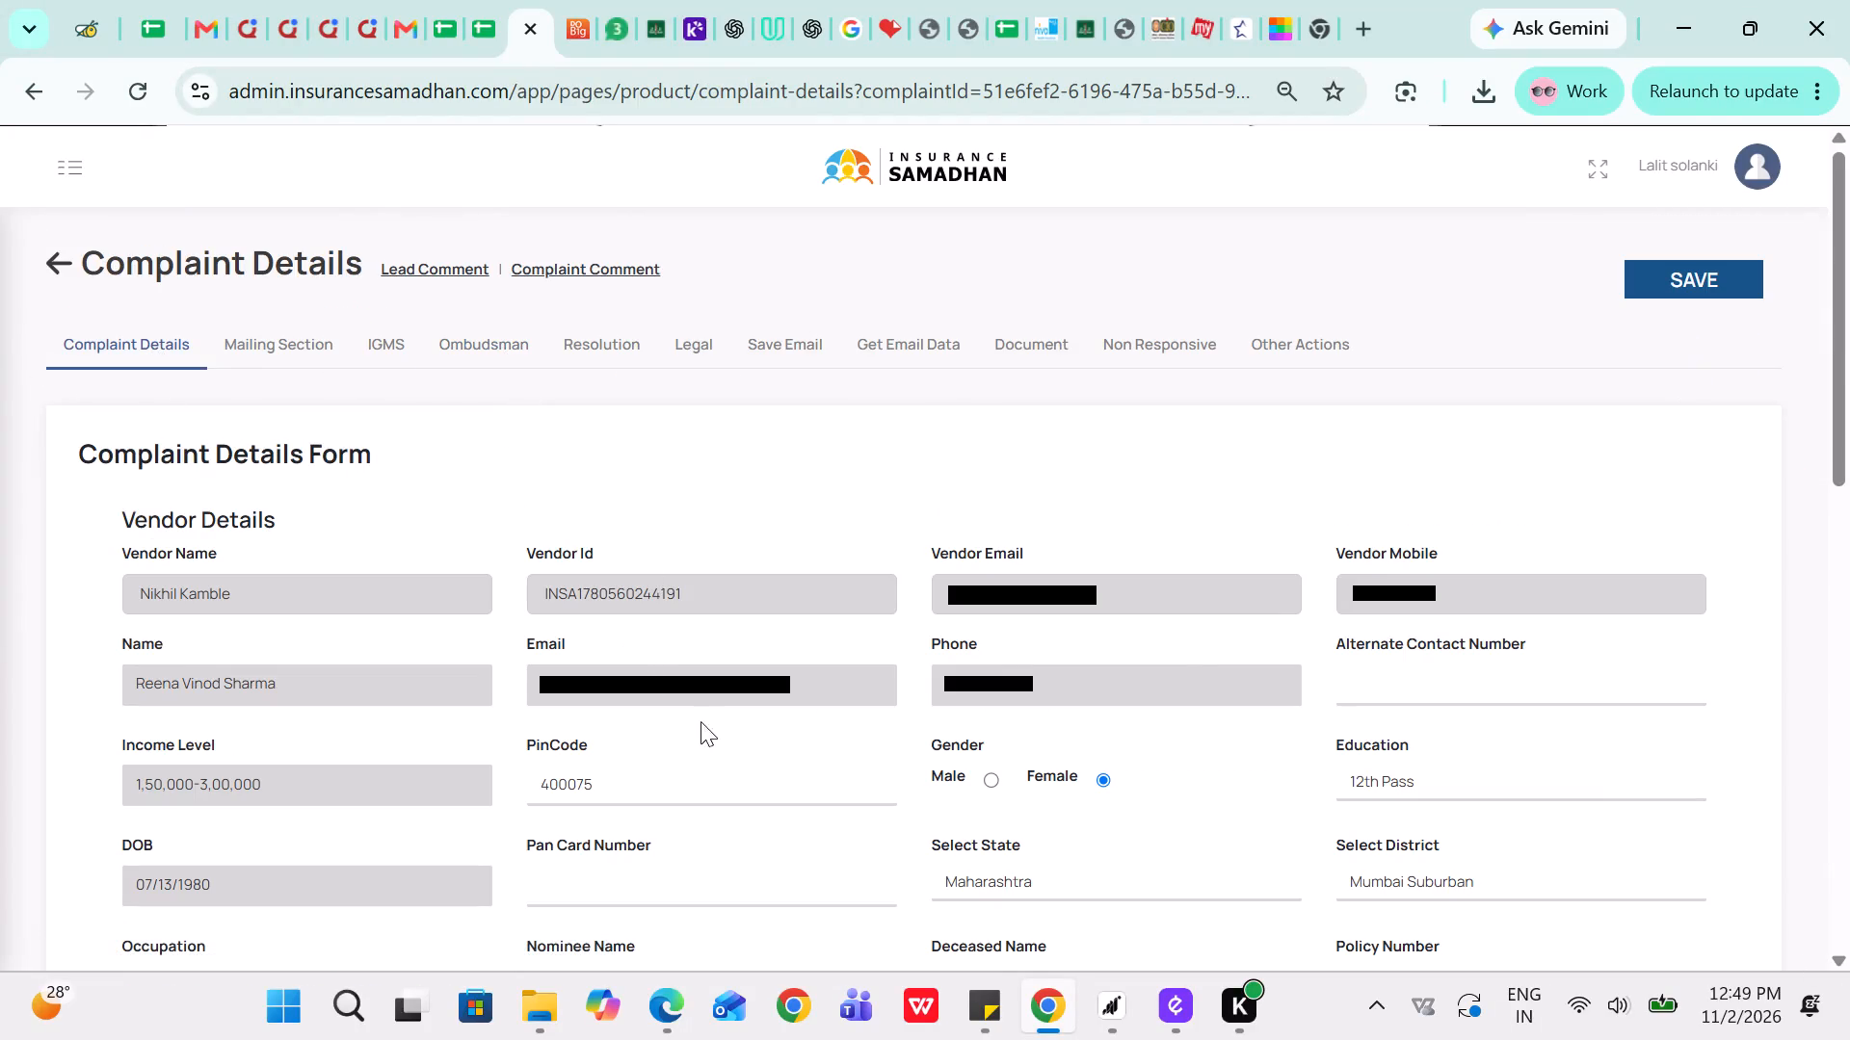
drag(844, 697, 424, 697)
click(504, 341)
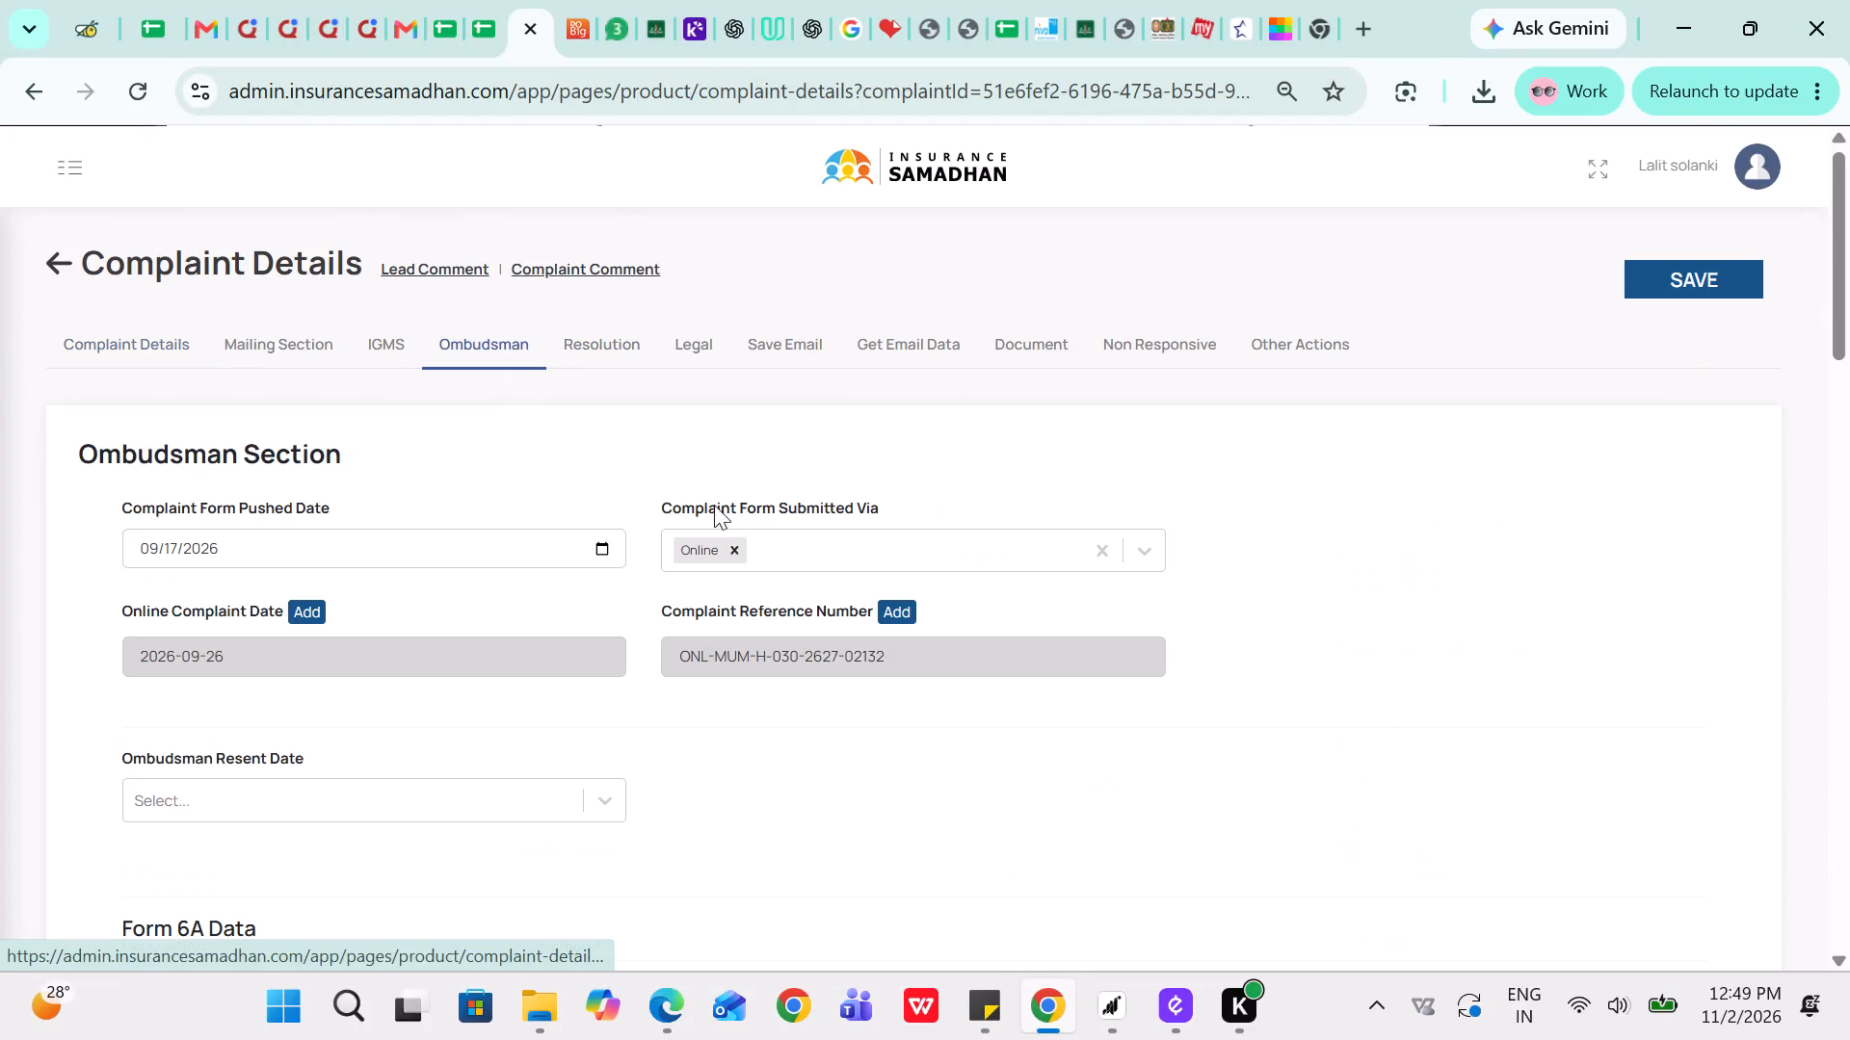
drag(1053, 622, 456, 622)
click(1380, 620)
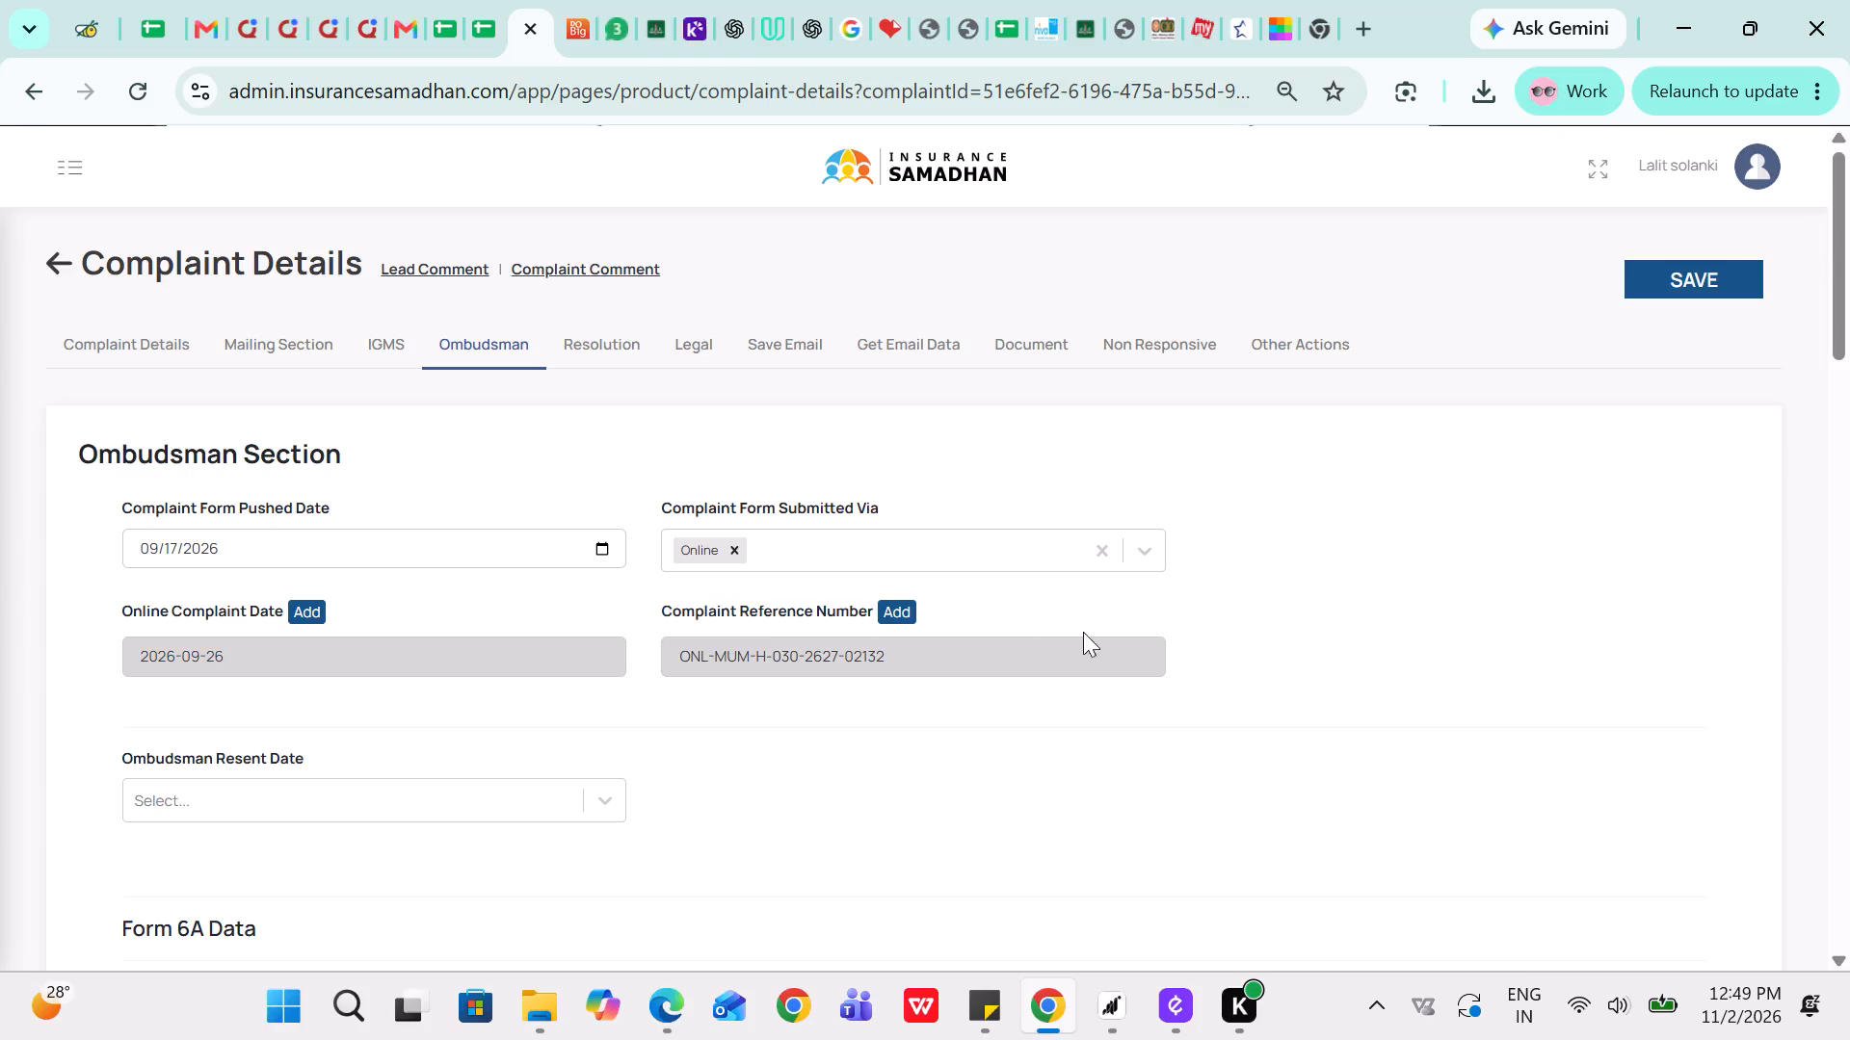
Examine the customer's phone, email, customer/policy address and Aadhaar card address in the complaint details form.
click(107, 346)
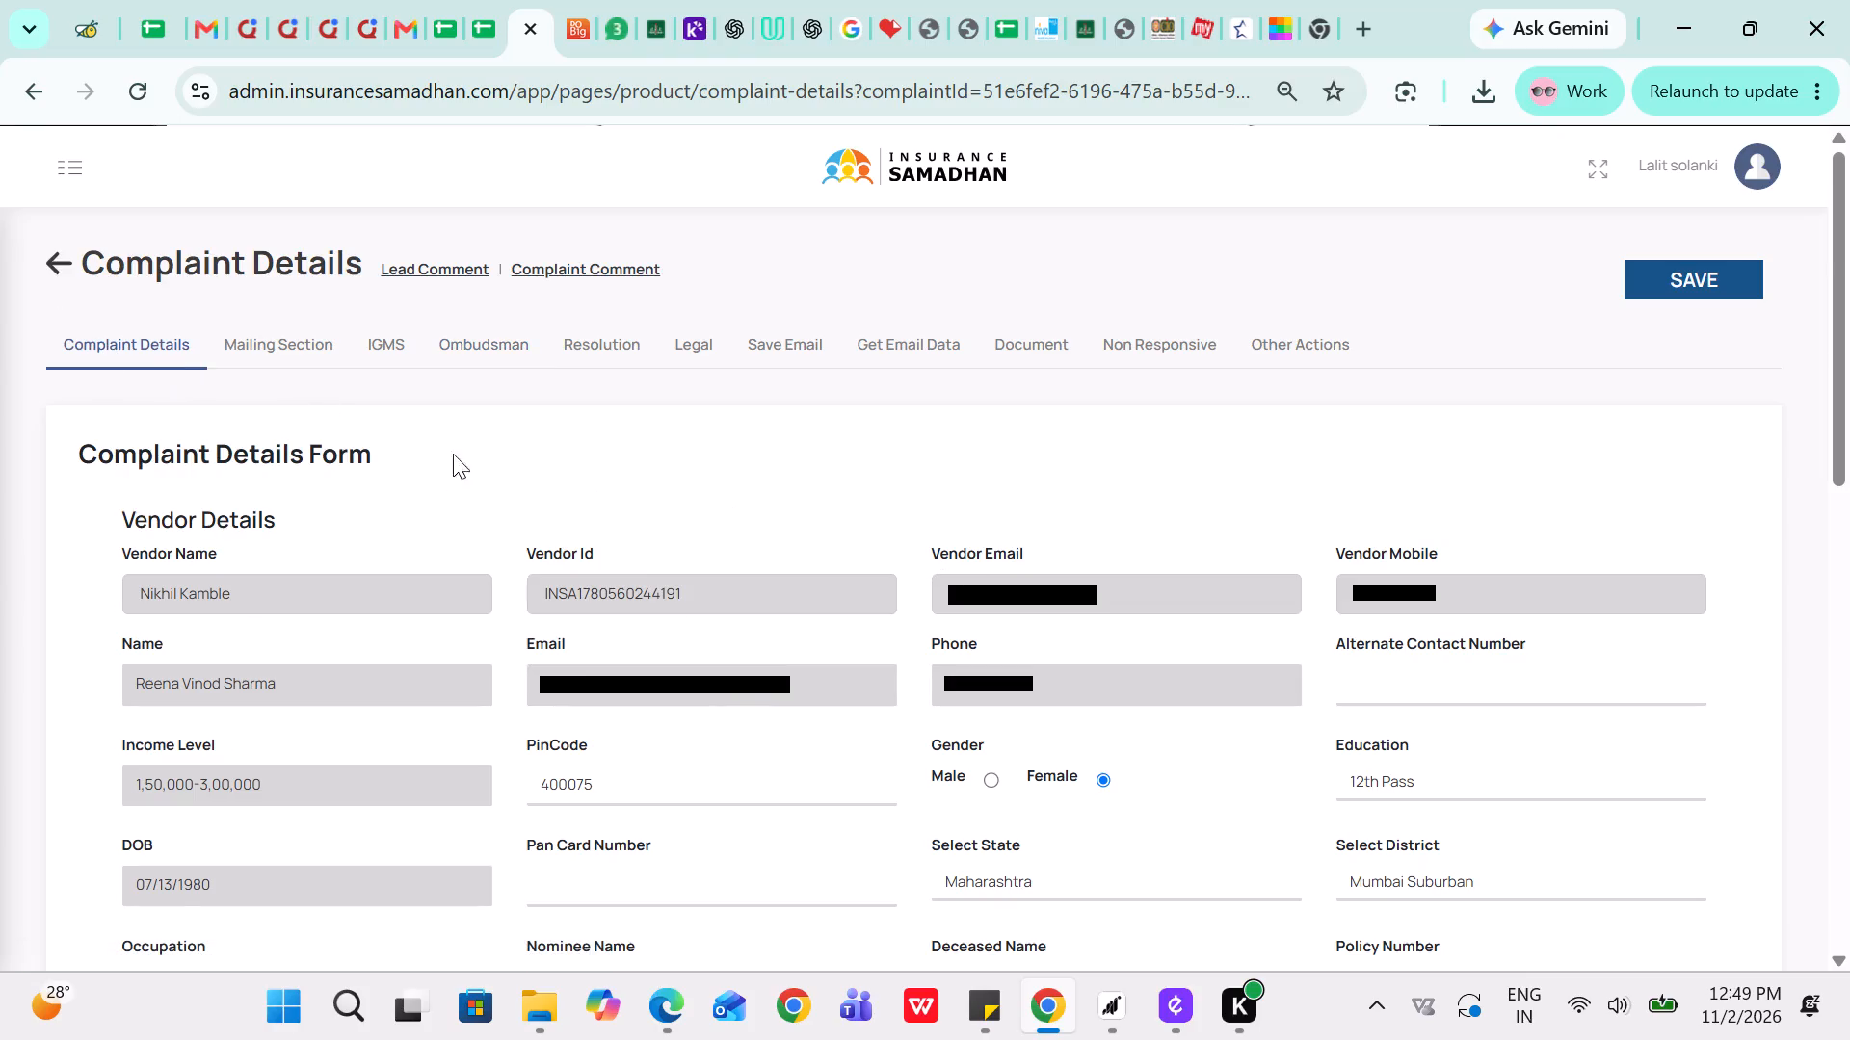
click(1126, 424)
drag(1123, 677, 695, 670)
drag(867, 688, 294, 676)
scroll(436, 561, down, 4)
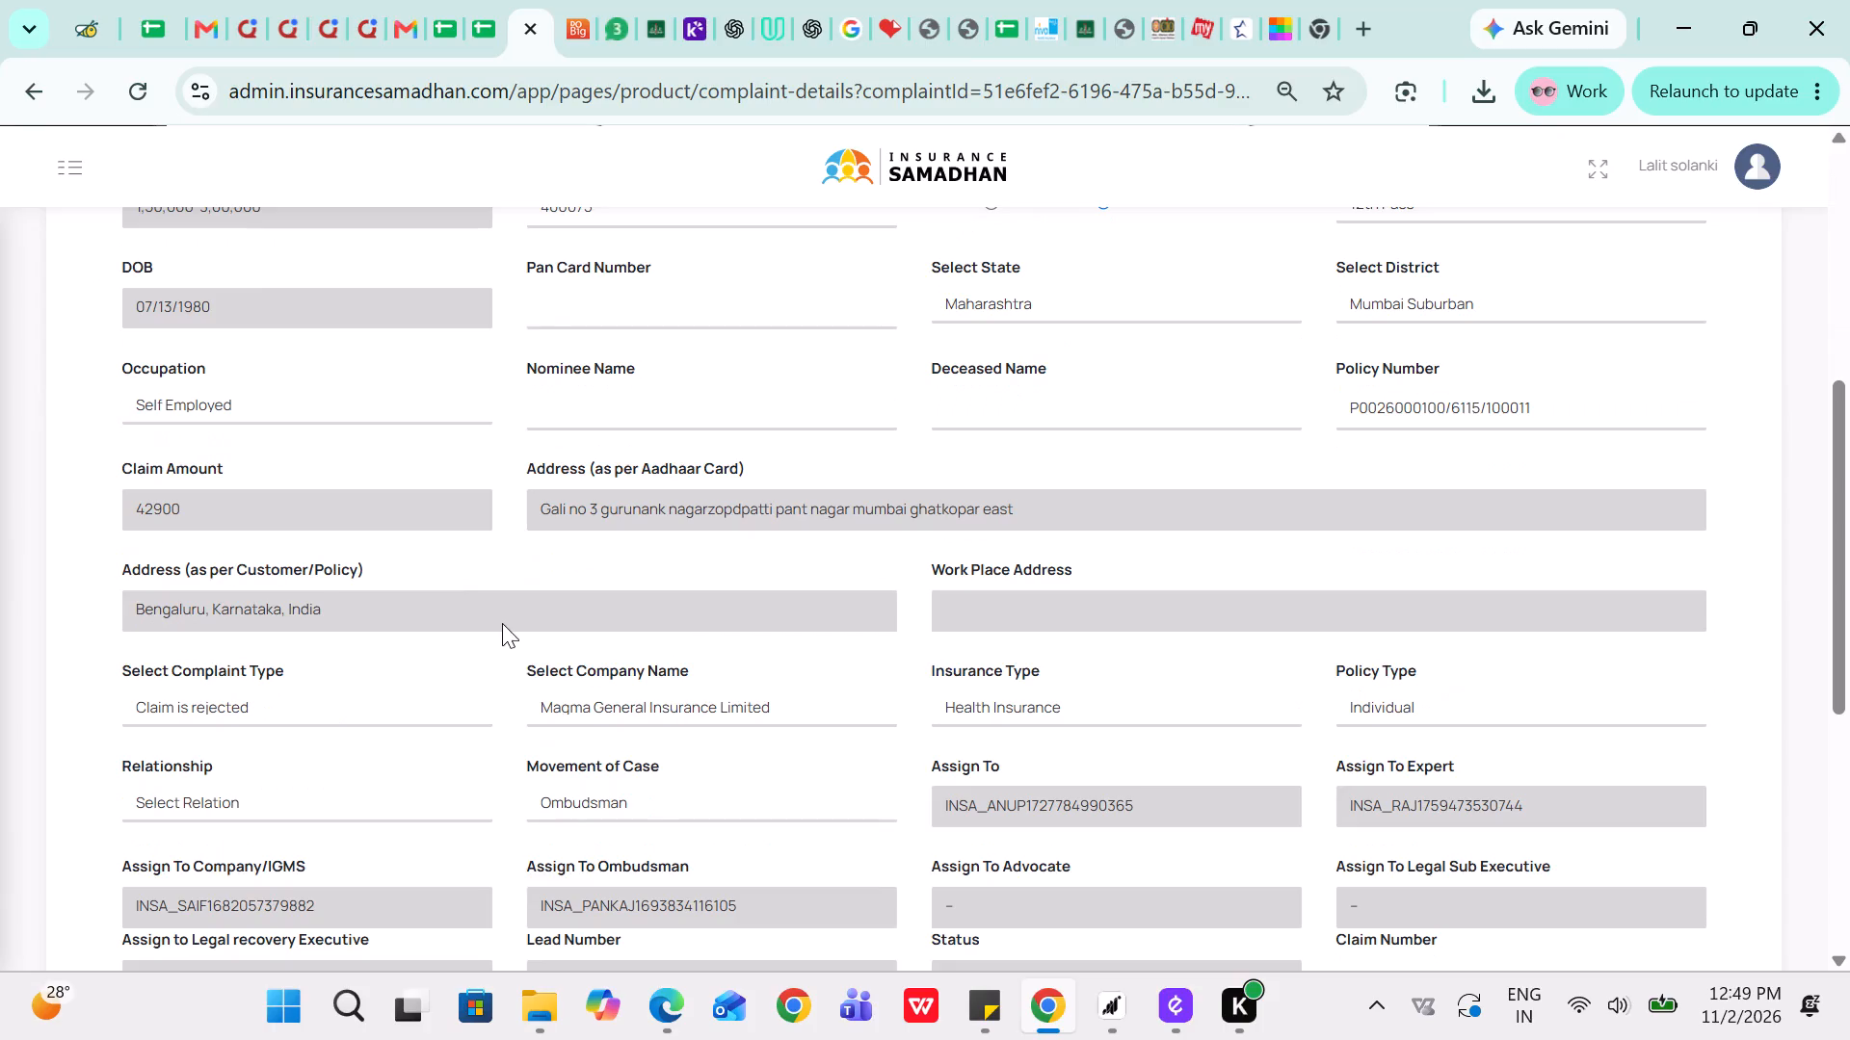
drag(485, 620, 0, 599)
drag(529, 514, 947, 527)
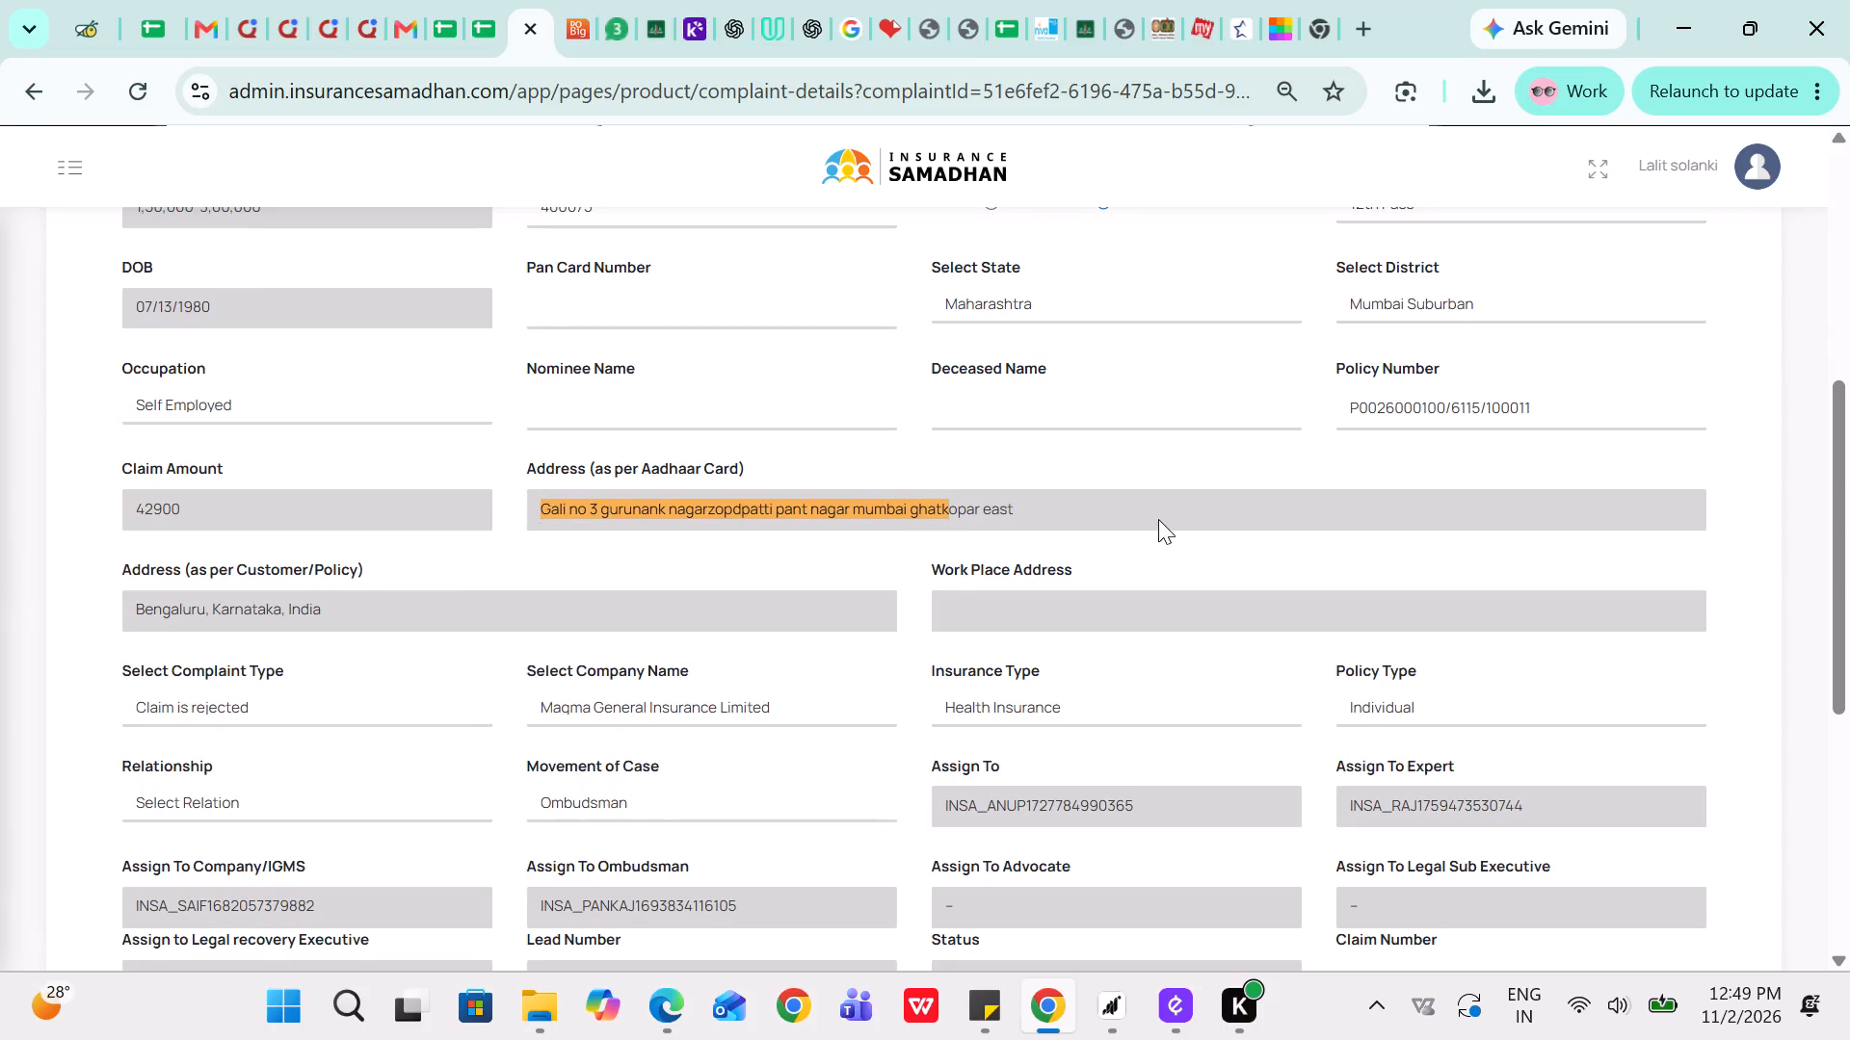
click(1158, 519)
drag(1134, 524, 273, 519)
click(637, 532)
scroll(788, 577, up, 6)
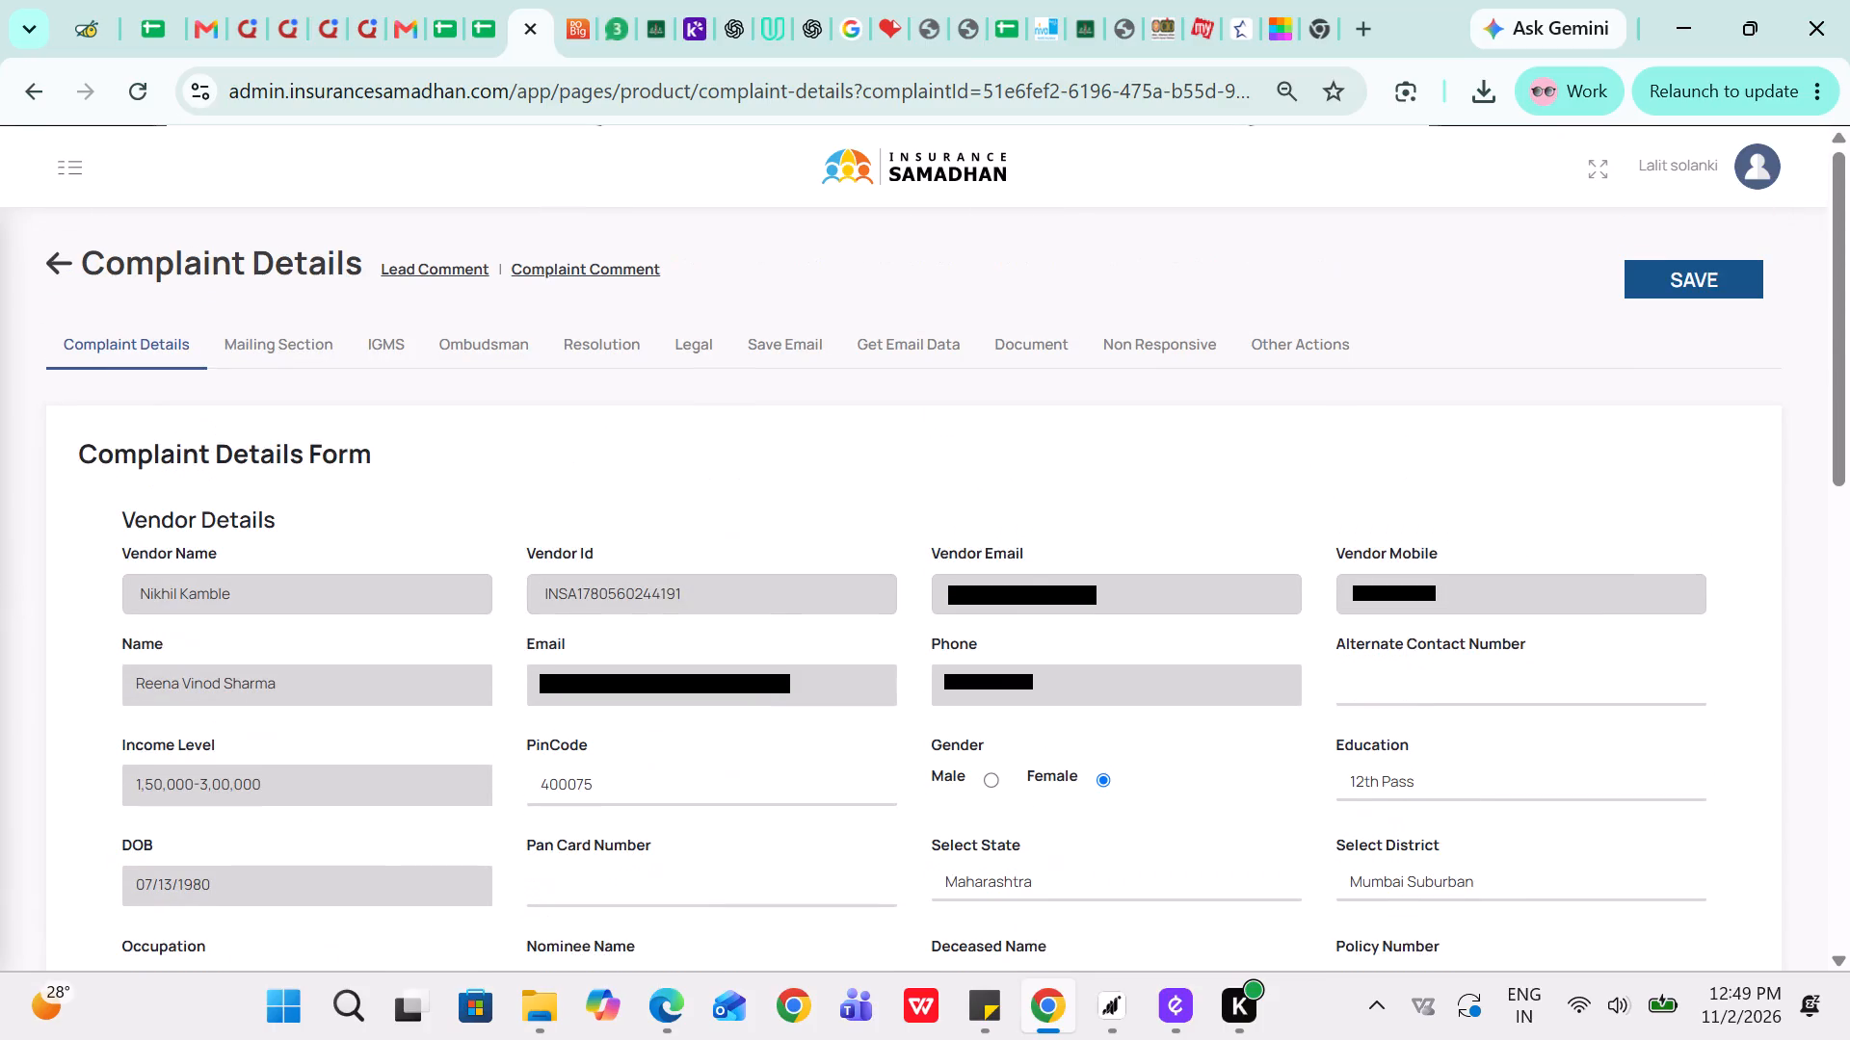
click(583, 494)
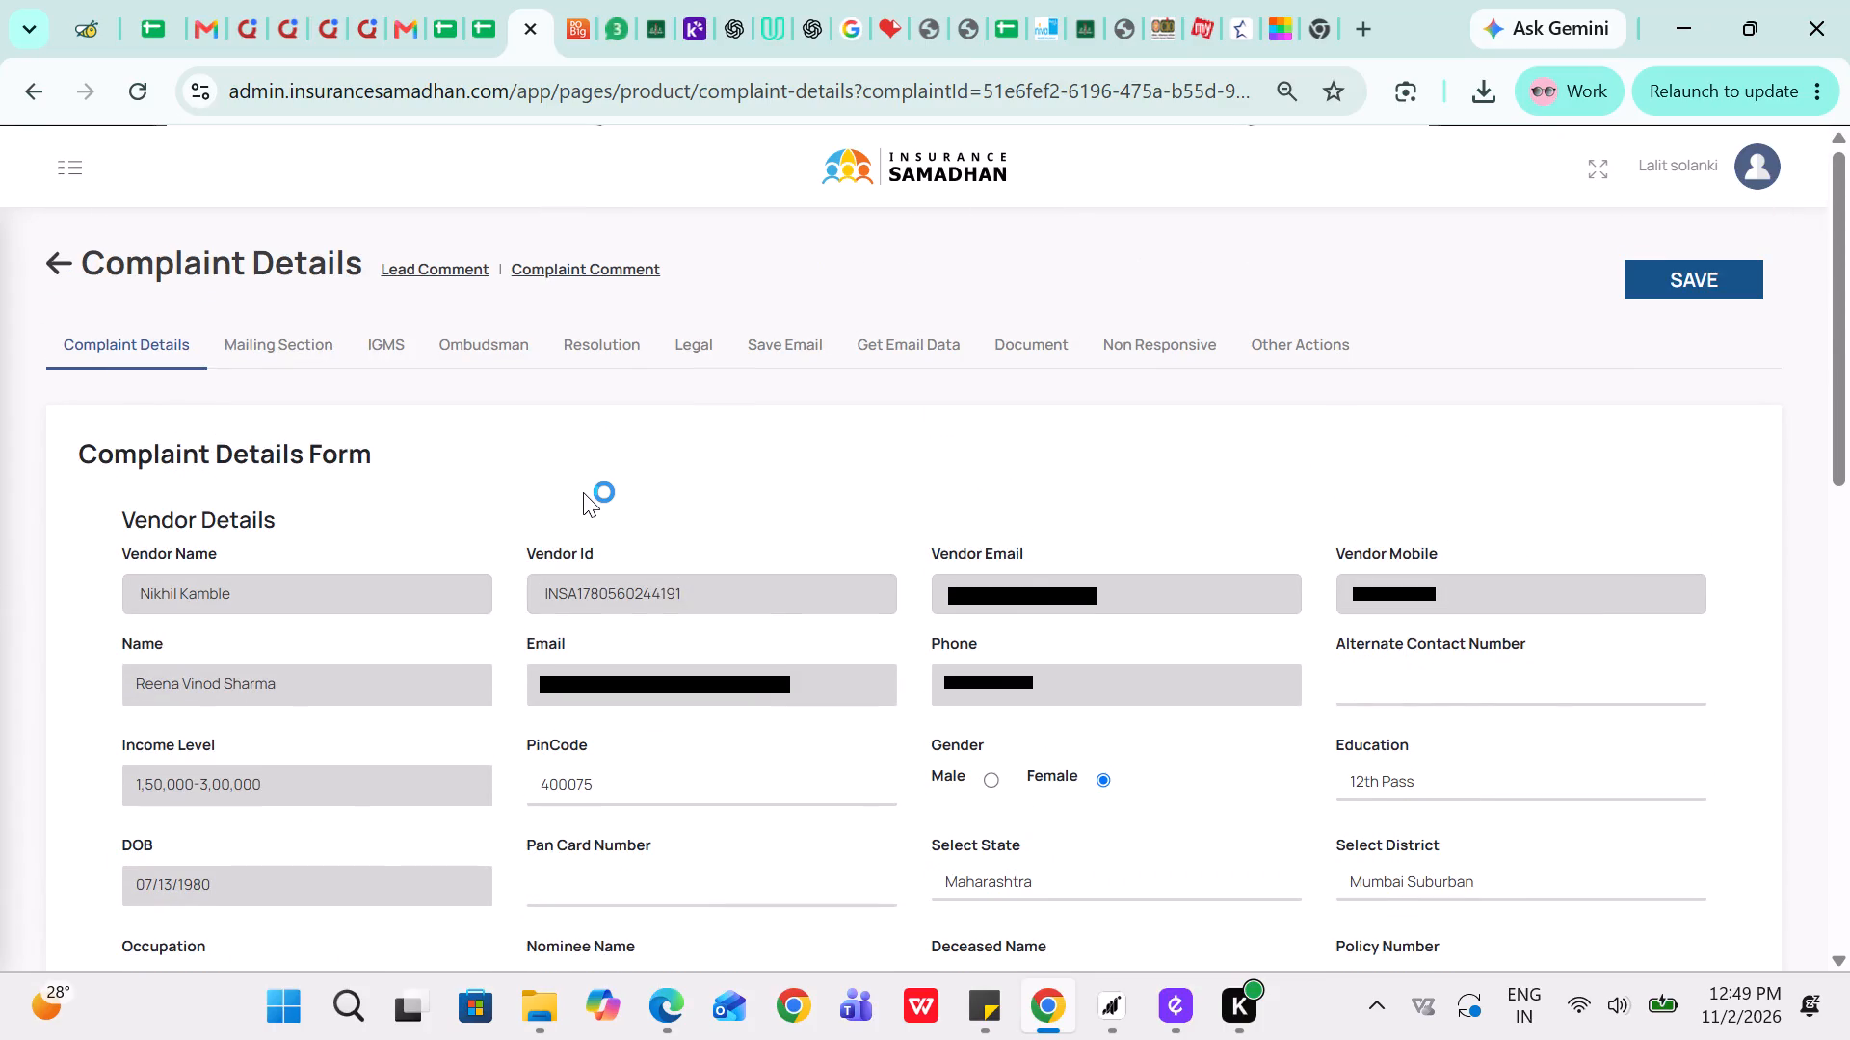
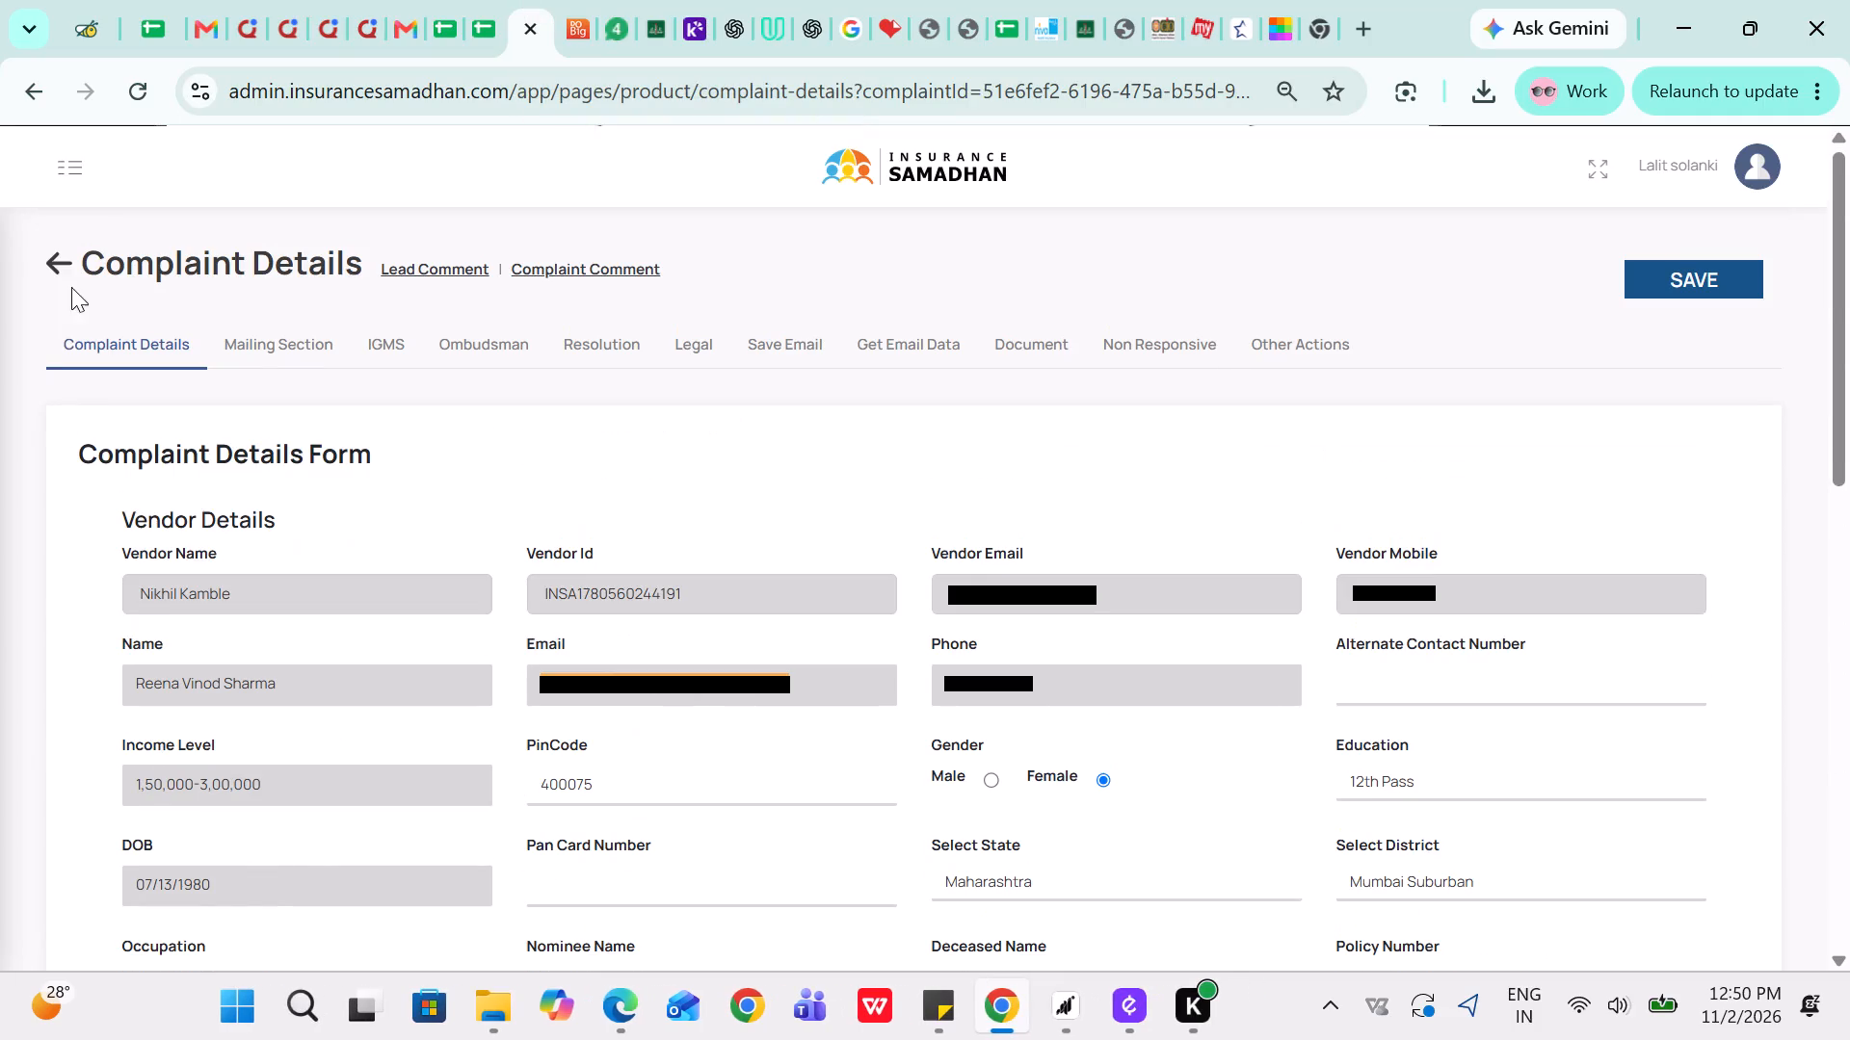
Return to the All Complaints list from the open complaint's details.
click(65, 258)
click(1174, 301)
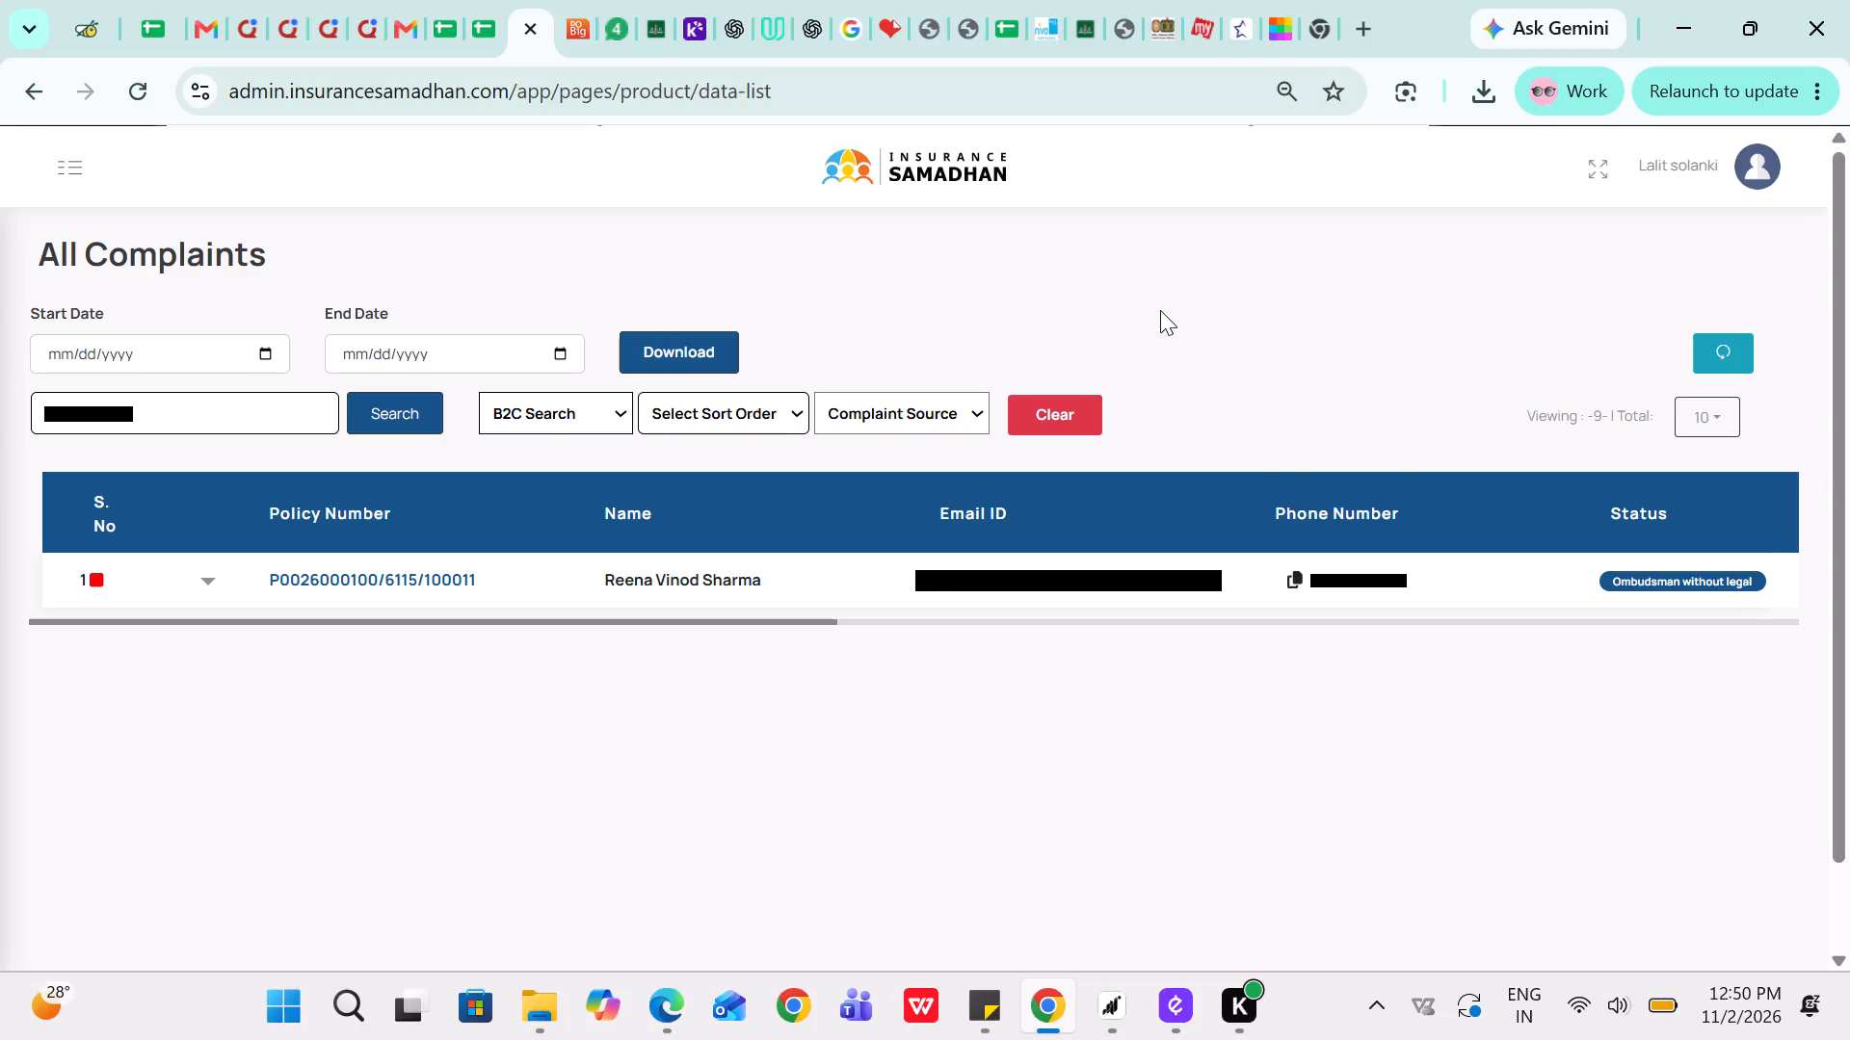
click(363, 575)
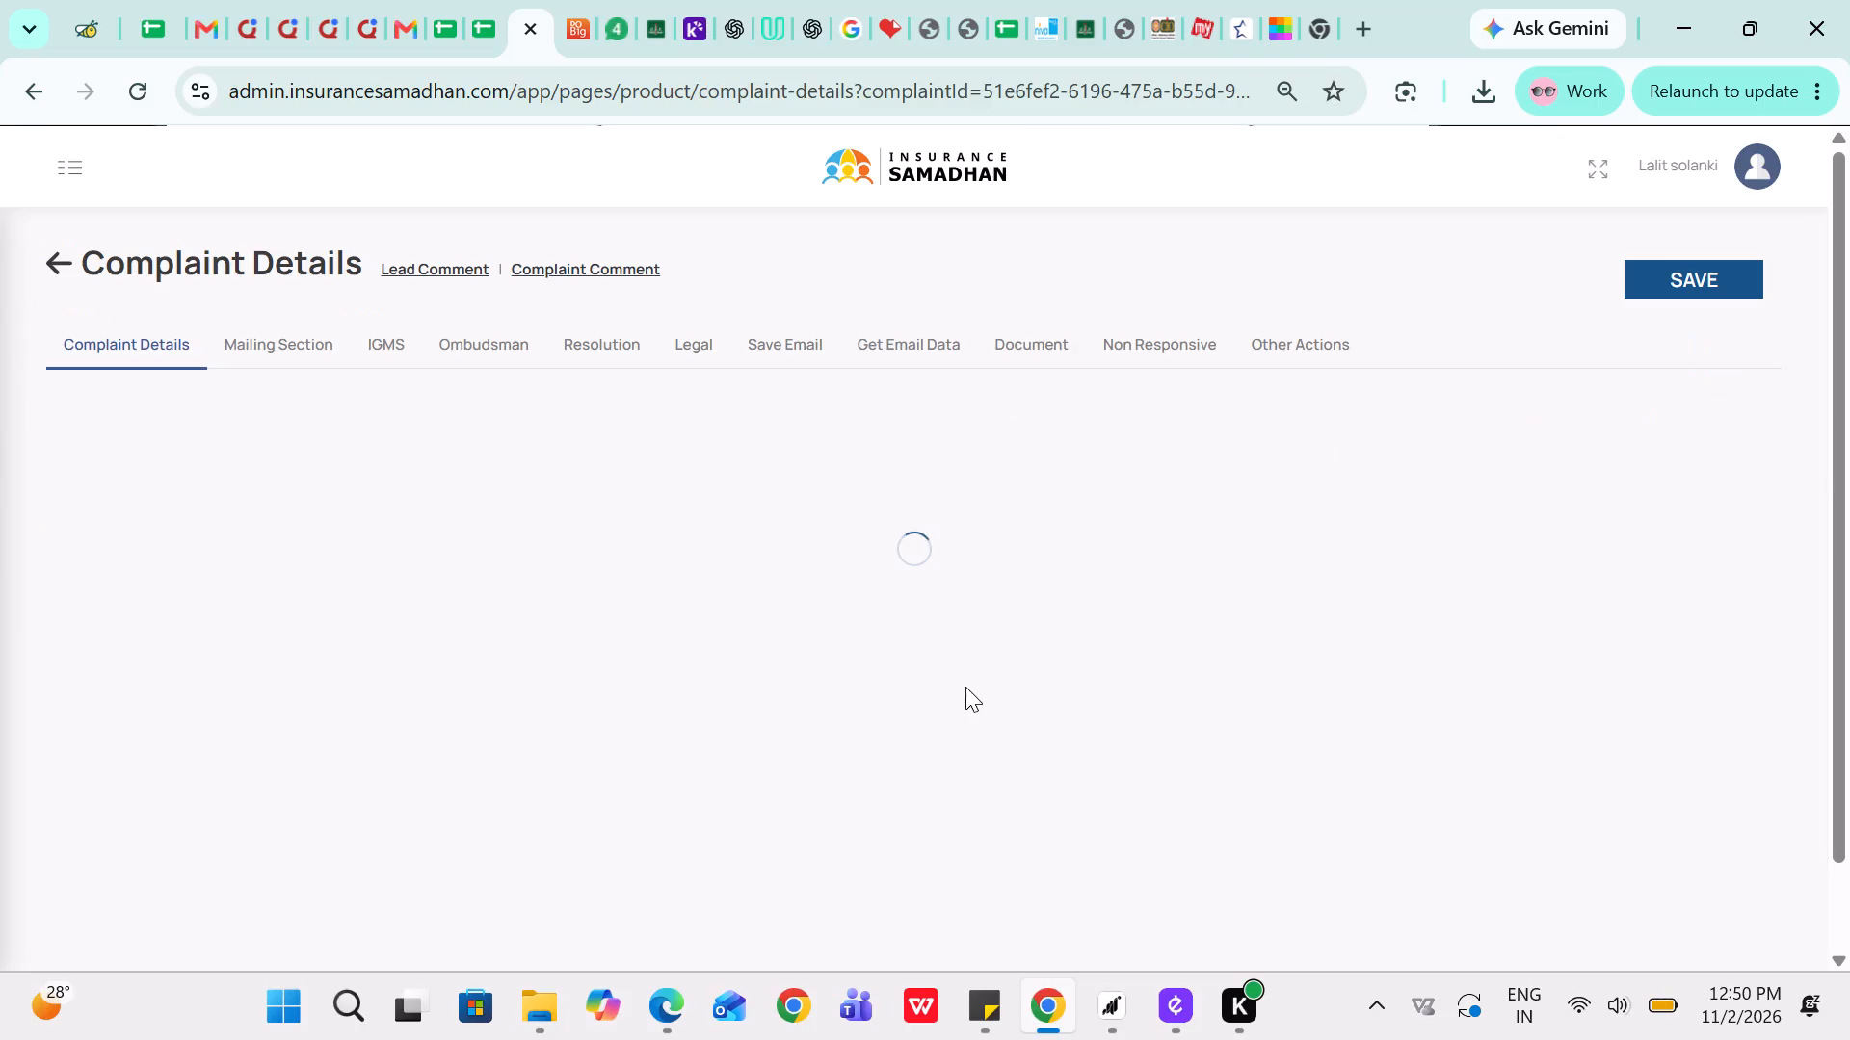
scroll(826, 681, down, 4)
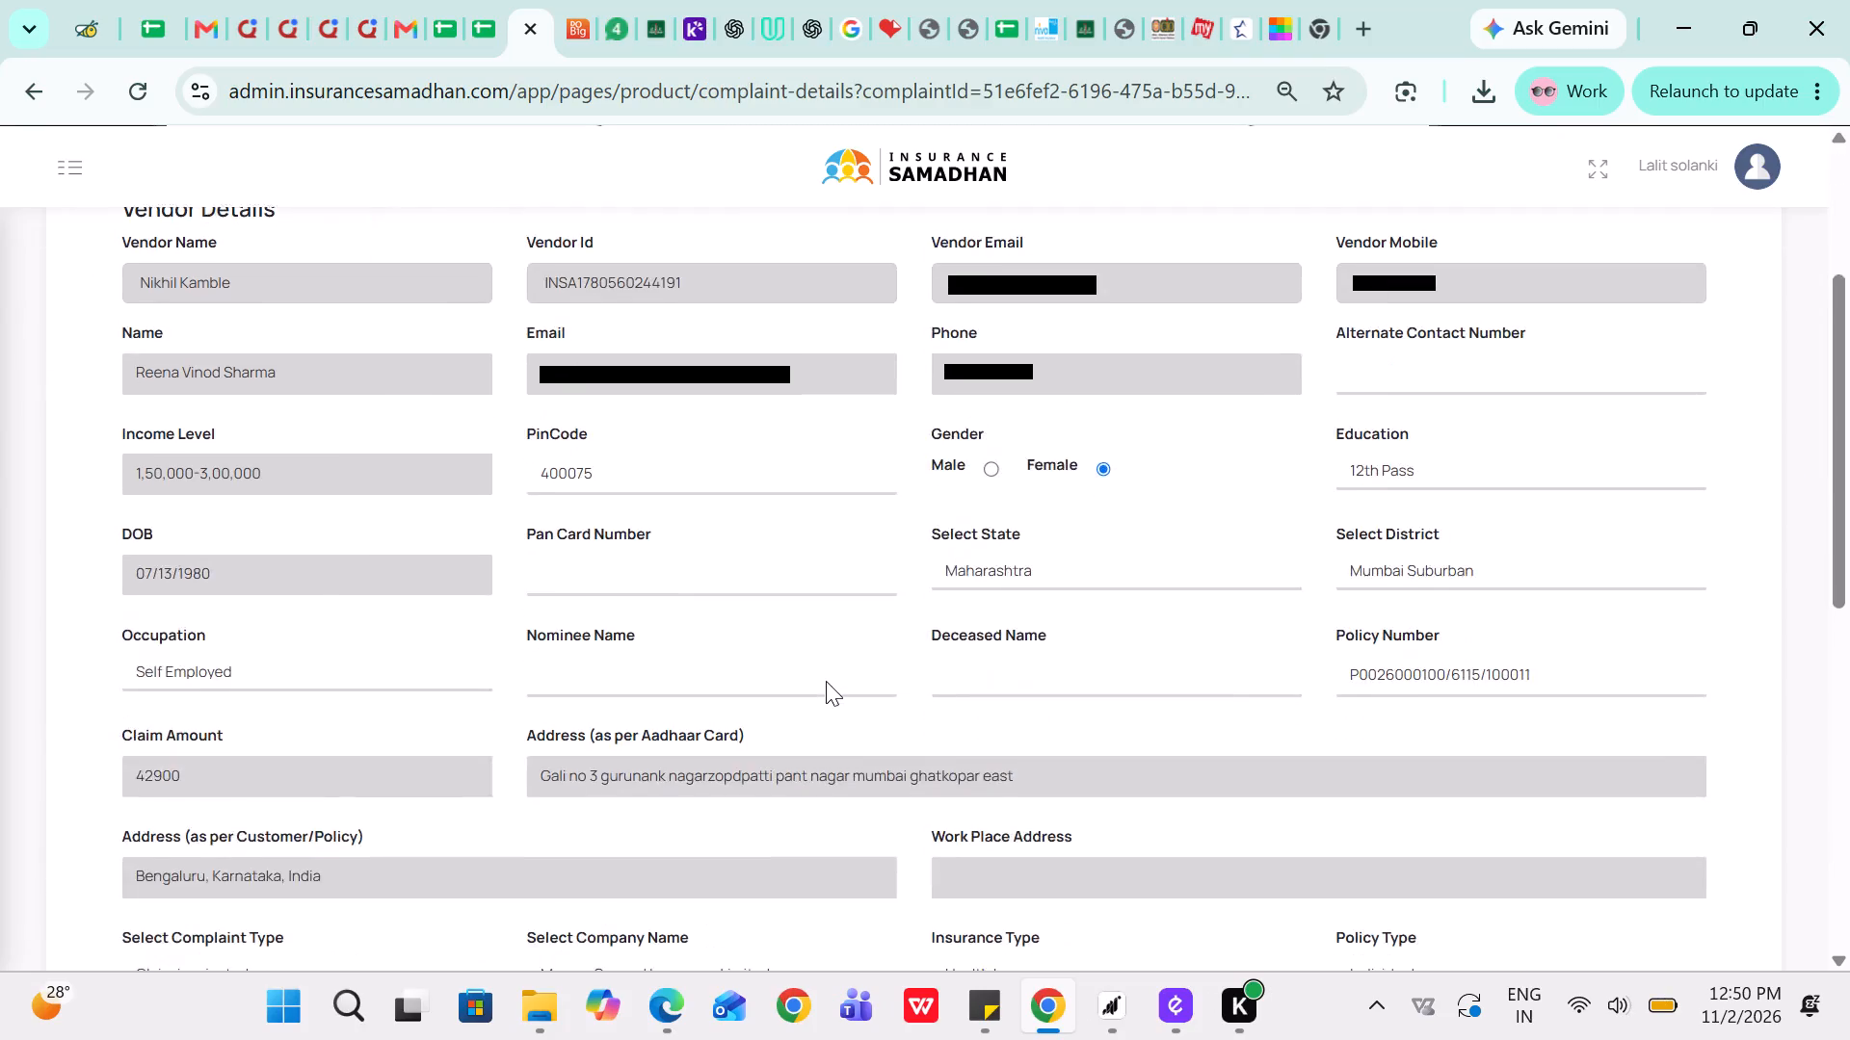
scroll(826, 681, down, 1)
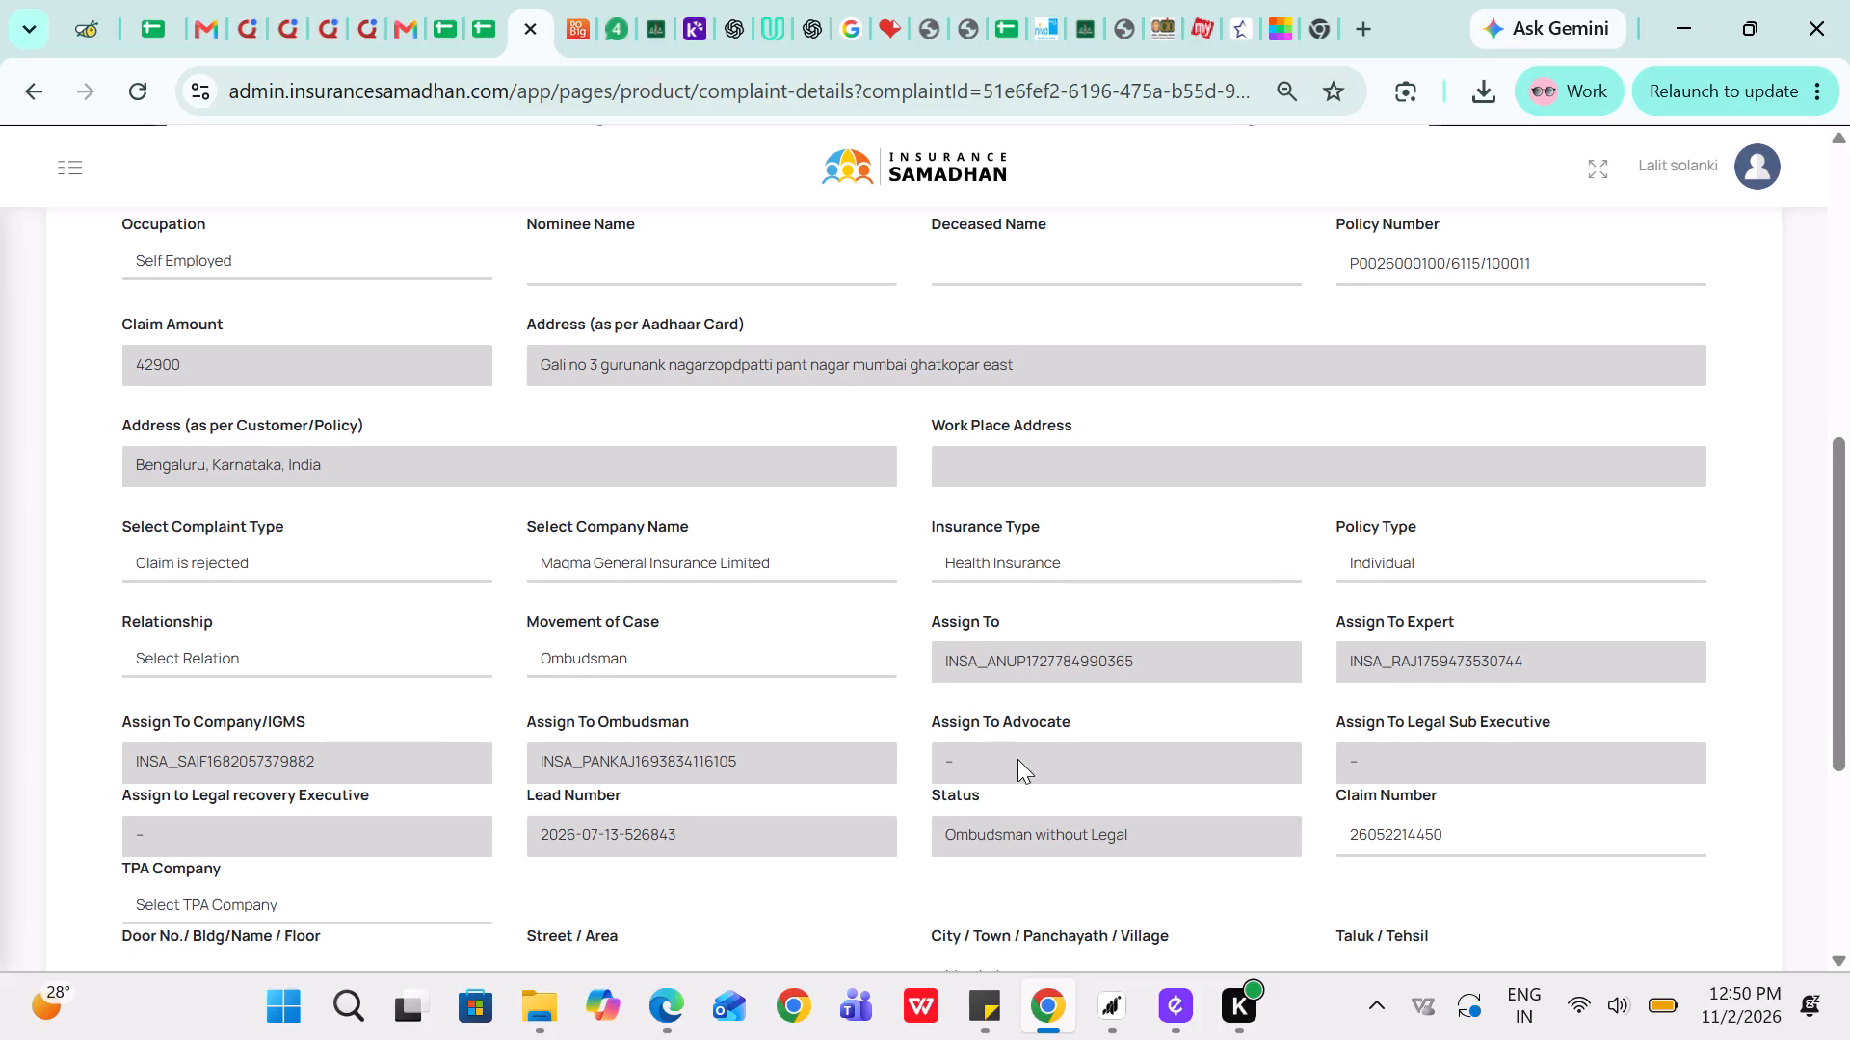
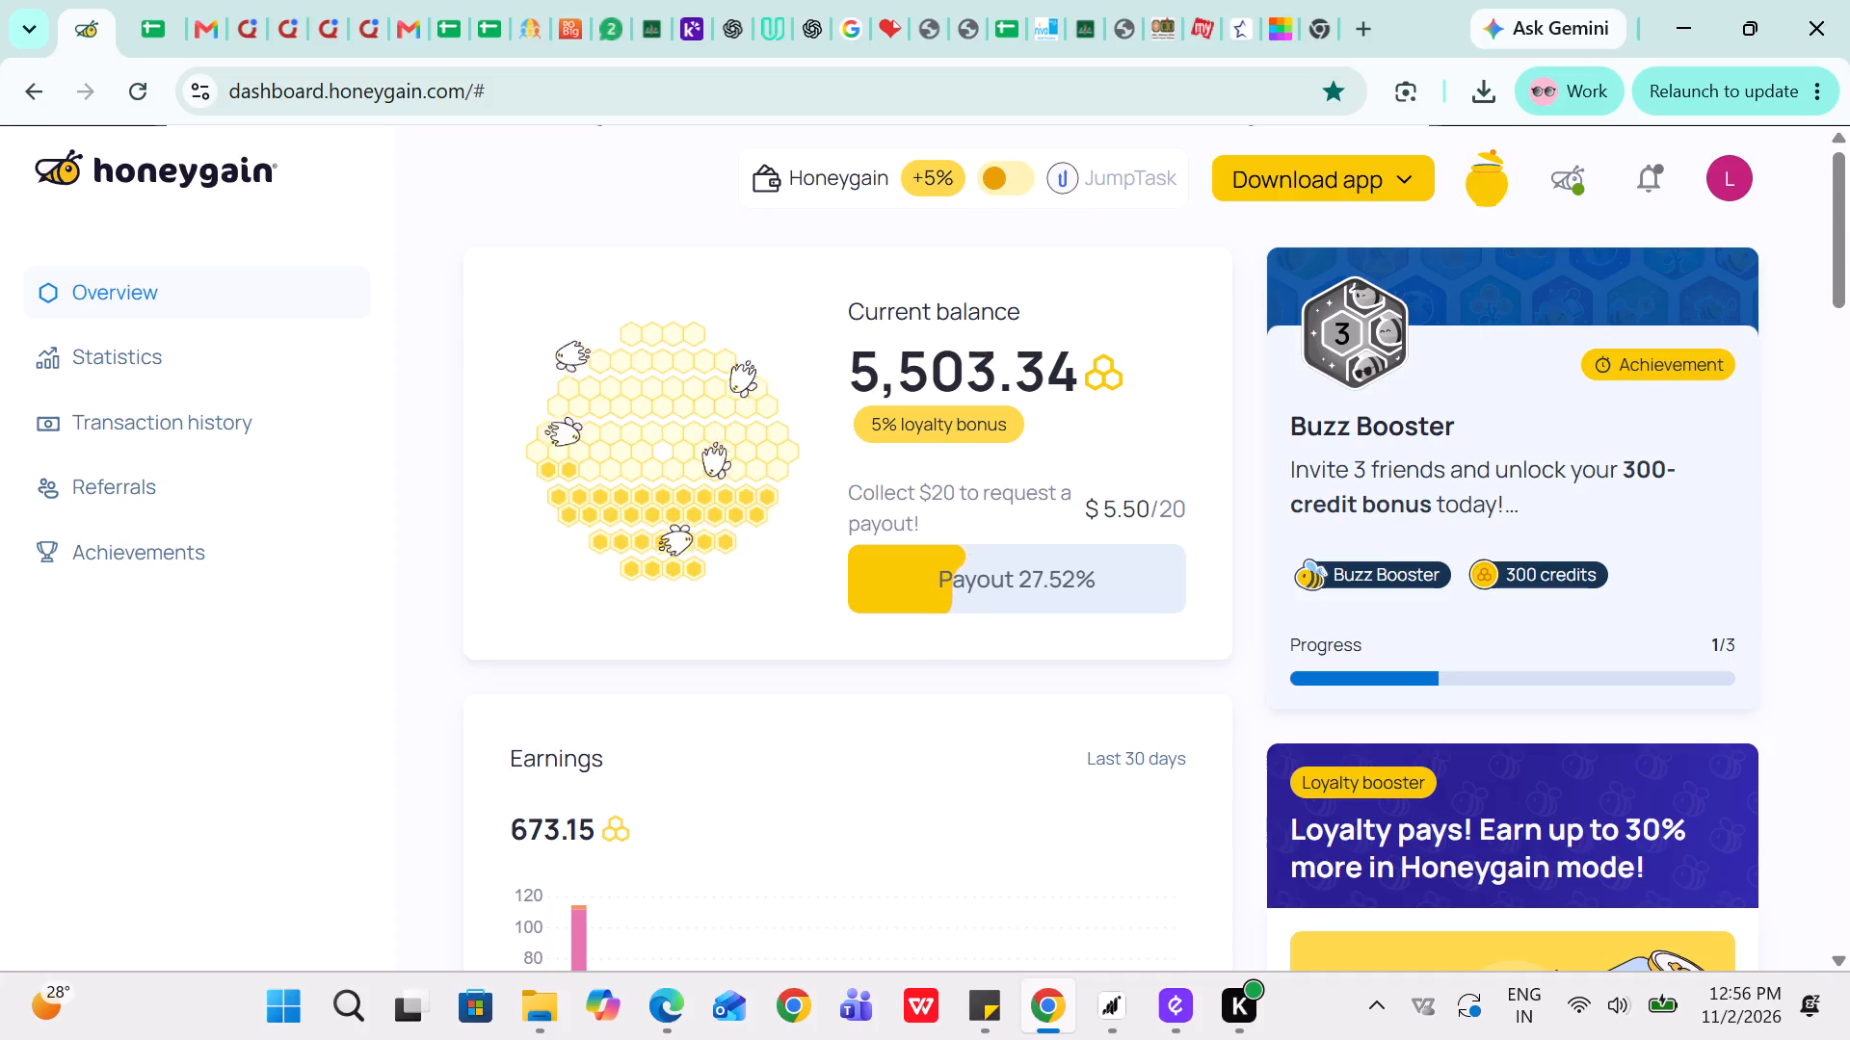
Switch from the Honeygain dashboard to the Insurance Samadhan All Complaints page.
click(541, 0)
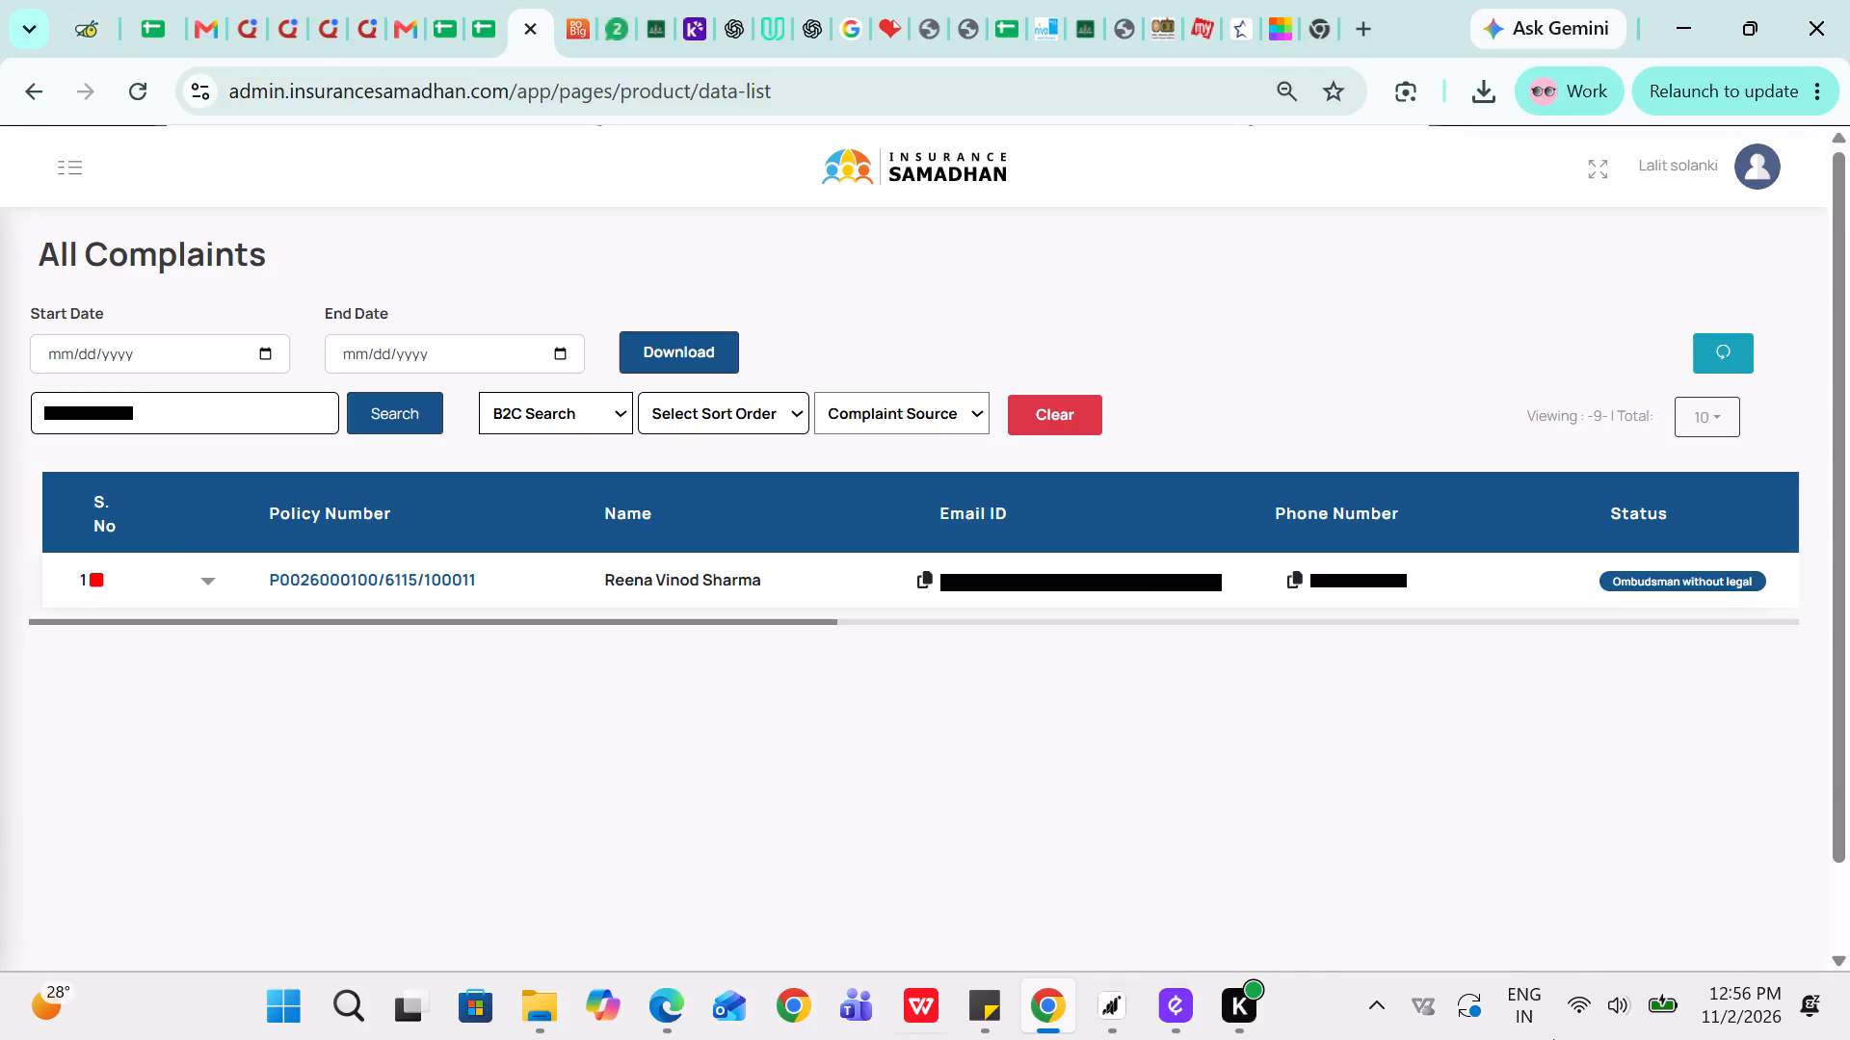
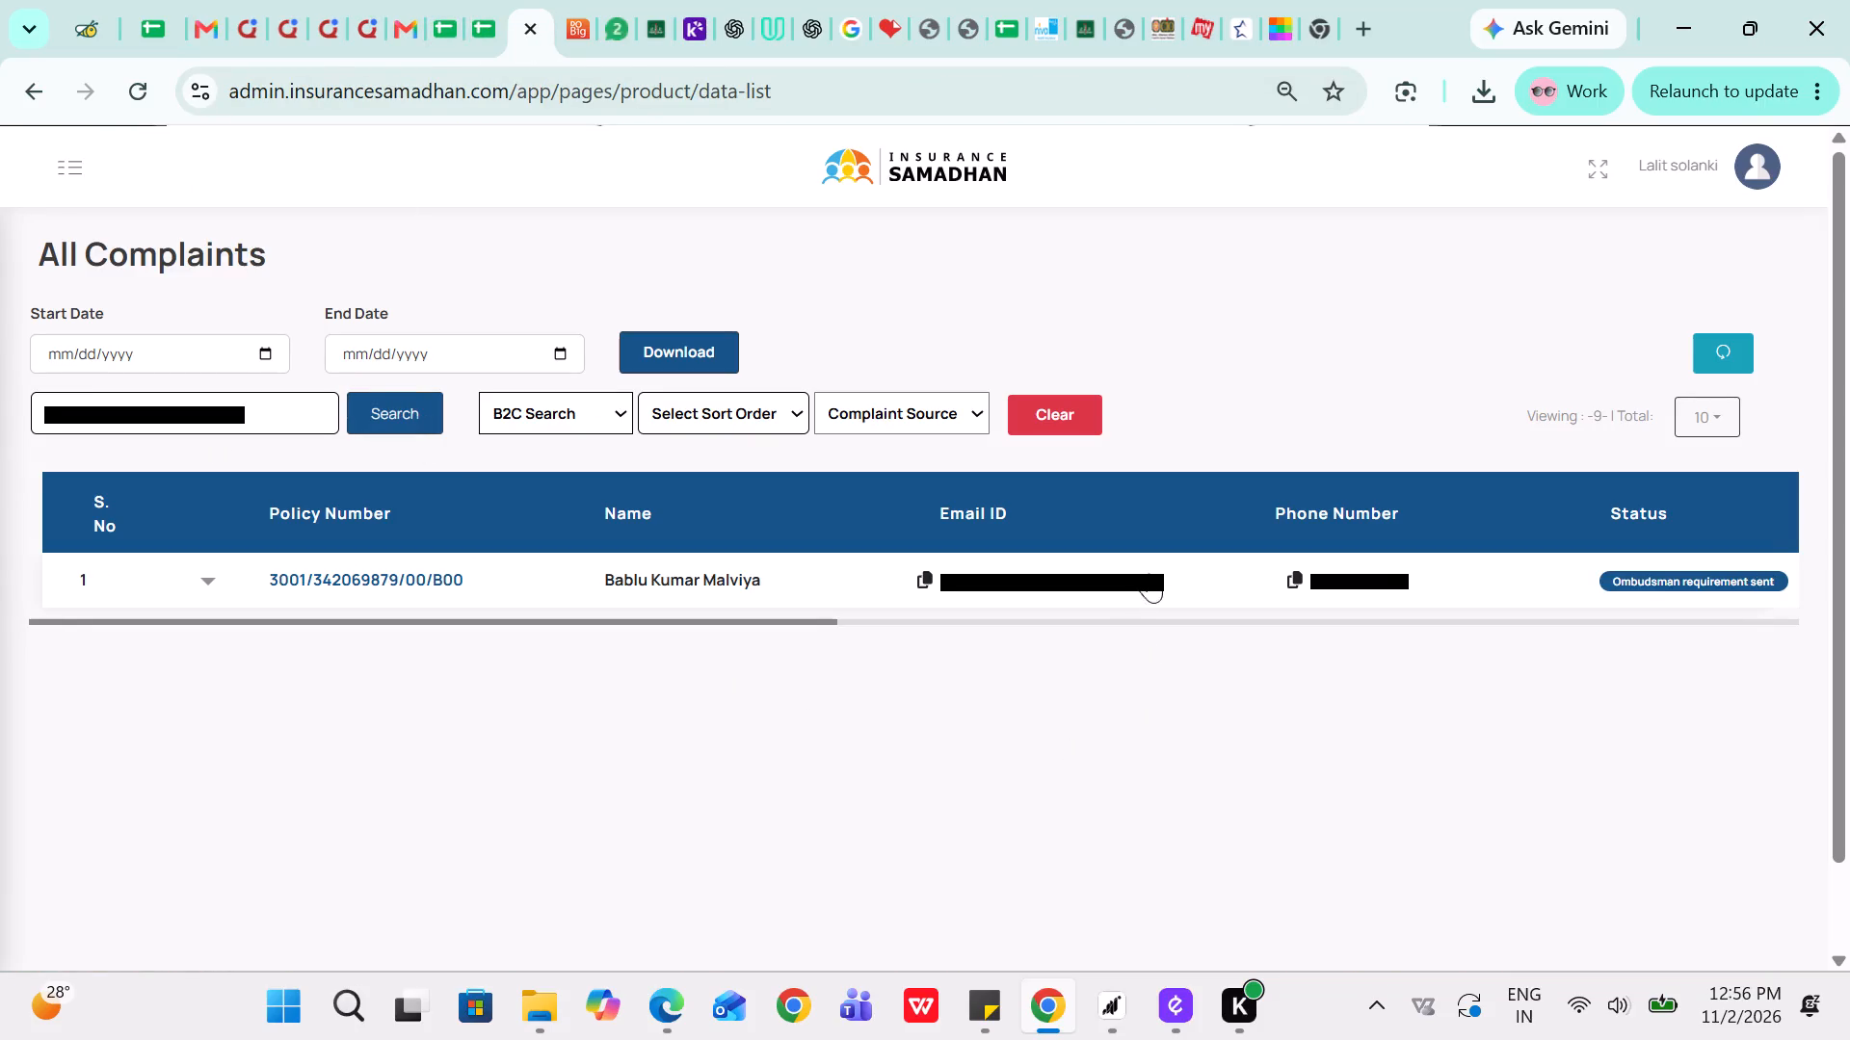
click(1202, 573)
click(1314, 661)
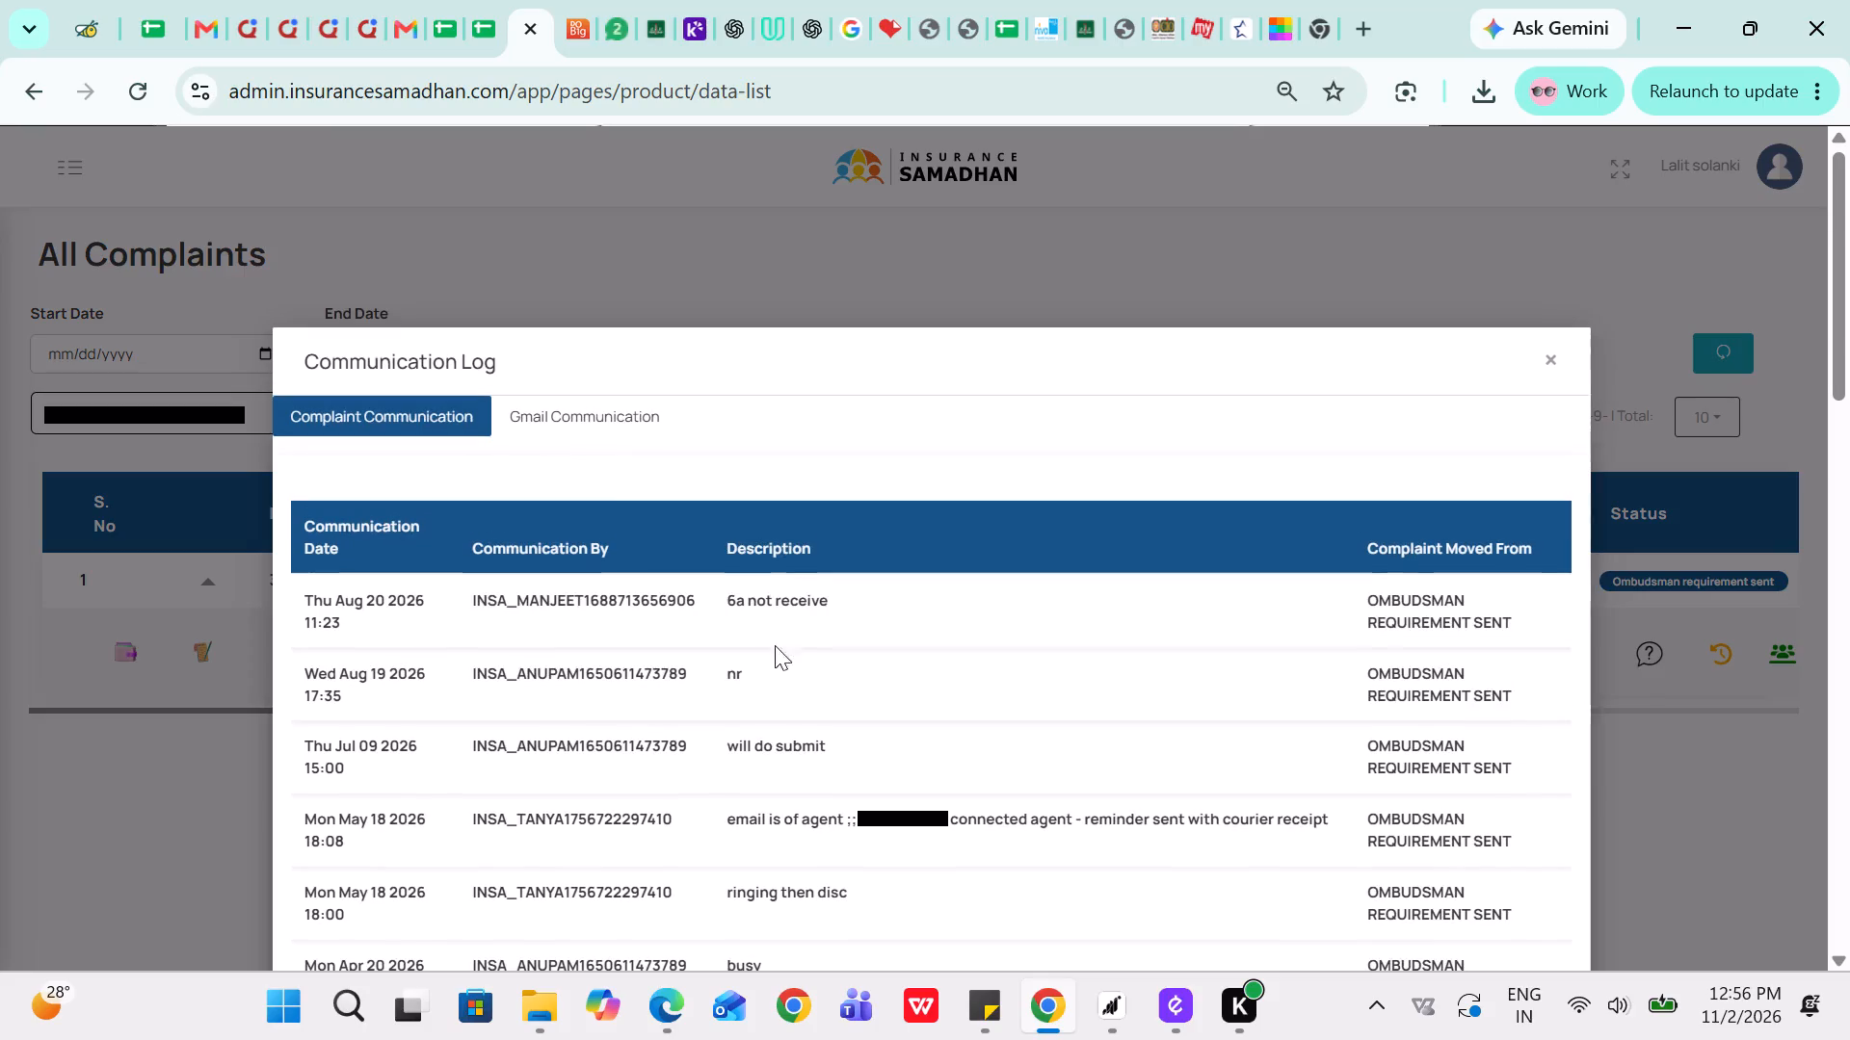
drag(875, 587, 674, 598)
click(873, 600)
drag(877, 605, 714, 624)
click(589, 251)
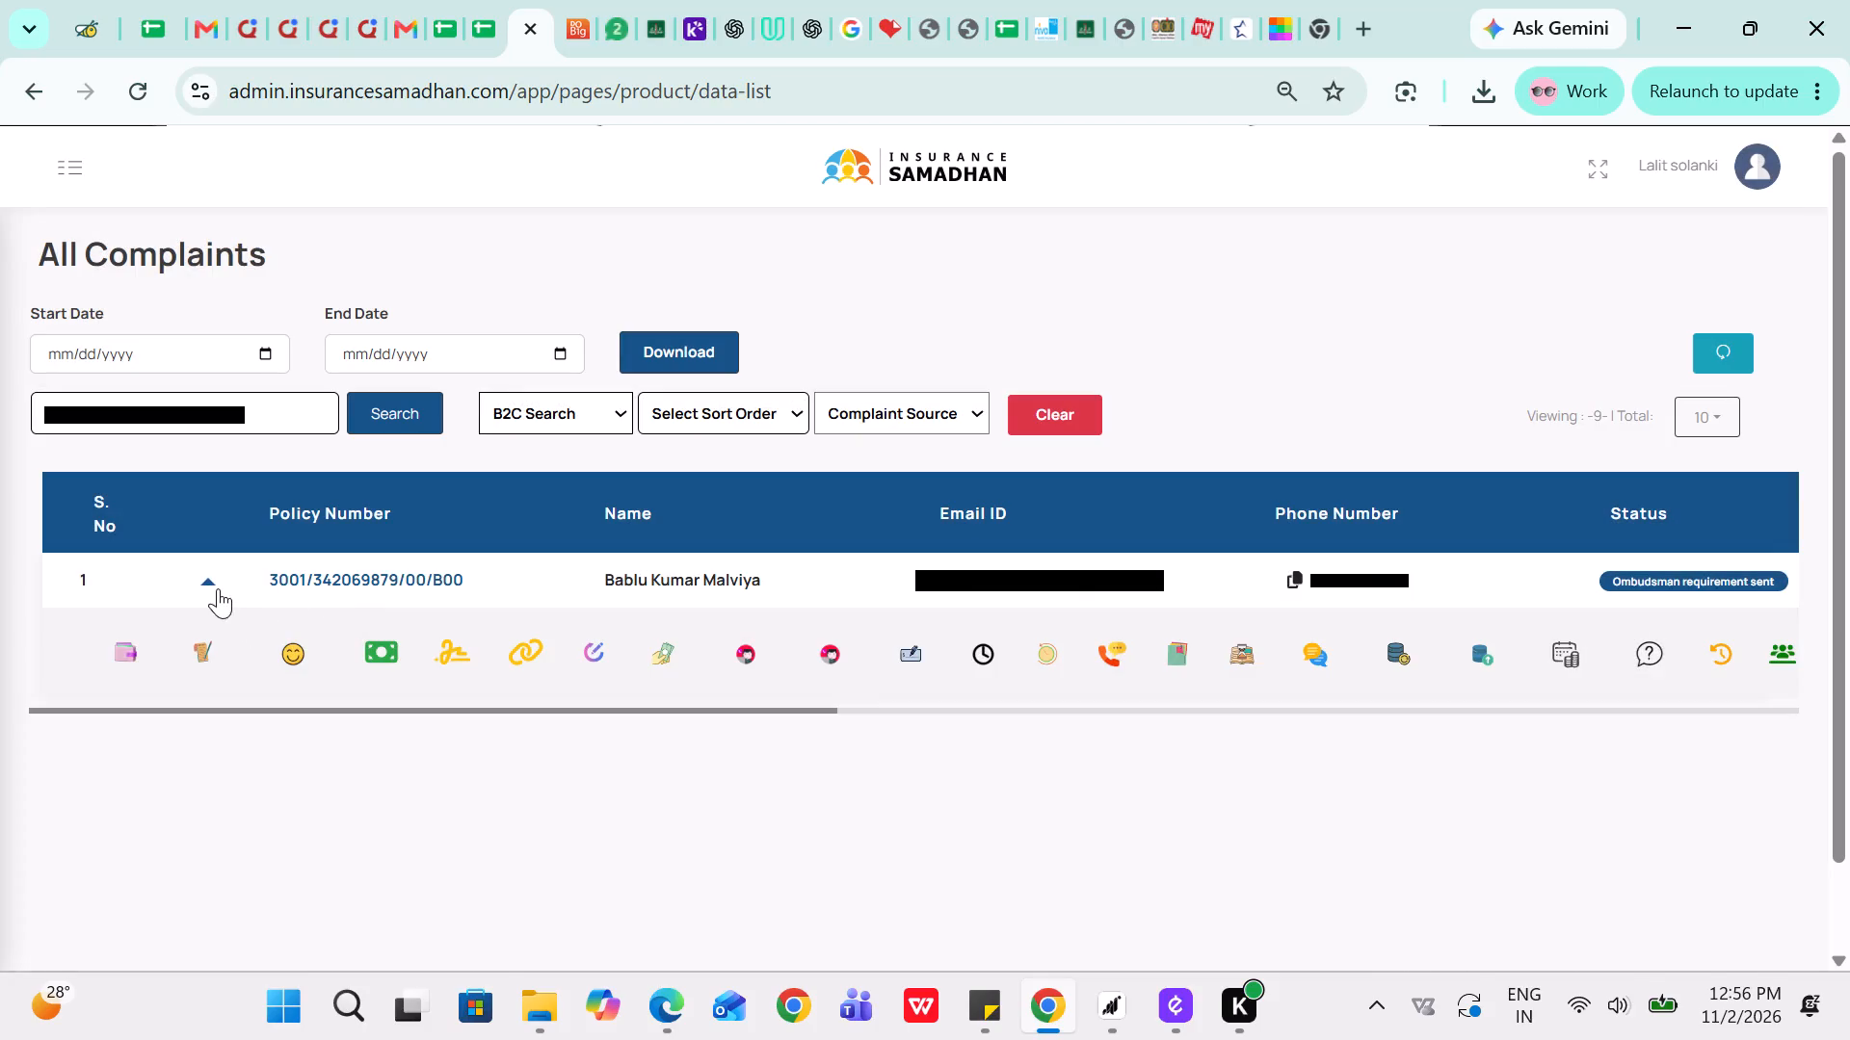
click(218, 588)
click(697, 749)
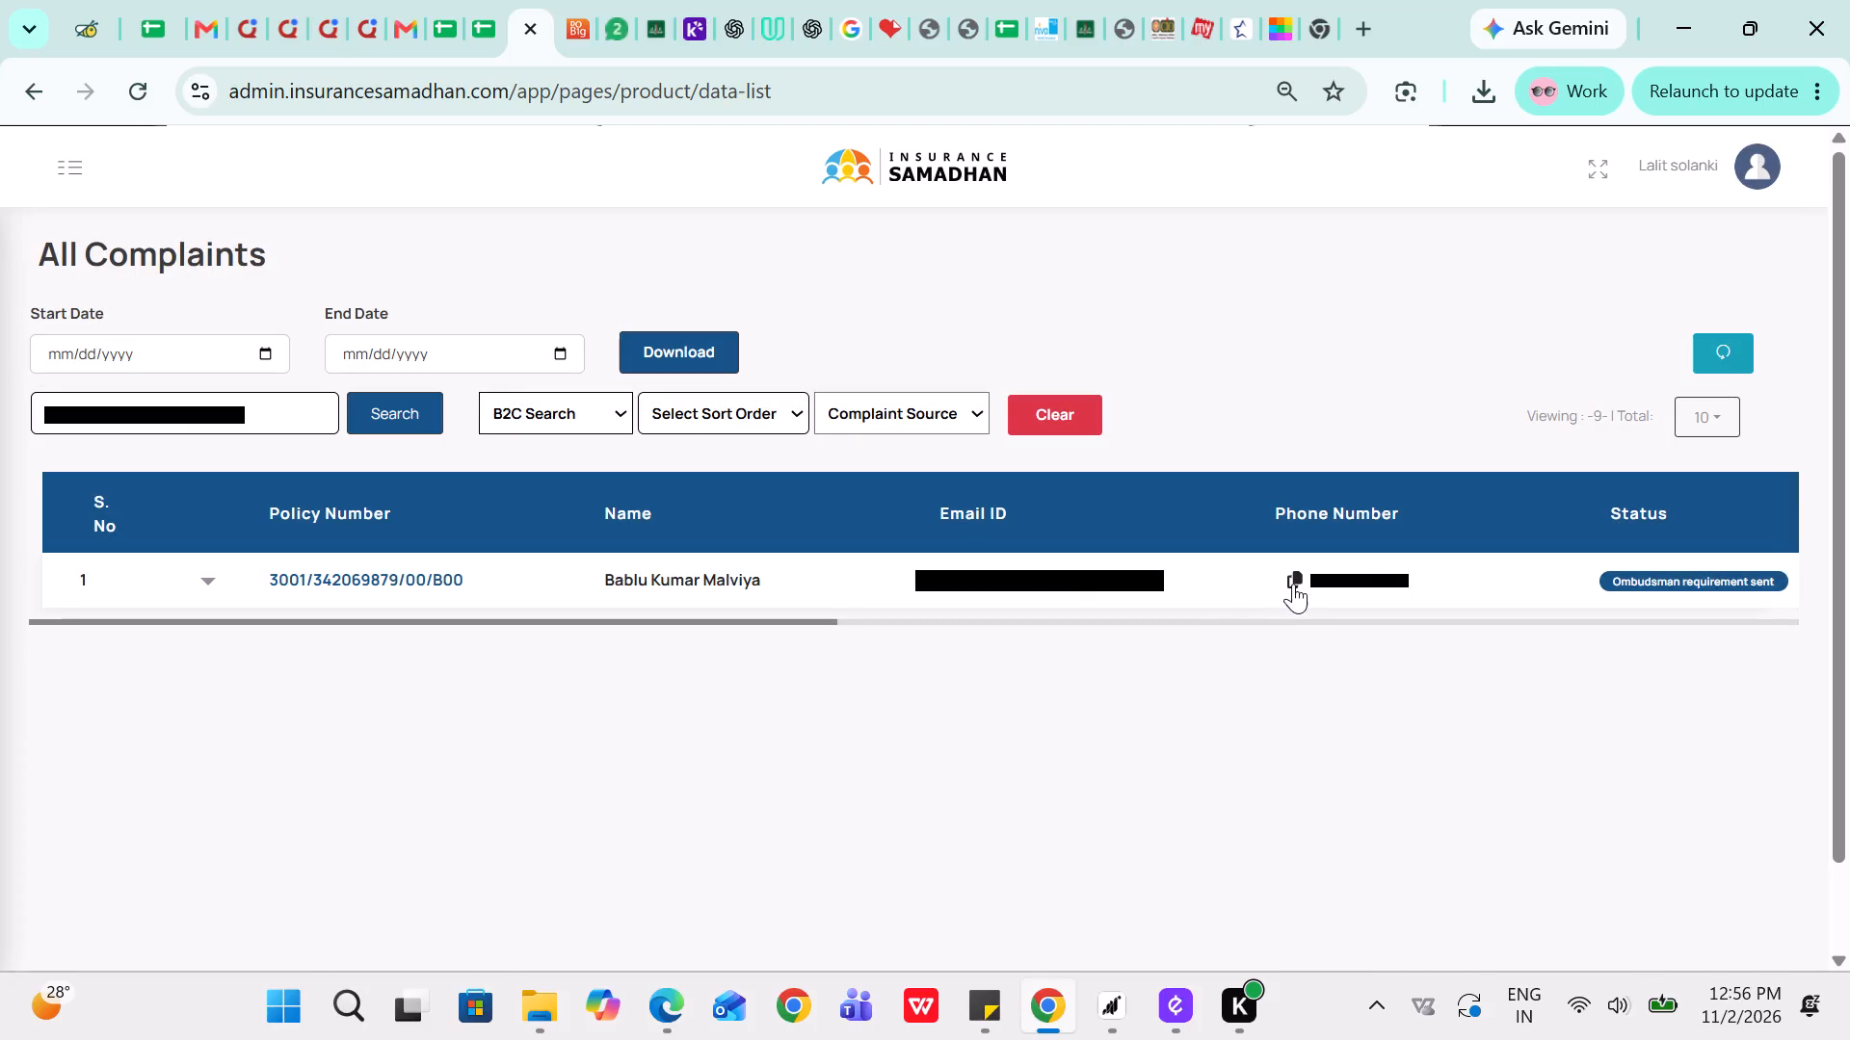
click(1293, 584)
click(580, 0)
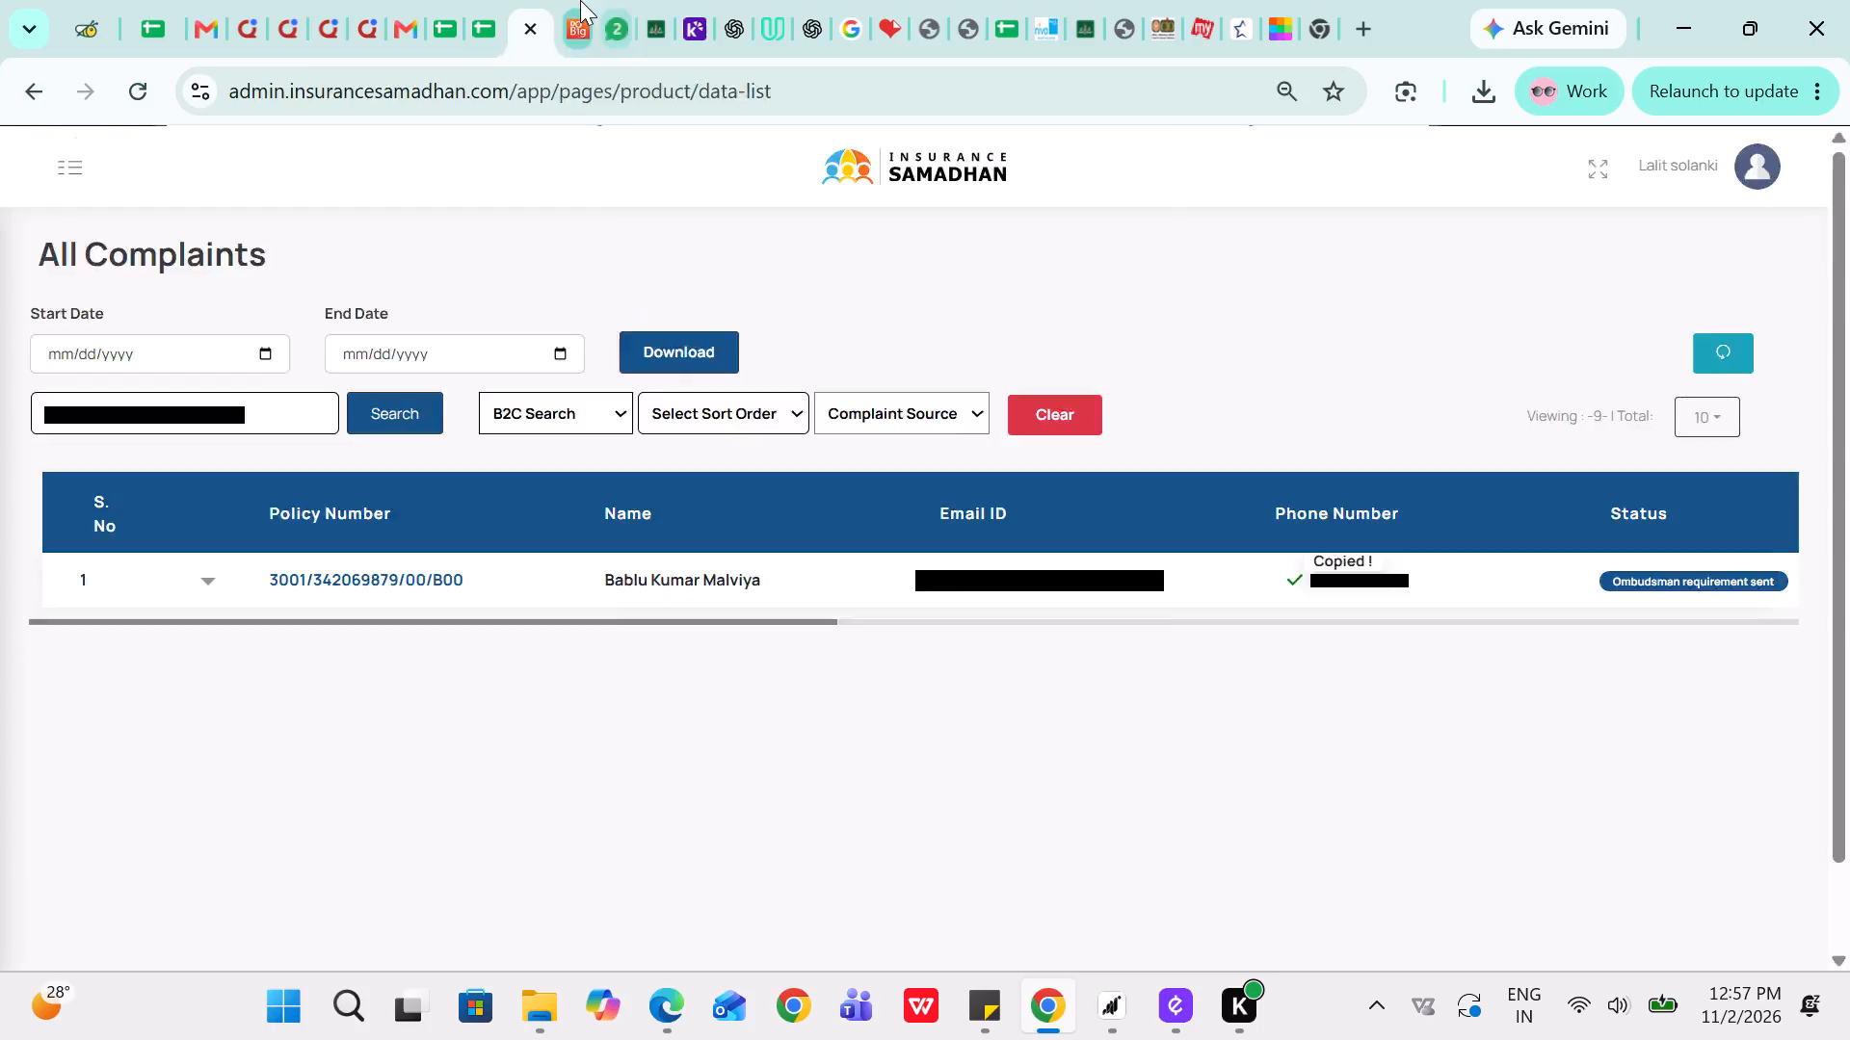
Enter the complainant's copied phone number as the number to call in the Smartflo dialer.
double_click(803, 328)
key(ctrl+v)
Return to the Insurance Samadhan admin portal and copy the email ID of the complaint listed in All Complaints.
click(510, 0)
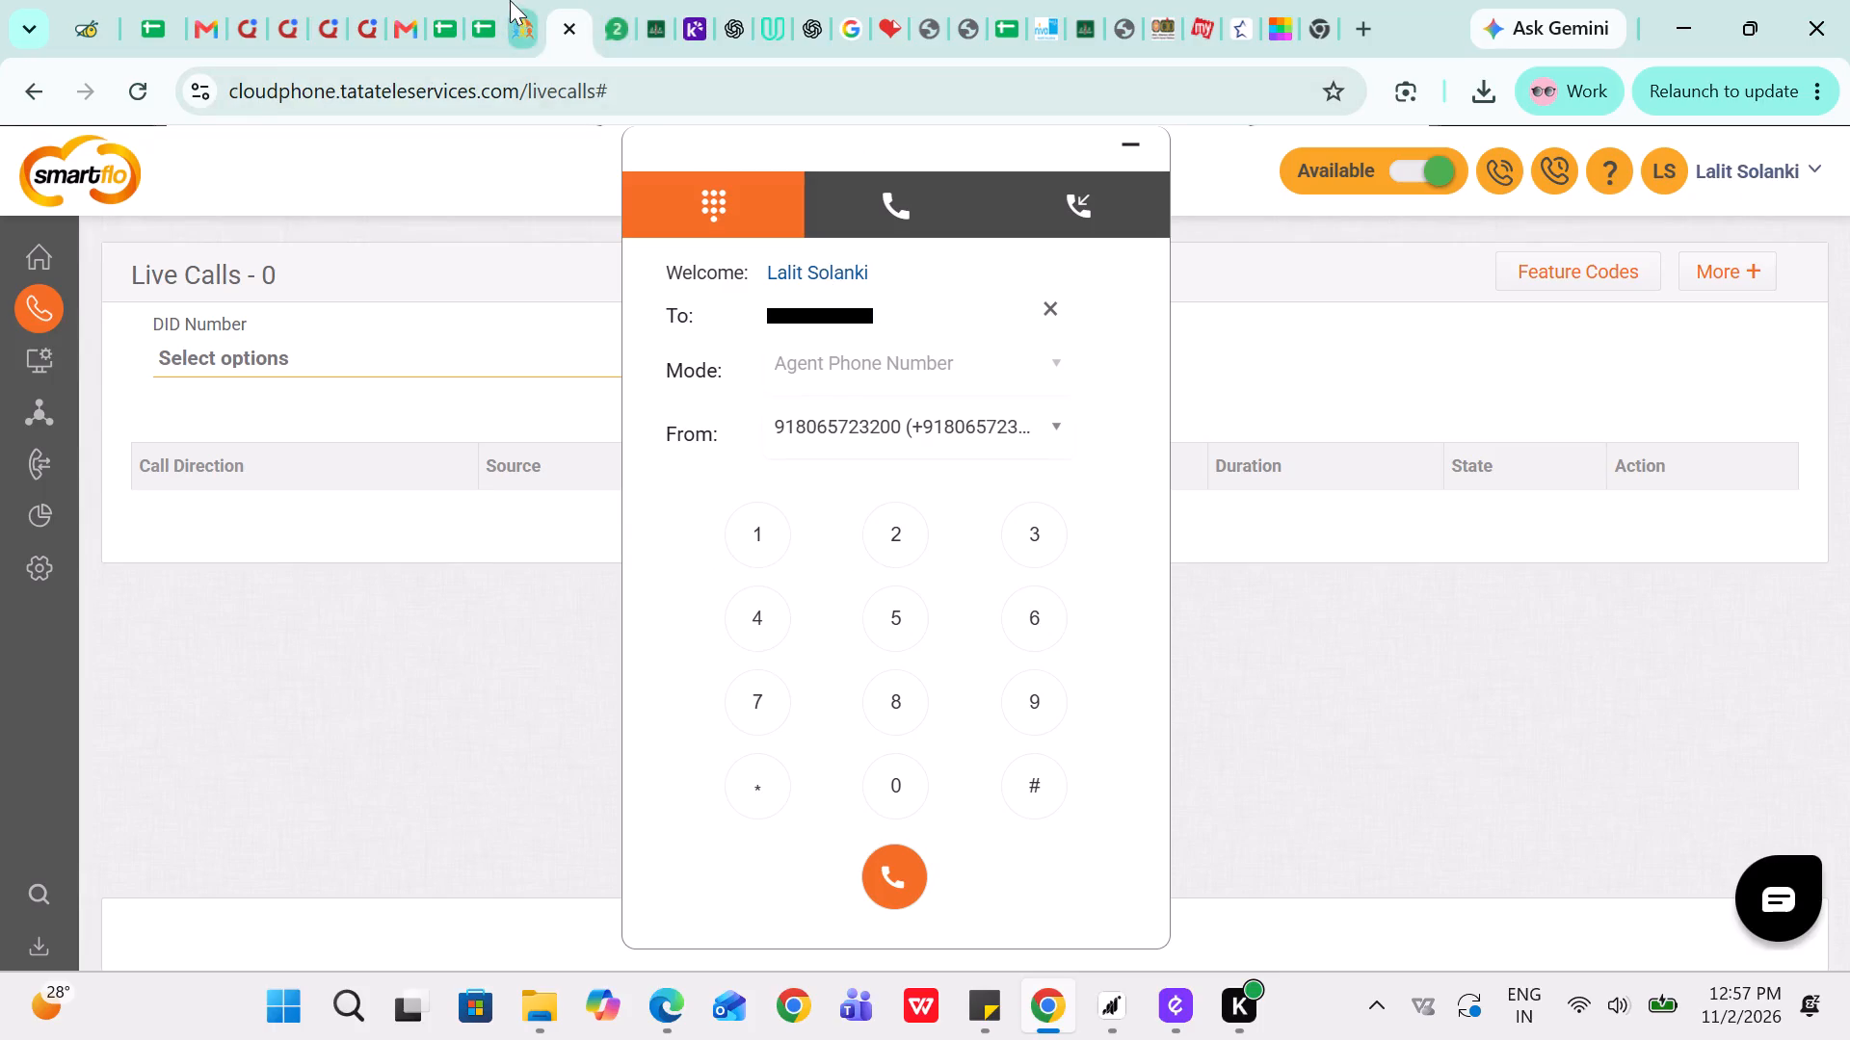
click(927, 577)
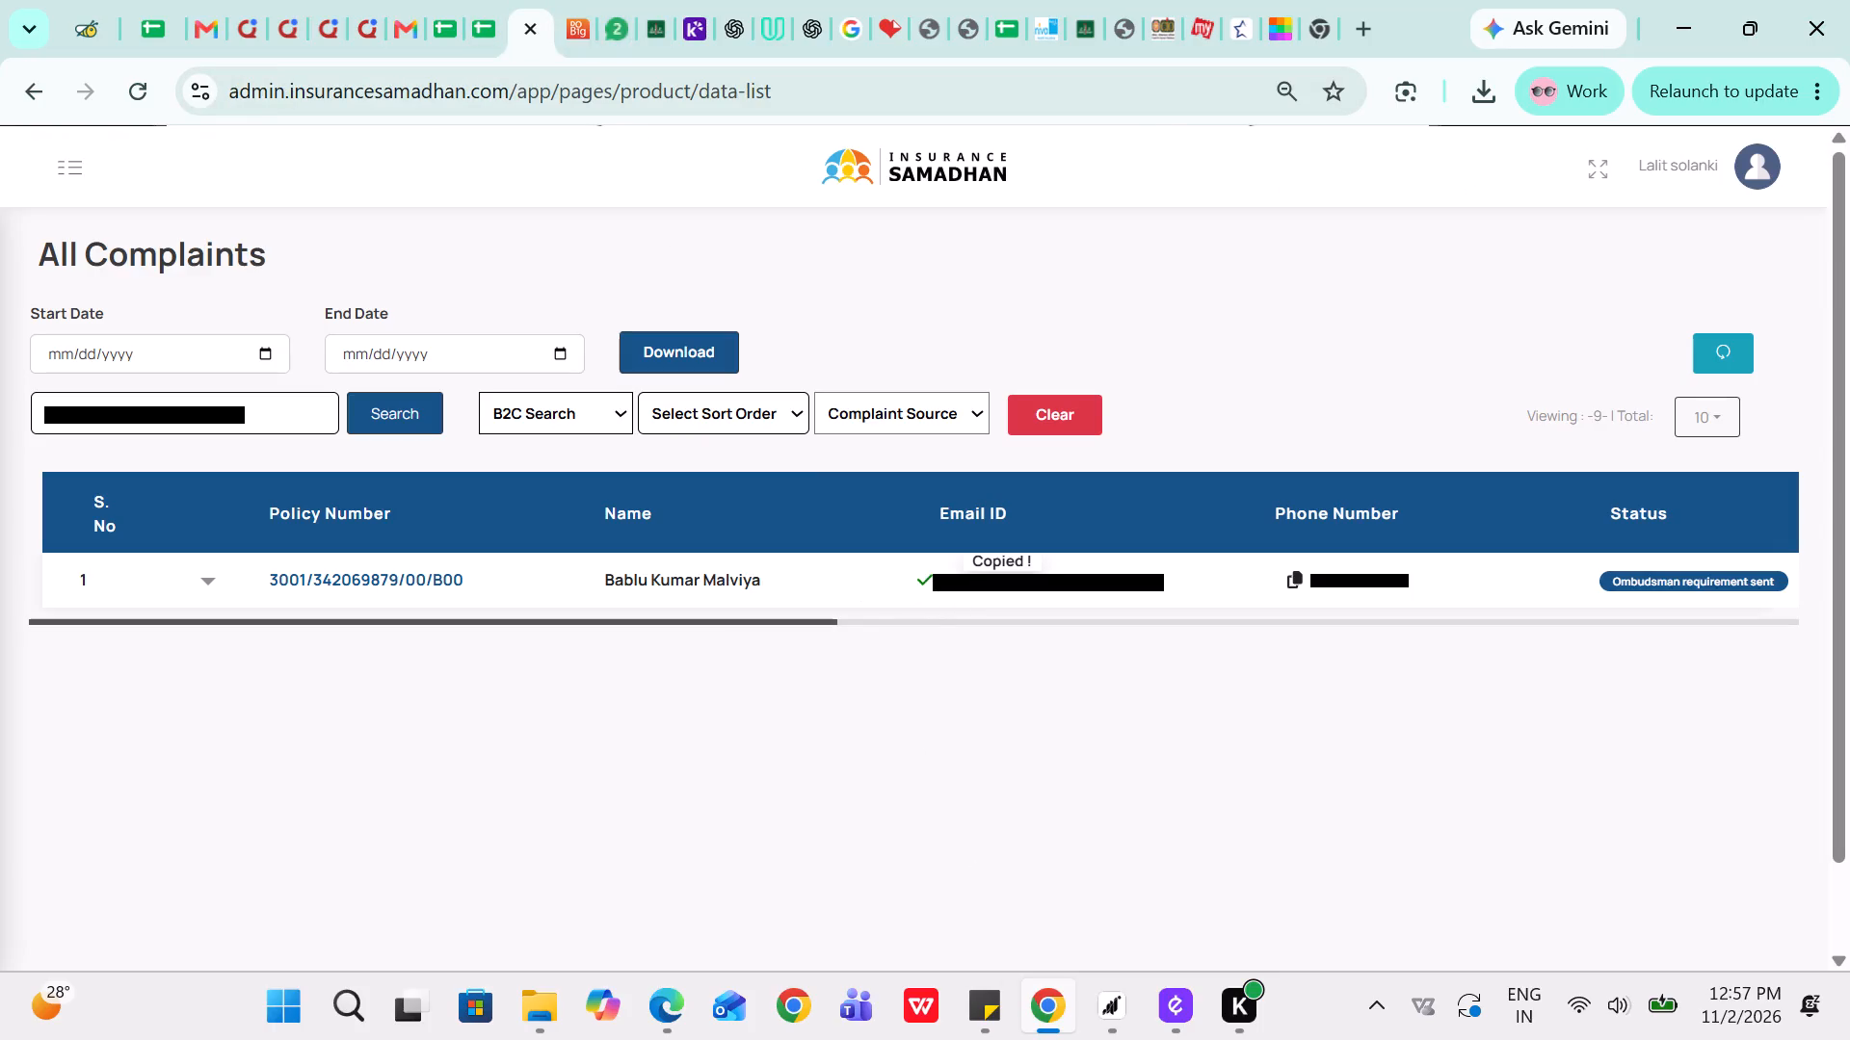
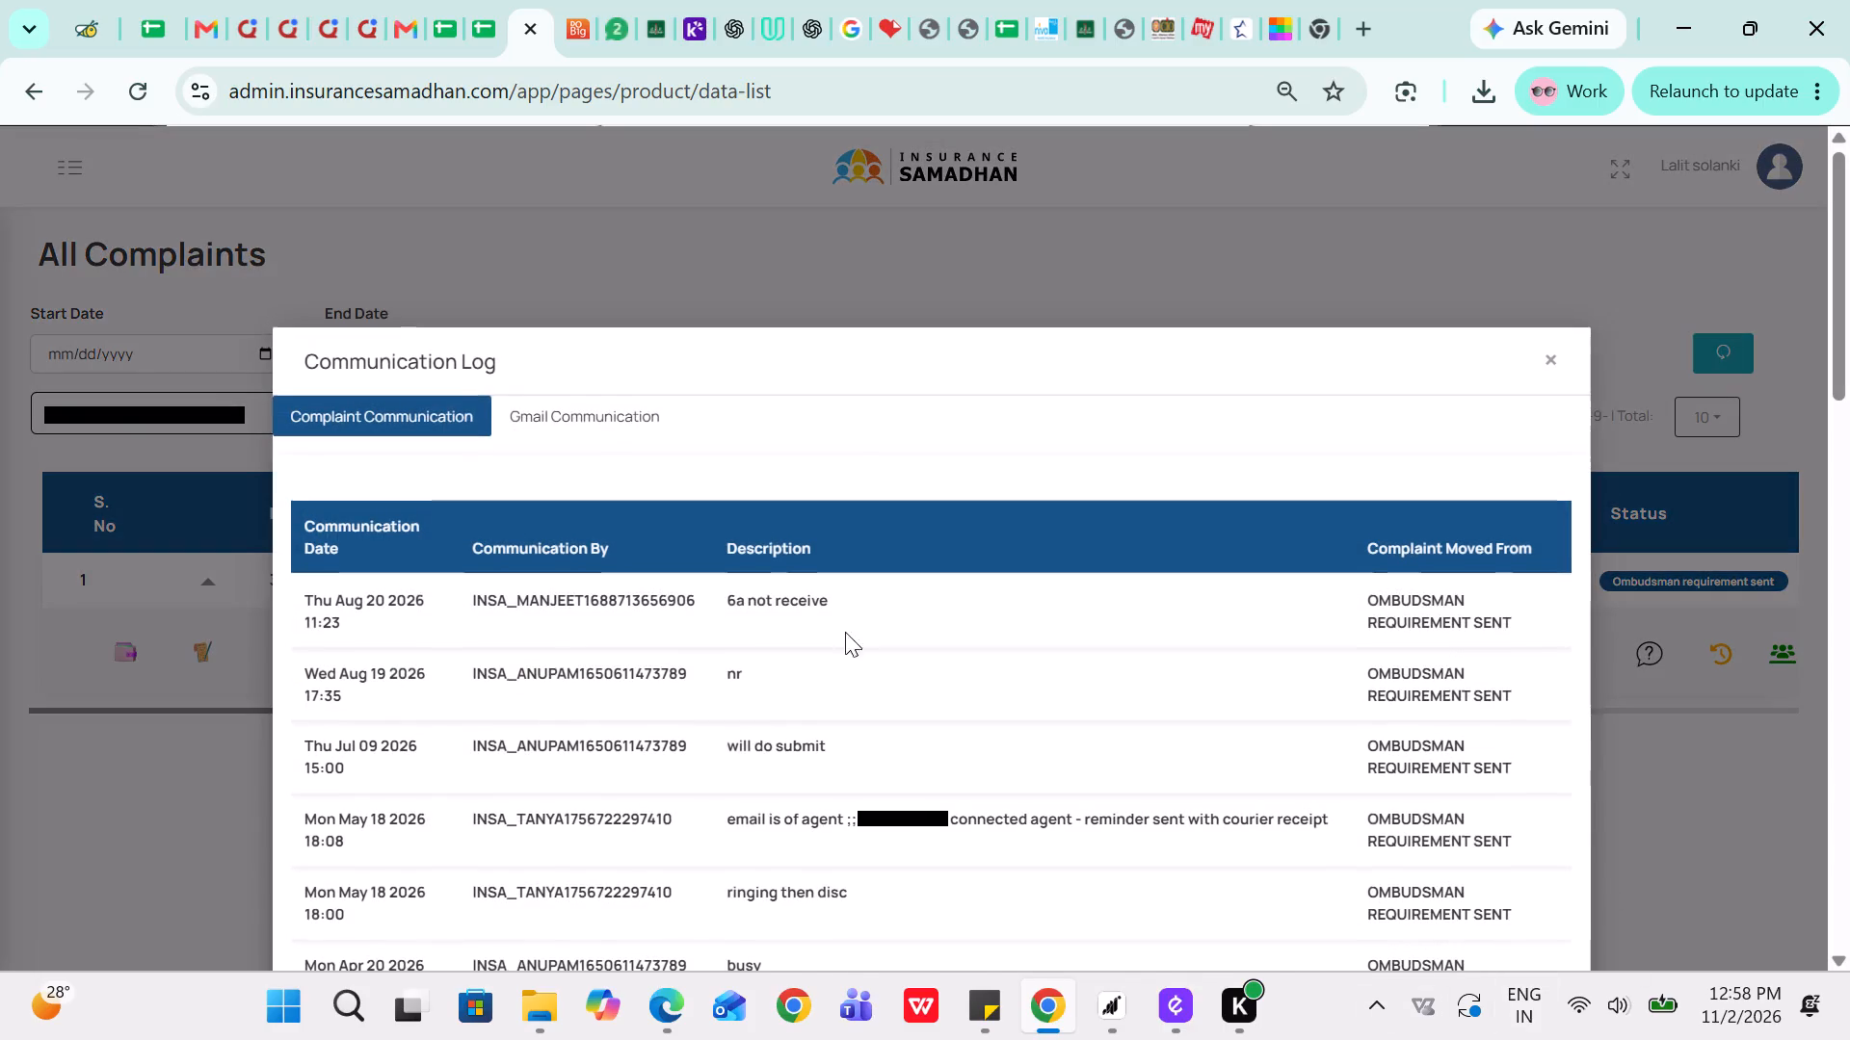
Check the latest entry in the complaint's Communication Log, close the log and collapse the complaint's expanded row of action options.
drag(856, 611, 697, 613)
click(838, 616)
click(874, 607)
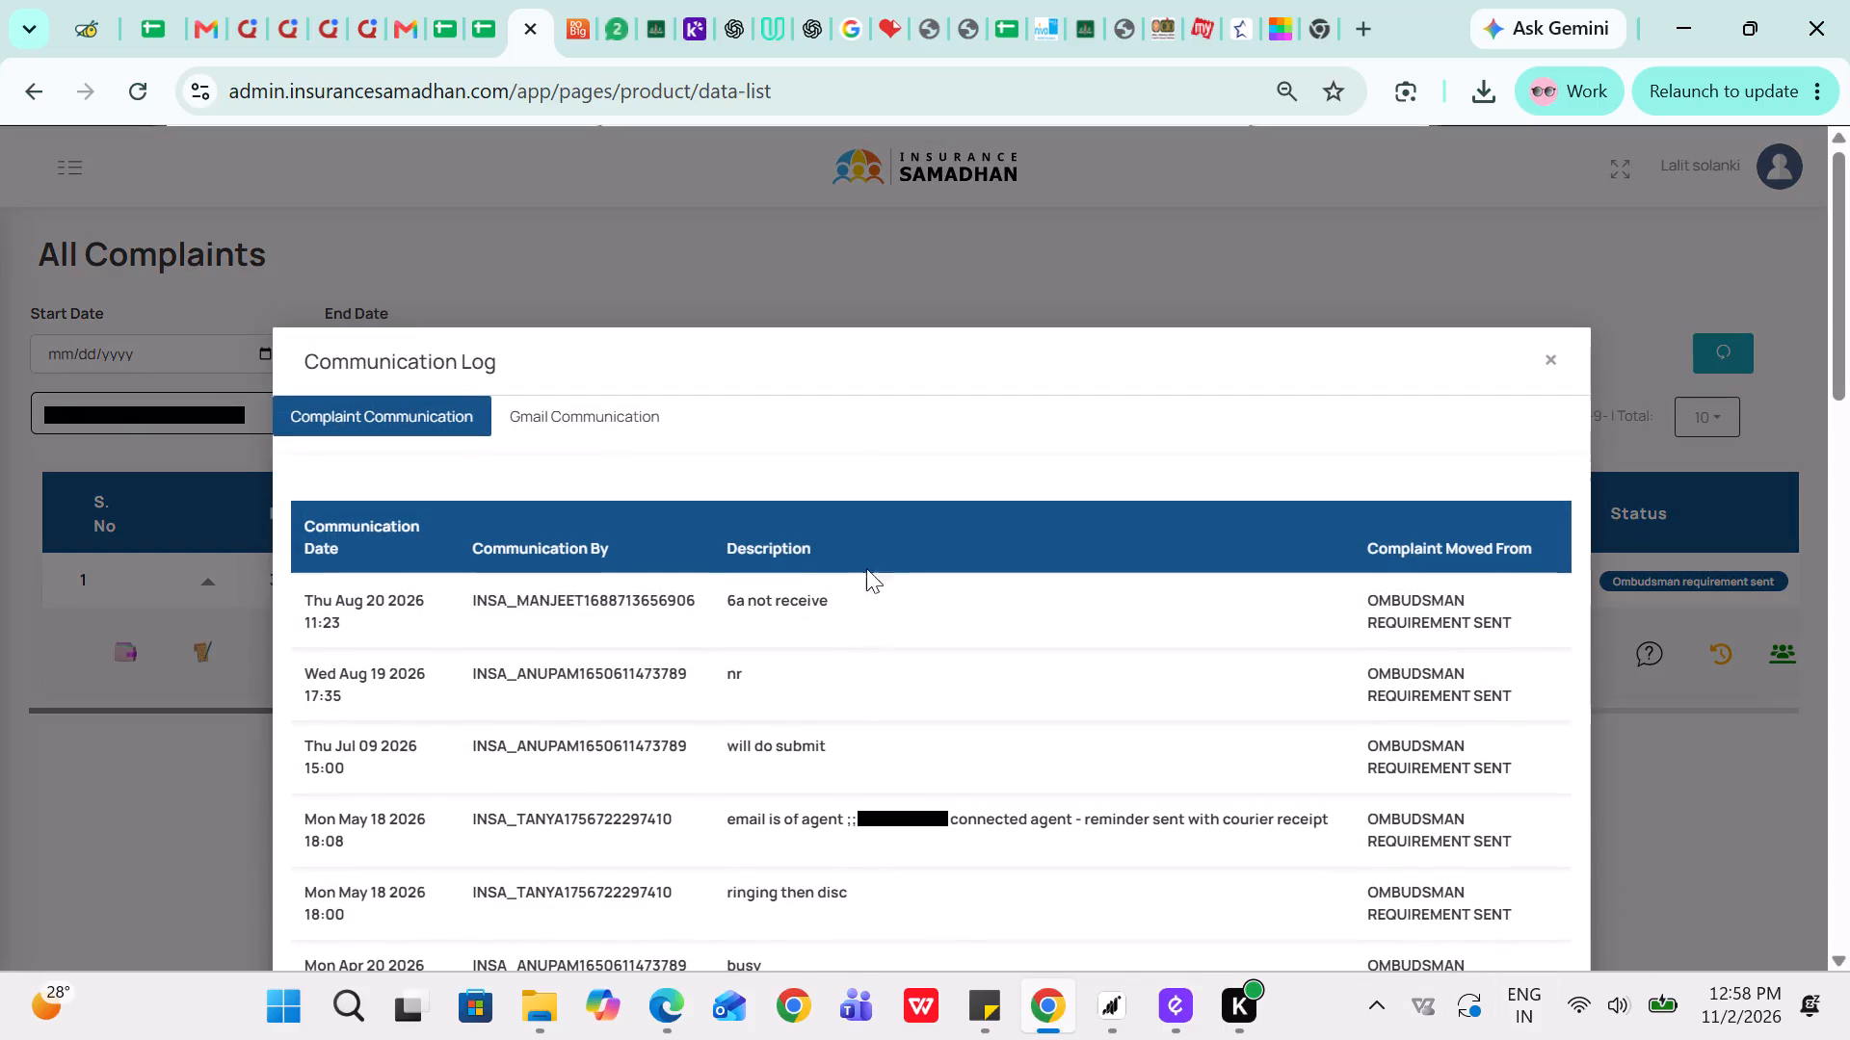
click(843, 243)
click(217, 585)
click(829, 767)
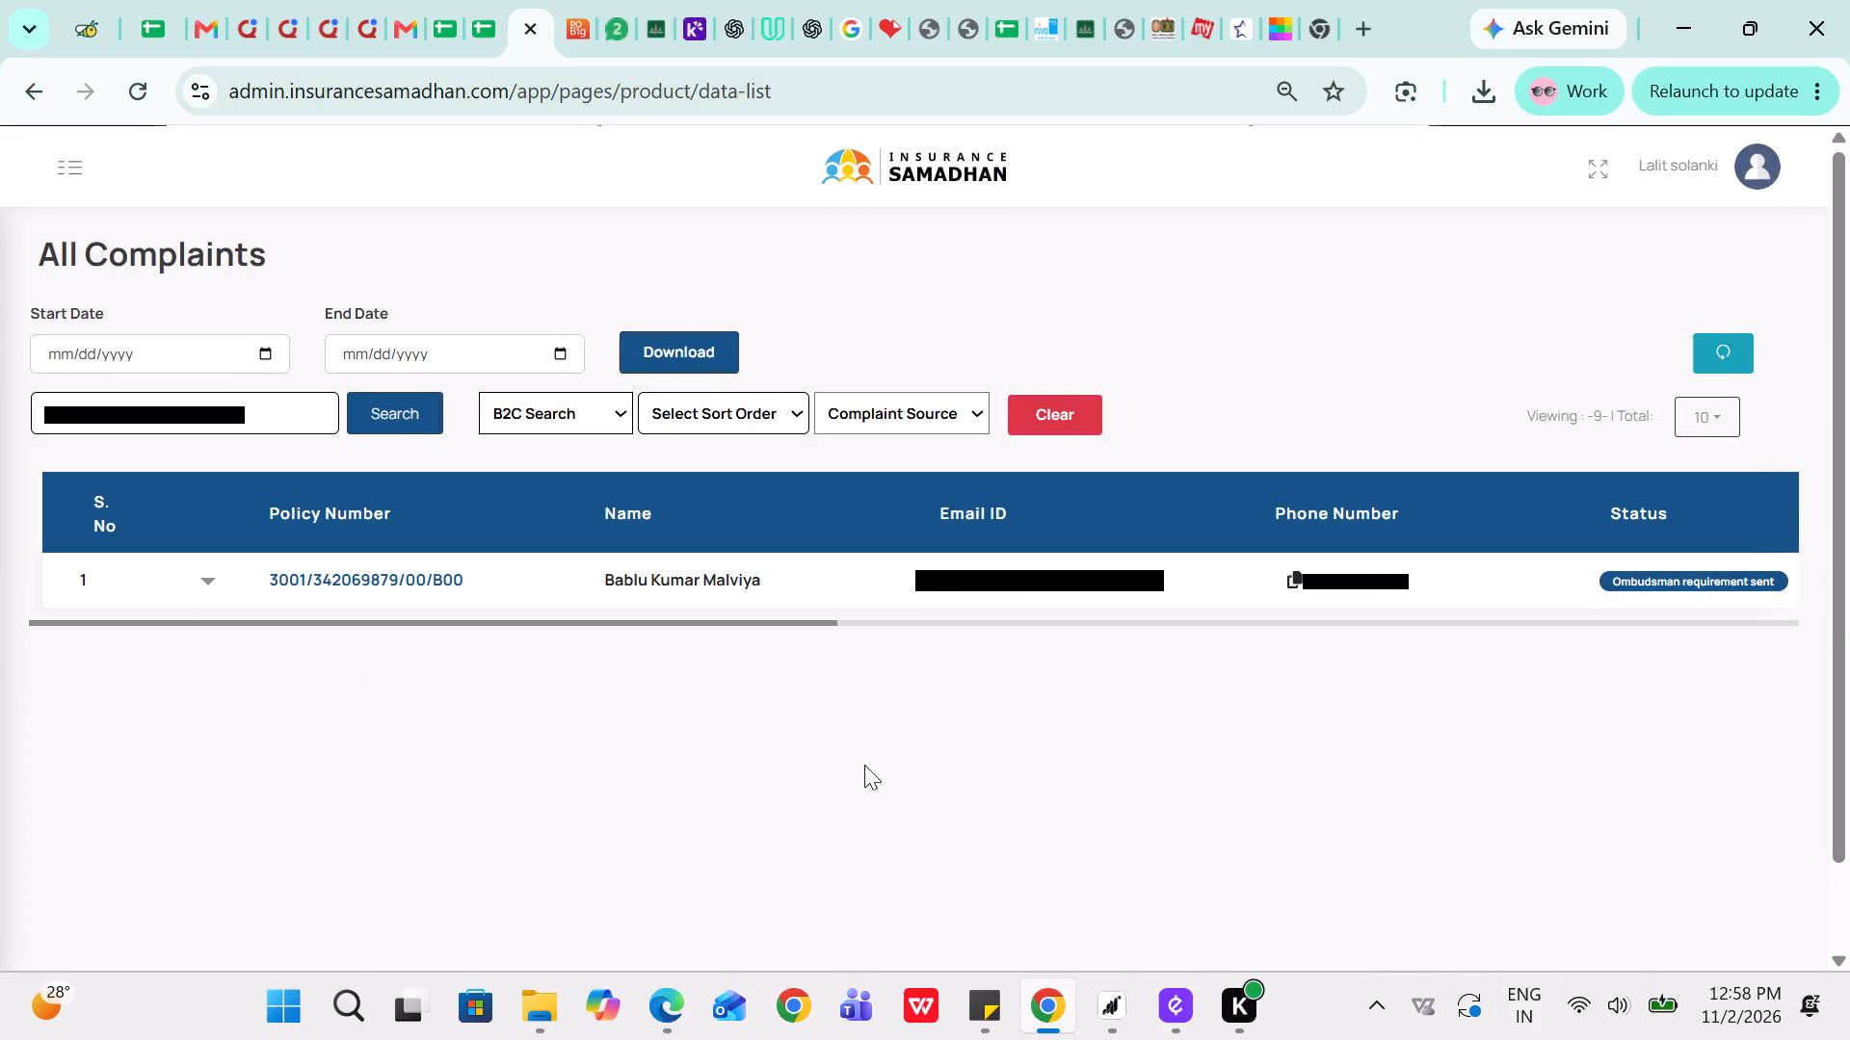
Copy the phone number of the complaint listed in All Complaints.
click(1297, 579)
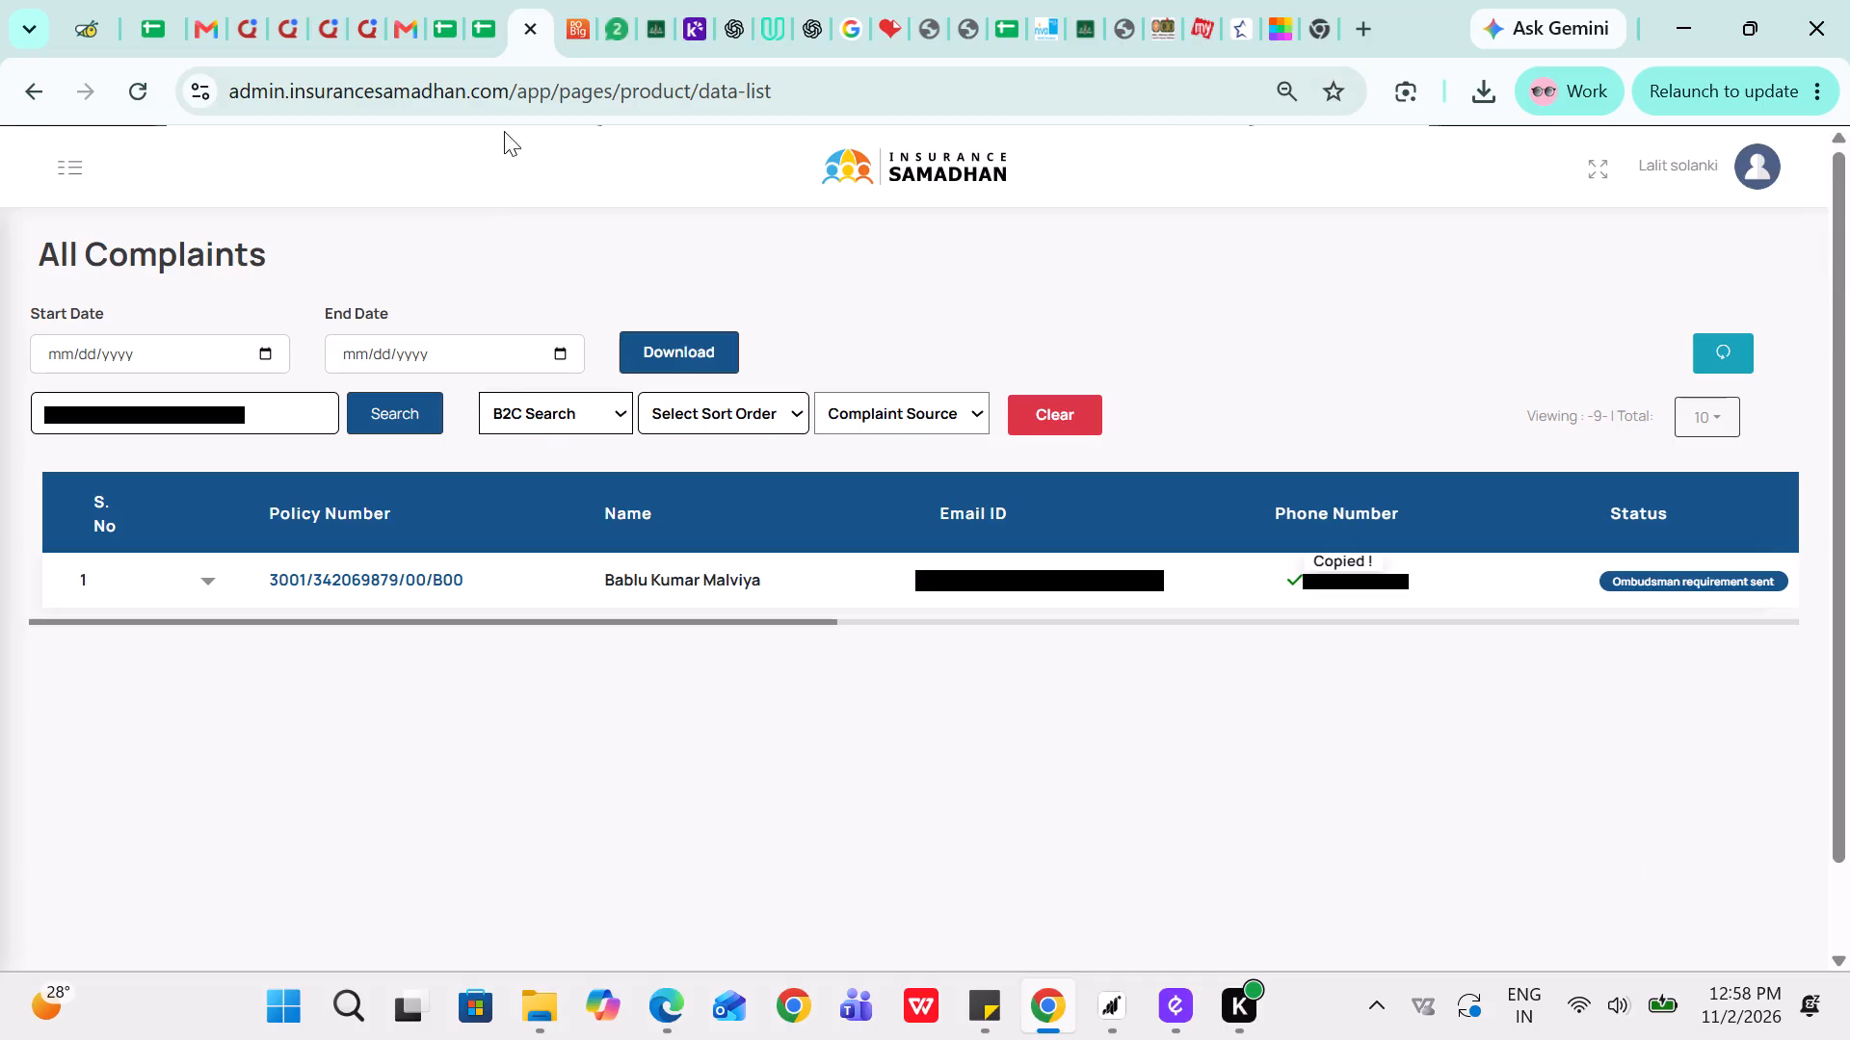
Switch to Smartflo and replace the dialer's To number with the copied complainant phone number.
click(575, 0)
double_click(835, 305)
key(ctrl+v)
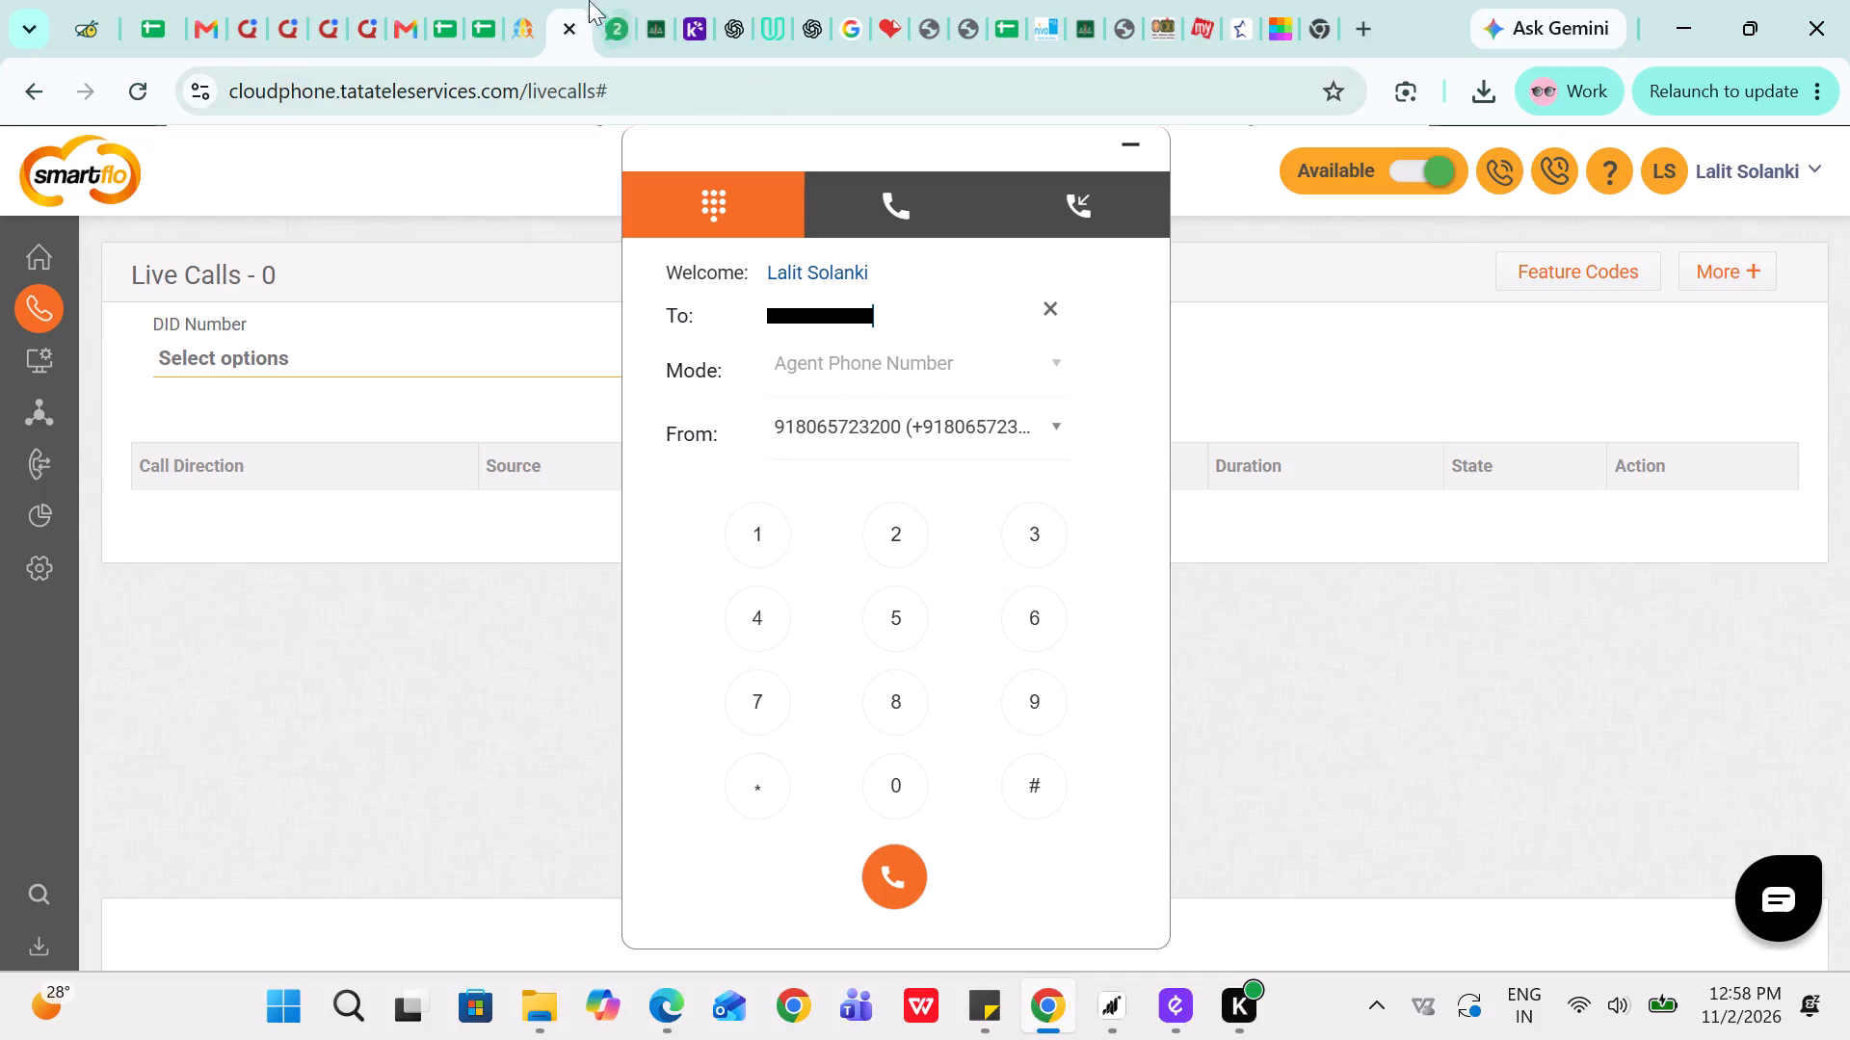
Back in the admin portal, open the complaint's Communication Log and examine the latest entry's description.
click(532, 0)
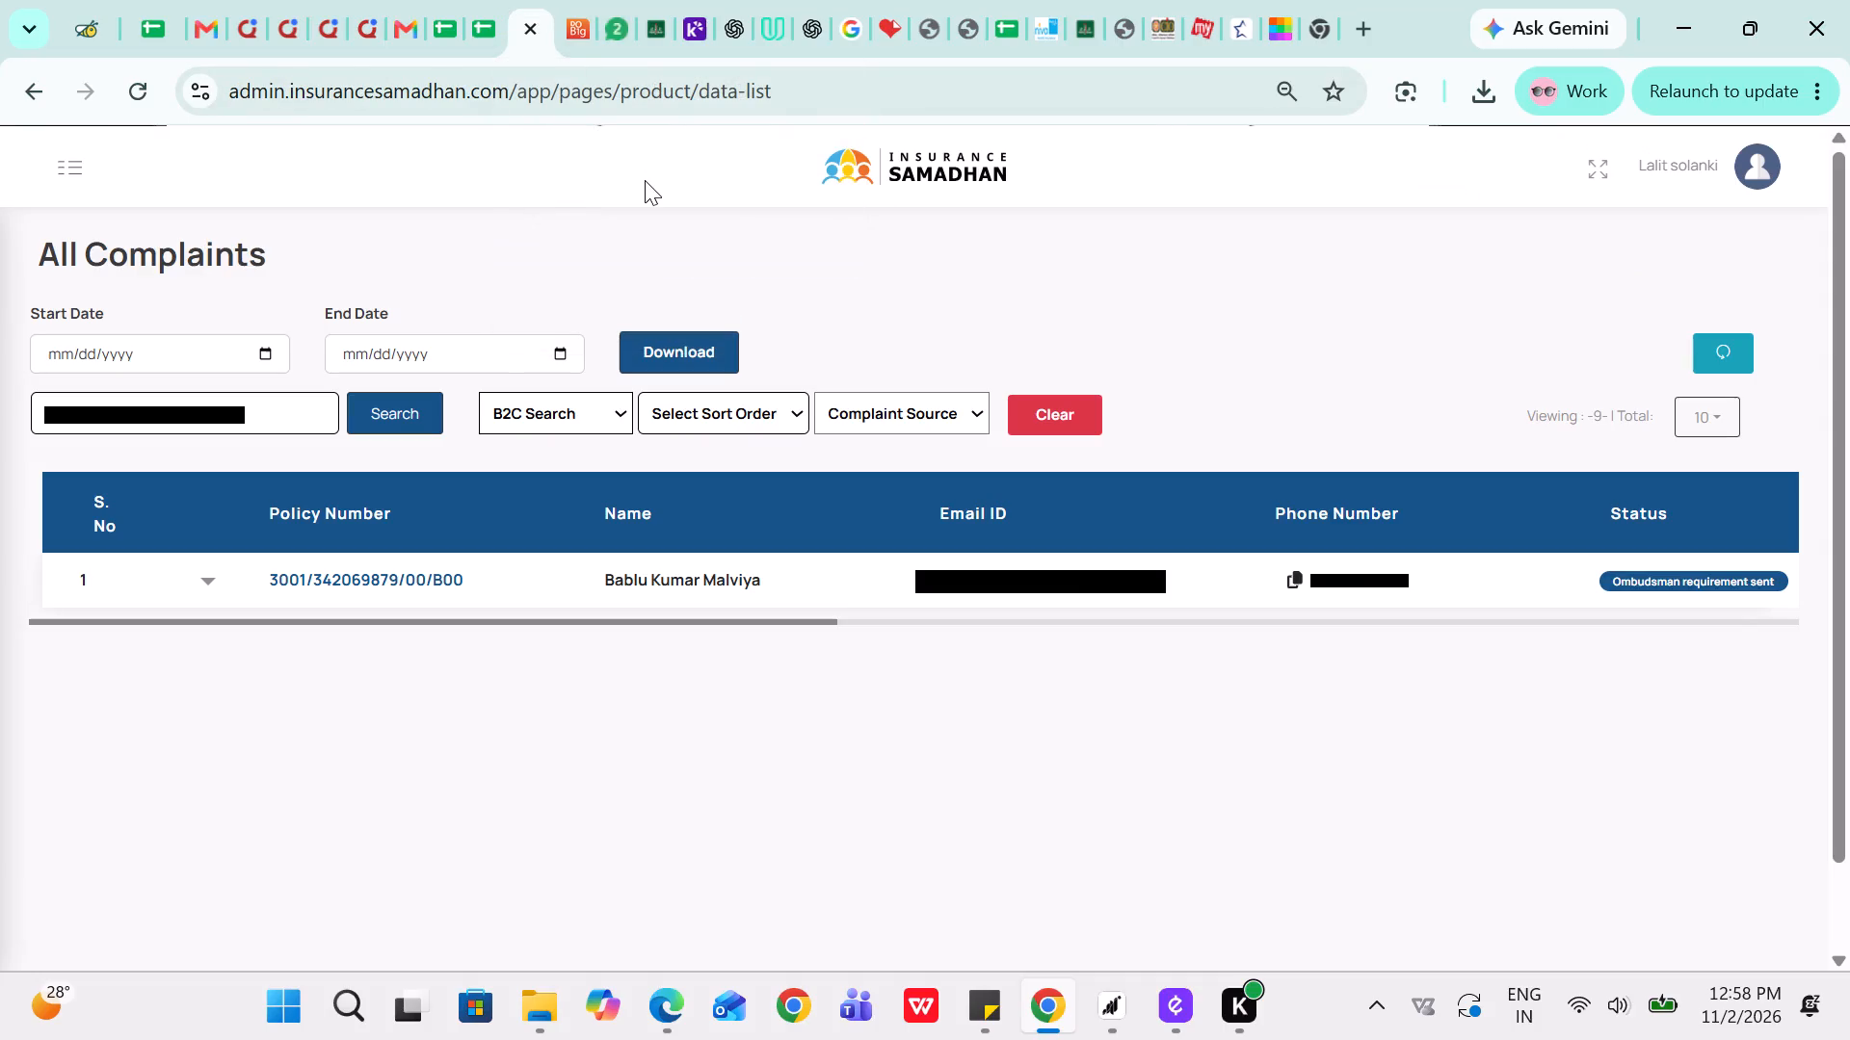
click(1259, 568)
click(1328, 661)
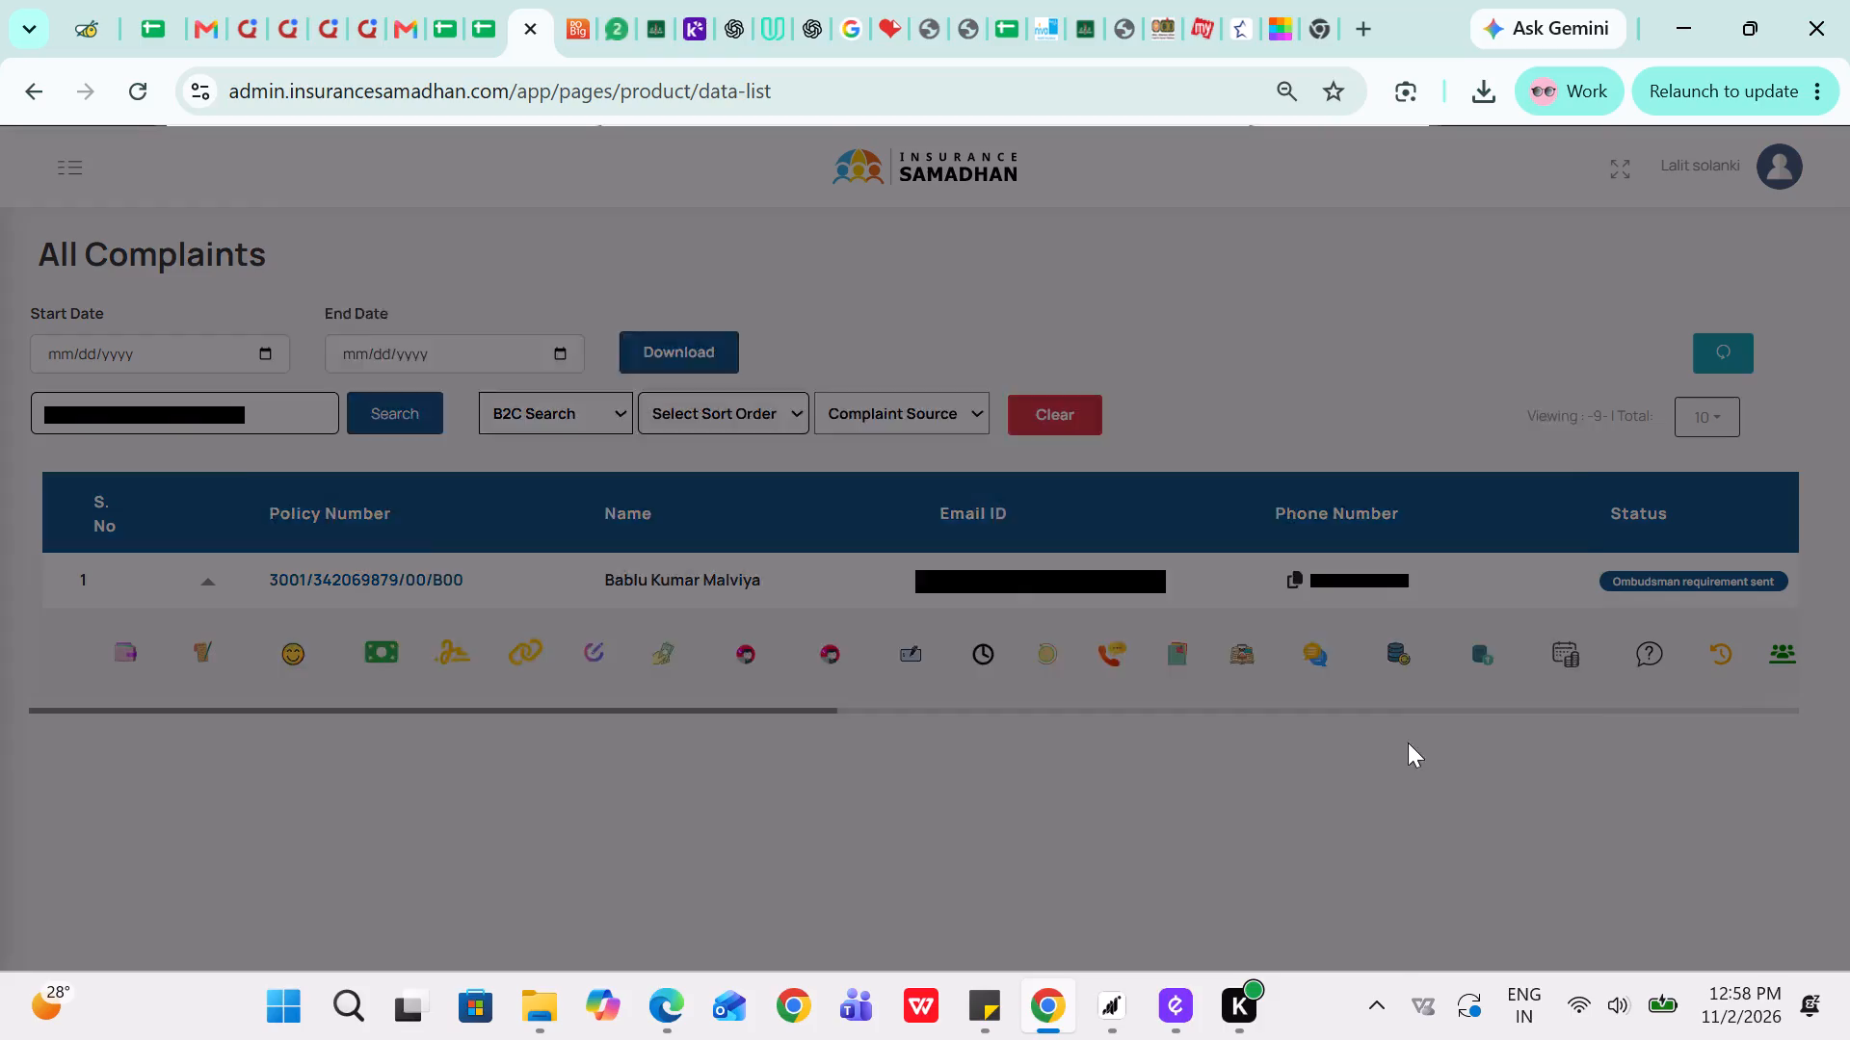
drag(874, 598, 749, 606)
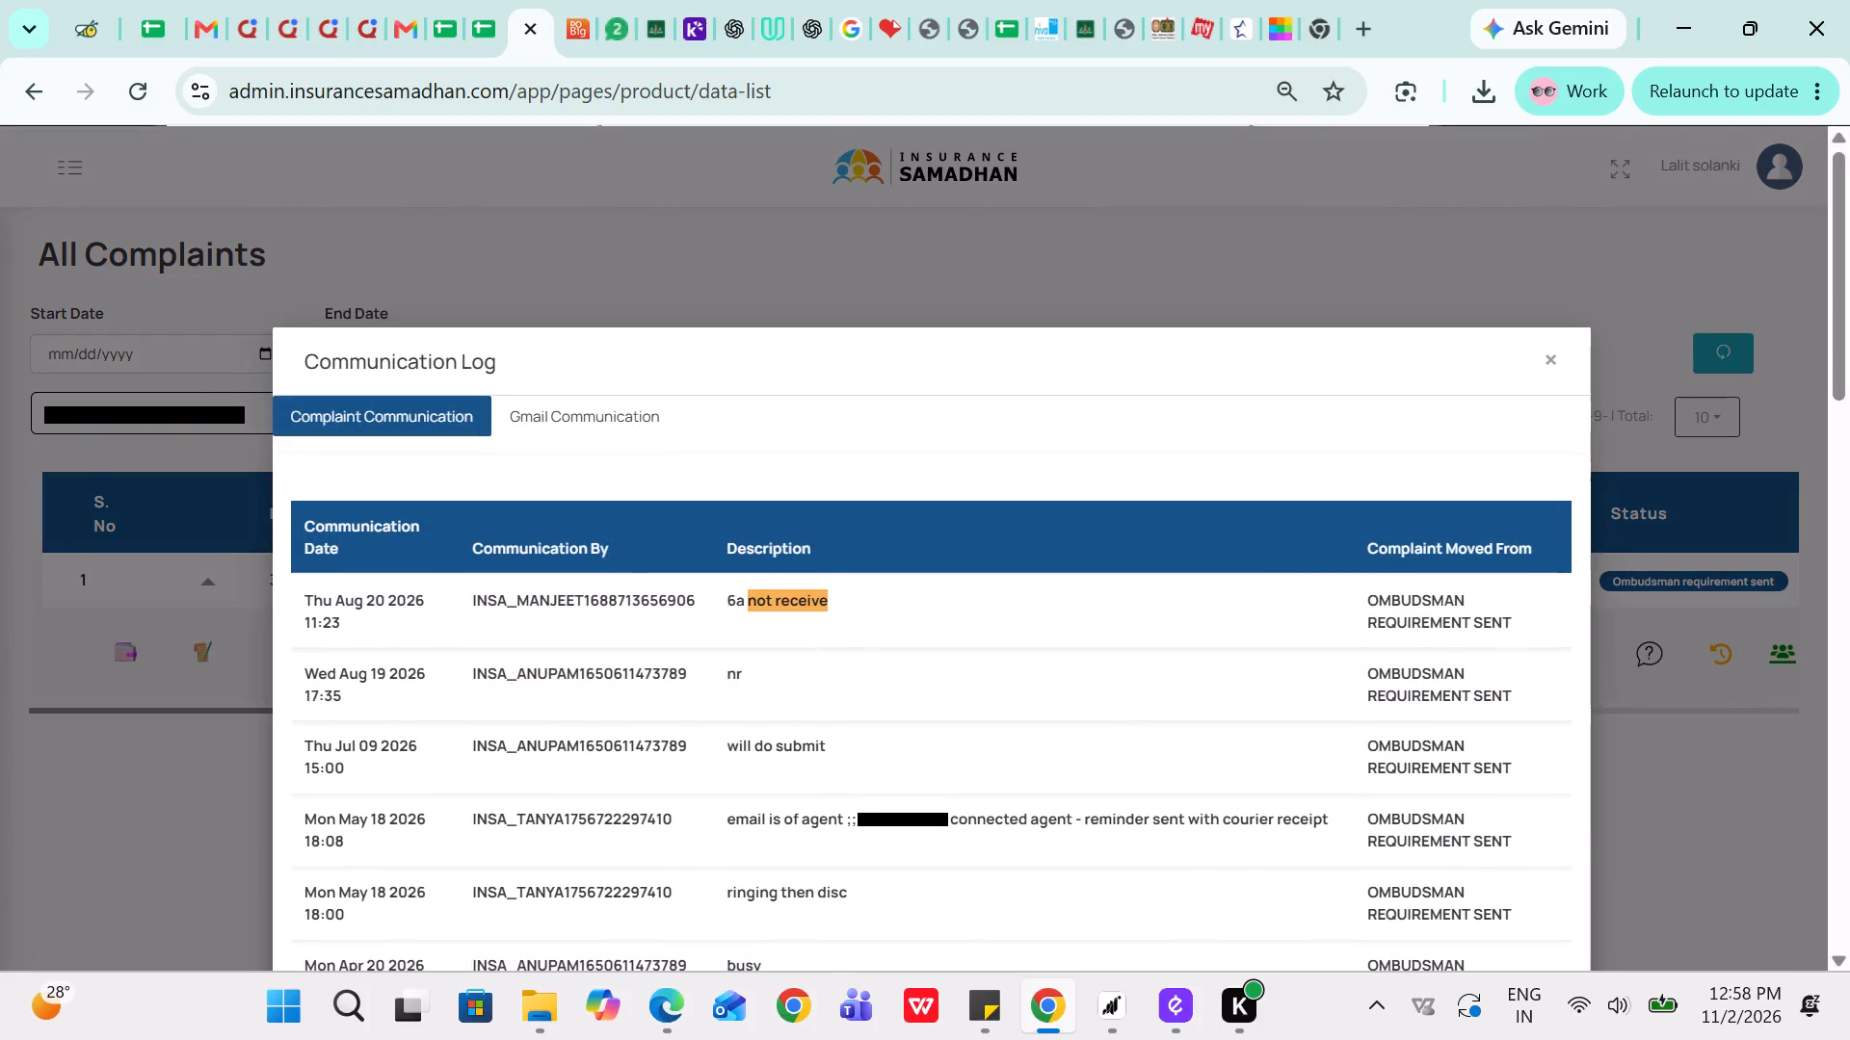
drag(749, 606, 727, 606)
click(824, 618)
drag(925, 598, 741, 605)
click(832, 608)
drag(863, 609, 721, 627)
click(790, 611)
drag(899, 585, 678, 601)
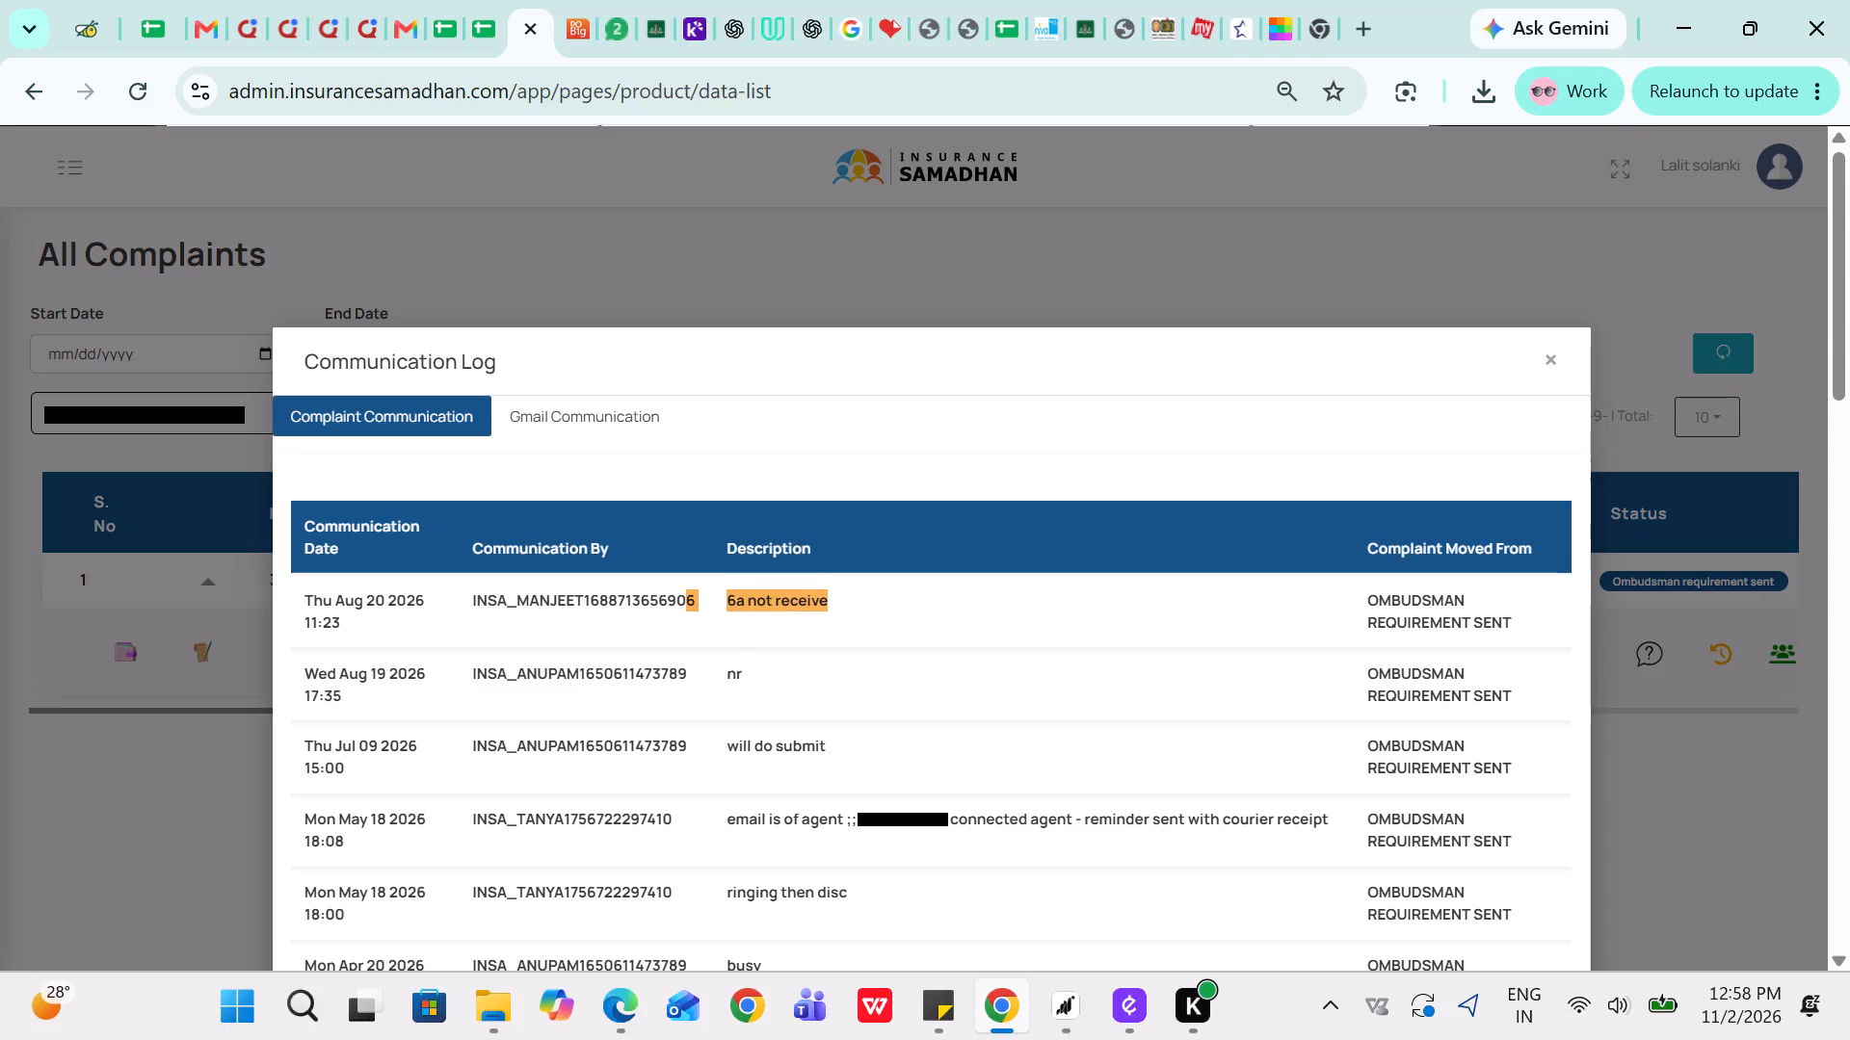
click(804, 601)
drag(884, 603, 691, 623)
click(838, 620)
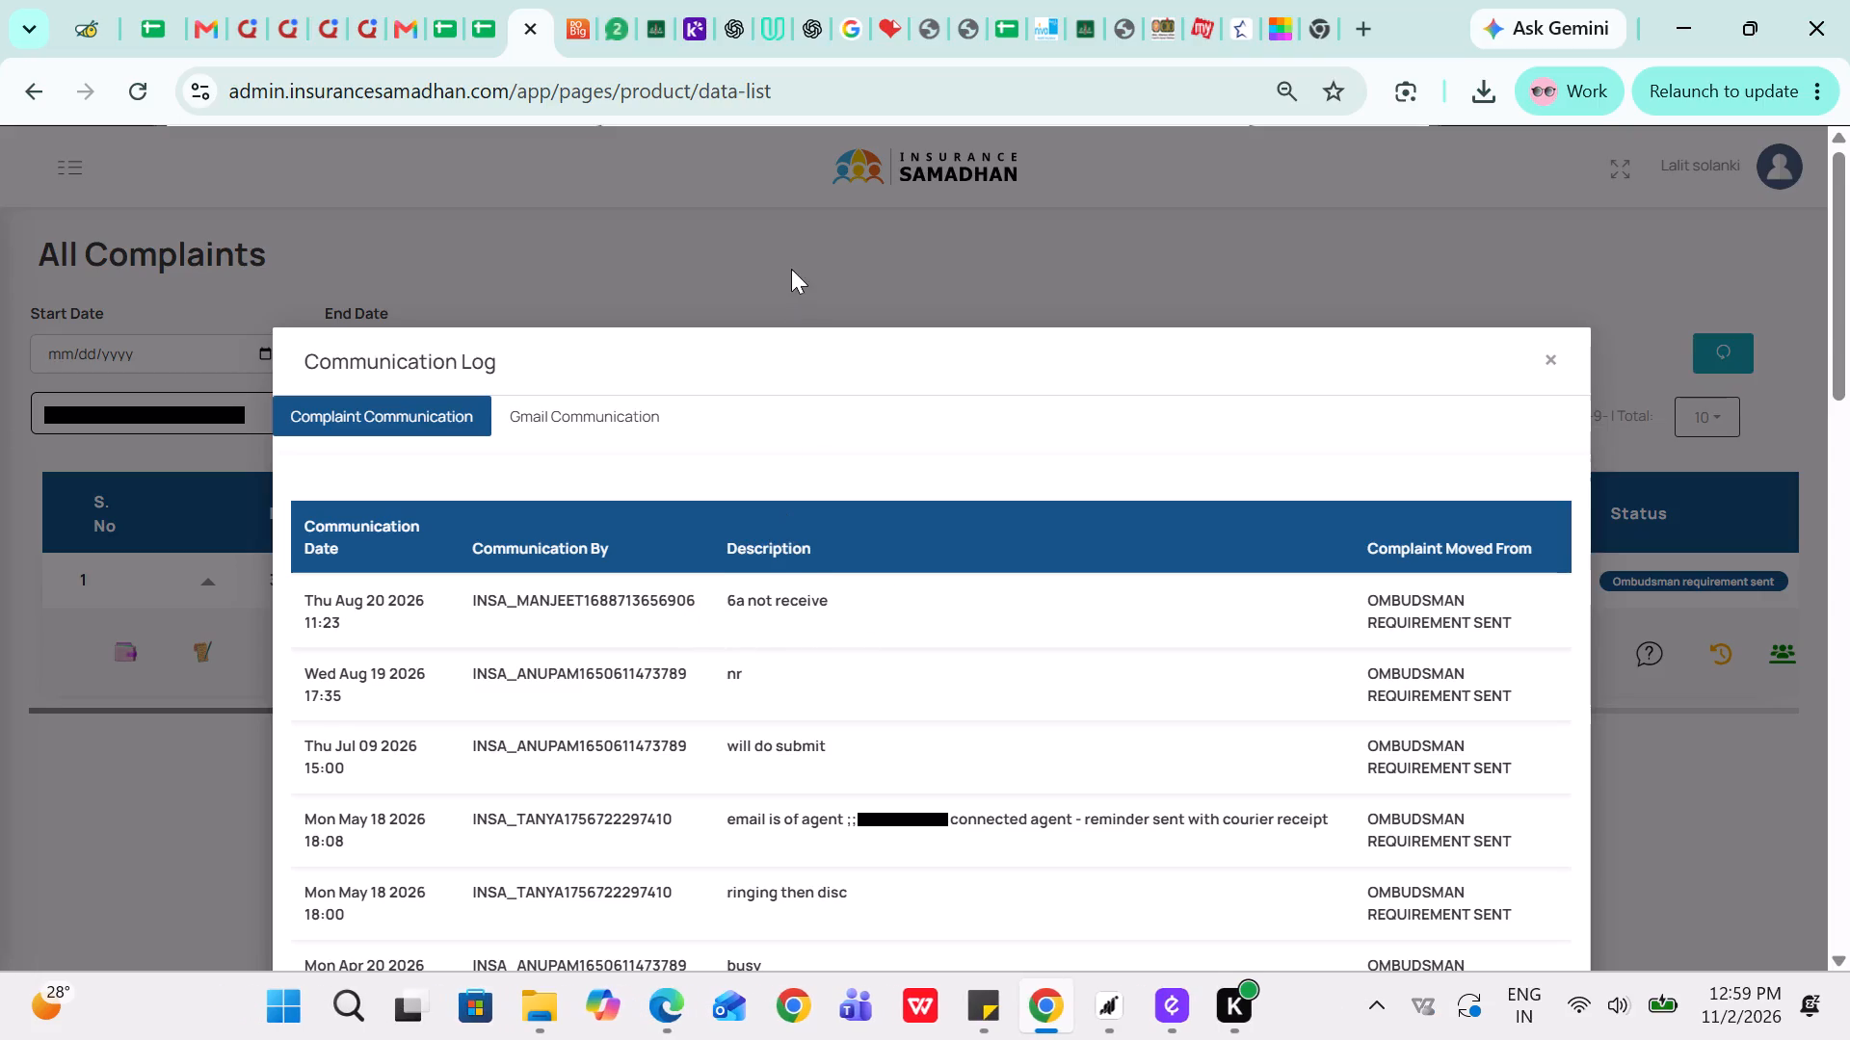
click(795, 259)
Review the complaint's Status History through to its most recent stage, and close it.
click(1042, 663)
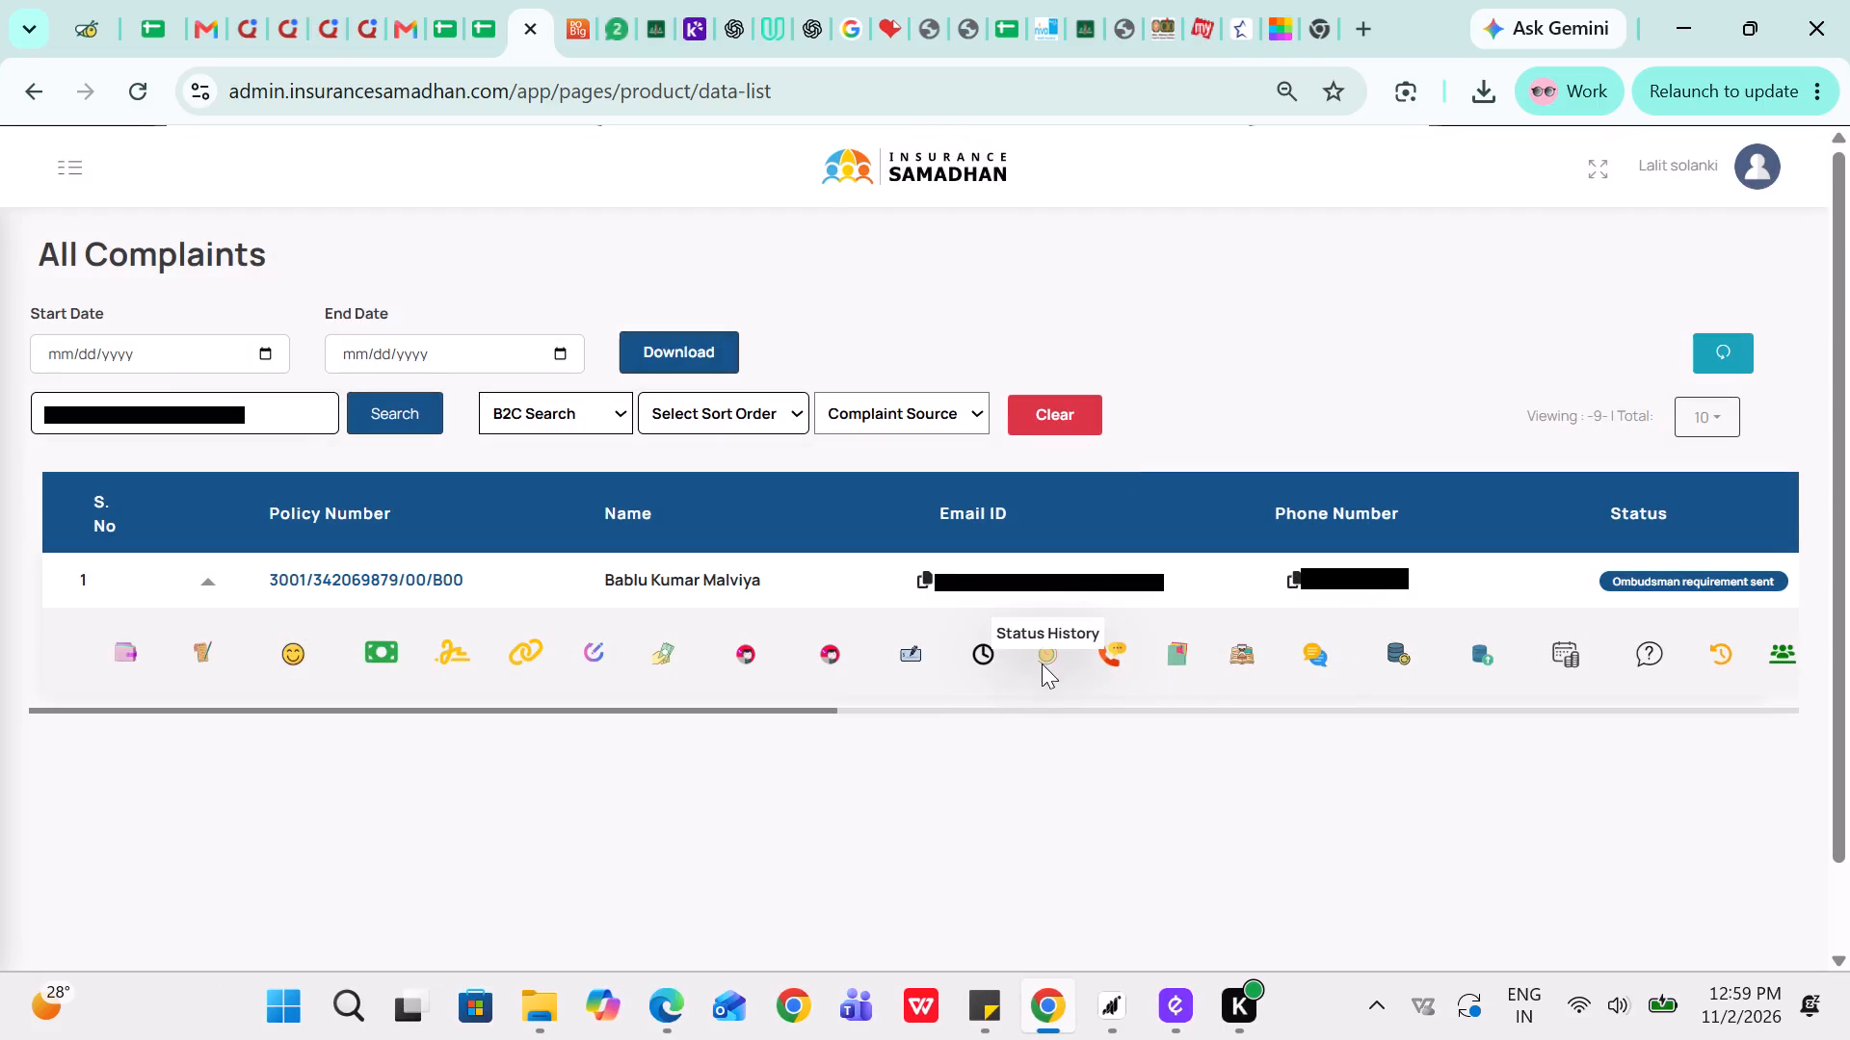
scroll(1128, 576, down, 7)
scroll(1119, 589, up, 1)
scroll(1119, 589, down, 6)
click(1623, 809)
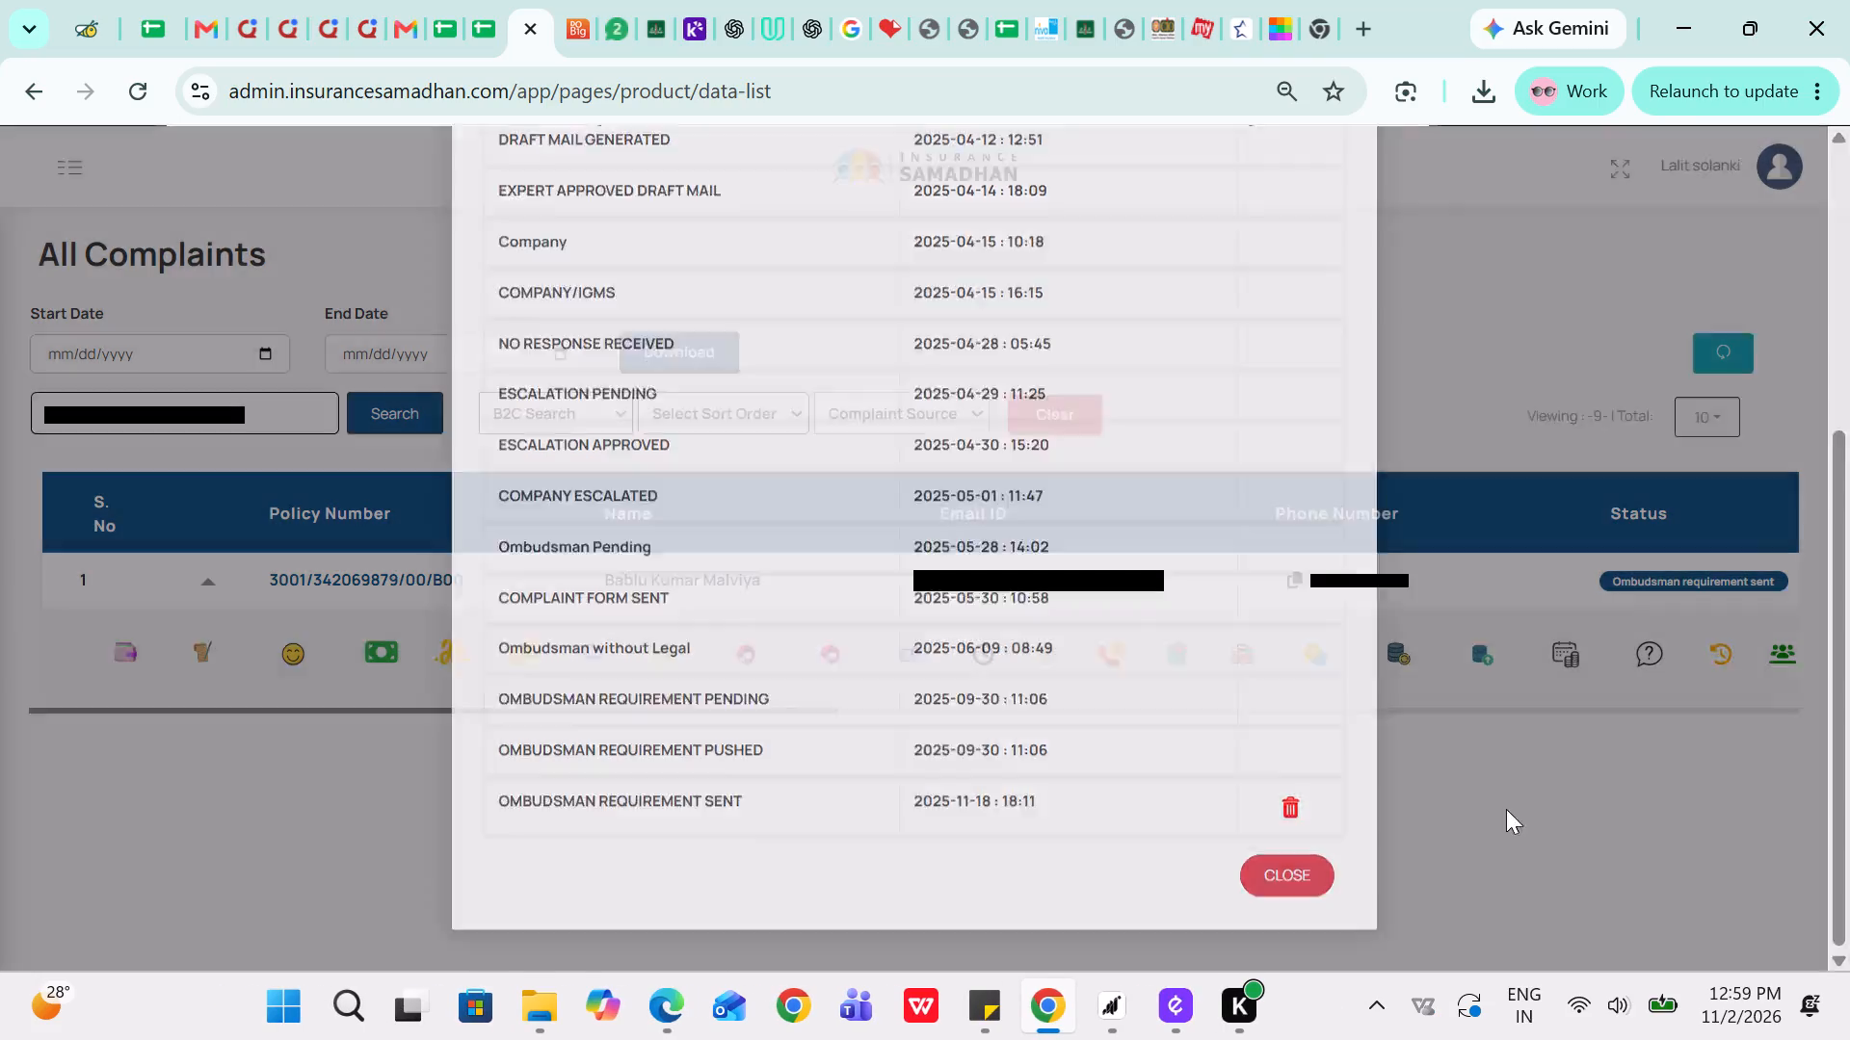
click(337, 573)
click(481, 344)
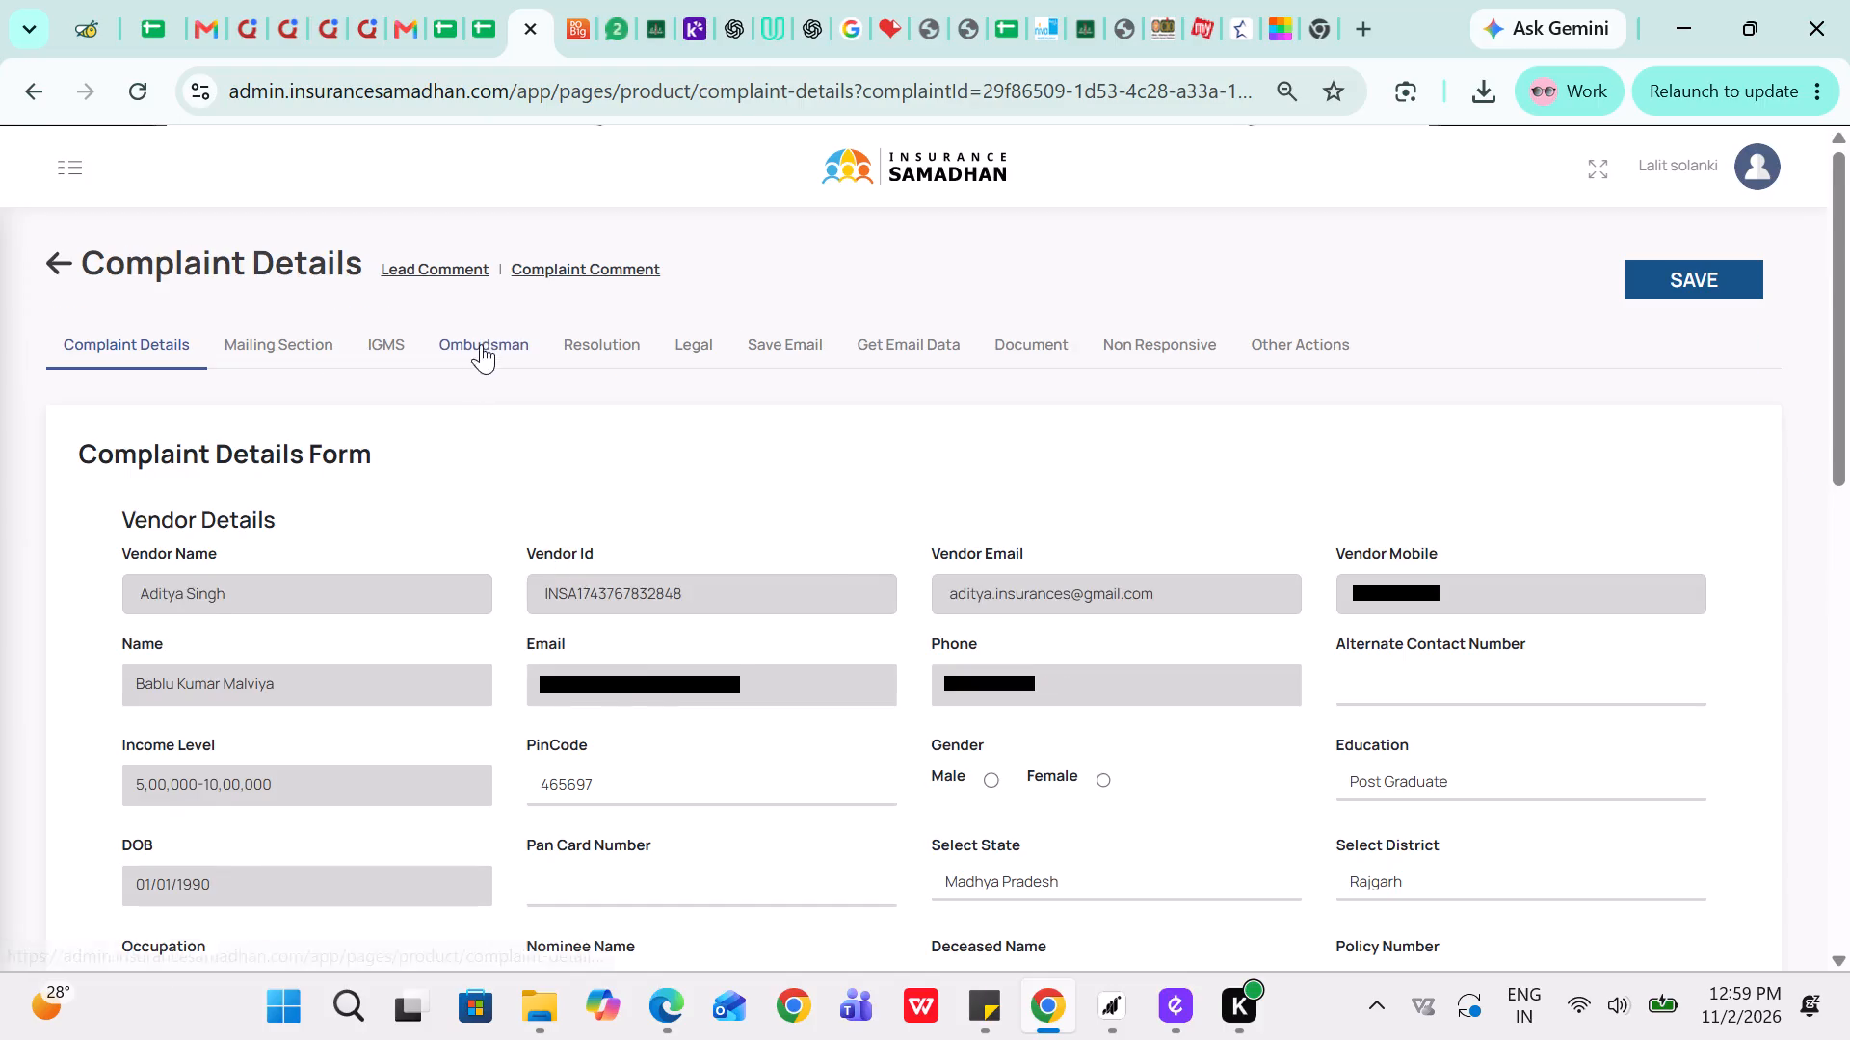
scroll(814, 651, down, 5)
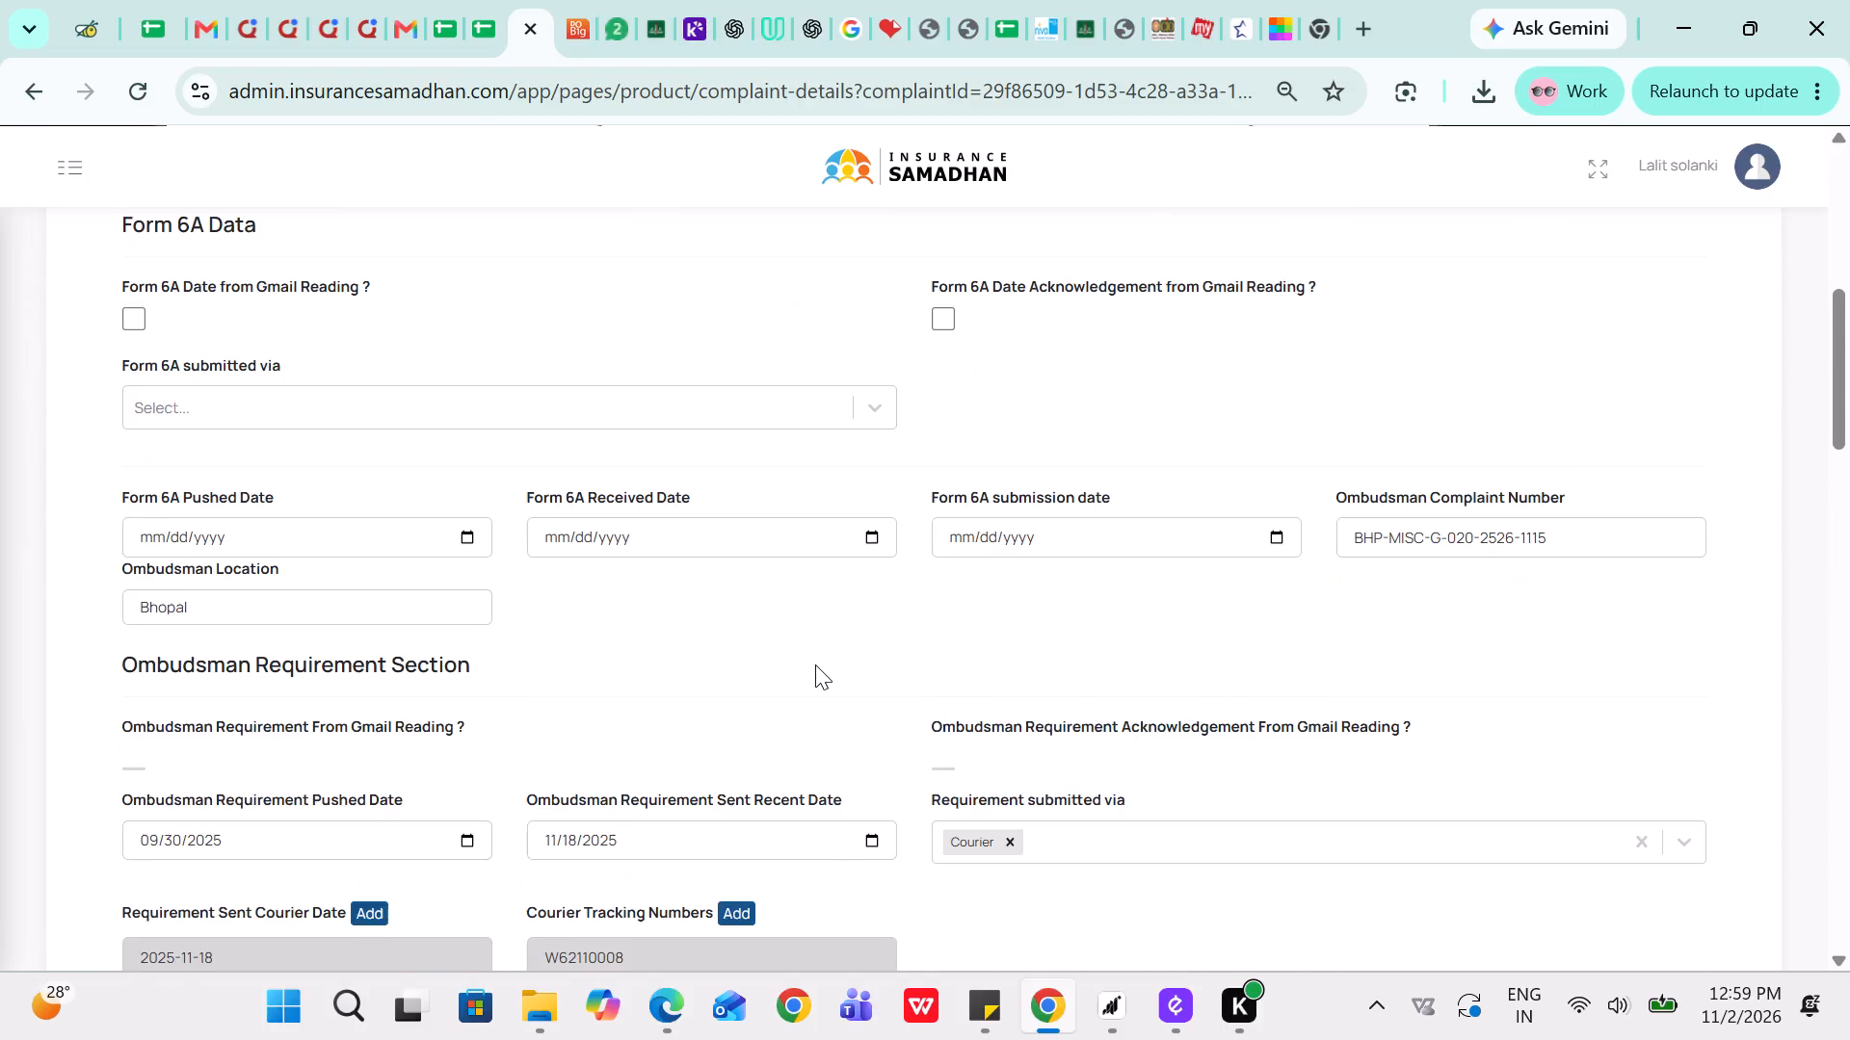
scroll(815, 664, down, 4)
scroll(838, 665, up, 15)
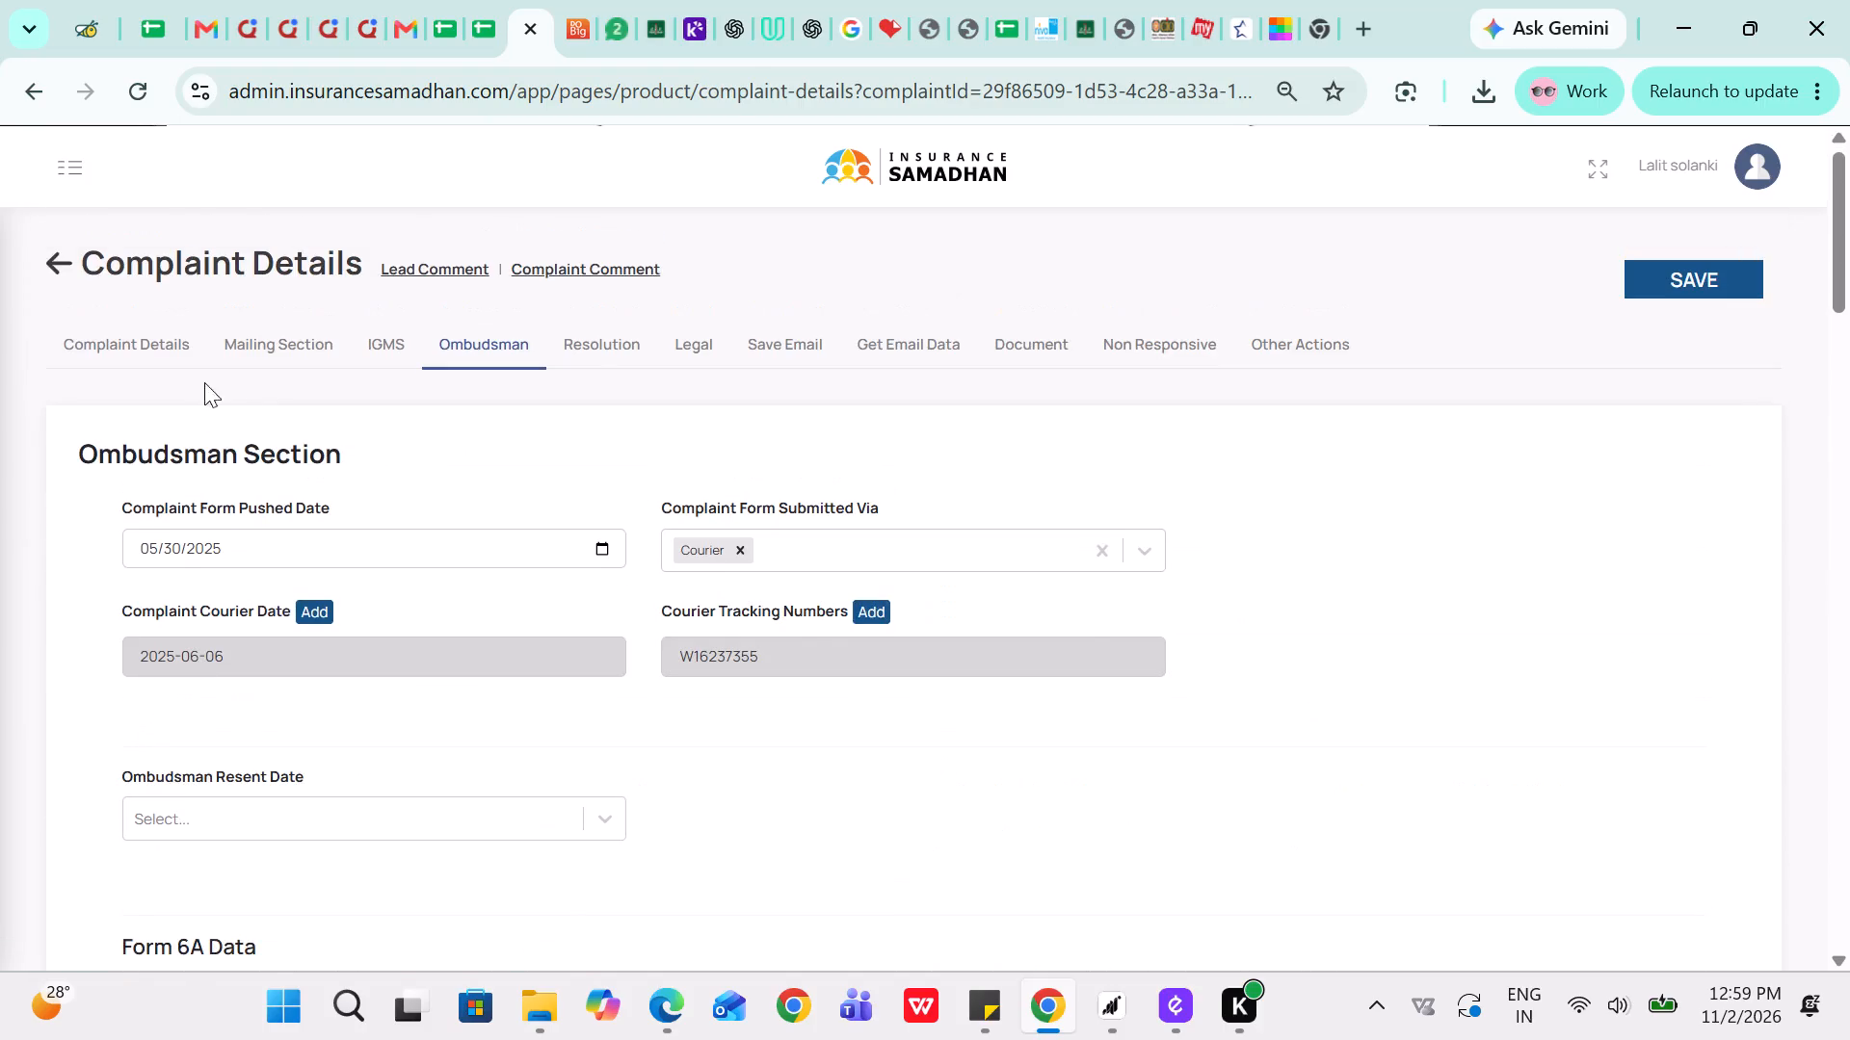
click(160, 336)
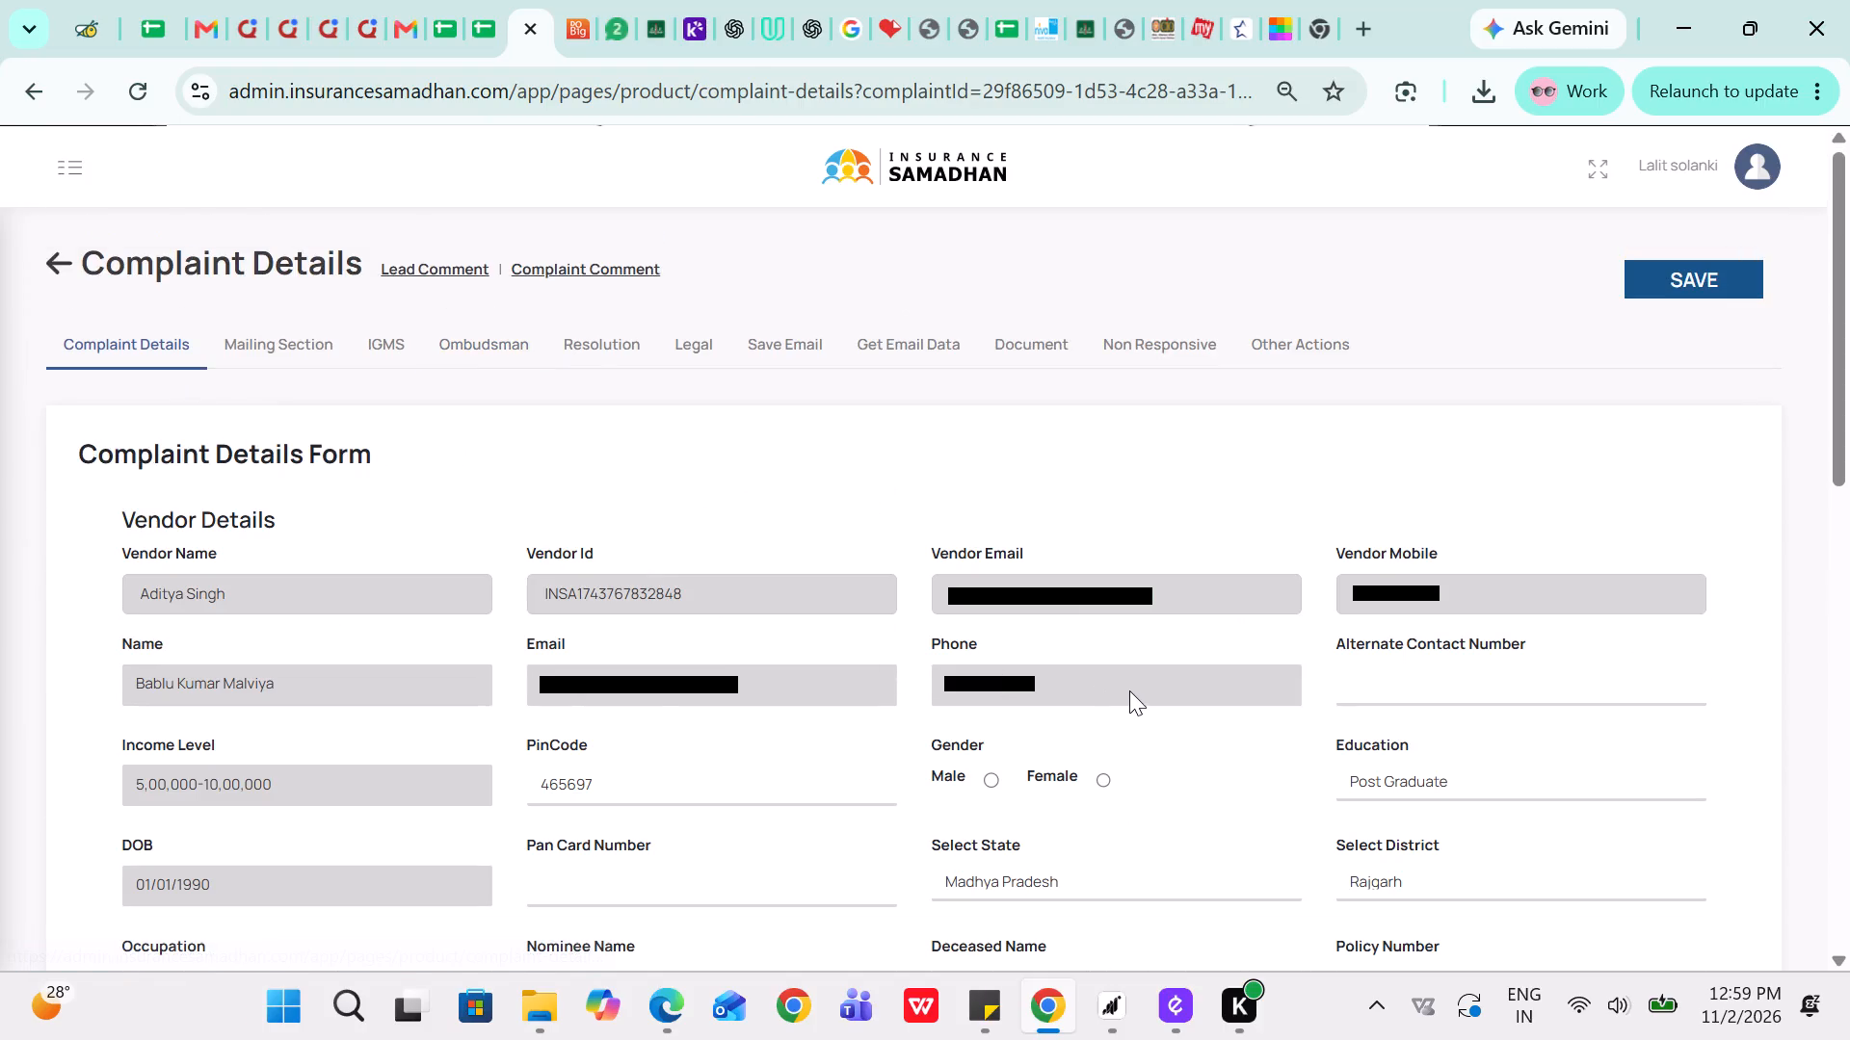
In Gmail, copy the contact phone number given after "KINDLY CONNECT ME AT" in the forwarded message.
click(202, 0)
drag(694, 608, 693, 611)
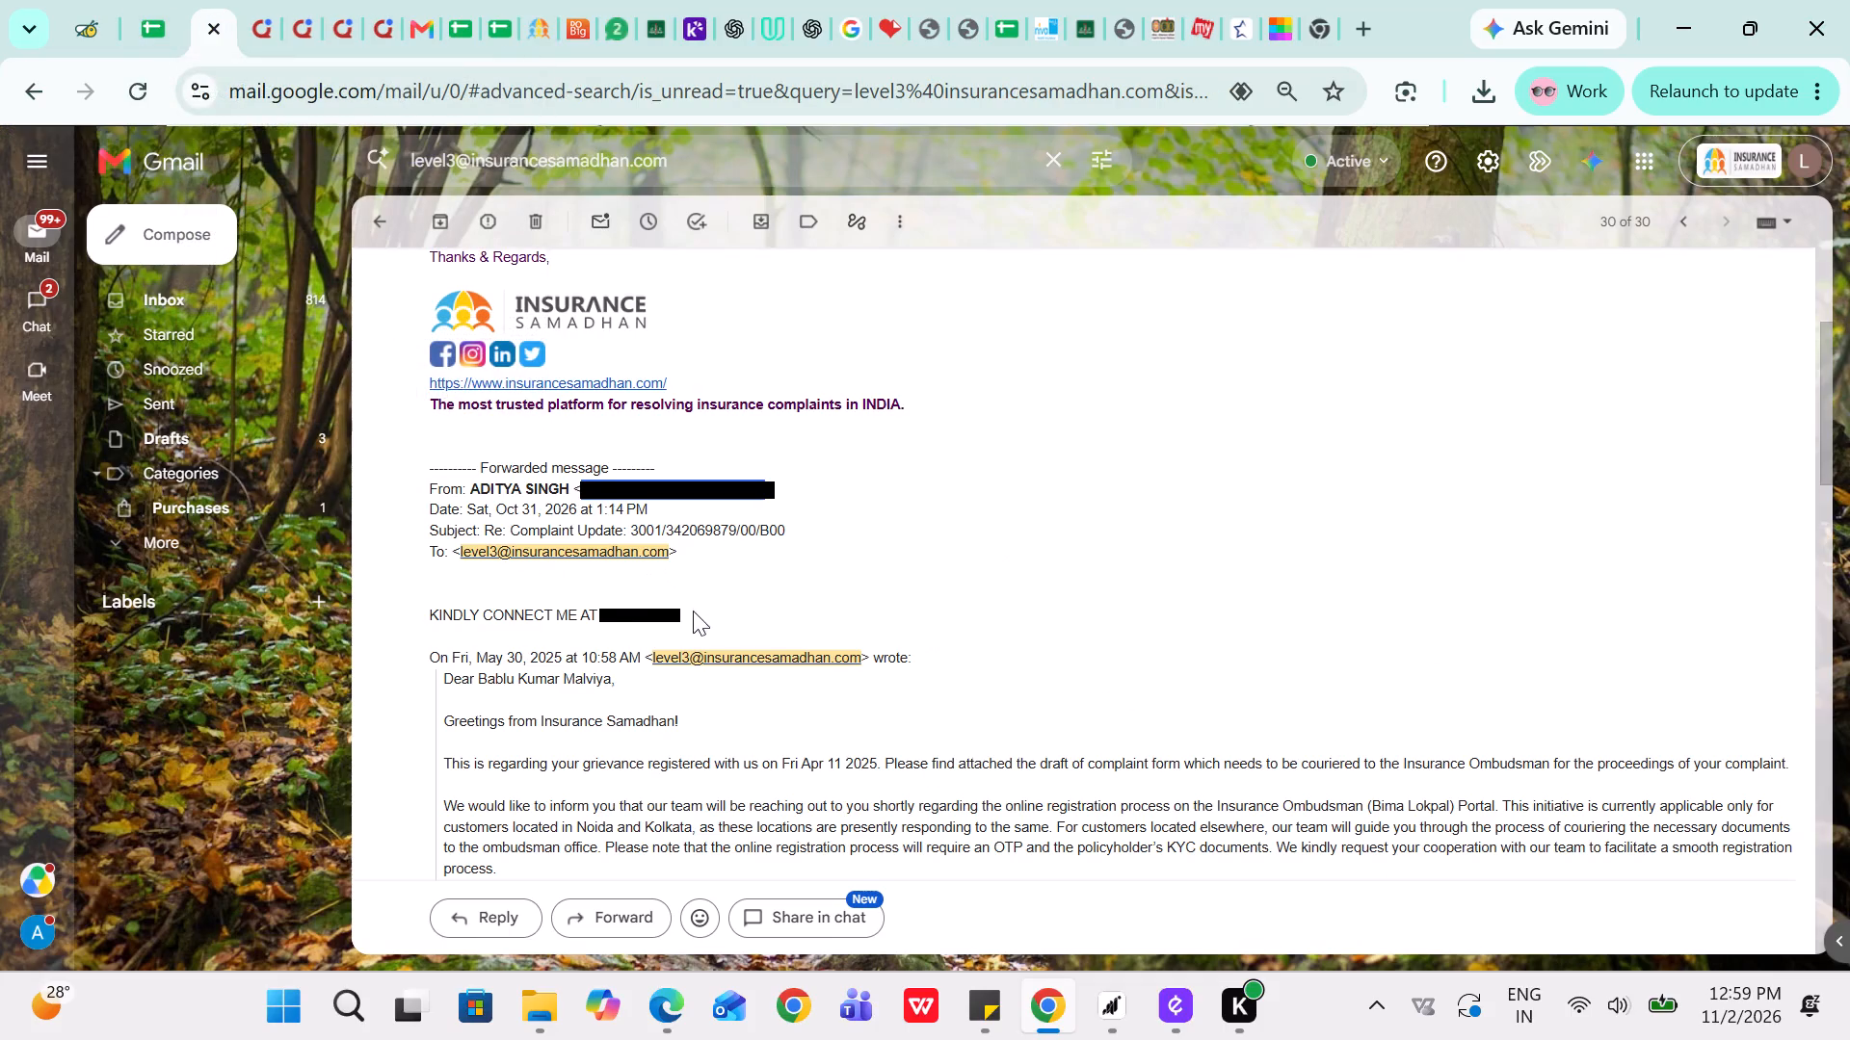
drag(693, 611, 604, 612)
key(ctrl+c)
key(ctrl+c)
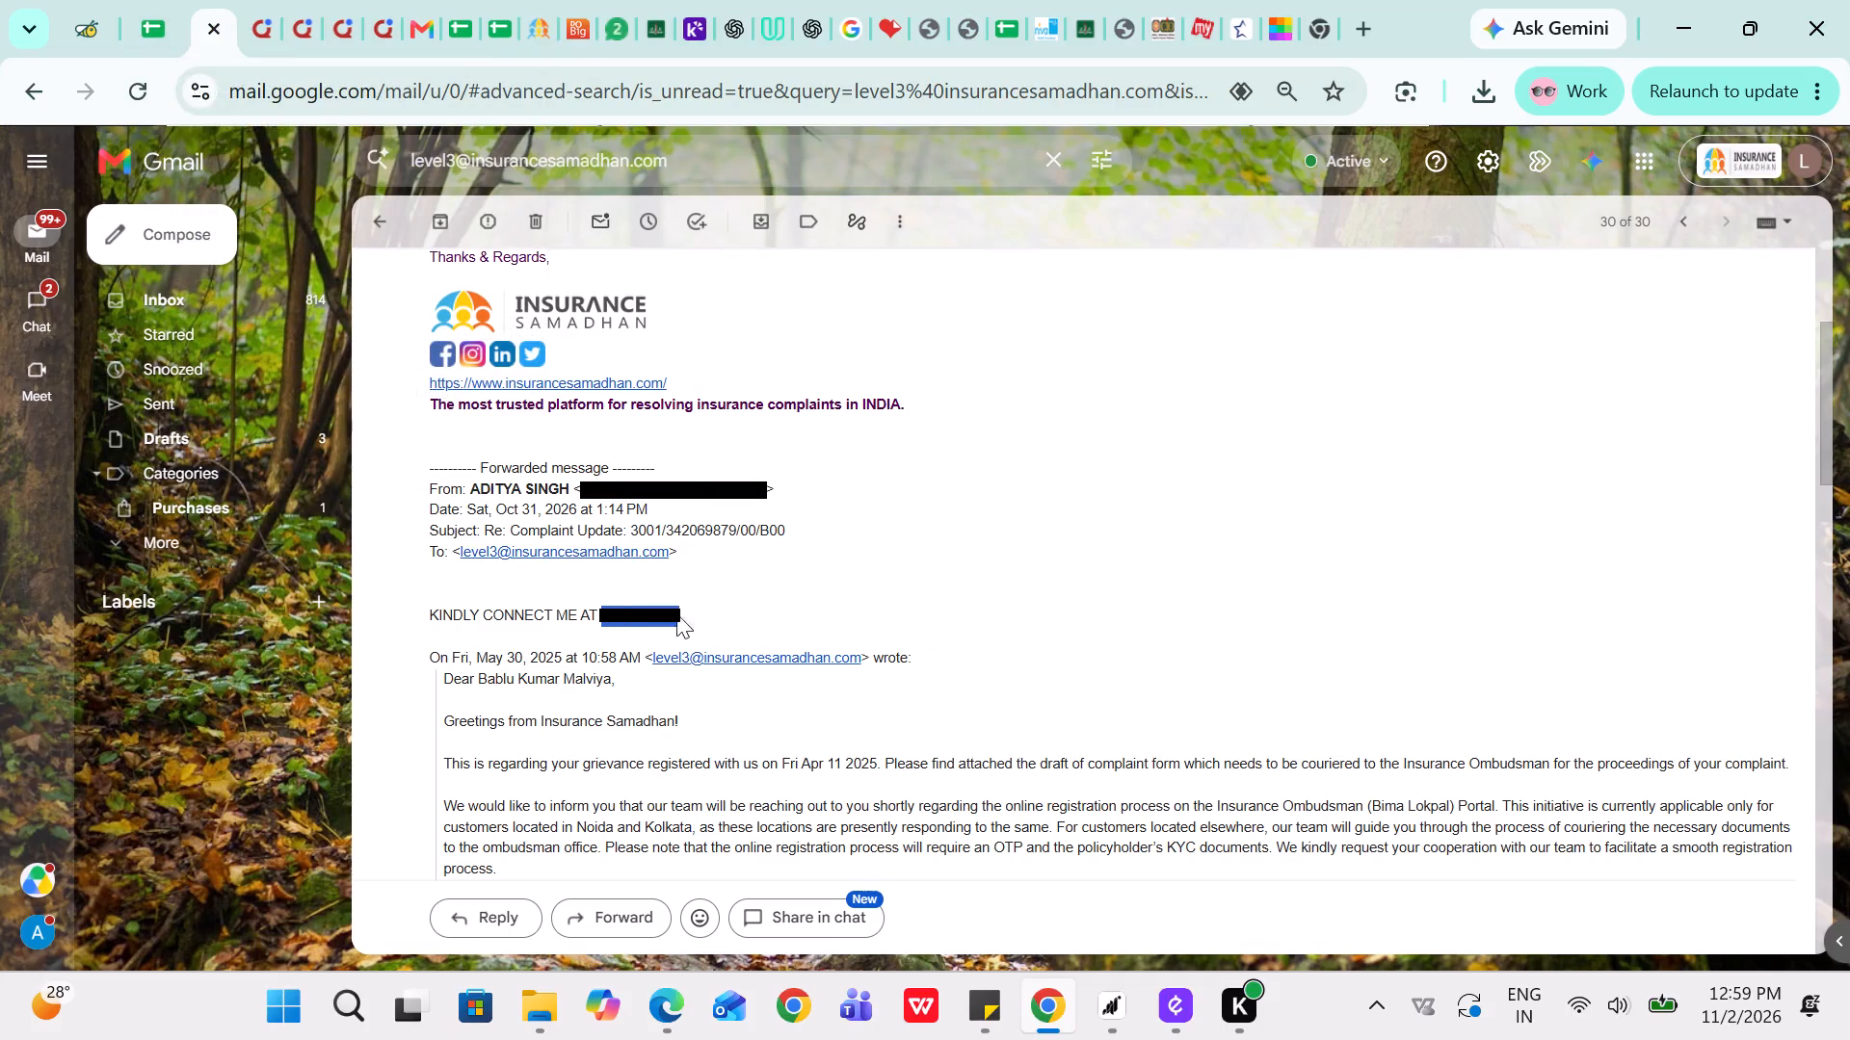
key(ctrl+c)
key(ctrl+c)
key(ctrl+c)
Enter the phone number copied from the email in the Smartflo dialer and place the call.
click(518, 0)
click(592, 0)
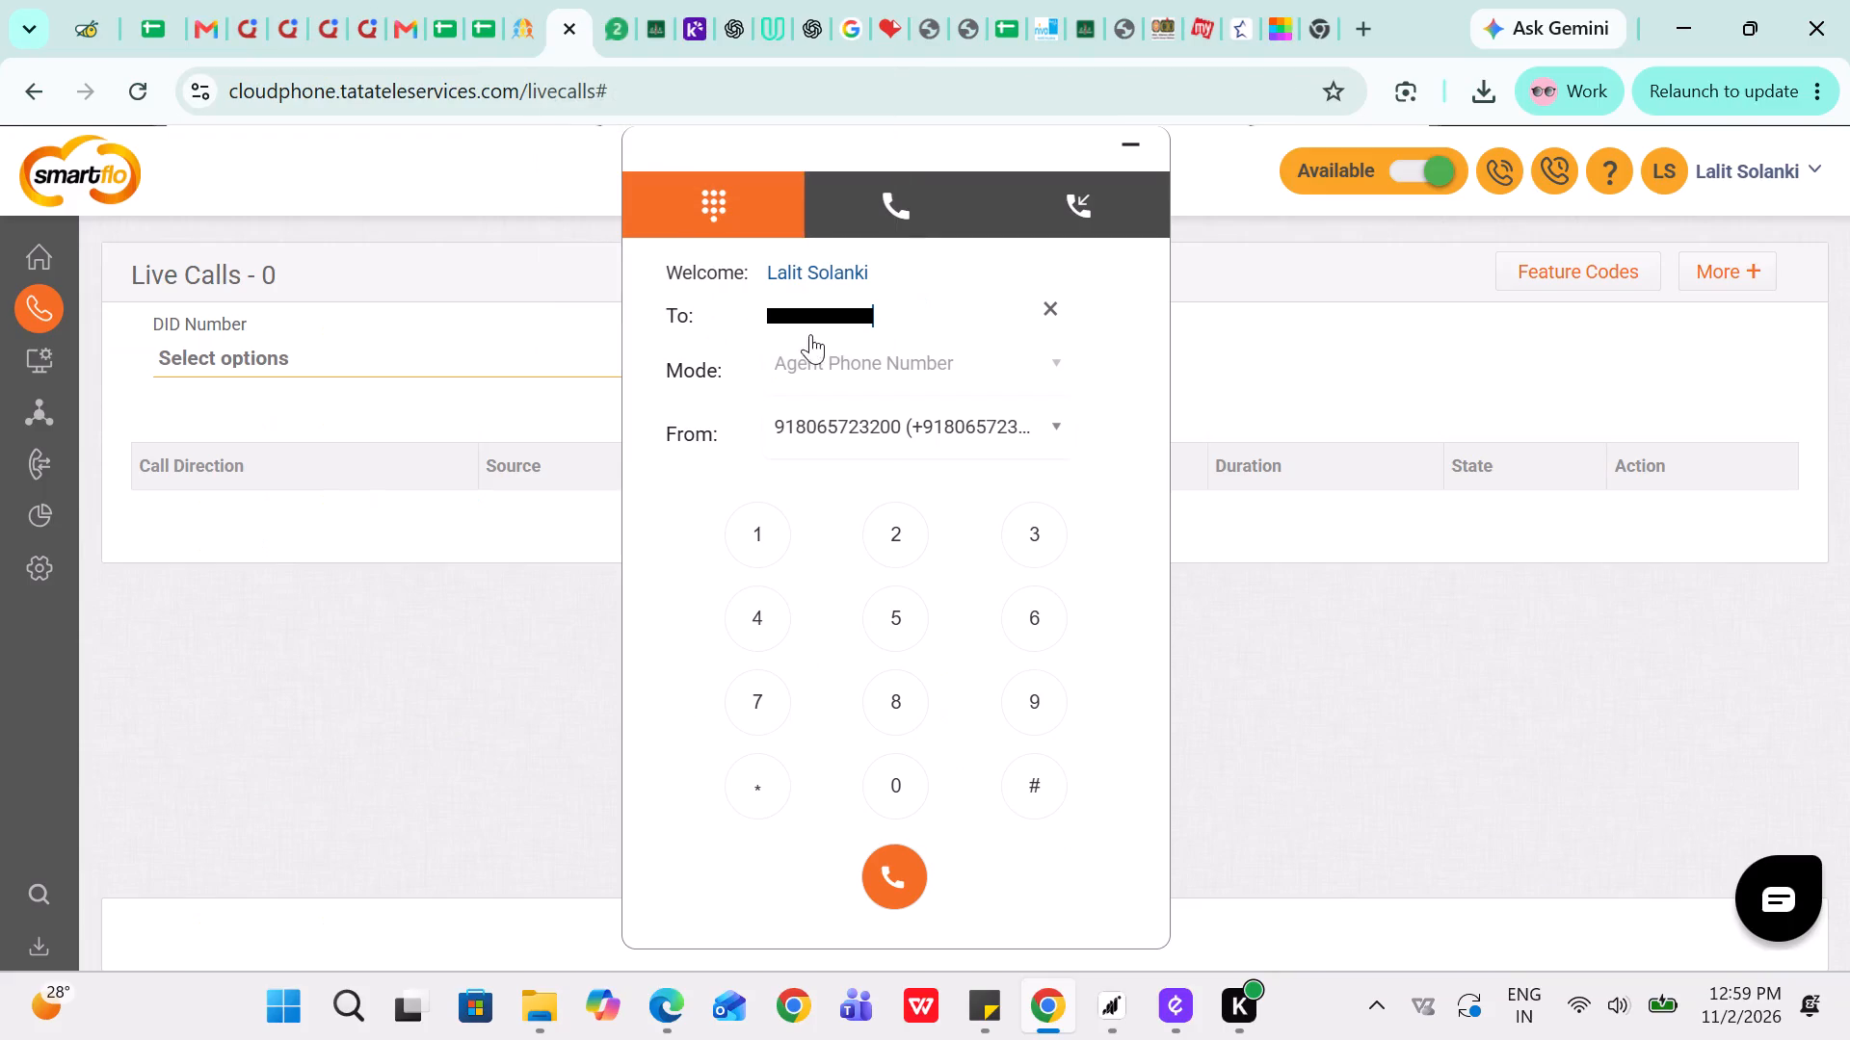
double_click(859, 311)
key(ctrl+v)
click(918, 877)
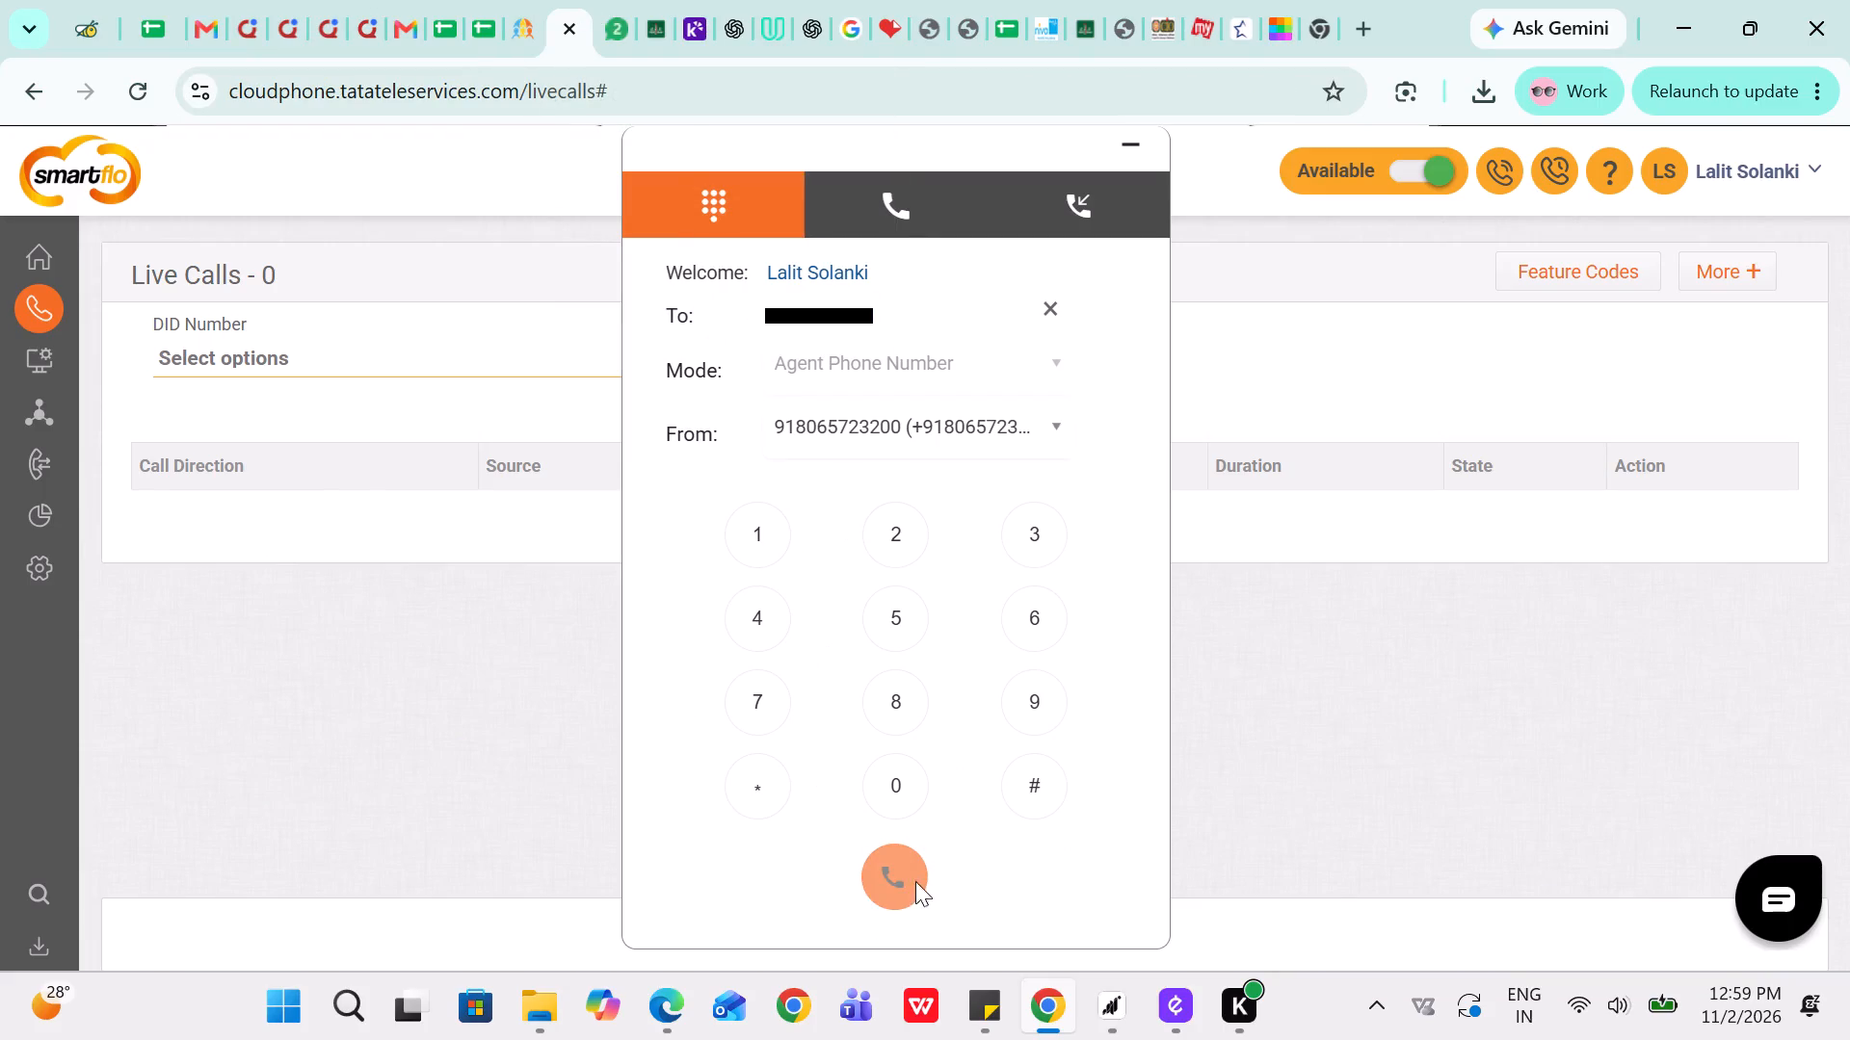
Return to the complaint in the admin portal and check the complainant's email and other details in the Complaint Details Form.
click(518, 0)
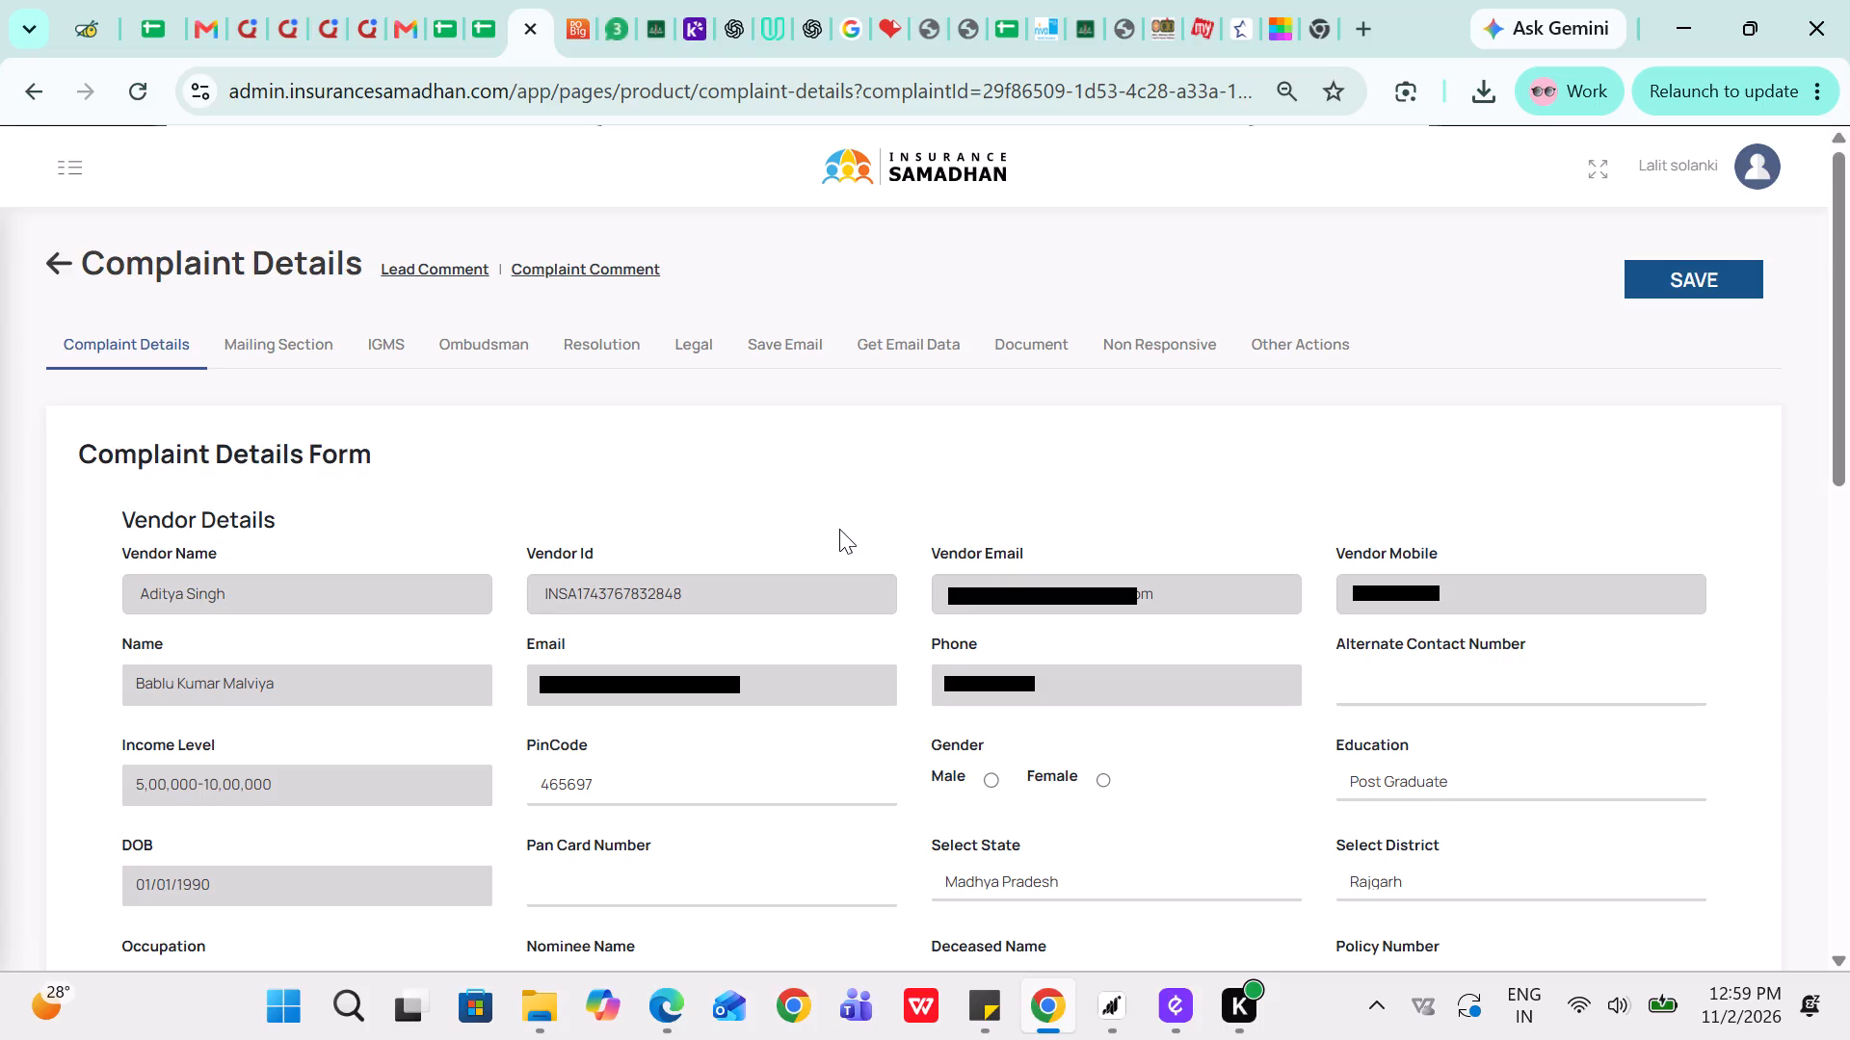
drag(867, 682, 517, 676)
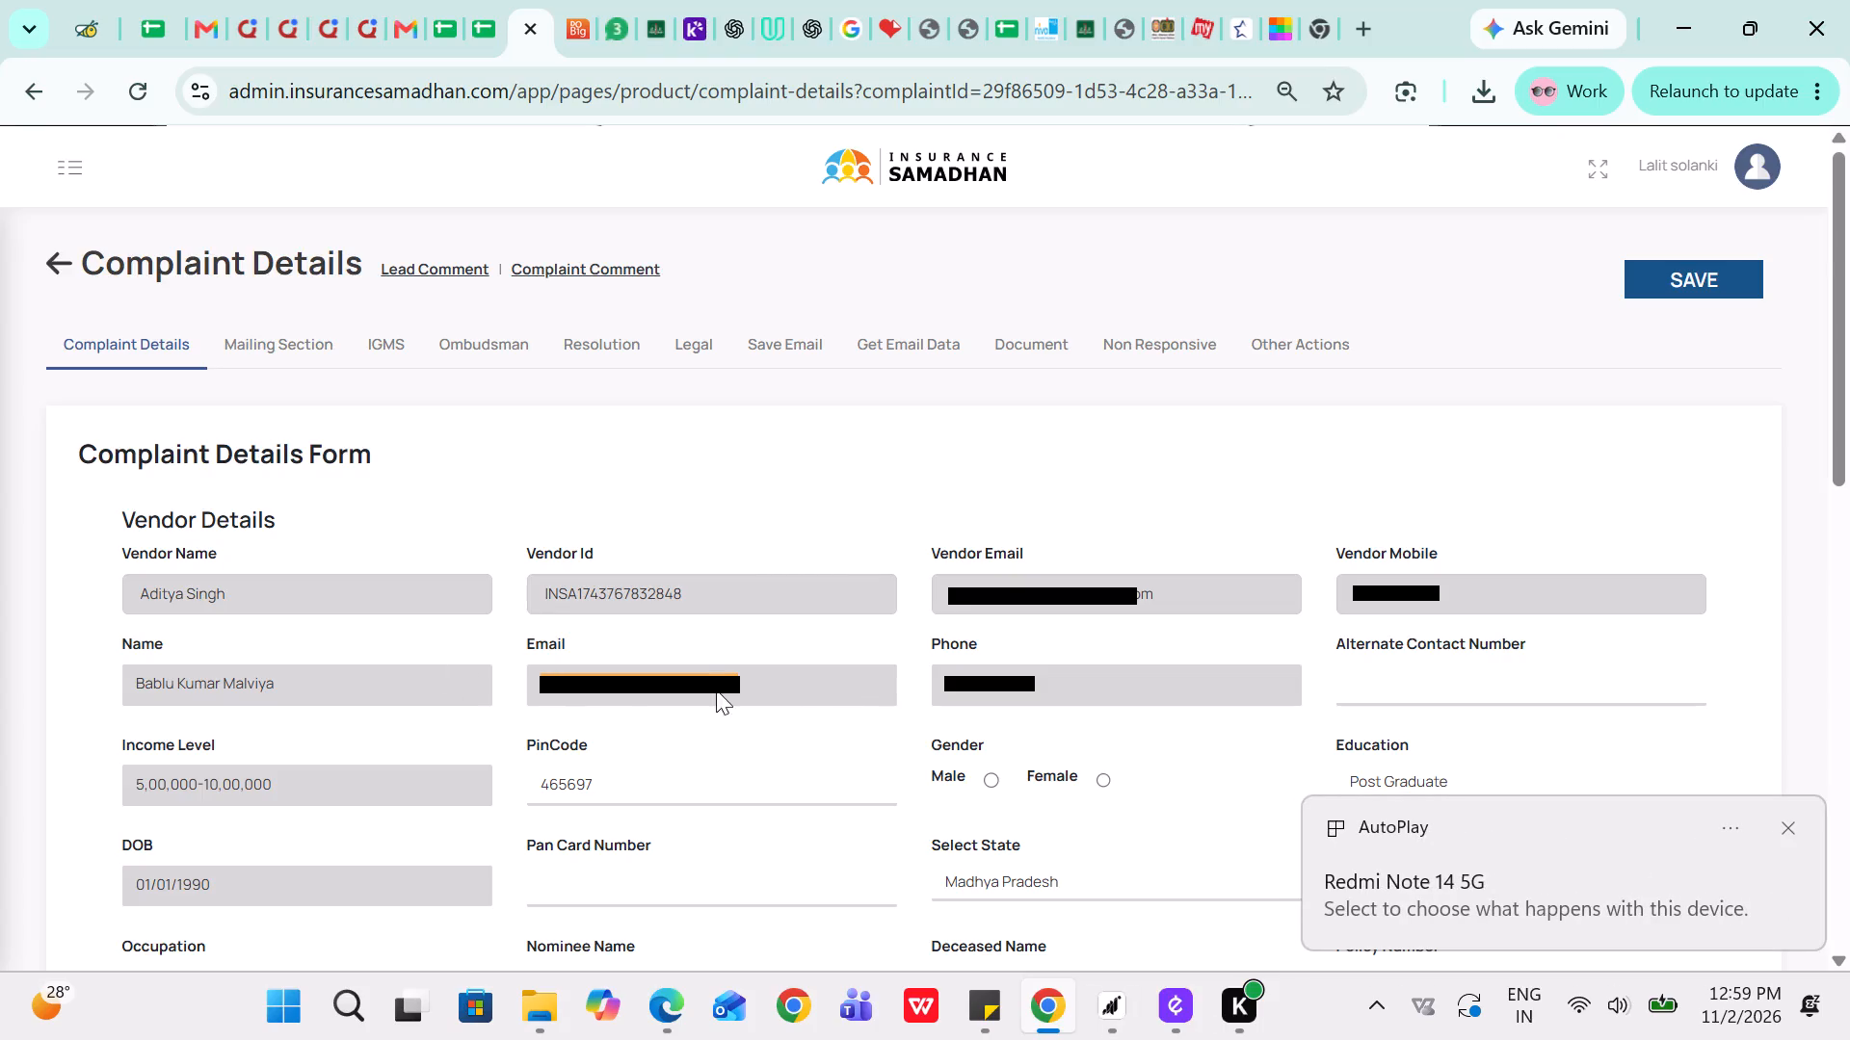
scroll(1017, 642, down, 2)
scroll(800, 615, up, 2)
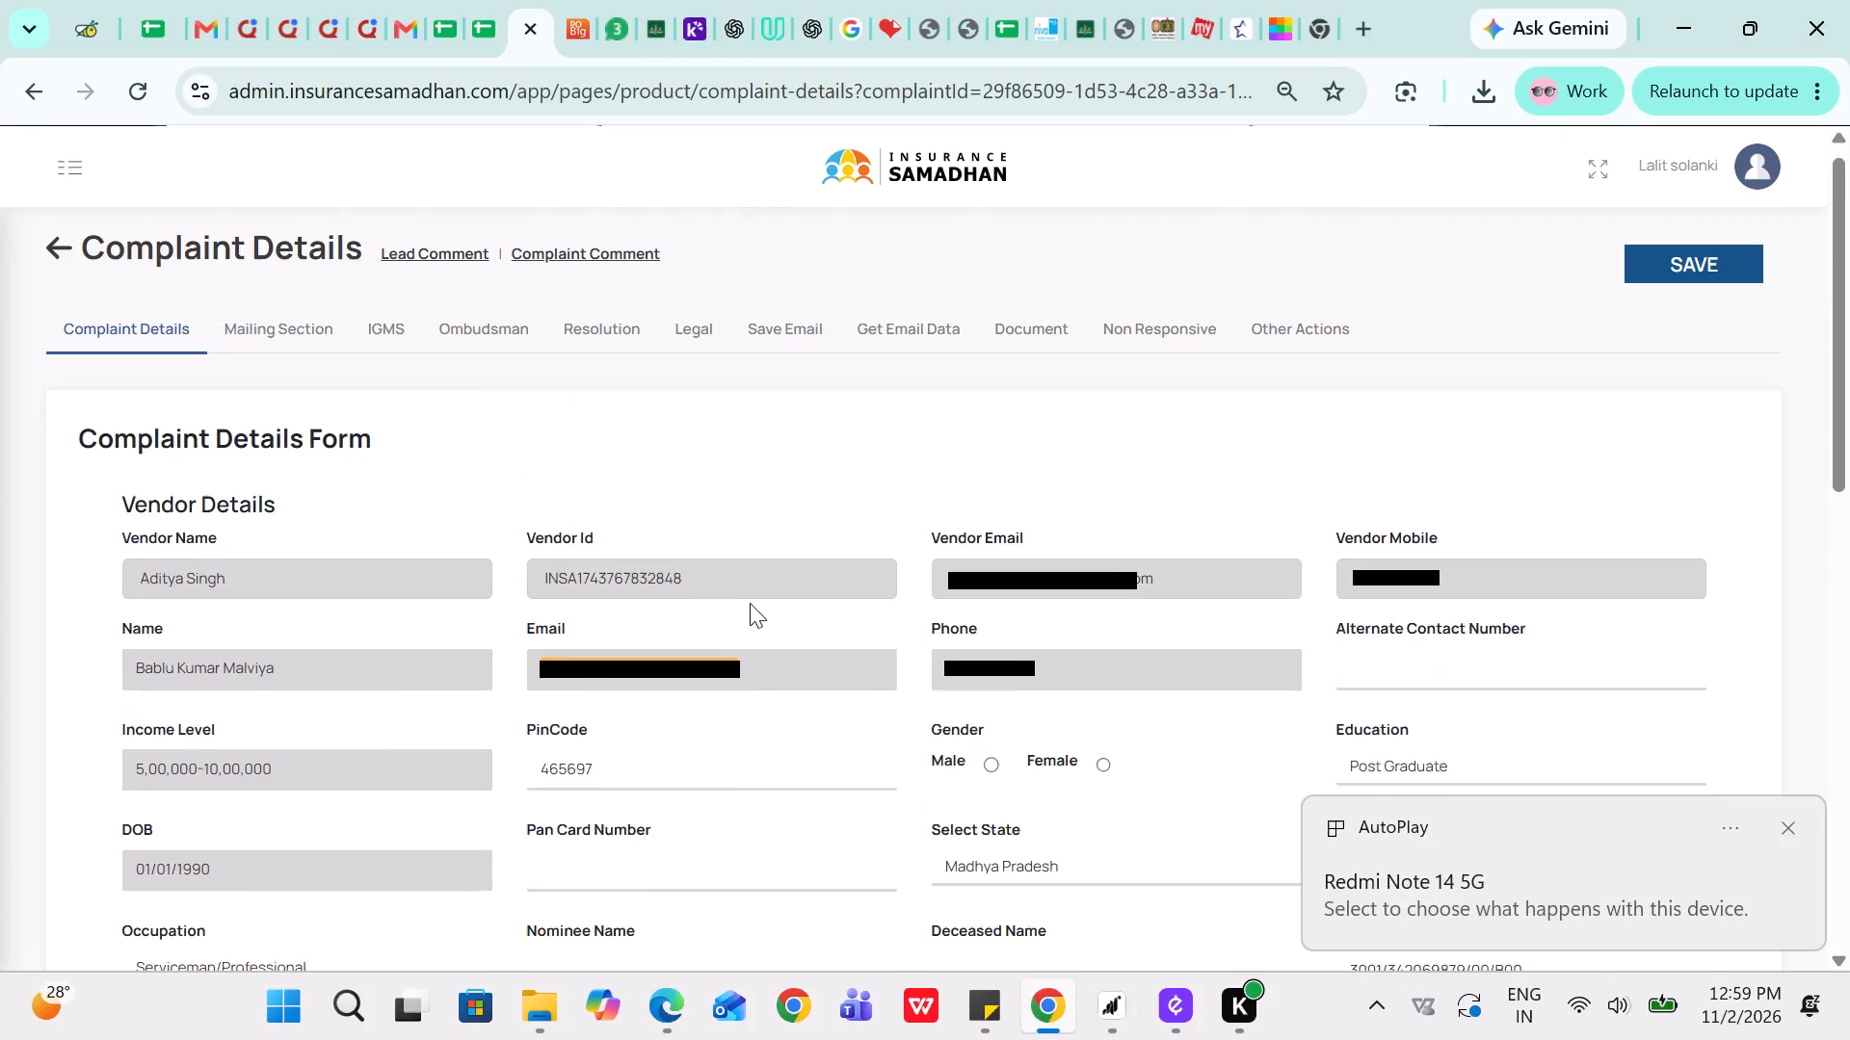
scroll(713, 593, up, 3)
Examine the Ombudsman section's Form 6A, requirement and hearing fields, dismissing the AutoPlay notification, and return to Complaint Details.
click(481, 332)
scroll(862, 526, down, 4)
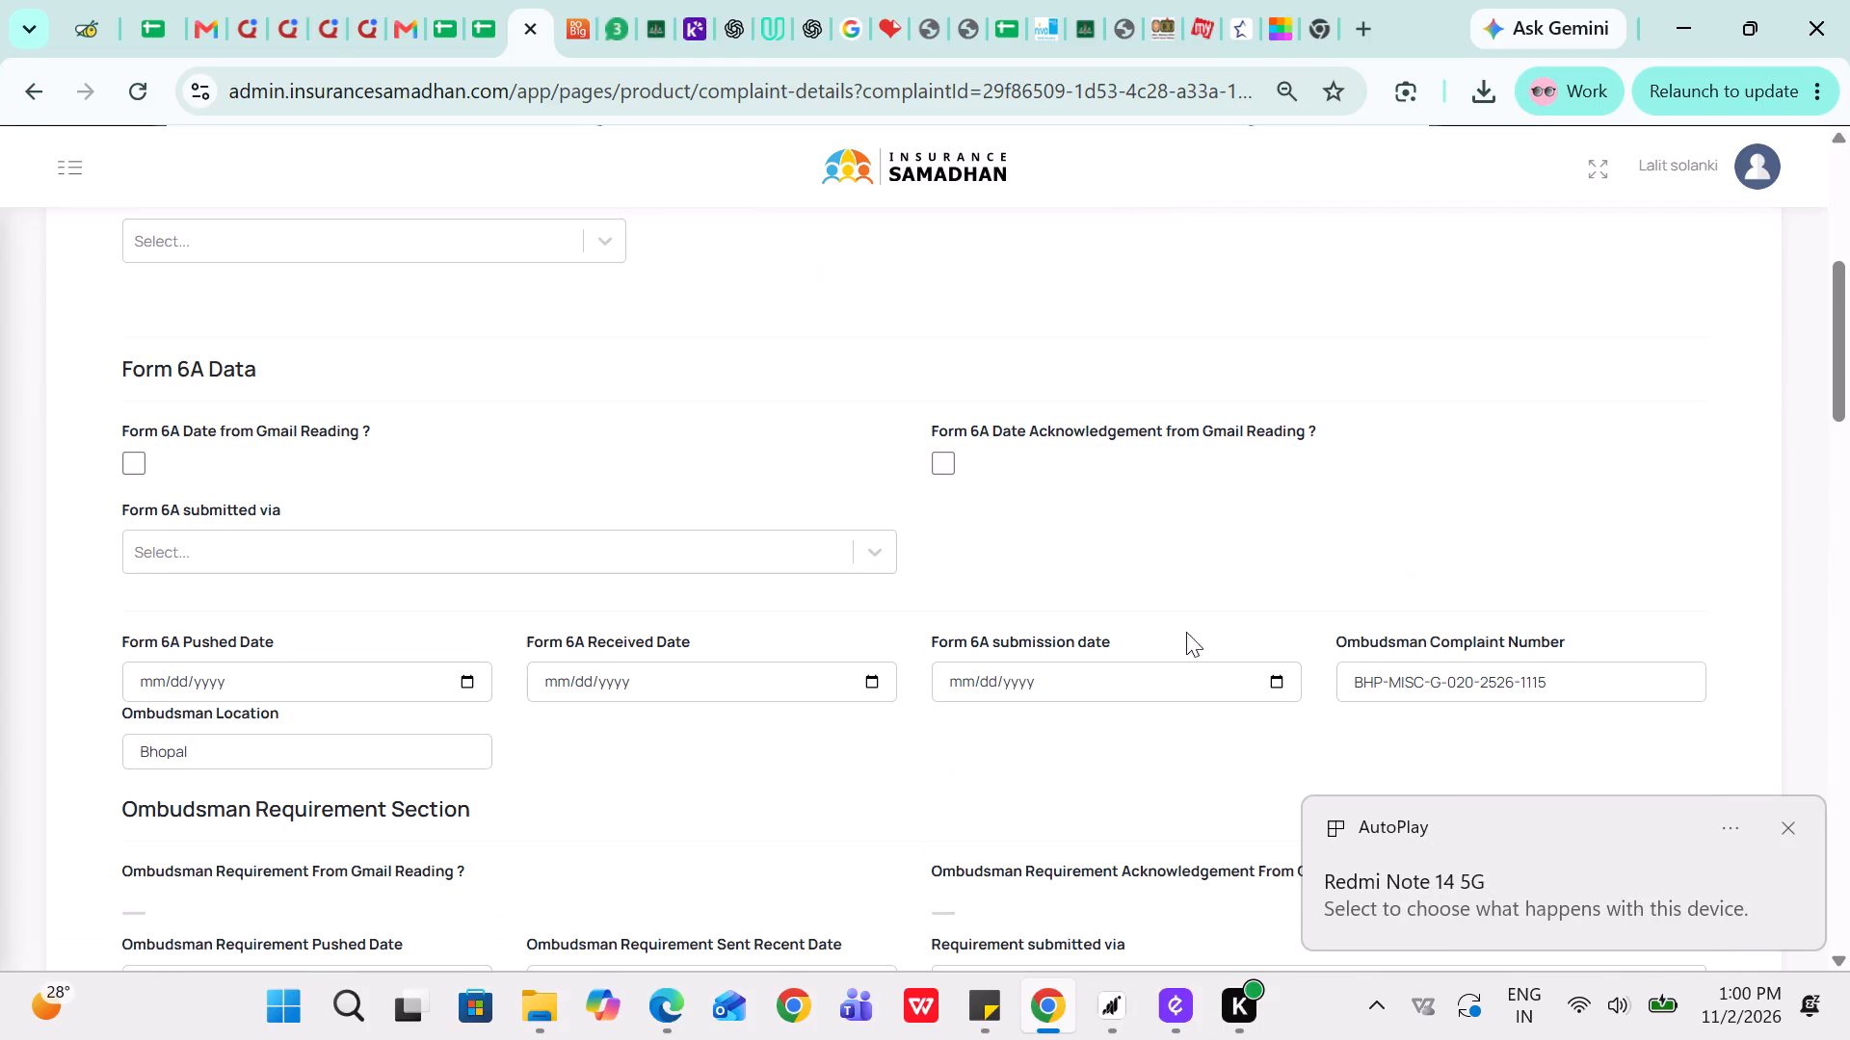
click(1787, 822)
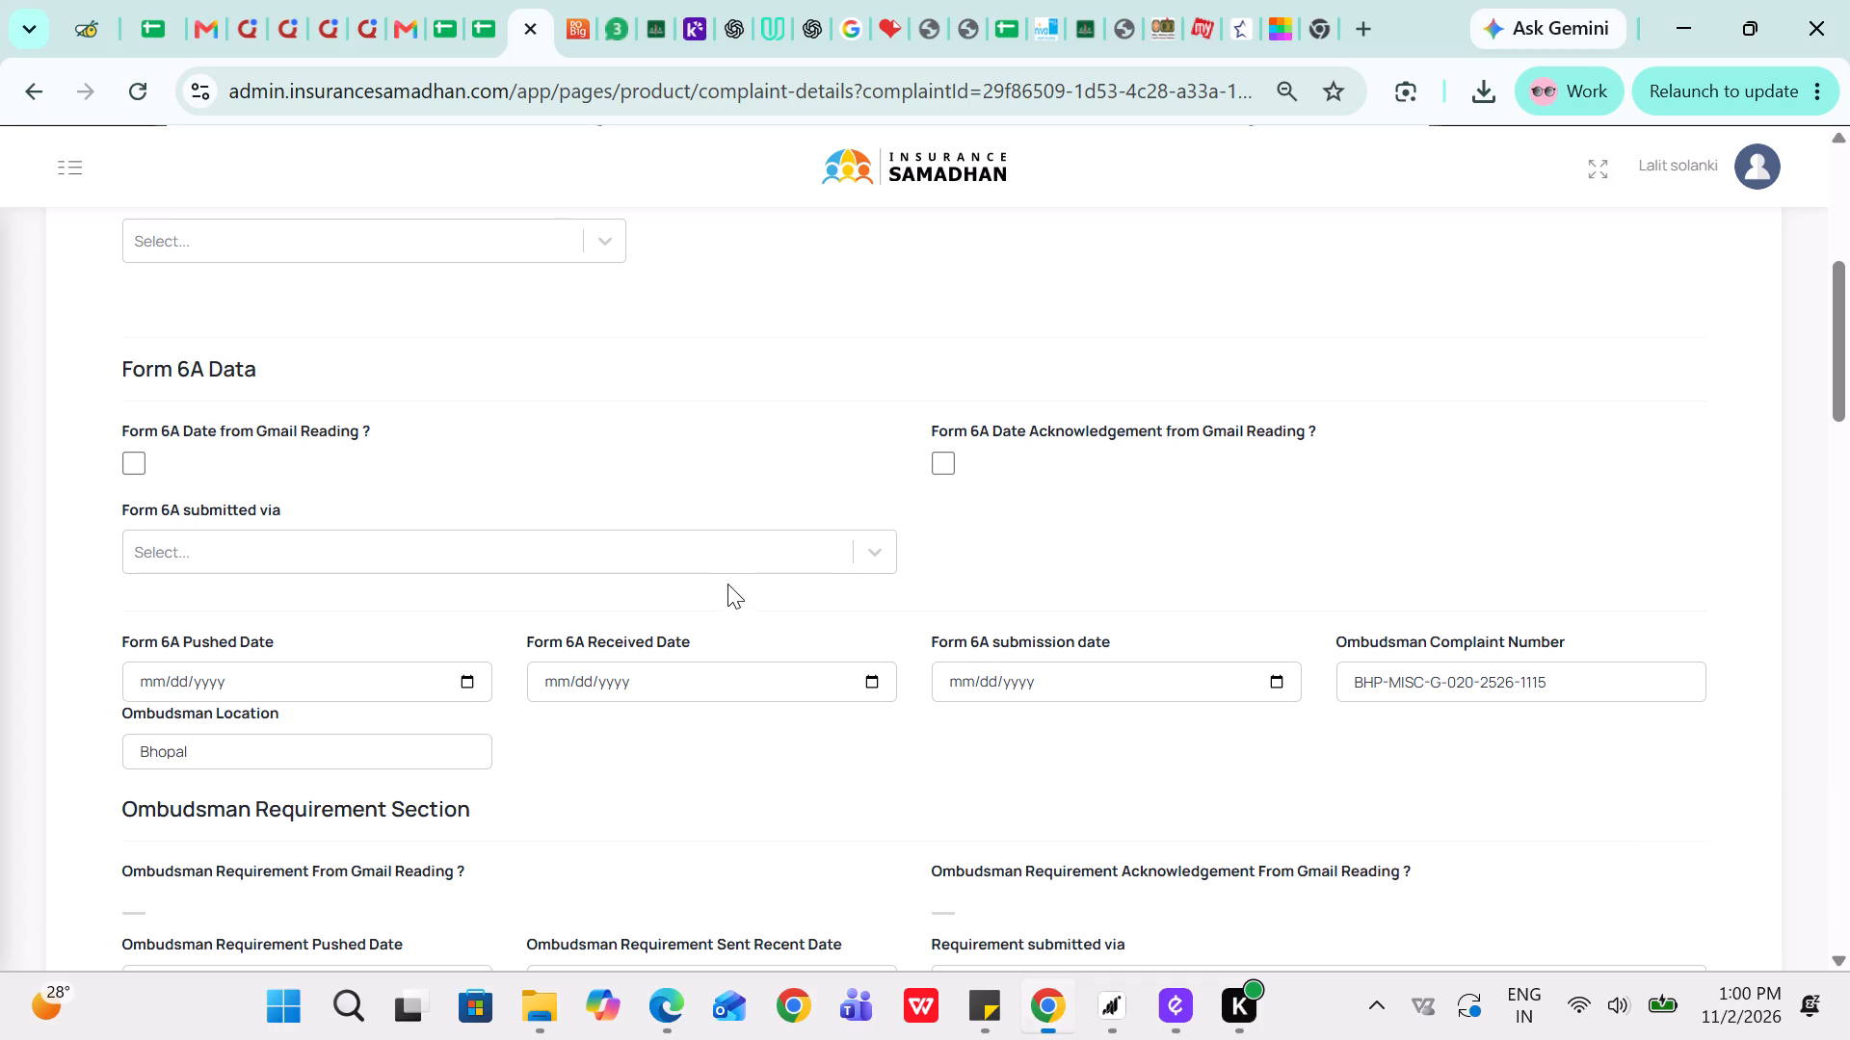
scroll(727, 584, up, 3)
scroll(741, 582, down, 5)
scroll(815, 606, down, 3)
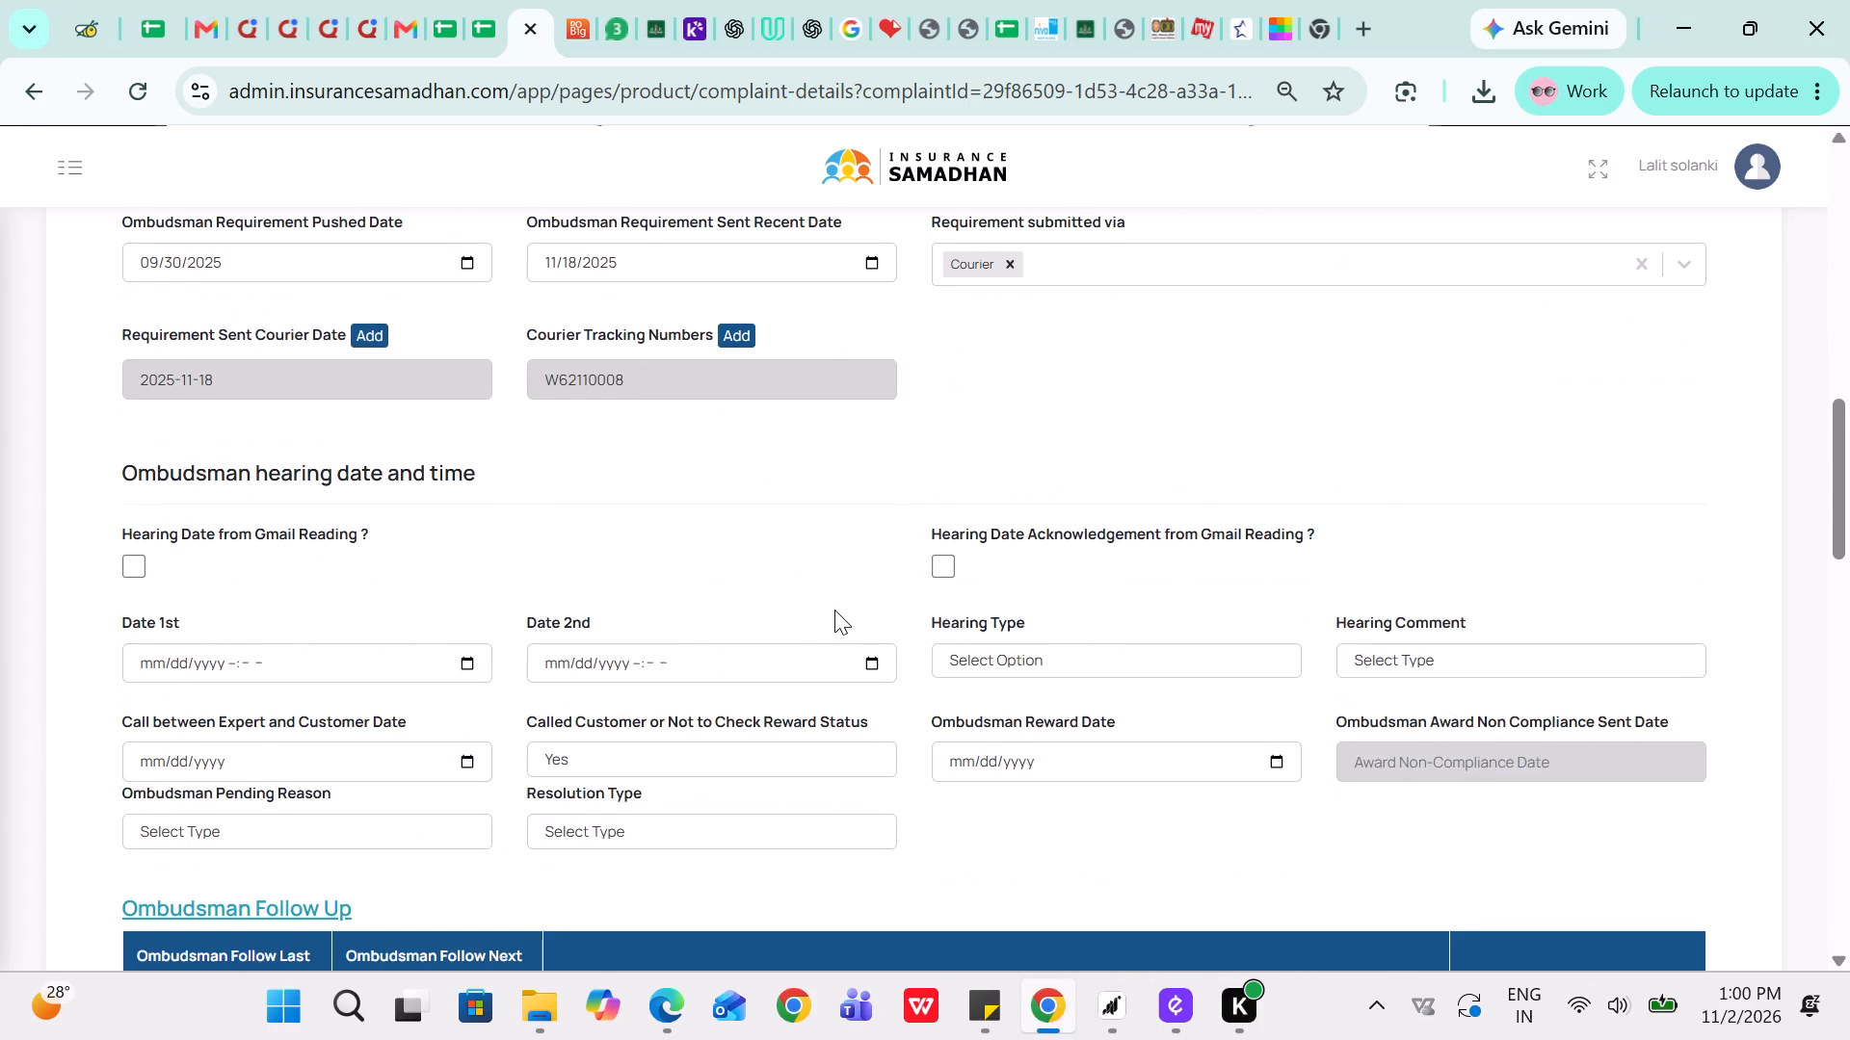
scroll(834, 610, up, 3)
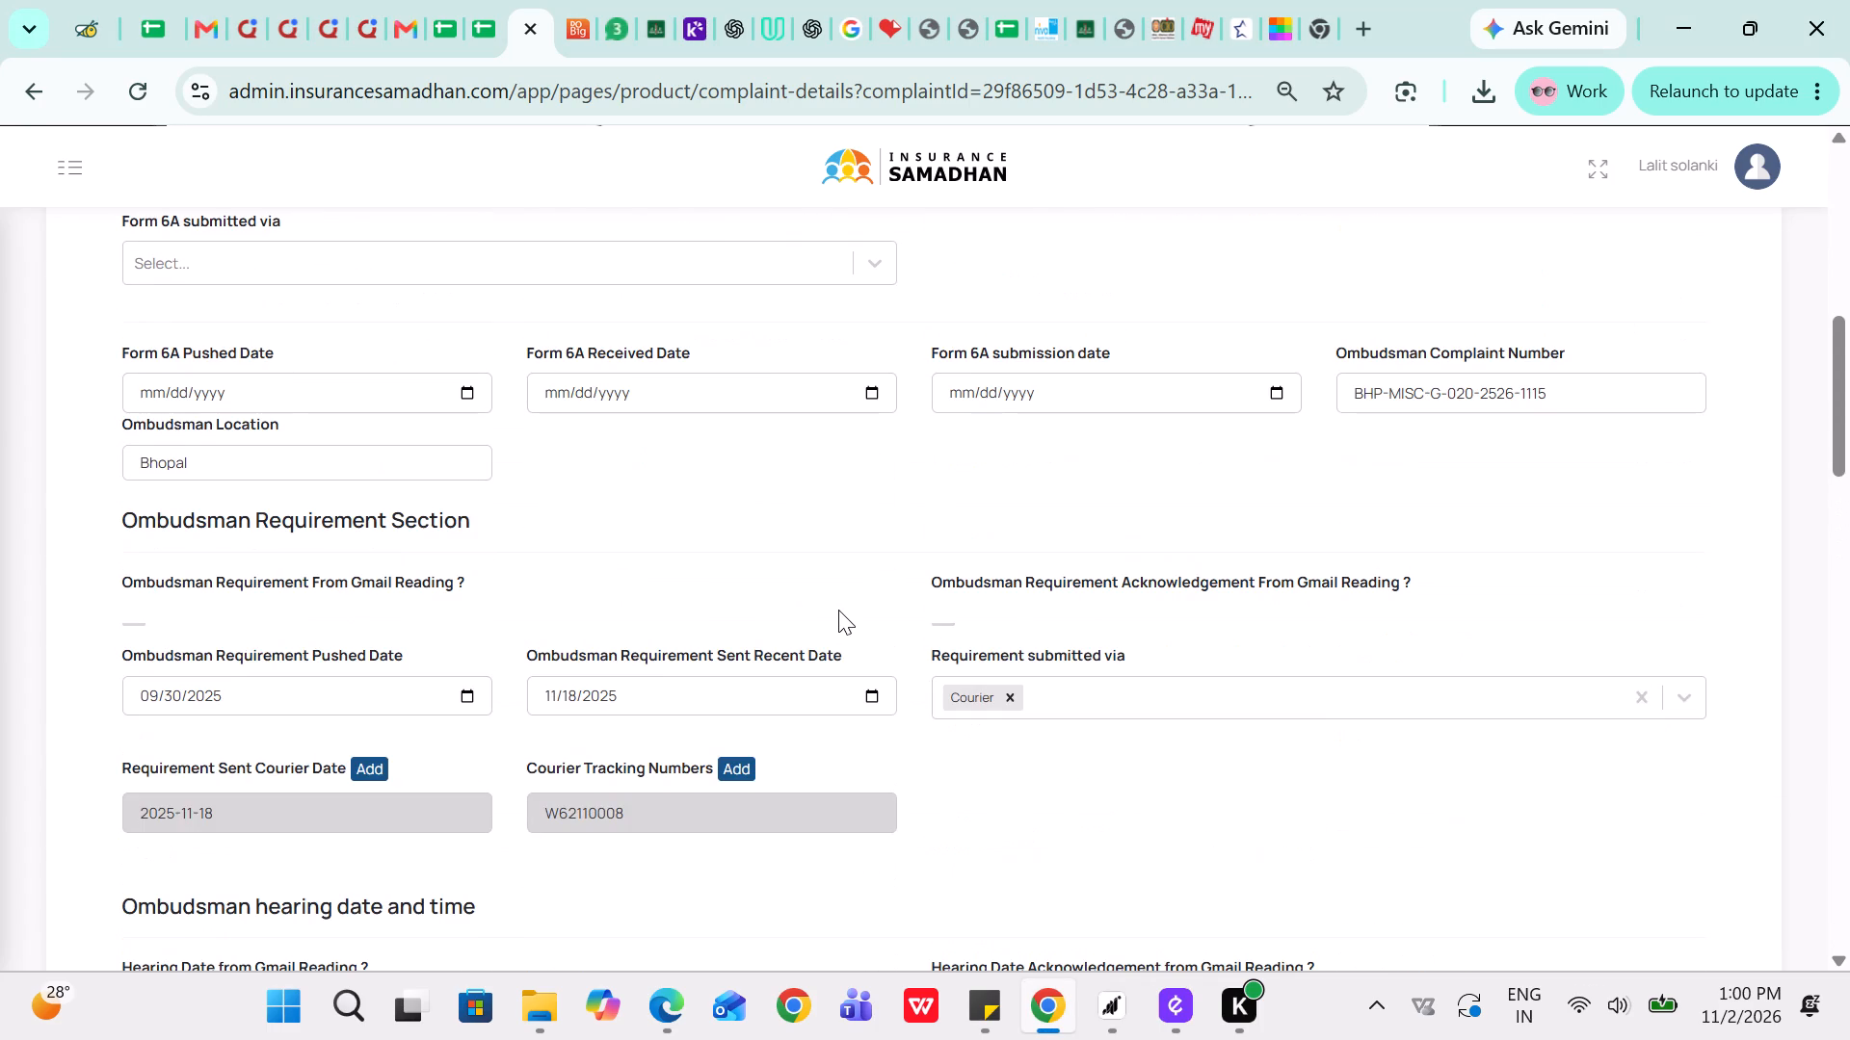
scroll(1323, 0, up, 8)
scroll(733, 421, up, 12)
click(86, 351)
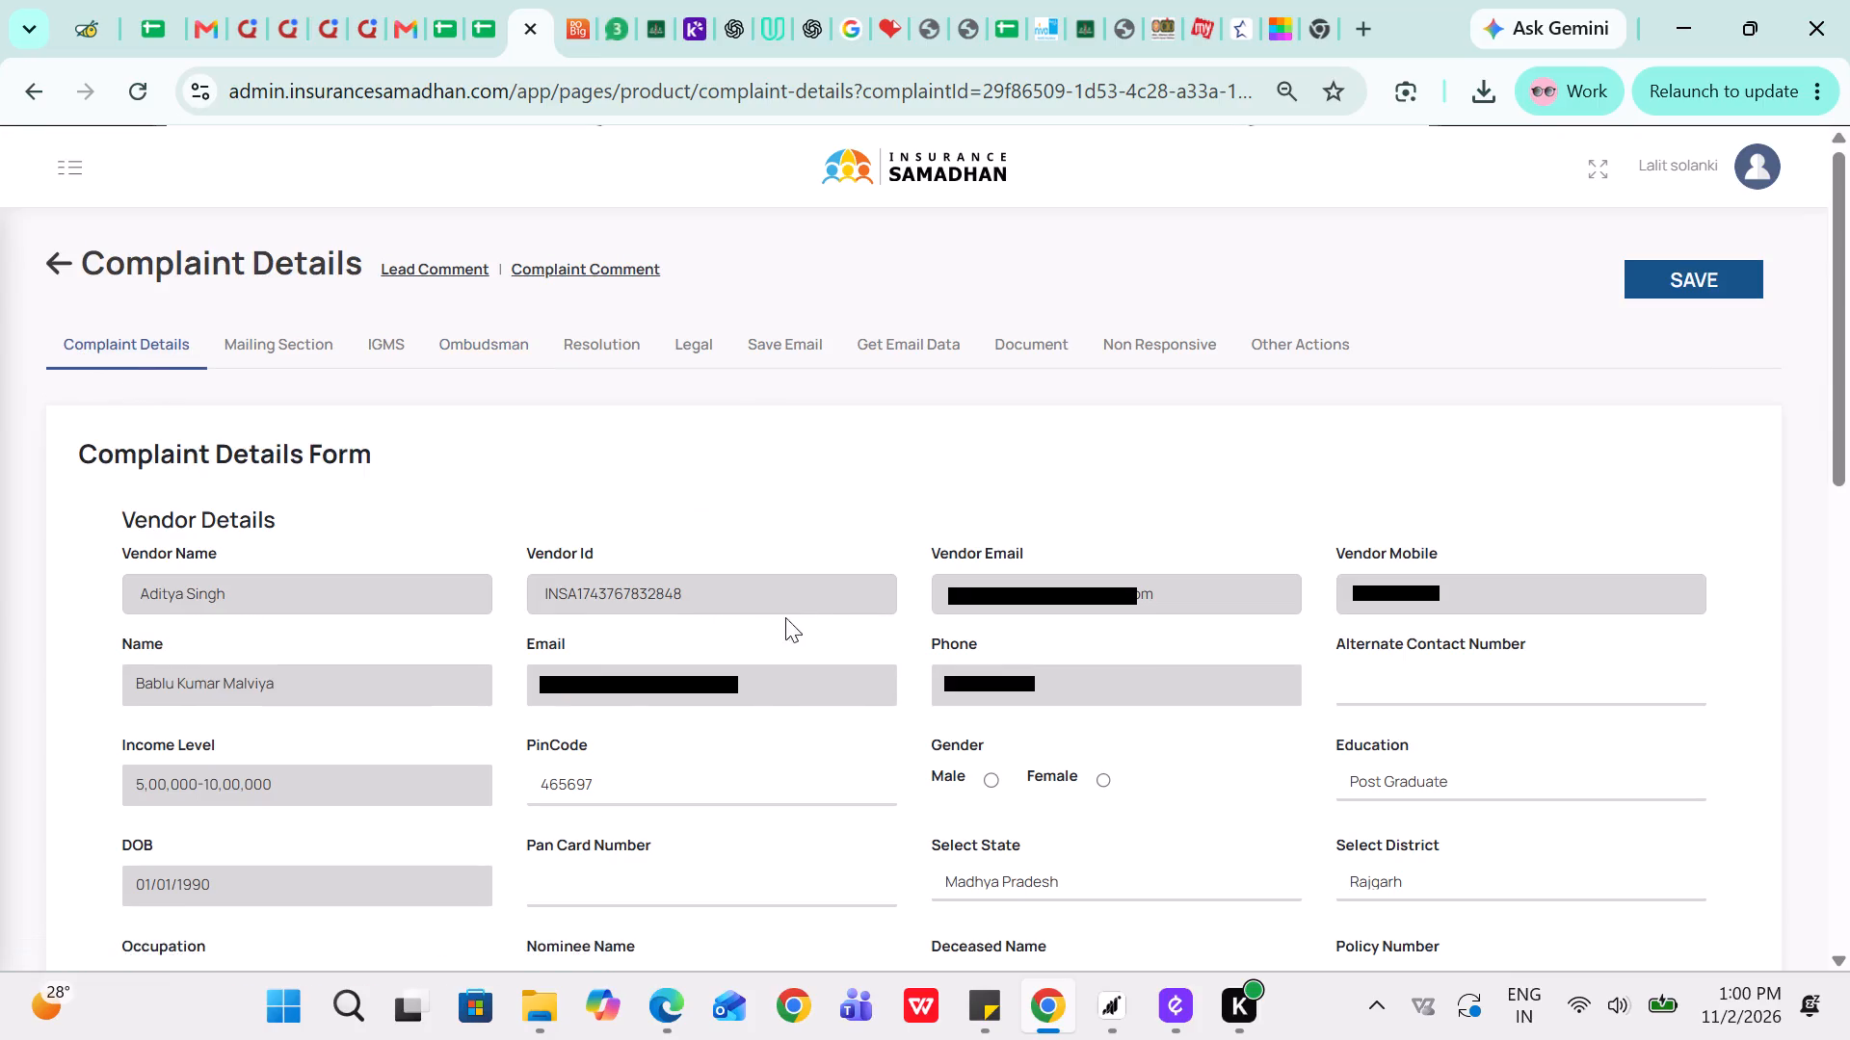
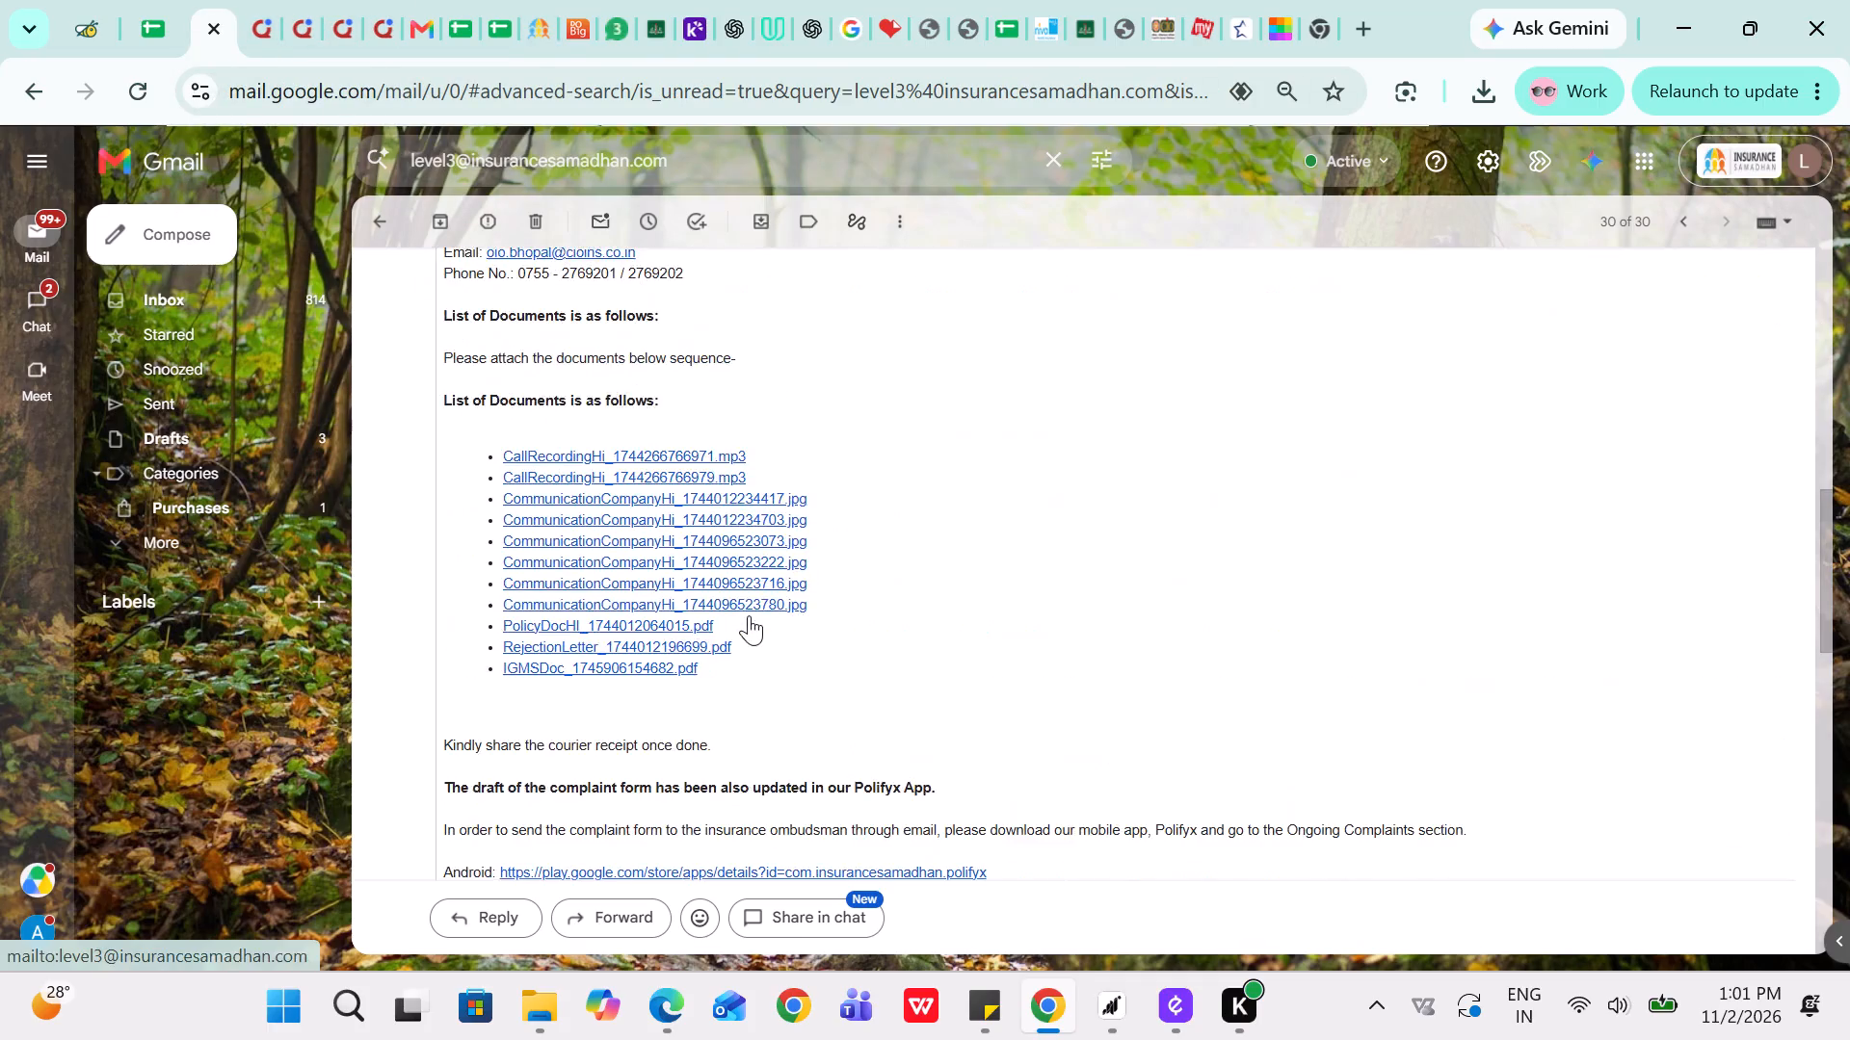
Review the forwarded complaint email in Gmail, including its list of documents and the message header.
scroll(749, 615, down, 7)
scroll(748, 631, up, 3)
scroll(748, 631, down, 1)
scroll(748, 631, up, 16)
scroll(748, 631, down, 1)
scroll(748, 631, up, 6)
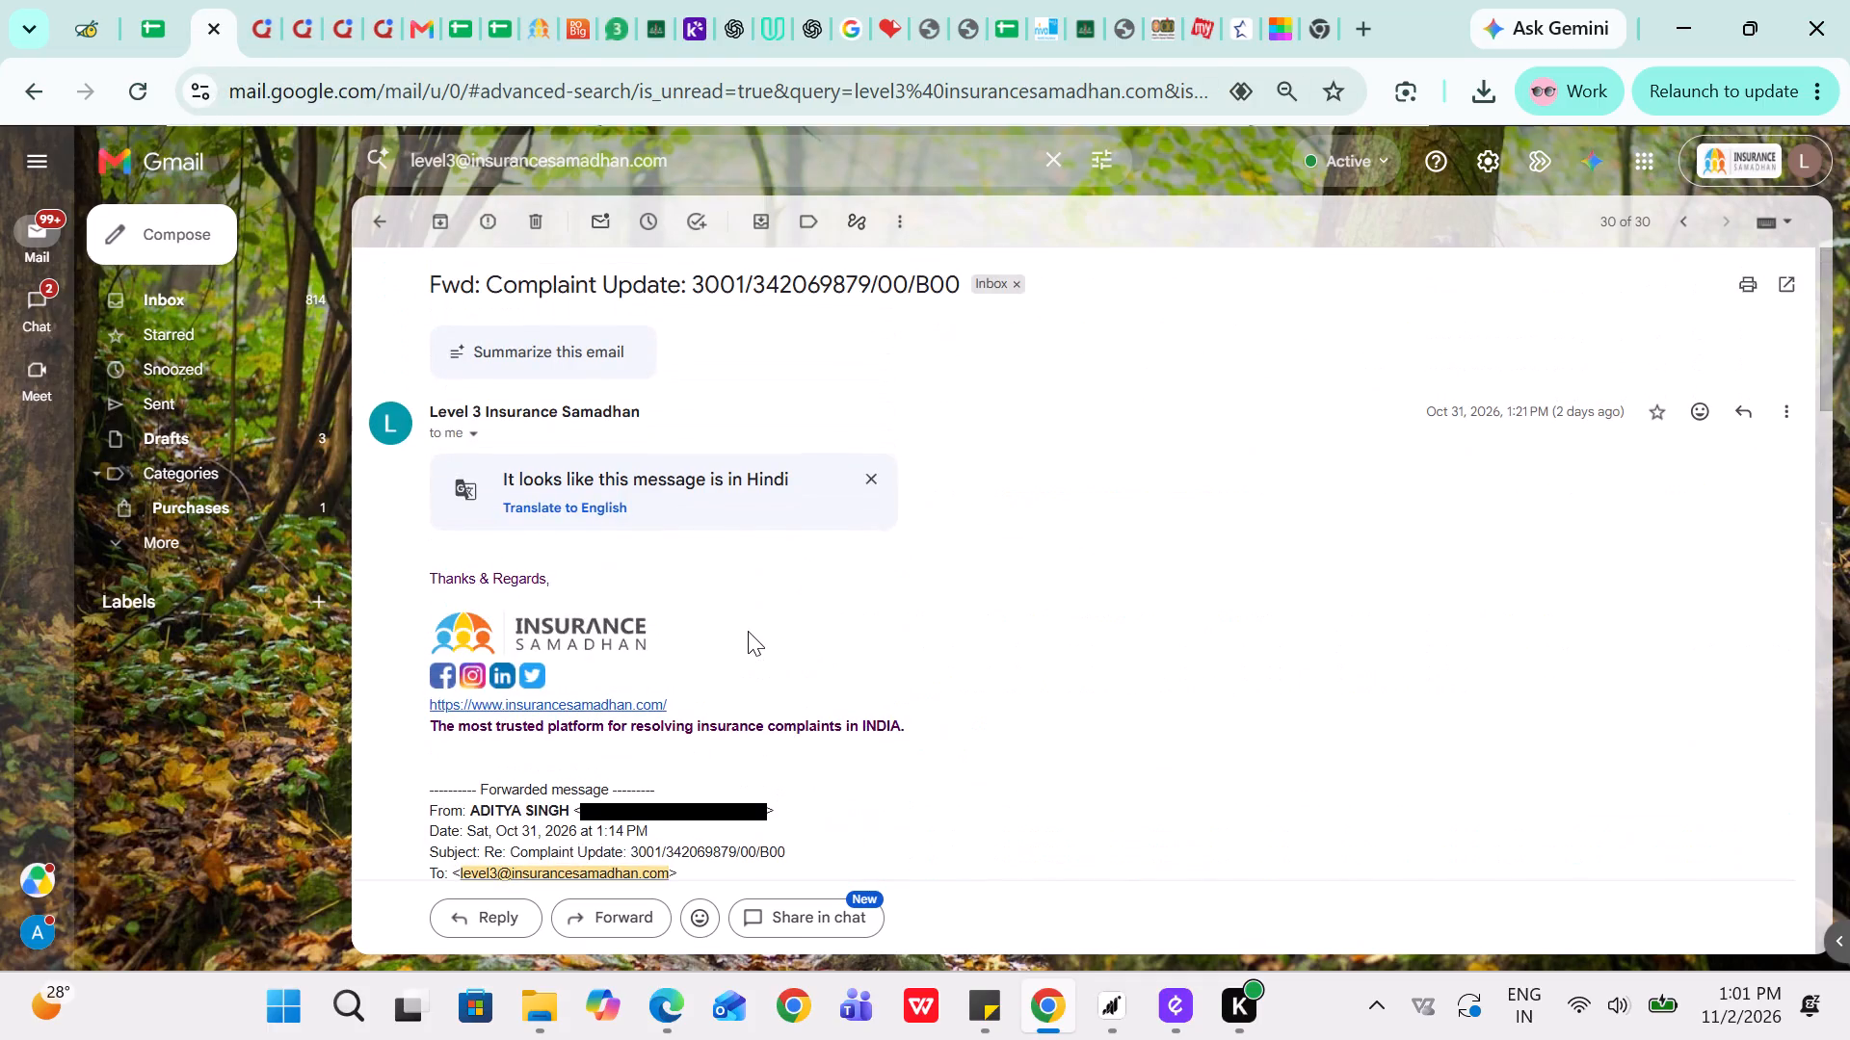
In the admin portal complaint's Document section, select the file links from CallRecordingHi_1744266766971.mp3 through RejectionLetter_1744012196699.pdf.
click(539, 0)
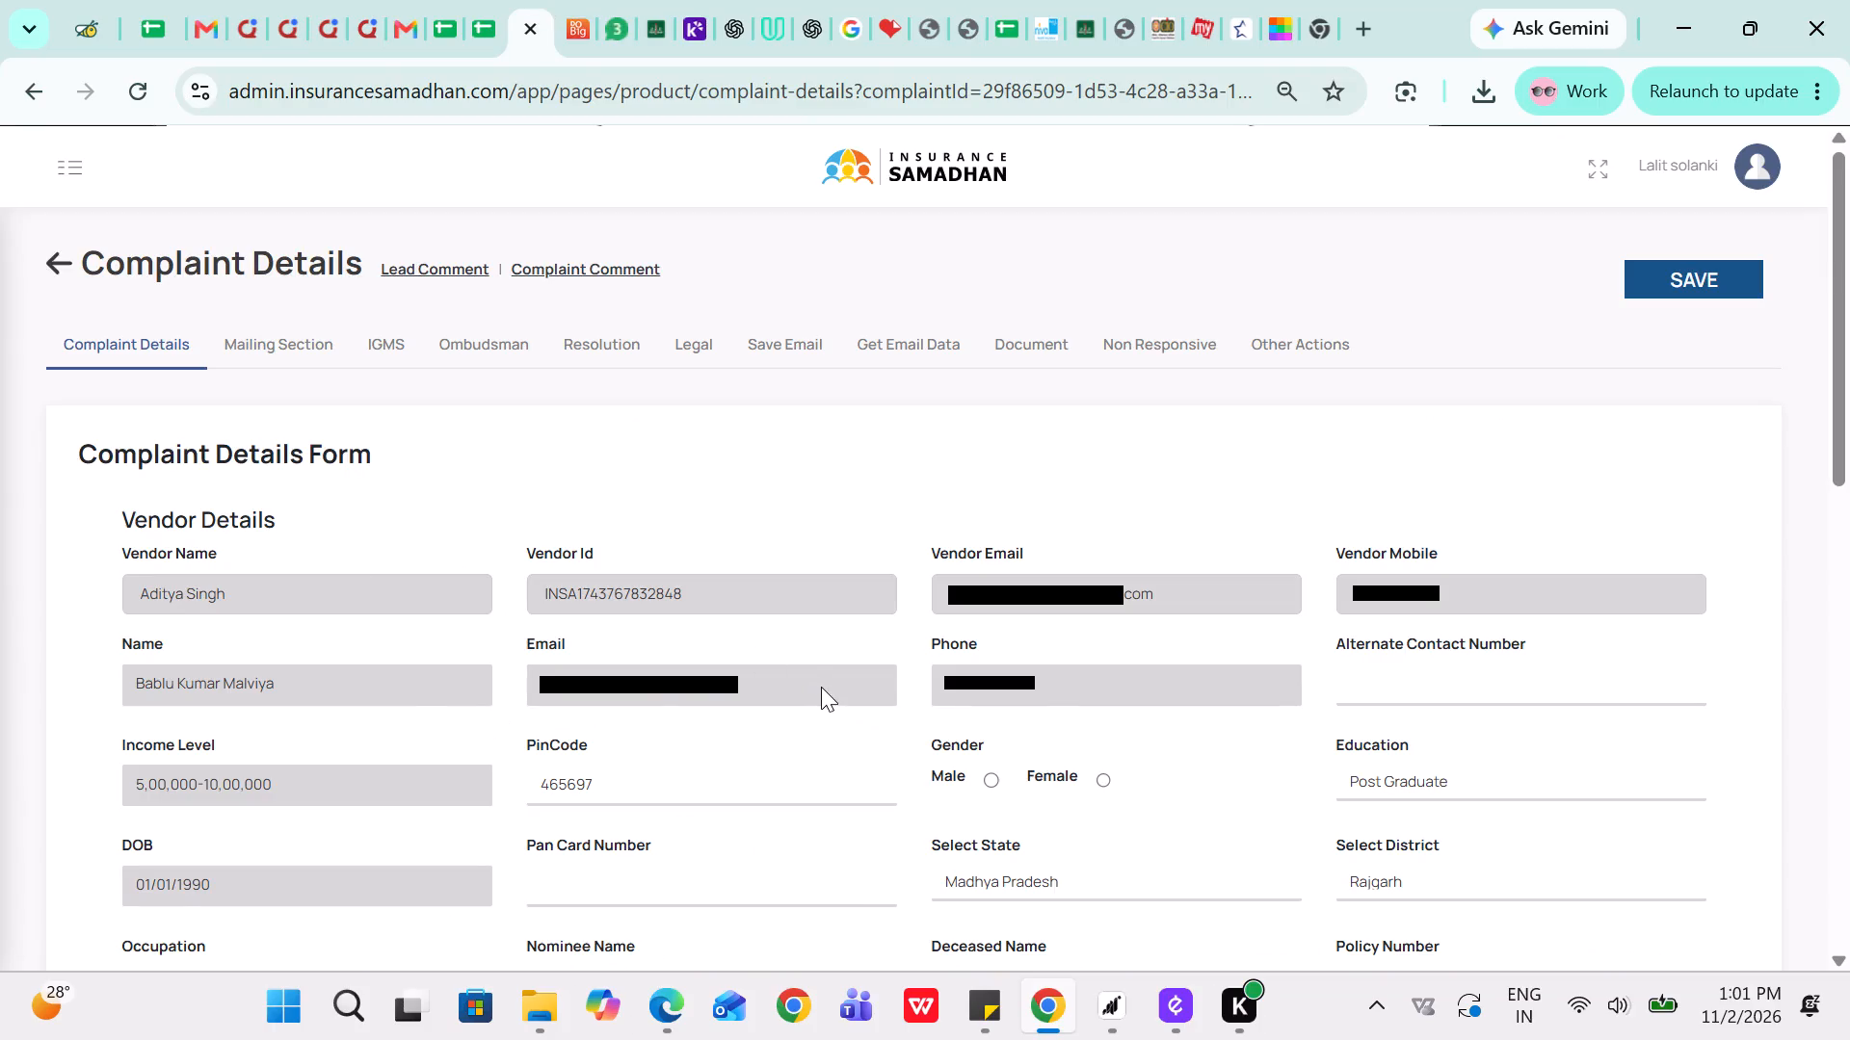
click(1069, 334)
scroll(815, 572, down, 5)
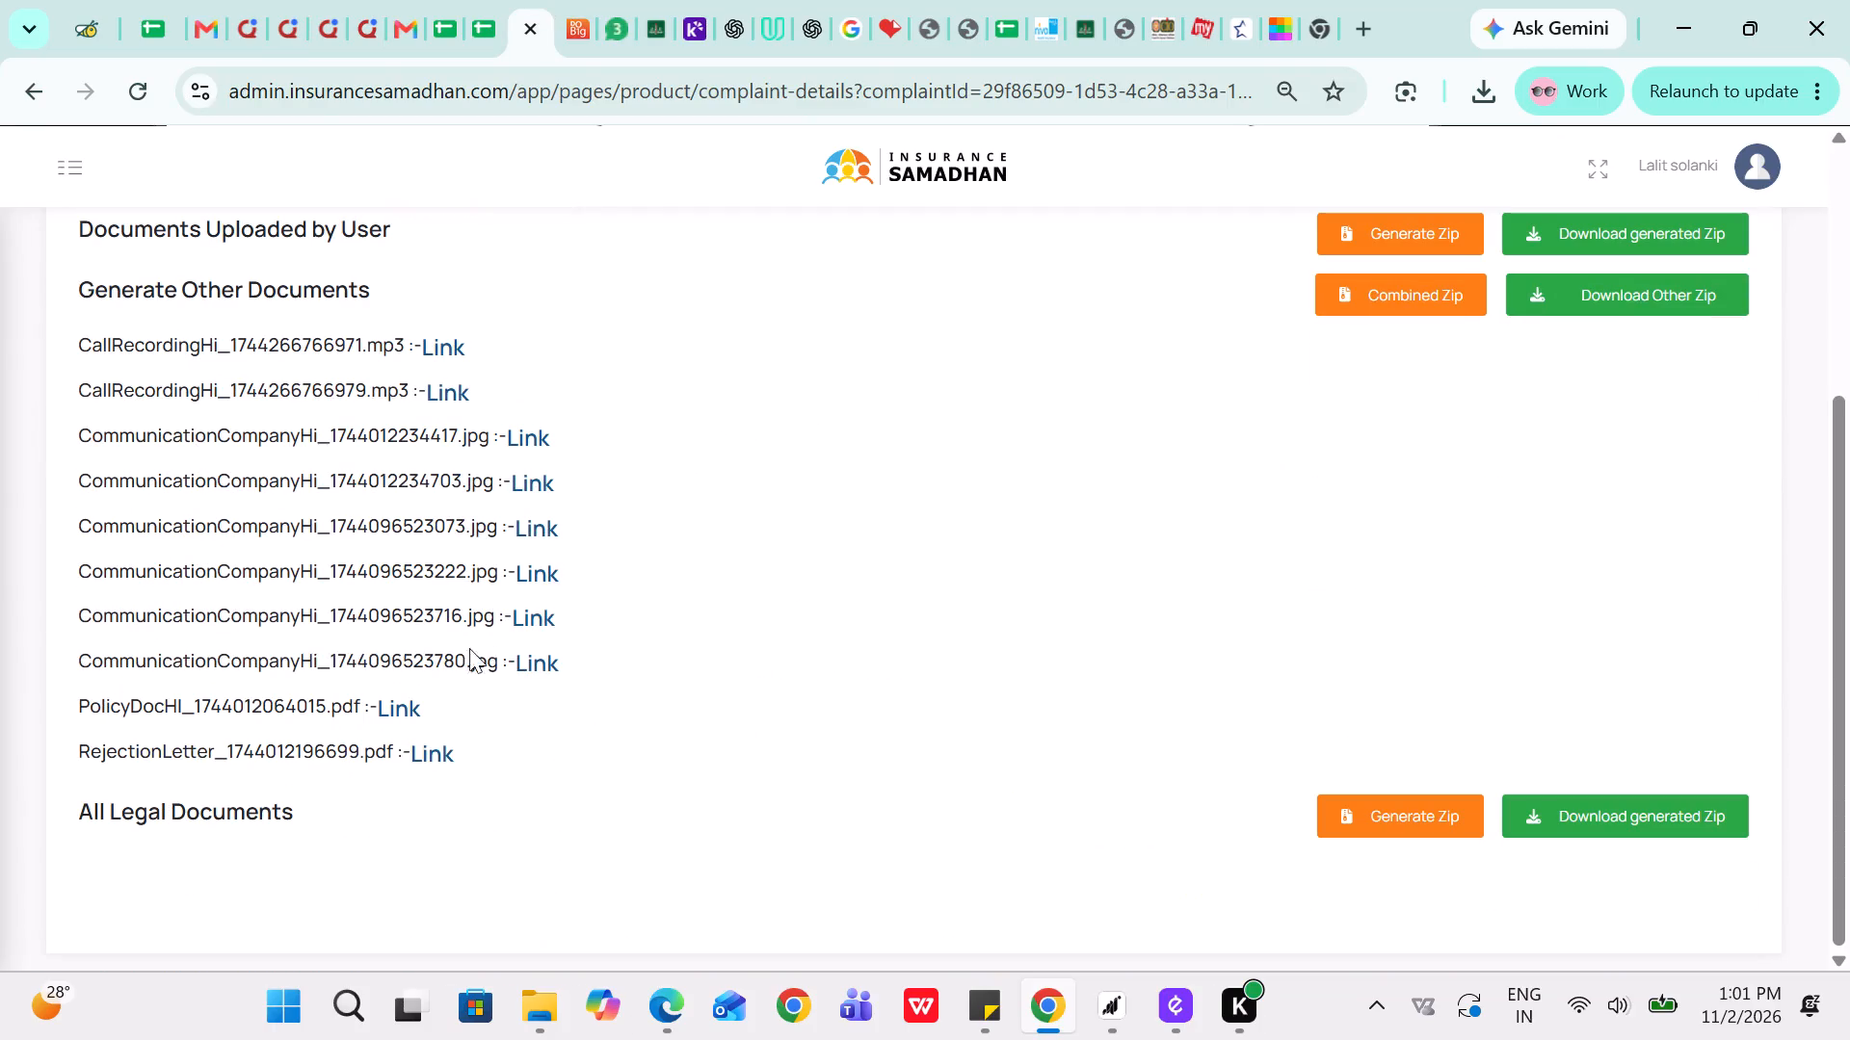
drag(548, 761, 105, 302)
click(855, 441)
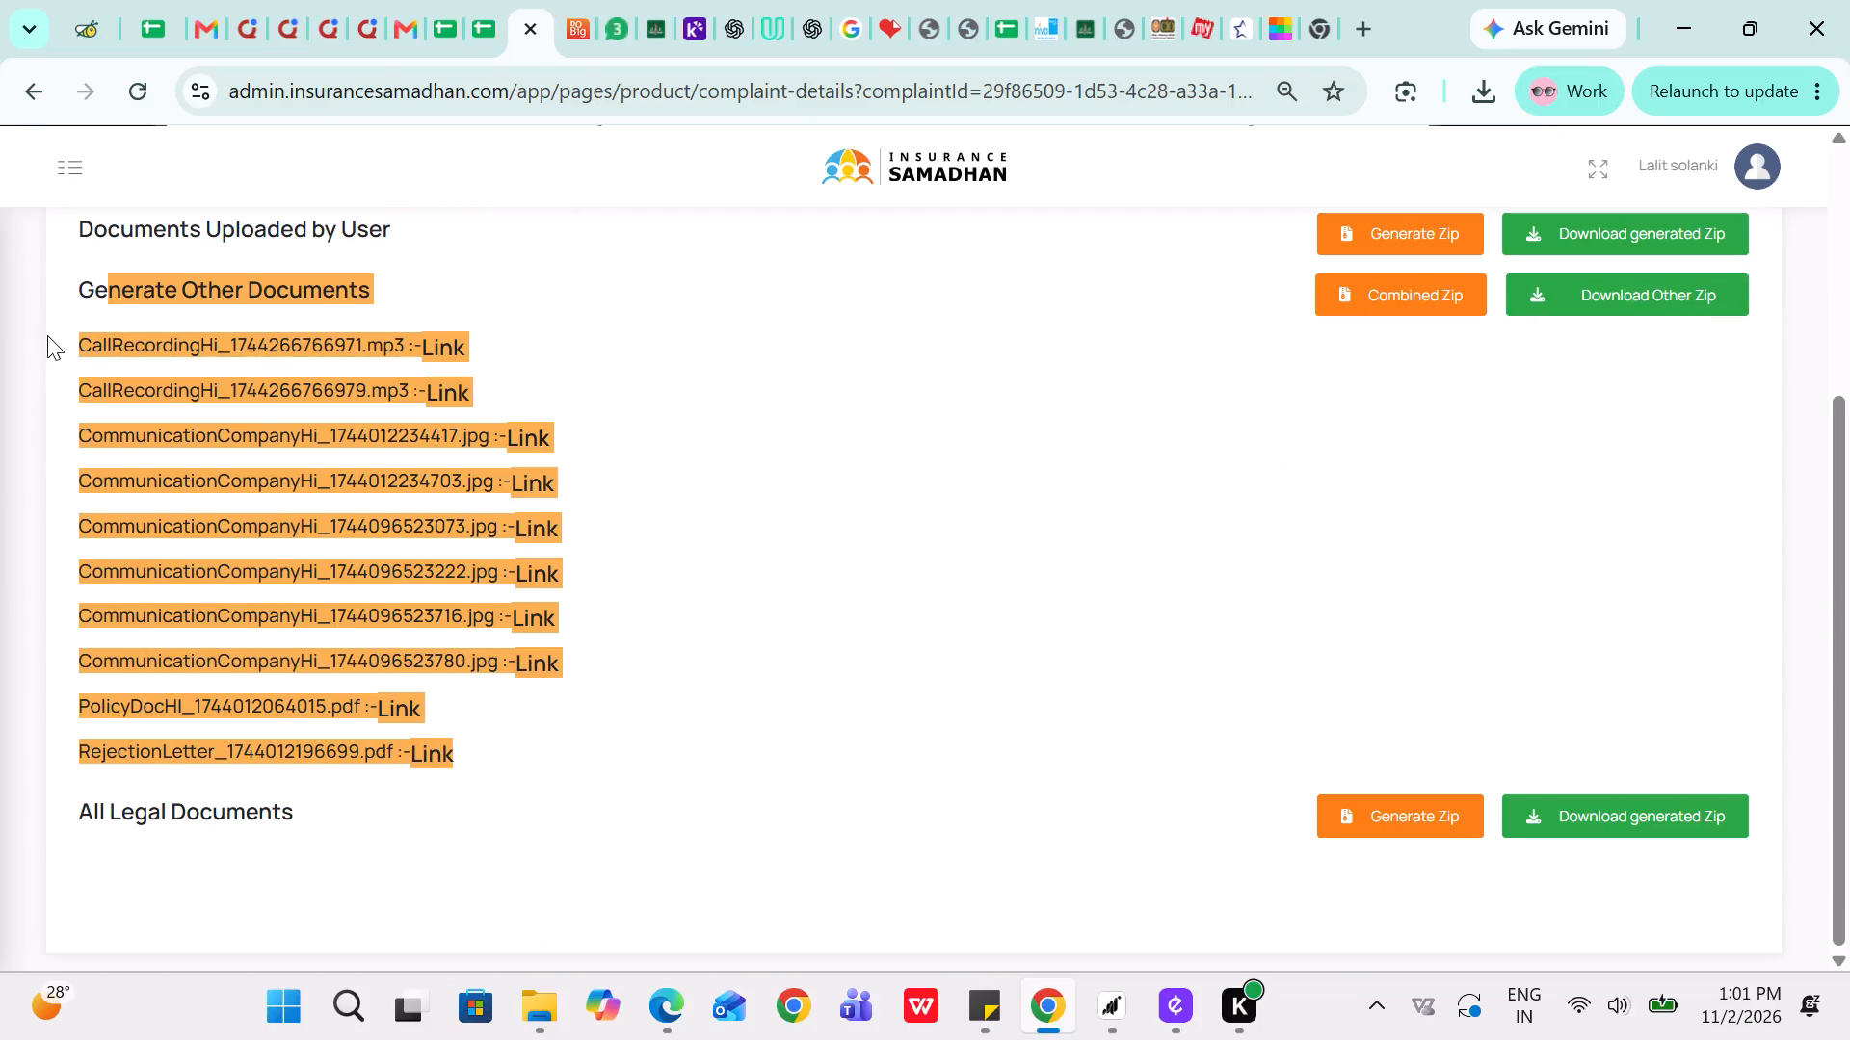
click(47, 335)
drag(59, 344, 536, 793)
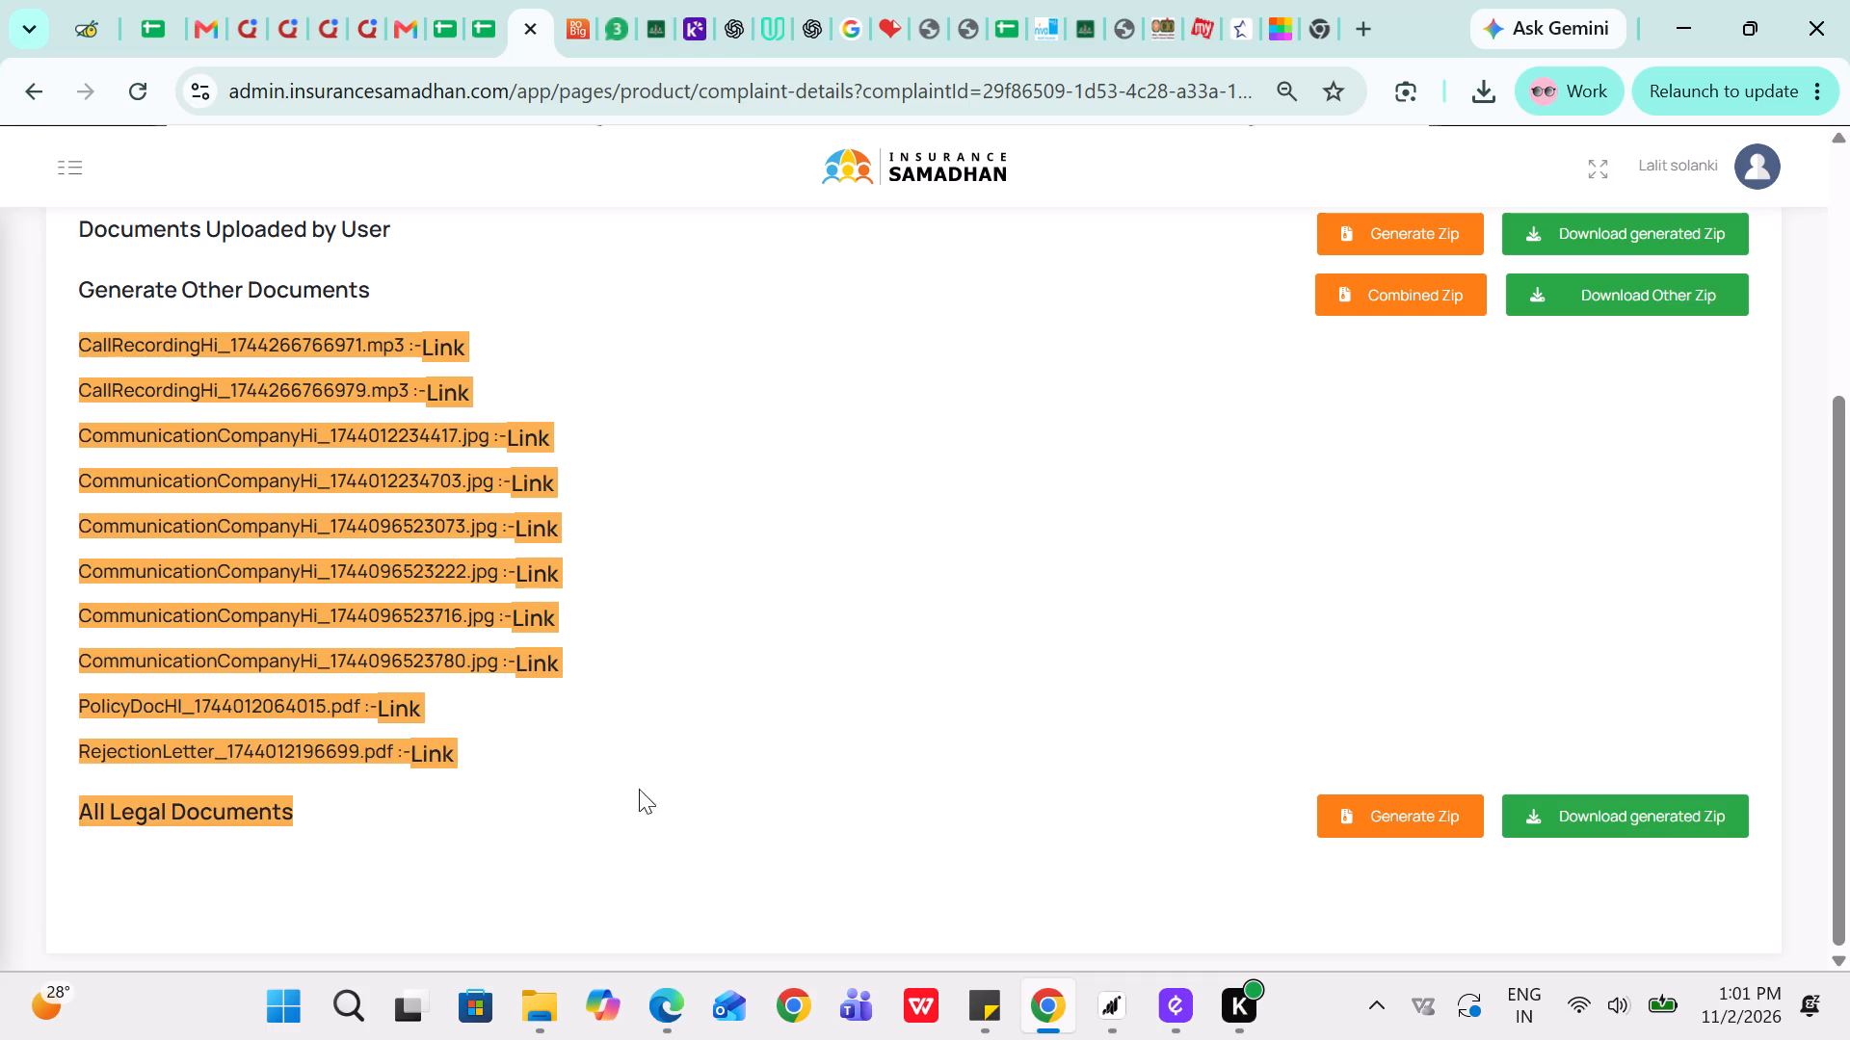
click(718, 789)
drag(471, 764, 52, 359)
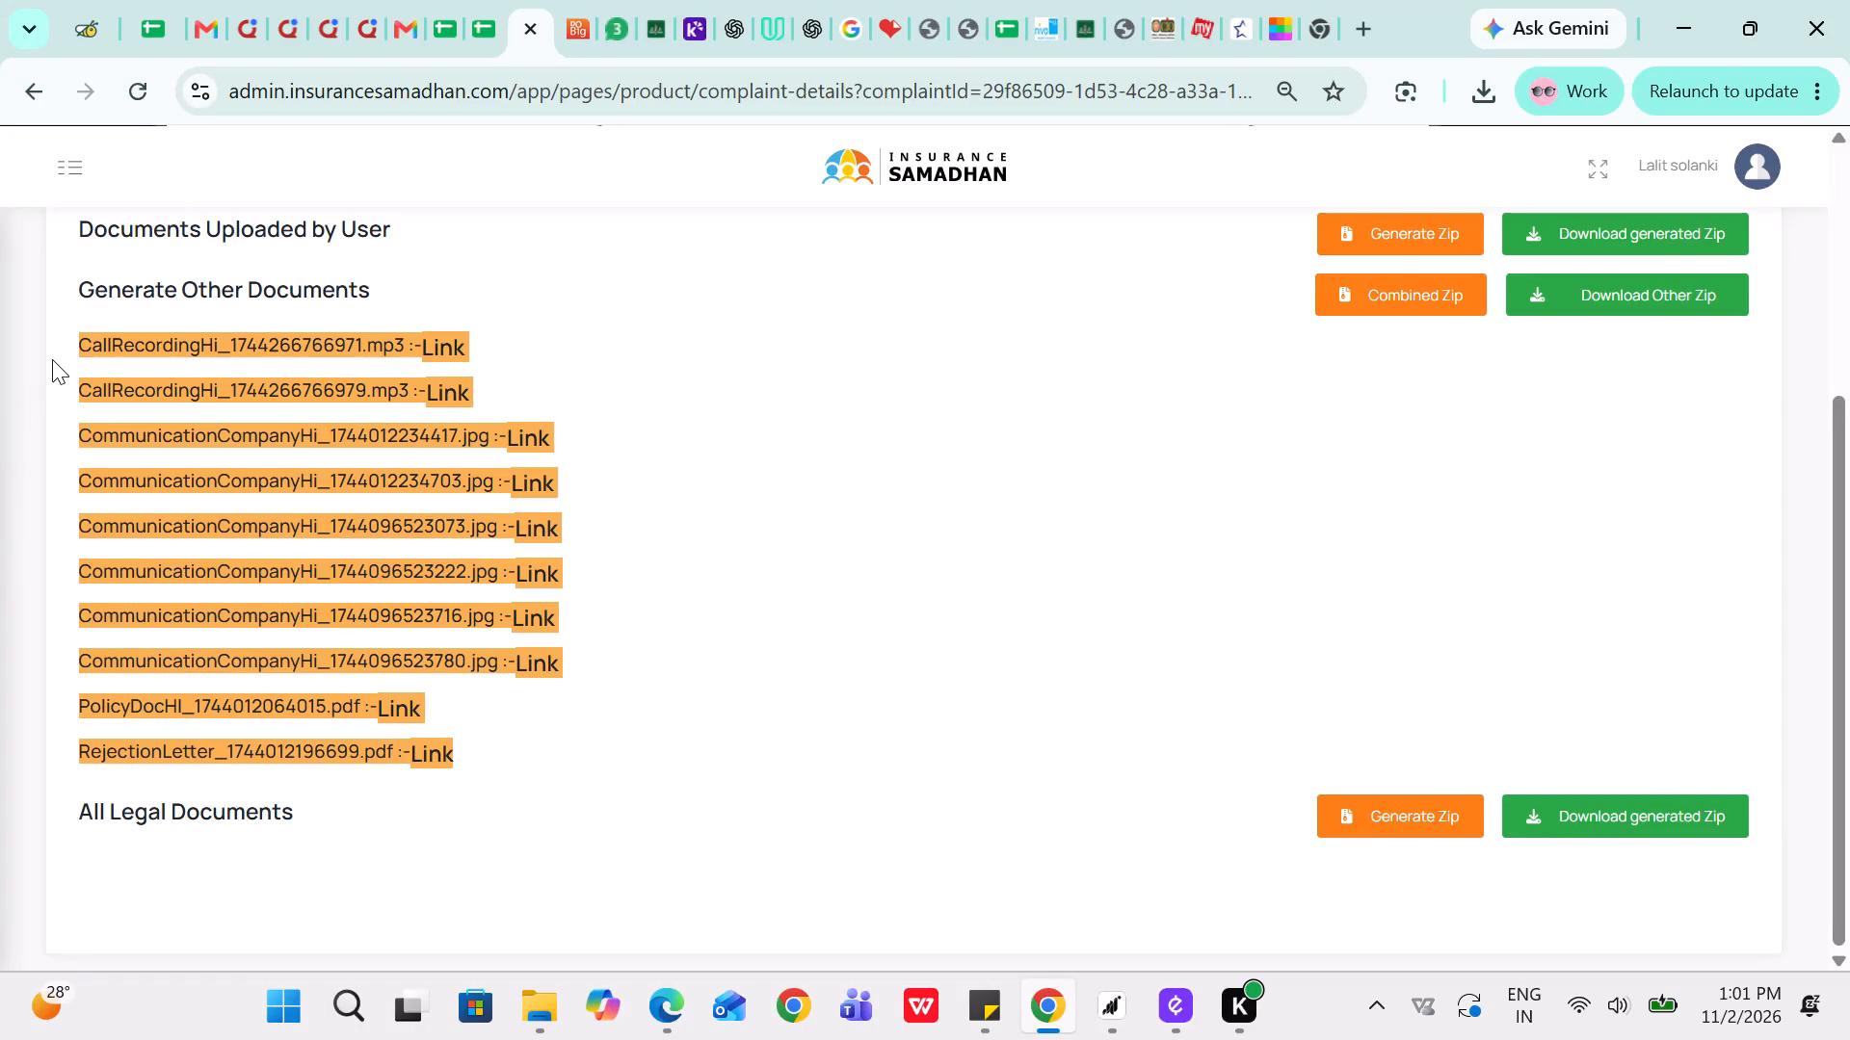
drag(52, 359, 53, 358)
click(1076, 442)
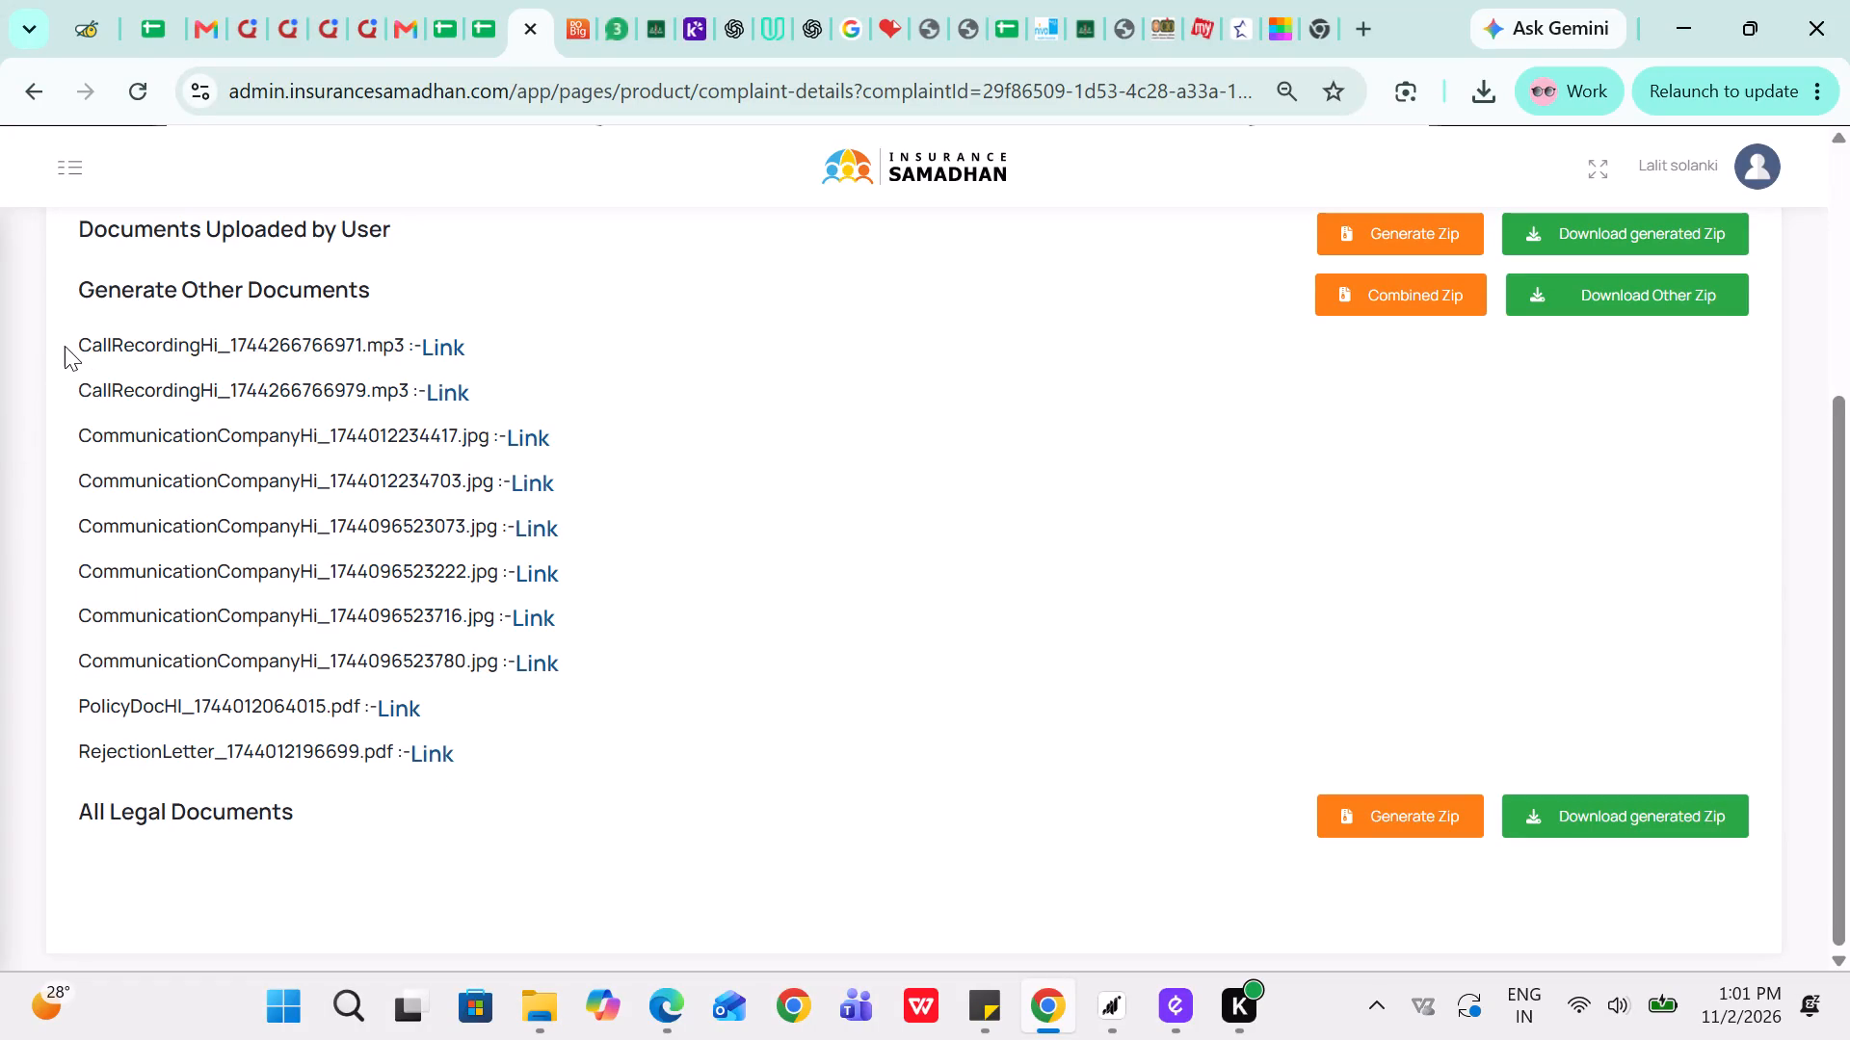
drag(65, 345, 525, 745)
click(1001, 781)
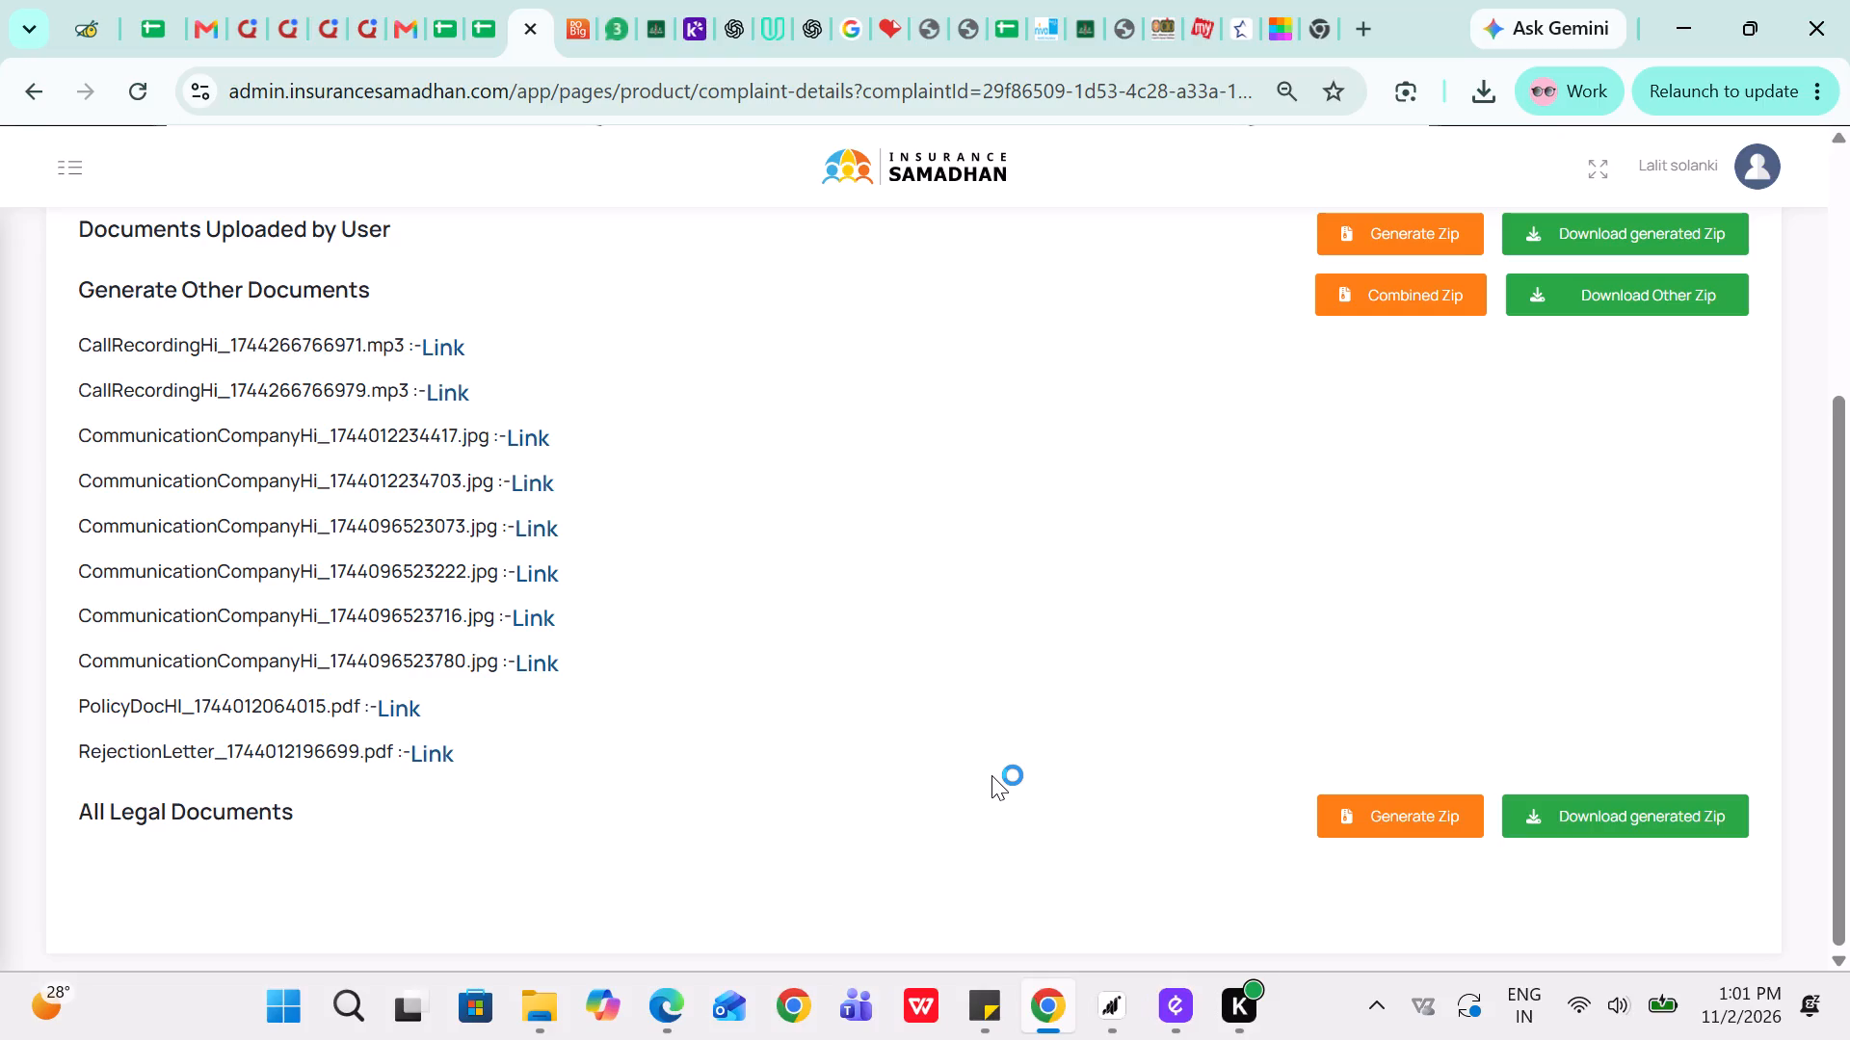
Leave the complaint's document list and view the Complaint Details Form with the vendor and complainant fields.
scroll(404, 738, up, 7)
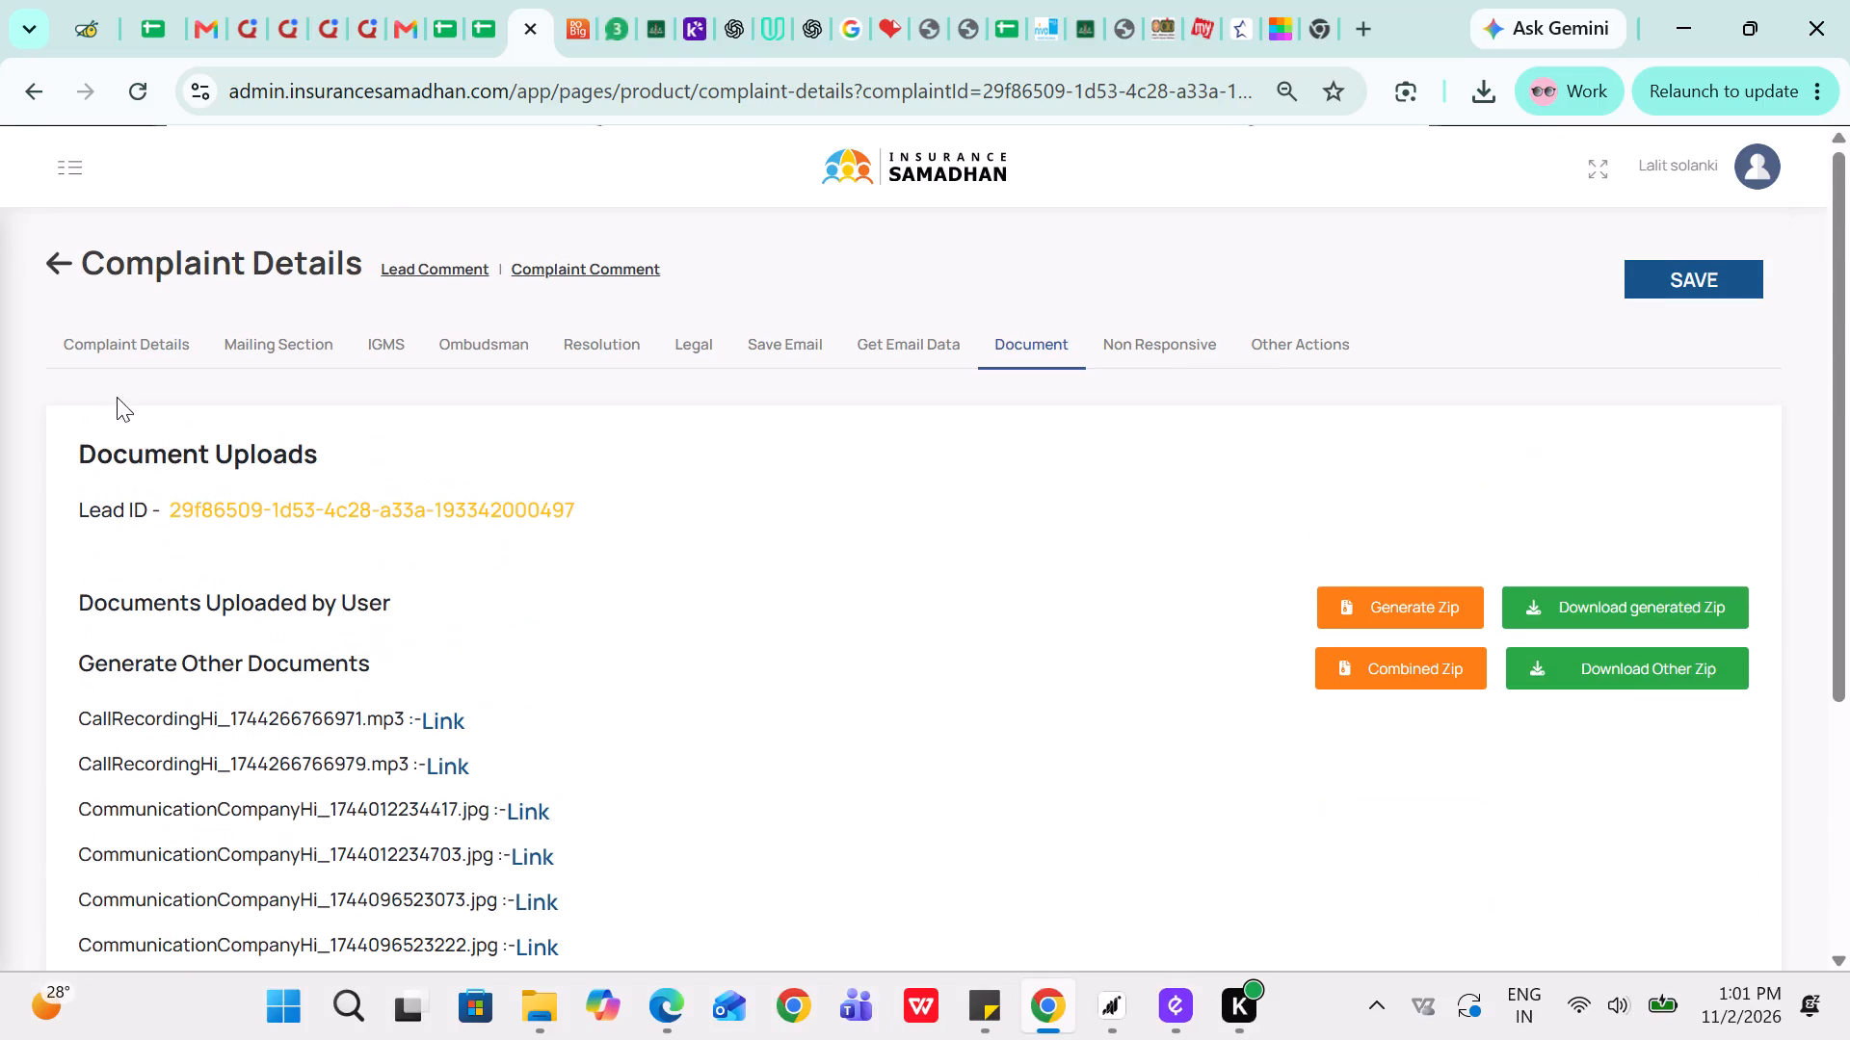
click(110, 332)
click(672, 524)
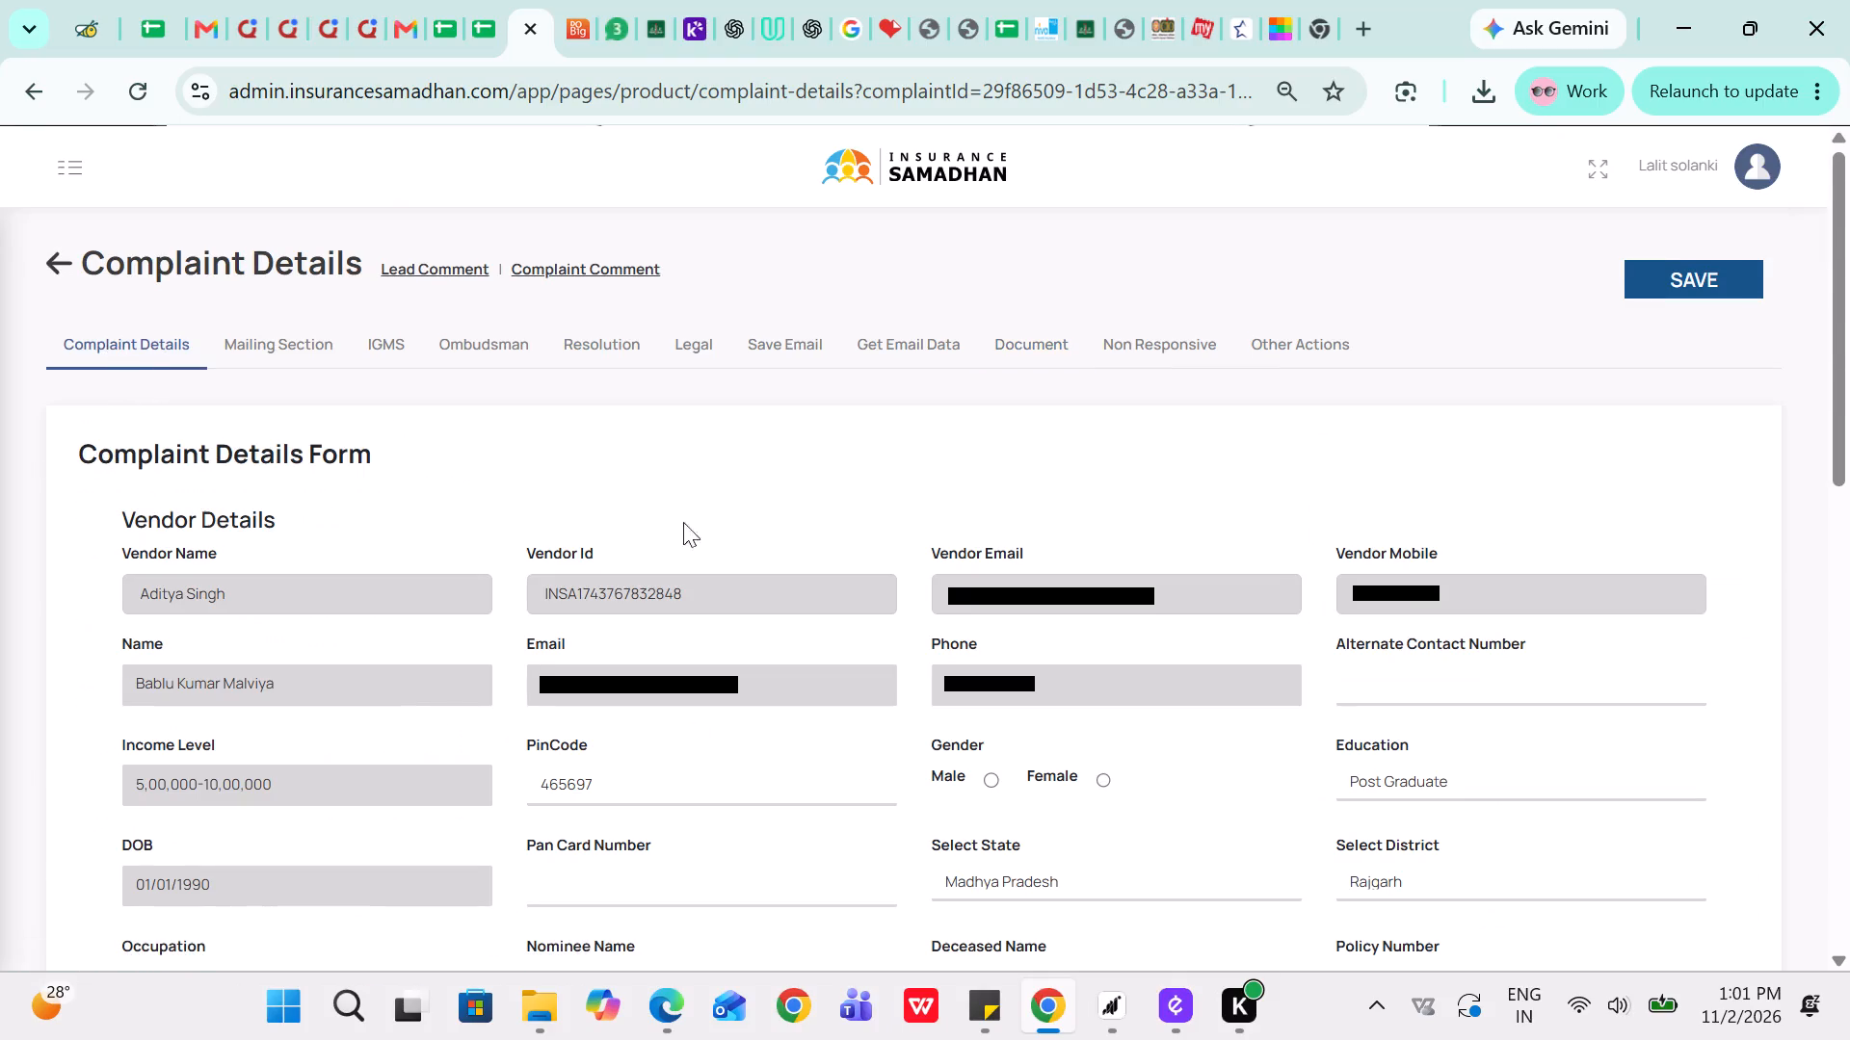
click(1198, 445)
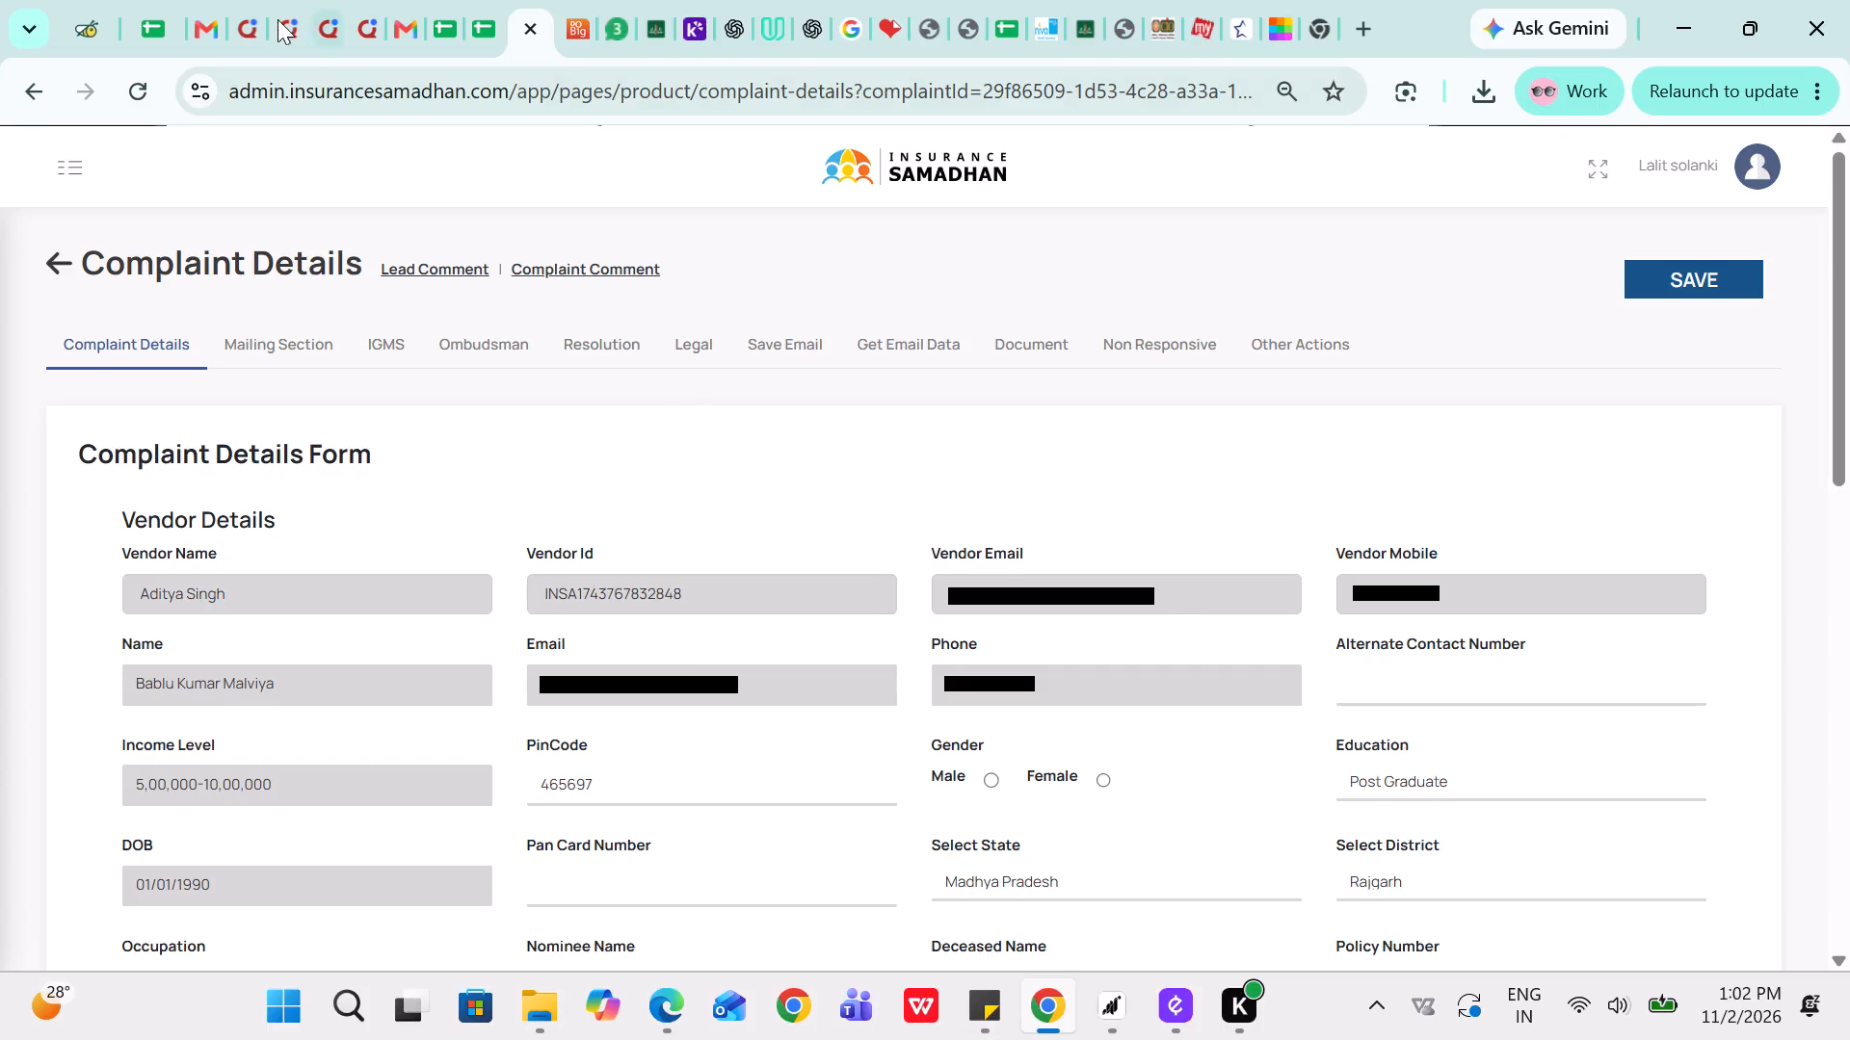
click(205, 0)
scroll(631, 513, down, 18)
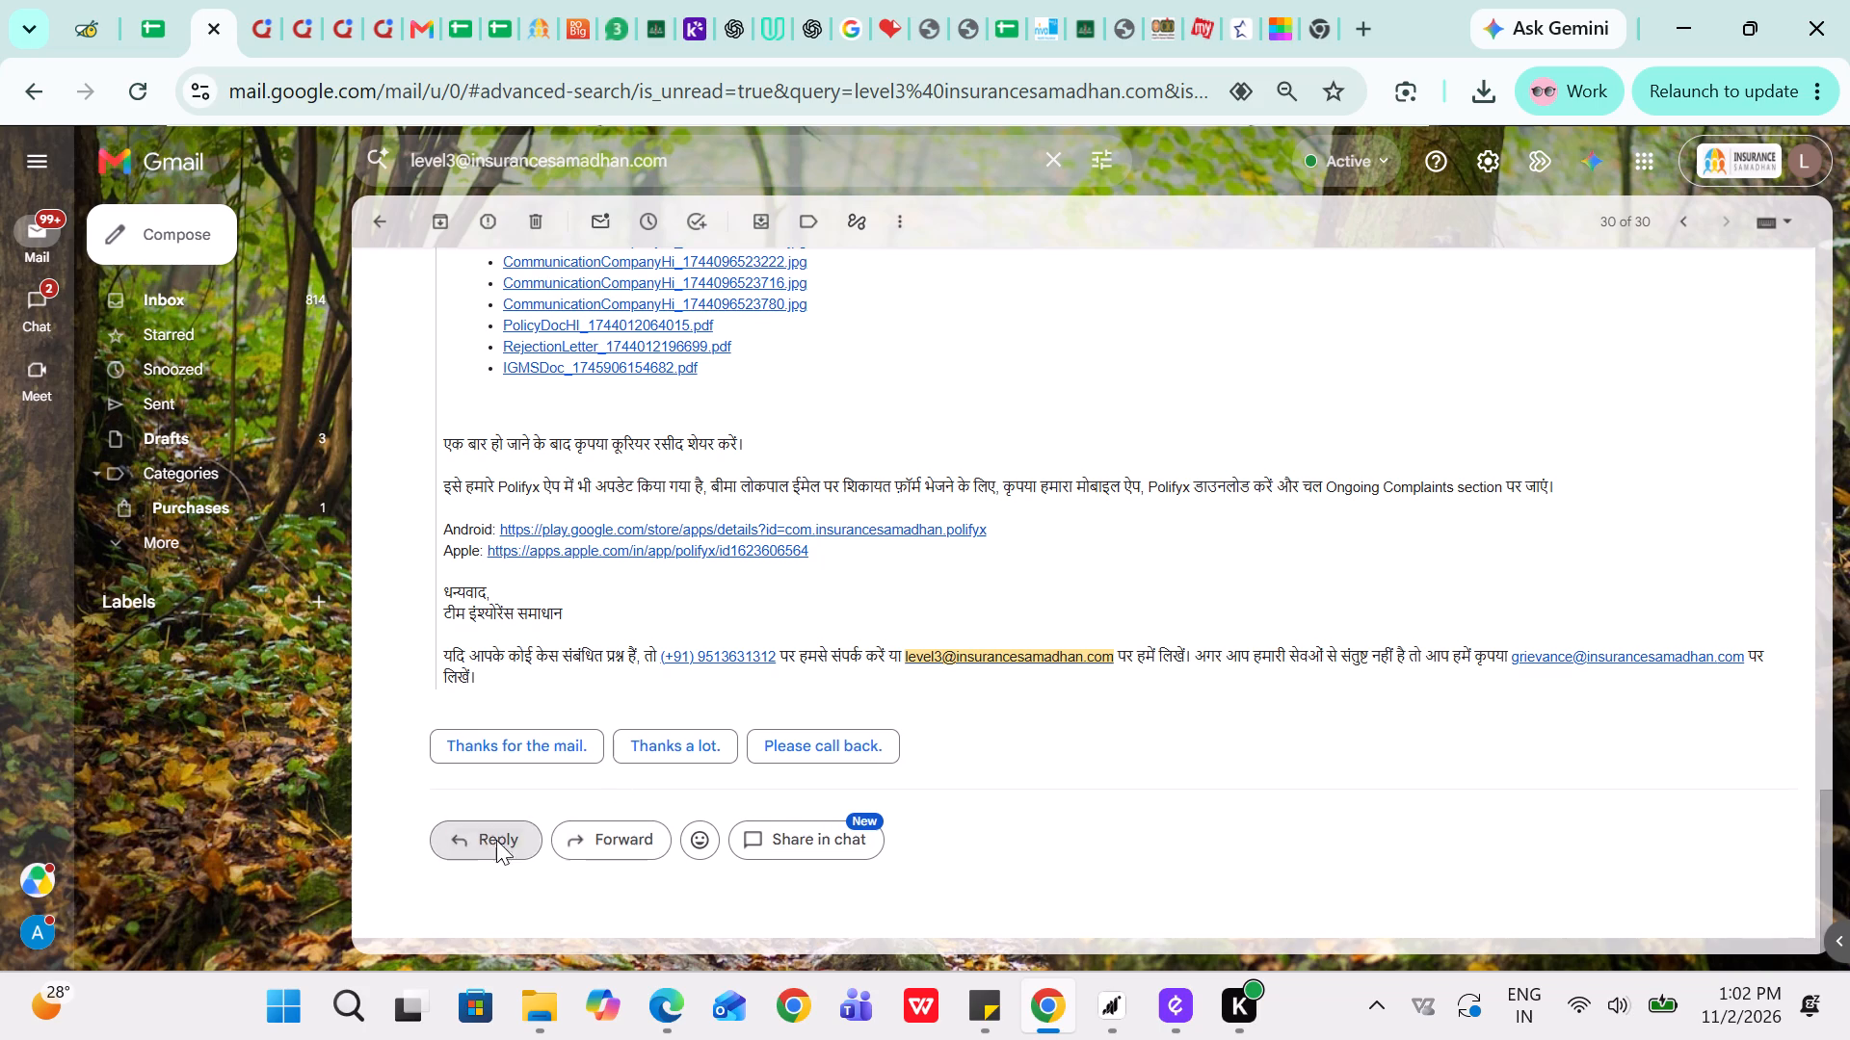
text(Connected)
click(487, 947)
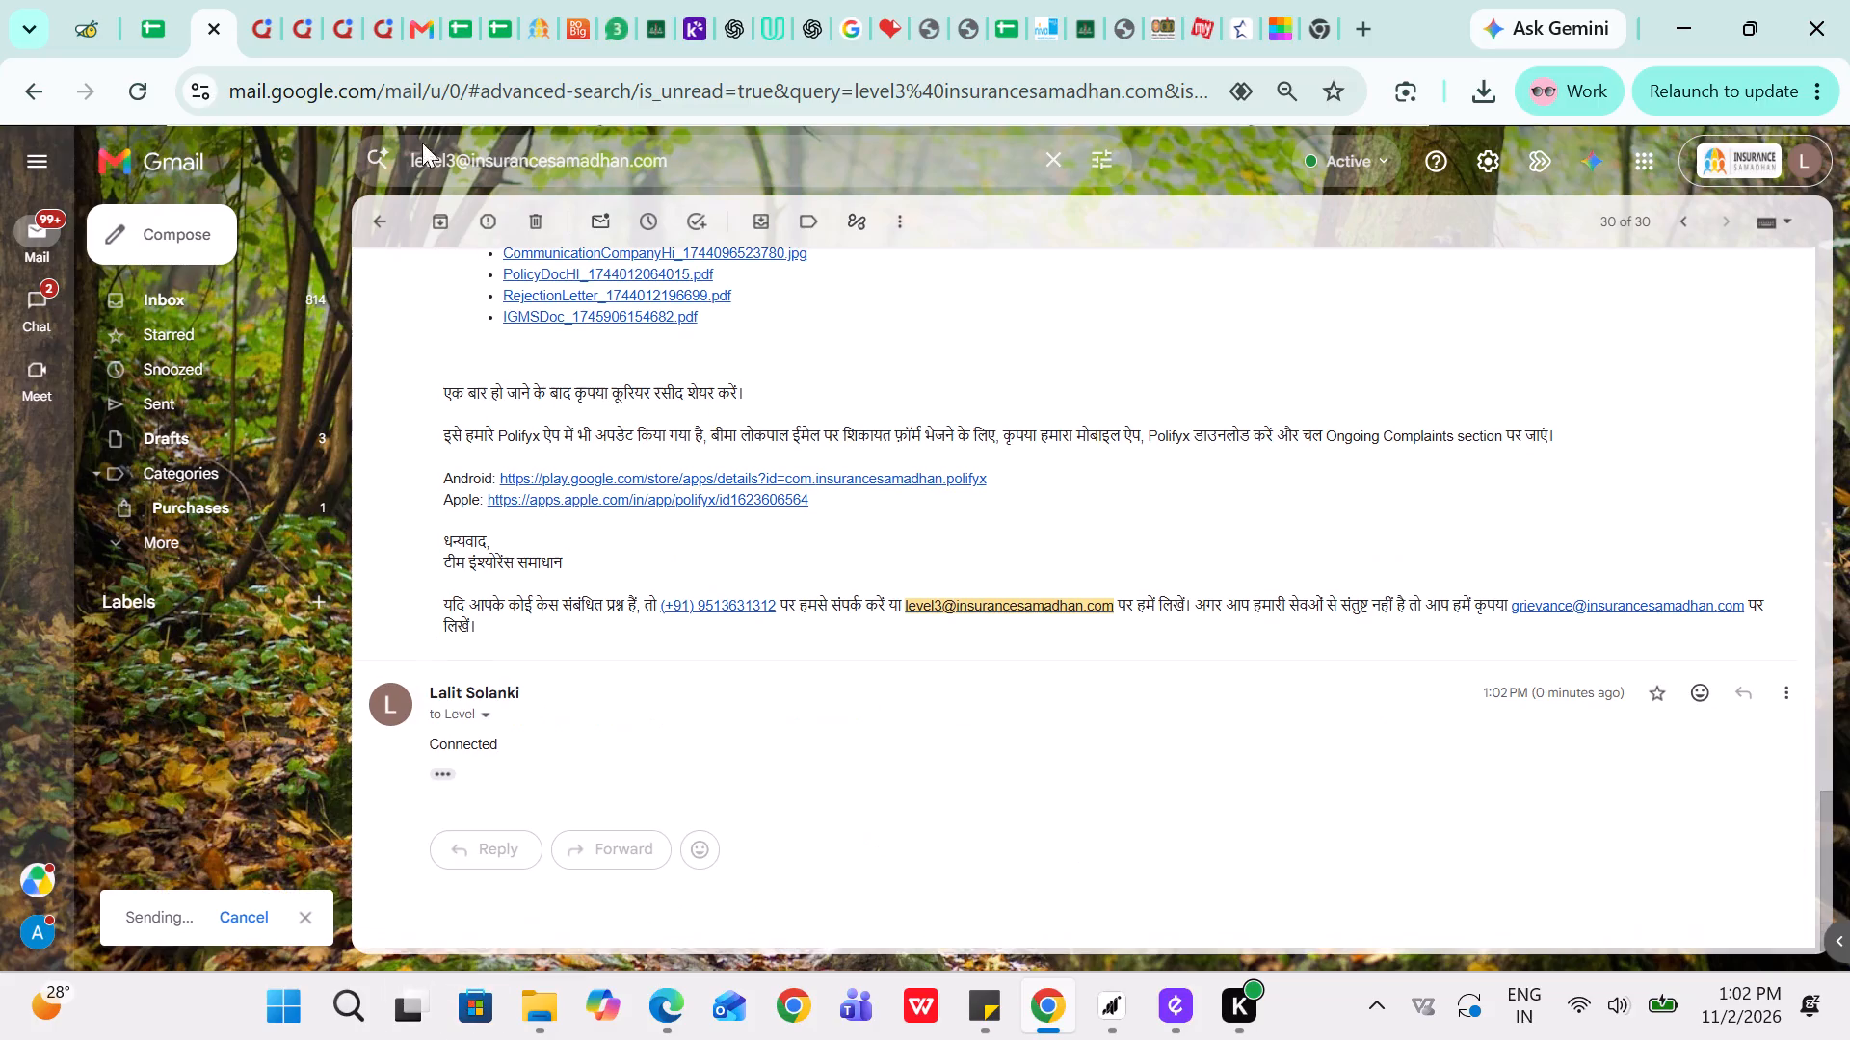
In the admin portal, save the comment "Cx will share aadhar card" to the complaint and close its comment history.
click(536, 0)
click(562, 270)
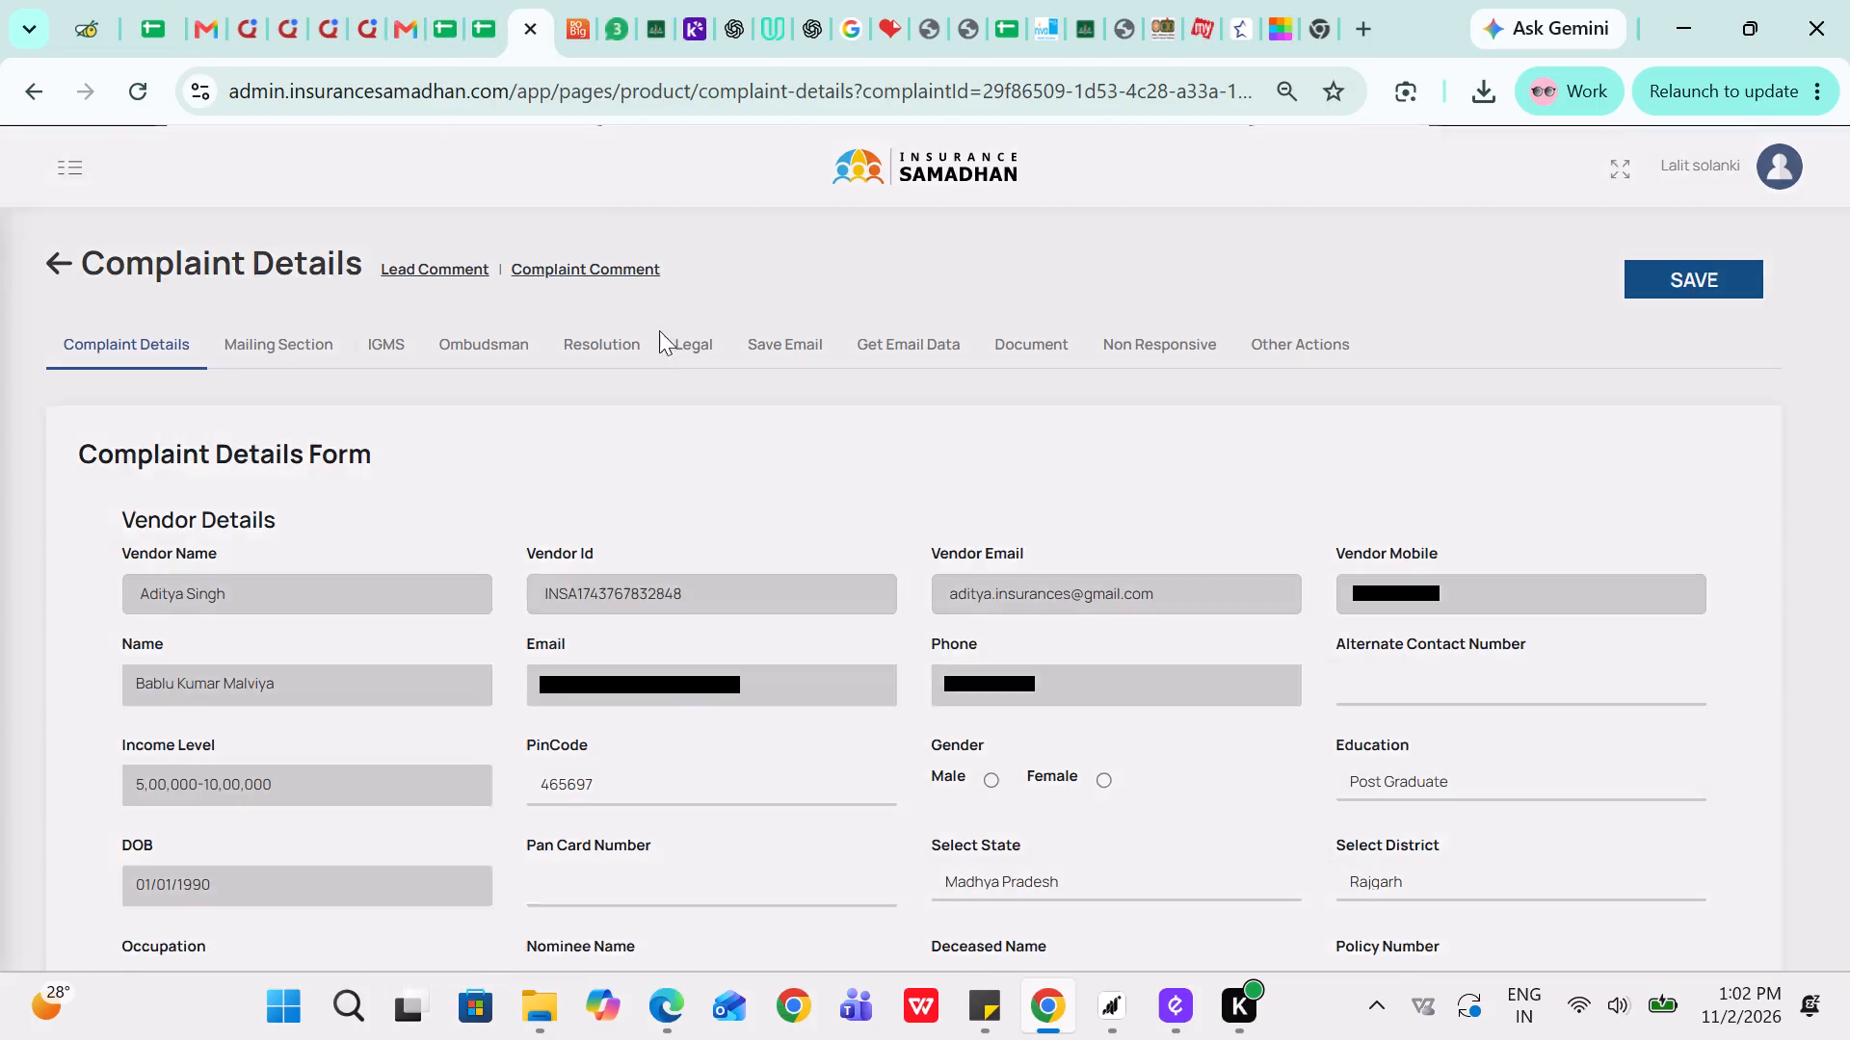
scroll(937, 837, down, 11)
scroll(1002, 927, down, 9)
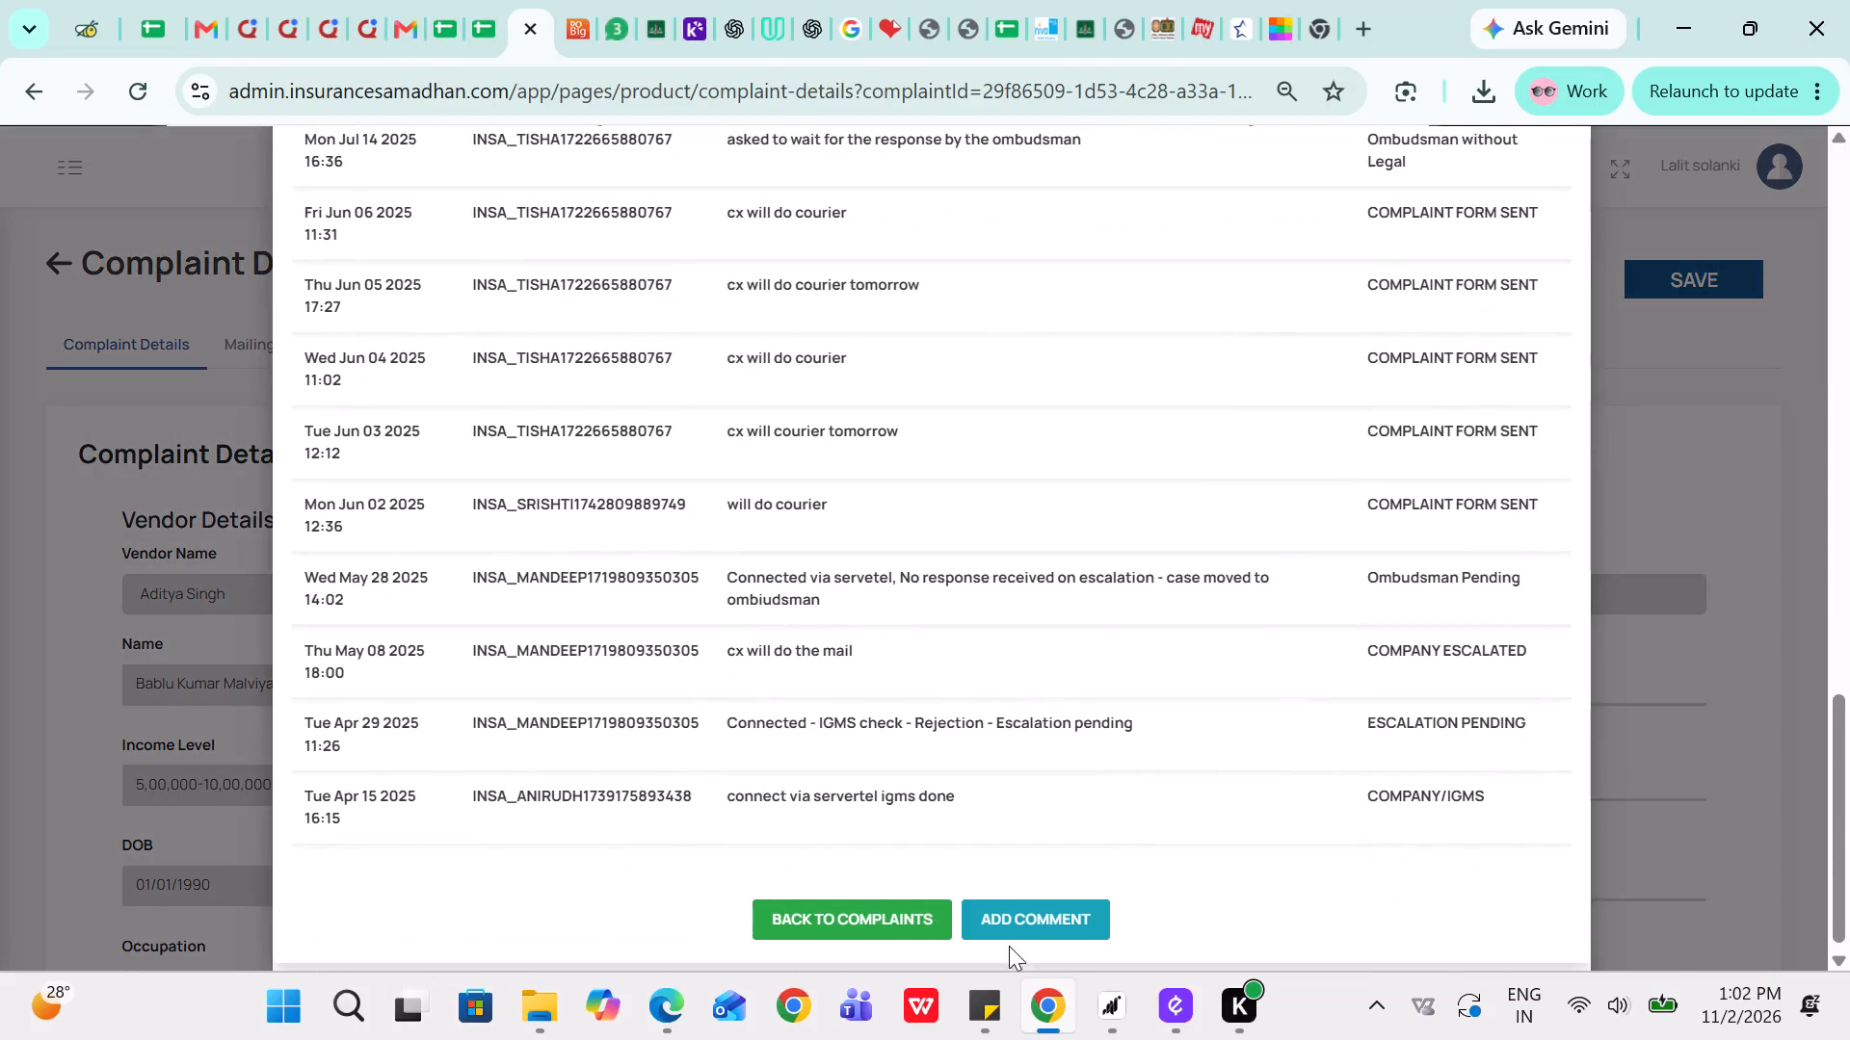
click(1037, 918)
click(998, 659)
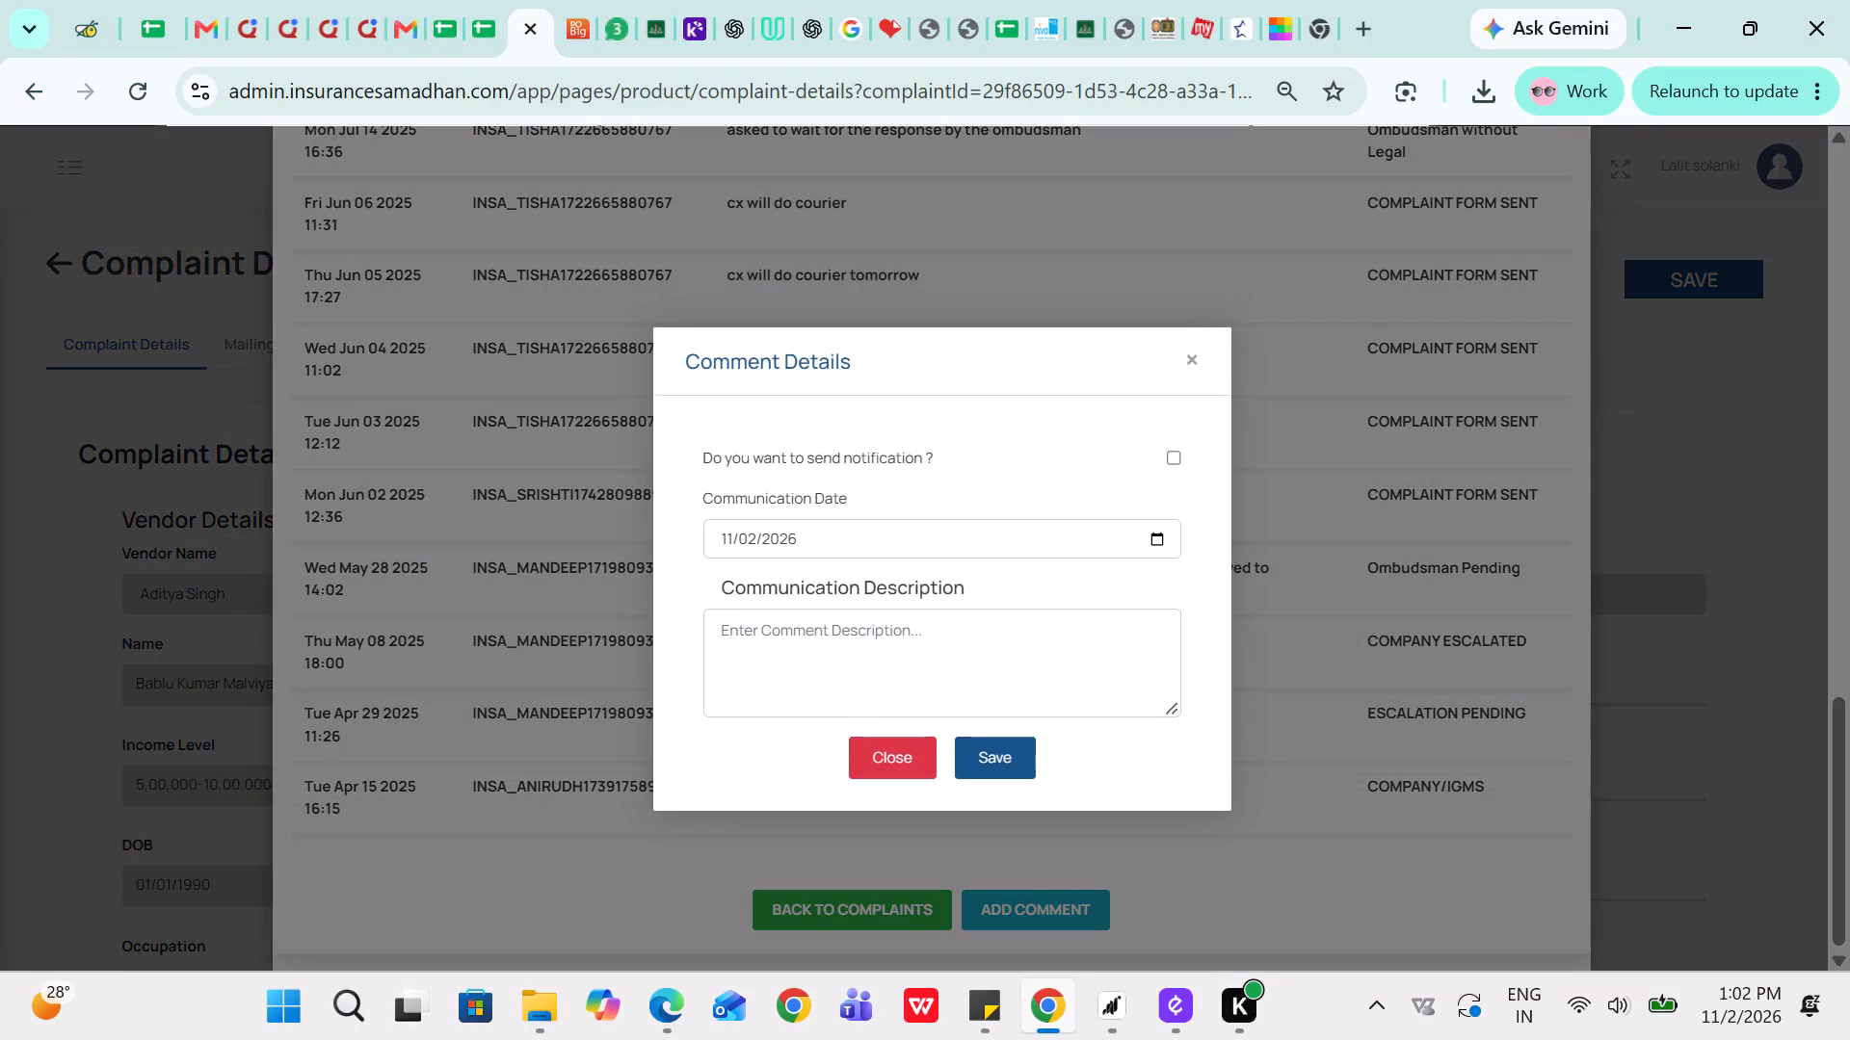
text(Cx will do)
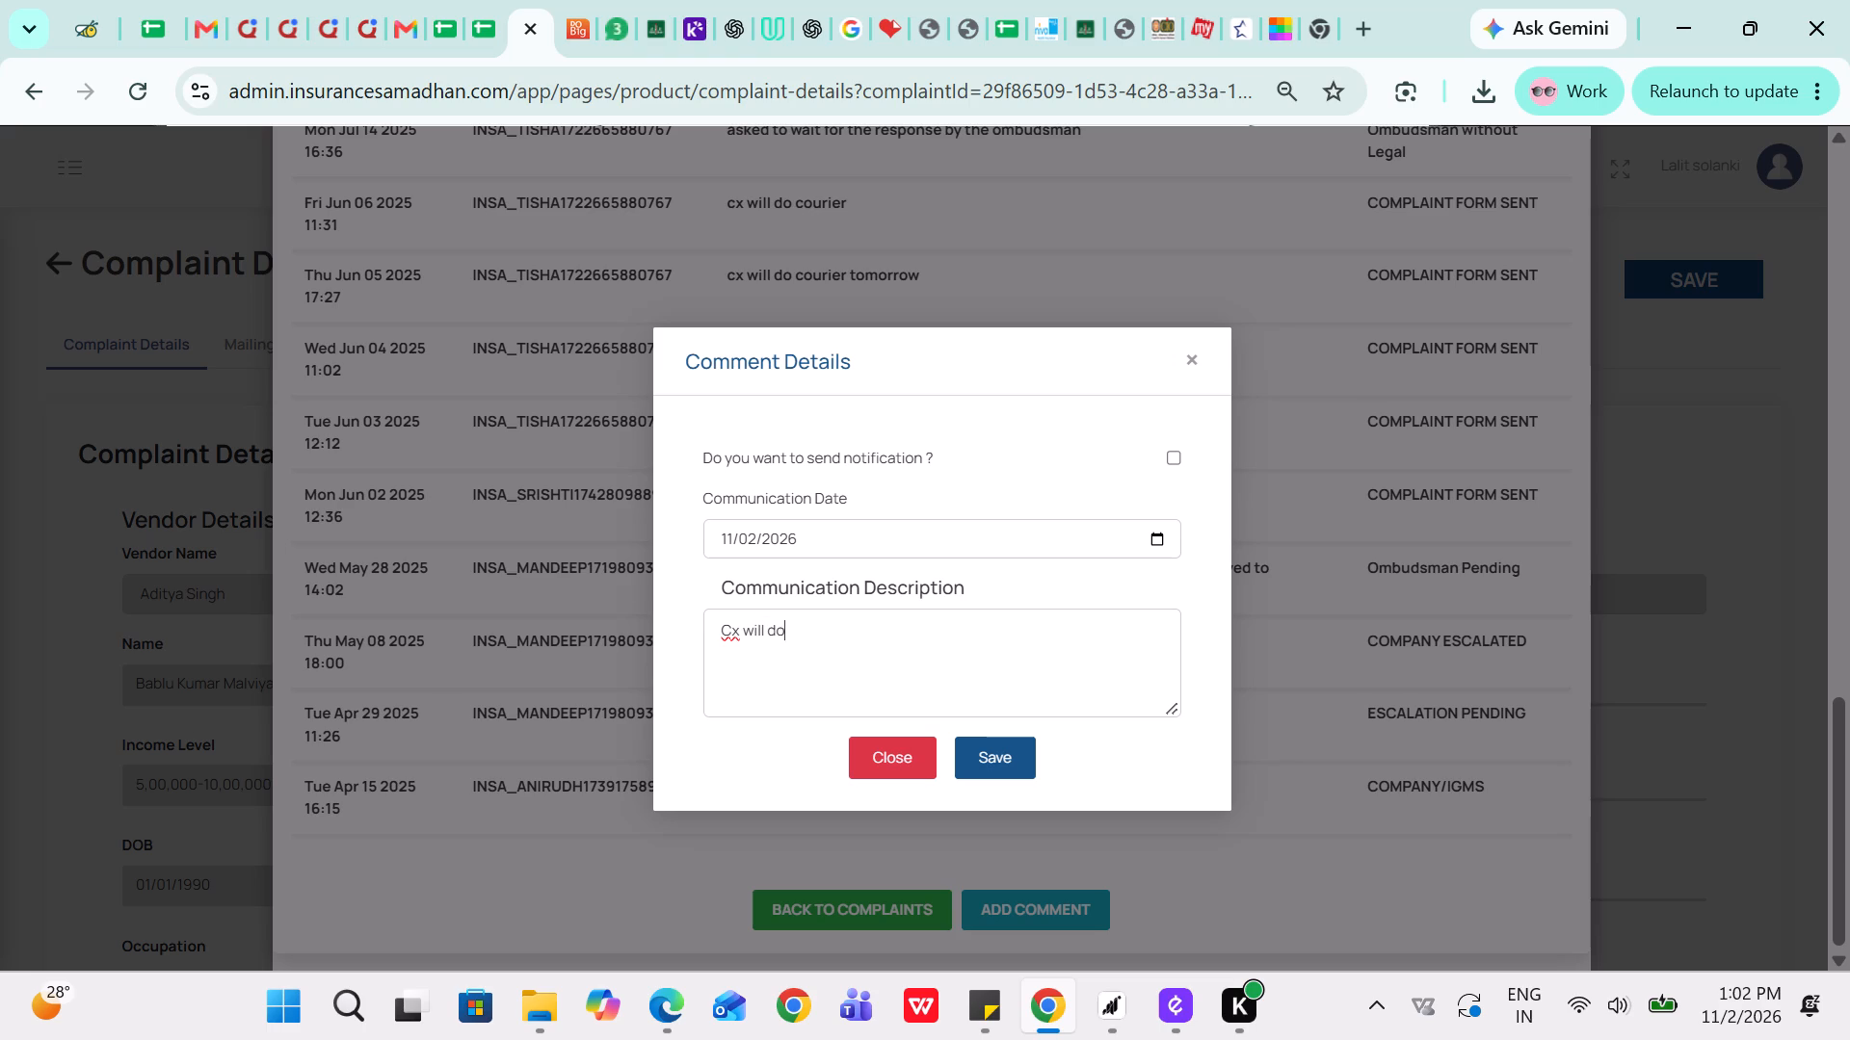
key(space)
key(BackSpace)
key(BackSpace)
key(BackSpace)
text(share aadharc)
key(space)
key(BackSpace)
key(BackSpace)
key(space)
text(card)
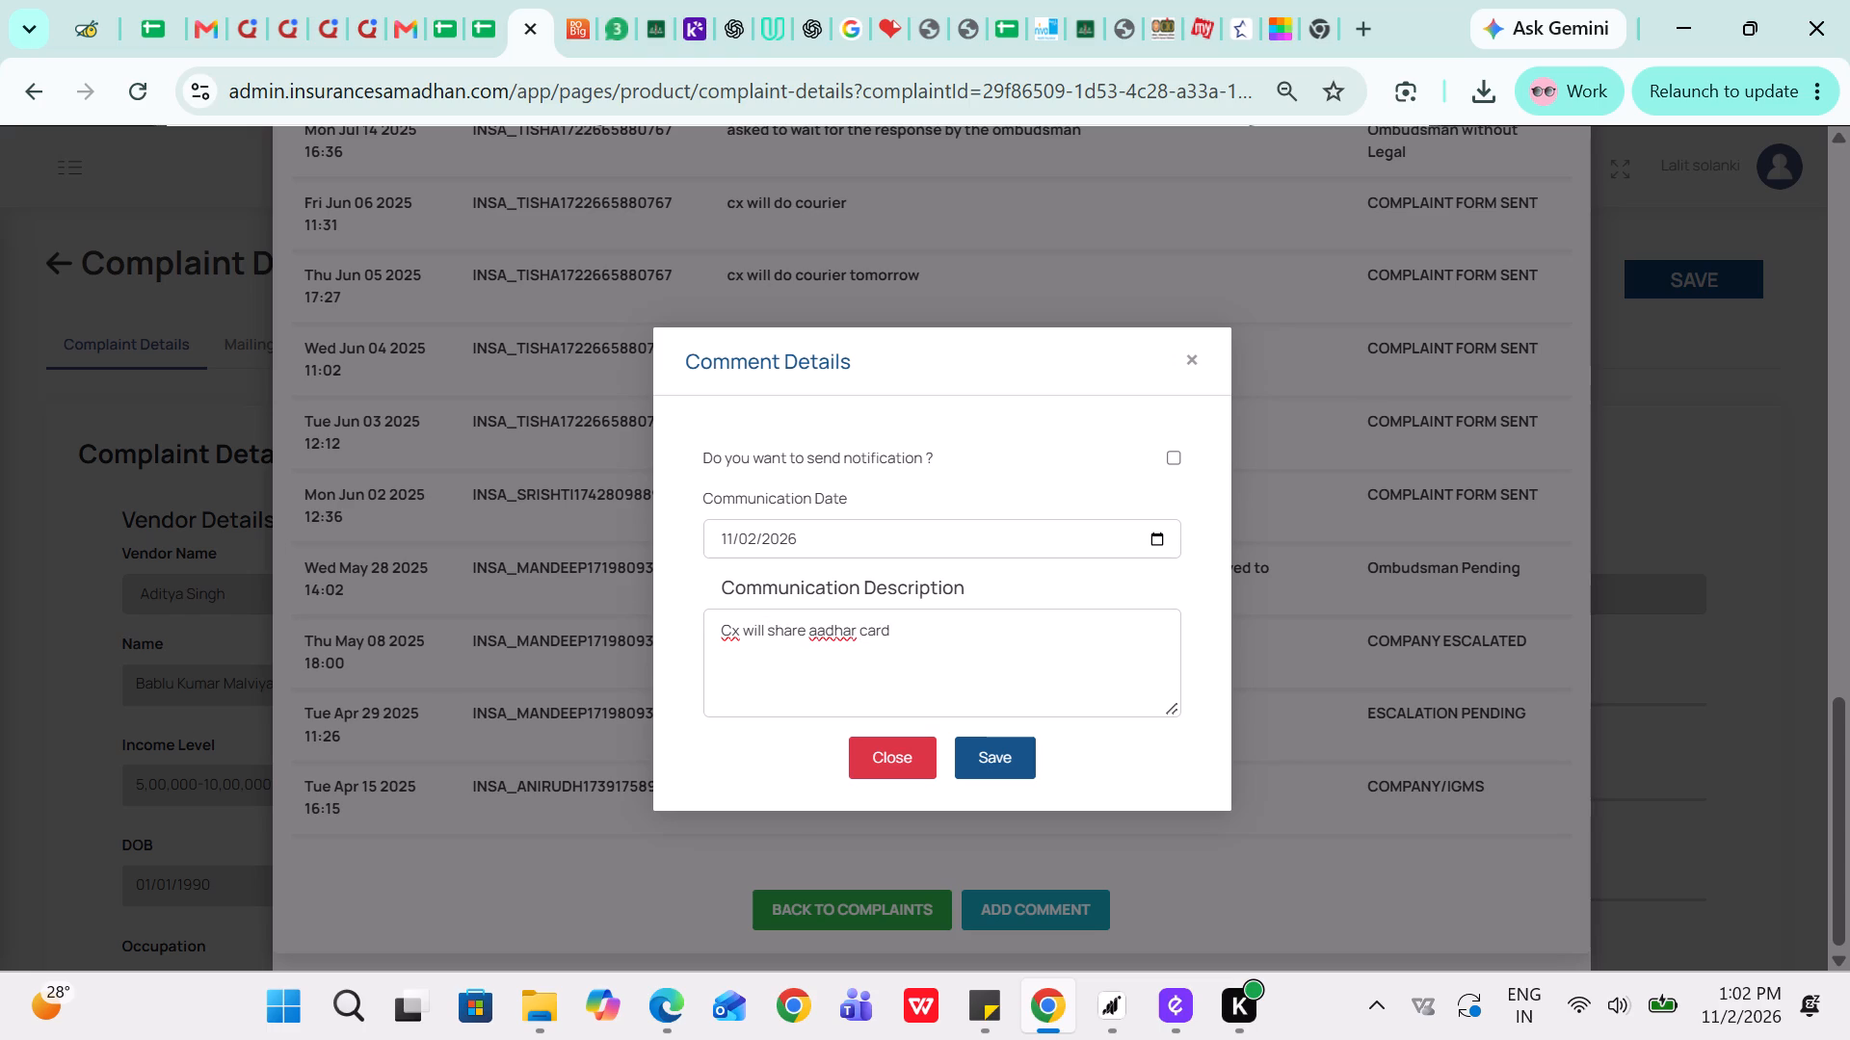
click(1002, 759)
click(172, 597)
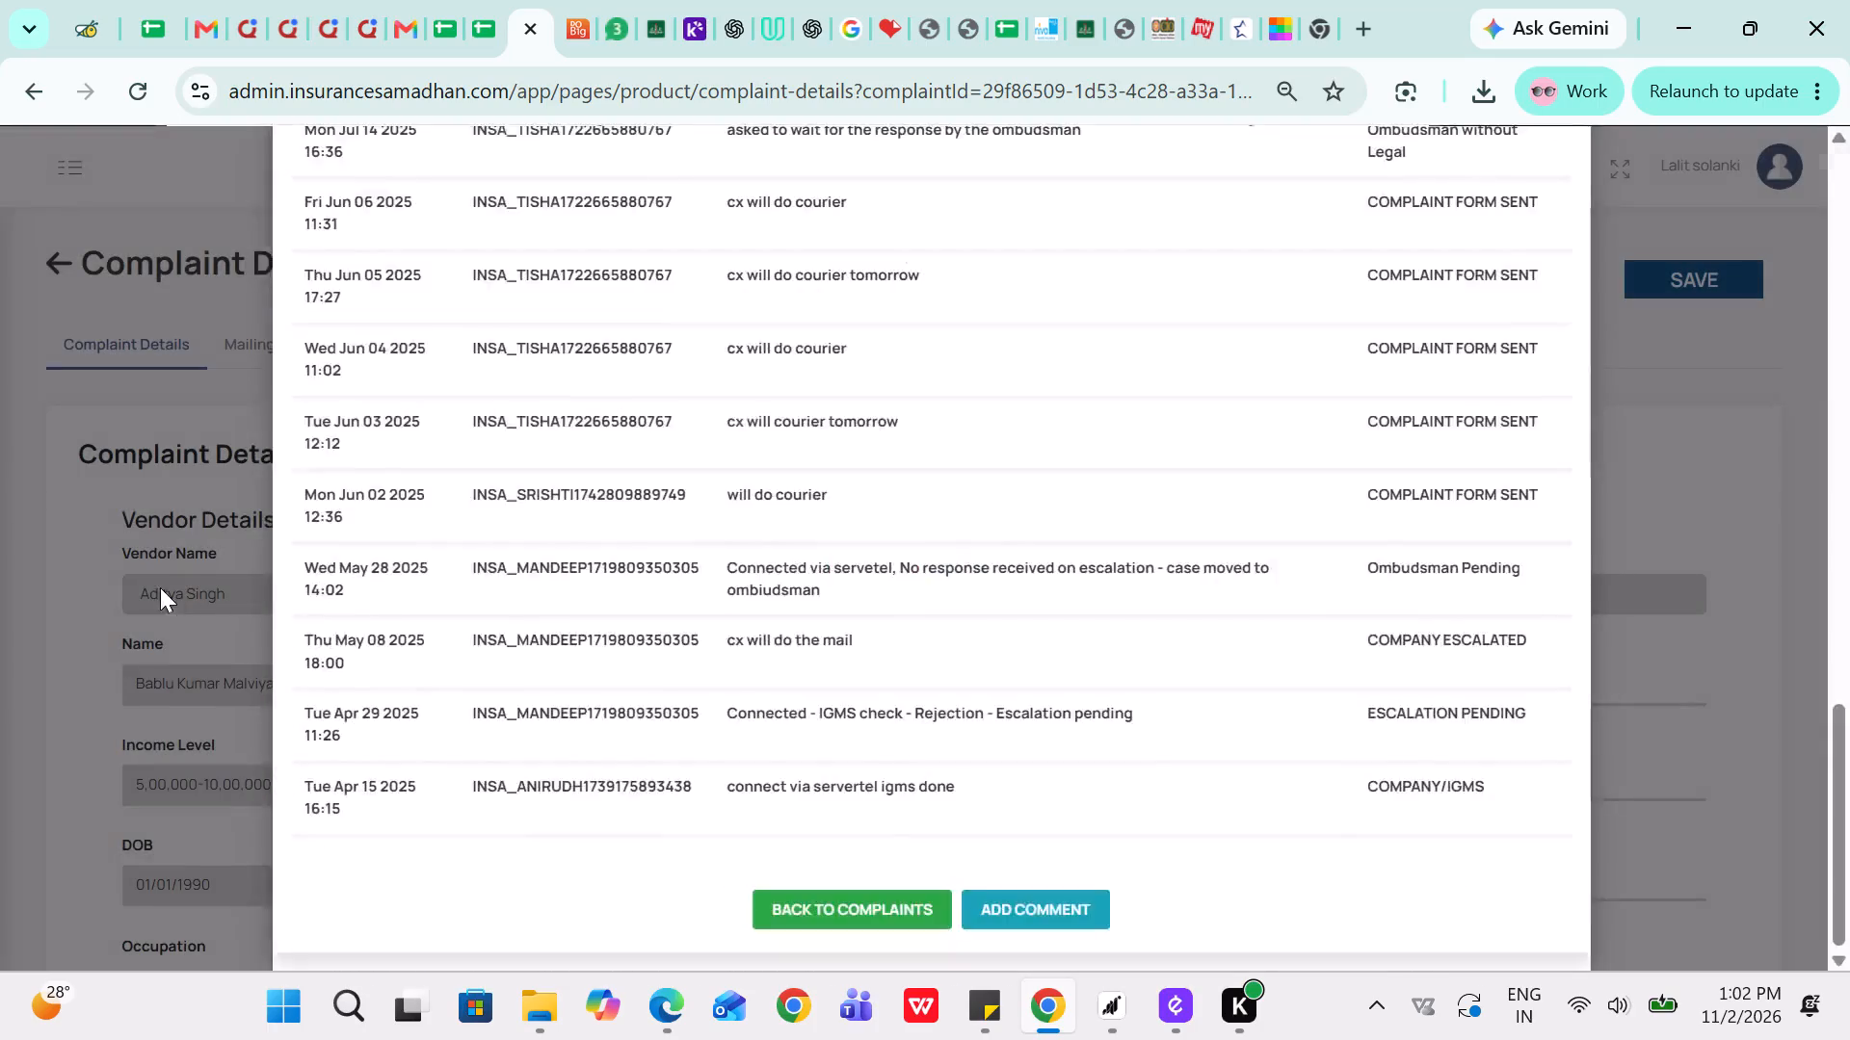
click(169, 0)
click(204, 0)
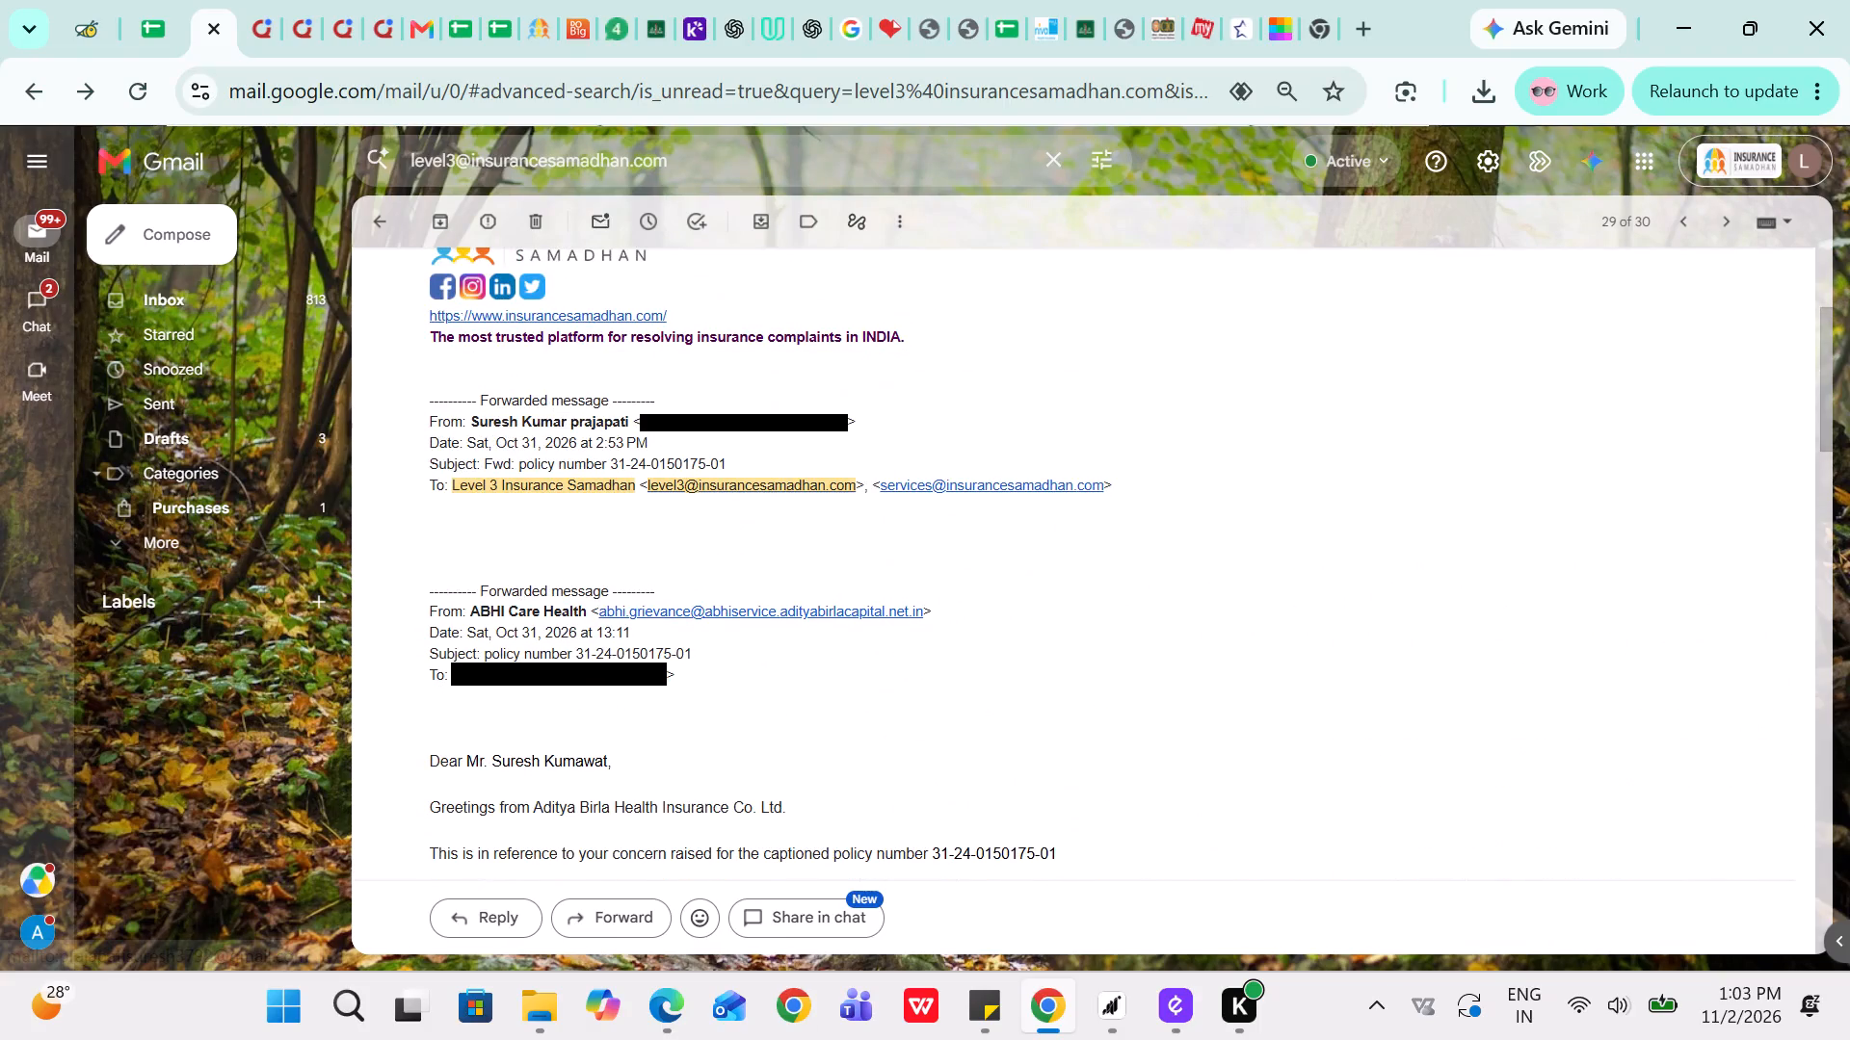
Copy the complainant's email address from the To line of the forwarded ABHI Care Health message.
drag(454, 681, 488, 681)
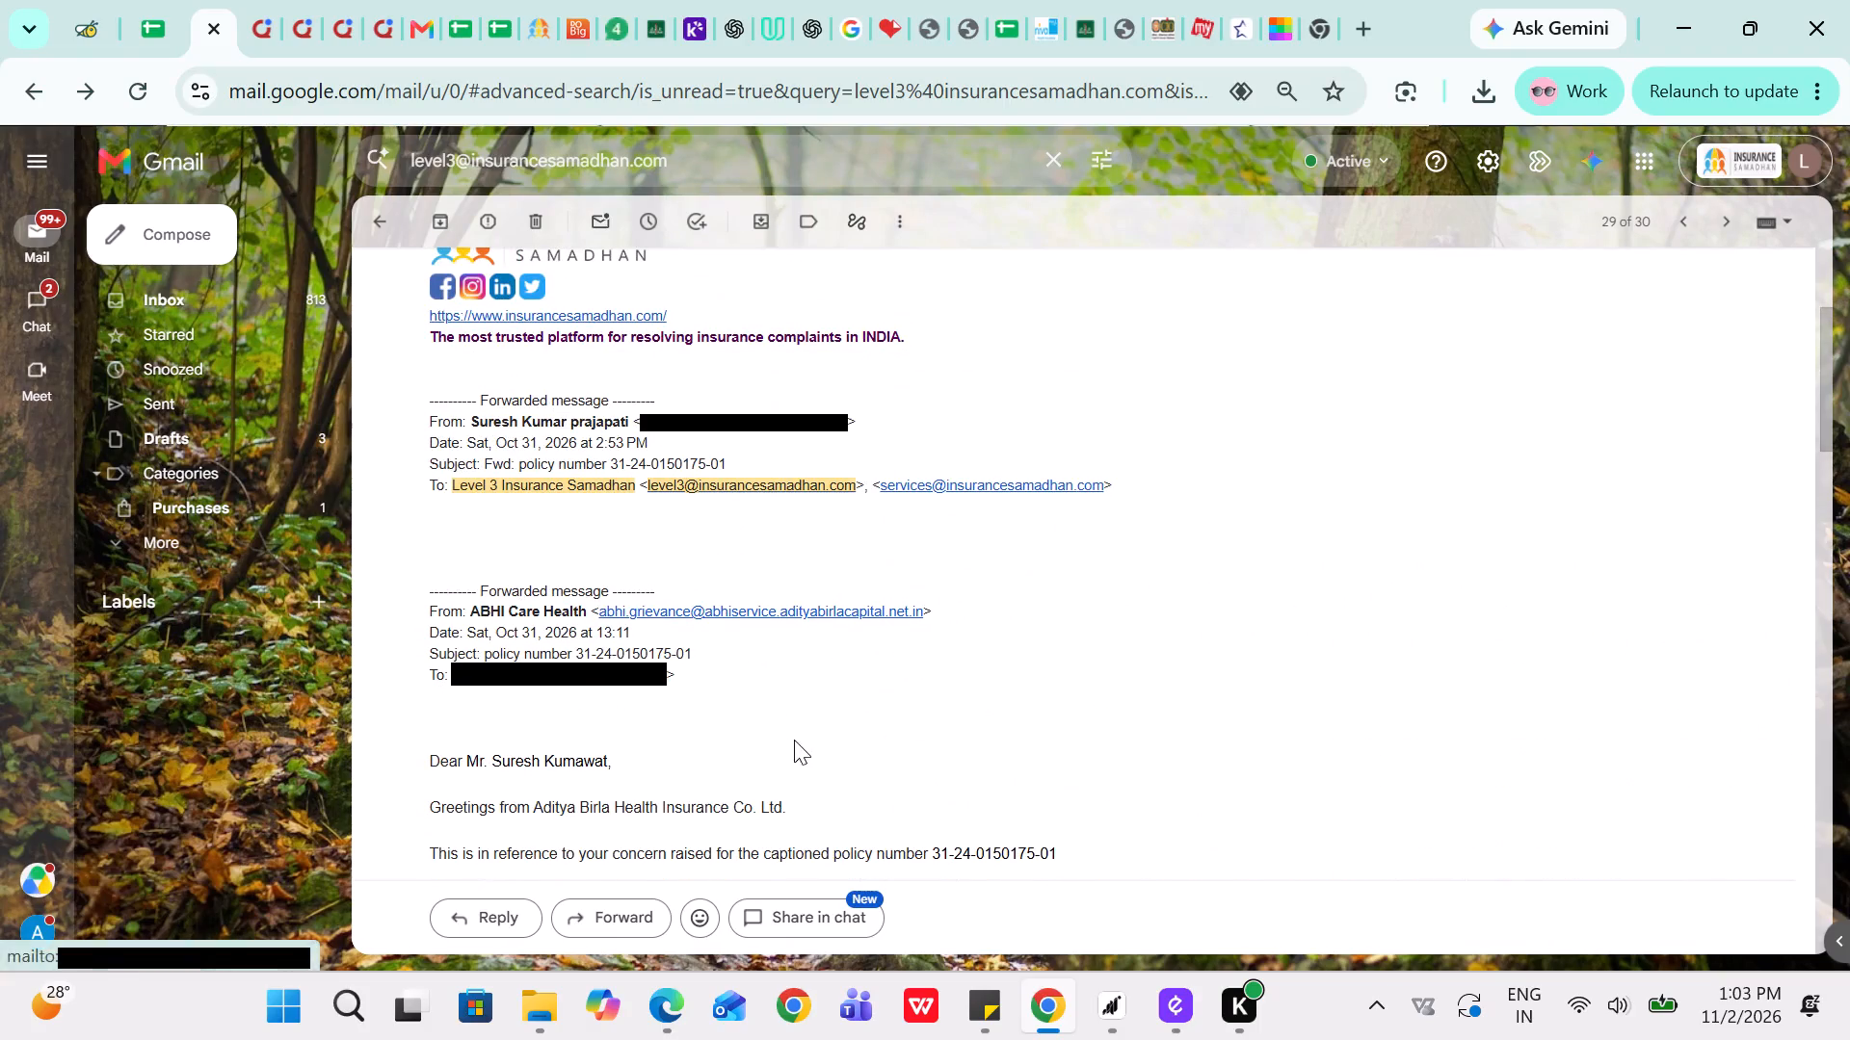
click(794, 740)
drag(458, 681, 662, 684)
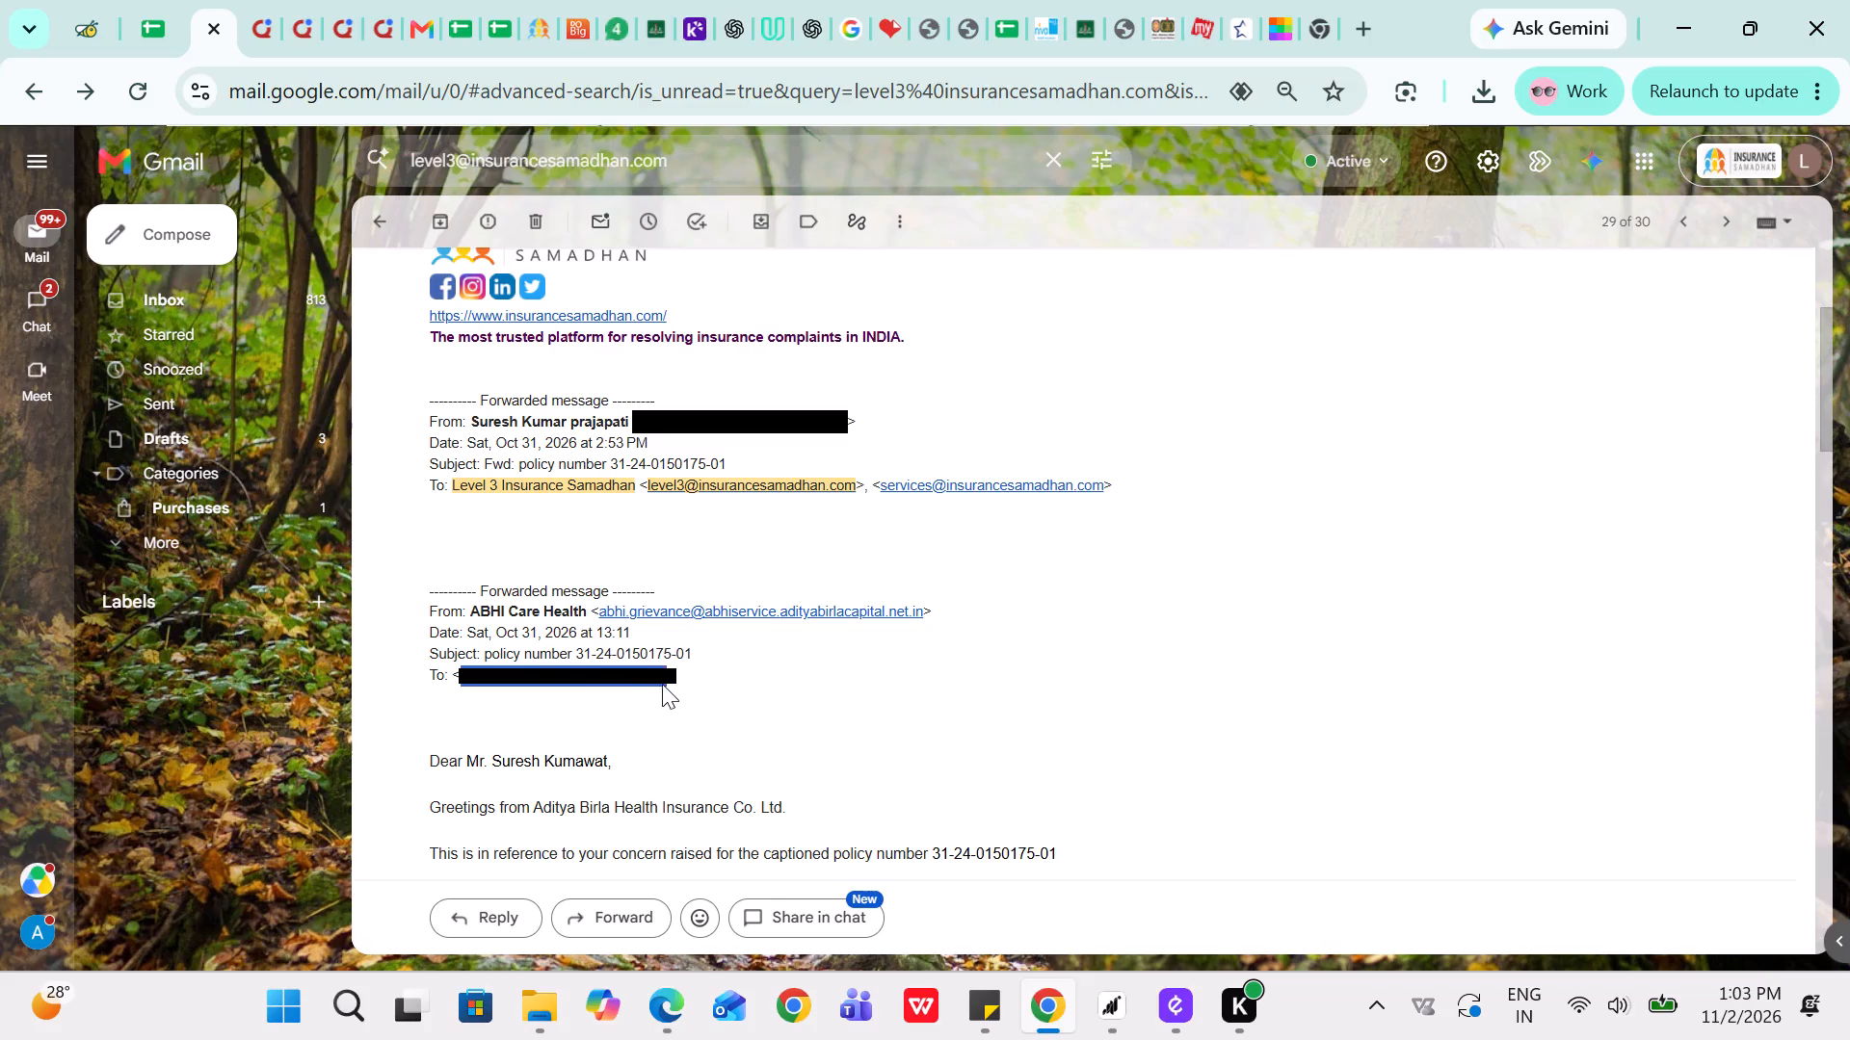
drag(662, 684, 664, 684)
key(ctrl+c)
key(ctrl+c)
key(ctrl+c)
Return to All Complaints in the admin portal and check the communication log of the listed complaint, closing it when done.
ctrl+click(550, 0)
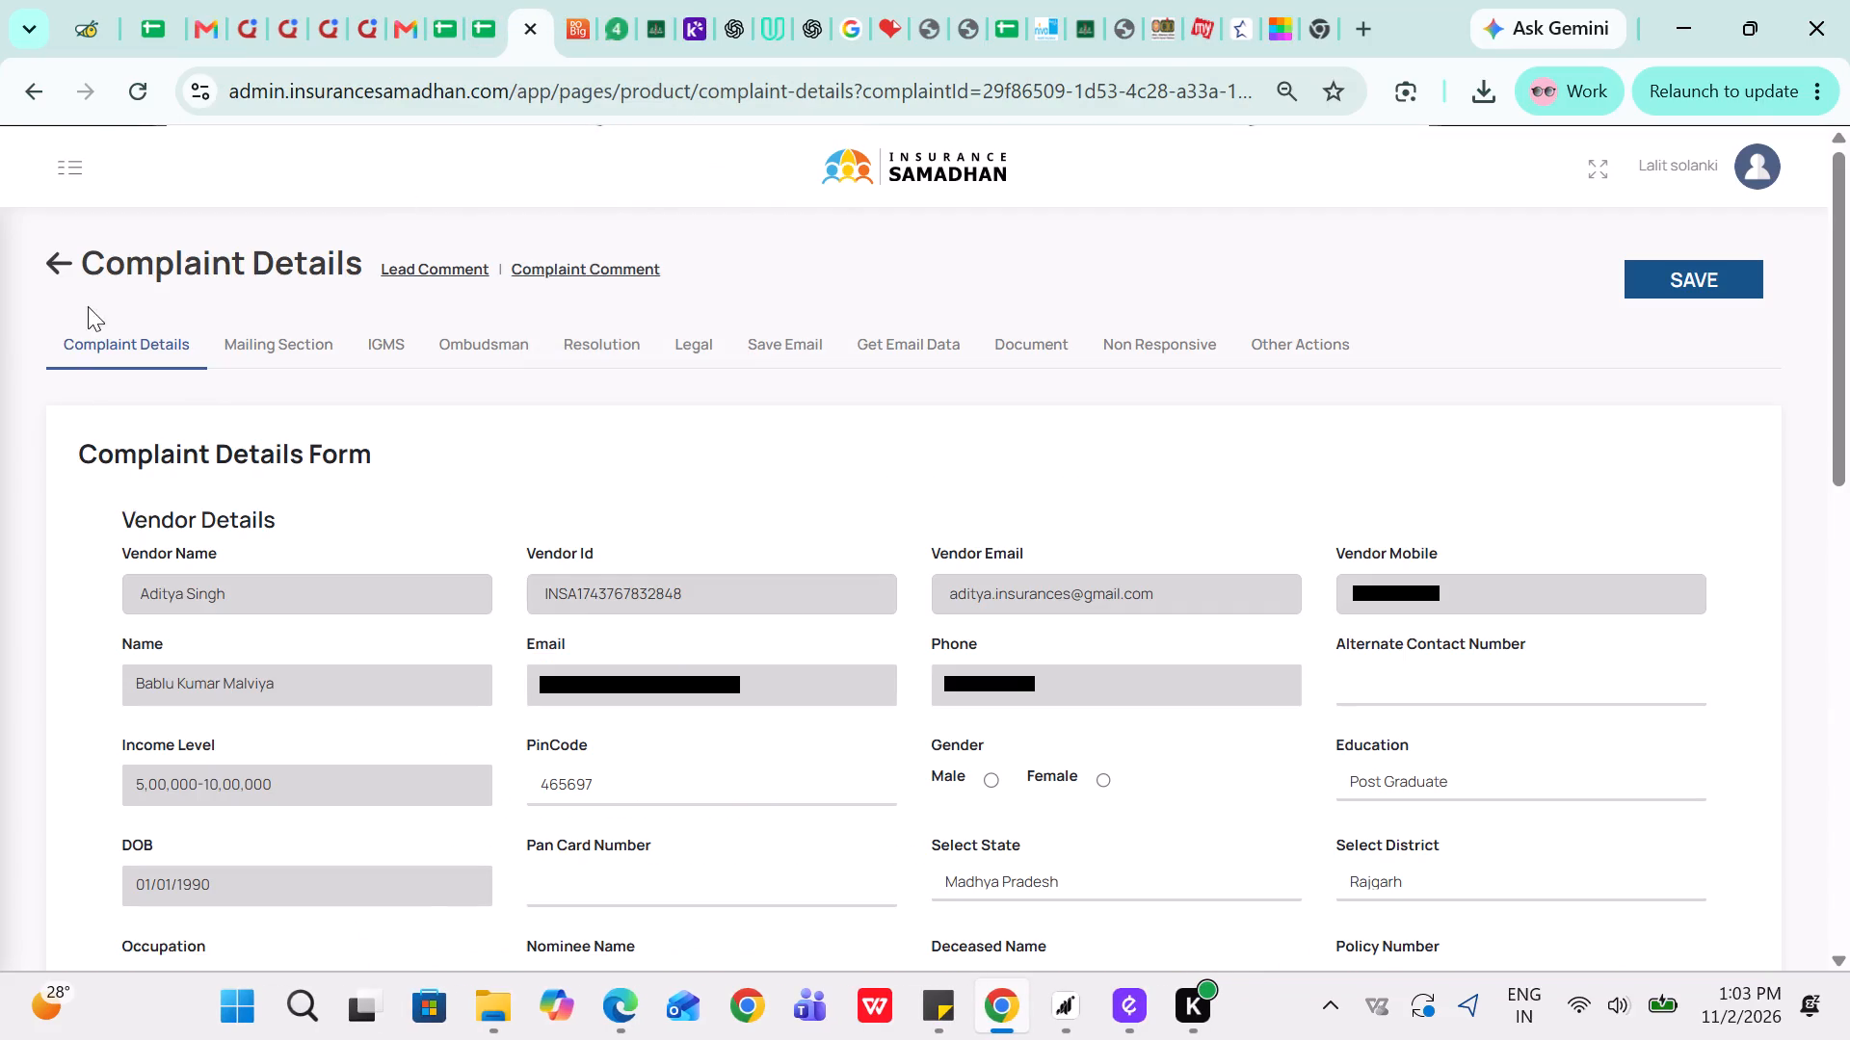
click(51, 259)
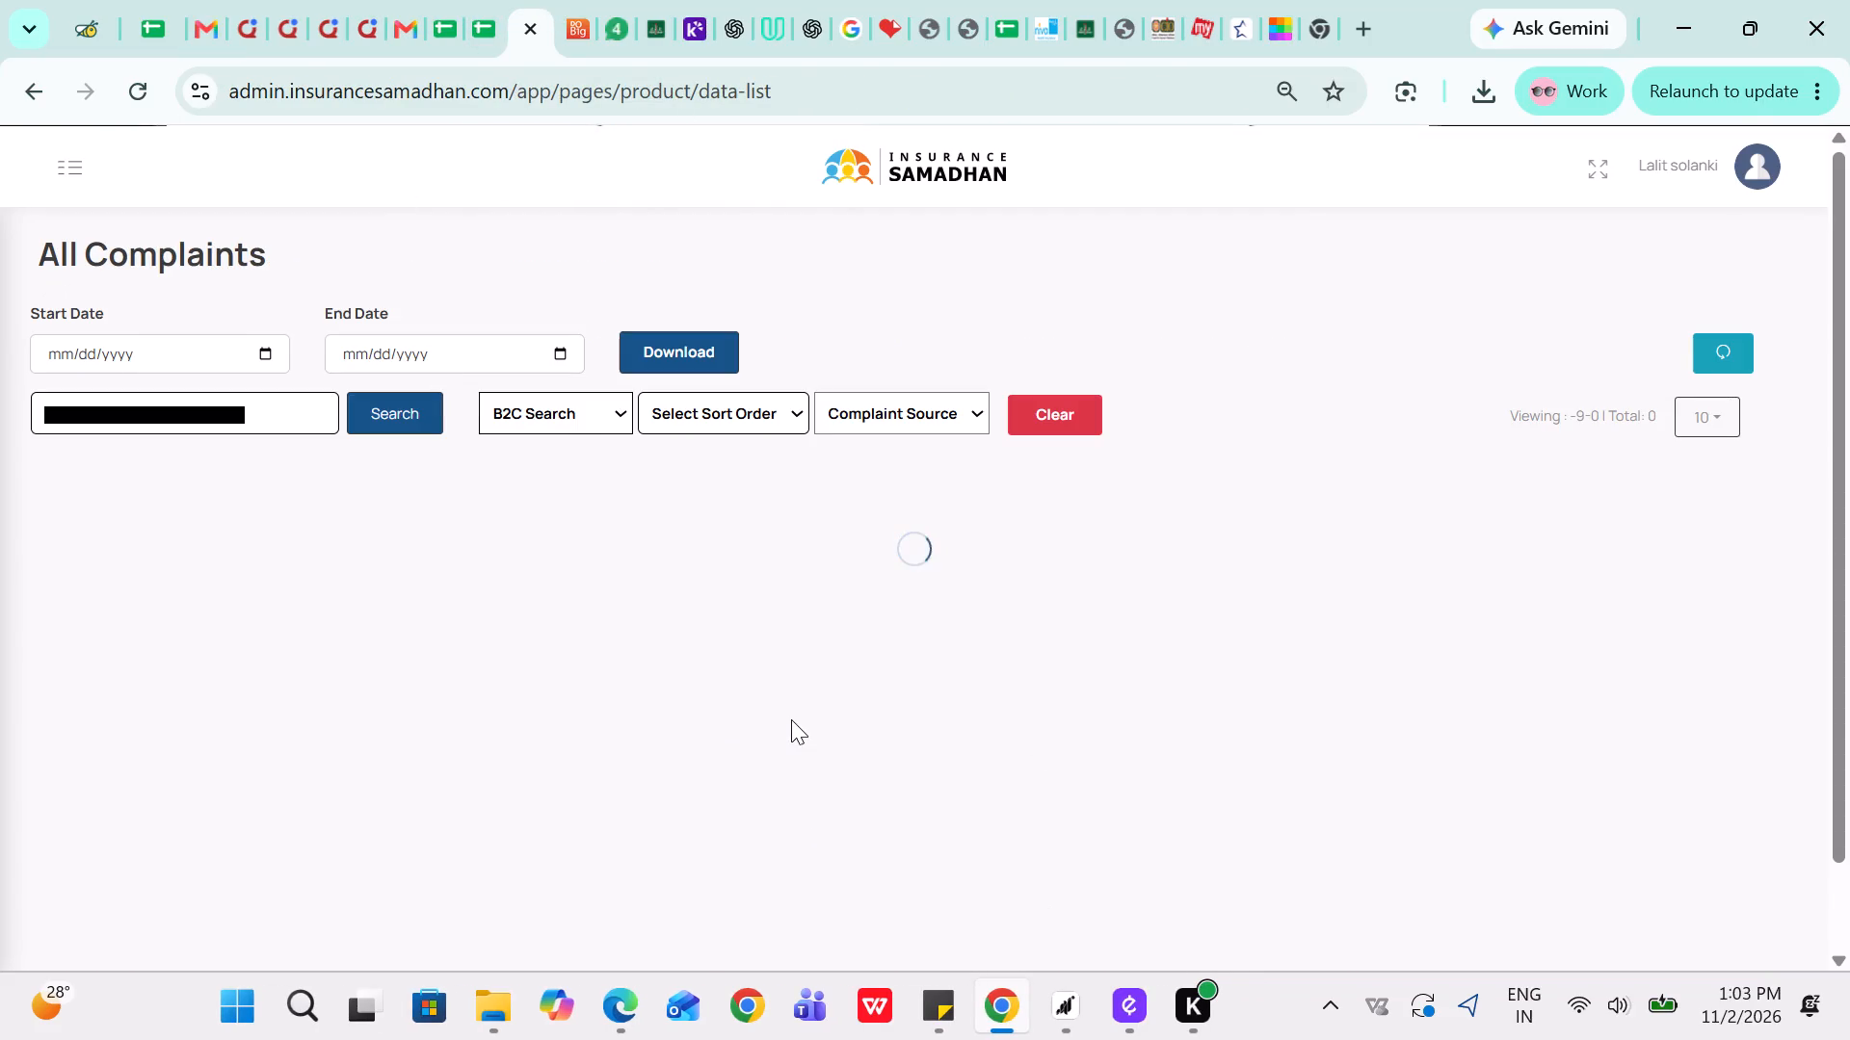
click(1224, 589)
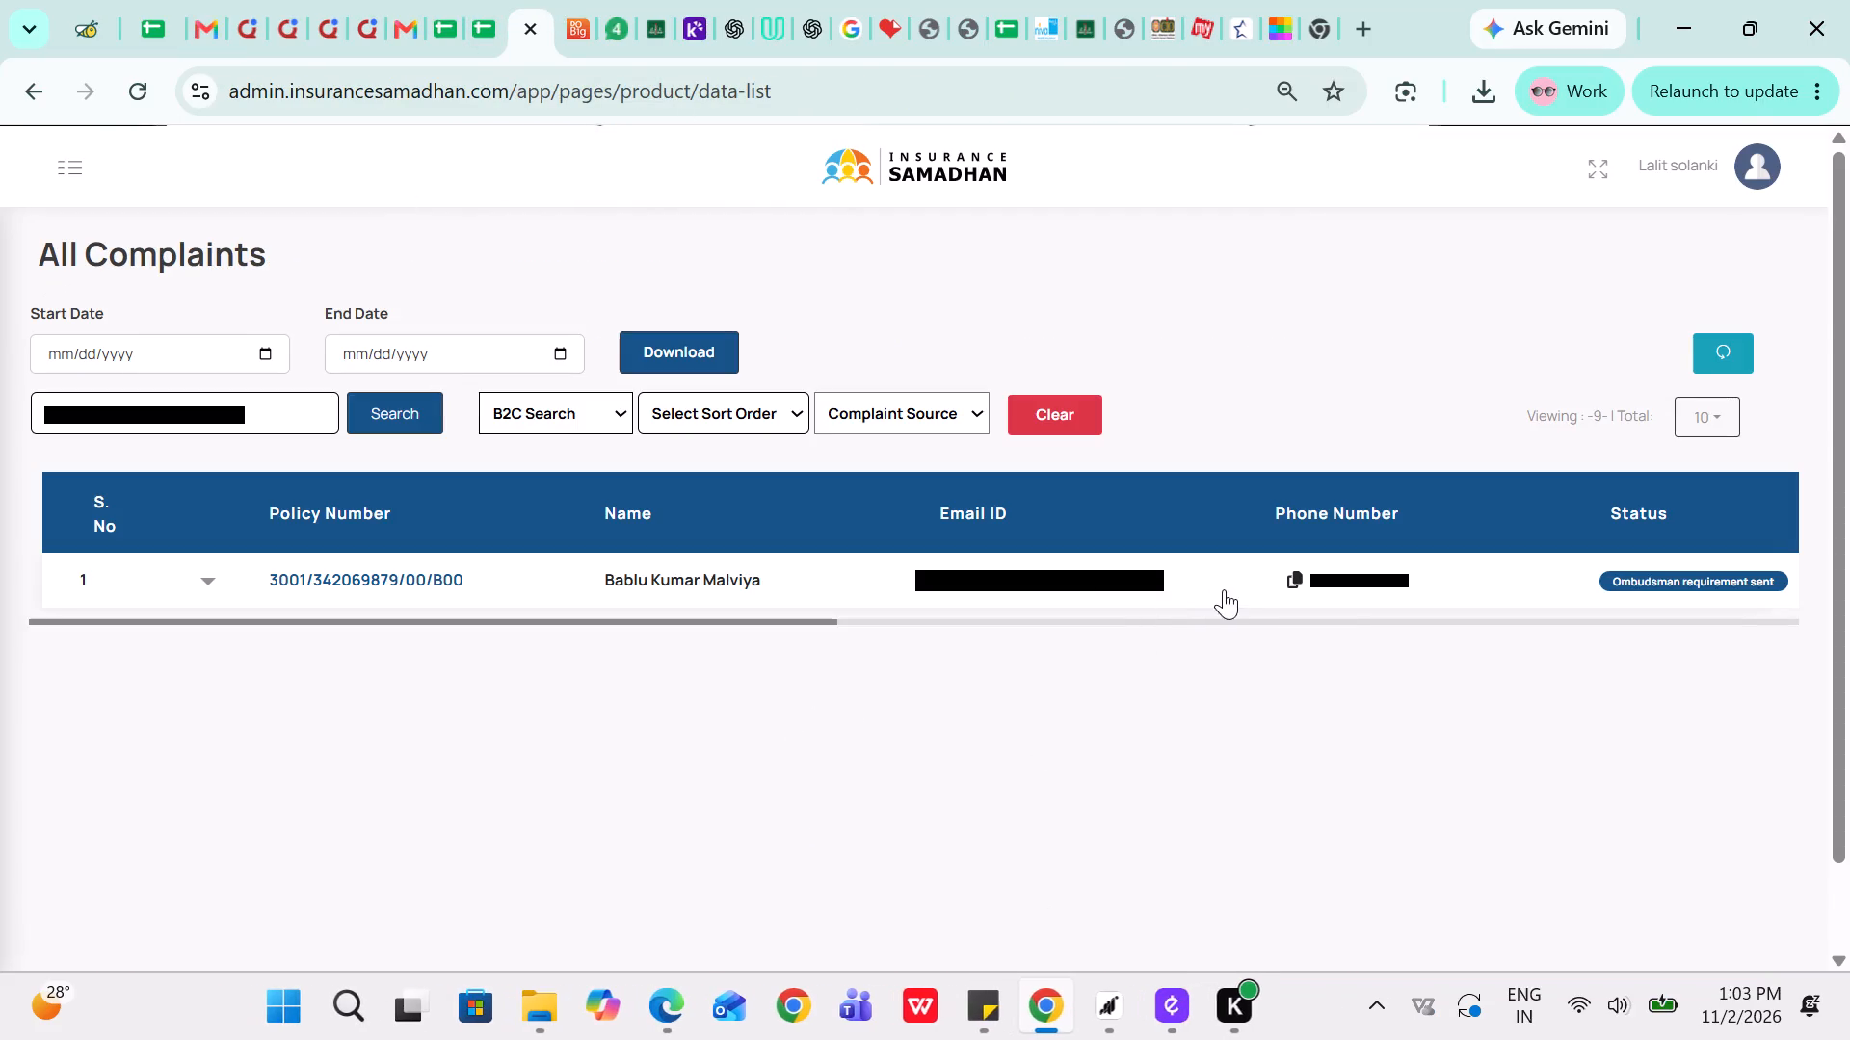
click(1328, 663)
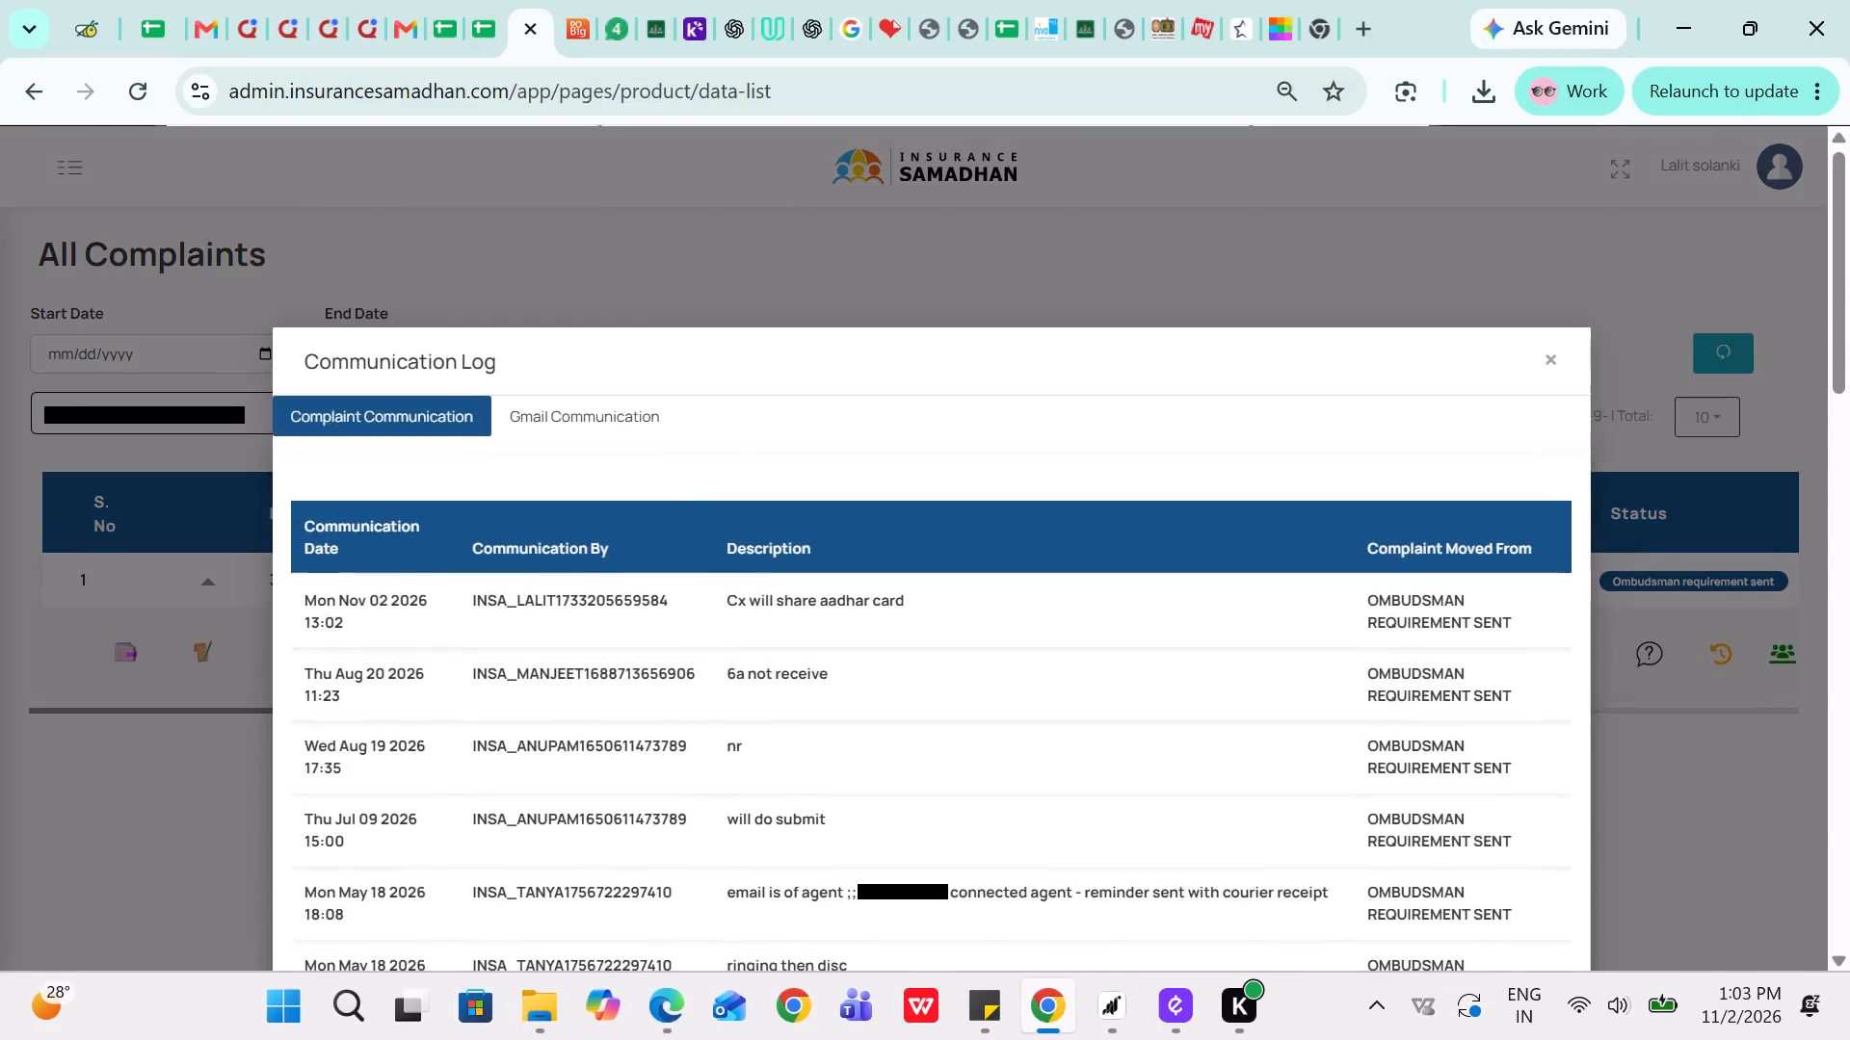
click(253, 124)
Search All Complaints by the copied email address, replacing the previous search term.
click(172, 327)
drag(283, 394, 0, 428)
key(ctrl+v)
click(372, 418)
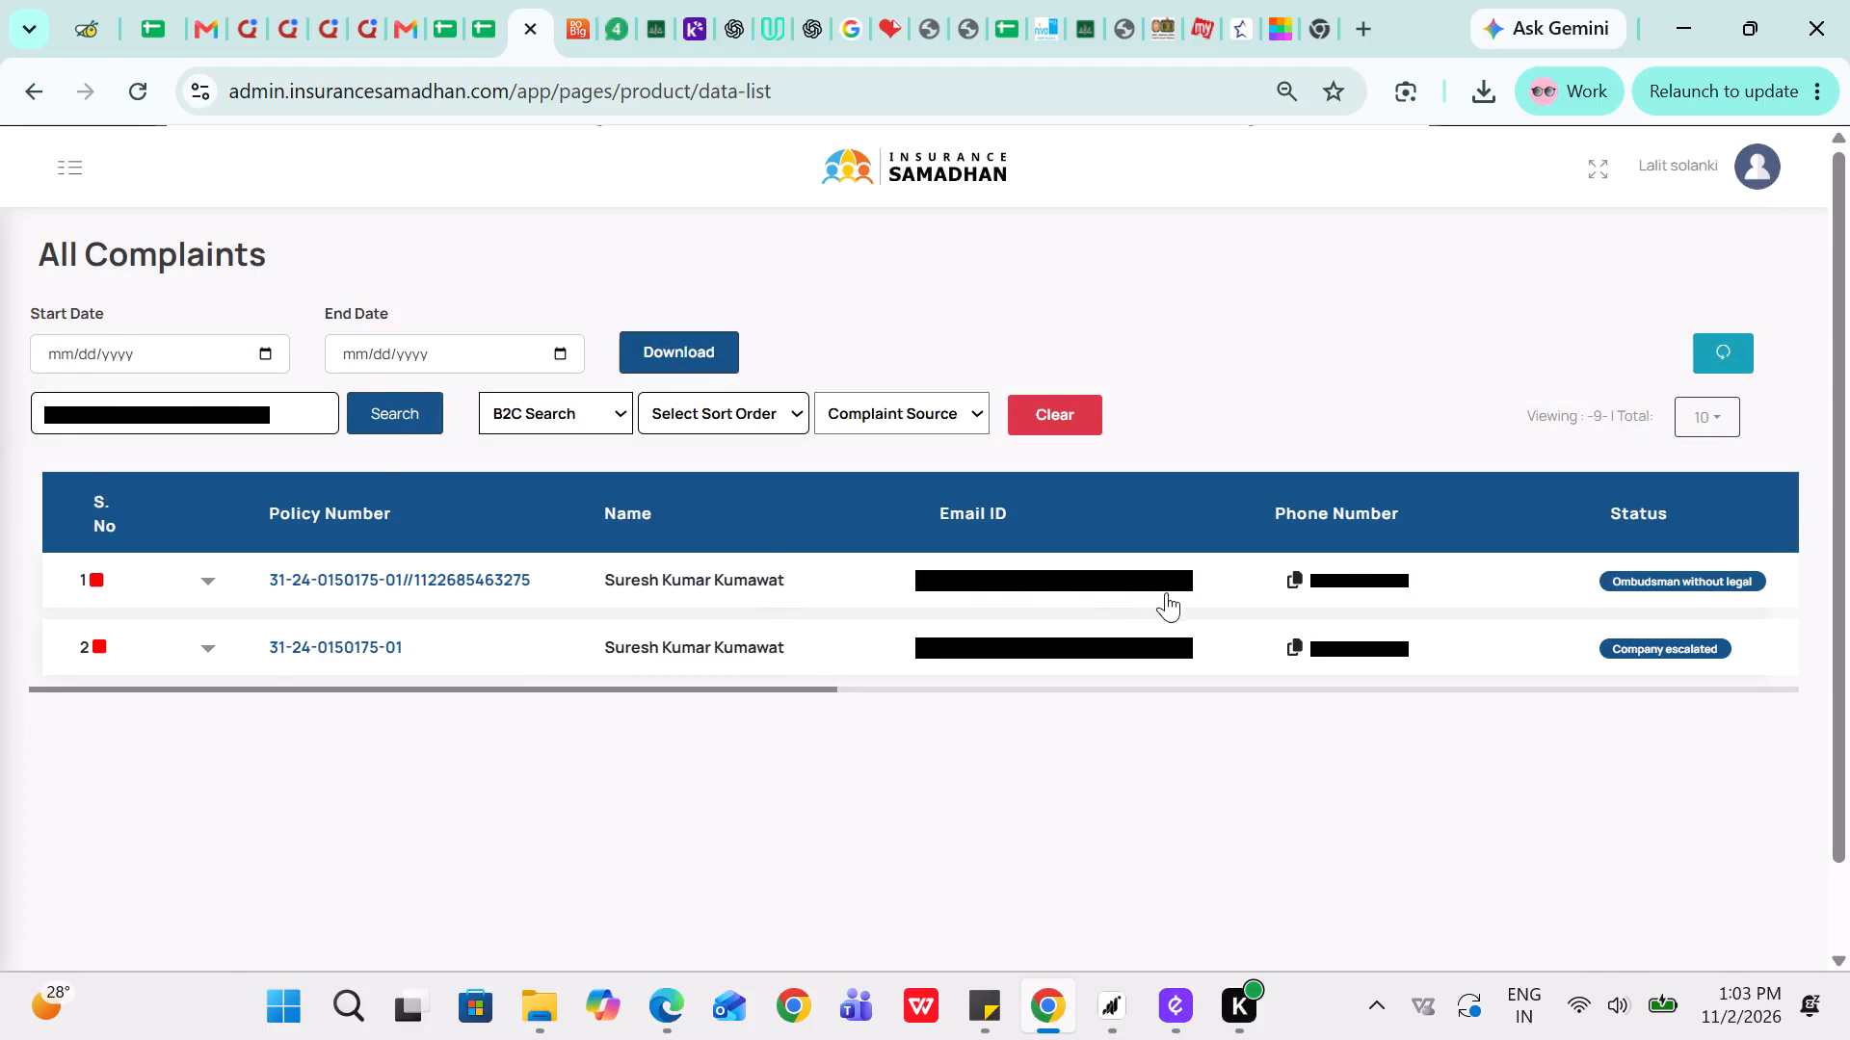
Check the communication log of the first listed complaint, whose status is Ombudsman without legal, and close it when done.
click(1226, 574)
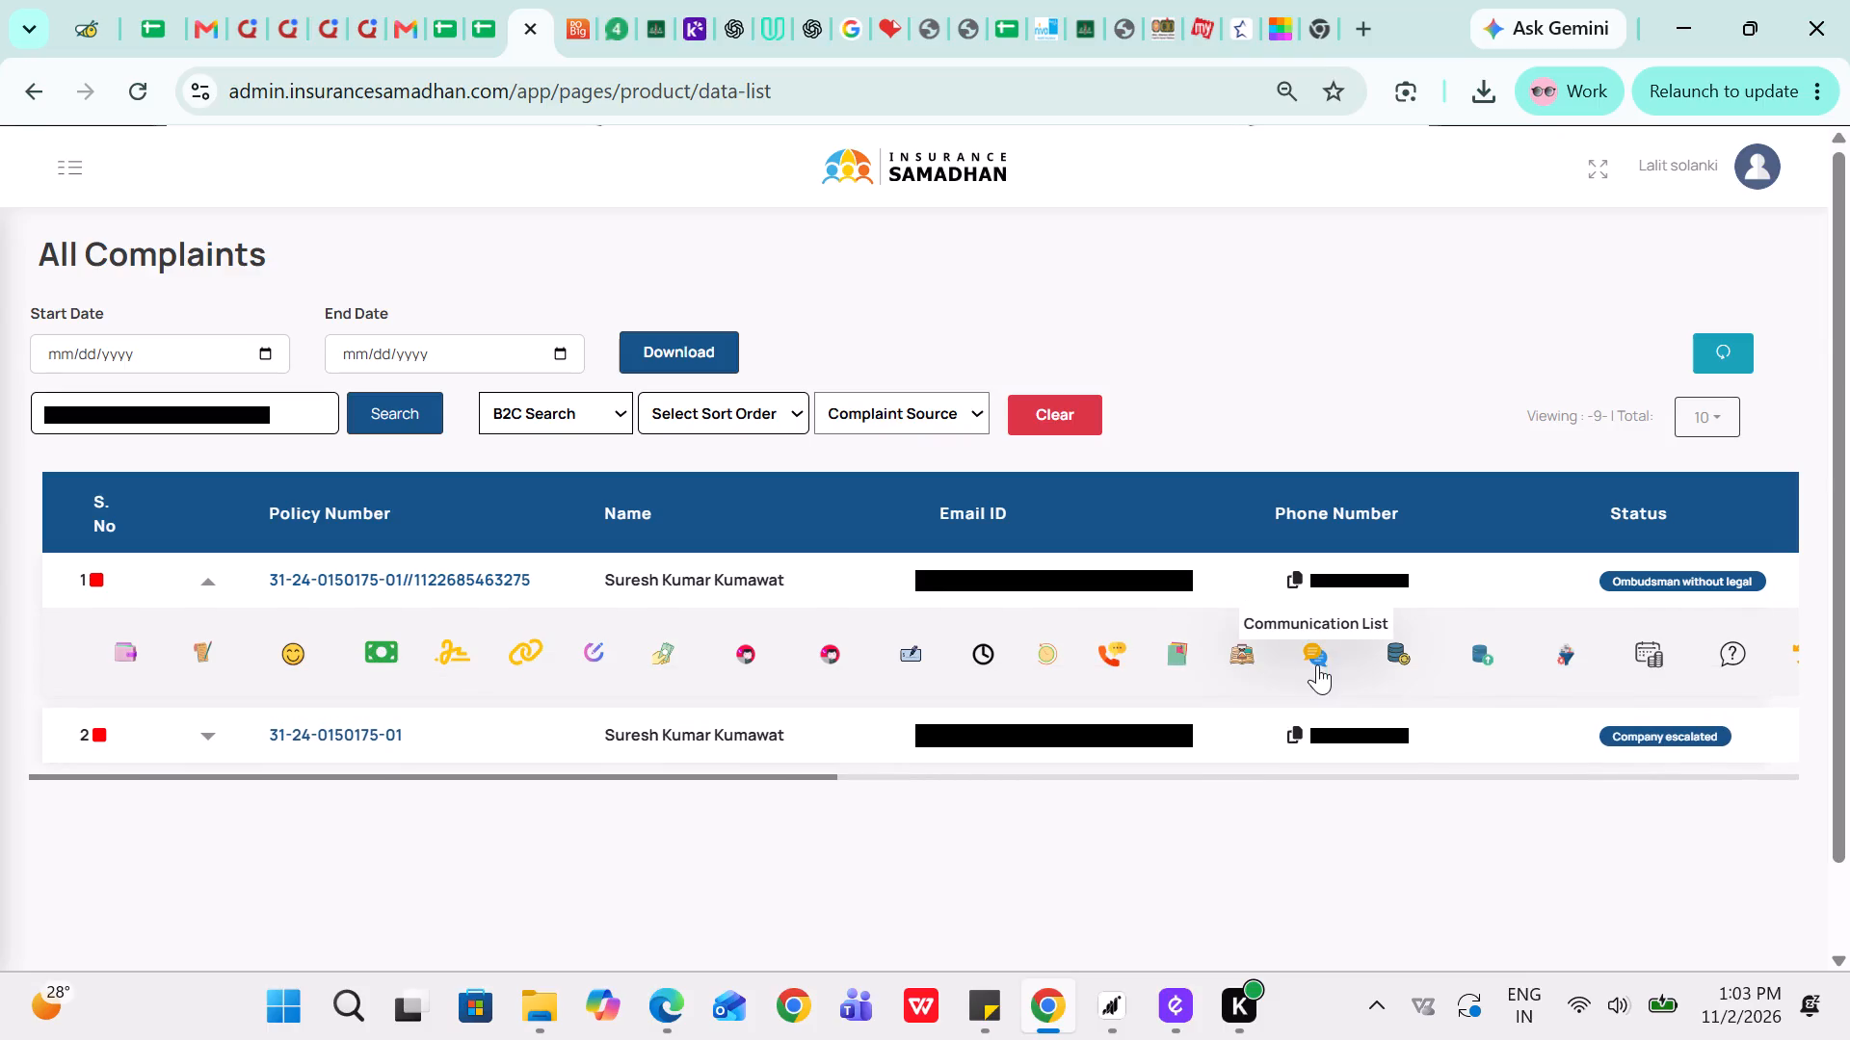
click(1324, 656)
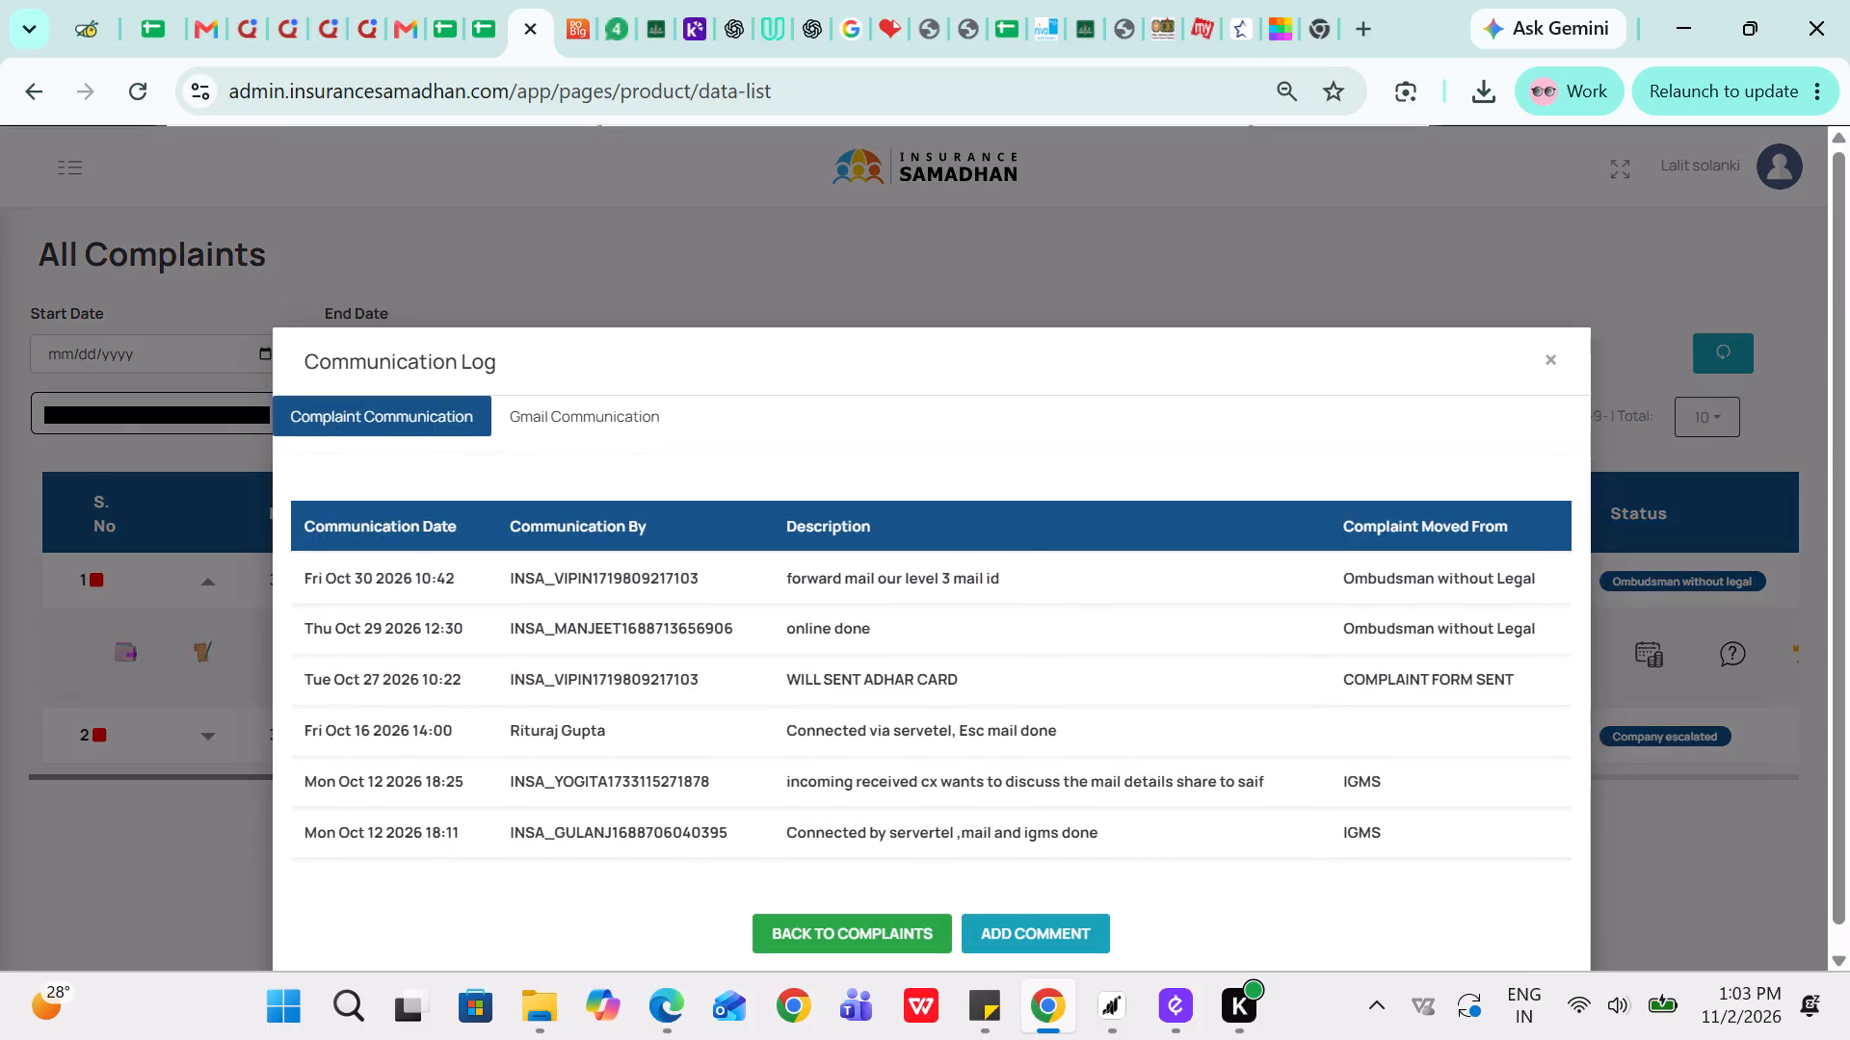
drag(1099, 589, 836, 589)
click(979, 611)
click(749, 277)
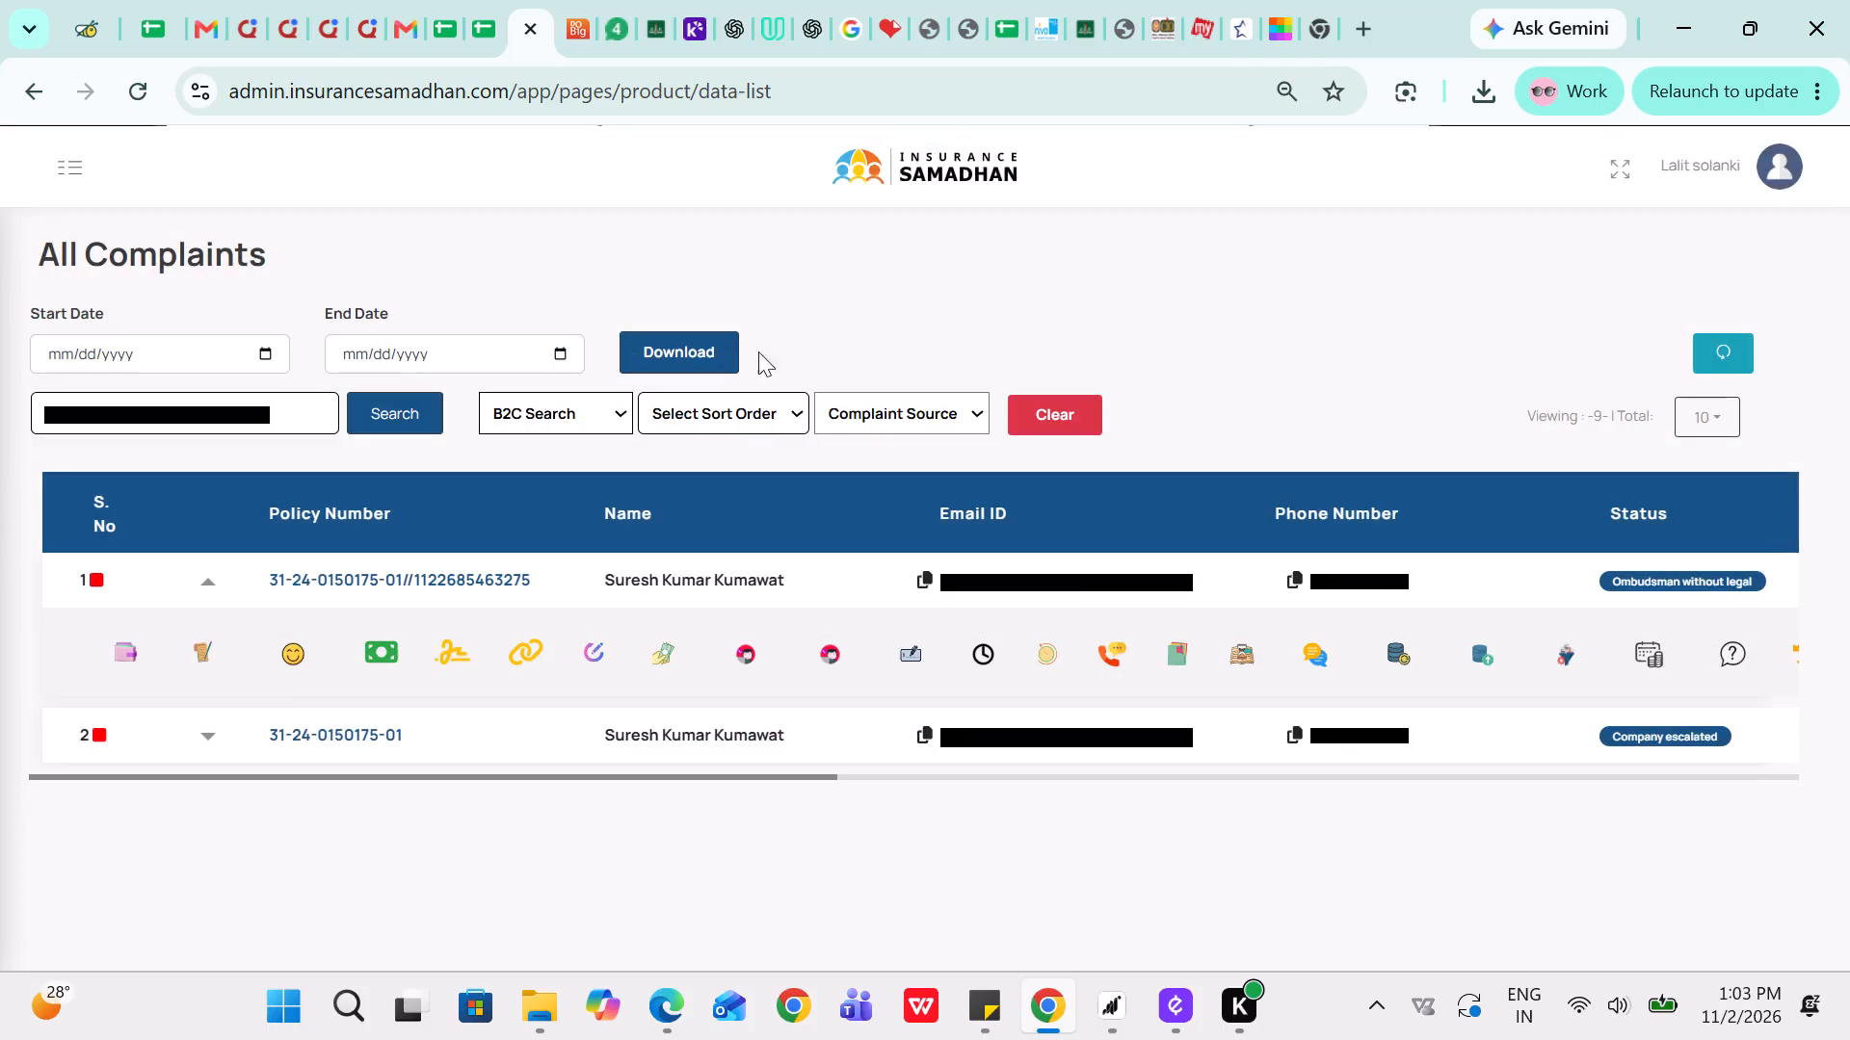
Review the forwarded ABHI Care Health email's policy number, claim number and denial clauses against the complaint record in the admin portal.
click(202, 0)
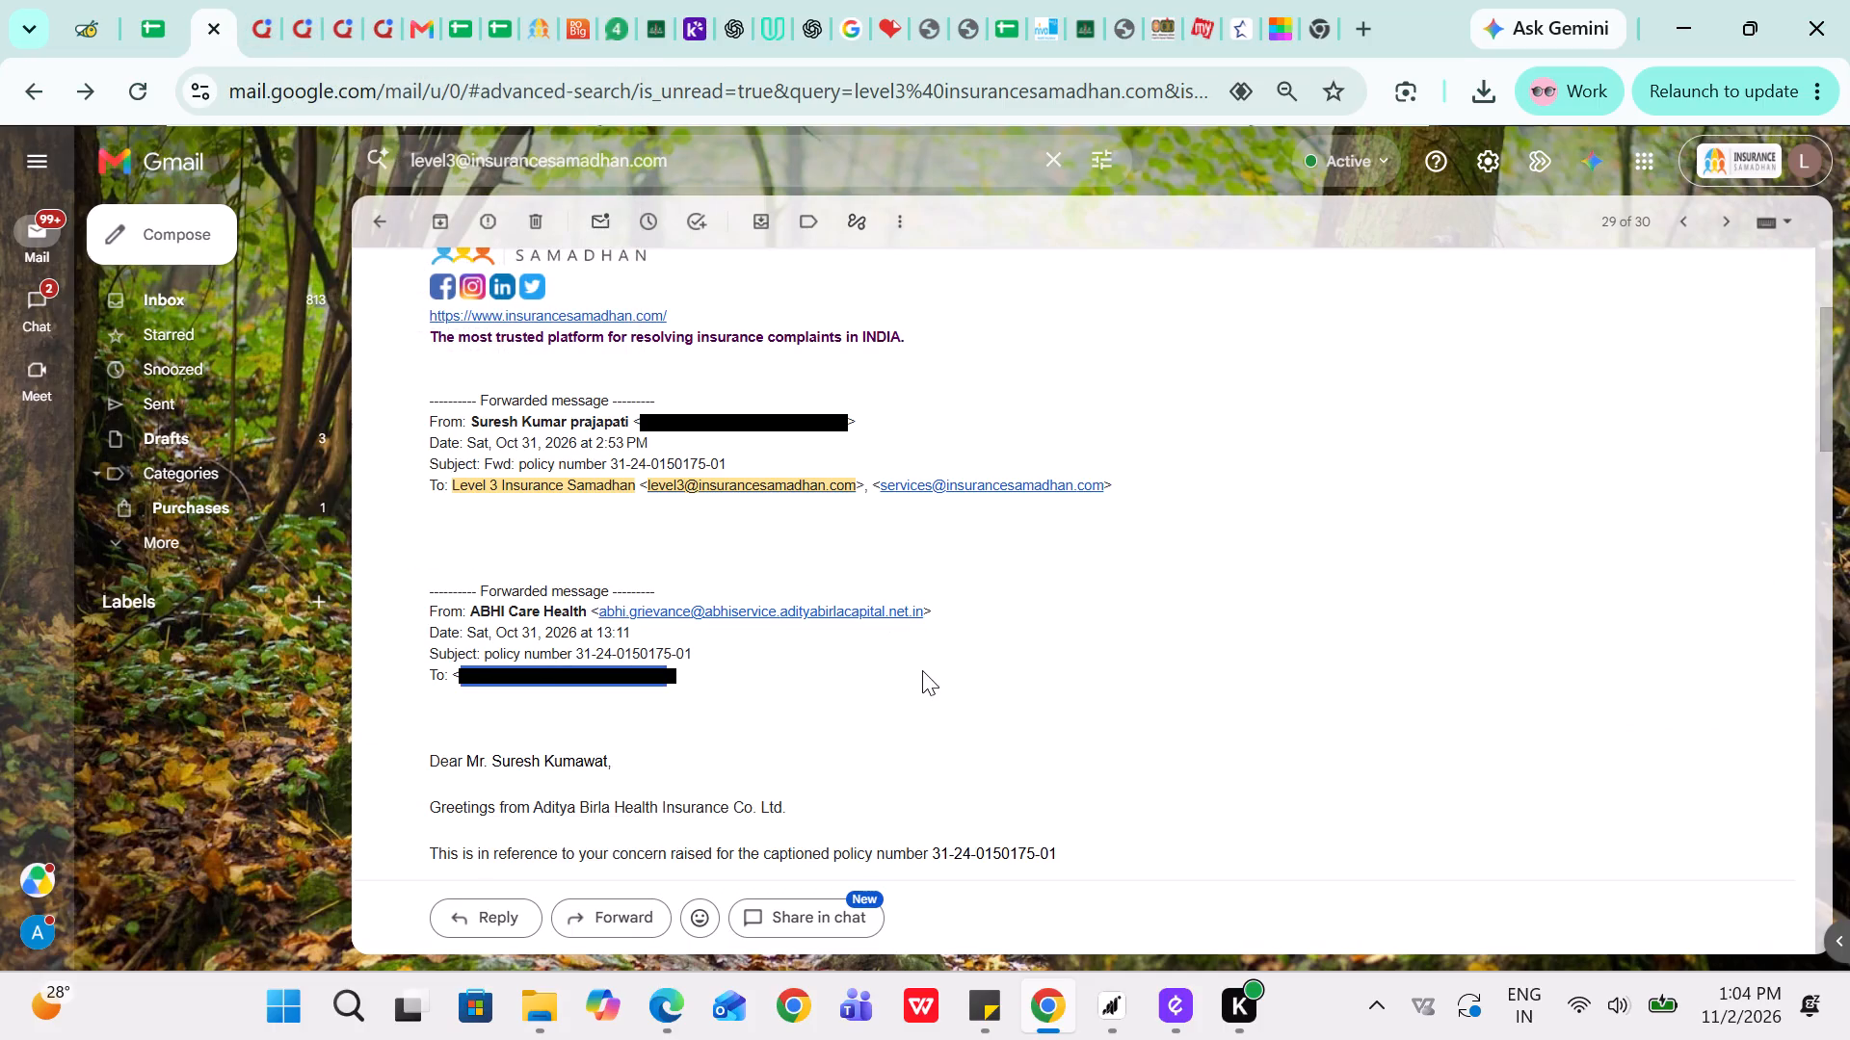
click(1123, 757)
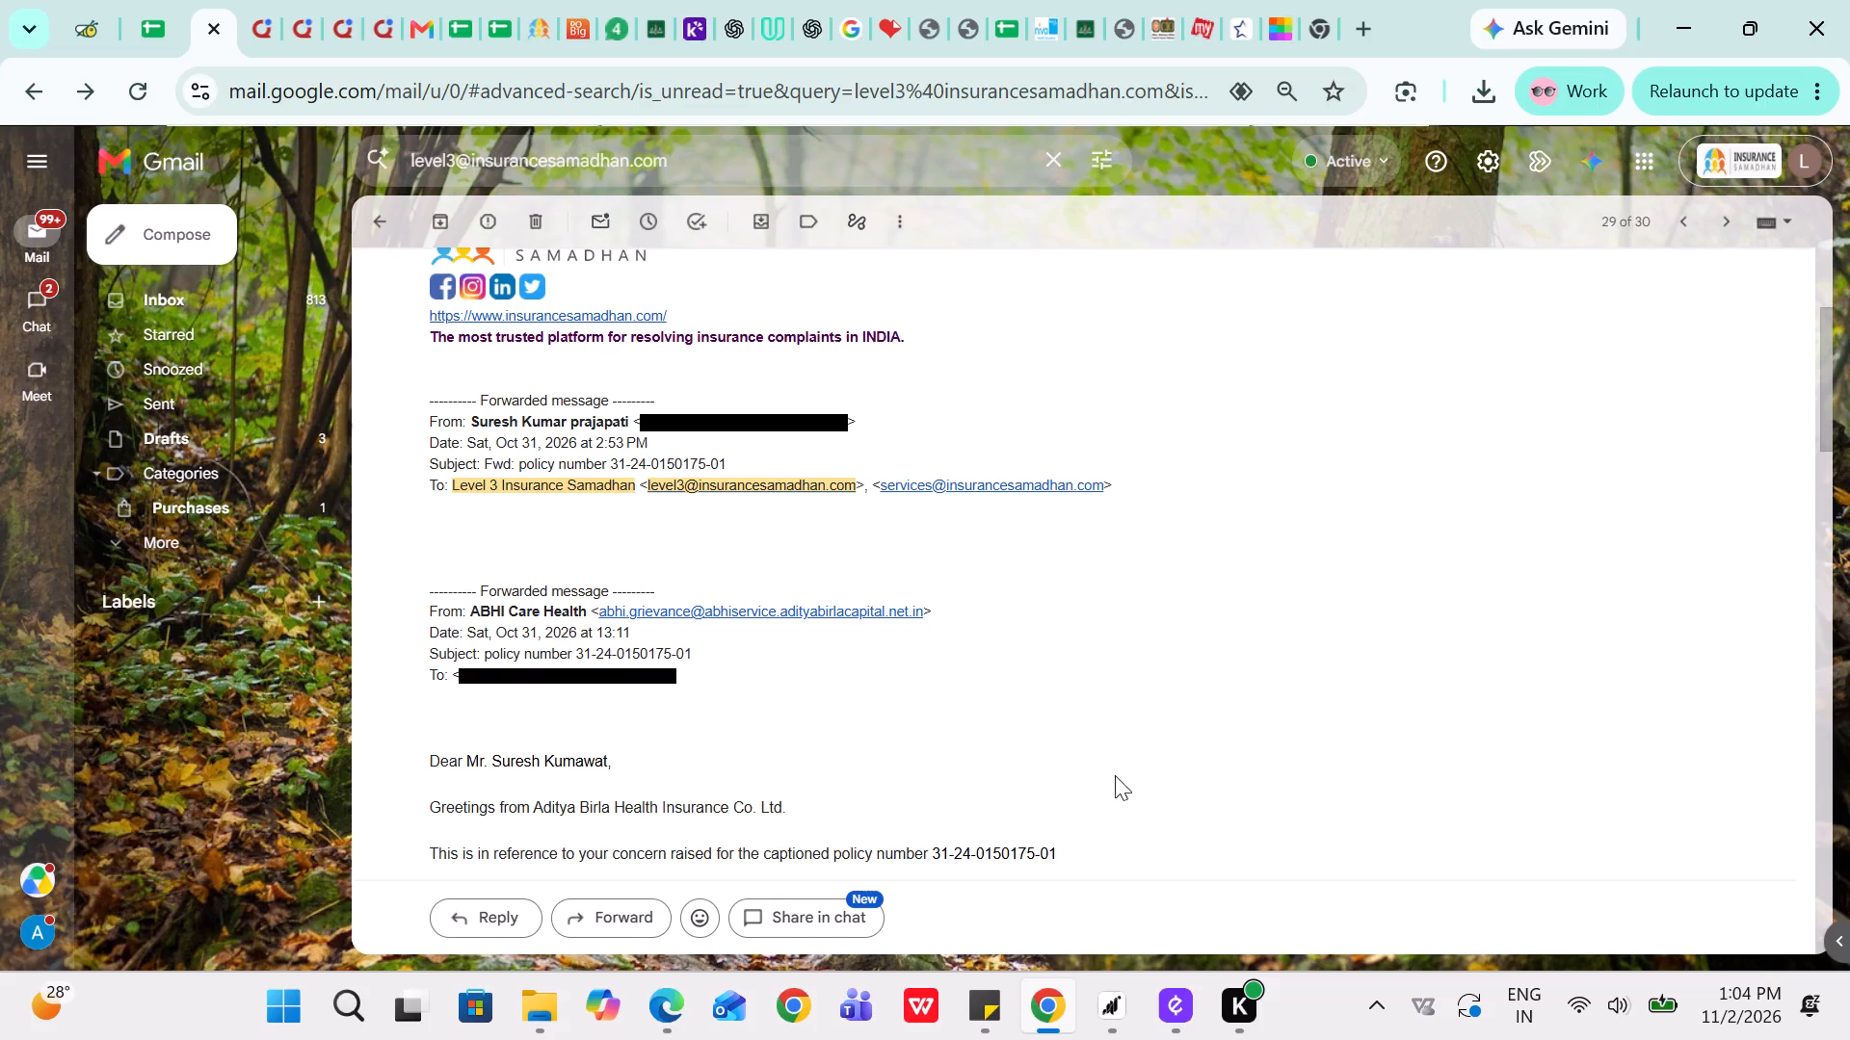
scroll(1105, 812, down, 1)
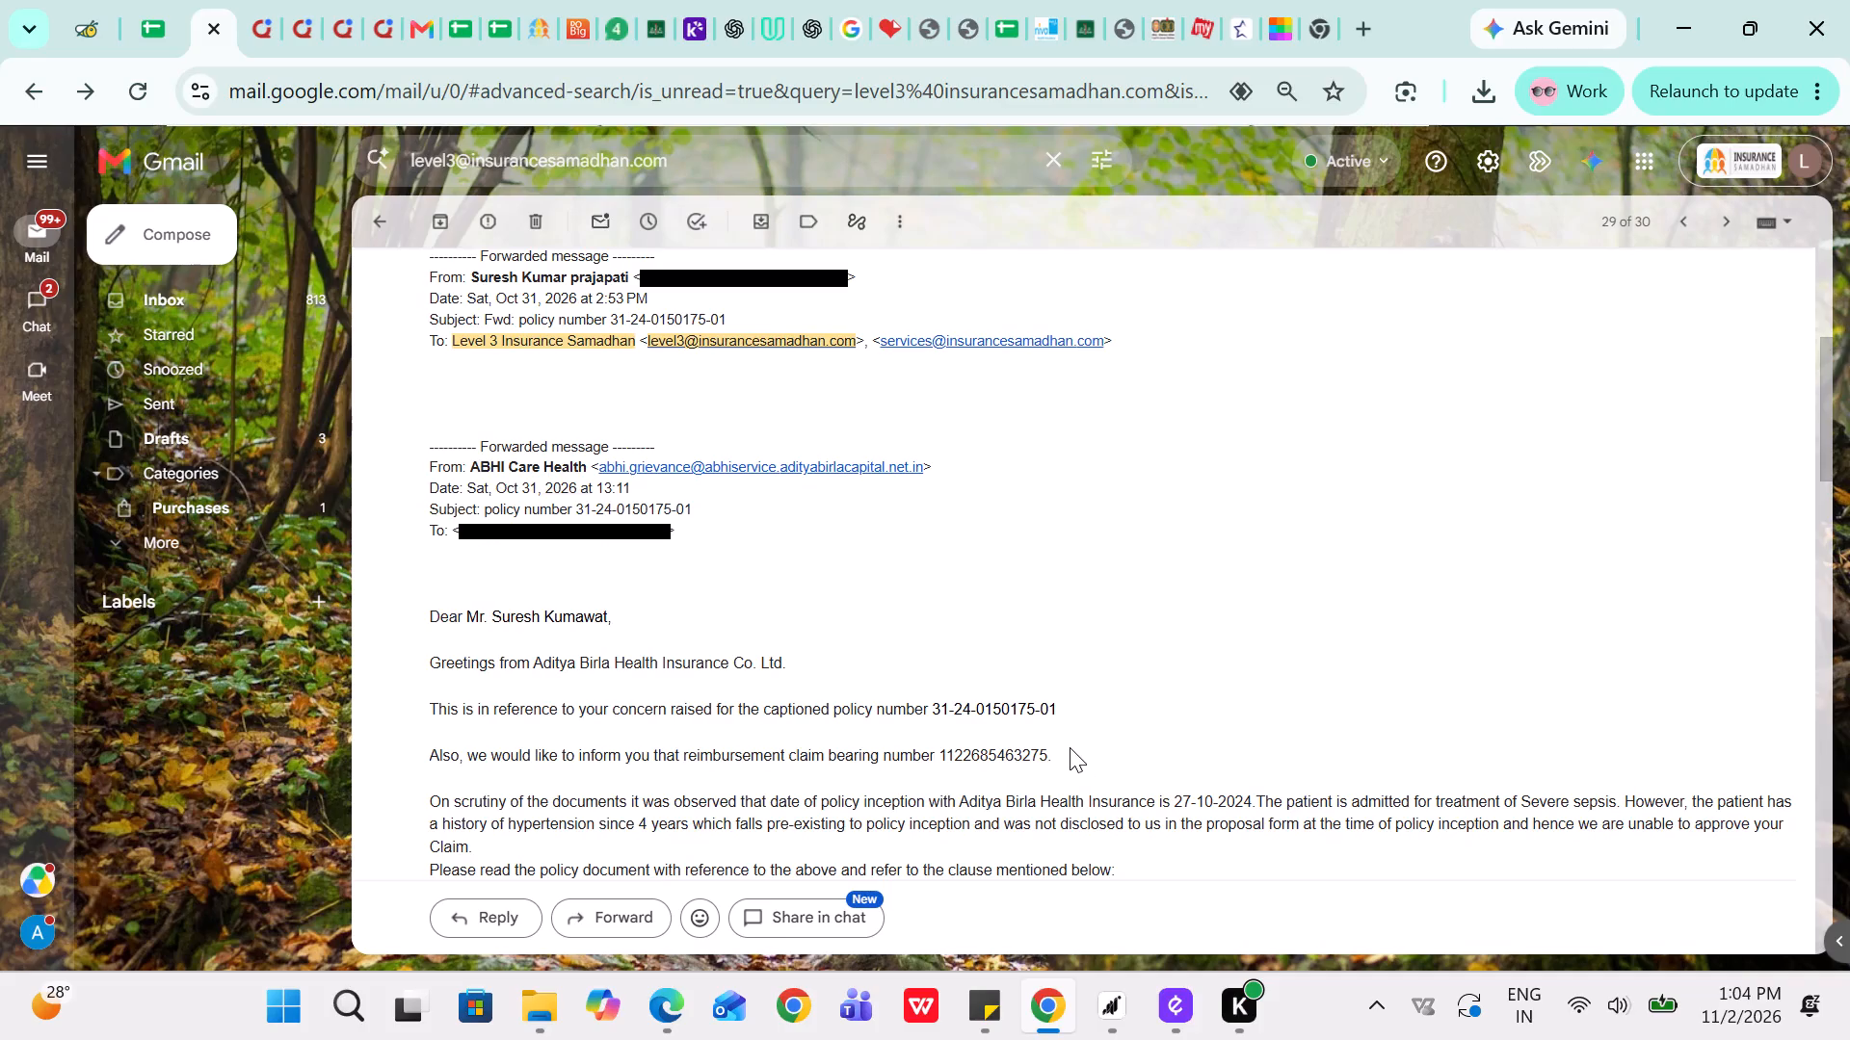
click(527, 0)
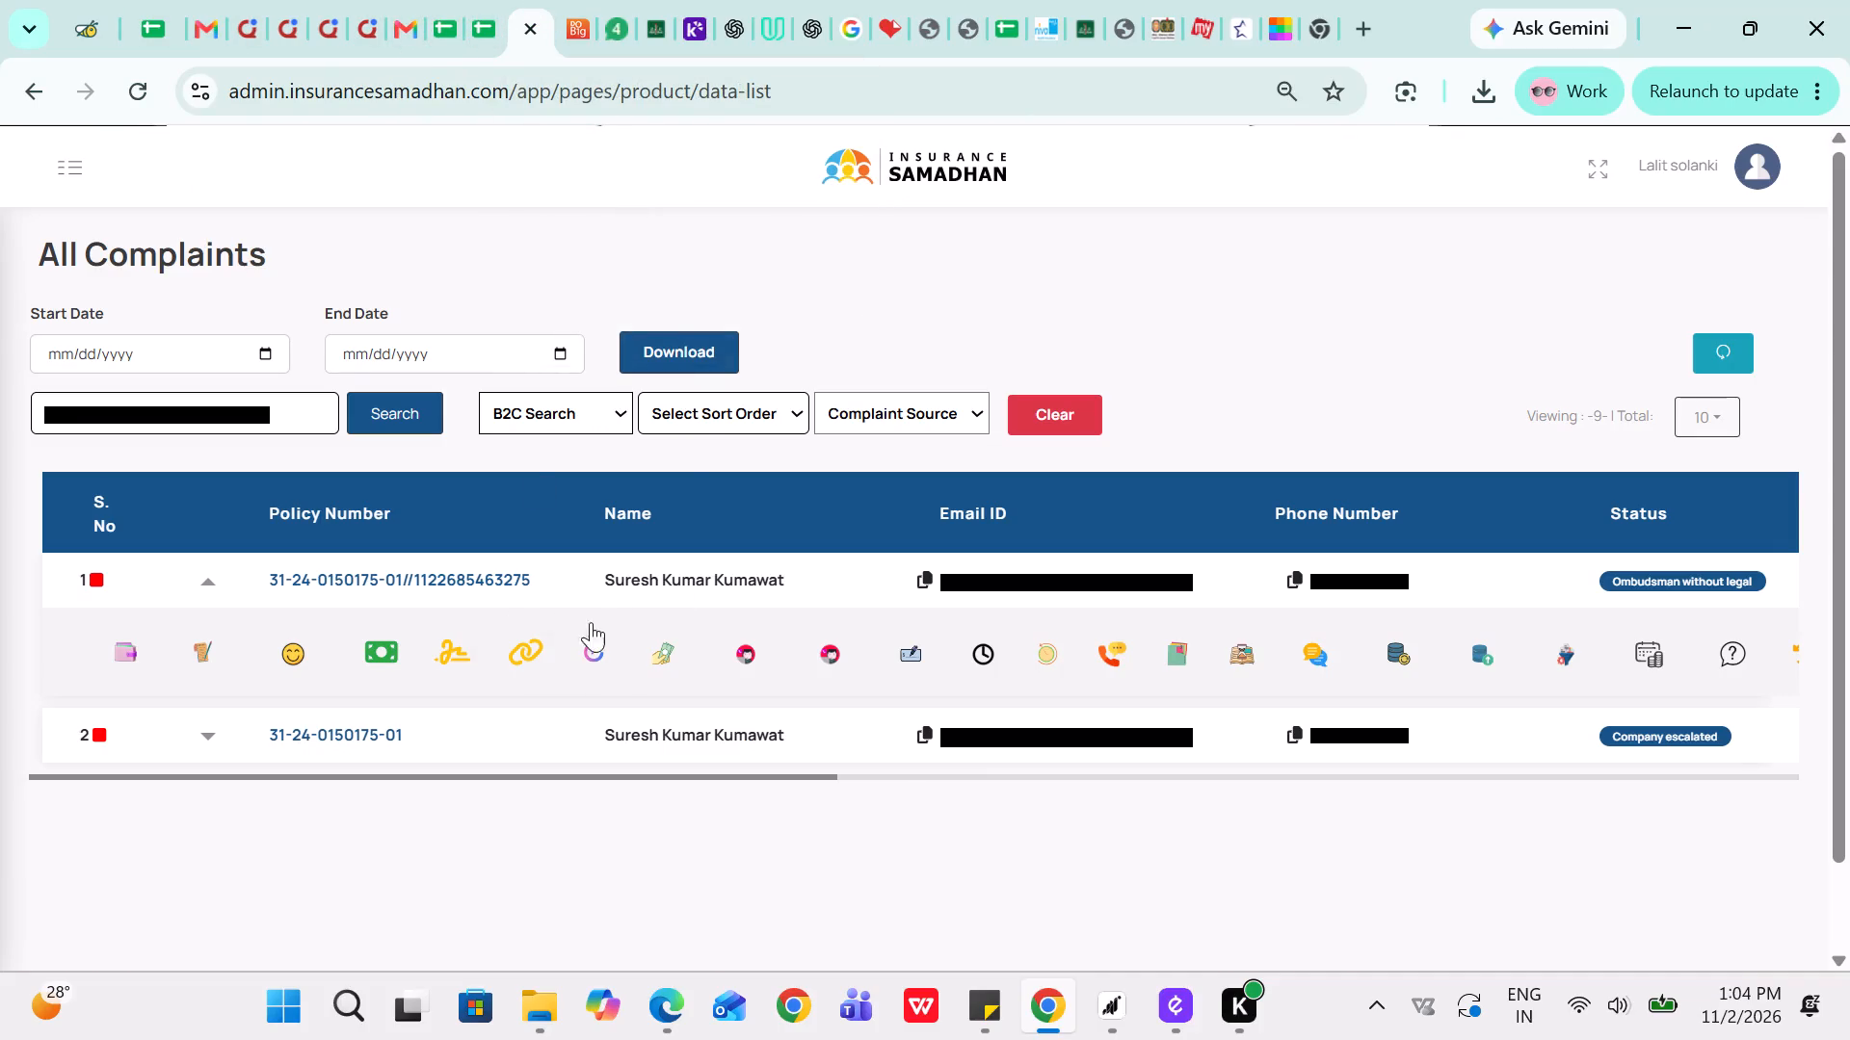
click(215, 0)
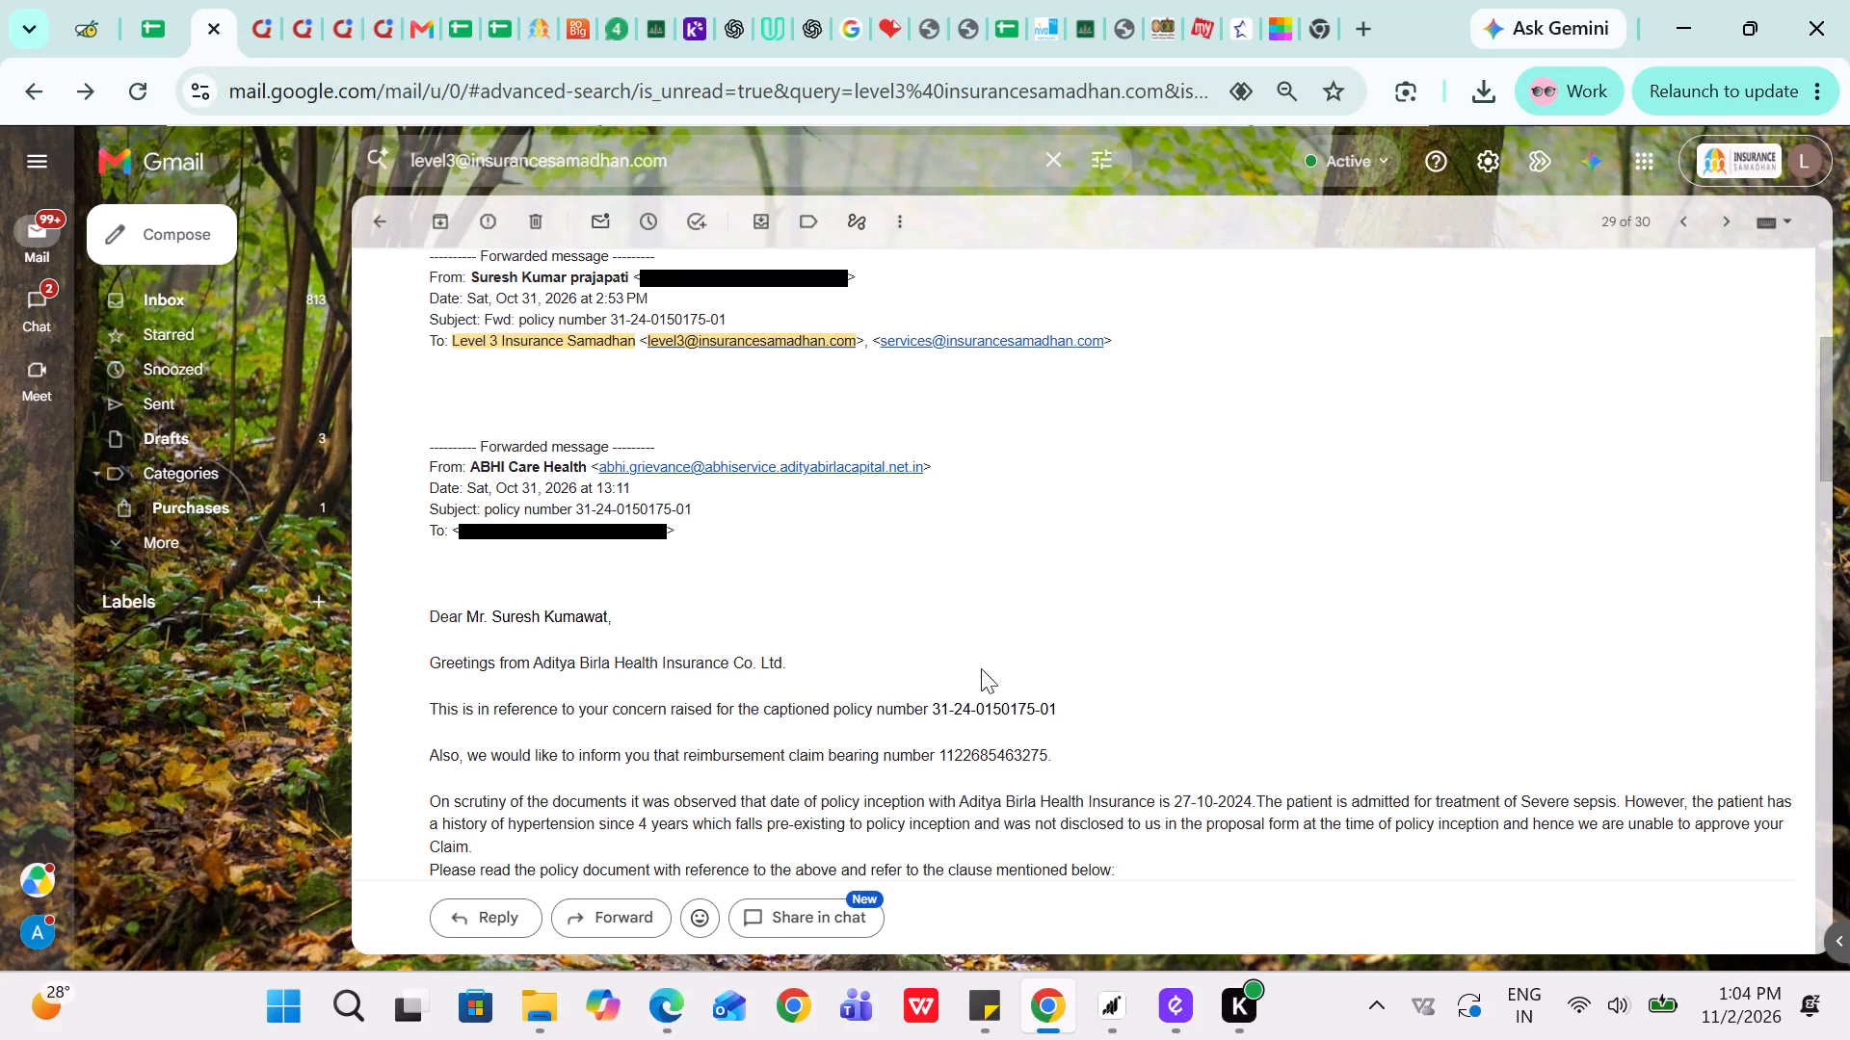
scroll(1009, 682, down, 1)
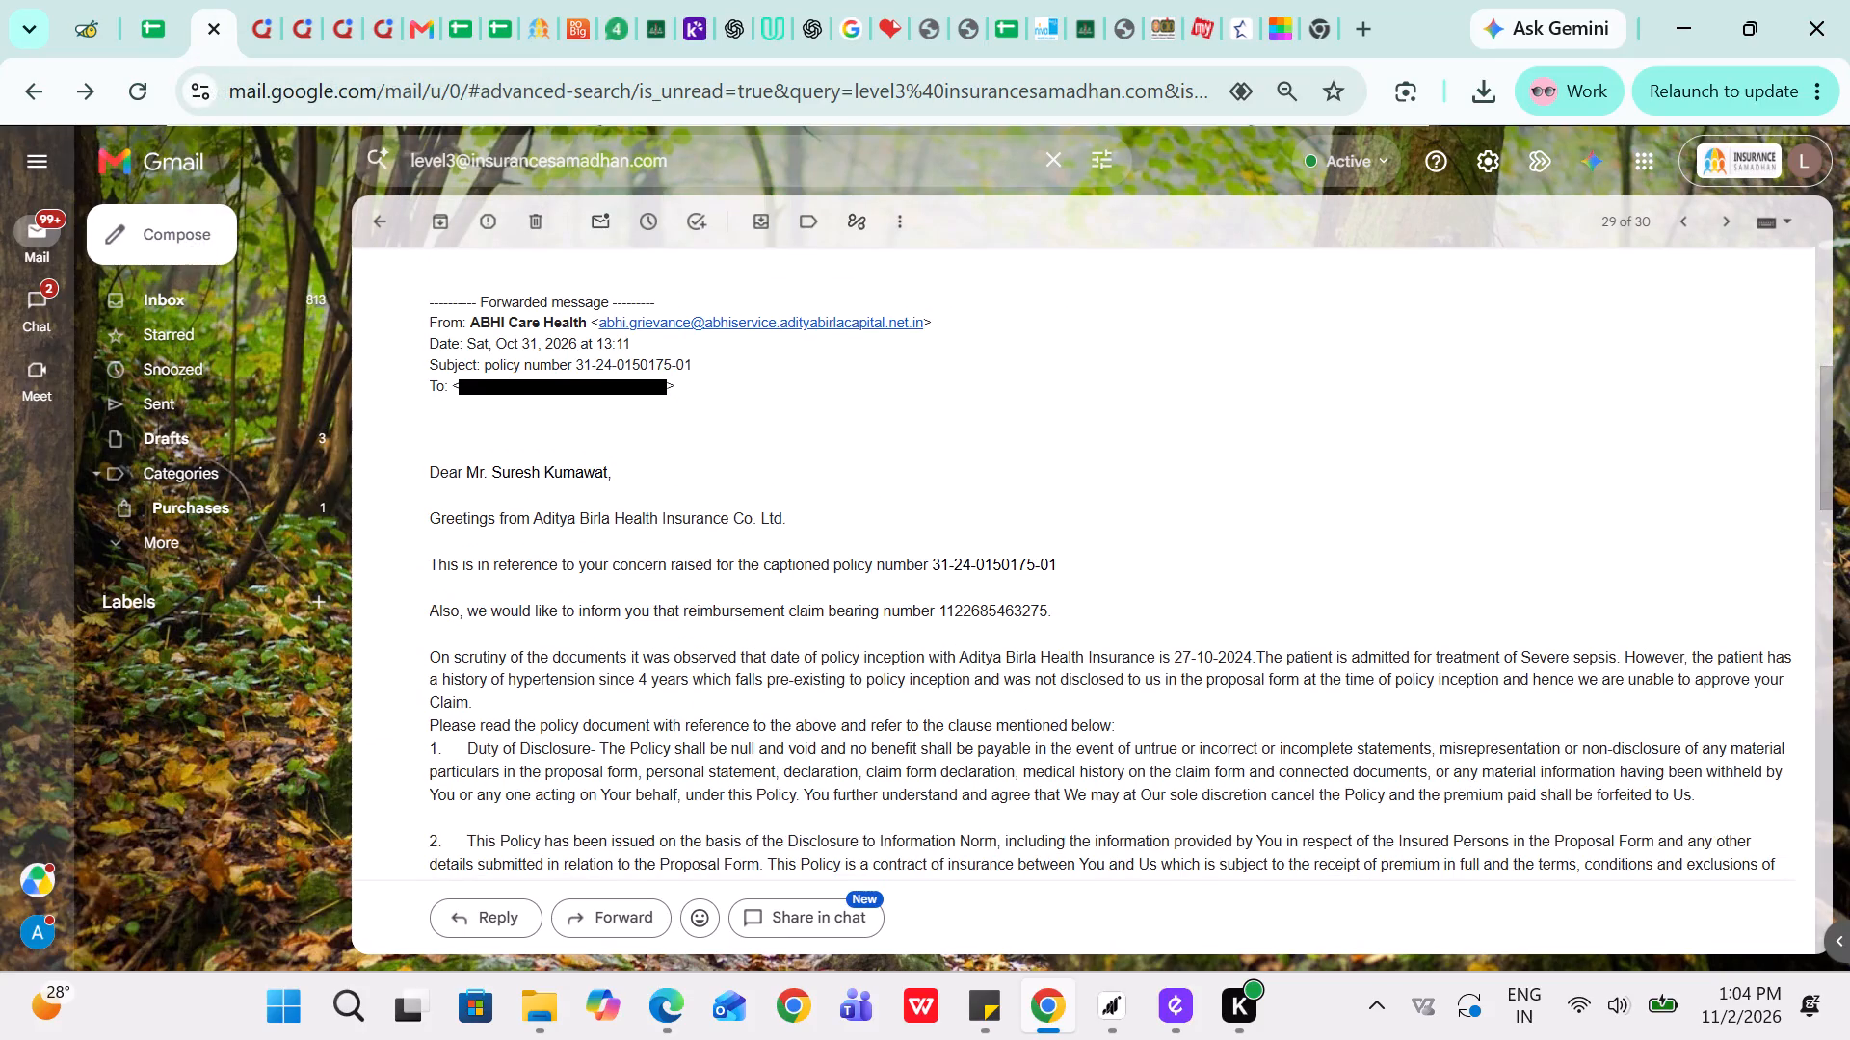
scroll(1009, 682, down, 1)
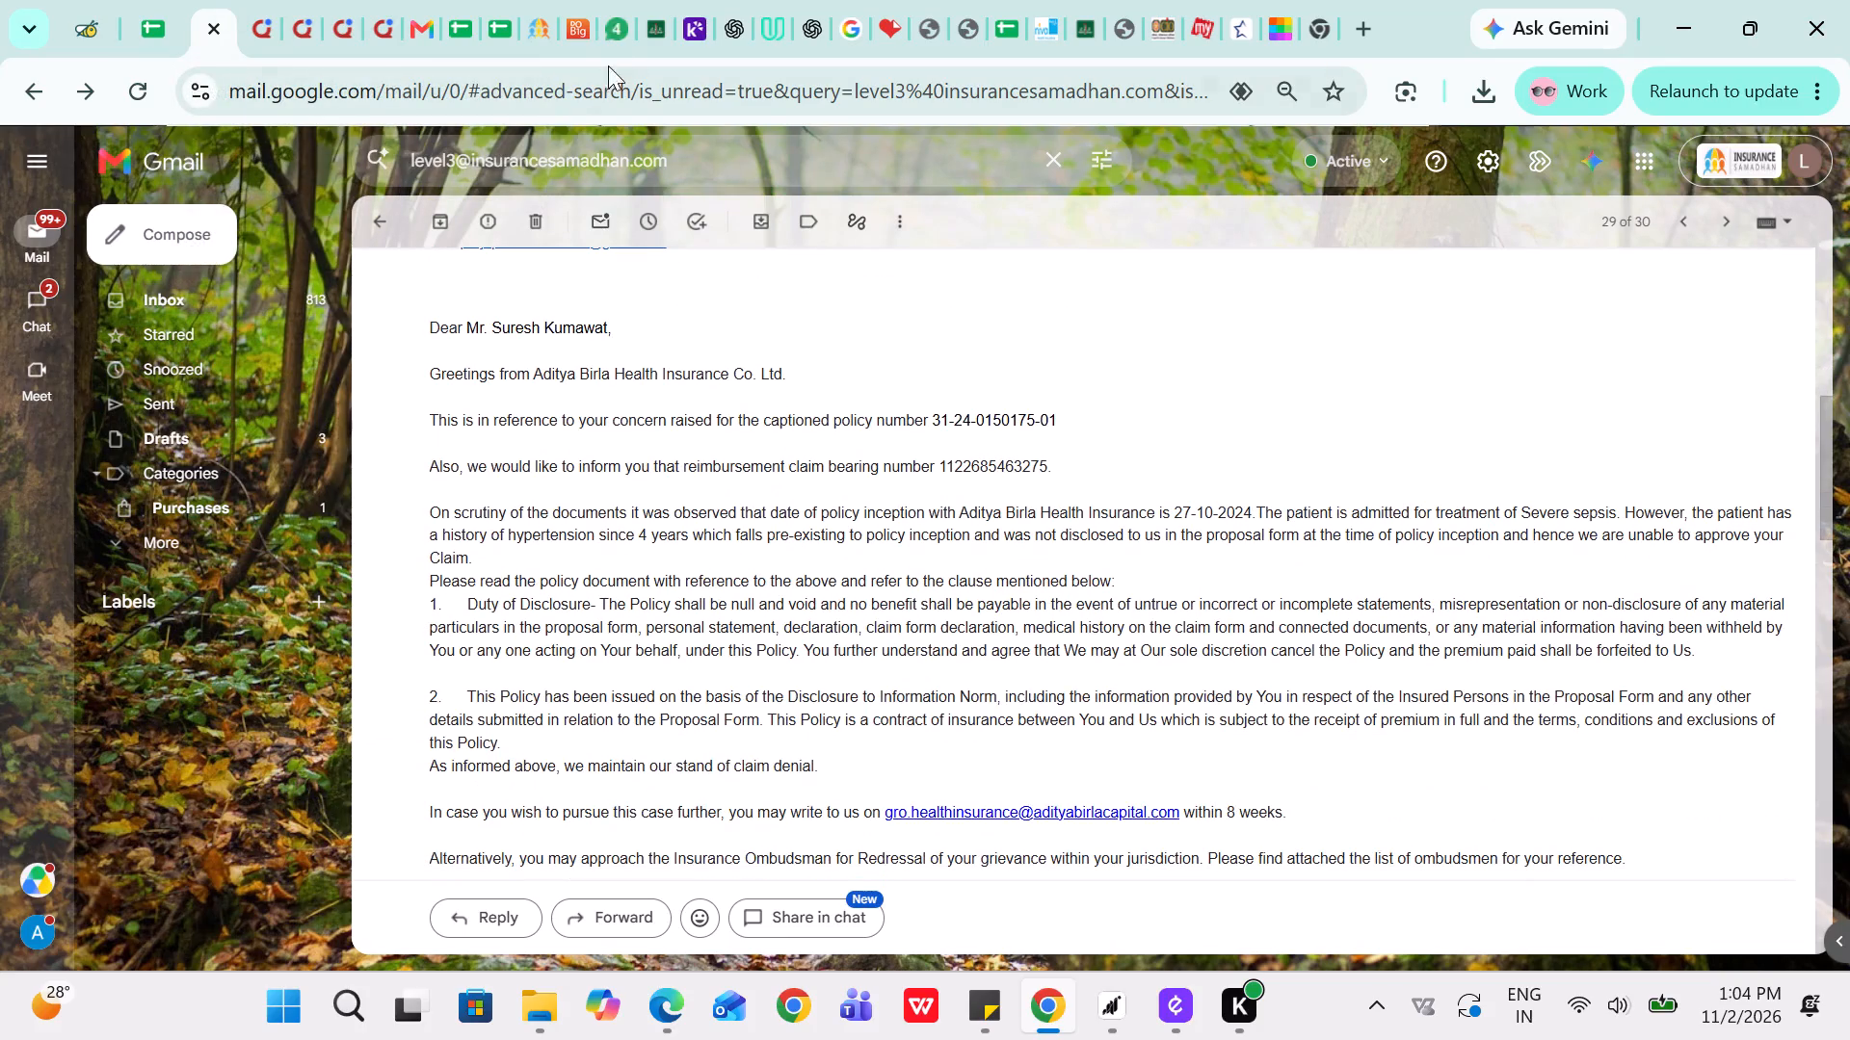
Return to the admin portal's complaint list and check the Communication List of the "Ombudsman without legal" complaint, closing it again.
click(537, 0)
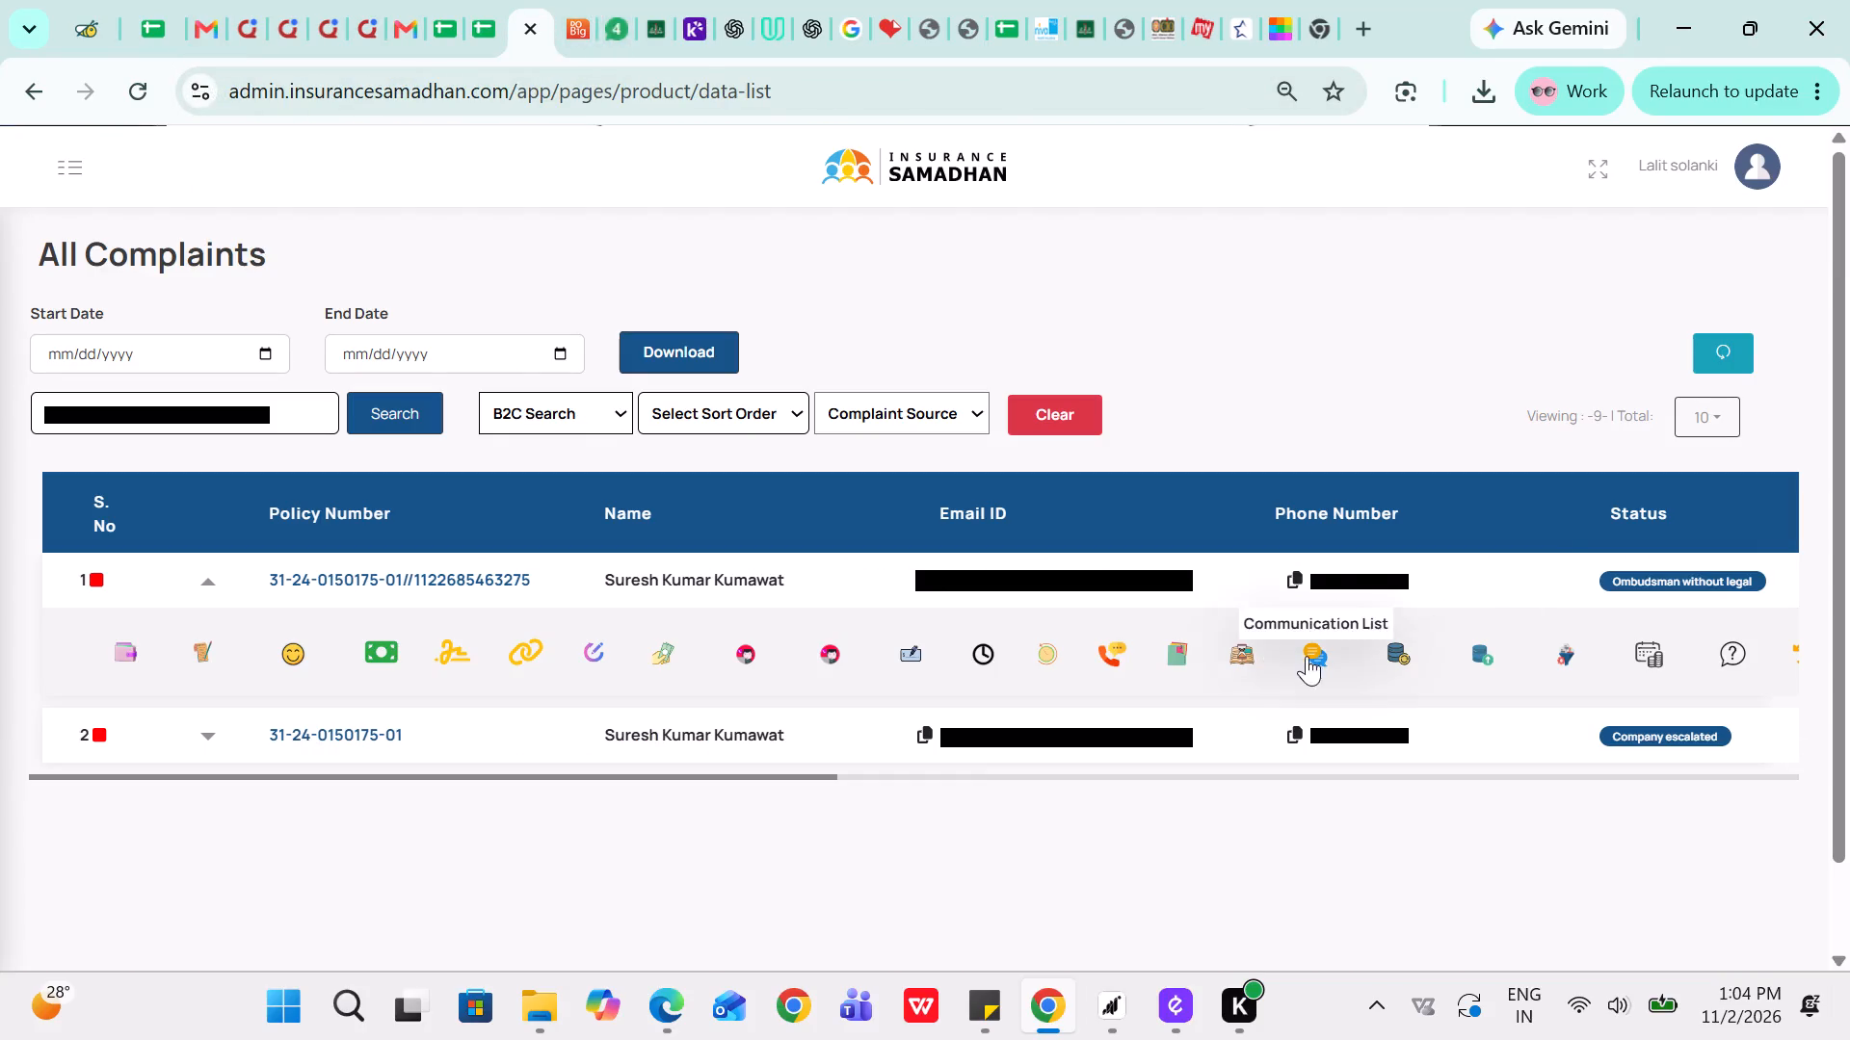
click(1308, 656)
click(658, 189)
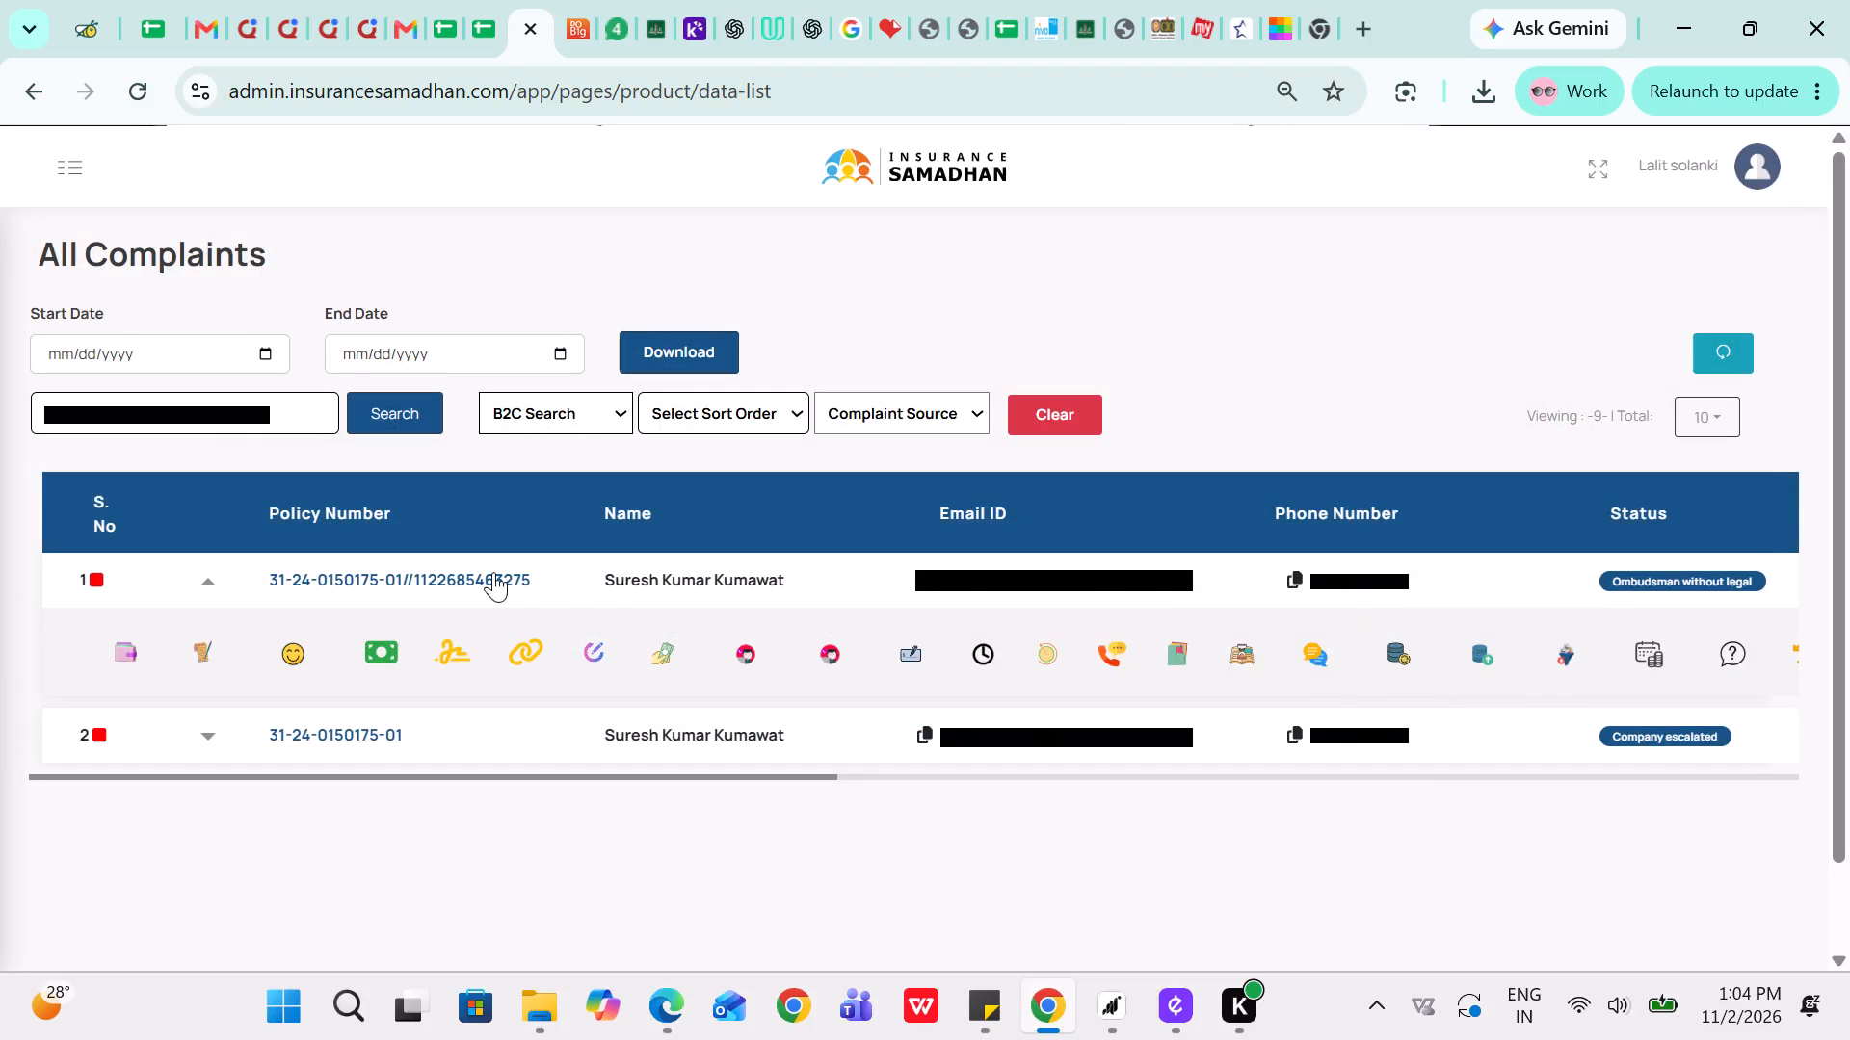
Open the "Ombudsman without legal" complaint and view its Ombudsman section.
click(489, 574)
click(514, 343)
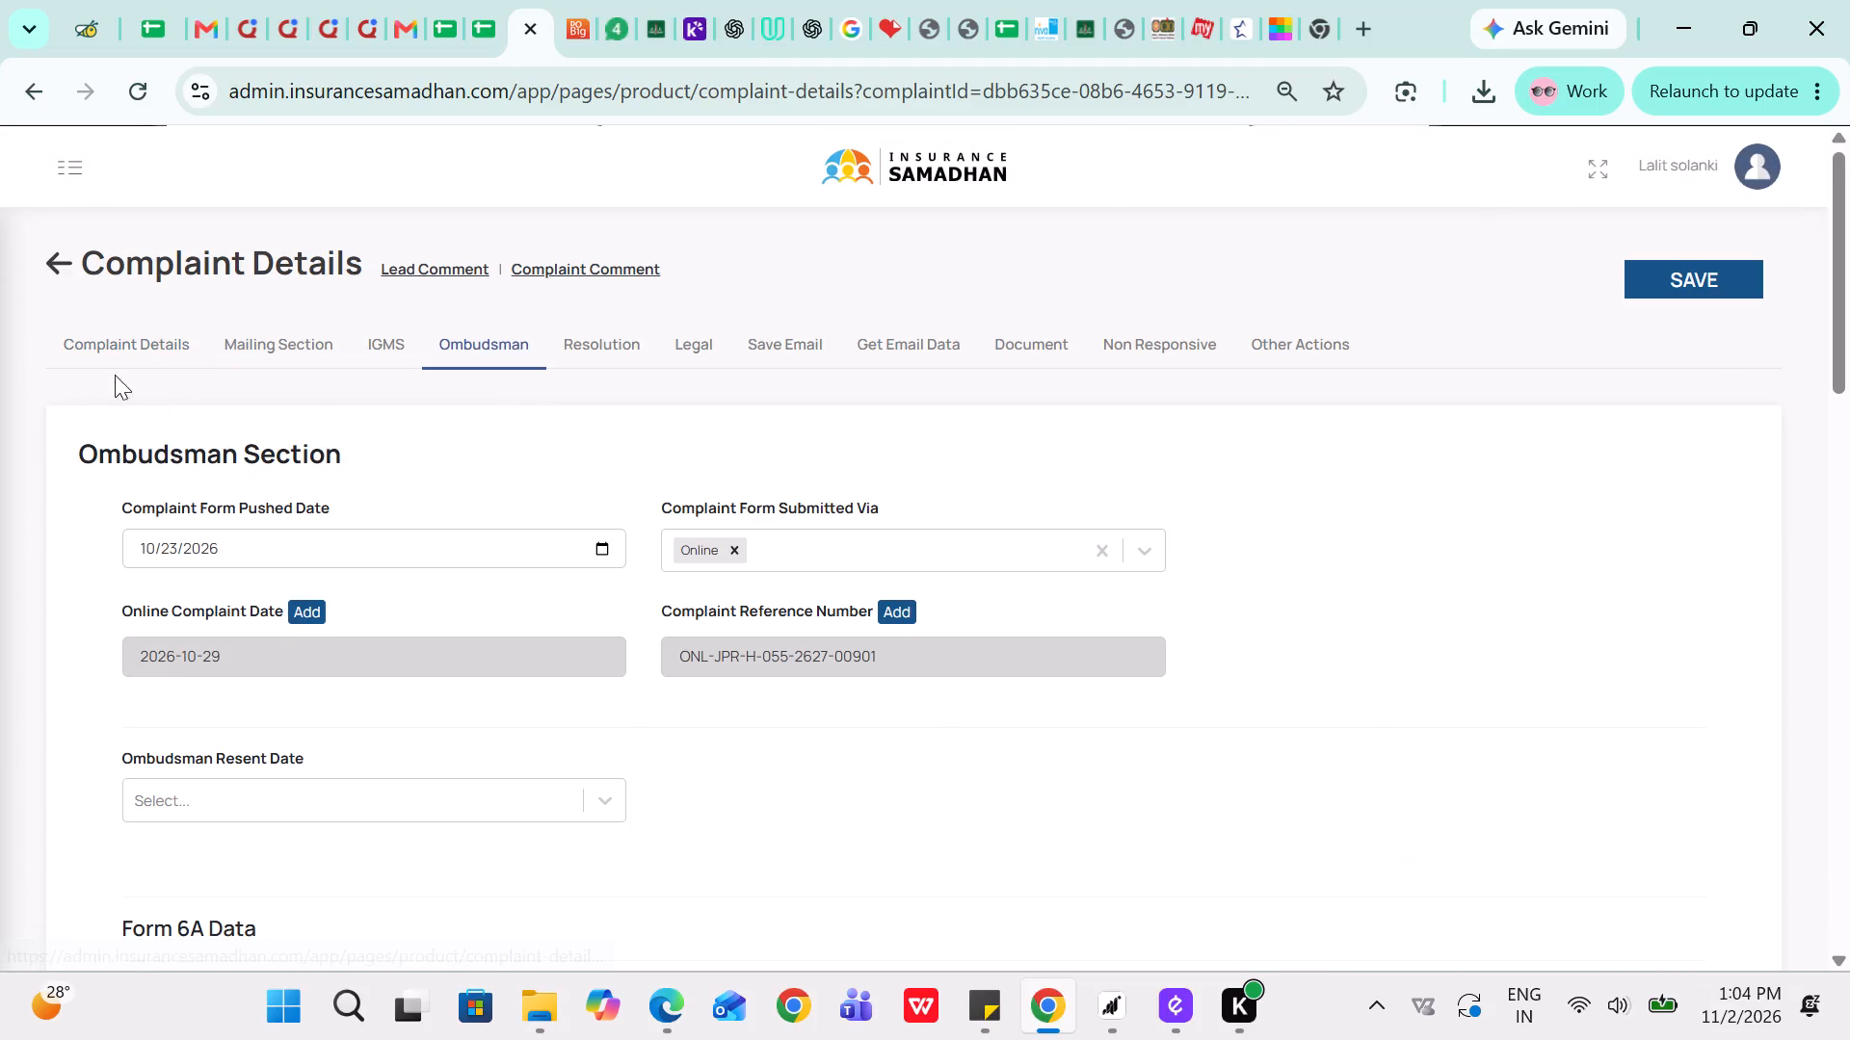
Copy the complainant's phone number from the Complaint Details section.
click(118, 330)
drag(1165, 553, 607, 554)
key(ctrl+c)
key(ctrl+c)
key(ctrl+c)
Switch to Smartflo, replace the dialer's To number with the copied phone number and place the call.
ctrl+click(567, 0)
double_click(834, 316)
key(ctrl+v)
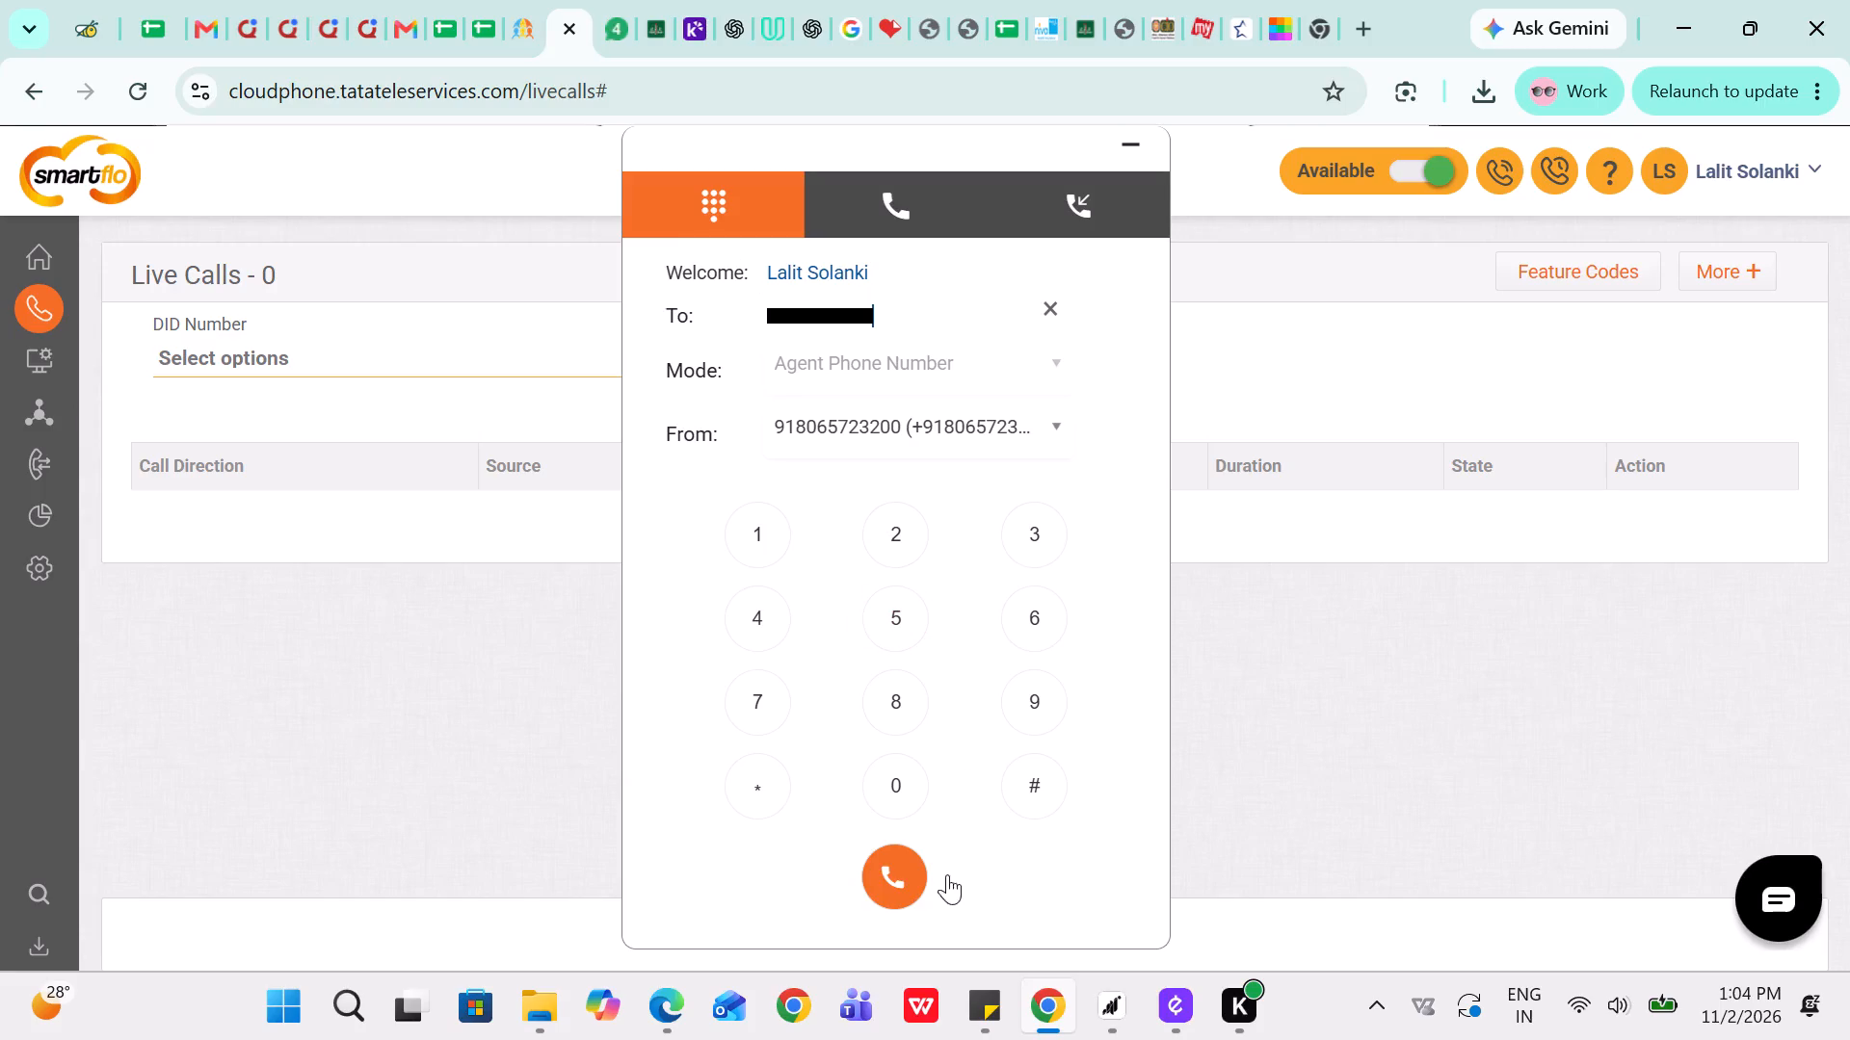
click(905, 877)
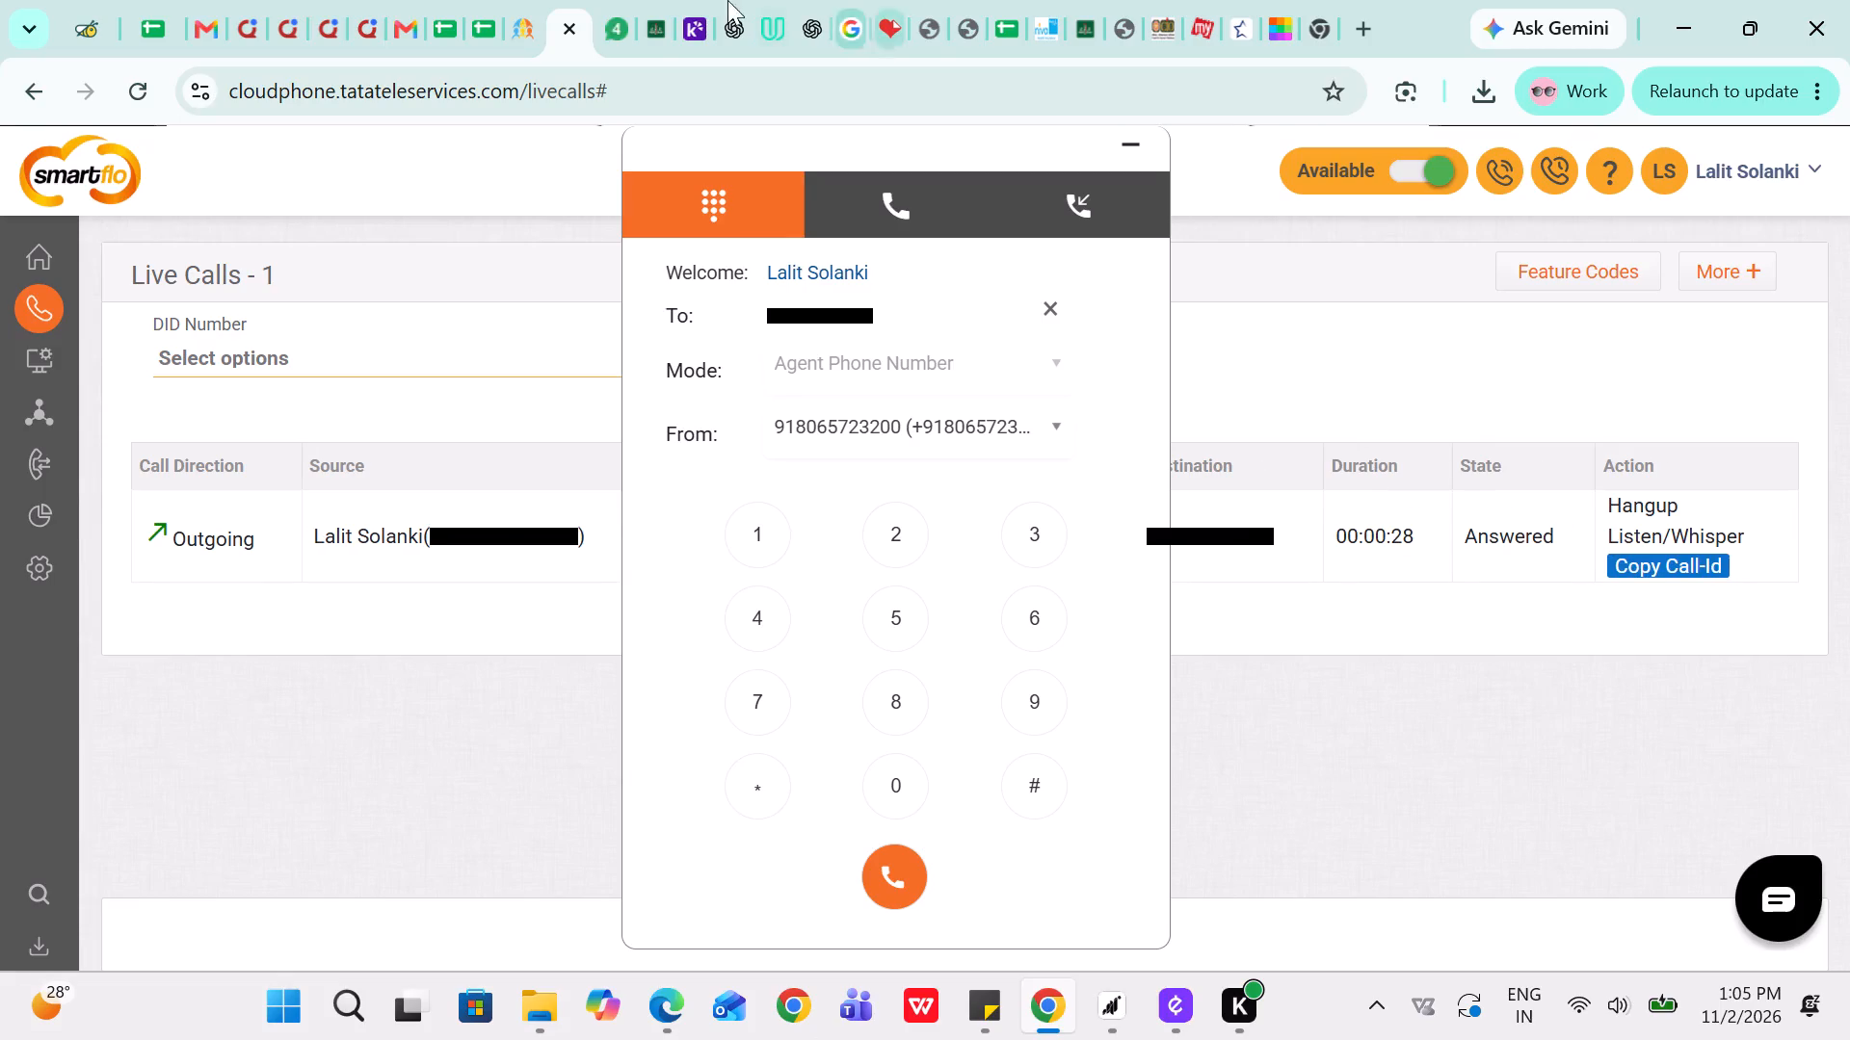
Return to the admin portal complaint and check the complainant's details, online complaint date and complaint reference number in the Ombudsman section.
click(531, 0)
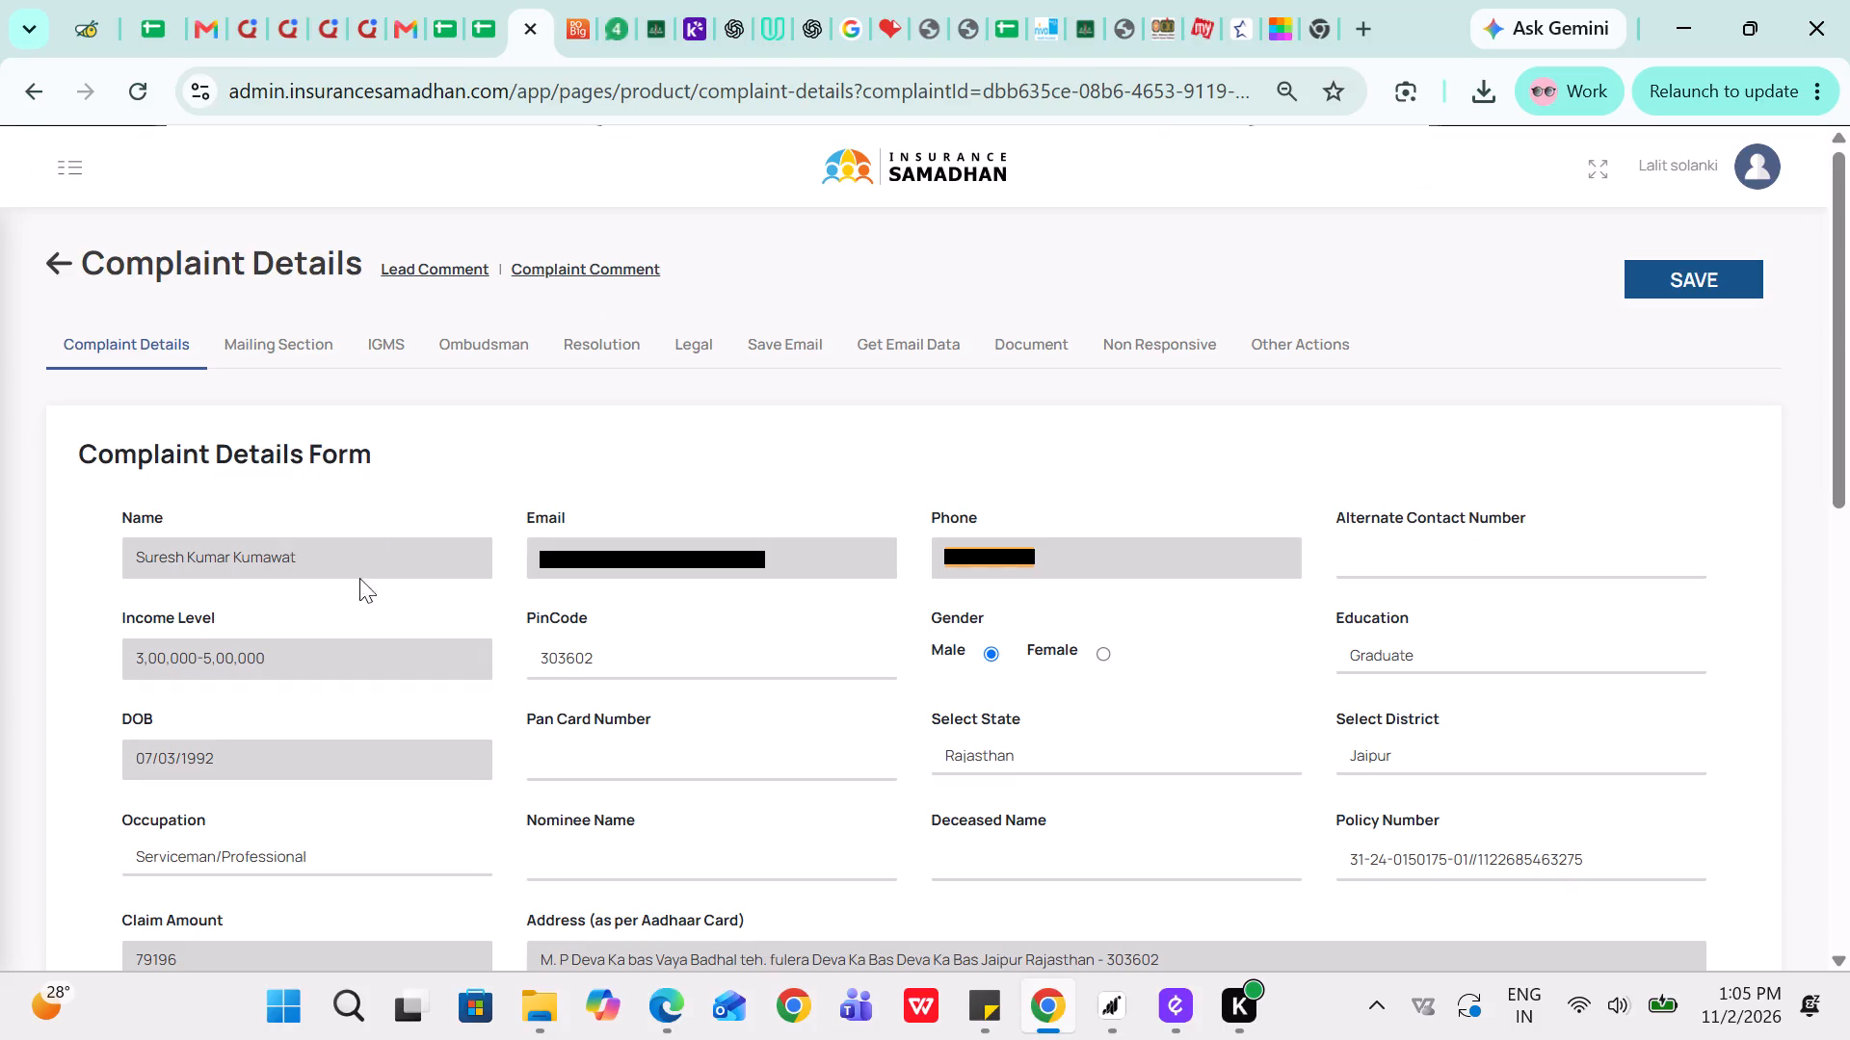
drag(406, 578, 40, 568)
drag(828, 552, 466, 543)
click(663, 456)
click(515, 340)
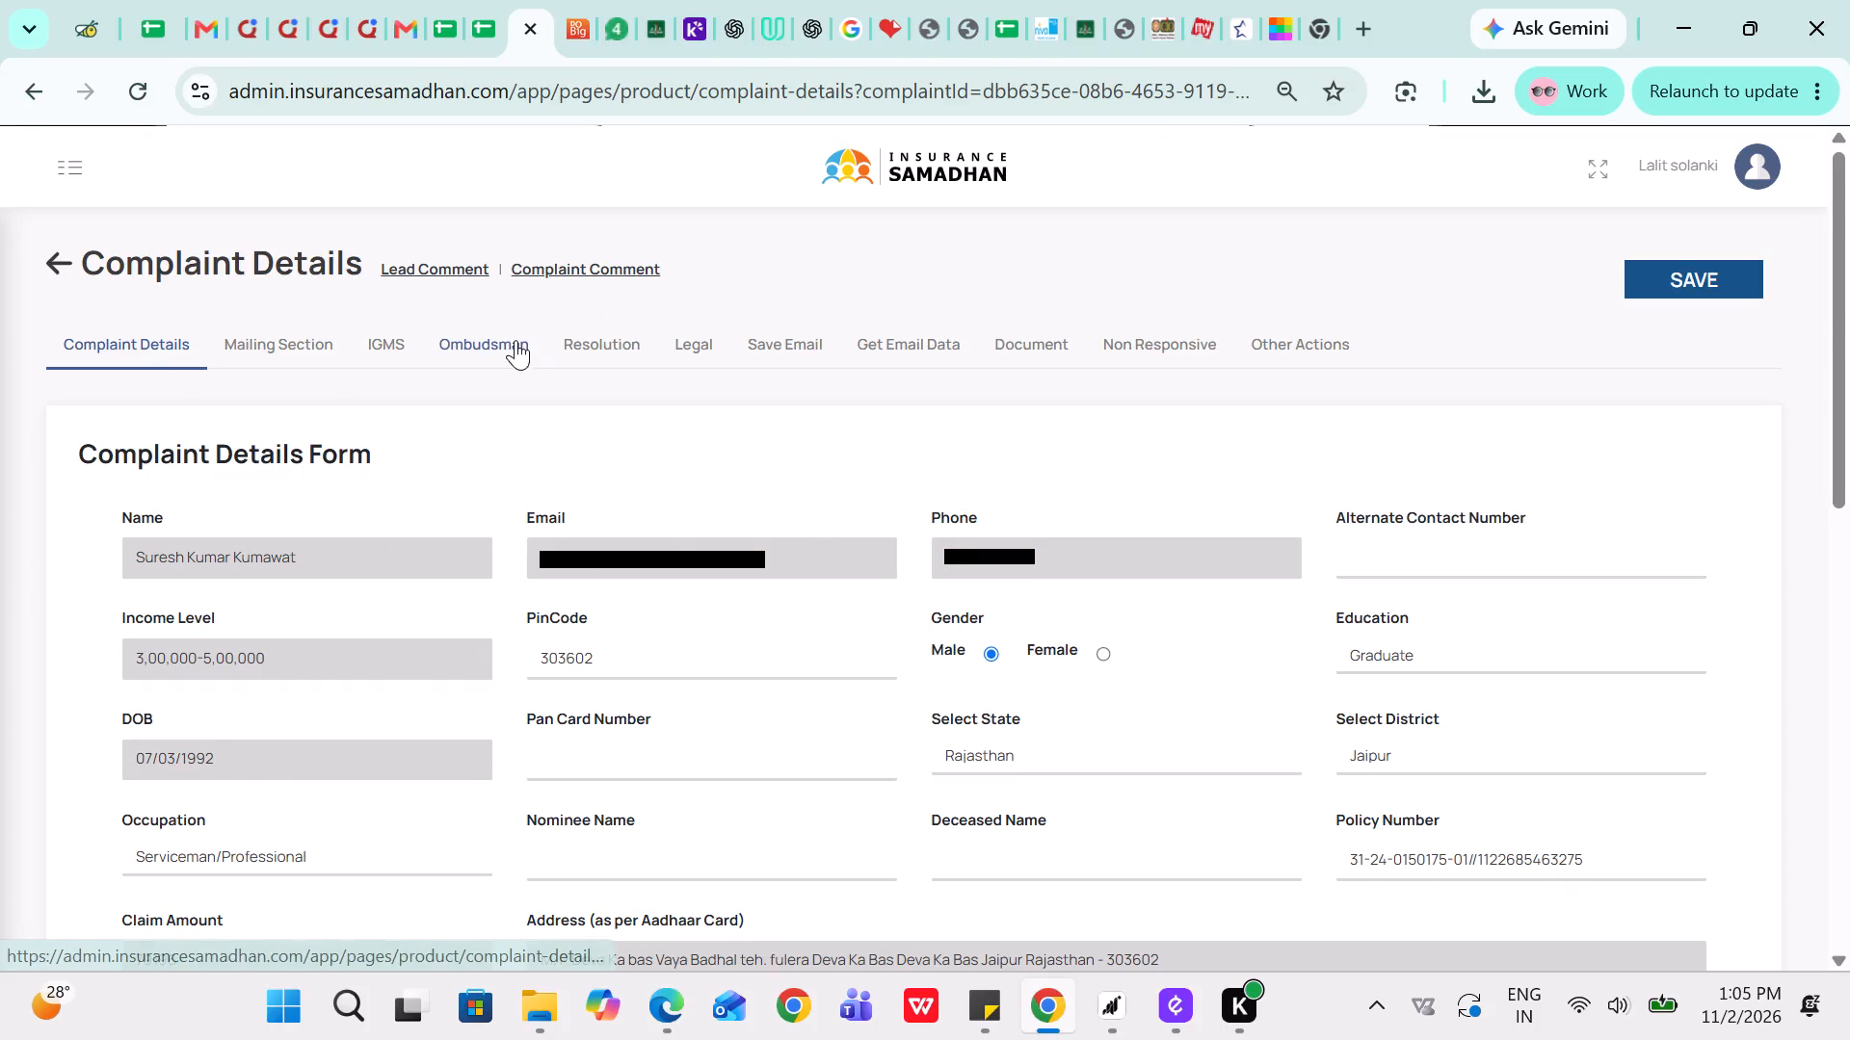
drag(305, 672, 281, 672)
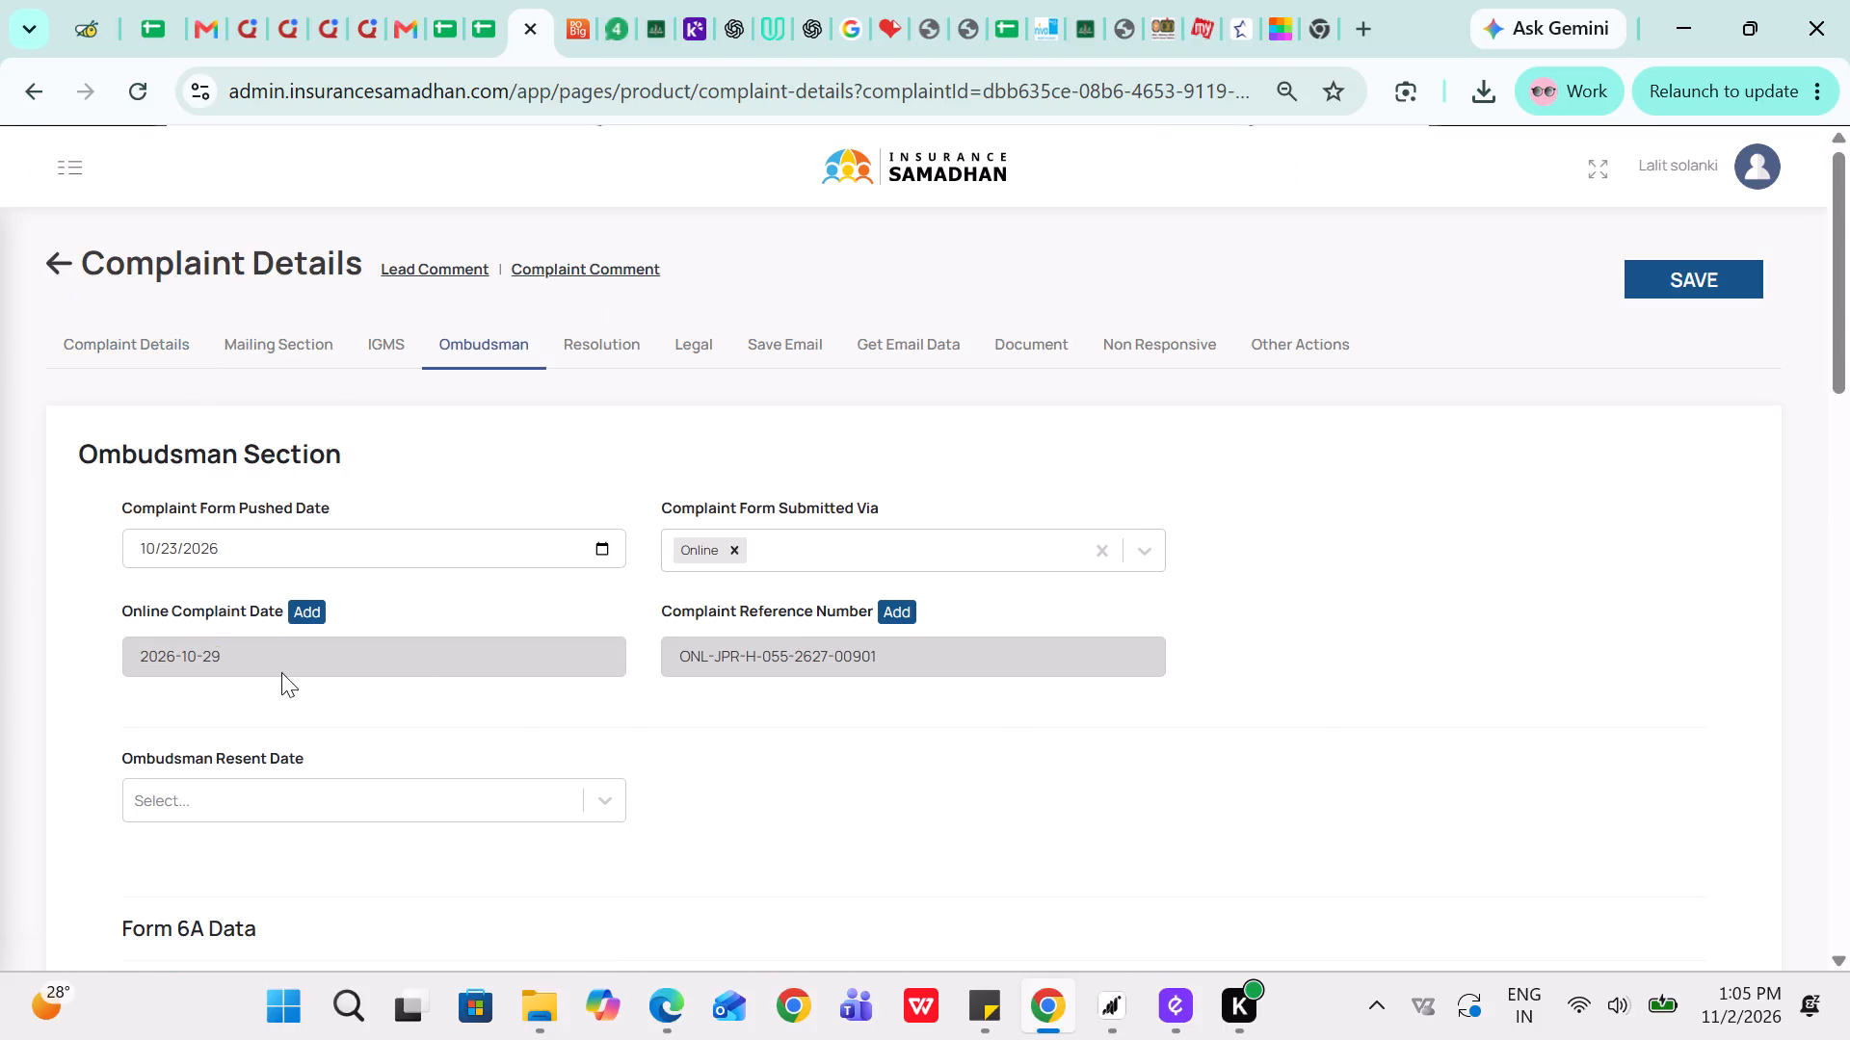
drag(281, 672, 11, 674)
drag(985, 655, 513, 657)
click(986, 715)
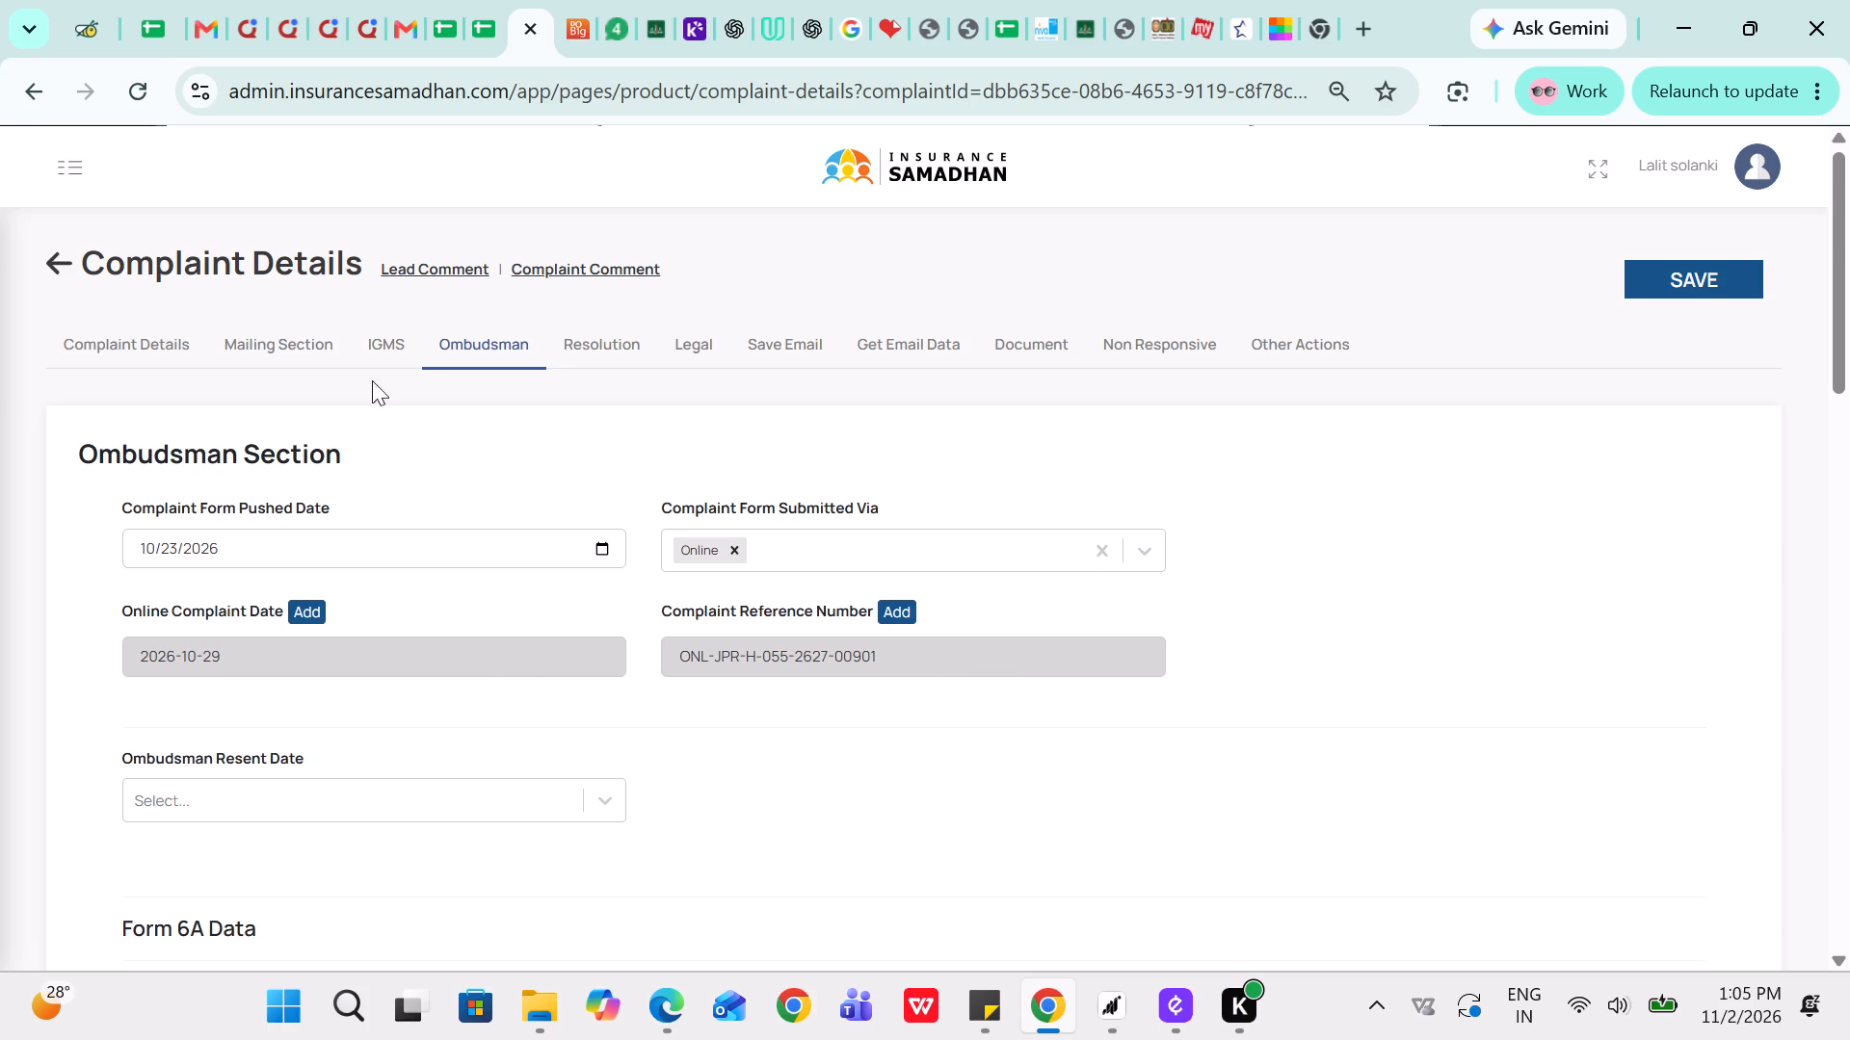
click(200, 0)
scroll(933, 663, up, 4)
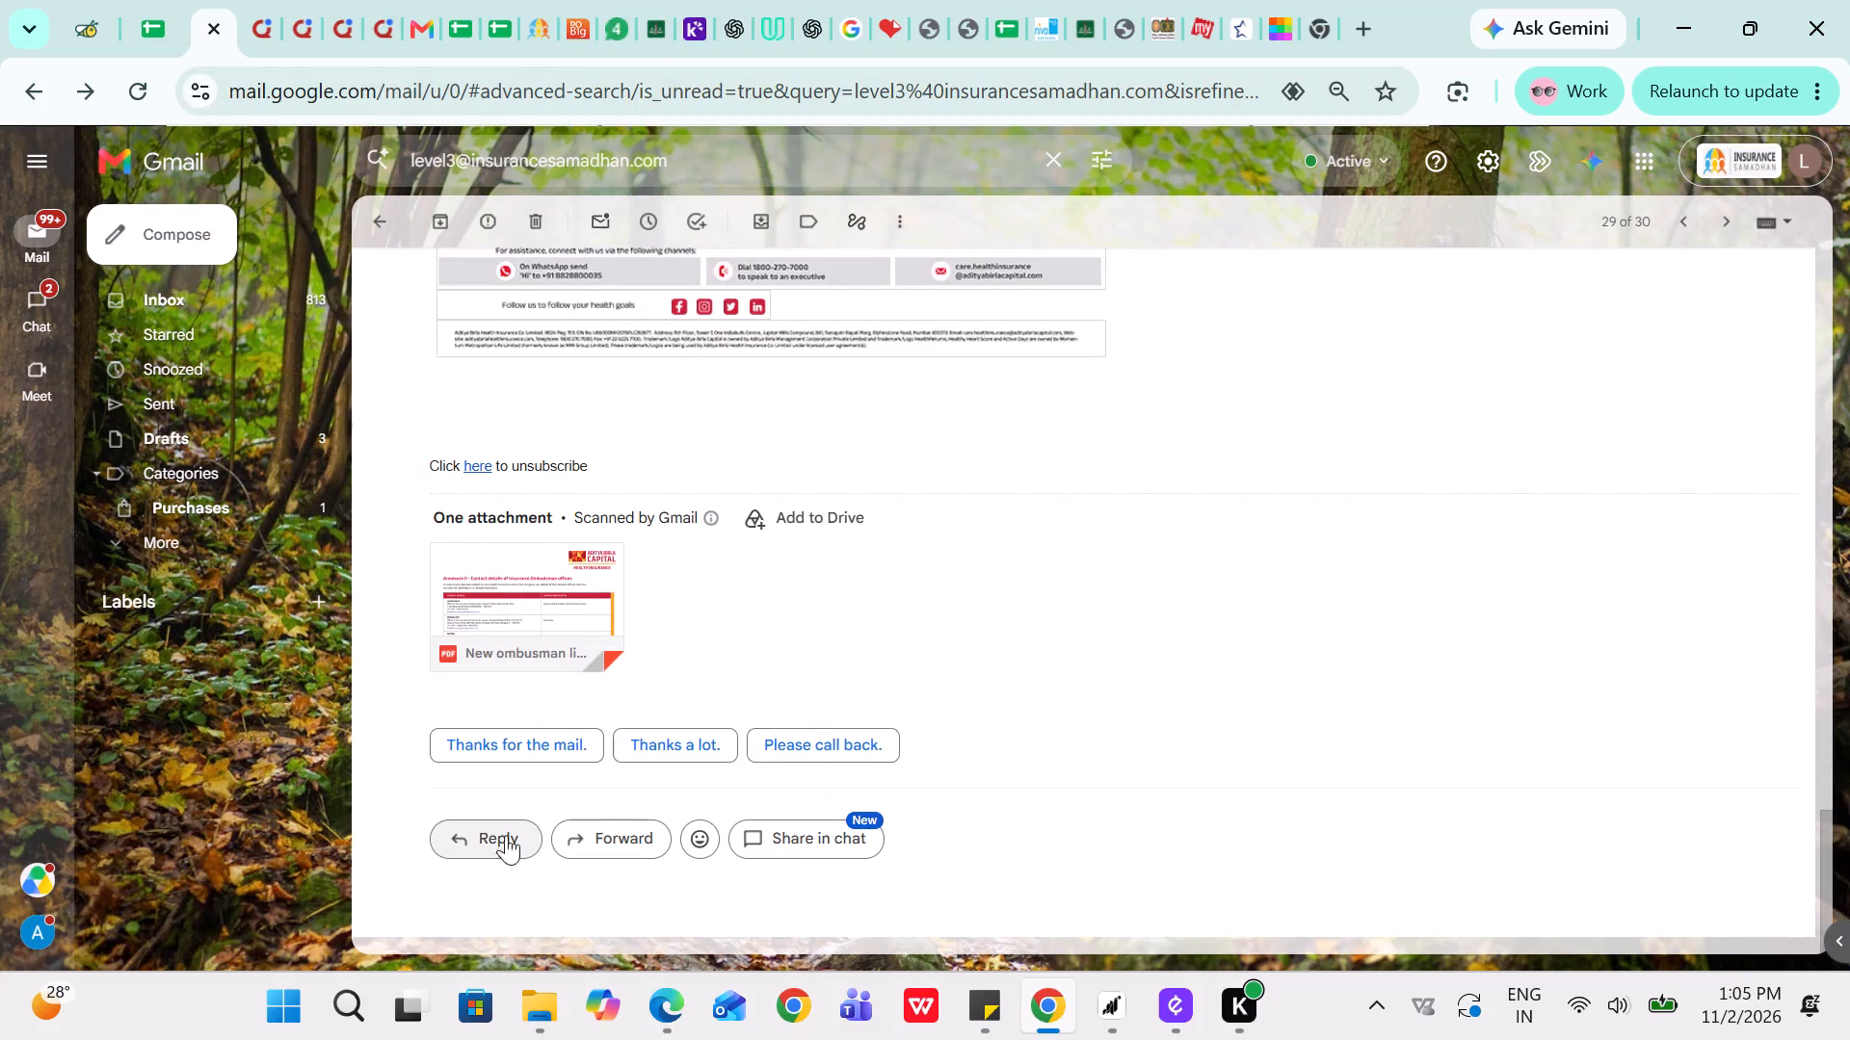
Recheck the complaint's Ombudsman section in the admin portal.
click(532, 0)
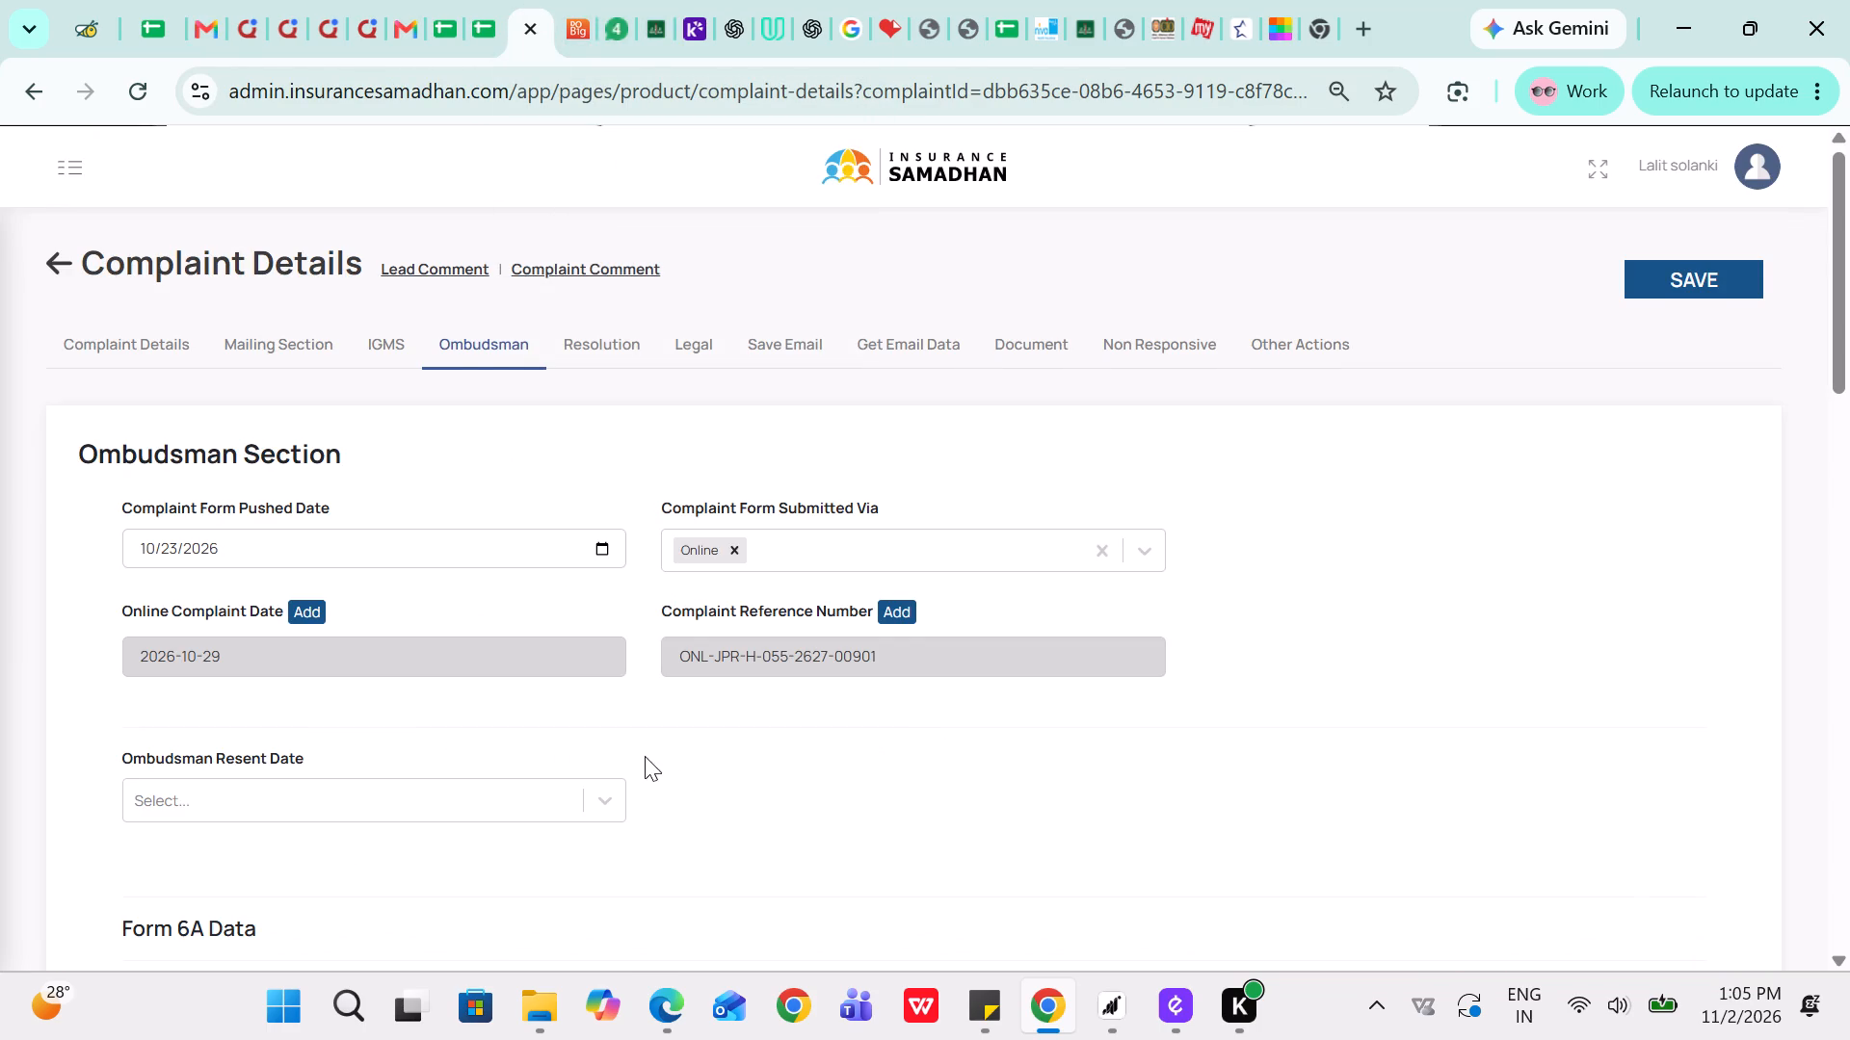
scroll(645, 756, down, 5)
scroll(531, 769, up, 6)
scroll(1227, 866, up, 3)
Reply to the Level 3 Insurance Samadhan email in Gmail with "Connected" and send it.
click(219, 0)
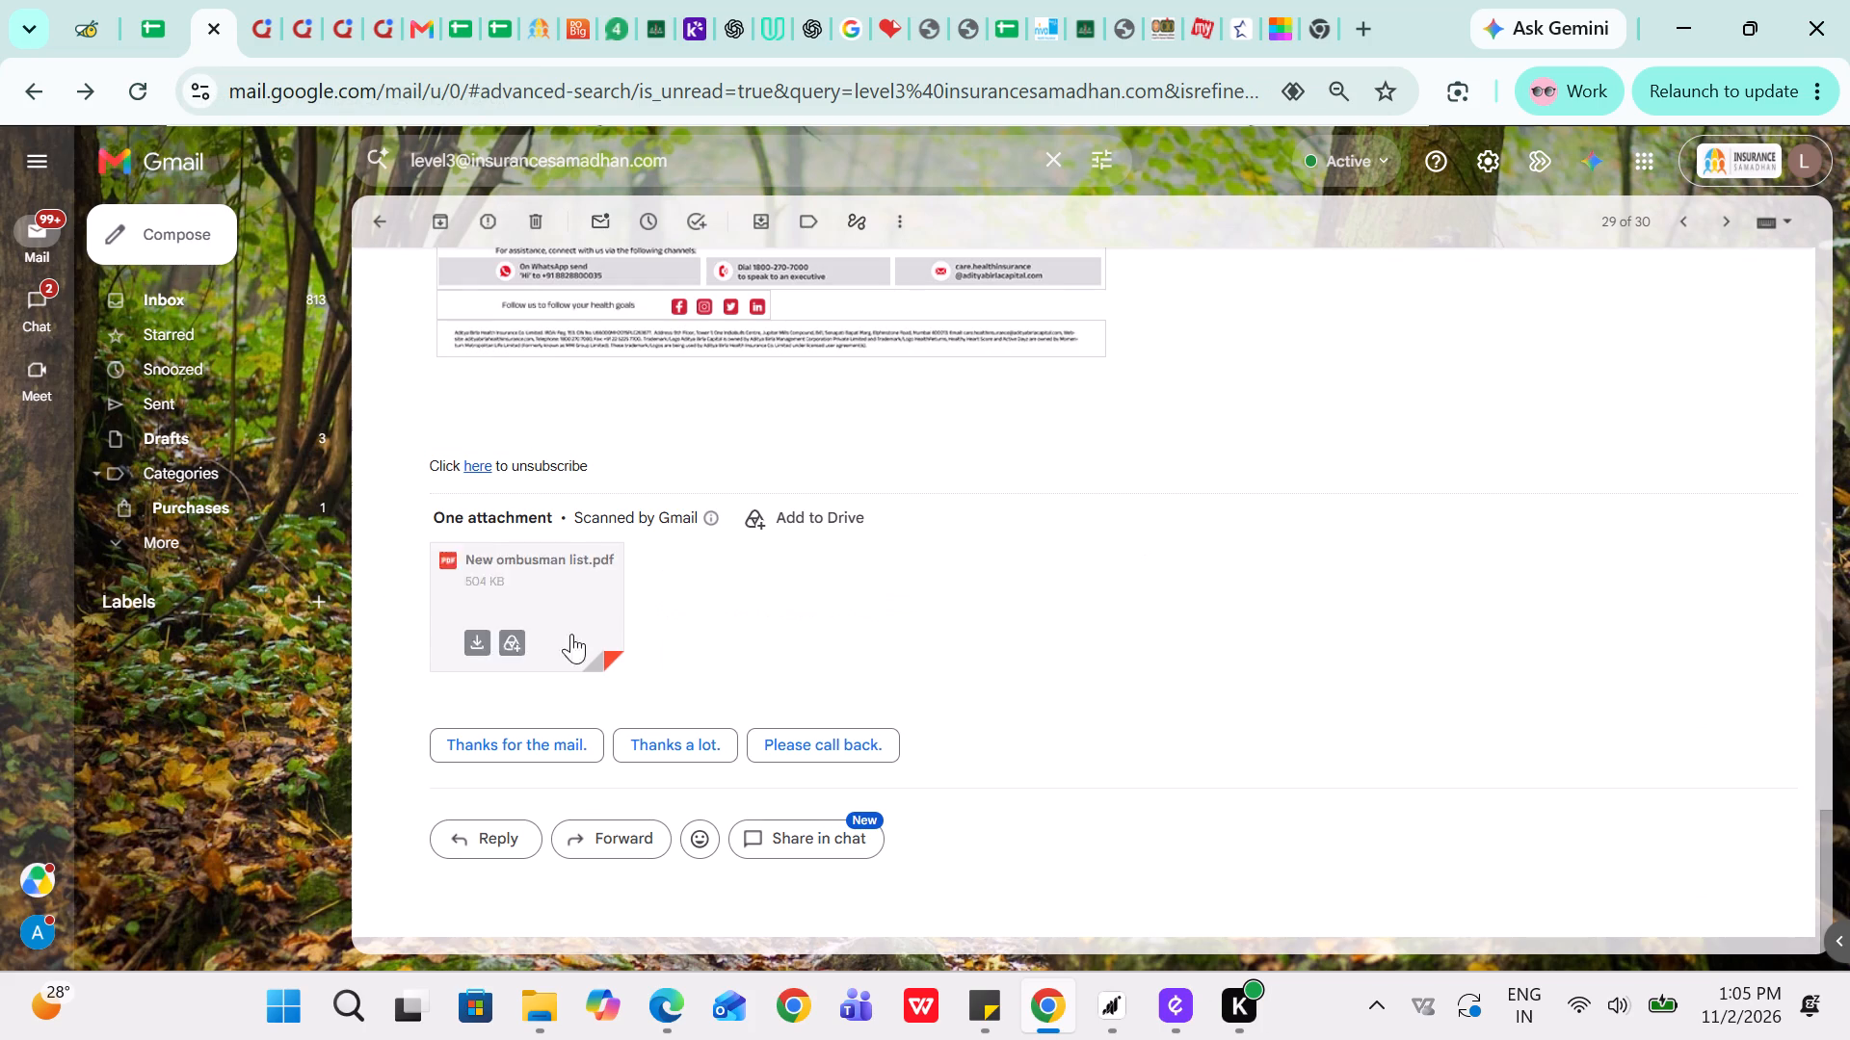
click(525, 839)
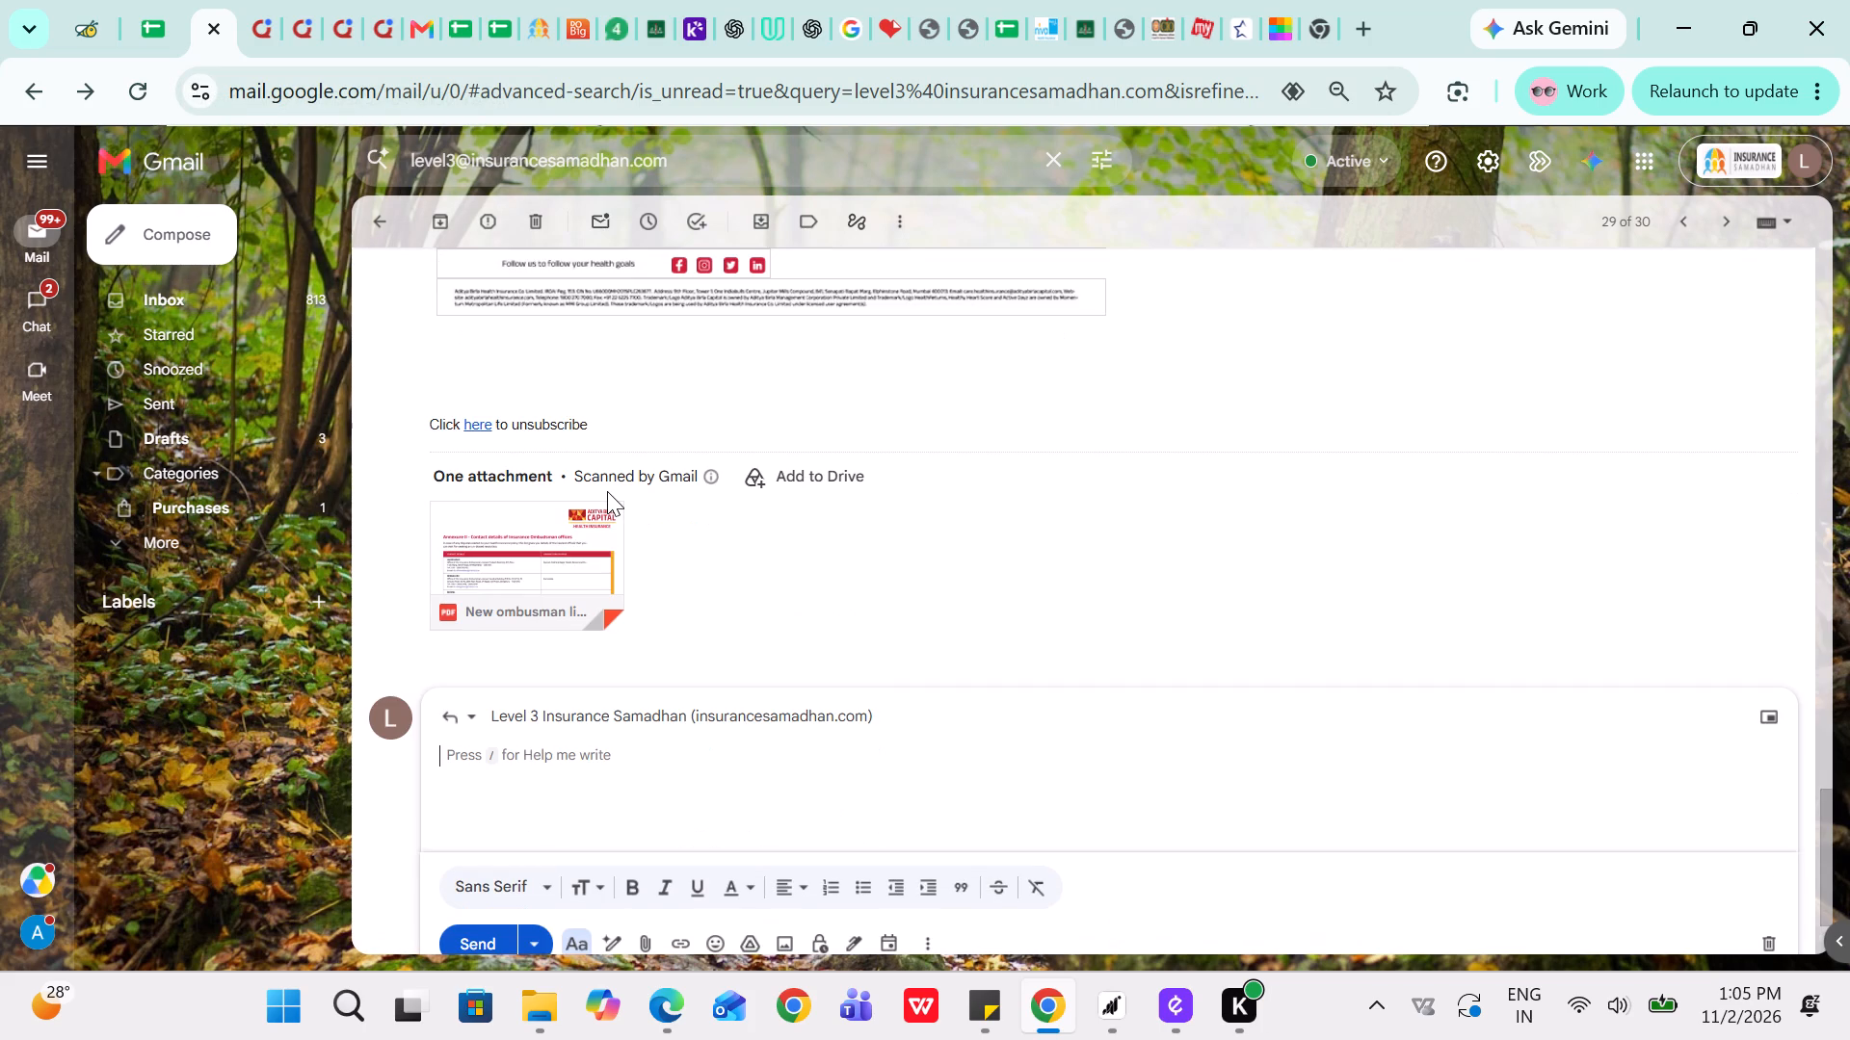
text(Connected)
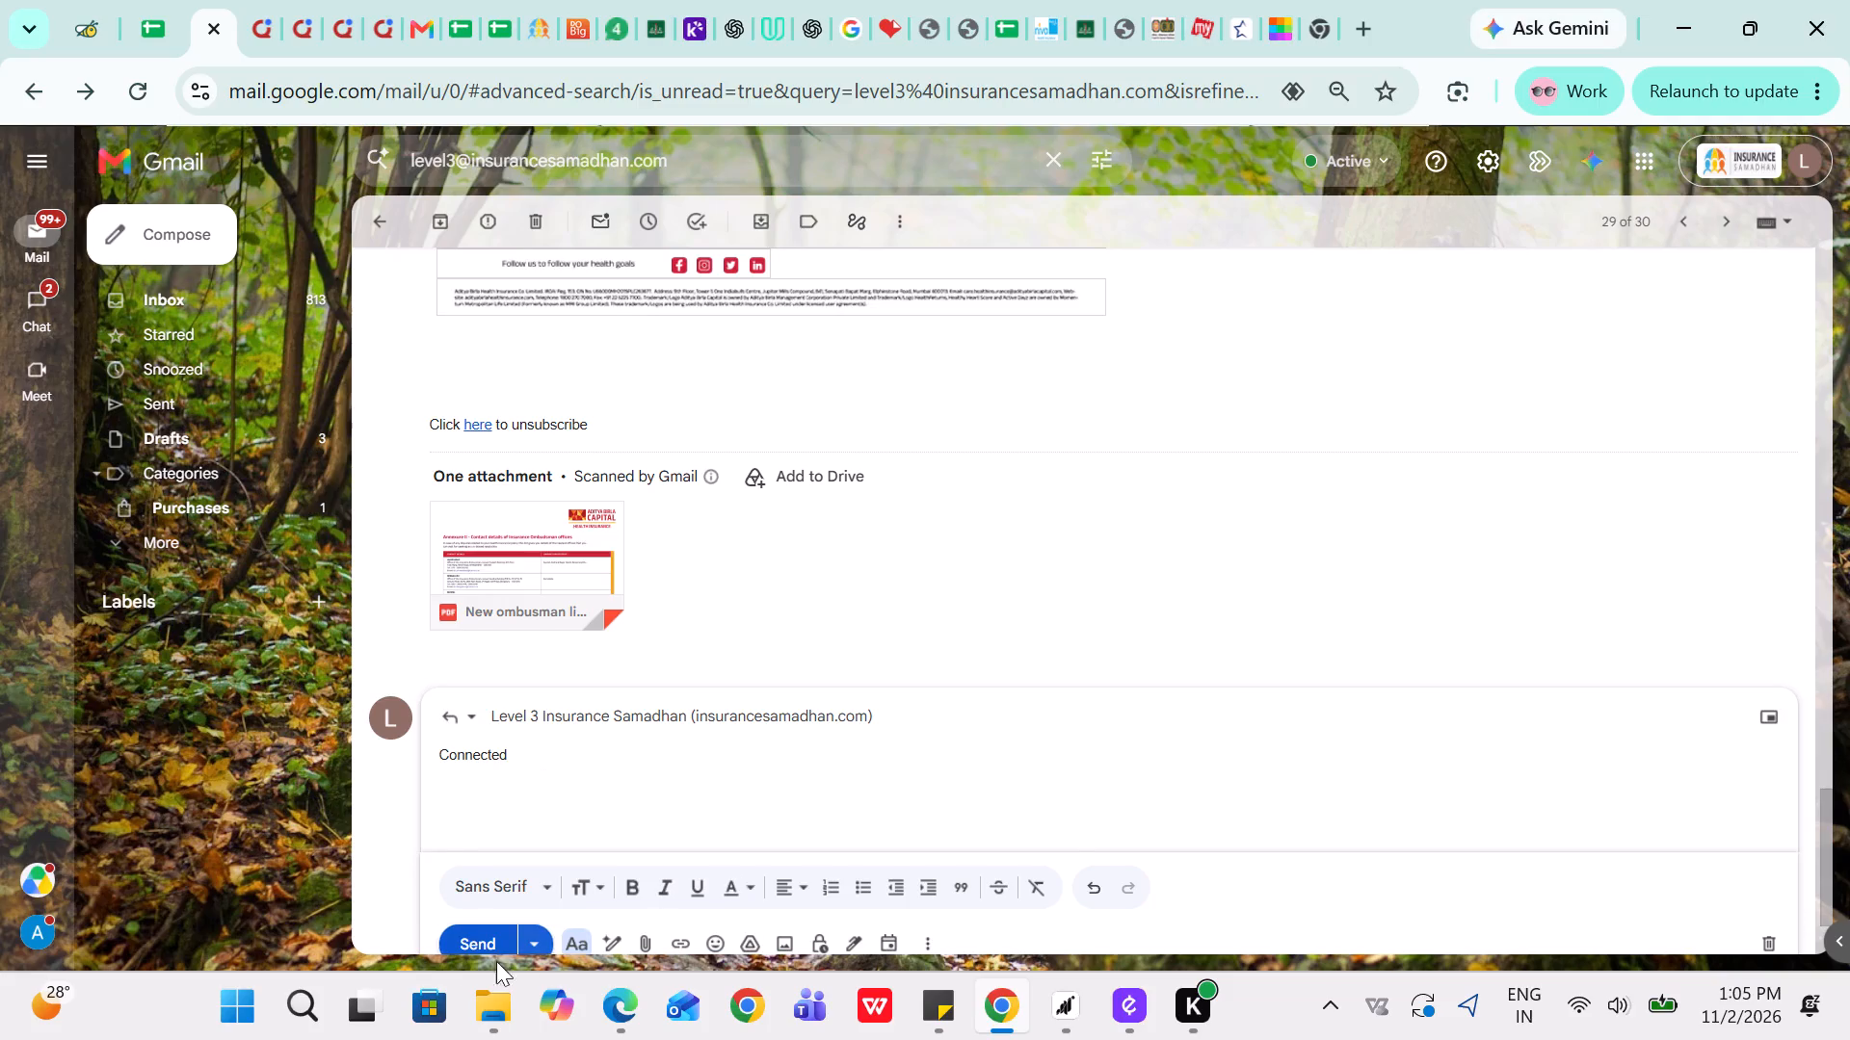
click(462, 937)
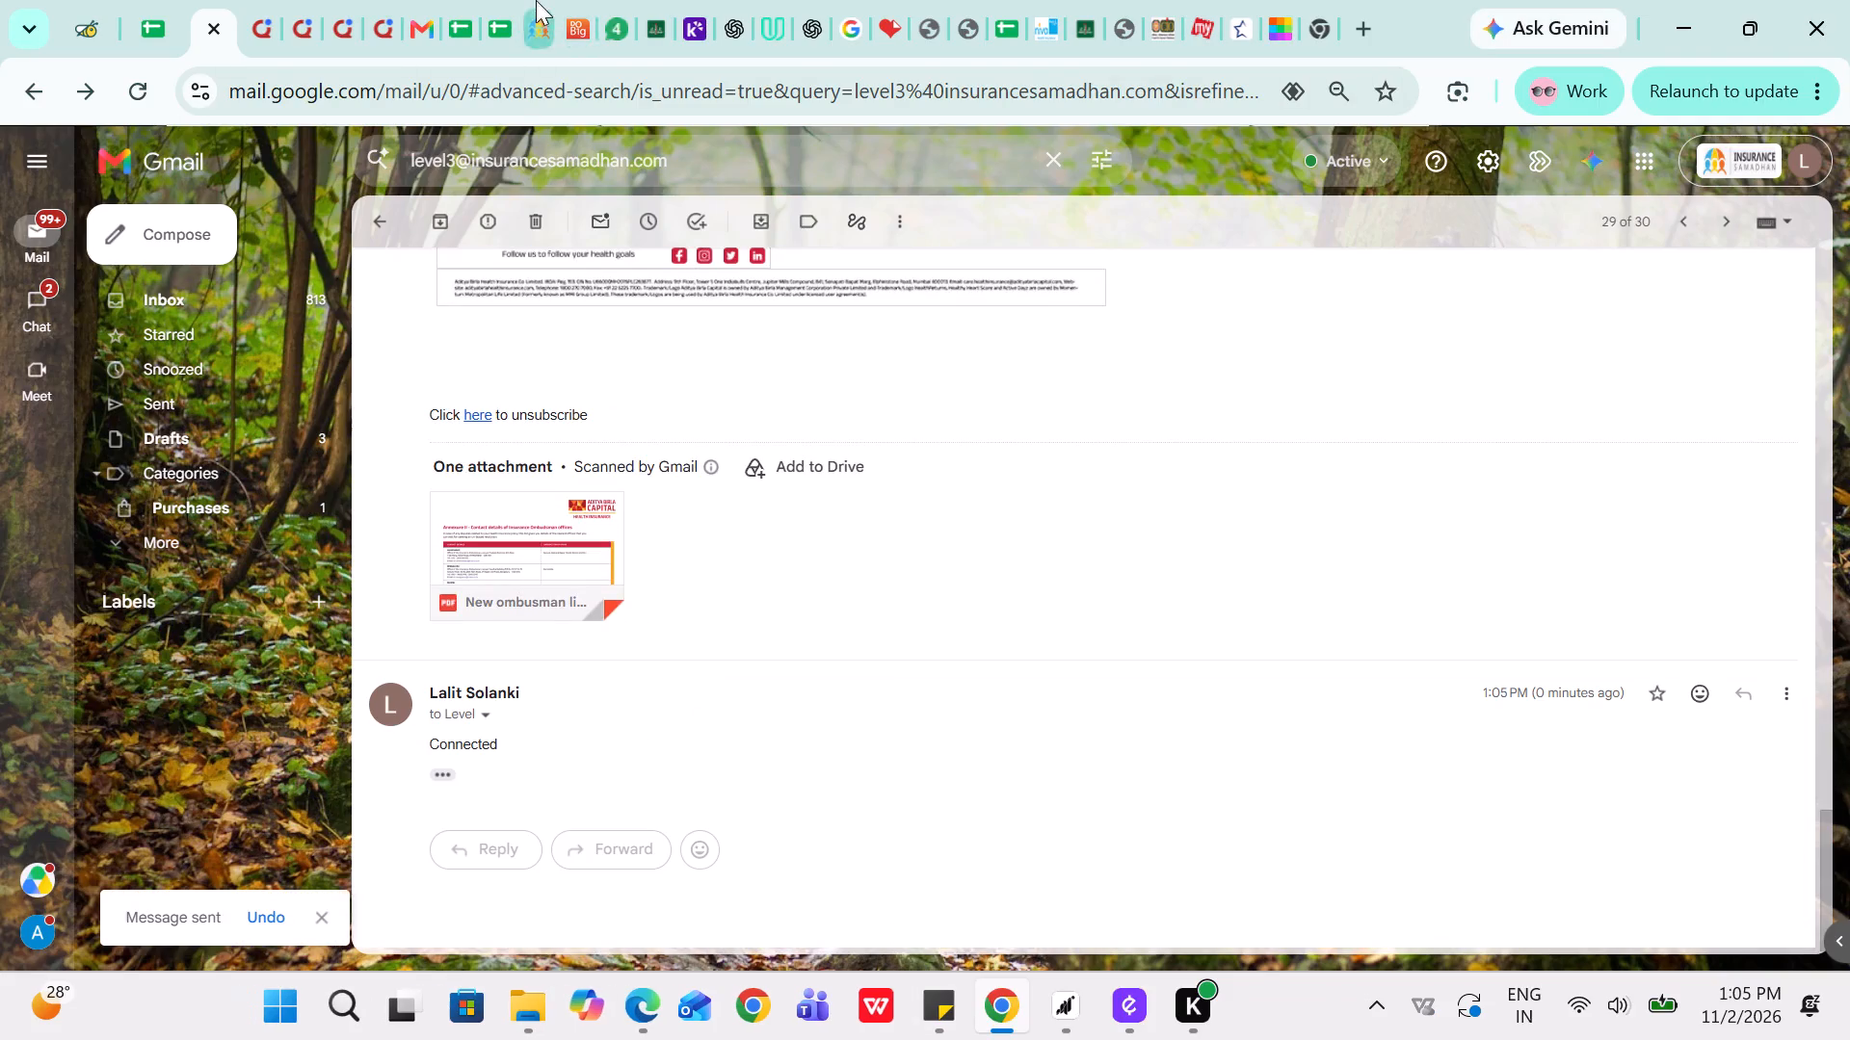
Return to the admin portal and review the Complaint Details form, including the customer/policy address, company and case assignments.
click(536, 0)
scroll(345, 607, up, 6)
click(131, 351)
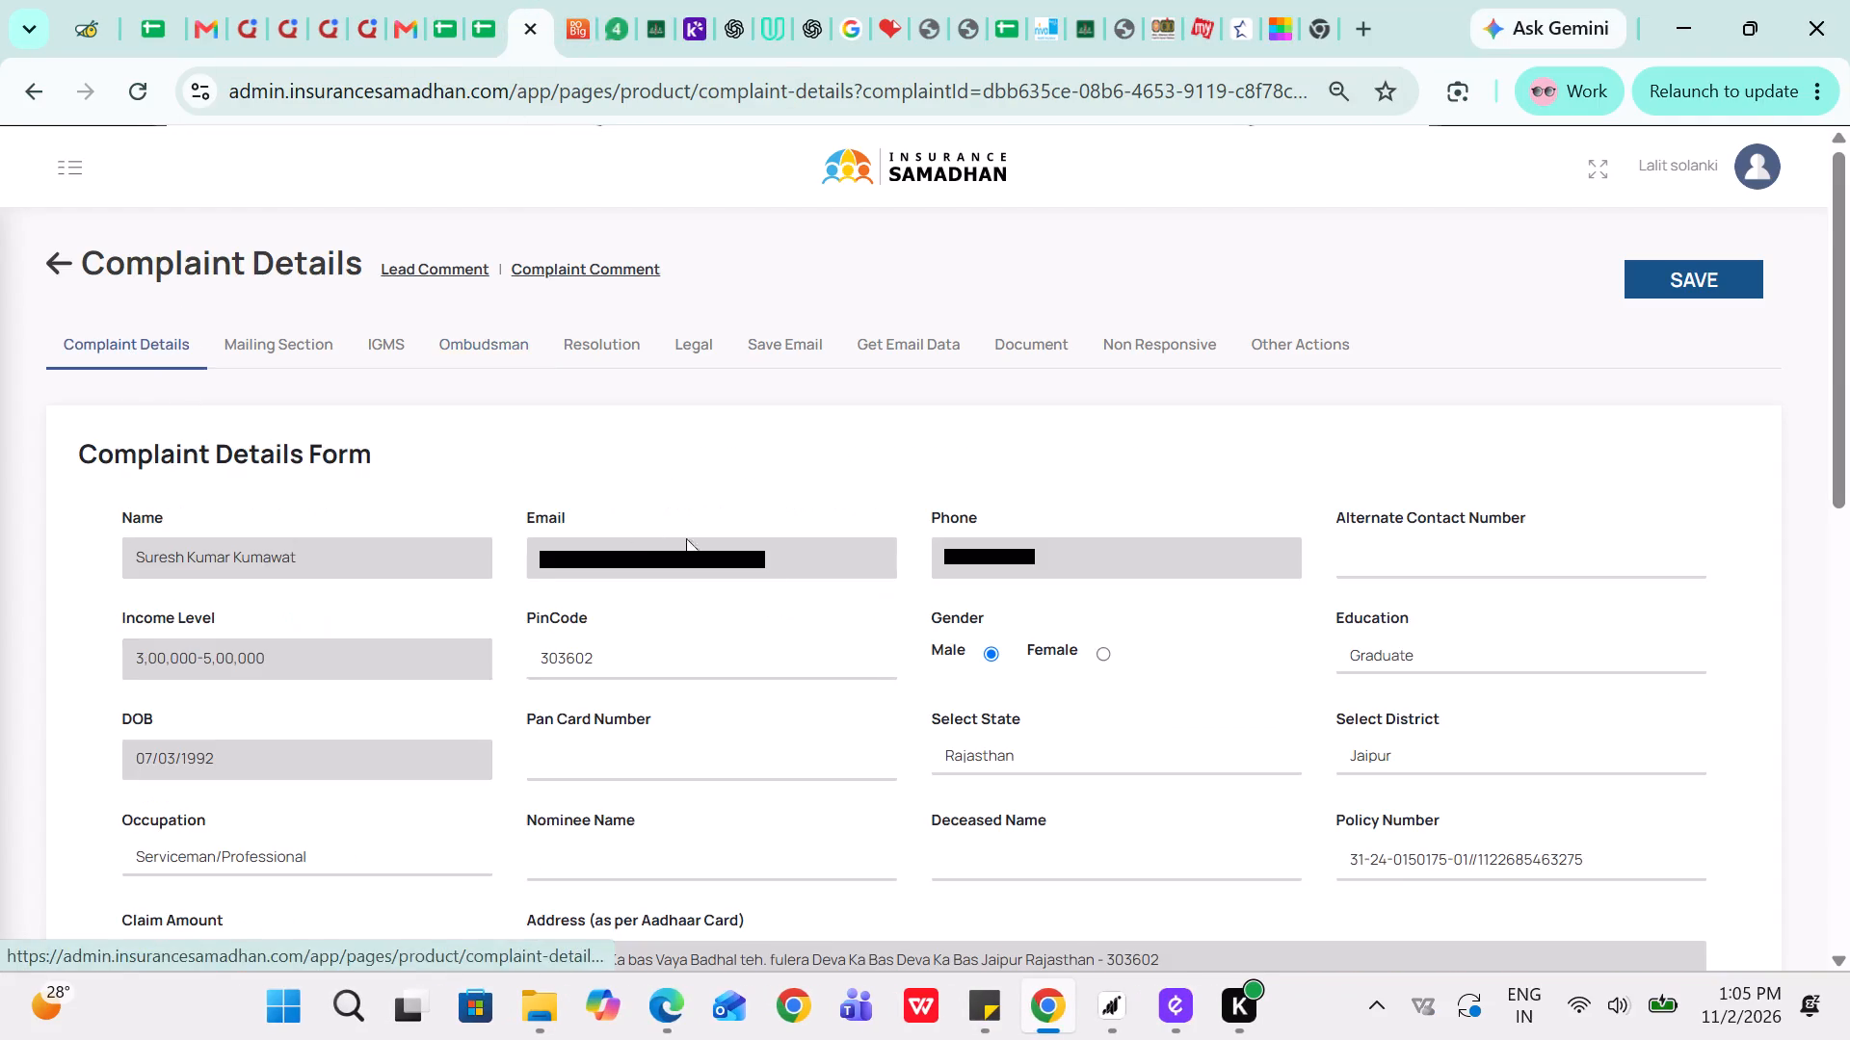
scroll(806, 589, down, 4)
scroll(634, 732, down, 1)
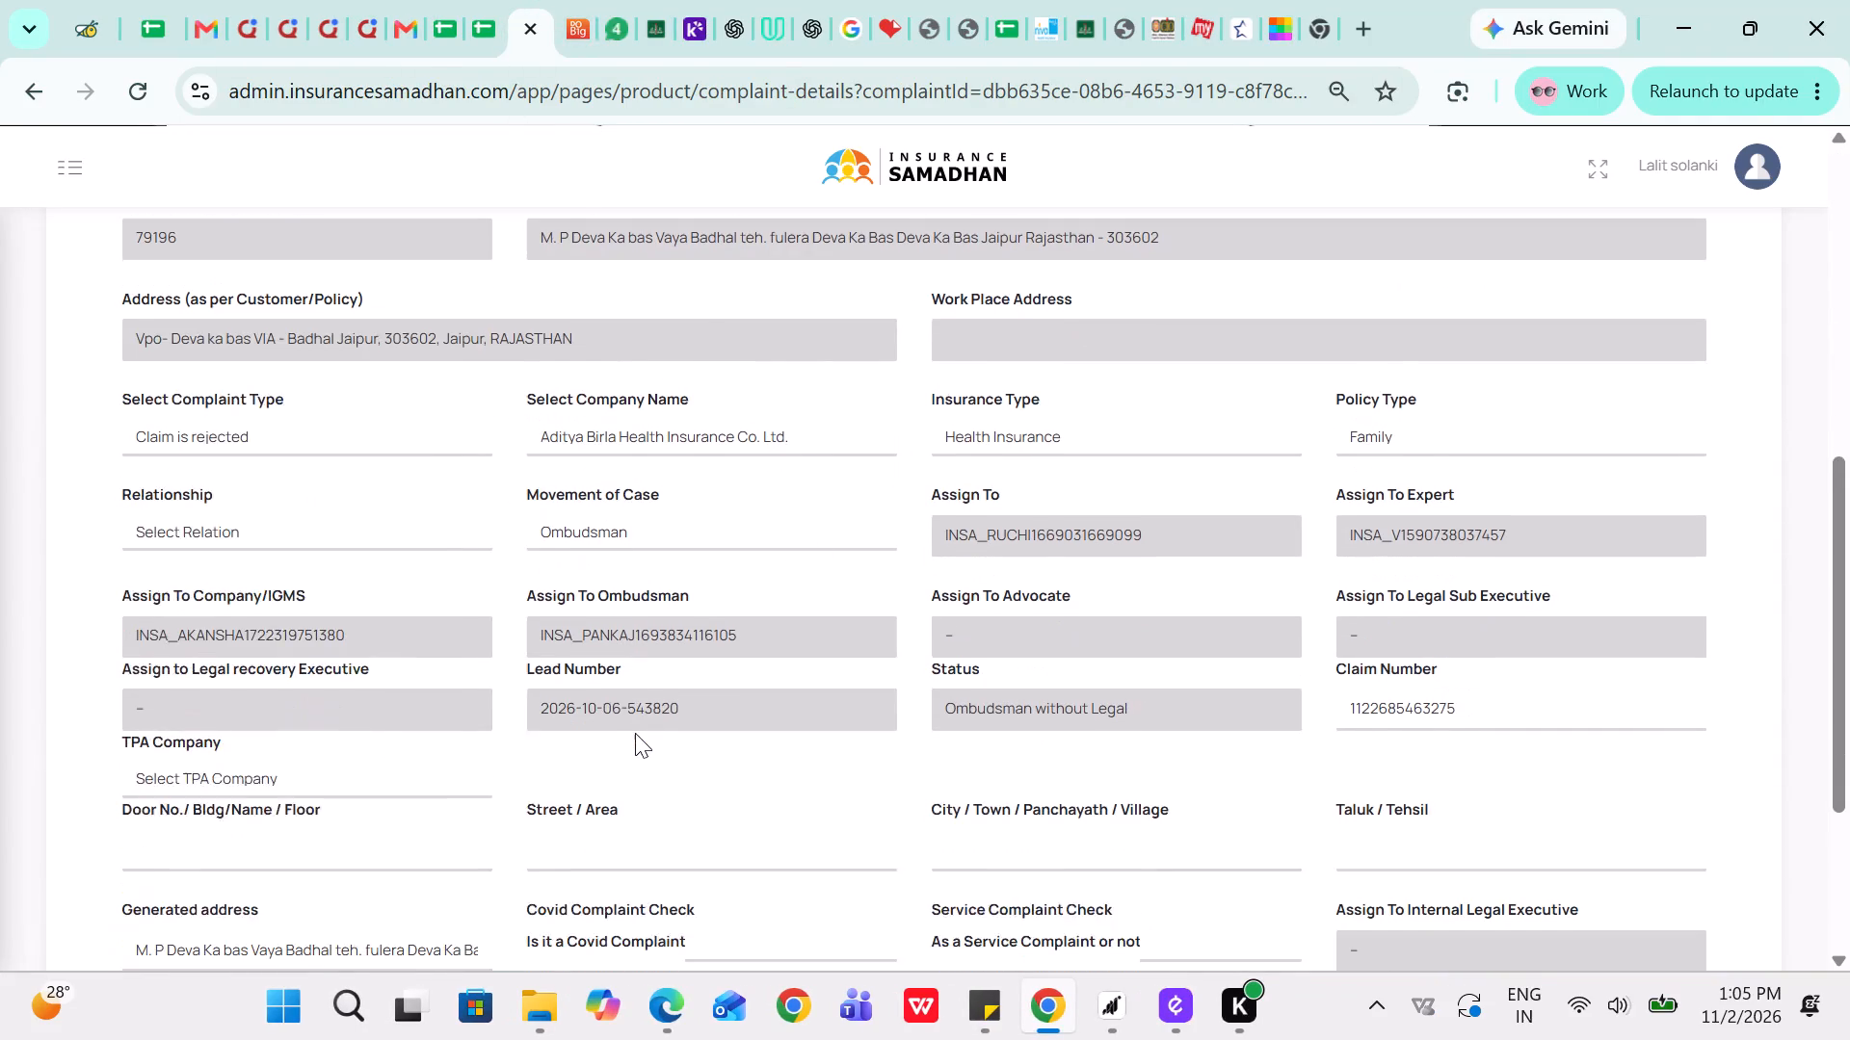
scroll(635, 733, down, 3)
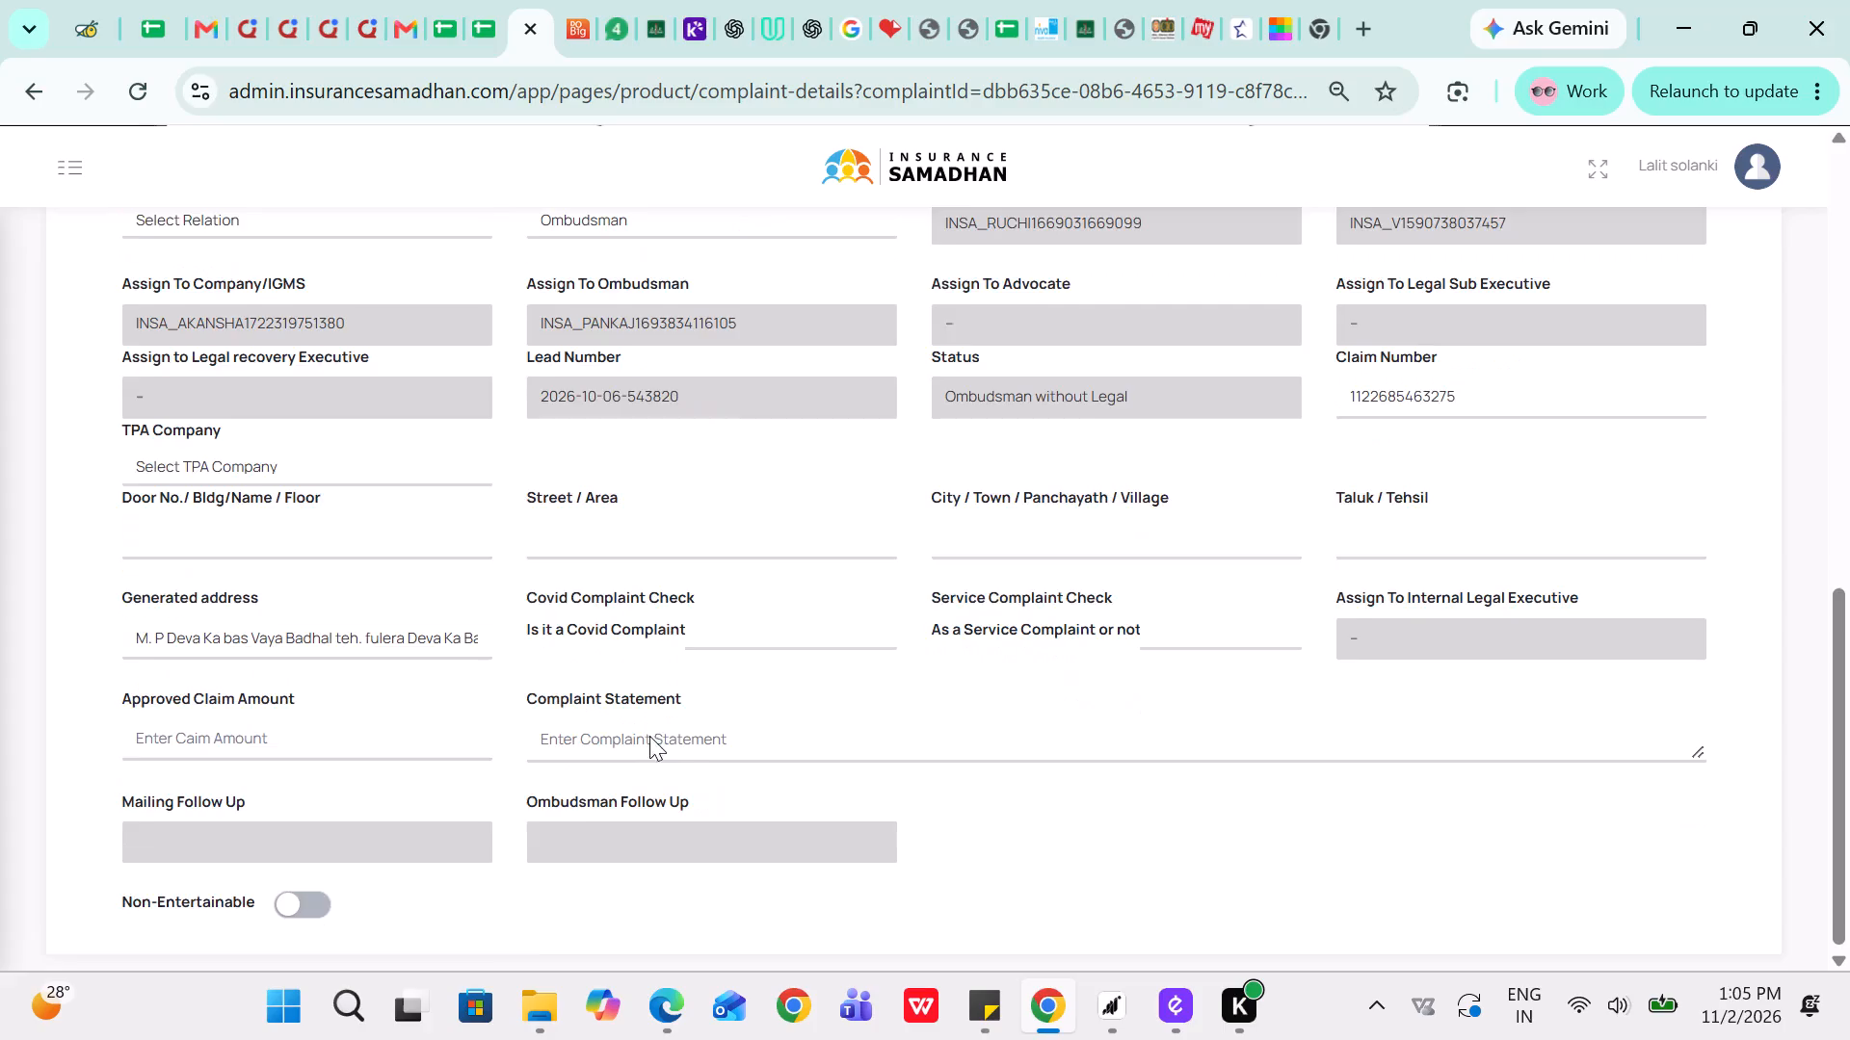
scroll(658, 737, up, 5)
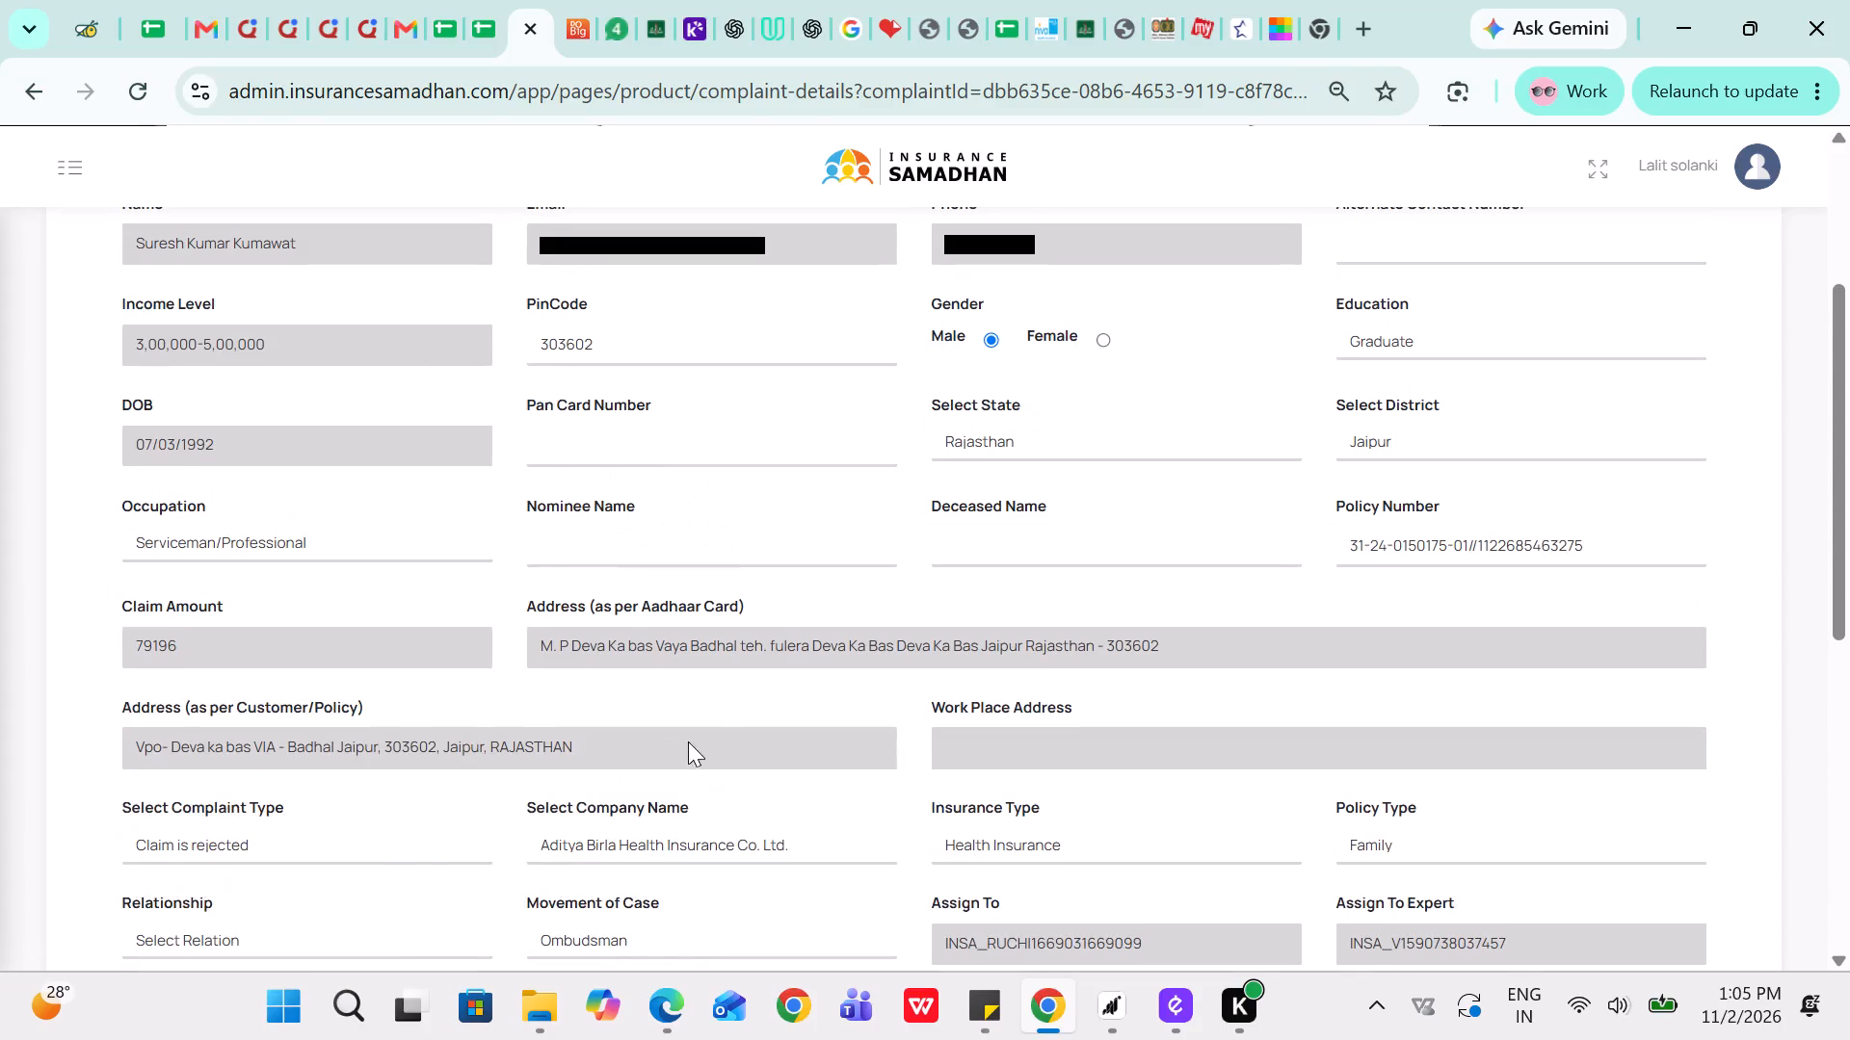
drag(648, 762, 102, 756)
click(384, 756)
click(668, 756)
scroll(705, 647, up, 7)
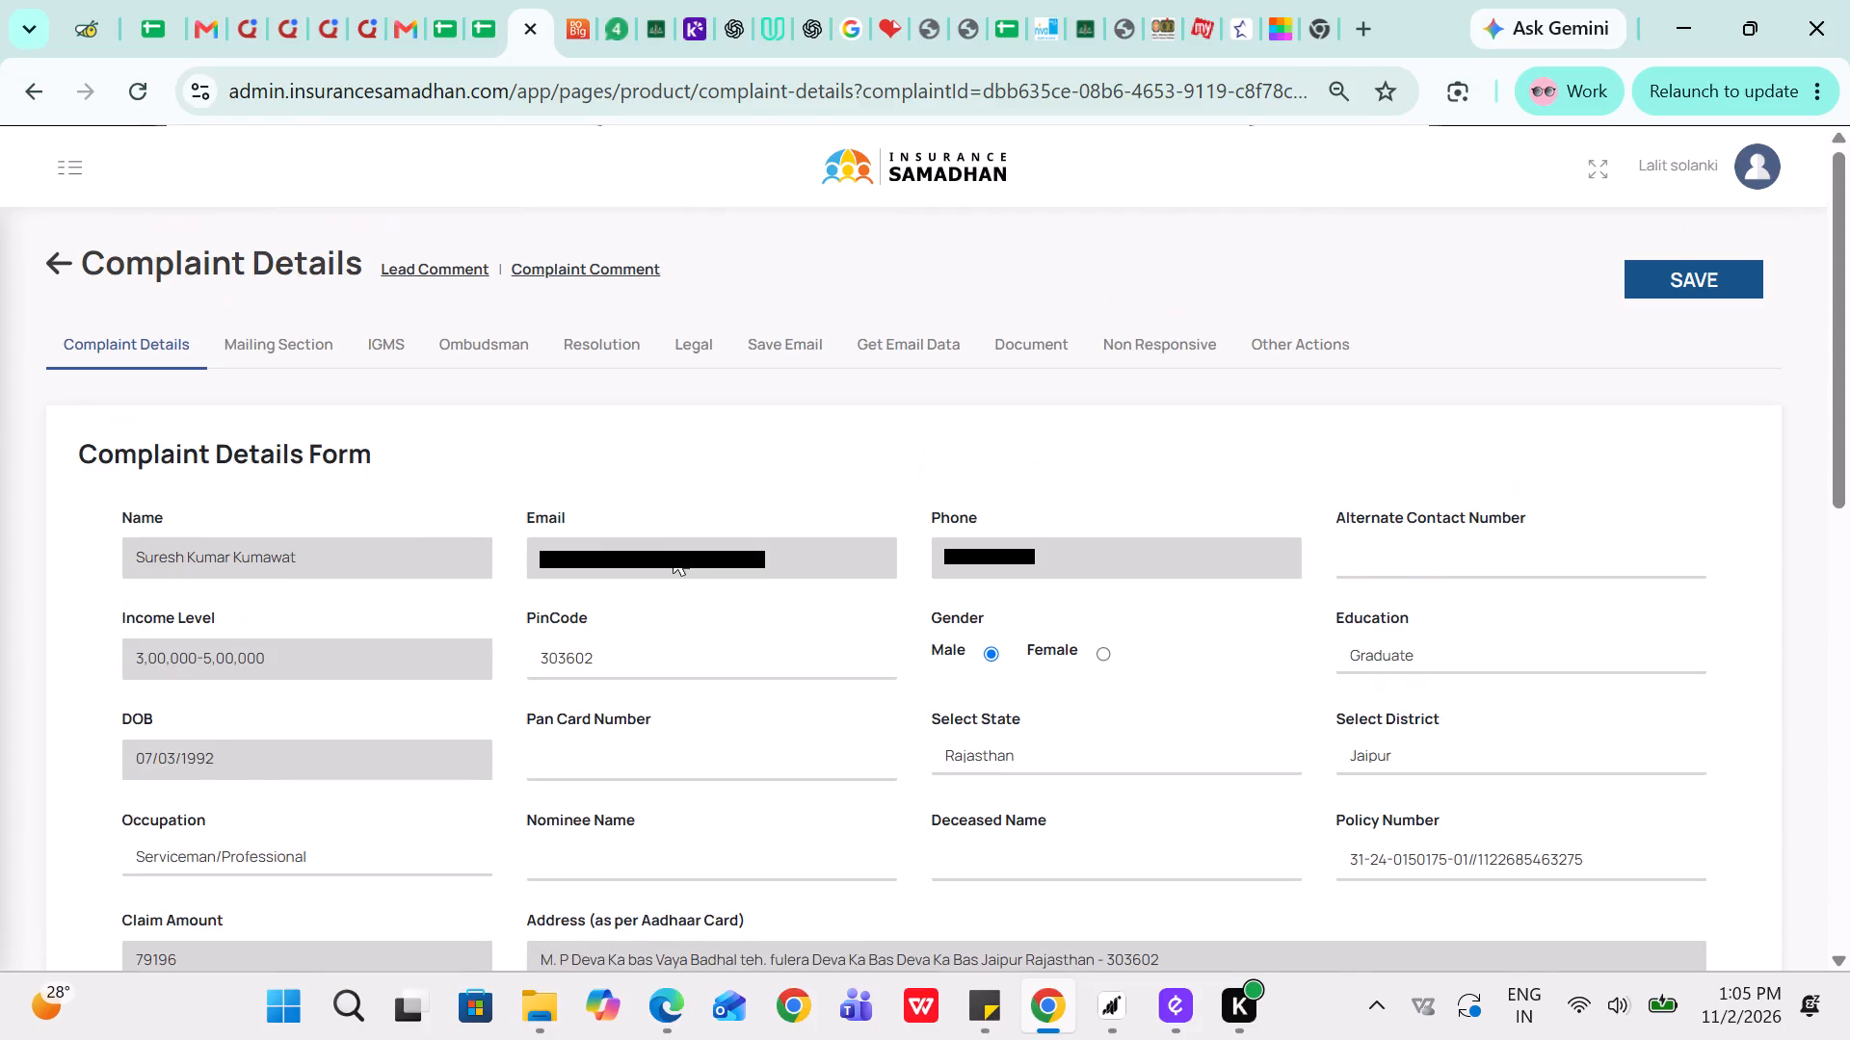
scroll(673, 551, up, 3)
Examine the Ombudsman section's form pushed date, submission mode, online complaint date and complaint reference number.
click(506, 347)
drag(983, 685, 647, 689)
click(926, 718)
drag(923, 676, 459, 664)
click(881, 728)
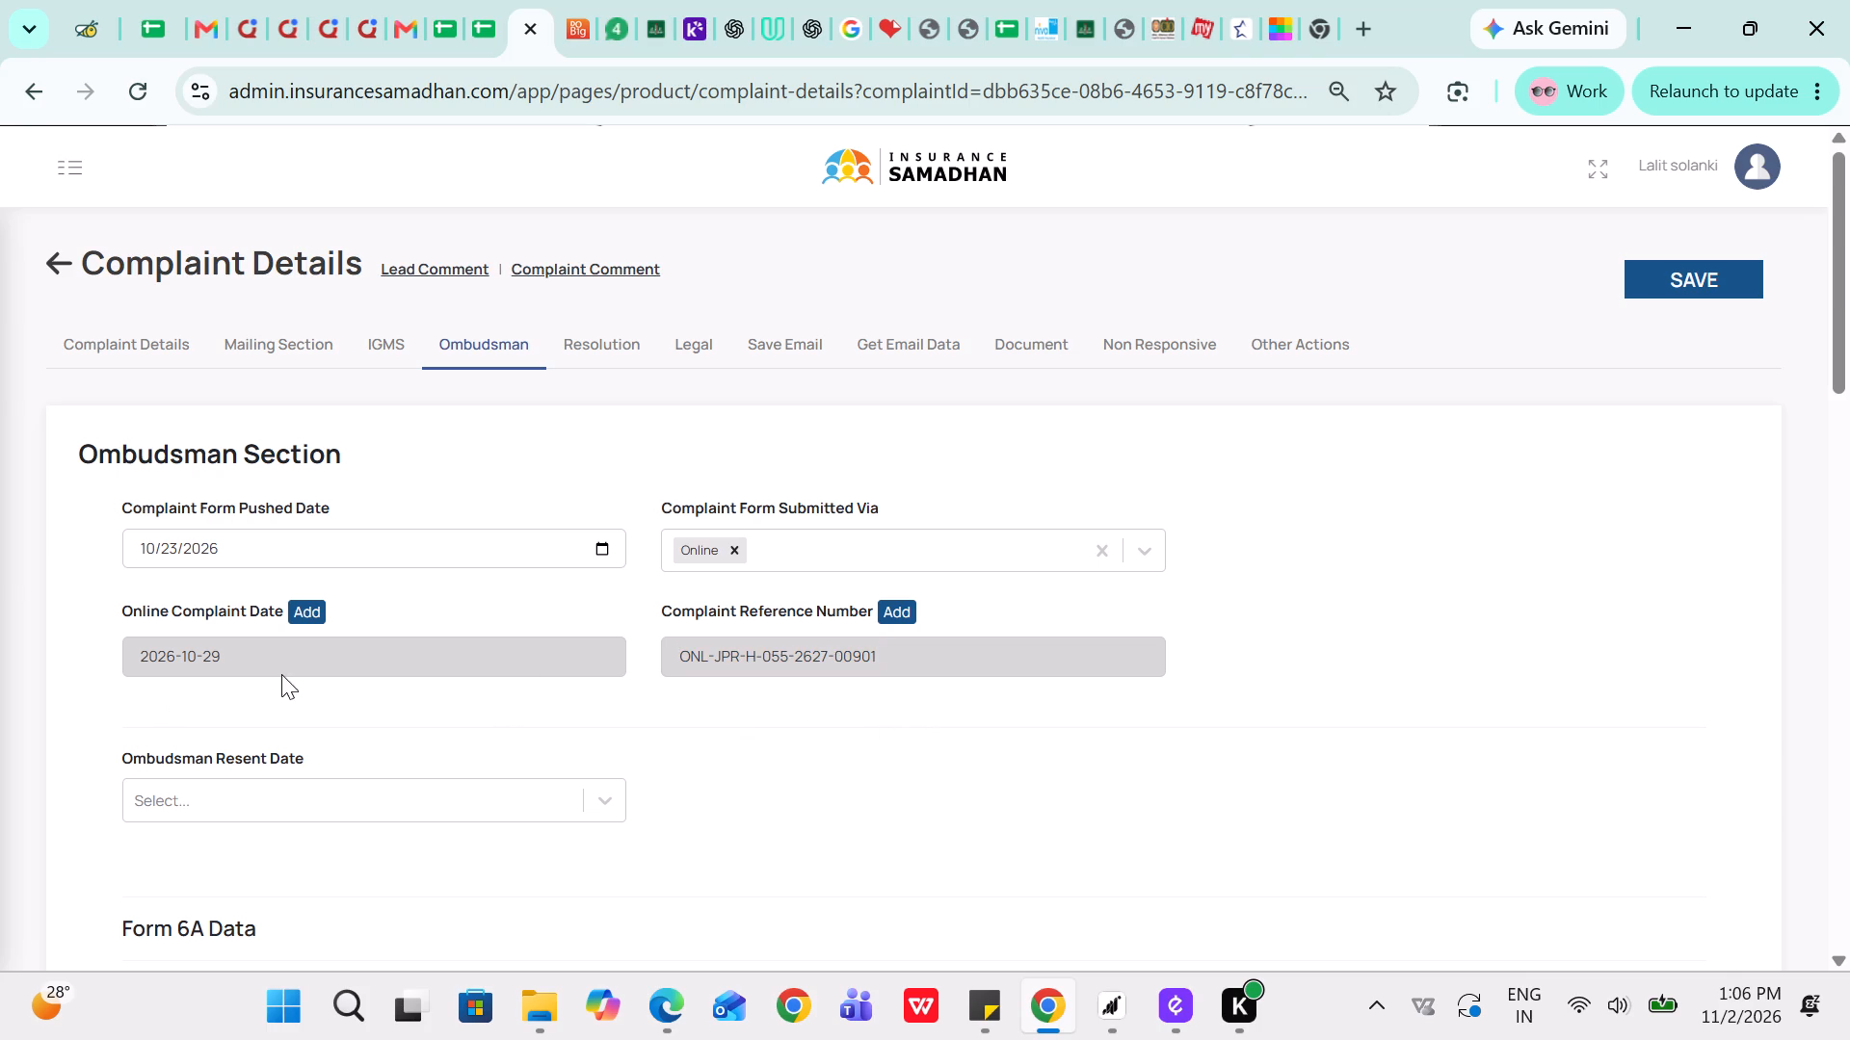
drag(281, 674, 0, 678)
click(609, 677)
drag(1010, 673, 625, 674)
click(903, 699)
drag(1028, 672, 654, 662)
click(991, 718)
drag(1009, 682, 572, 682)
drag(972, 510, 197, 437)
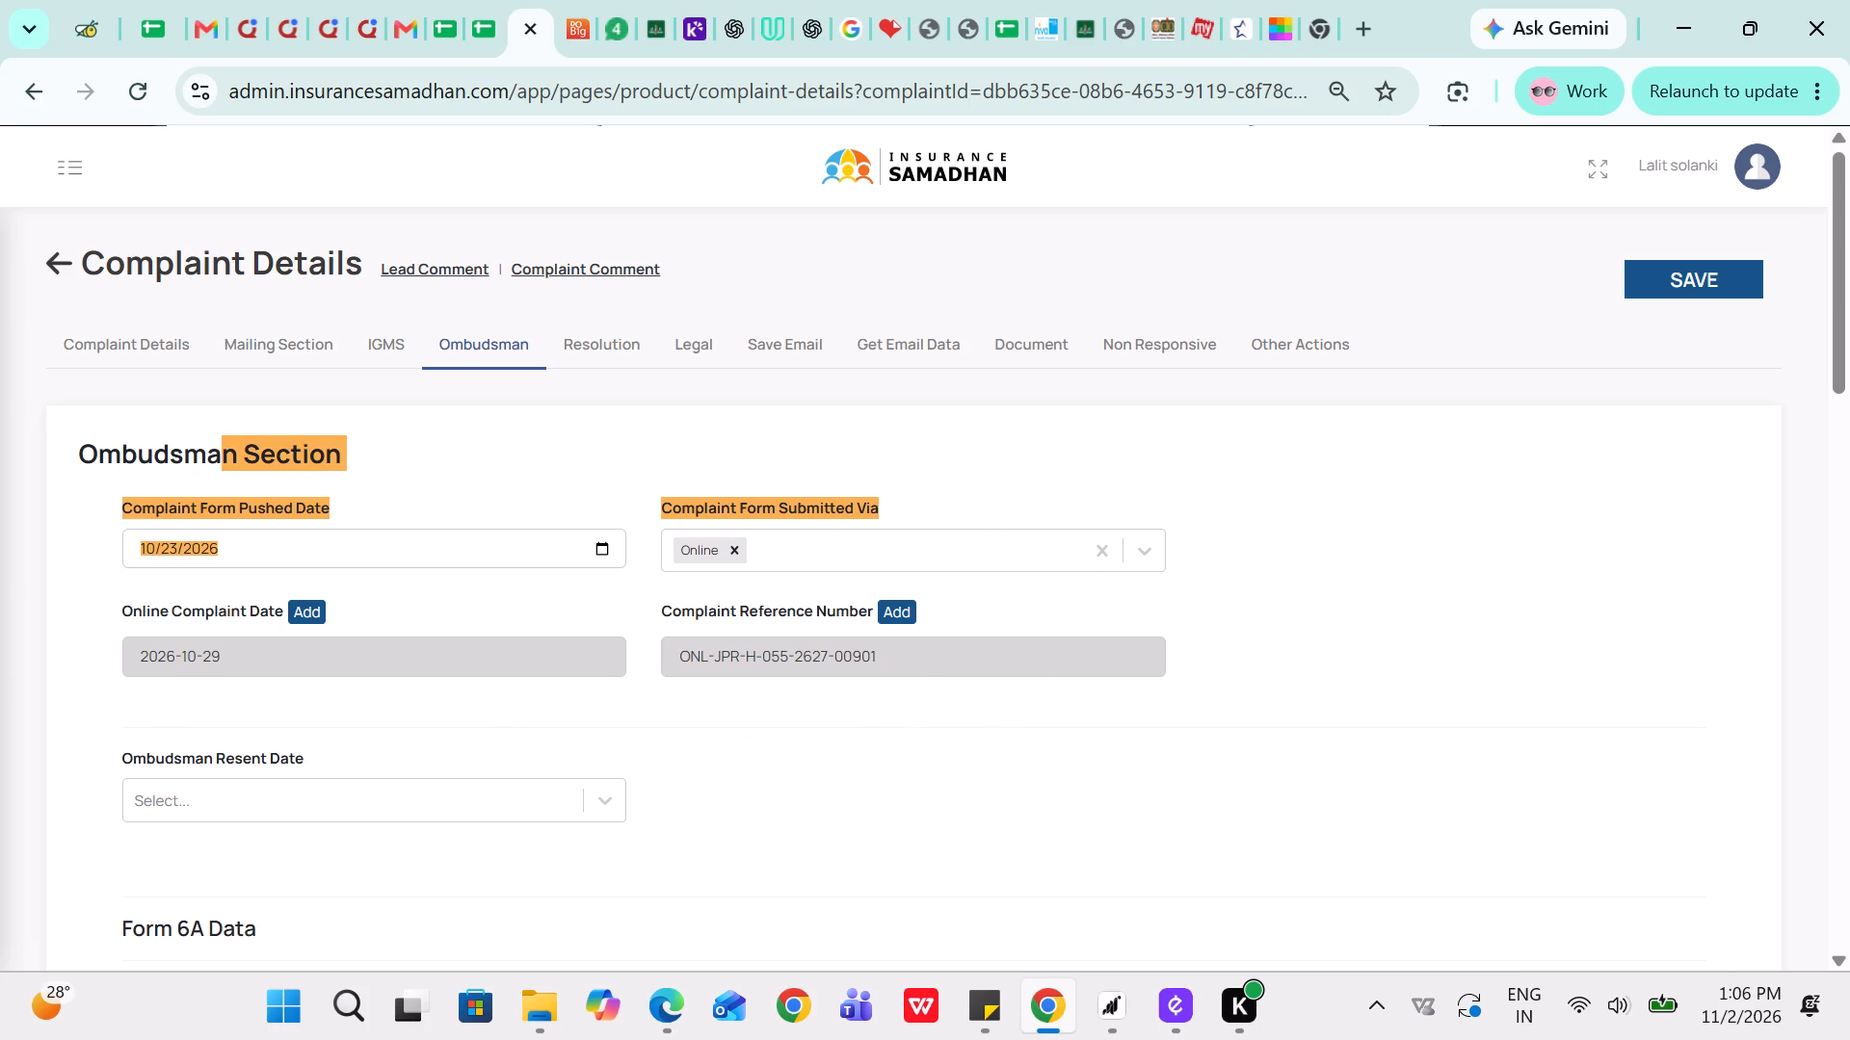
drag(197, 437, 30, 423)
click(709, 435)
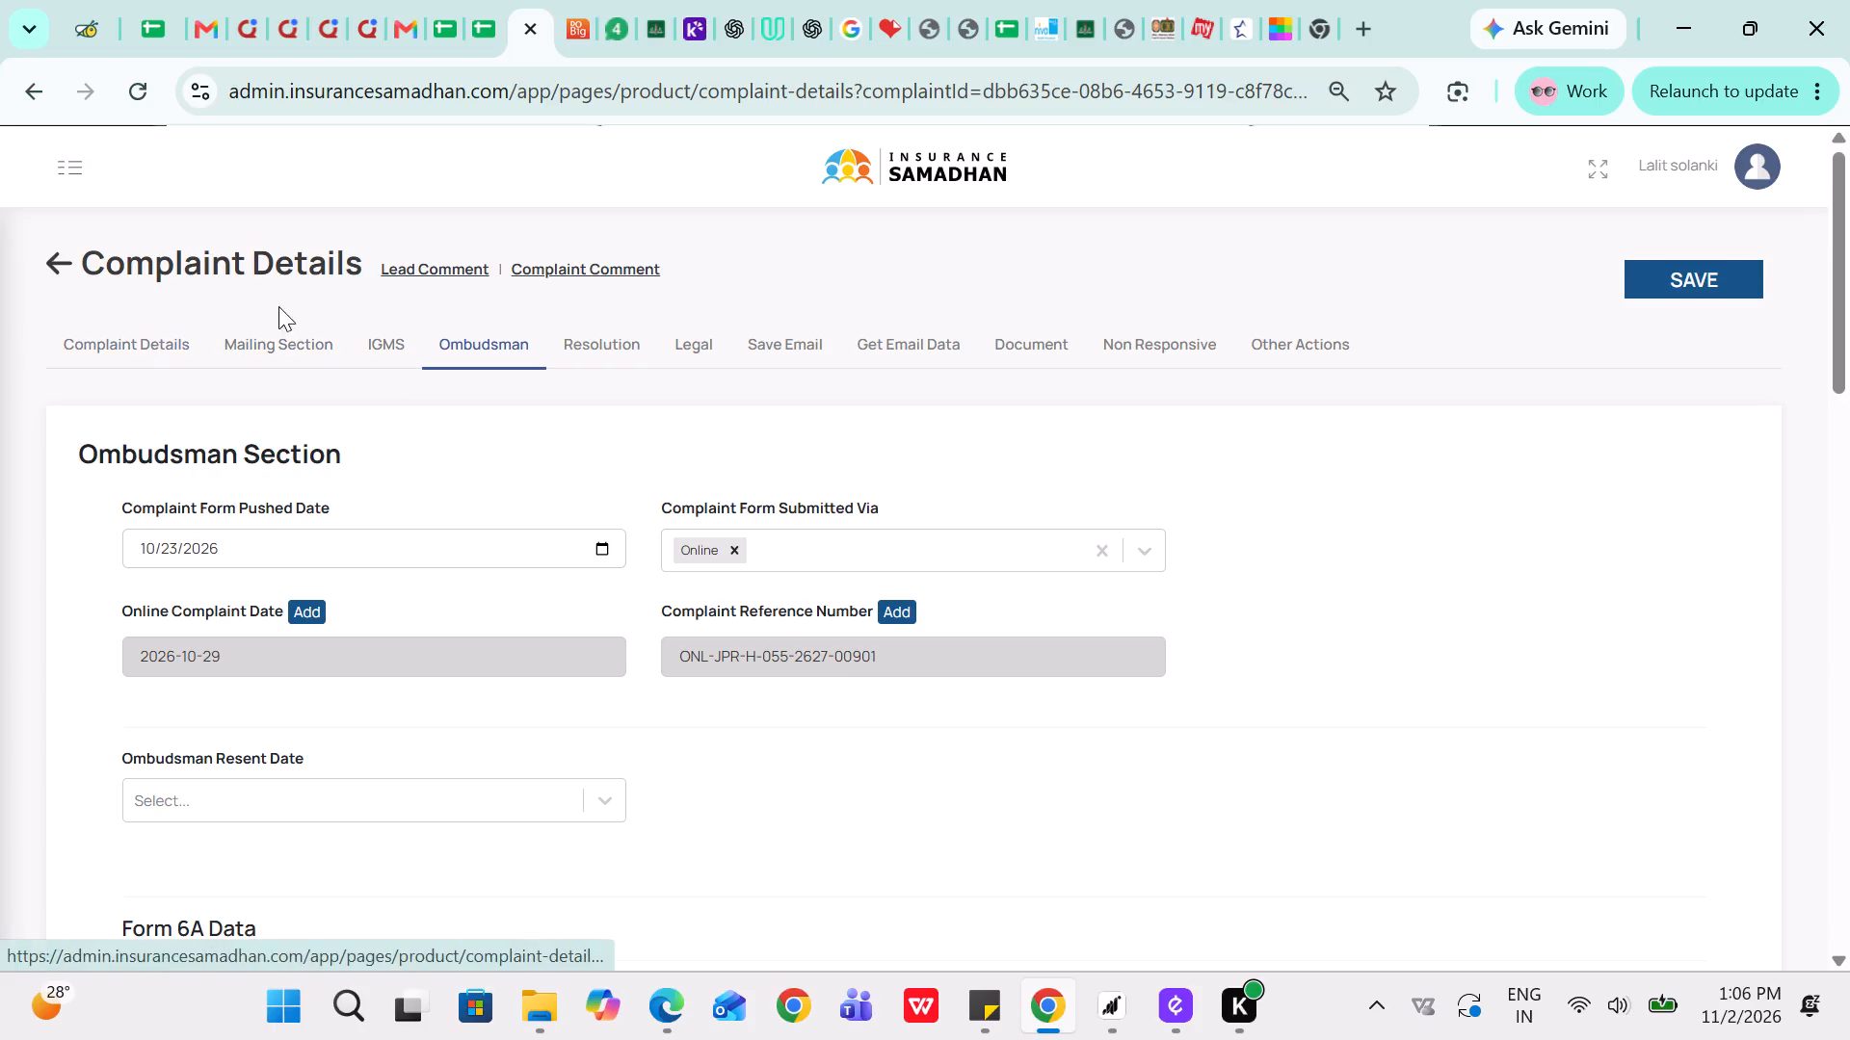
Open the complaint's comments to review the Communication Log.
click(633, 270)
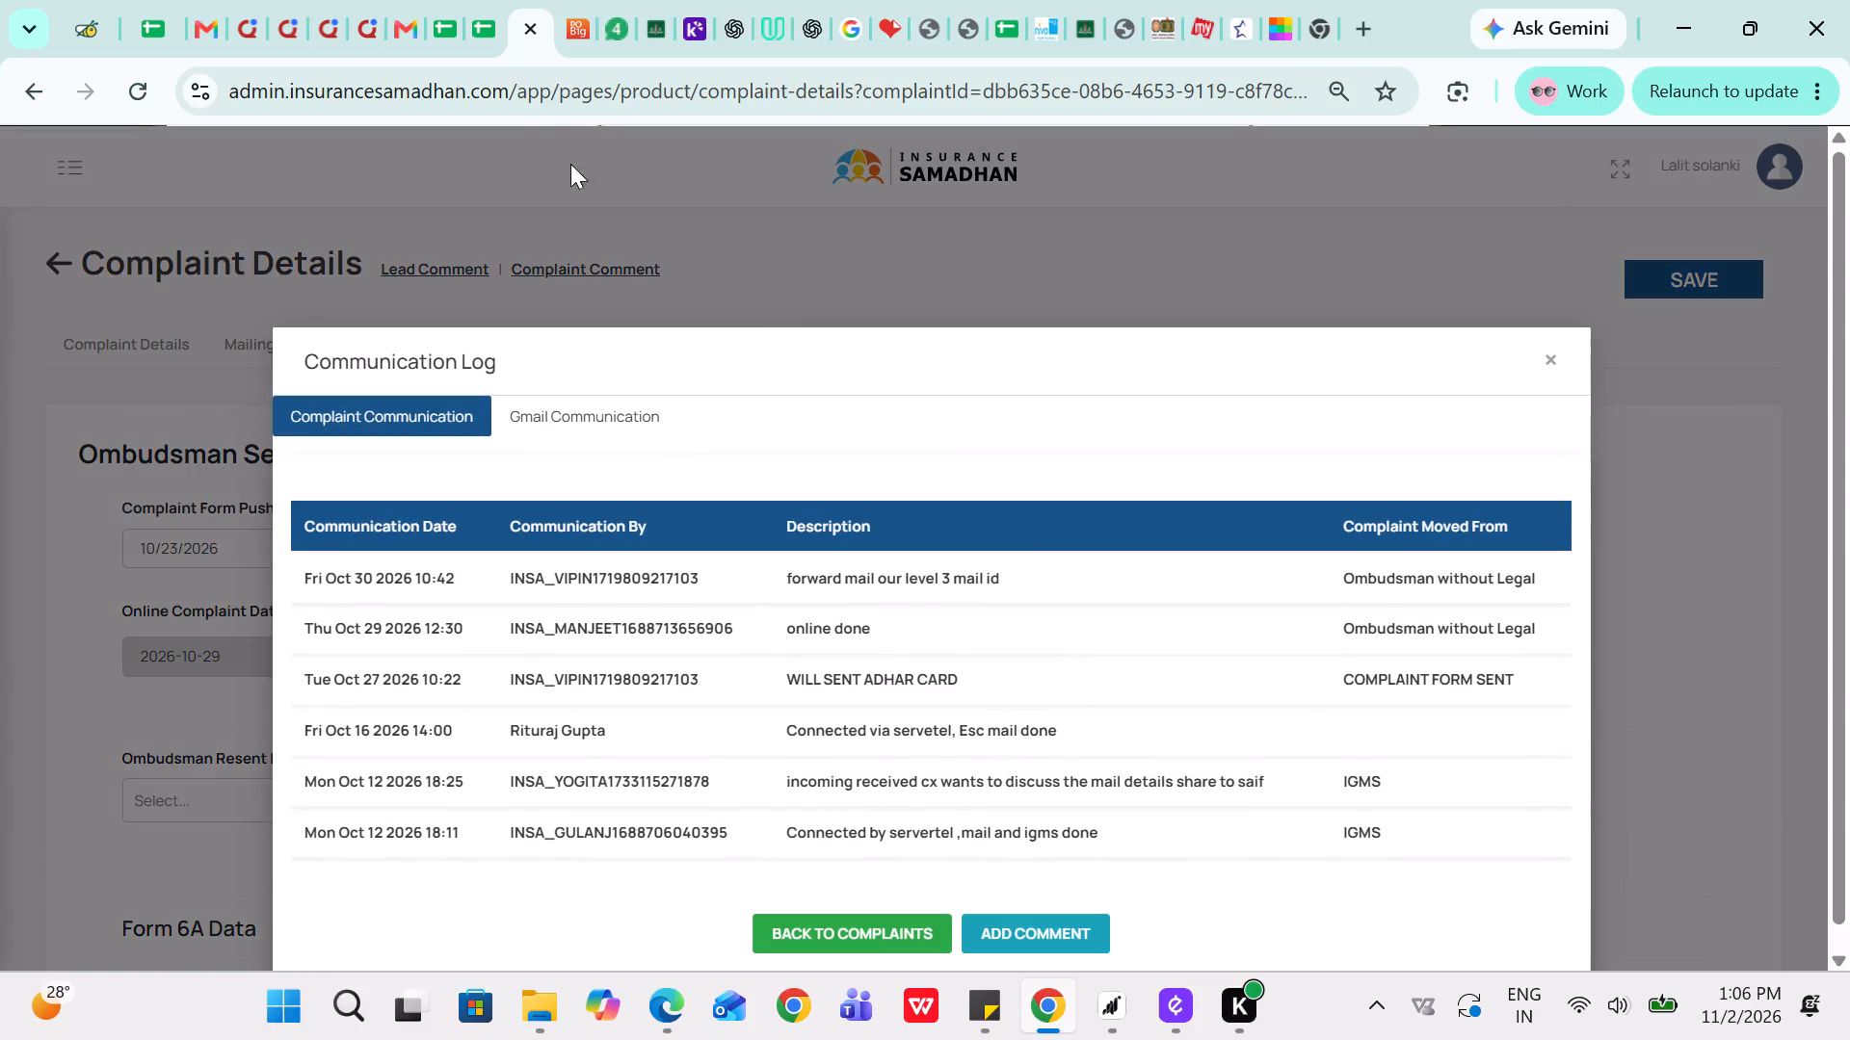
Reread the forwarded Aditya Birla email in Gmail, examining the claim rejection reasons, the escalation matrix and the acknowledgement of the escalated complaint.
click(204, 0)
scroll(997, 704, up, 5)
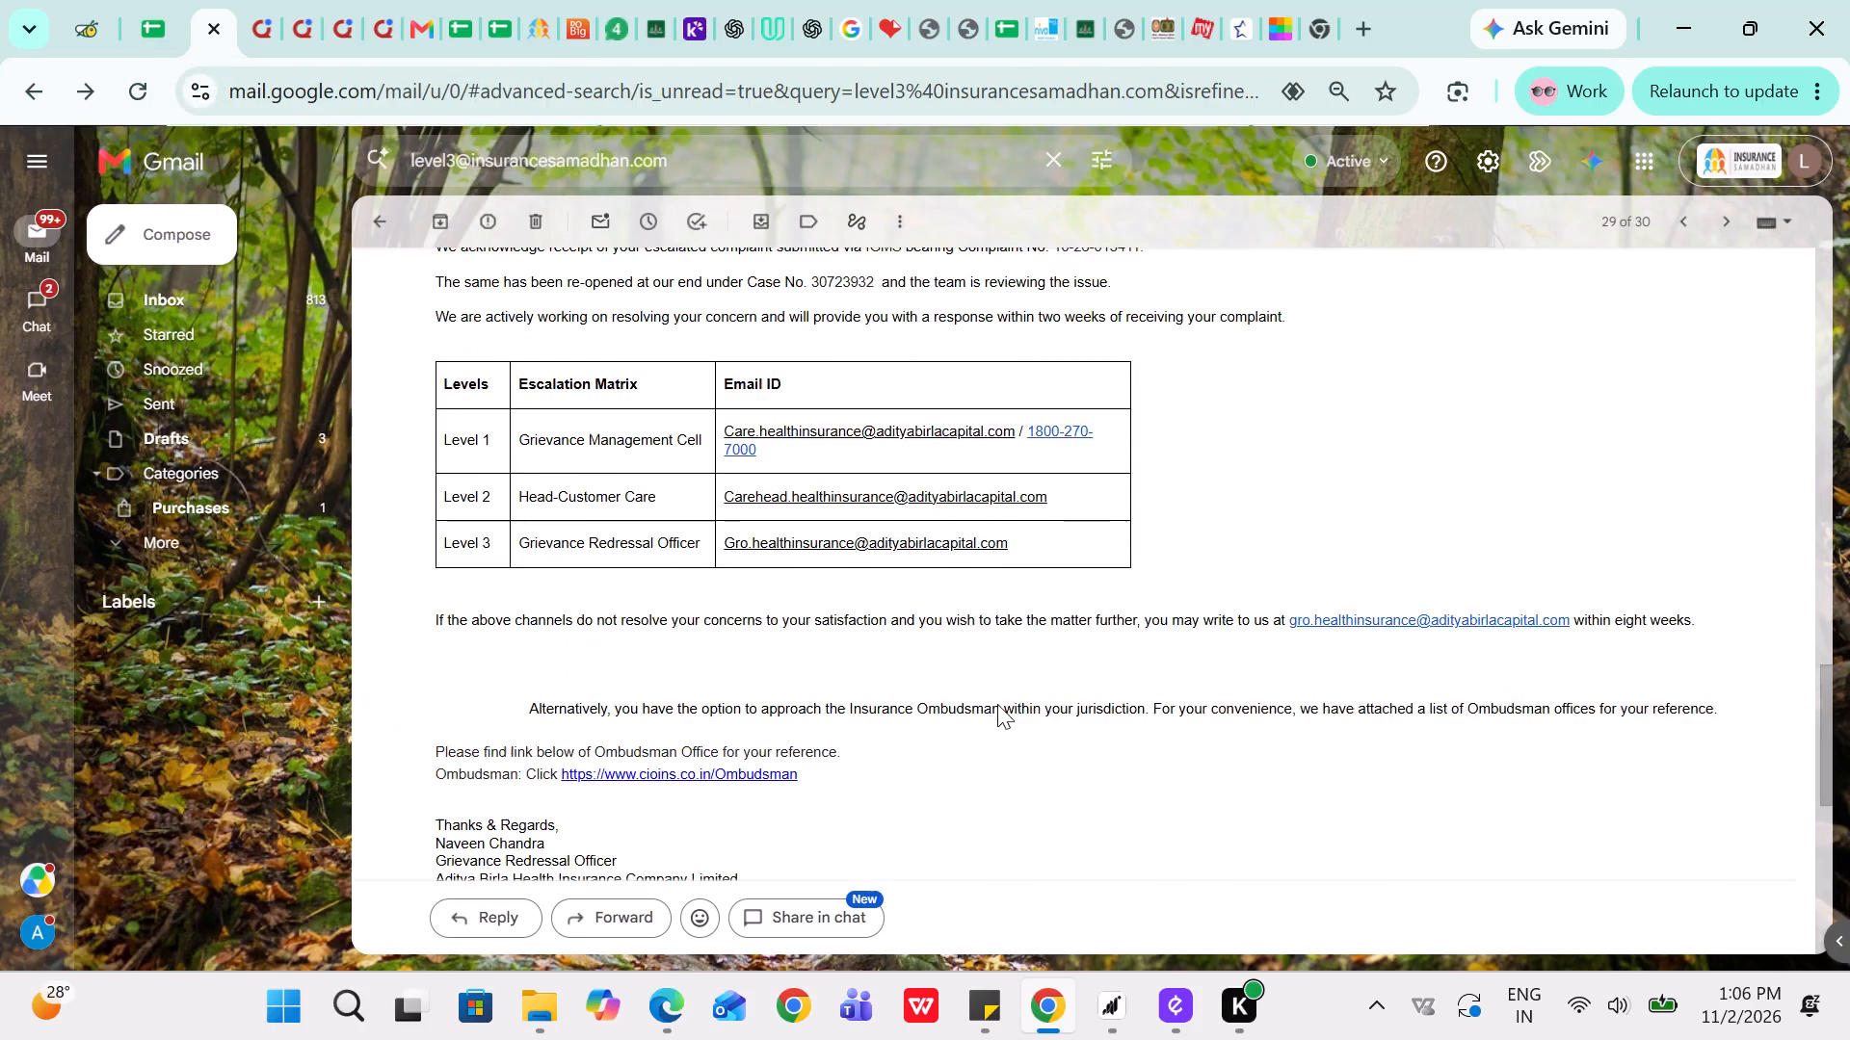
scroll(999, 704, up, 7)
scroll(1008, 705, down, 2)
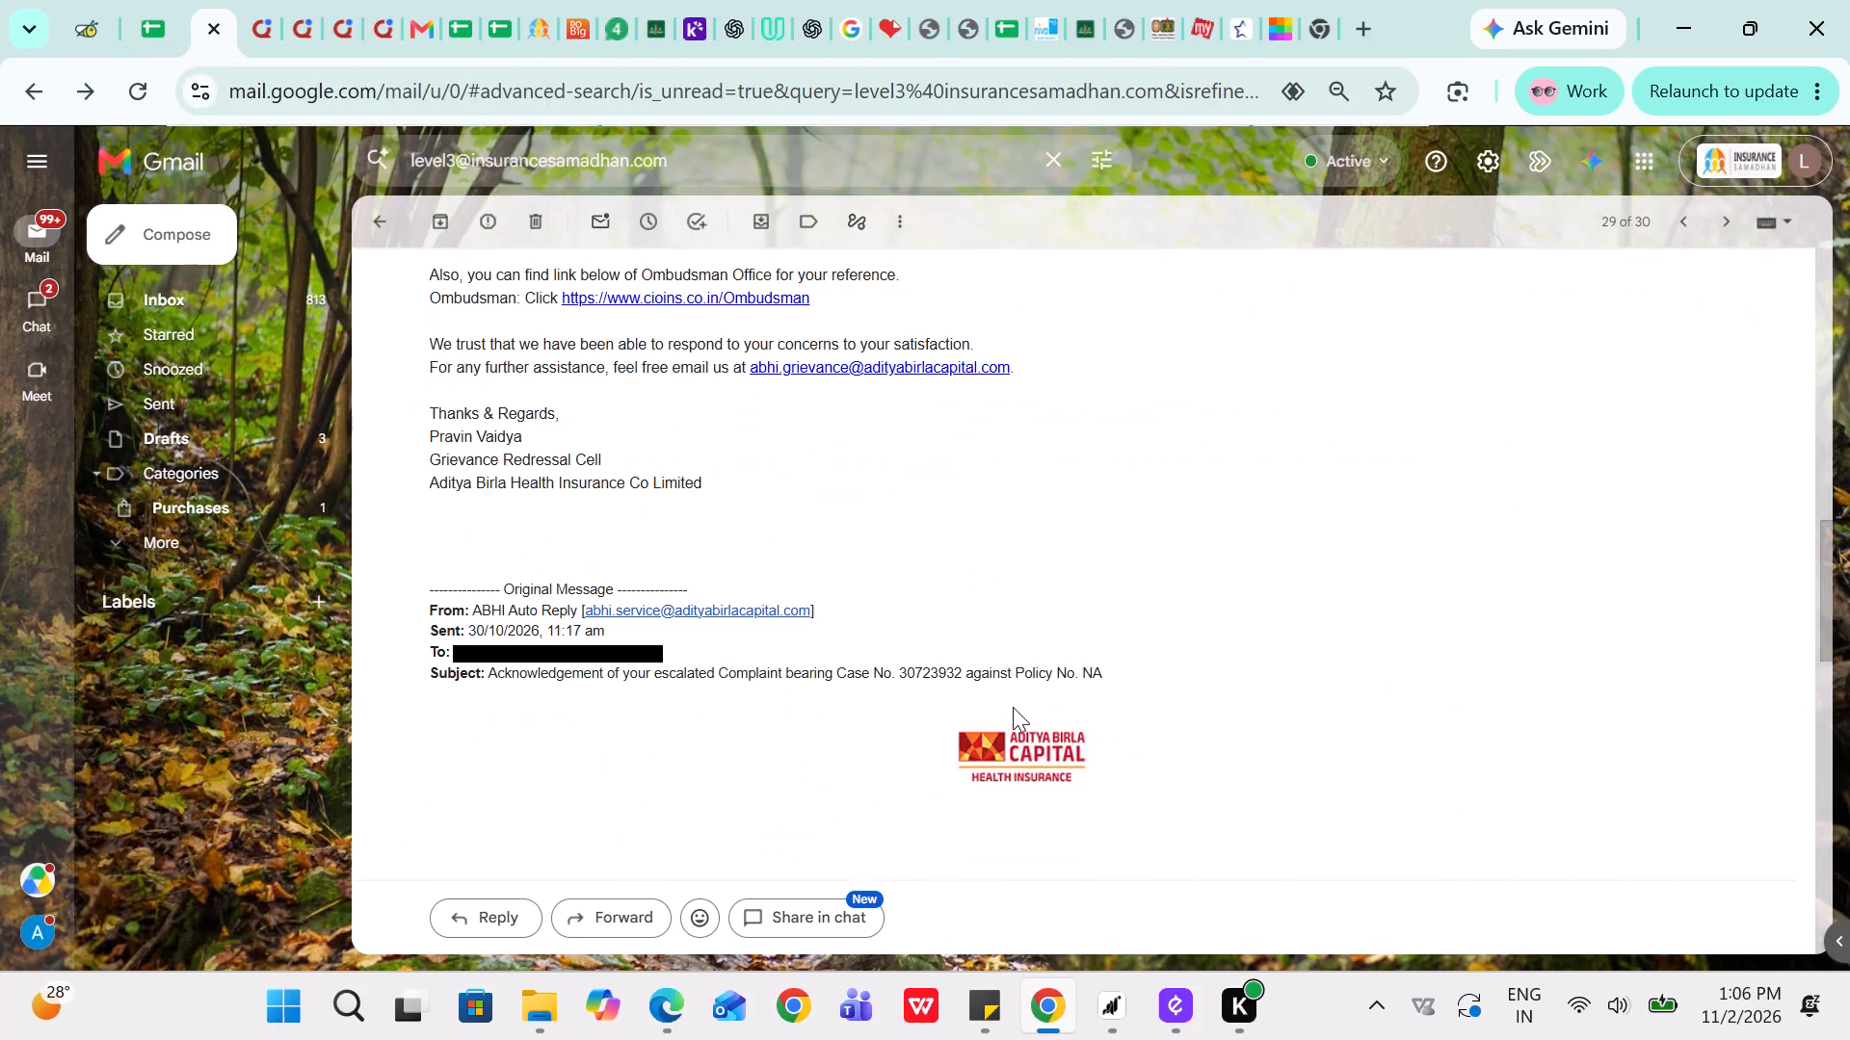
scroll(721, 695, up, 2)
scroll(805, 729, up, 4)
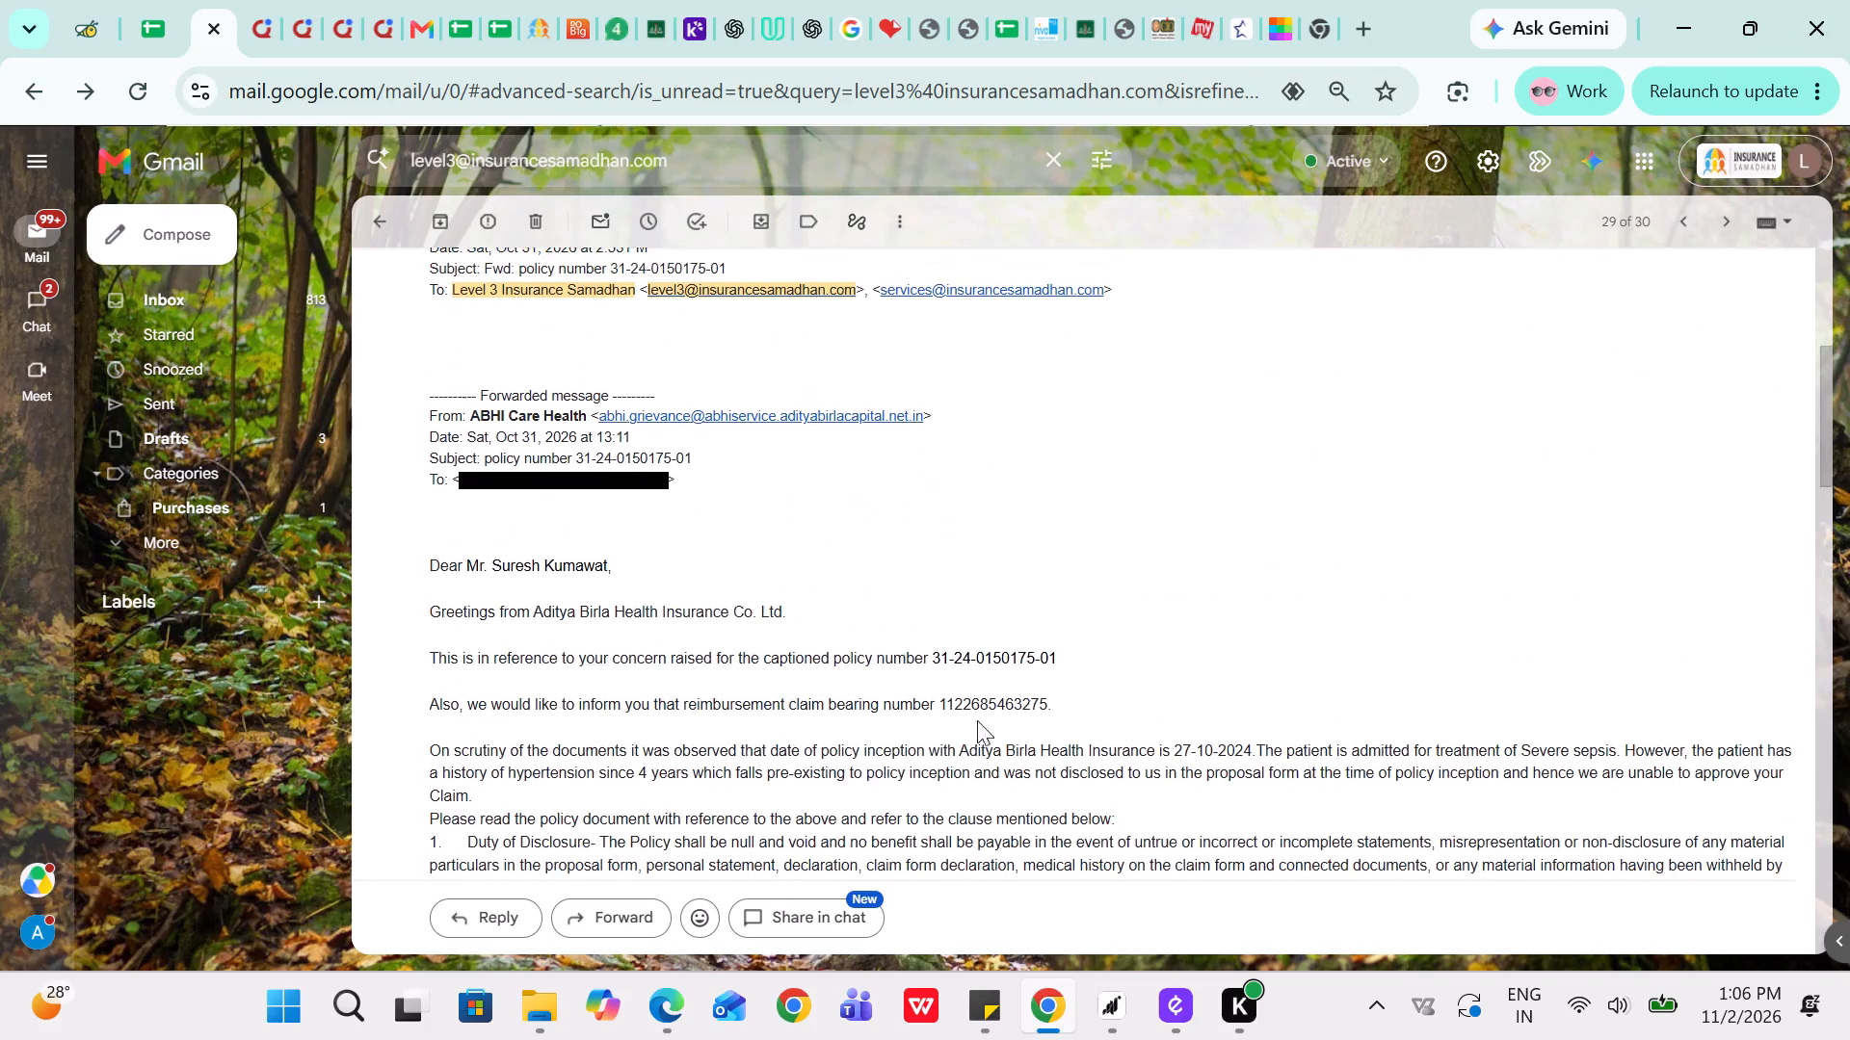
scroll(989, 715, up, 3)
scroll(911, 767, down, 5)
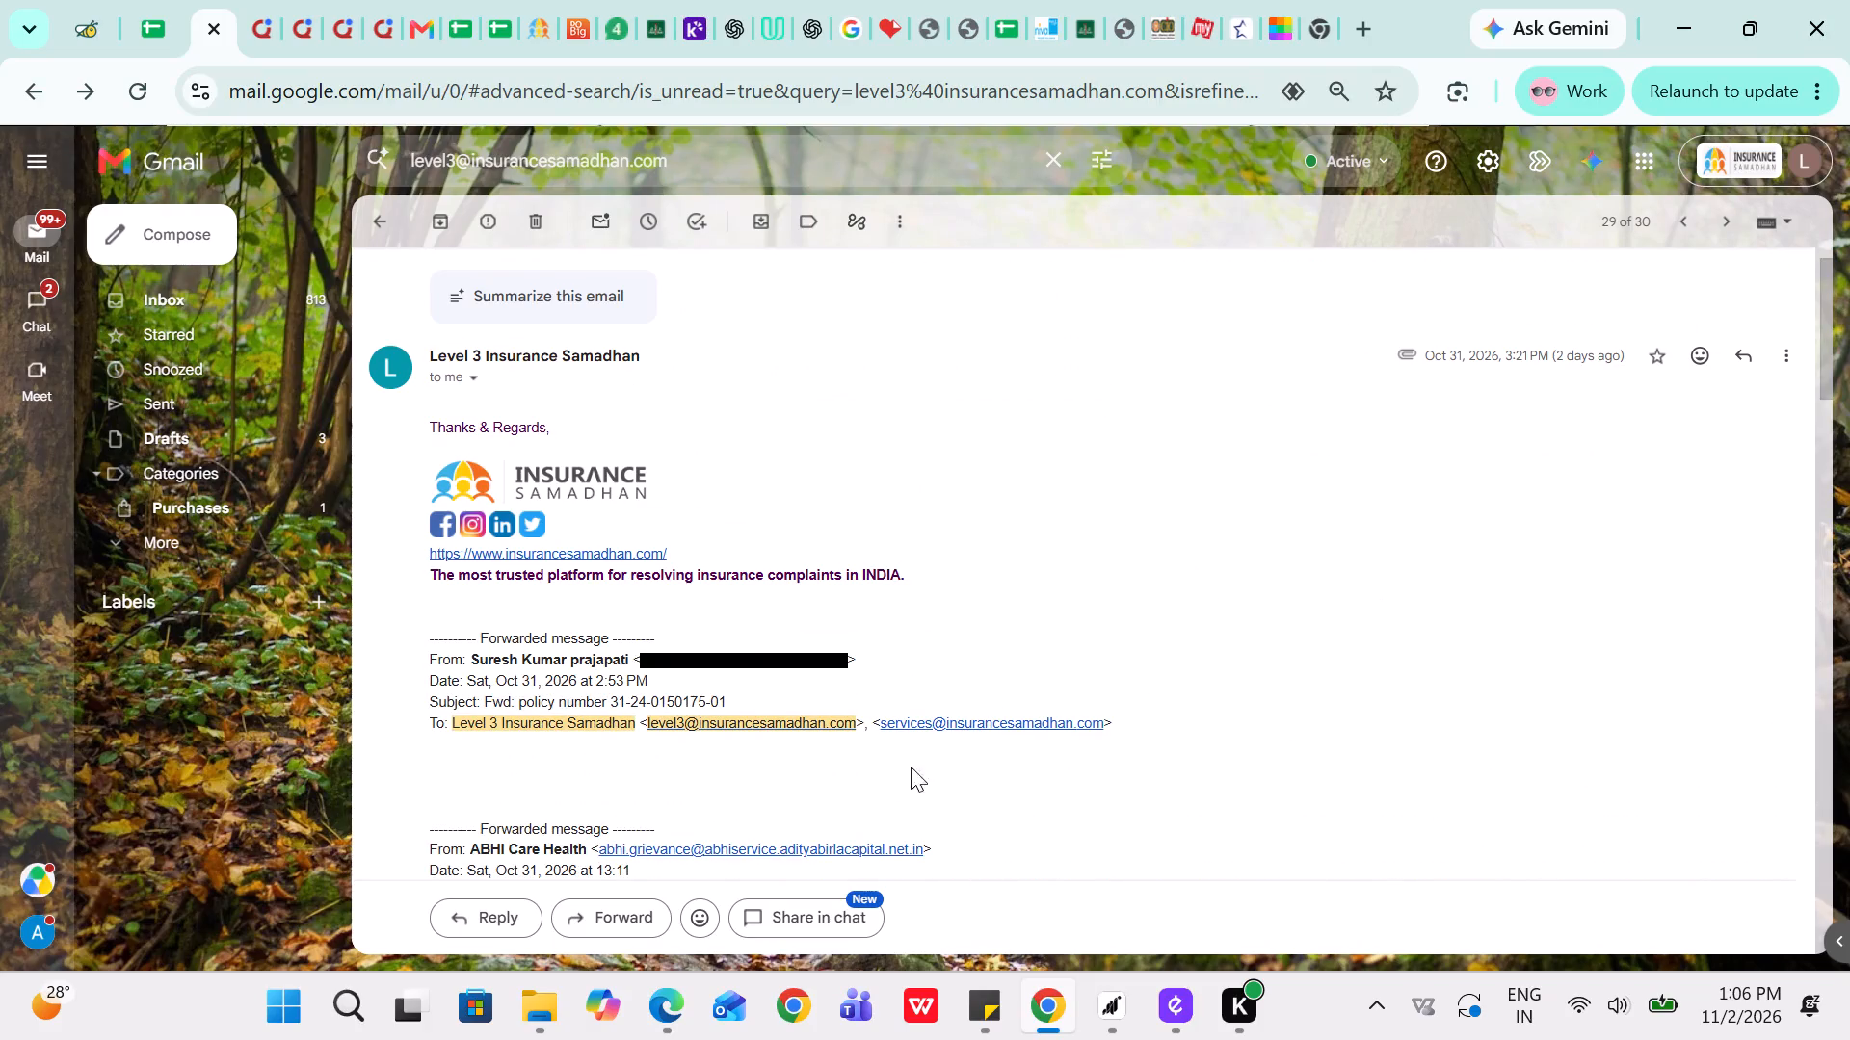
scroll(923, 766, down, 9)
scroll(1030, 780, up, 3)
scroll(1030, 780, down, 4)
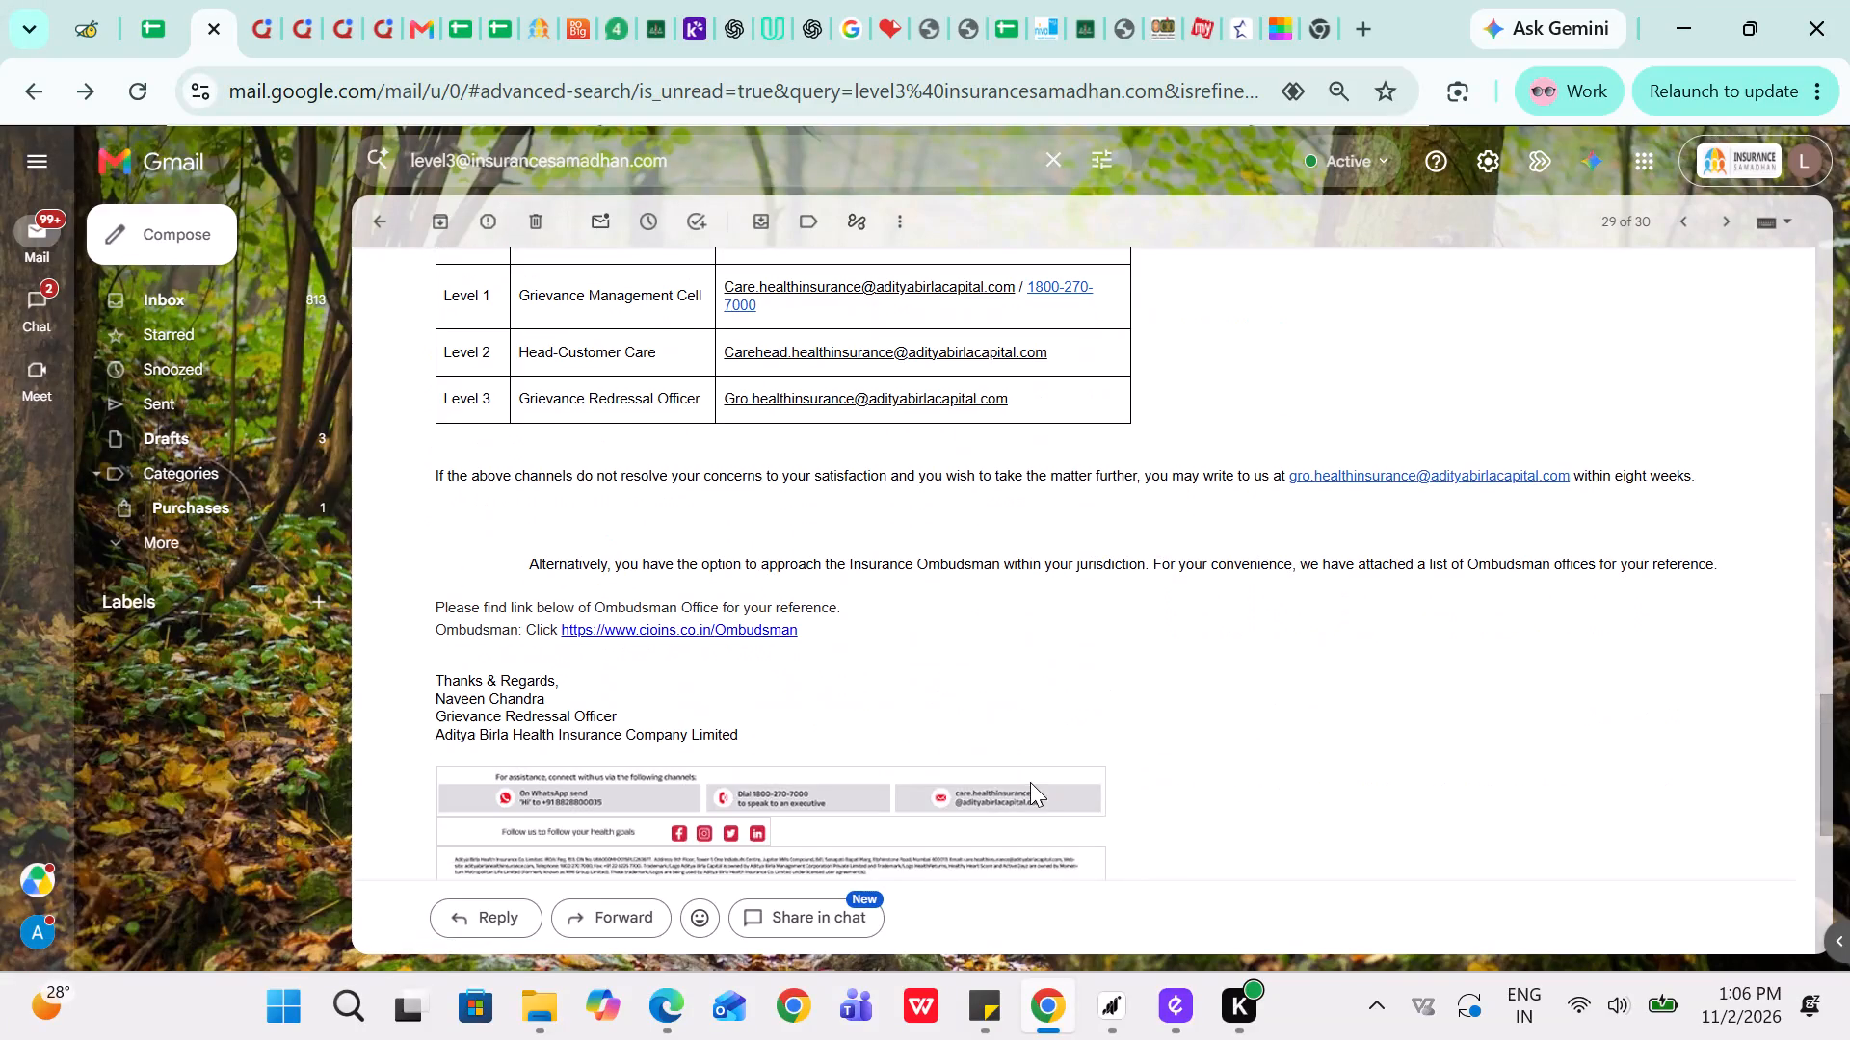
scroll(670, 574, up, 2)
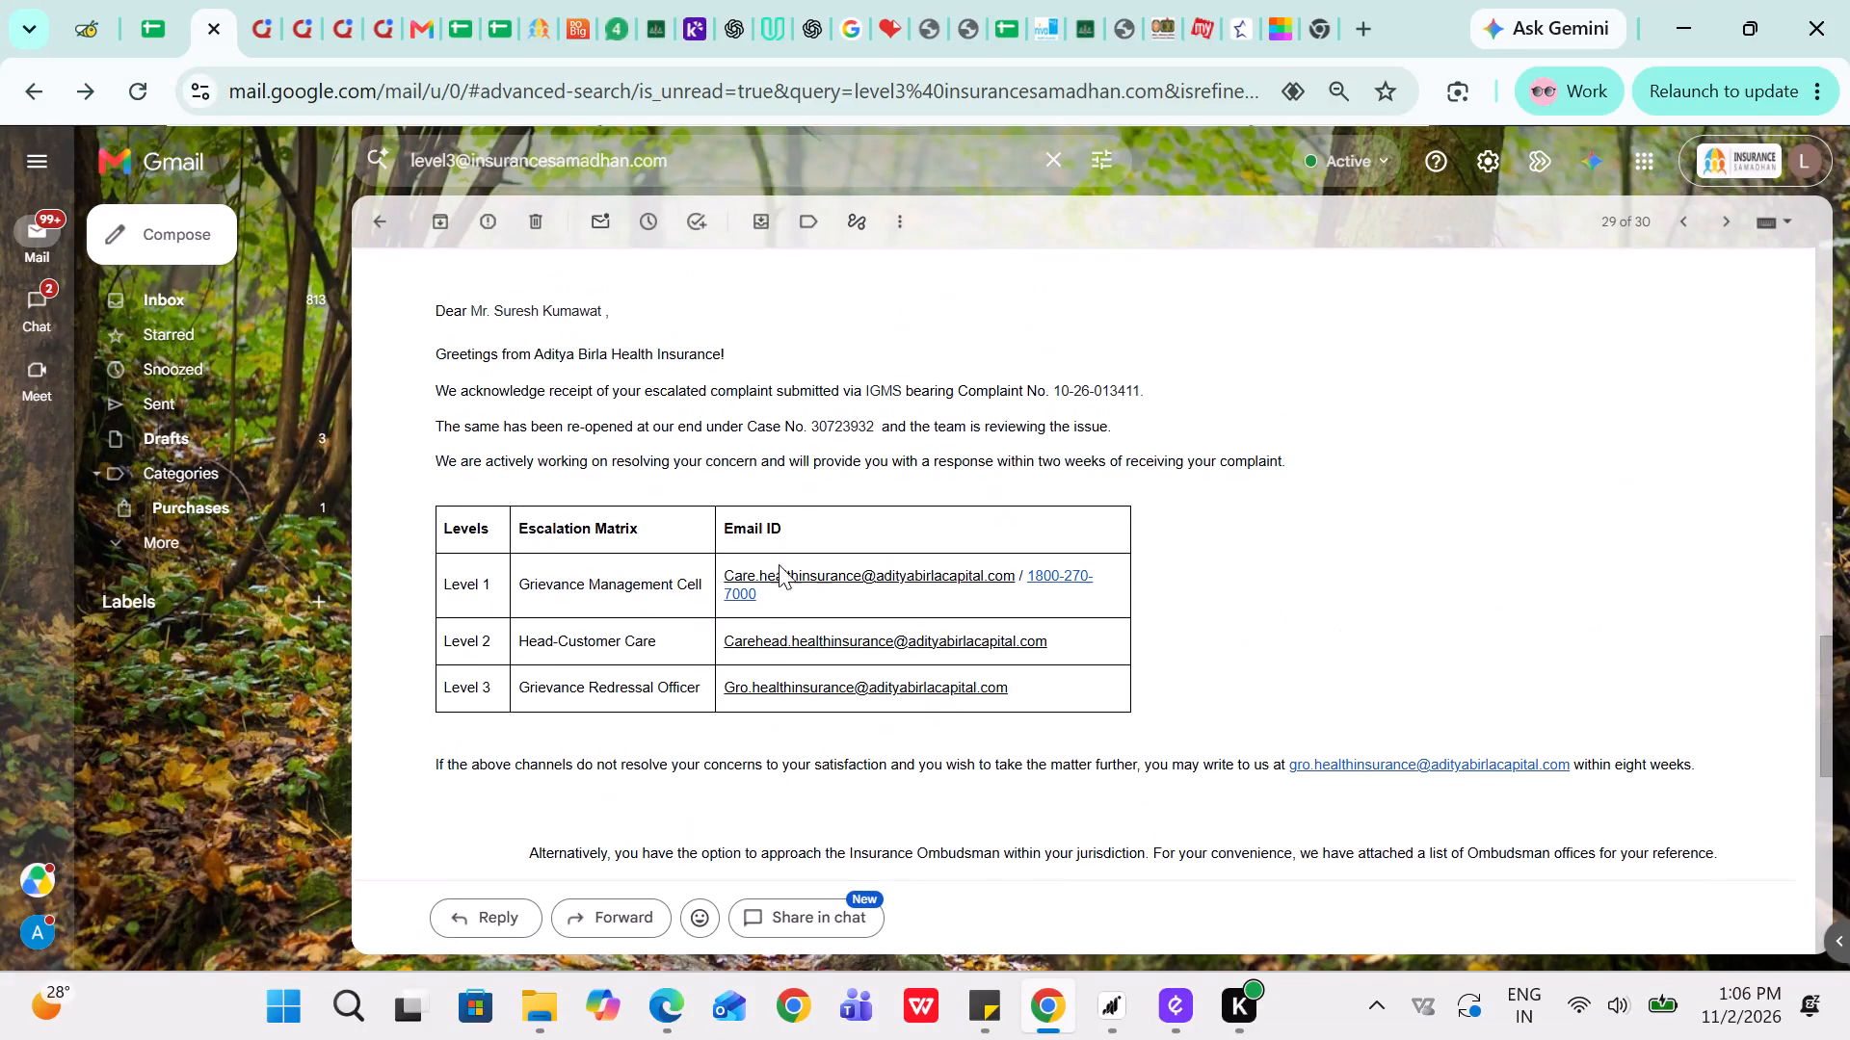
drag(1059, 694, 433, 529)
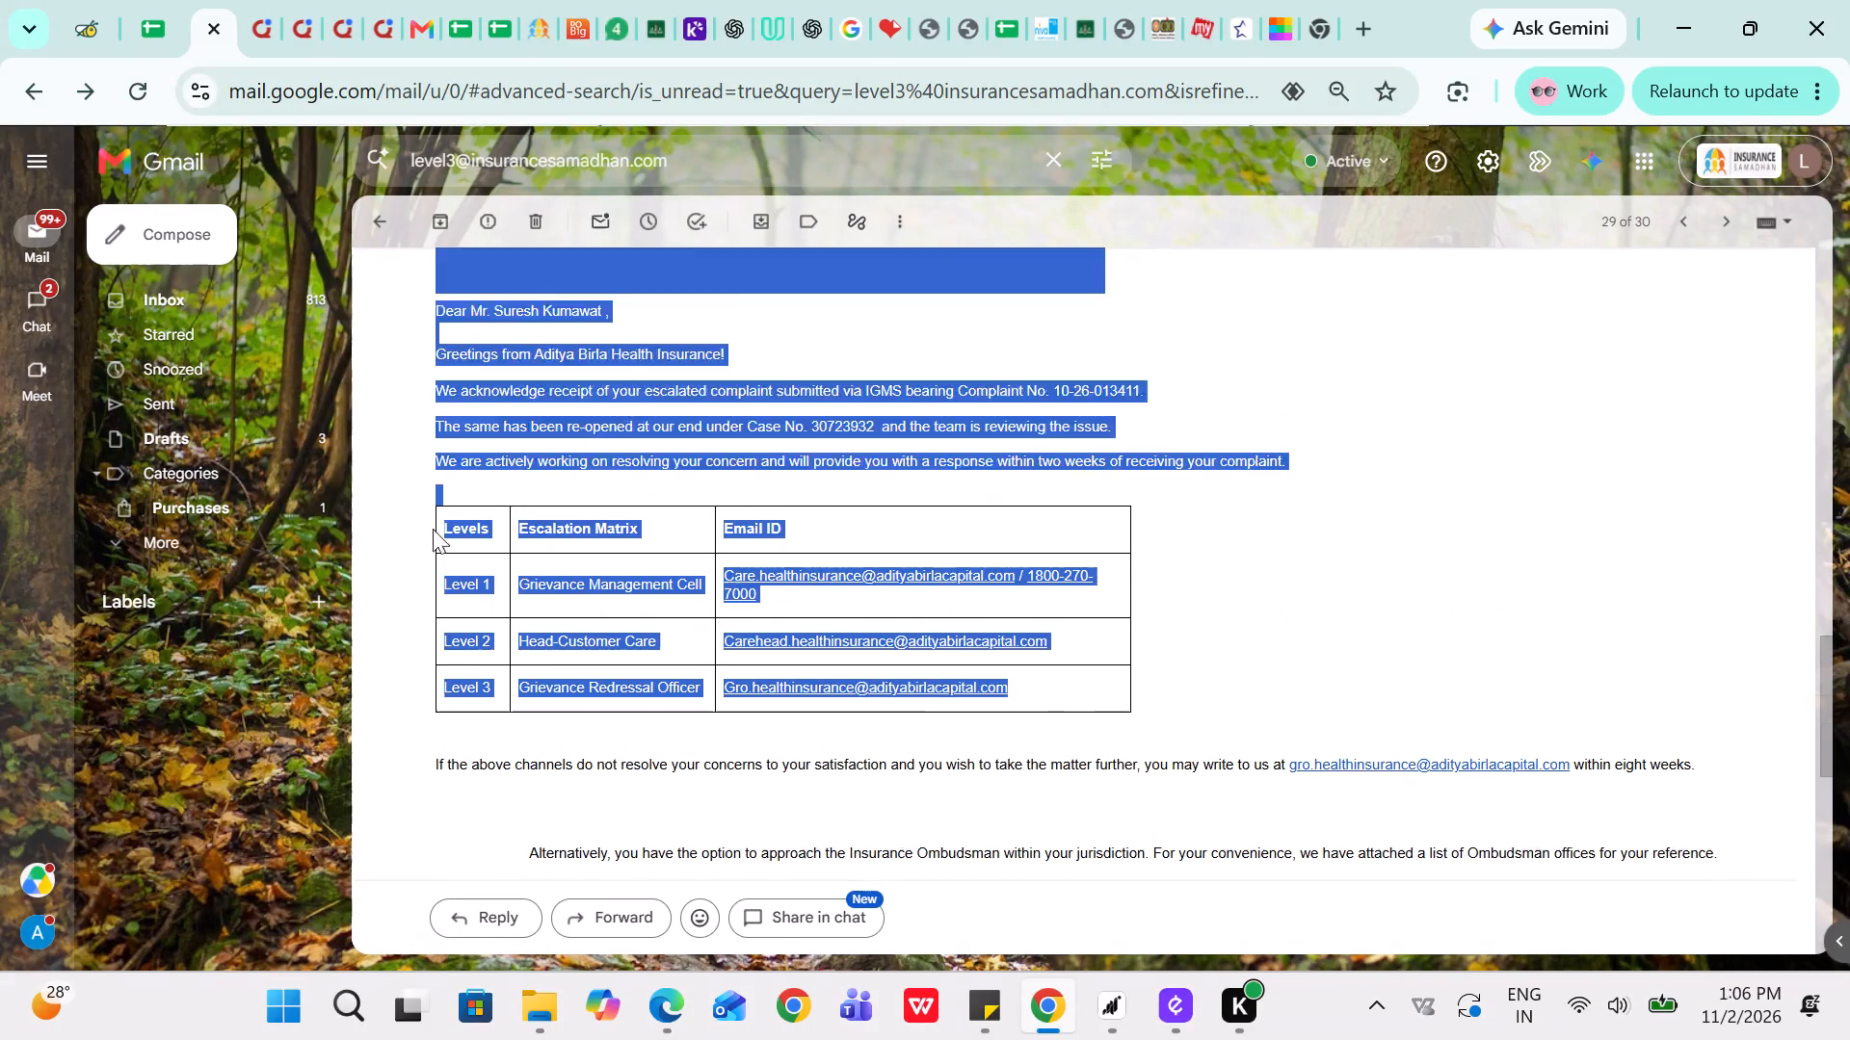
drag(433, 529, 486, 482)
click(1396, 508)
scroll(1260, 543, up, 3)
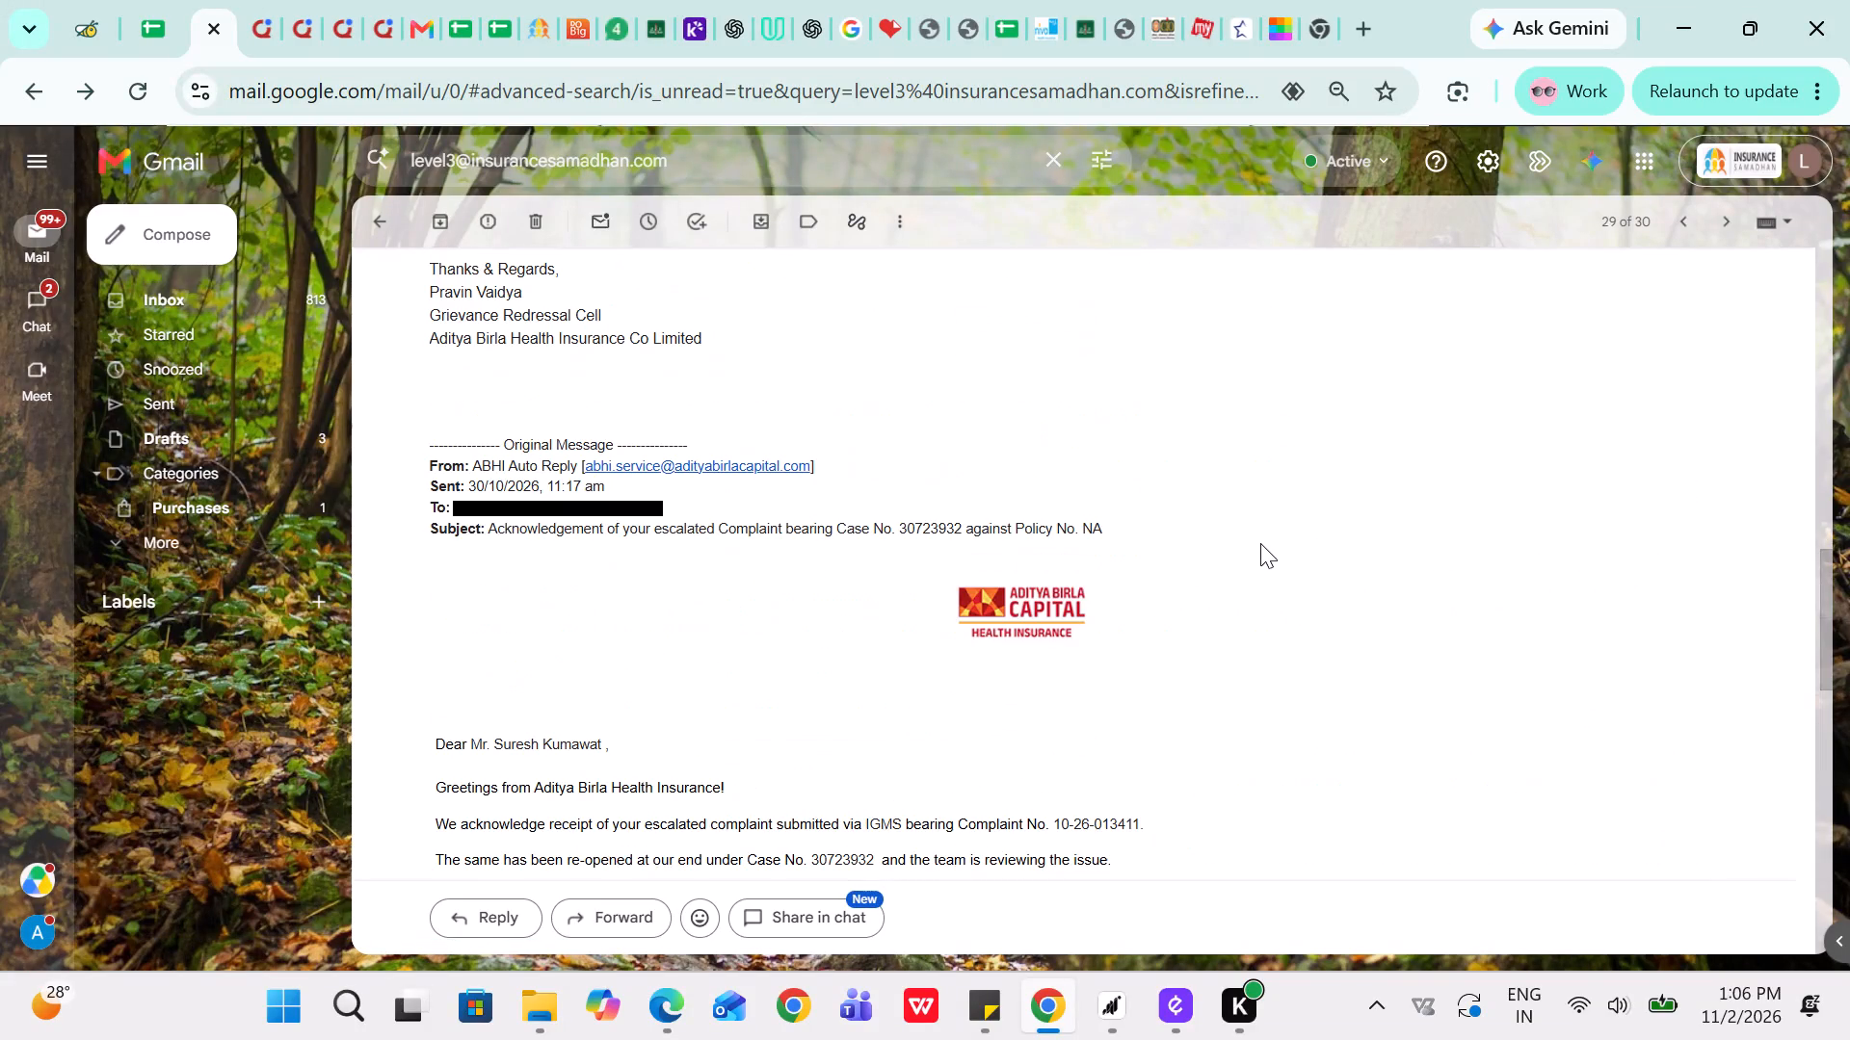
scroll(1129, 546, up, 2)
scroll(644, 470, up, 6)
scroll(926, 568, up, 2)
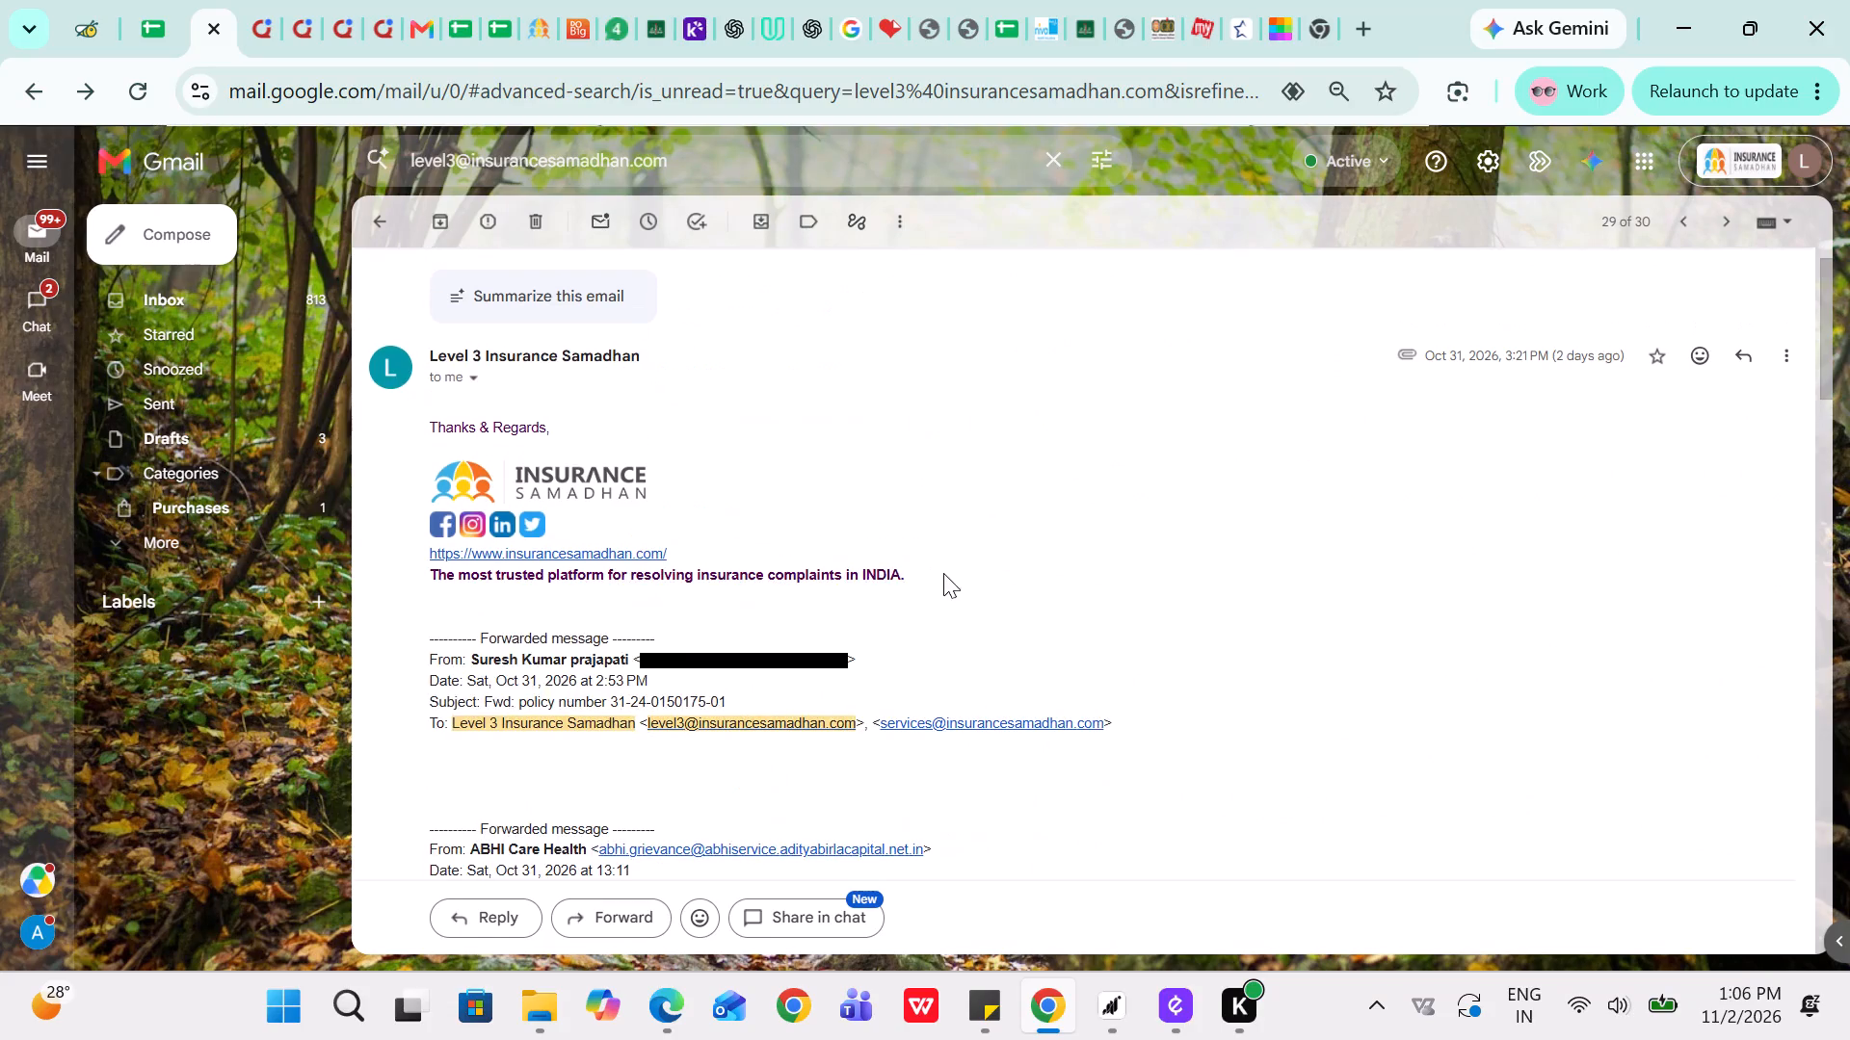
Return to the admin portal, close the Communication Log and recheck the complaint's details and Ombudsman section.
click(563, 0)
click(533, 0)
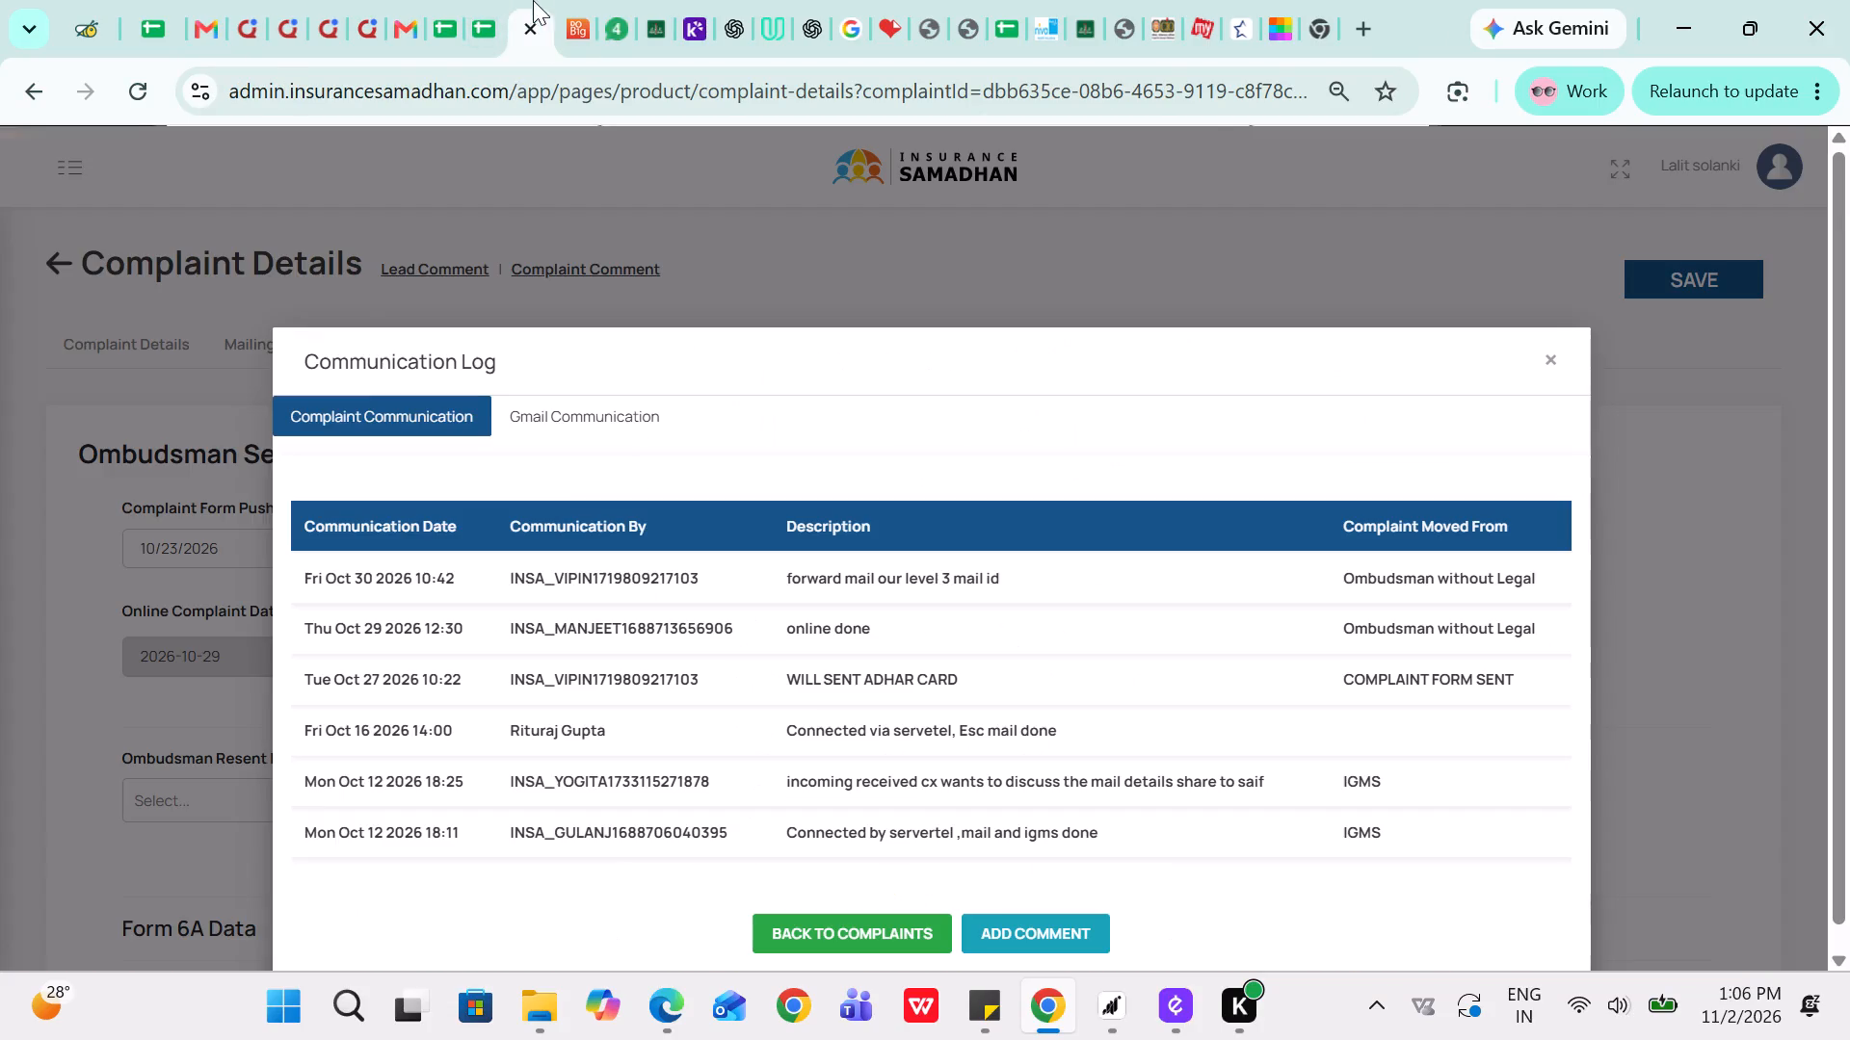
click(359, 211)
click(133, 332)
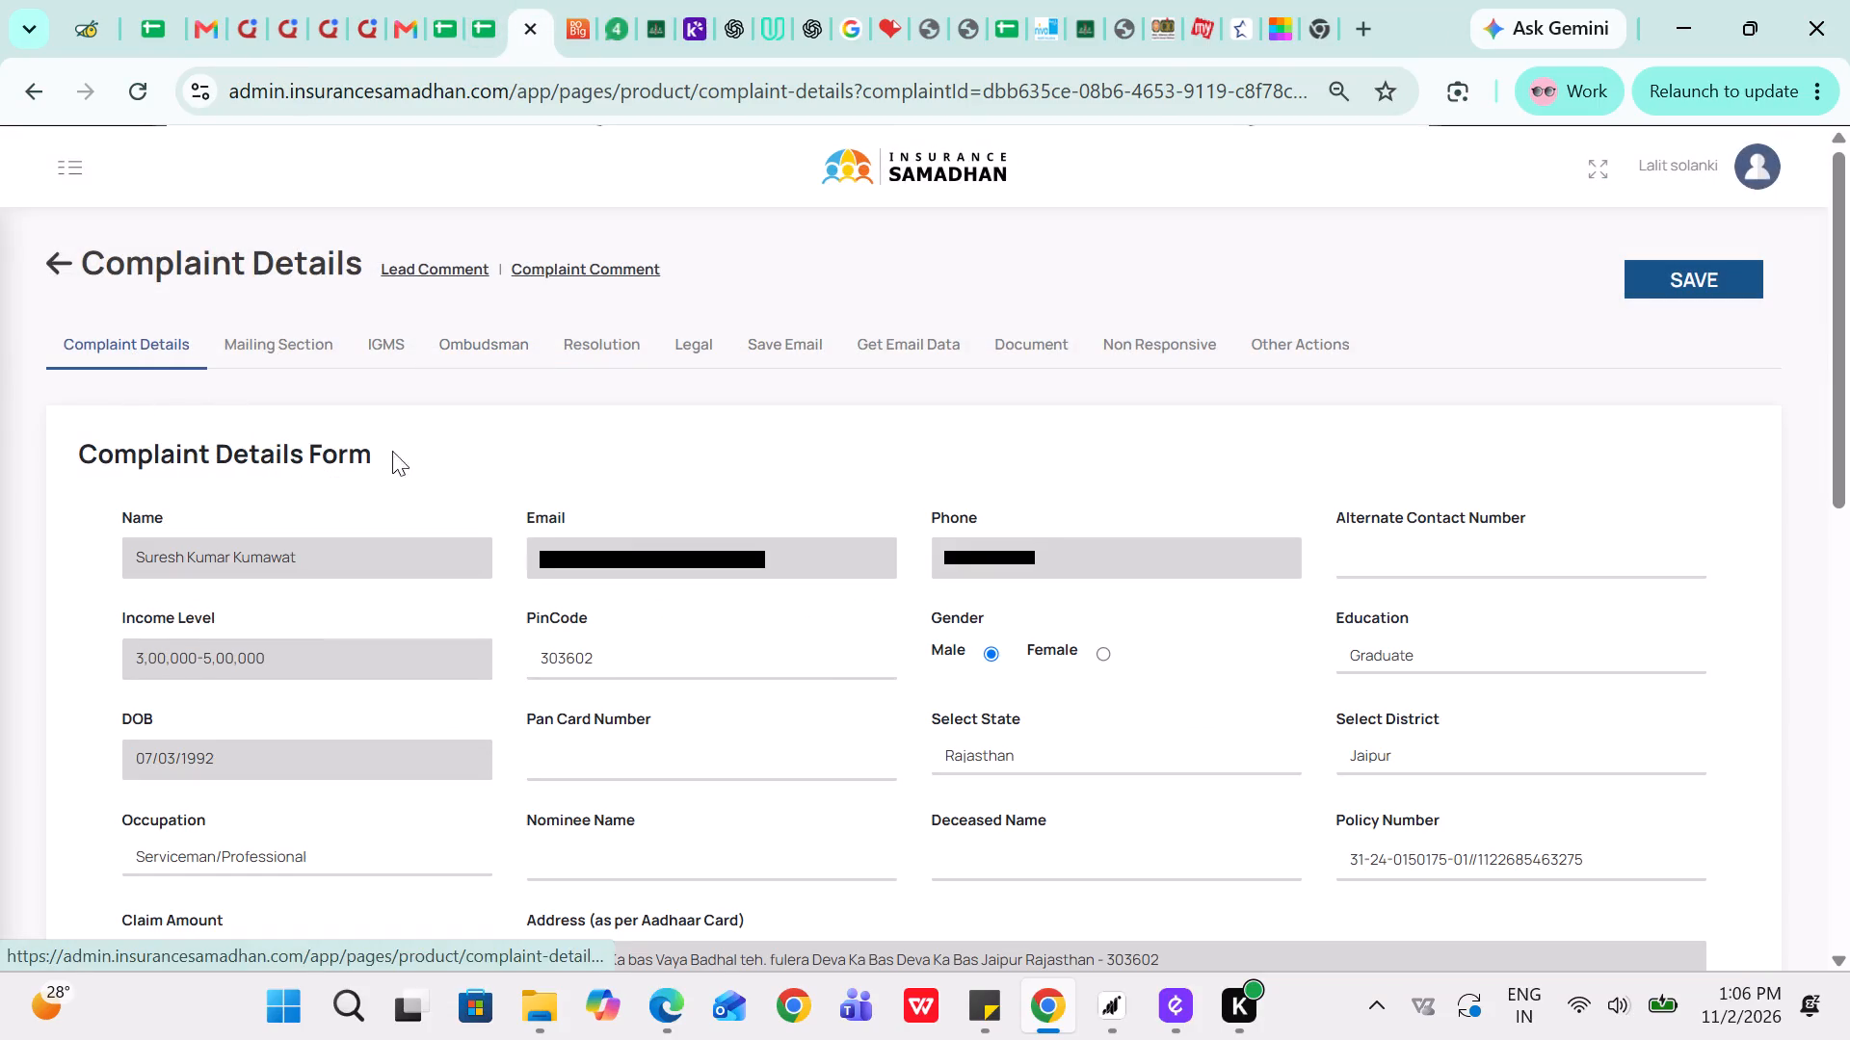
click(486, 328)
scroll(501, 394, down, 4)
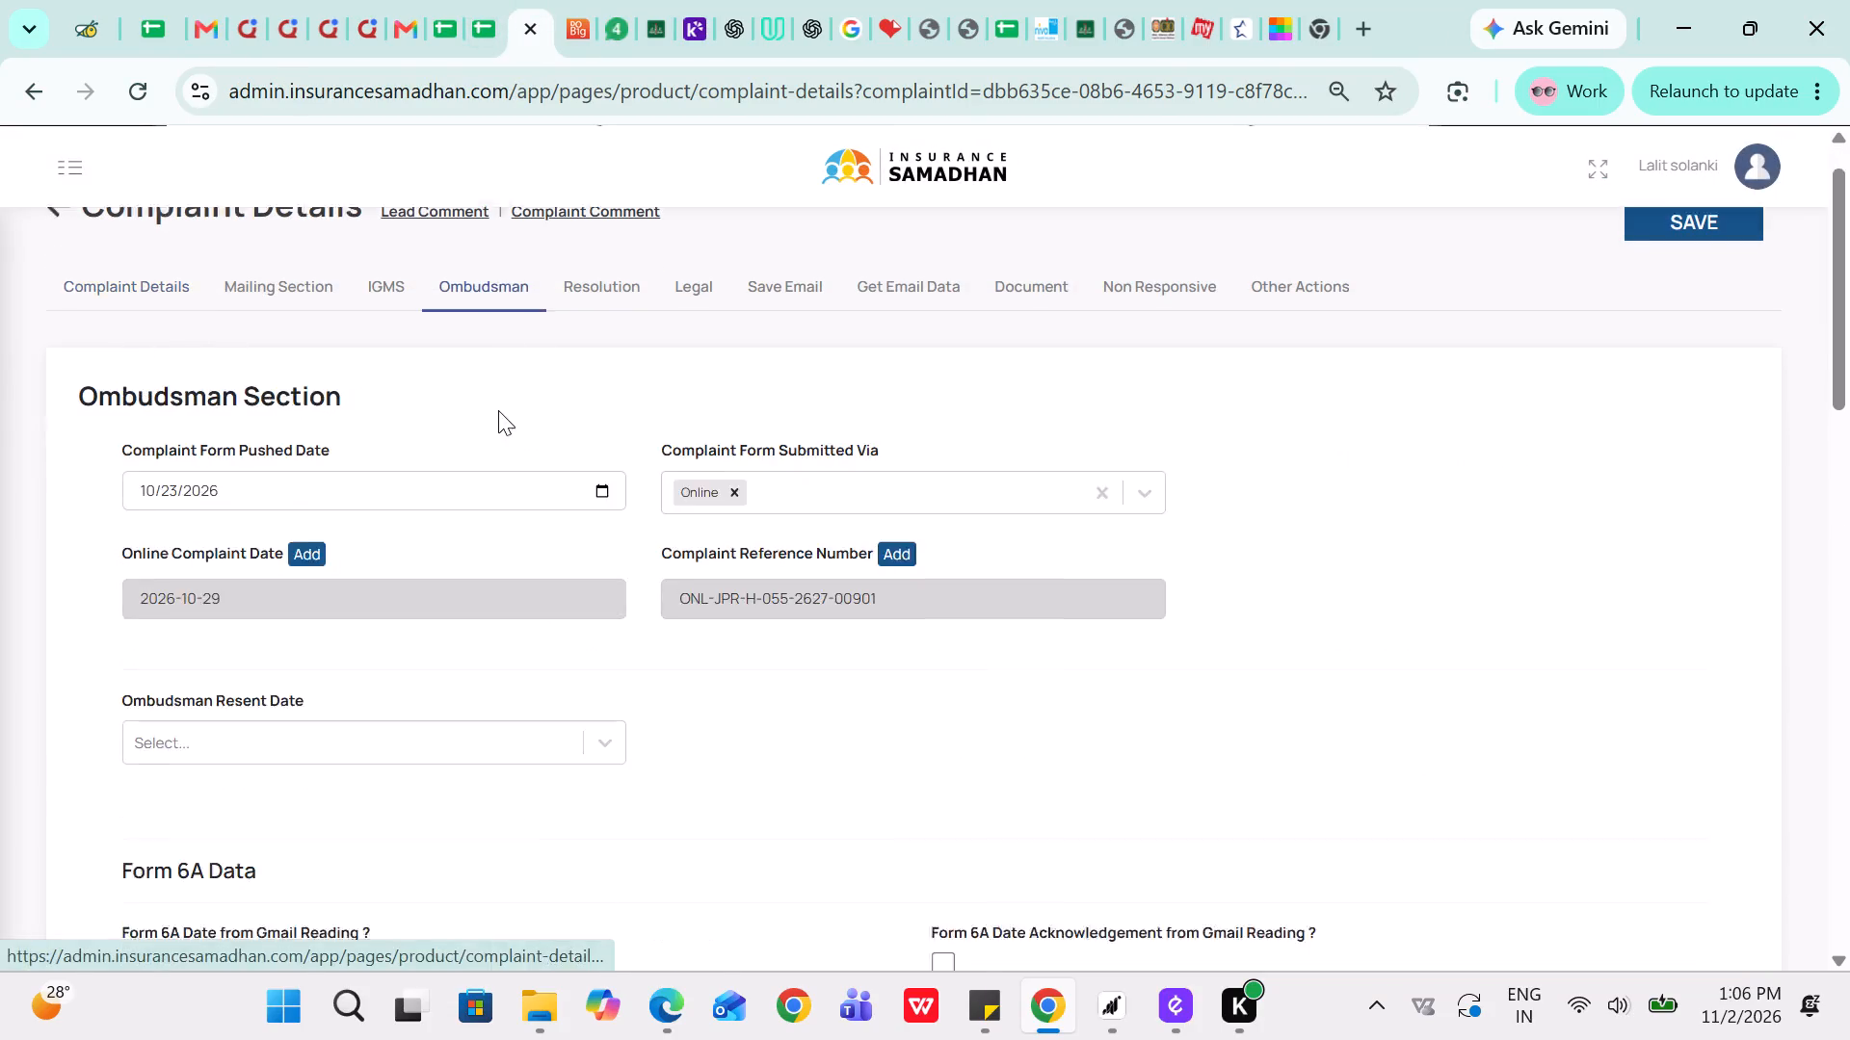
scroll(361, 640, up, 6)
click(106, 341)
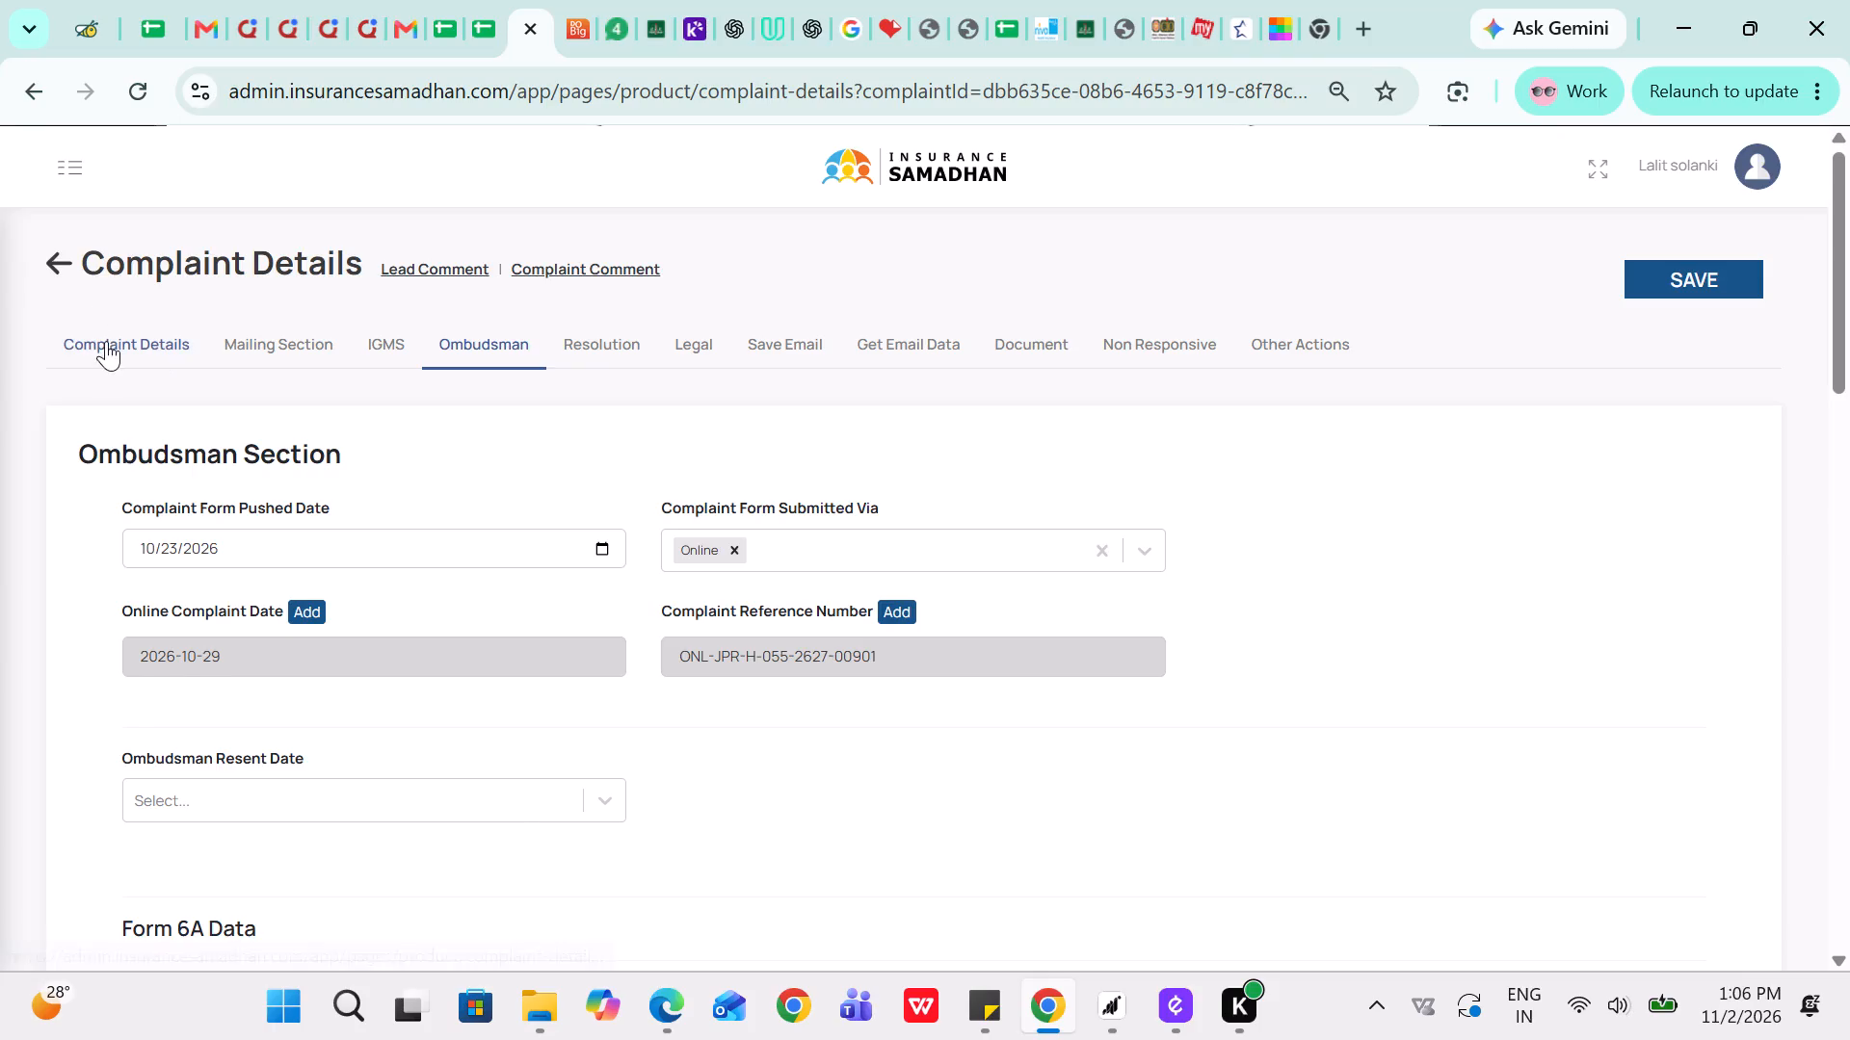
Check the complainant's contact fields, then read the forwarded Aditya Birla email in Gmail through to the end of the thread.
drag(848, 574, 344, 572)
click(676, 486)
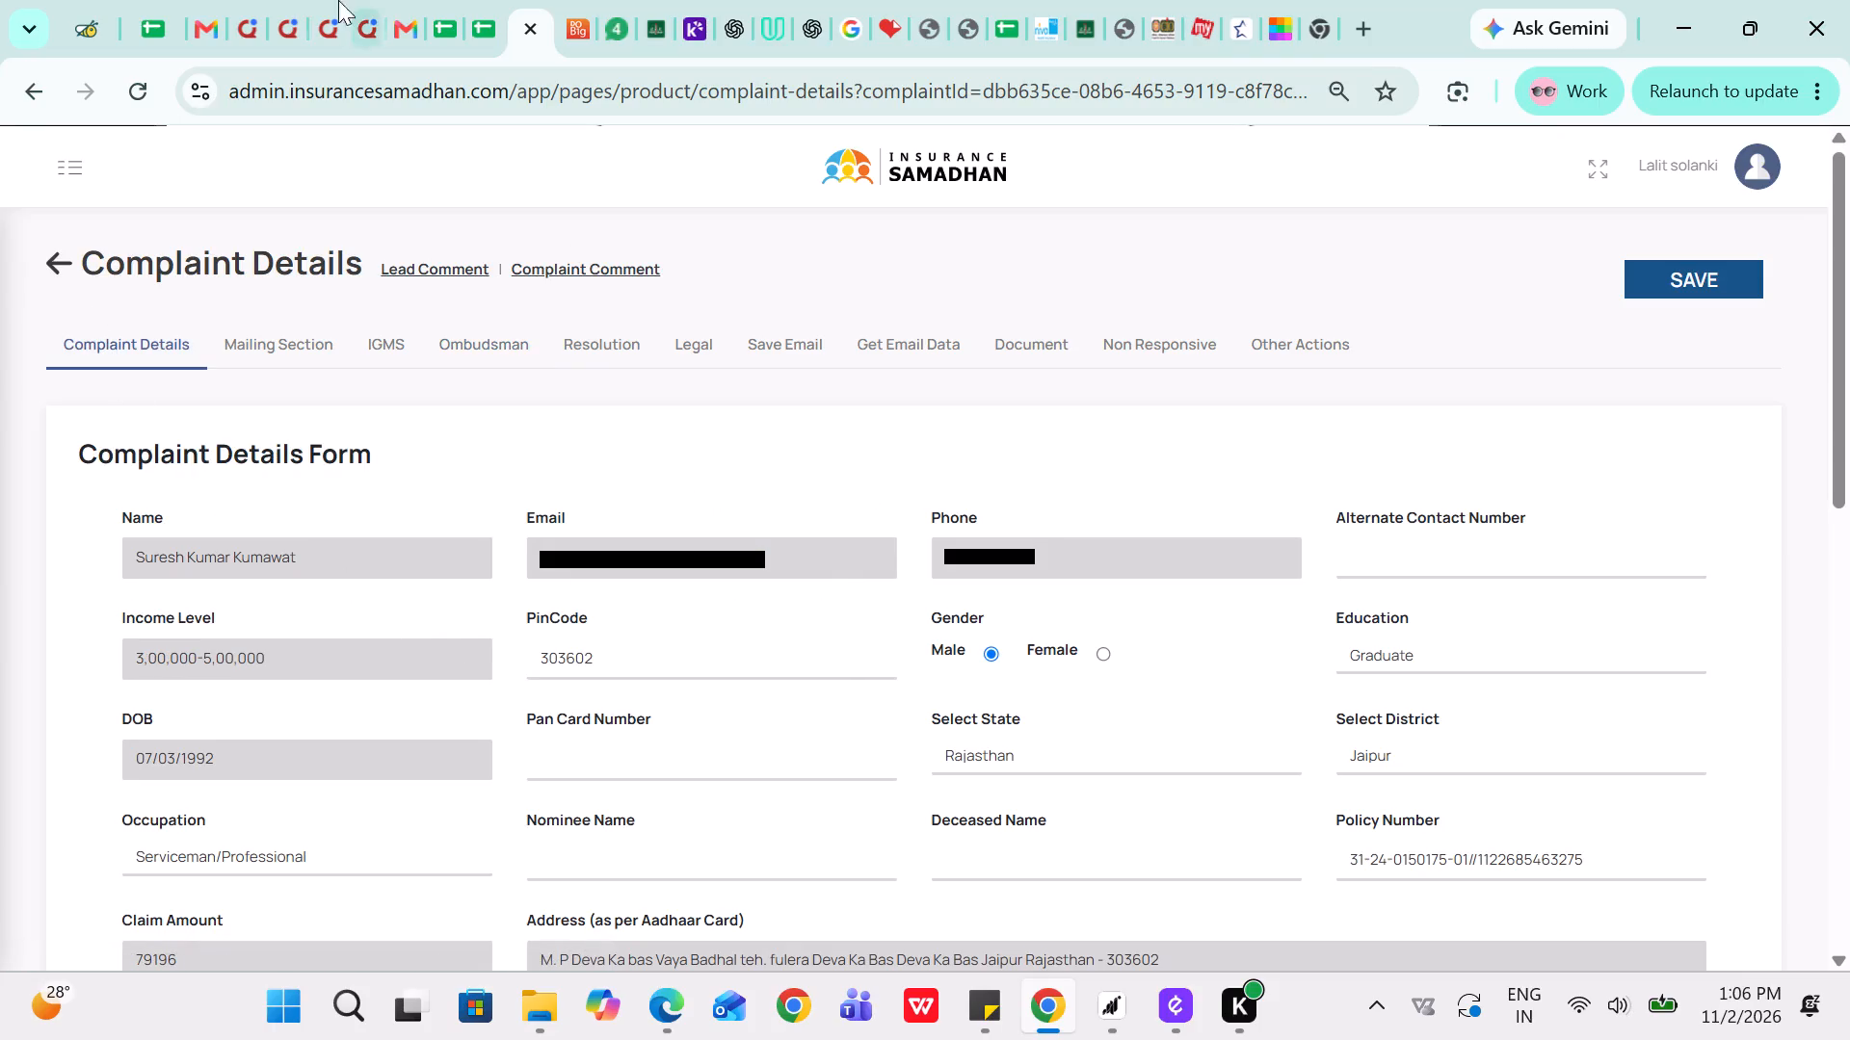
click(206, 0)
scroll(828, 315, down, 8)
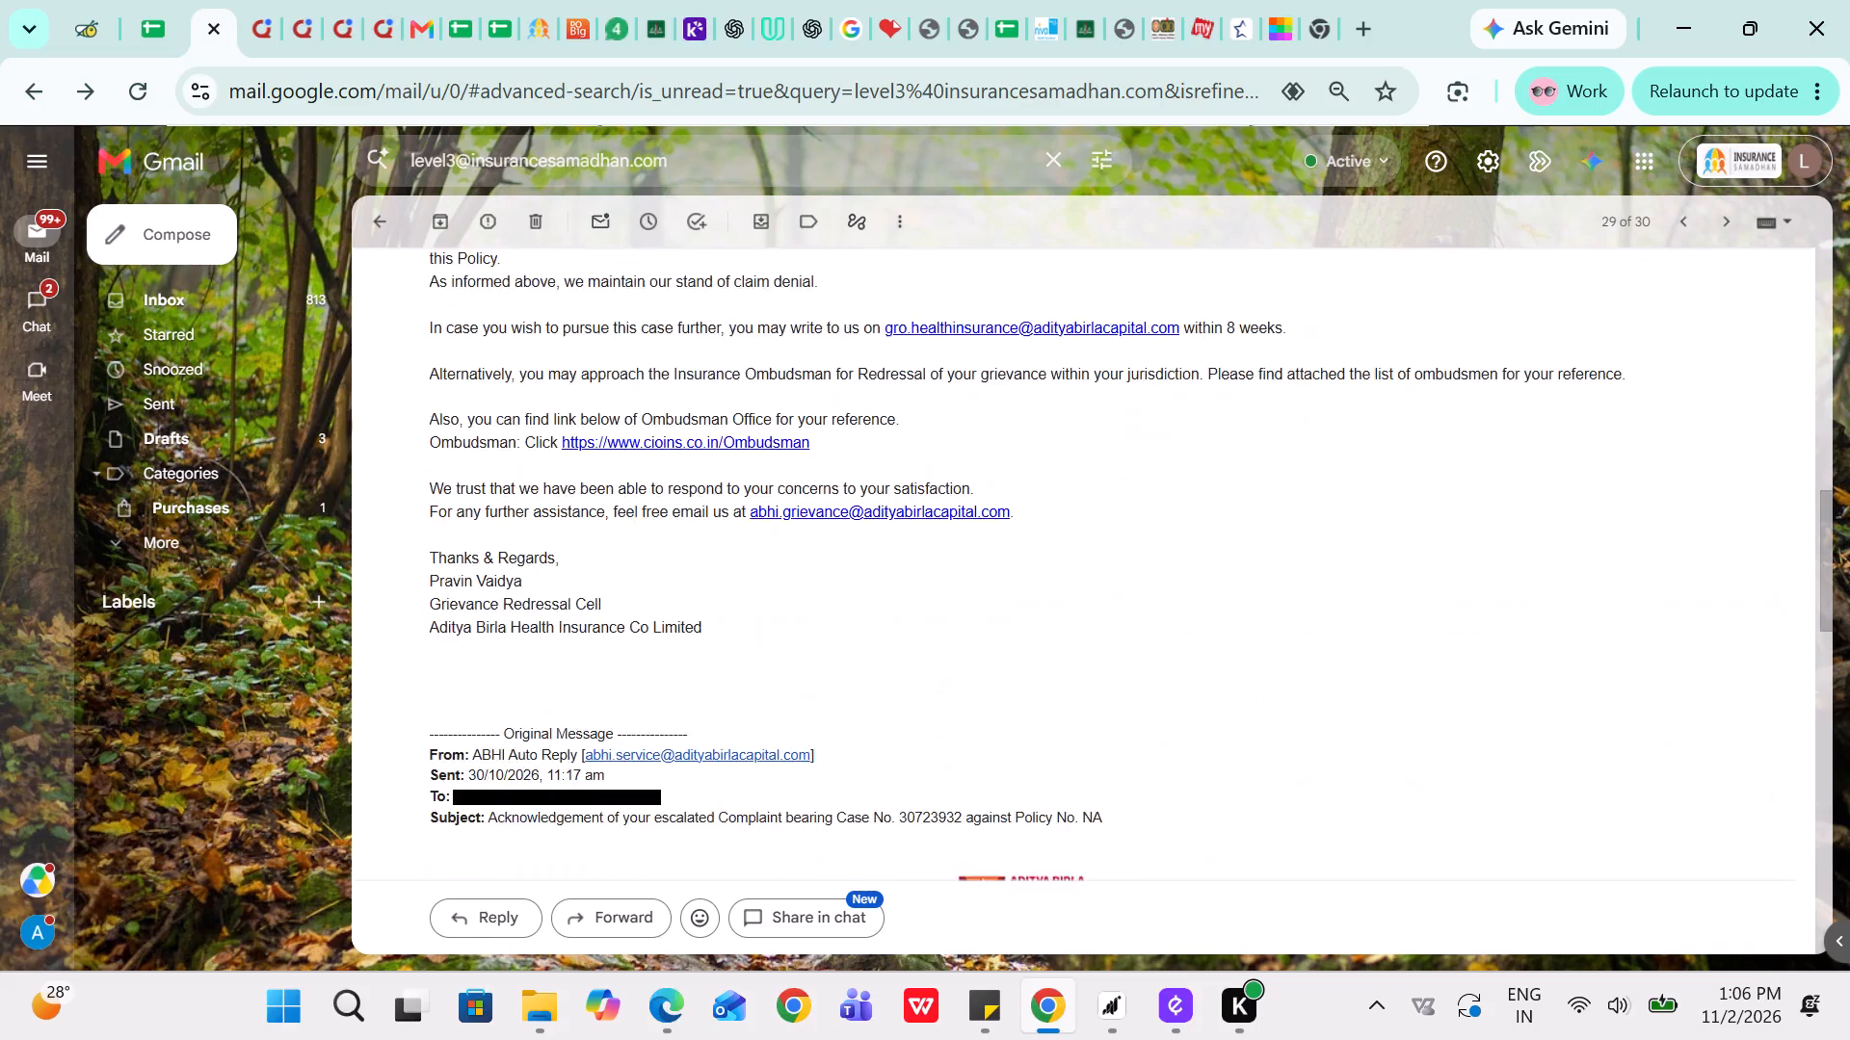
scroll(807, 323, down, 6)
scroll(680, 431, up, 1)
scroll(624, 535, down, 12)
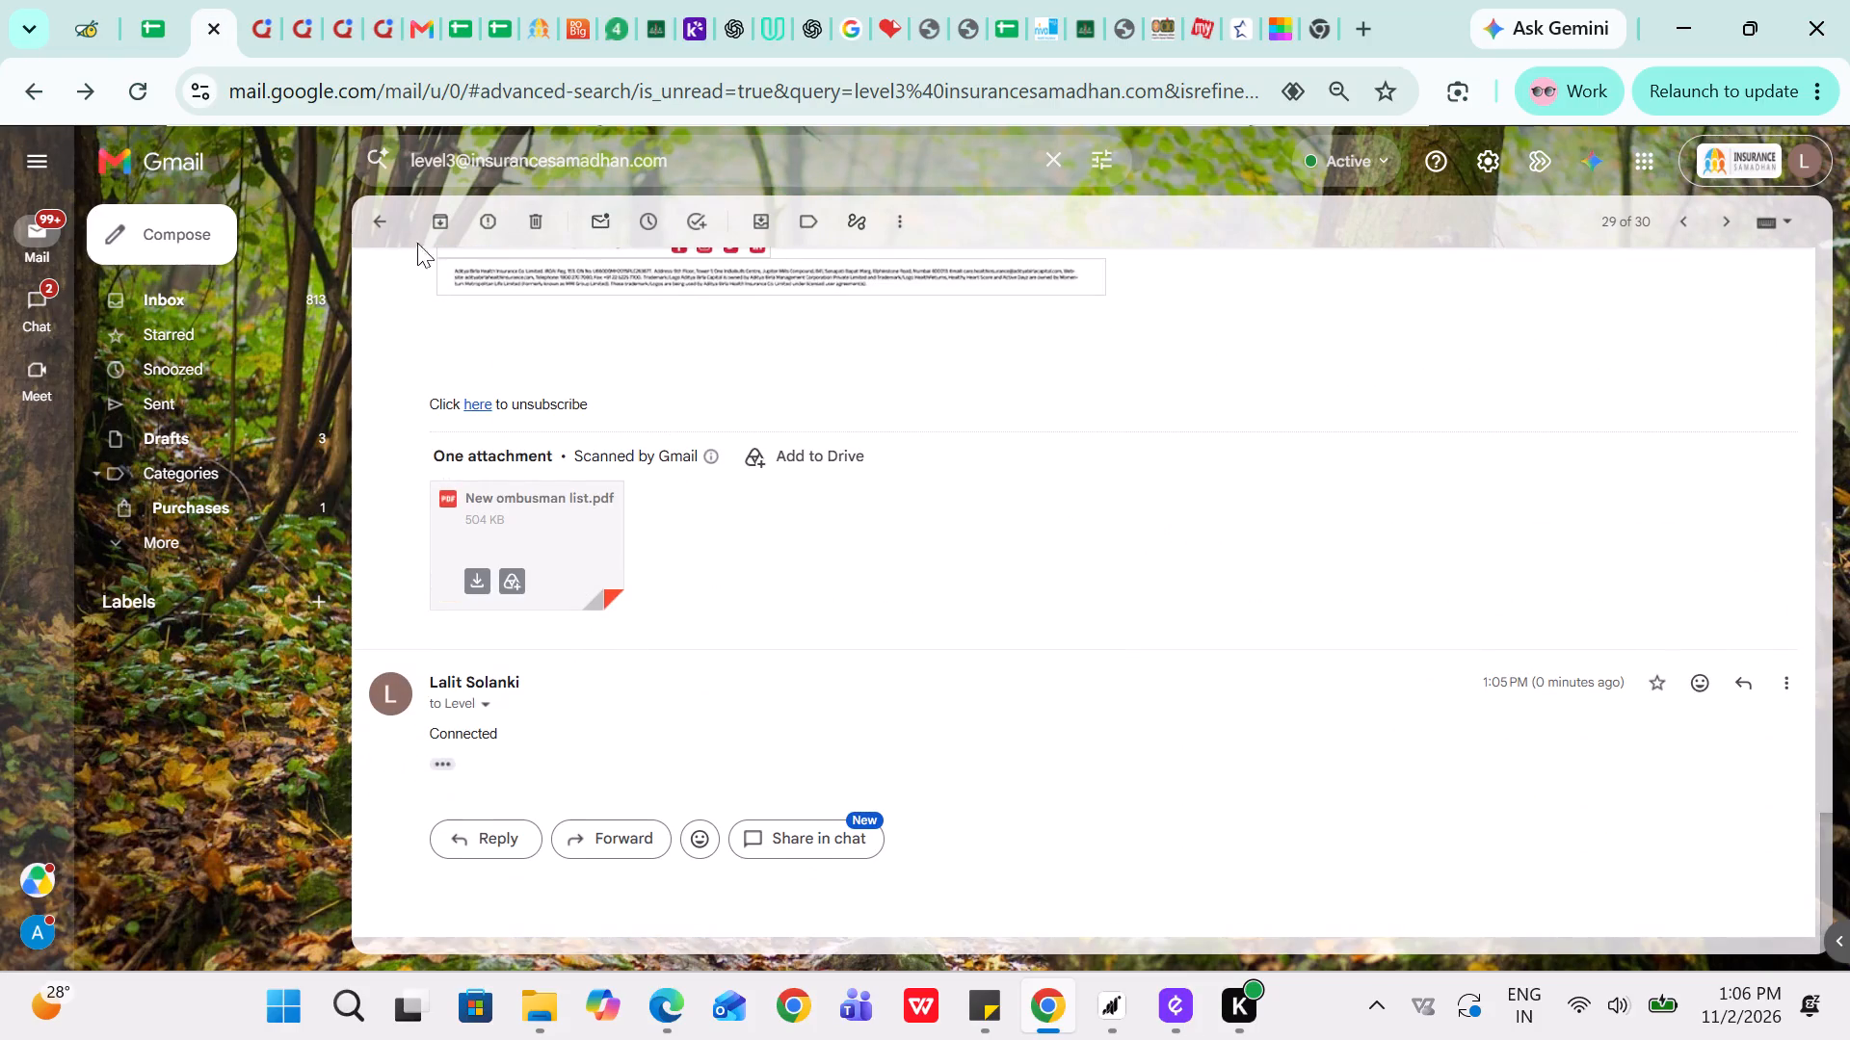
Return to Gmail's unread Level 3 search results and look through the remaining forwarded emails.
click(388, 212)
scroll(887, 594, down, 11)
scroll(1100, 601, down, 4)
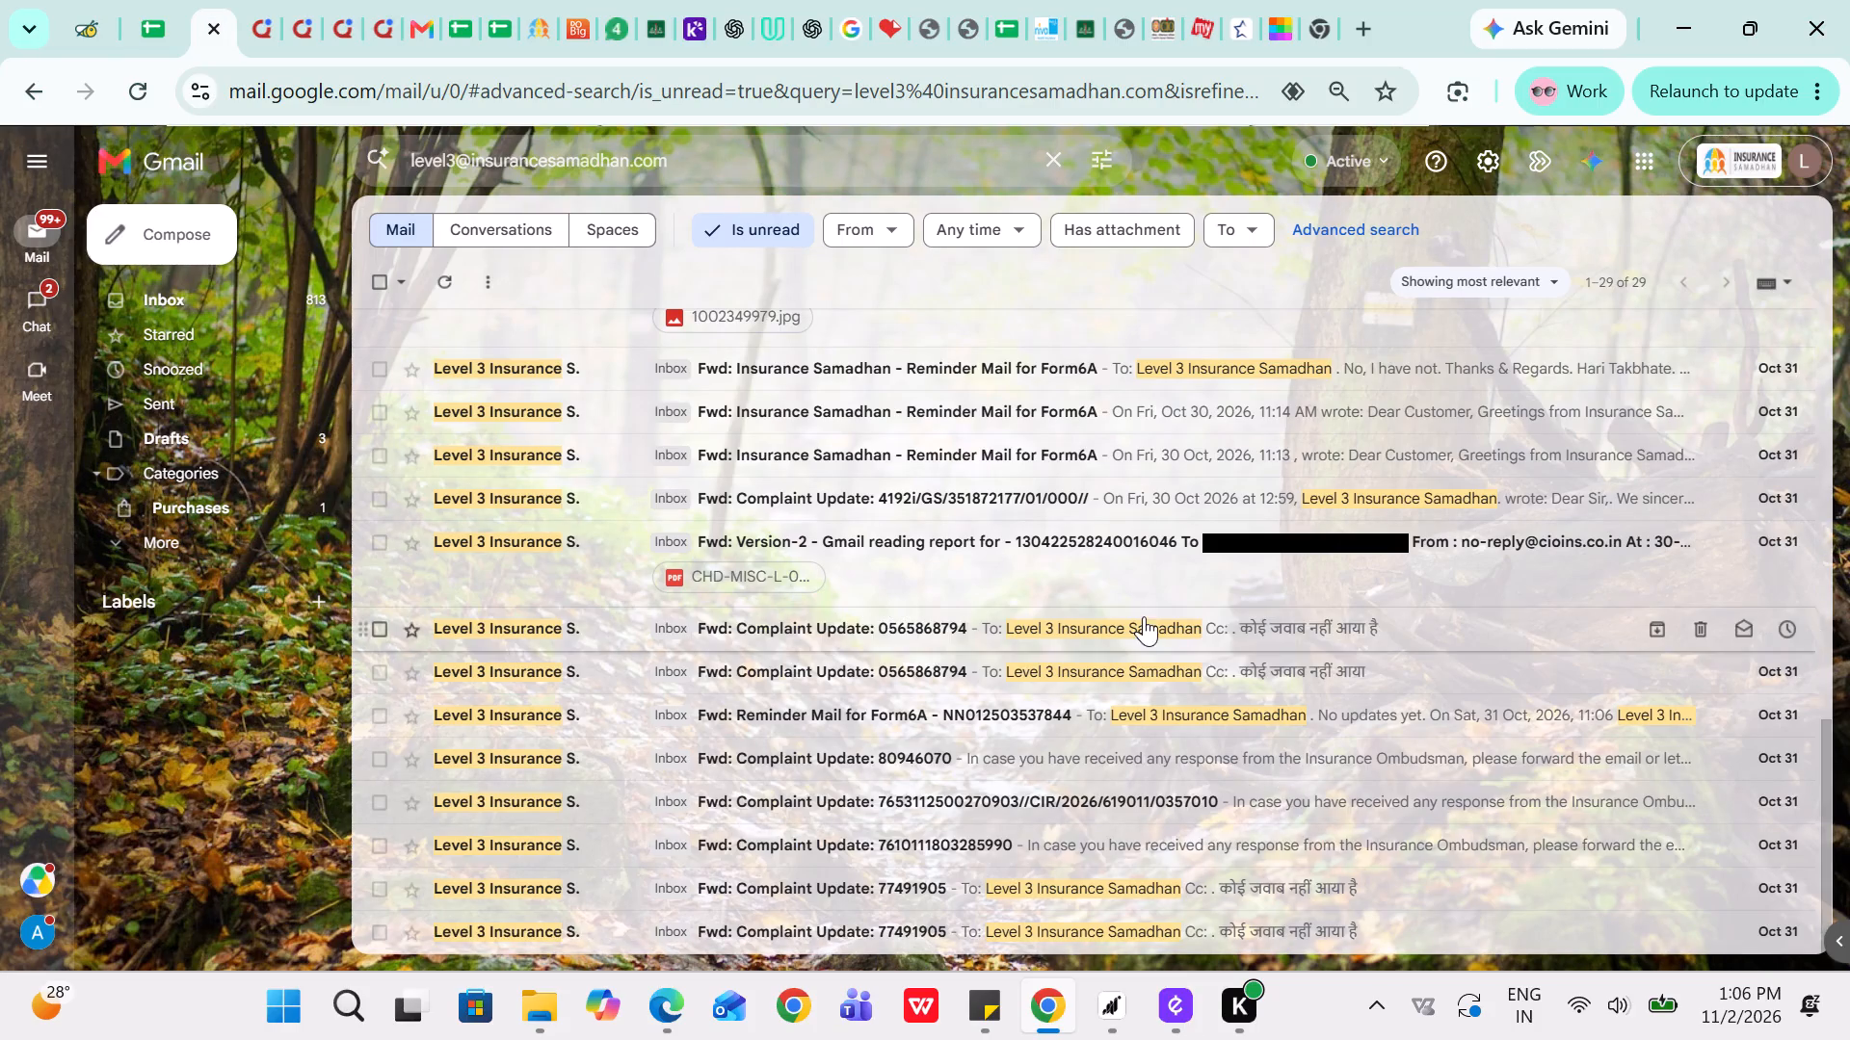
scroll(1144, 616, down, 6)
scroll(1436, 783, up, 10)
Return to the admin portal's All Complaints list and compare the two matching complaints' status, insurance company and claim amount.
click(539, 0)
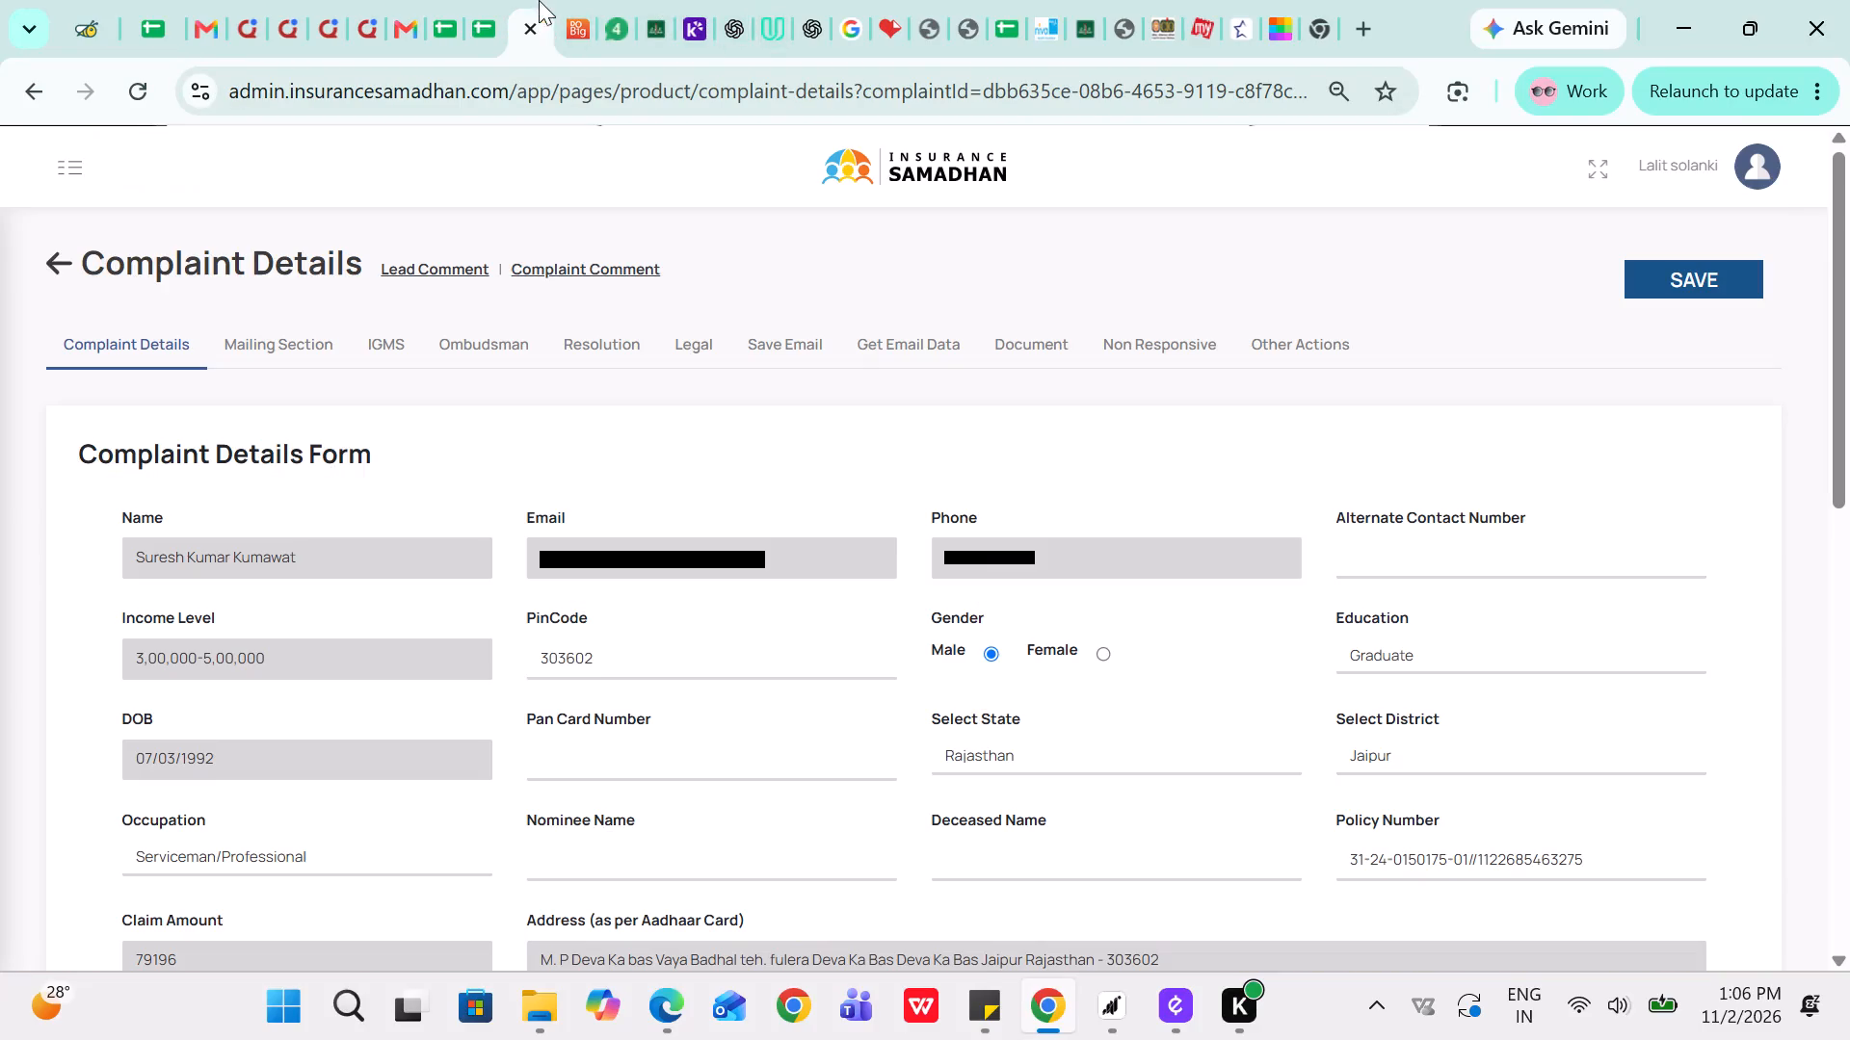
click(67, 253)
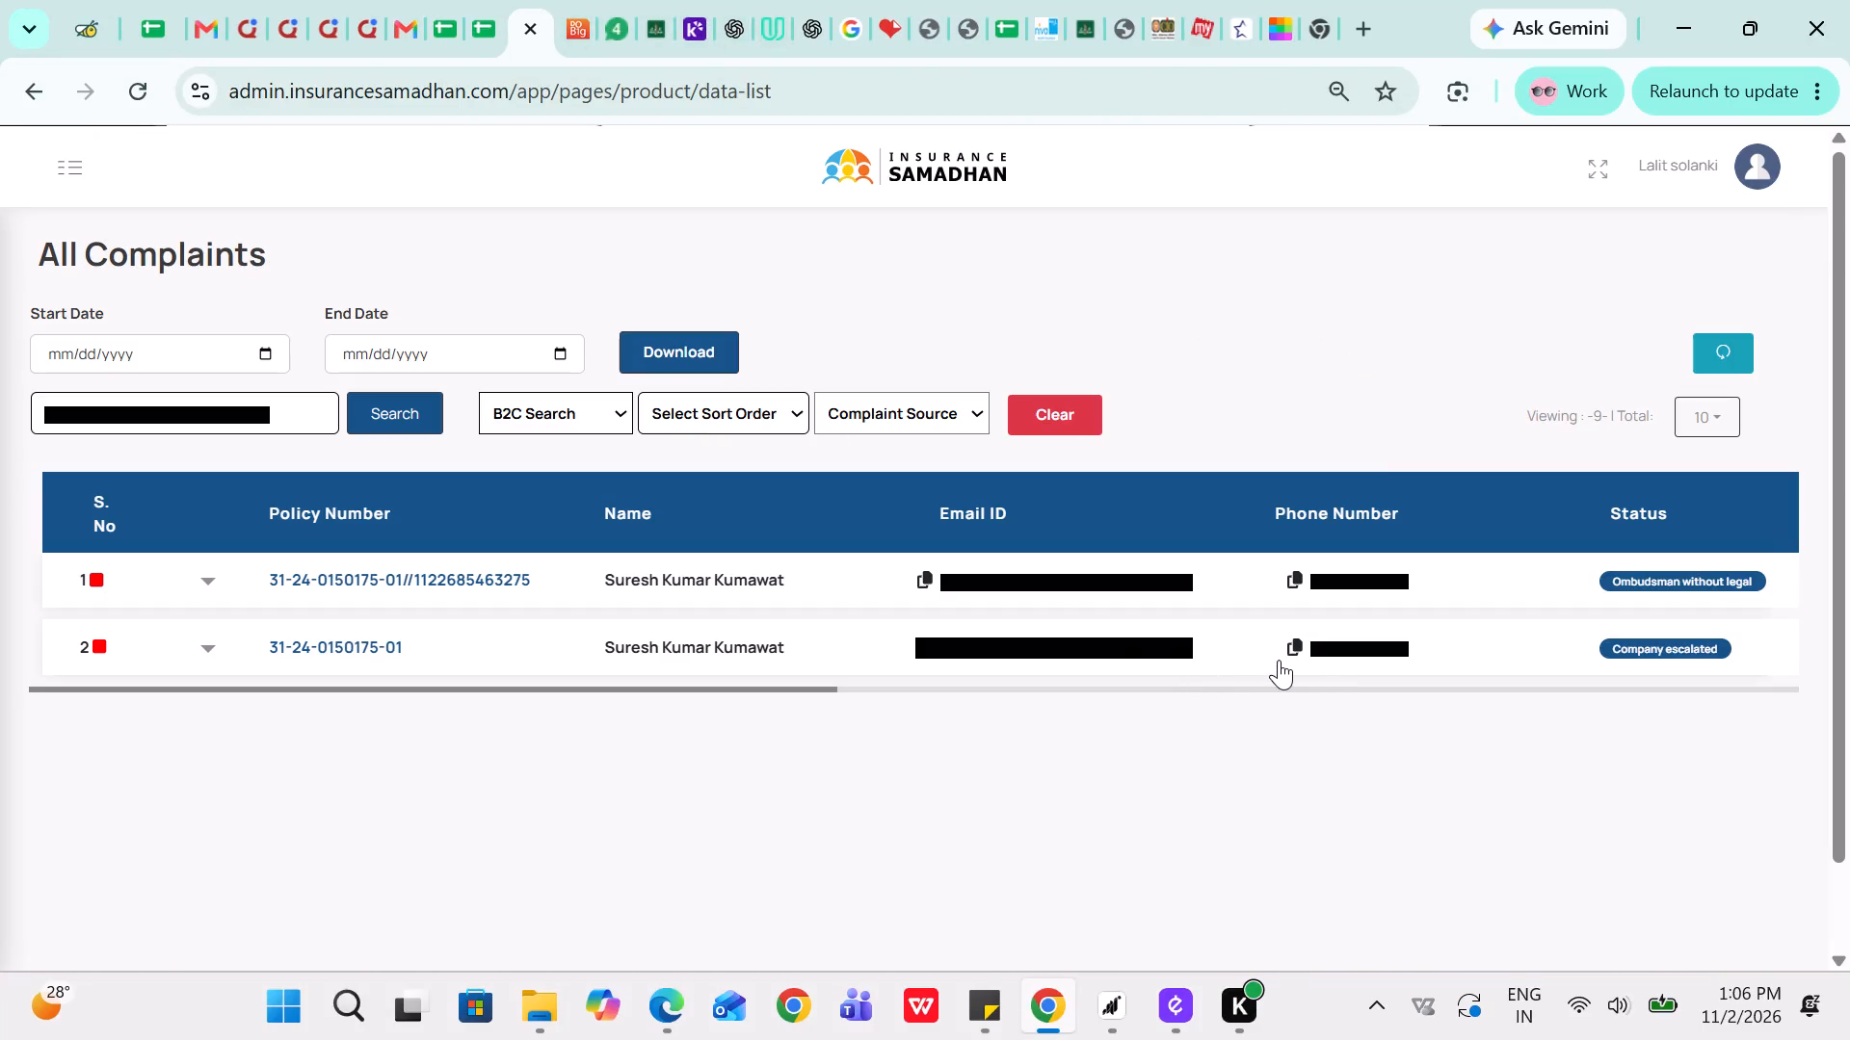
scroll(1279, 660, left, 4)
scroll(1279, 660, down, 1)
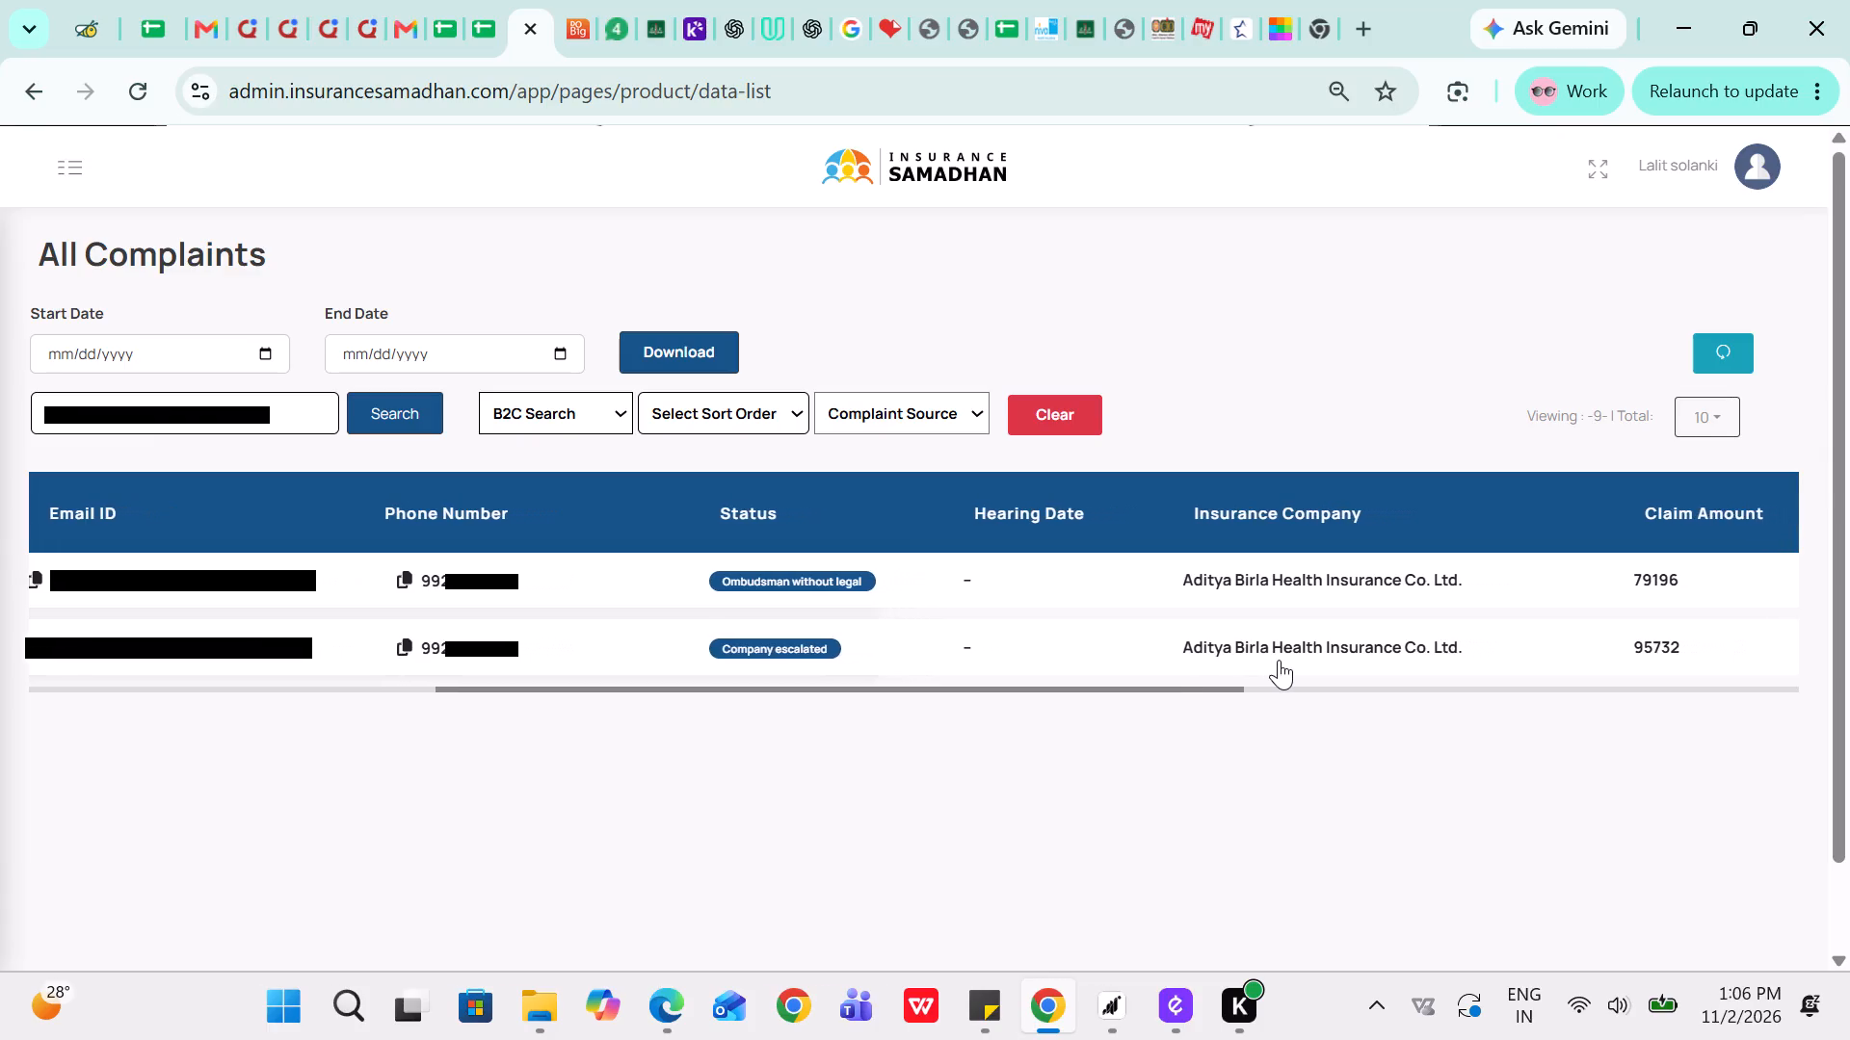
scroll(1279, 660, down, 1)
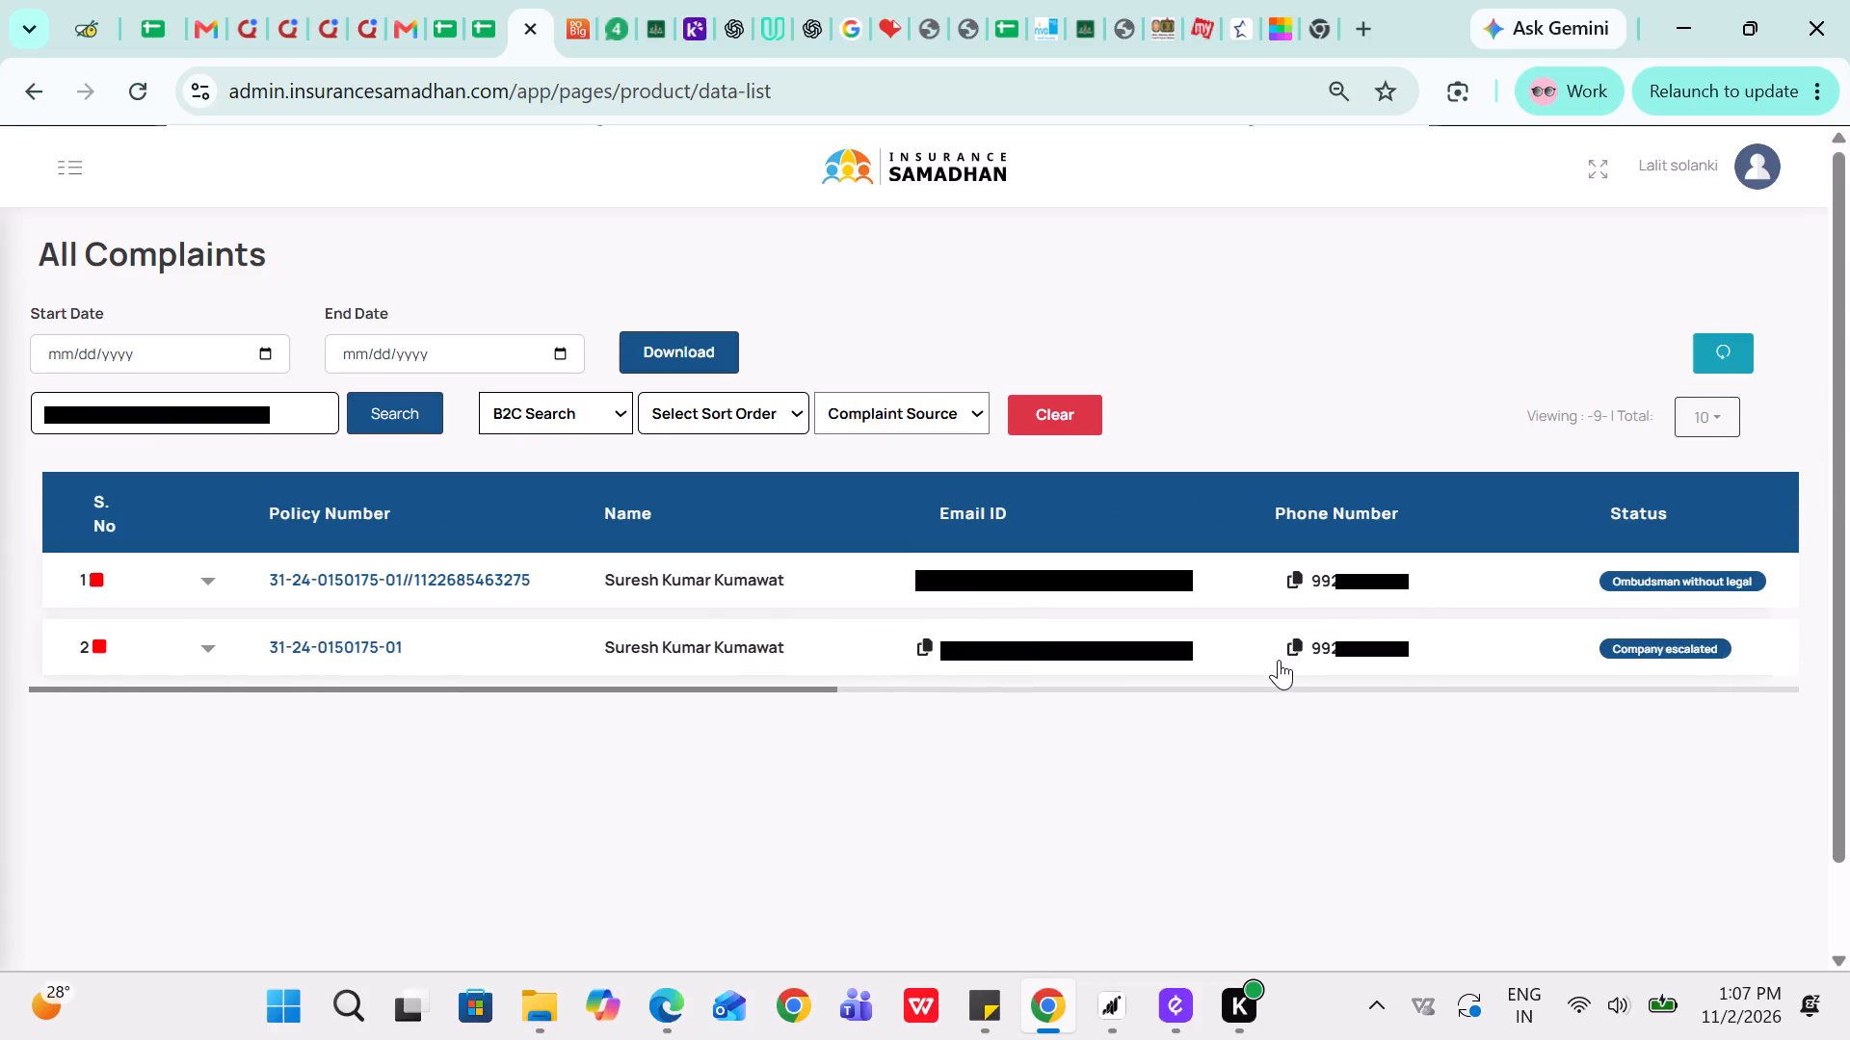
scroll(1279, 660, left, 4)
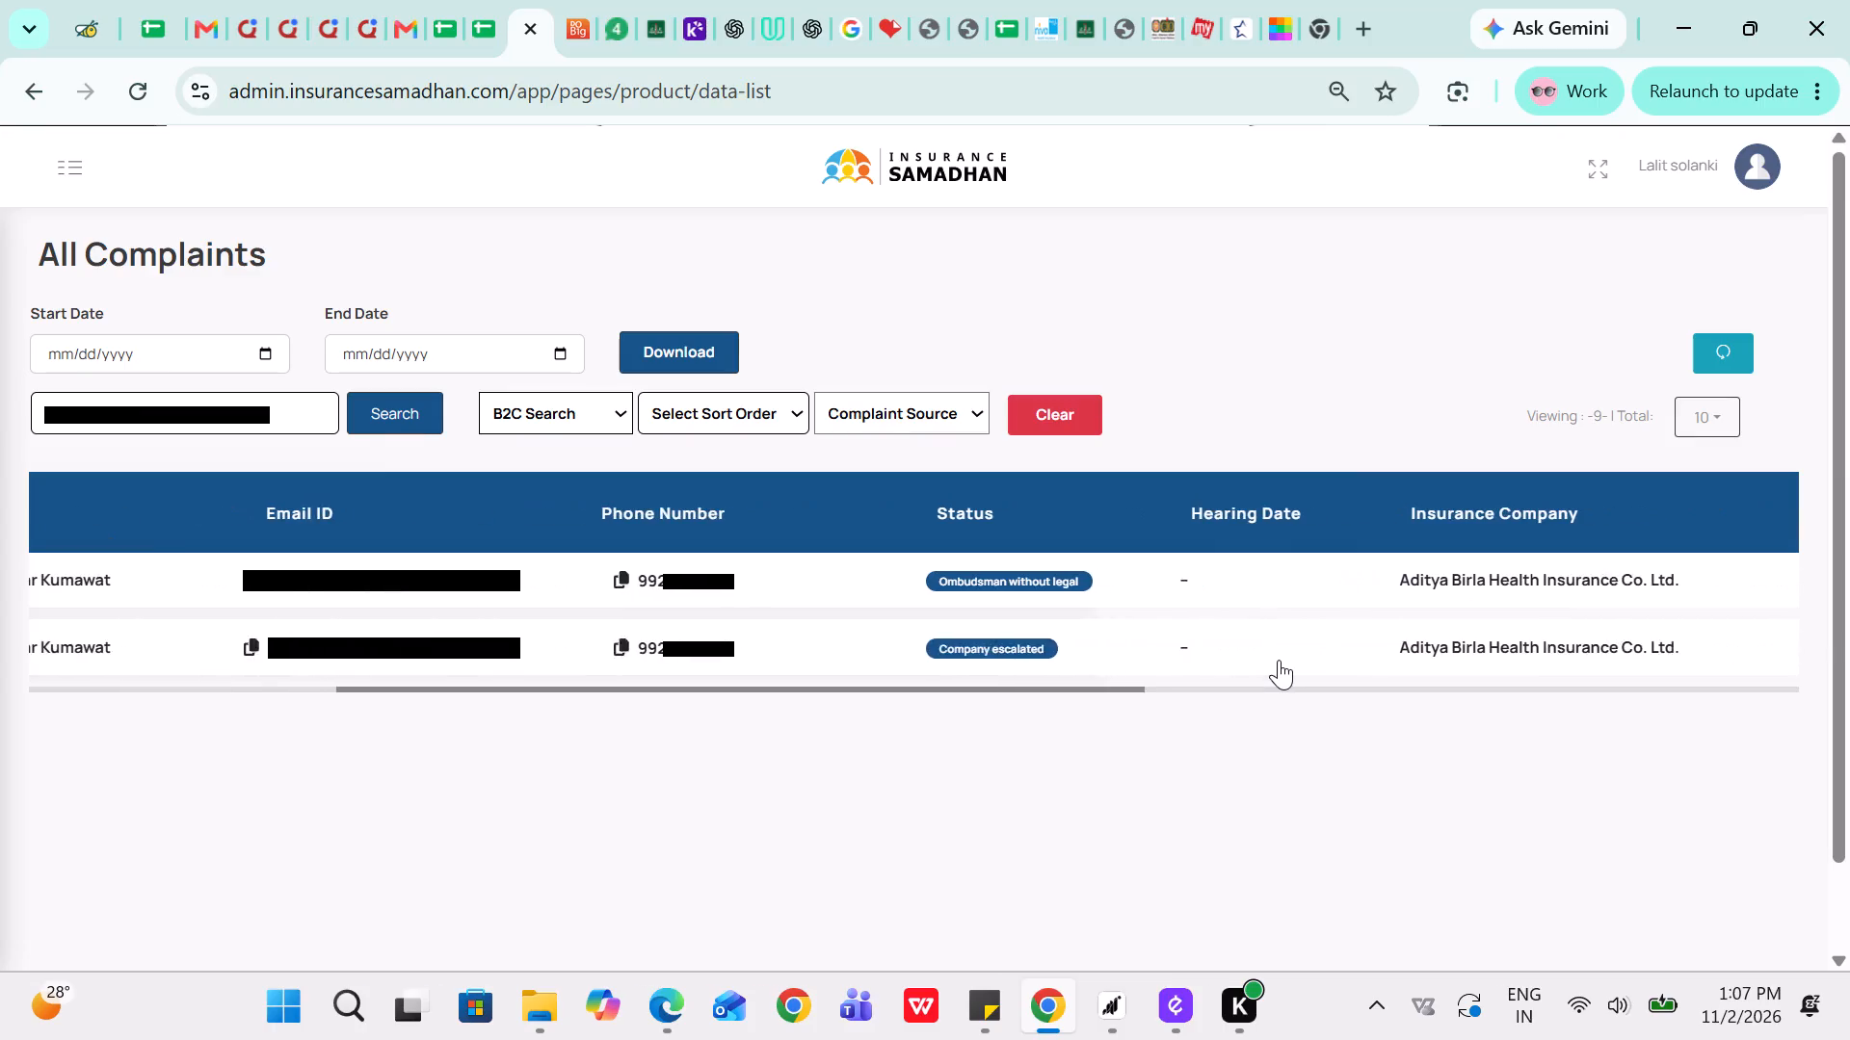
scroll(1279, 660, left, 2)
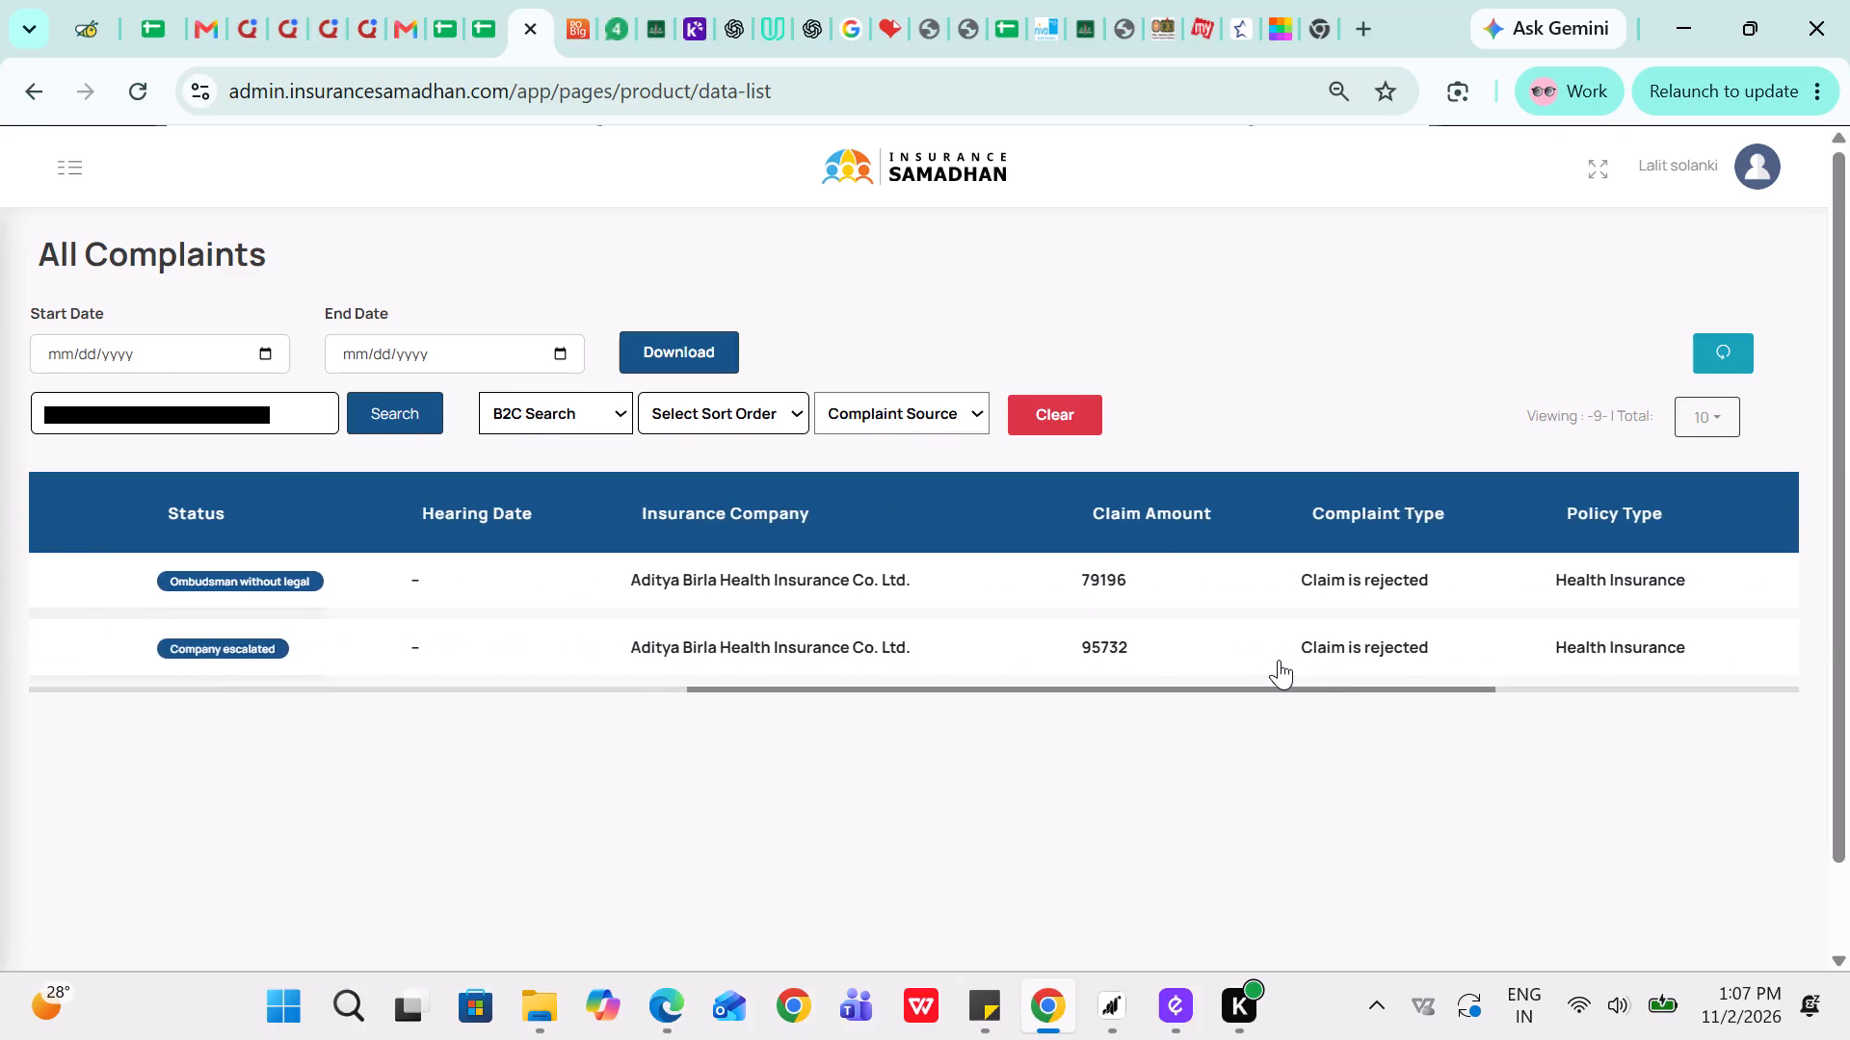
scroll(1279, 660, left, 2)
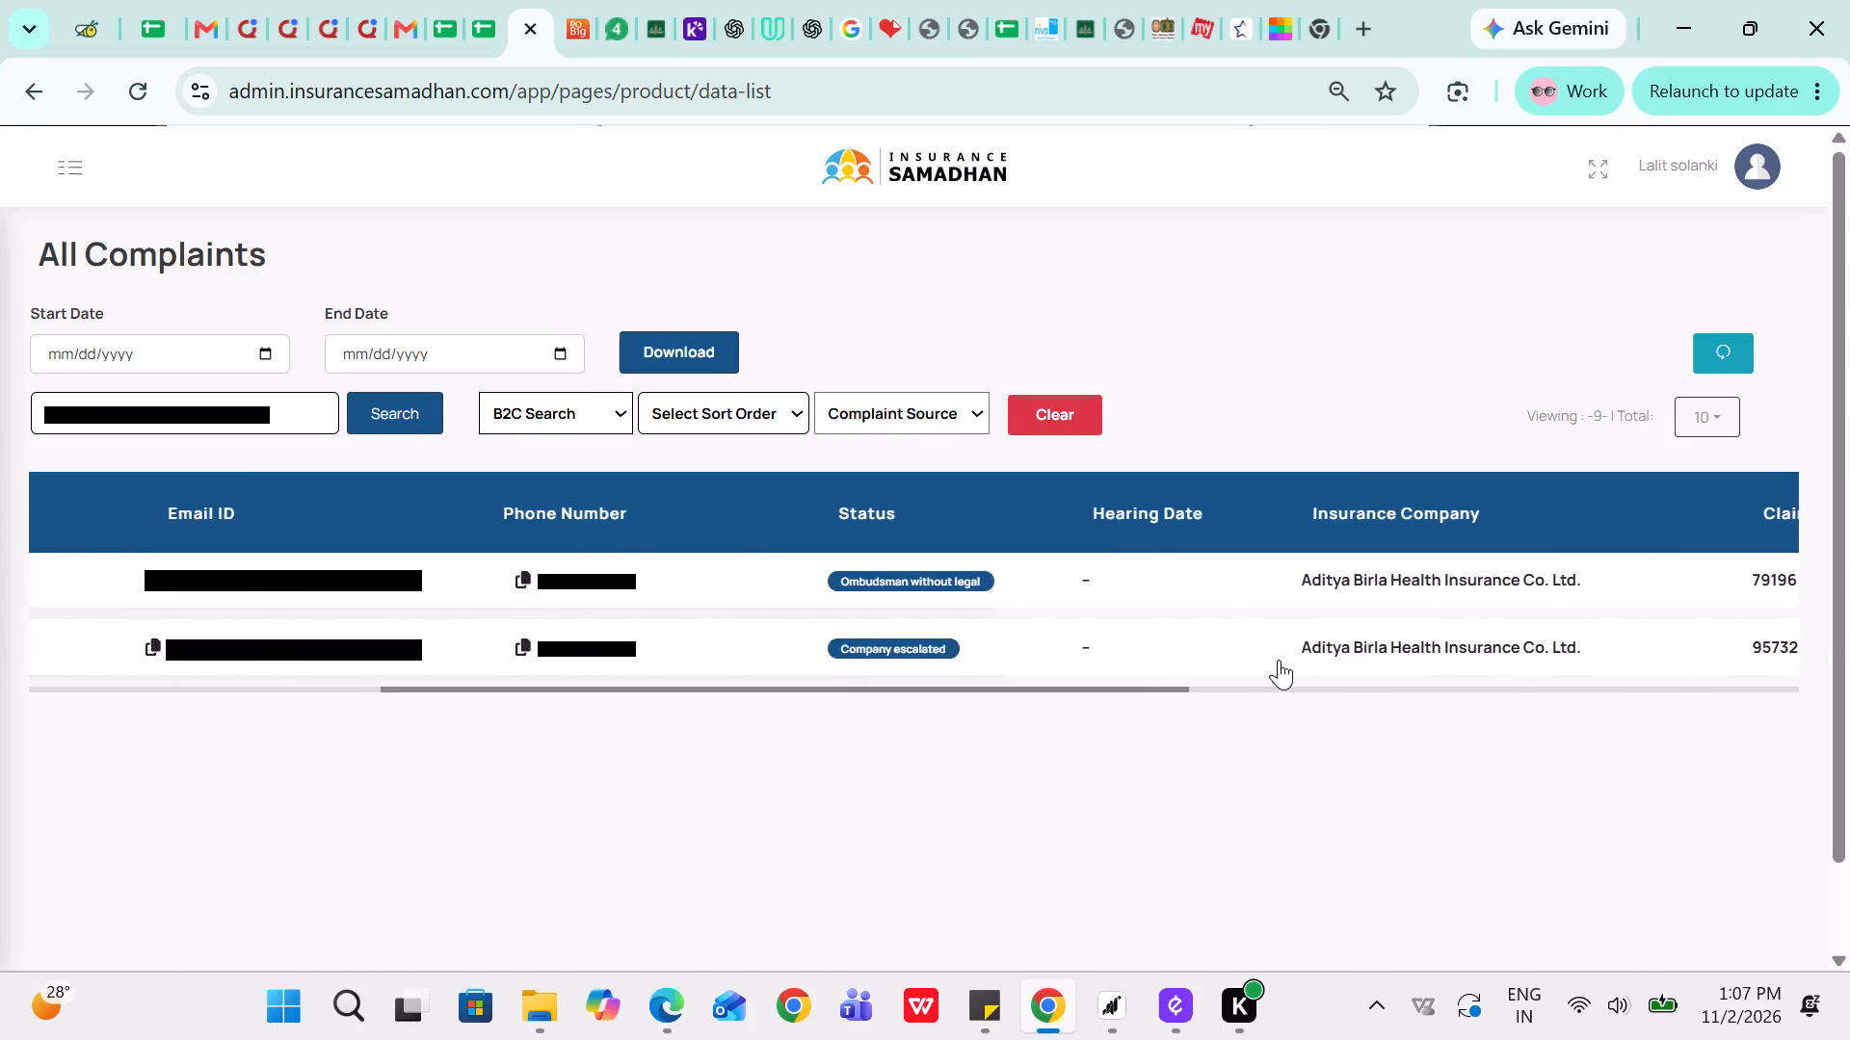
scroll(1279, 660, left, 2)
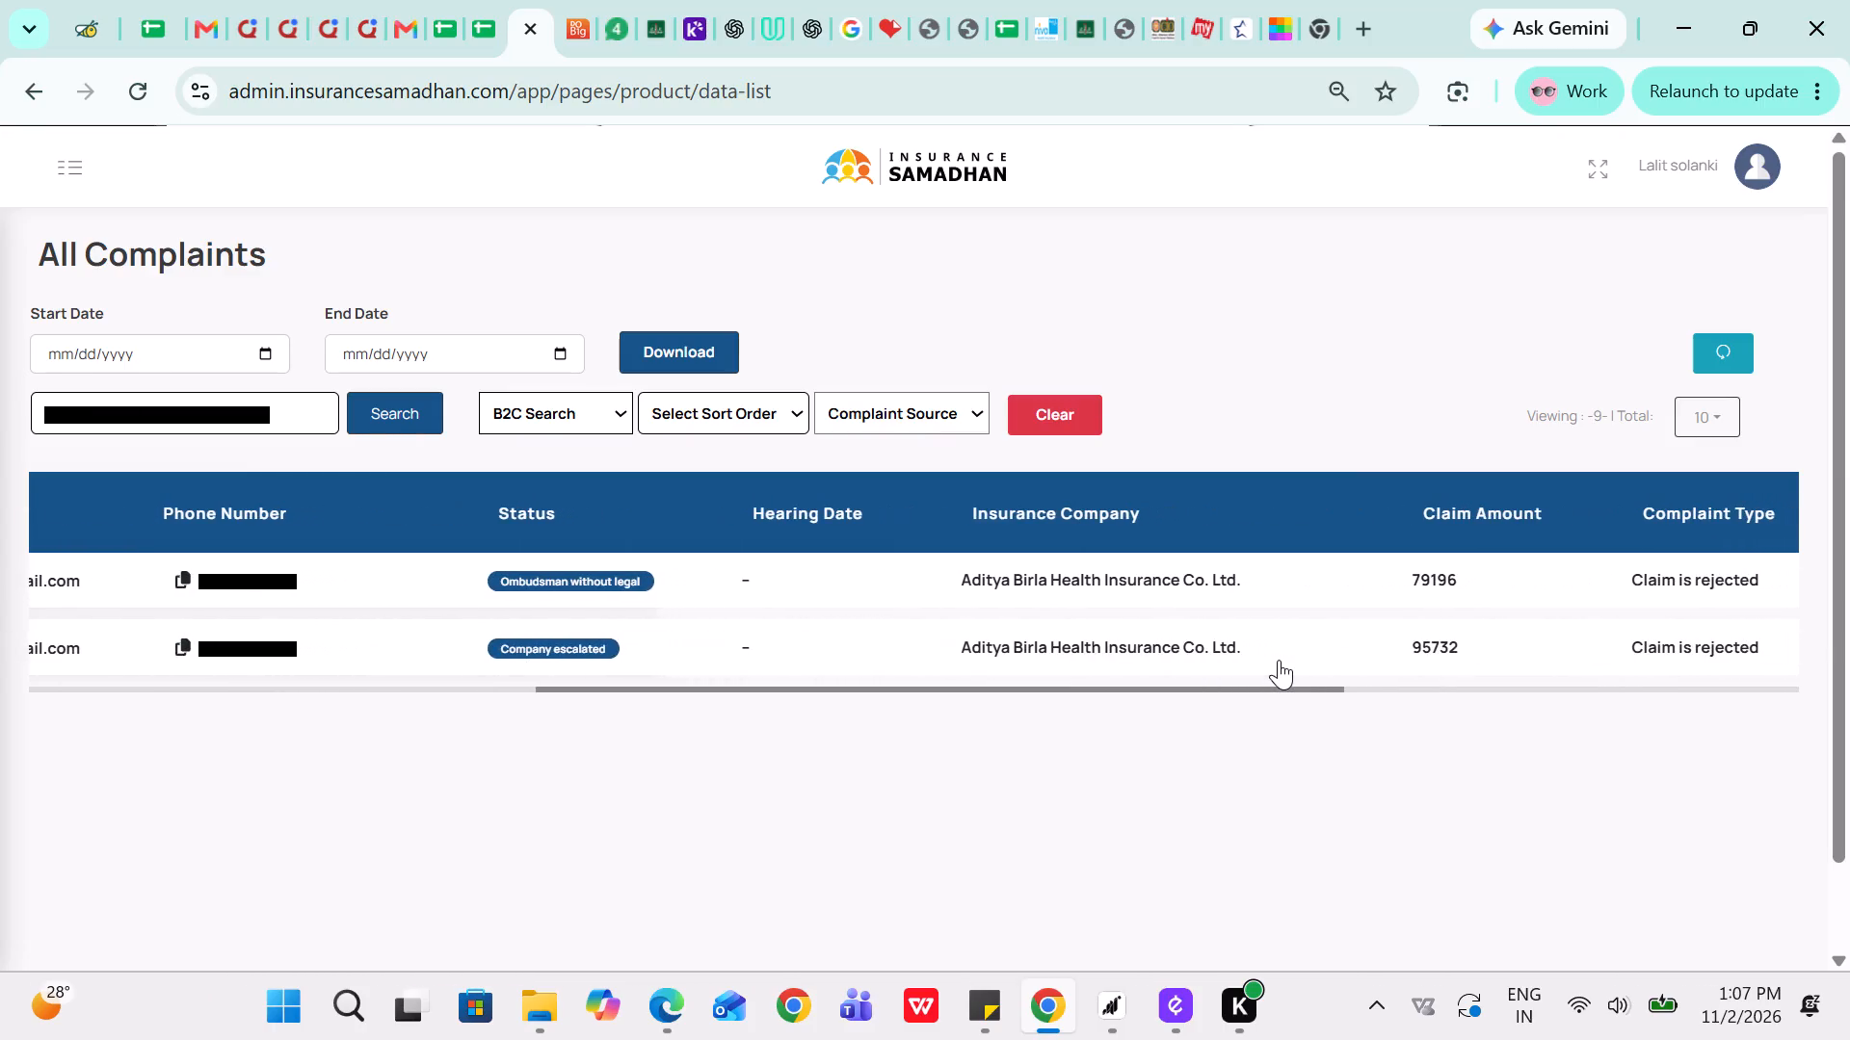
scroll(1279, 660, left, 2)
scroll(1279, 660, right, 3)
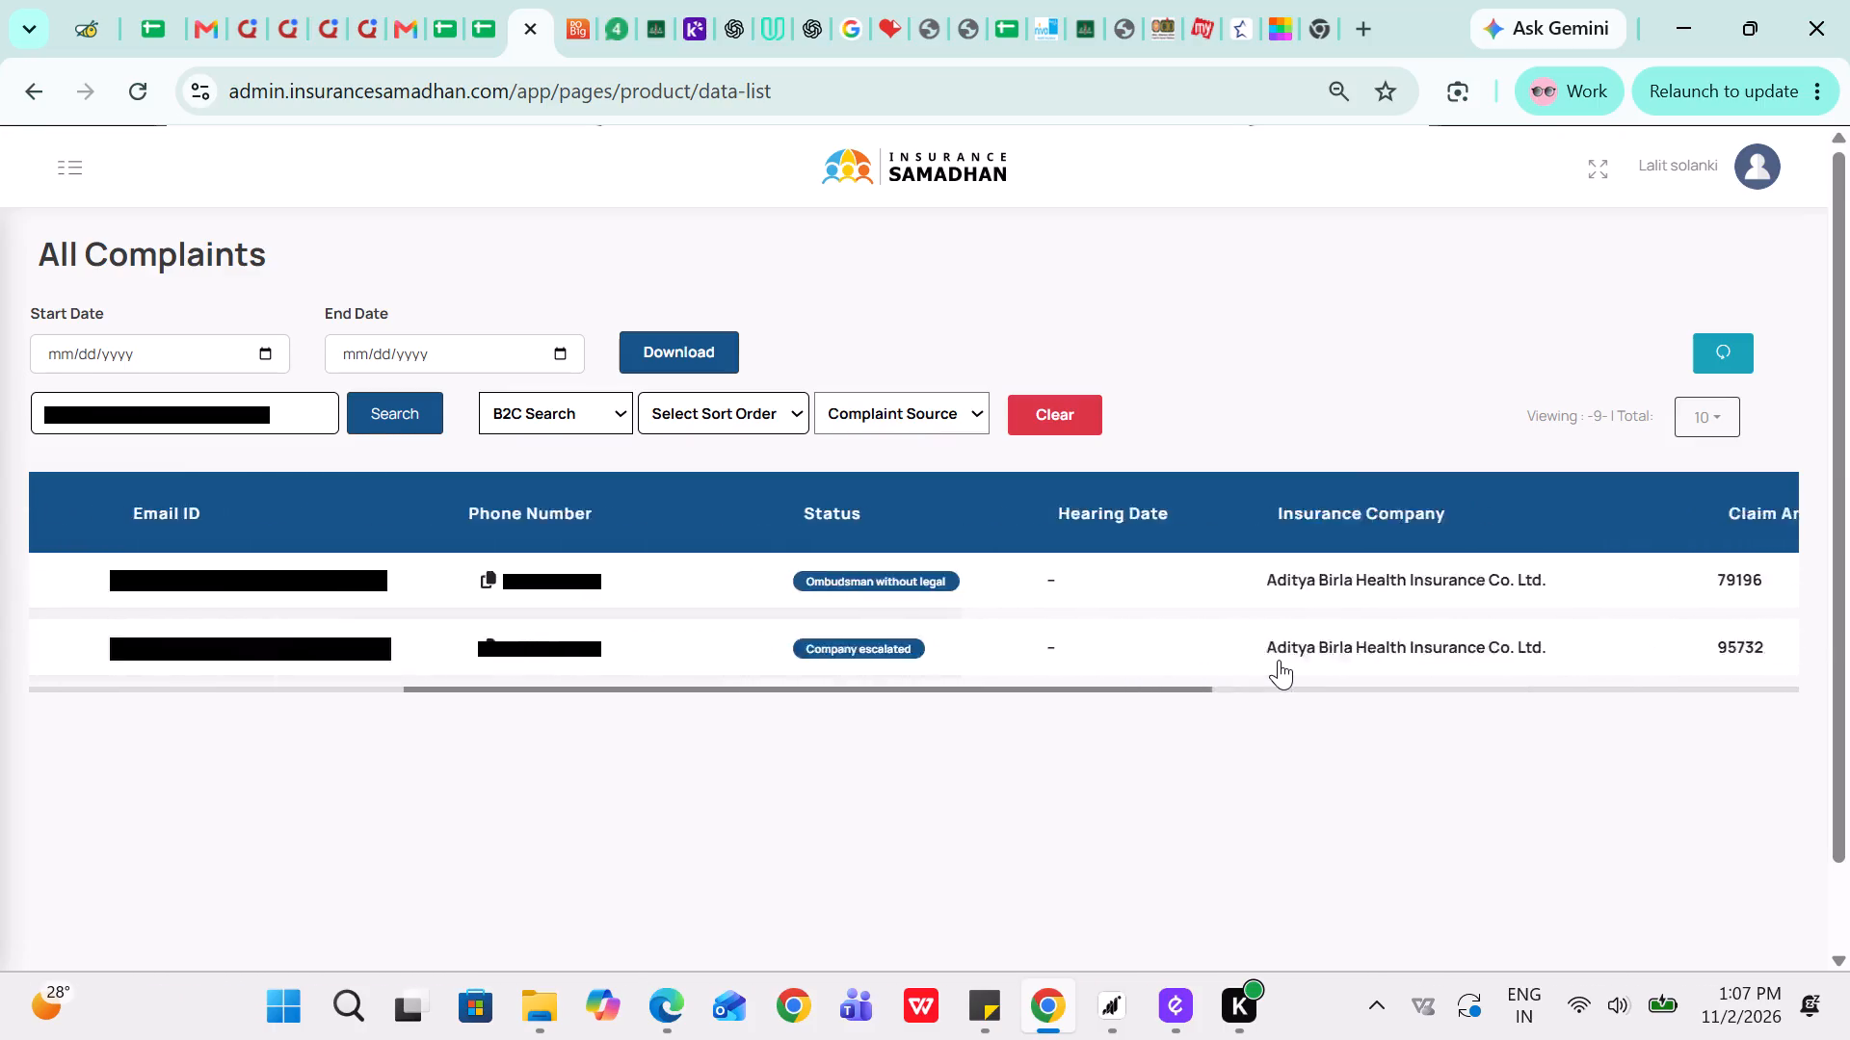
scroll(1279, 660, right, 1)
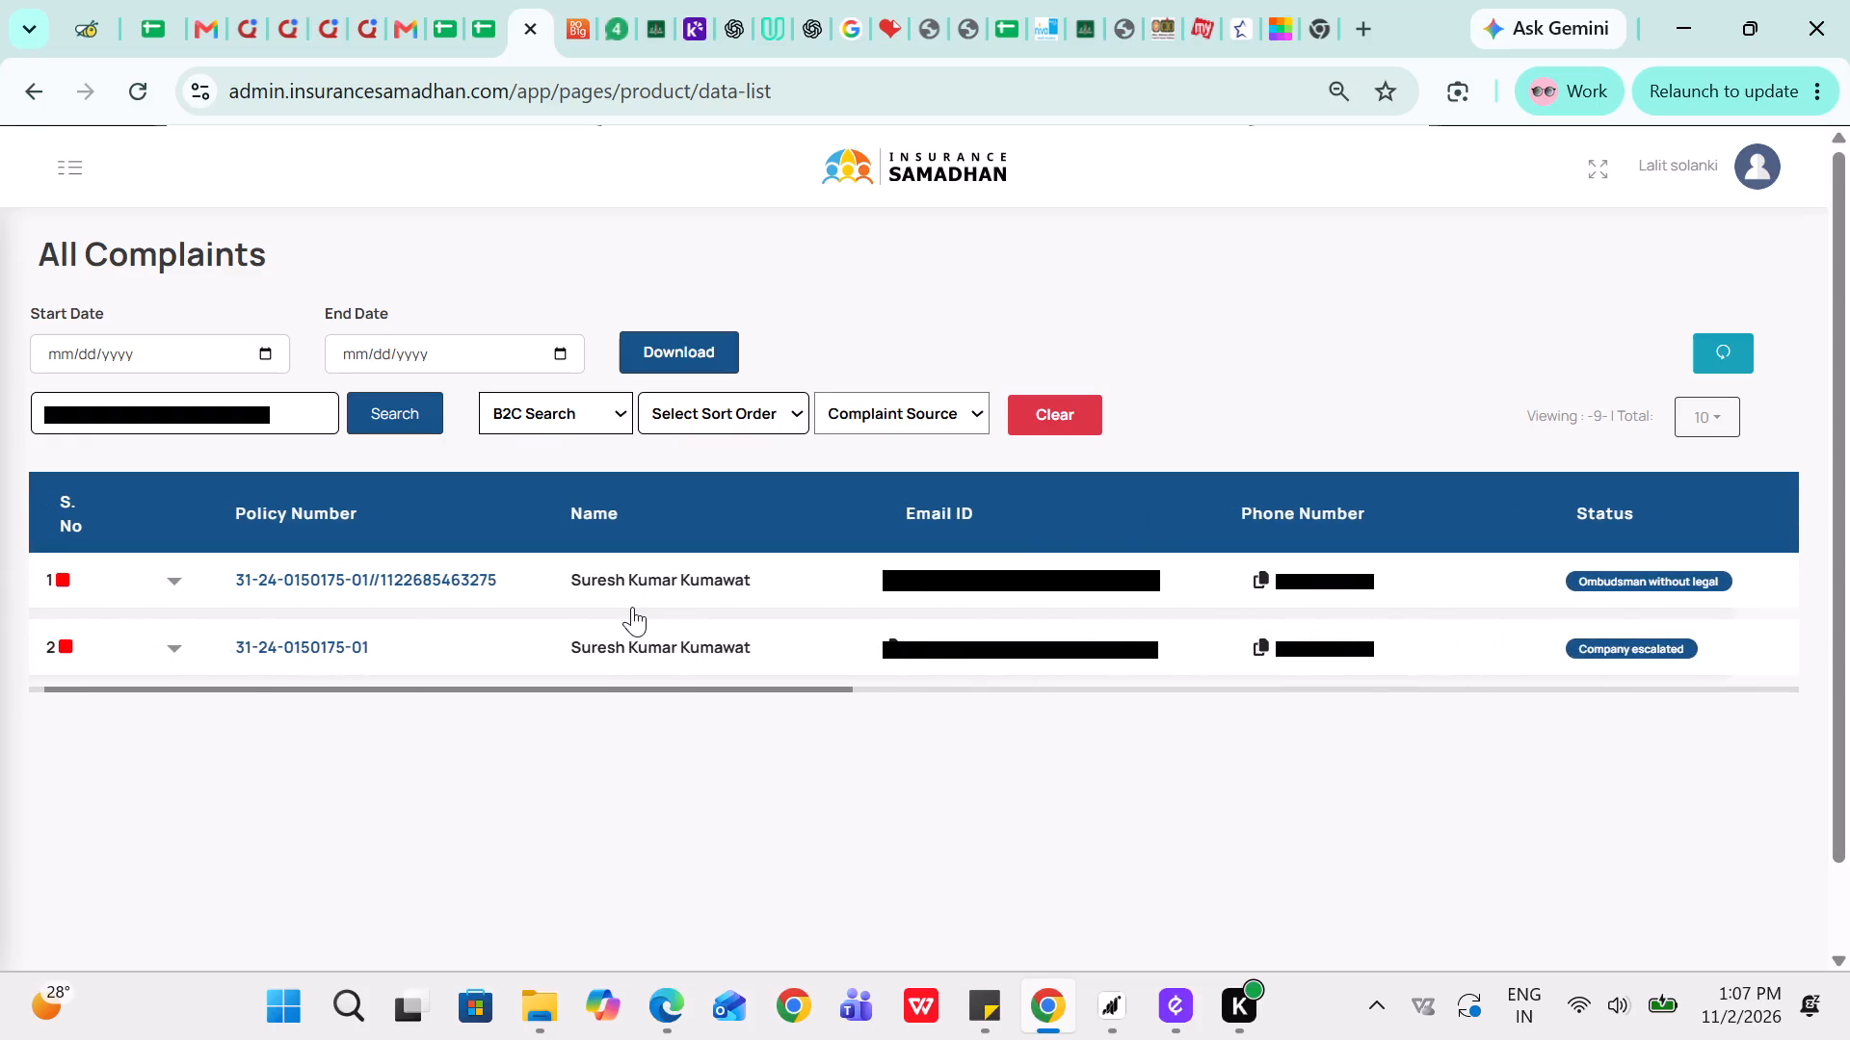
scroll(632, 607, right, 3)
Reopen the "Ombudsman without legal" complaint to check its email field, and return to the complaints list after a glance at Gmail.
click(404, 586)
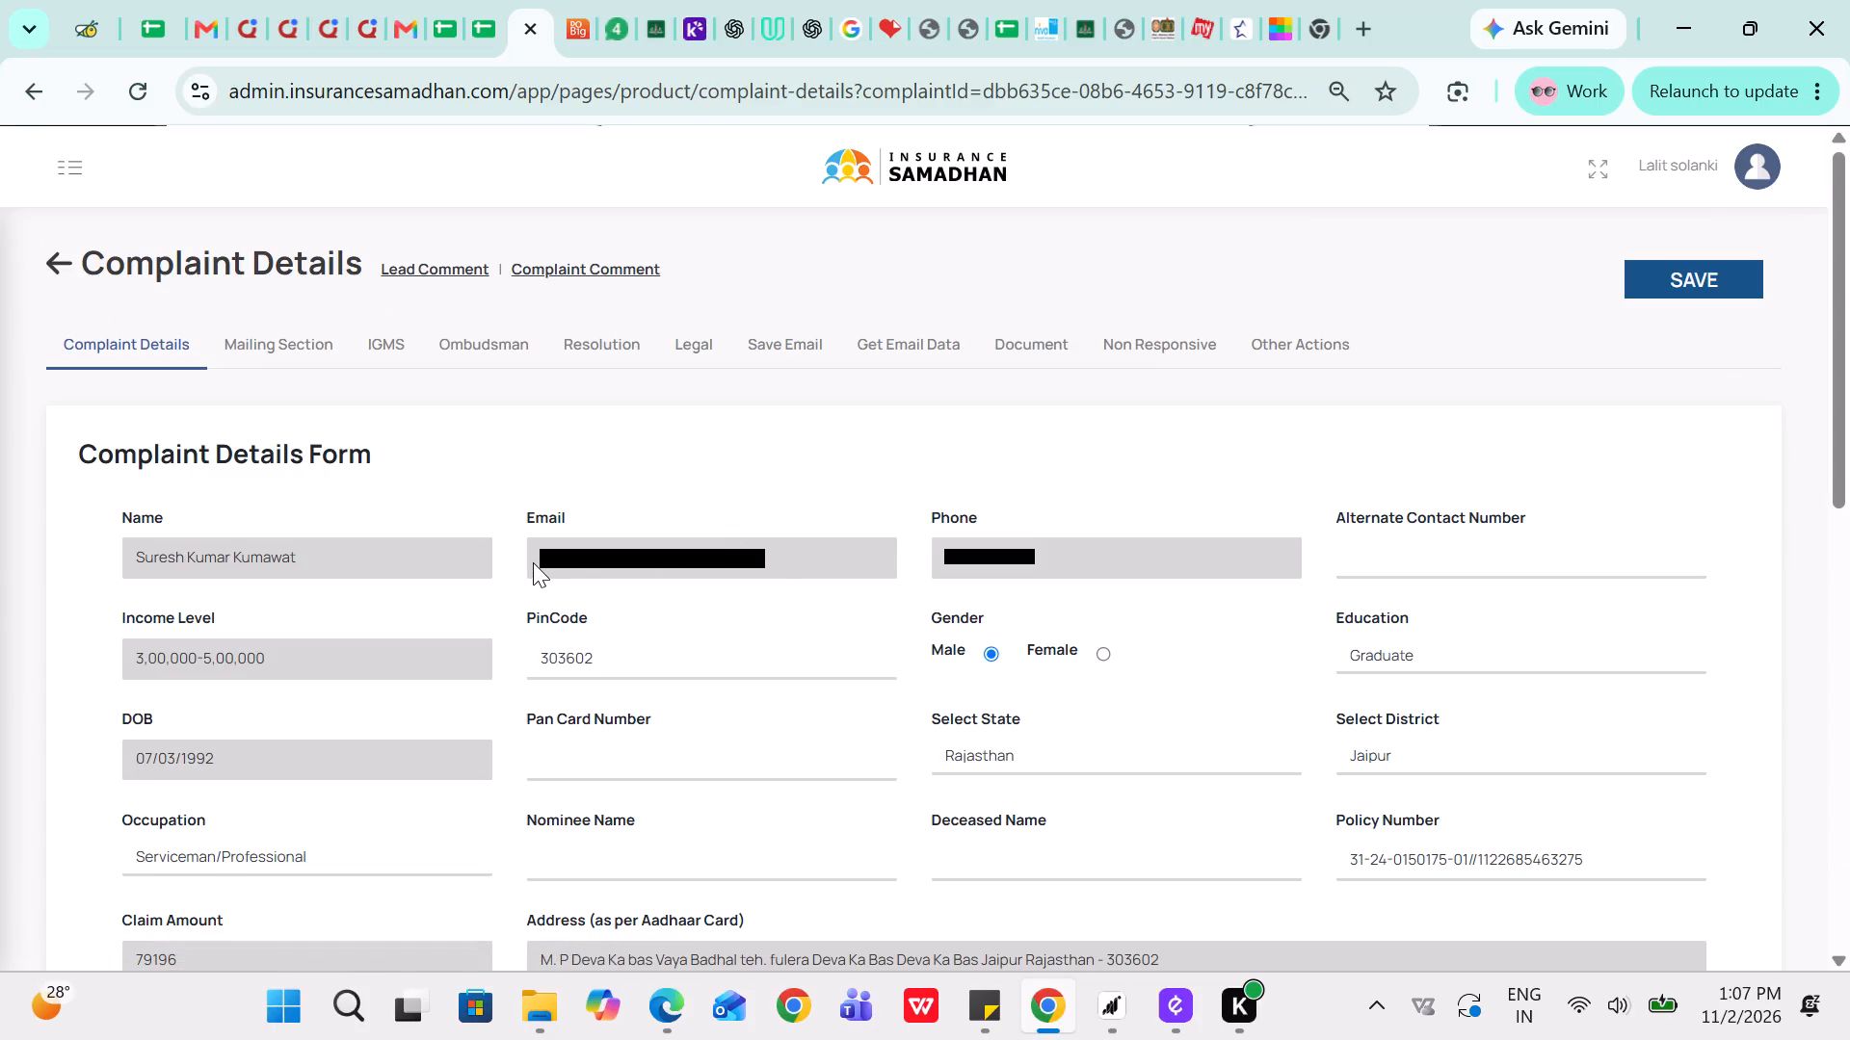
drag(533, 562, 826, 548)
click(624, 492)
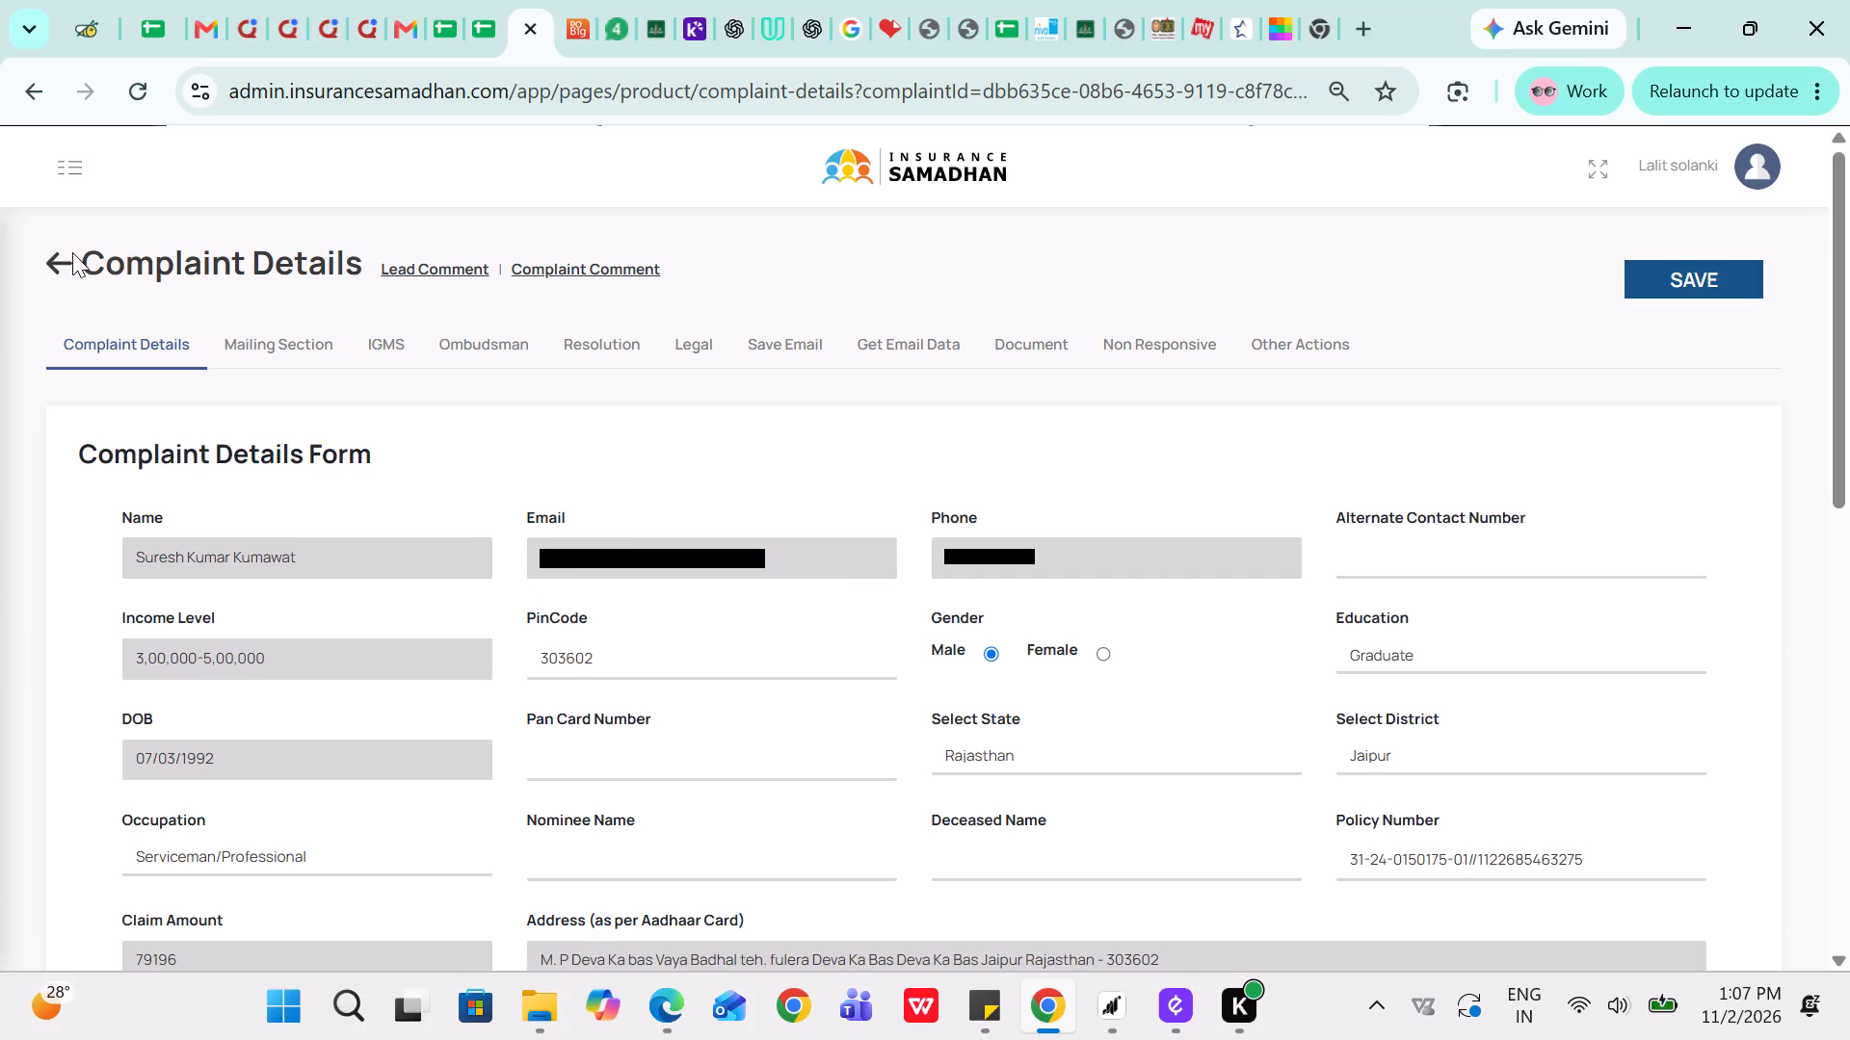
click(57, 258)
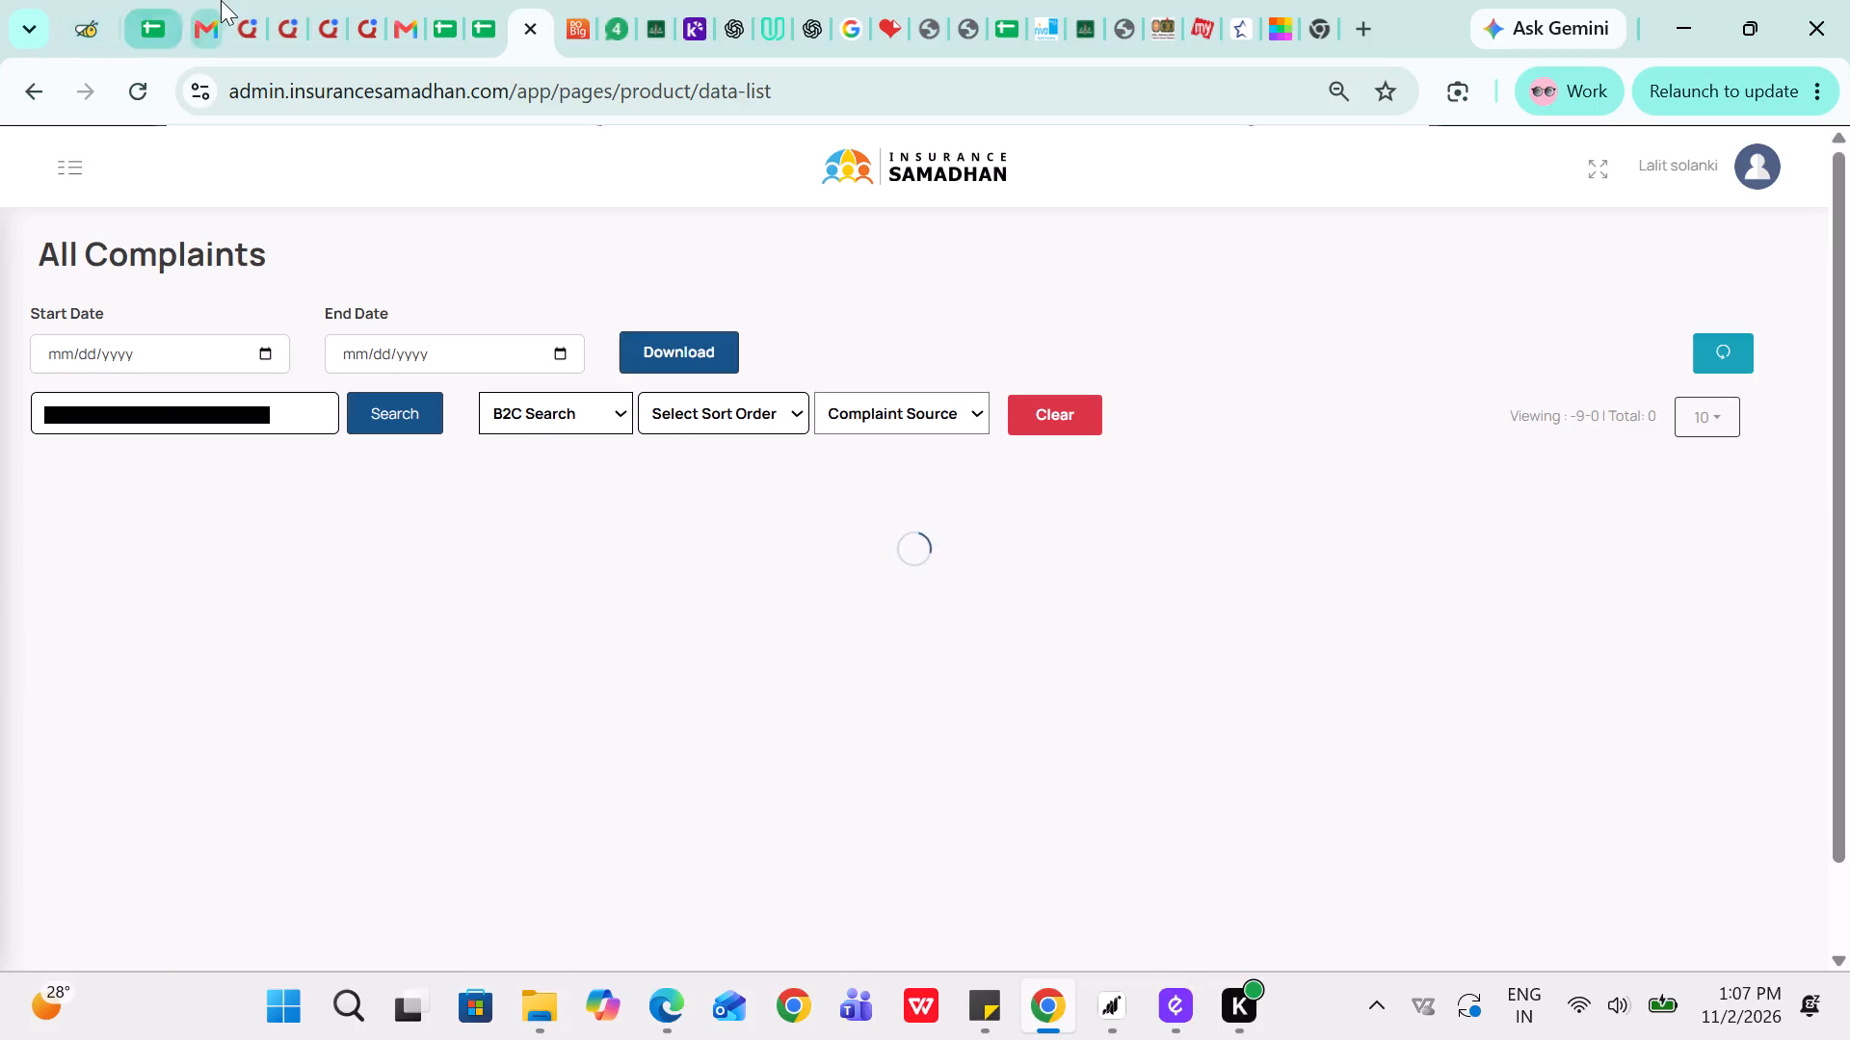
click(223, 2)
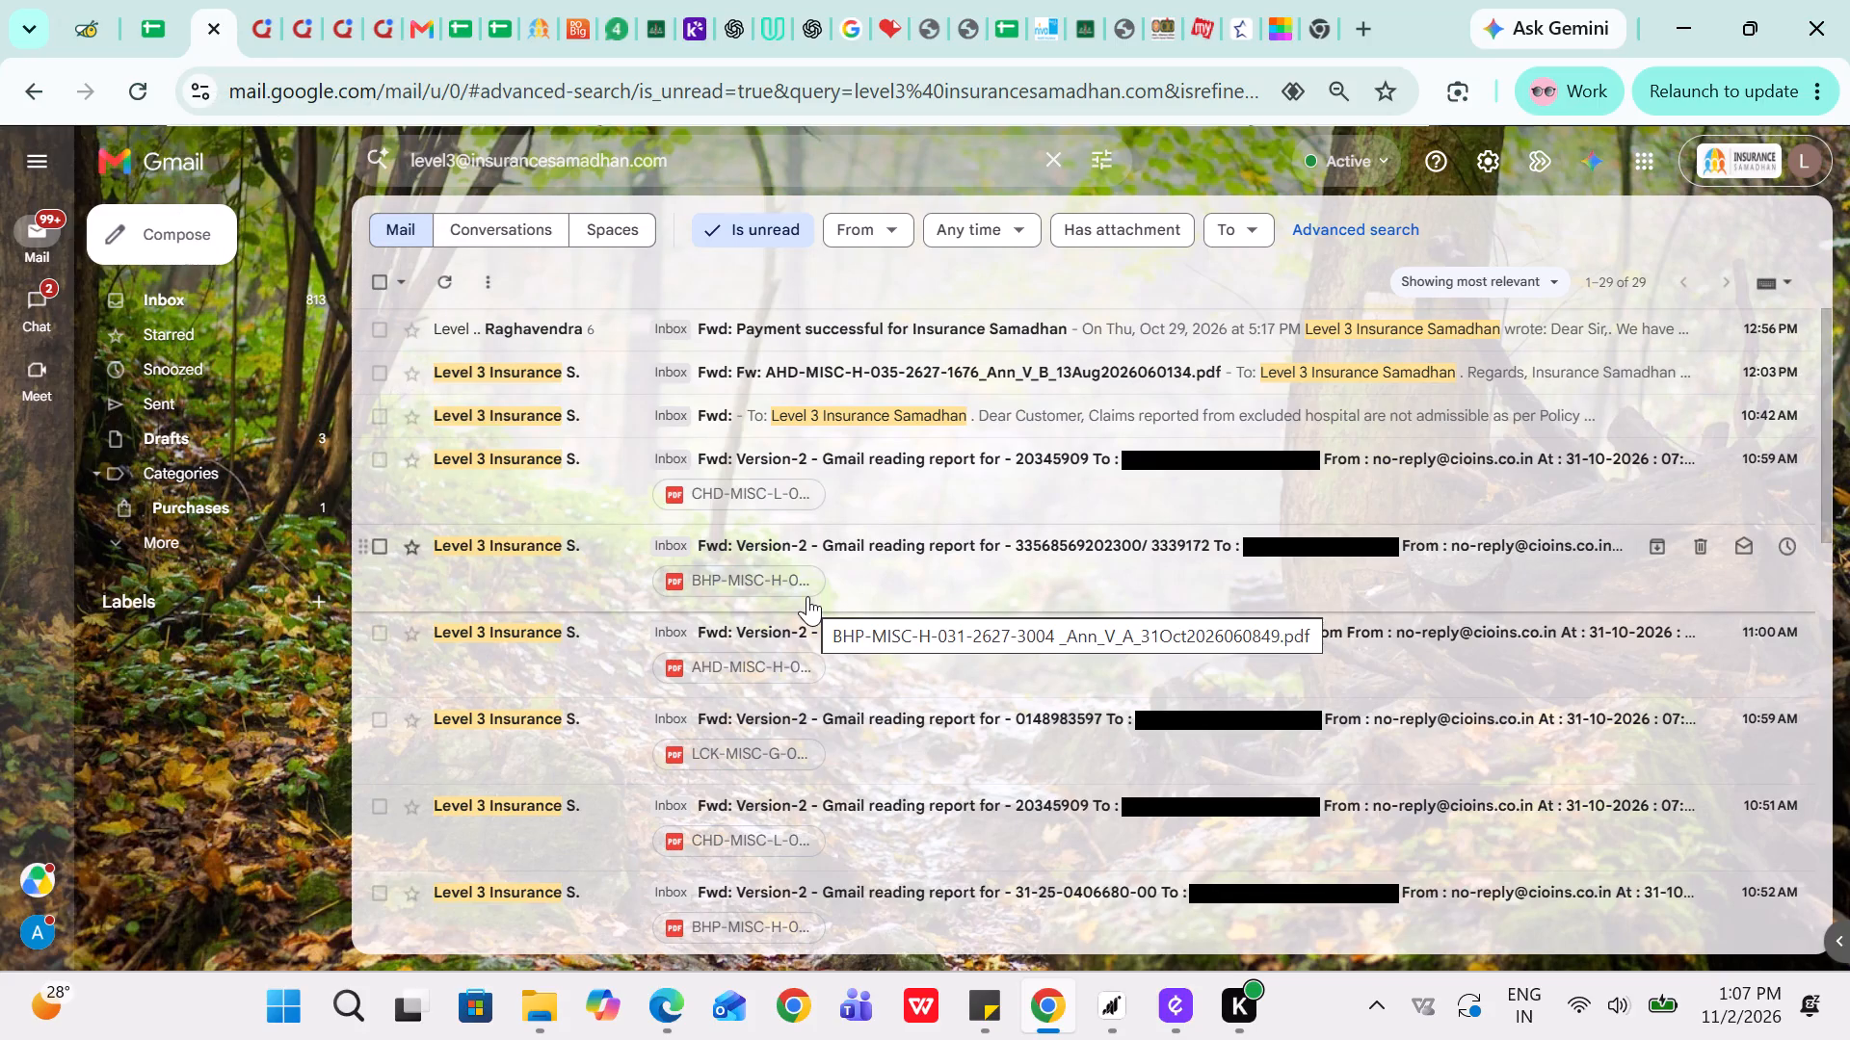
click(538, 0)
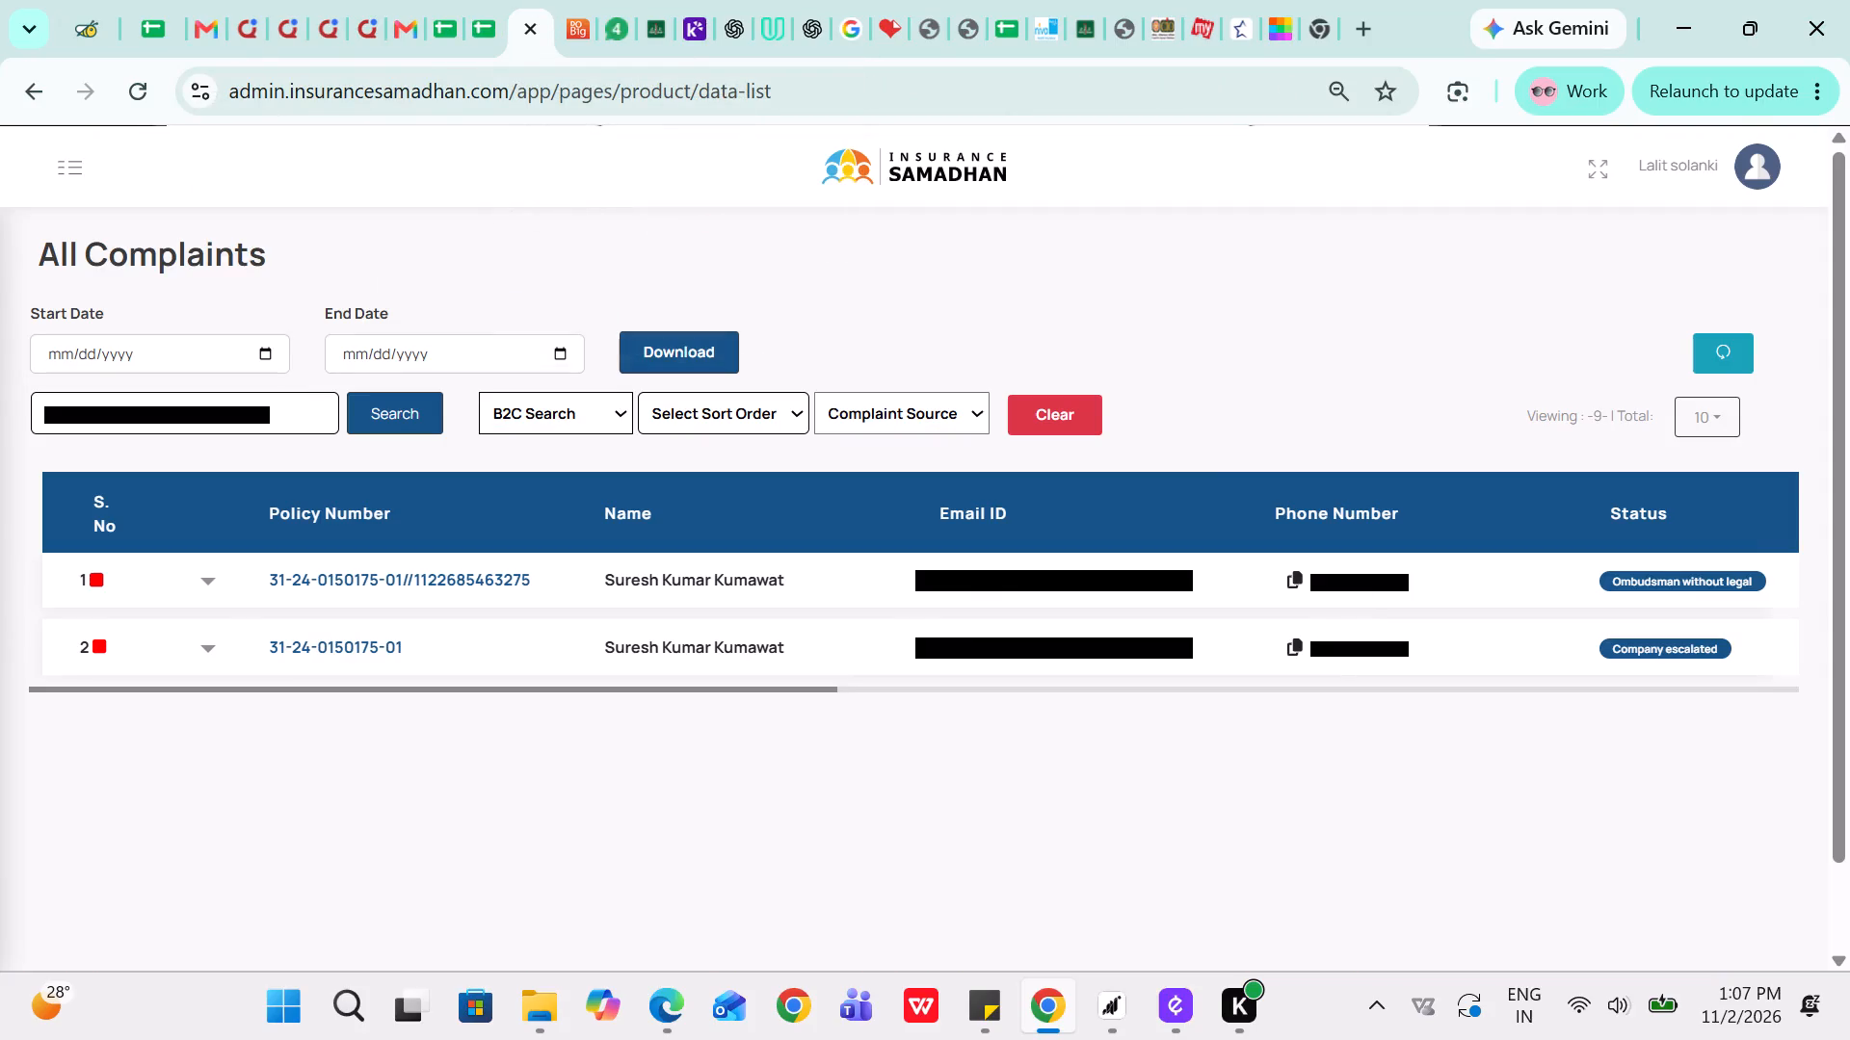
Open the Communication Log of the "Ombudsman without legal" complaint and review its entries.
scroll(1345, 595, left, 1)
click(1255, 576)
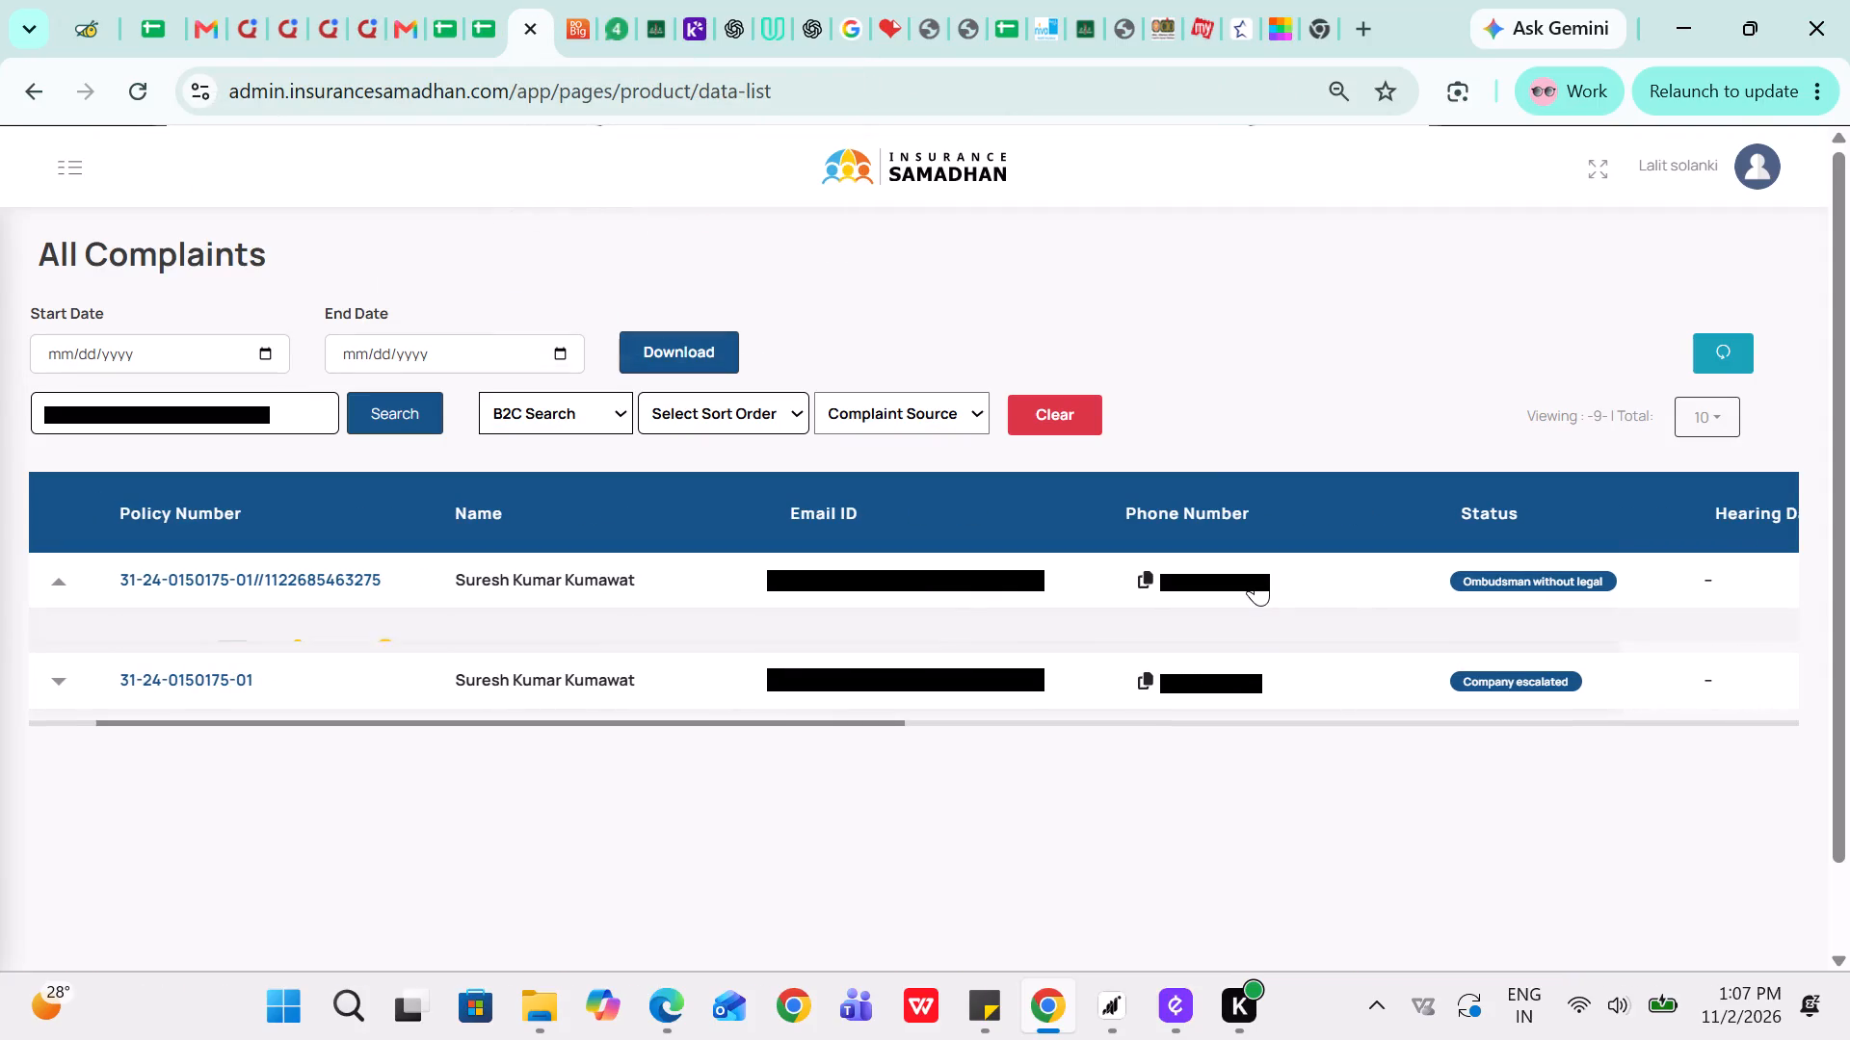
click(1177, 658)
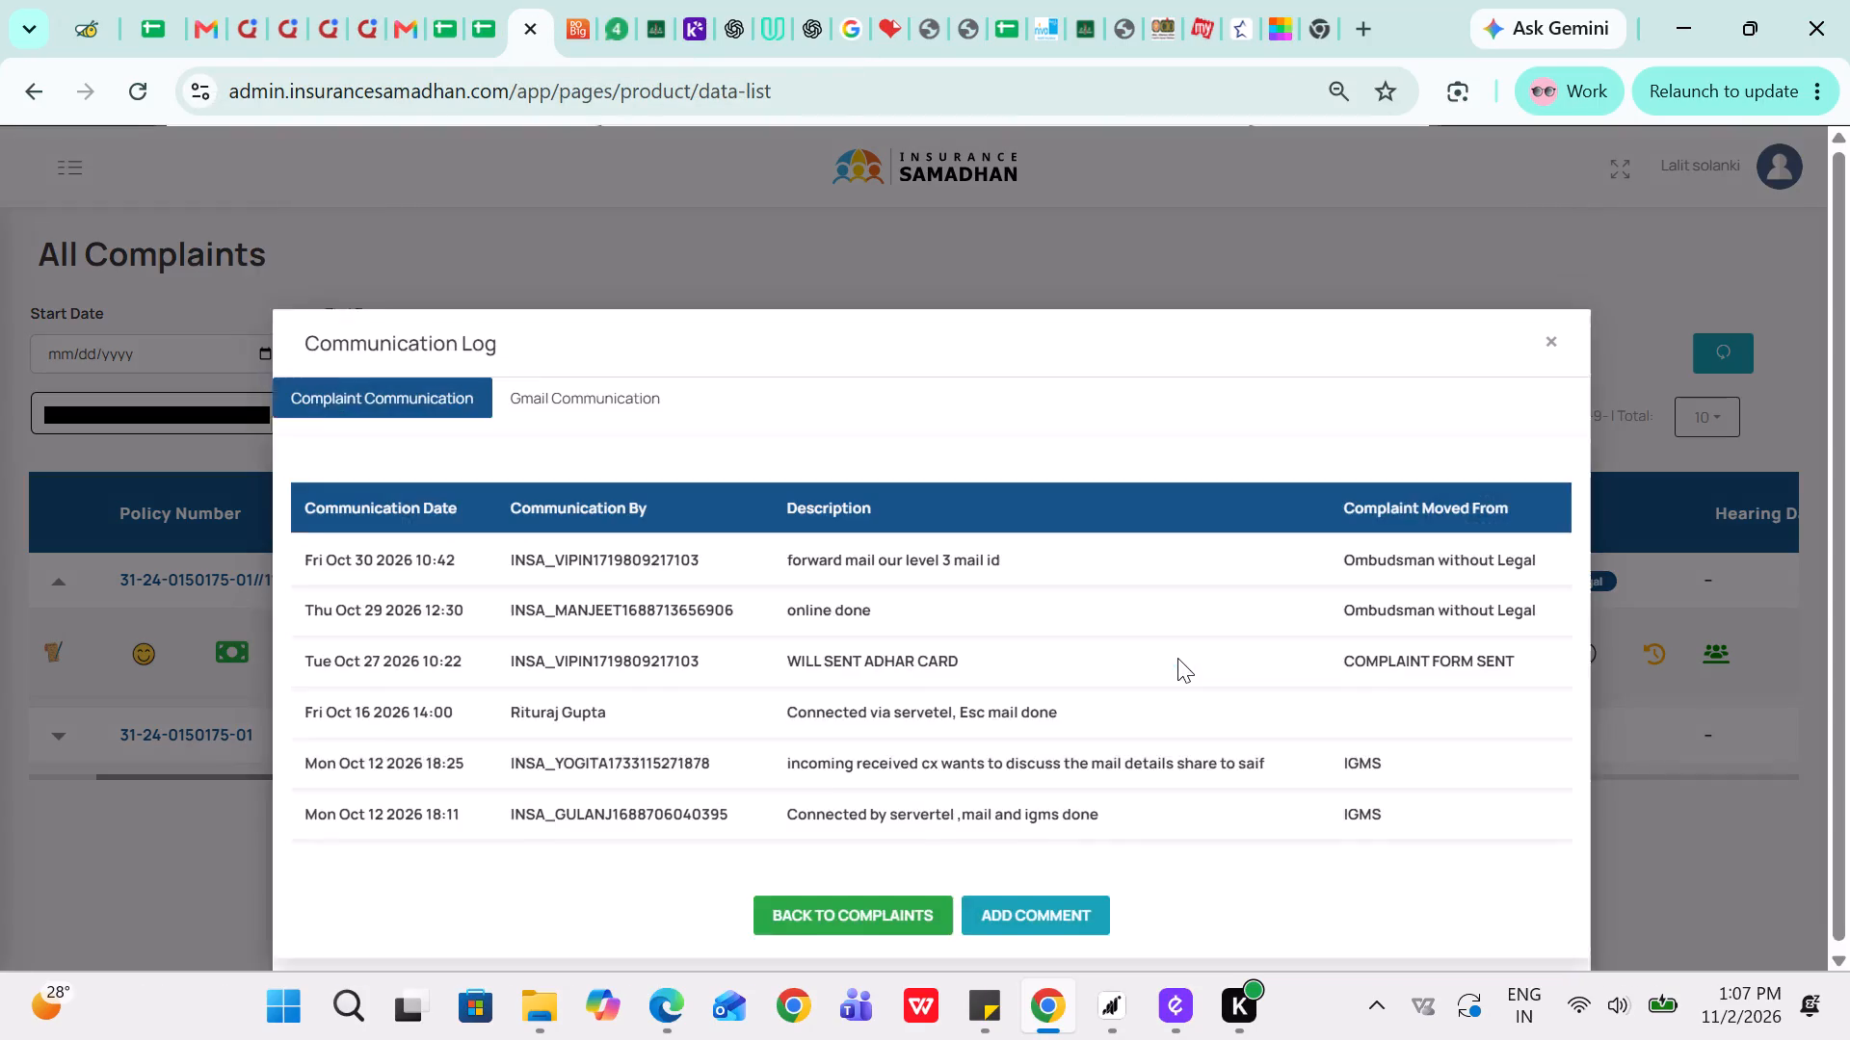
scroll(1177, 658, down, 6)
Add and save the comment "Wait for response." in the complaint's Communication Log, leaving the notification option off.
click(1034, 910)
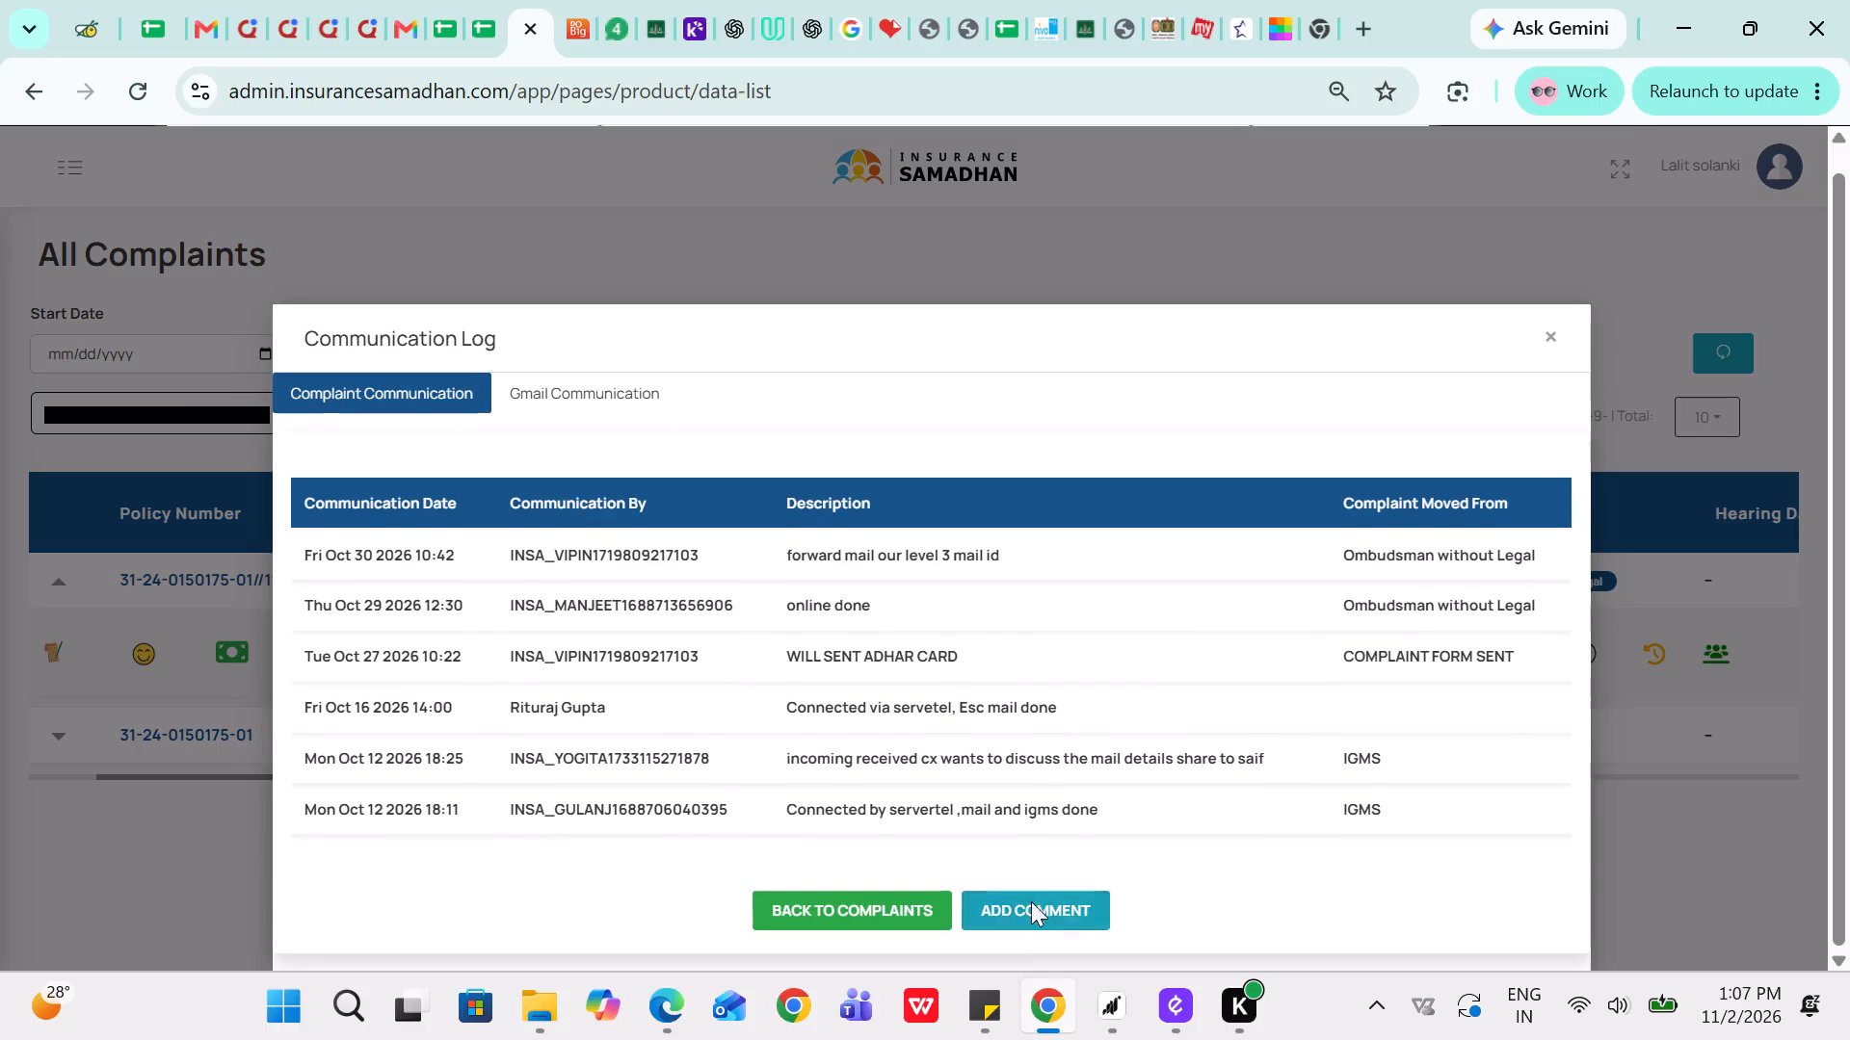
click(1005, 719)
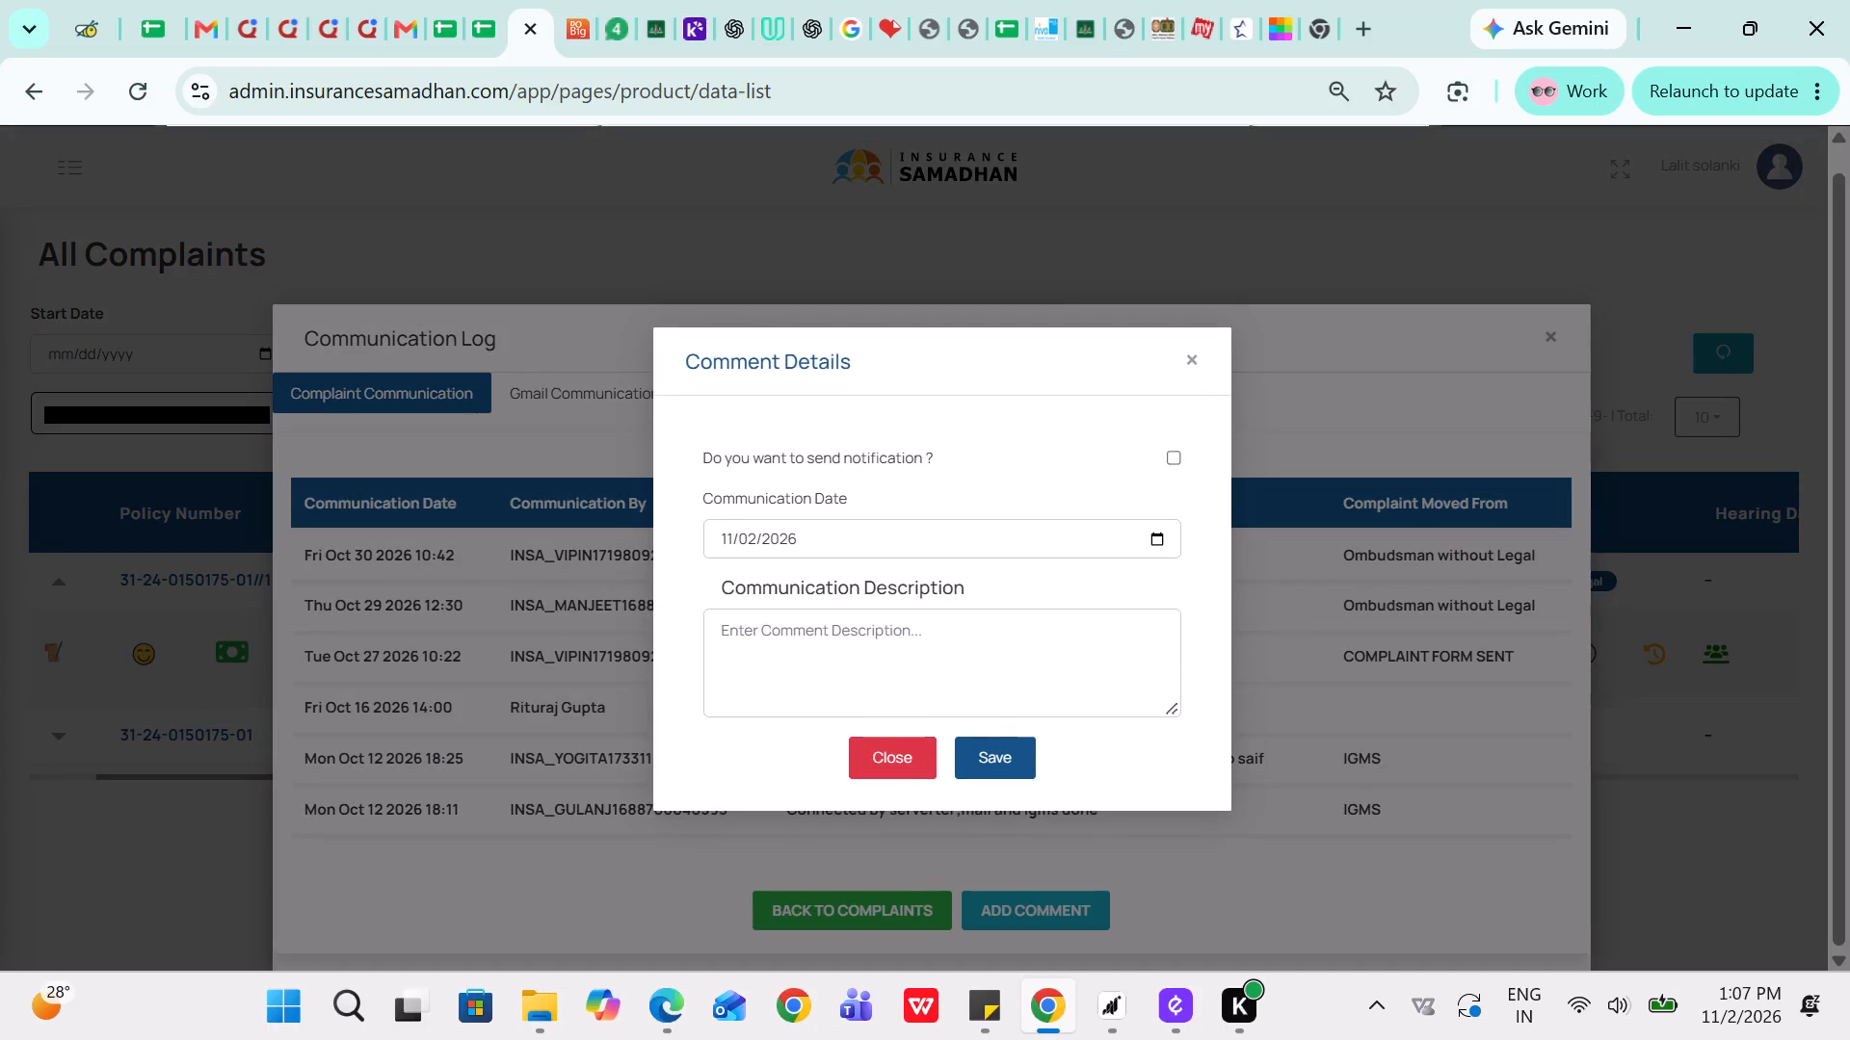
click(894, 618)
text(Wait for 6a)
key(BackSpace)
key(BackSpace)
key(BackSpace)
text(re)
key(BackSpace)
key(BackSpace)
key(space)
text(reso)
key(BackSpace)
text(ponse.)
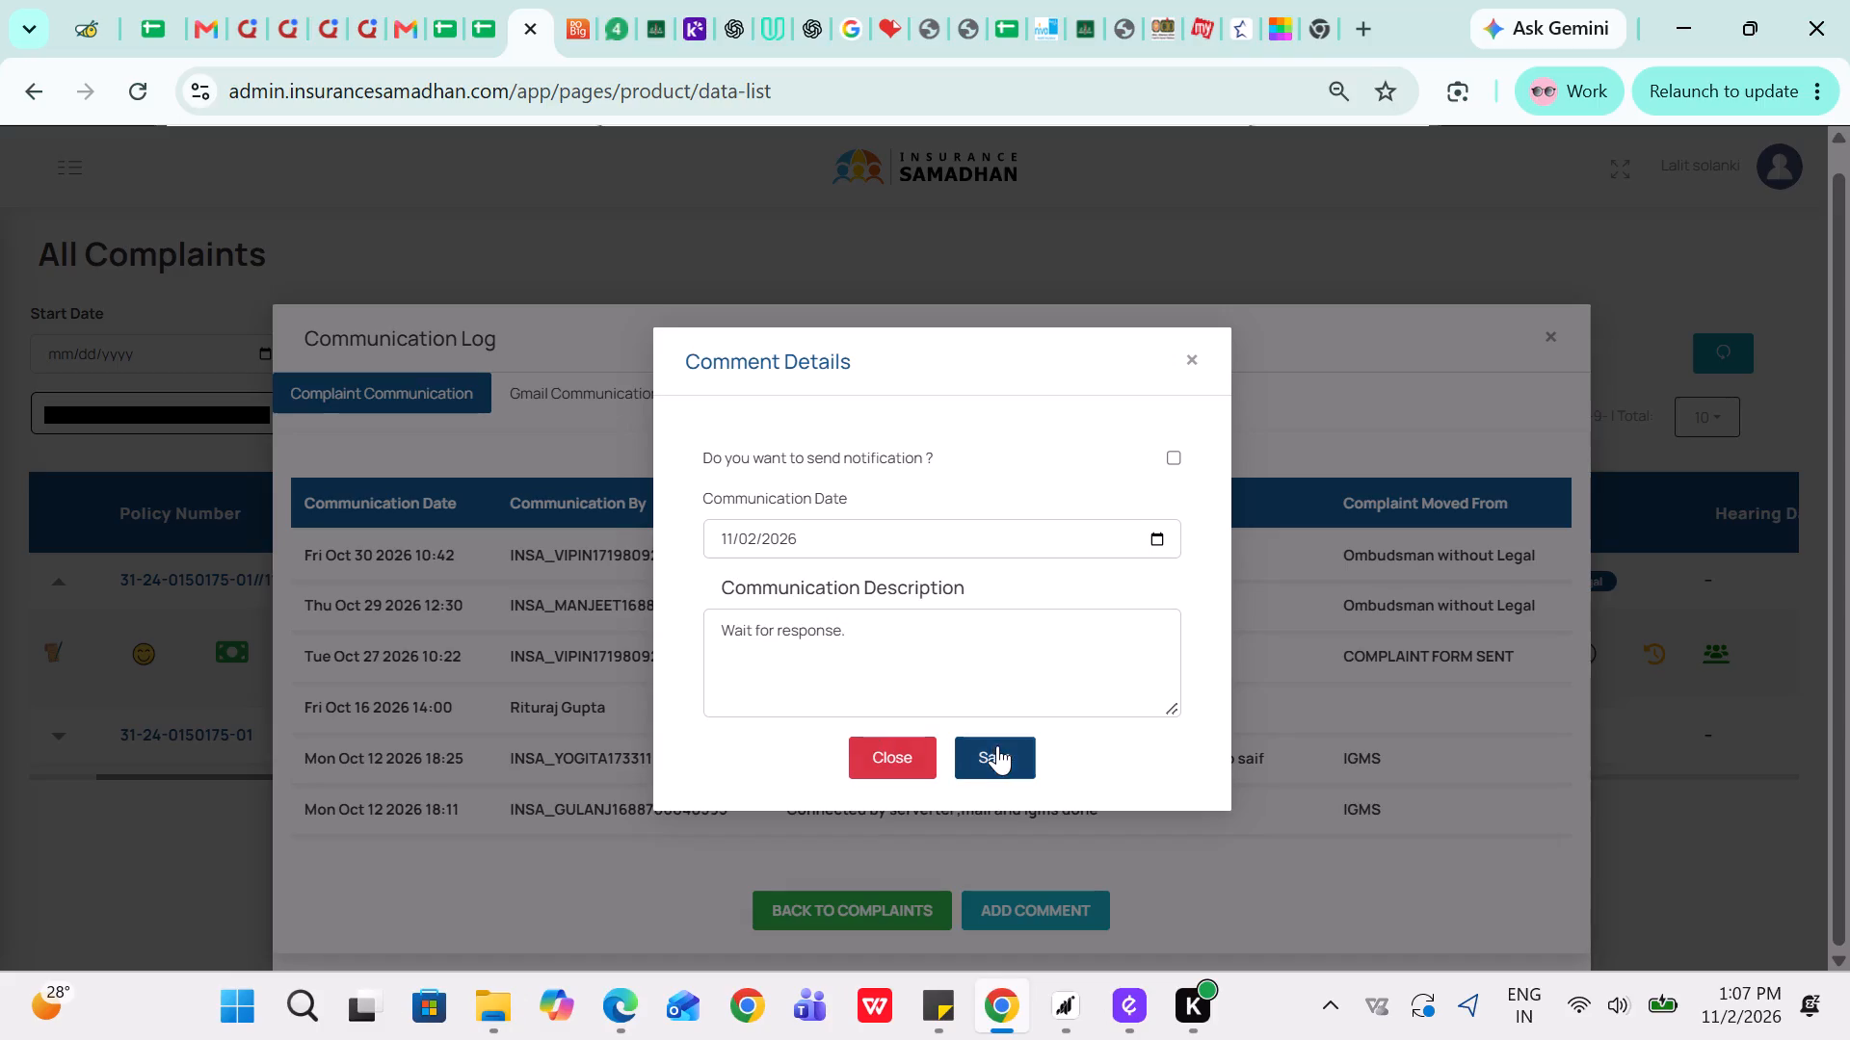
click(997, 745)
click(265, 698)
click(68, 647)
Switch to Gmail and open the last "Fwd: Complaint Update" email in the unread Level 3 search results.
click(210, 0)
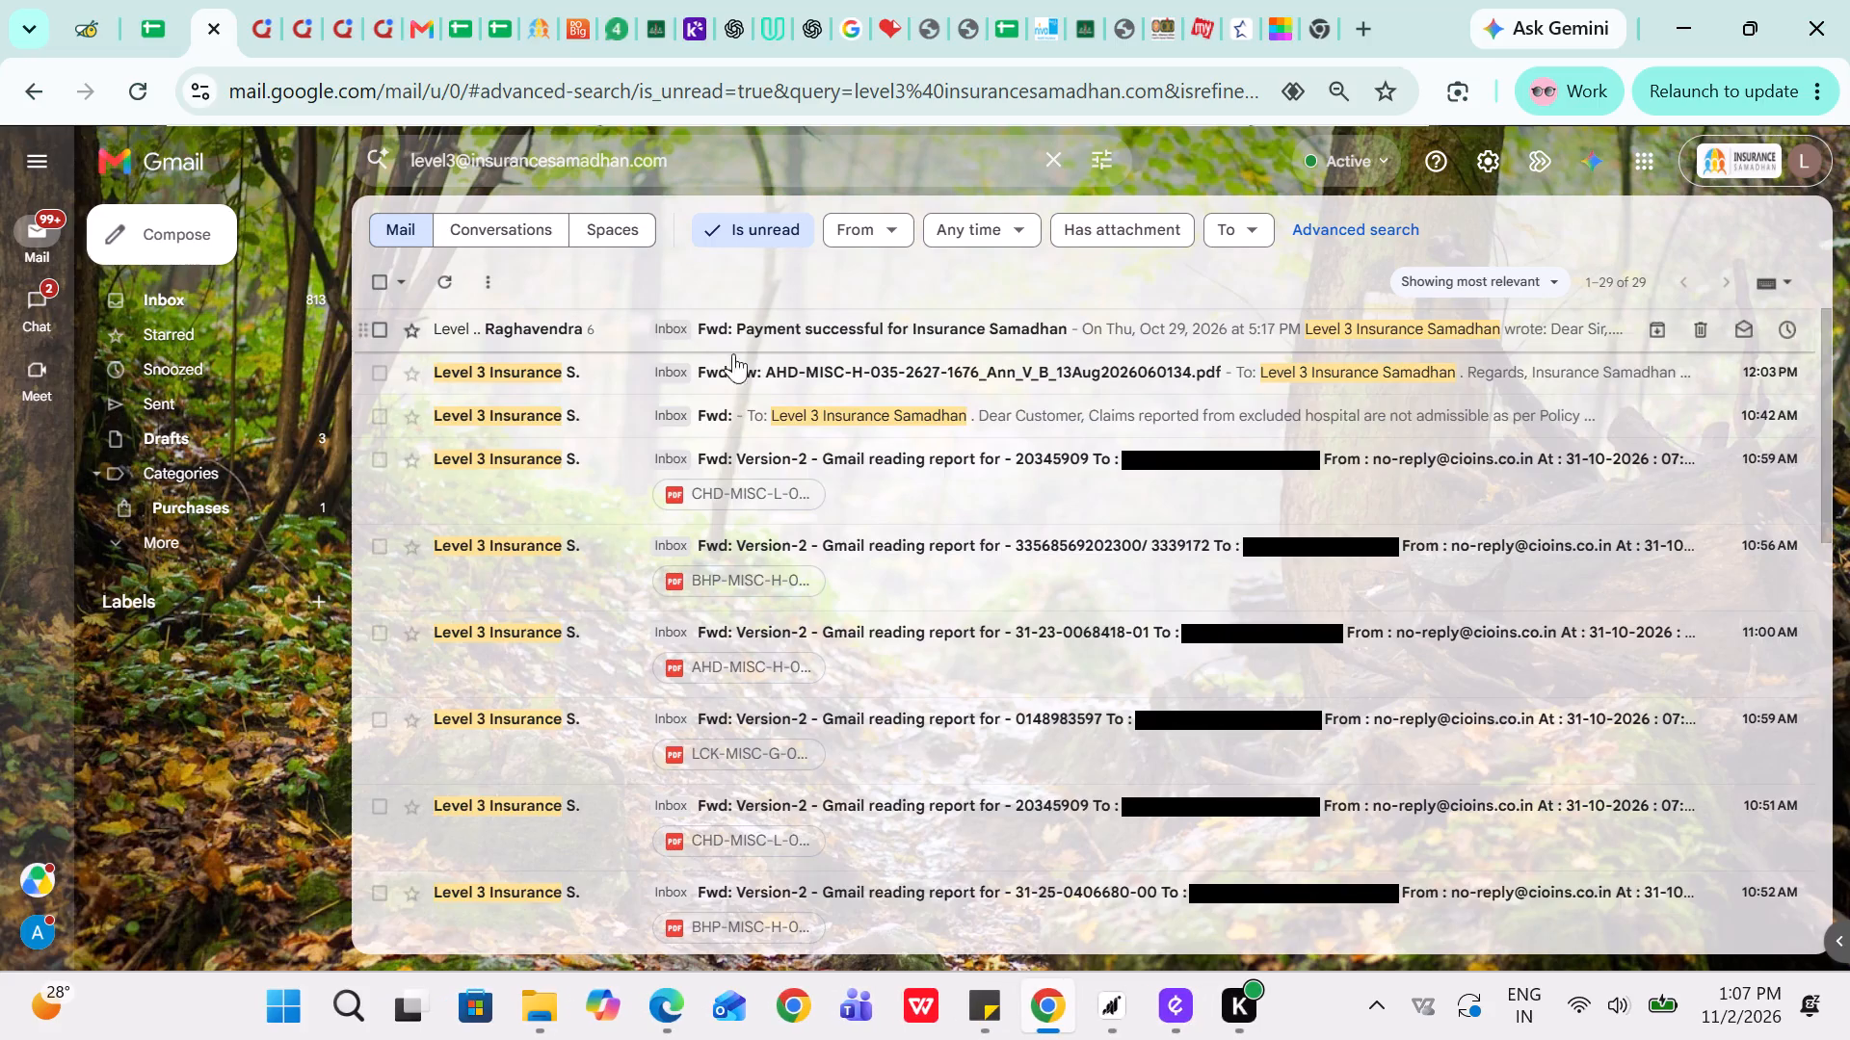
scroll(773, 377, down, 16)
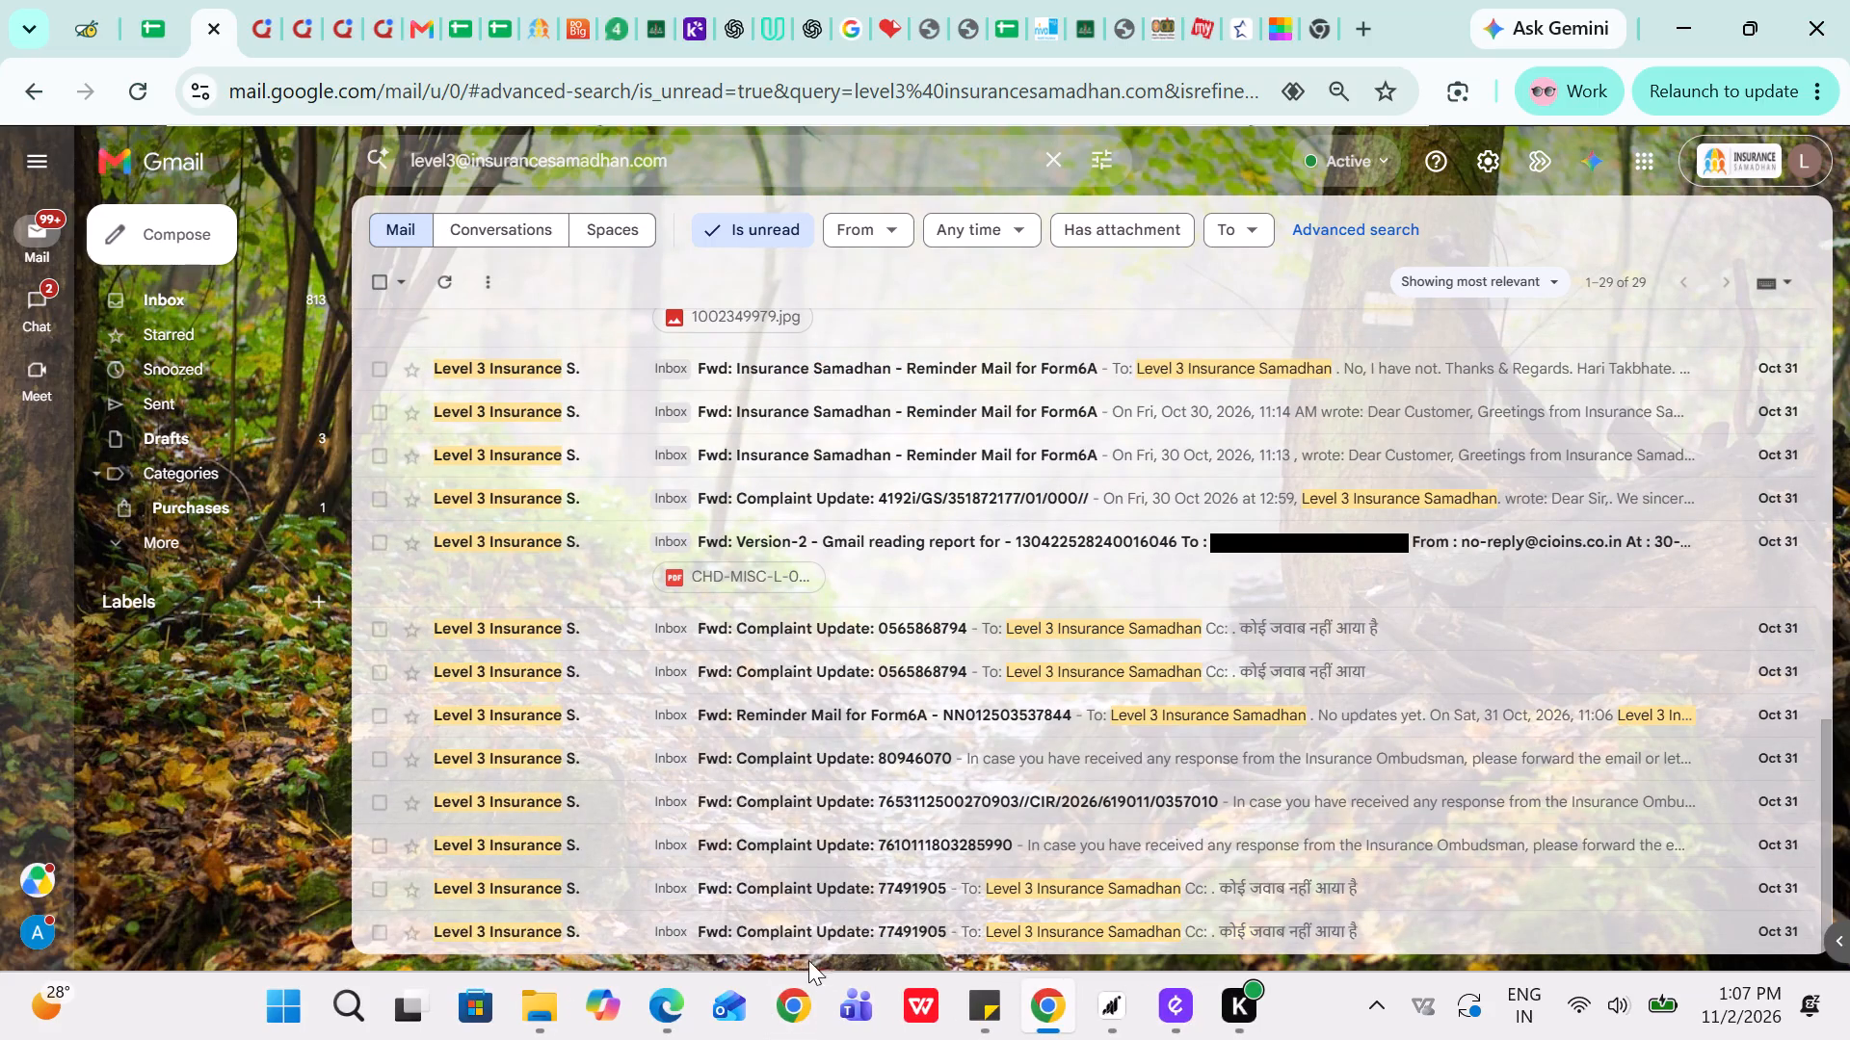
click(833, 941)
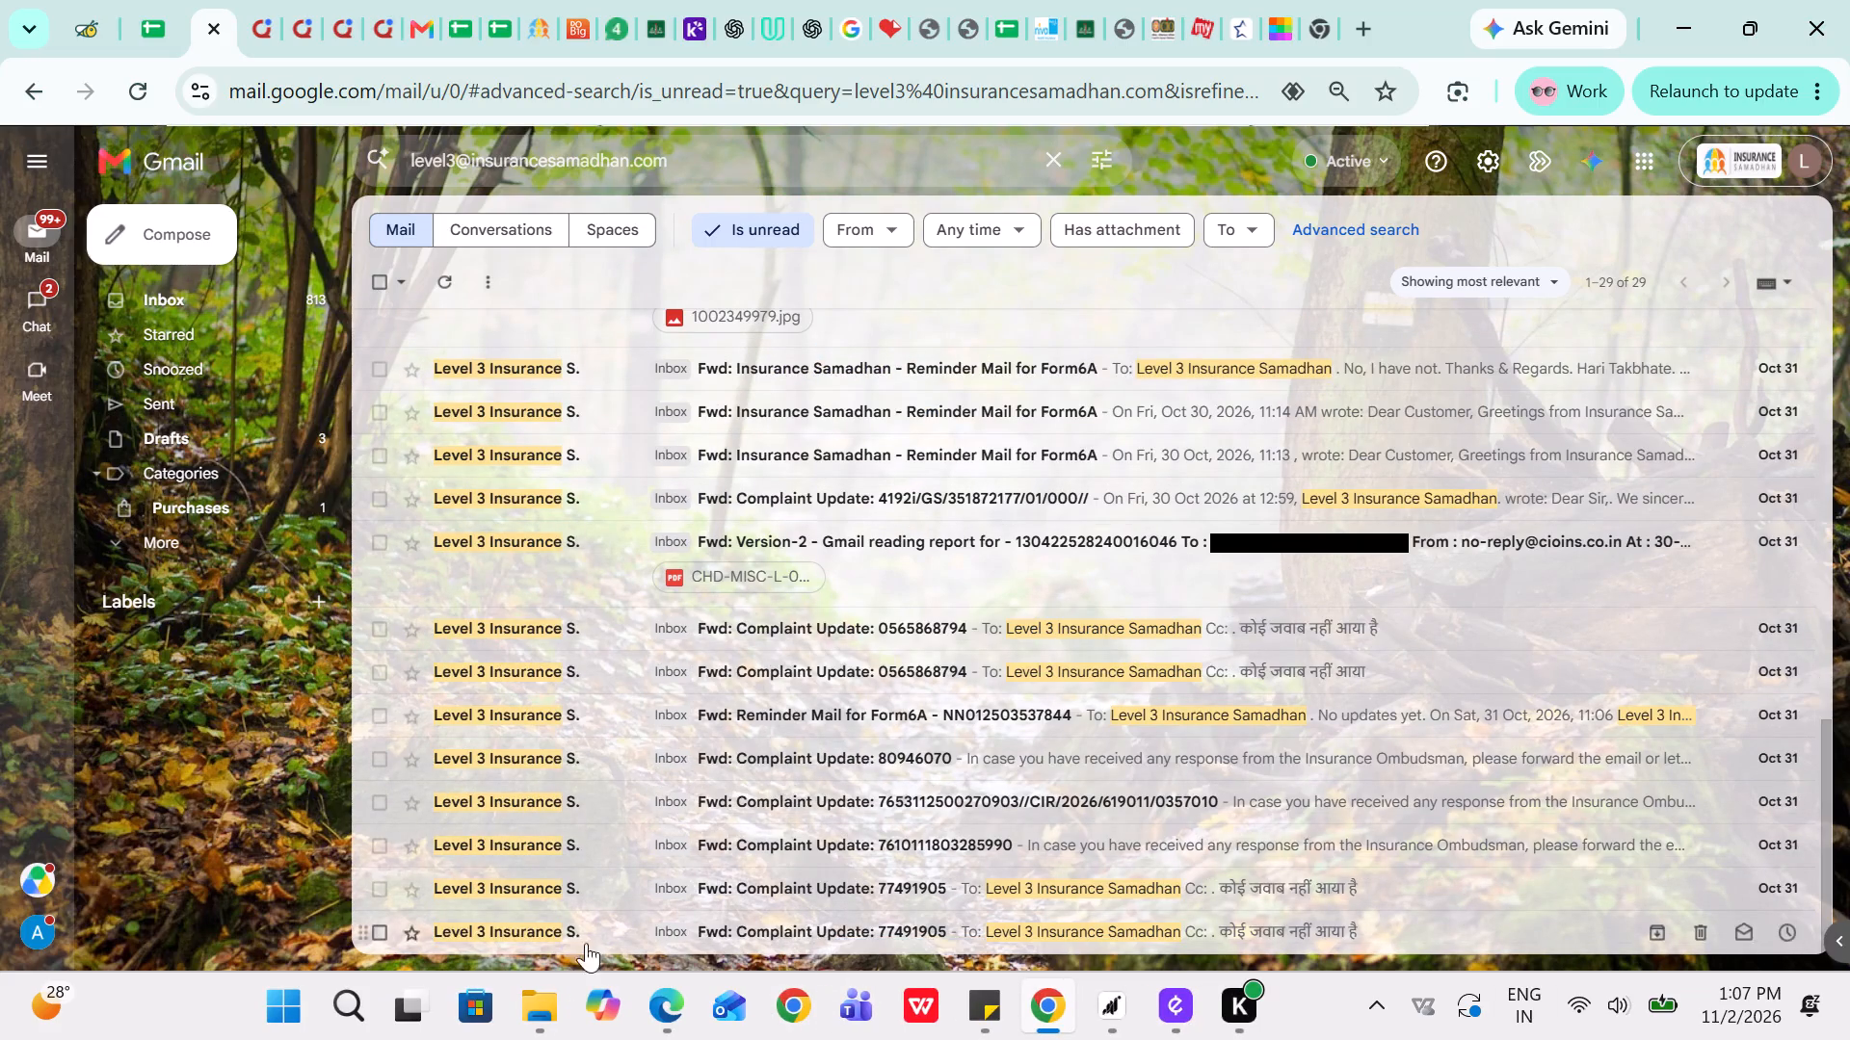
click(846, 927)
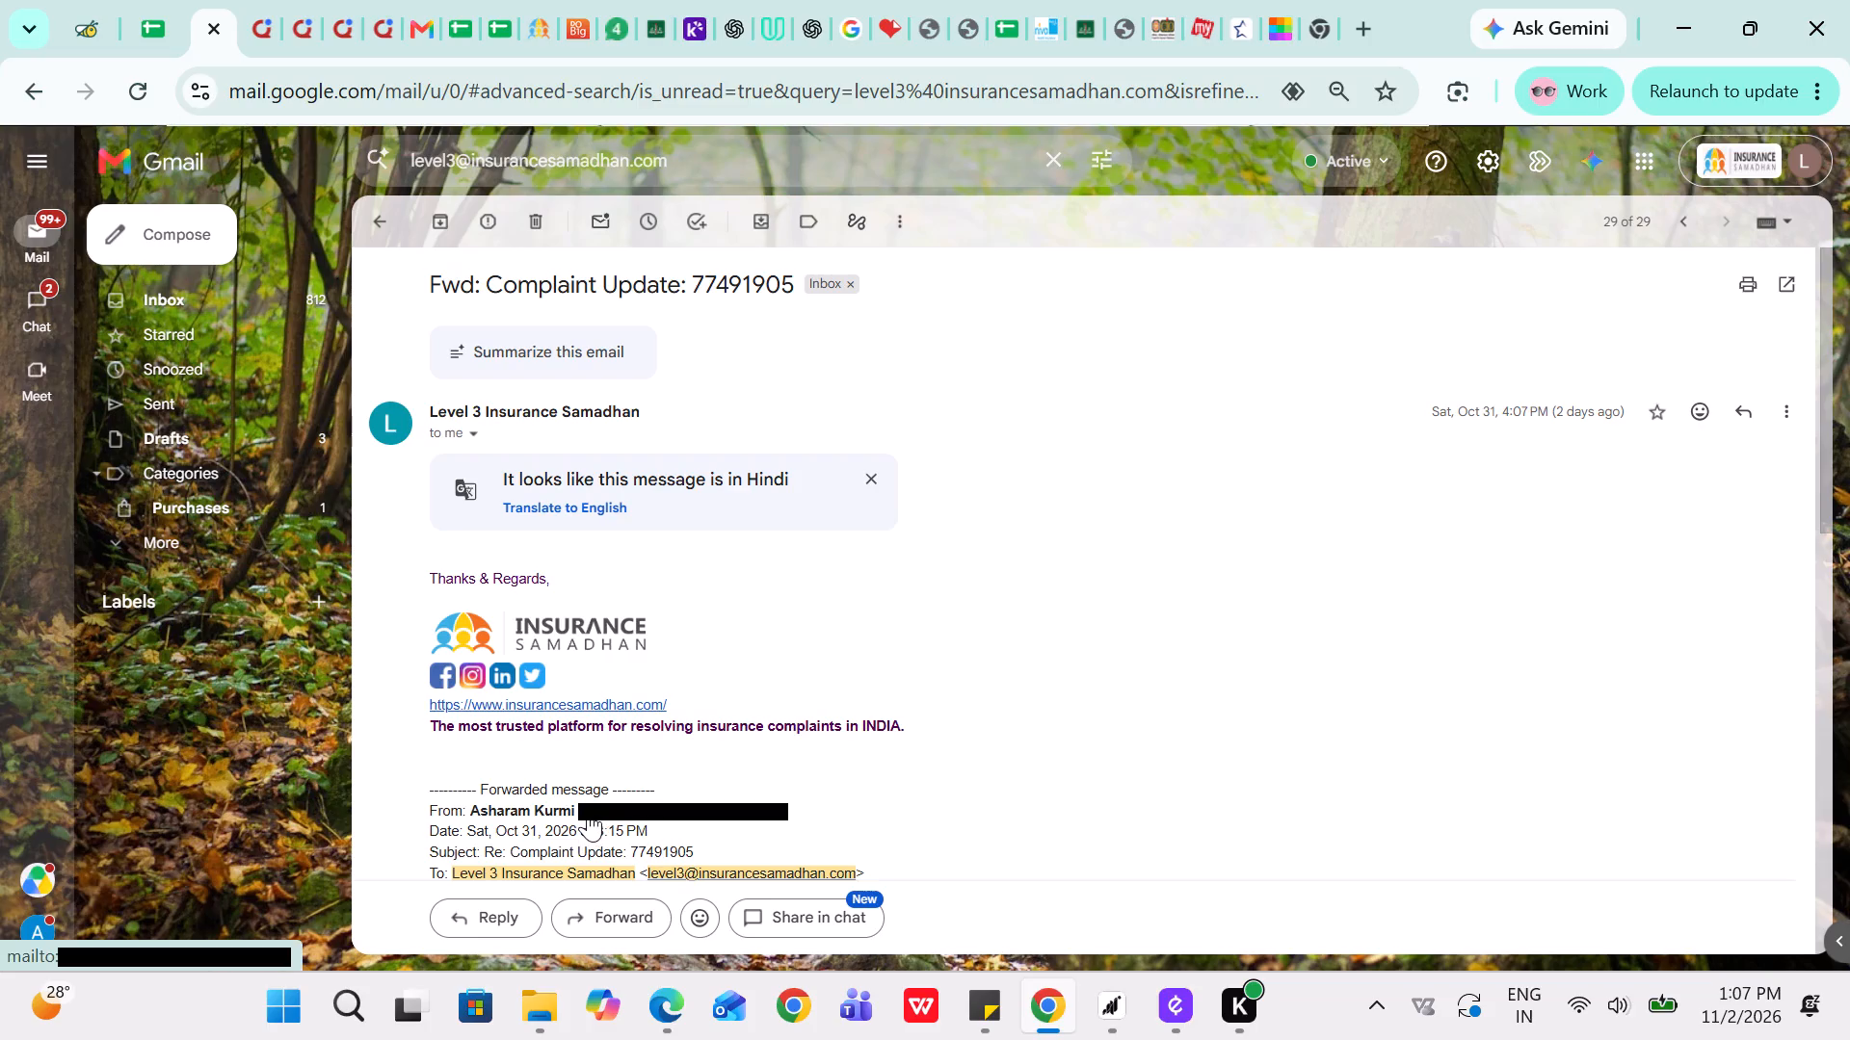
Copy the original sender's email address from the forwarded message header.
drag(585, 811, 667, 816)
drag(667, 816, 780, 805)
key(ctrl+c)
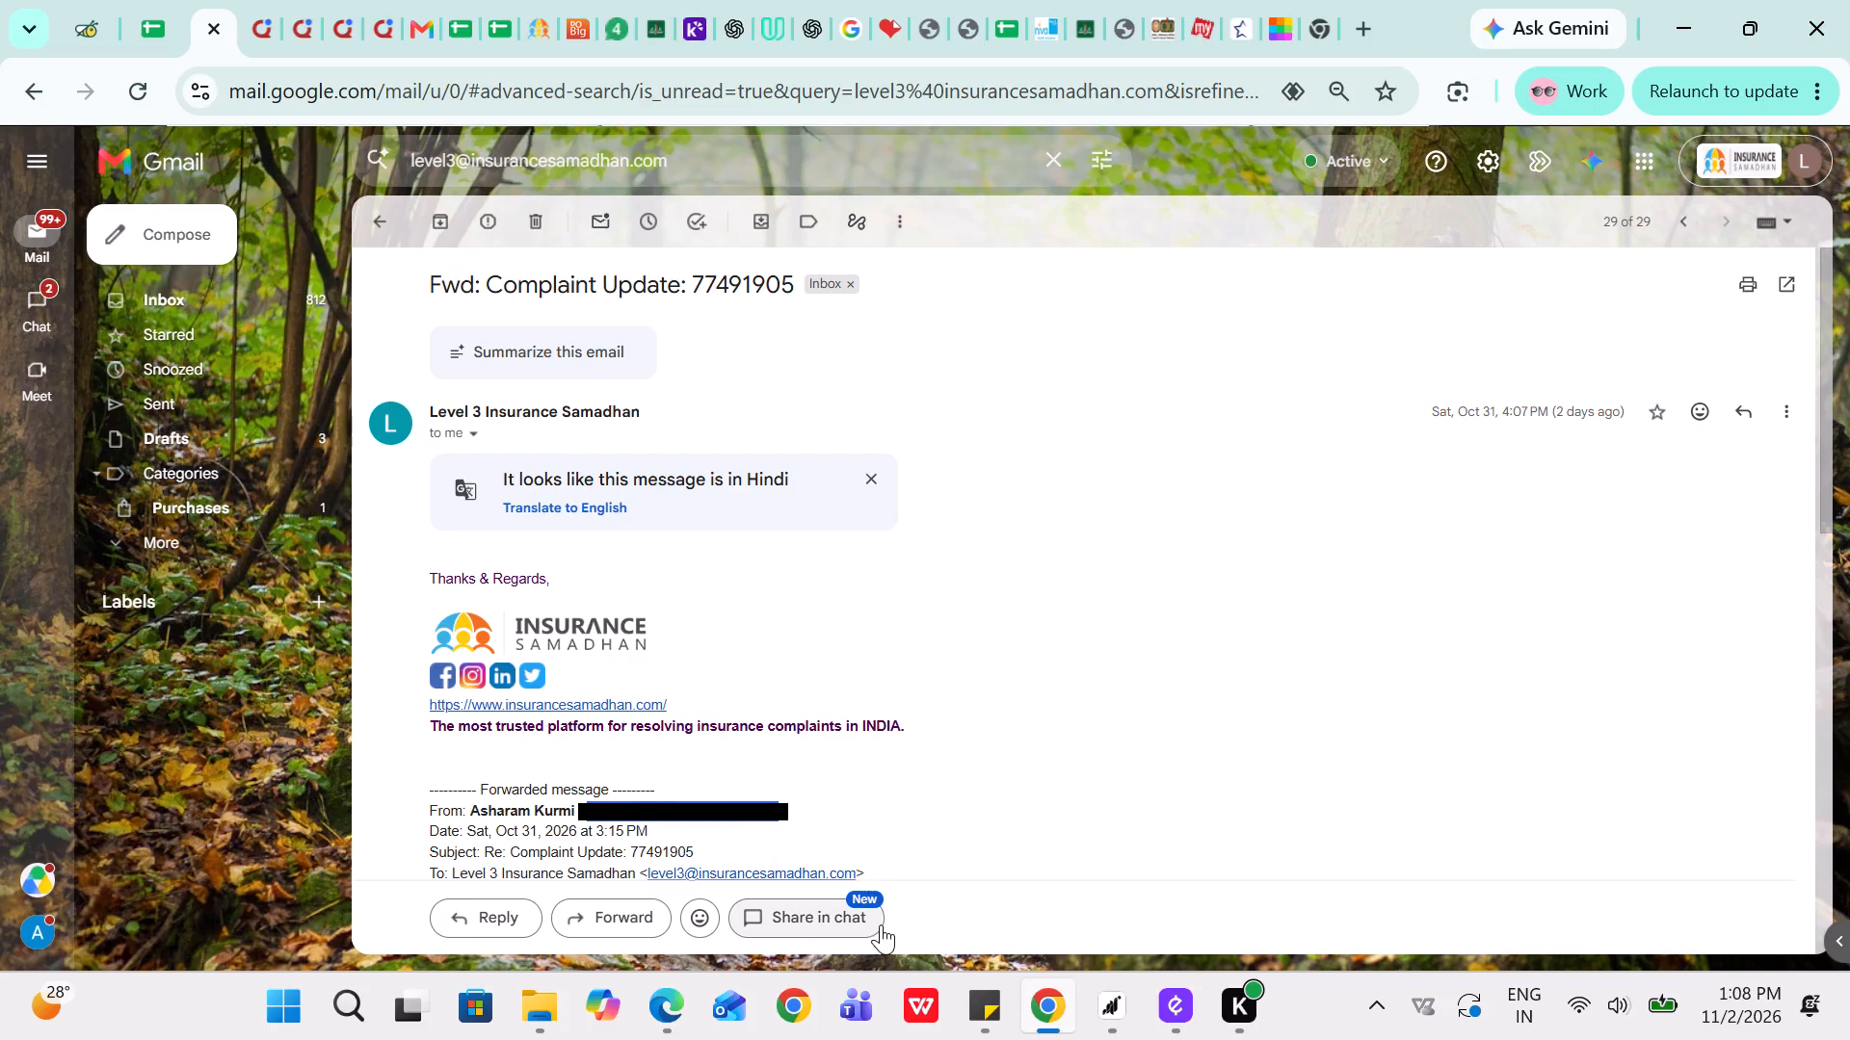
key(ctrl+c)
key(ctrl+c)
key(ctrl+c)
key(ctrl+c)
key(ctrl+c)
key(ctrl+c)
key(ctrl+c)
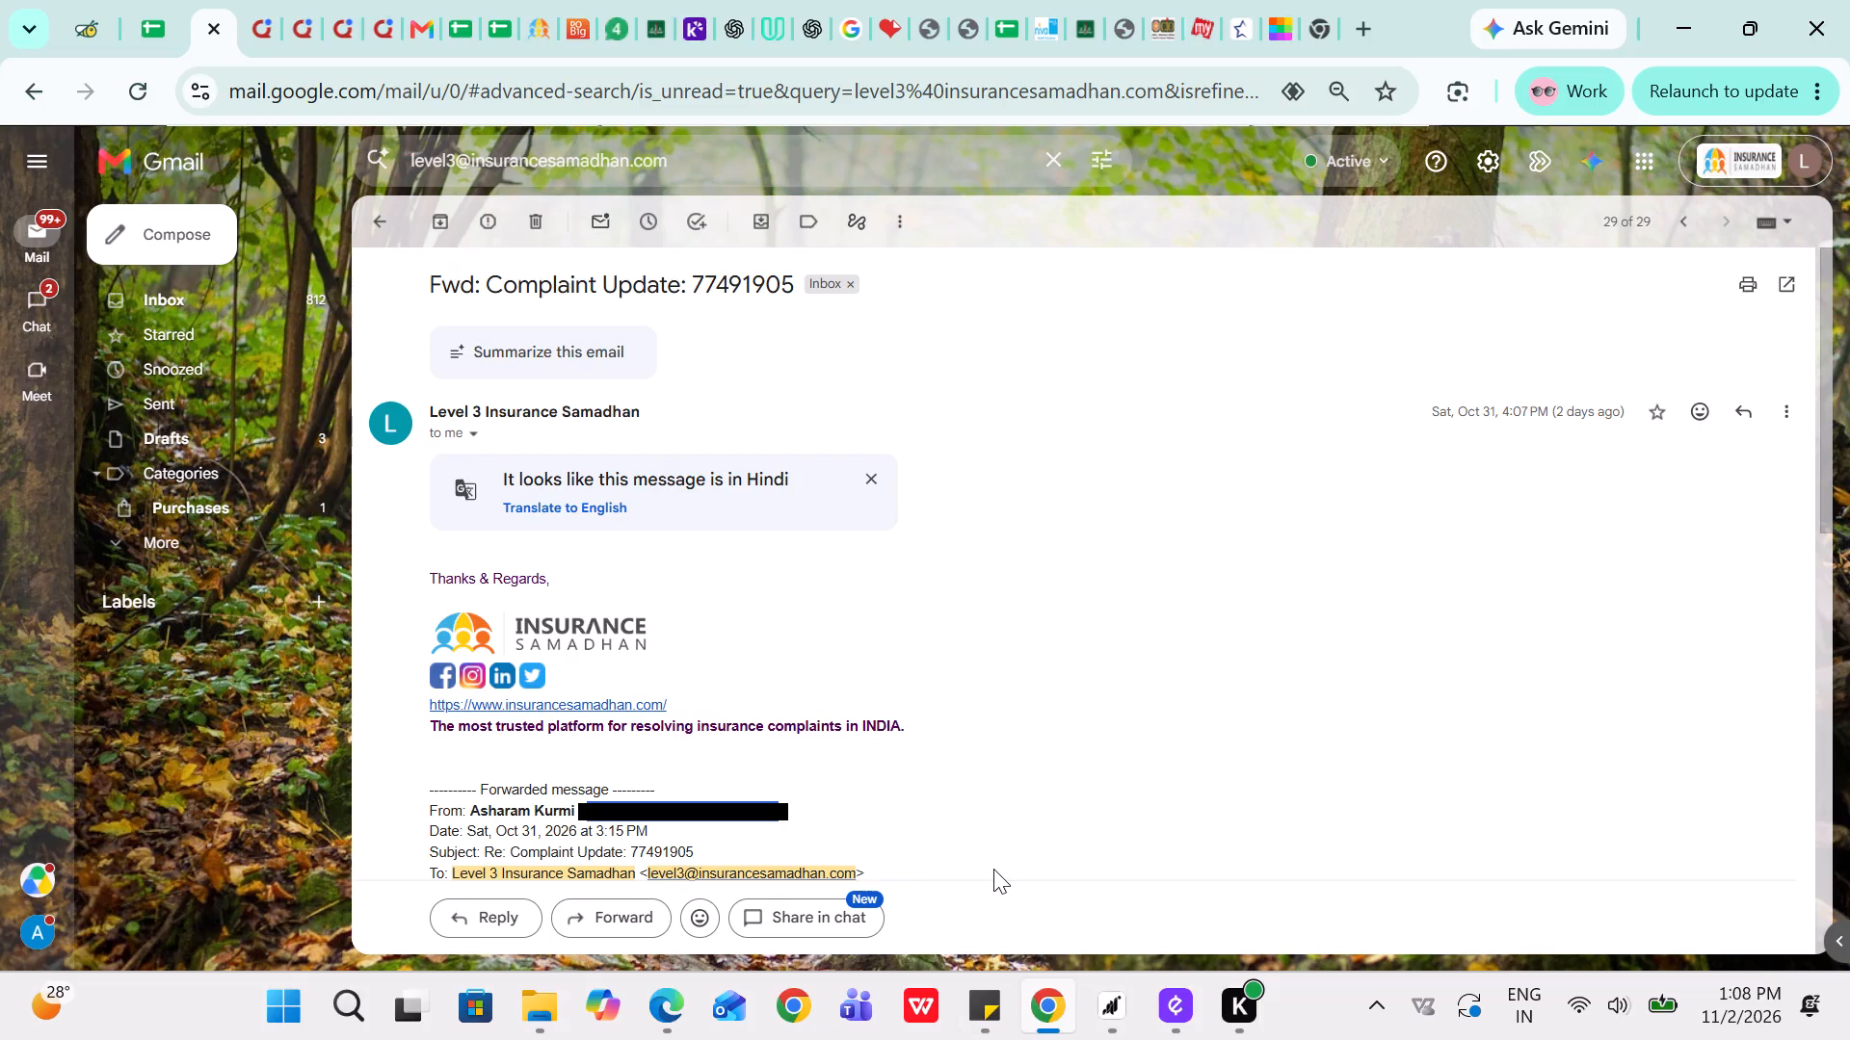
click(1382, 691)
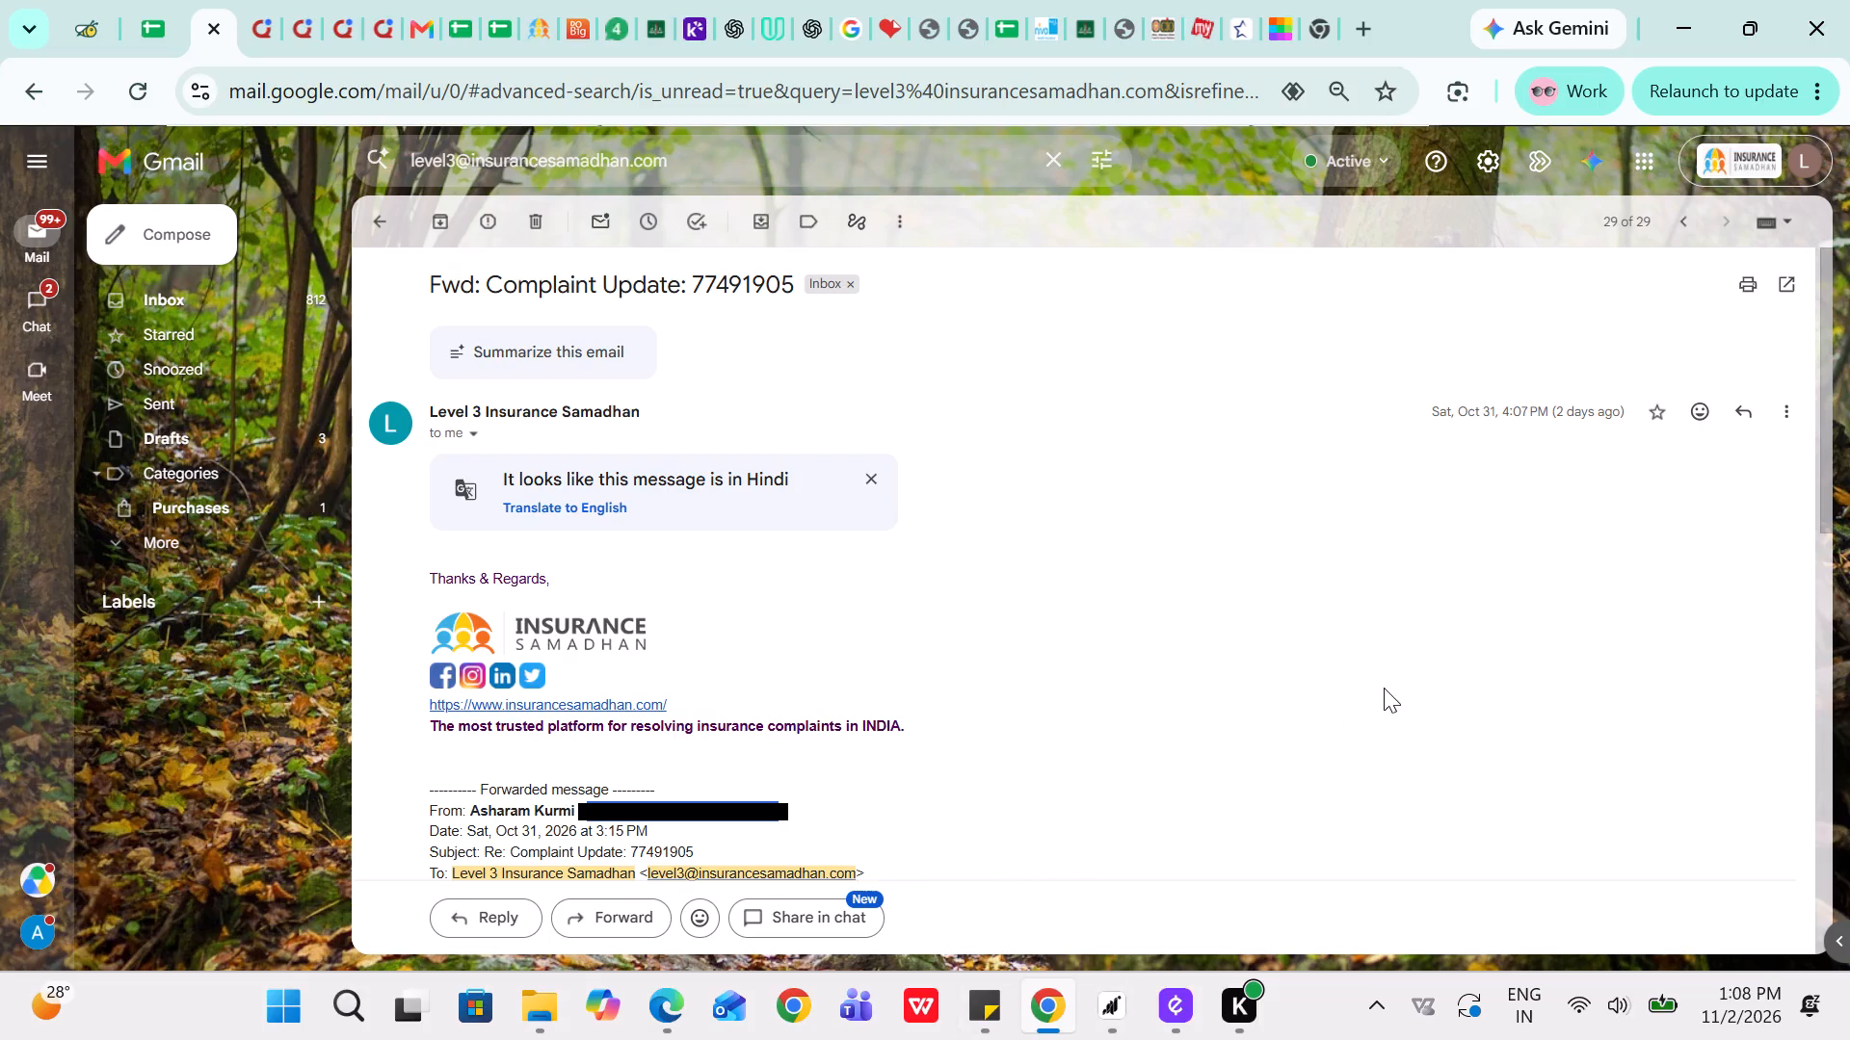
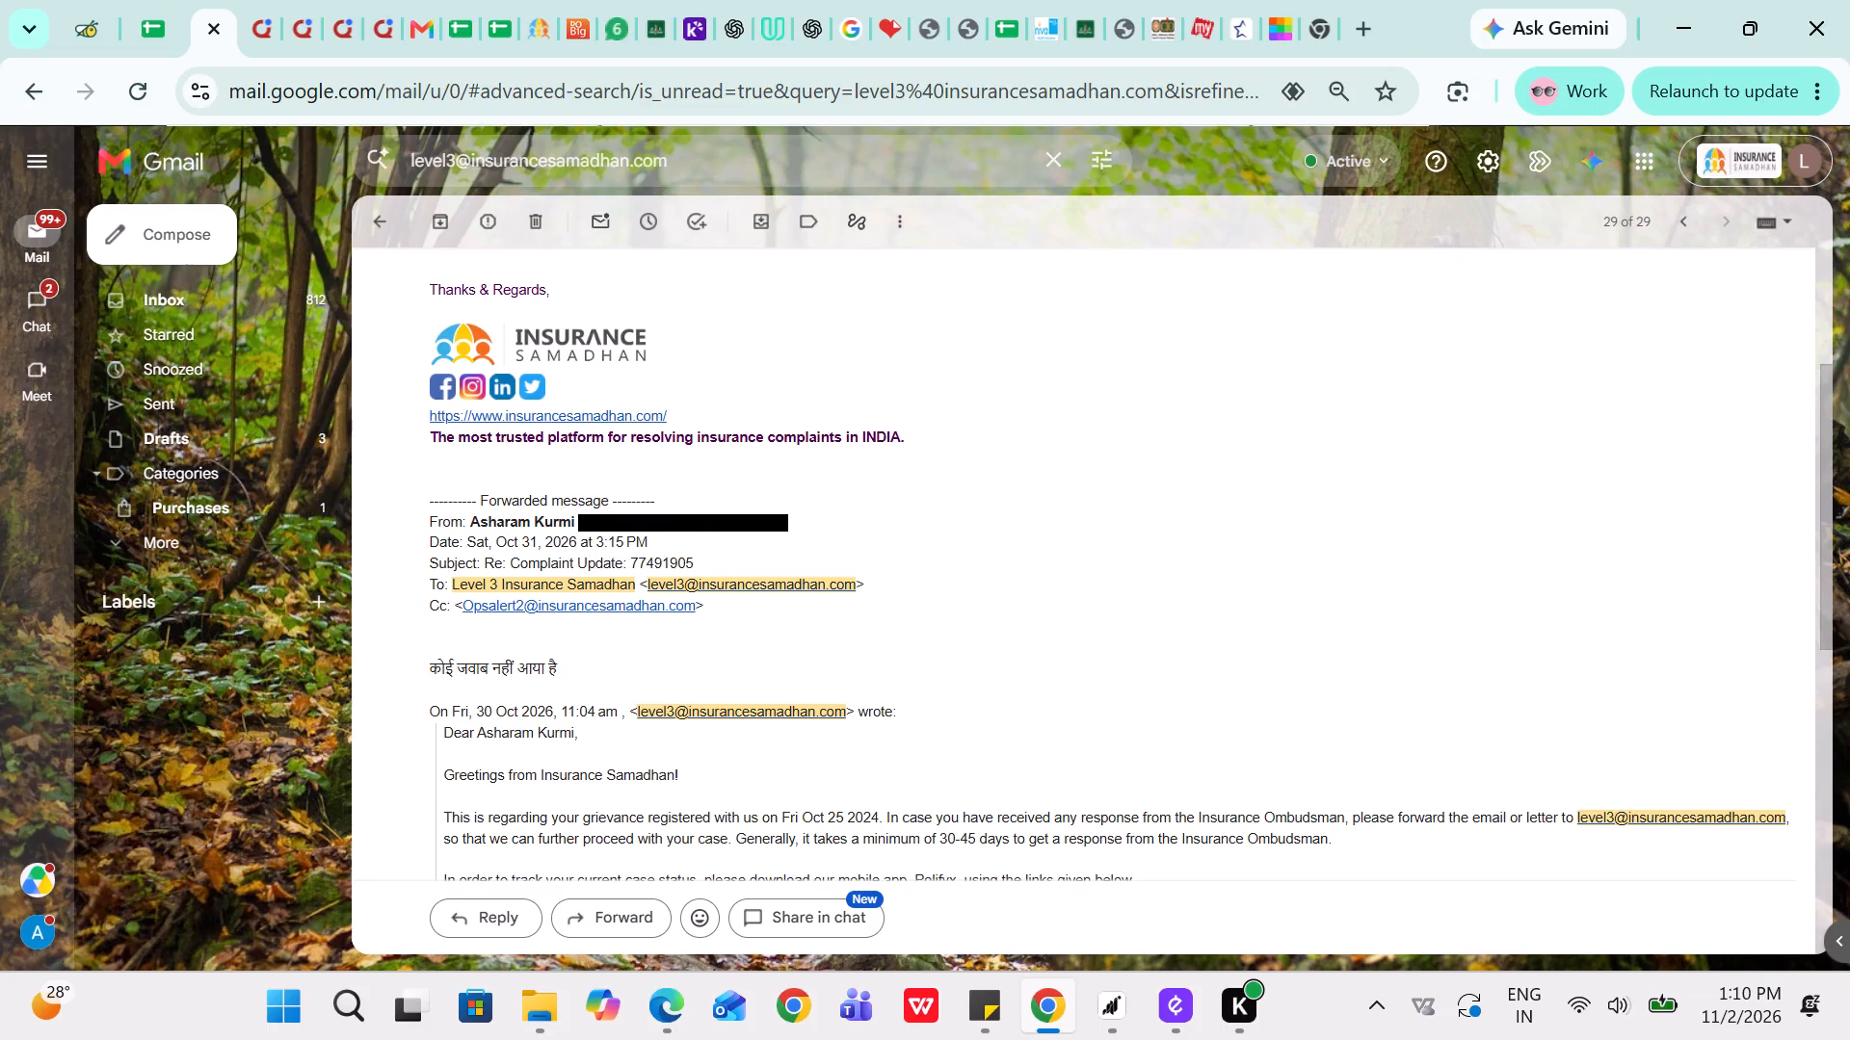
Copy the customer's email address from the From line of the forwarded "Complaint Update" email.
drag(585, 525, 791, 526)
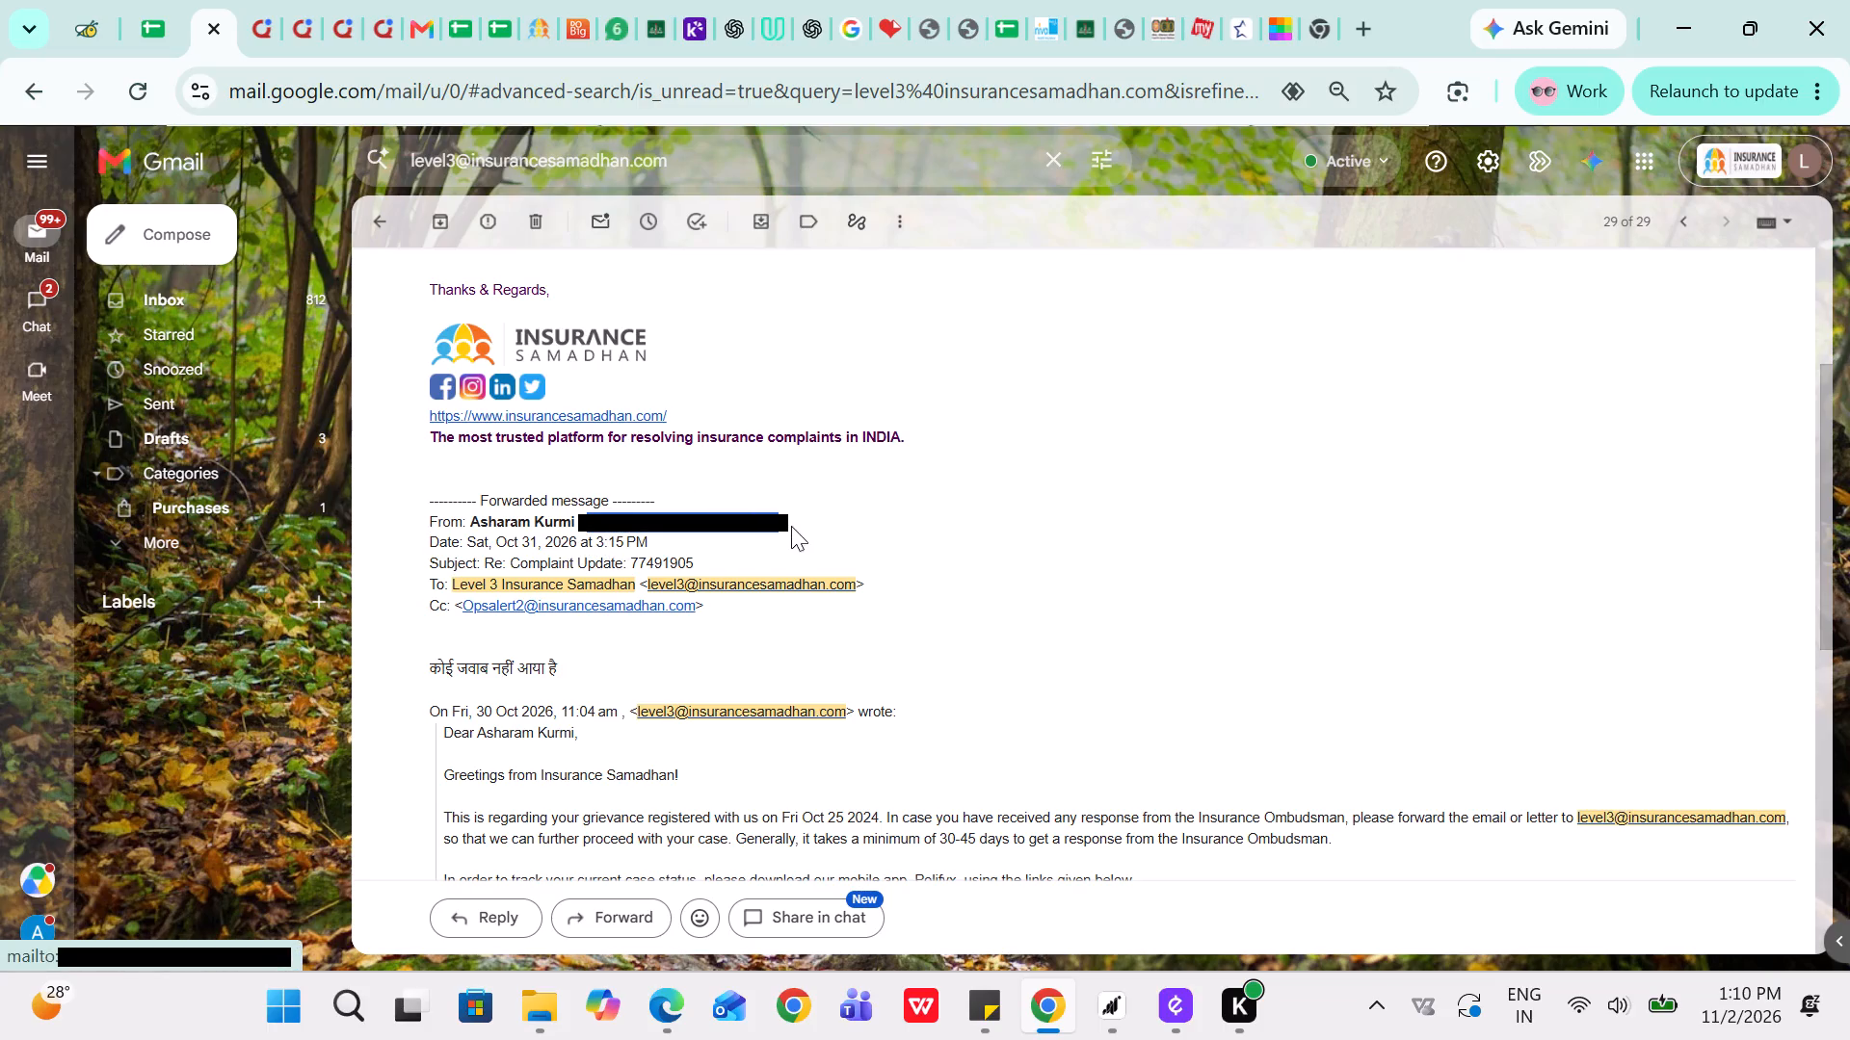
drag(791, 526, 779, 525)
key(ctrl+c)
key(ctrl+c)
key(ctrl+c)
key(ctrl+c)
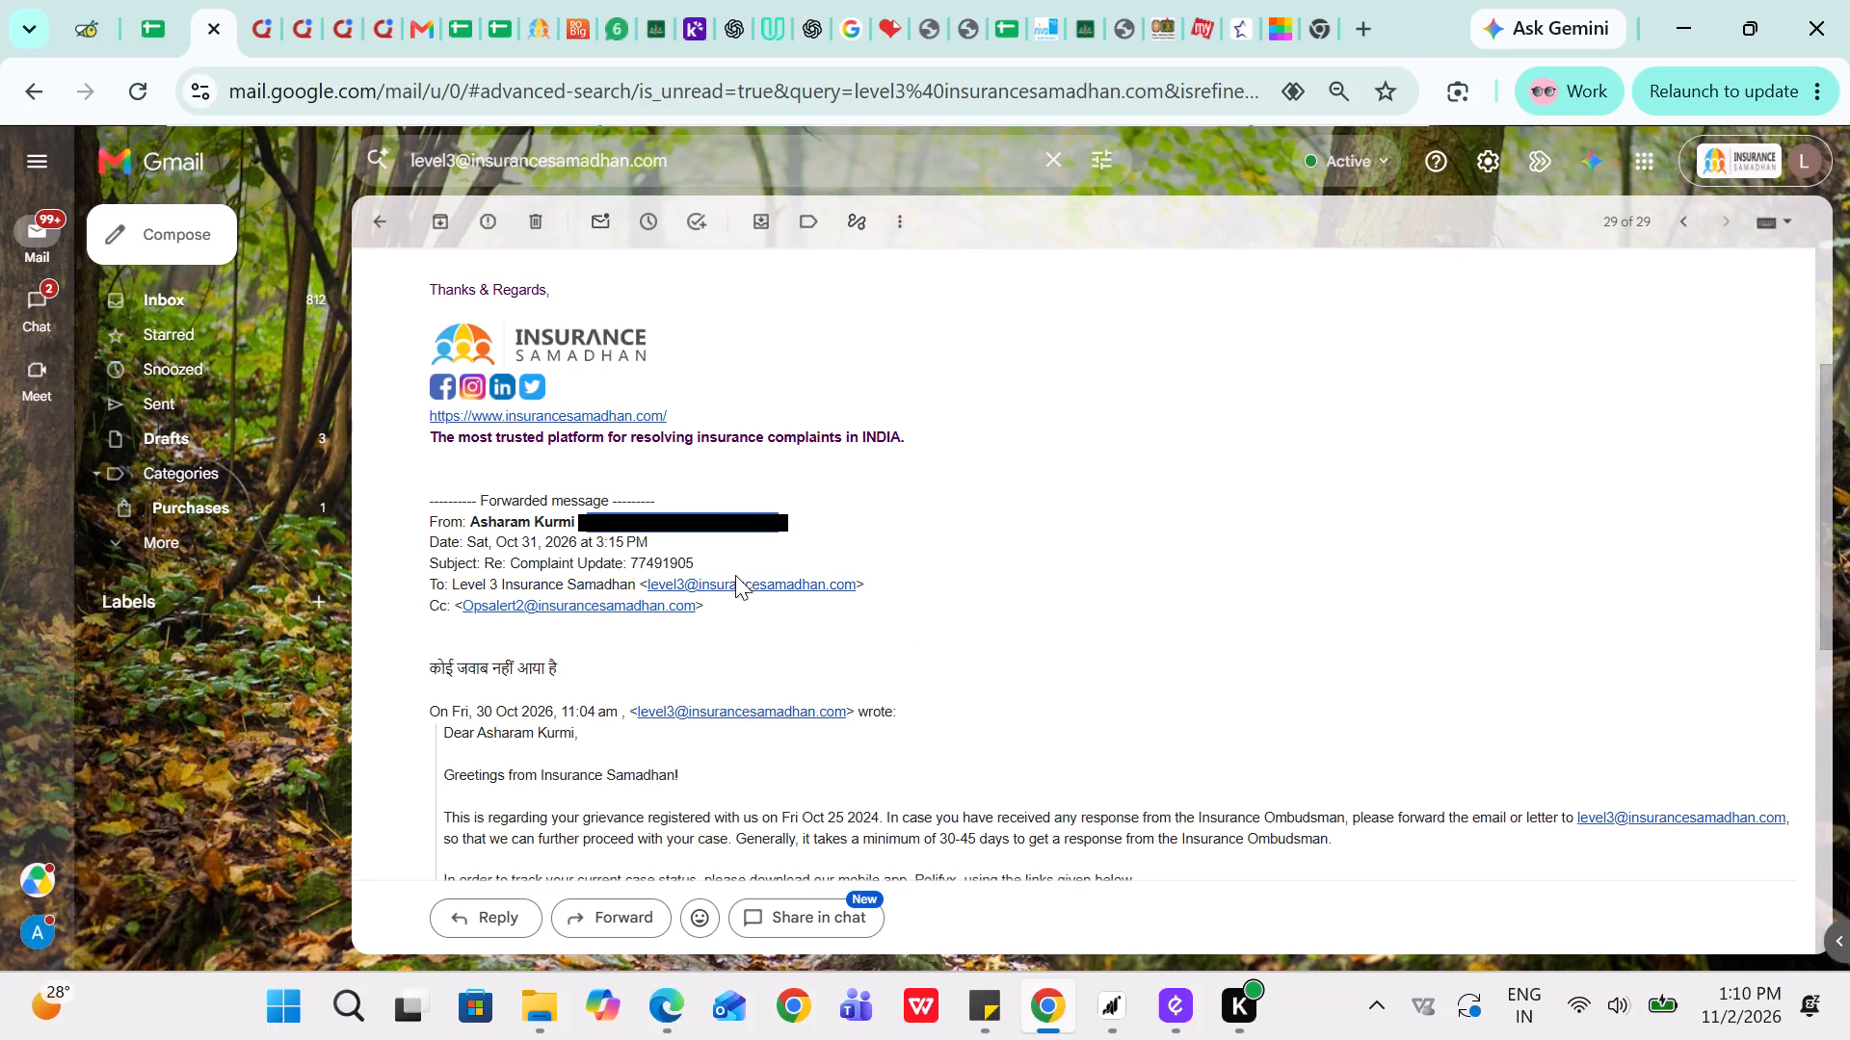
key(ctrl+c)
scroll(735, 565, down, 14)
scroll(733, 569, up, 5)
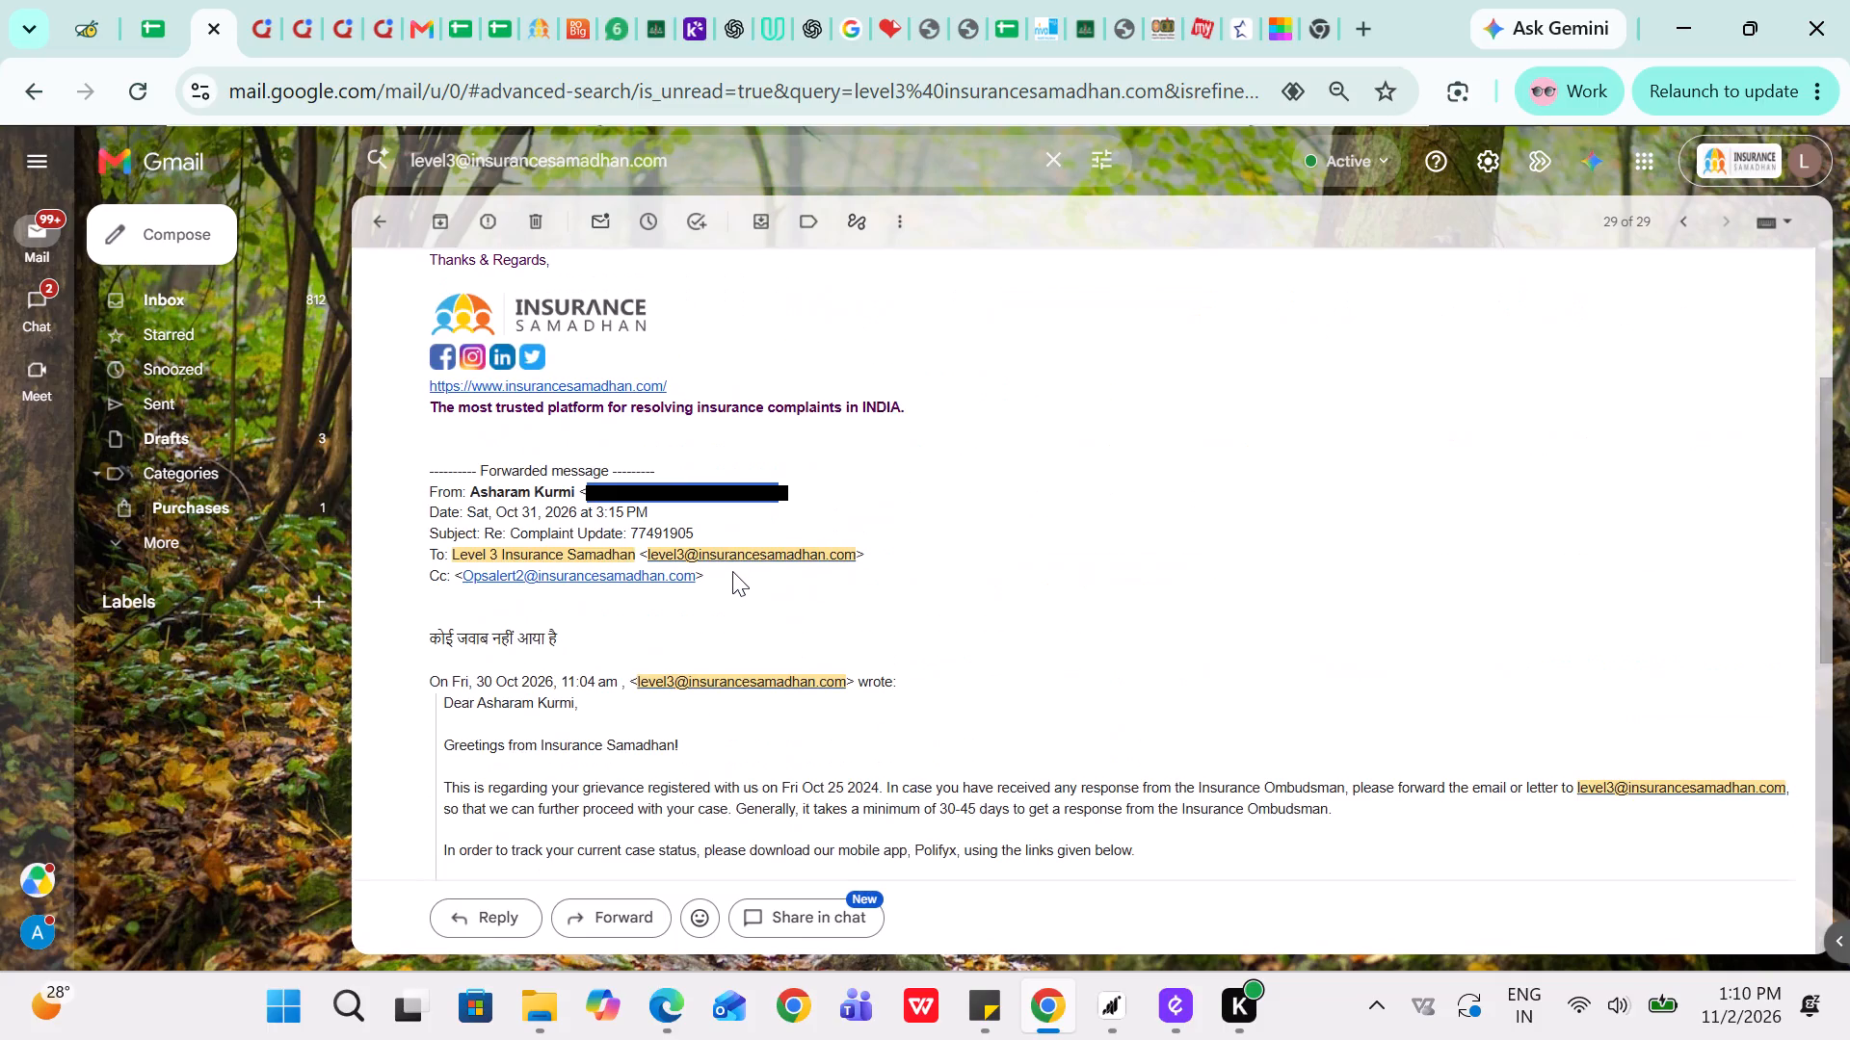
In the admin portal, search All Complaints for the copied email address, first checking the current "Ombudsman without legal" complaint's communication log.
click(533, 0)
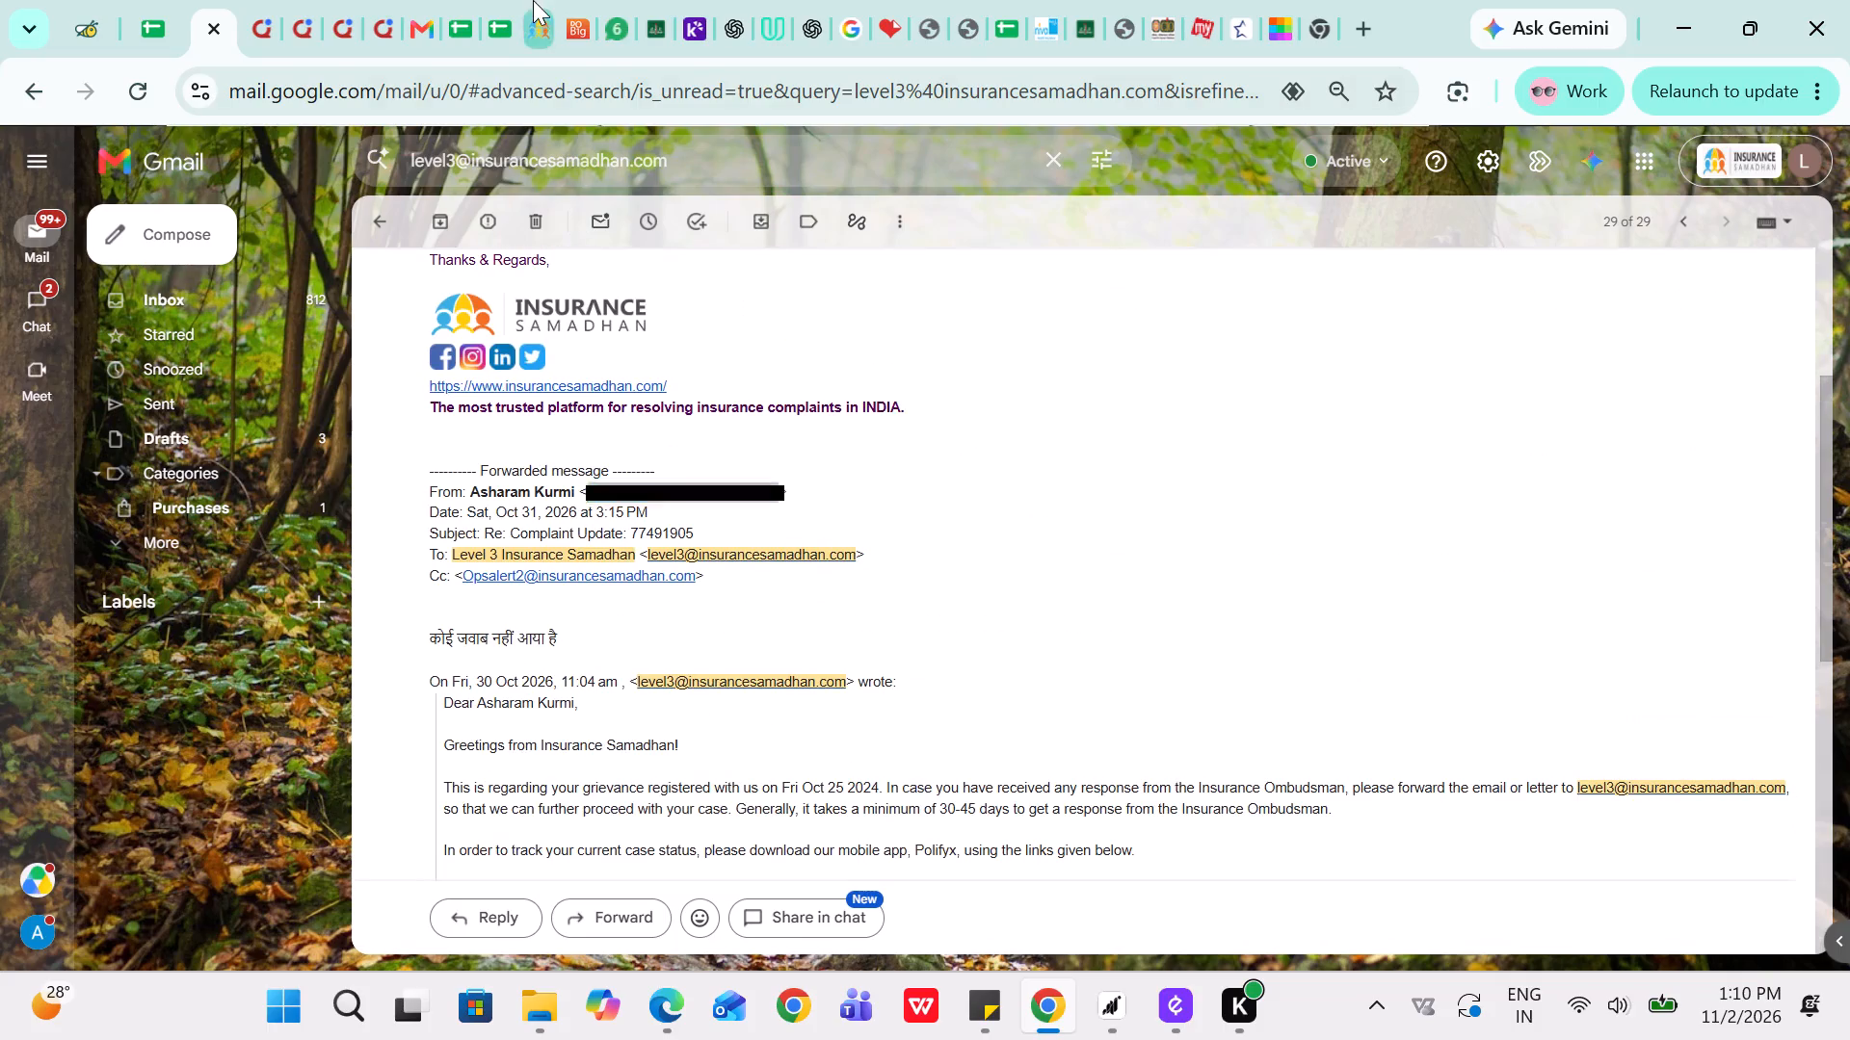
drag(304, 414, 0, 443)
key(ctrl+v)
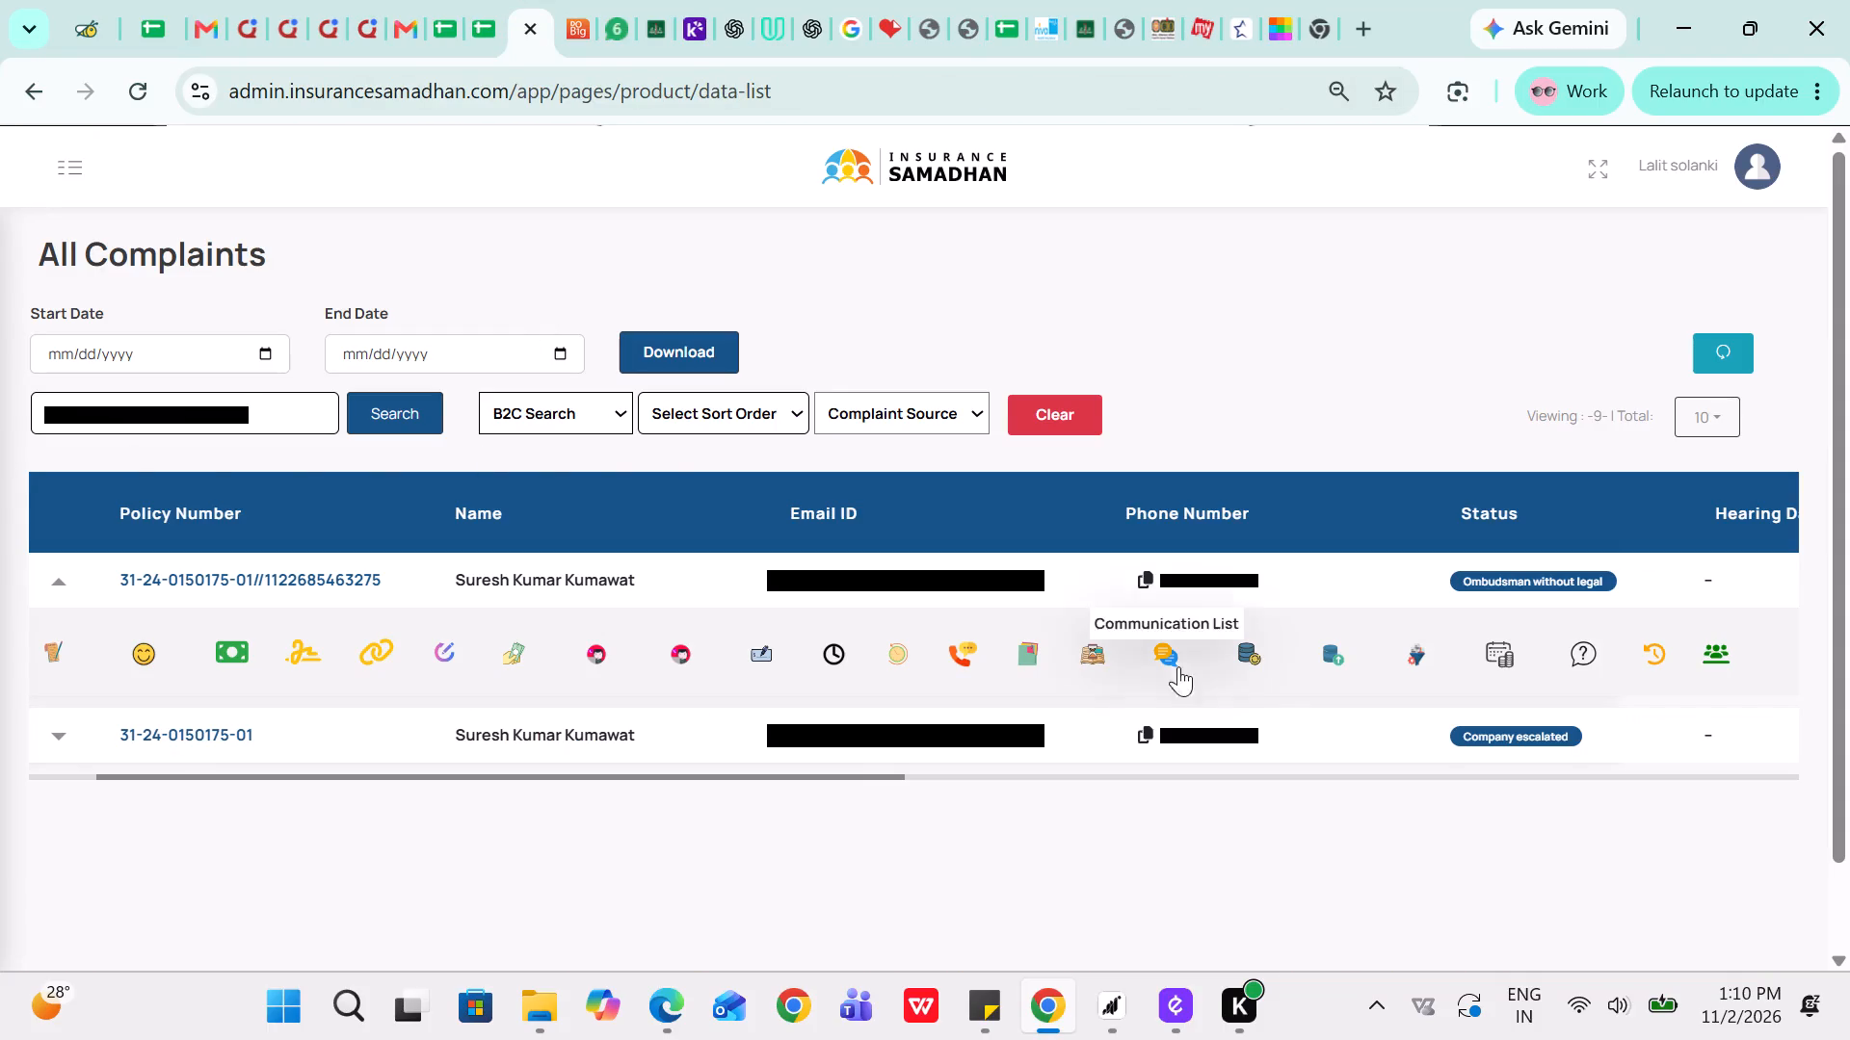
click(1120, 577)
click(1300, 585)
click(1161, 658)
click(646, 257)
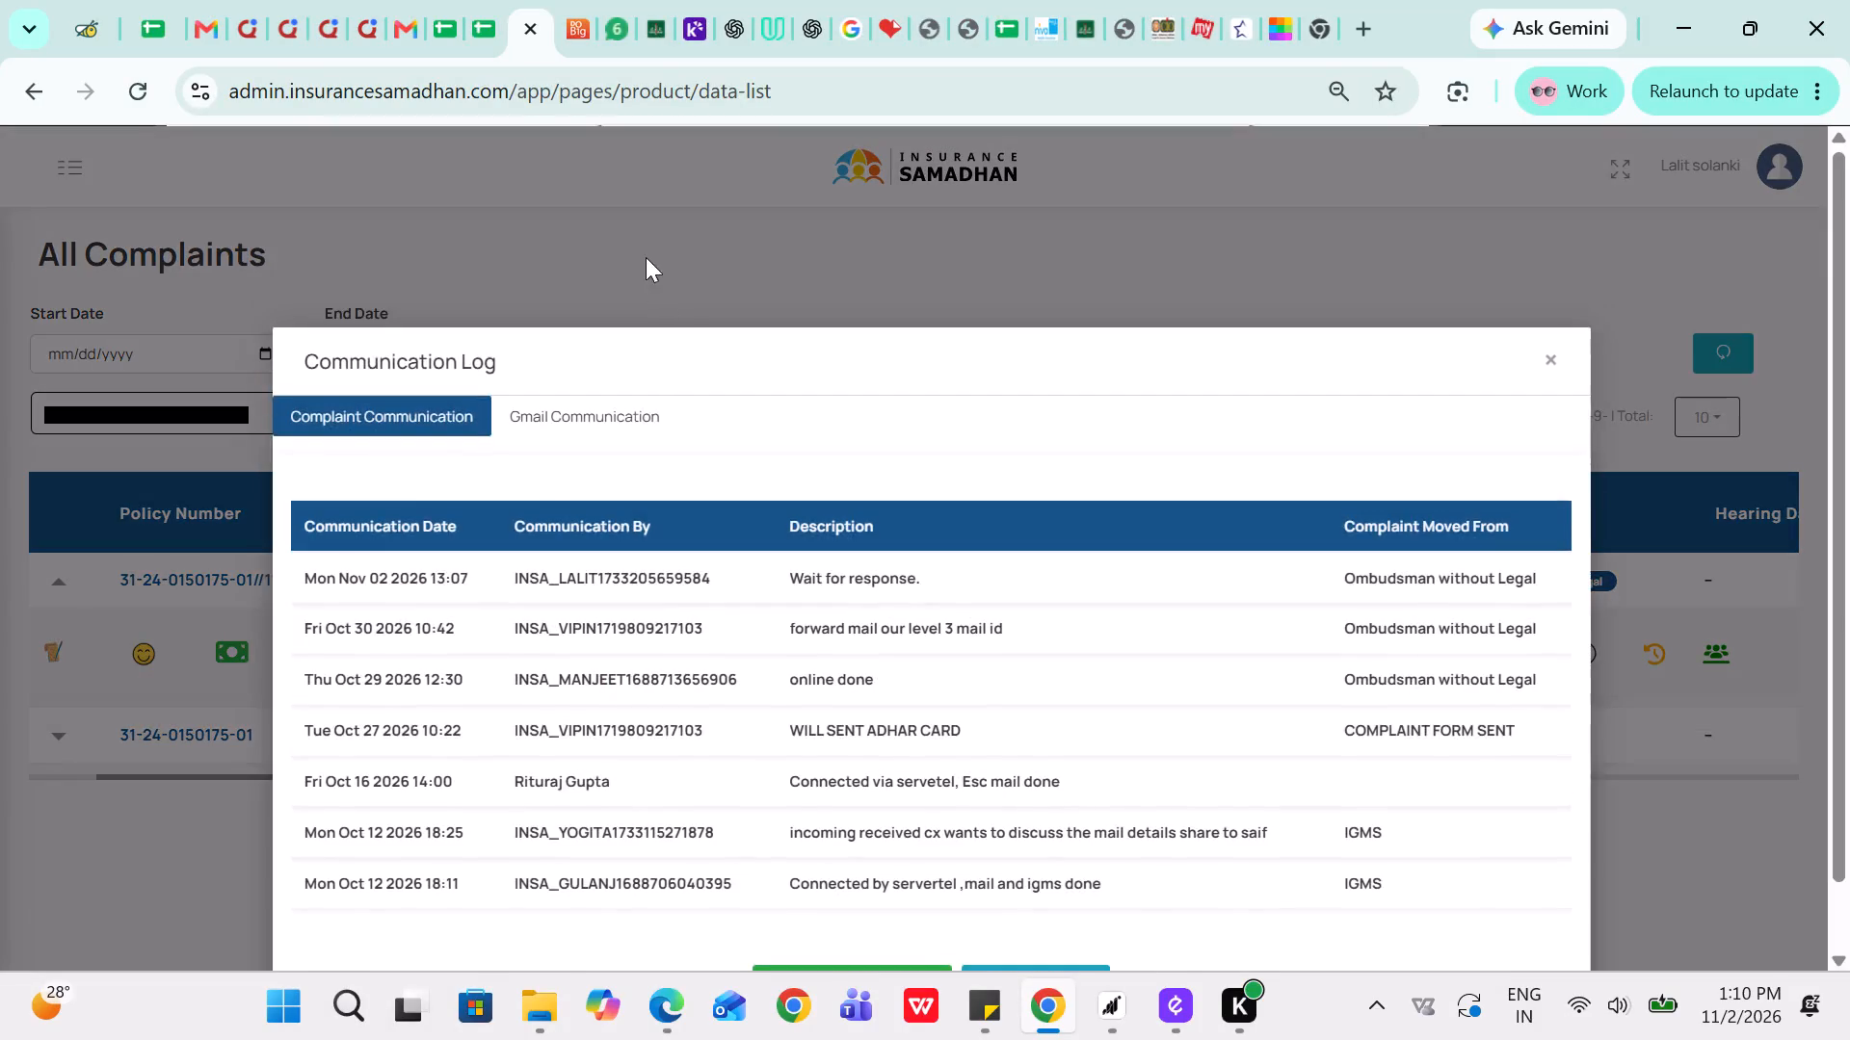
click(404, 425)
Return to Gmail and reread the forwarded complaint update email, including the customer's reply and the quoted message.
click(200, 0)
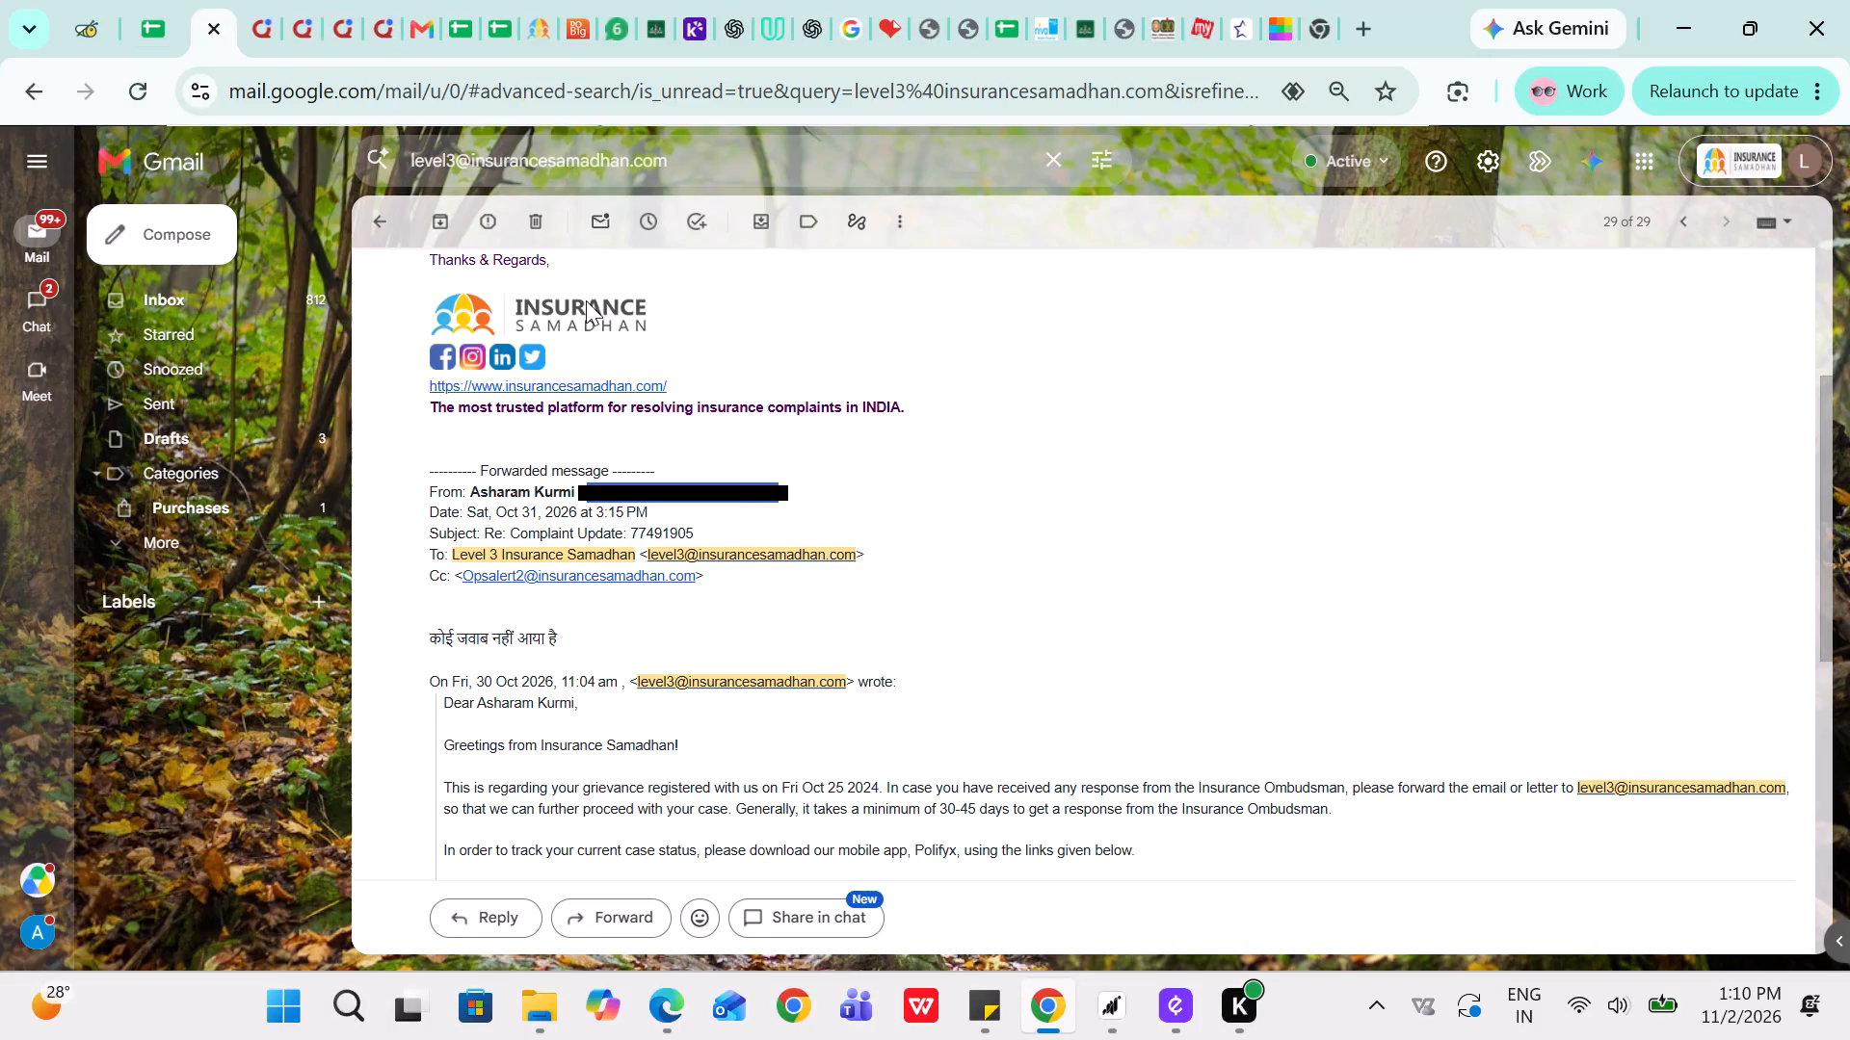
scroll(433, 621, down, 5)
scroll(504, 556, down, 3)
scroll(595, 611, up, 1)
scroll(595, 611, down, 1)
scroll(595, 611, up, 7)
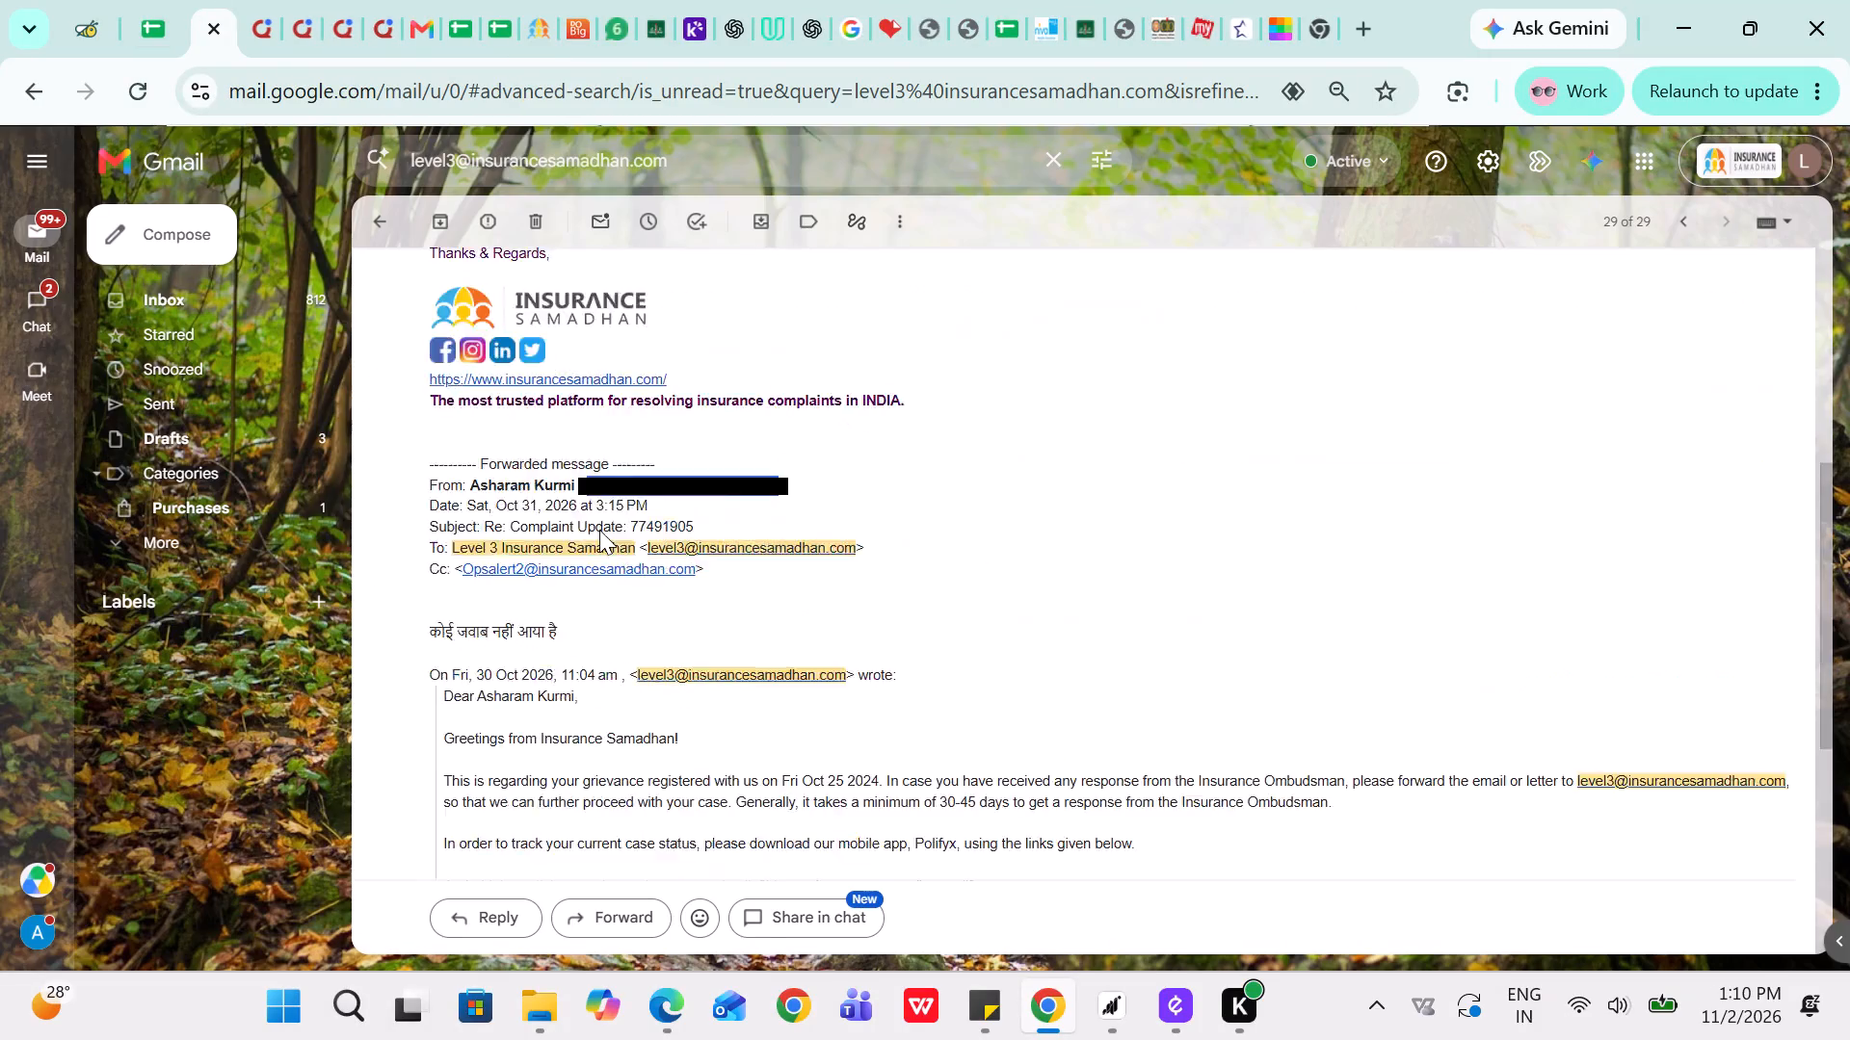
Return to the admin portal and examine the policy numbers and statuses of the customer's complaints.
click(549, 0)
scroll(1271, 674, down, 5)
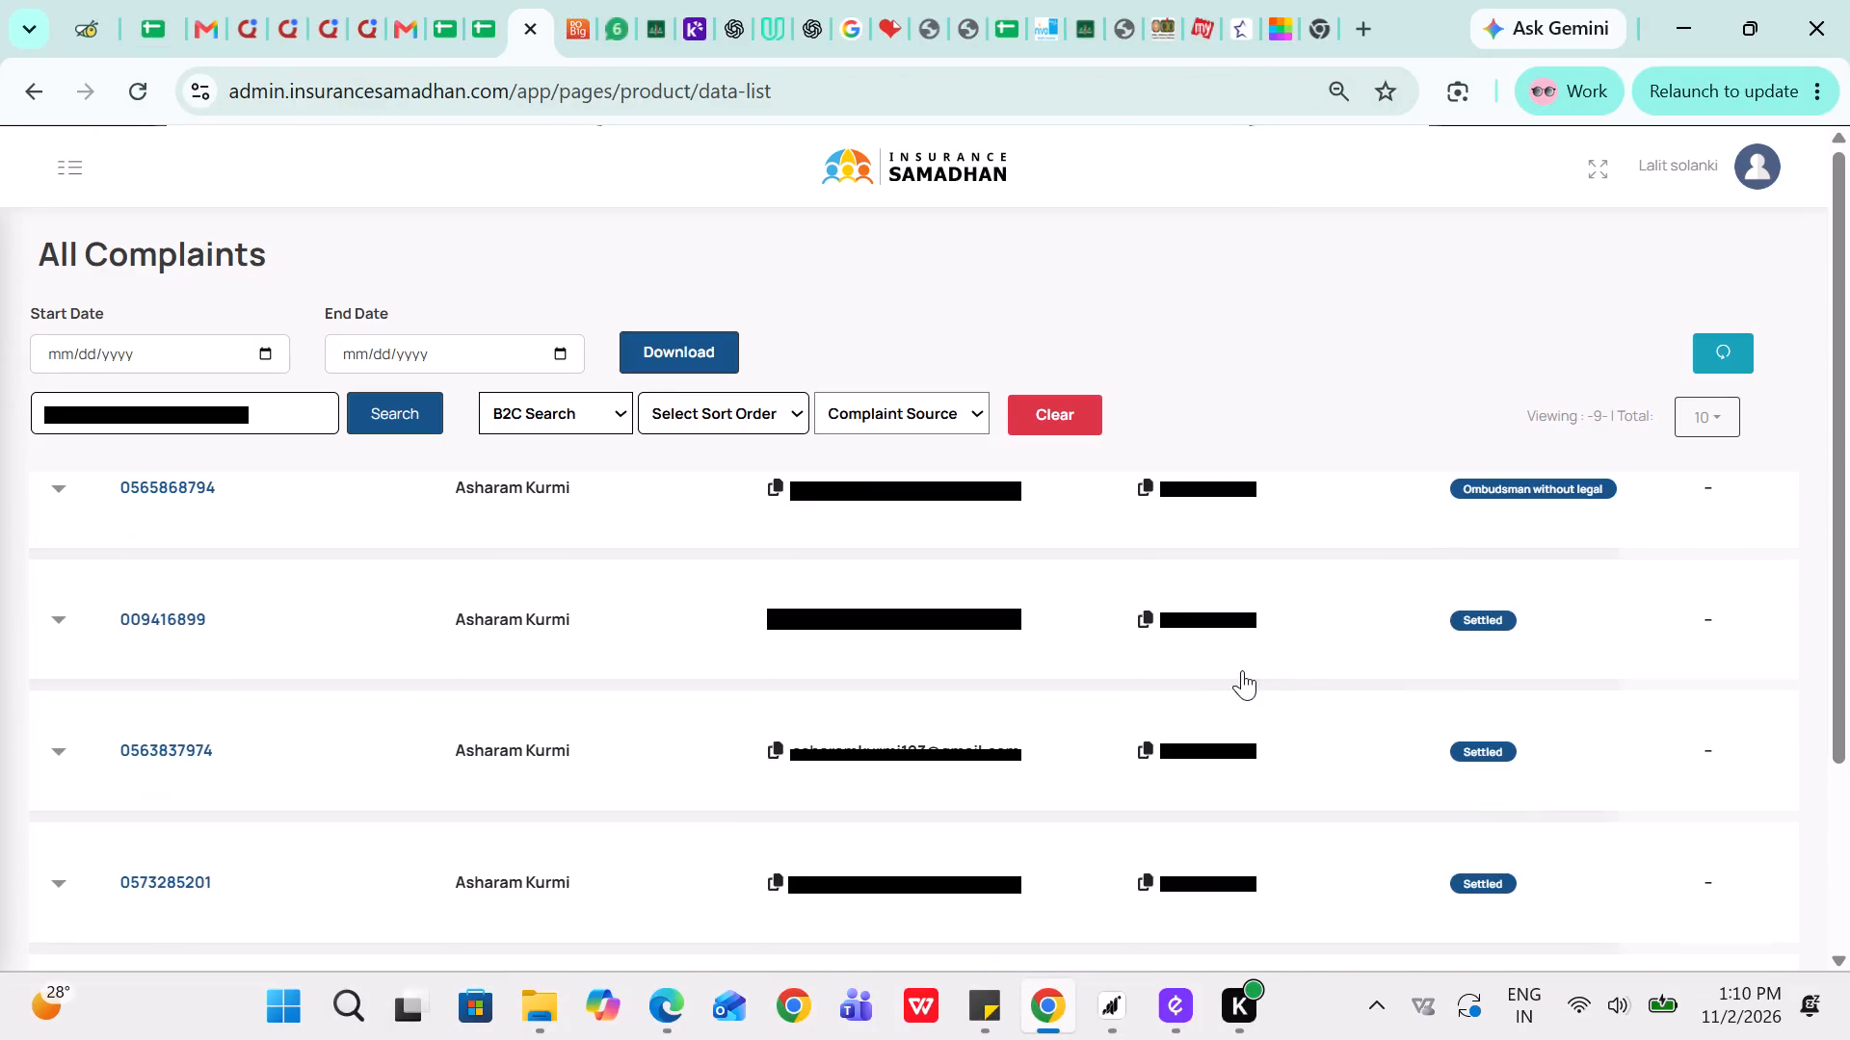
scroll(1343, 677, down, 5)
scroll(1343, 689, up, 1)
scroll(1343, 689, down, 7)
scroll(1356, 695, right, 5)
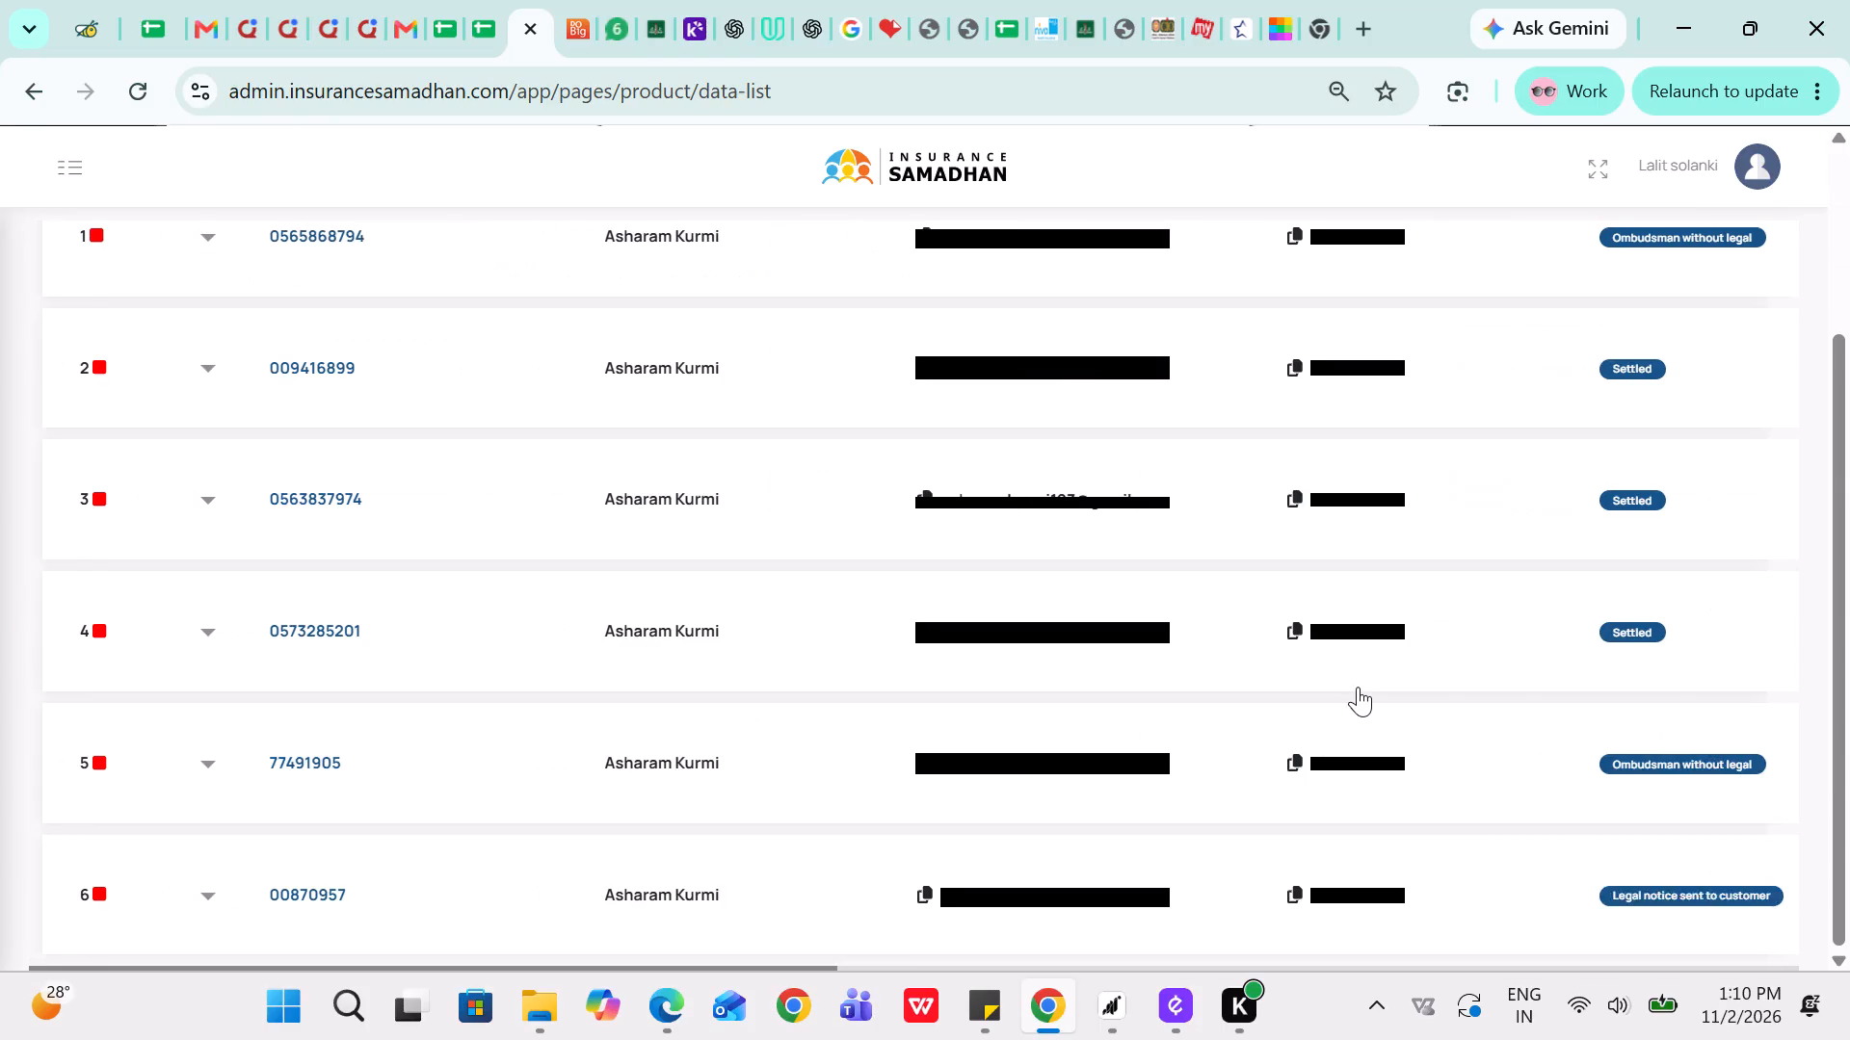
scroll(1315, 700, up, 15)
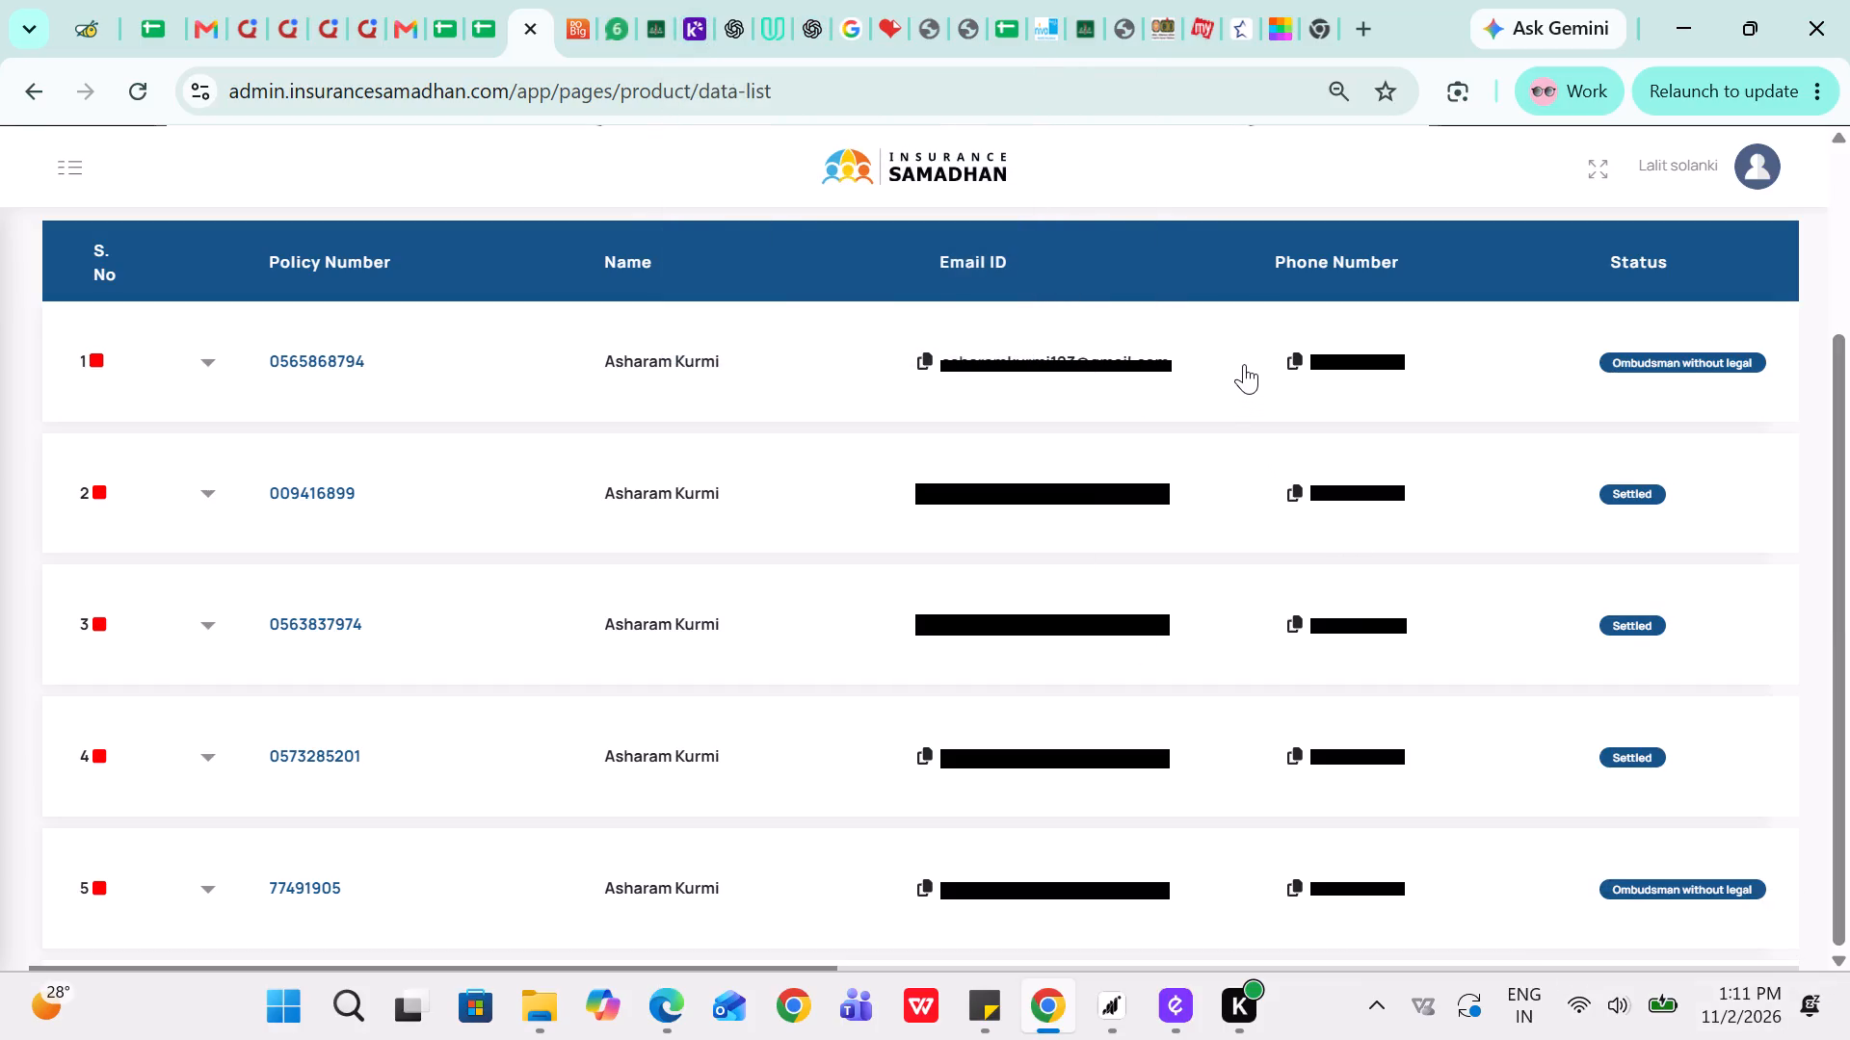
scroll(1244, 364, down, 12)
scroll(1363, 572, up, 7)
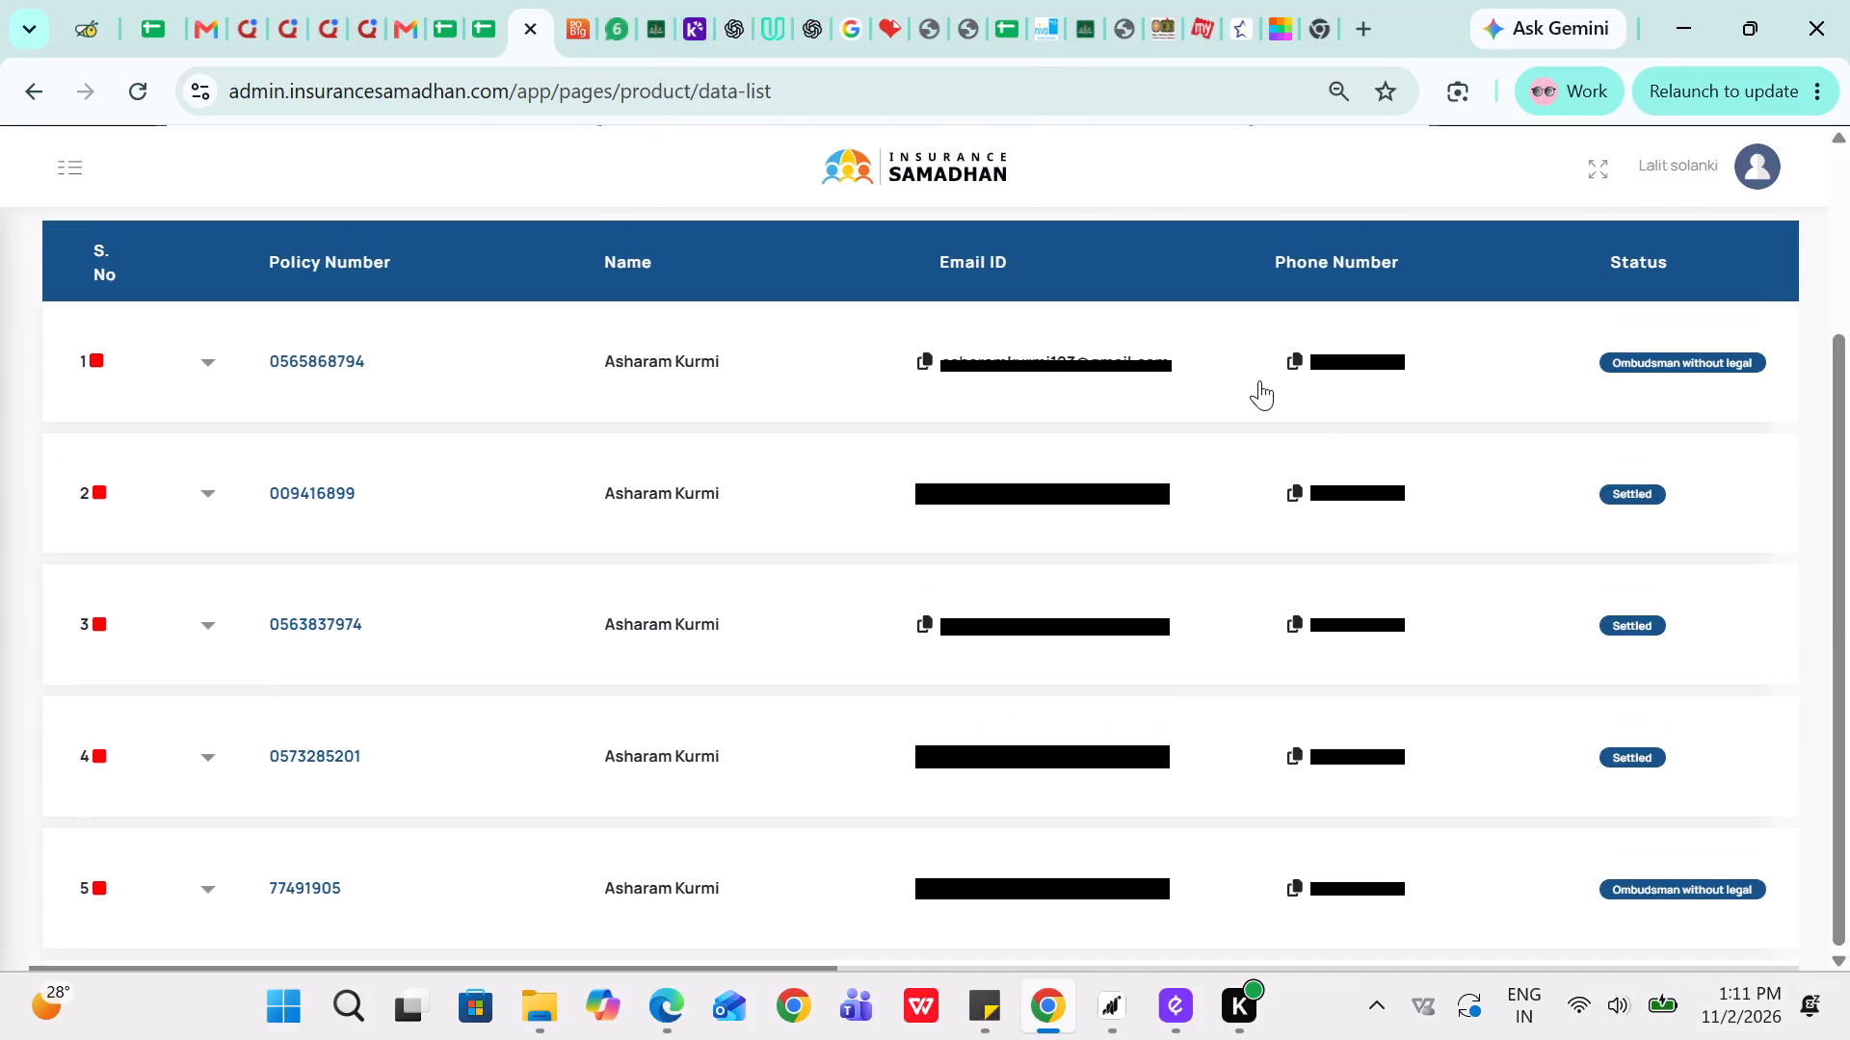
Review the communication log of the customer's first listed "Ombudsman without legal" complaint, including the latest entries' descriptions.
click(1203, 364)
click(1316, 474)
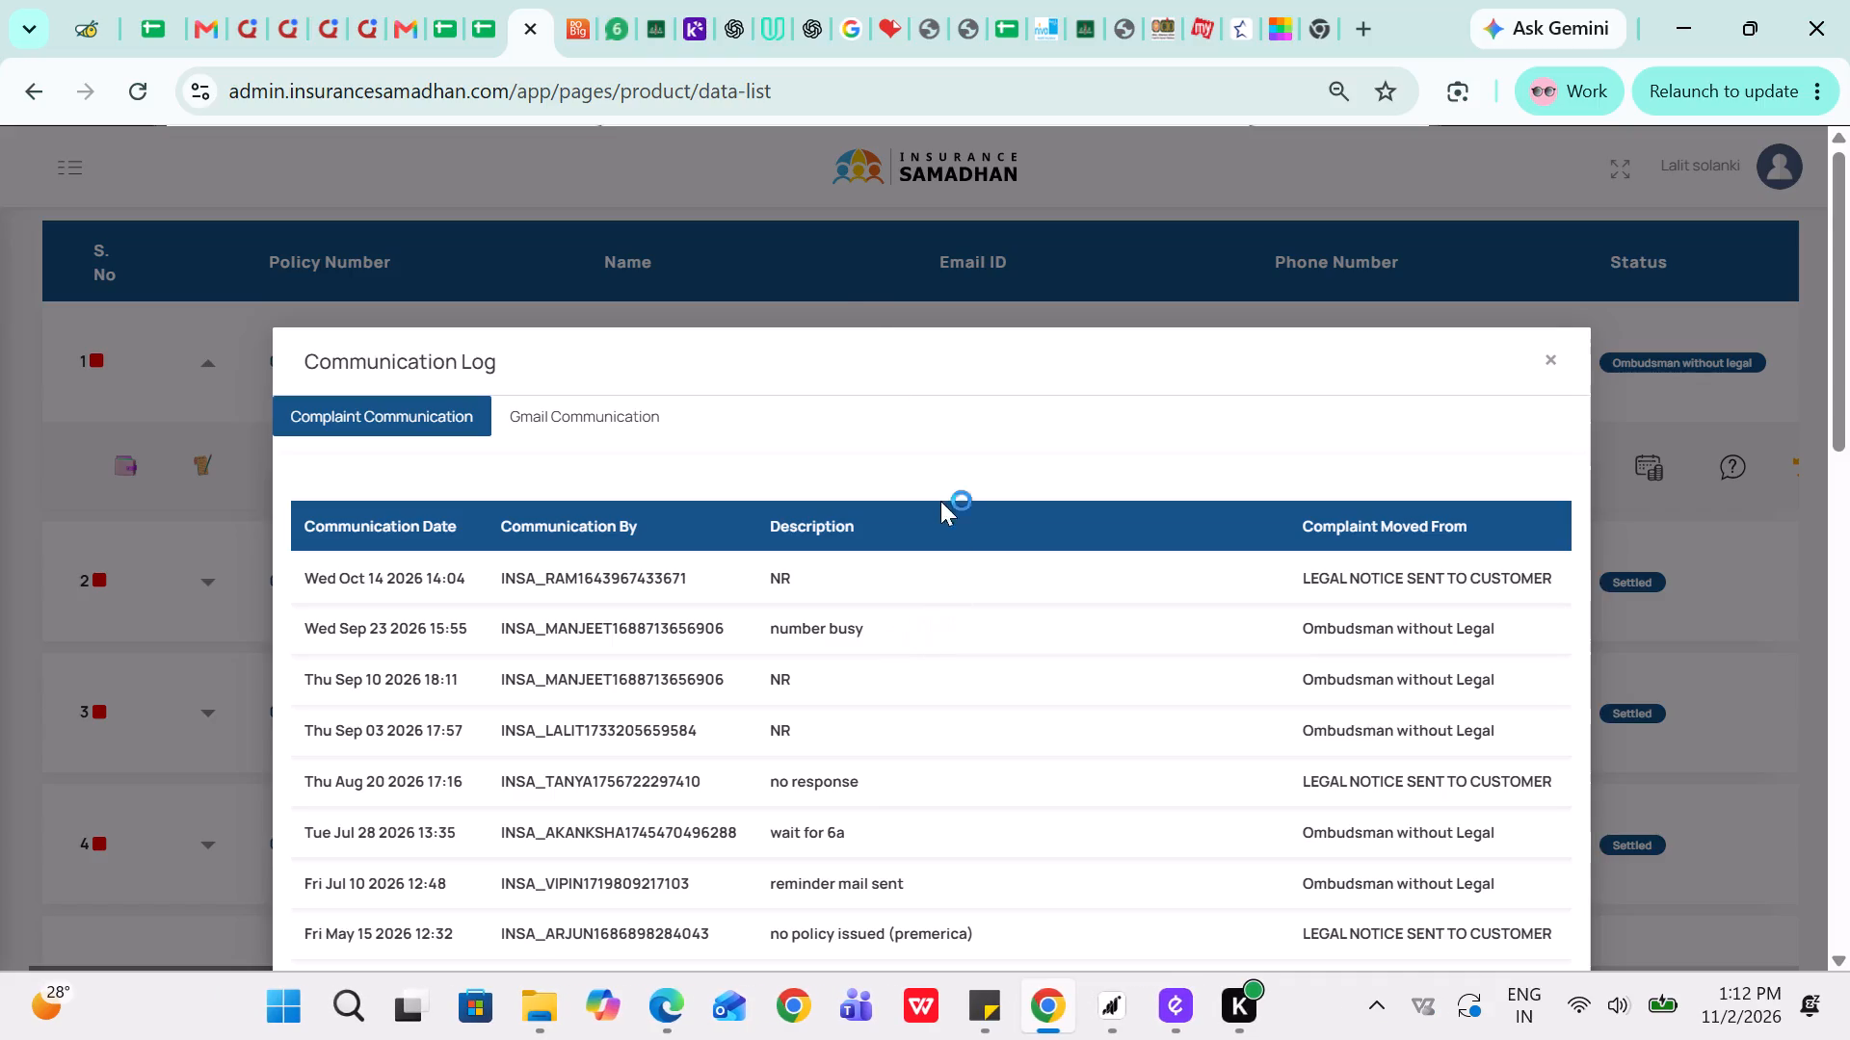
click(824, 259)
click(209, 361)
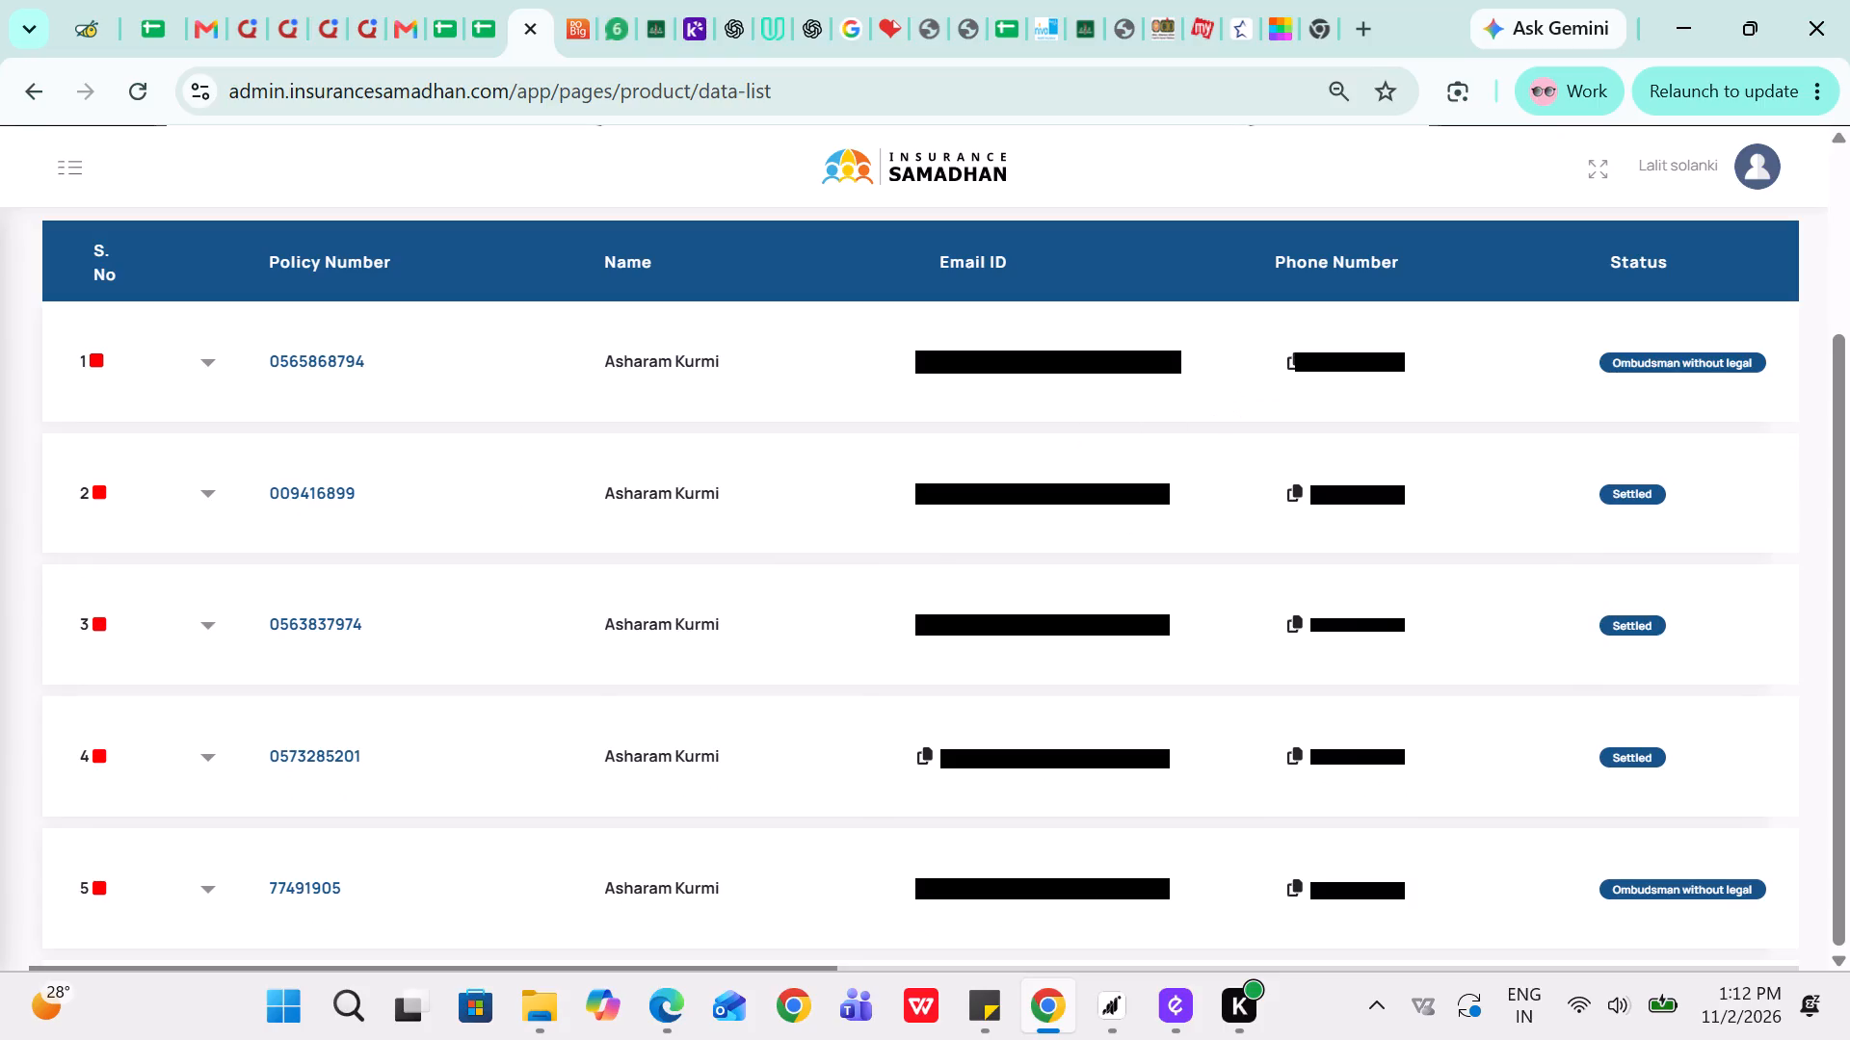
click(1266, 373)
click(1325, 472)
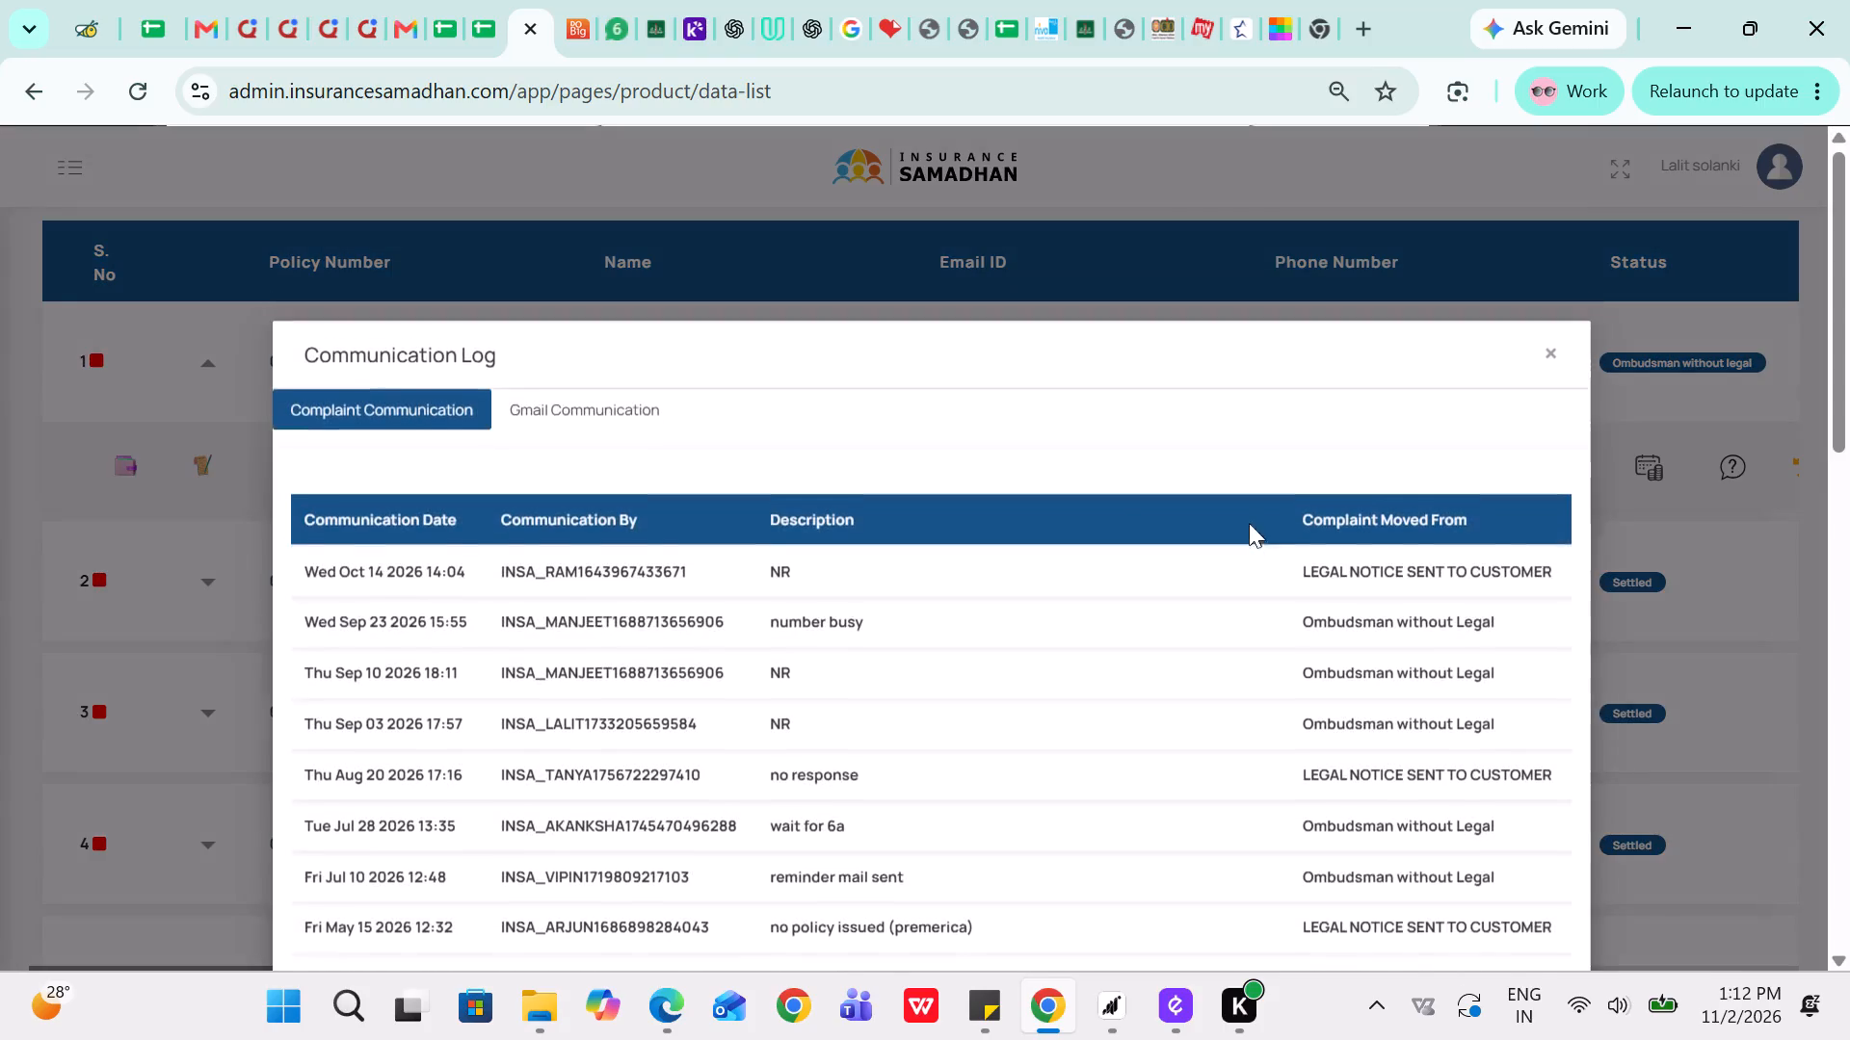
drag(835, 578, 614, 581)
click(892, 582)
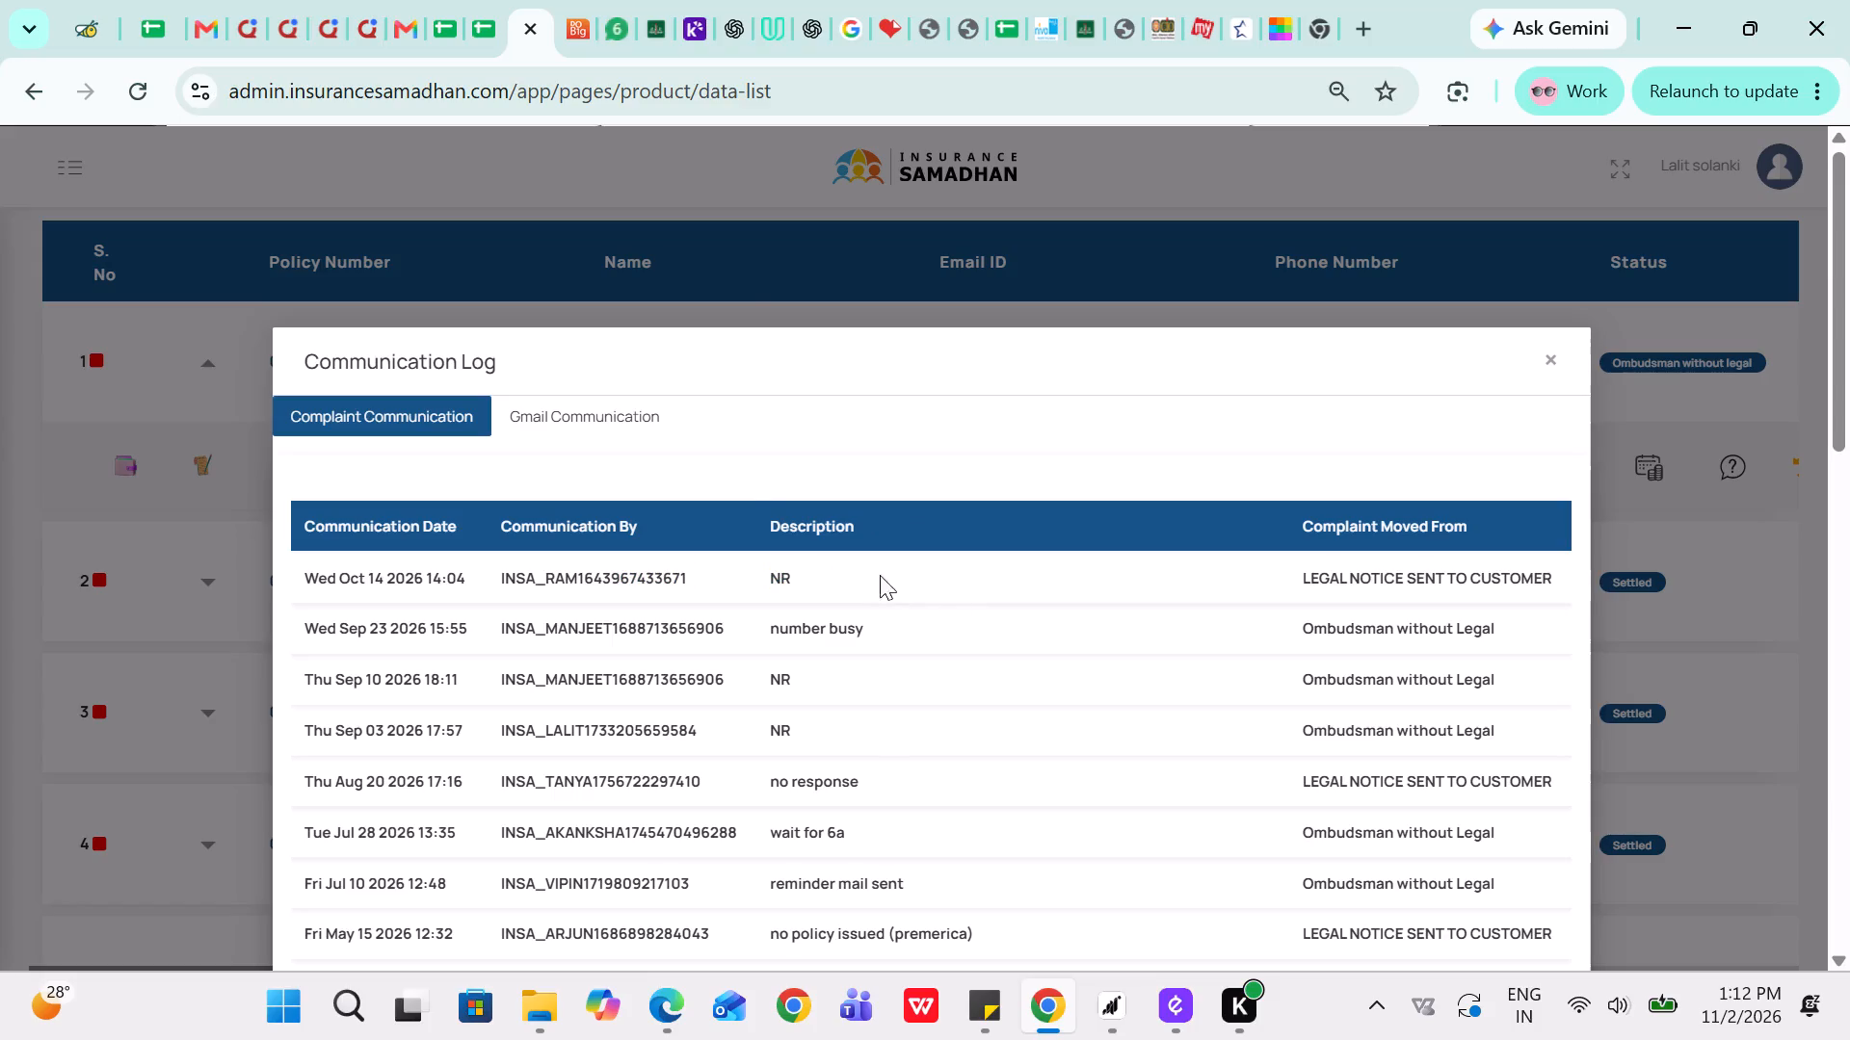
click(743, 263)
click(1243, 372)
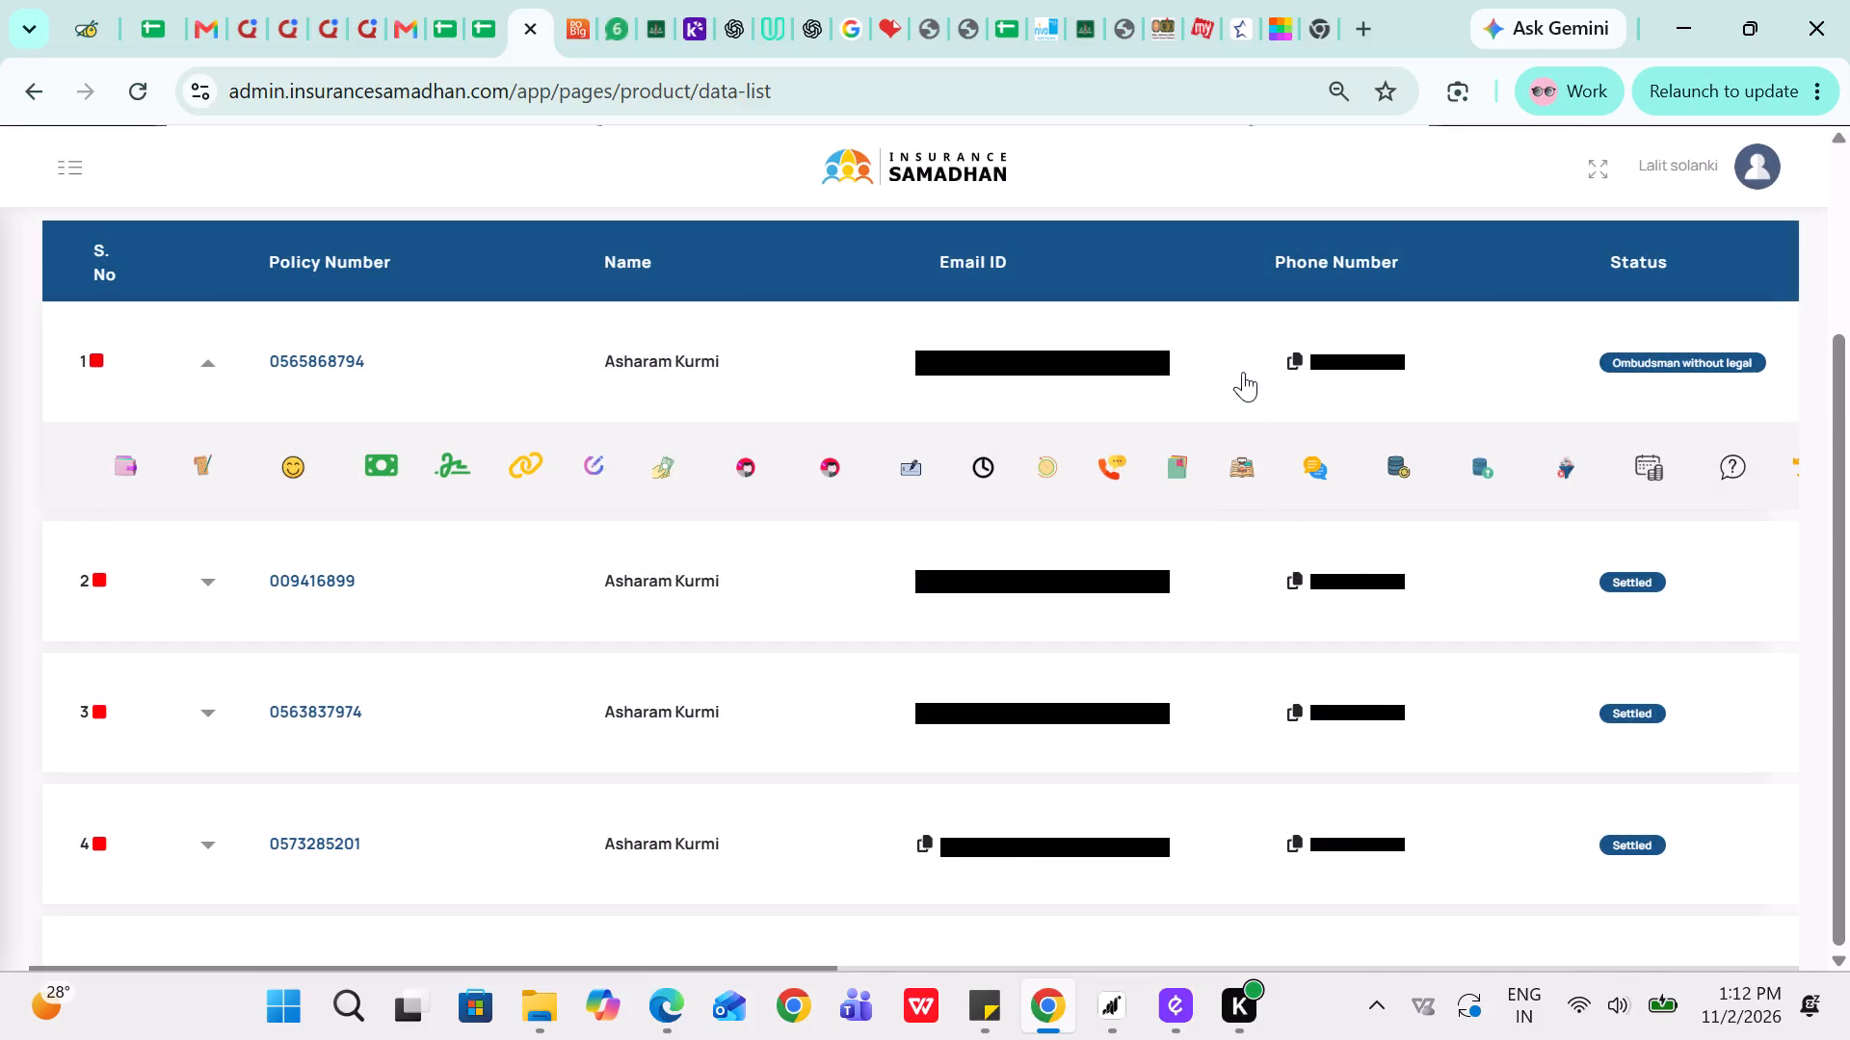
click(1297, 367)
click(1246, 373)
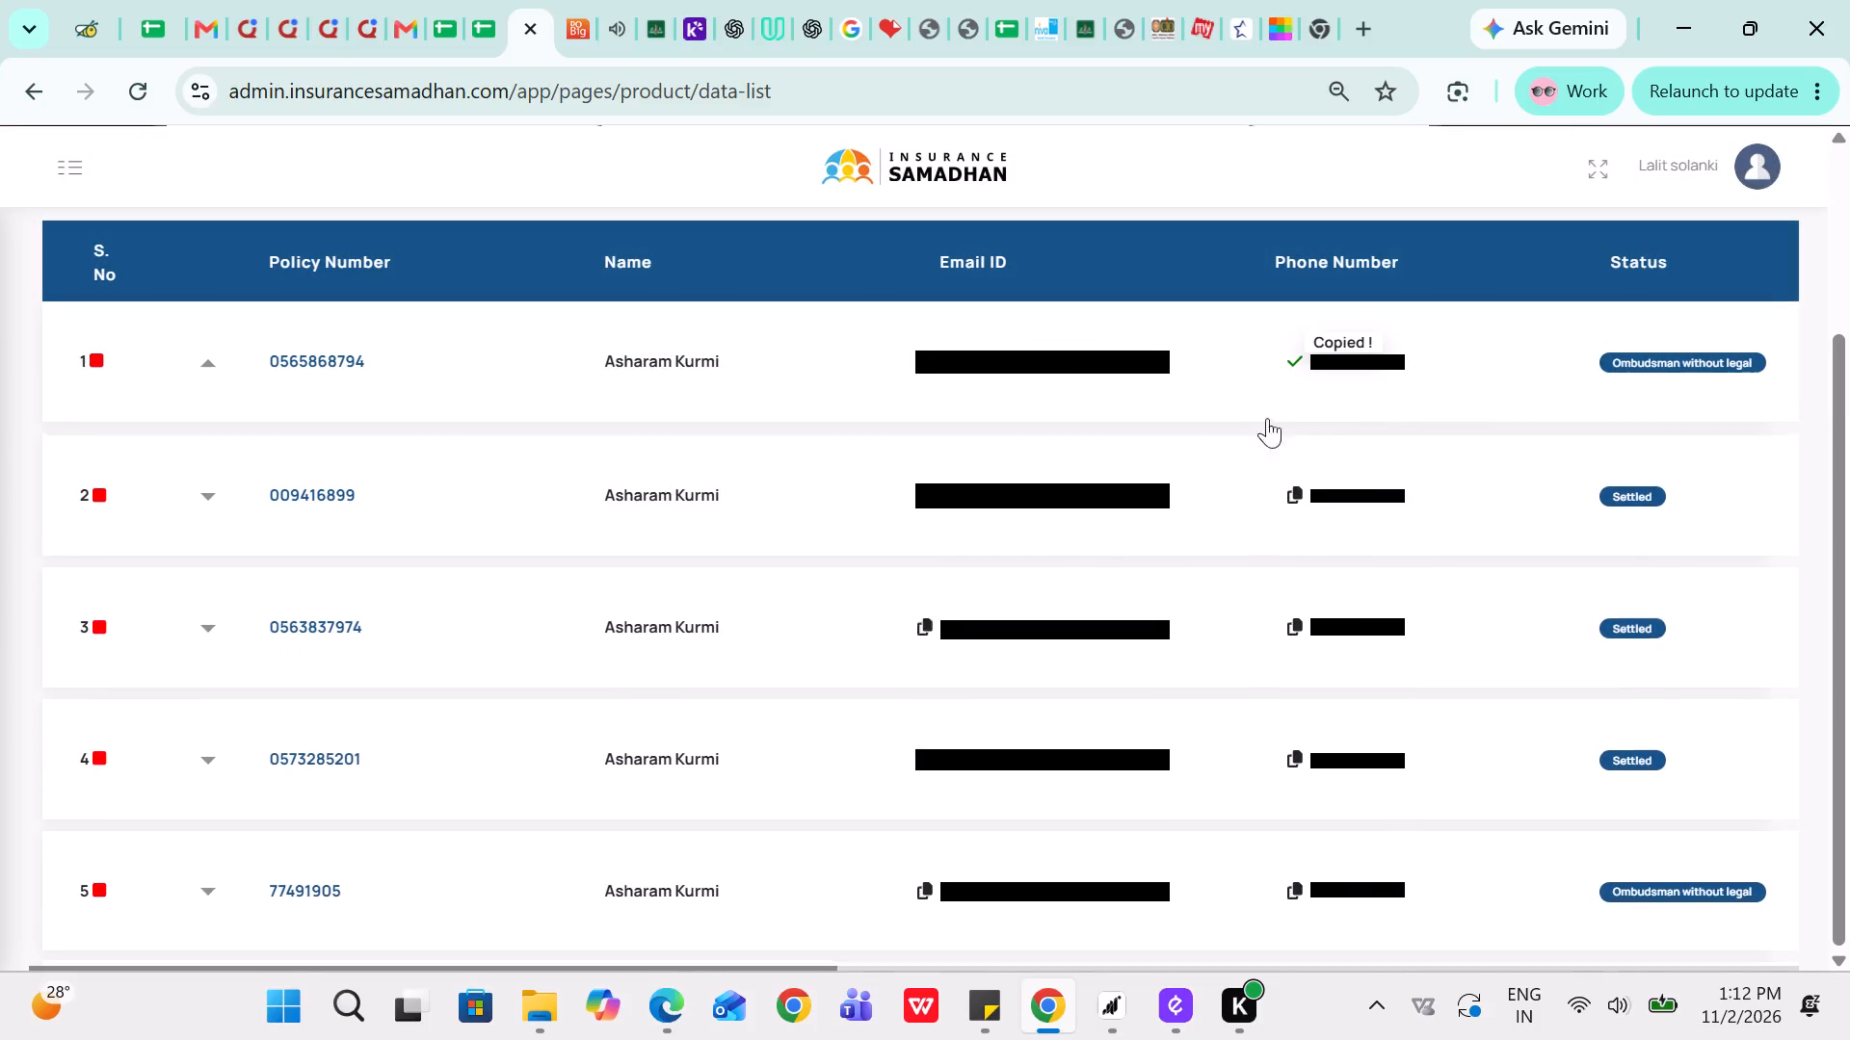
click(1311, 463)
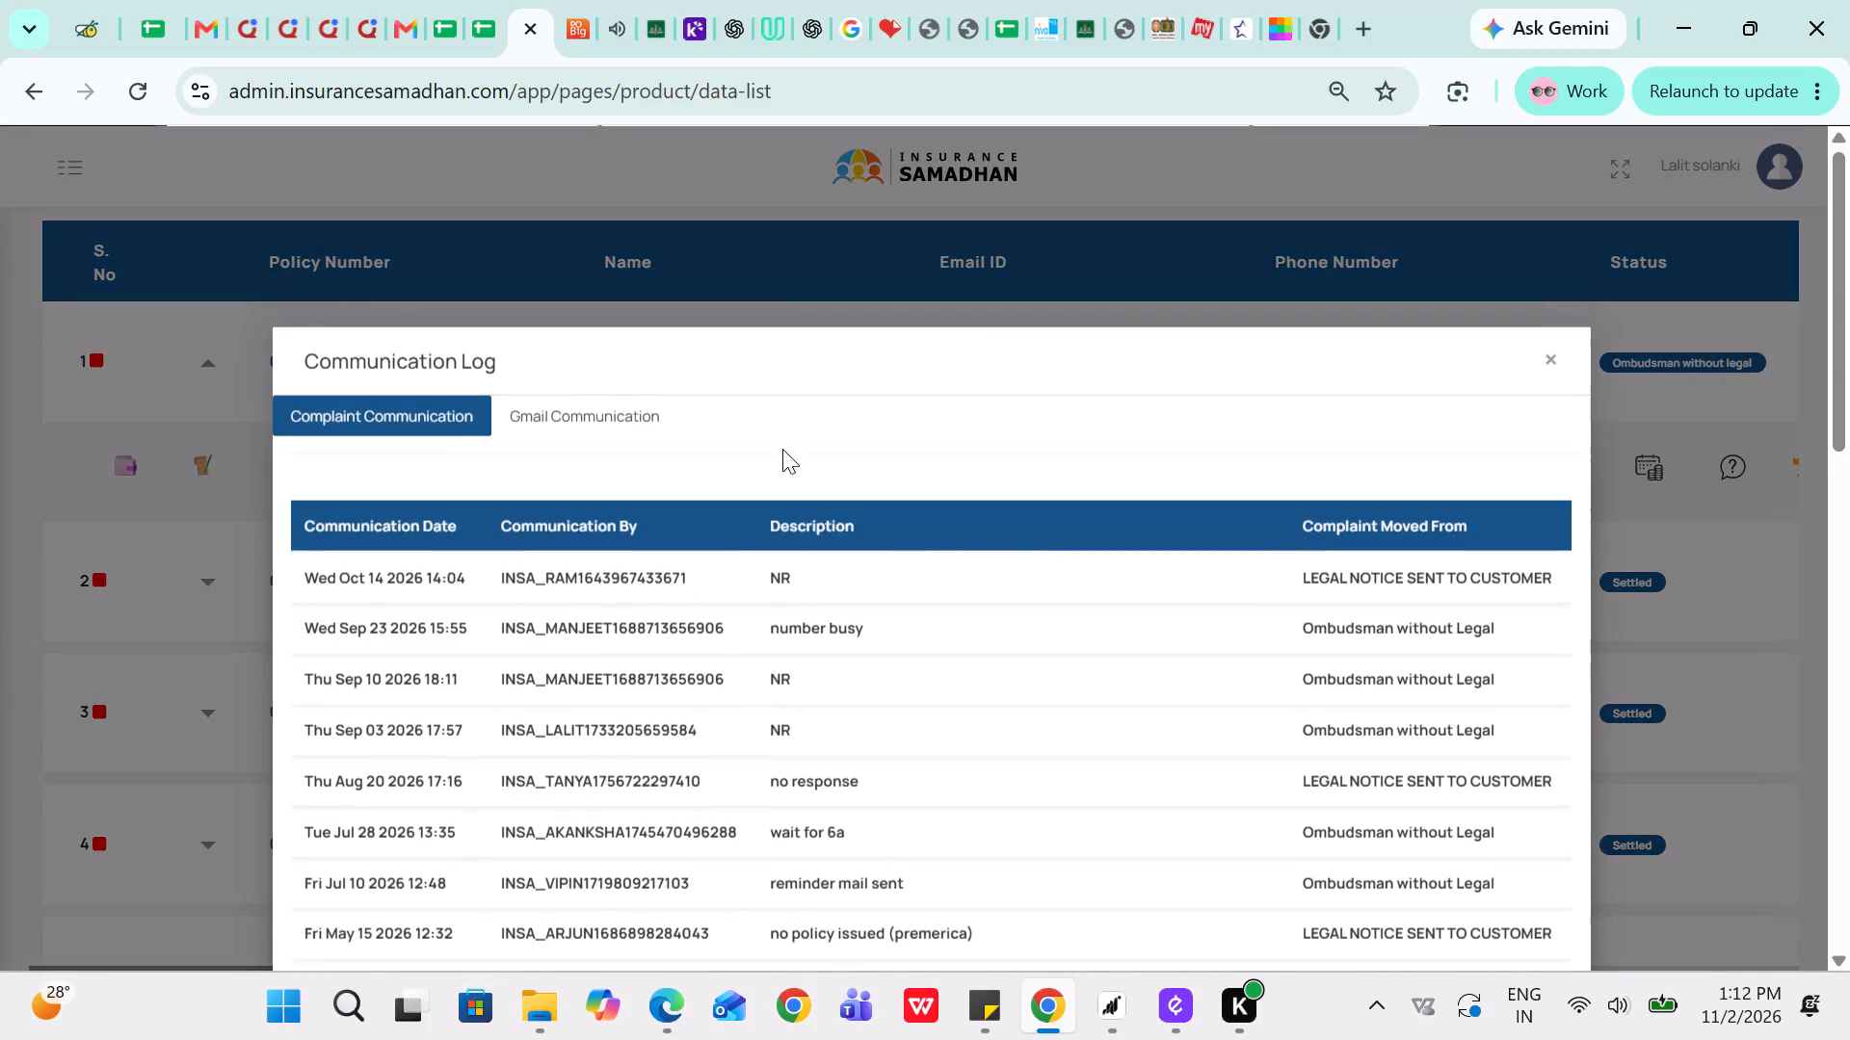
click(864, 252)
Copy the customer's phone number from the first listed complaint and call it from the Smartflo dialer.
click(1304, 354)
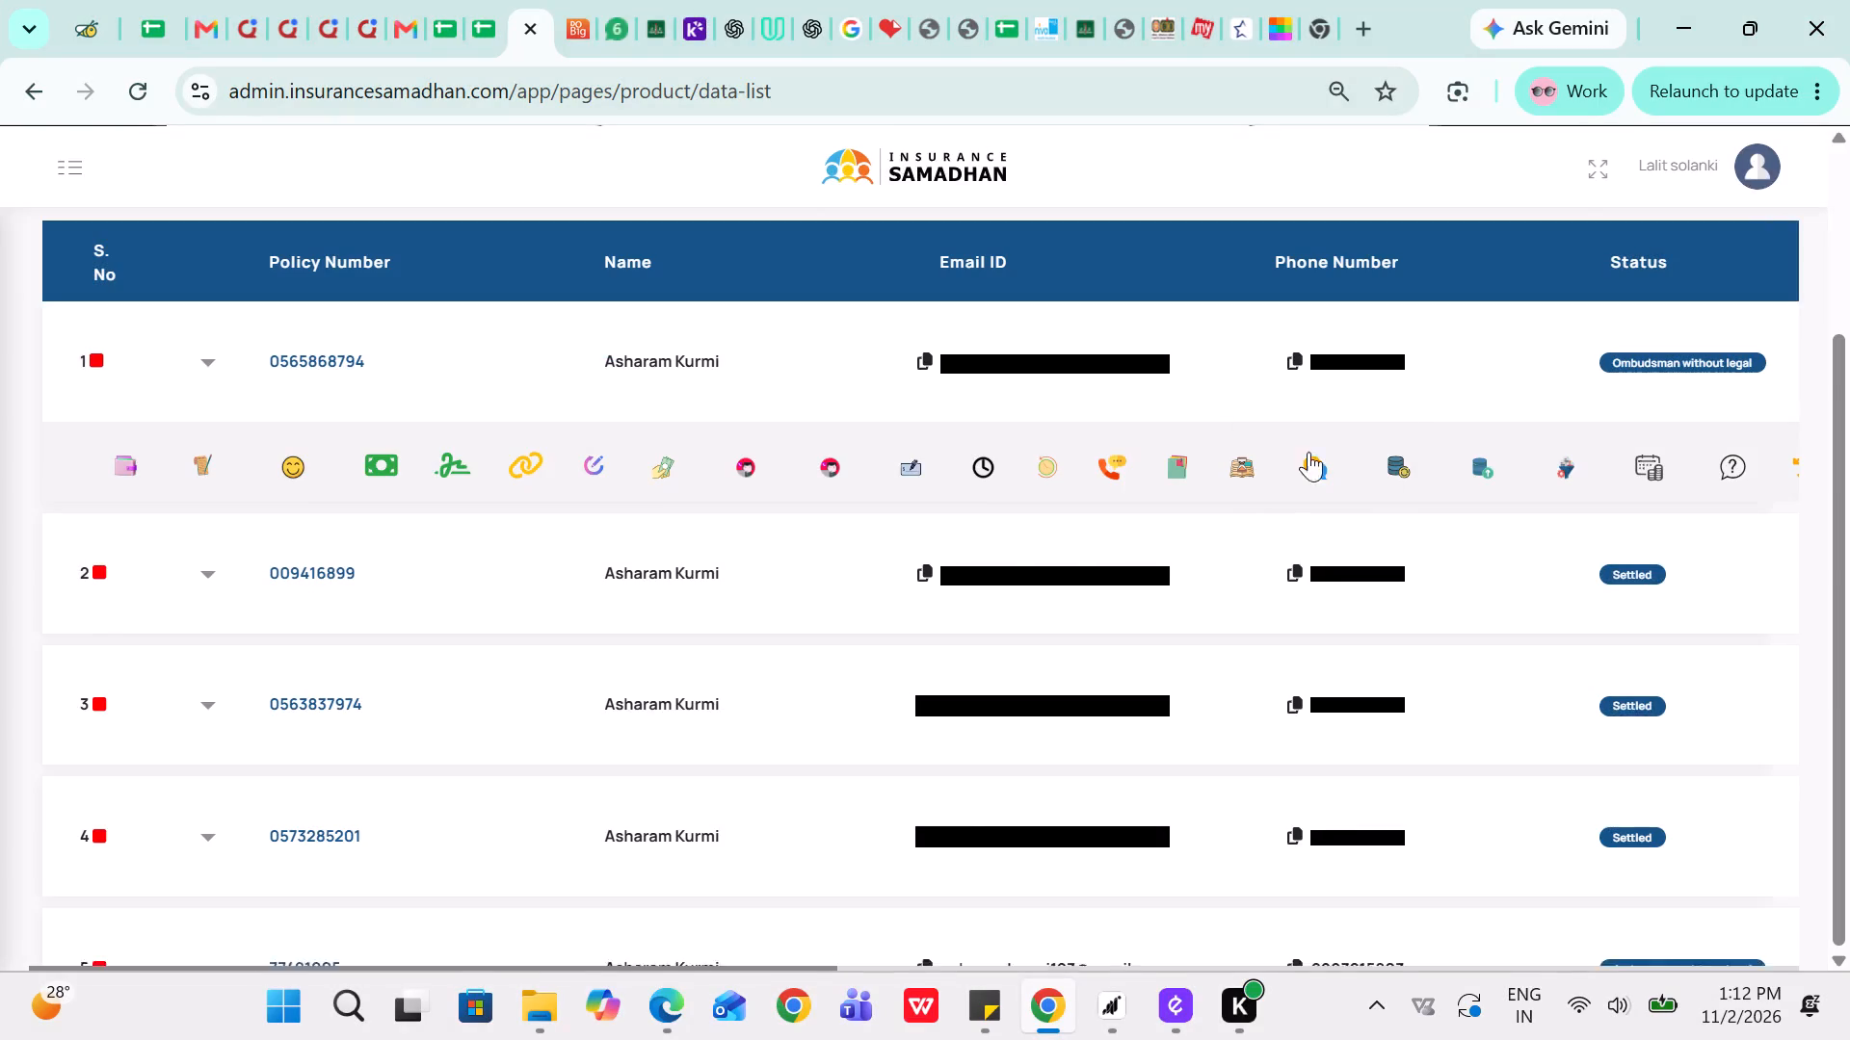
click(1295, 357)
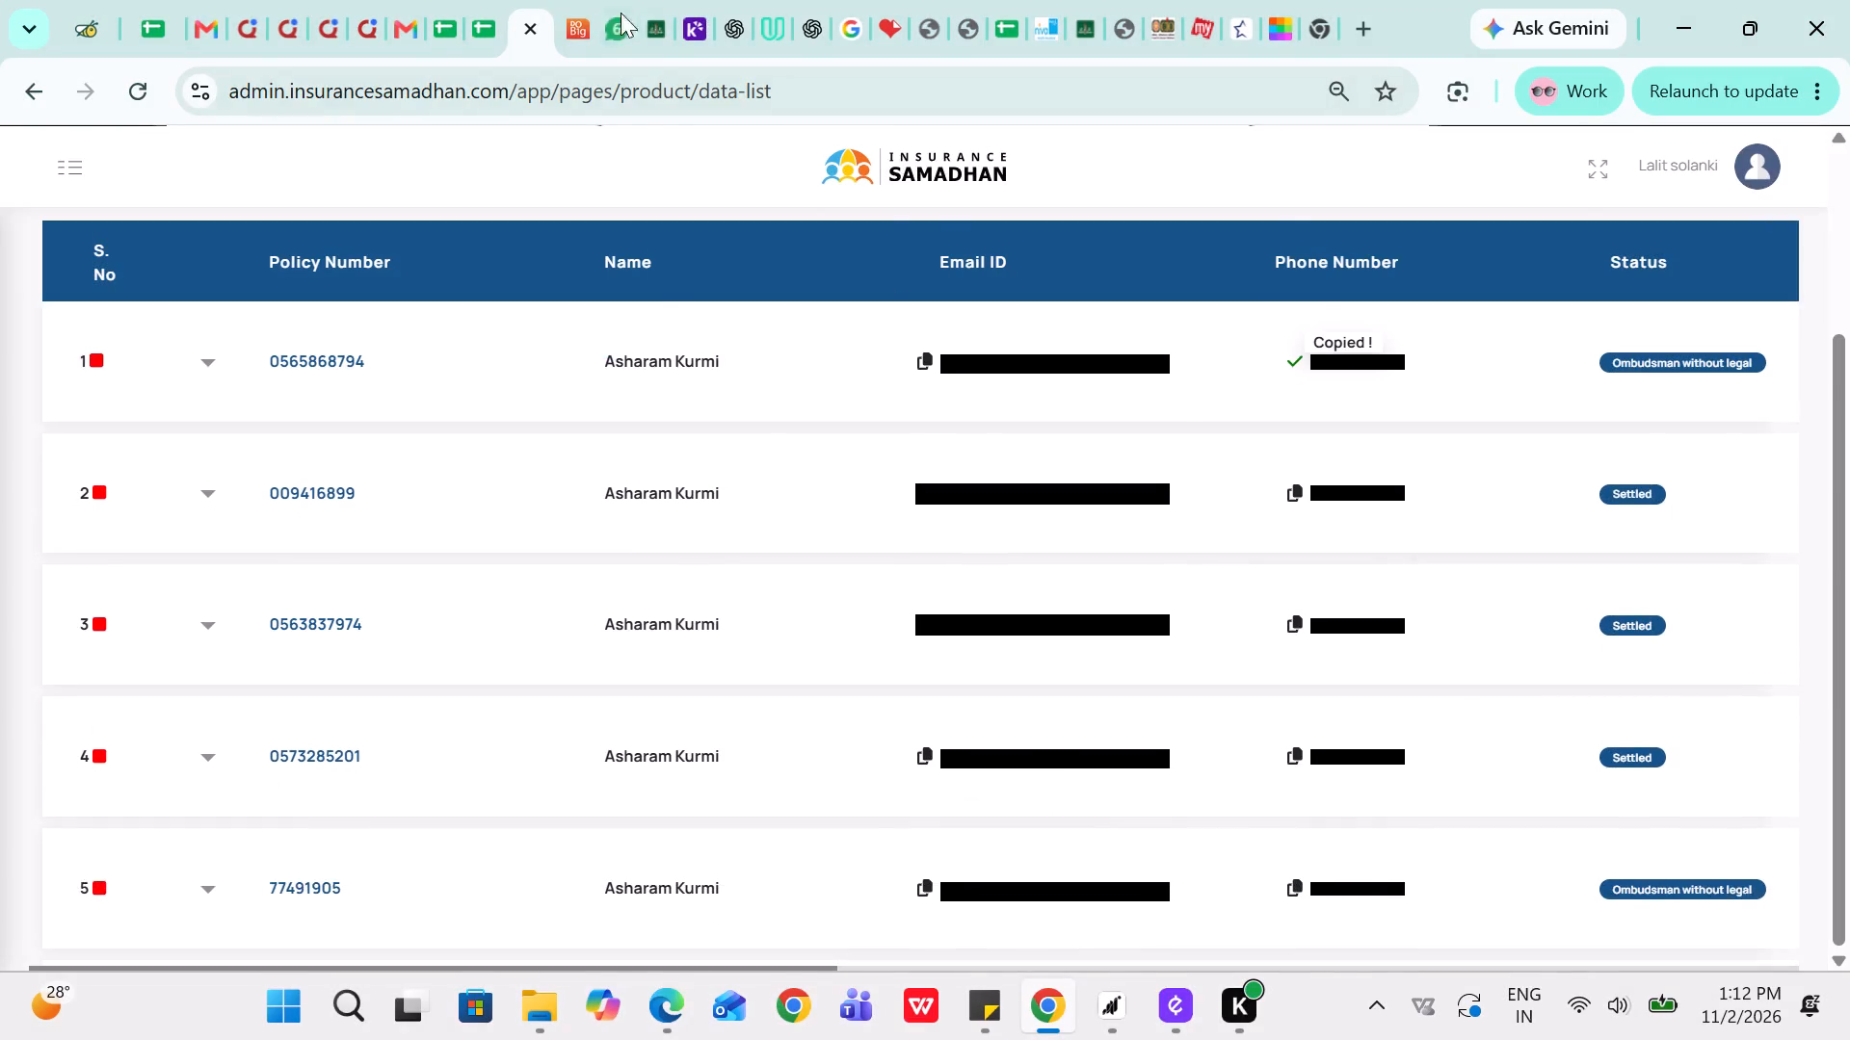
click(587, 0)
double_click(858, 308)
key(ctrl+v)
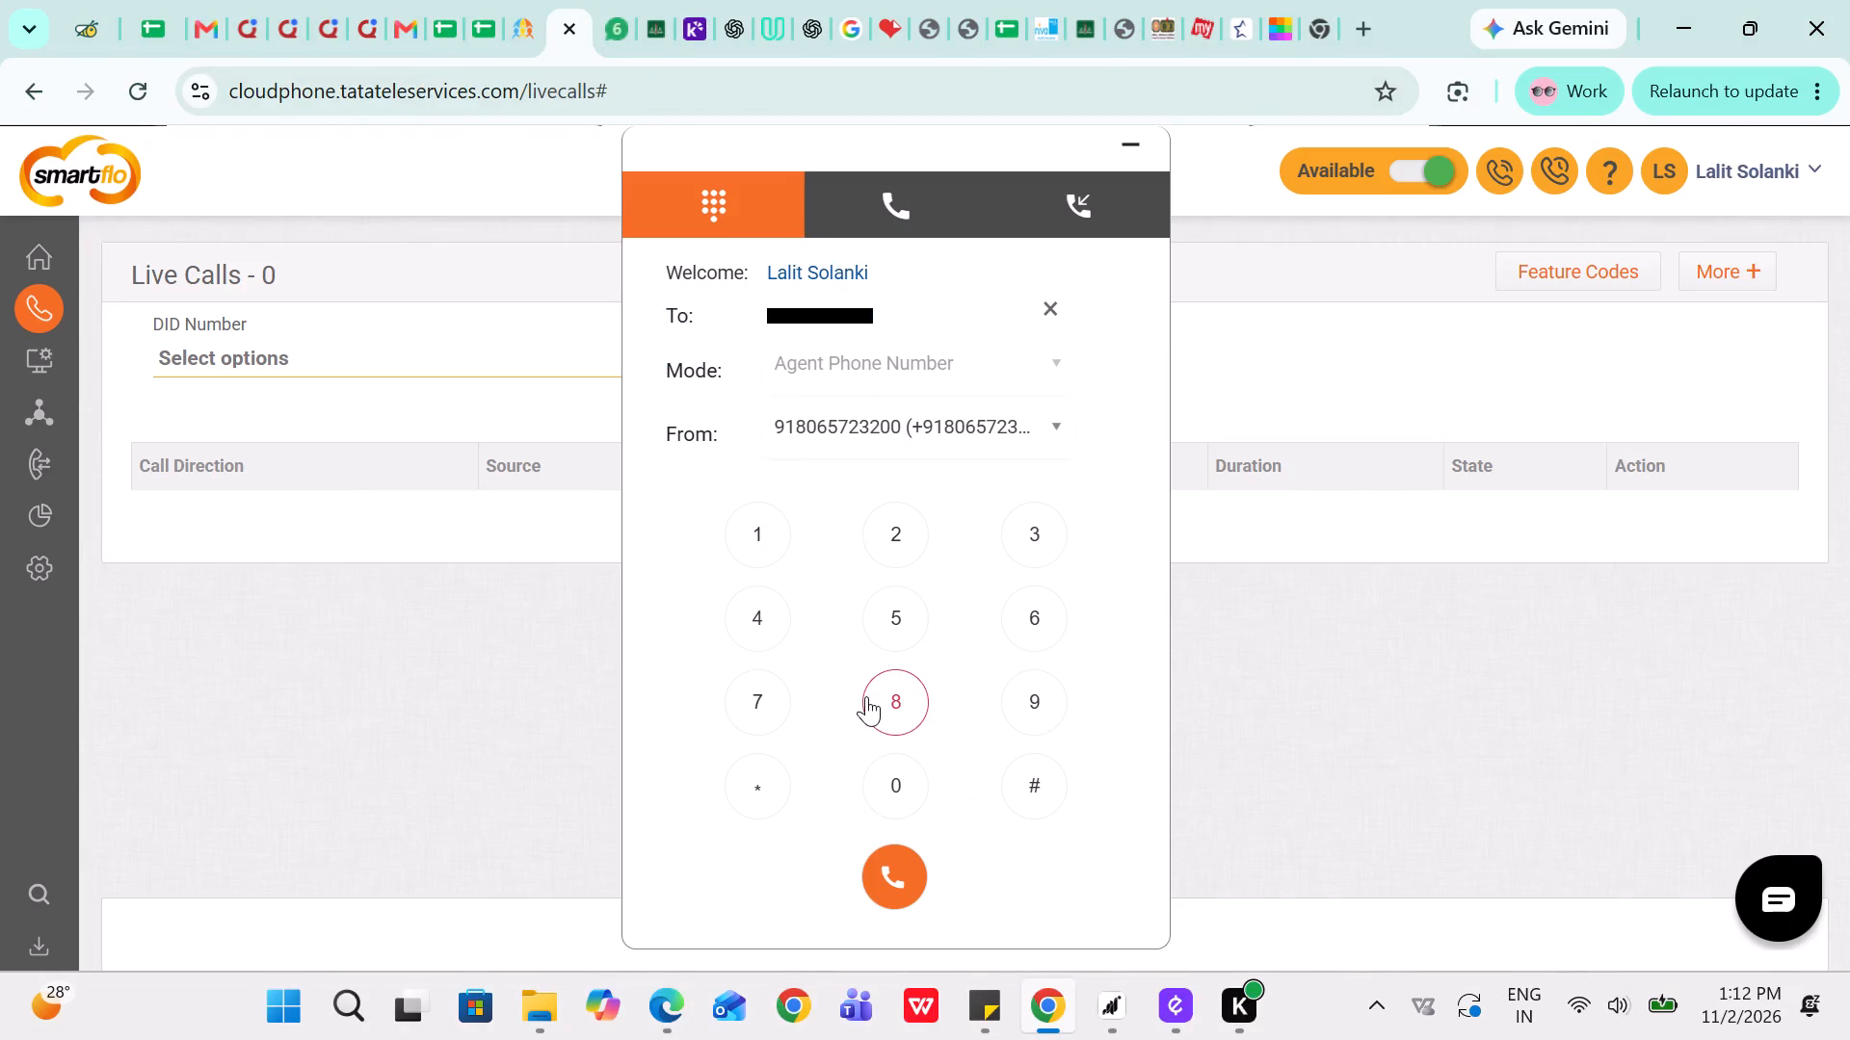
click(902, 882)
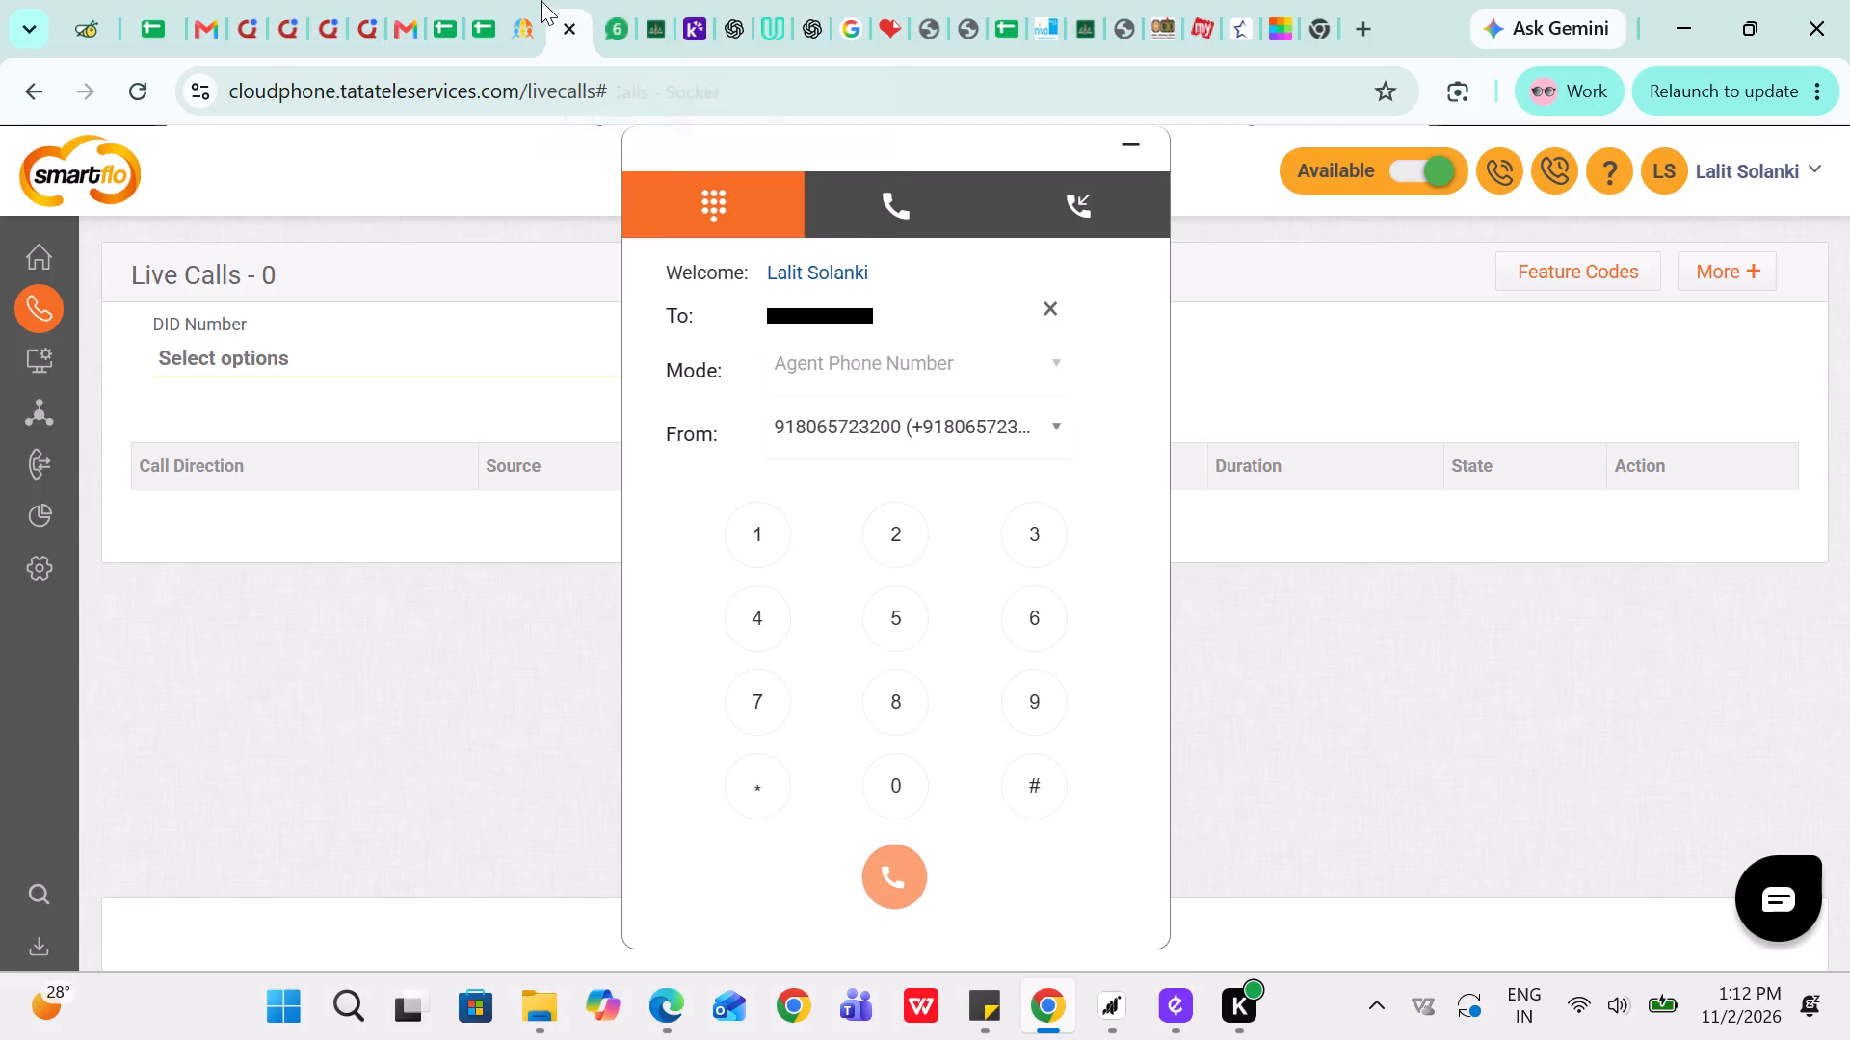
Return to Gmail and reread the forwarded "Complaint Update" email, including the customer's reply and the quoted message.
click(541, 0)
click(185, 10)
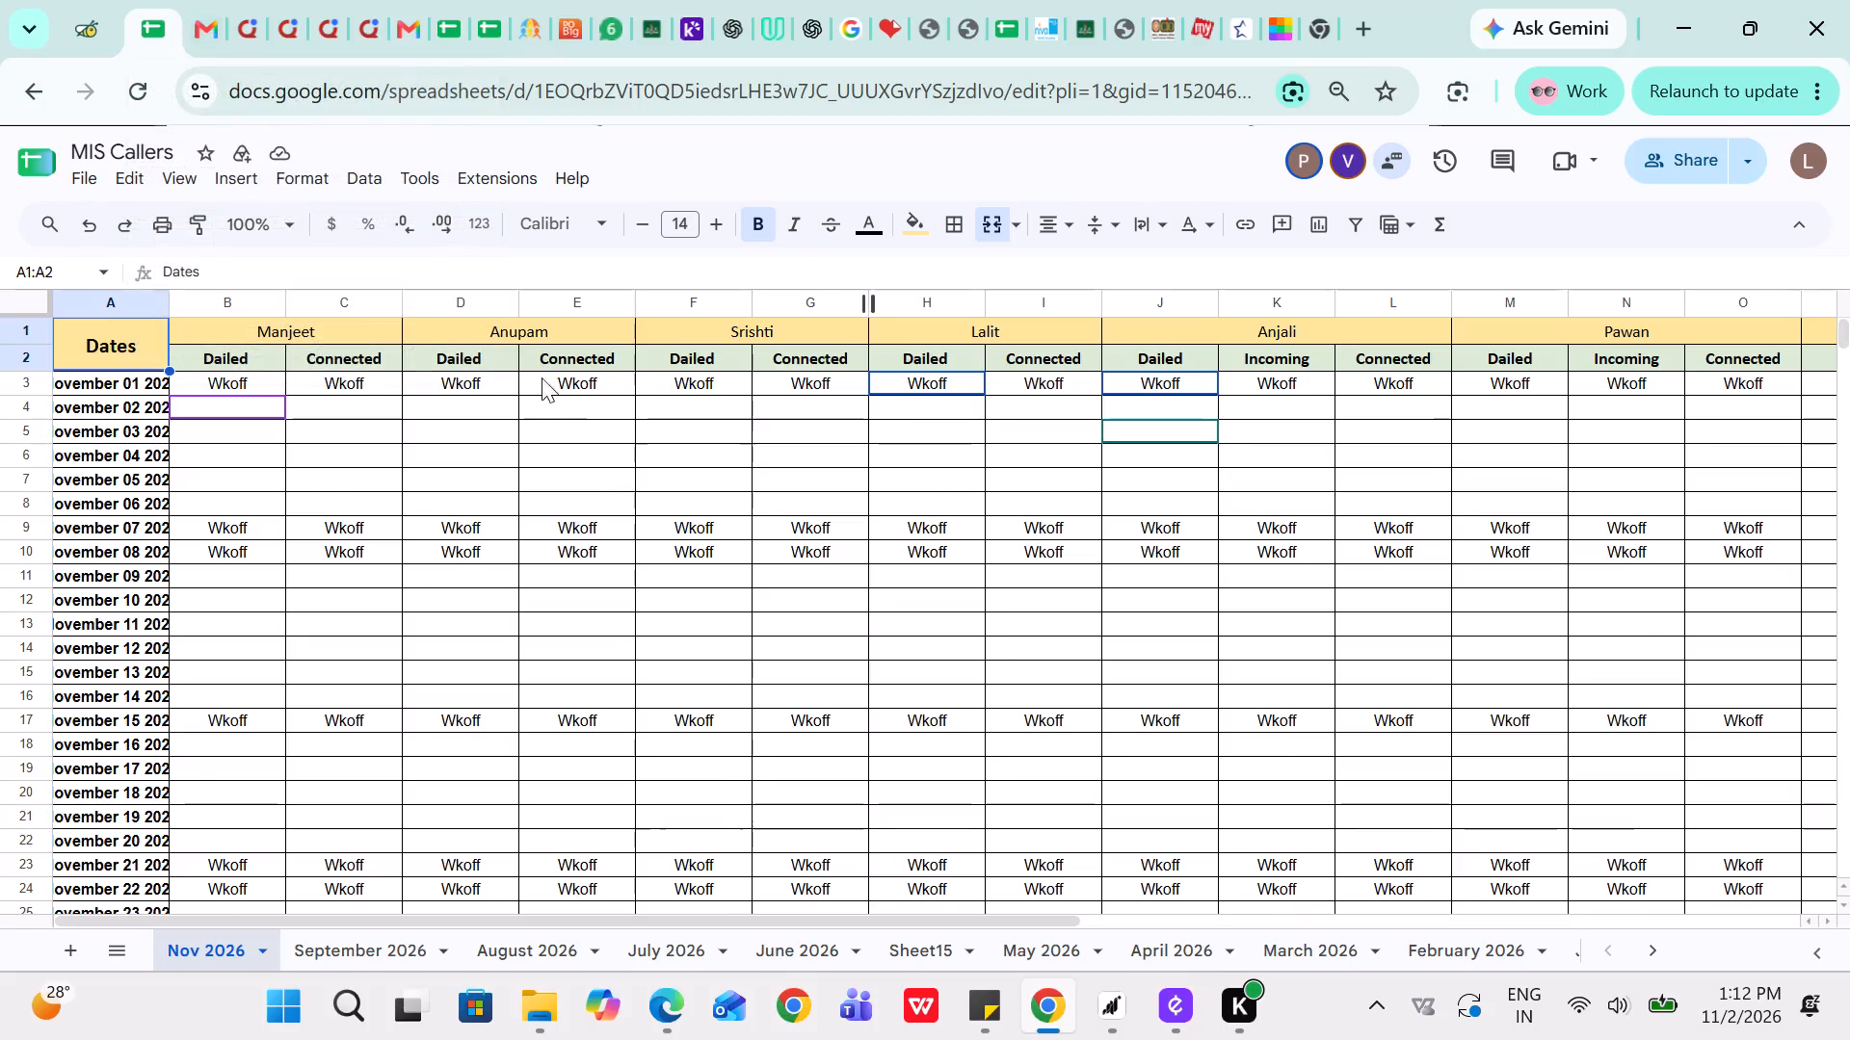
click(228, 0)
click(212, 0)
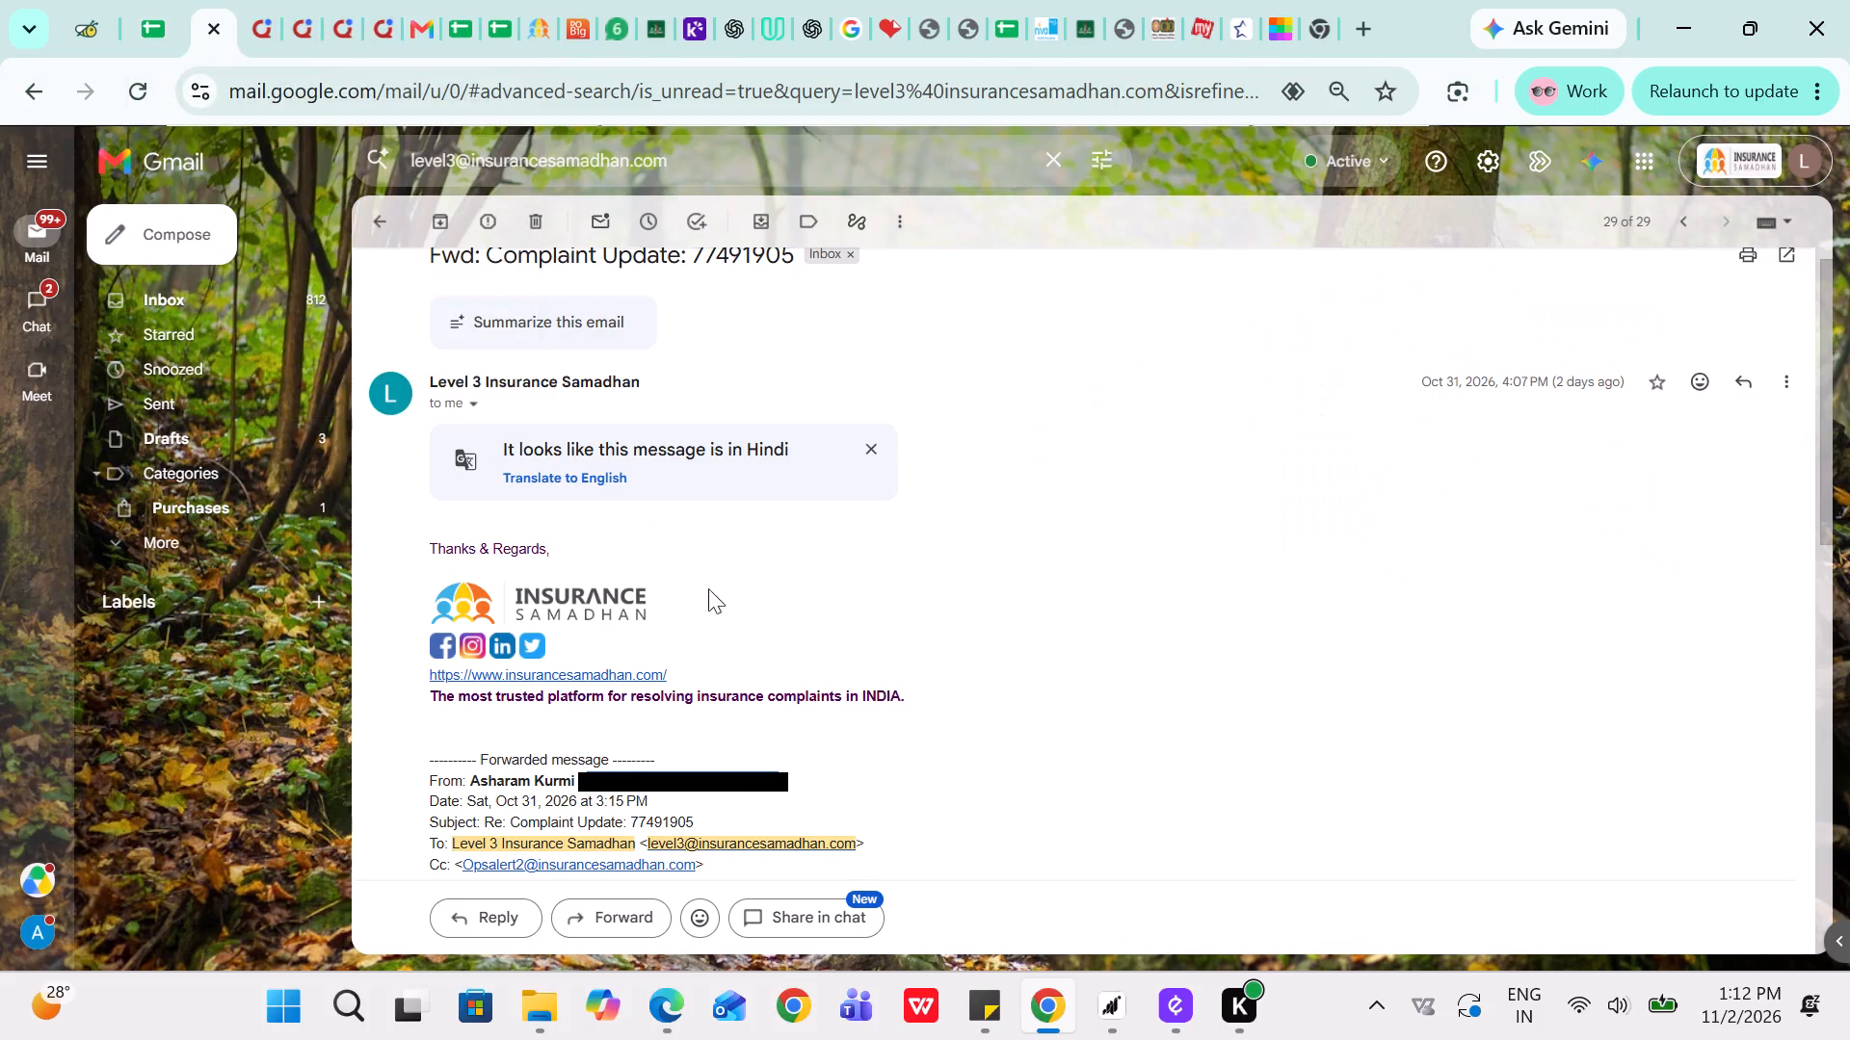
scroll(840, 747, up, 1)
scroll(840, 747, down, 3)
scroll(840, 747, up, 3)
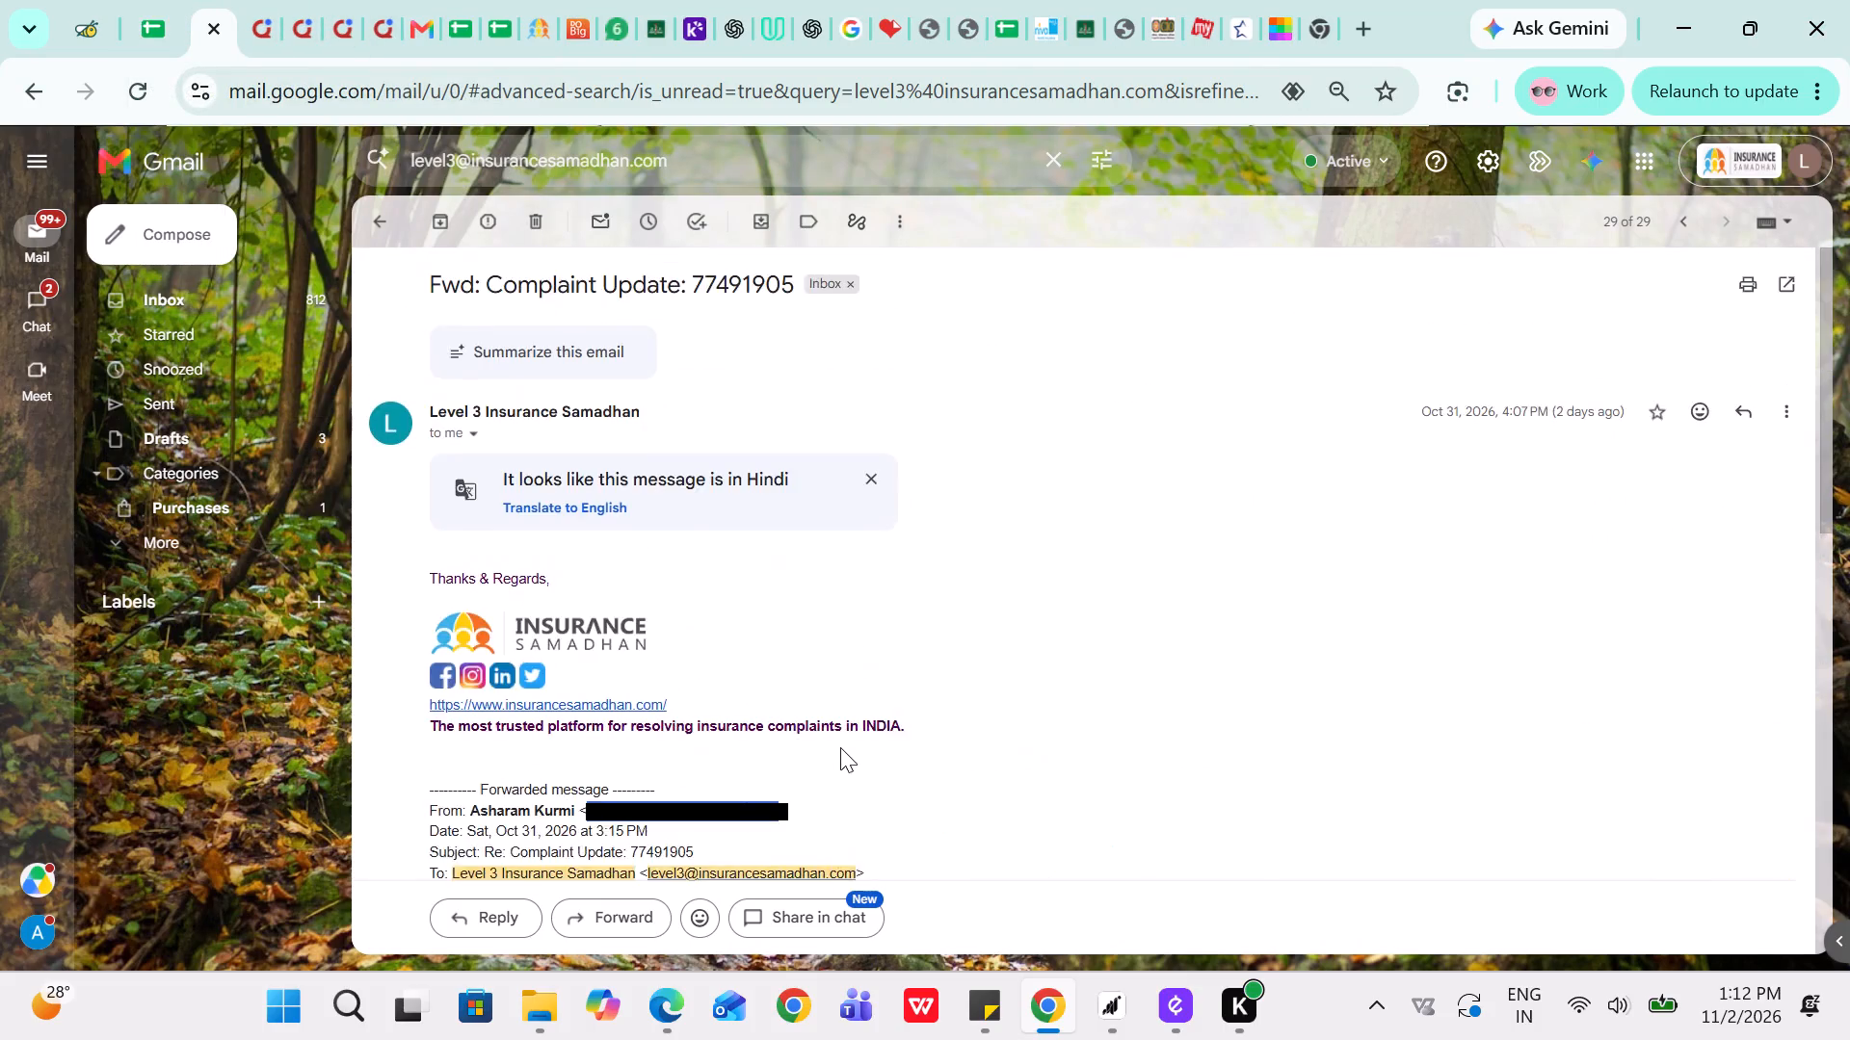
scroll(840, 747, down, 4)
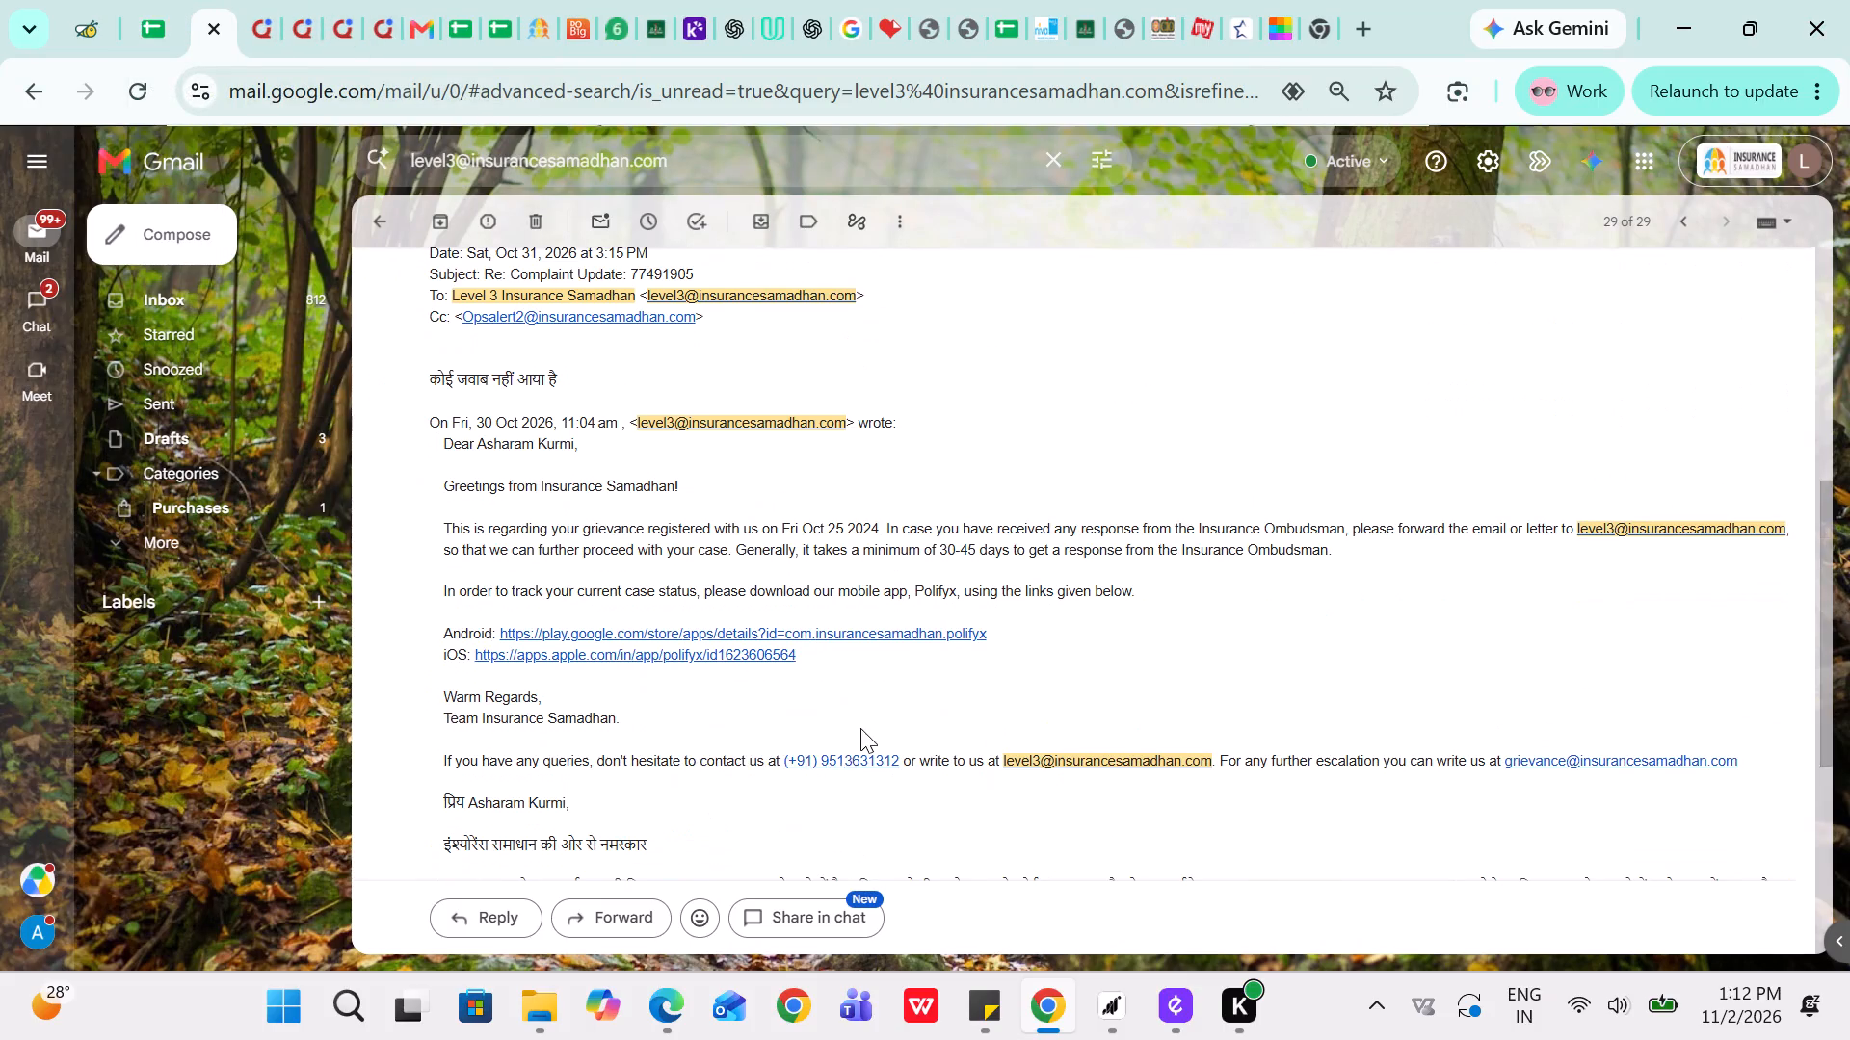
scroll(860, 728, up, 10)
In the admin portal, review the communication log of the complaint whose policy number matches the email's subject.
click(538, 0)
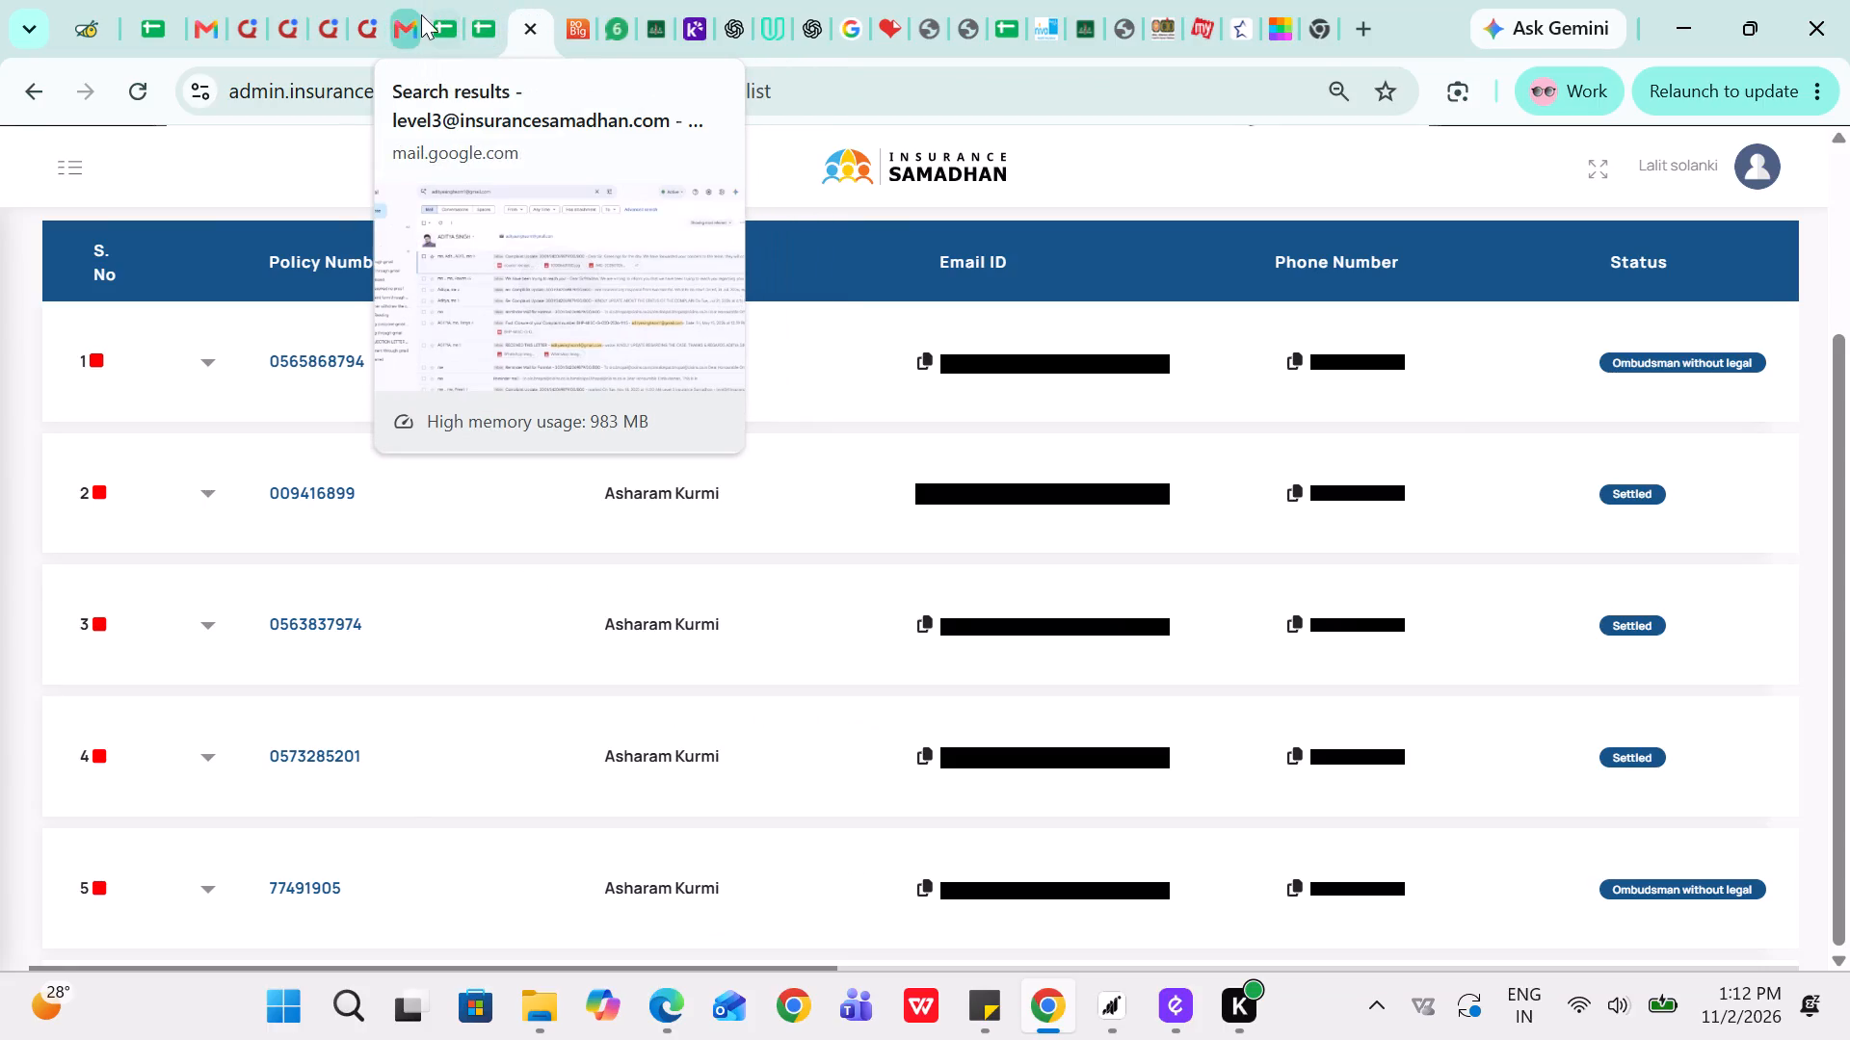
scroll(1434, 404, down, 6)
click(1239, 734)
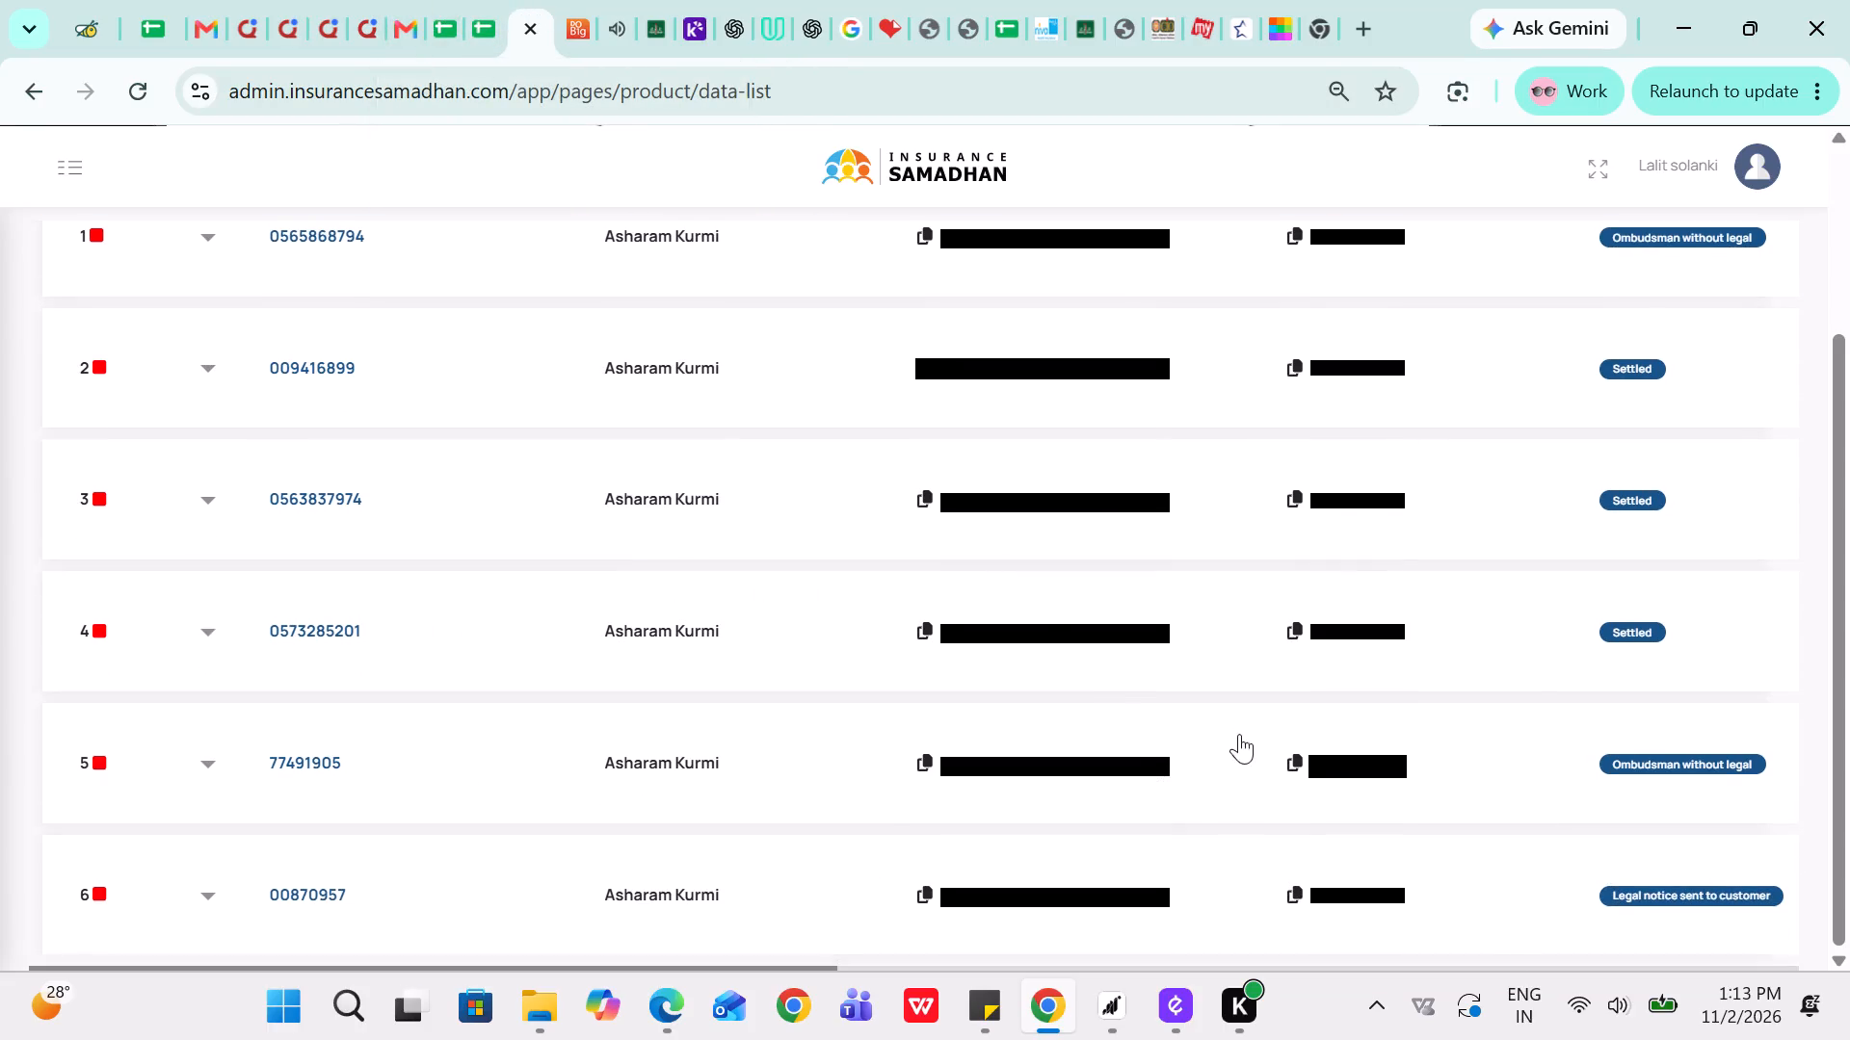
click(1327, 876)
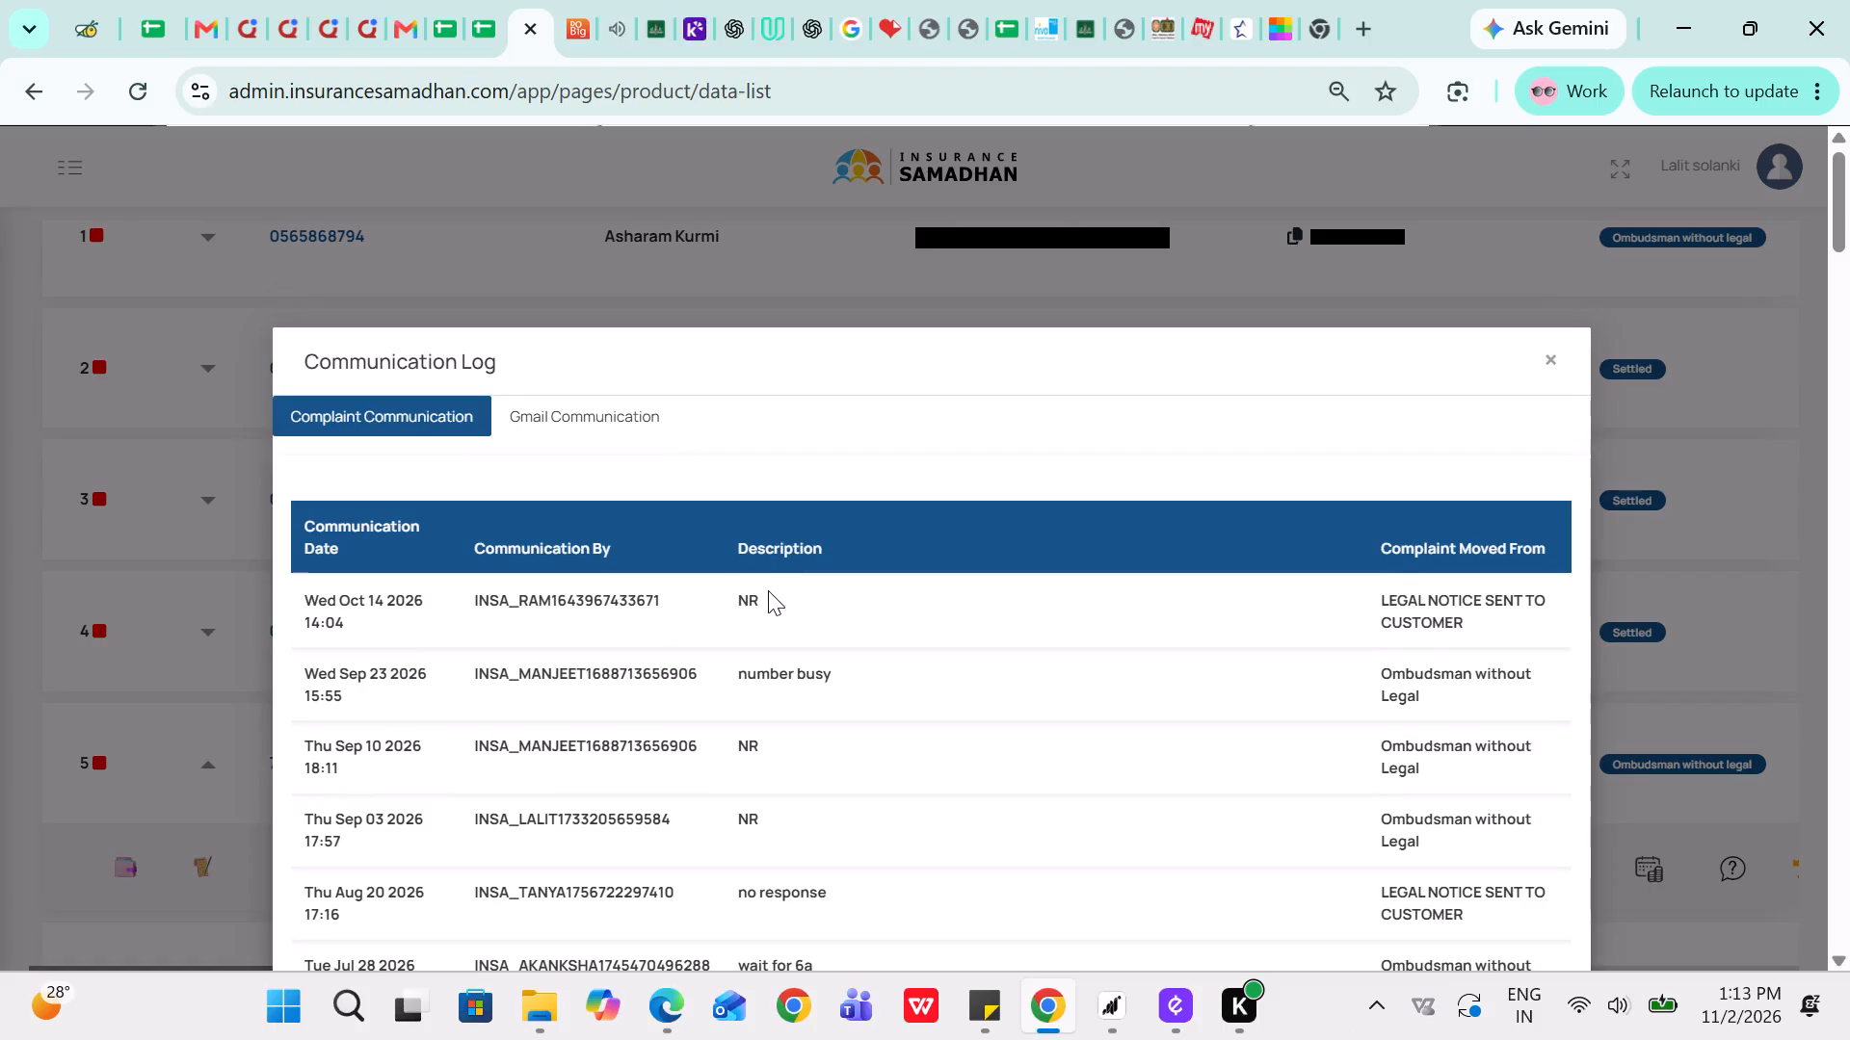
drag(780, 590, 723, 604)
click(797, 621)
click(693, 243)
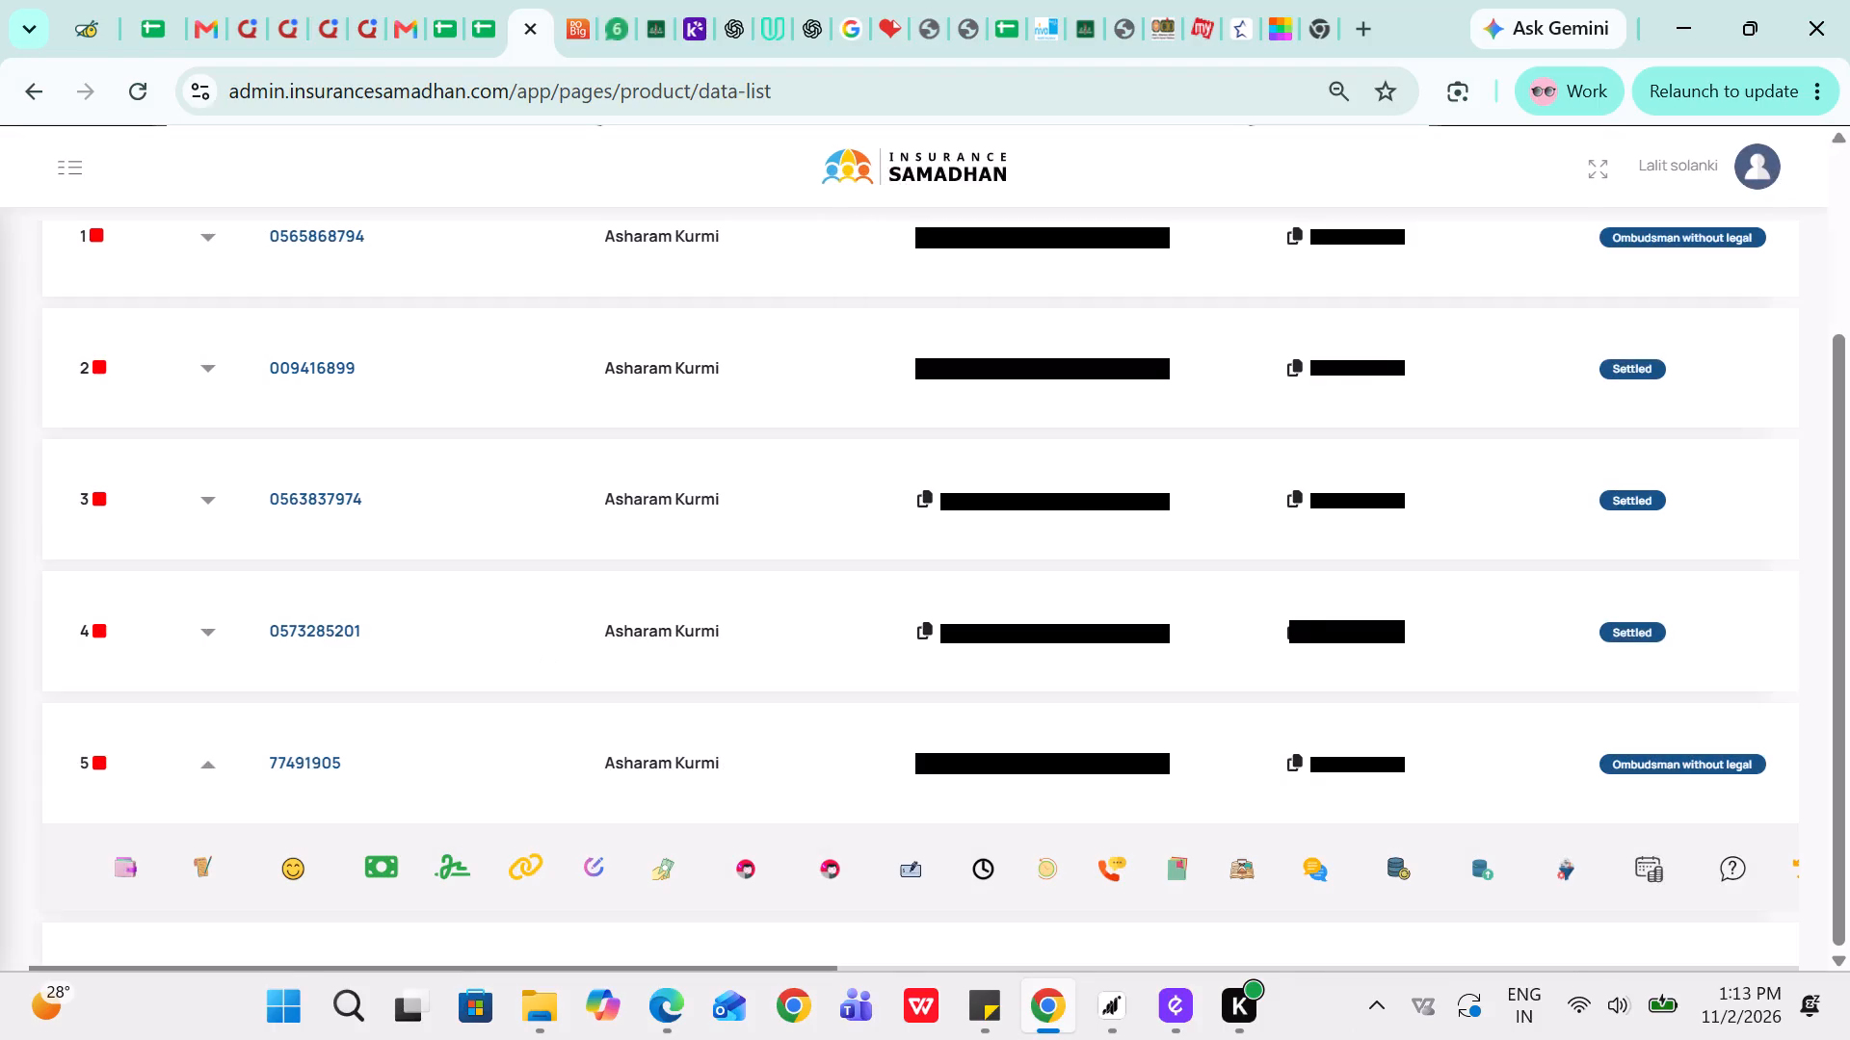
click(198, 766)
Recheck the communication log of the customer's first listed "Ombudsman without legal" complaint, focusing on the latest entry.
scroll(1313, 586, down, 5)
scroll(1330, 607, up, 3)
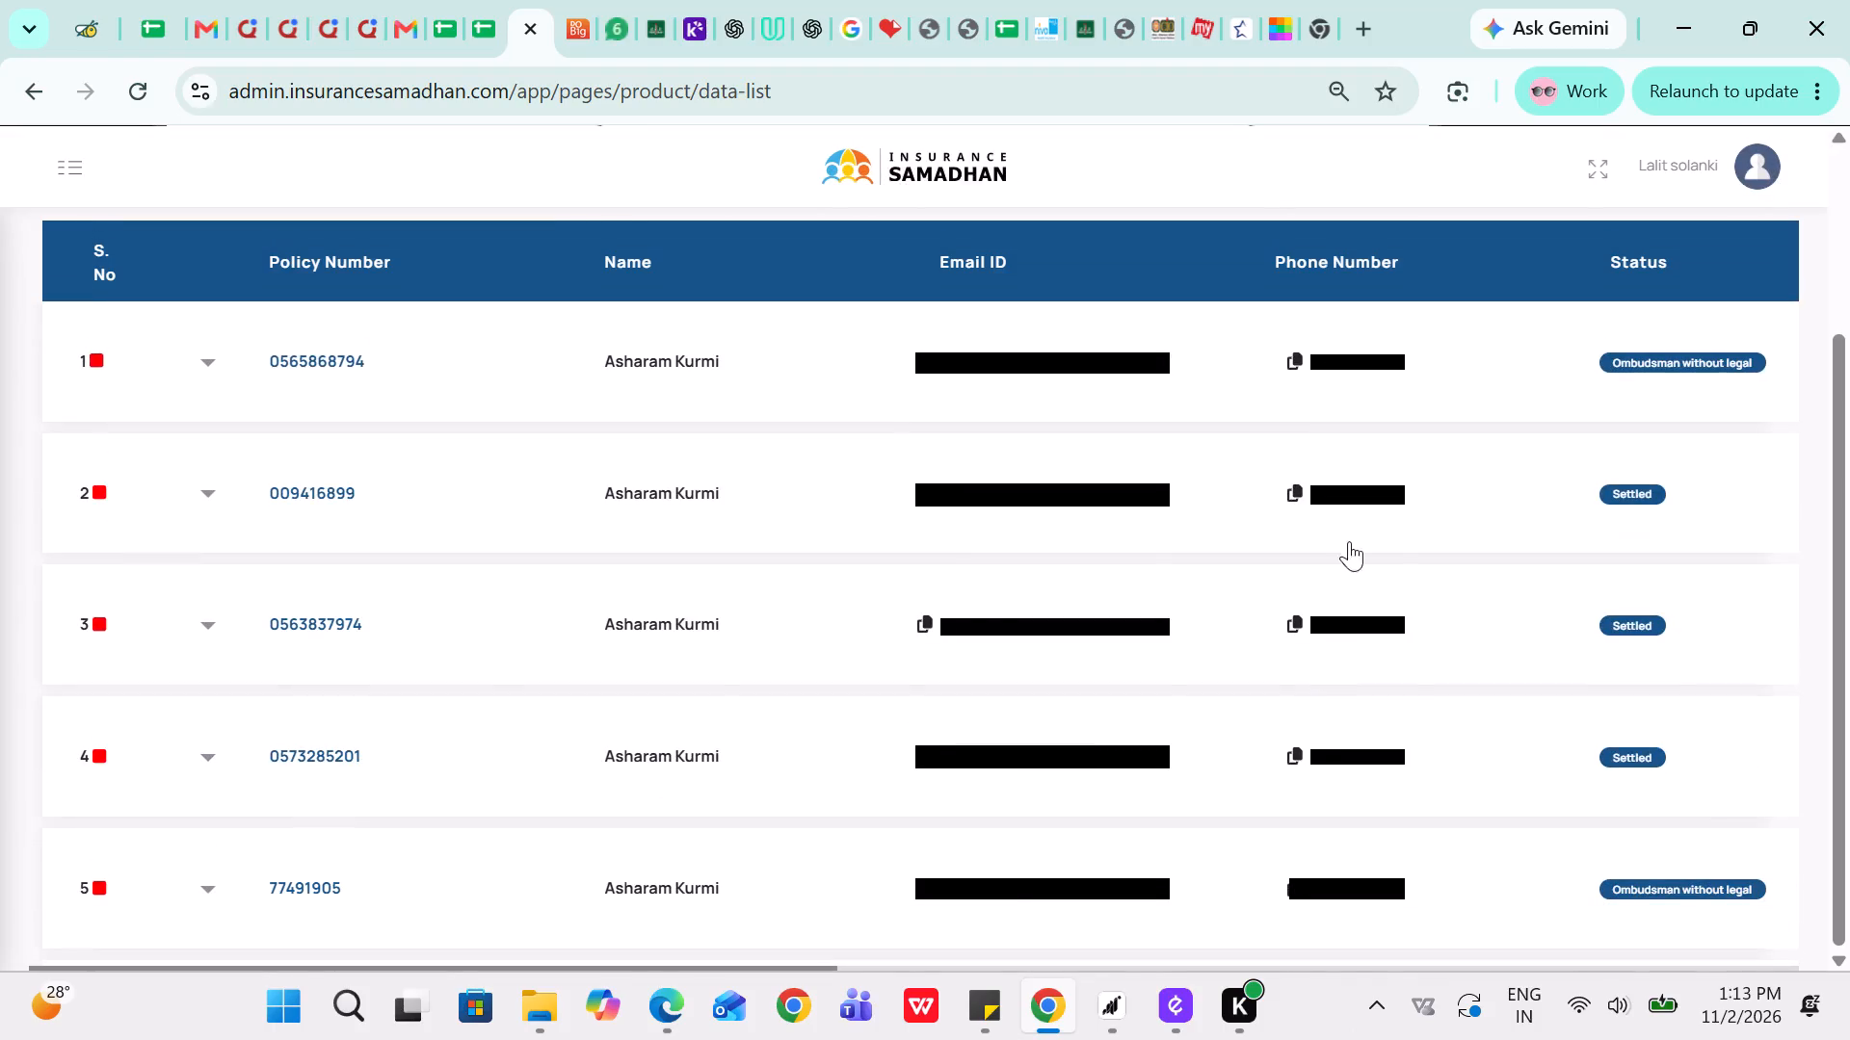
click(1226, 377)
click(1317, 465)
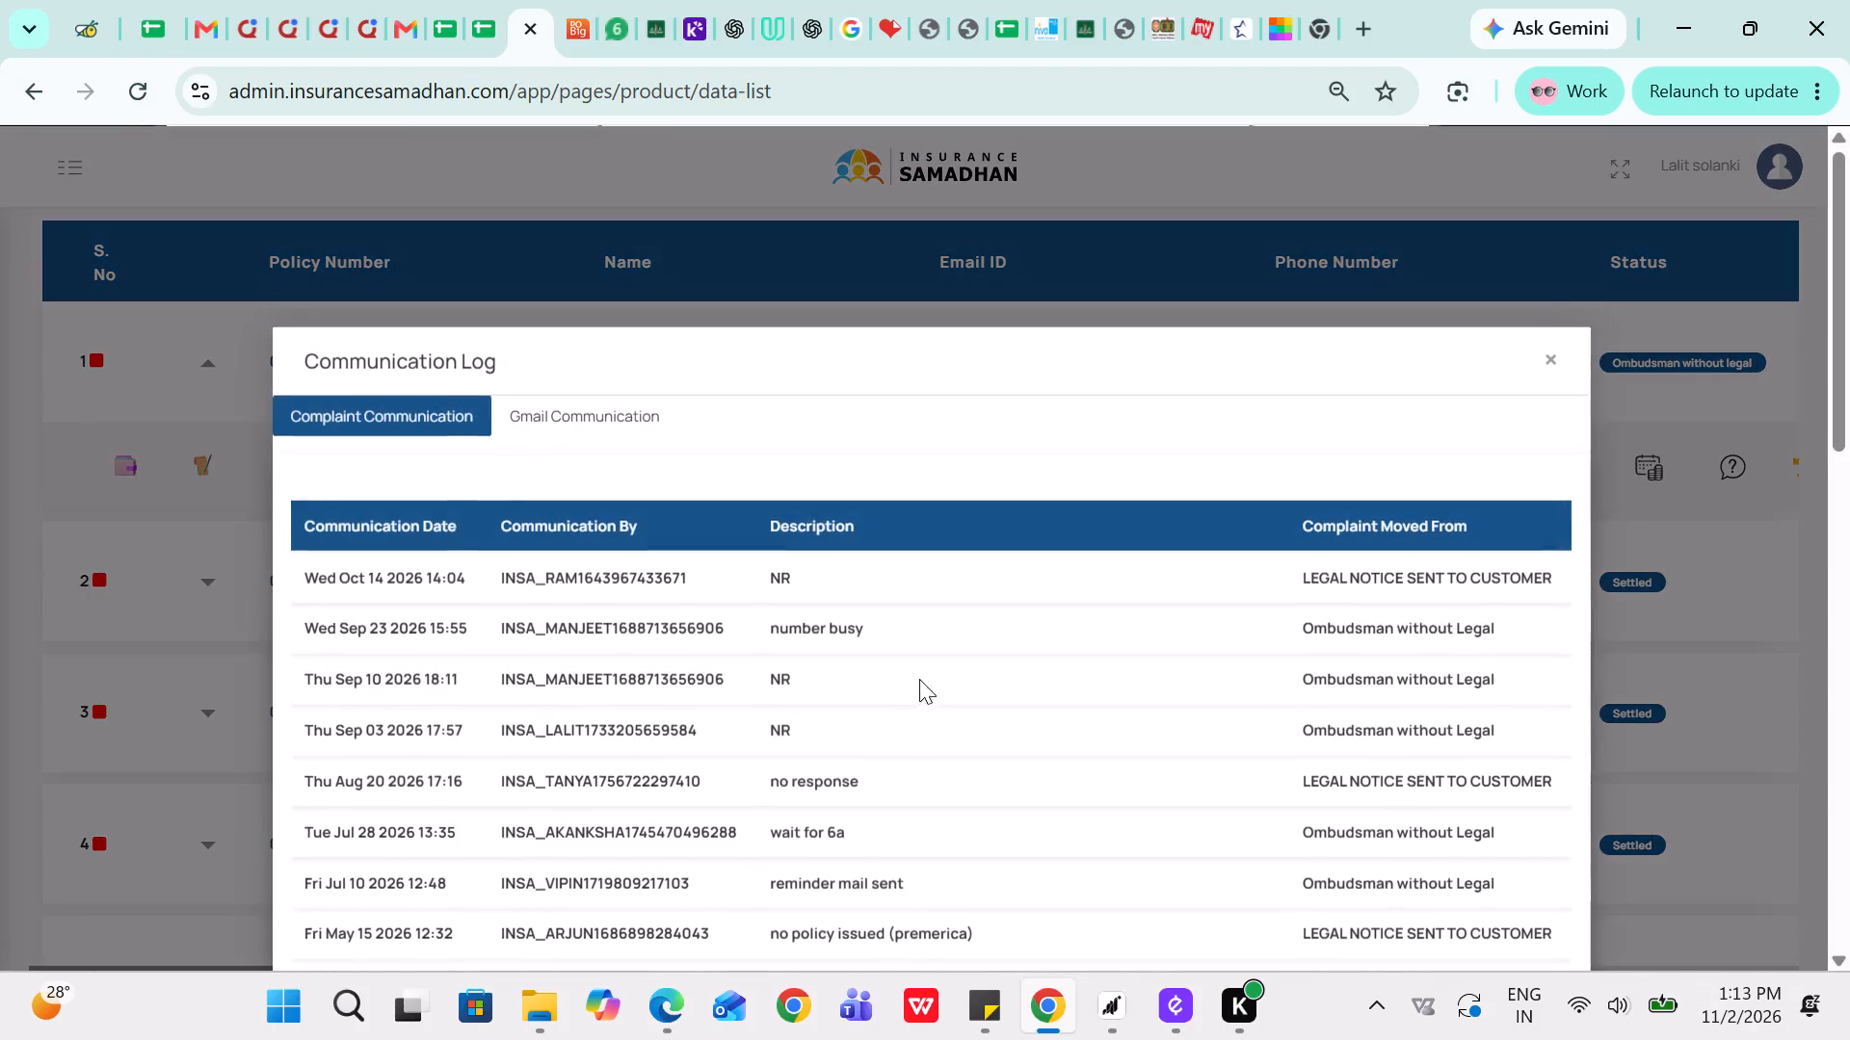
drag(806, 585, 699, 585)
click(924, 621)
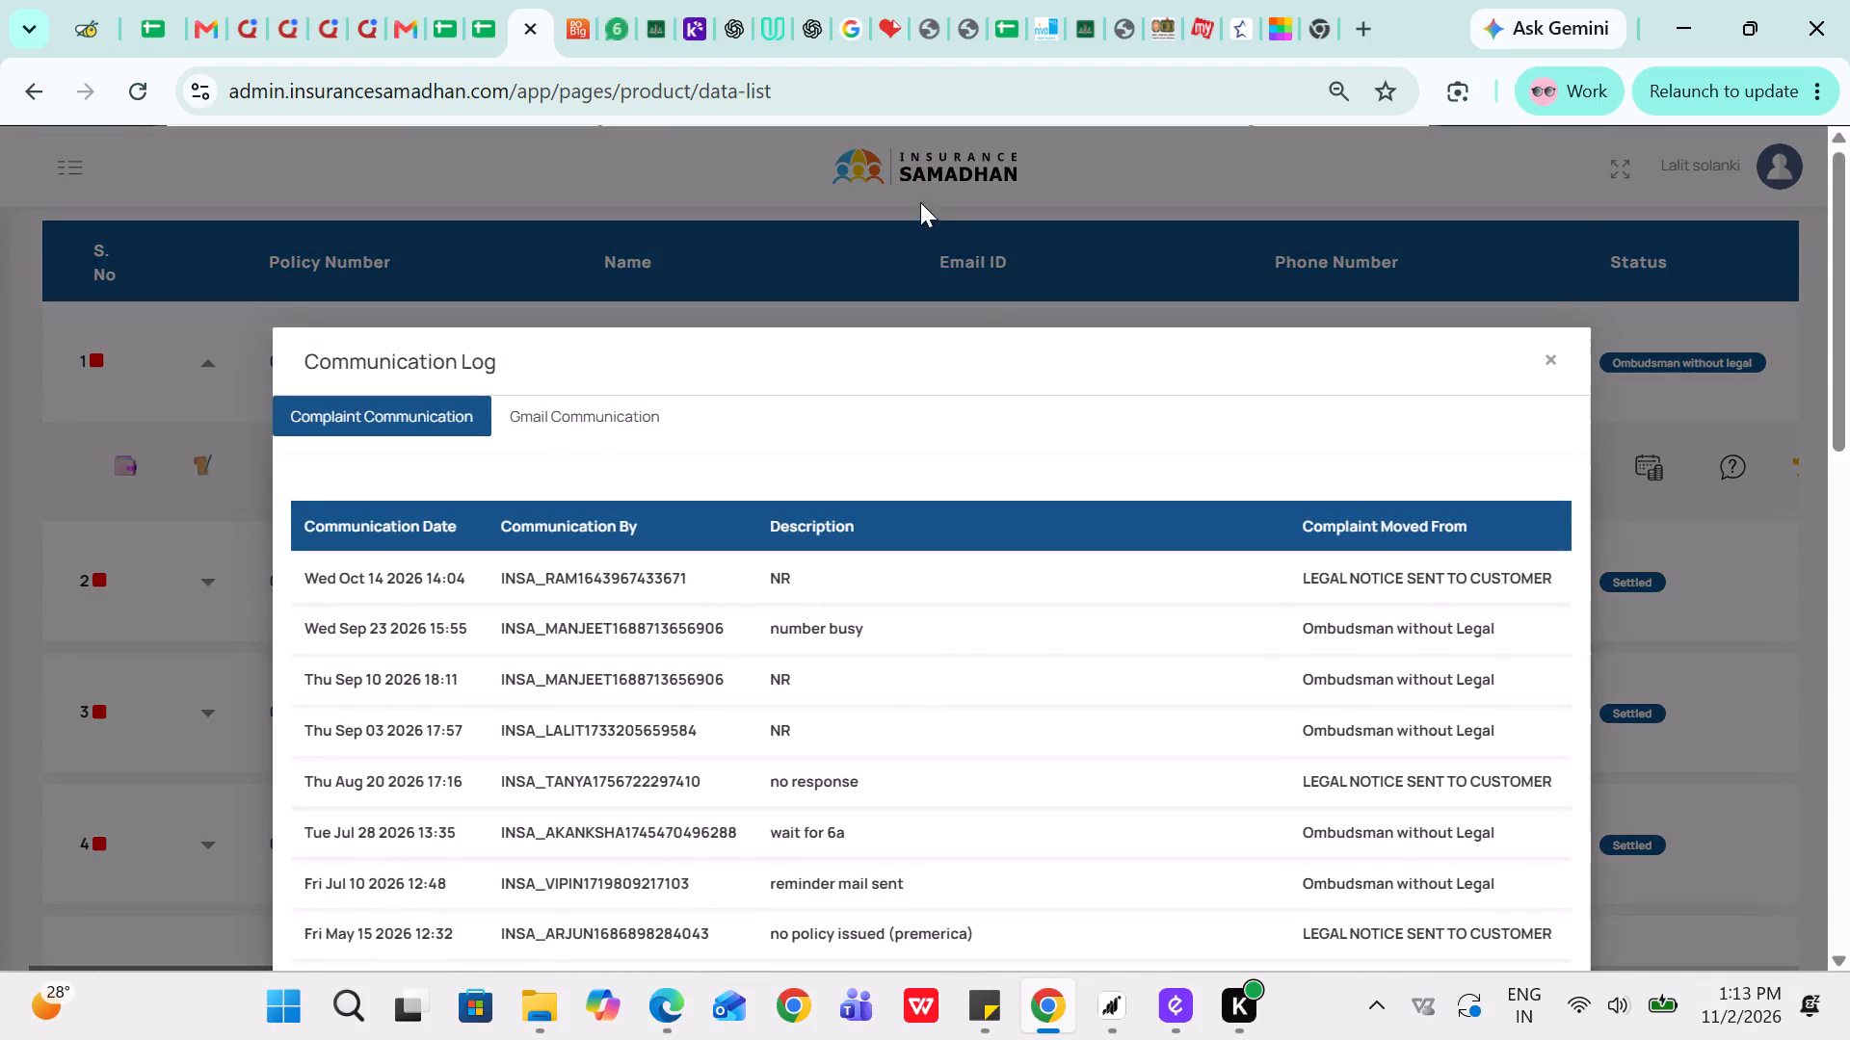
click(920, 202)
click(1241, 394)
Review the communication log of the customer's fifth complaint, then close the log and collapse the complaint's row.
scroll(1242, 429, down, 6)
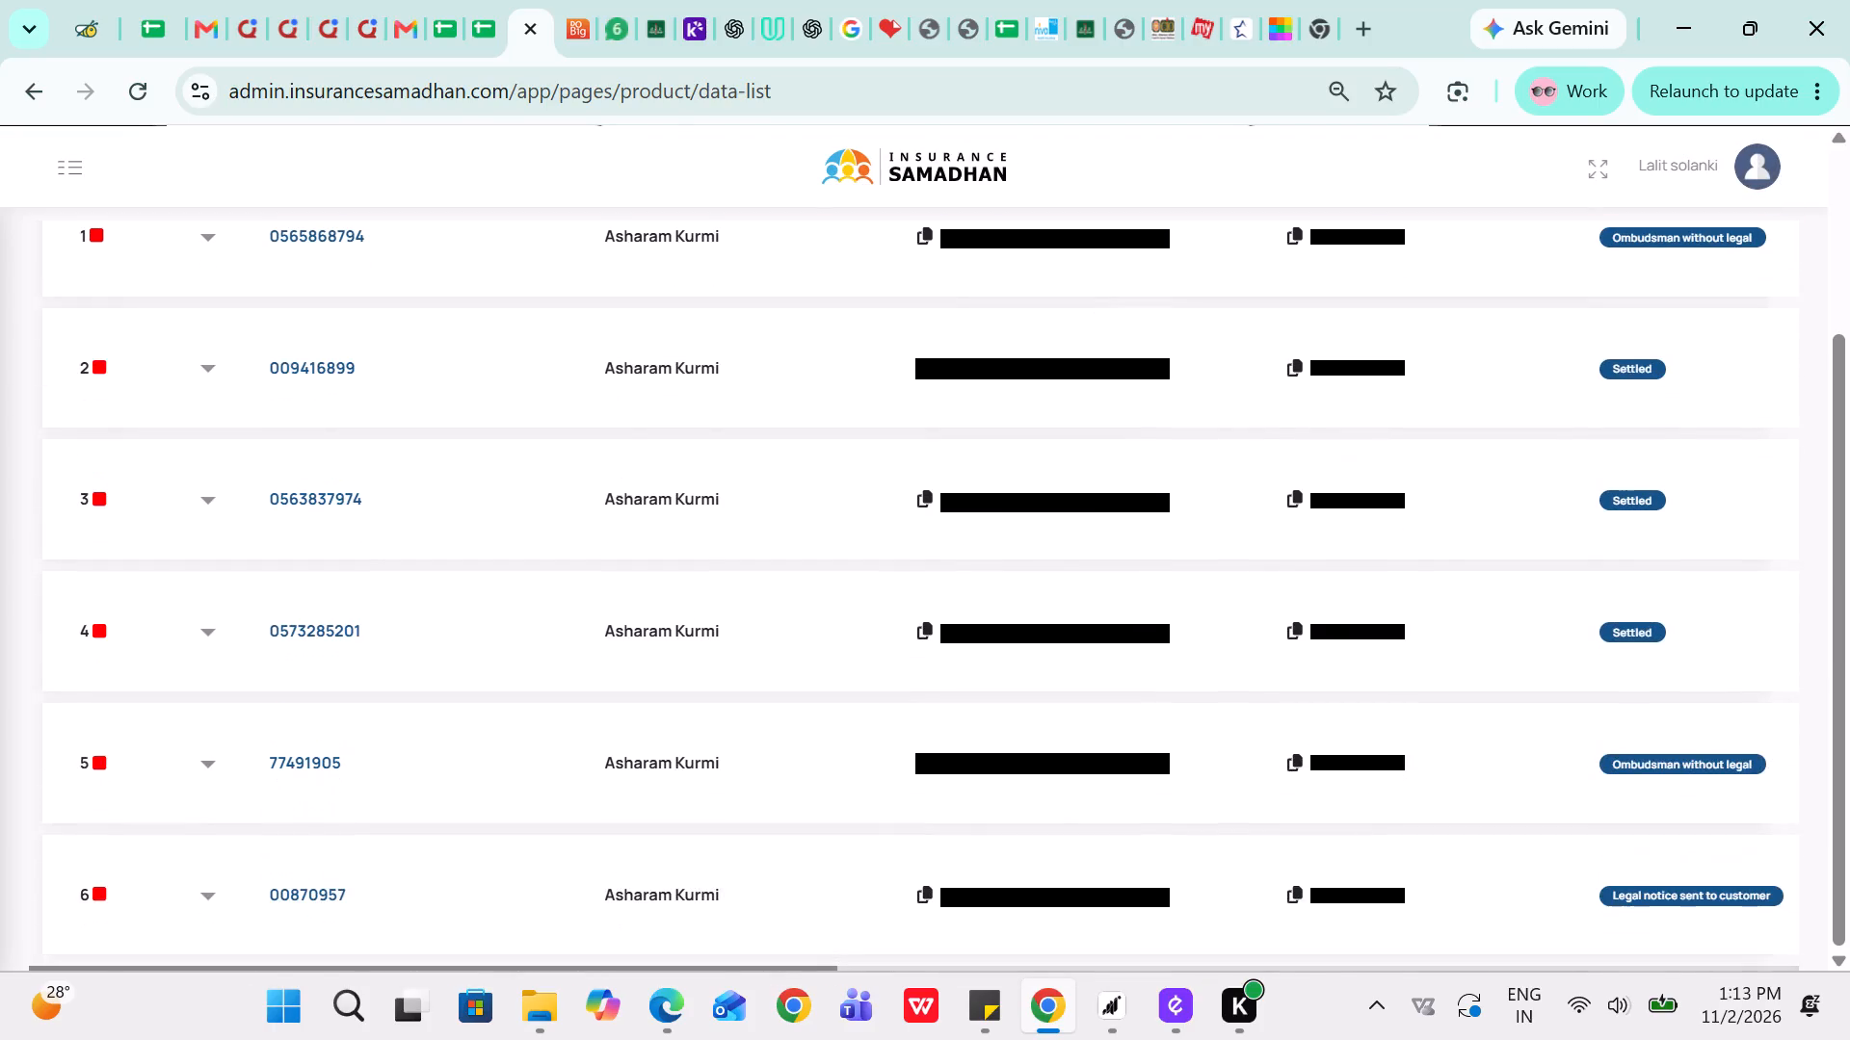
scroll(1255, 439, down, 5)
click(1219, 776)
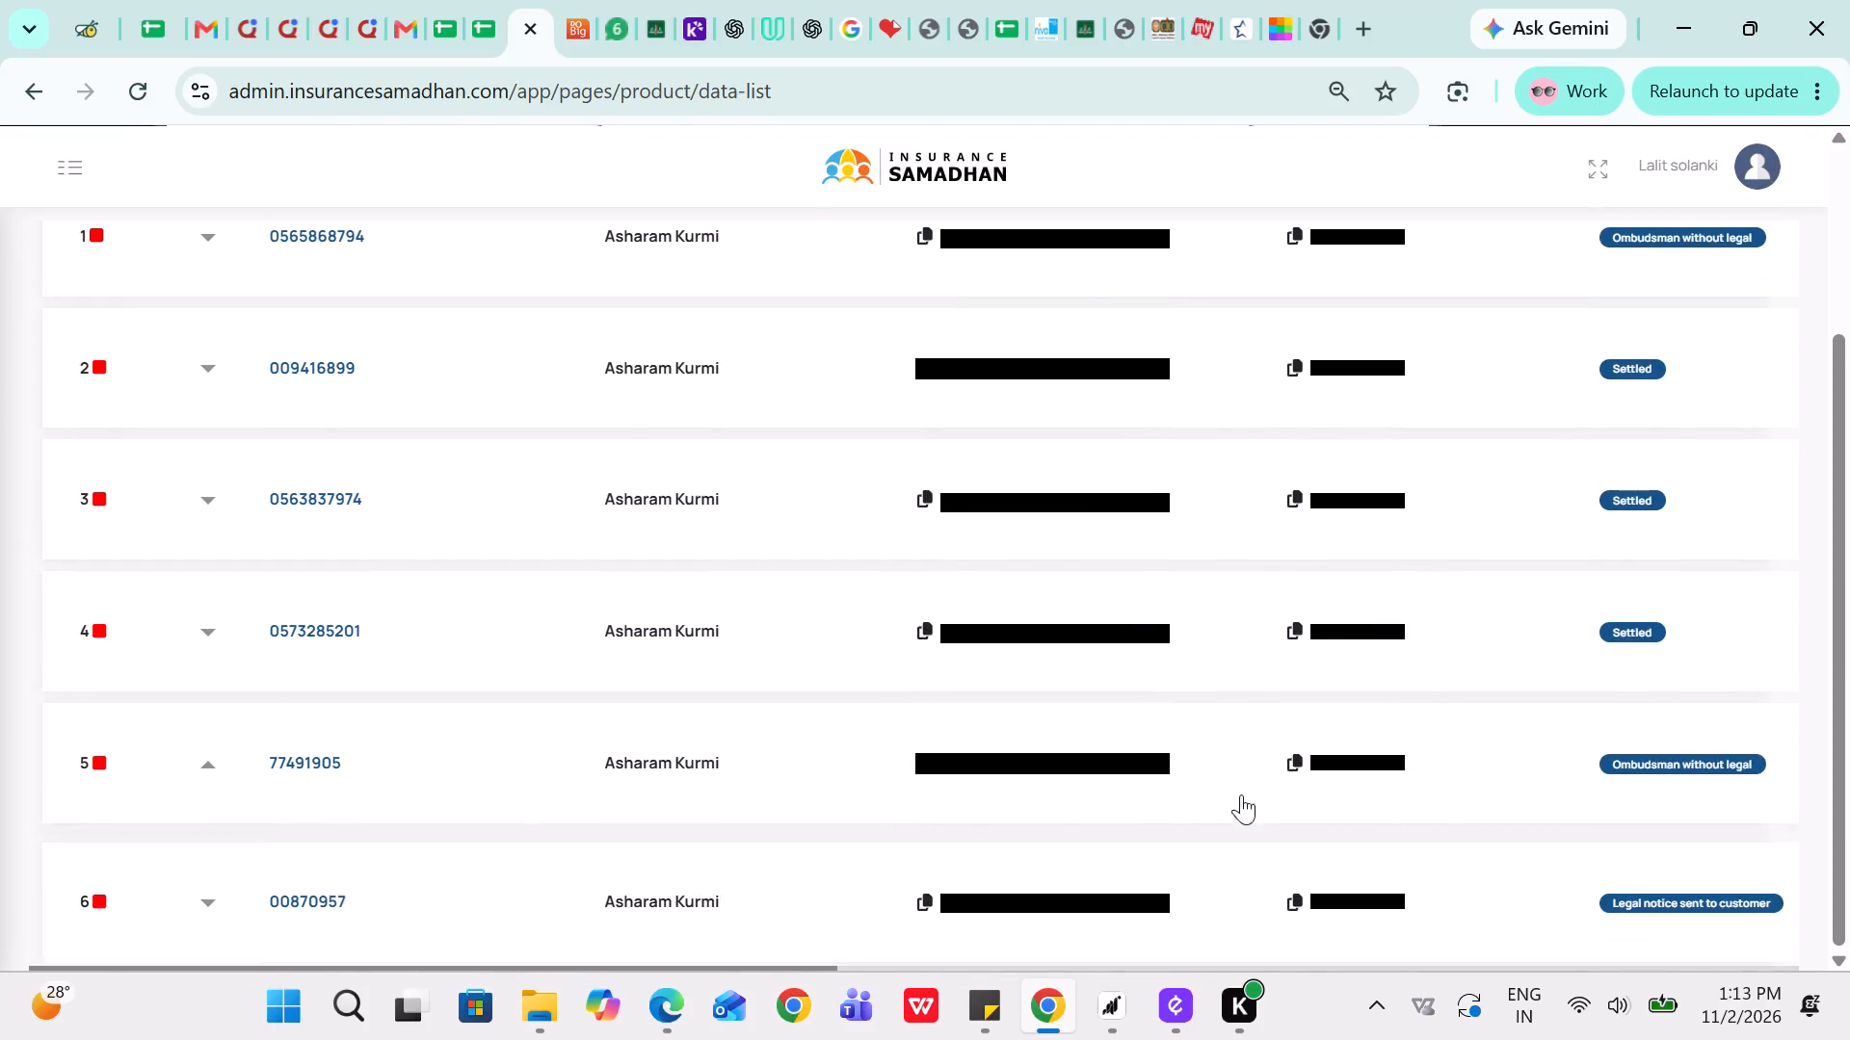
click(1315, 877)
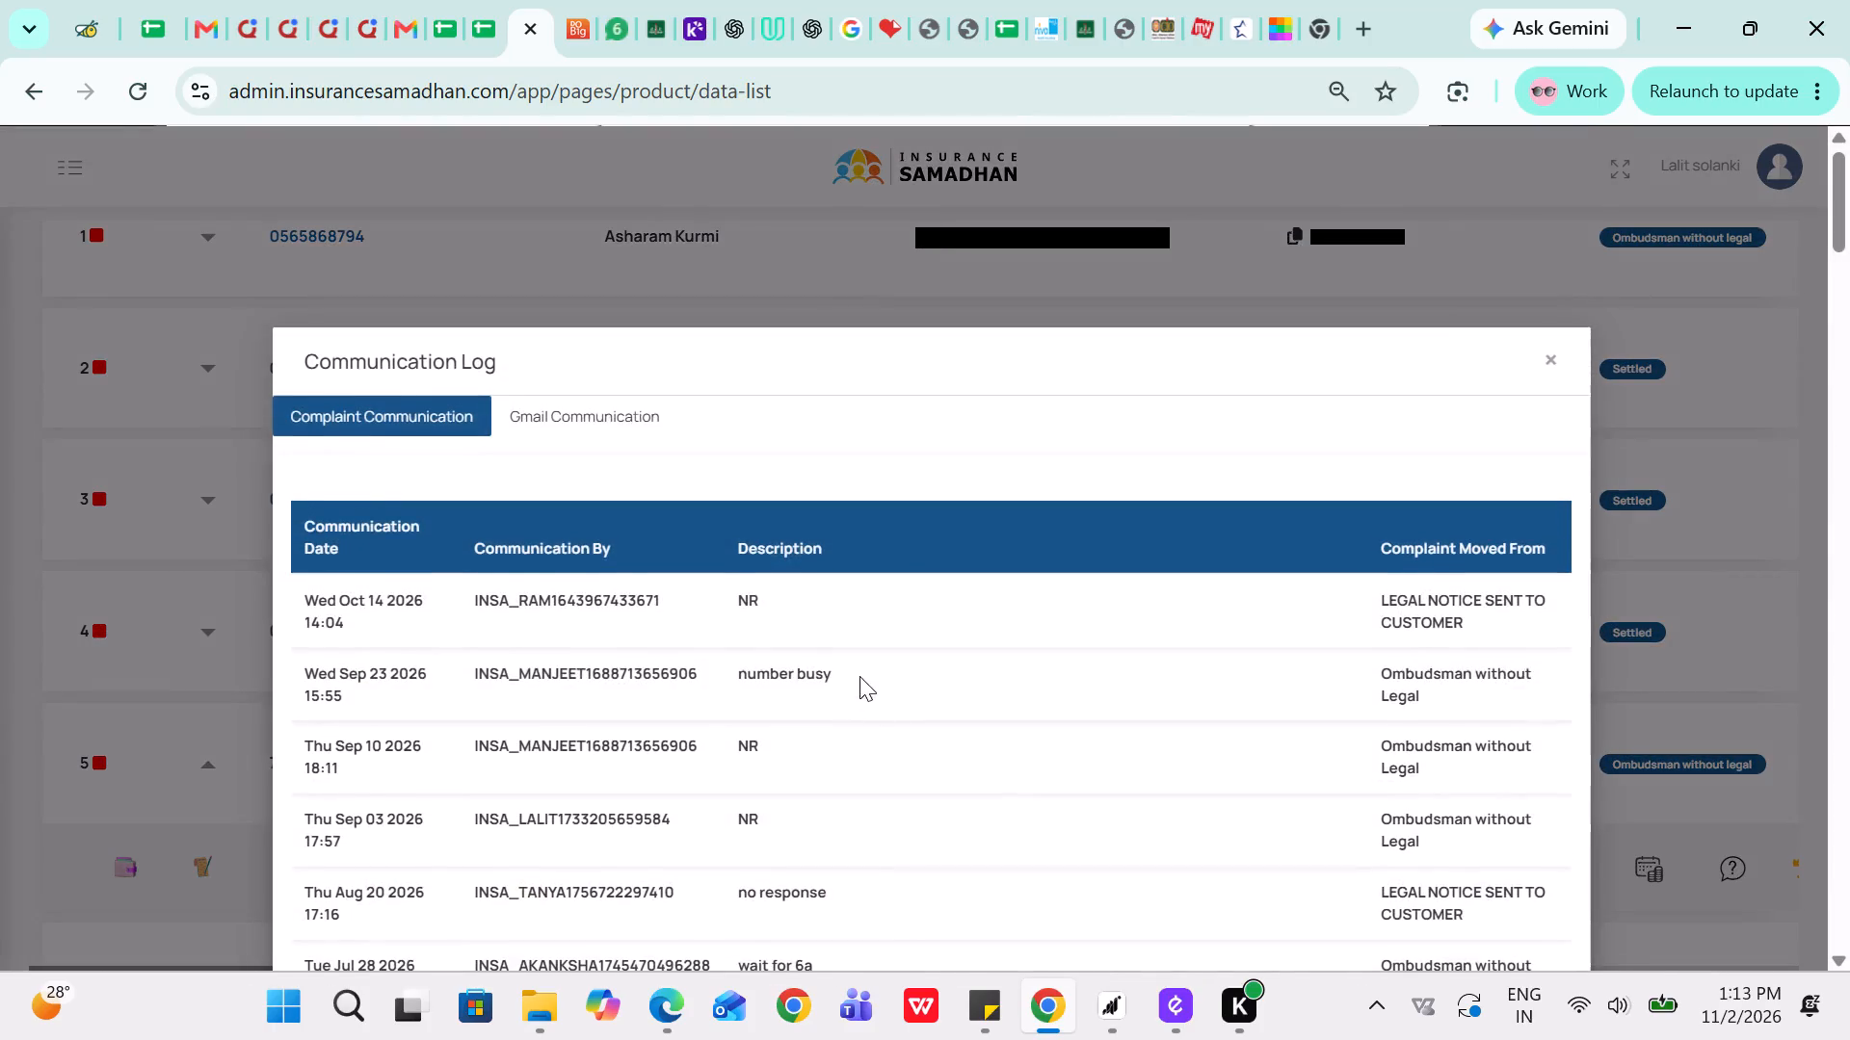
scroll(862, 673, down, 7)
scroll(863, 674, up, 3)
scroll(863, 674, down, 1)
scroll(863, 674, up, 7)
click(827, 257)
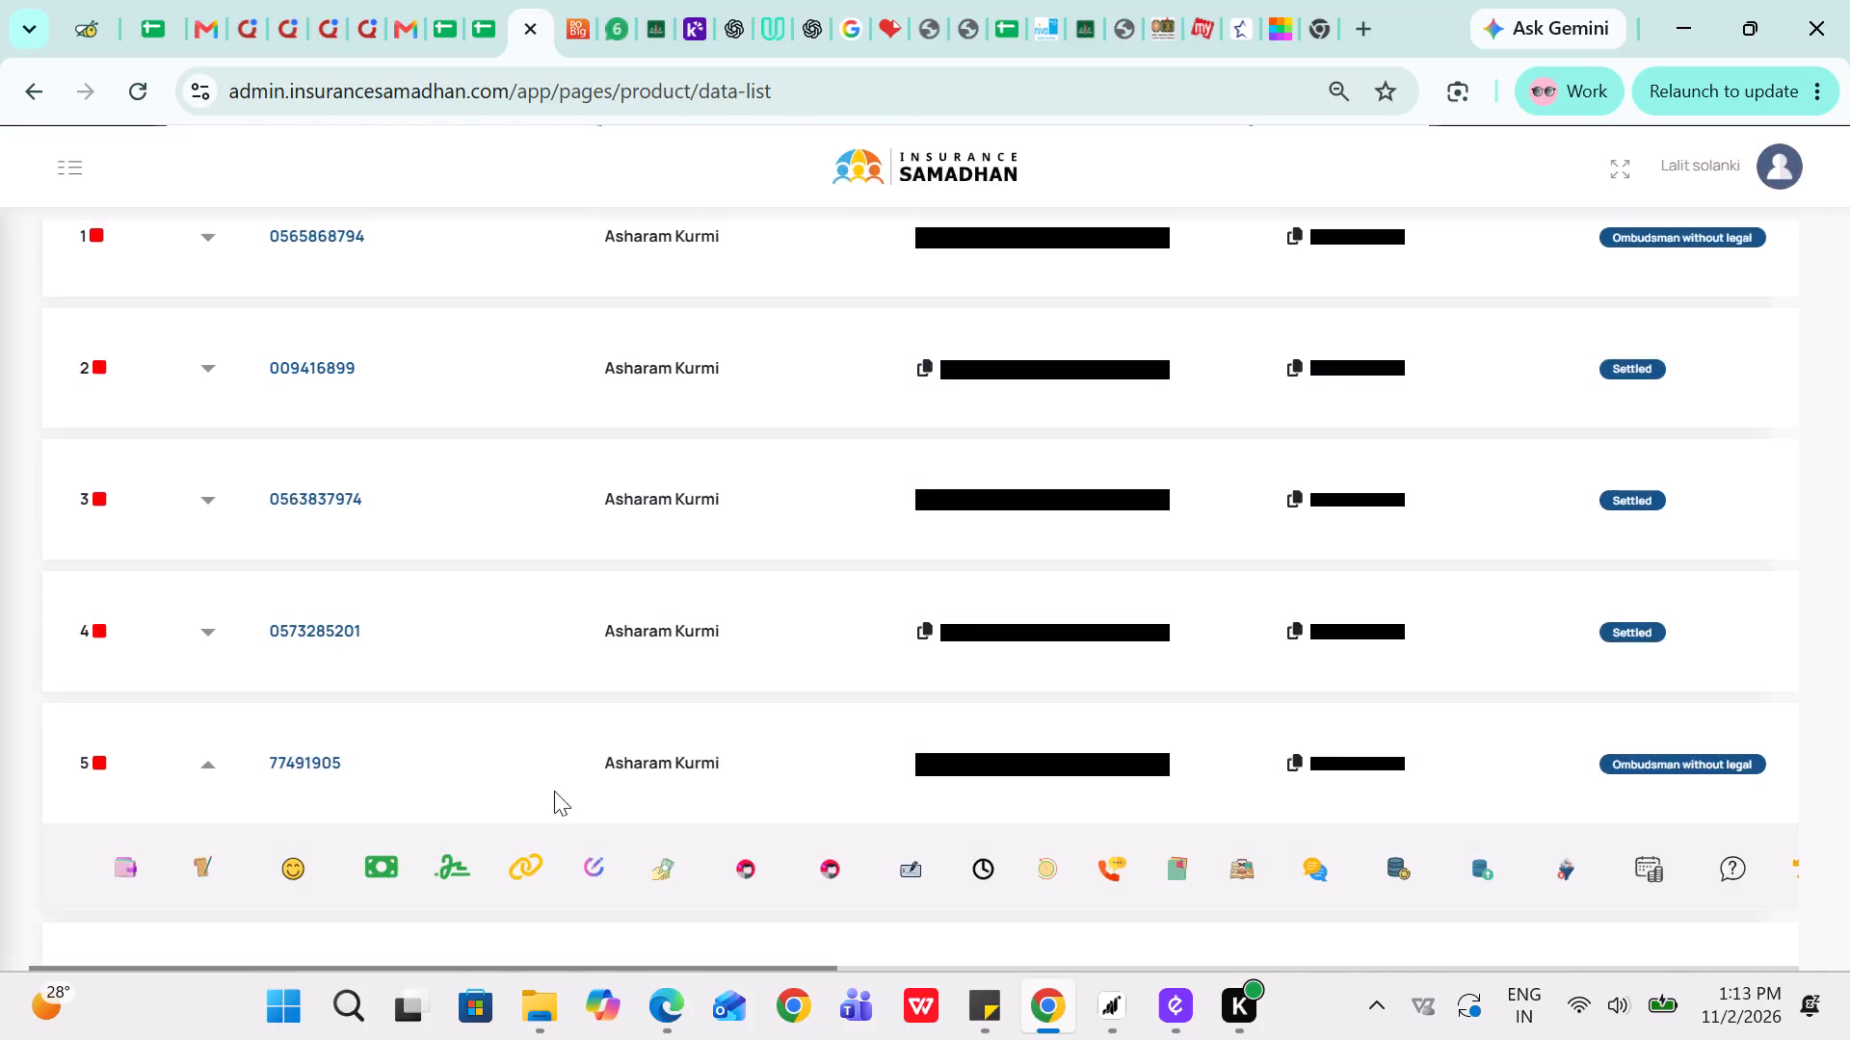
click(198, 780)
Open the fifth complaint and review its Ombudsman section, including the courier details, hearing fields and follow-up comments.
scroll(874, 667, down, 8)
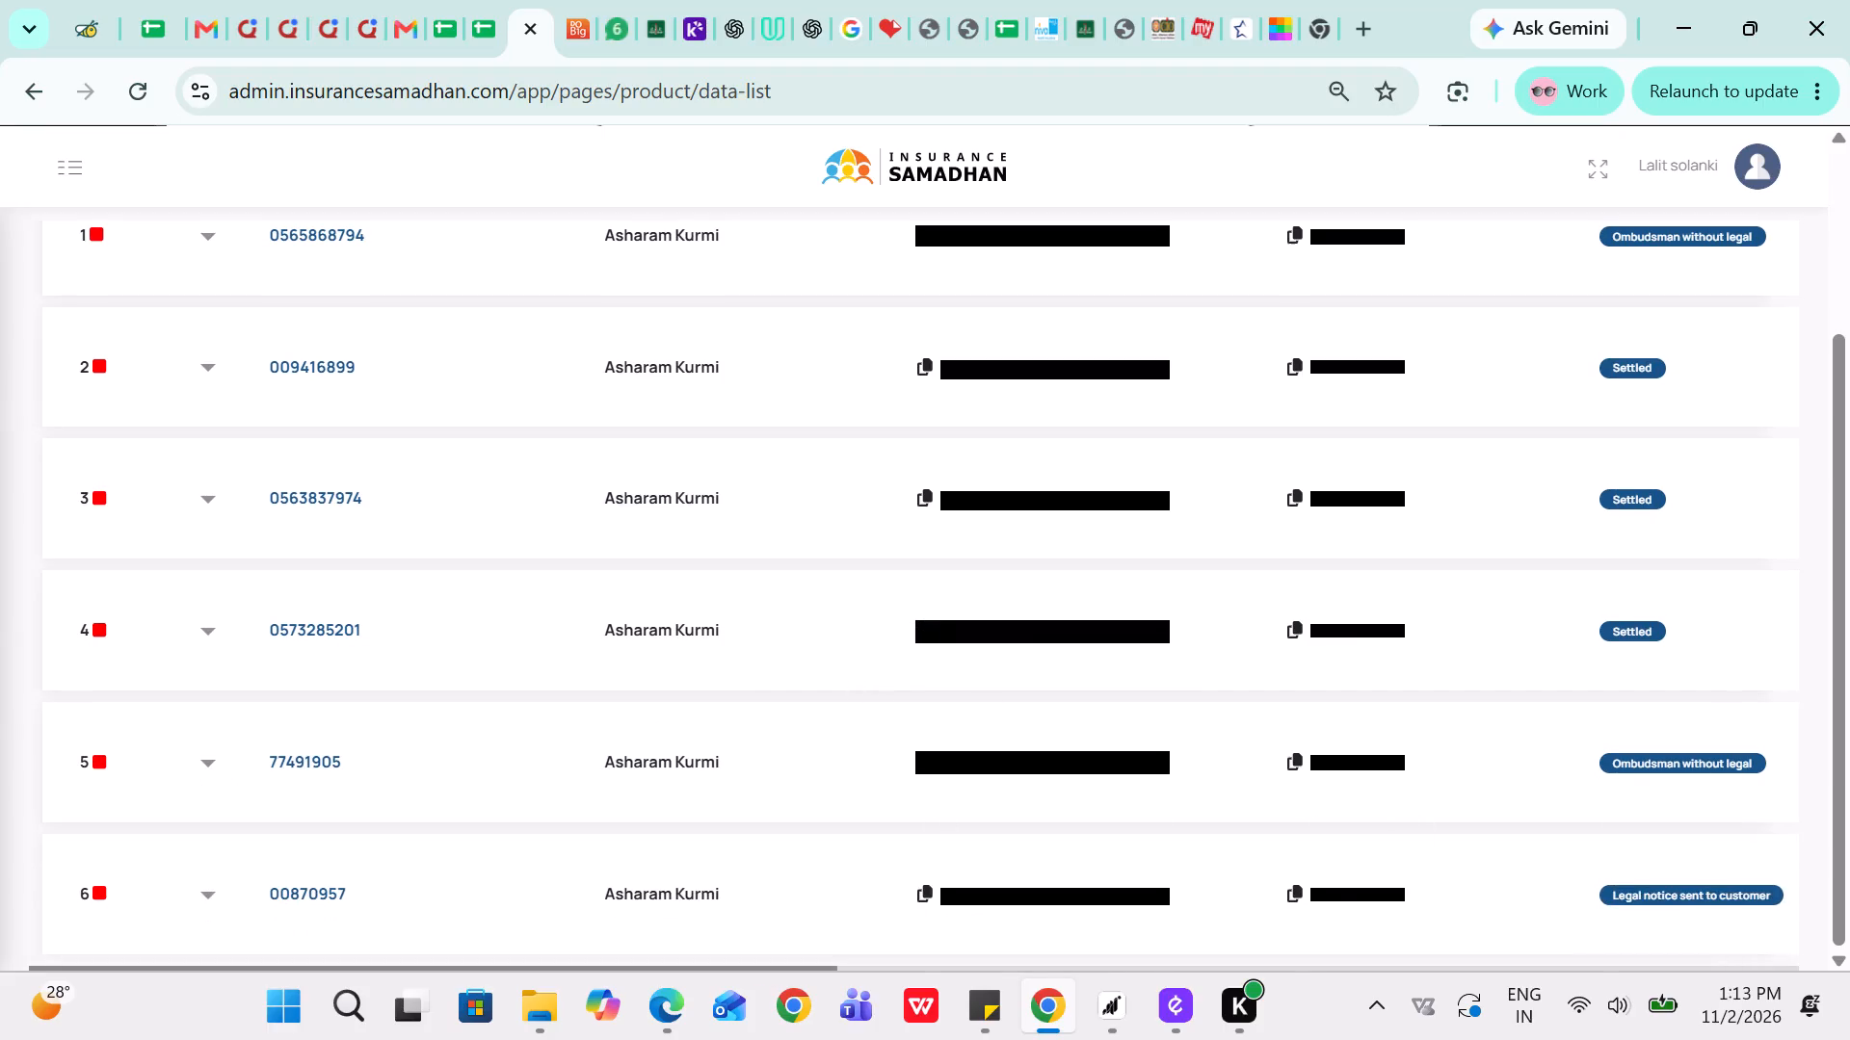
click(310, 753)
click(479, 353)
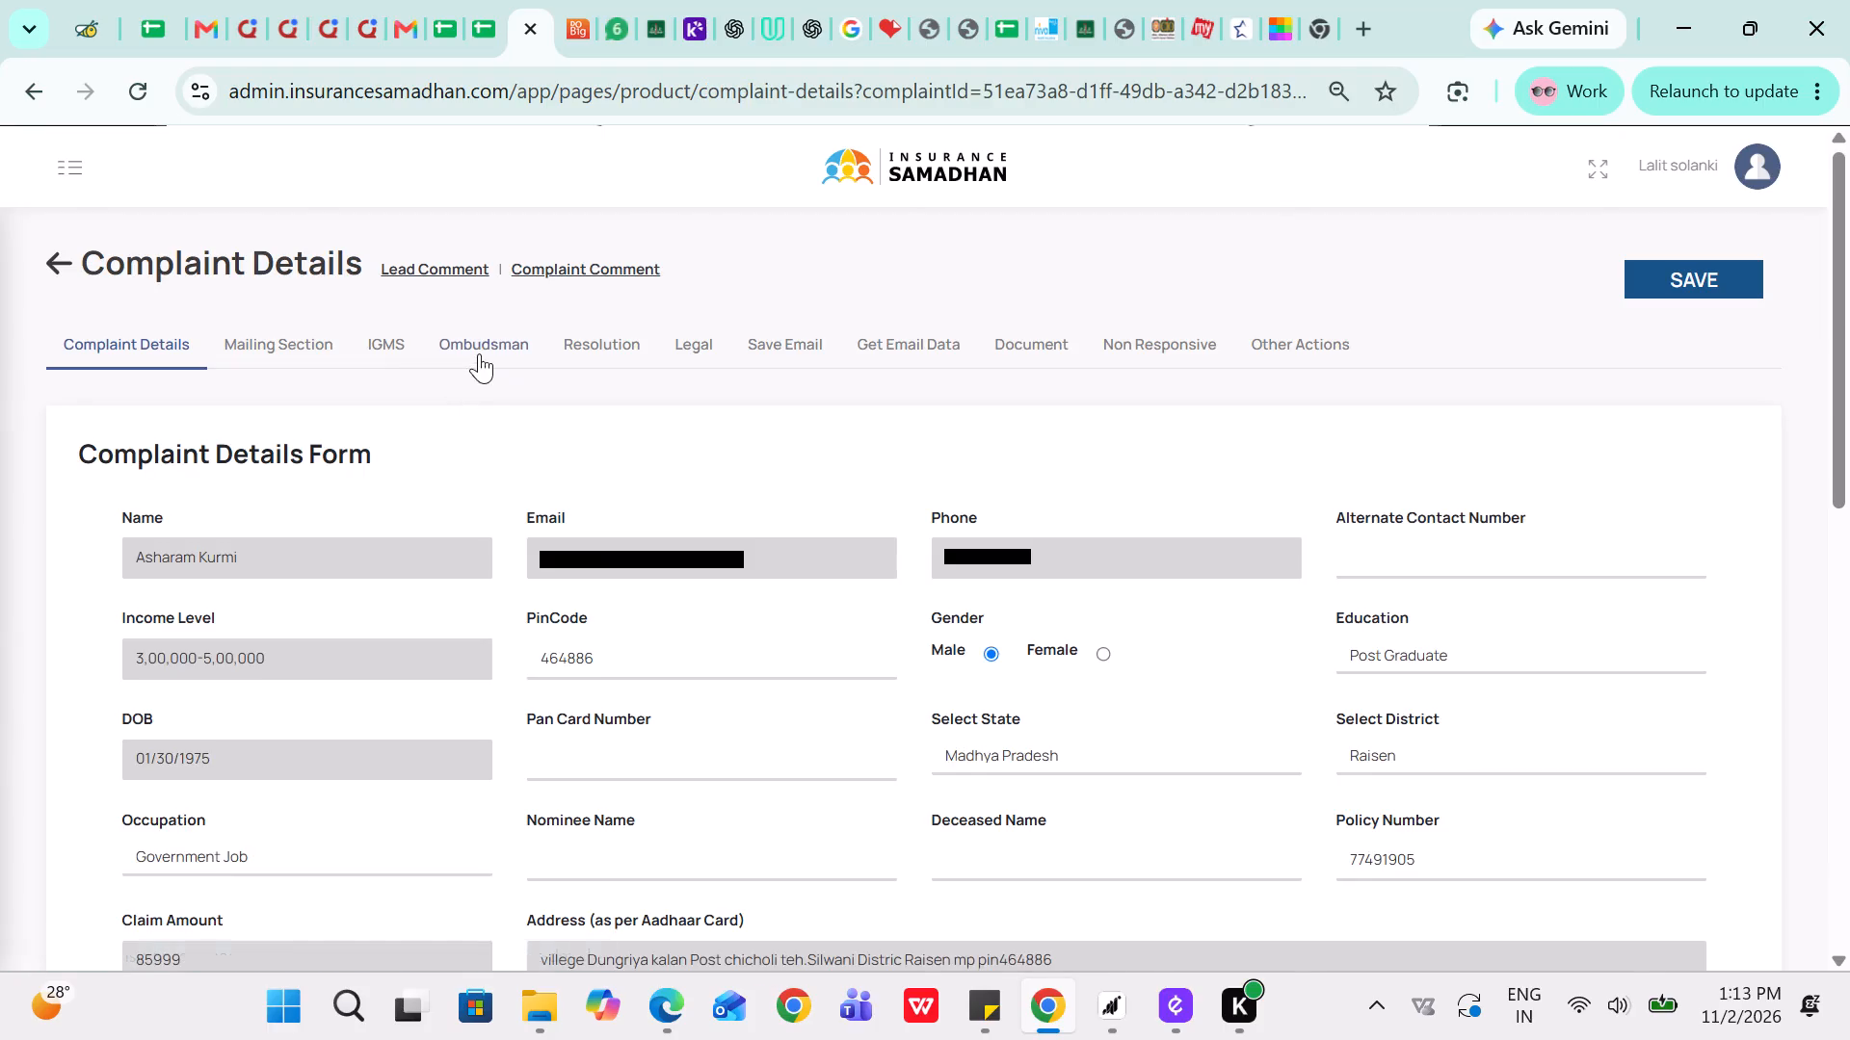
click(1318, 706)
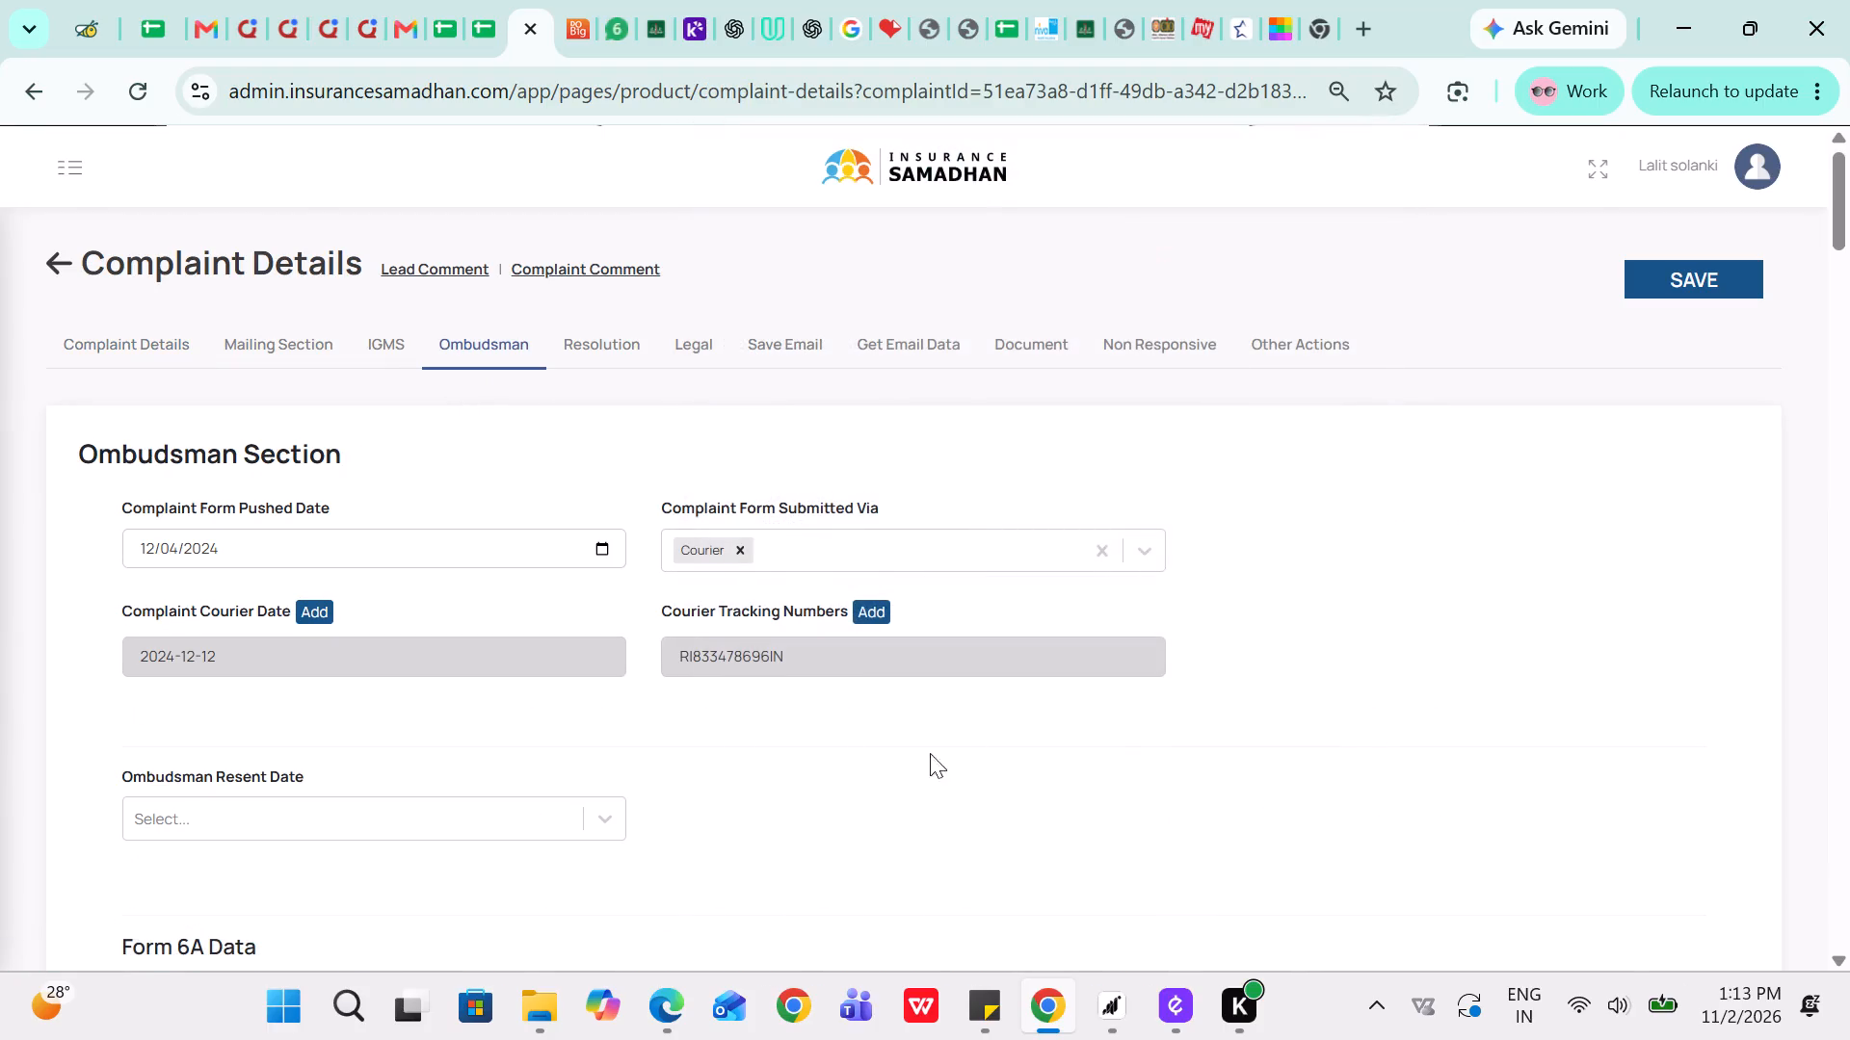
drag(915, 655, 567, 664)
scroll(970, 692, down, 2)
scroll(972, 695, up, 1)
scroll(972, 697, down, 13)
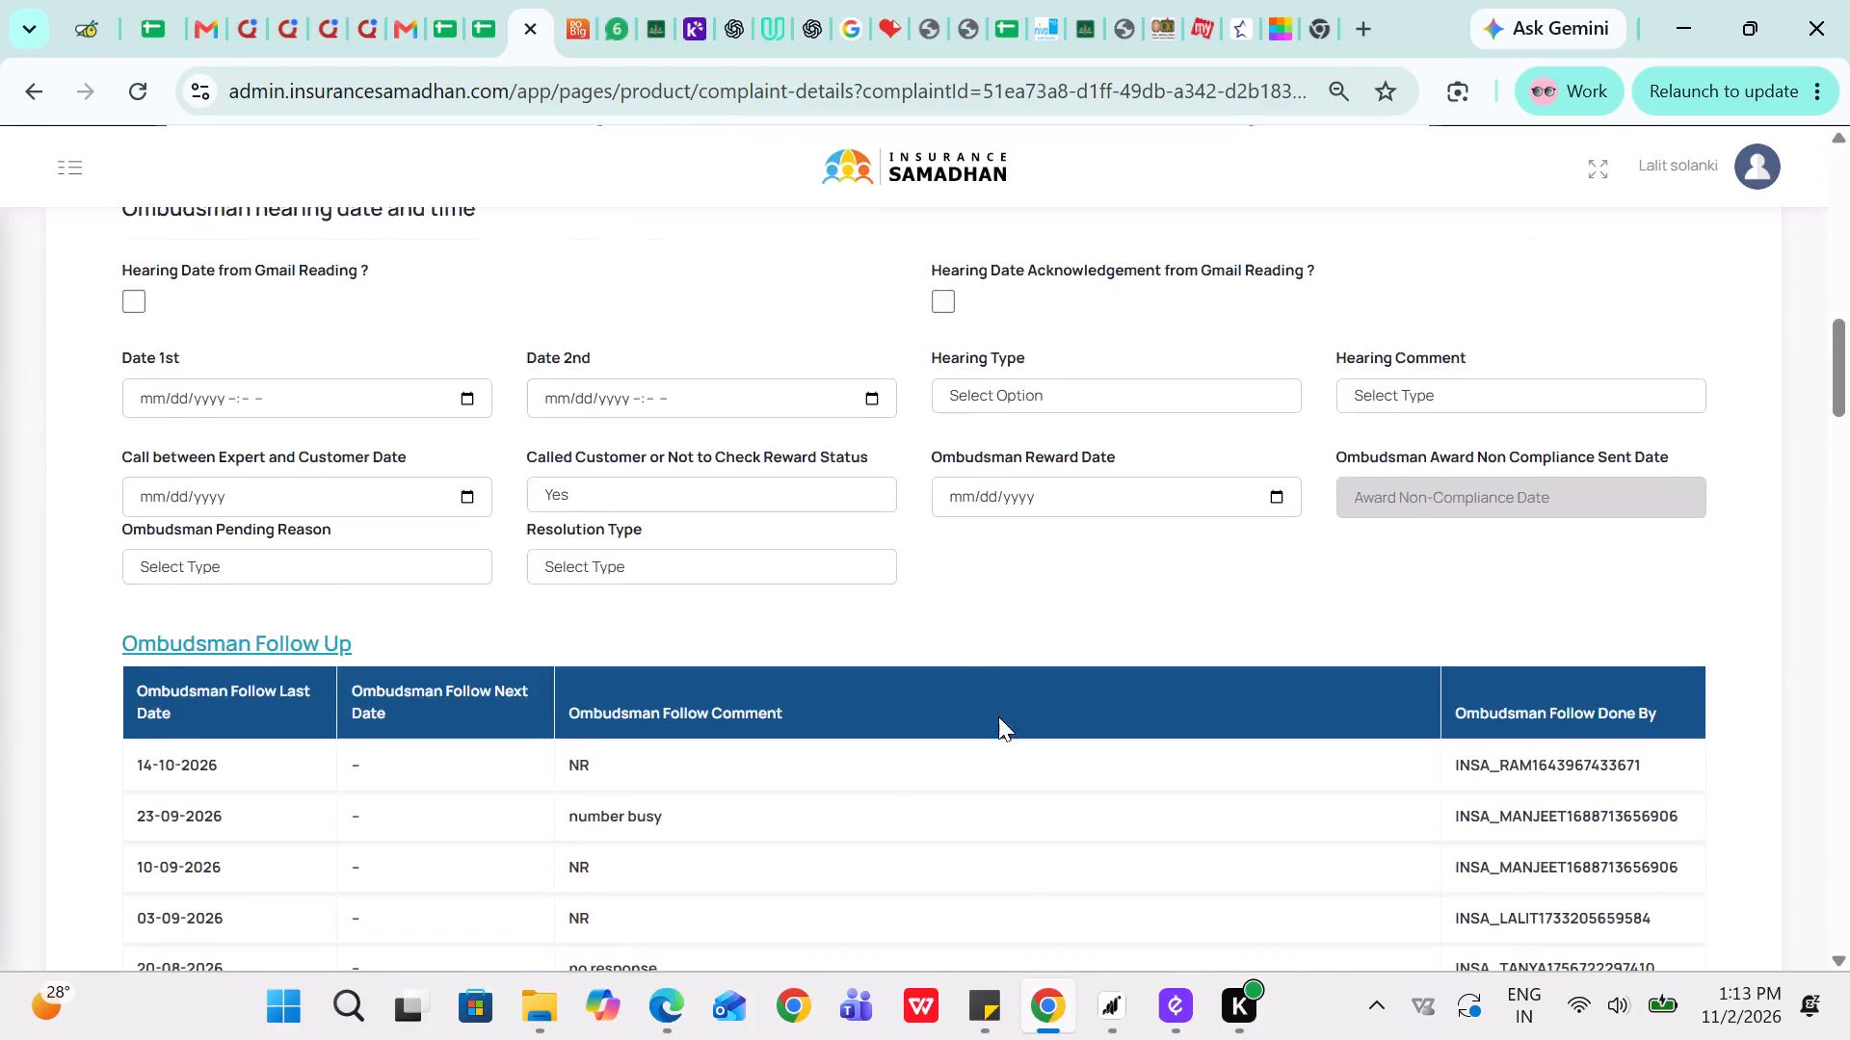
scroll(998, 716, down, 2)
scroll(1011, 726, up, 14)
scroll(206, 379, up, 1)
scroll(206, 379, down, 1)
scroll(206, 379, up, 1)
scroll(207, 382, down, 1)
scroll(207, 382, up, 4)
Check the complainant's name in the Complaint Details form.
click(155, 326)
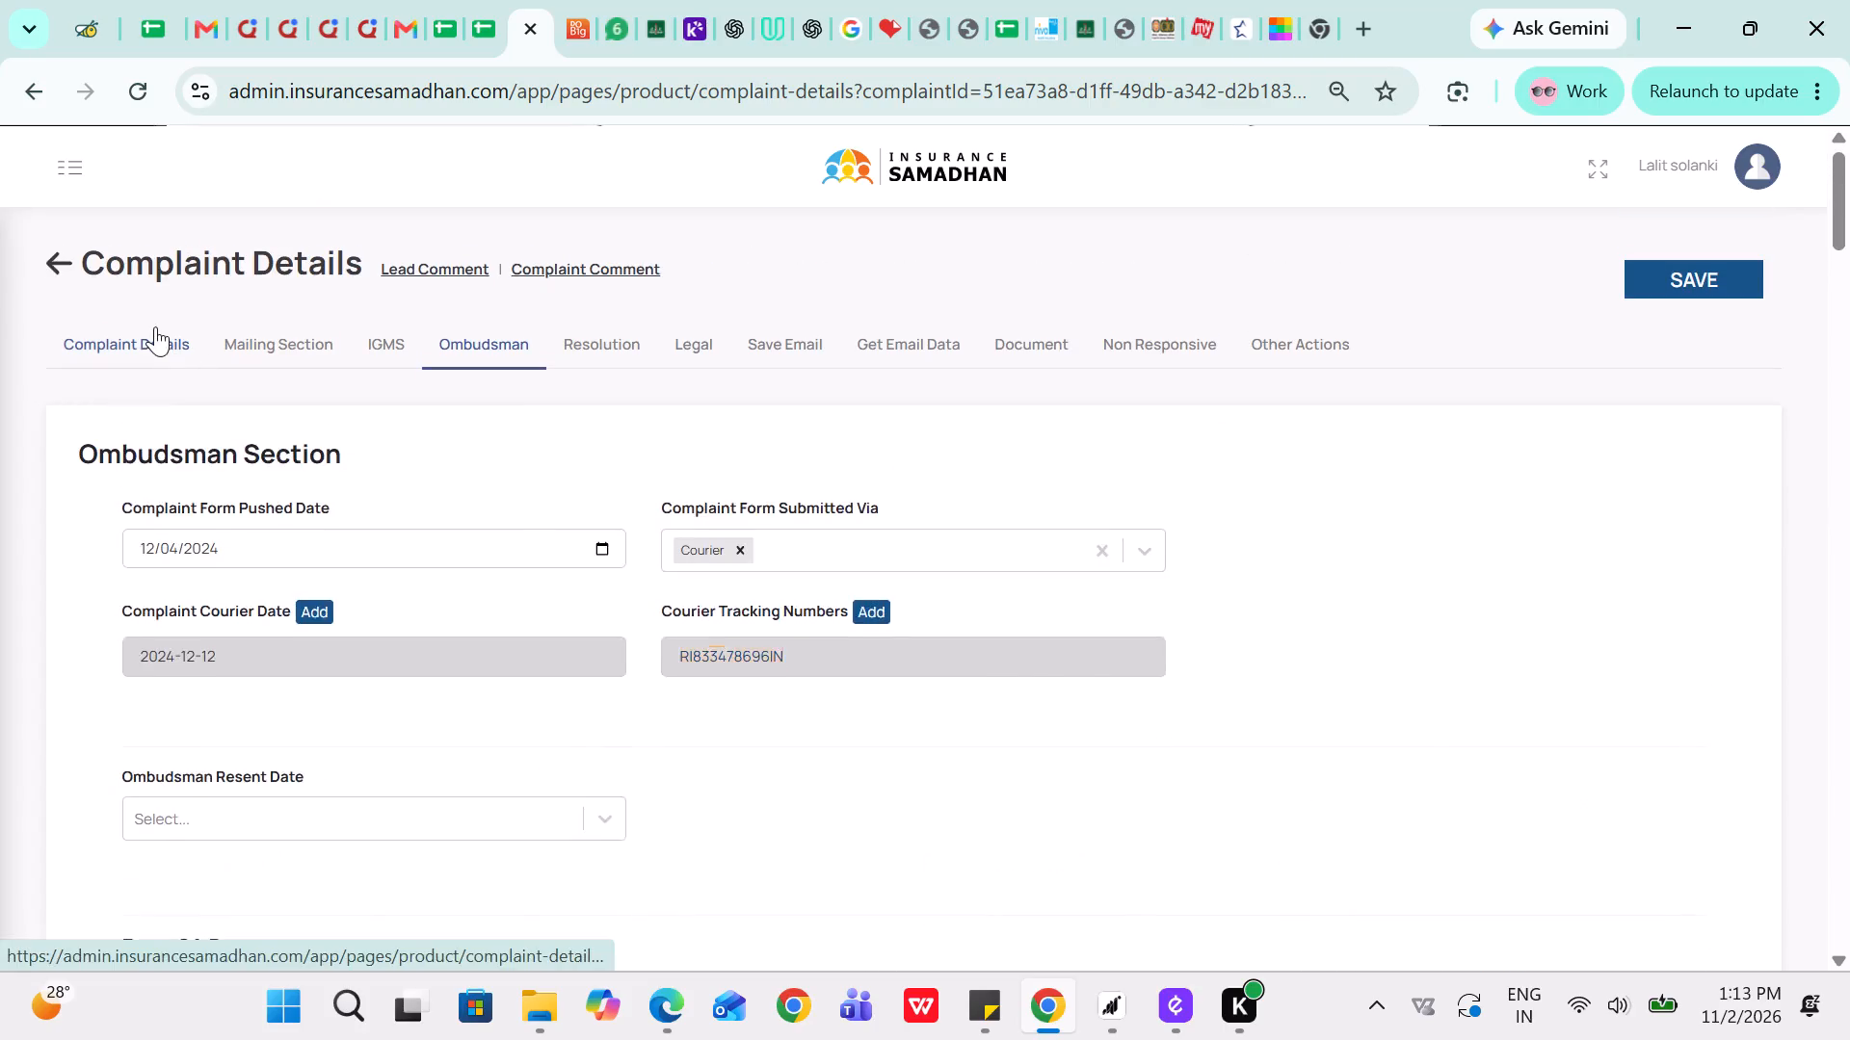
drag(380, 564, 91, 558)
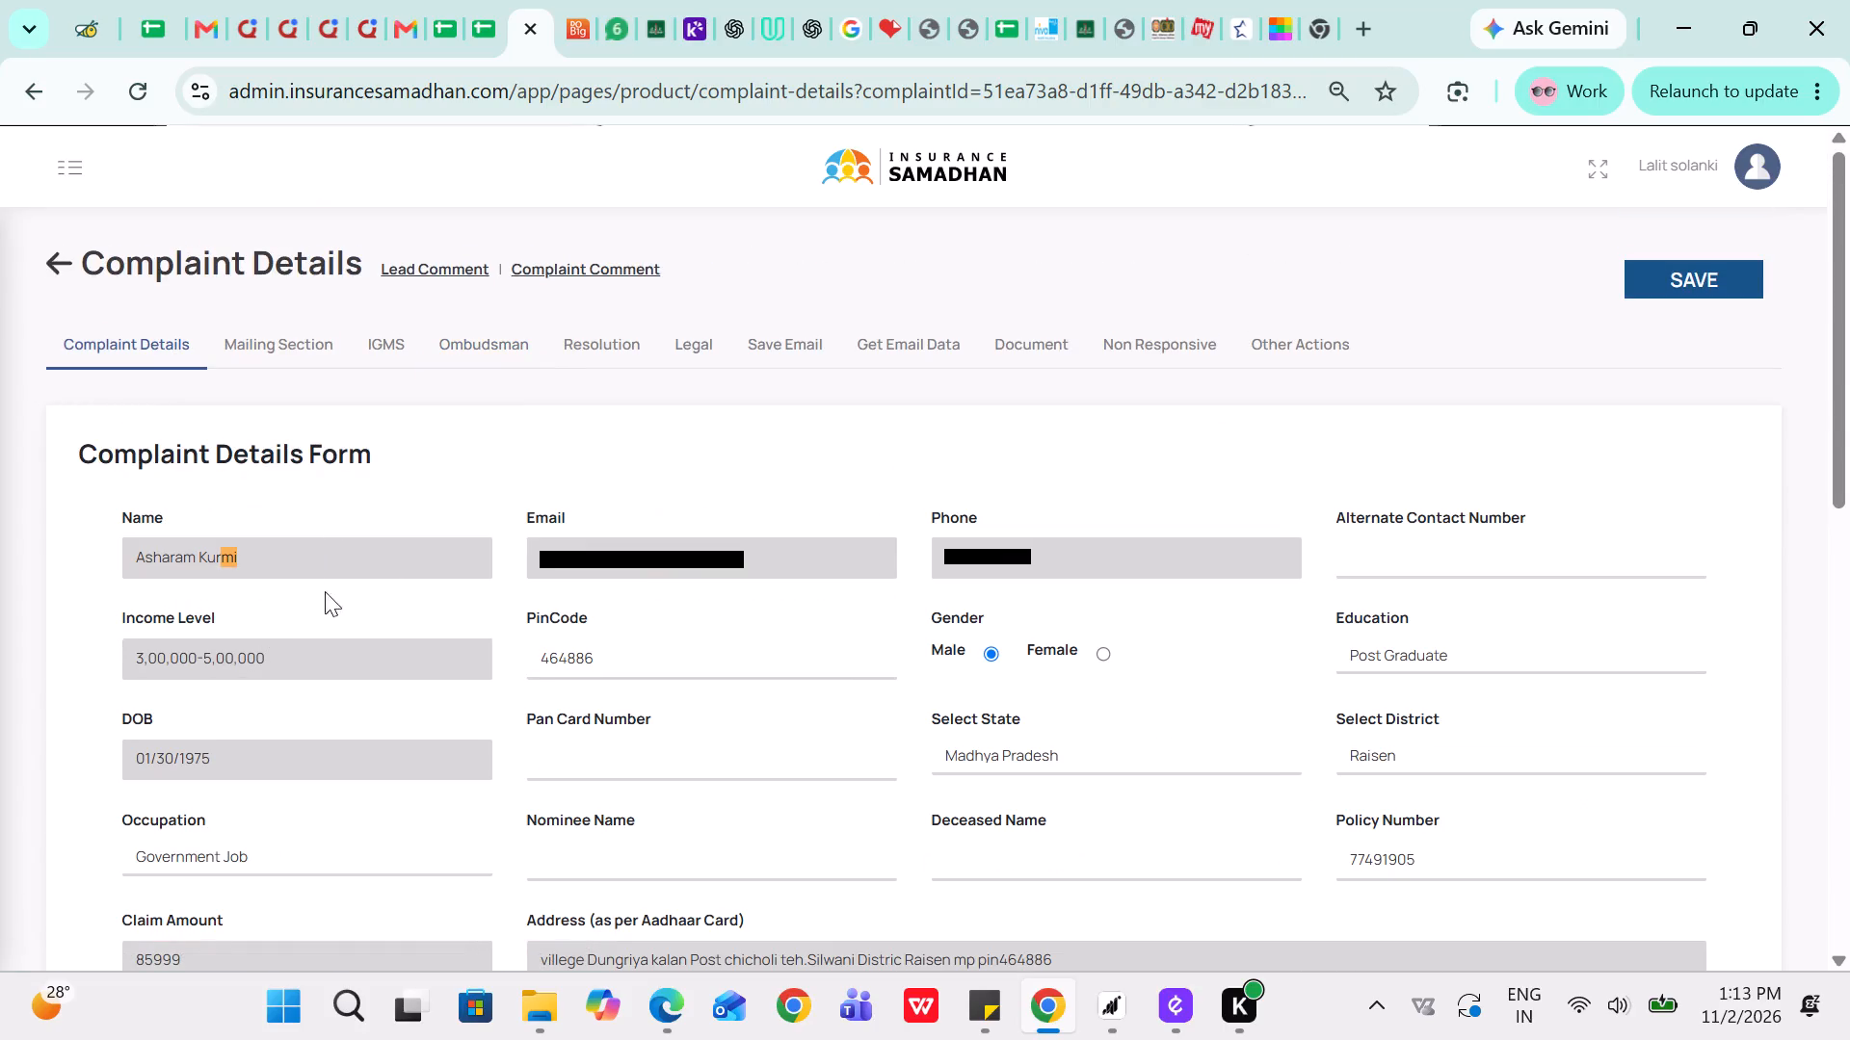
Return to the All Complaints list and compare the customer's complaints by status, hearing date and insurance company.
click(70, 278)
click(60, 267)
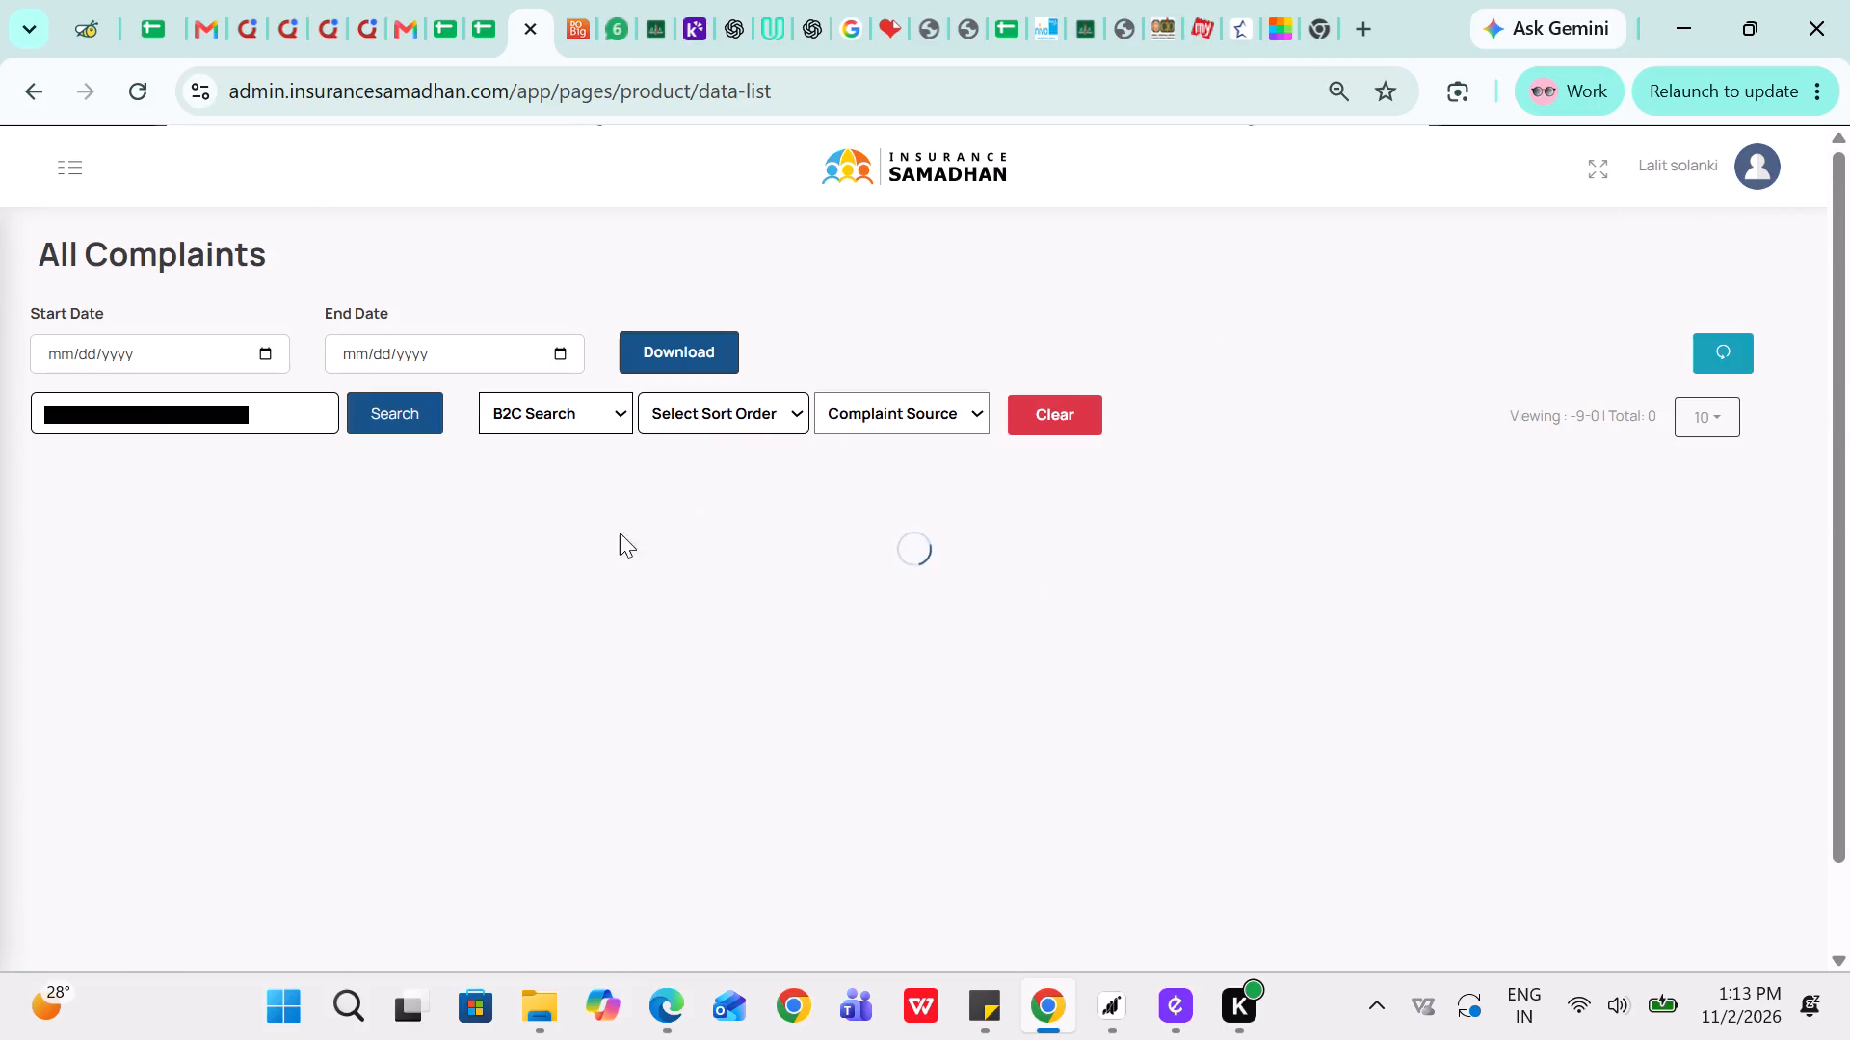
scroll(1055, 610, down, 5)
scroll(1126, 540, down, 10)
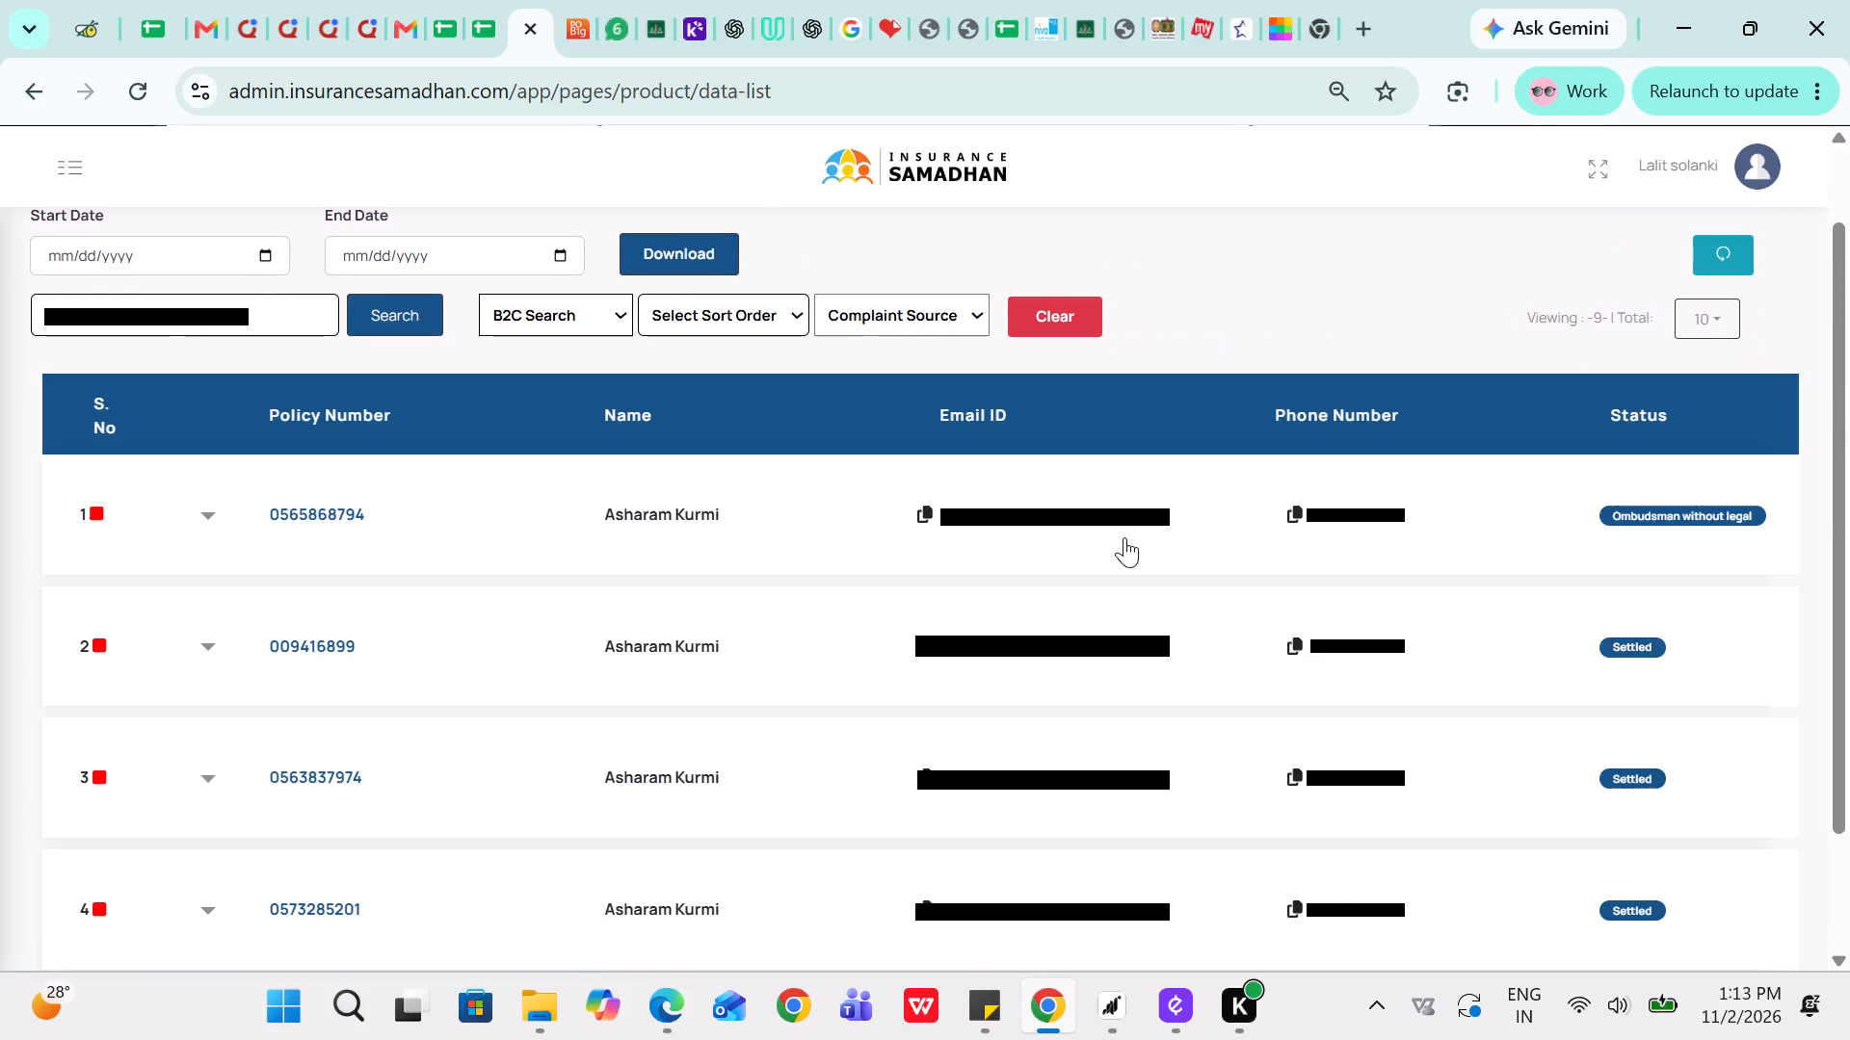
scroll(1439, 728, down, 12)
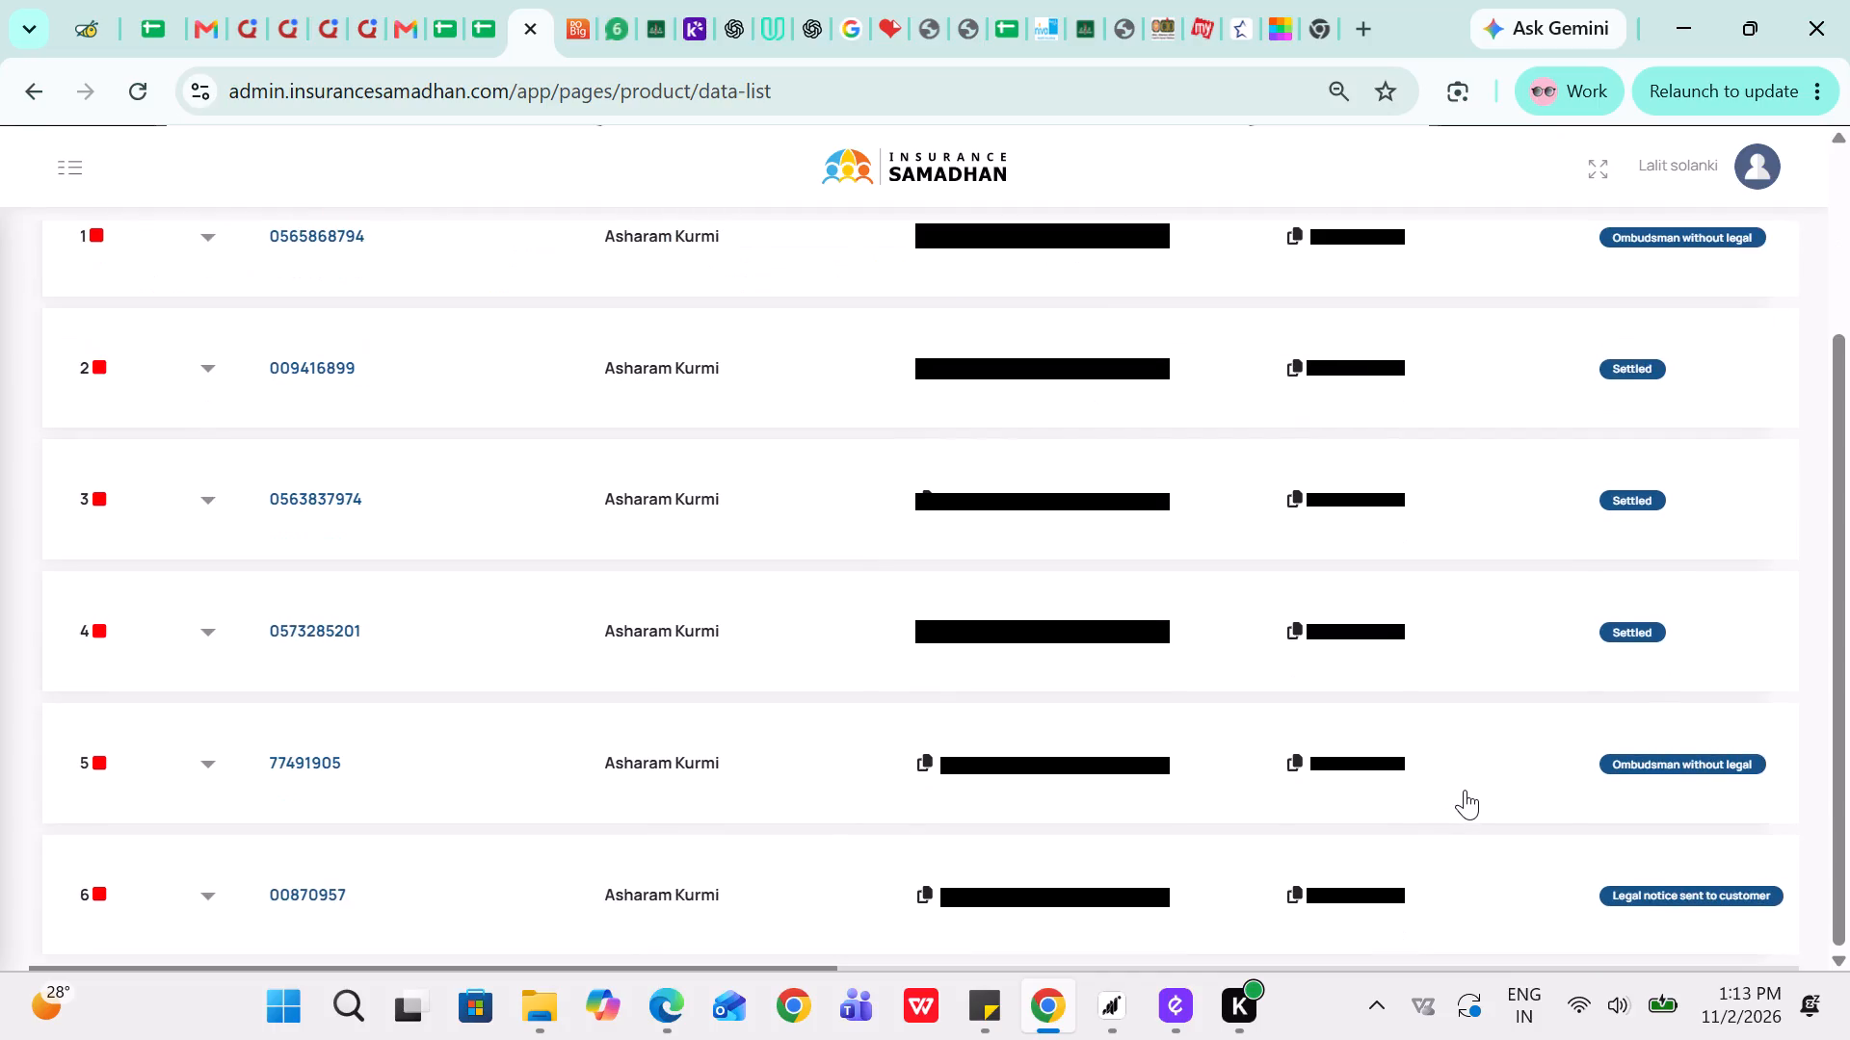
scroll(1465, 790, left, 6)
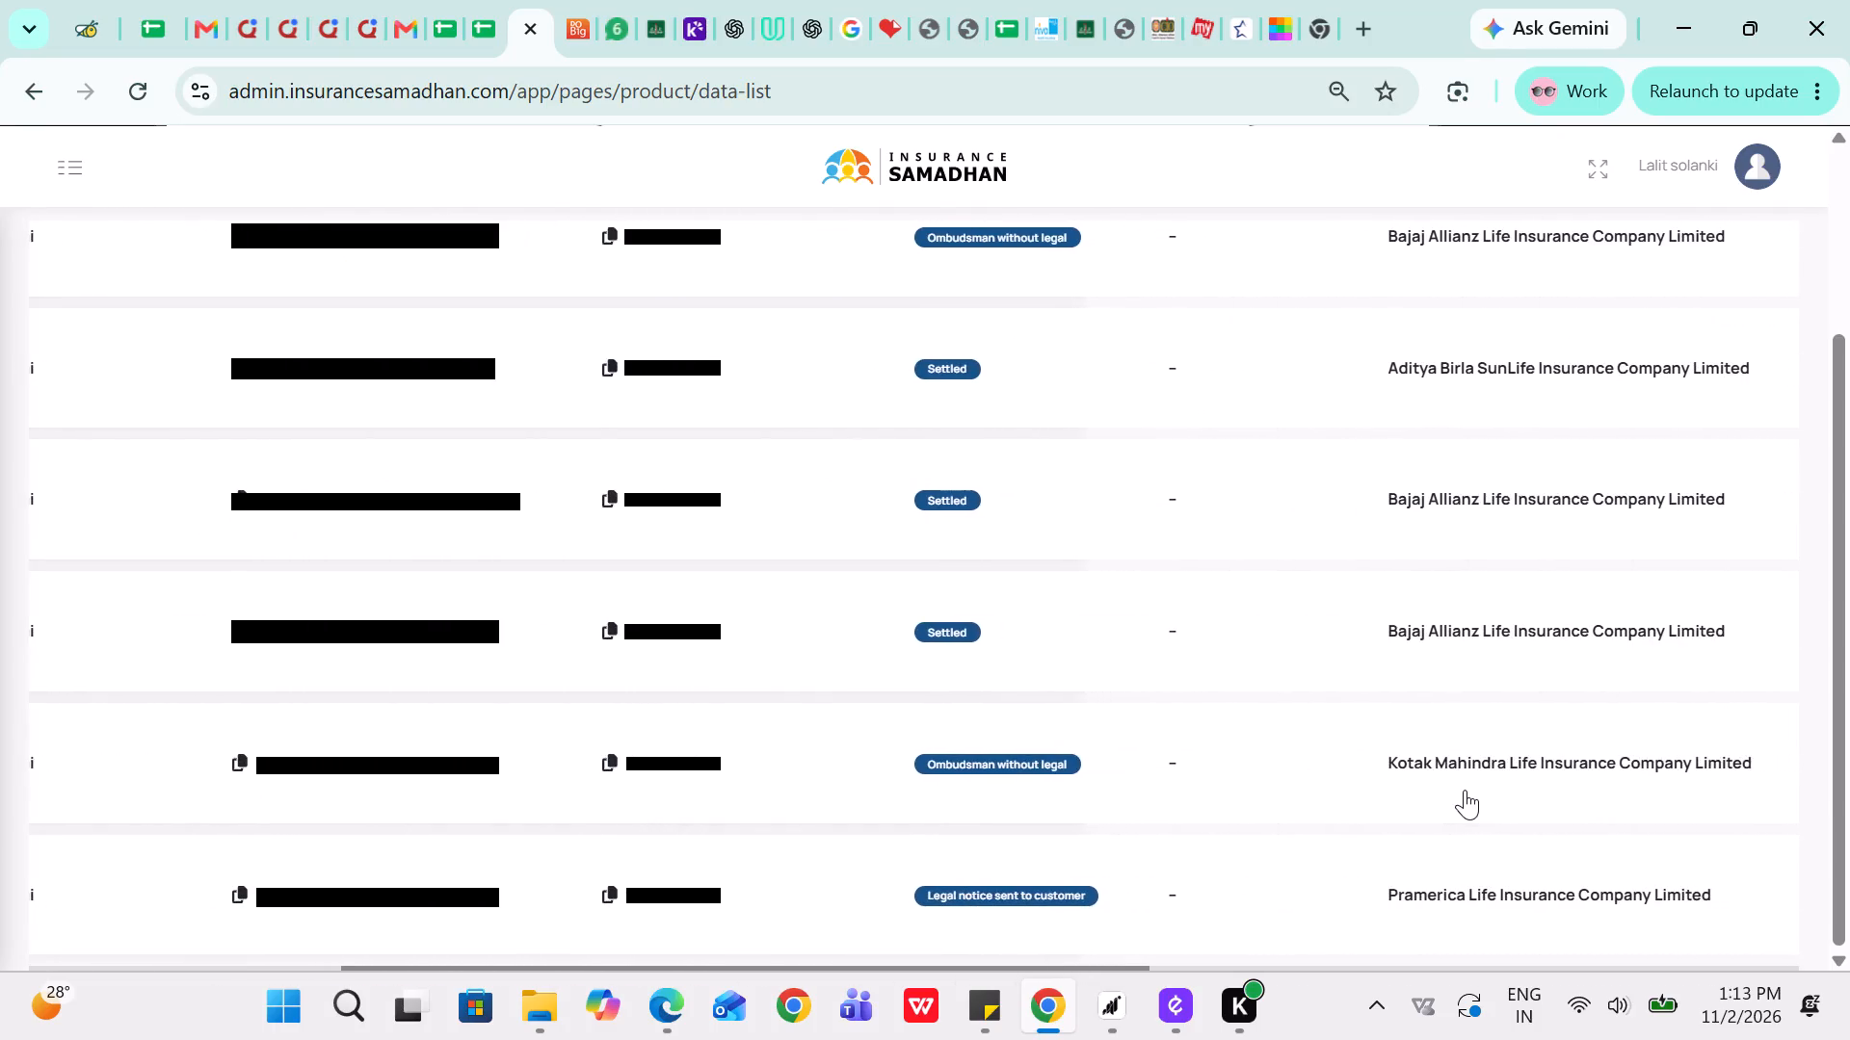
scroll(1465, 790, up, 1)
scroll(1465, 790, right, 10)
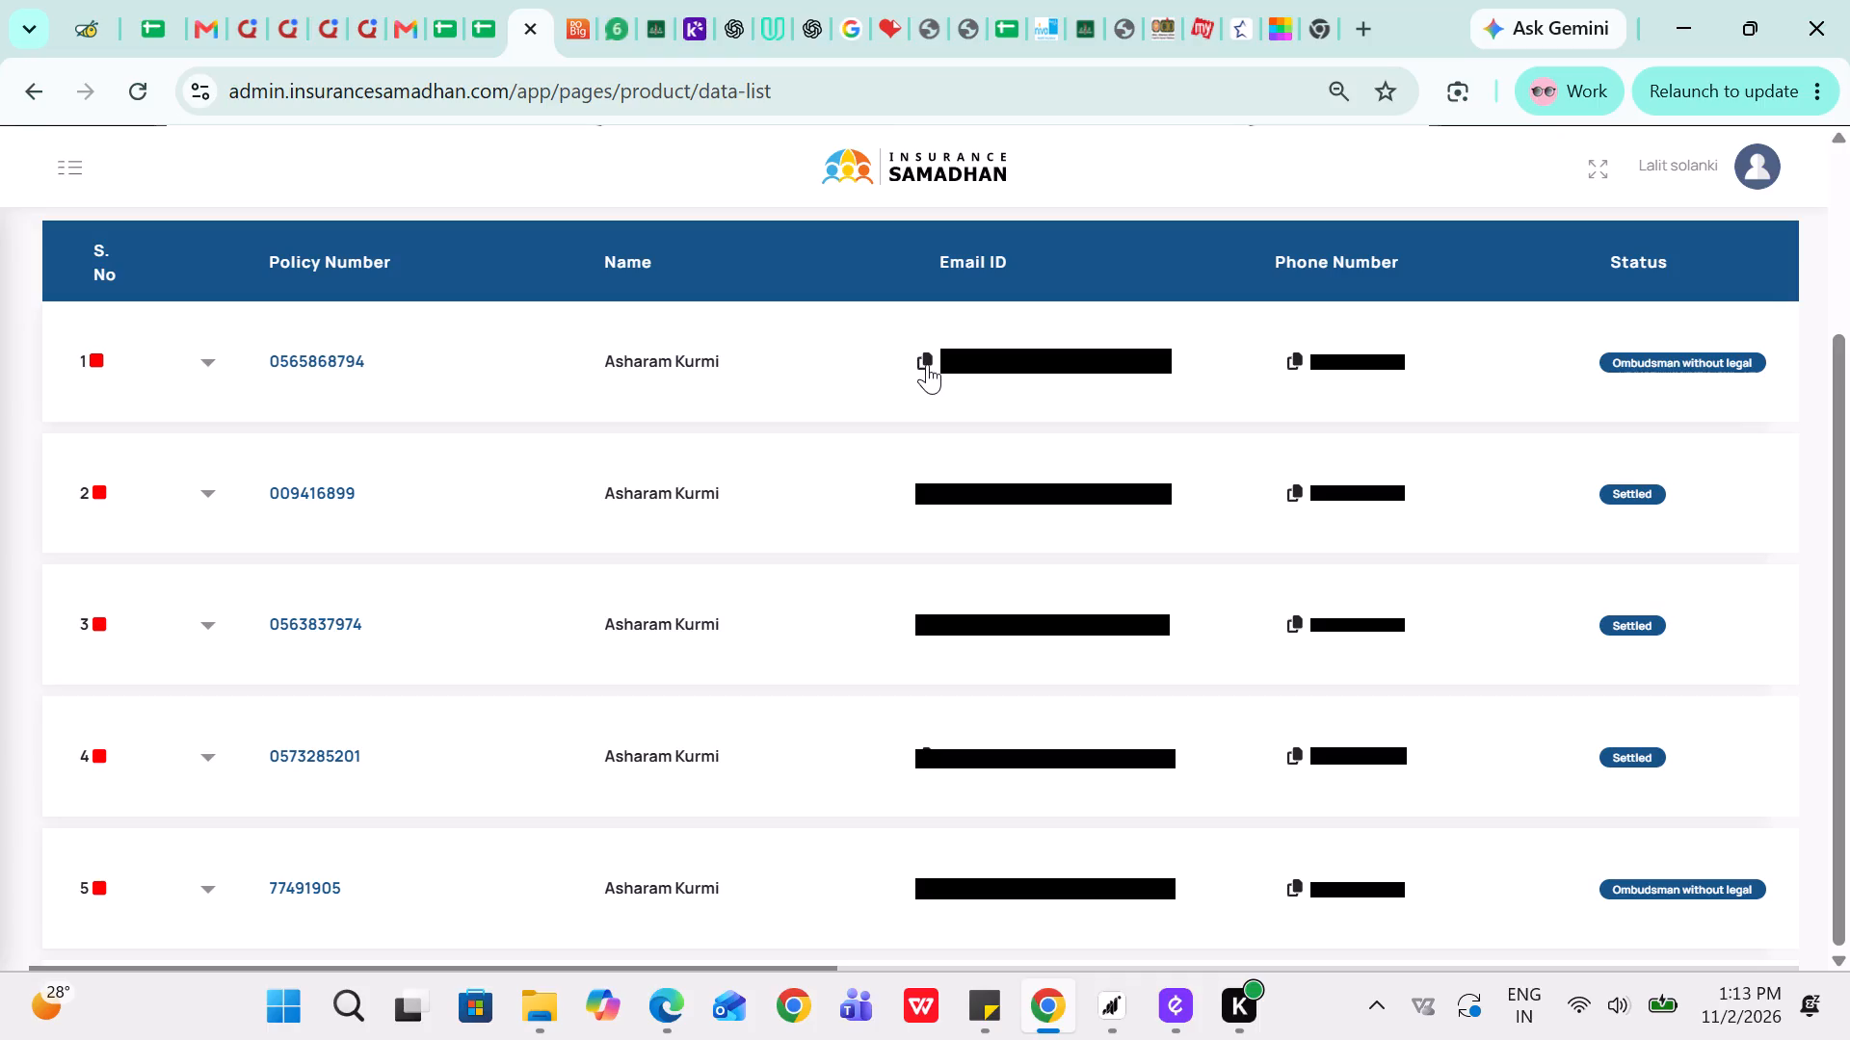
scroll(924, 366, down, 1)
scroll(924, 366, left, 1)
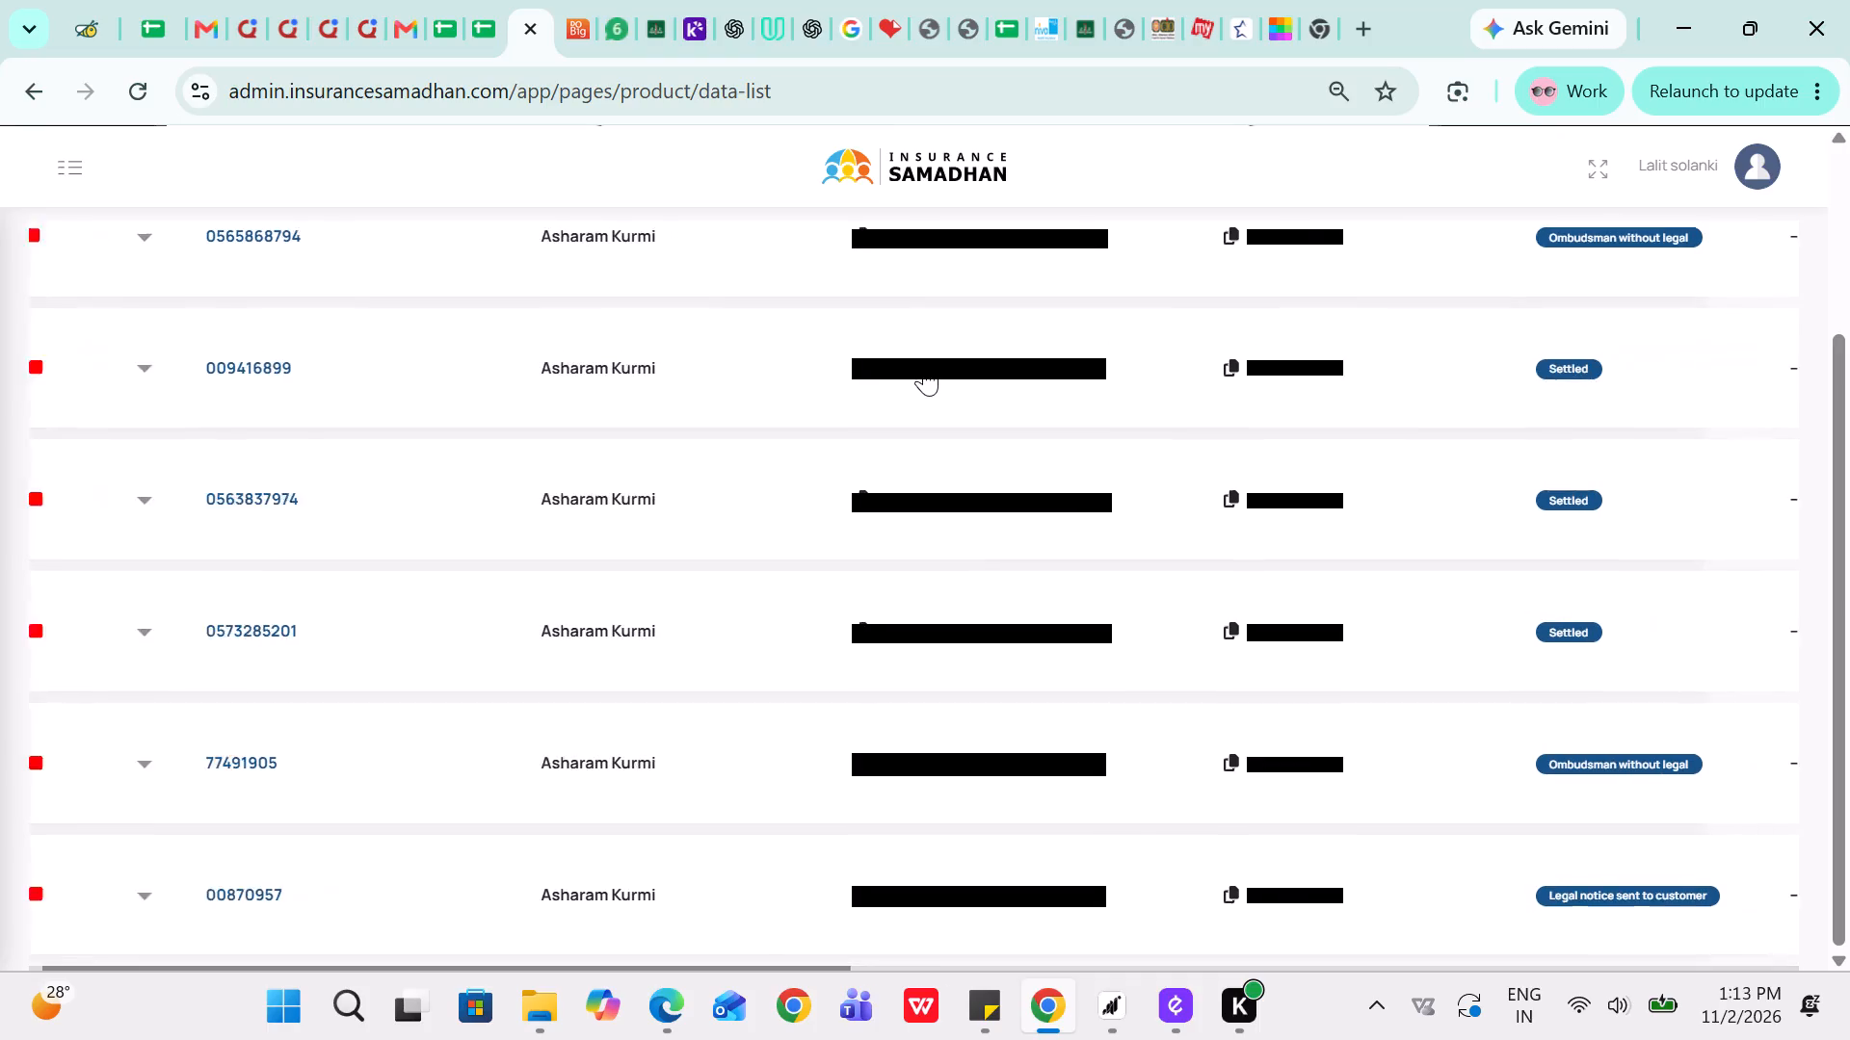
scroll(924, 366, left, 3)
scroll(924, 366, right, 2)
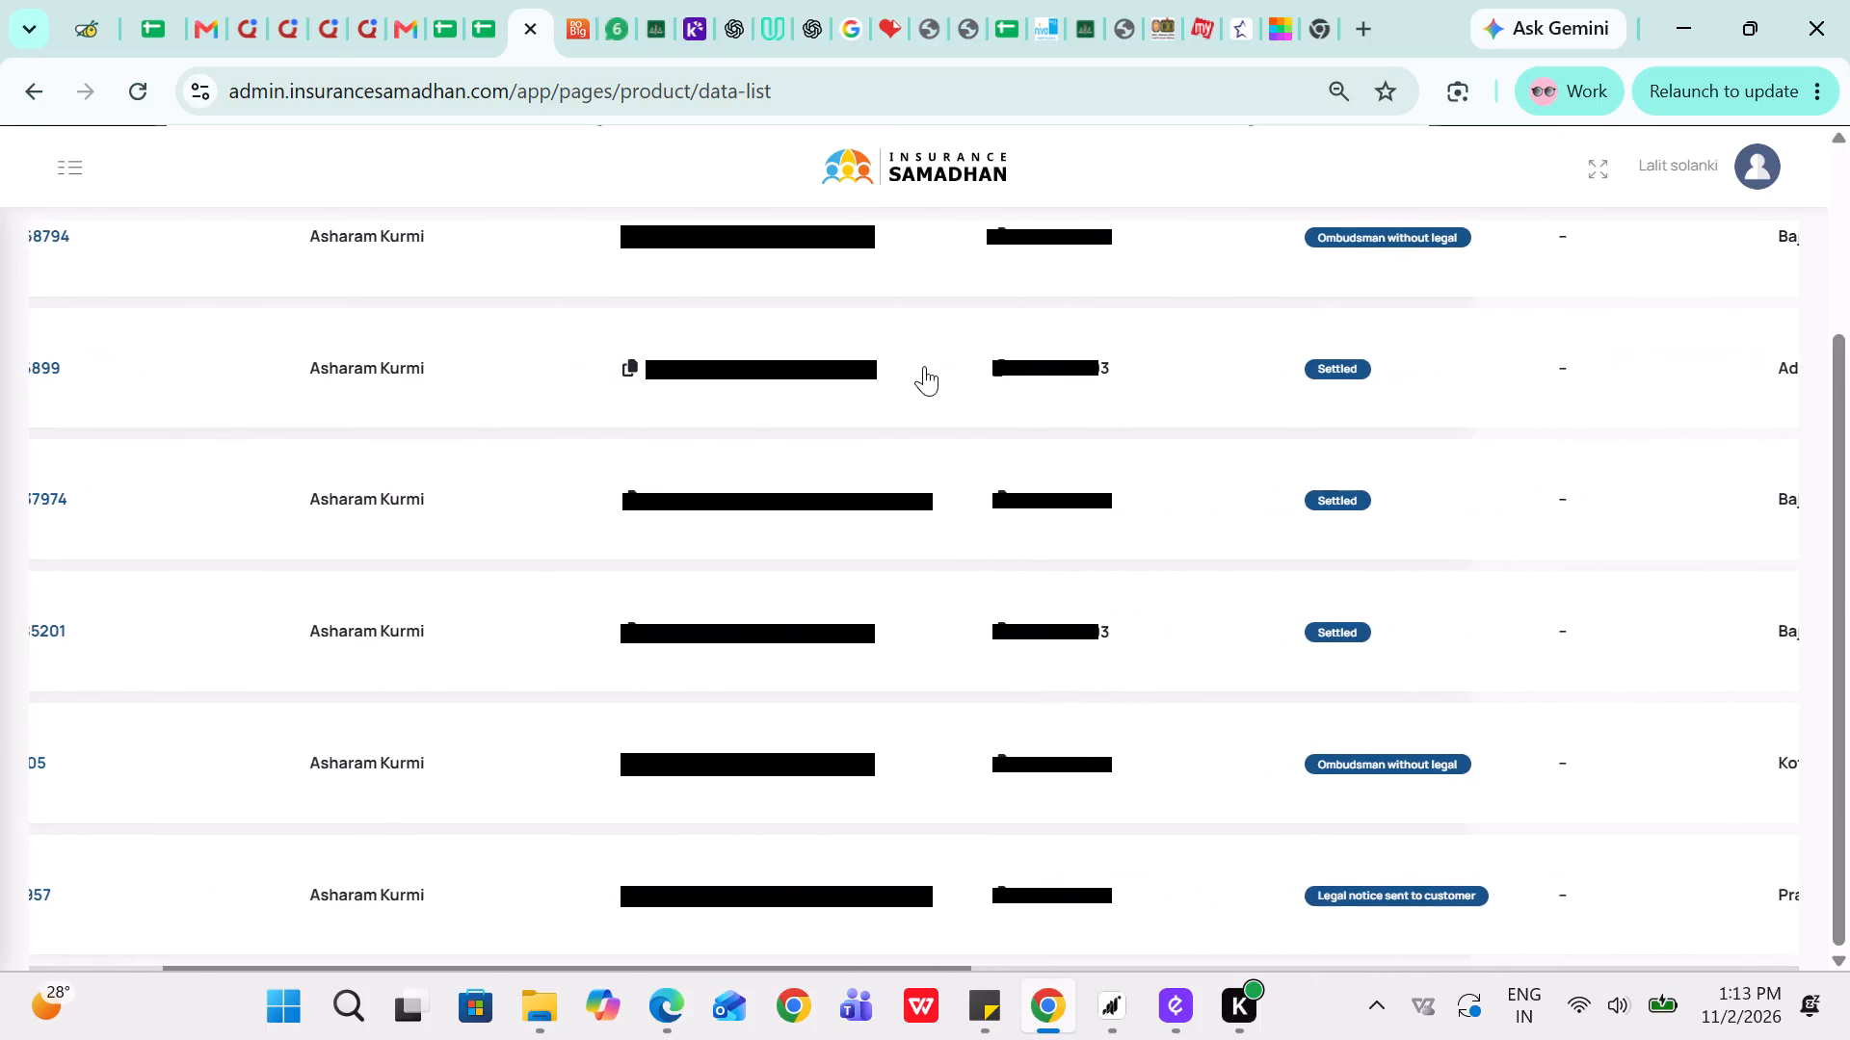
scroll(924, 366, down, 1)
scroll(753, 687, down, 1)
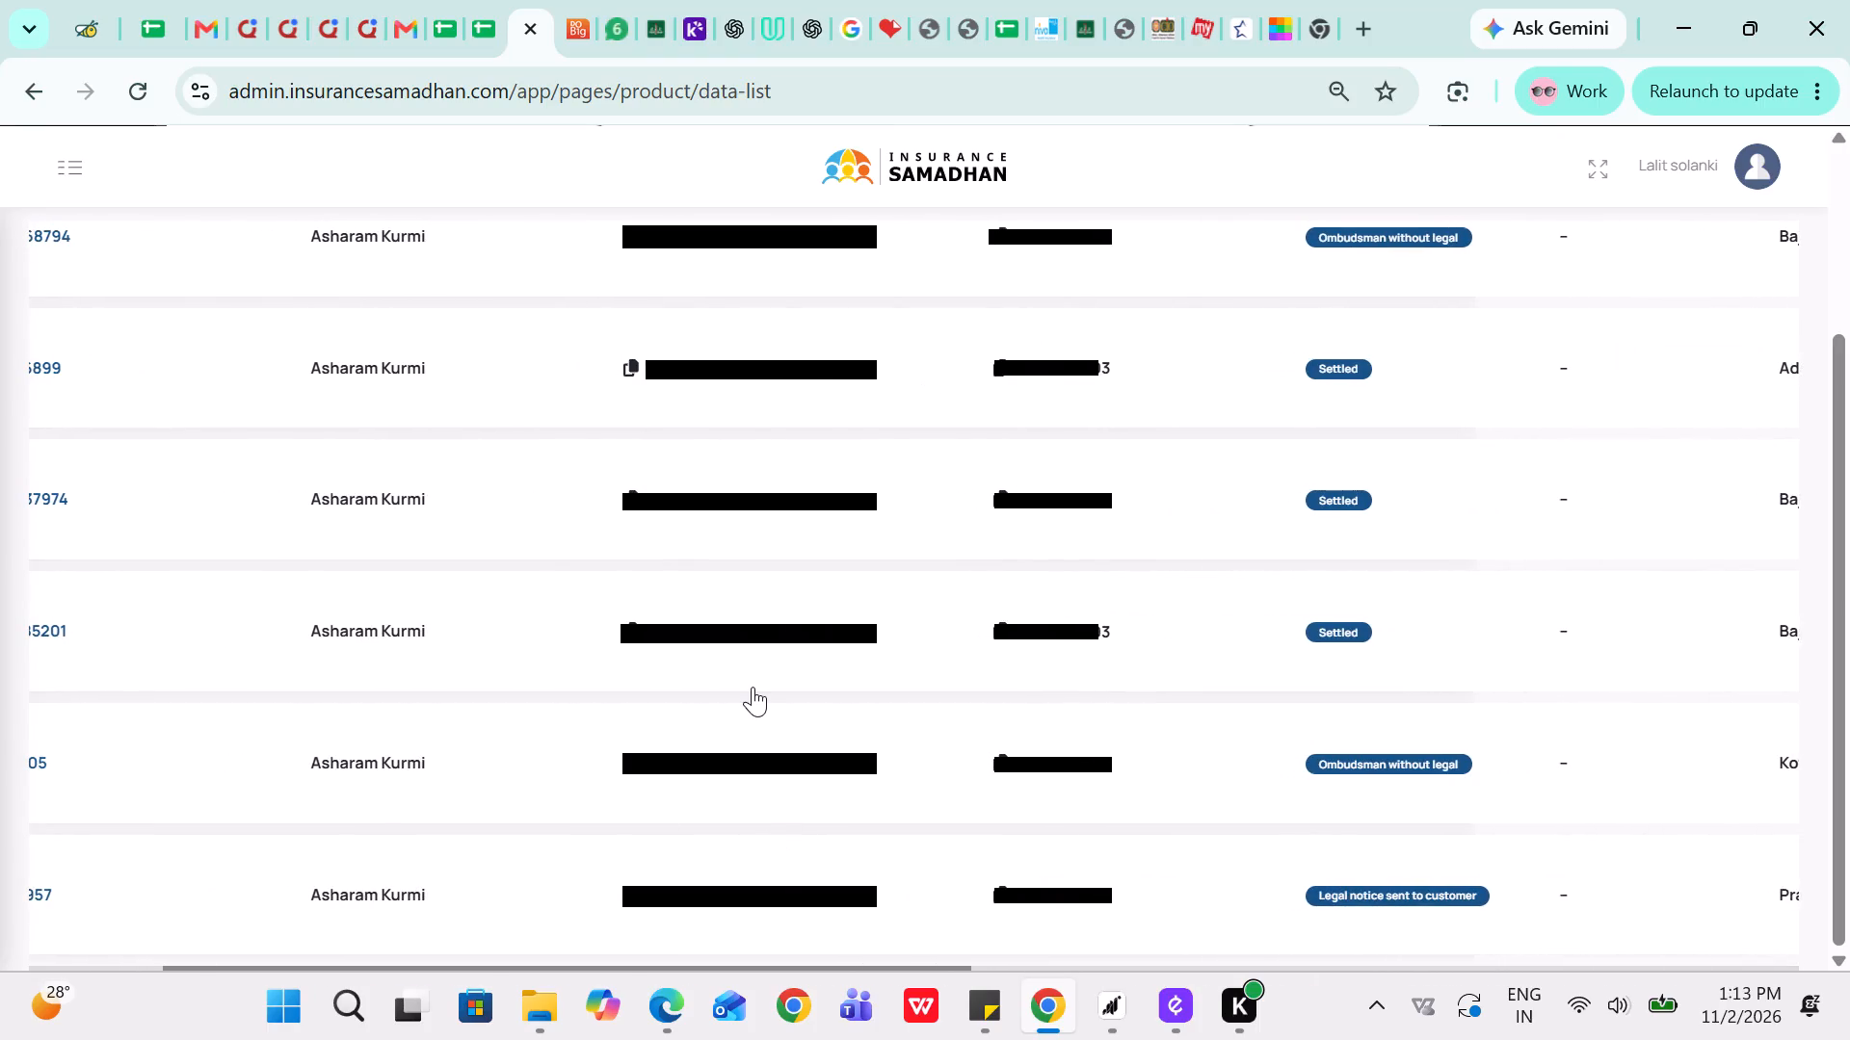
Expand the customer's sixth complaint and review the dates in its status history, then close the history.
scroll(753, 687, right, 1)
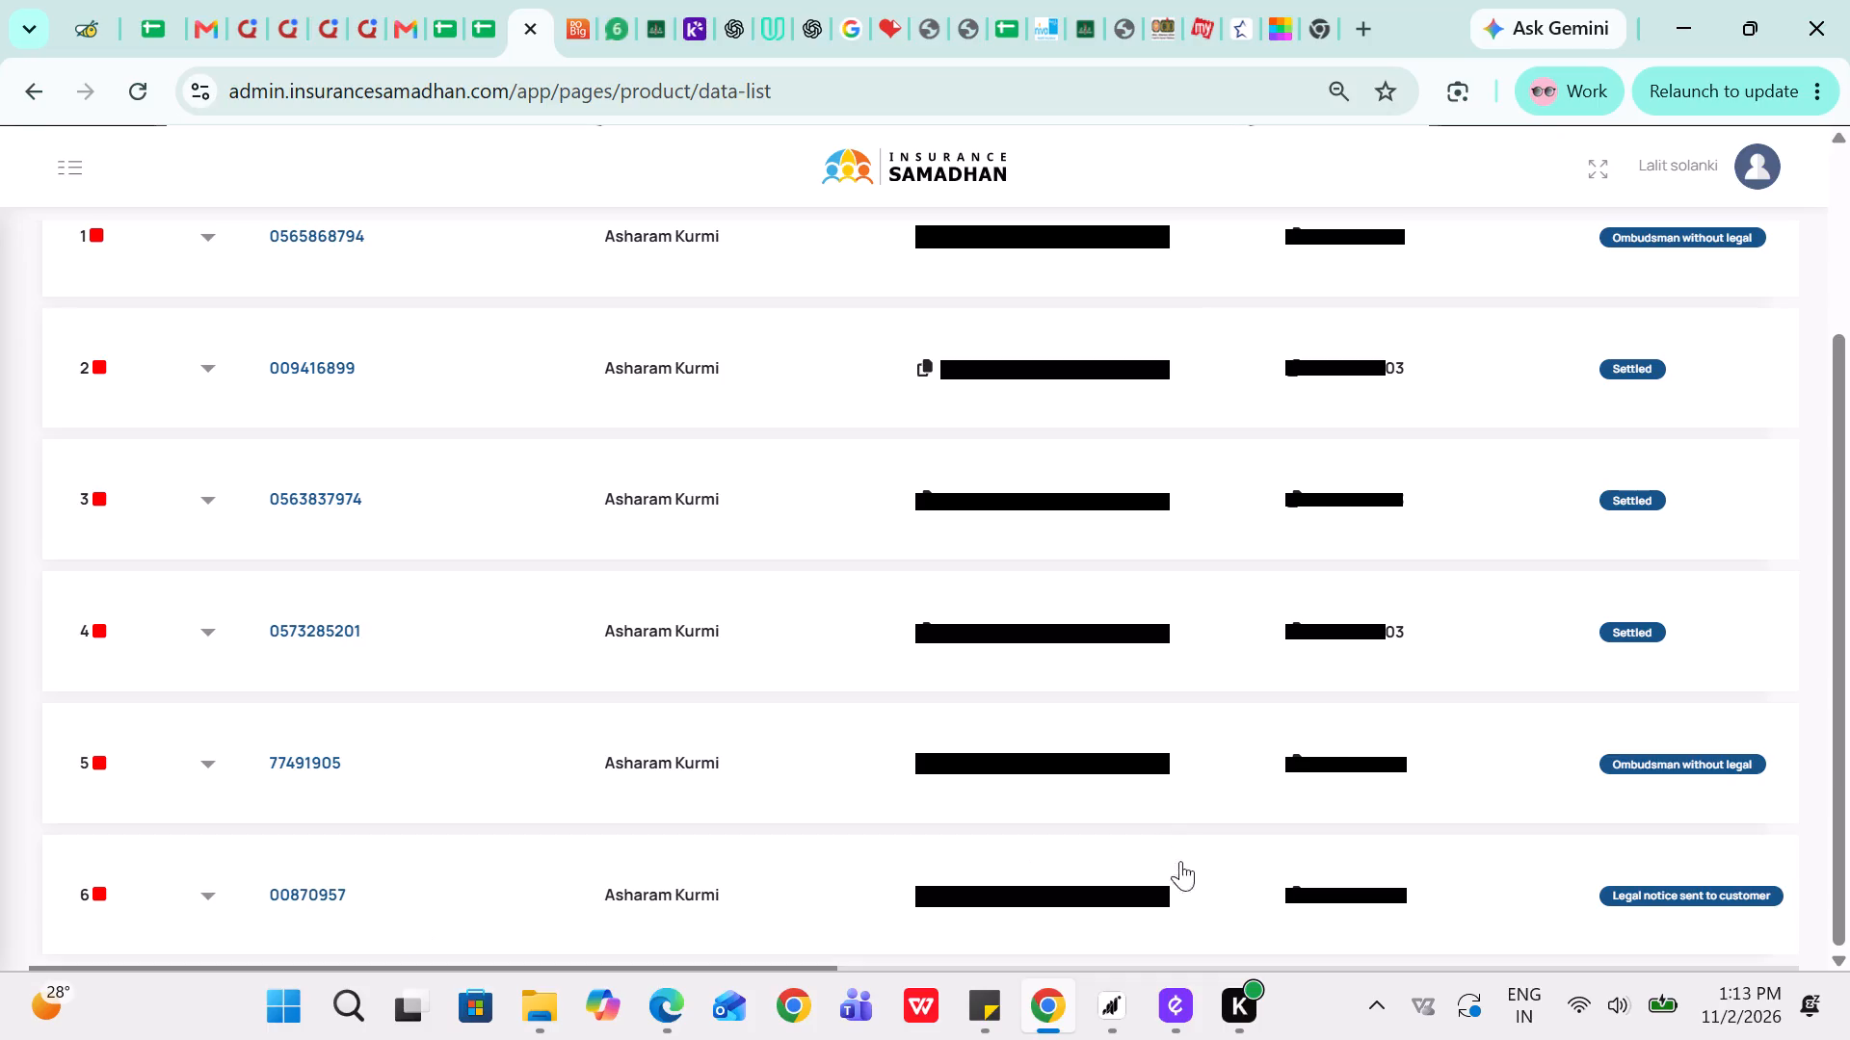
click(1200, 883)
click(1226, 898)
scroll(1226, 898, down, 6)
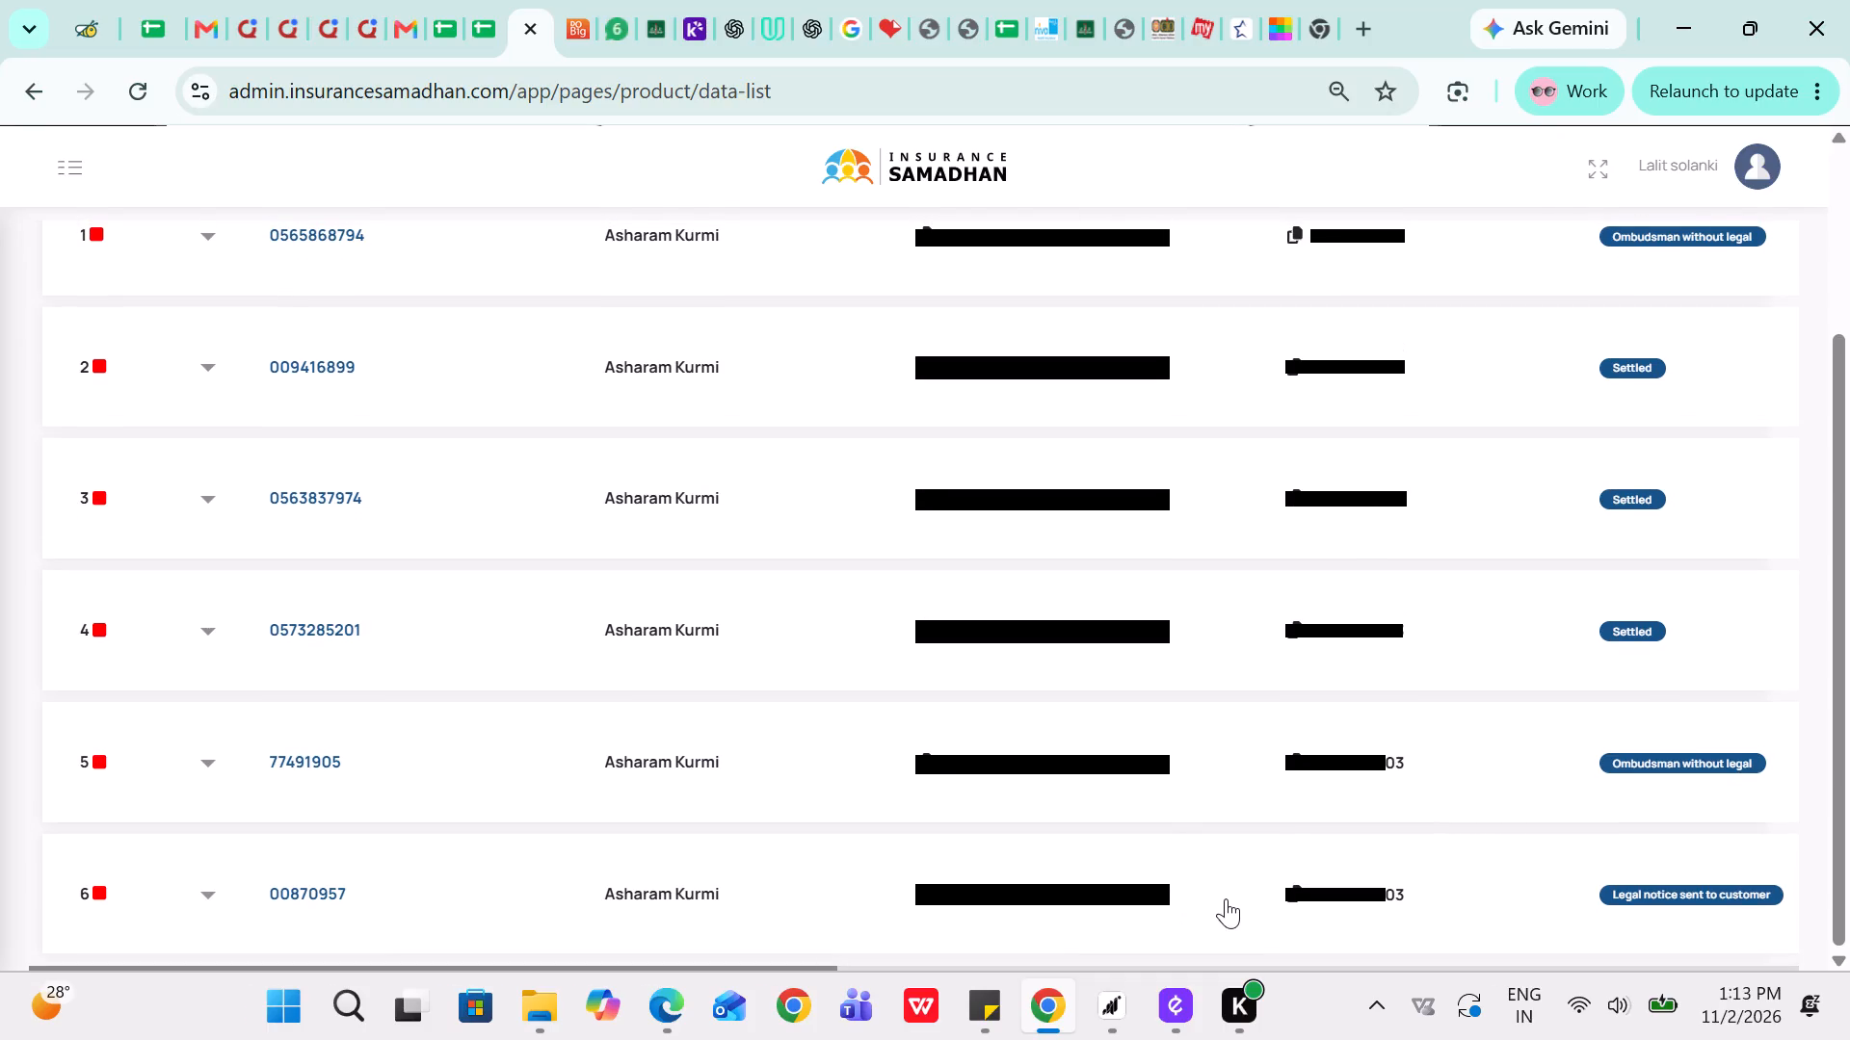
click(1226, 898)
click(1209, 926)
scroll(1181, 598, down, 5)
scroll(1224, 743, down, 4)
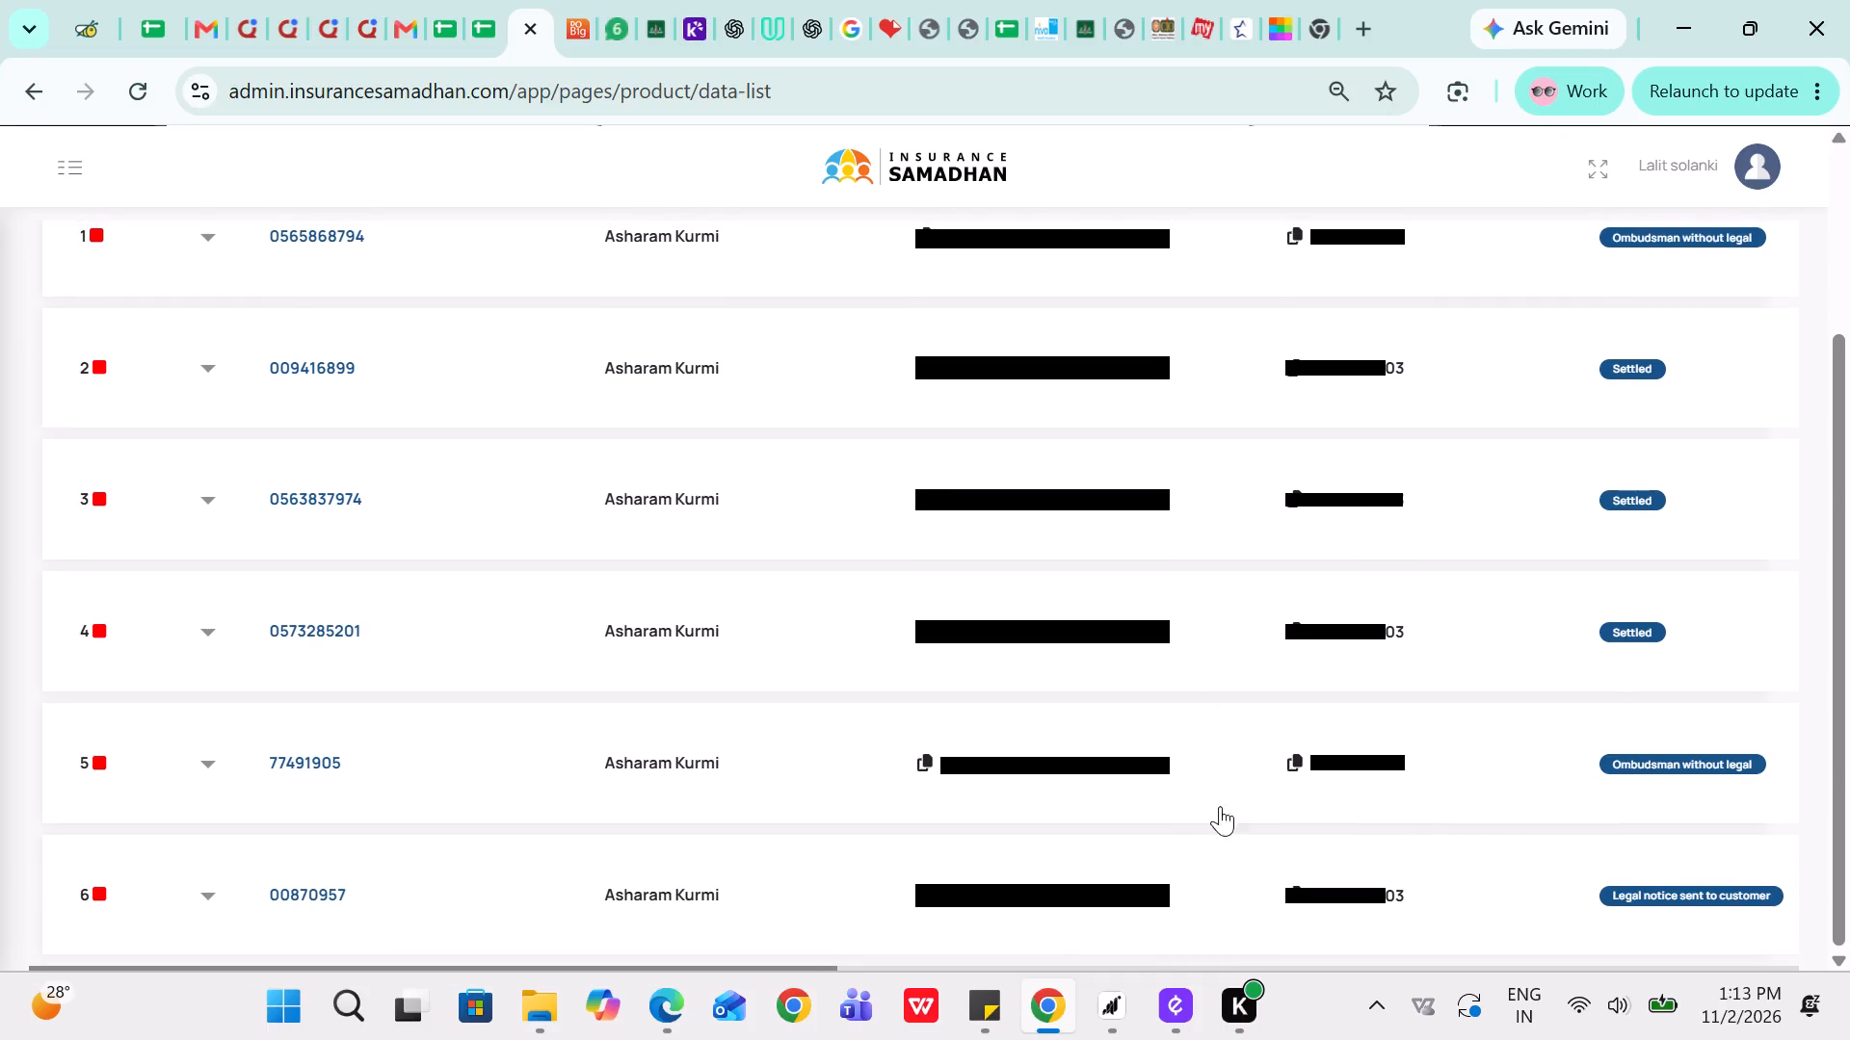
scroll(1220, 806, down, 7)
scroll(1174, 943, up, 6)
scroll(1178, 914, down, 11)
click(1264, 891)
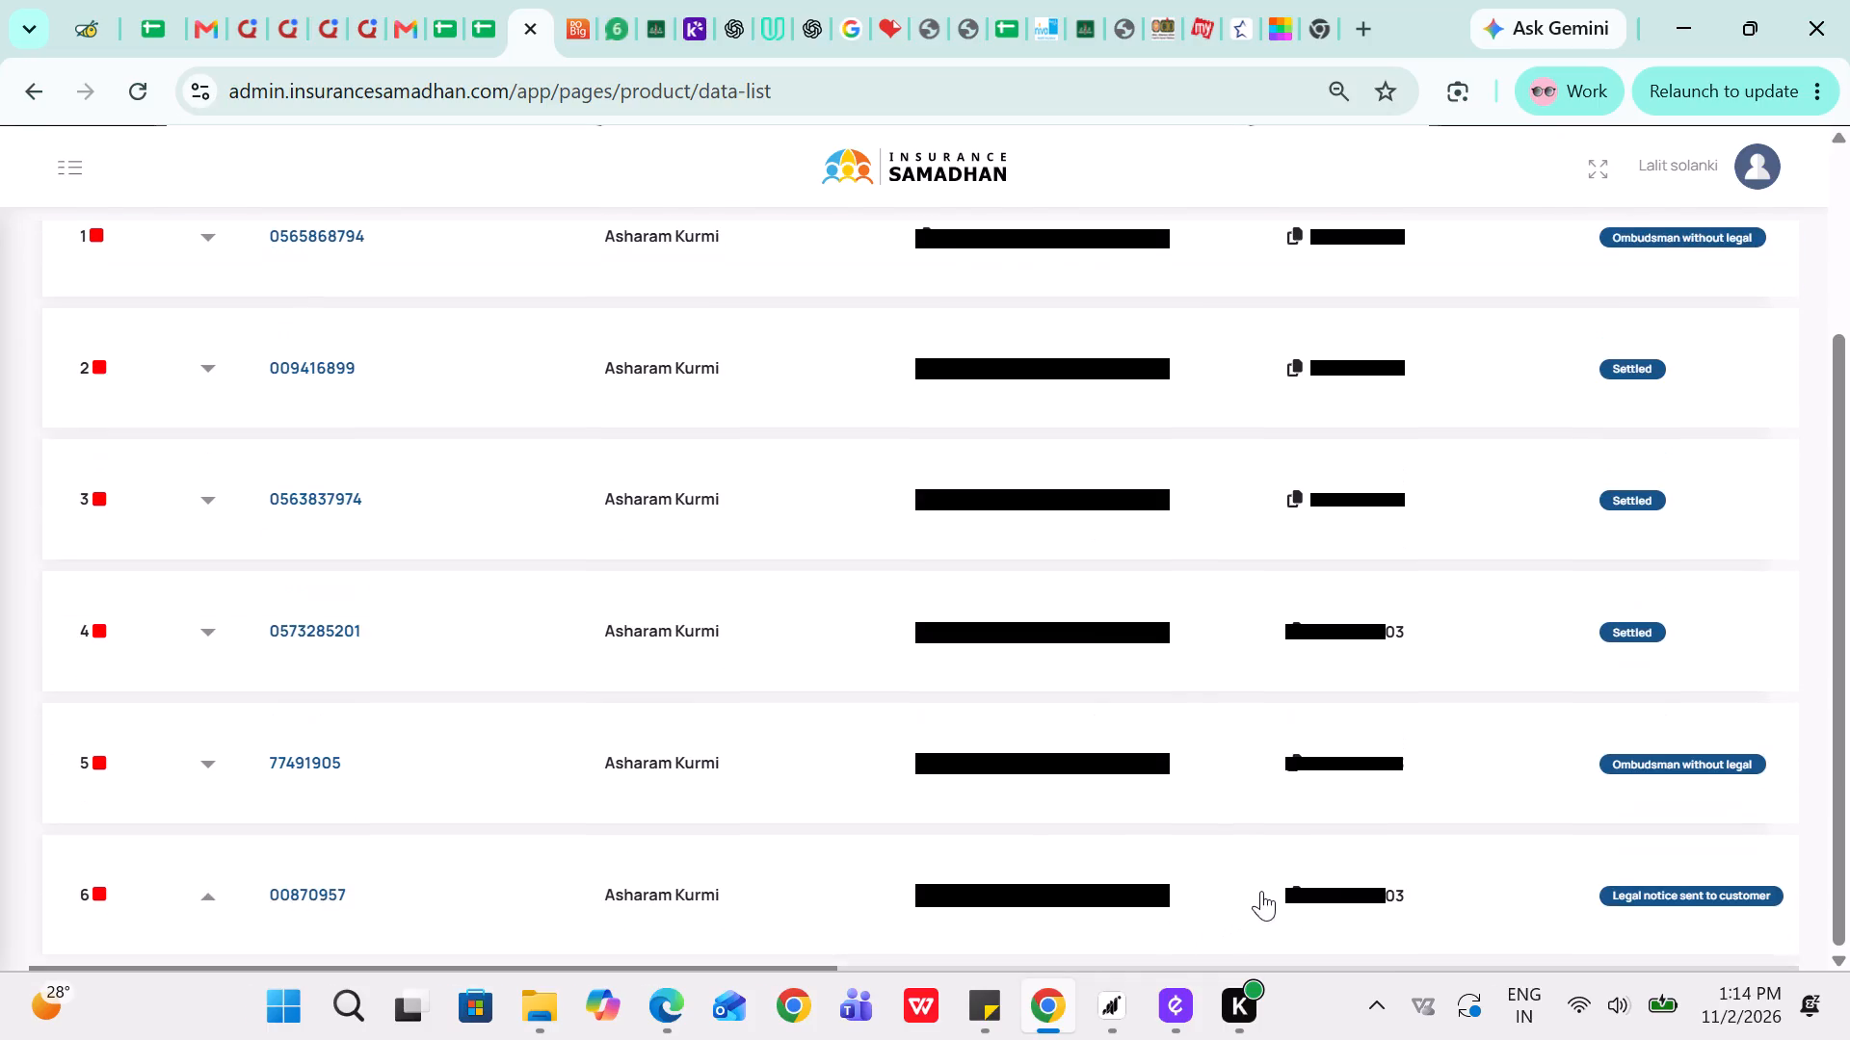
scroll(1220, 814, down, 7)
click(1043, 912)
scroll(1227, 872, down, 3)
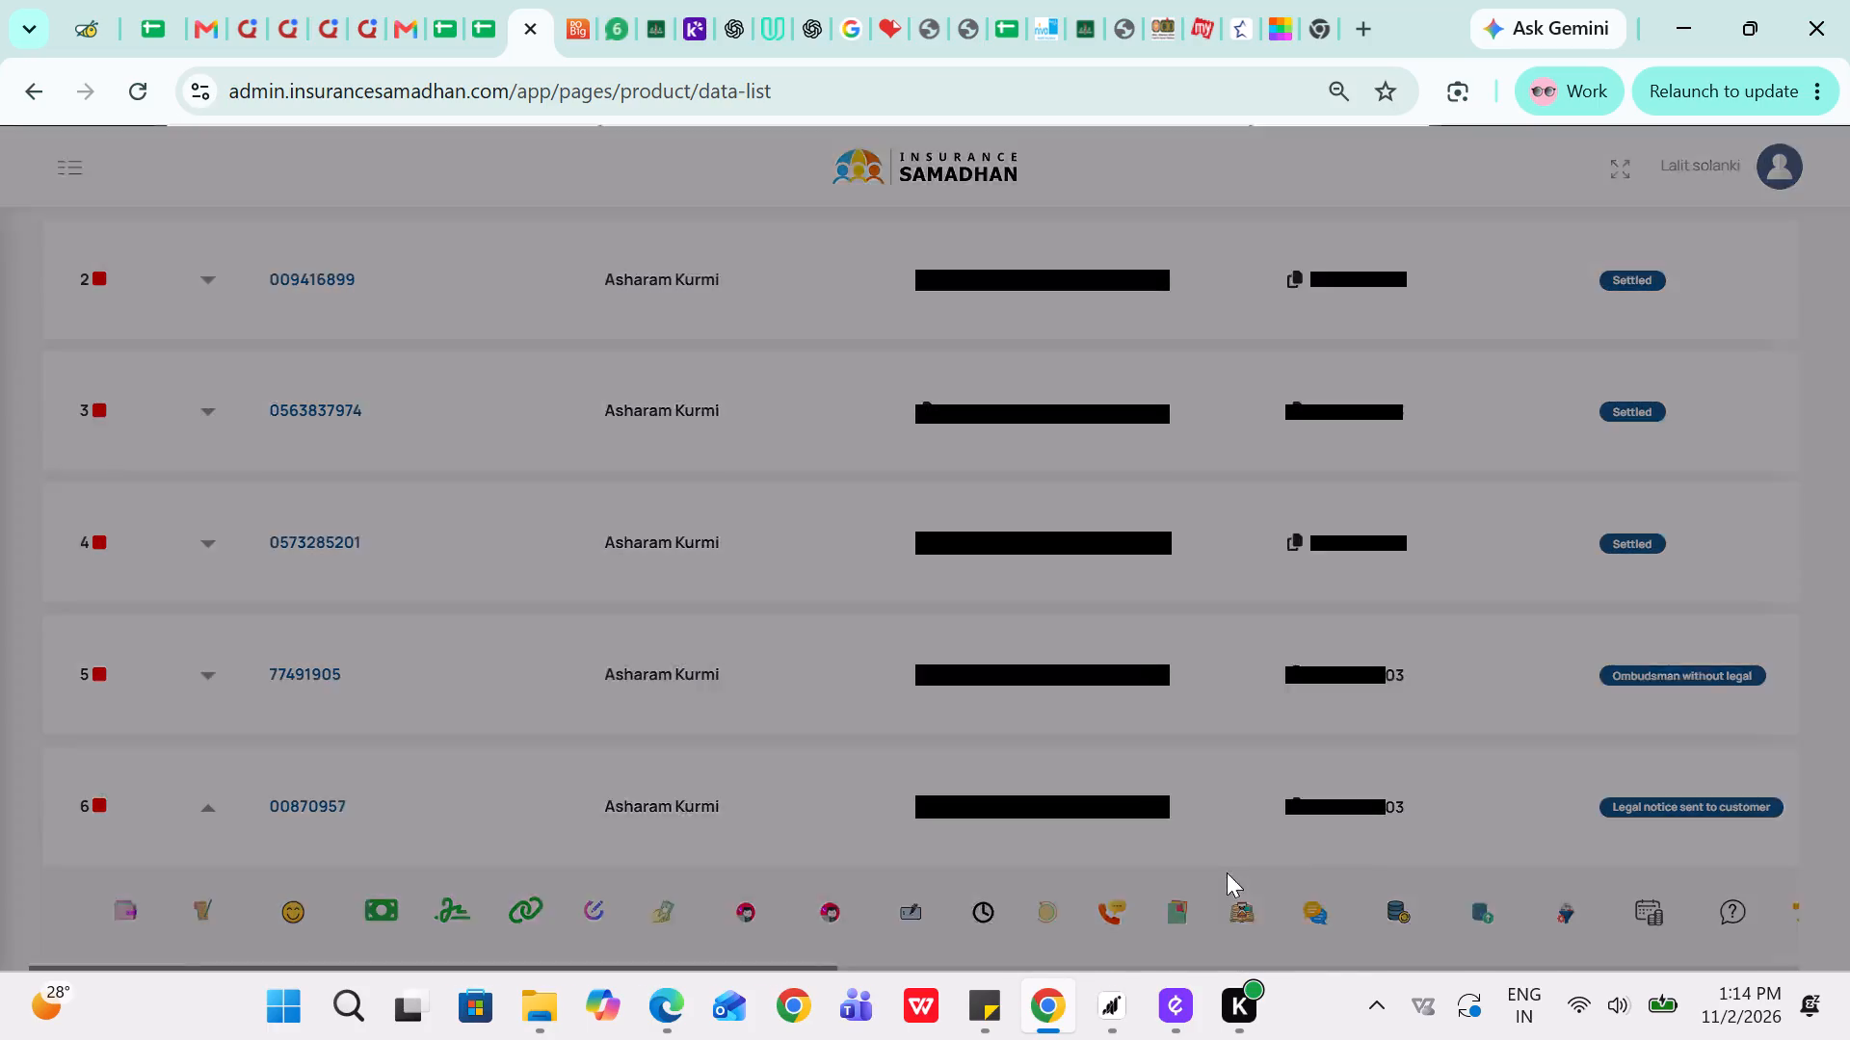
scroll(1227, 872, down, 9)
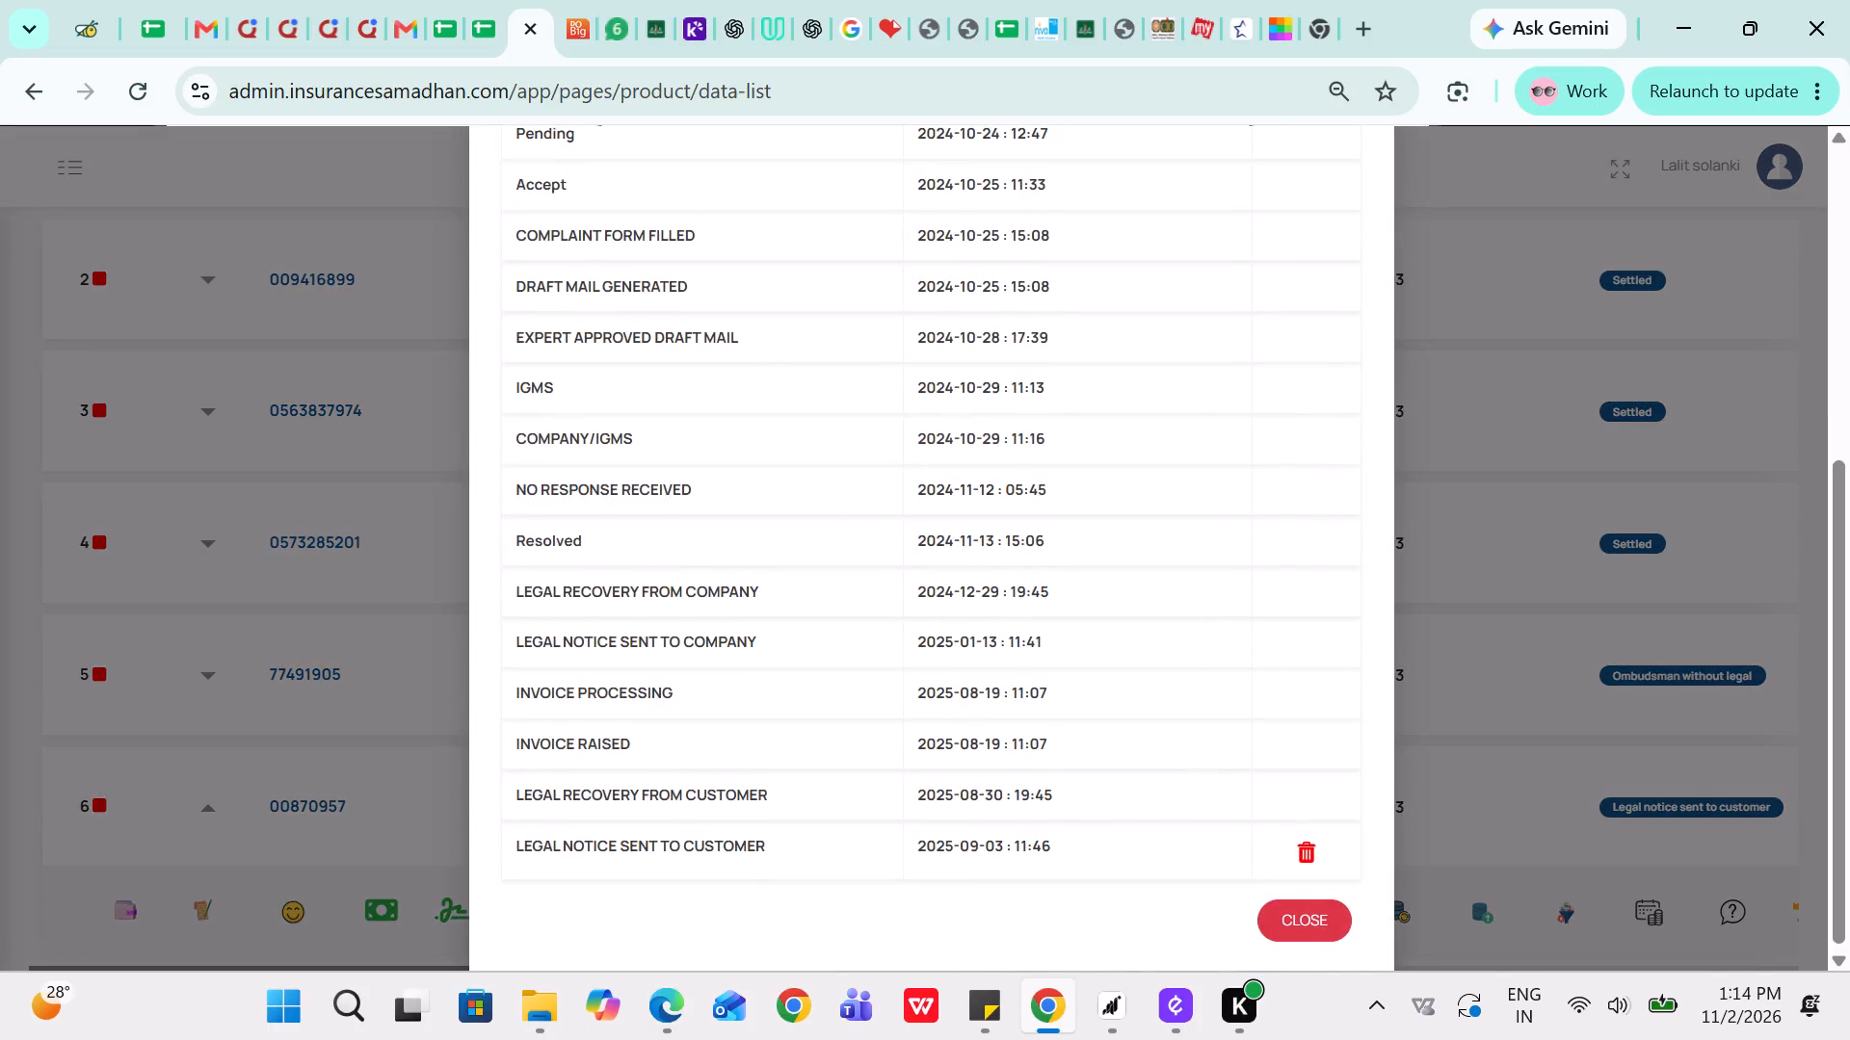
drag(1064, 593, 1040, 601)
drag(1040, 601, 891, 607)
drag(1081, 639, 894, 646)
drag(1080, 704, 898, 706)
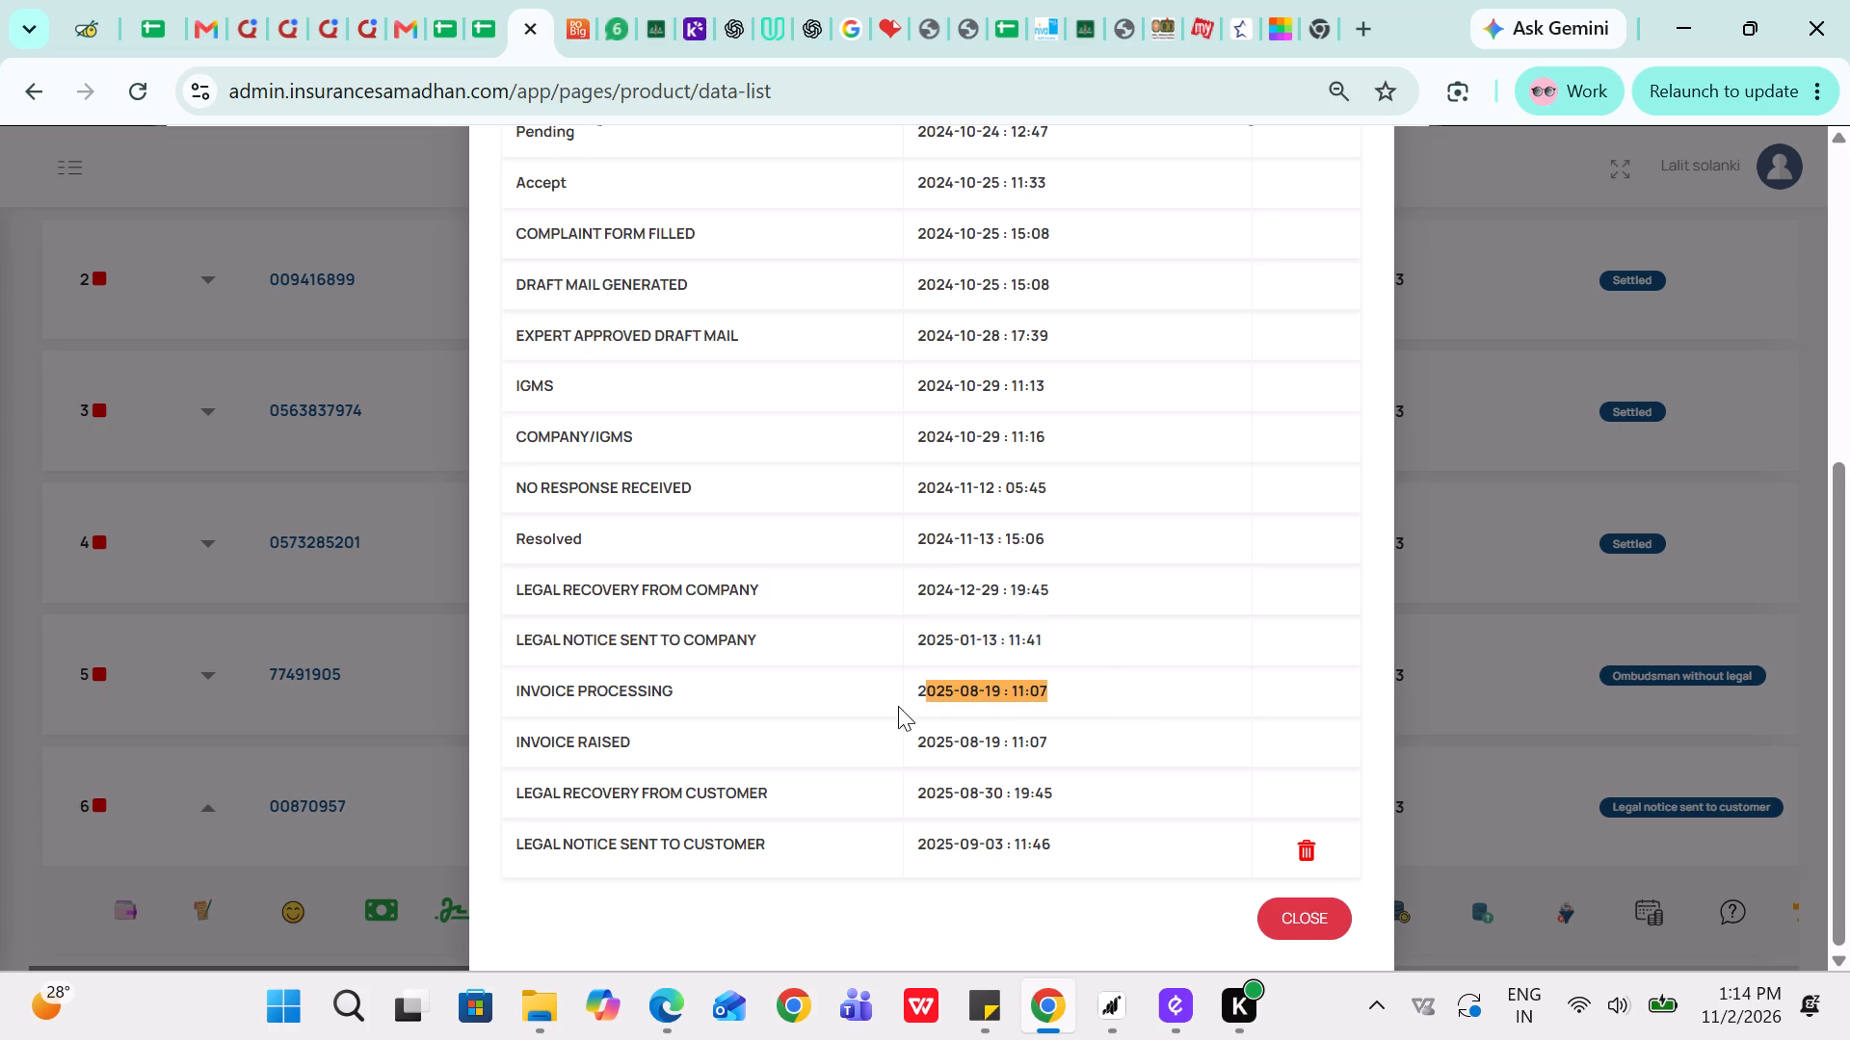
drag(1088, 741, 898, 758)
click(1113, 773)
drag(1113, 800, 828, 820)
click(1091, 830)
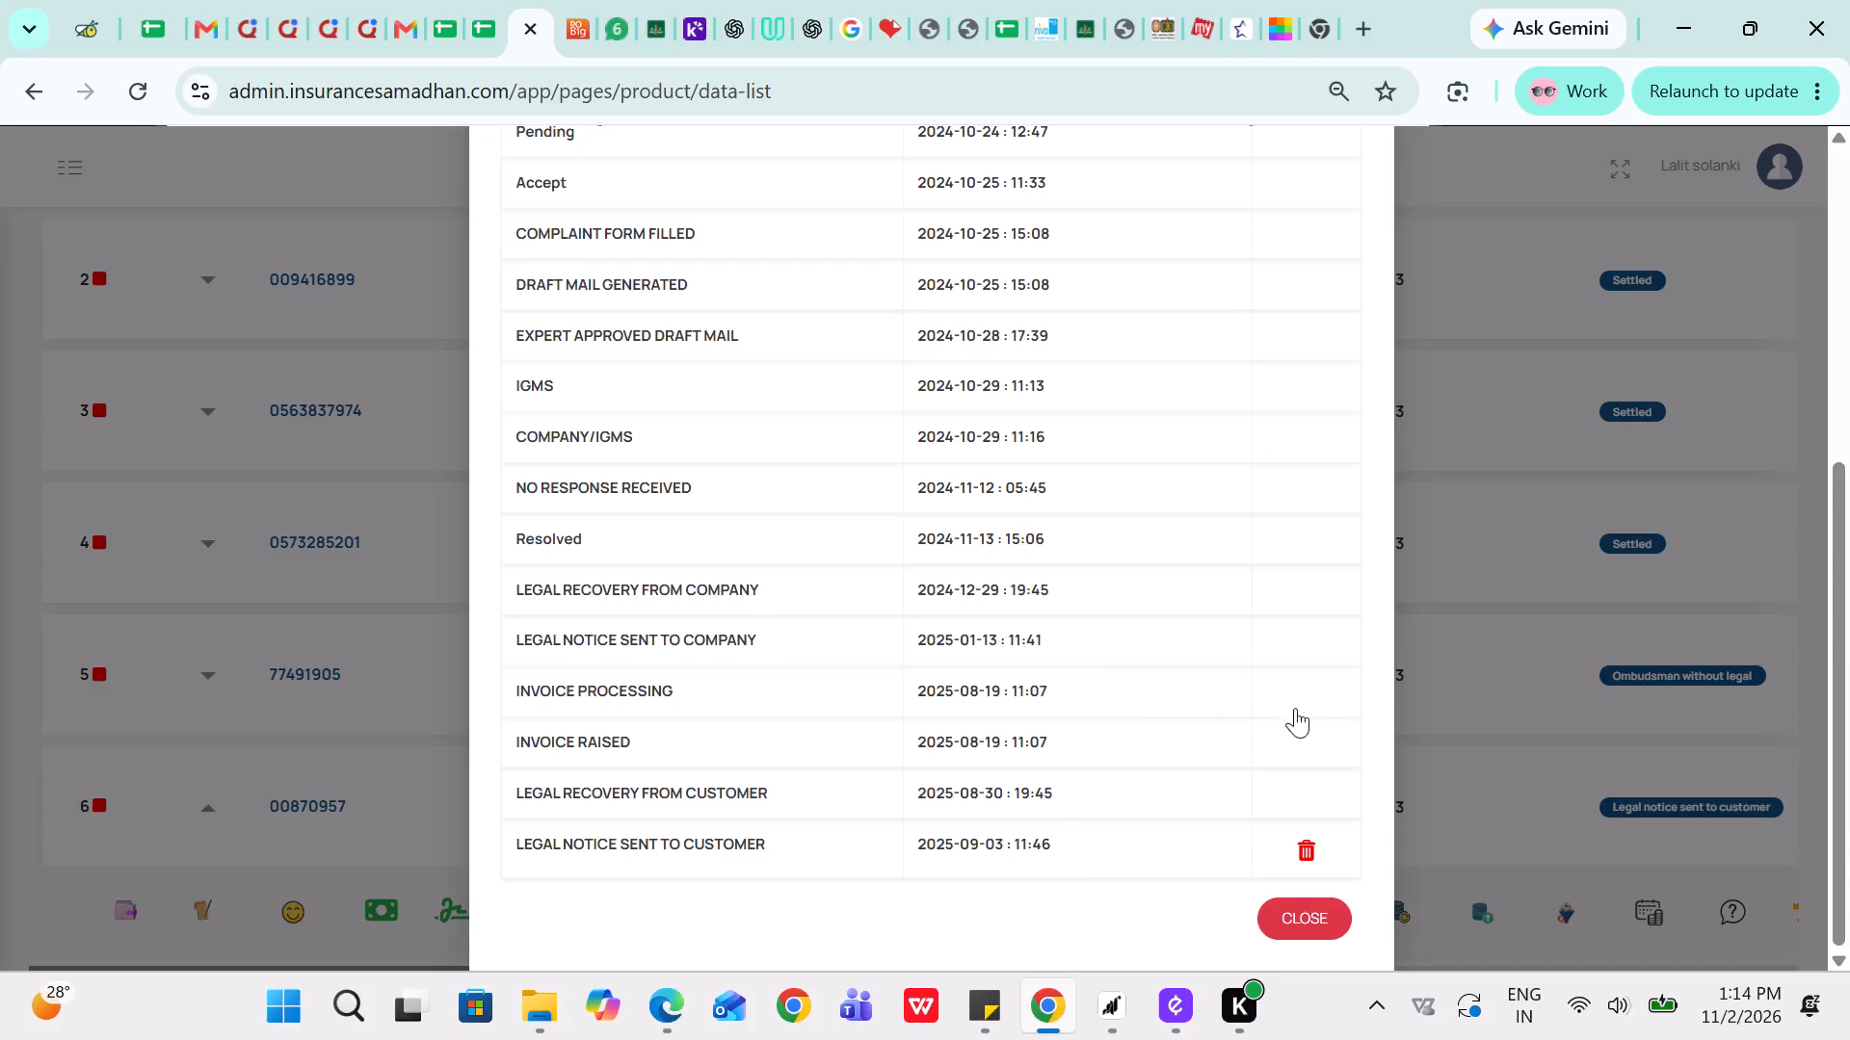
click(1525, 434)
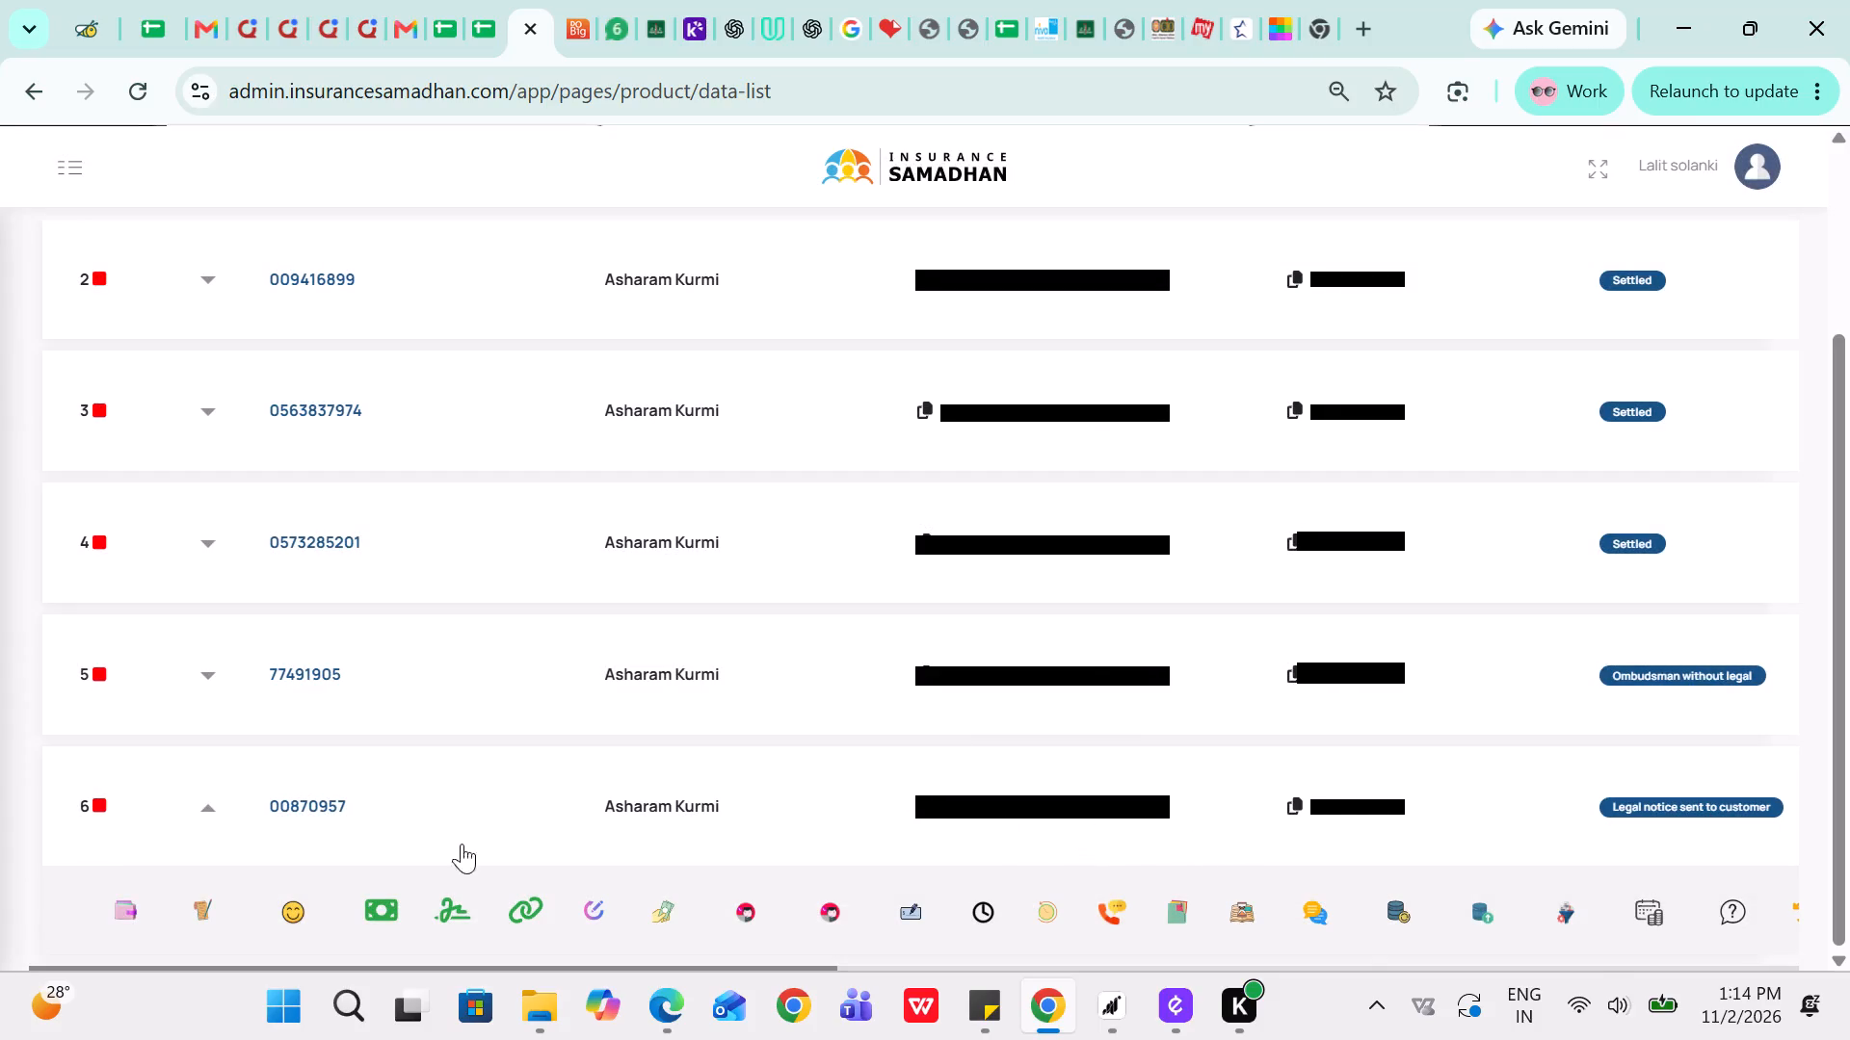
Review the latest entries in the sixth complaint's communication log, then close the log and collapse the complaint's row.
drag(253, 815, 1530, 821)
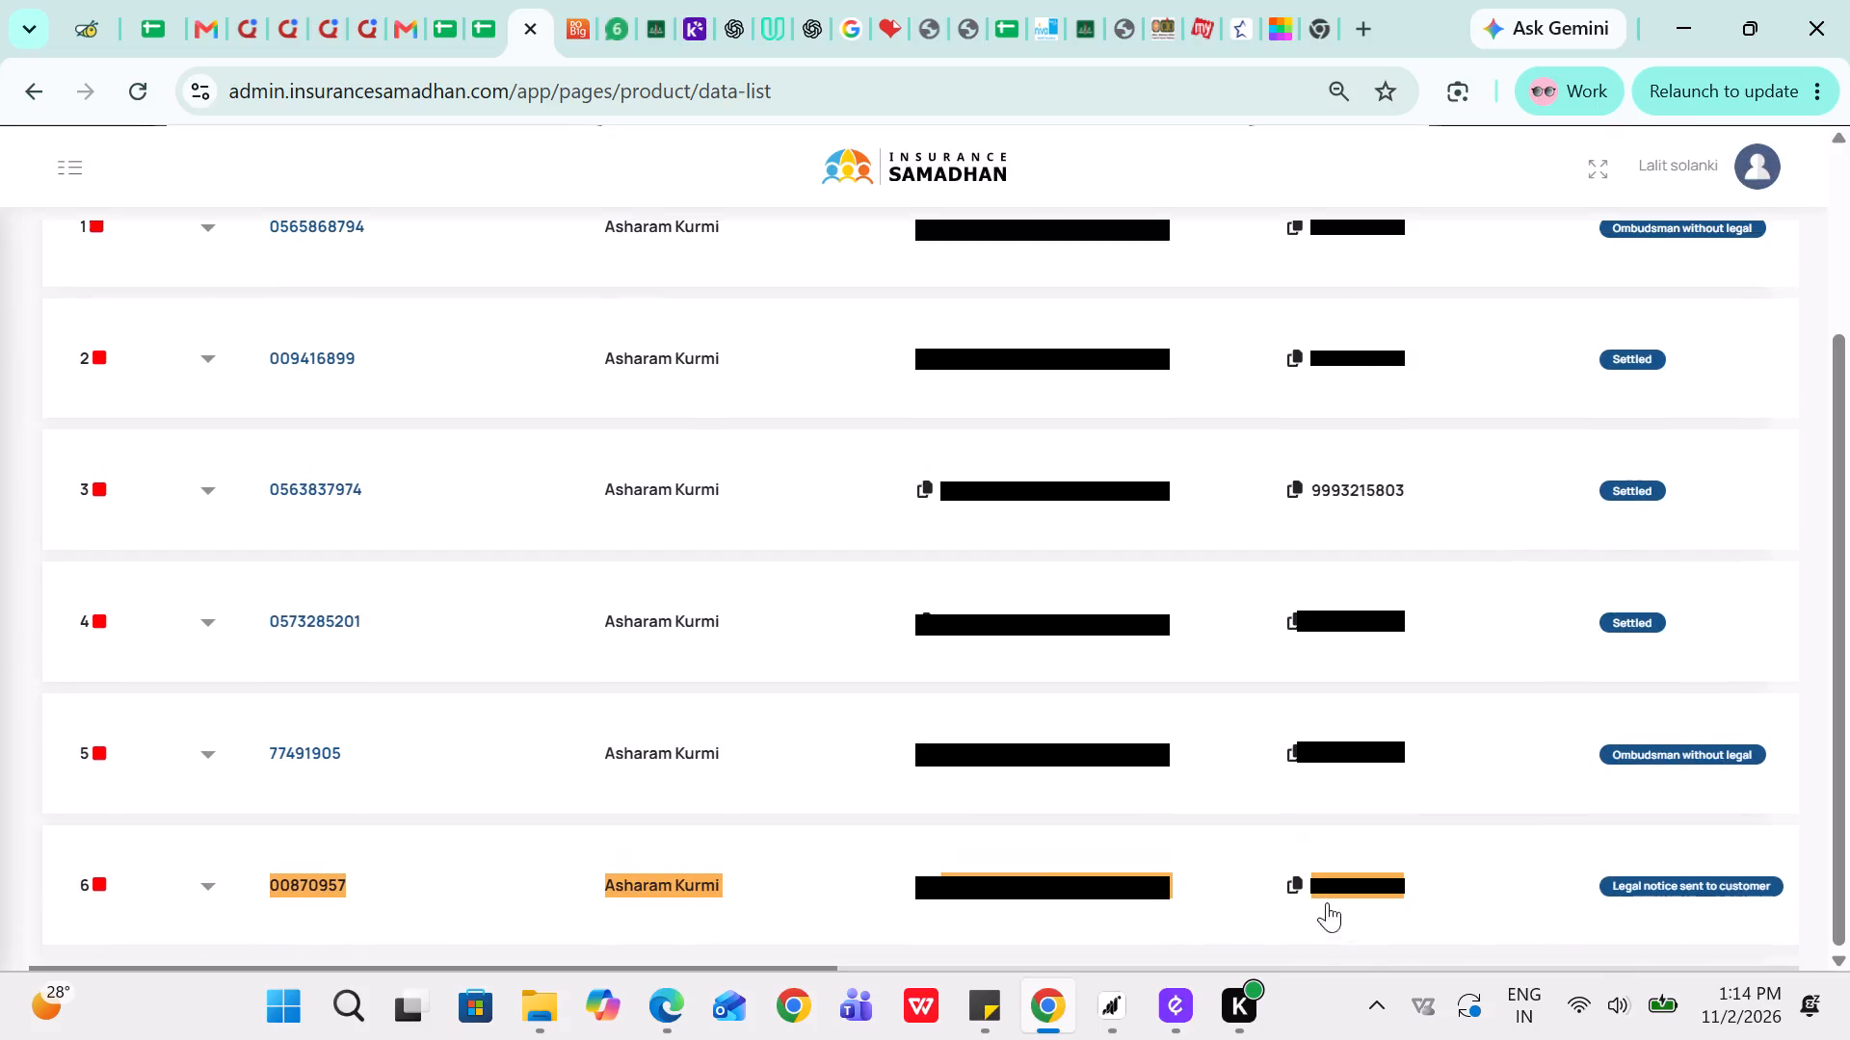
scroll(1340, 780, down, 5)
scroll(1156, 665, down, 7)
scroll(1202, 819, down, 7)
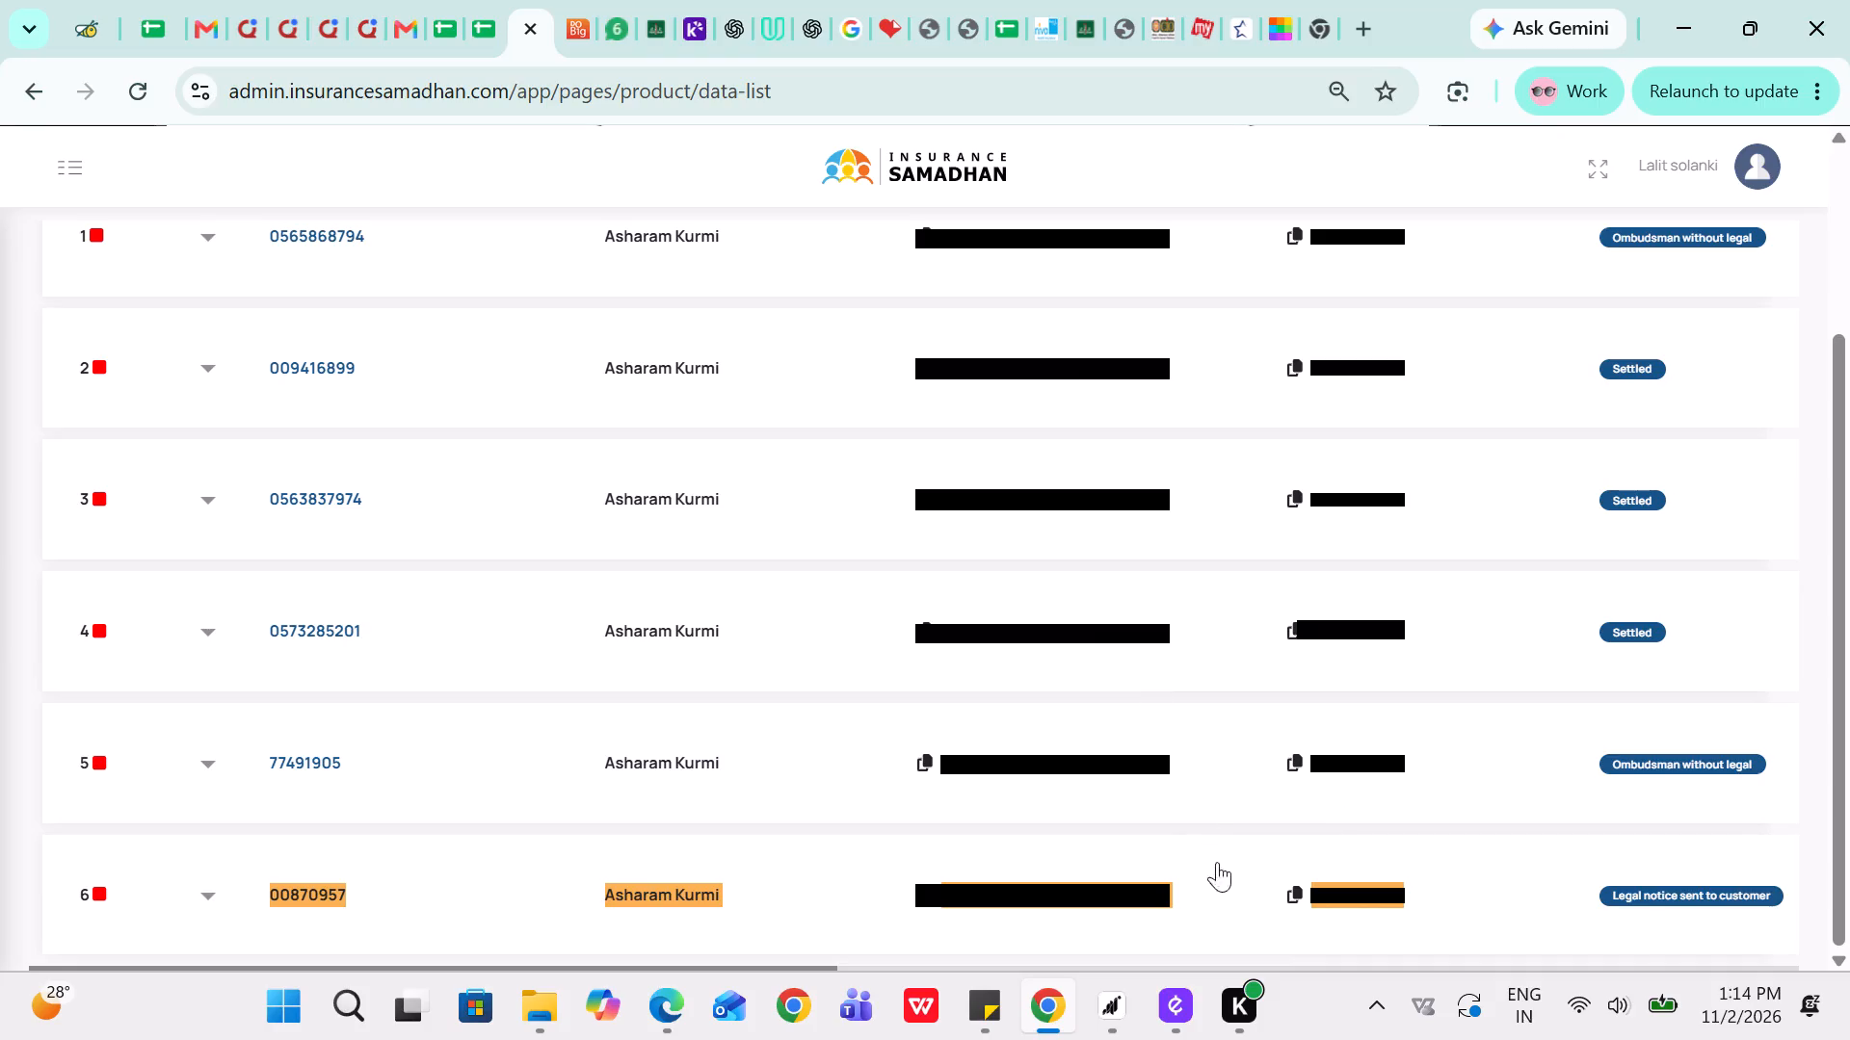
click(1229, 889)
scroll(1282, 804, down, 5)
click(1313, 914)
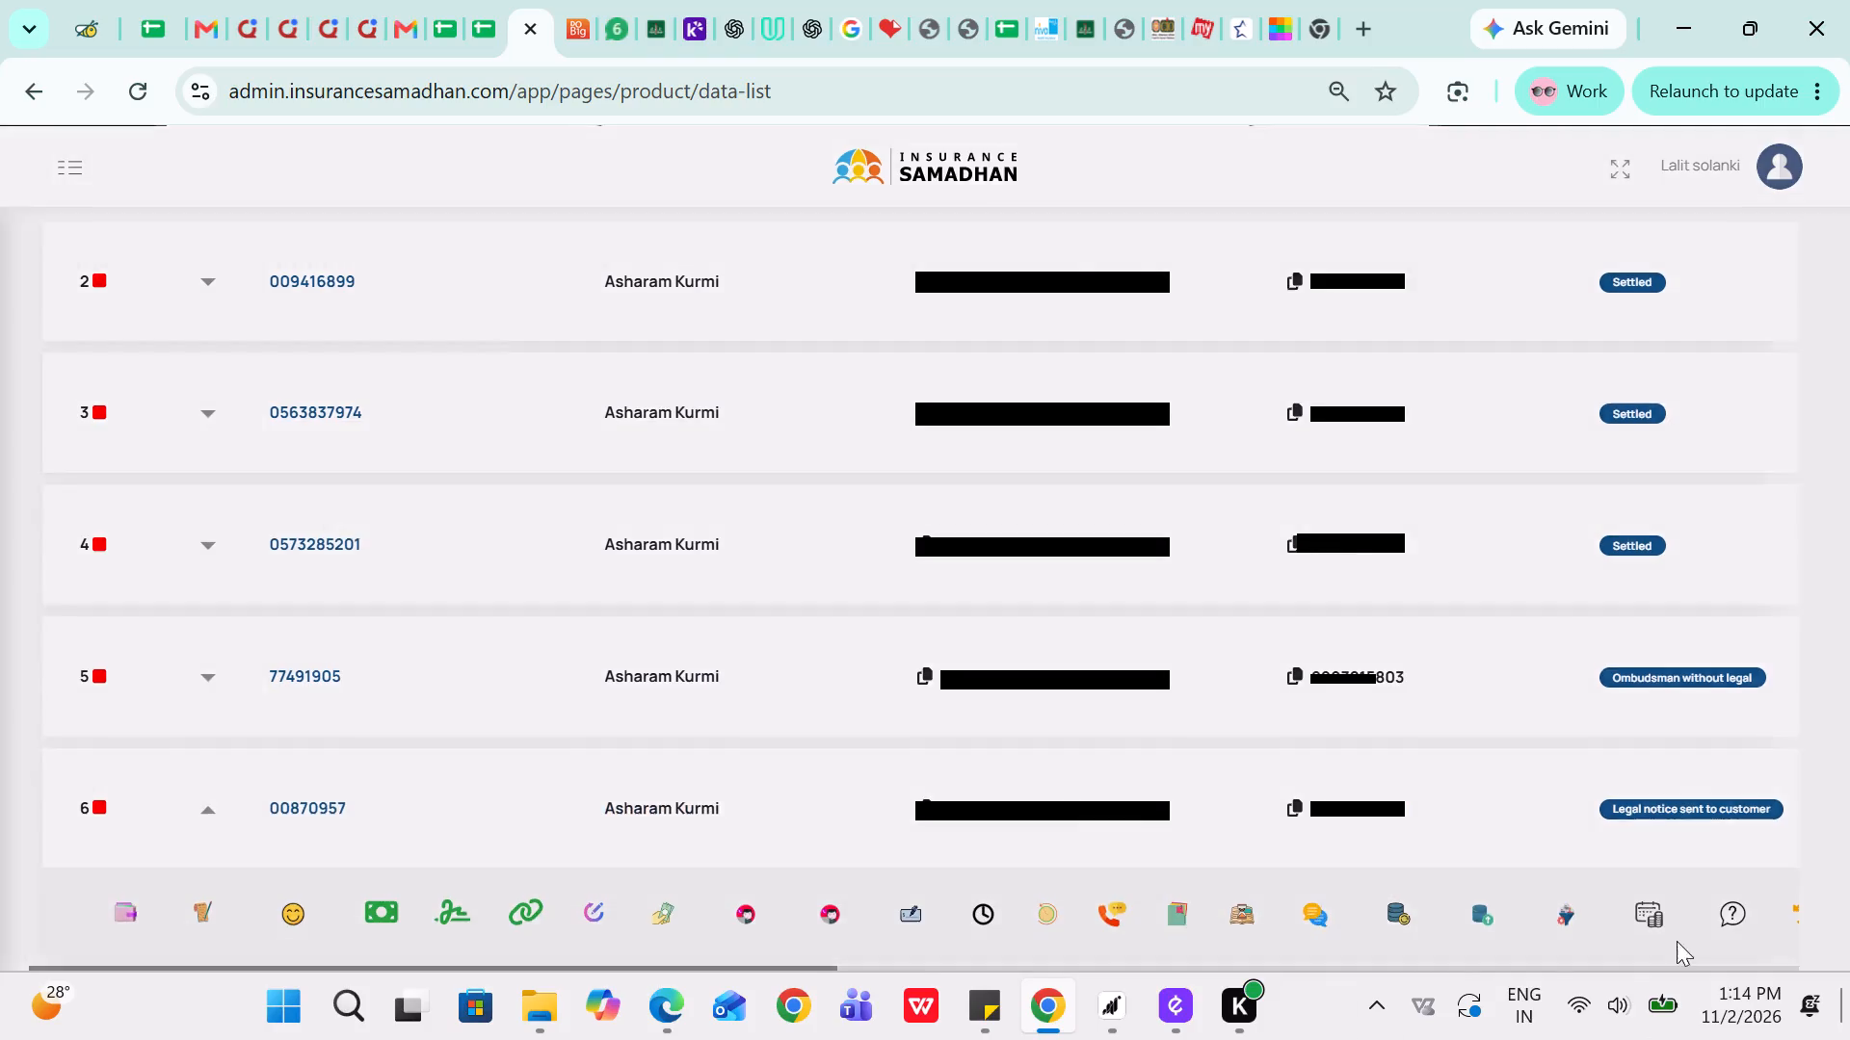
drag(897, 669, 240, 649)
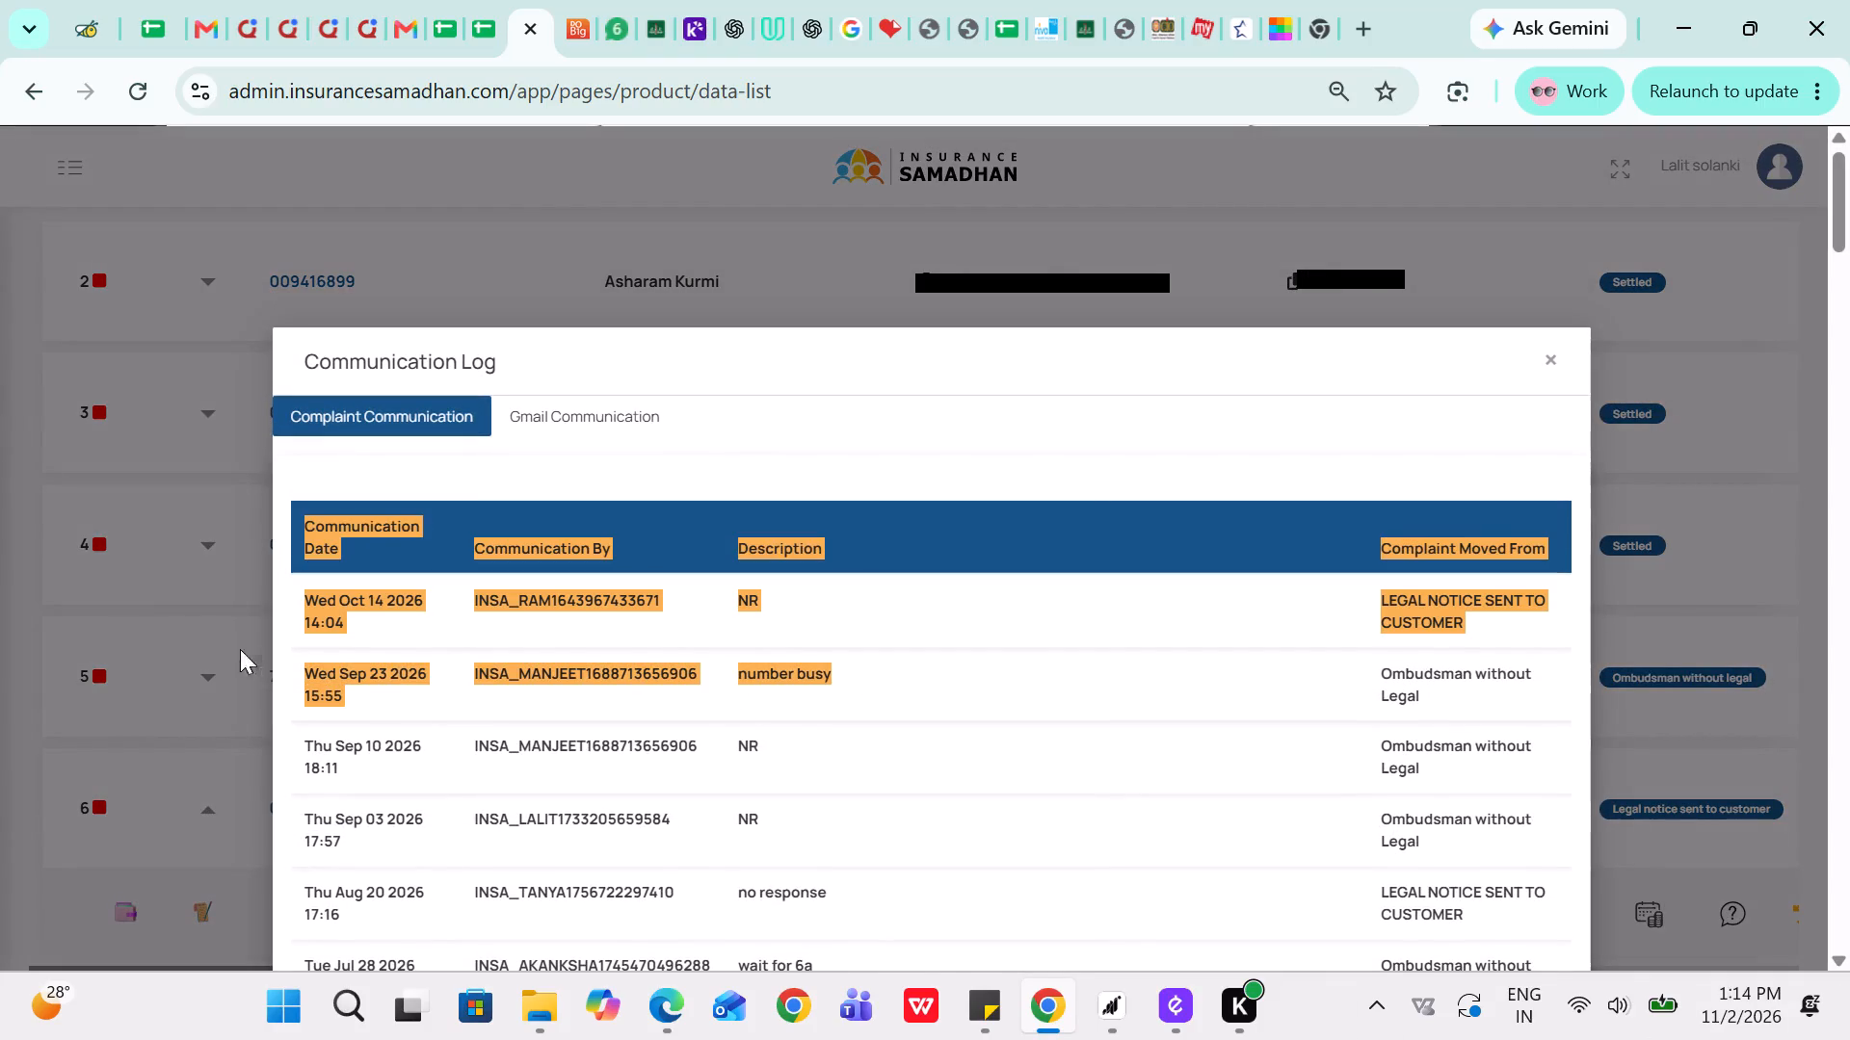
drag(240, 649, 217, 603)
click(993, 736)
click(605, 217)
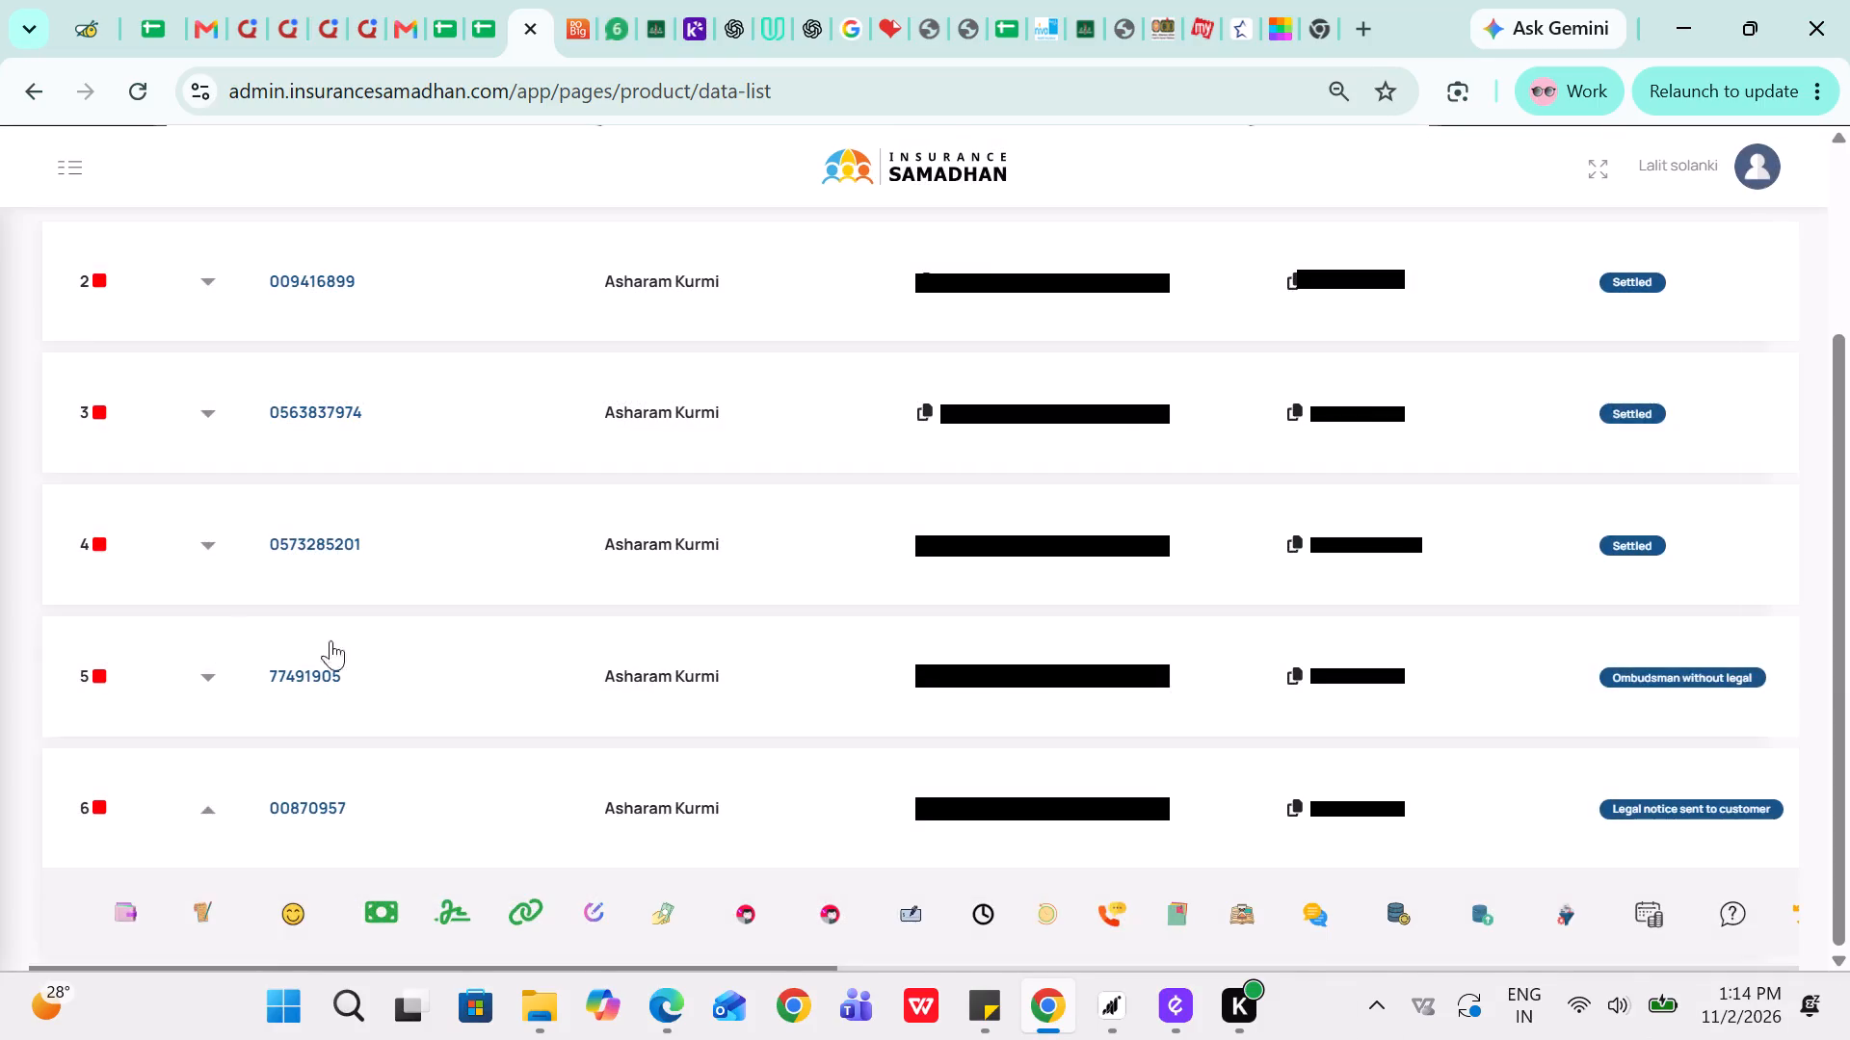
scroll(582, 718, up, 5)
scroll(588, 729, down, 5)
click(214, 818)
scroll(1182, 611, up, 6)
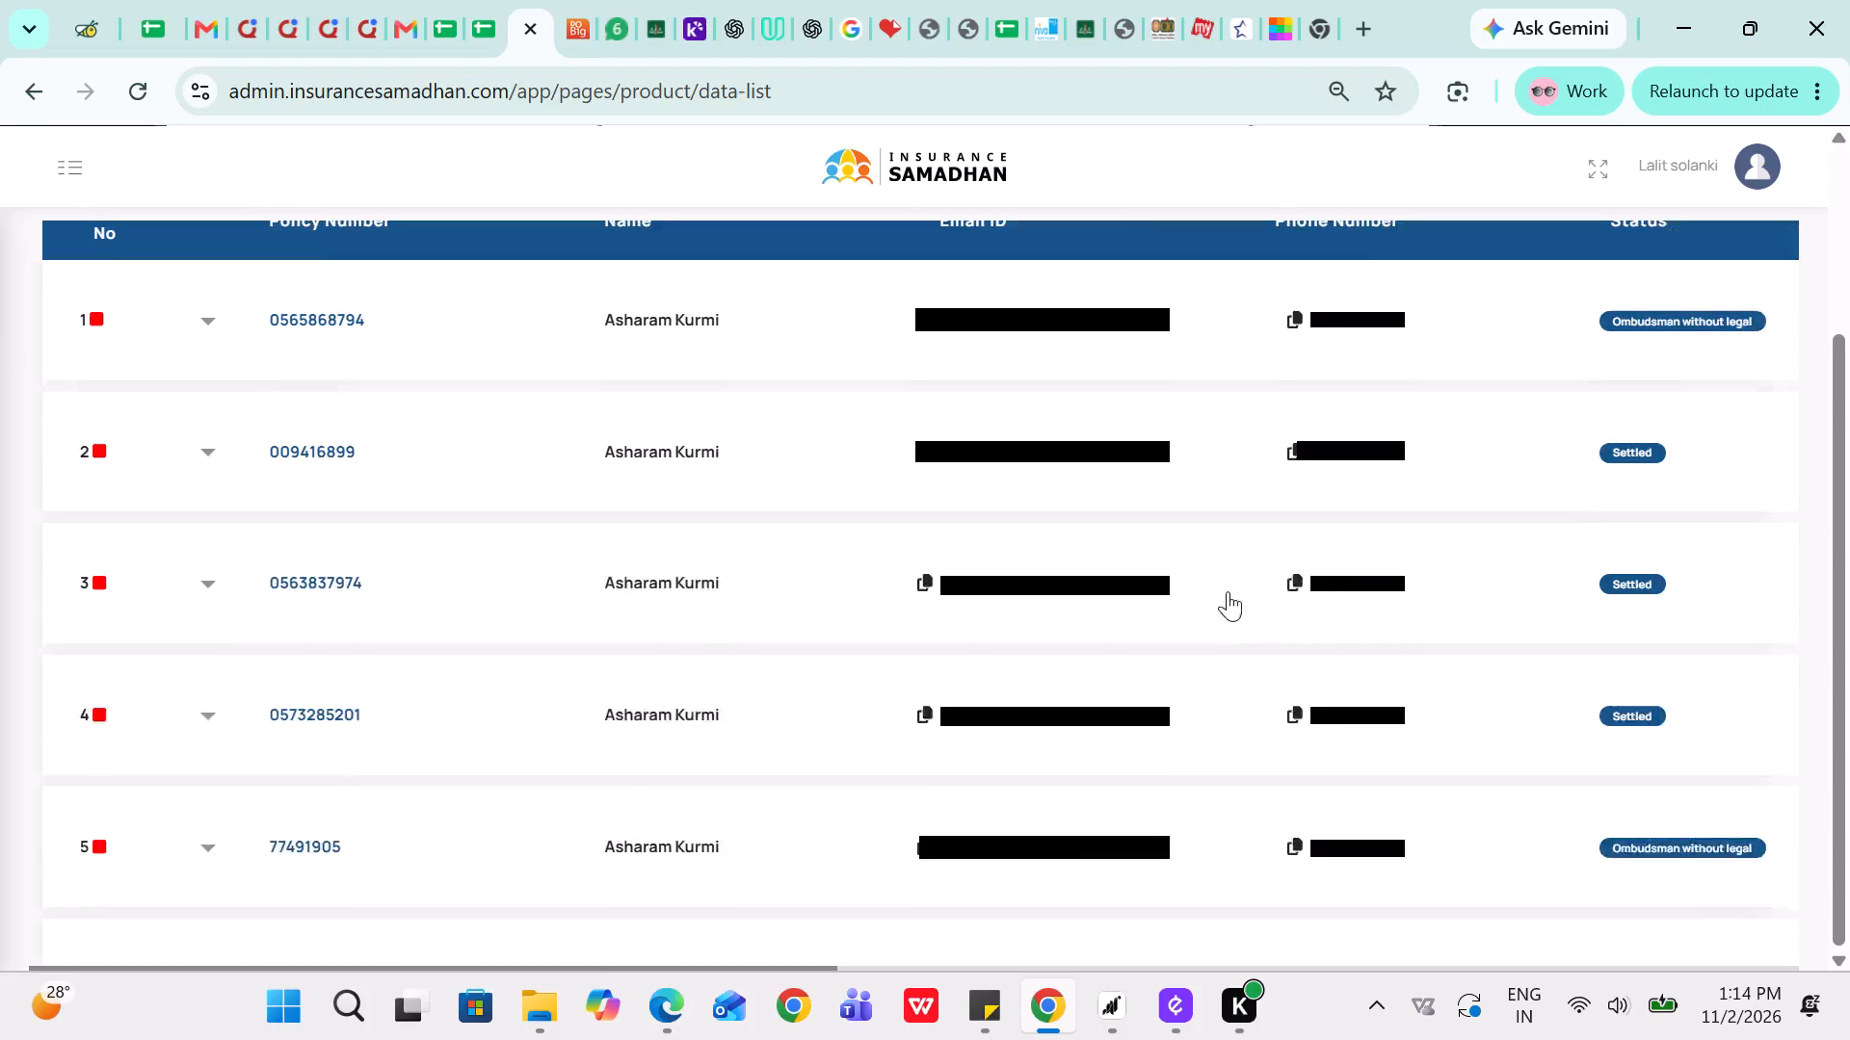
Open the first complaint and review its Ombudsman section, including courier and Form 6A details, declining to save the address.
click(325, 359)
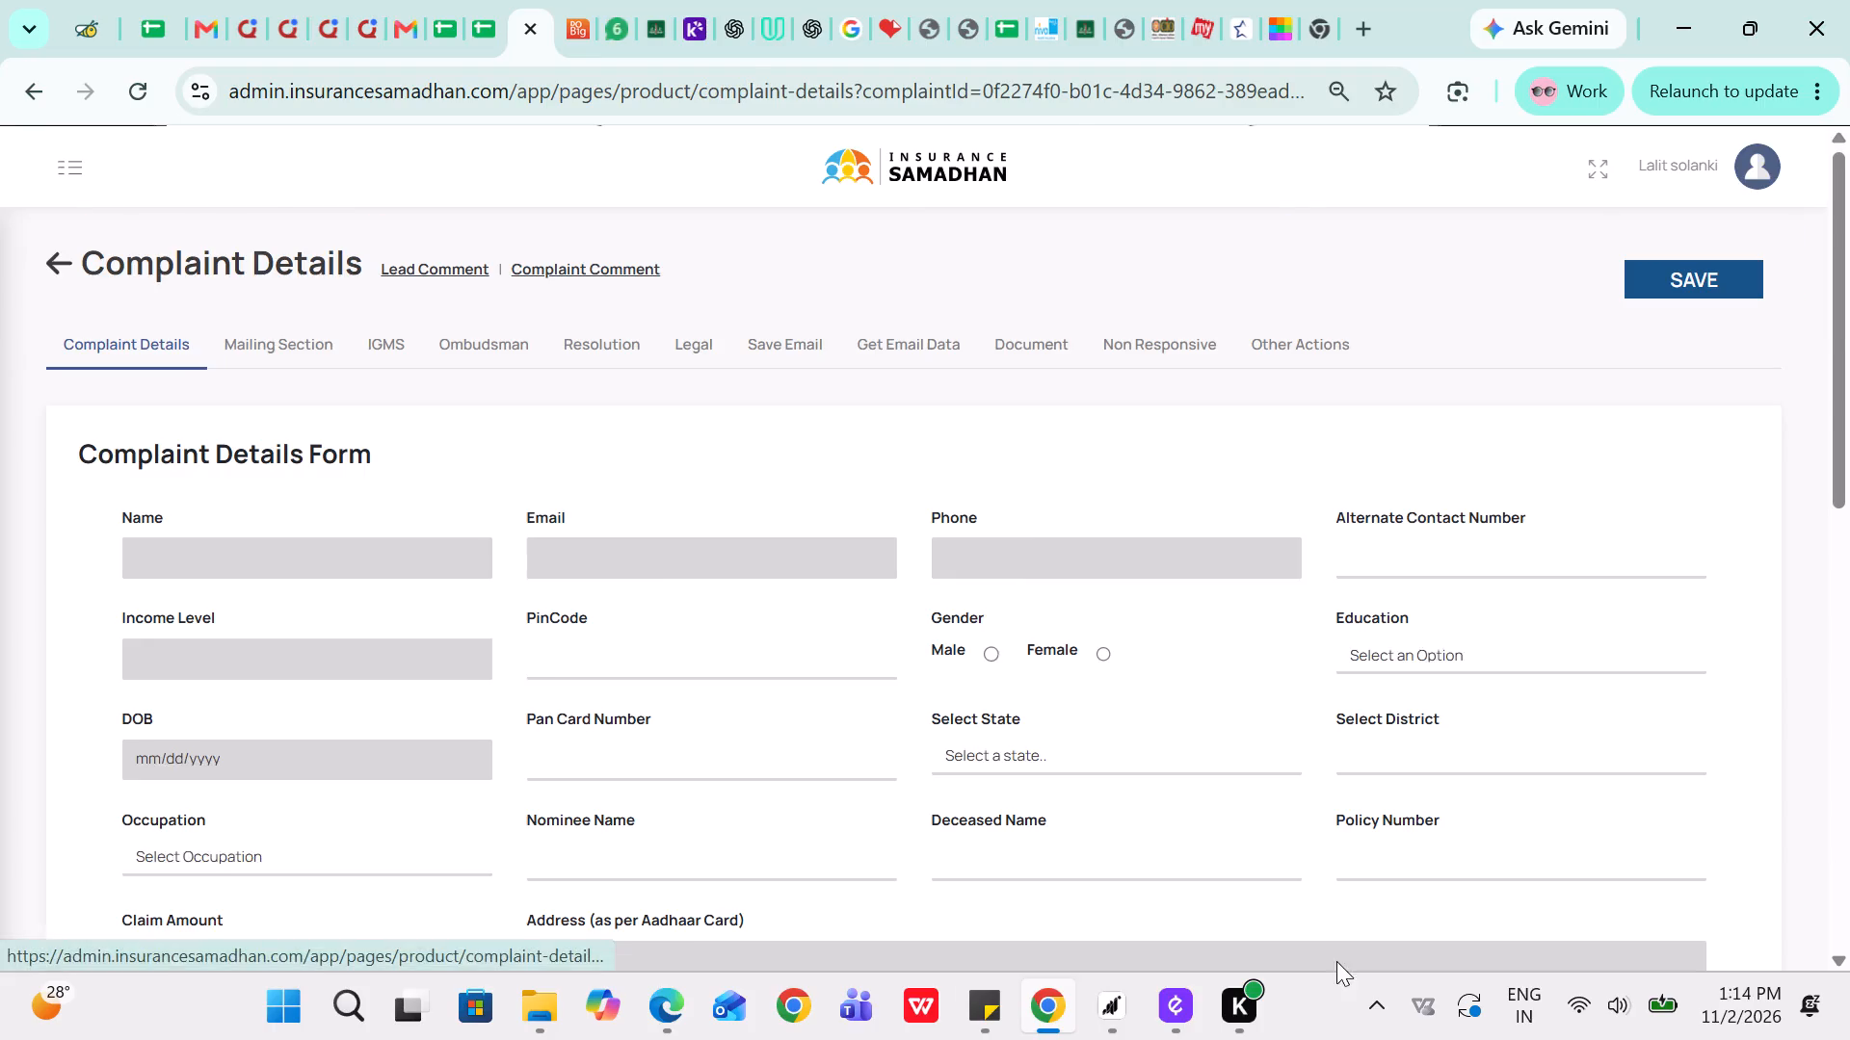
click(518, 331)
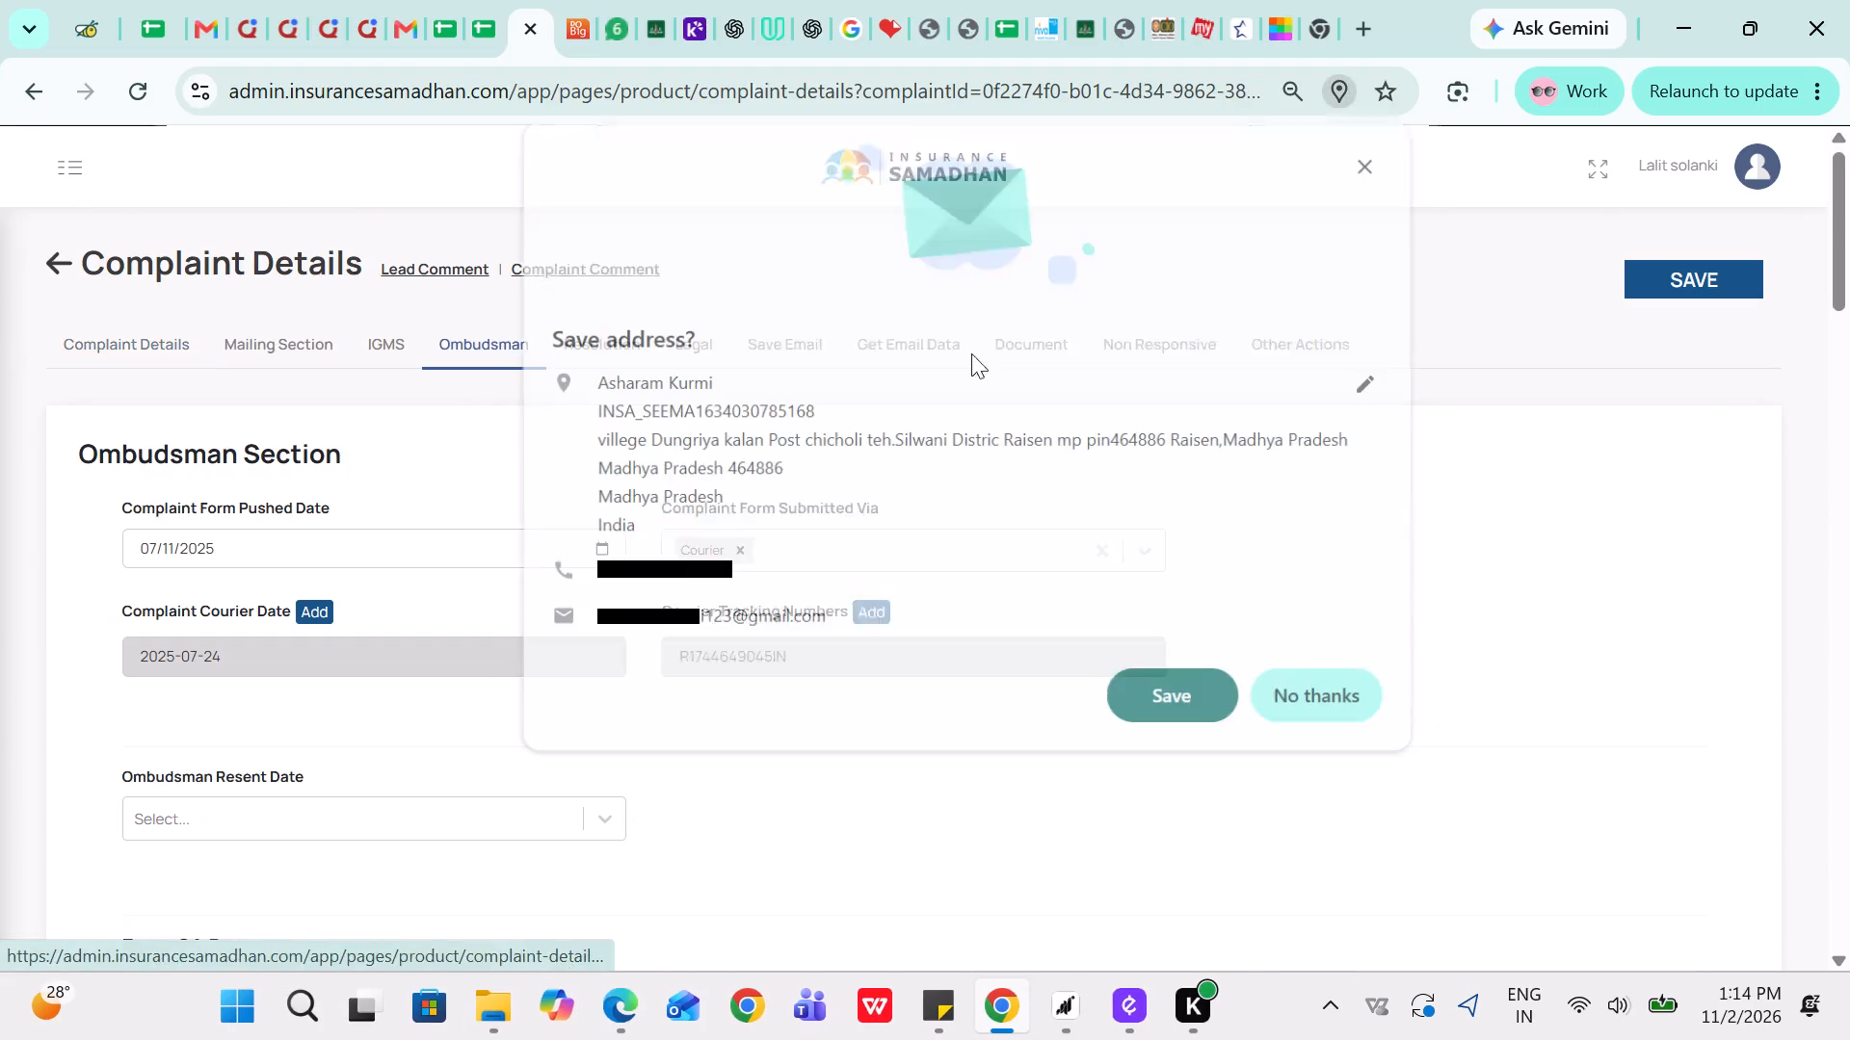
click(1372, 724)
scroll(758, 557, down, 8)
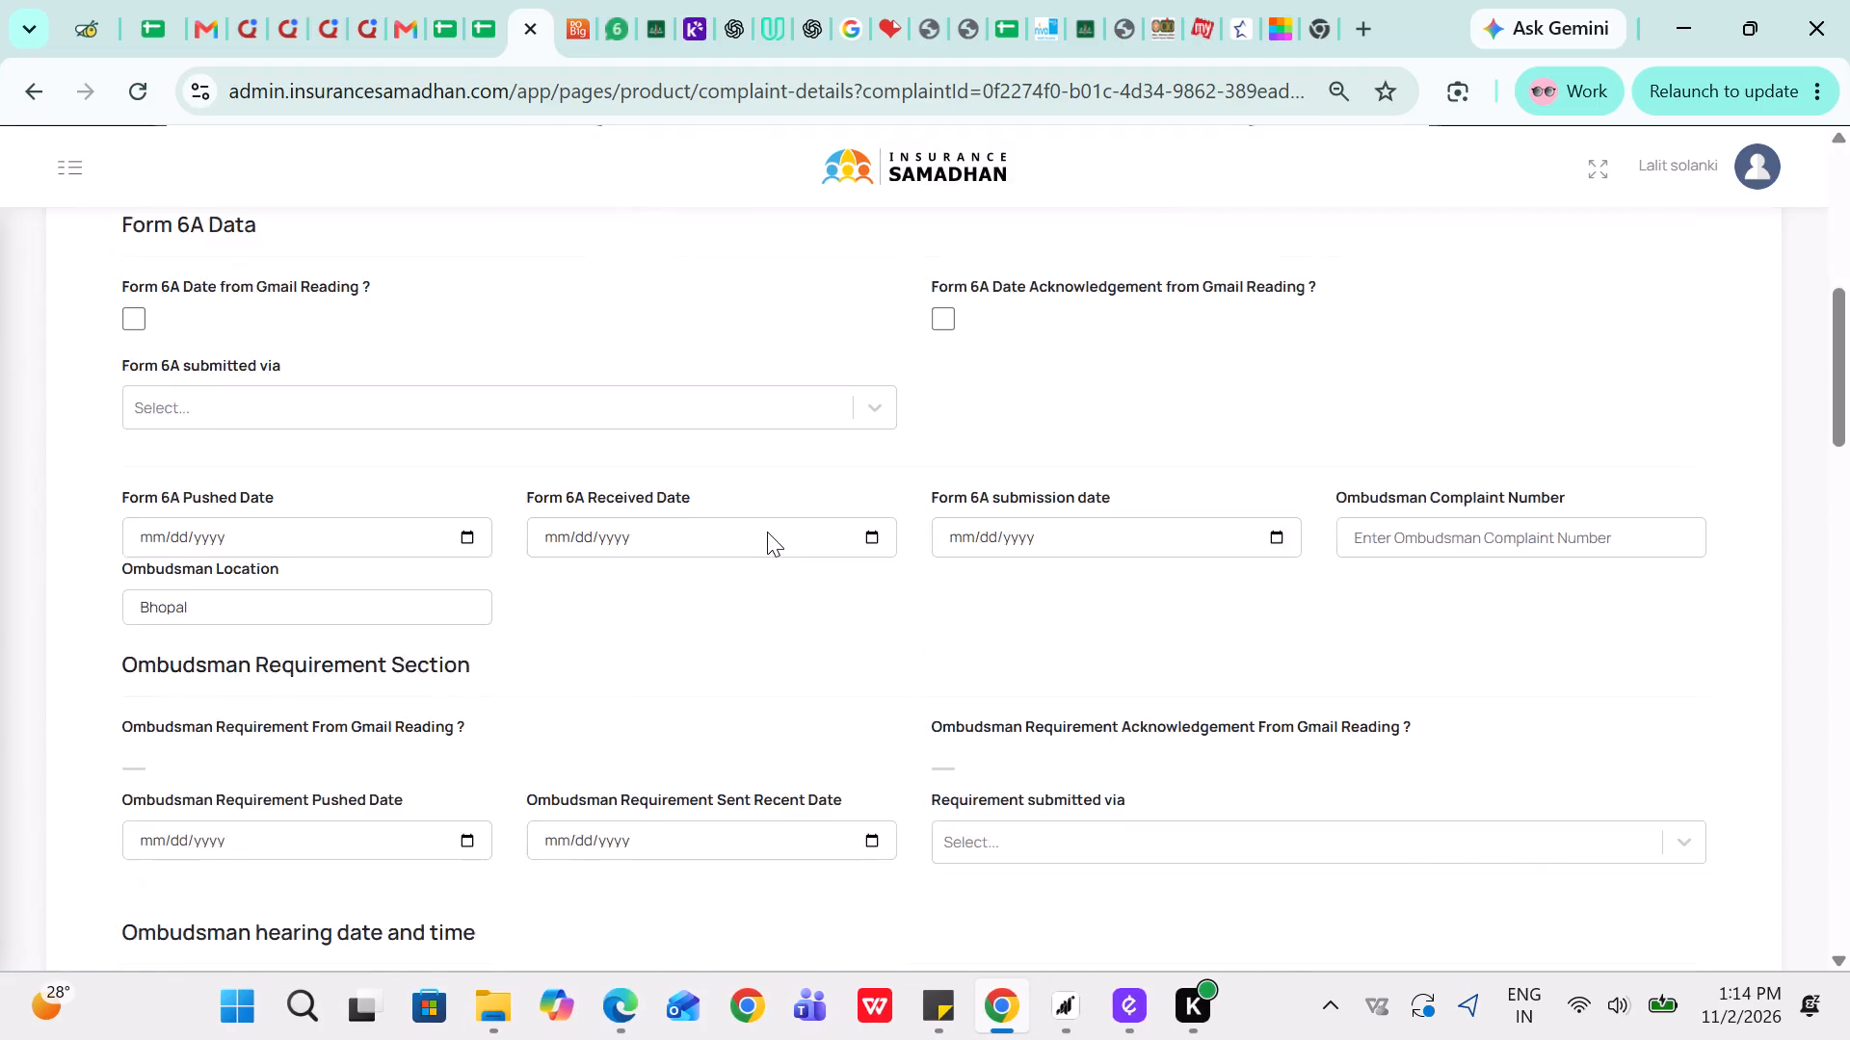
scroll(767, 532, down, 4)
scroll(787, 536, up, 5)
scroll(955, 513, up, 8)
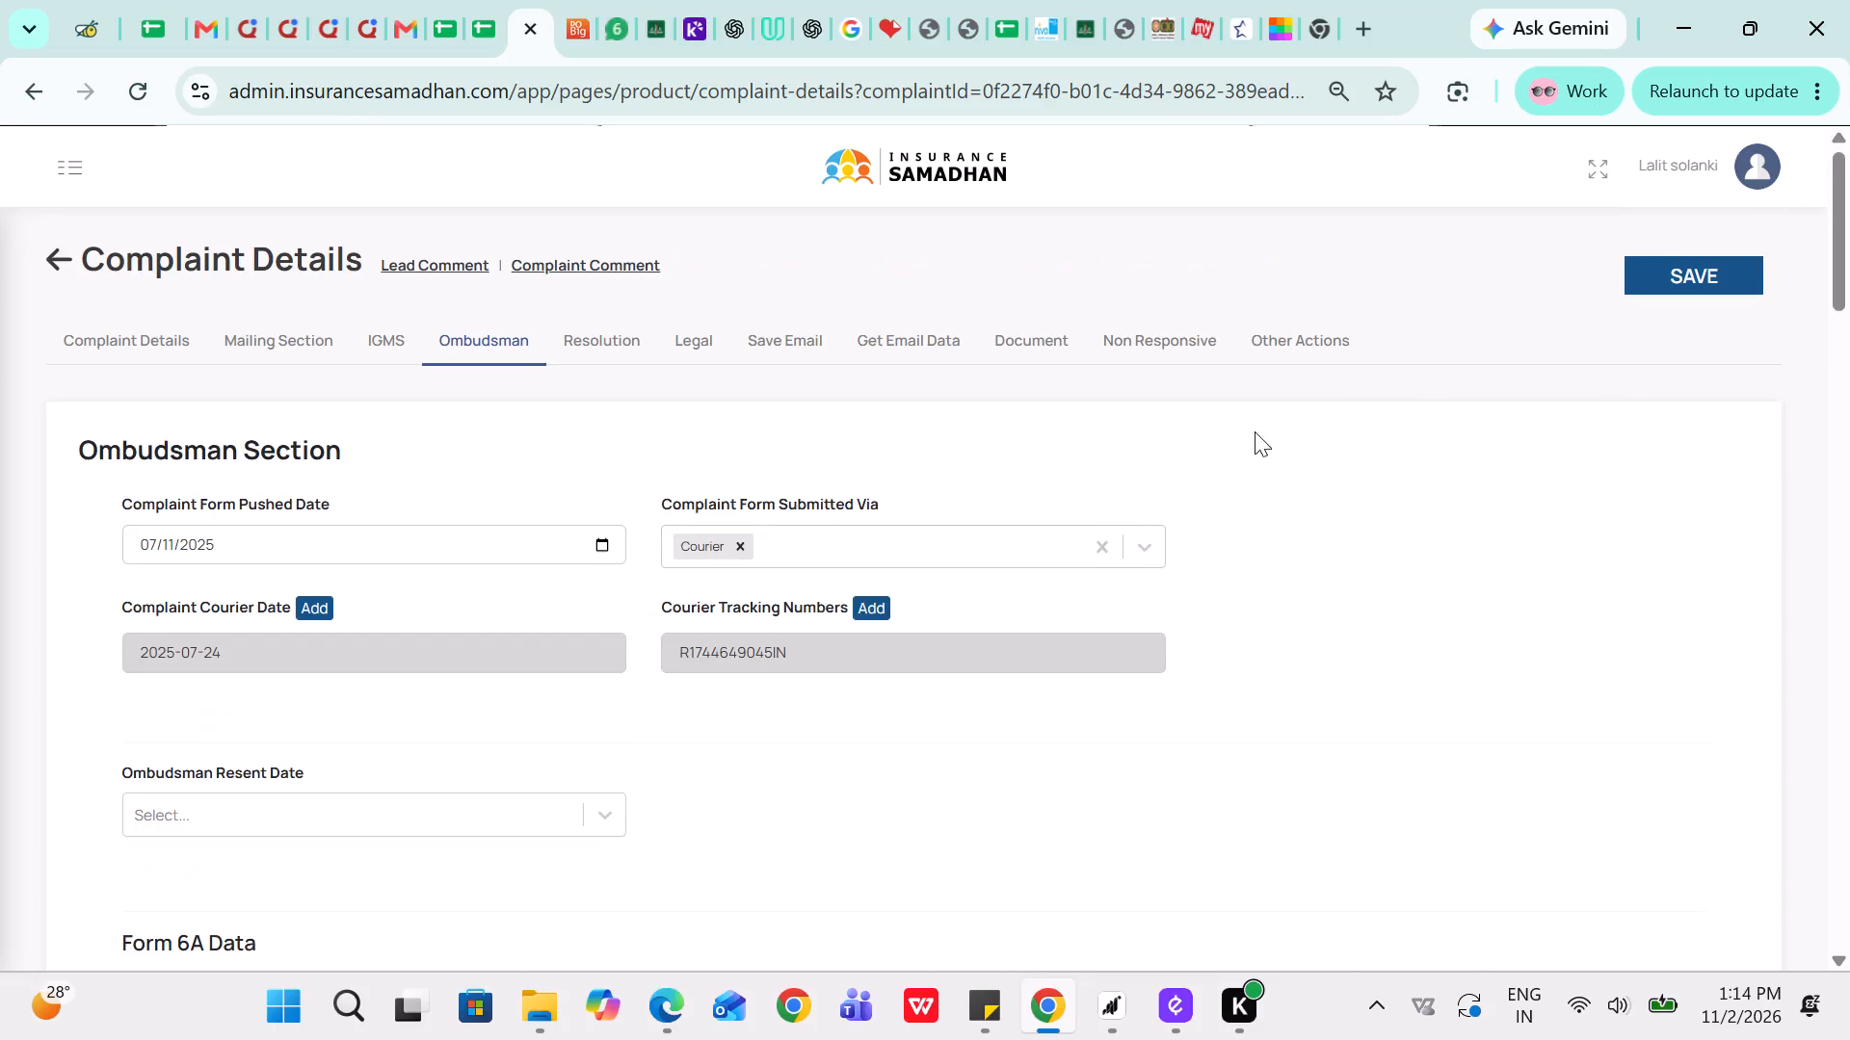
Generate a single Form 6A reminder mail for the Bajaj Allianz Life complaint and send it to the Bhopal Ombudsman.
click(1377, 349)
click(1329, 347)
scroll(855, 480, down, 4)
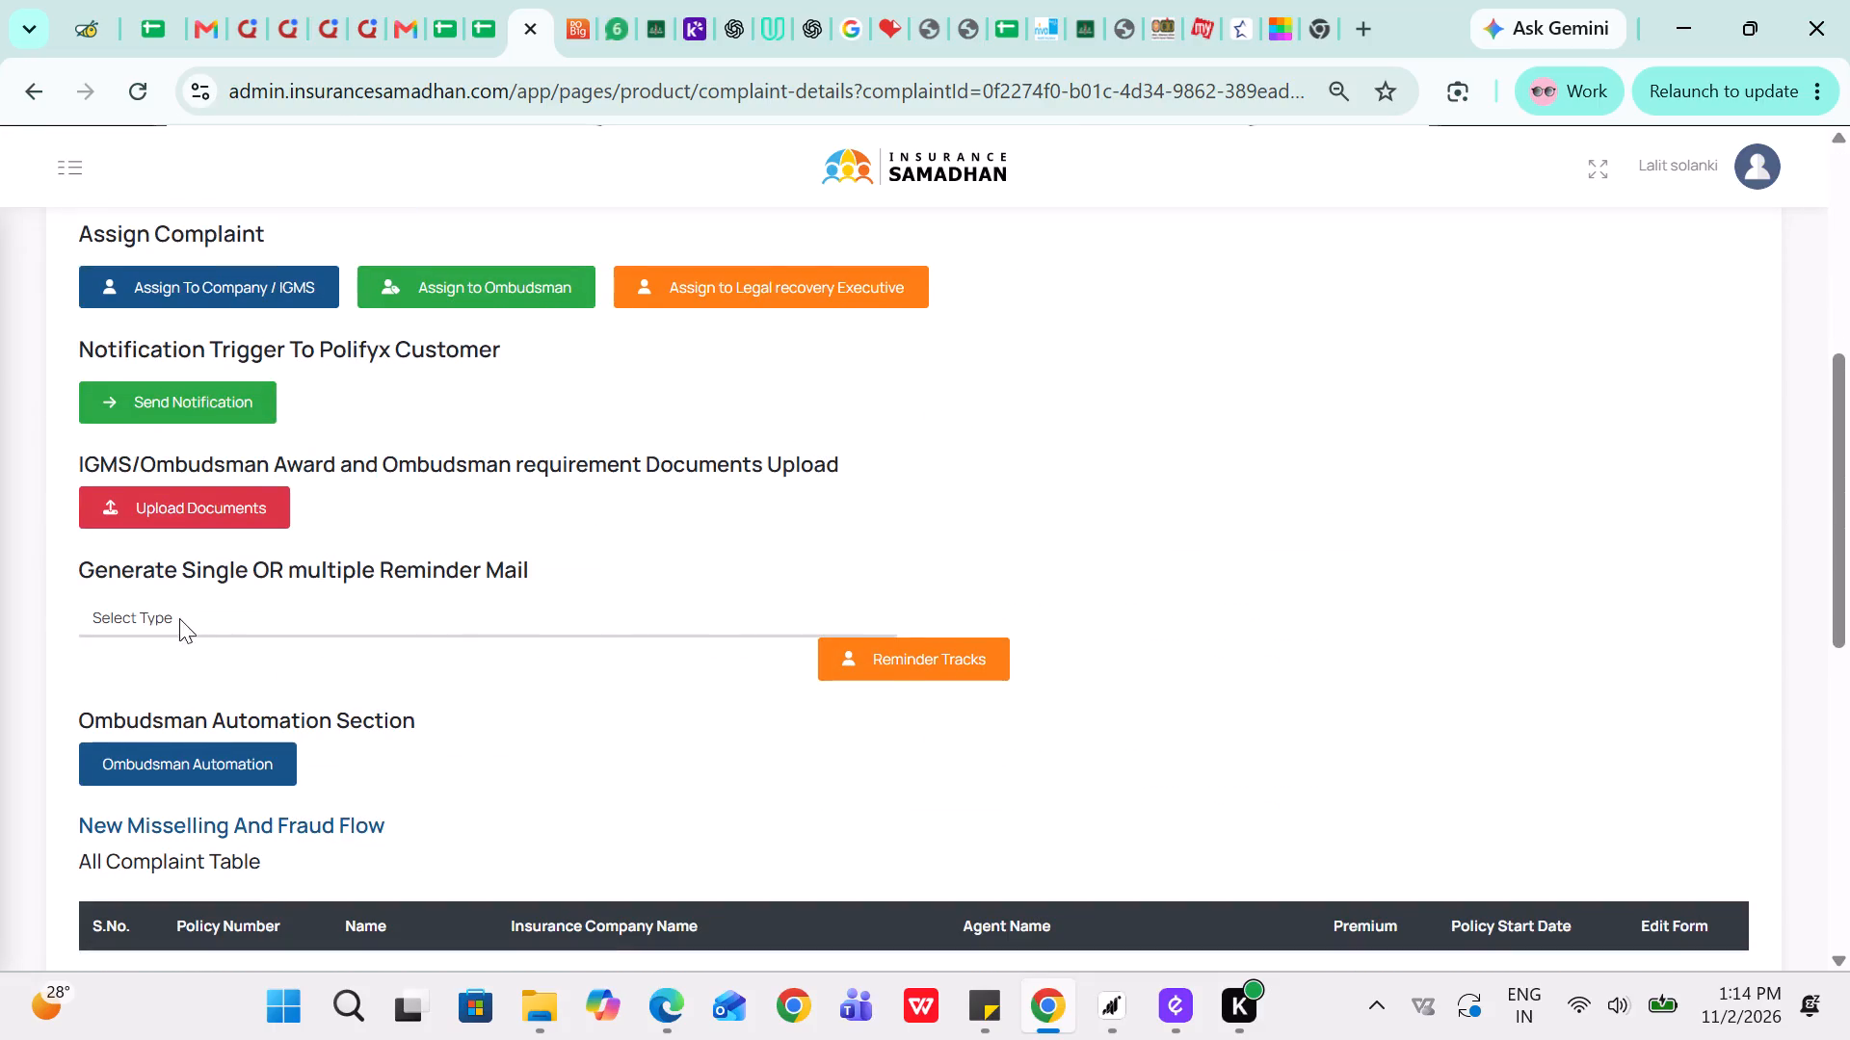
click(179, 618)
click(171, 685)
scroll(542, 571, down, 3)
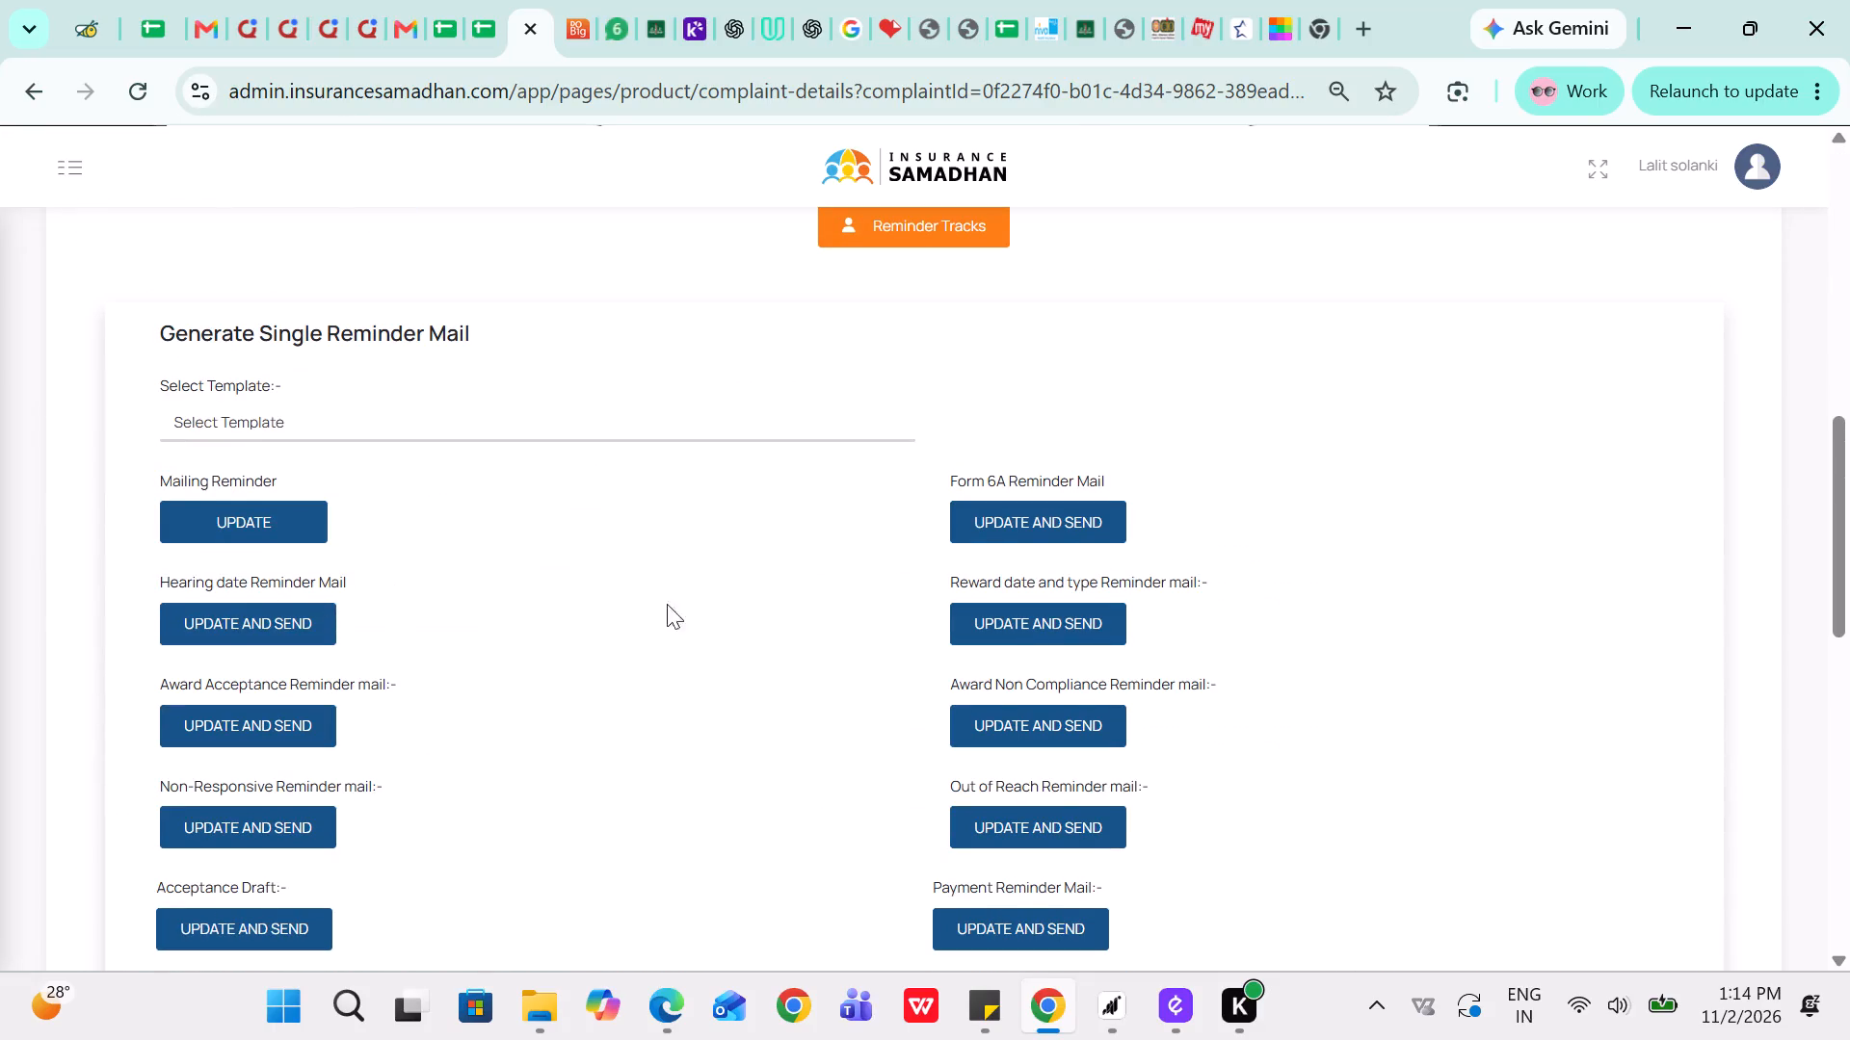
click(1015, 517)
scroll(1073, 497, down, 7)
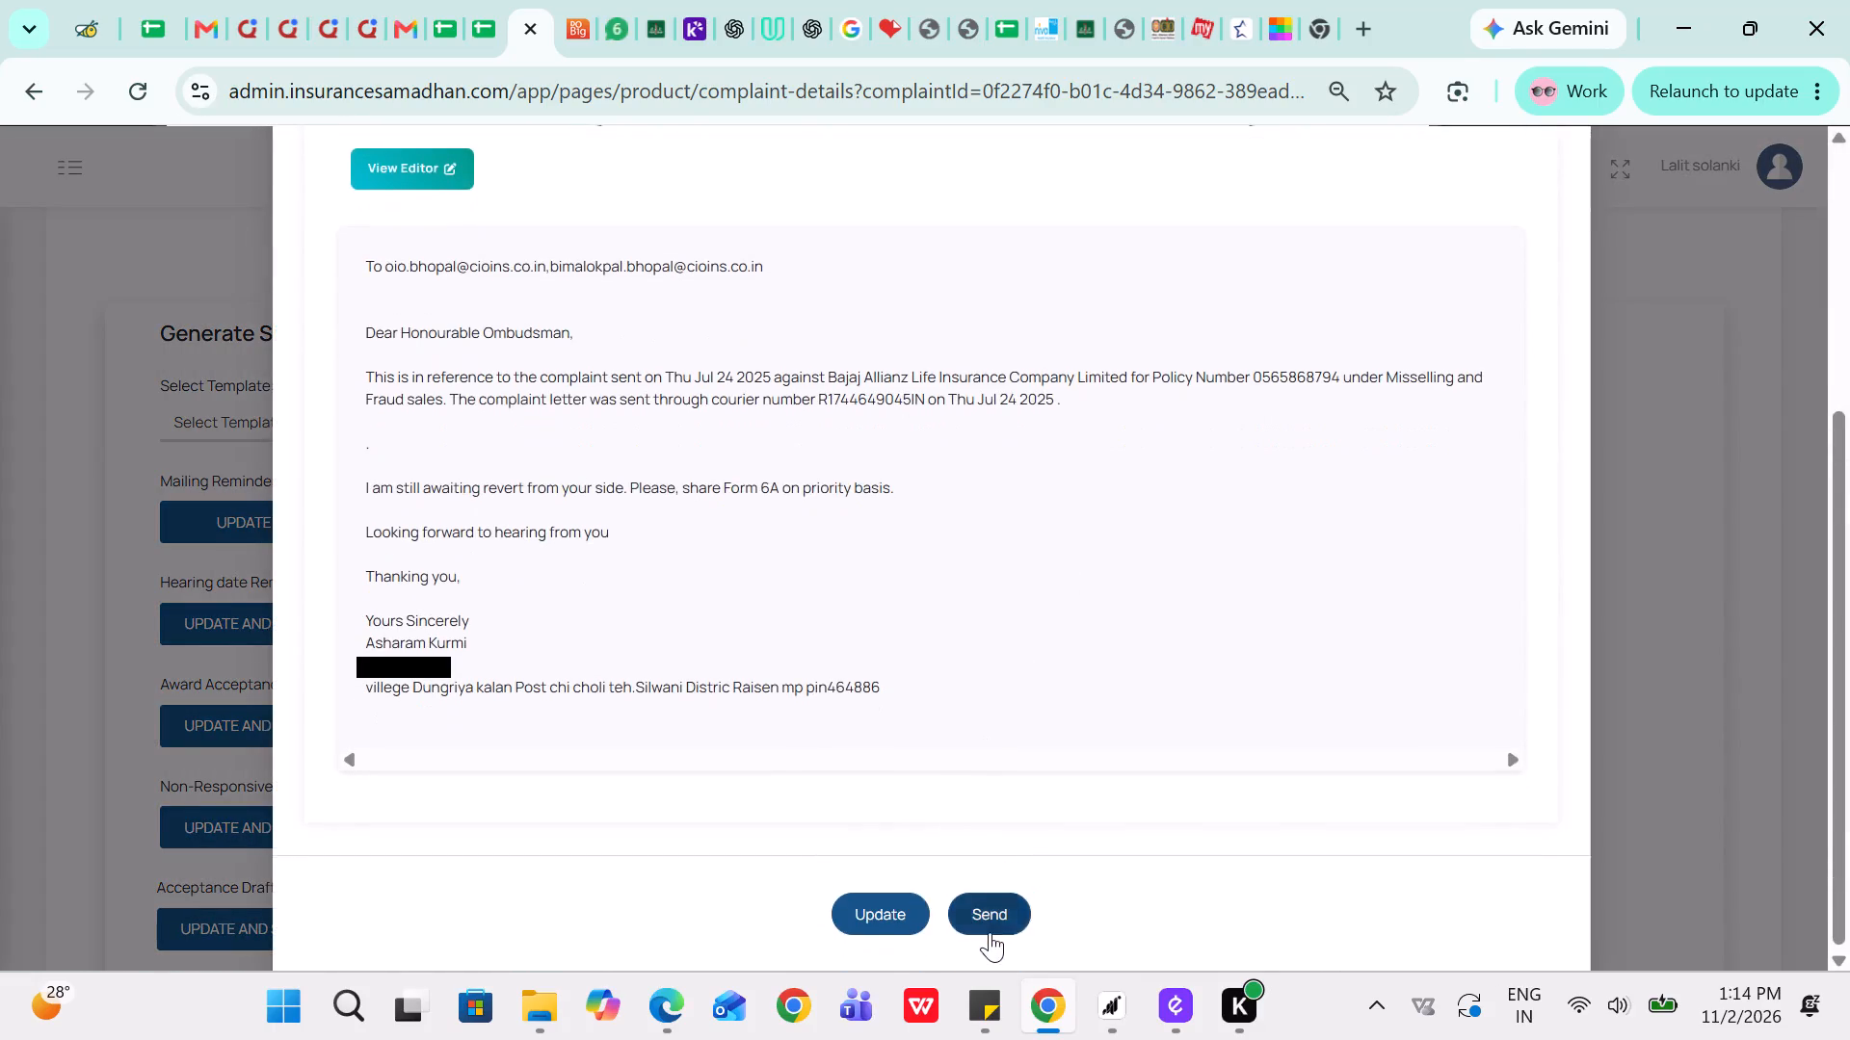
click(990, 932)
click(1079, 262)
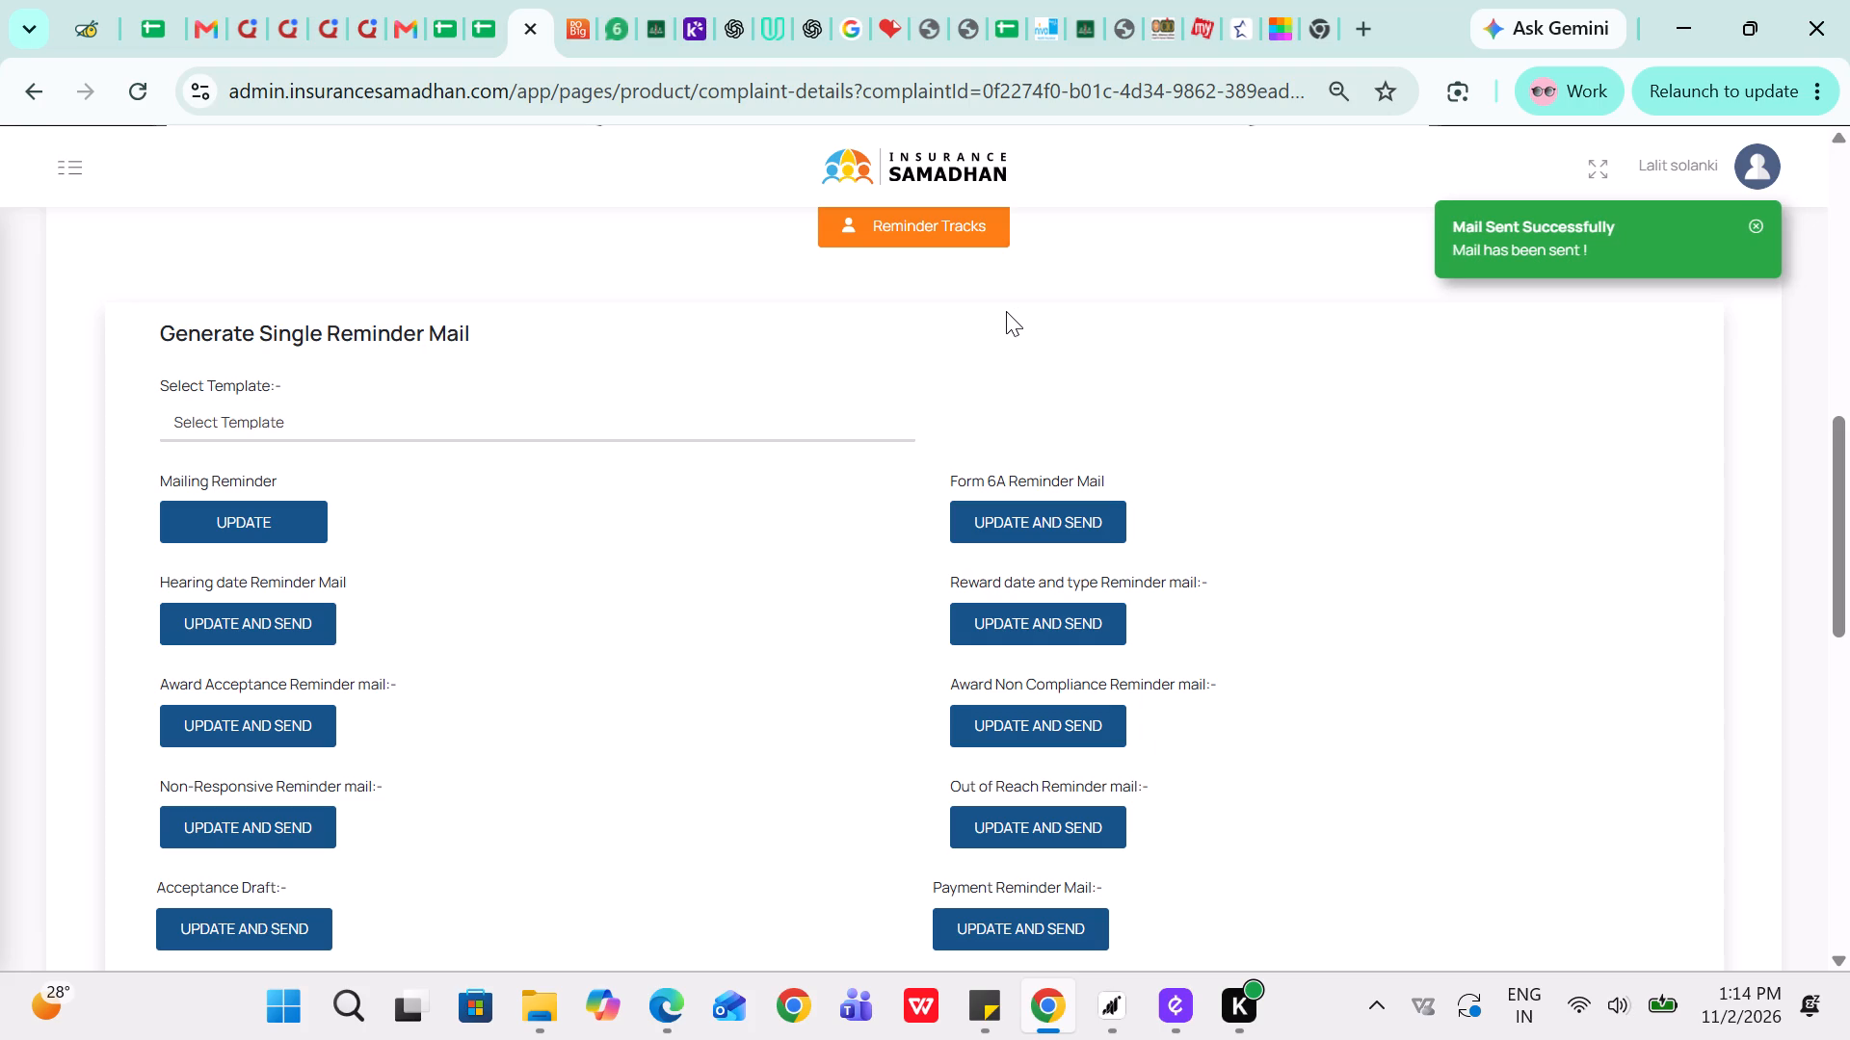
Add the comment "6a reminder shared." to the complaint's communication log, save it, and return to the All Complaints list.
scroll(414, 499, up, 2)
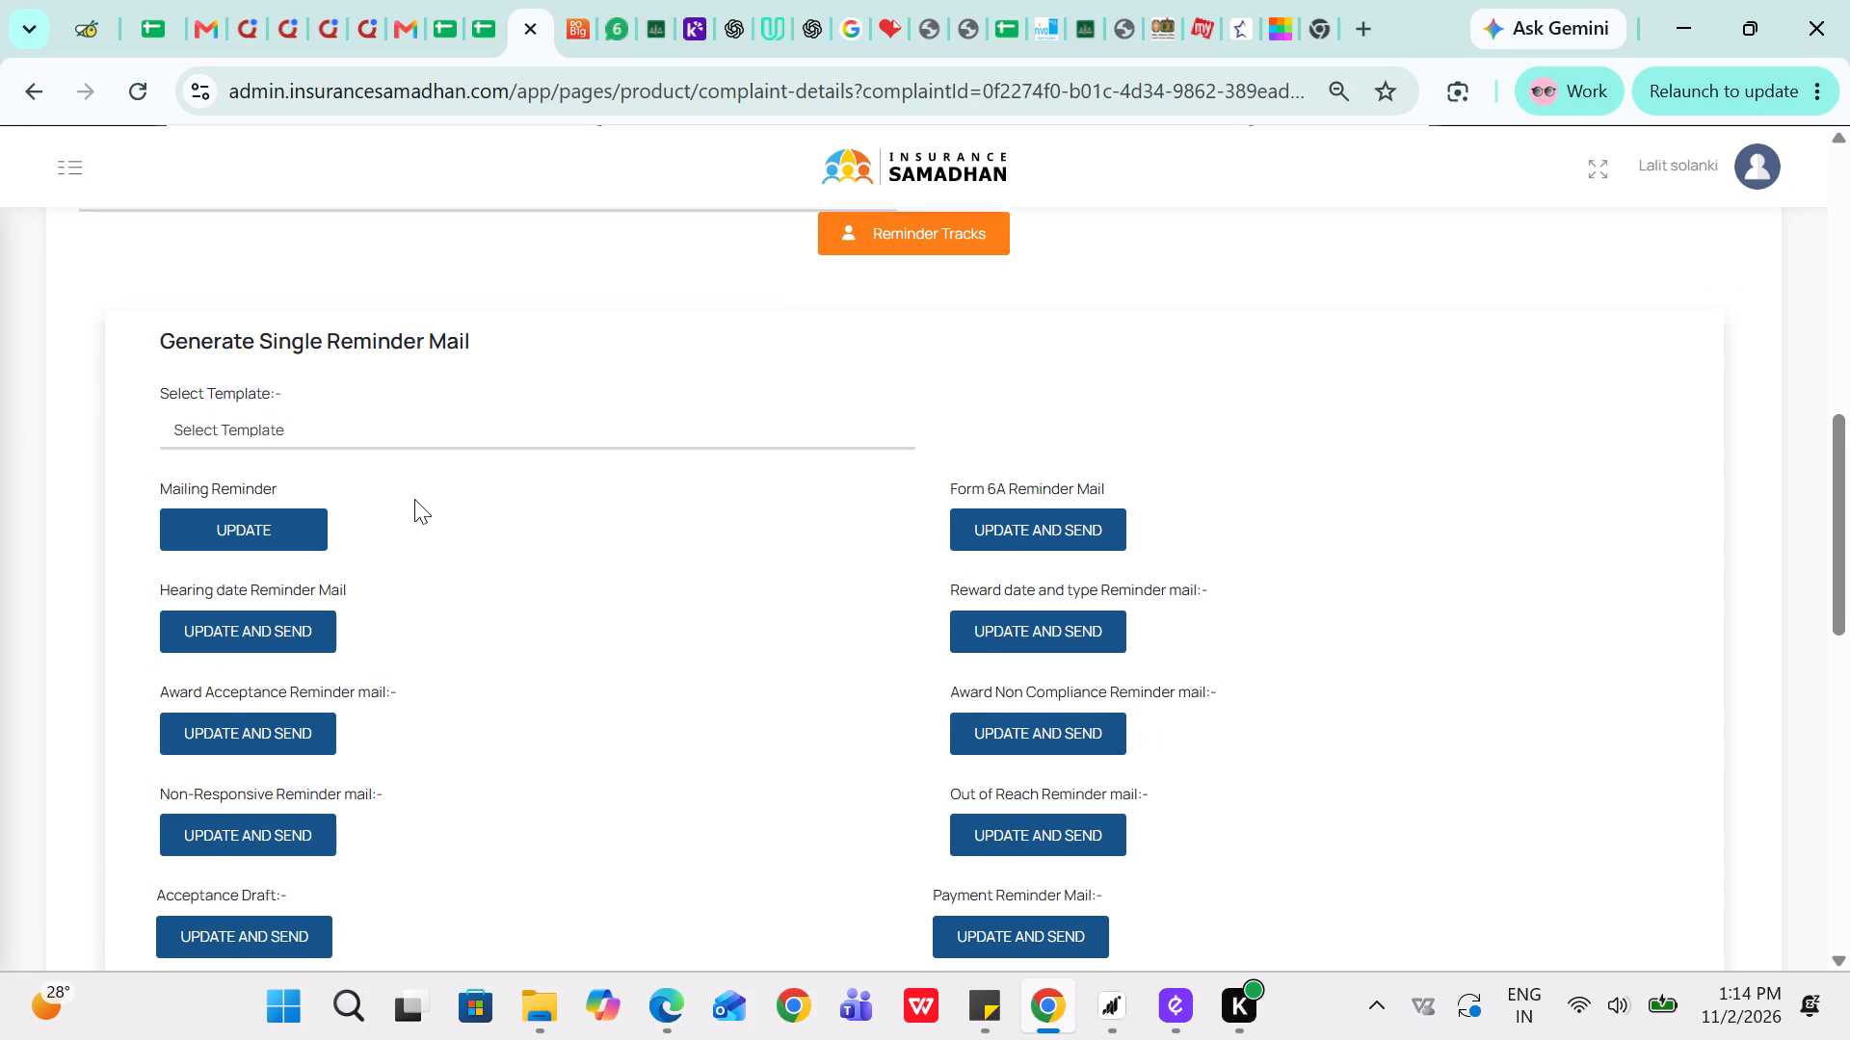
scroll(414, 499, up, 9)
click(590, 269)
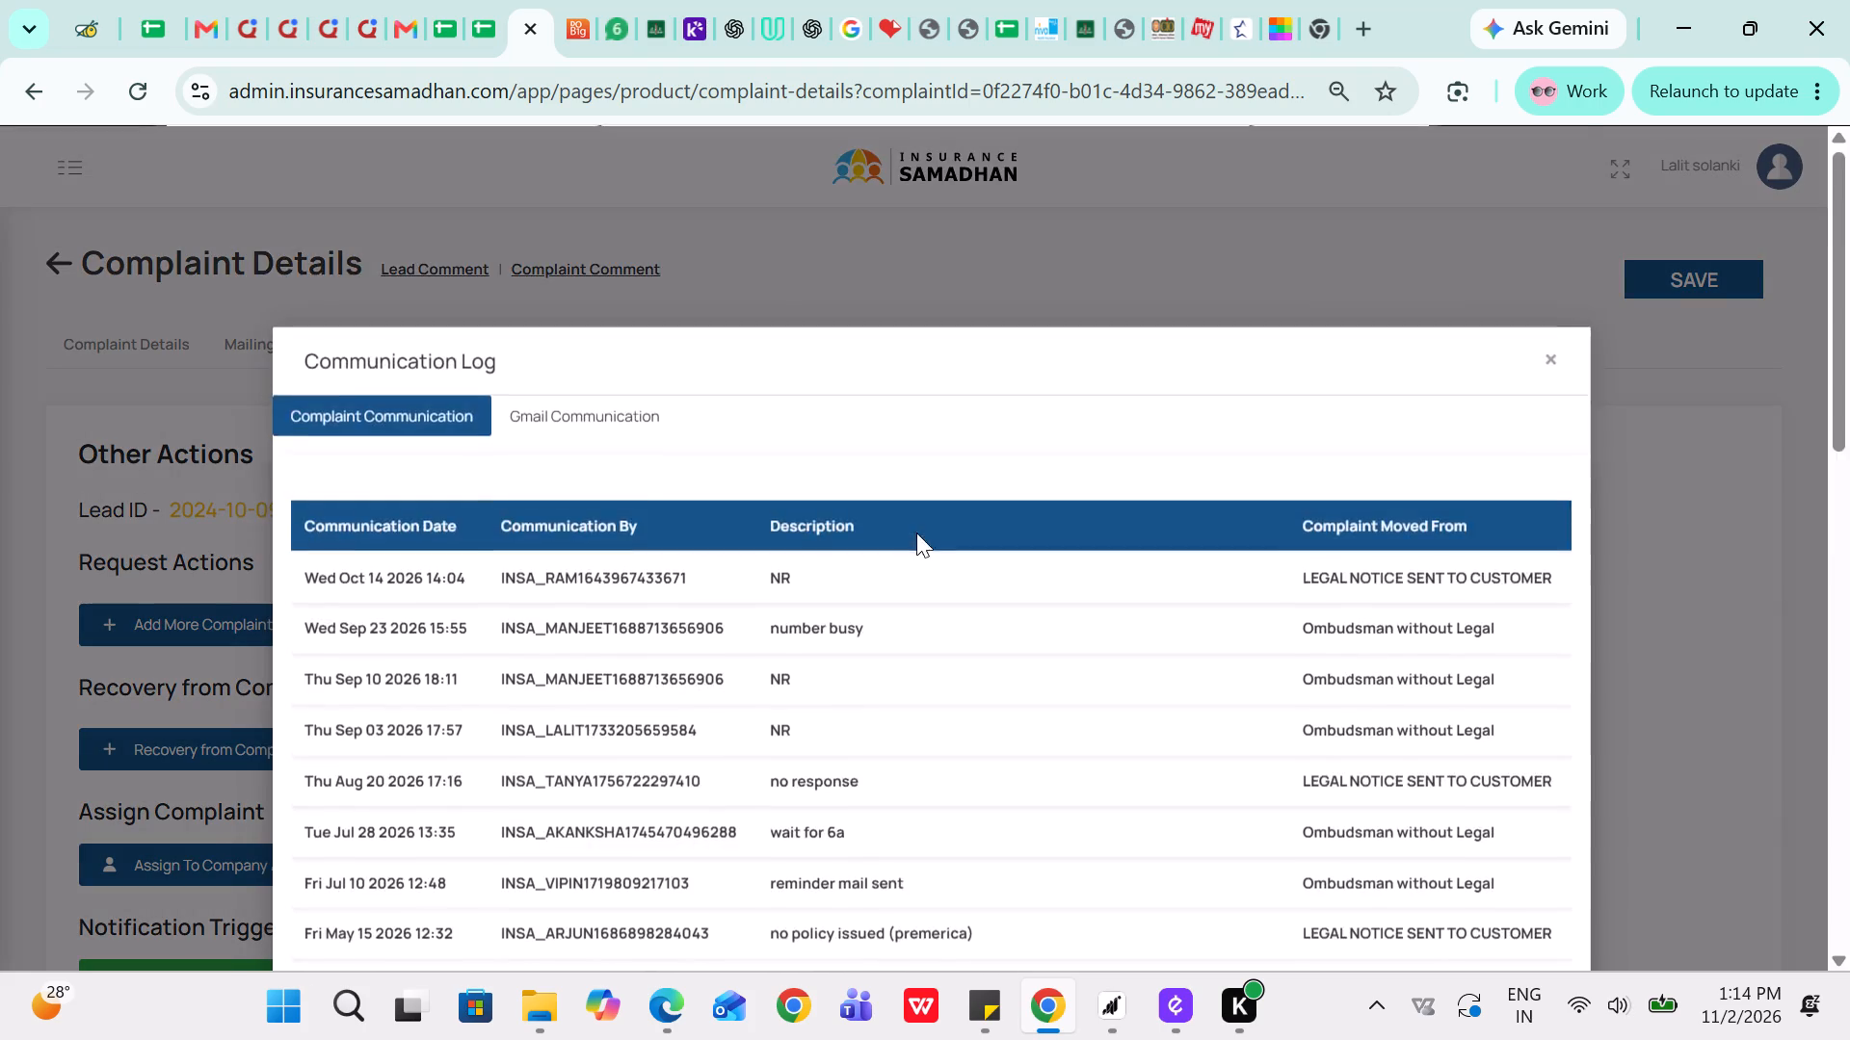
scroll(916, 534, down, 17)
click(1036, 918)
click(1043, 617)
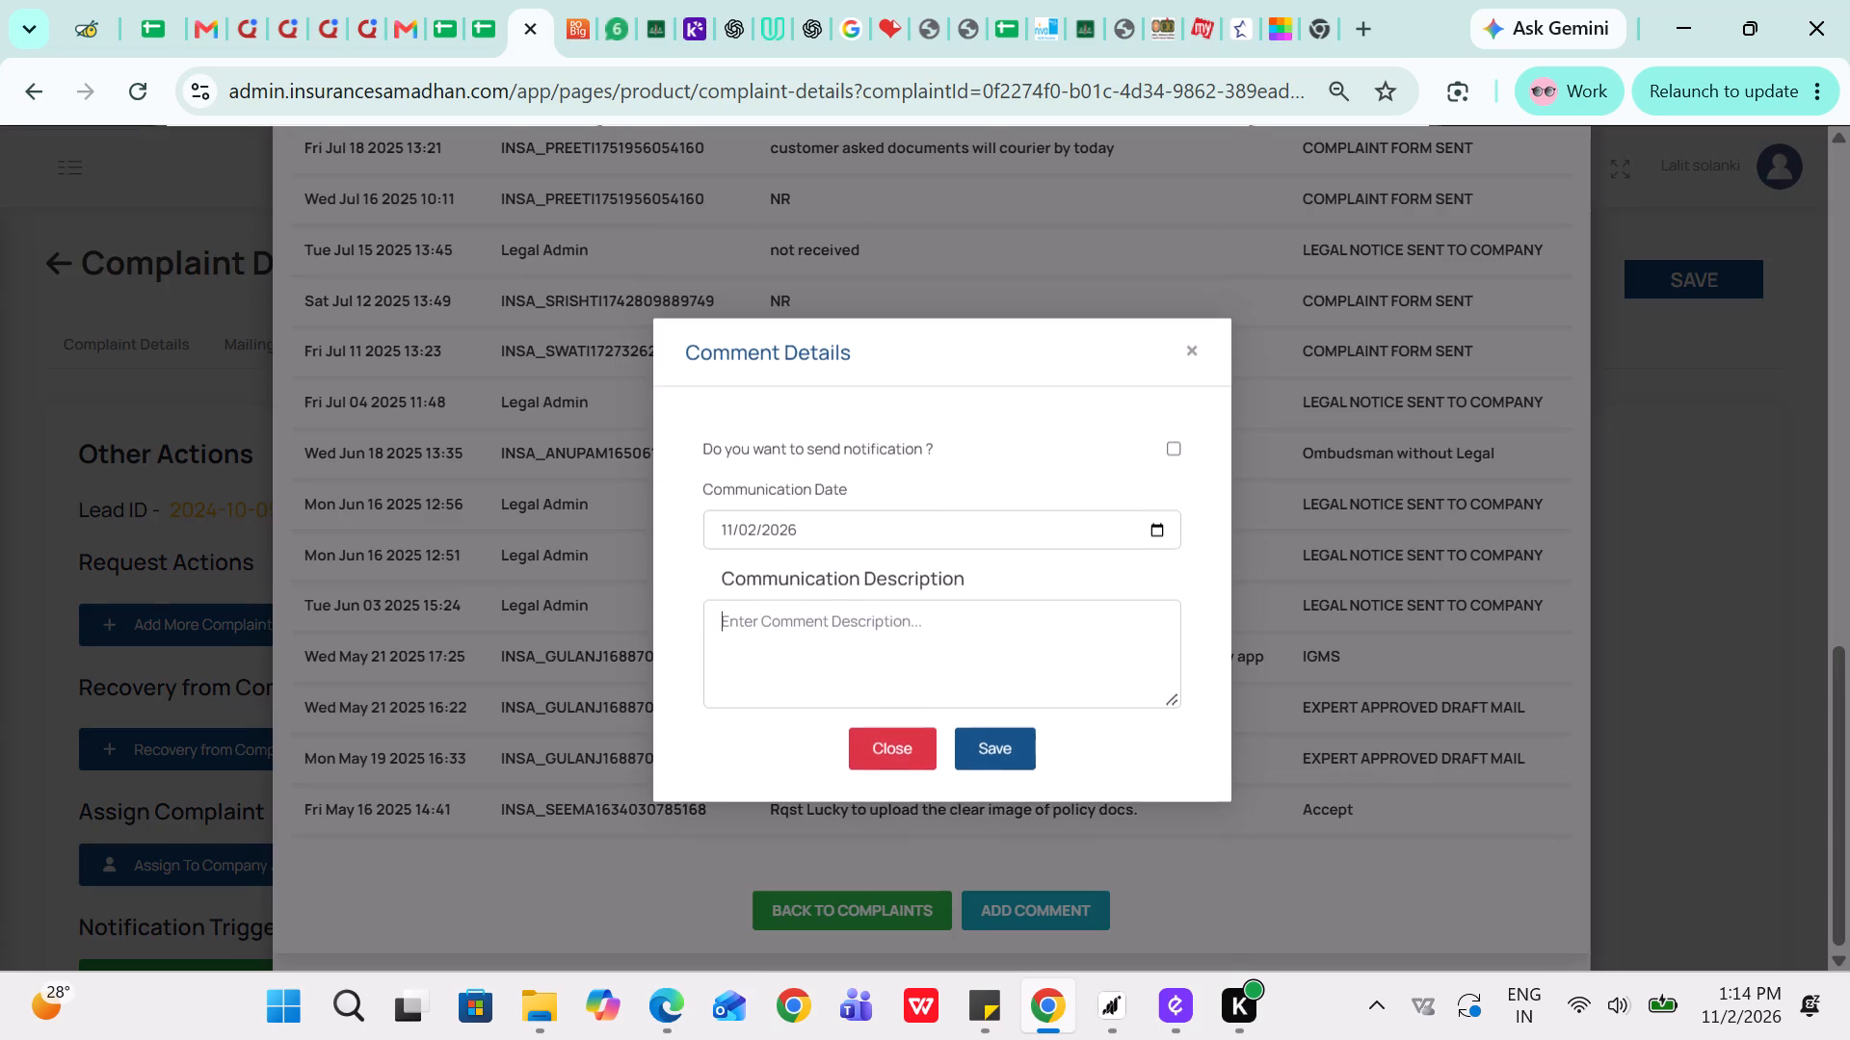
text(6a reminder shared.)
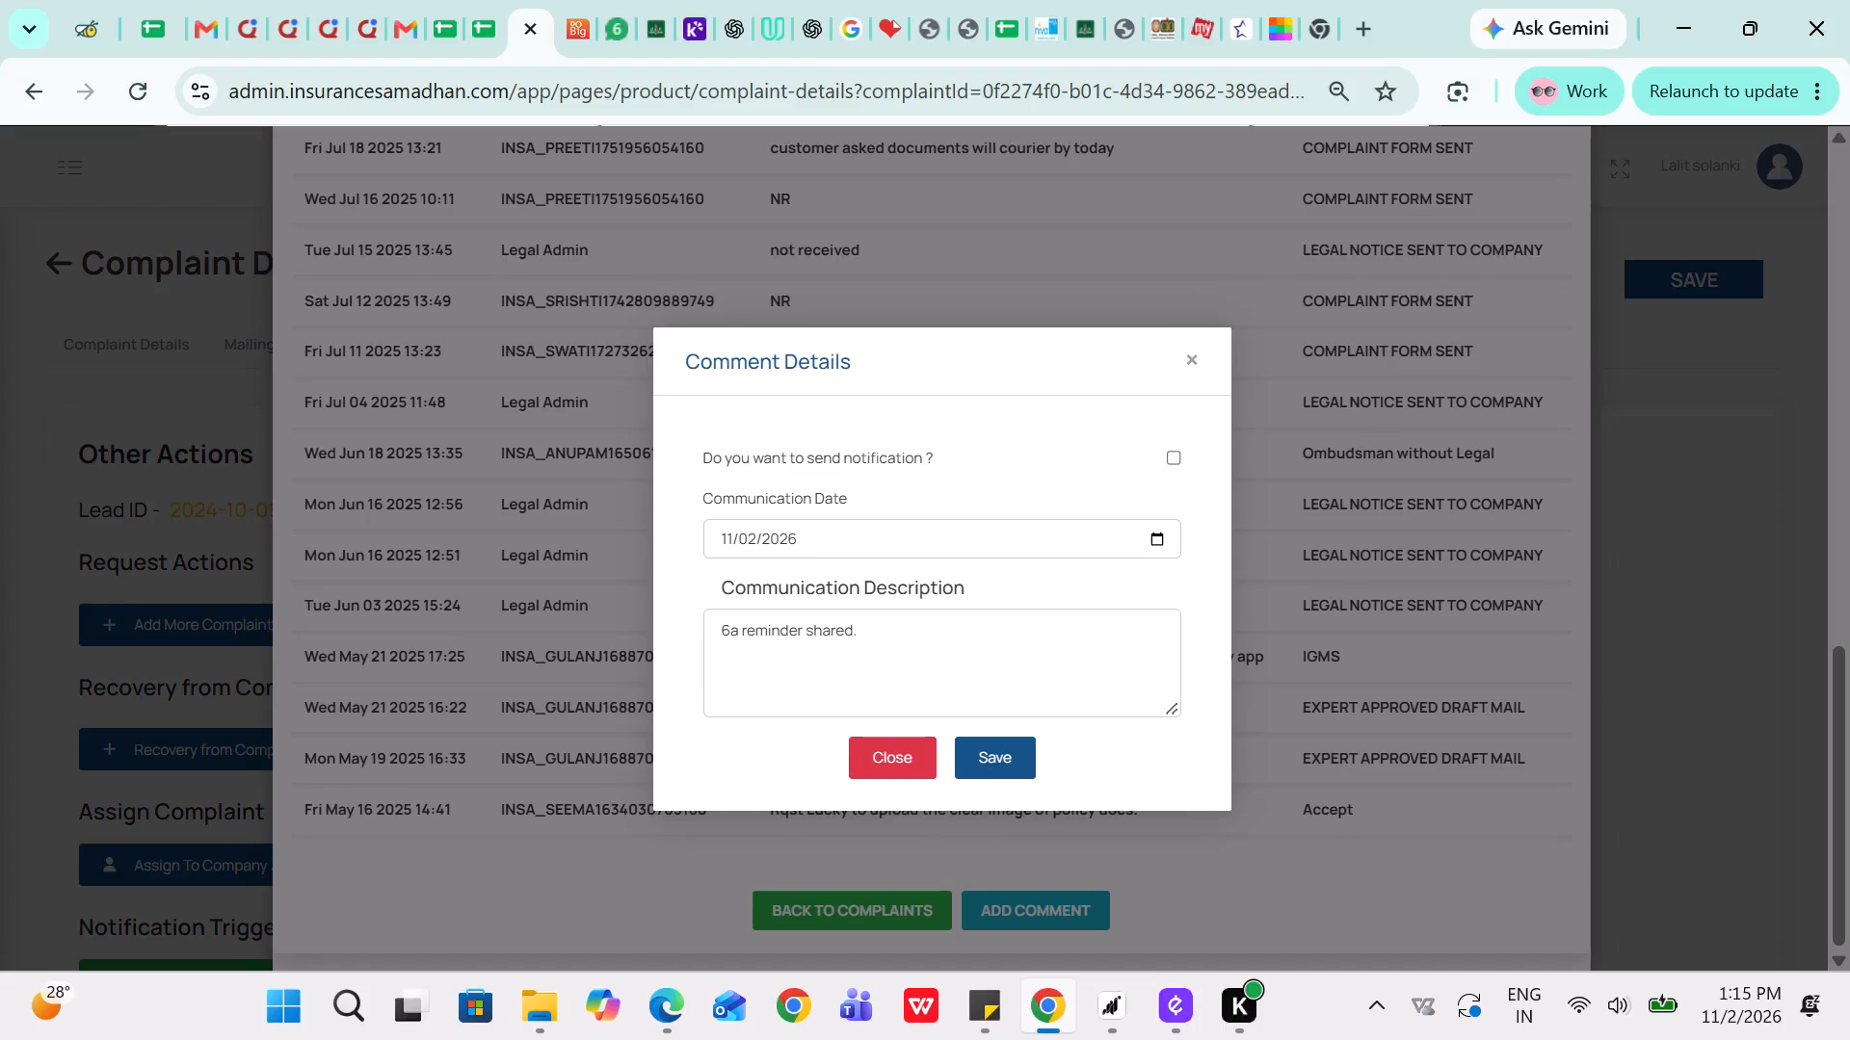
click(995, 755)
click(66, 579)
drag(46, 561, 47, 546)
click(35, 264)
click(77, 256)
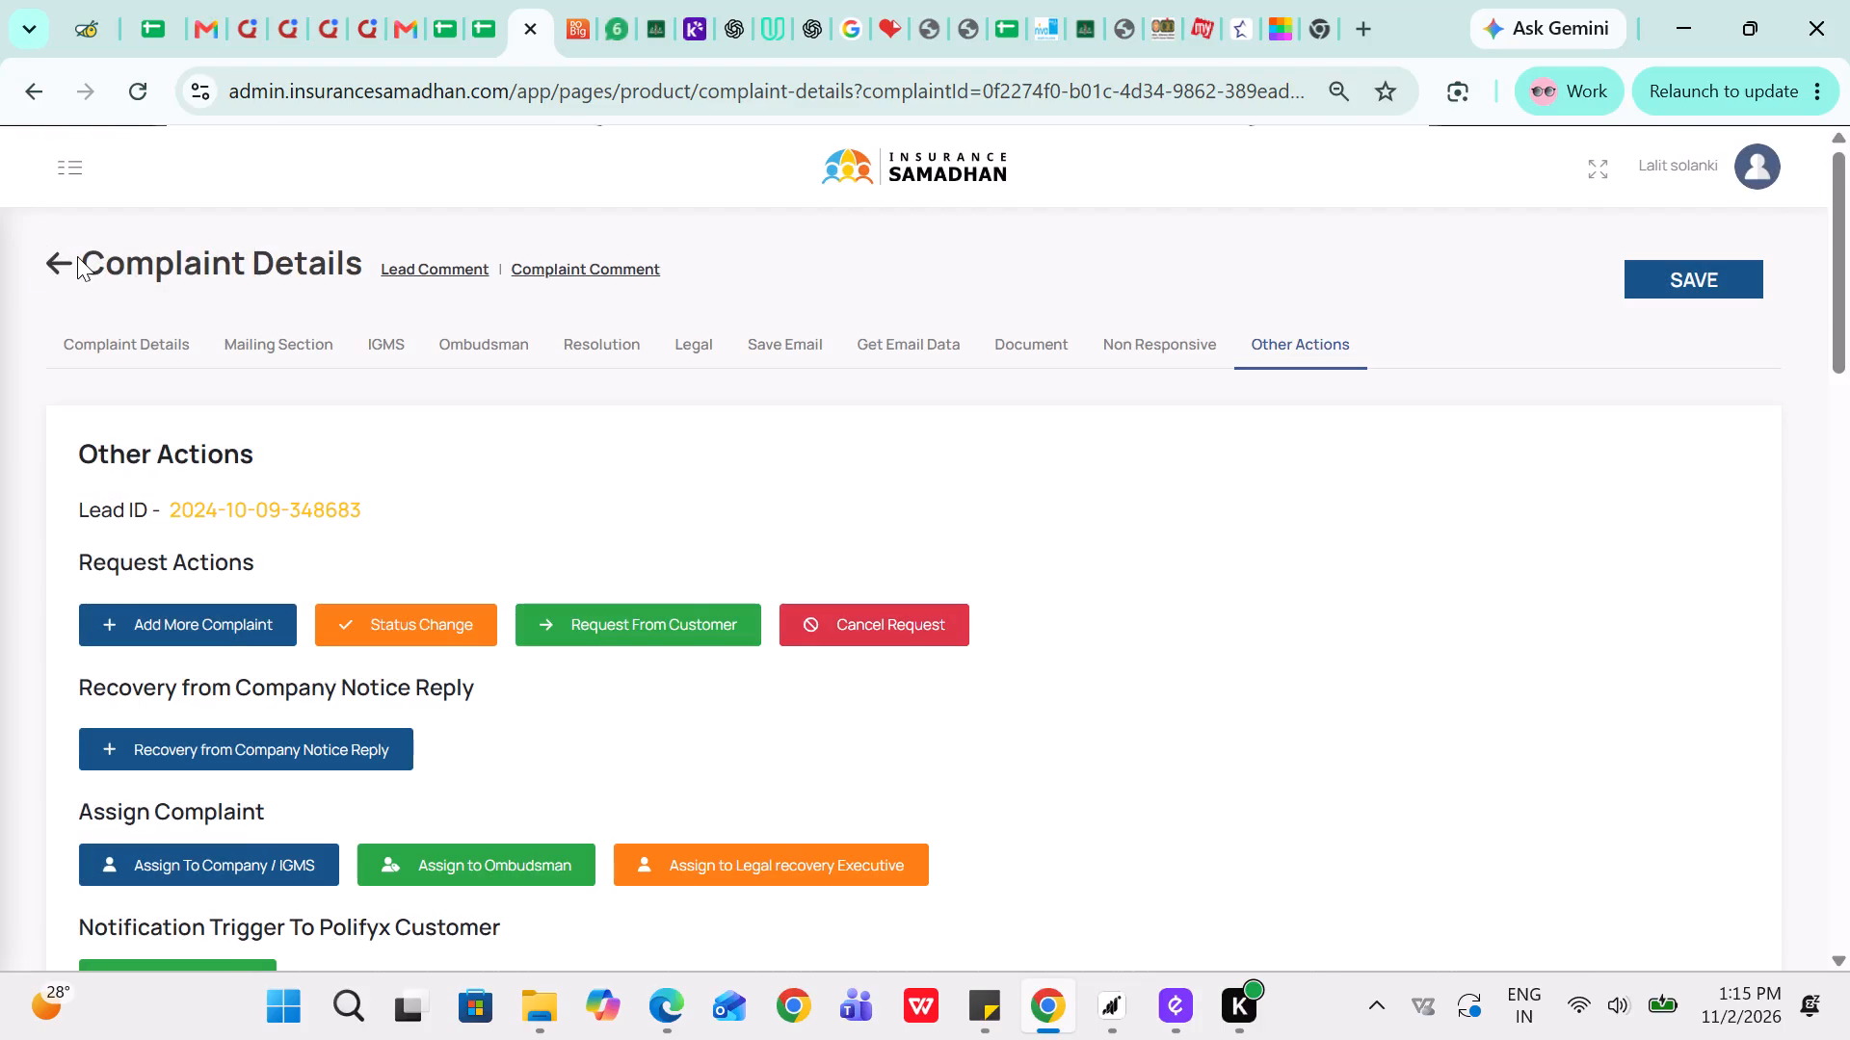
click(63, 266)
Open the fifth complaint, against Kotak Mahindra Life, and send the Bhopal Ombudsman a single Form 6A reminder mail.
scroll(681, 443, down, 14)
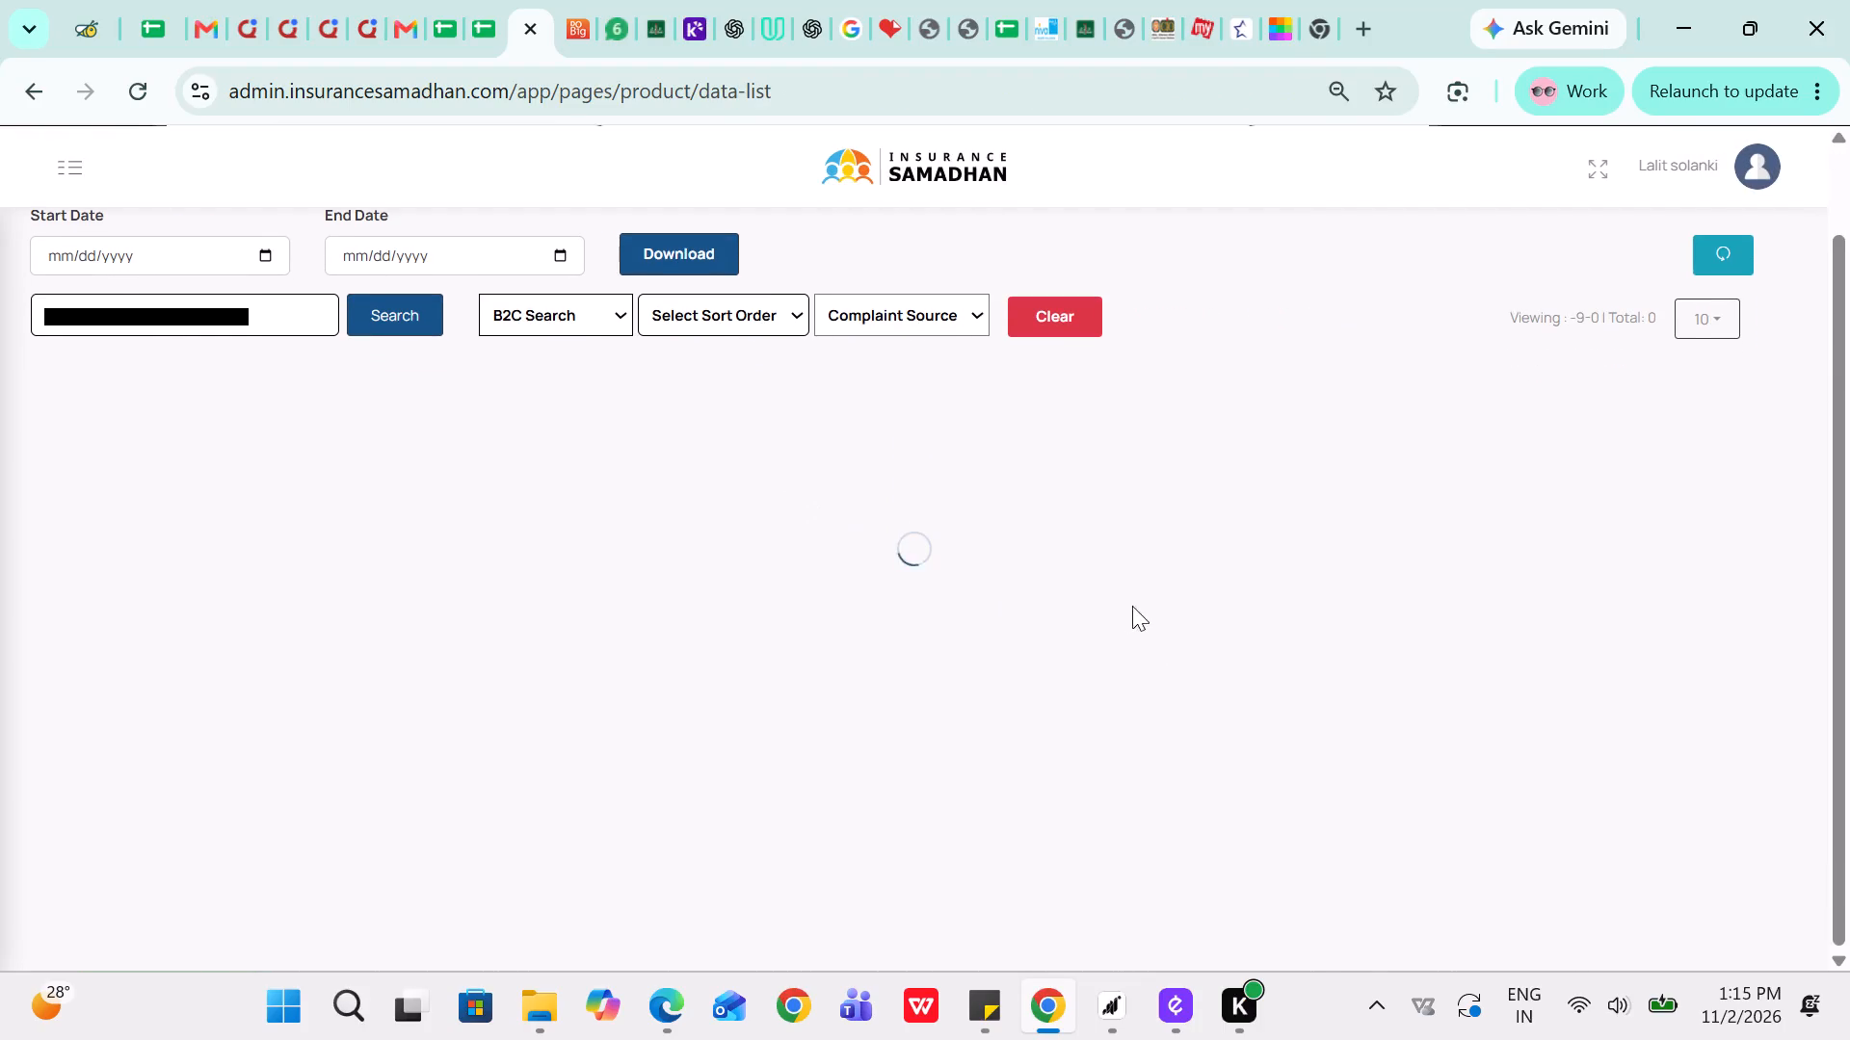
scroll(1132, 606, down, 20)
scroll(1132, 606, down, 6)
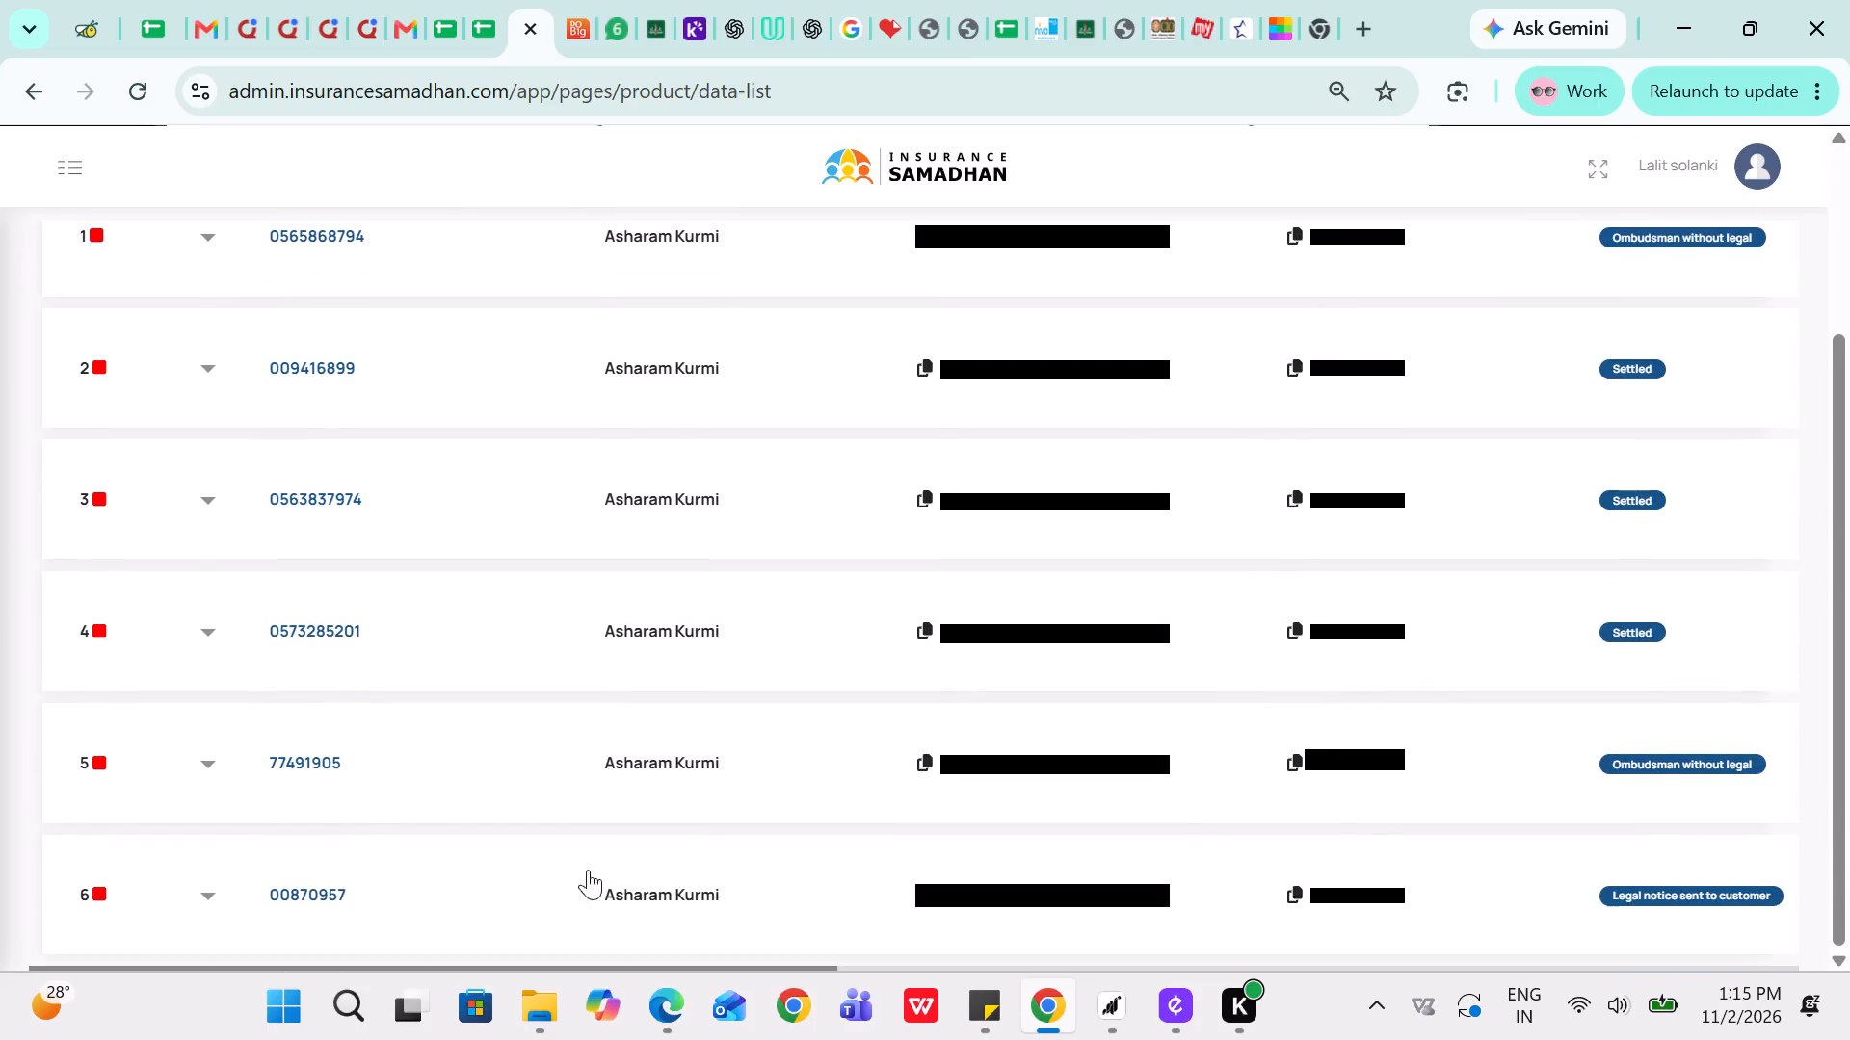
click(303, 760)
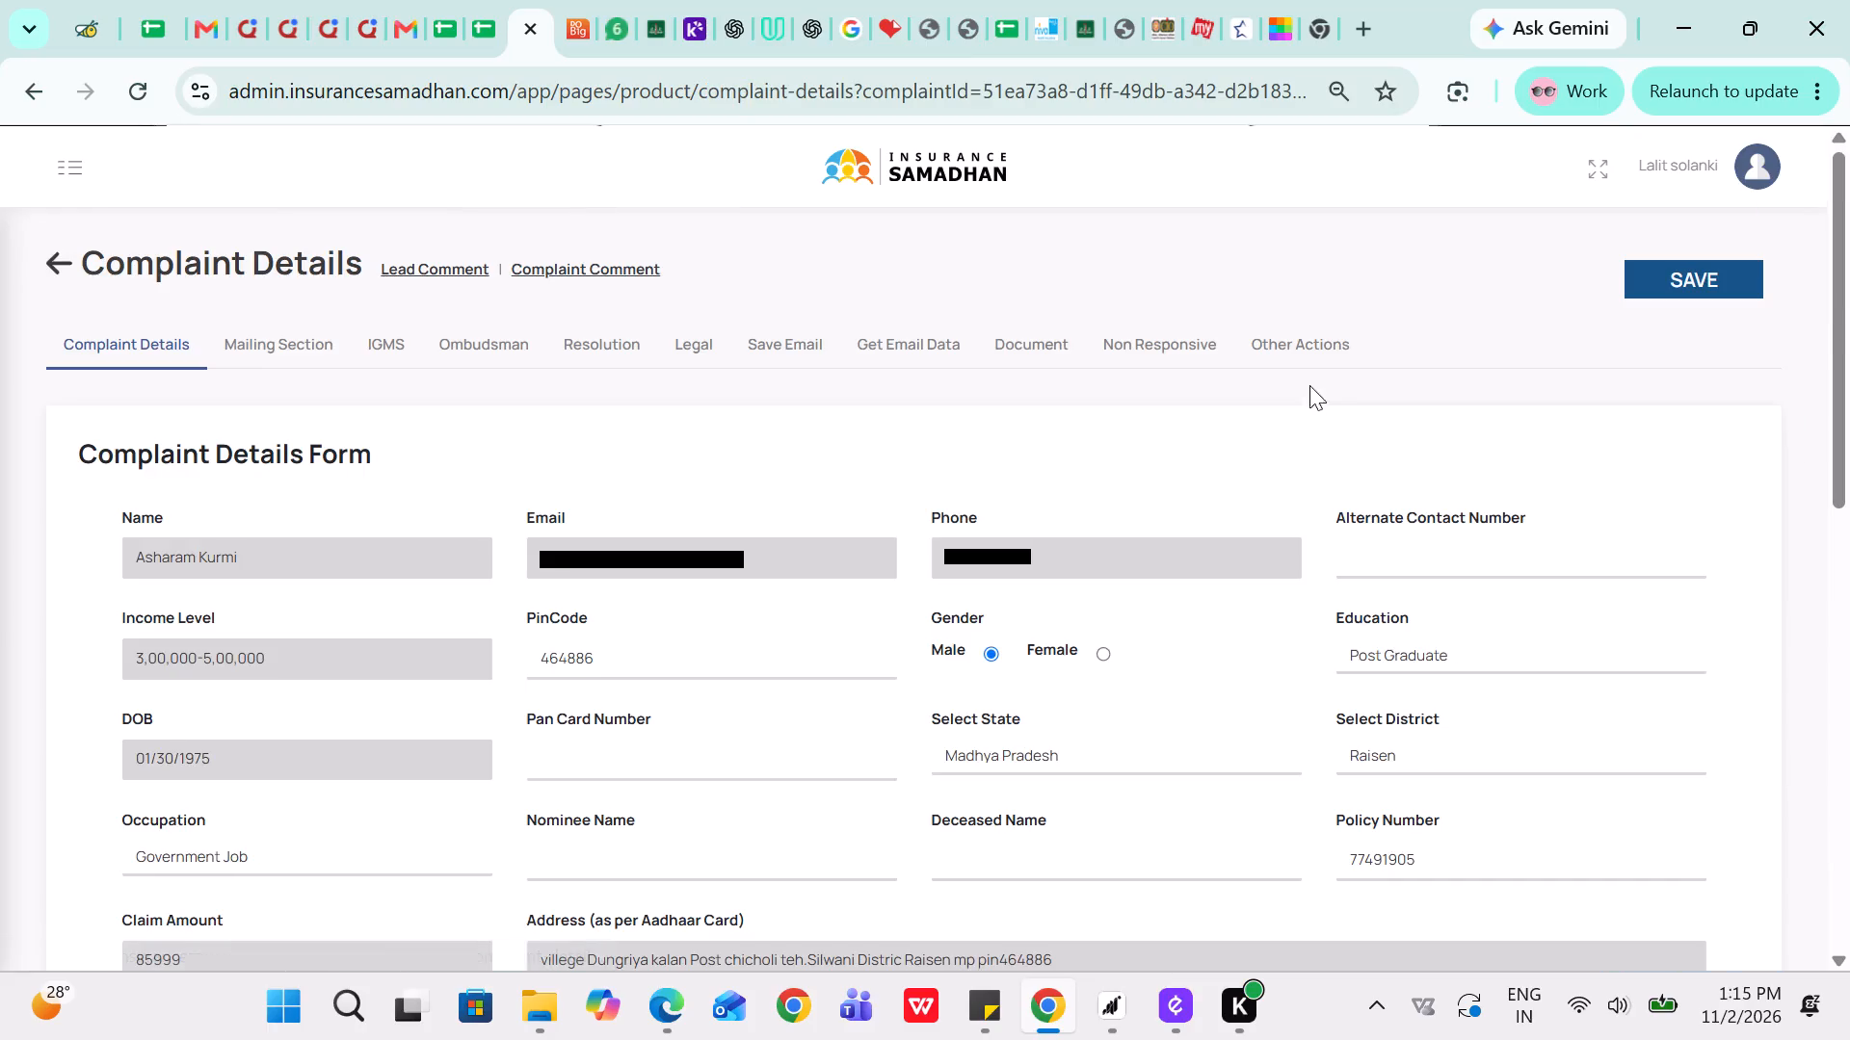
click(1317, 351)
scroll(865, 386, down, 3)
scroll(498, 573, down, 3)
click(215, 323)
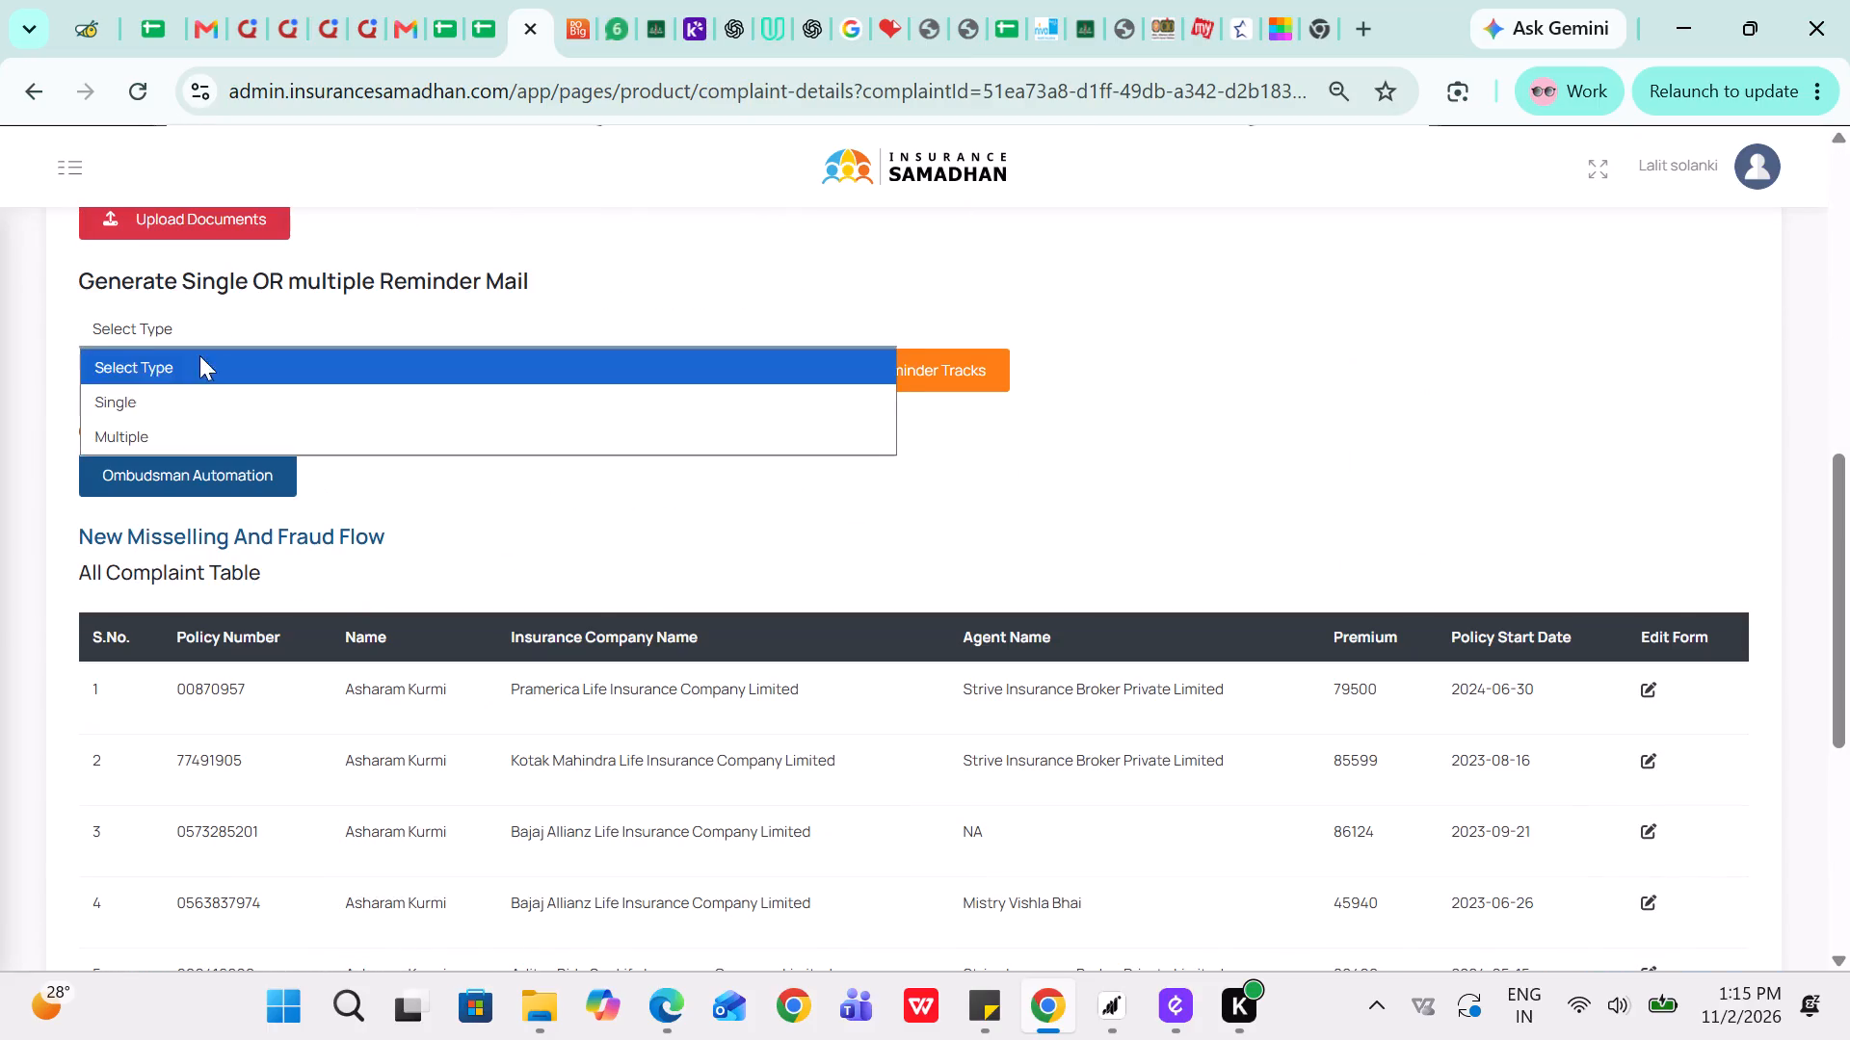
click(182, 392)
click(1042, 661)
scroll(1048, 452, down, 2)
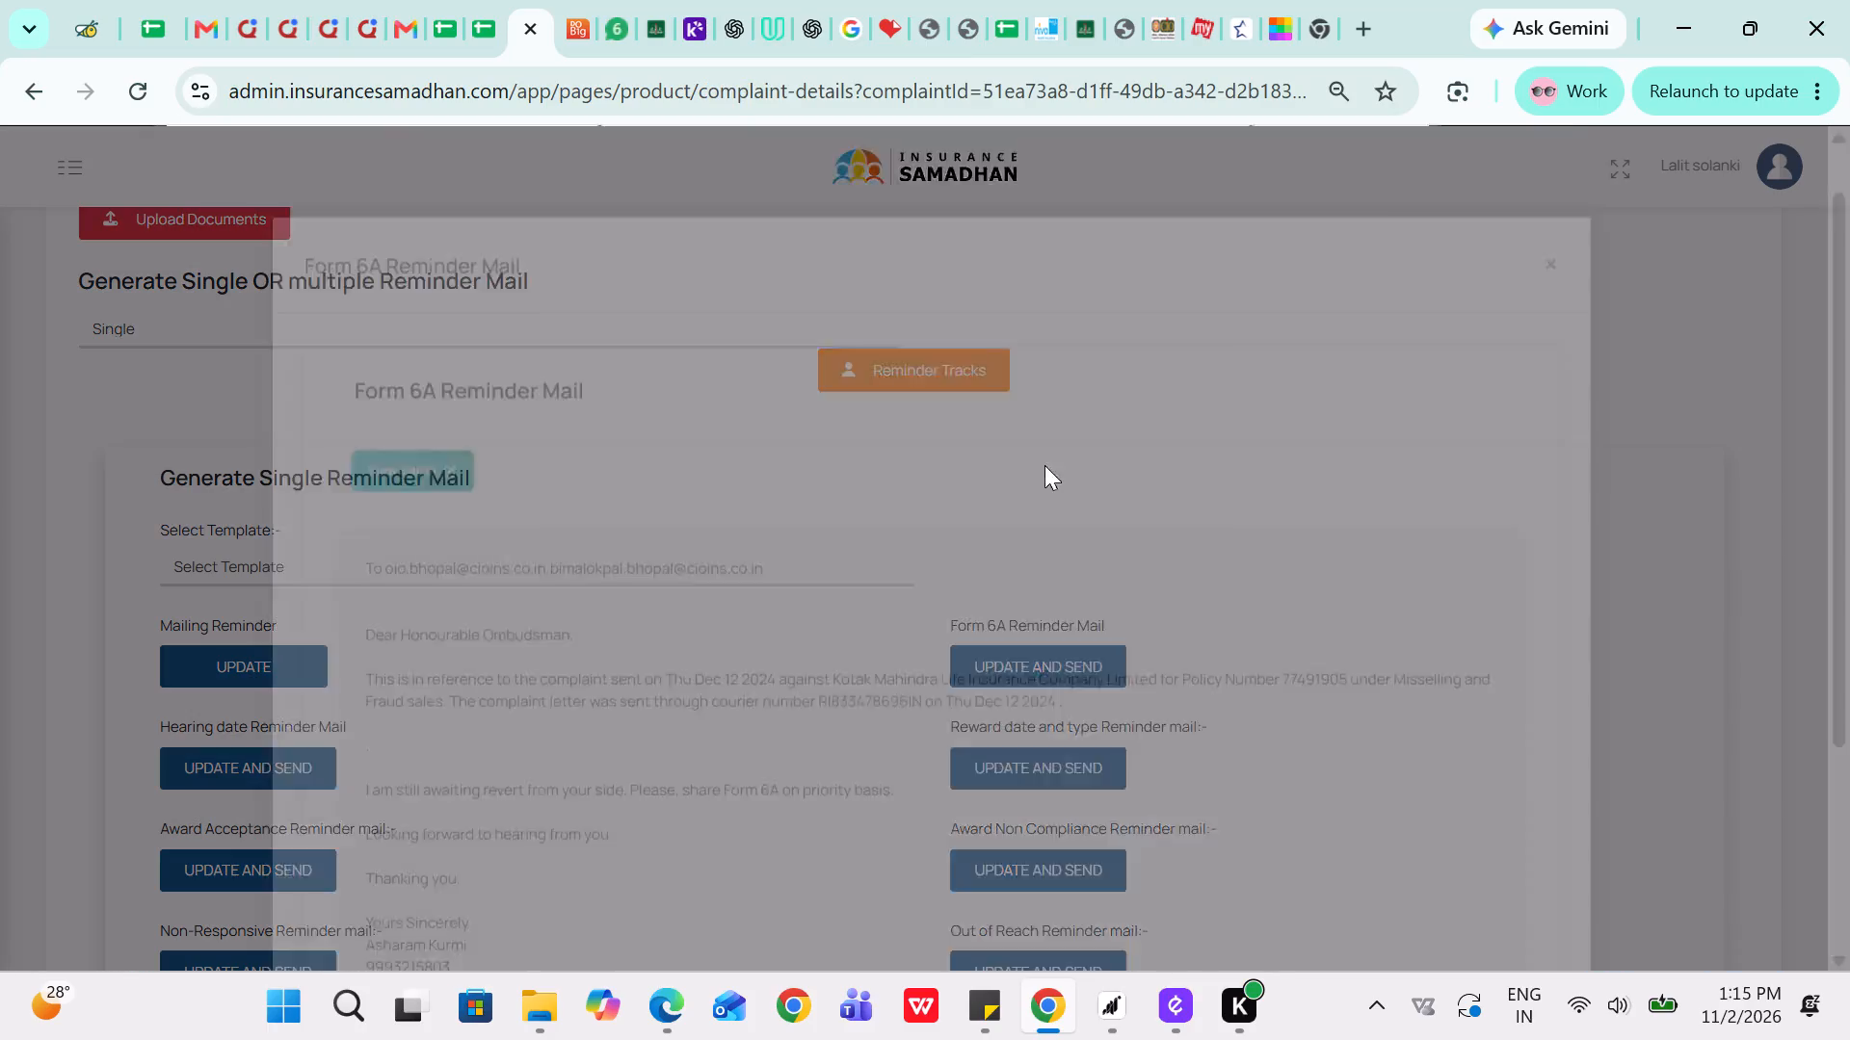
scroll(1044, 465, down, 7)
click(991, 910)
click(1092, 265)
scroll(846, 425, up, 2)
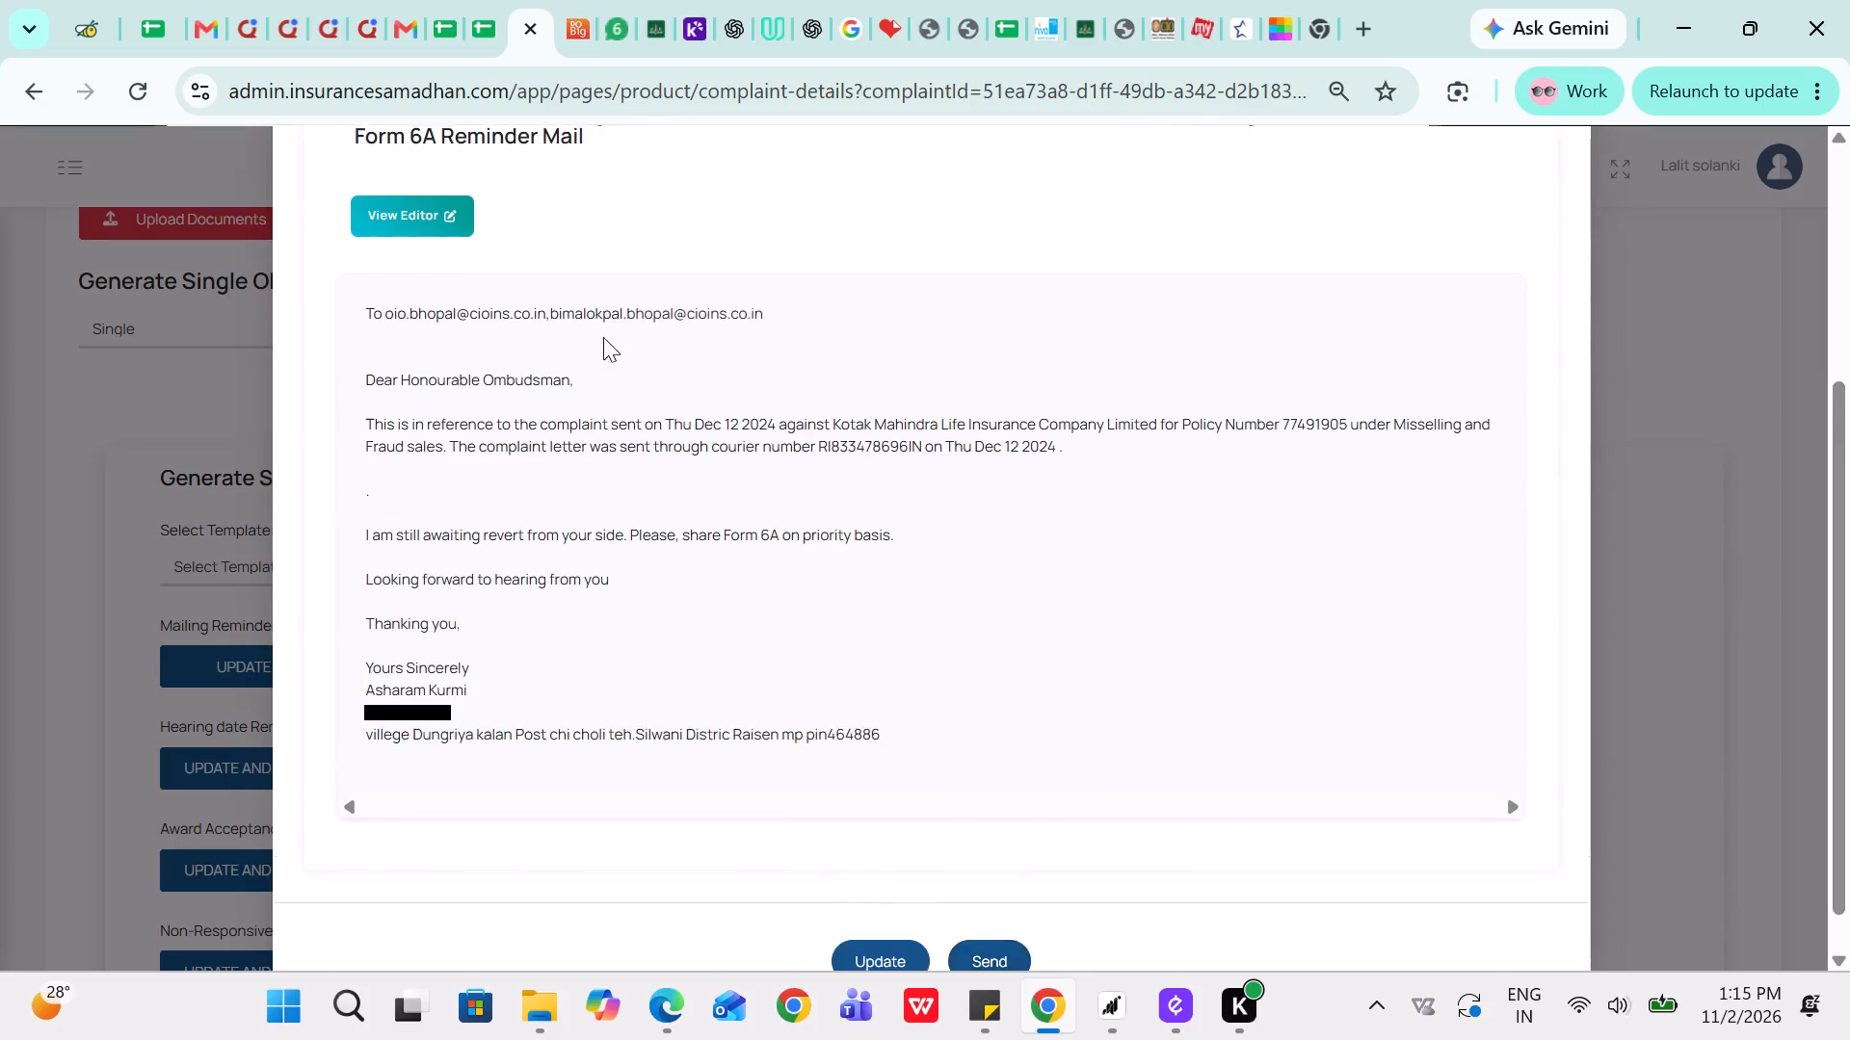
scroll(603, 337, up, 16)
scroll(142, 332, up, 12)
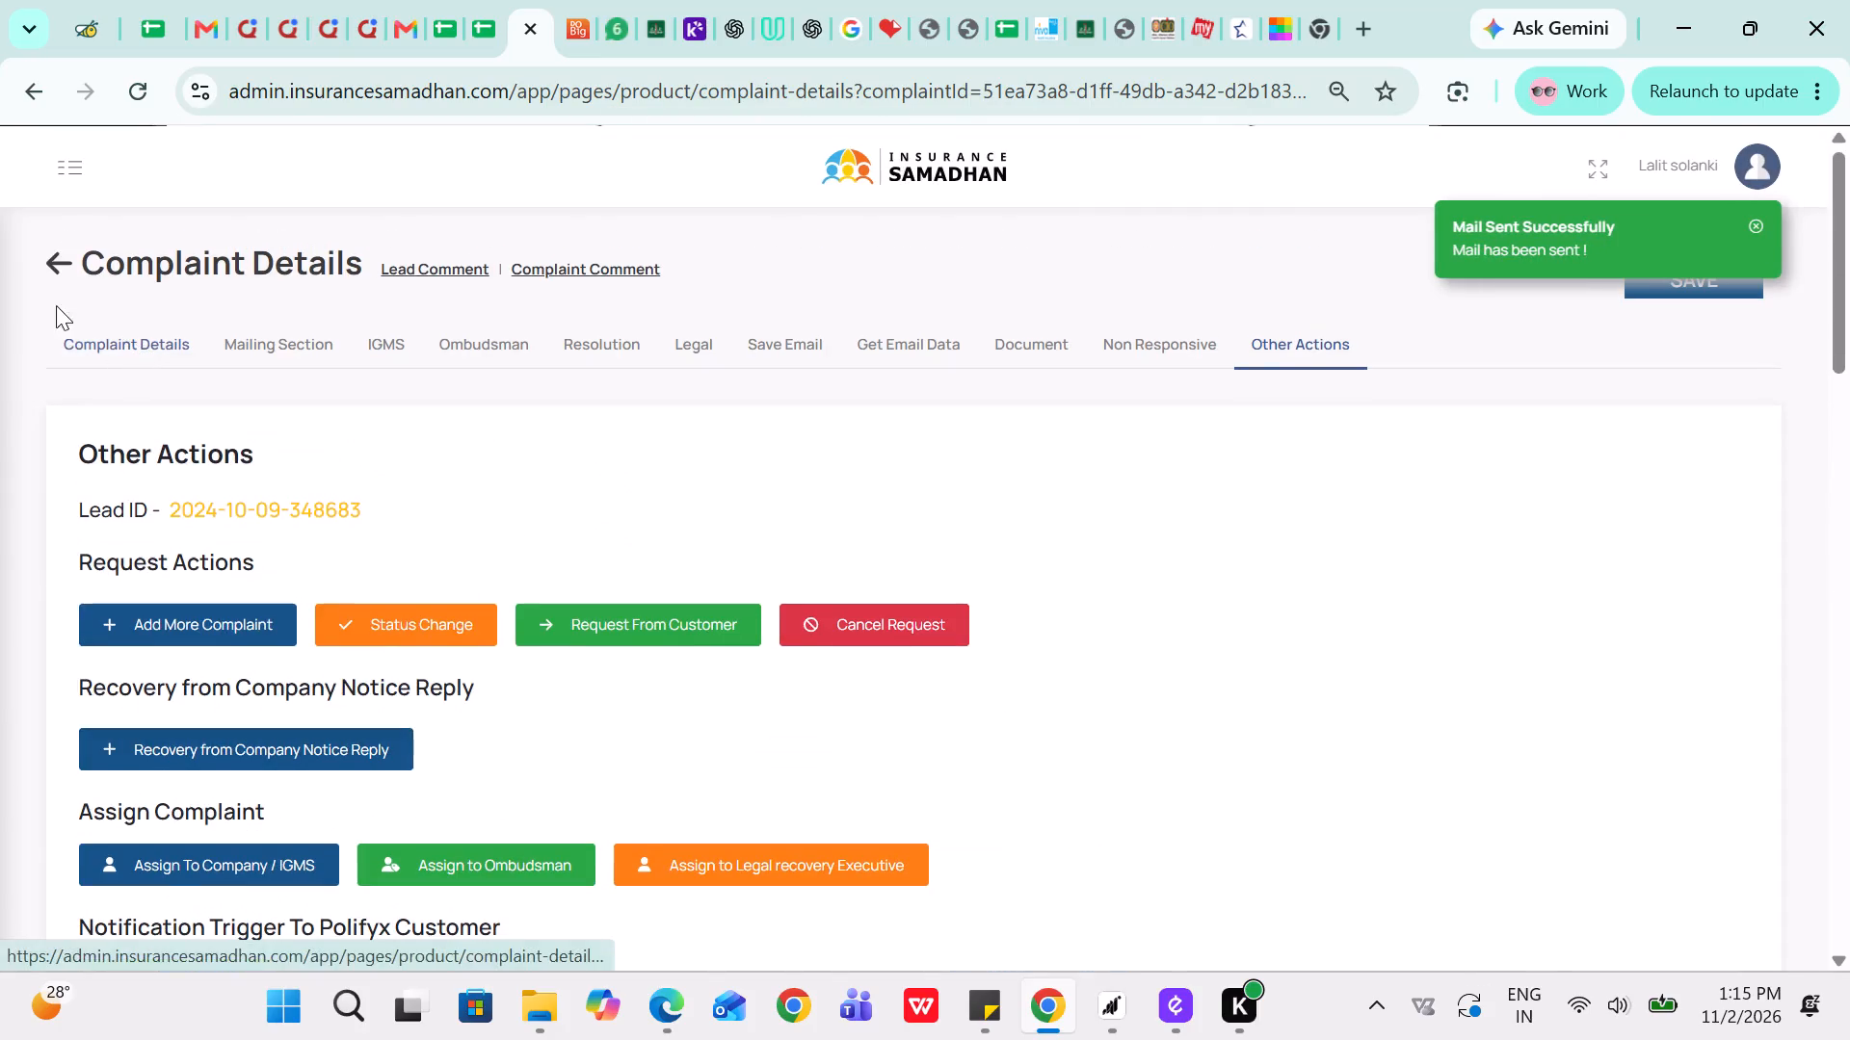
Return to the complaints list, check the sixth complaint's details form, and go back to the list.
click(63, 270)
scroll(1172, 495, down, 5)
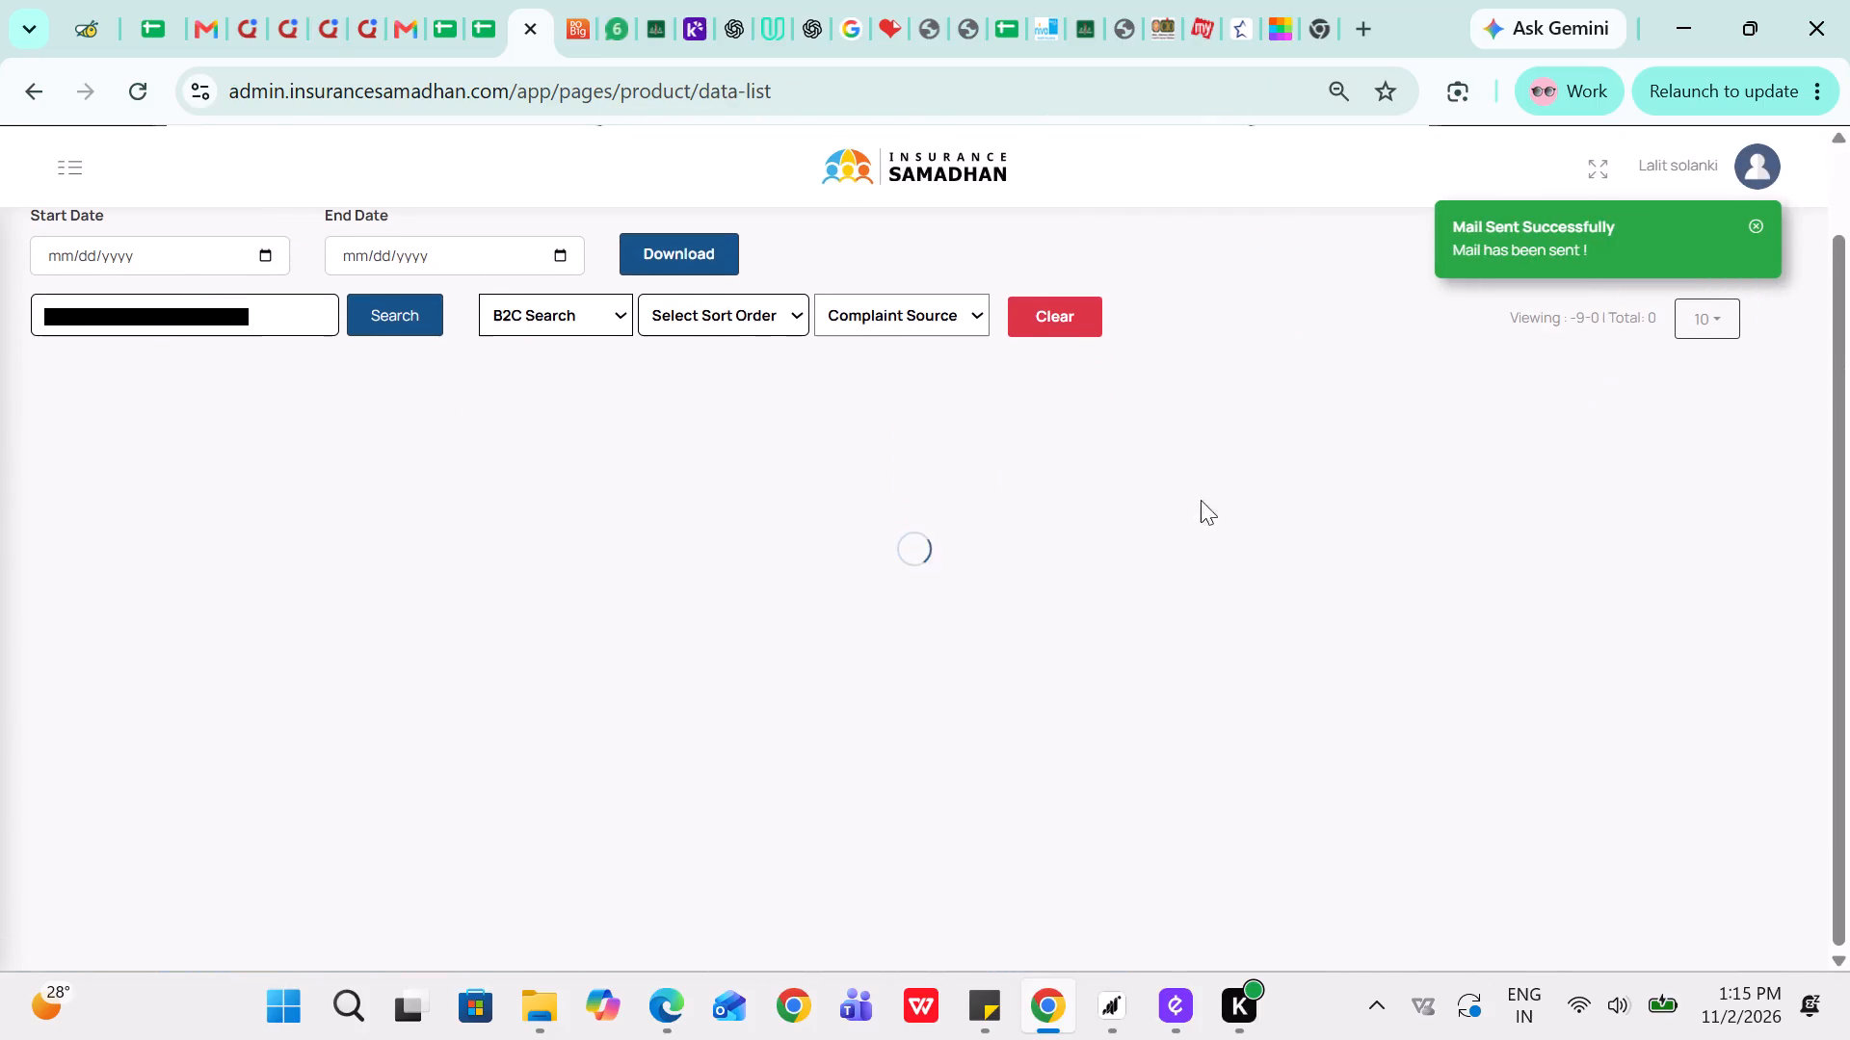
scroll(1201, 500, down, 16)
scroll(1147, 720, up, 1)
scroll(1147, 723, down, 15)
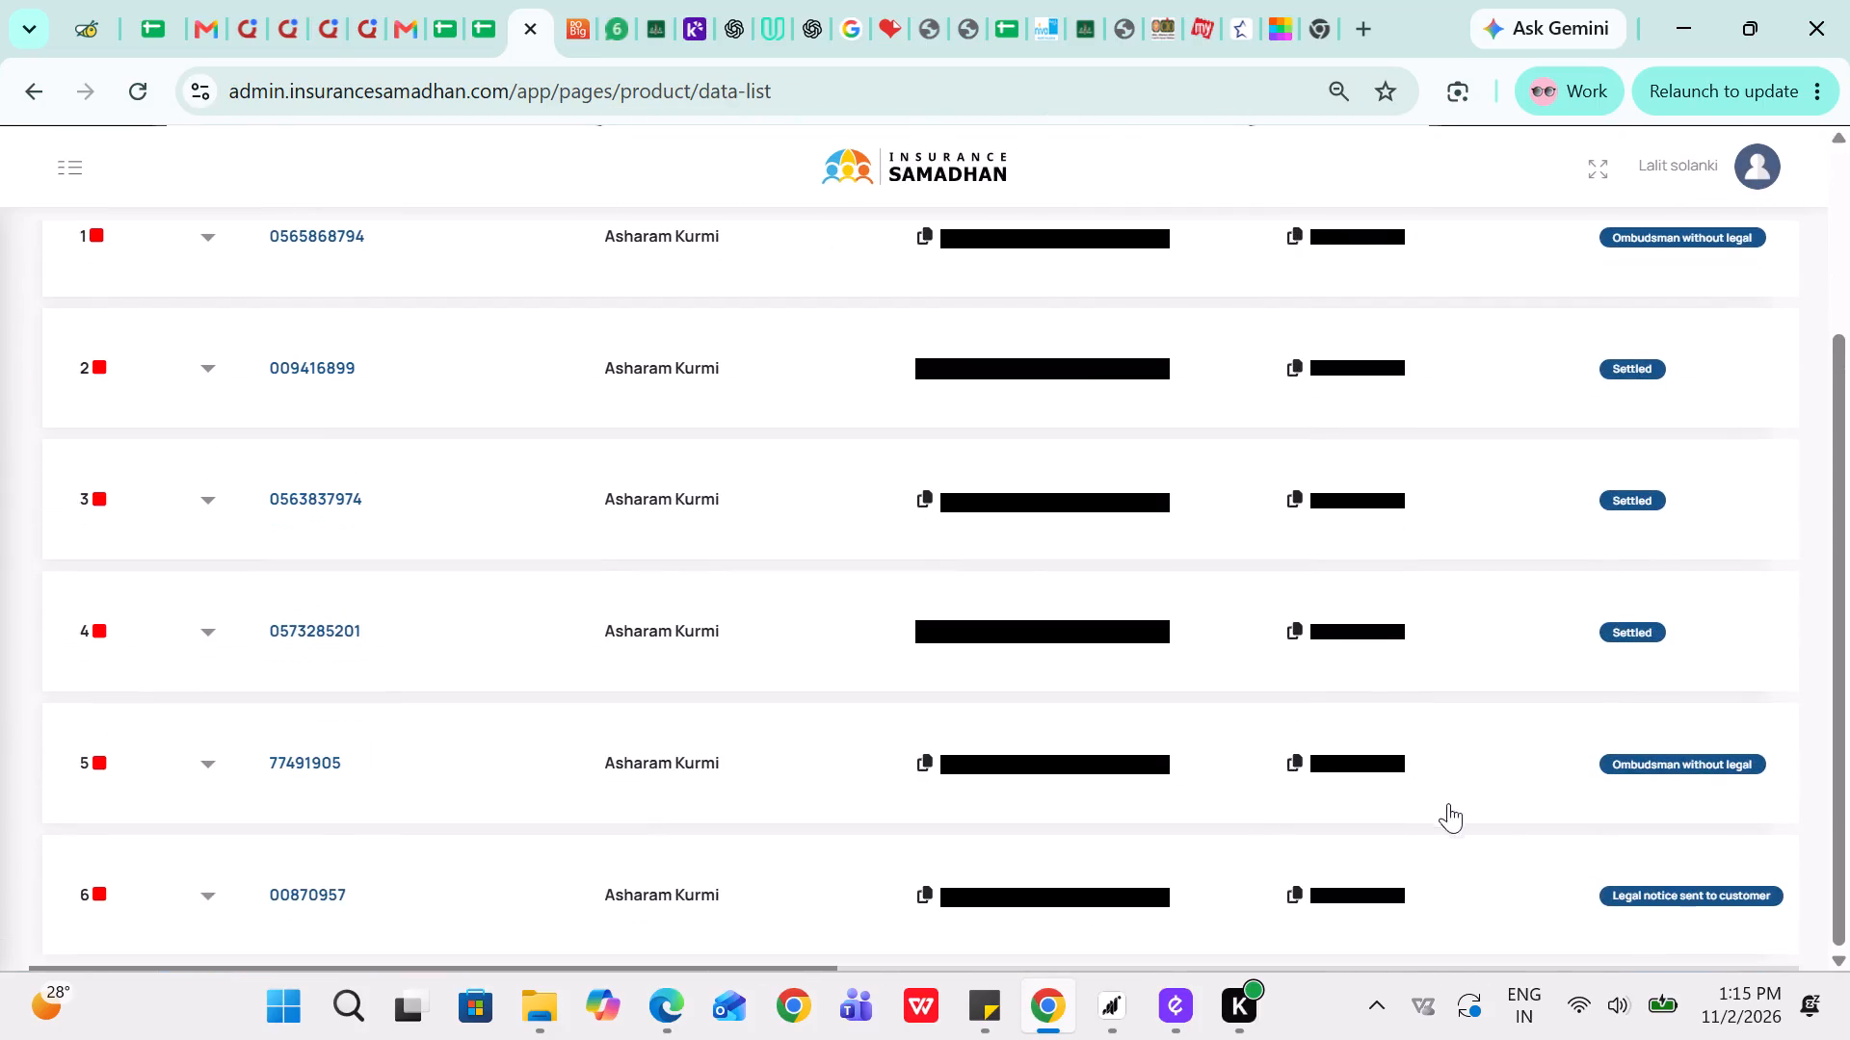
click(308, 894)
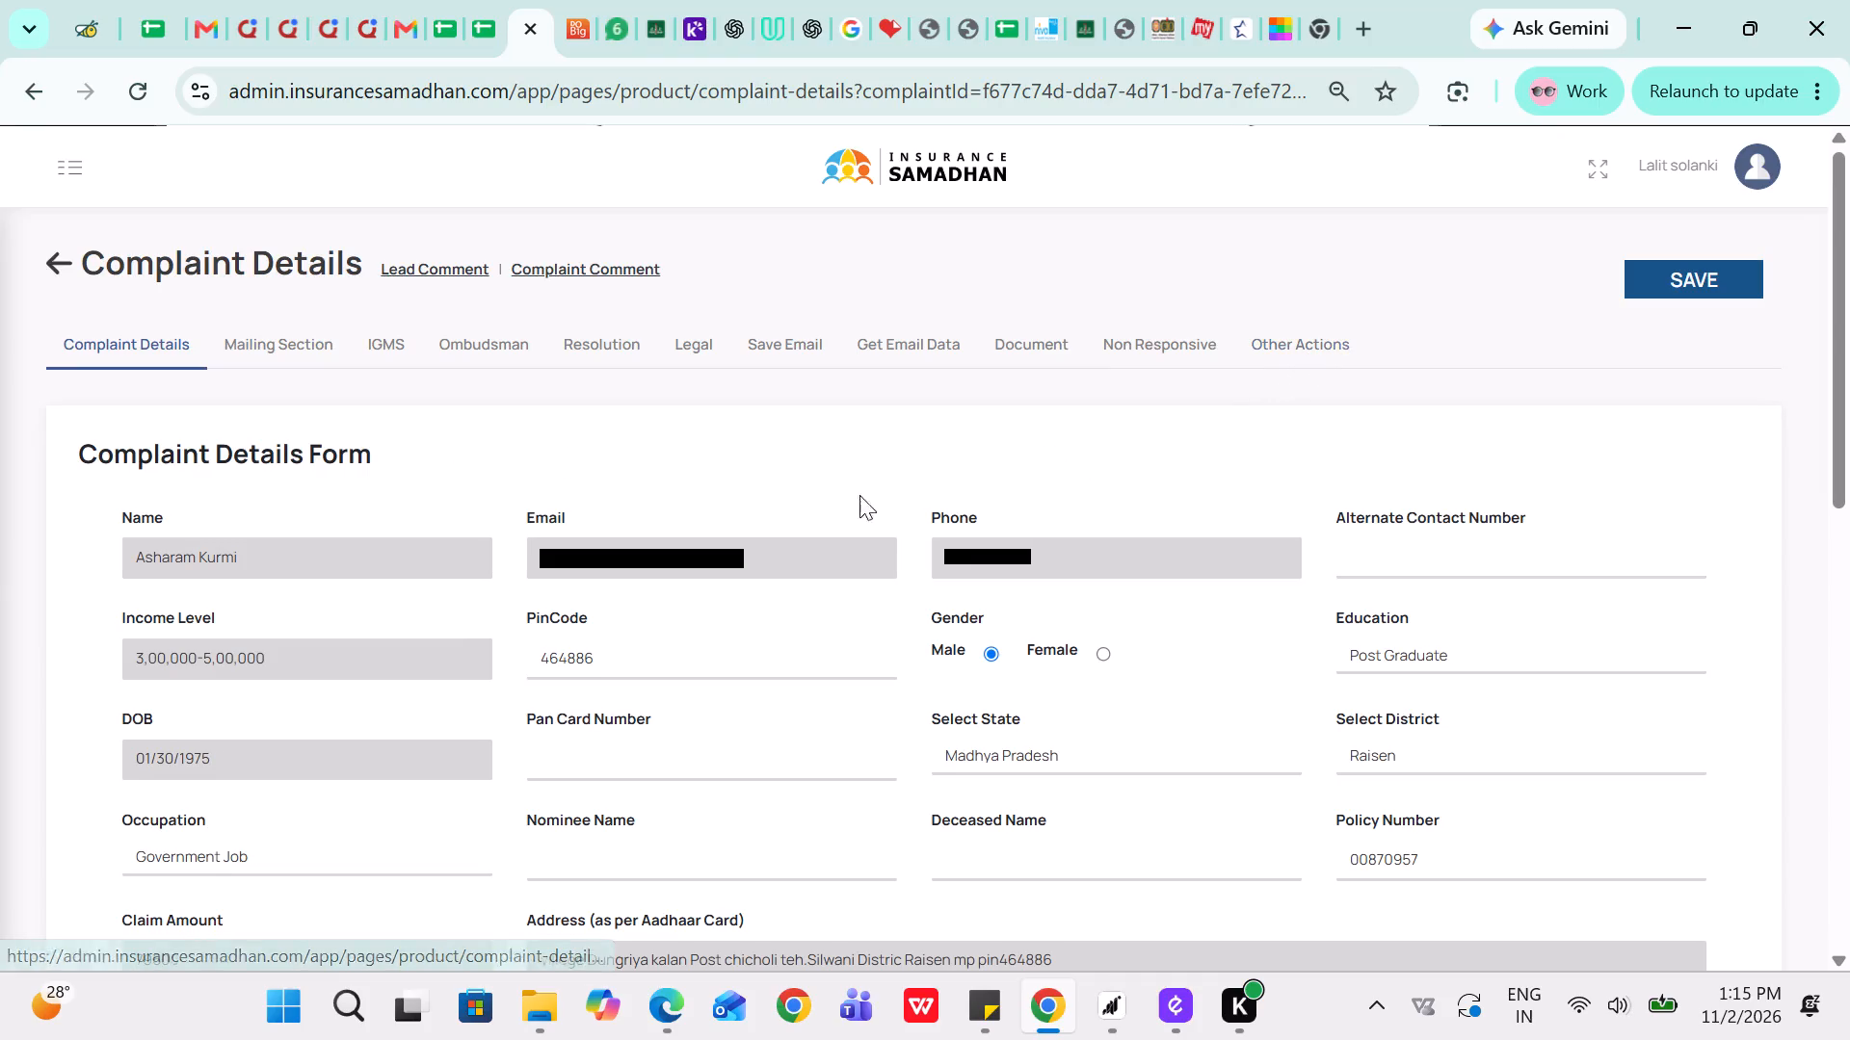
click(50, 258)
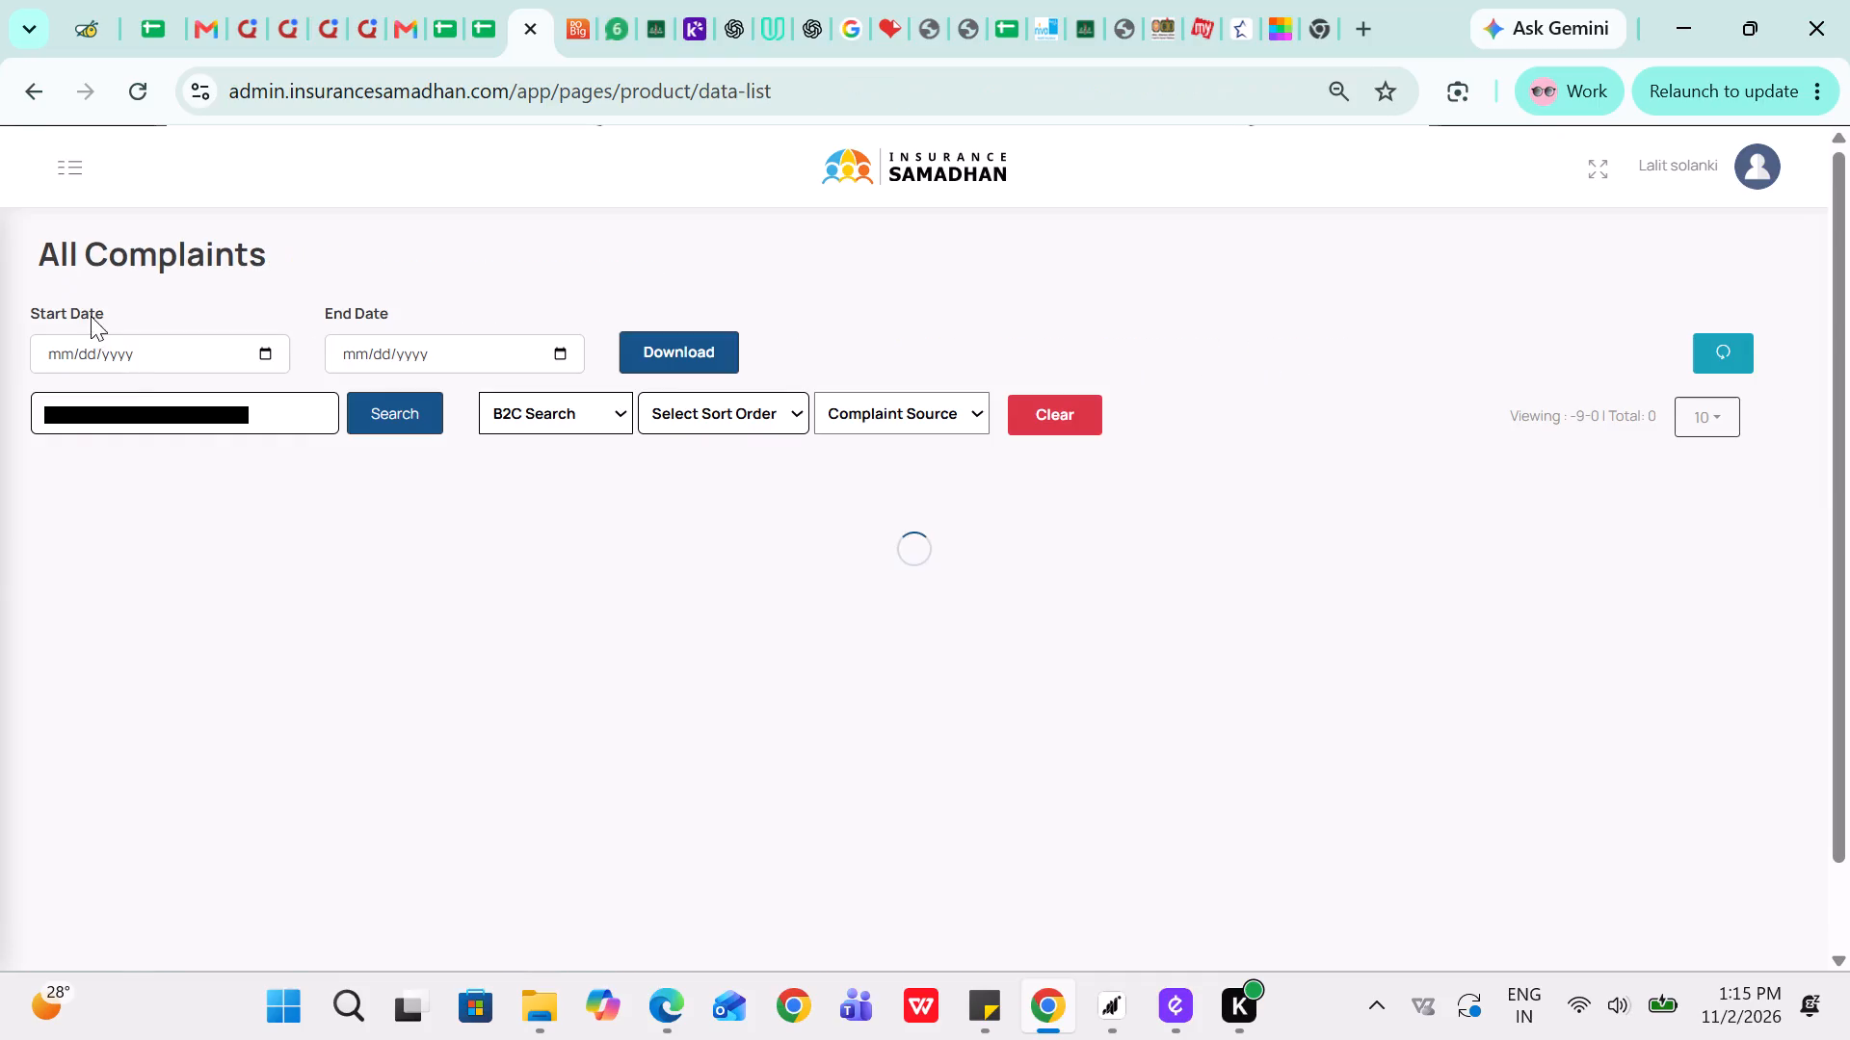
Copy the sixth complaint's row details, from its complaint reference through the name, email and phone number, from the All Complaints list.
scroll(727, 559, down, 3)
scroll(729, 562, up, 1)
scroll(729, 562, down, 17)
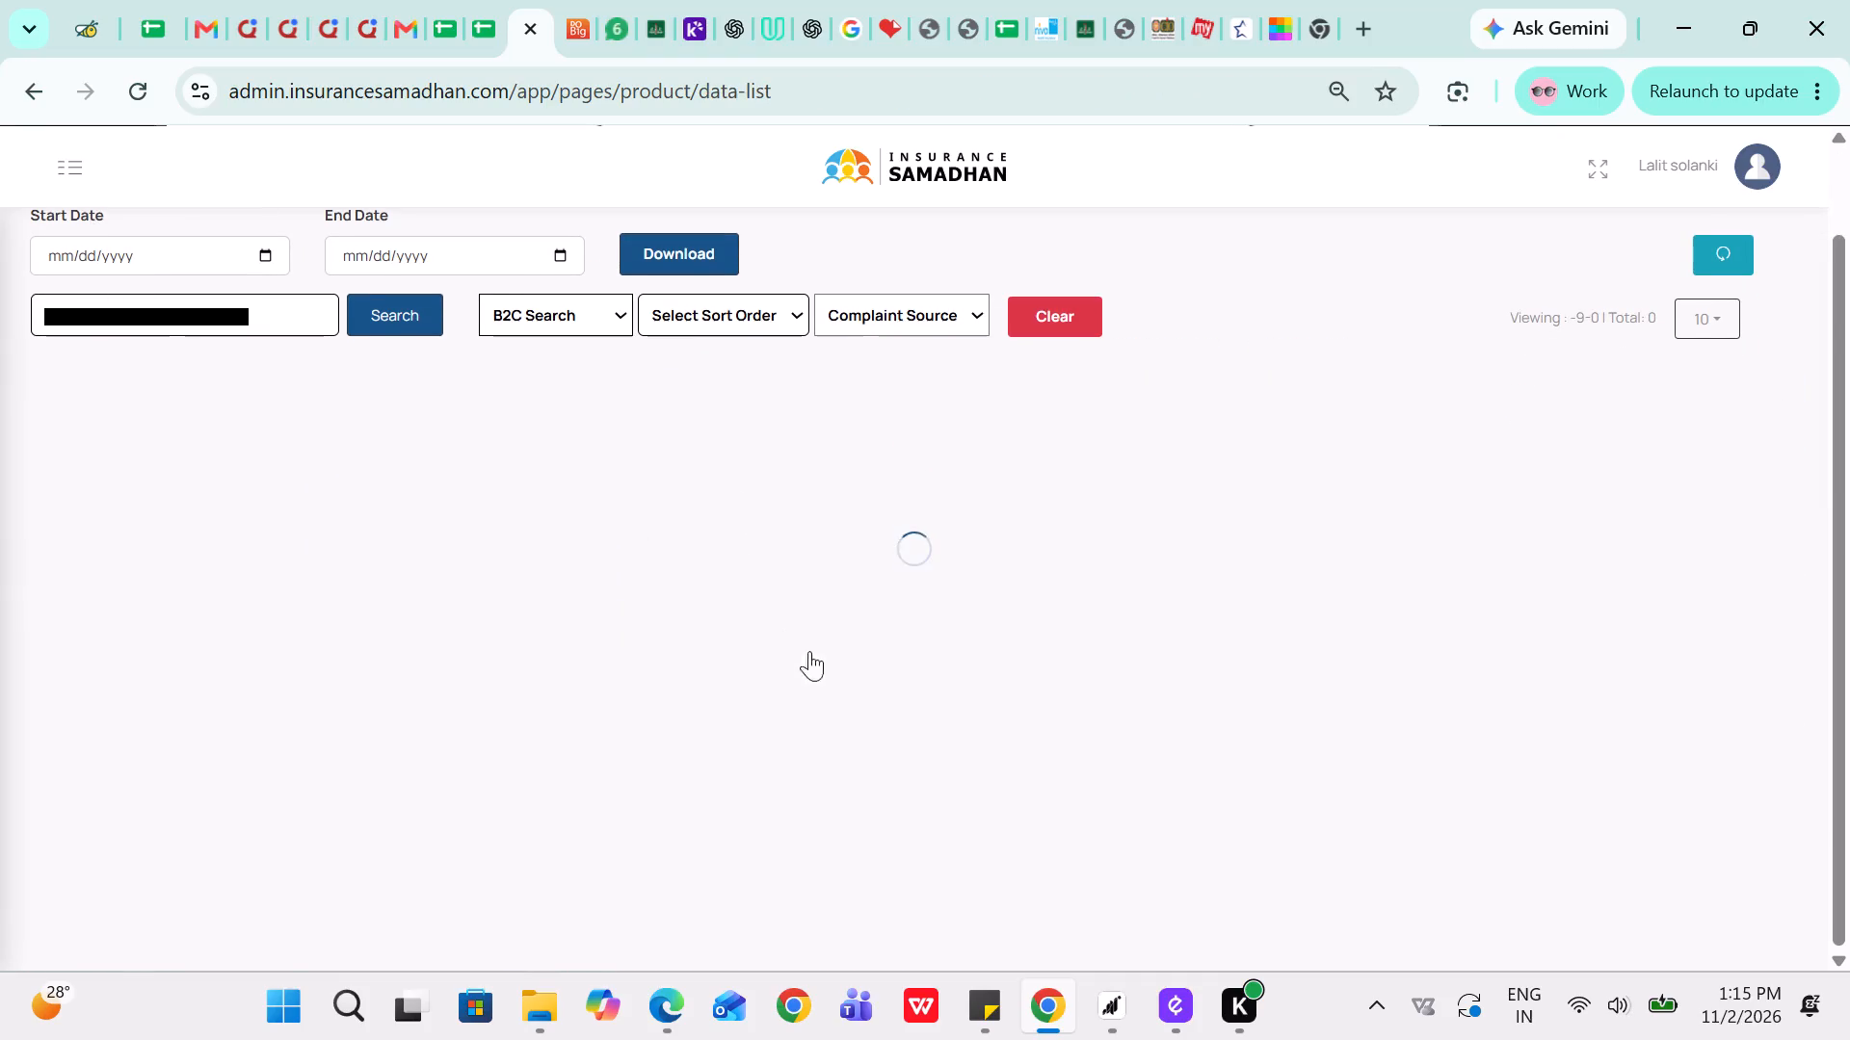
scroll(809, 651, down, 2)
scroll(700, 734, down, 10)
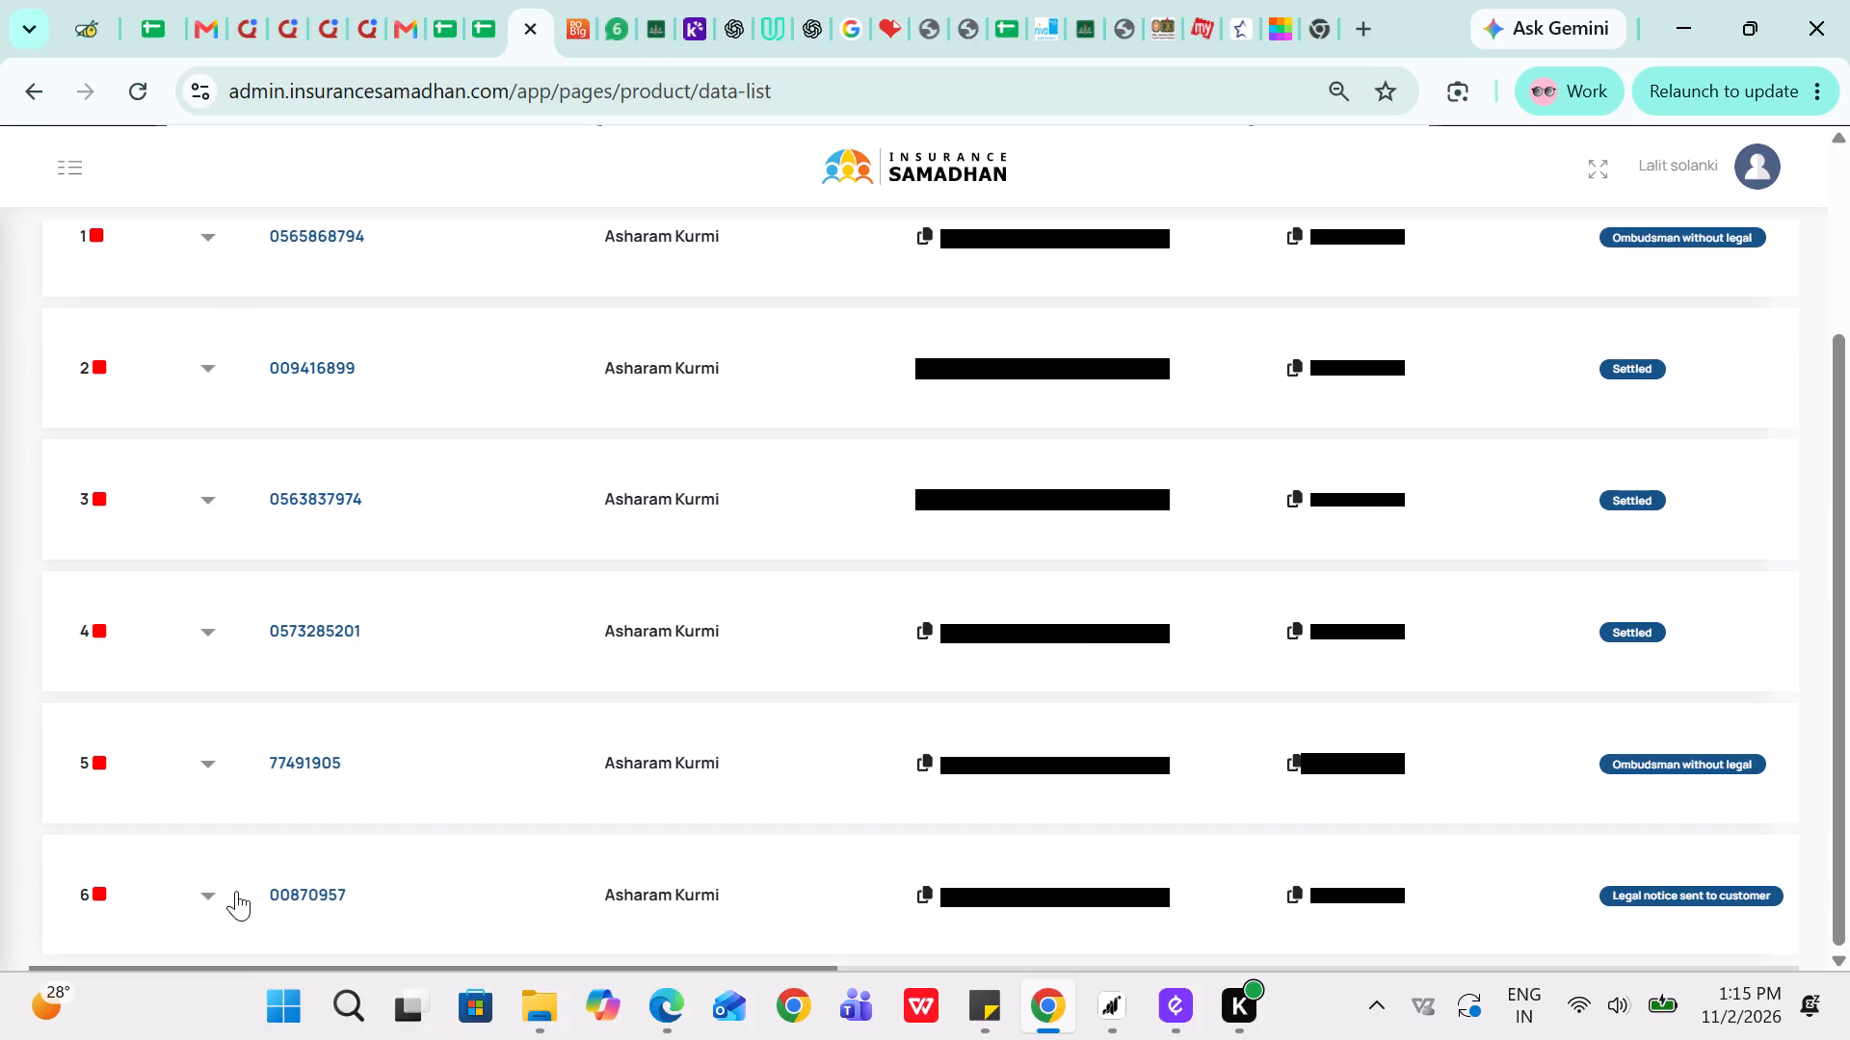
drag(236, 891, 992, 897)
drag(262, 902, 731, 898)
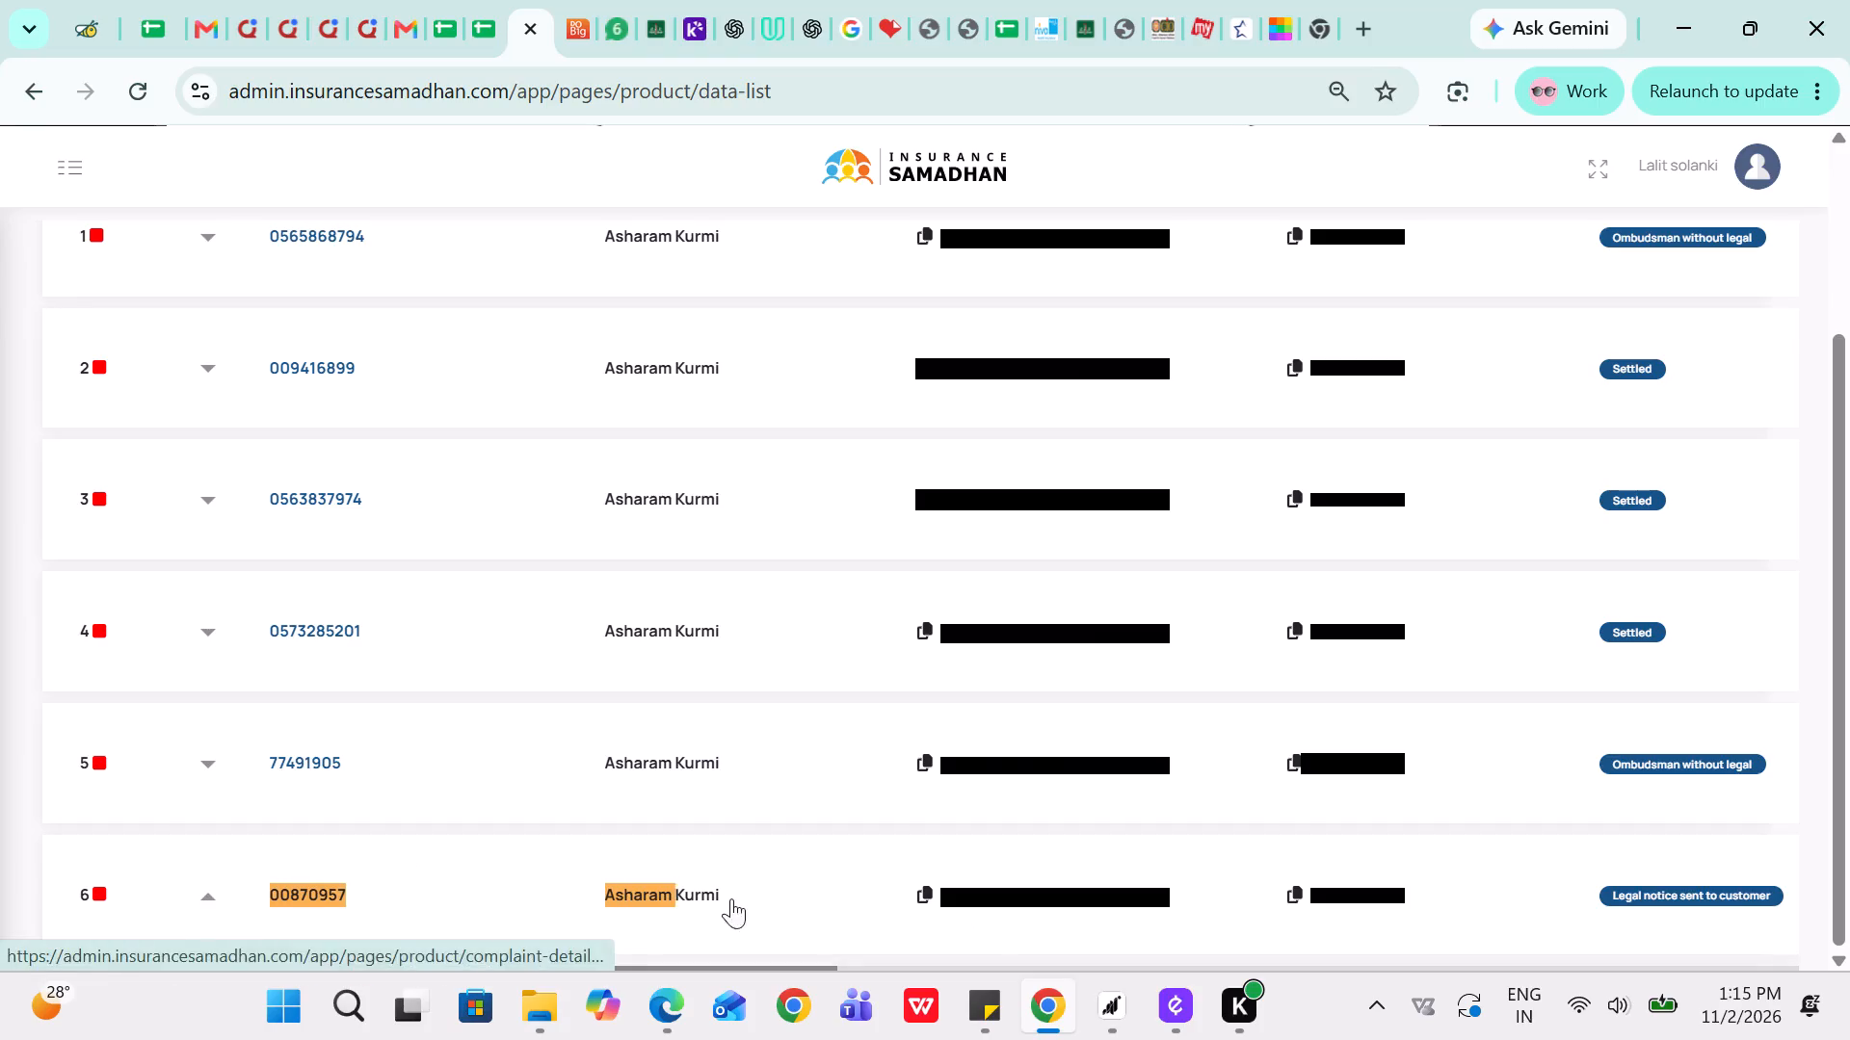
drag(731, 898, 1436, 912)
key(ctrl+c)
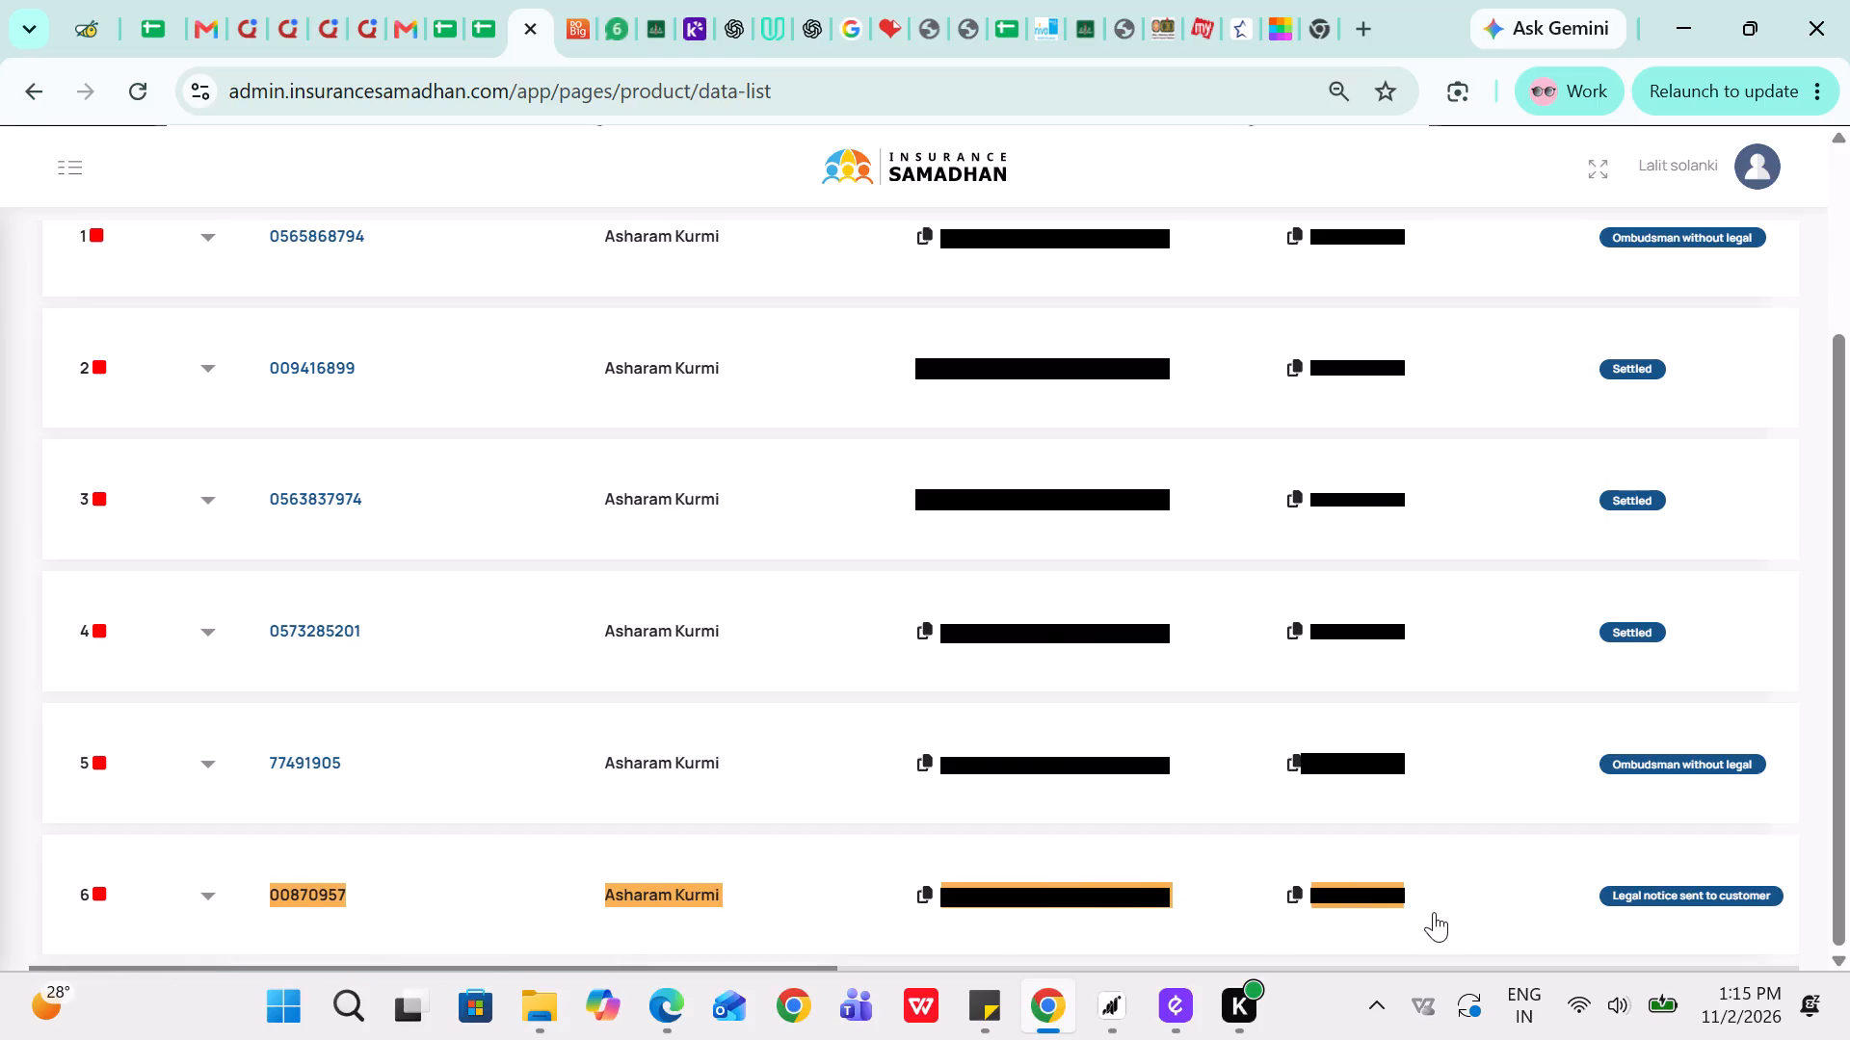
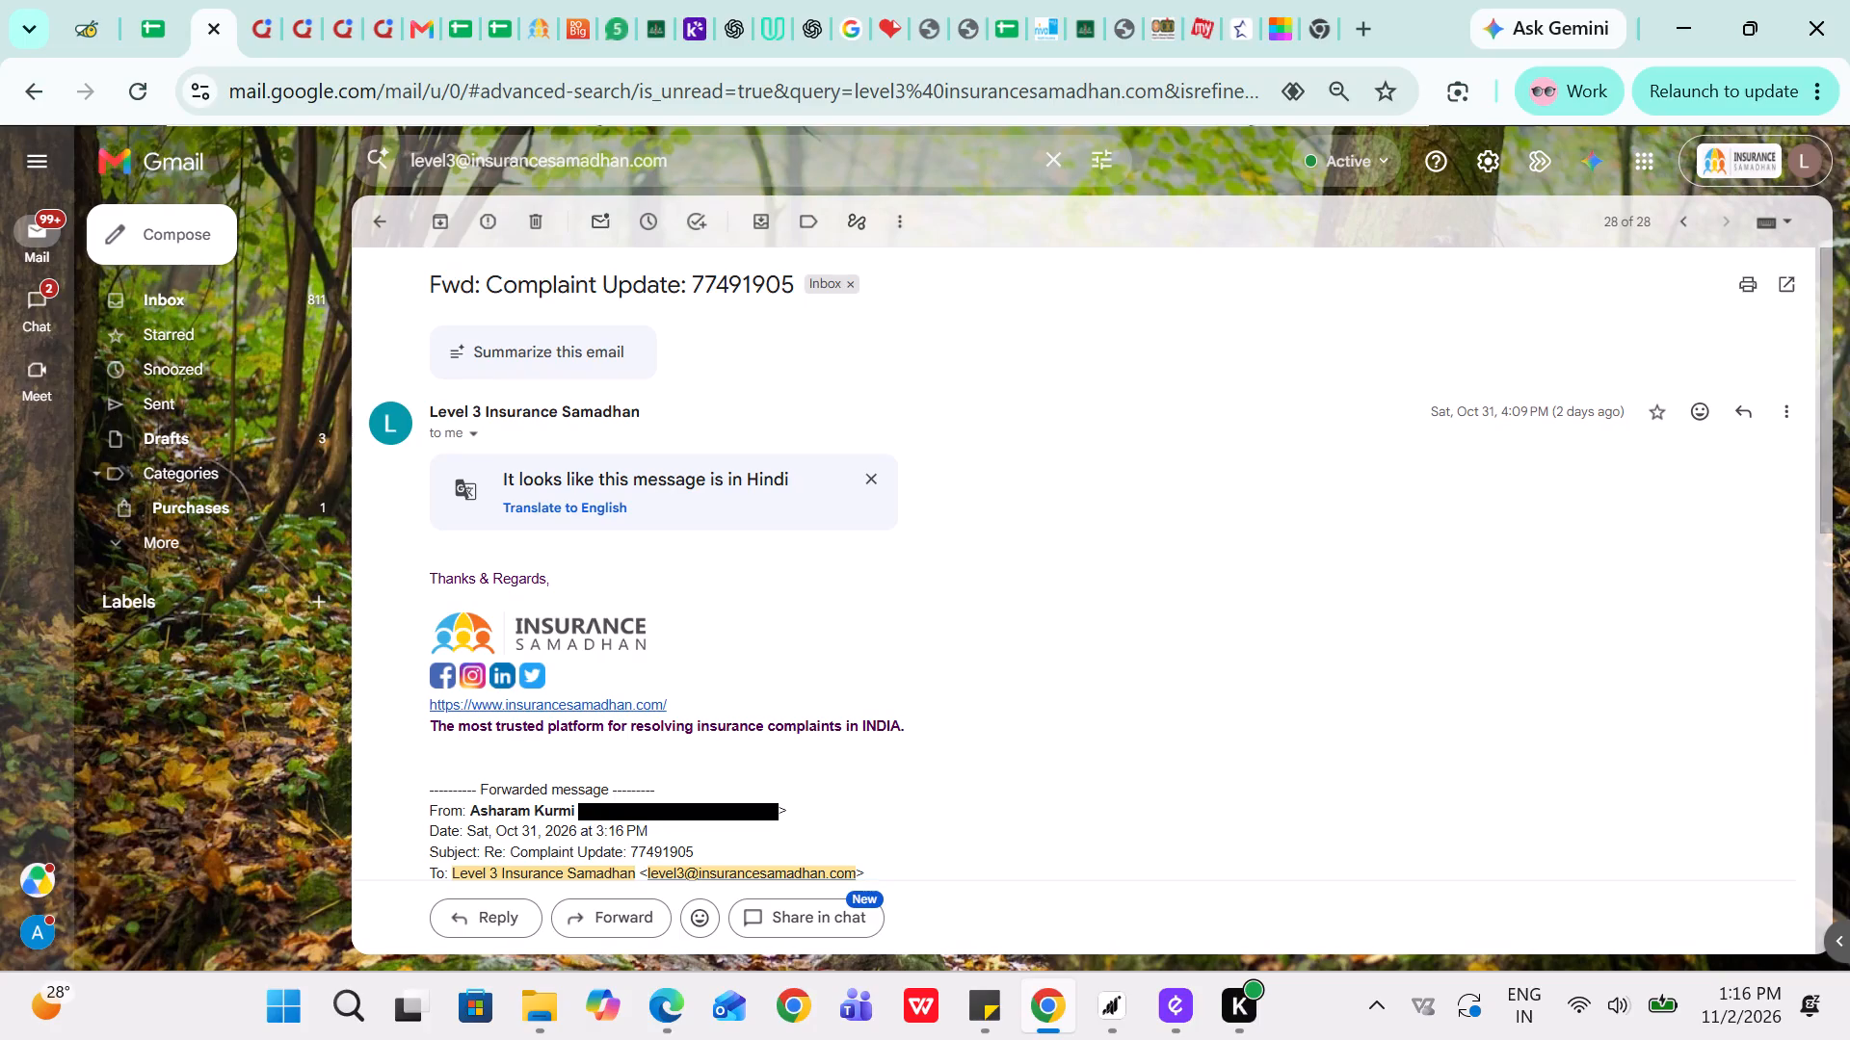
drag(585, 816, 779, 815)
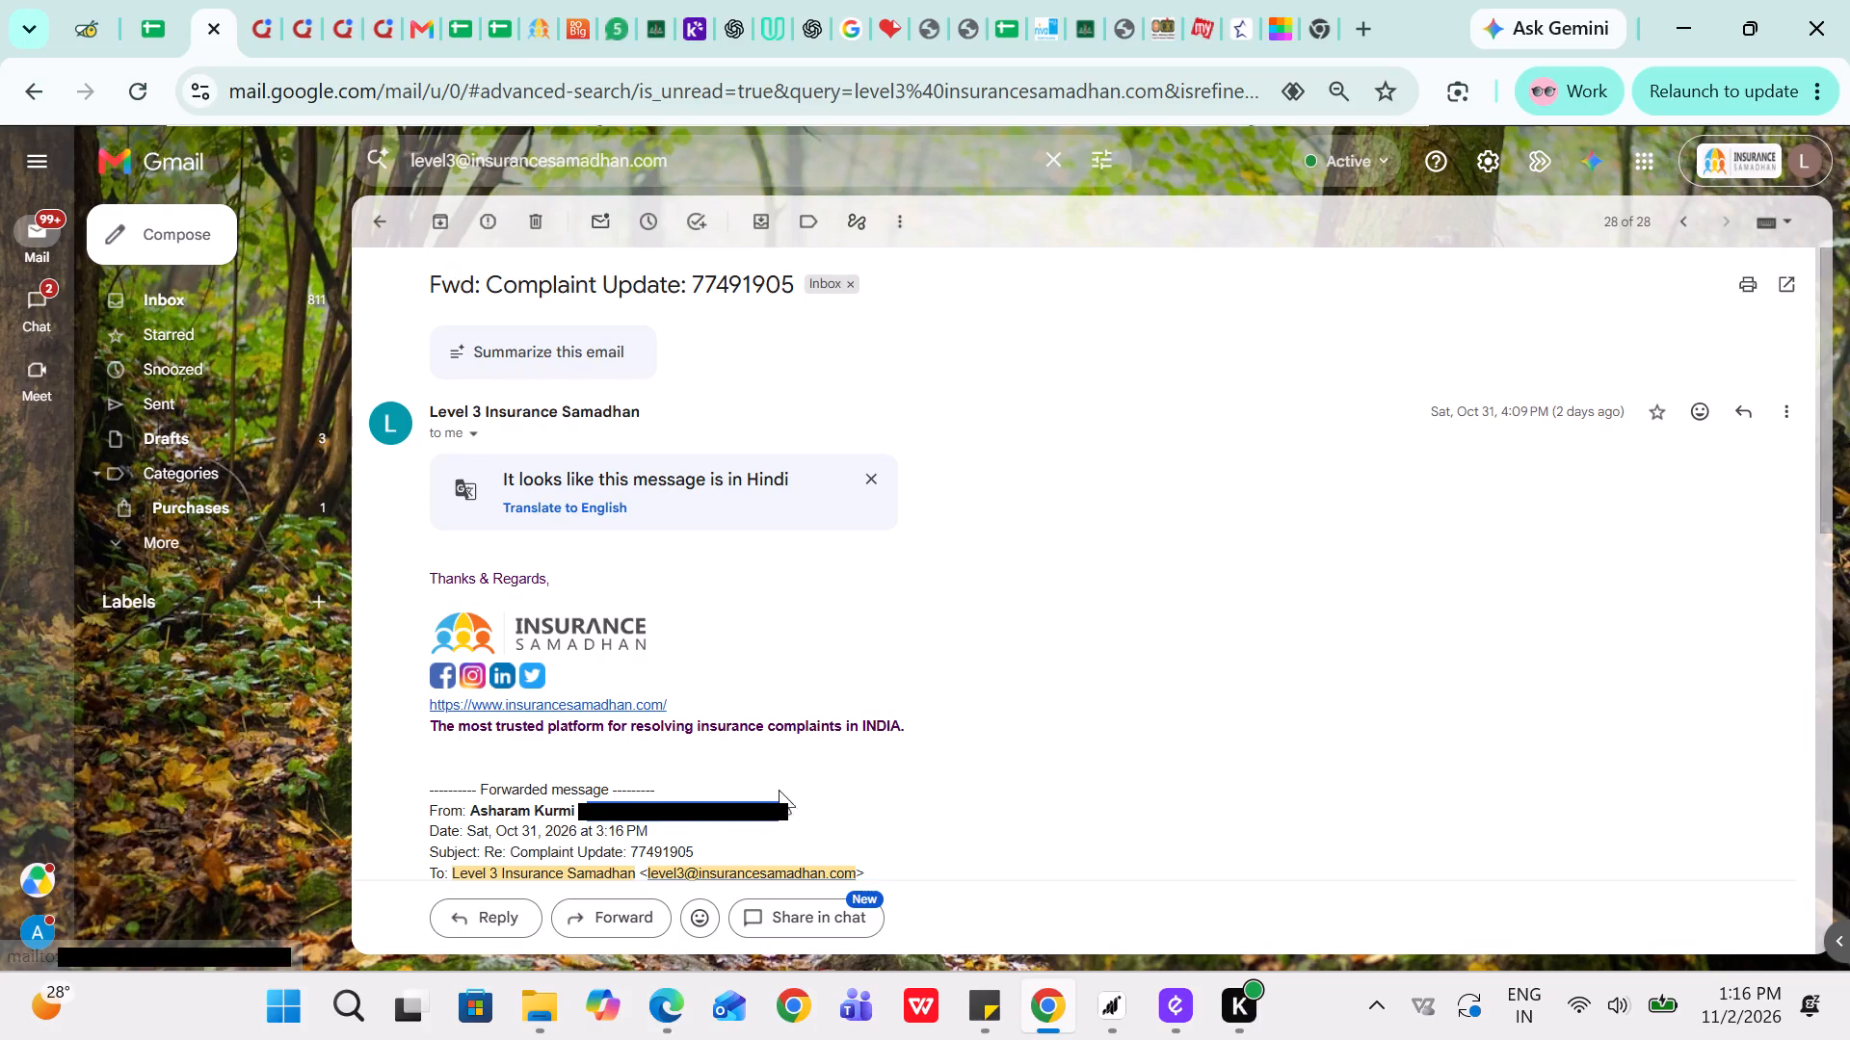
key(ctrl+c)
key(ctrl+c)
key(ctrl+c)
click(544, 0)
scroll(282, 429, up, 14)
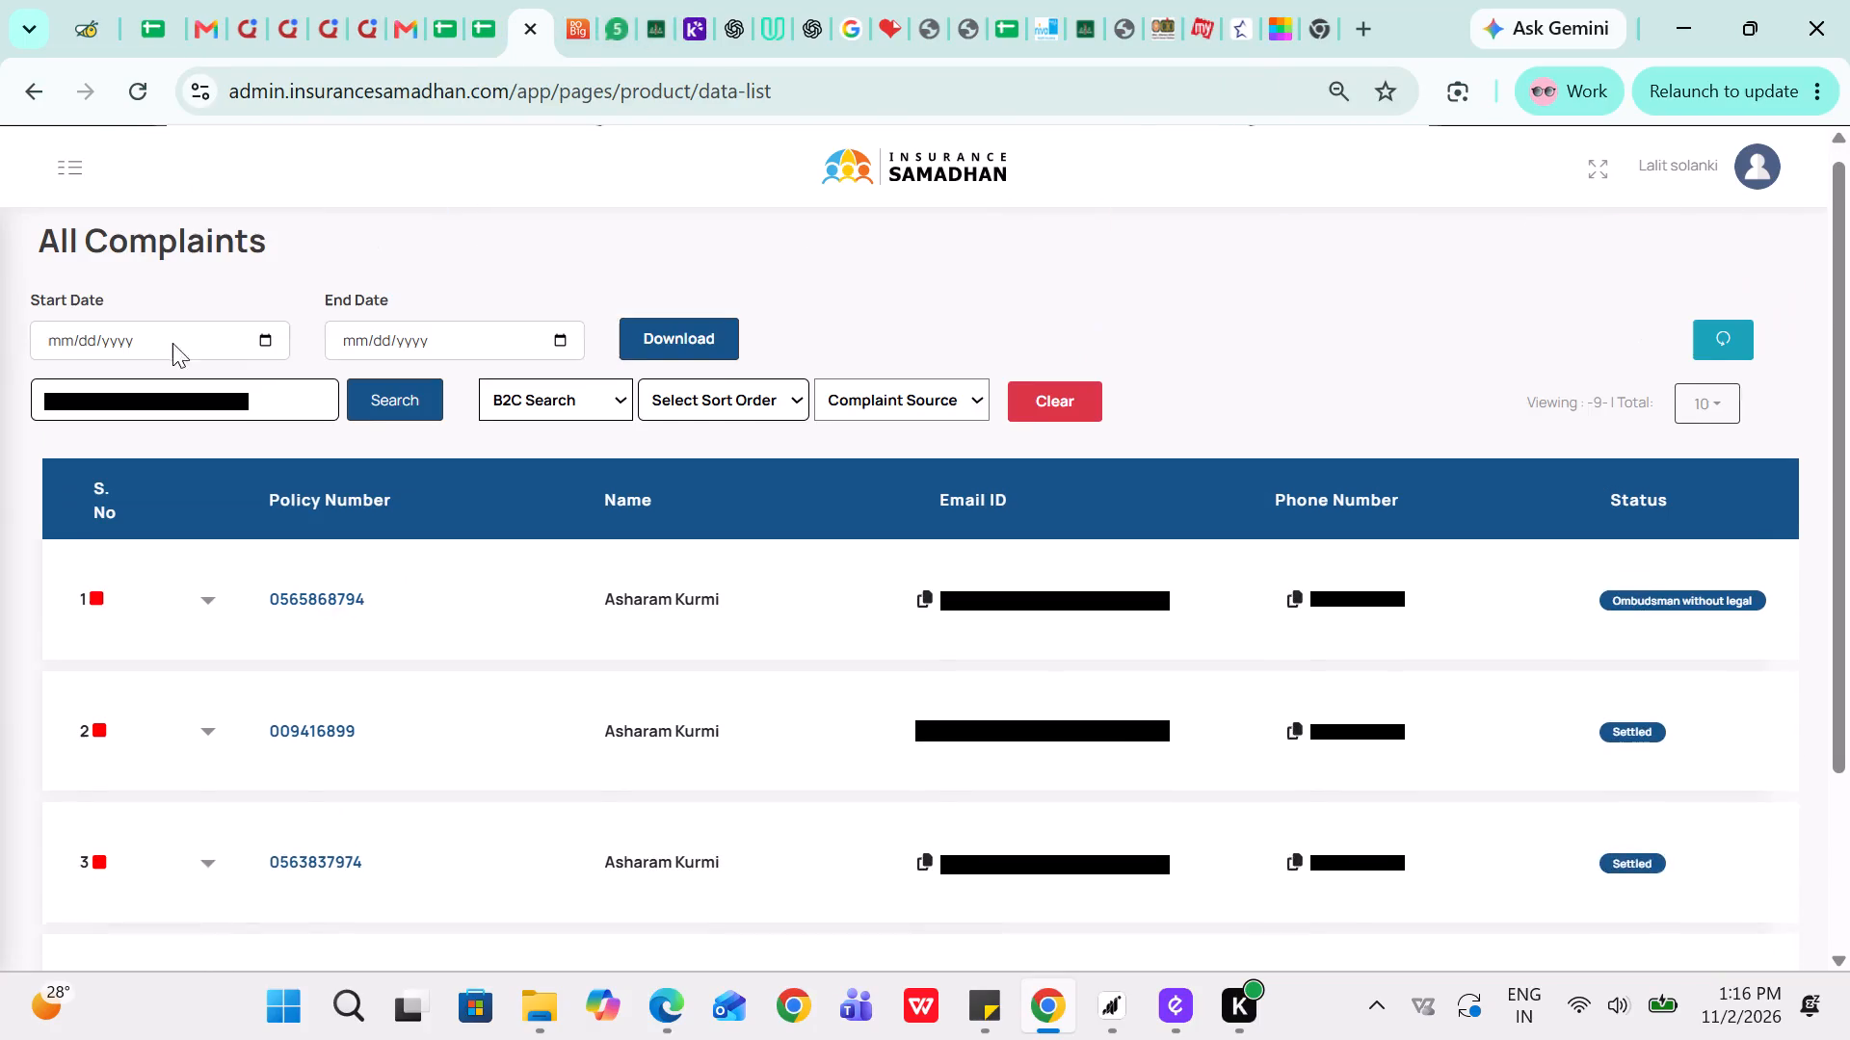
drag(296, 419, 0, 424)
key(ctrl+v)
click(403, 386)
click(400, 426)
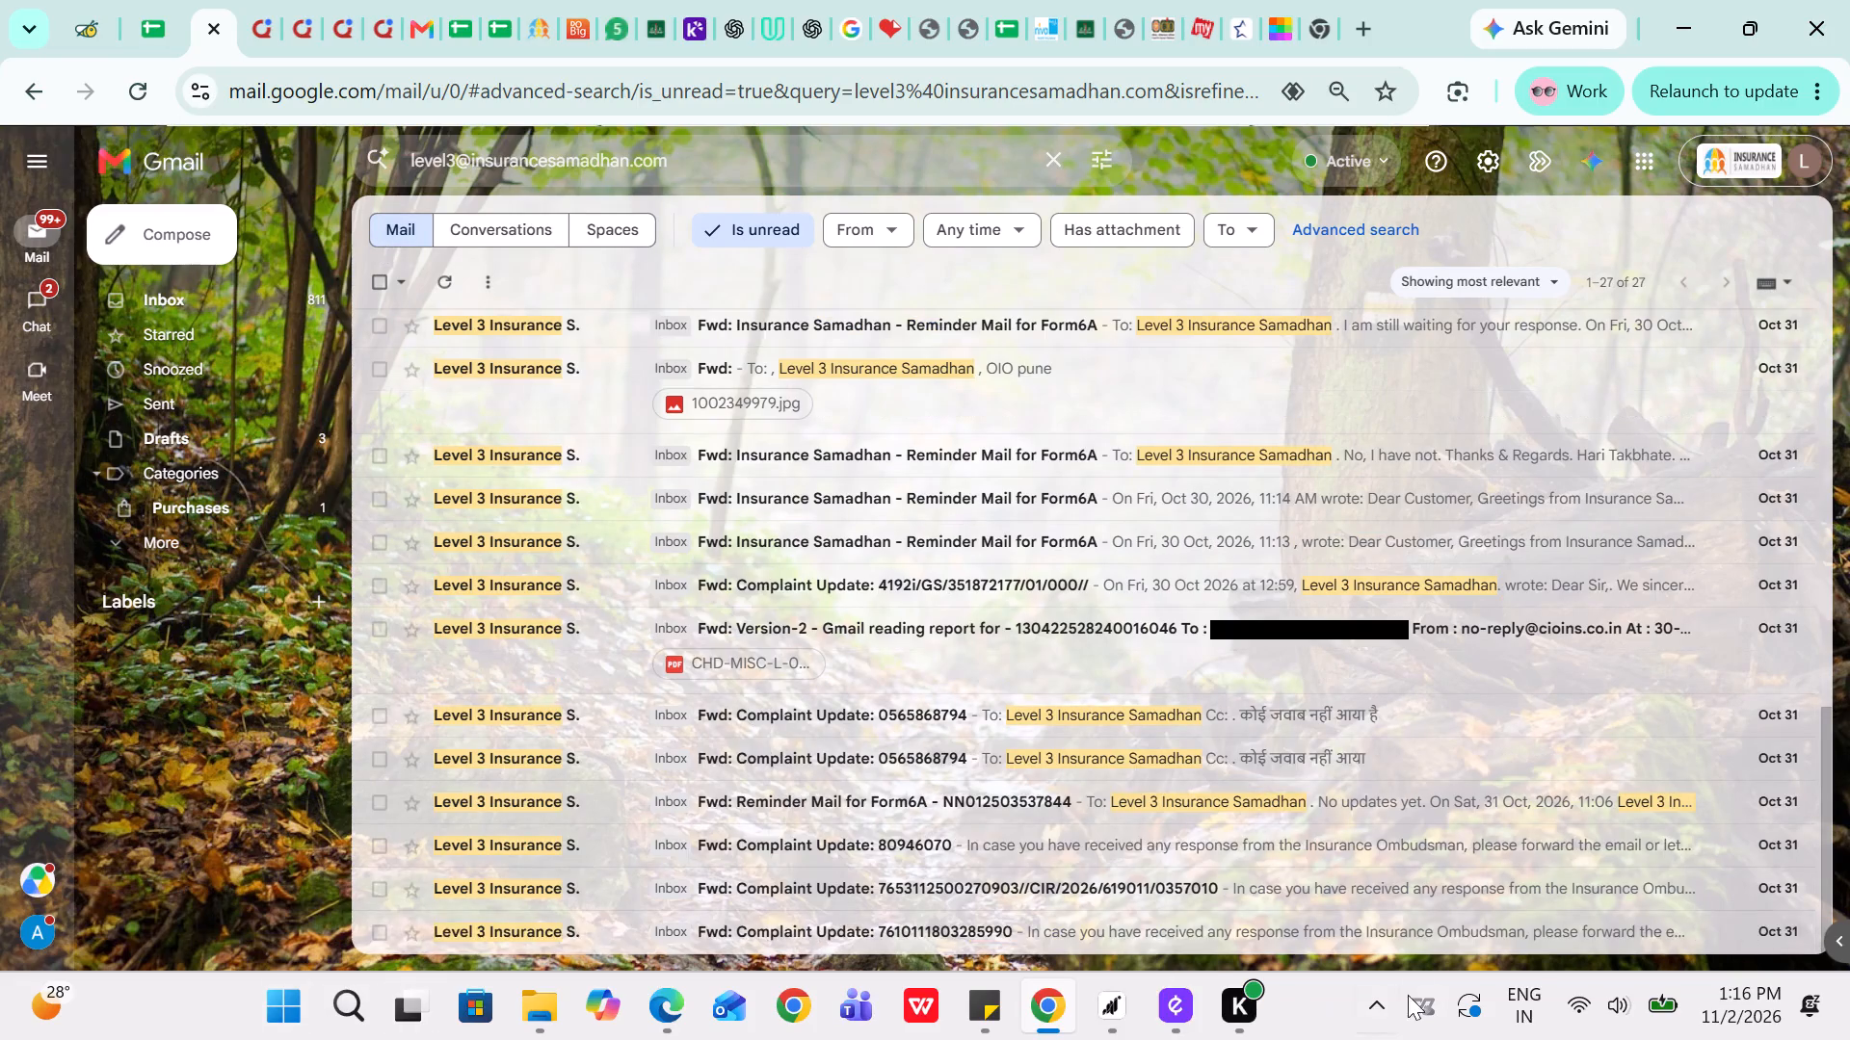
click(834, 928)
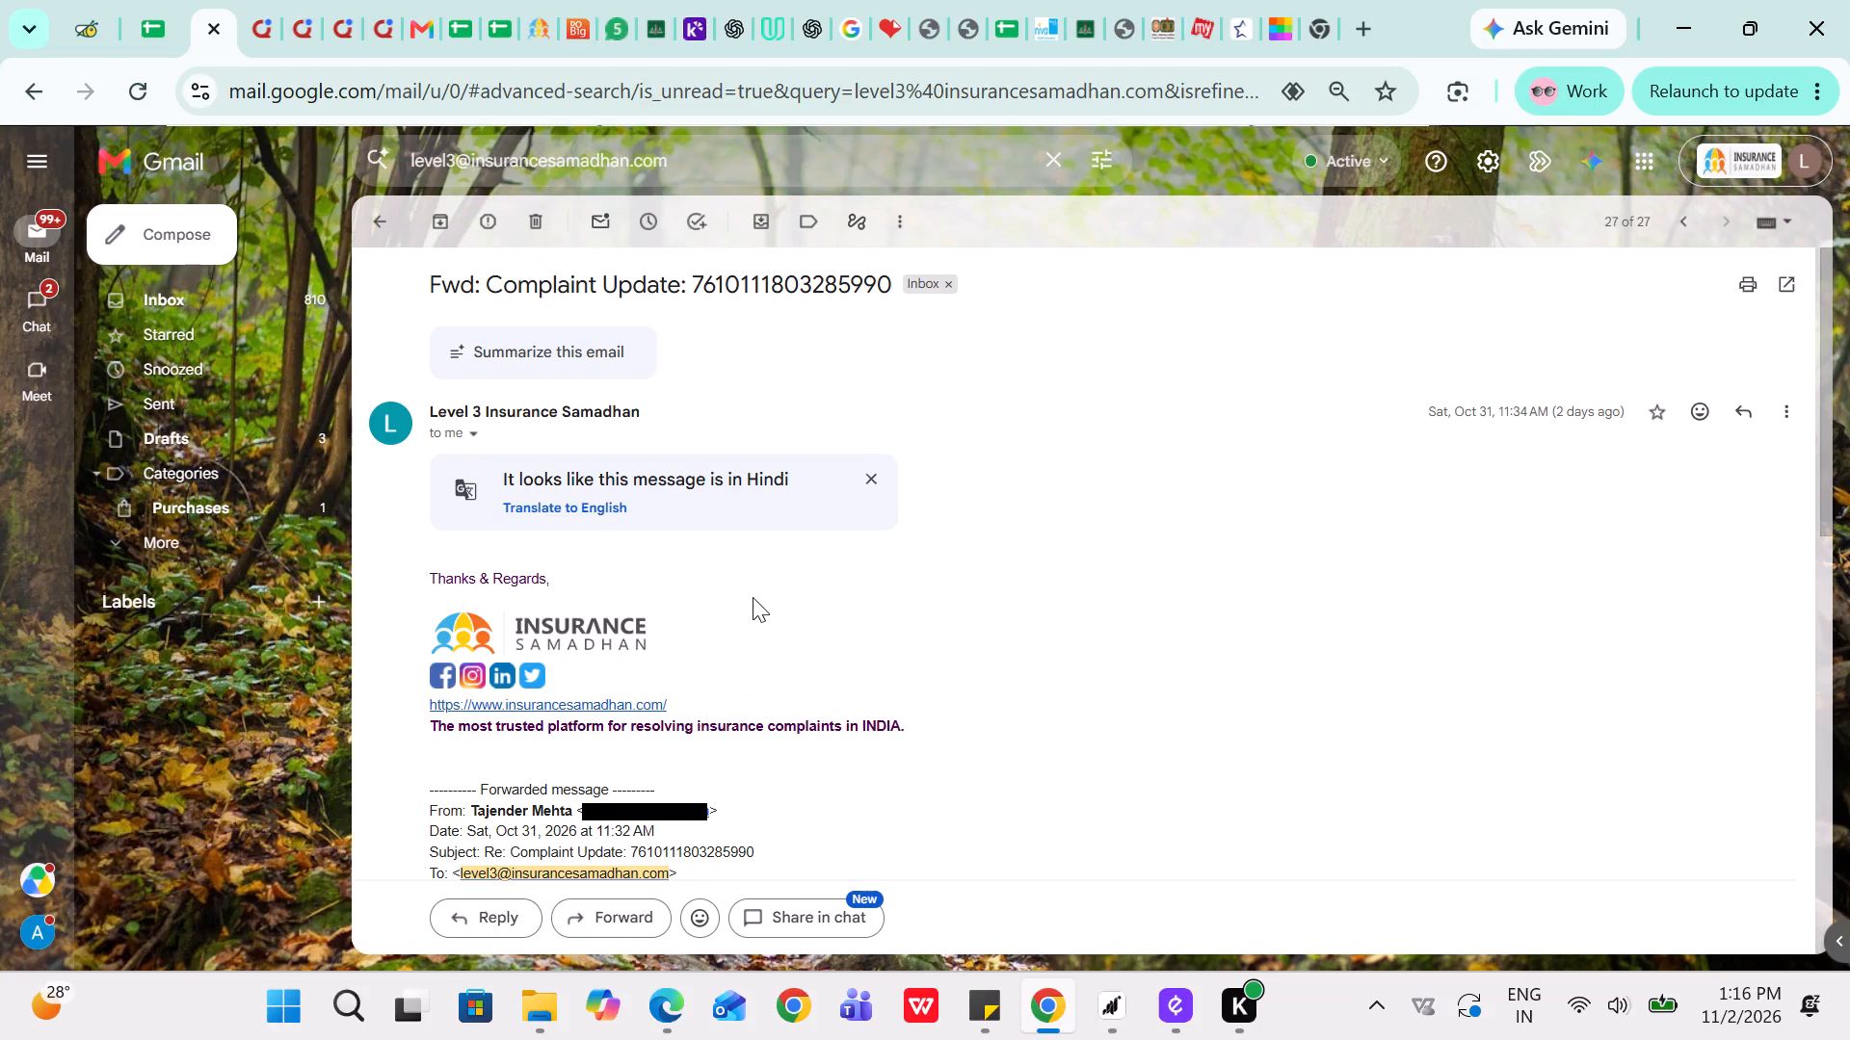
scroll(805, 632, down, 17)
scroll(790, 648, up, 6)
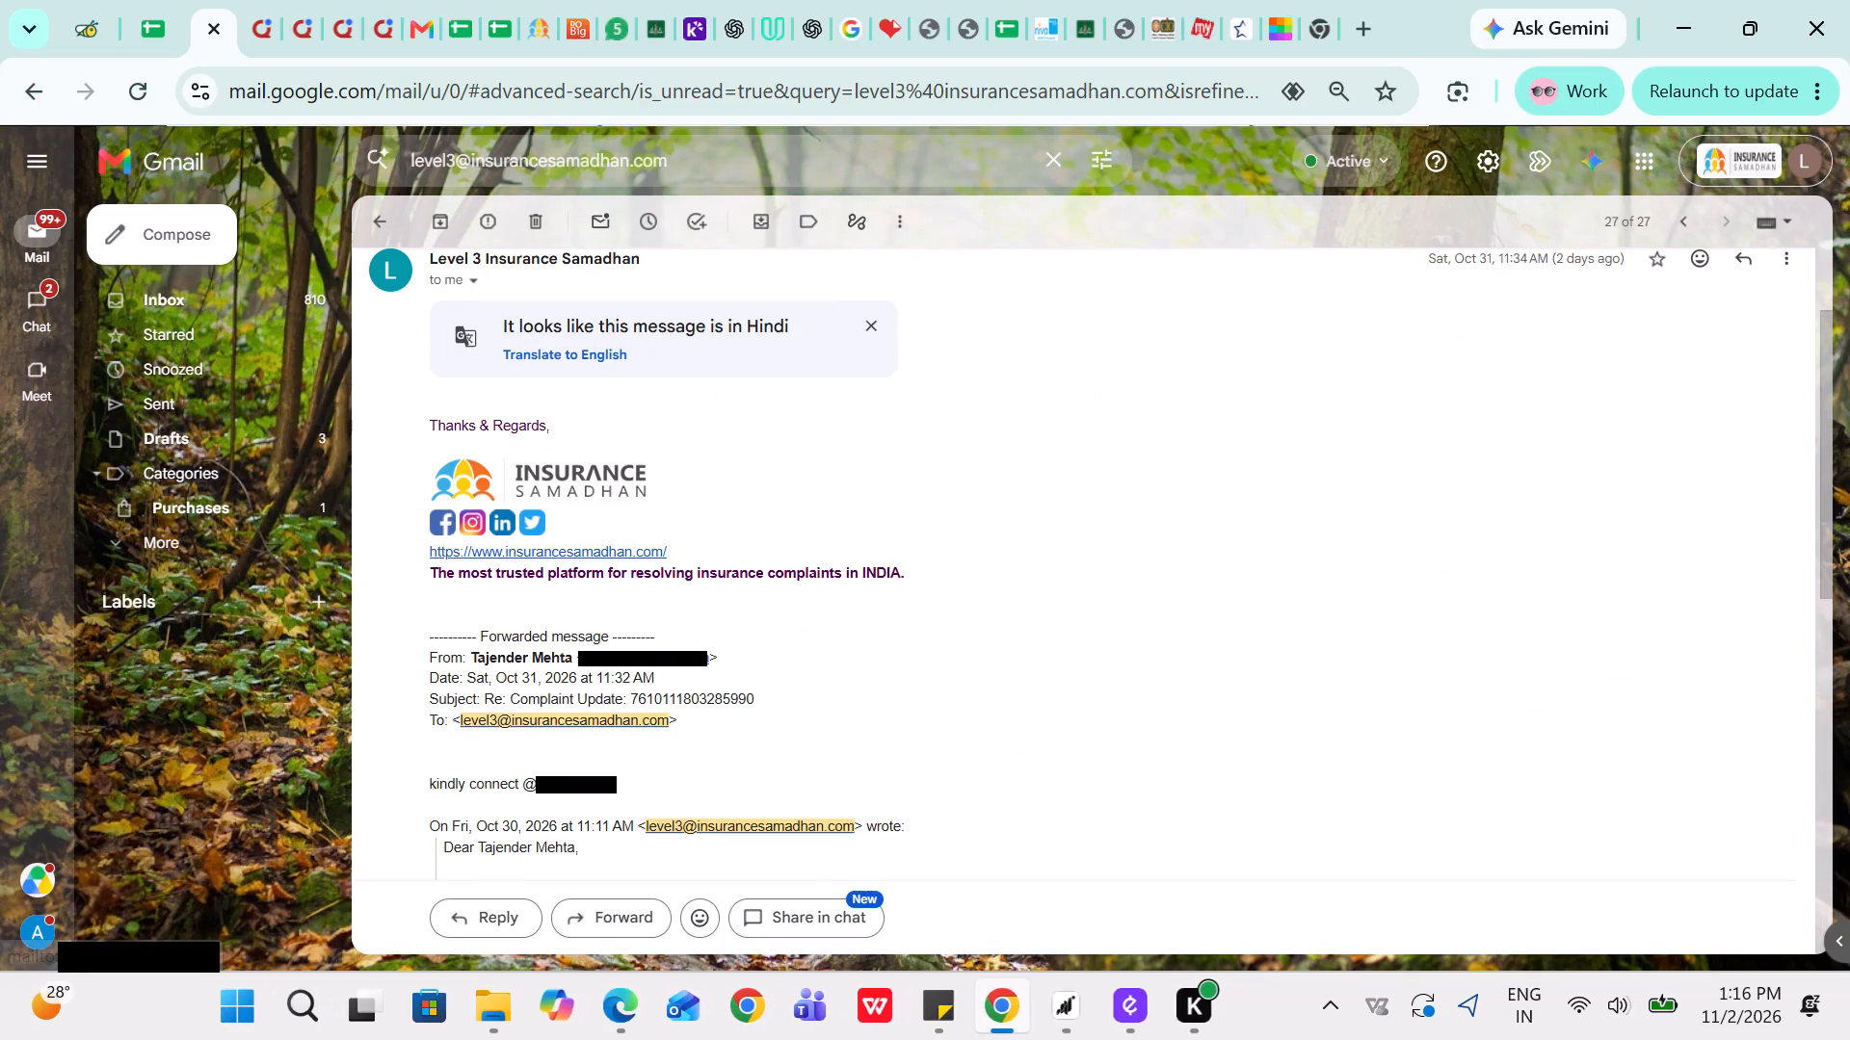
drag(581, 650, 708, 661)
key(ctrl+c)
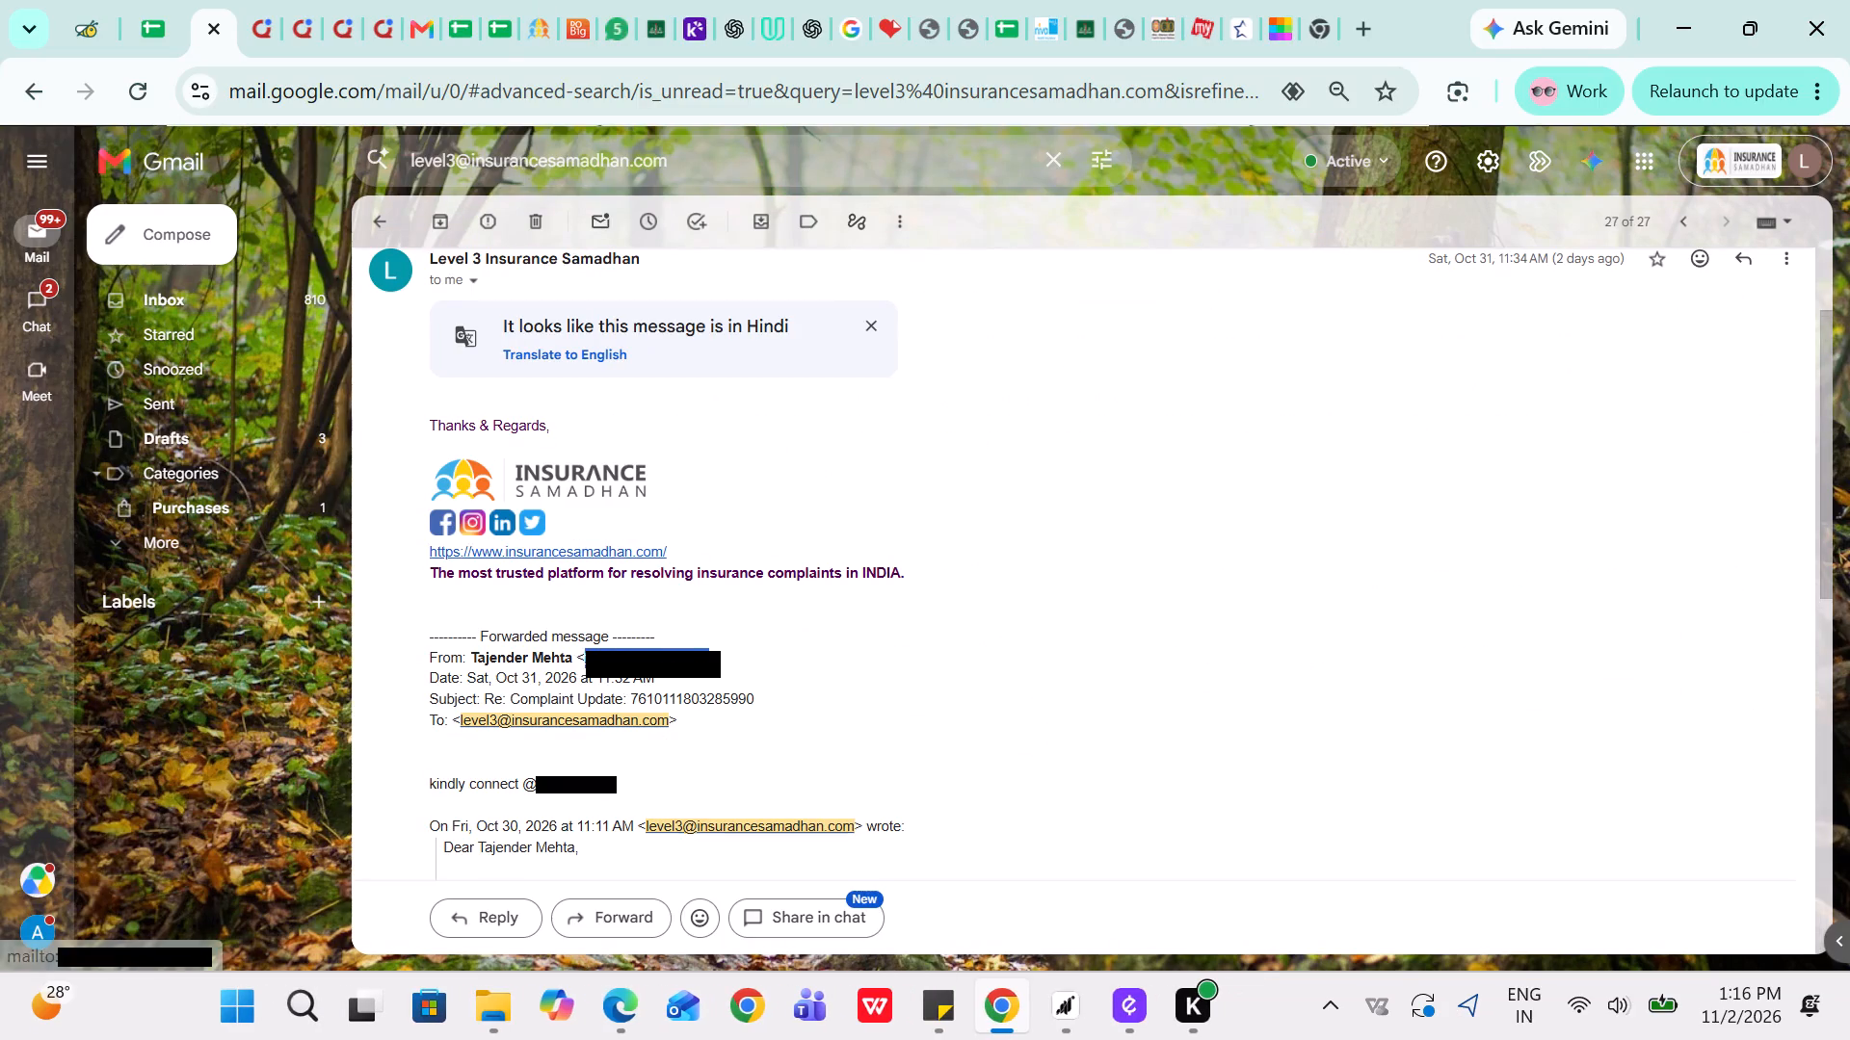
key(ctrl+c)
key(ctrl+c)
click(533, 0)
drag(338, 410, 0, 420)
key(ctrl+v)
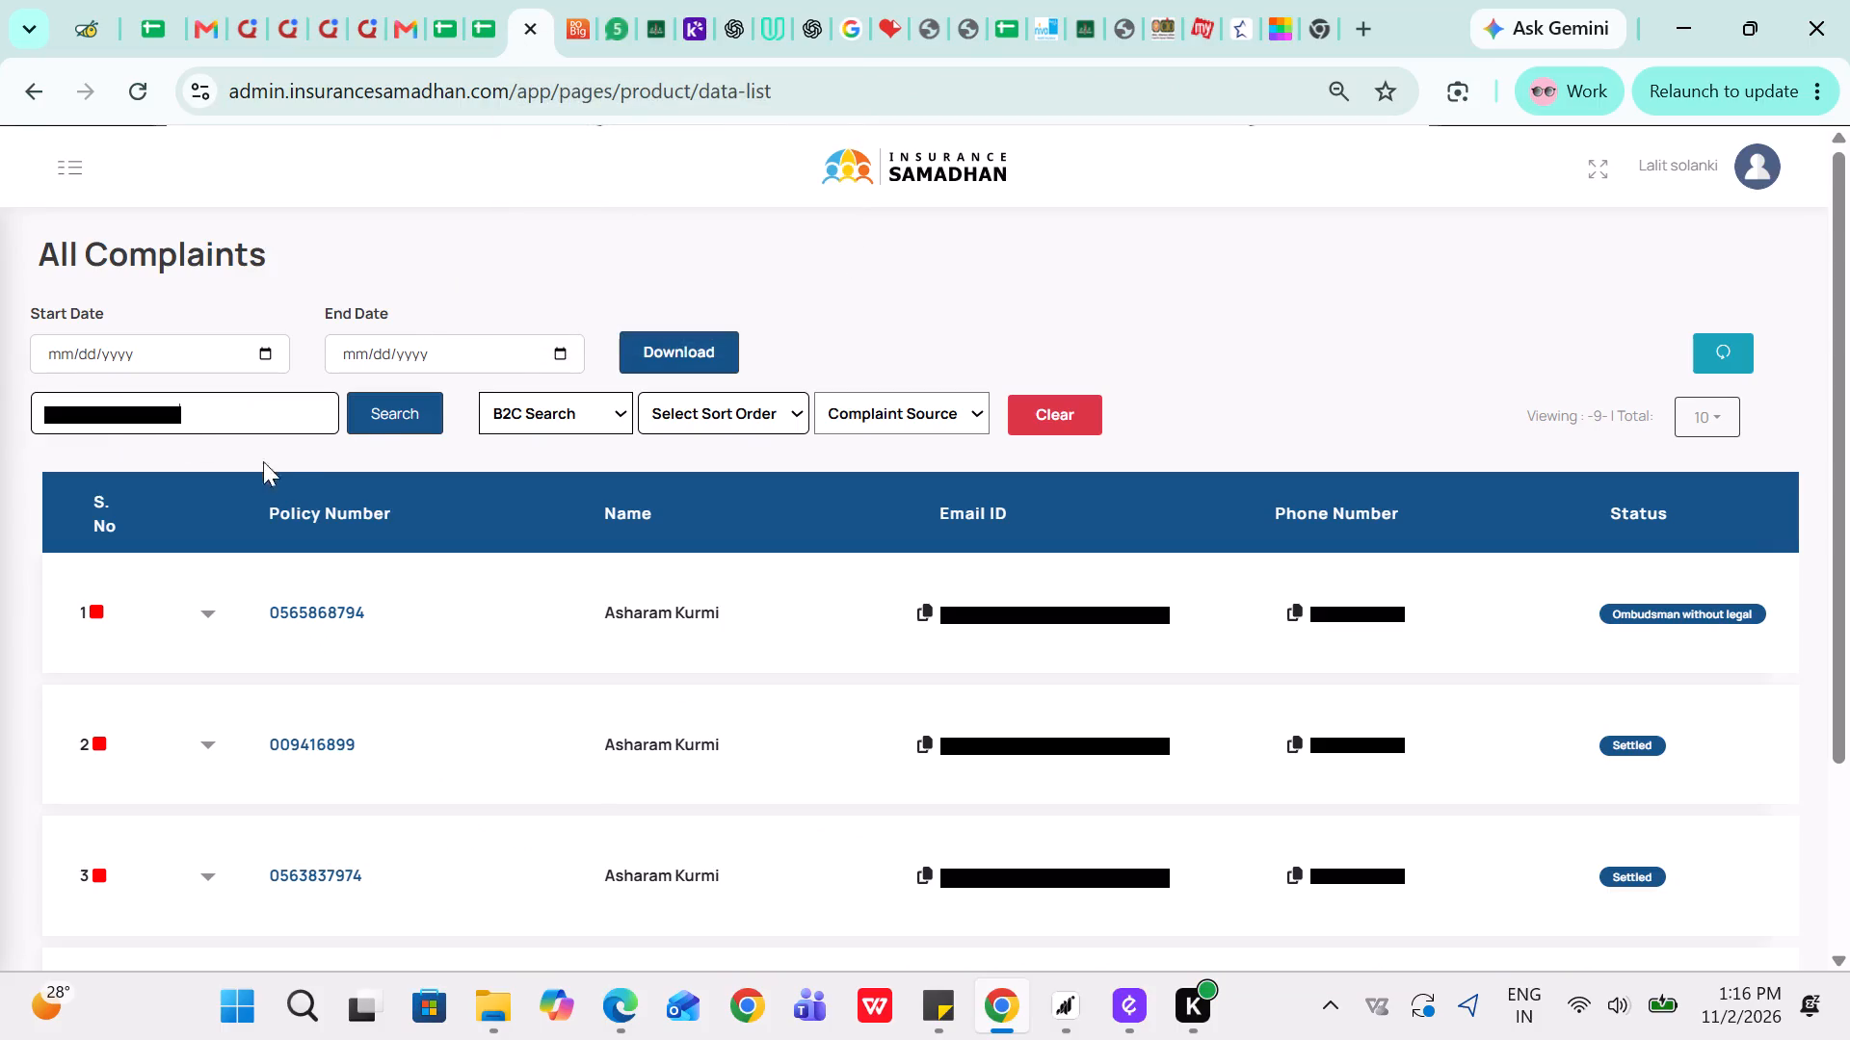
Search for the next customer's complaint, open its communication log, and review the latest complaint communication entries.
click(369, 426)
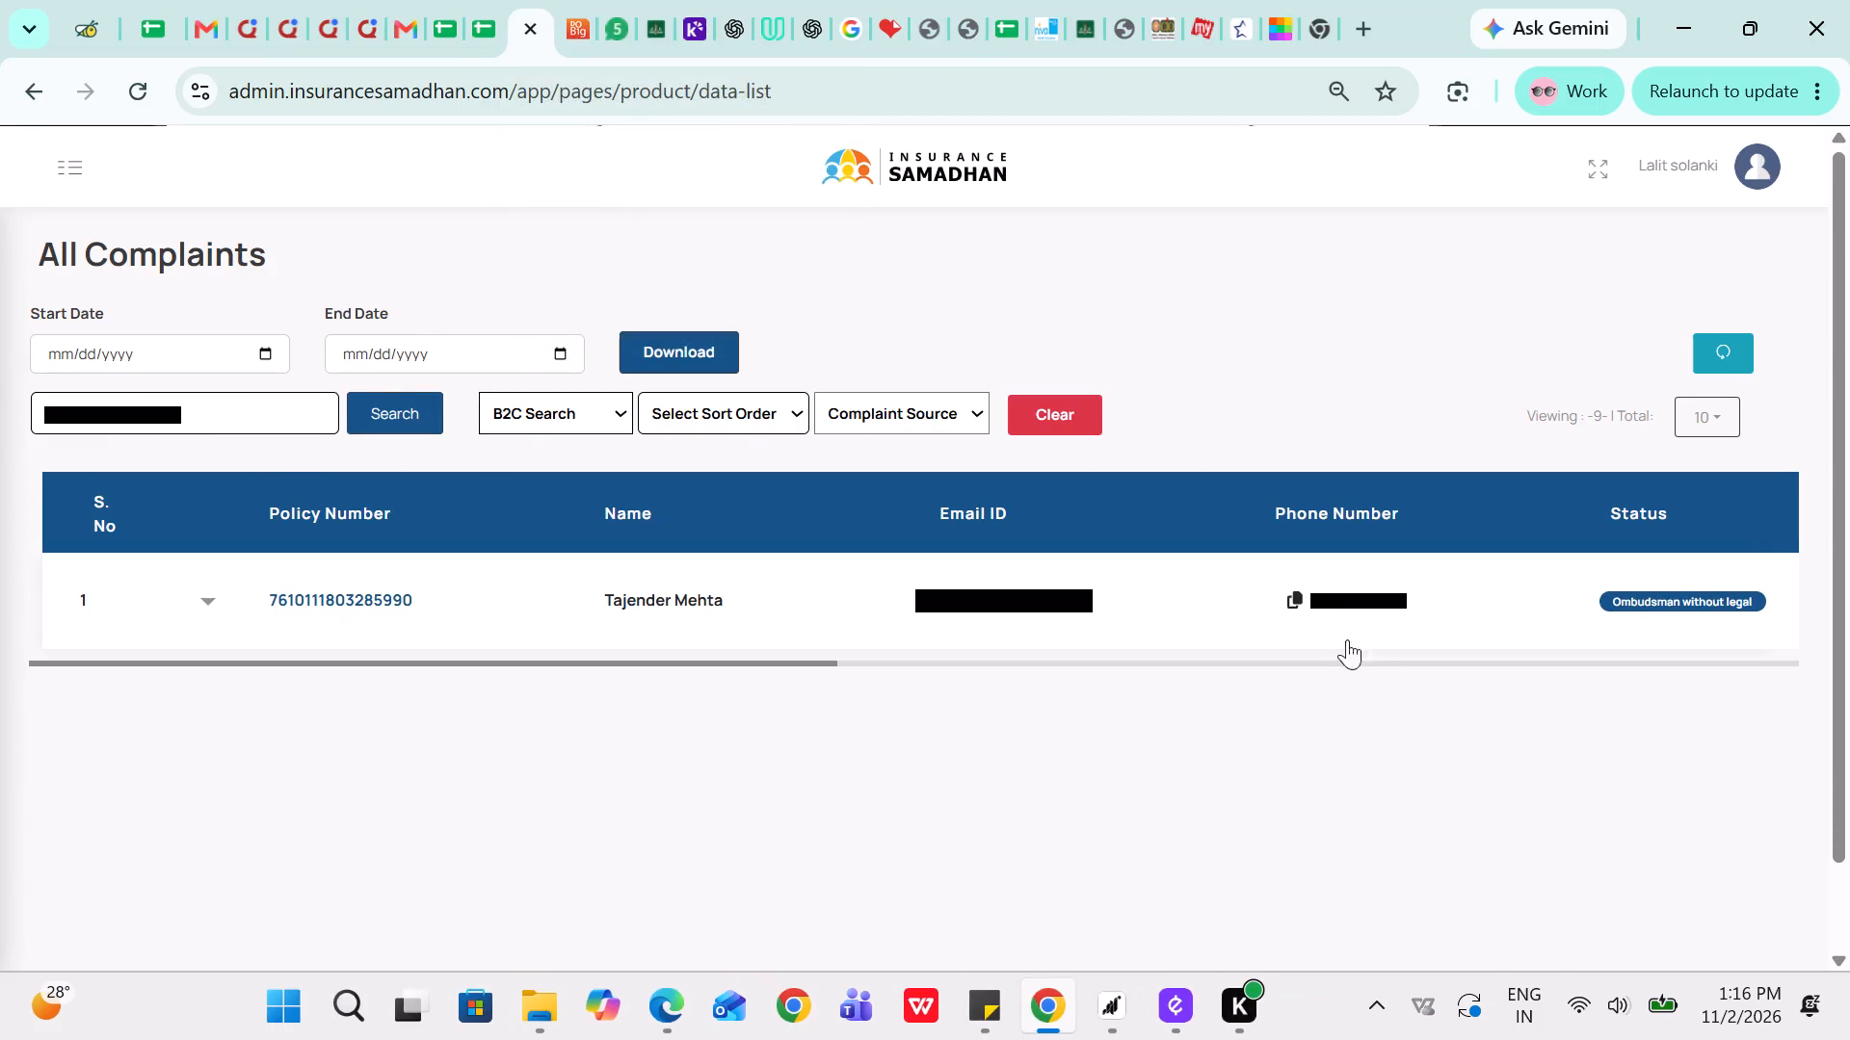
click(1230, 611)
click(1323, 707)
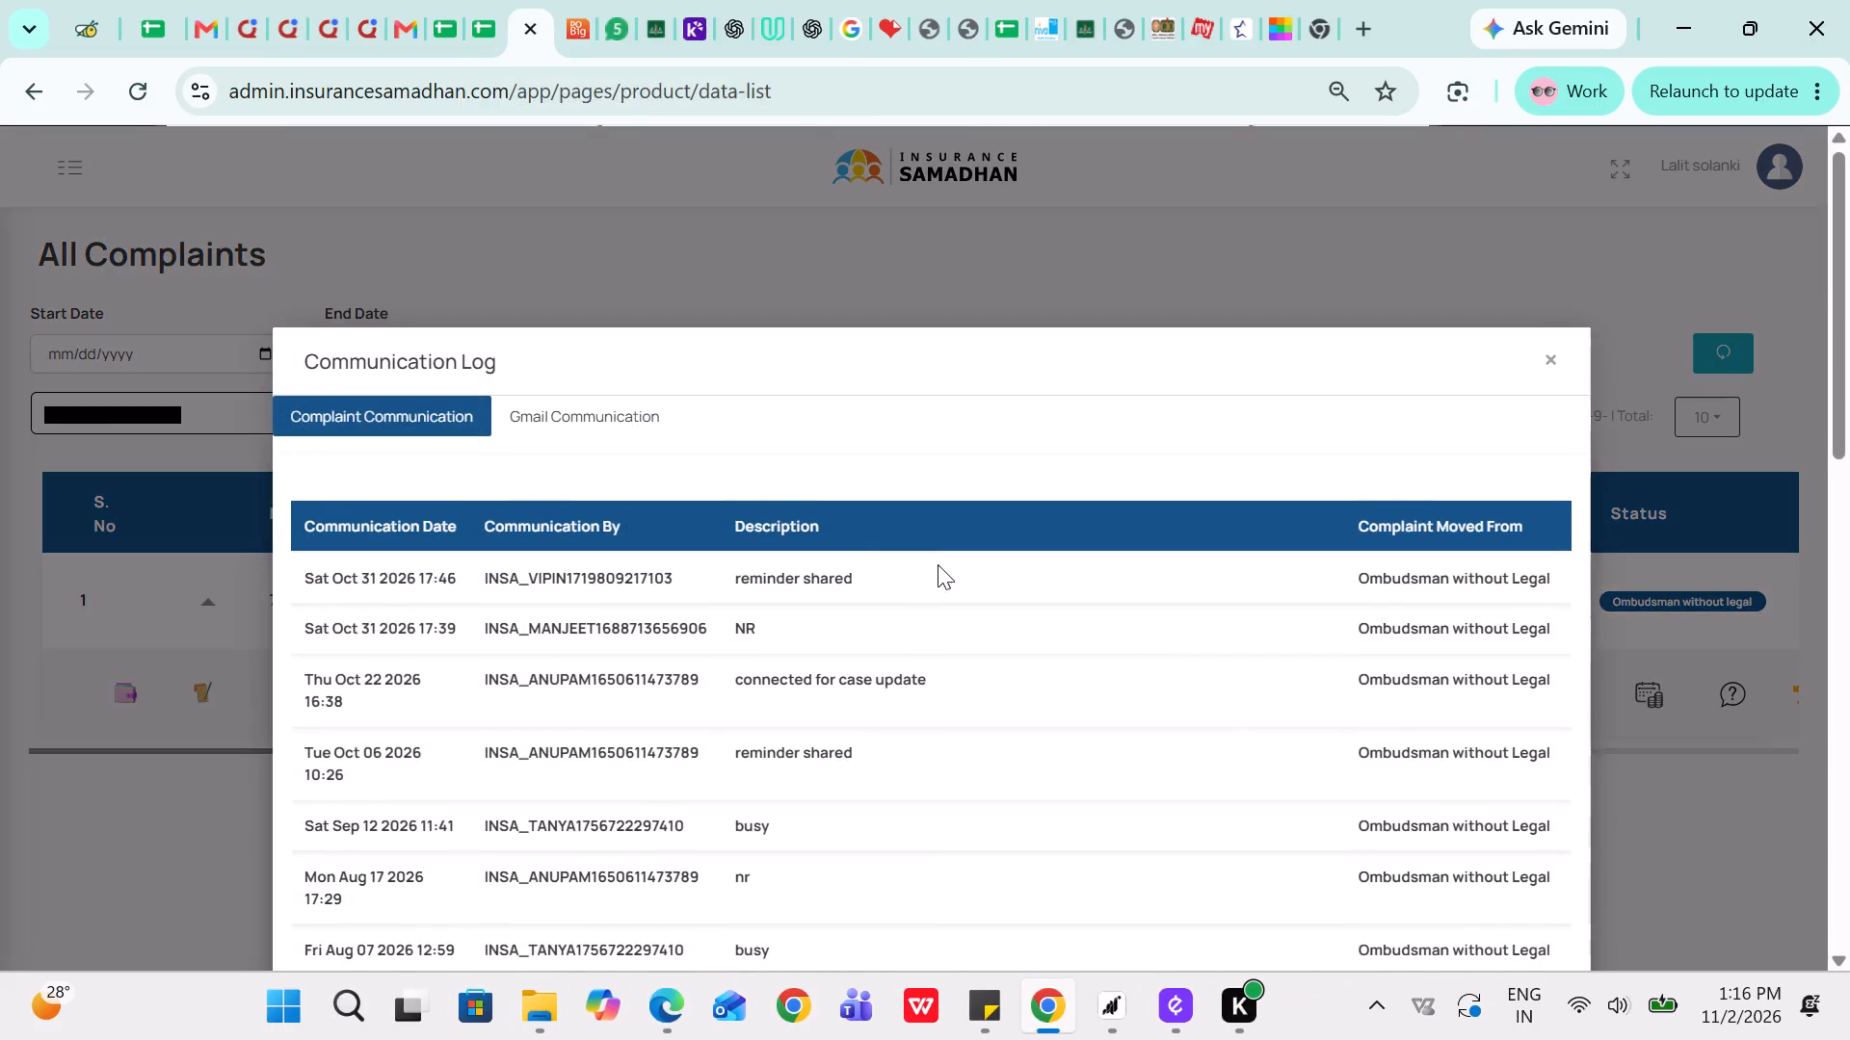
drag(912, 572, 715, 573)
click(981, 602)
drag(961, 587, 885, 587)
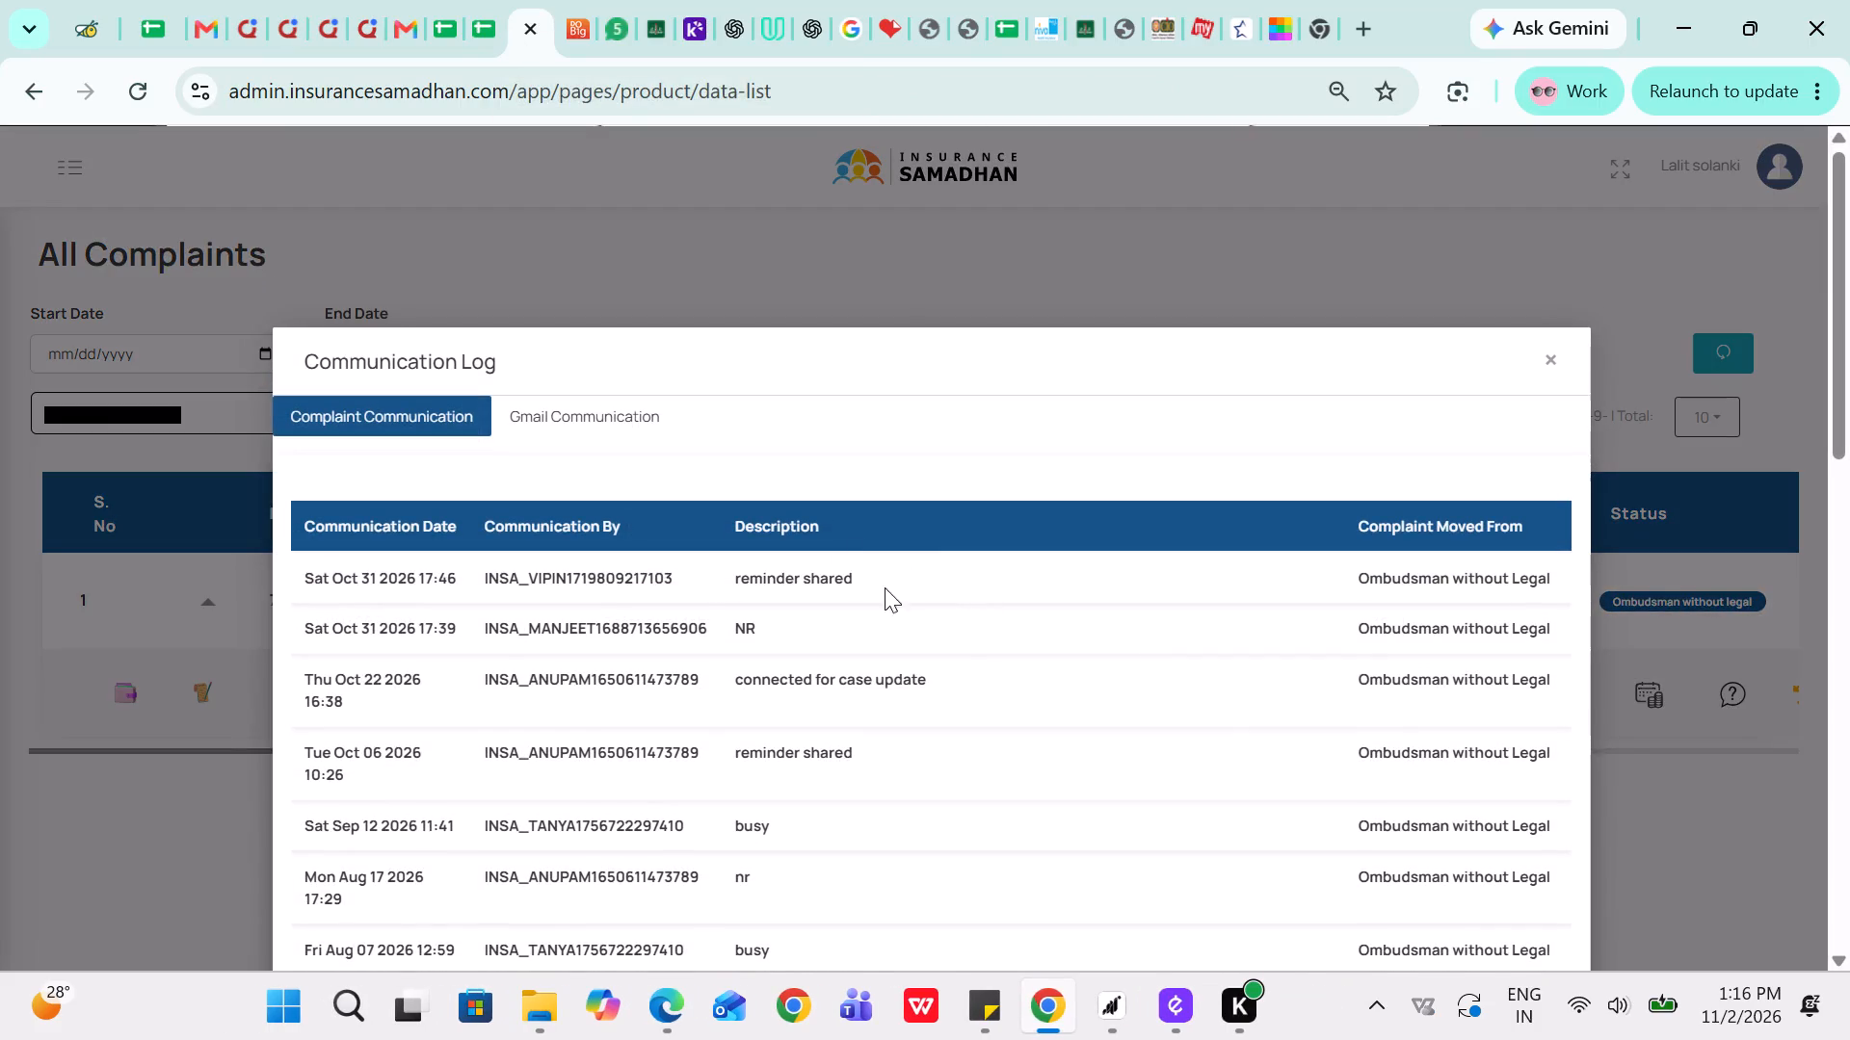
drag(885, 587, 712, 583)
click(962, 602)
drag(922, 578, 706, 578)
click(877, 593)
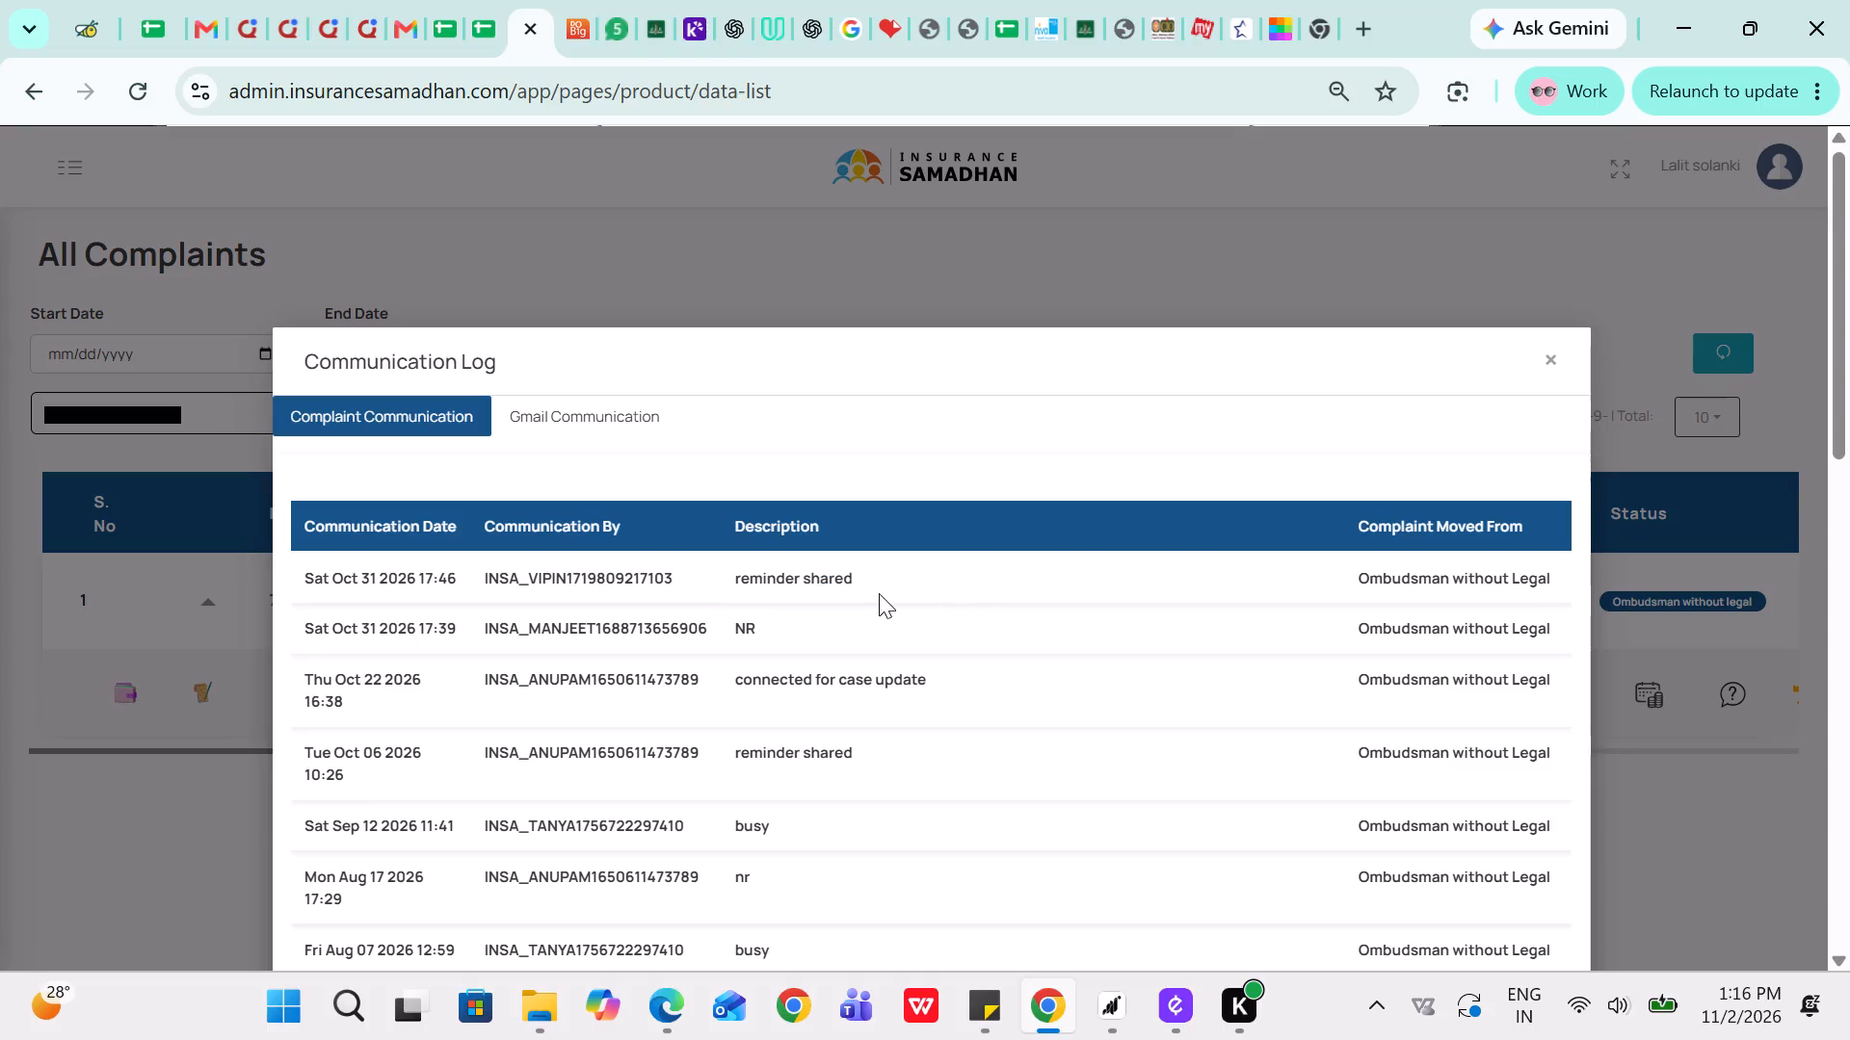
Check the latest reminder entry in the communication log, and return to Gmail to read the forwarded Complaint Update email and its quoted message.
drag(934, 595, 737, 620)
click(859, 621)
click(204, 0)
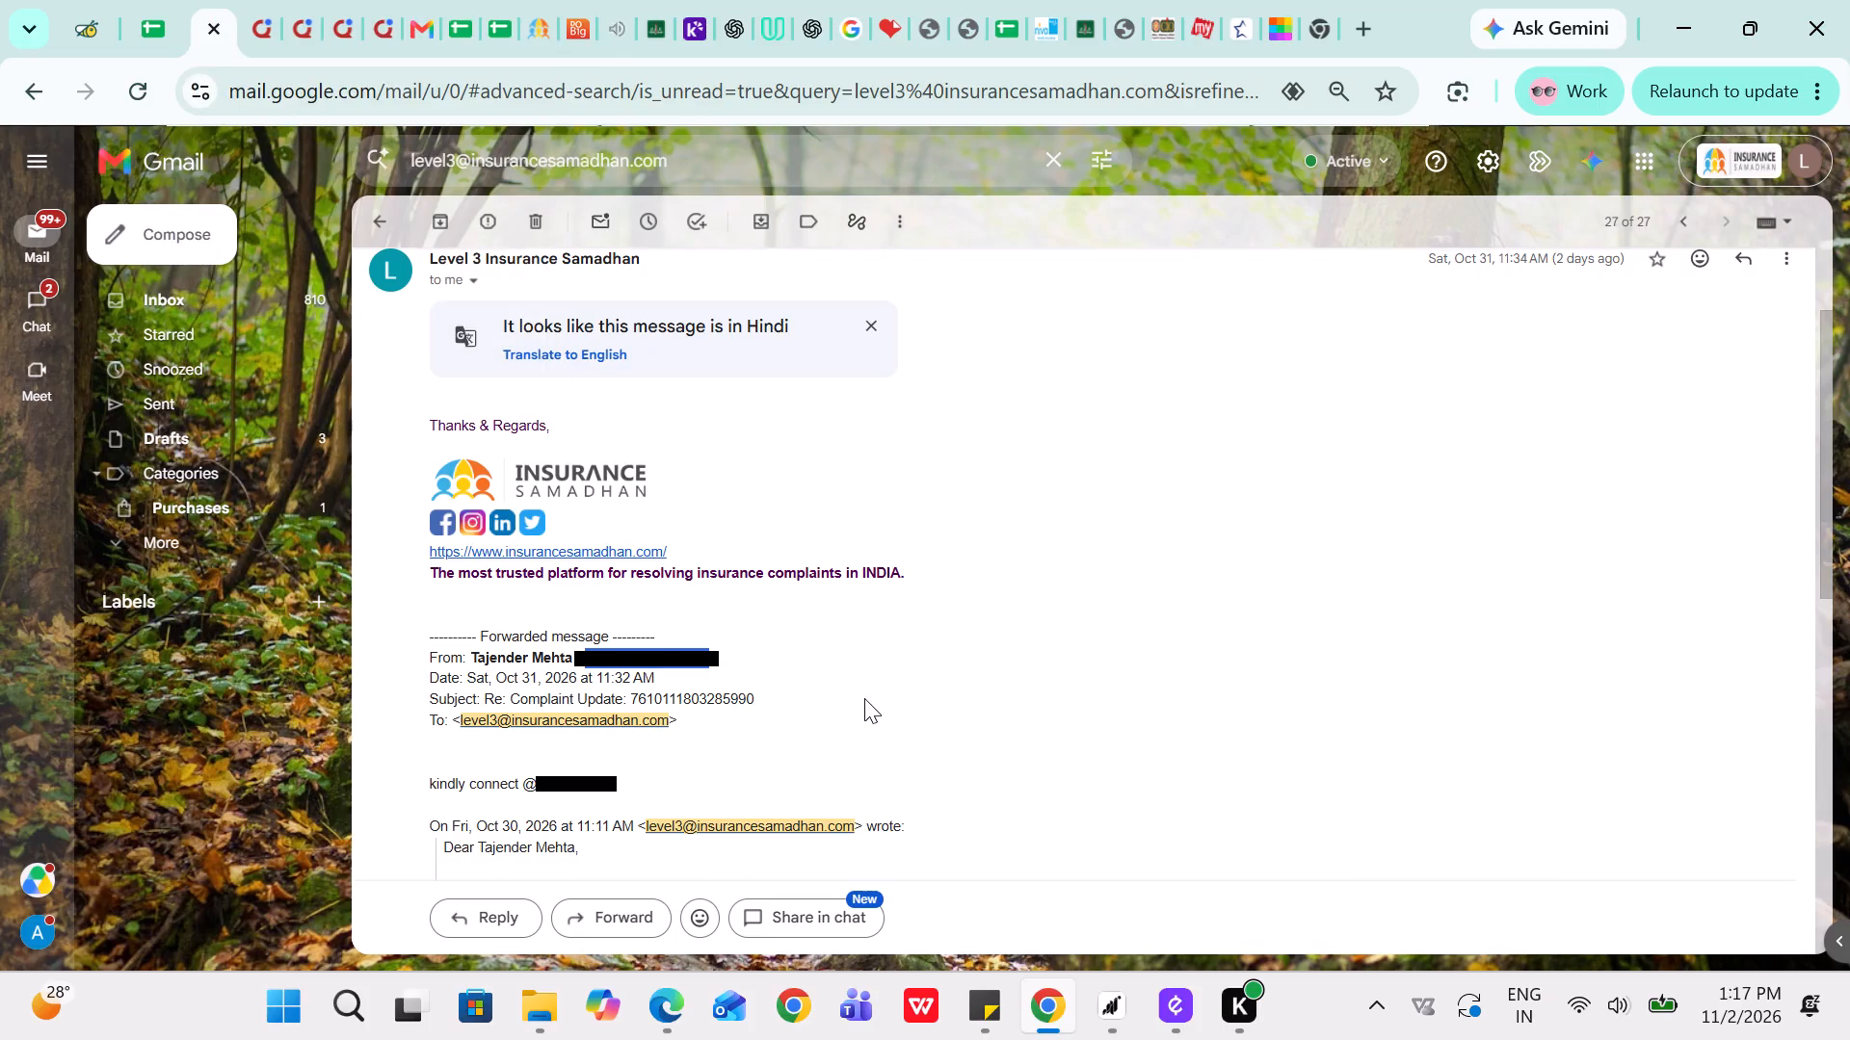
scroll(866, 703, down, 15)
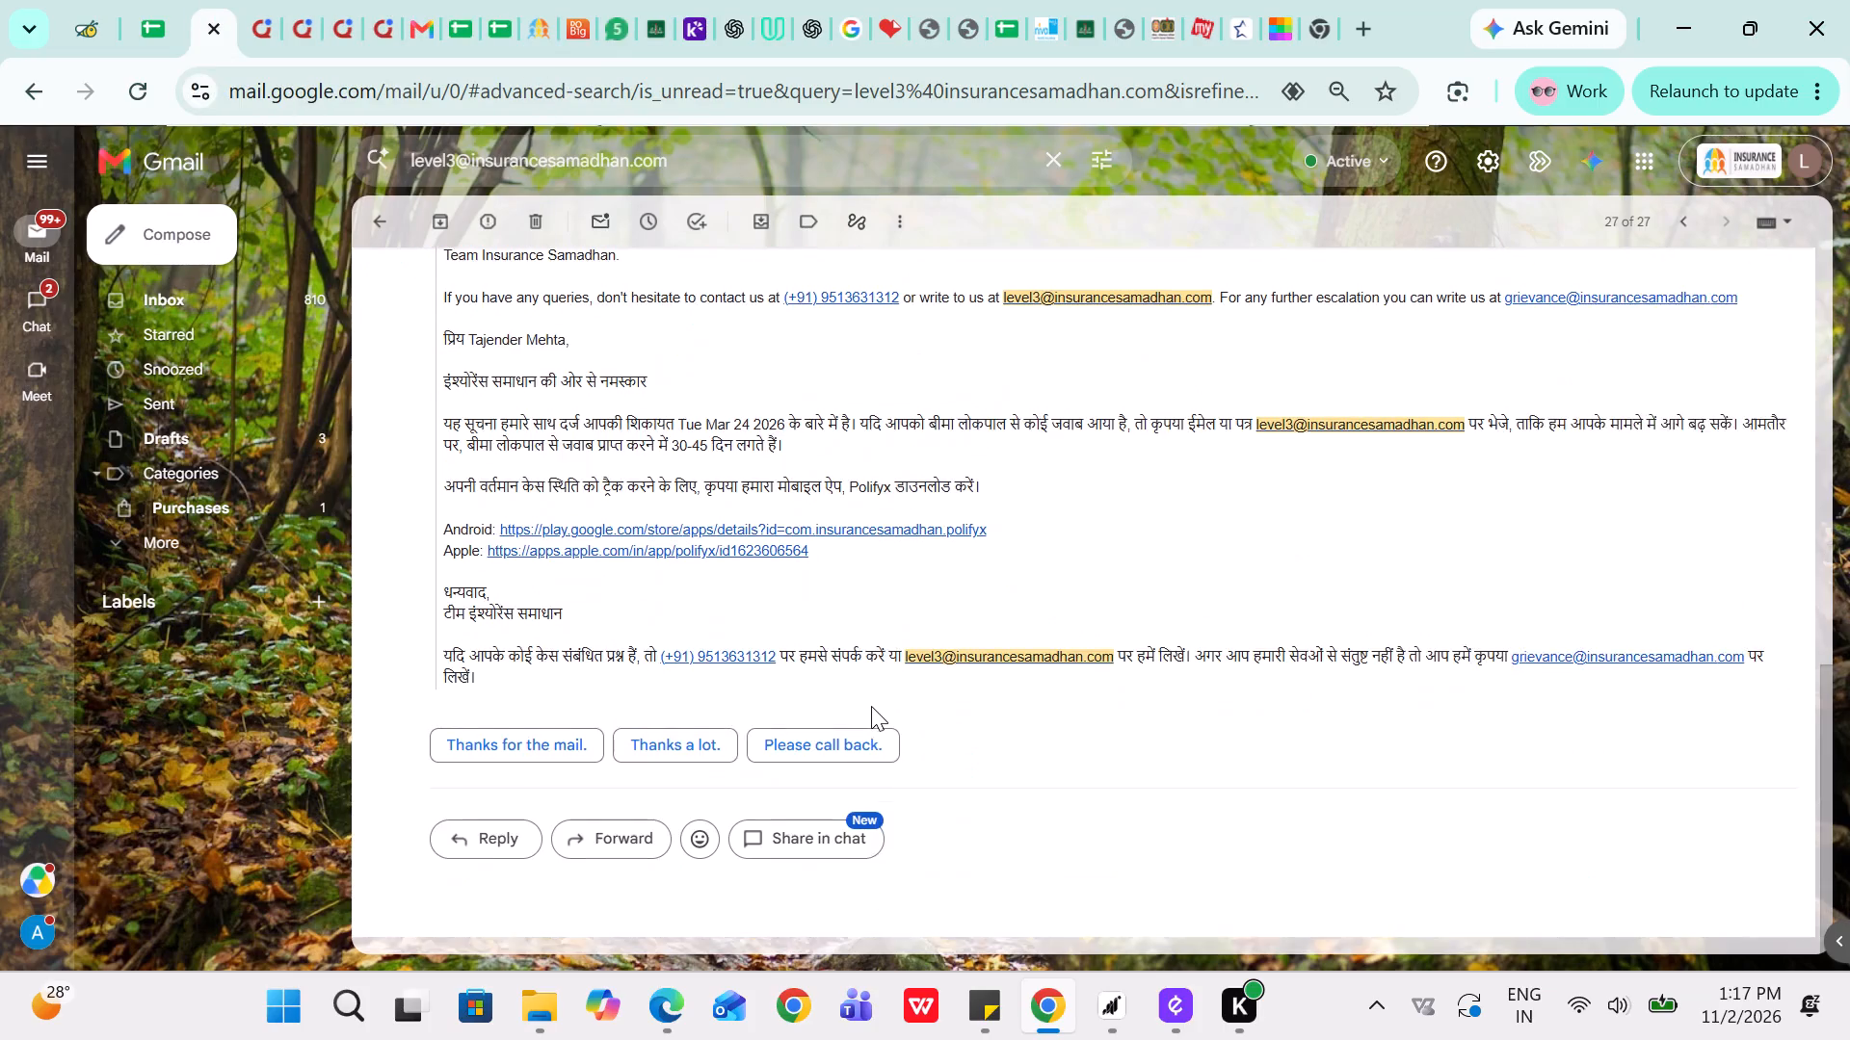
scroll(871, 706, down, 4)
scroll(871, 706, up, 8)
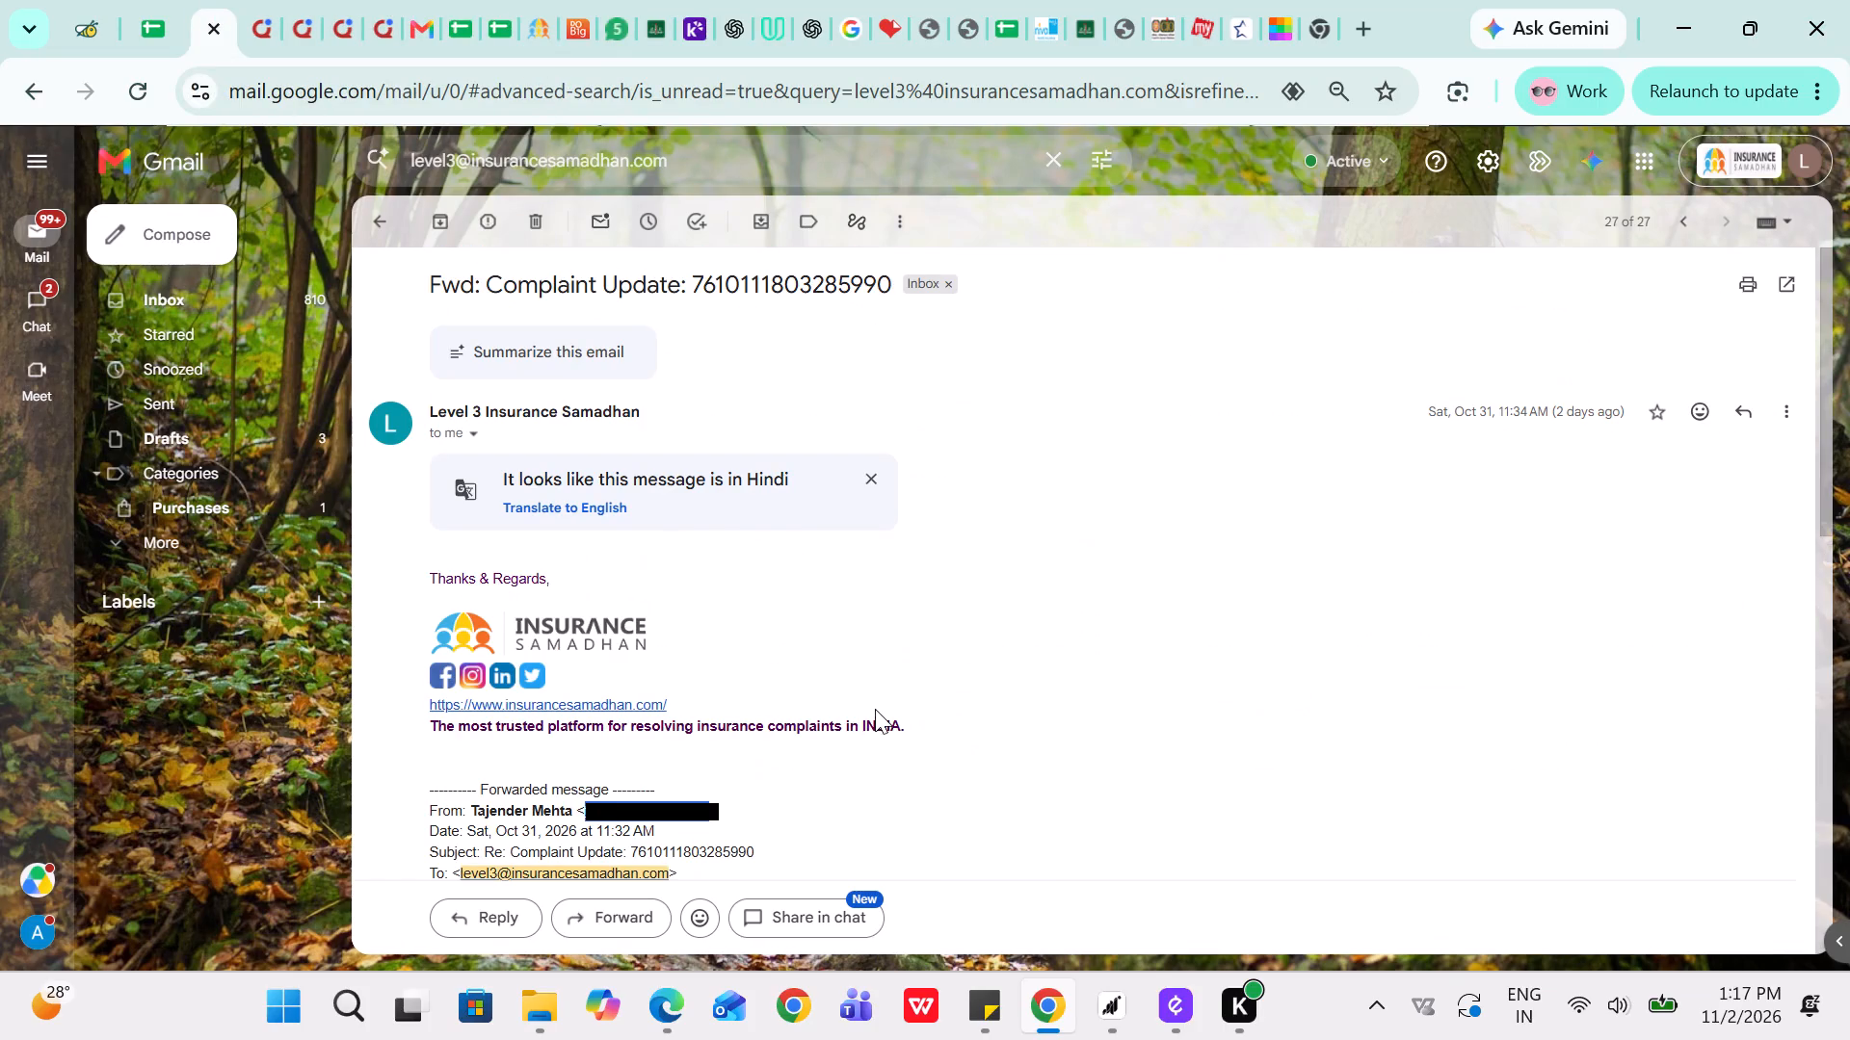
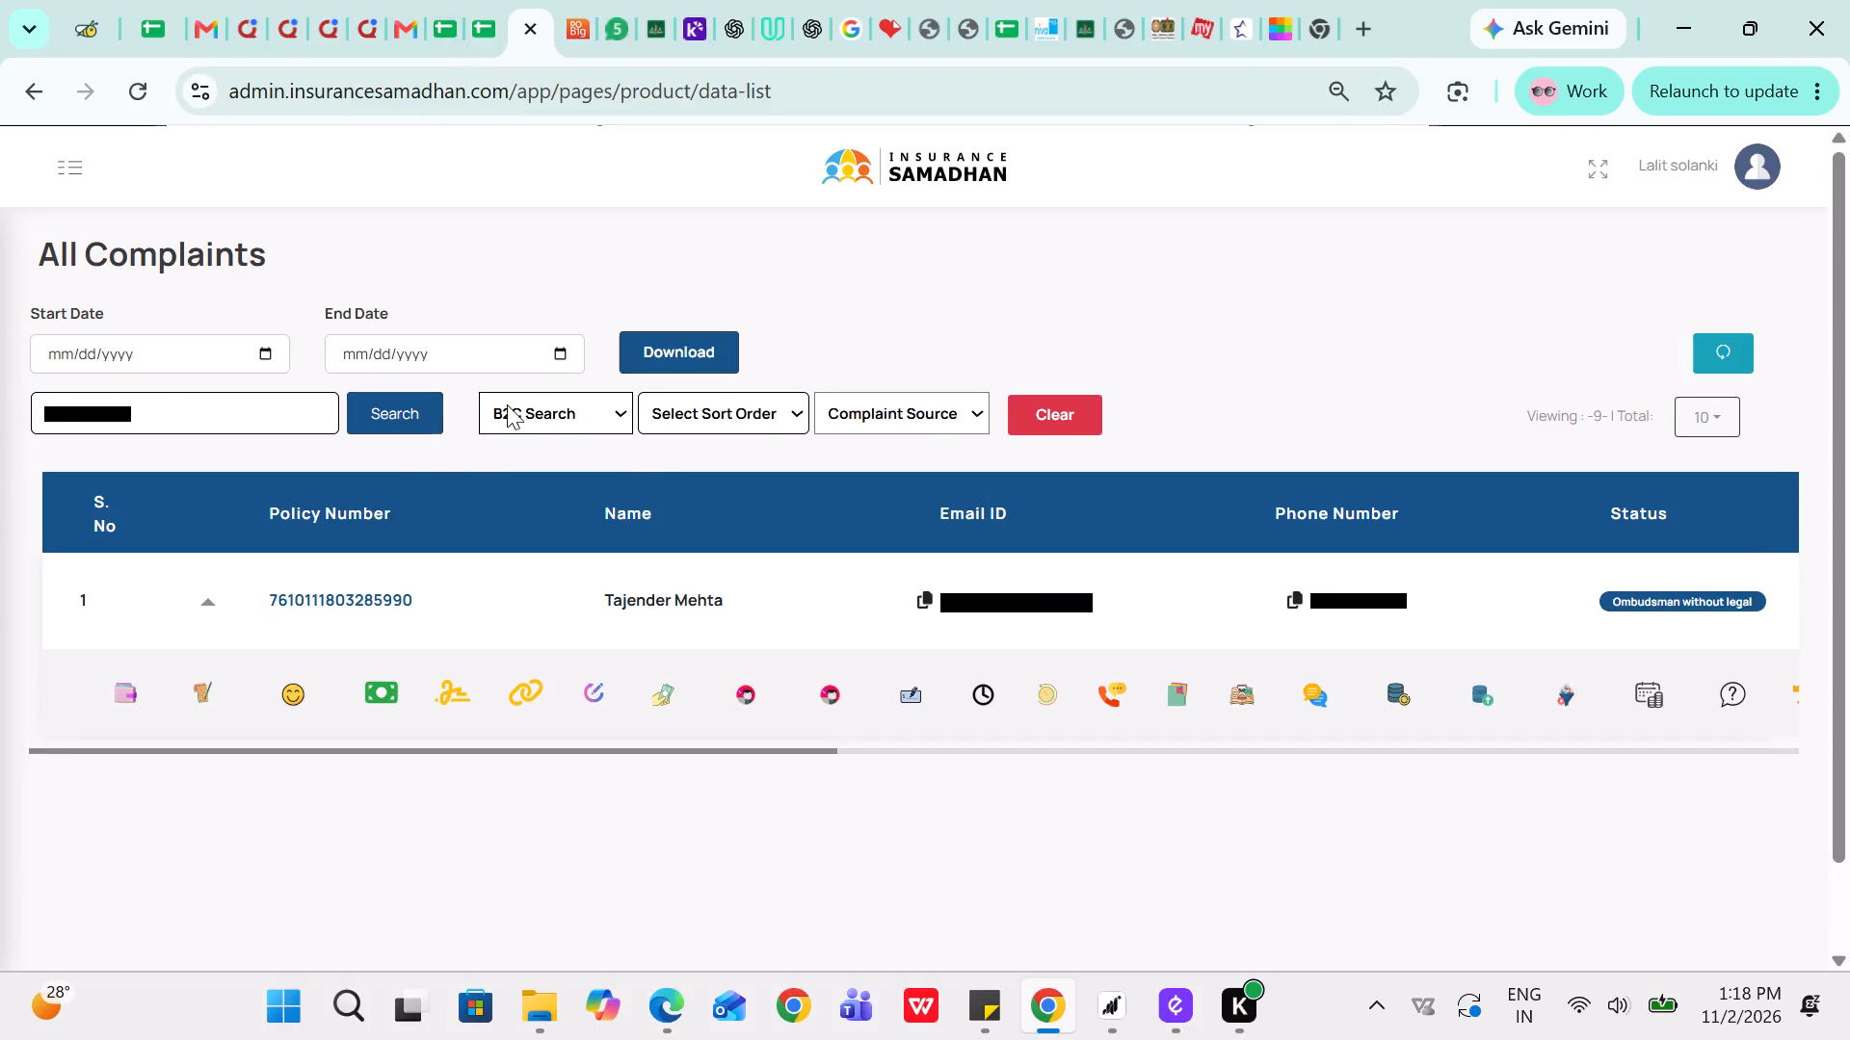
Switch the complaint search to Partner Search and rerun it for the same customer entry.
click(538, 404)
click(552, 483)
click(410, 397)
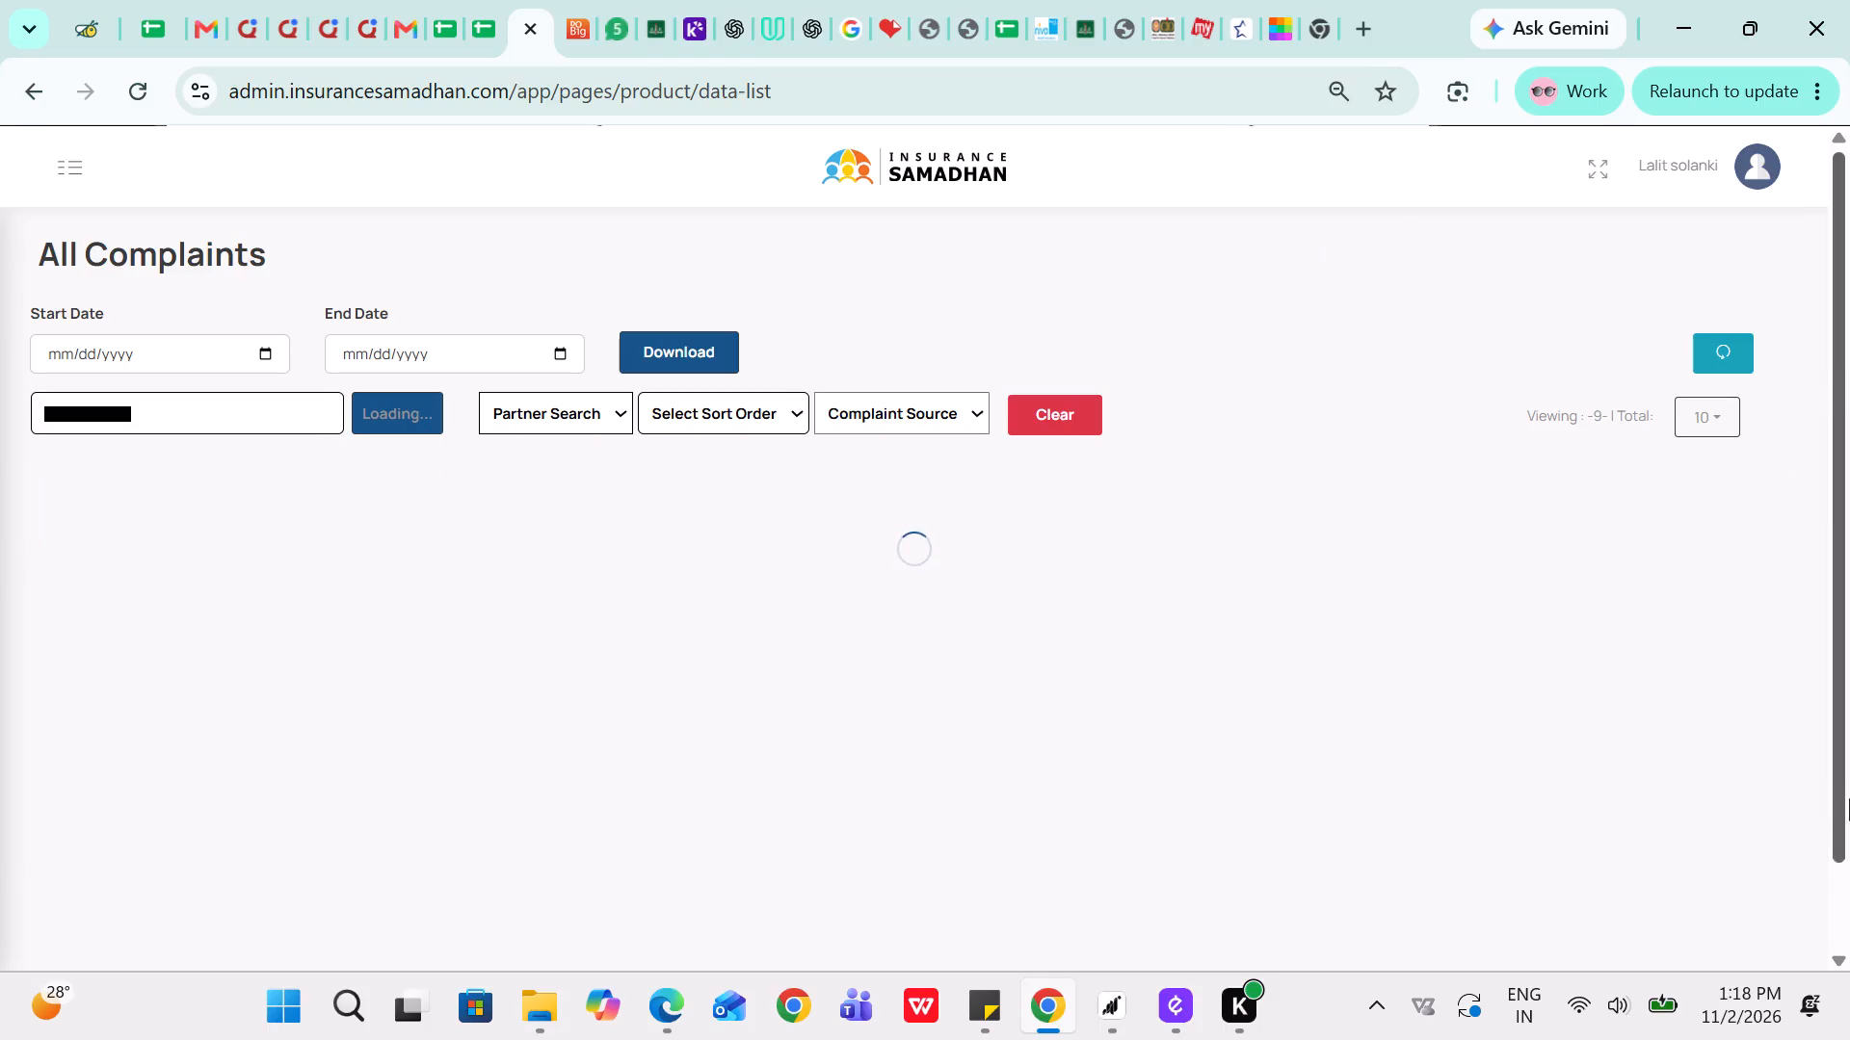
scroll(878, 698, down, 5)
scroll(903, 615, down, 4)
scroll(903, 615, up, 1)
scroll(903, 615, down, 1)
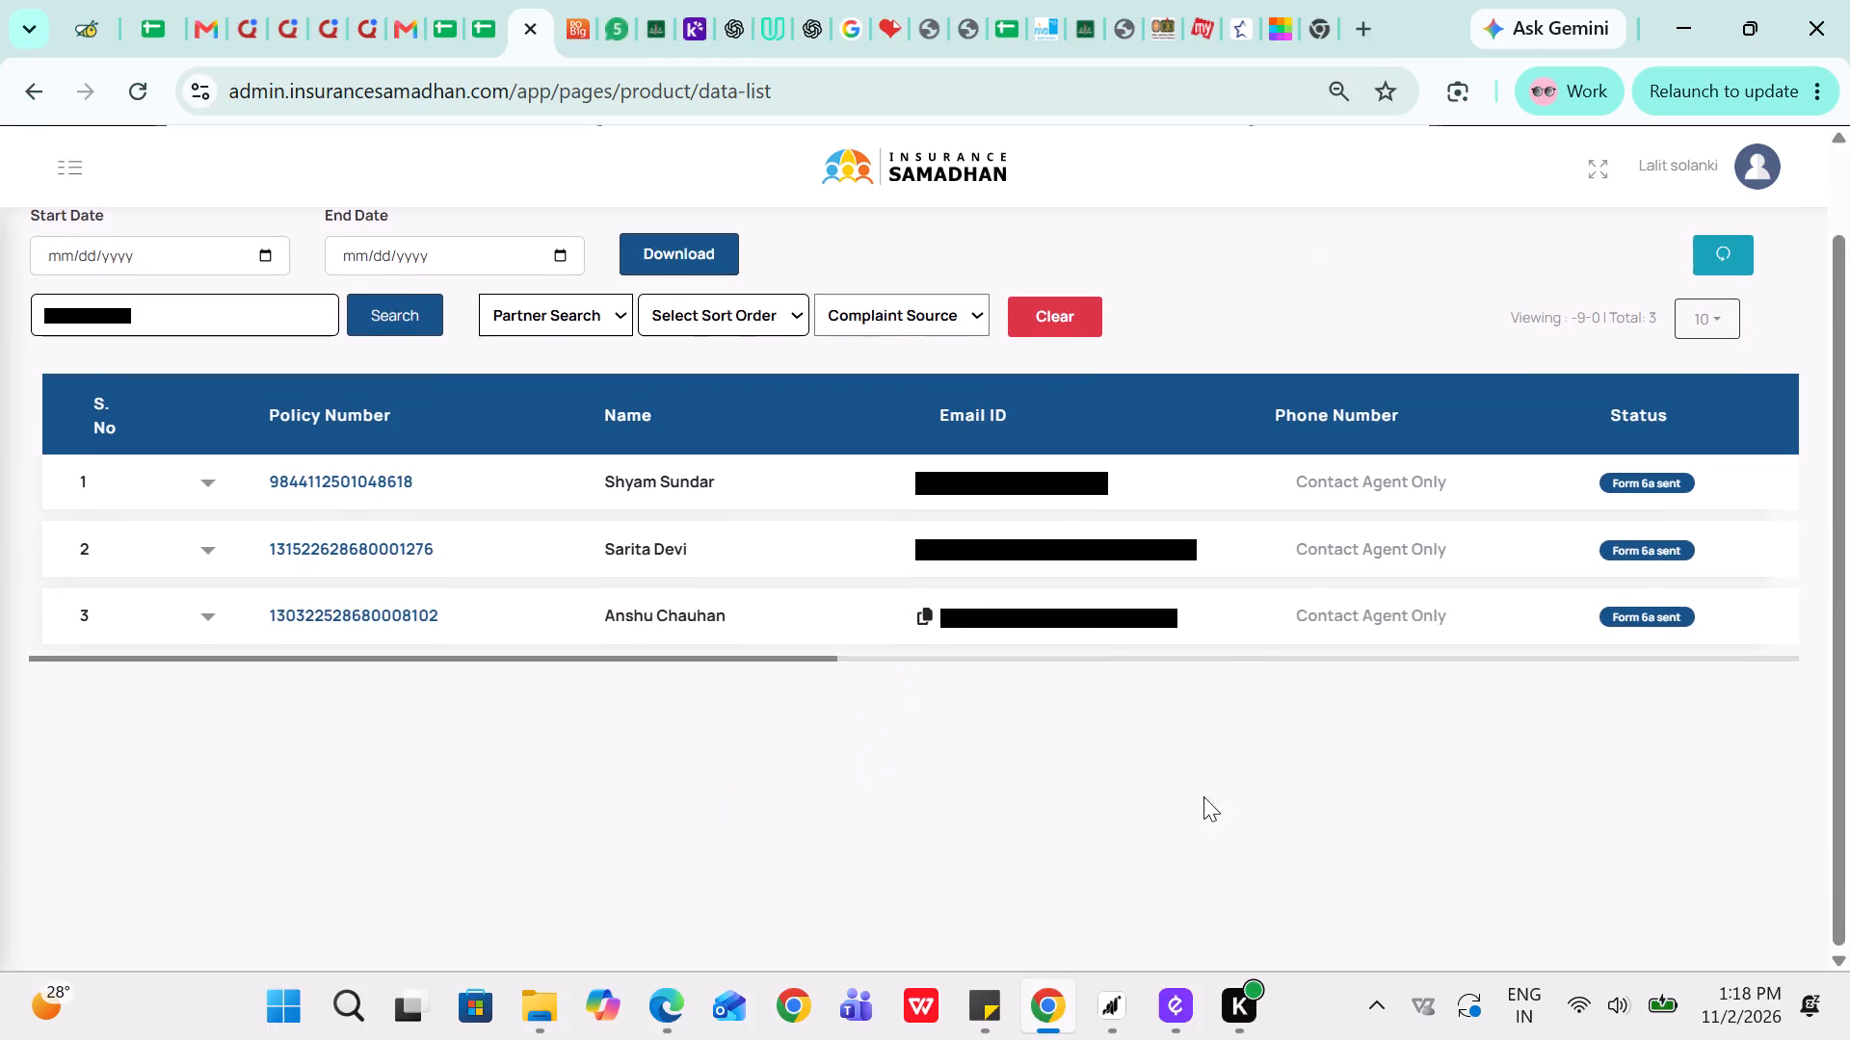
click(1262, 818)
Review the status history of the first listed partner complaint, including the Form 6A entries.
click(1251, 476)
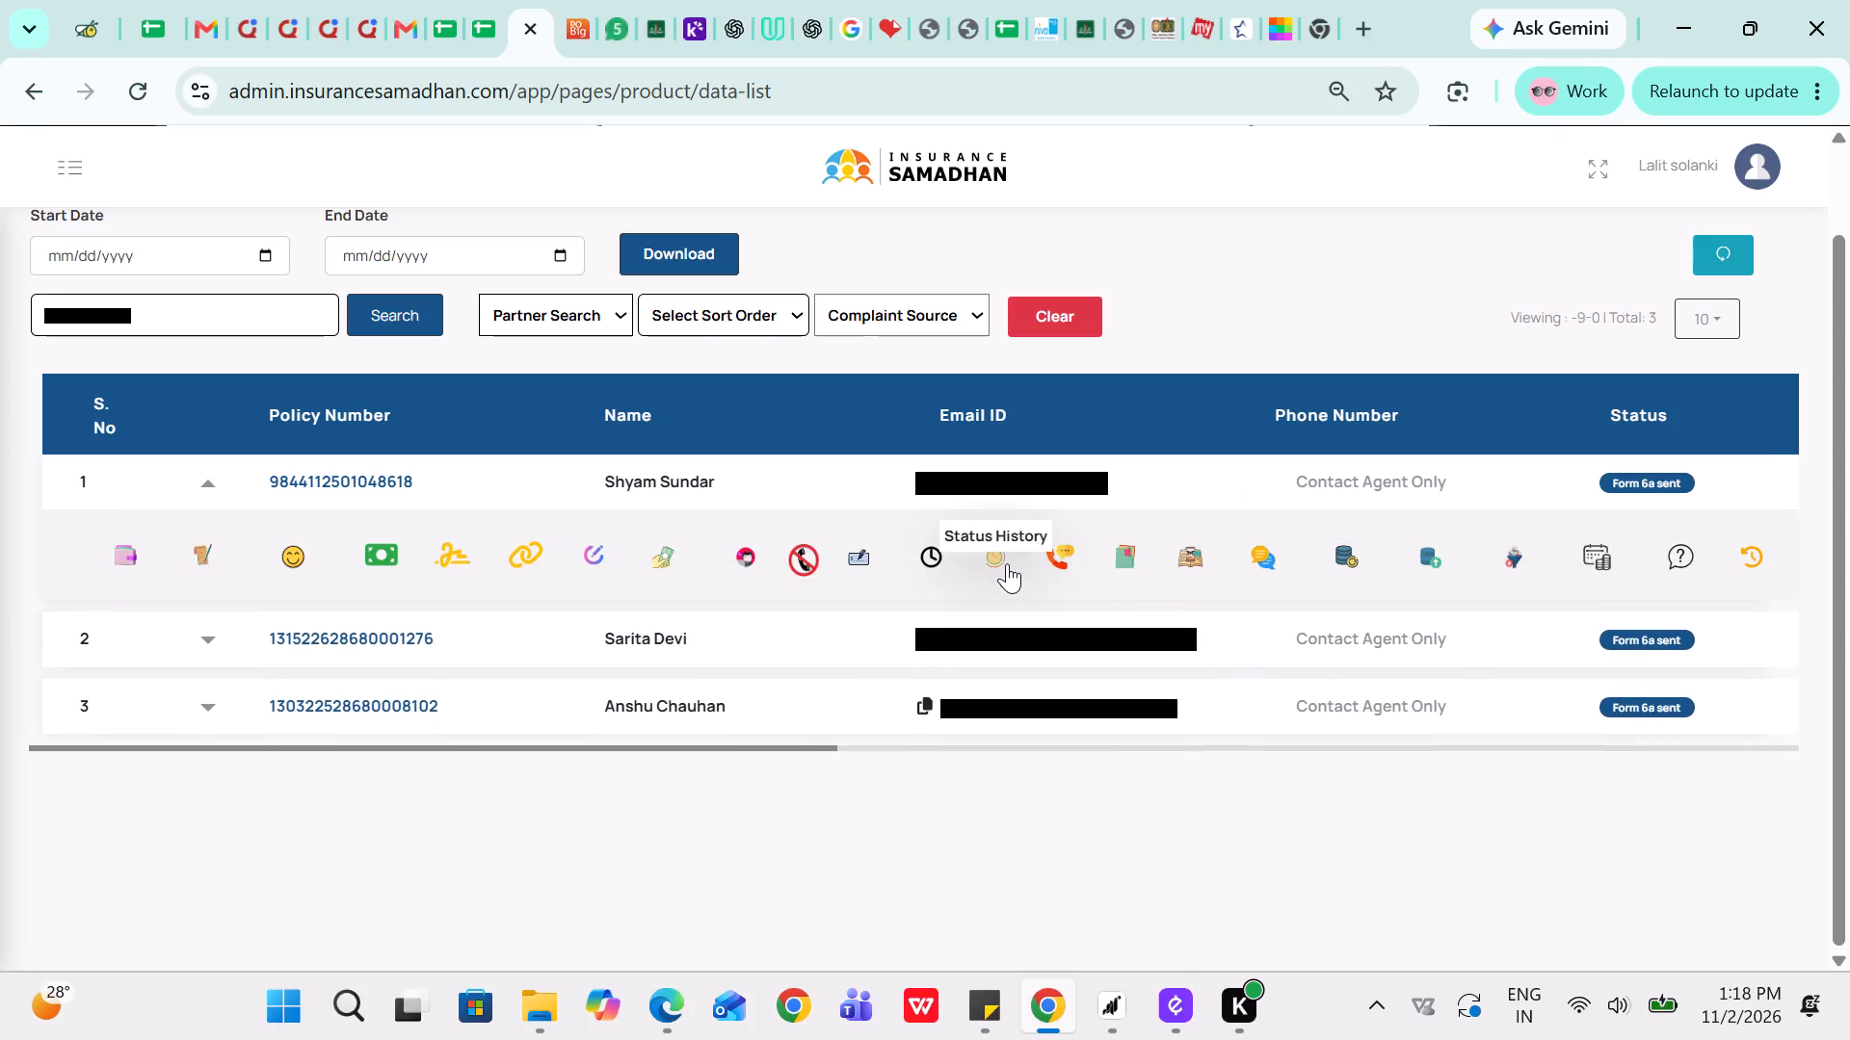
click(1007, 563)
scroll(1006, 563, down, 17)
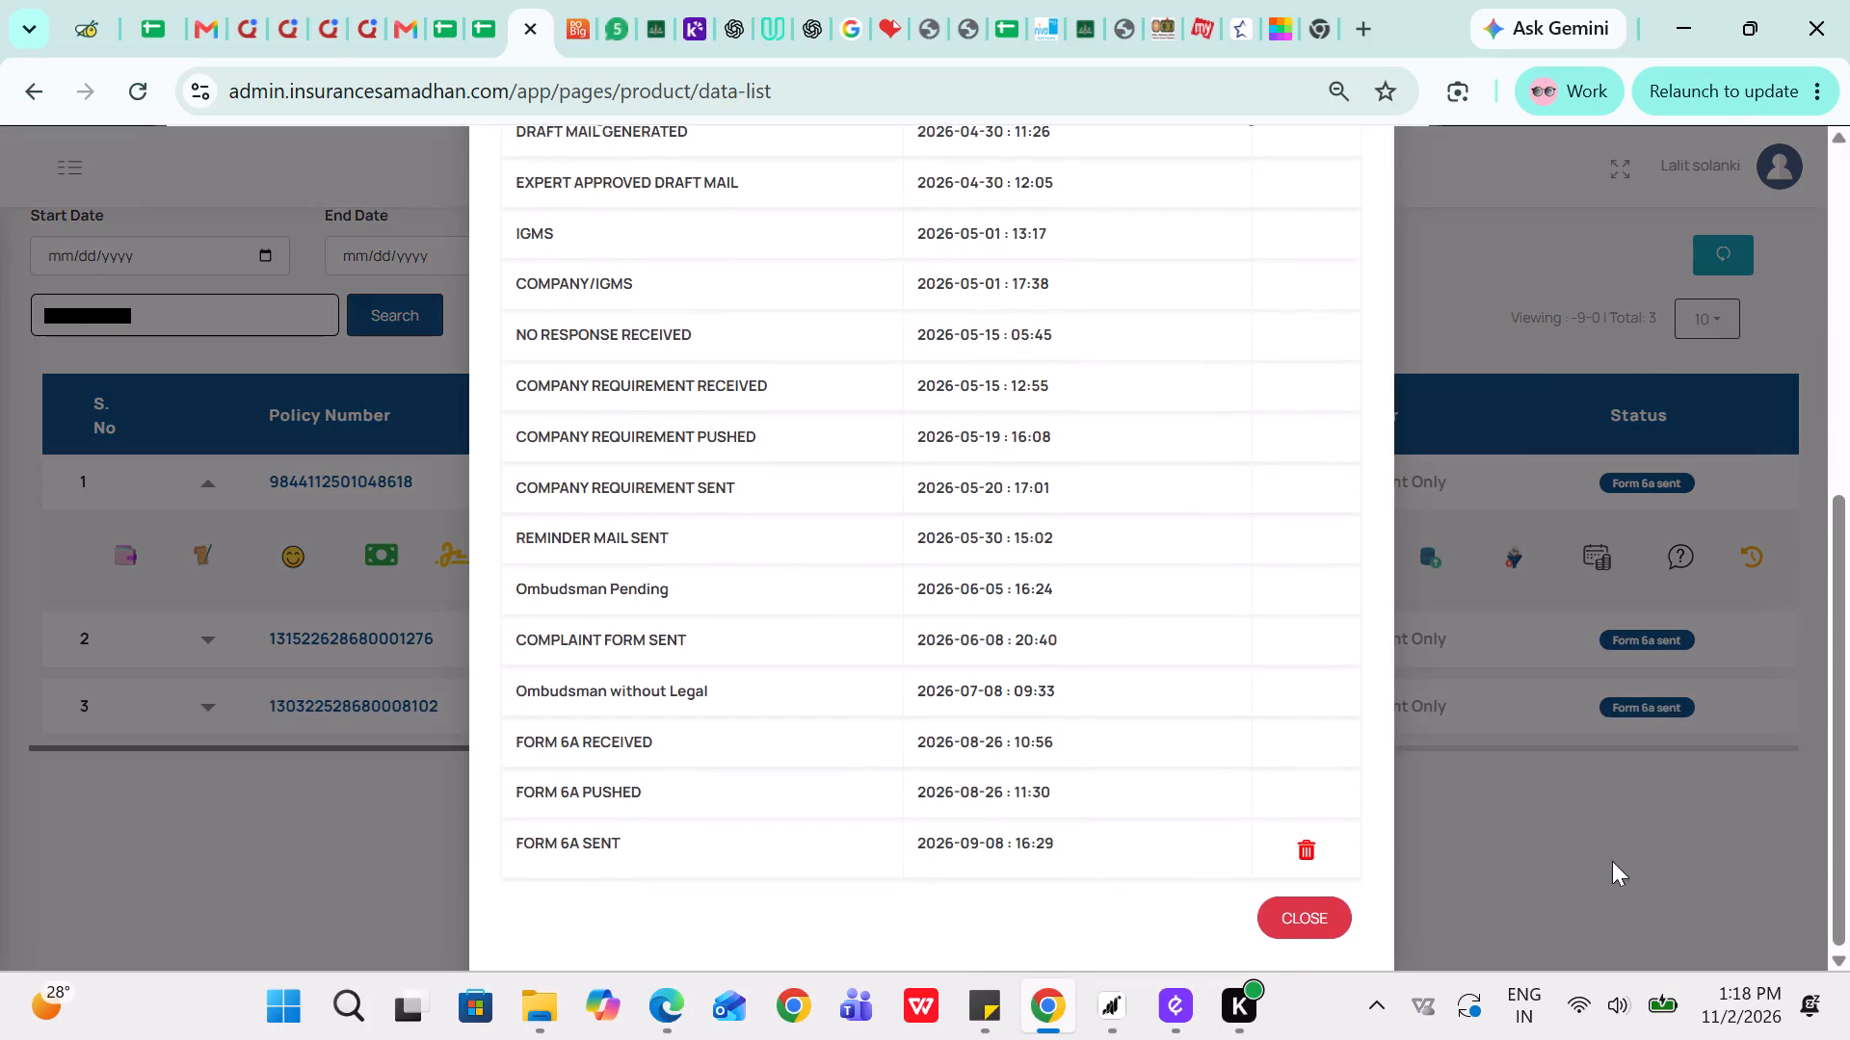
click(1623, 864)
click(1265, 474)
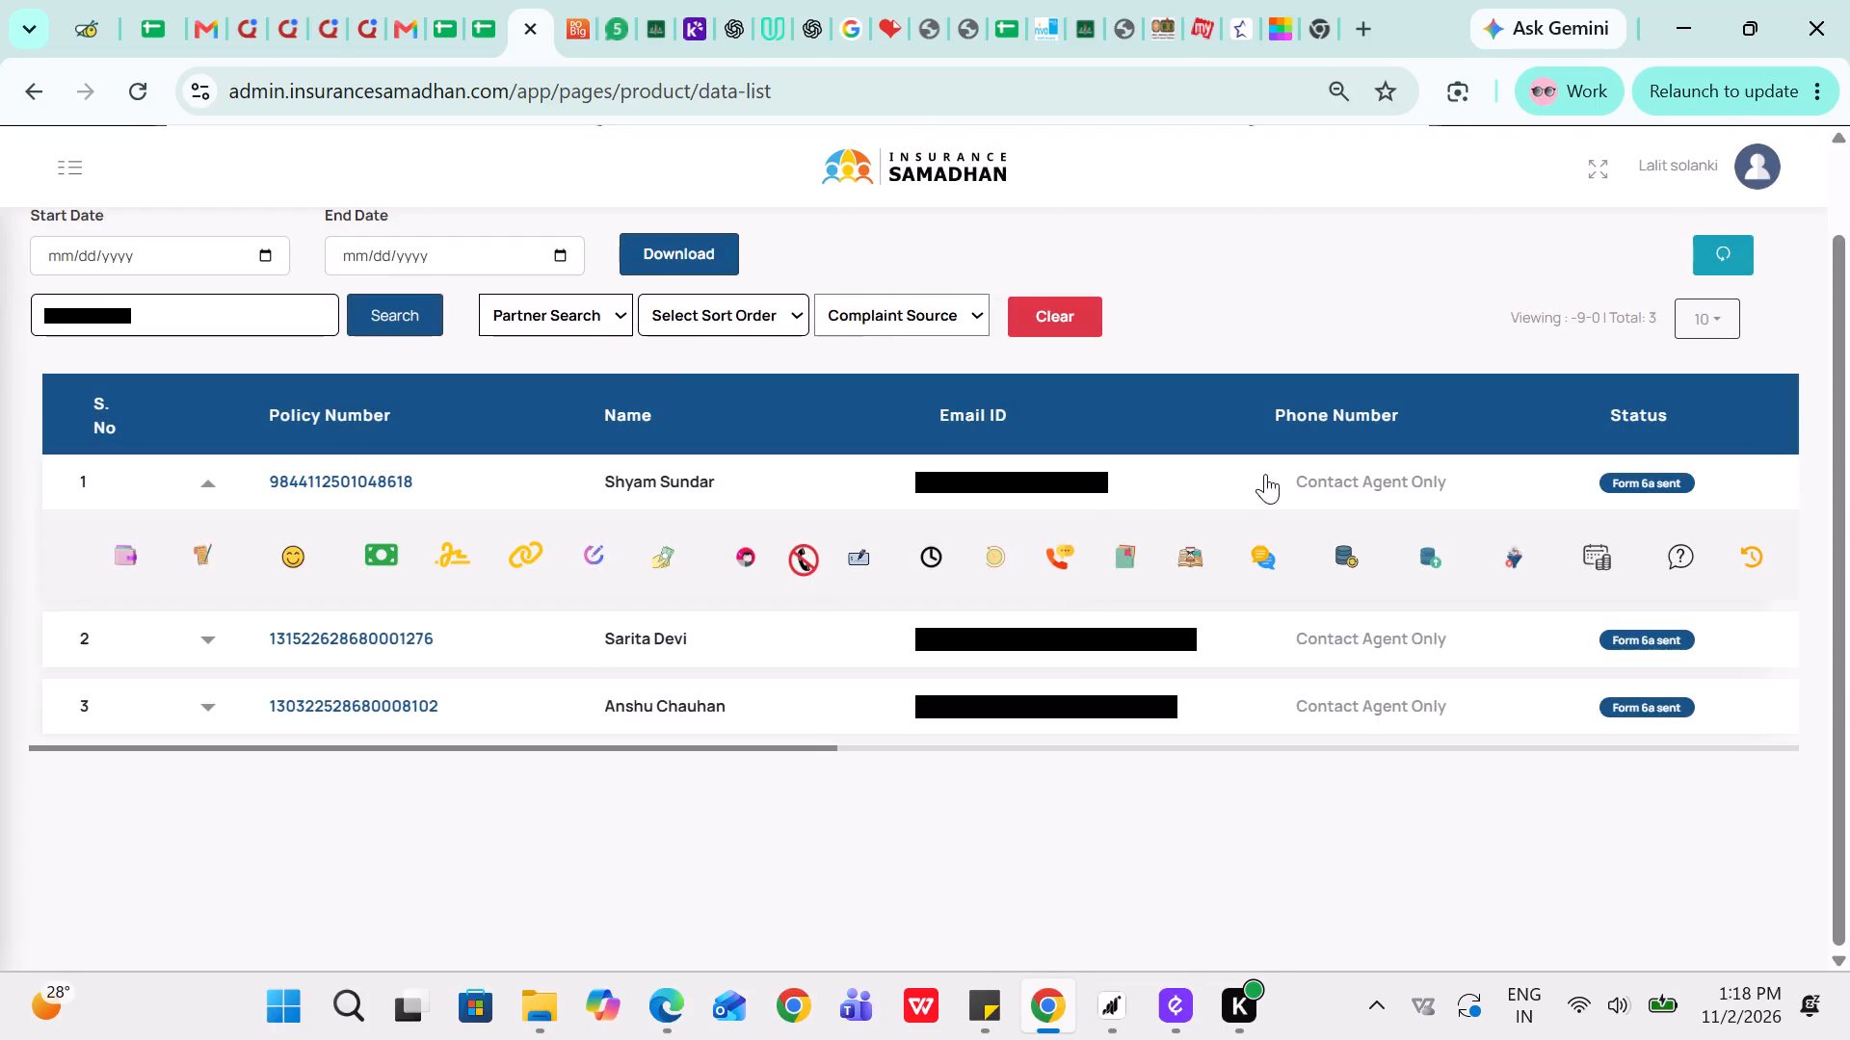
Review the status history of the second listed partner complaint.
click(1258, 560)
click(1002, 619)
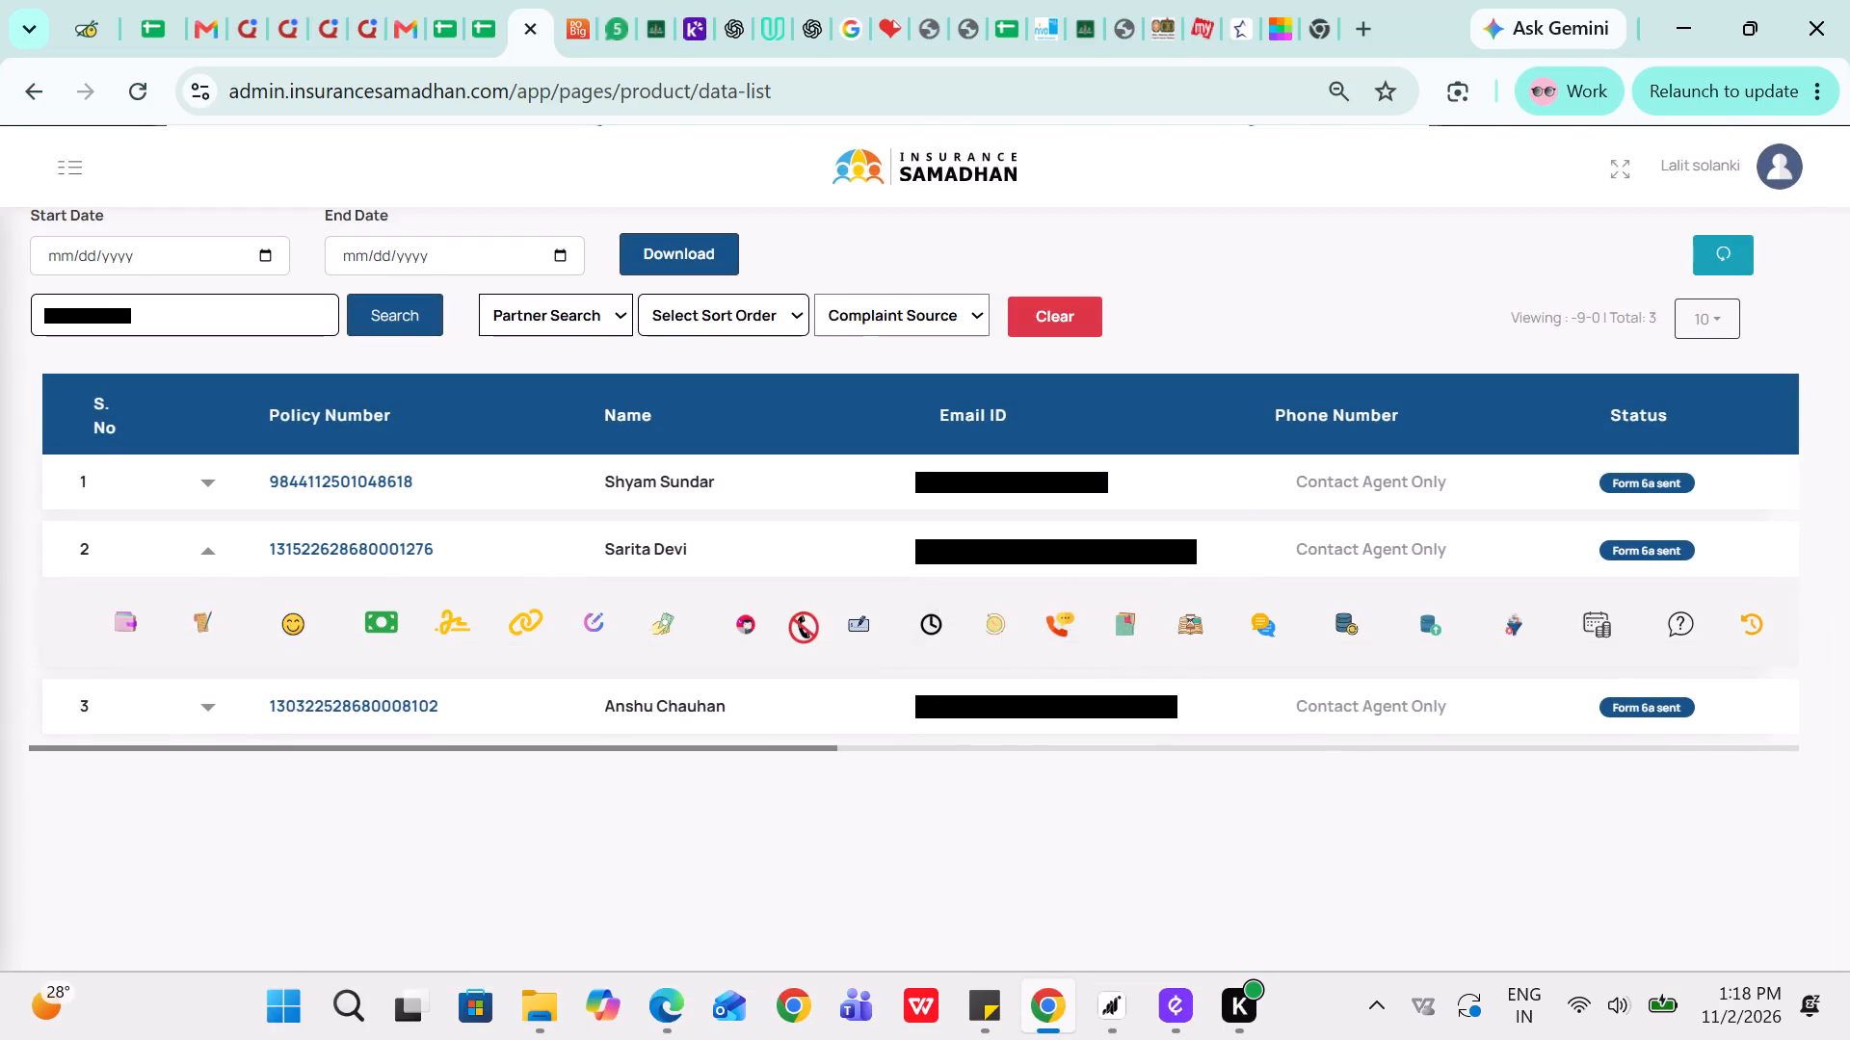
scroll(1039, 636, down, 17)
click(1564, 863)
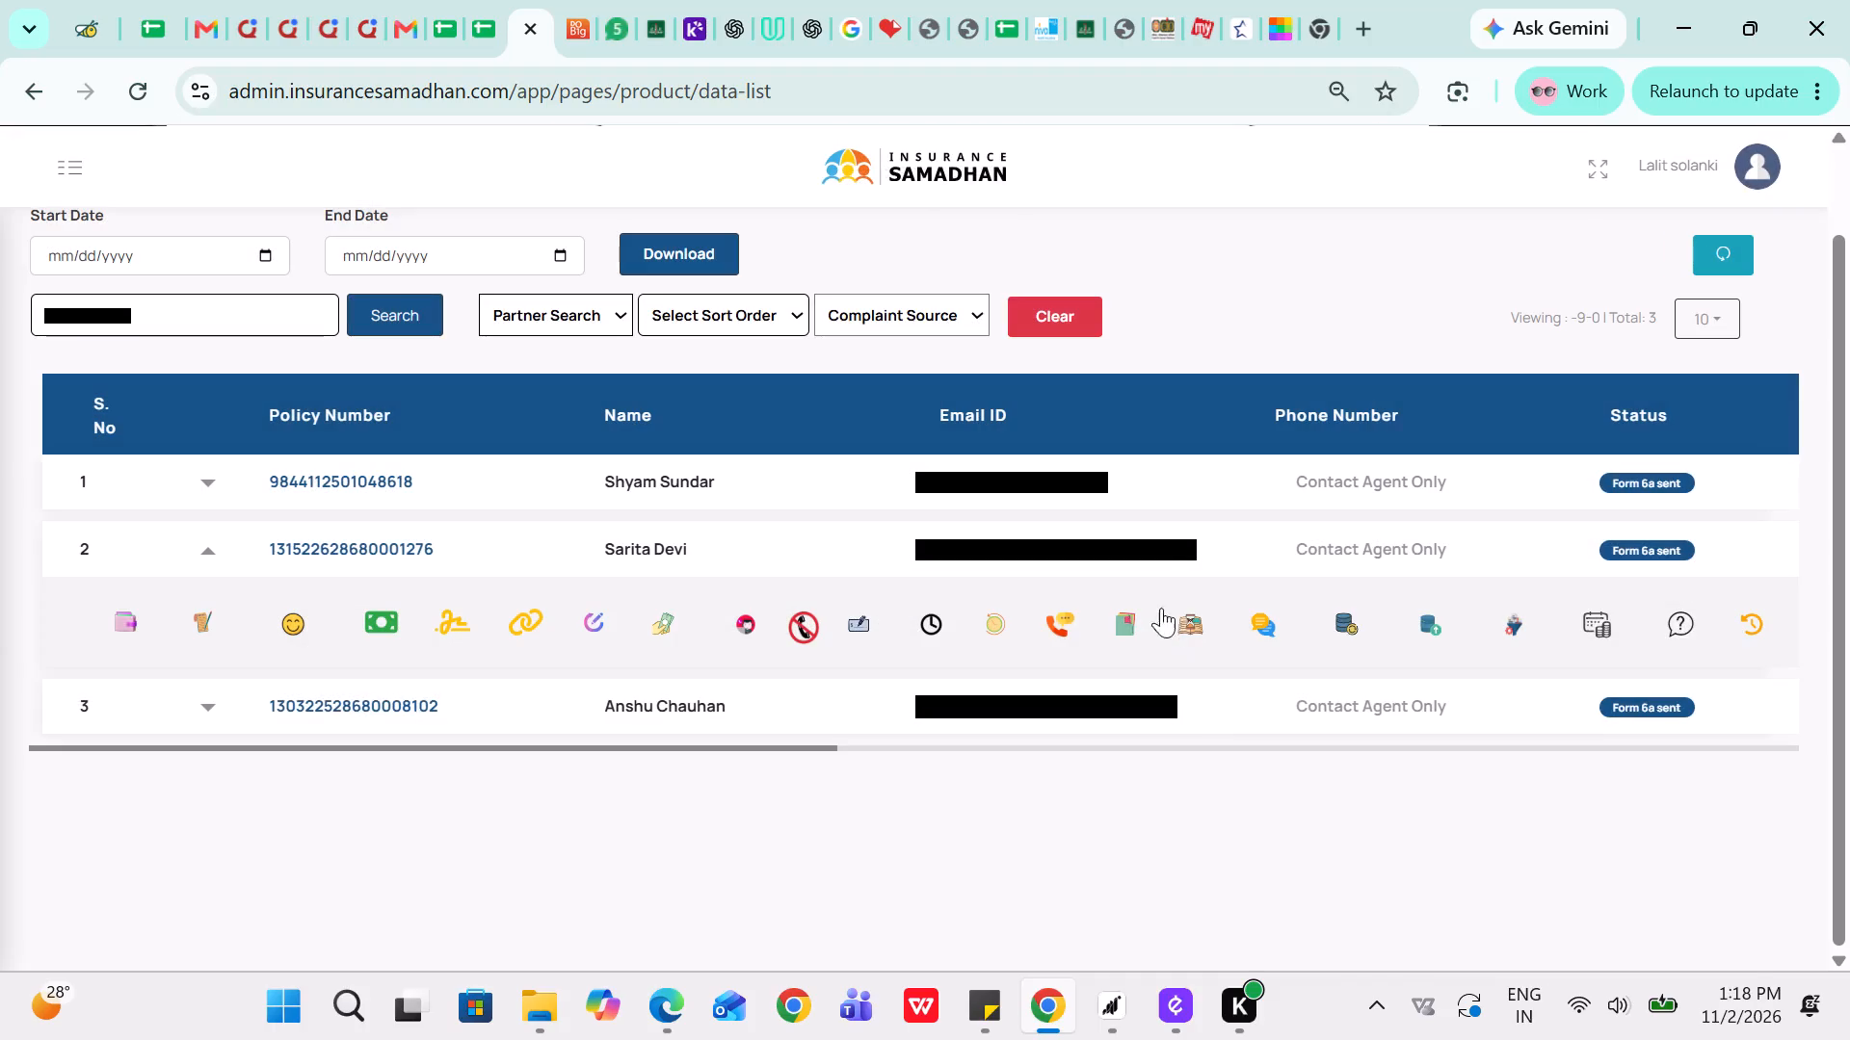
click(1256, 550)
Review the status history of the third listed partner complaint through its Form 6A entries.
click(1222, 617)
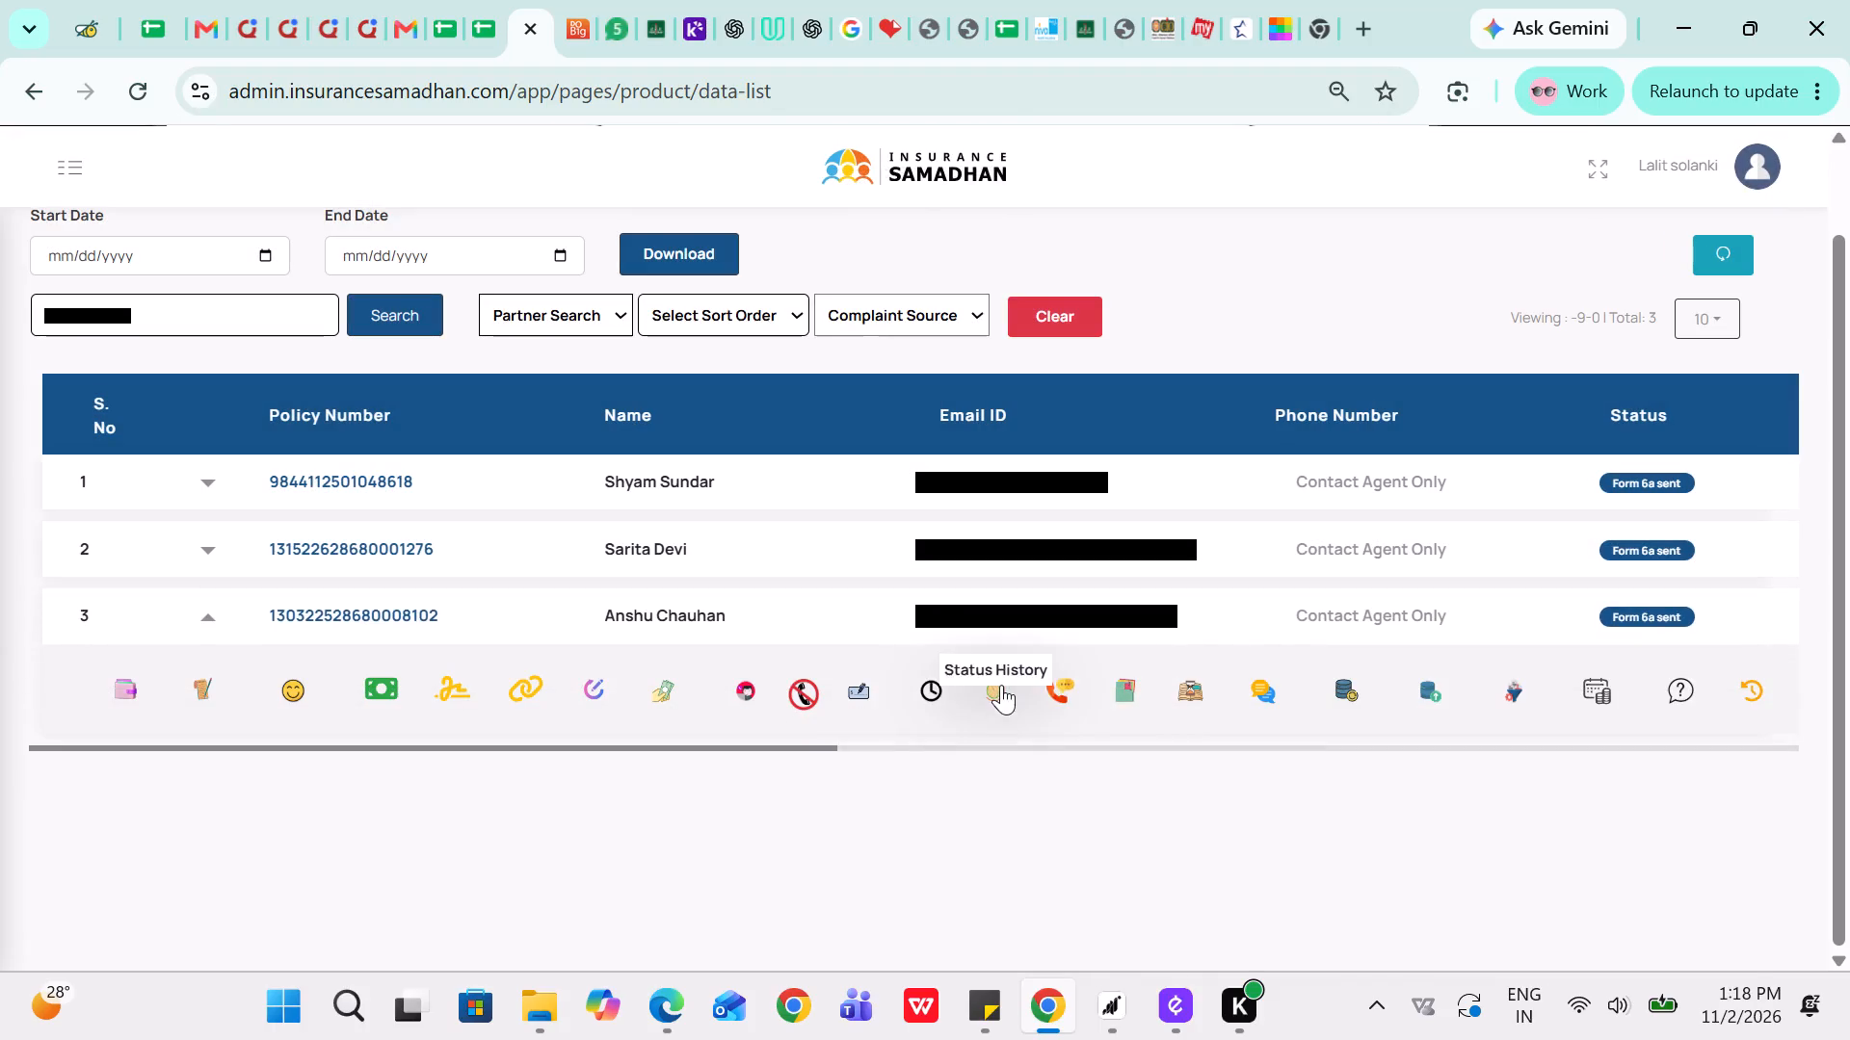
click(1001, 685)
scroll(1062, 746, down, 16)
click(1461, 816)
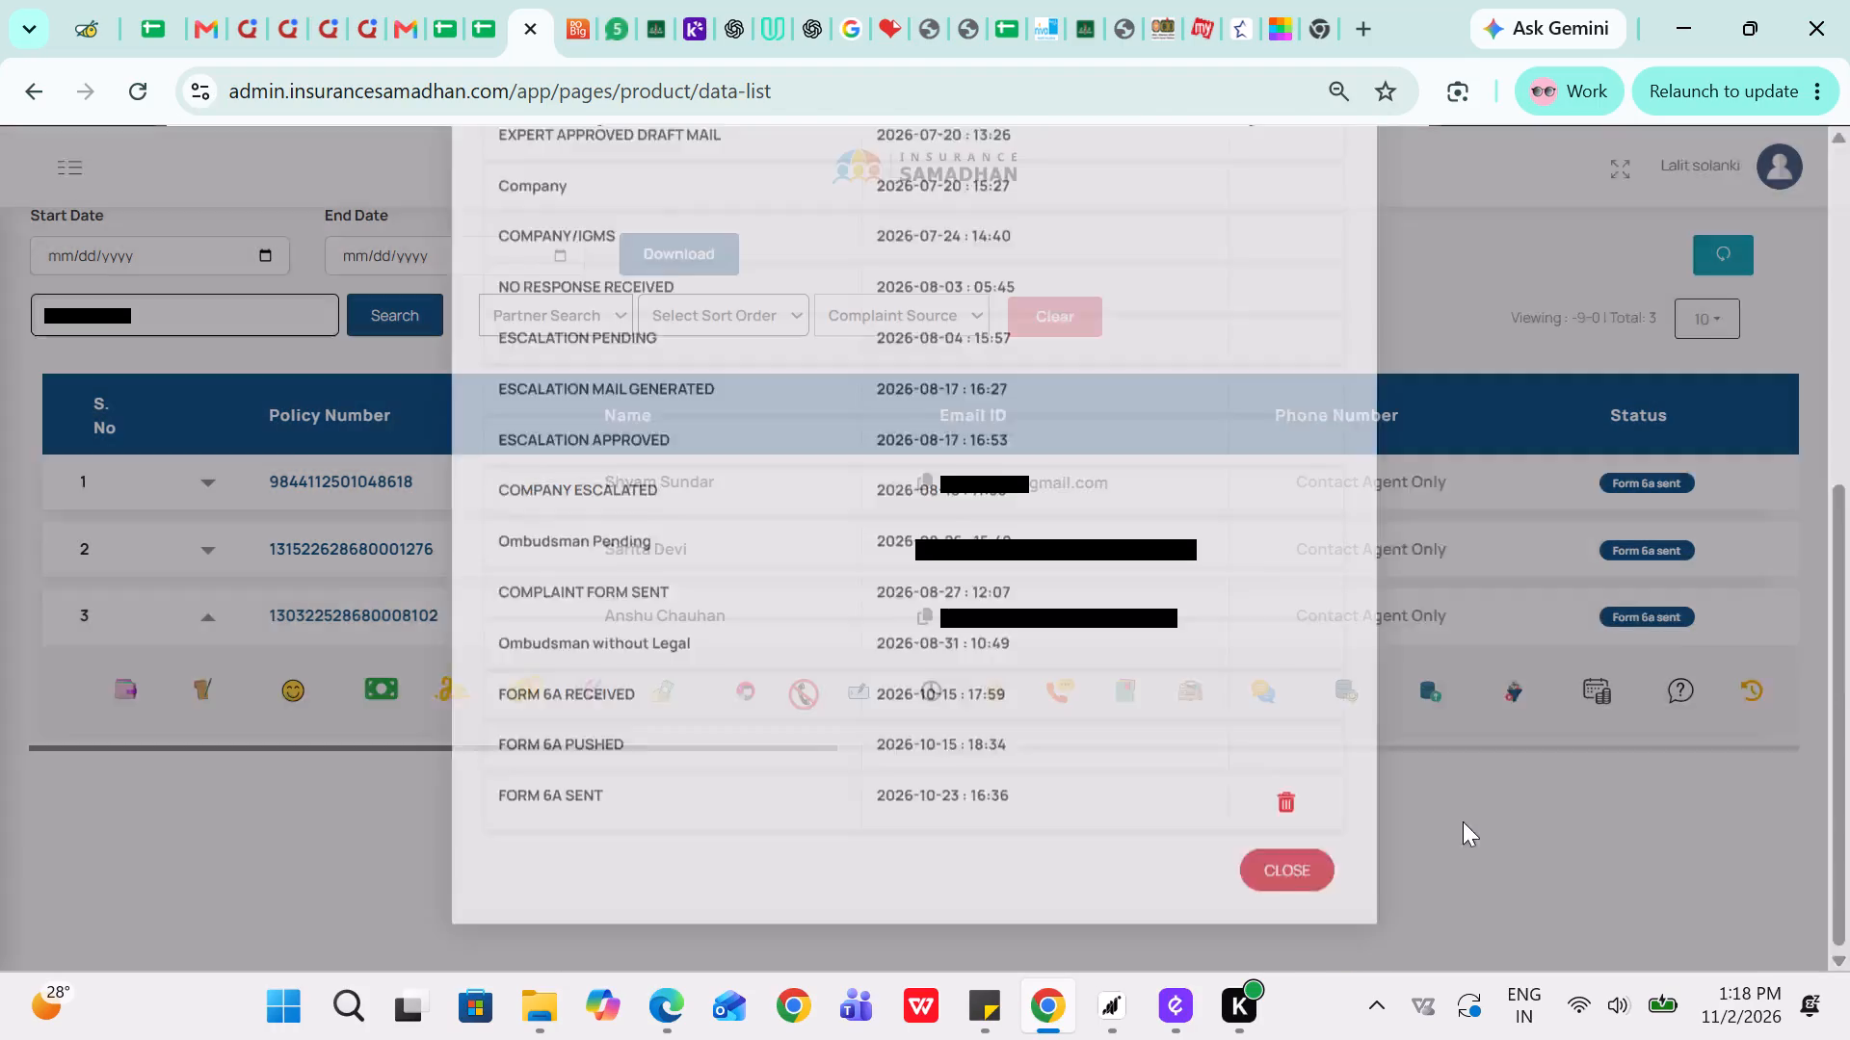
click(1269, 623)
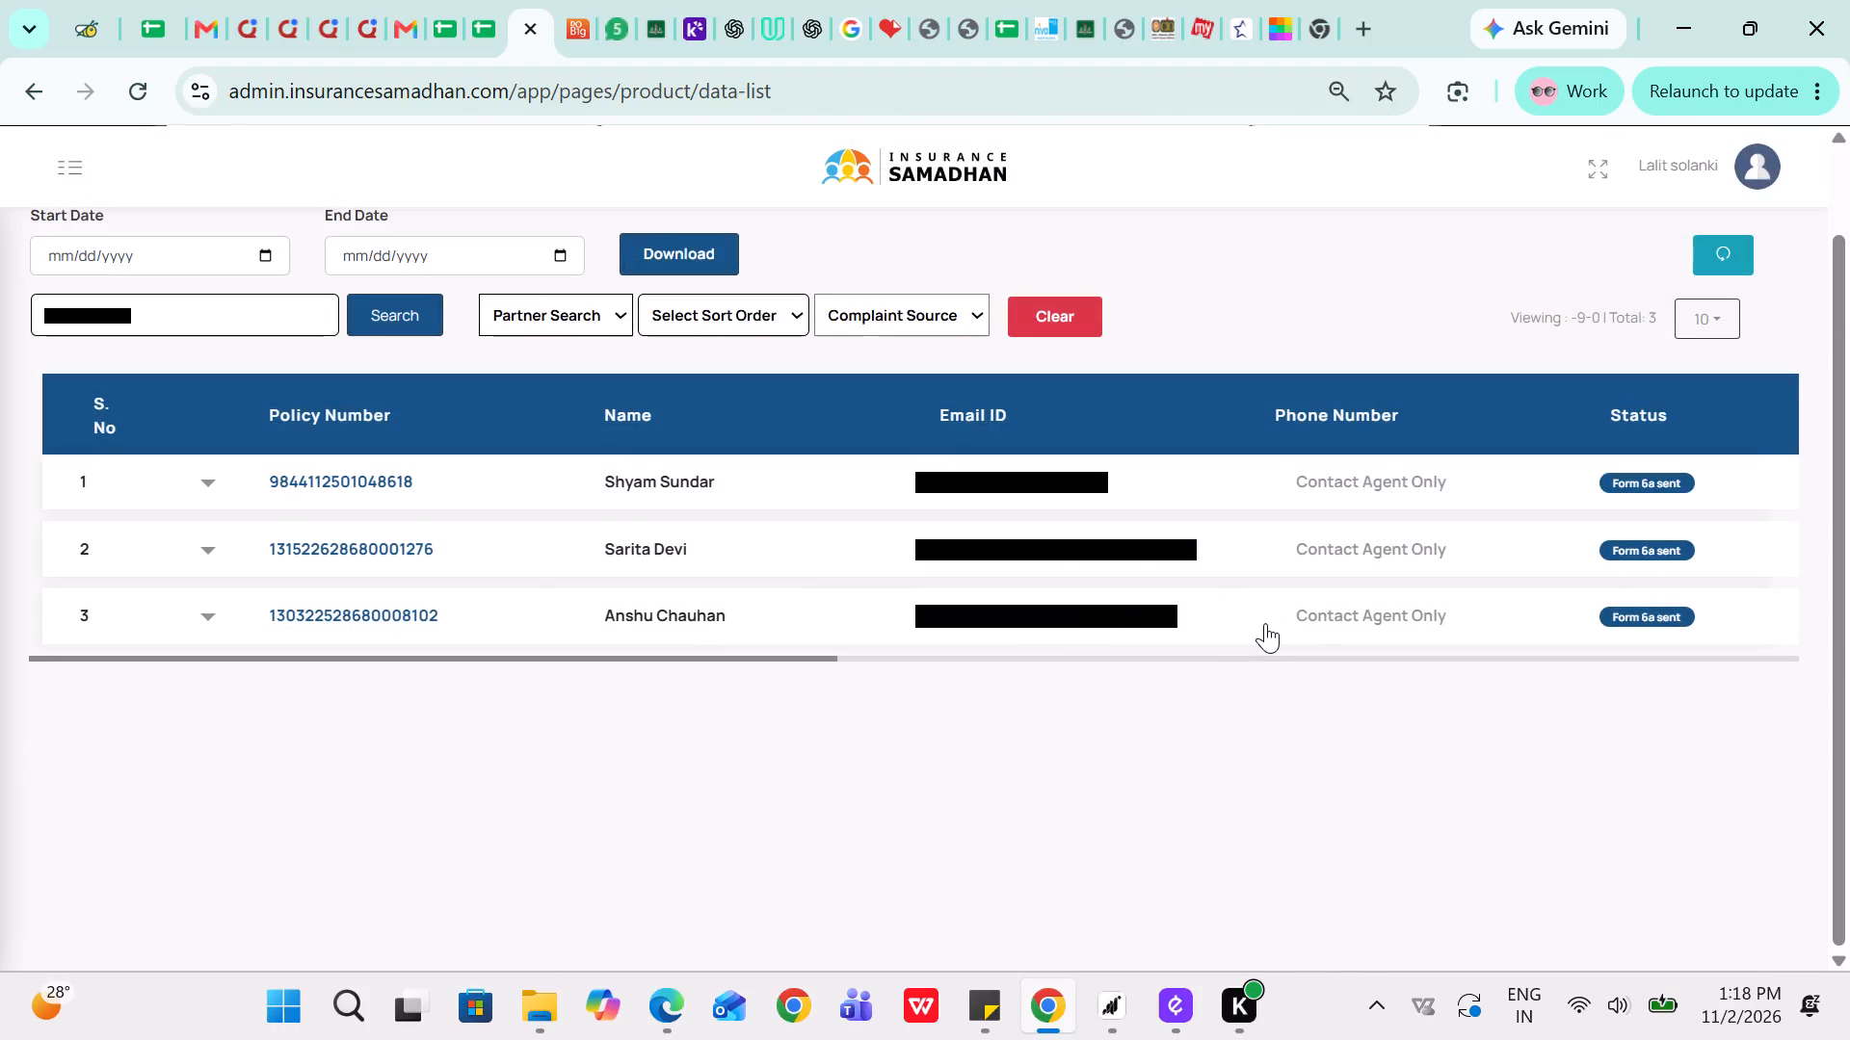
scroll(1302, 625, left, 3)
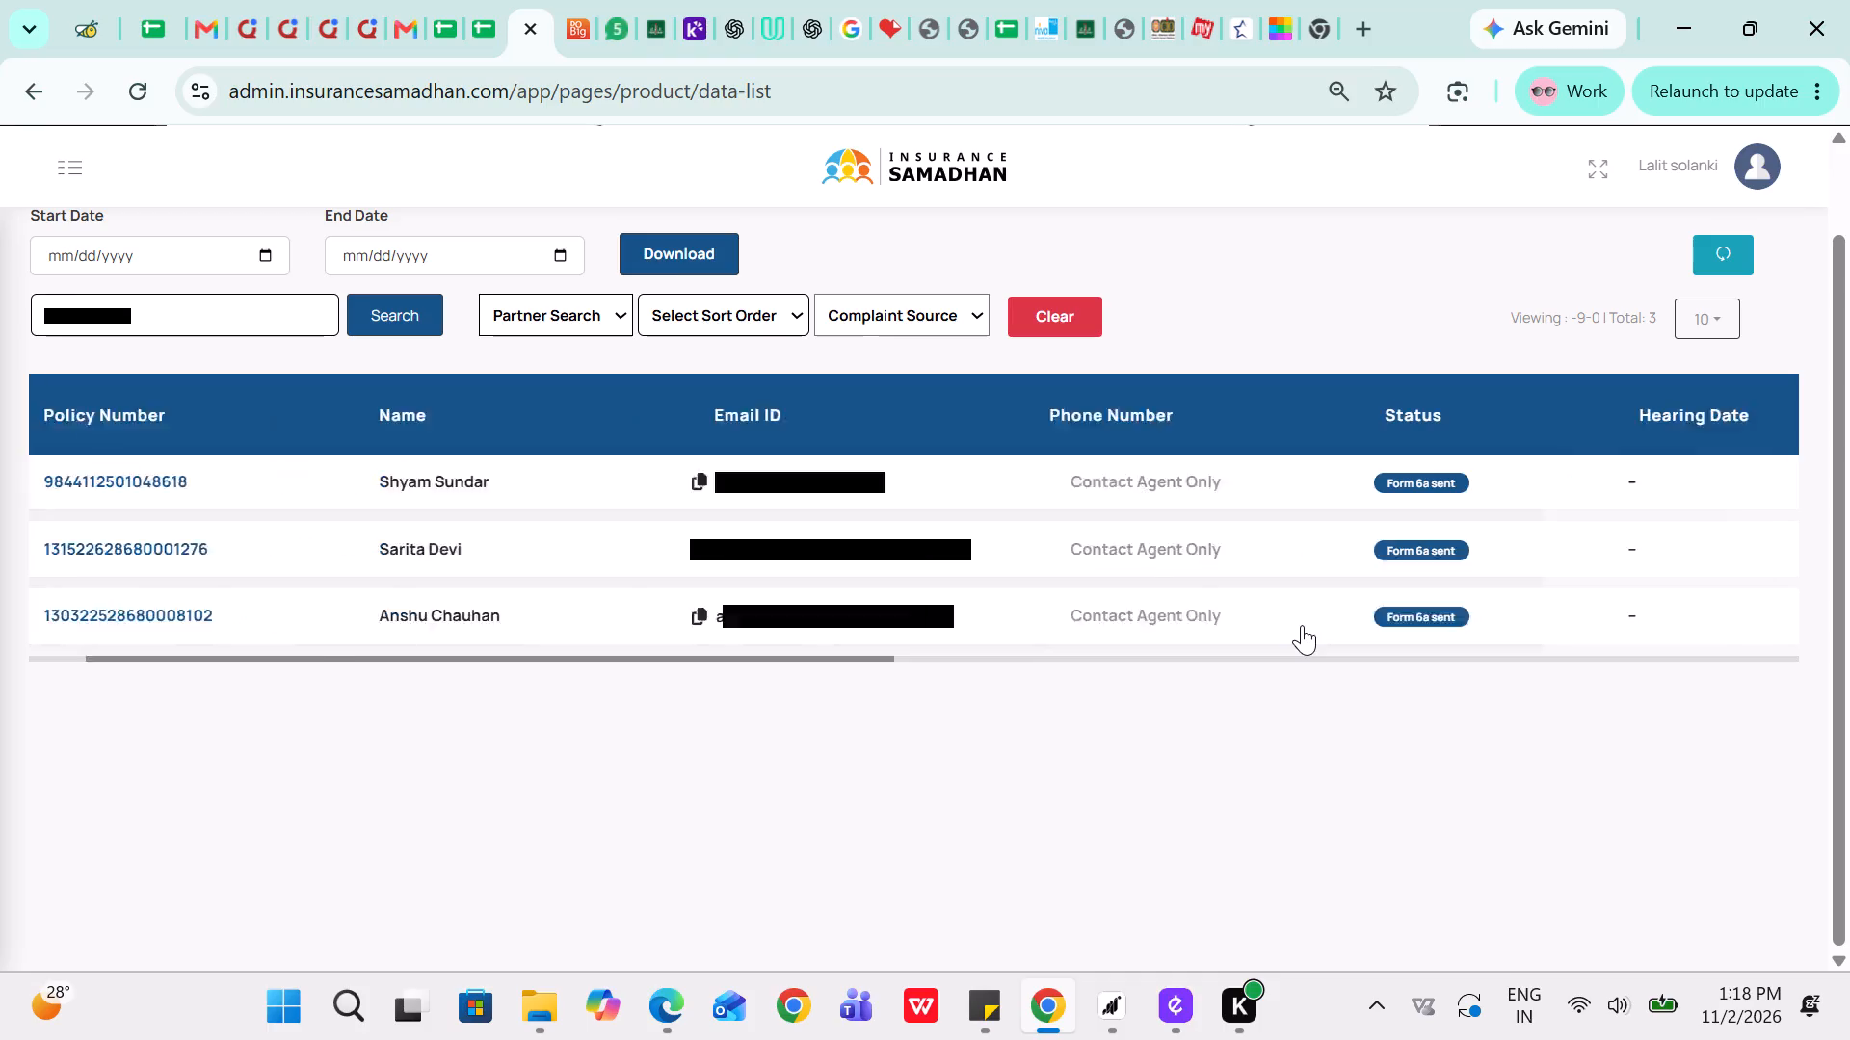
scroll(1302, 625, left, 2)
scroll(1302, 625, down, 1)
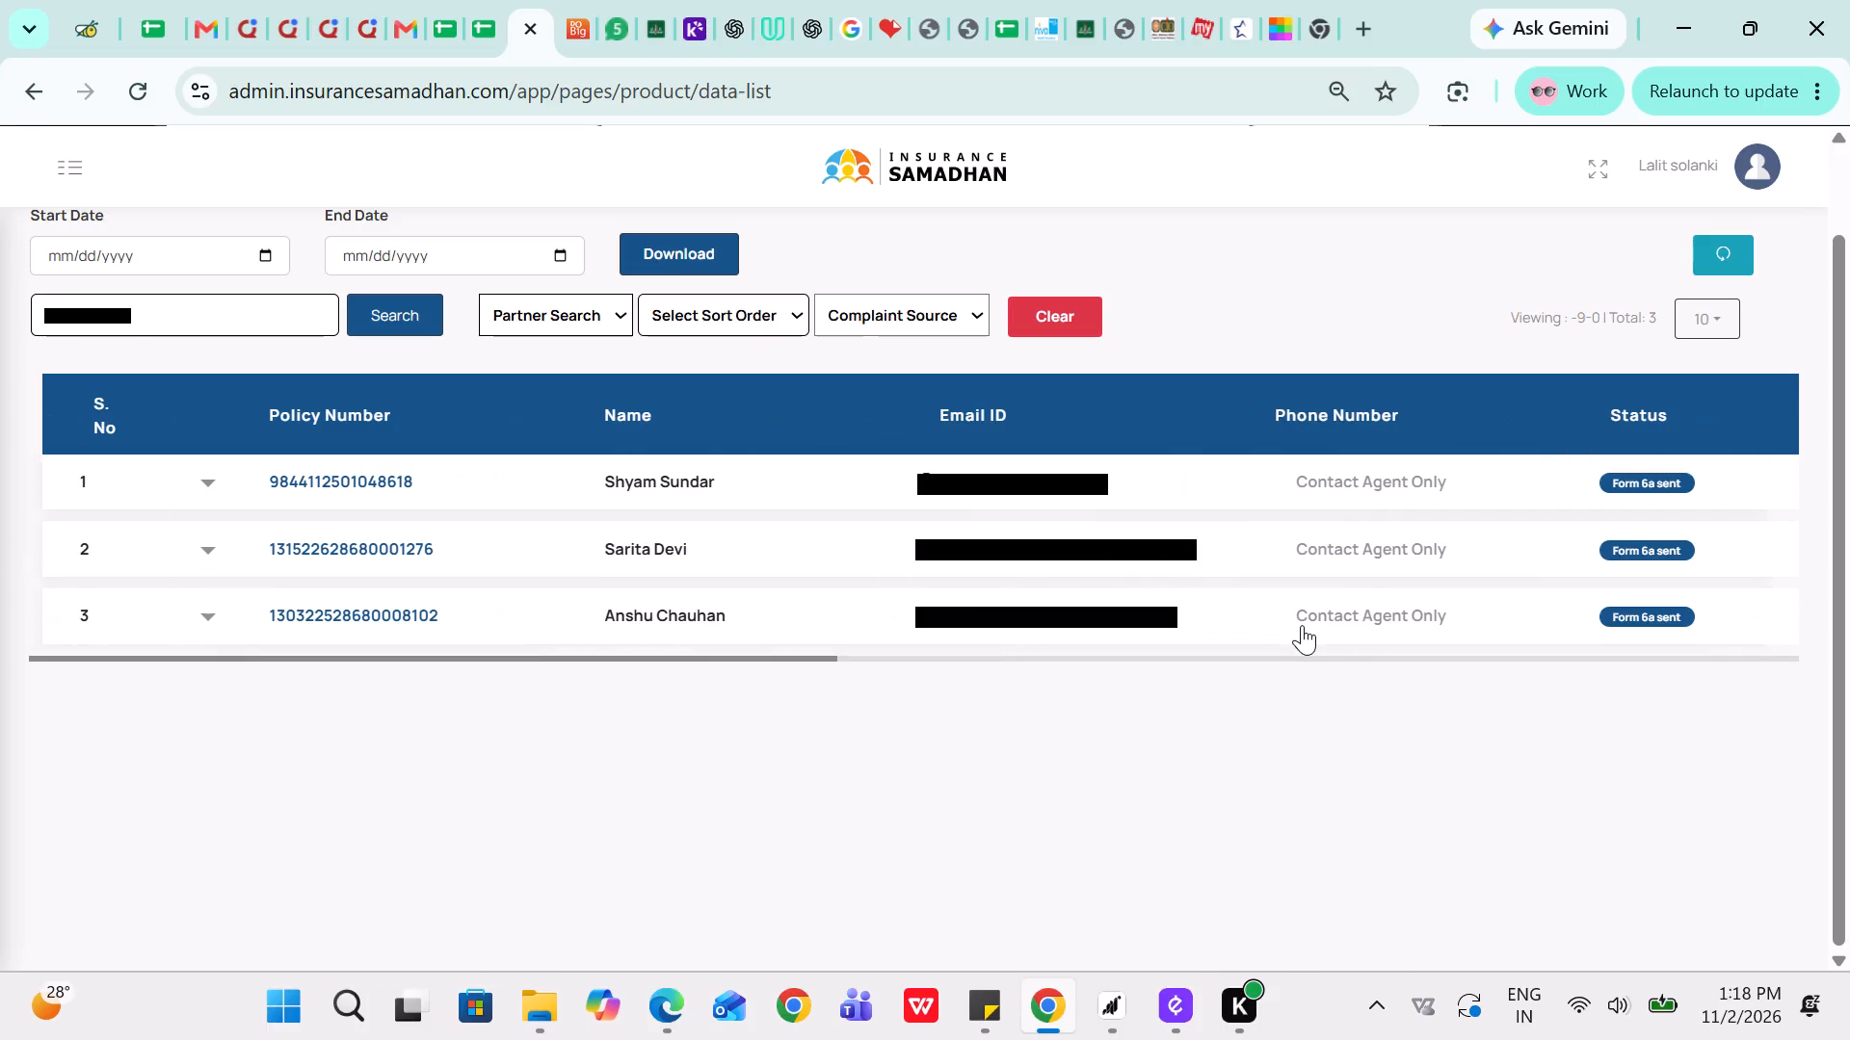
Send the Ombudsman a Single-type Hearing date Reminder Mail for the second listed complaint from its Other Actions section.
click(417, 533)
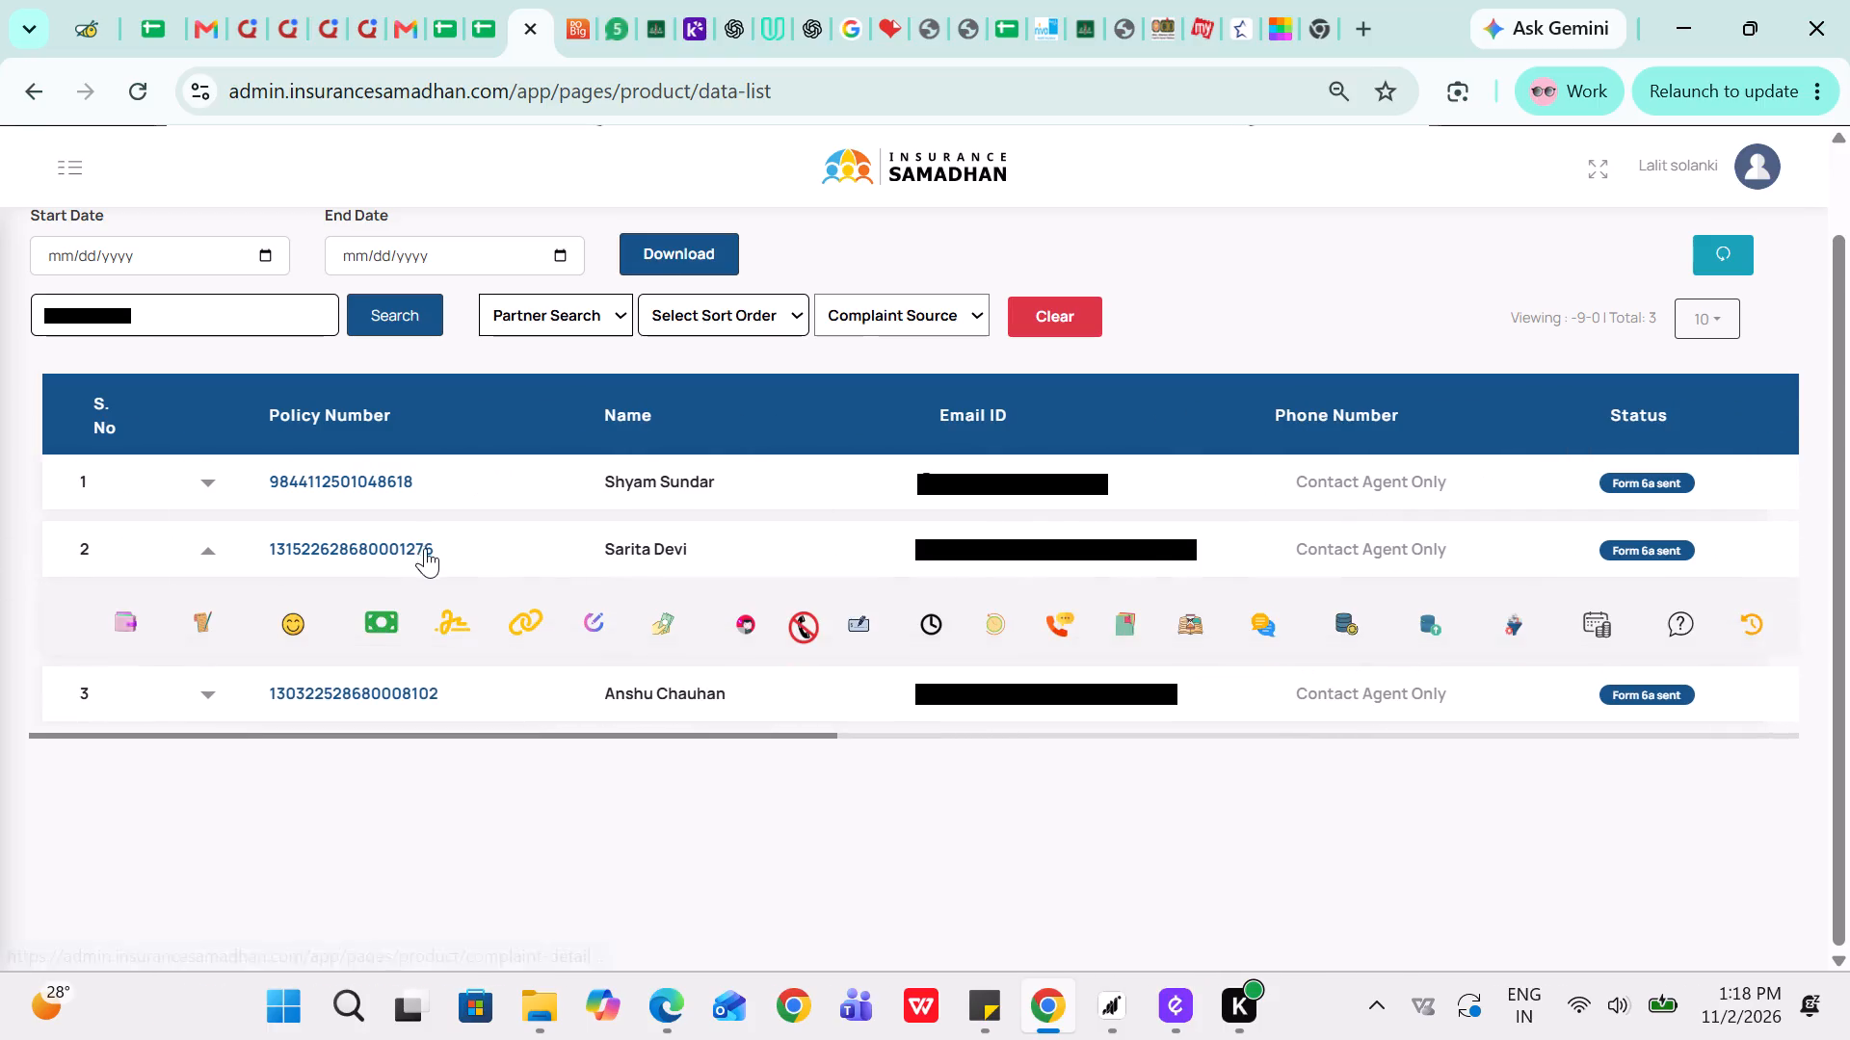
click(426, 551)
click(1329, 348)
scroll(871, 377, down, 9)
click(163, 350)
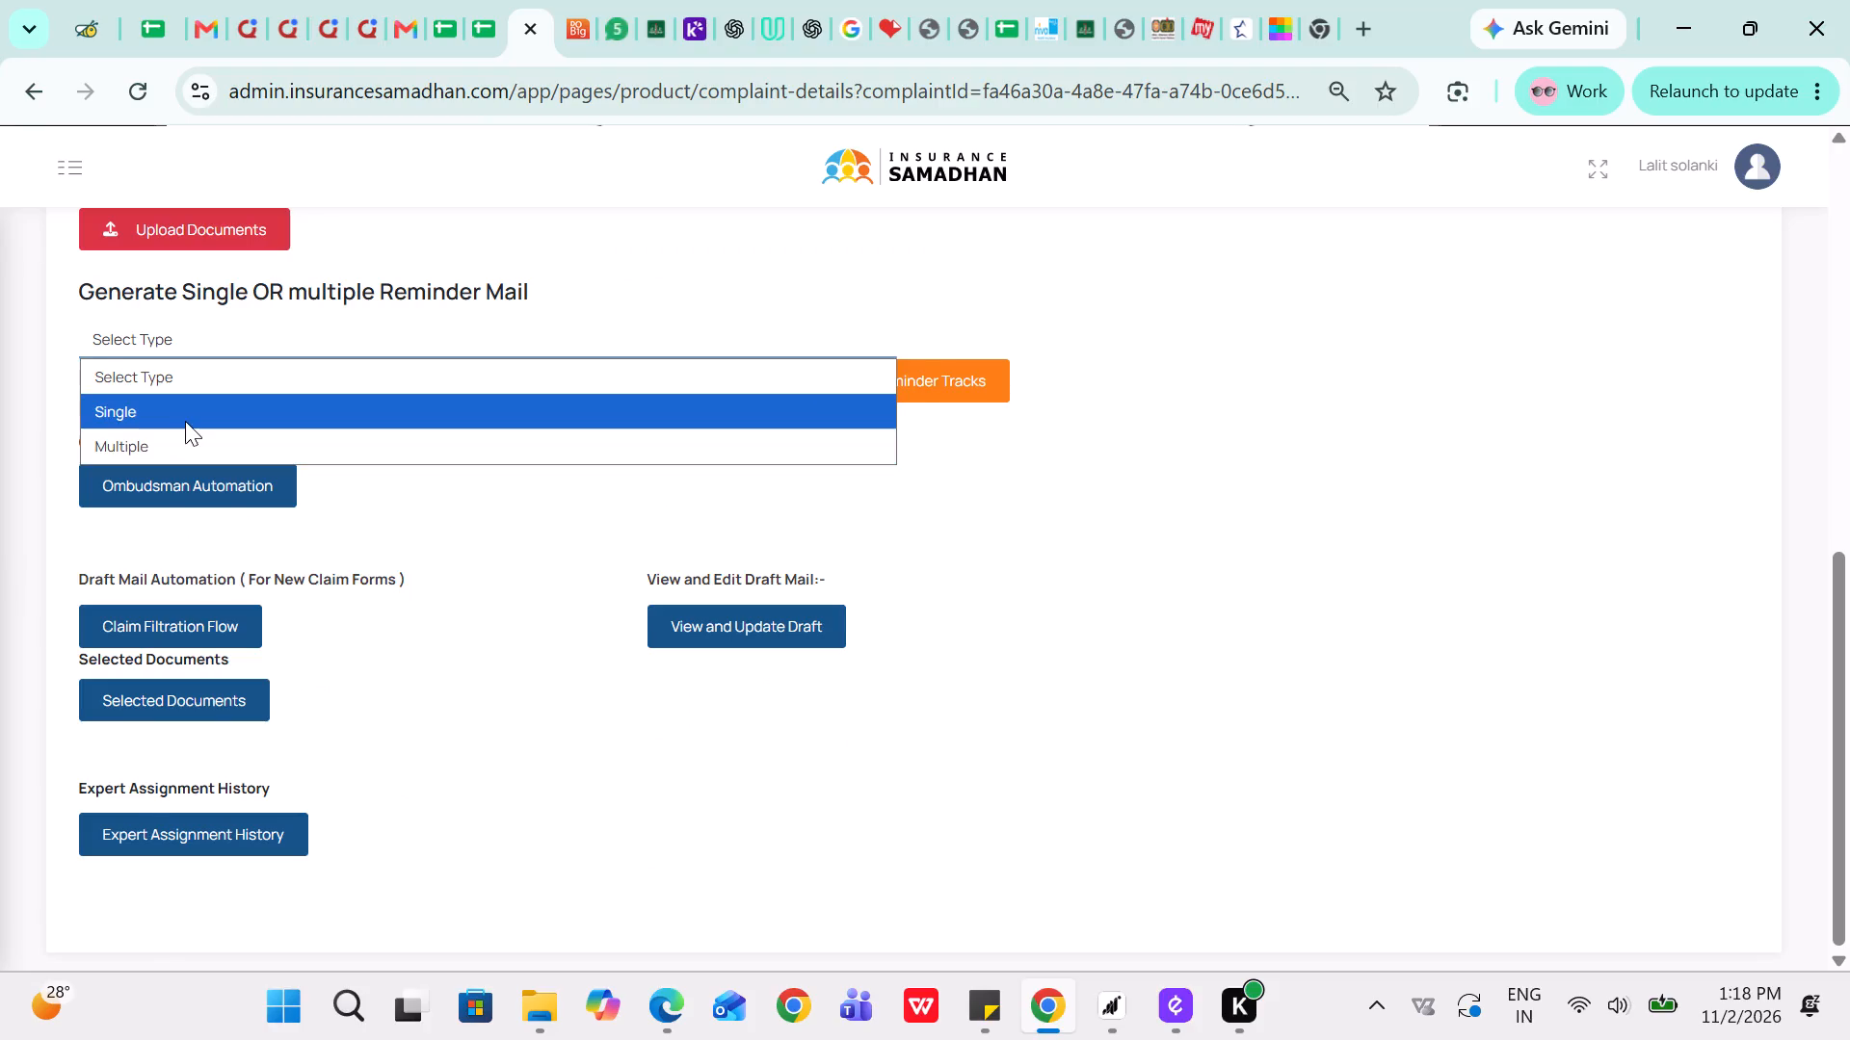
click(185, 421)
scroll(476, 423, down, 3)
click(282, 343)
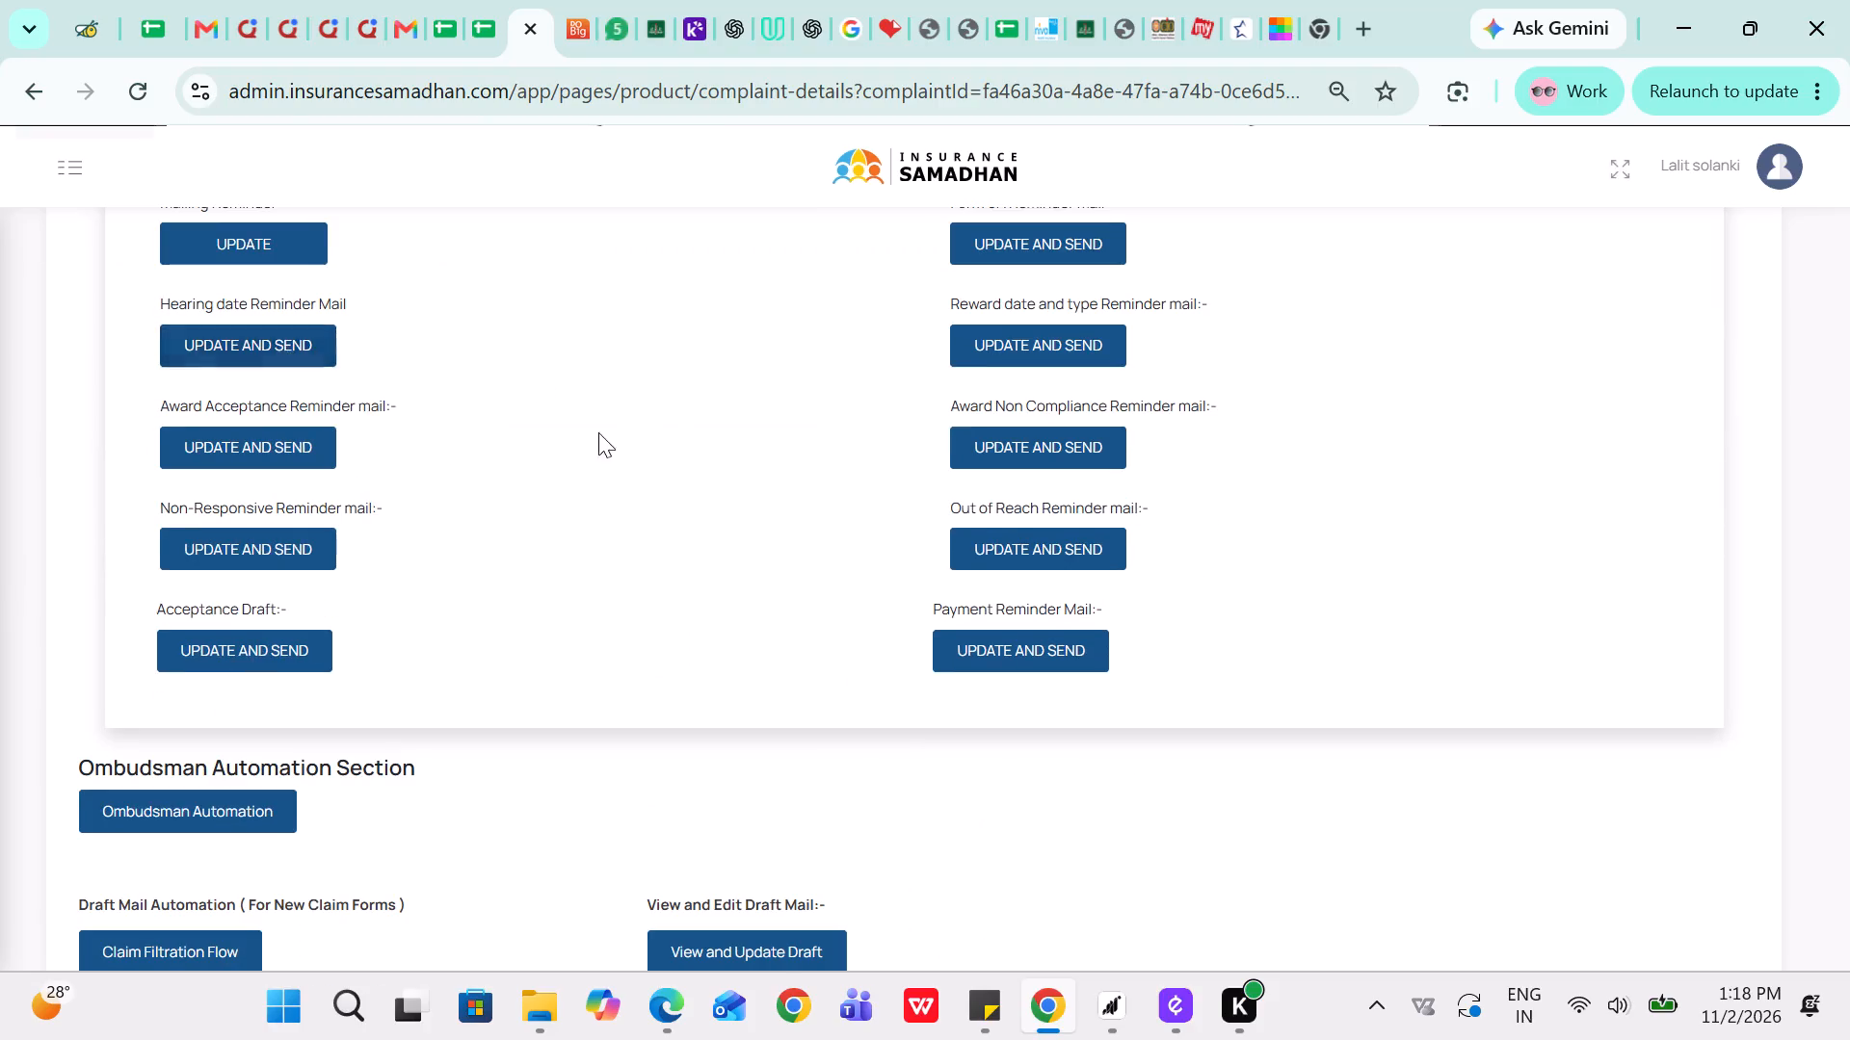
scroll(653, 393, down, 8)
scroll(993, 659, down, 4)
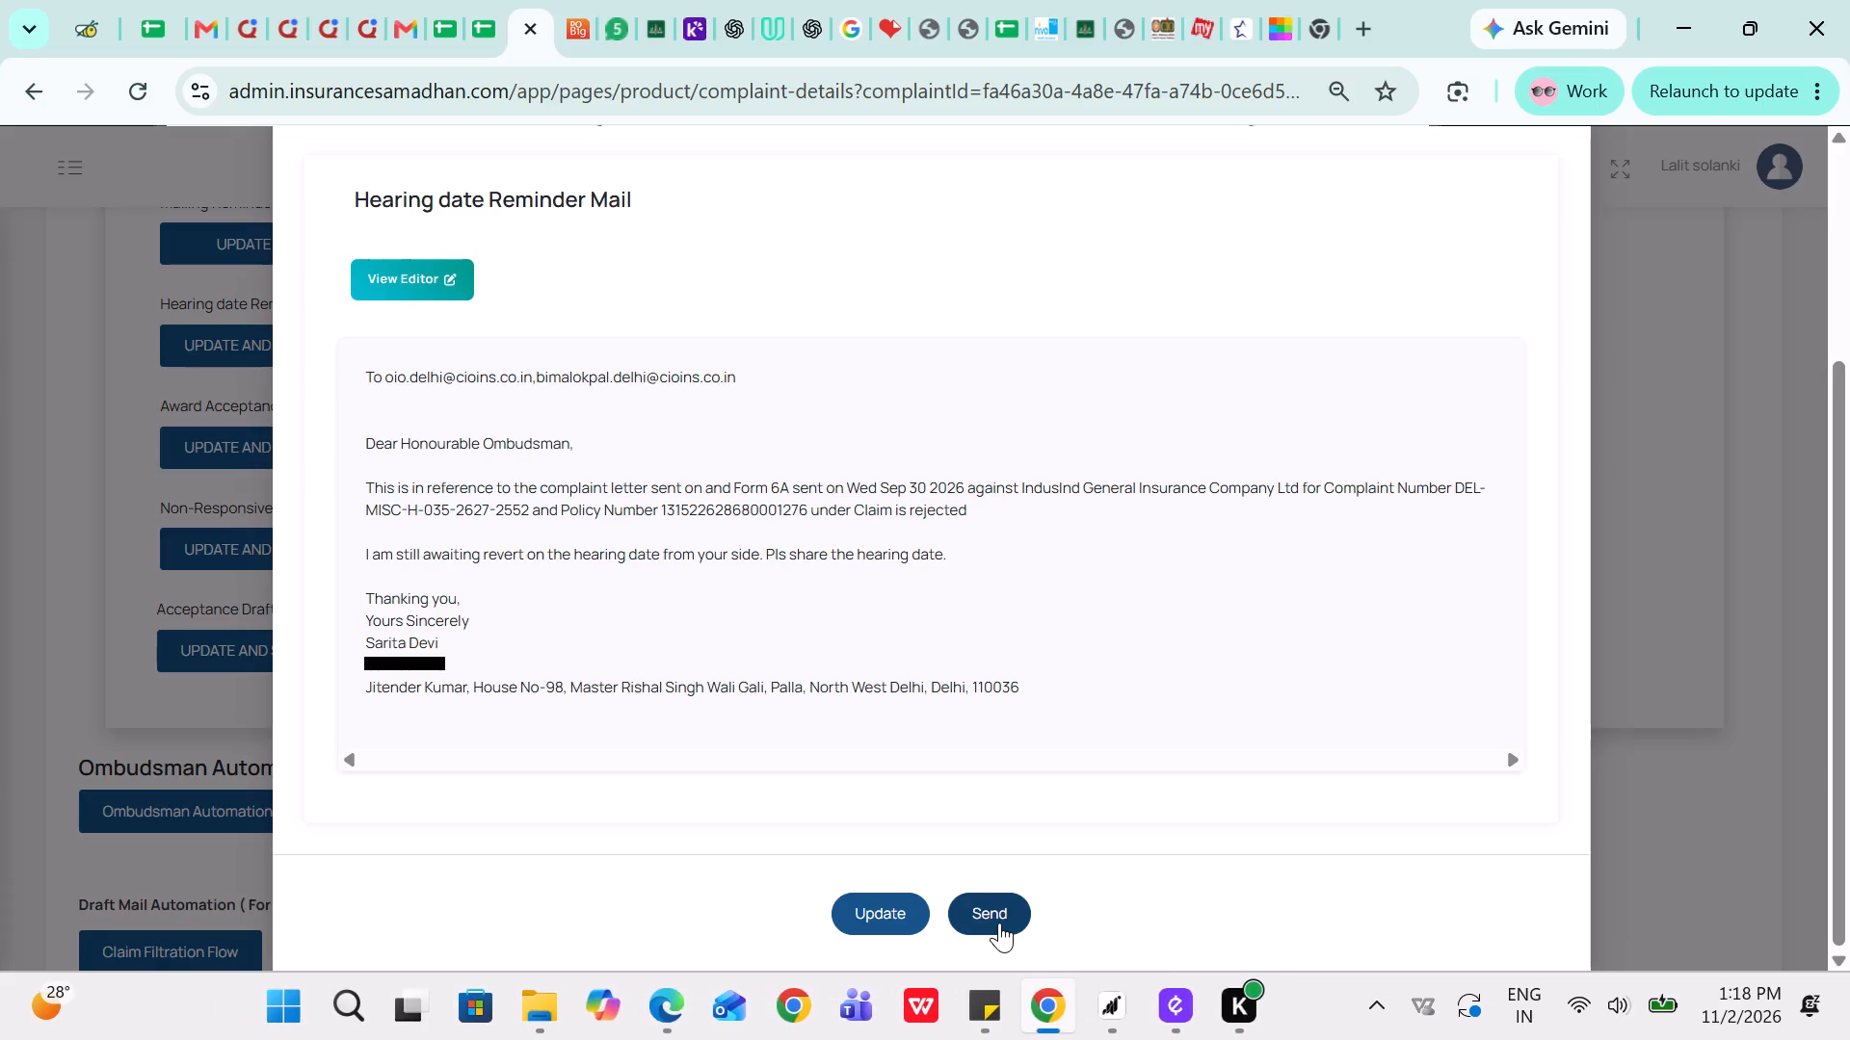
click(999, 923)
click(1064, 263)
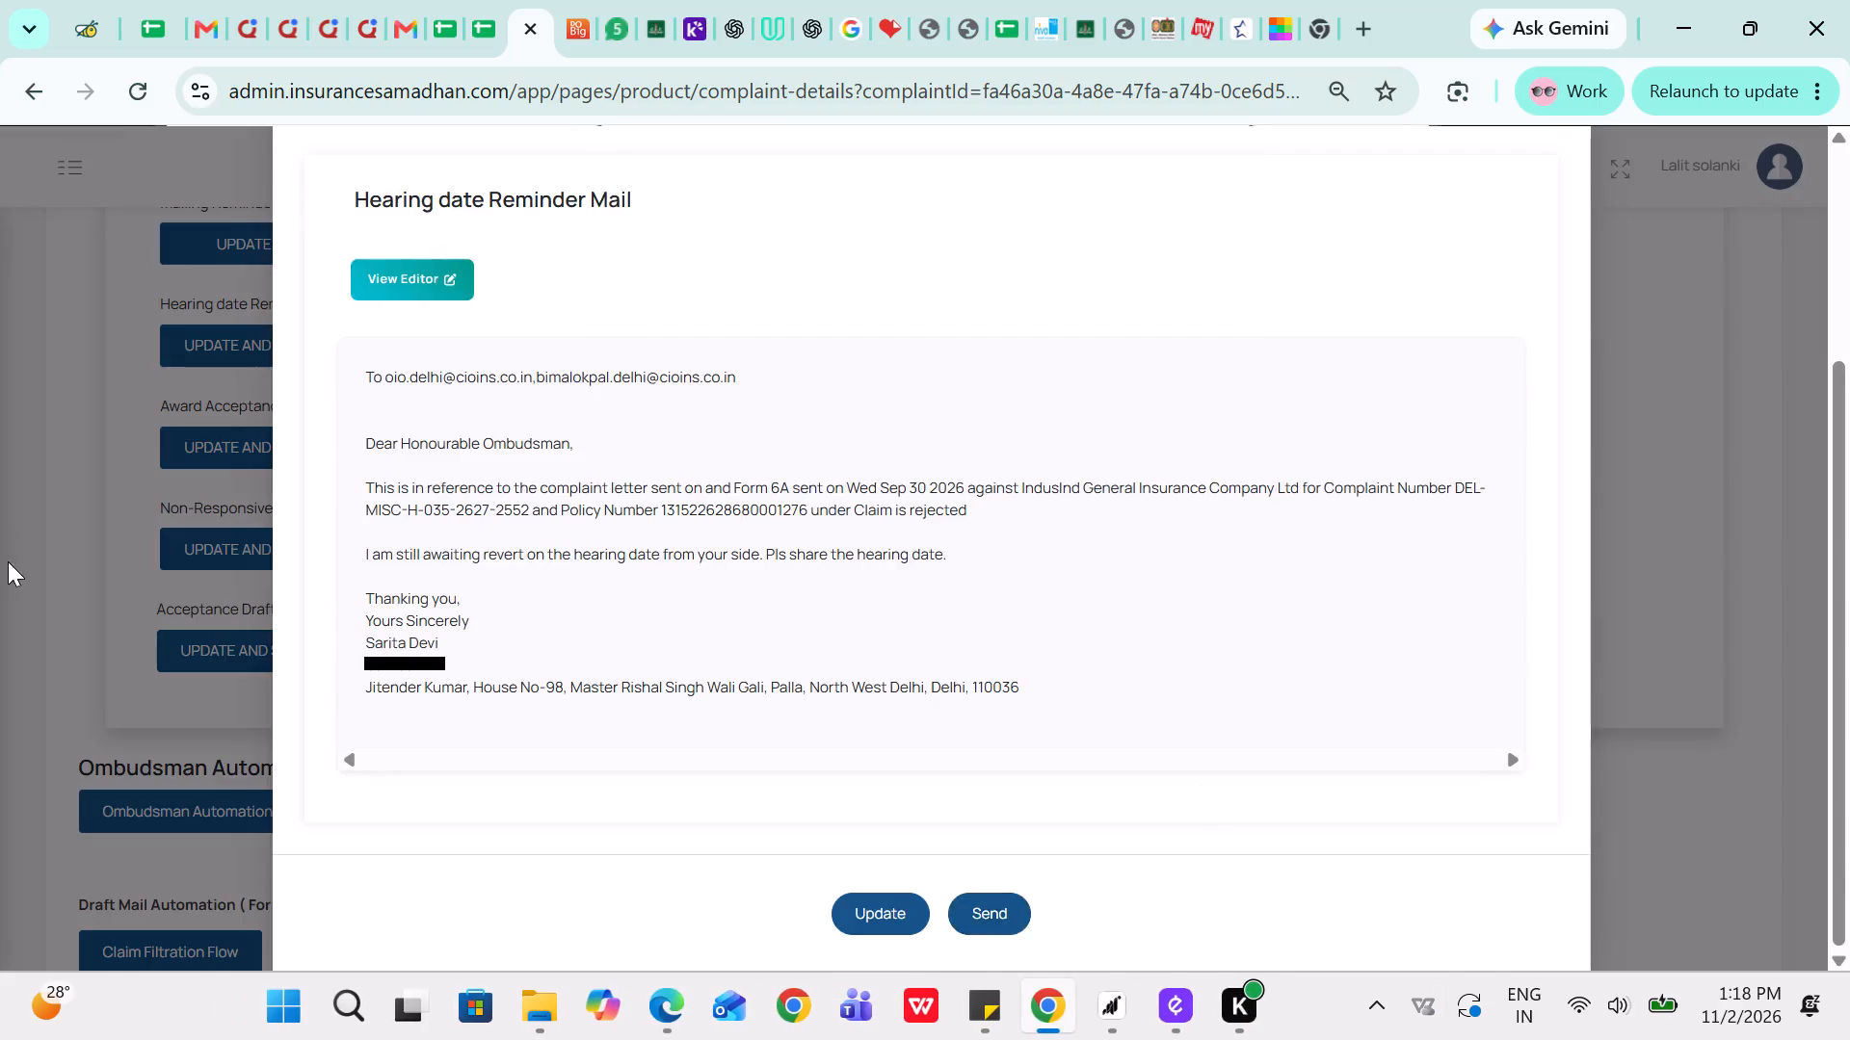
Return to the All Complaints list and rerun the customer search as a Partner Search.
scroll(8, 561, up, 19)
scroll(237, 495, up, 1)
scroll(377, 538, up, 8)
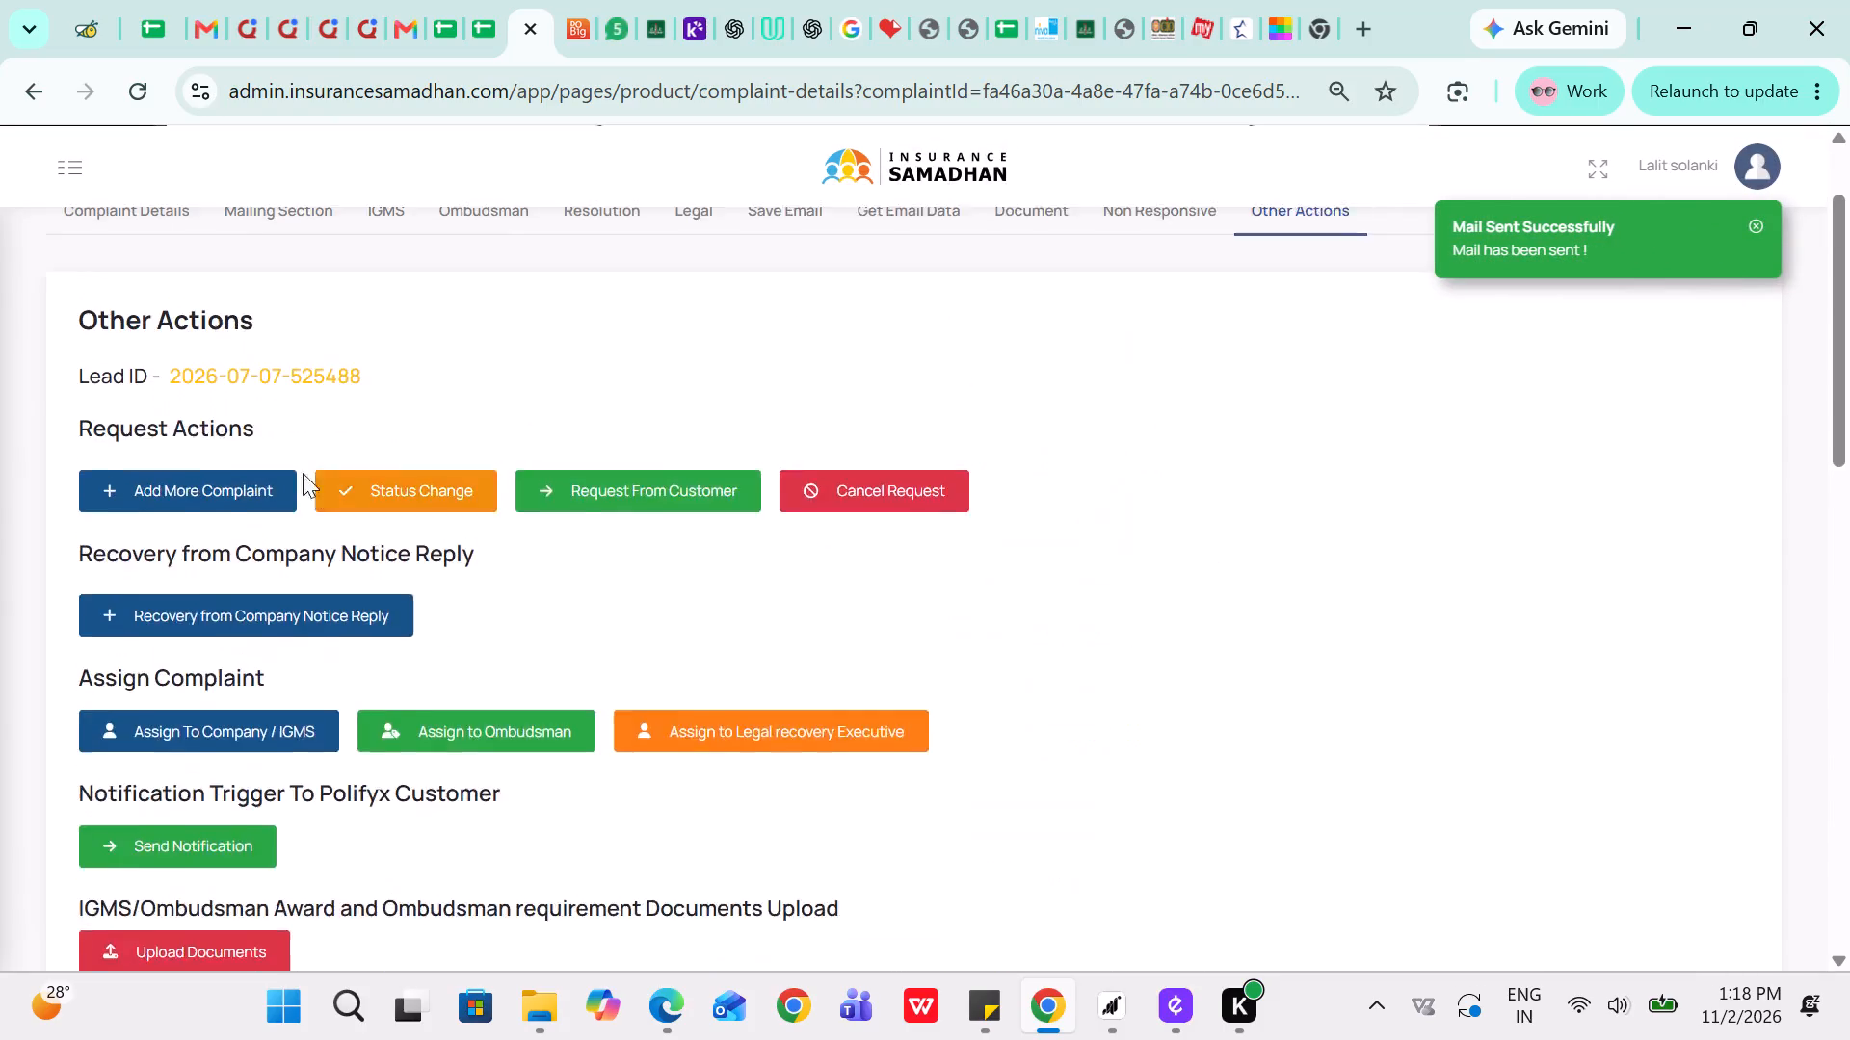
scroll(303, 473, up, 9)
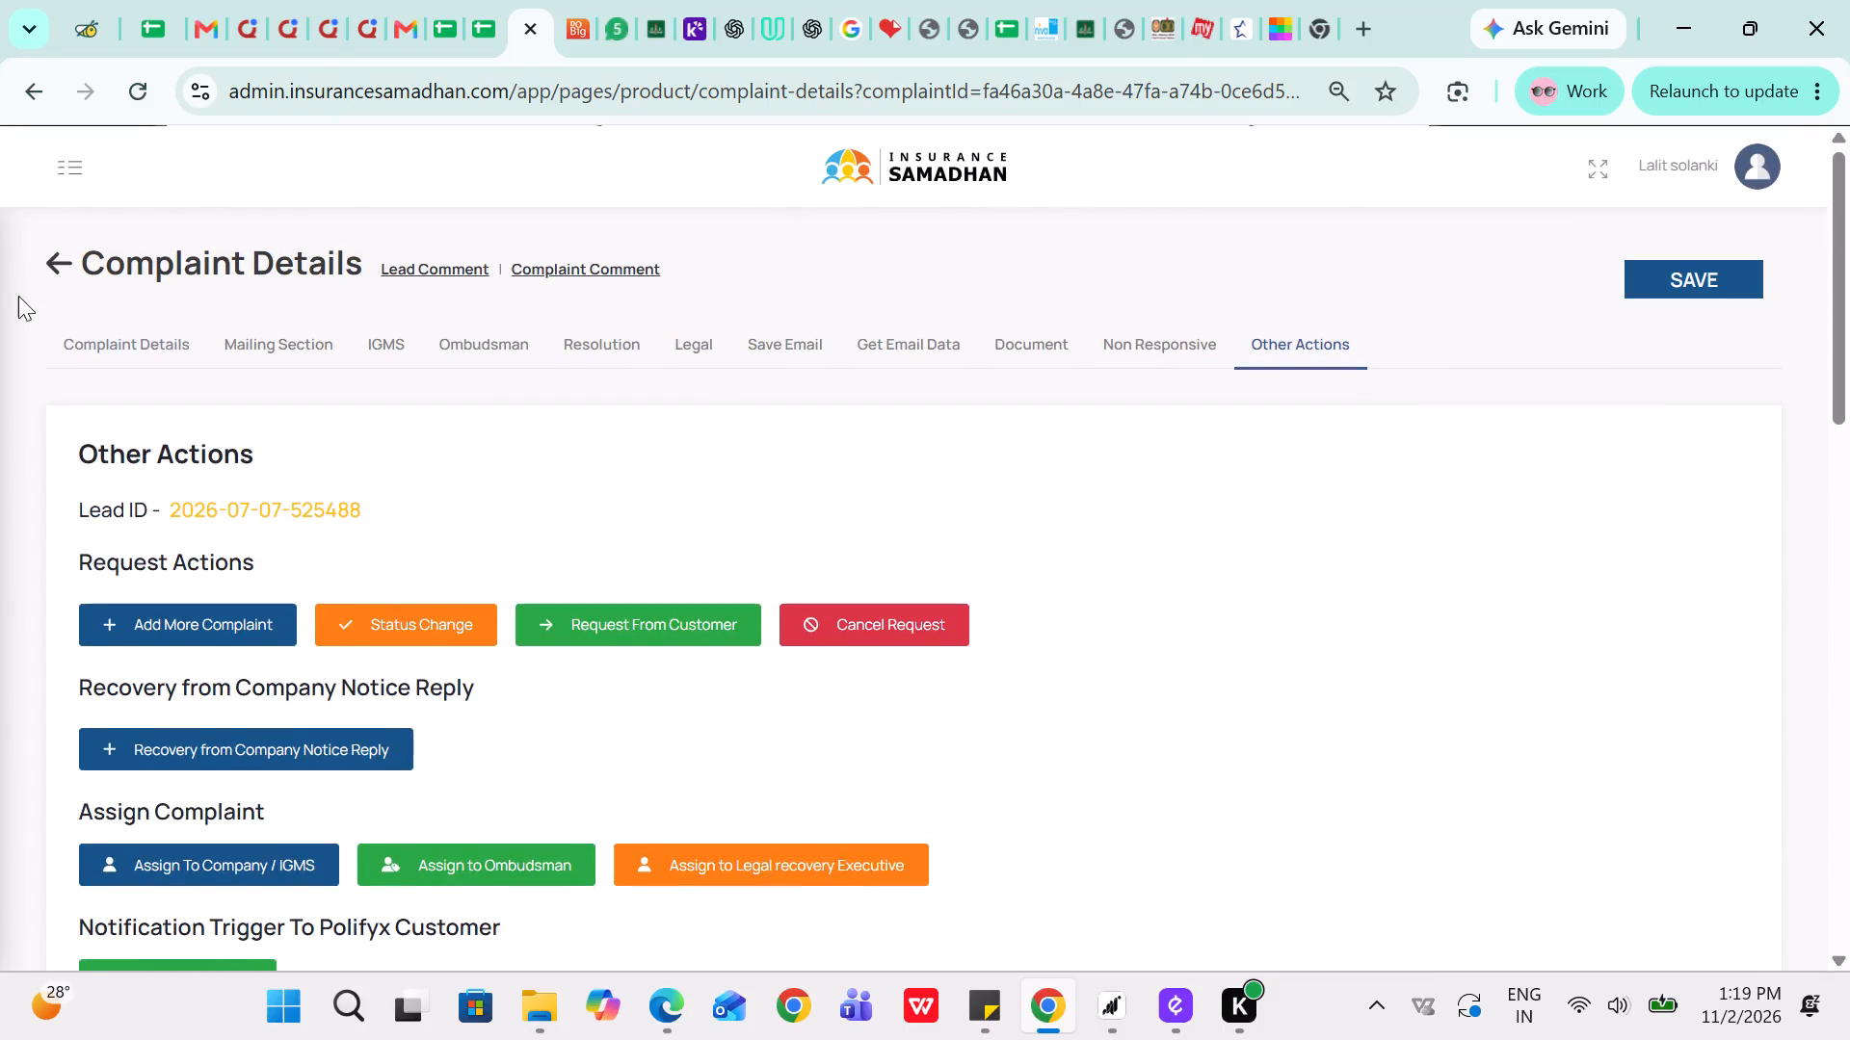
click(69, 258)
click(587, 407)
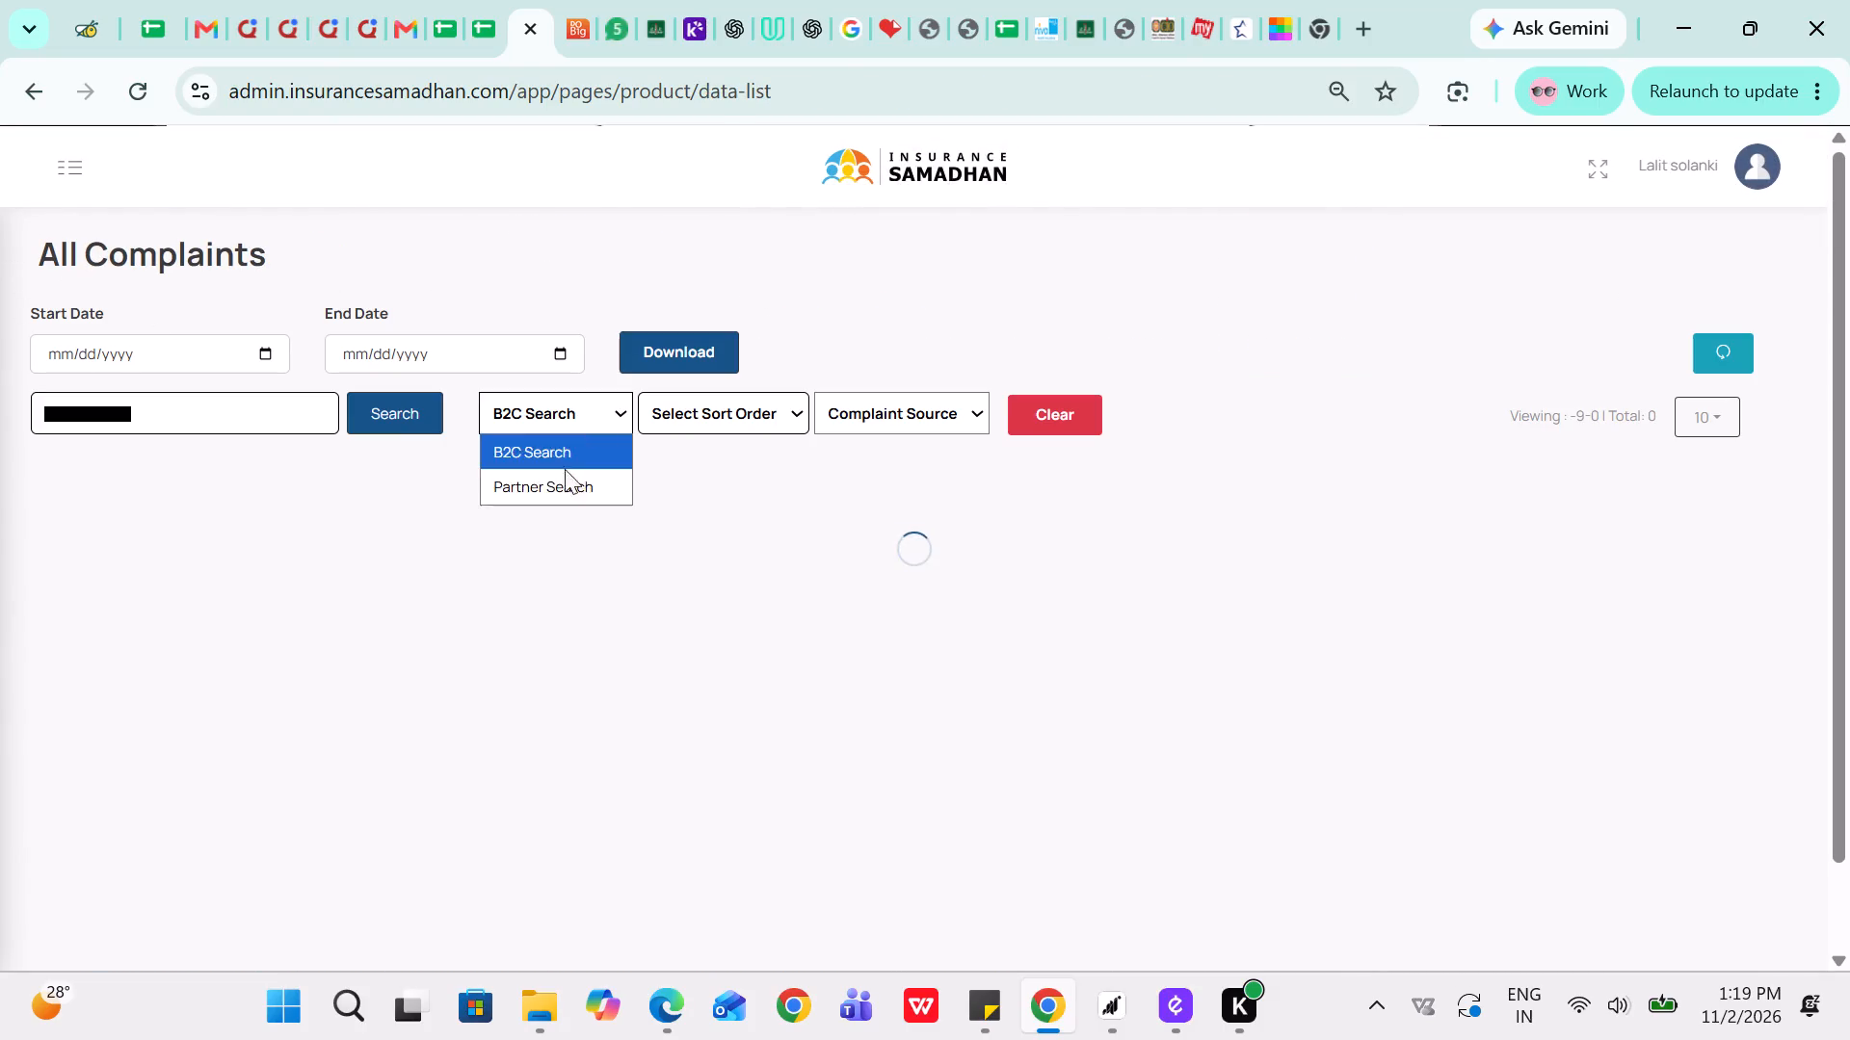
click(565, 496)
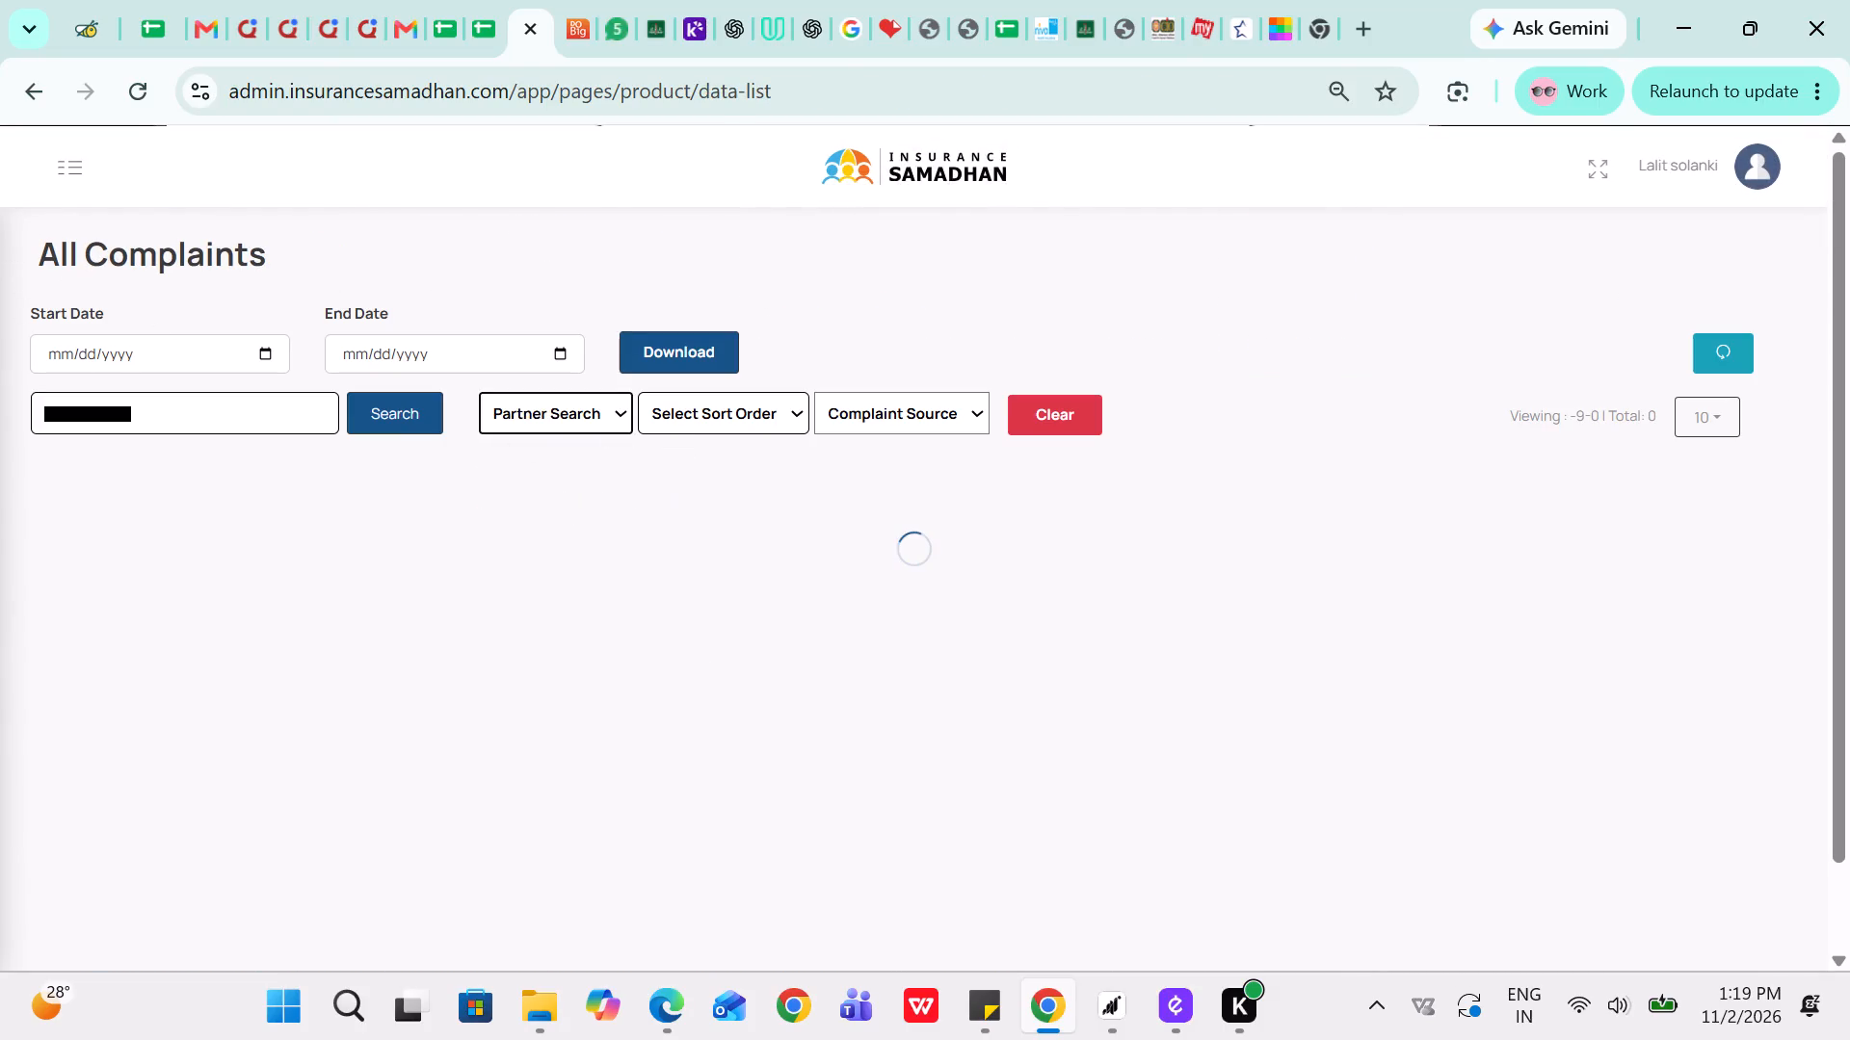
click(429, 408)
scroll(733, 600, down, 5)
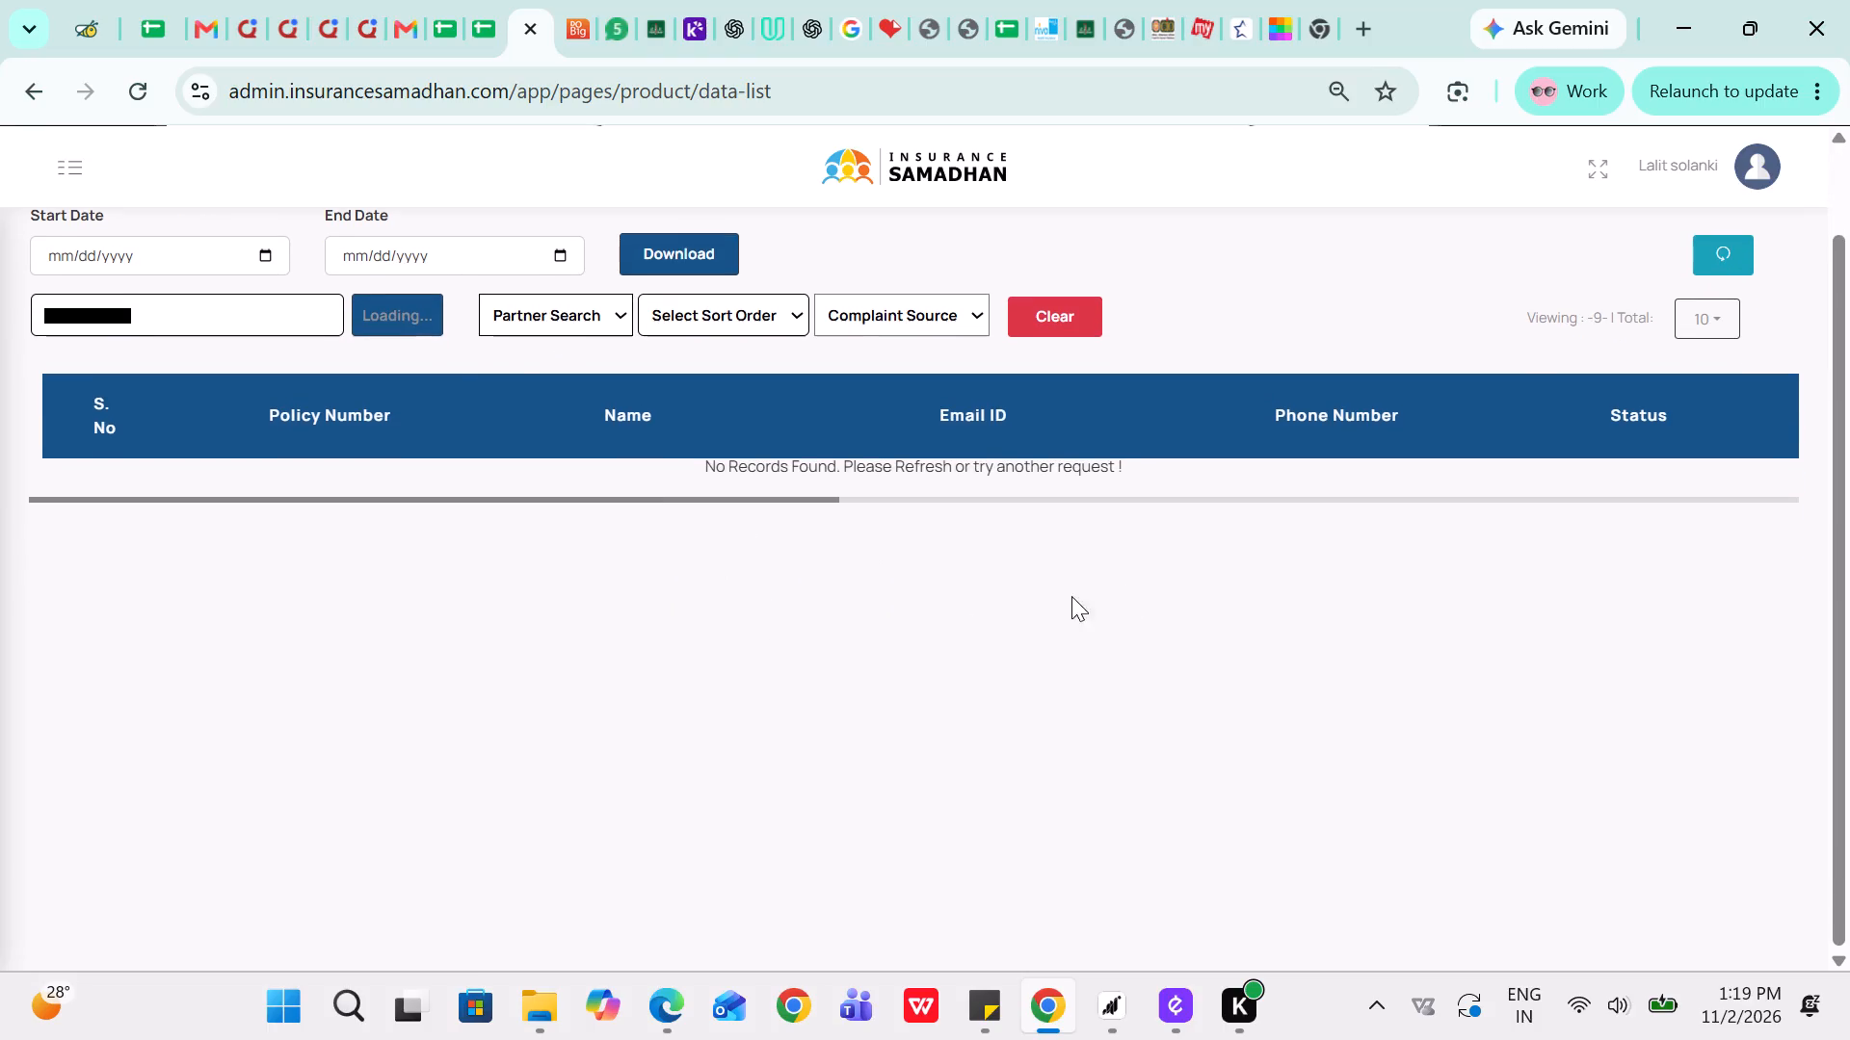
scroll(1213, 587, down, 20)
scroll(1213, 587, down, 1)
scroll(1424, 728, down, 6)
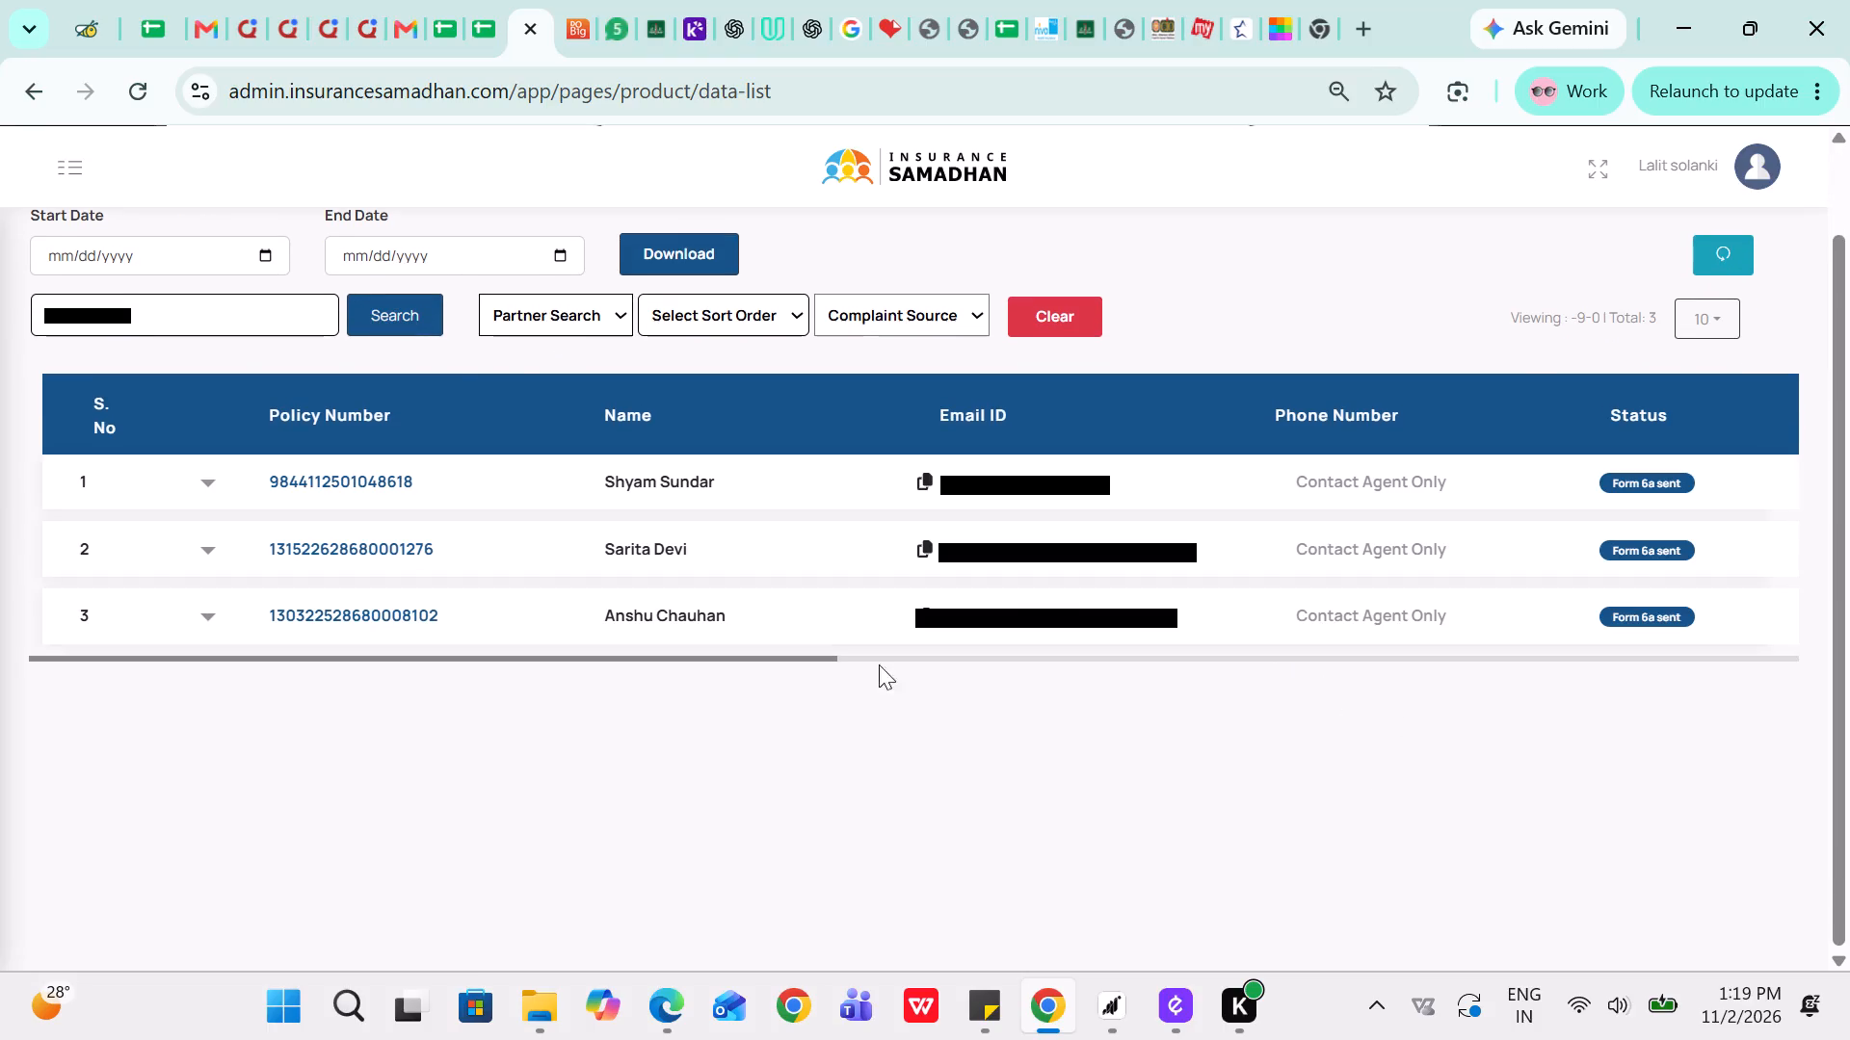
Open the third listed complaint and check the Form 6A data in its Ombudsman section.
click(379, 614)
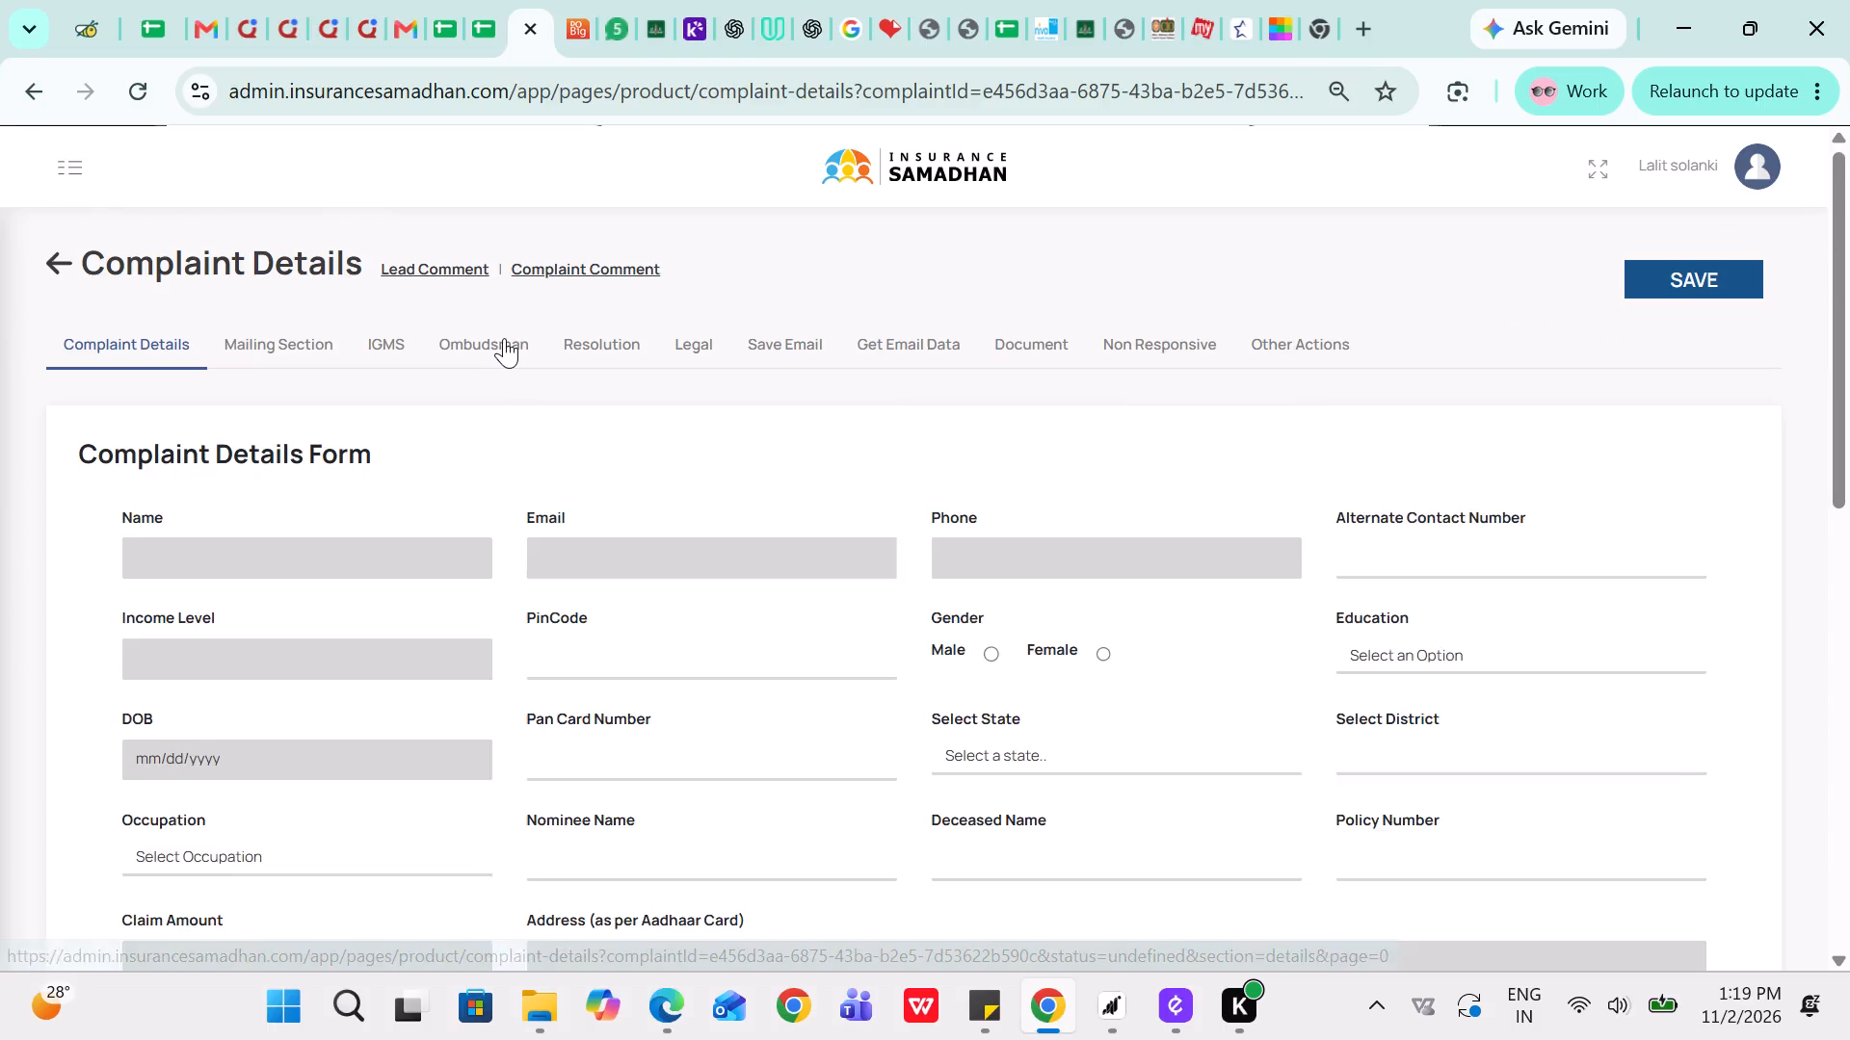
click(505, 332)
scroll(1089, 513, down, 5)
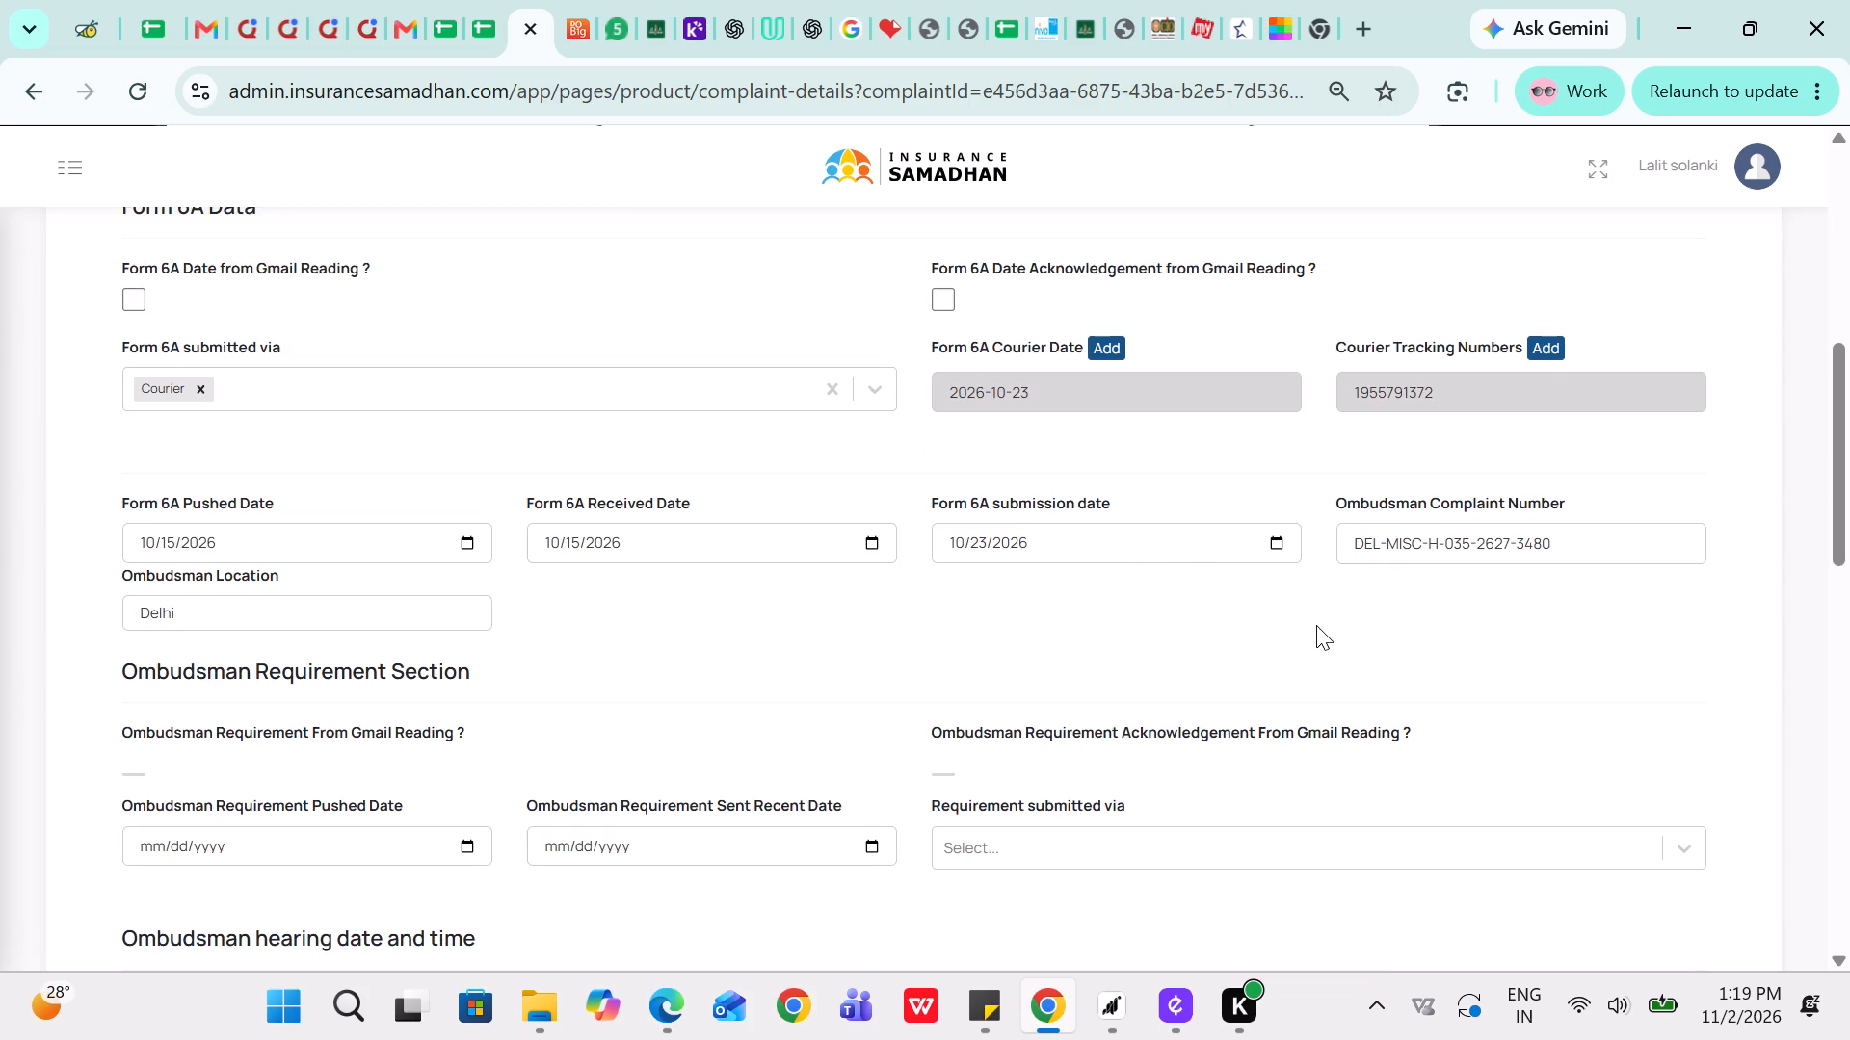
scroll(1316, 625, up, 12)
Send the Ombudsman a Single-type Hearing date Reminder Mail for this complaint from its Other Actions section.
click(1308, 340)
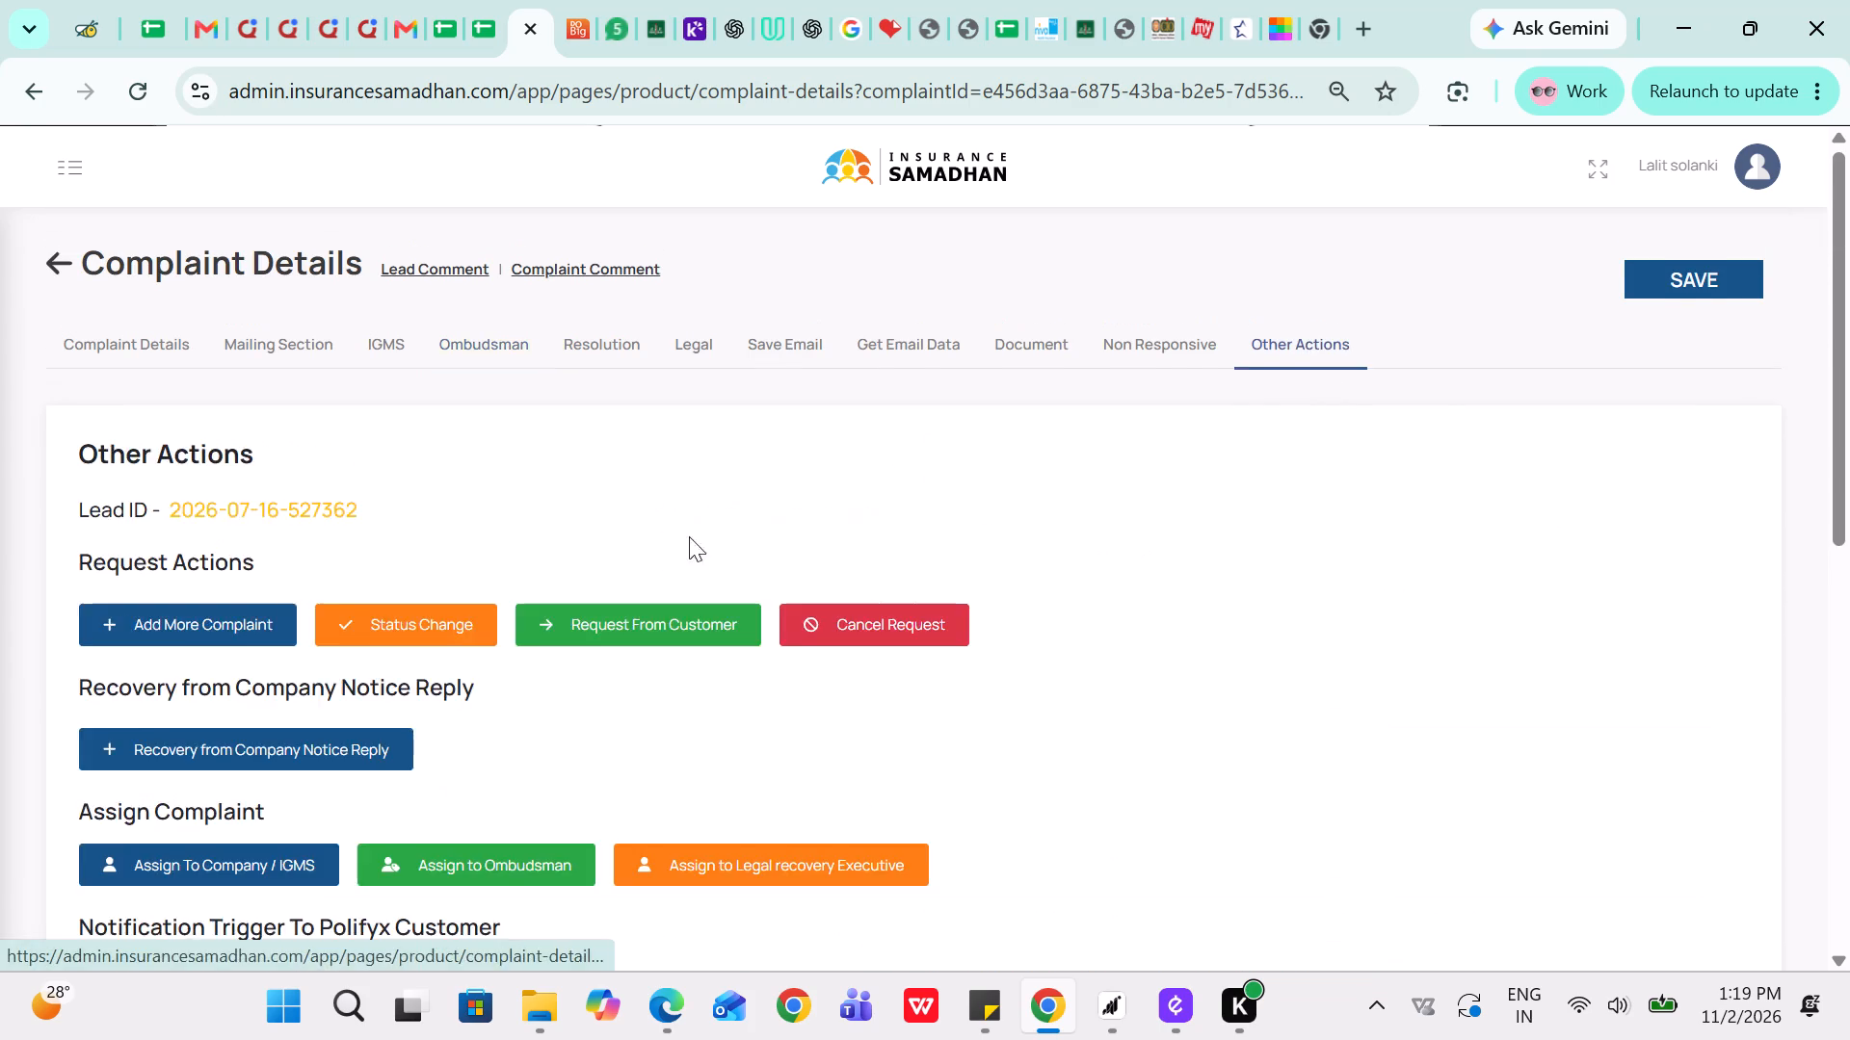
scroll(604, 559, down, 5)
click(170, 436)
click(163, 478)
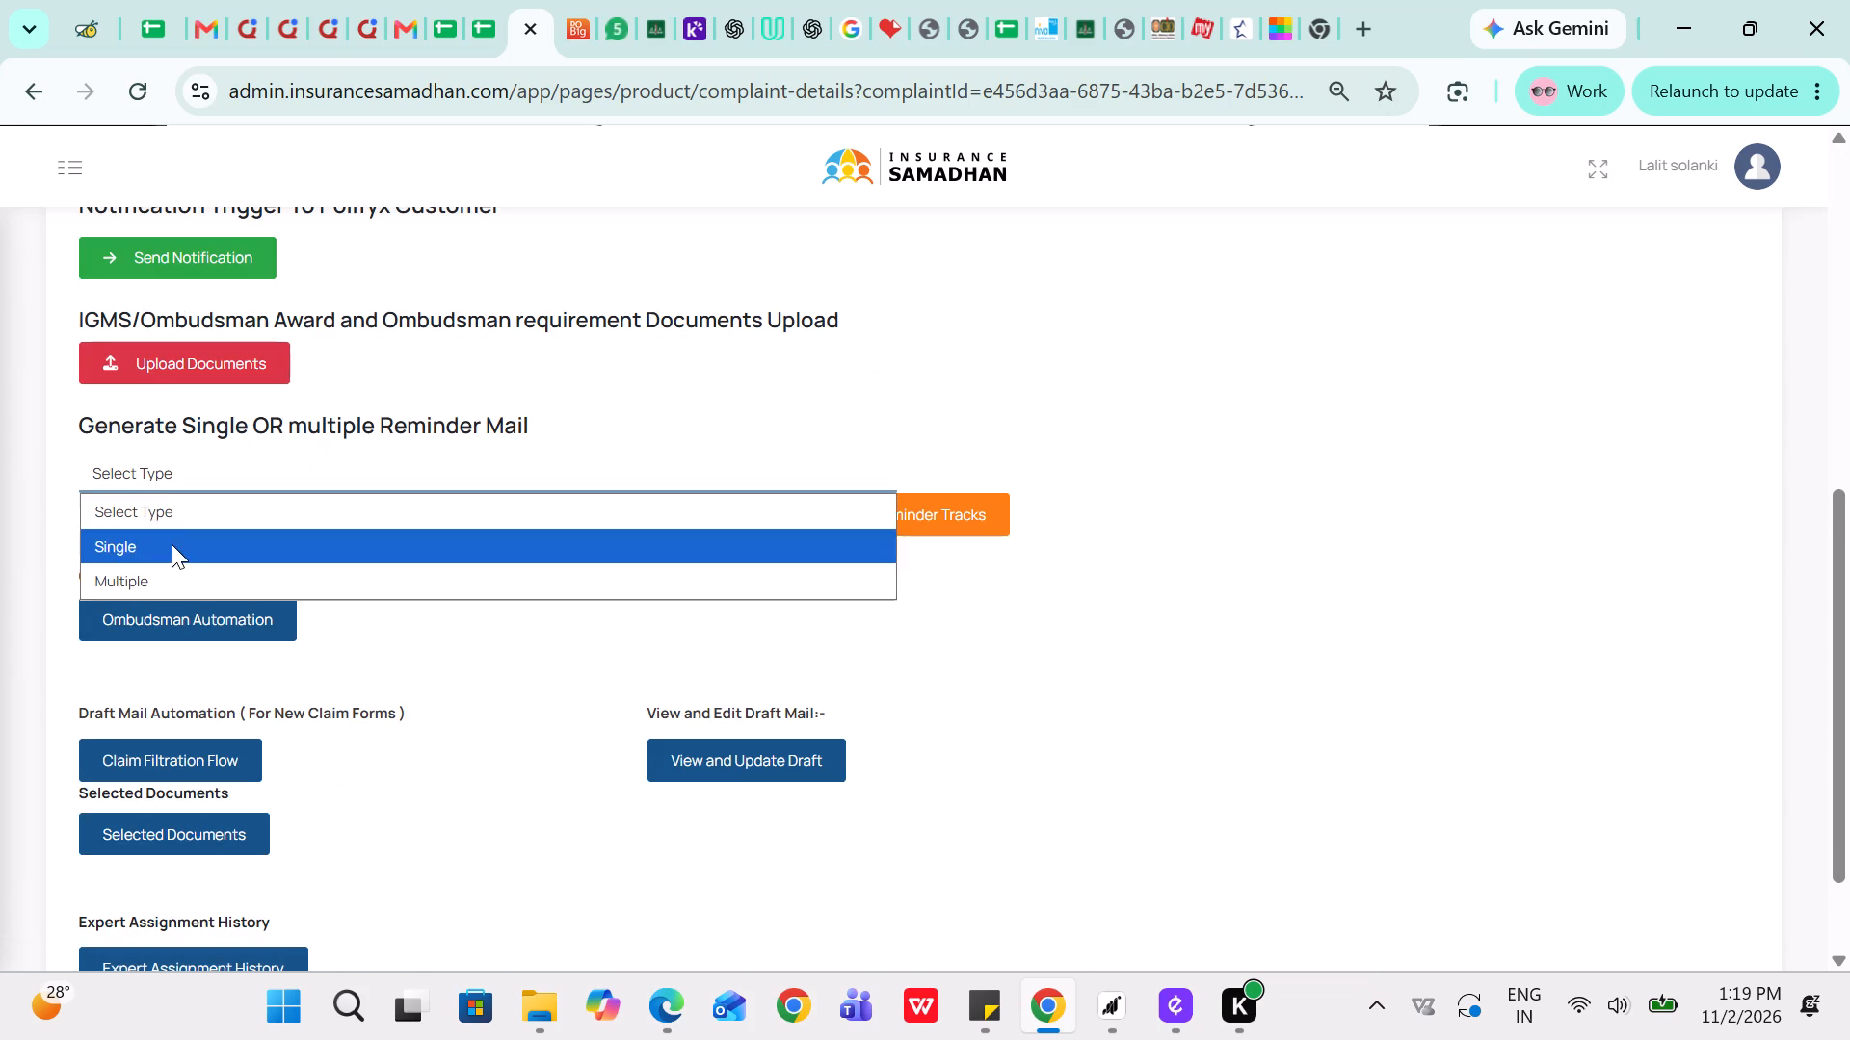
click(172, 544)
scroll(975, 569, down, 5)
scroll(428, 348, up, 3)
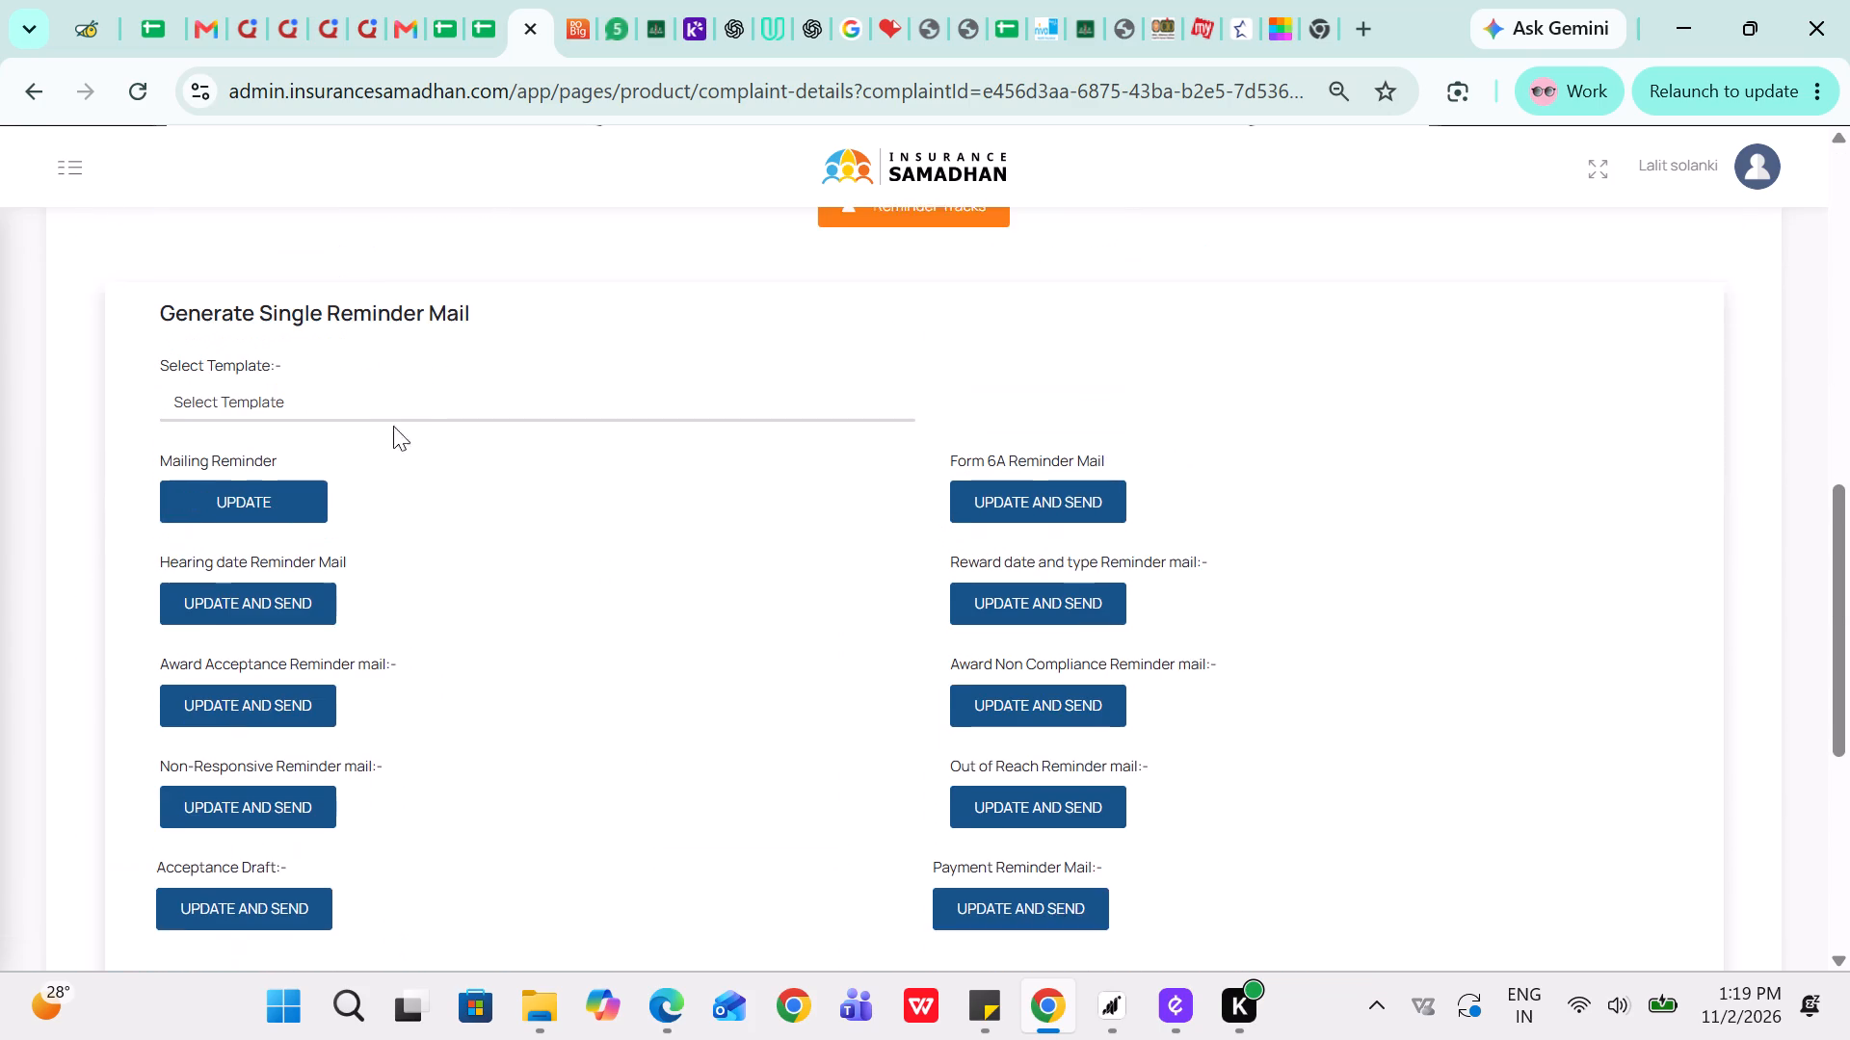
click(278, 622)
scroll(929, 640, down, 11)
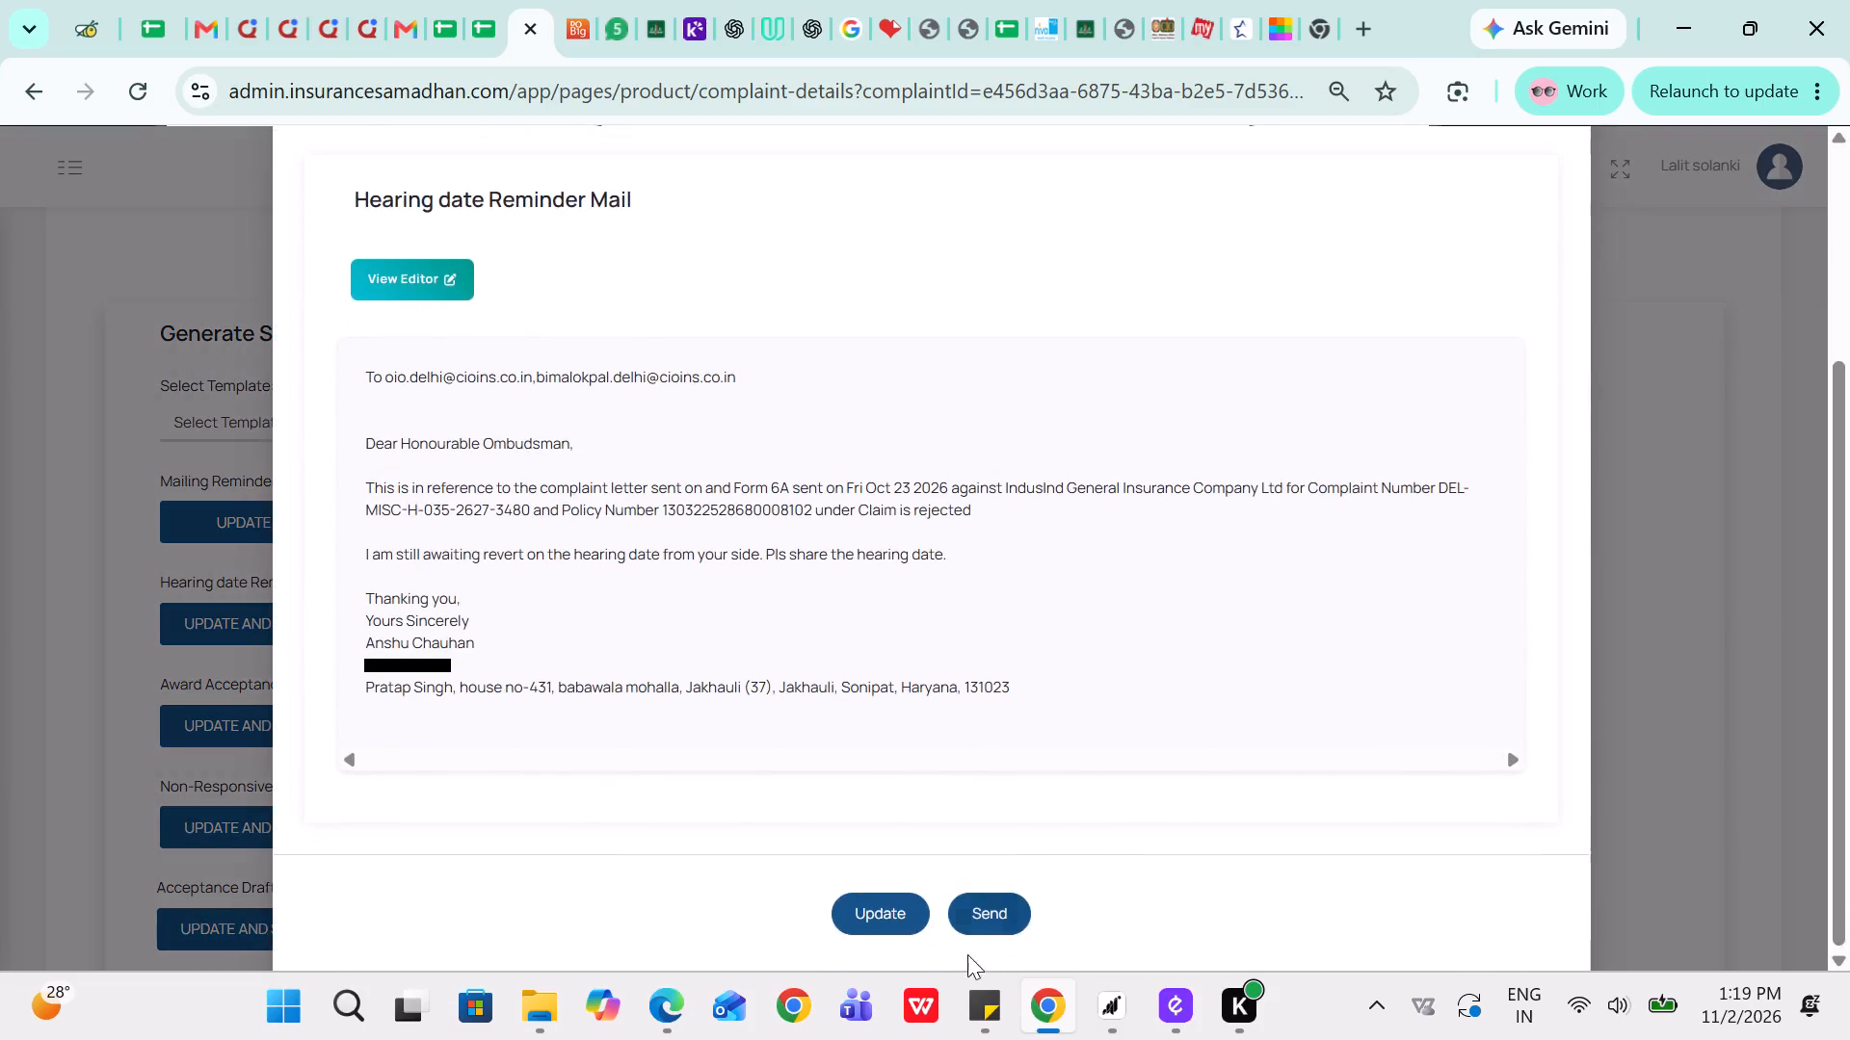
click(1011, 926)
click(1072, 258)
Go back to the All Complaints list and search the same customer entry again using Partner Search.
scroll(1135, 1027, up, 5)
scroll(126, 760, up, 20)
scroll(126, 760, up, 3)
scroll(338, 219, up, 10)
scroll(143, 590, down, 1)
scroll(145, 579, up, 1)
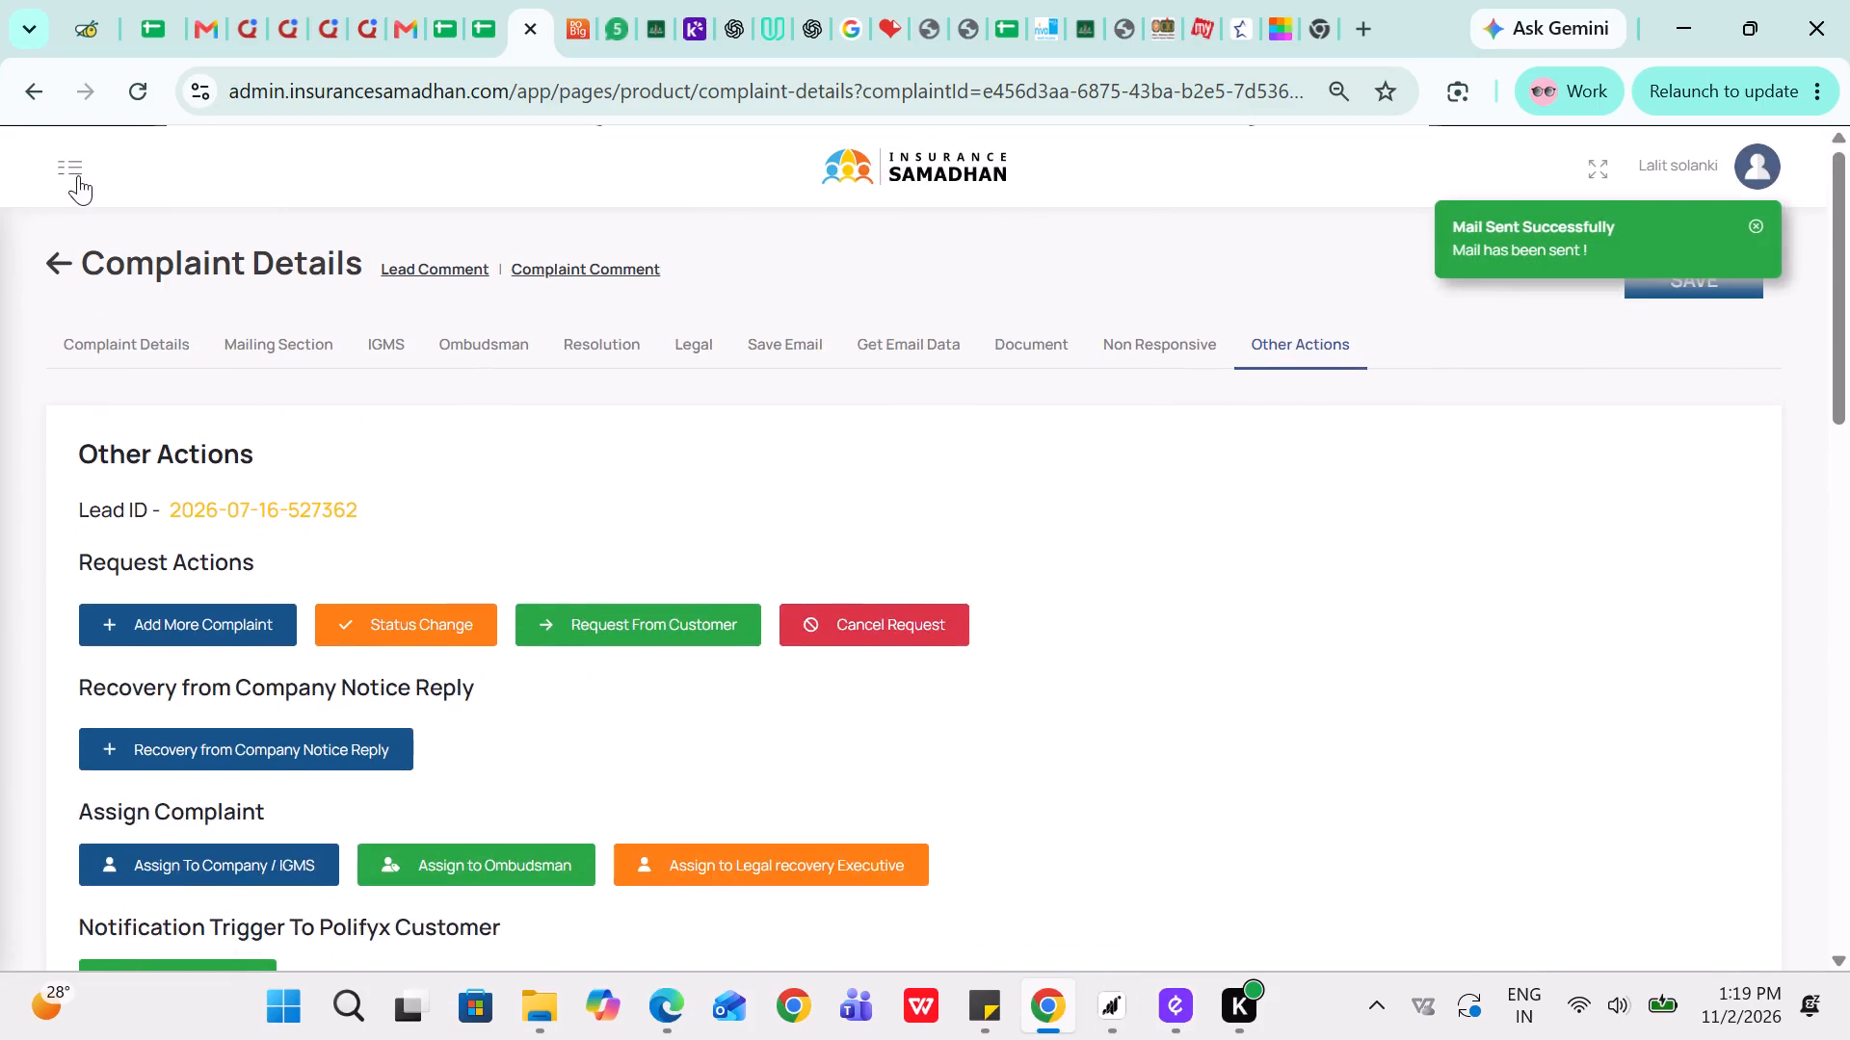
click(51, 255)
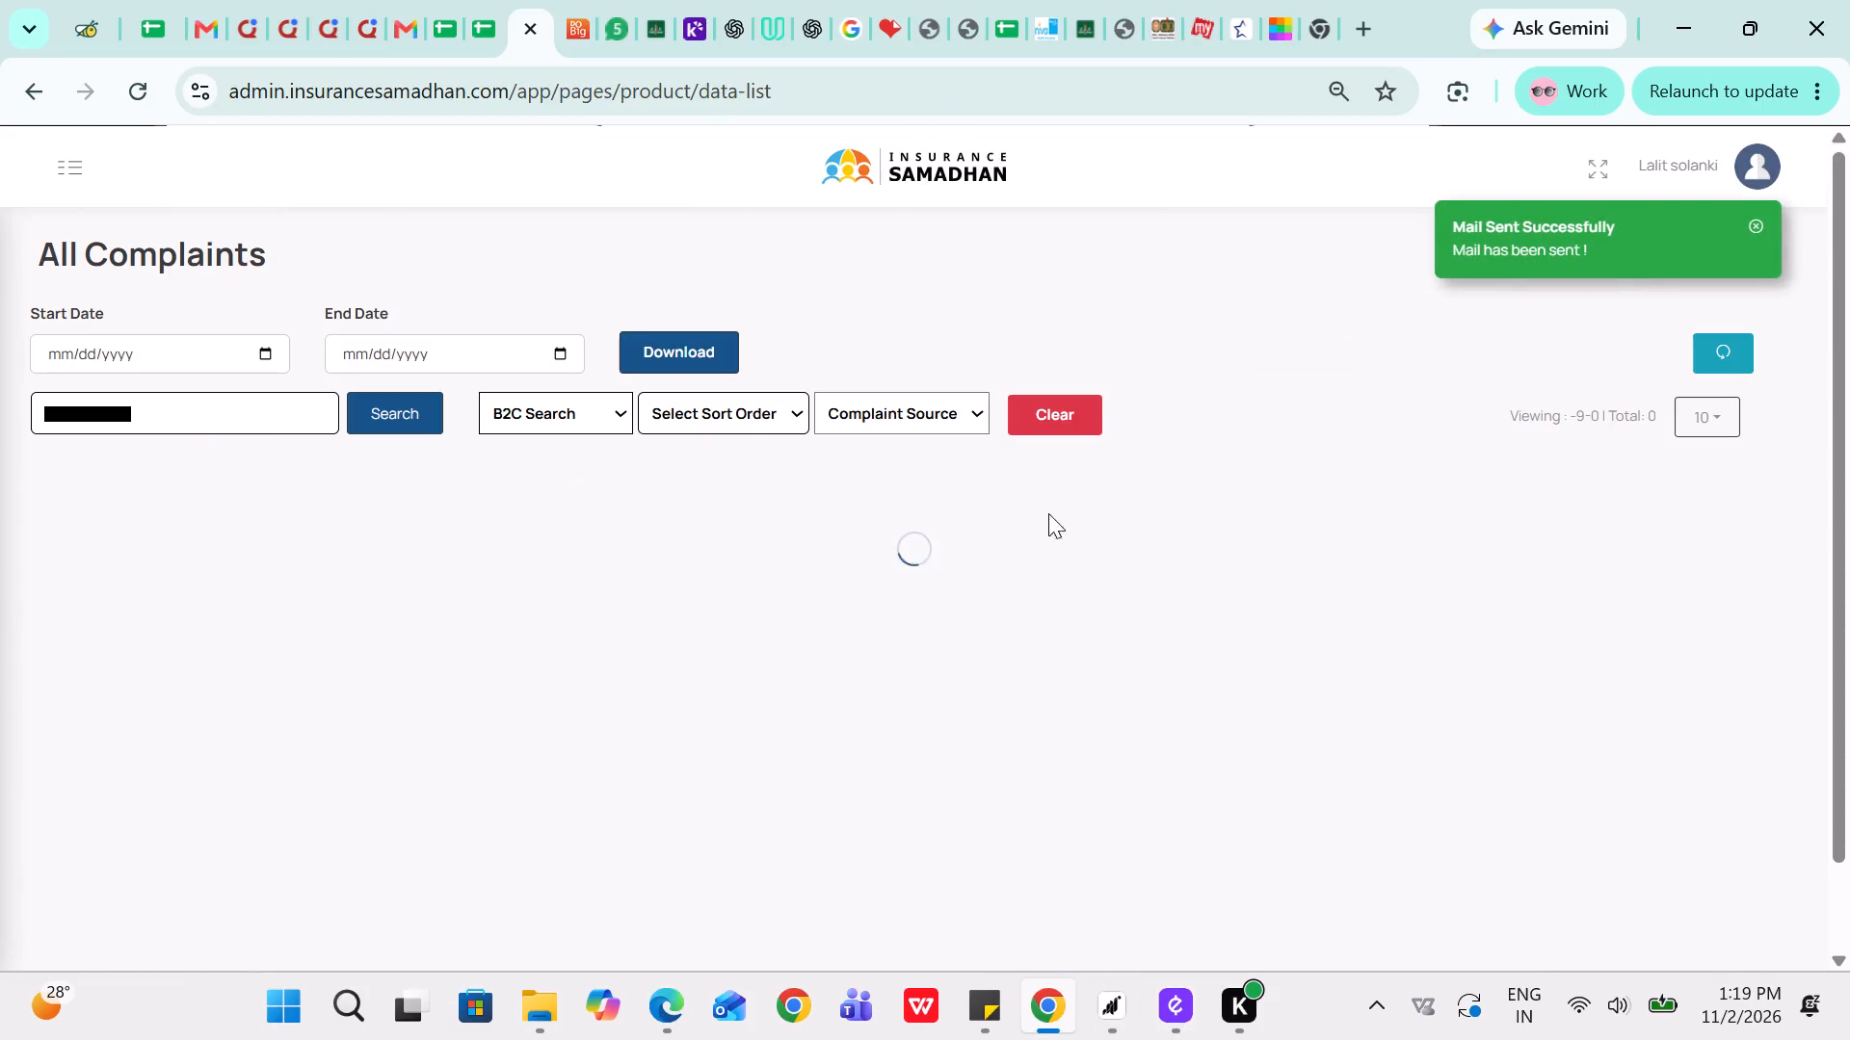
click(545, 422)
click(544, 475)
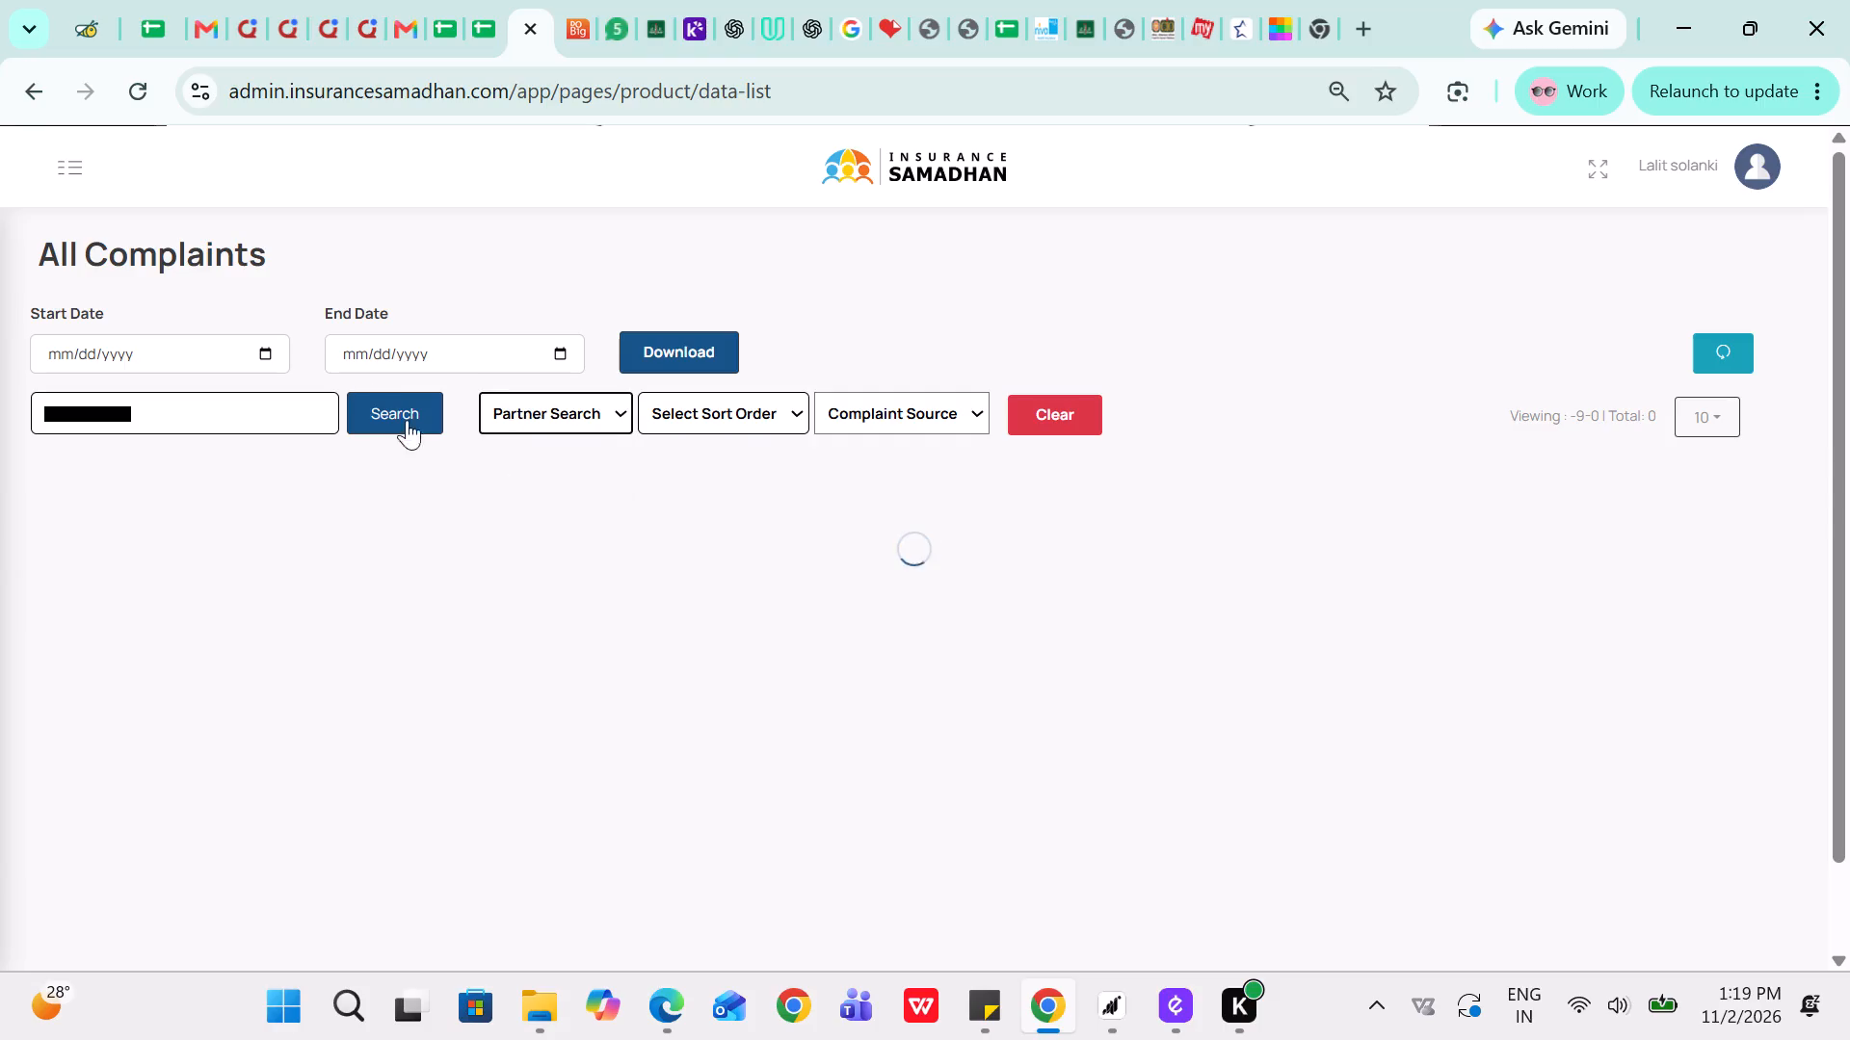
click(376, 414)
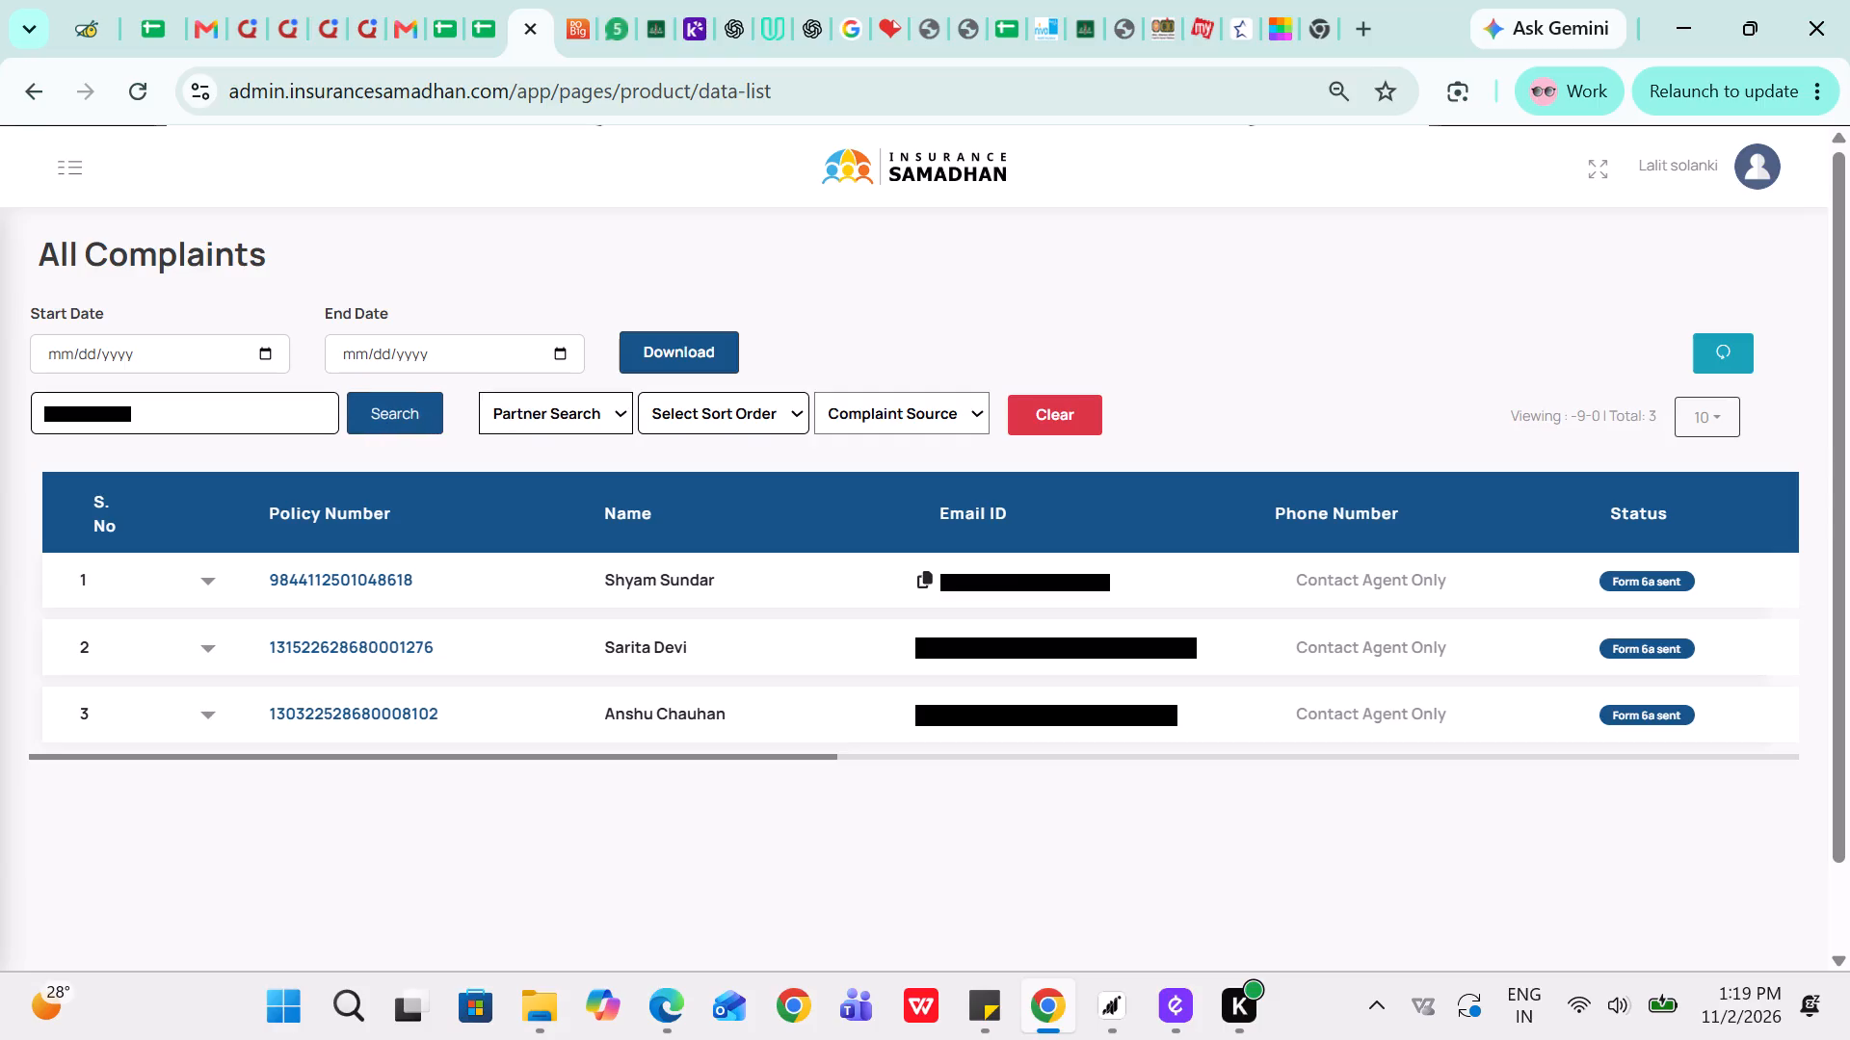
Open the first listed complaint and send the Ombudsman a Single-type Hearing date Reminder Mail from its Other Actions section.
click(379, 599)
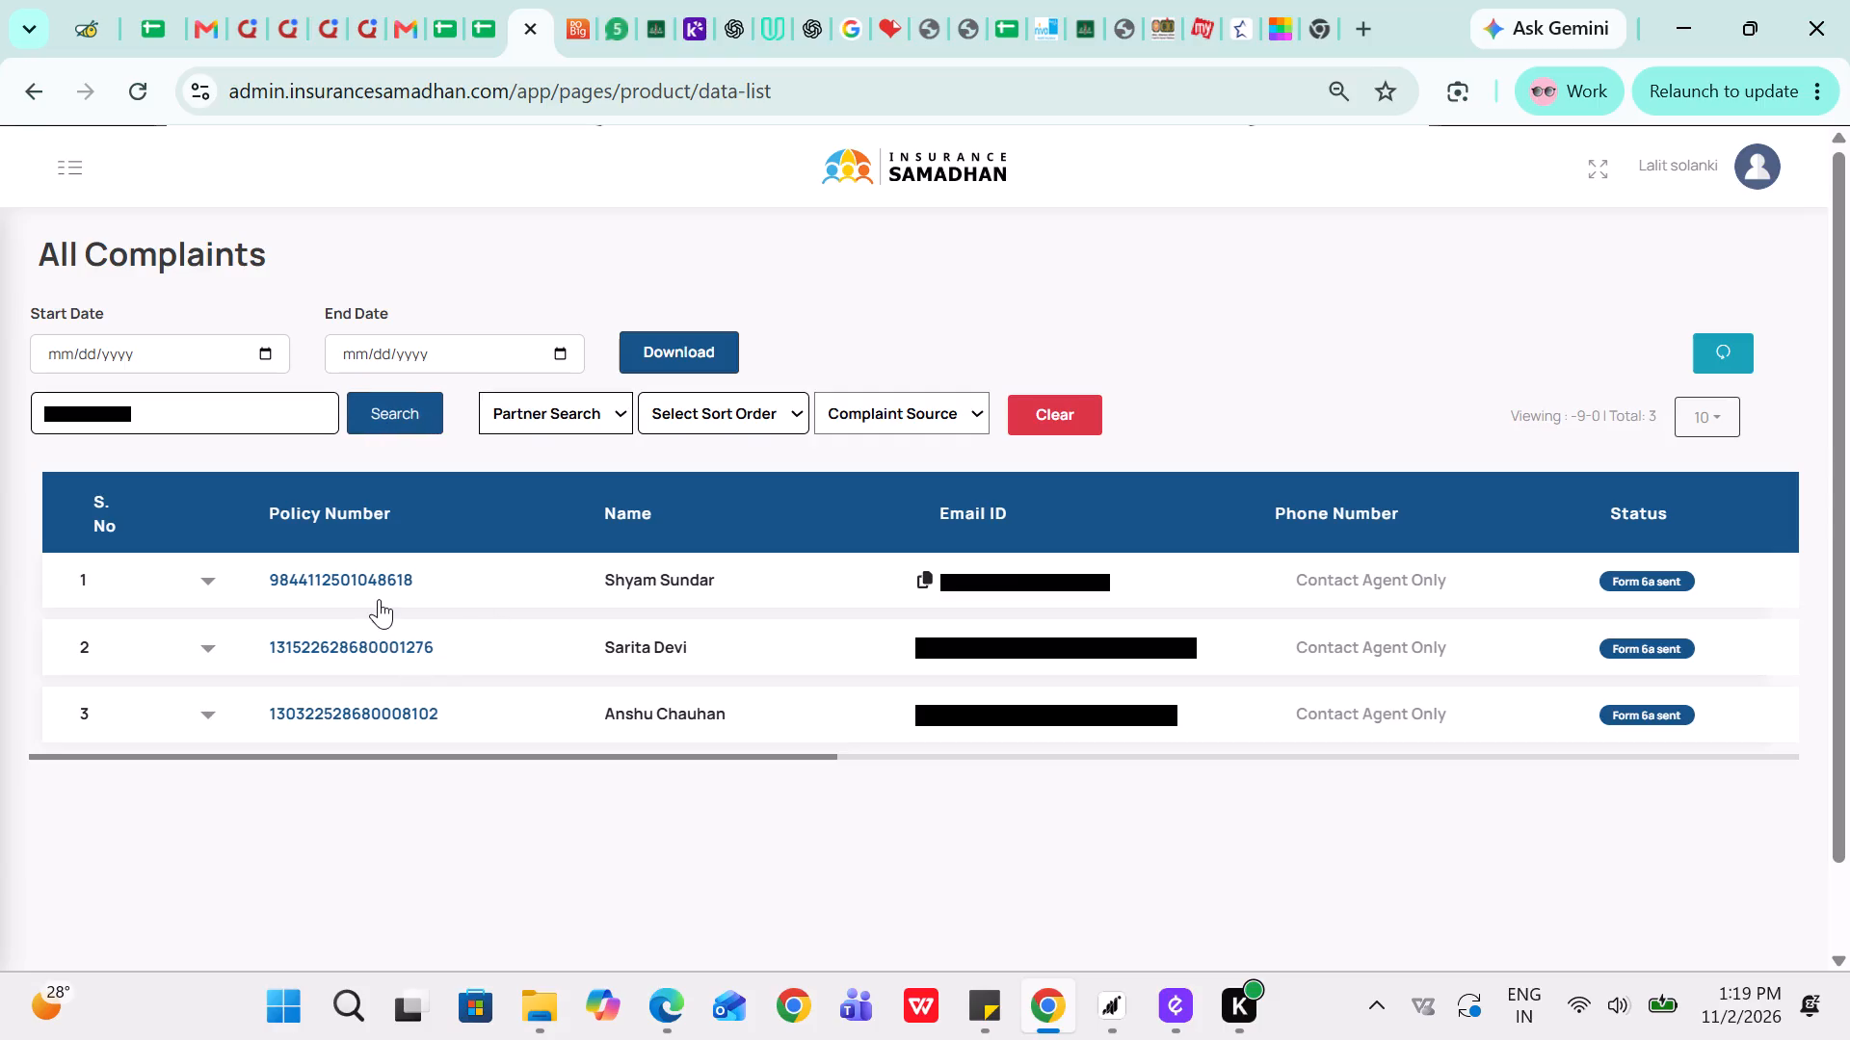
click(388, 580)
click(1310, 341)
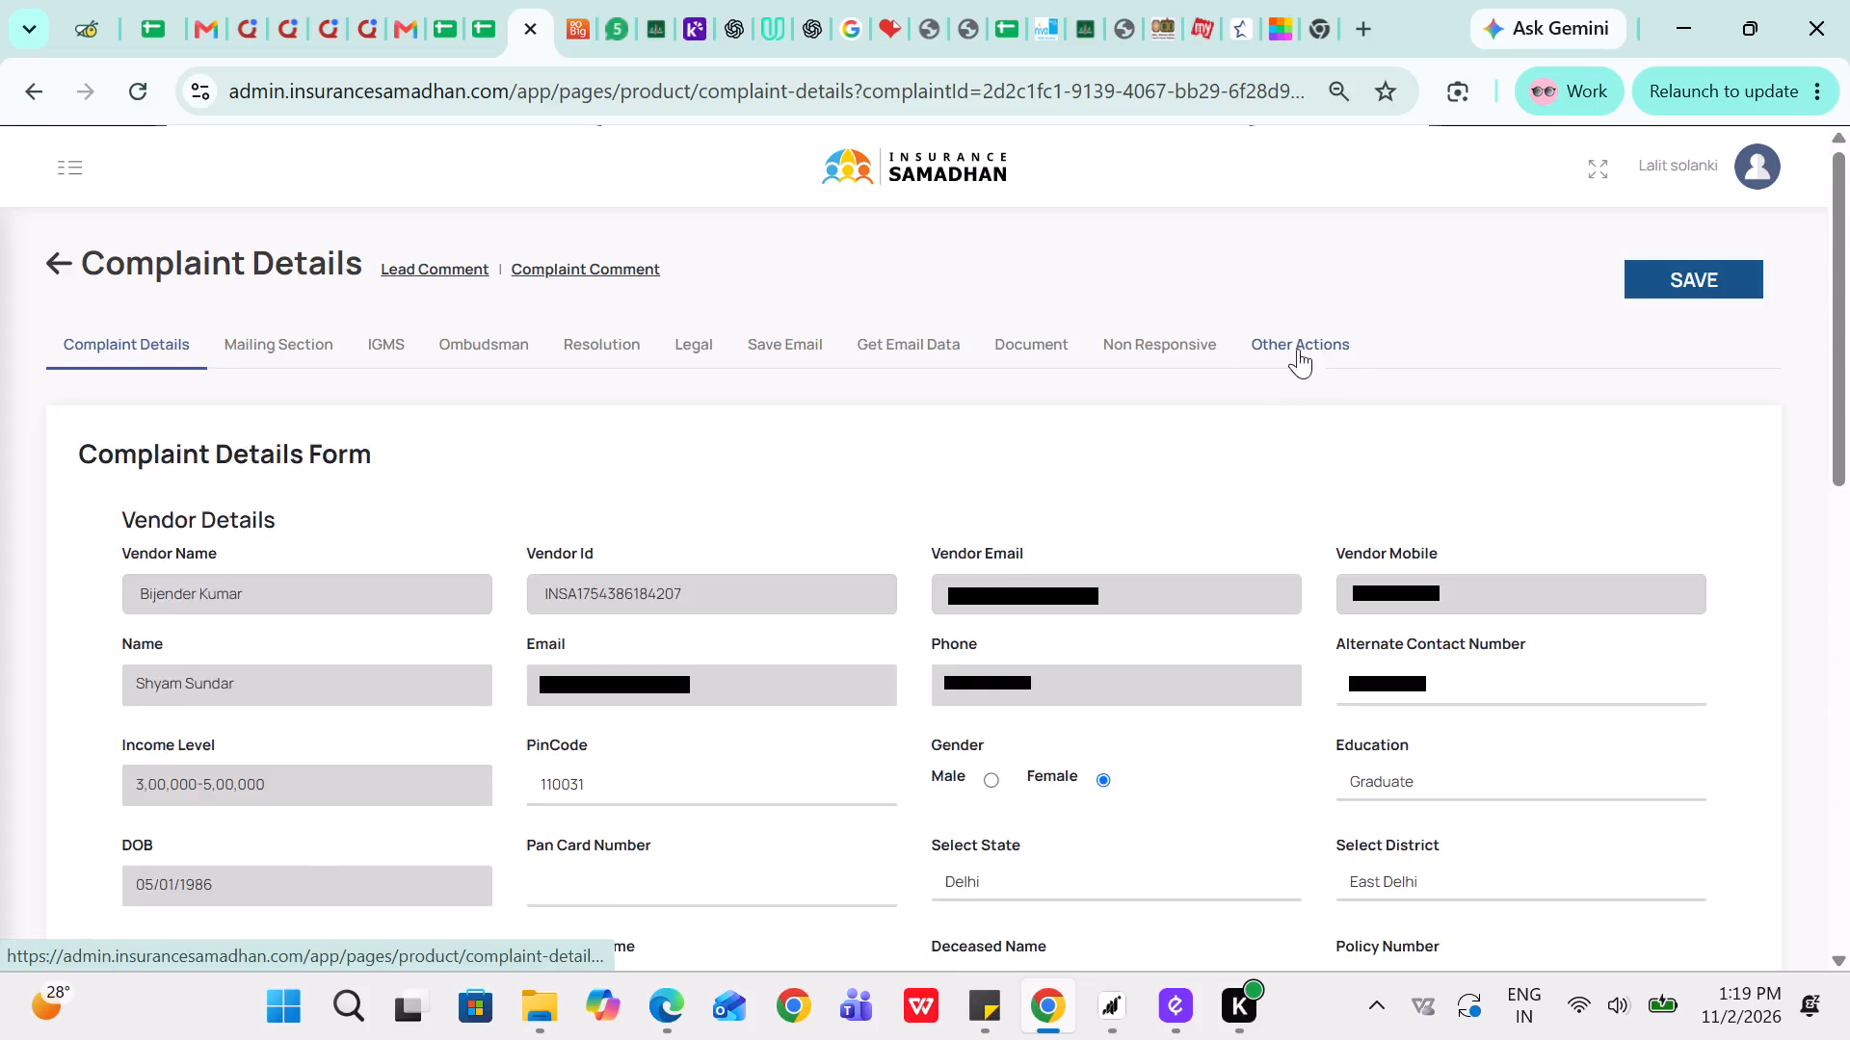
scroll(642, 523, down, 7)
click(231, 337)
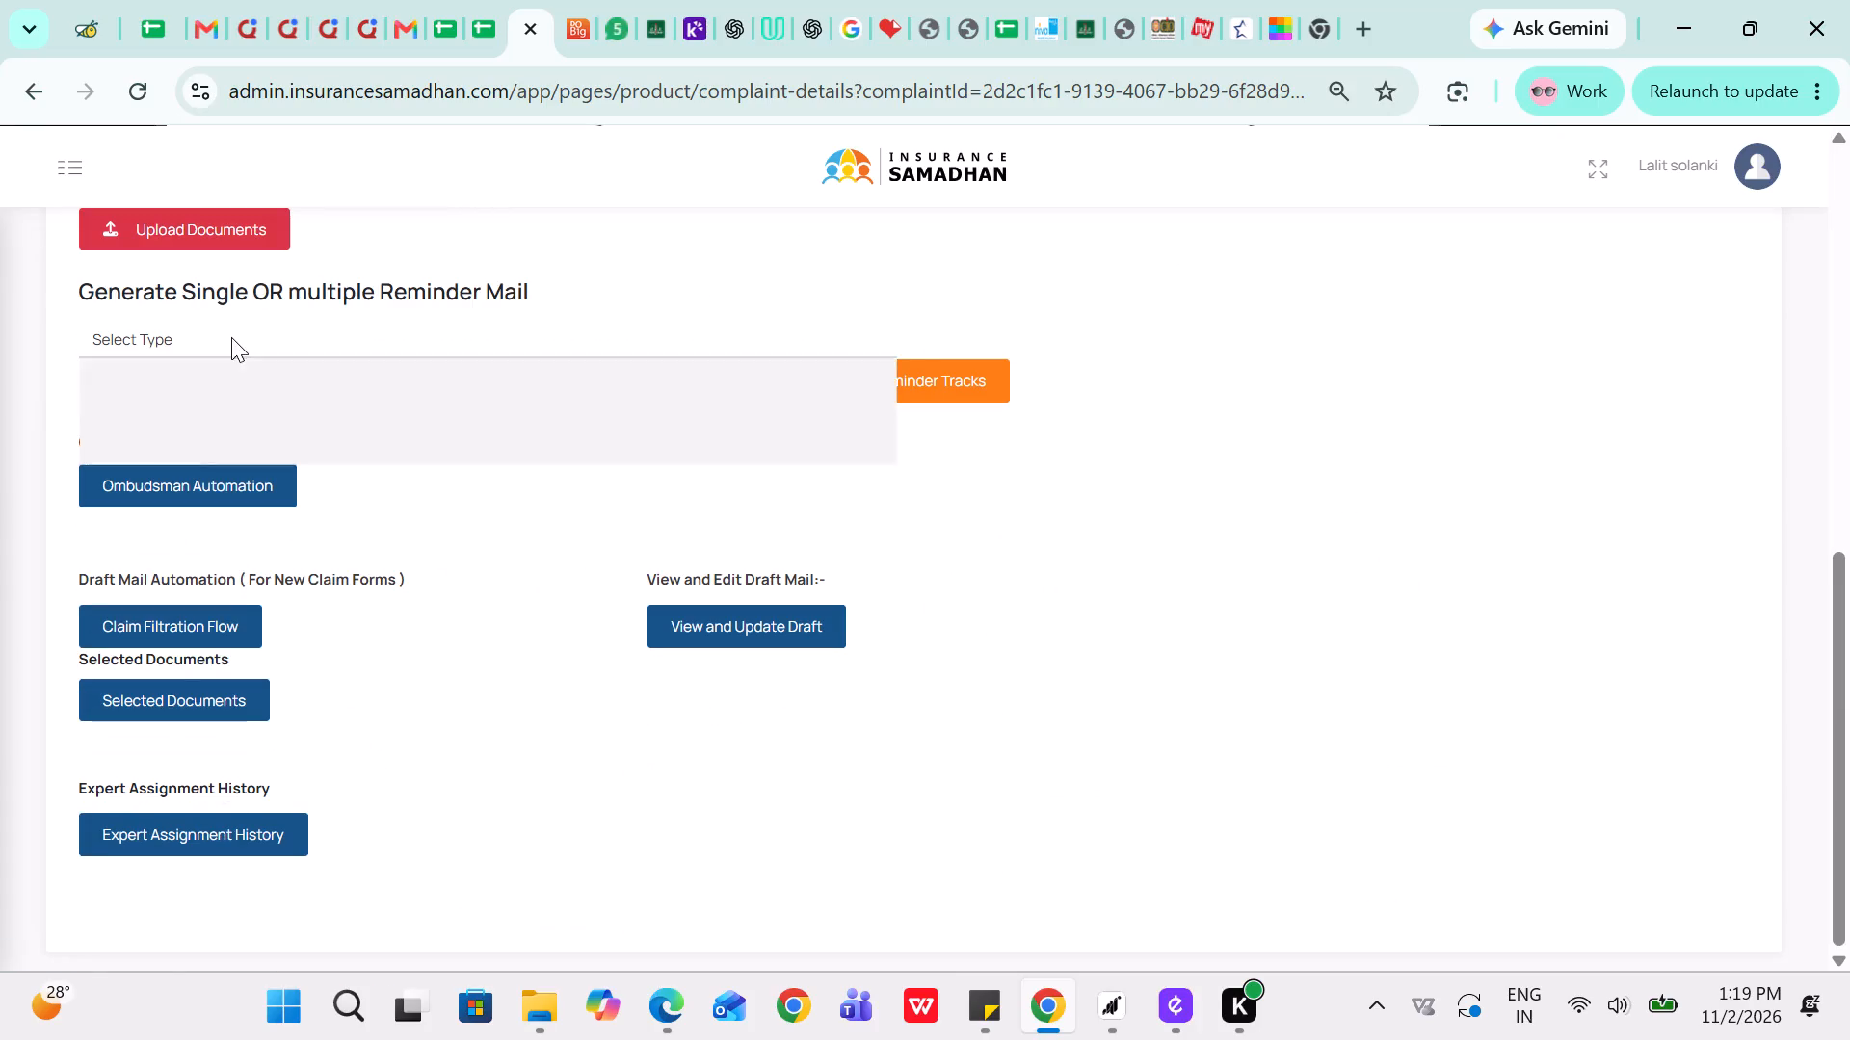
click(200, 394)
click(243, 787)
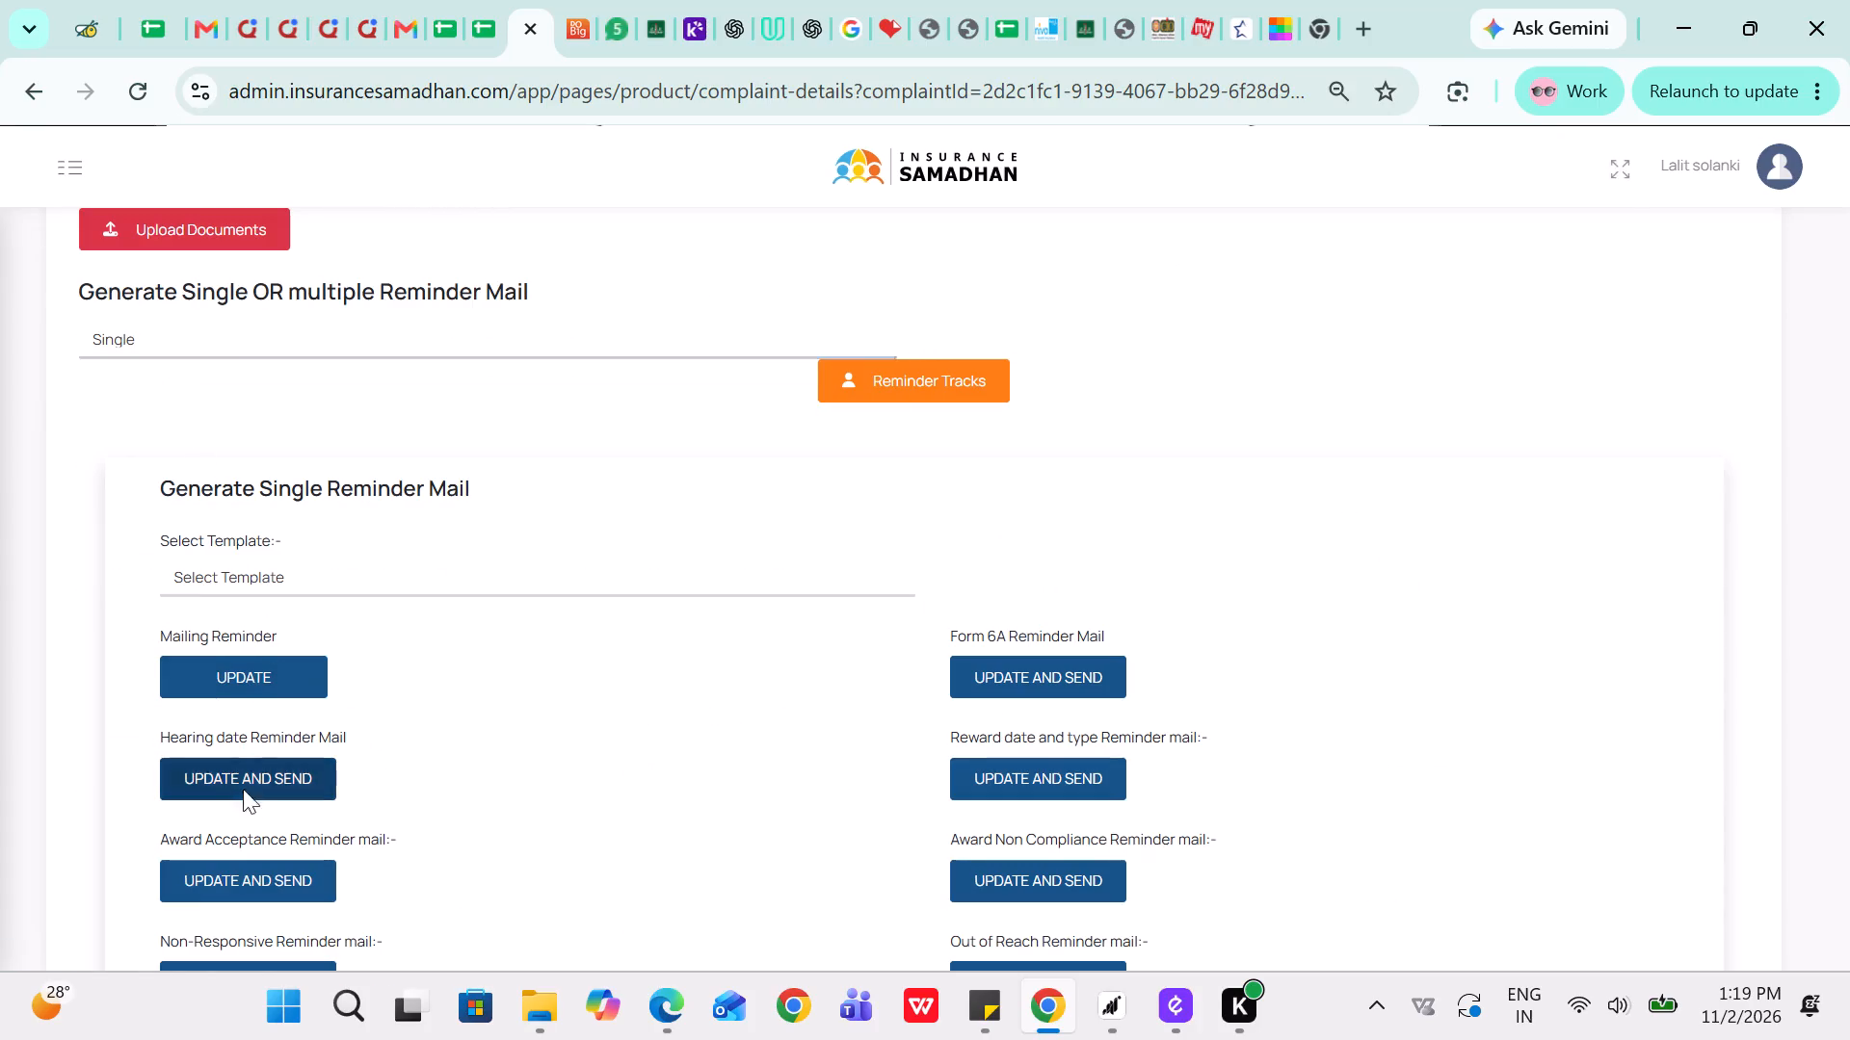
scroll(1178, 768, down, 10)
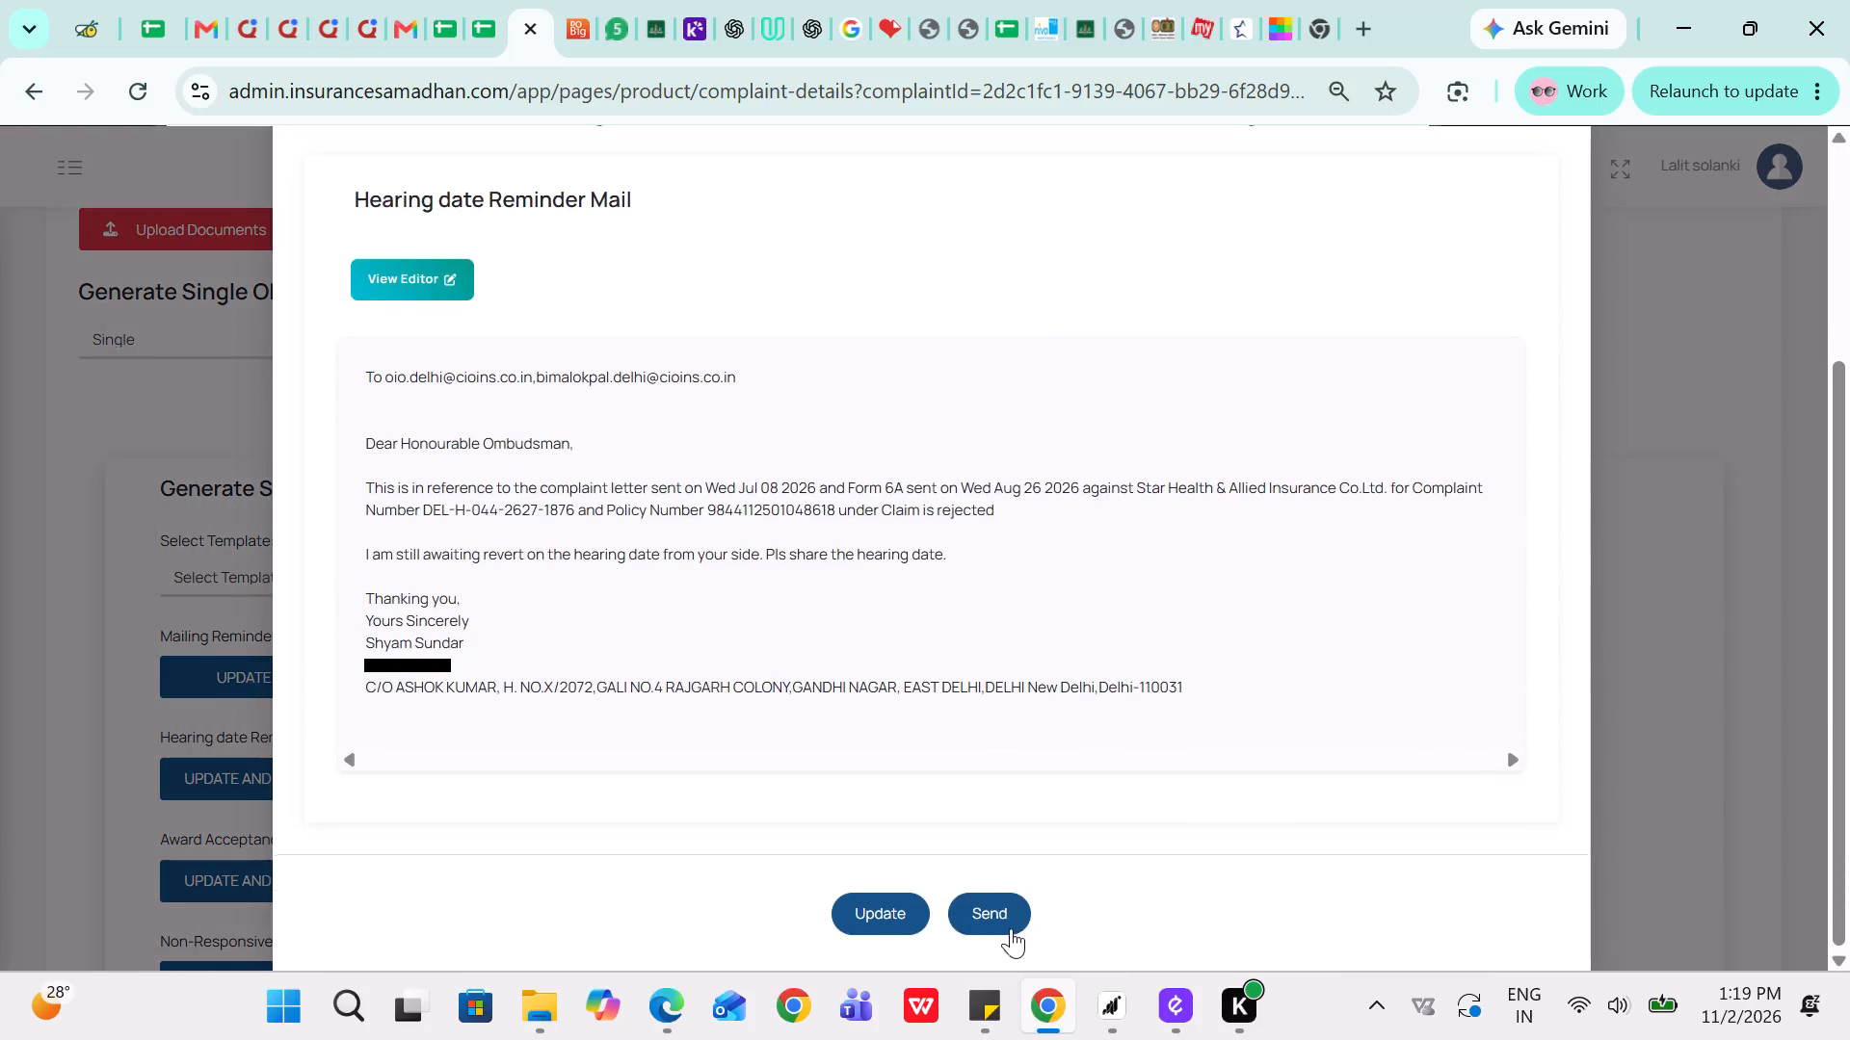
click(1007, 909)
click(1077, 274)
scroll(605, 703, up, 10)
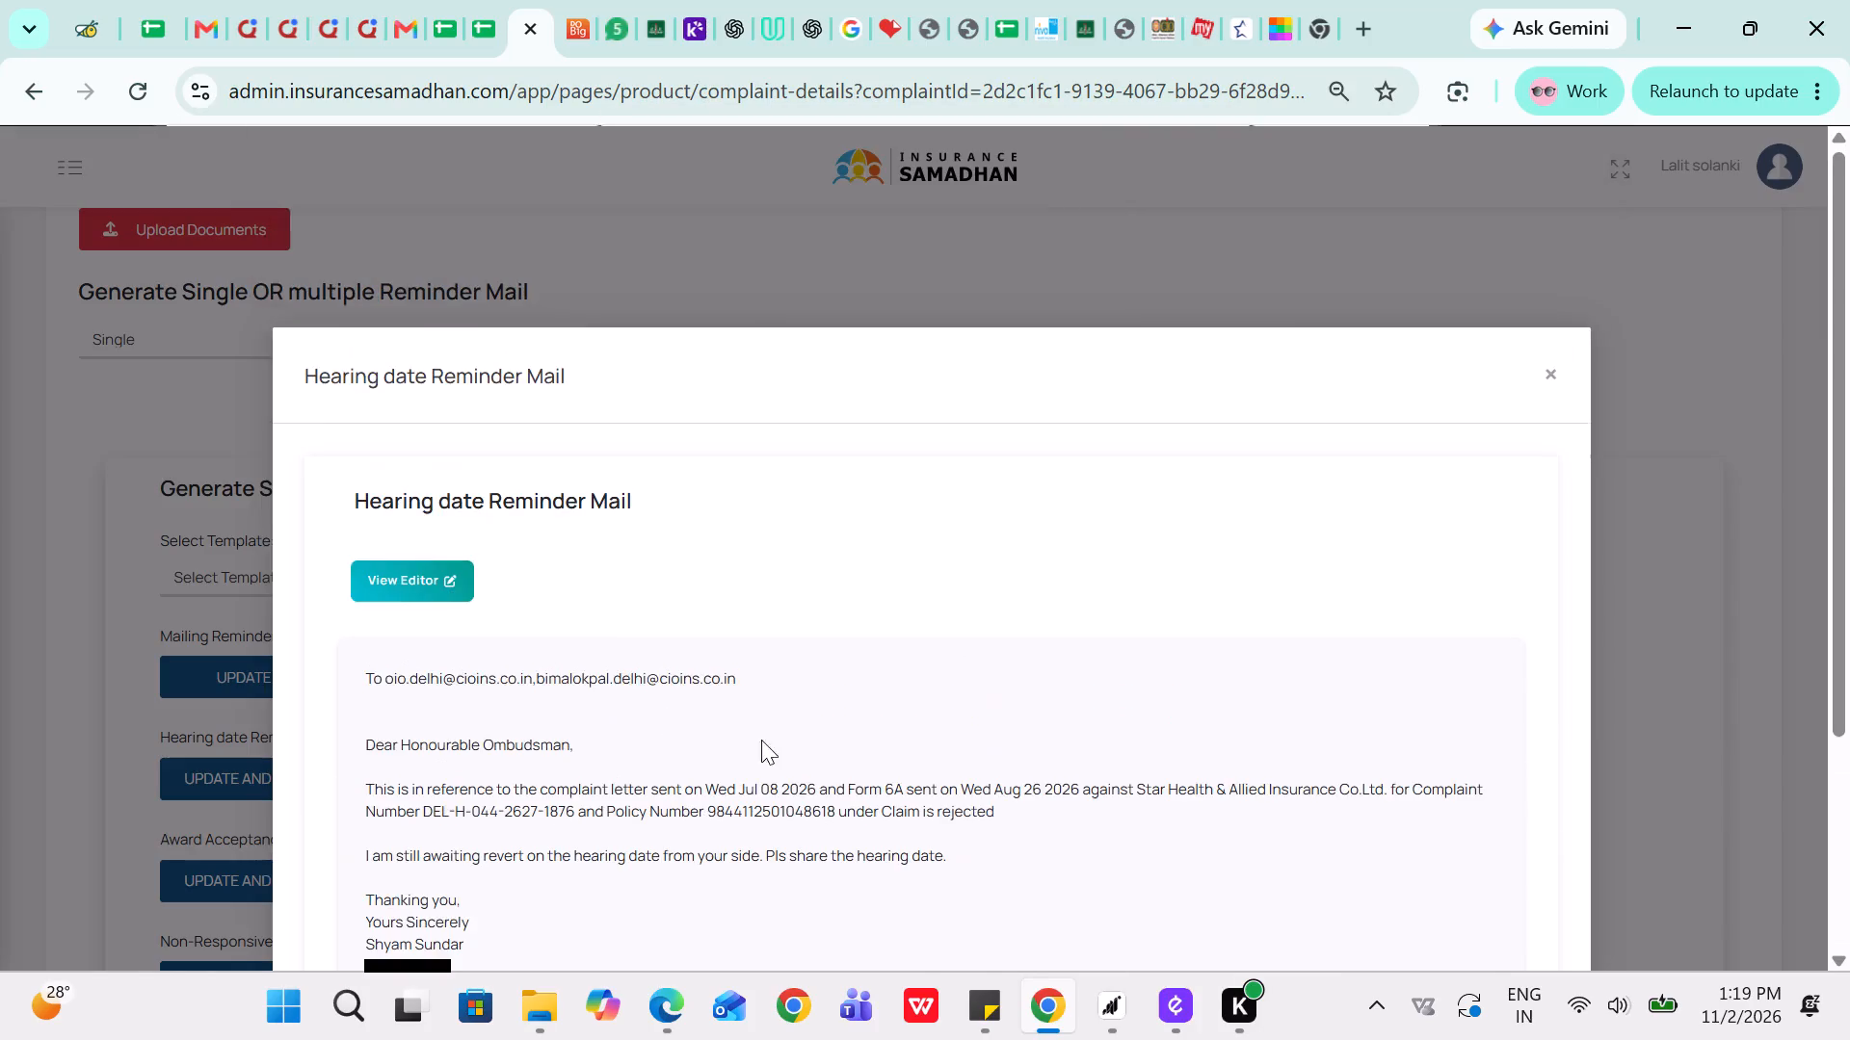
scroll(761, 740, up, 9)
scroll(676, 513, down, 1)
scroll(675, 509, up, 16)
click(650, 254)
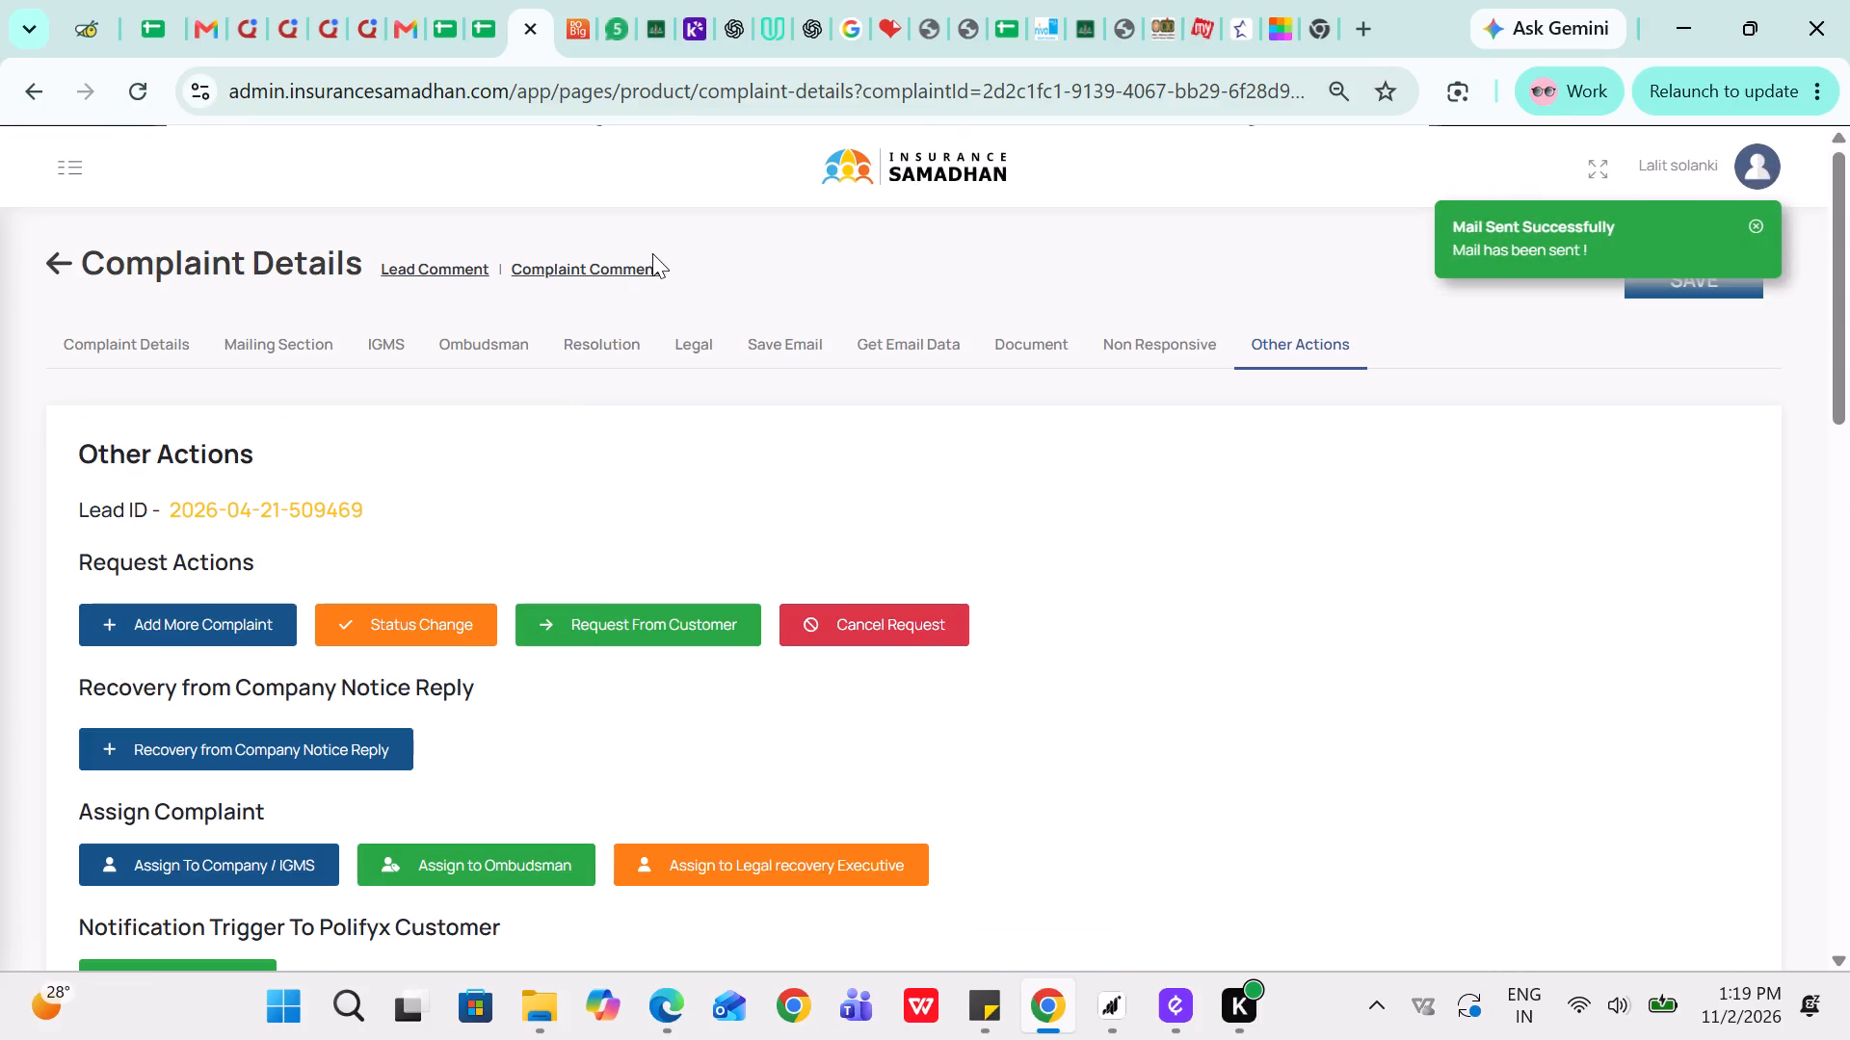
Add the complaint comment "6a reminder shared." to this complaint's communication log and return to the All Complaints list.
click(643, 275)
scroll(981, 764, down, 4)
scroll(980, 804, up, 1)
scroll(983, 816, down, 7)
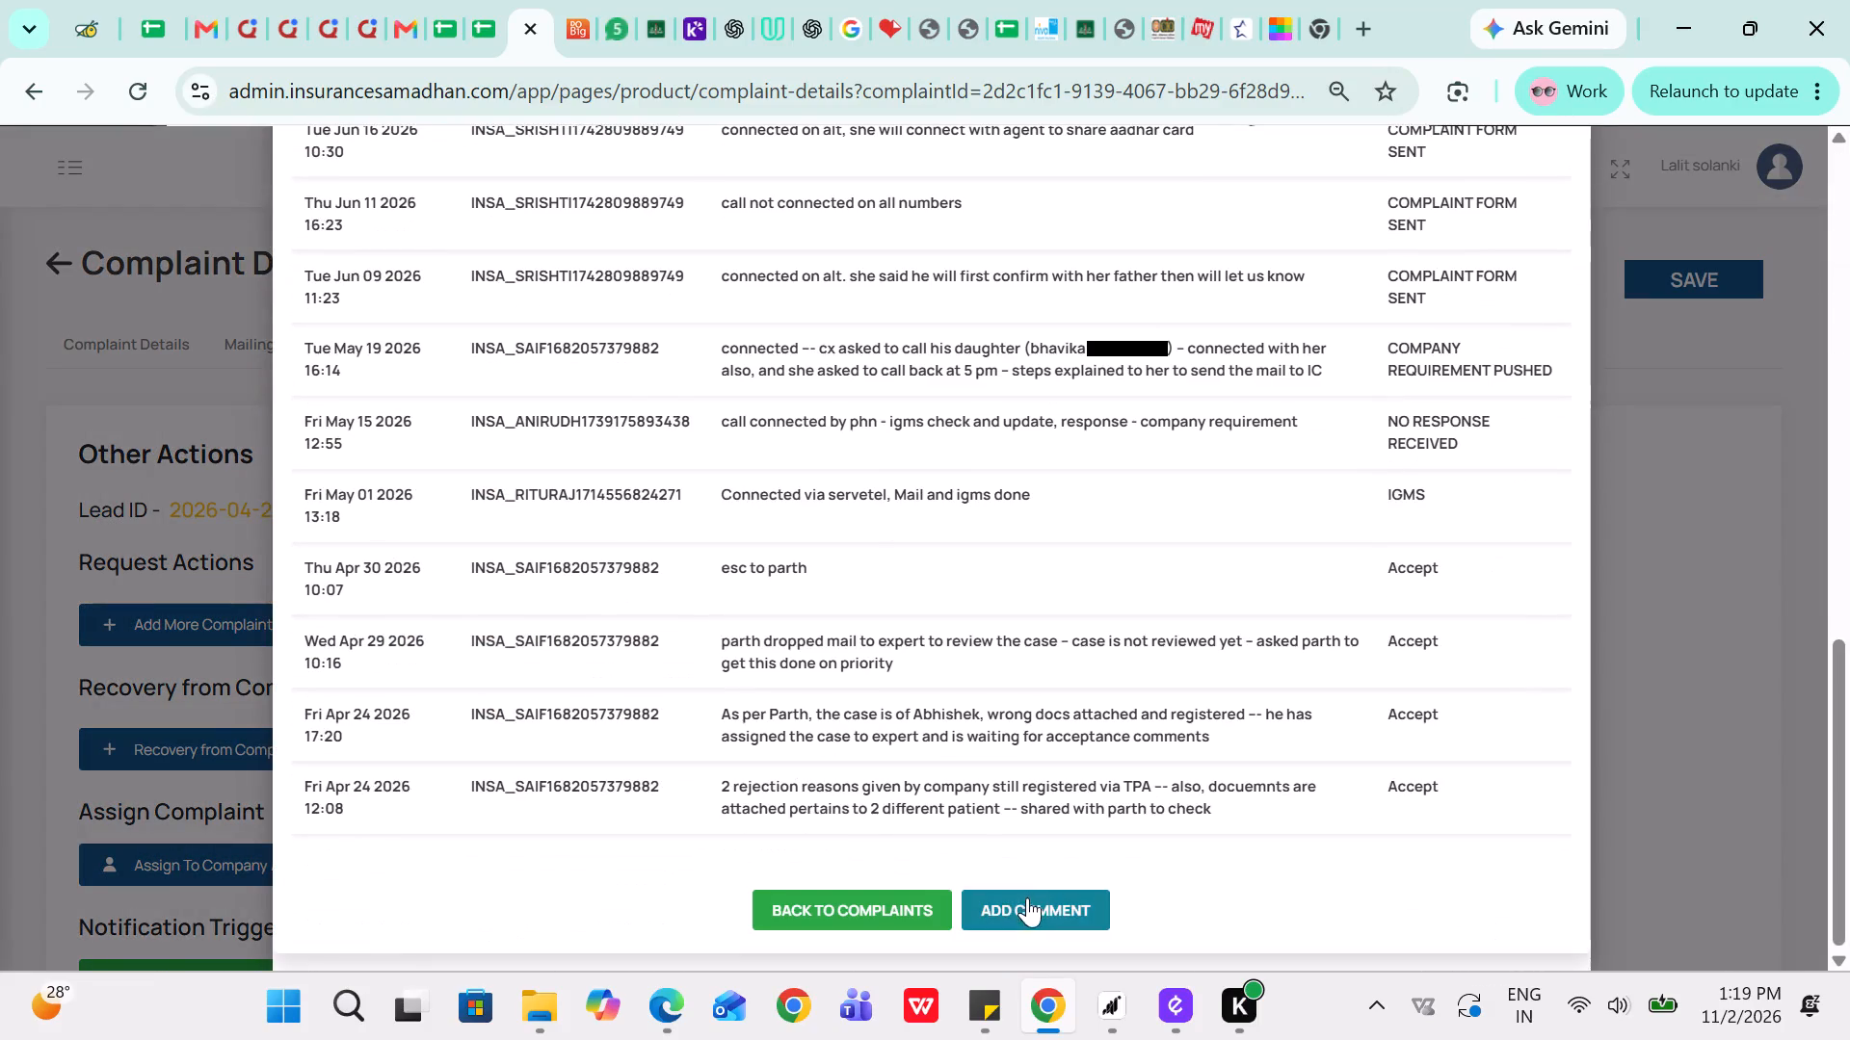
click(1027, 897)
click(888, 715)
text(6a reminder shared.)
click(1006, 741)
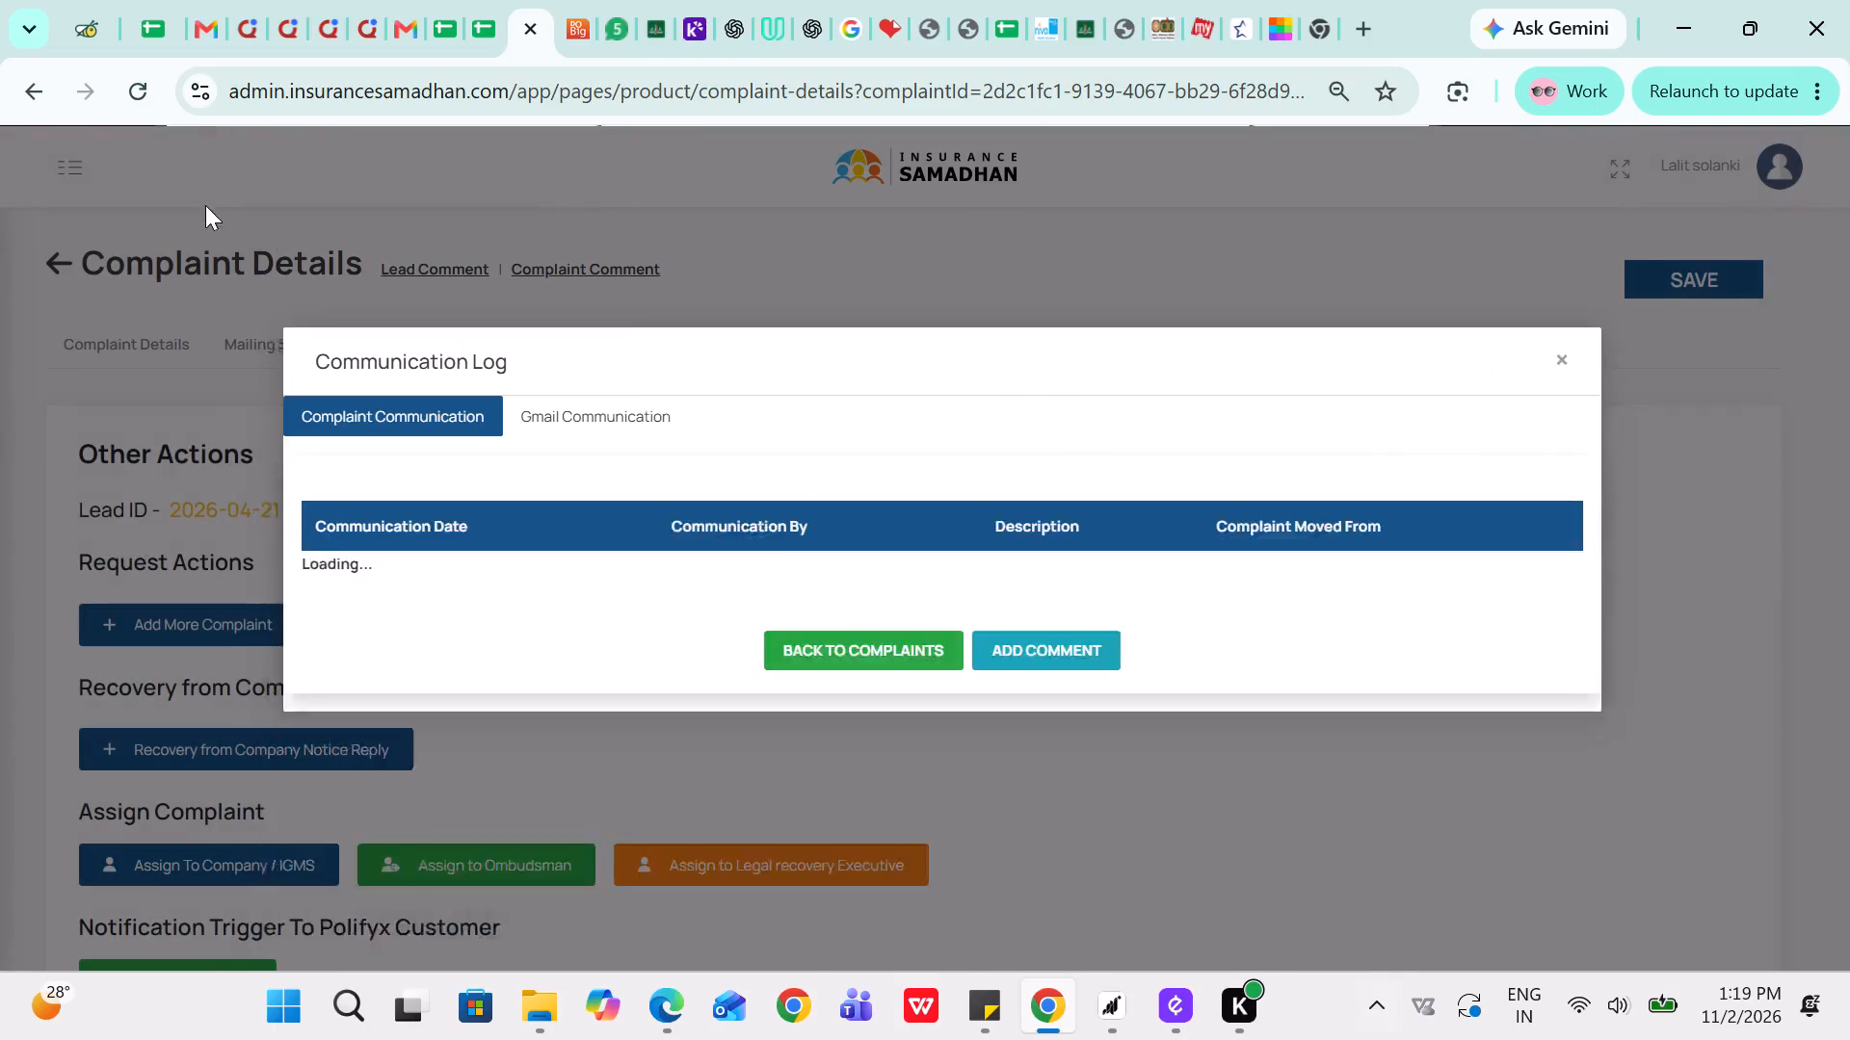
scroll(0, 320, up, 6)
click(70, 385)
double_click(66, 264)
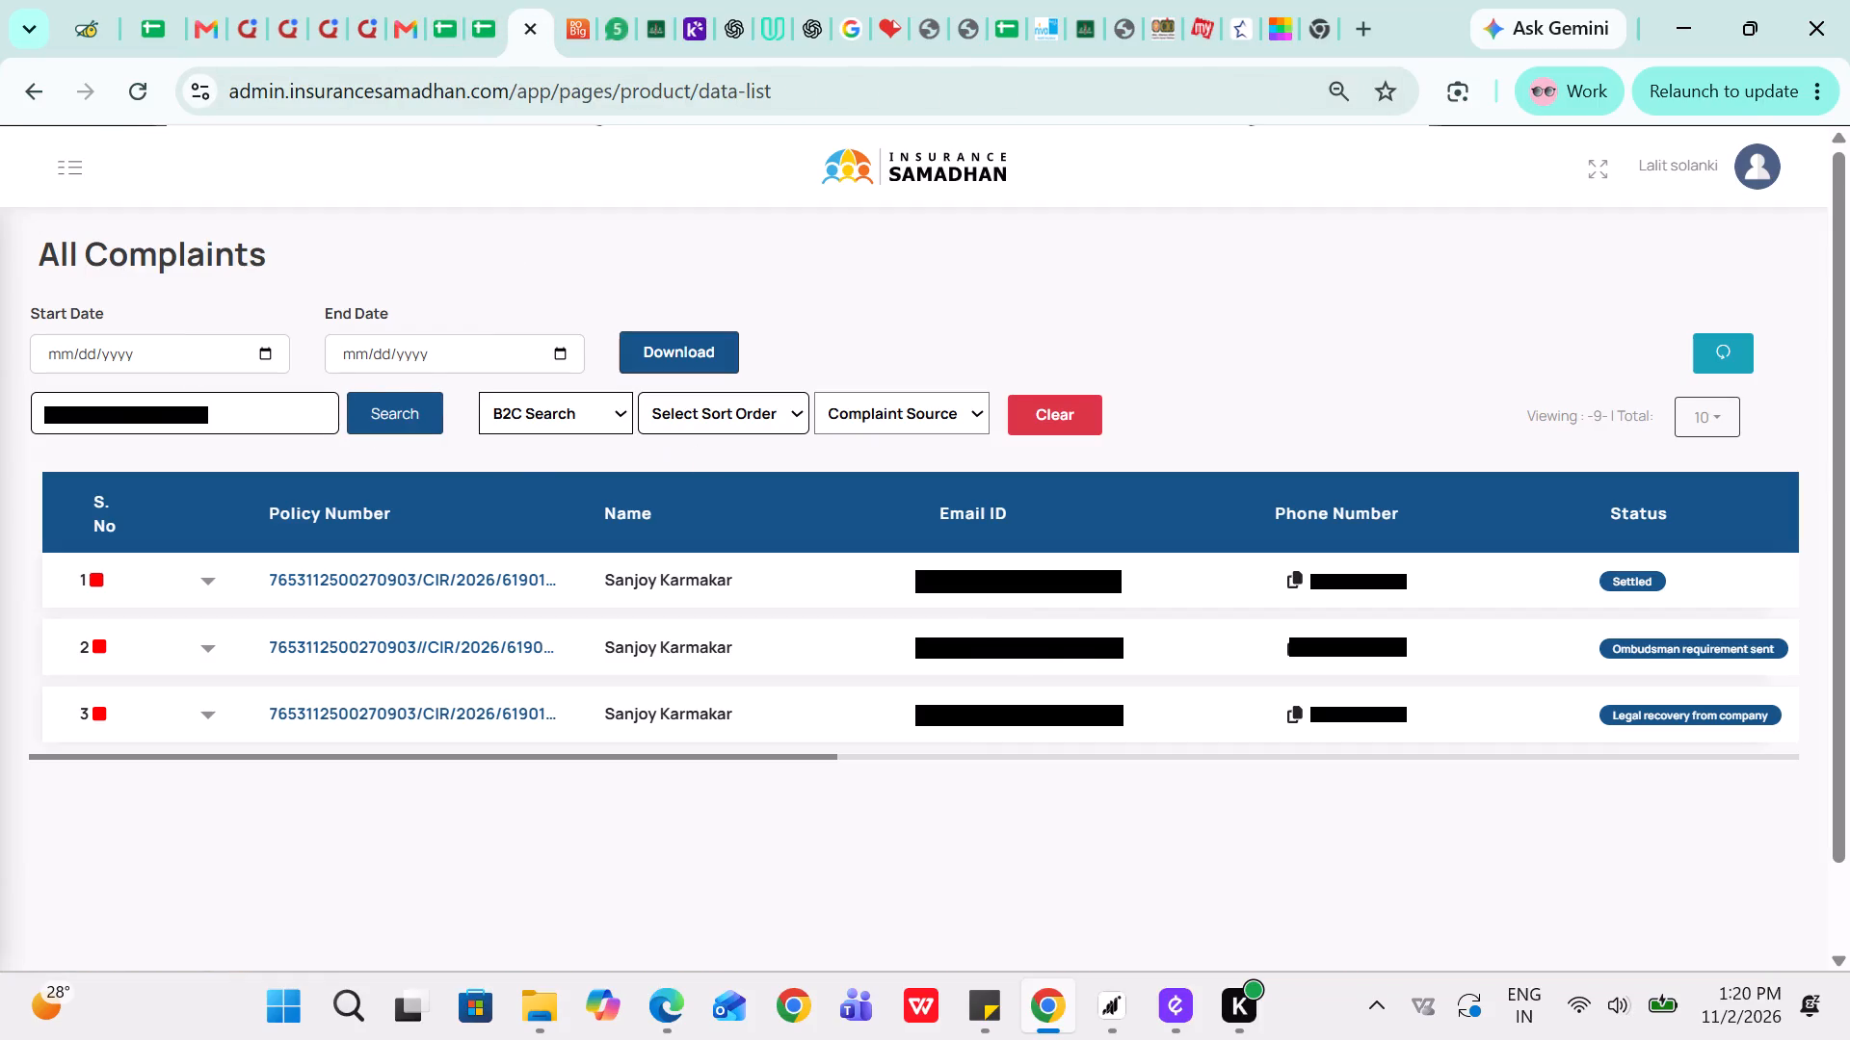
click(1264, 557)
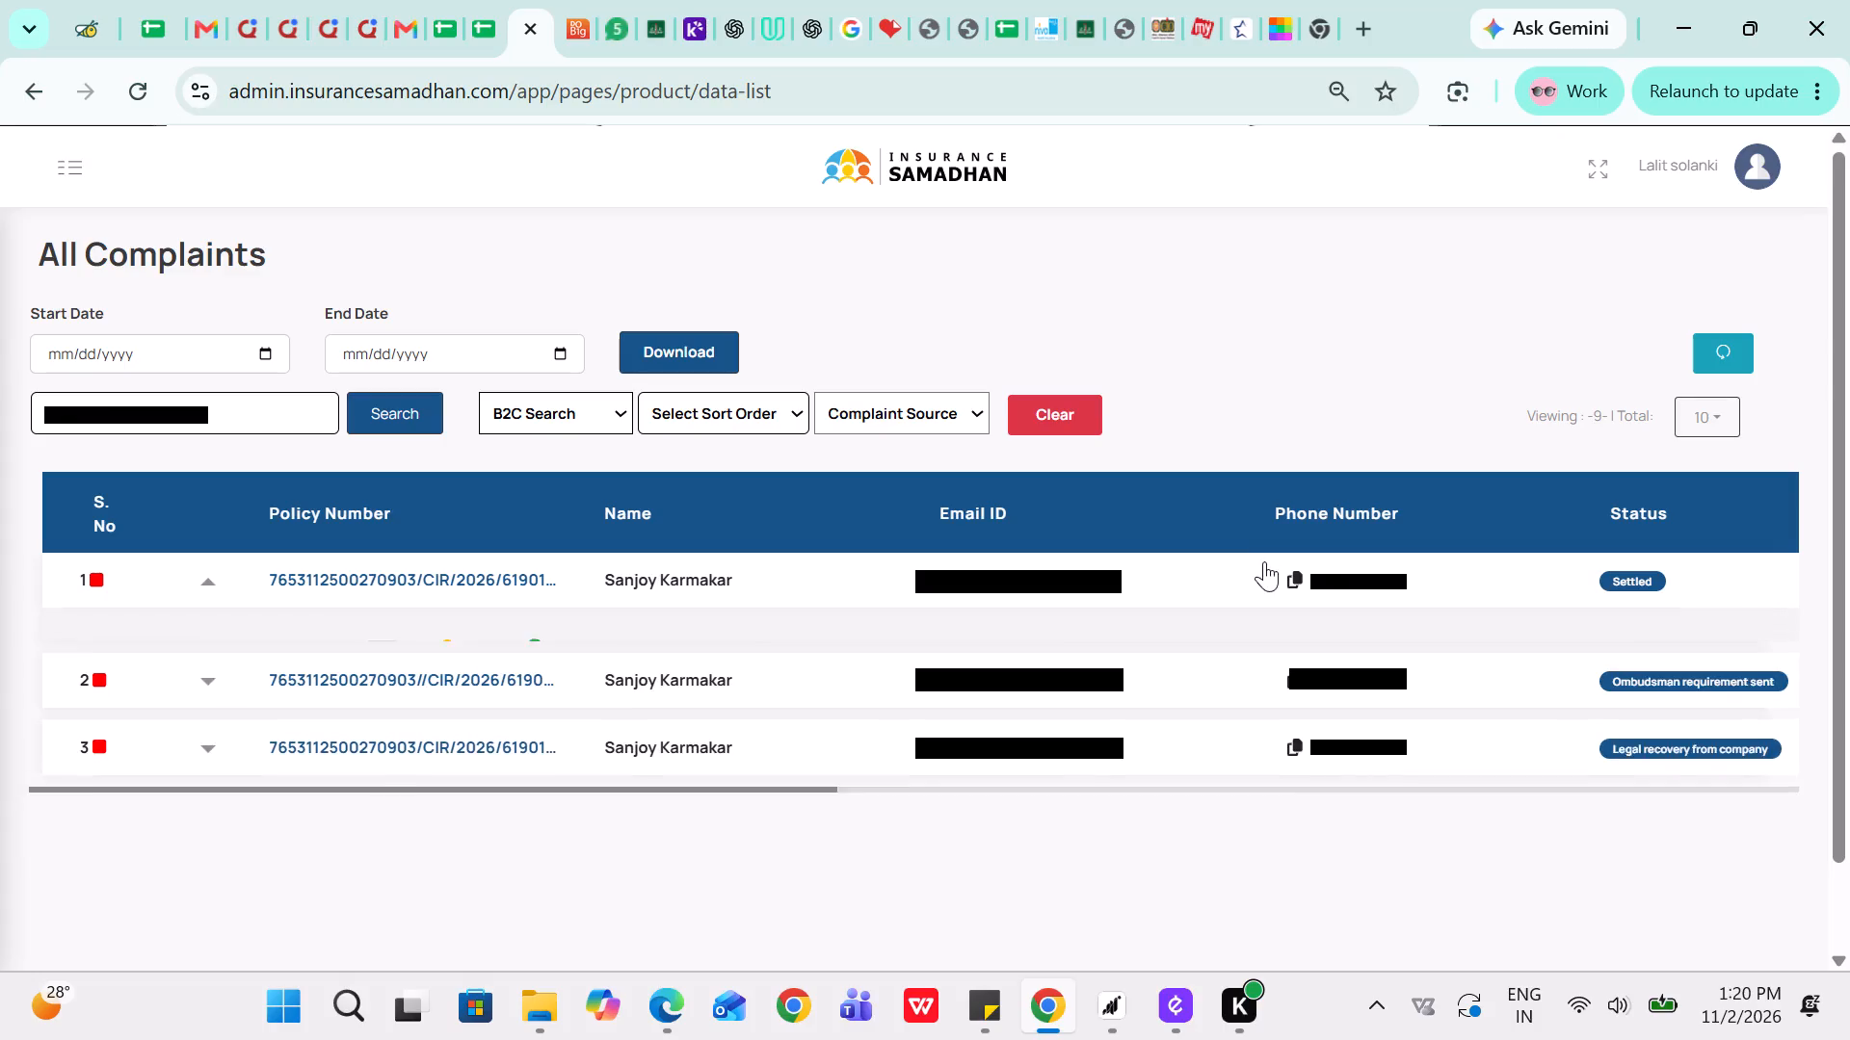
click(1240, 563)
click(1220, 640)
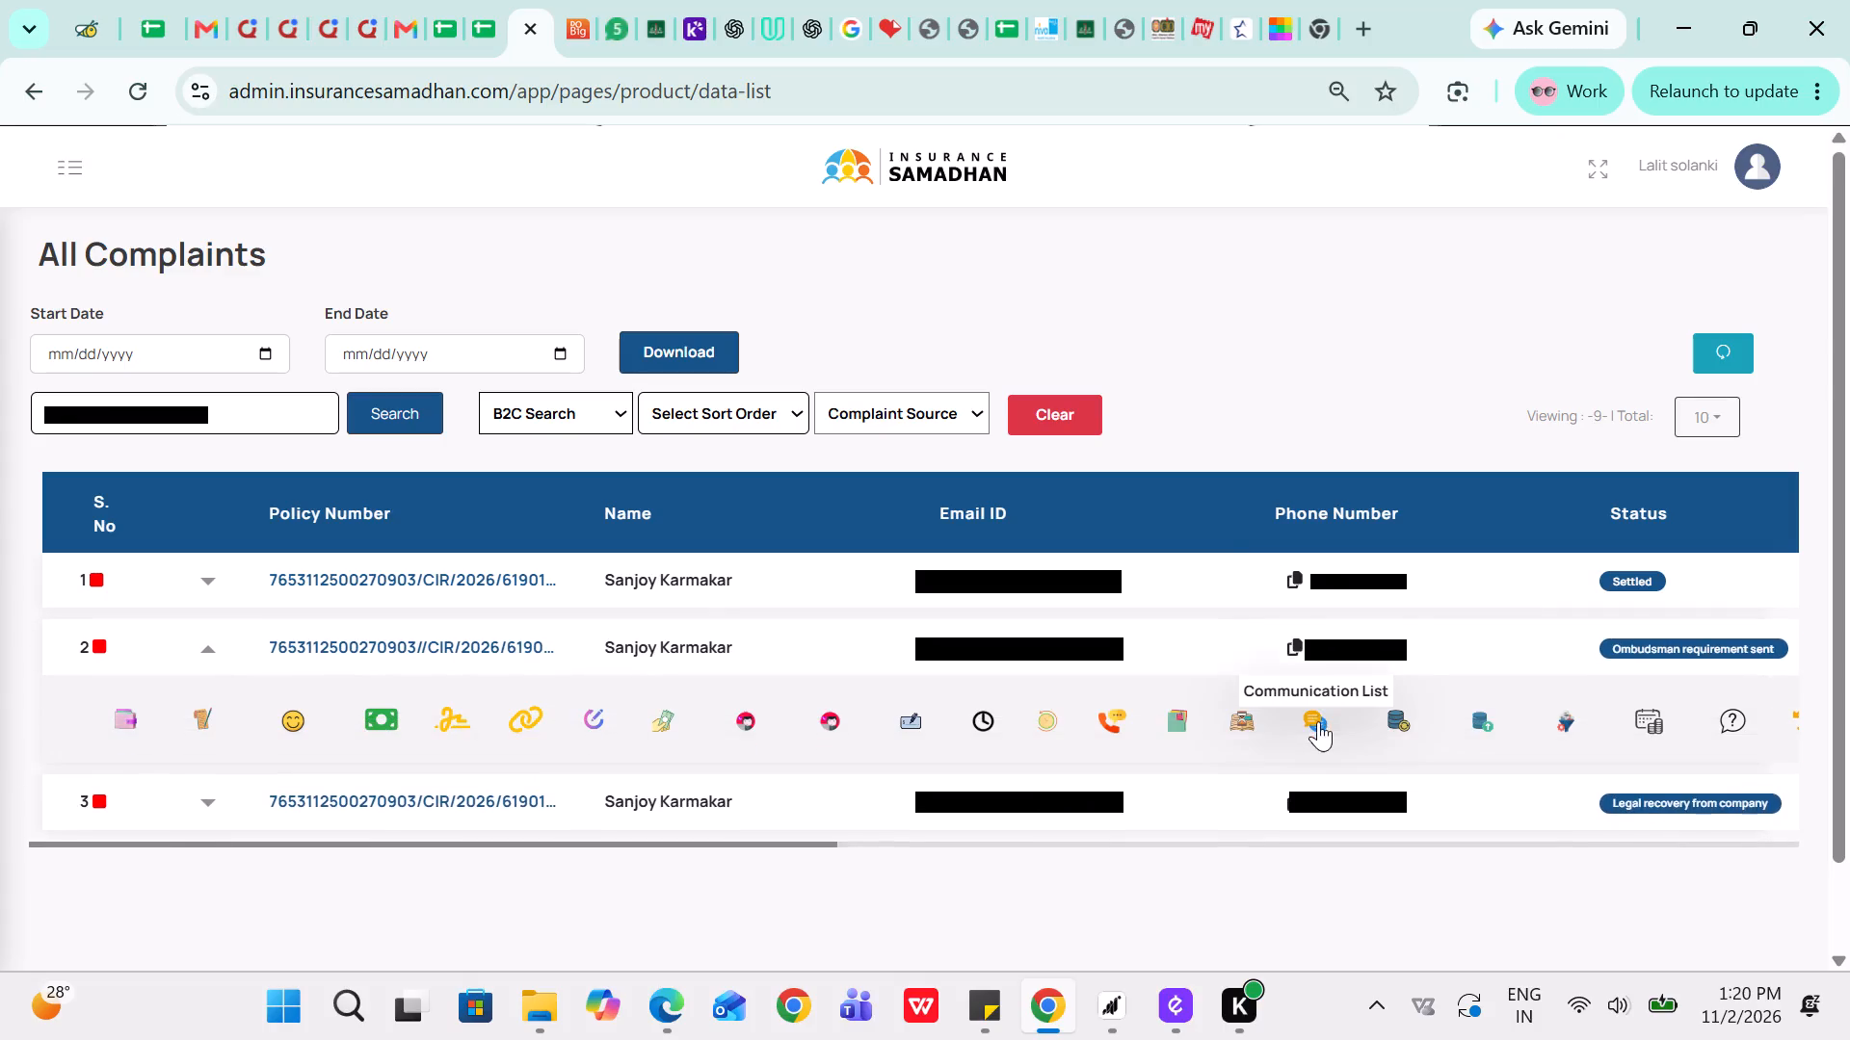
click(1318, 725)
drag(844, 578, 679, 578)
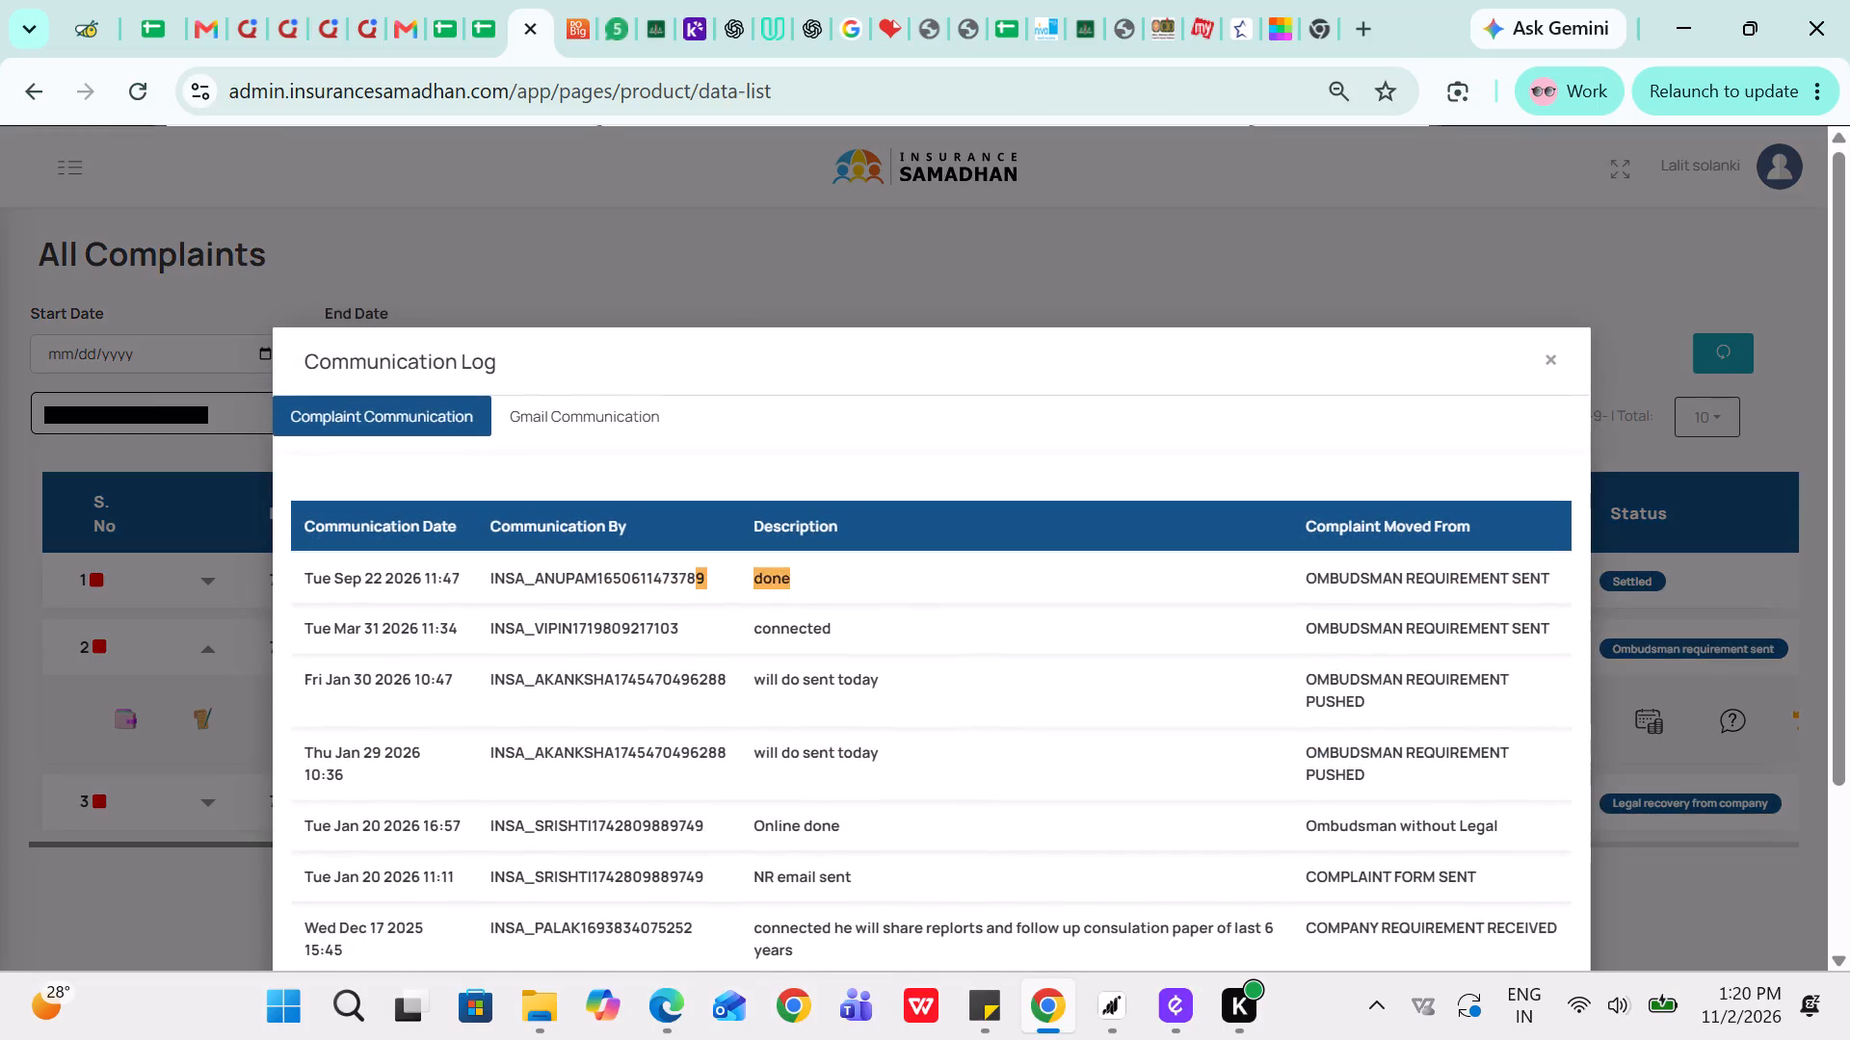
click(909, 614)
click(765, 247)
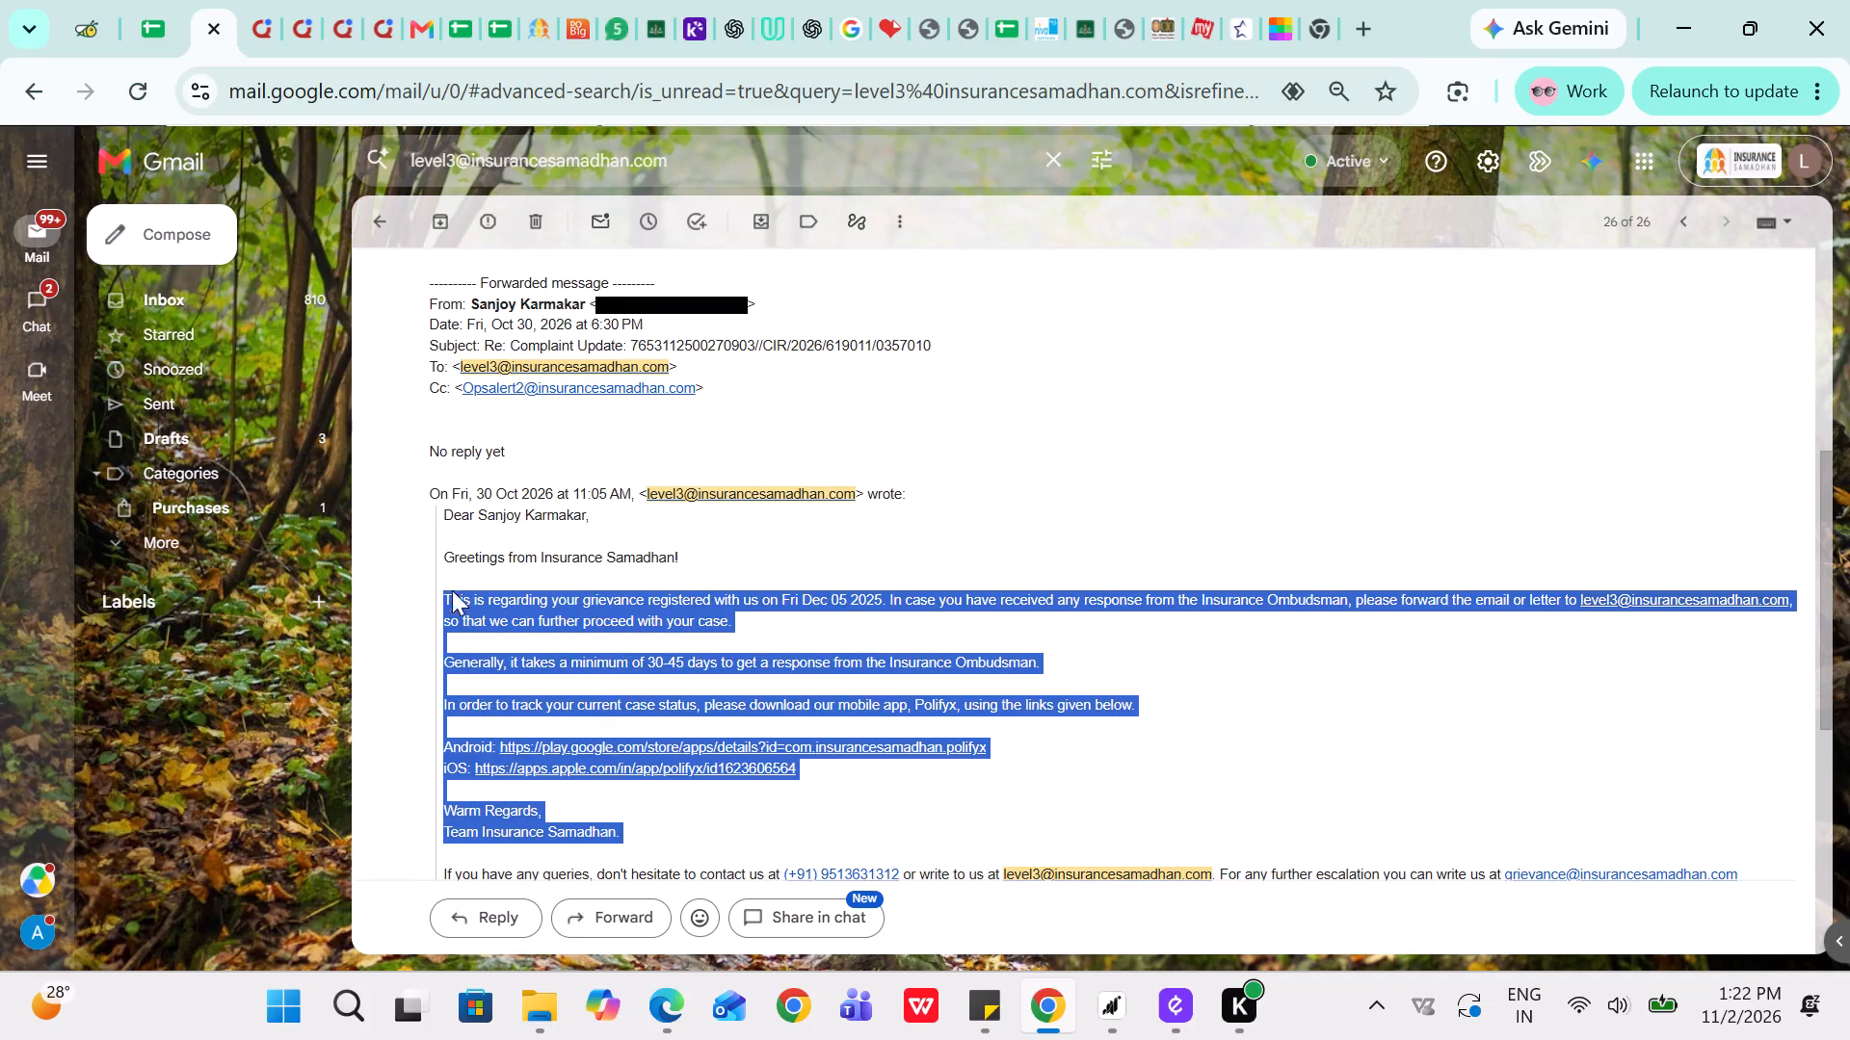
In Gmail, examine the forwarded Complaint Update email, including the customer's reply and the quoted Level 3 message.
click(446, 559)
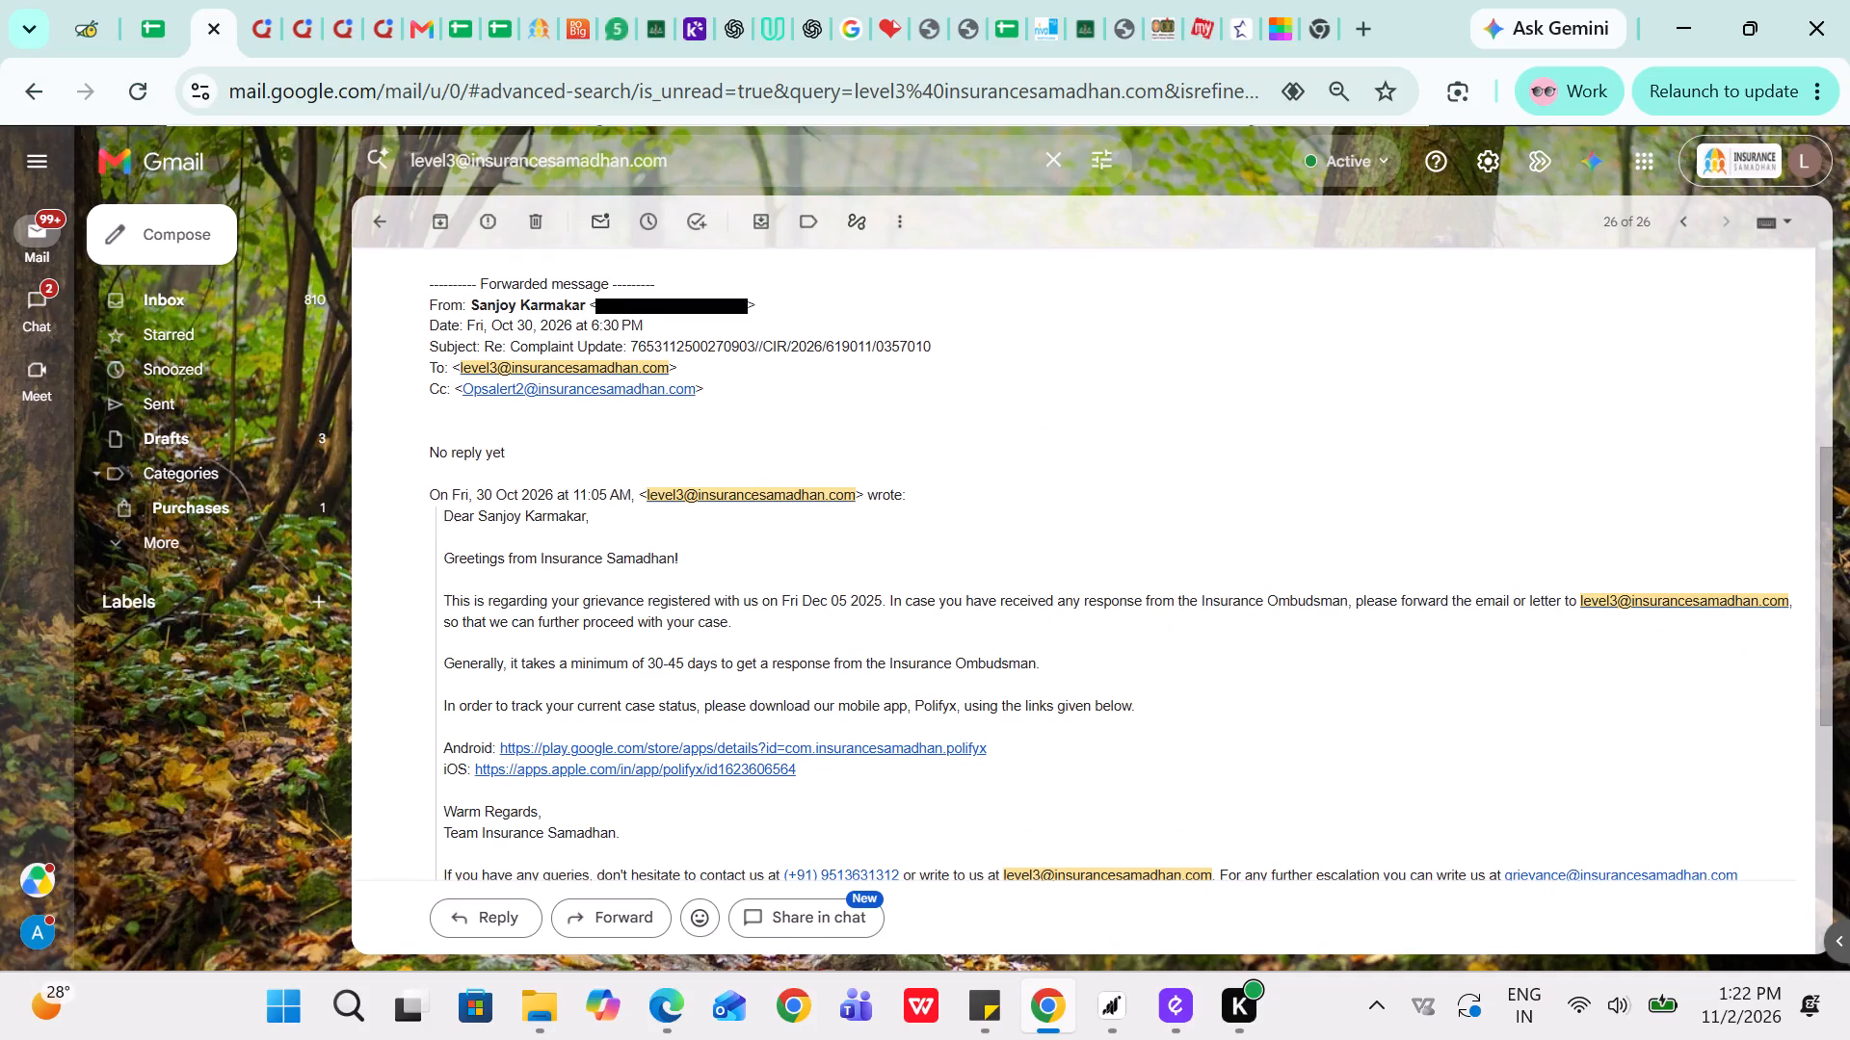
drag(446, 516, 647, 846)
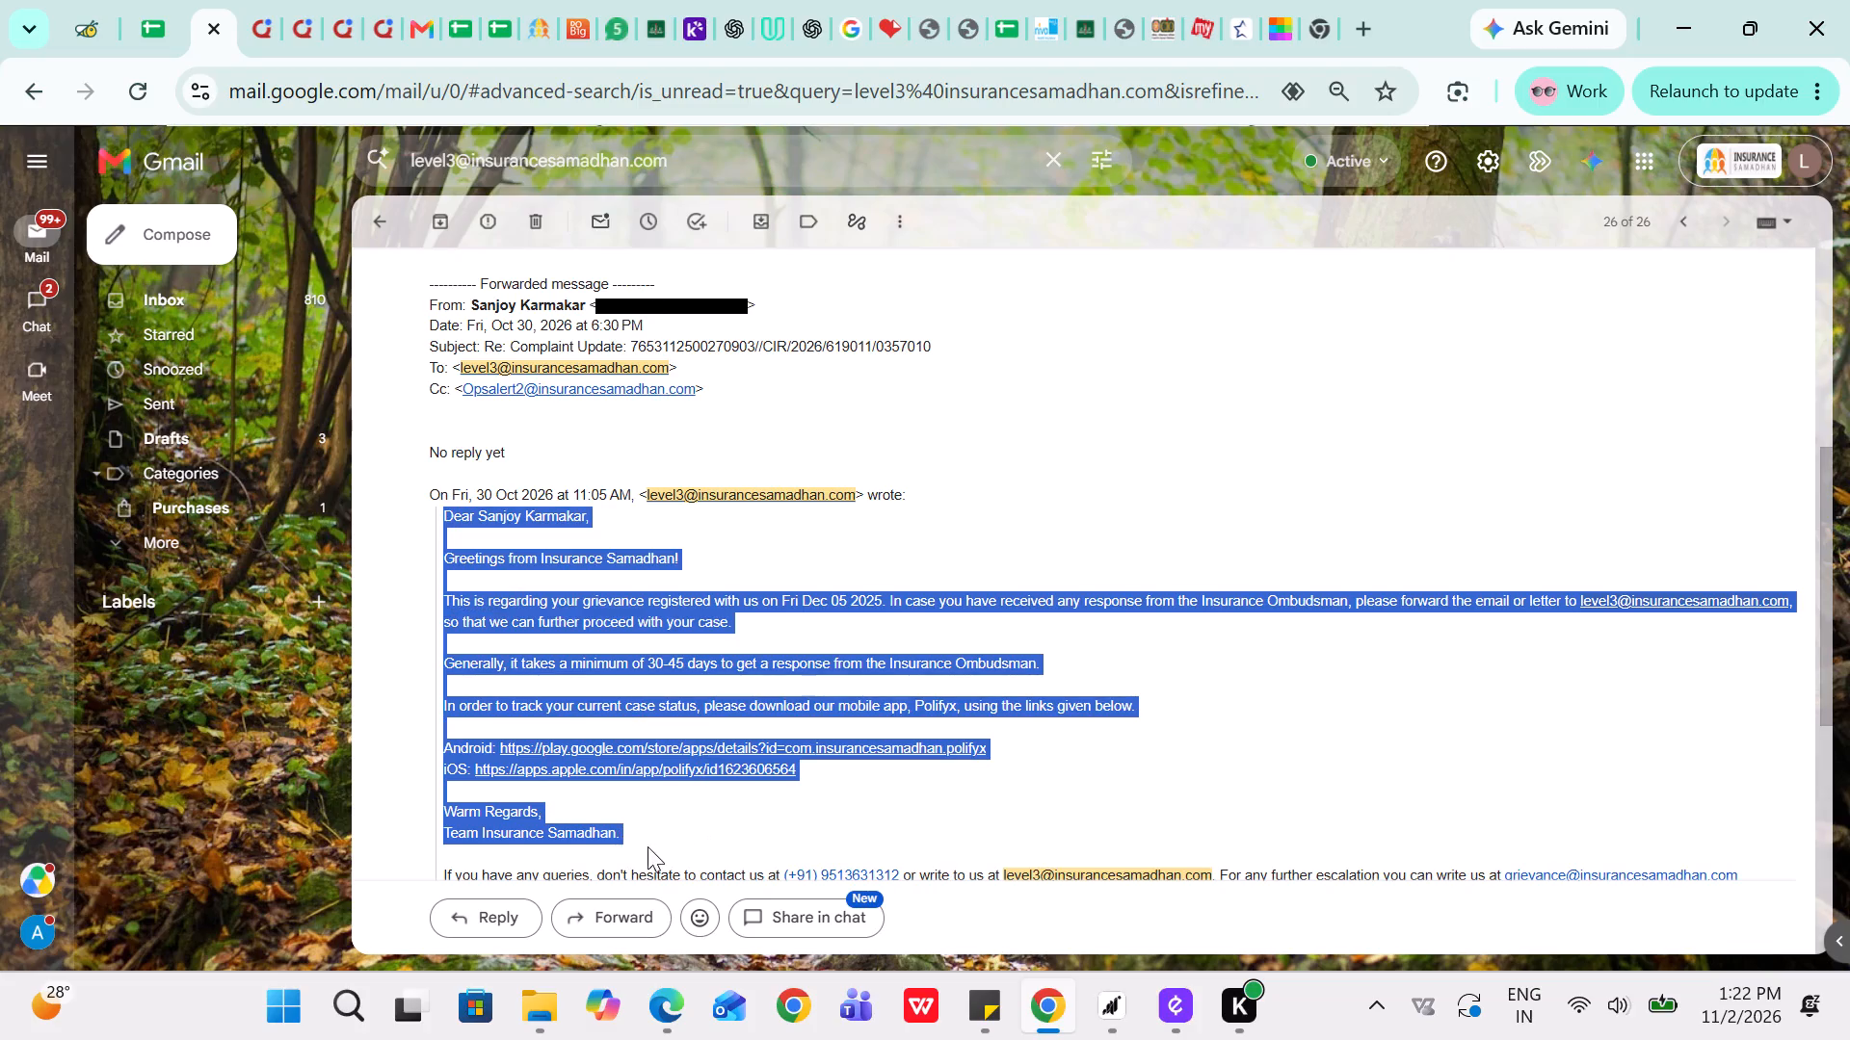
drag(647, 846, 647, 847)
click(877, 794)
scroll(898, 770, up, 10)
click(1150, 579)
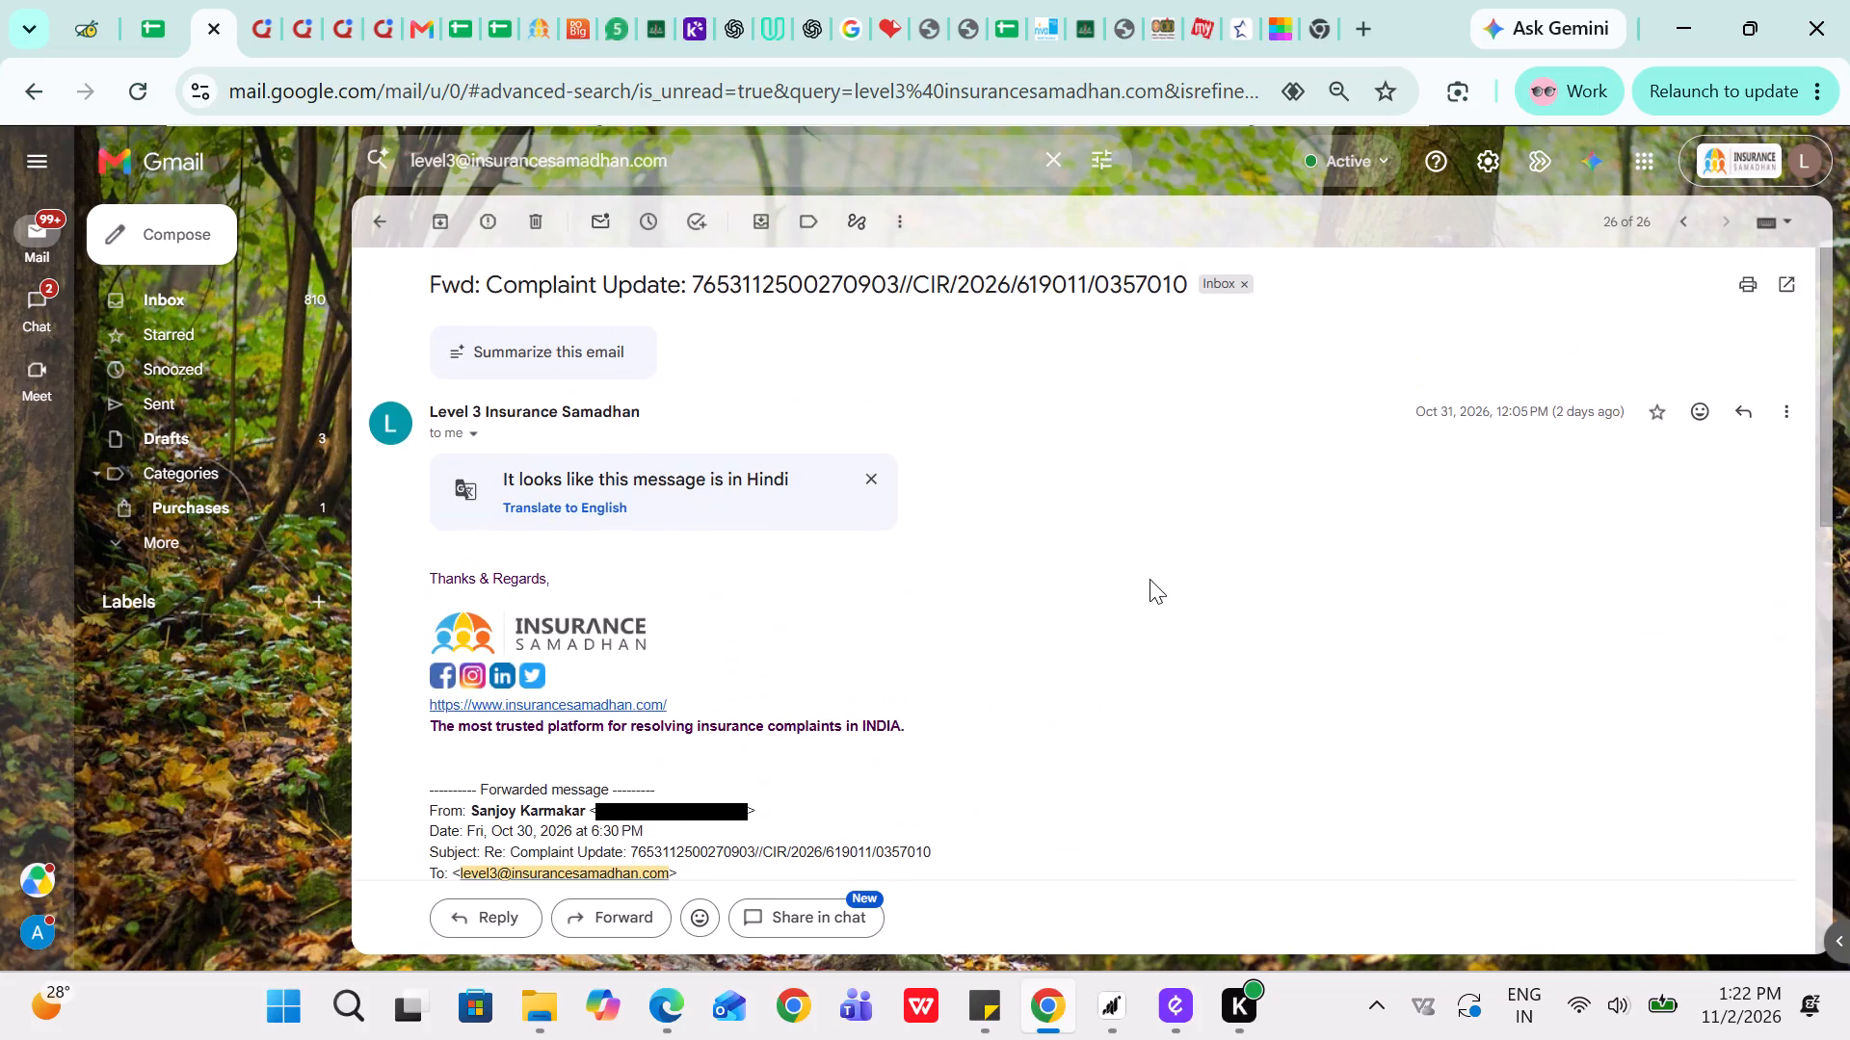
Copy the customer's phone number from the Ombudsman requirement sent complaint, call it with the Smartflo dialer, and return to the All Complaints list.
click(535, 0)
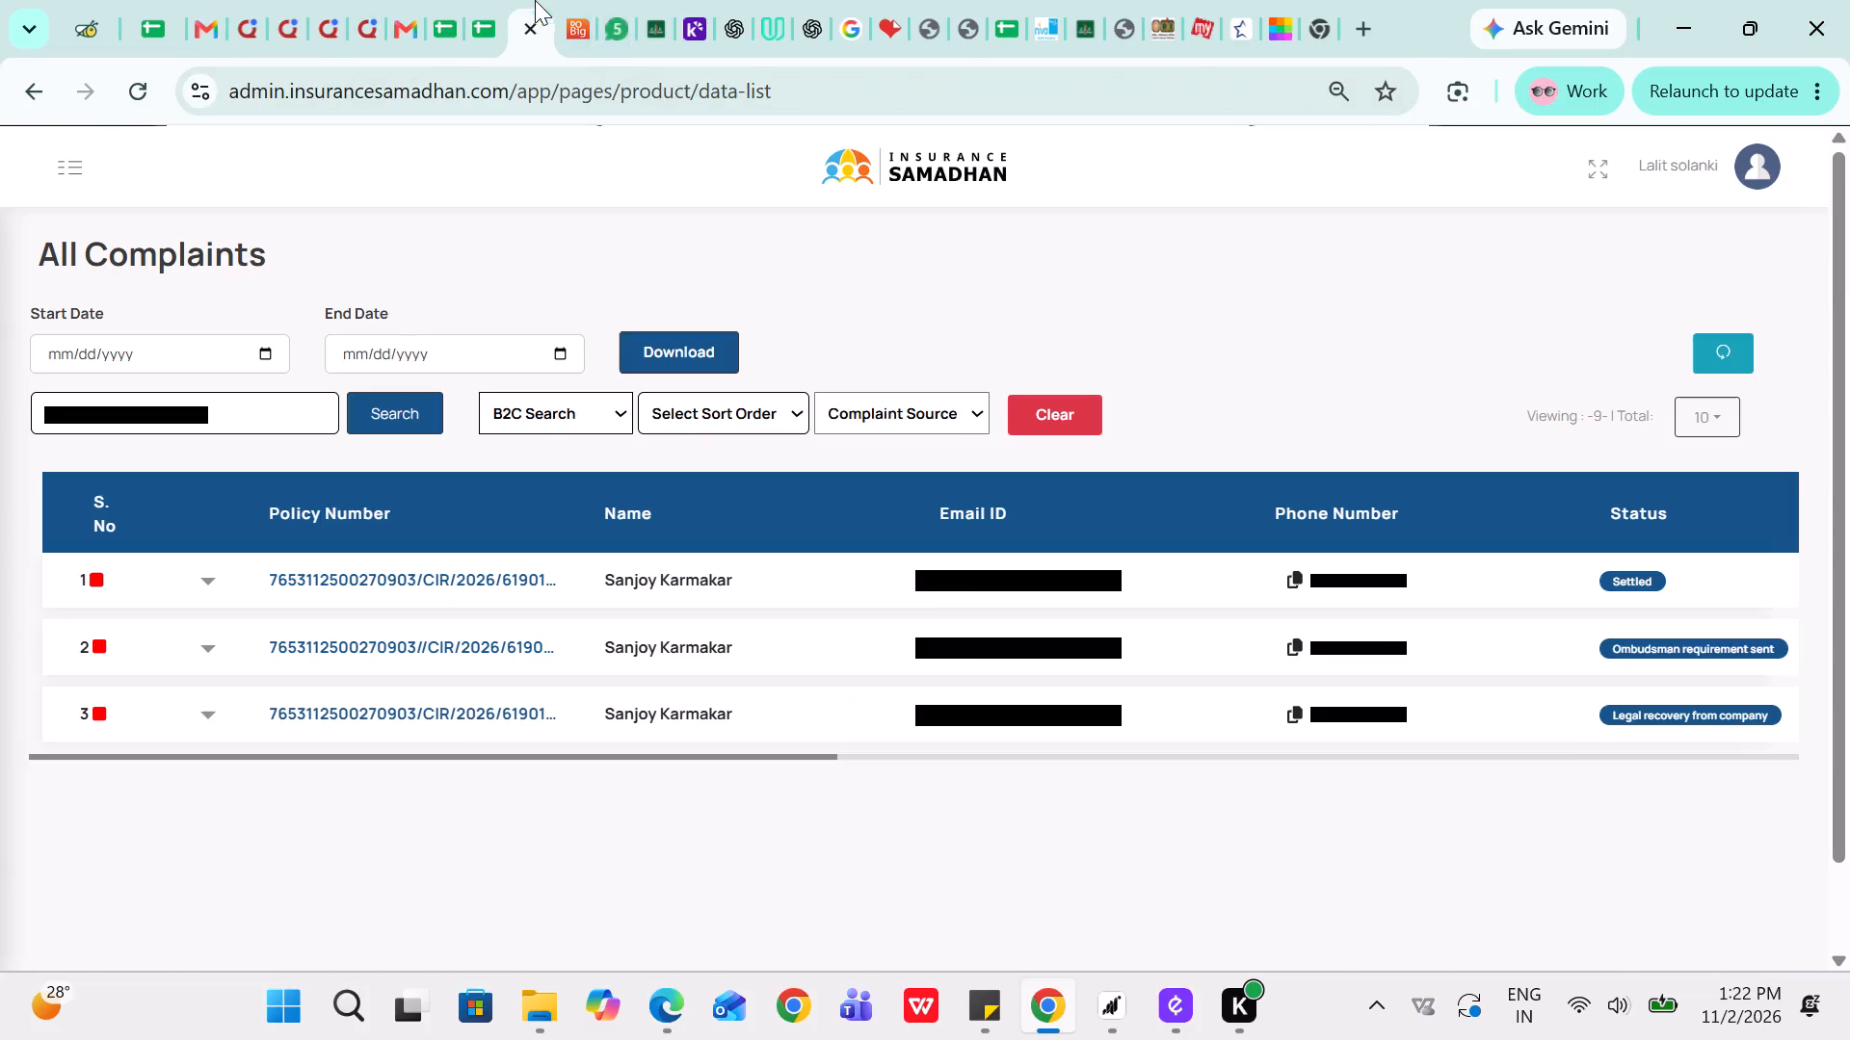
click(1201, 833)
click(1290, 644)
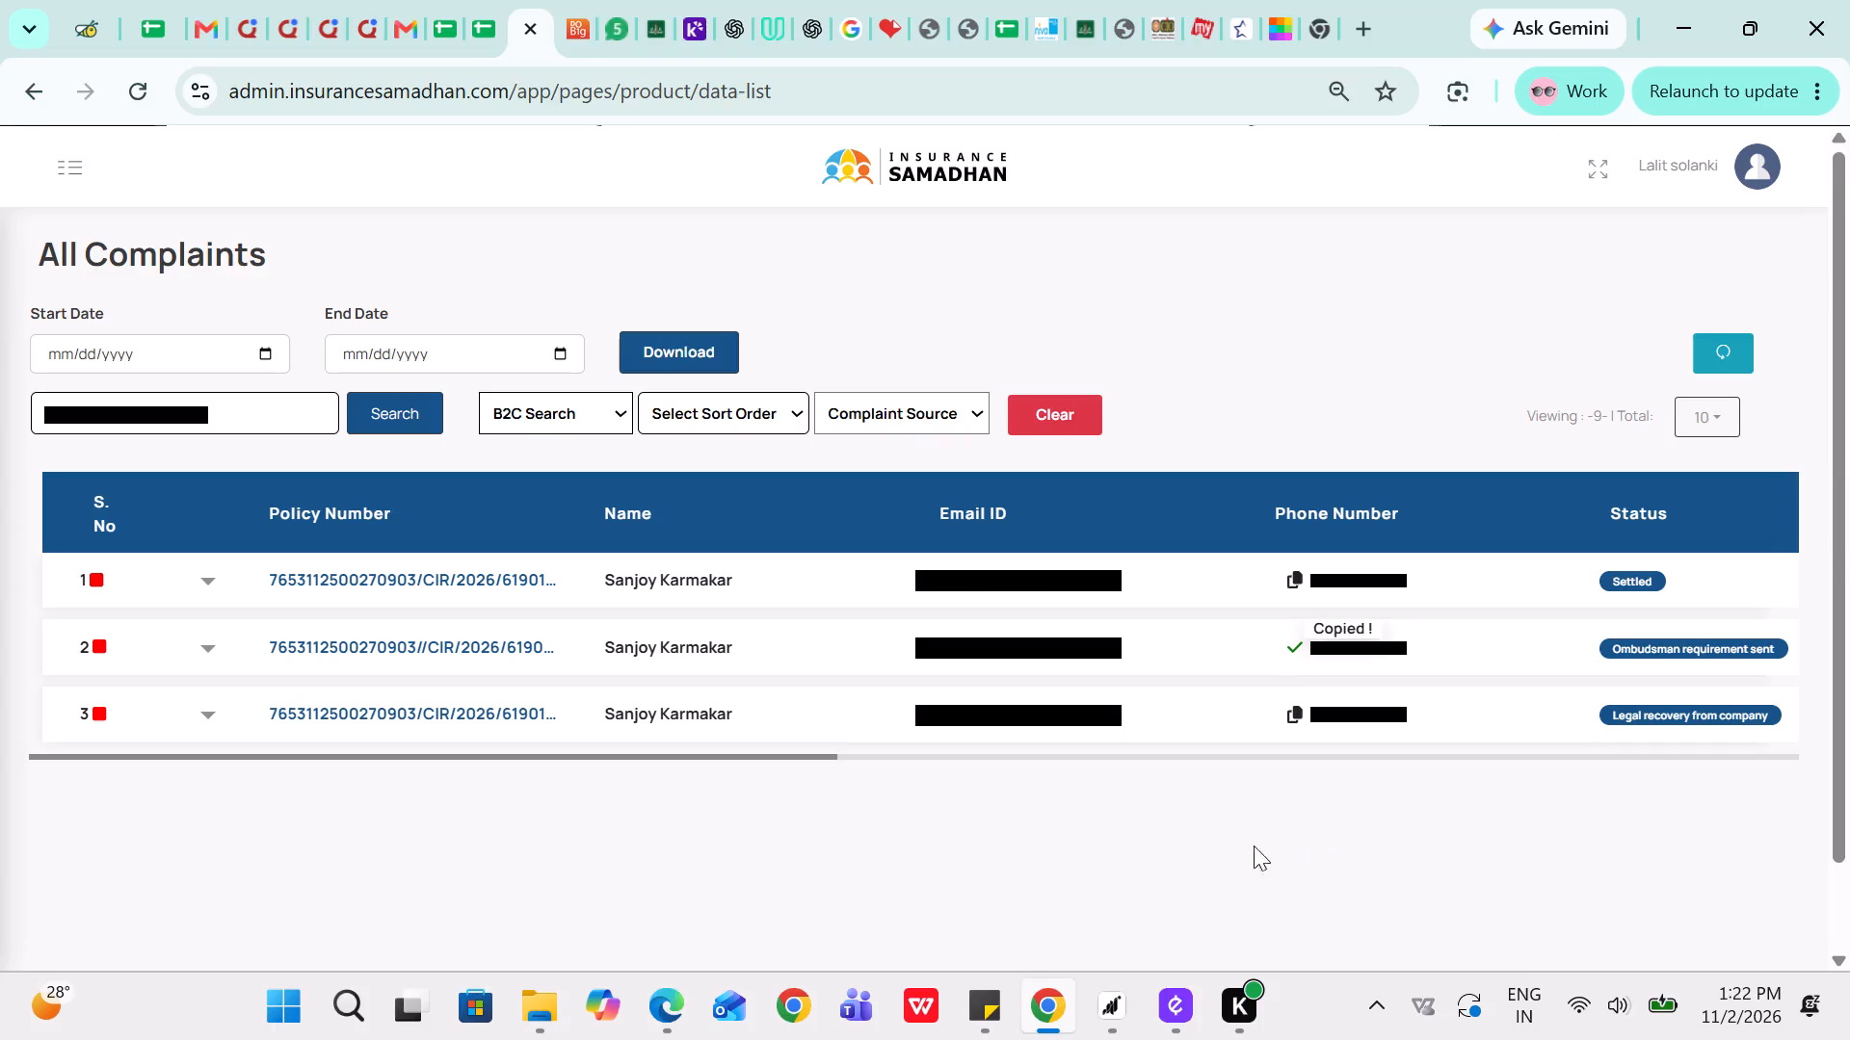
click(568, 0)
double_click(795, 312)
key(ctrl+v)
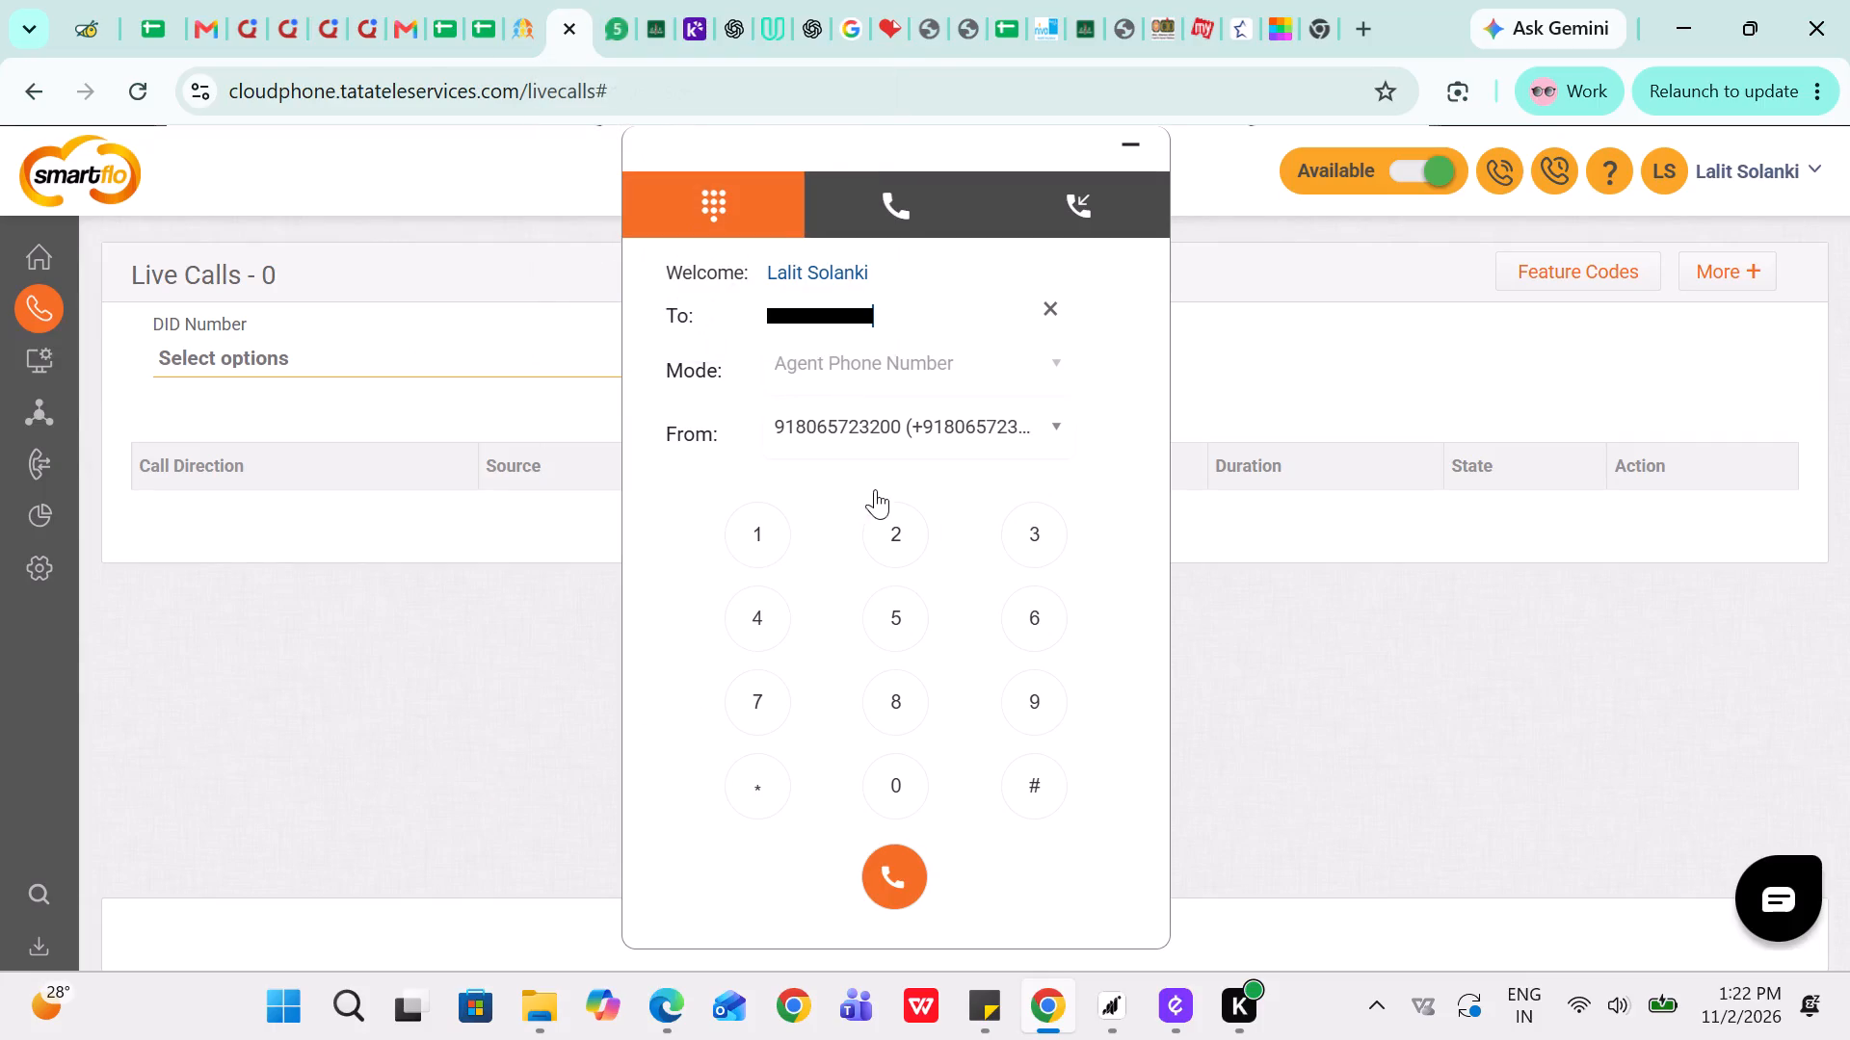
click(892, 888)
click(541, 0)
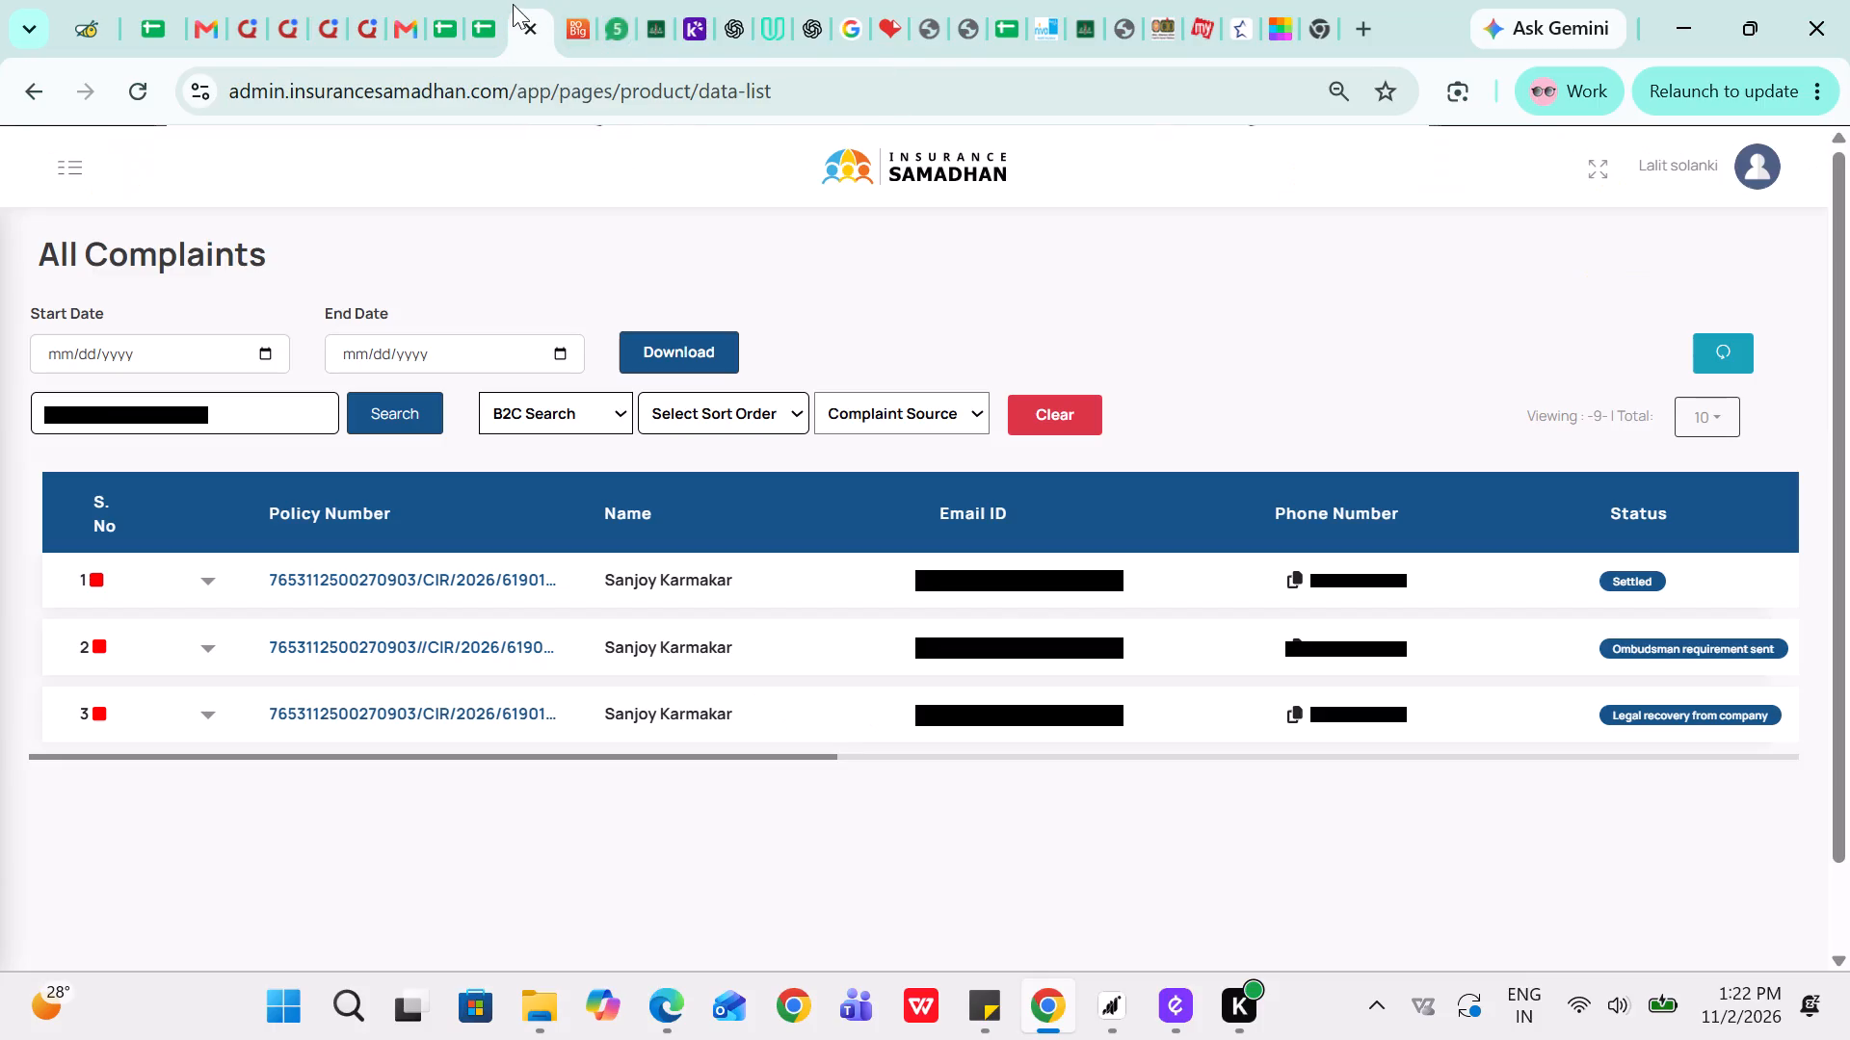
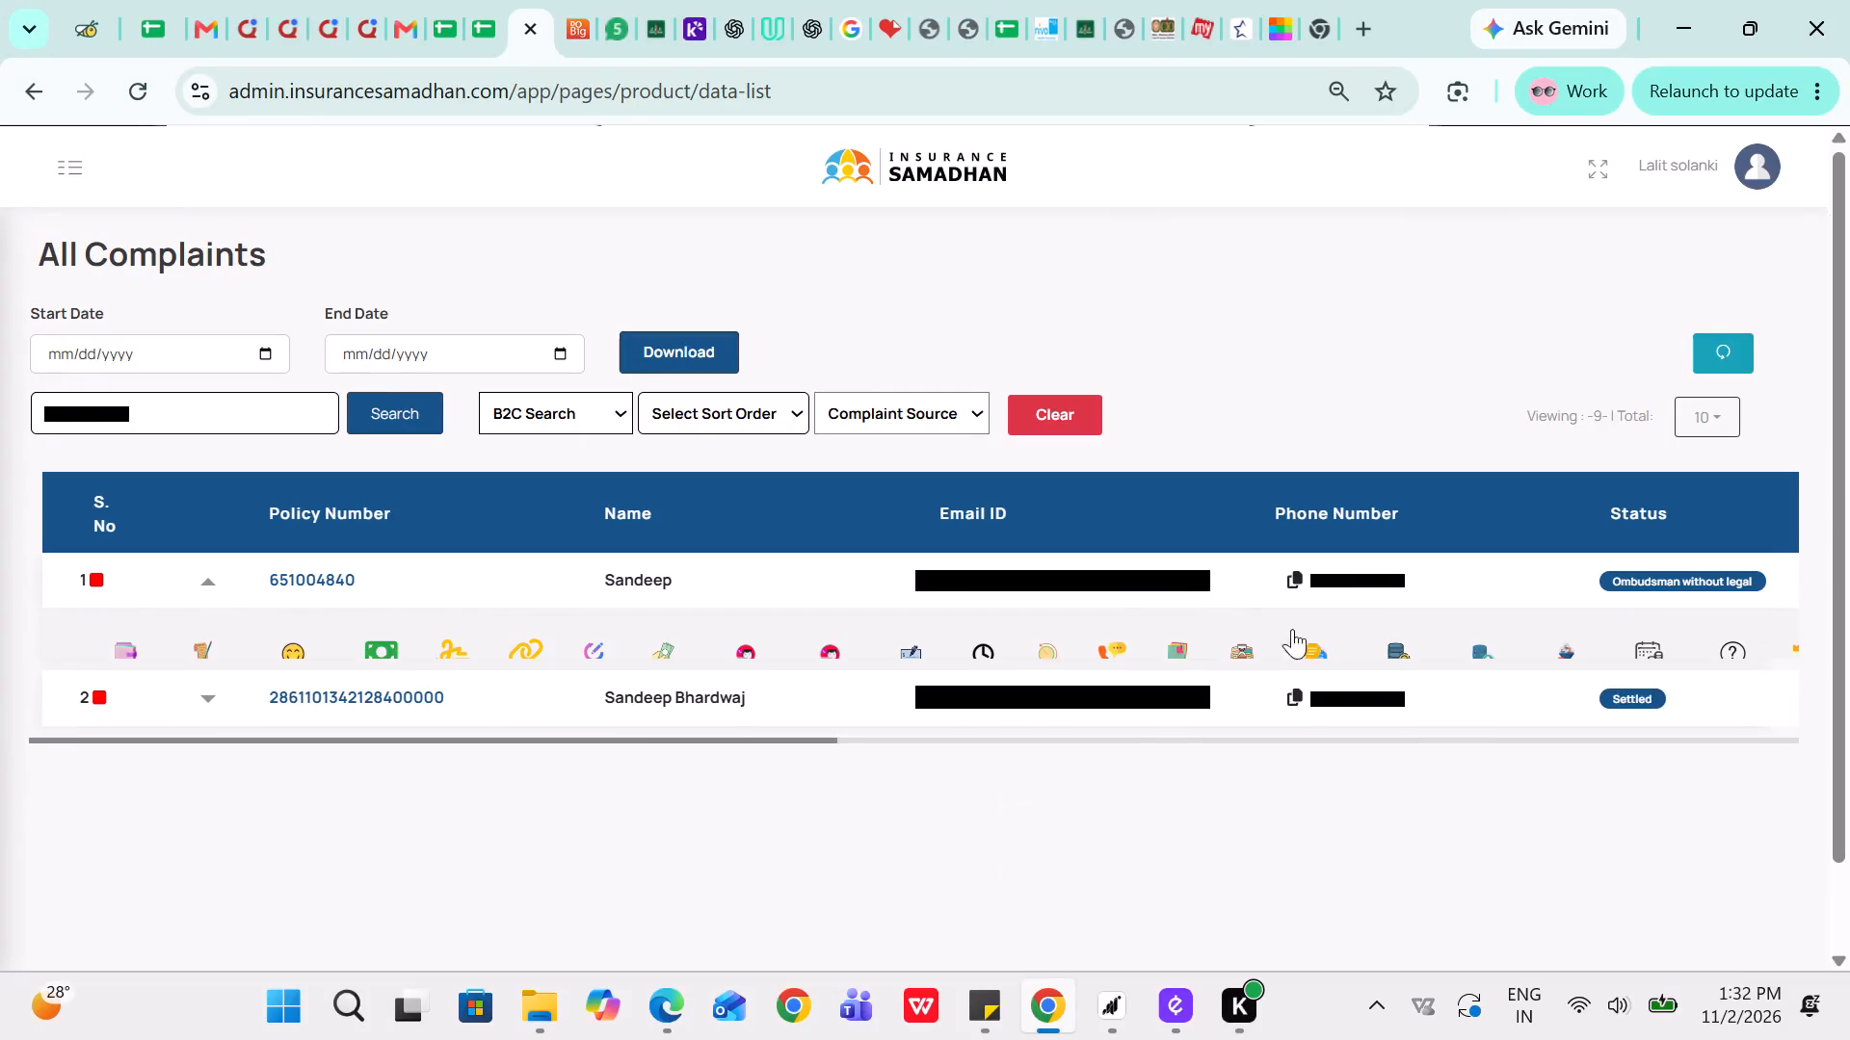
Examine the communication log and the dated status history of the Ombudsman without legal complaint.
click(1320, 661)
click(638, 195)
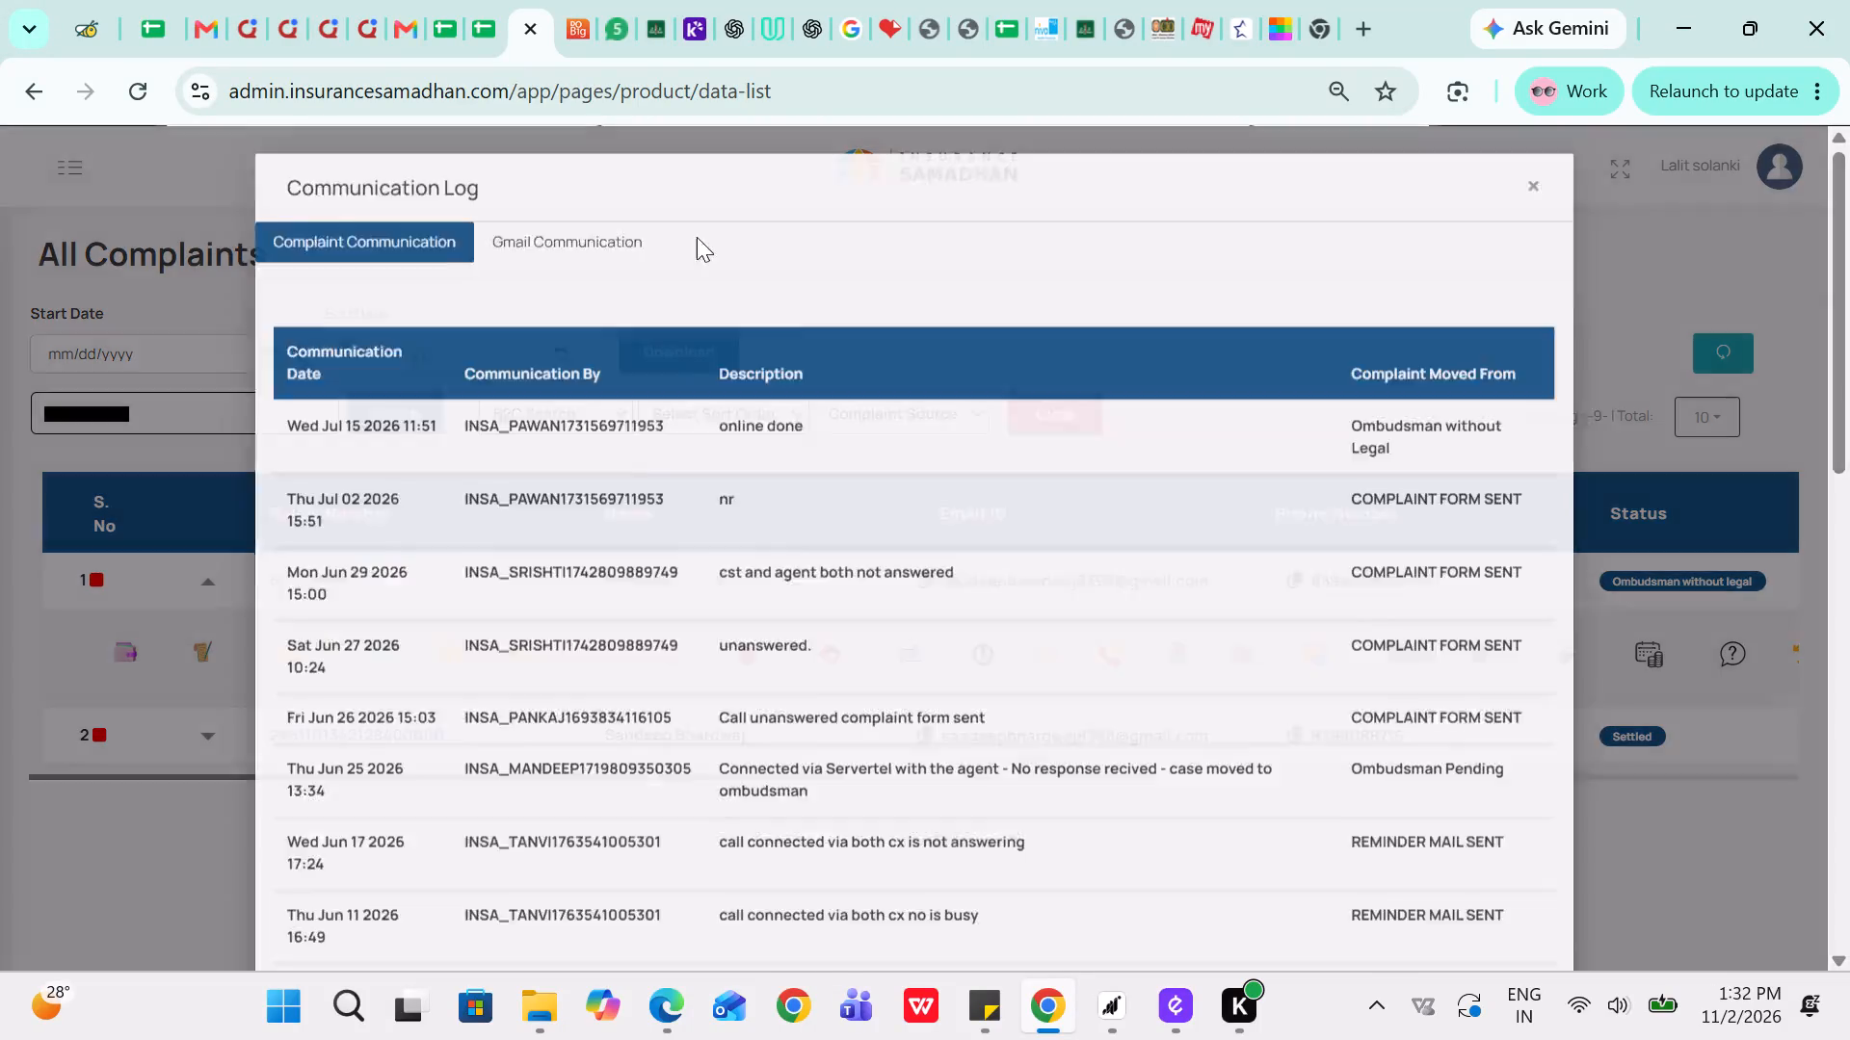
click(1056, 660)
scroll(1056, 664, down, 5)
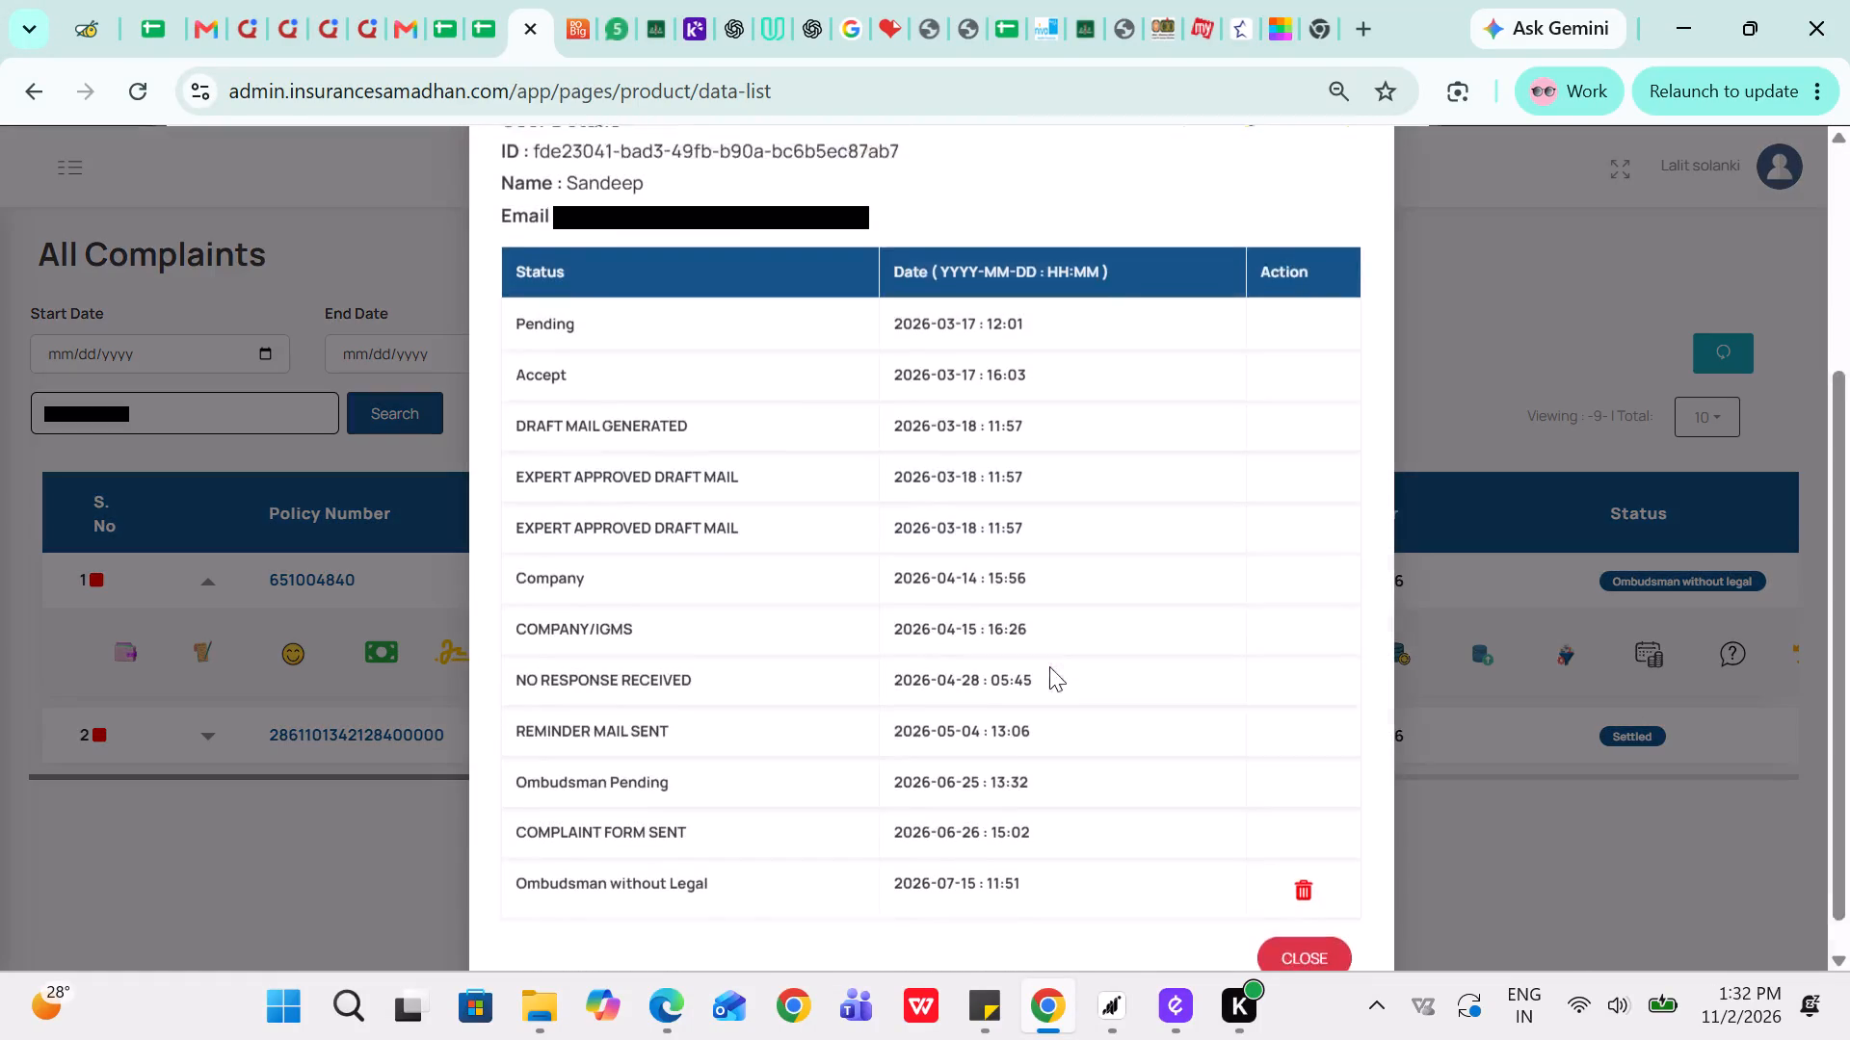
scroll(1049, 666, down, 6)
click(1661, 780)
Copy the customer's phone number from the Ombudsman without legal complaint and enter it as the number to call in the Smartflo dialer.
click(1293, 578)
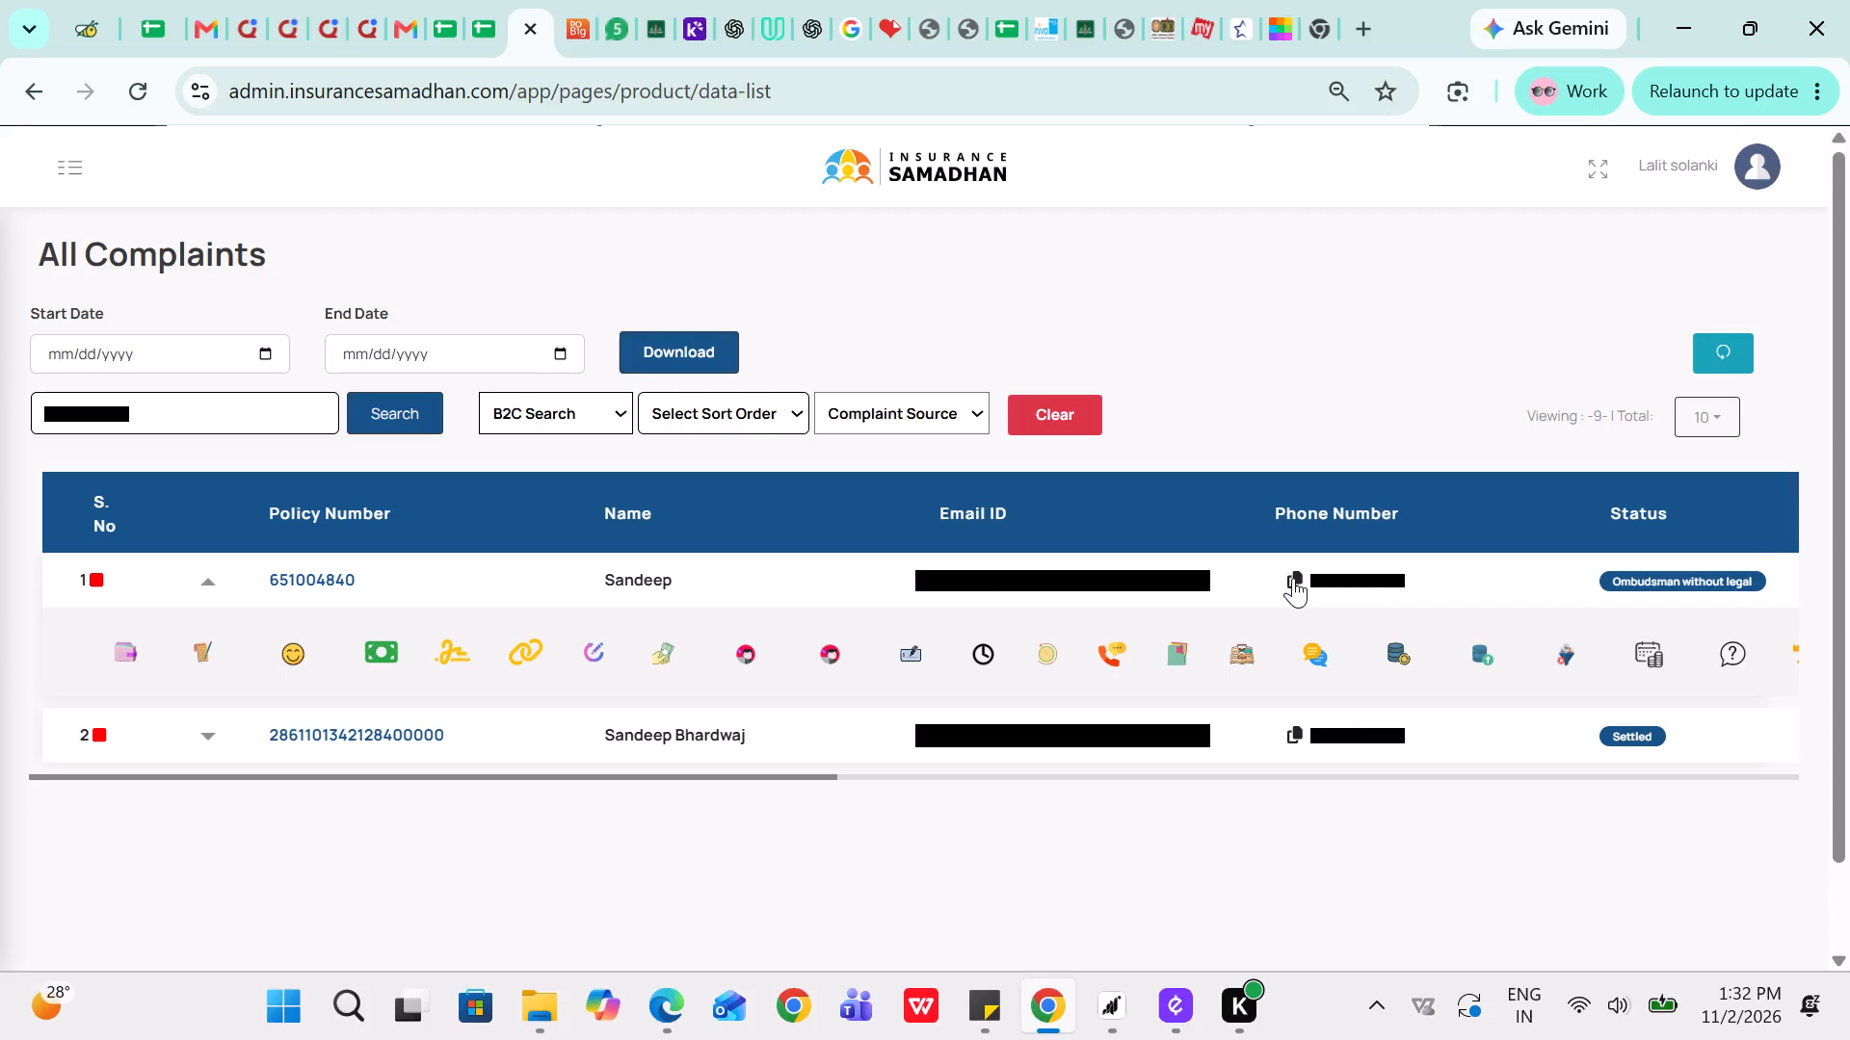
click(588, 0)
double_click(822, 311)
key(ctrl+v)
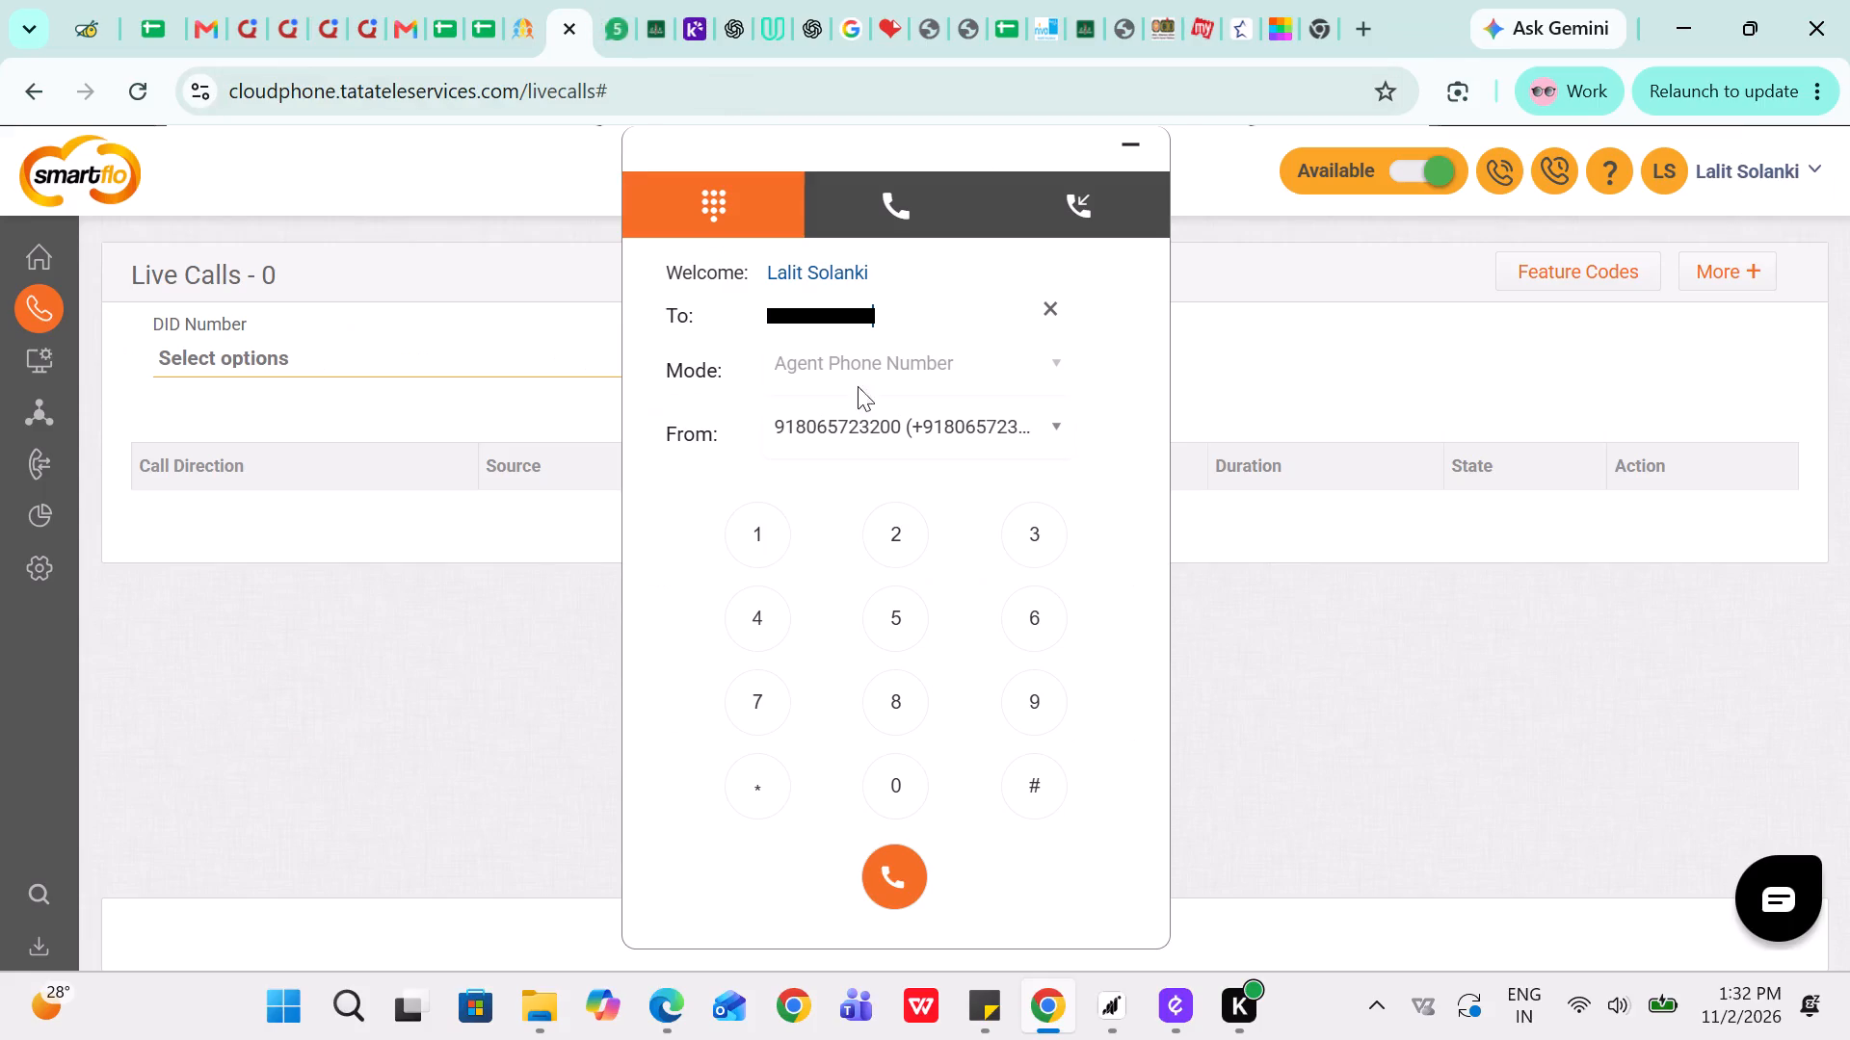
Call the customer of the Ombudsman without legal complaint from the Smartflo dialer using the number already entered.
click(905, 891)
click(1320, 793)
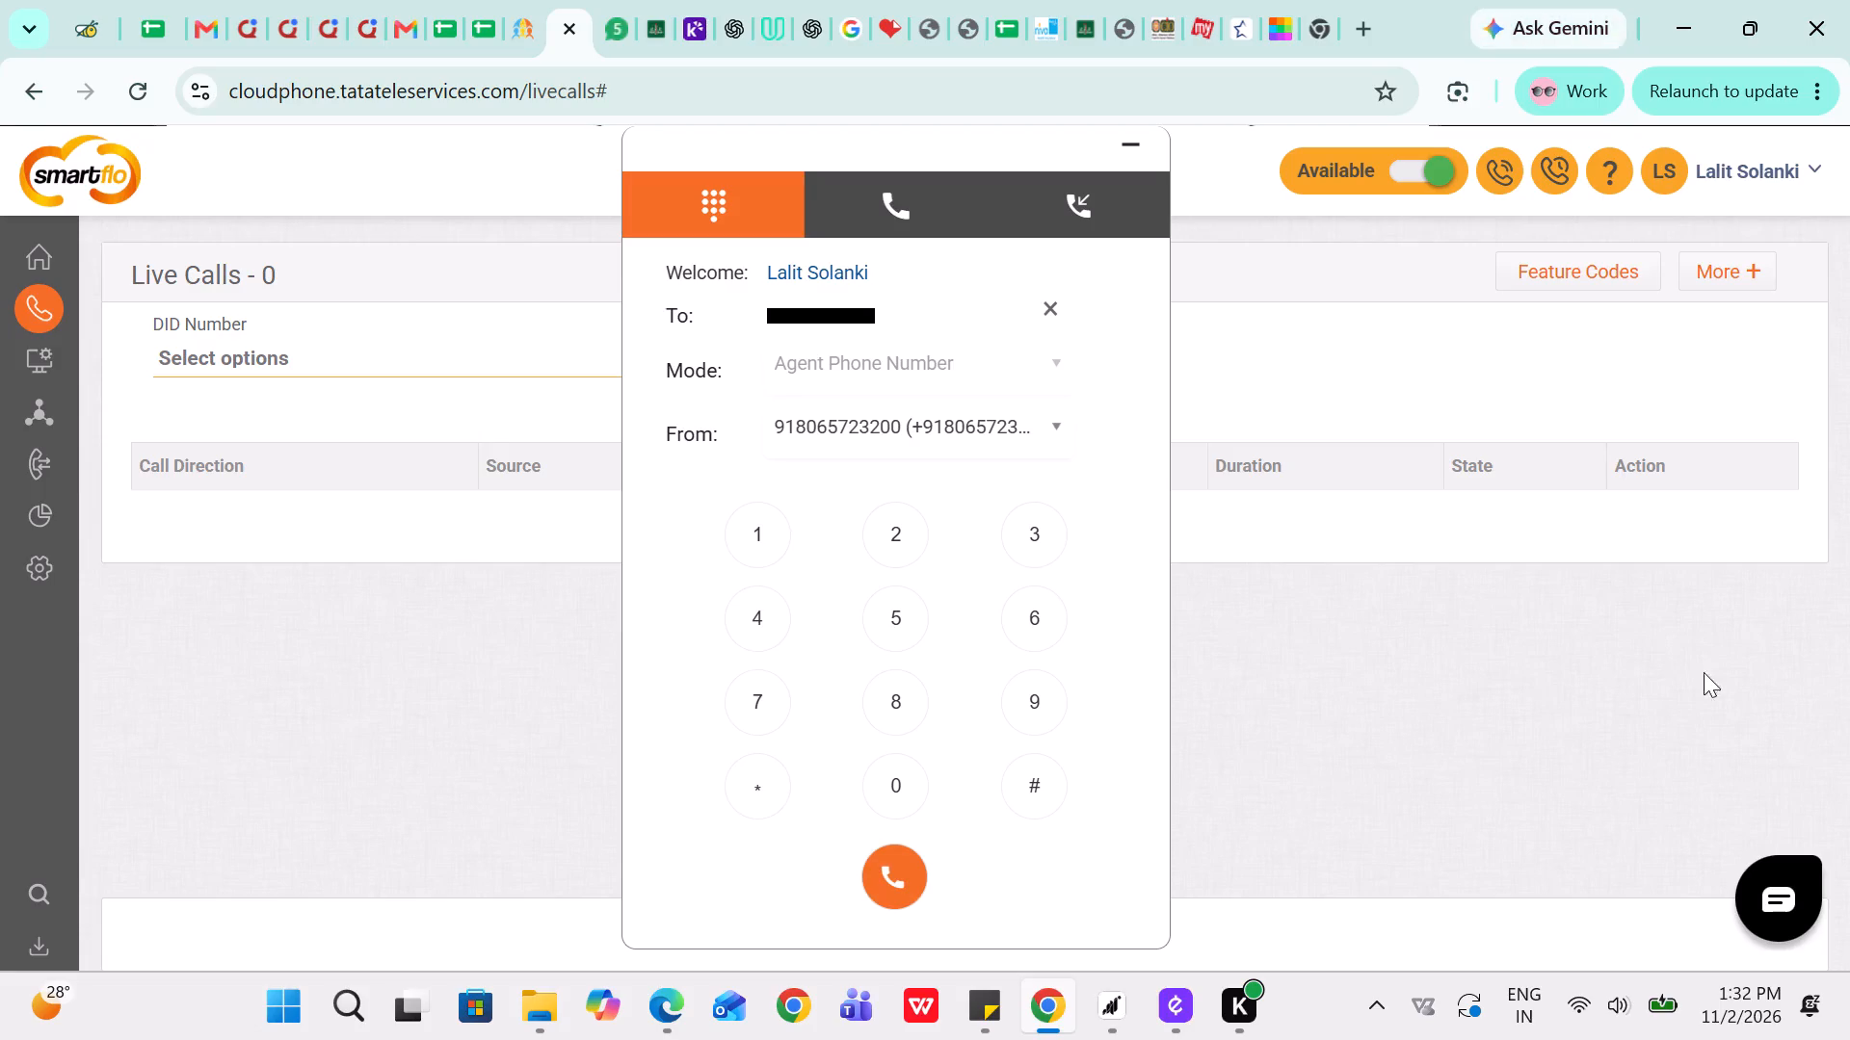
click(1489, 738)
Return to the All Complaints list and collapse the action row of the Ombudsman without legal complaint.
click(511, 0)
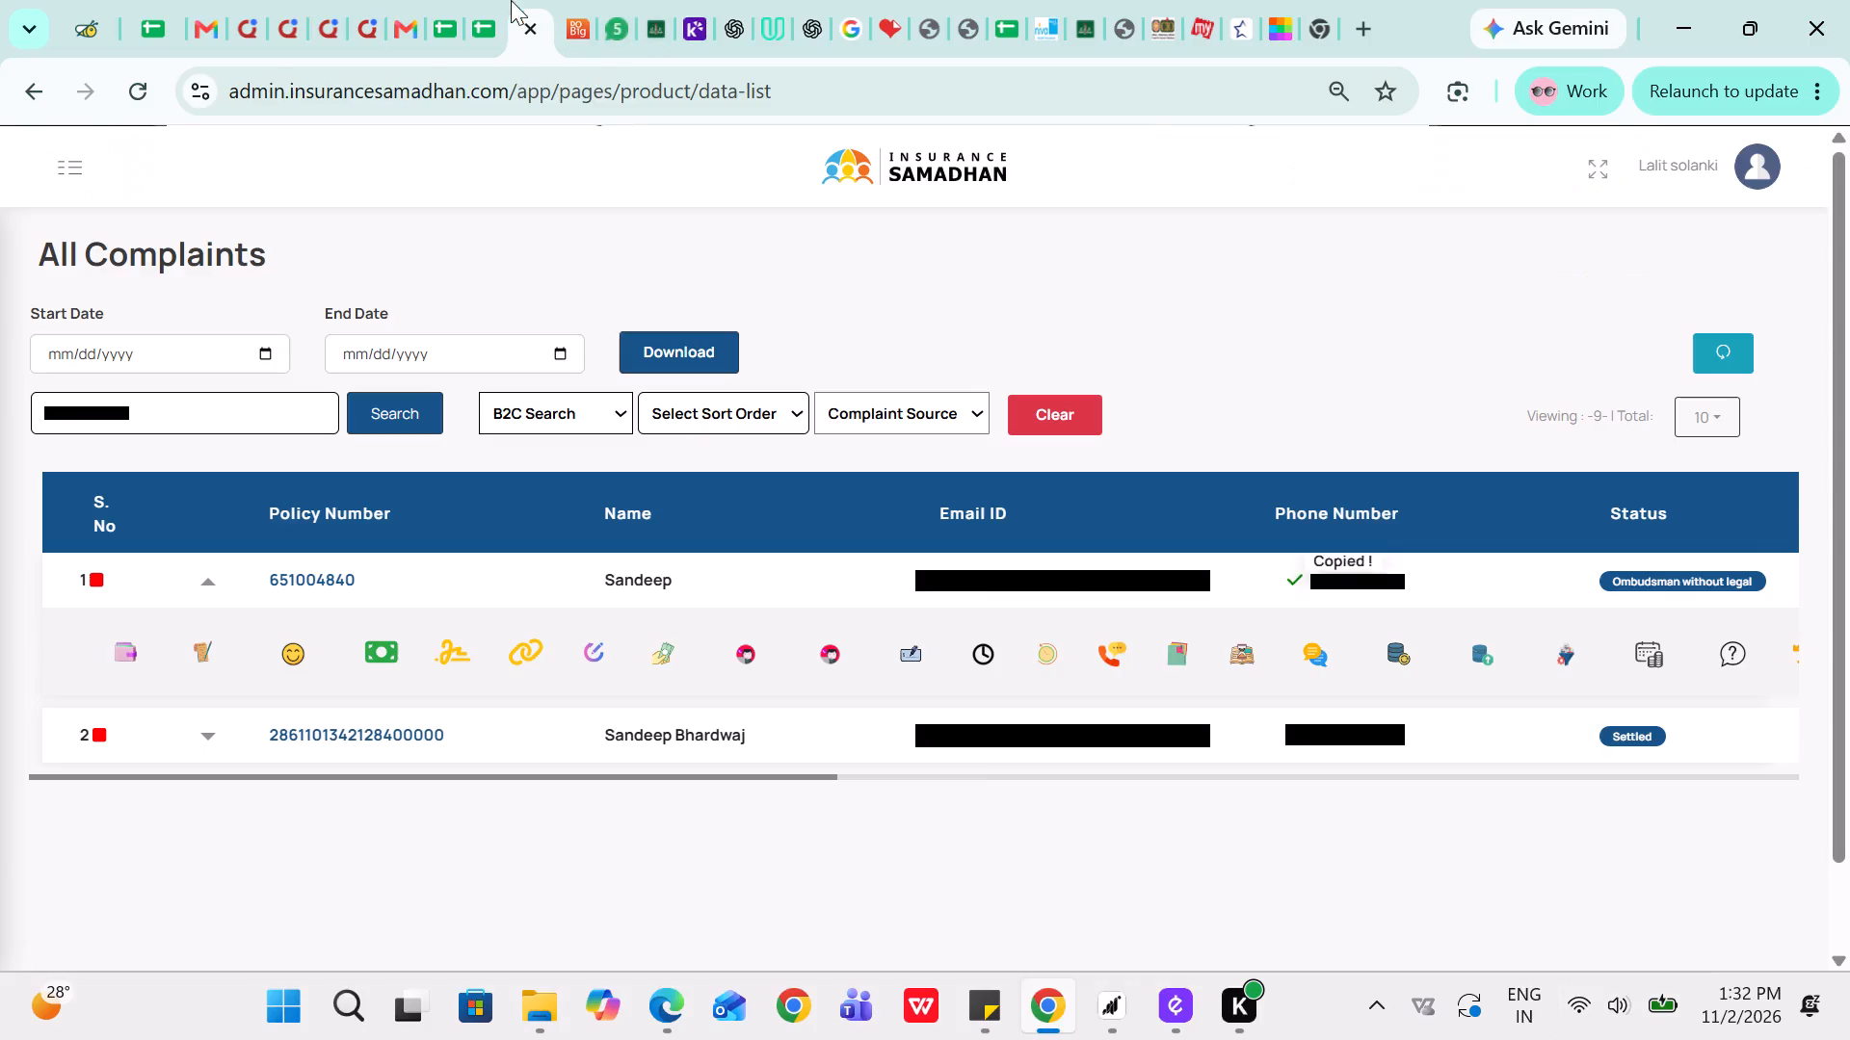
click(1310, 231)
click(215, 570)
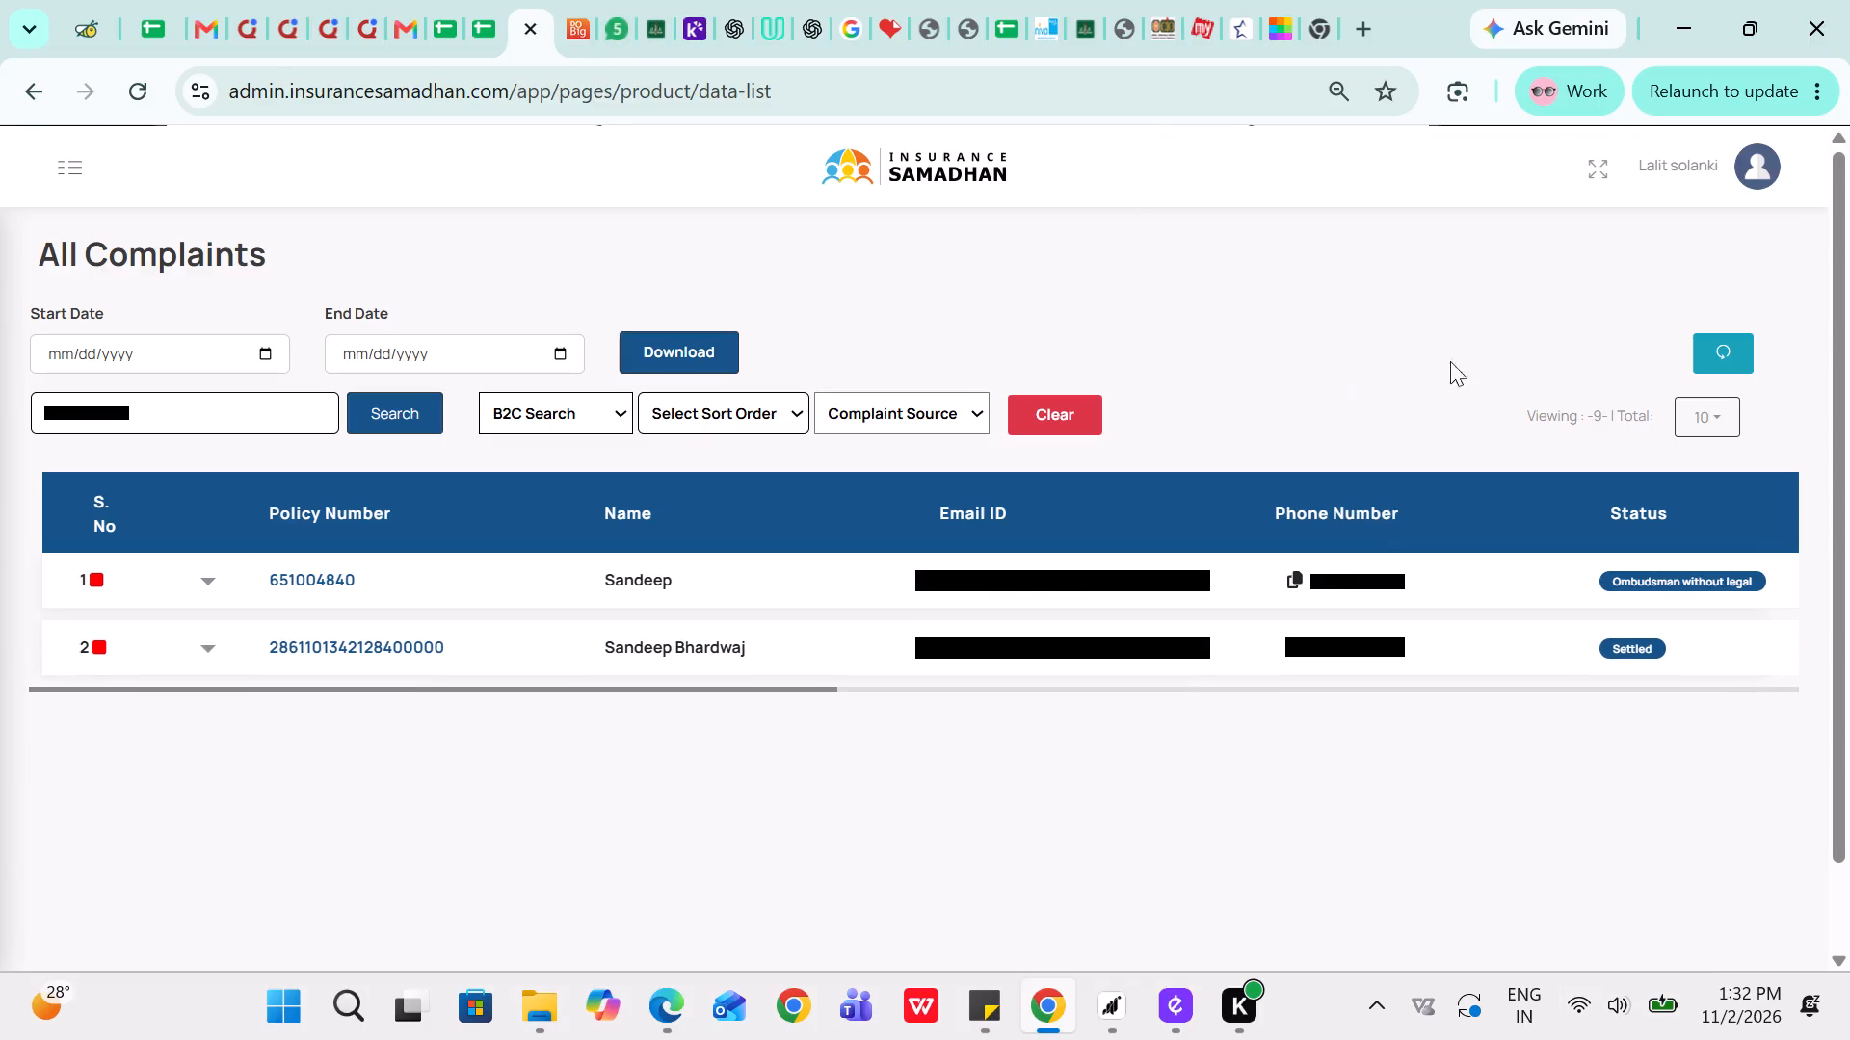
click(1480, 342)
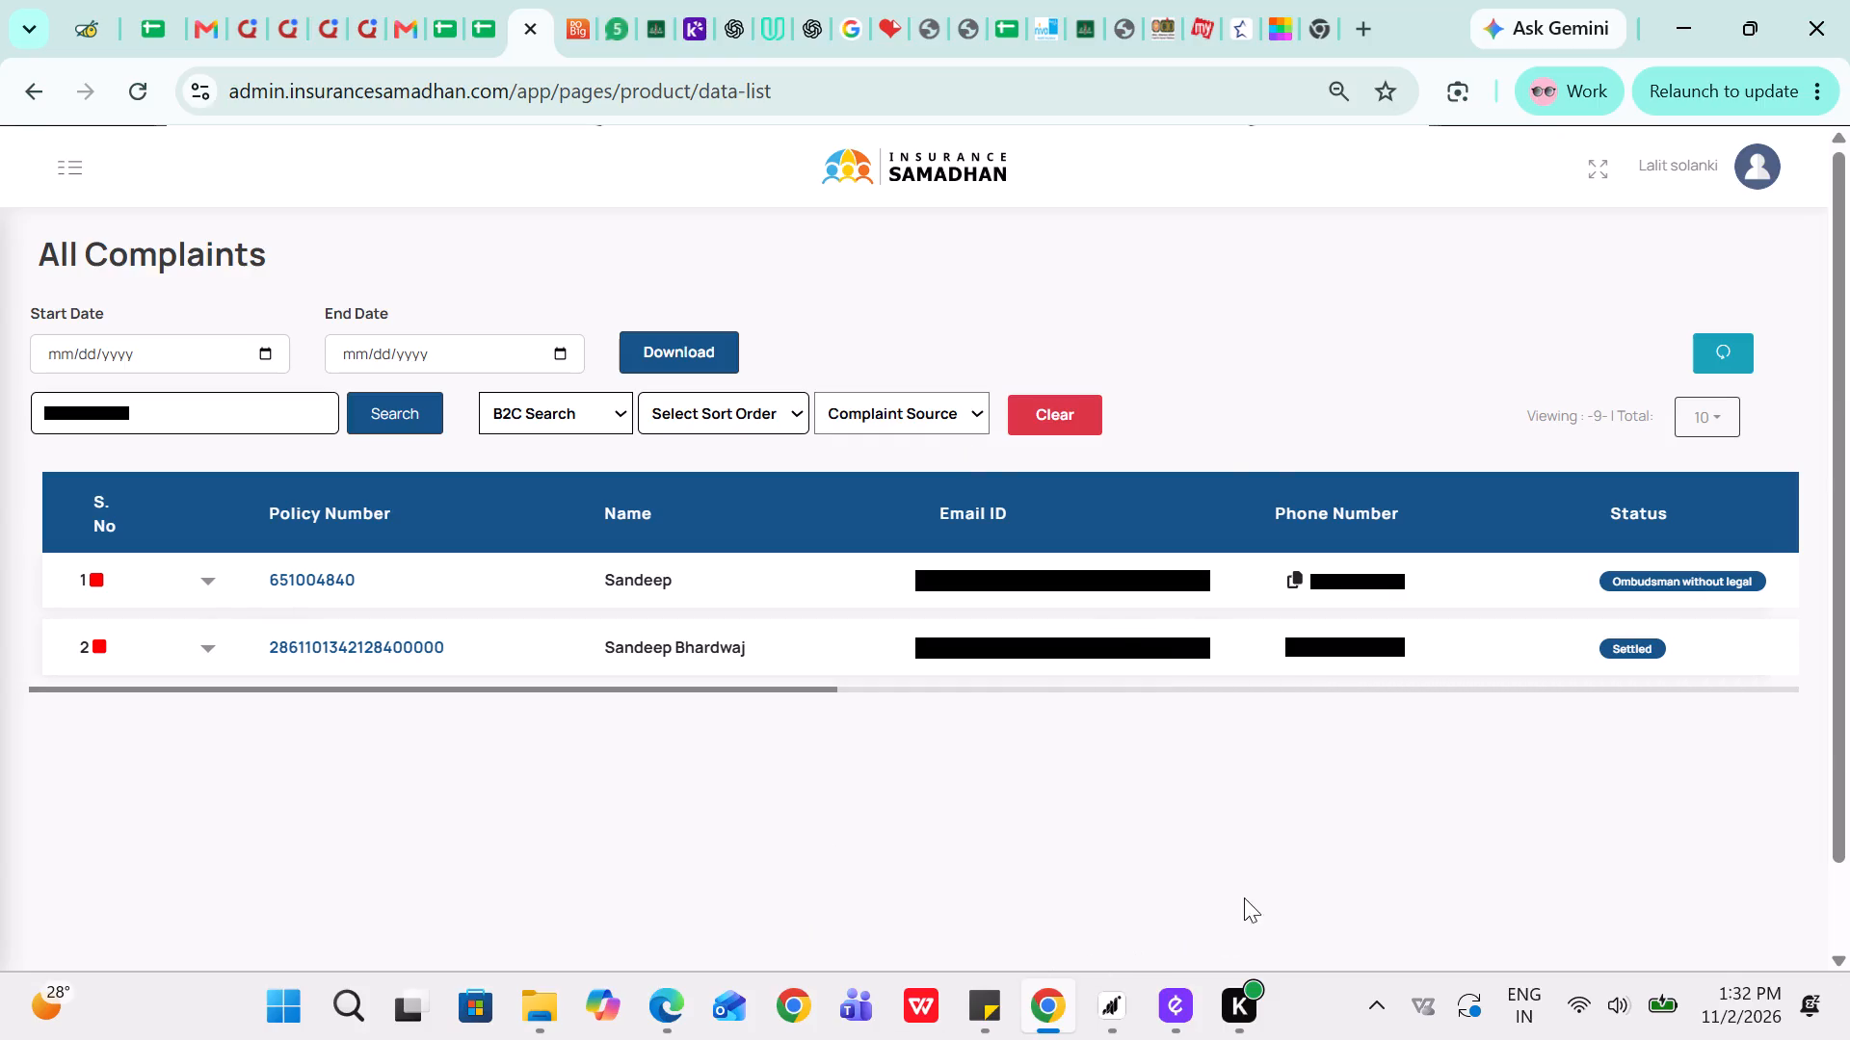
click(1284, 831)
Switch back to the Smartflo Live Calls page to check the outgoing customer call.
click(561, 0)
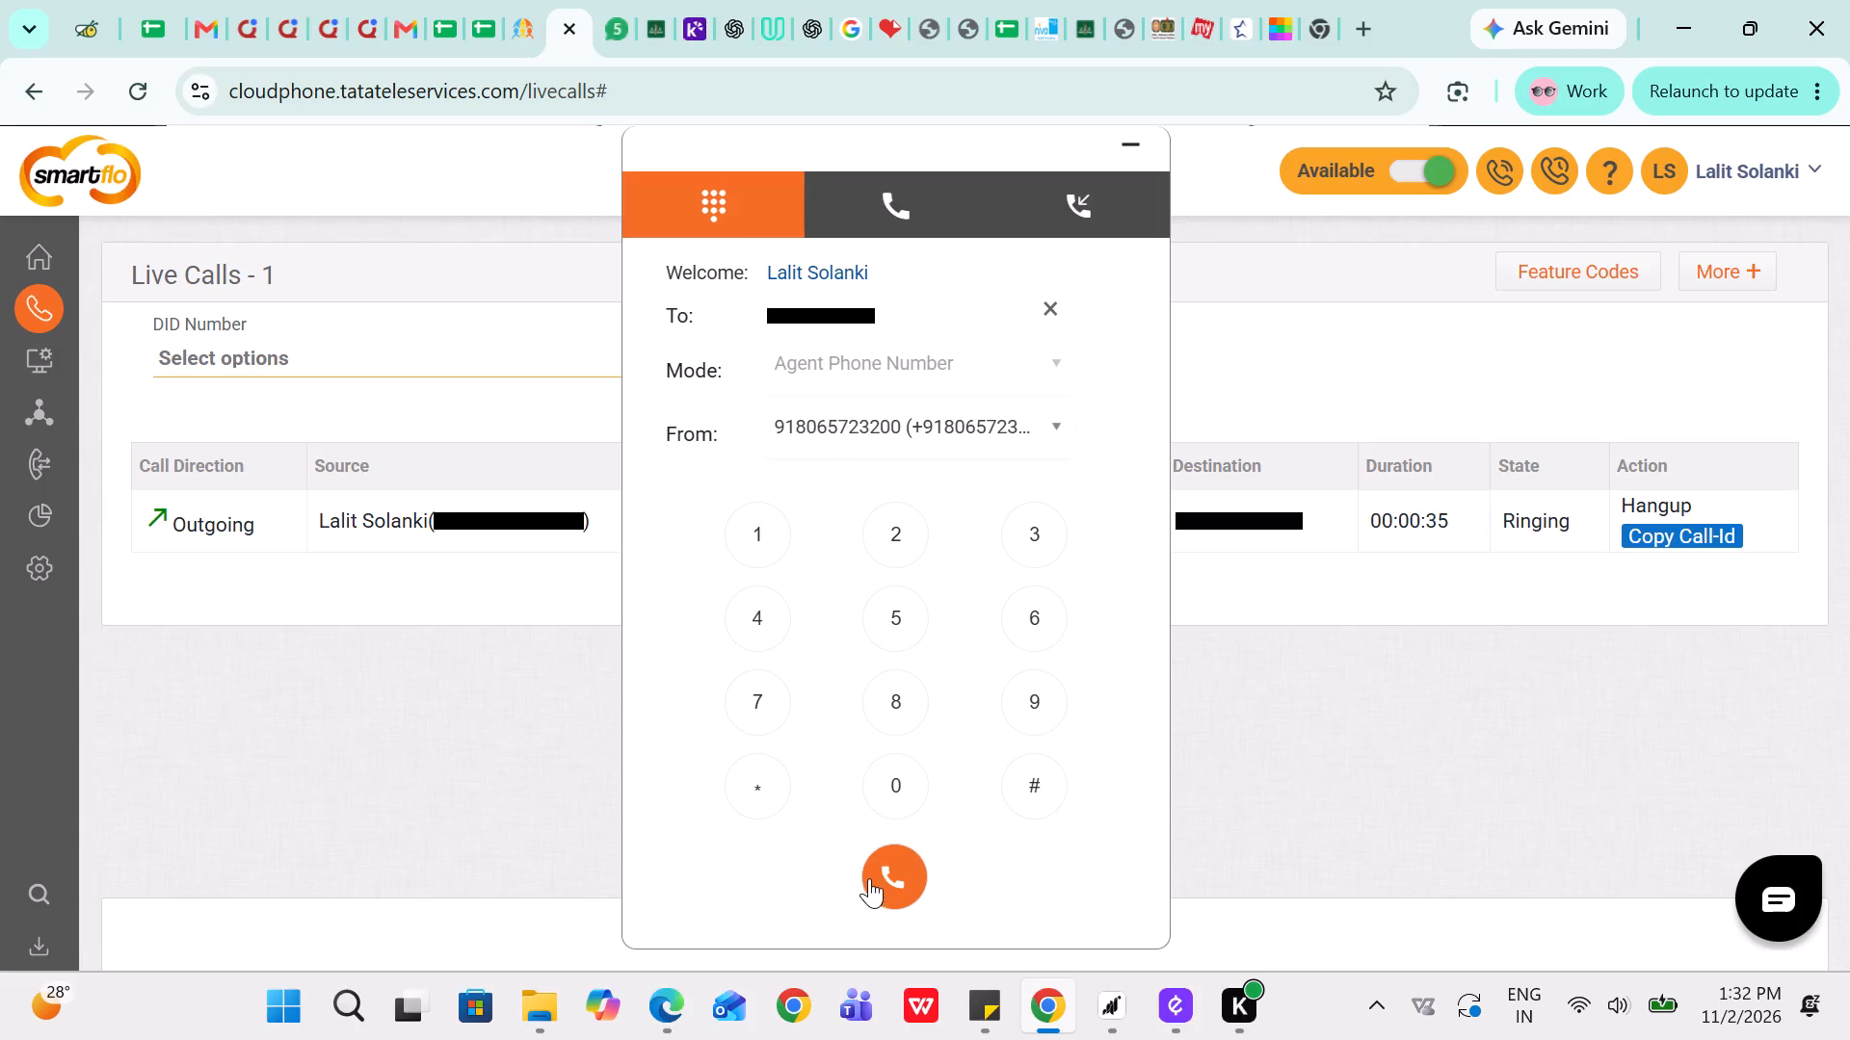
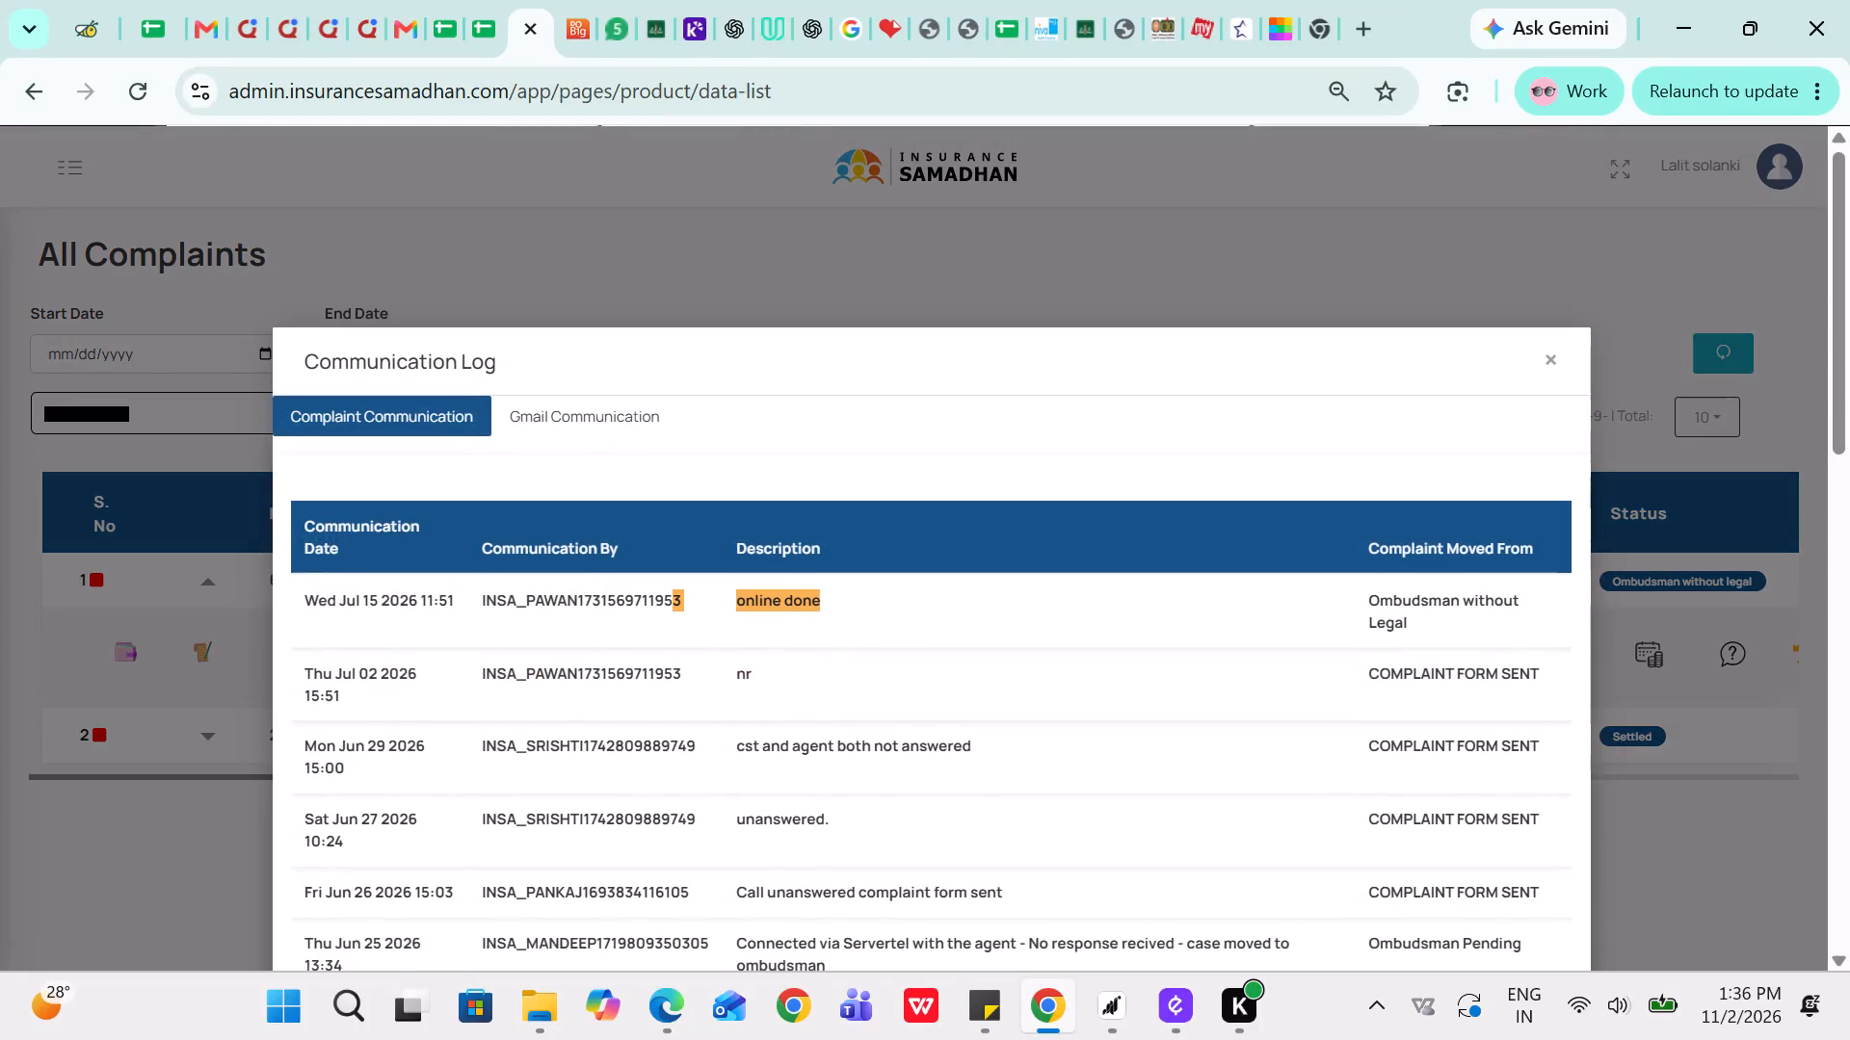
Review the communication log of the Ombudsman without legal complaint down to the comment option at its end.
drag(651, 607, 647, 607)
click(963, 600)
scroll(992, 589, down, 16)
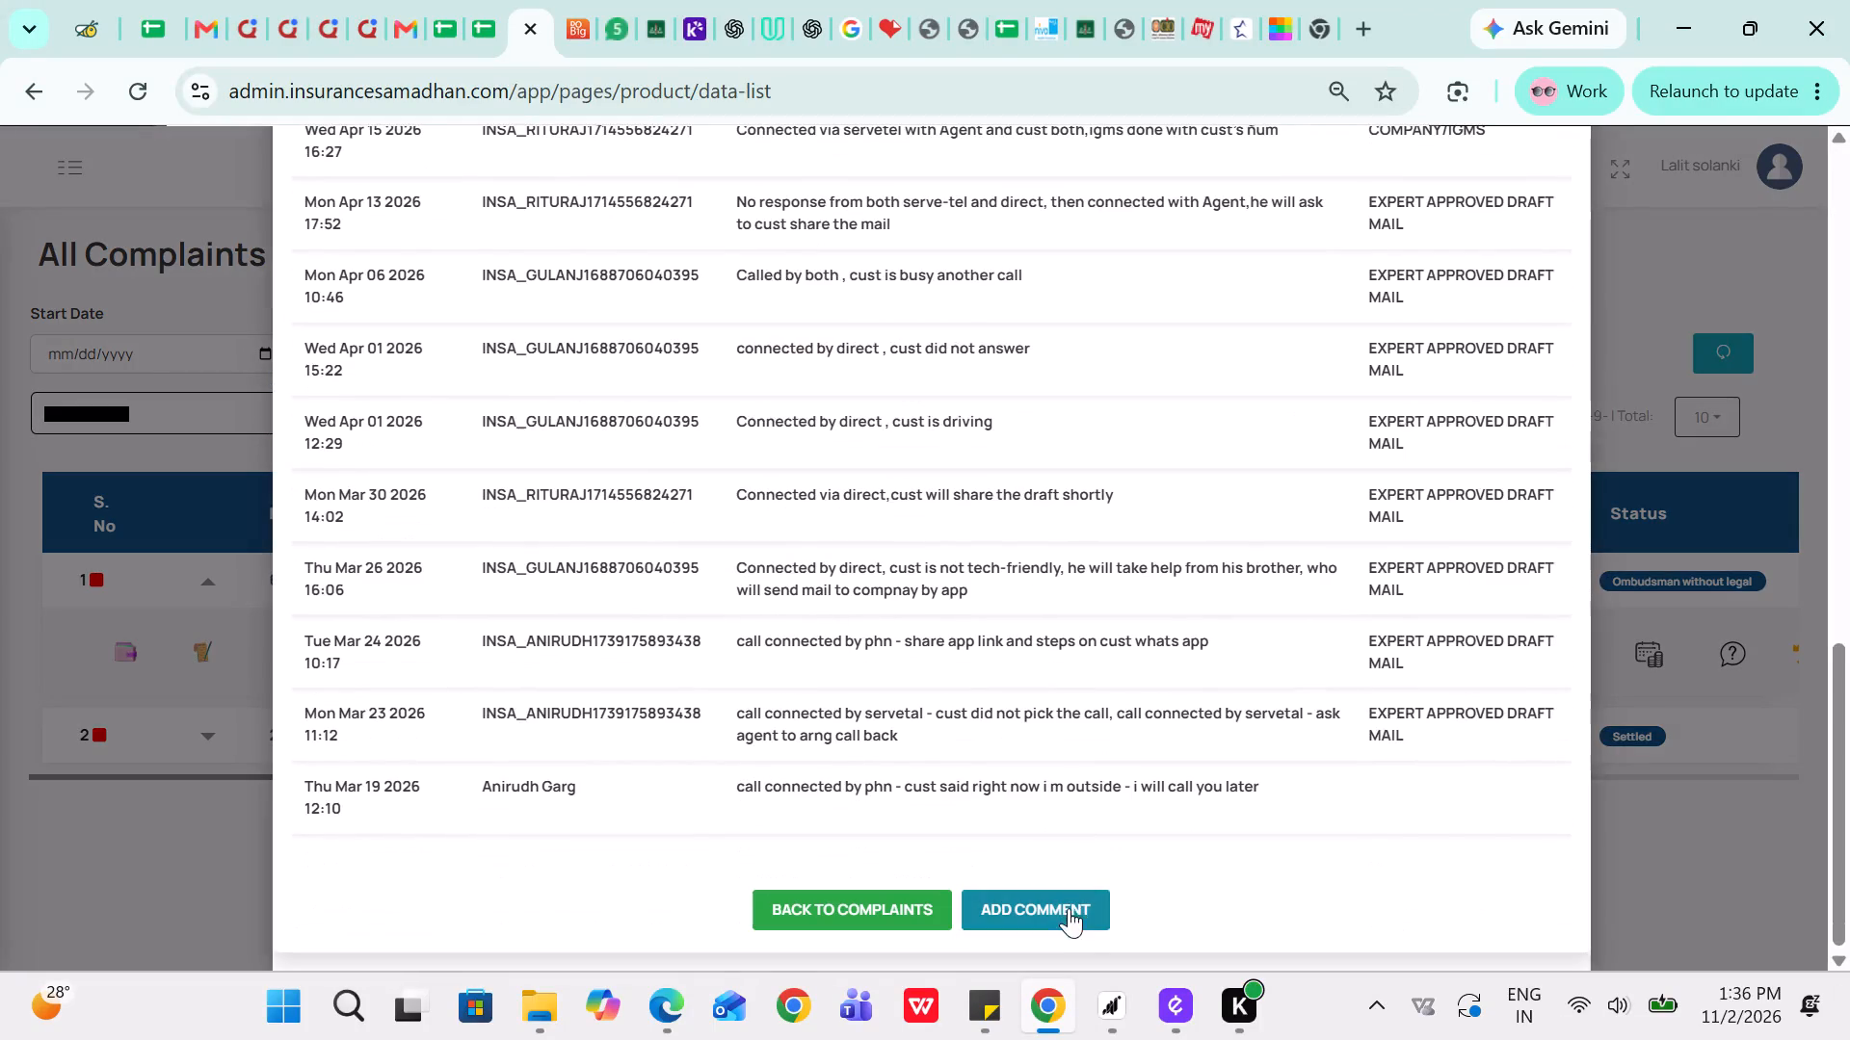
Add the comment "Not response." to the communication log of the Ombudsman without legal complaint and save it.
click(1069, 908)
click(1078, 659)
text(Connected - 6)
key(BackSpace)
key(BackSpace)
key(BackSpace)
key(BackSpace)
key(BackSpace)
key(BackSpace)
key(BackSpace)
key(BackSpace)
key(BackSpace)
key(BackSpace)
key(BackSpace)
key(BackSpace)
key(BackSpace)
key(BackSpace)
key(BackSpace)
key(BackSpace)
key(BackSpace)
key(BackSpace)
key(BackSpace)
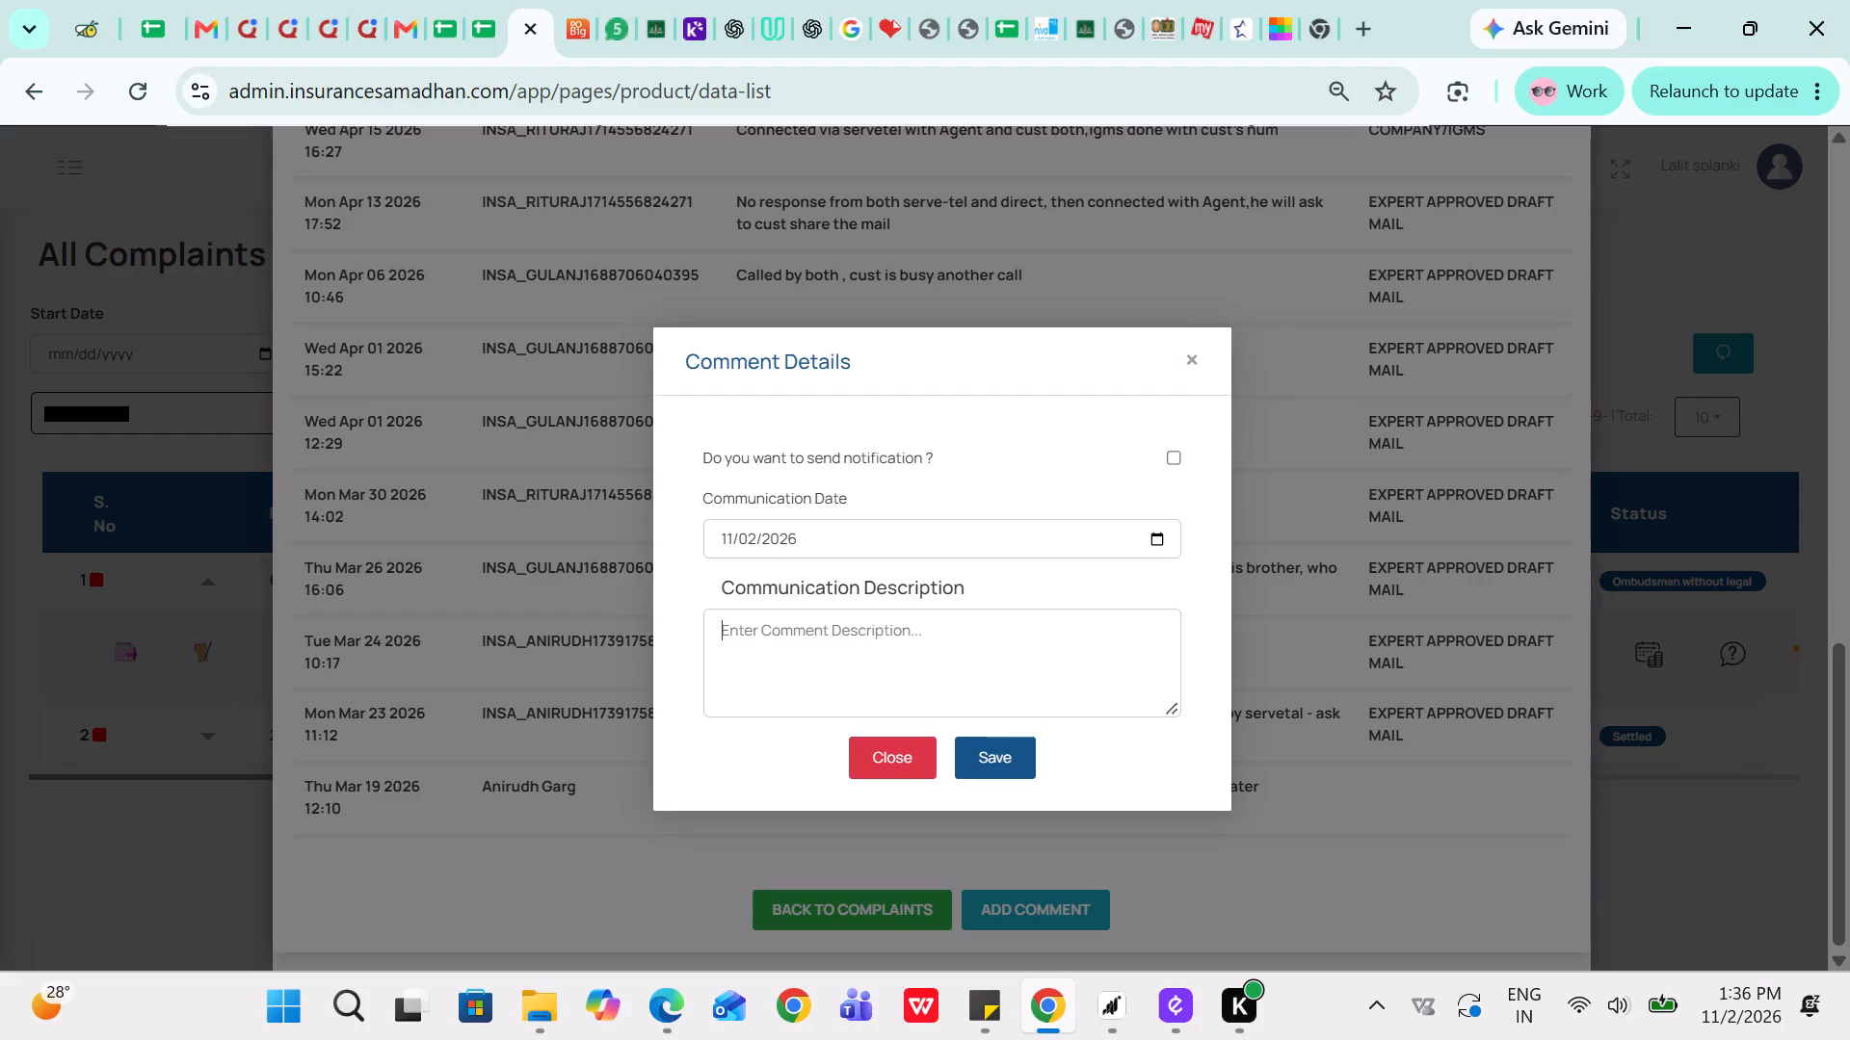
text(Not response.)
click(1017, 763)
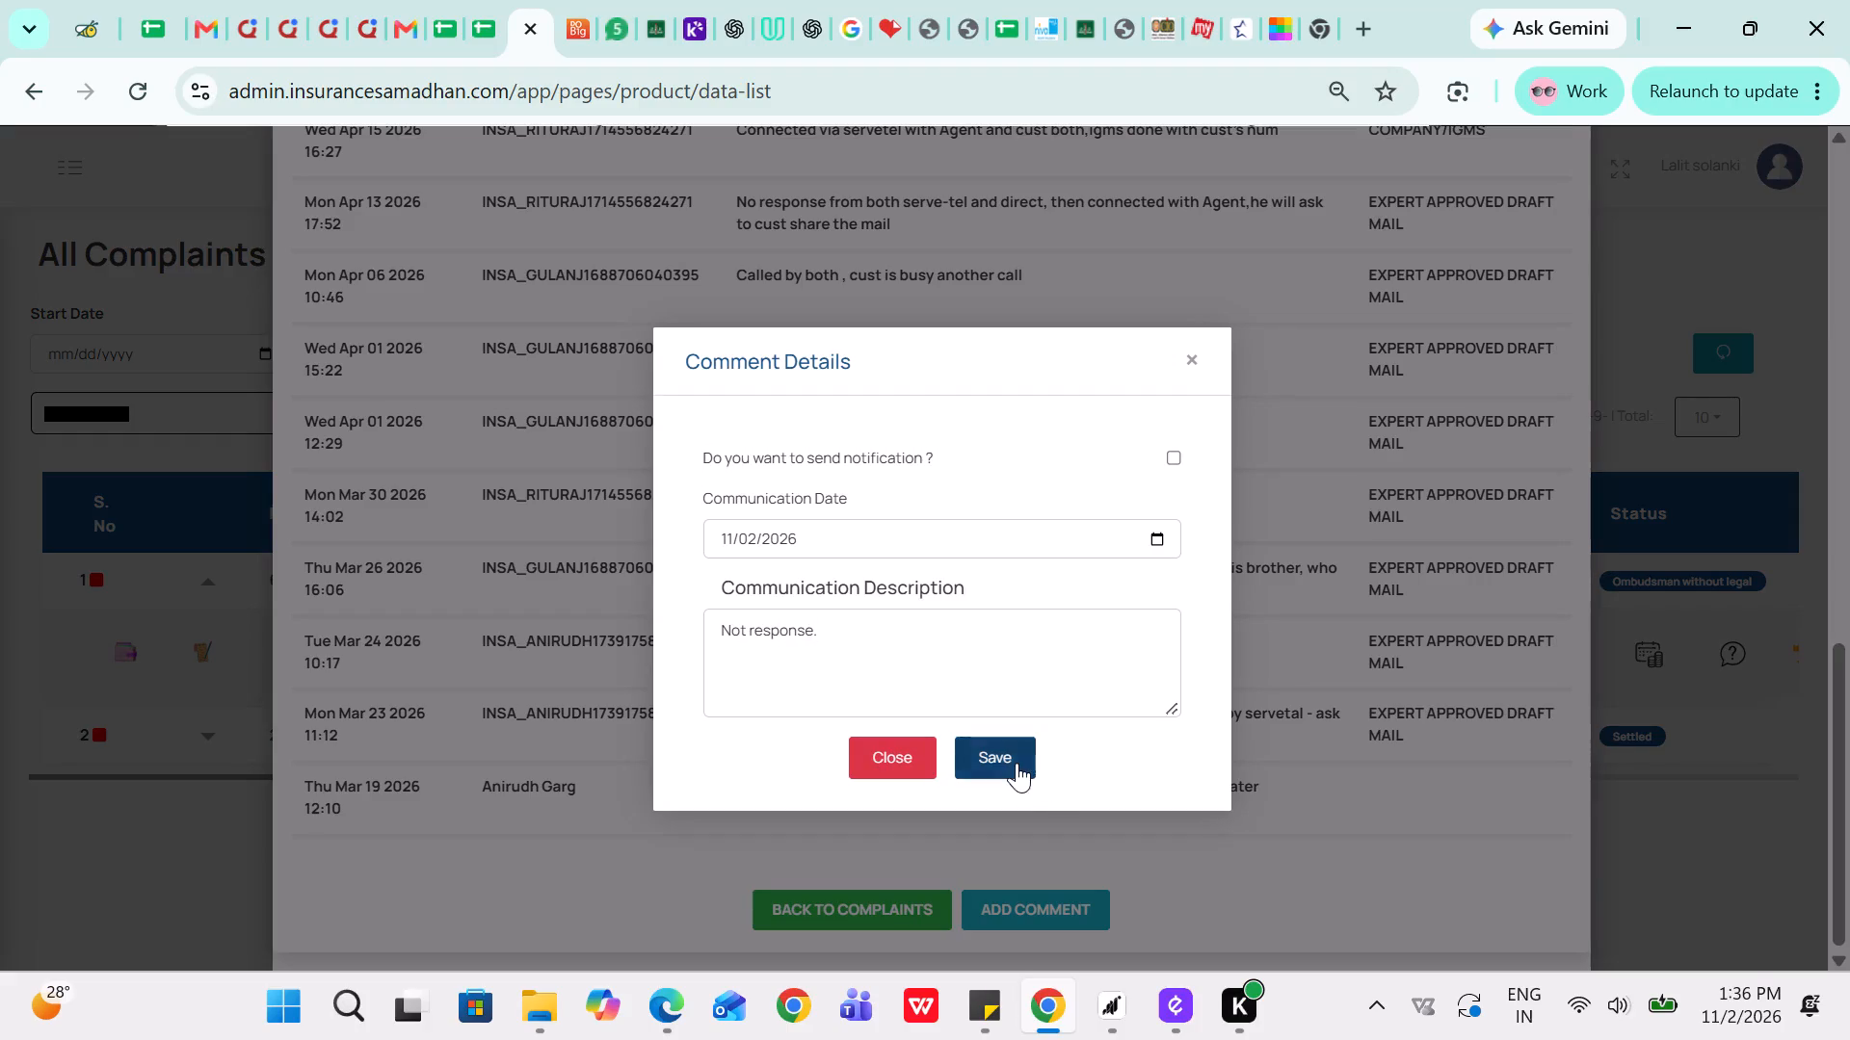
Close the communication log and collapse the action row of the Ombudsman without legal complaint.
click(141, 756)
click(58, 731)
click(222, 586)
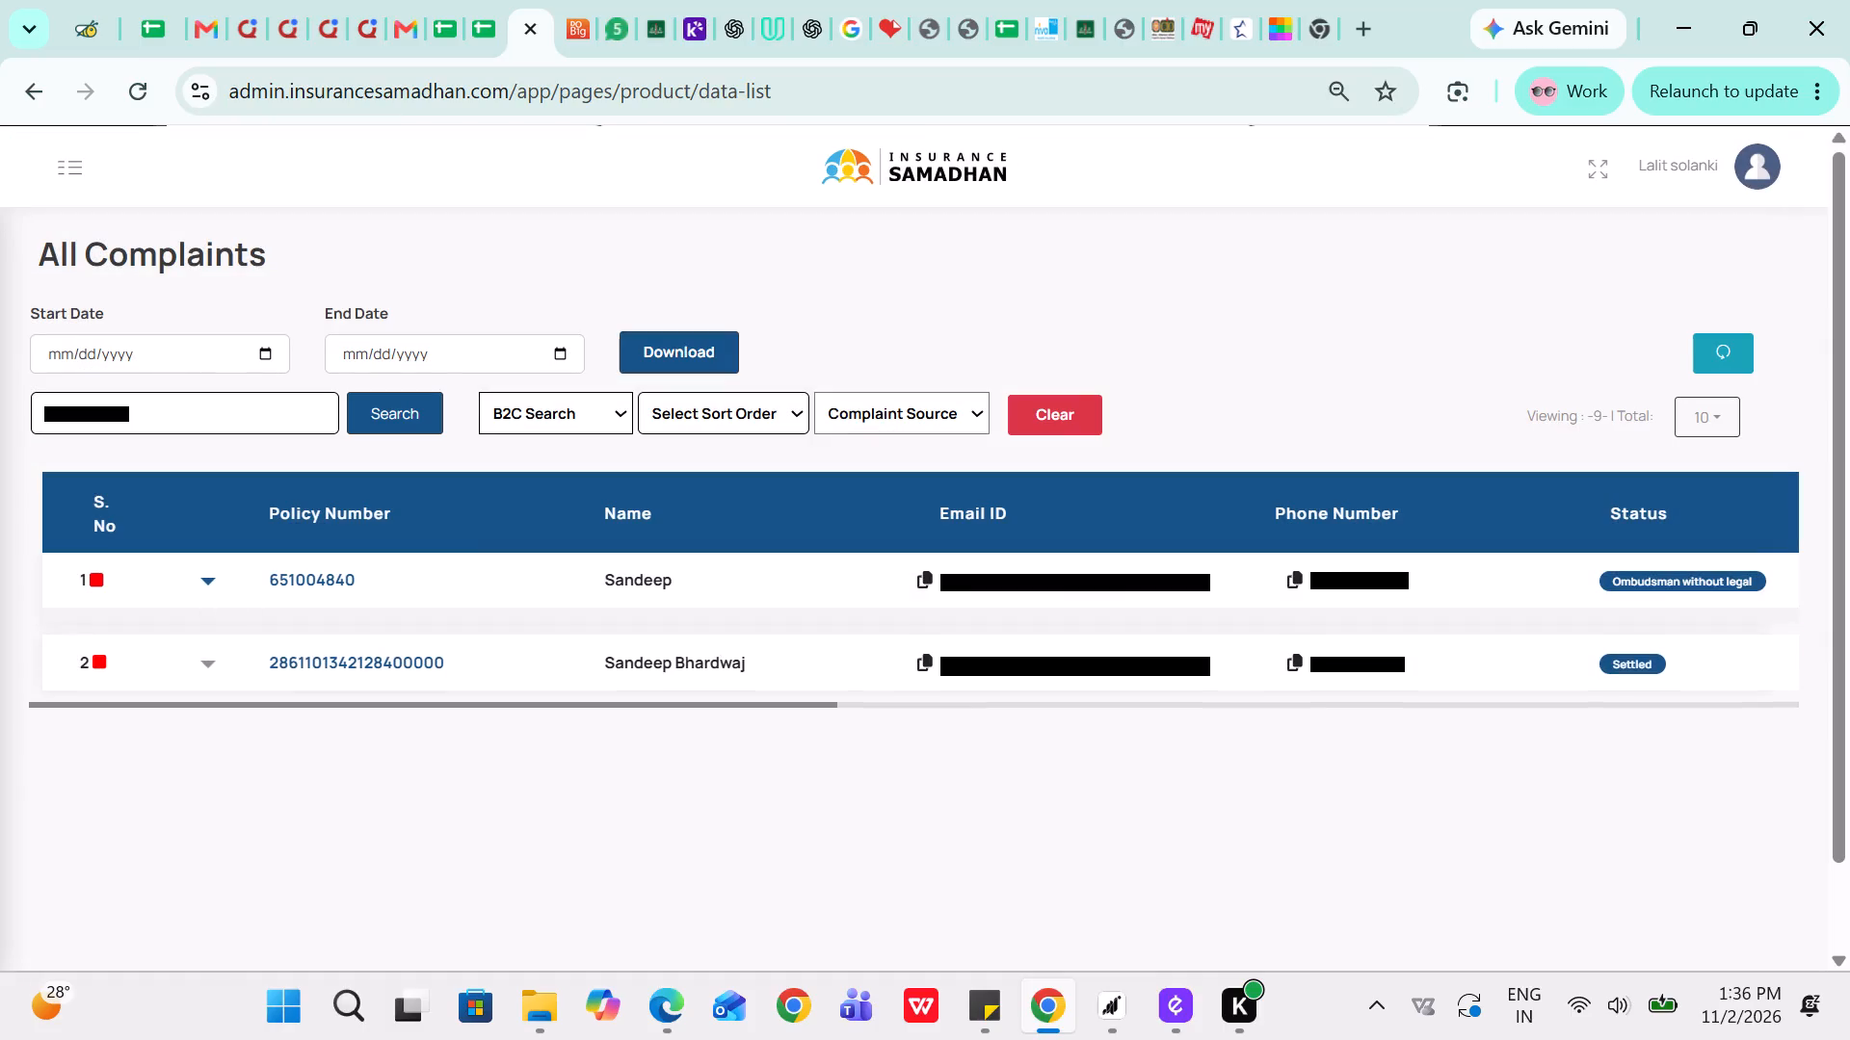
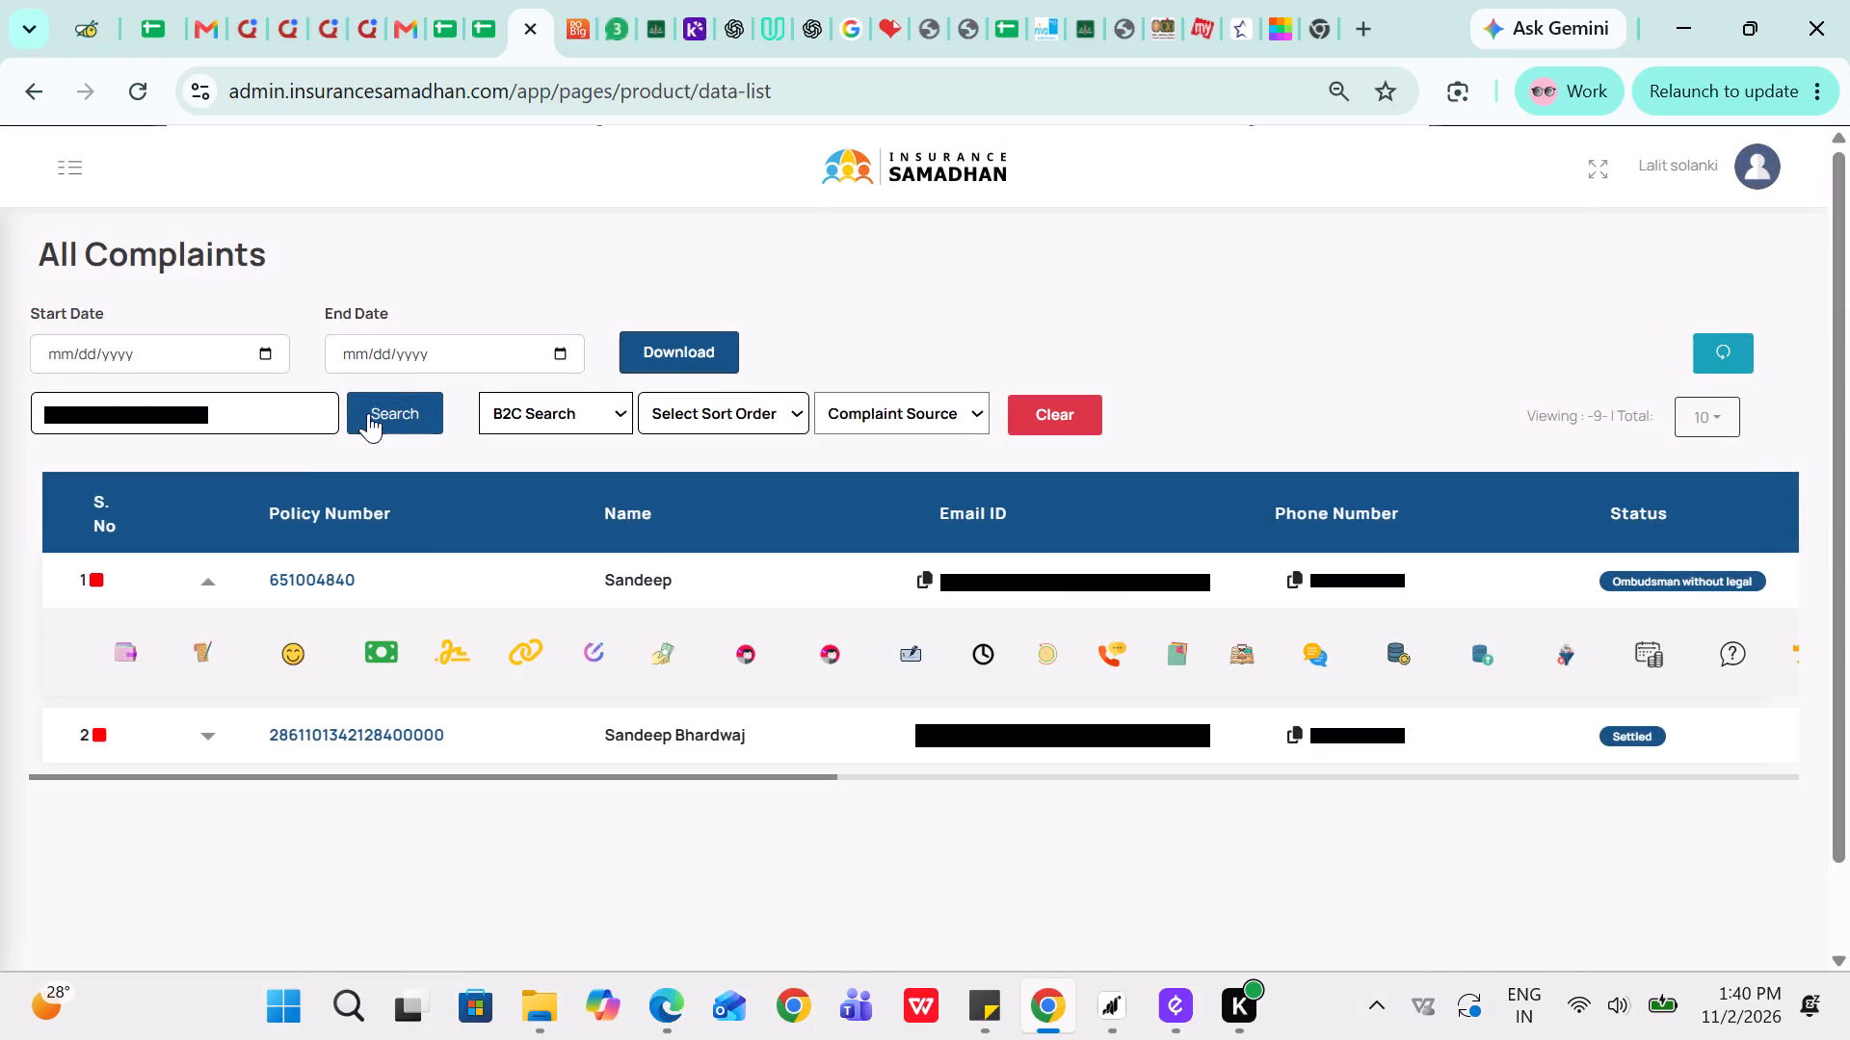
Expand the action options for the customer's complaint with the status Ombudsman requirement sent.
click(1060, 804)
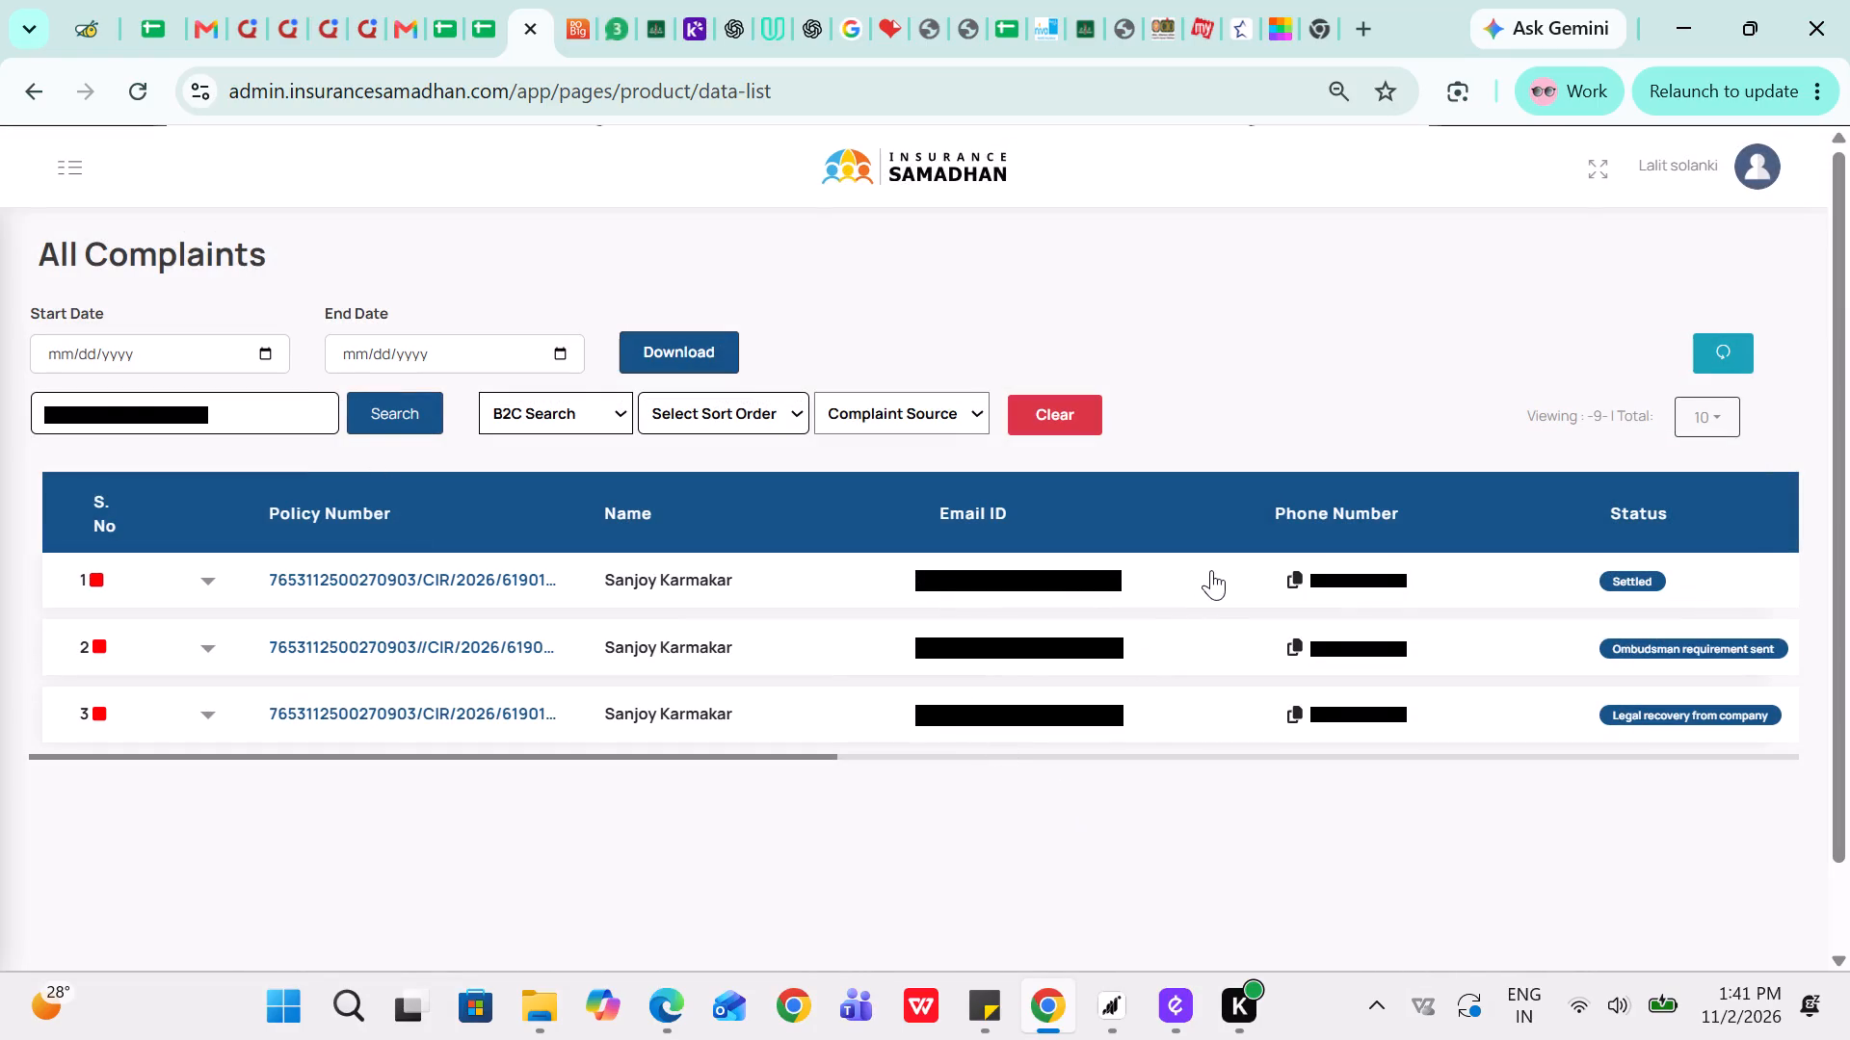
click(1259, 640)
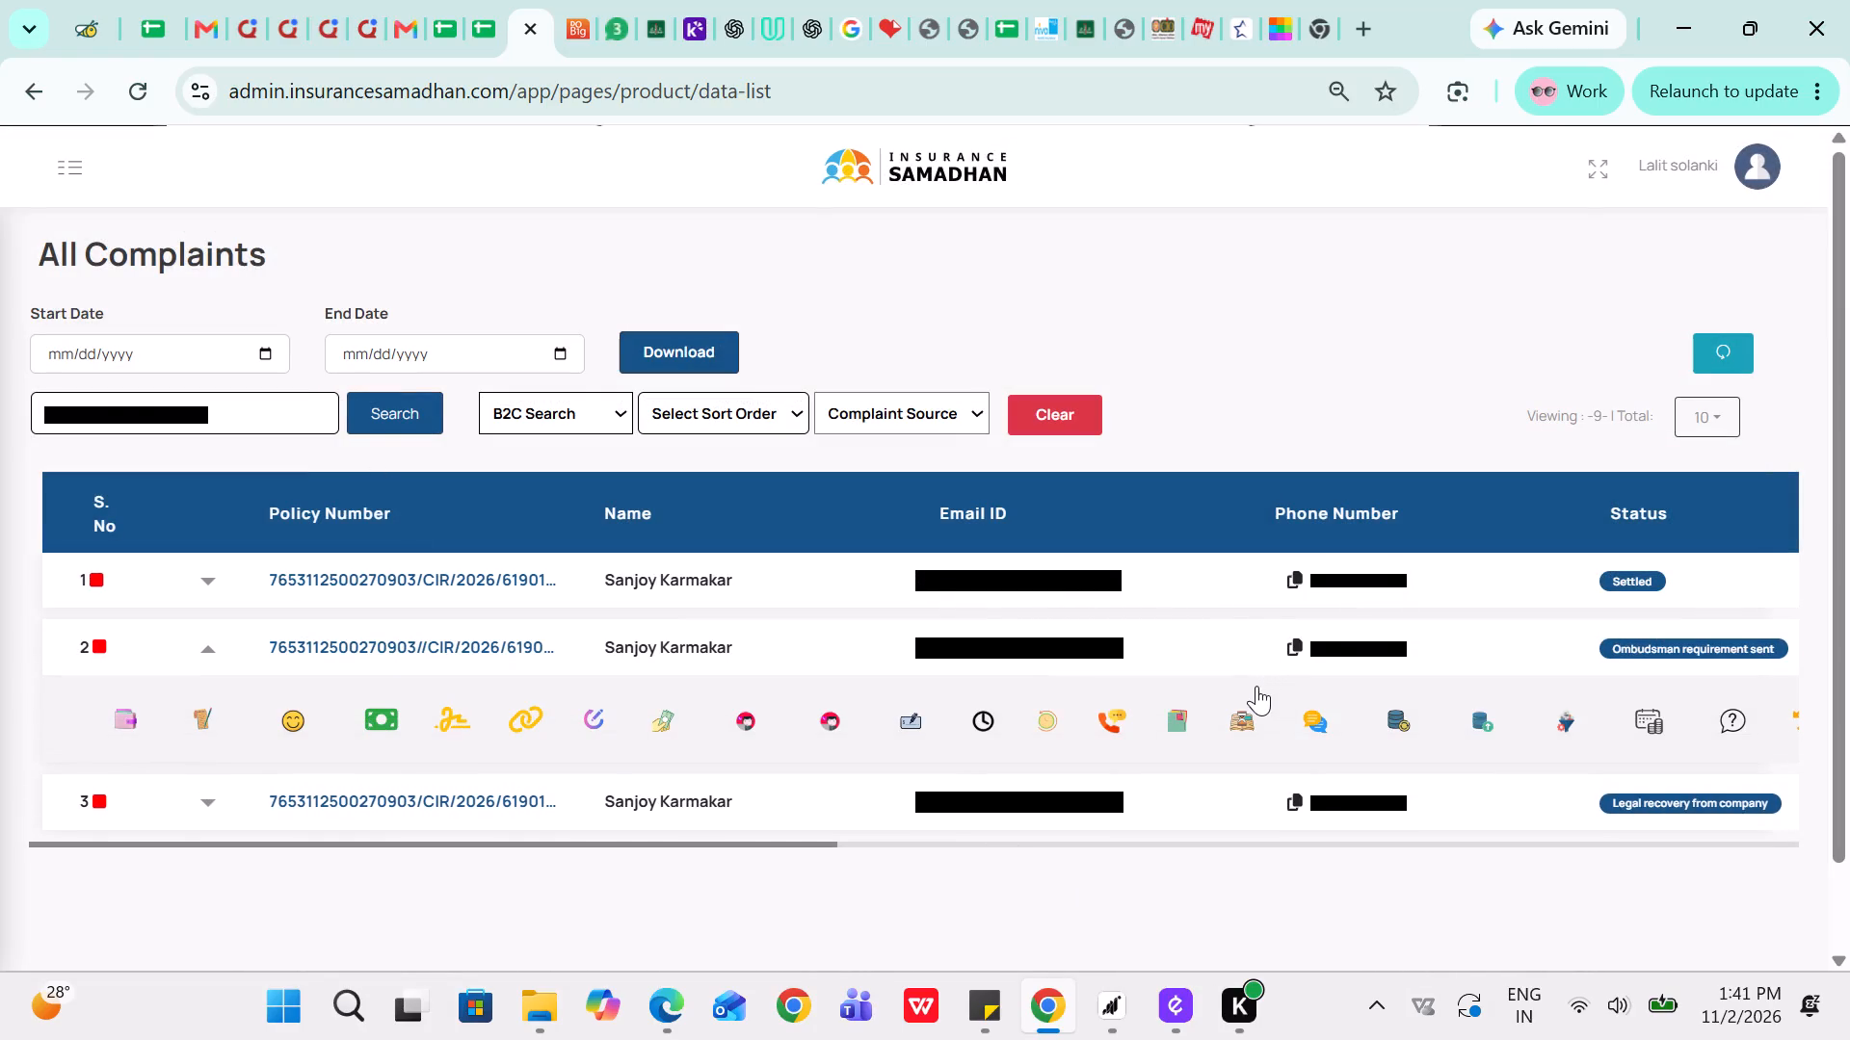
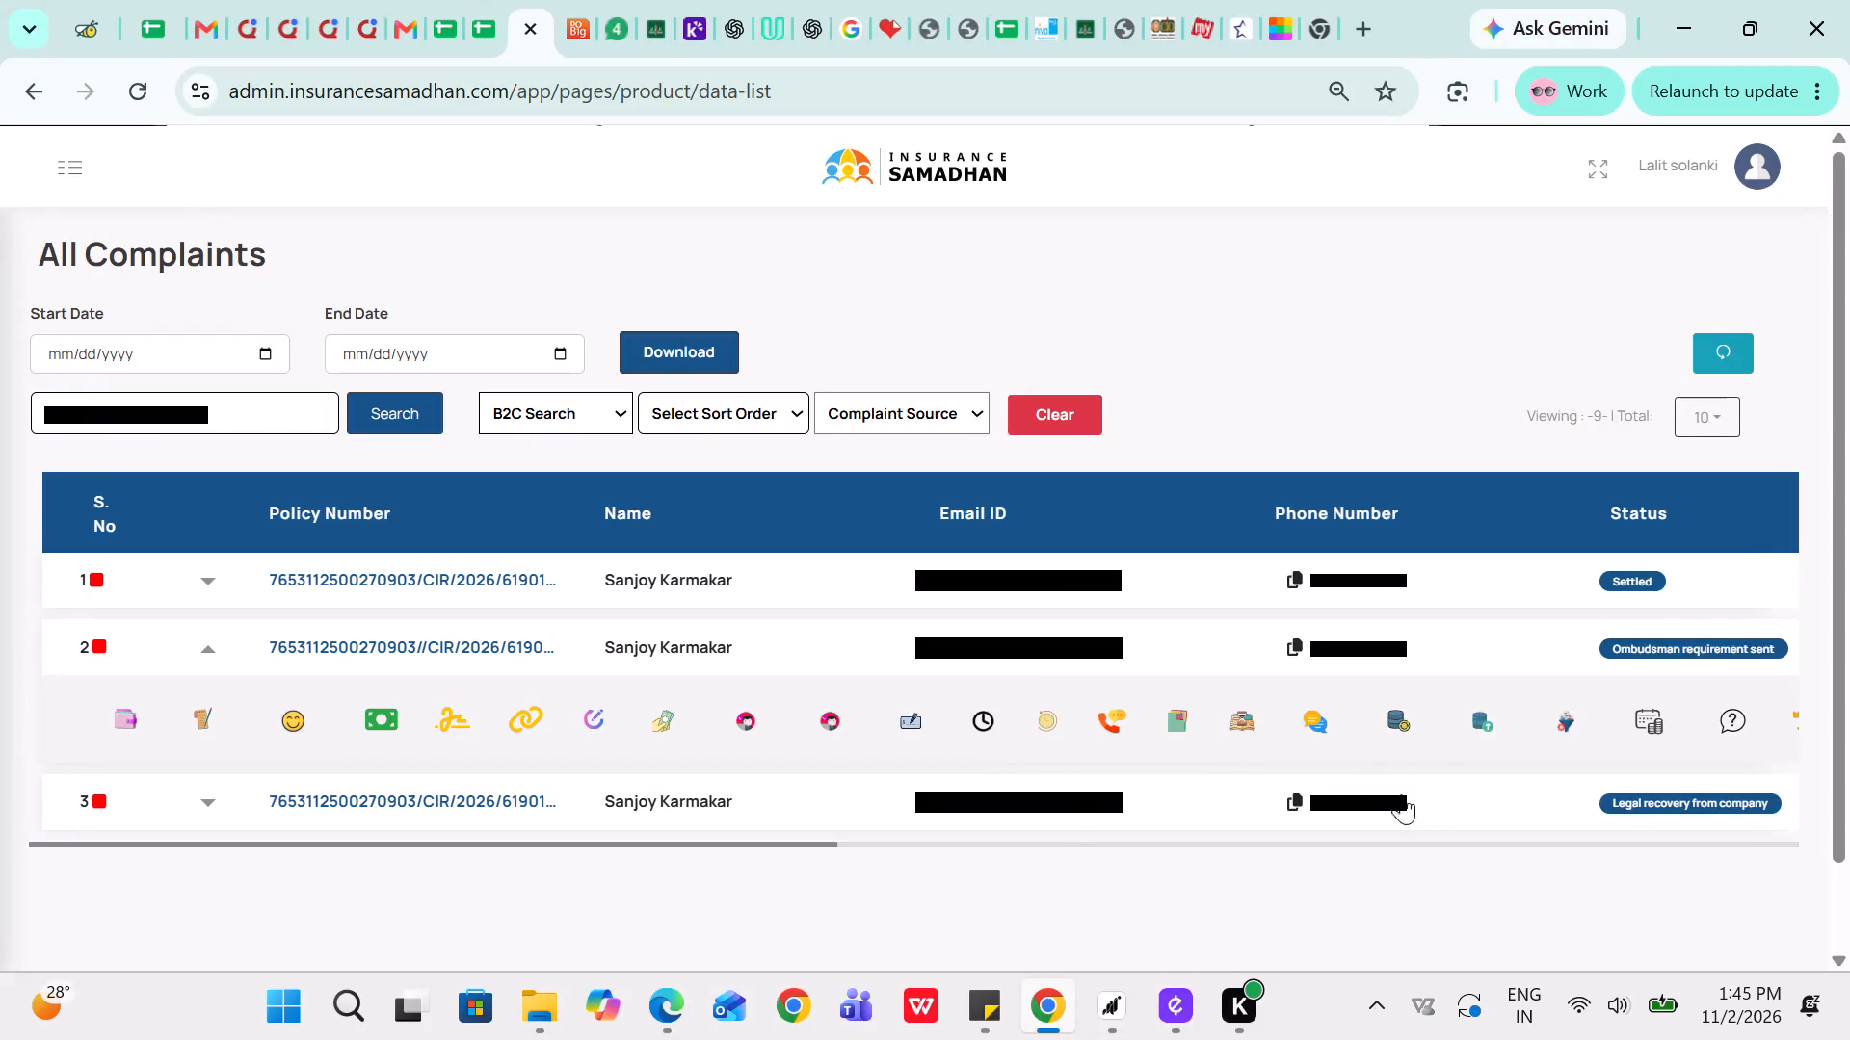
Review the communication log of the complaint with the status Ombudsman requirement sent, and collapse its action options.
click(1316, 719)
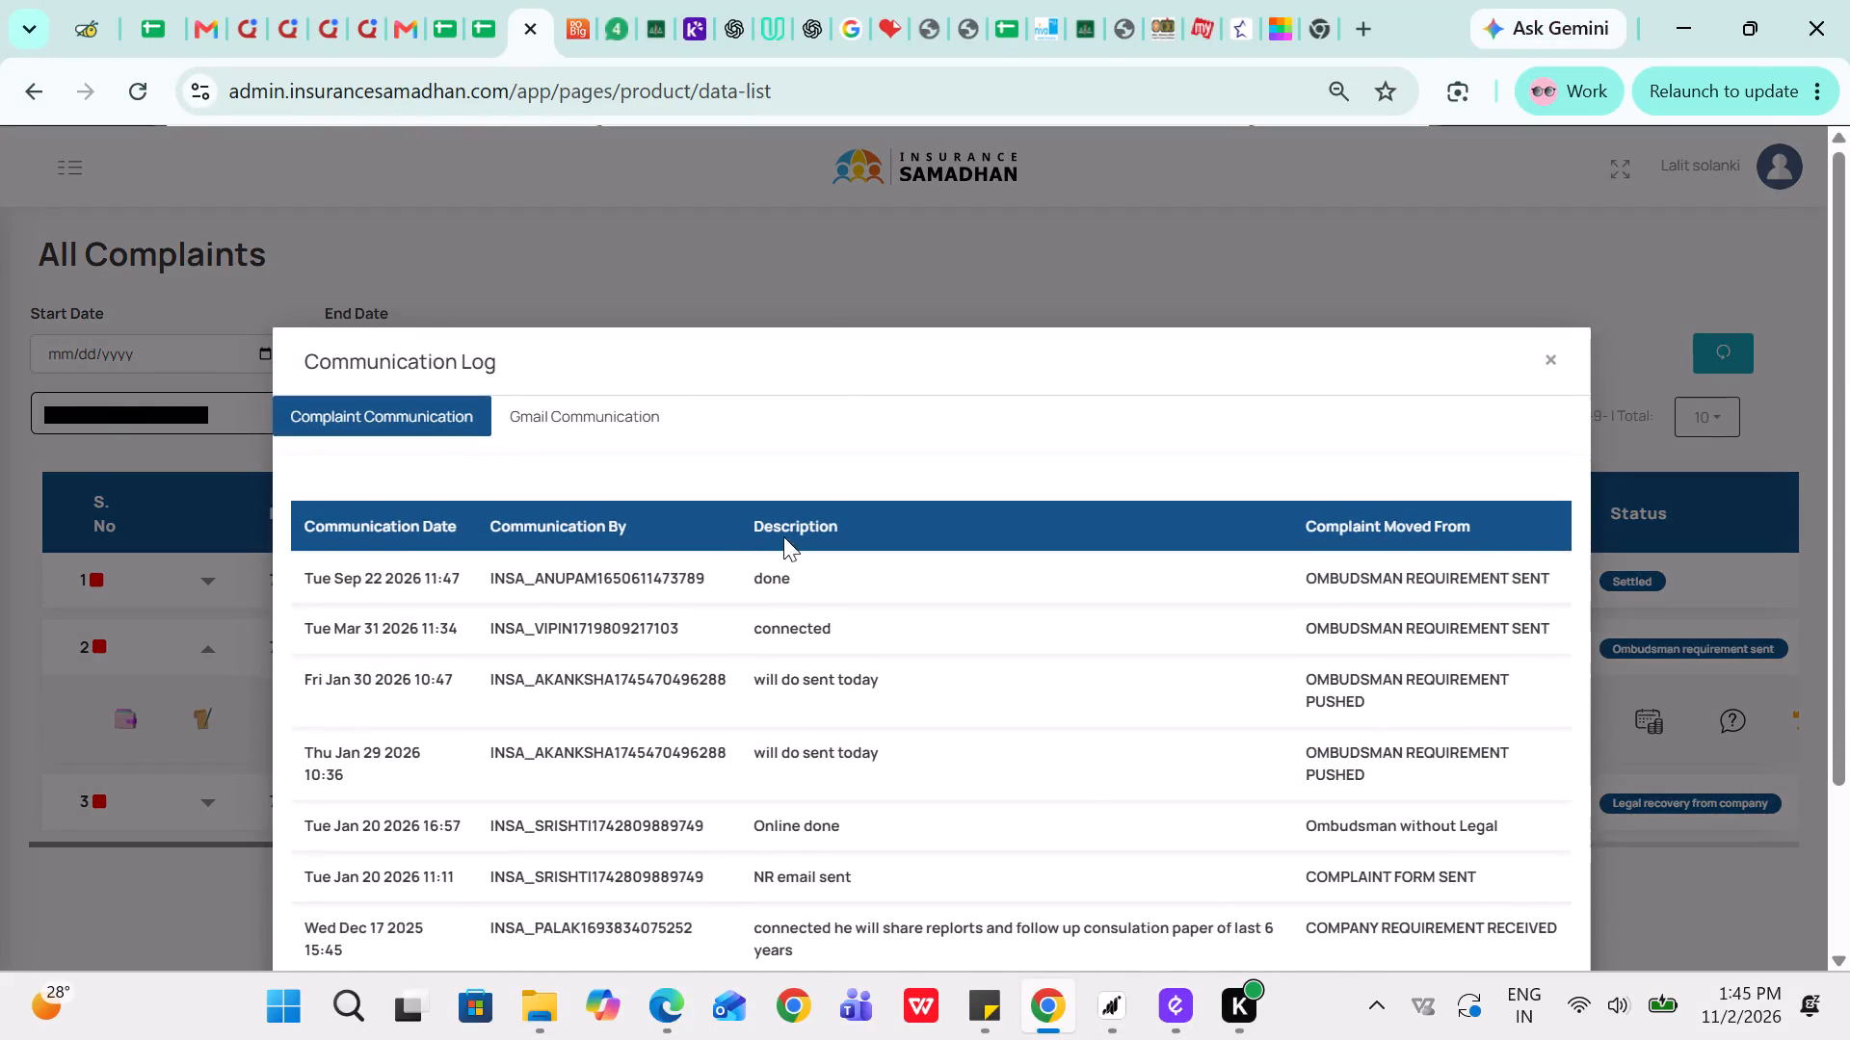
click(854, 248)
click(214, 637)
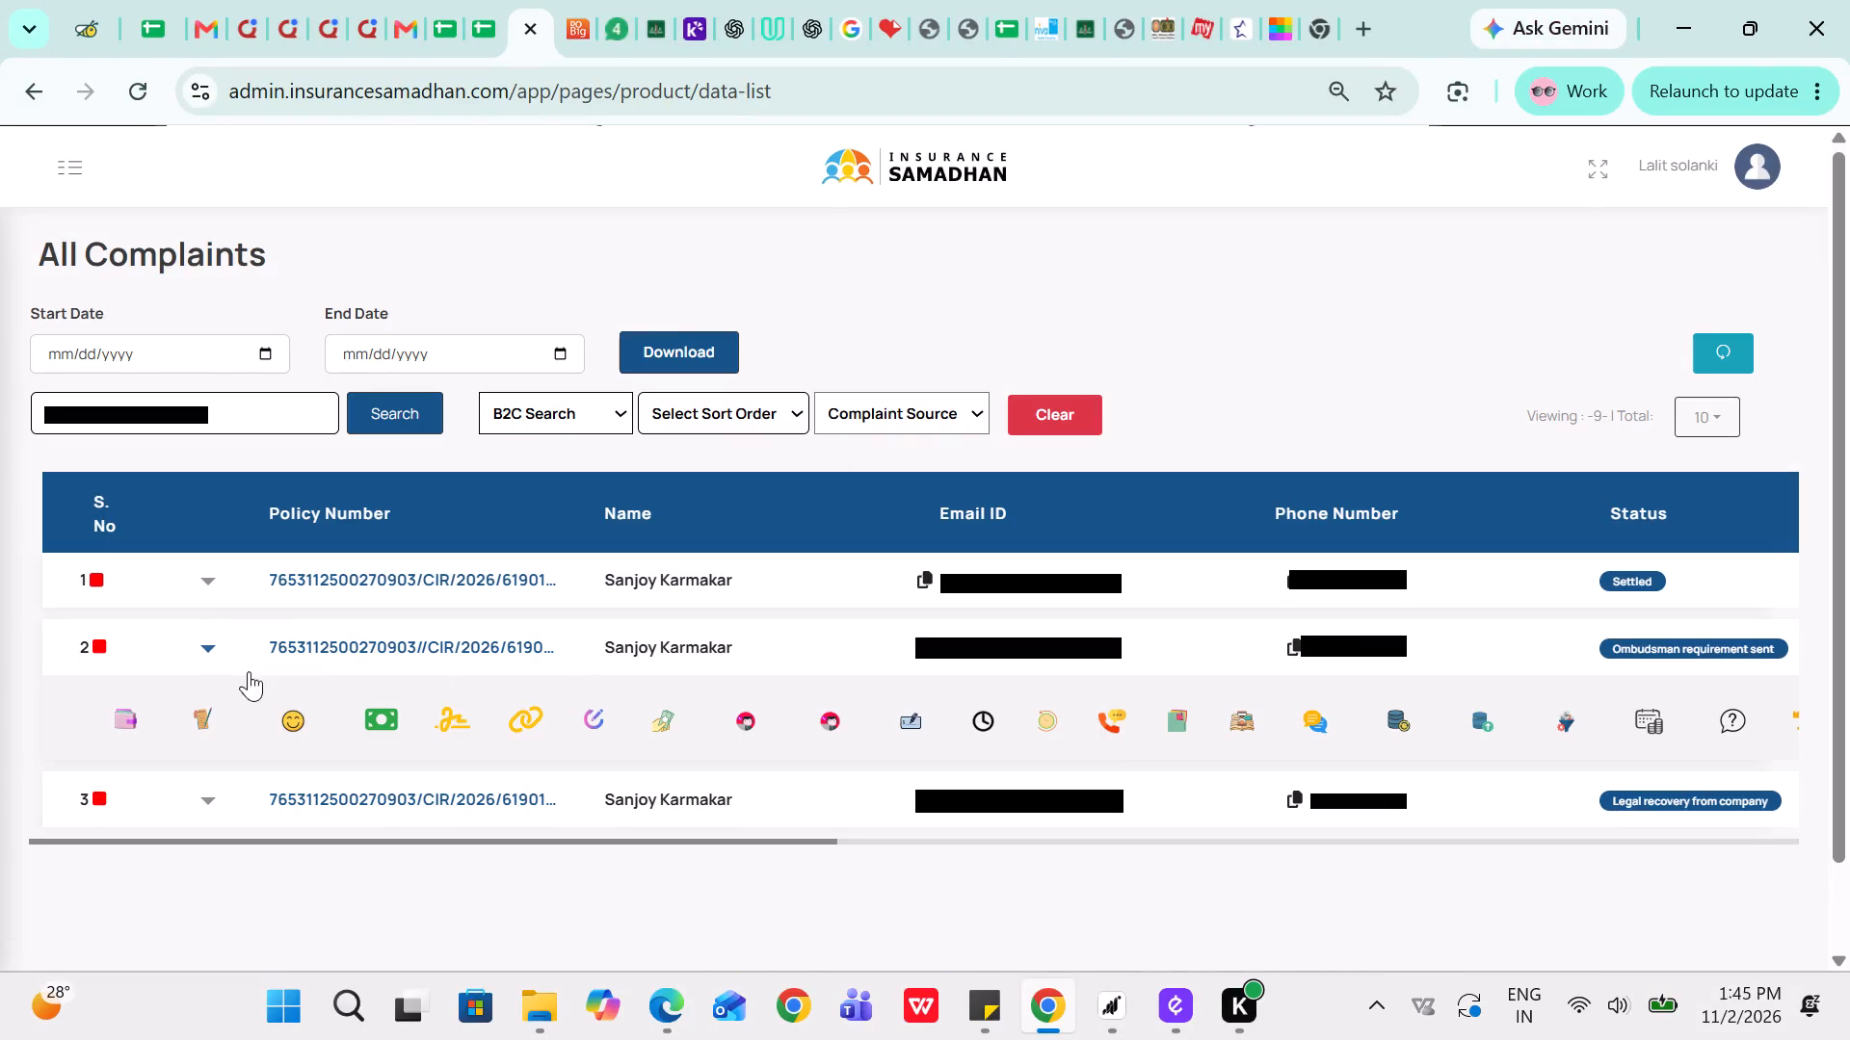
click(922, 836)
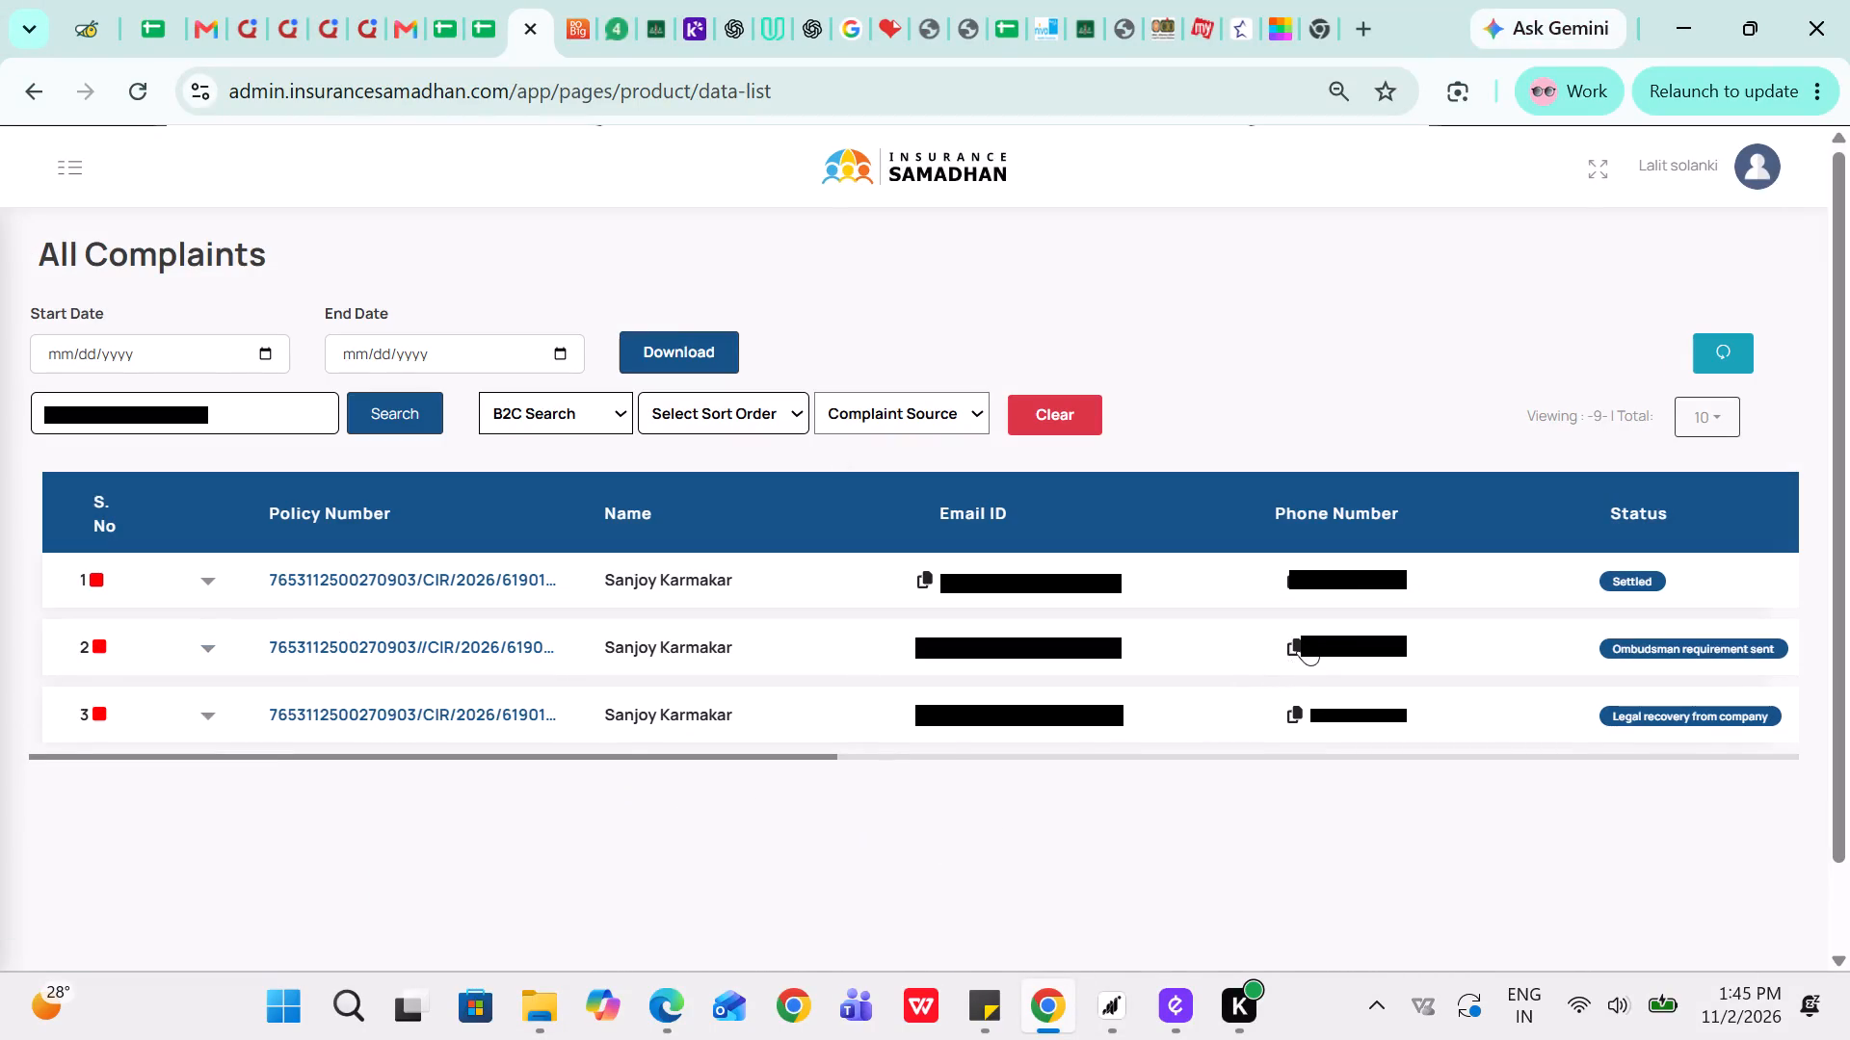
Copy the phone number from the Ombudsman requirement sent complaint and enter it as the number to call in the Smartflo dialer.
click(1294, 643)
click(576, 0)
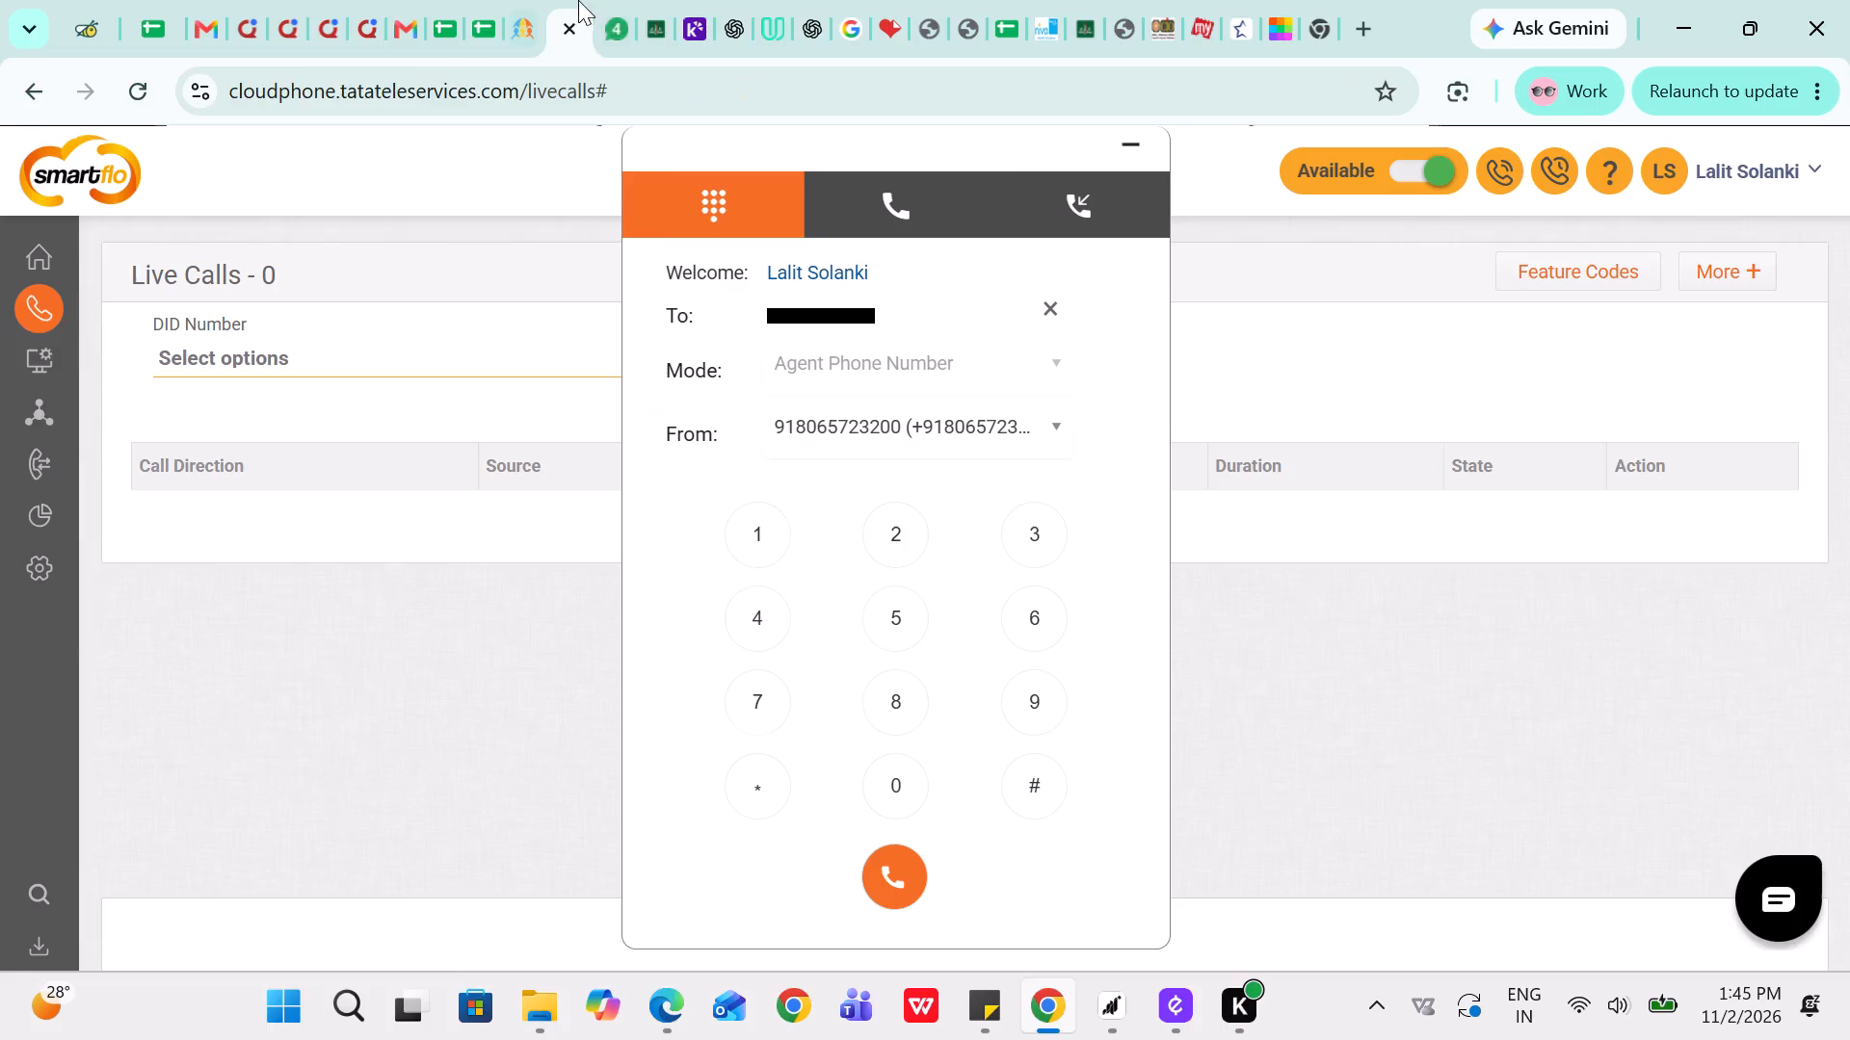
double_click(847, 319)
key(ctrl+v)
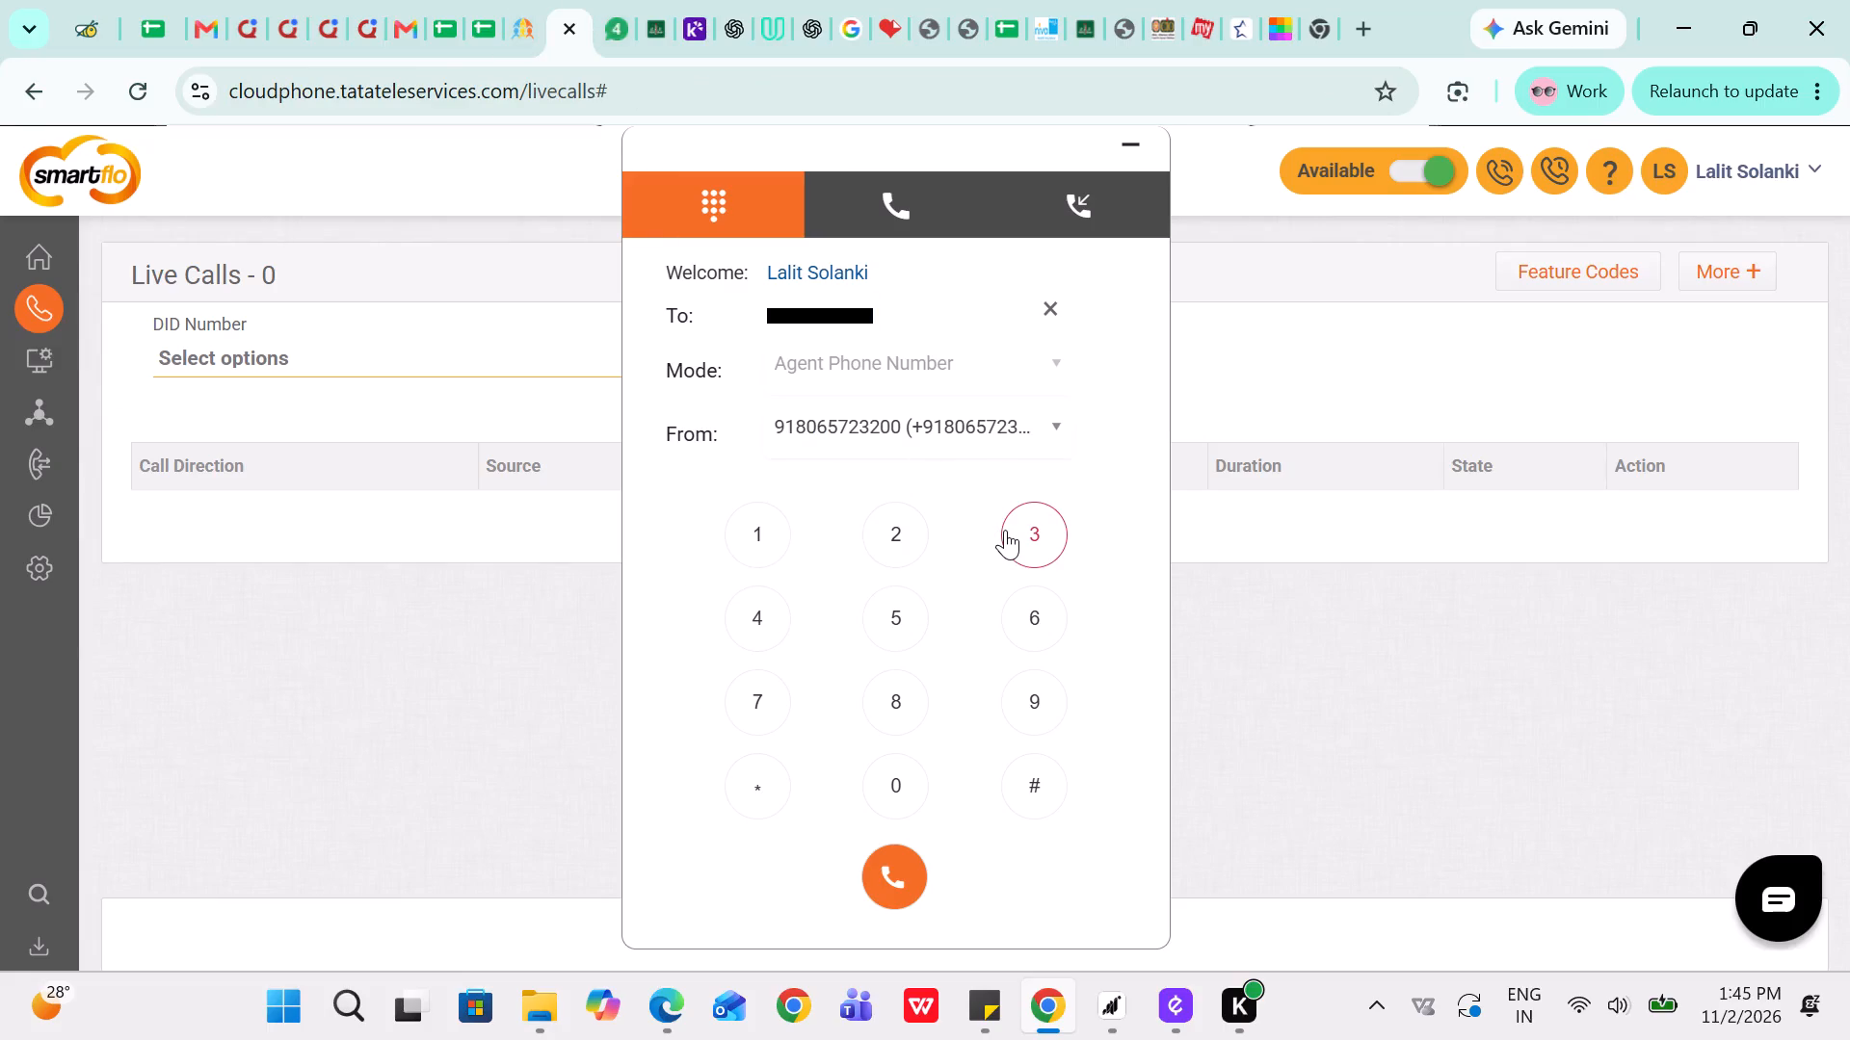
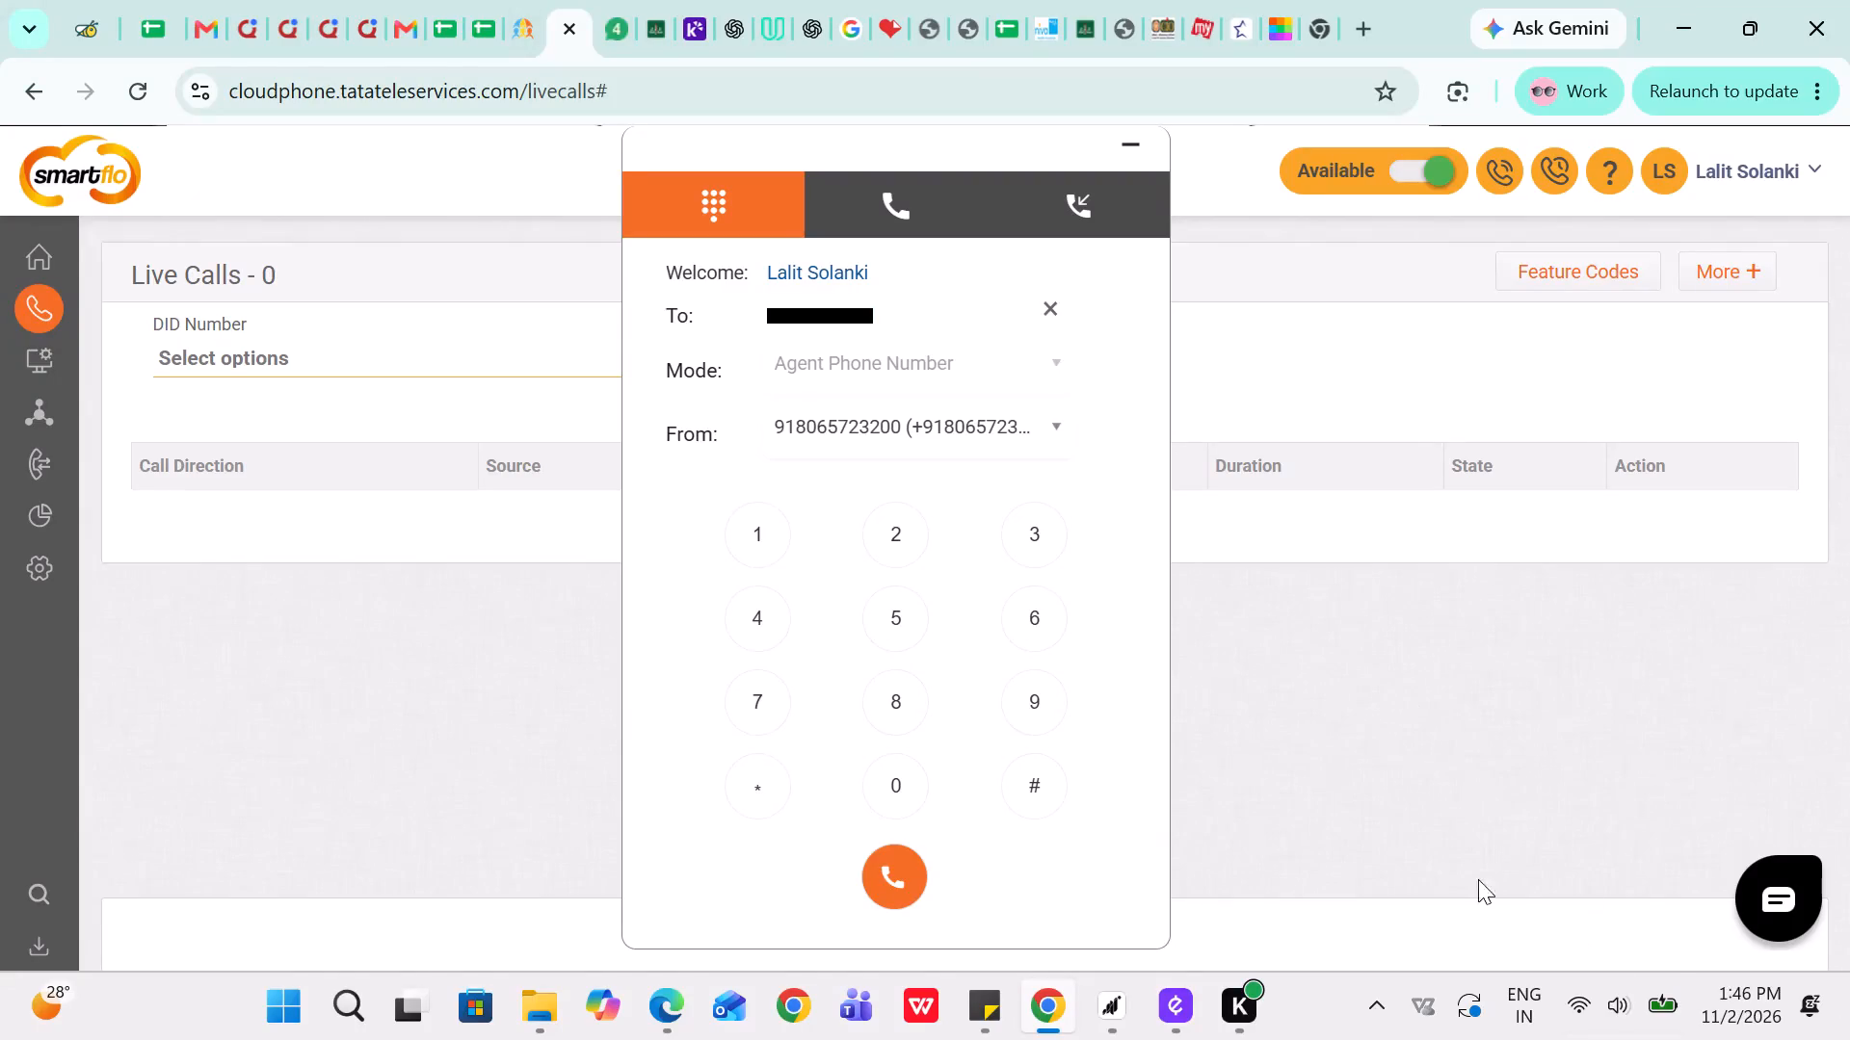
Return to the admin portal and review the communication list of the complaint with the status Ombudsman requirement sent.
click(1443, 819)
click(539, 0)
click(978, 866)
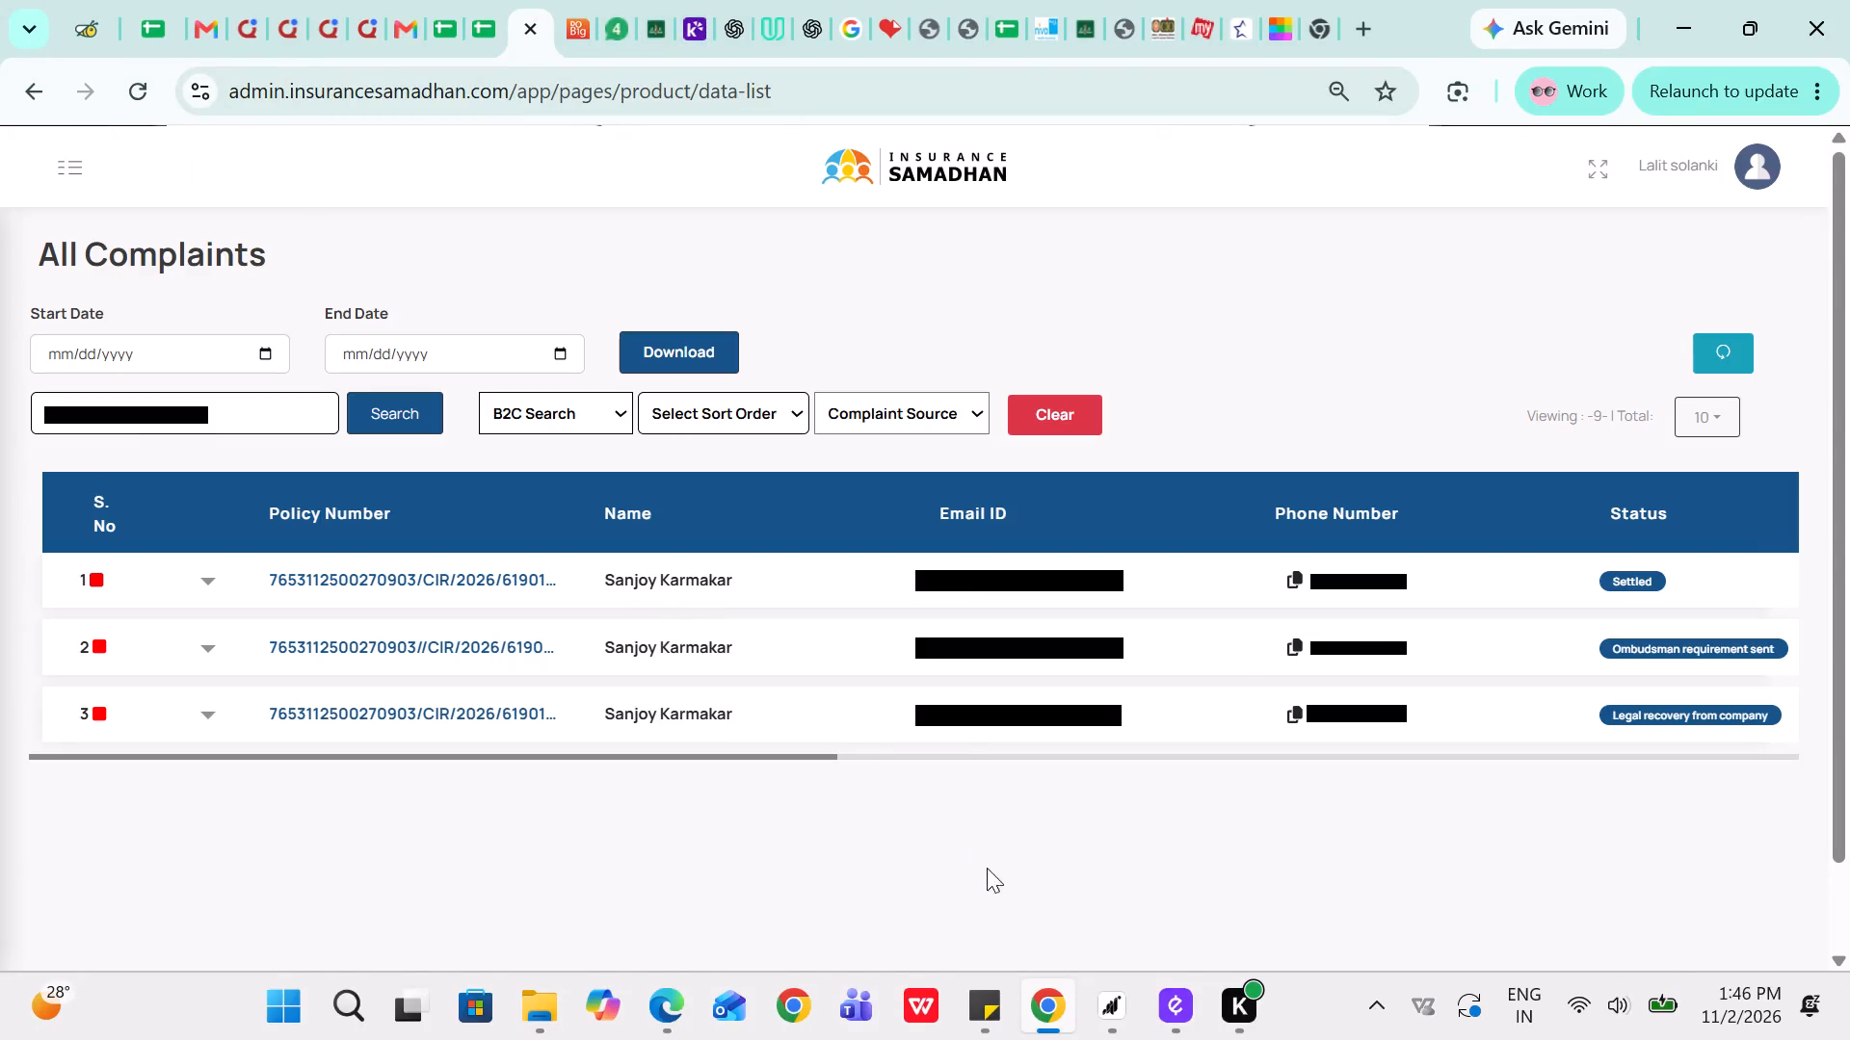
click(1221, 648)
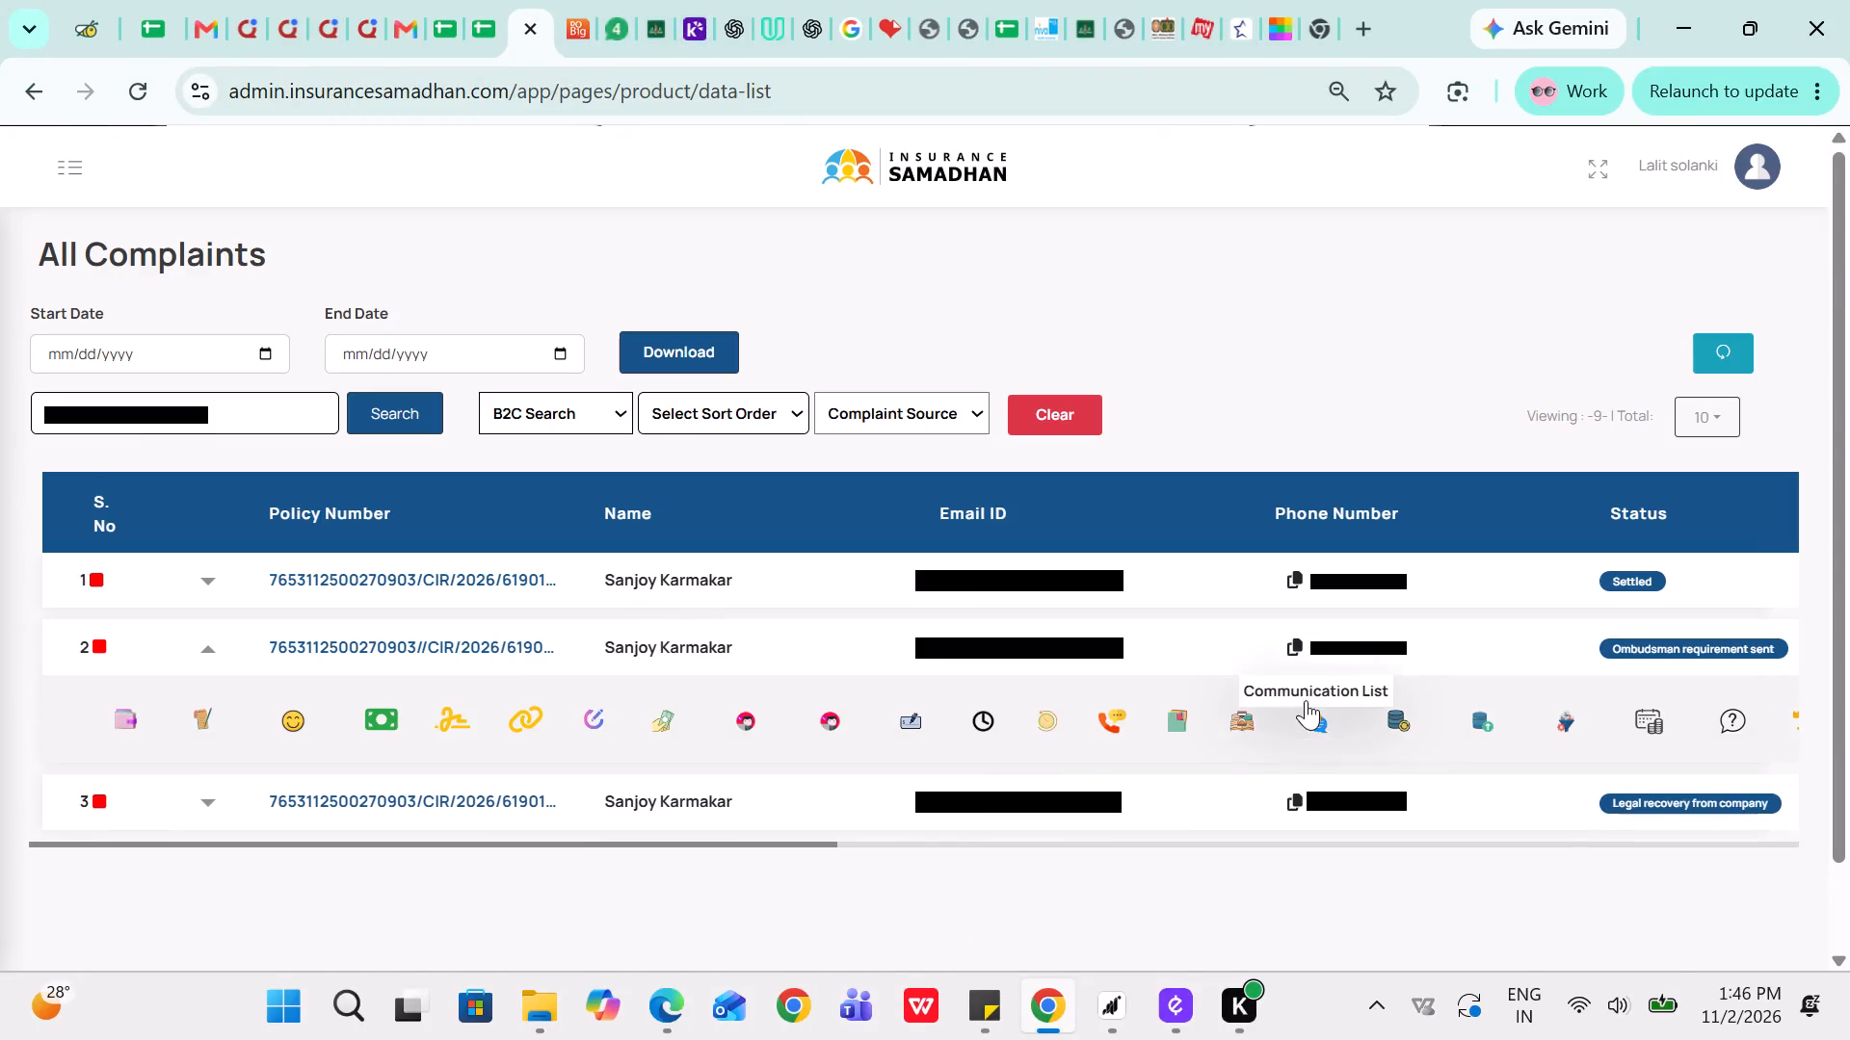
click(1322, 720)
click(727, 200)
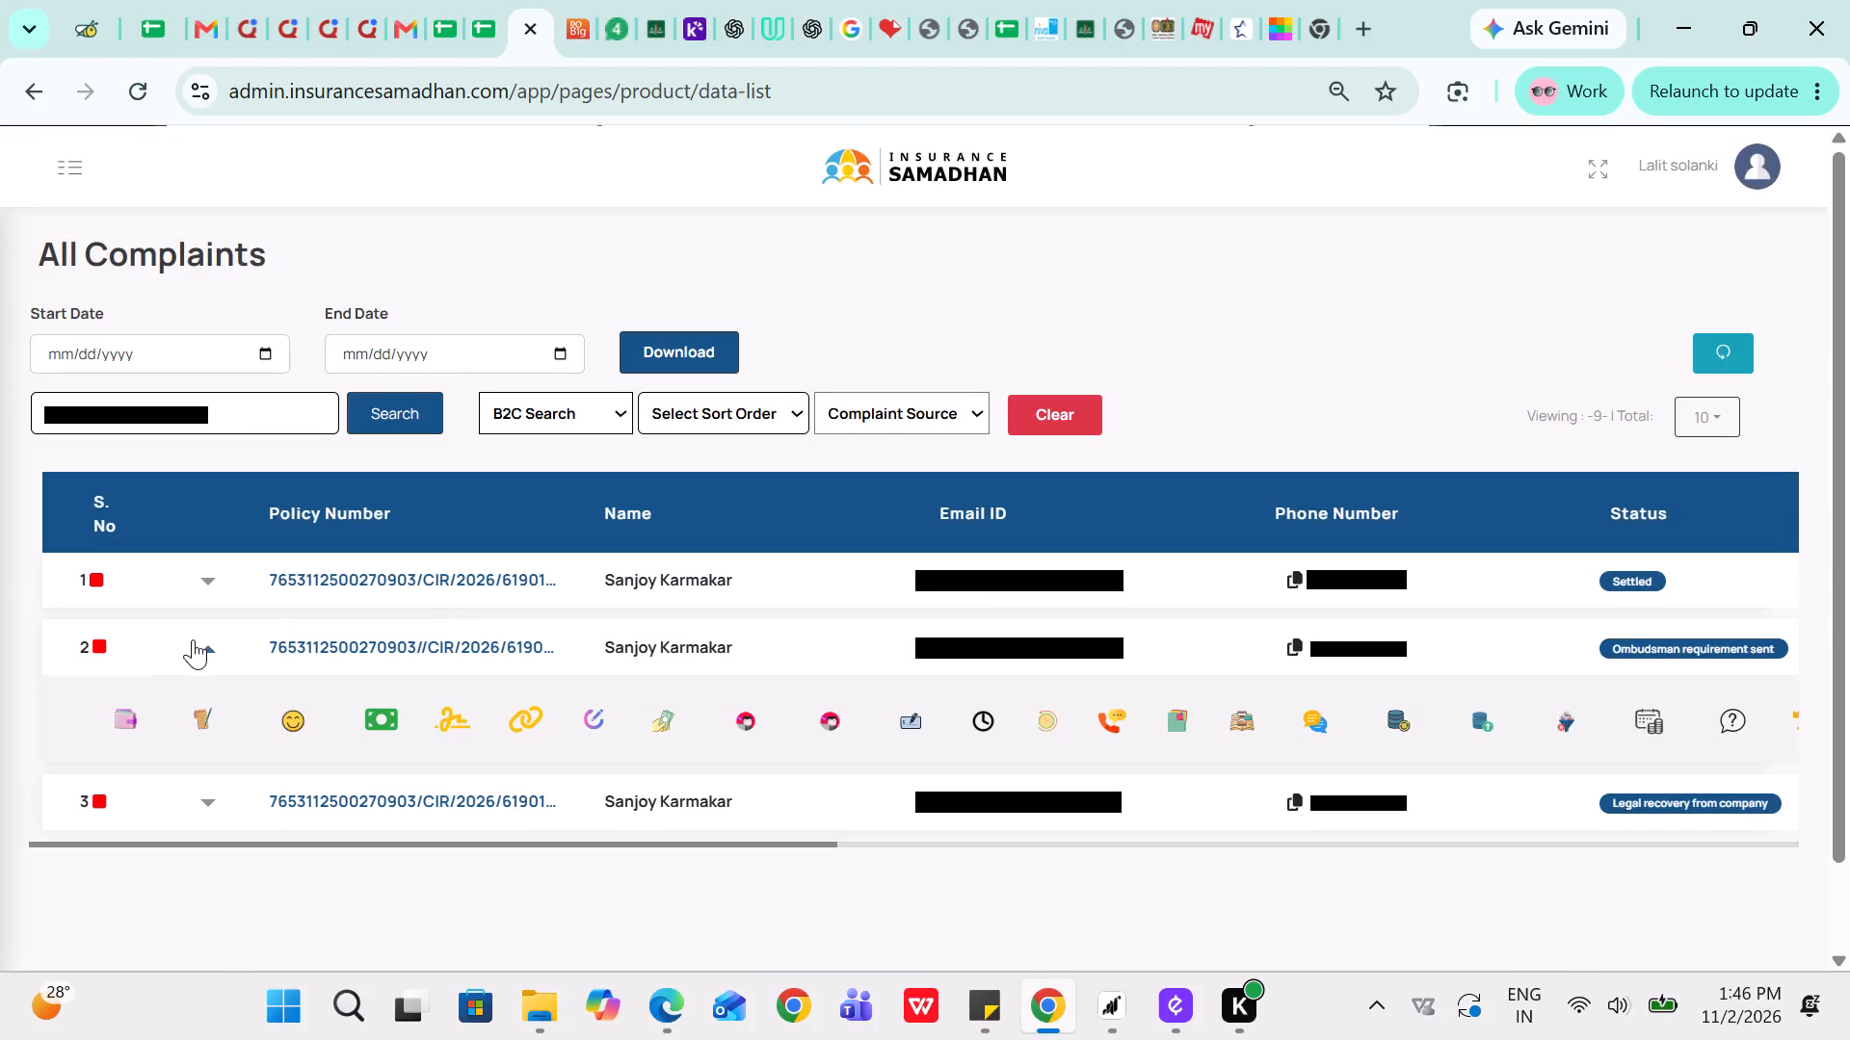
click(225, 644)
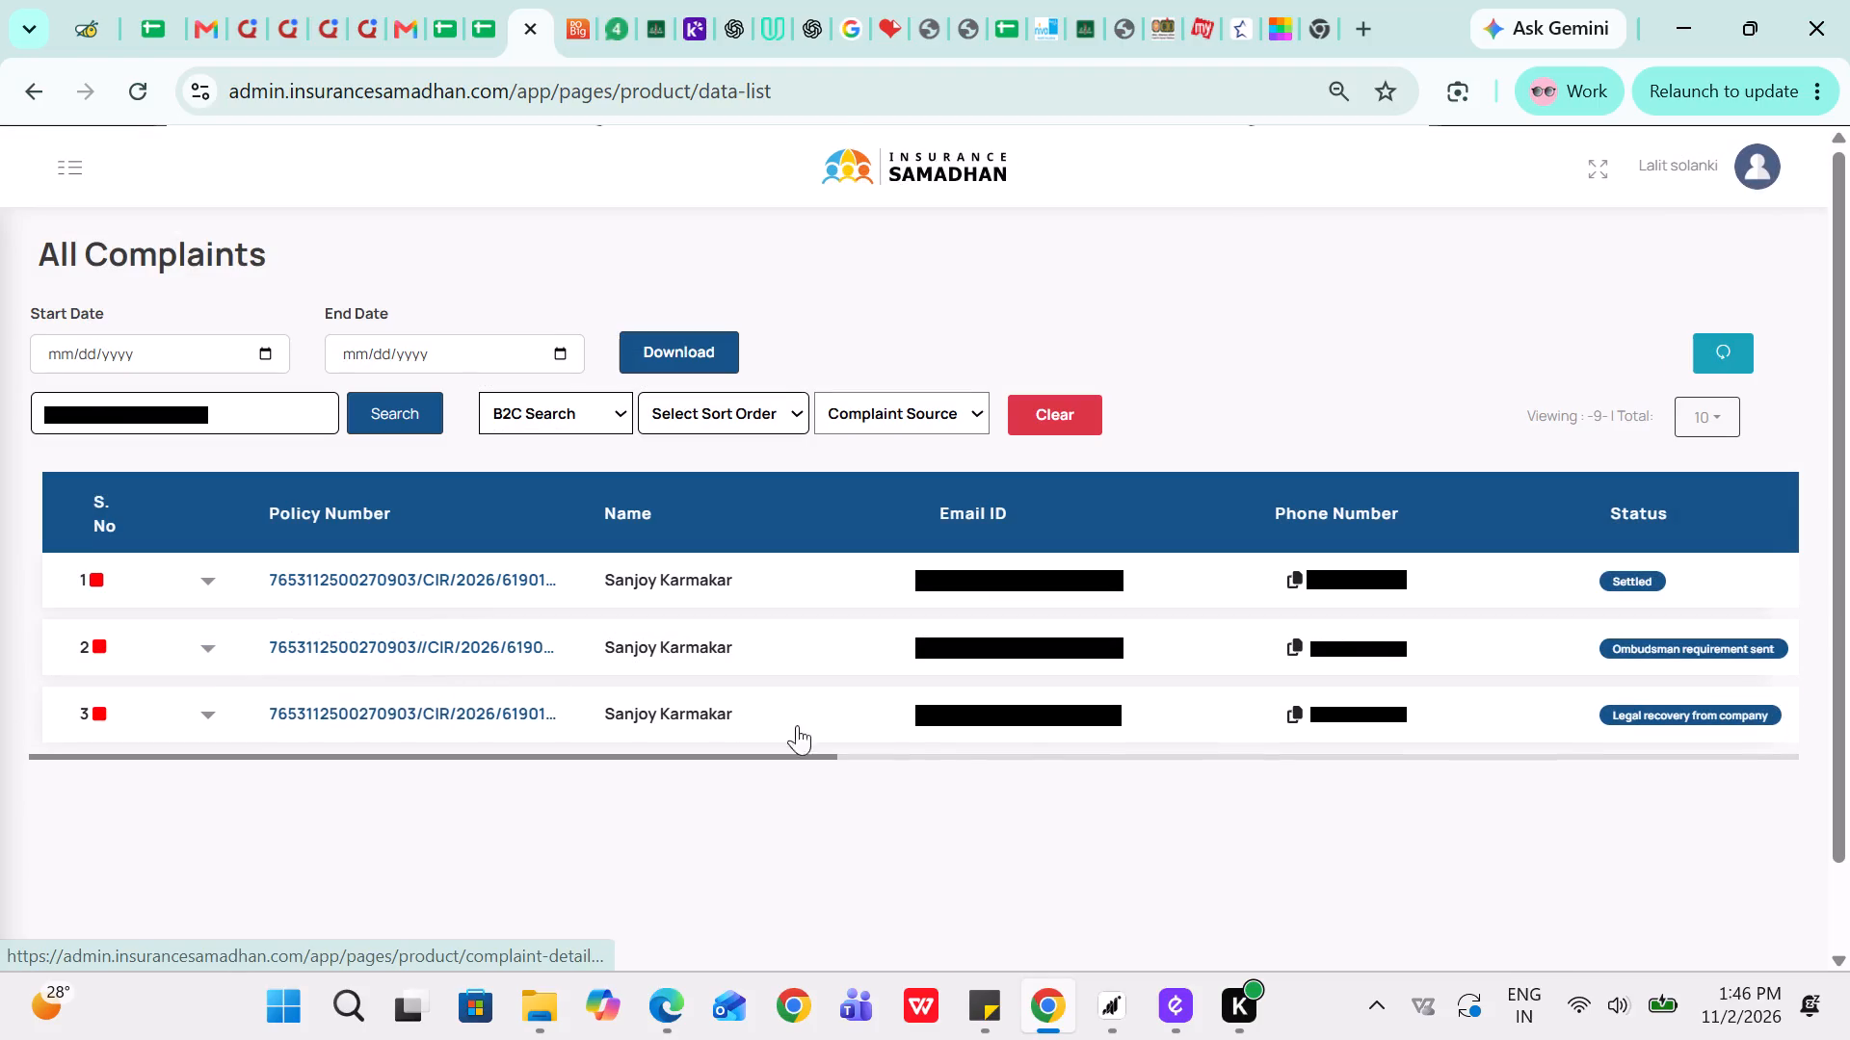
click(1248, 667)
click(1312, 711)
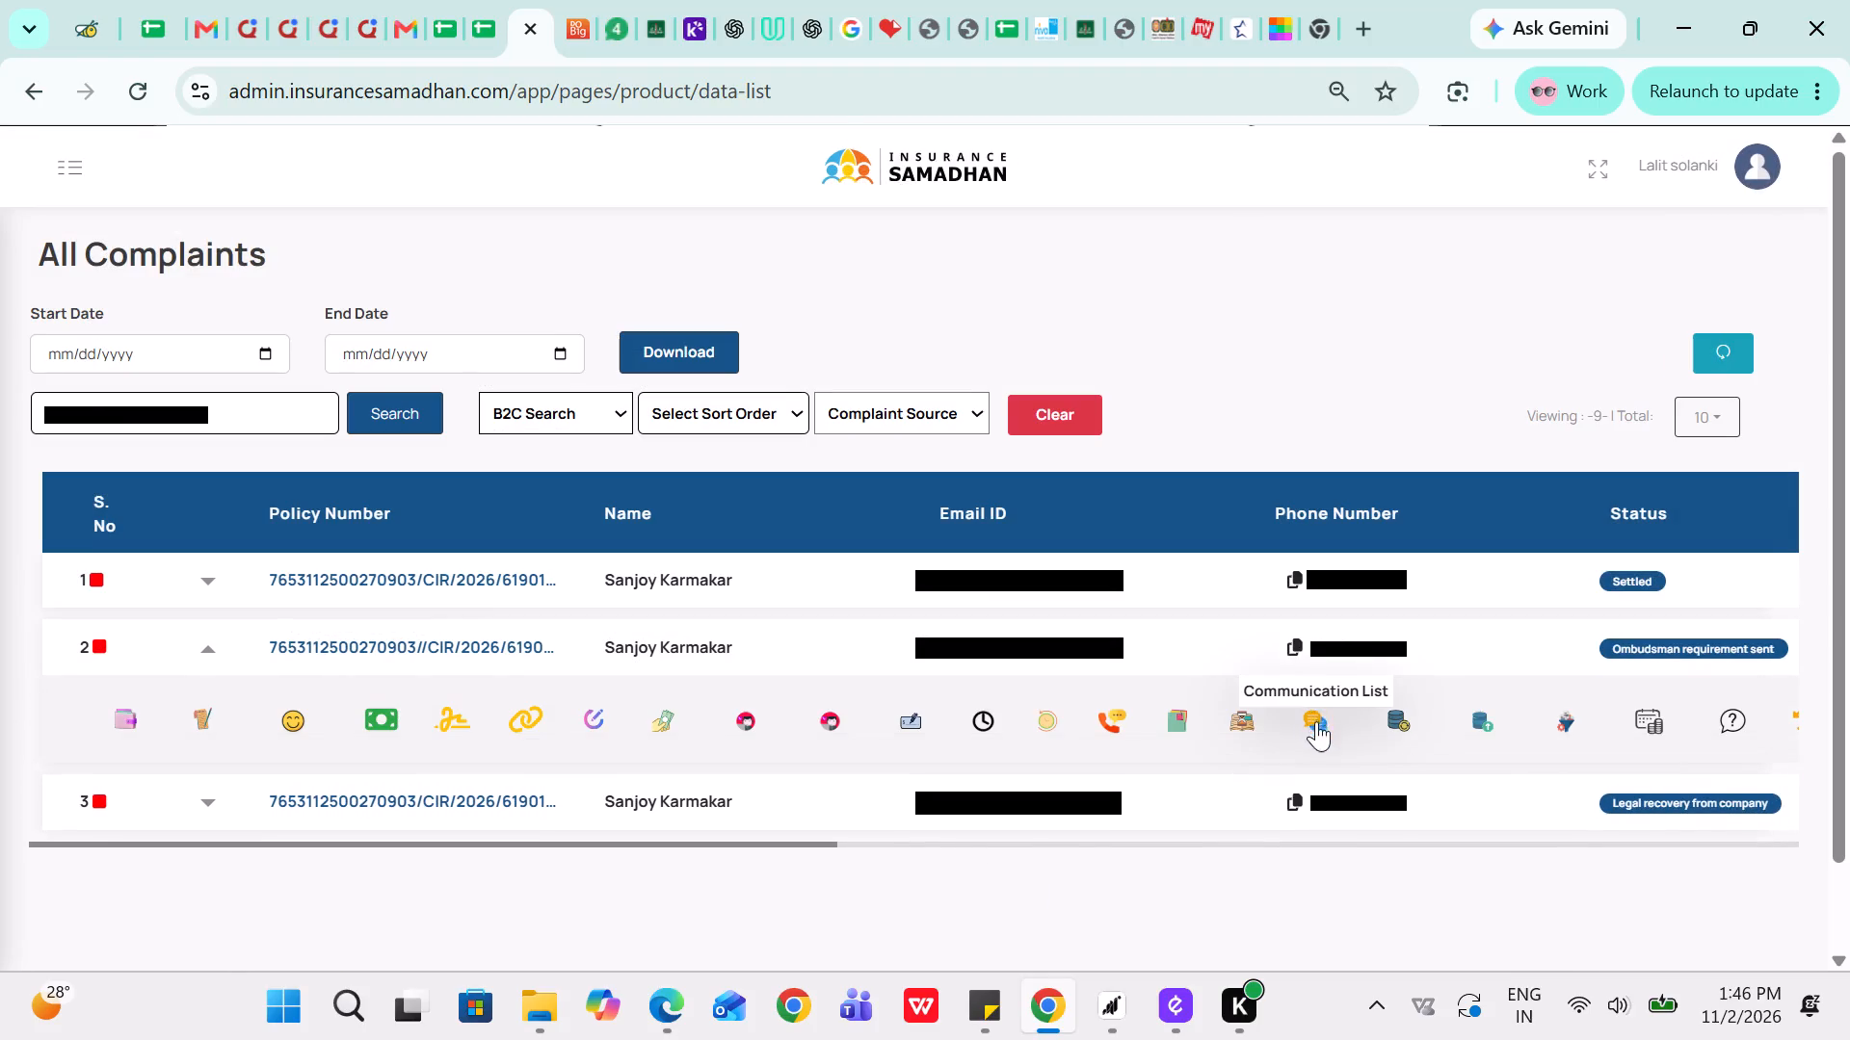
Examine the dated status history of the Ombudsman requirement sent complaint, and close it.
click(1052, 727)
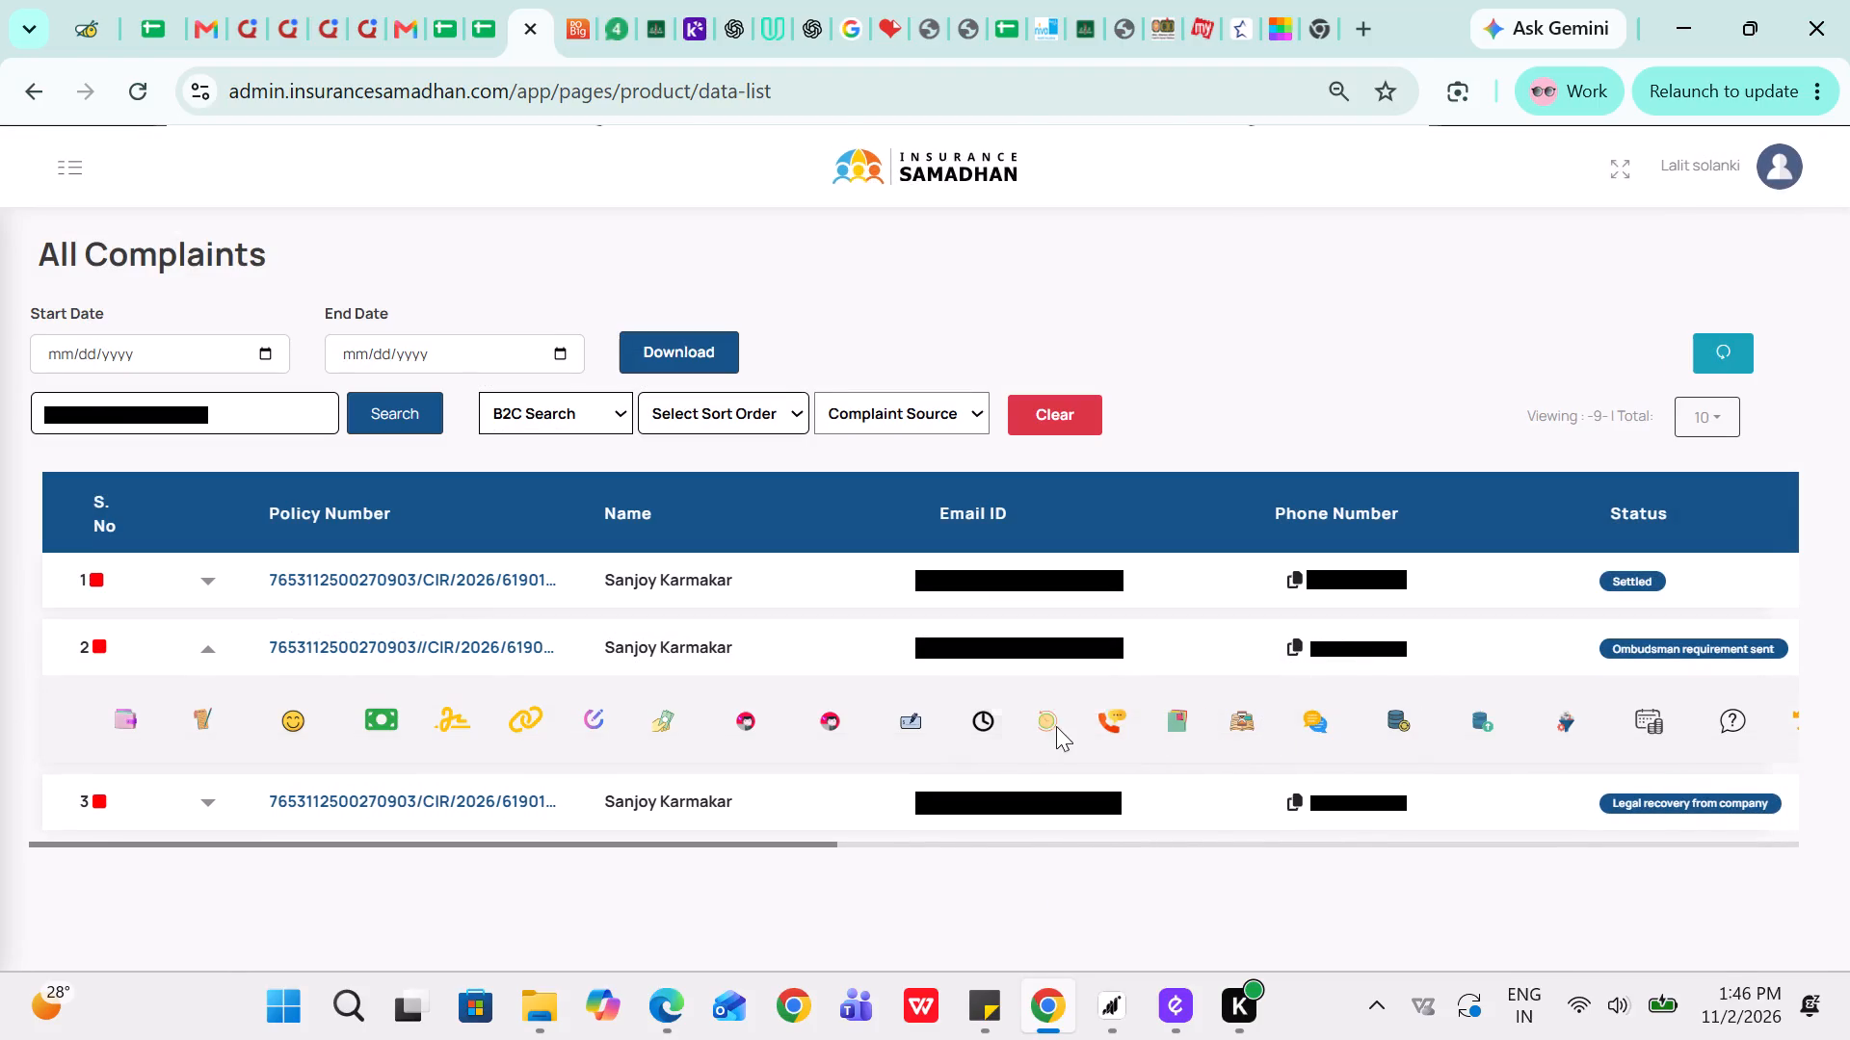
scroll(1076, 715, down, 11)
scroll(1098, 734, up, 1)
scroll(1098, 734, down, 5)
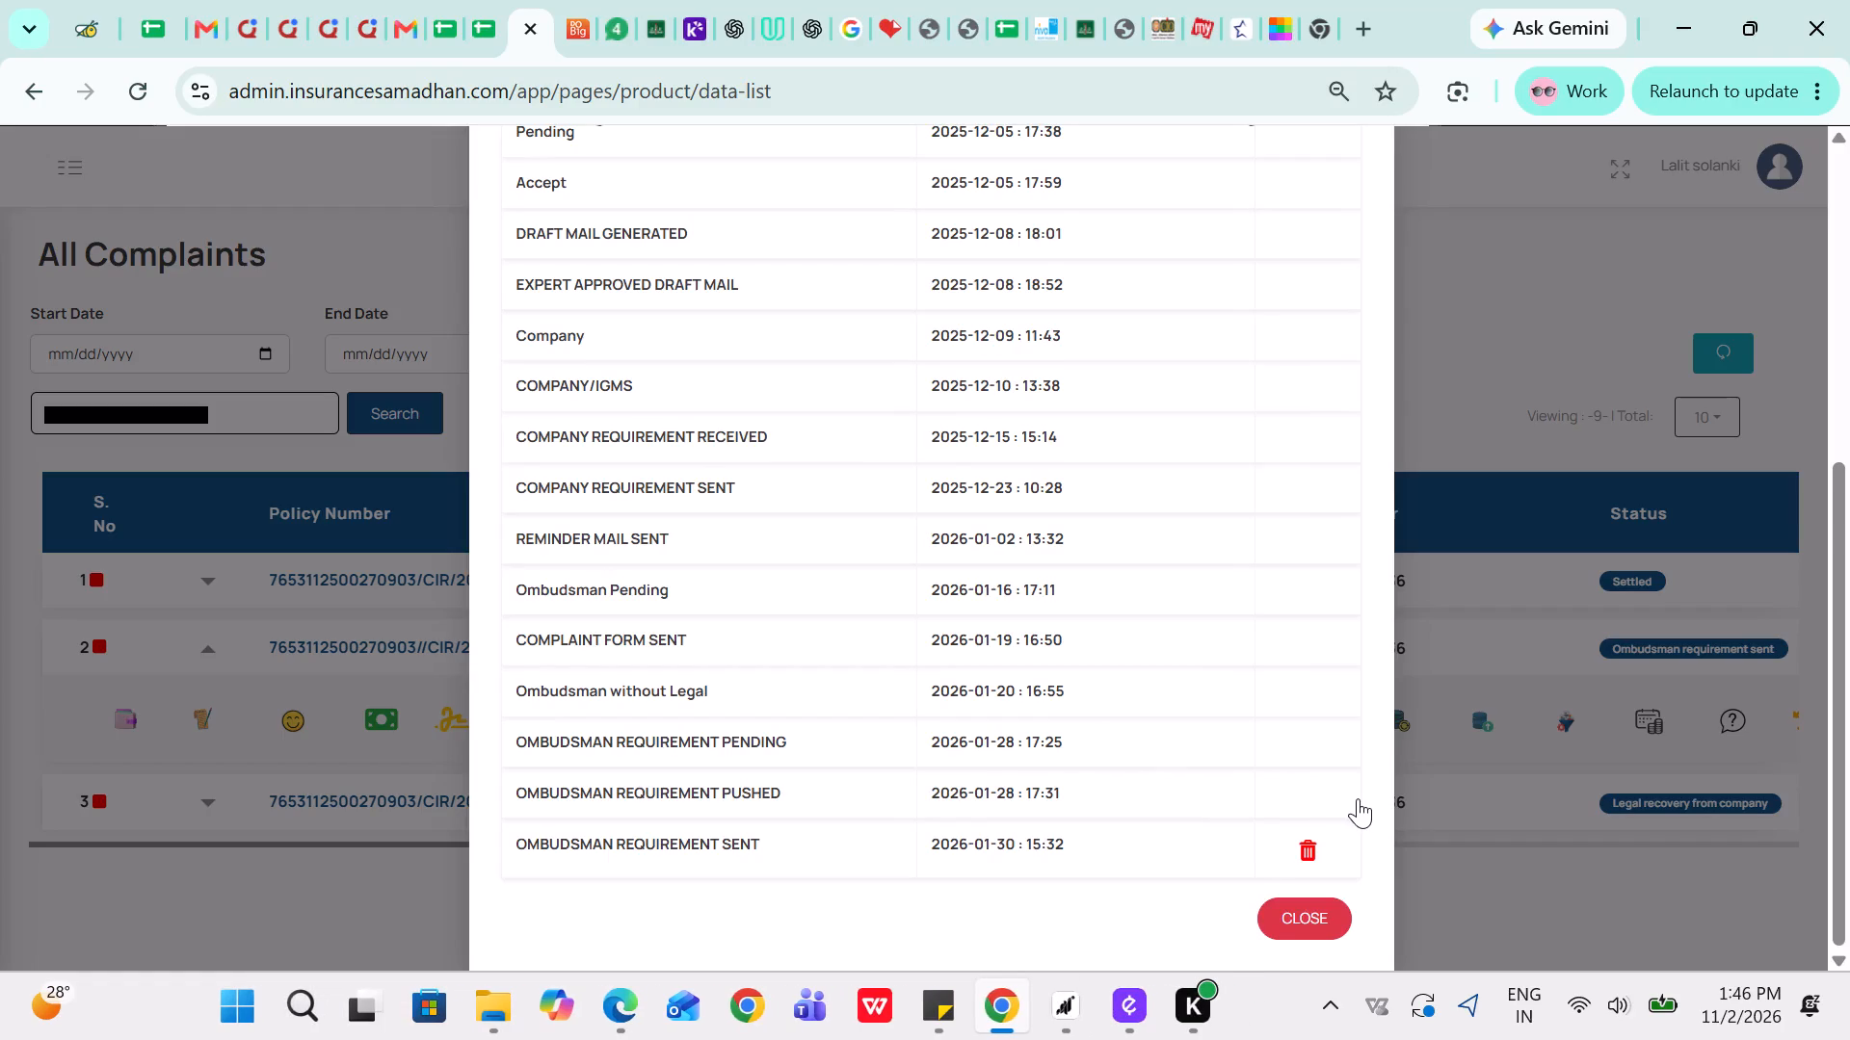
click(1484, 909)
Copy the phone number of the Ombudsman requirement sent complaint into the Smartflo dialer and place the call.
click(1299, 640)
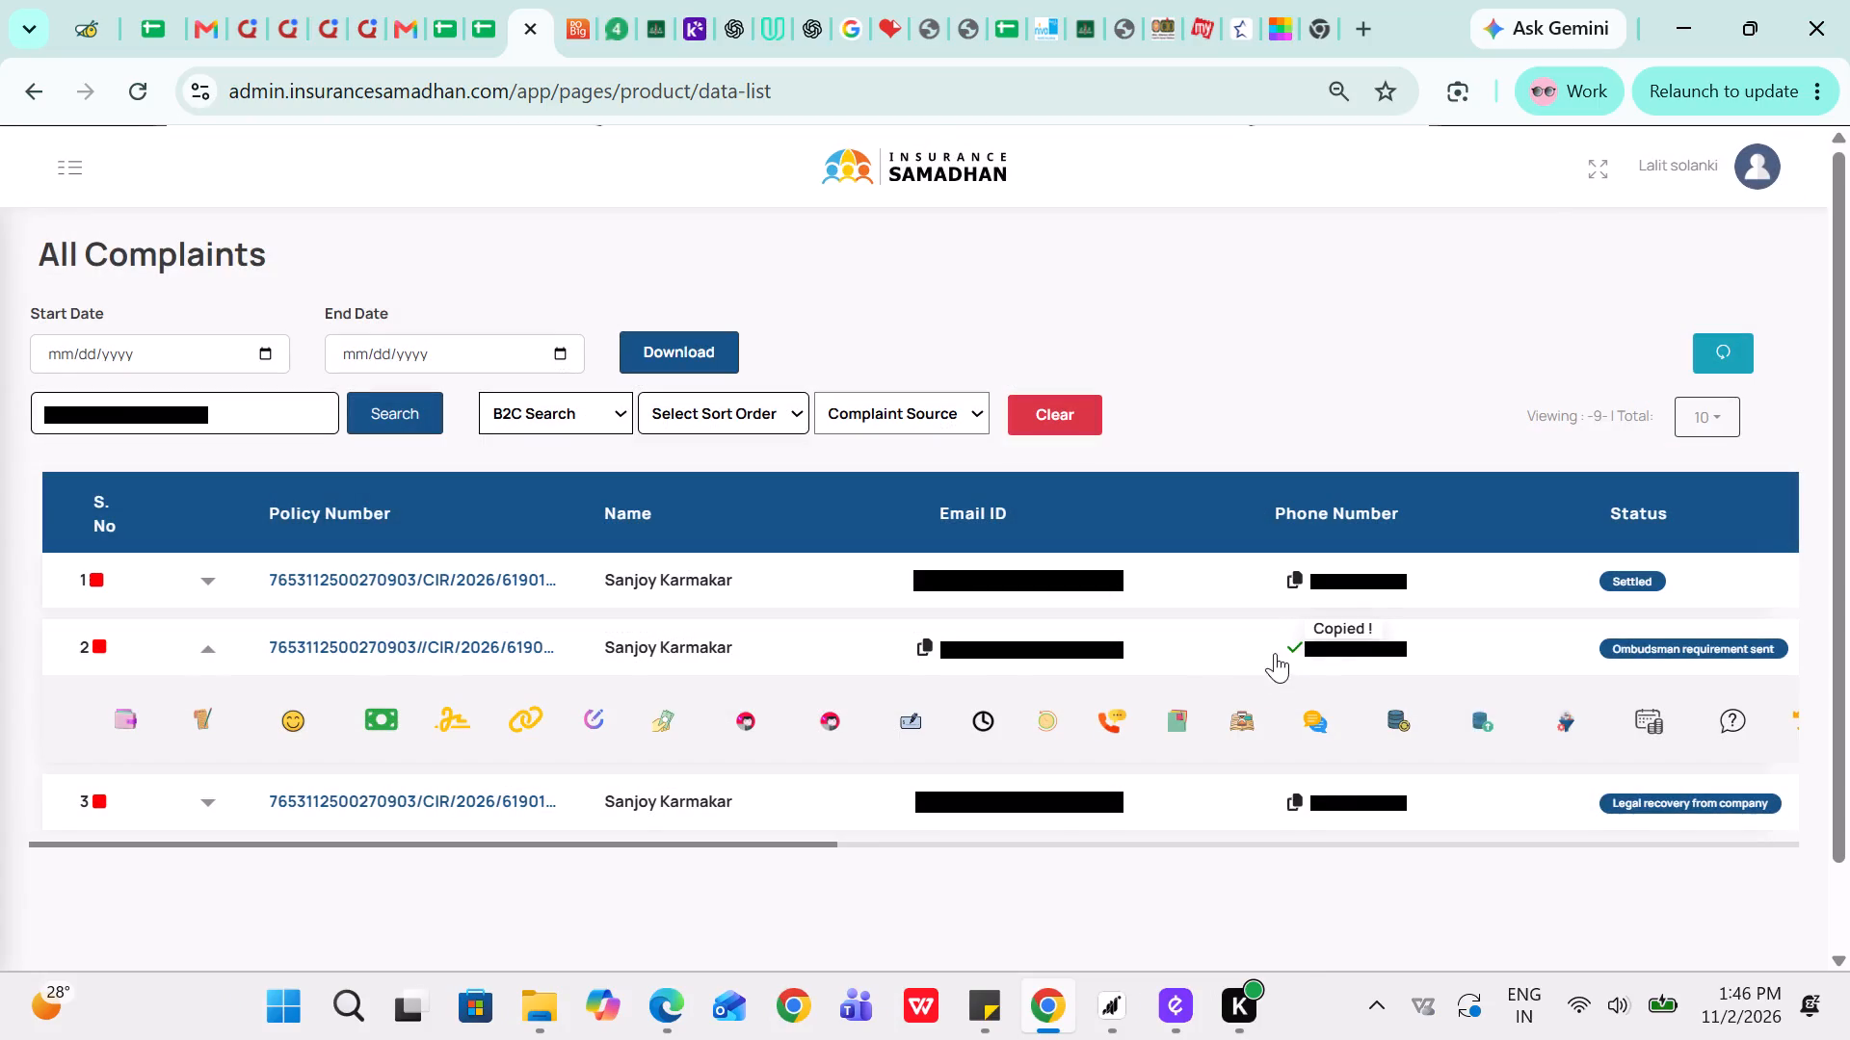
click(1208, 652)
click(575, 0)
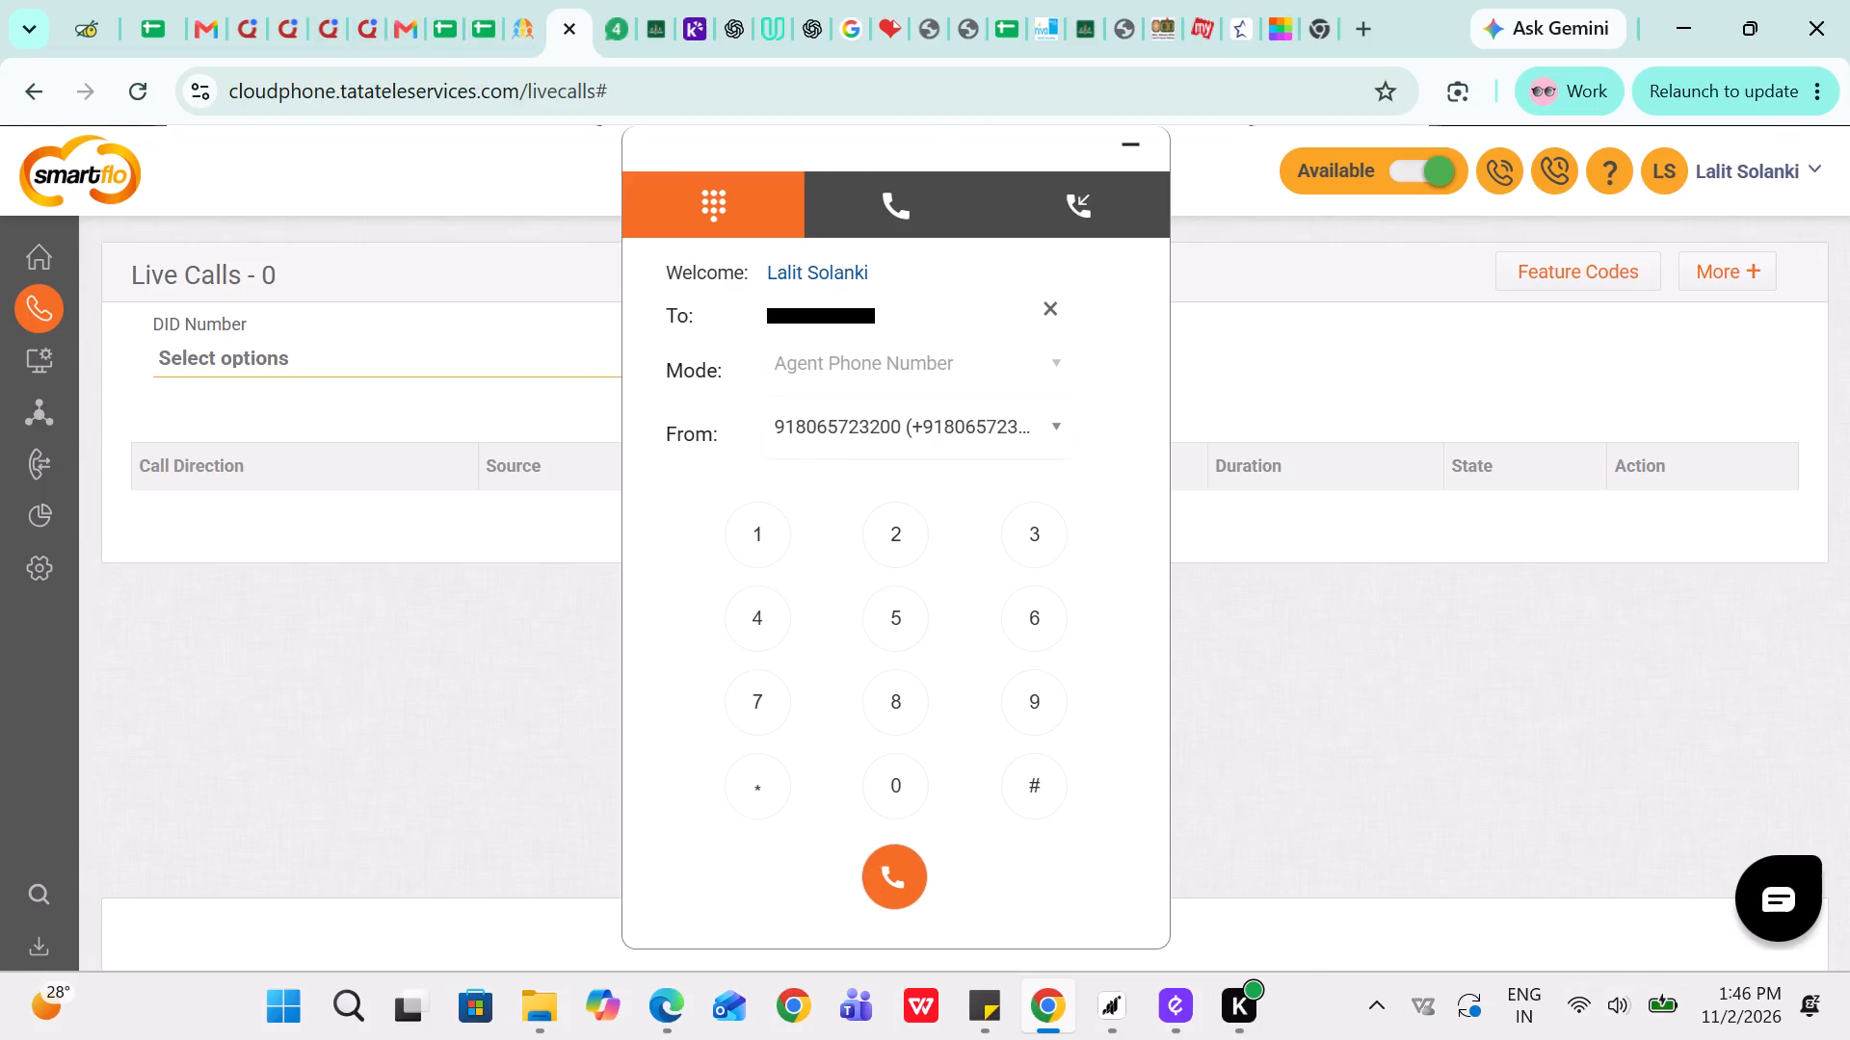
double_click(855, 306)
key(ctrl+v)
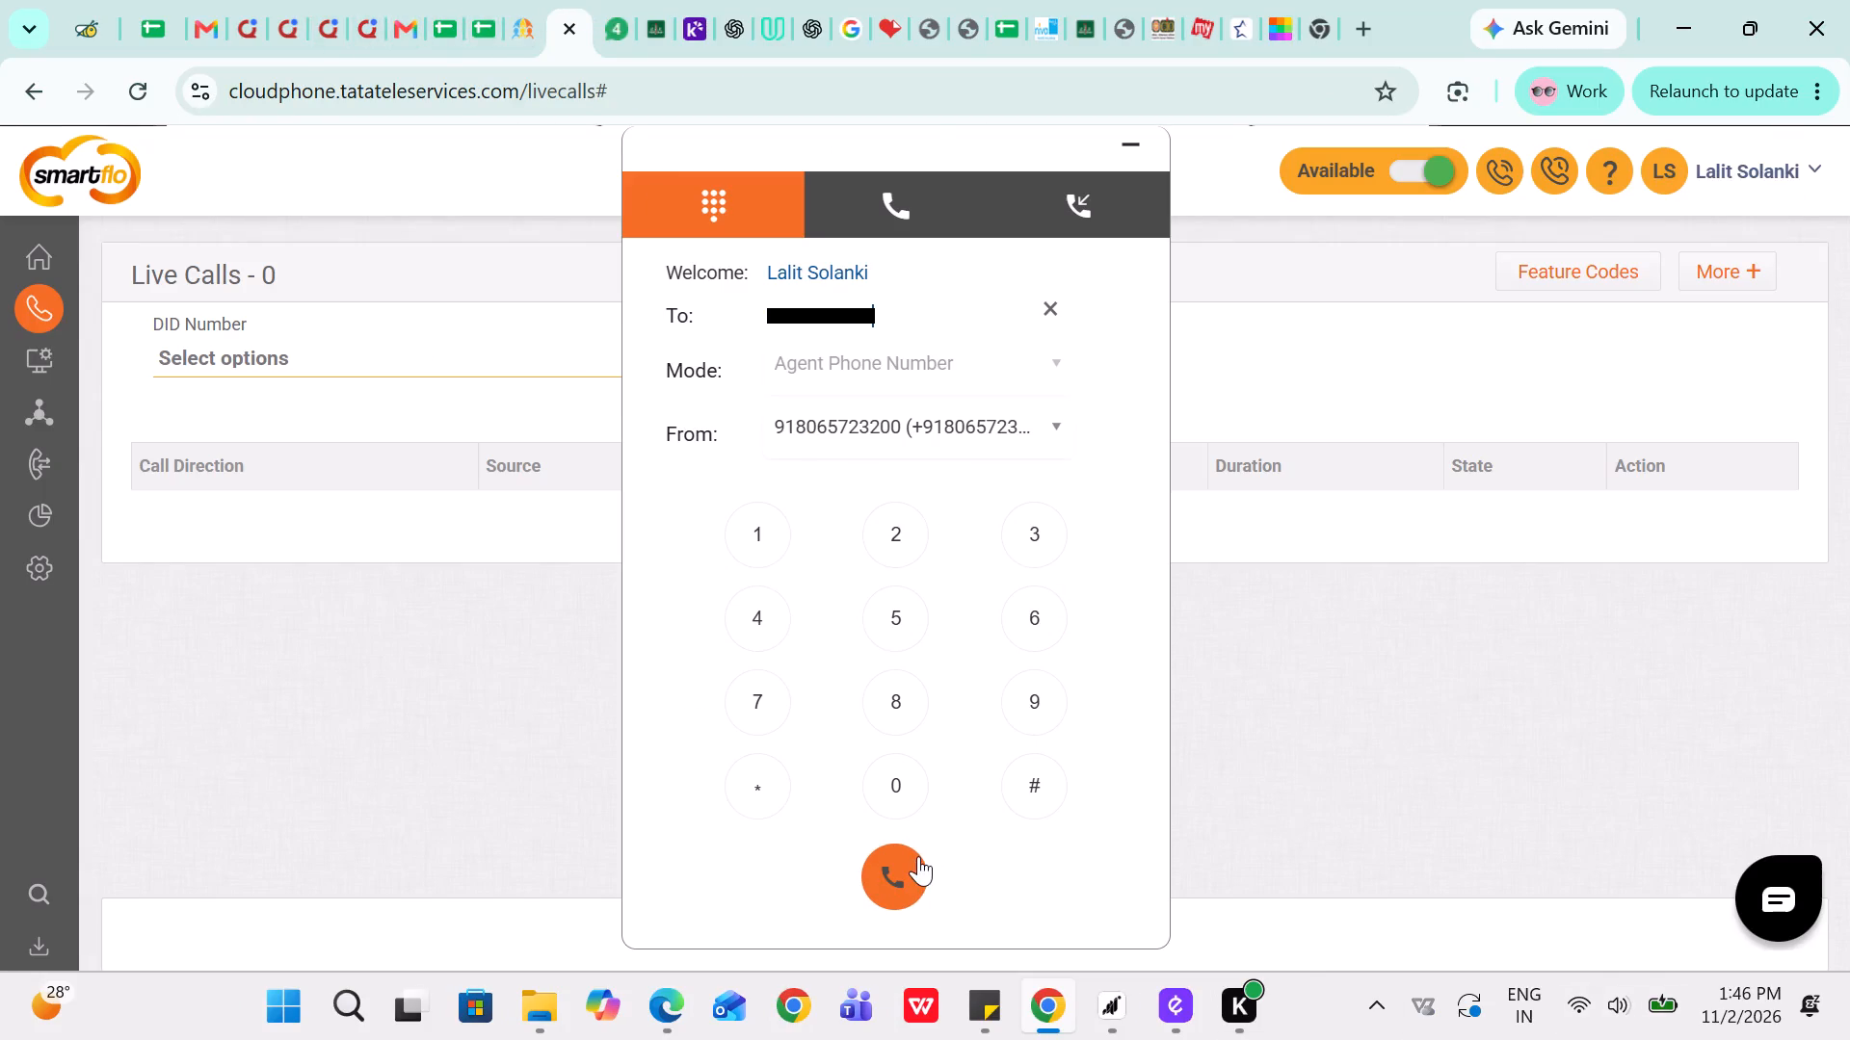
click(912, 874)
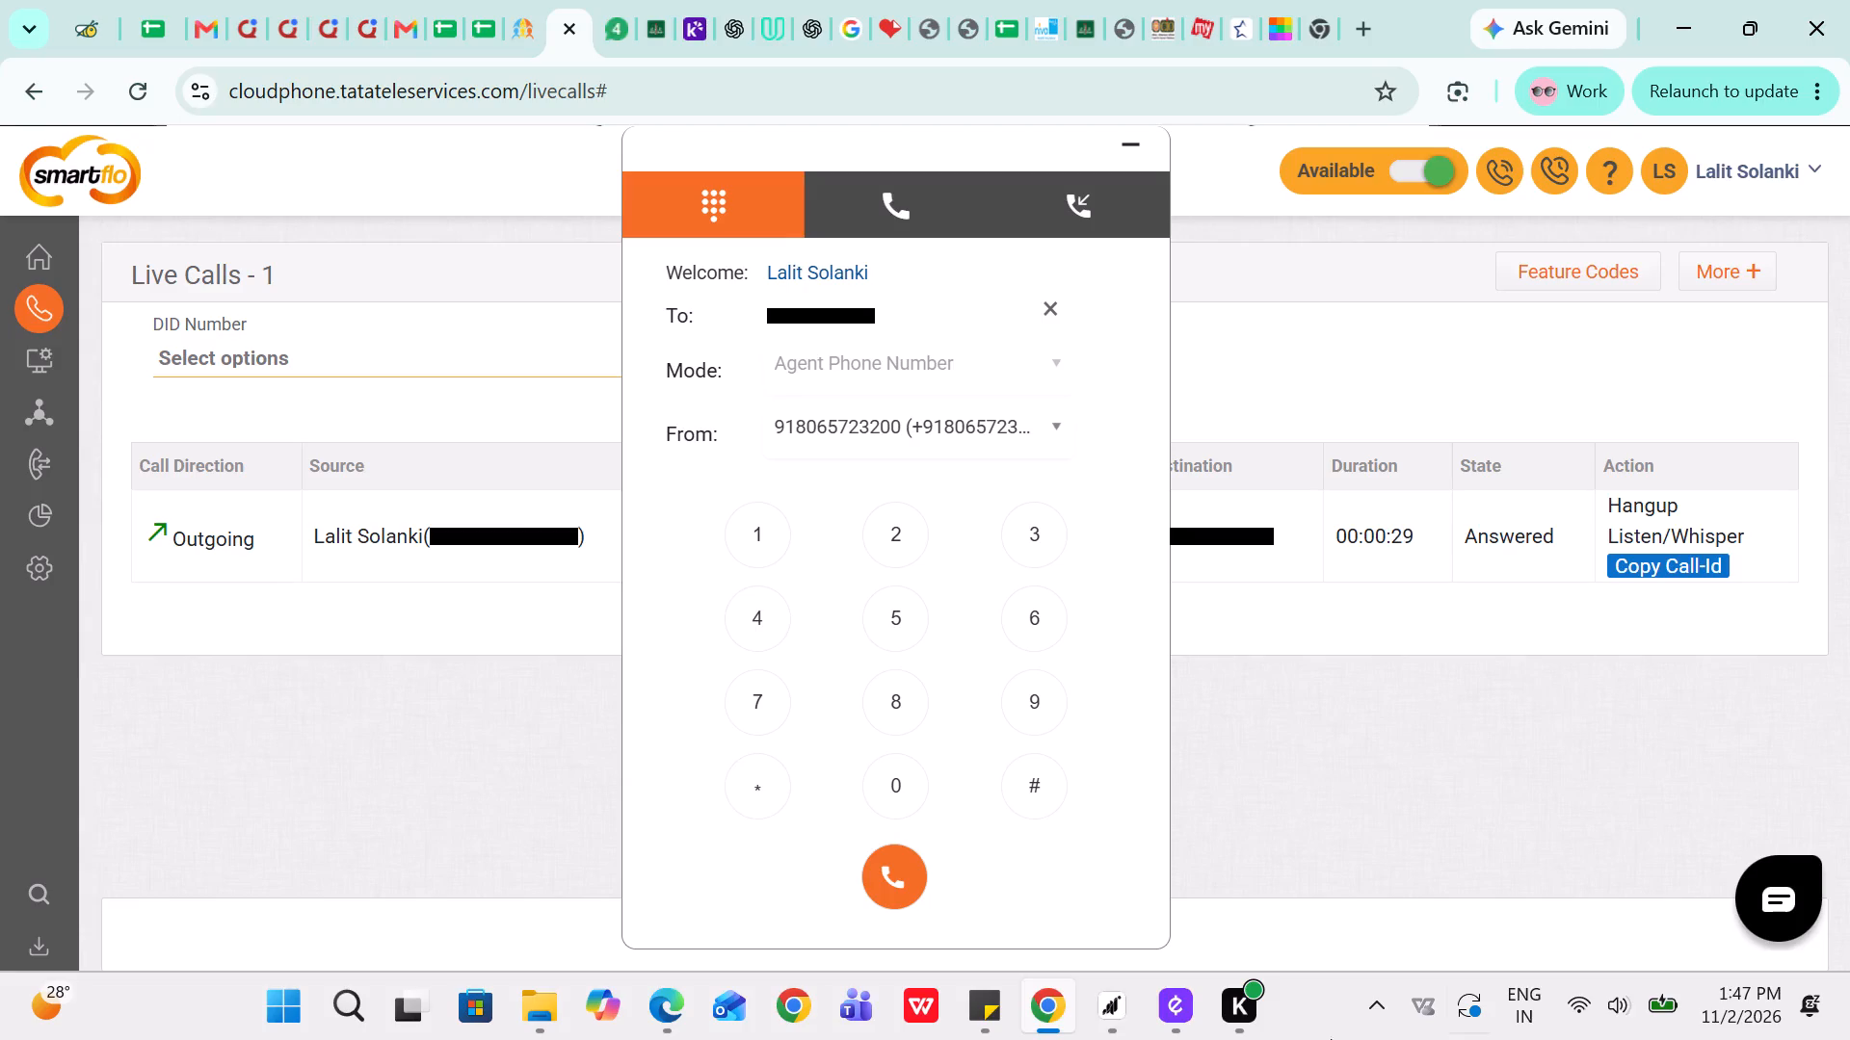
Return to the admin portal and review the communication log of the complaint with the status Ombudsman requirement sent.
click(524, 0)
click(998, 839)
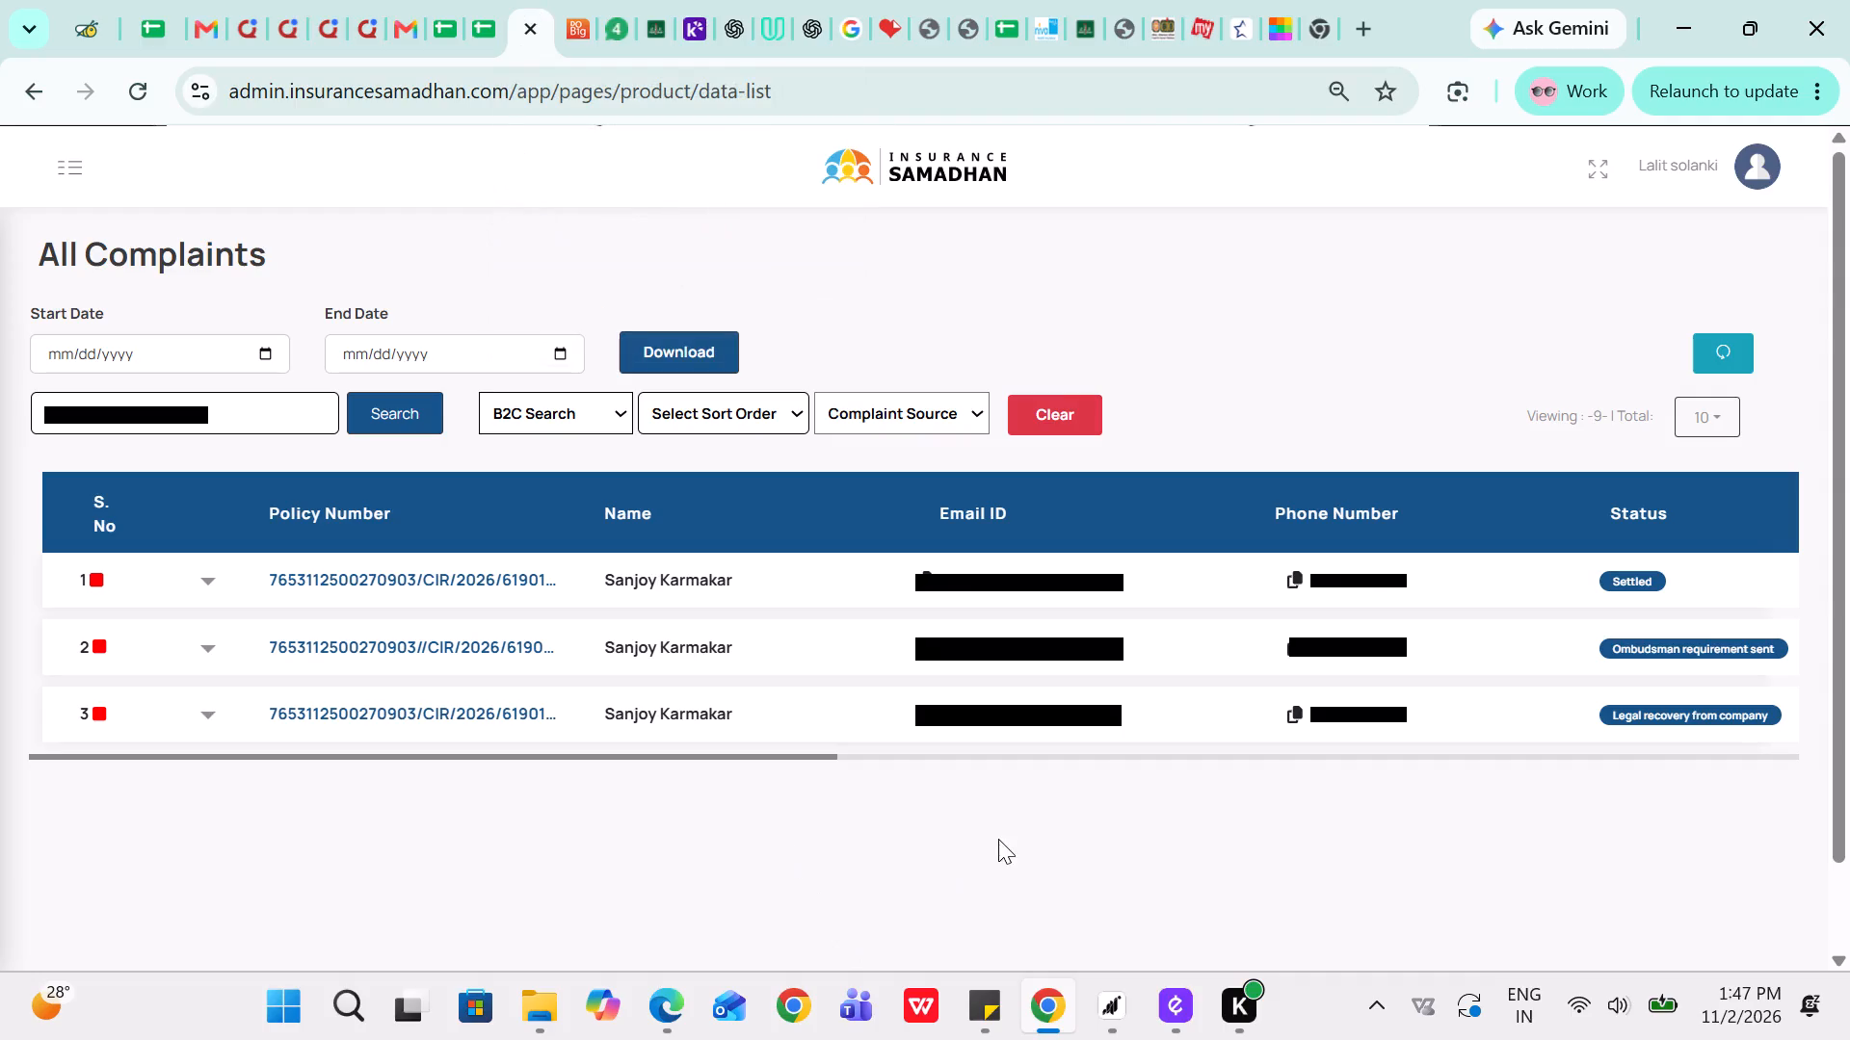
click(1244, 634)
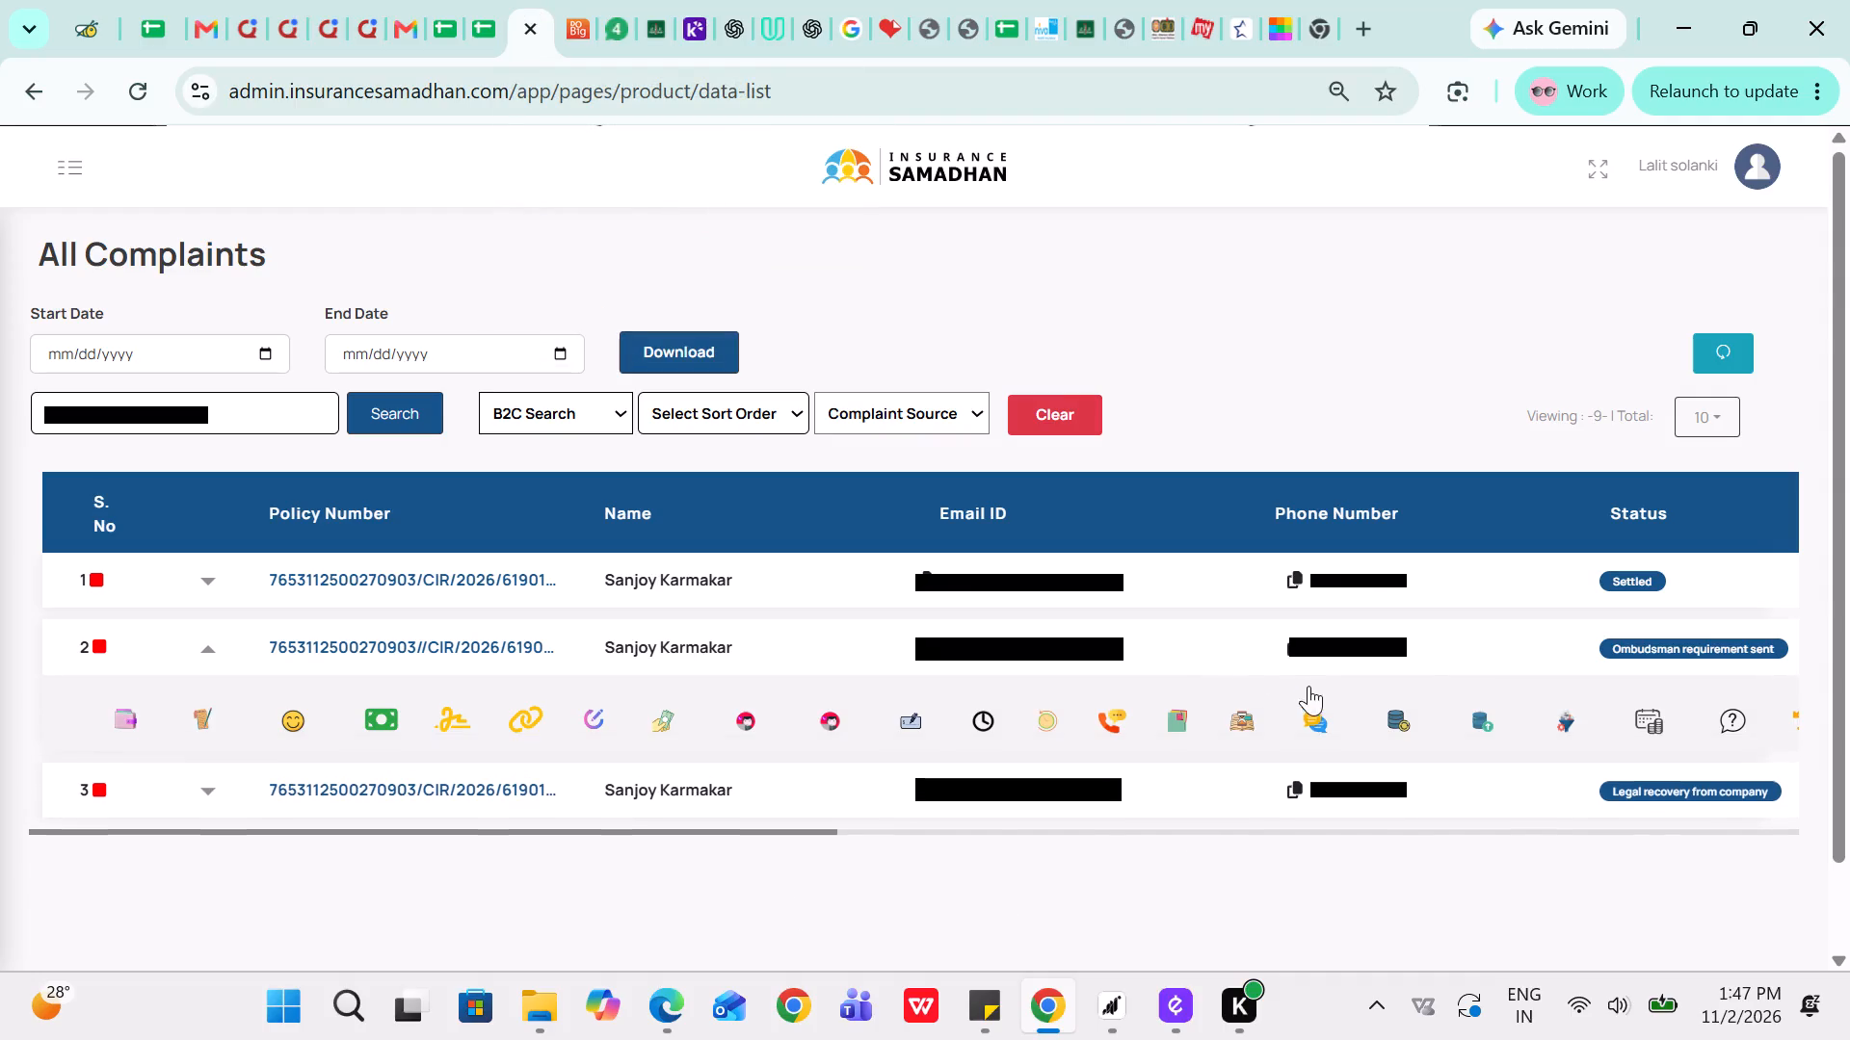
click(1327, 718)
click(801, 270)
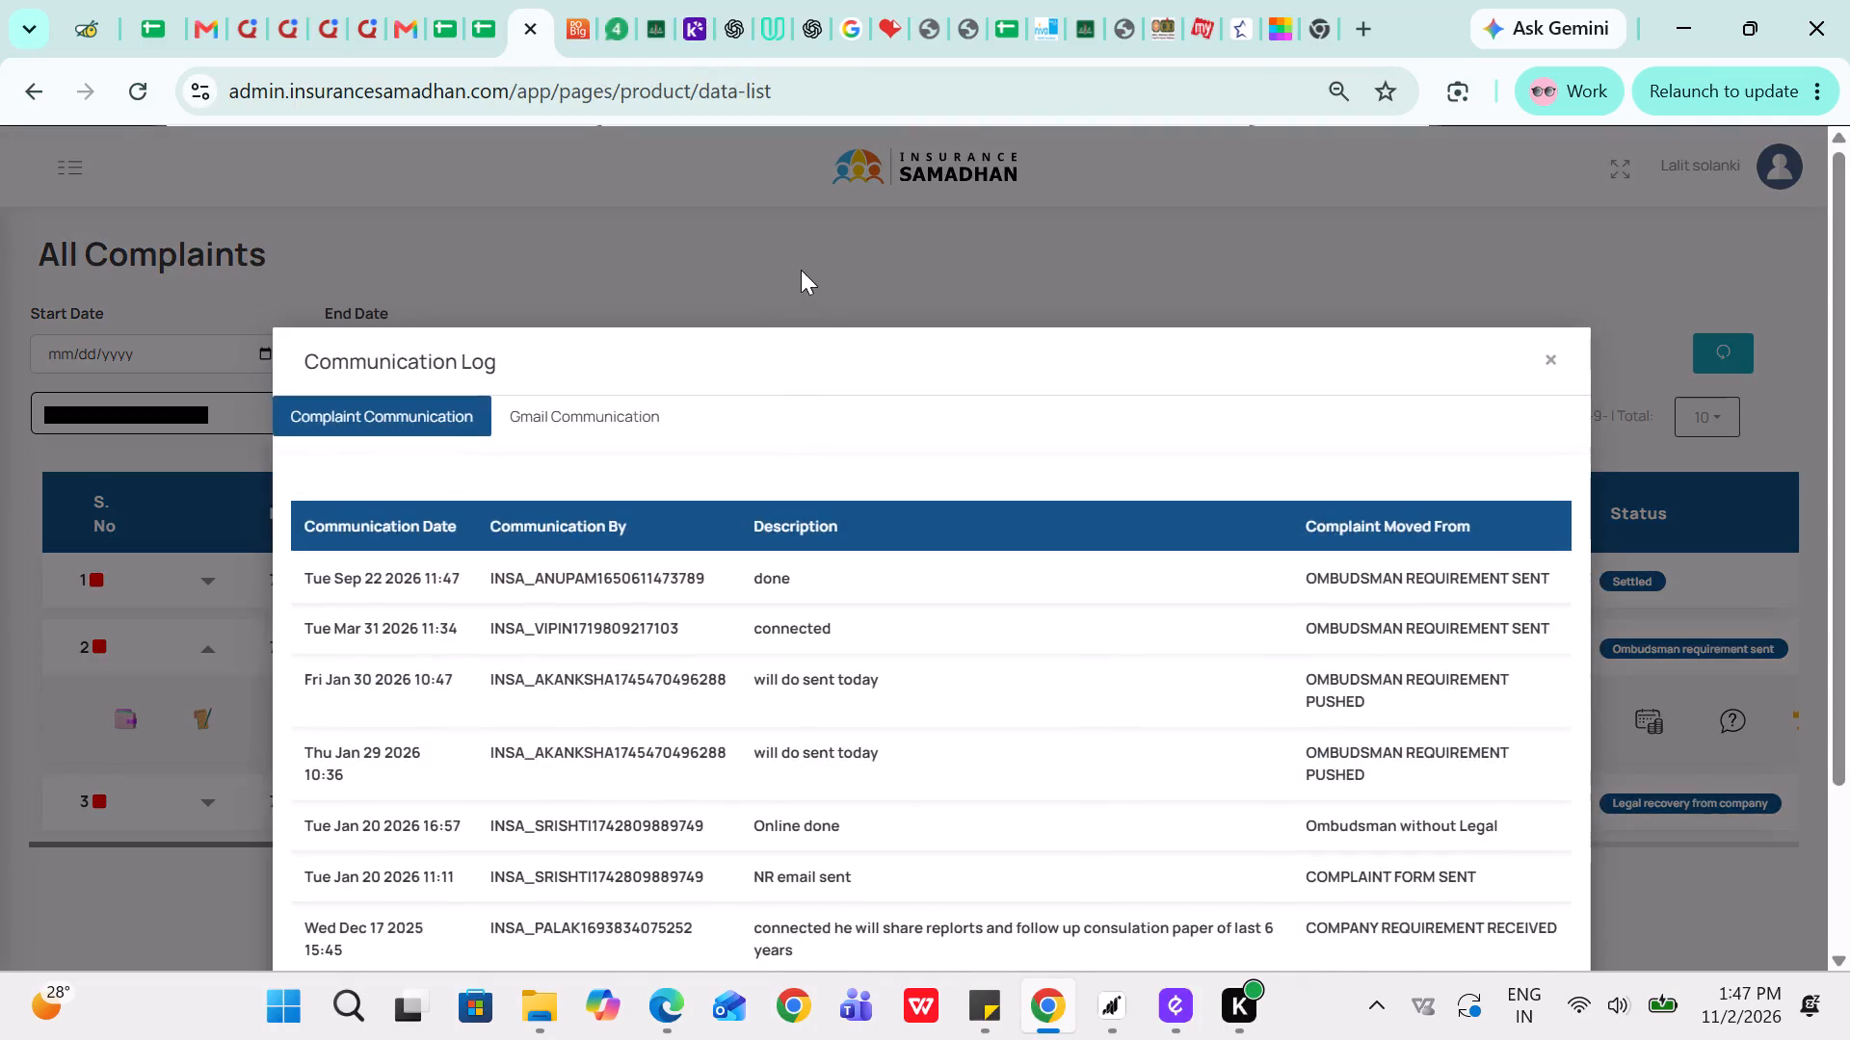
click(1319, 725)
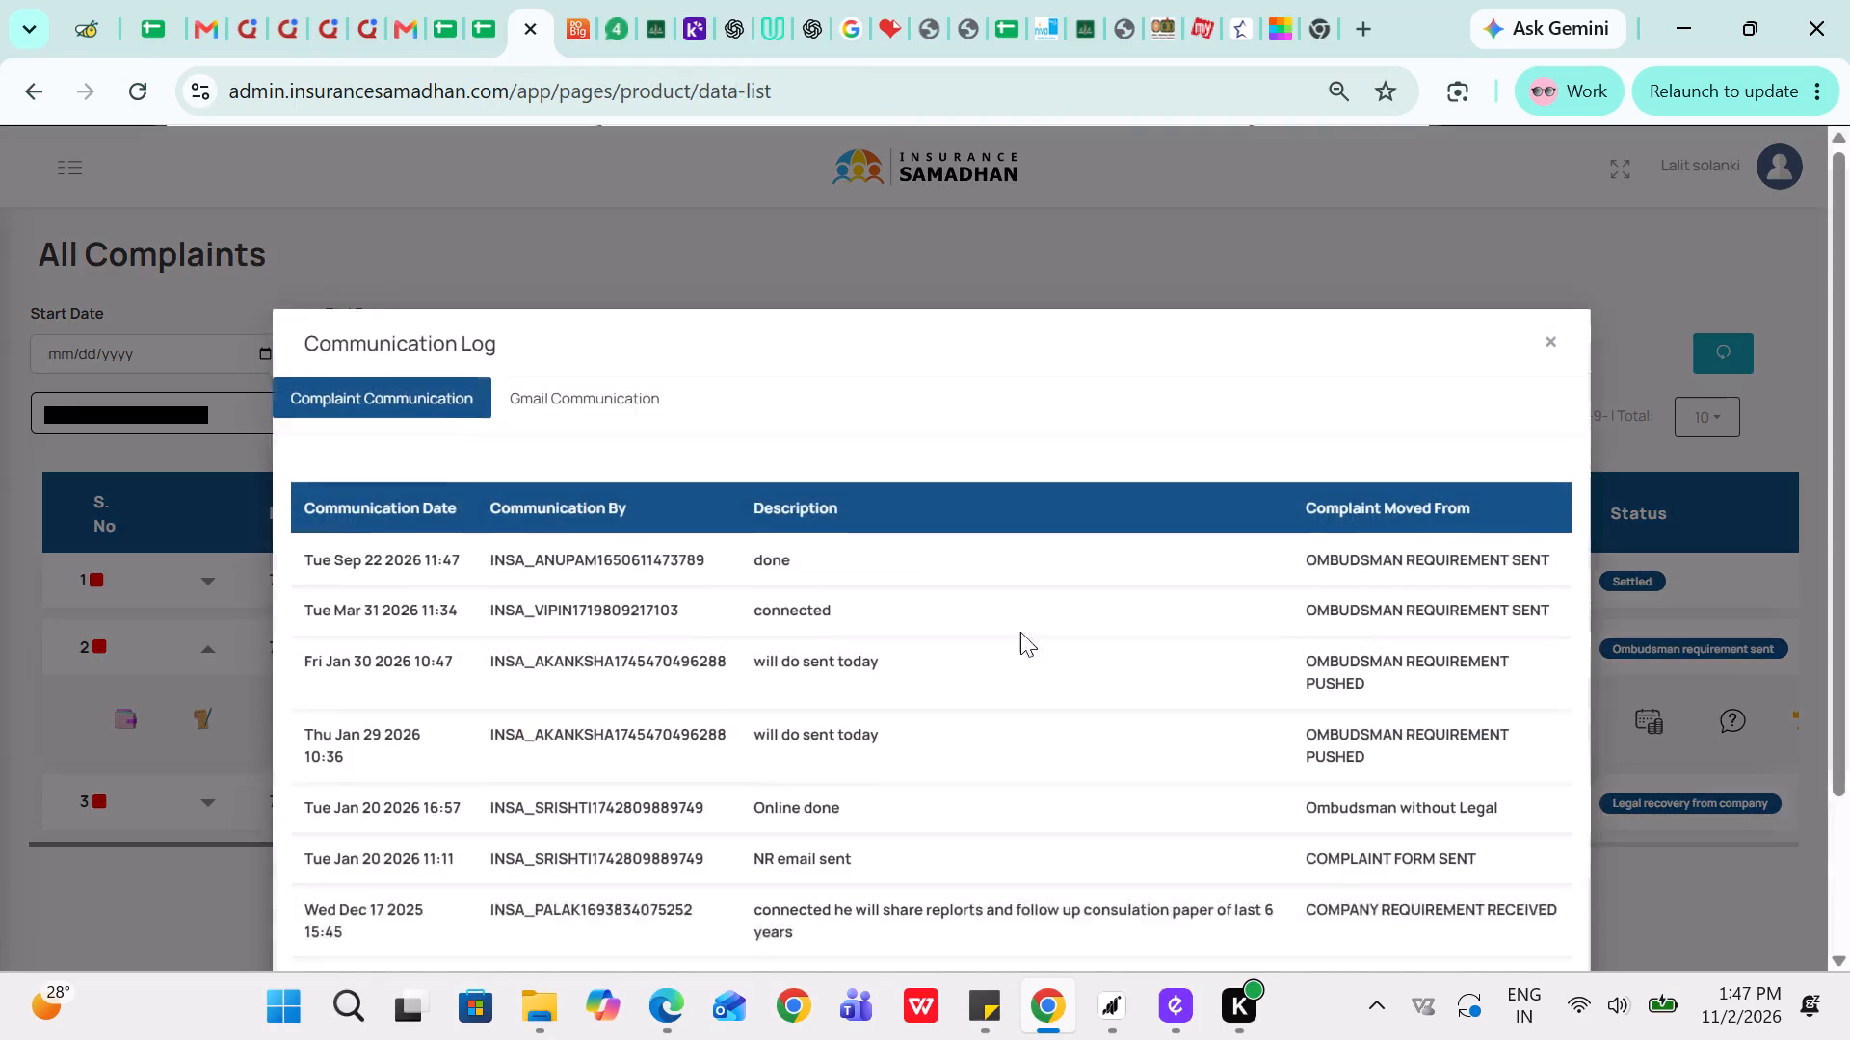
click(845, 271)
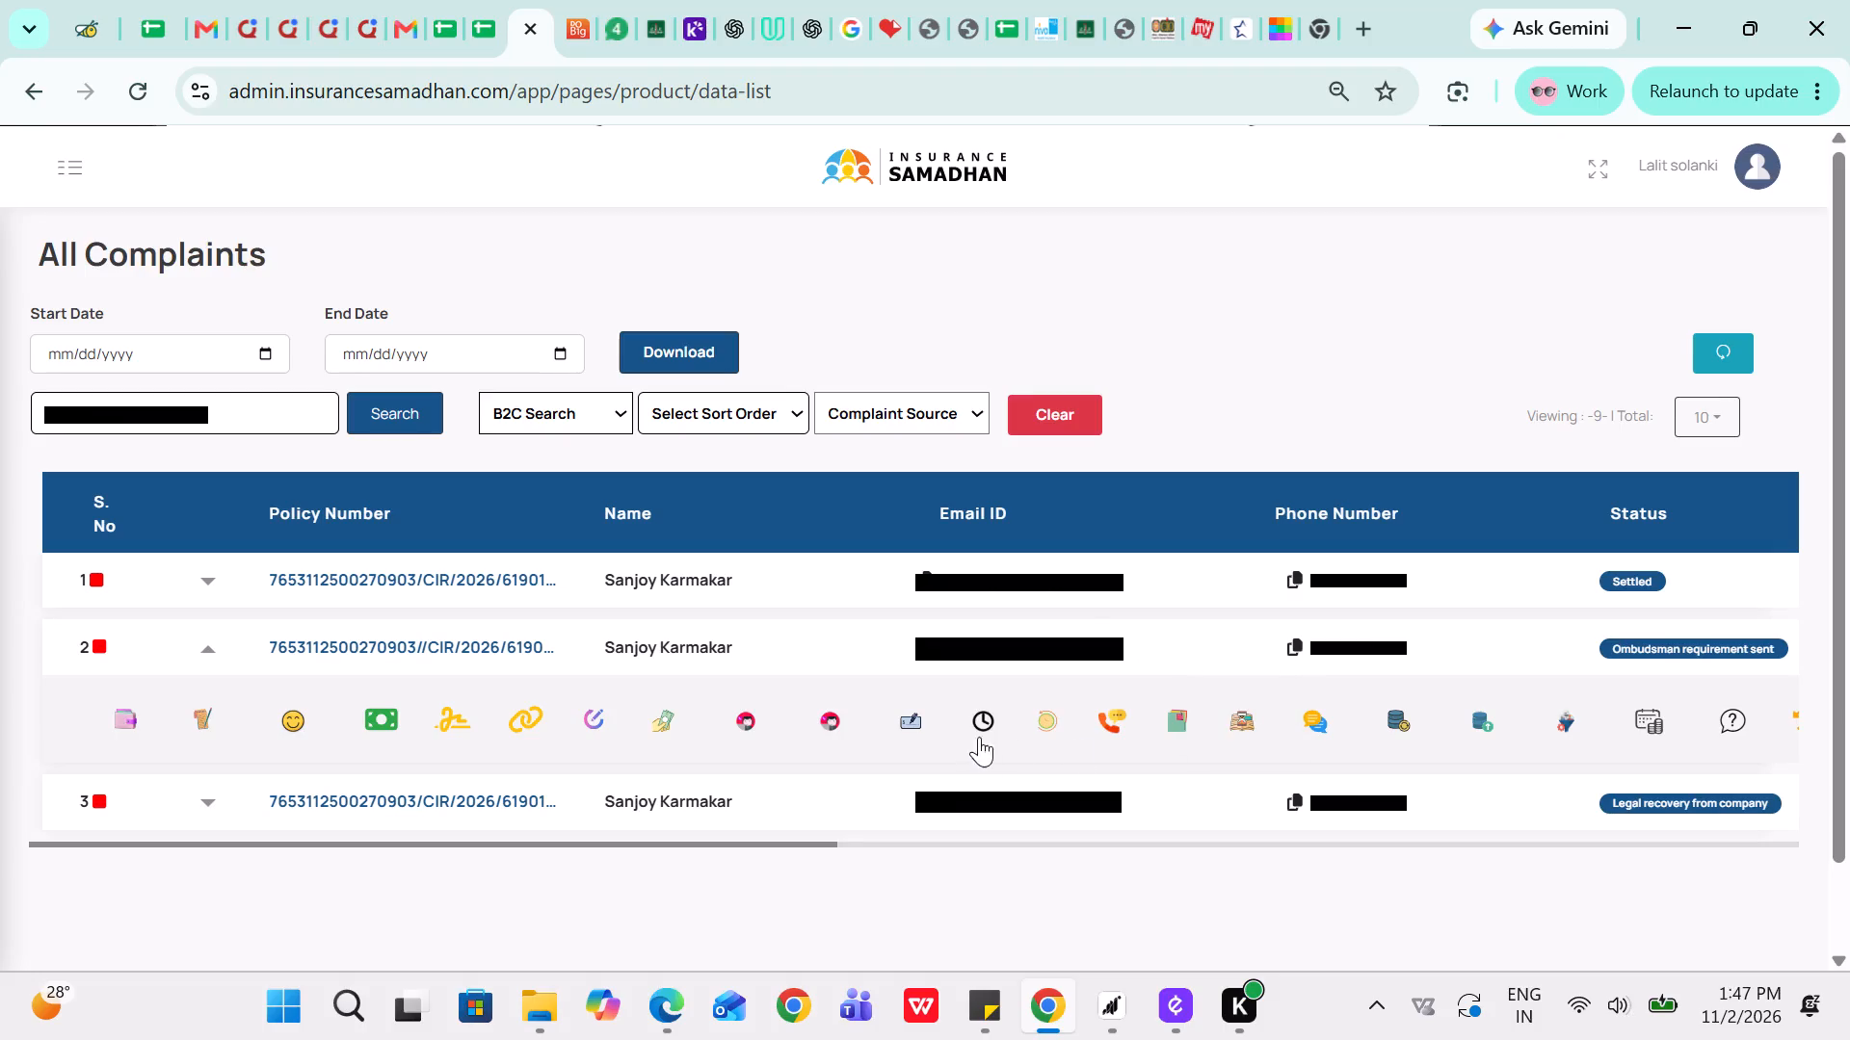
click(1040, 722)
scroll(1180, 714, down, 10)
scroll(1174, 721, up, 1)
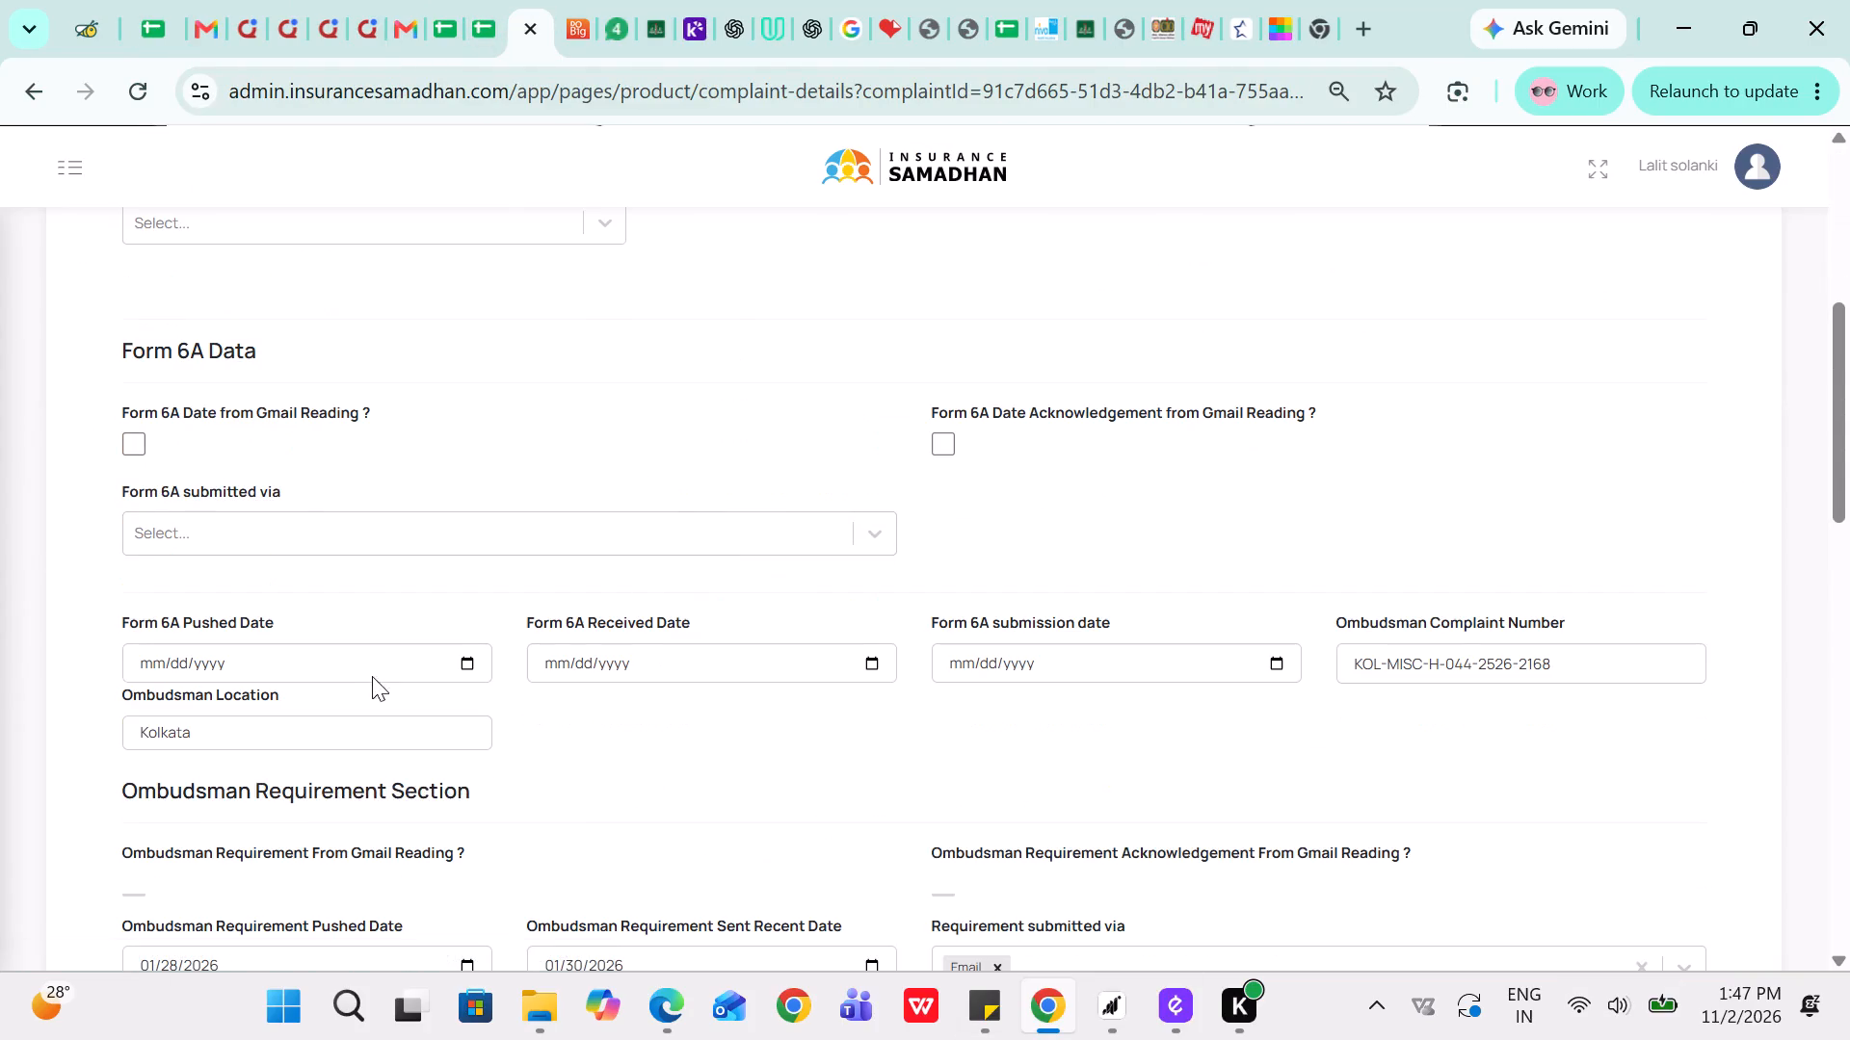
scroll(362, 679, up, 11)
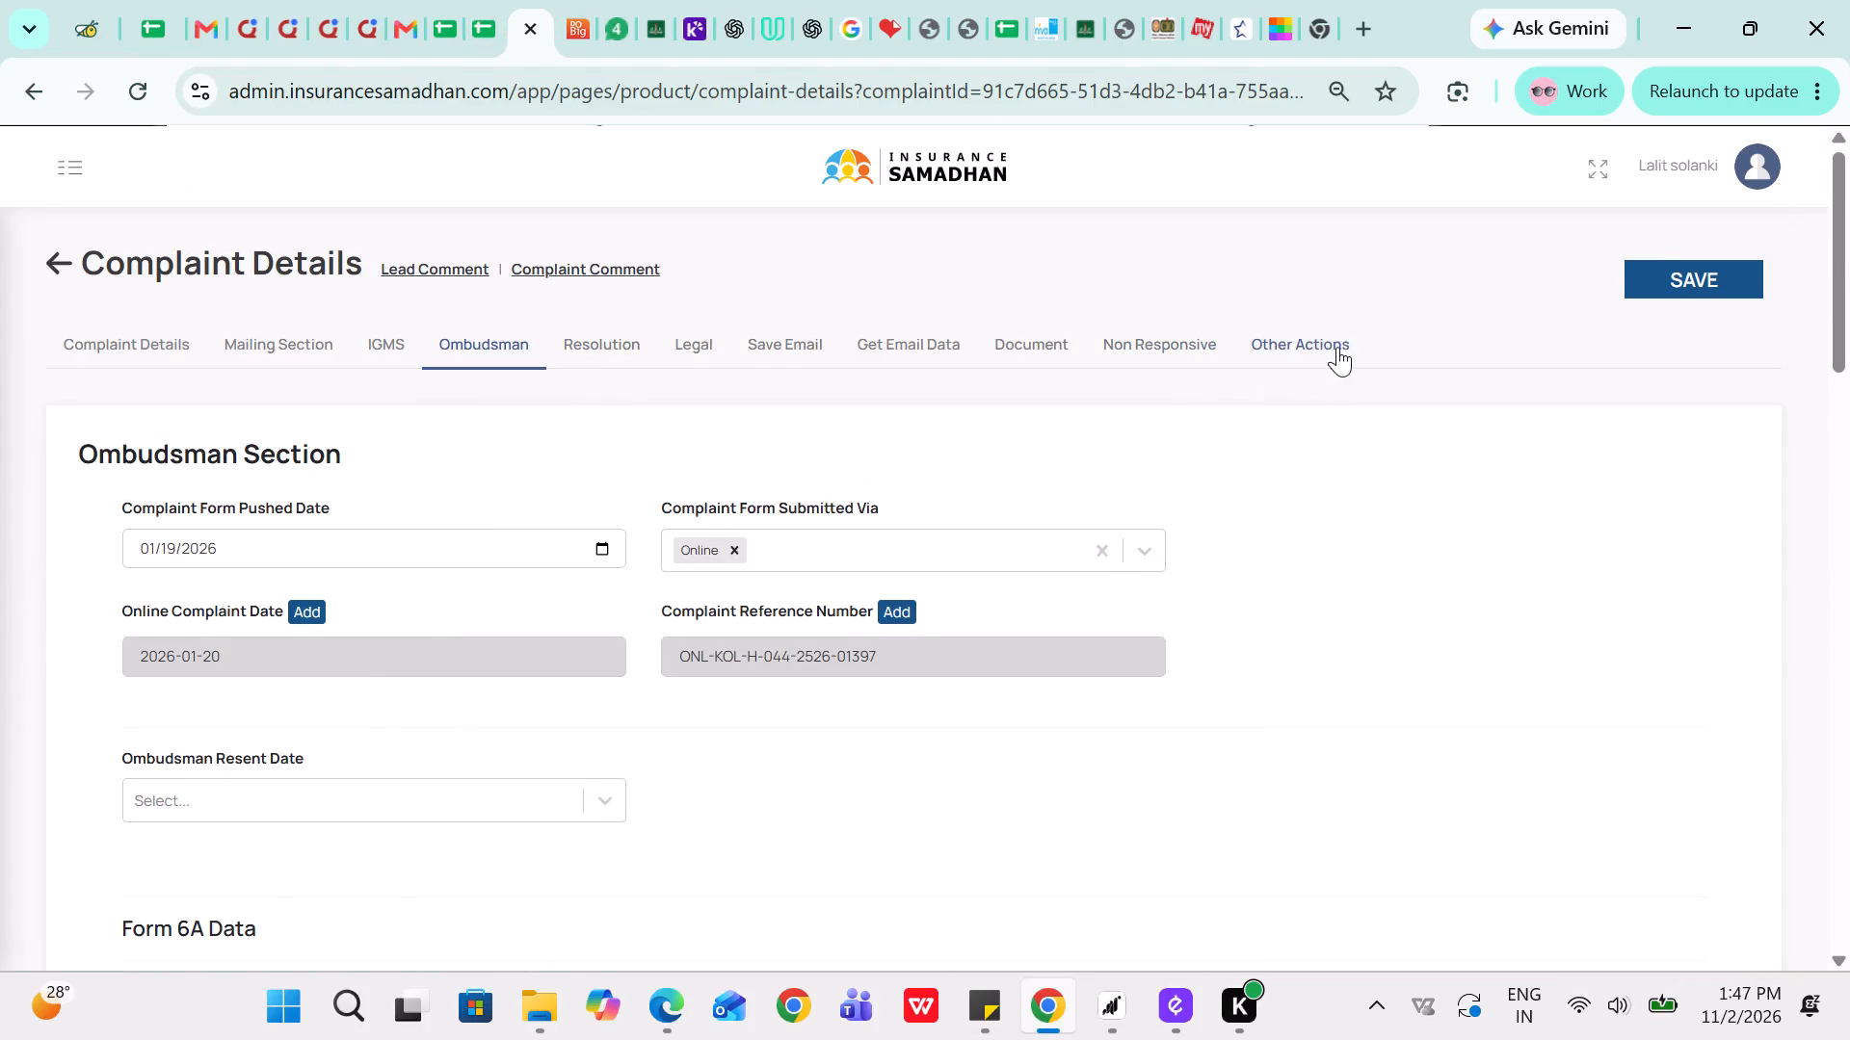
Set the reminder mail type to Single in the complaint's other actions.
click(1337, 347)
scroll(824, 386, down, 3)
scroll(778, 400, up, 1)
scroll(775, 401, down, 2)
scroll(909, 492, down, 1)
scroll(1009, 515, up, 12)
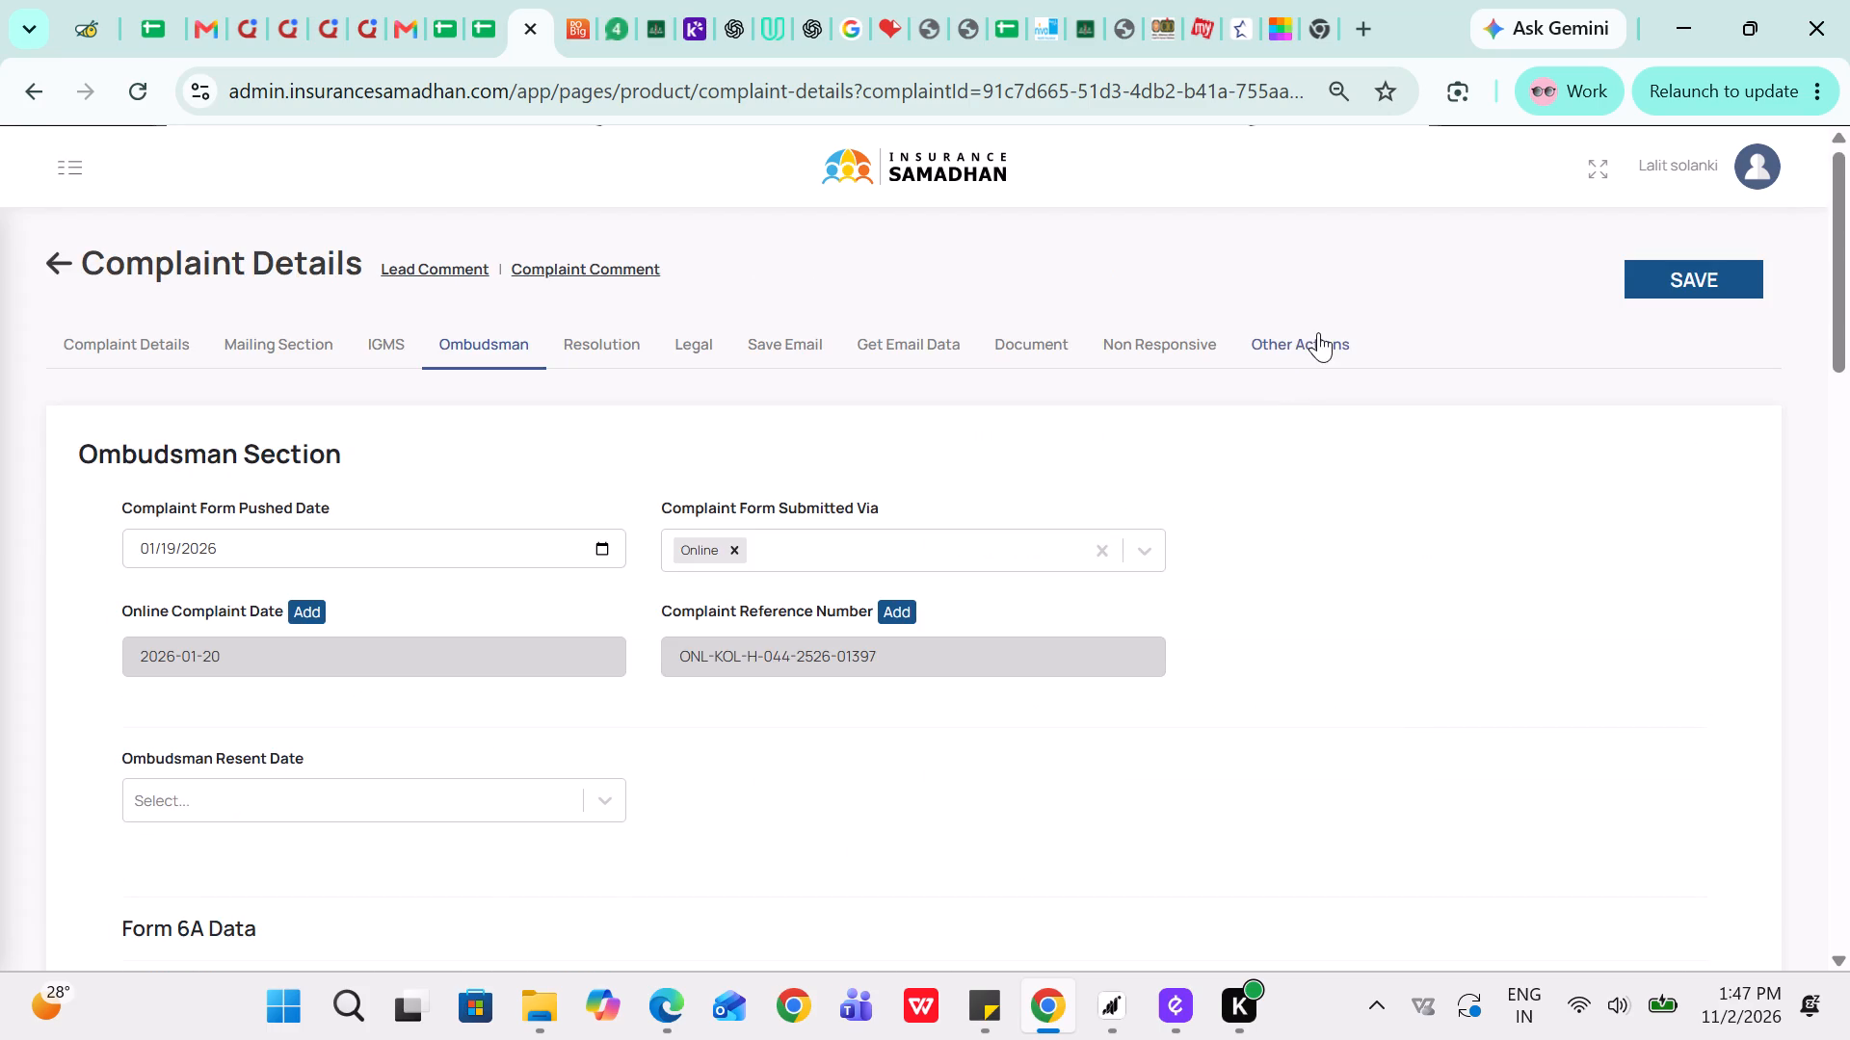
click(1318, 332)
scroll(675, 395, down, 6)
click(125, 588)
click(192, 654)
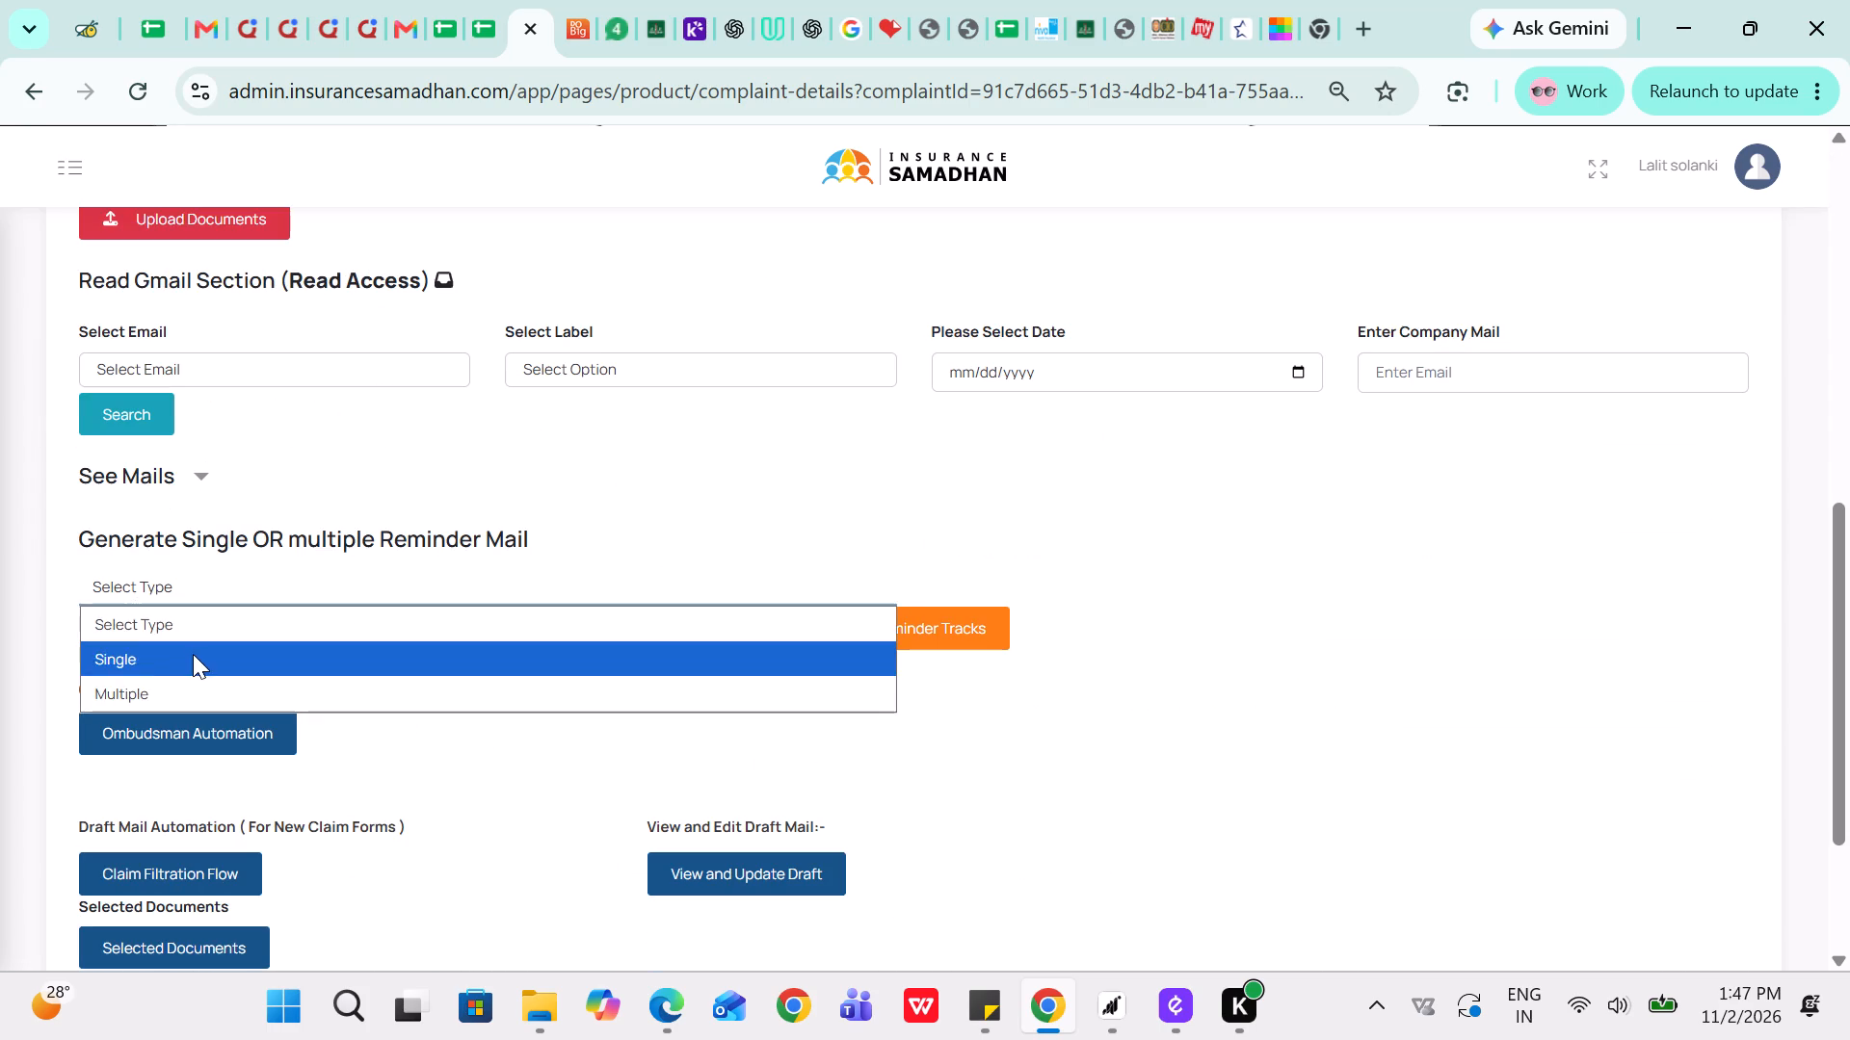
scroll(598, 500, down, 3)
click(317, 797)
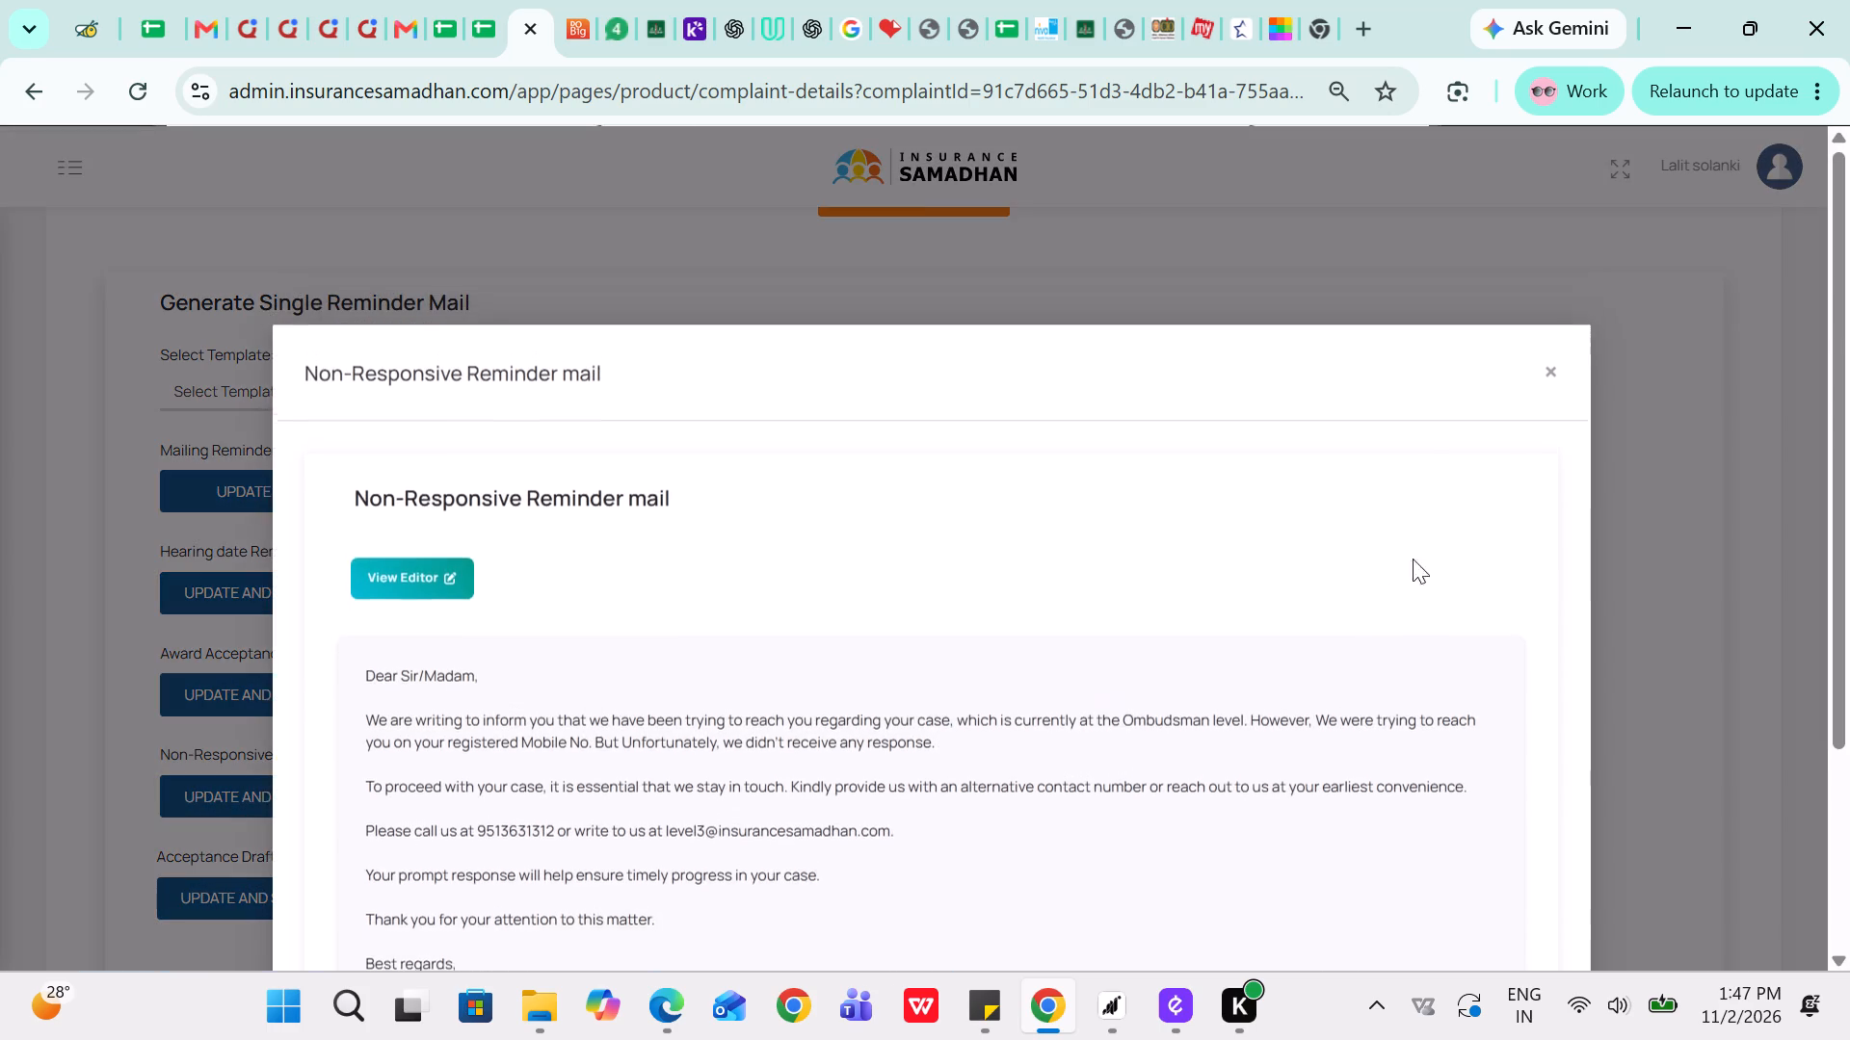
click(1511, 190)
Review the Form 6A reminder mail addressed to the Kolkata ombudsman and send it.
scroll(556, 460, up, 4)
scroll(682, 579, down, 5)
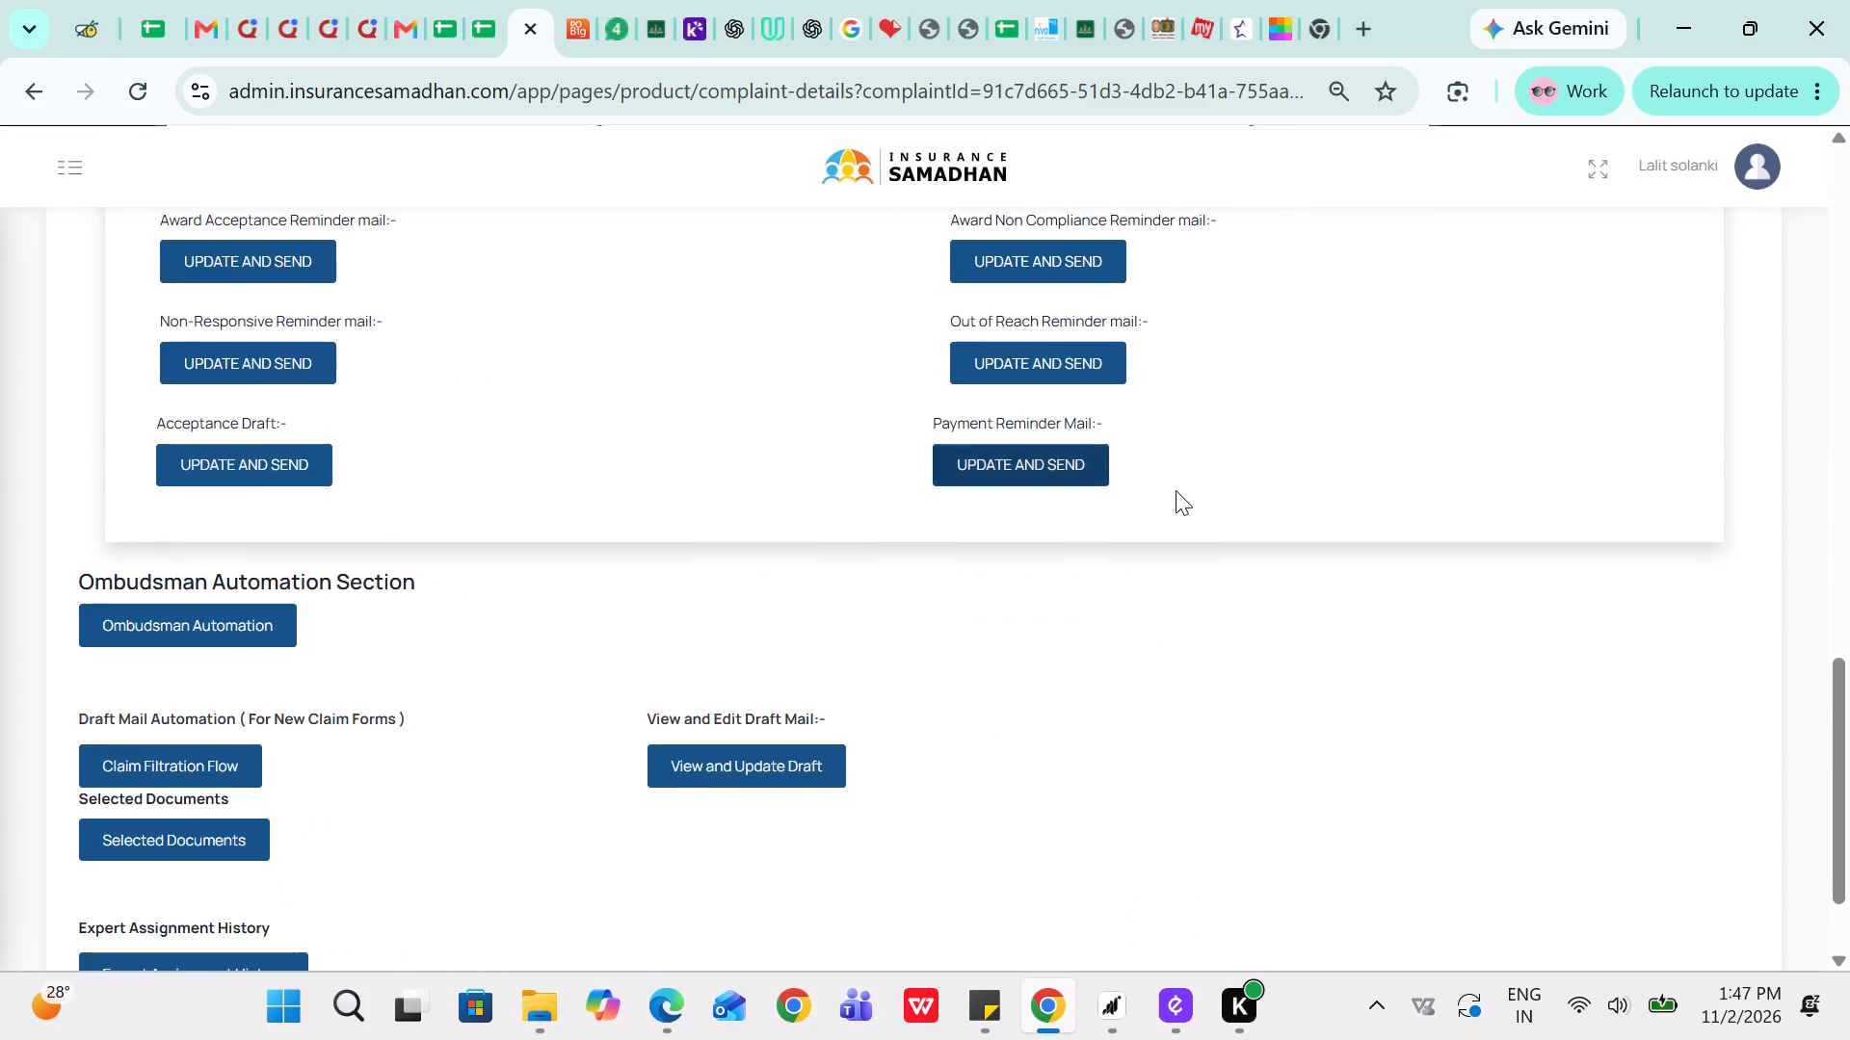
scroll(1176, 490, up, 3)
click(1069, 494)
scroll(1258, 583, down, 2)
scroll(1200, 641, down, 3)
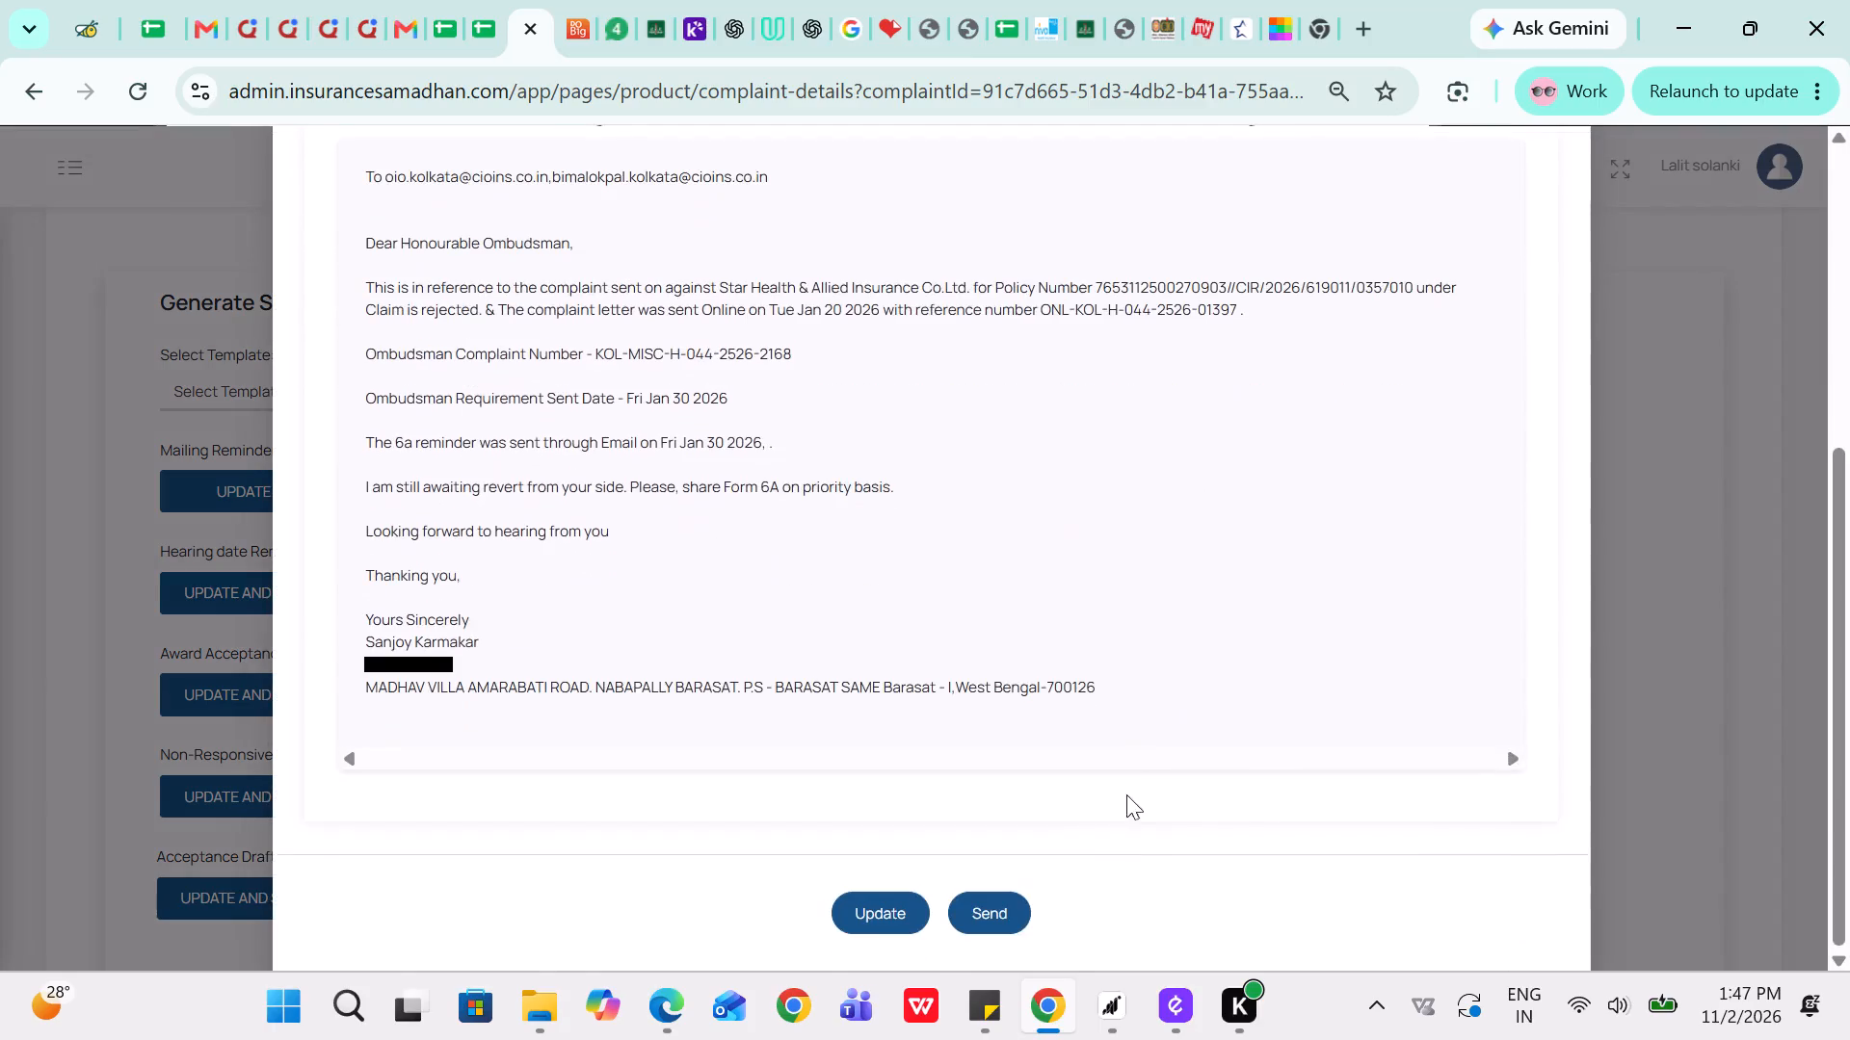
click(998, 911)
click(1053, 298)
Review the comments in the complaint's communication log, and close it.
scroll(1097, 392, up, 9)
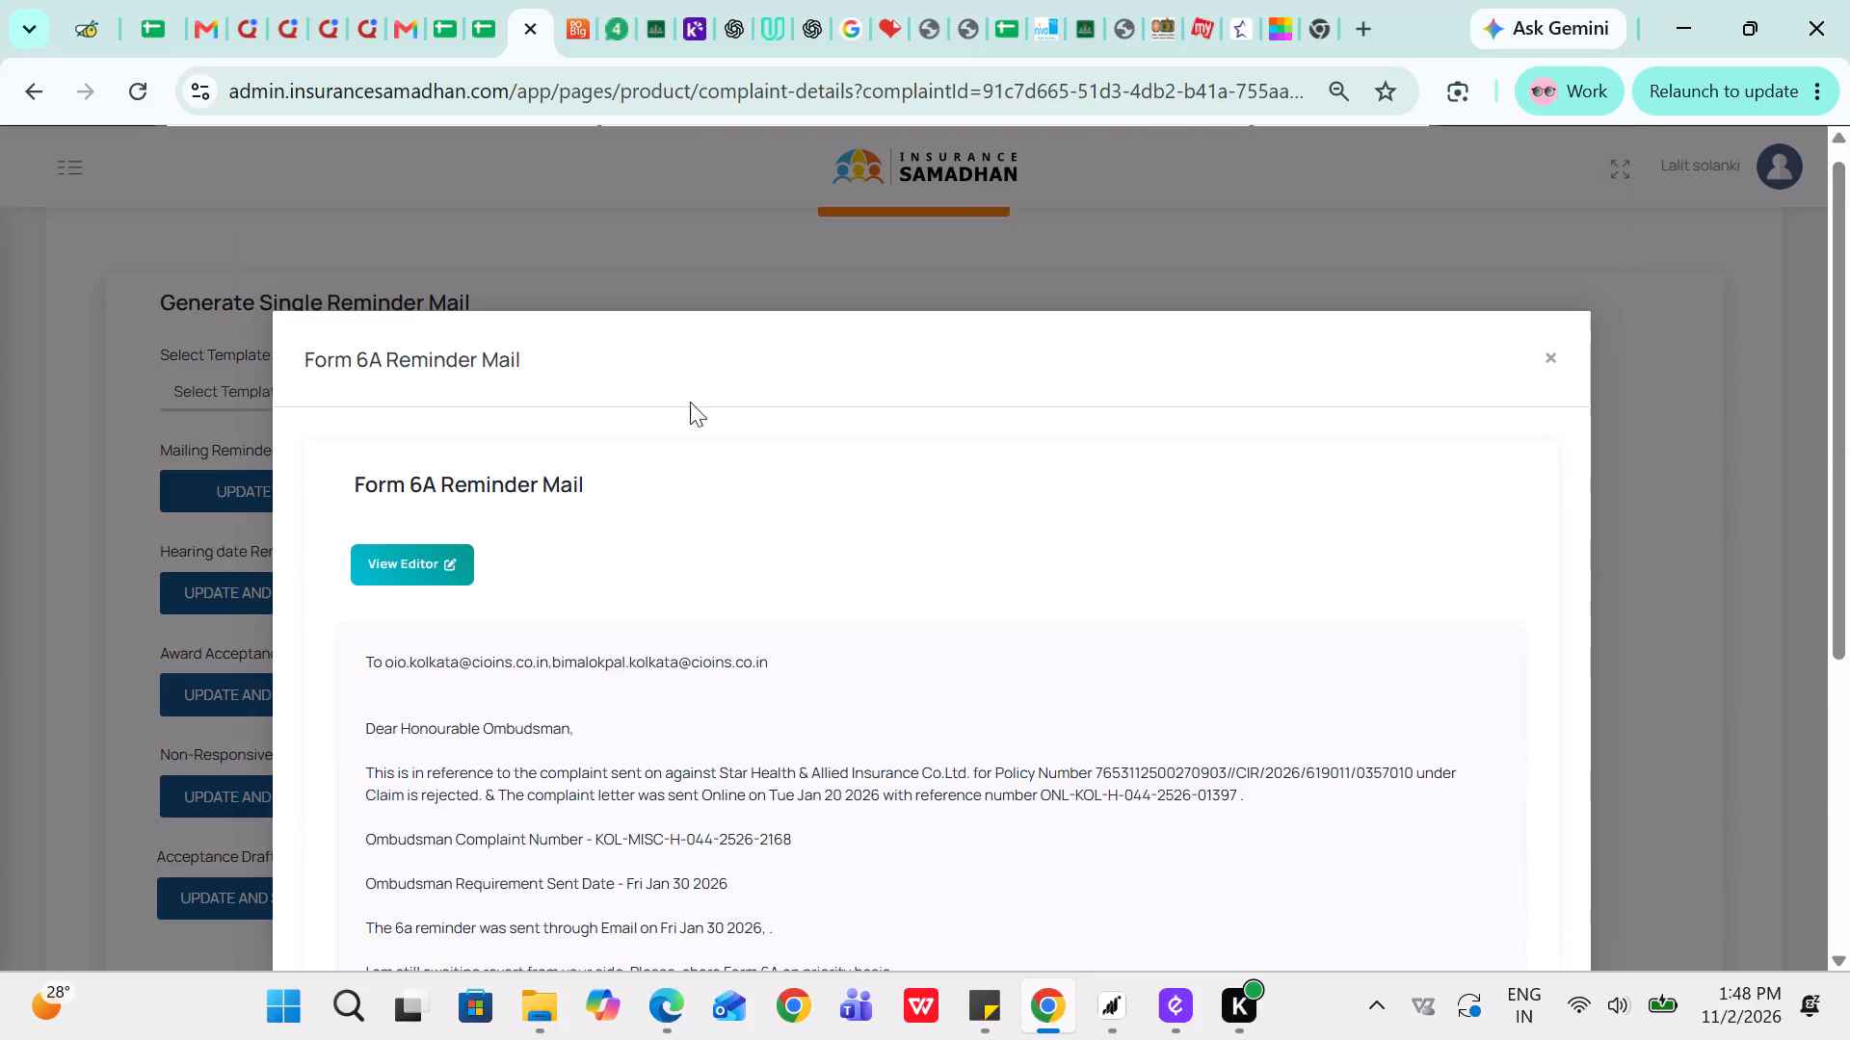
scroll(690, 402, up, 20)
scroll(690, 402, up, 7)
click(598, 264)
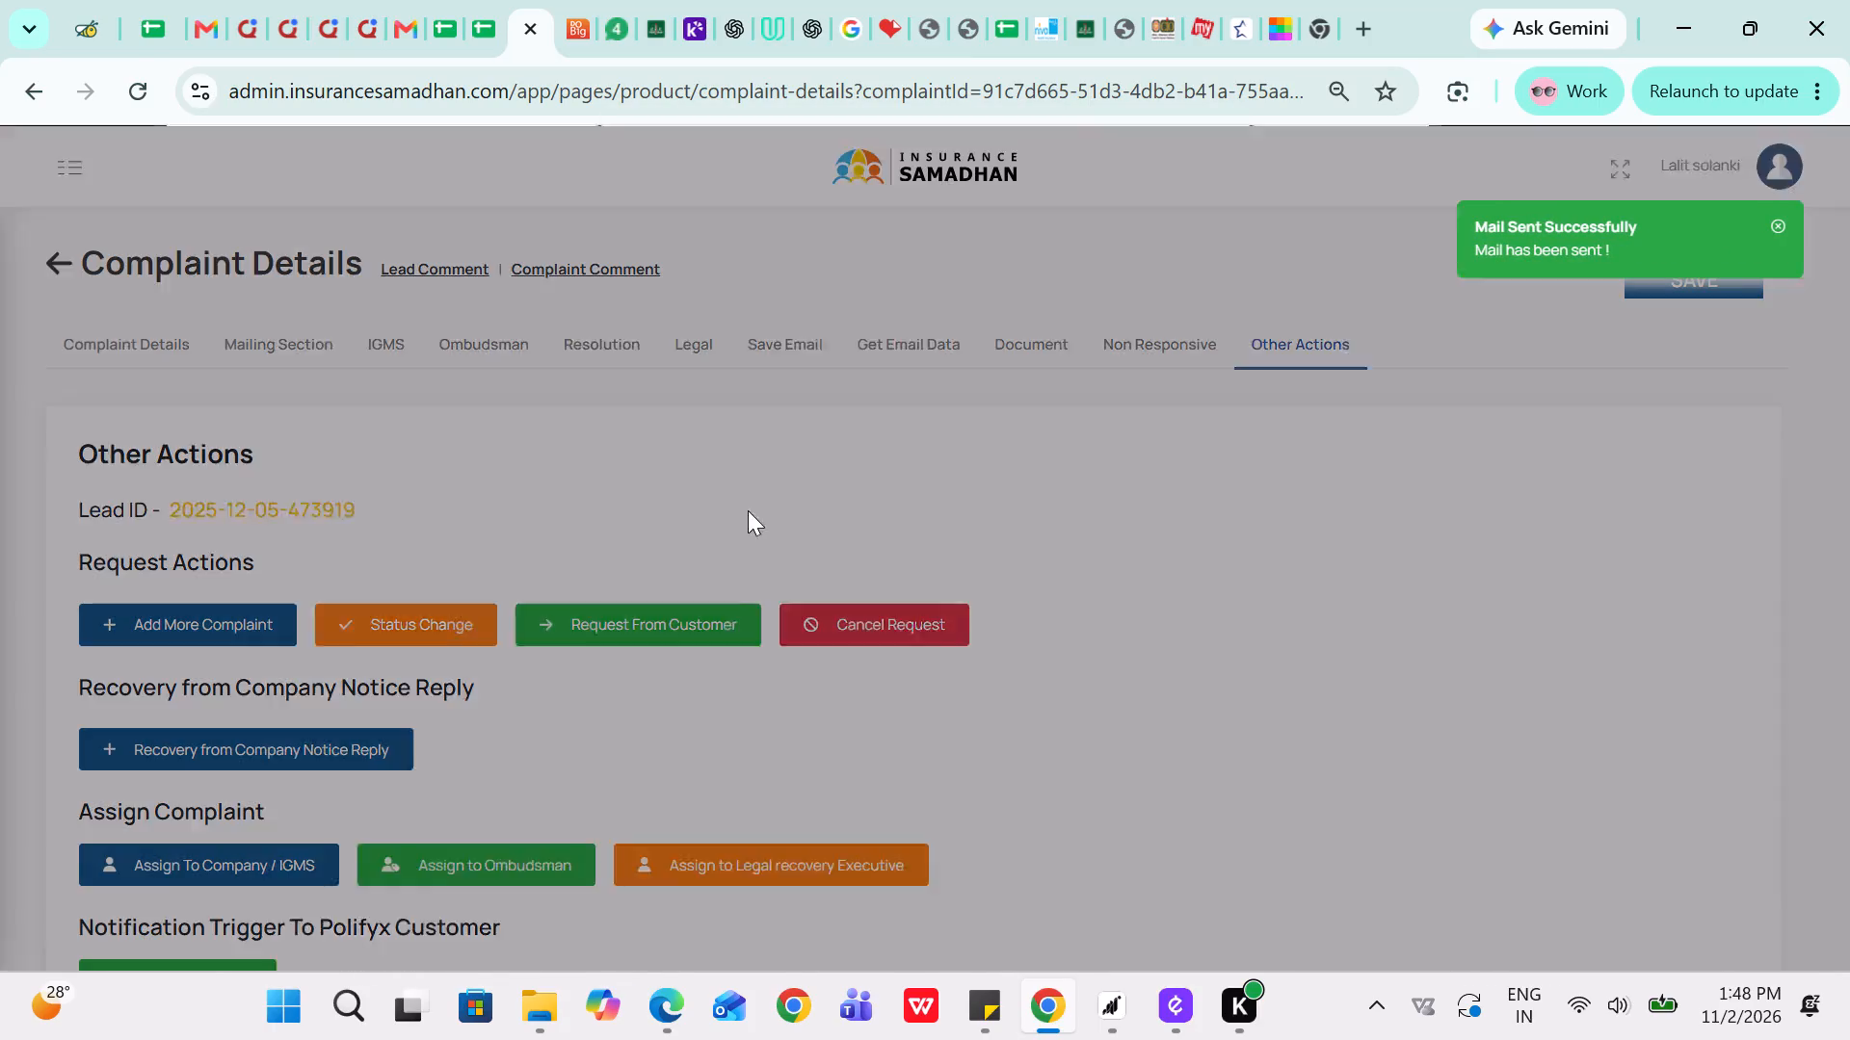
drag(957, 638, 585, 589)
click(926, 619)
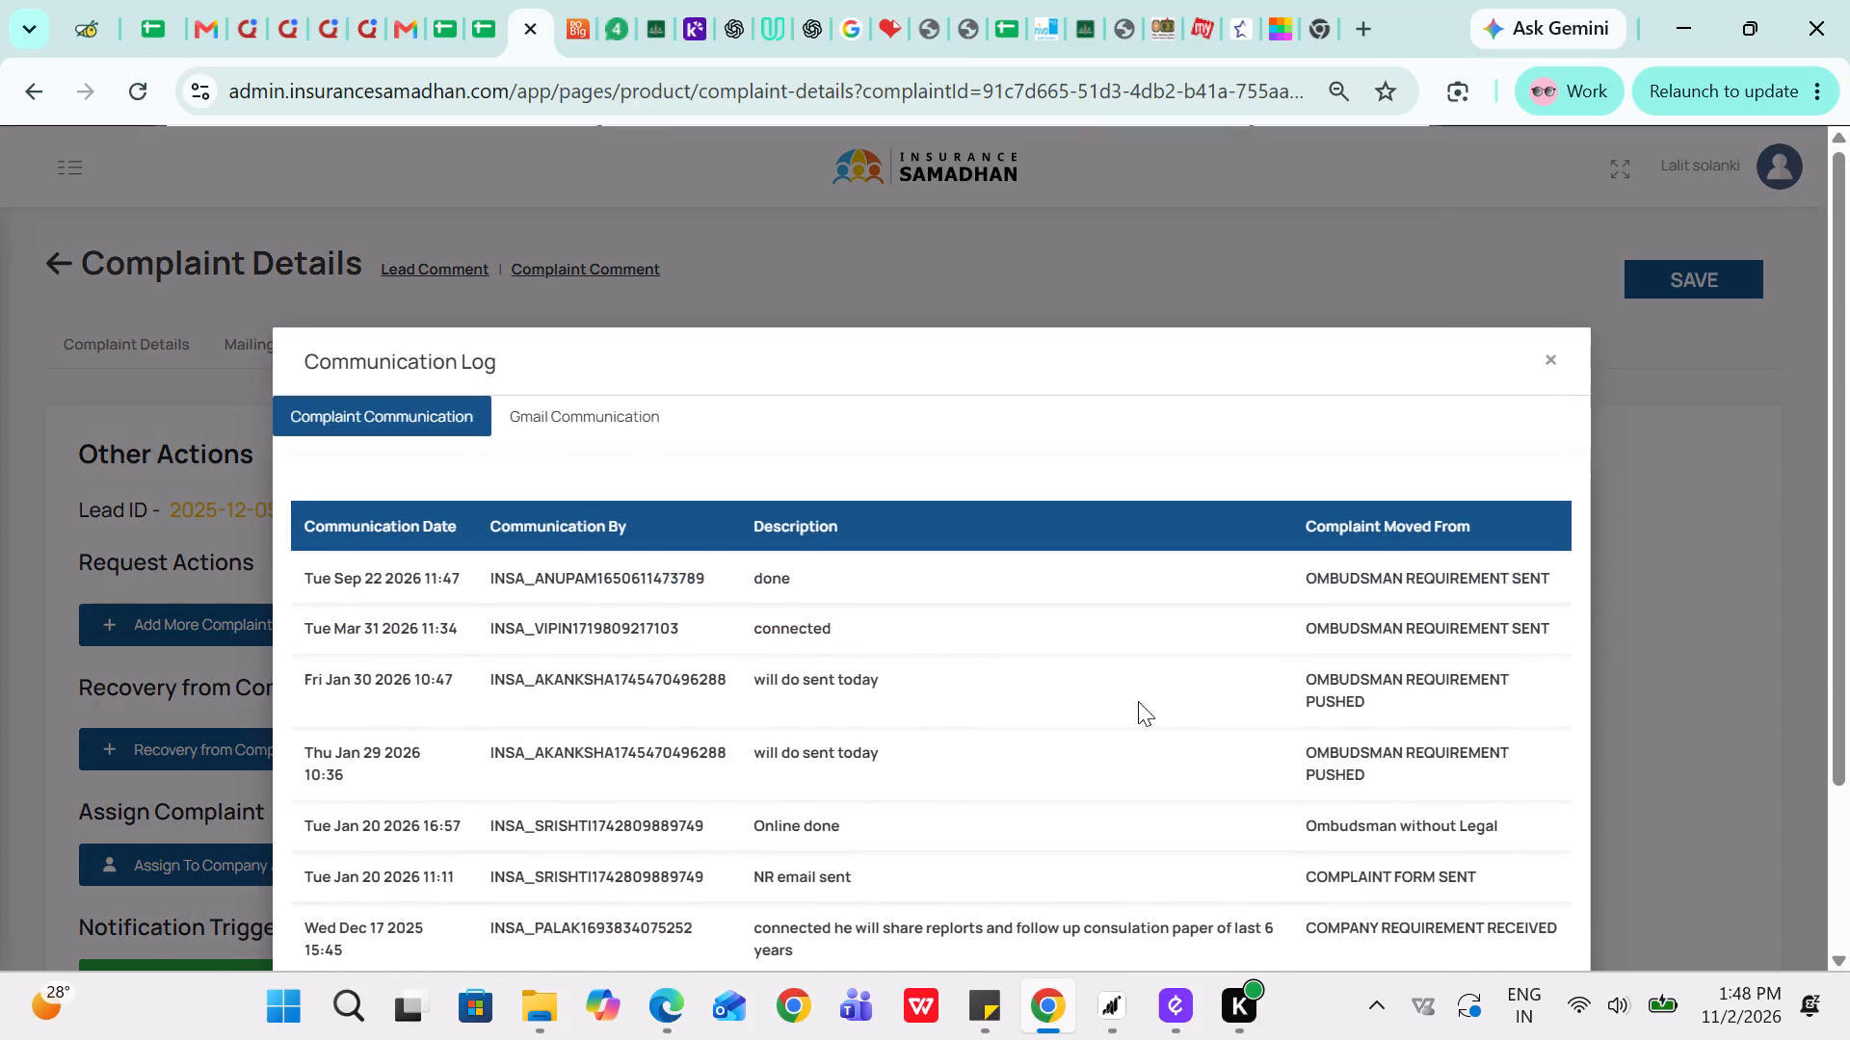
drag(912, 667, 631, 641)
click(939, 652)
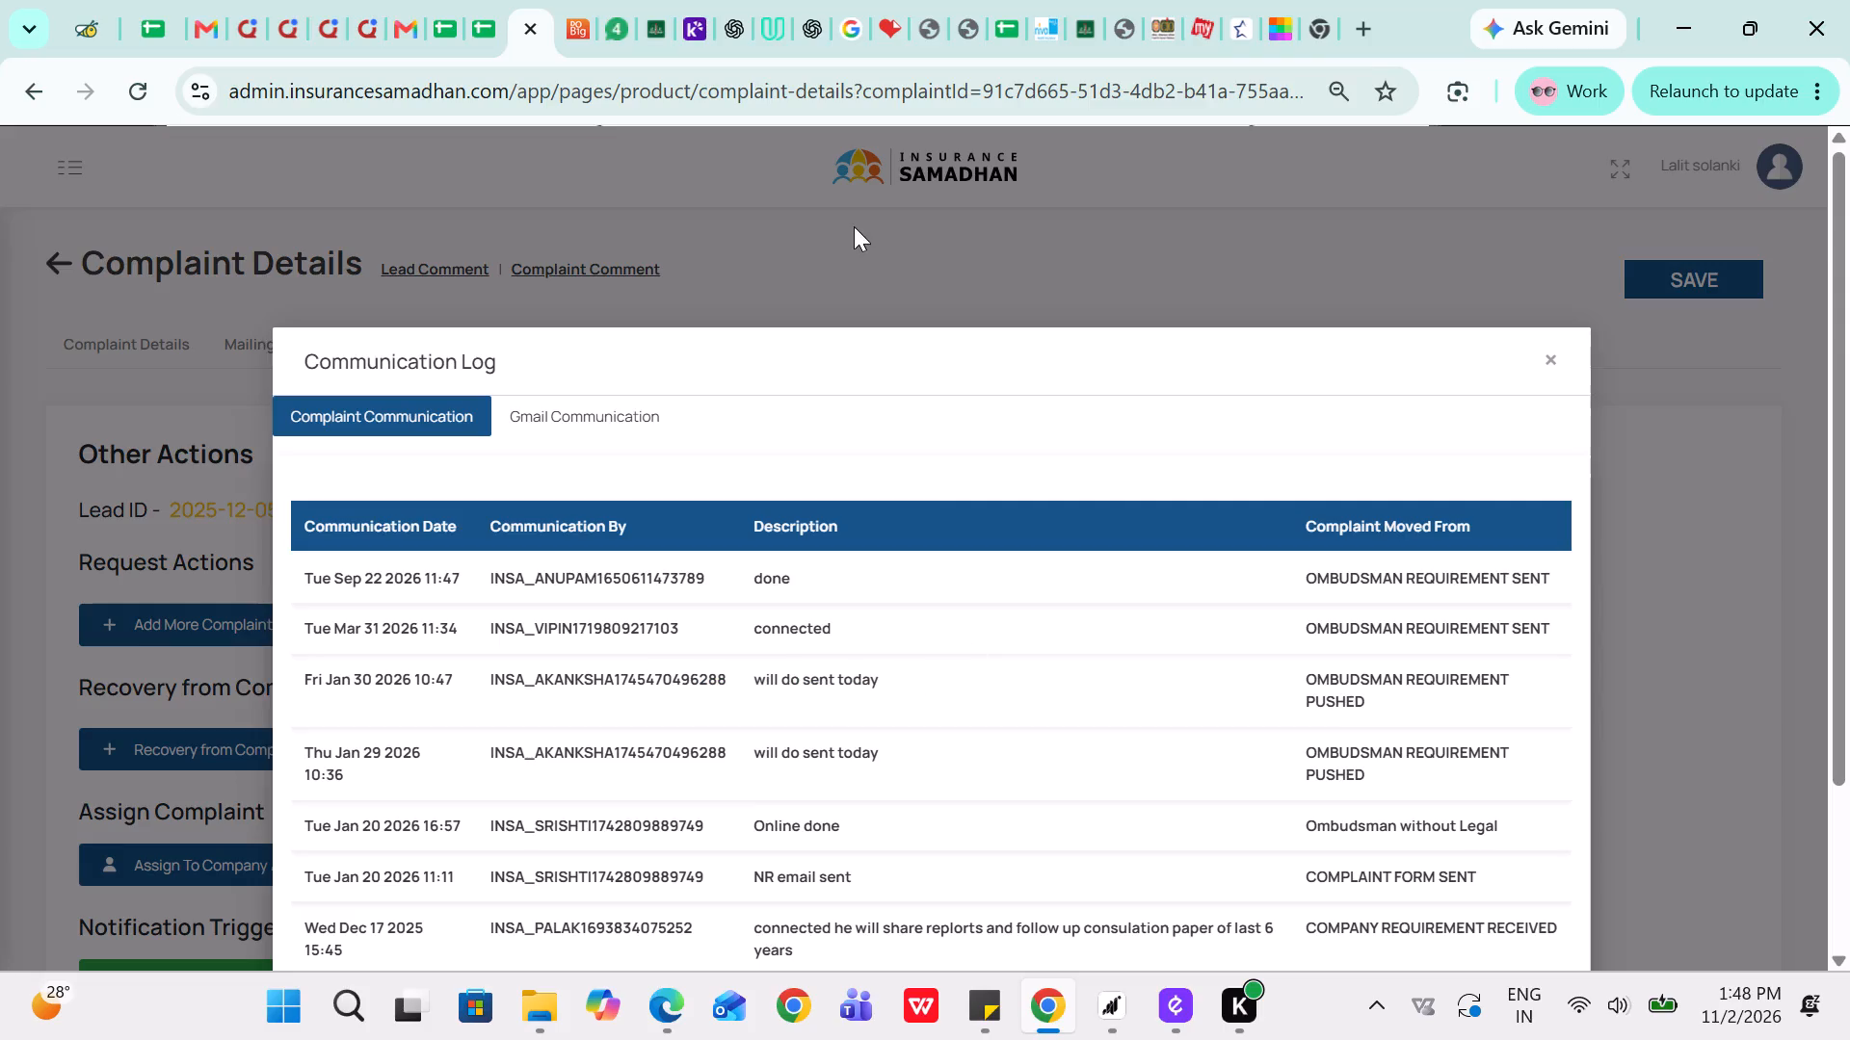
click(854, 226)
Examine the customer's email and phone entries in the complaint details form.
click(153, 358)
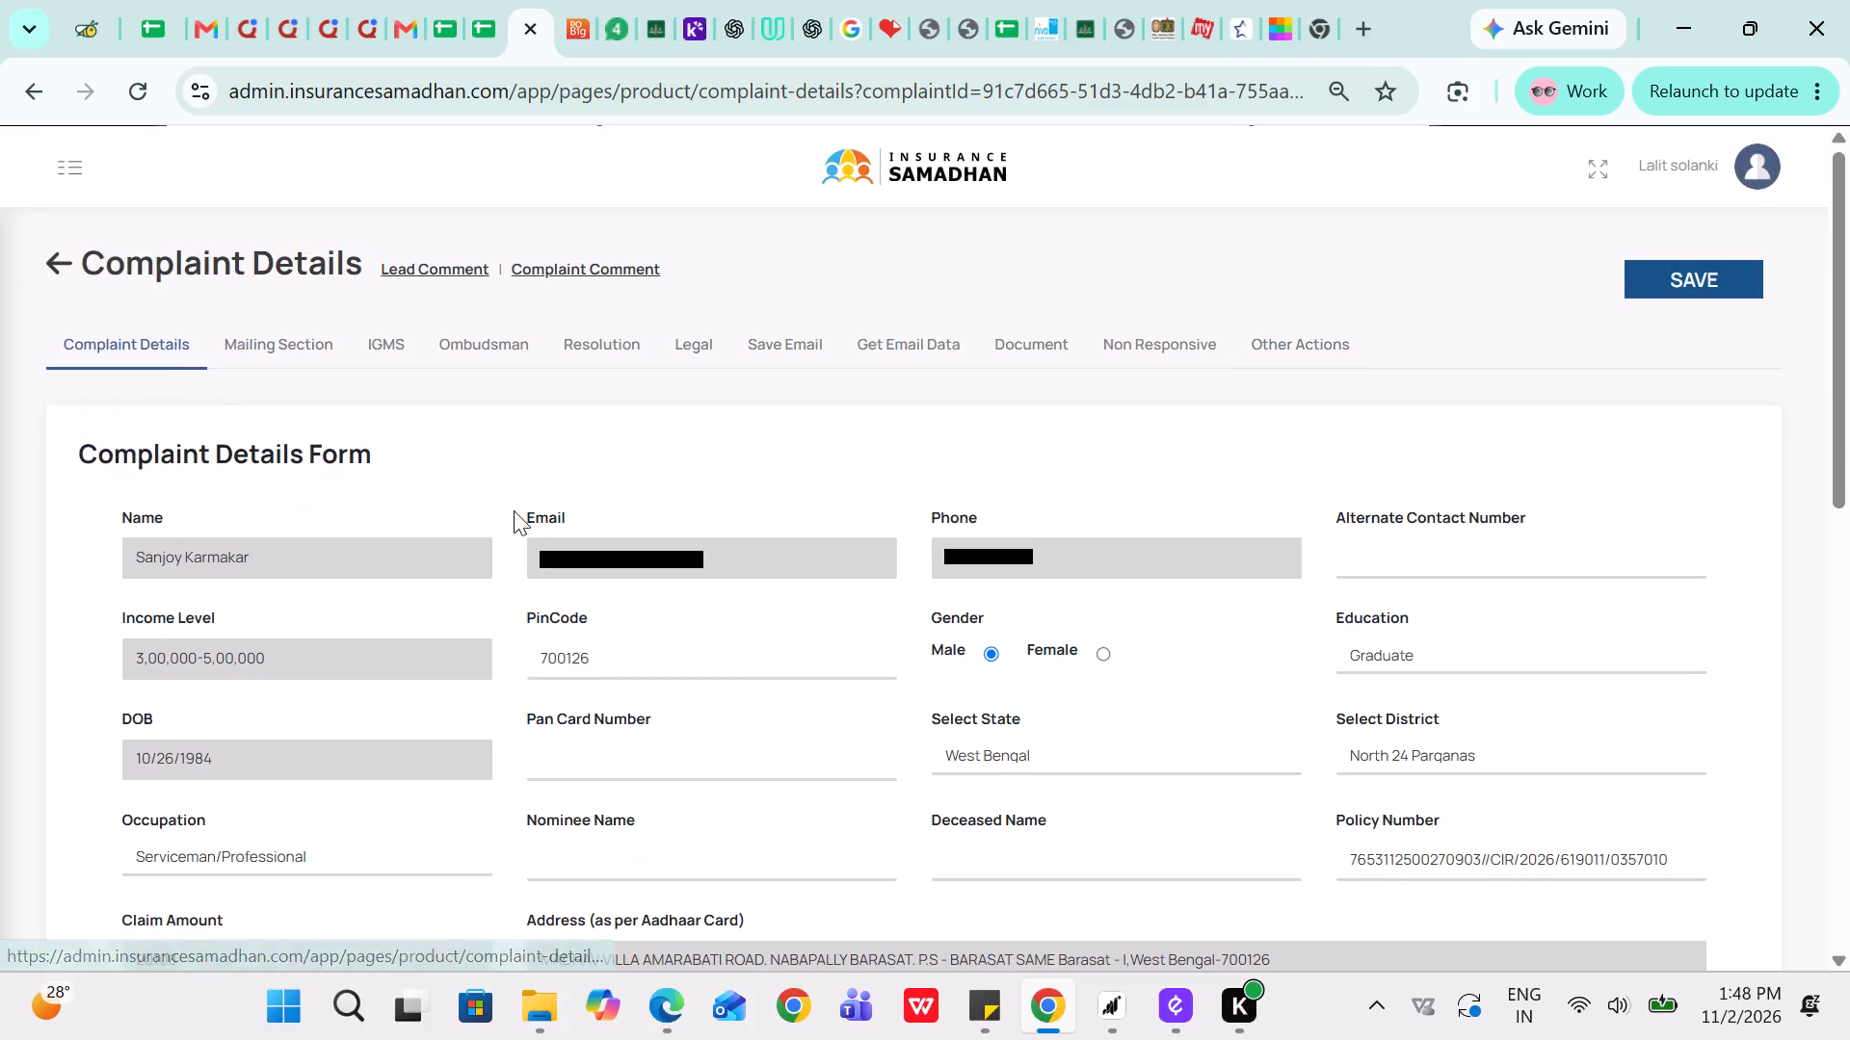
drag(827, 573, 359, 534)
click(812, 533)
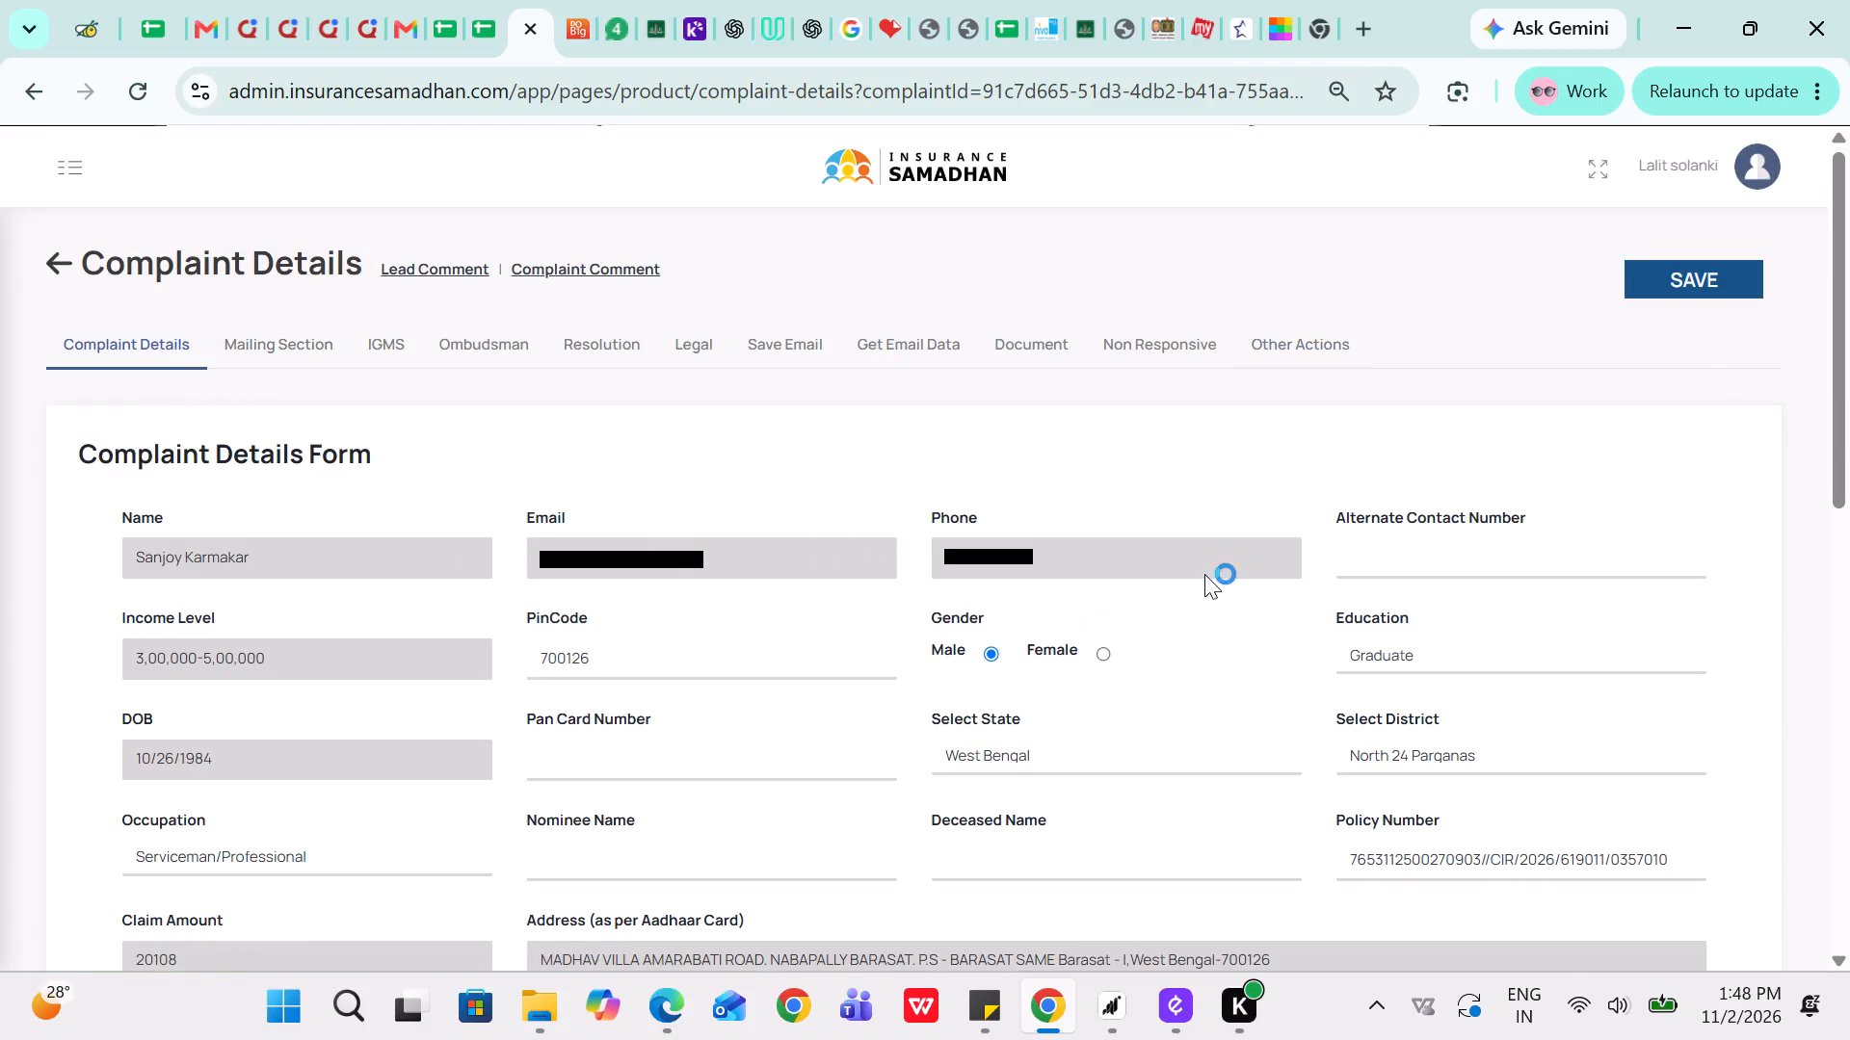
drag(1204, 562, 711, 552)
drag(830, 554, 223, 497)
click(555, 409)
Examine the complaint reference number in the Ombudsman section.
click(501, 345)
drag(1057, 657, 458, 676)
click(1266, 640)
click(980, 648)
drag(1003, 651, 567, 624)
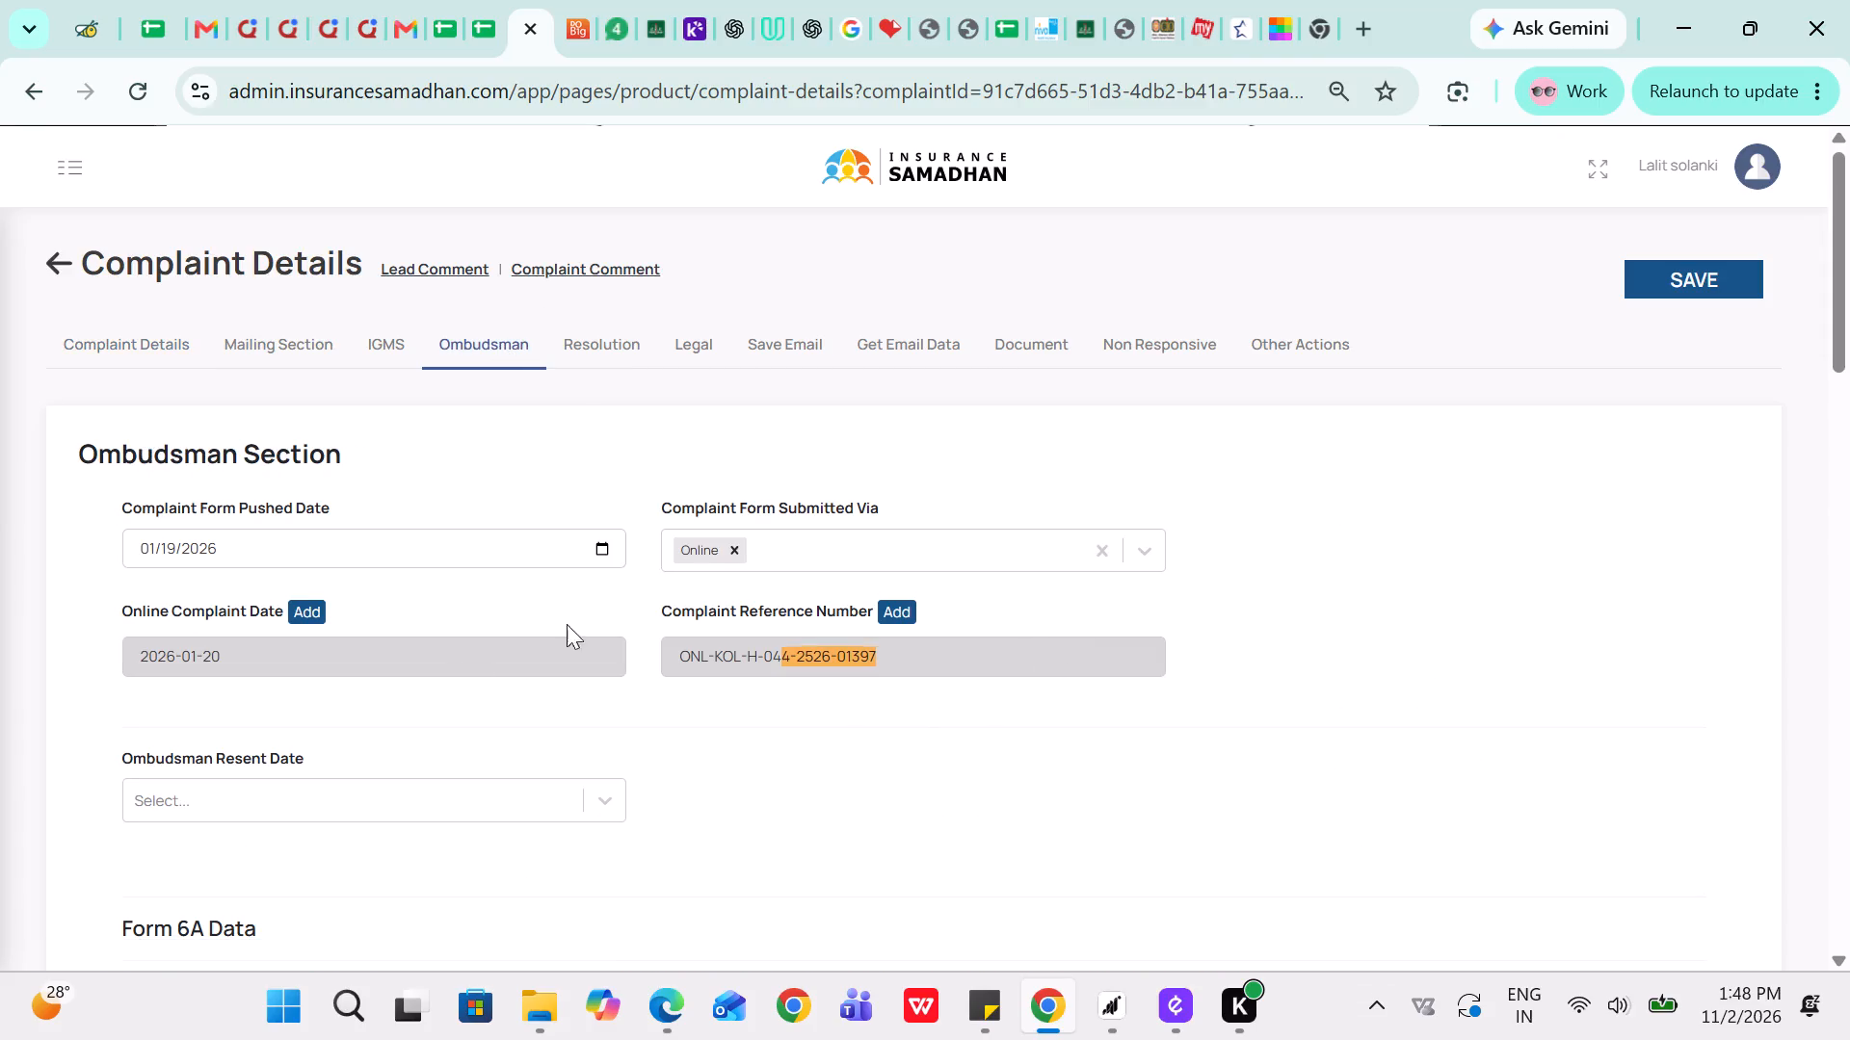
drag(567, 624, 521, 617)
click(969, 654)
drag(1032, 662, 675, 663)
click(947, 682)
drag(1076, 654, 610, 612)
click(869, 648)
drag(990, 663, 639, 642)
click(889, 658)
drag(1027, 671, 664, 668)
click(909, 675)
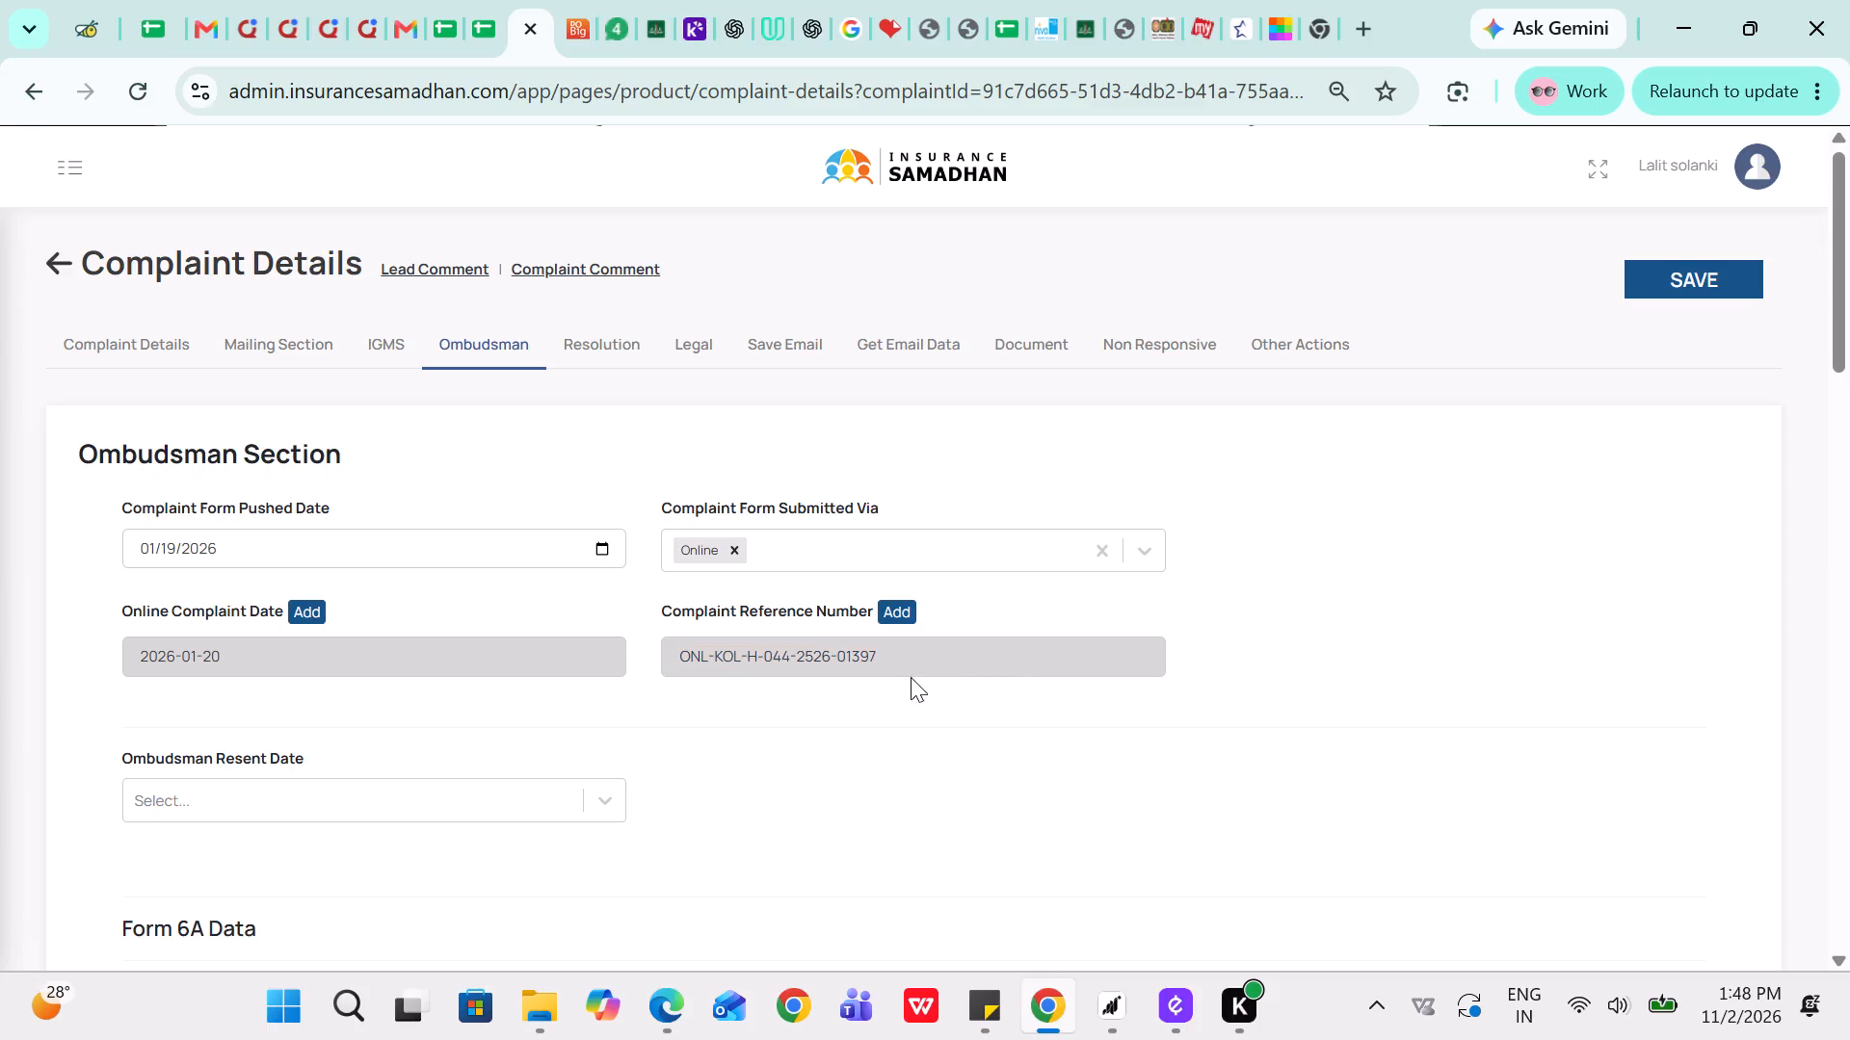
drag(1005, 660, 670, 658)
click(867, 670)
drag(1020, 661, 674, 650)
click(909, 649)
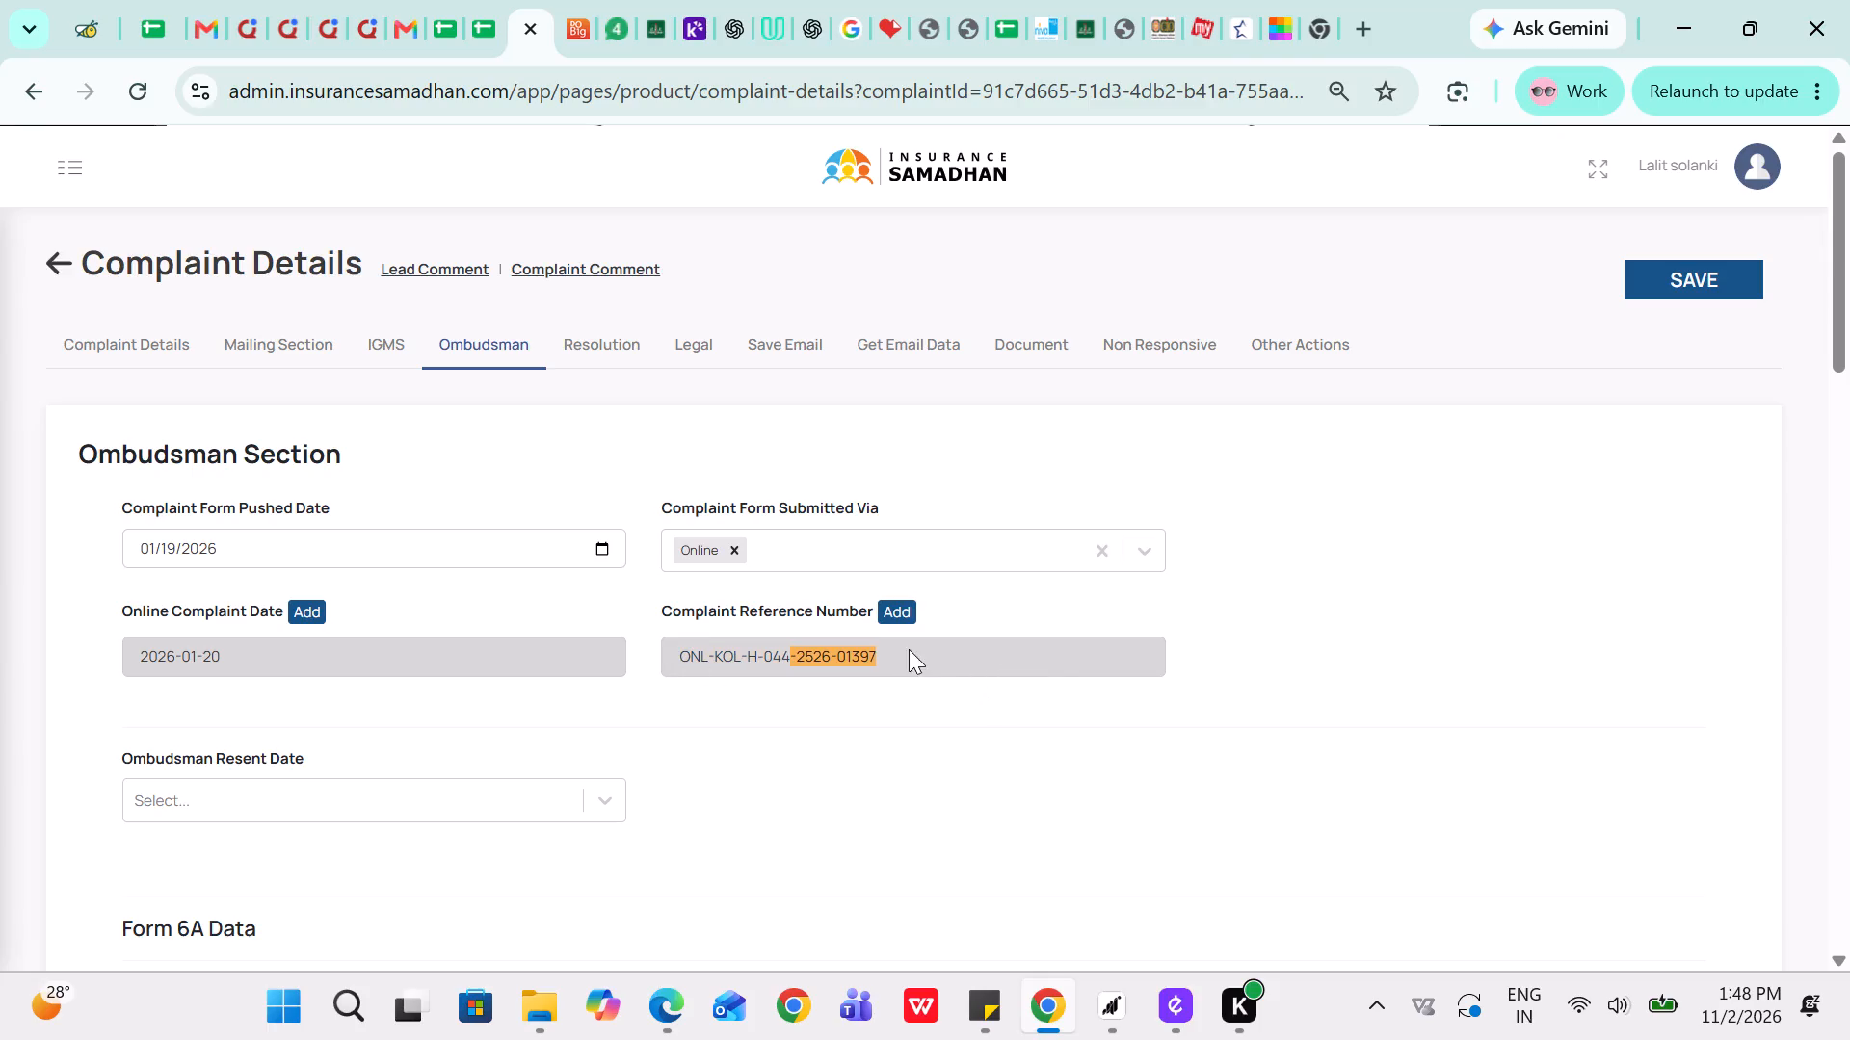
drag(1036, 672, 897, 683)
click(1037, 680)
drag(1017, 666, 541, 626)
click(885, 670)
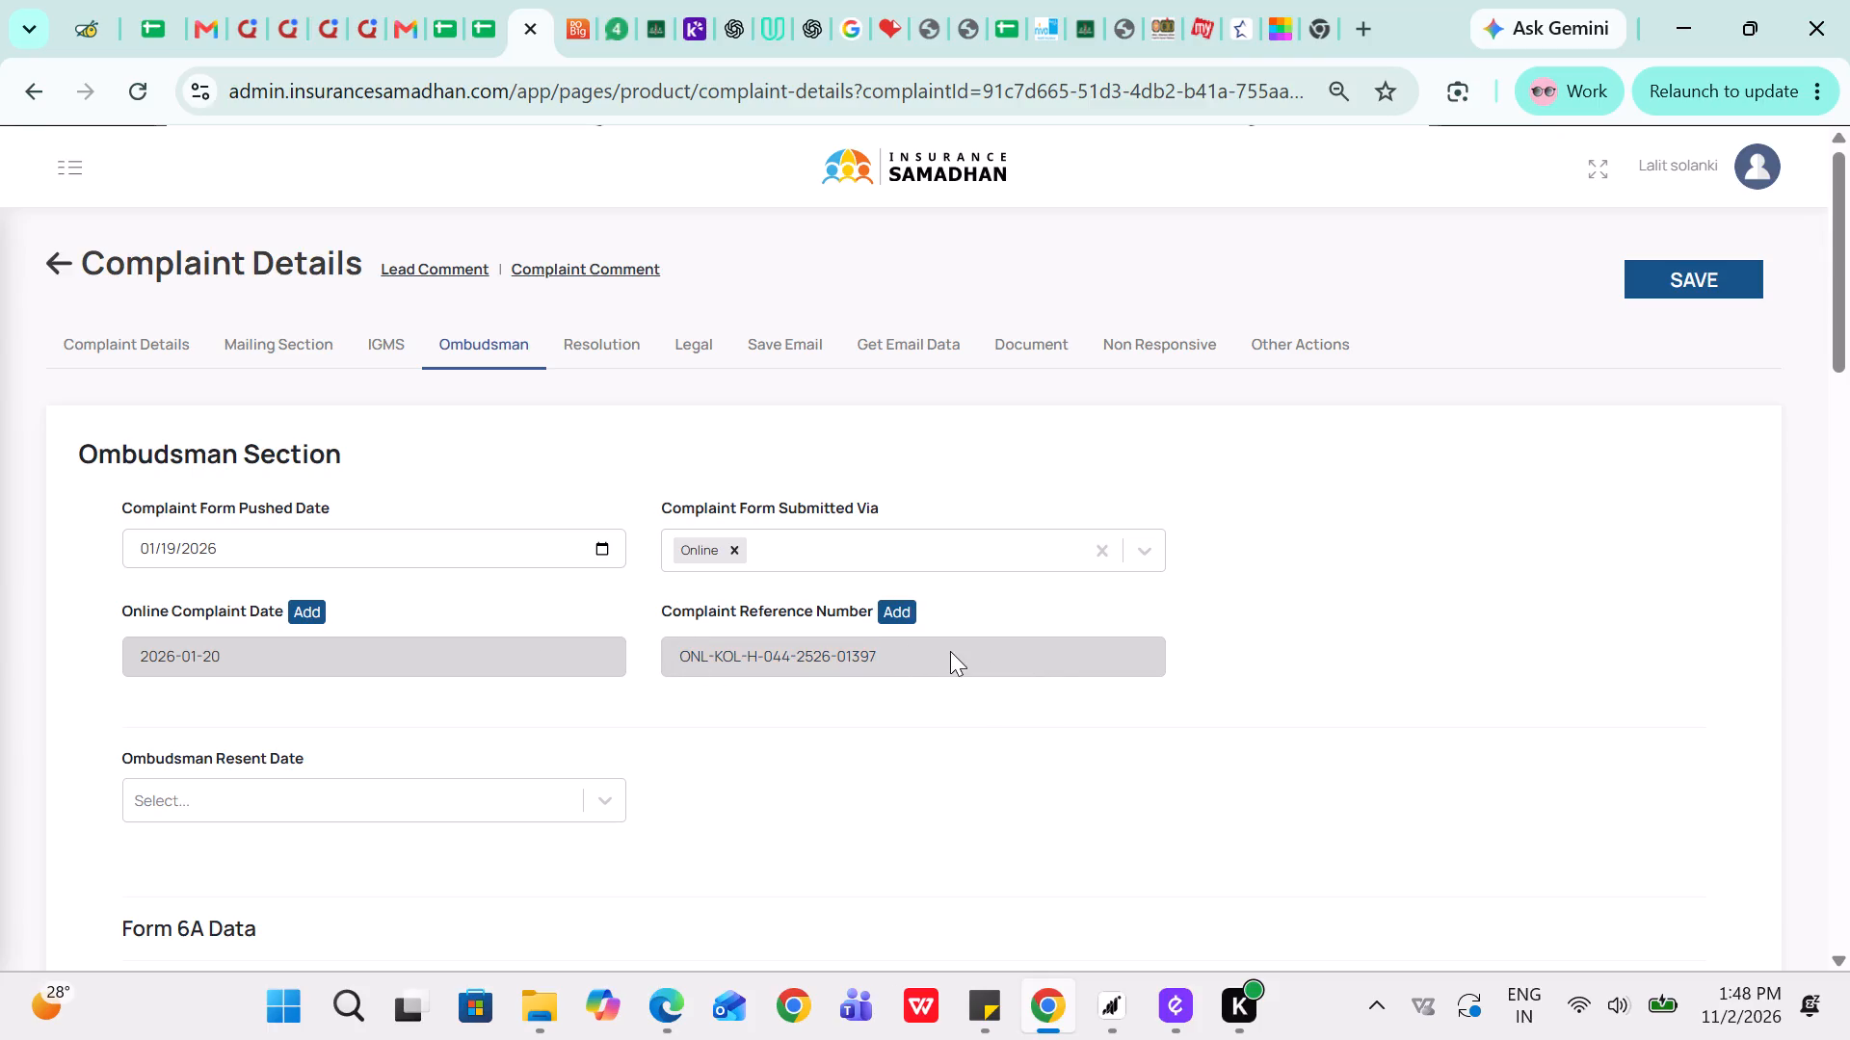
drag(950, 651, 497, 654)
click(847, 659)
drag(935, 659, 555, 653)
click(853, 657)
Check the customer's name, email and phone entries in the complaint details form again.
click(99, 349)
drag(353, 550, 206, 550)
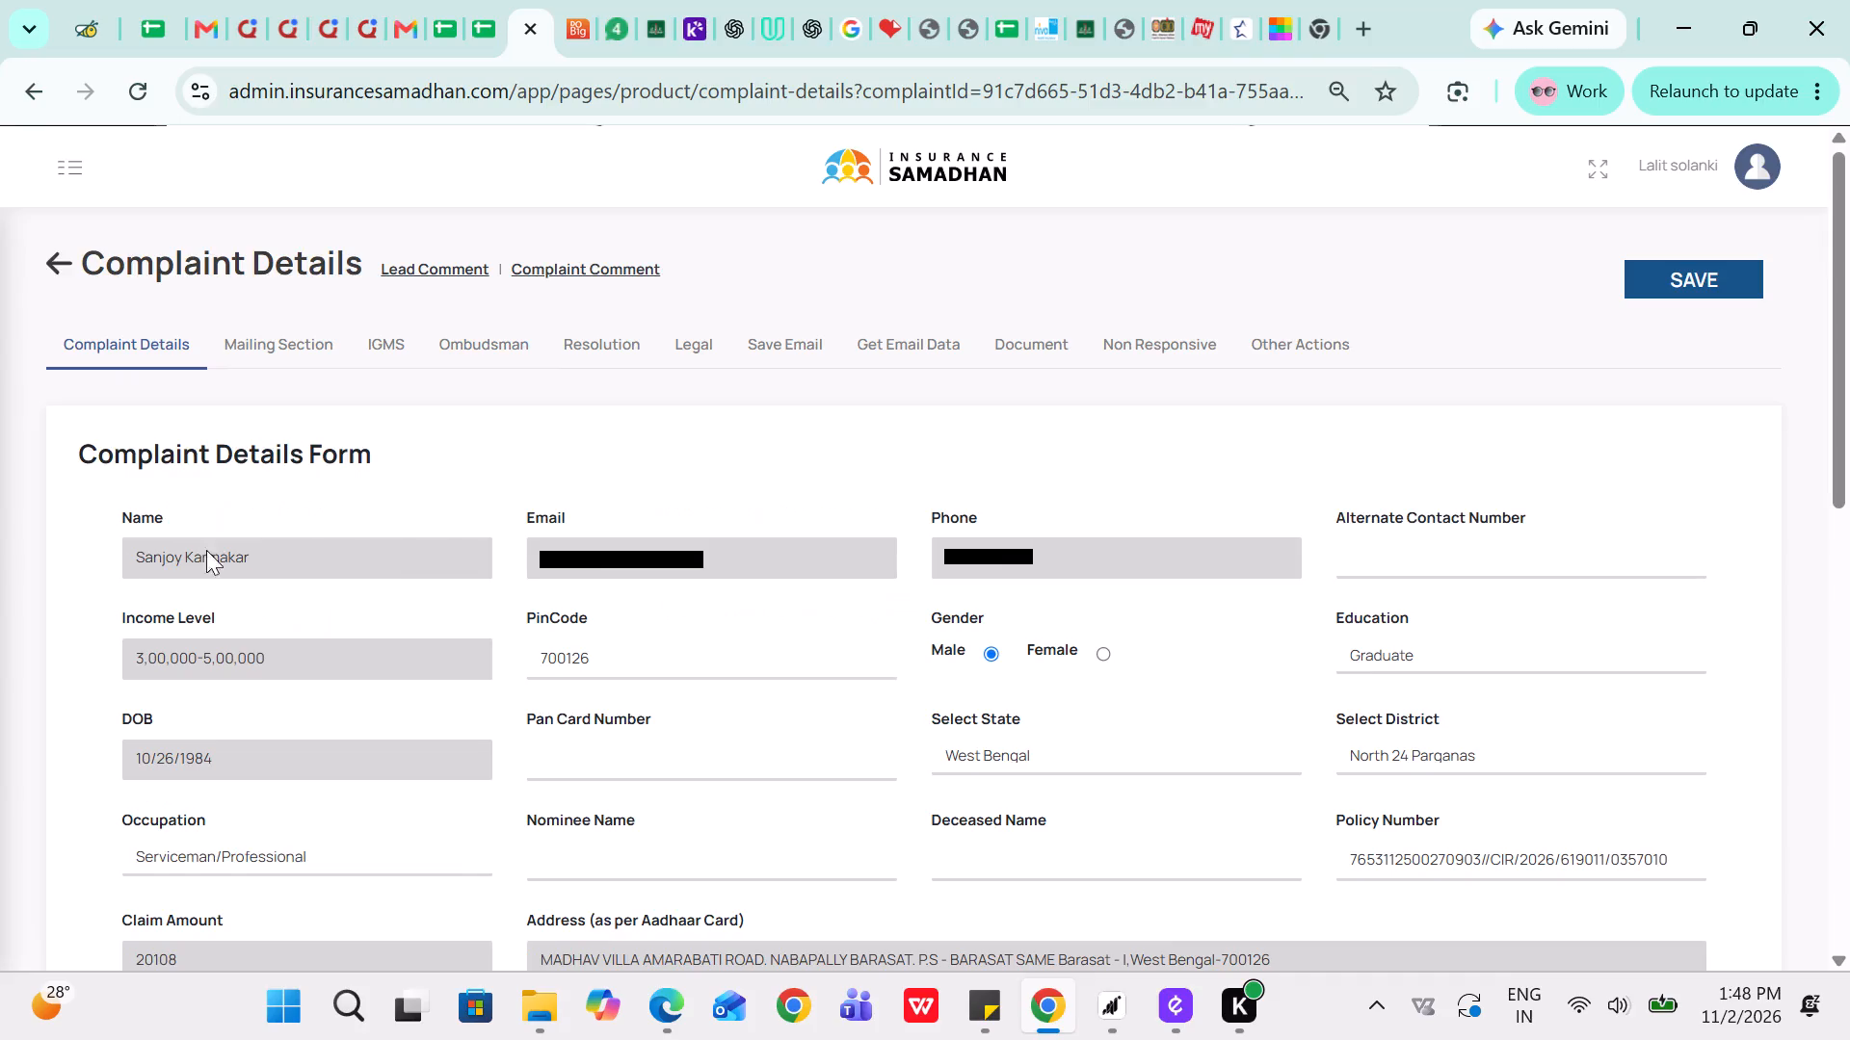
drag(206, 550, 94, 552)
drag(723, 580, 434, 584)
drag(751, 569, 277, 517)
click(718, 555)
drag(923, 561, 1065, 561)
click(1114, 561)
drag(1104, 567, 863, 566)
drag(839, 567, 496, 547)
click(700, 564)
drag(801, 562, 298, 522)
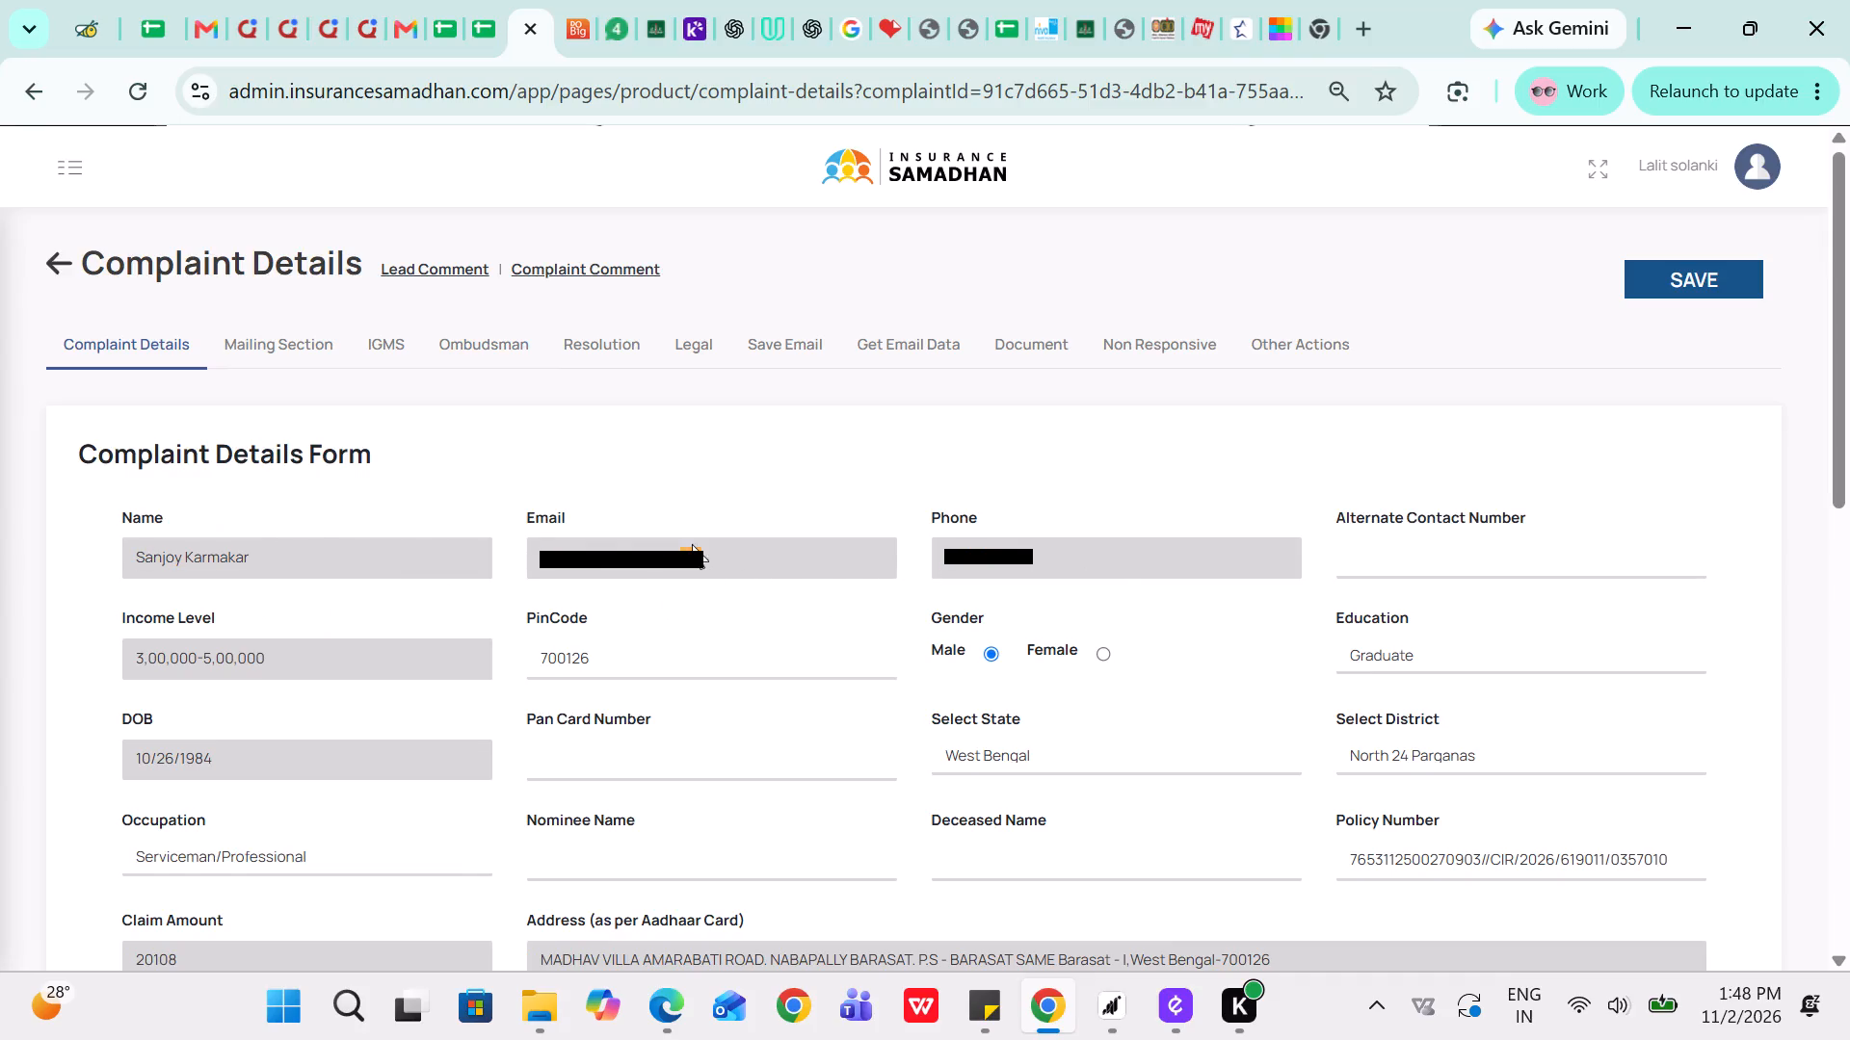
click(692, 544)
drag(913, 558, 794, 556)
drag(1068, 565, 753, 563)
drag(756, 564, 365, 566)
click(658, 541)
drag(1154, 569, 720, 583)
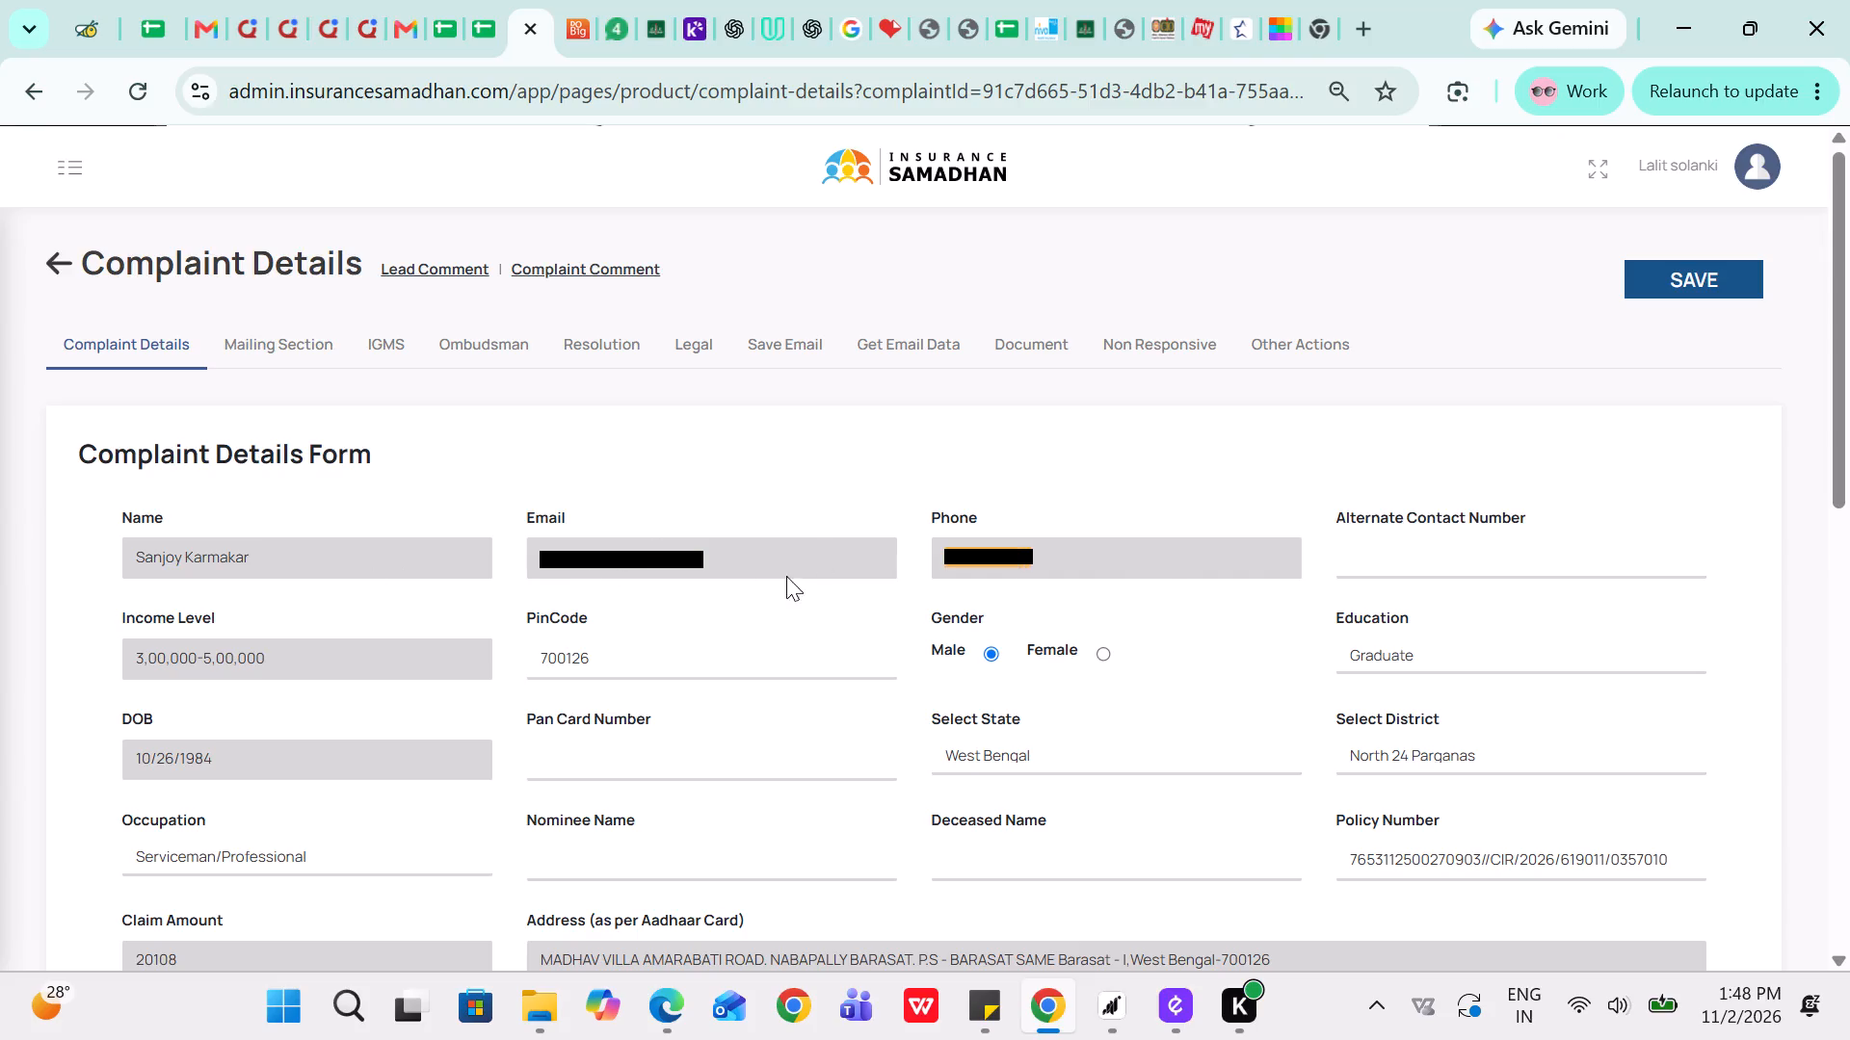
drag(780, 576, 440, 553)
click(611, 452)
drag(1073, 564, 684, 563)
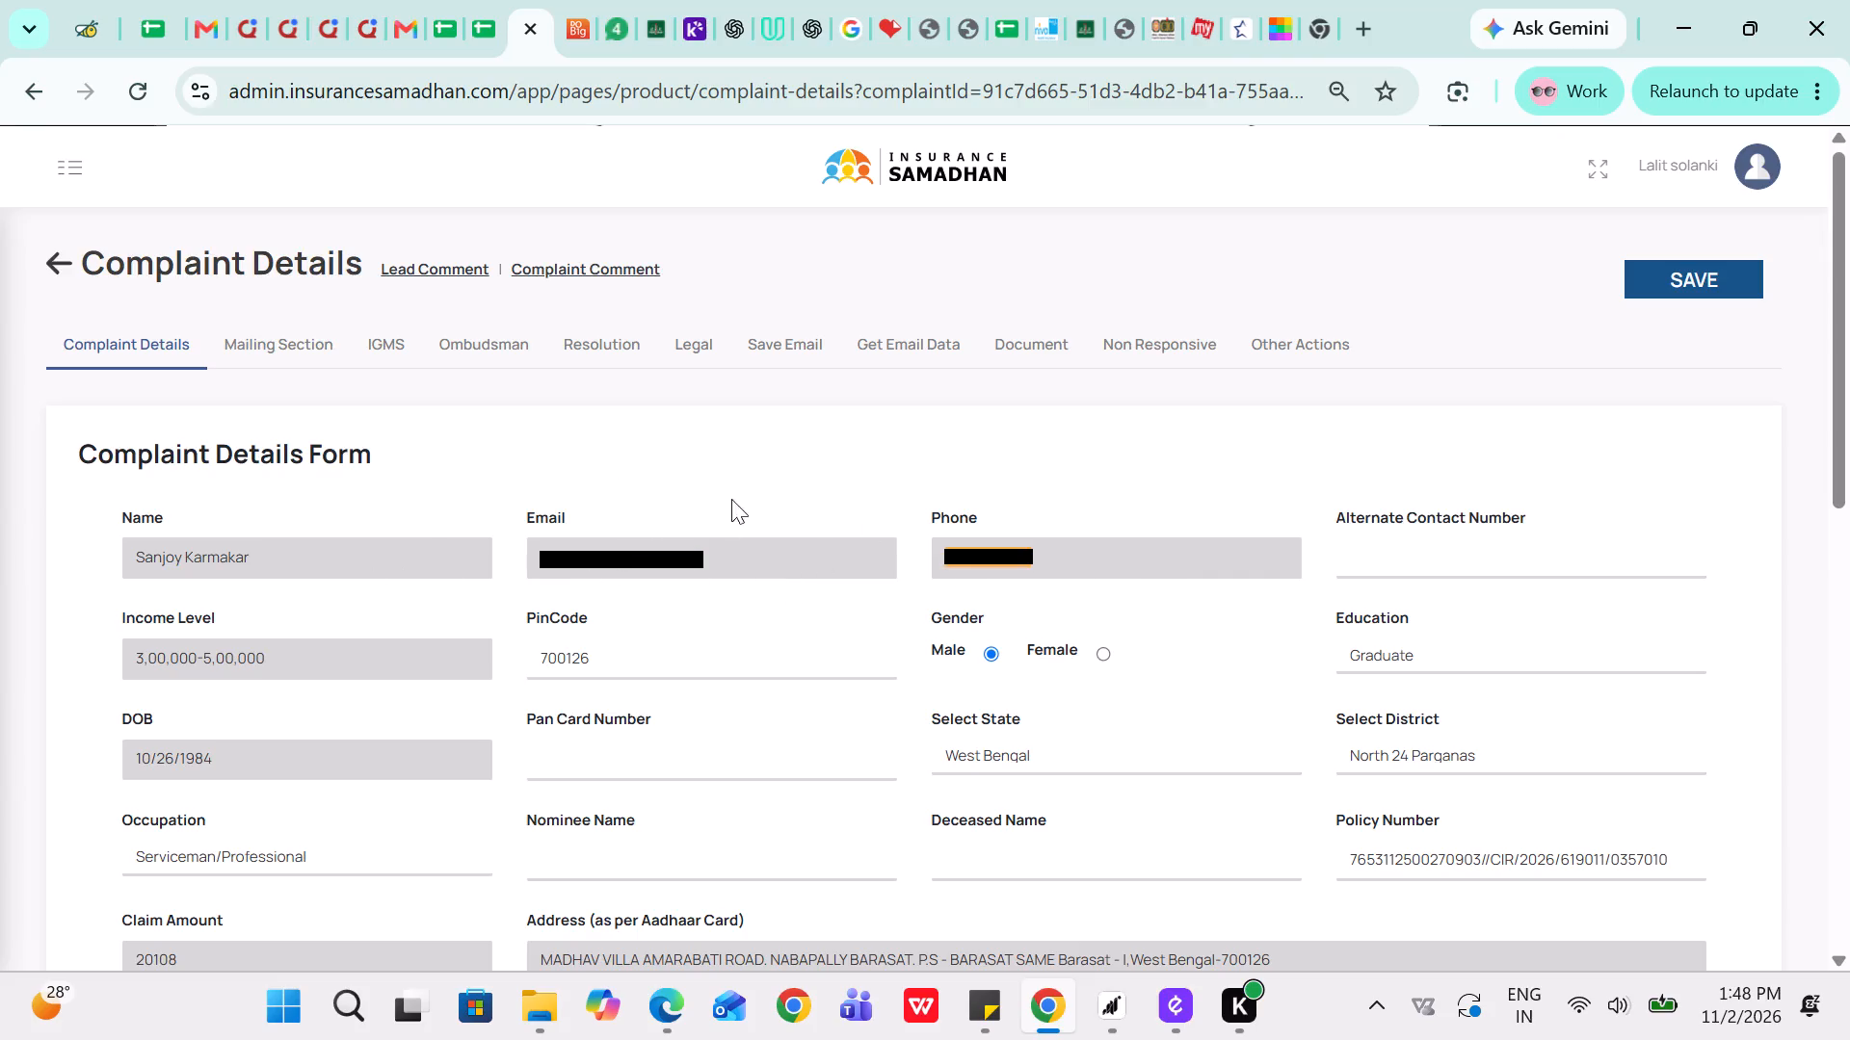
click(732, 494)
Revisit the Ombudsman section and review the complaint's communication log.
click(515, 330)
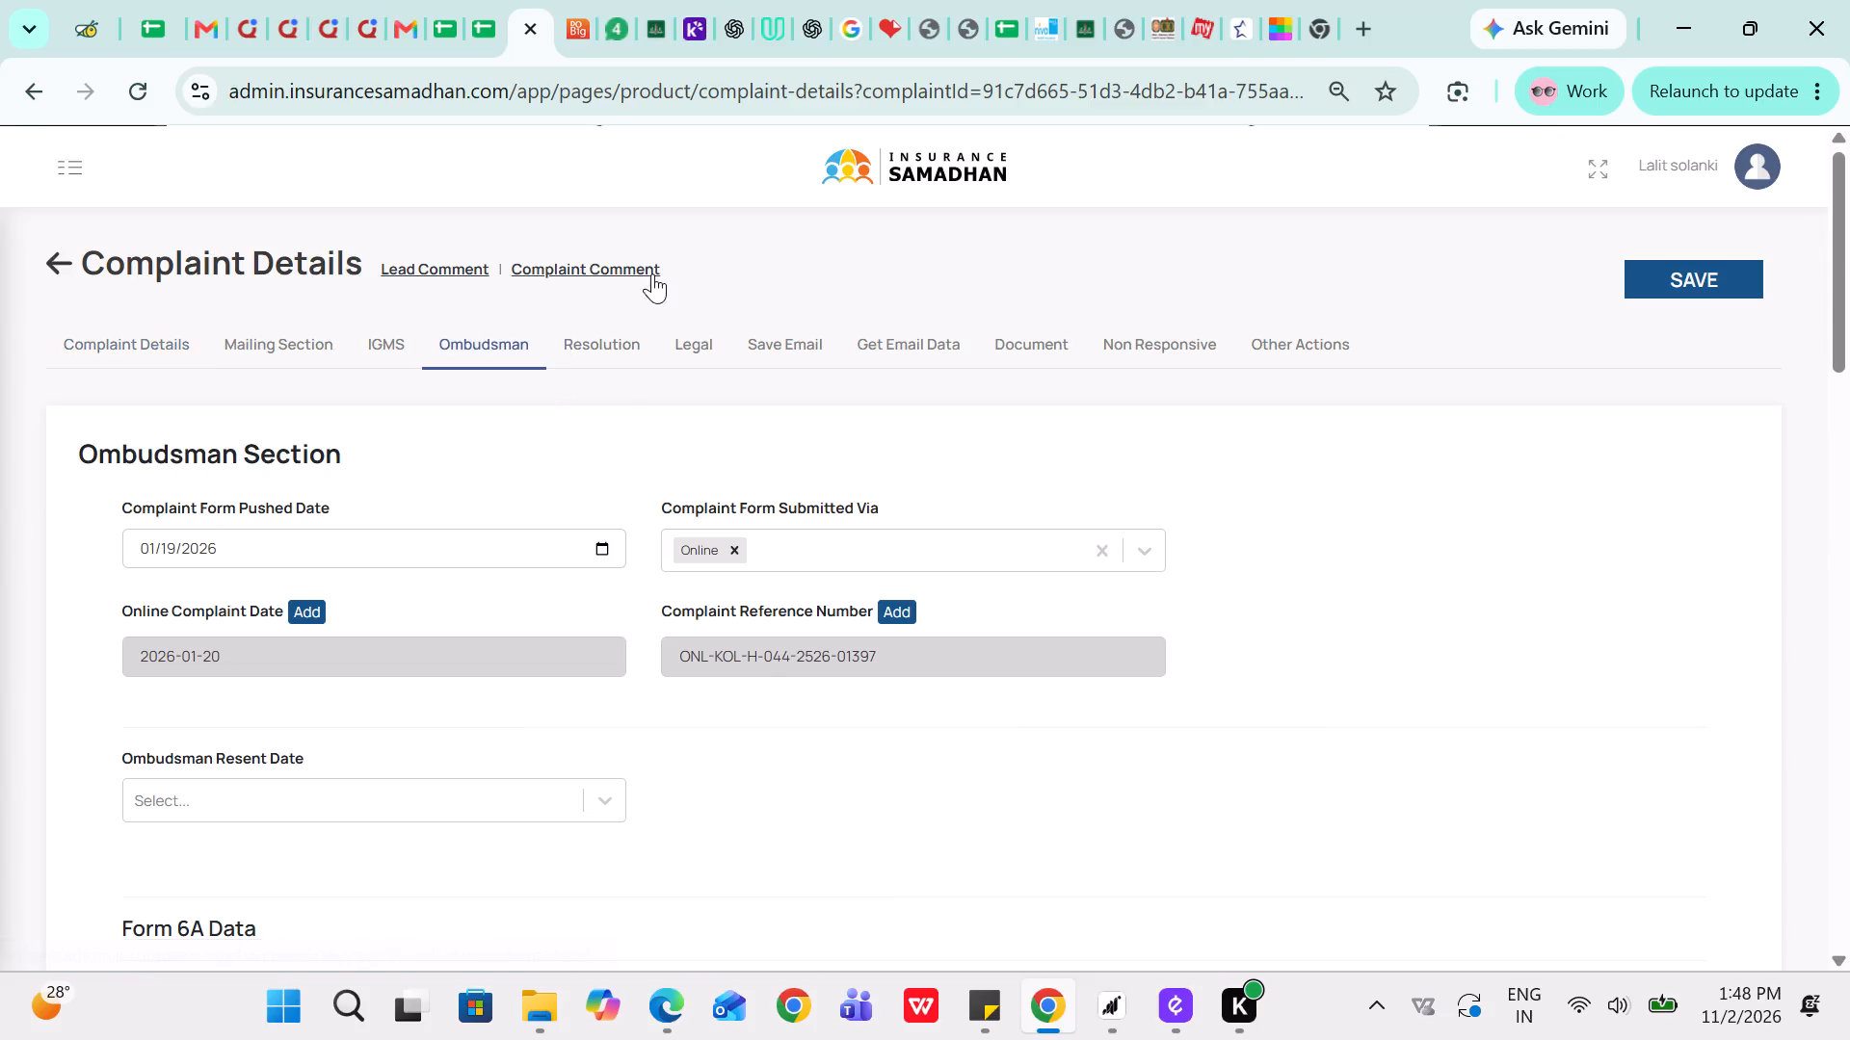
click(652, 273)
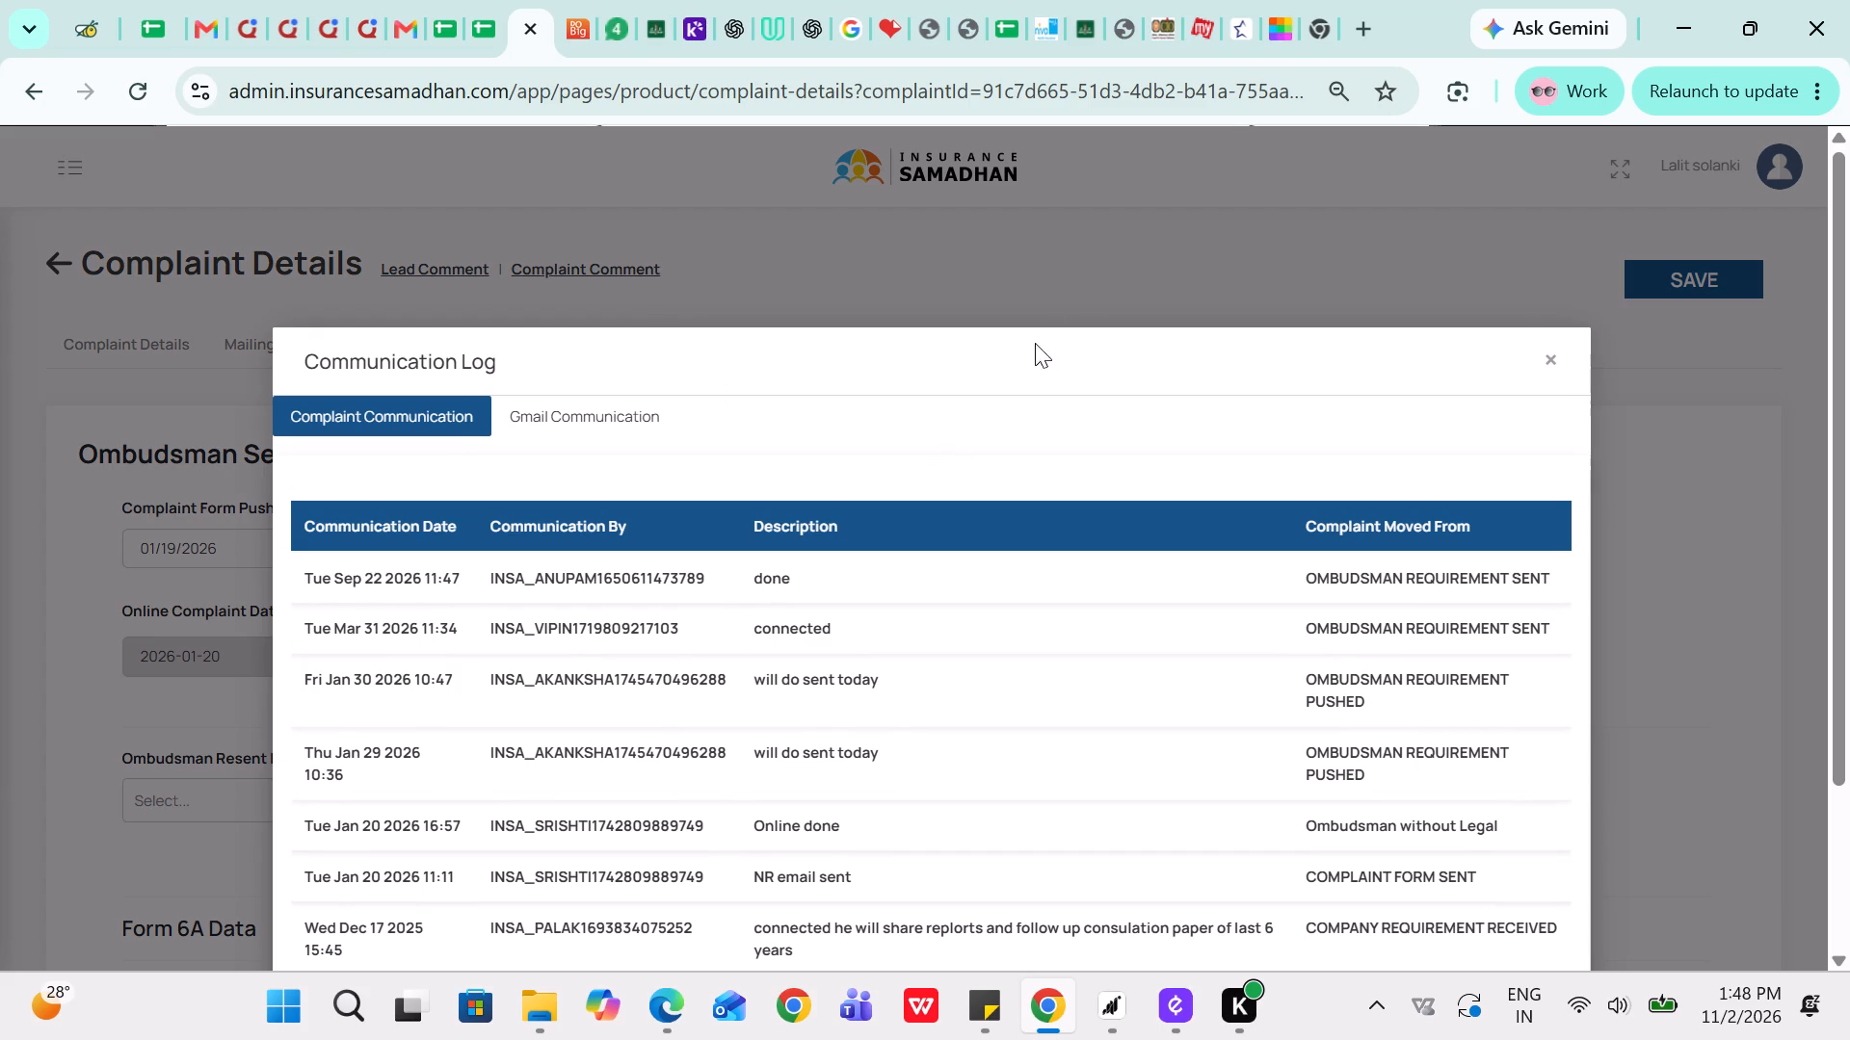
click(1146, 226)
Send the Form 6A reminder mail to the Kolkata Ombudsman again from the complaint's other actions.
click(1308, 350)
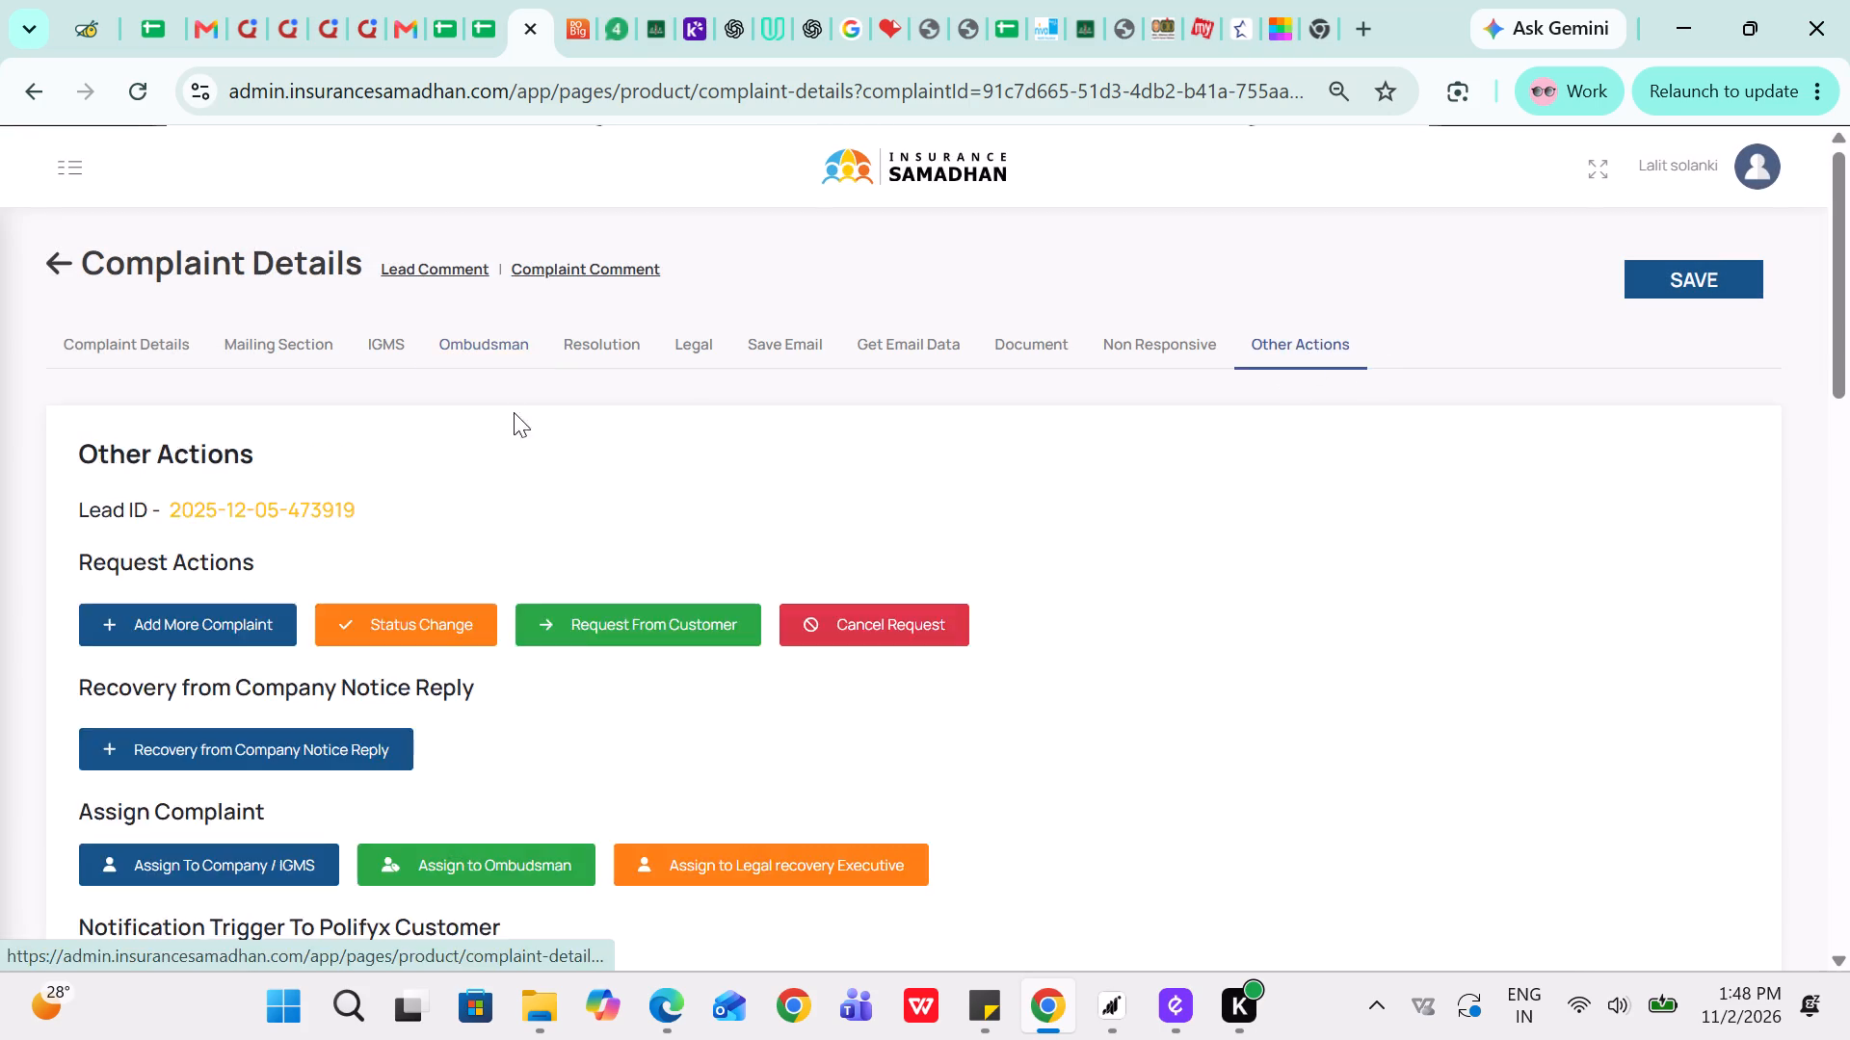
scroll(380, 429, down, 5)
scroll(343, 452, up, 1)
scroll(224, 560, down, 3)
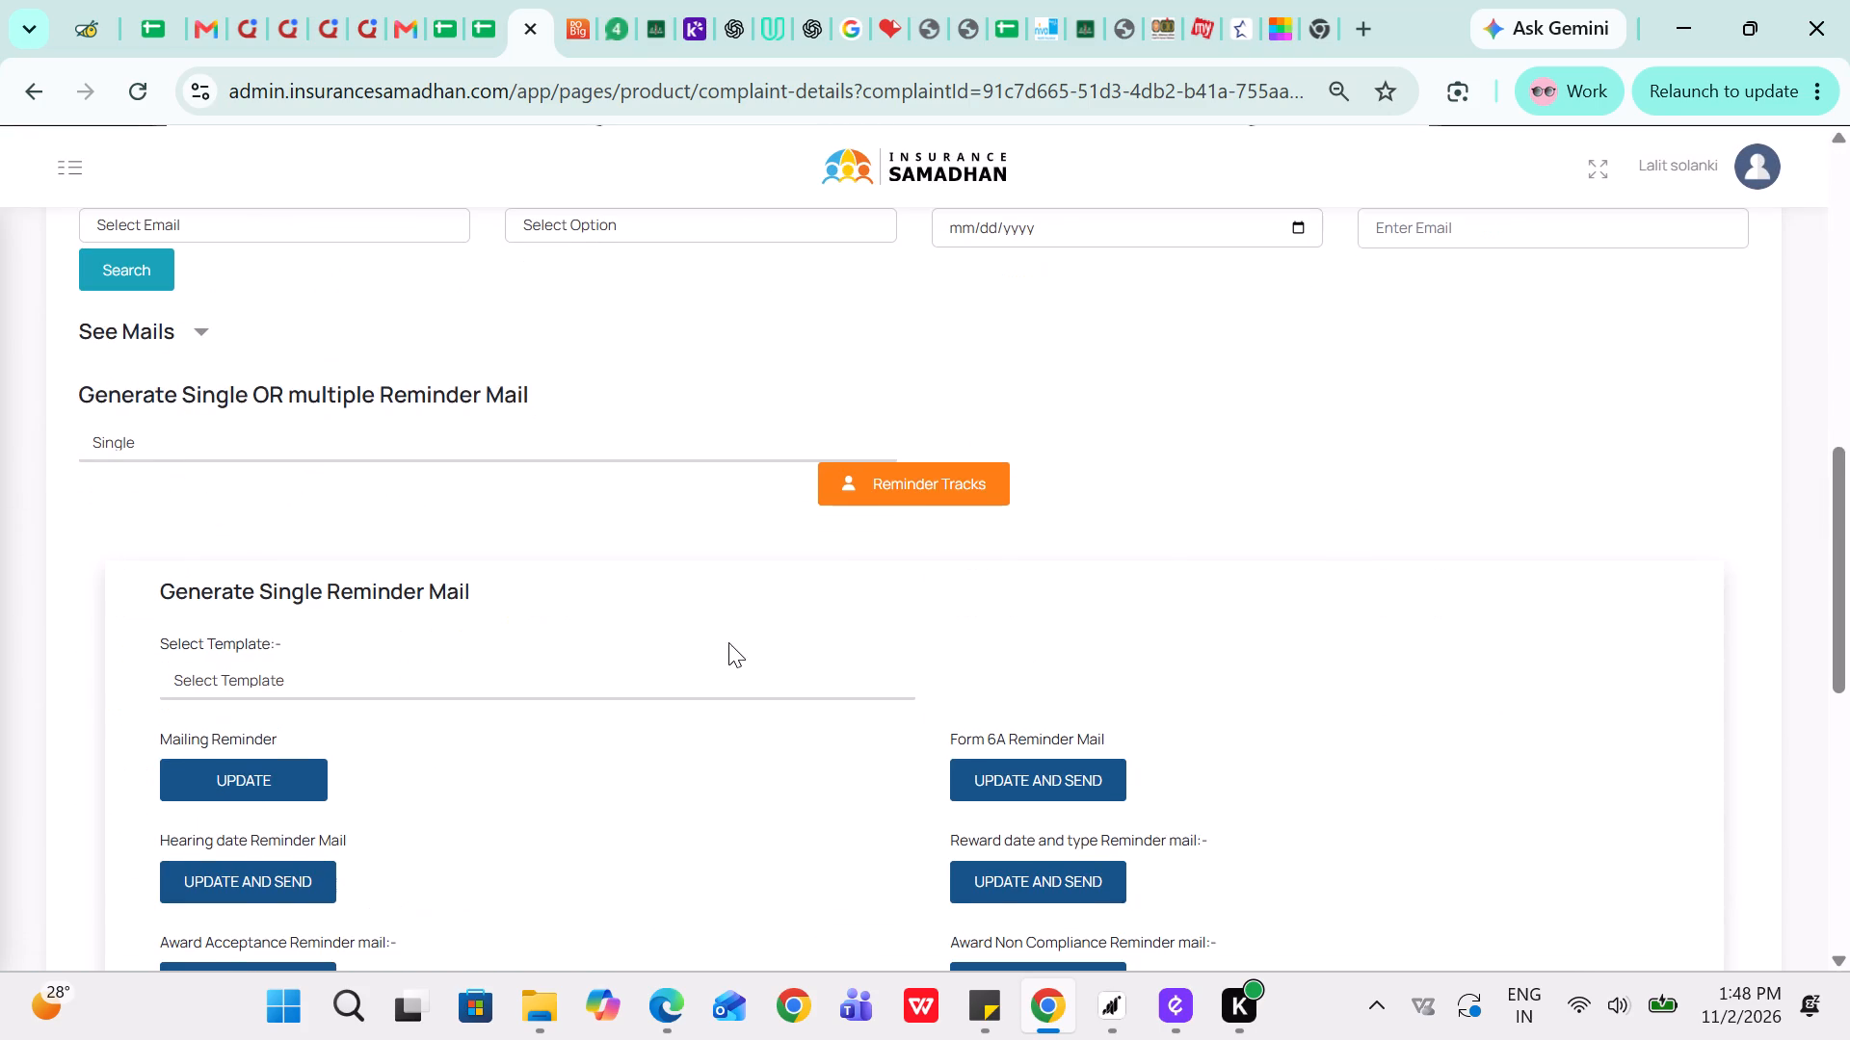
scroll(747, 640, down, 3)
scroll(893, 590, up, 5)
scroll(1141, 849, down, 4)
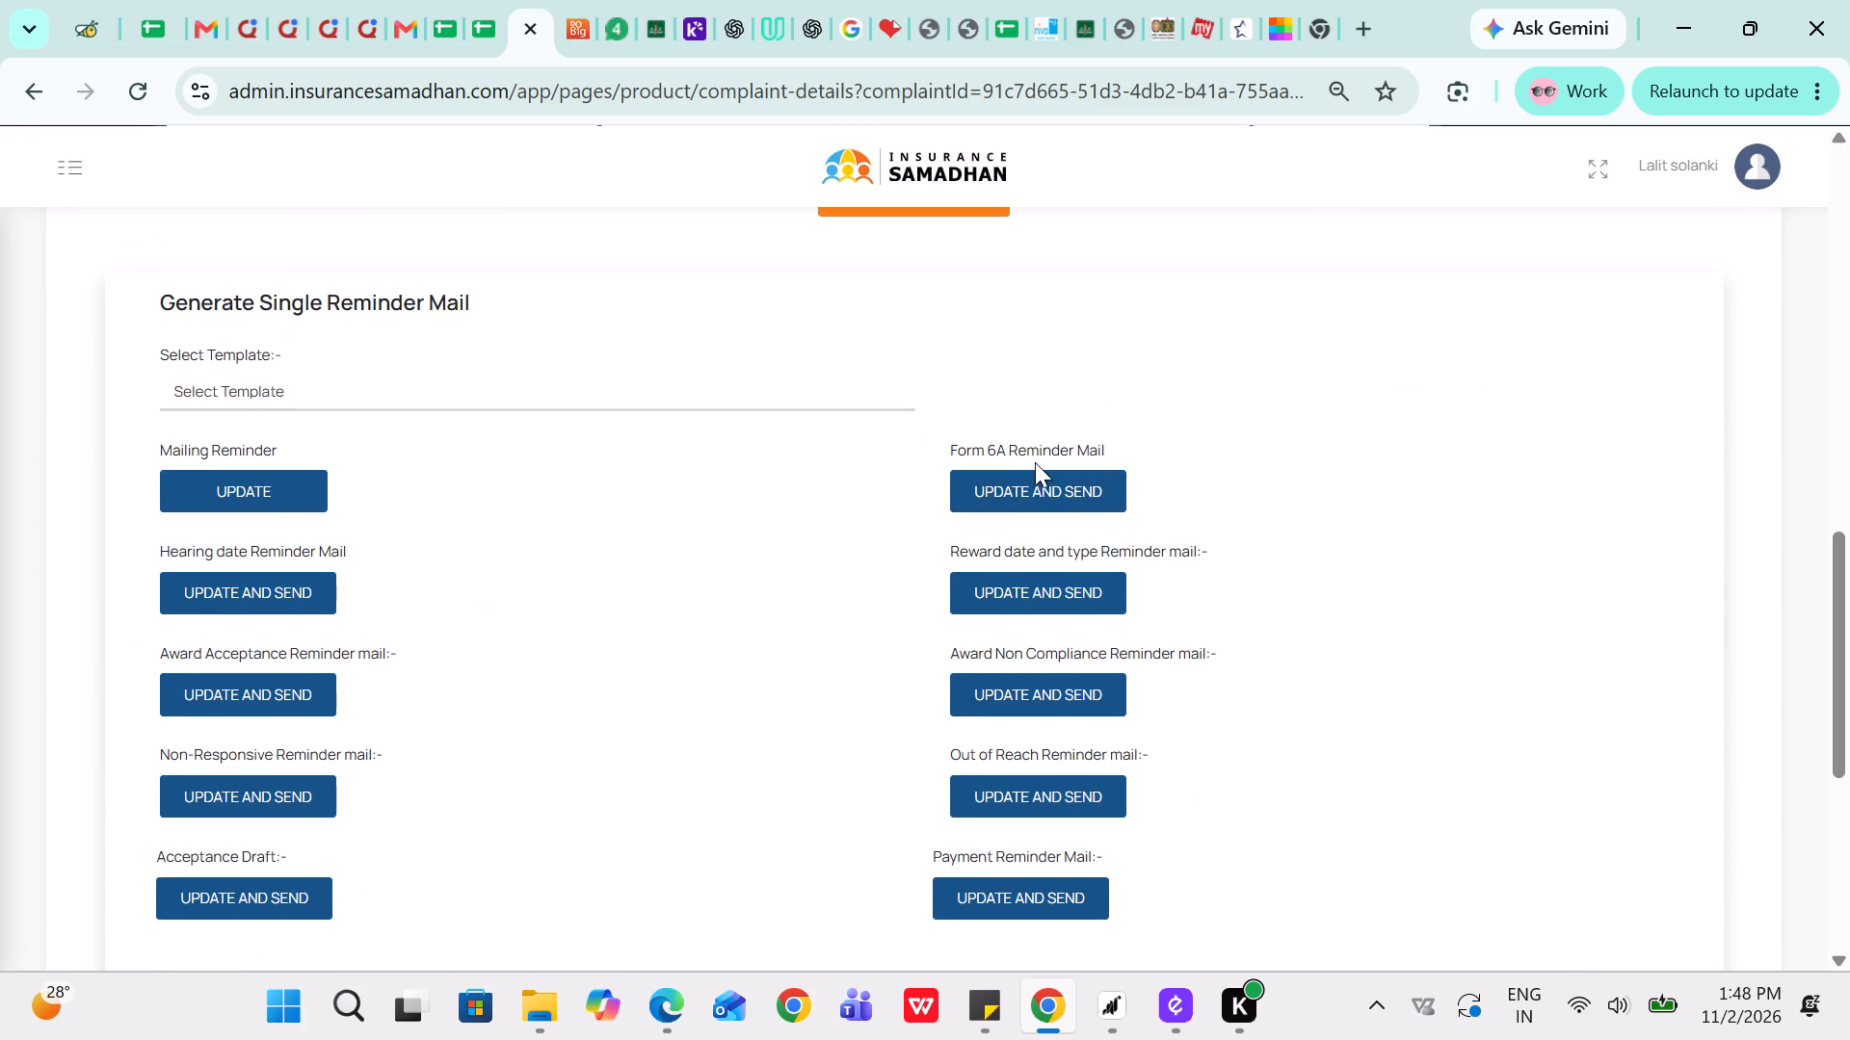
click(1066, 497)
scroll(1139, 628, down, 9)
click(997, 922)
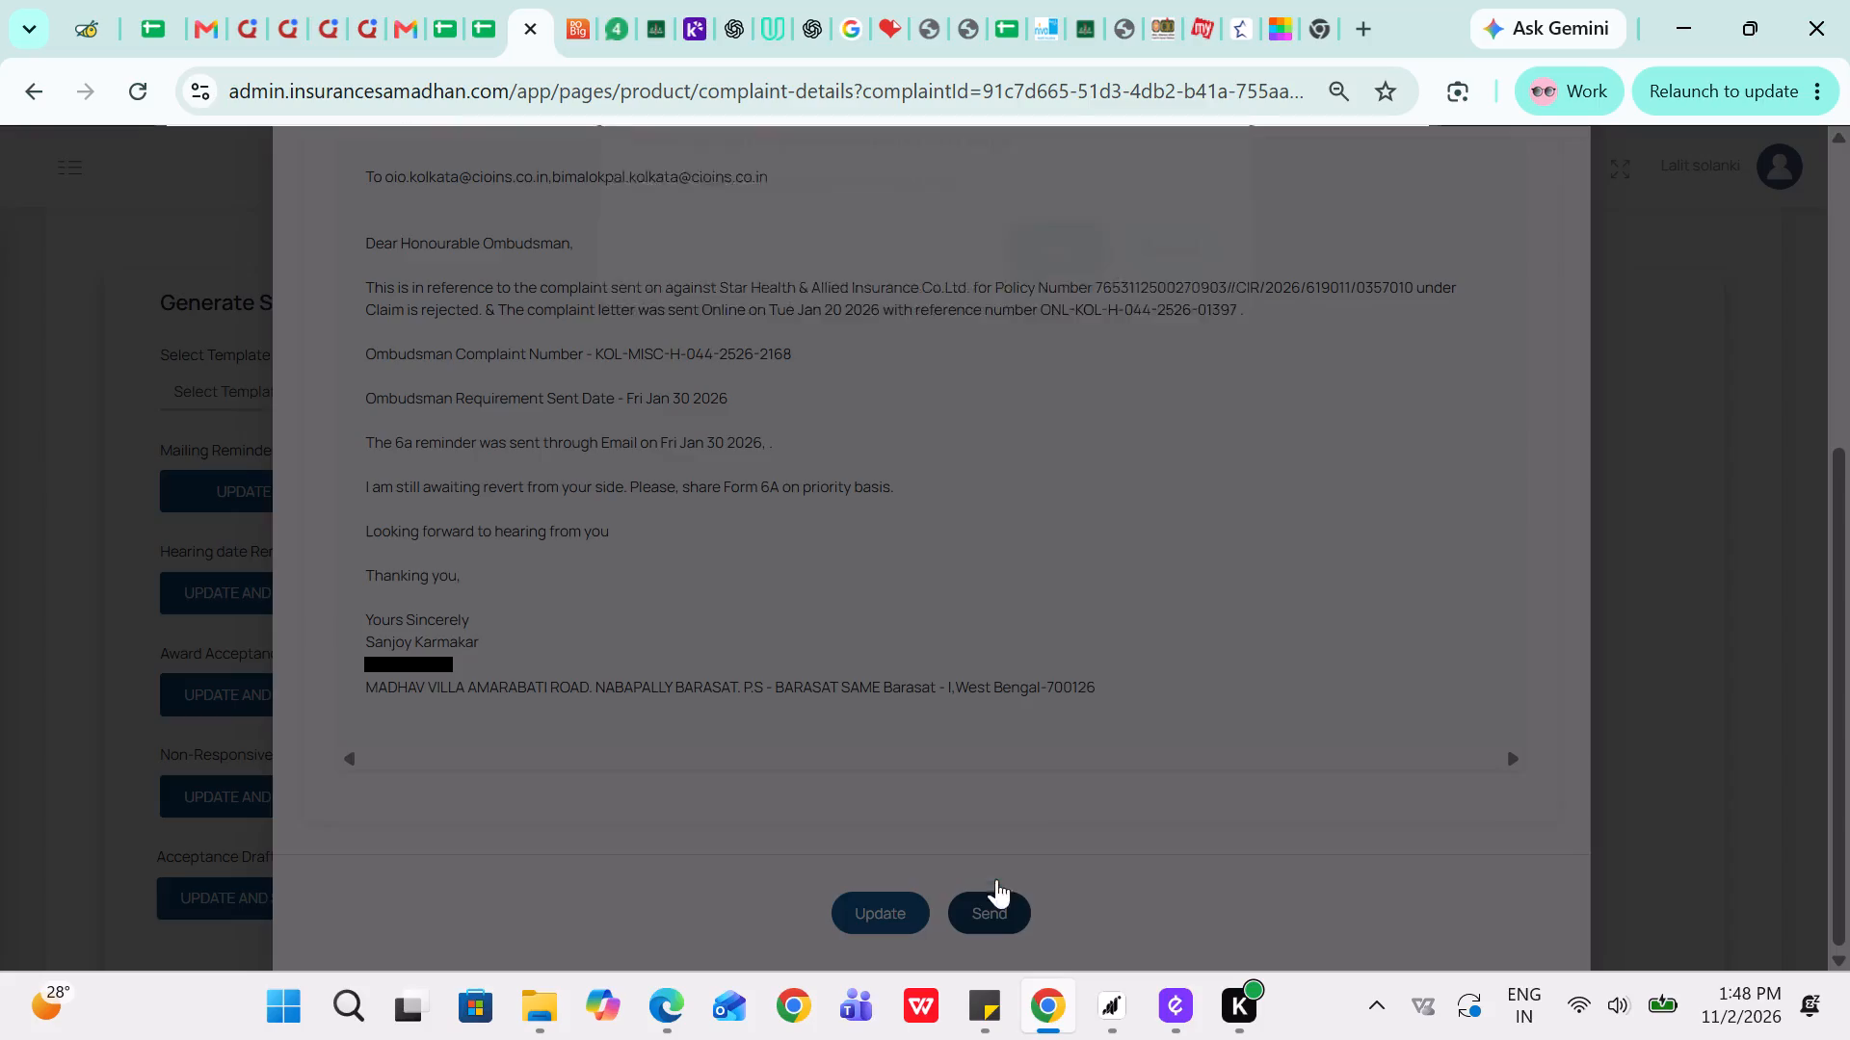
click(1066, 277)
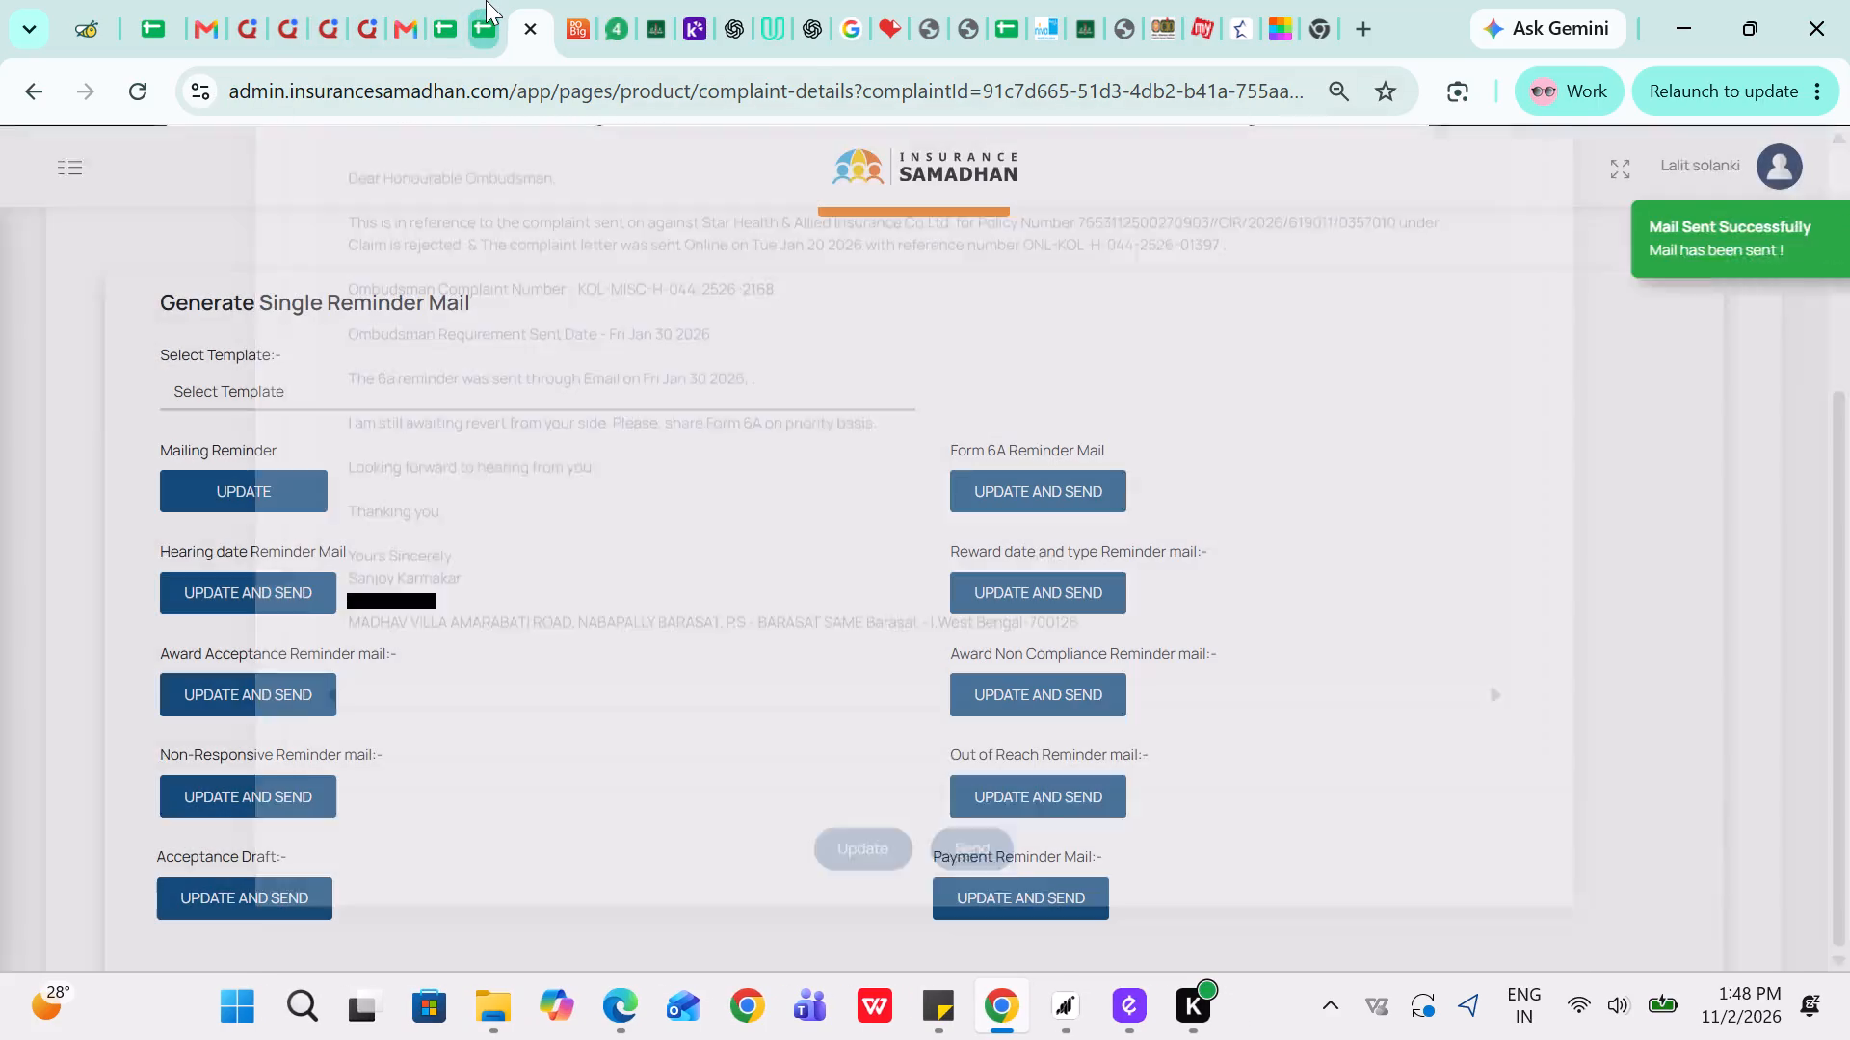
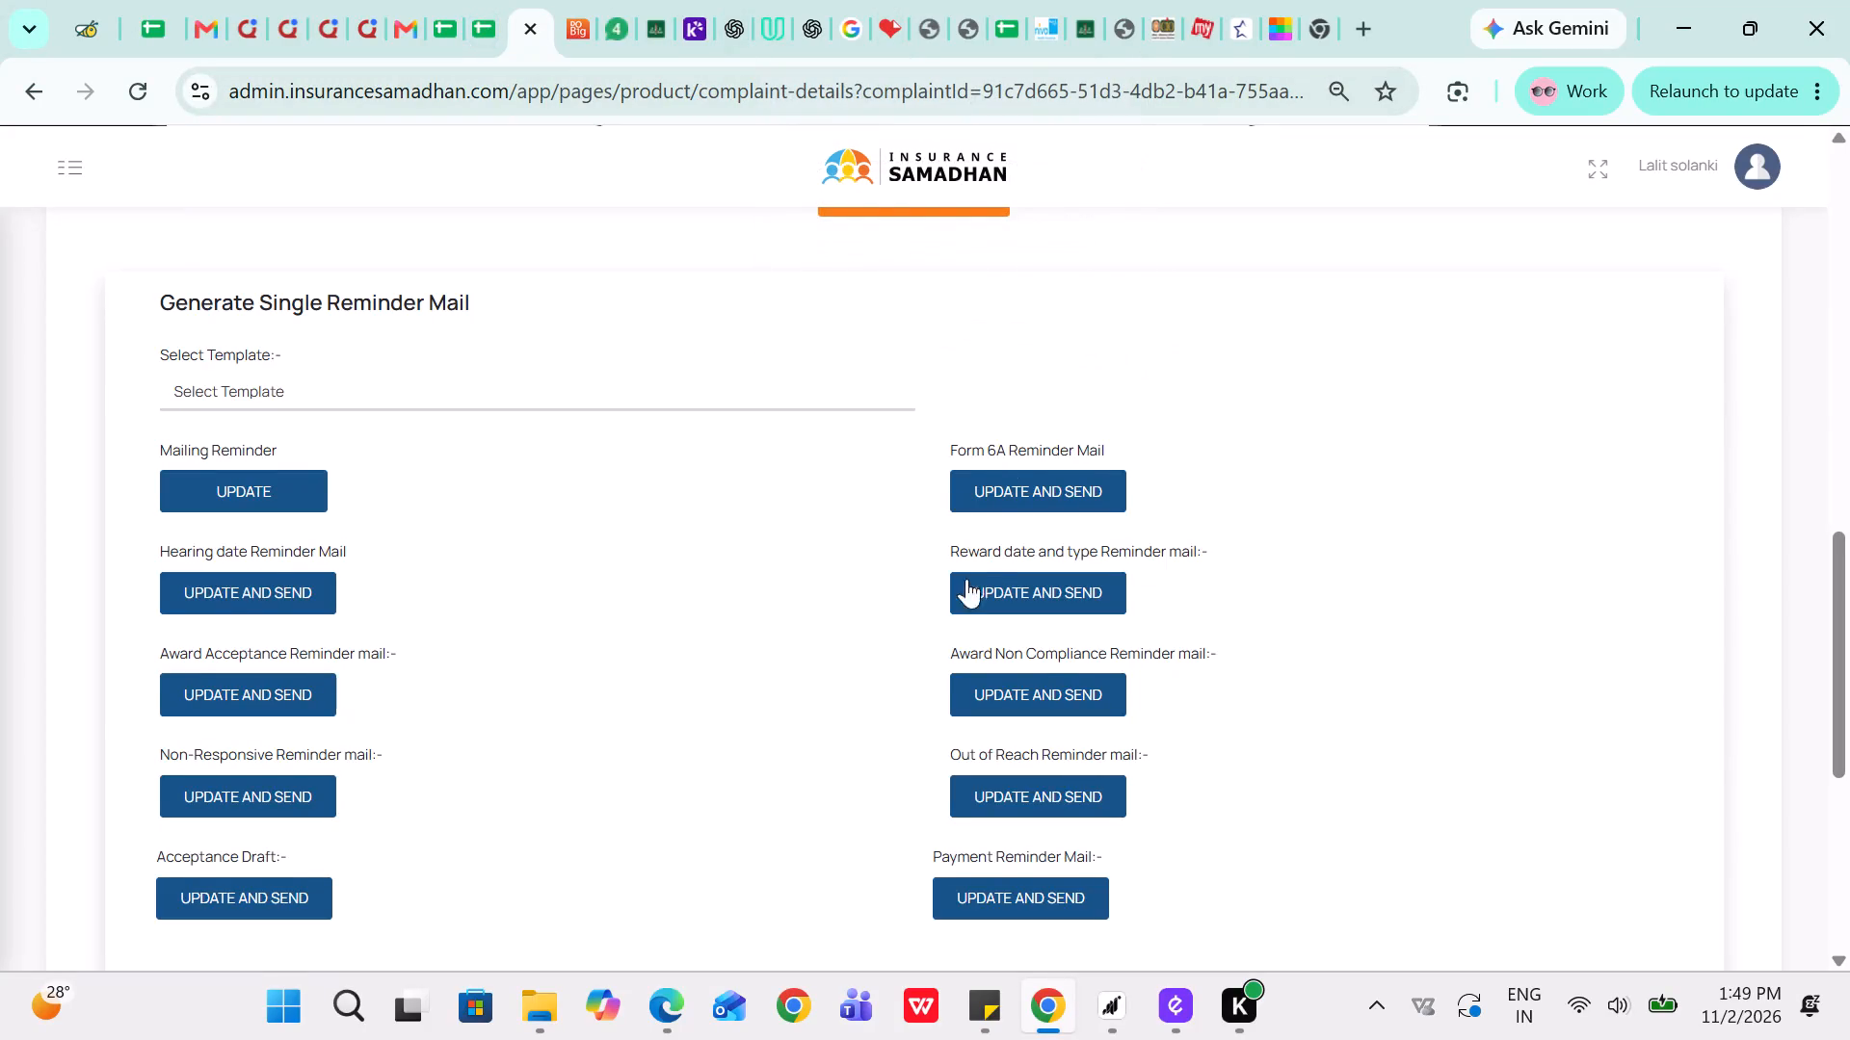
Open the complaint comments and review the complaint communication entries in the communication log.
scroll(431, 611, up, 11)
click(635, 254)
click(621, 280)
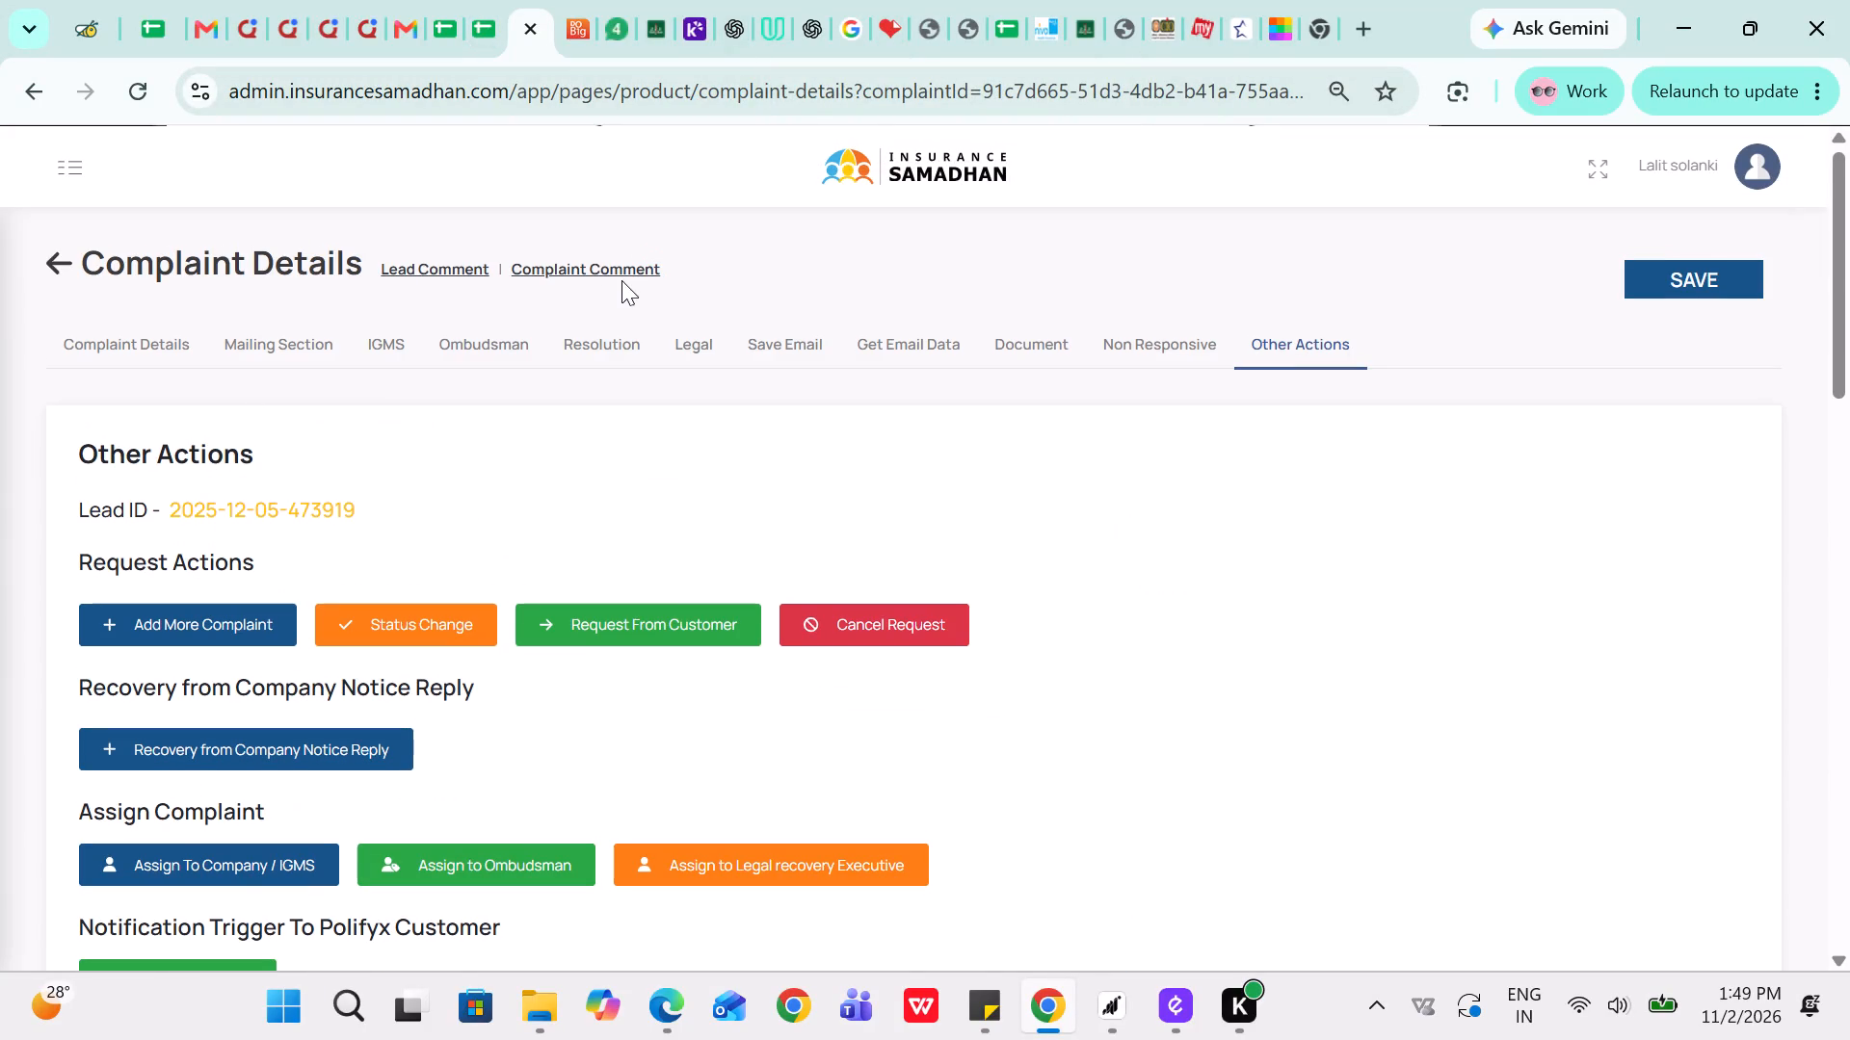
click(643, 264)
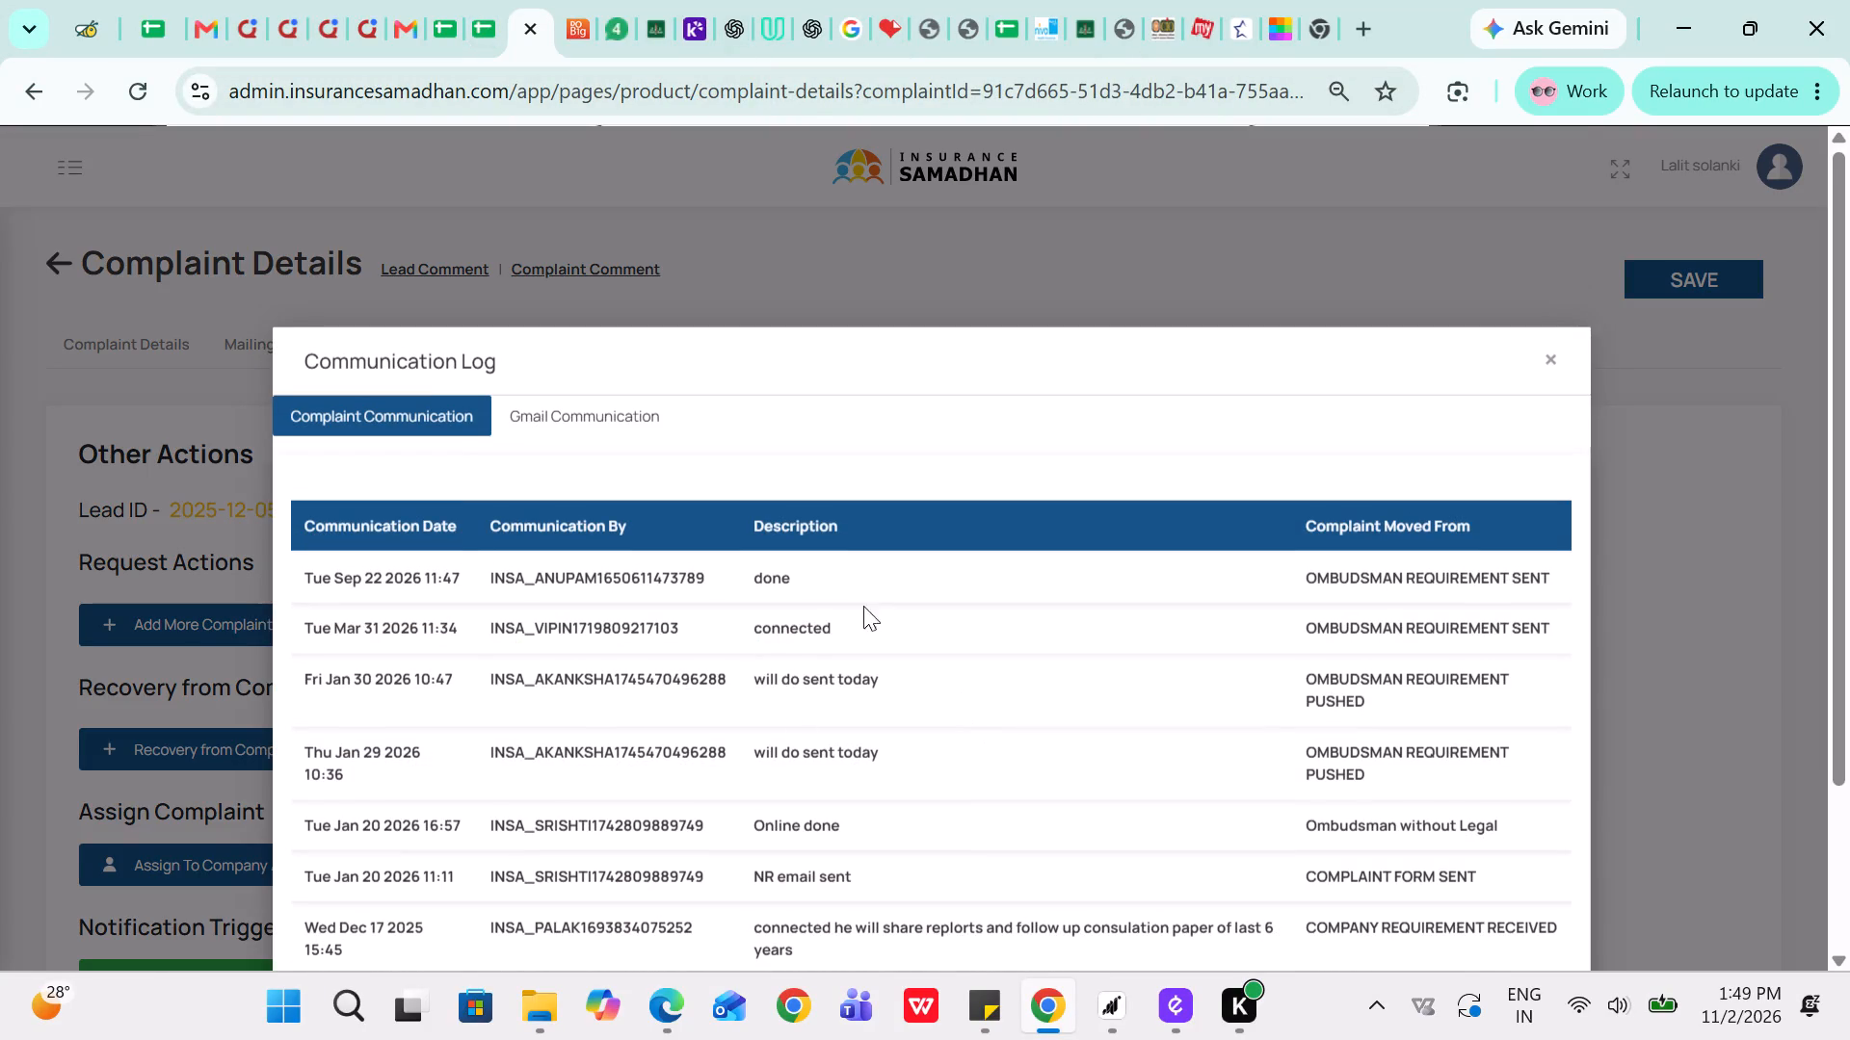
scroll(849, 598, down, 8)
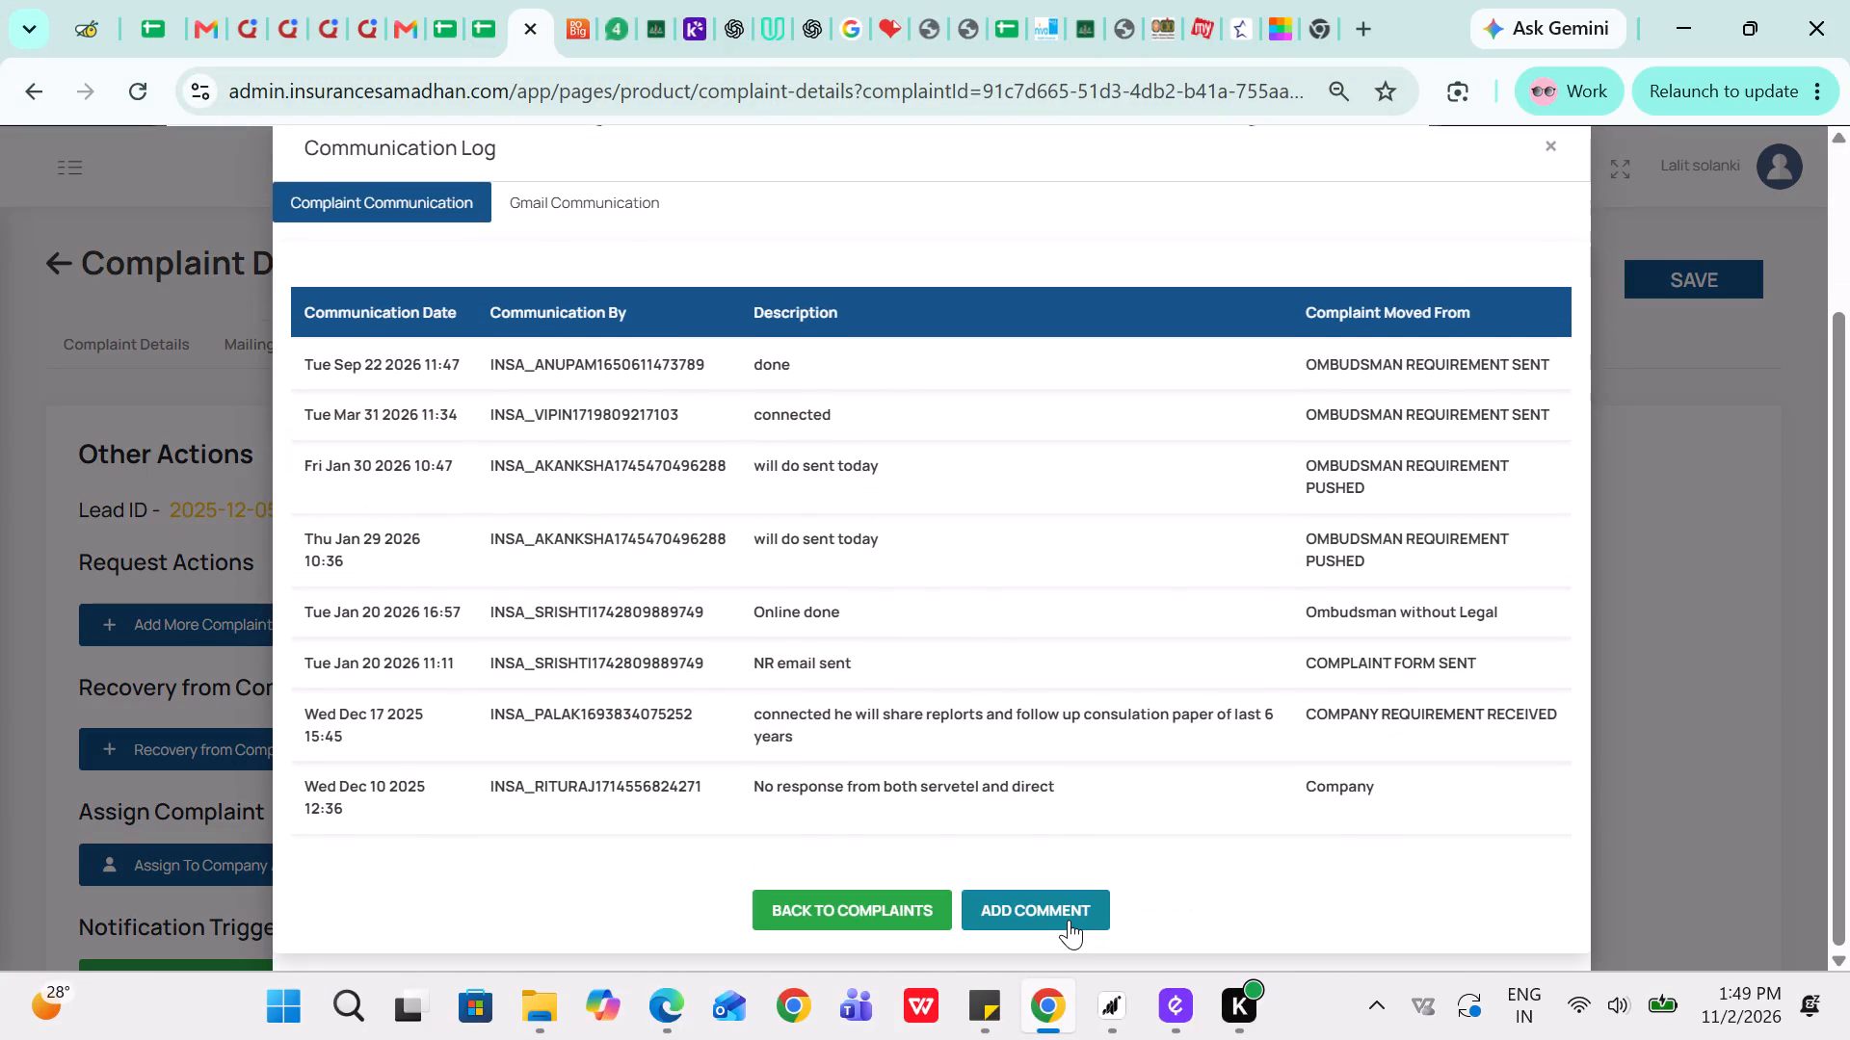
scroll(870, 507, down, 10)
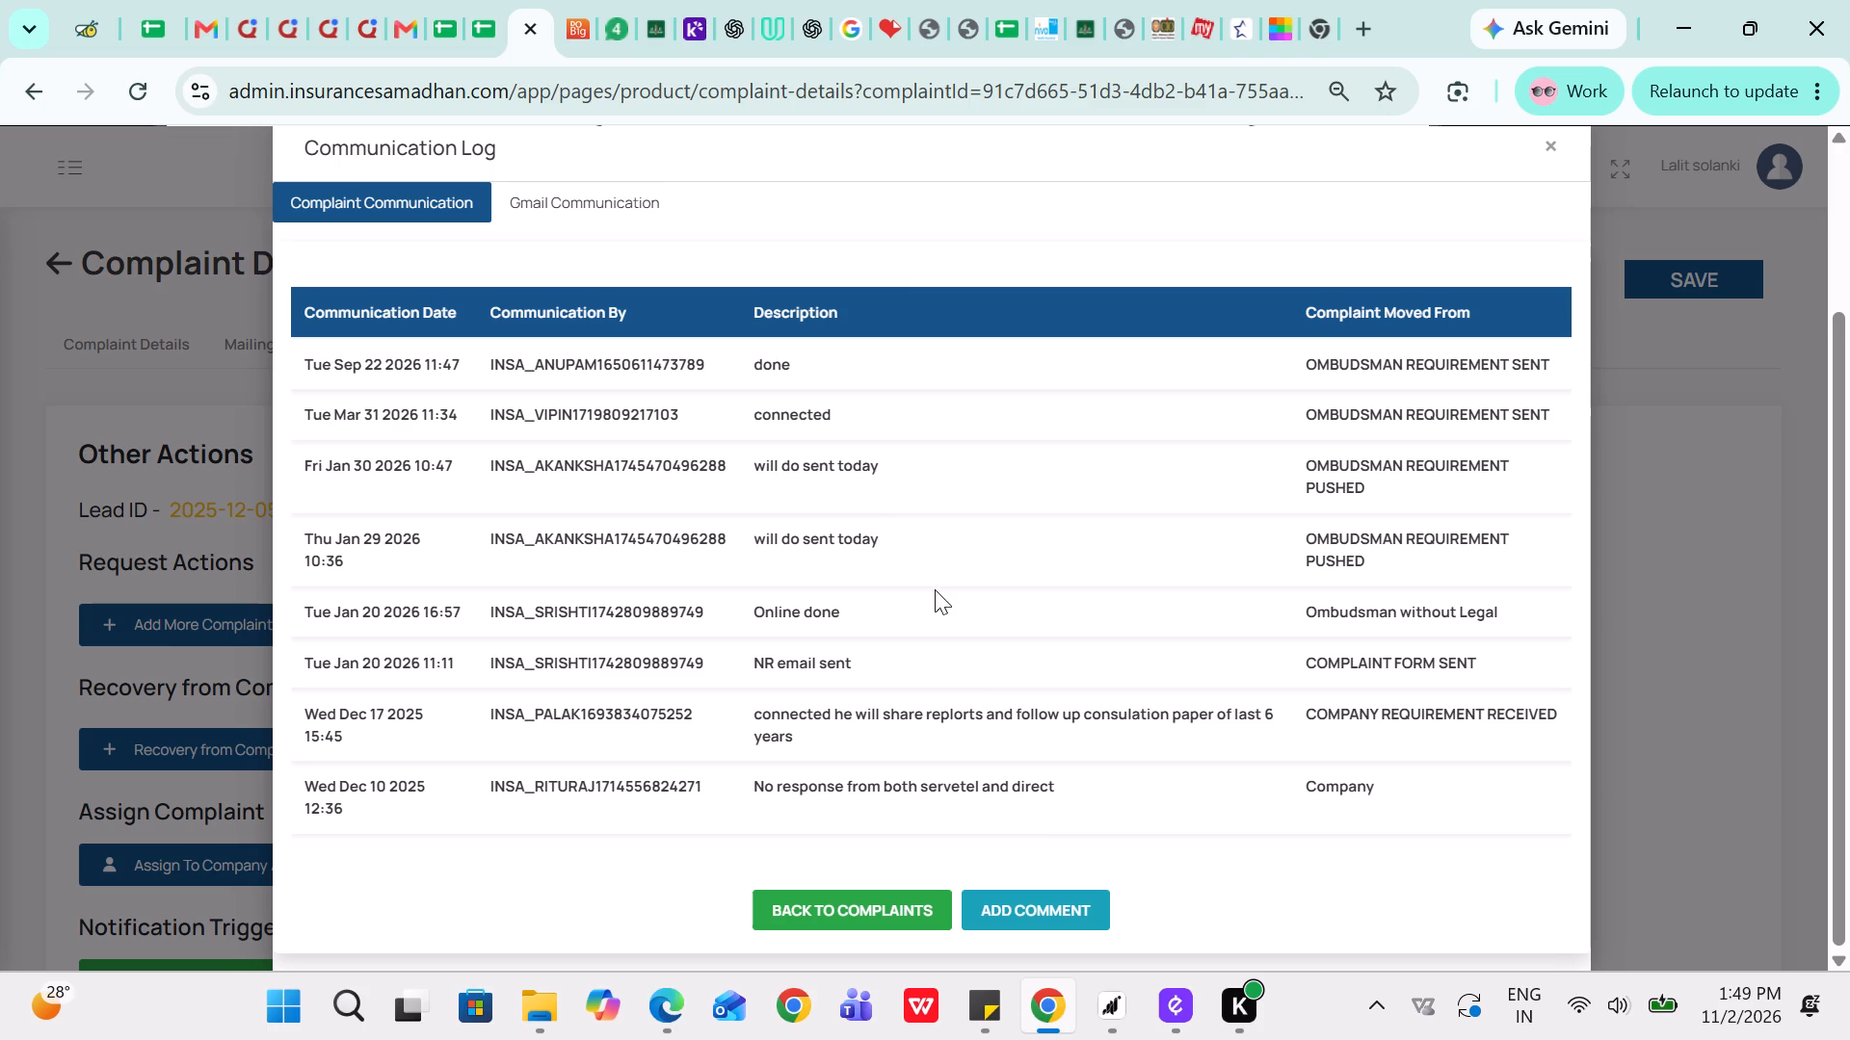
Add the comment "6a reminder shared." to the complaint's communication log without a notification, and close the log.
click(1083, 925)
click(1099, 709)
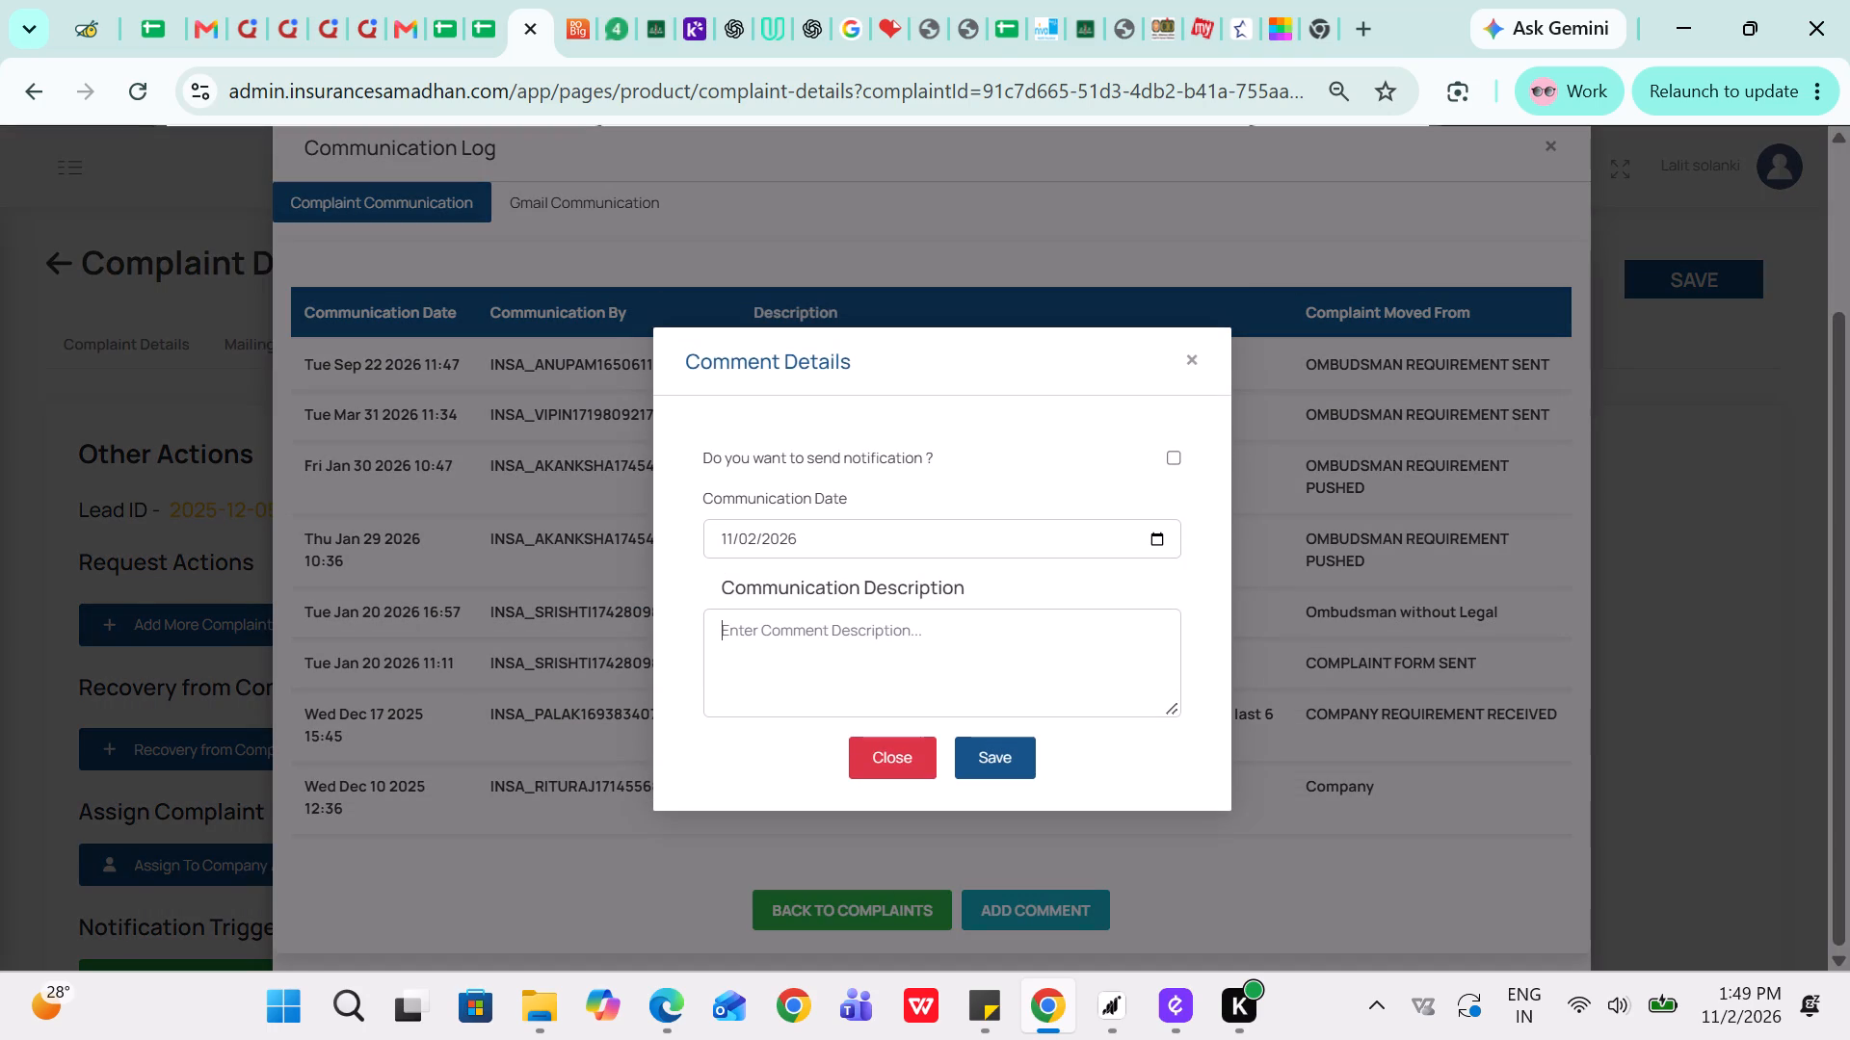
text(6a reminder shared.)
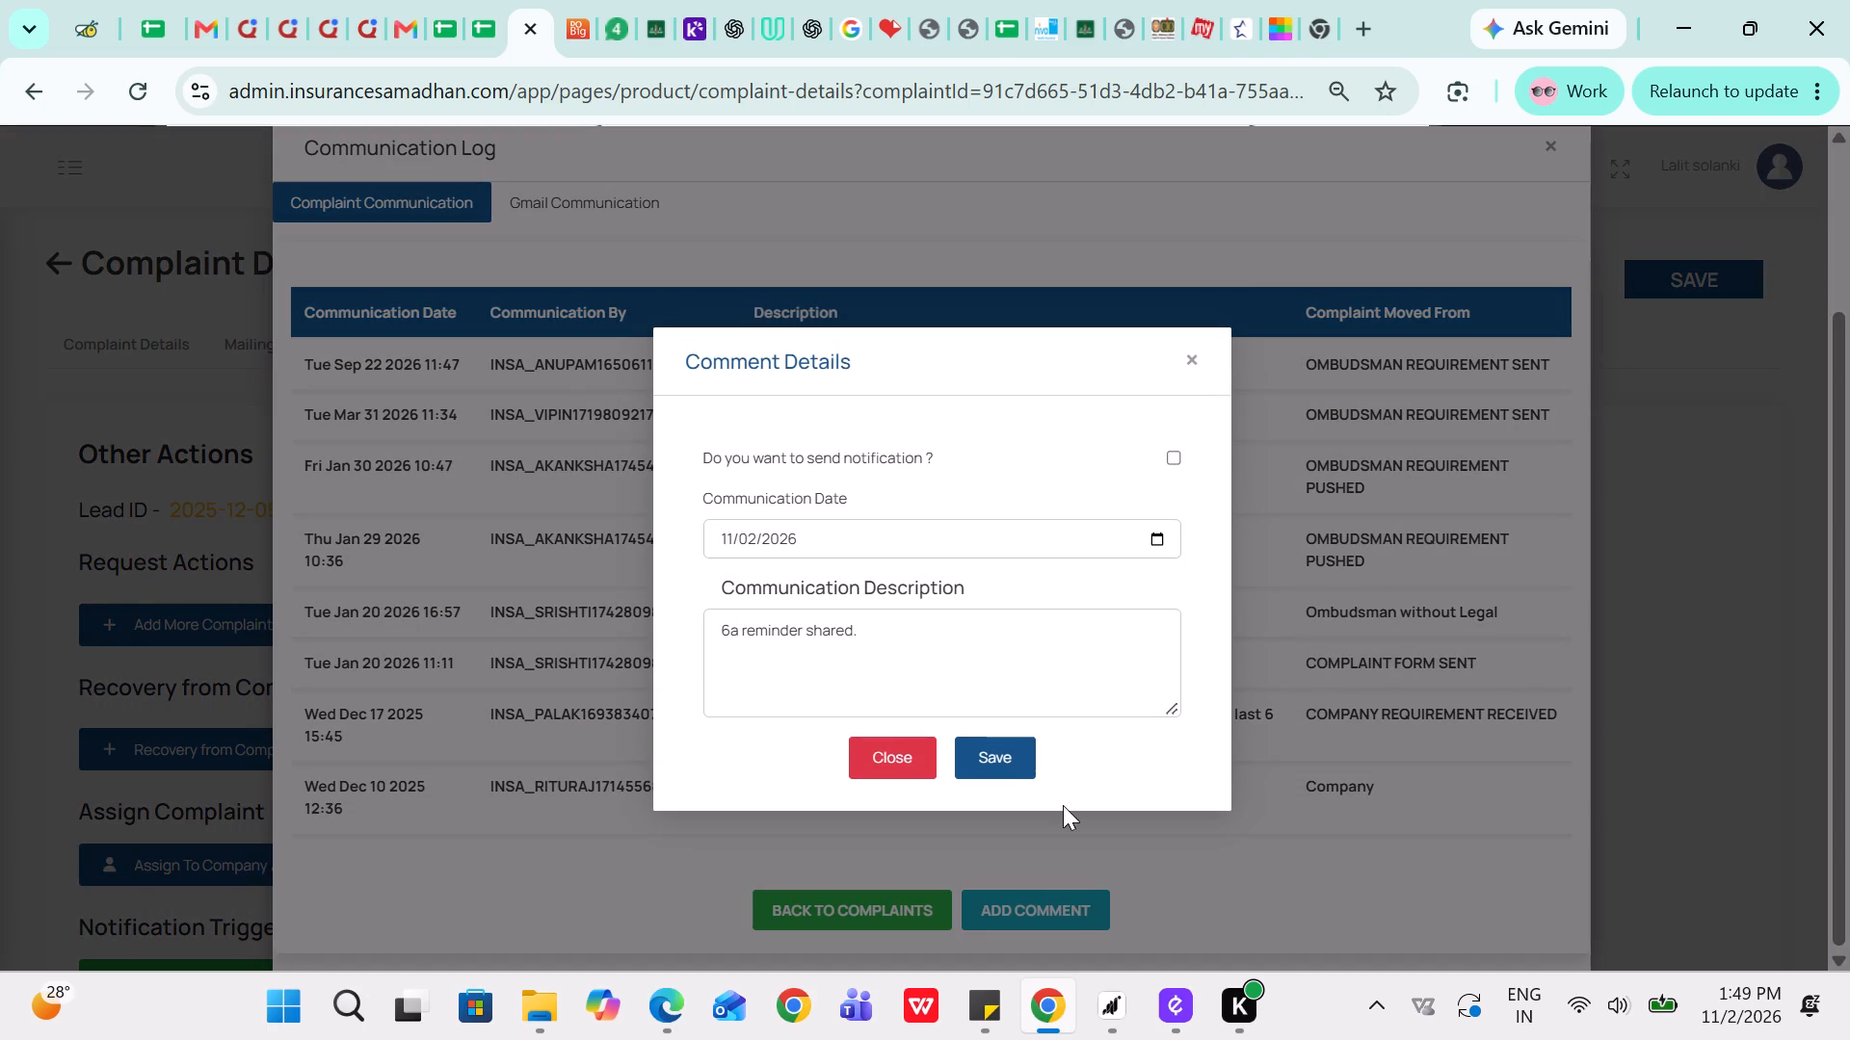
click(1012, 767)
scroll(832, 608, up, 13)
click(576, 169)
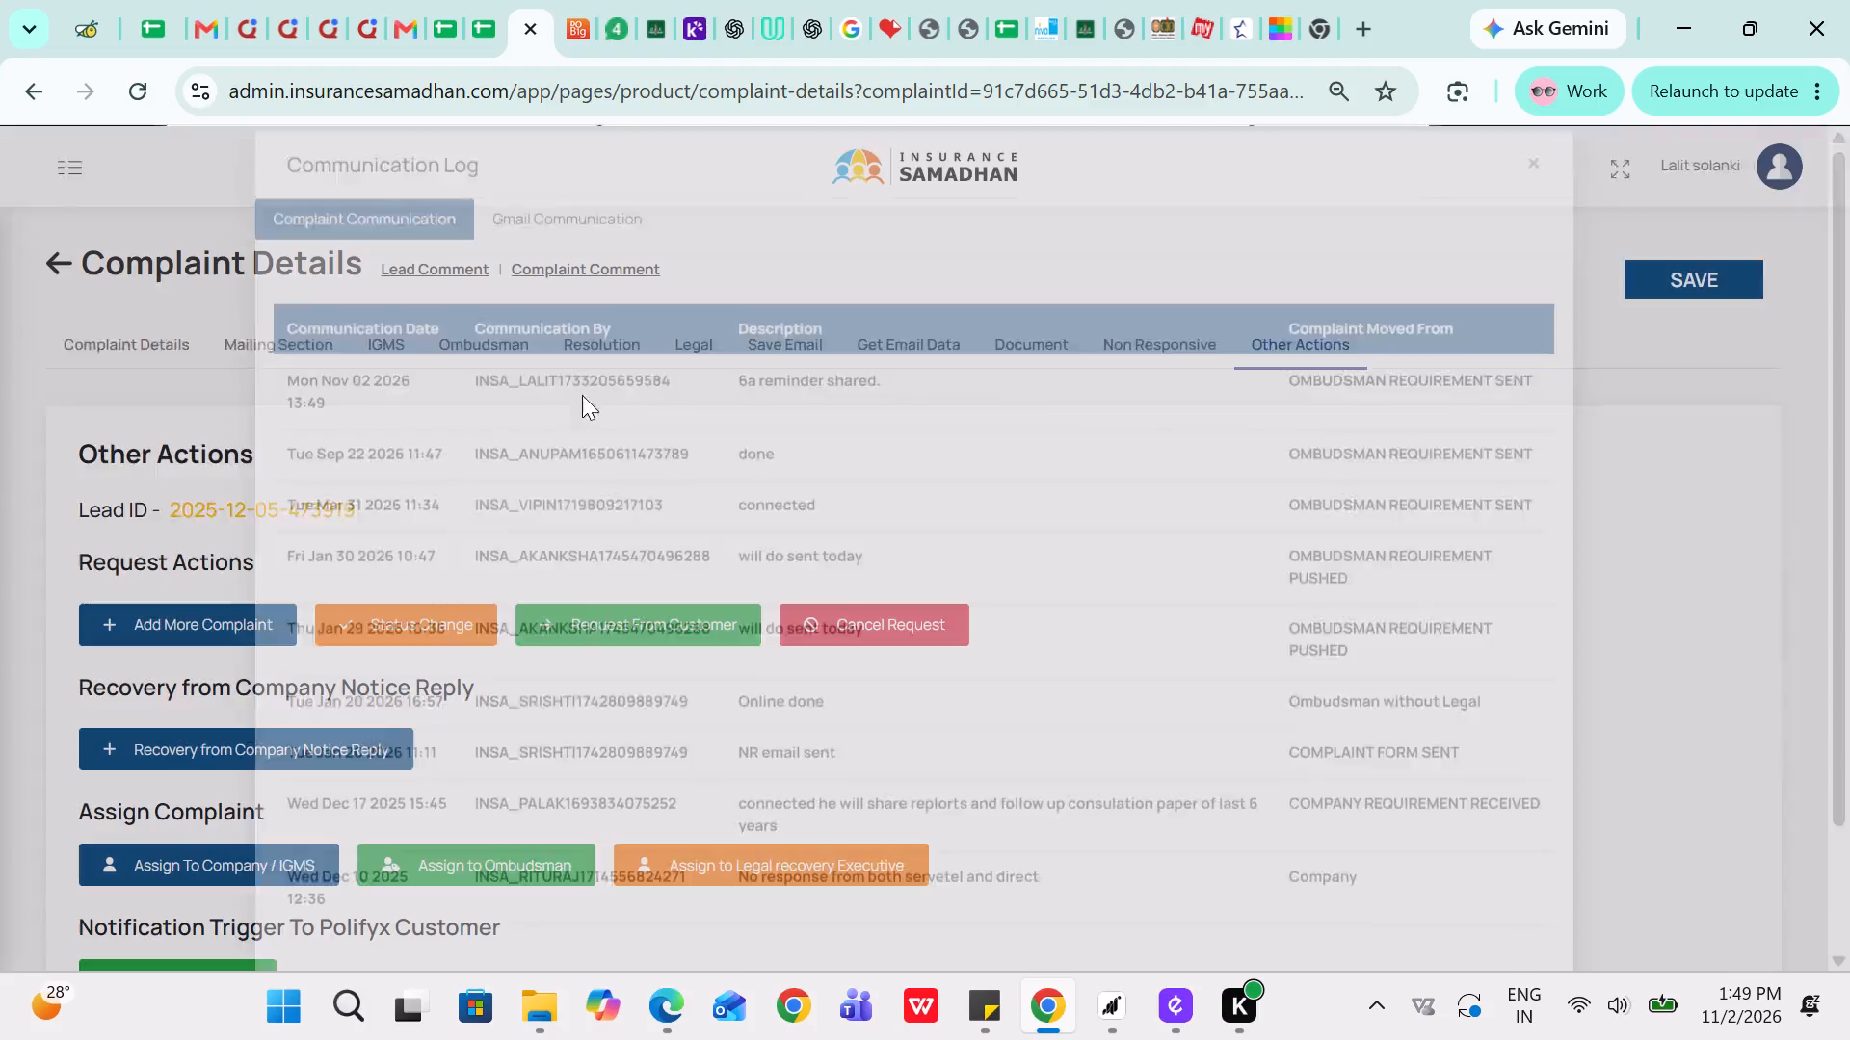
Go back to the complaint details form and return to the All Complaints list.
click(162, 330)
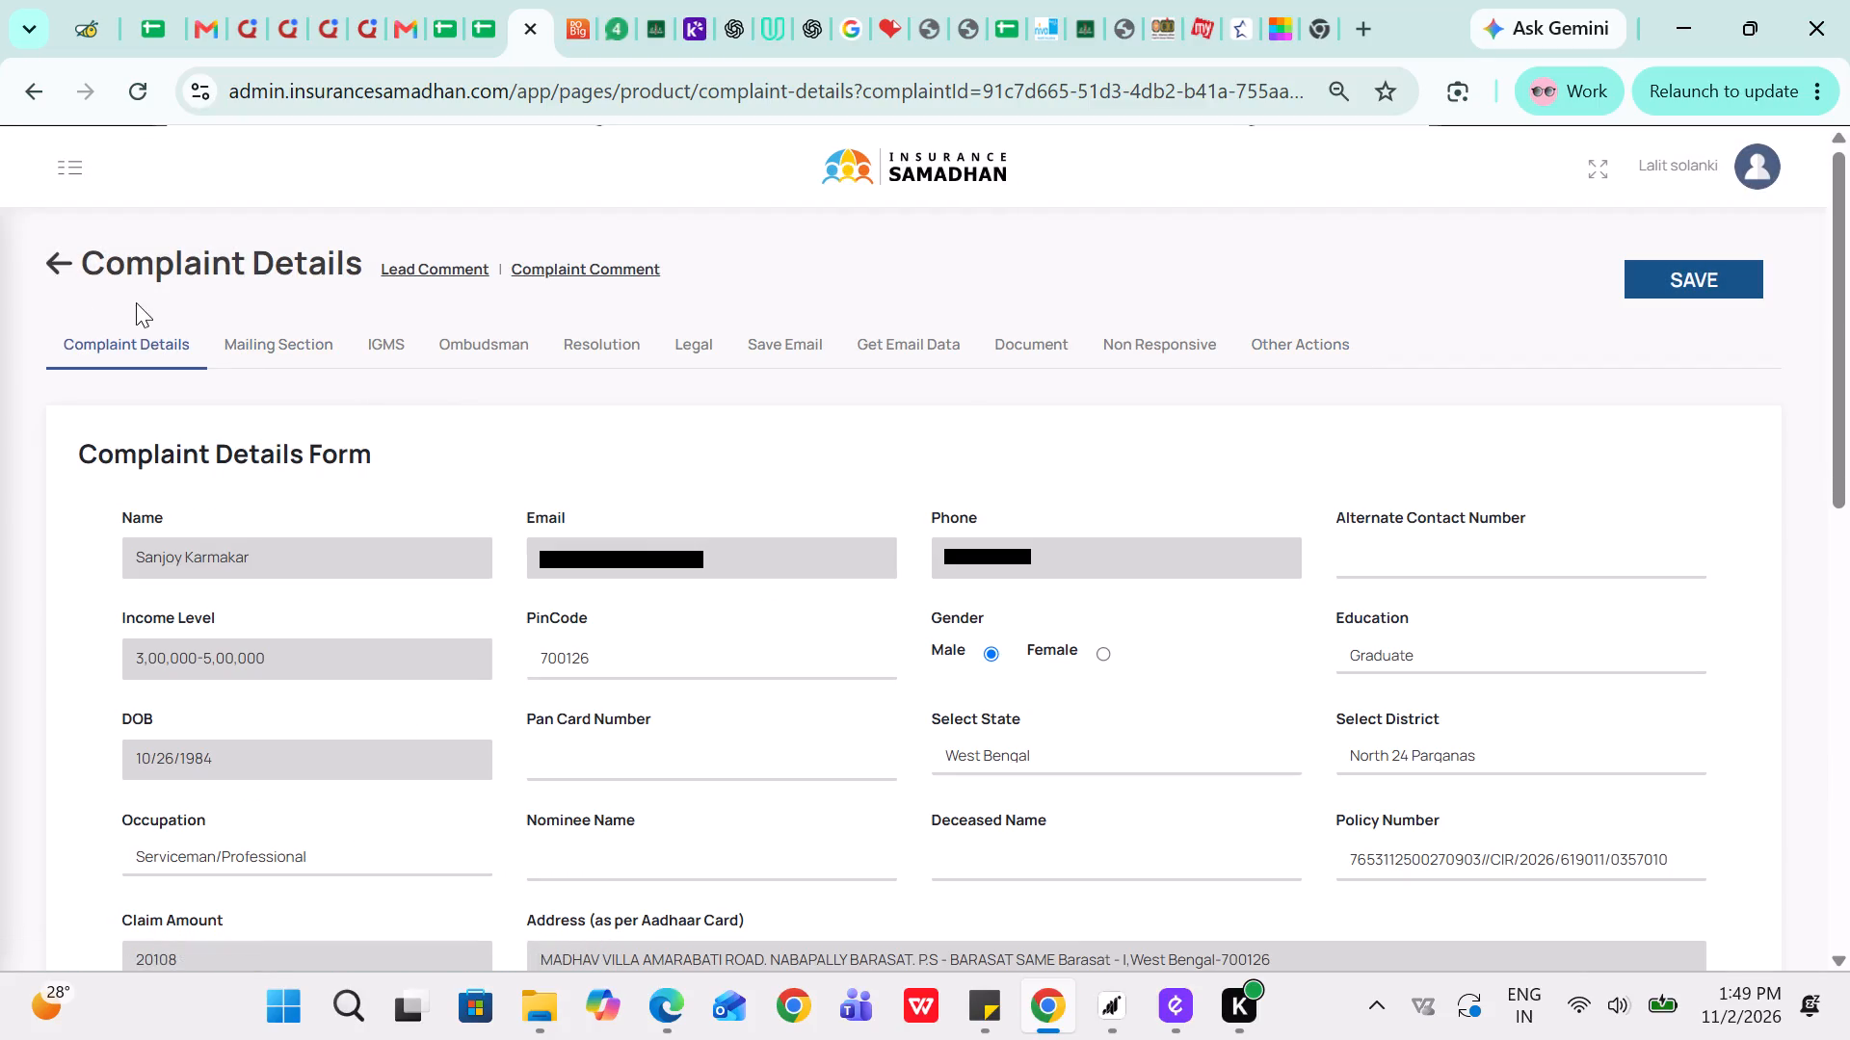
click(50, 258)
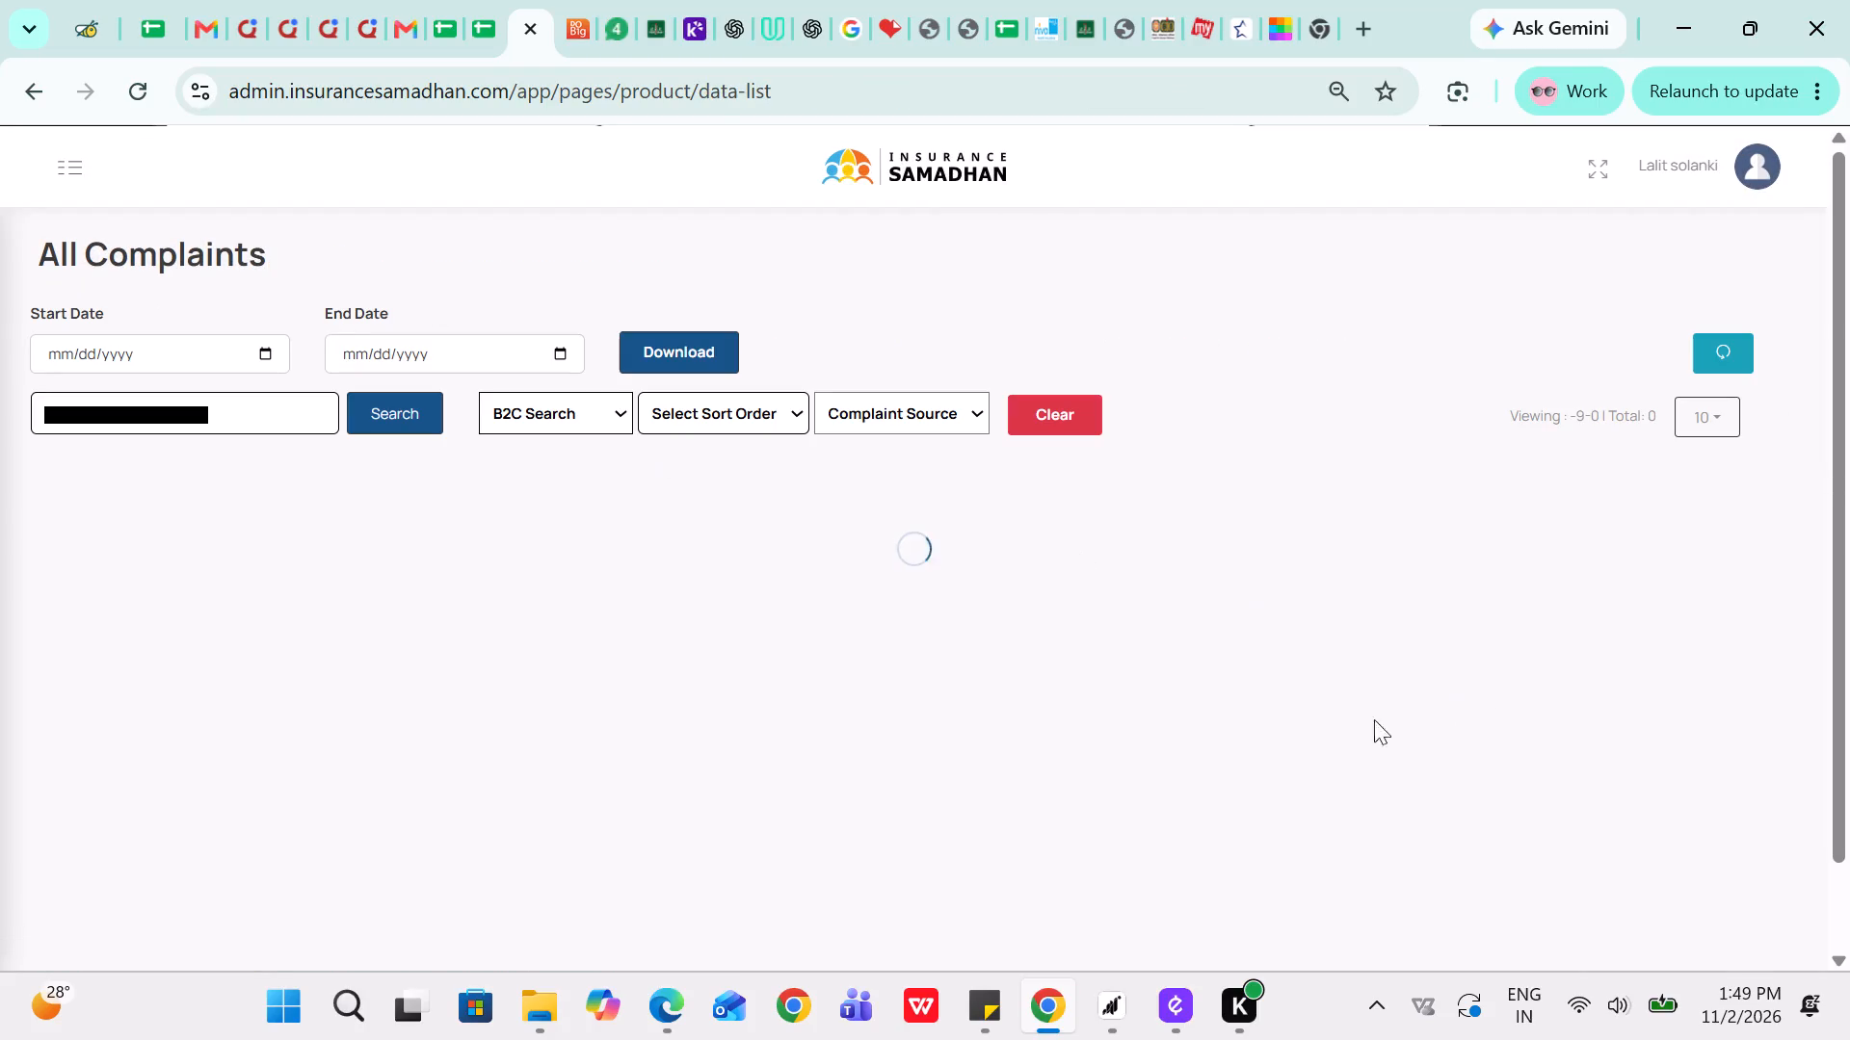
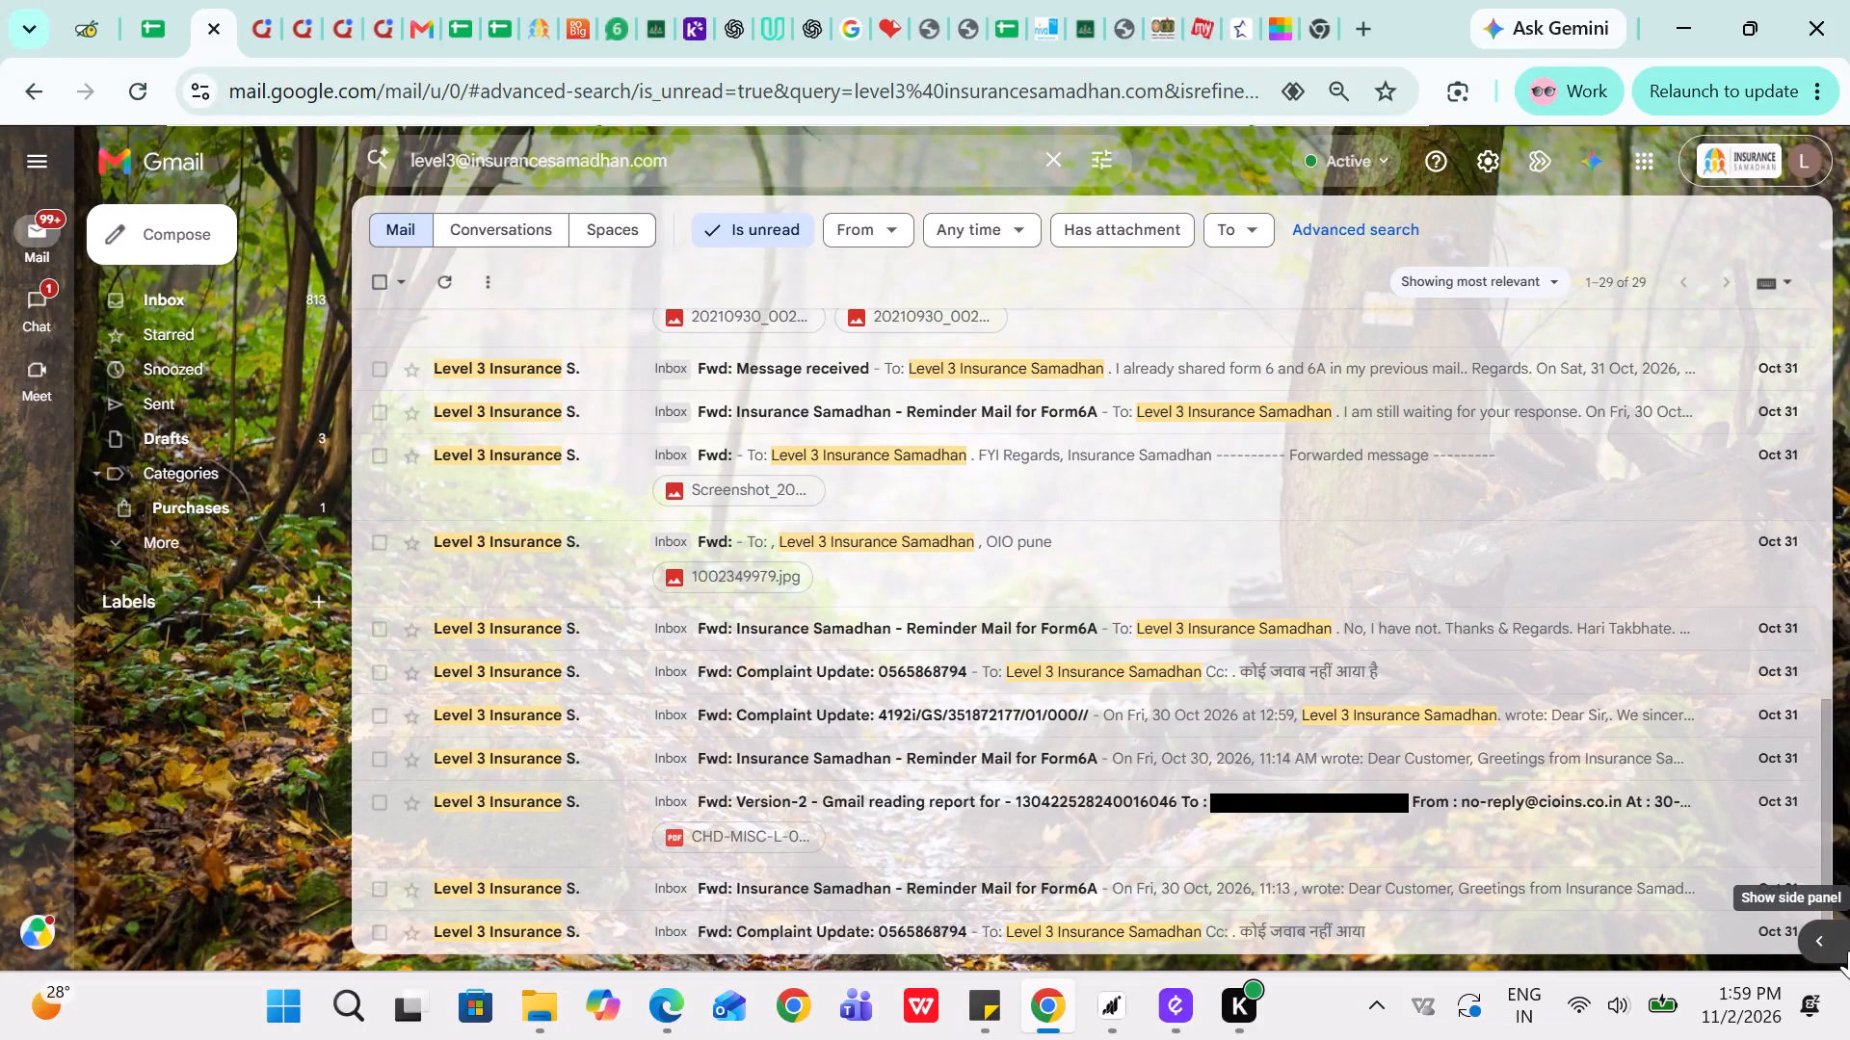
Look through the unread forwarded complaint mails from Level 3 Insurance Samadhan for one to handle.
scroll(929, 690, down, 2)
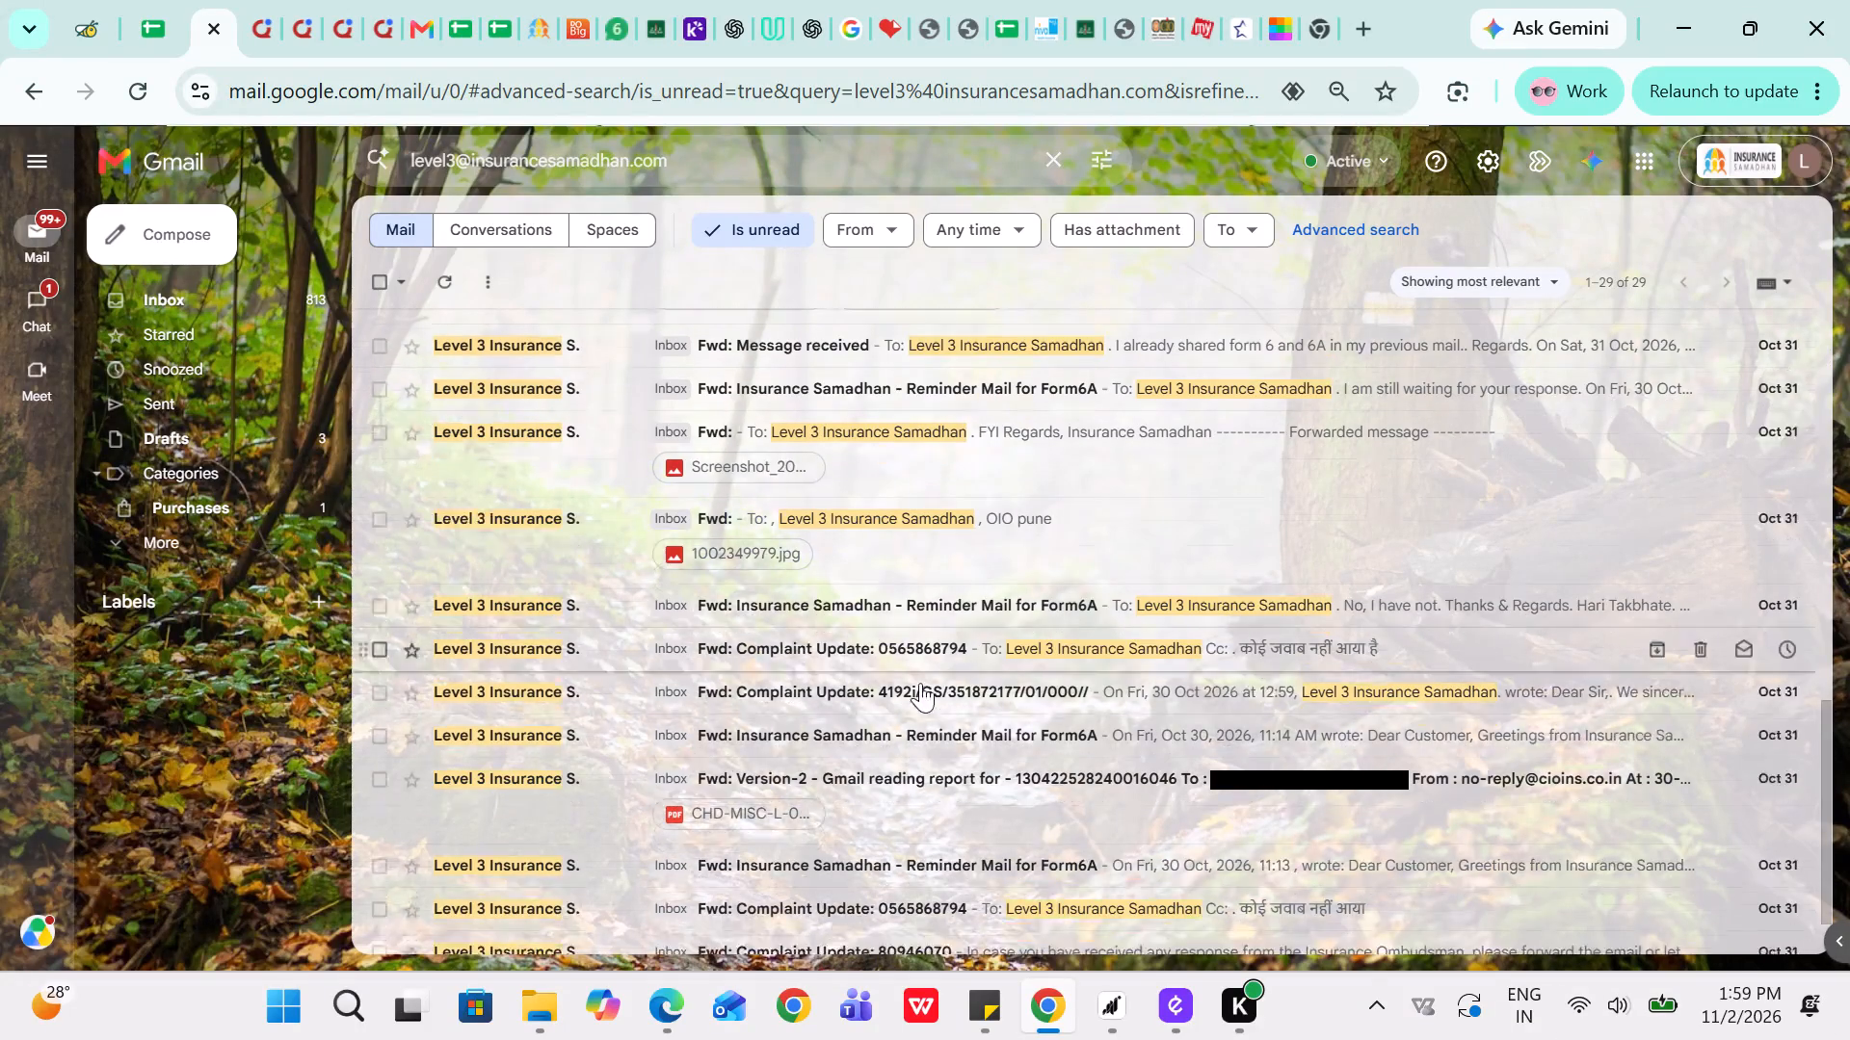
scroll(920, 678, down, 4)
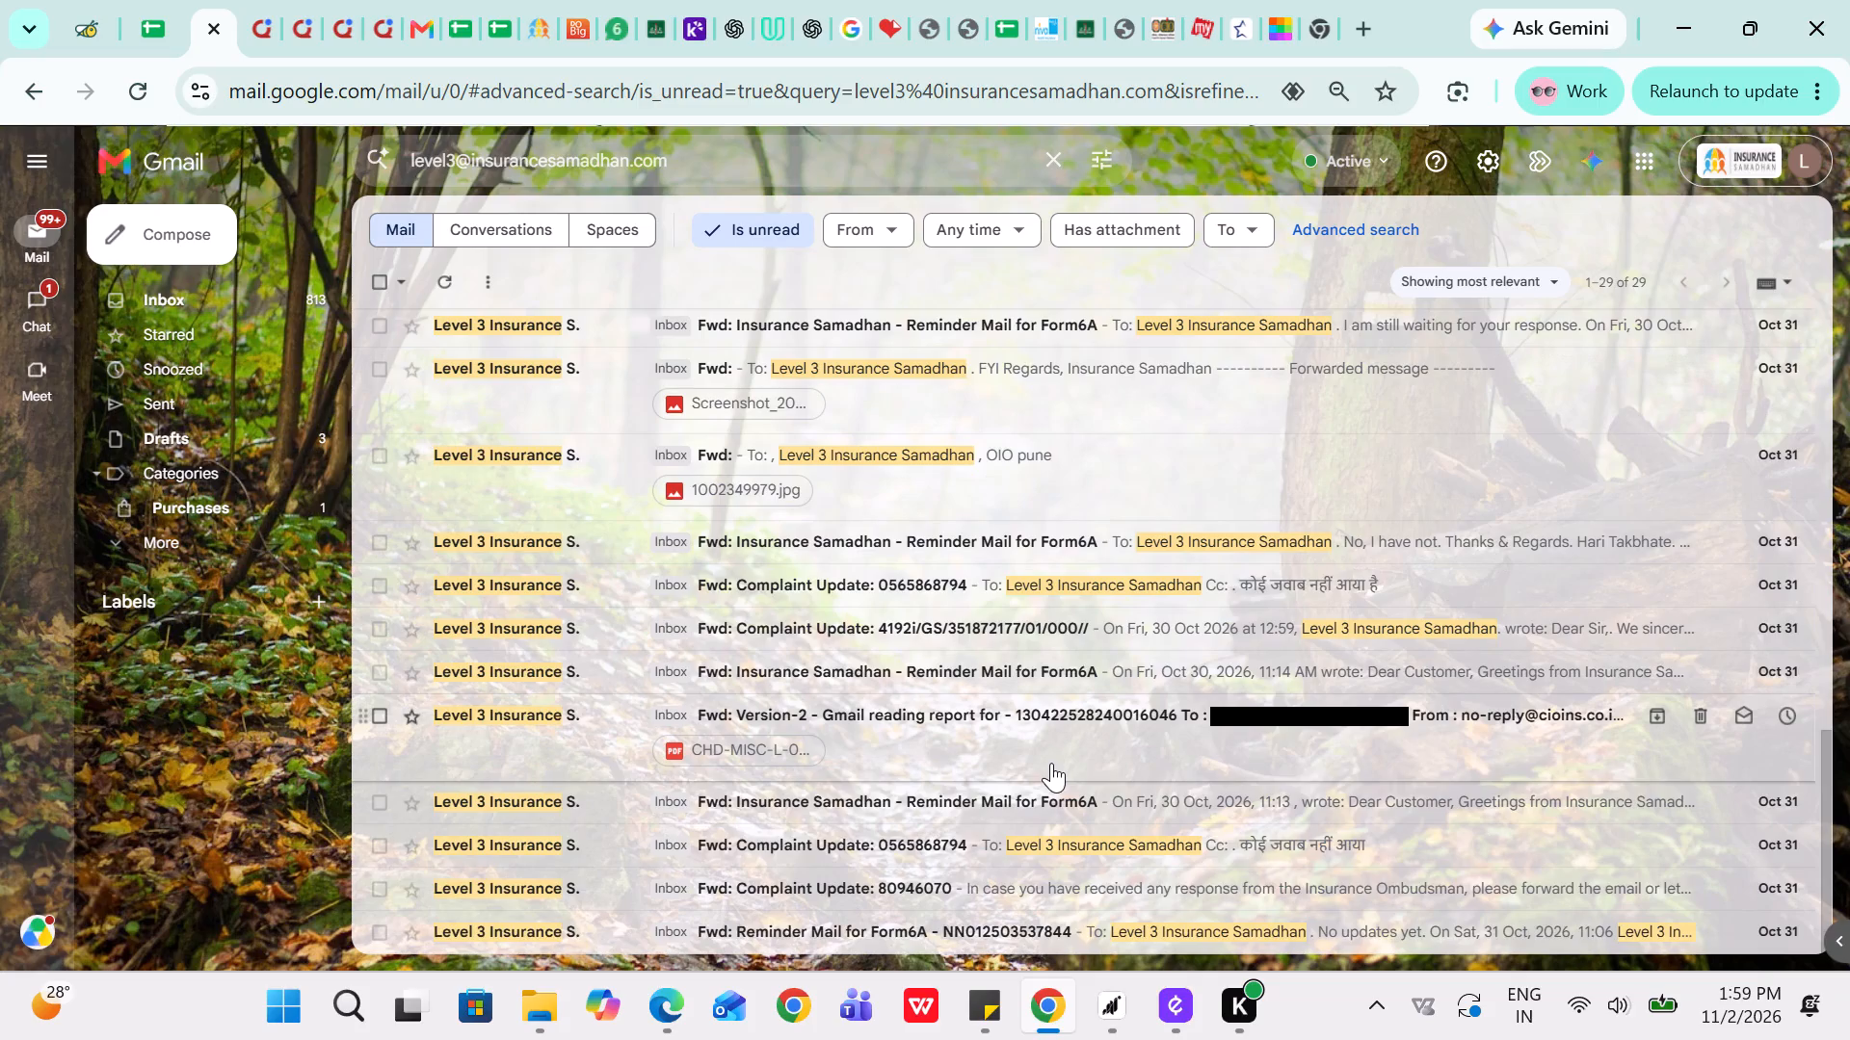
scroll(858, 799, down, 6)
scroll(900, 721, down, 7)
scroll(1098, 672, up, 5)
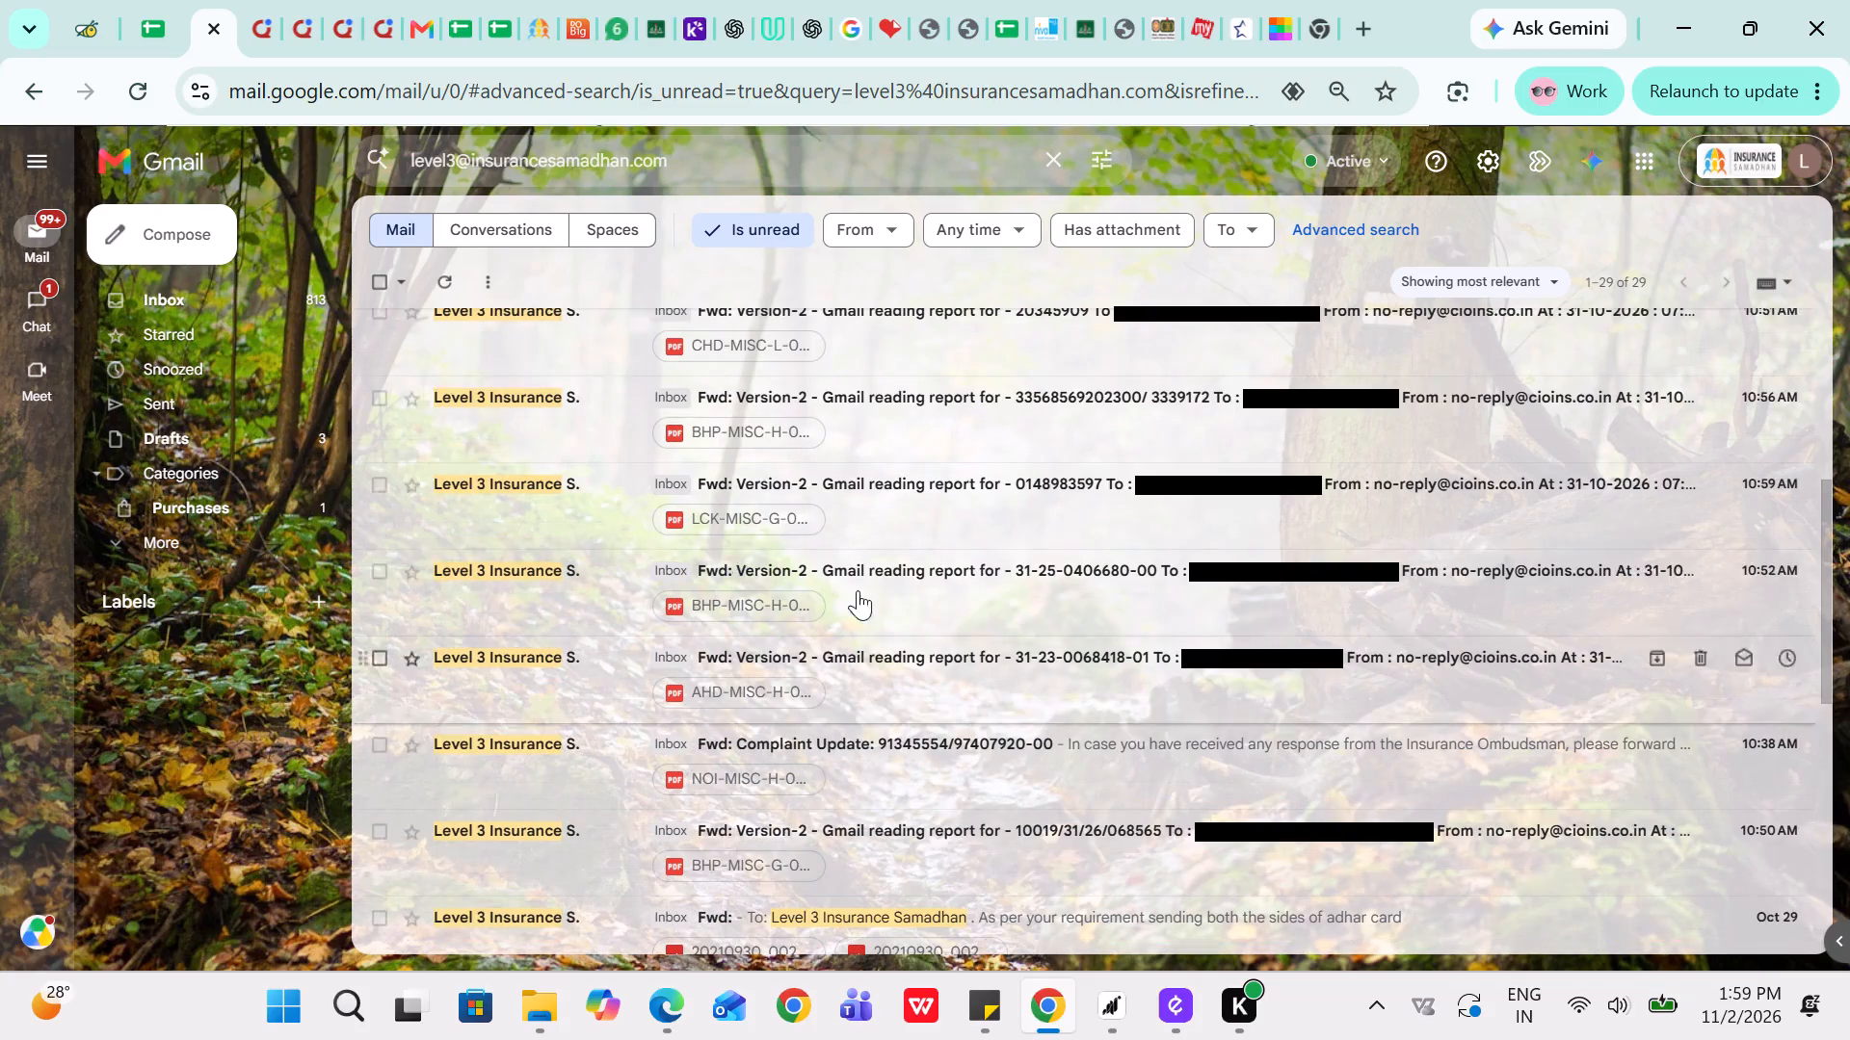
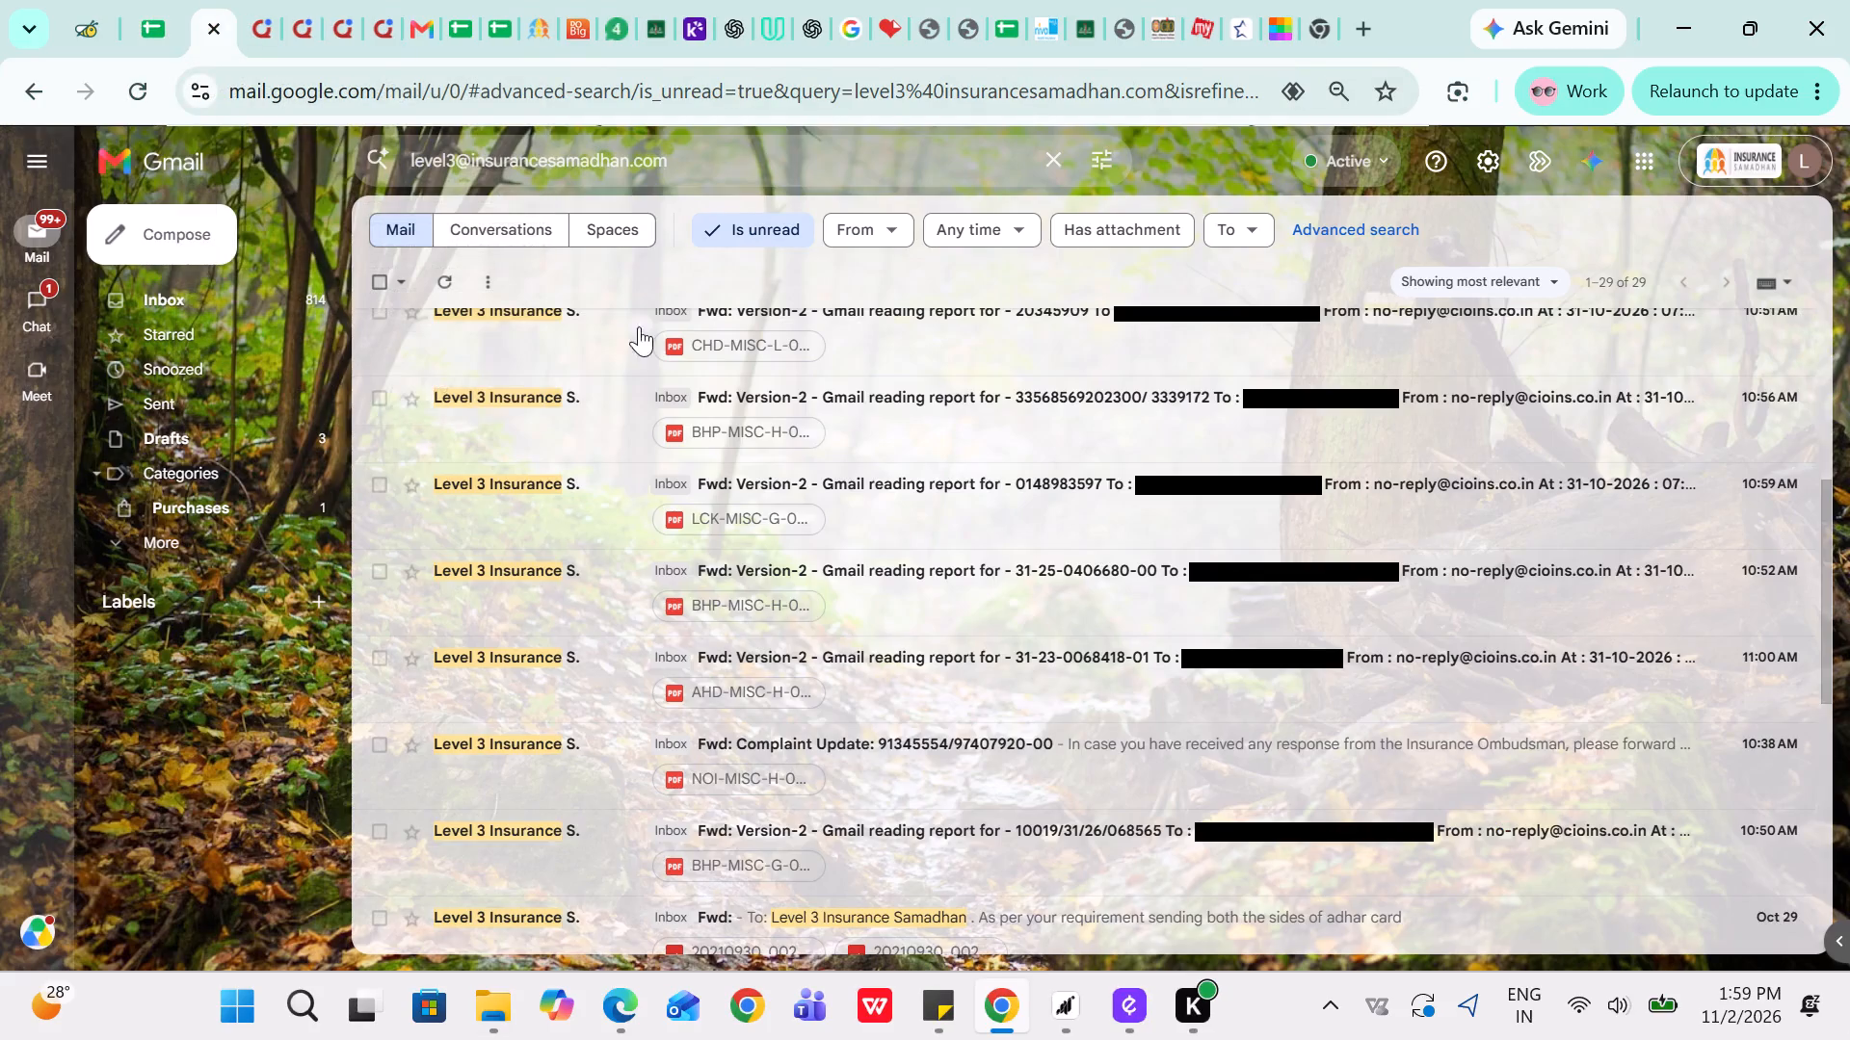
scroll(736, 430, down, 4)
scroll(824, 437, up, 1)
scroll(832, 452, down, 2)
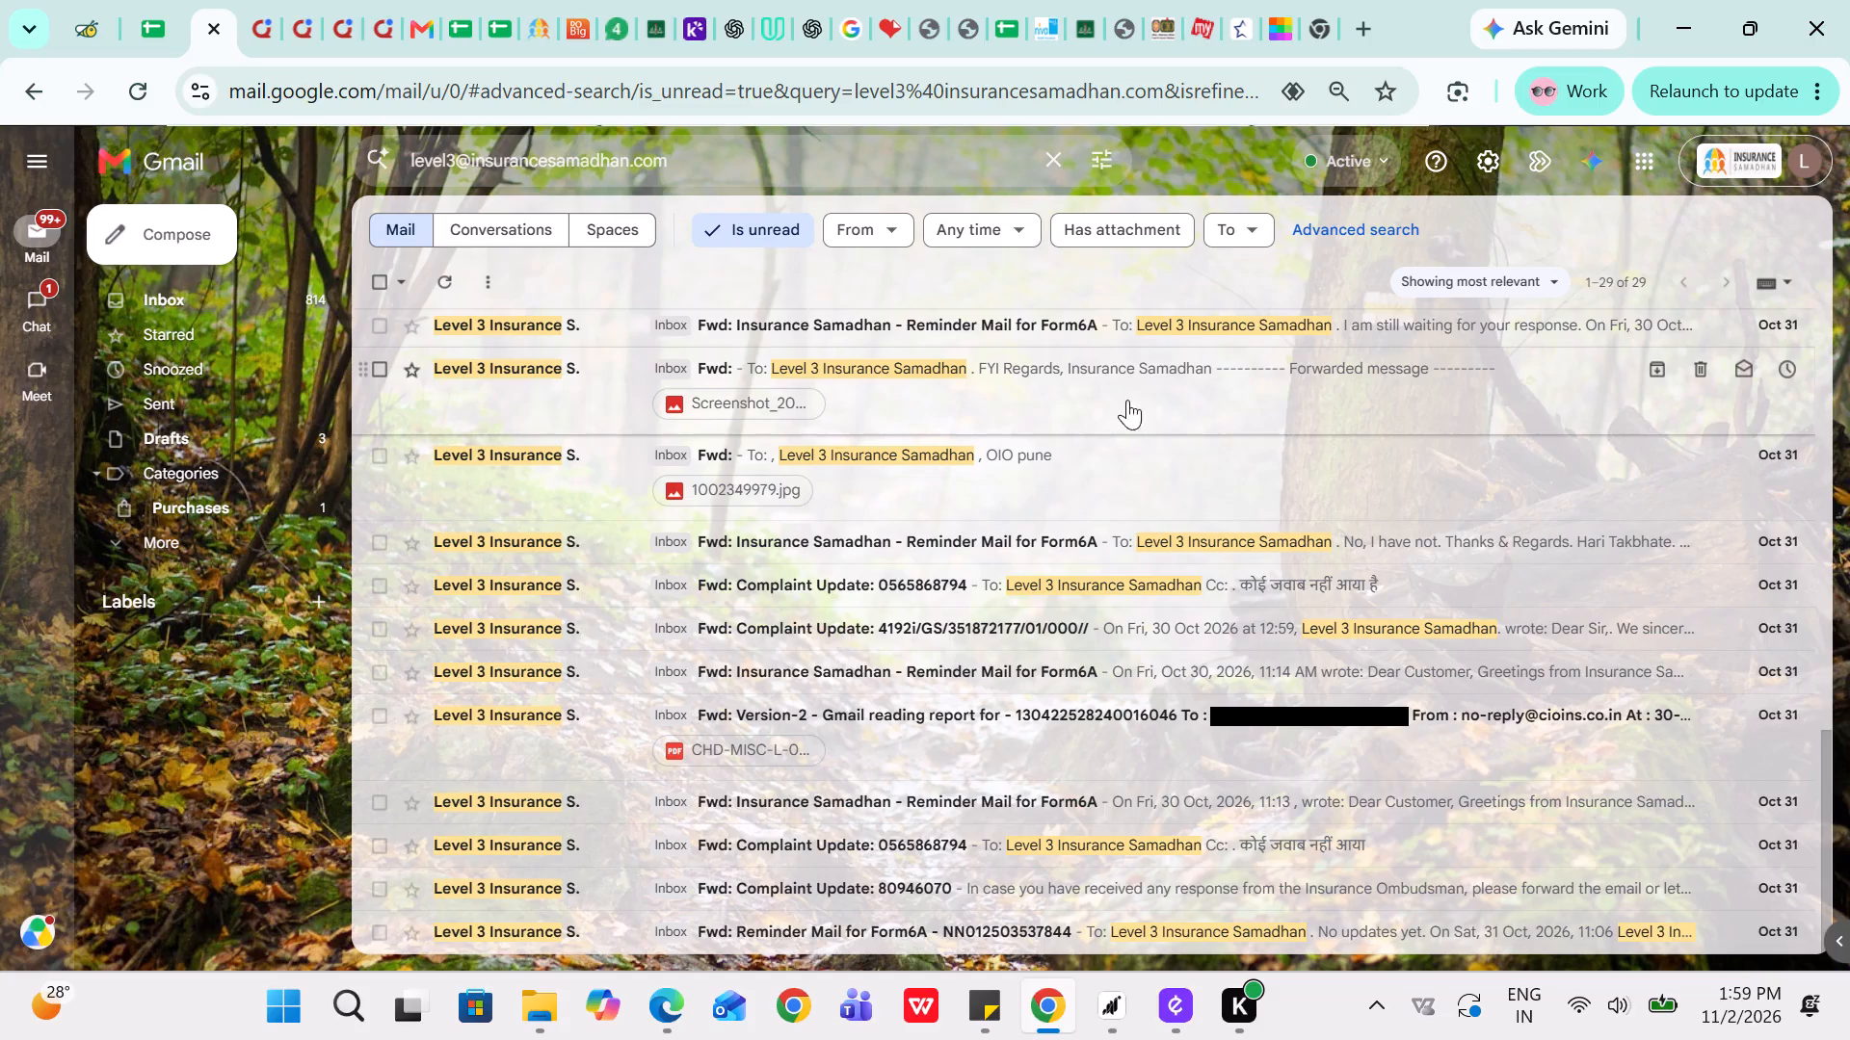
Copy the customer's phone number from the complaint marked Ombudsman requirement sent and enter it as the number to call in the Smartflo dialer.
click(560, 0)
click(523, 0)
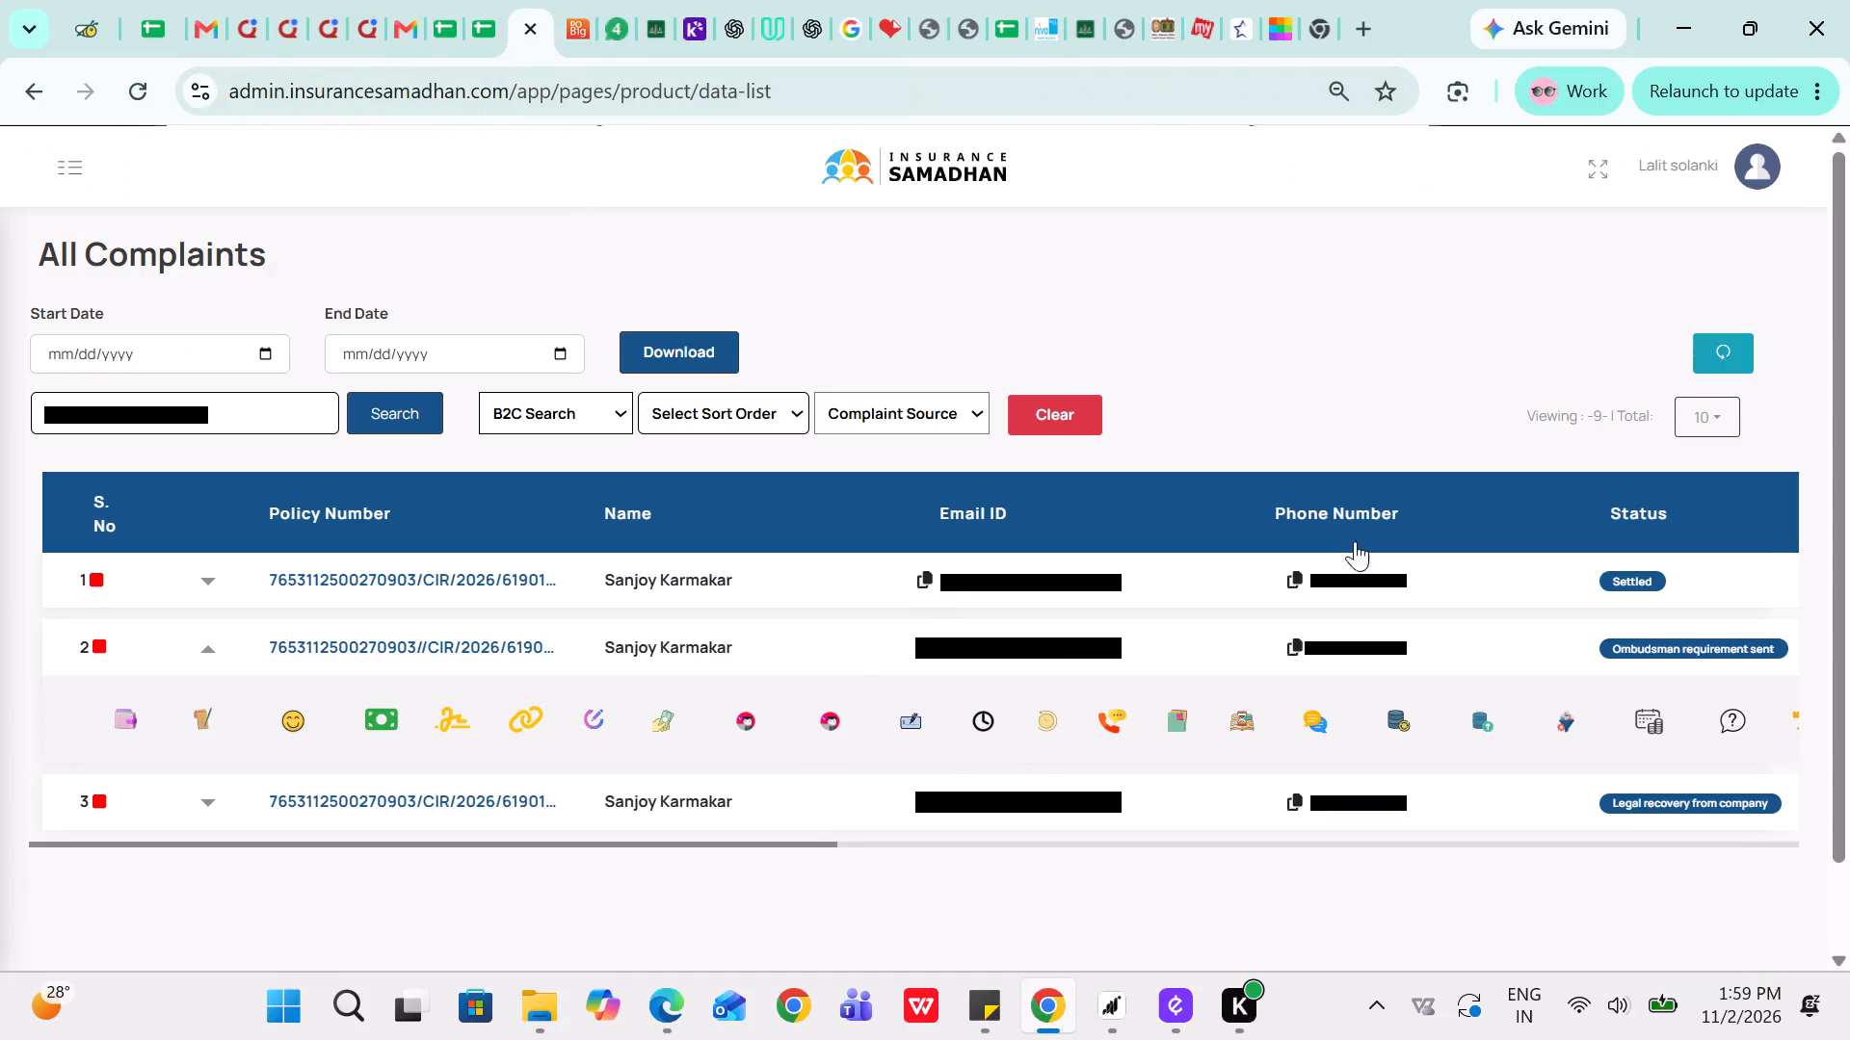
click(1229, 633)
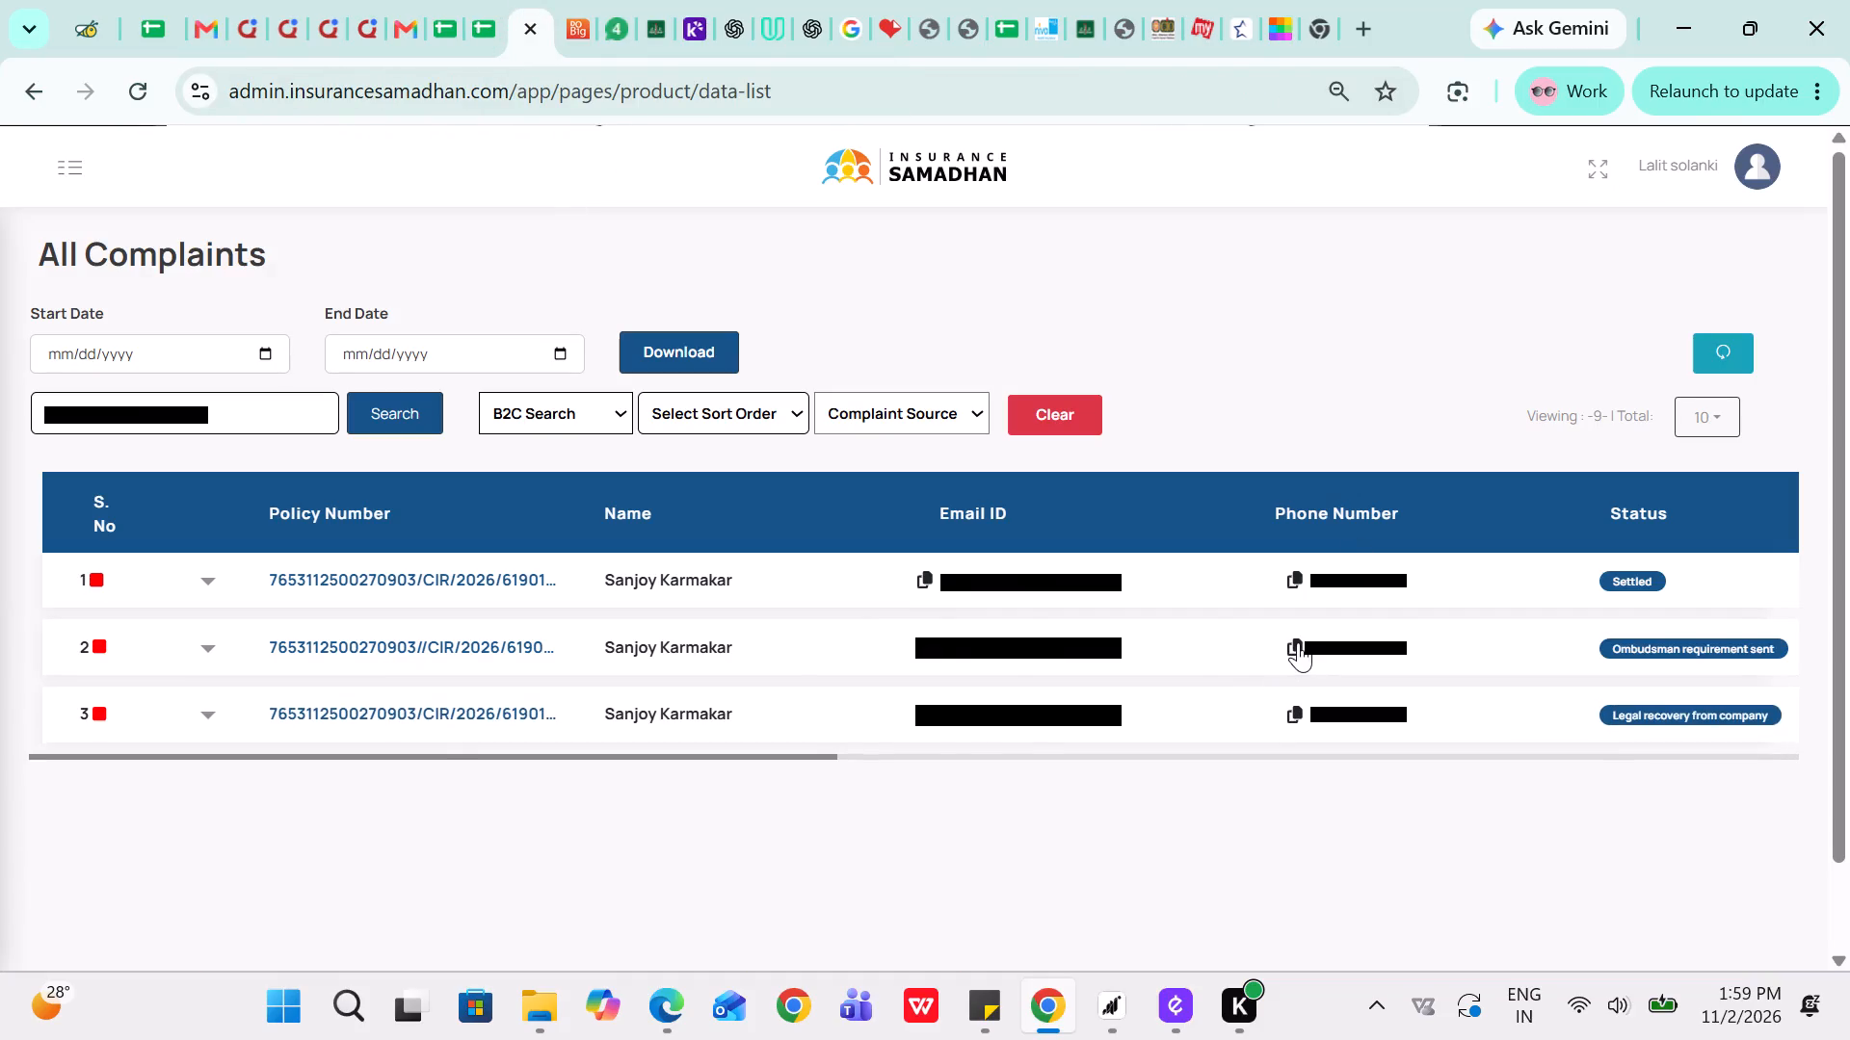
click(1295, 647)
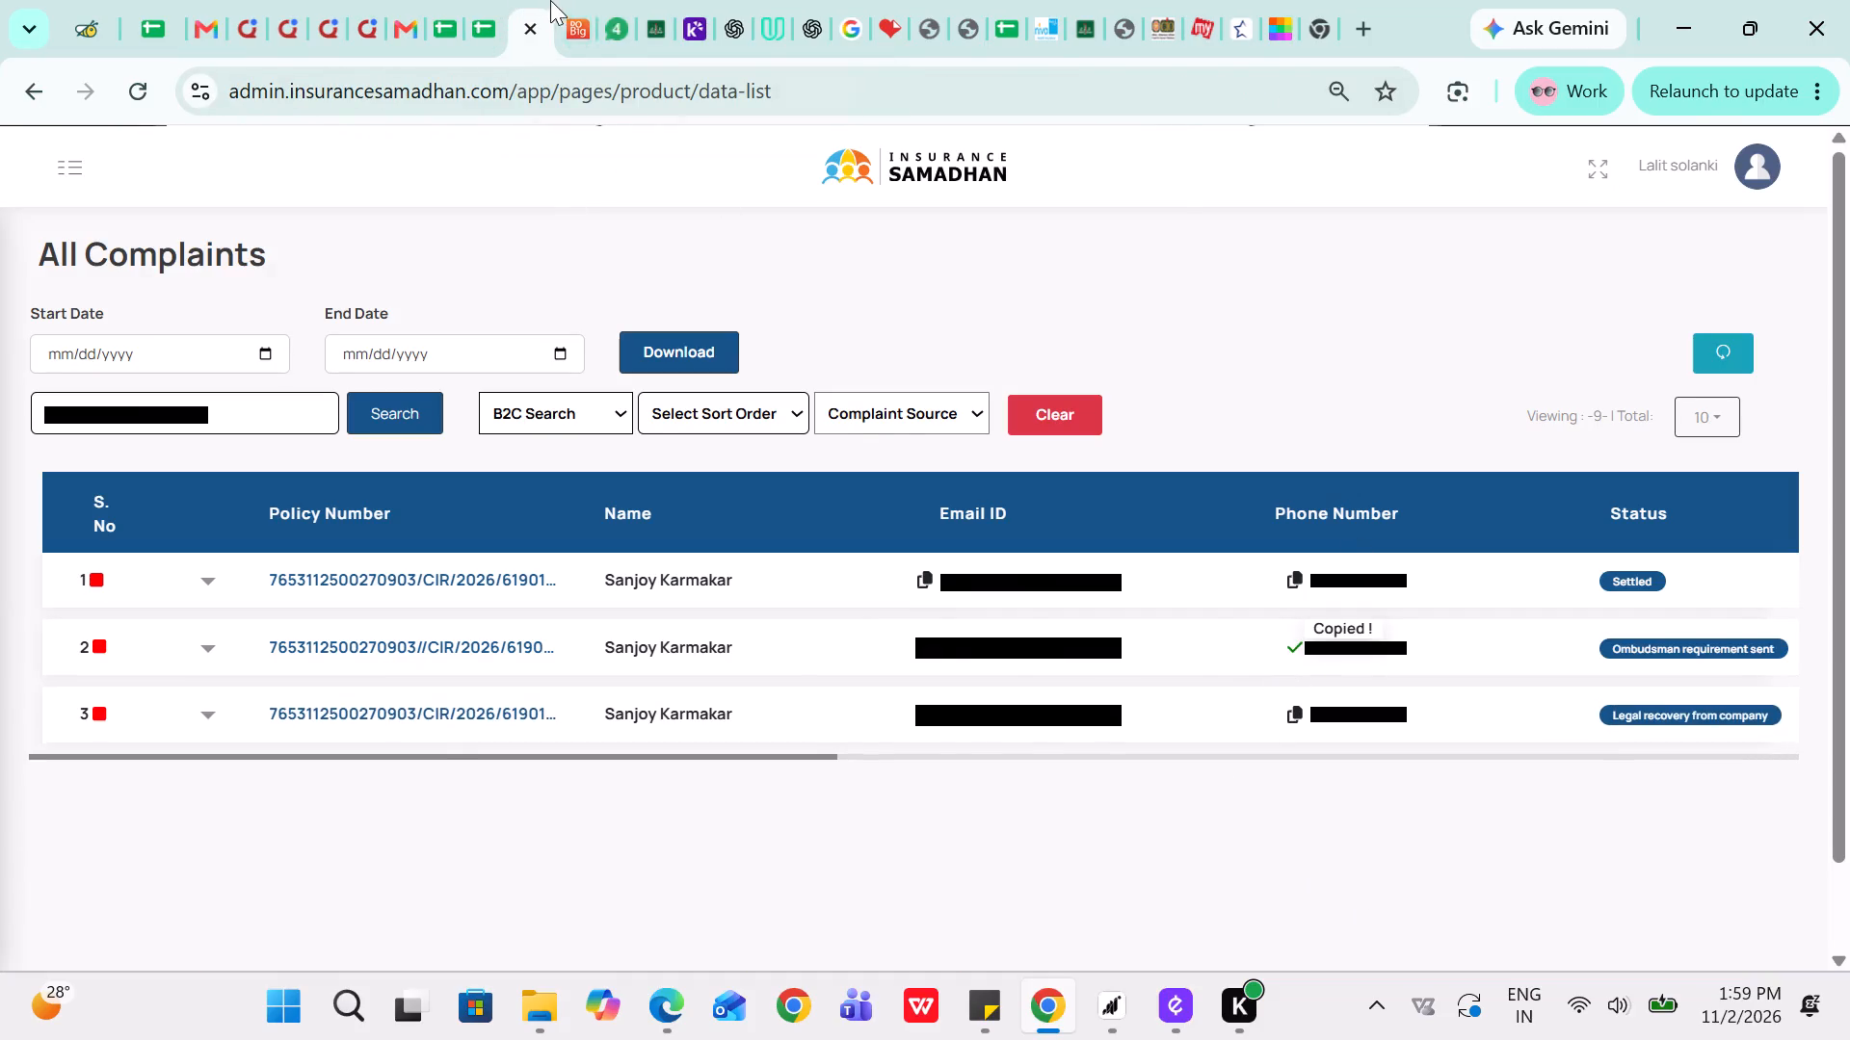
click(560, 0)
double_click(811, 318)
key(ctrl+v)
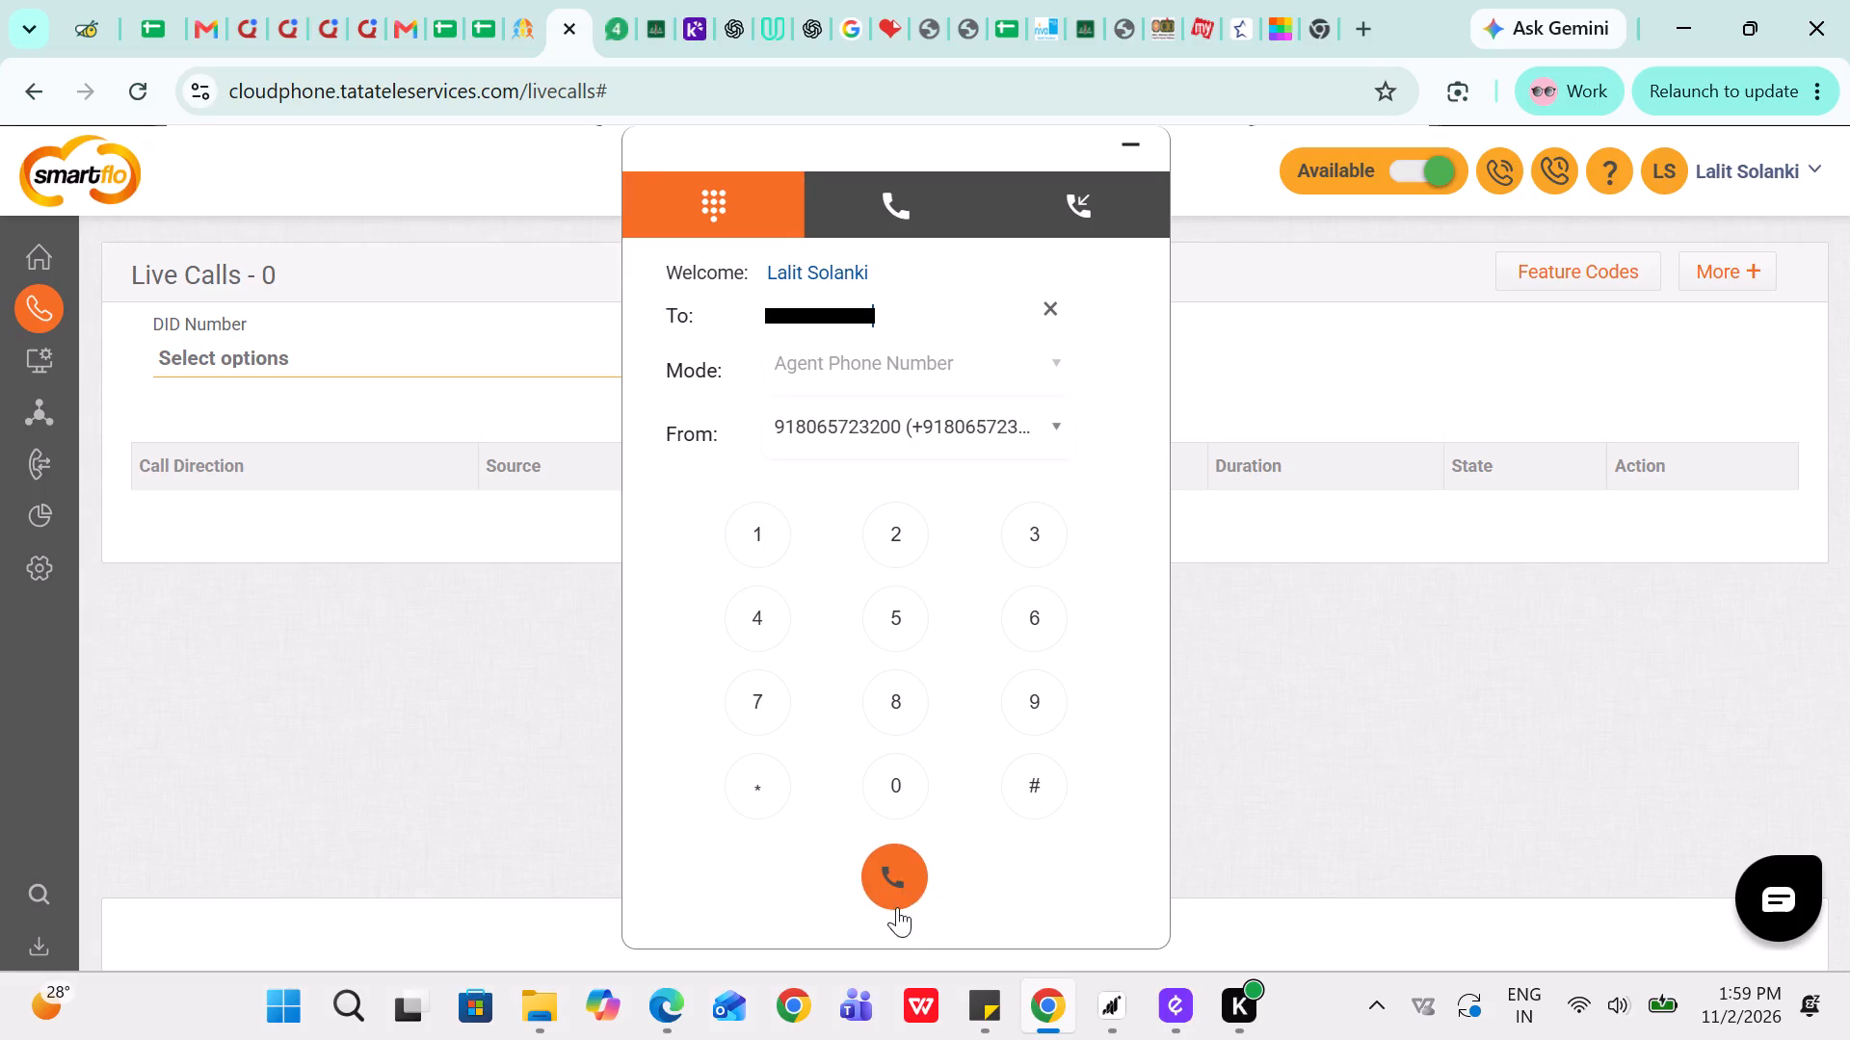
Place a call to the customer's phone number already entered in the Smartflo dialer.
click(908, 885)
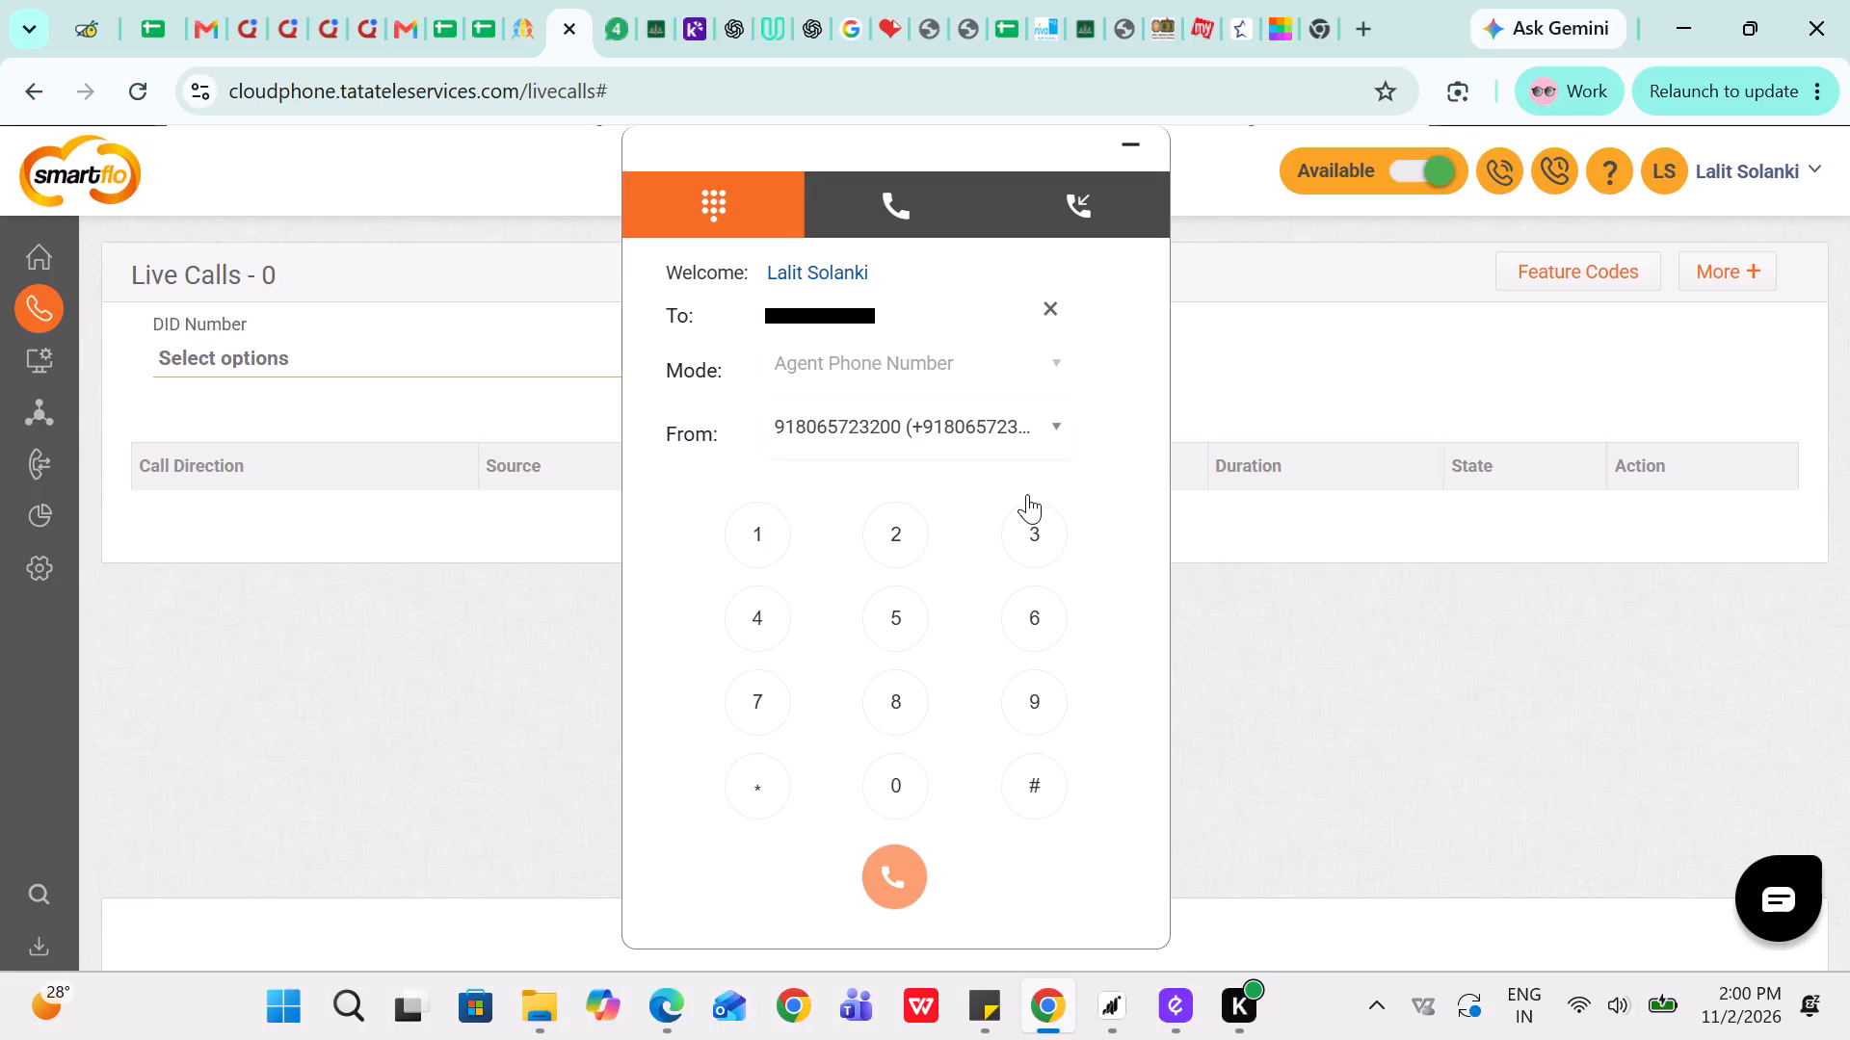
click(1370, 740)
click(1312, 731)
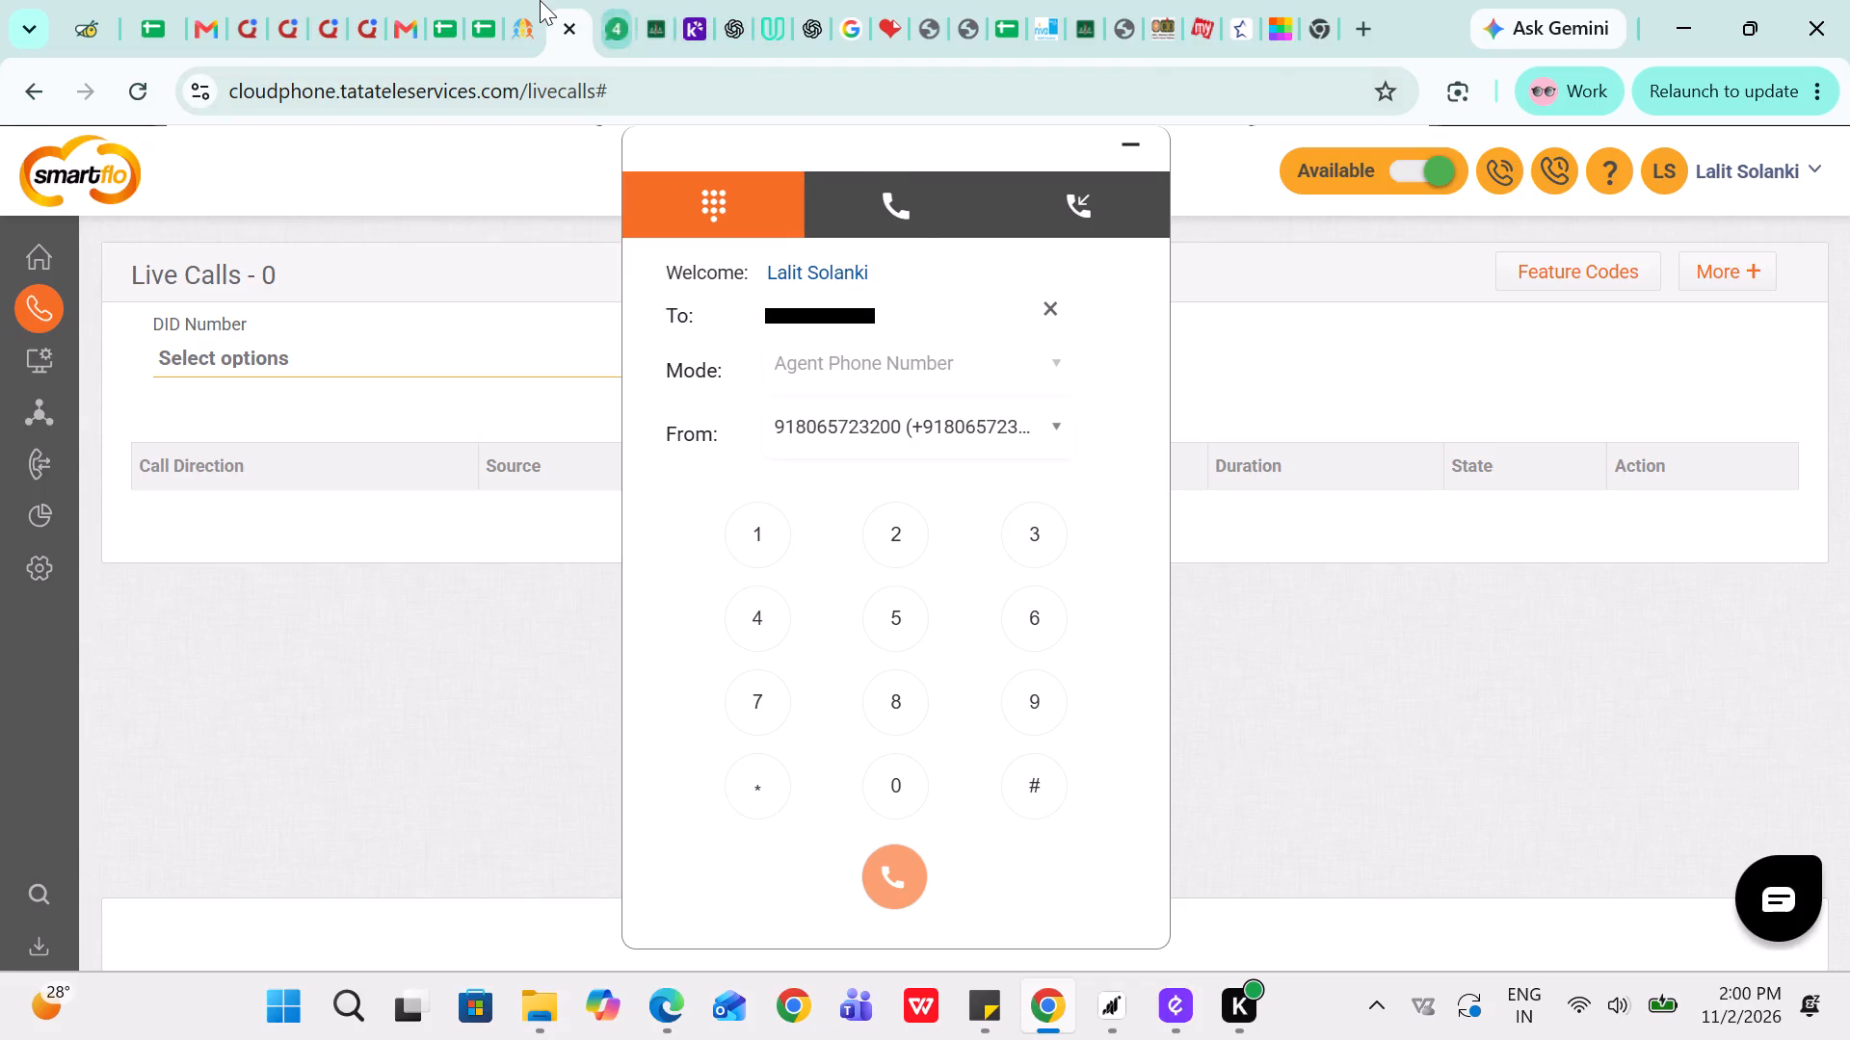
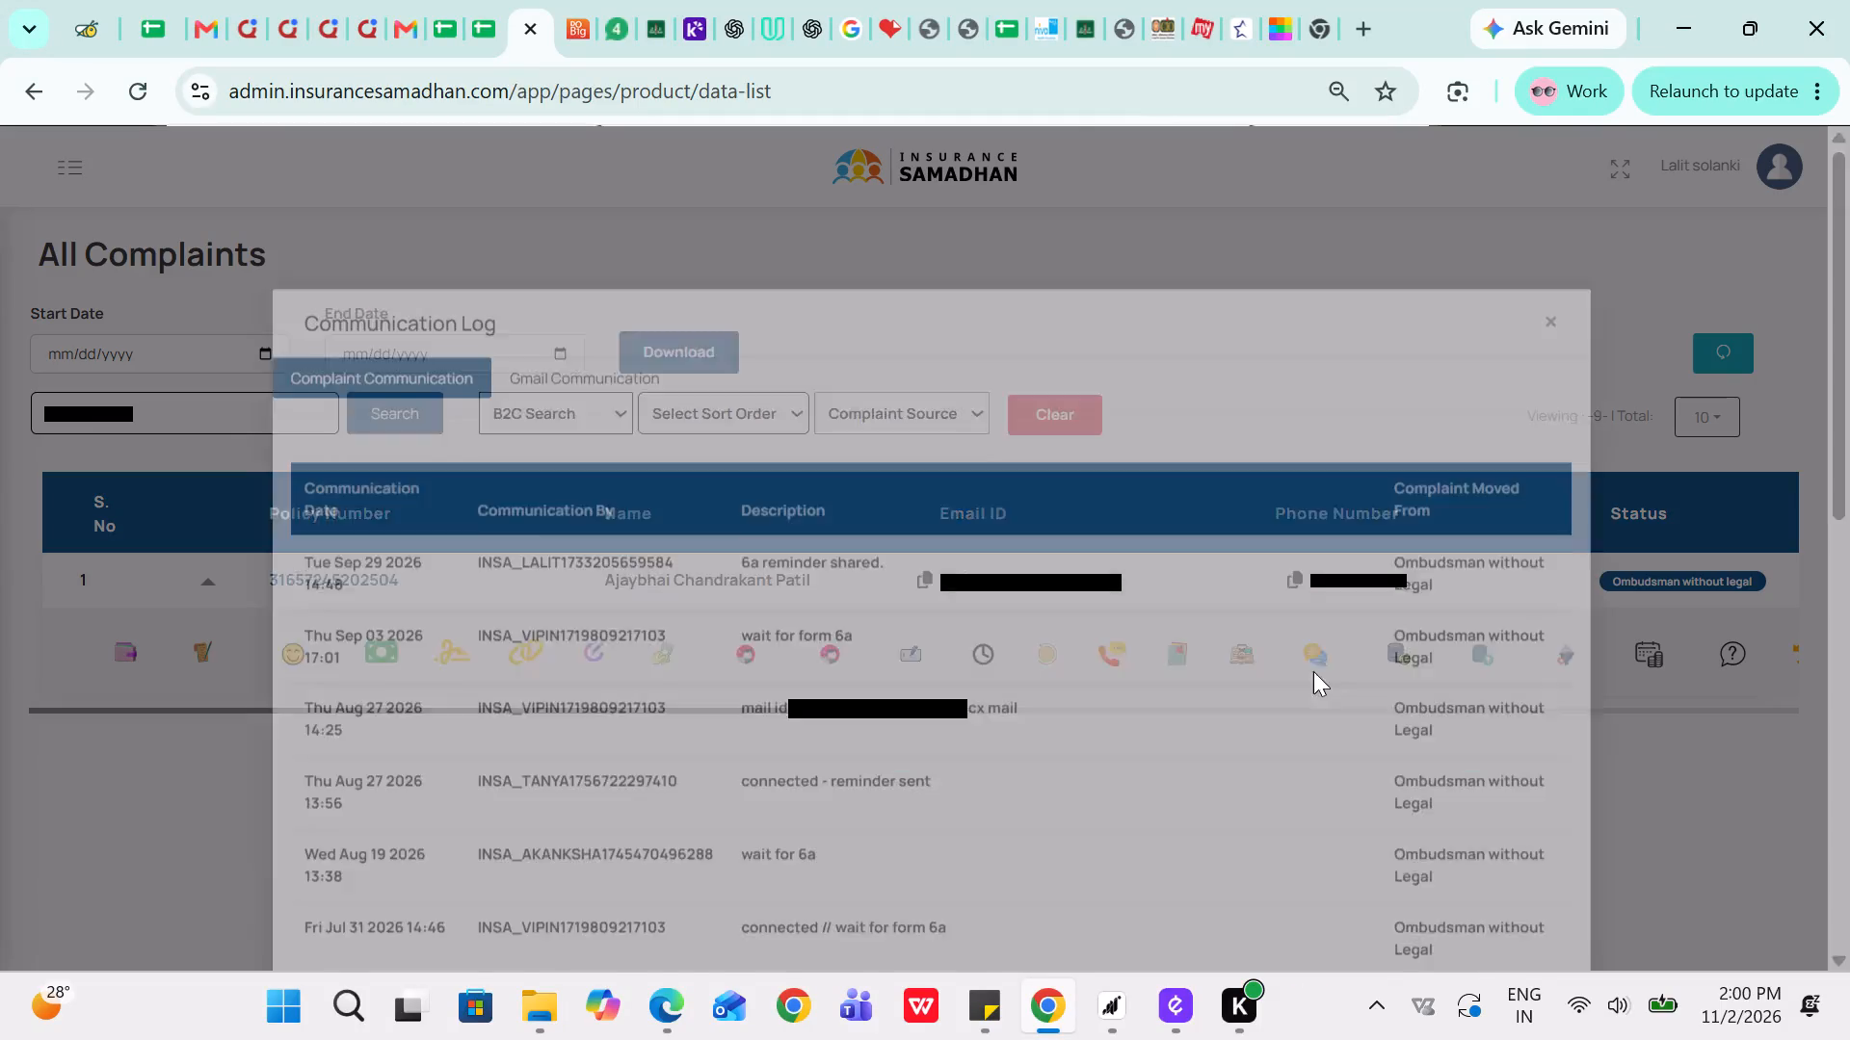
Review the most recent entry in the complaint's communication log, opening the log again for a second check.
drag(942, 609, 703, 613)
click(702, 207)
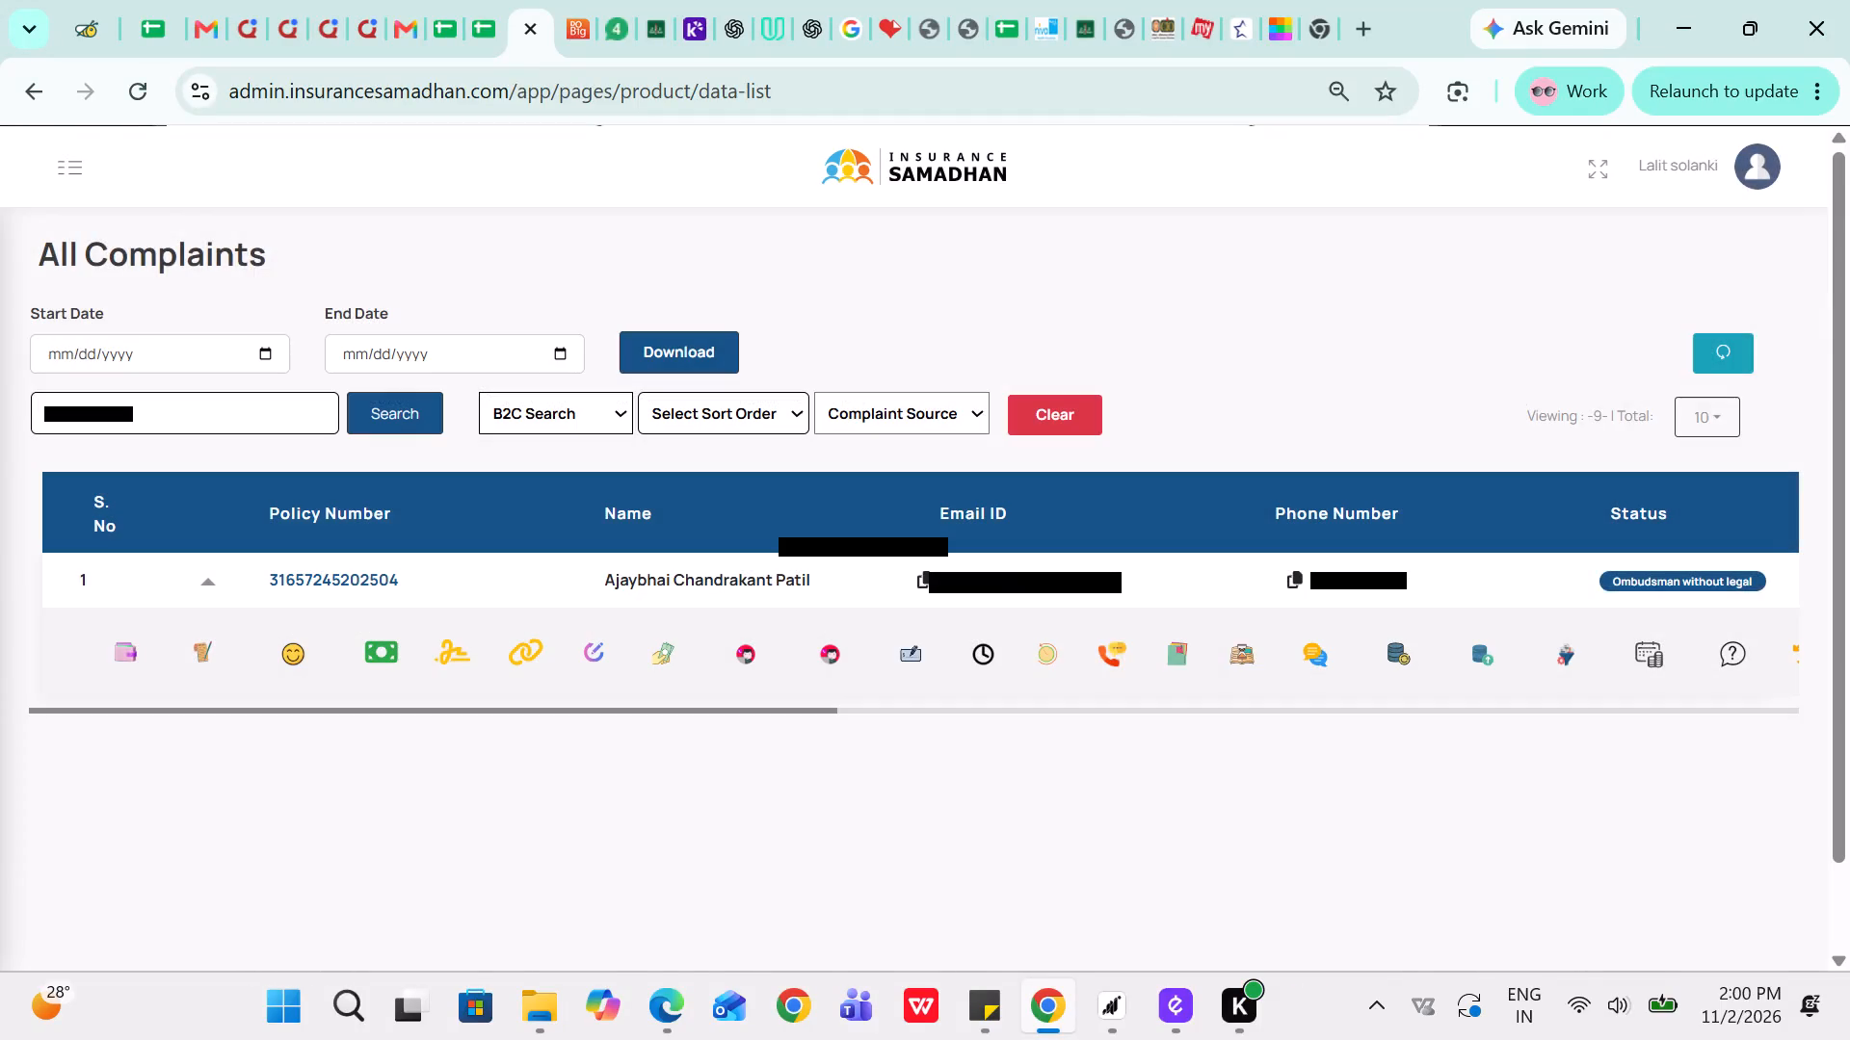
click(1252, 584)
click(1252, 583)
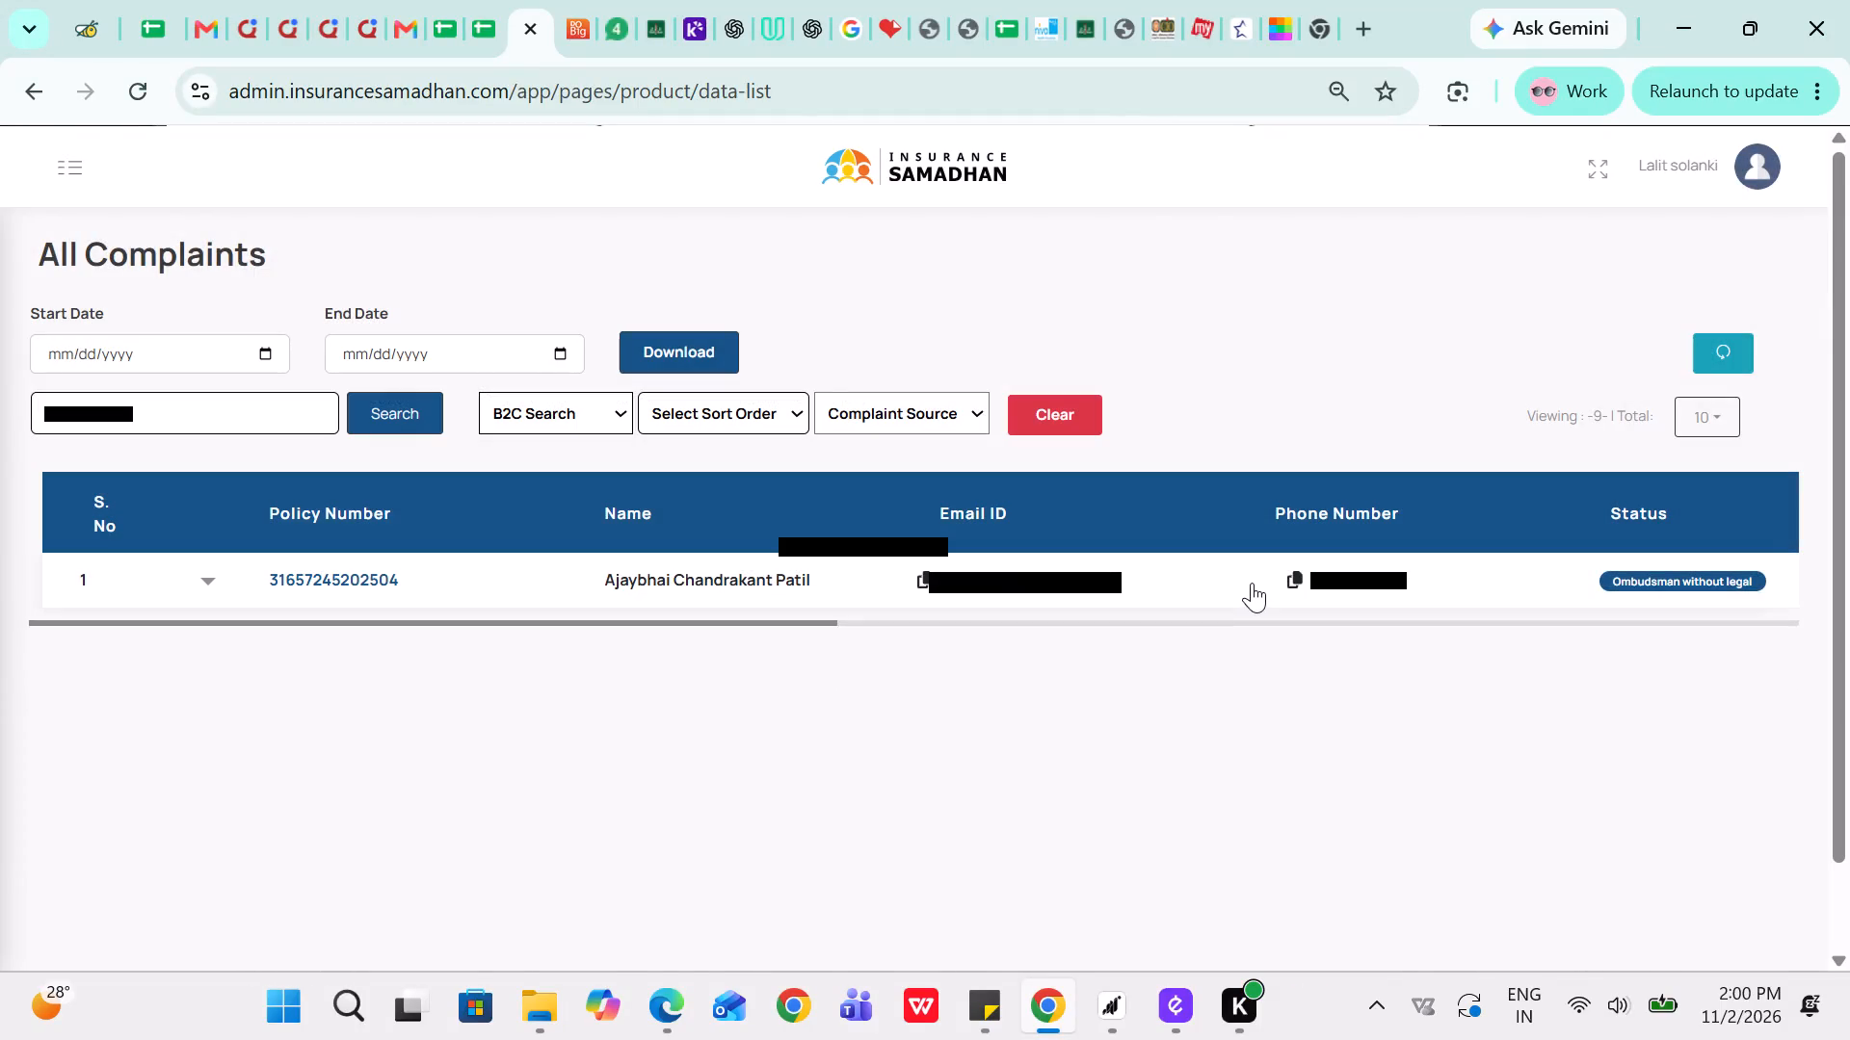
click(1315, 656)
click(1323, 668)
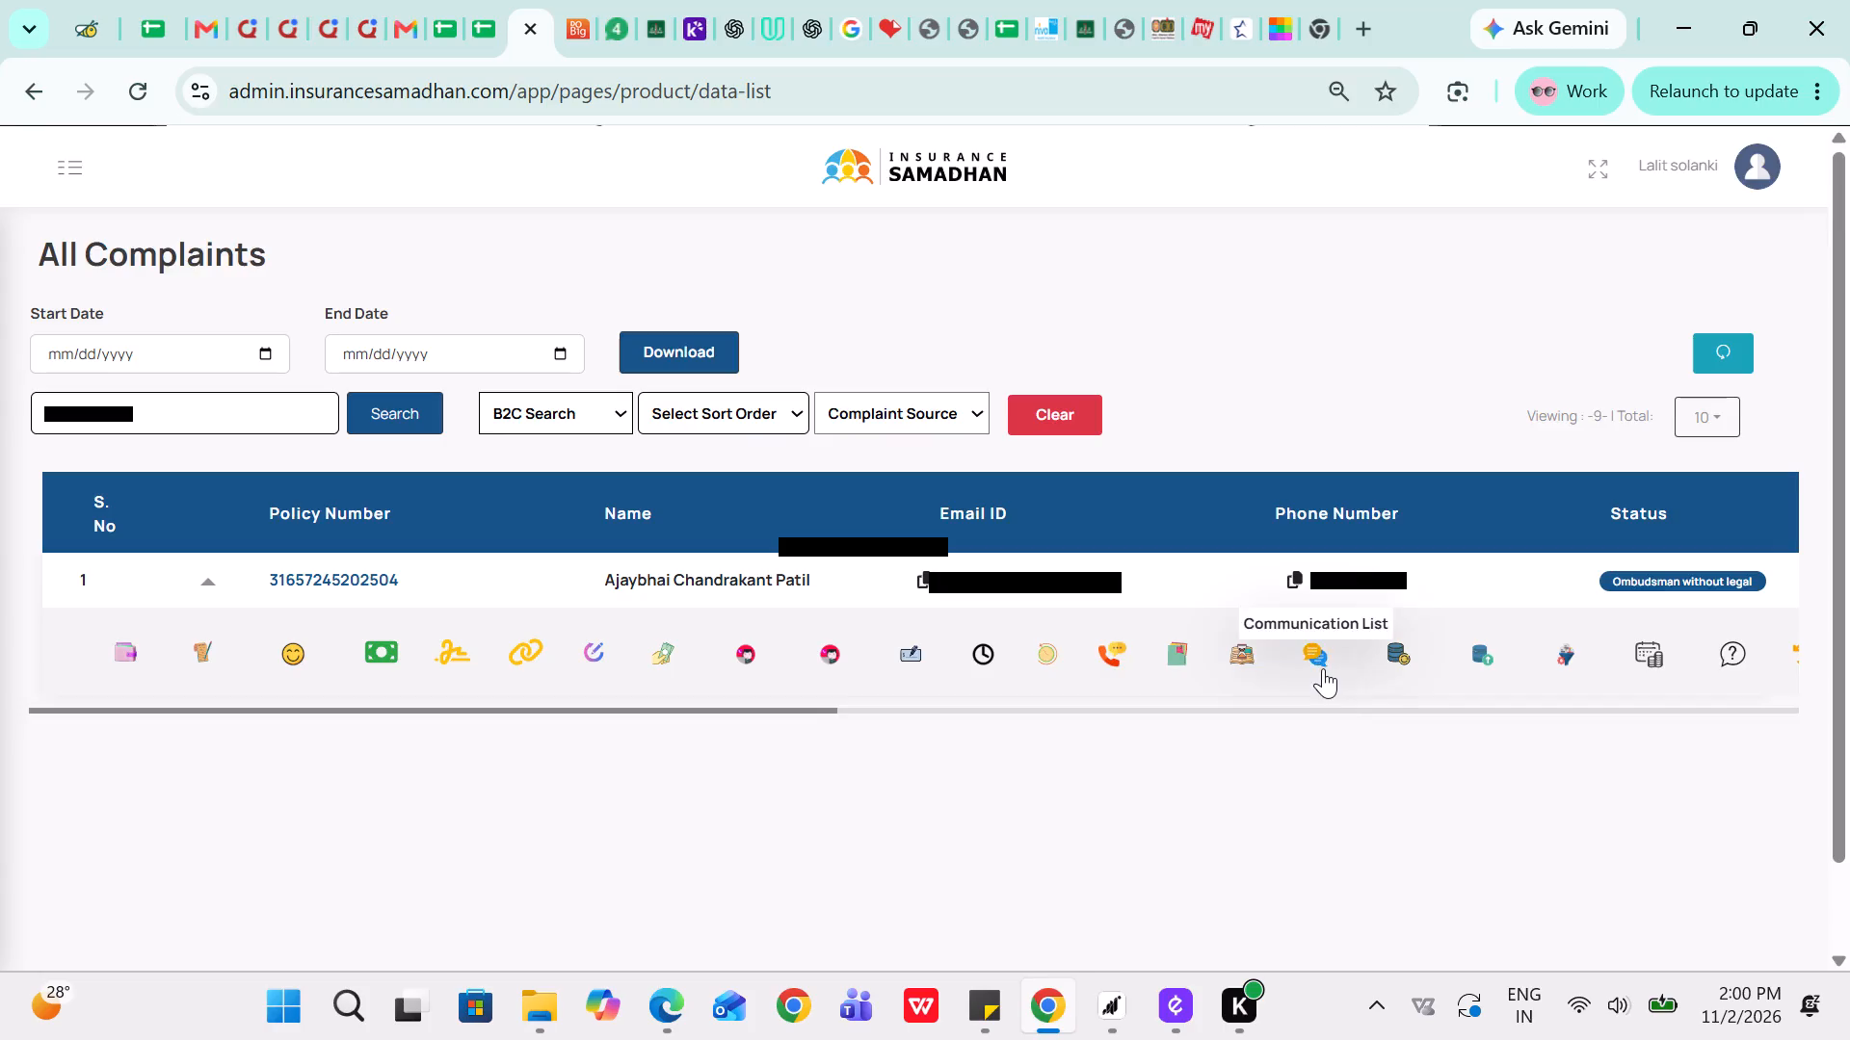
click(803, 270)
click(1258, 588)
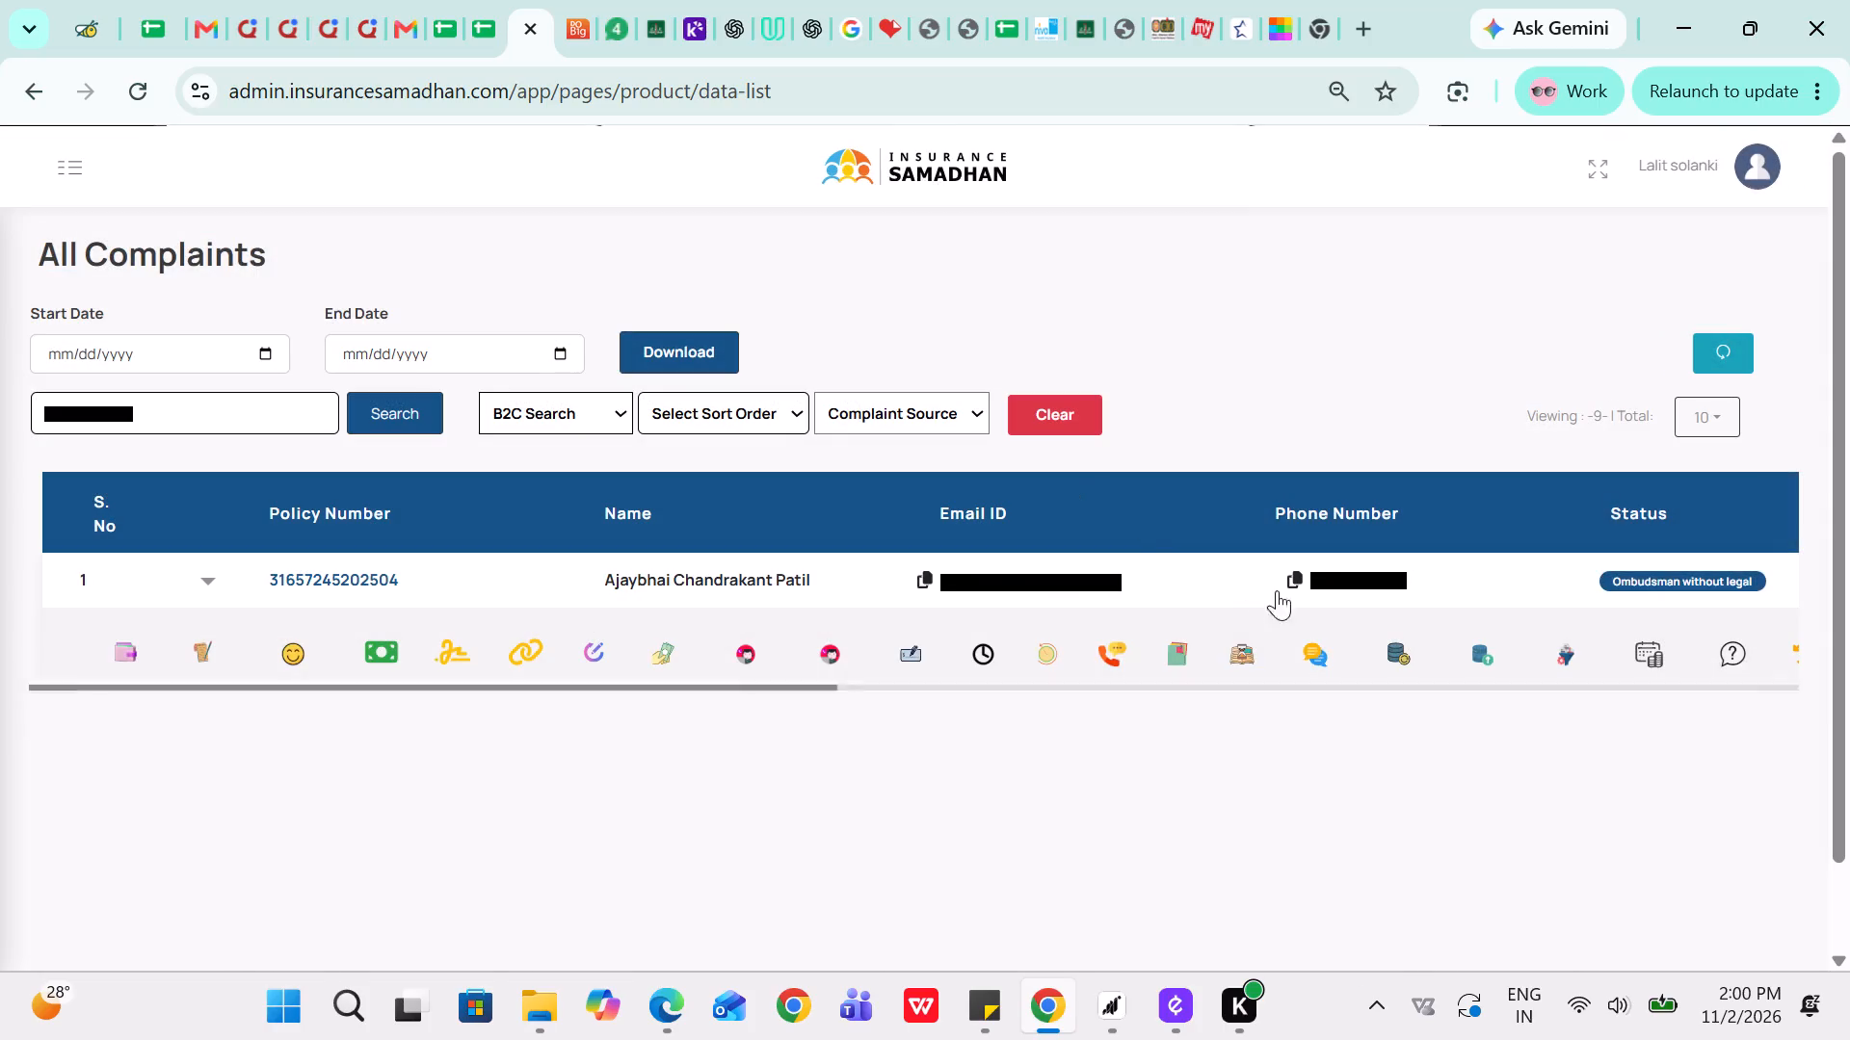
Copy the customer's phone number from the complaint record into the Smartflo dialer's To field and return to the complaint.
click(1293, 581)
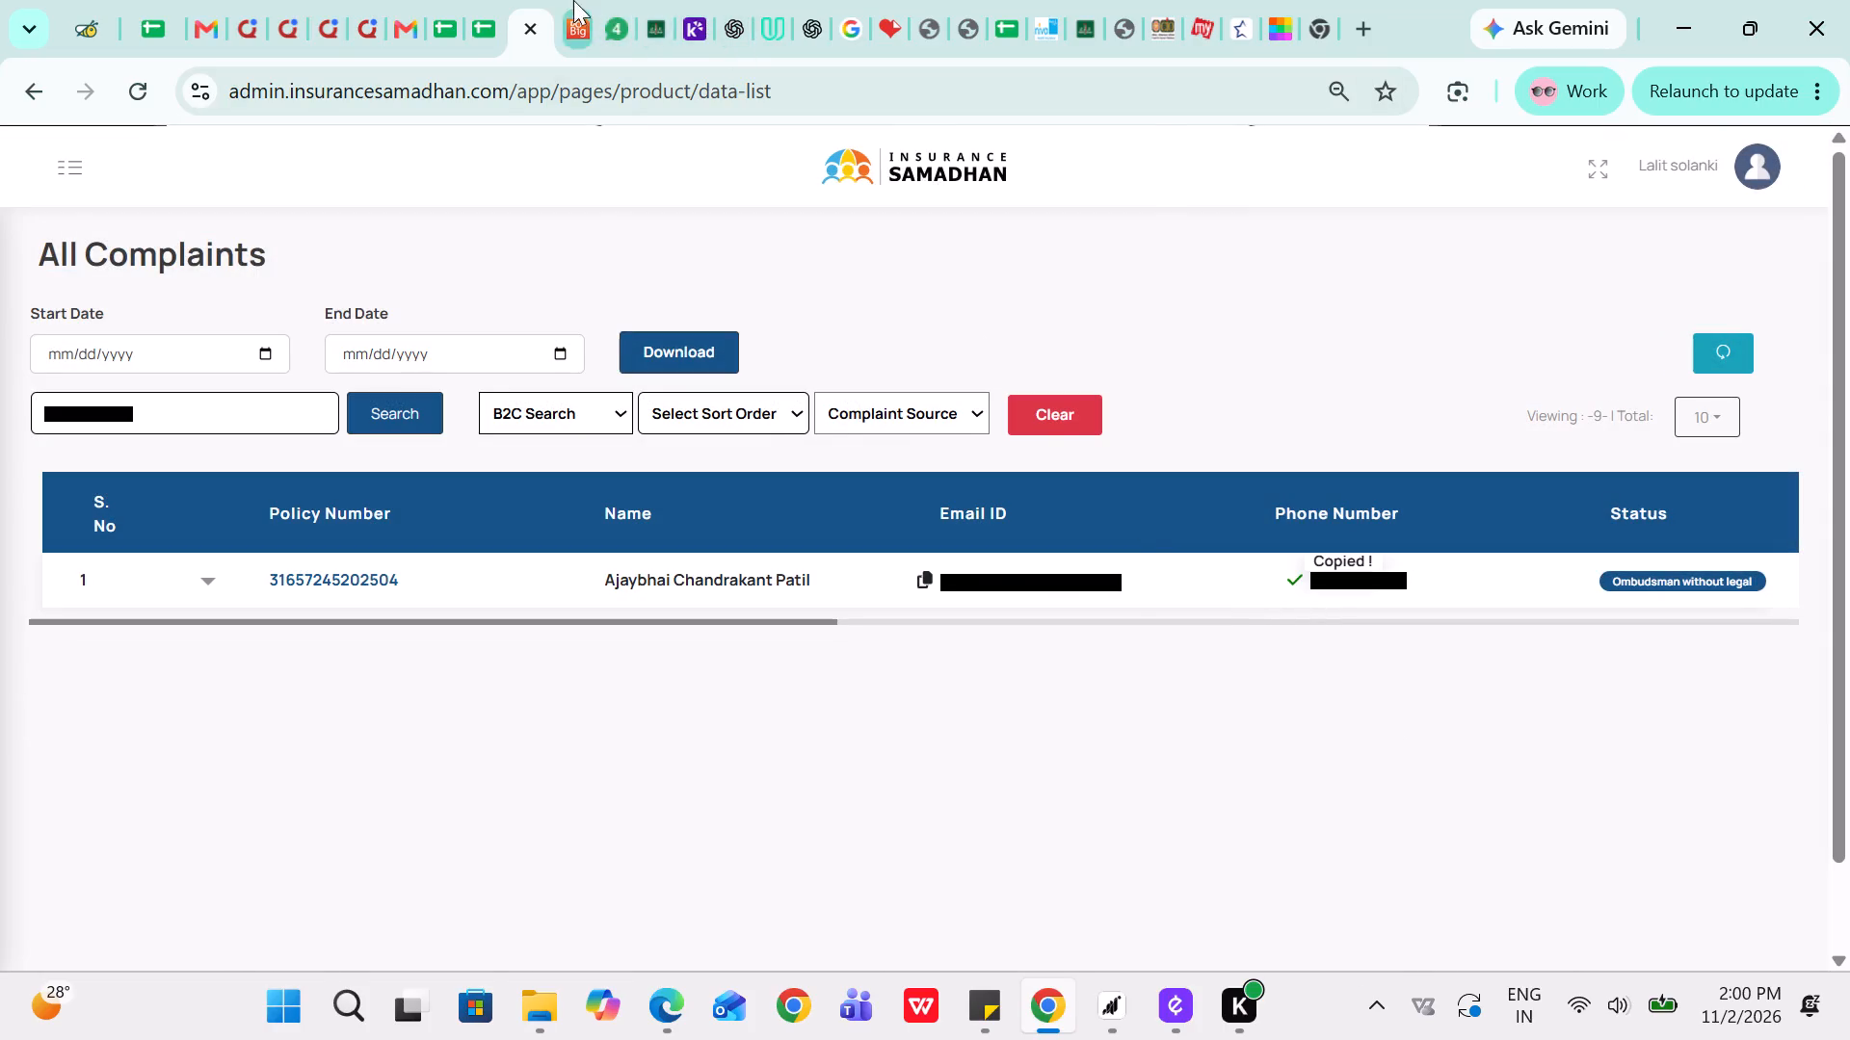
click(573, 0)
double_click(851, 313)
key(ctrl+v)
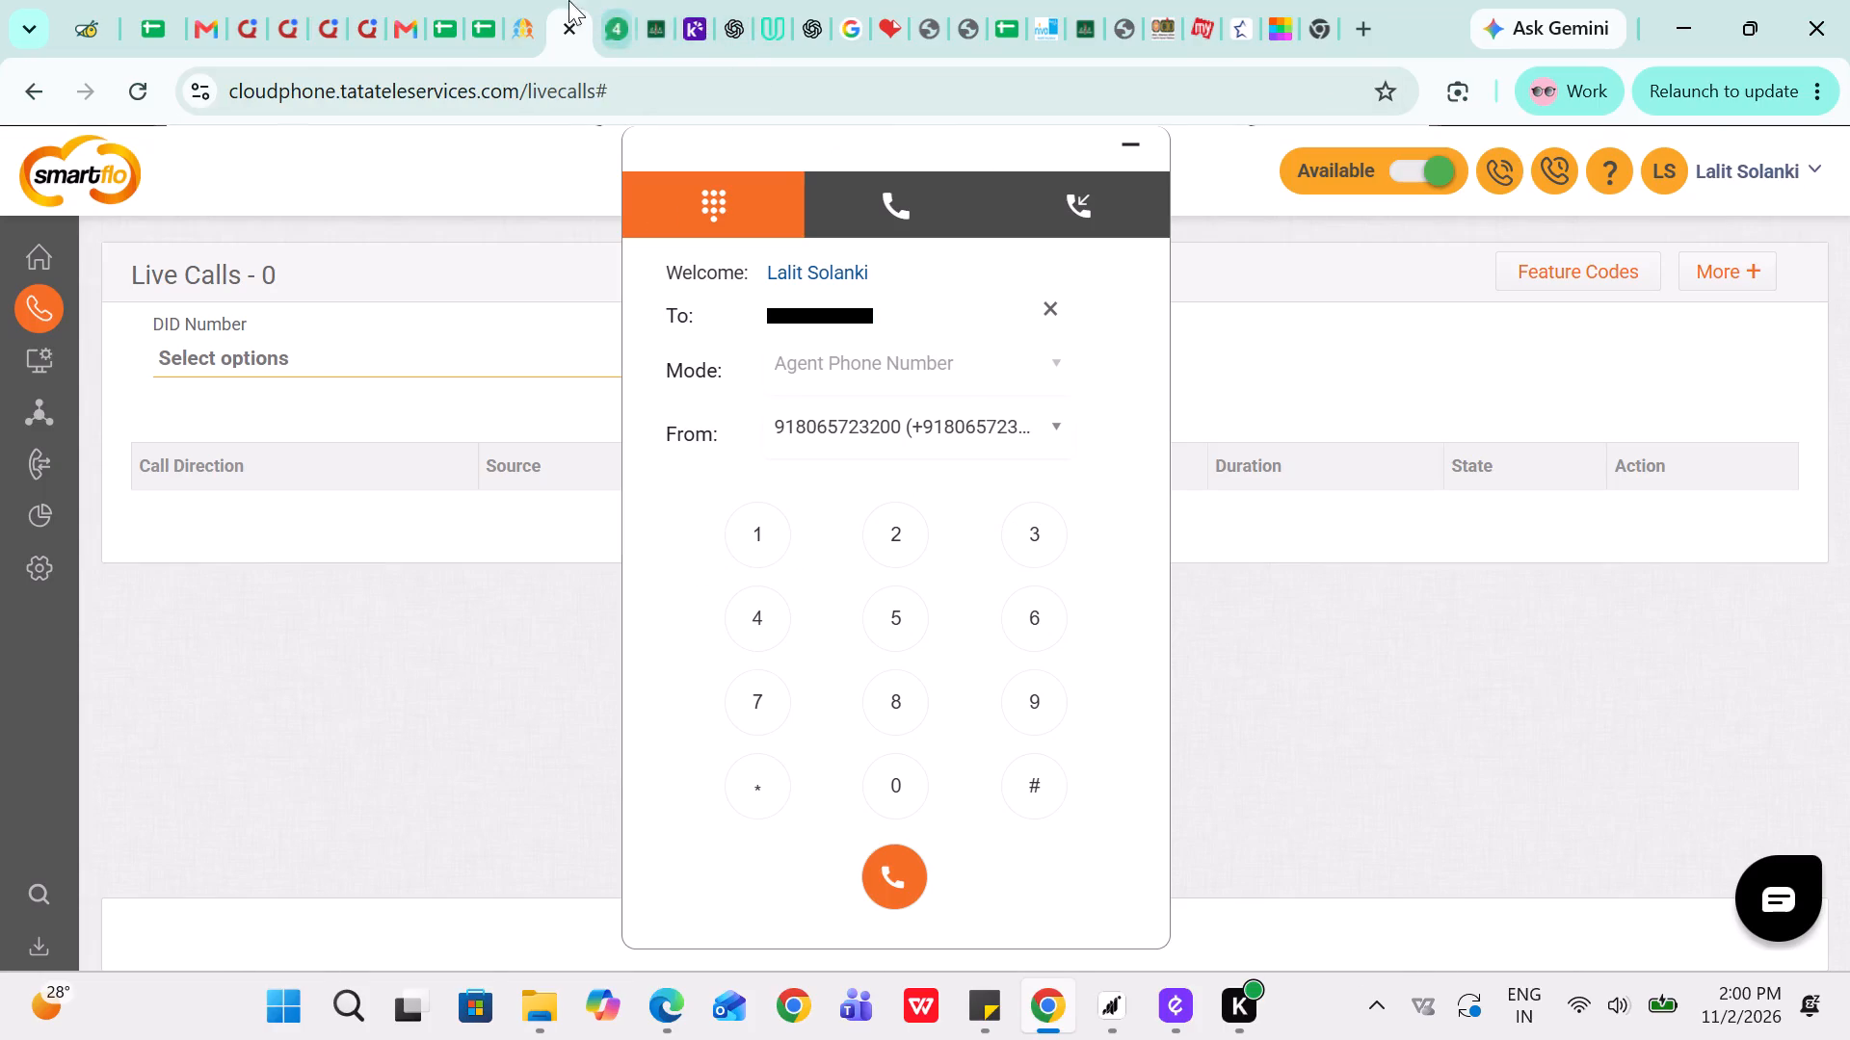
click(526, 0)
click(1146, 344)
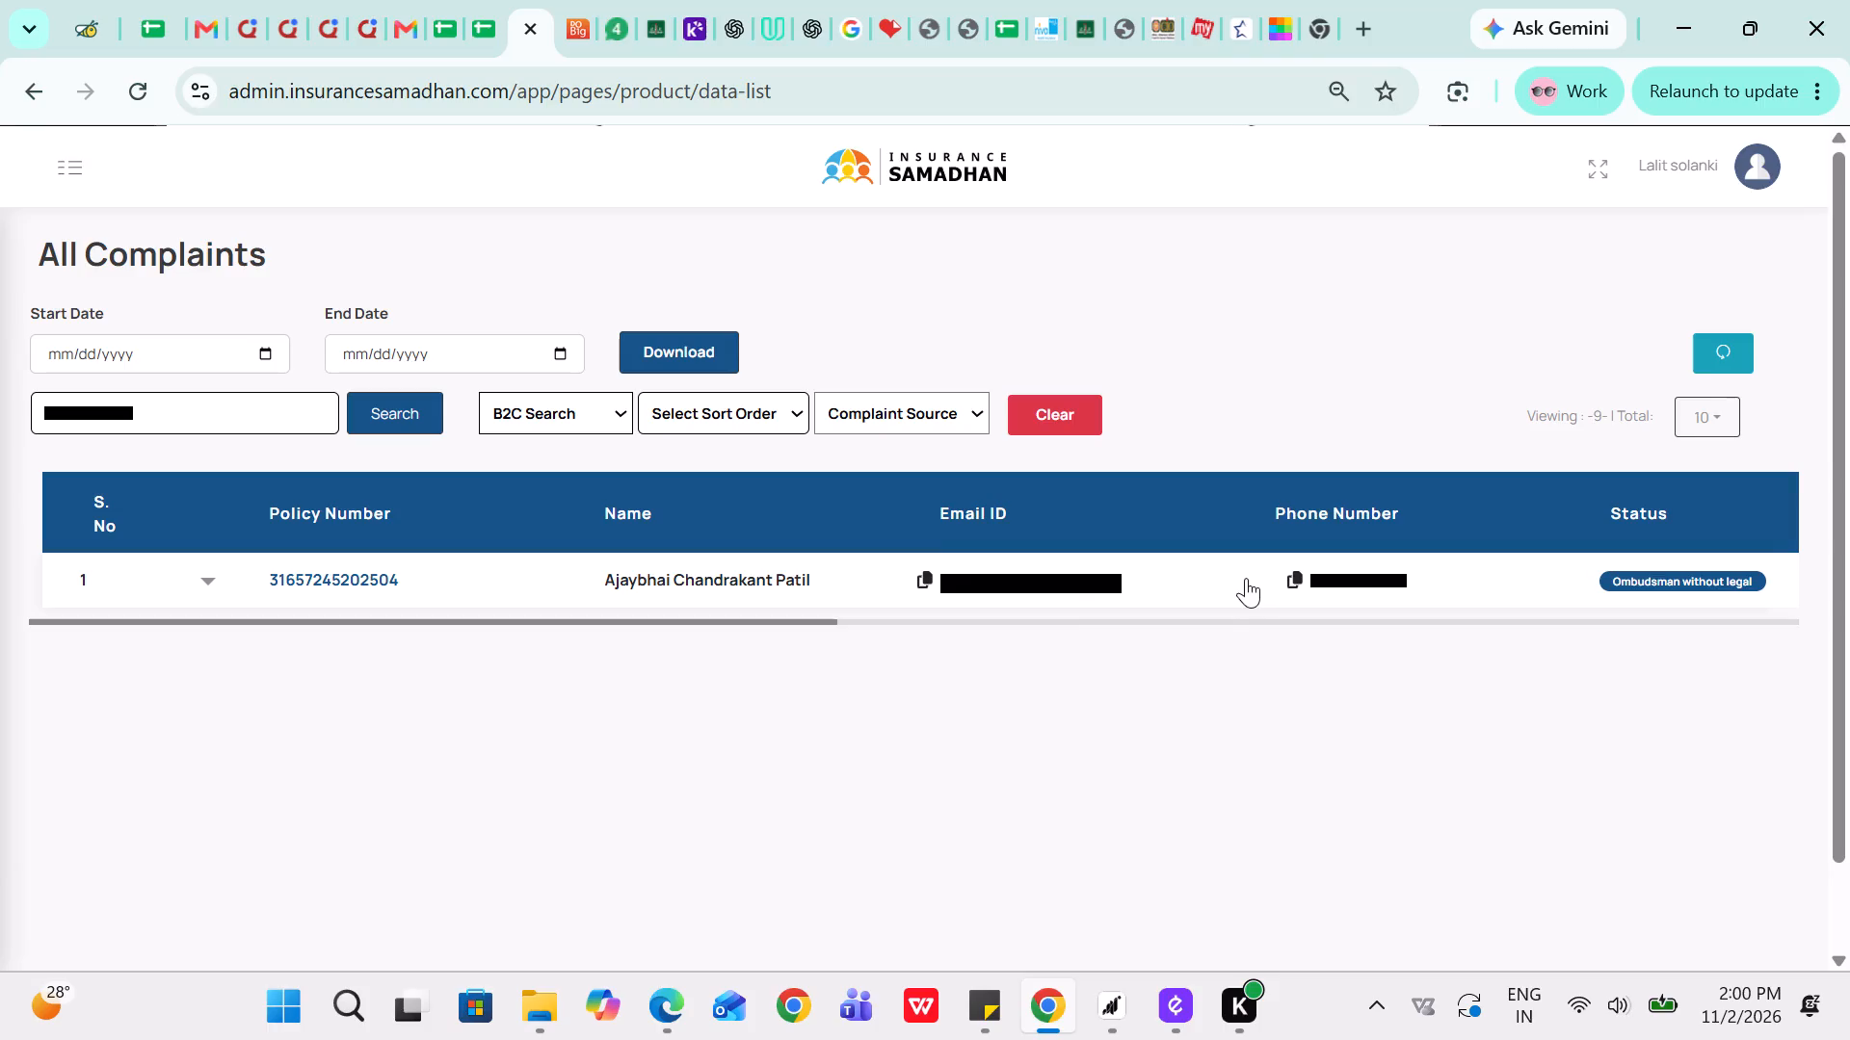
Look through the unread forwarded Level 3 Insurance Samadhan mails in the Gmail search results.
click(190, 0)
scroll(1010, 529, up, 6)
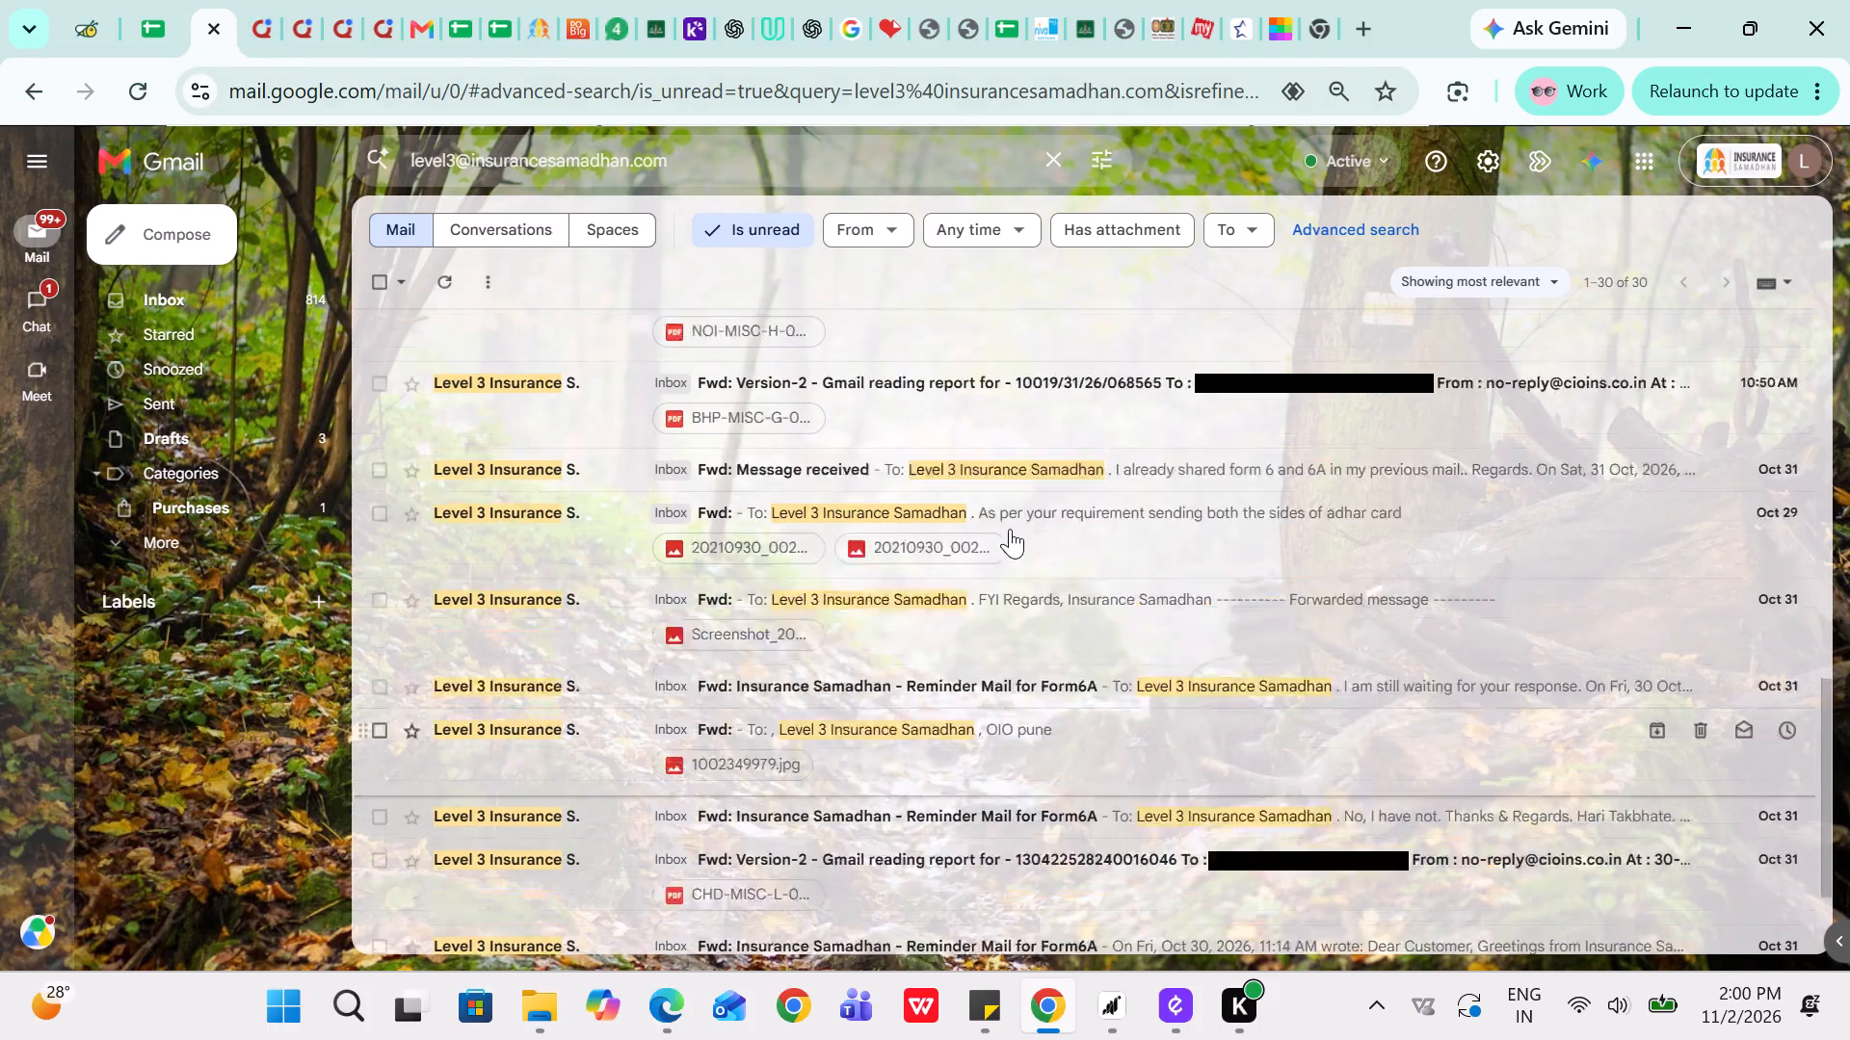
scroll(1011, 530, down, 15)
scroll(1011, 530, up, 1)
scroll(1011, 530, down, 1)
scroll(1011, 530, up, 1)
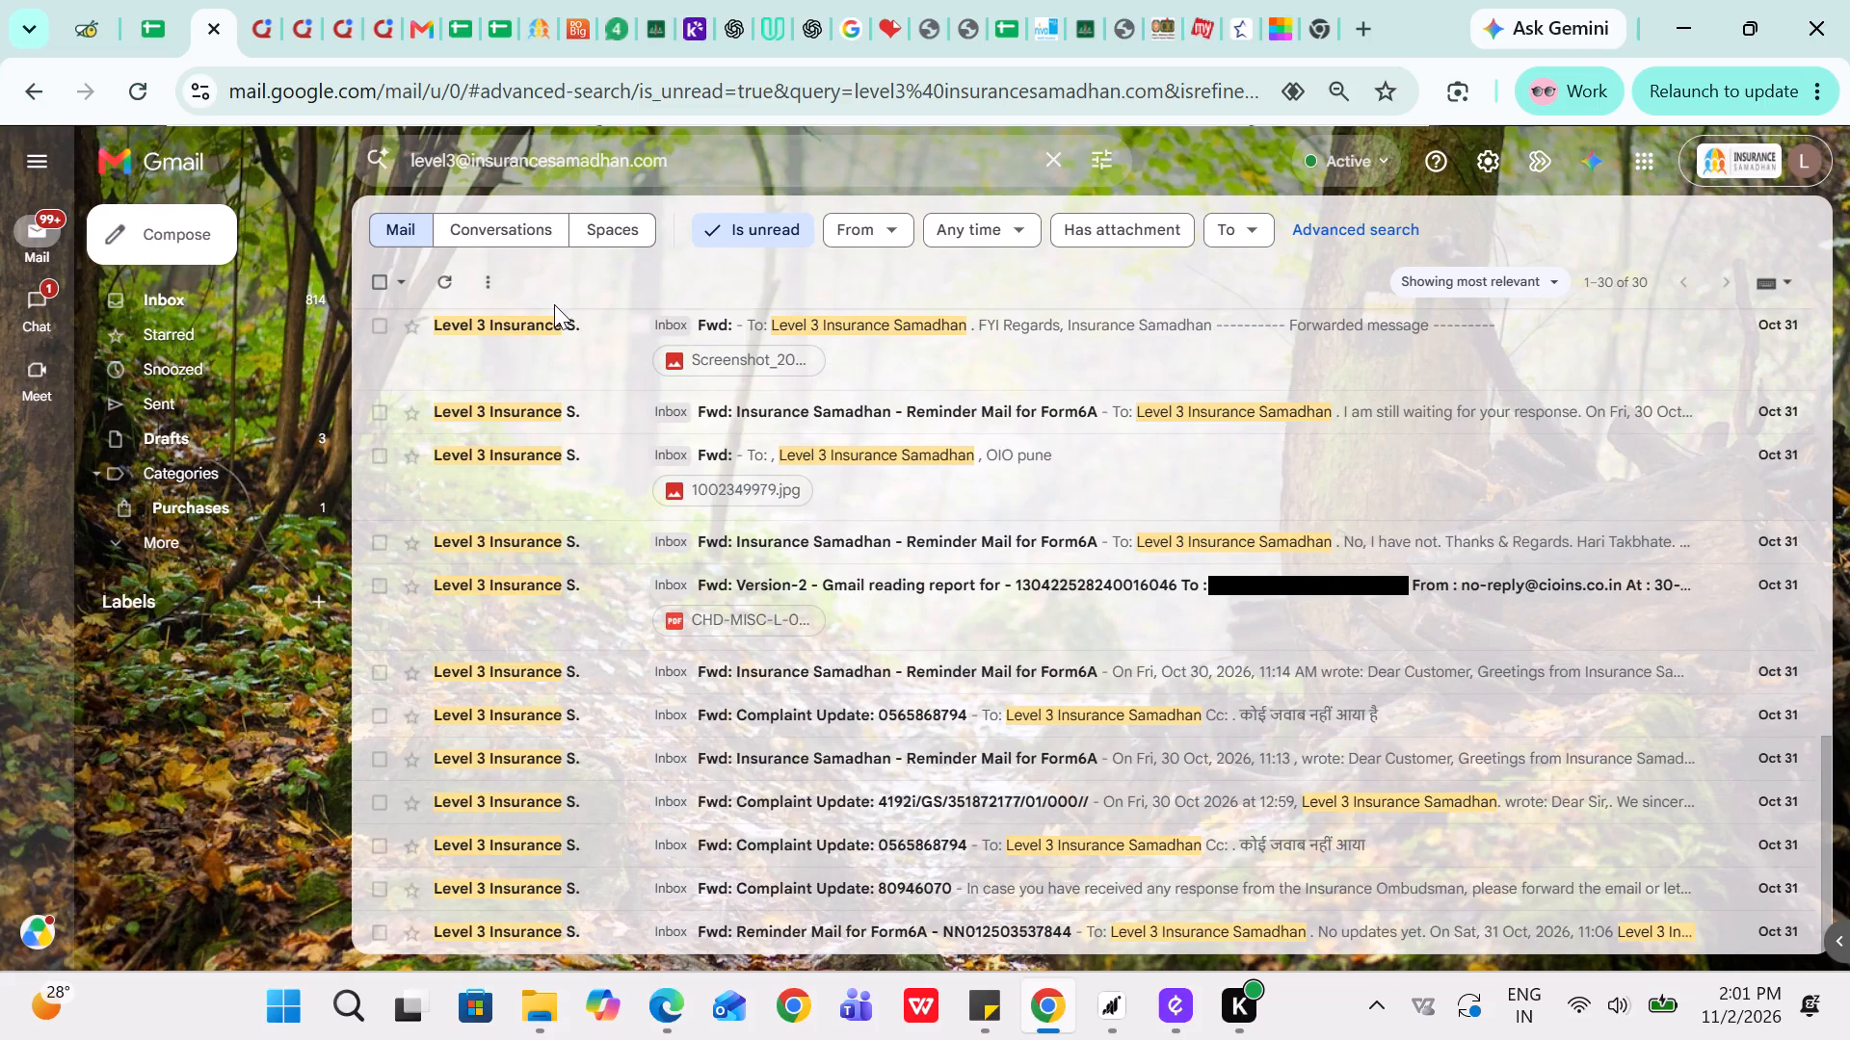
scroll(563, 302, down, 3)
click(524, 0)
click(1218, 351)
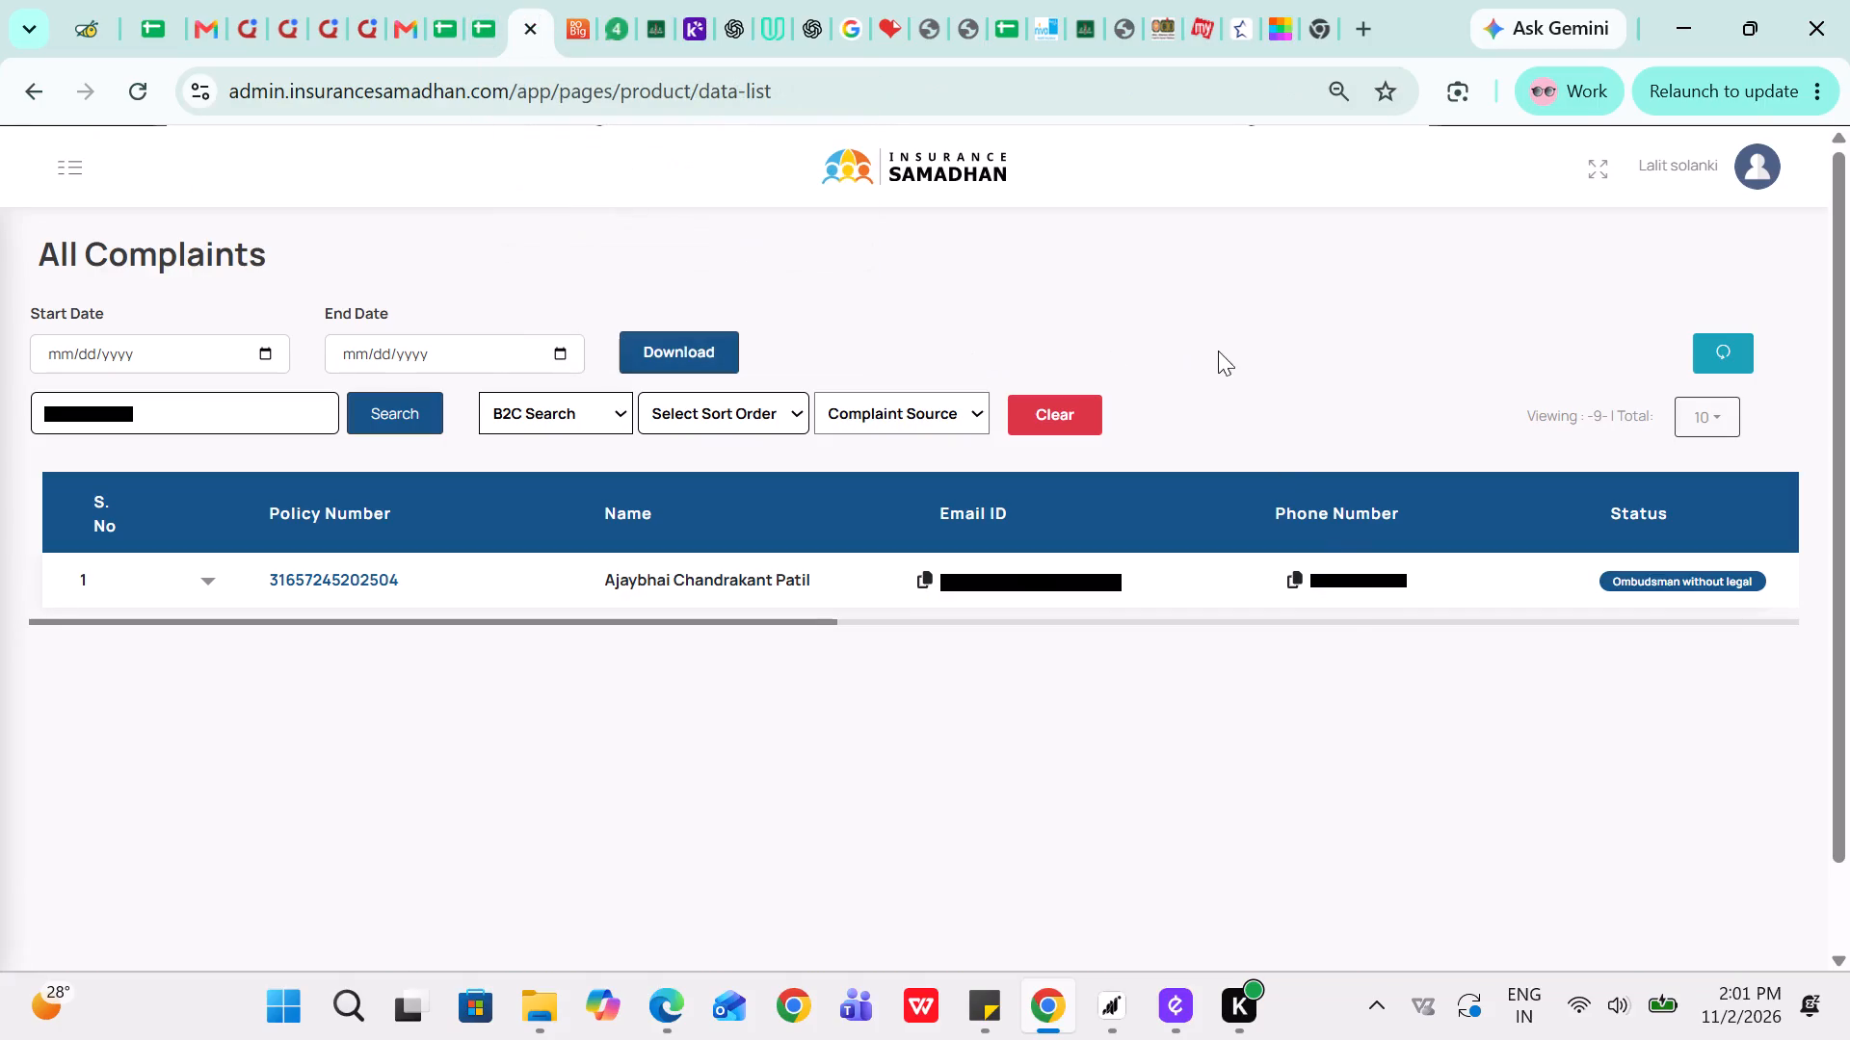
click(1240, 585)
click(1317, 661)
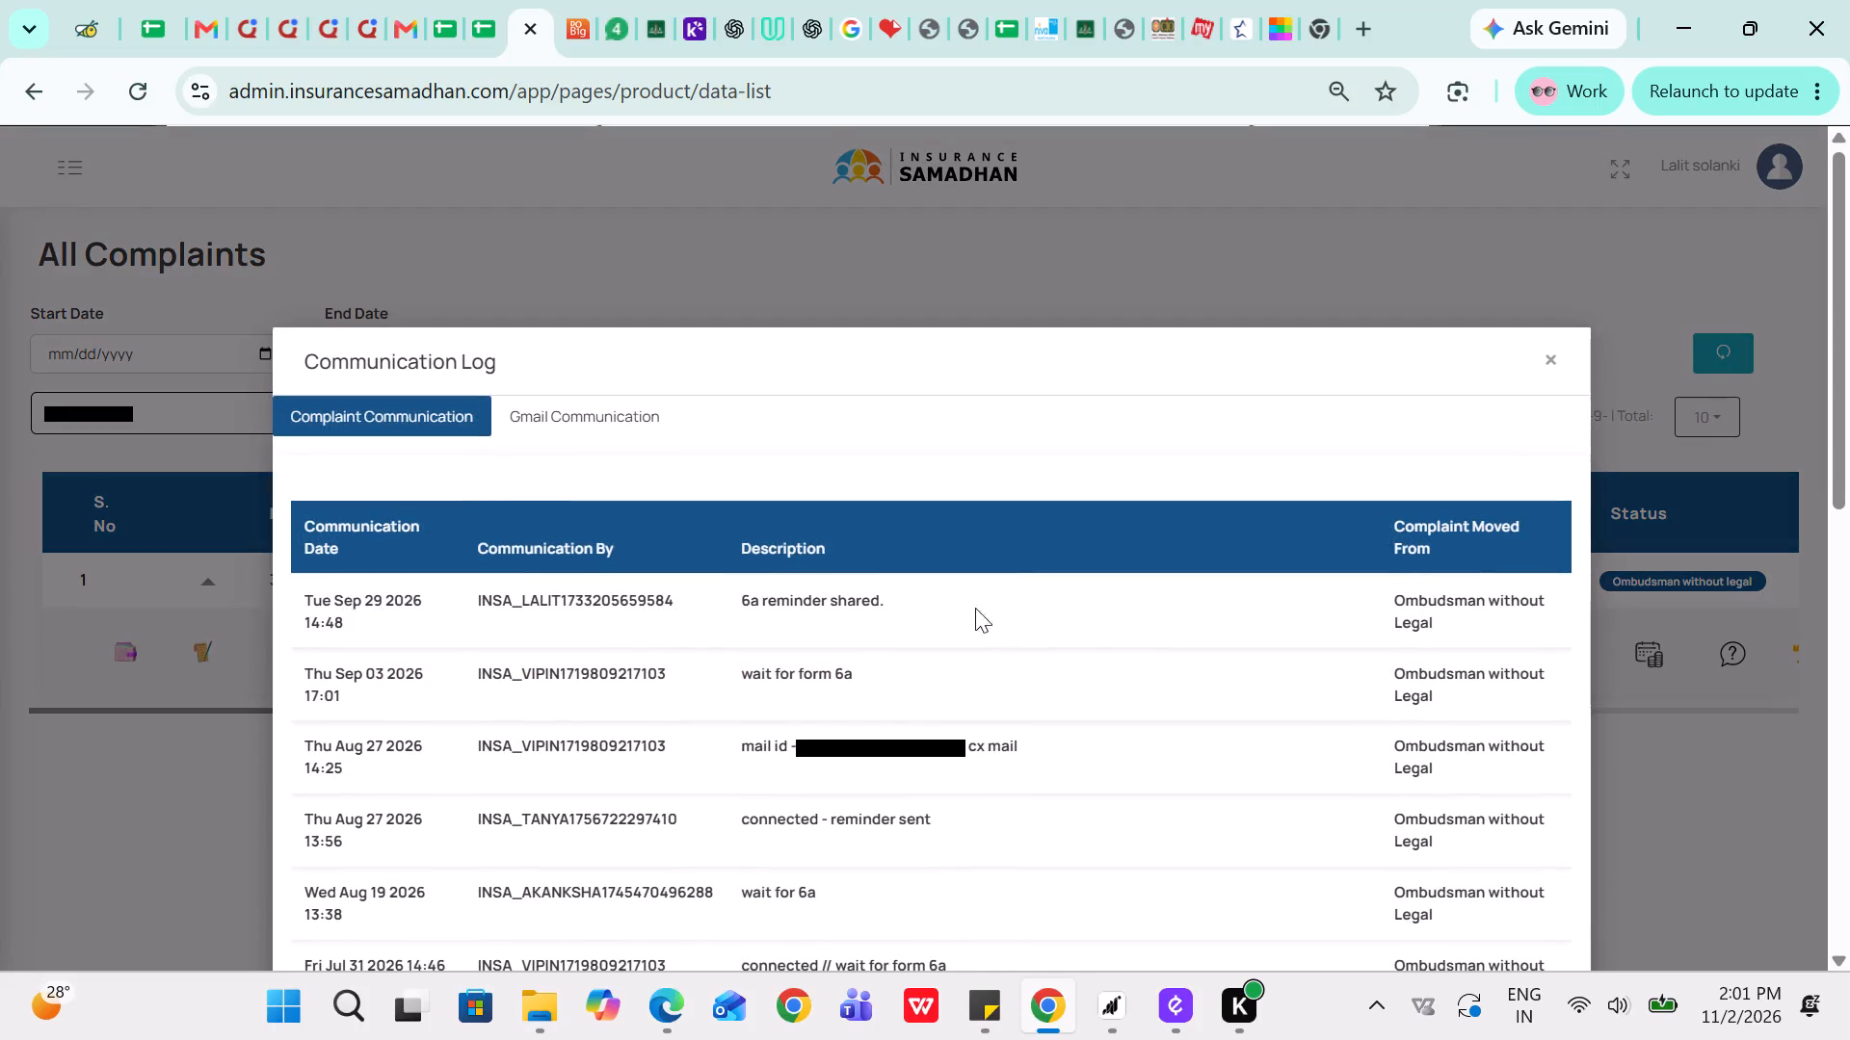
drag(962, 604, 705, 611)
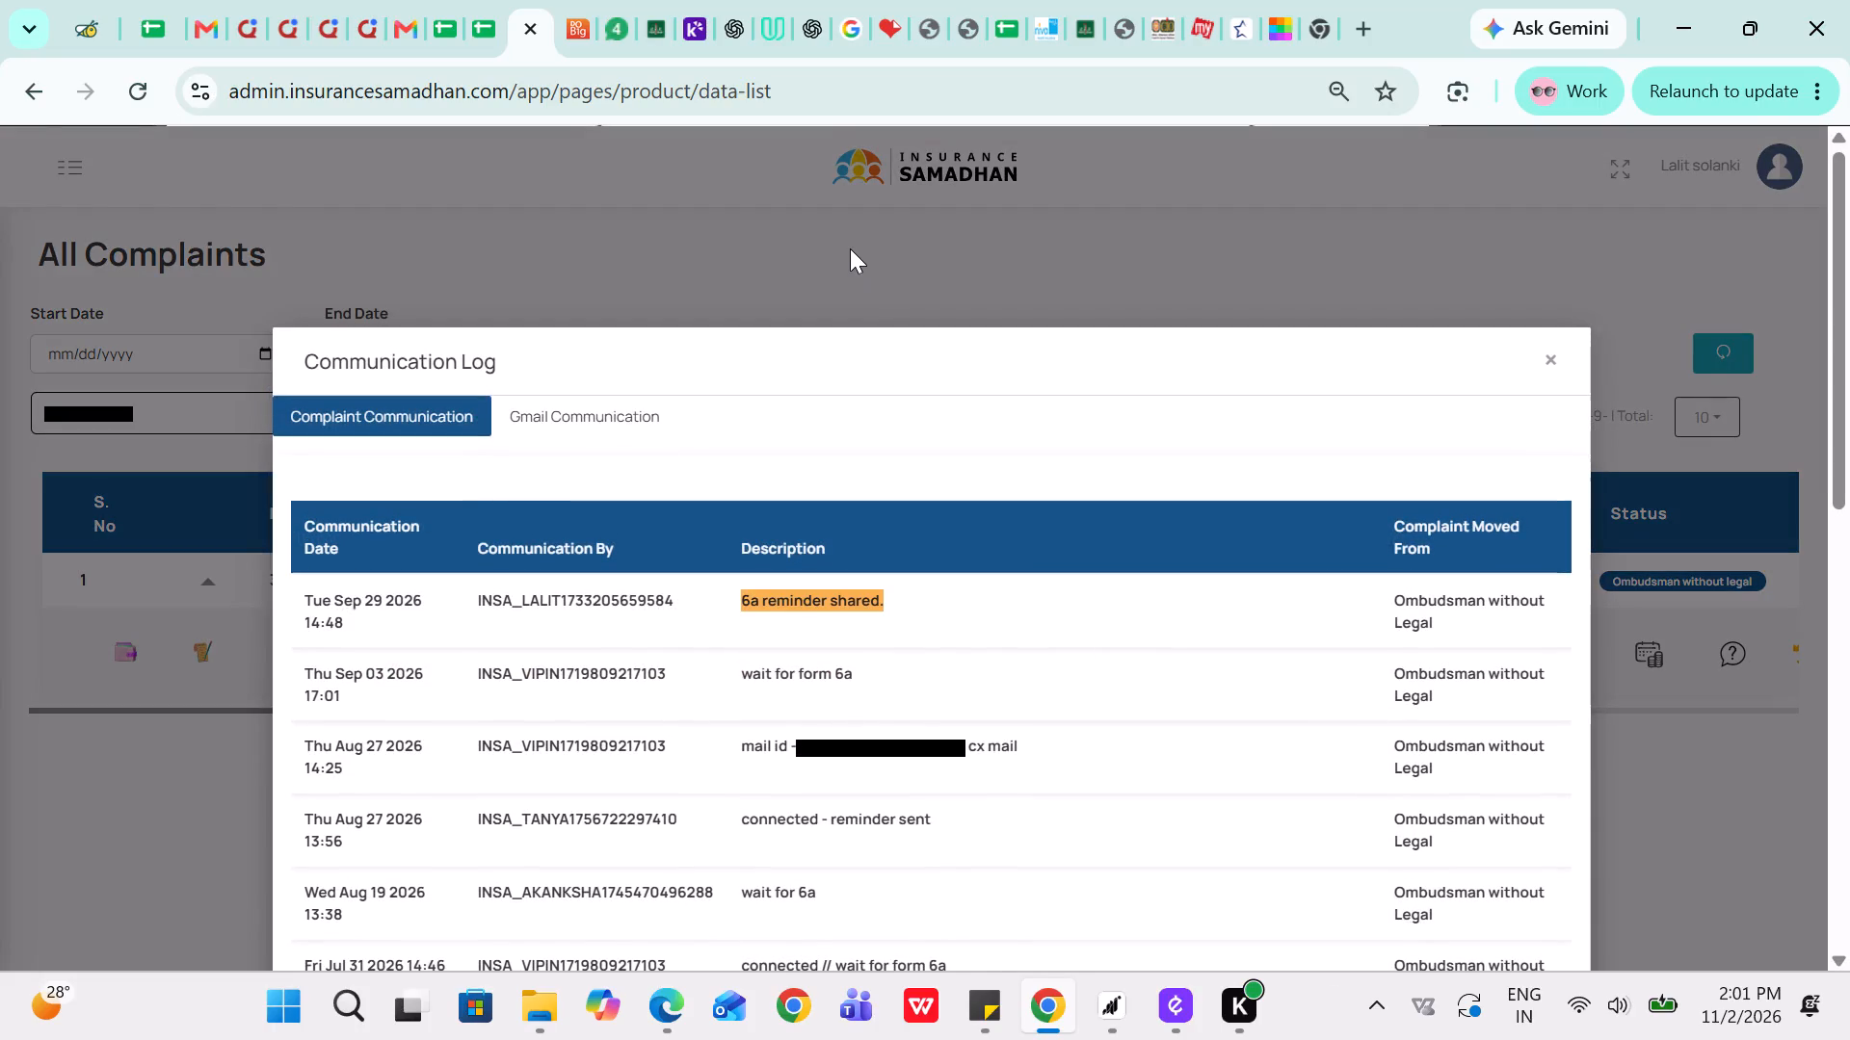
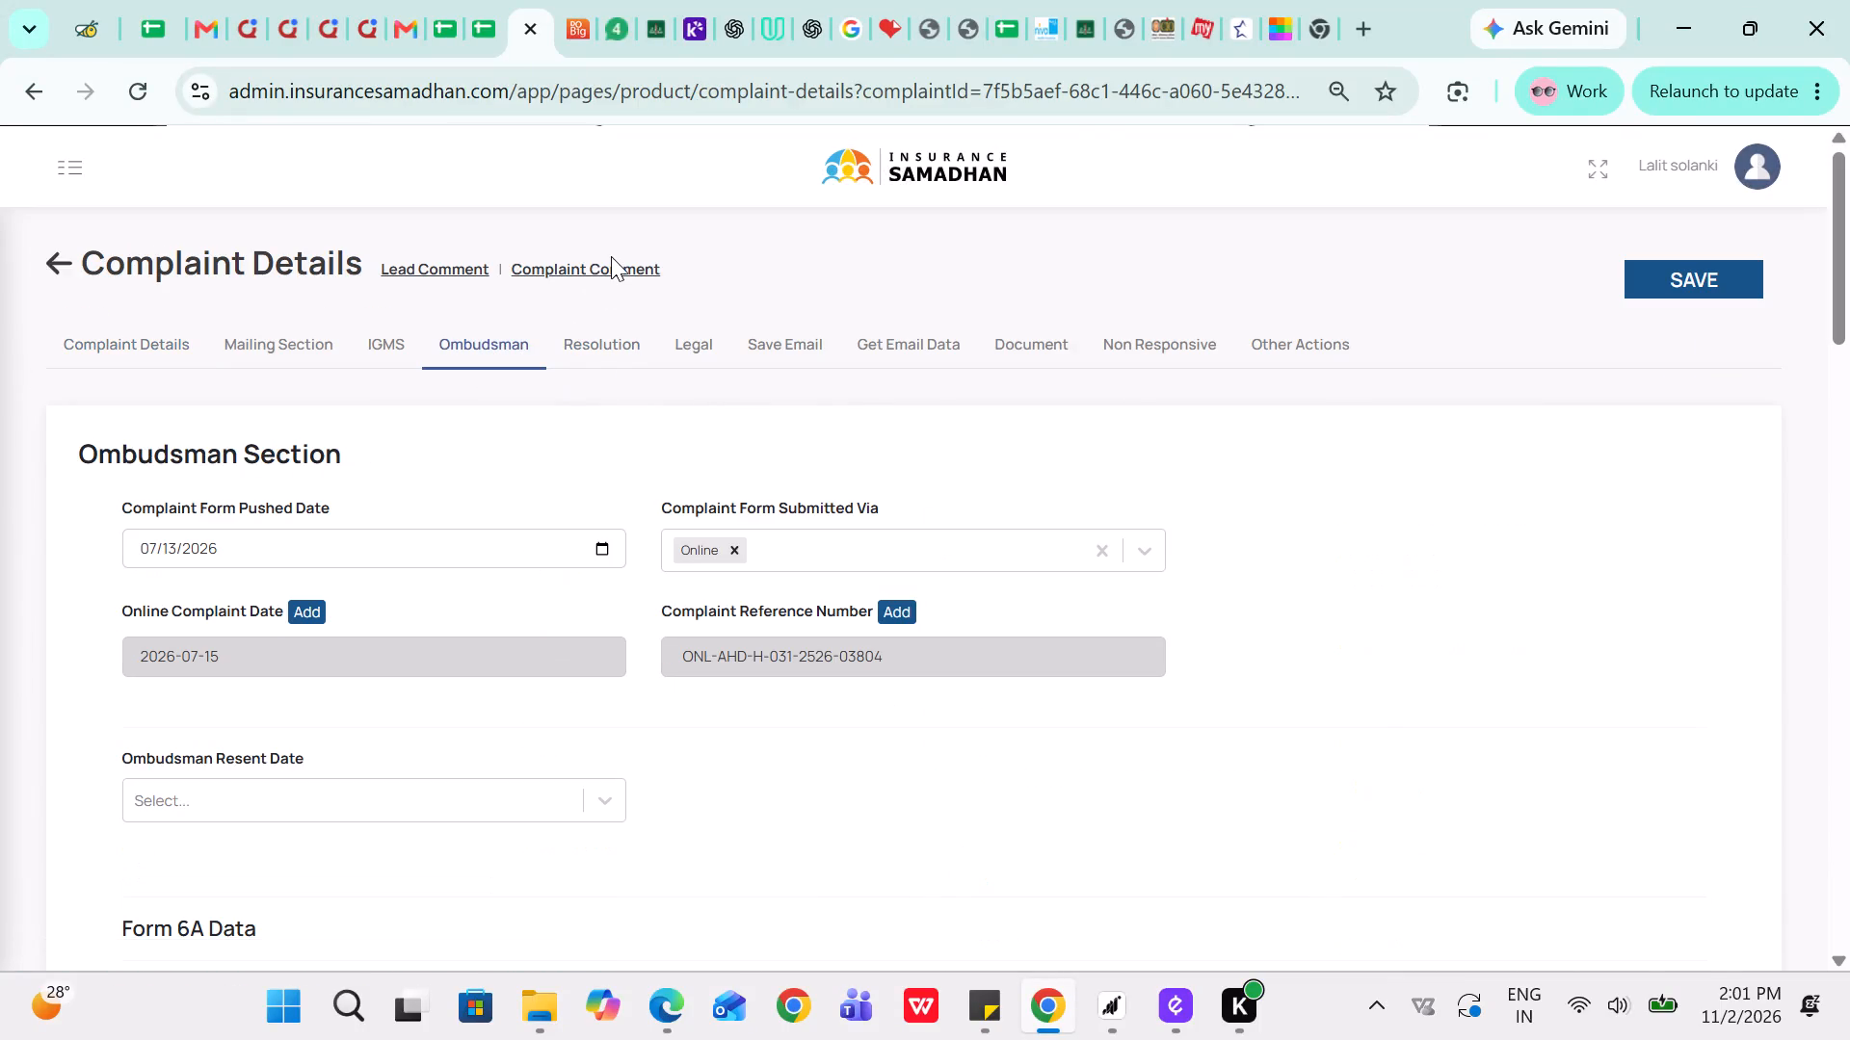
Check the complaint comments in the communication log, closing the log once it has been read.
click(612, 257)
click(646, 266)
click(788, 261)
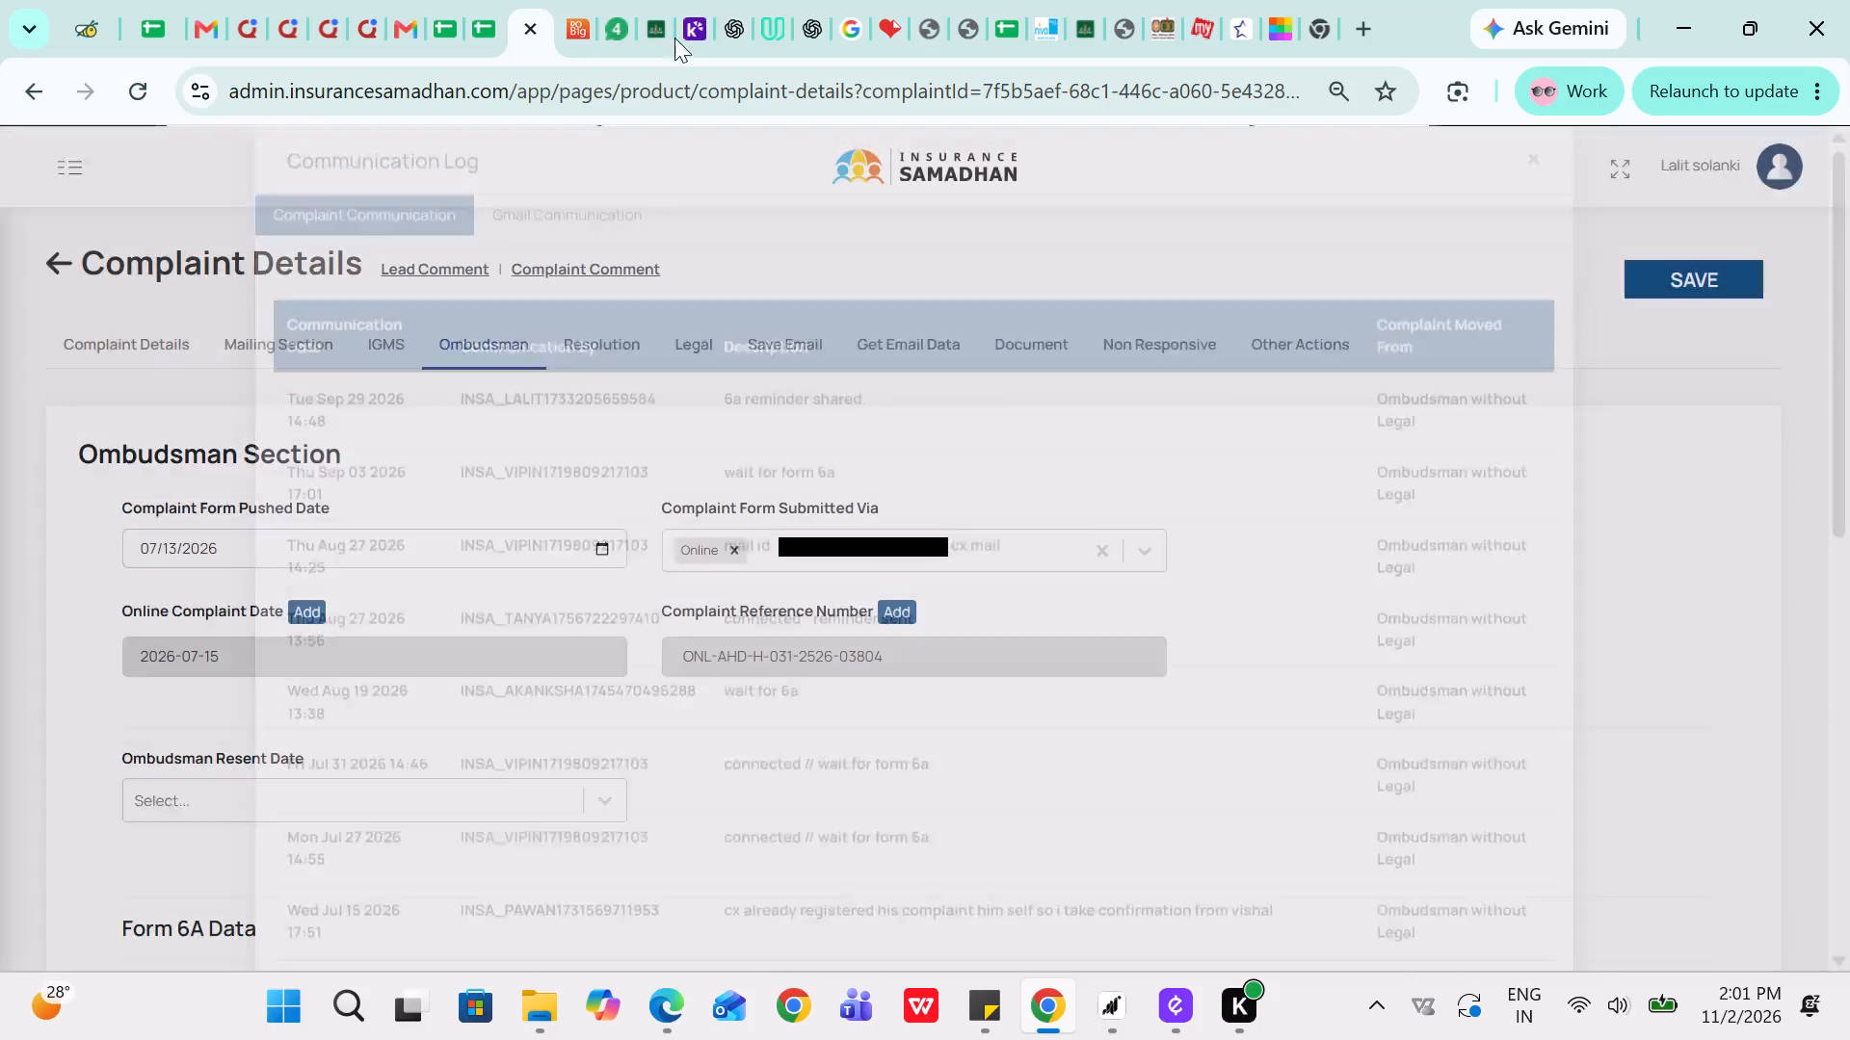
Switch to Smartflo, enter the copied customer phone number in the dialer and place the call.
click(560, 0)
double_click(840, 307)
key(ctrl+v)
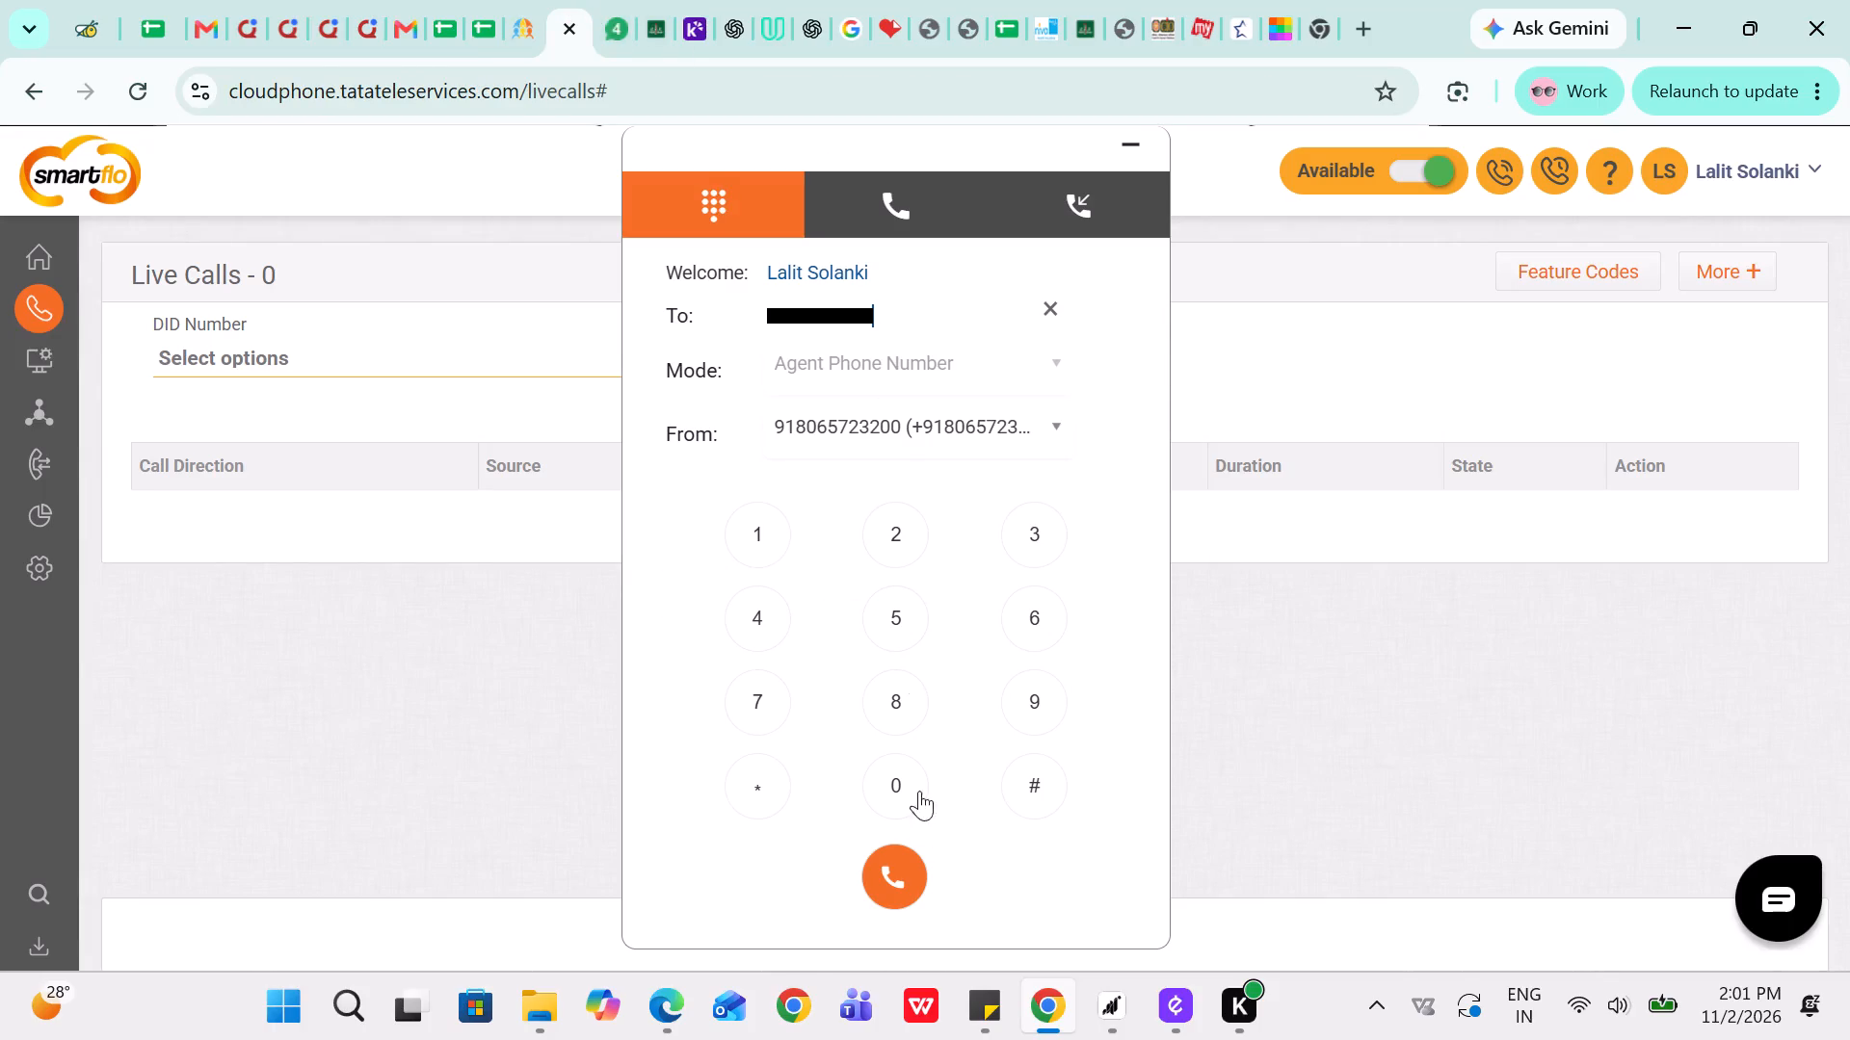
click(879, 883)
click(1305, 786)
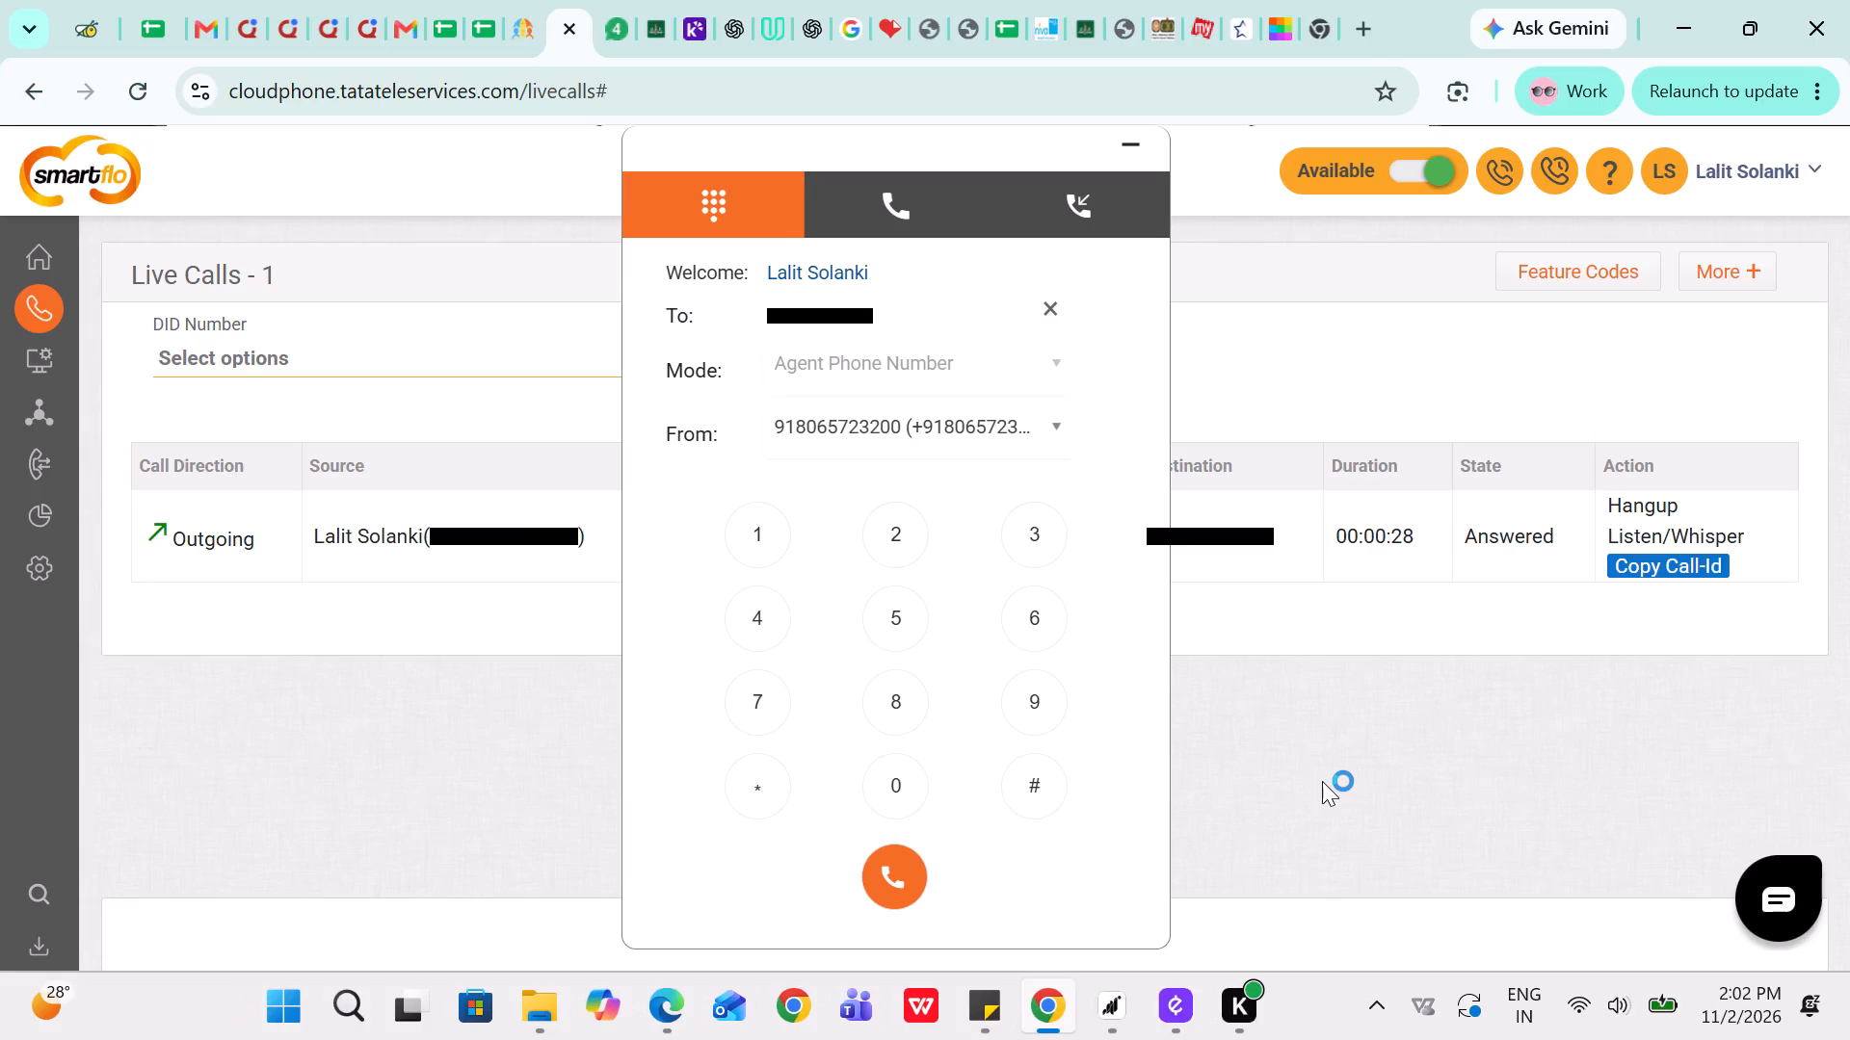
Return to the complaint record and examine the vendor ID and vendor email in the Complaint Details form.
click(524, 0)
click(117, 332)
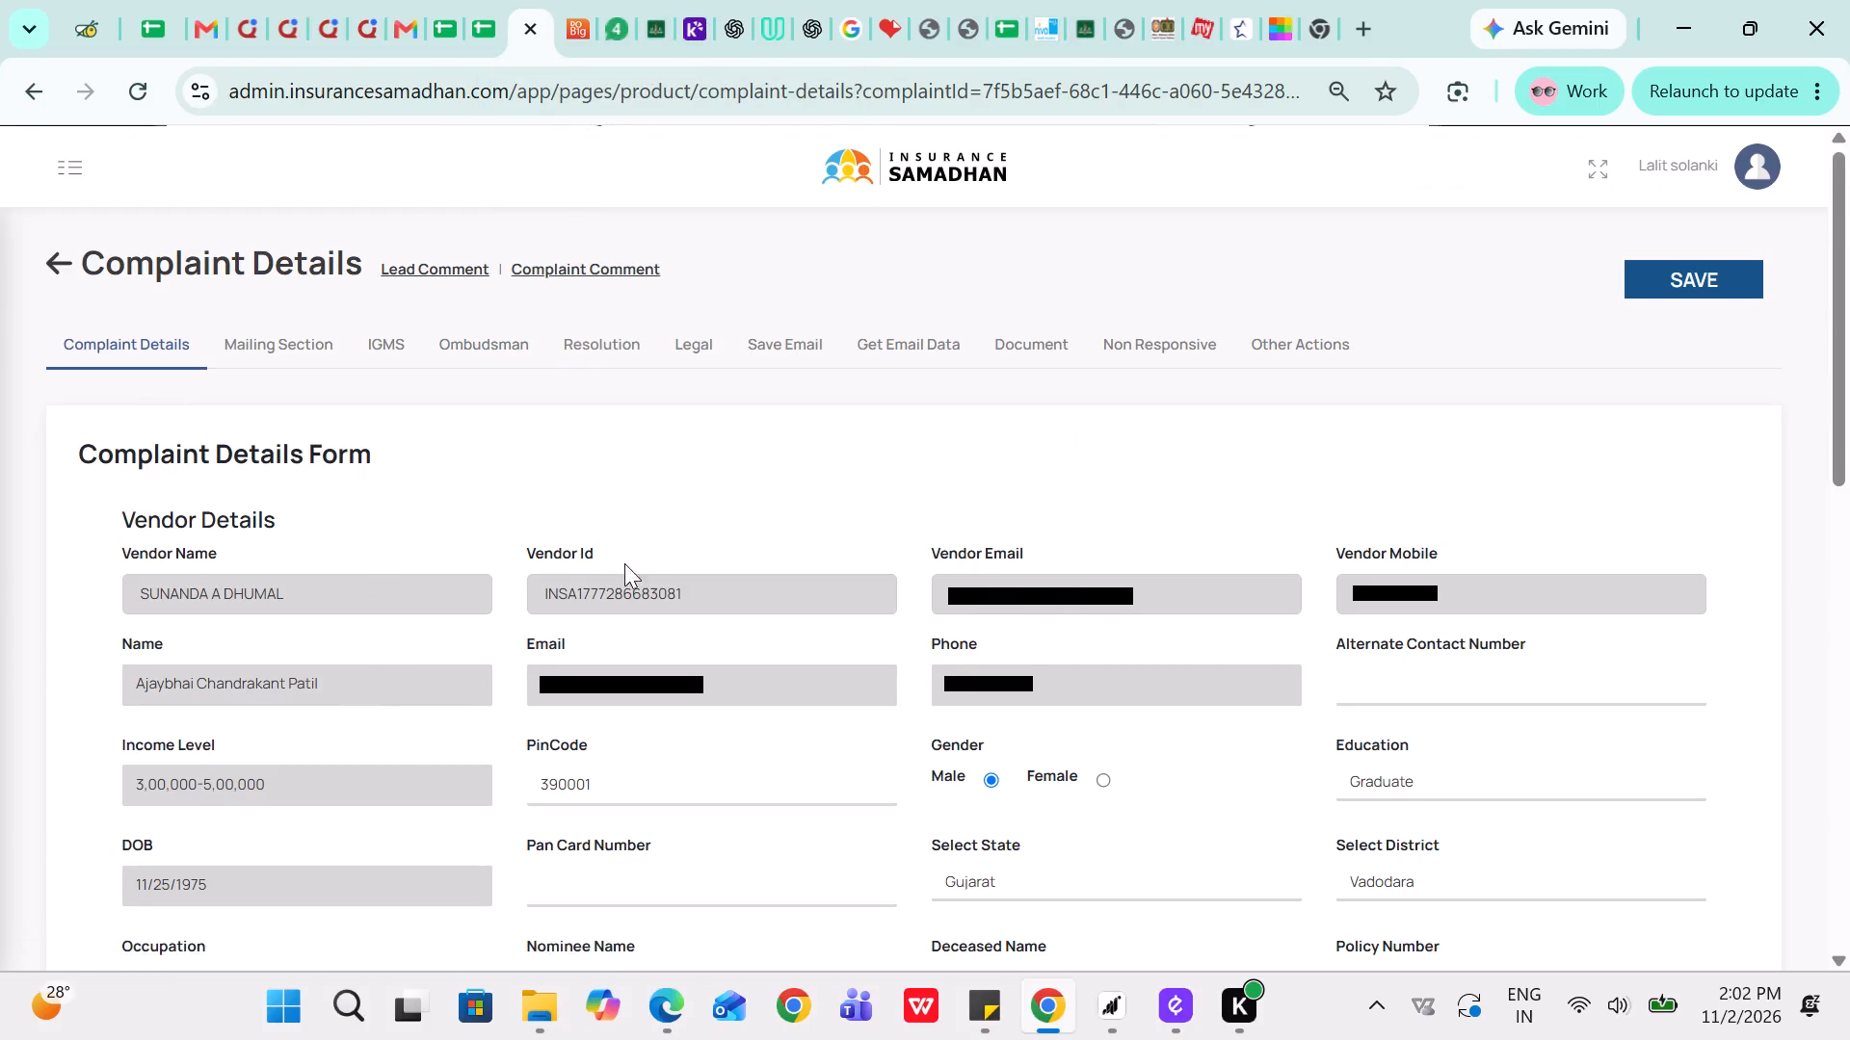
click(664, 538)
drag(764, 595, 647, 595)
click(647, 595)
click(805, 509)
drag(1230, 576, 900, 572)
click(955, 466)
Reopen the complaint comments, highlight the latest "6a reminder shared." description, and close the communication log.
click(604, 273)
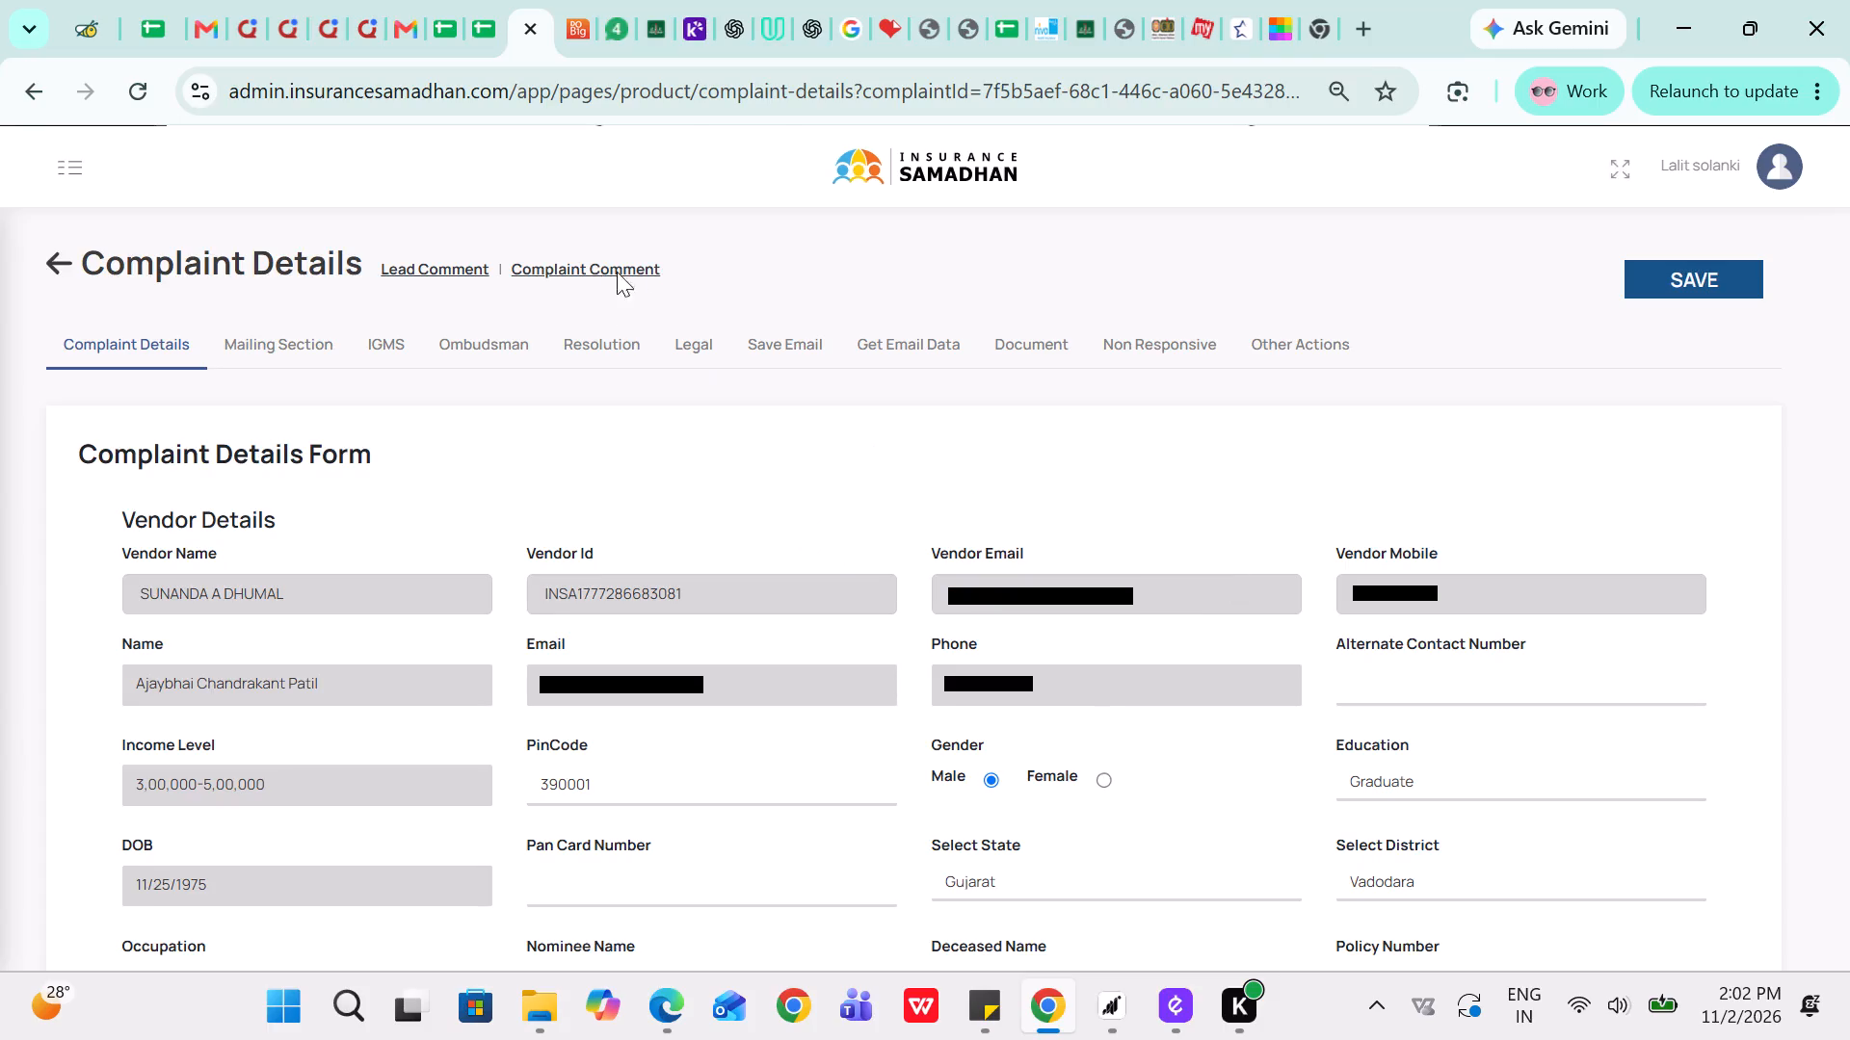
drag(1007, 608, 687, 615)
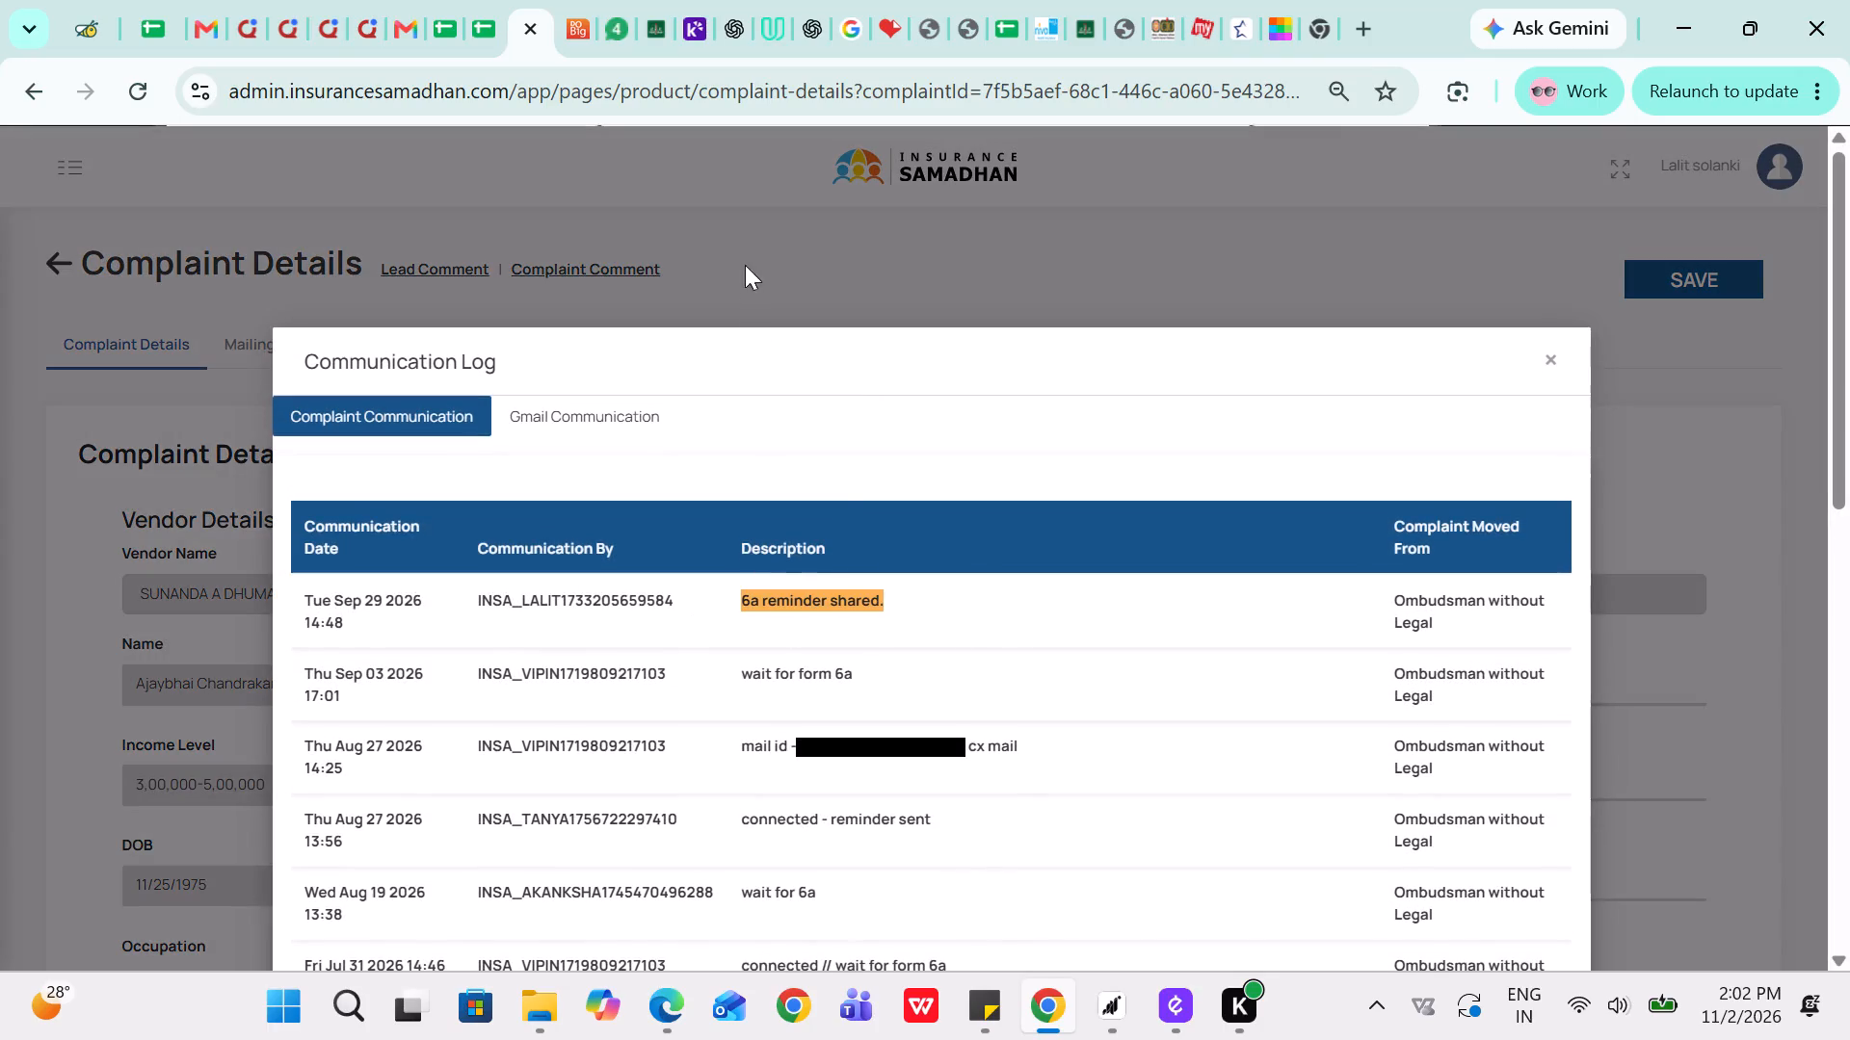
click(745, 265)
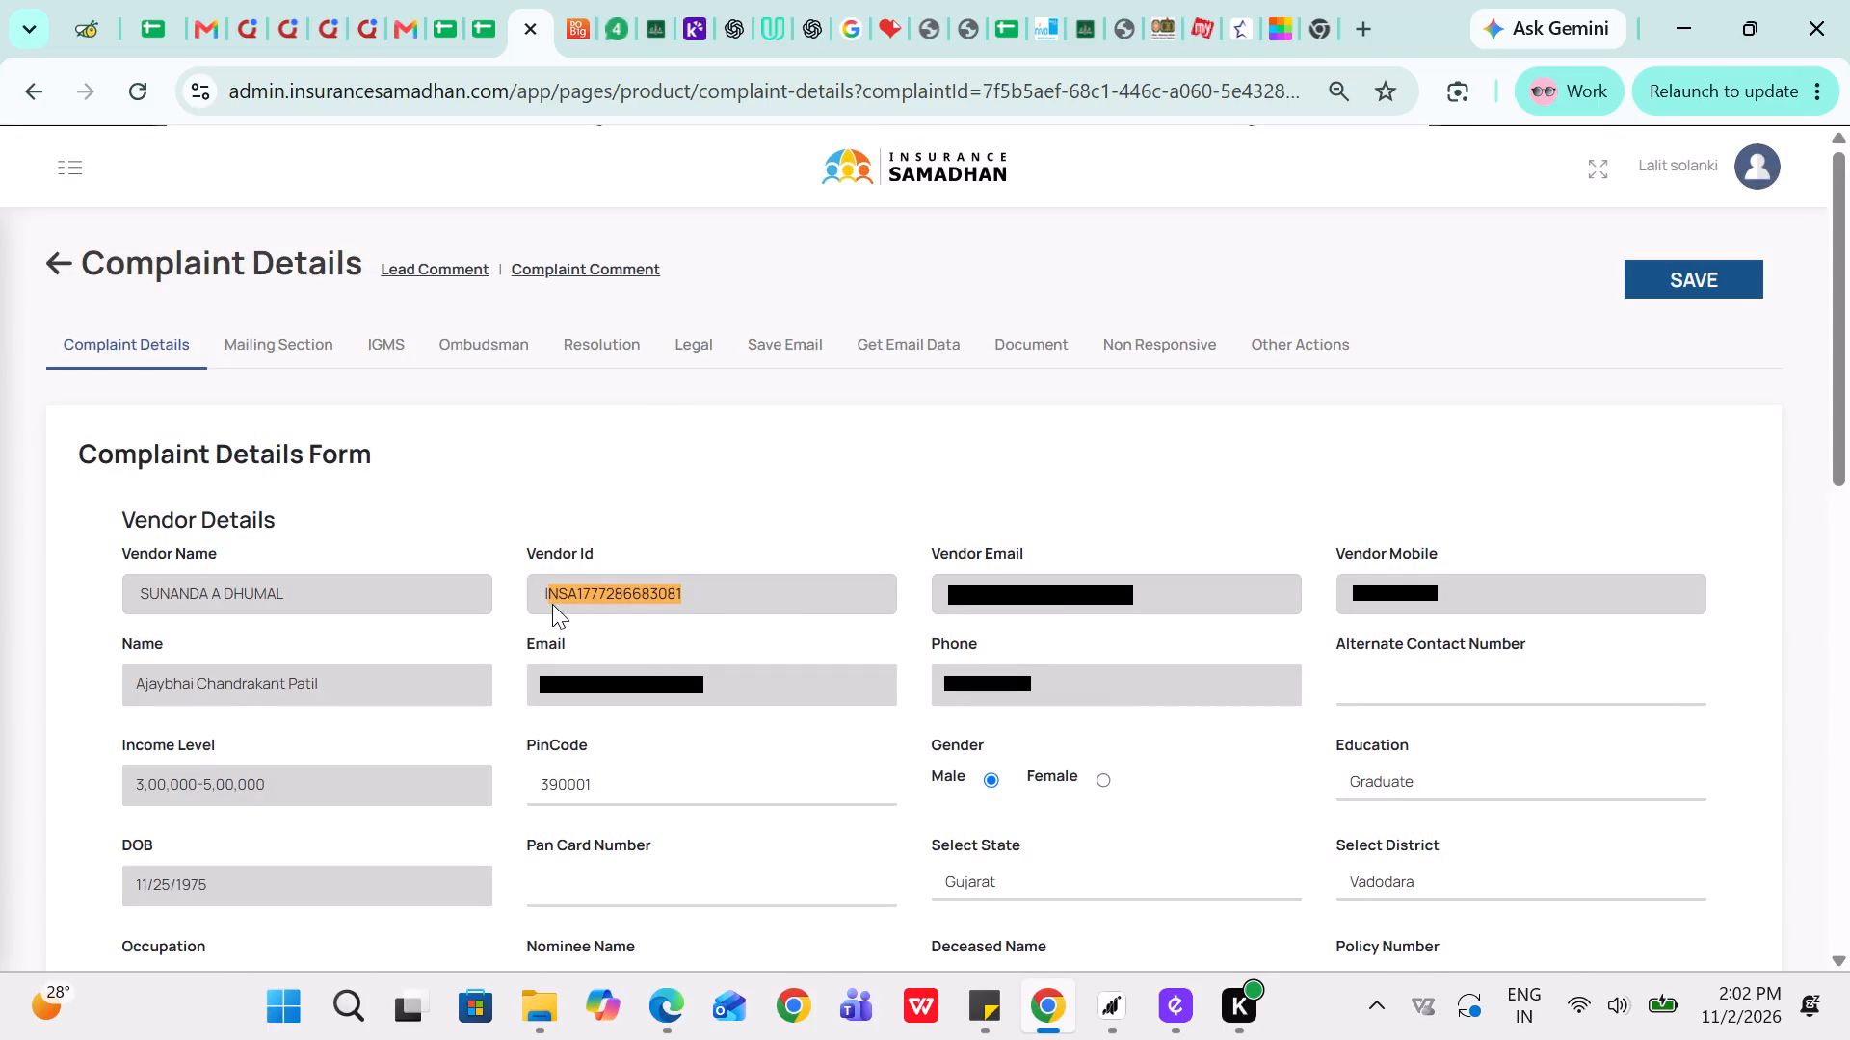
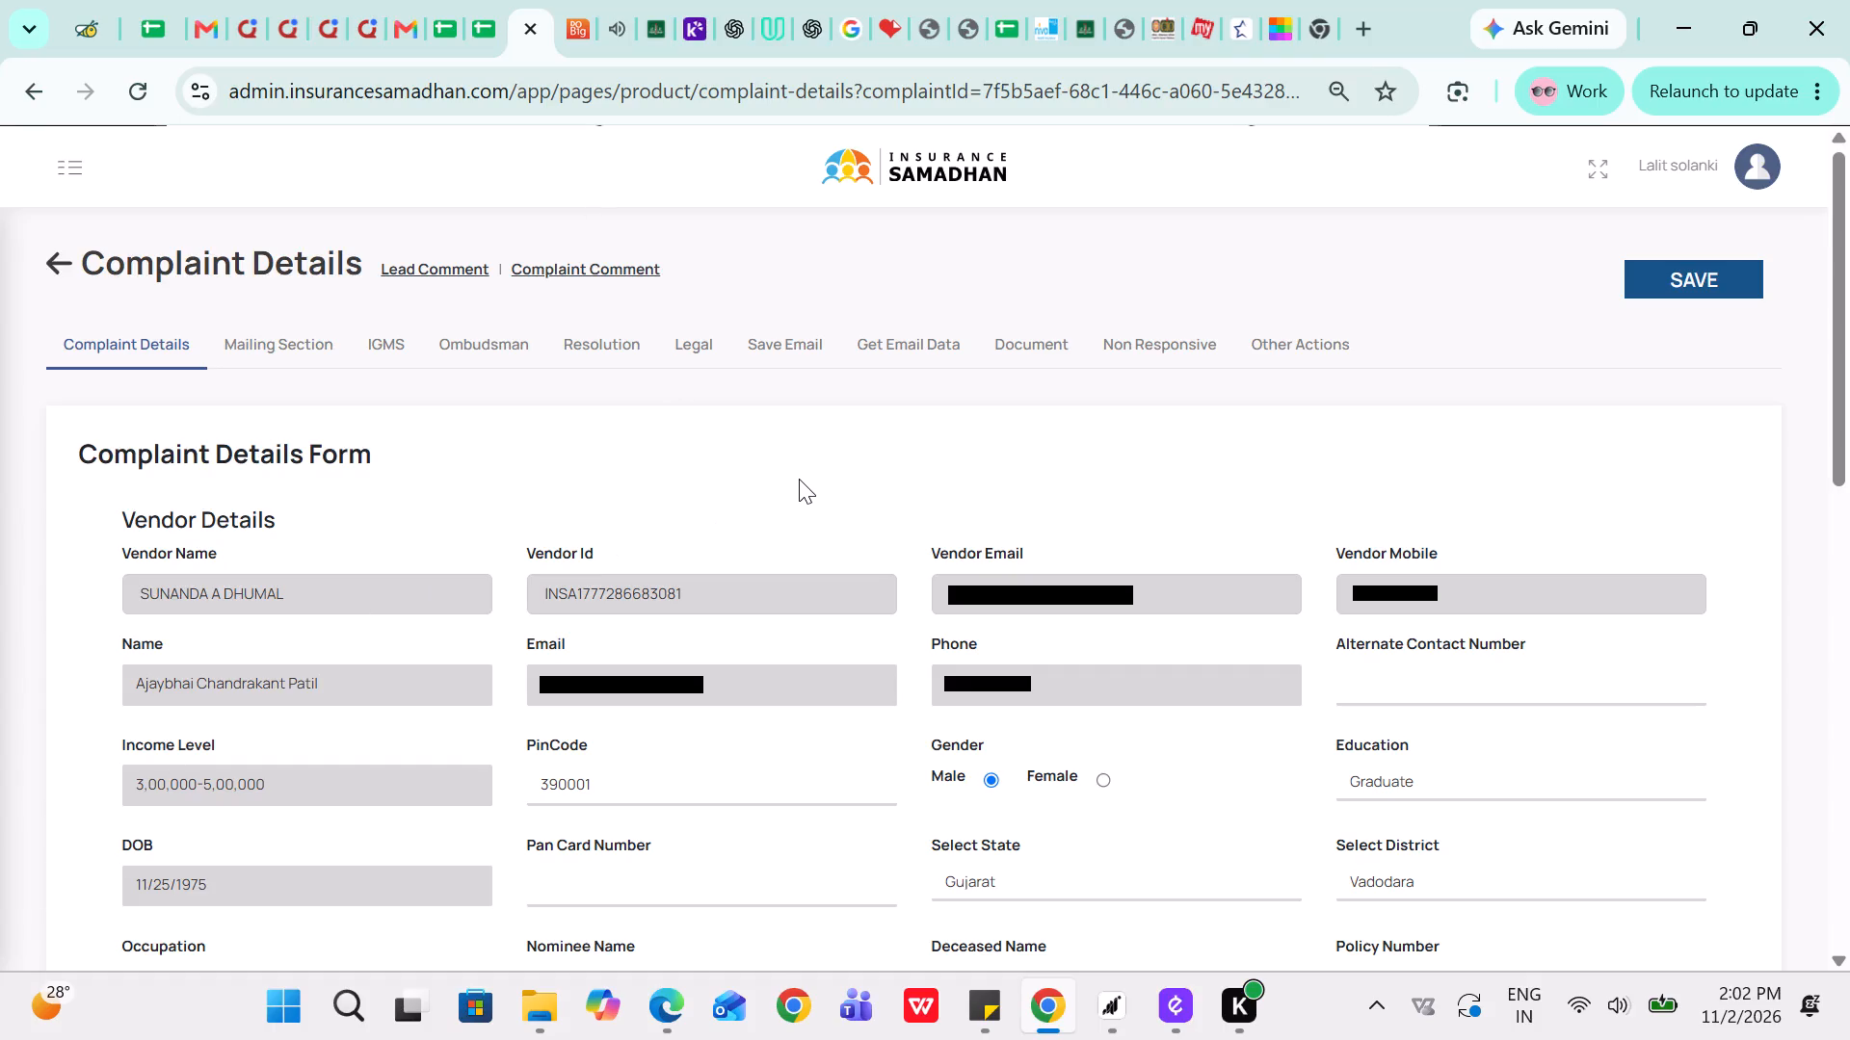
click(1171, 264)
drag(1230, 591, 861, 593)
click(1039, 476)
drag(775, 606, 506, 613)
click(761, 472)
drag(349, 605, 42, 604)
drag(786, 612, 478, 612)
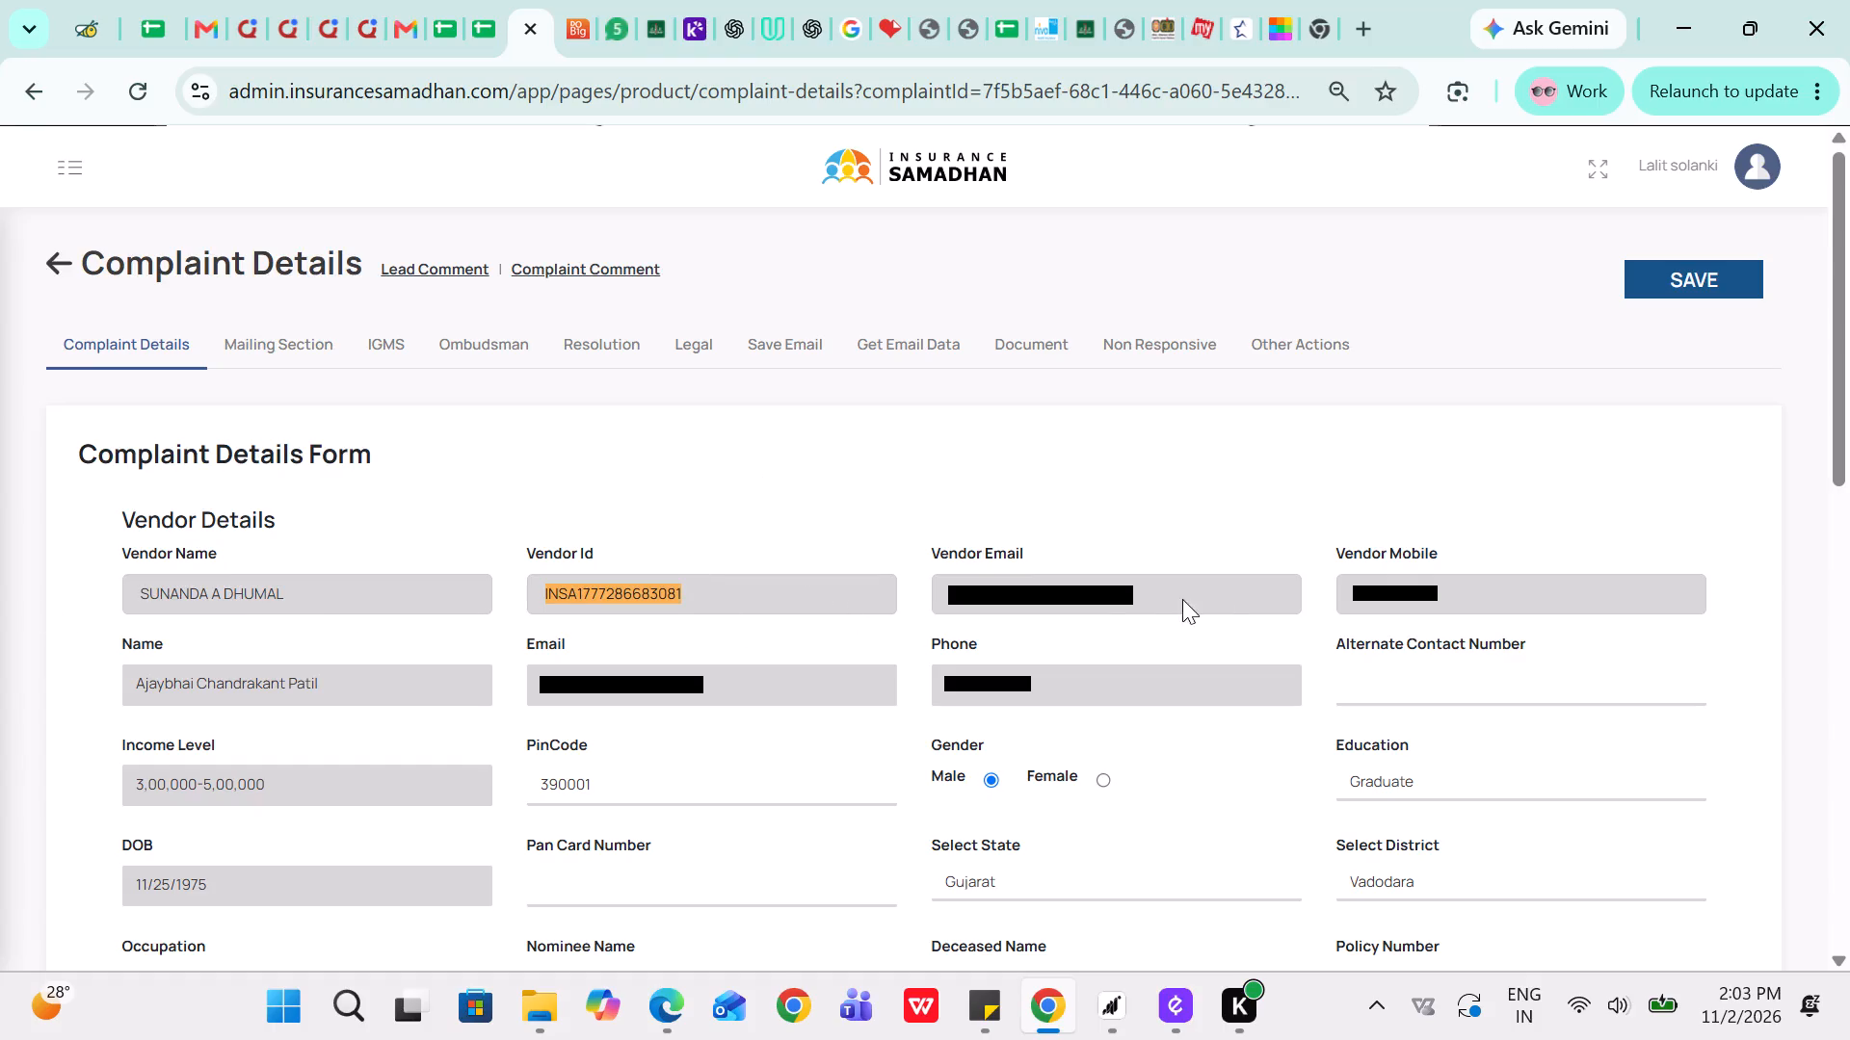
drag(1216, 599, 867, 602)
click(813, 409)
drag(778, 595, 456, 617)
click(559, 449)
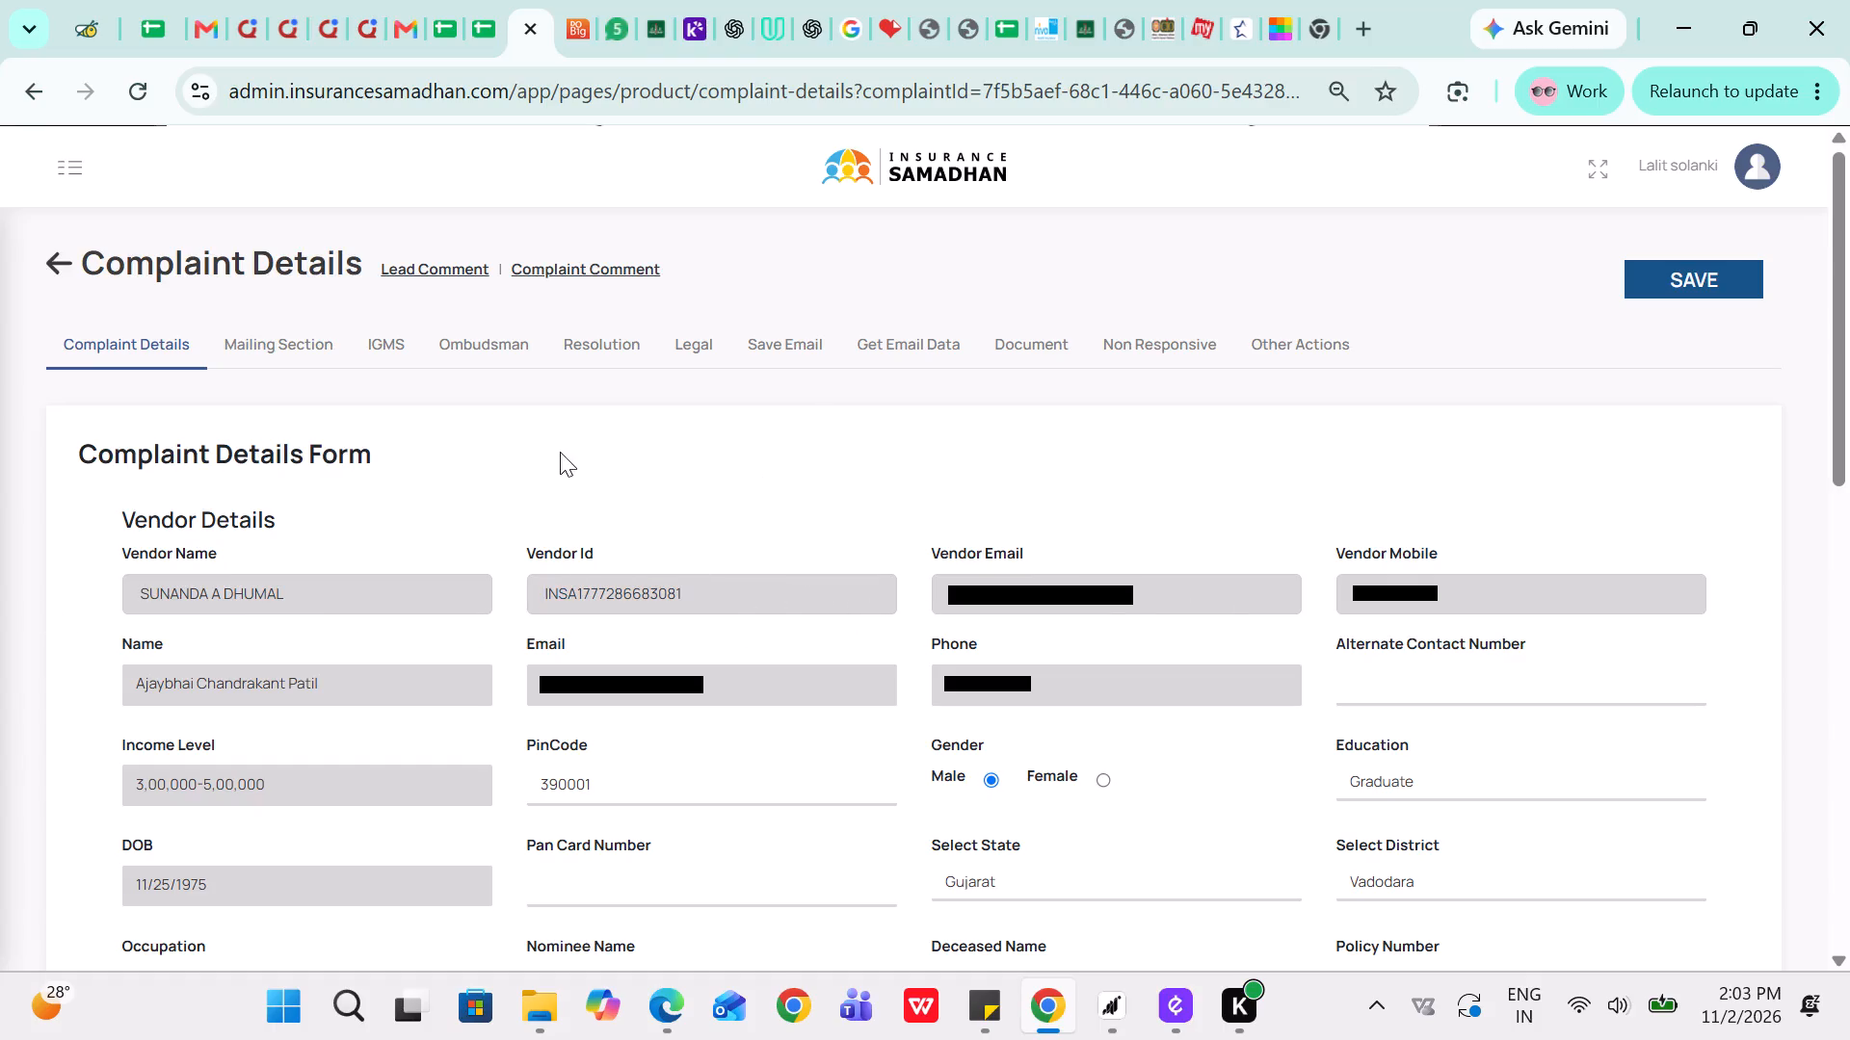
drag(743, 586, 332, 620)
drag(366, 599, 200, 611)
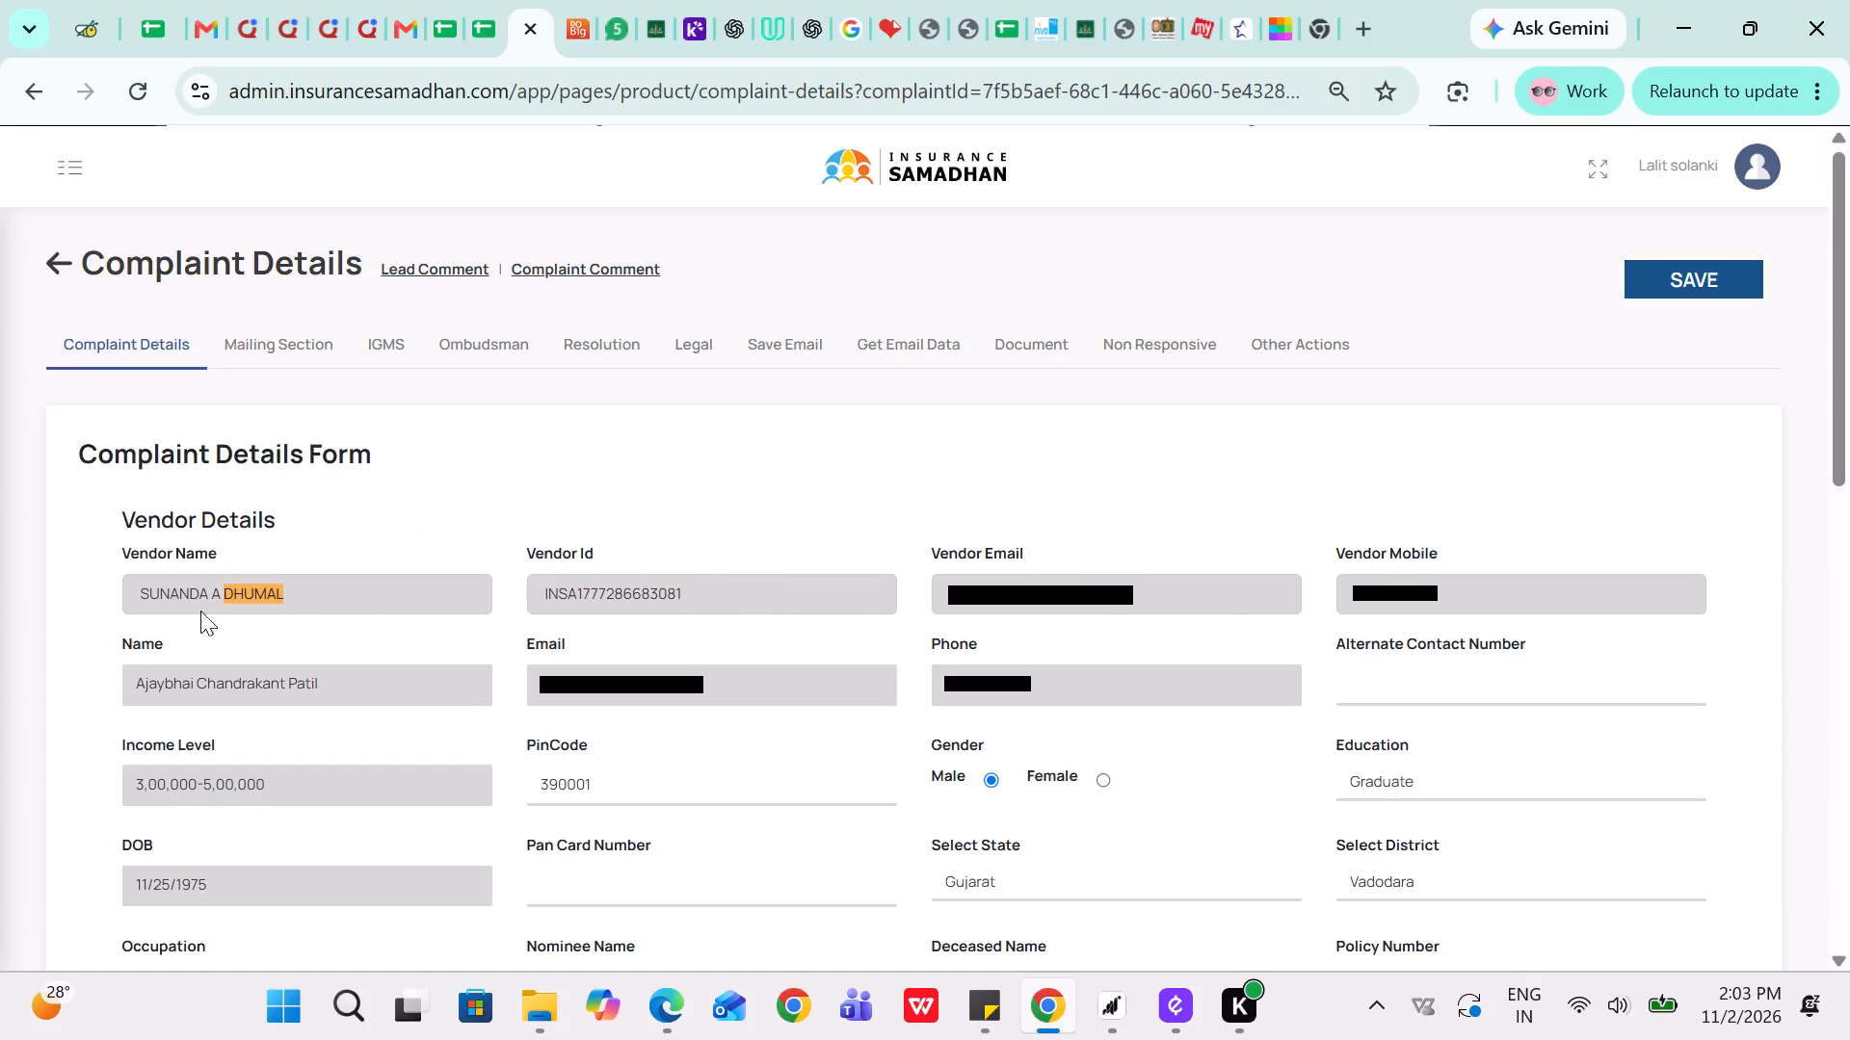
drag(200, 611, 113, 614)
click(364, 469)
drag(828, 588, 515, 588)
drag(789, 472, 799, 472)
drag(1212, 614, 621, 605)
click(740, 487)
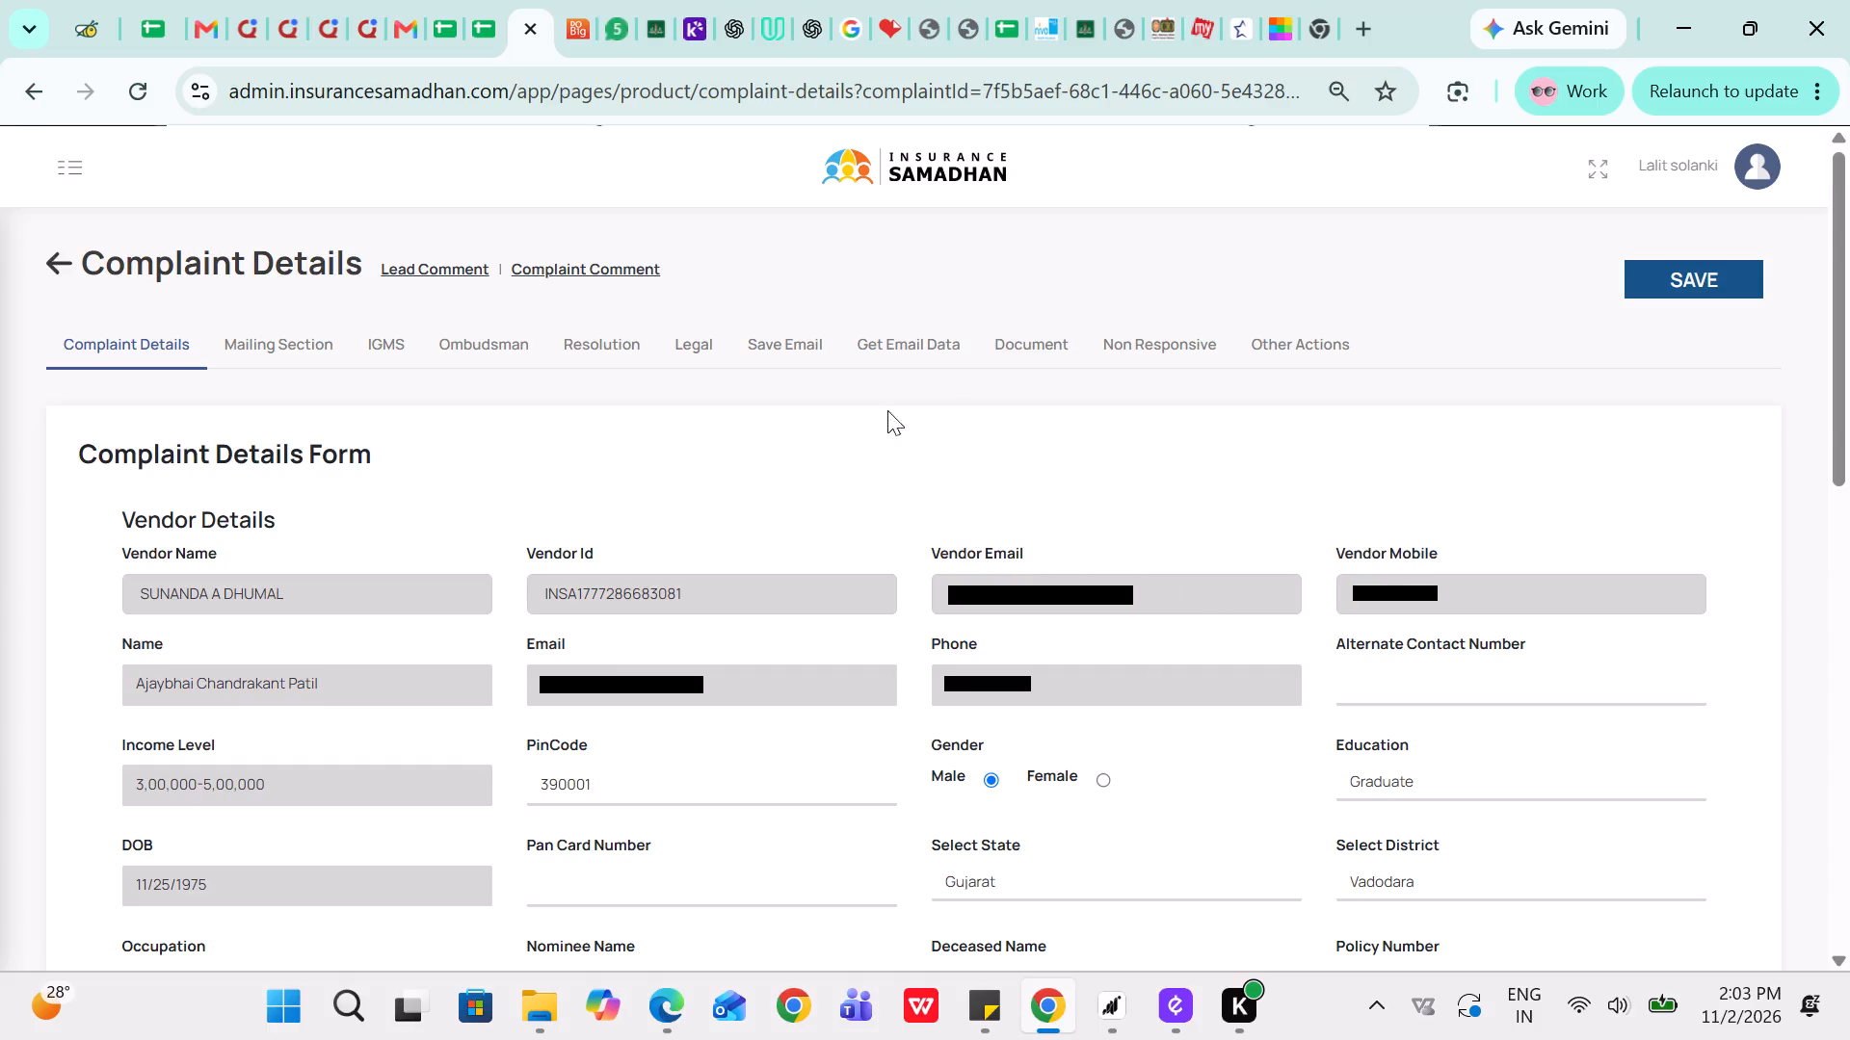
In the complaint's Other Actions section, set the reminder mail generation type to Single.
click(1339, 346)
scroll(823, 310, down, 5)
scroll(617, 428, down, 2)
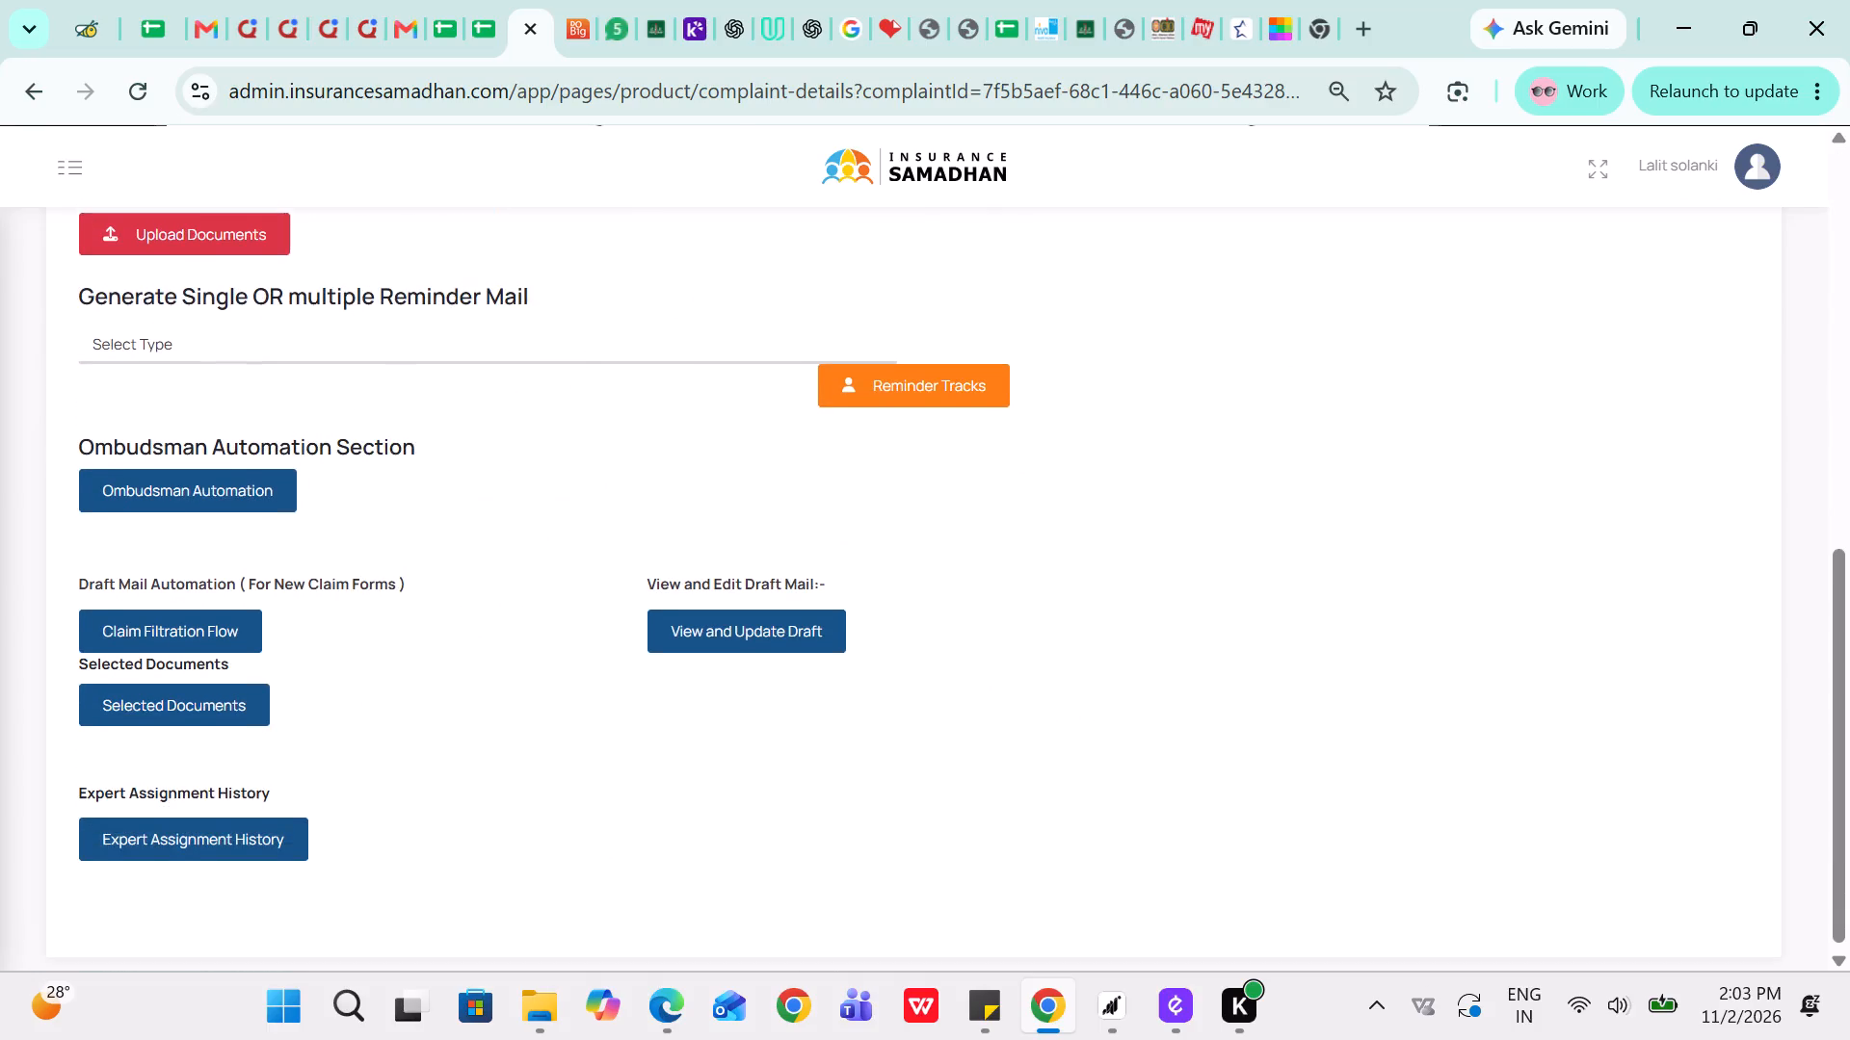
click(191, 340)
click(223, 411)
Return to the Complaint Details form and examine the customer's email field.
scroll(440, 368, up, 8)
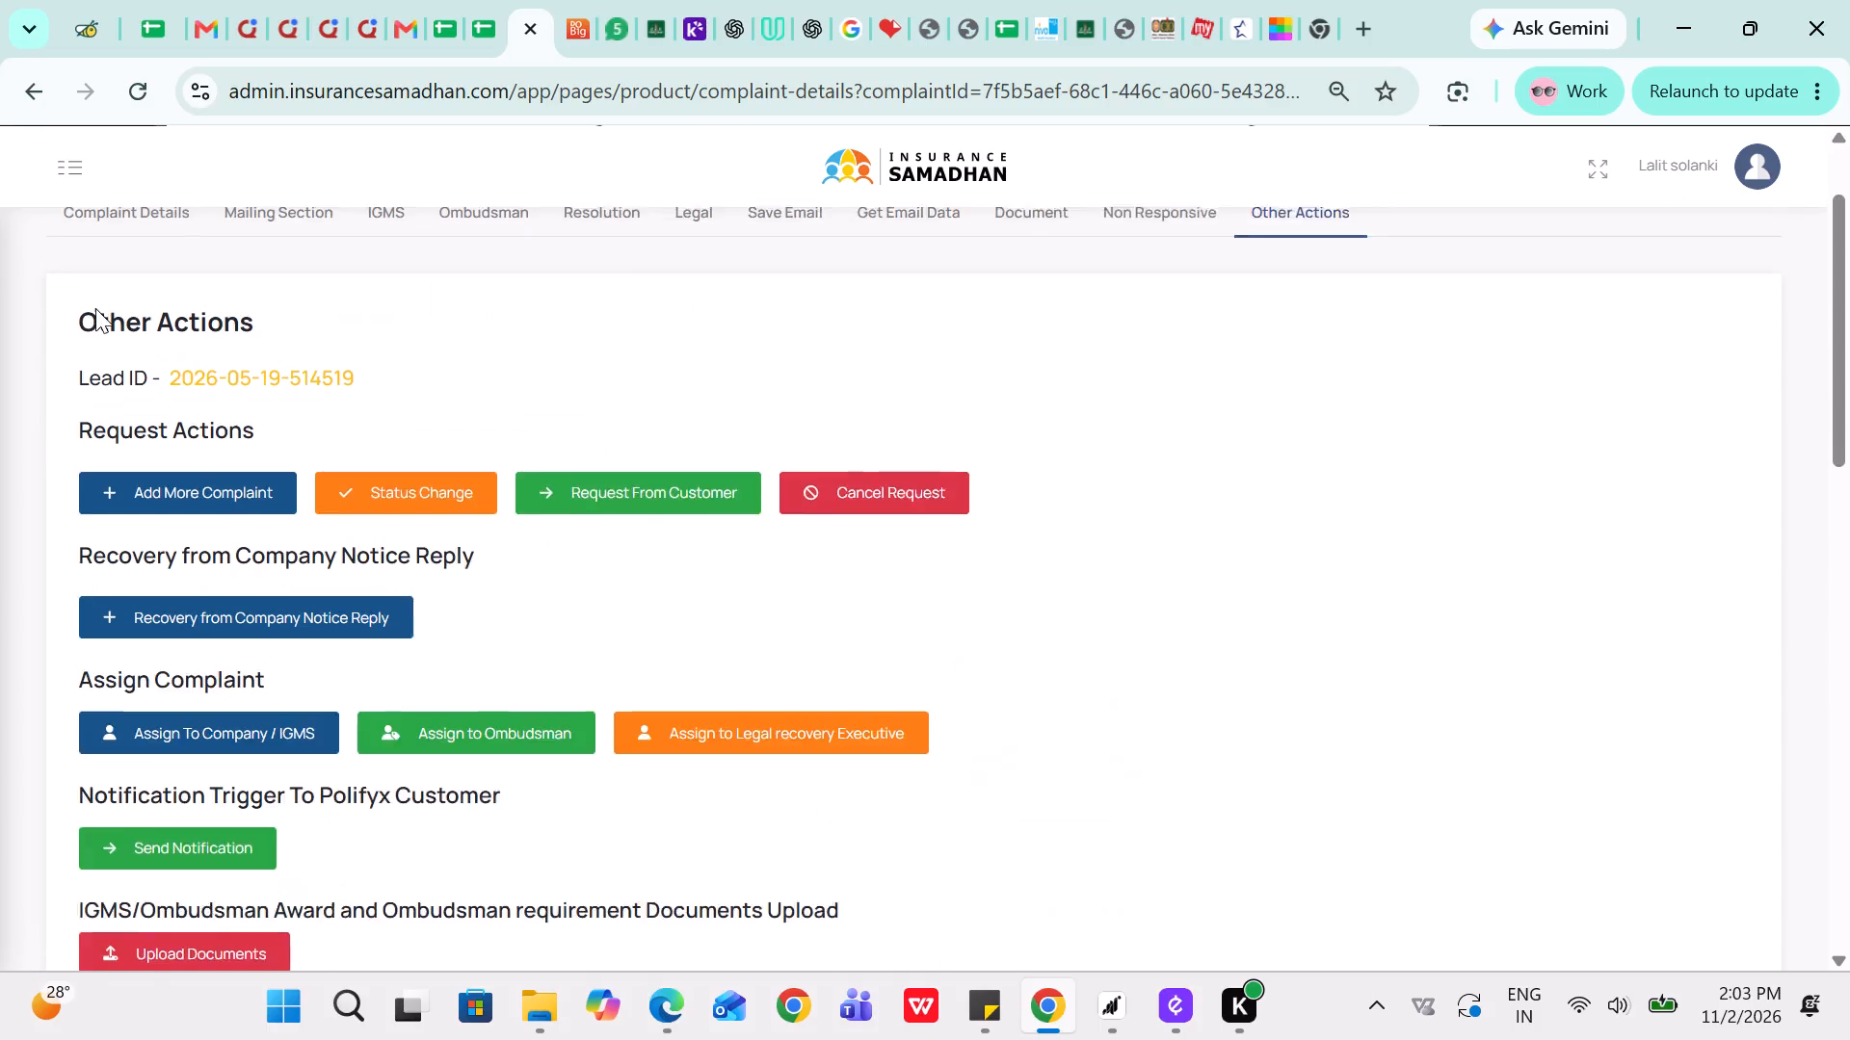
scroll(95, 308, up, 2)
click(164, 342)
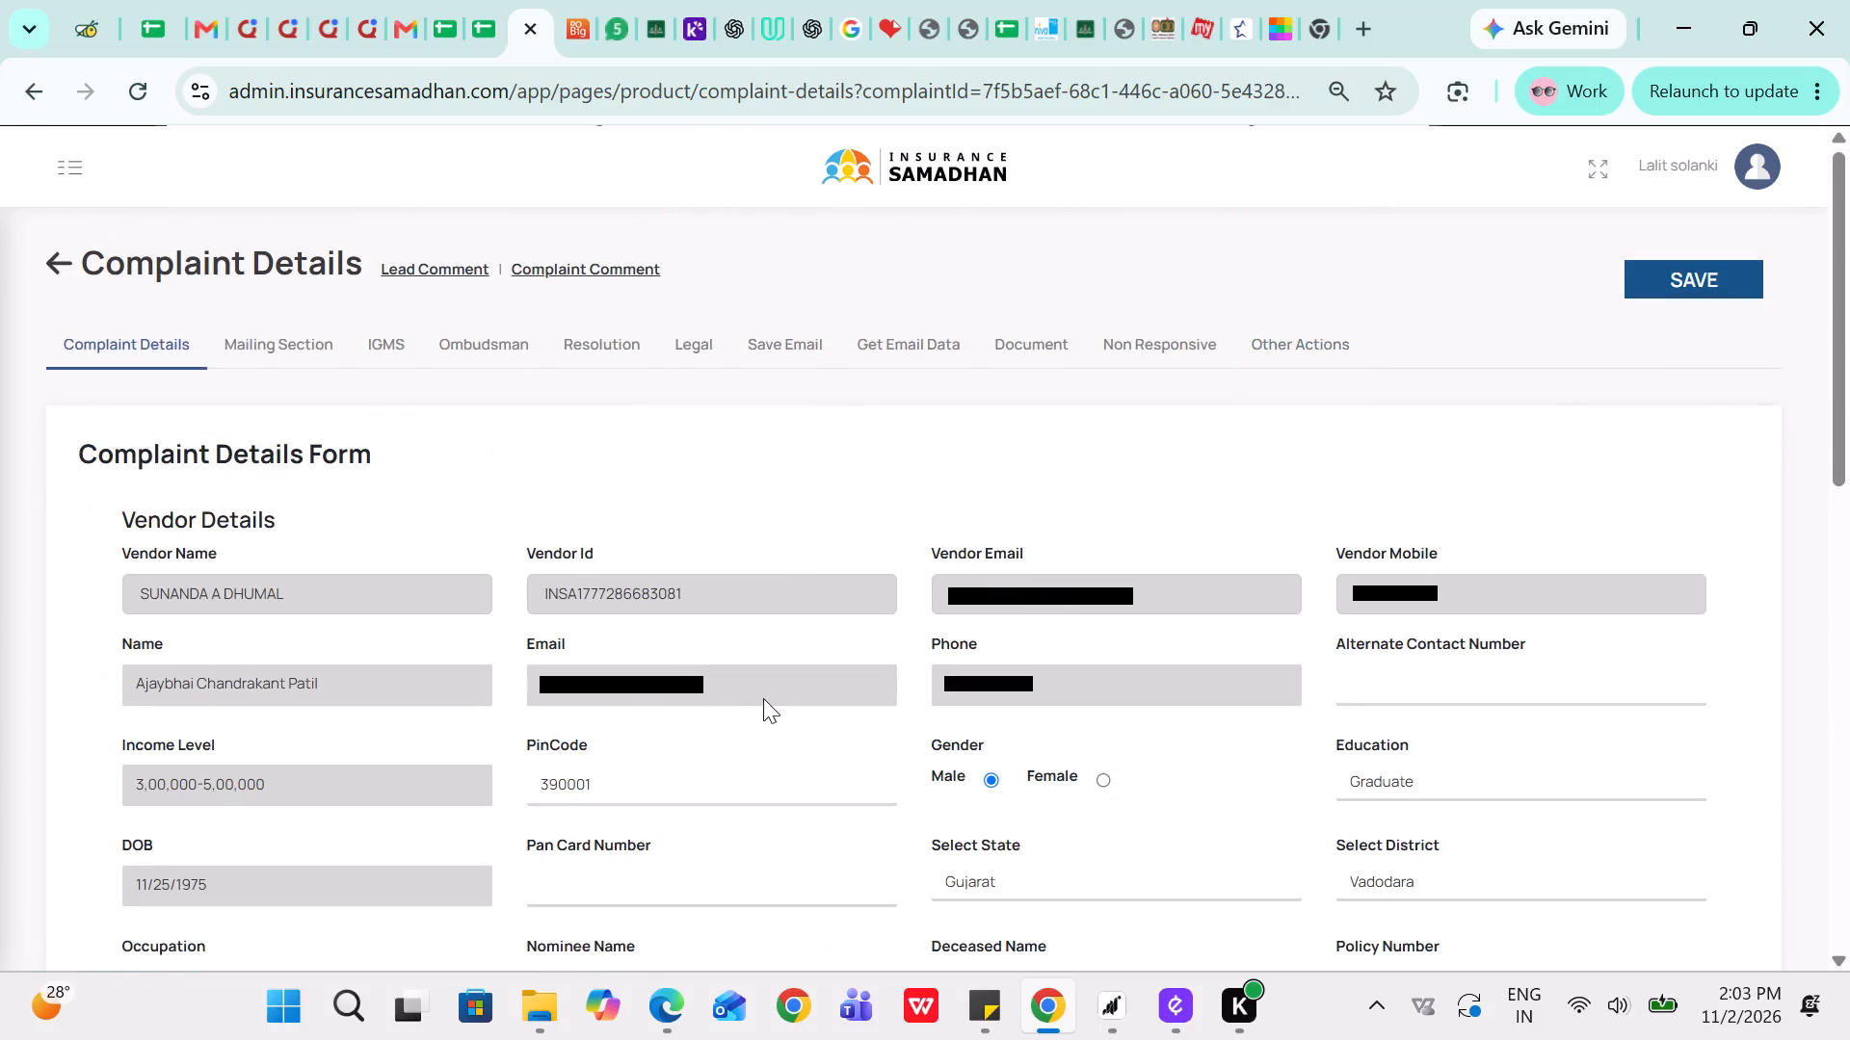
drag(741, 701, 470, 704)
click(780, 519)
drag(805, 692, 794, 693)
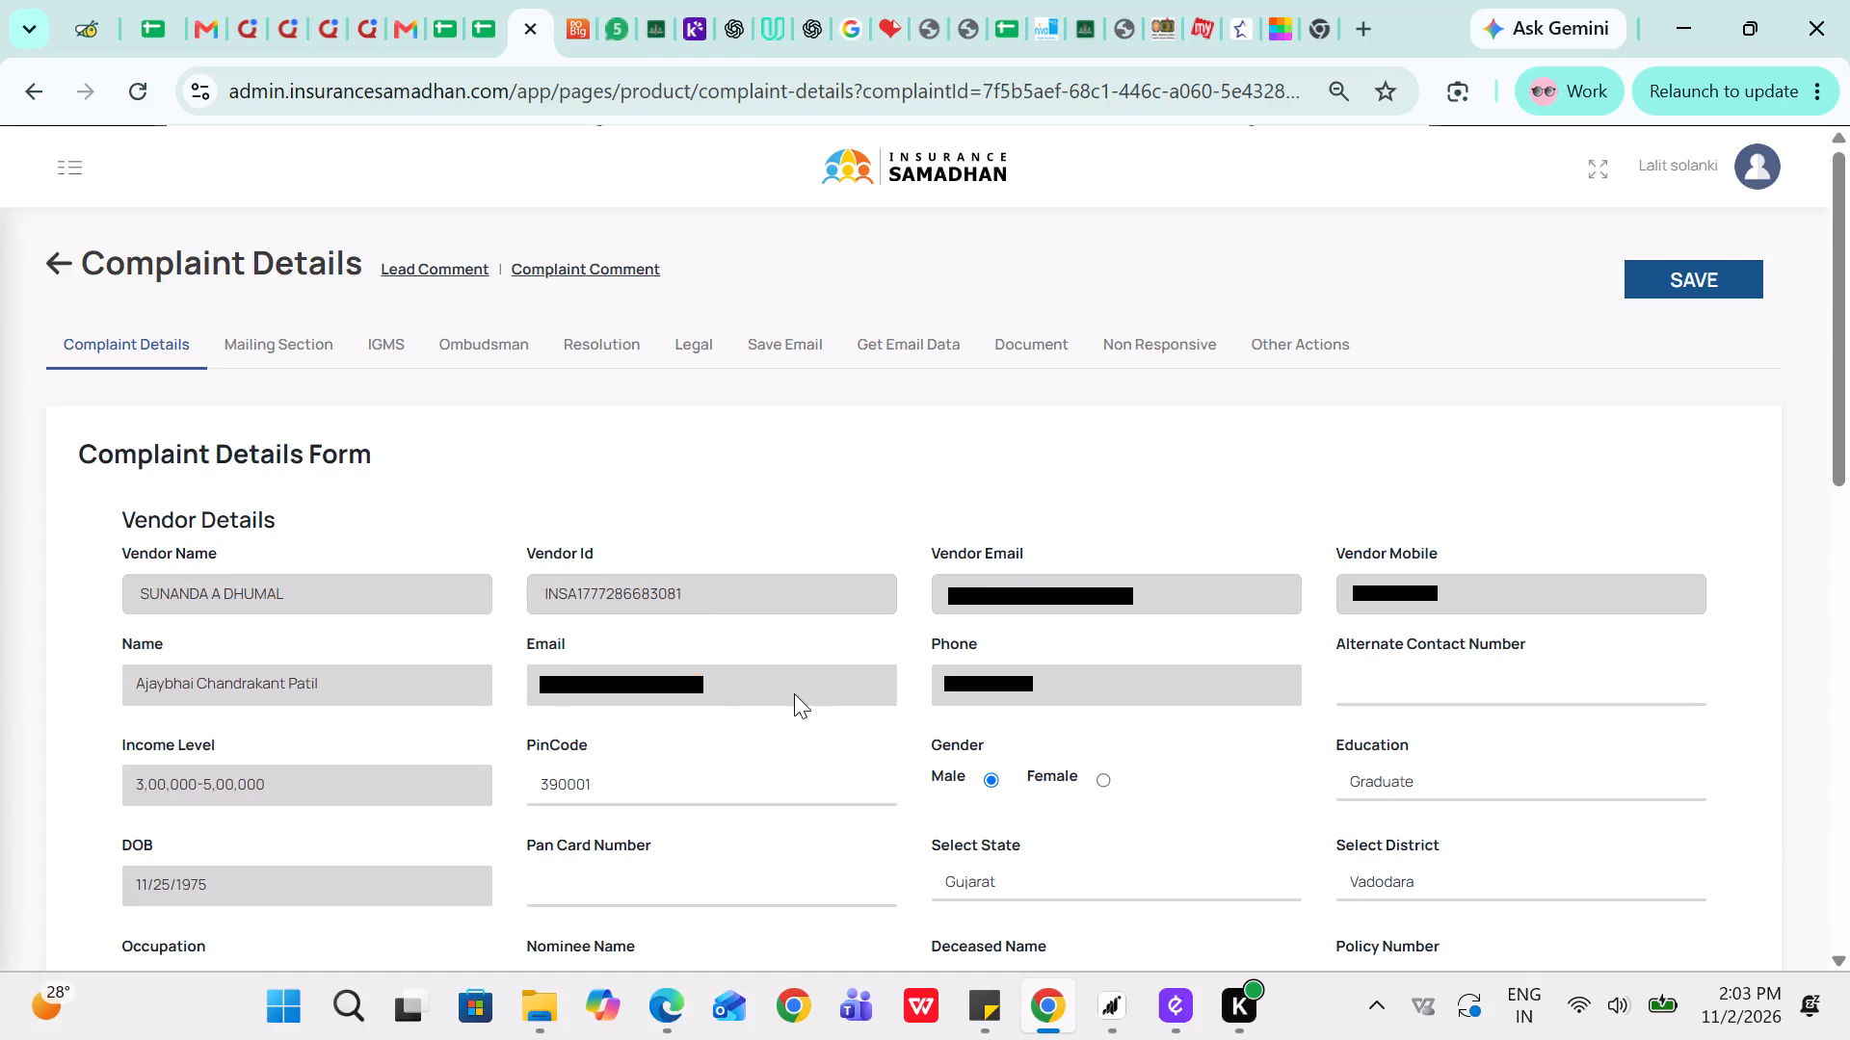
drag(794, 693, 584, 706)
click(845, 683)
drag(776, 682, 481, 690)
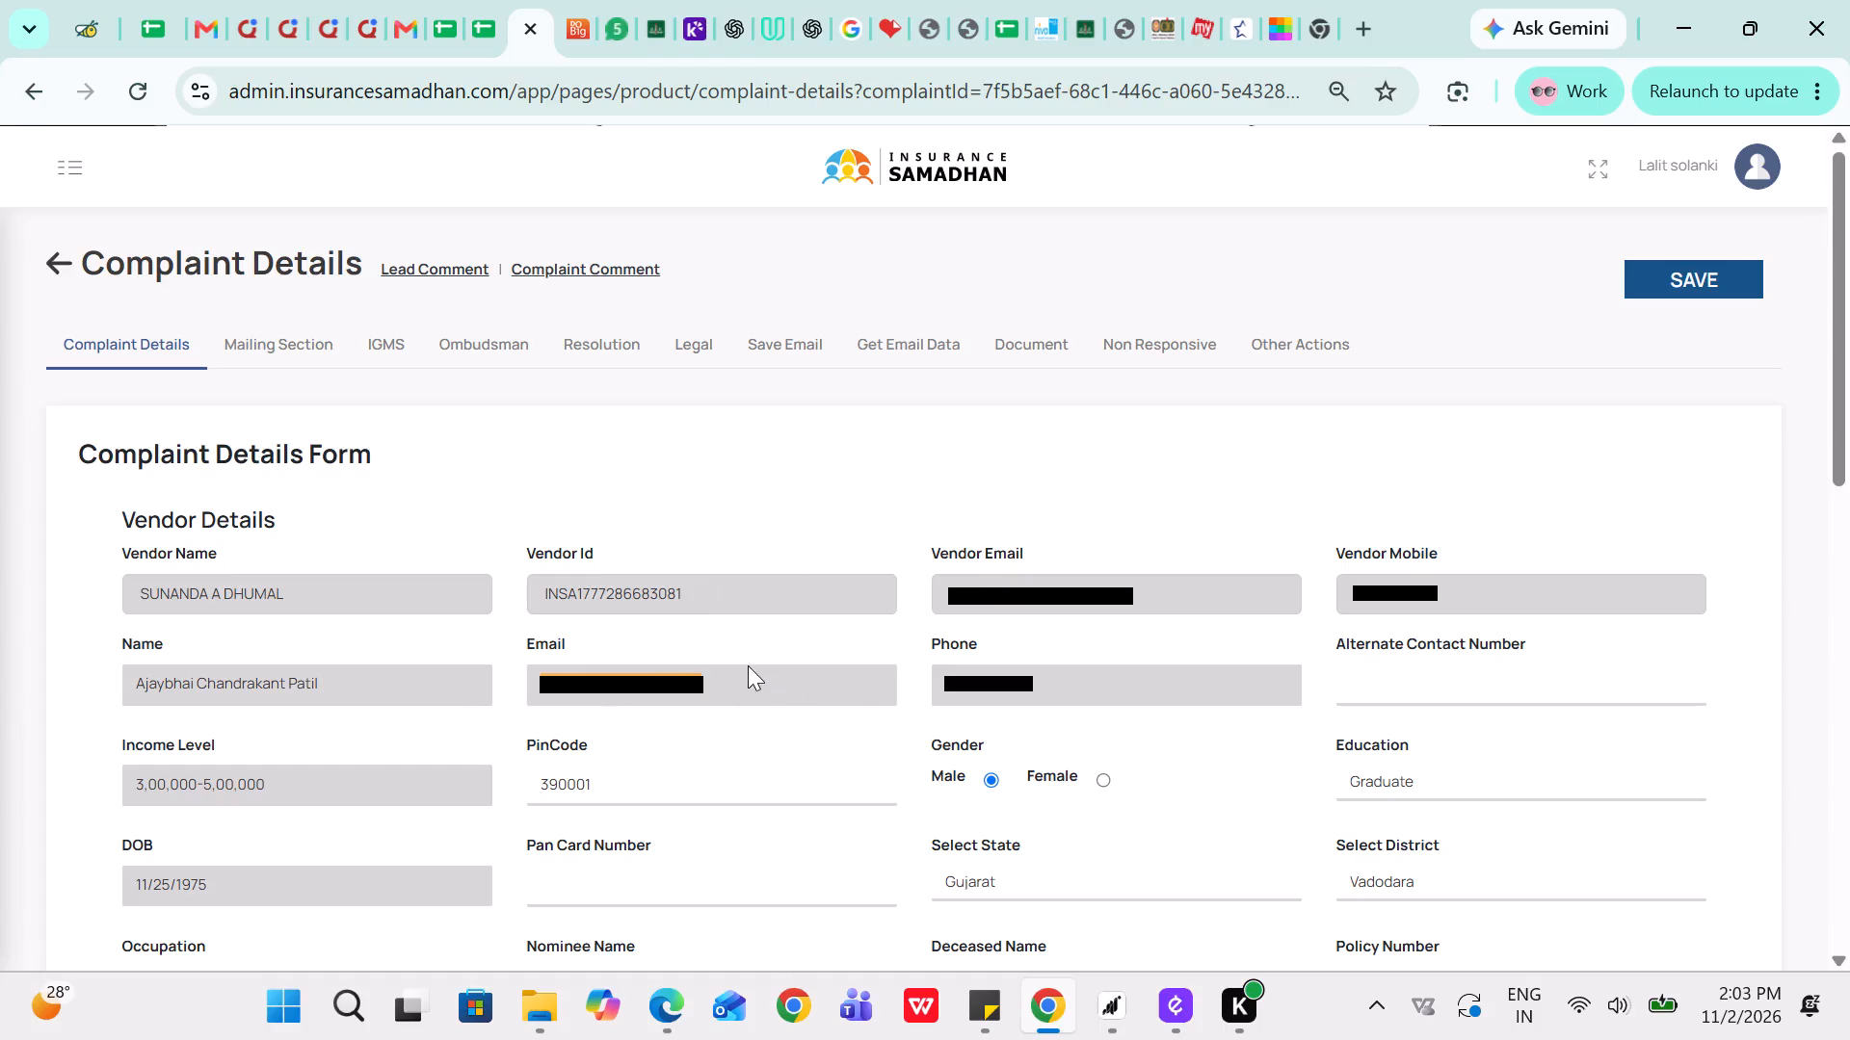
click(755, 665)
drag(796, 676, 528, 689)
click(743, 681)
click(747, 464)
Check the reminder mail section in Other Actions, and review the policy and assignment fields in the Complaint Details form.
click(1316, 351)
scroll(516, 238, down, 5)
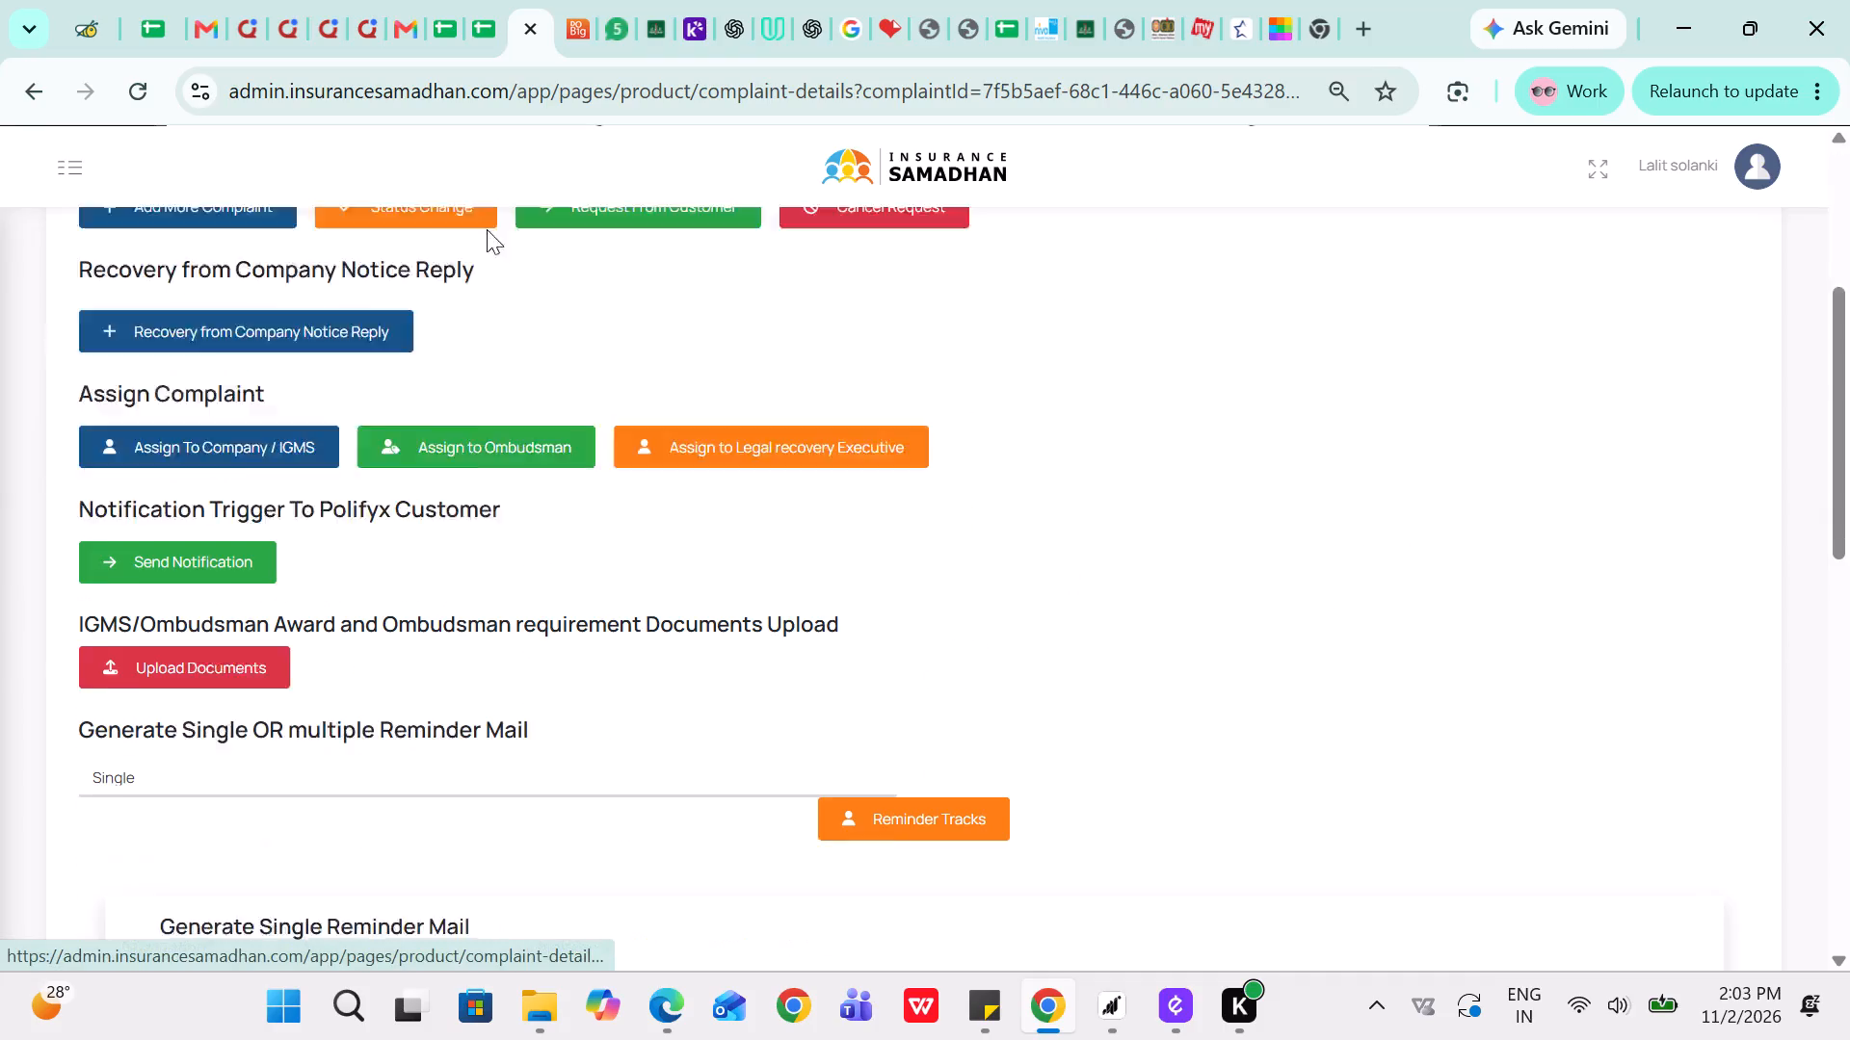
scroll(610, 517, down, 3)
scroll(235, 430, up, 10)
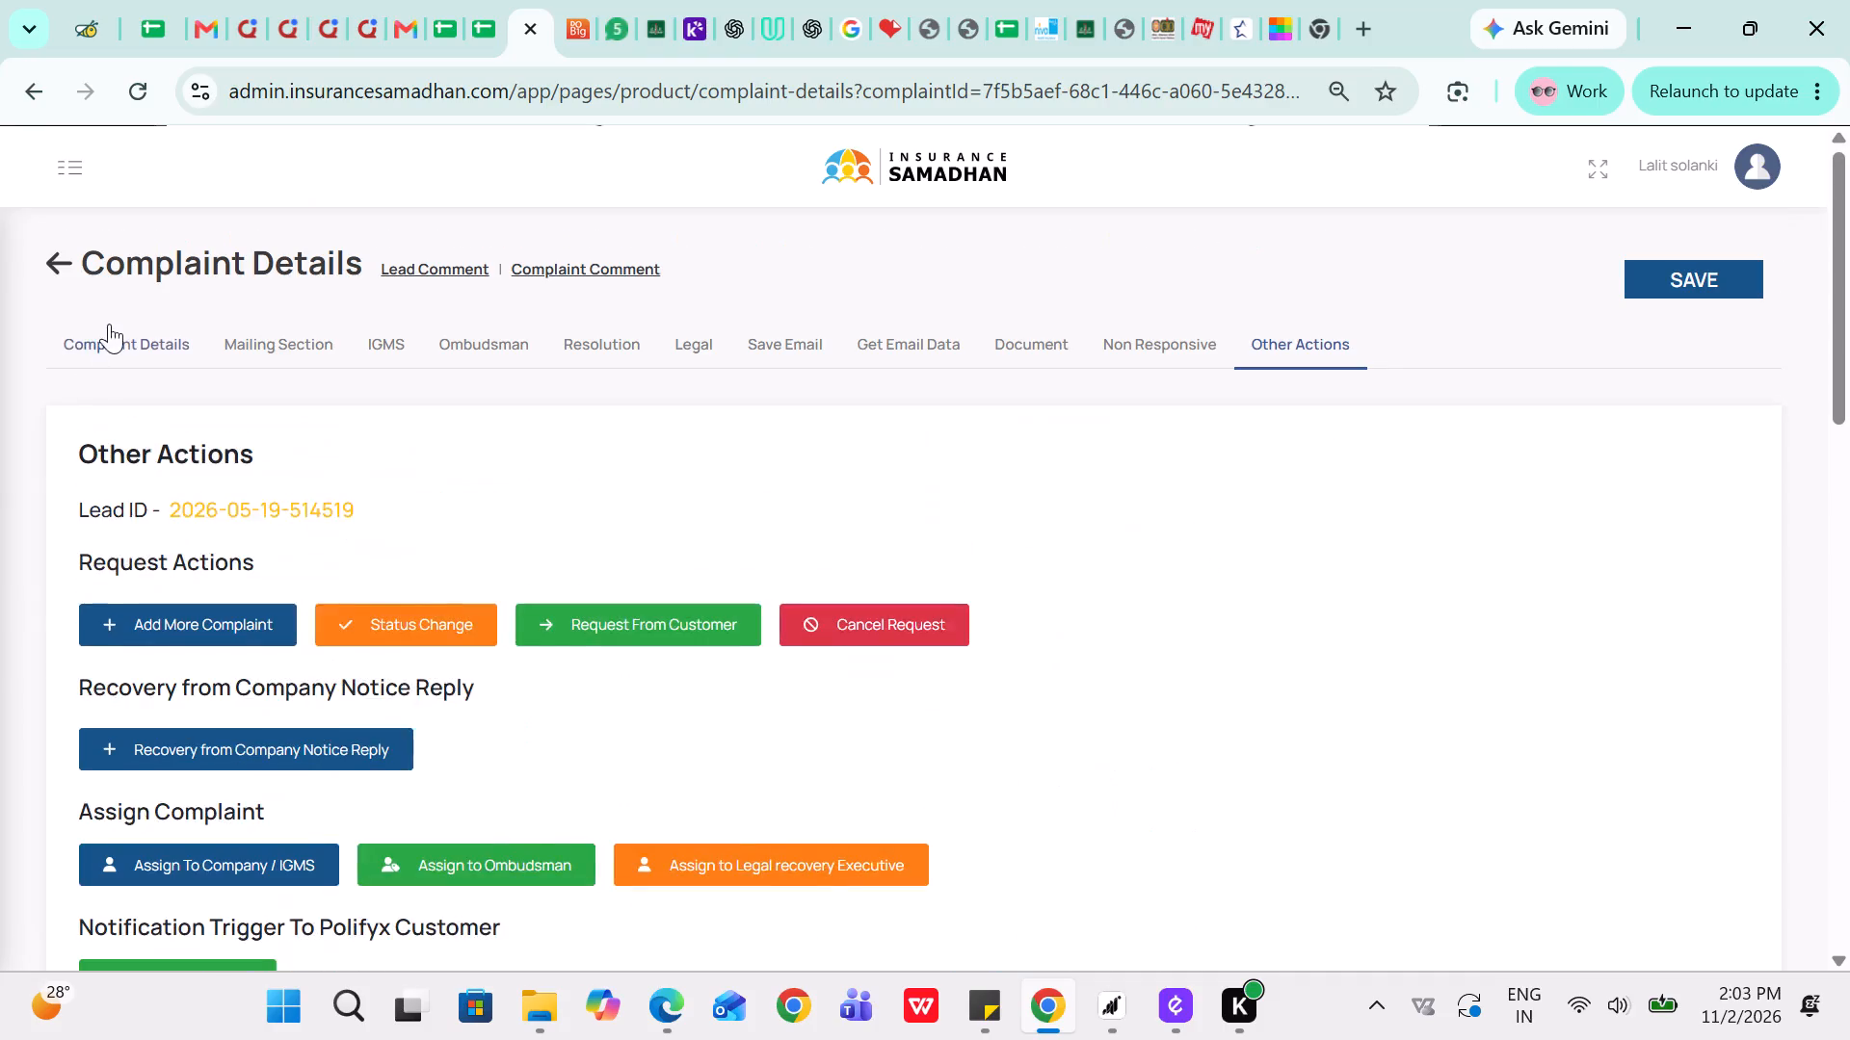
click(111, 323)
scroll(657, 379, down, 5)
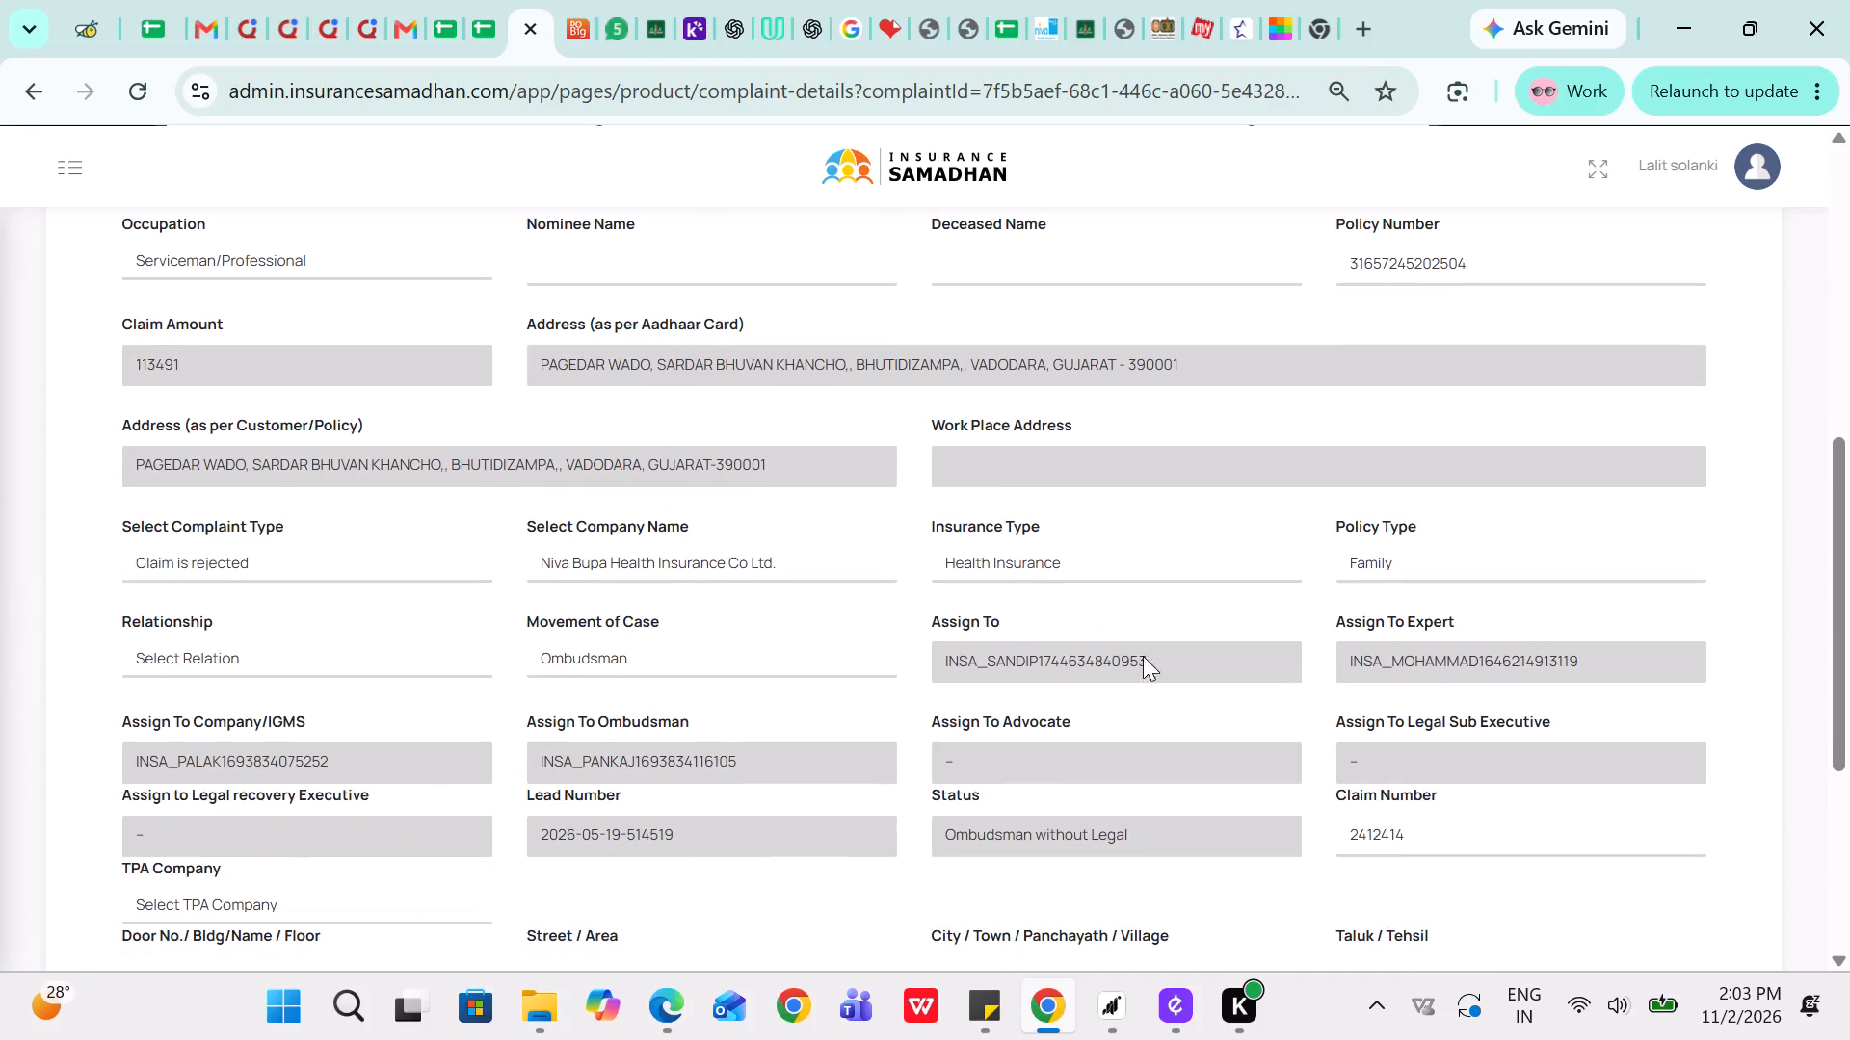
Review the customer's email and phone fields in the Complaint Details form.
scroll(1215, 739, up, 10)
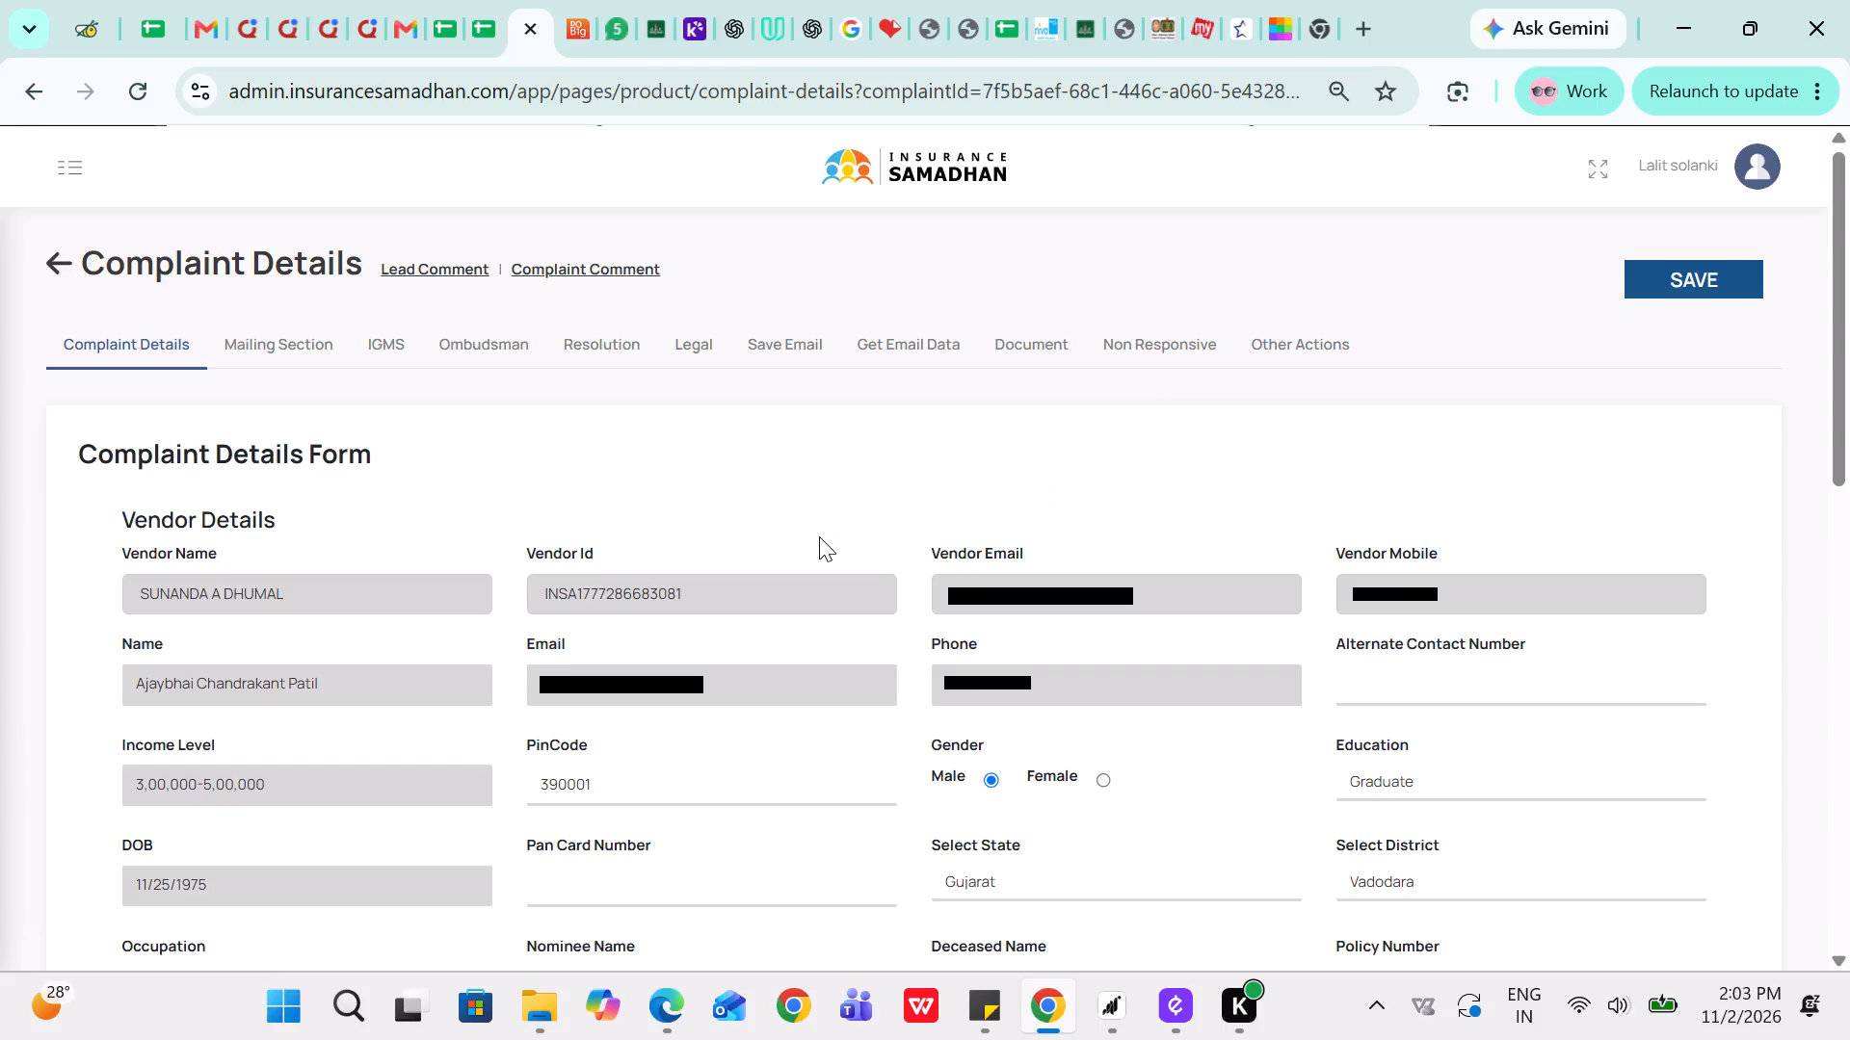
drag(1104, 687, 885, 699)
drag(885, 699, 857, 706)
drag(804, 694, 472, 688)
click(712, 664)
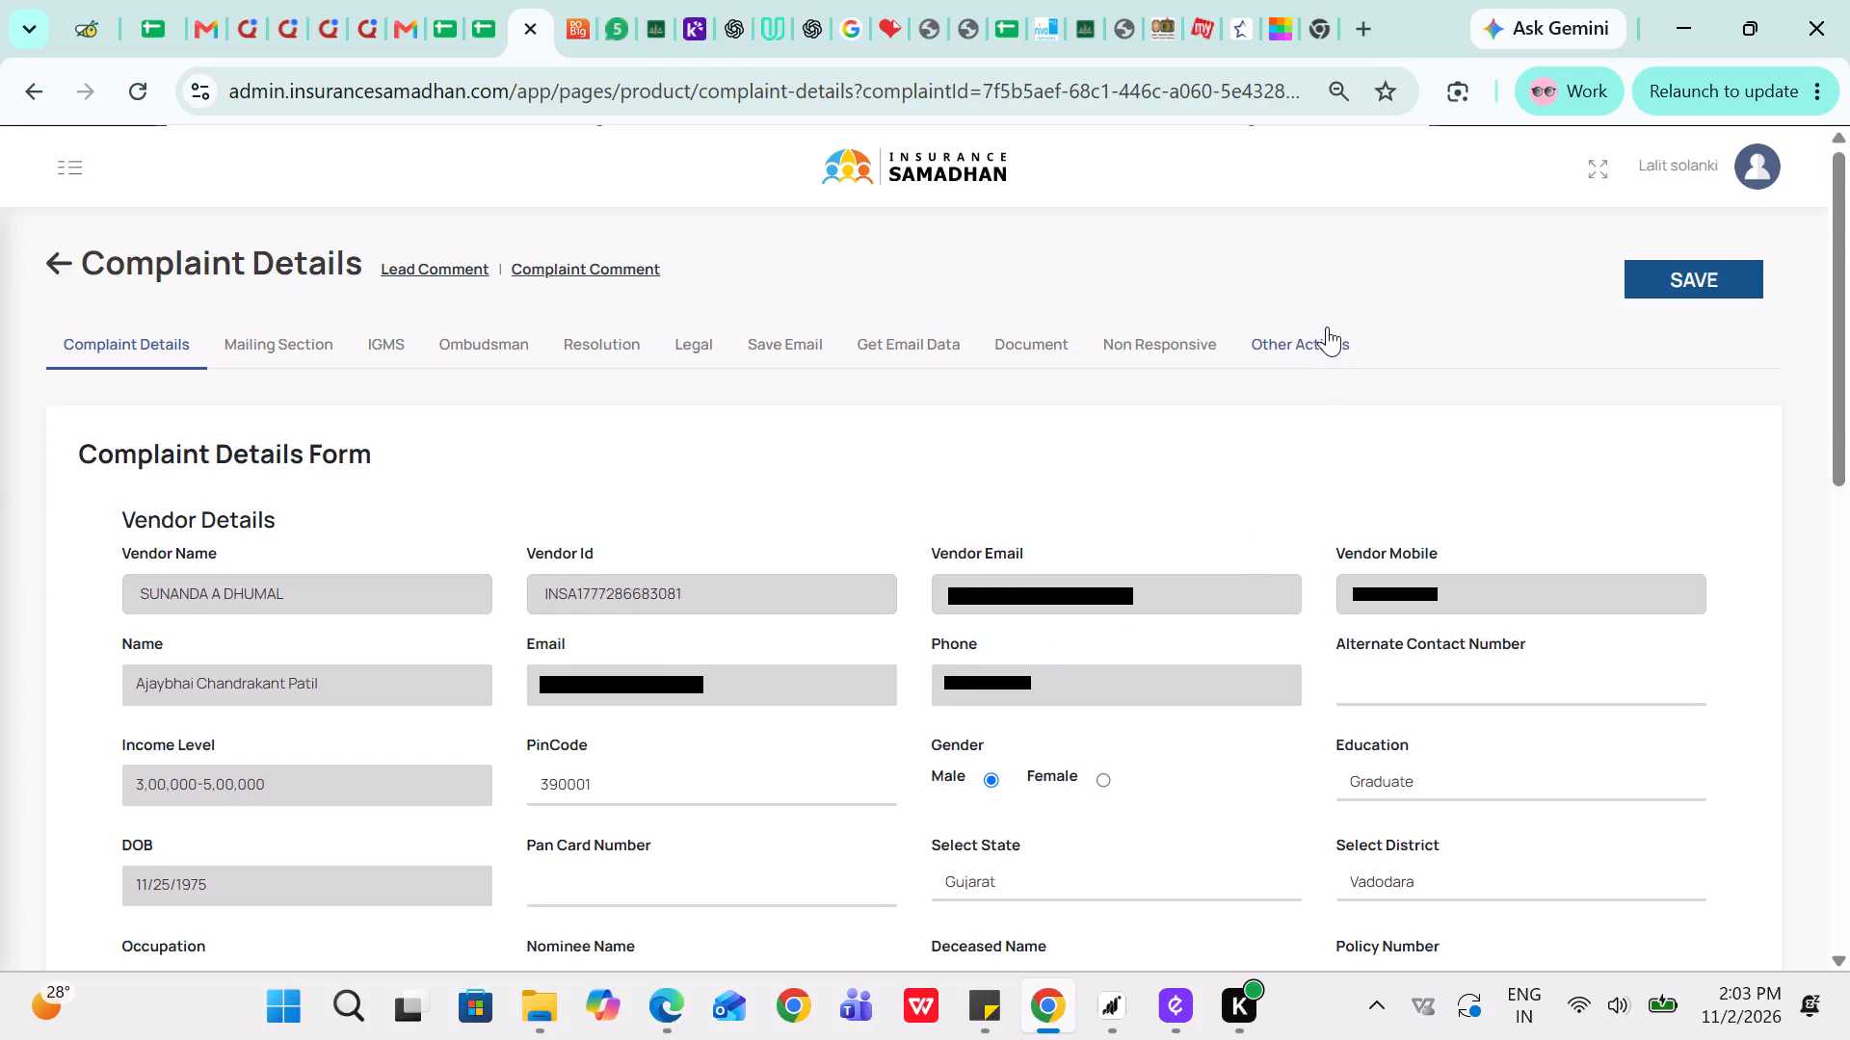
click(1297, 351)
scroll(984, 333, down, 4)
scroll(728, 319, down, 2)
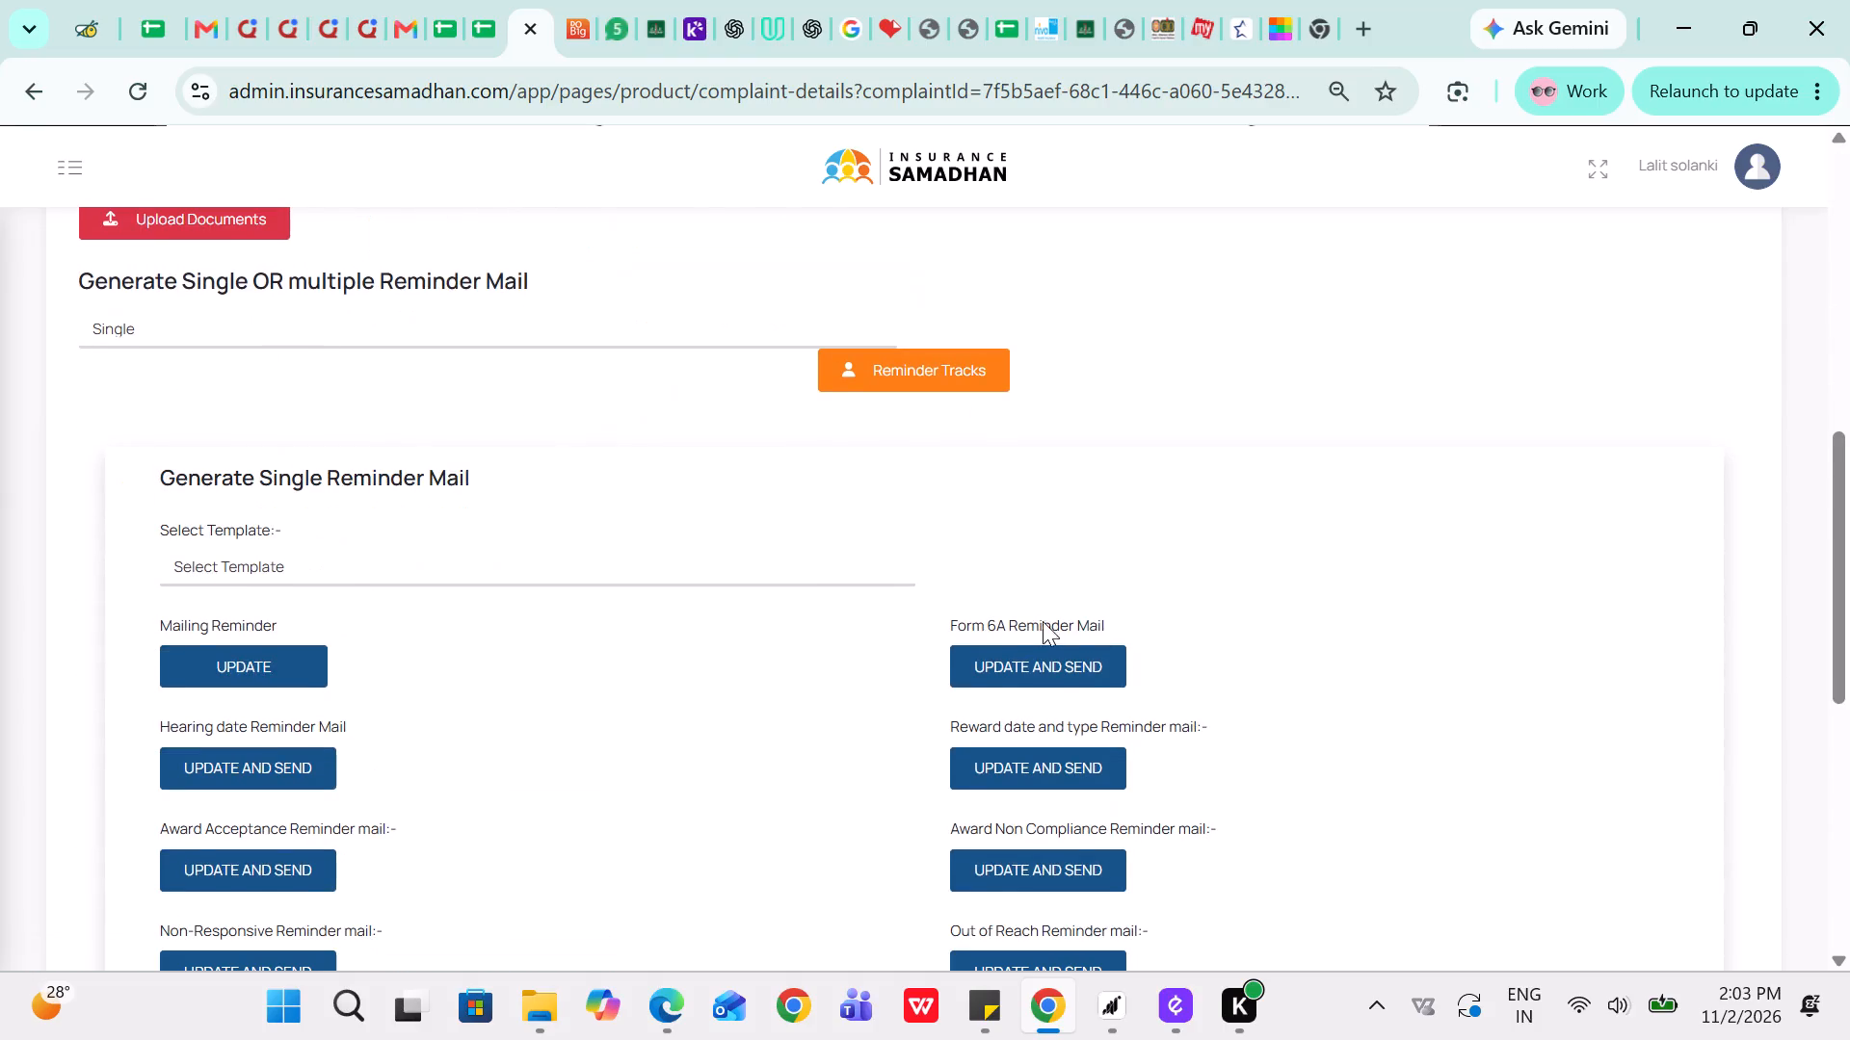
click(1078, 662)
scroll(779, 495, down, 6)
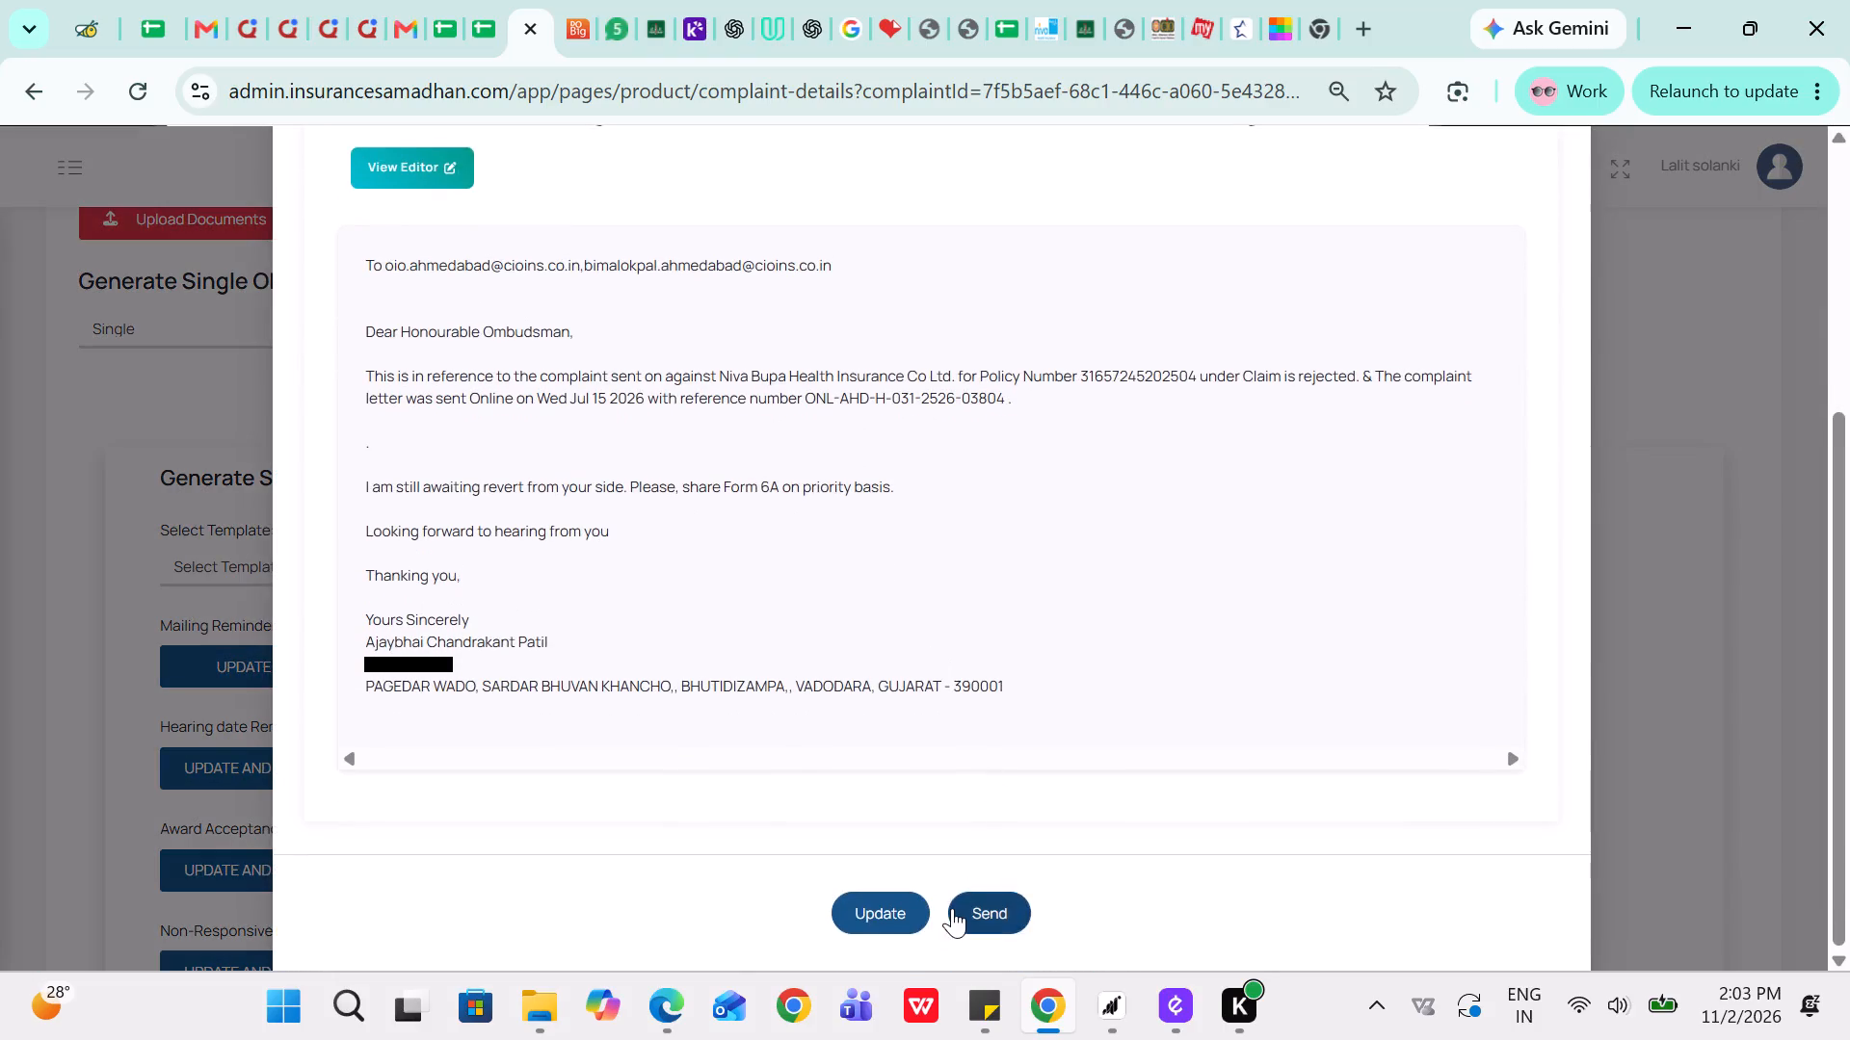
click(952, 908)
click(1086, 260)
scroll(762, 329, up, 7)
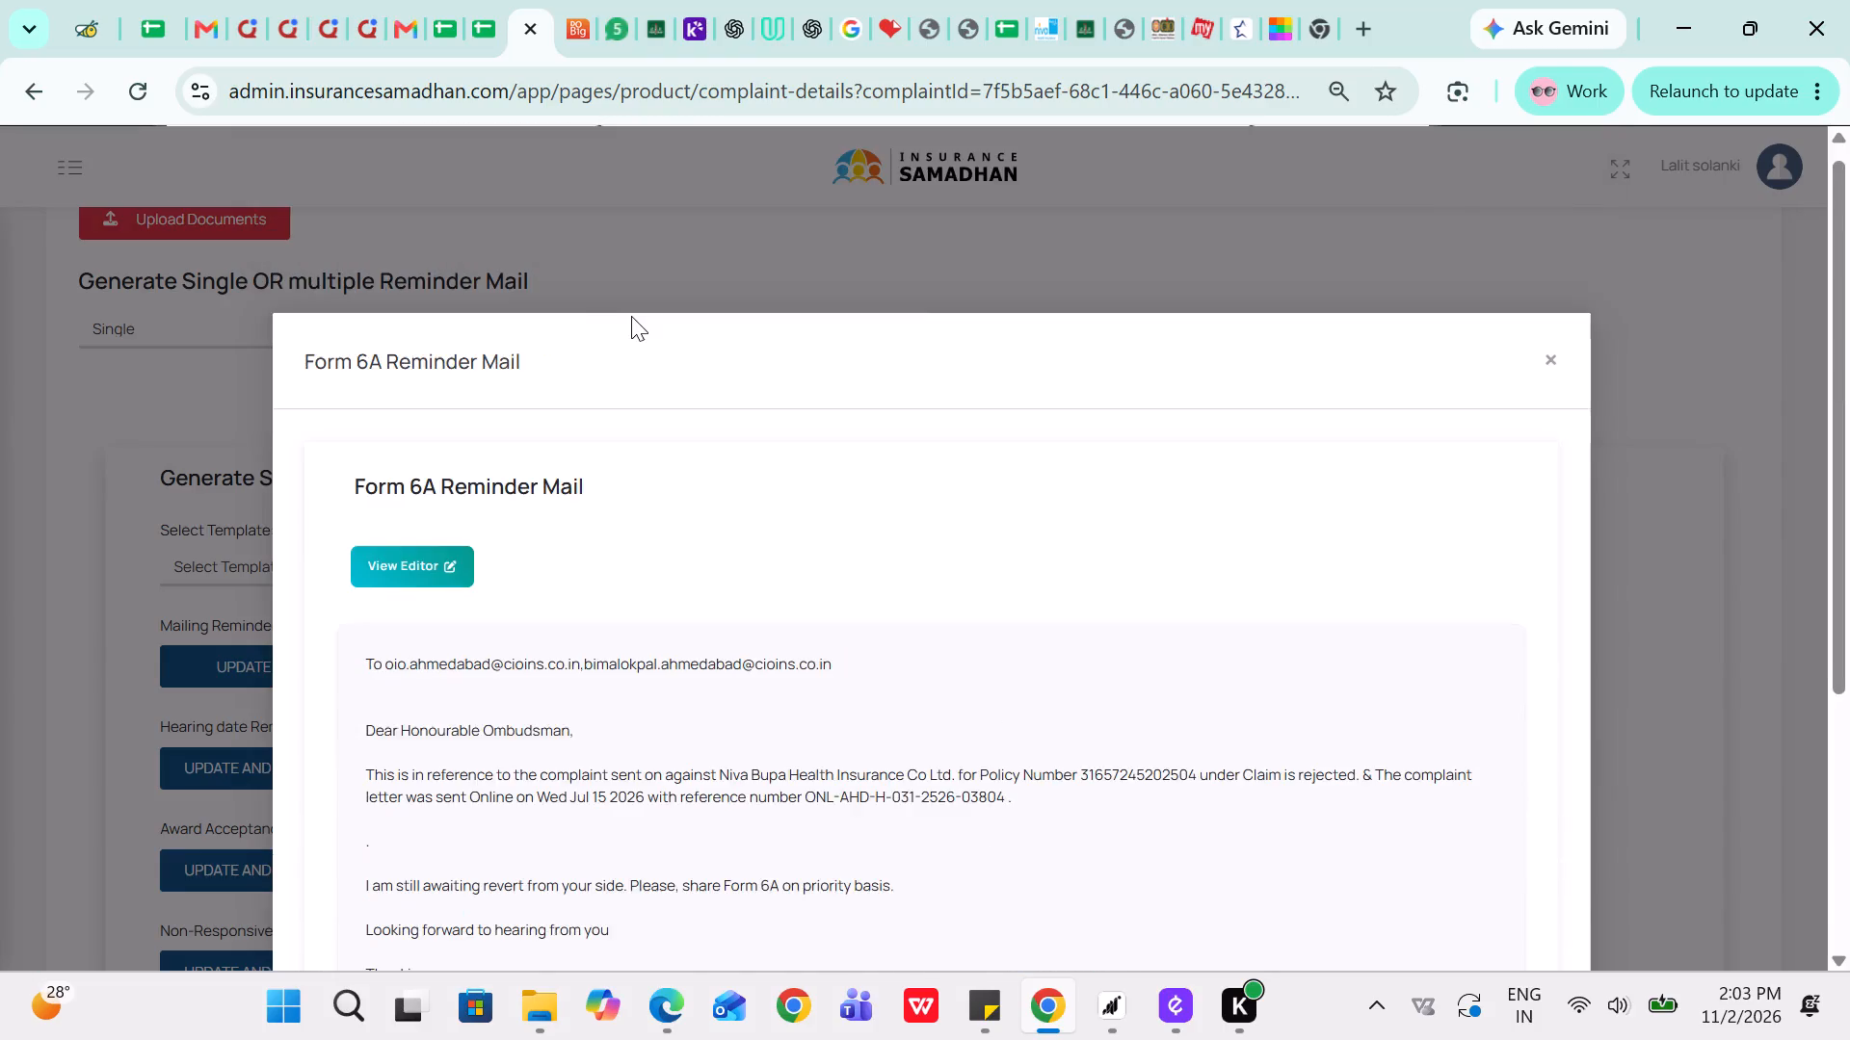
scroll(631, 316, up, 3)
scroll(630, 316, down, 1)
scroll(630, 316, up, 5)
scroll(540, 297, up, 12)
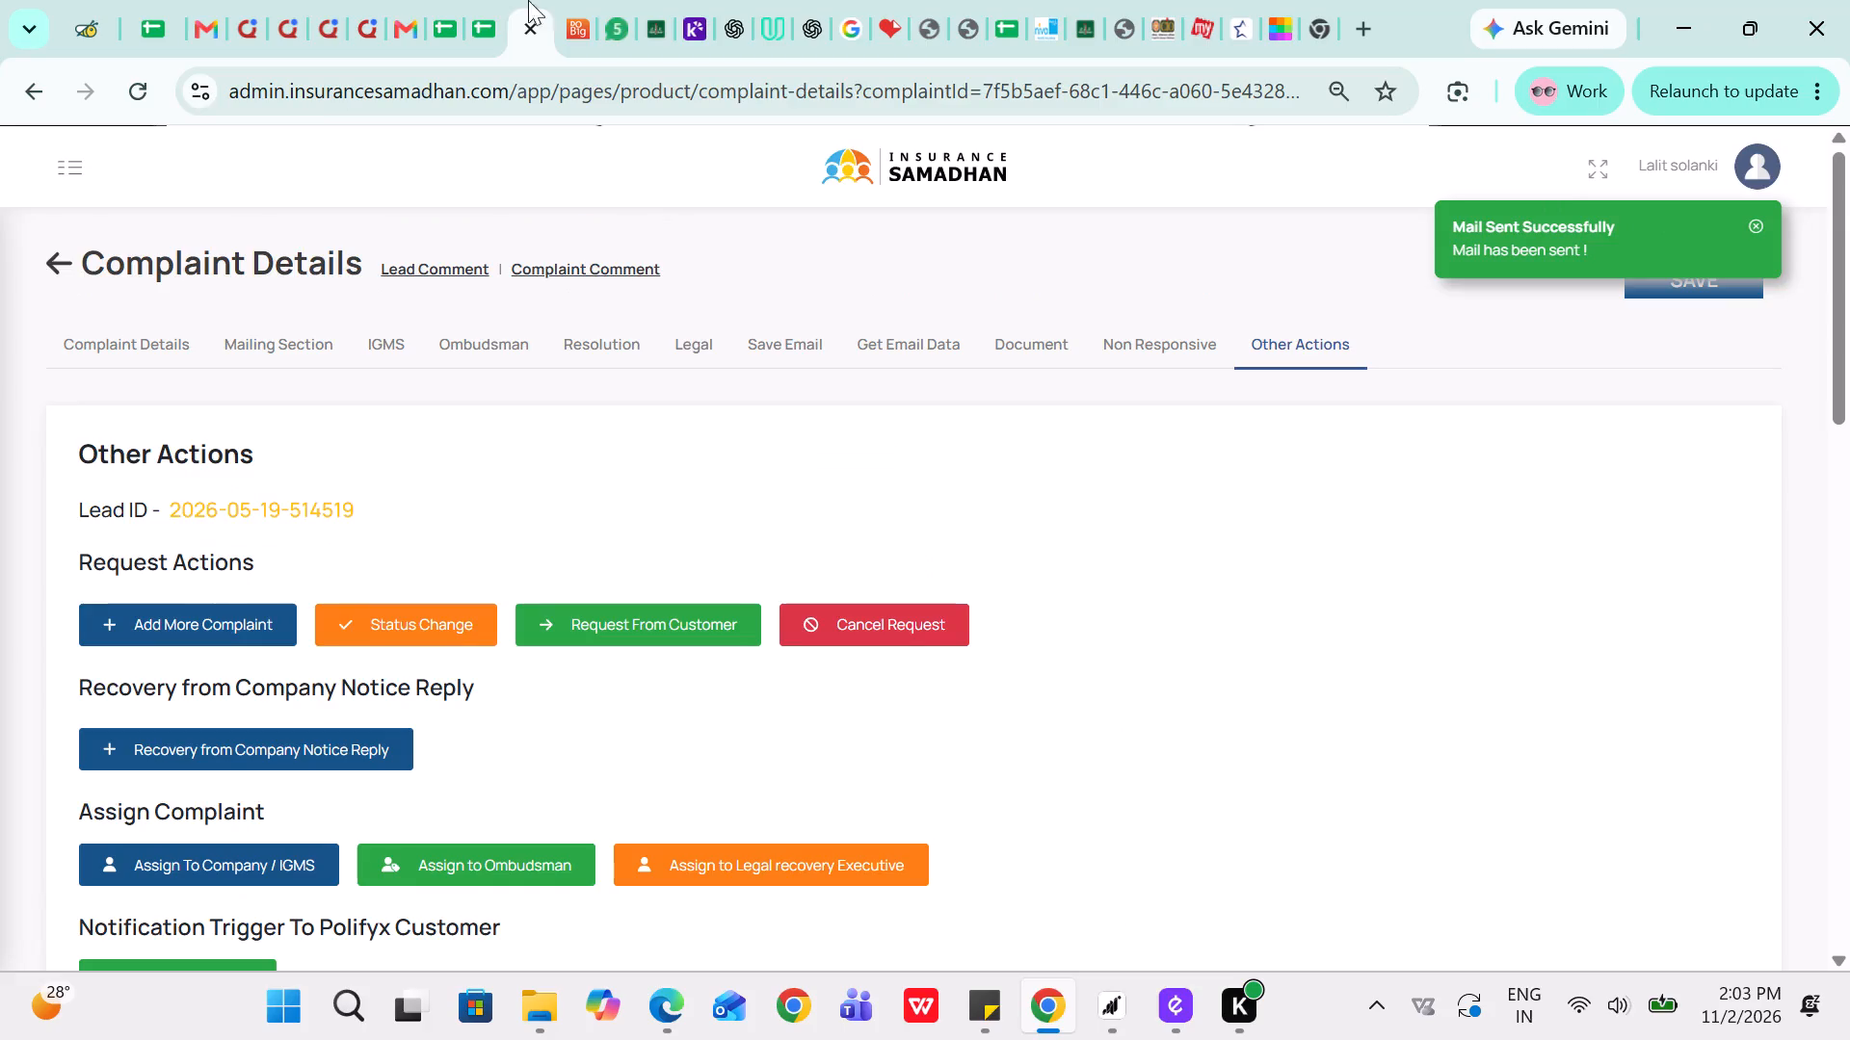
Switch to the Missed call Ombudsman 2026 spreadsheet and look through the Oct 31 miss call sheet.
click(476, 0)
scroll(712, 587, down, 4)
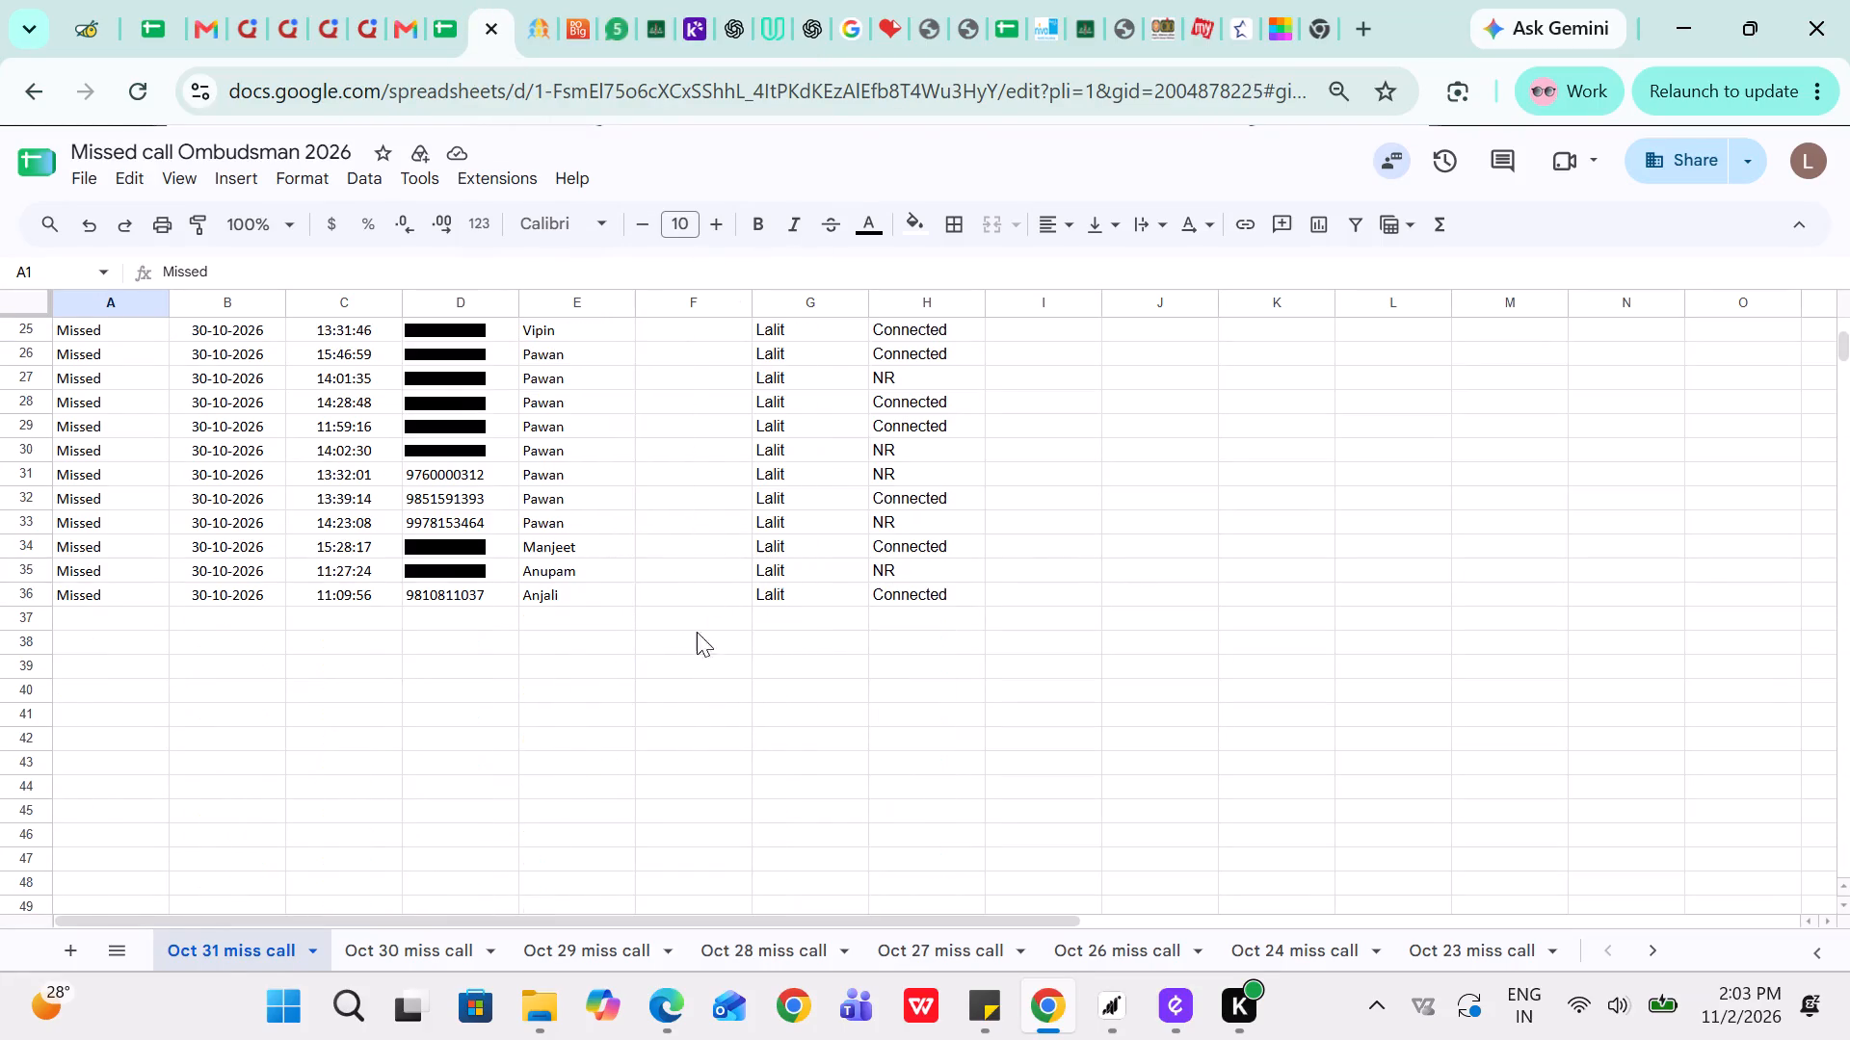
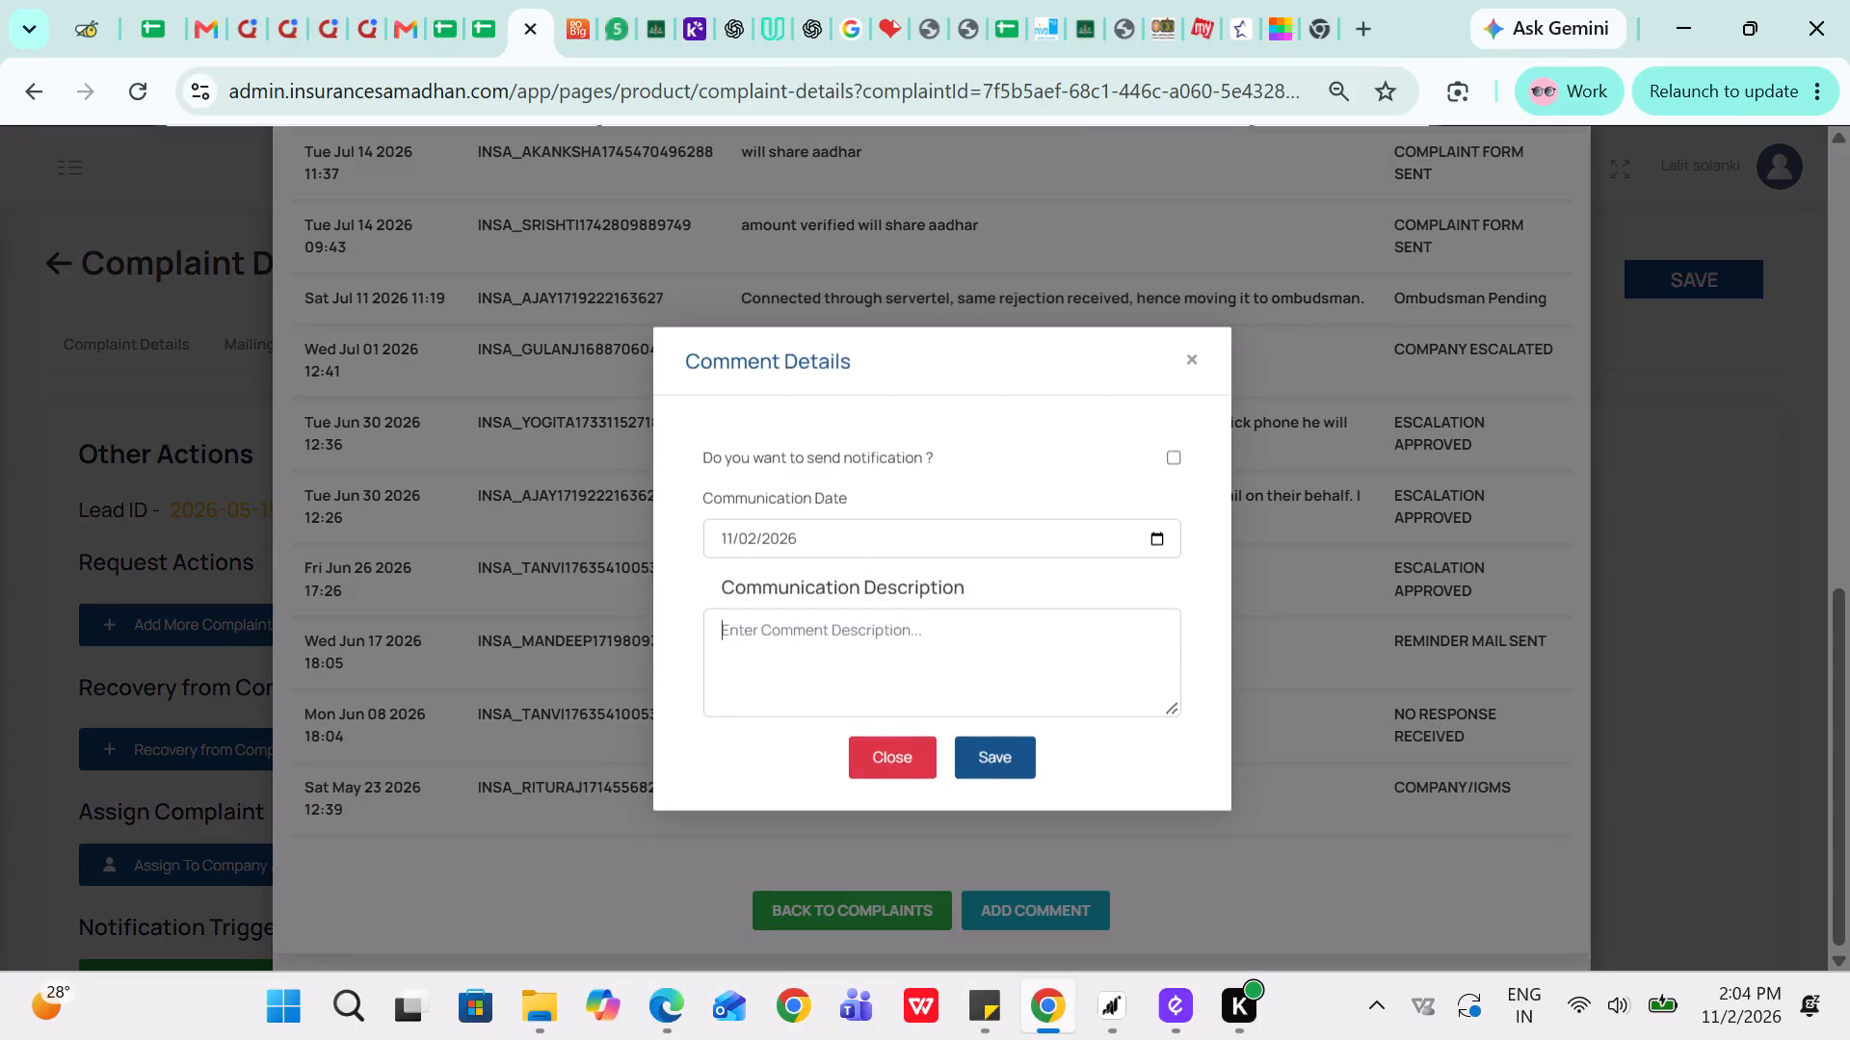
Add the comment "6a reminder shared." to the complaint's record, keeping the communication date 11/02/2026, and save it.
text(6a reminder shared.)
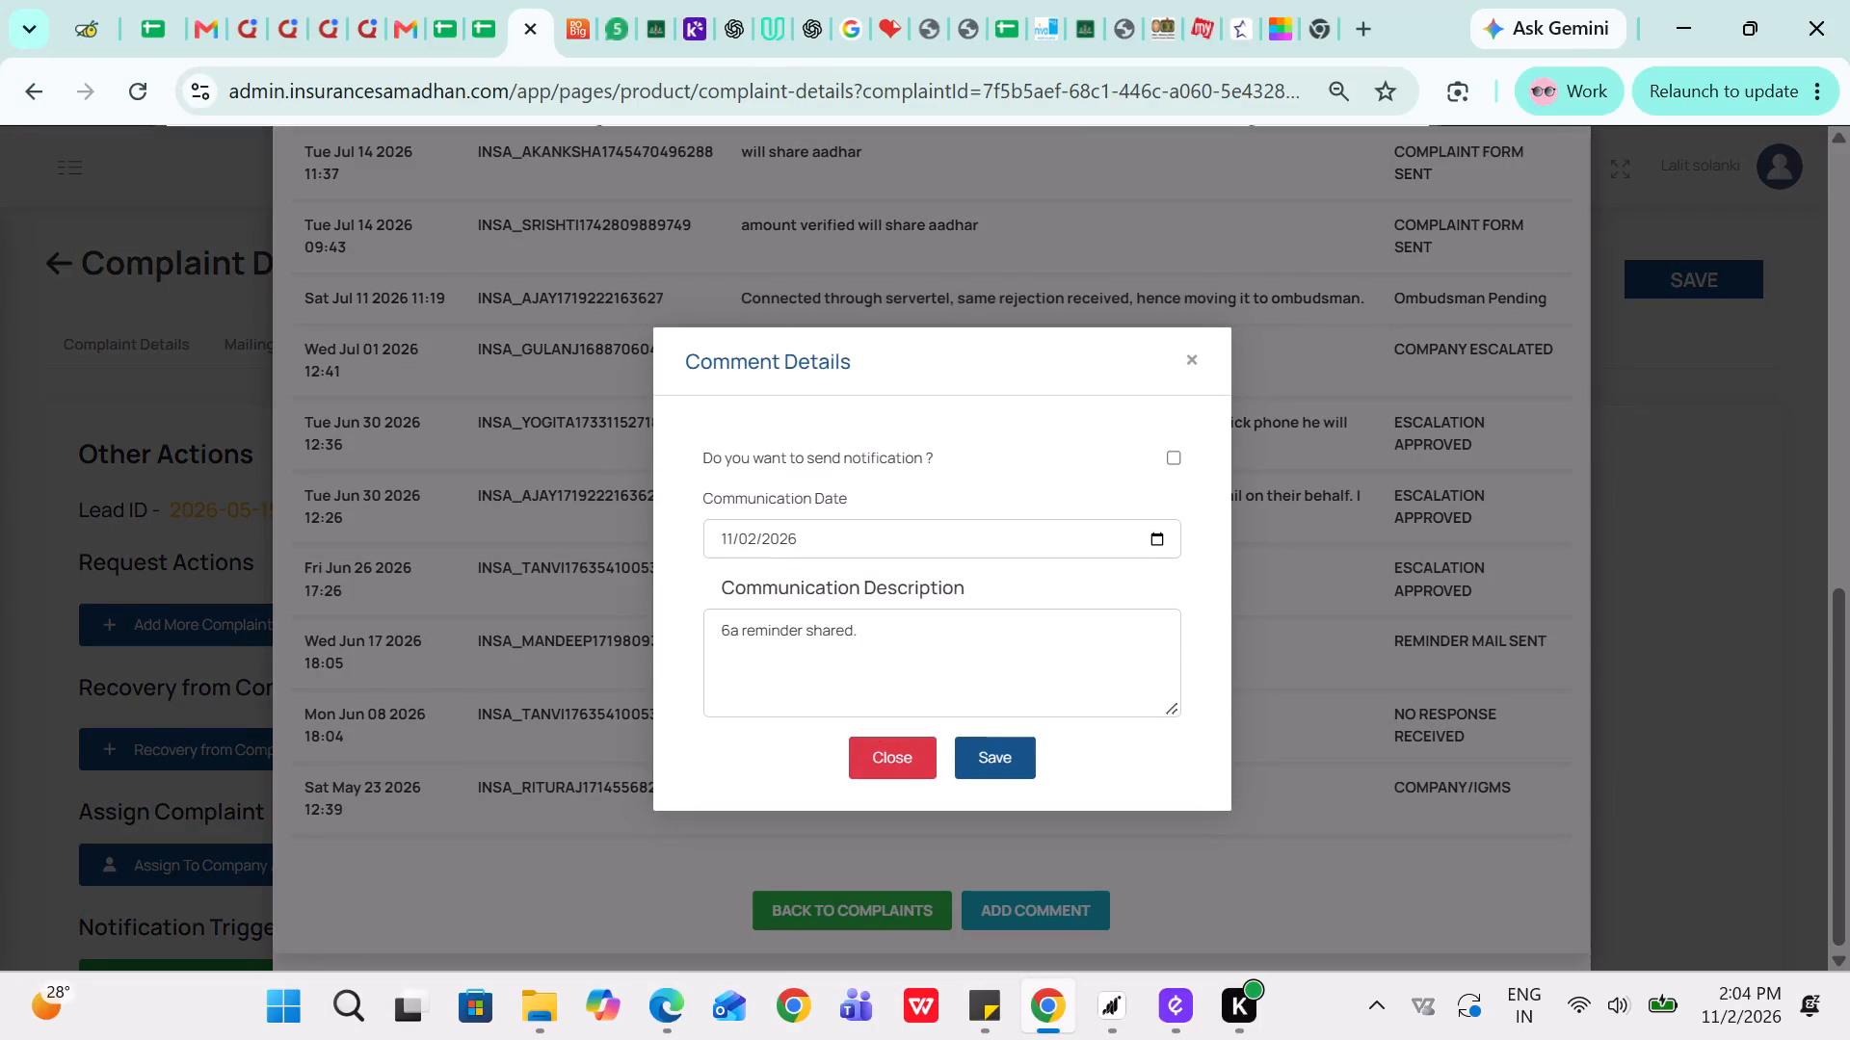
click(1025, 746)
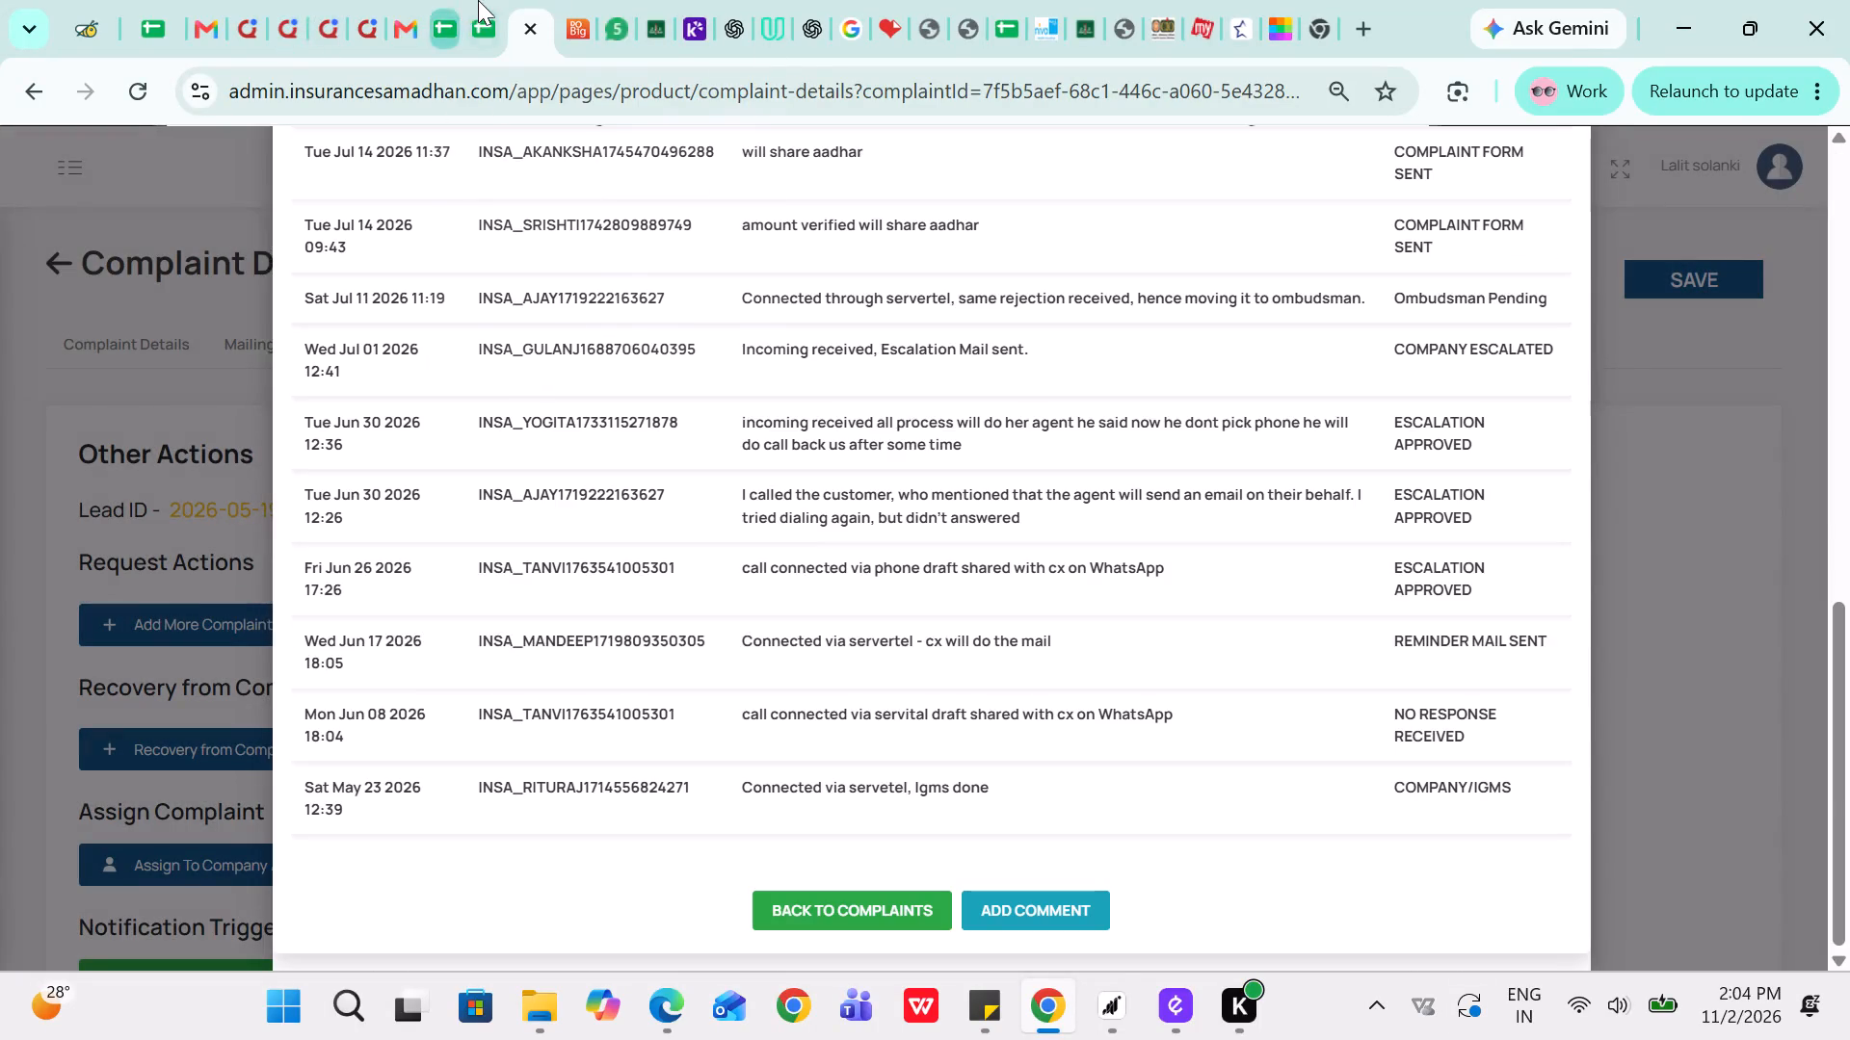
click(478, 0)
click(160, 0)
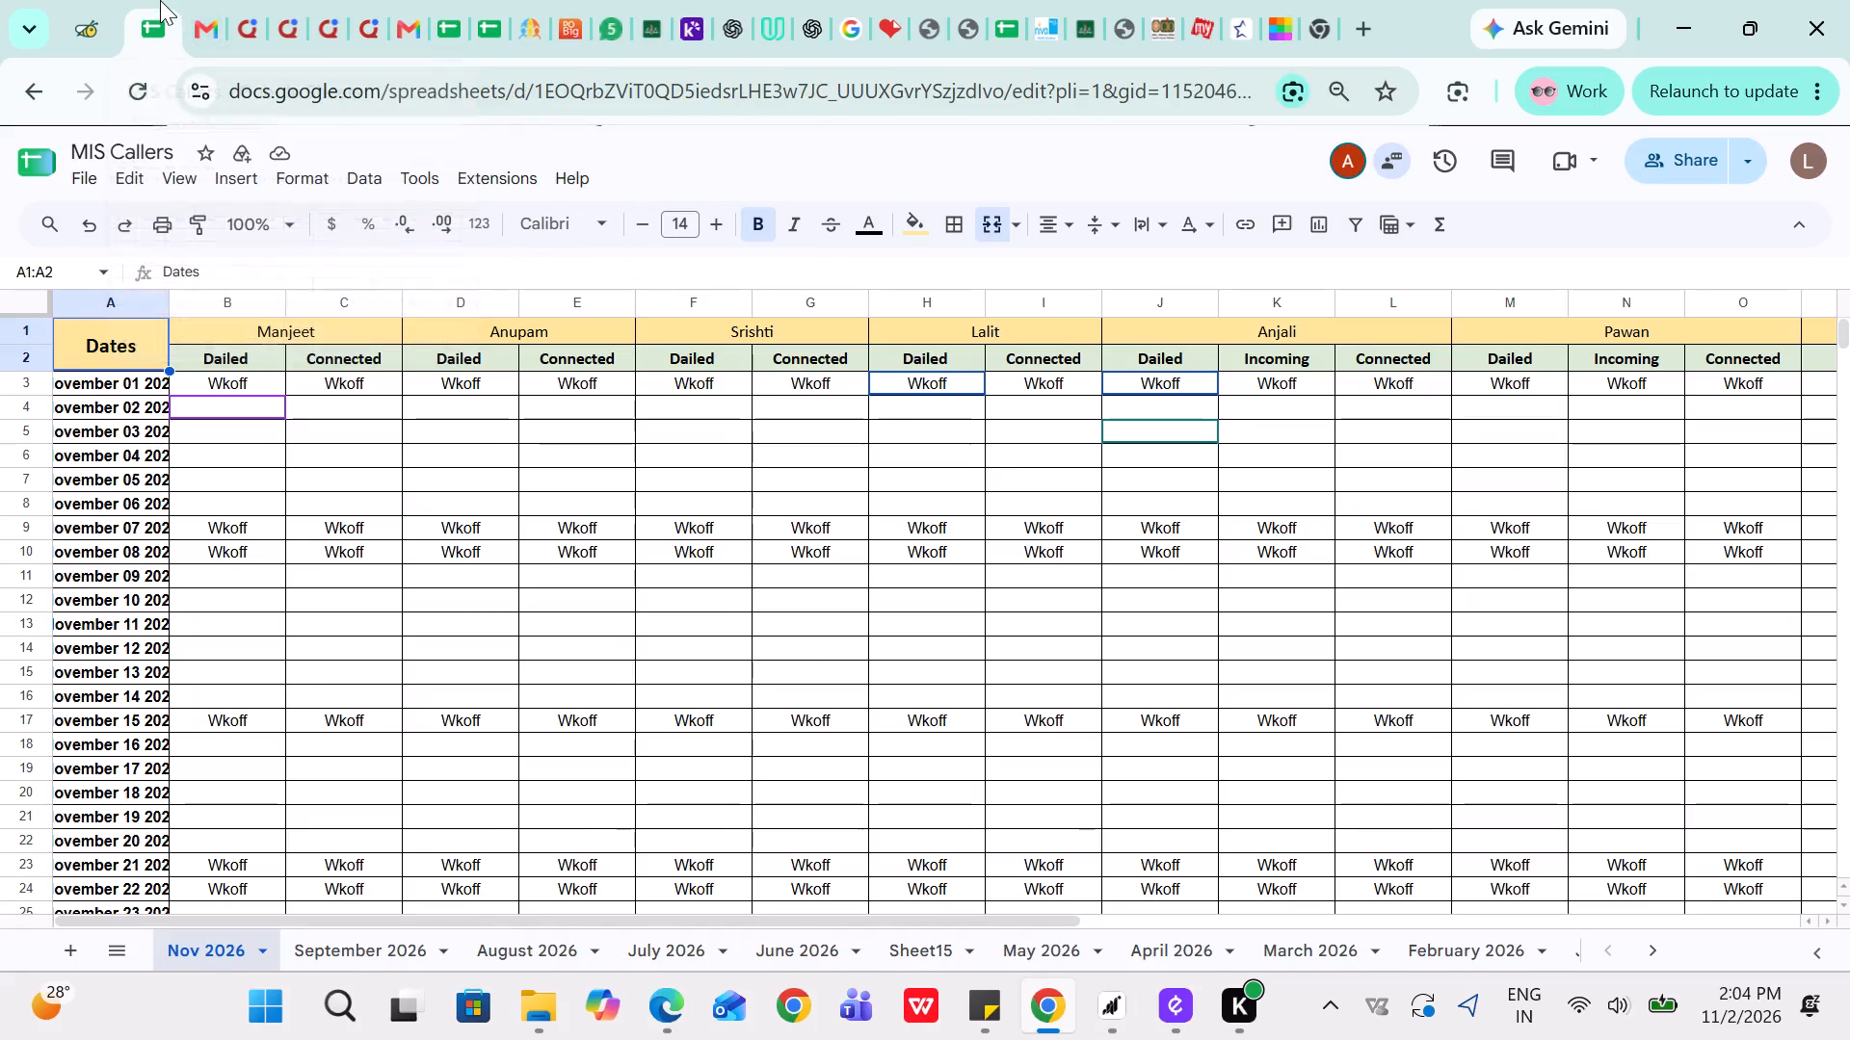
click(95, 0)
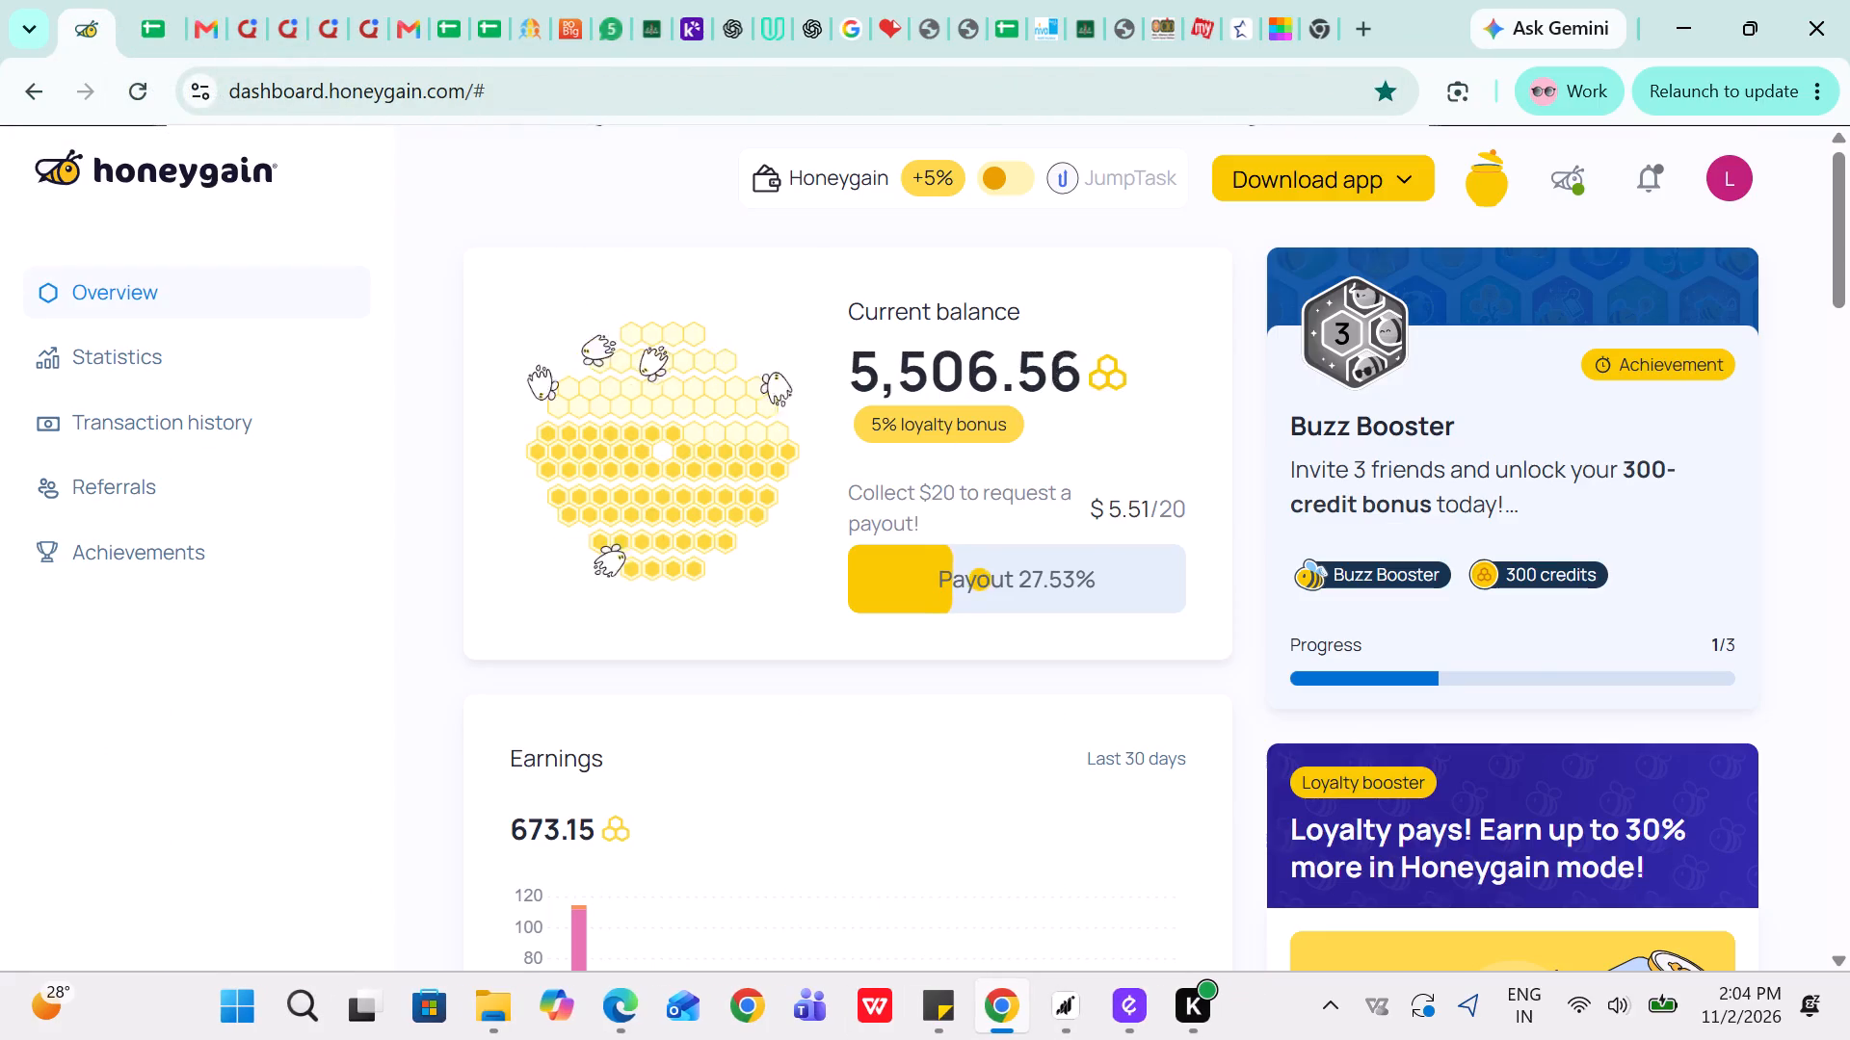
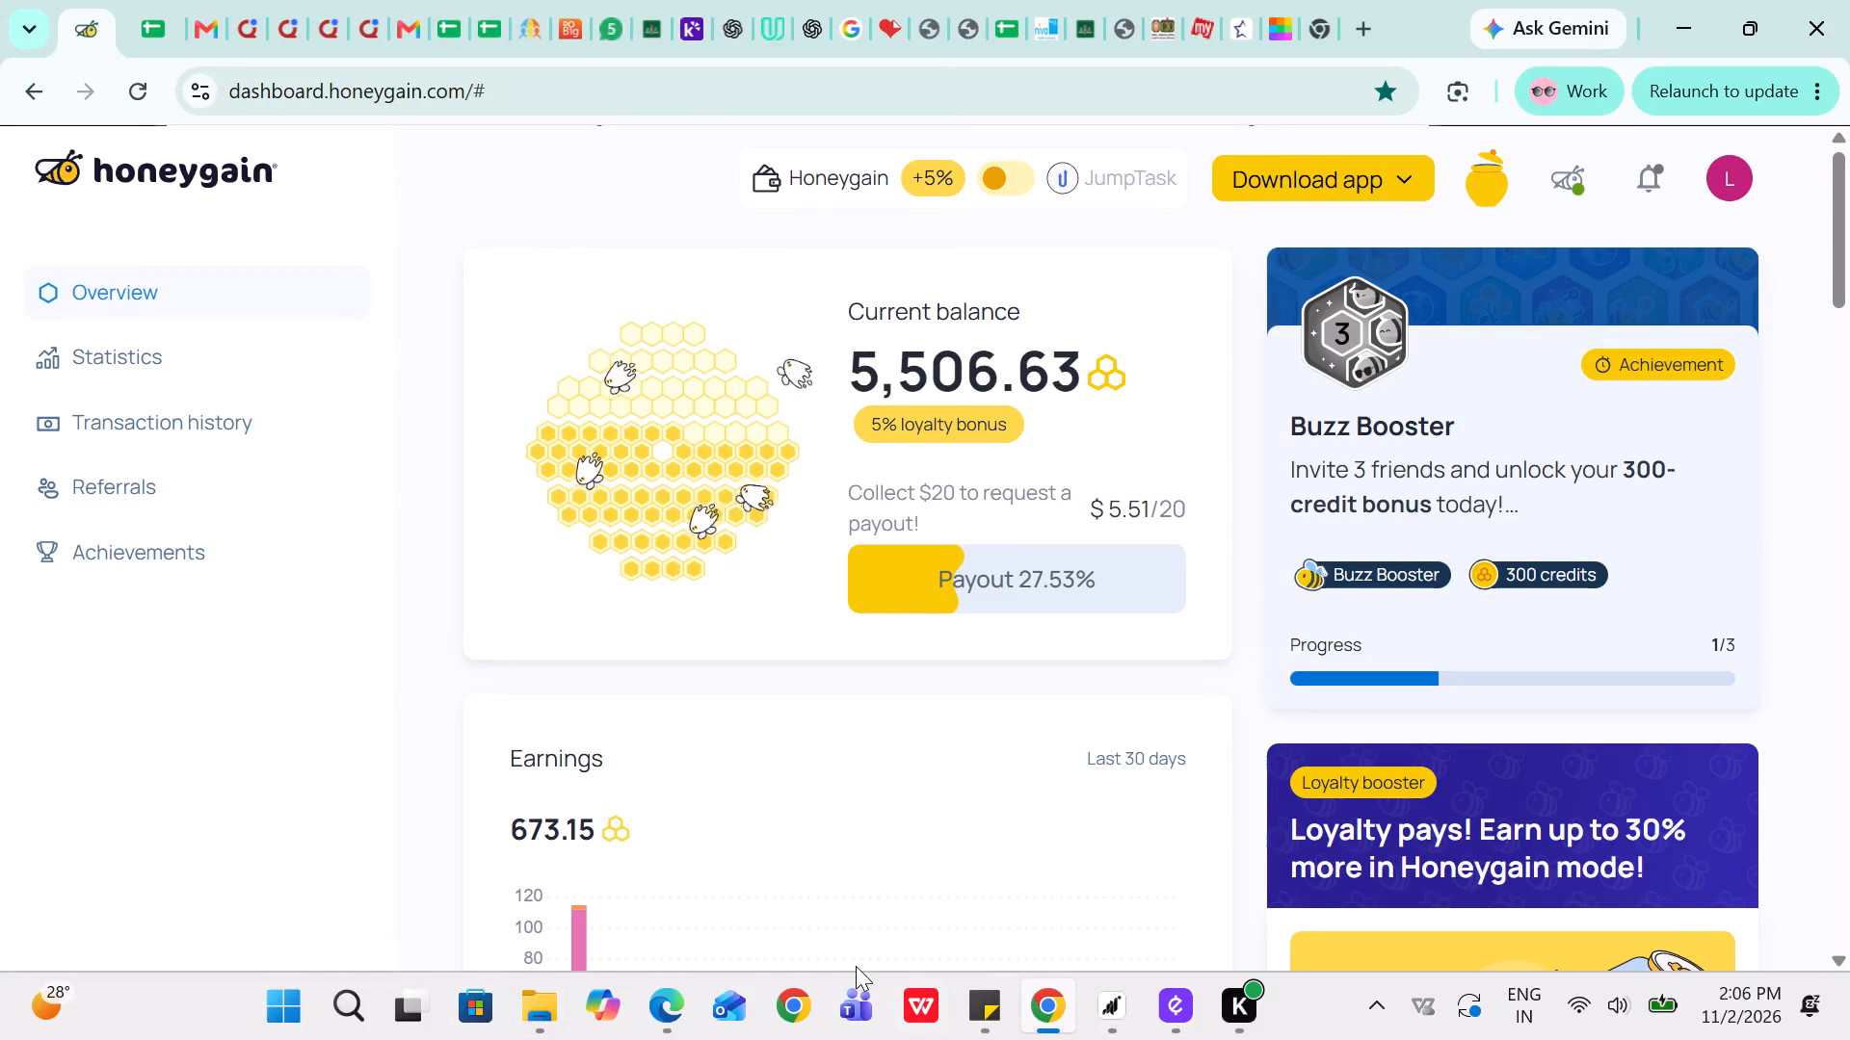
Return to the Insurance Samadhan complaint record and close its Communication Log to get back to Other Actions.
click(529, 0)
scroll(809, 327, up, 11)
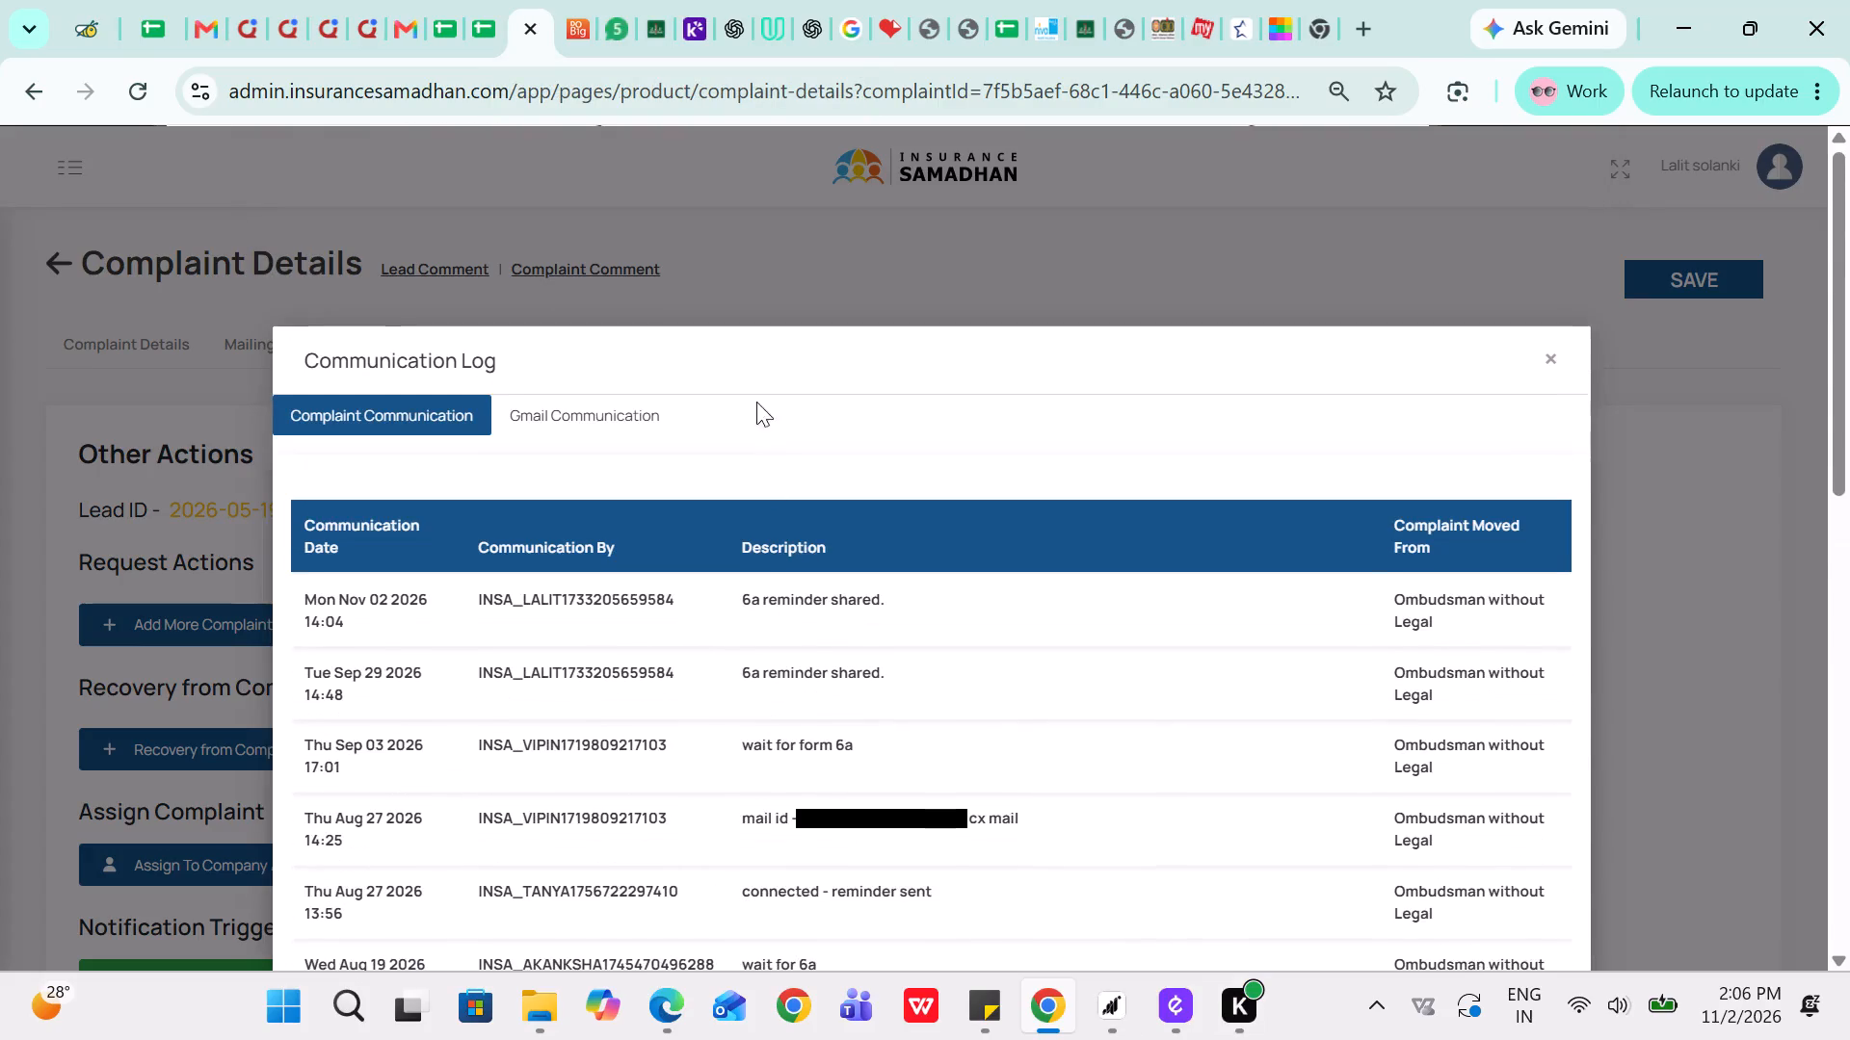
click(764, 184)
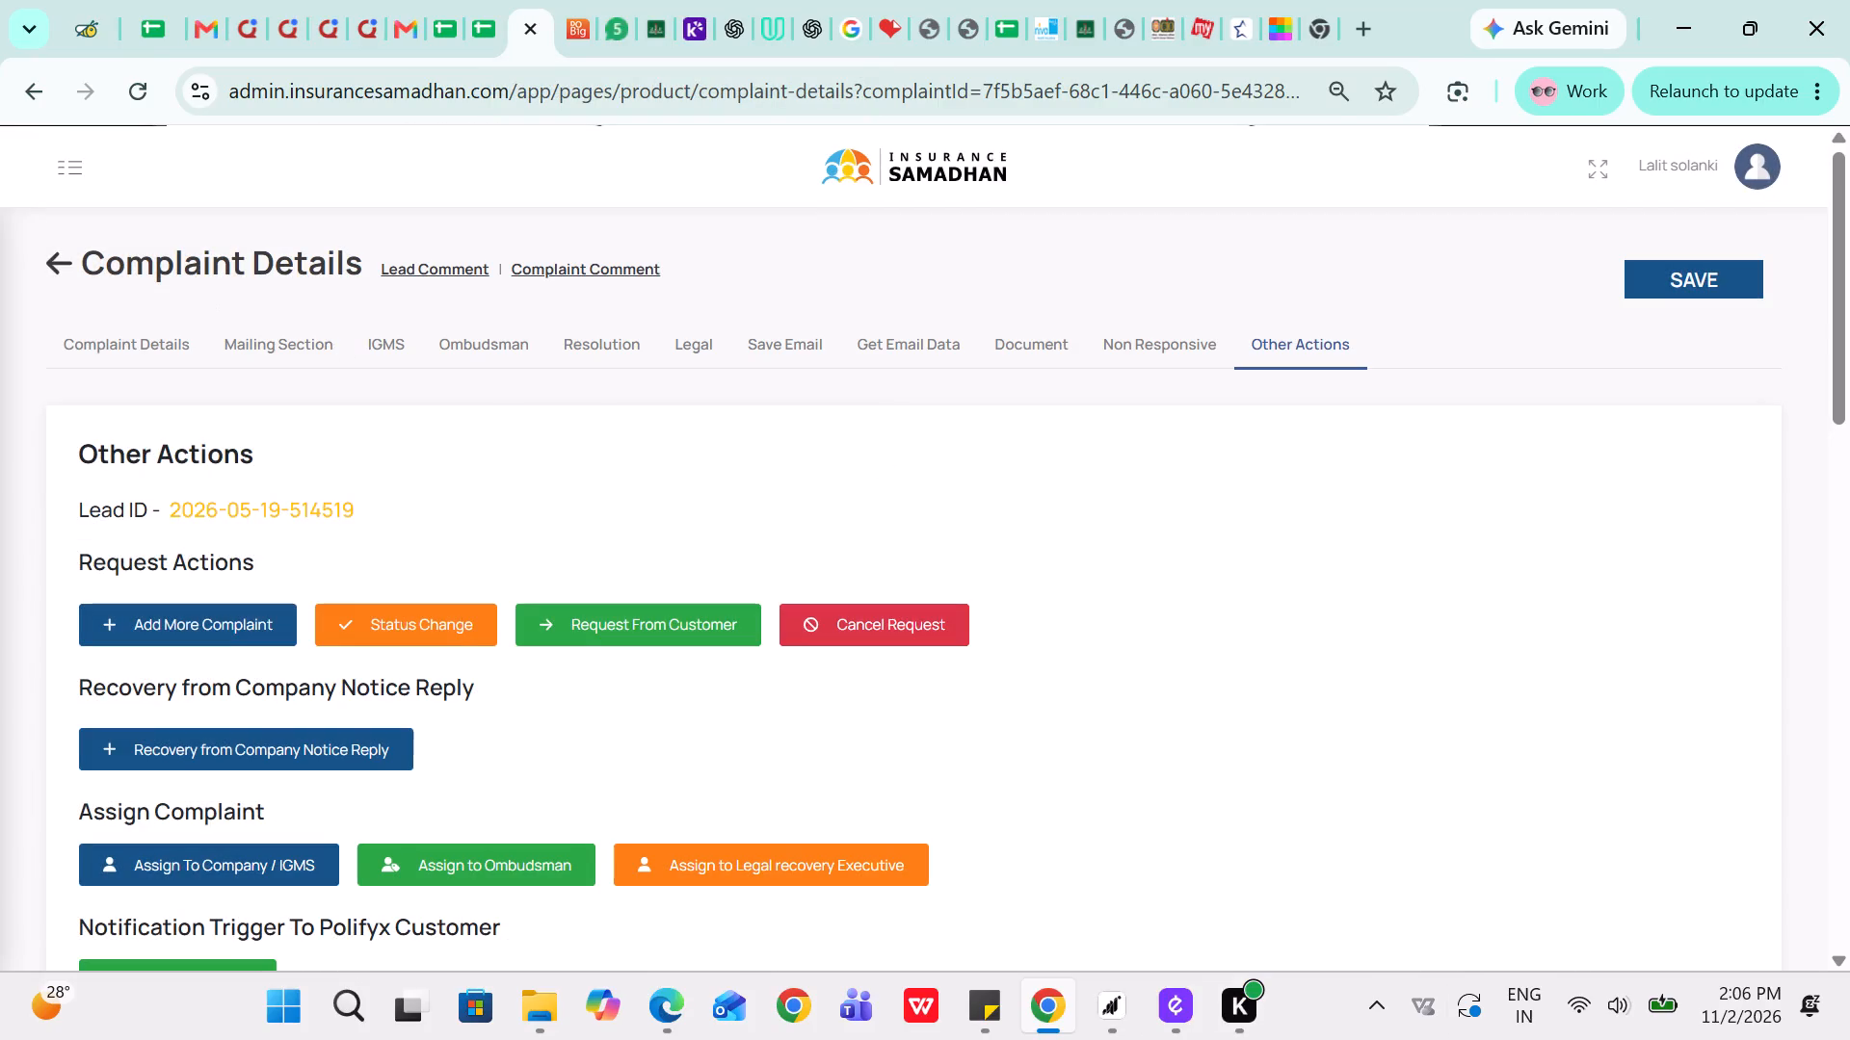
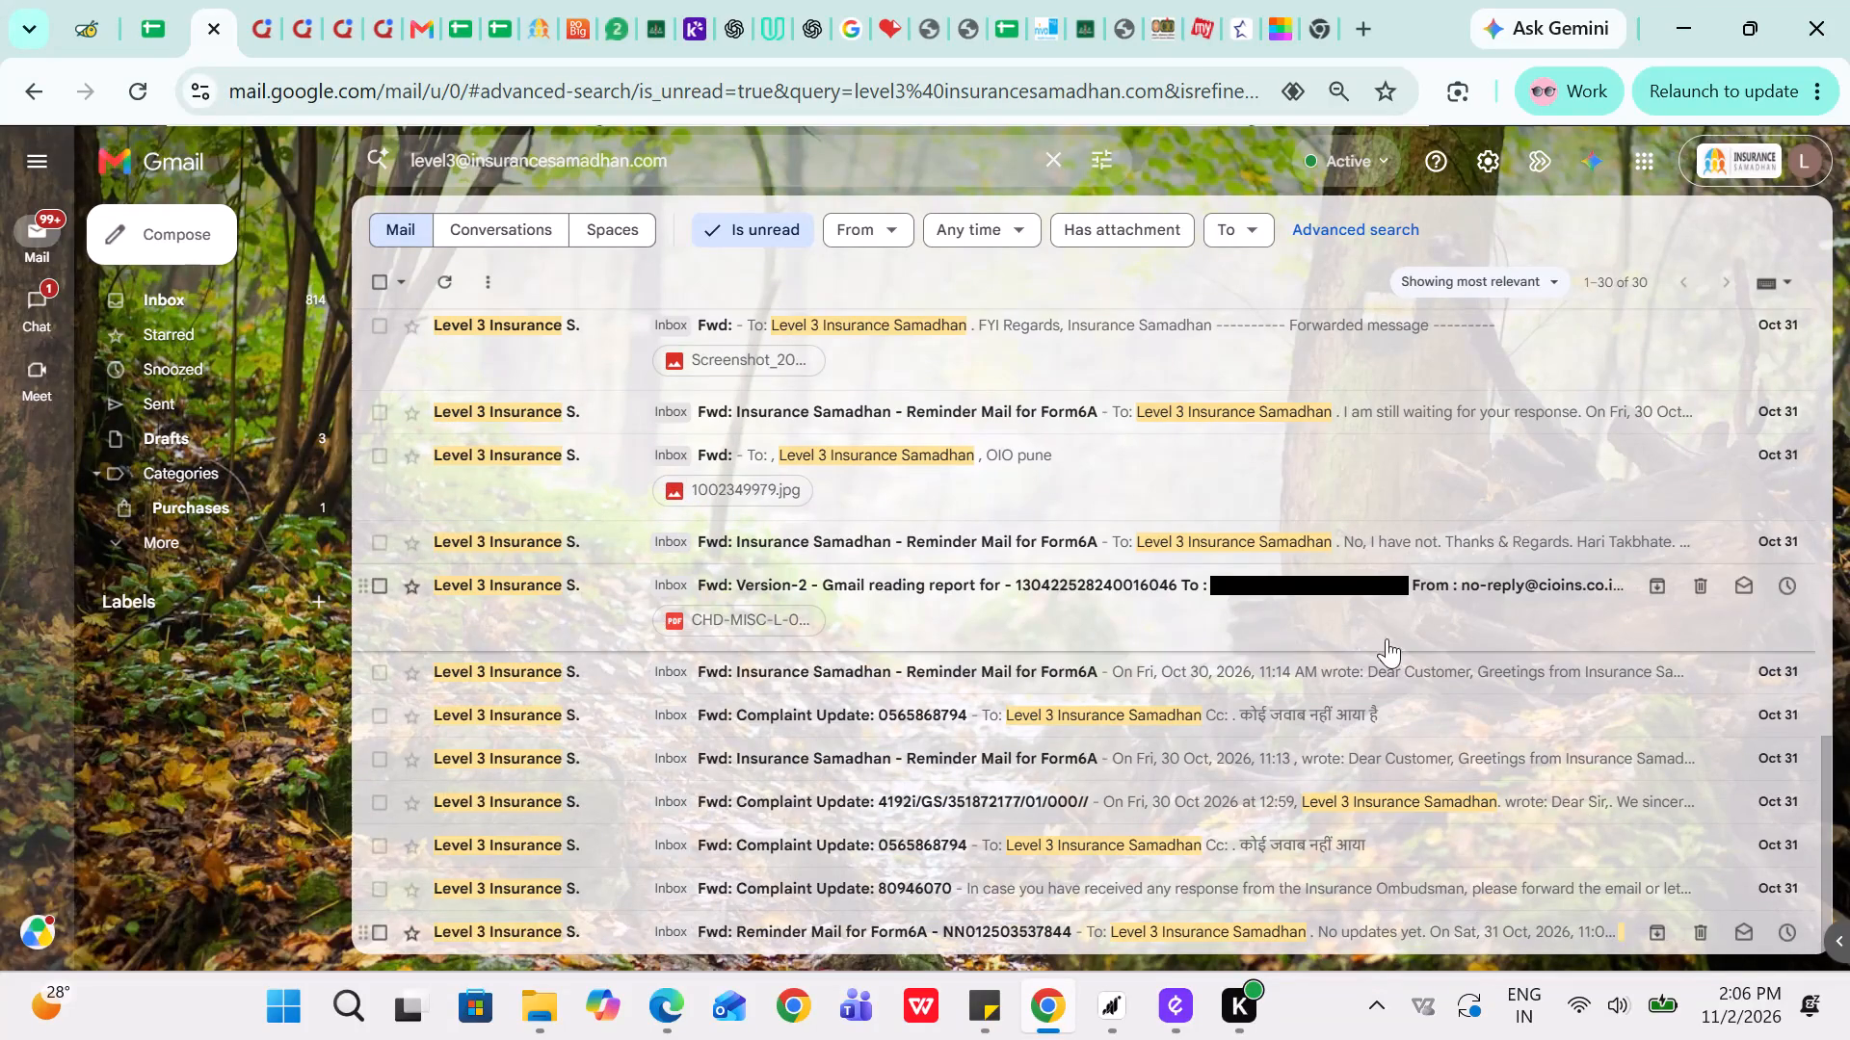
Open the last unread forwarded email in the search results, with the subject Reminder Mail for Form6A.
scroll(1387, 638, down, 3)
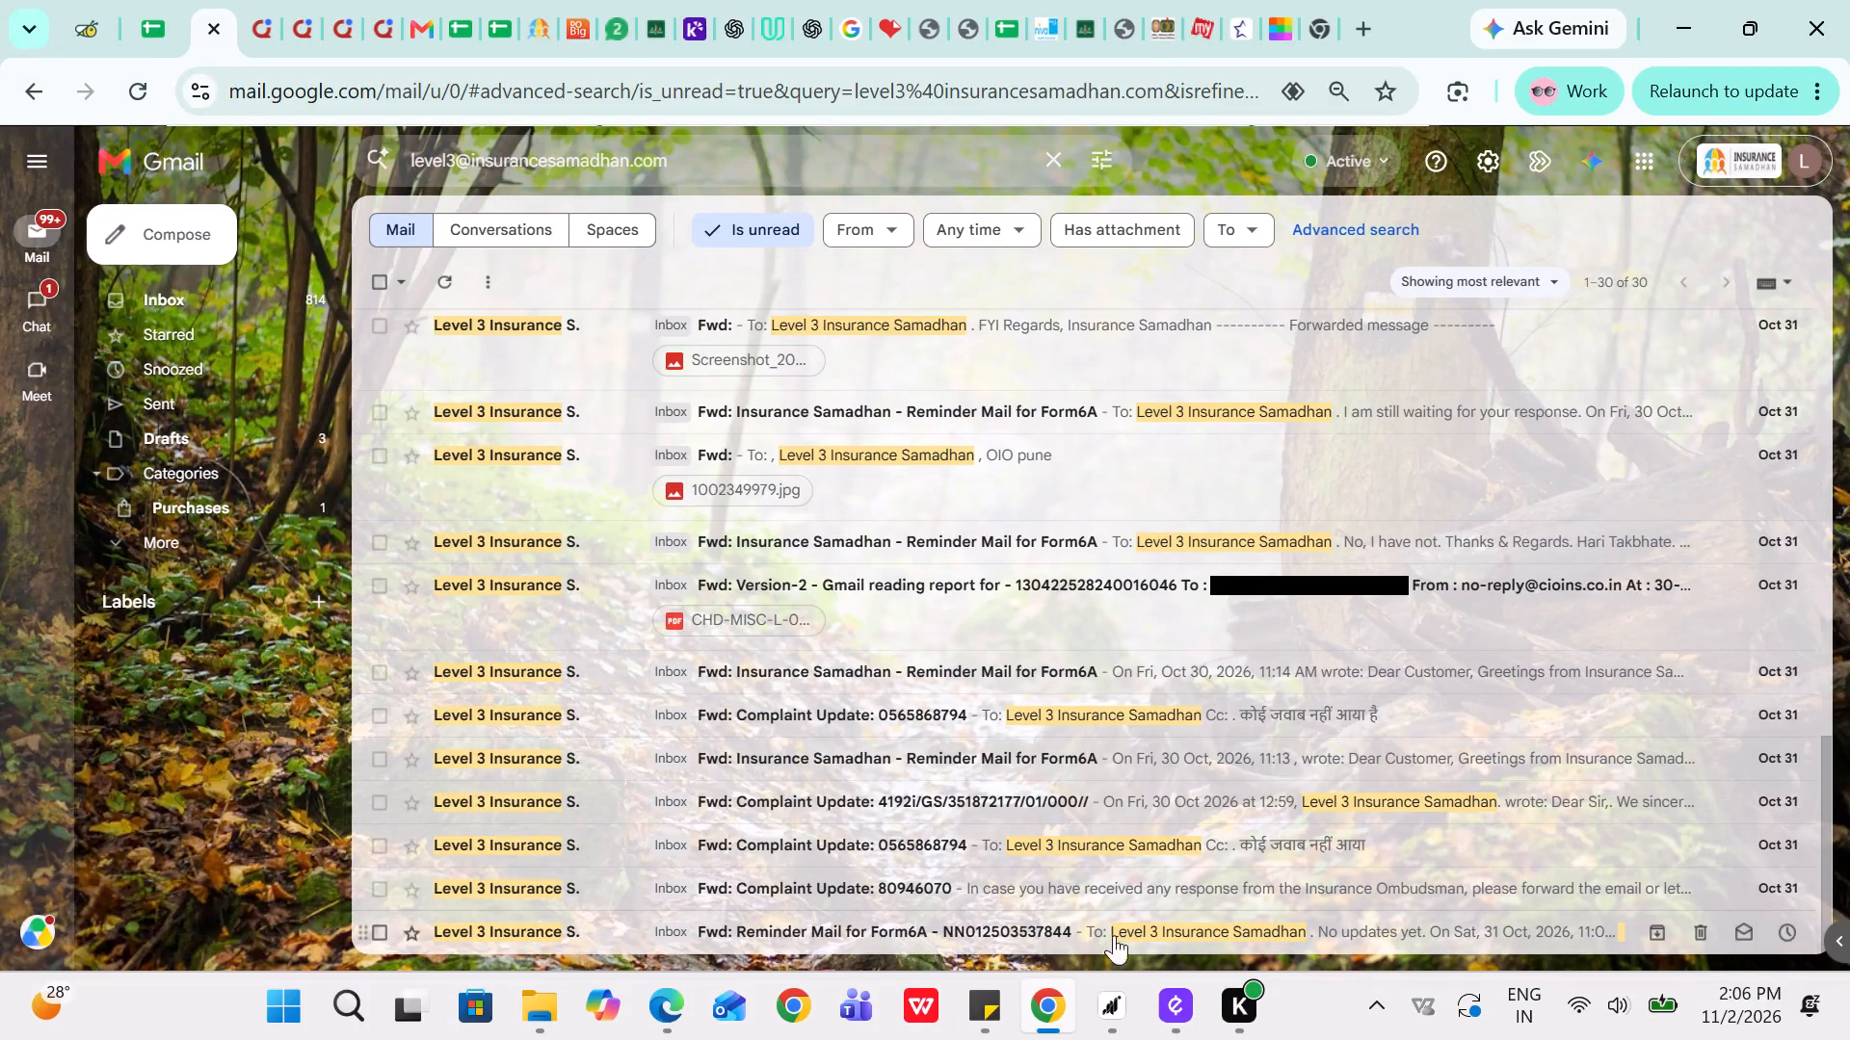
click(869, 930)
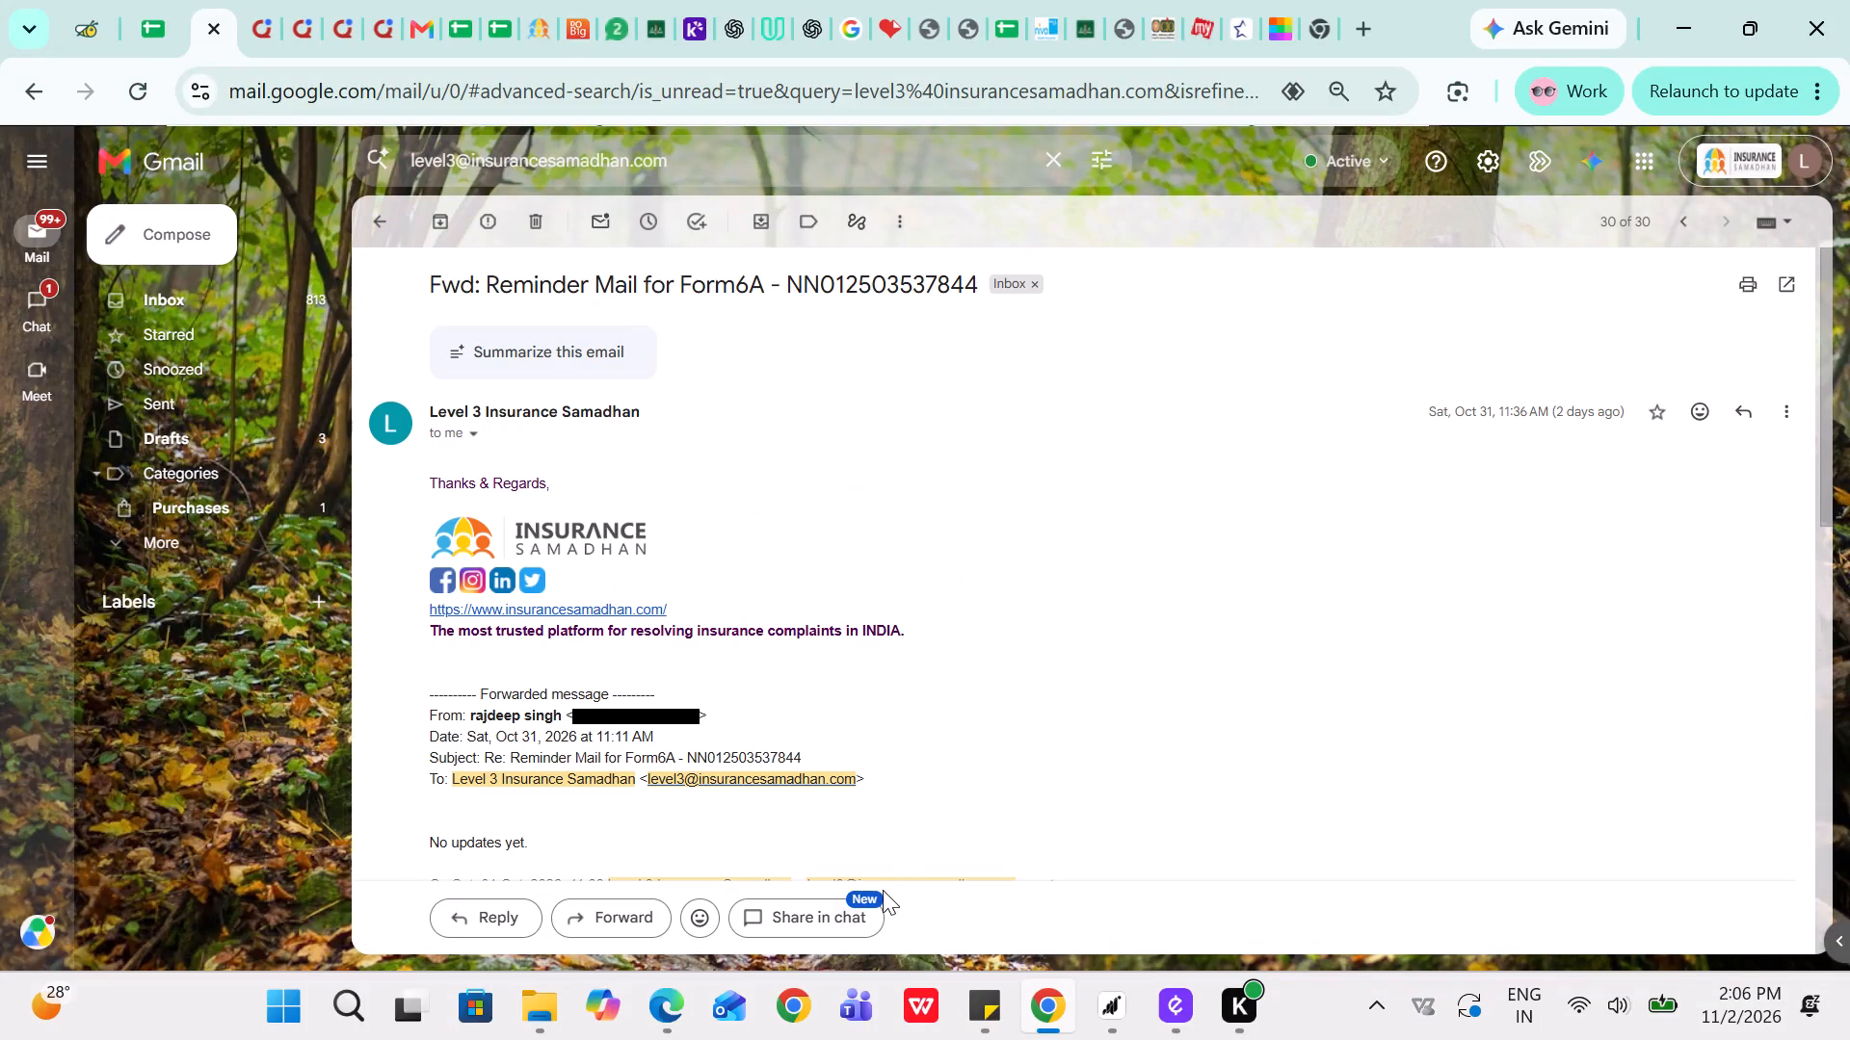
Switch to the Missed call Ombudsman 2026 spreadsheet and delete blank rows 40, 28 and 1 from the 02 Nov miss call sheet.
click(499, 0)
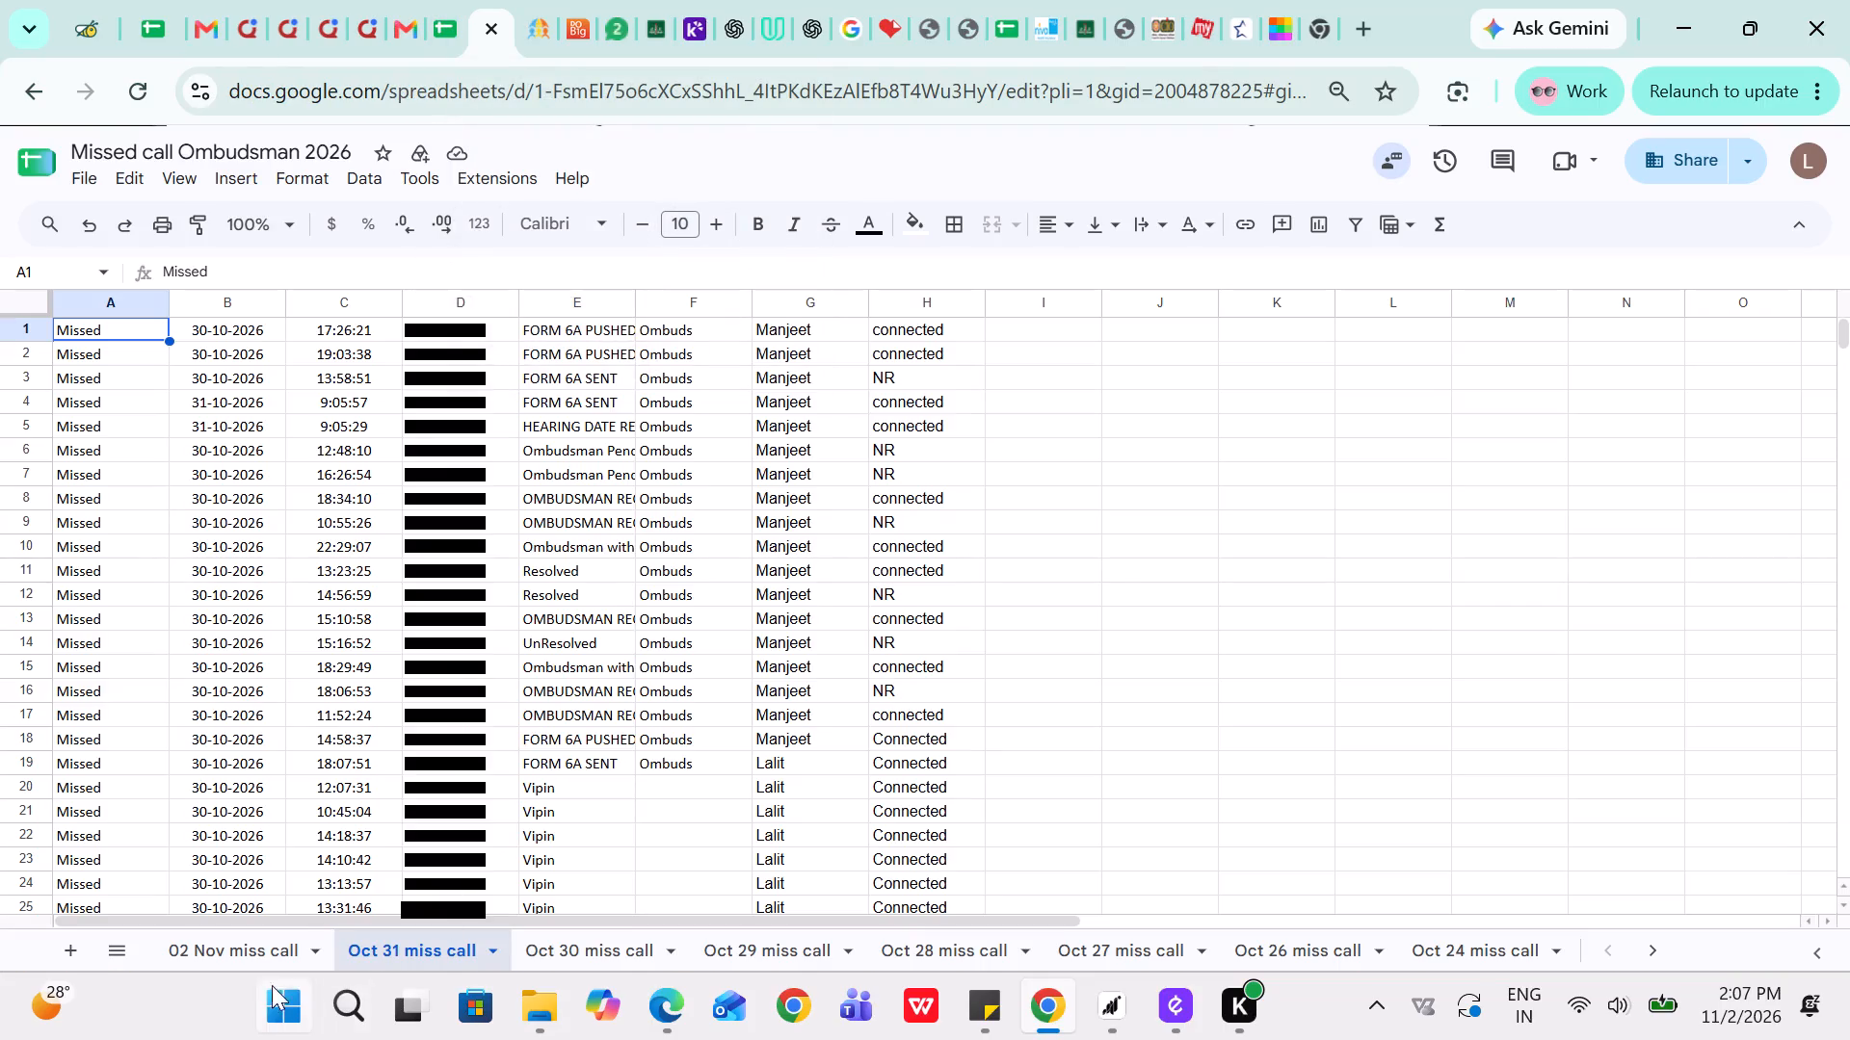
click(229, 952)
scroll(420, 498, down, 6)
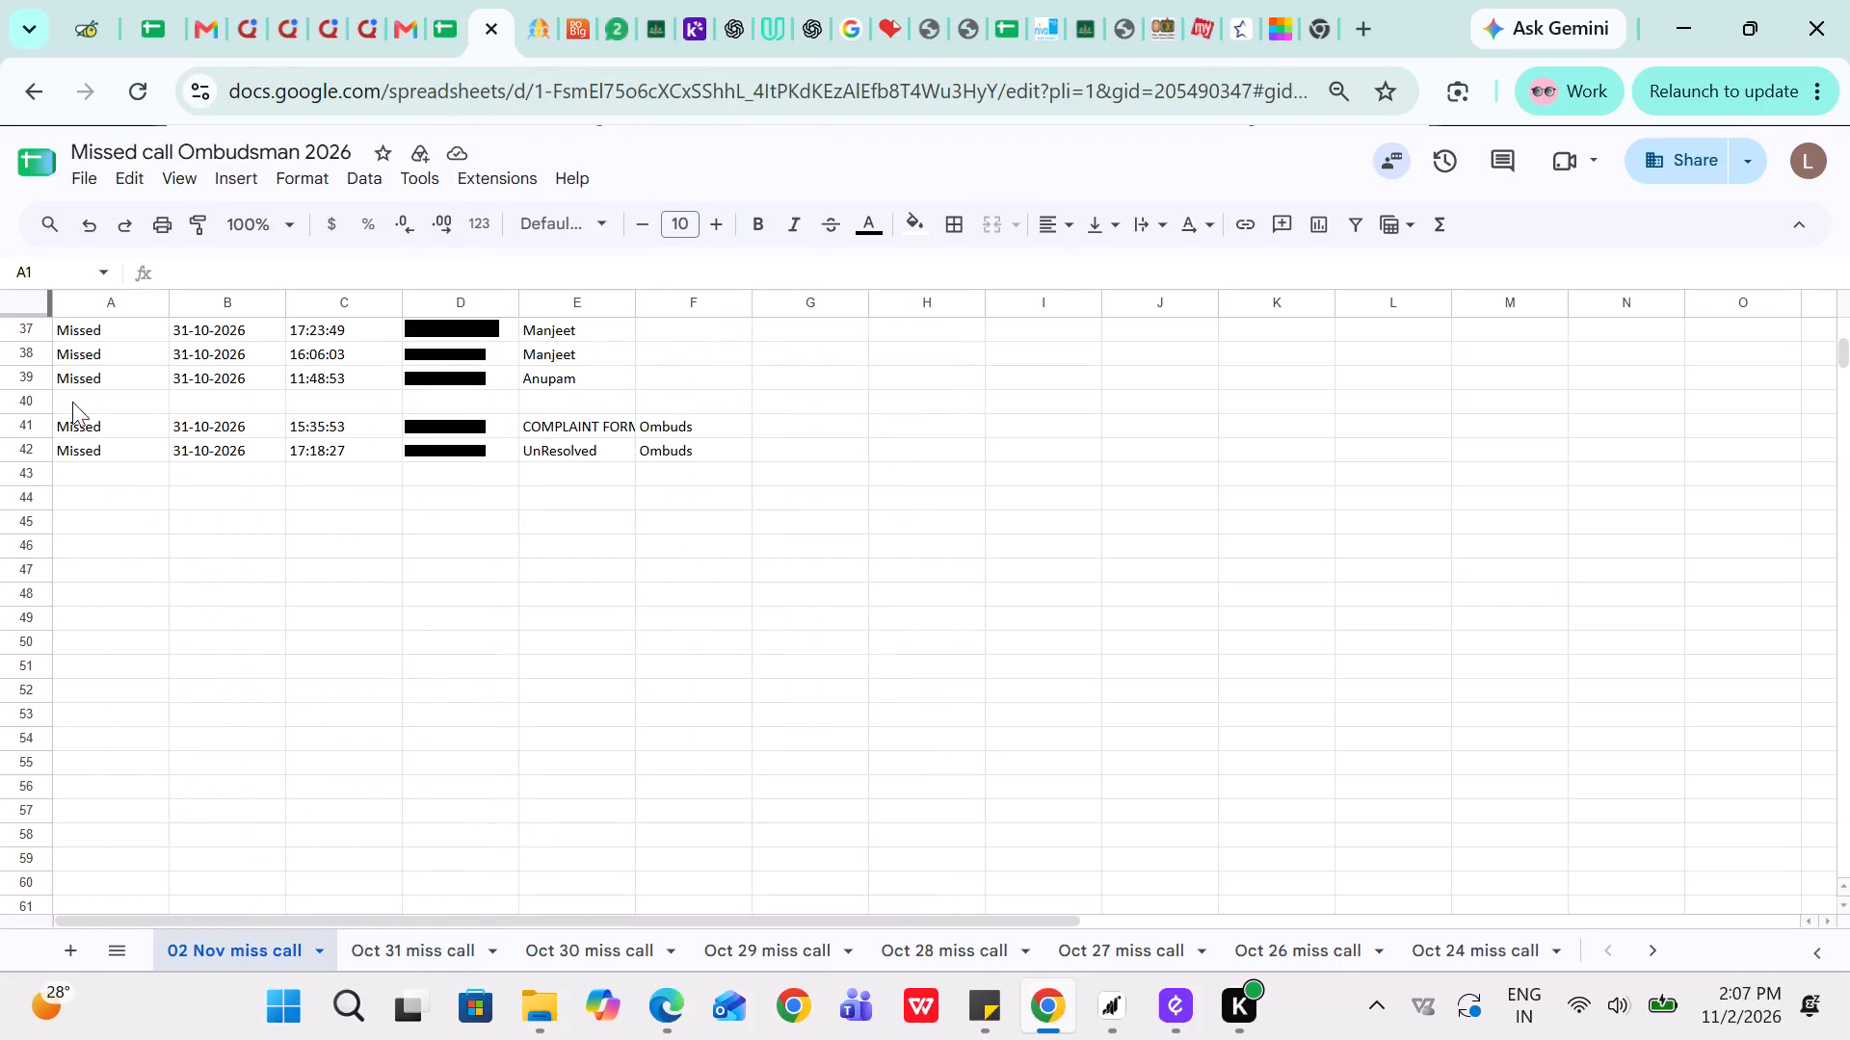
right_click(97, 404)
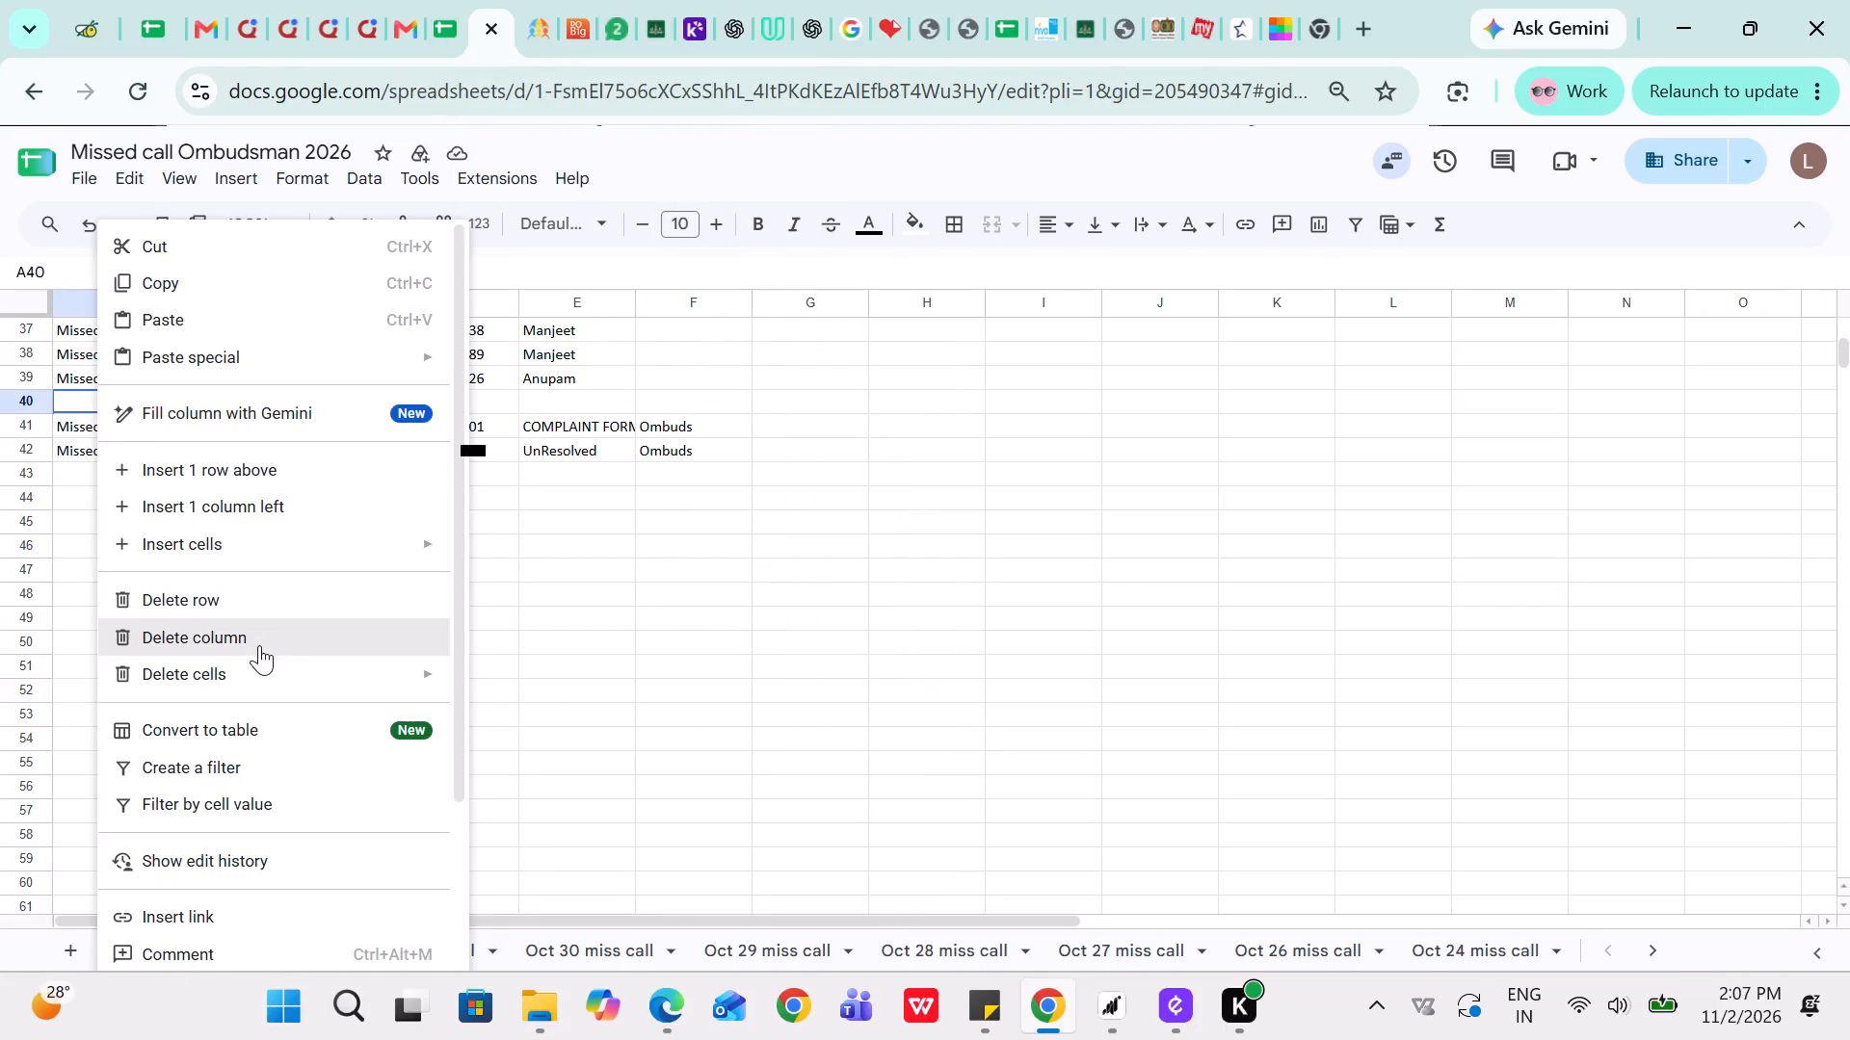
click(311, 596)
scroll(602, 589, up, 3)
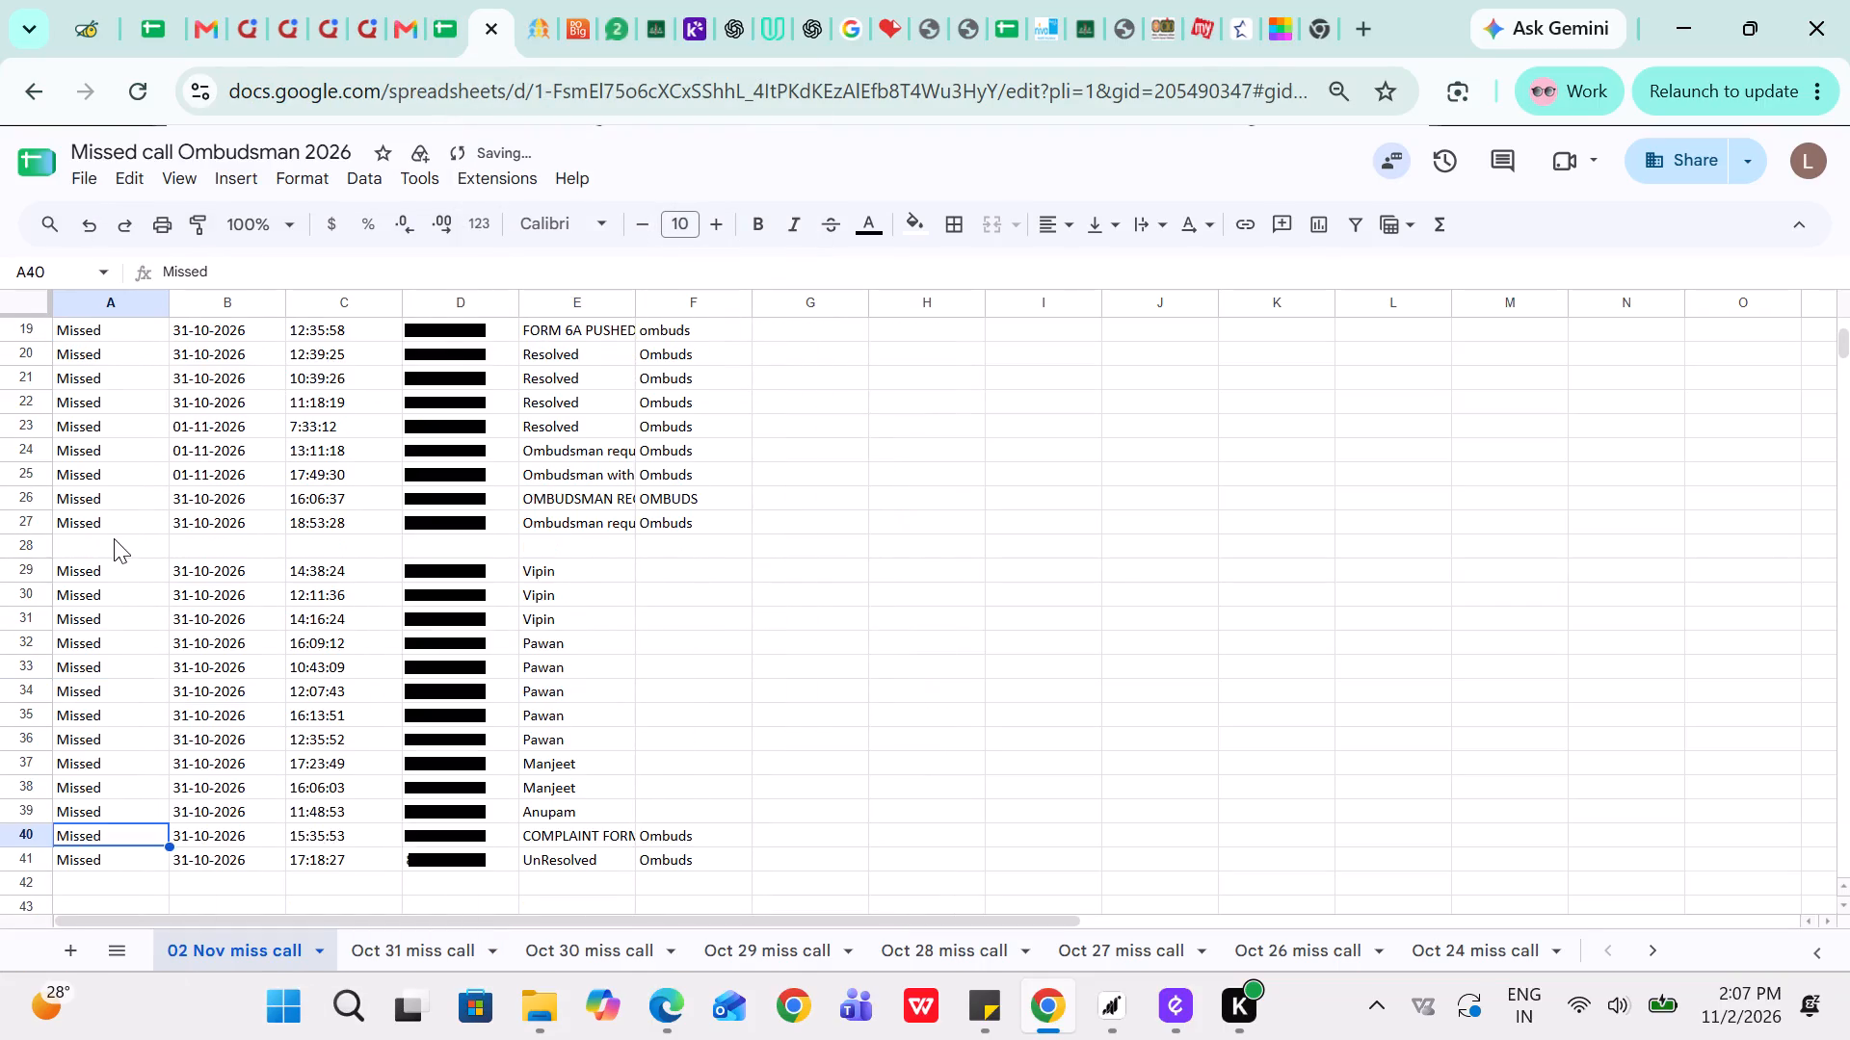
right_click(120, 544)
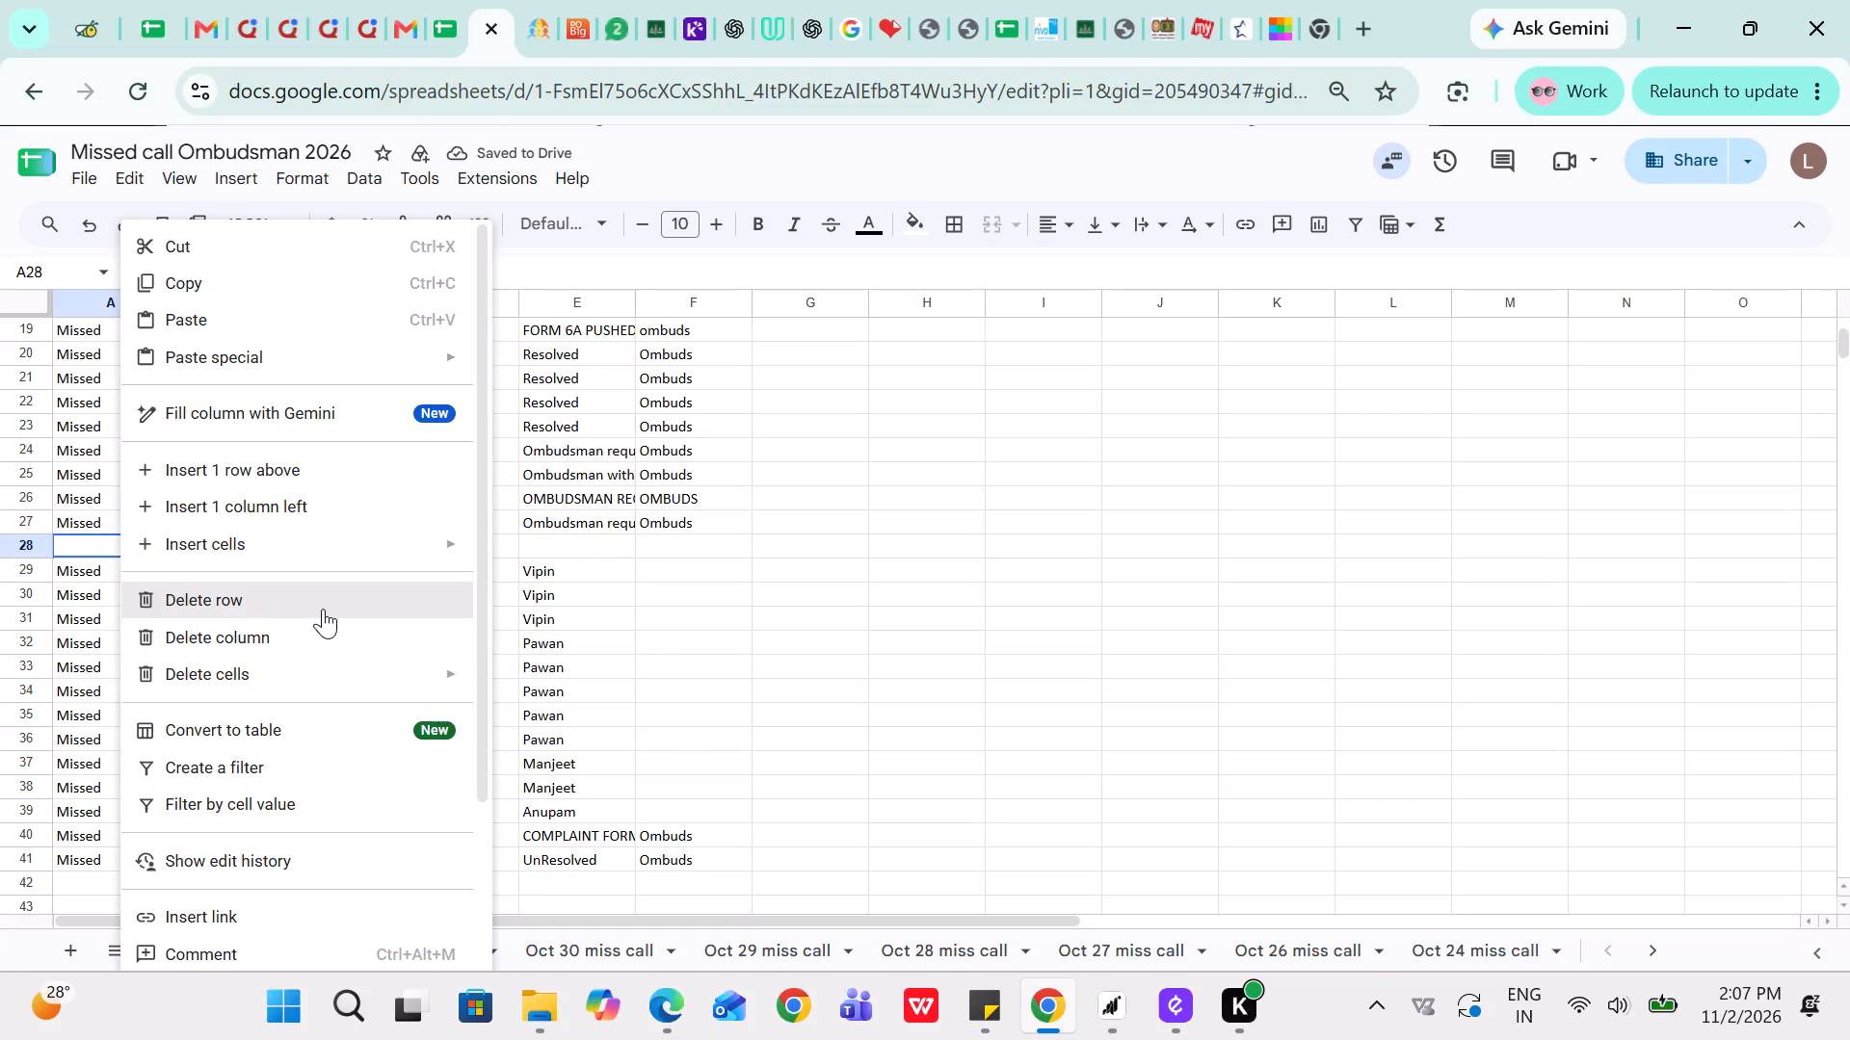
click(323, 609)
scroll(412, 628, up, 5)
right_click(107, 331)
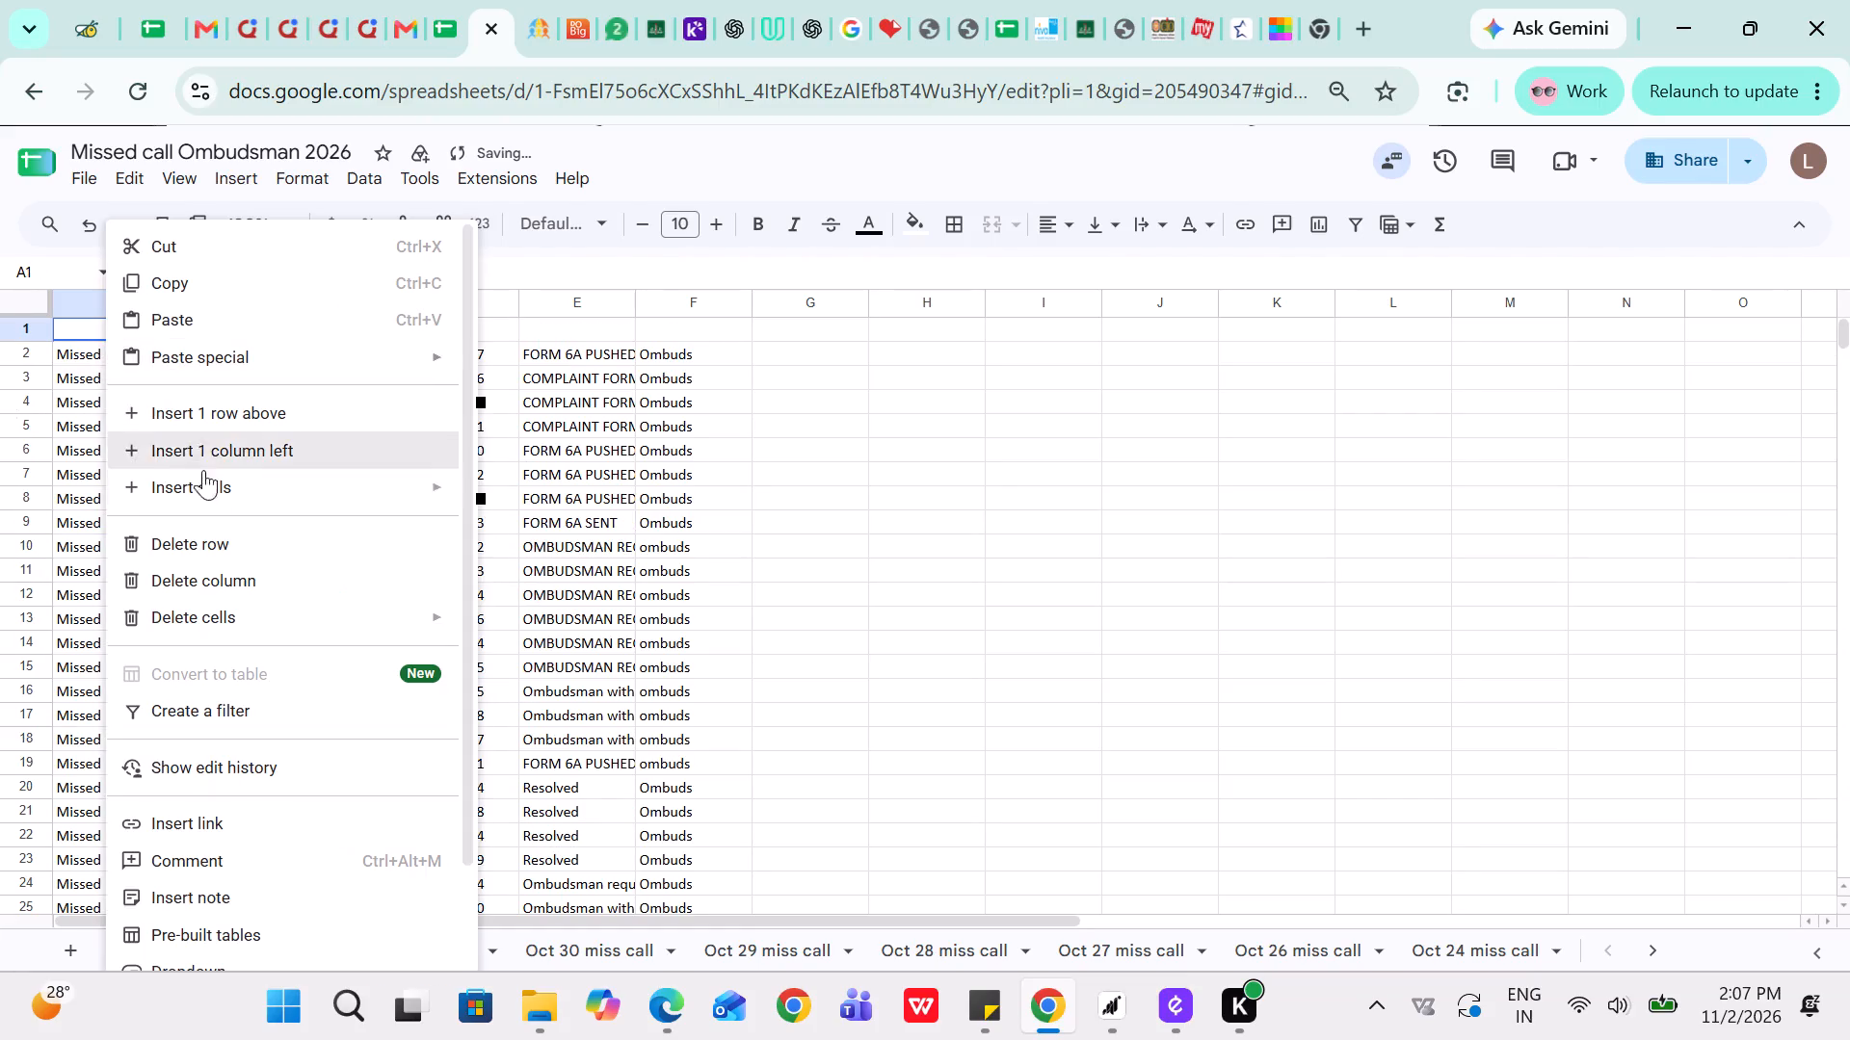
click(244, 541)
scroll(691, 493, down, 3)
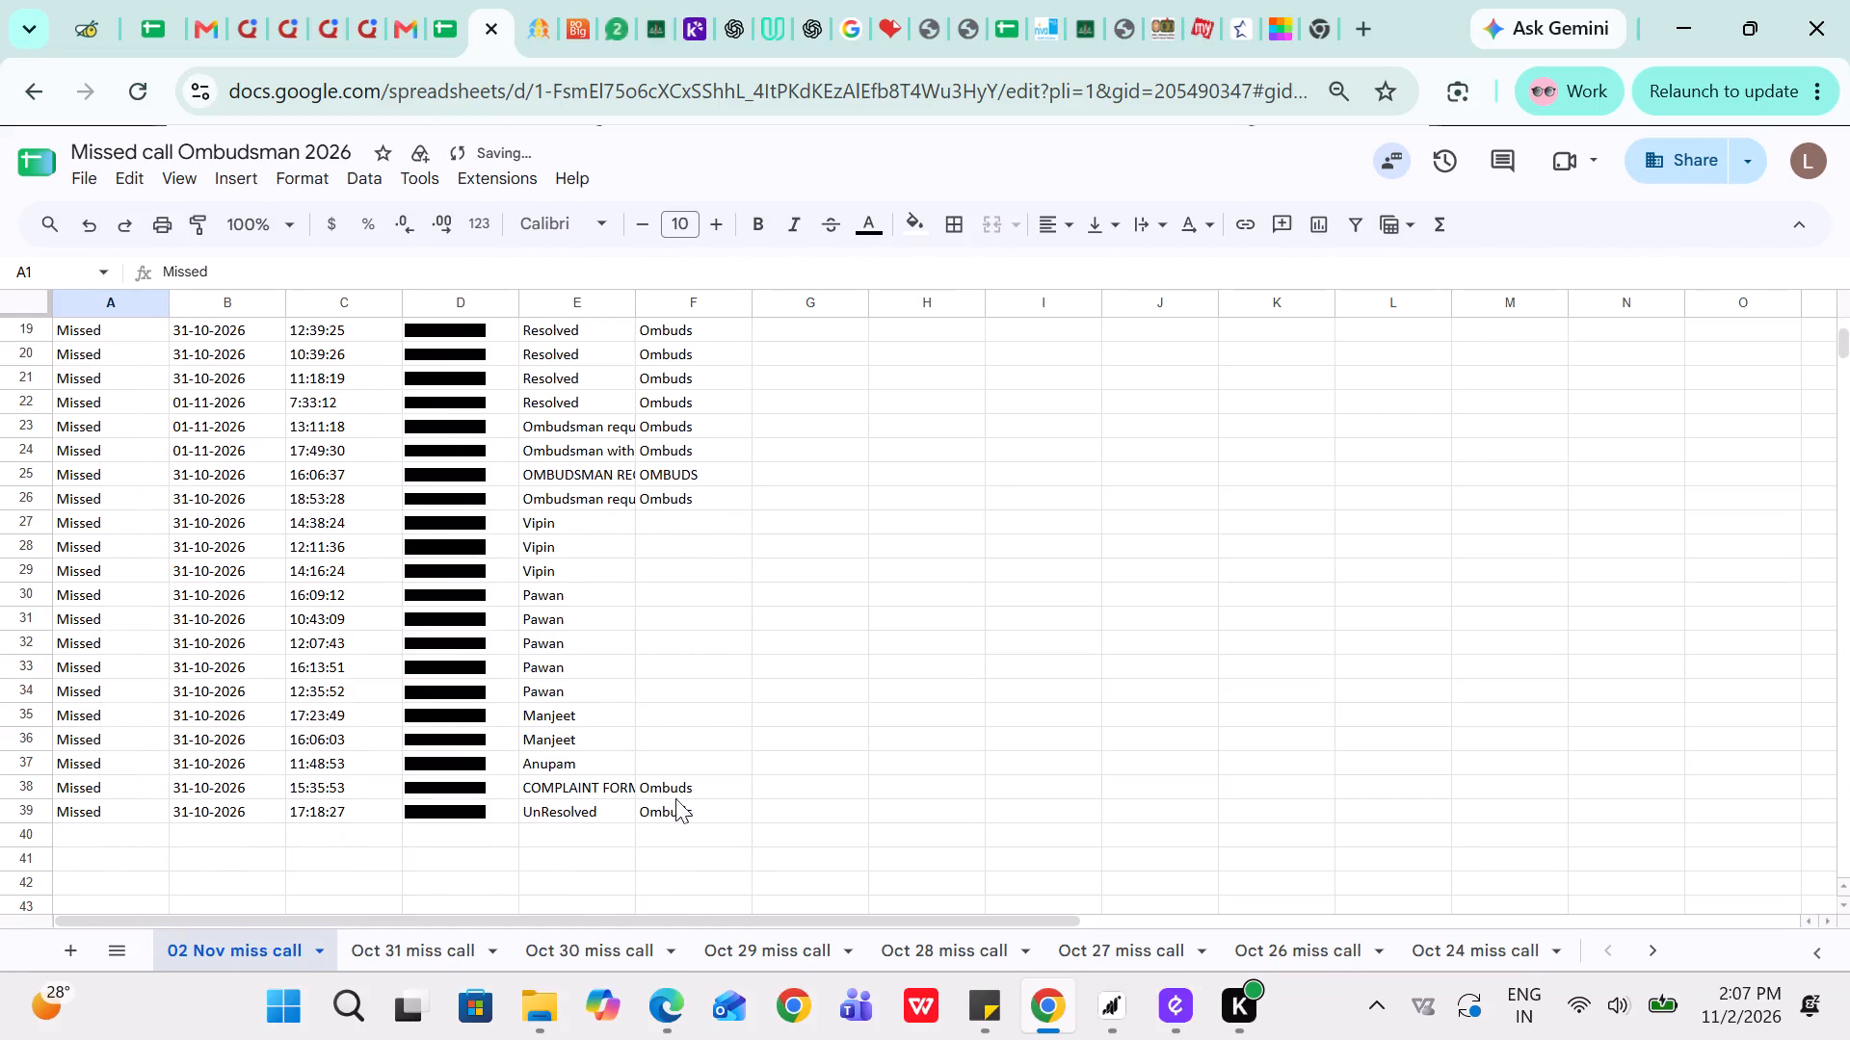
Enter Manjeet in cell G1, beside the first missed call in the 02 Nov miss call sheet.
scroll(572, 795, up, 3)
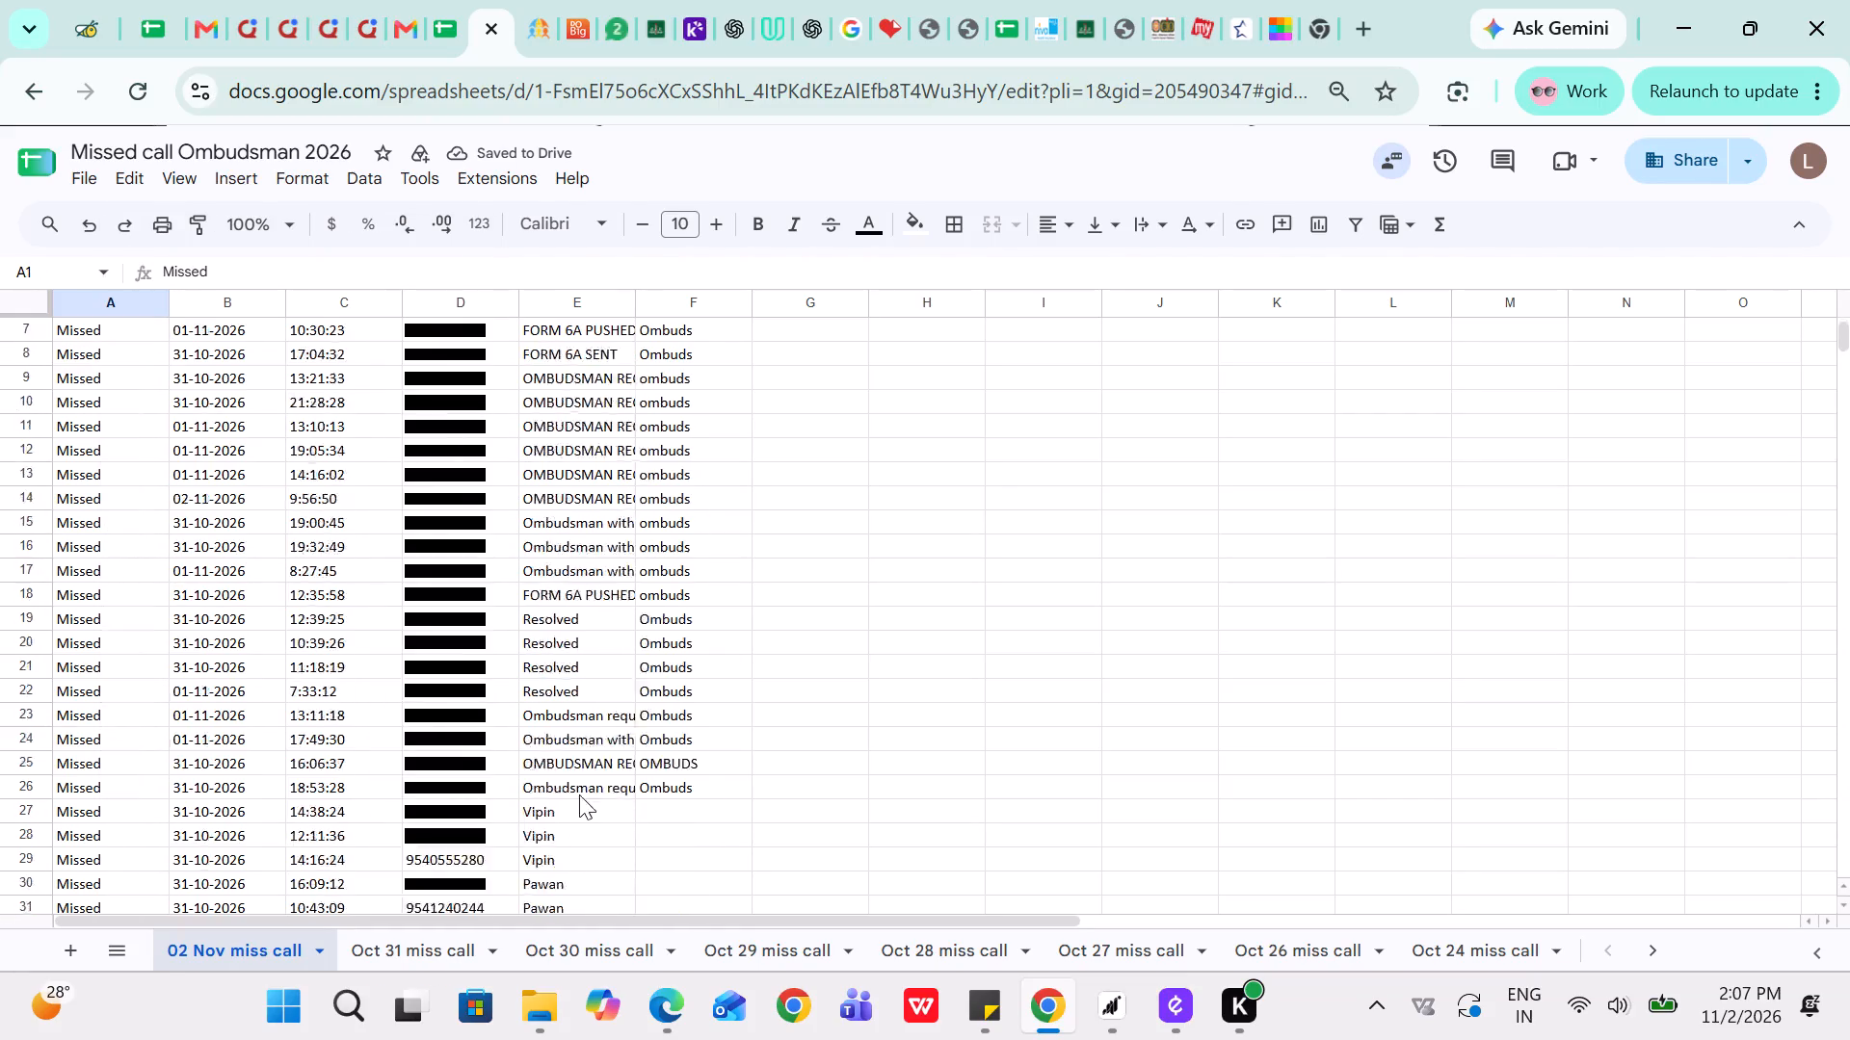
scroll(579, 794, up, 2)
scroll(728, 668, up, 2)
click(816, 338)
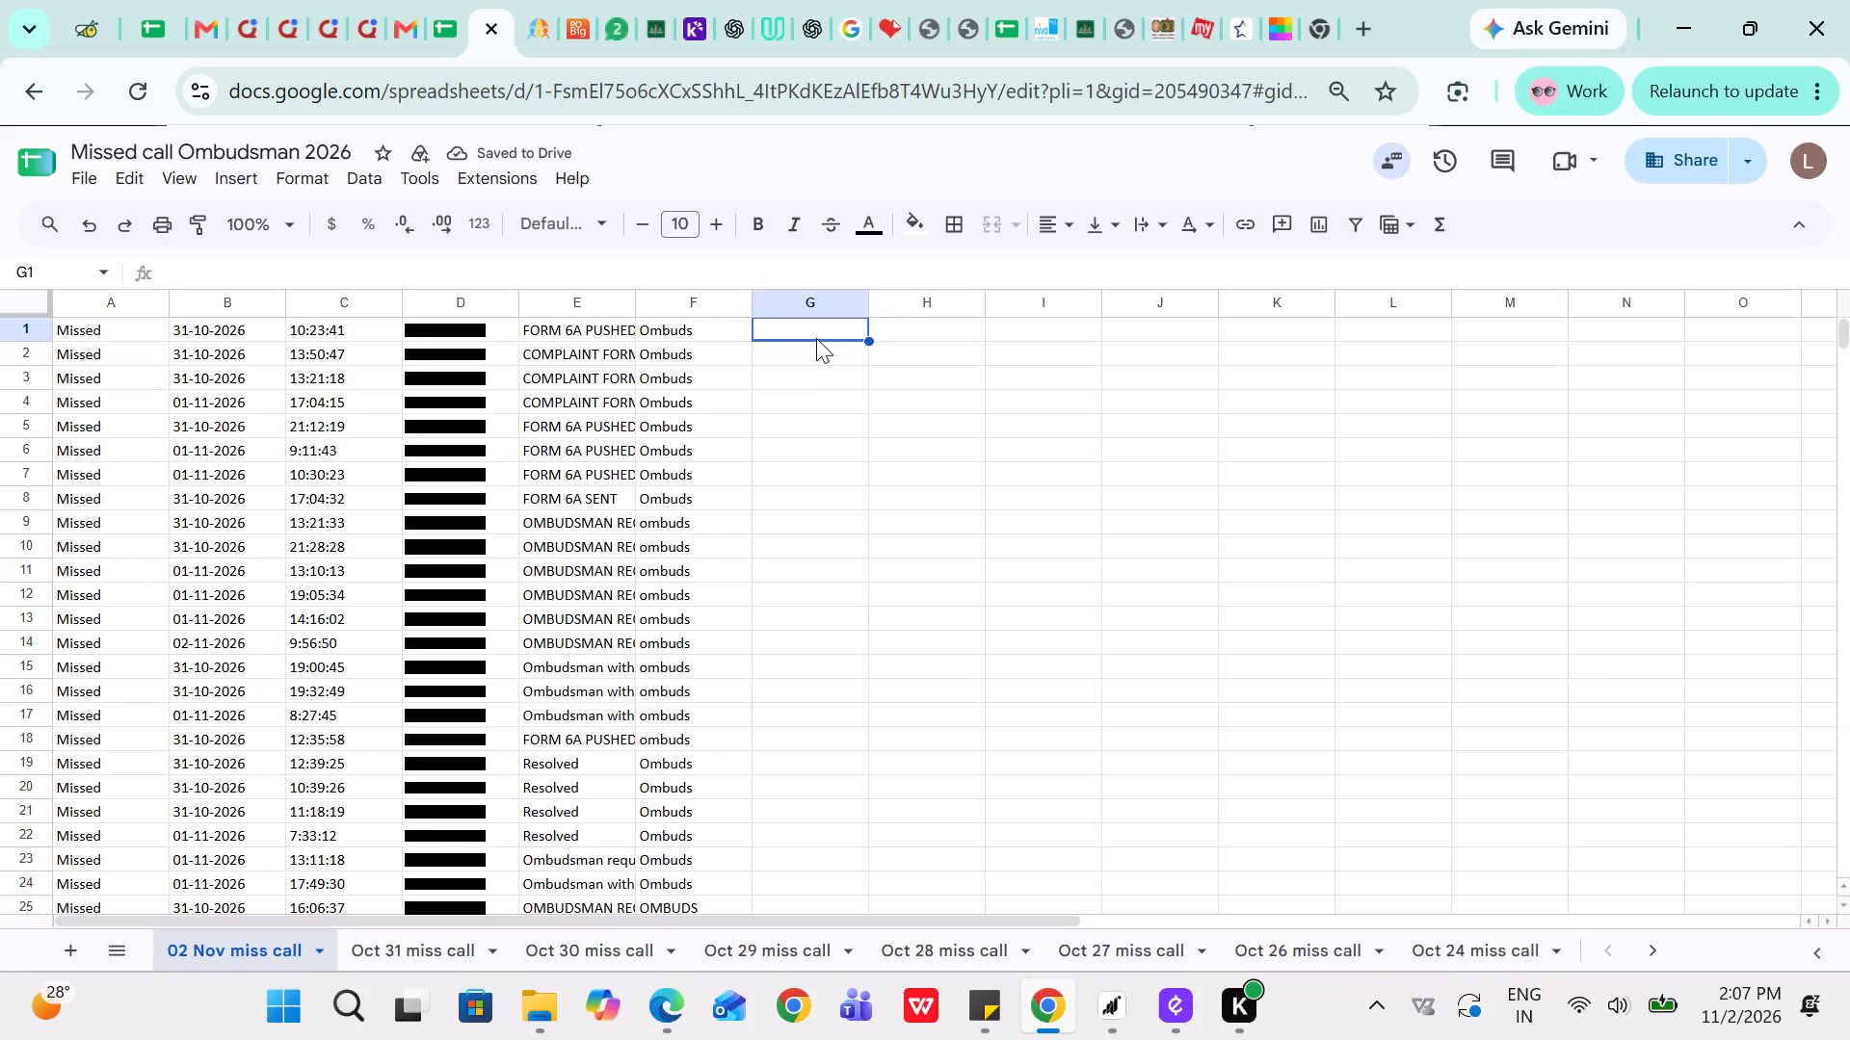
text(La)
key(BackSpace)
key(BackSpace)
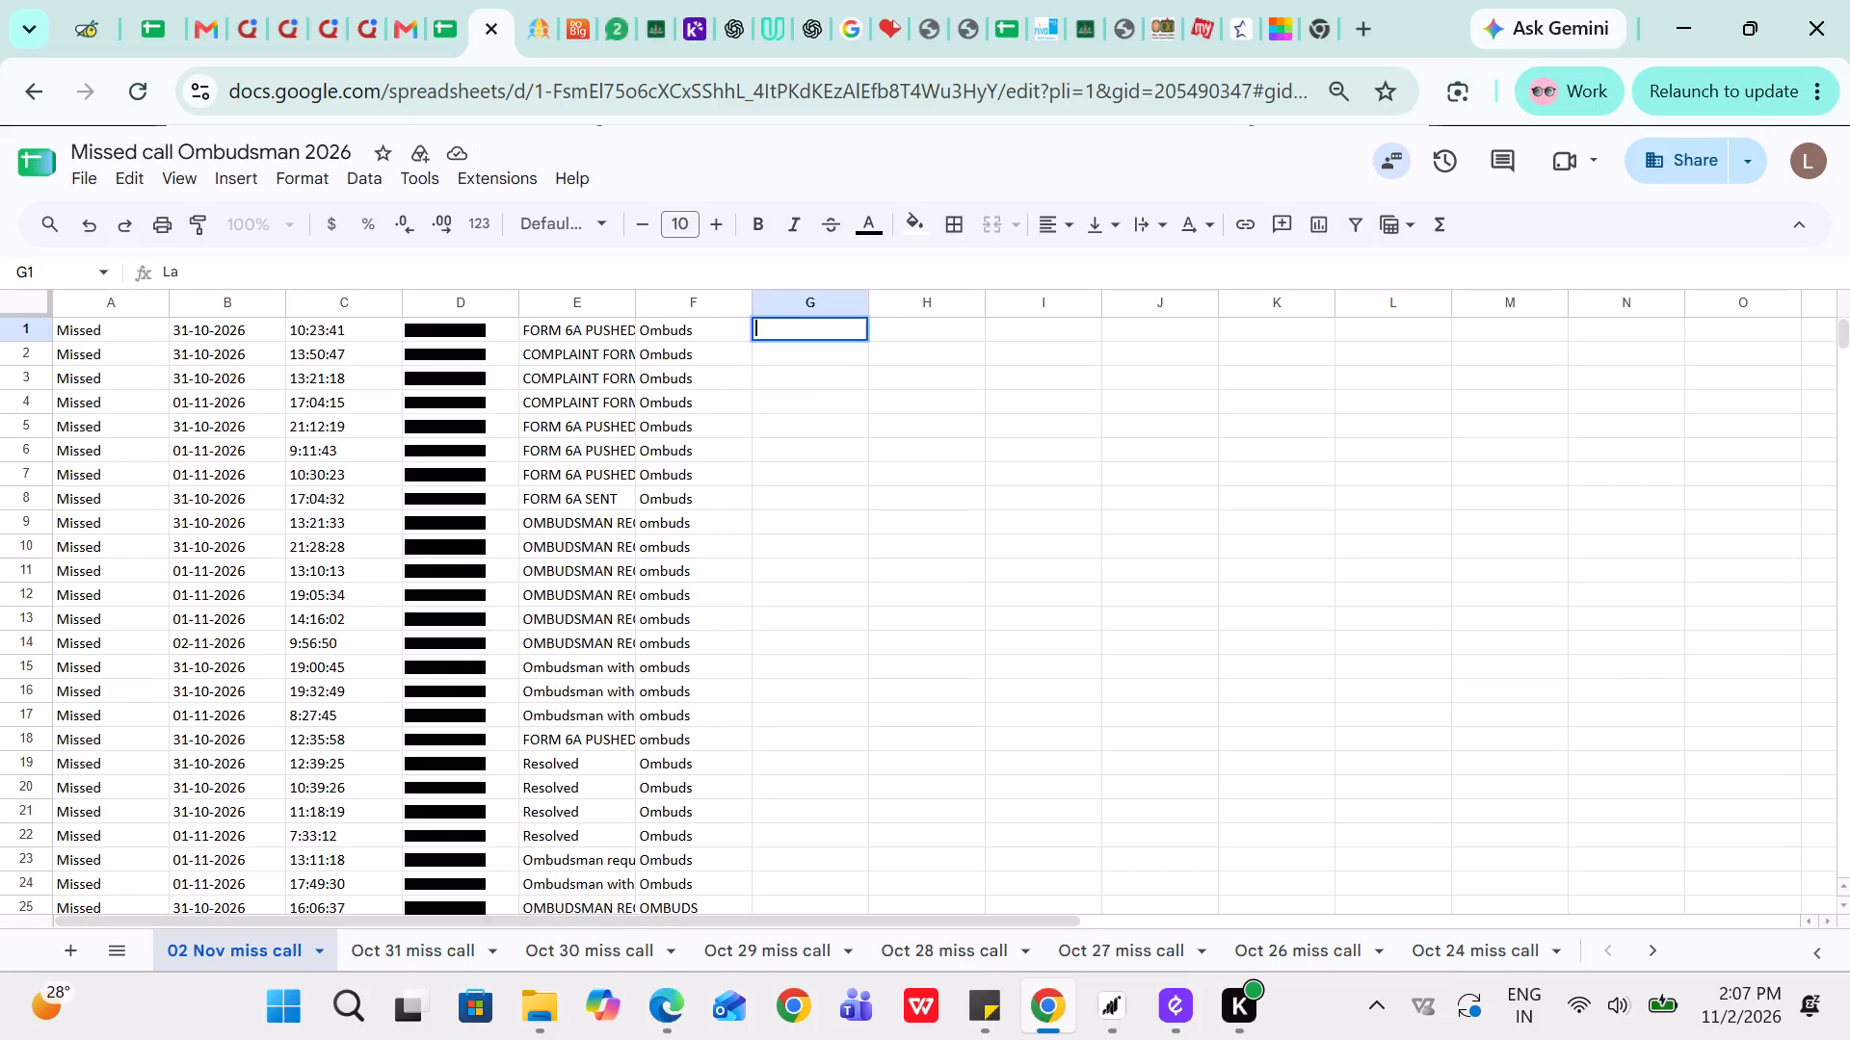
key(BackSpace)
text(Manjeet.)
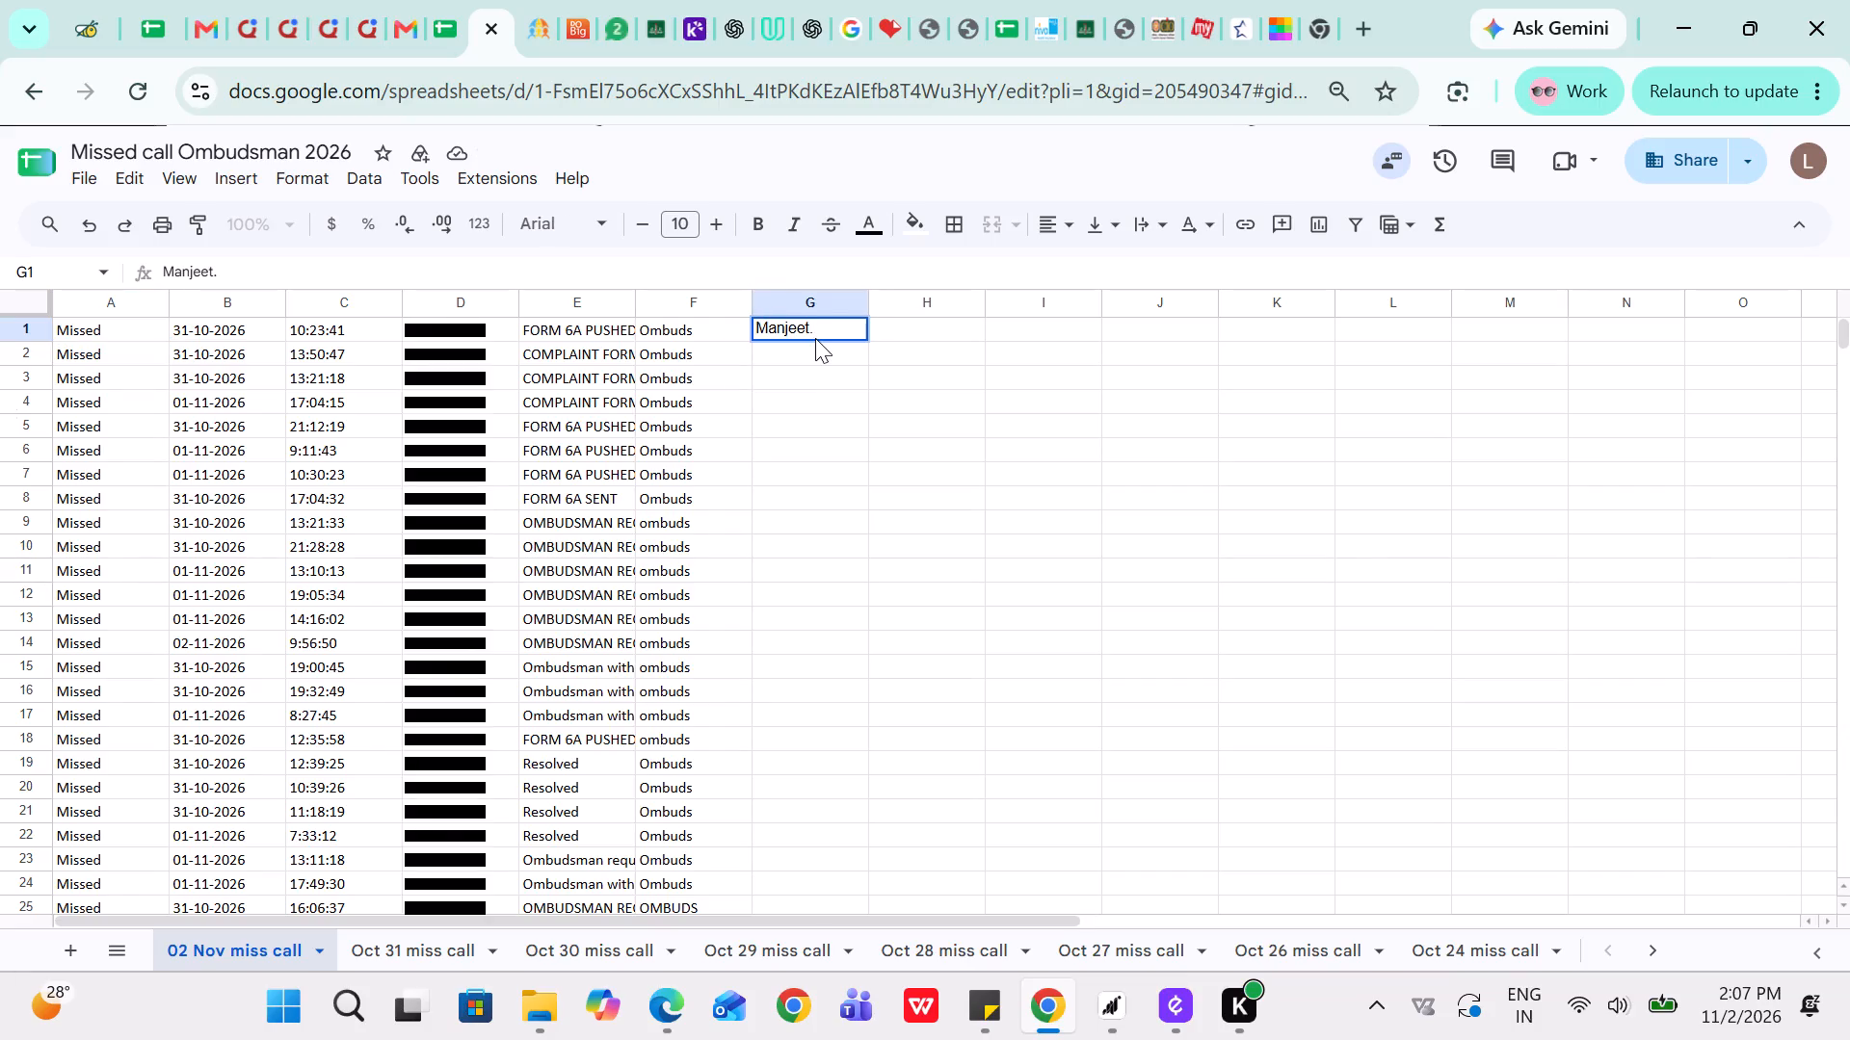
key(BackSpace)
click(901, 333)
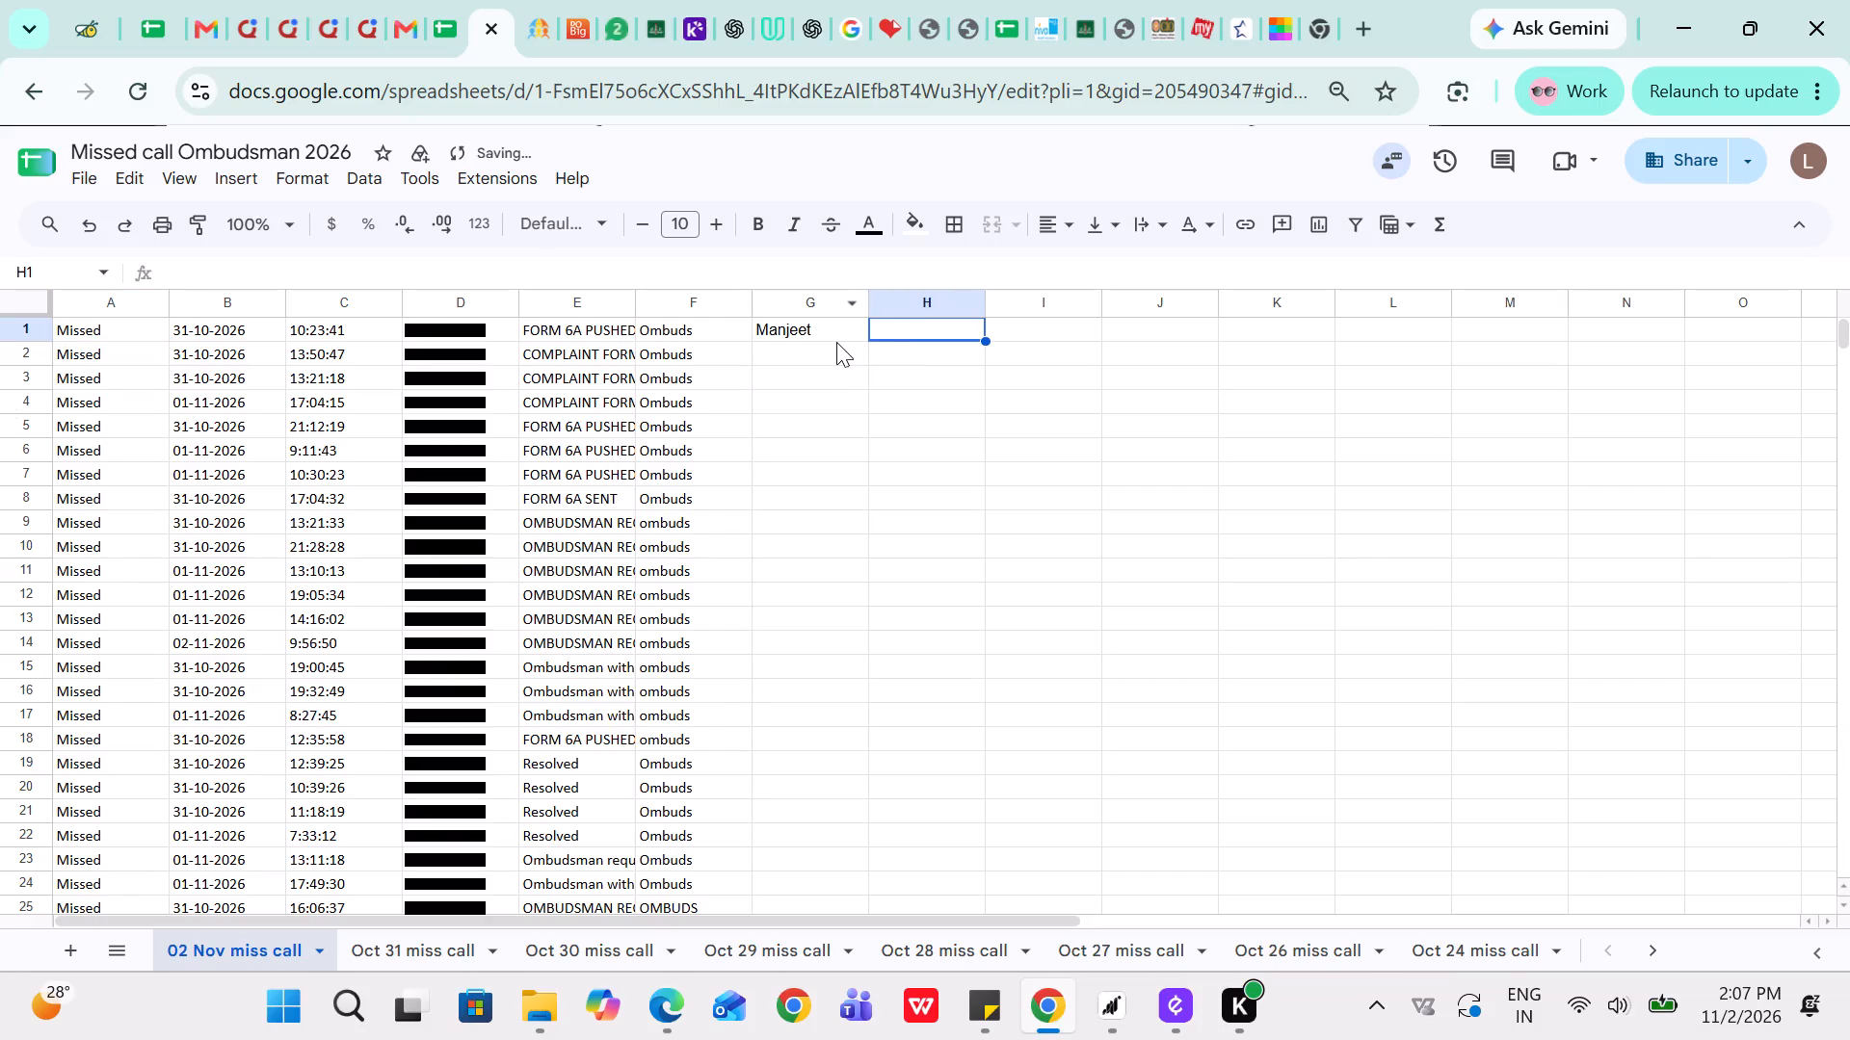
Fill Manjeet down column G from row 1 through row 19.
click(852, 329)
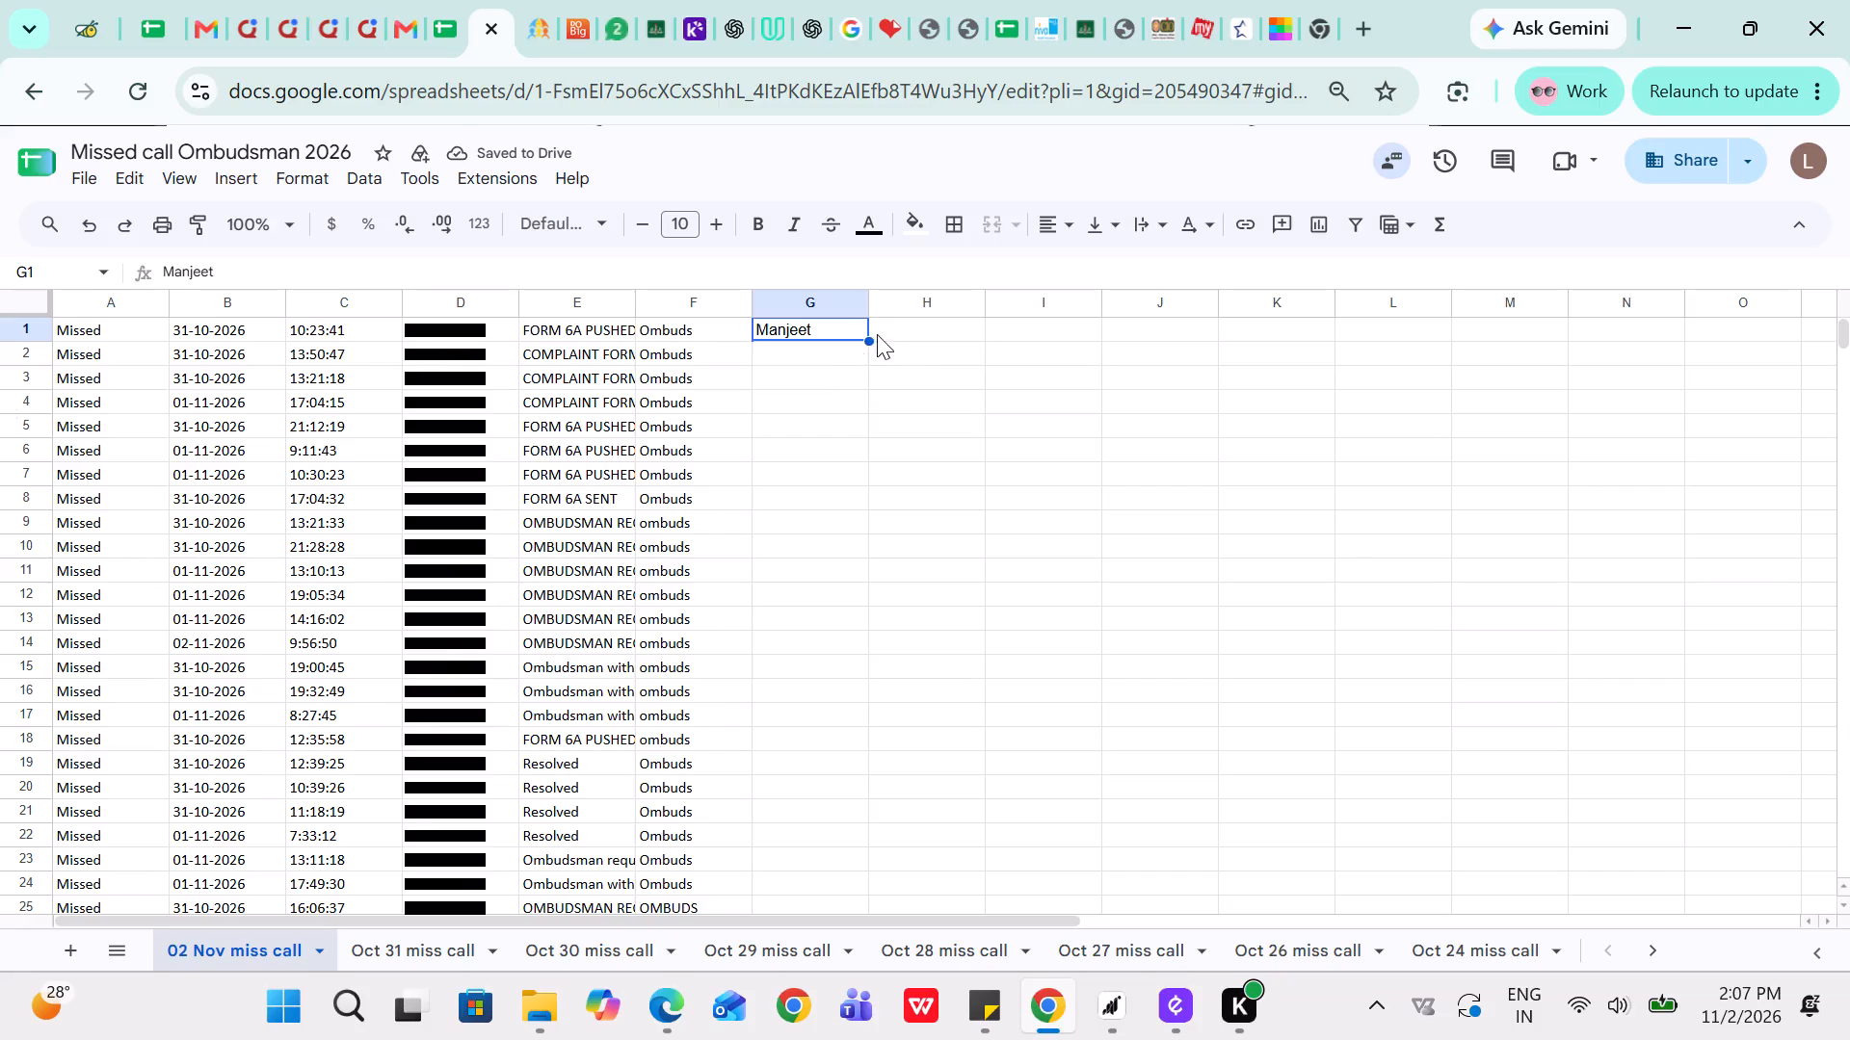
drag(872, 339, 837, 429)
drag(837, 429, 798, 797)
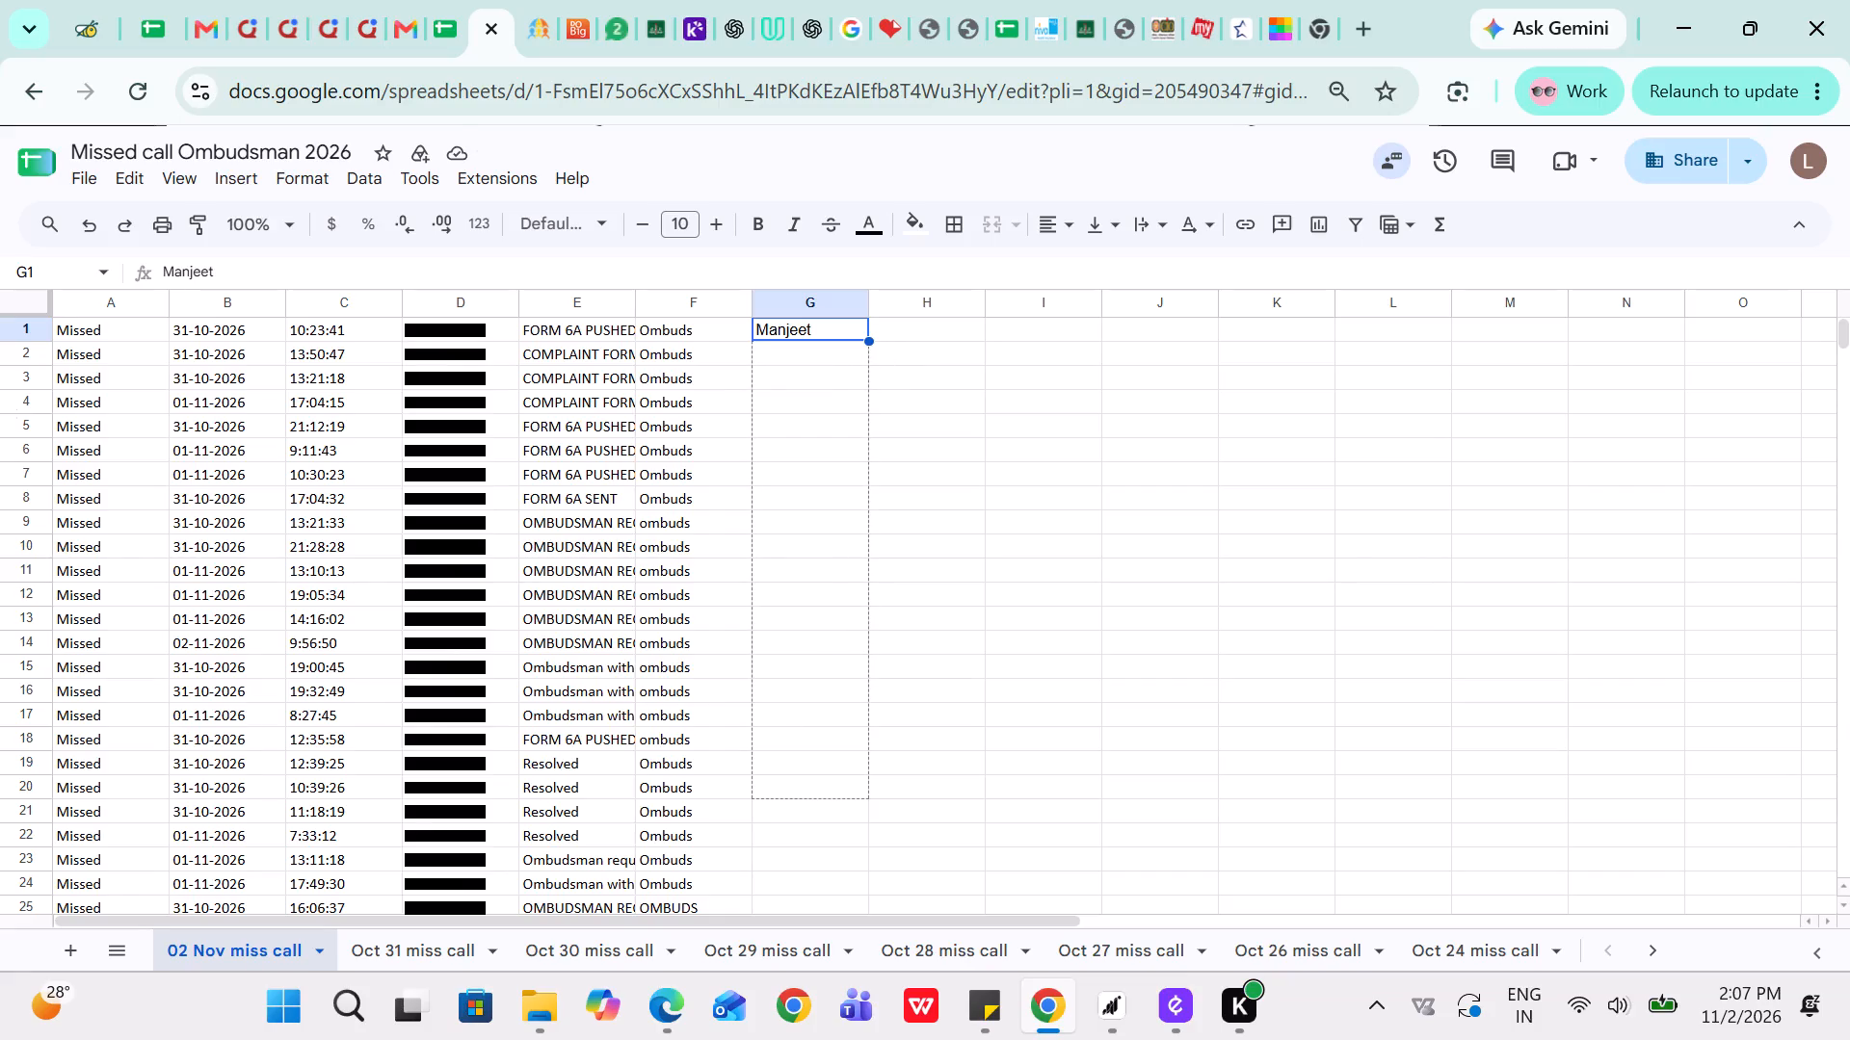
drag(798, 797, 817, 770)
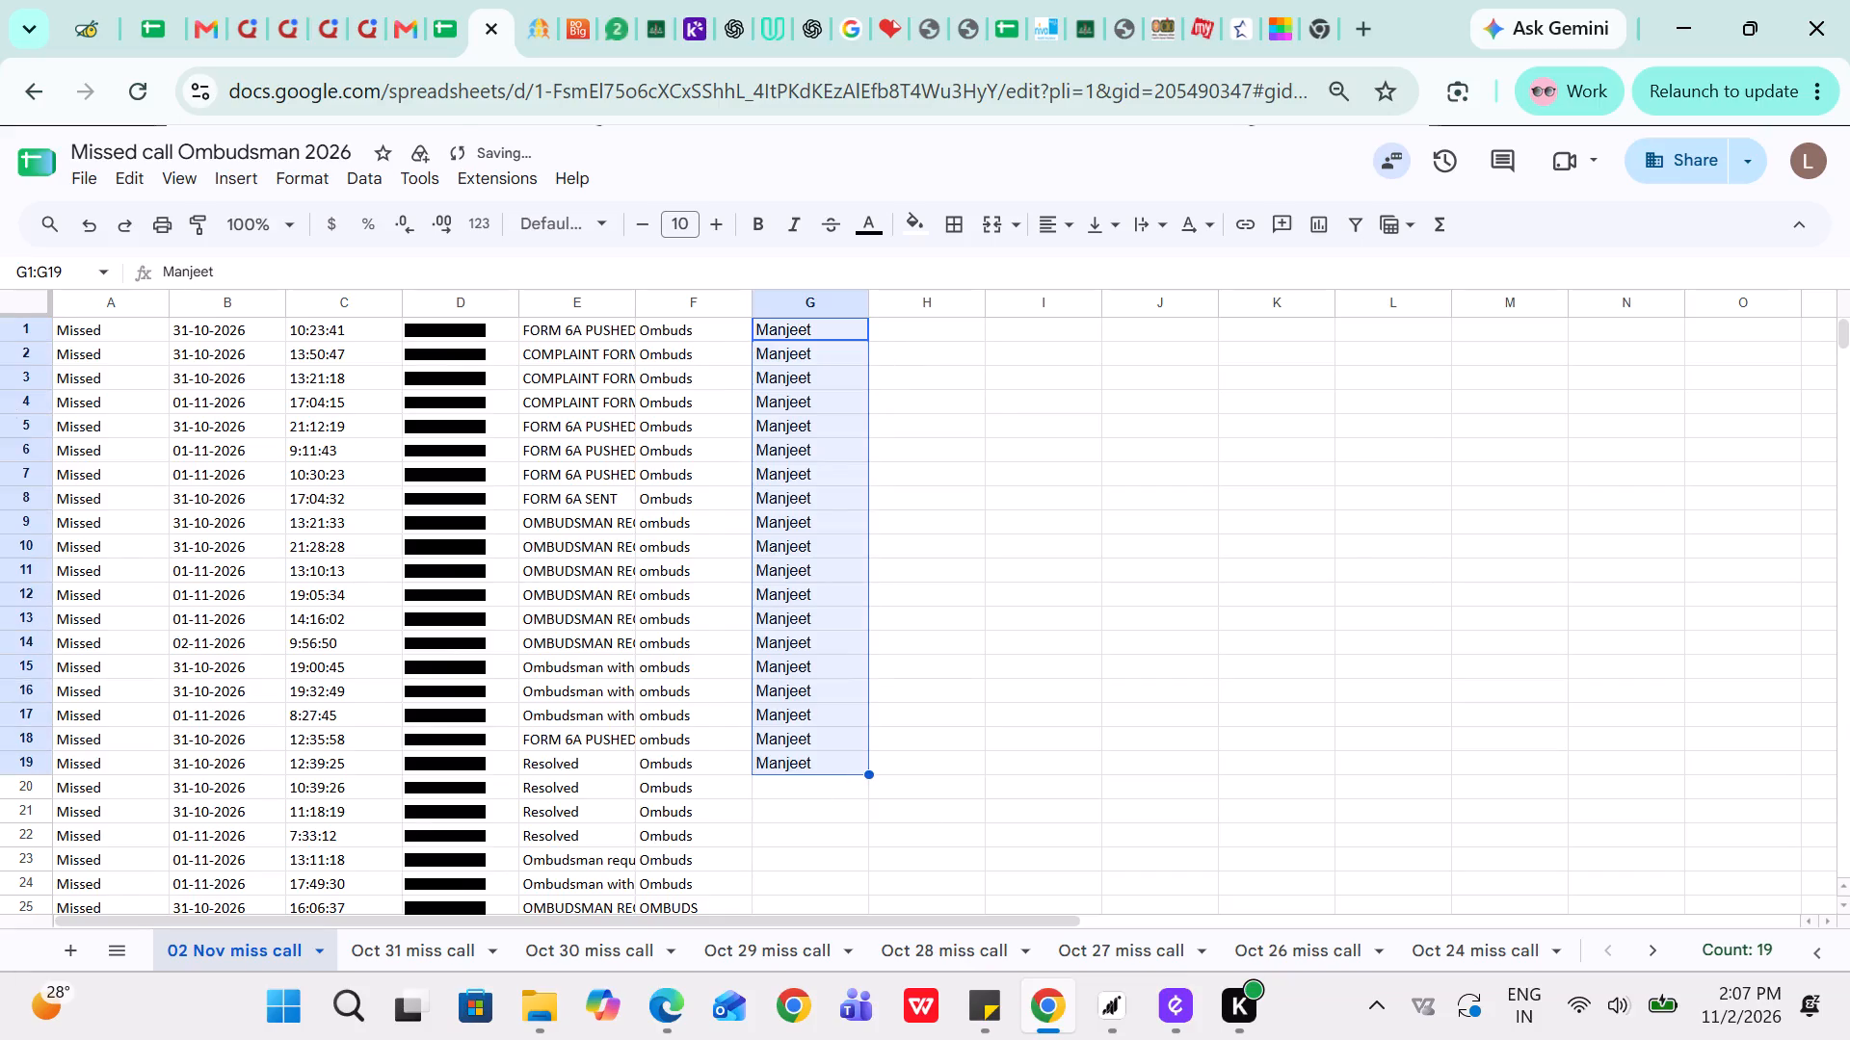
Enter Lalit in cell G20 and fill the name down column G for the remaining missed-call rows below.
scroll(1006, 789, down, 2)
click(843, 499)
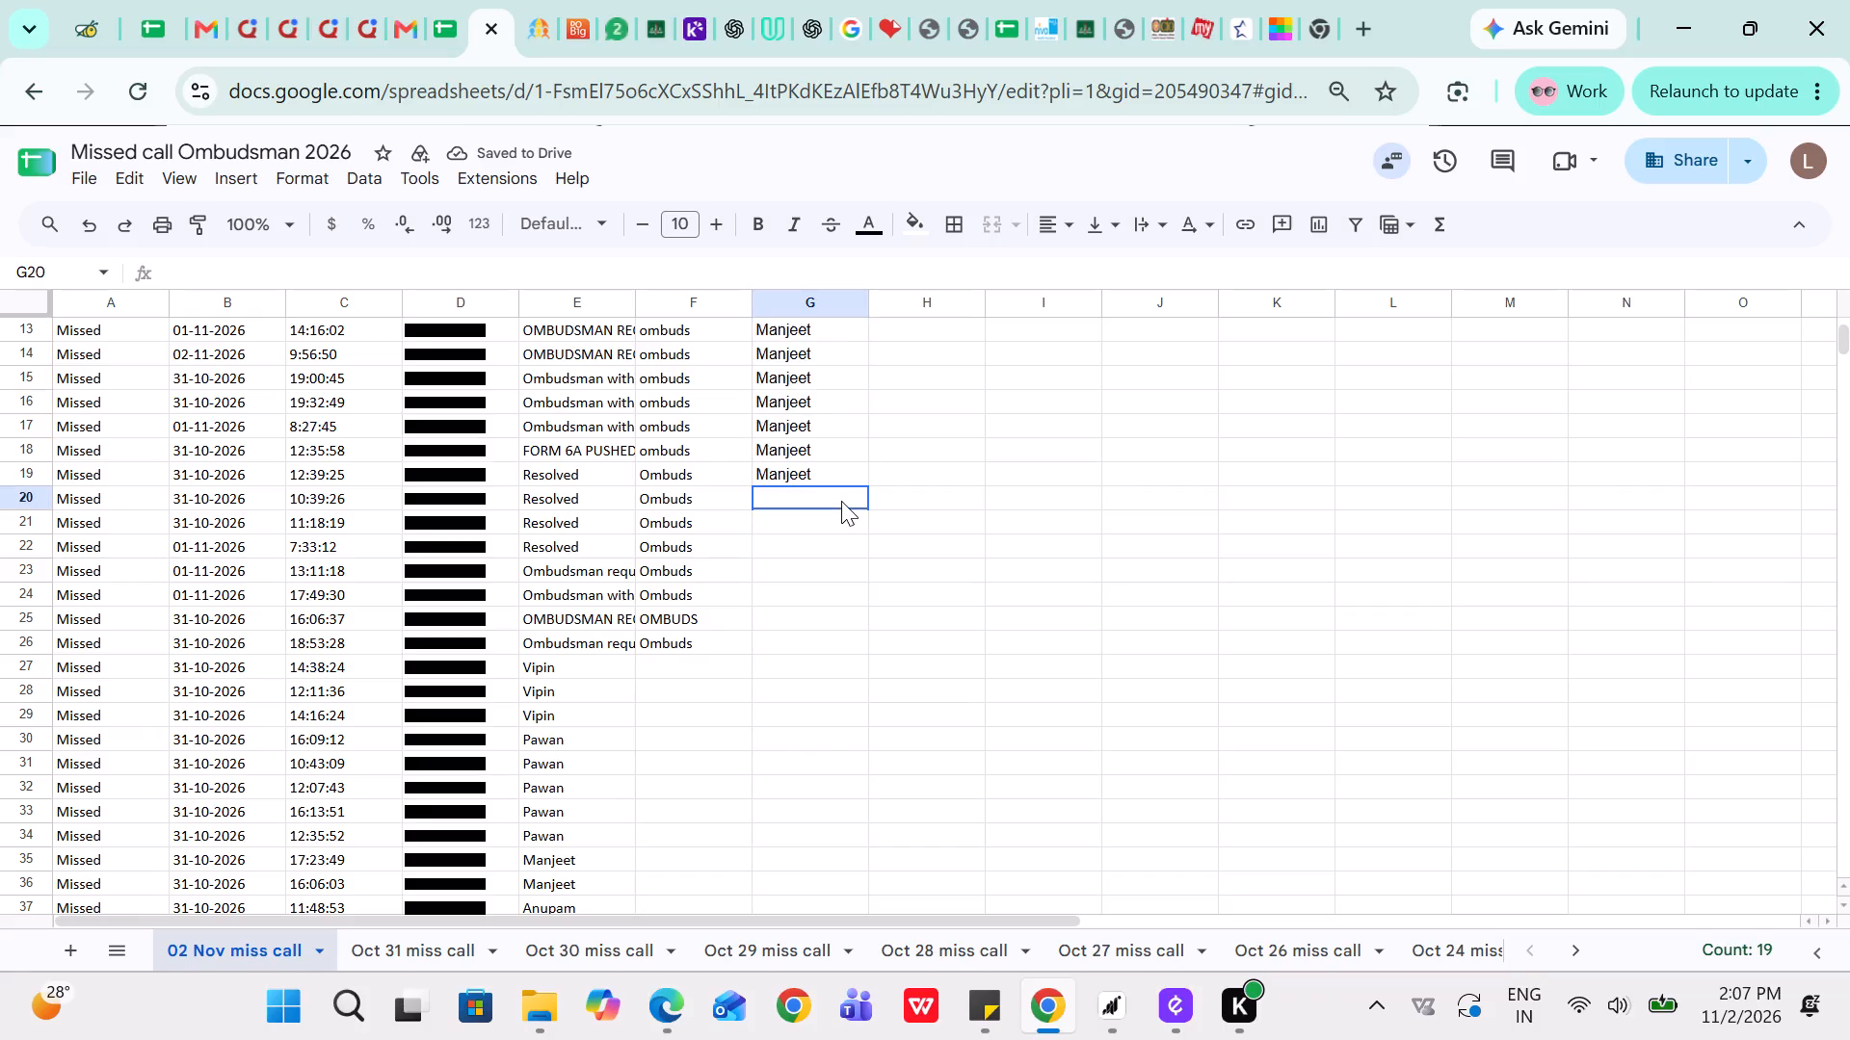
text(Lalit)
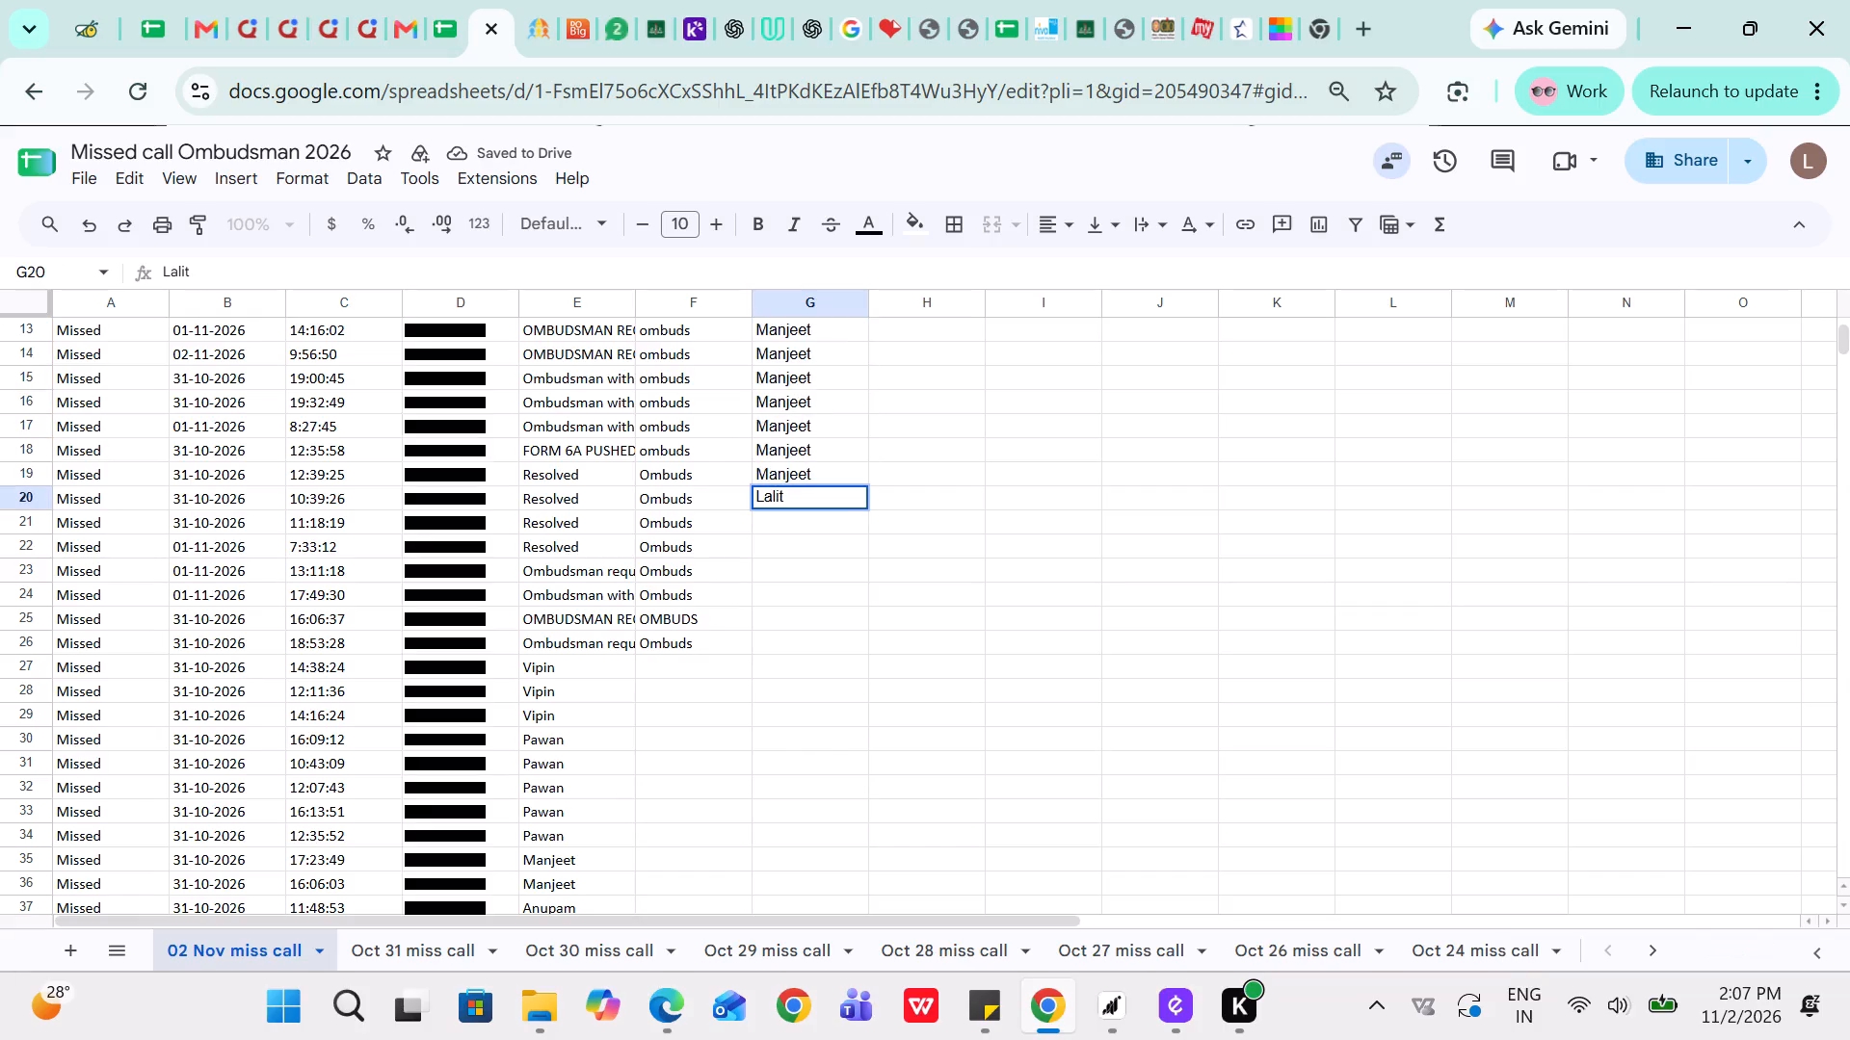
click(968, 491)
click(838, 495)
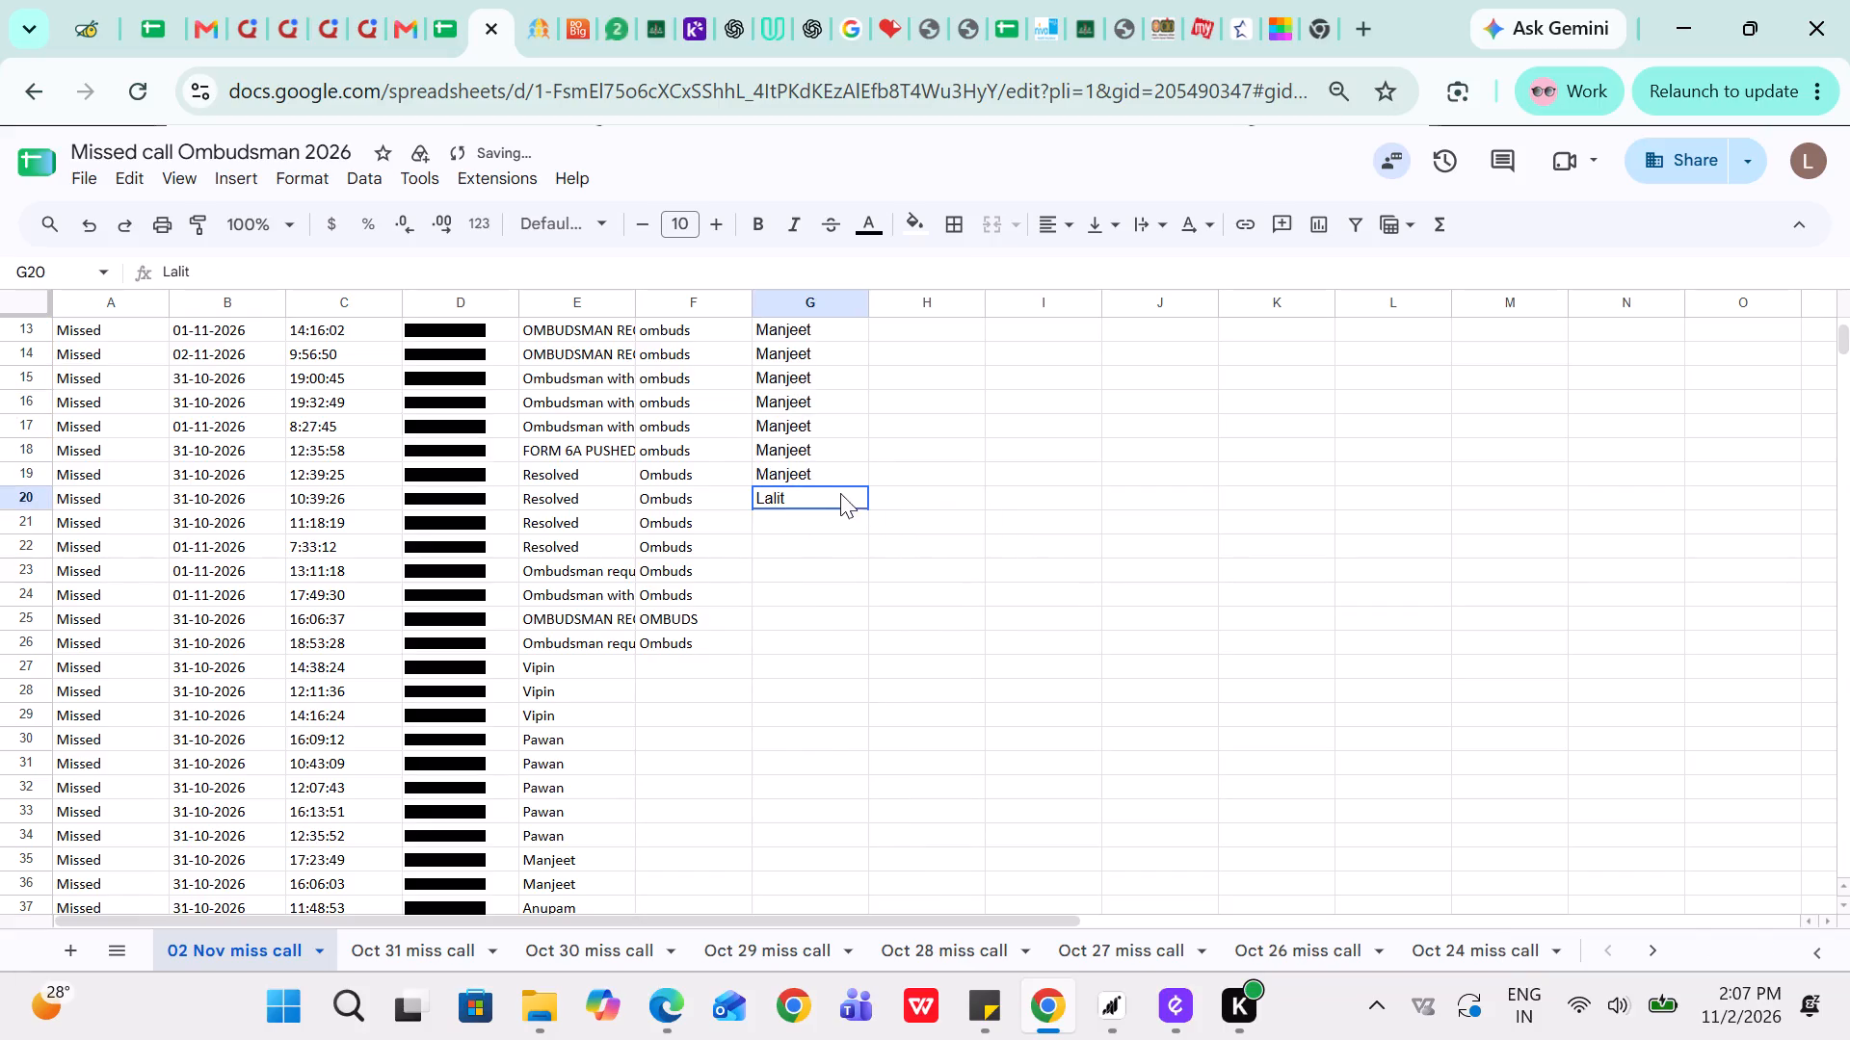
drag(868, 507, 838, 733)
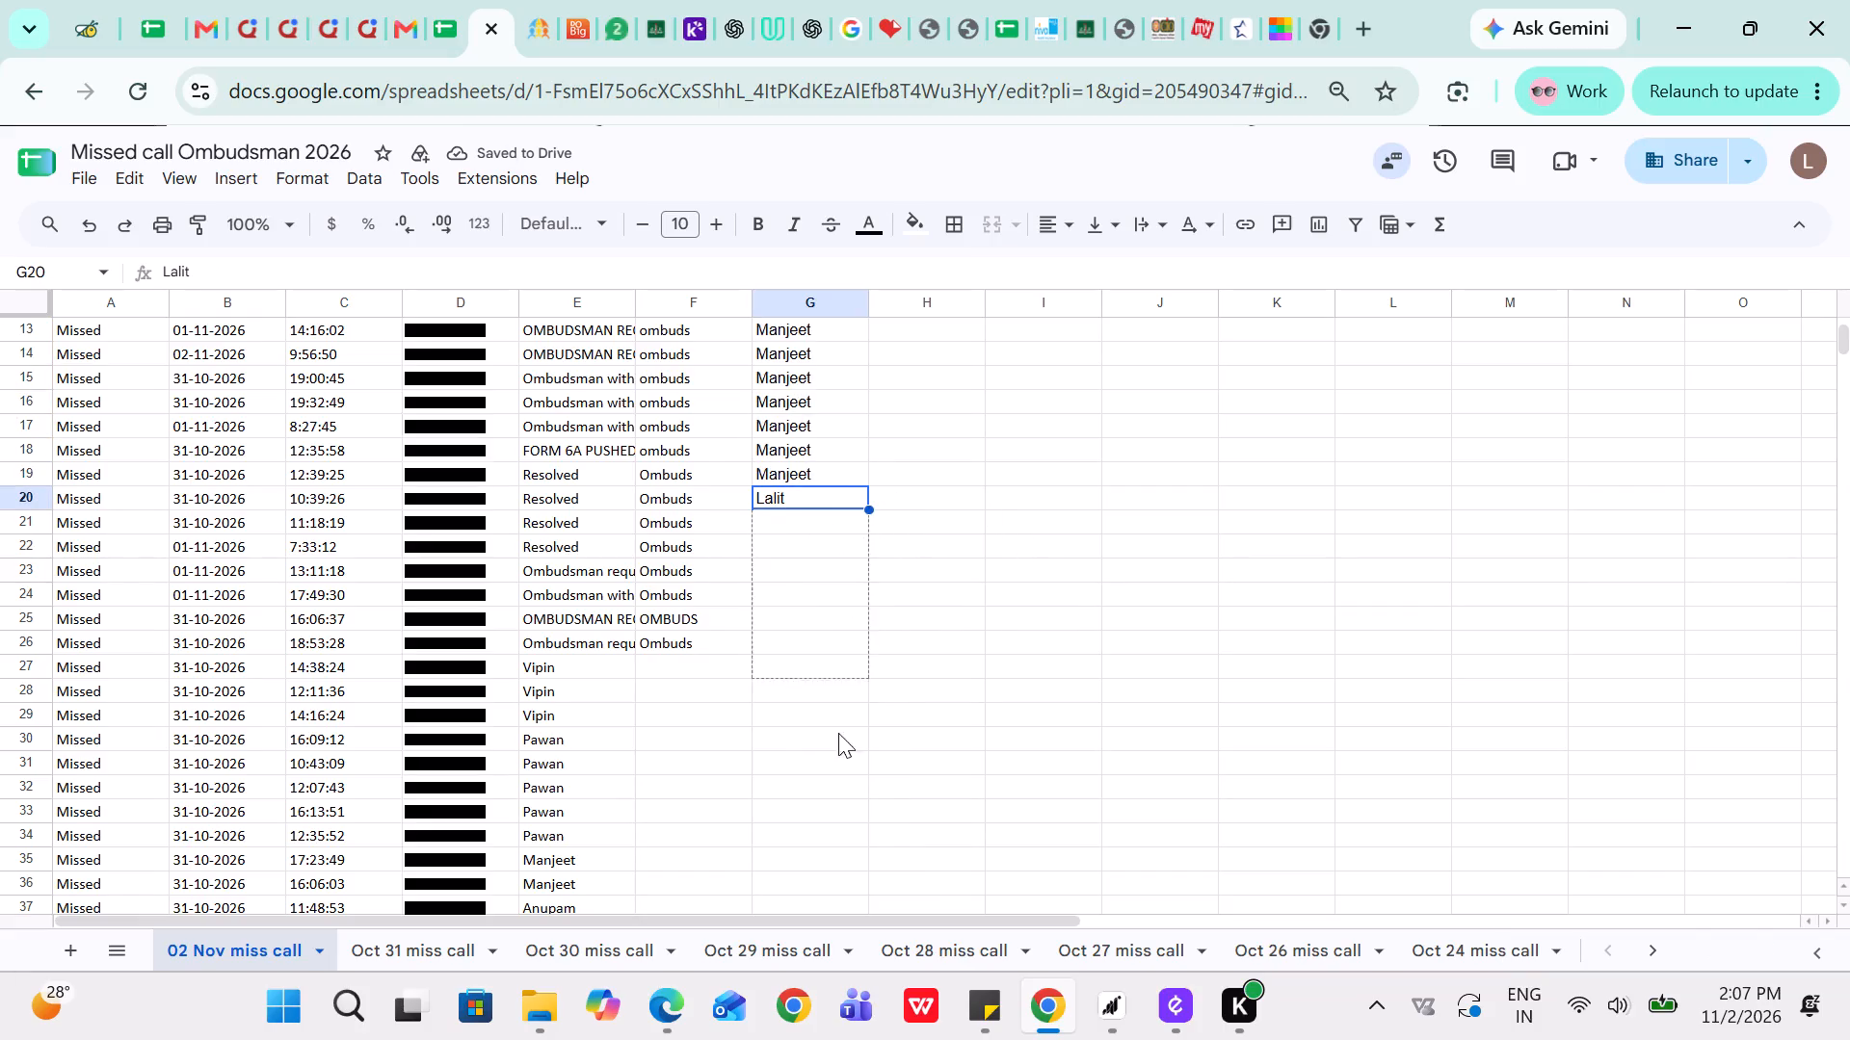
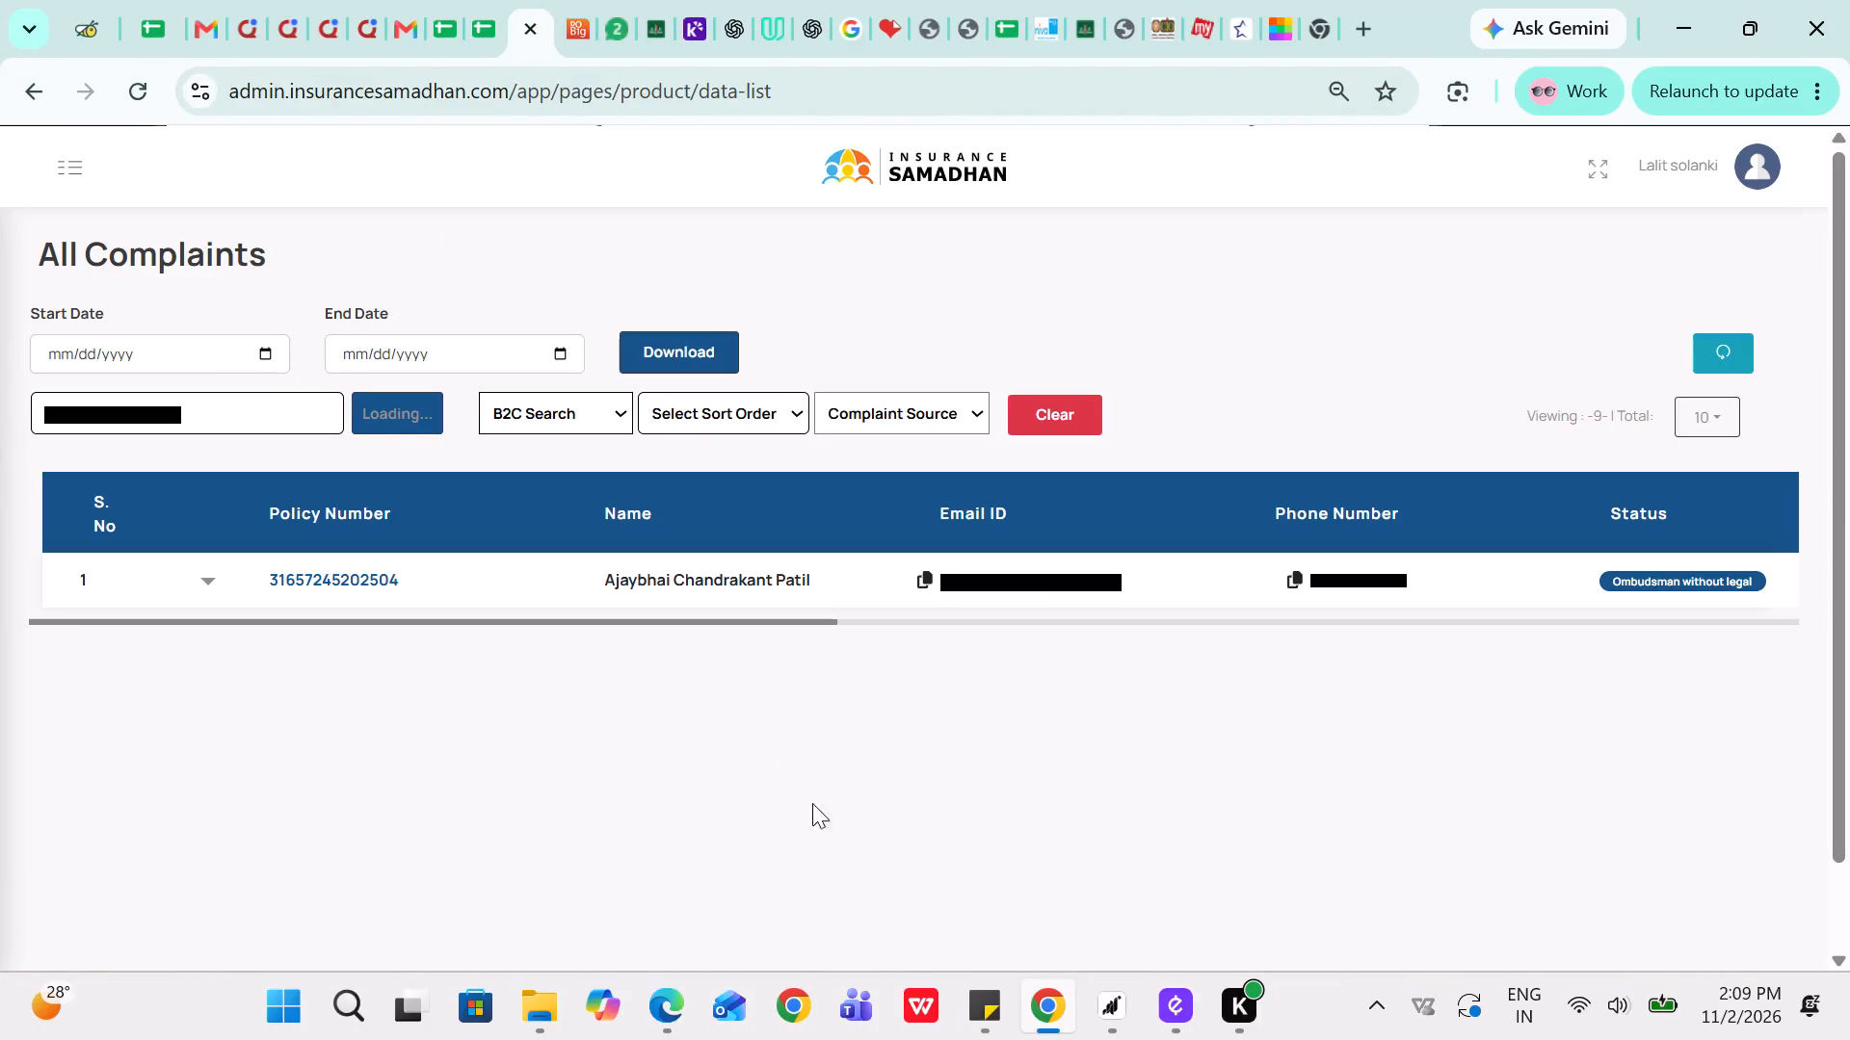
Restore the previous complaint search term, rerun the search, and review the communication log of the Ombudsman without legal complaint.
click(1034, 824)
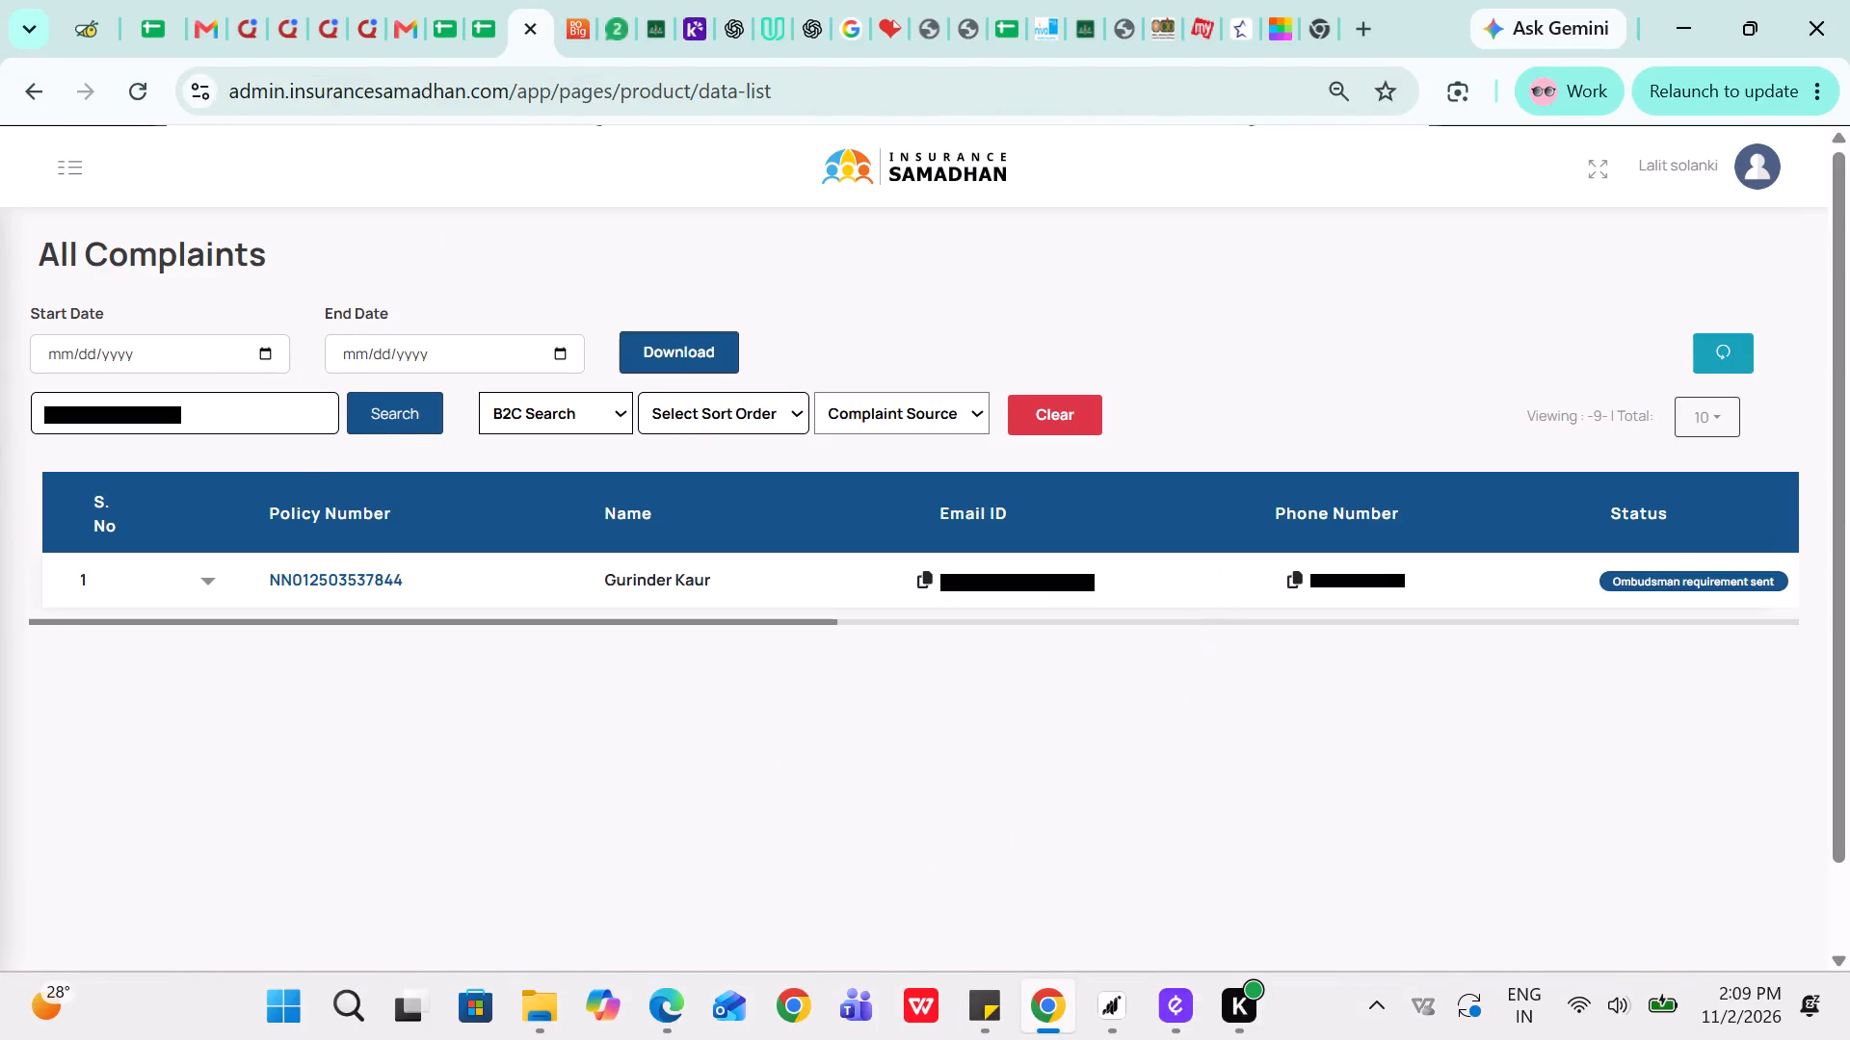
click(283, 411)
key(ctrl+z)
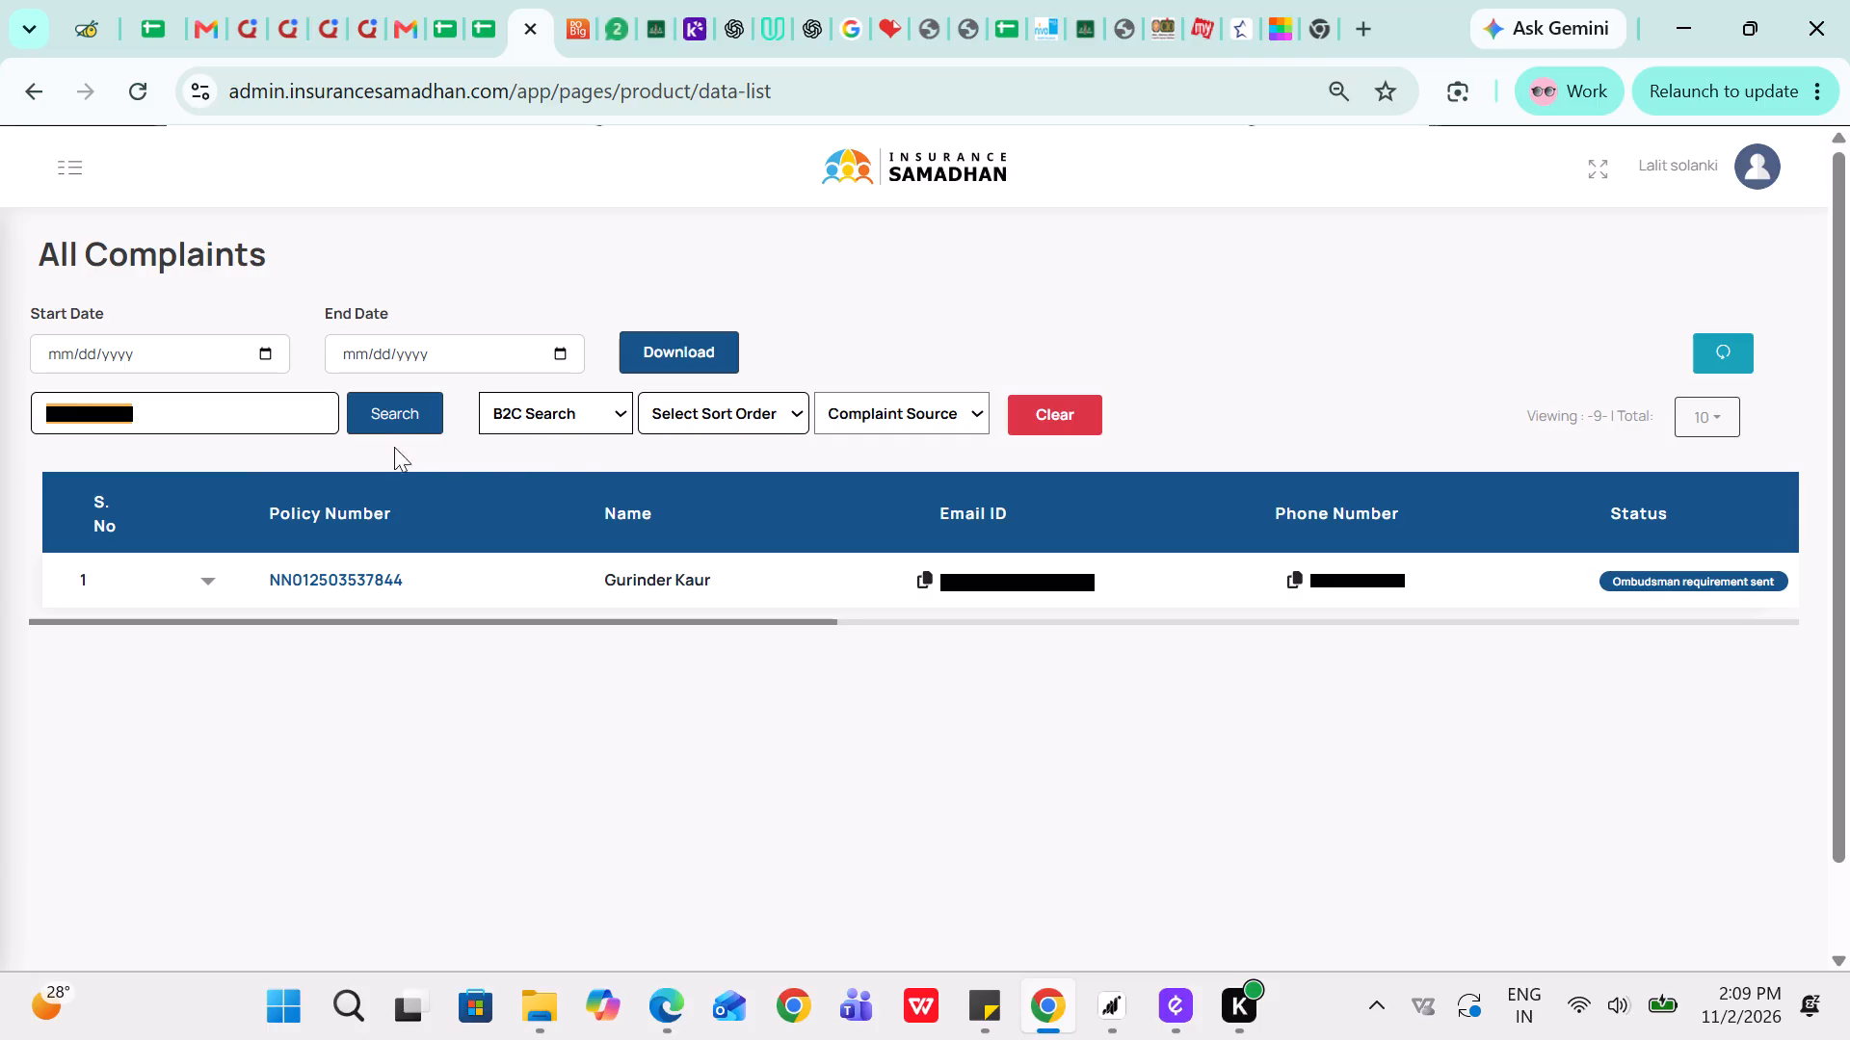
click(418, 402)
click(1258, 579)
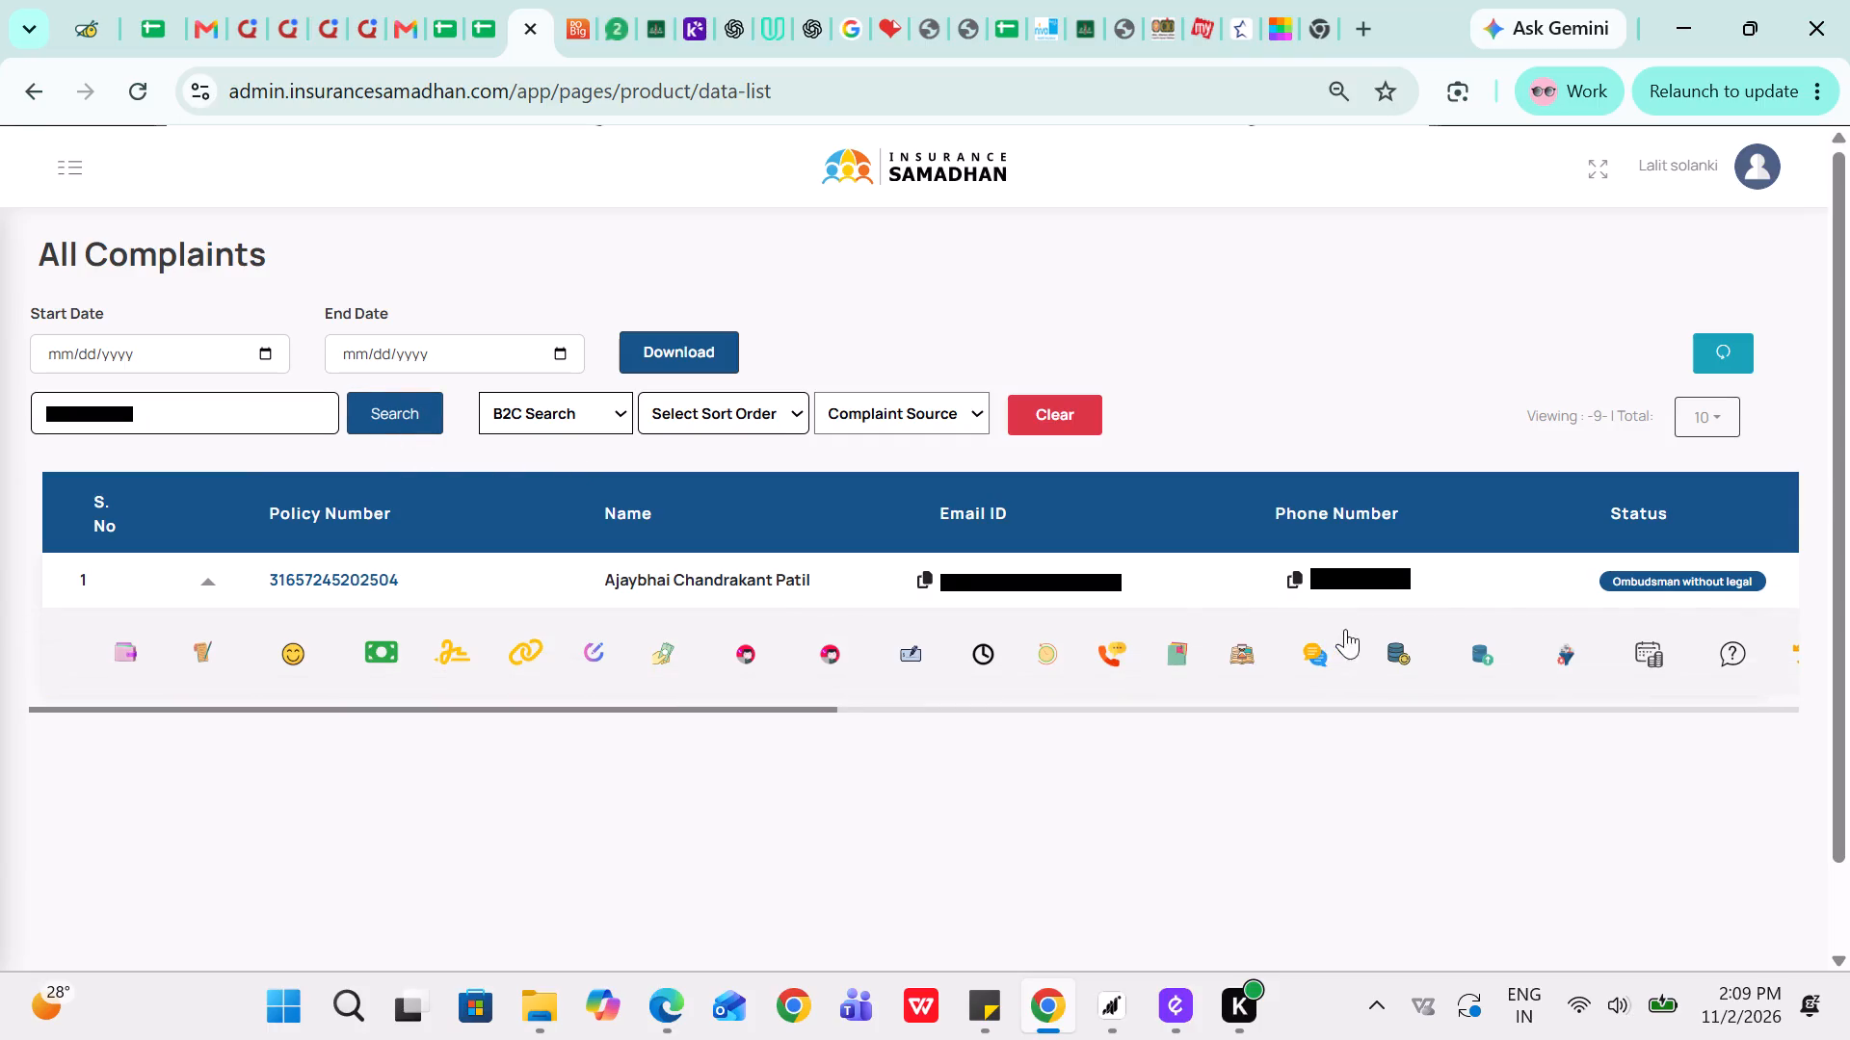
click(1322, 655)
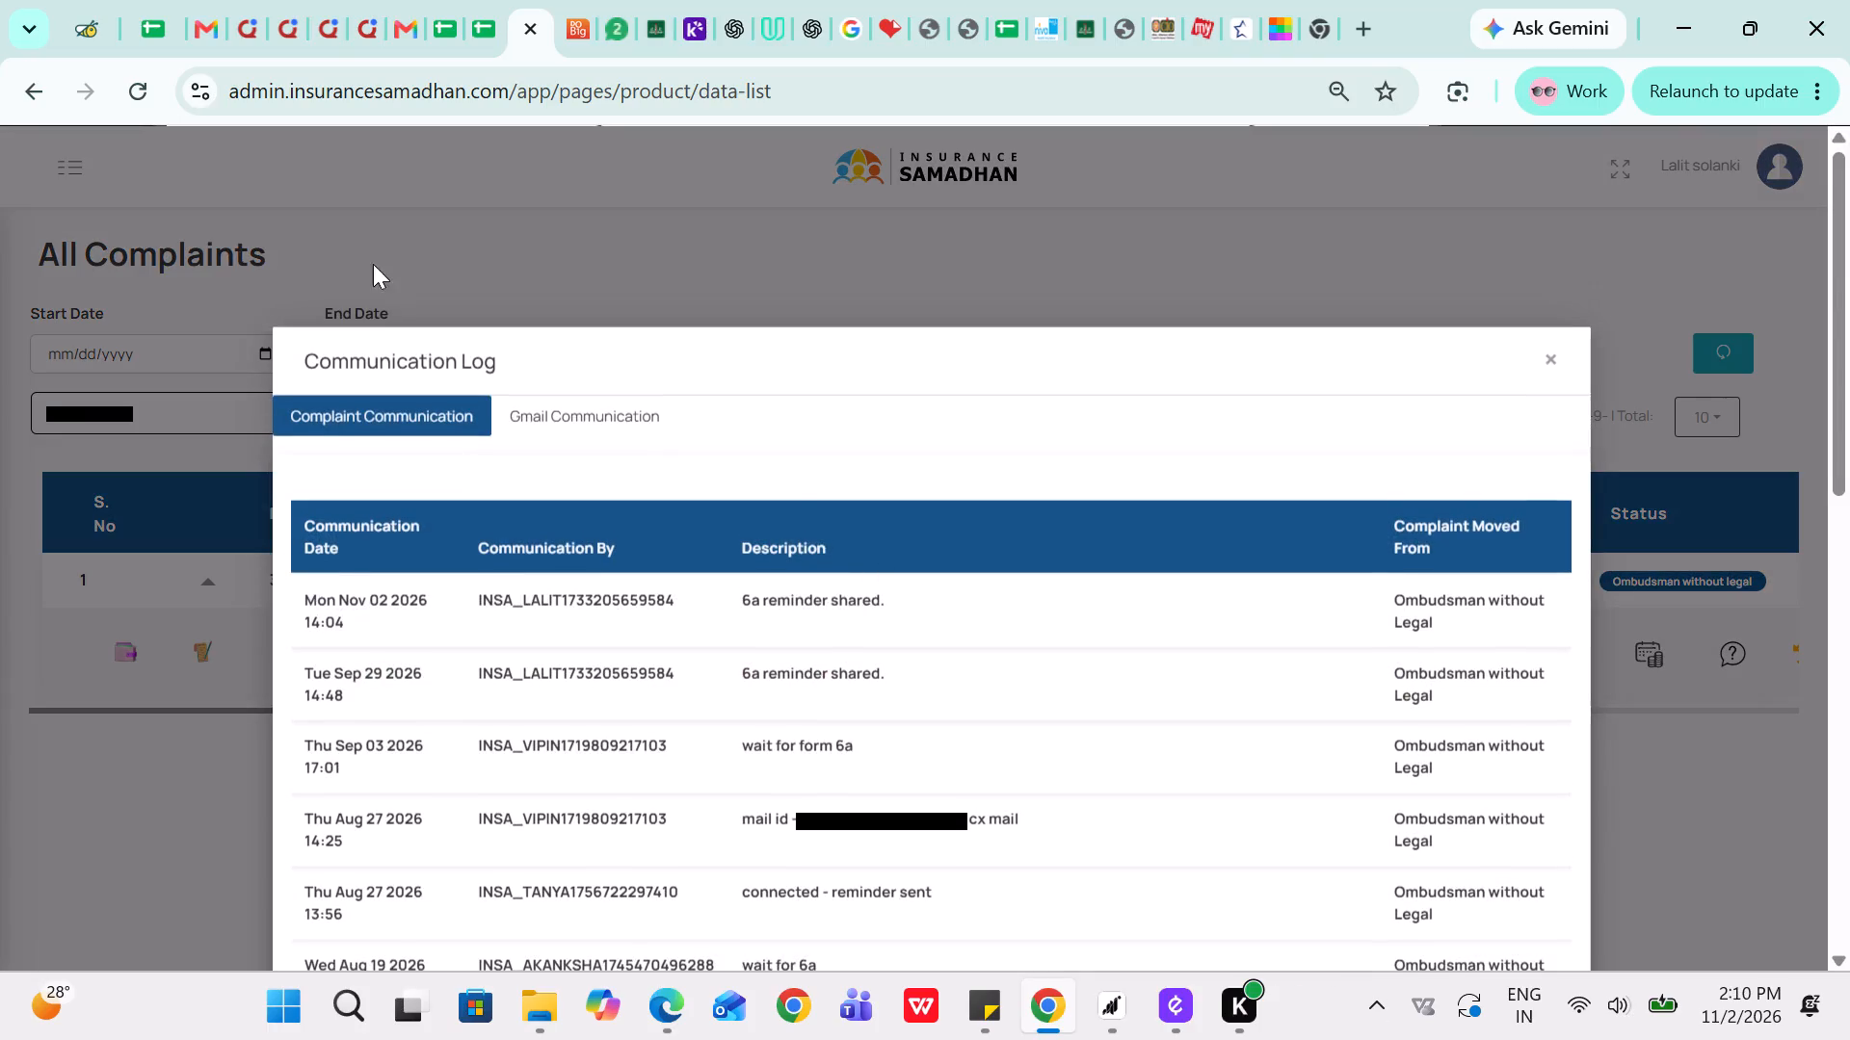
click(373, 264)
Search complaints for the copied customer identifier and open the communication log of the Ombudsman requirement sent complaint.
drag(161, 421, 0, 431)
key(ctrl+v)
click(418, 414)
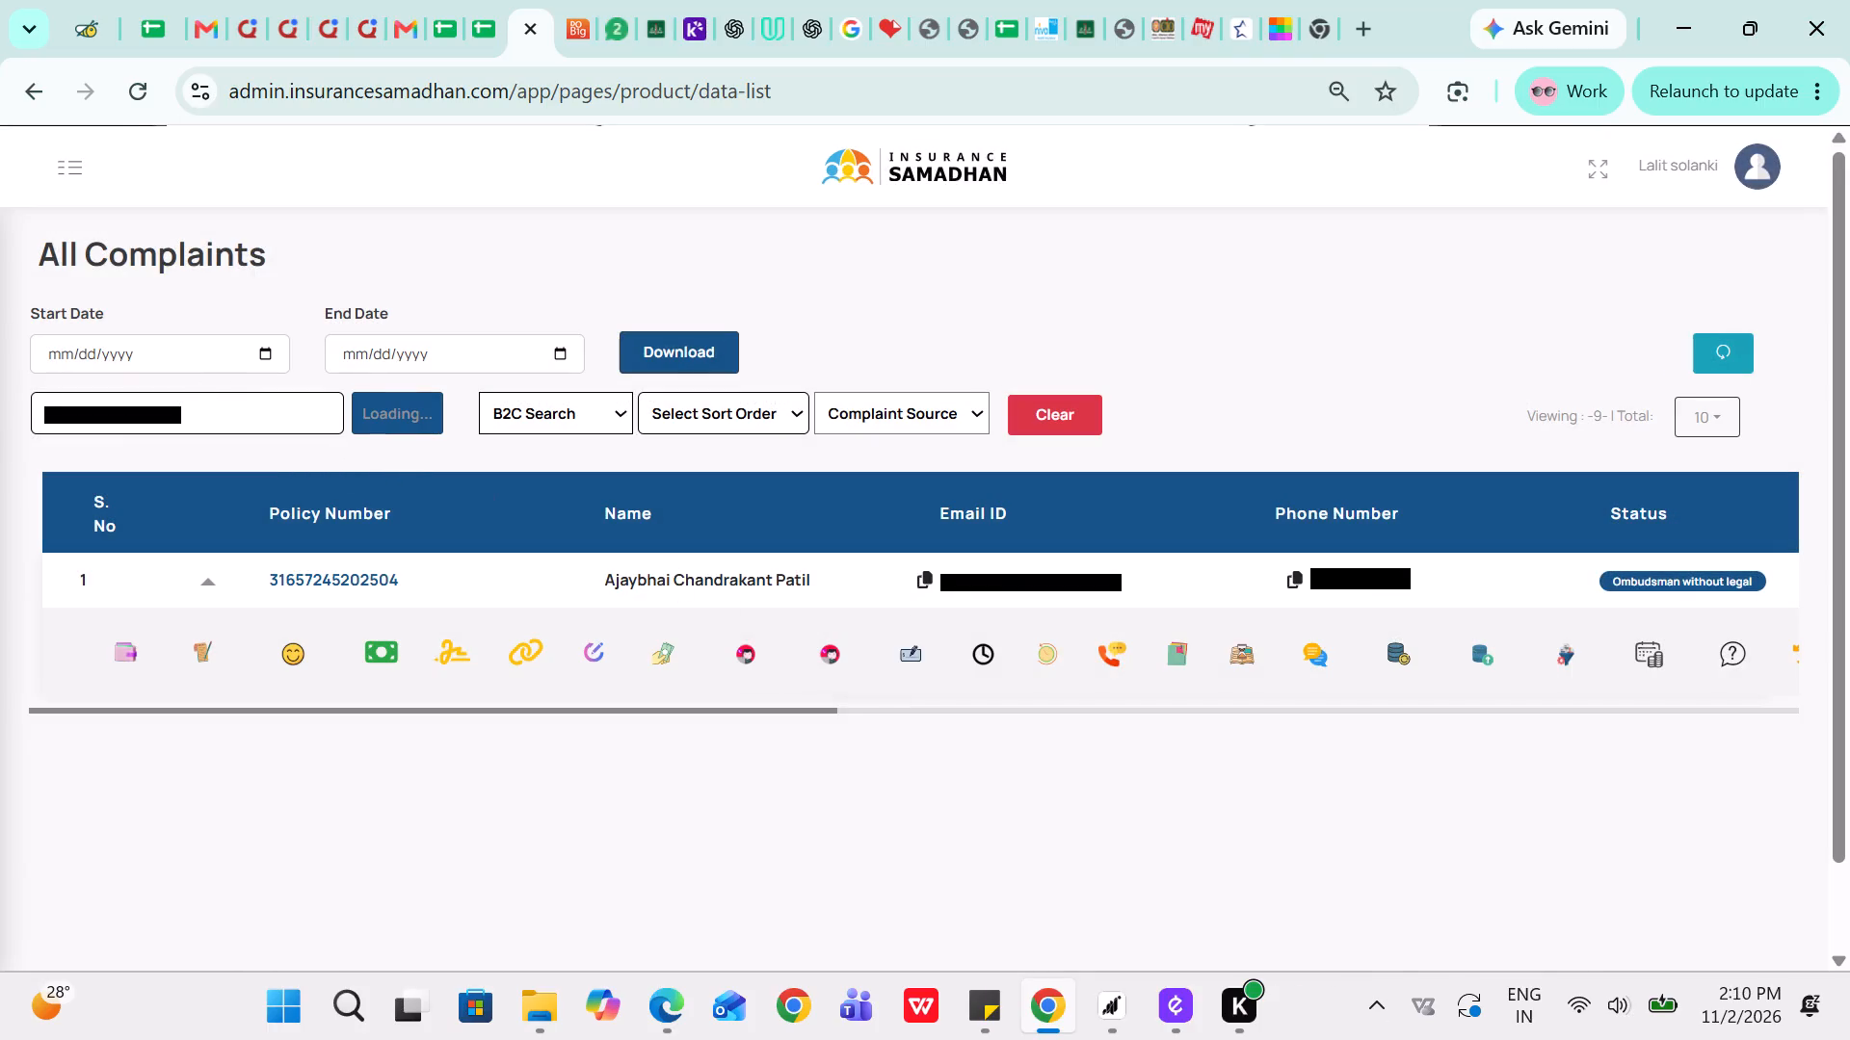
click(1123, 787)
click(1213, 559)
click(1319, 657)
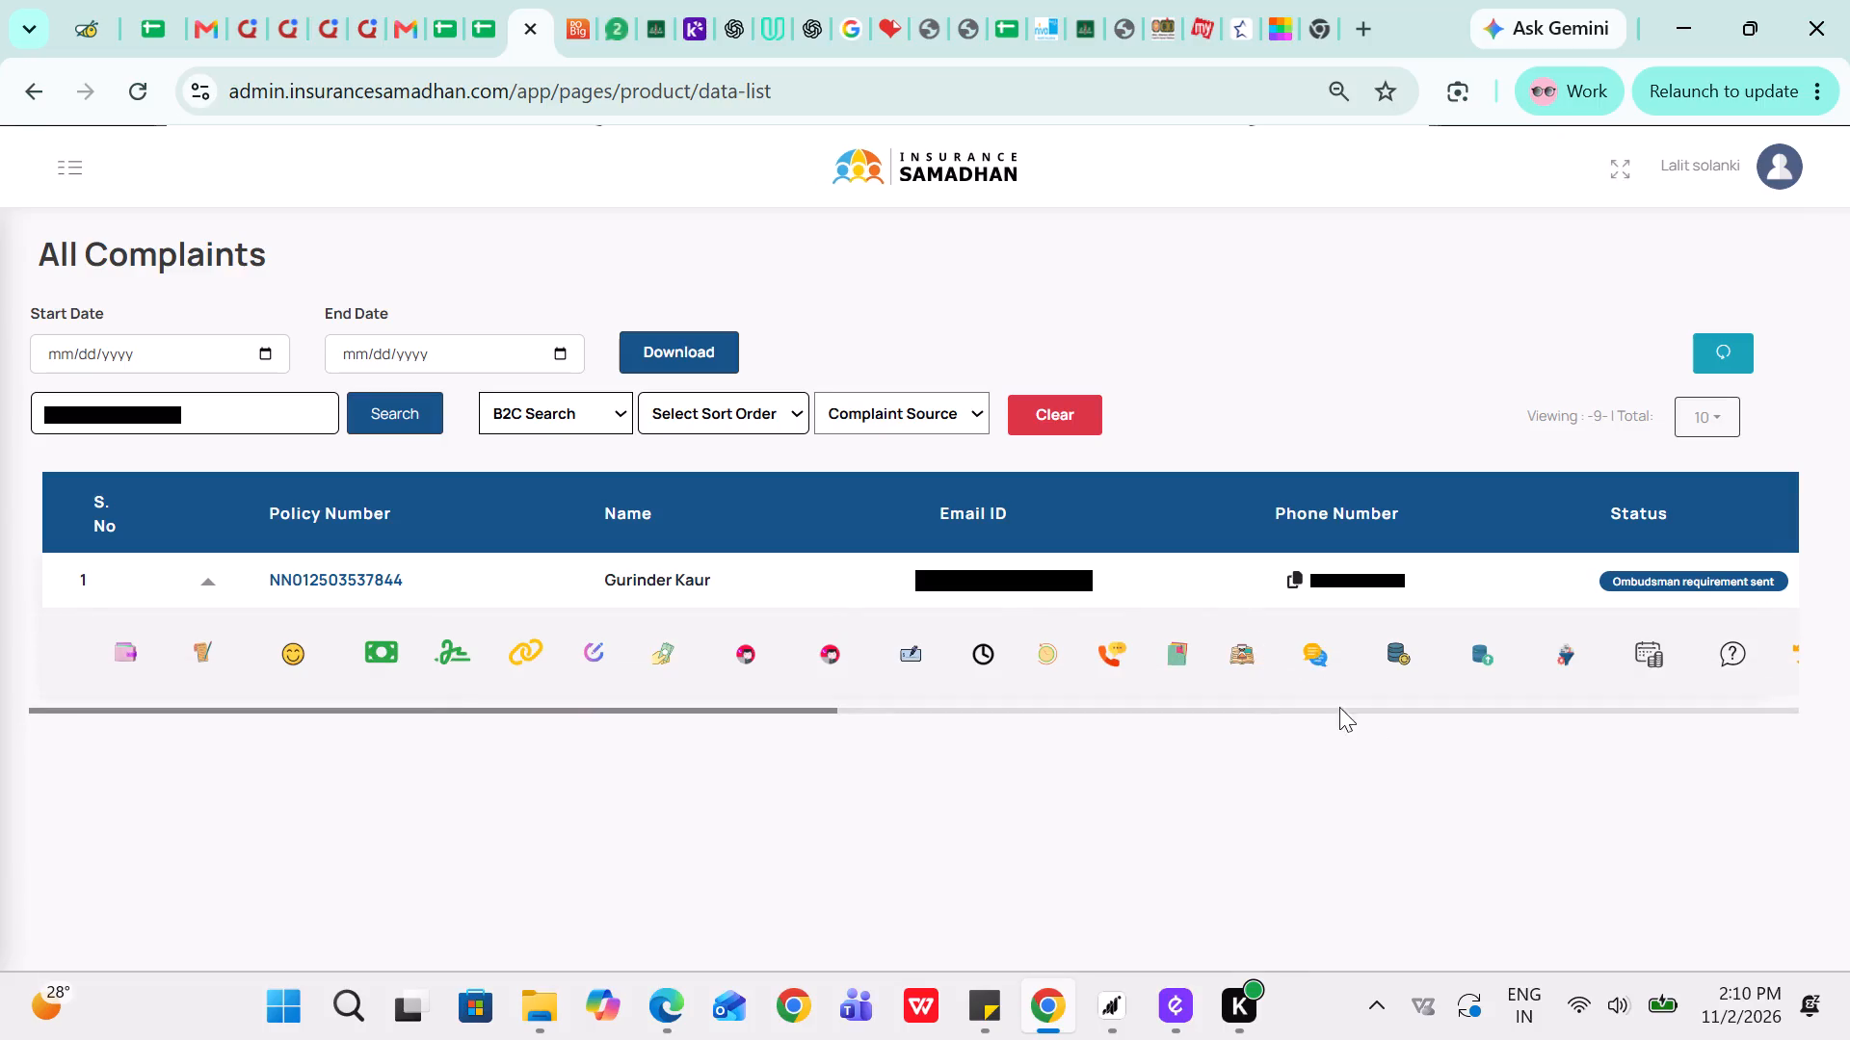
Examine the latest descriptions in the Communication Log of the listed Ombudsman complaint.
drag(987, 619, 741, 606)
double_click(943, 645)
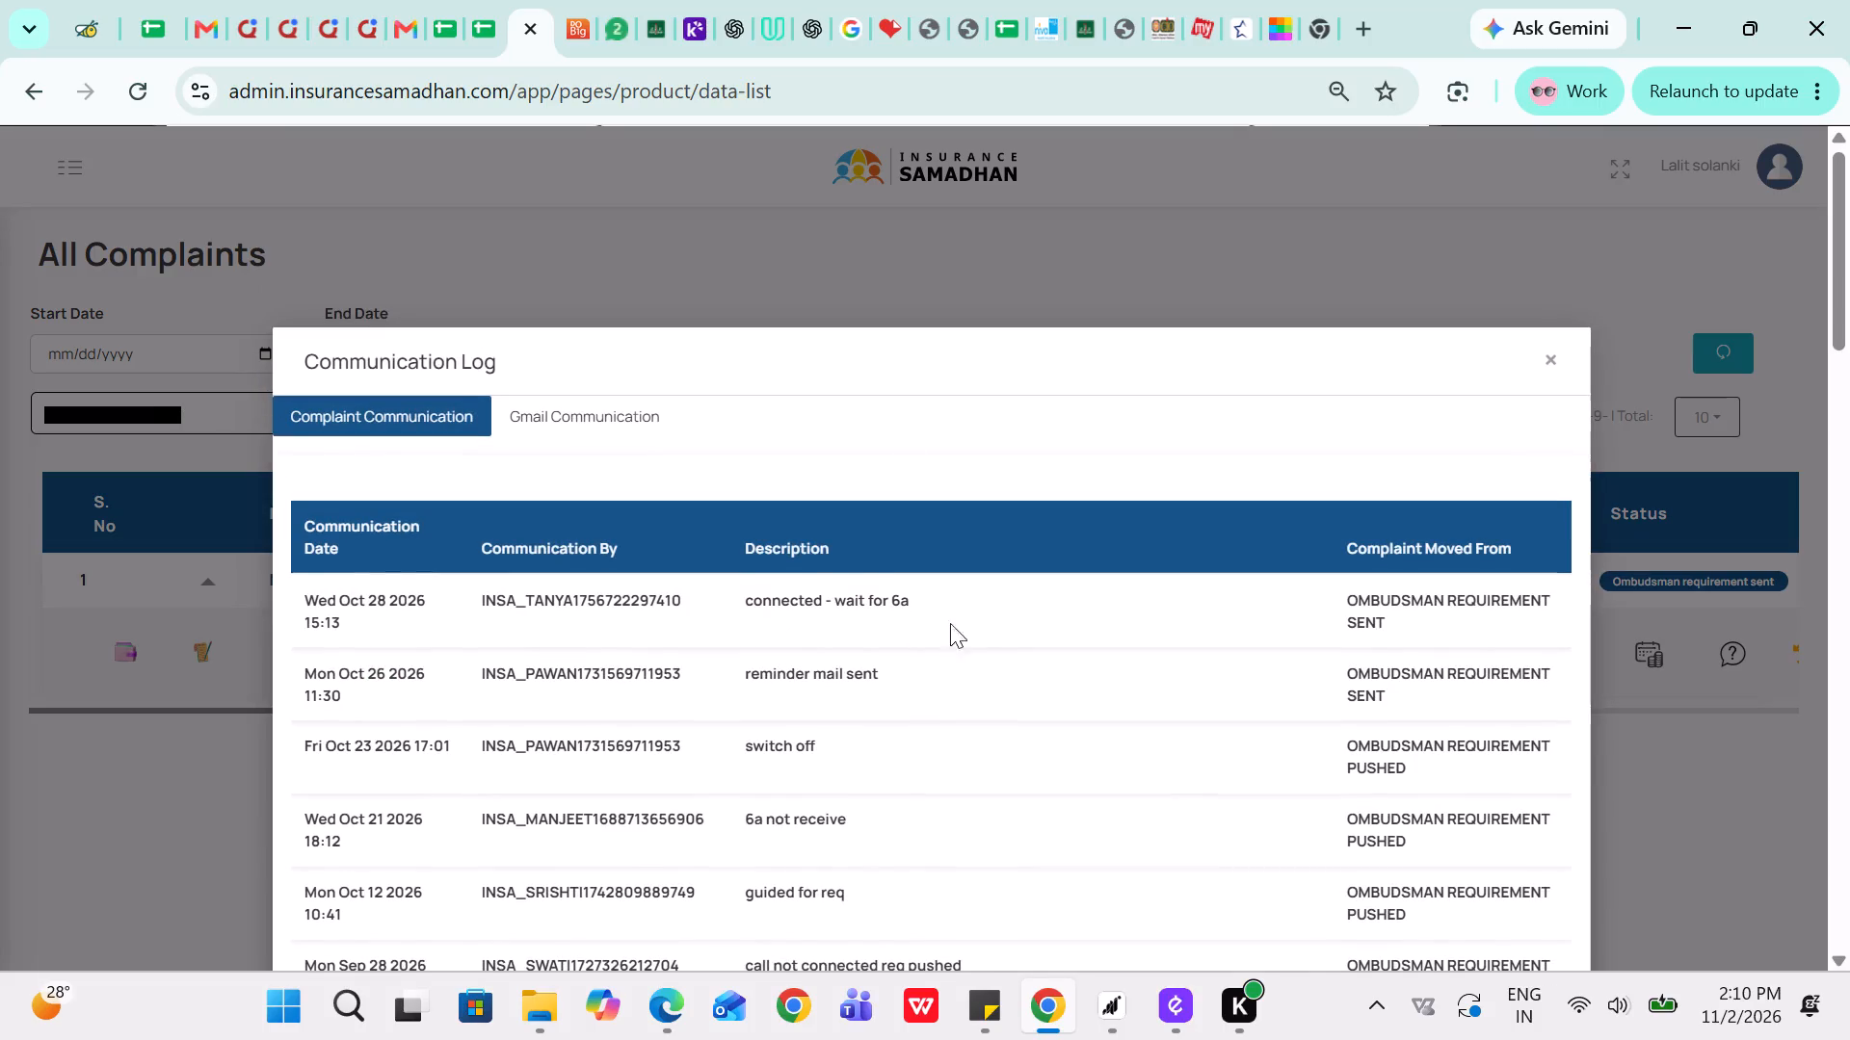
click(912, 240)
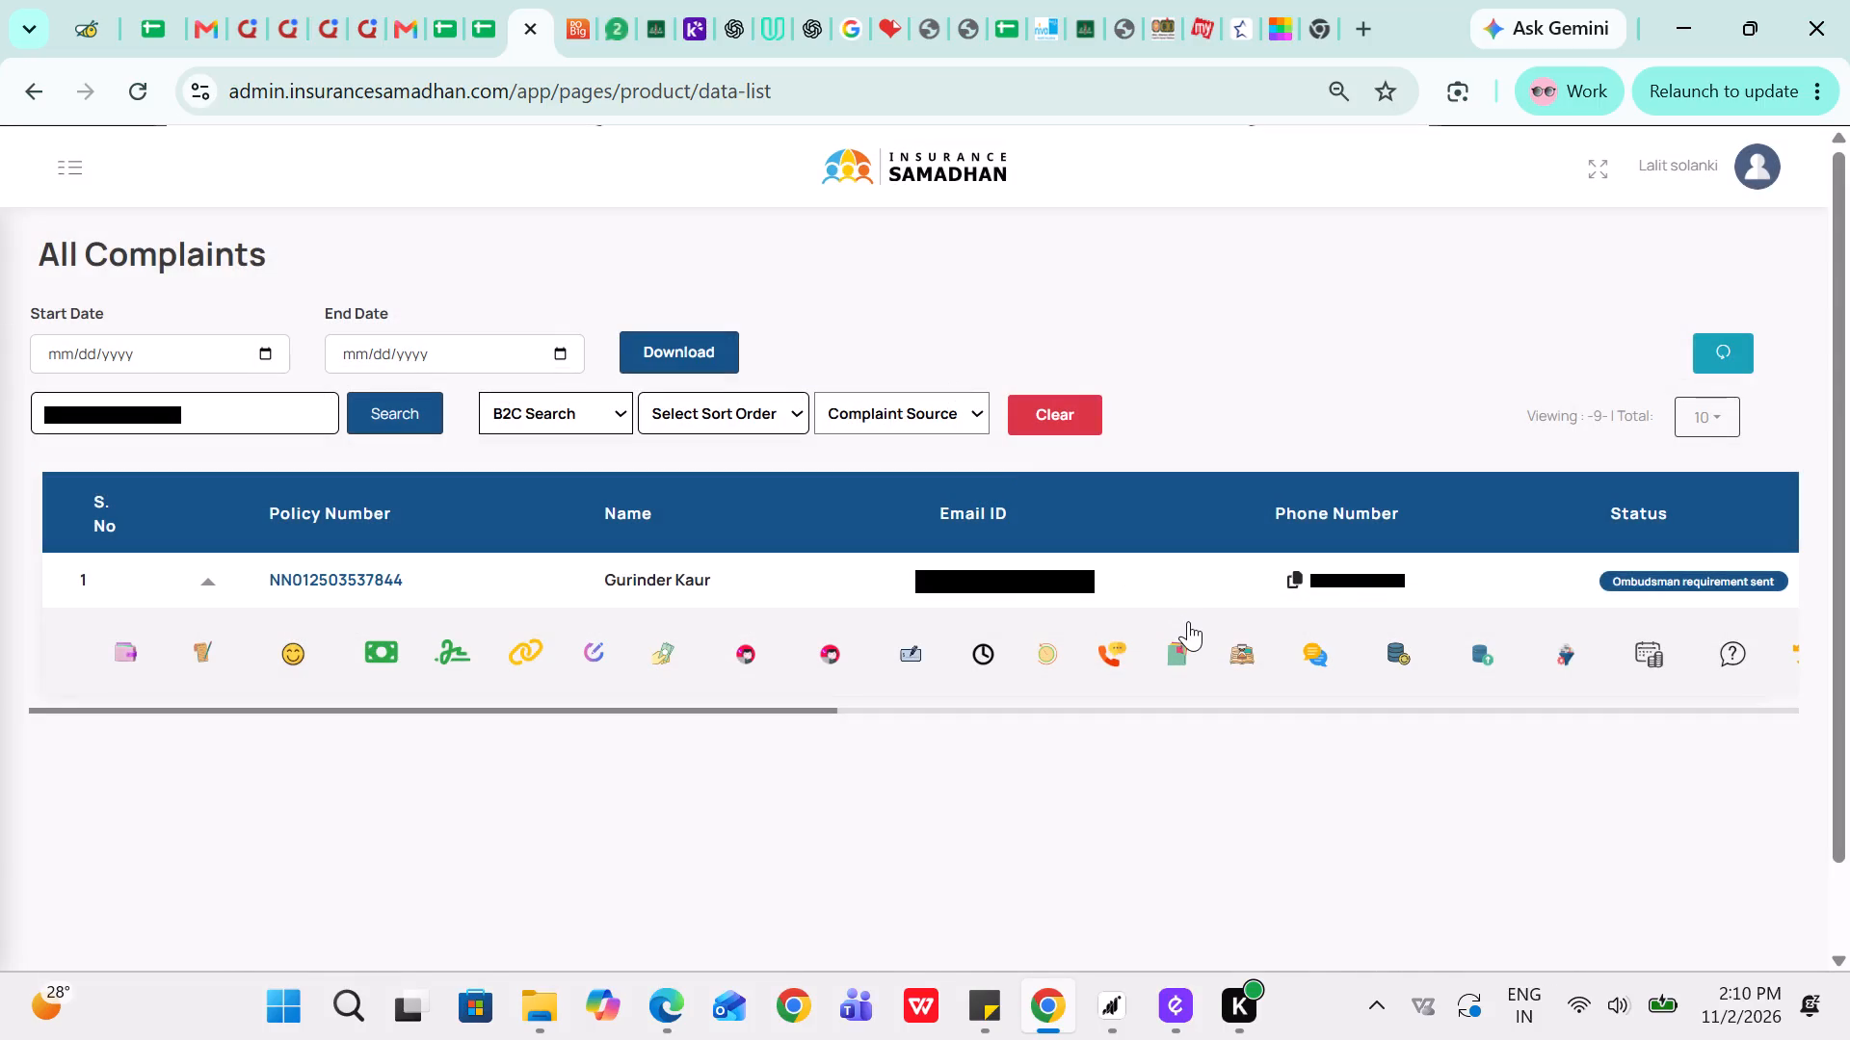
click(1323, 653)
drag(971, 595, 720, 563)
click(942, 608)
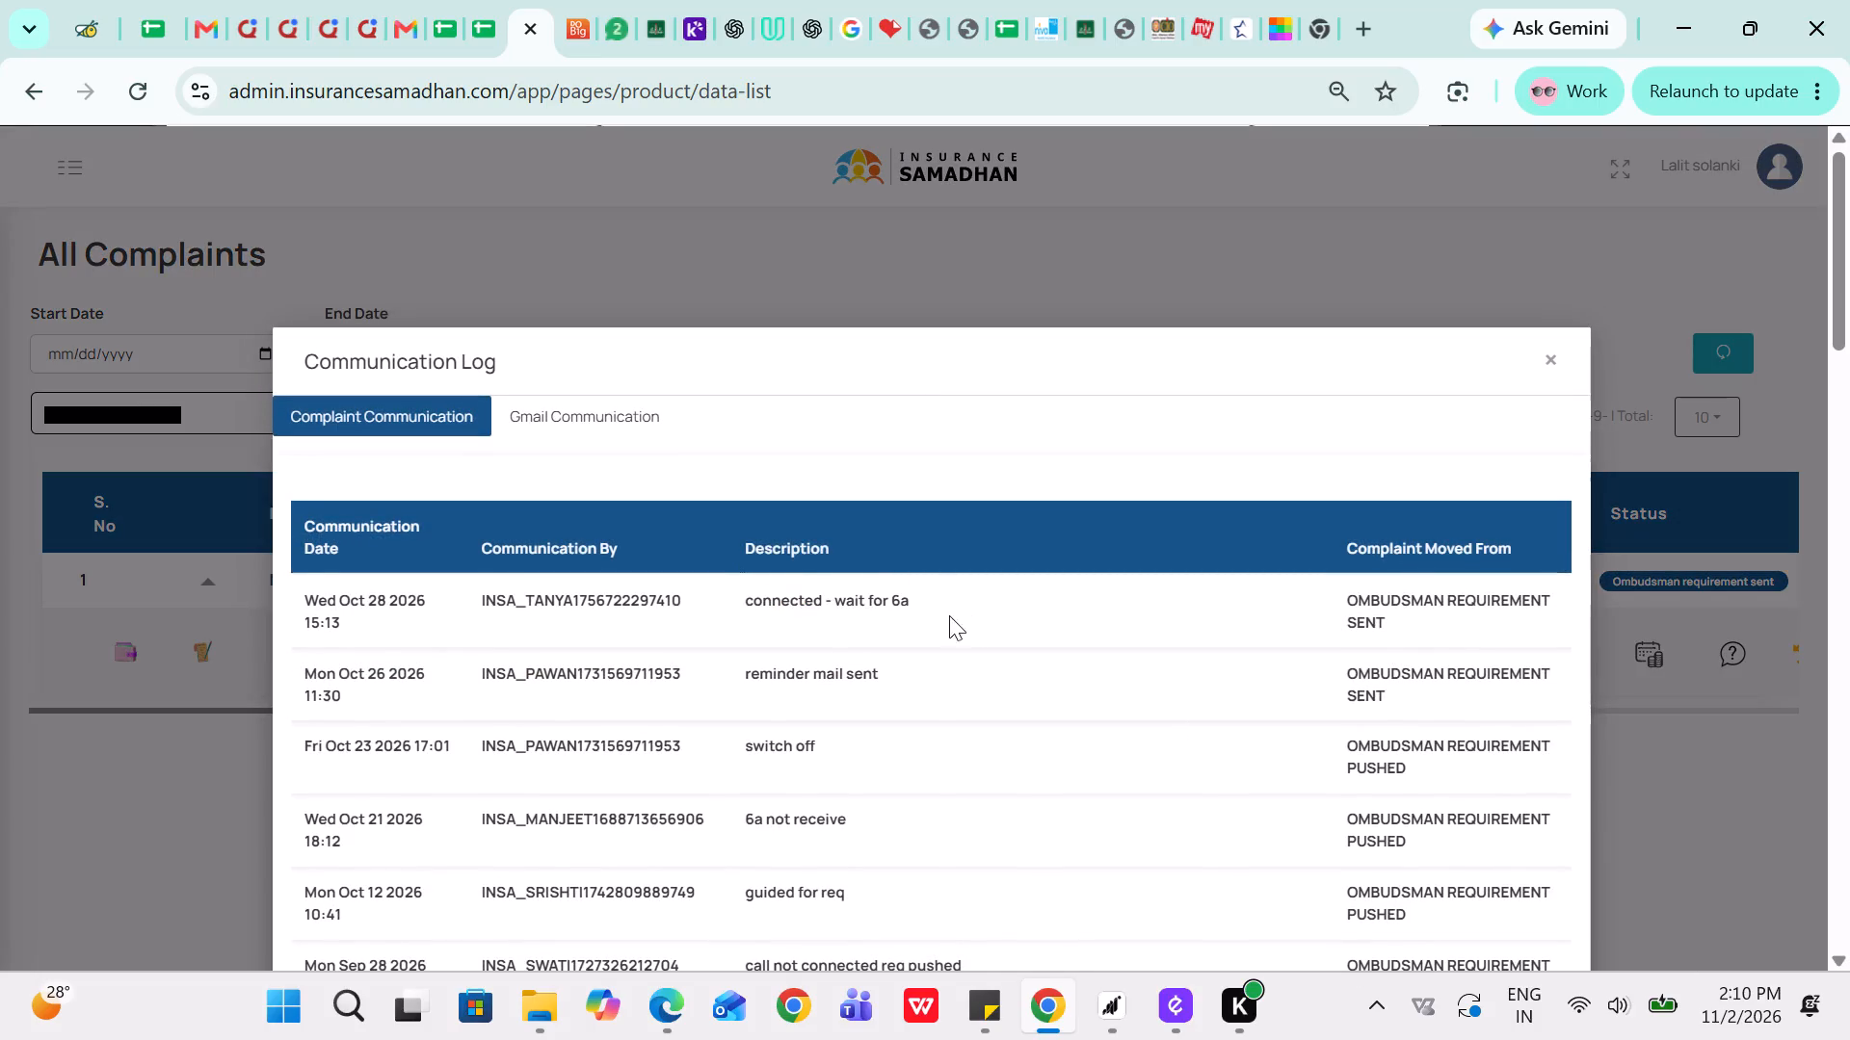
drag(993, 603, 751, 607)
click(889, 624)
drag(985, 608, 921, 611)
drag(921, 611, 718, 628)
click(851, 636)
click(732, 237)
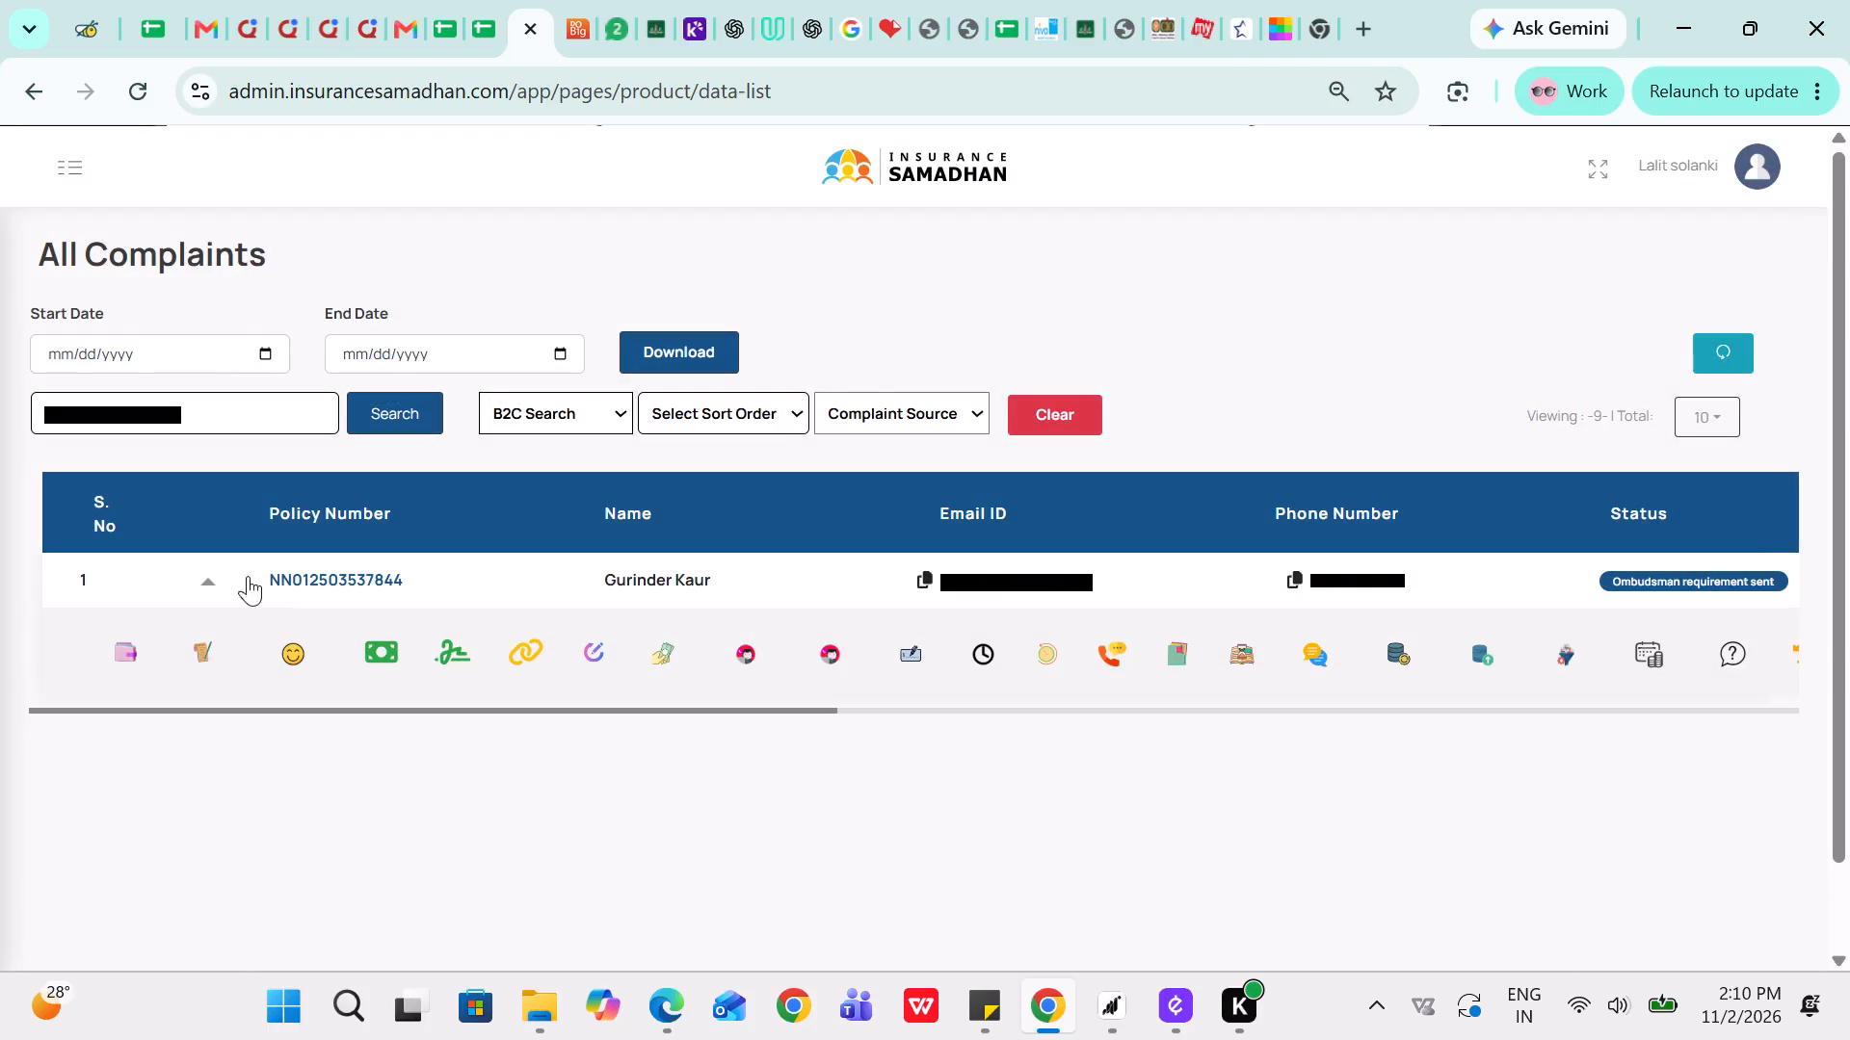
click(217, 587)
click(1159, 576)
click(1314, 646)
drag(944, 670, 796, 677)
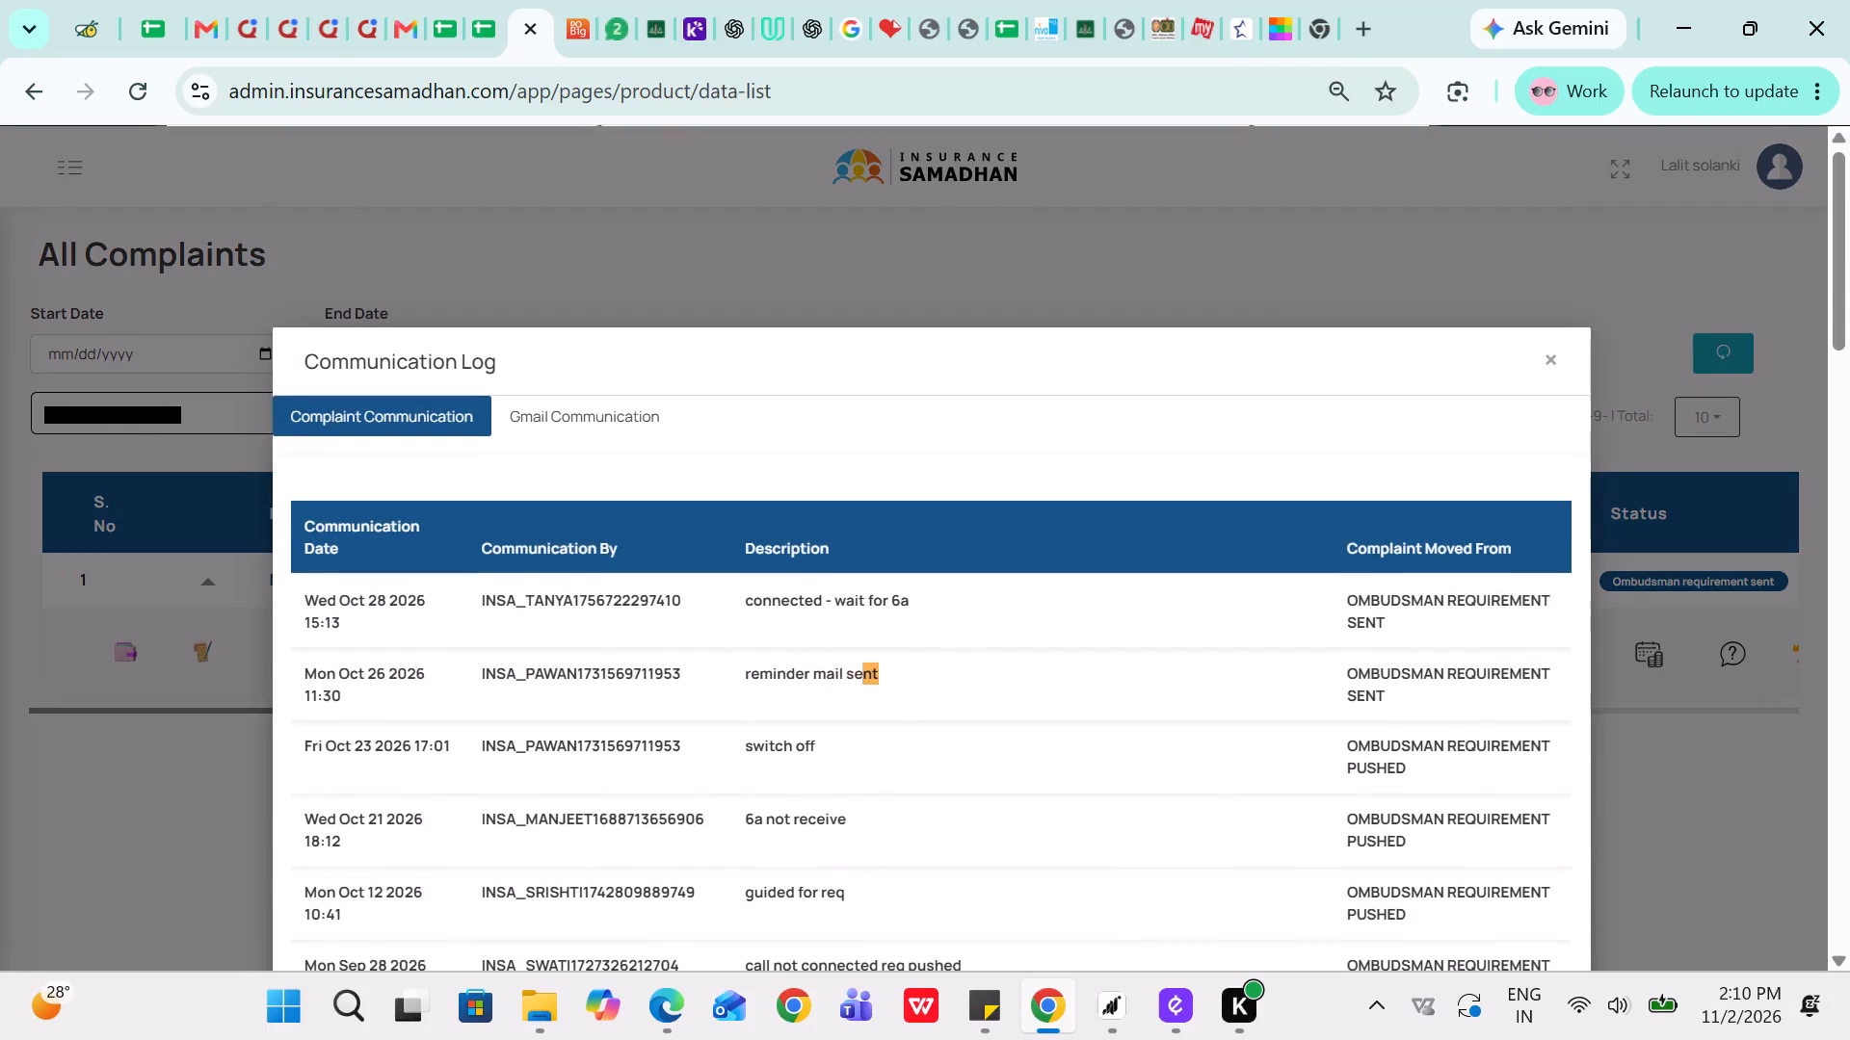
drag(796, 677, 657, 677)
click(983, 733)
drag(928, 678, 741, 666)
click(1009, 694)
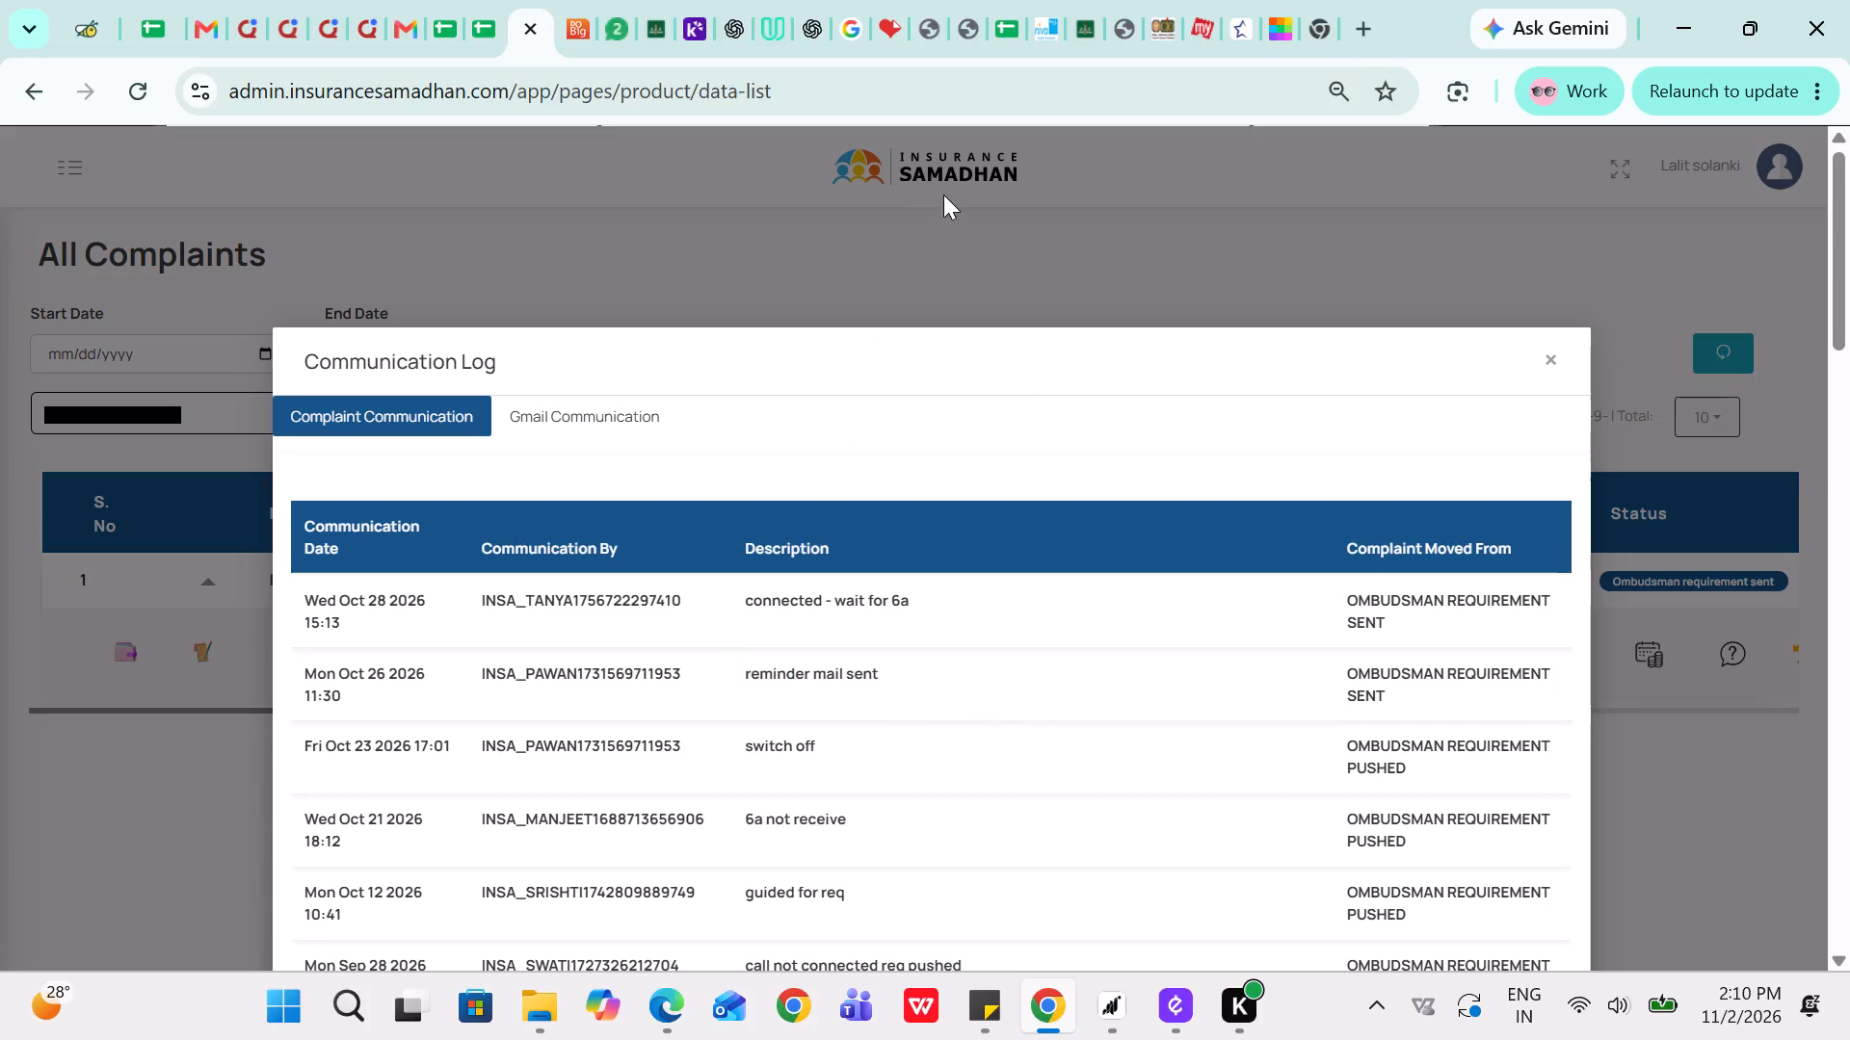
click(1019, 216)
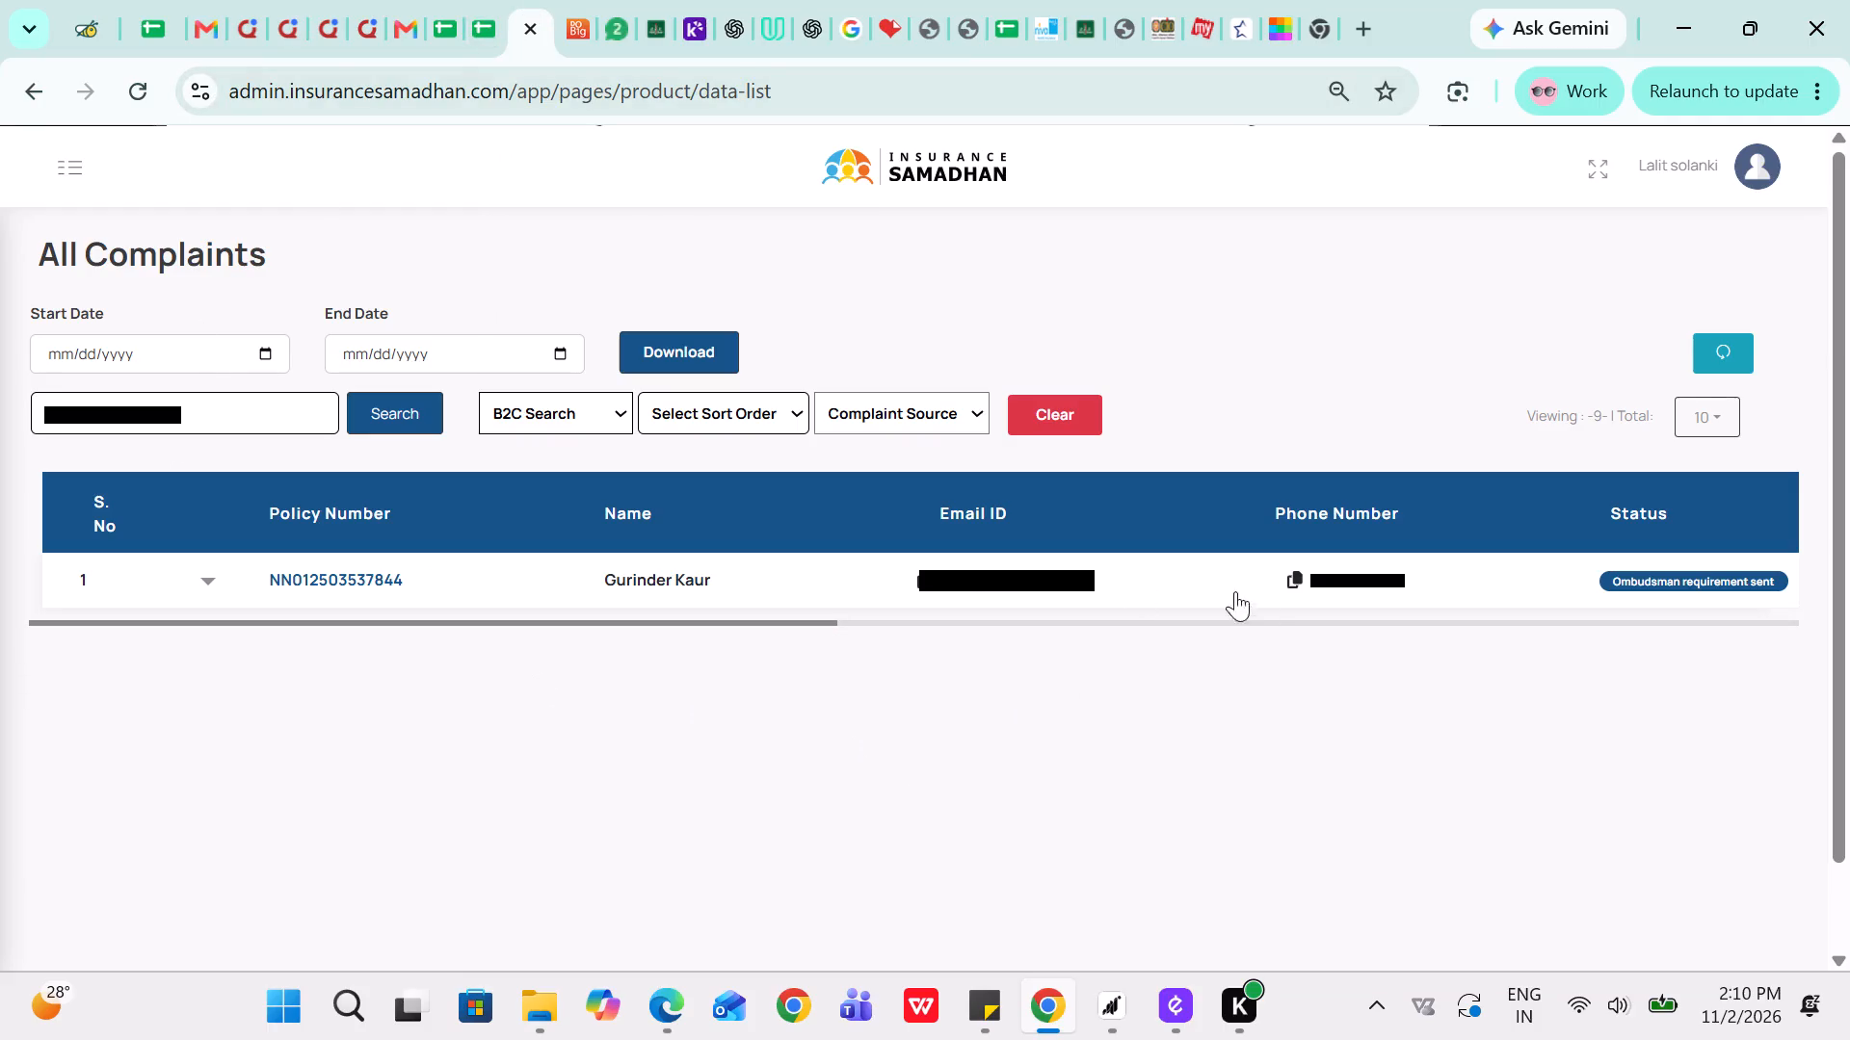
click(1251, 573)
click(1327, 656)
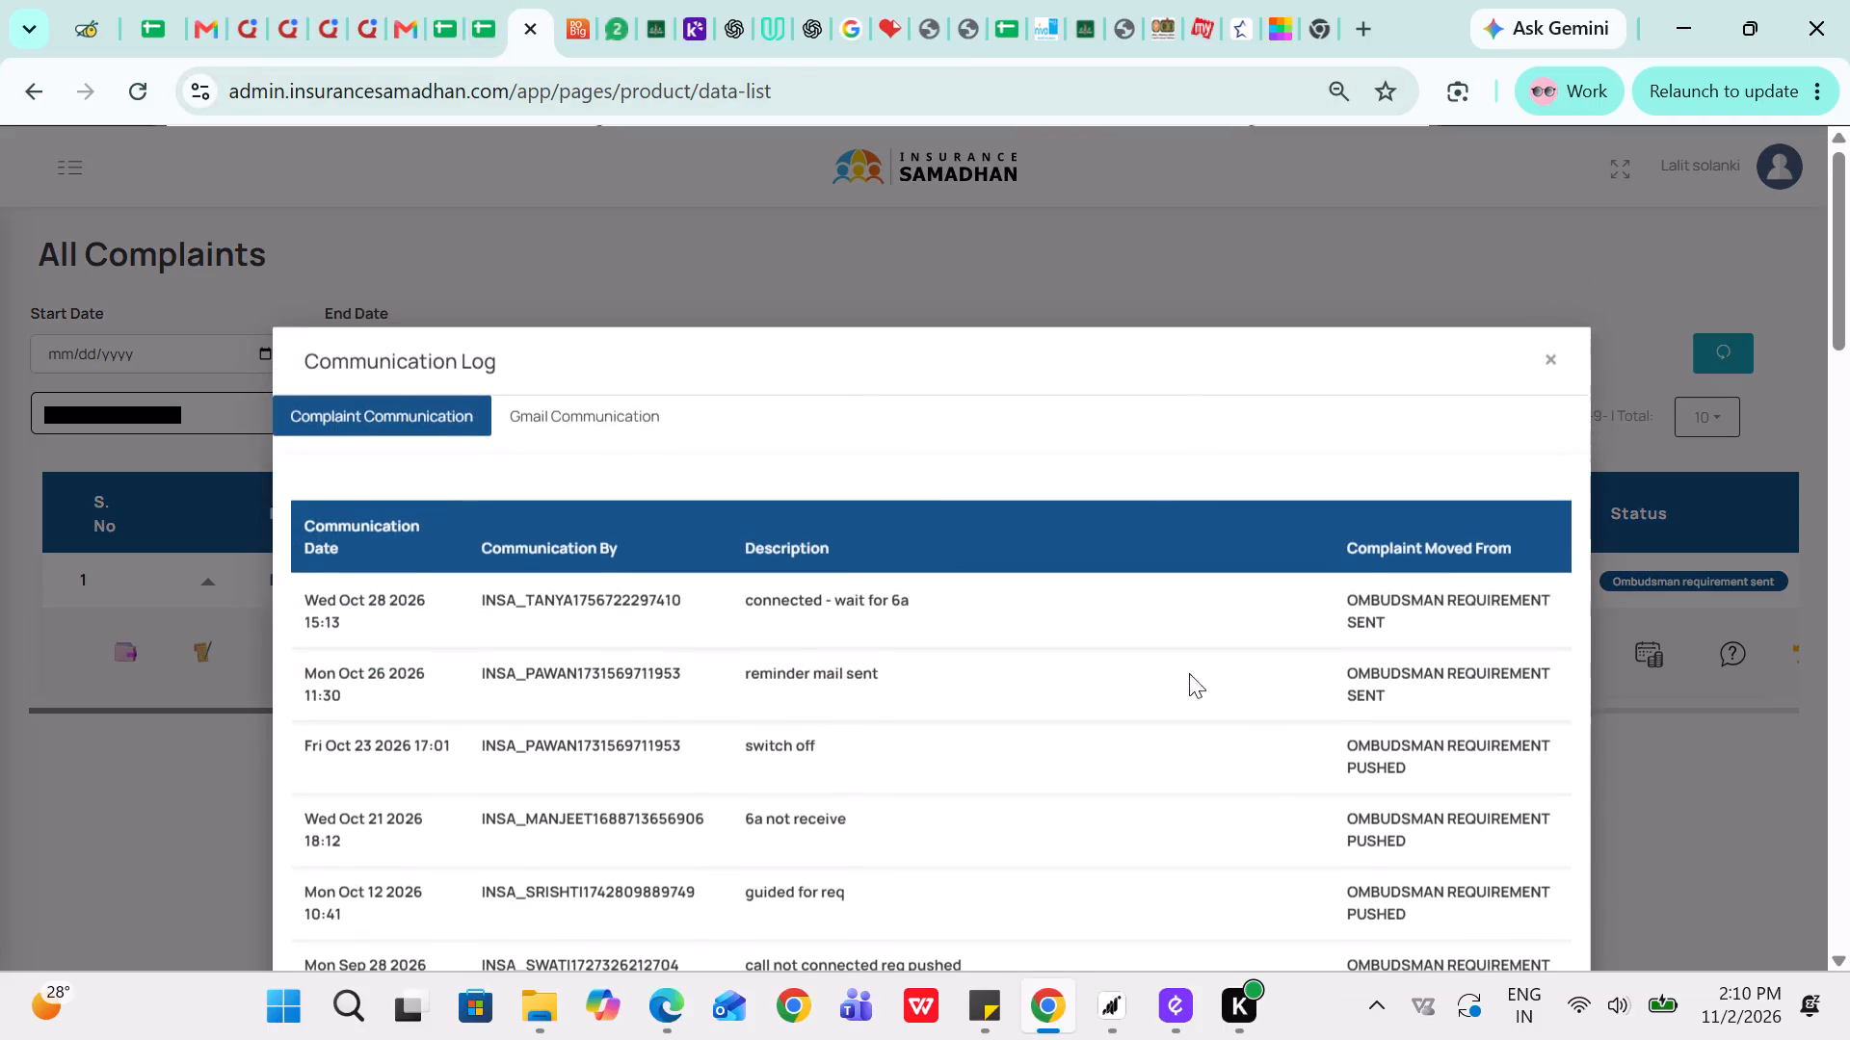
click(790, 207)
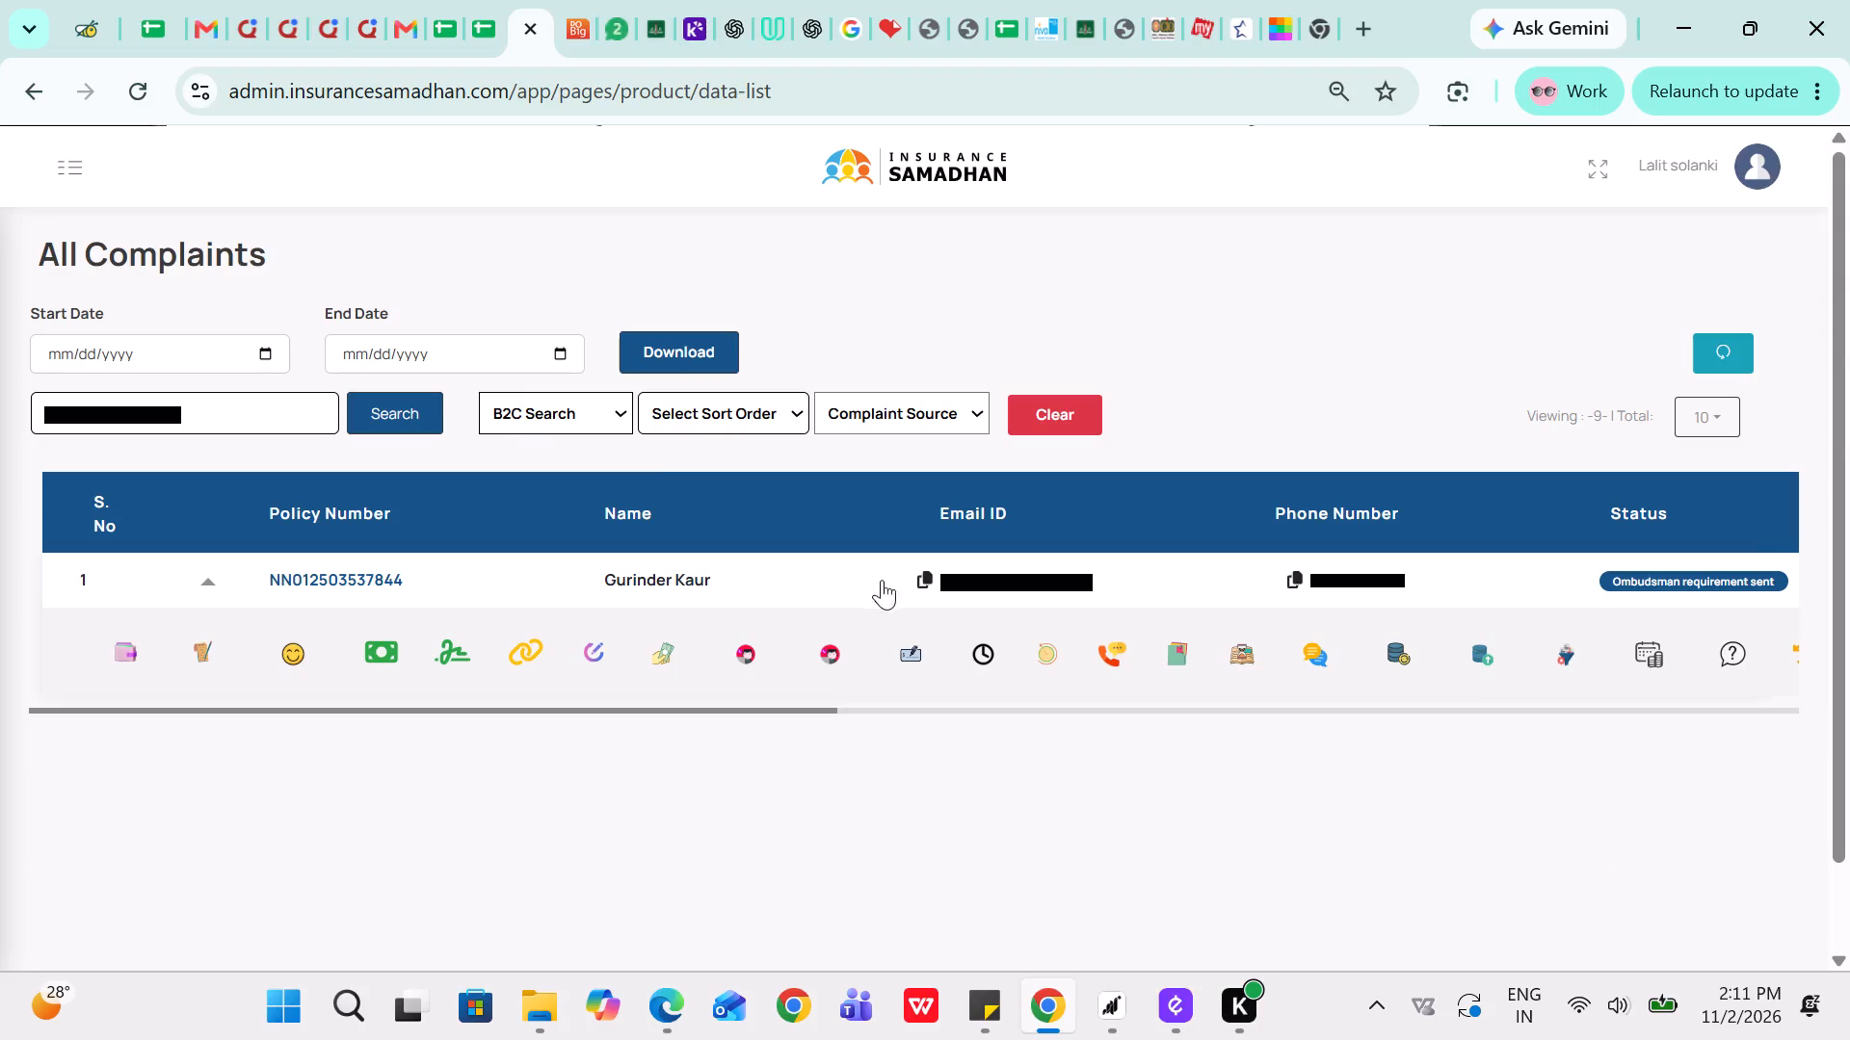
Switch to the Honeygain dashboard and reload it to check the current balance and earnings.
click(101, 0)
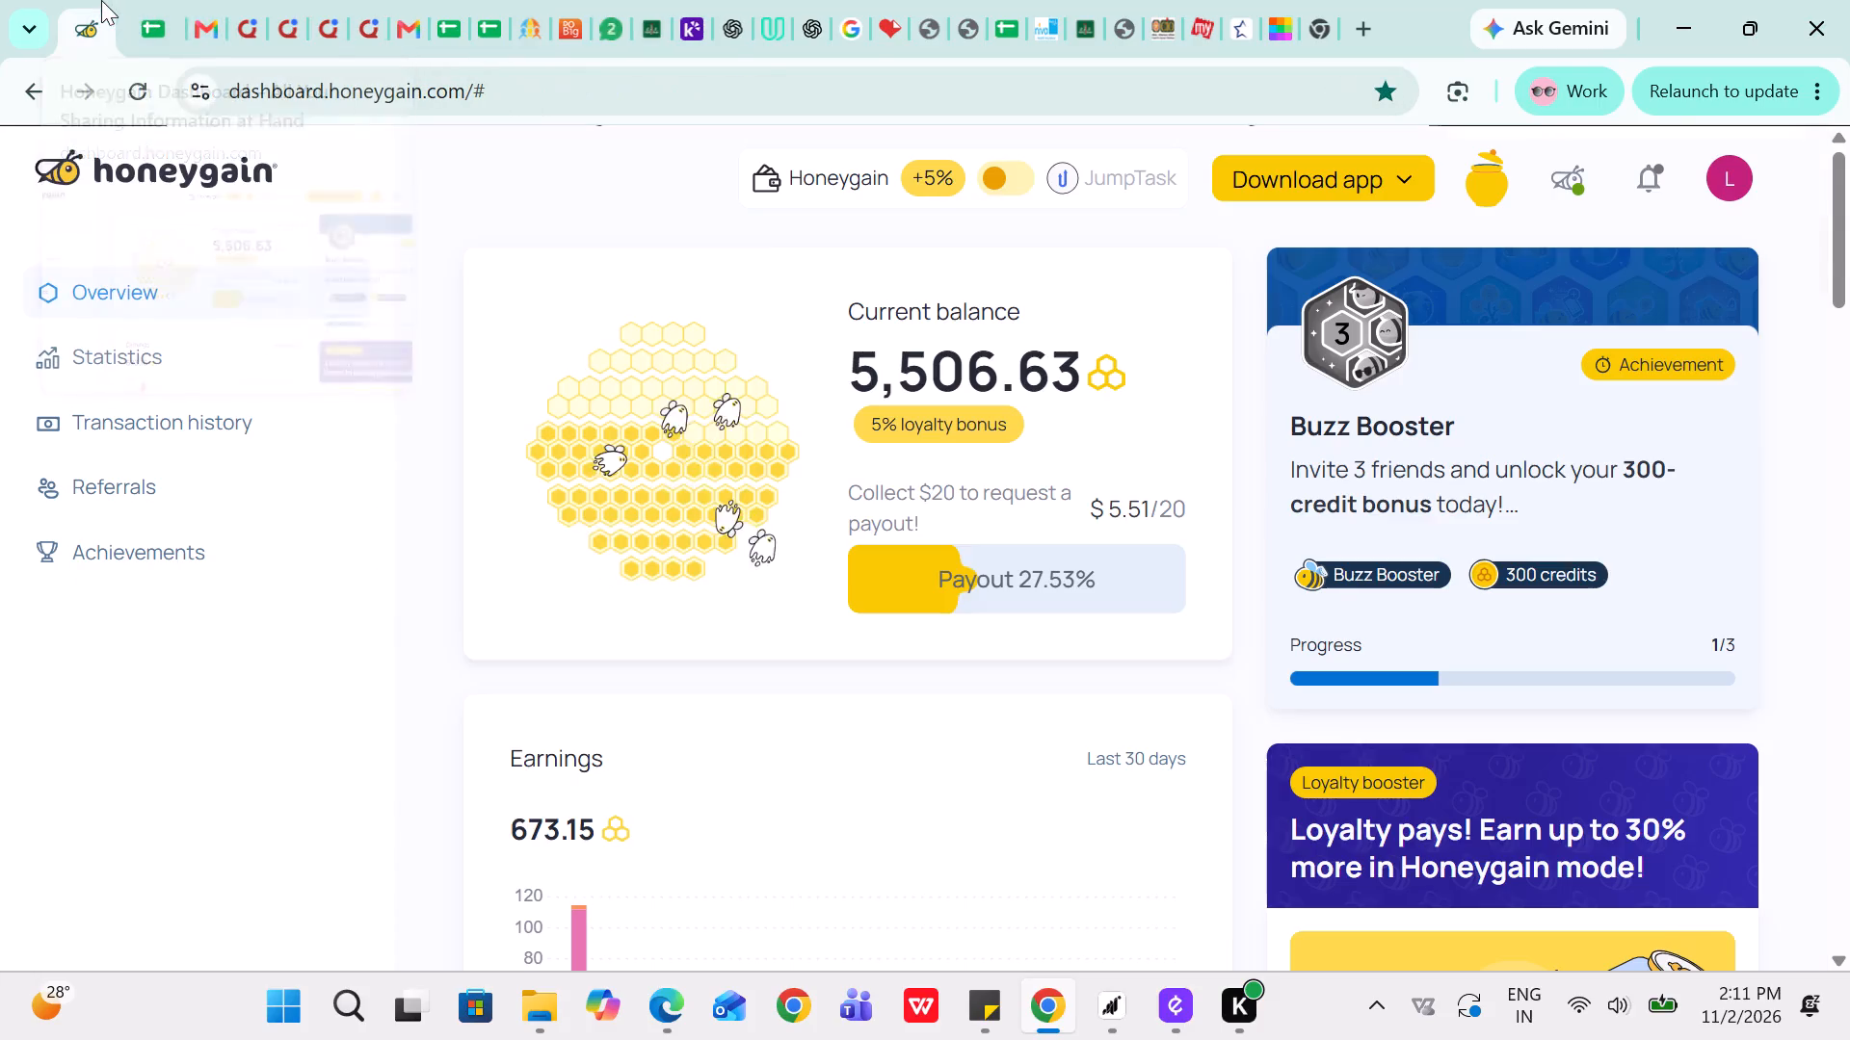
click(134, 83)
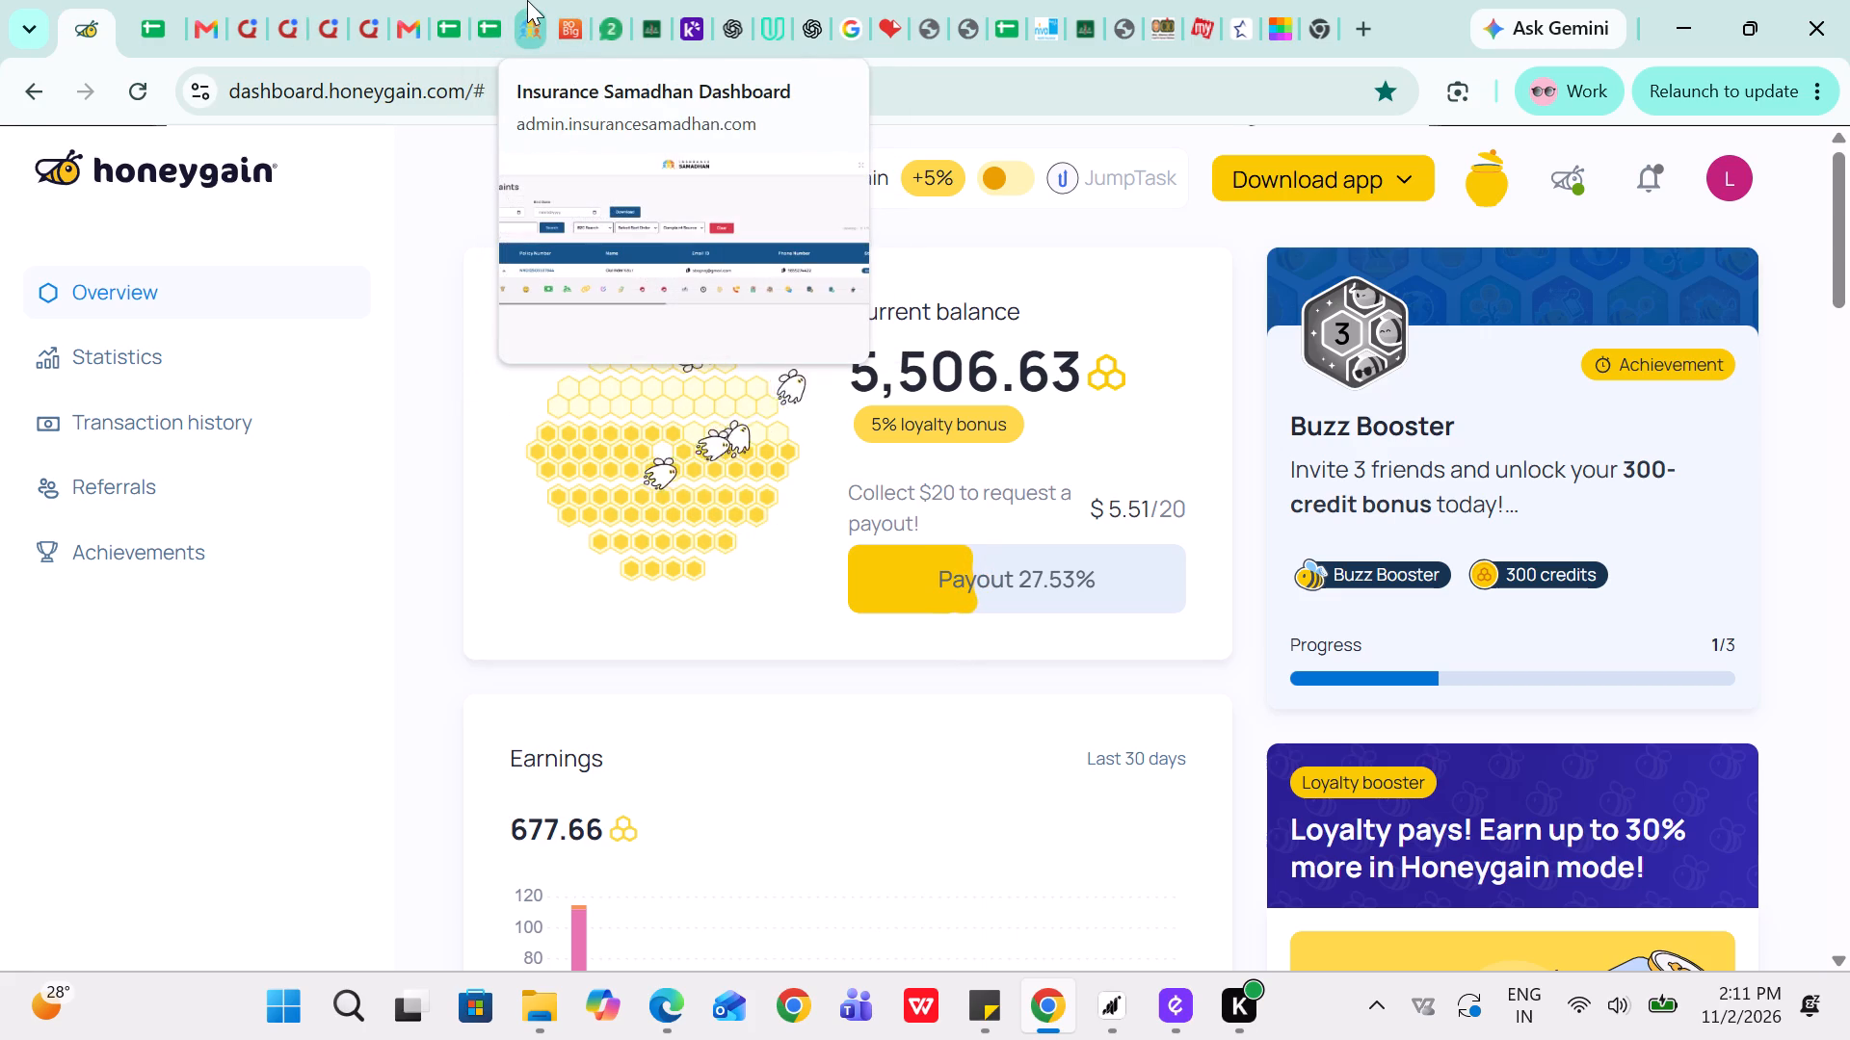
Check the daily honey pot on the Honeygain dashboard and close its window.
click(1474, 170)
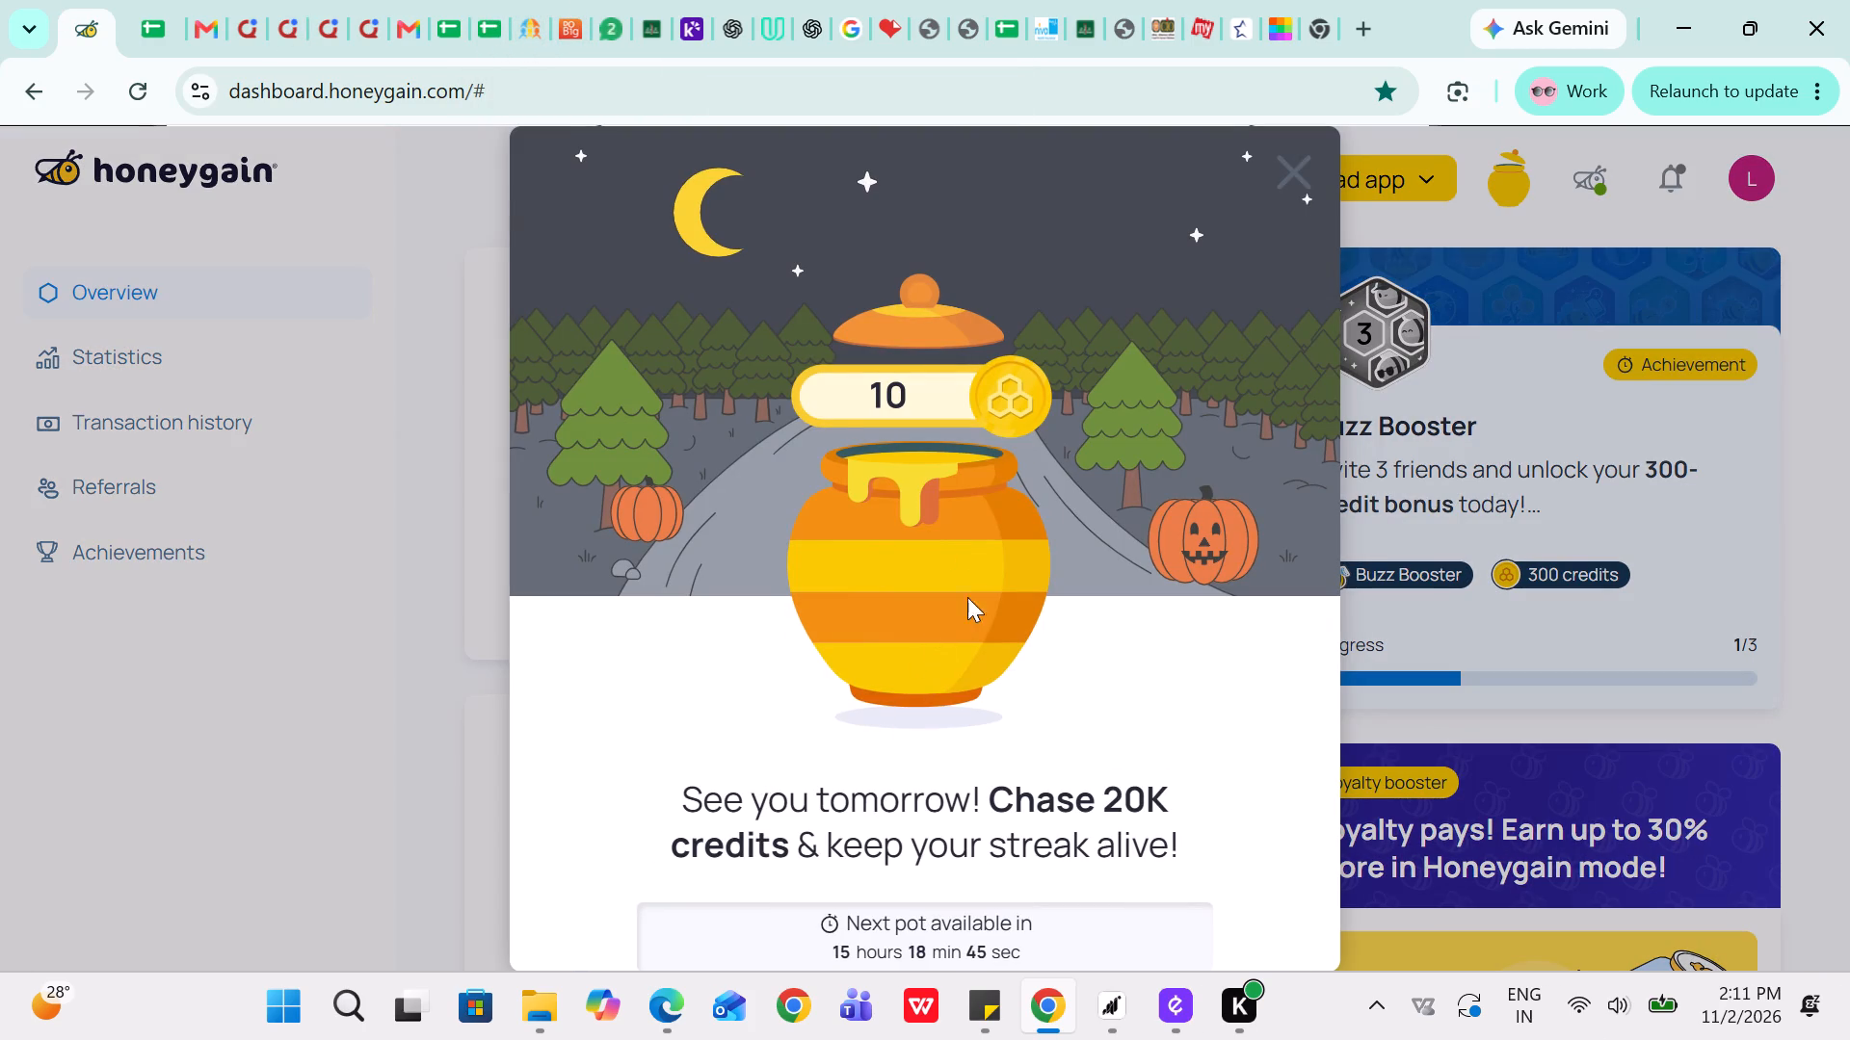
click(1308, 159)
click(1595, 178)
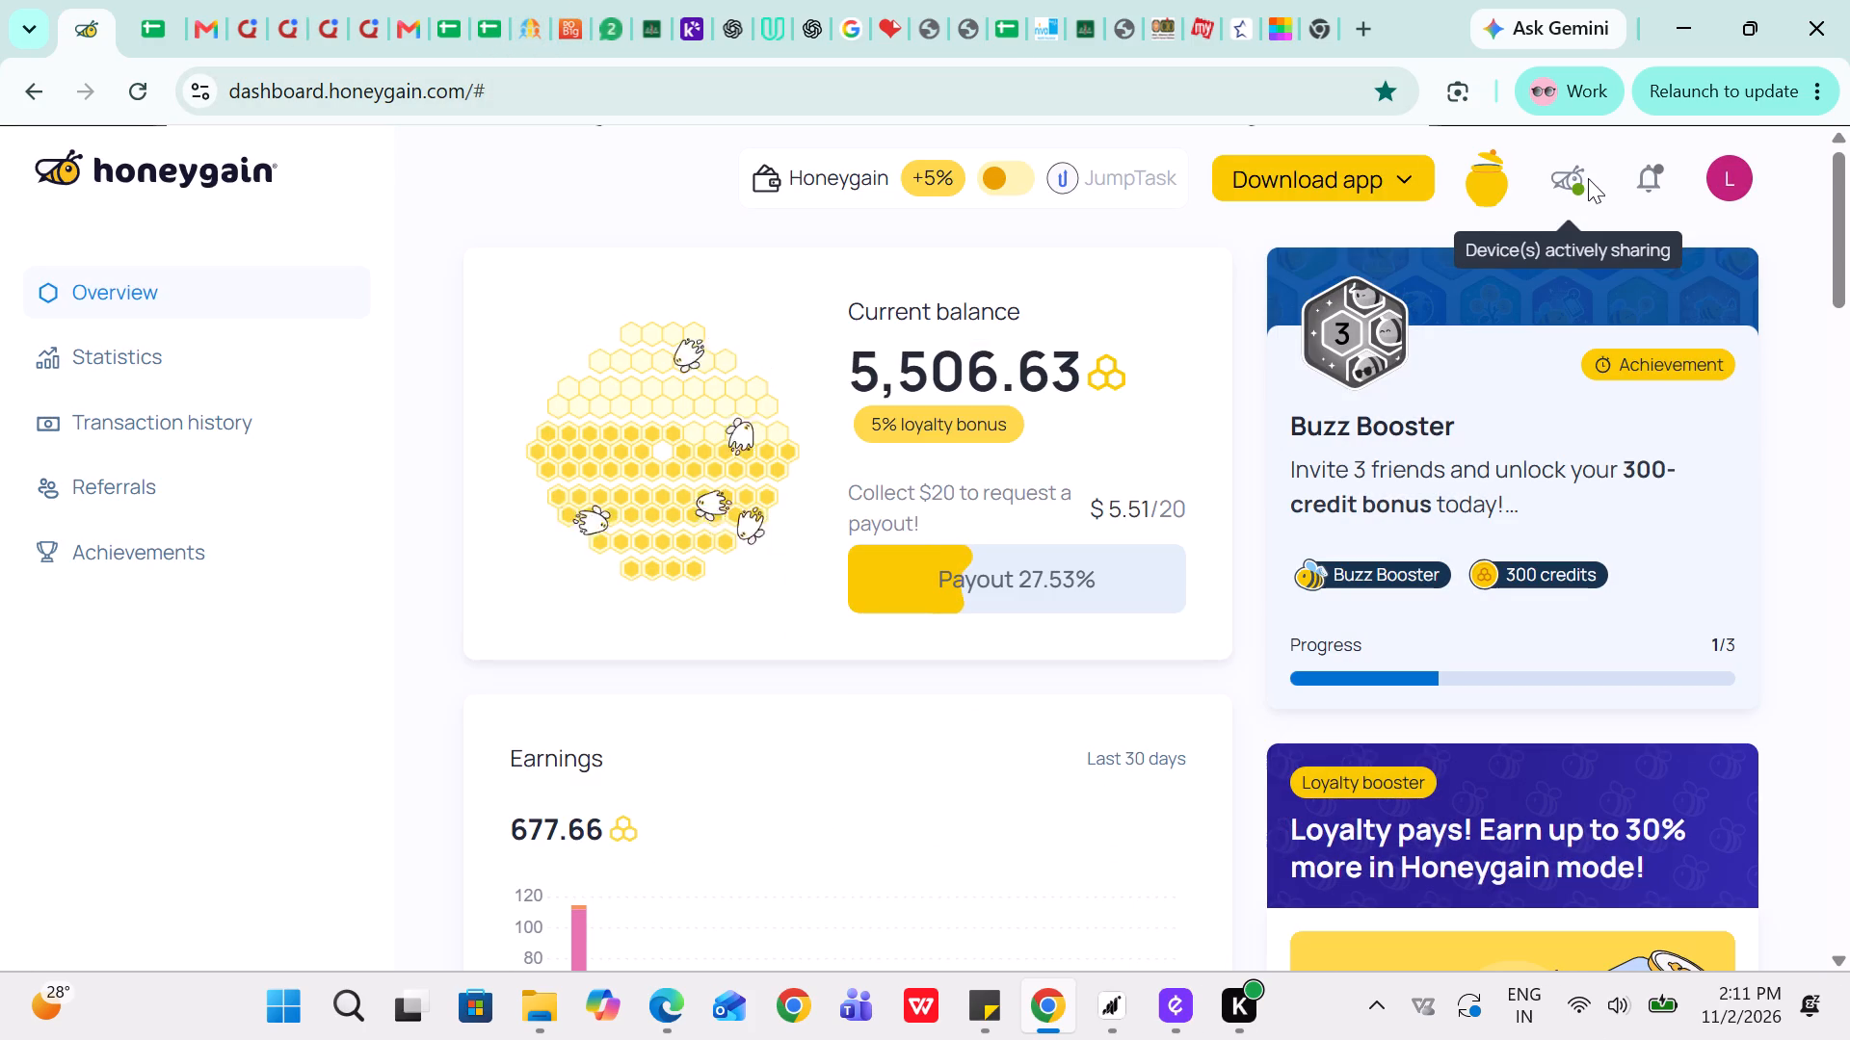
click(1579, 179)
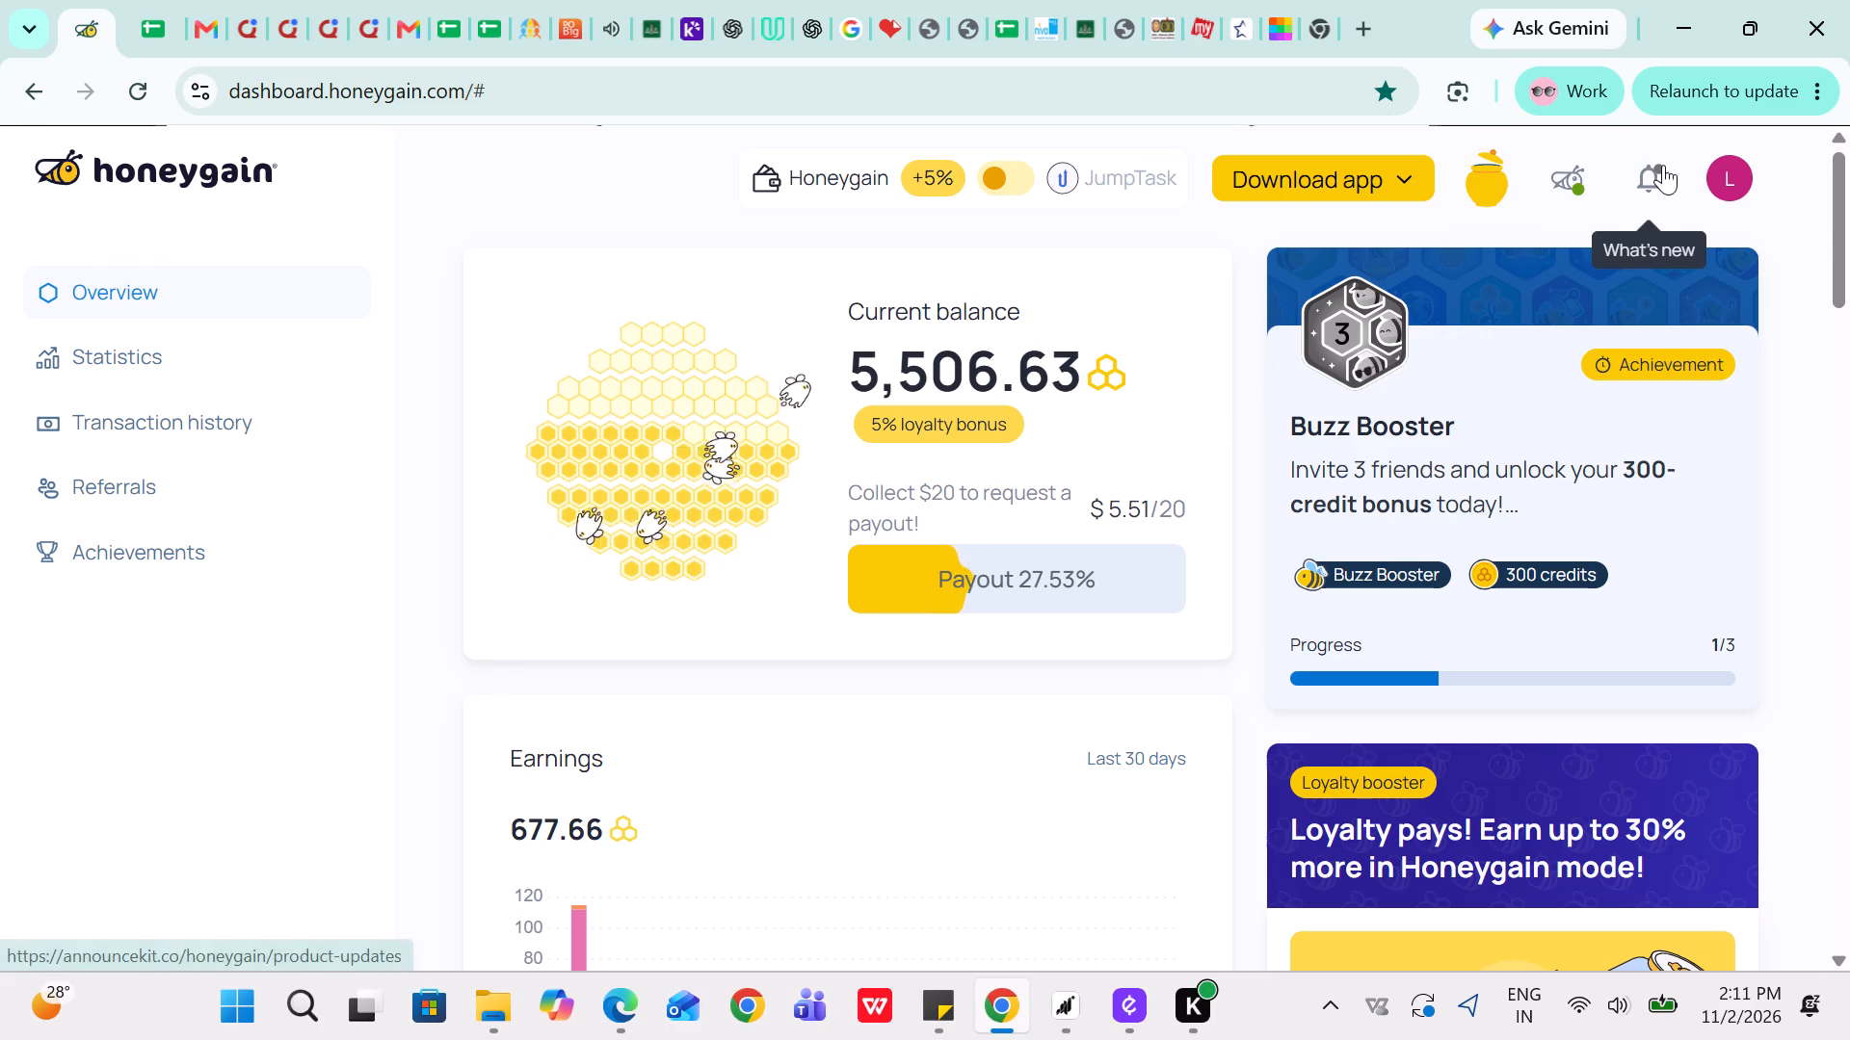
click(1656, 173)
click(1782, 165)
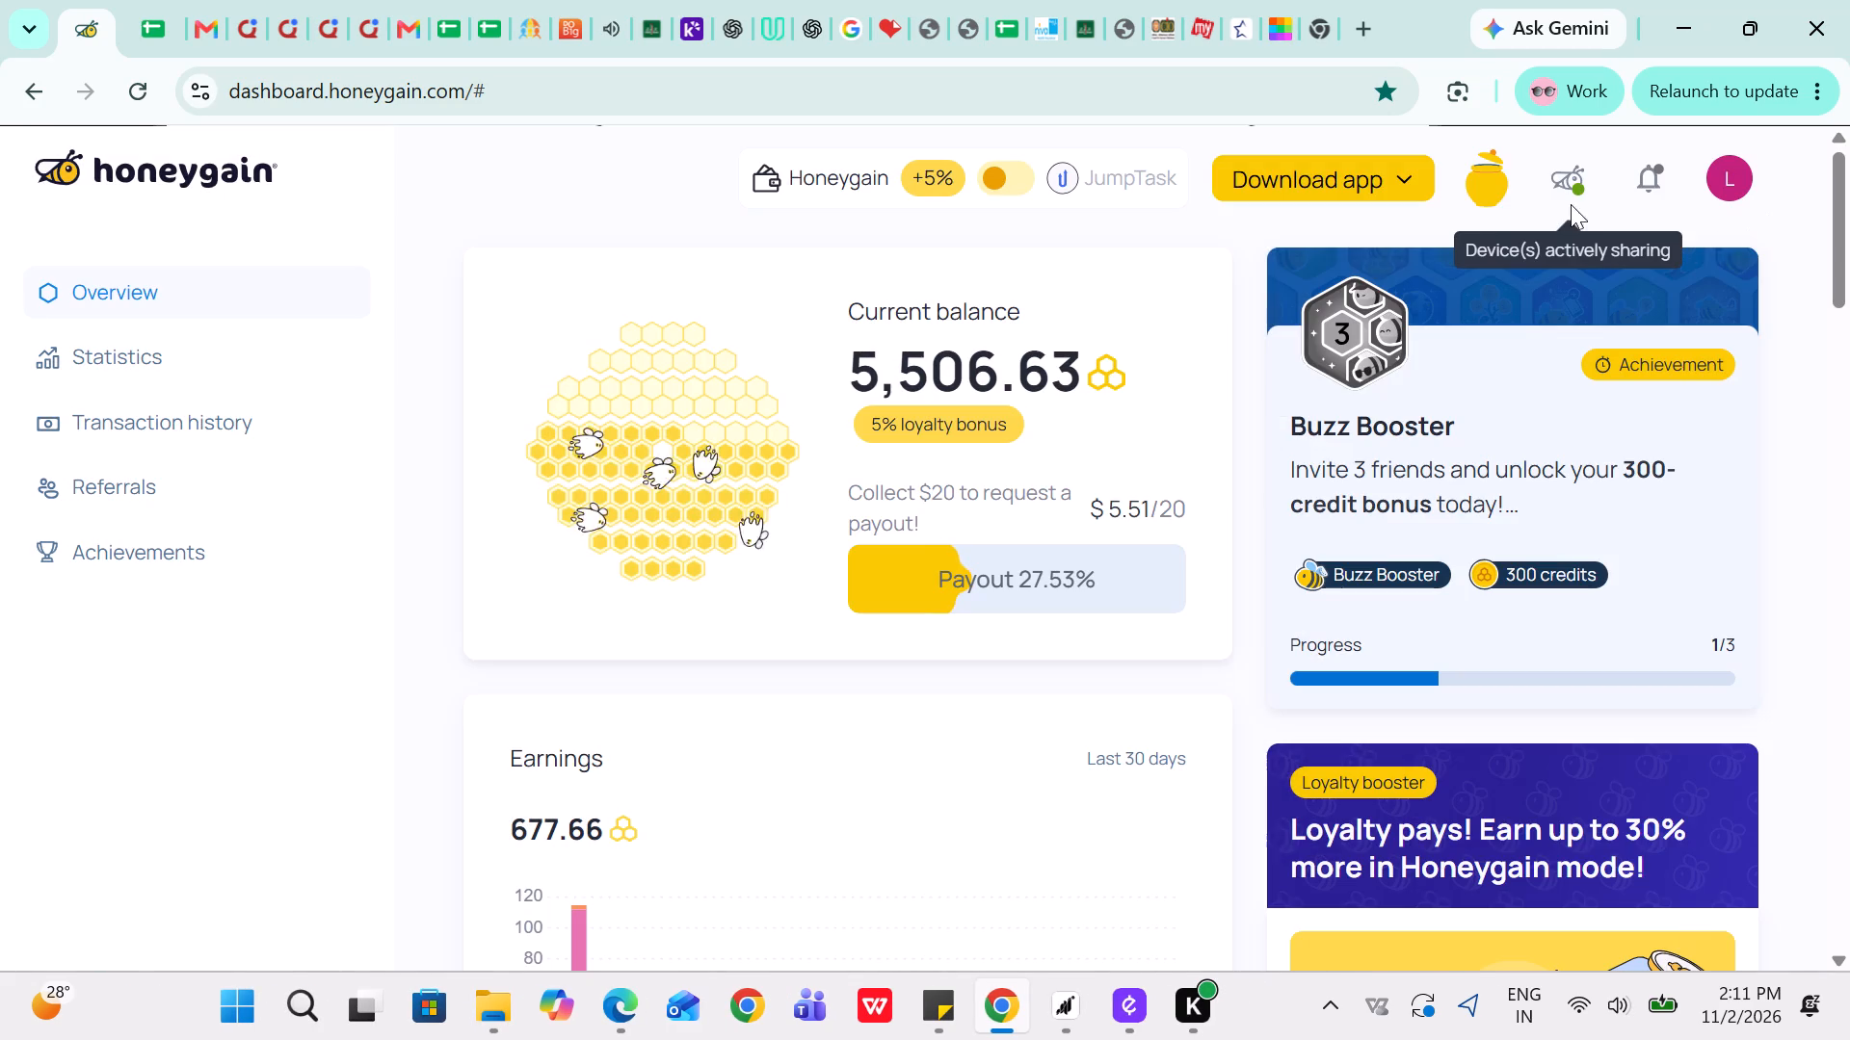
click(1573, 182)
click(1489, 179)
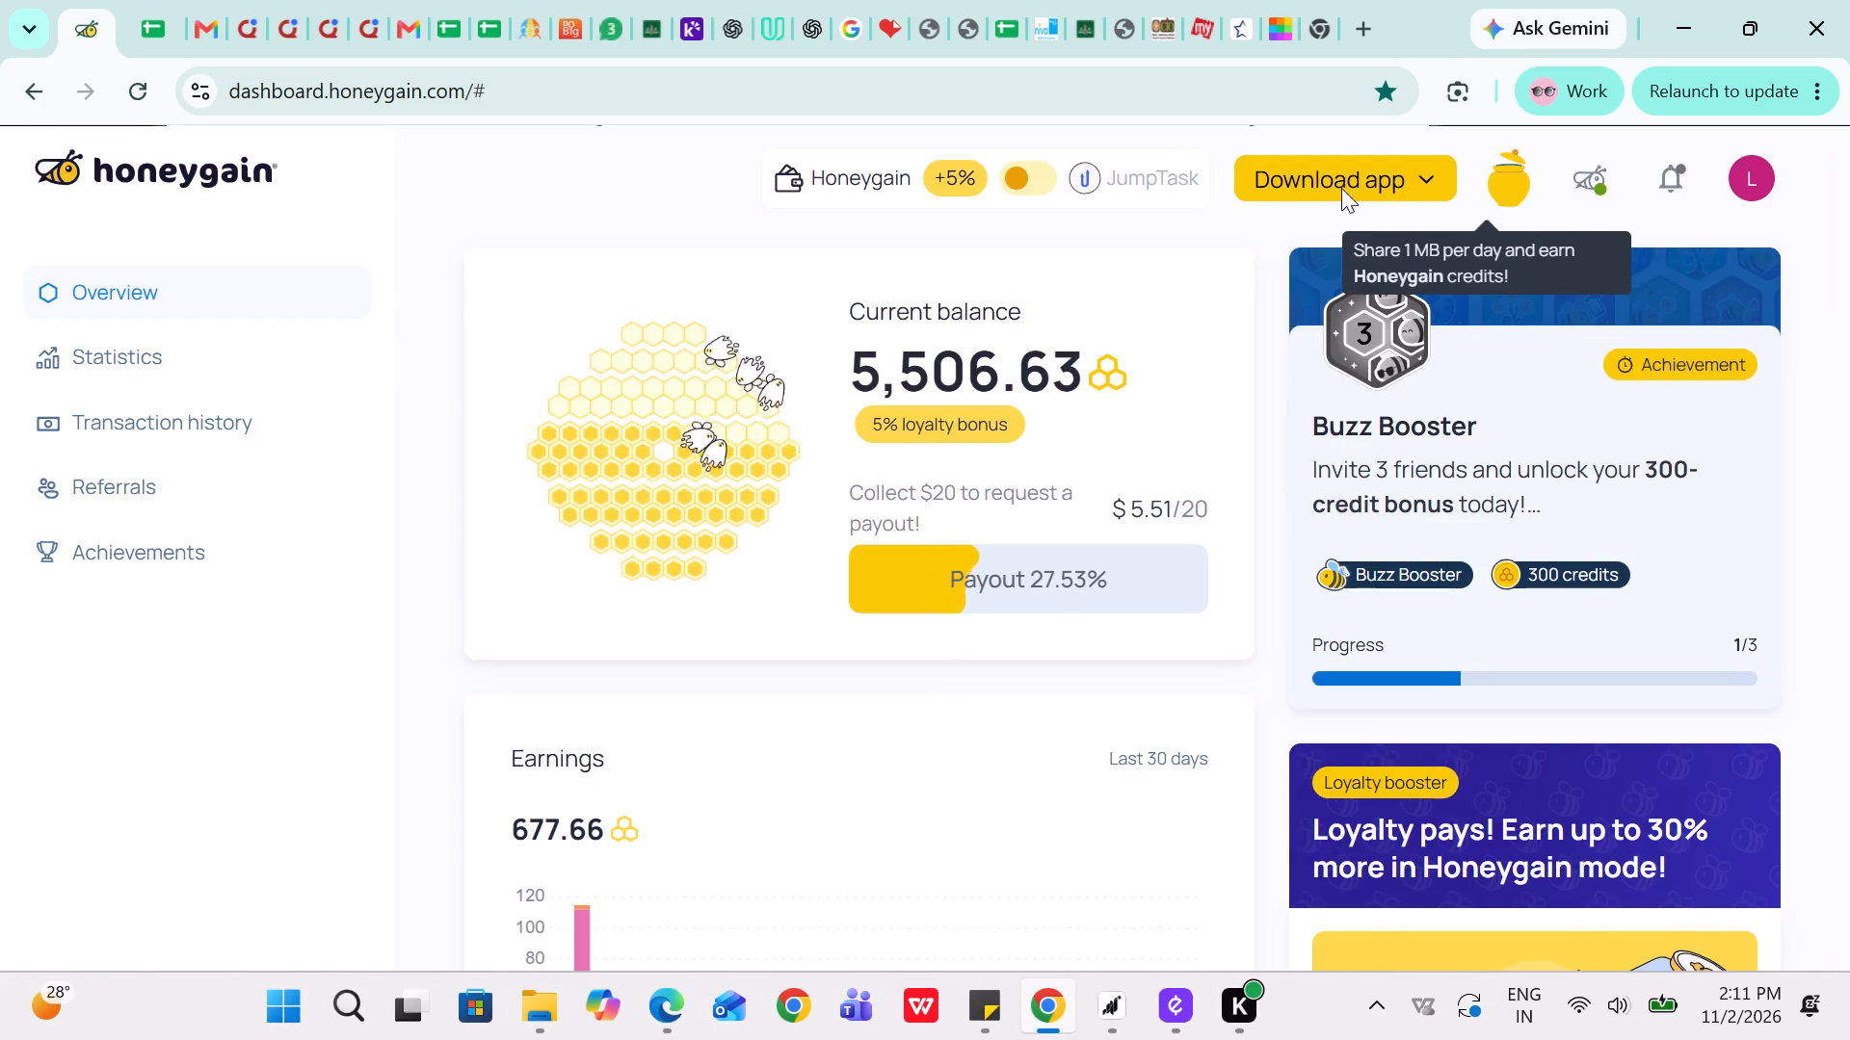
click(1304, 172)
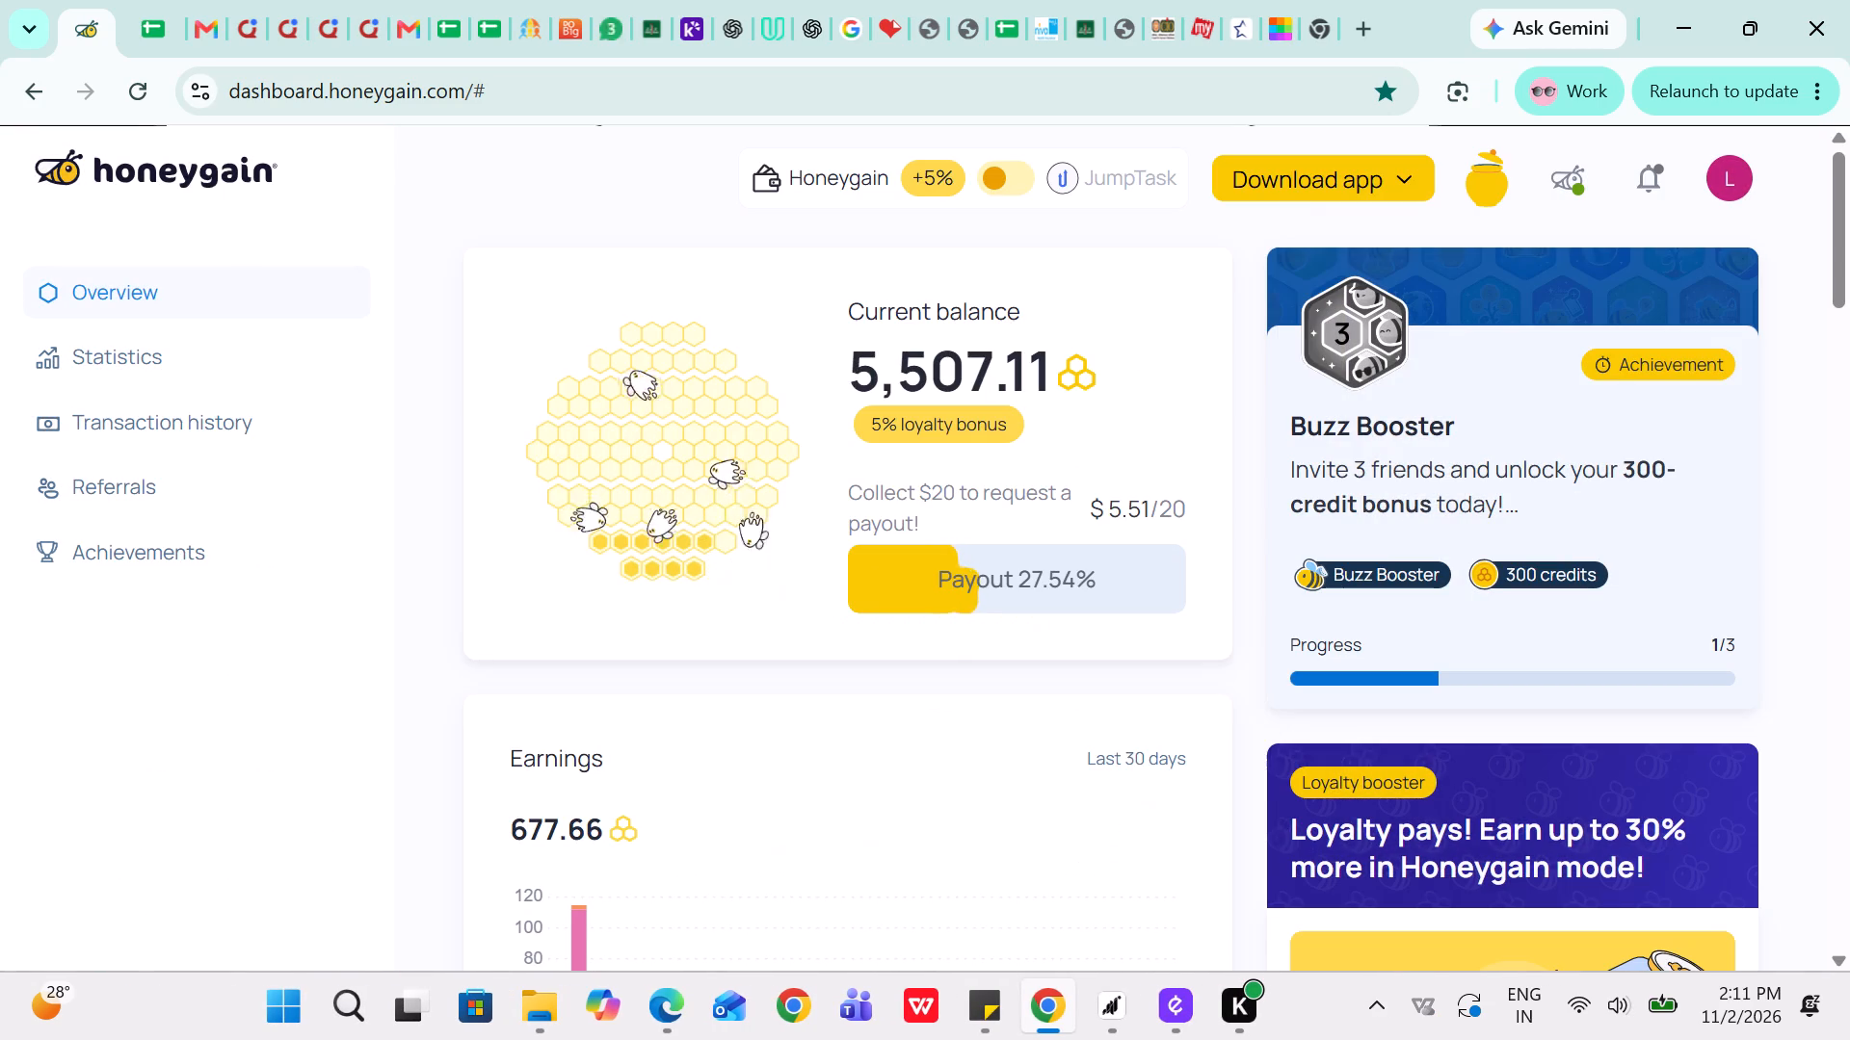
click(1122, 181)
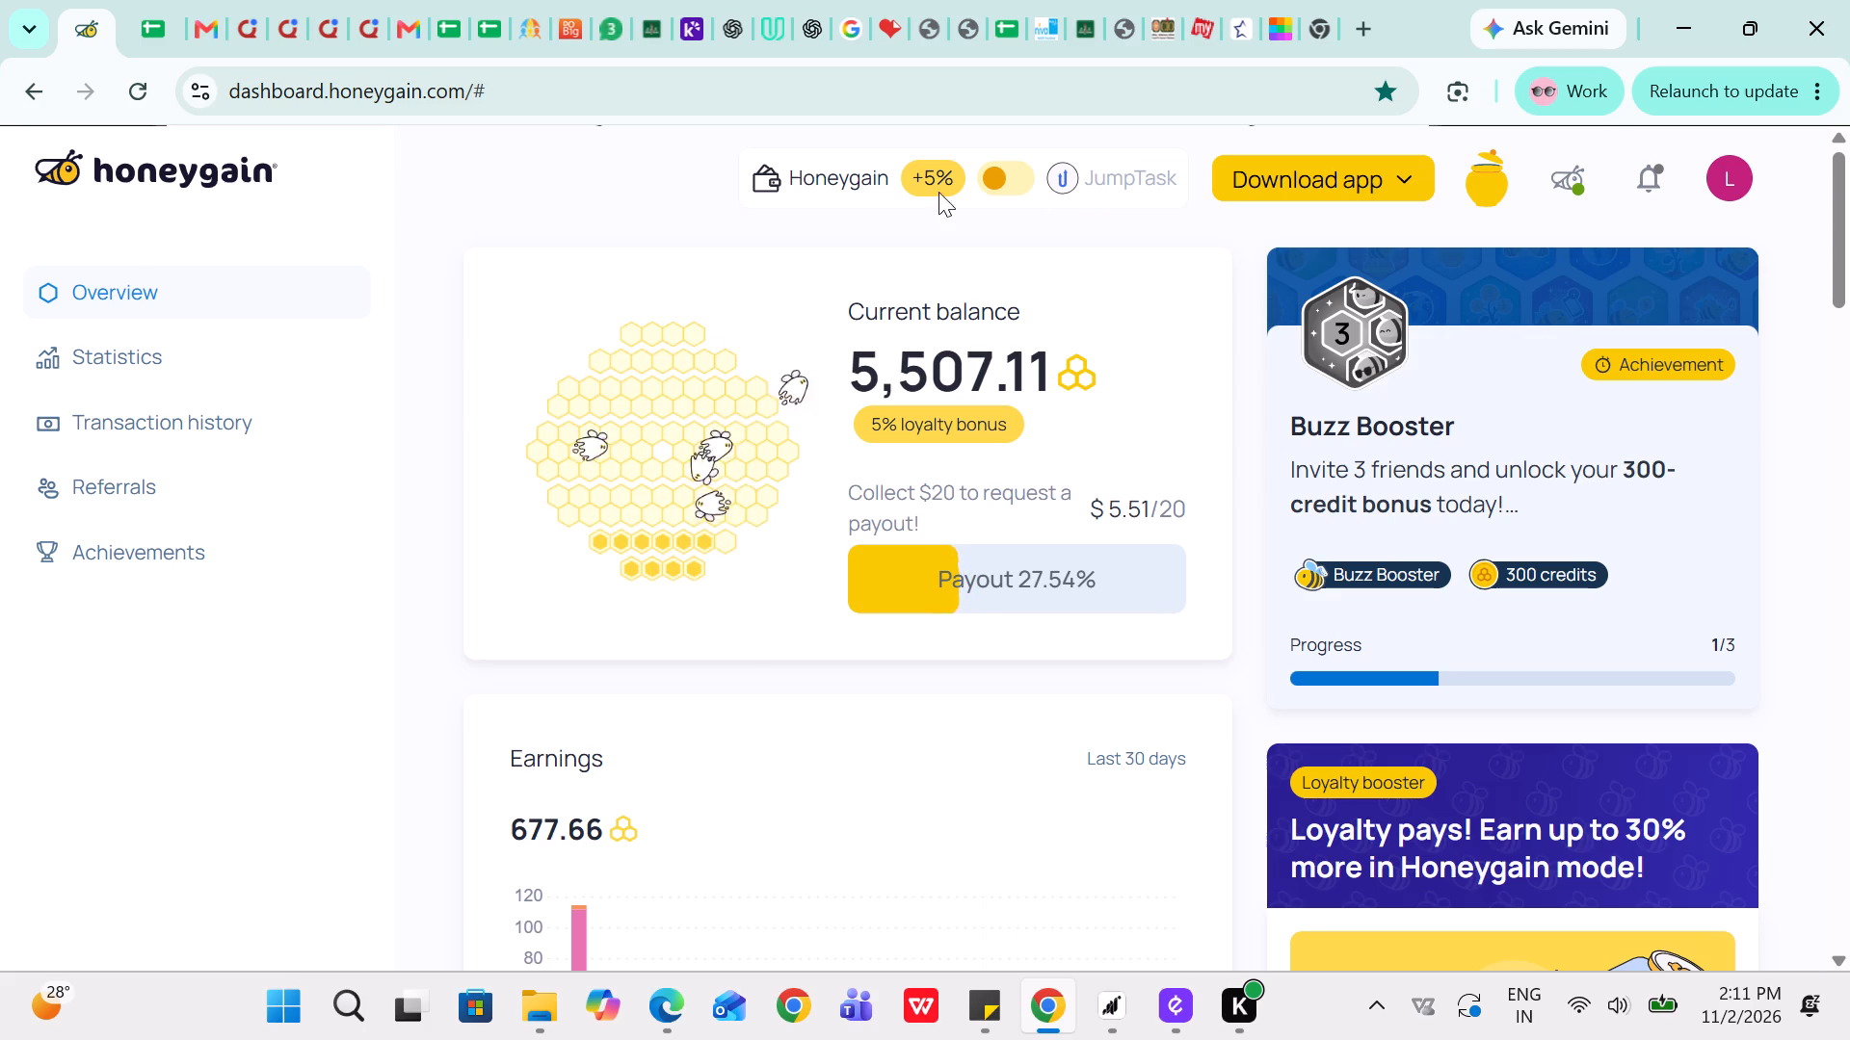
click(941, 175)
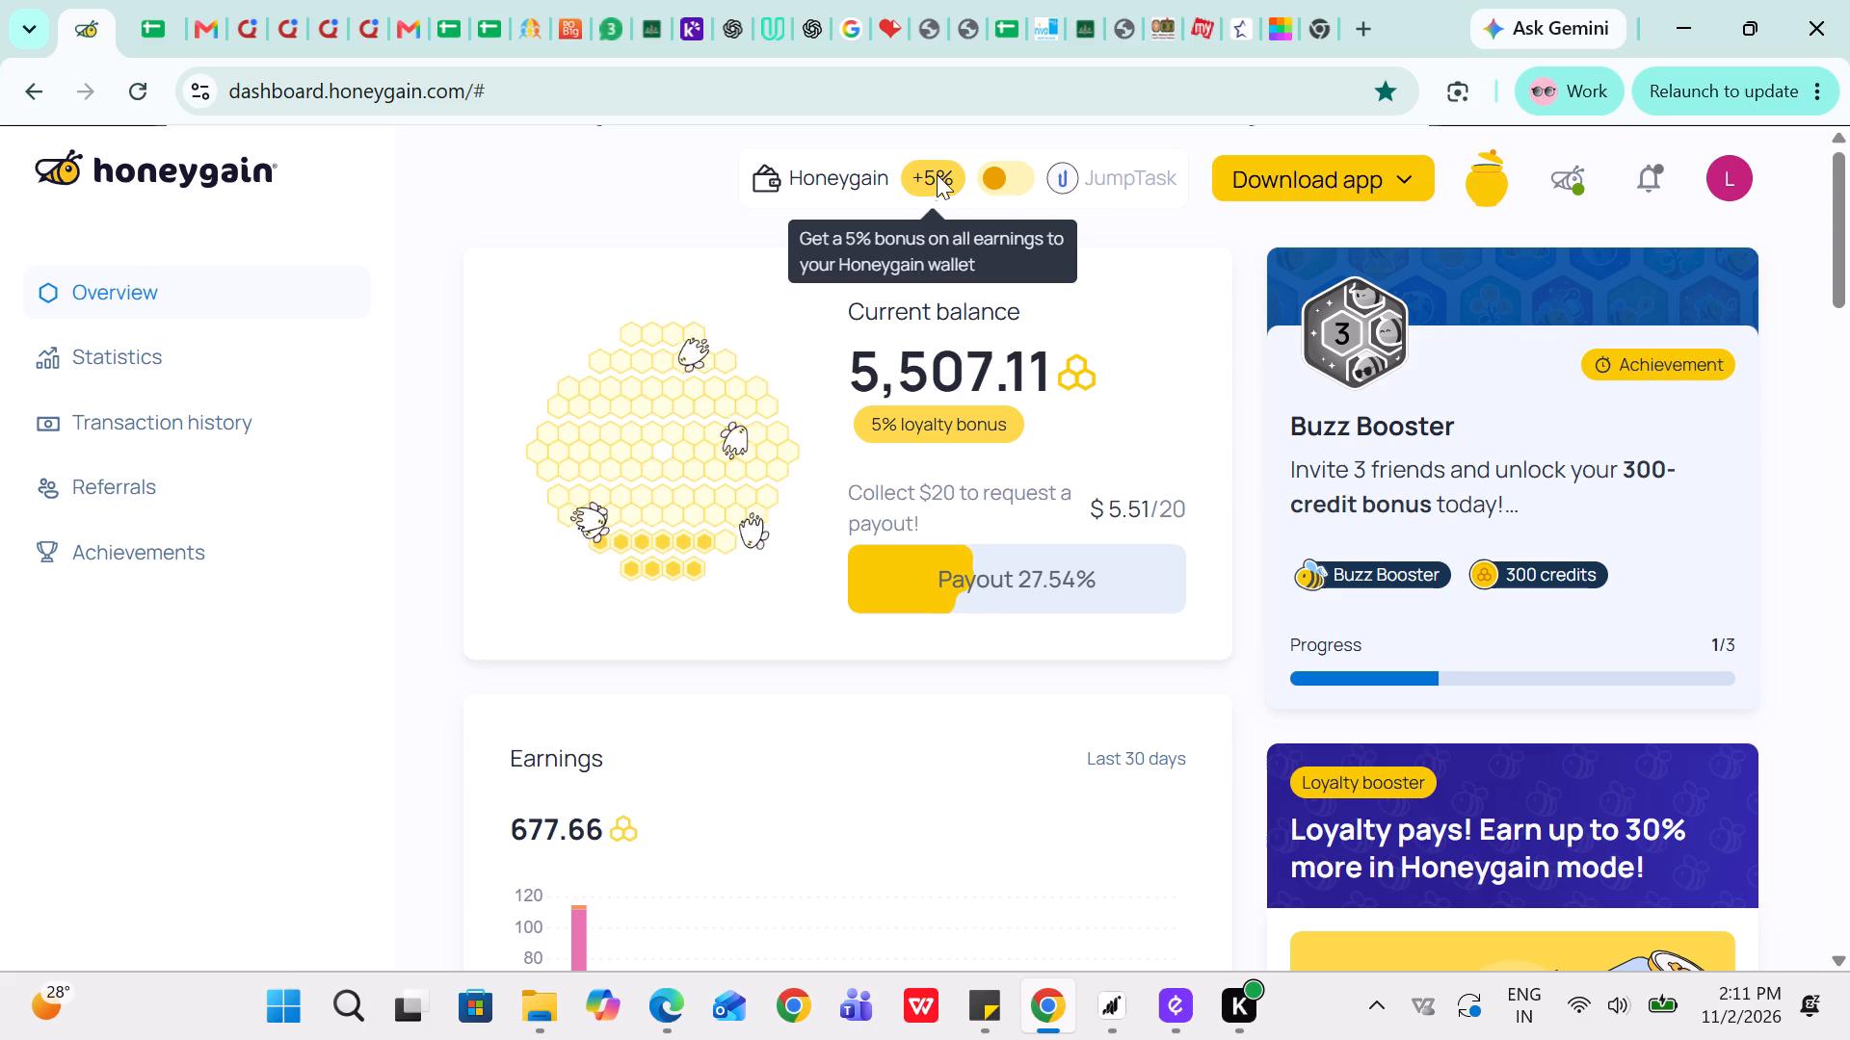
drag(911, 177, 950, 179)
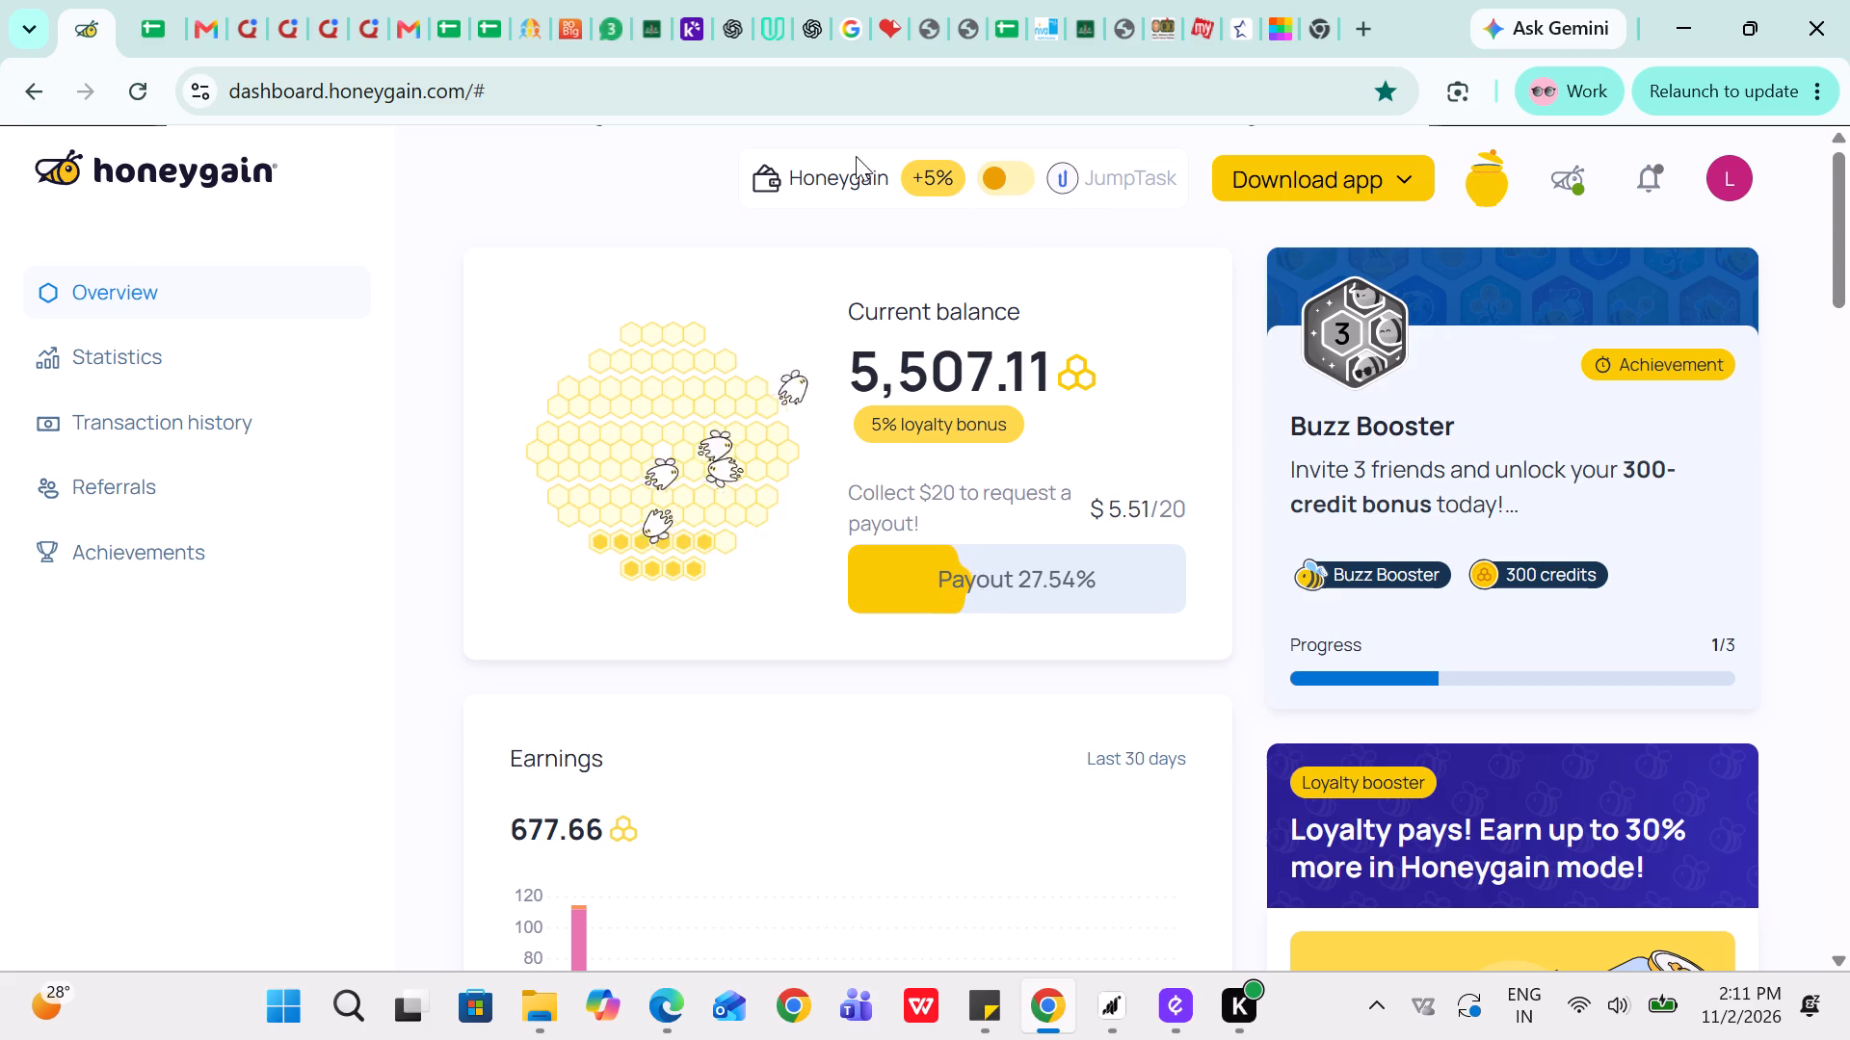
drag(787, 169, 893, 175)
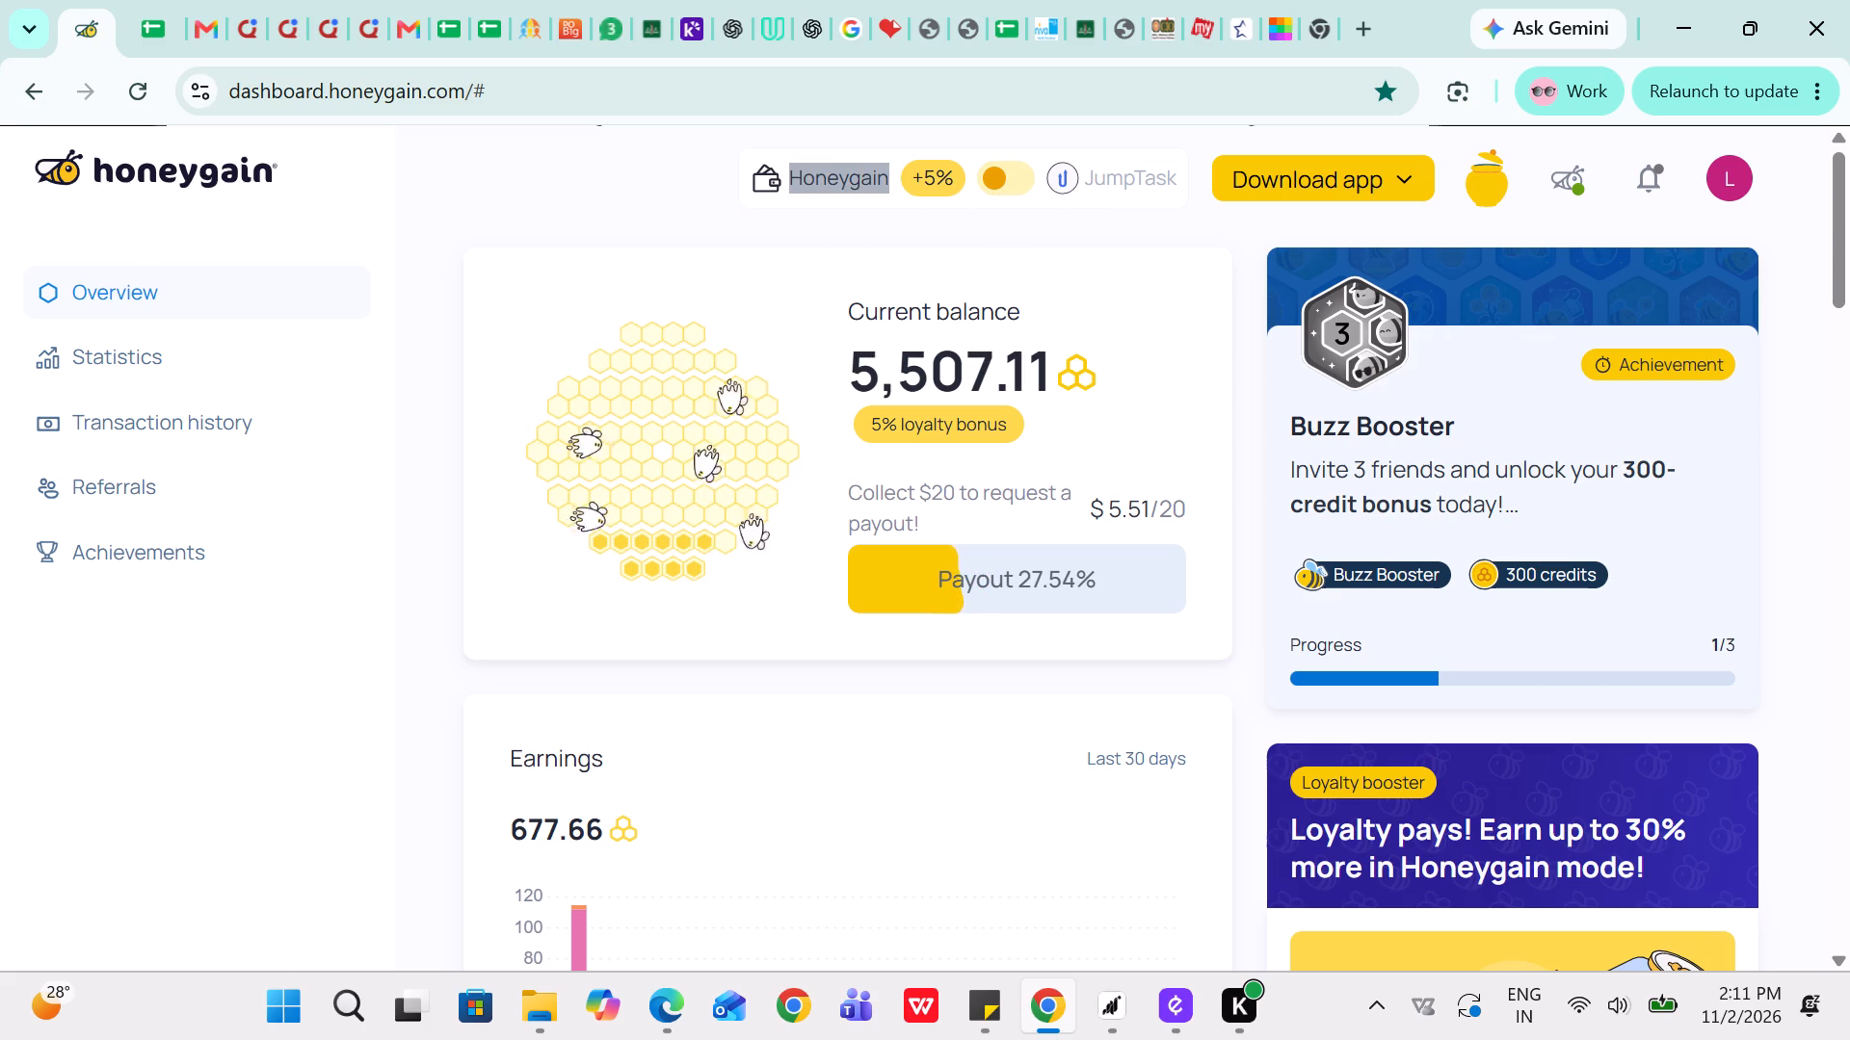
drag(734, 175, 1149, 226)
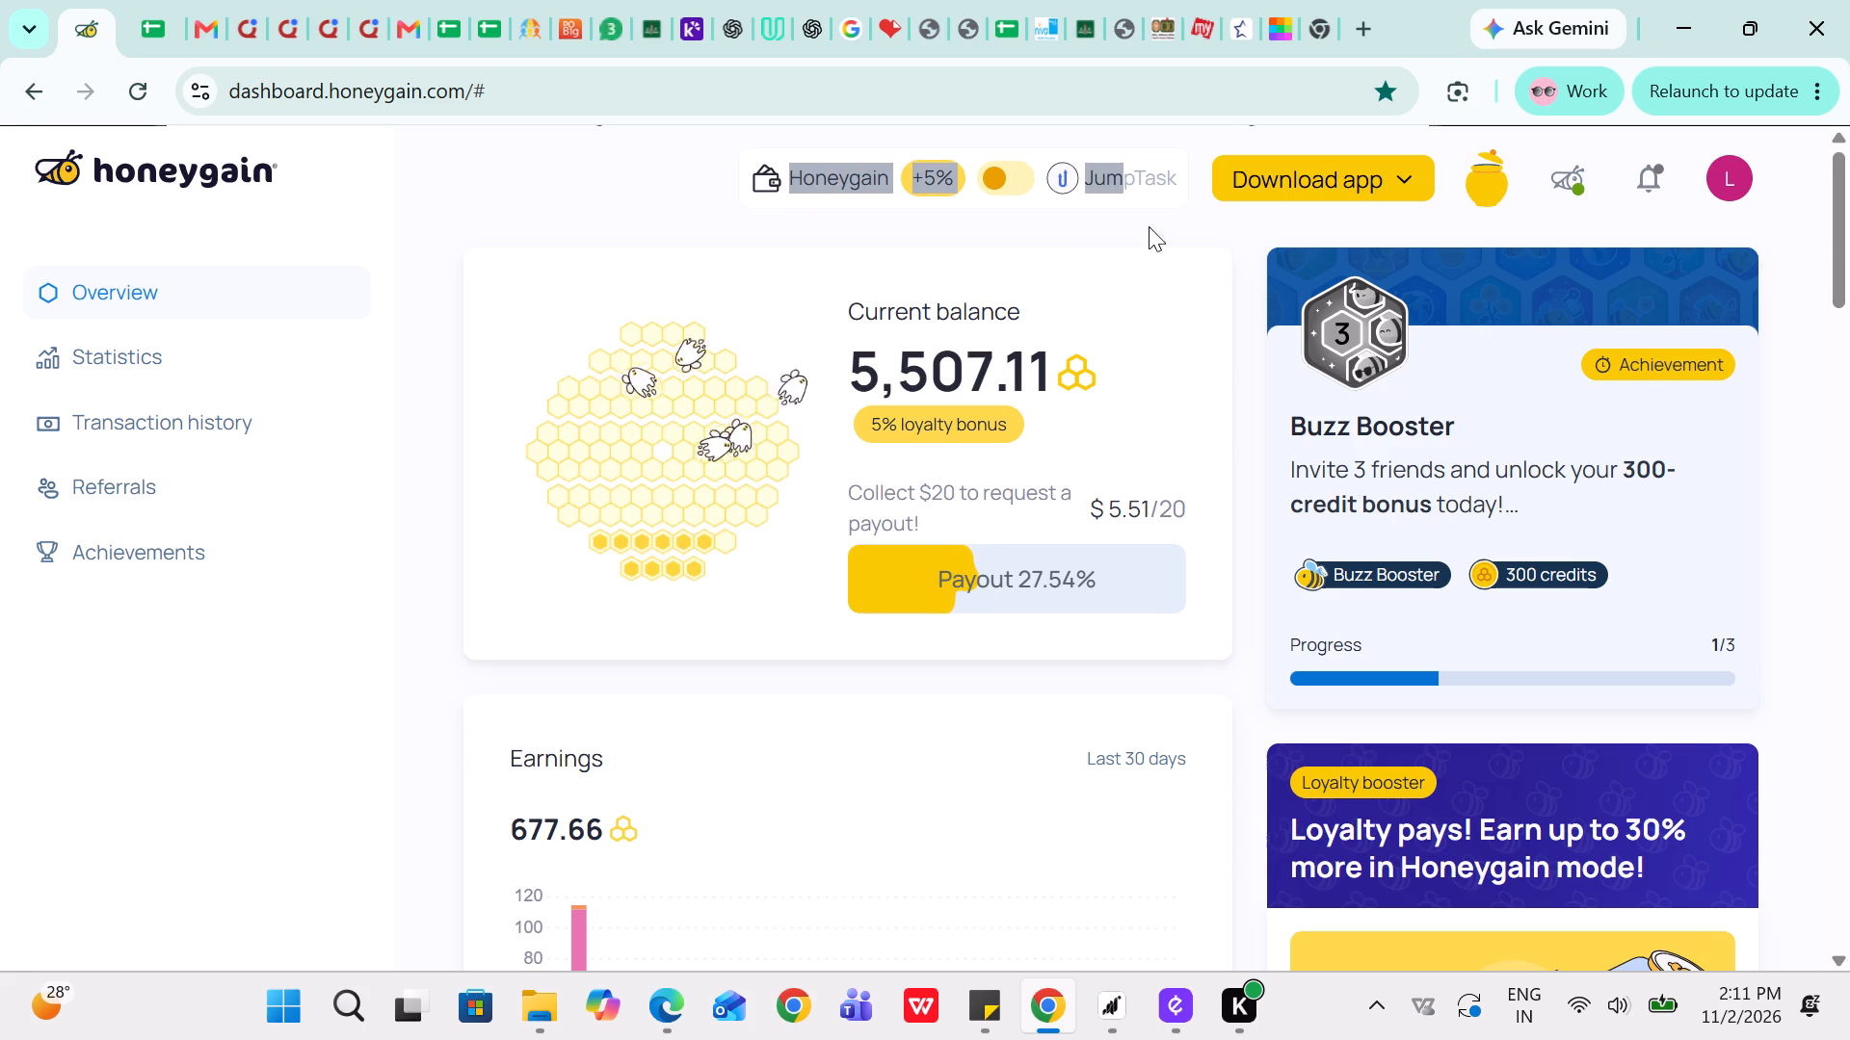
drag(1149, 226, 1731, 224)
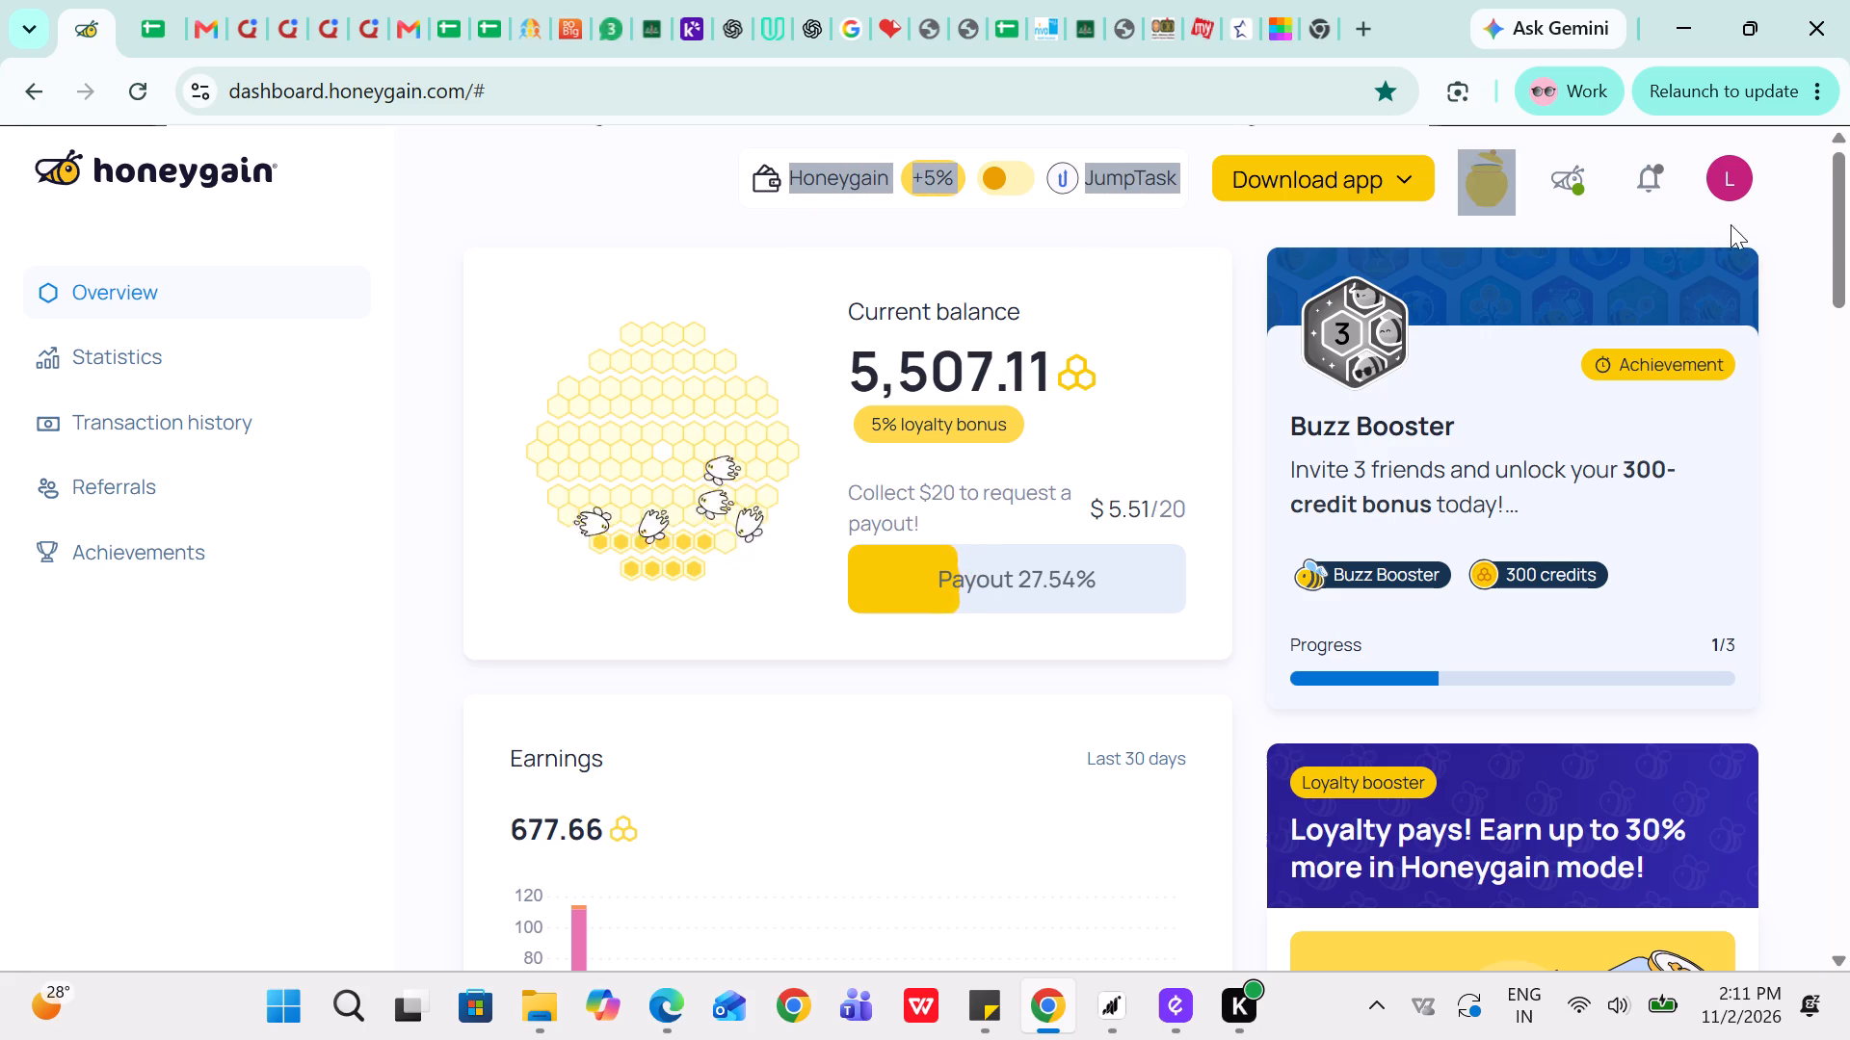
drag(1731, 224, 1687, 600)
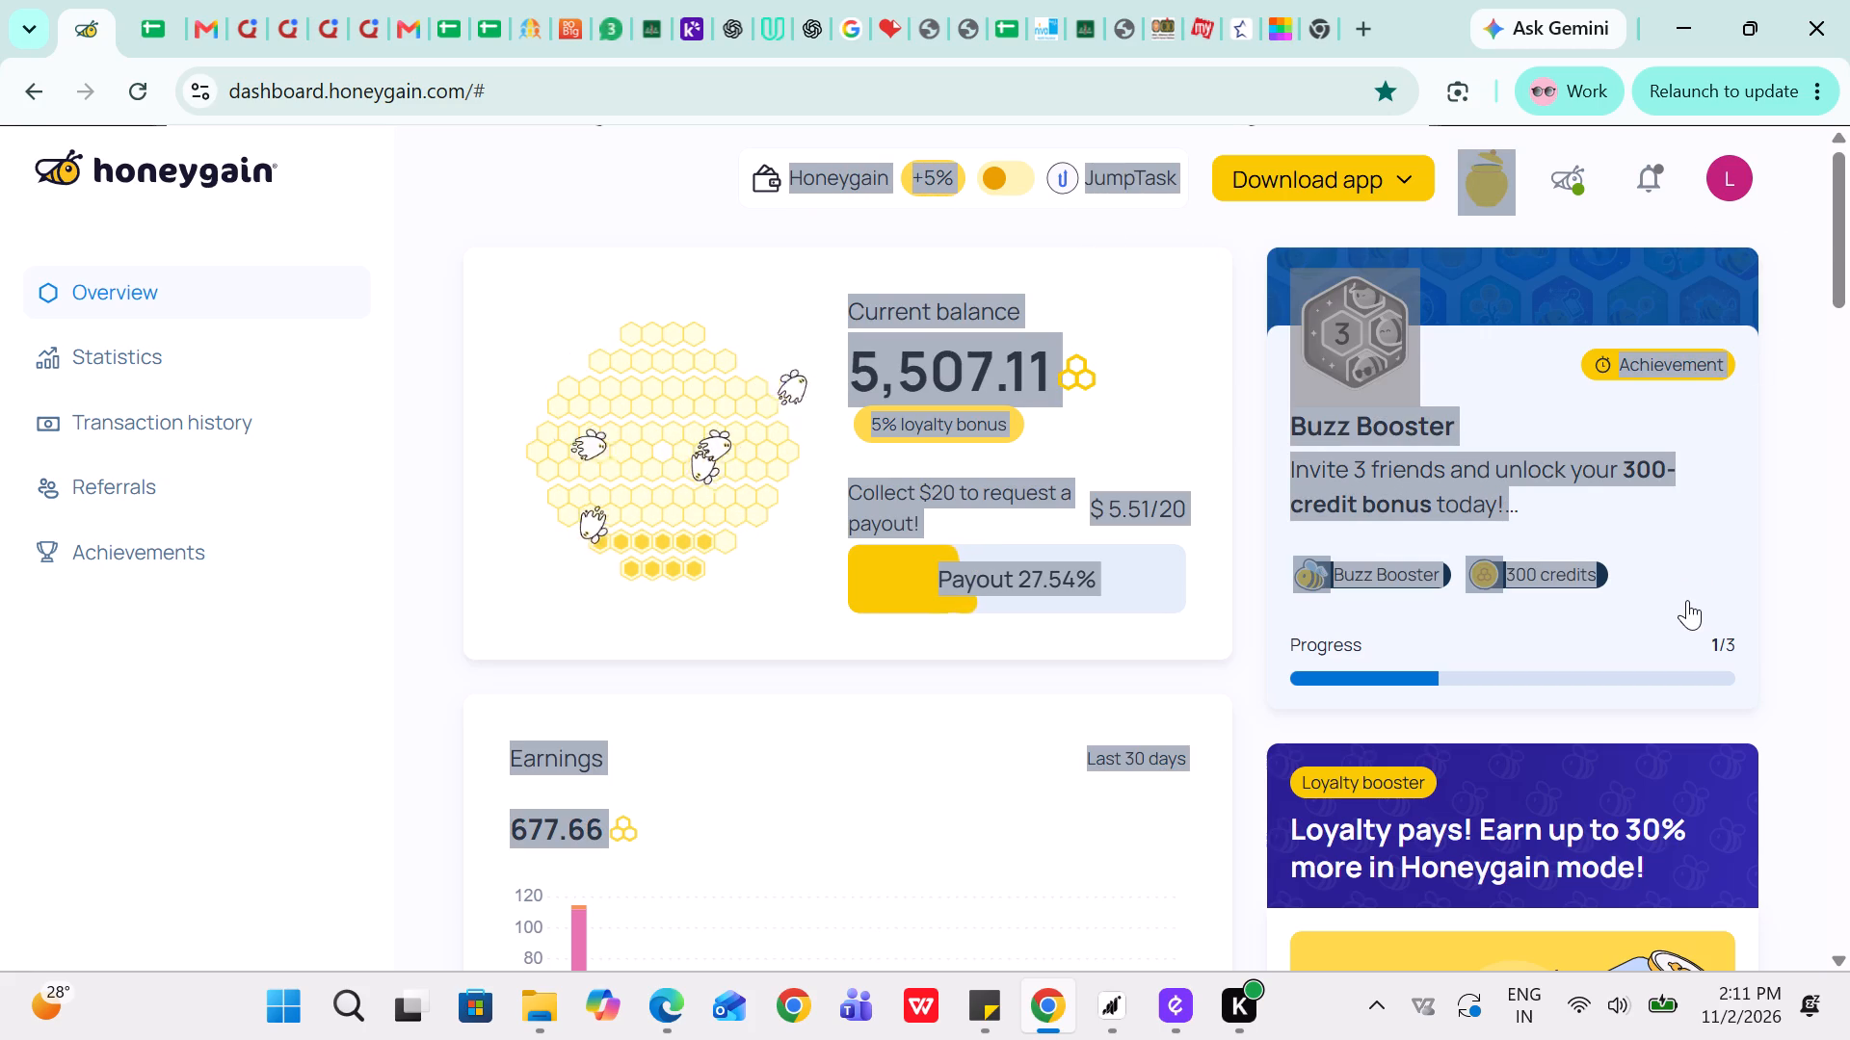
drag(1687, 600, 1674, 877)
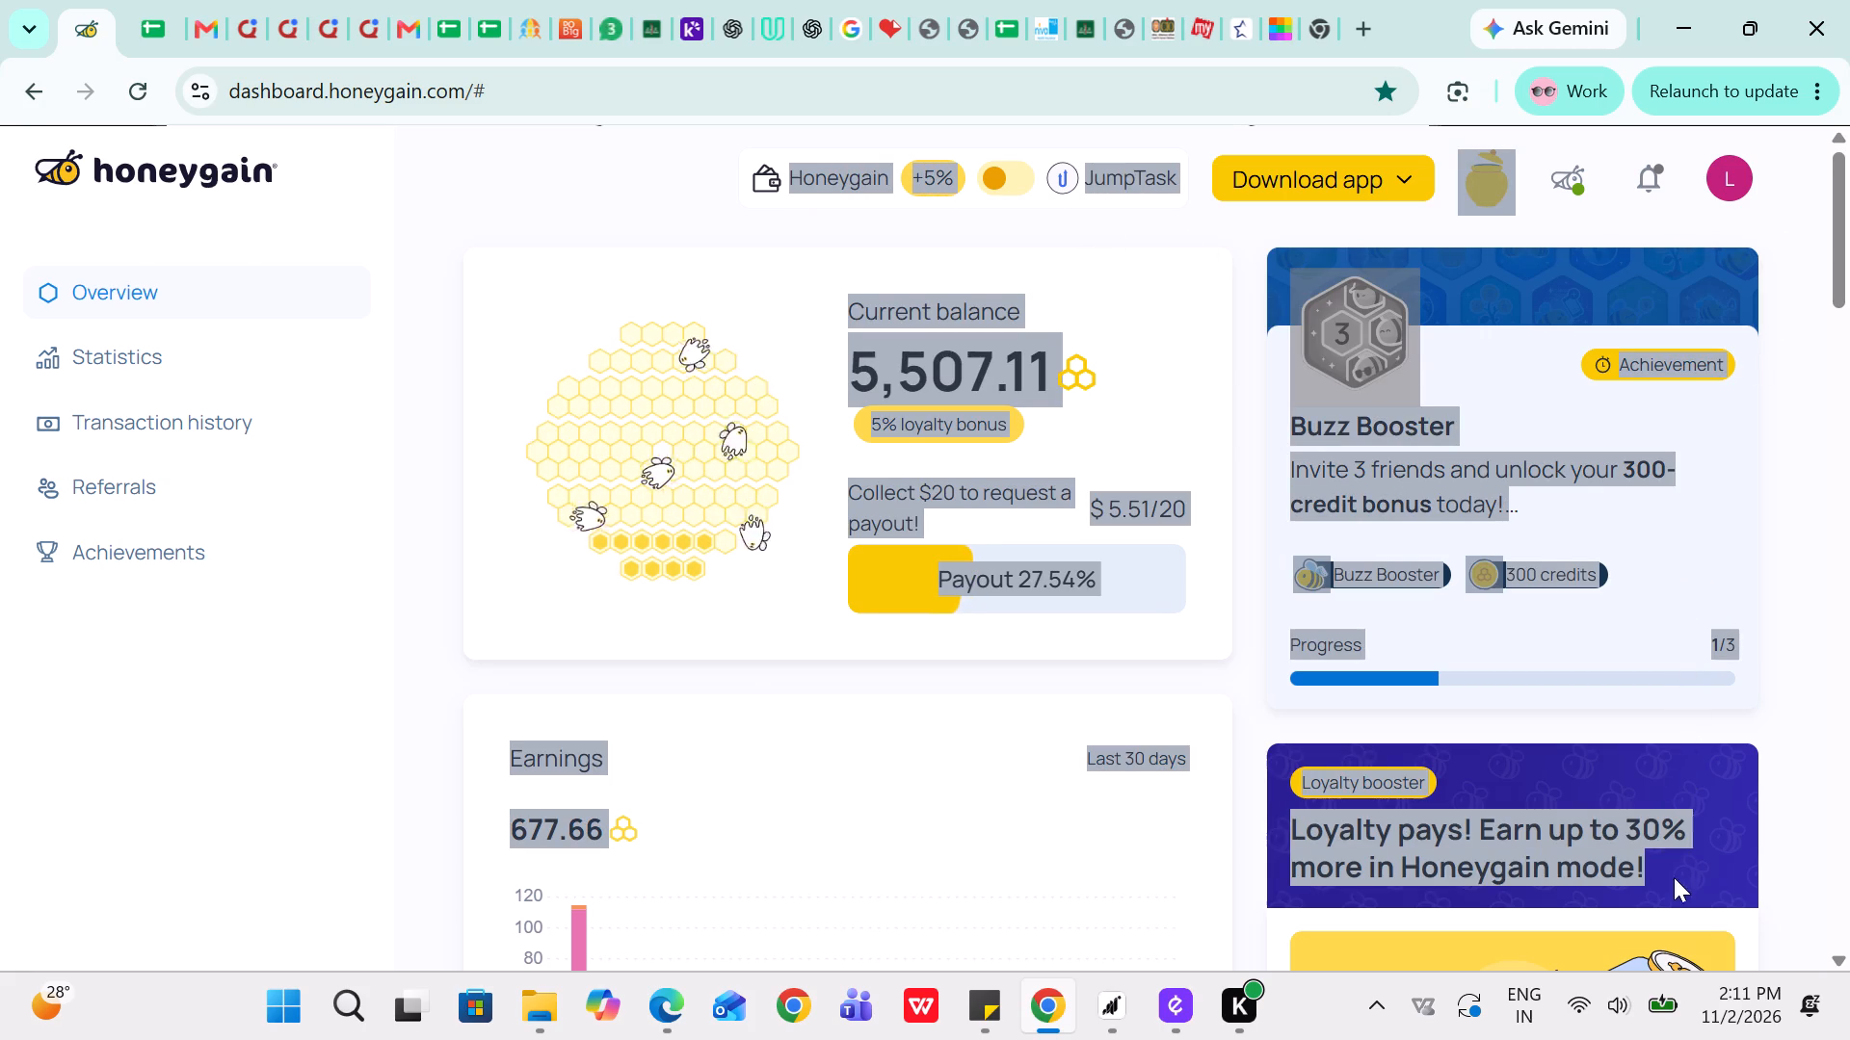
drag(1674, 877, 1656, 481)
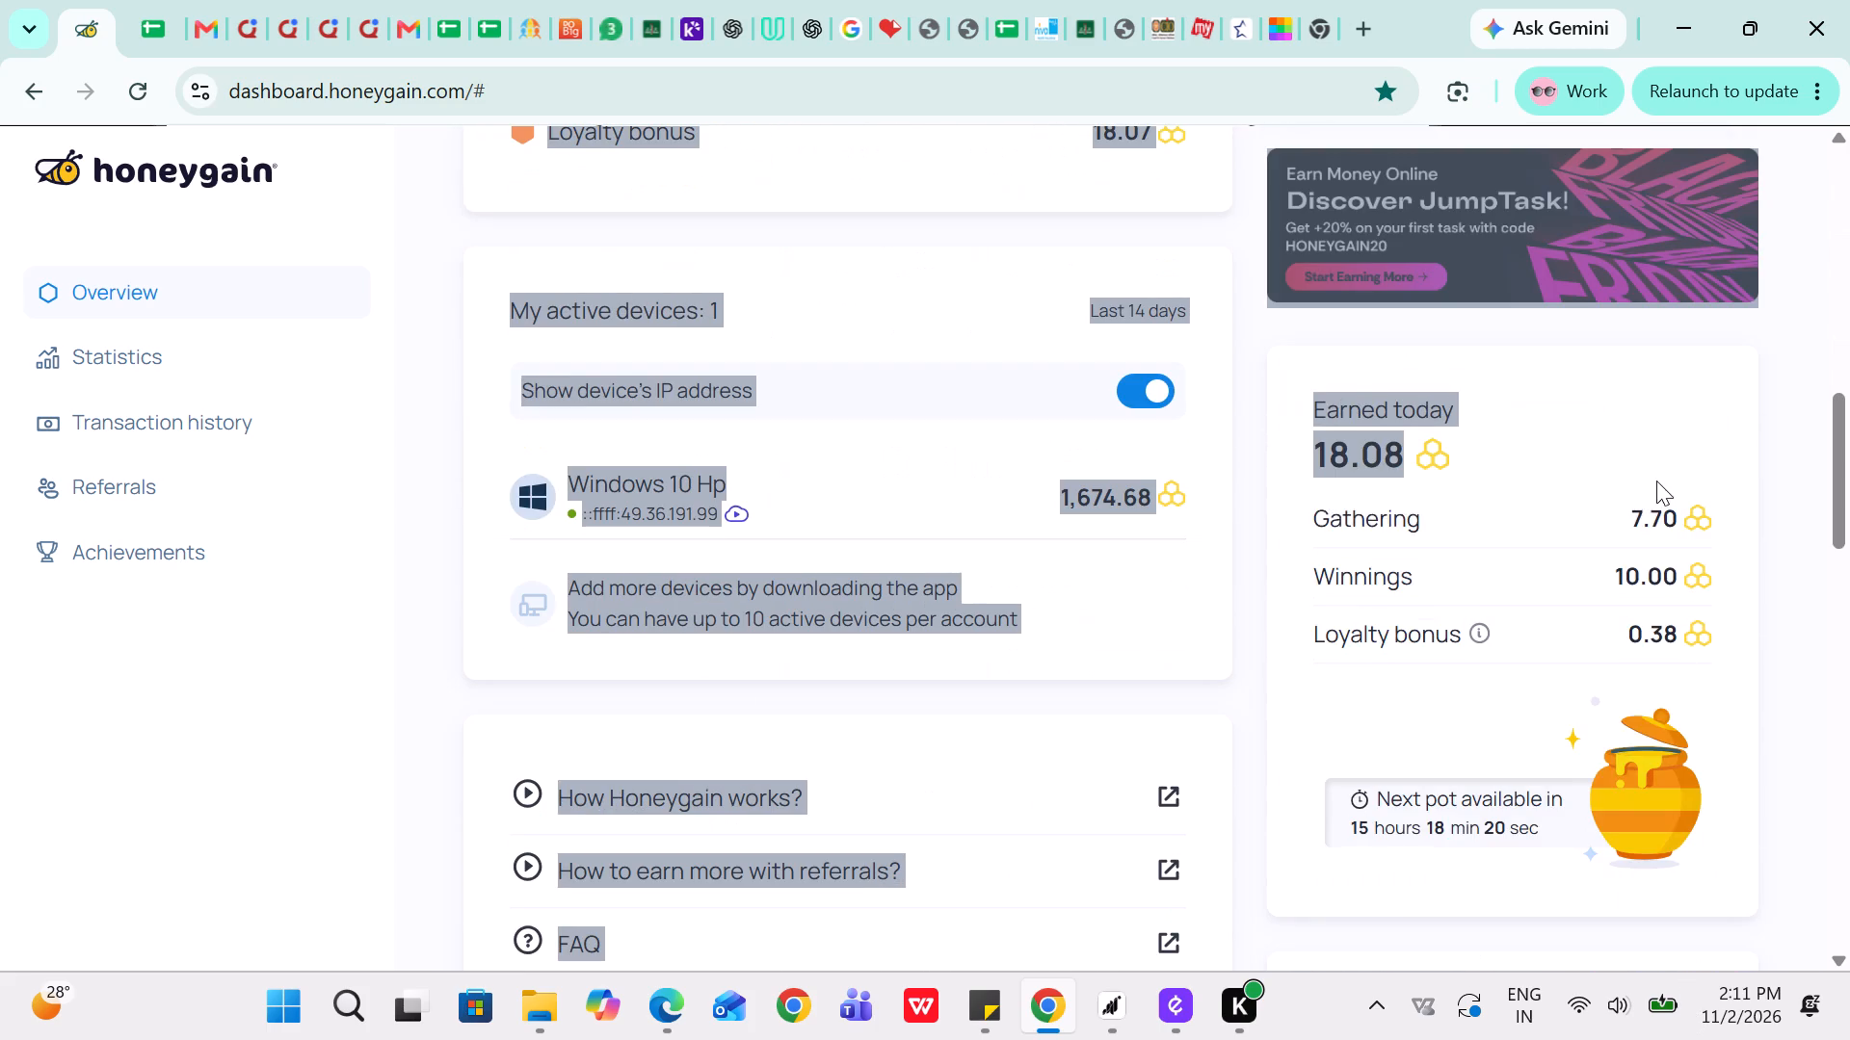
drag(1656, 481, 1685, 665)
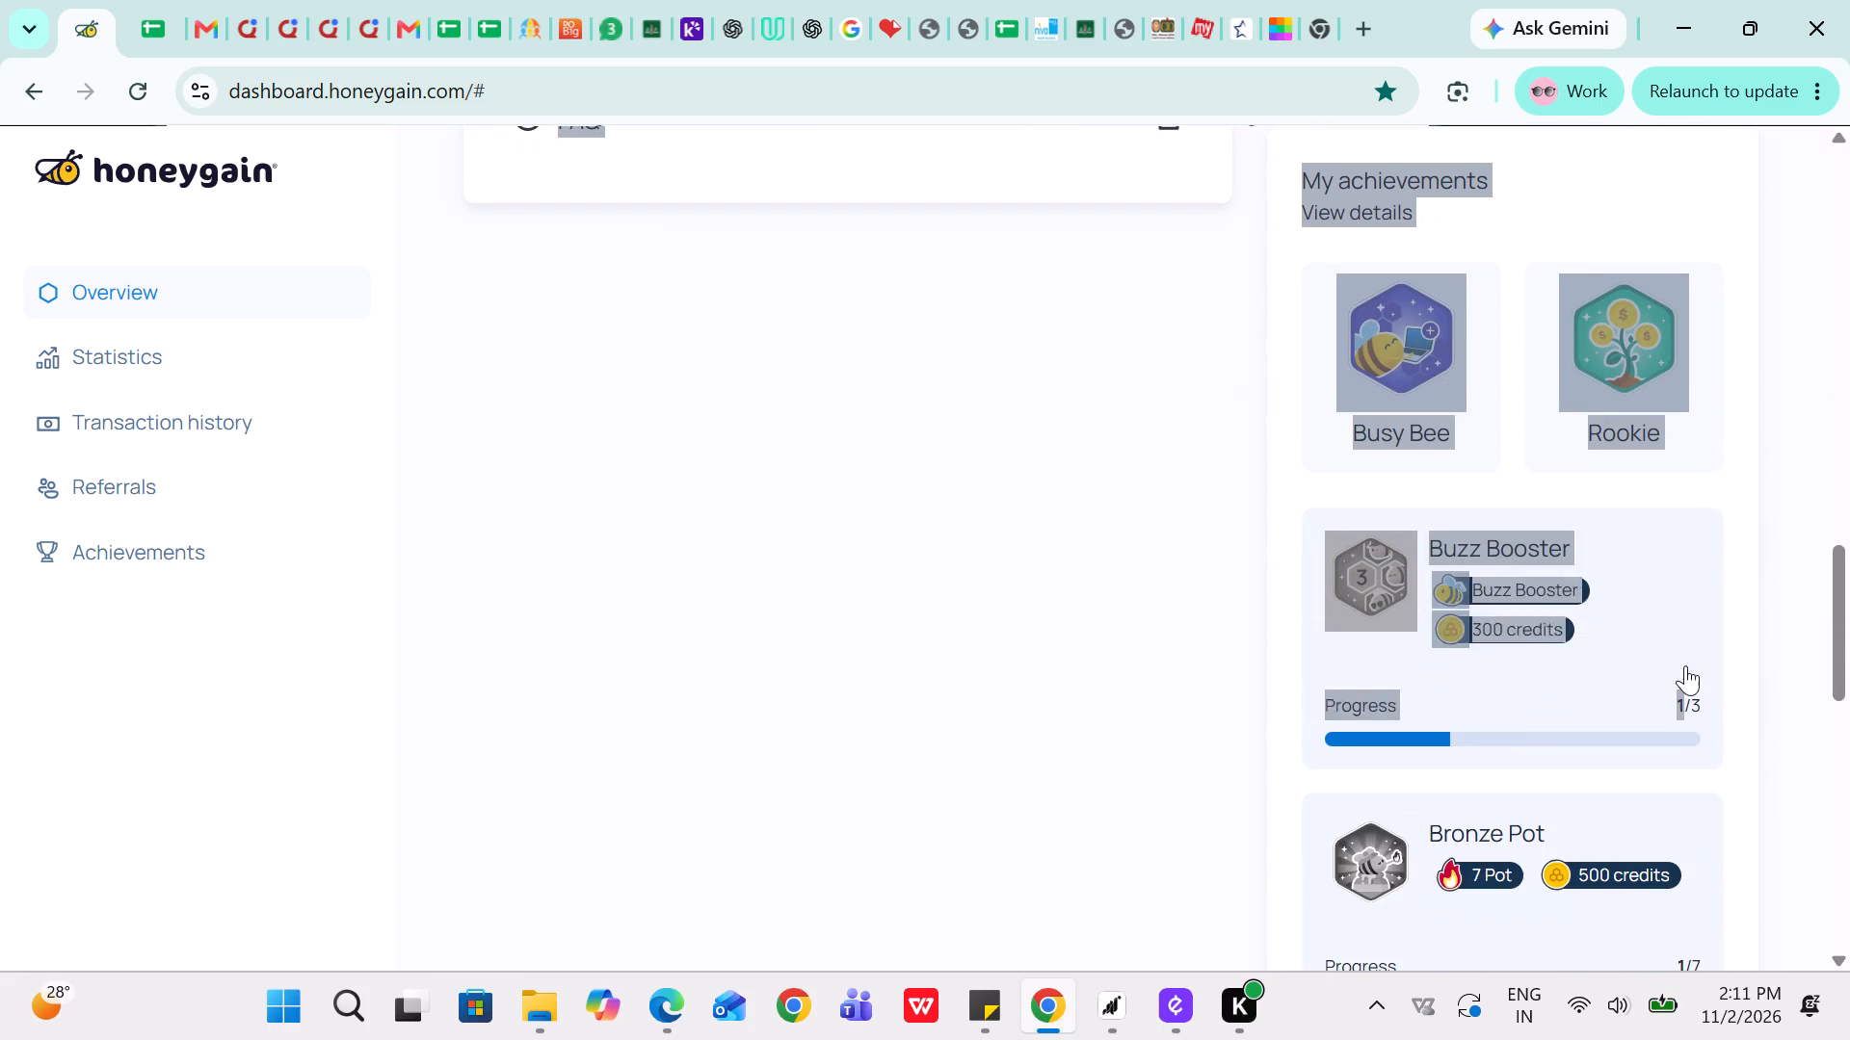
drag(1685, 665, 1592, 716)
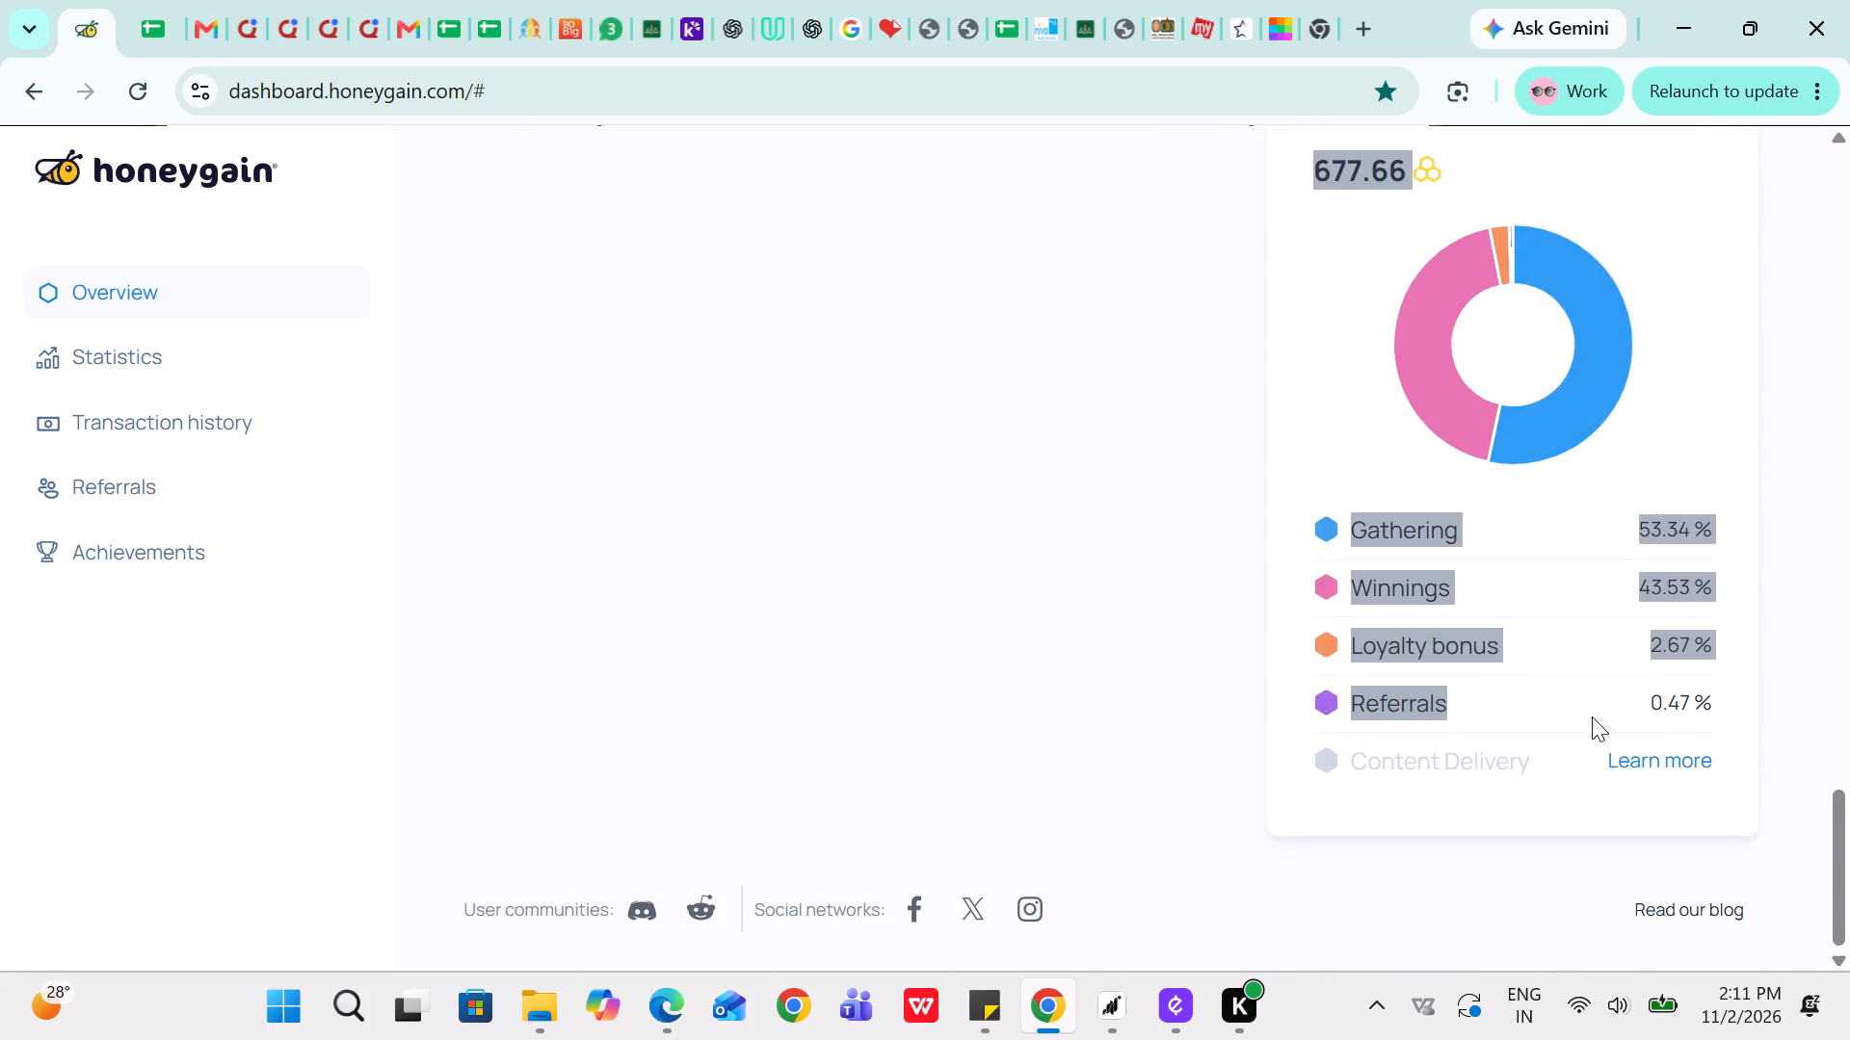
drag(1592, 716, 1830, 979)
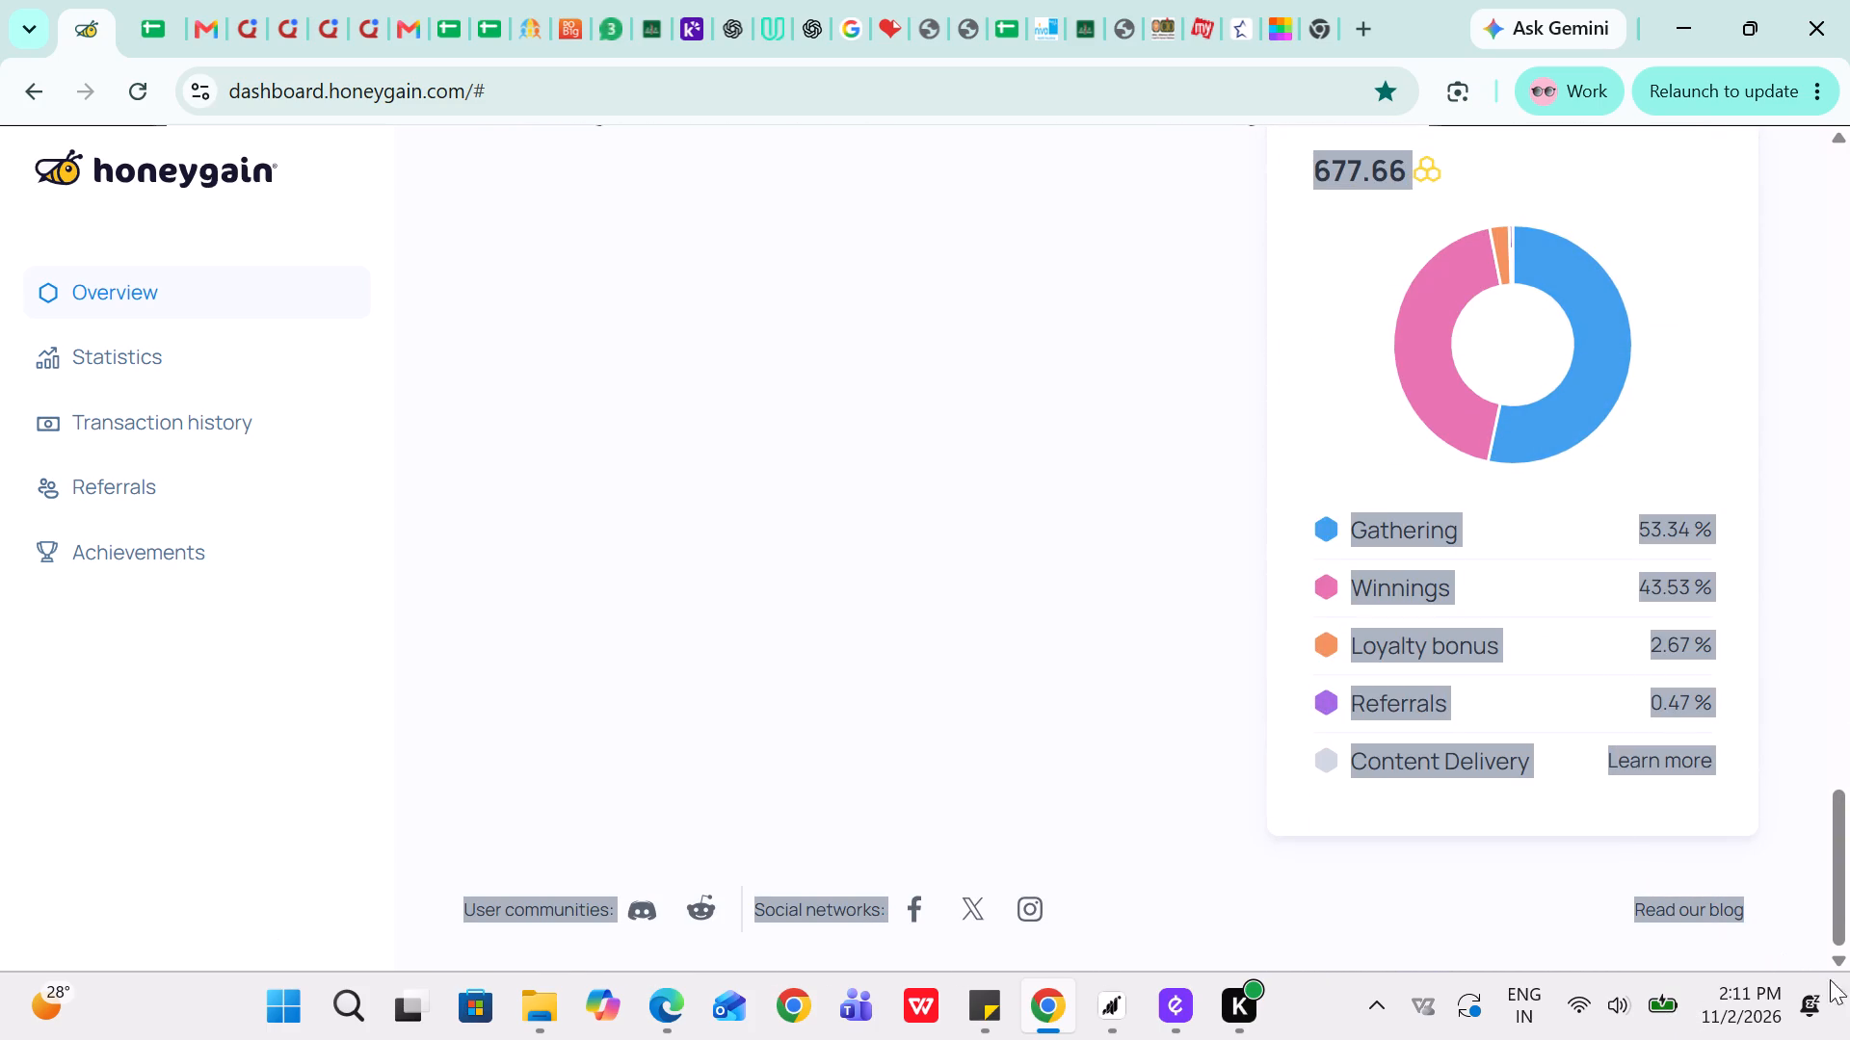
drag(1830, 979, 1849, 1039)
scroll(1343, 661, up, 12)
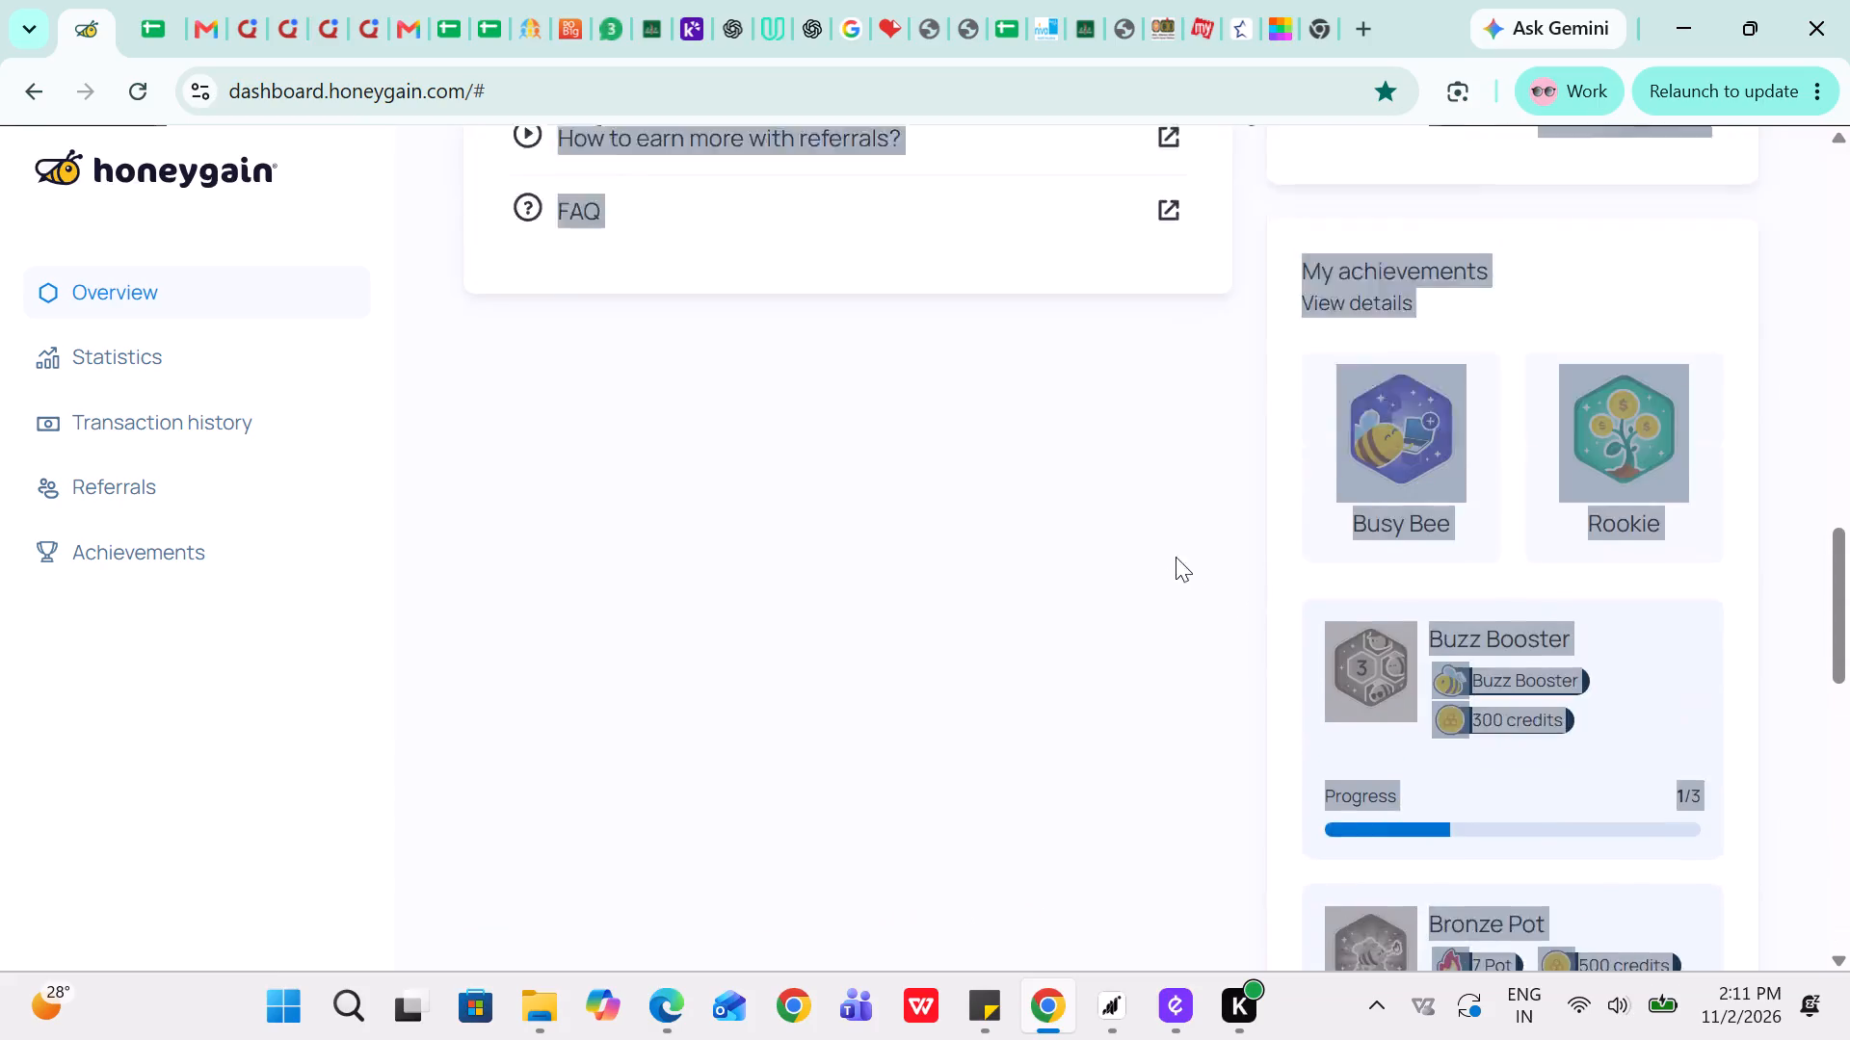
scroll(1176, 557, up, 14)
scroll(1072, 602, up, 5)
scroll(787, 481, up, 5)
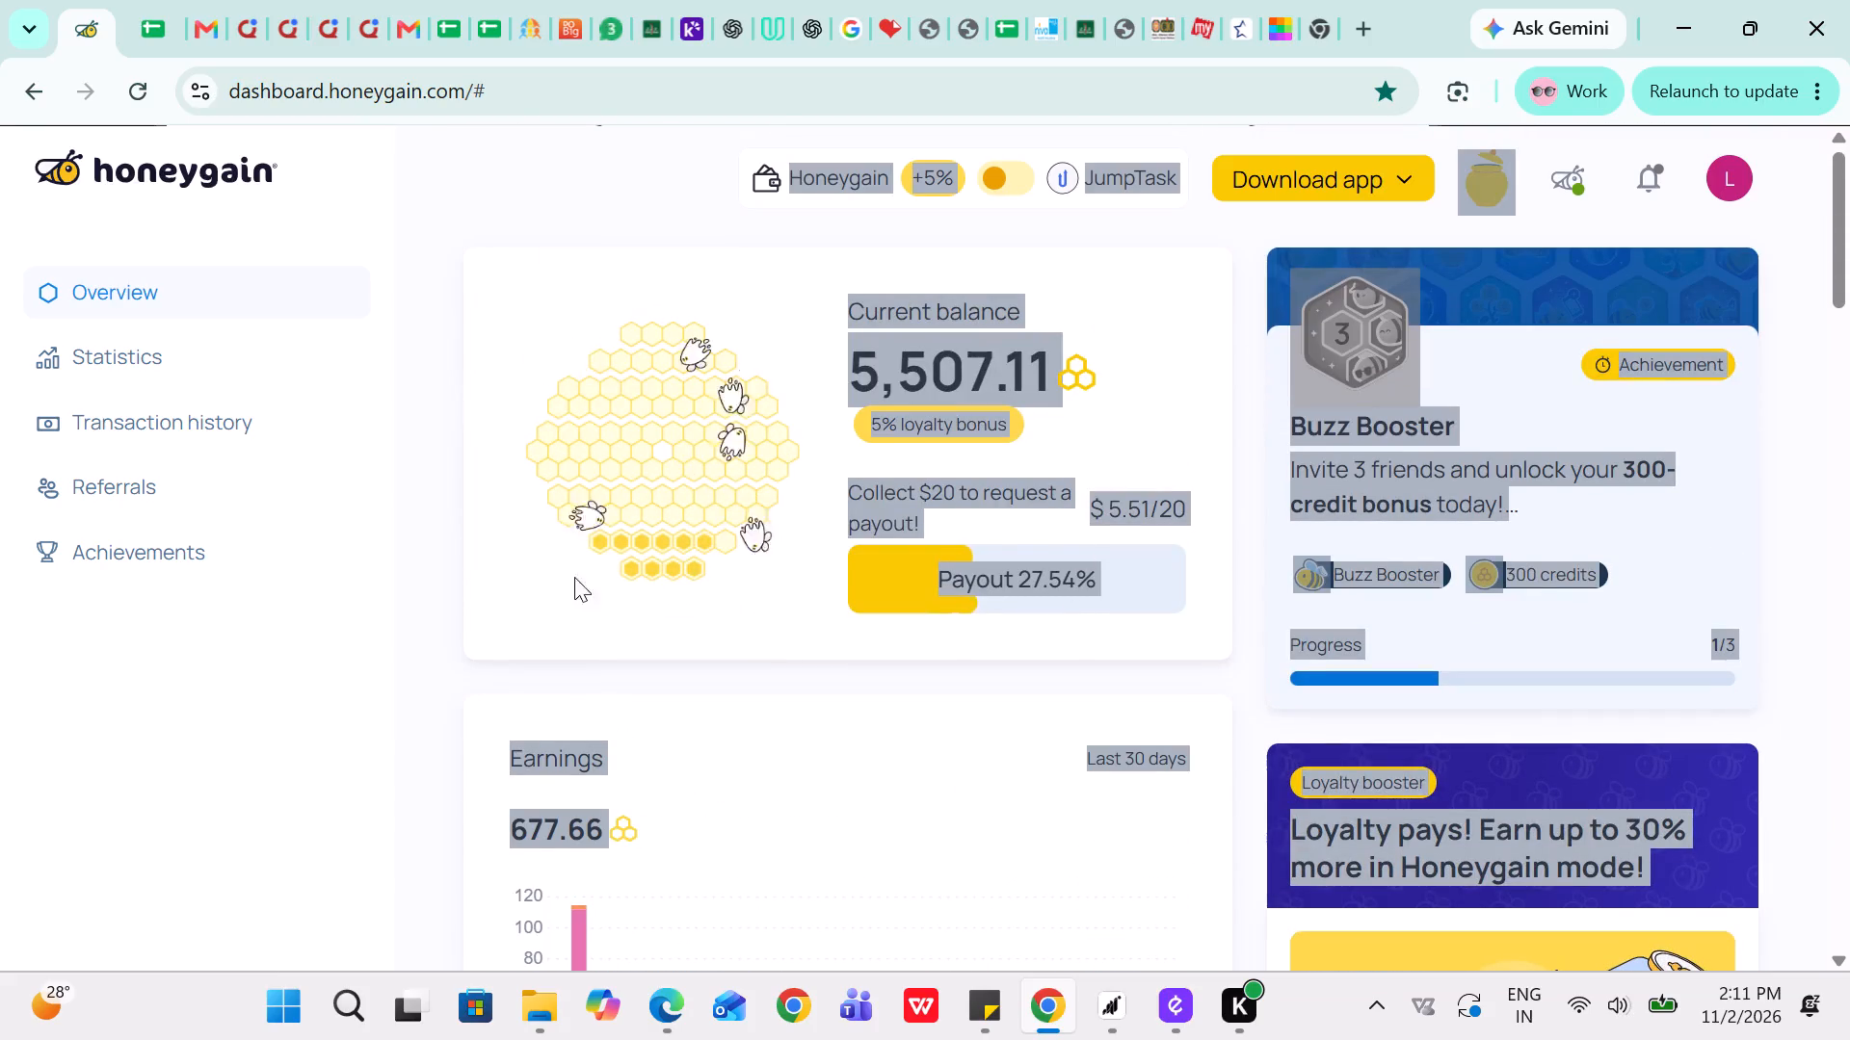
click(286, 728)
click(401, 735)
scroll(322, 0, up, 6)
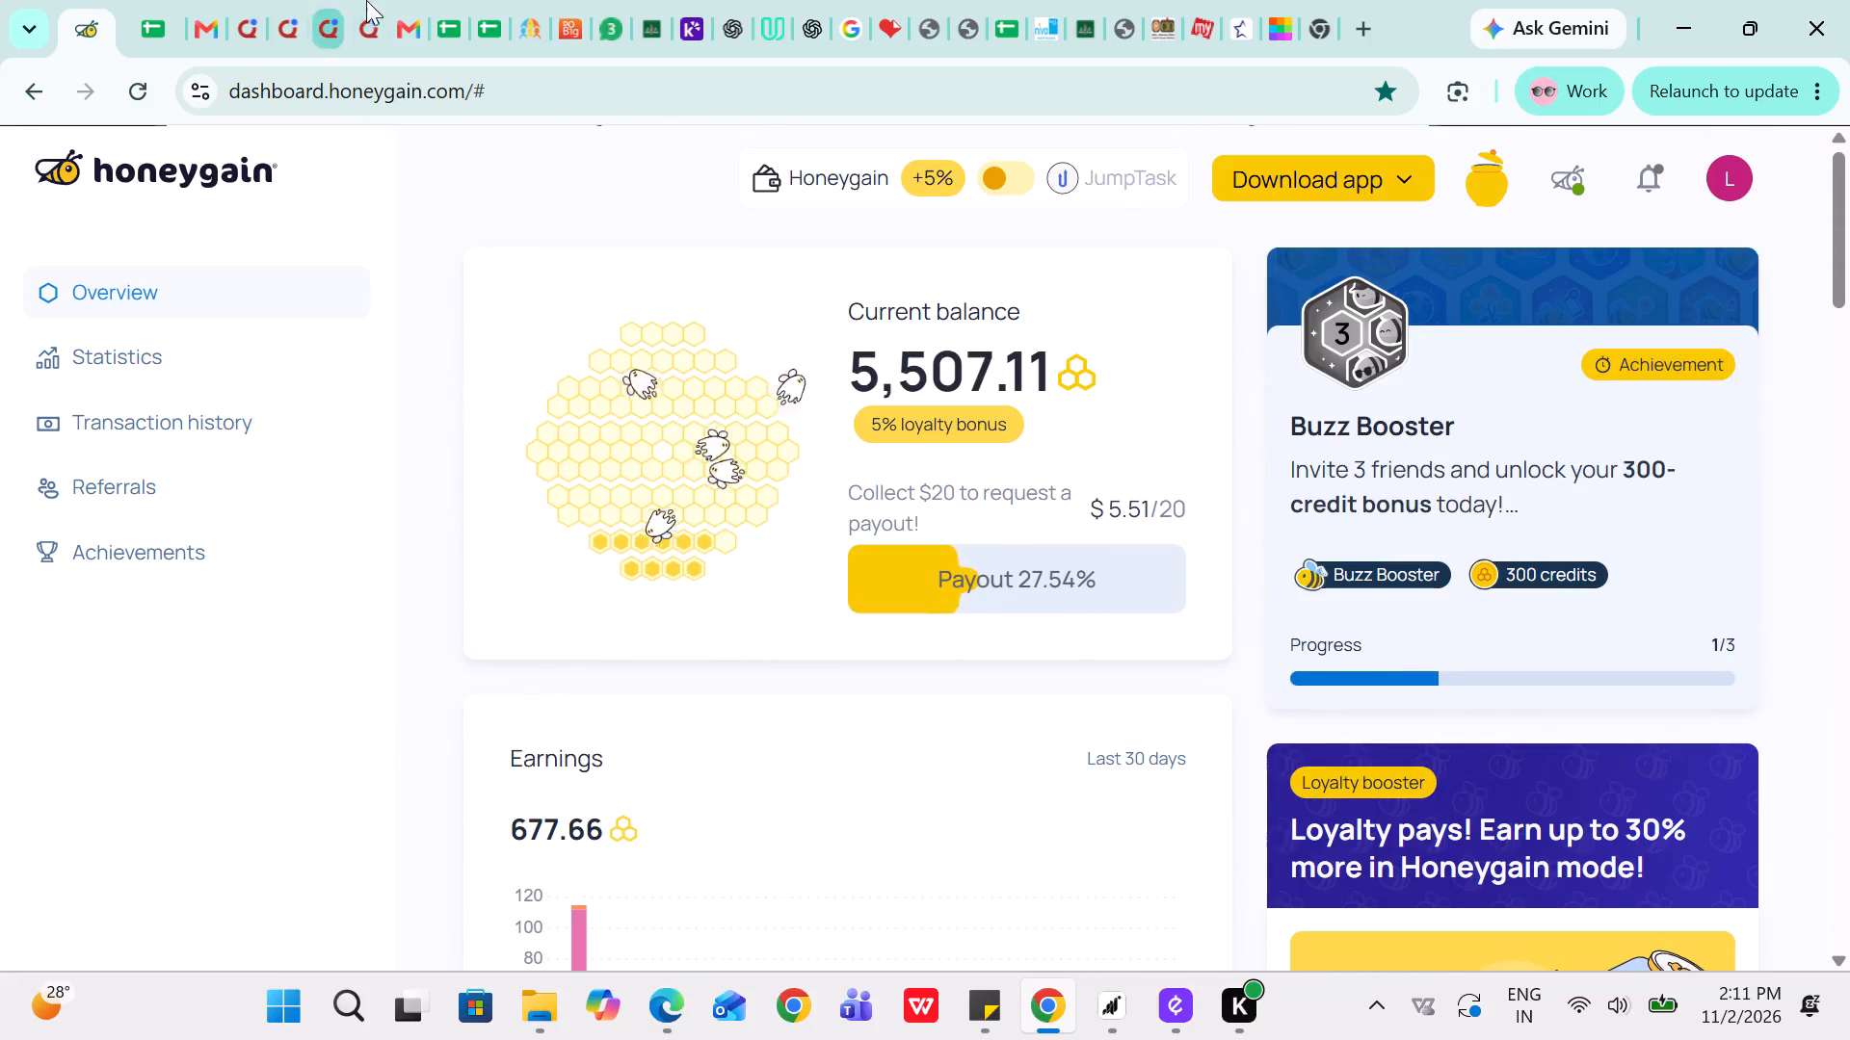
Return to All Complaints and re-read the newest entry in the listed complaint's Communication Log.
click(539, 0)
scroll(1064, 319, up, 1)
scroll(1064, 319, down, 1)
scroll(1064, 319, up, 3)
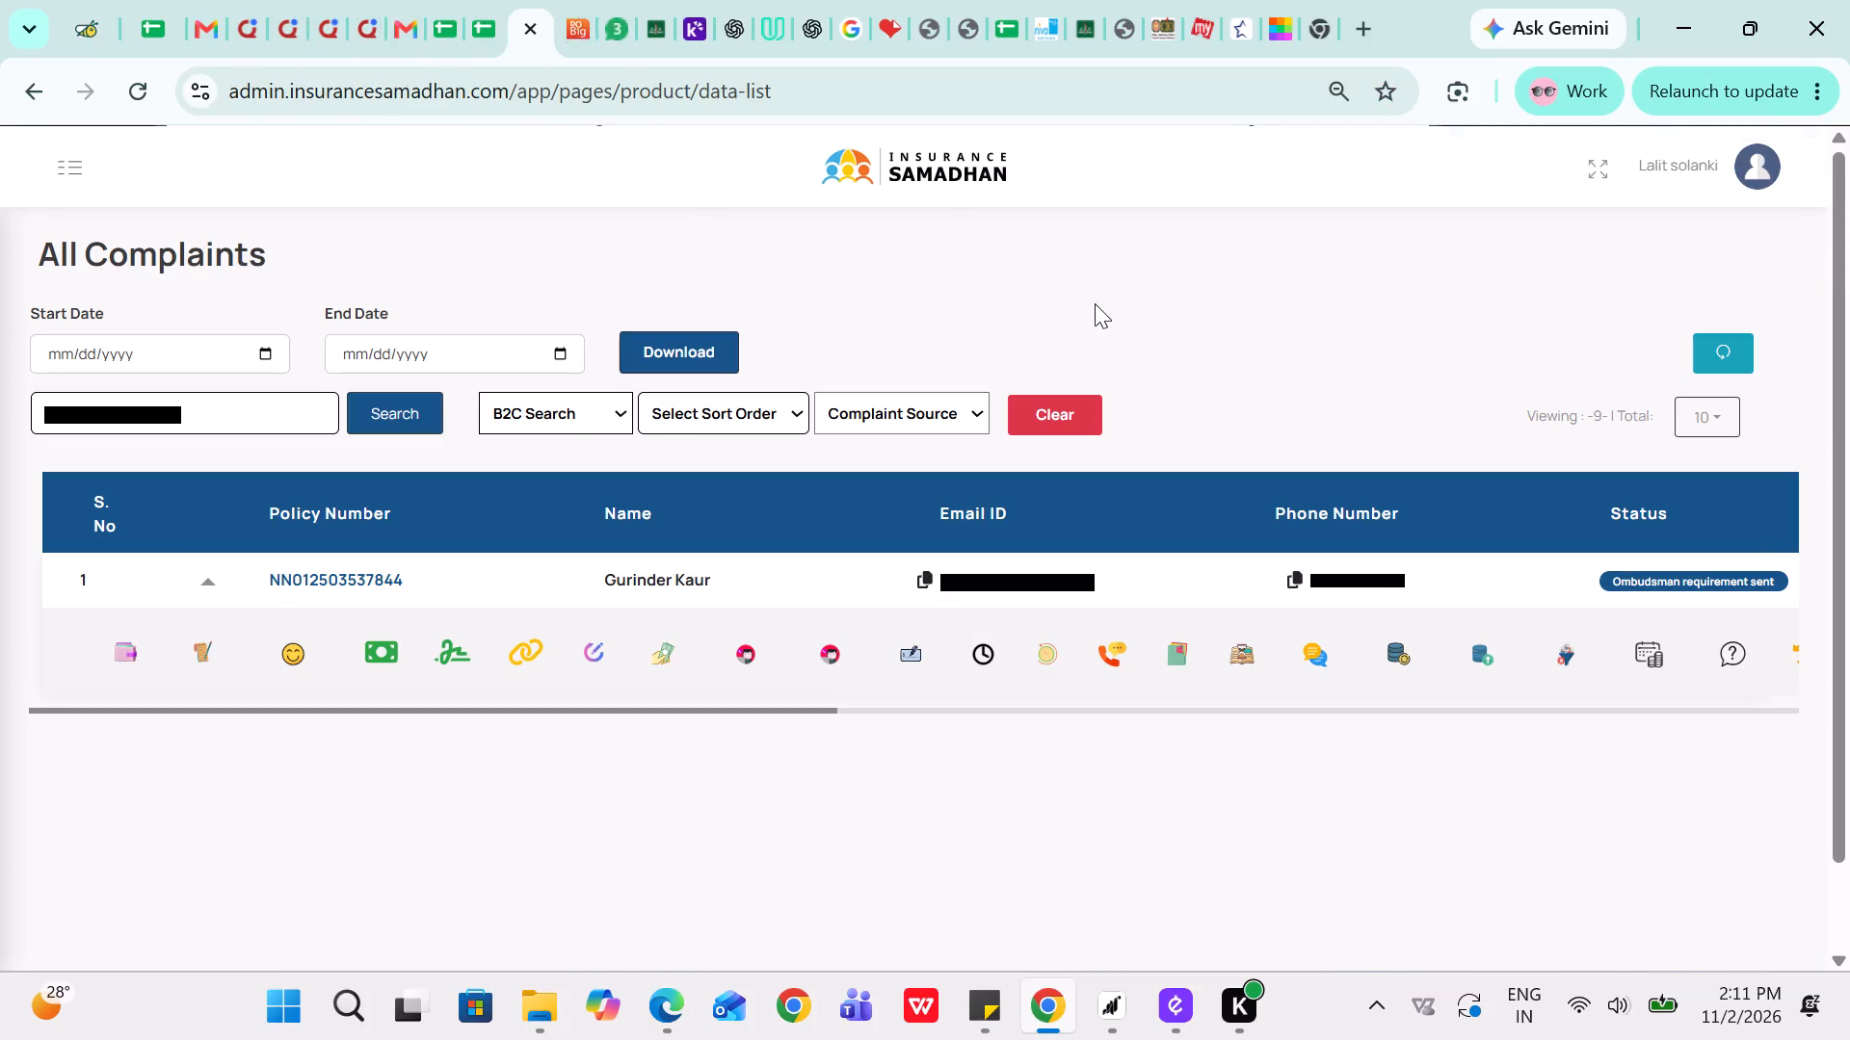
click(206, 590)
click(607, 748)
click(1228, 590)
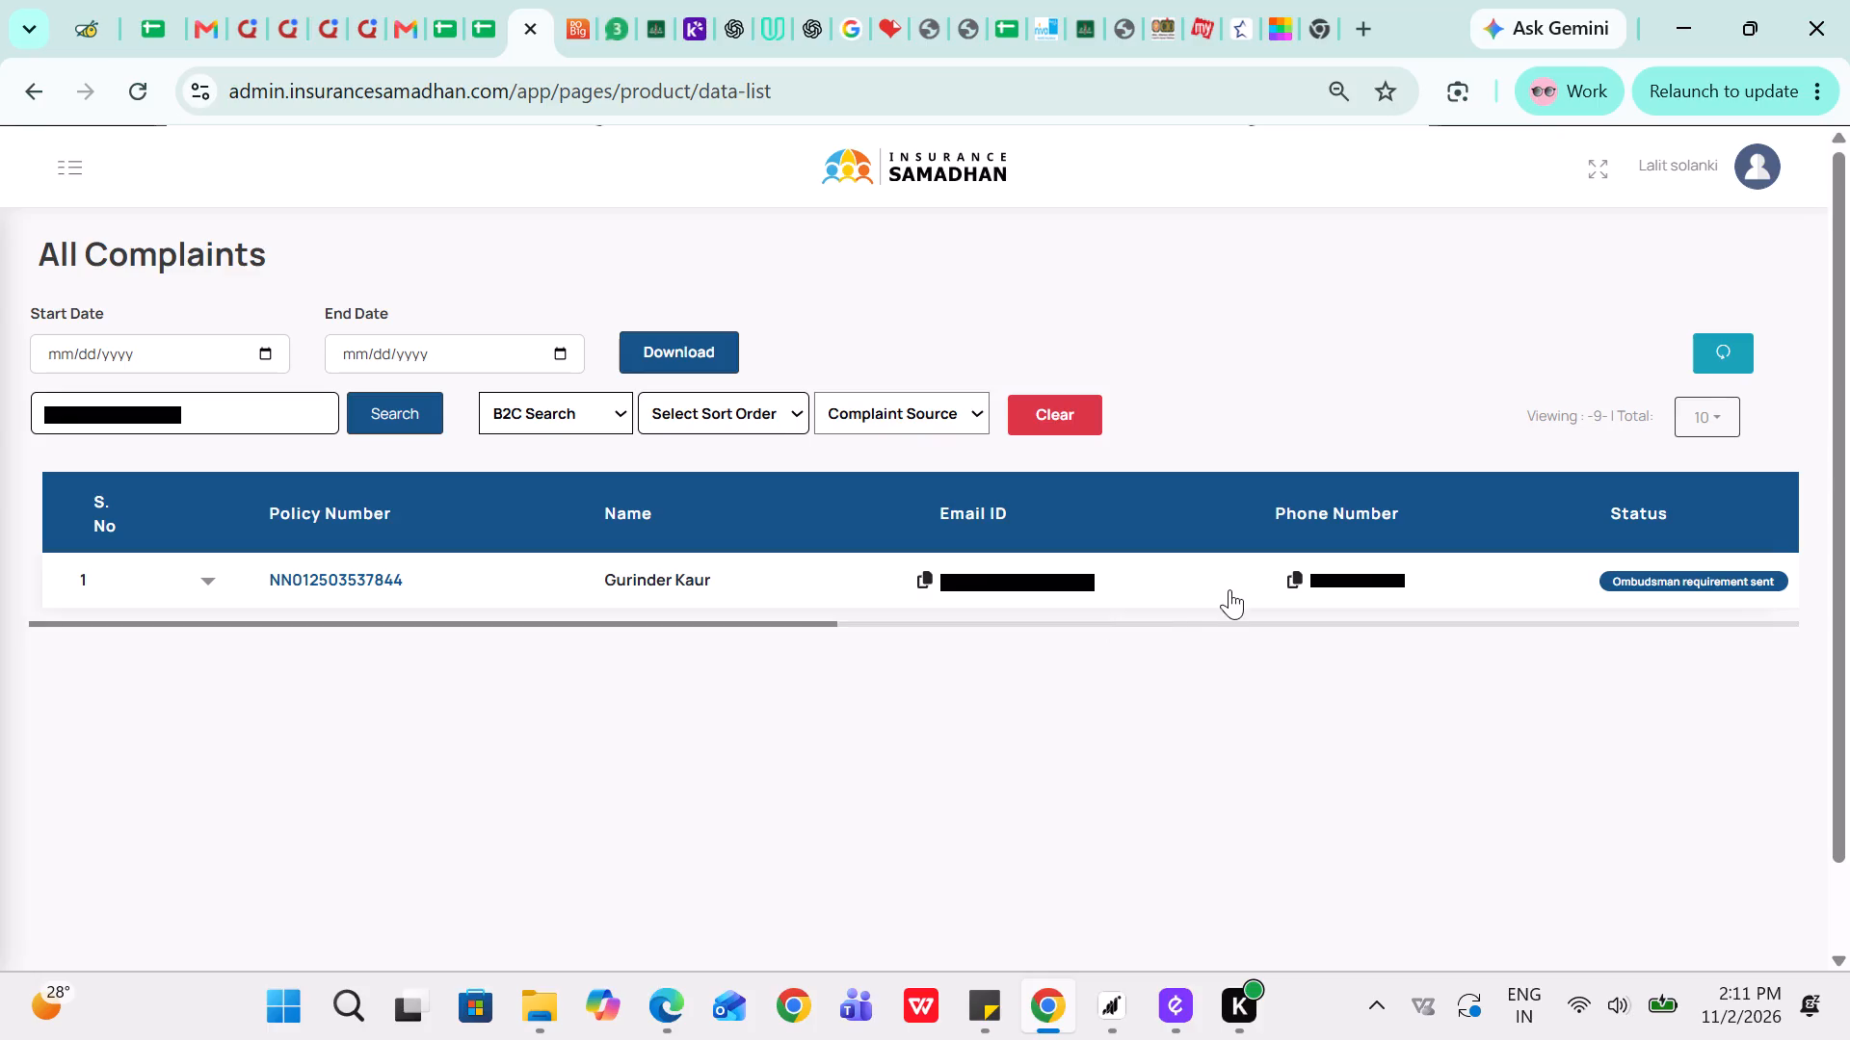
click(1311, 657)
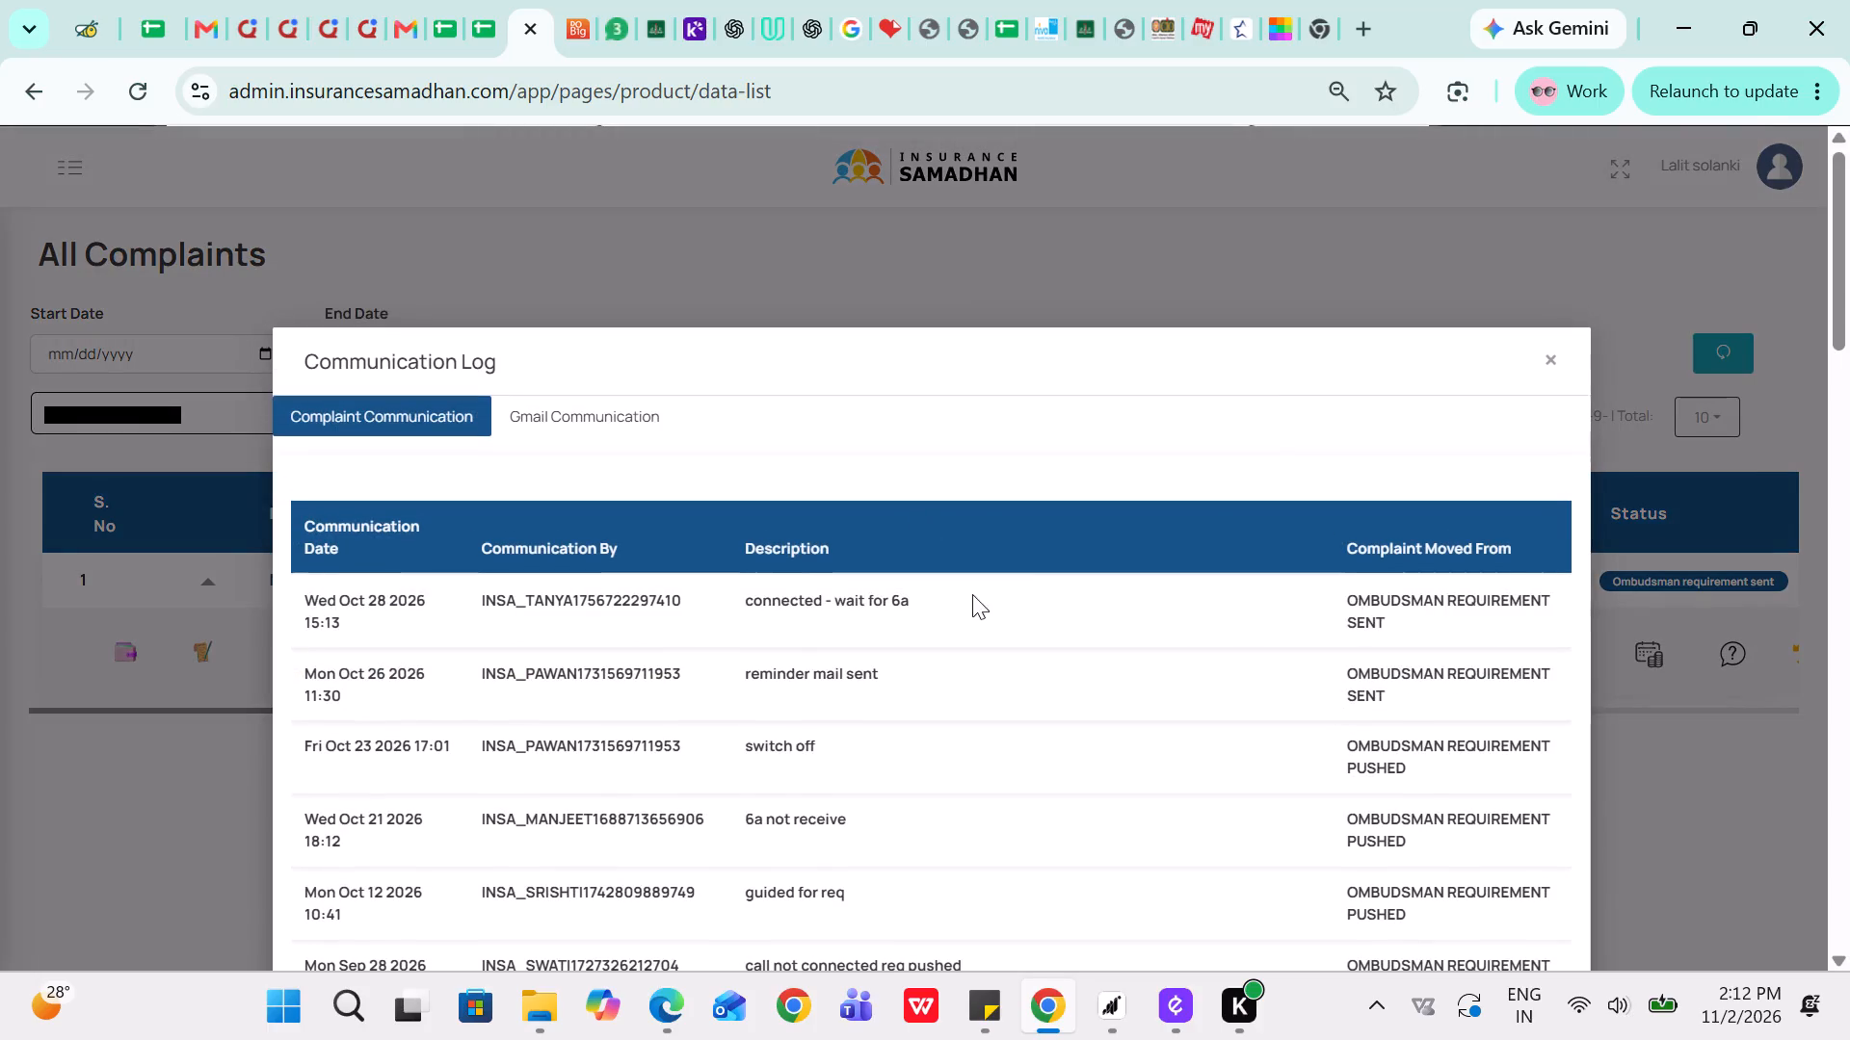
drag(987, 594, 733, 615)
click(888, 610)
drag(991, 610, 714, 597)
click(868, 604)
drag(958, 618, 707, 615)
click(884, 623)
drag(947, 591, 721, 594)
click(851, 609)
drag(968, 619, 770, 623)
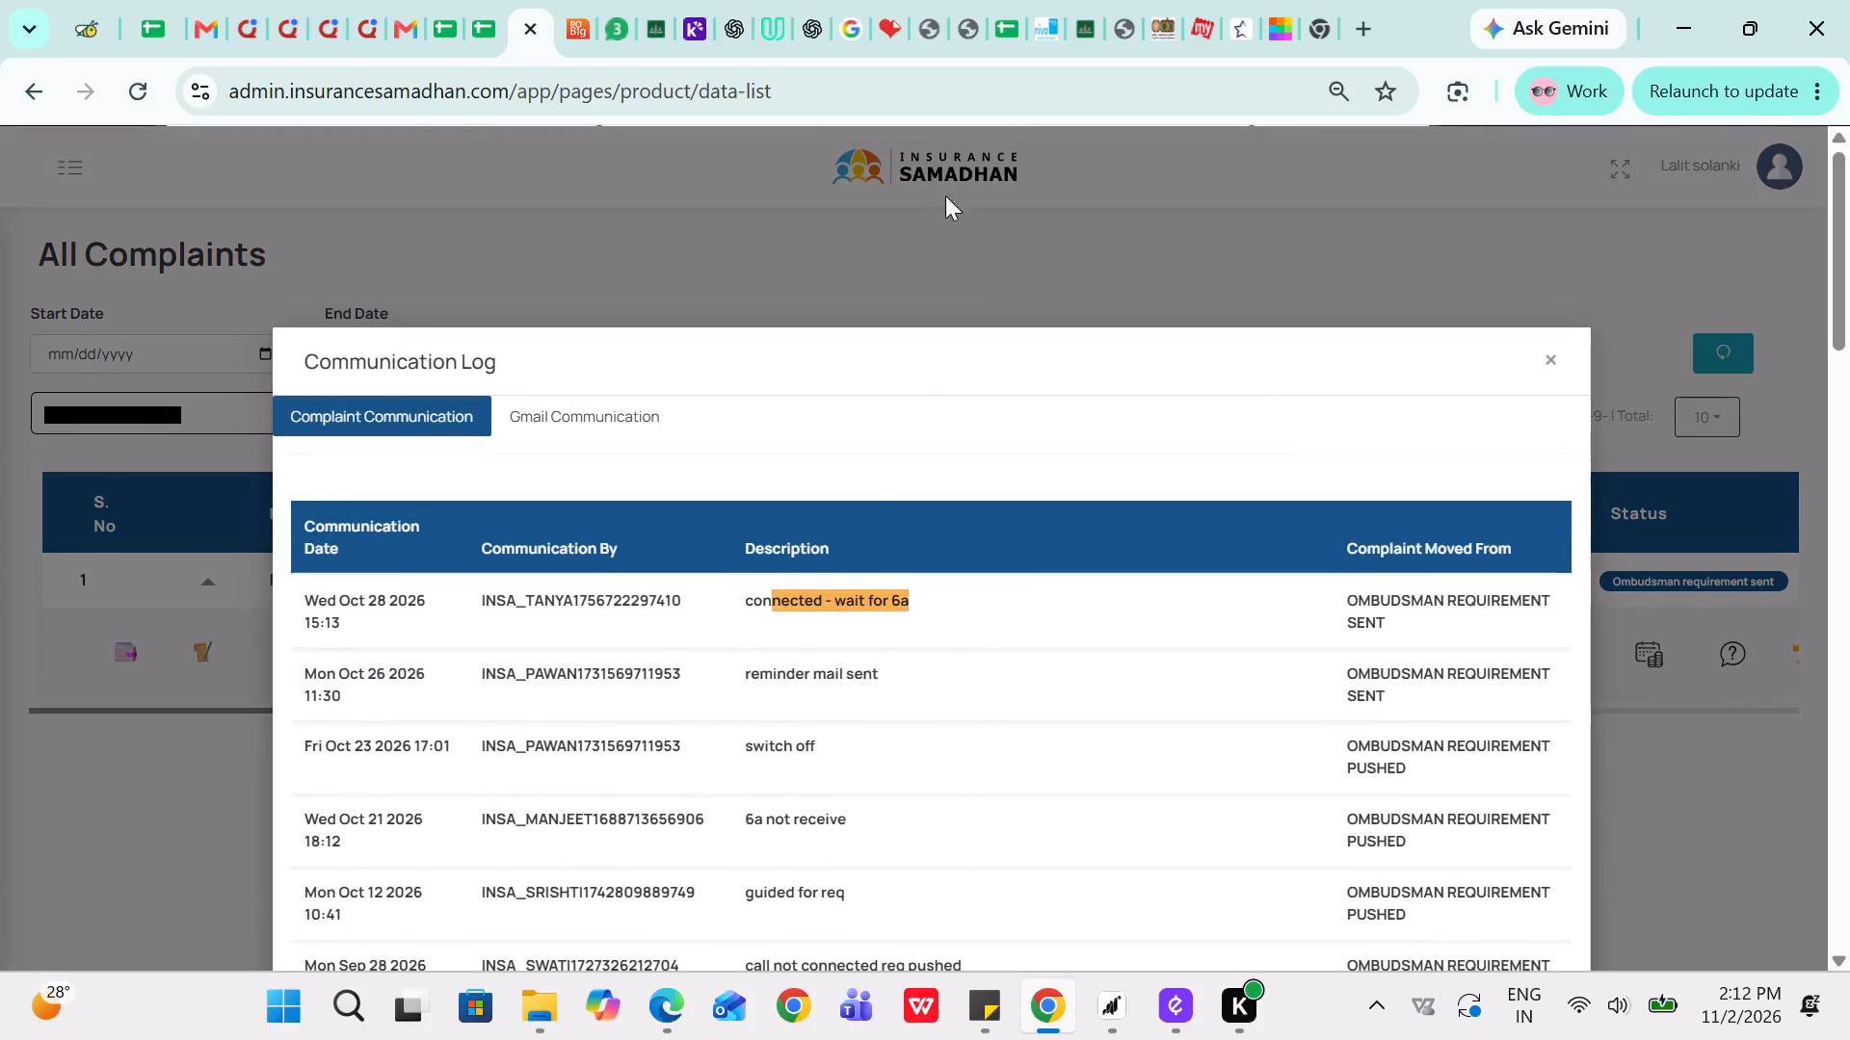
click(945, 195)
Copy the customer's phone number from the listed complaint.
click(1219, 579)
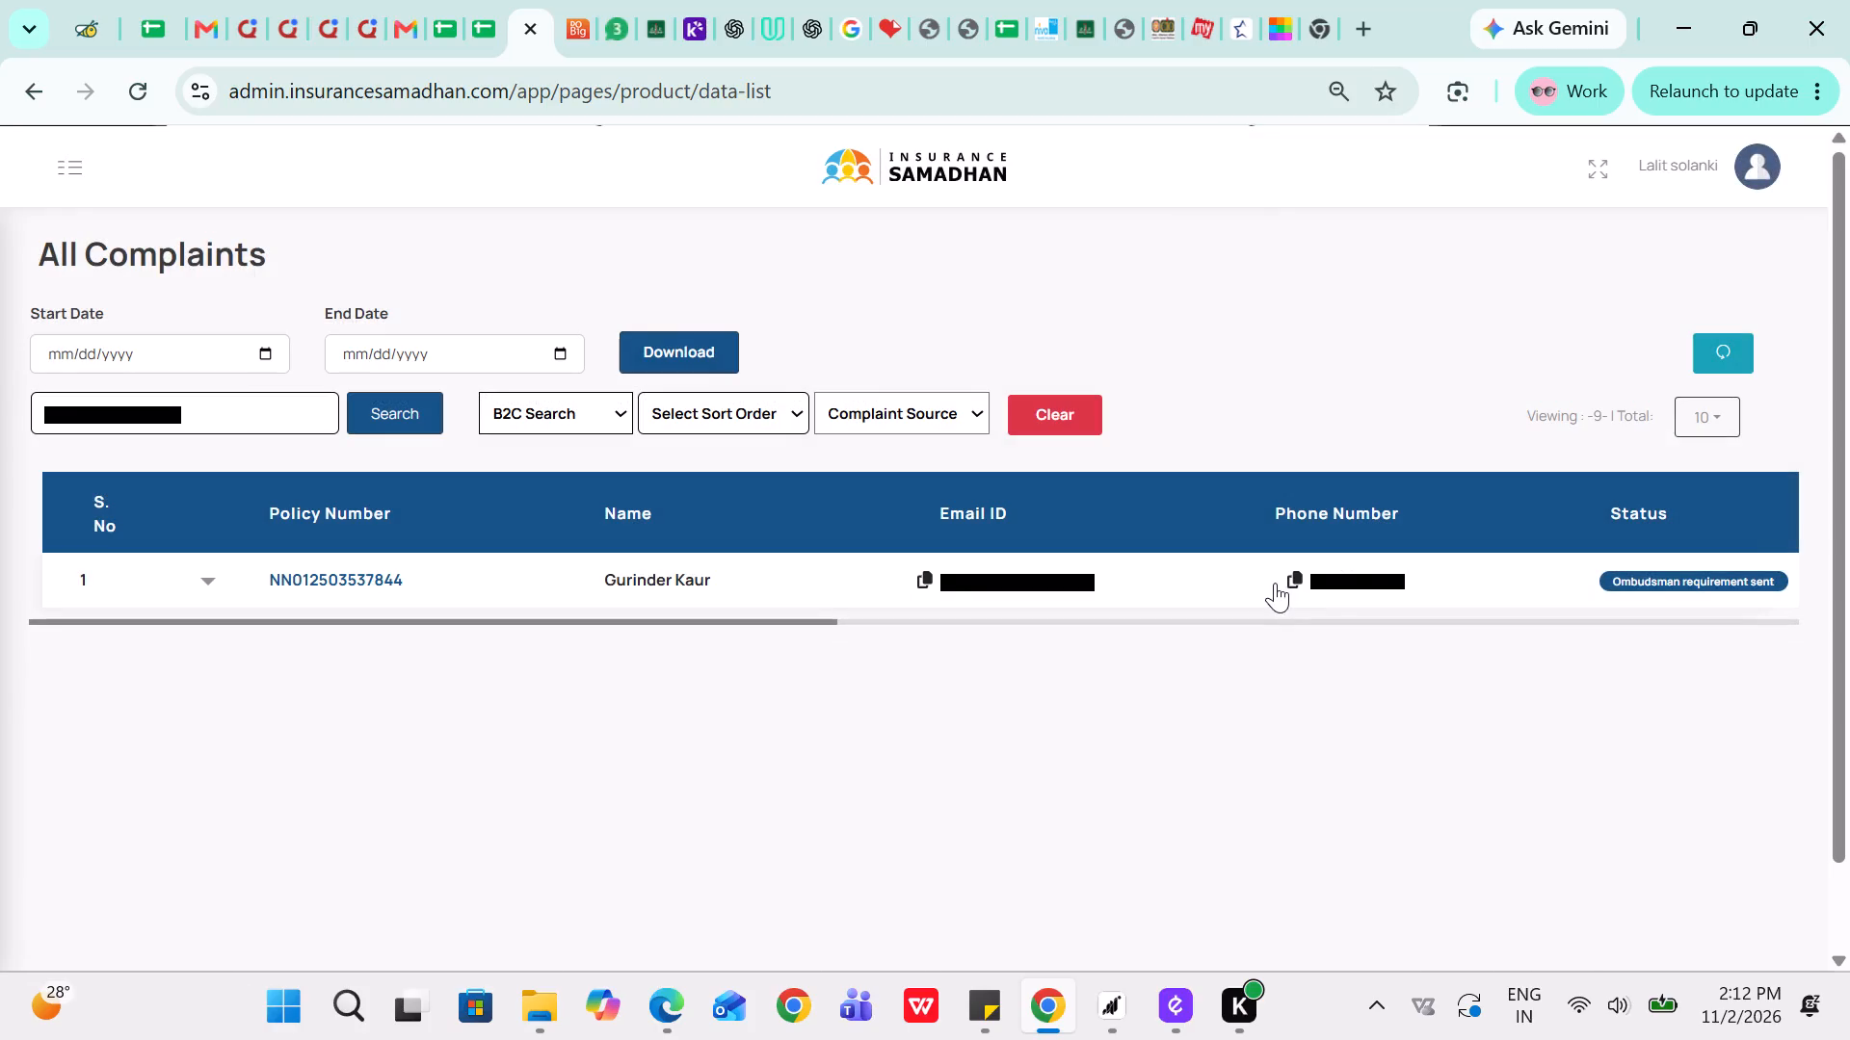
click(1291, 573)
Switch to the Smartflo dialer, replace the destination with the copied customer phone number, and place the call.
click(574, 0)
double_click(816, 304)
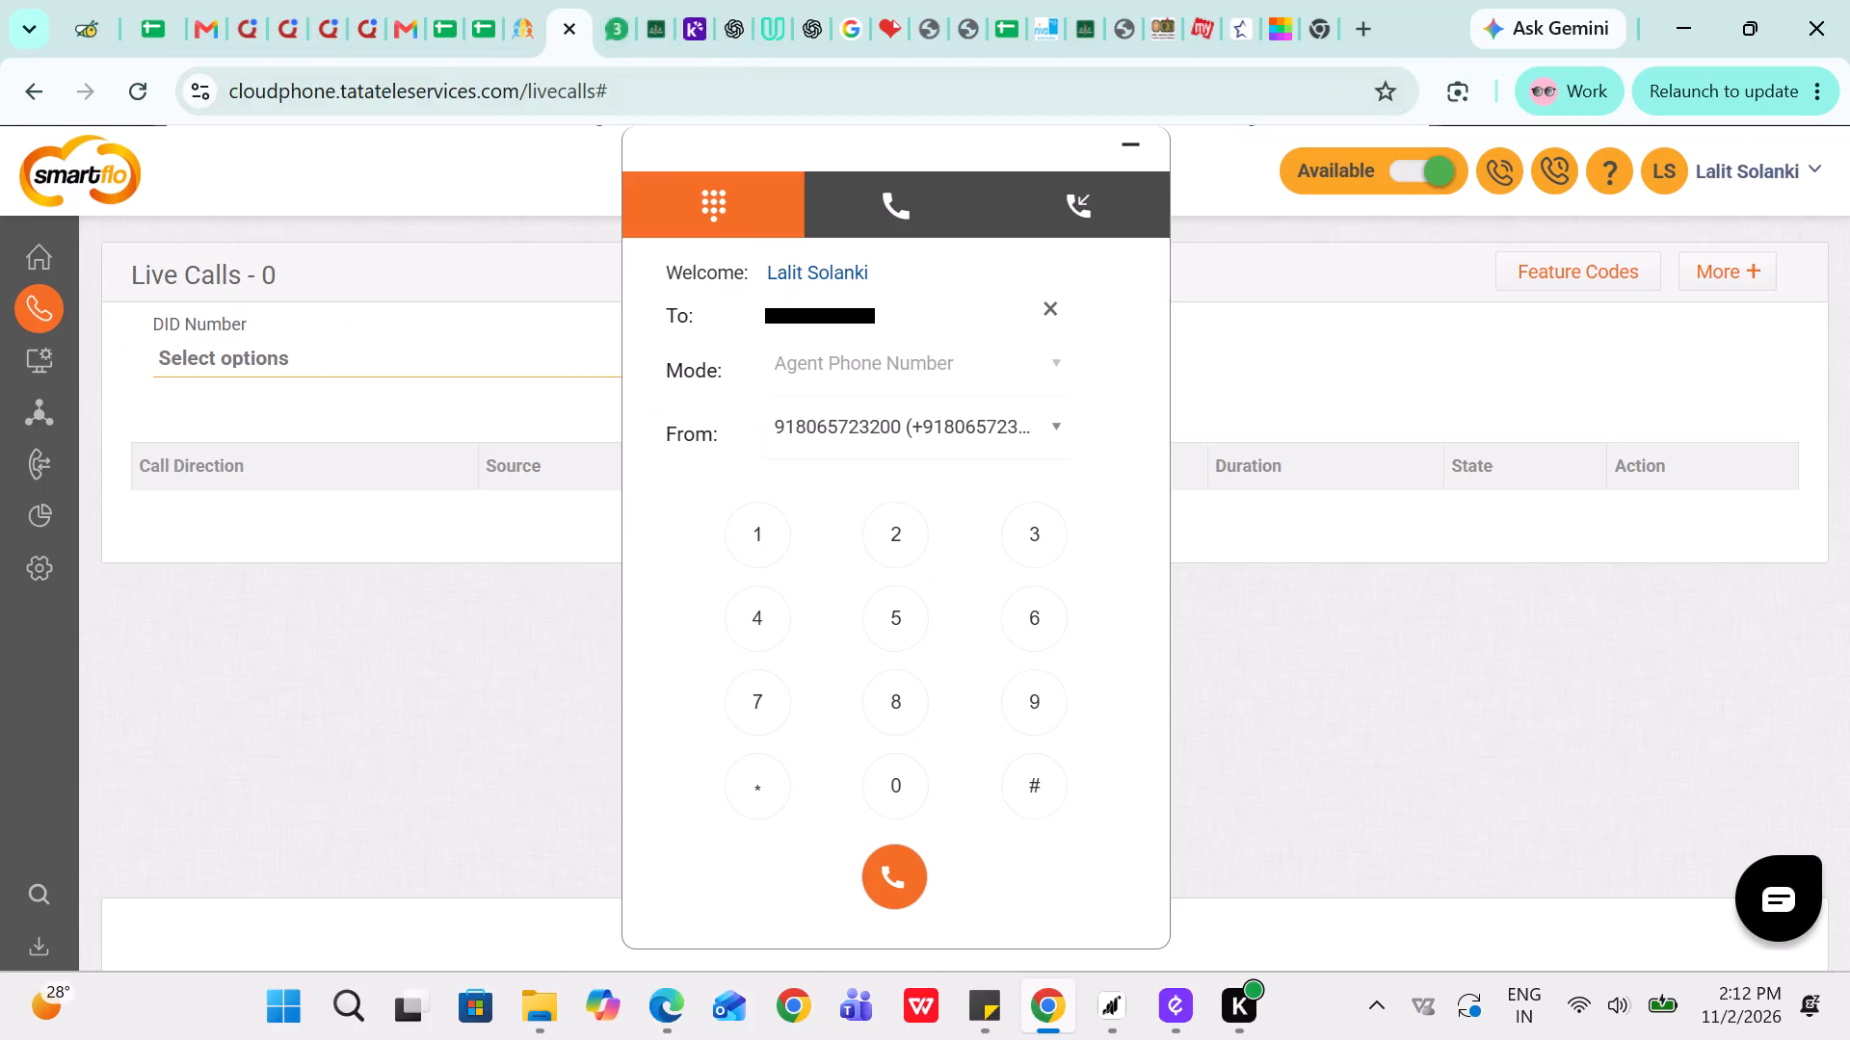
key(ctrl+v)
click(893, 887)
click(1403, 741)
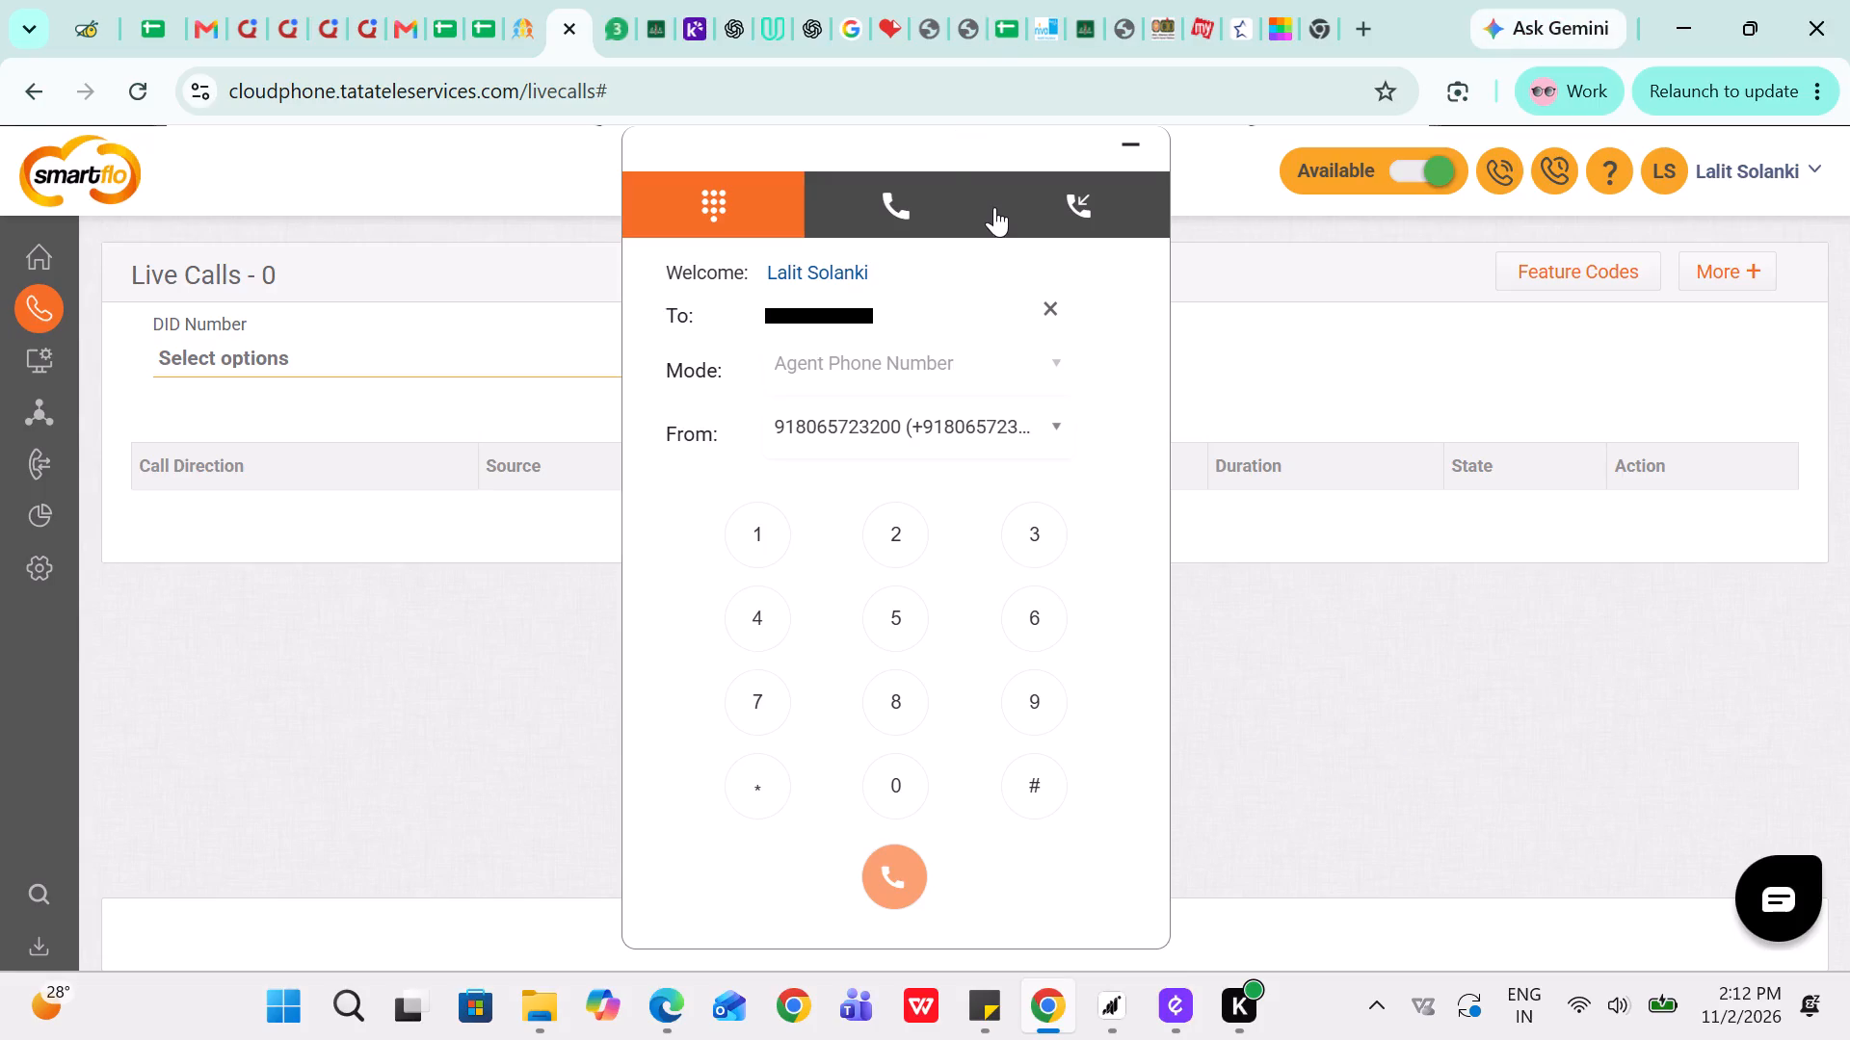
click(1495, 670)
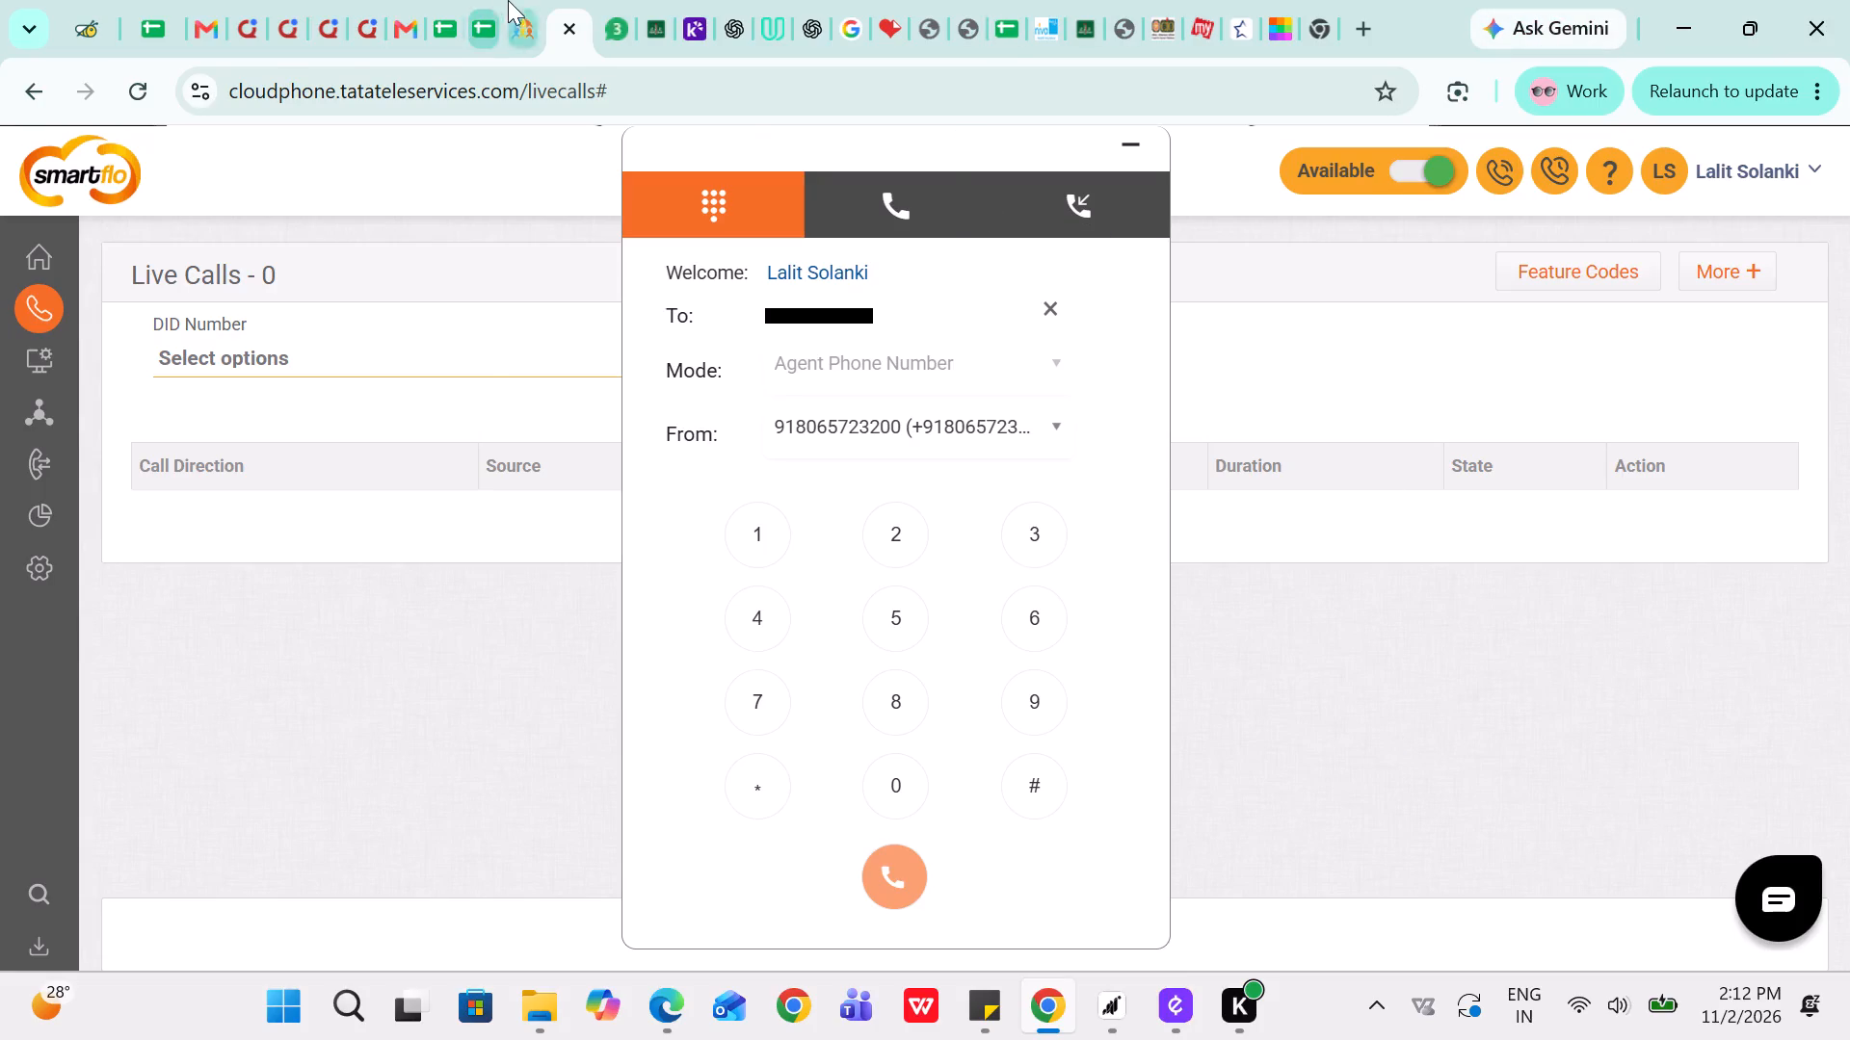
Return to All Complaints, check the listed complaint's Communication Log, and close it.
click(508, 0)
drag(1183, 751, 1202, 766)
click(1243, 555)
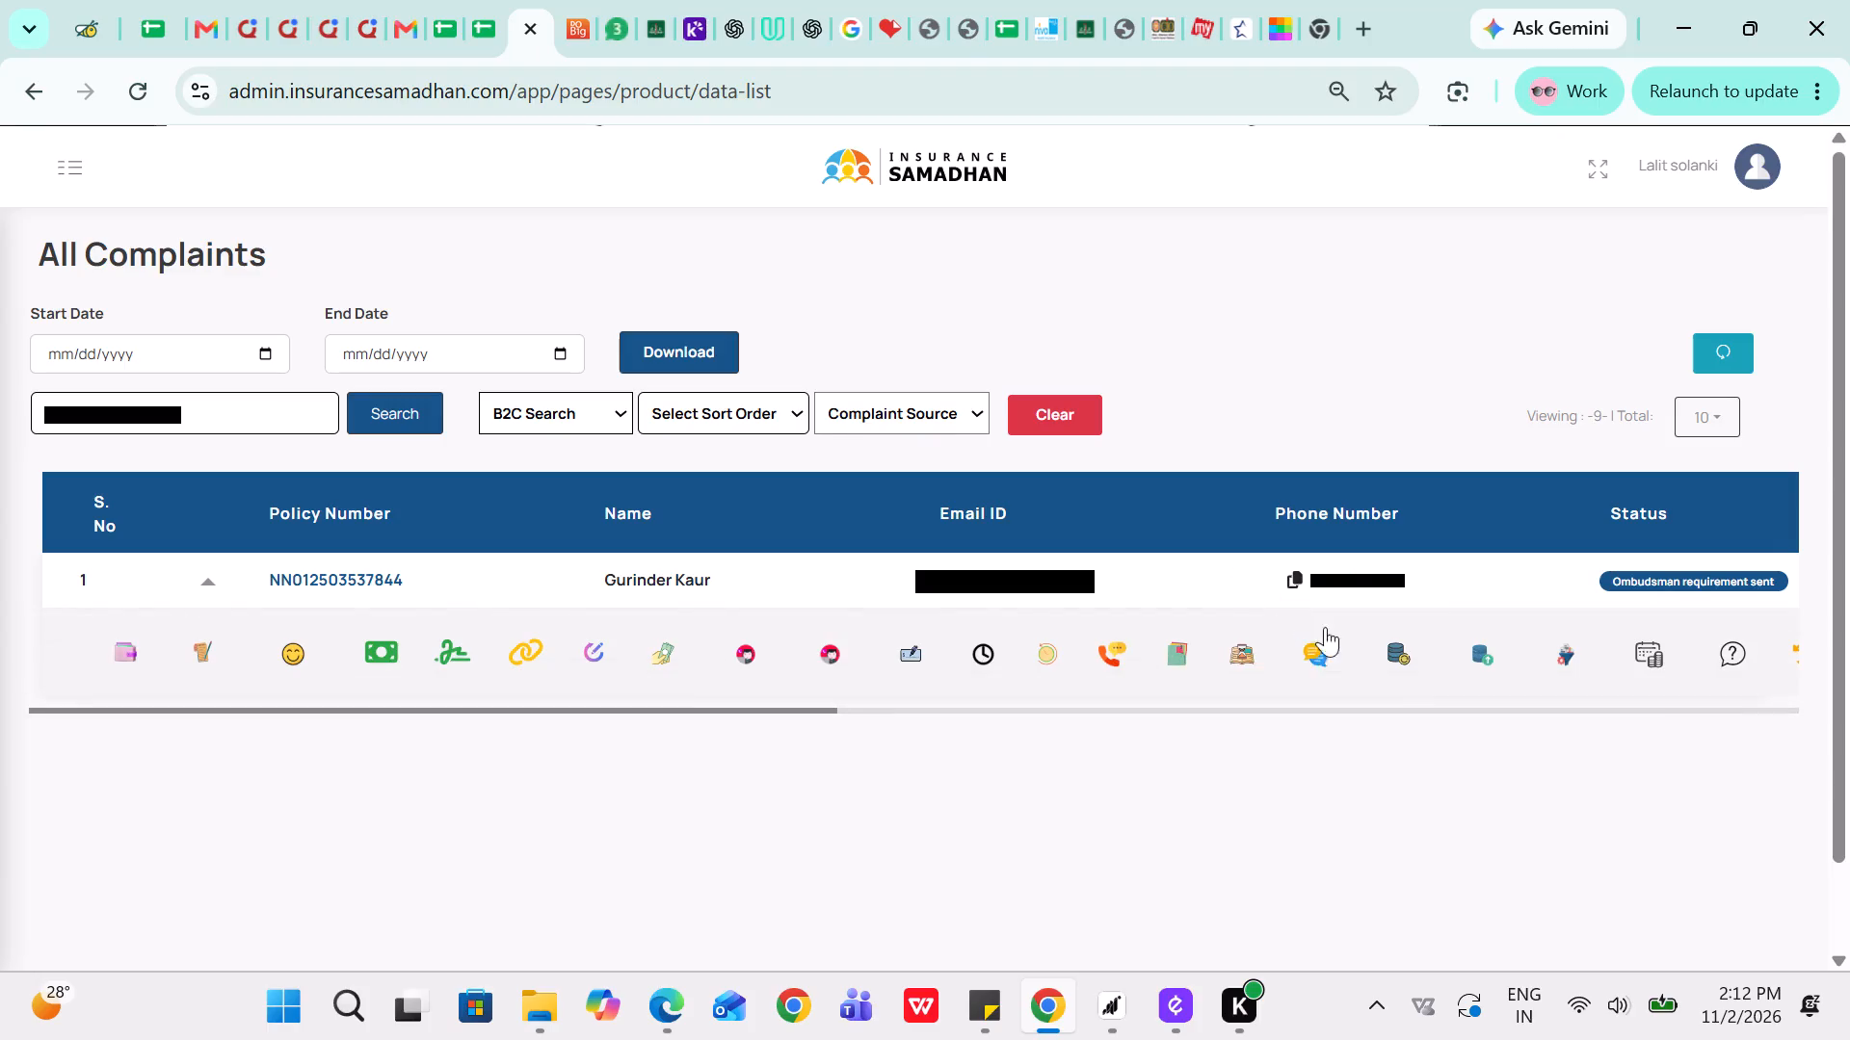
click(1310, 666)
click(697, 223)
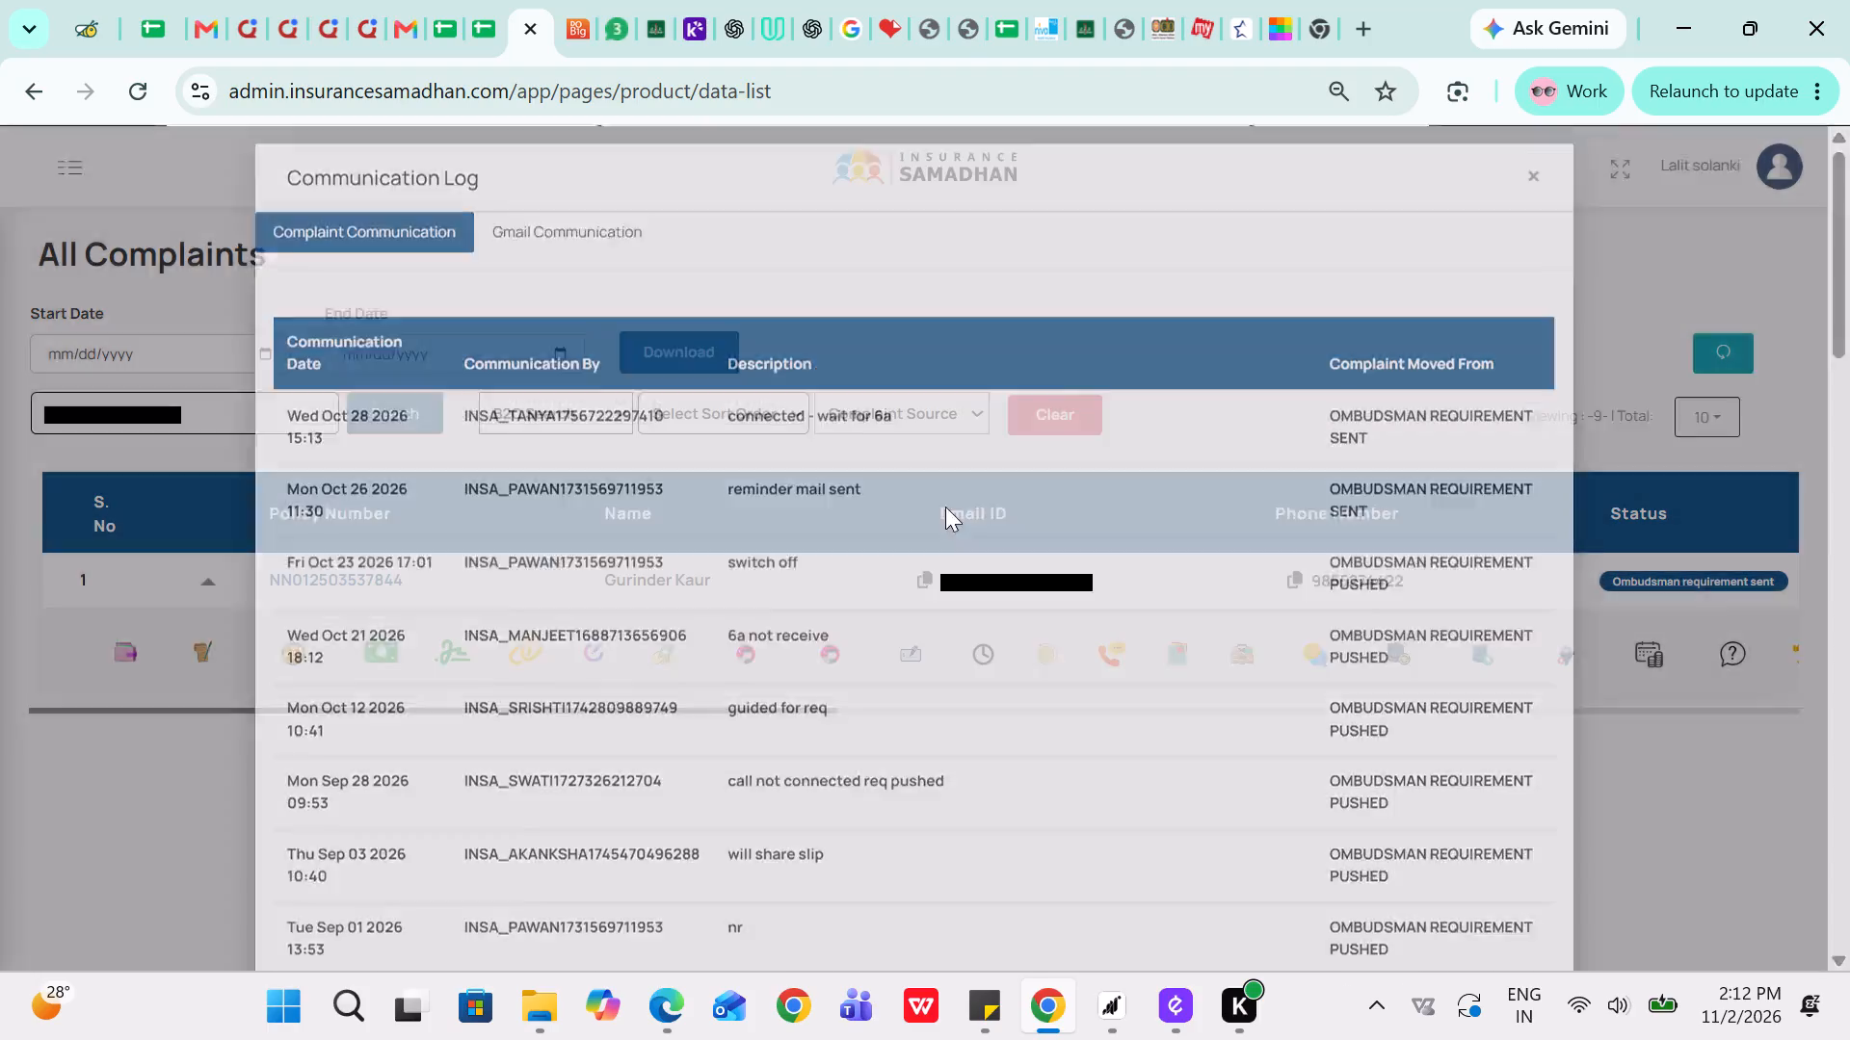
Copy the listed customer's phone number again and redial it from the Smartflo dialer.
click(1216, 585)
click(1295, 580)
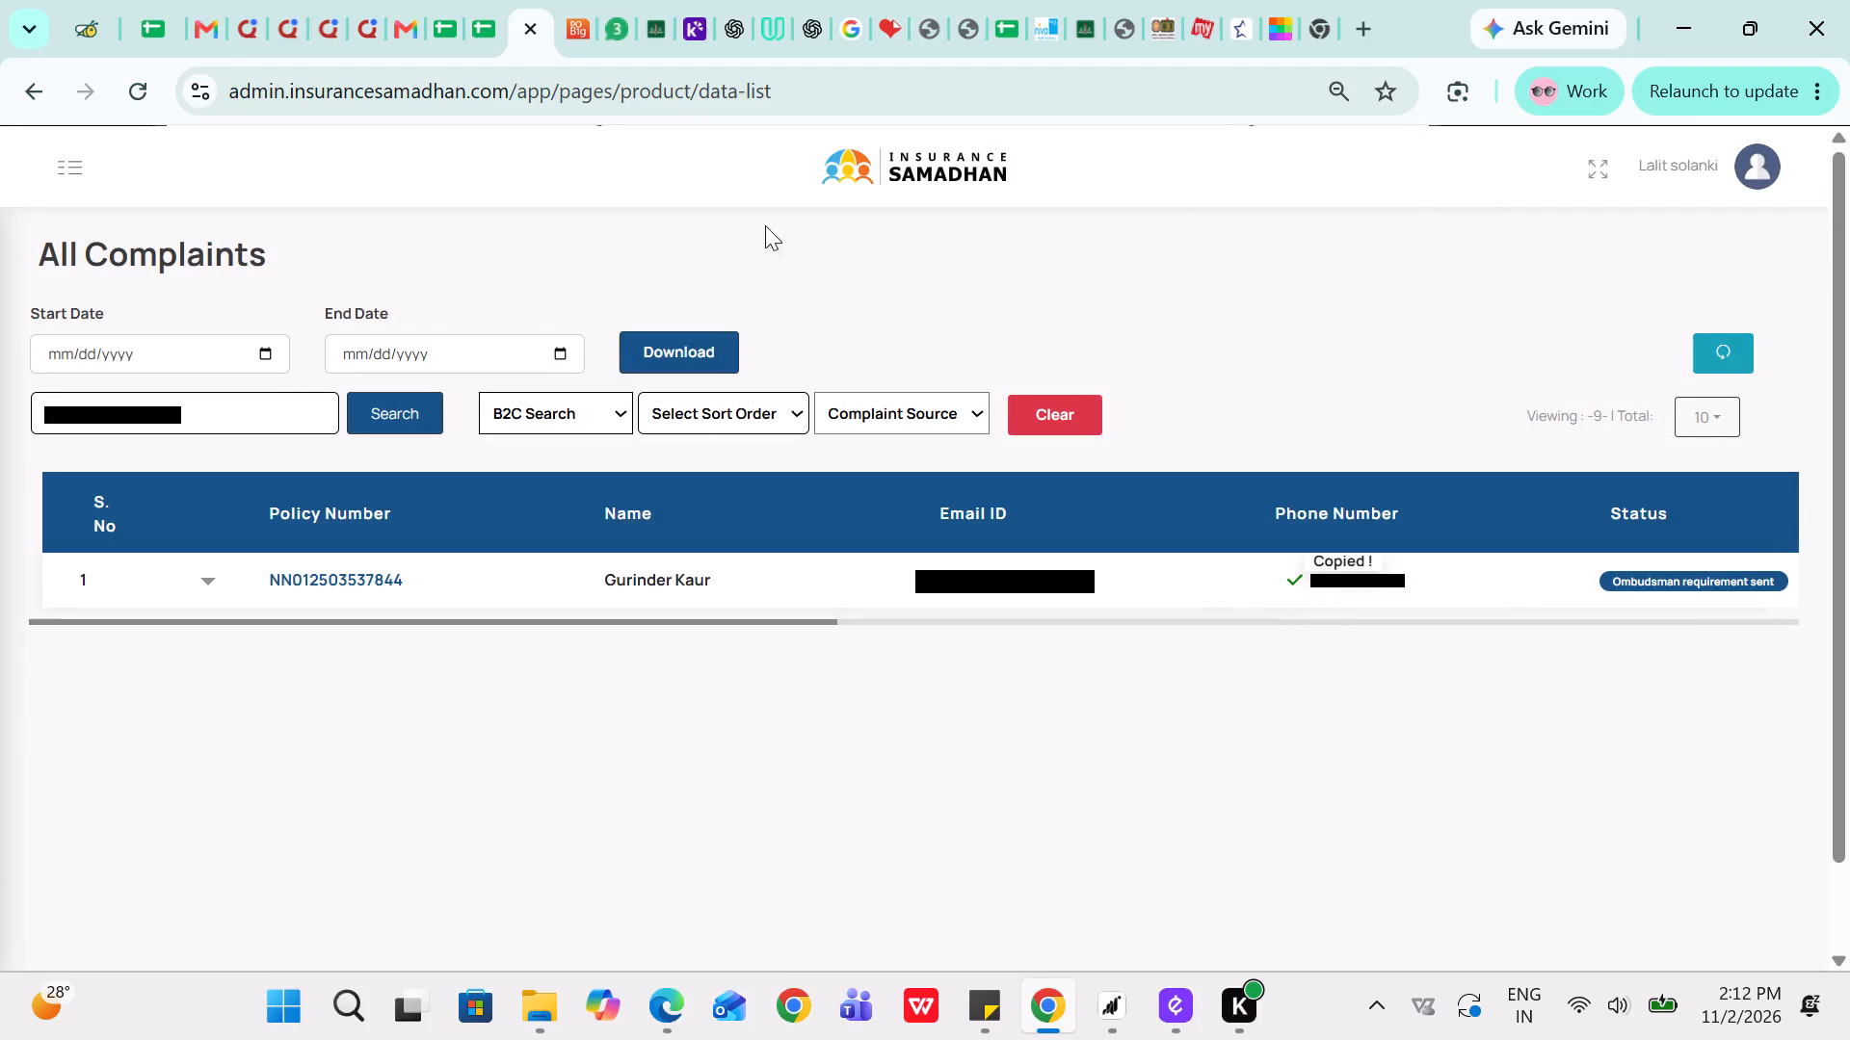
click(567, 0)
double_click(823, 312)
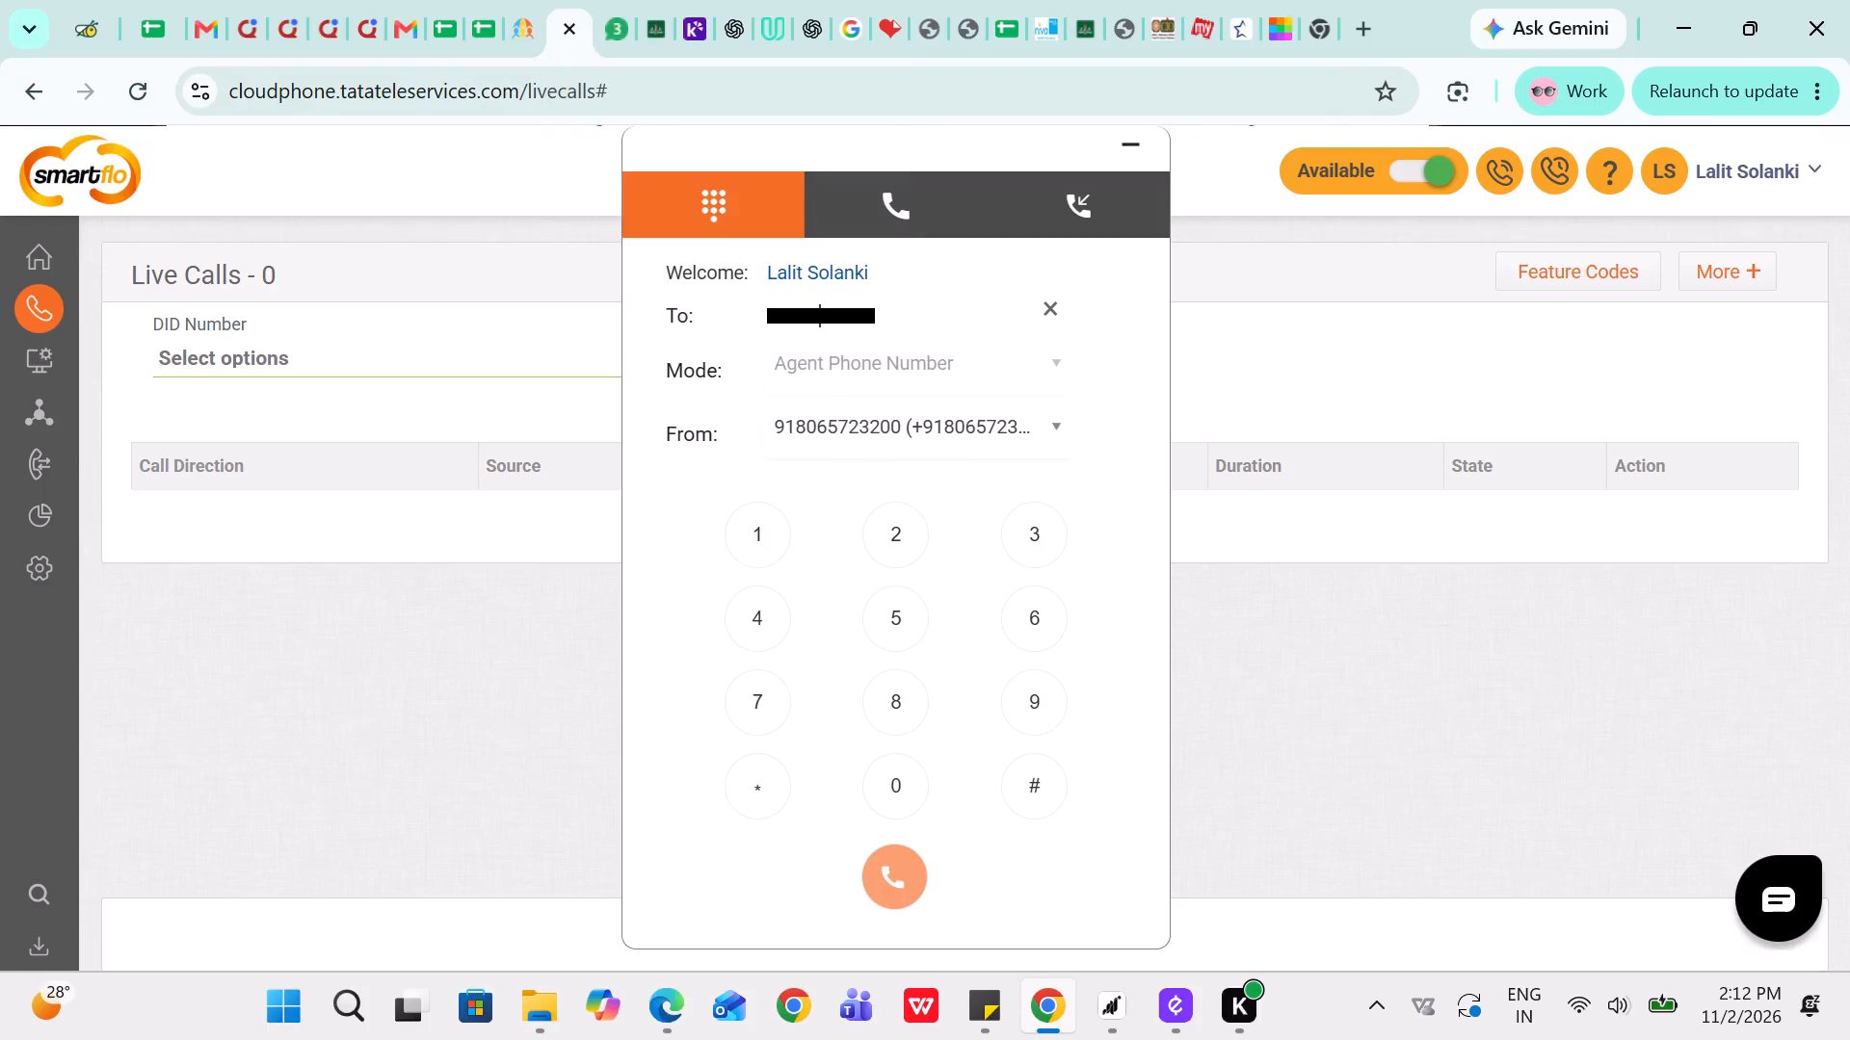
key(ctrl+v)
click(911, 893)
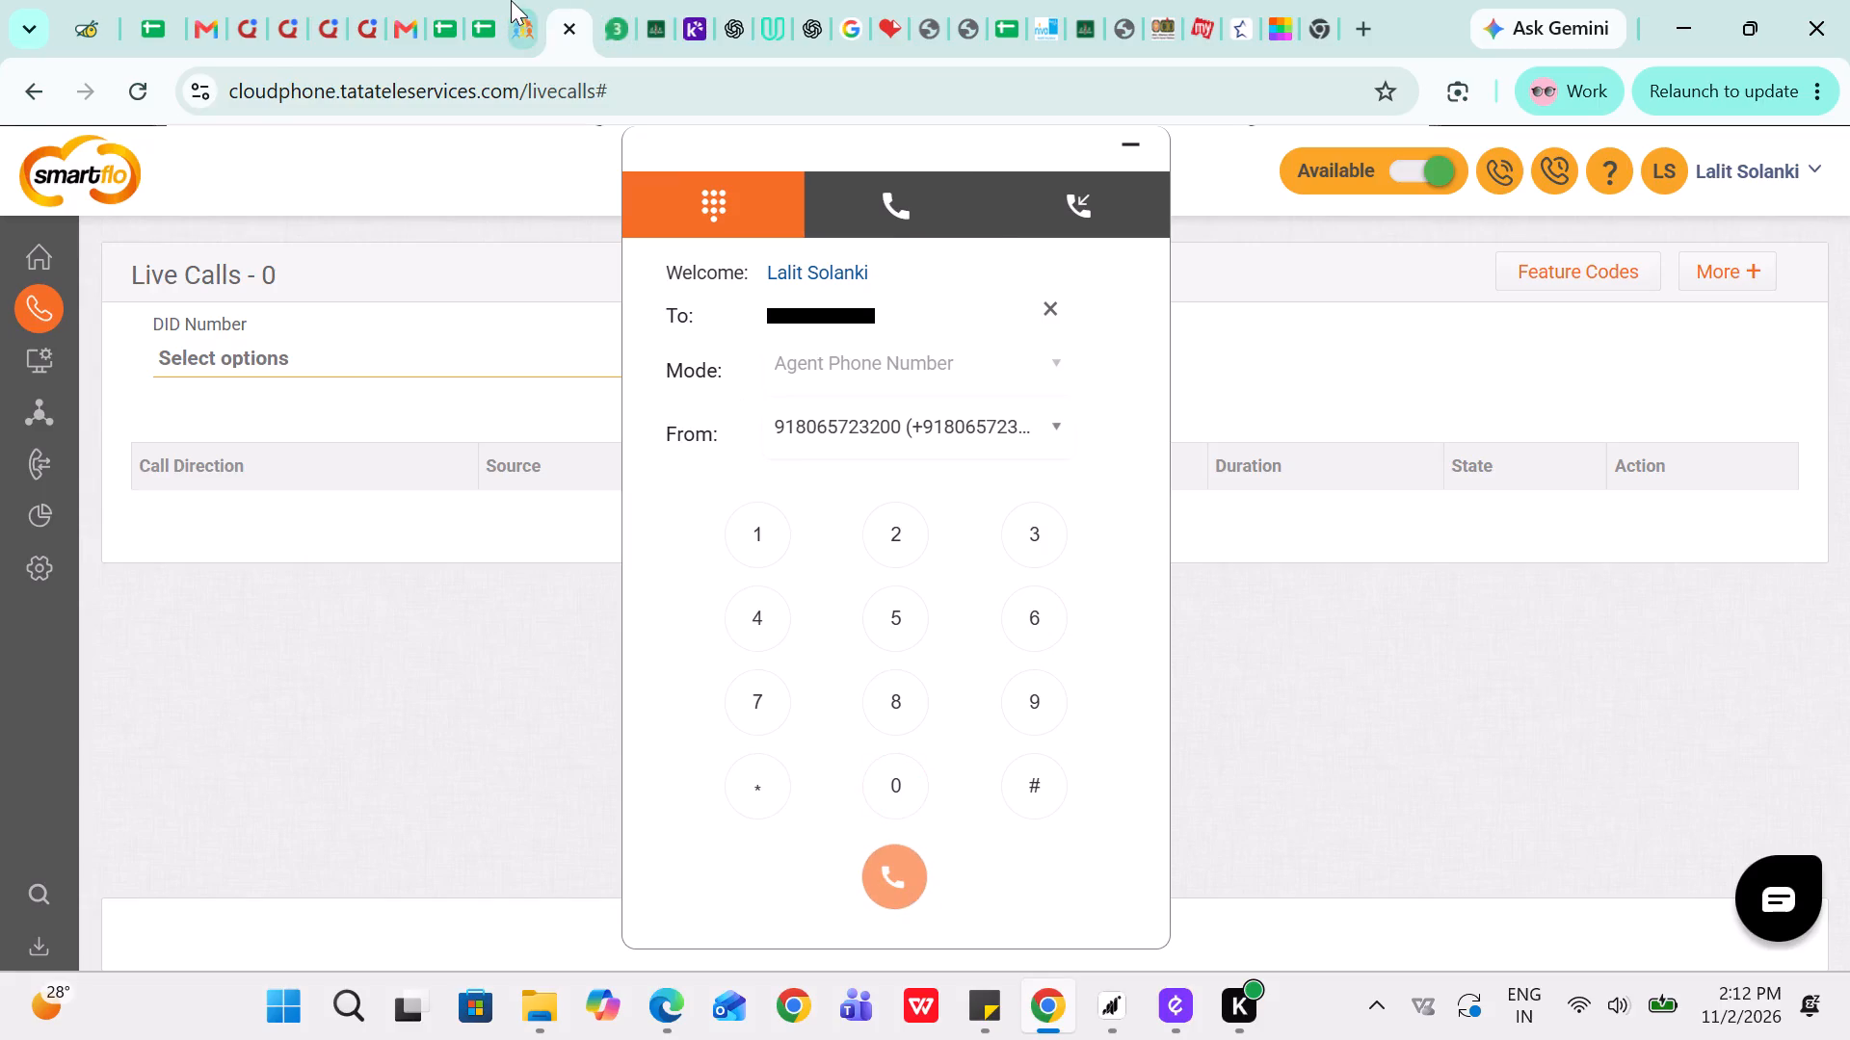
Reopen the listed complaint's Communication Log in All Complaints and examine the newest entry's description.
click(508, 0)
click(1230, 586)
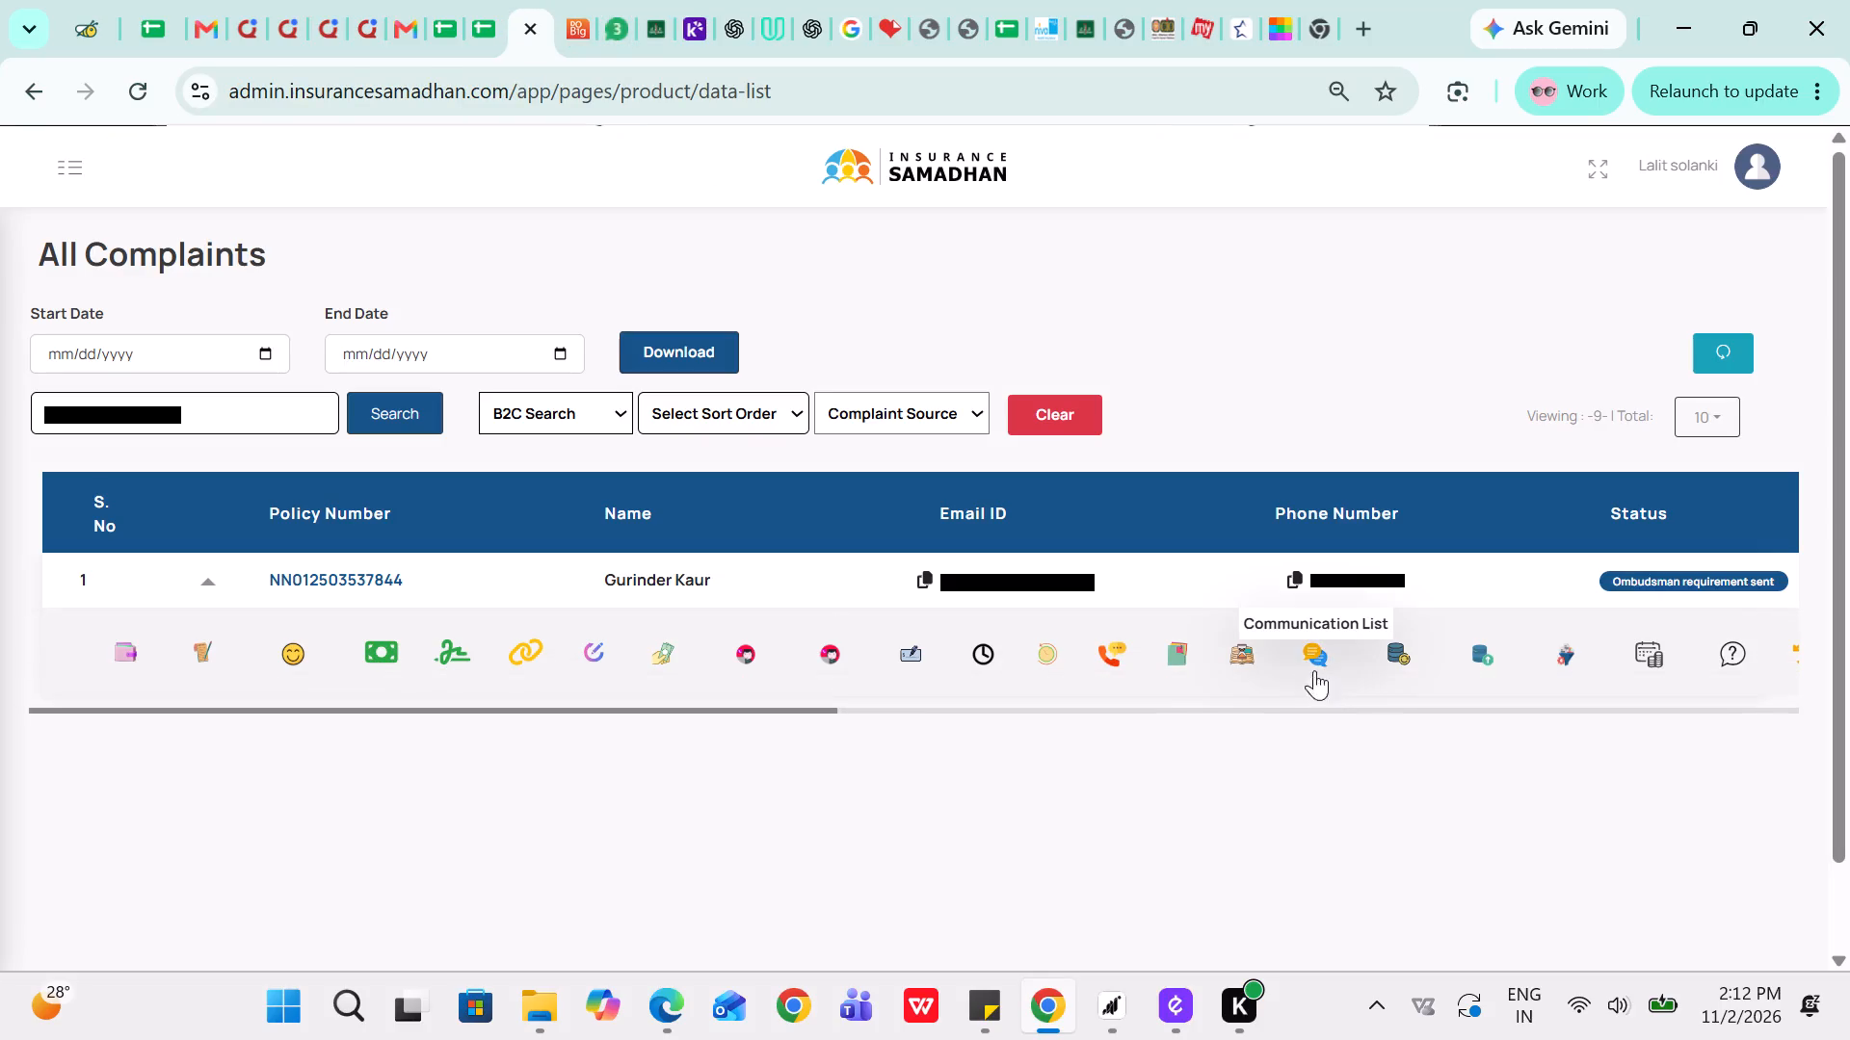
click(1321, 646)
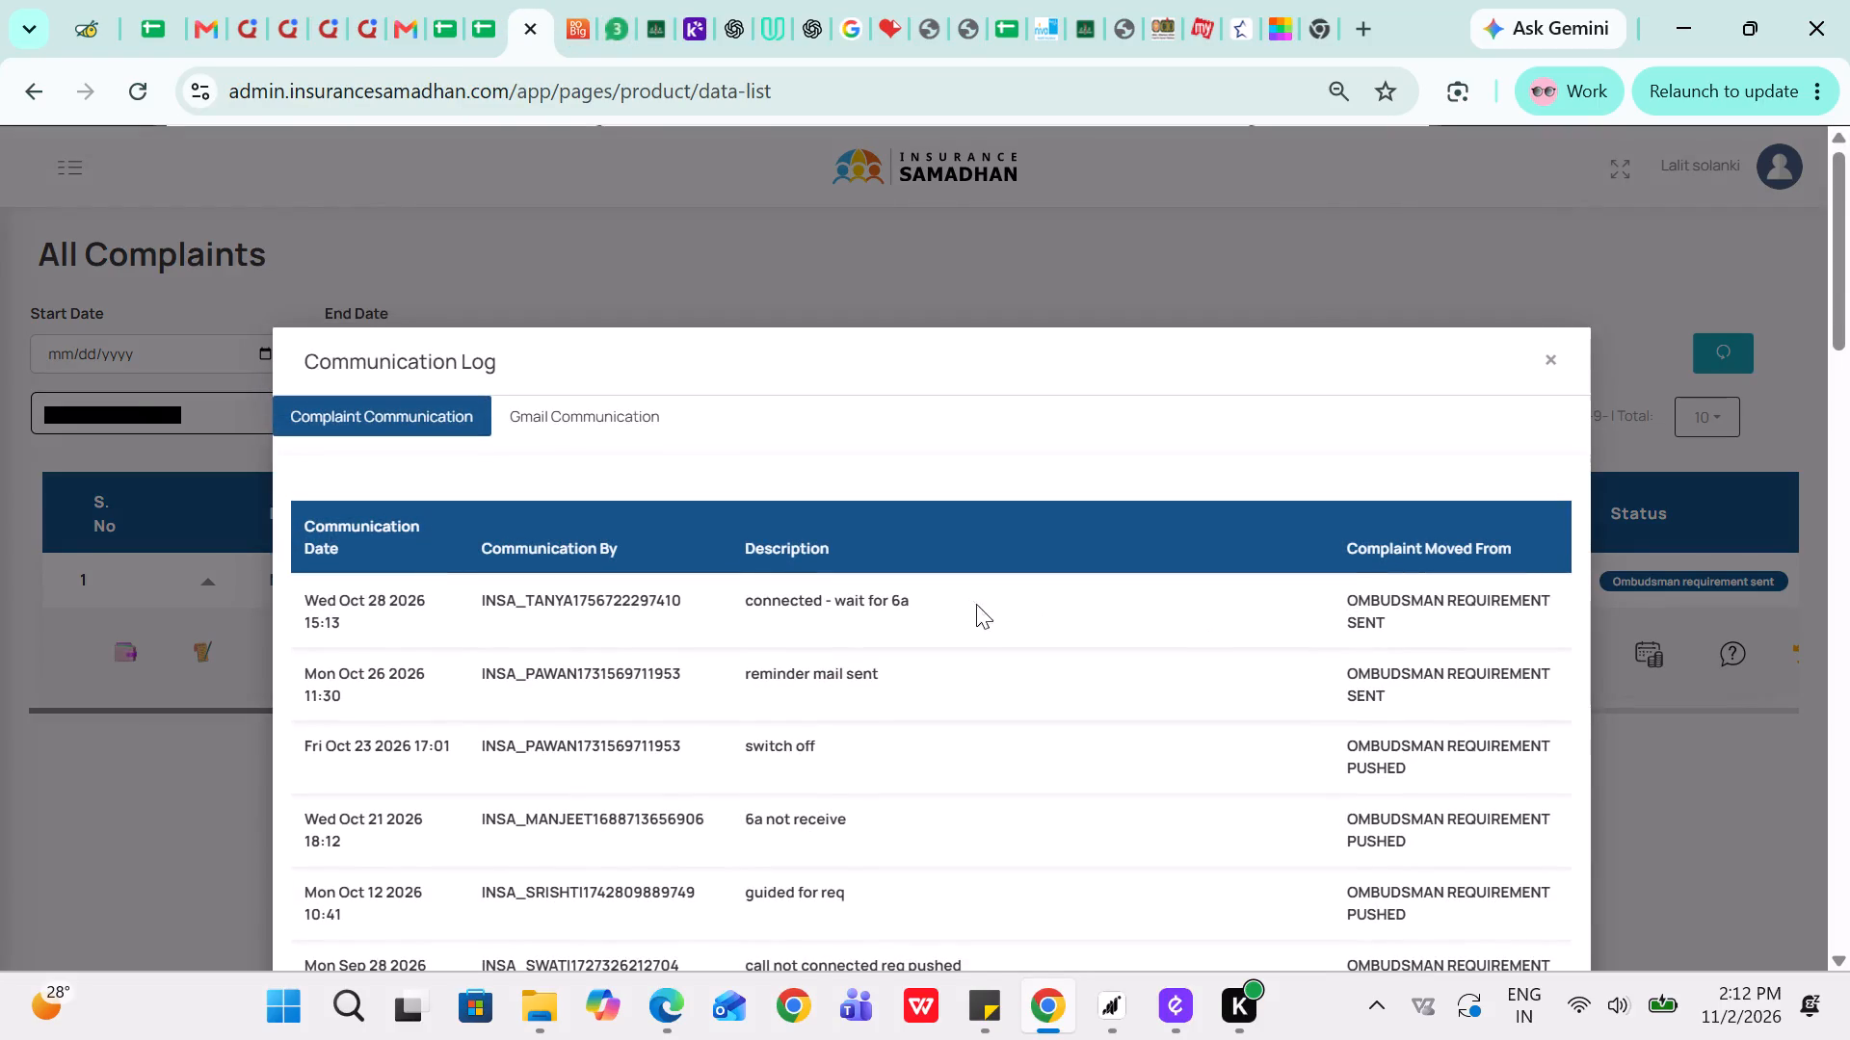
drag(985, 607, 661, 612)
click(973, 617)
drag(976, 607, 750, 613)
click(750, 613)
drag(1029, 590, 728, 602)
click(956, 602)
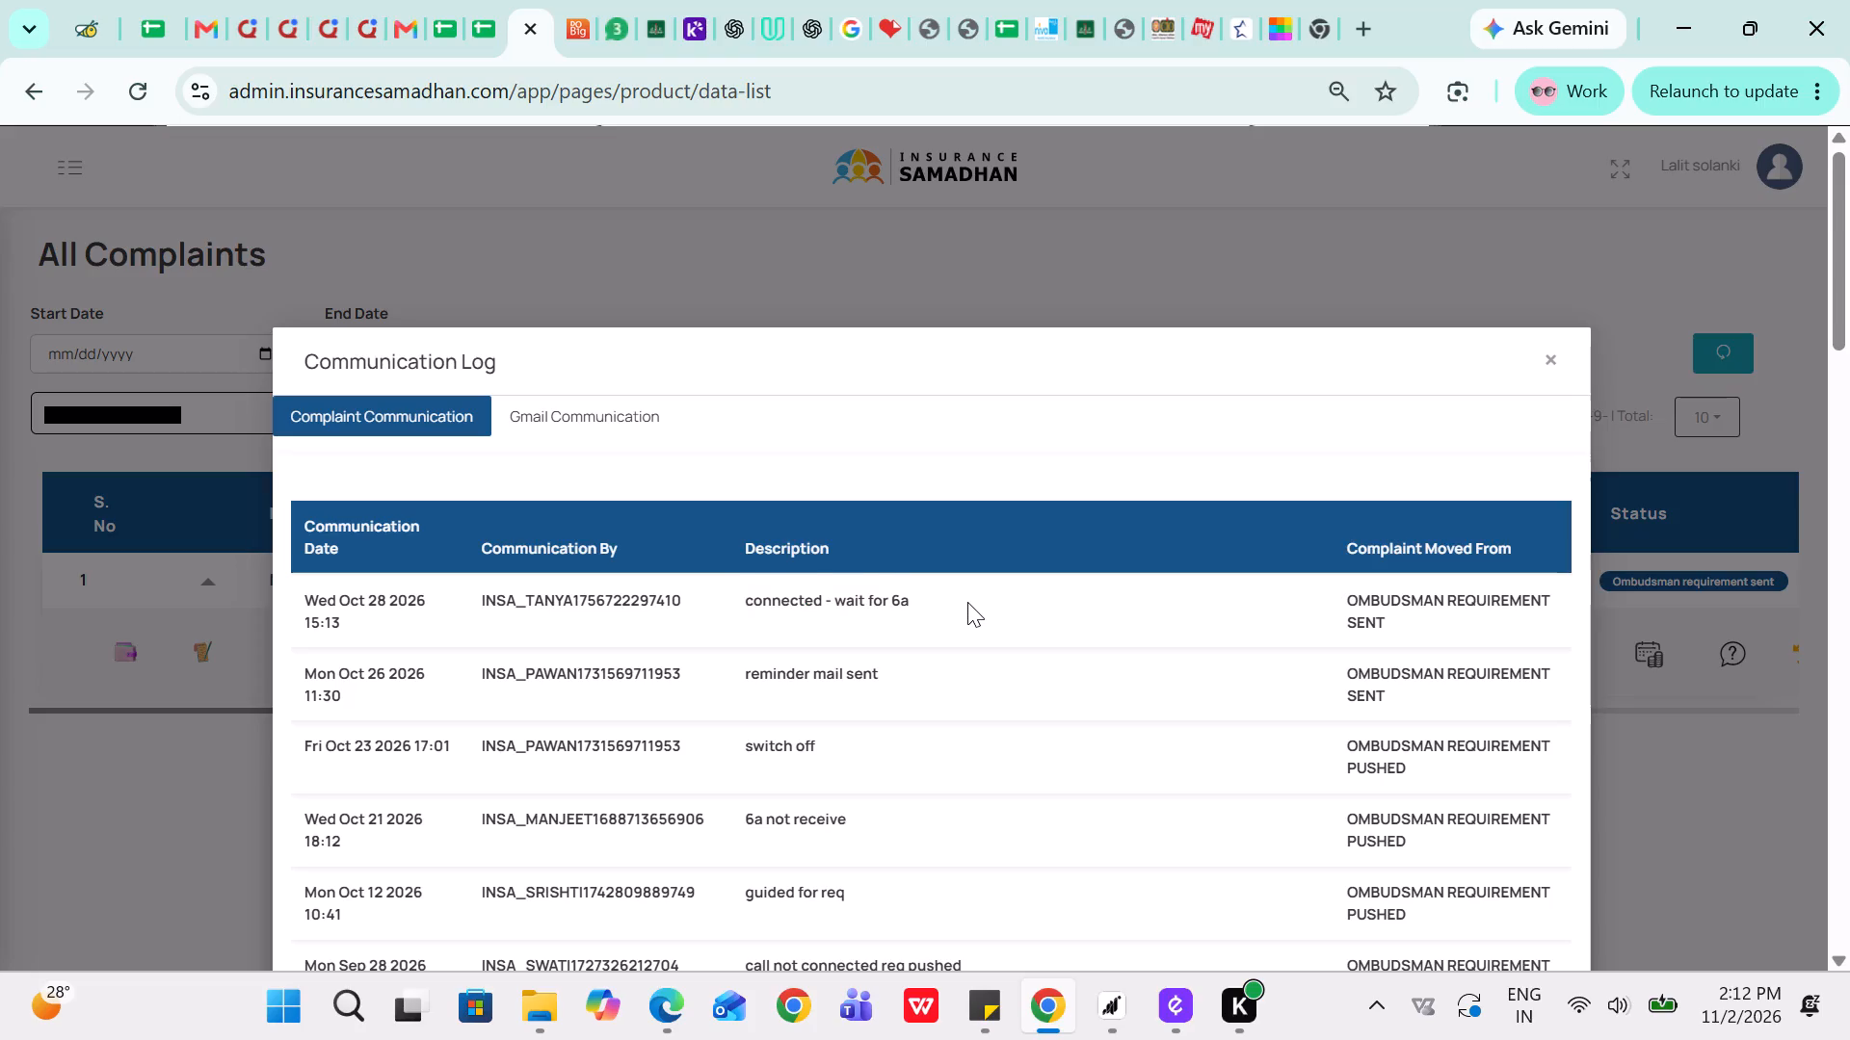
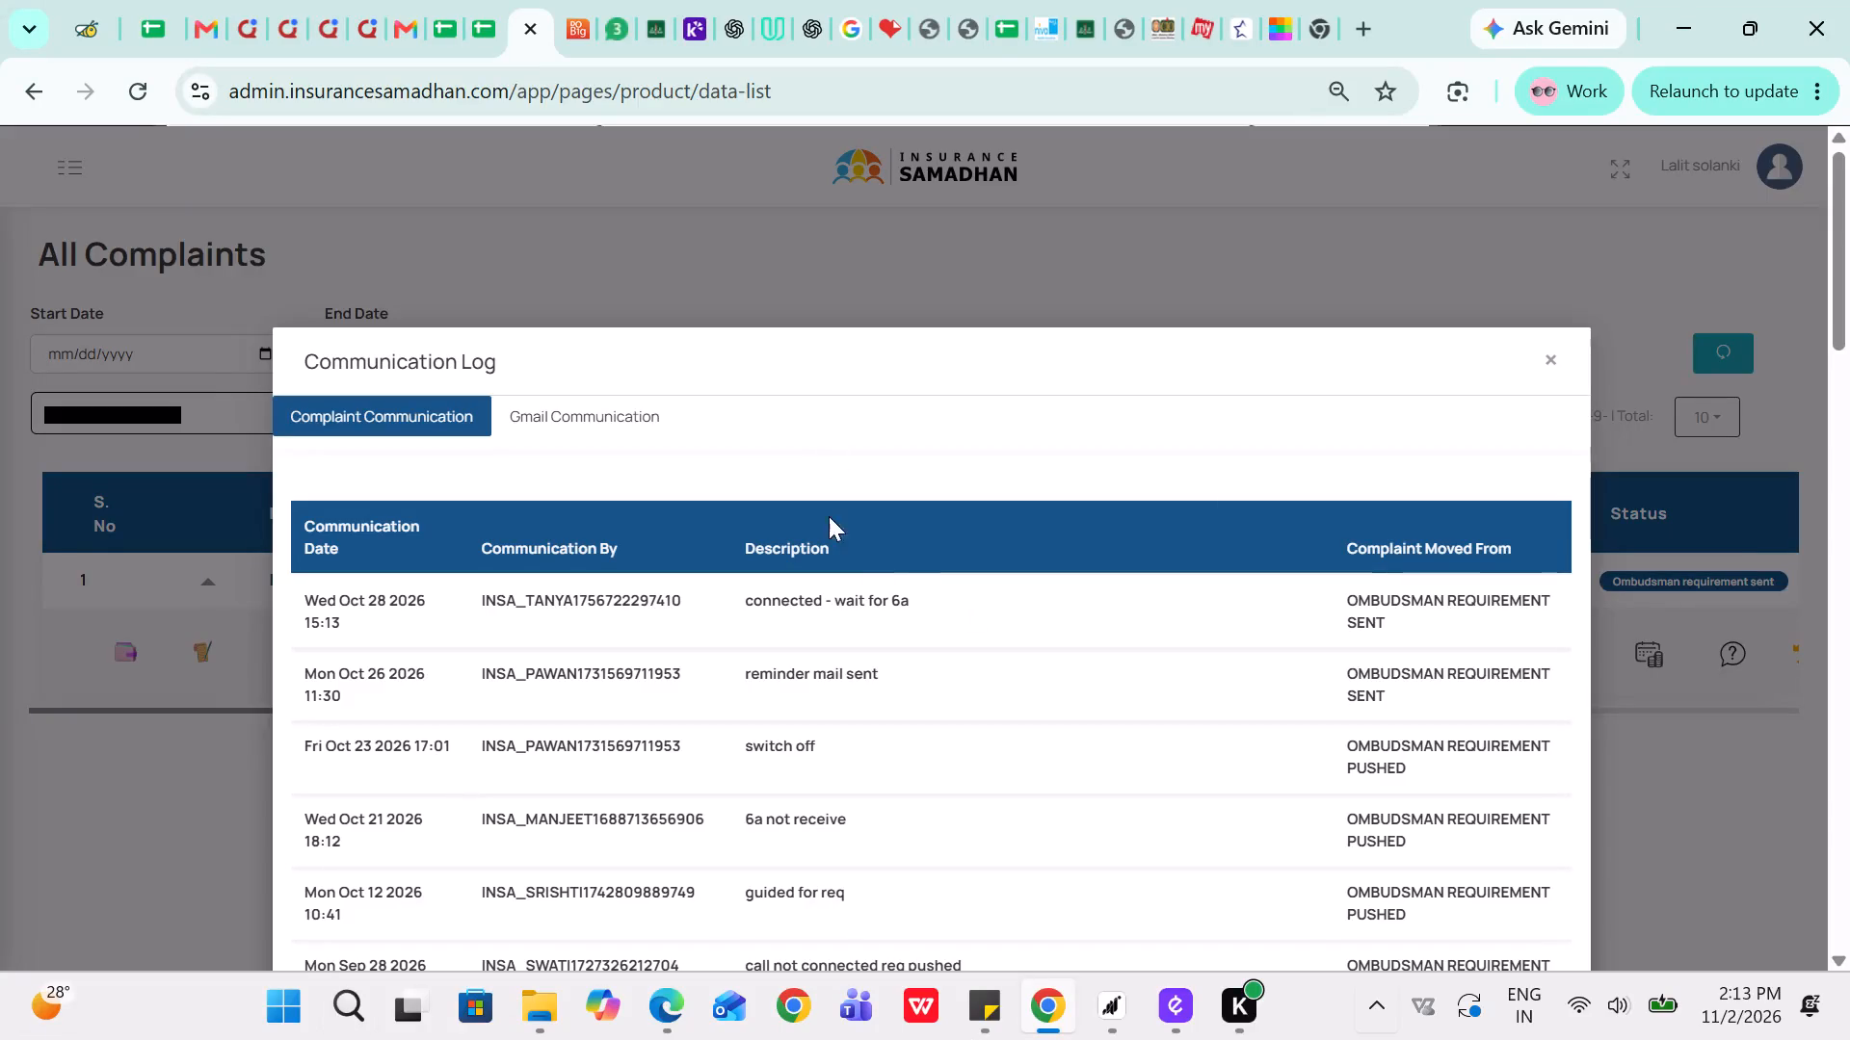
Close the Communication Log and collapse the listed complaint's row of actions.
click(806, 208)
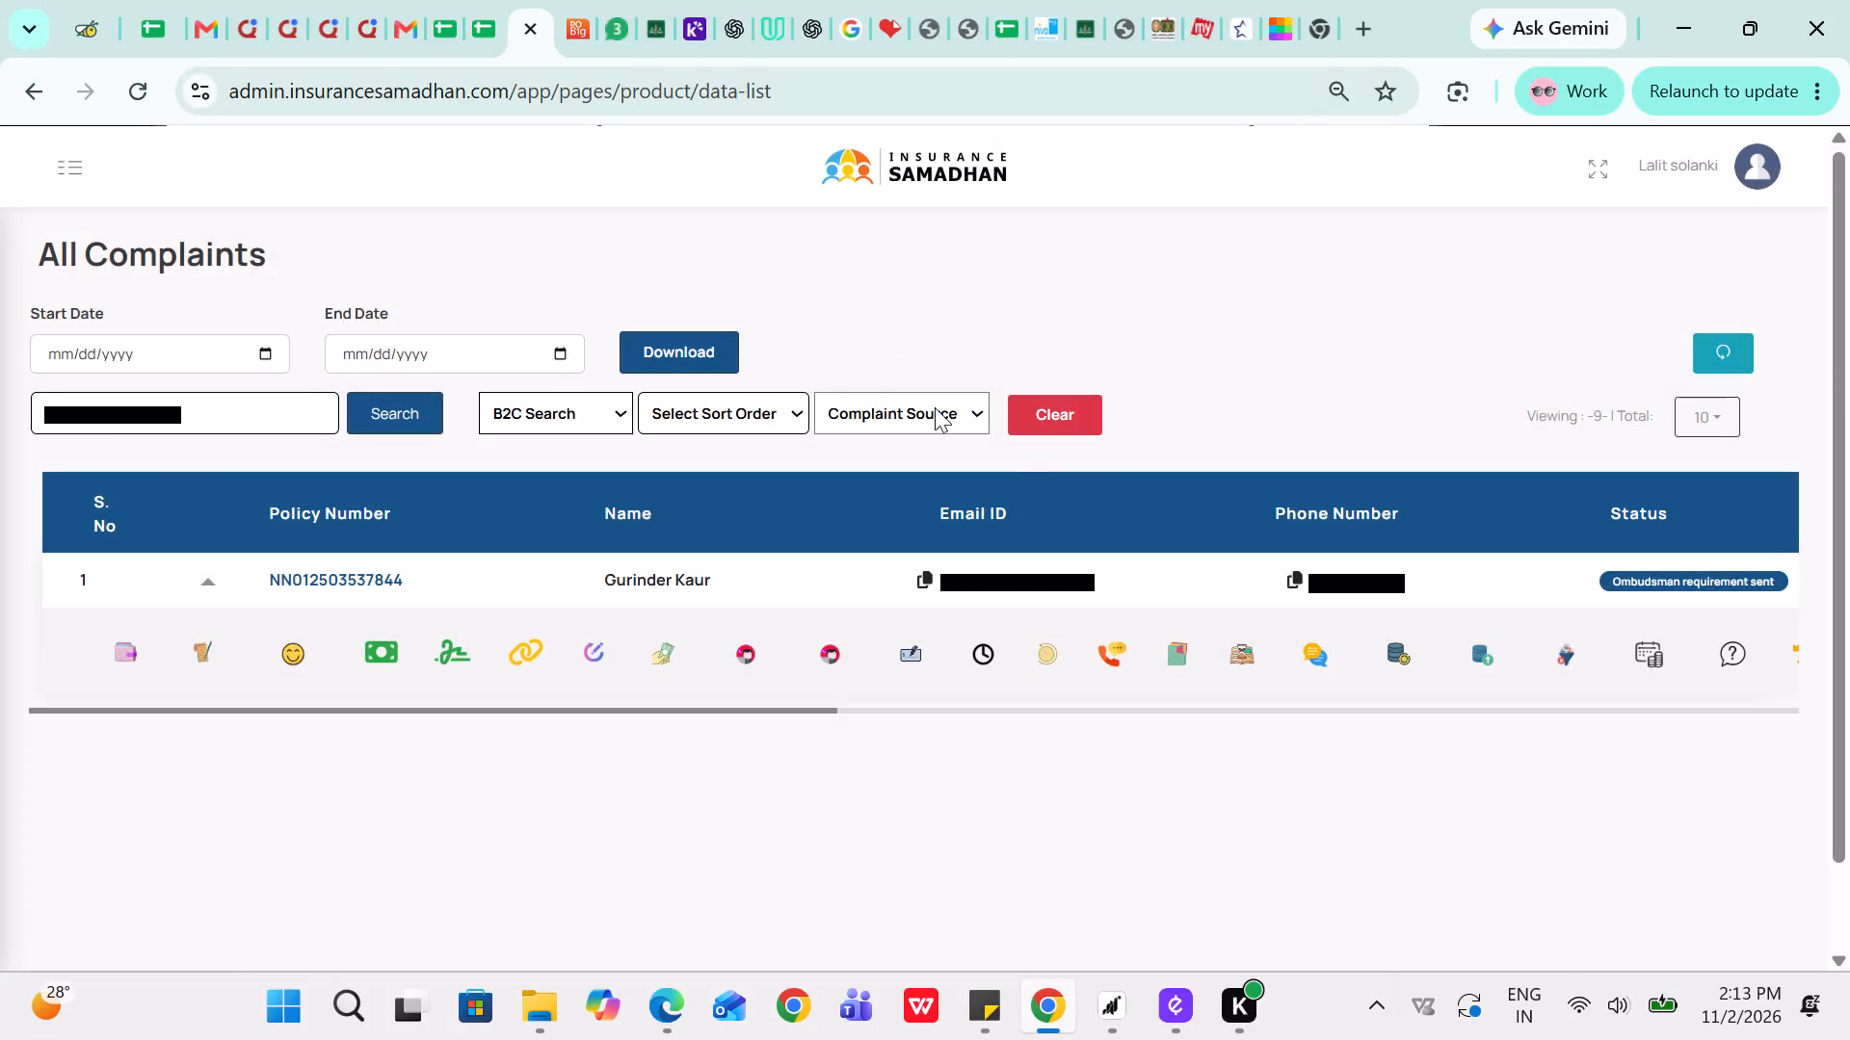
click(1201, 857)
click(1196, 574)
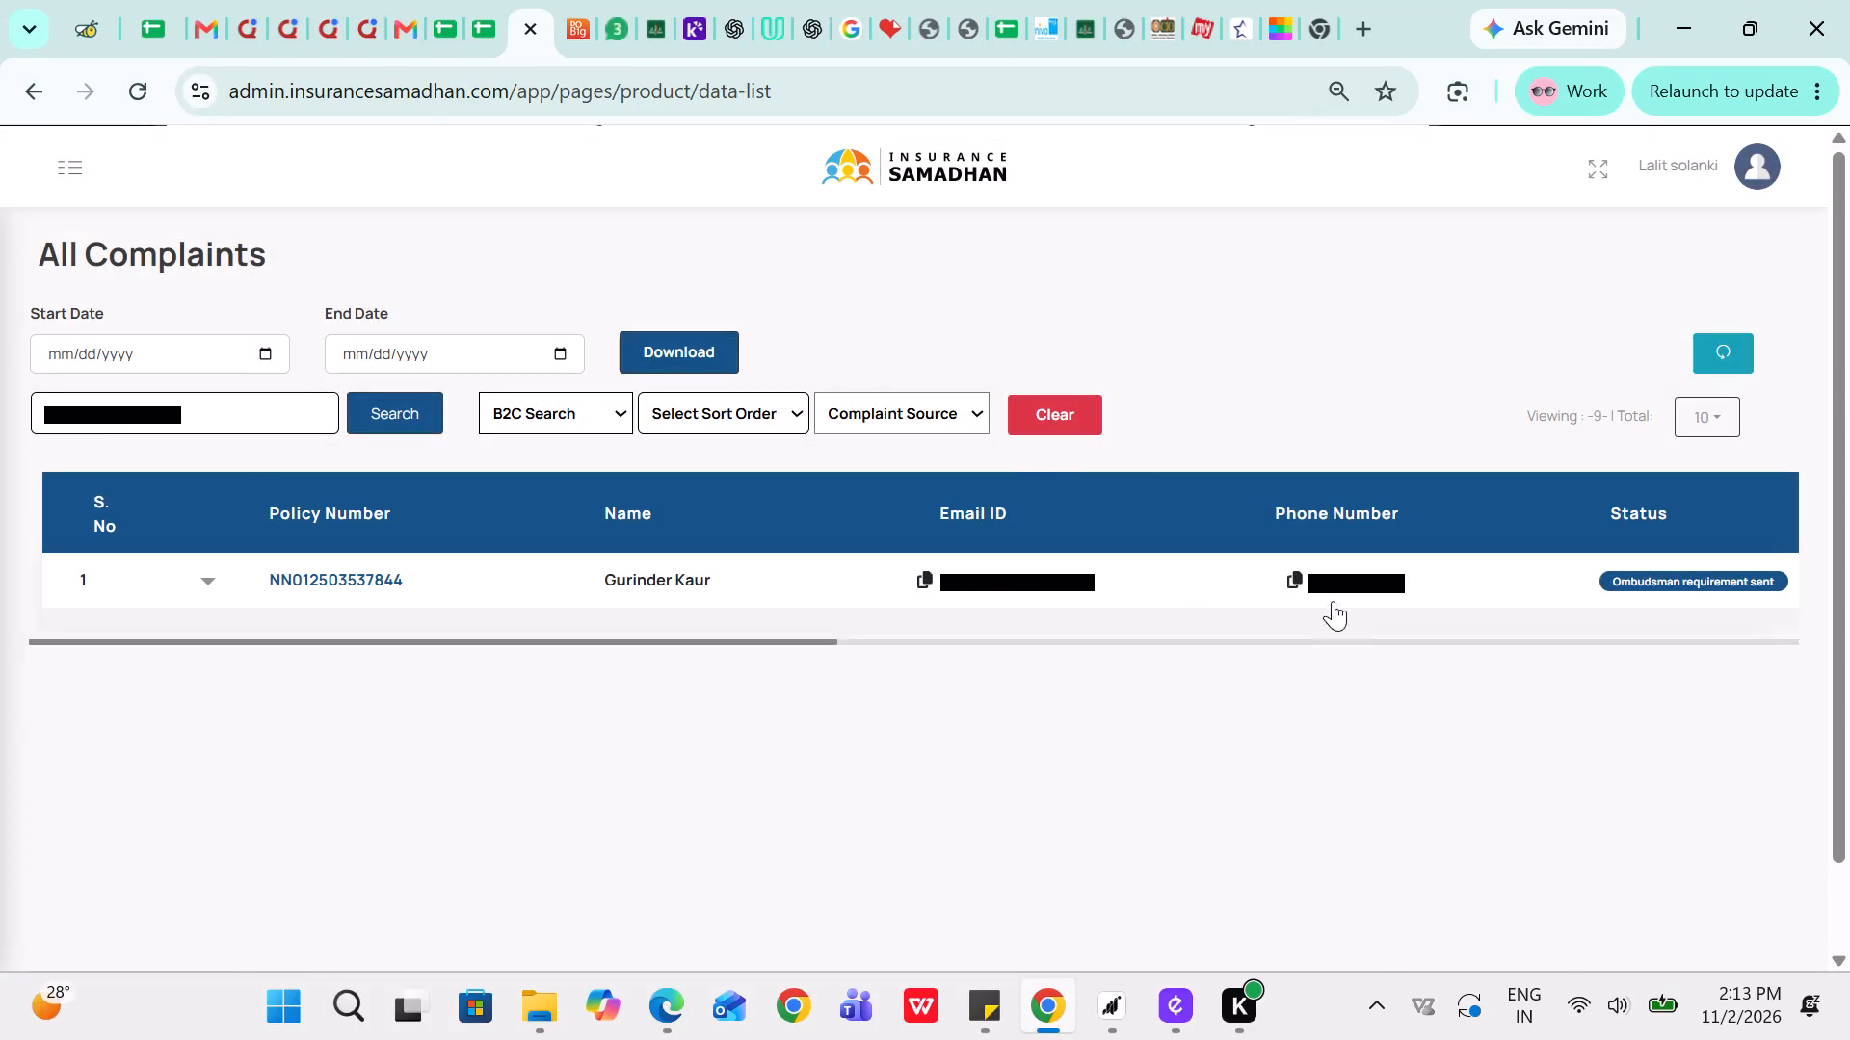
Copy the listed customer's phone number and redial it from the Smartflo dialer as the replaced destination.
click(1291, 578)
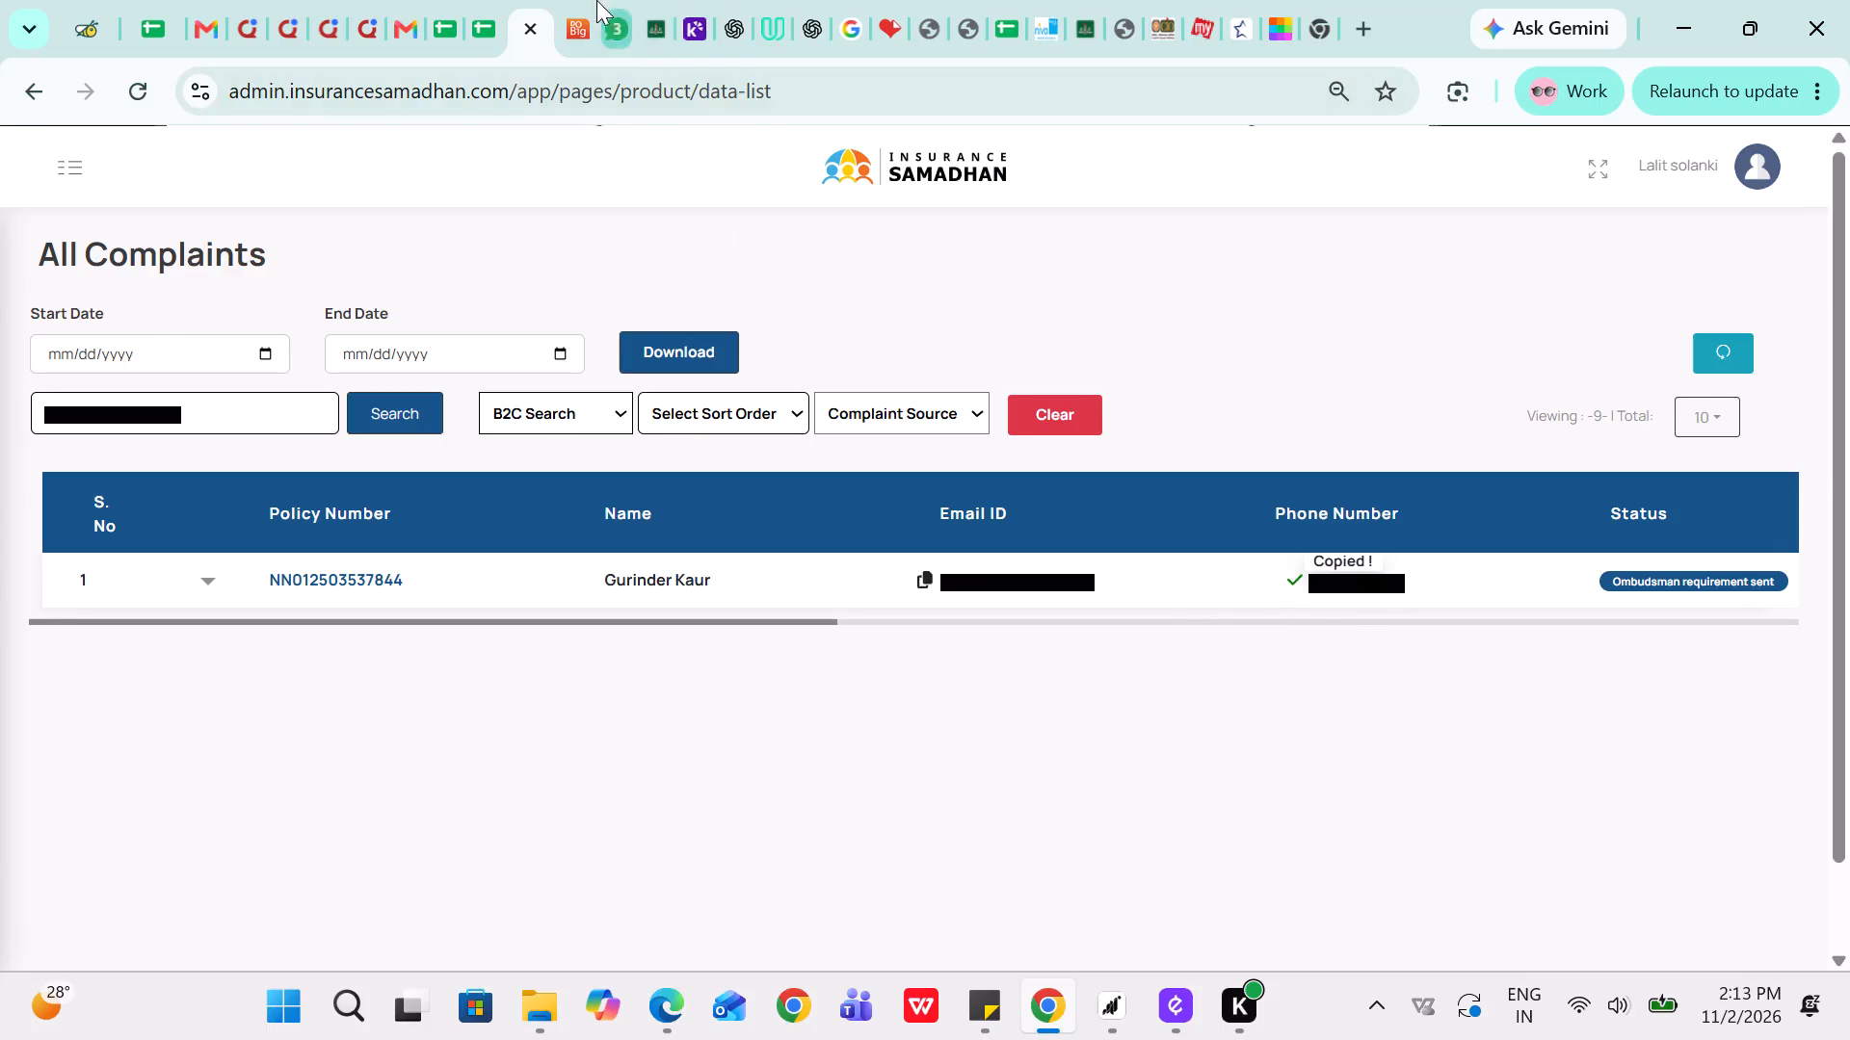
click(583, 0)
double_click(840, 315)
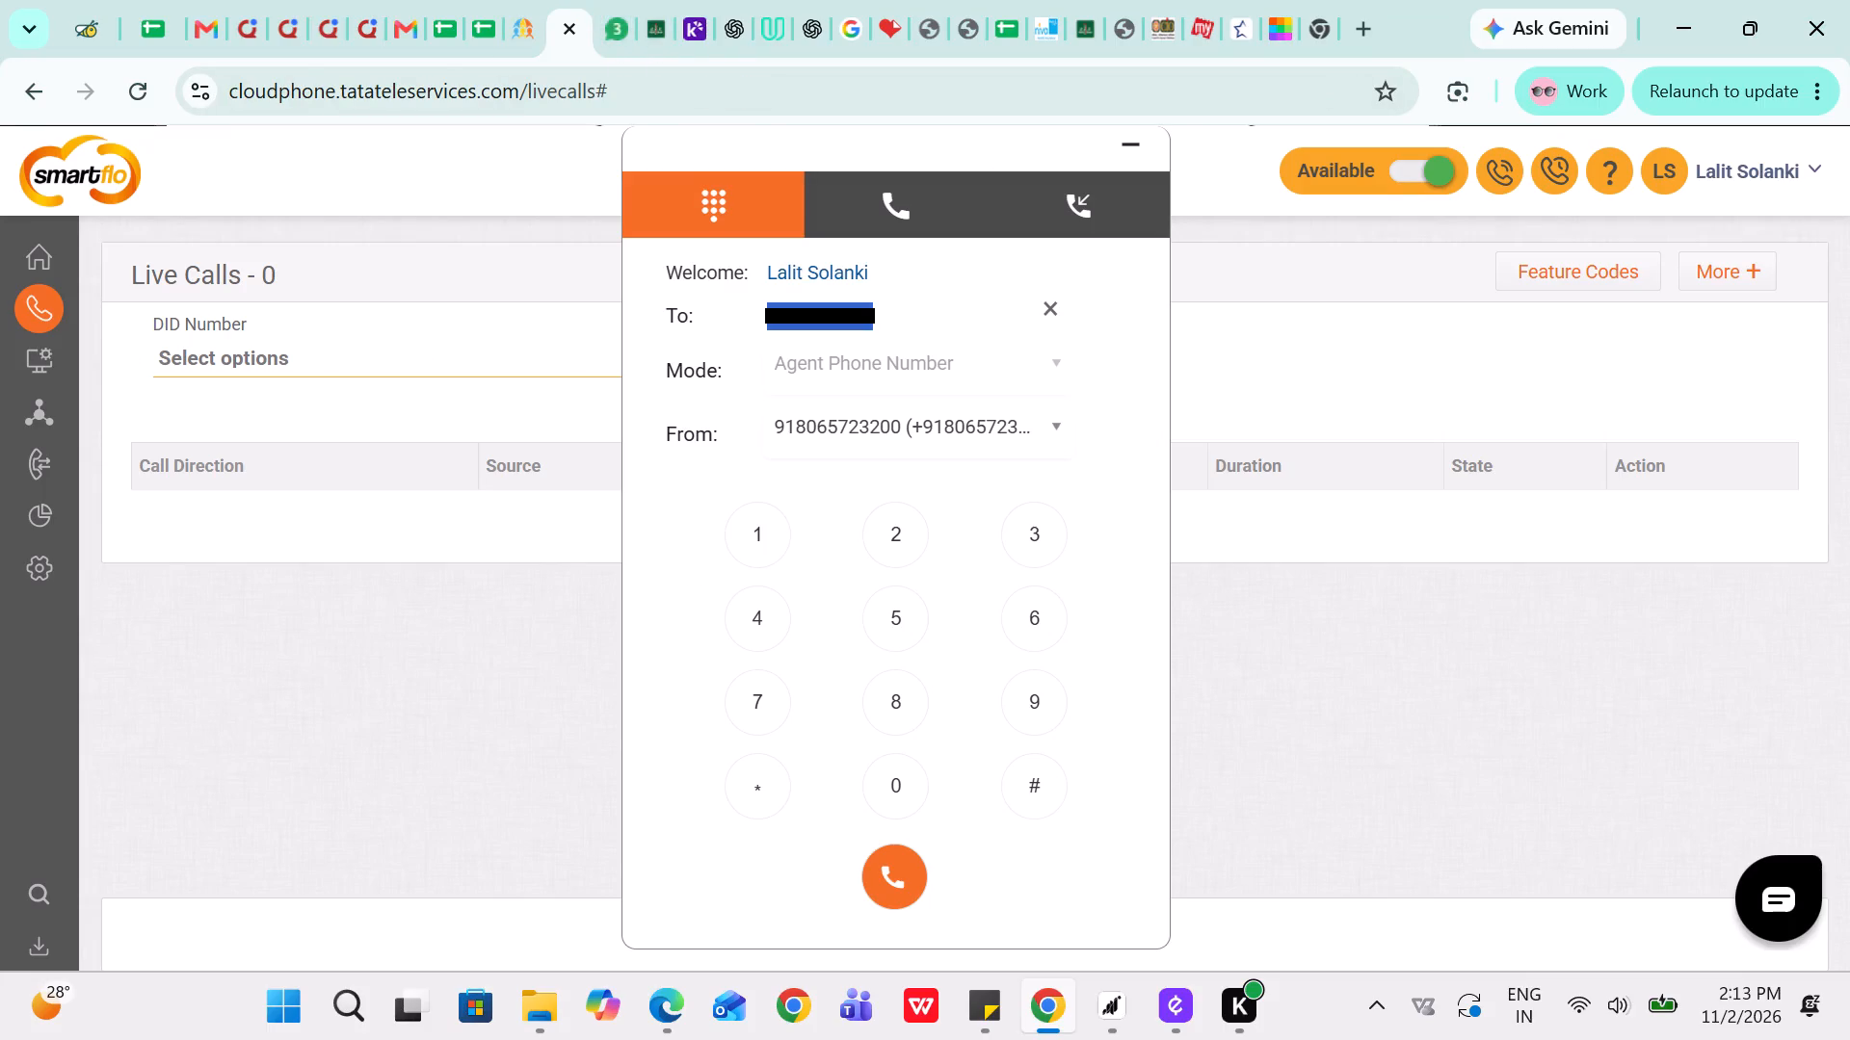
key(ctrl+v)
click(914, 879)
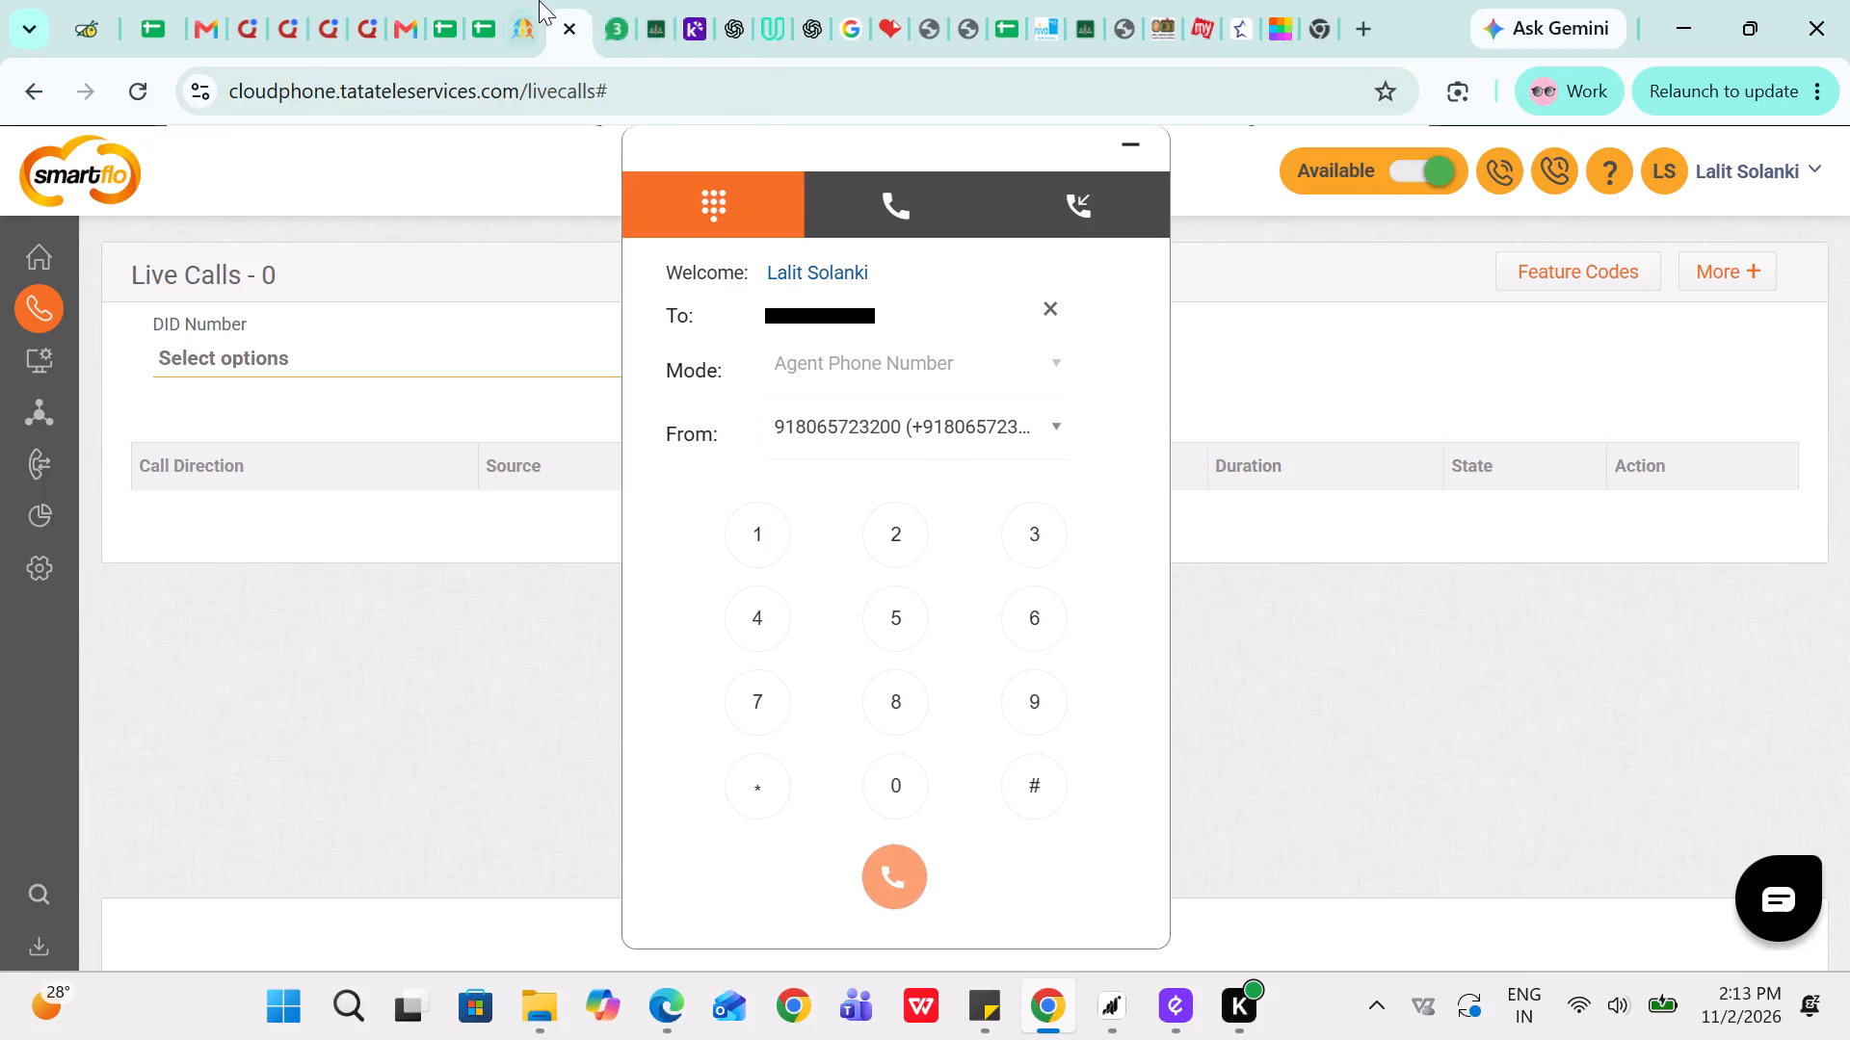
Return to the listed complaint in All Complaints.
click(518, 0)
click(1224, 291)
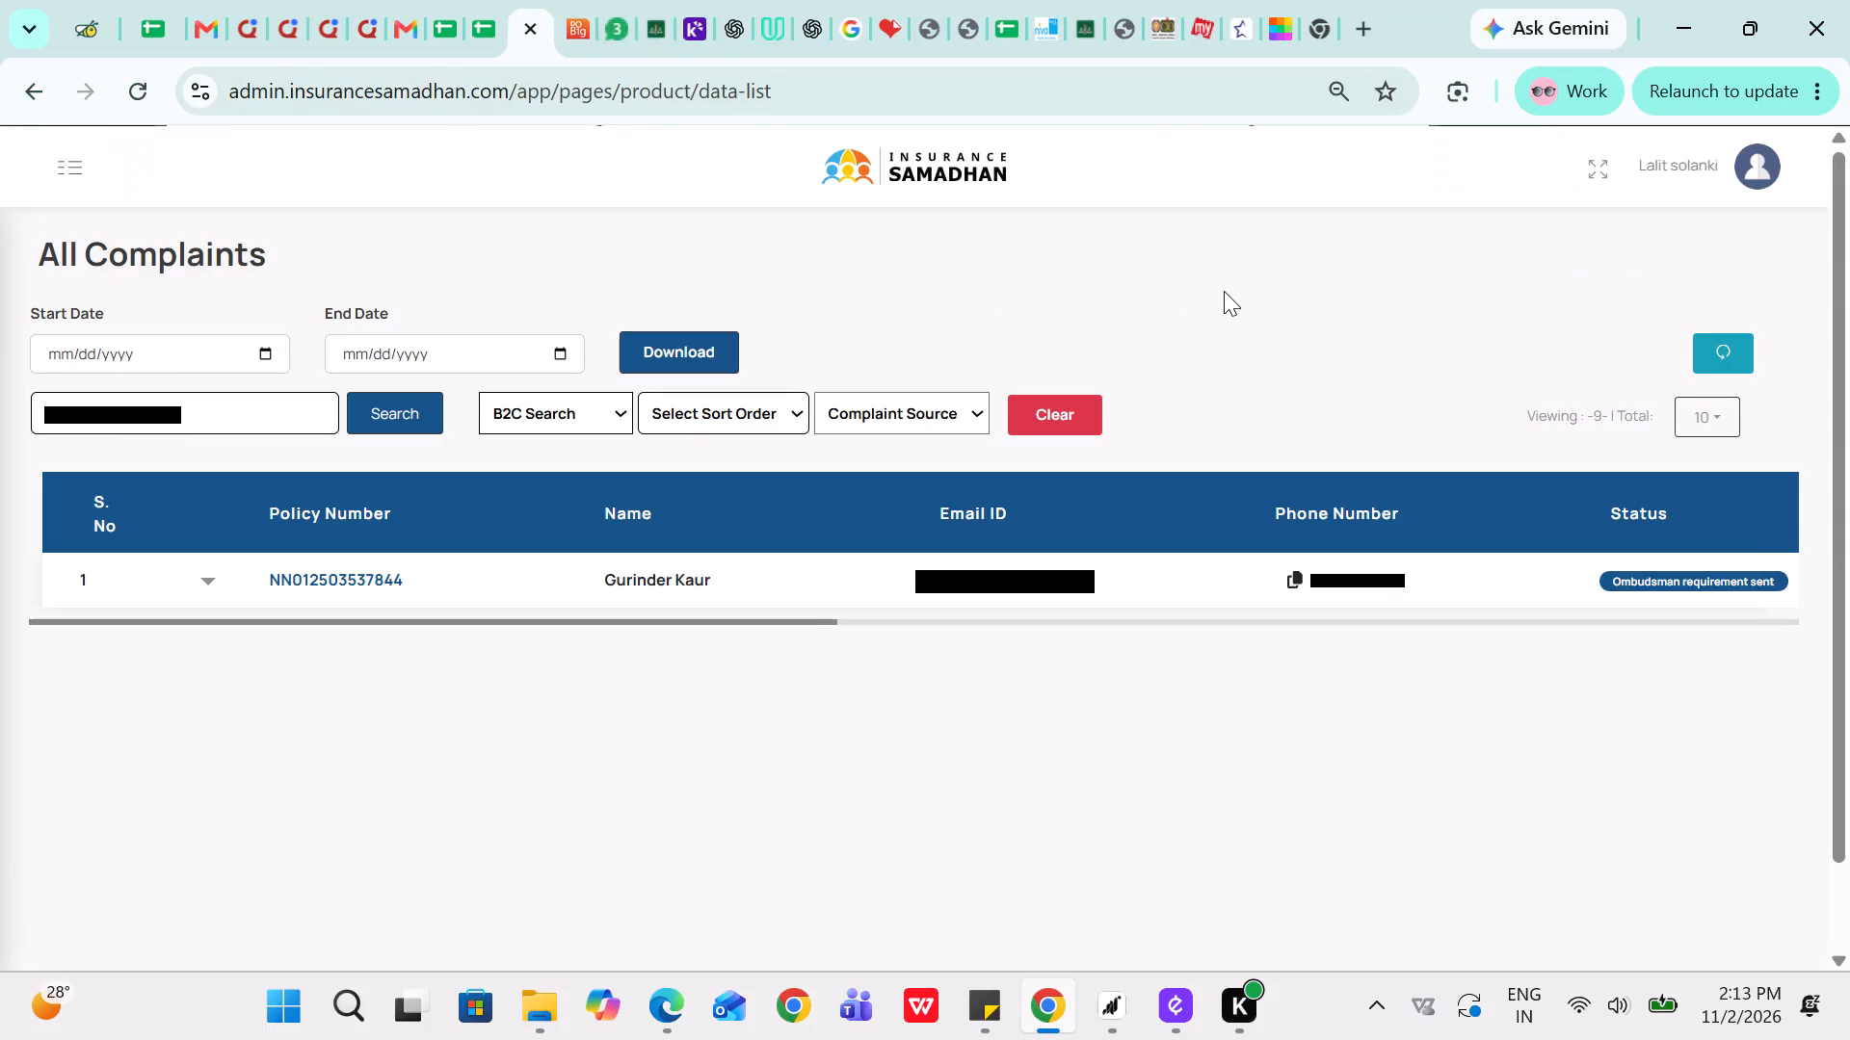
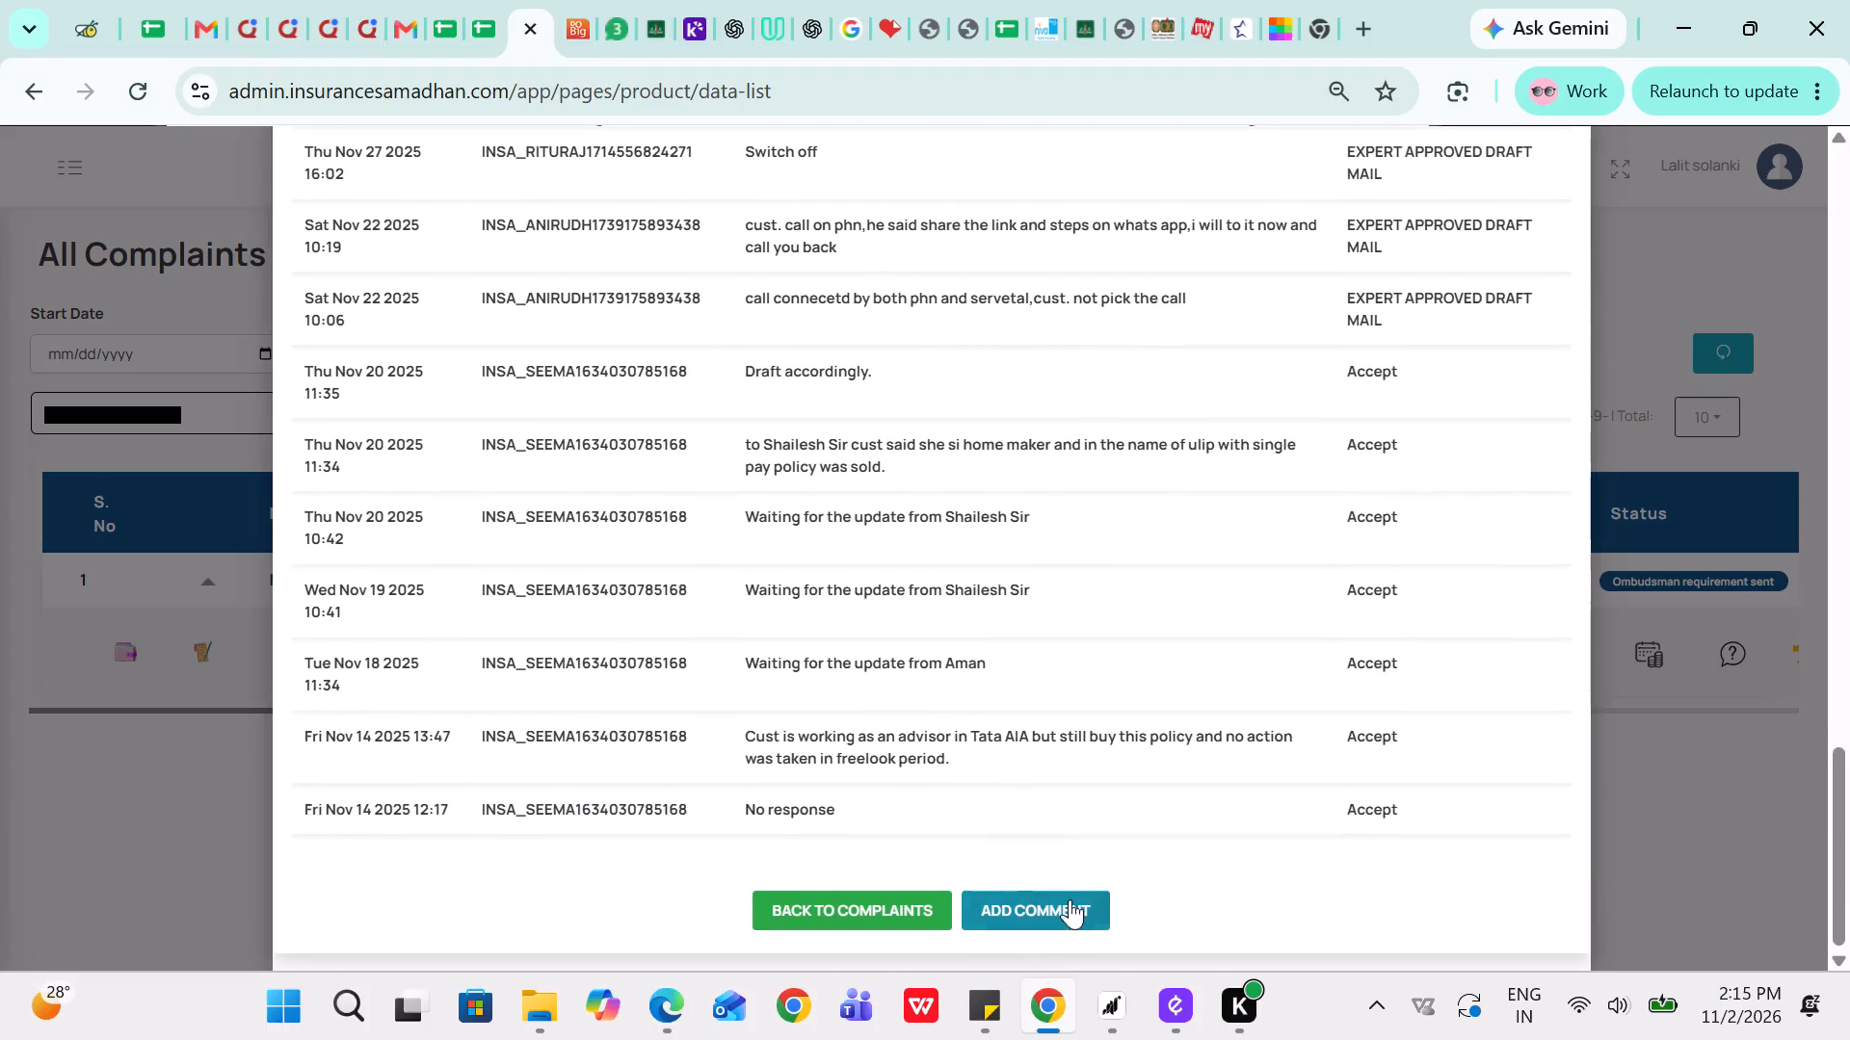
click(1070, 899)
click(1043, 702)
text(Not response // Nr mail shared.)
click(994, 765)
click(0, 556)
click(0, 525)
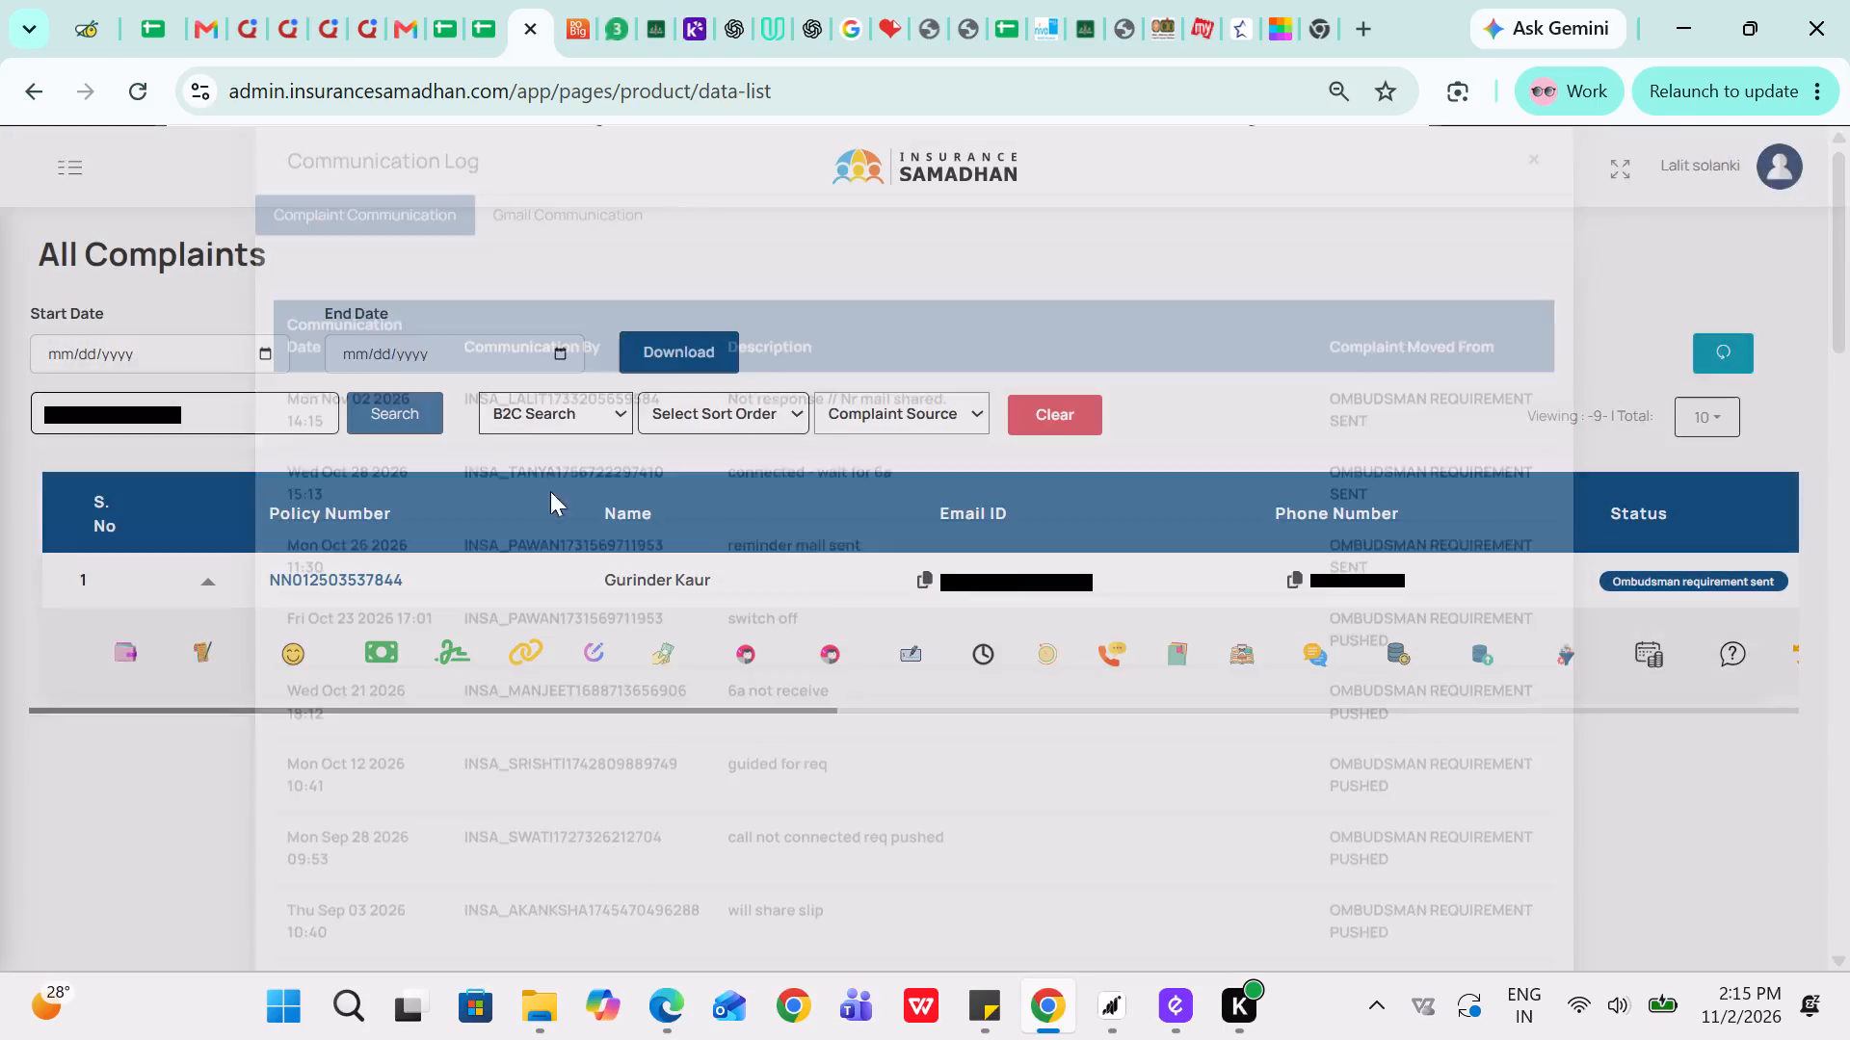
From Other Actions in the listed complaint's details, choose Single reminder mail generation and send the Non-Responsive Reminder mail.
click(361, 580)
click(1287, 339)
scroll(664, 459, down, 3)
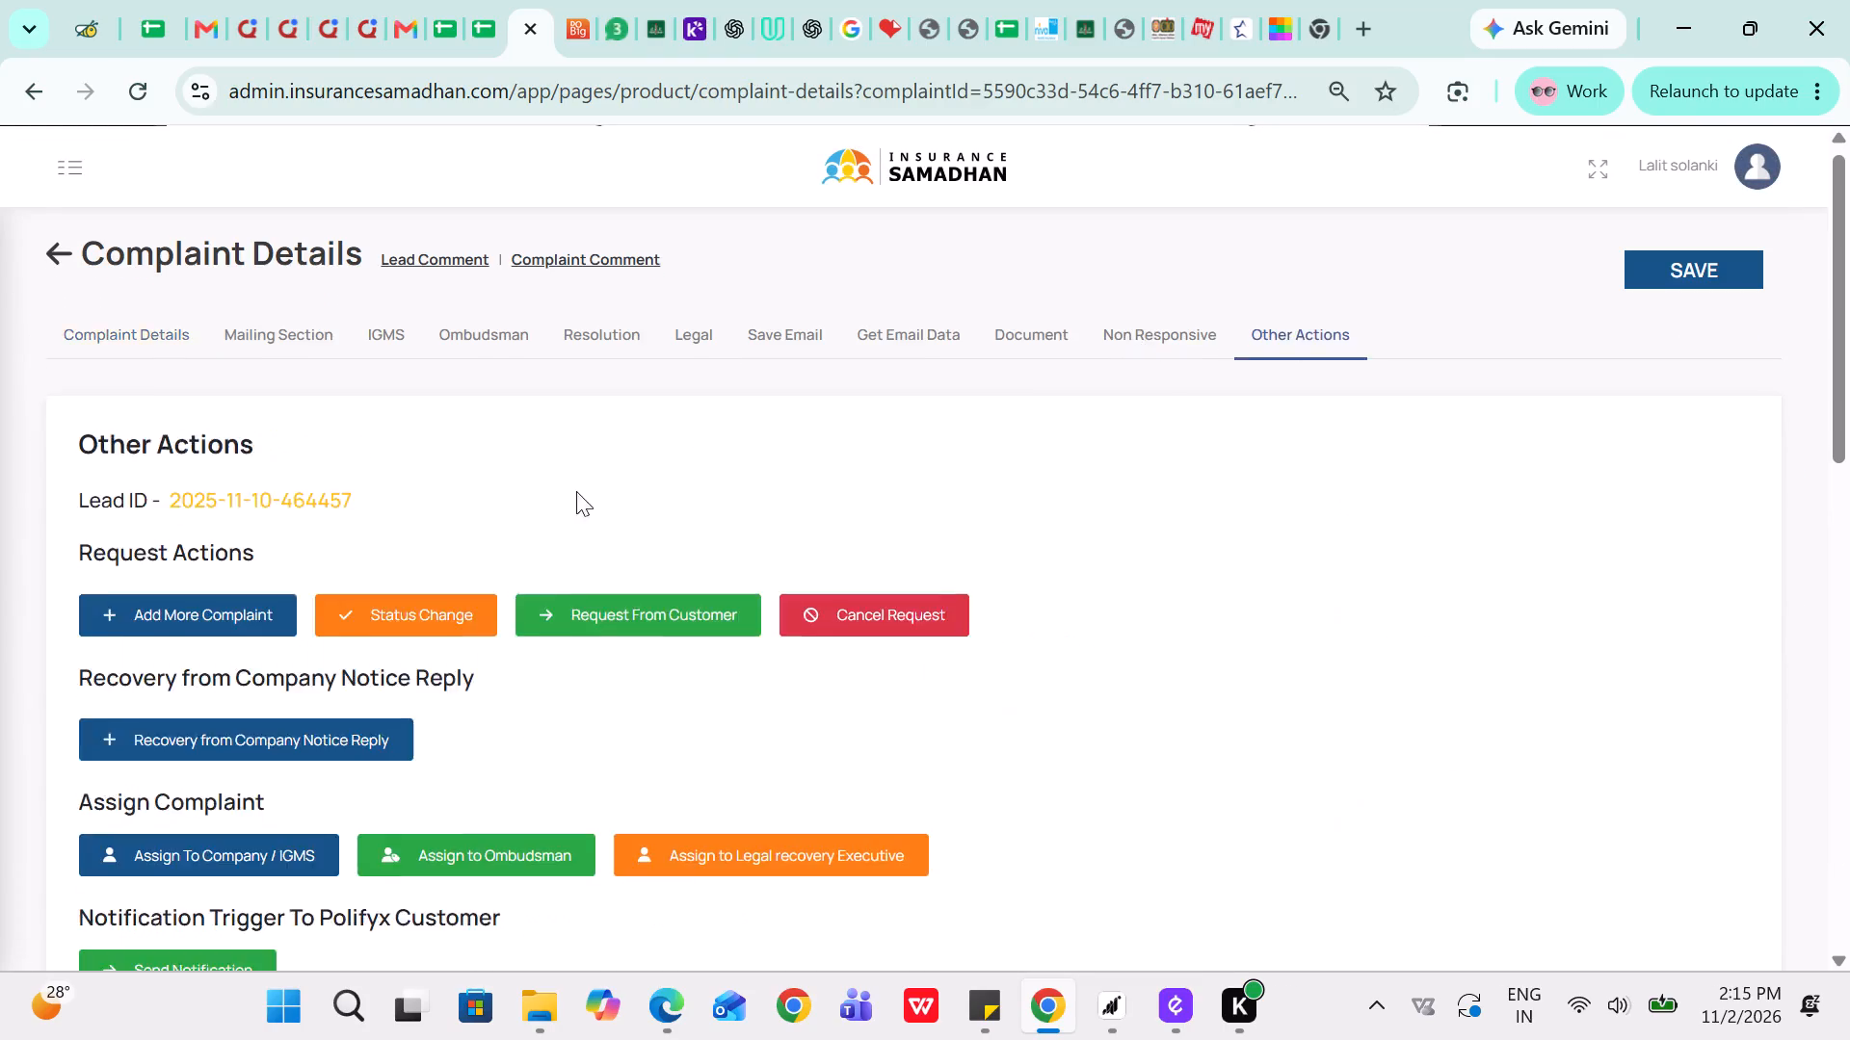
scroll(576, 491, down, 2)
click(144, 743)
click(163, 794)
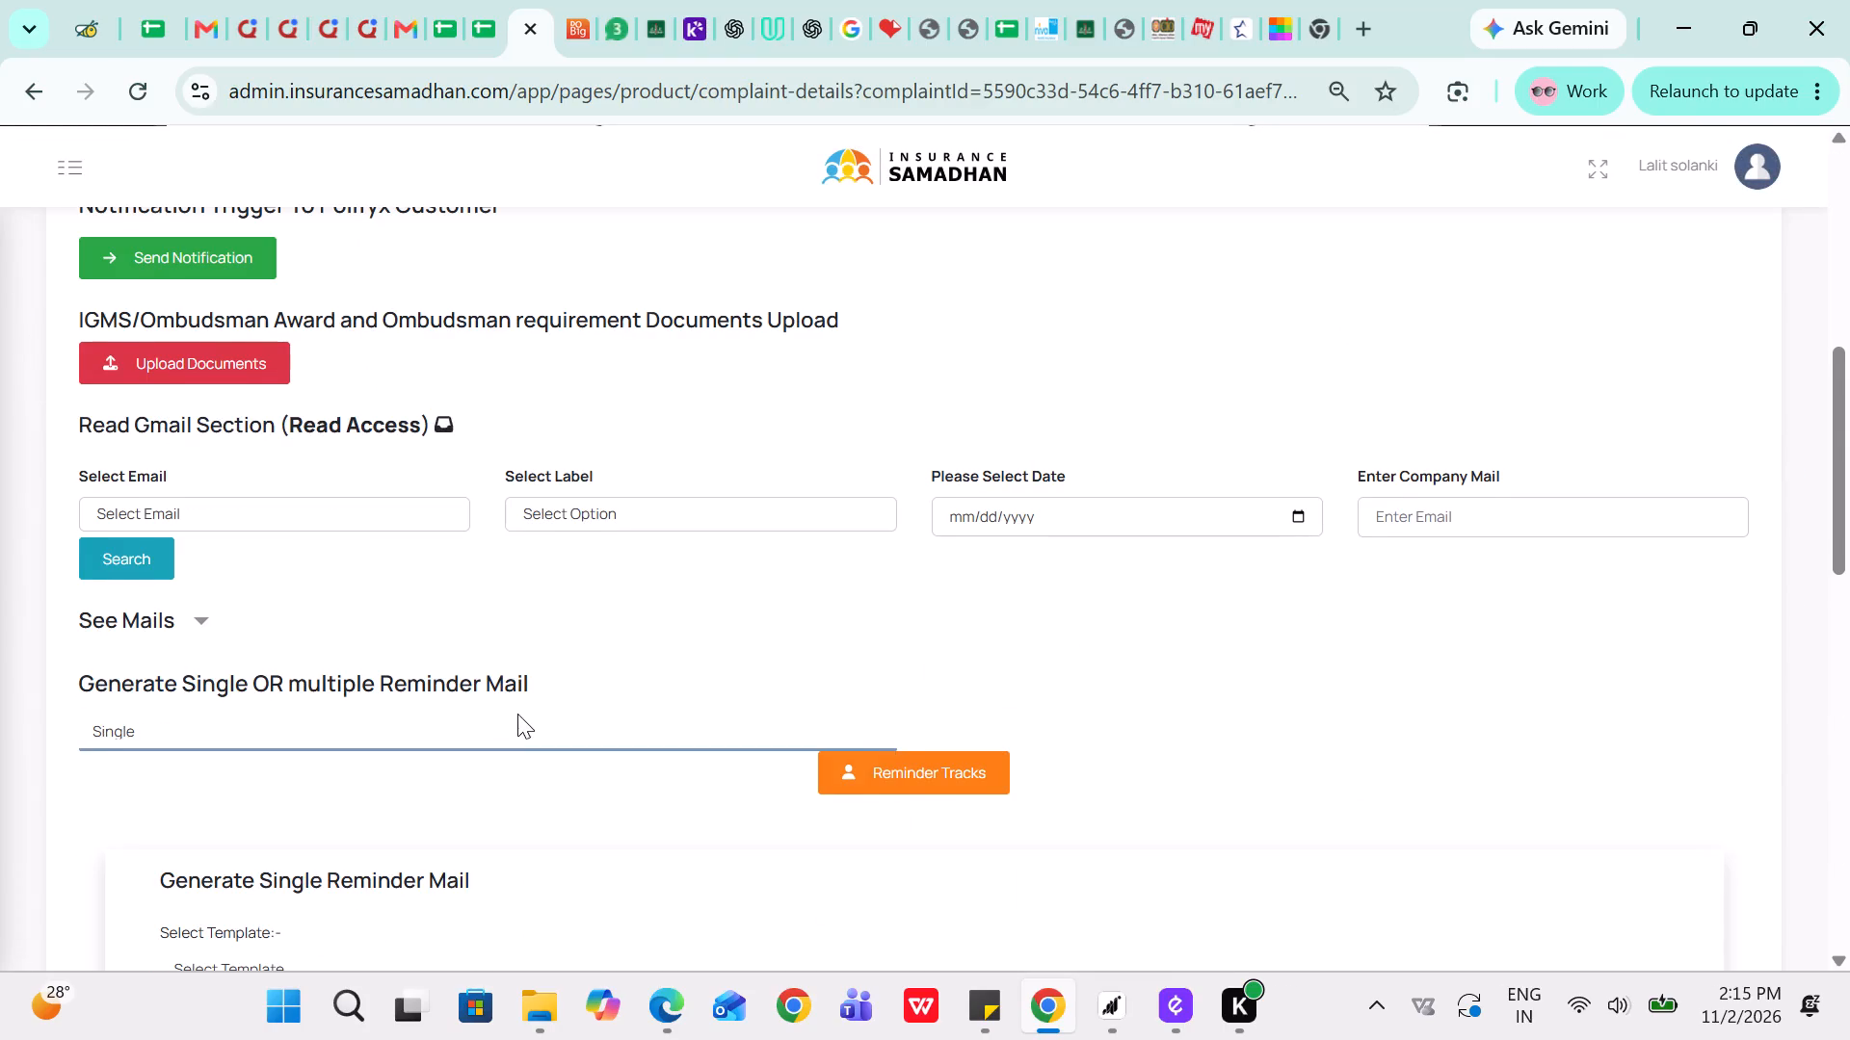
scroll(497, 696, down, 2)
scroll(378, 663, down, 3)
click(266, 635)
scroll(587, 614, down, 9)
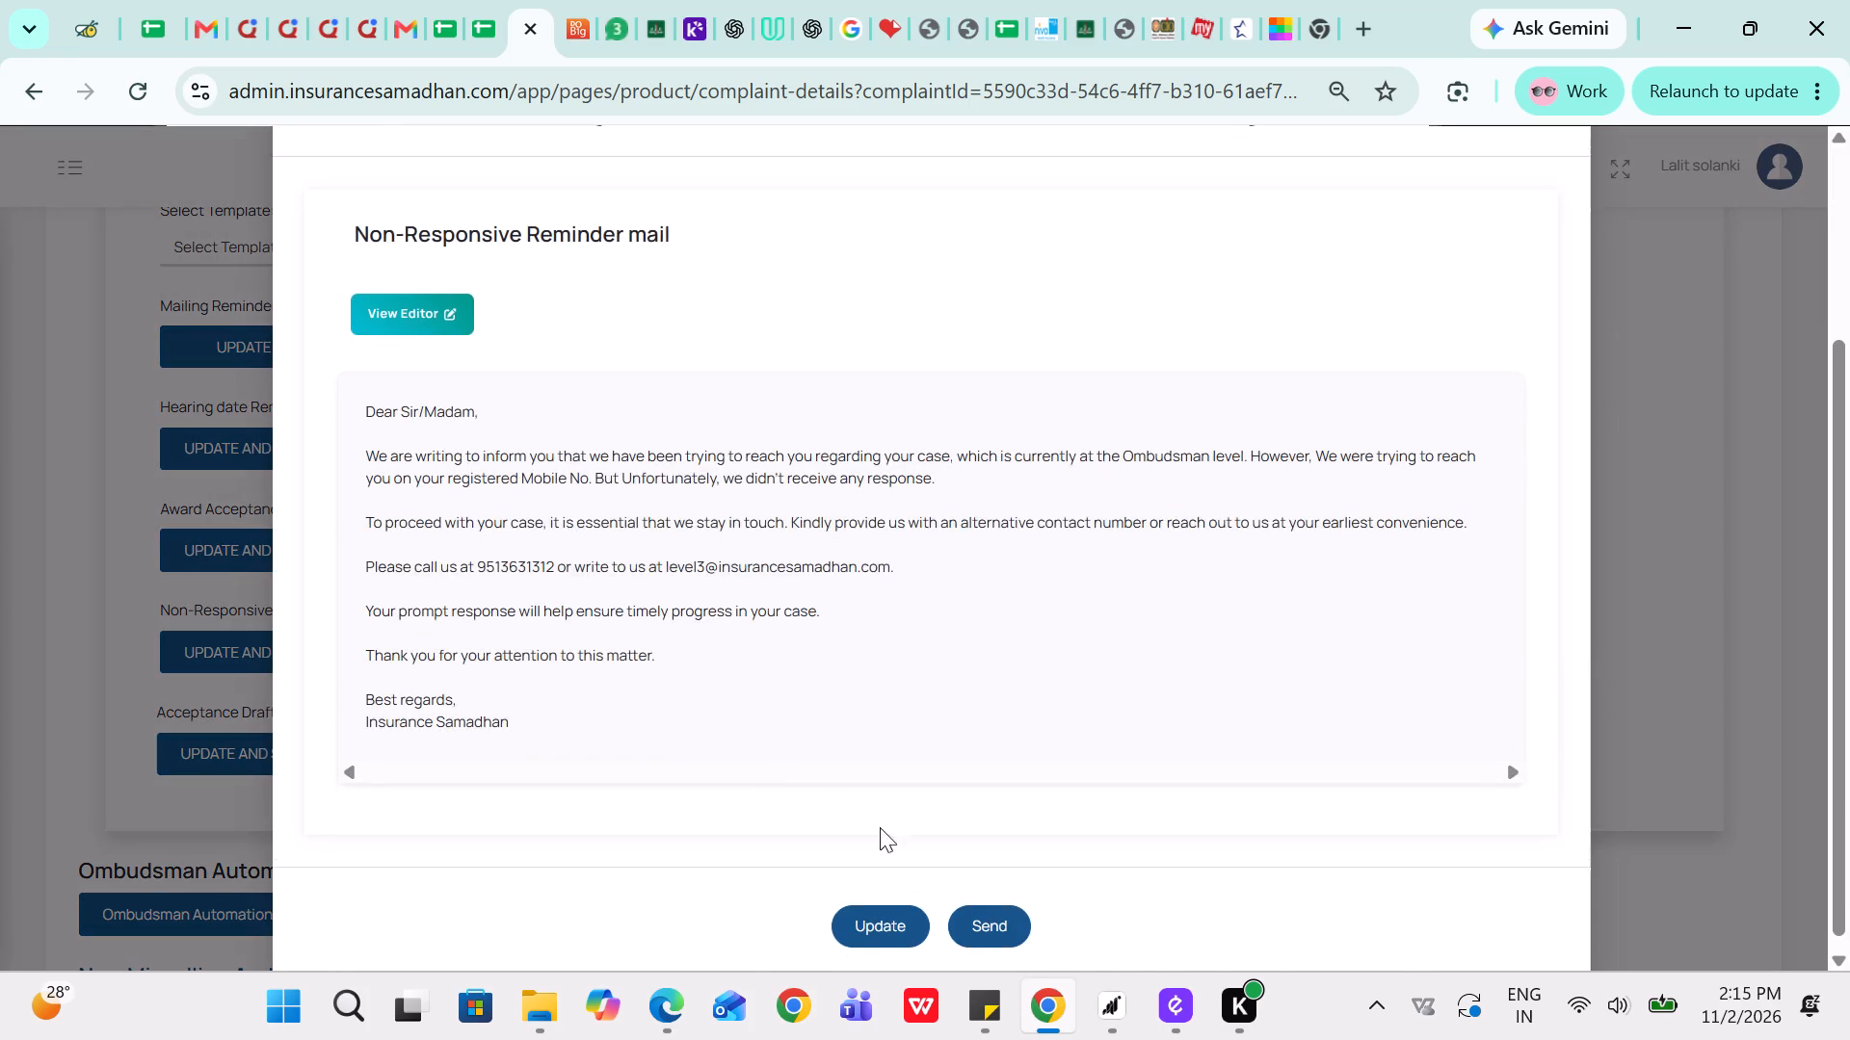
click(1014, 896)
click(1070, 254)
Switch to the spreadsheet open beside the complaint page.
click(482, 0)
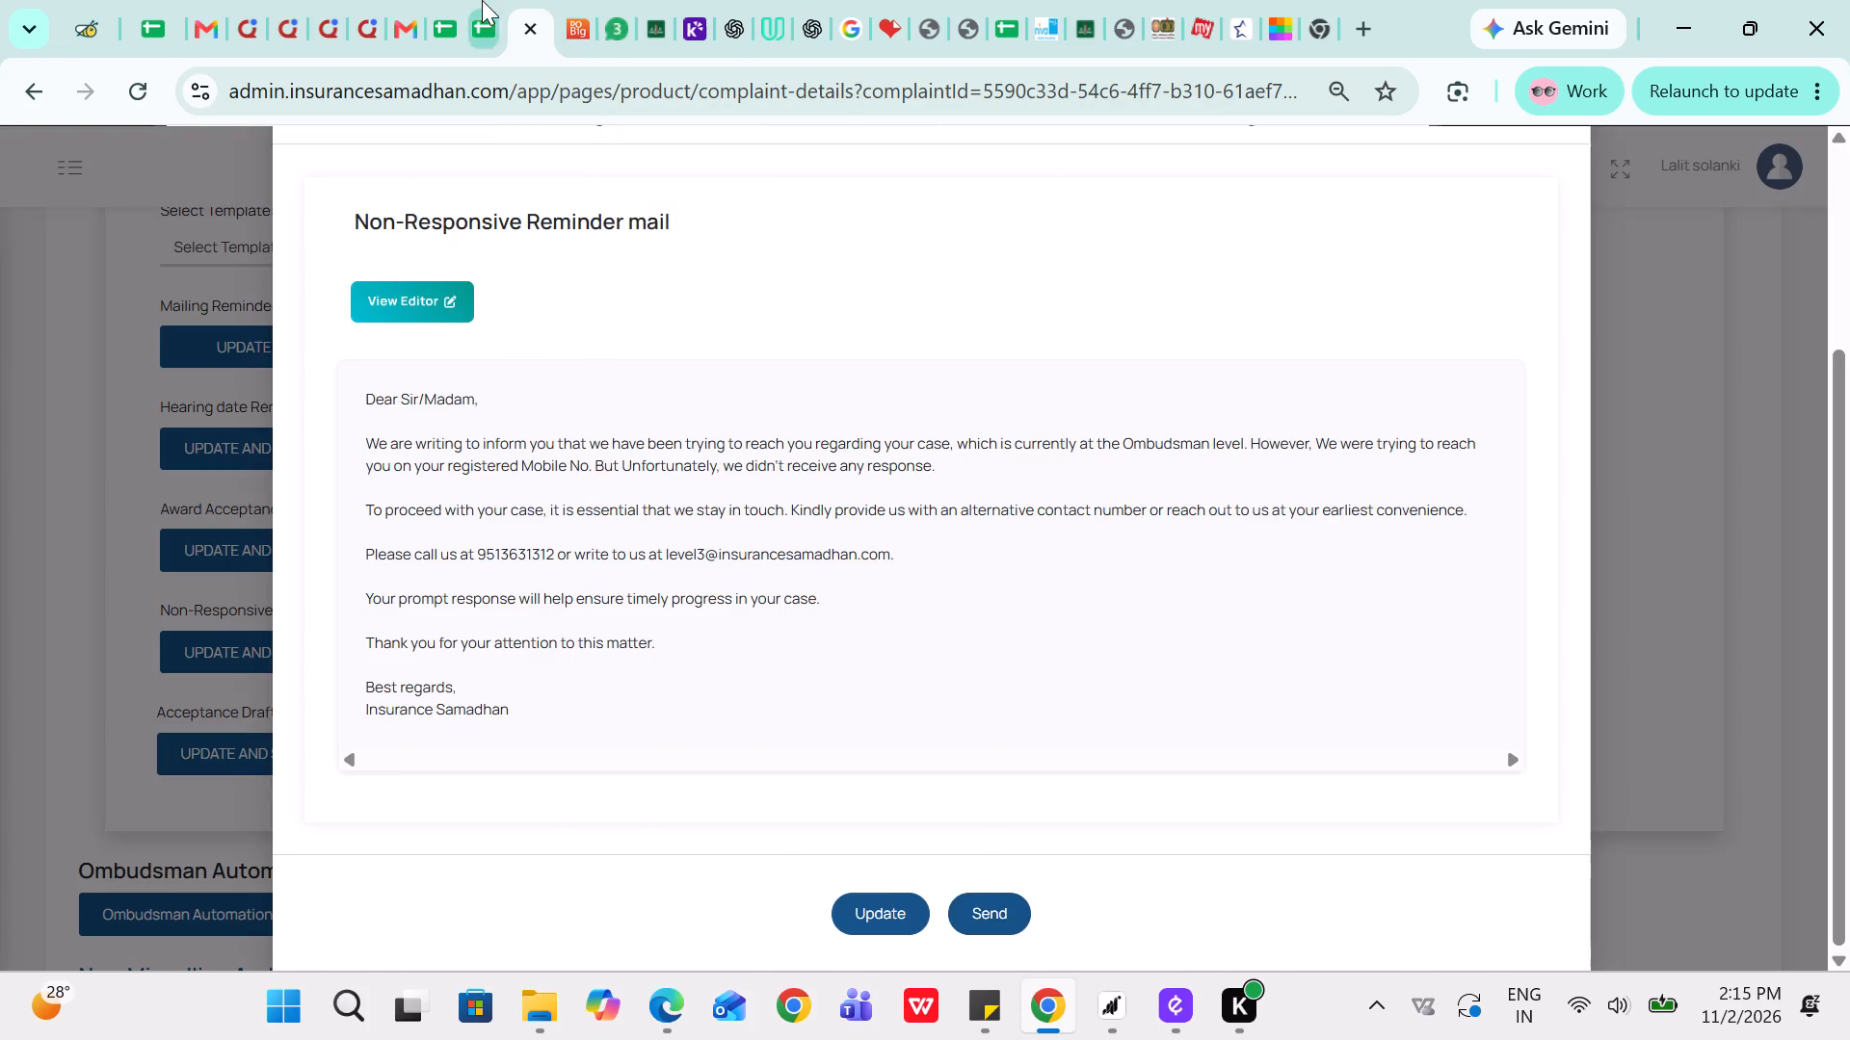
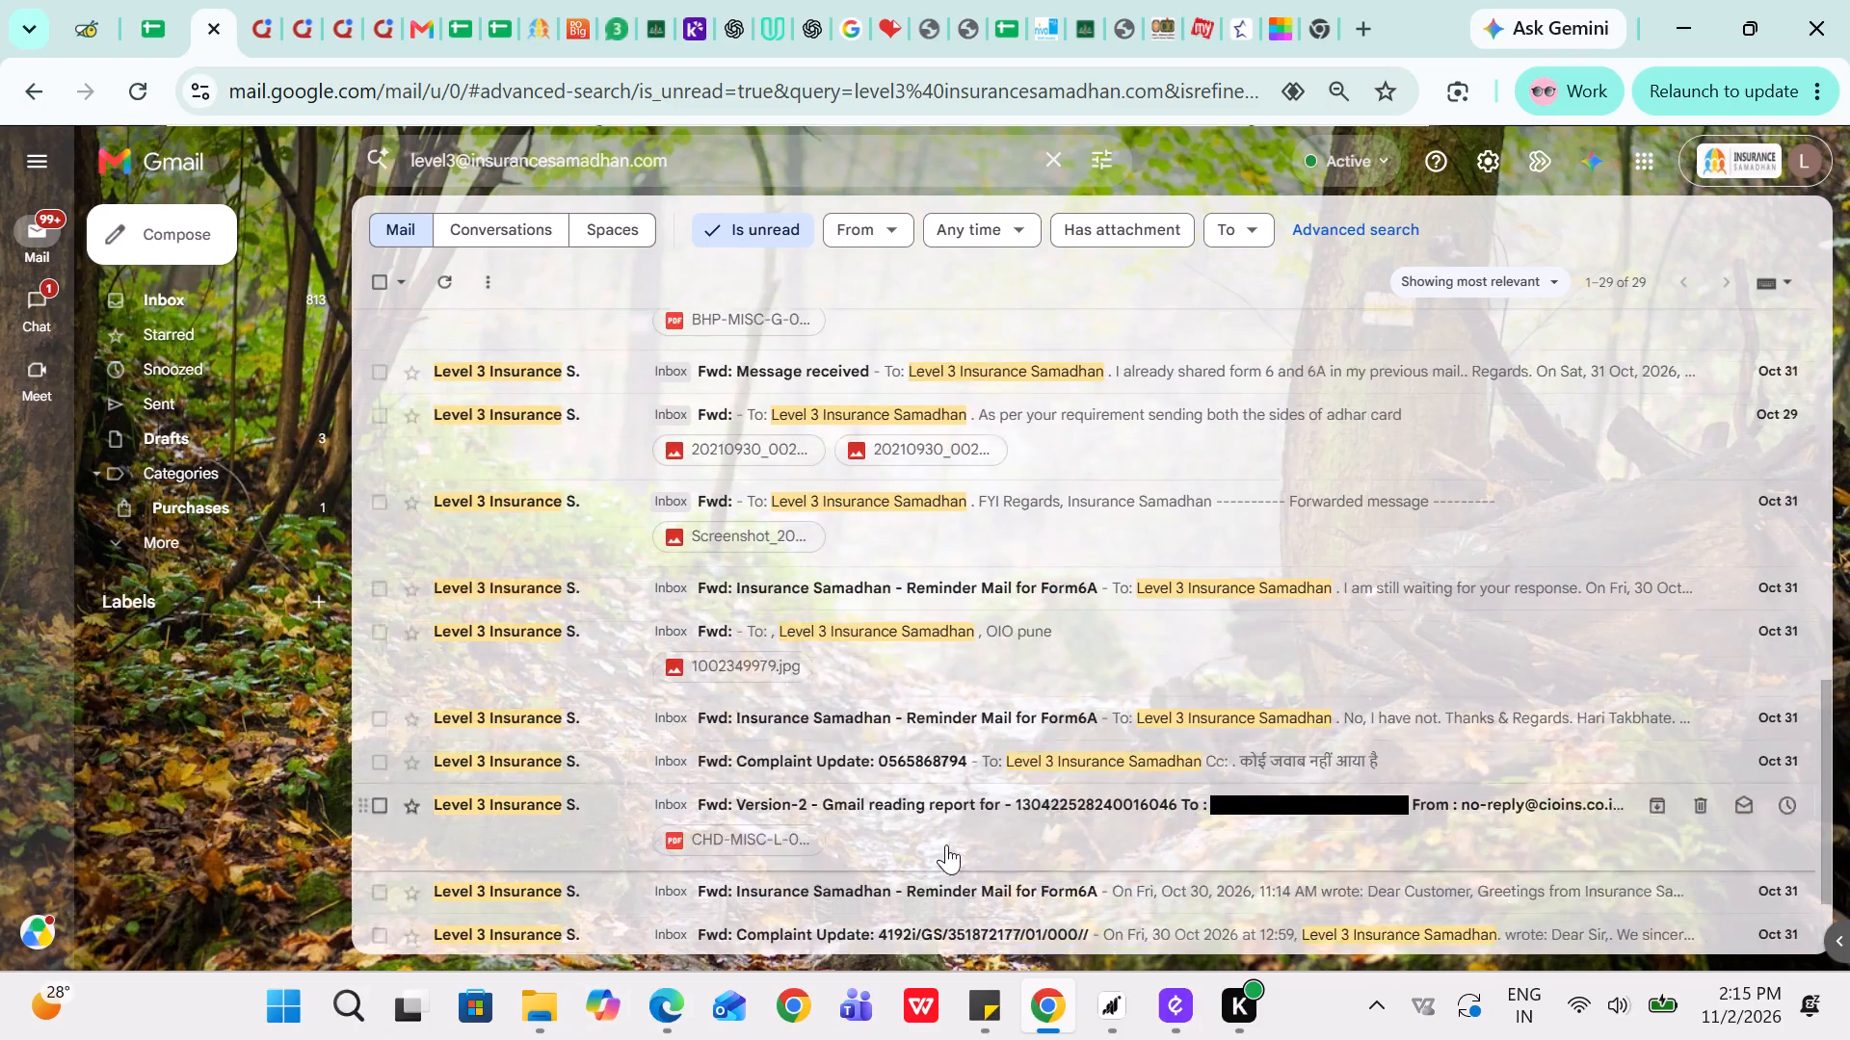
Look through the unread forwarded emails in the search results and open the last one, a Complaint Update.
scroll(946, 845, down, 6)
scroll(963, 788, up, 1)
scroll(963, 788, down, 2)
scroll(771, 760, up, 5)
scroll(608, 513, up, 6)
scroll(658, 450, down, 19)
scroll(993, 512, up, 1)
scroll(993, 512, down, 1)
scroll(993, 512, up, 1)
scroll(1515, 645, up, 3)
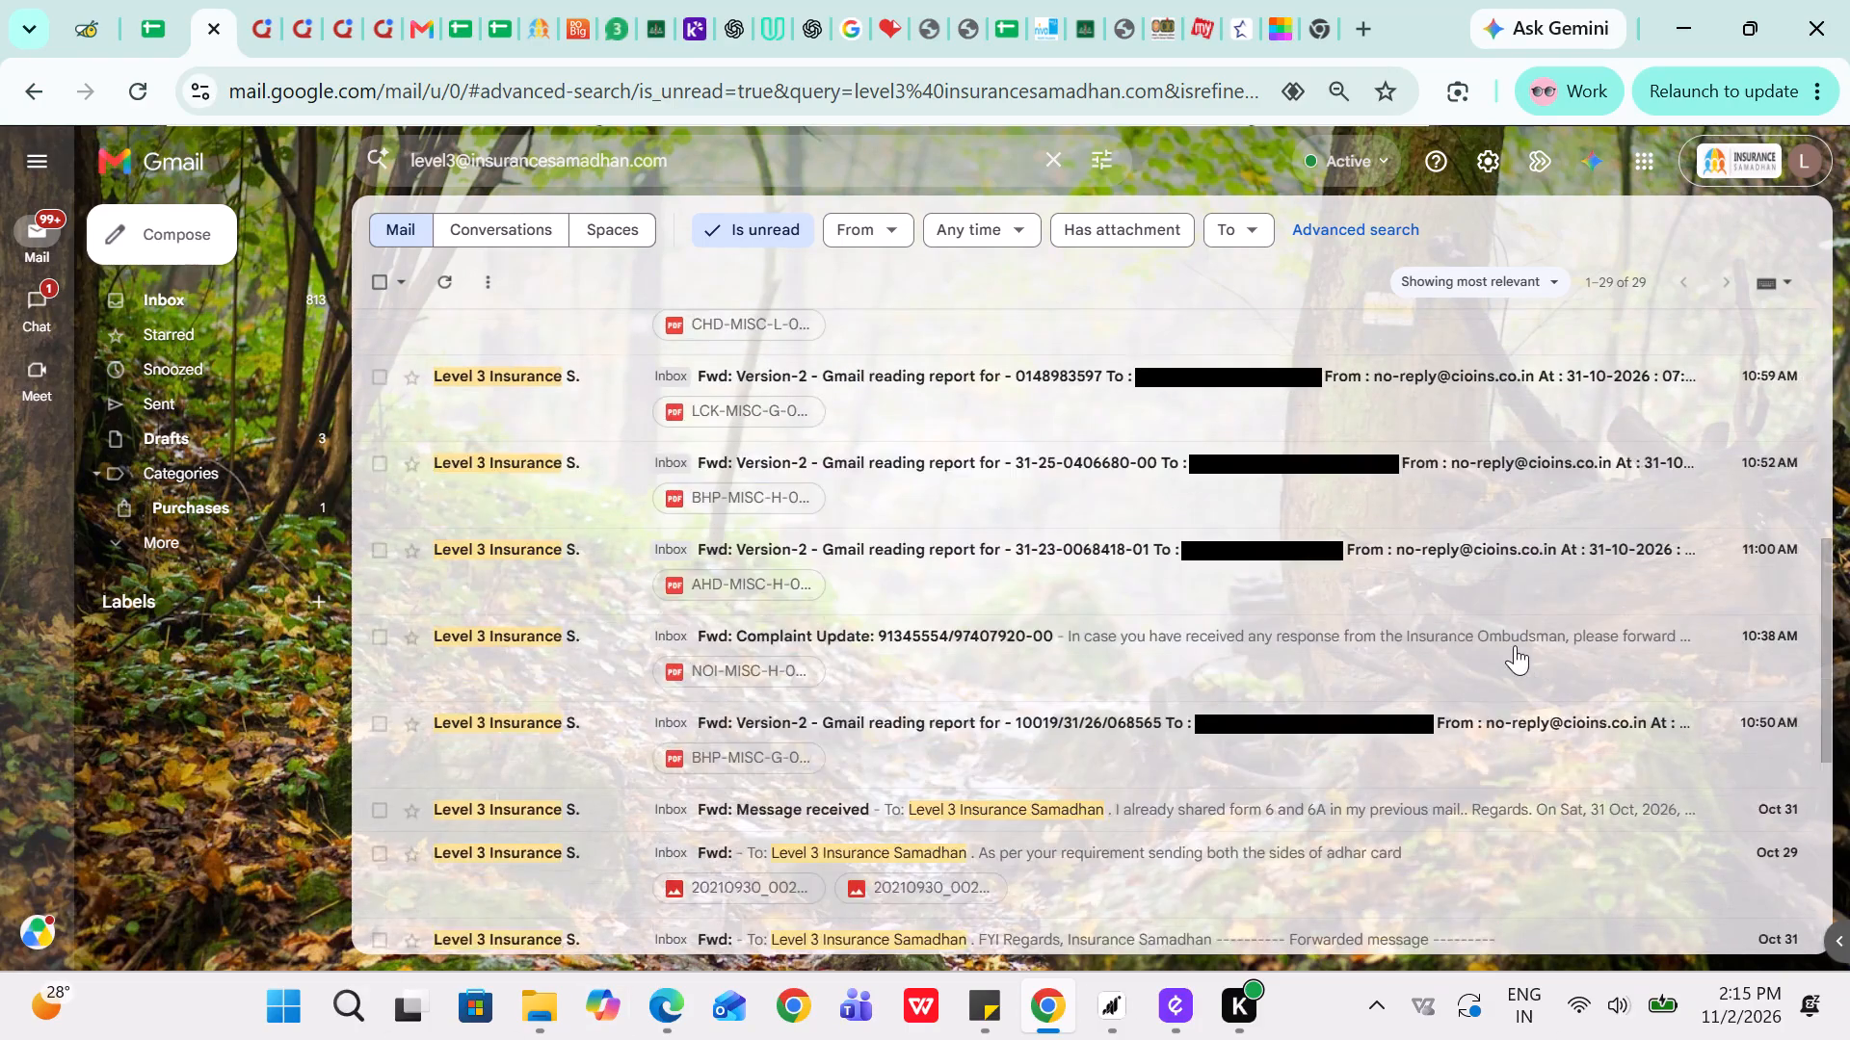
scroll(1515, 645, up, 14)
scroll(1443, 625, down, 19)
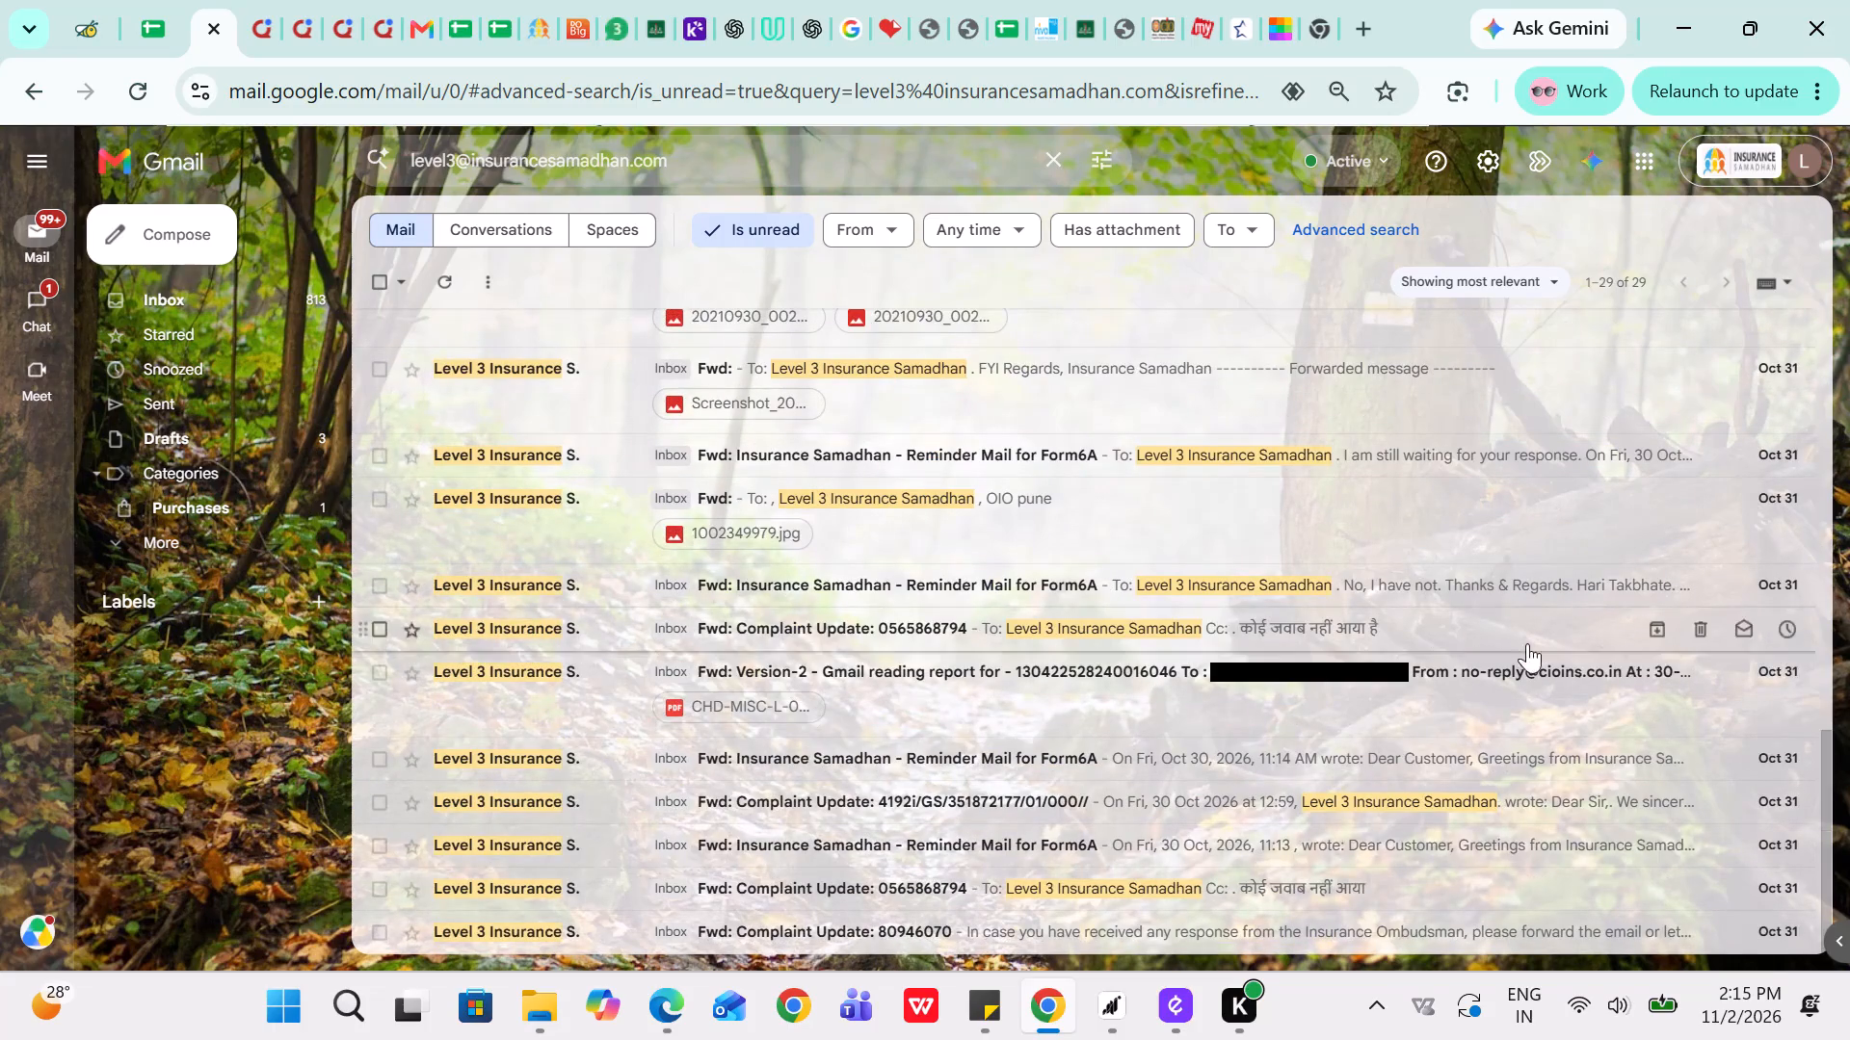
scroll(1527, 643, down, 3)
click(752, 937)
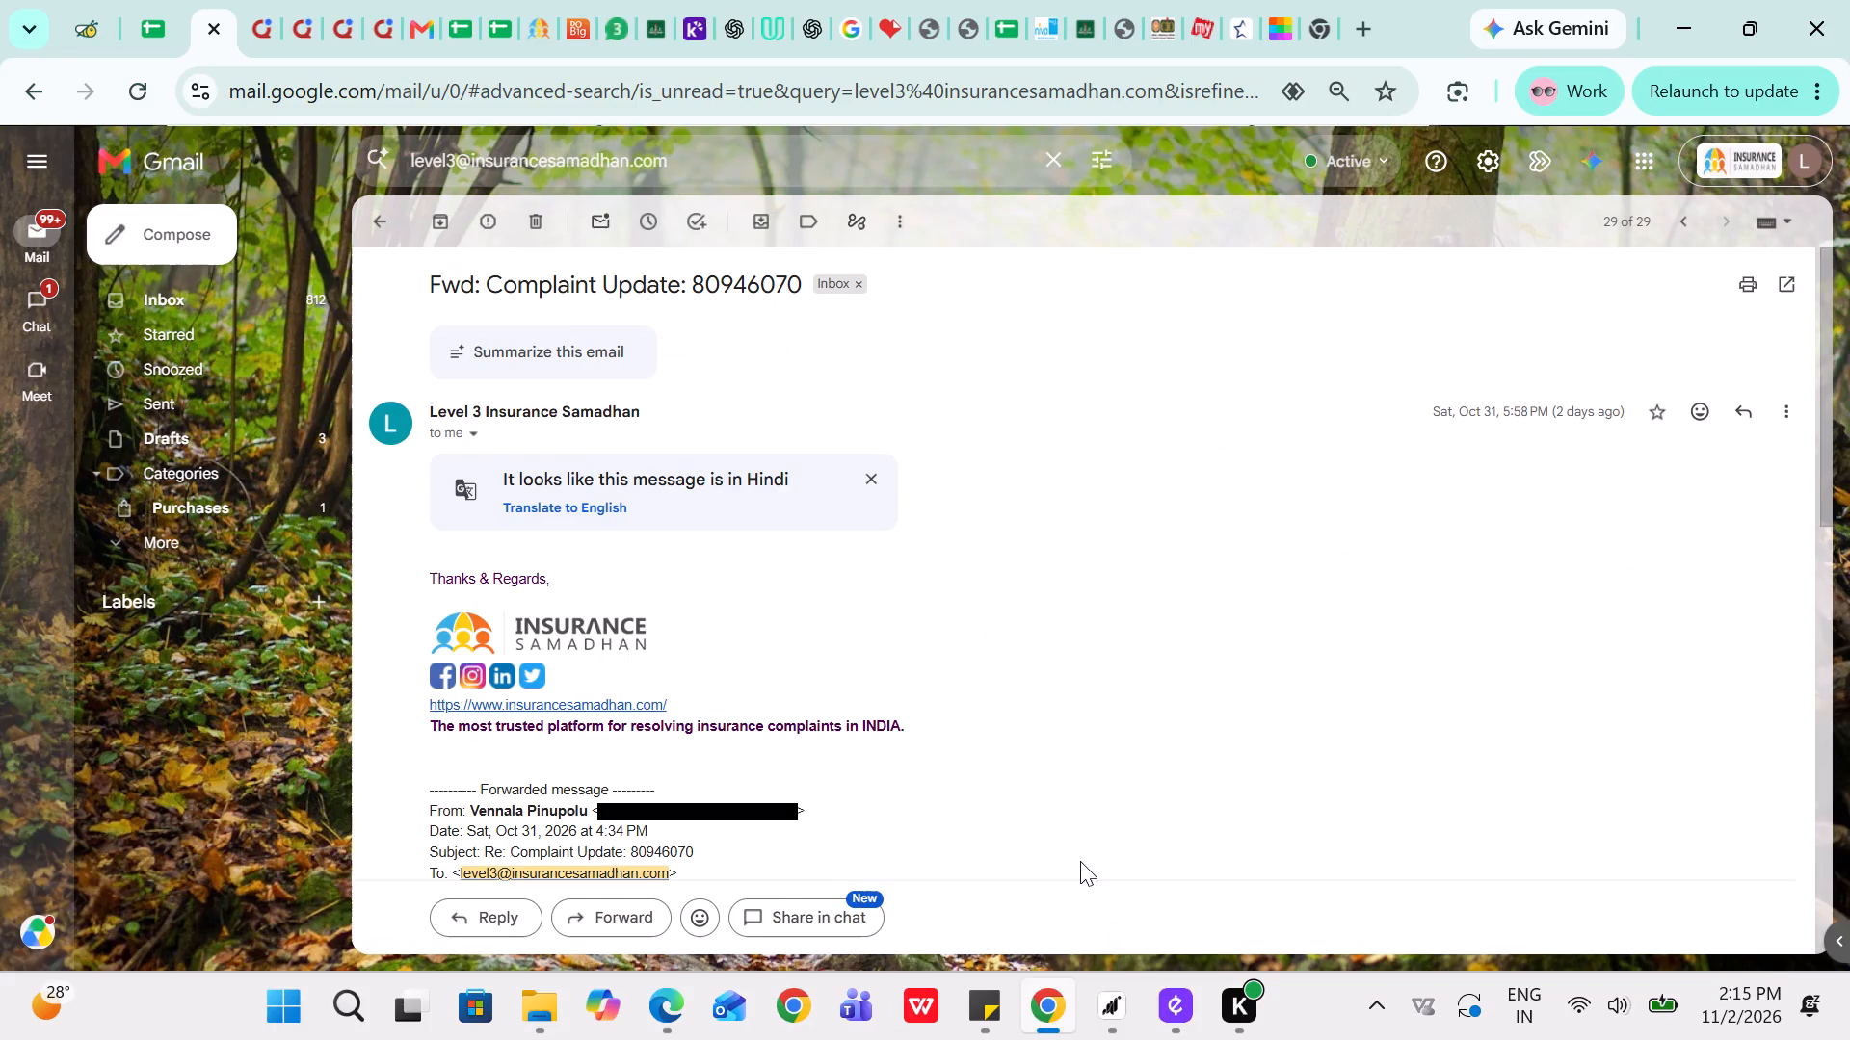
Read the forwarded Complaint Update thread, focusing on the customer's reply about the insurance ombudsman.
scroll(992, 777, down, 14)
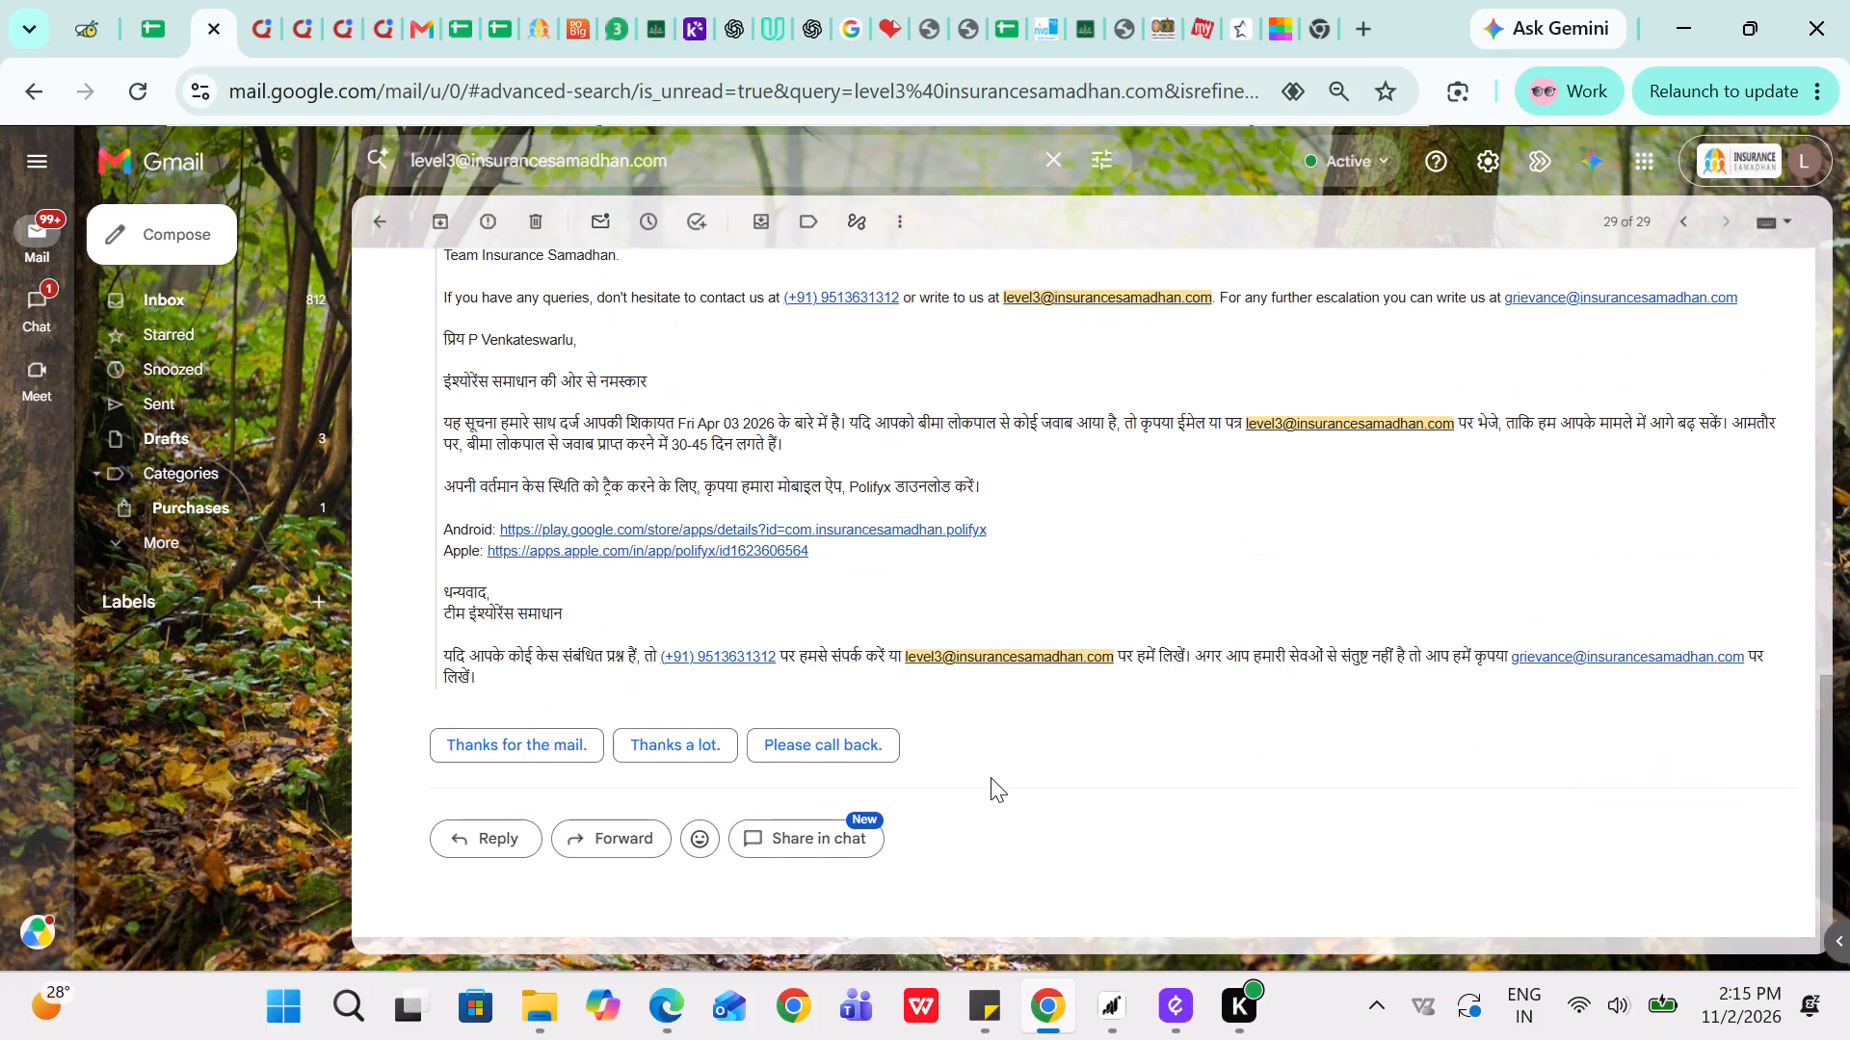
scroll(991, 777, down, 4)
scroll(656, 604, up, 5)
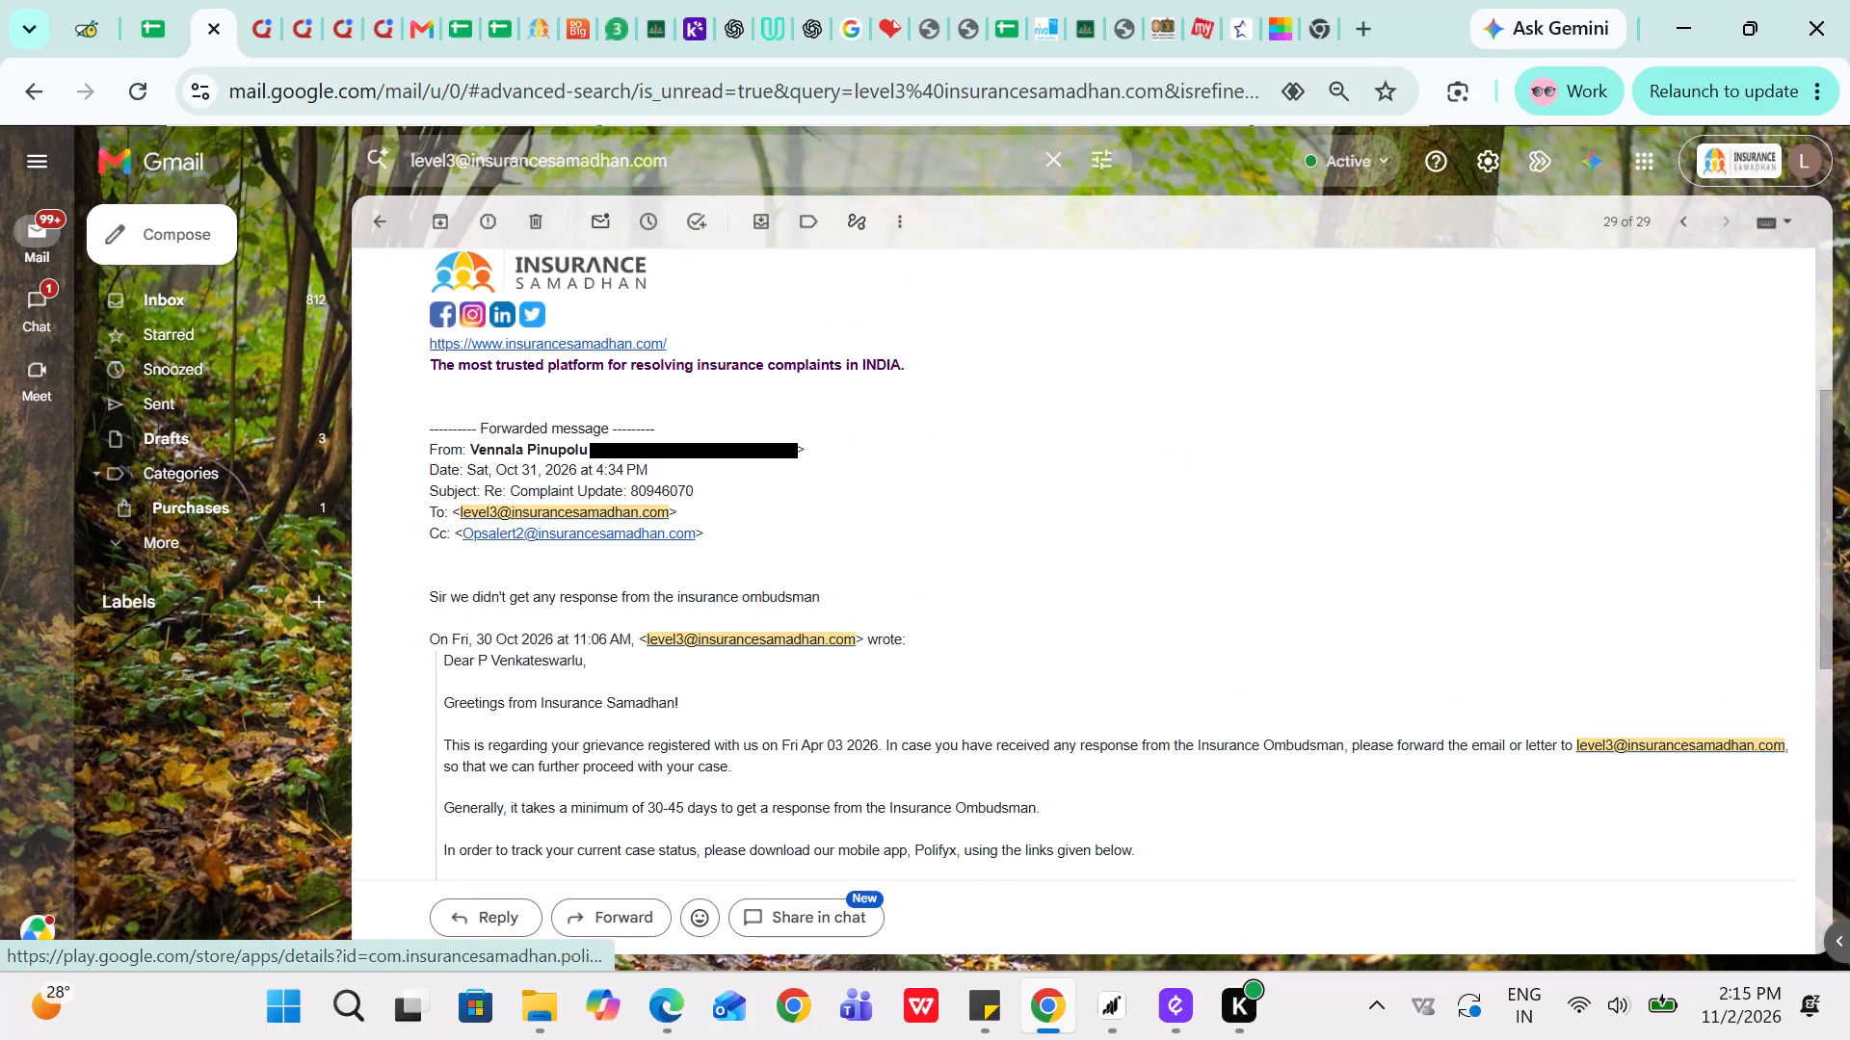
drag(401, 592, 581, 608)
click(831, 601)
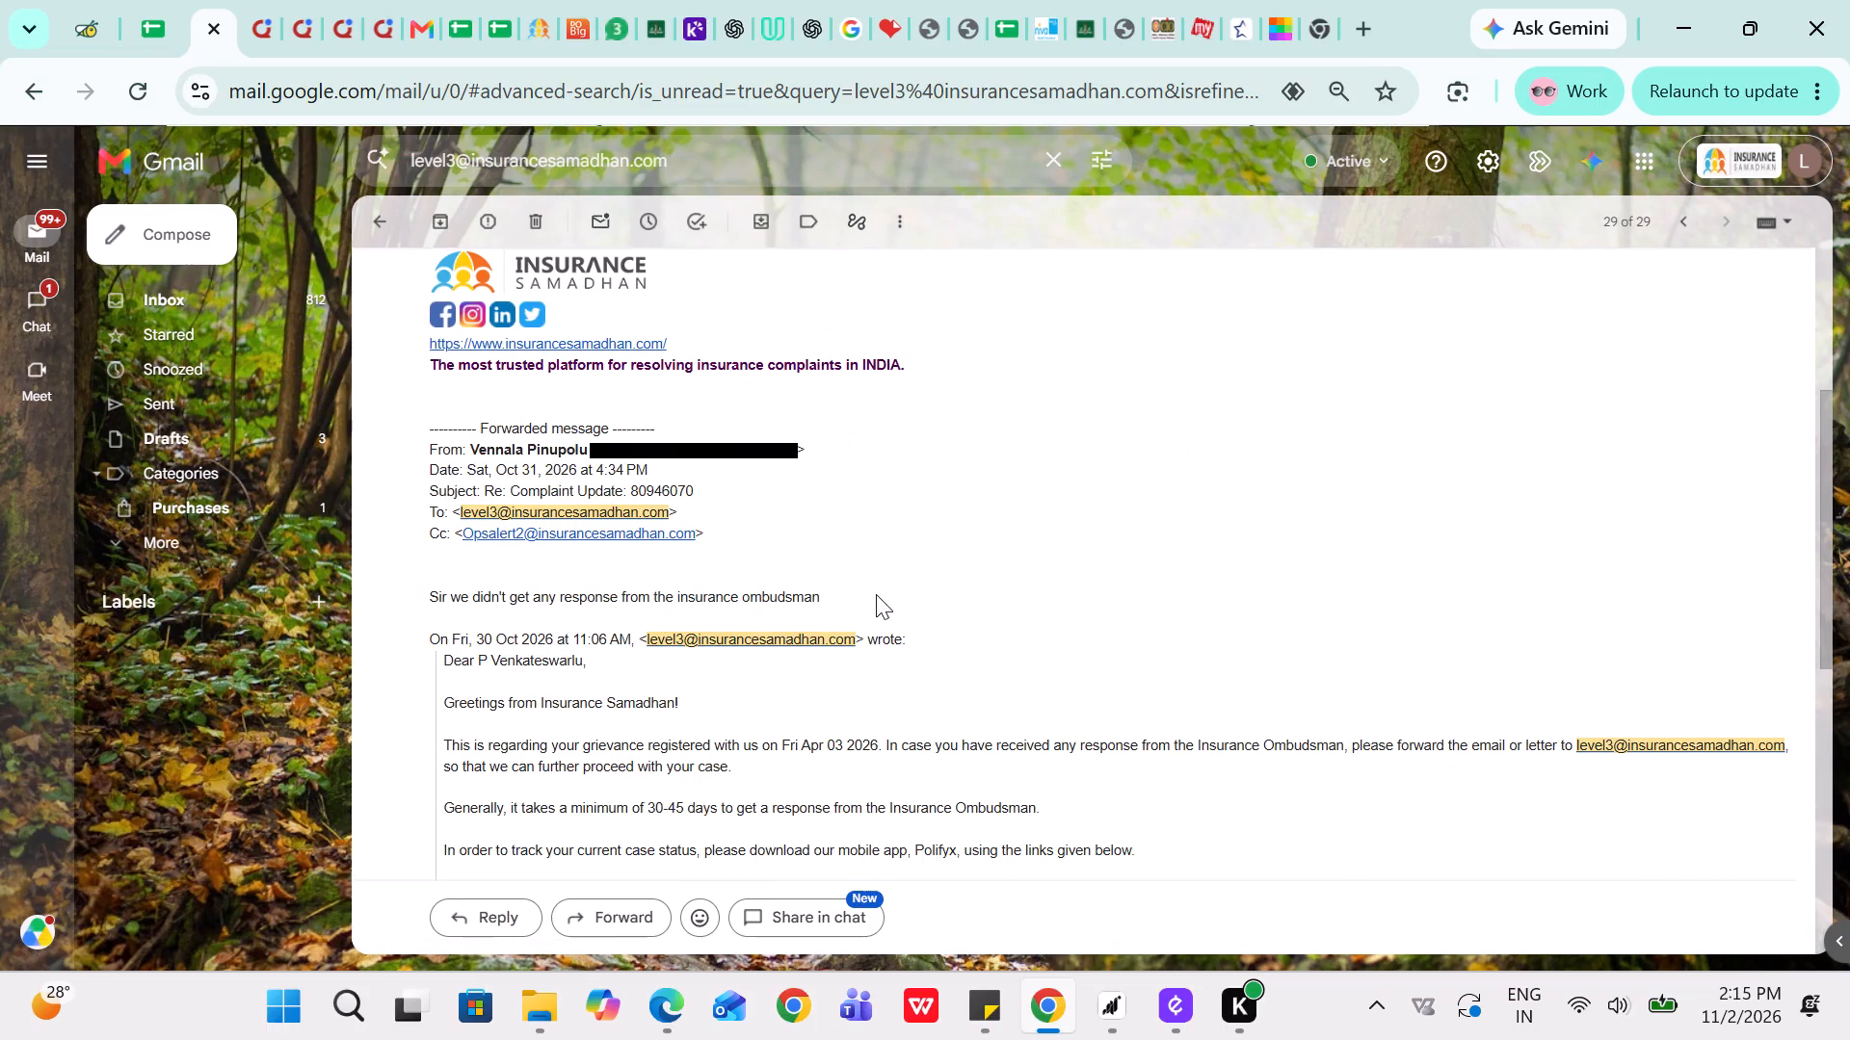
drag(878, 593, 624, 597)
click(868, 584)
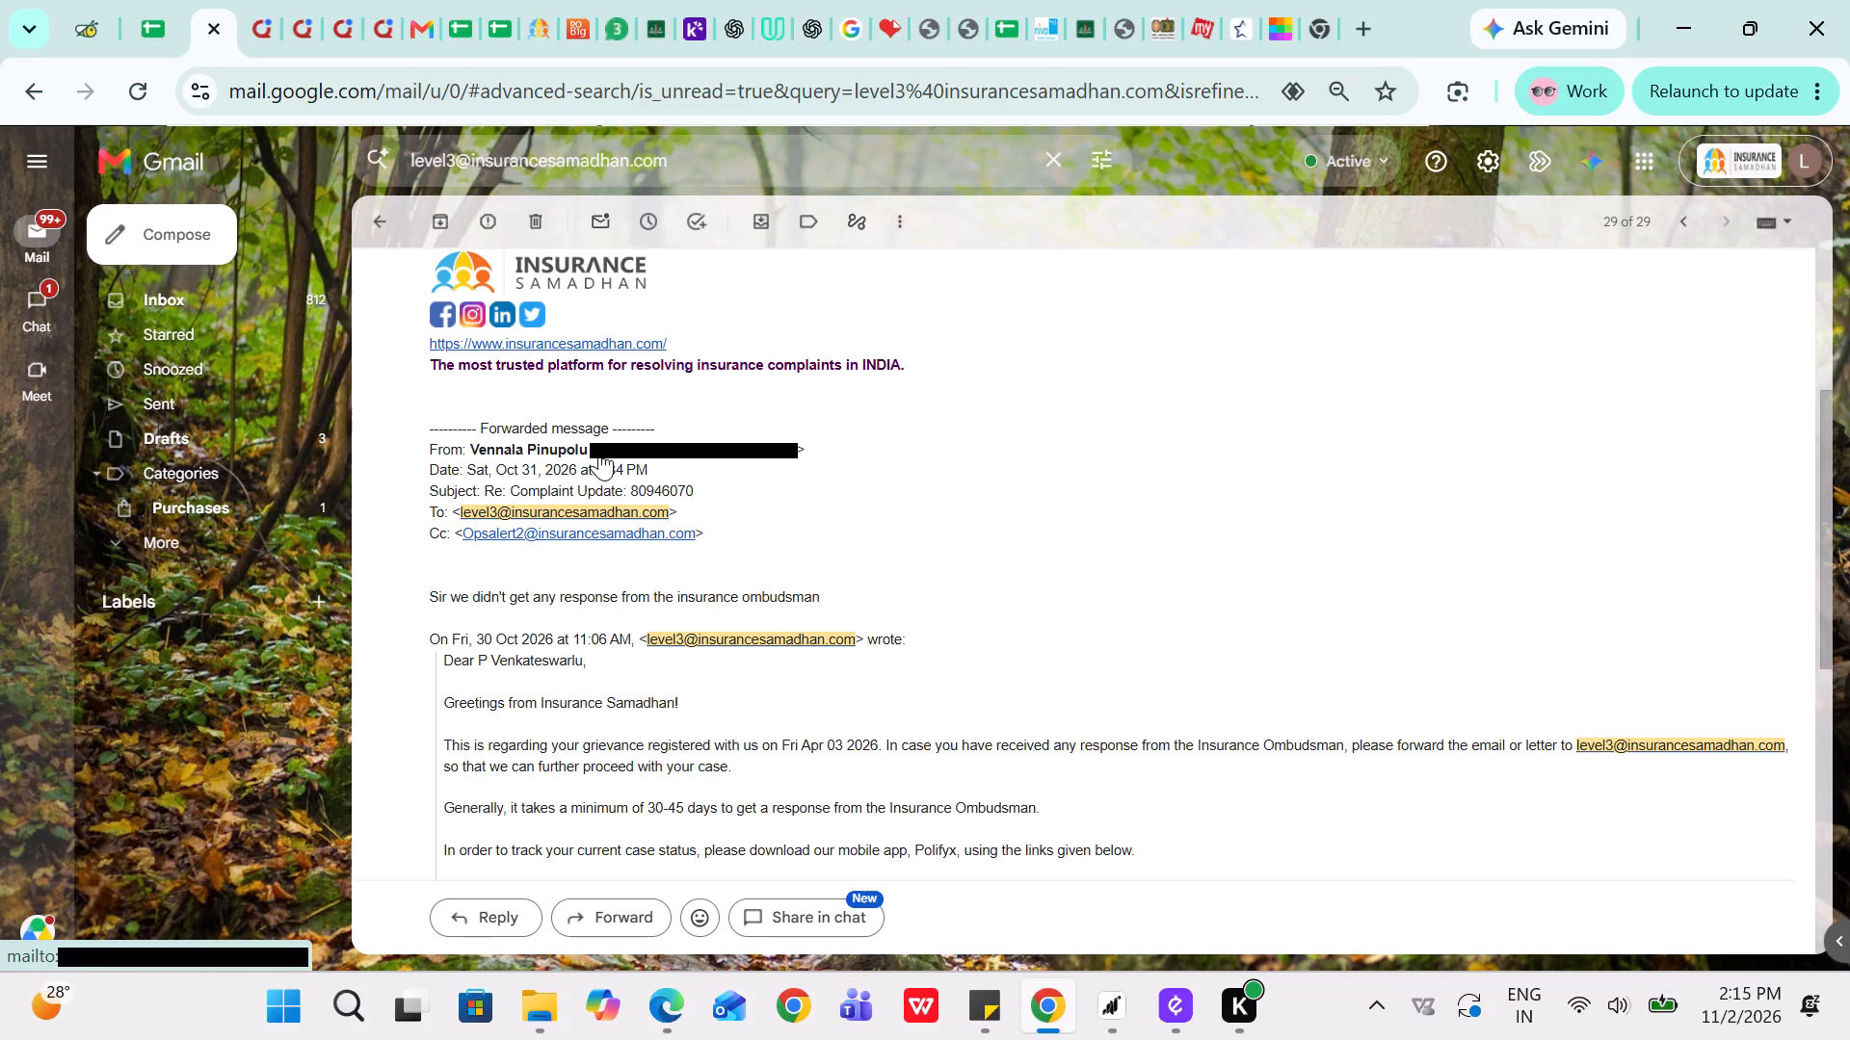
Copy the customer's email address from the forwarded message and search All Complaints for it.
drag(596, 451, 602, 452)
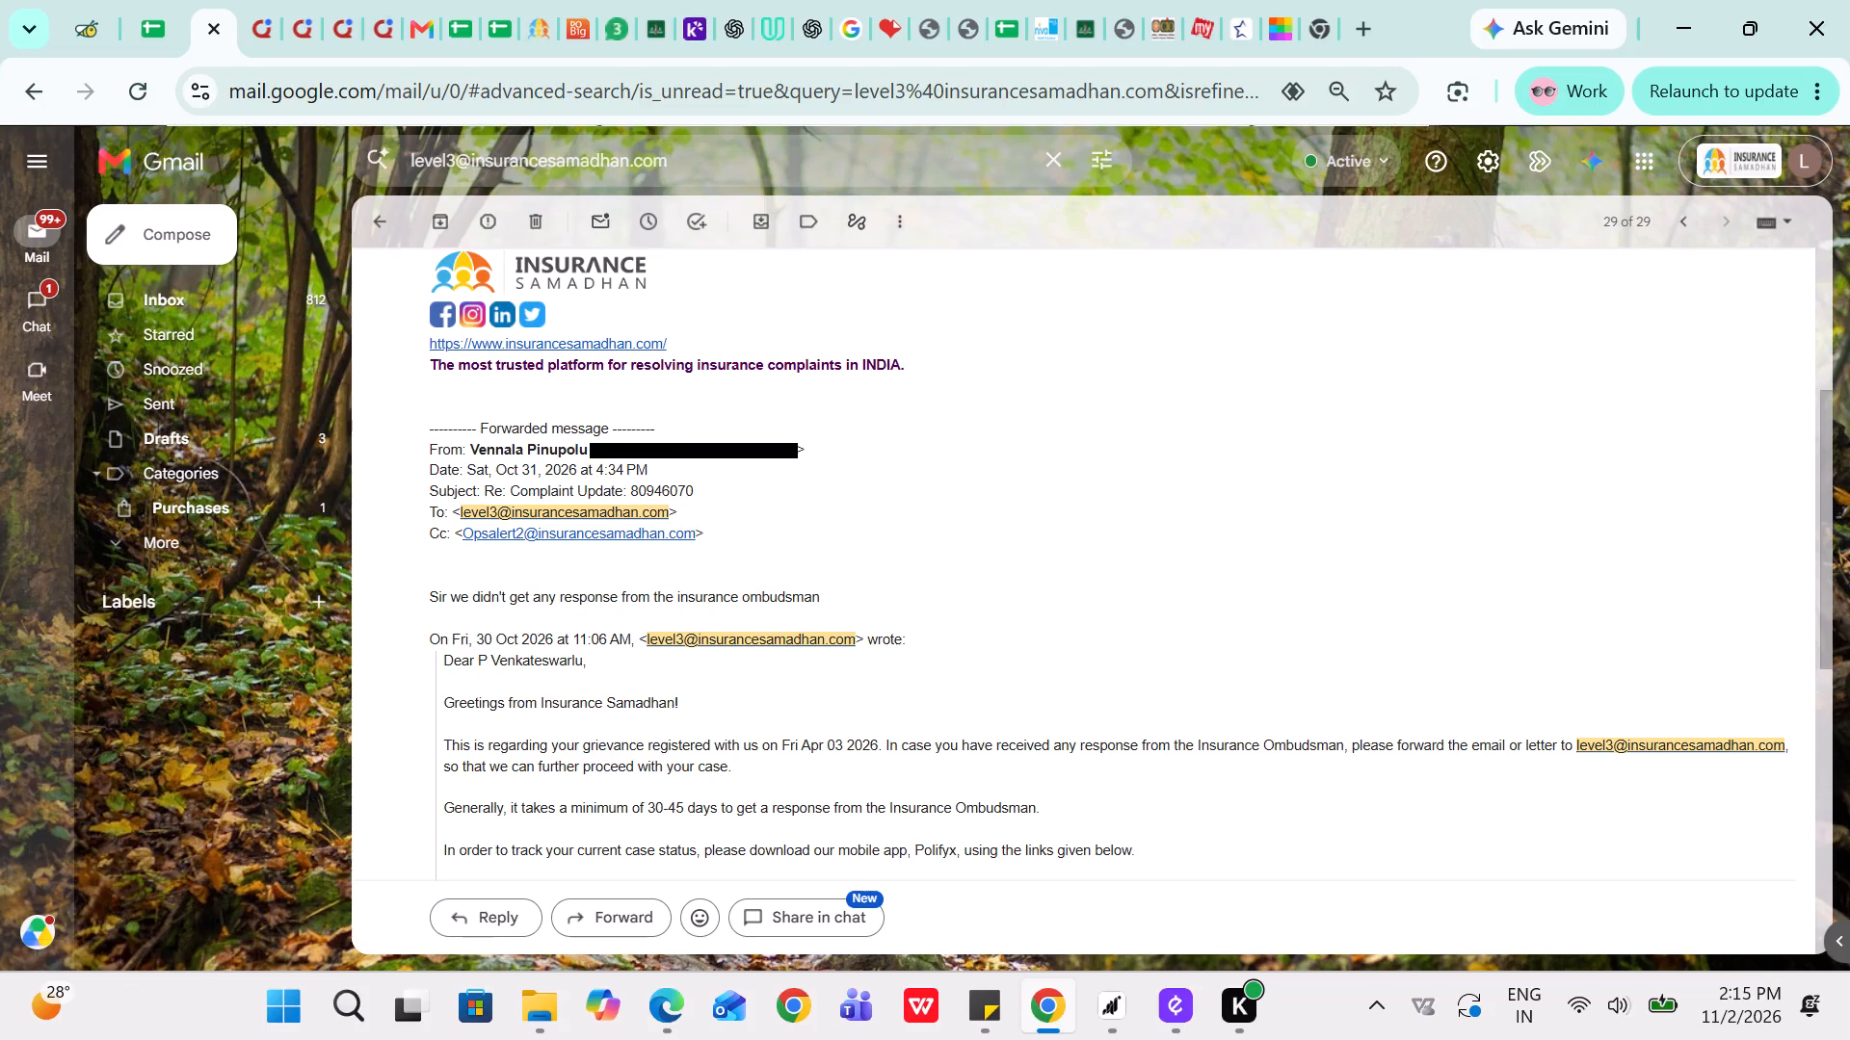
drag(602, 452, 796, 453)
key(ctrl+c)
key(ctrl+c)
key(ctrl+c)
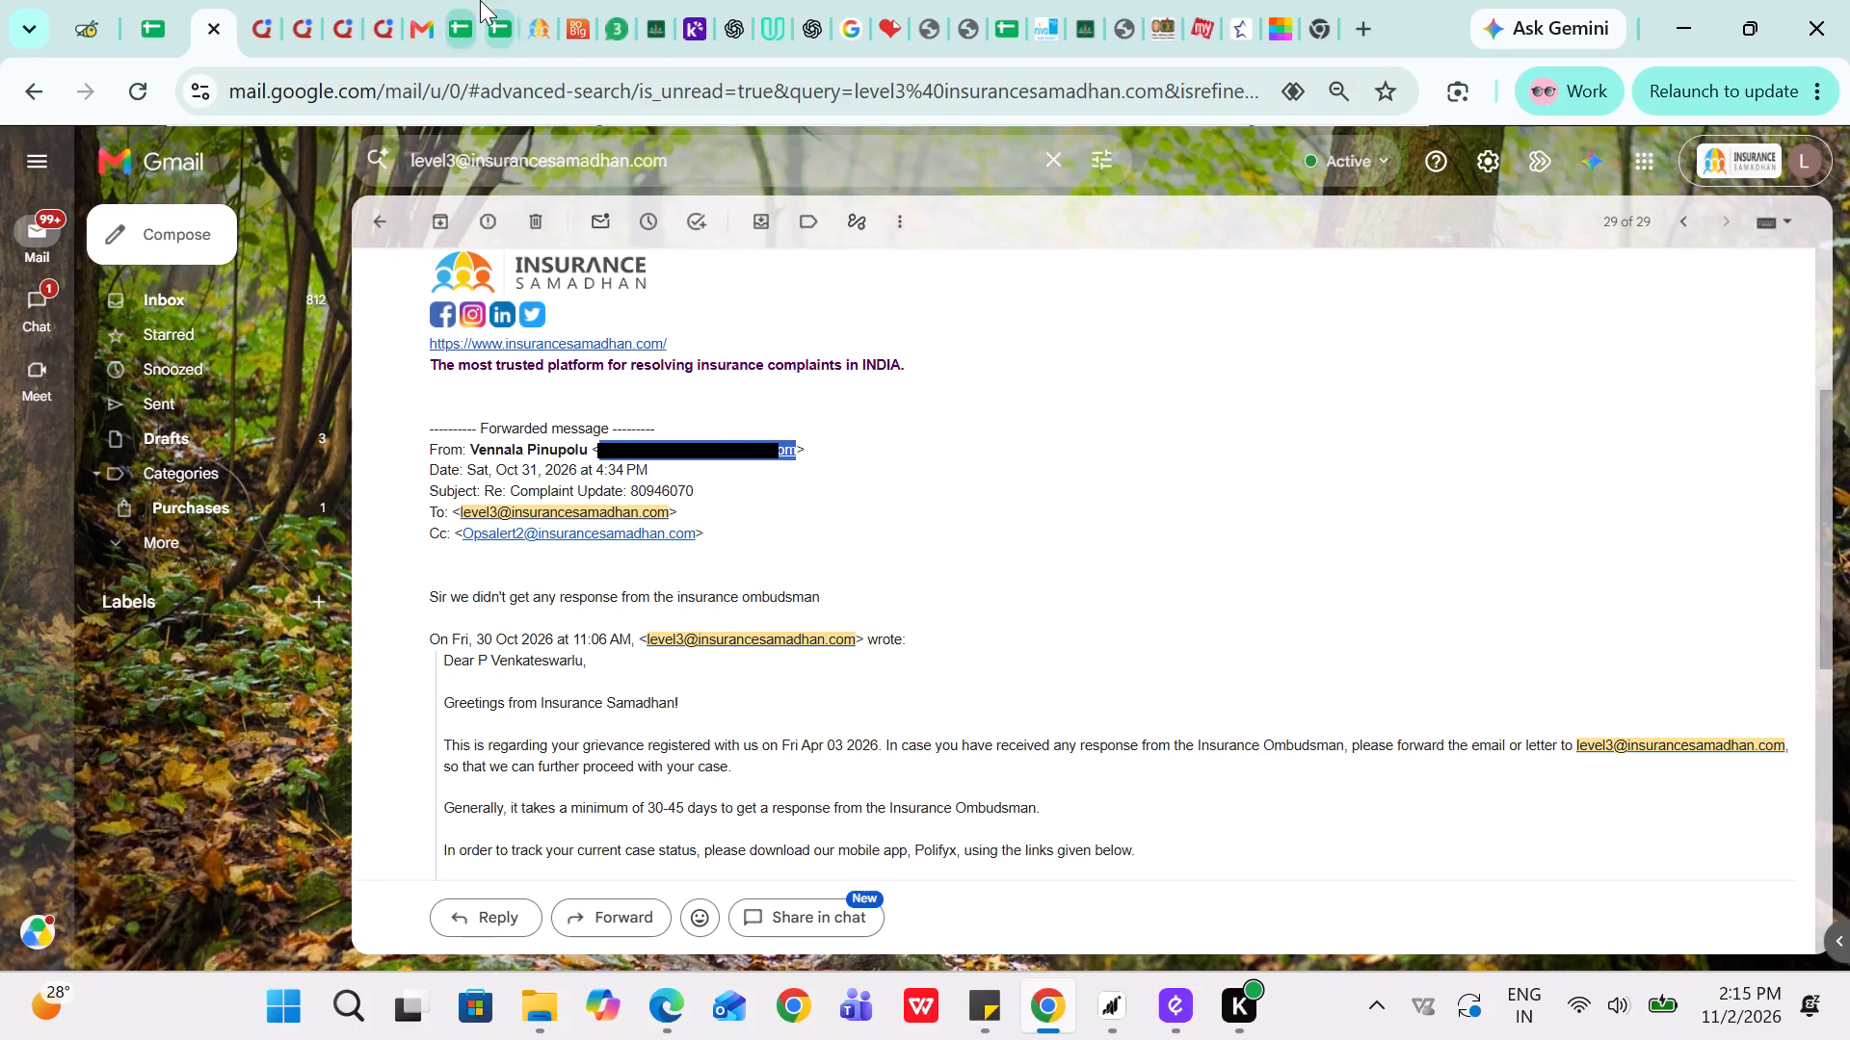
key(ctrl+c)
ctrl+click(539, 0)
scroll(244, 379, up, 19)
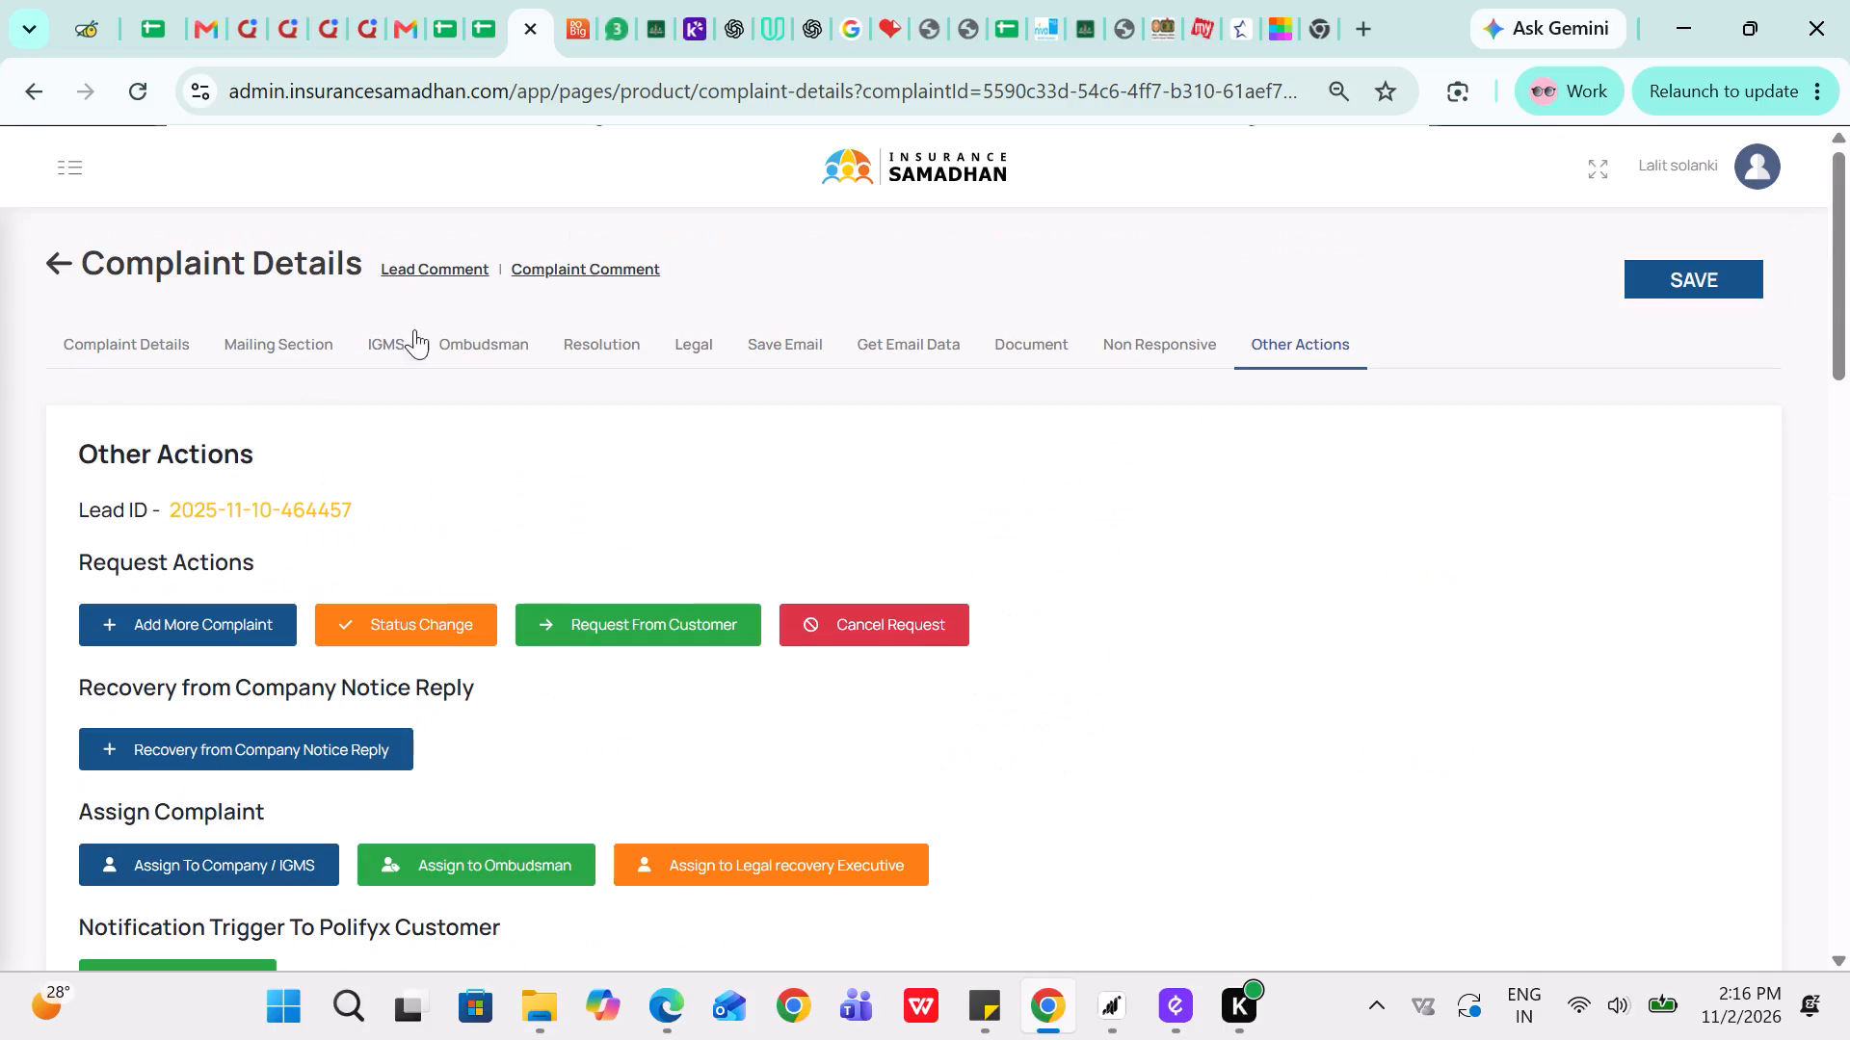
click(596, 276)
click(198, 315)
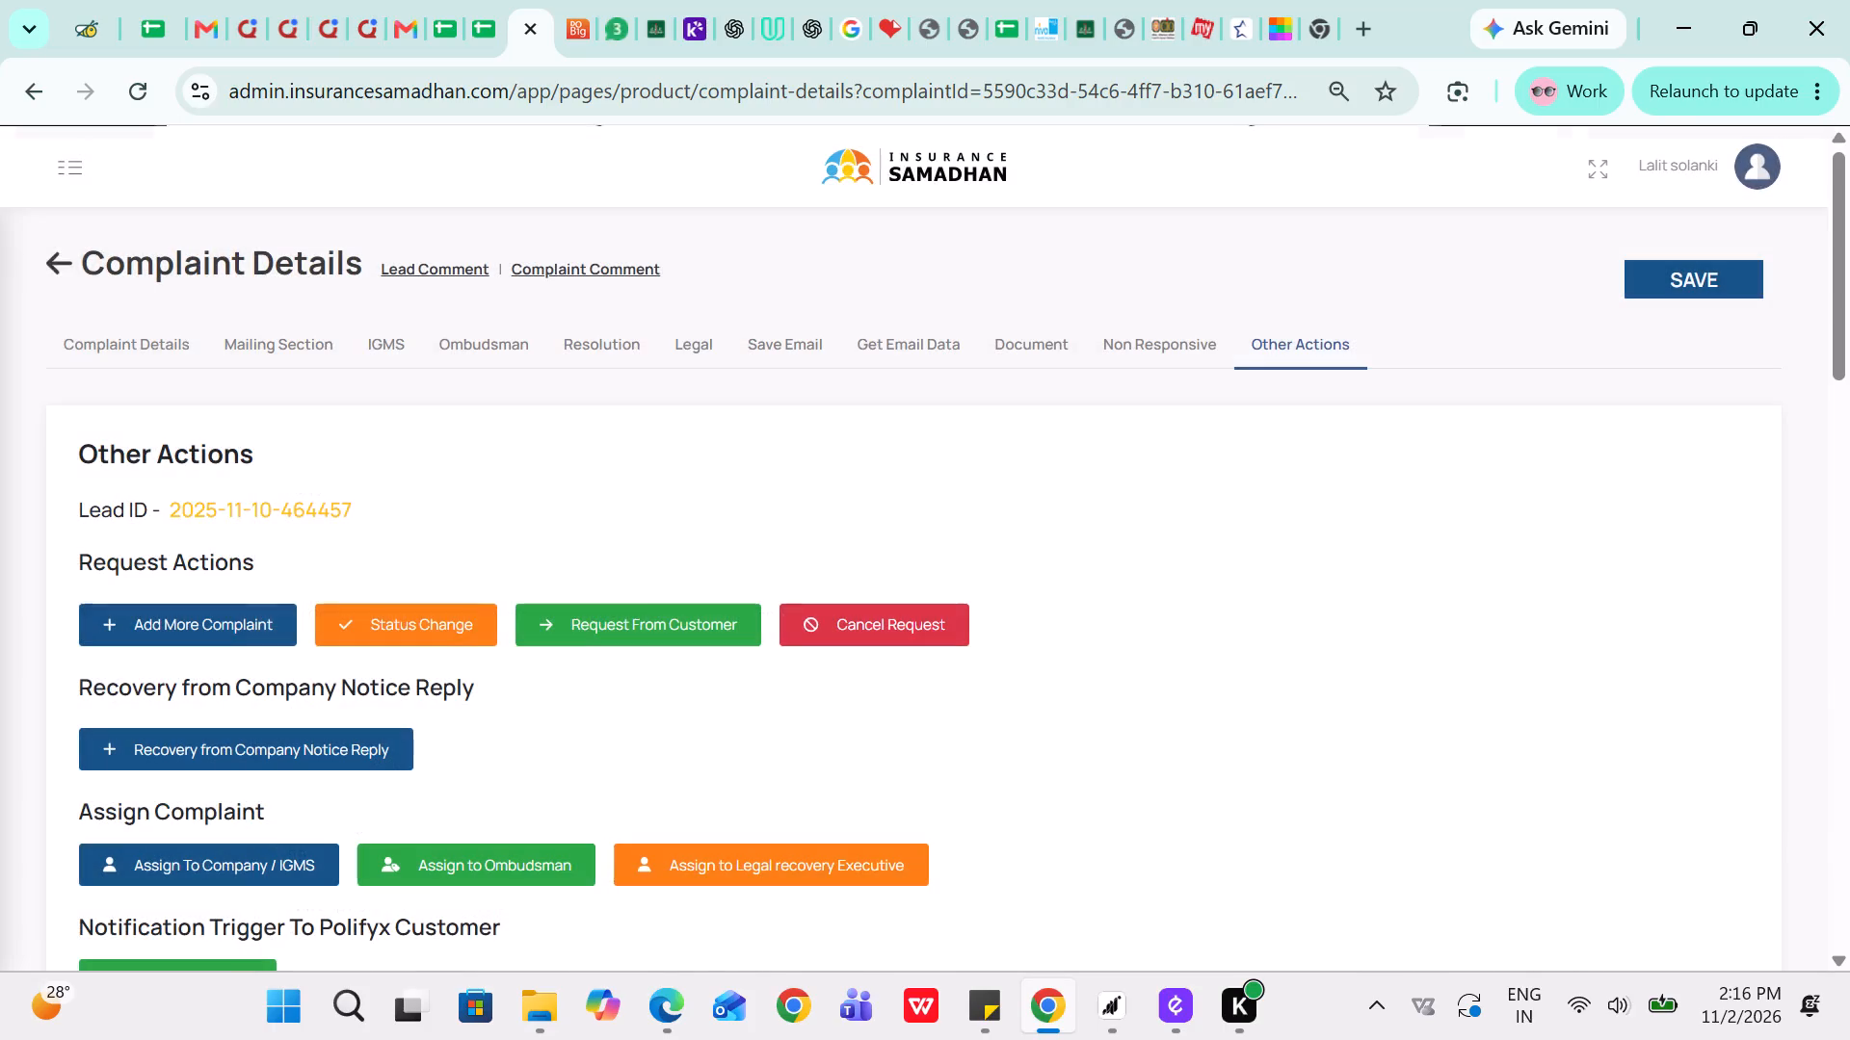
click(45, 260)
click(60, 267)
drag(256, 409, 0, 425)
key(ctrl+v)
click(427, 409)
click(1096, 846)
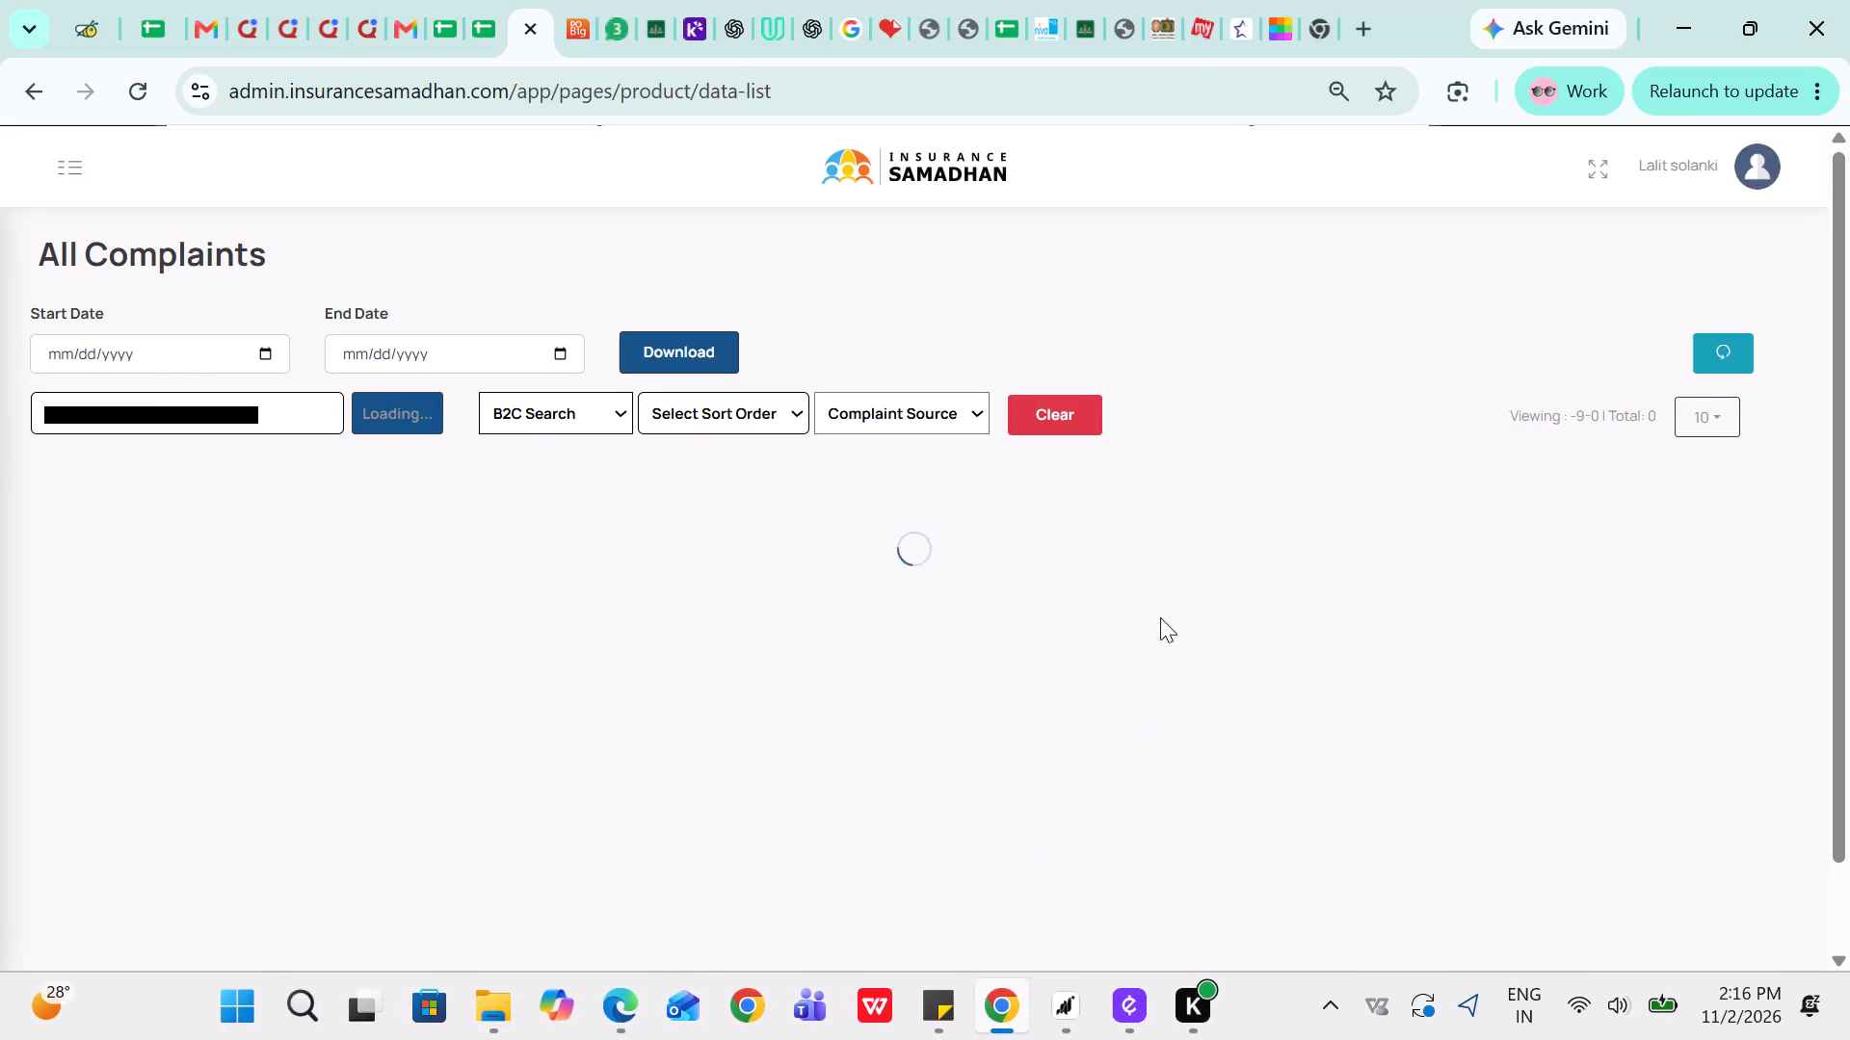
Open the listed complaint's Communication Log and examine the newest entry's description, then close it.
click(1228, 585)
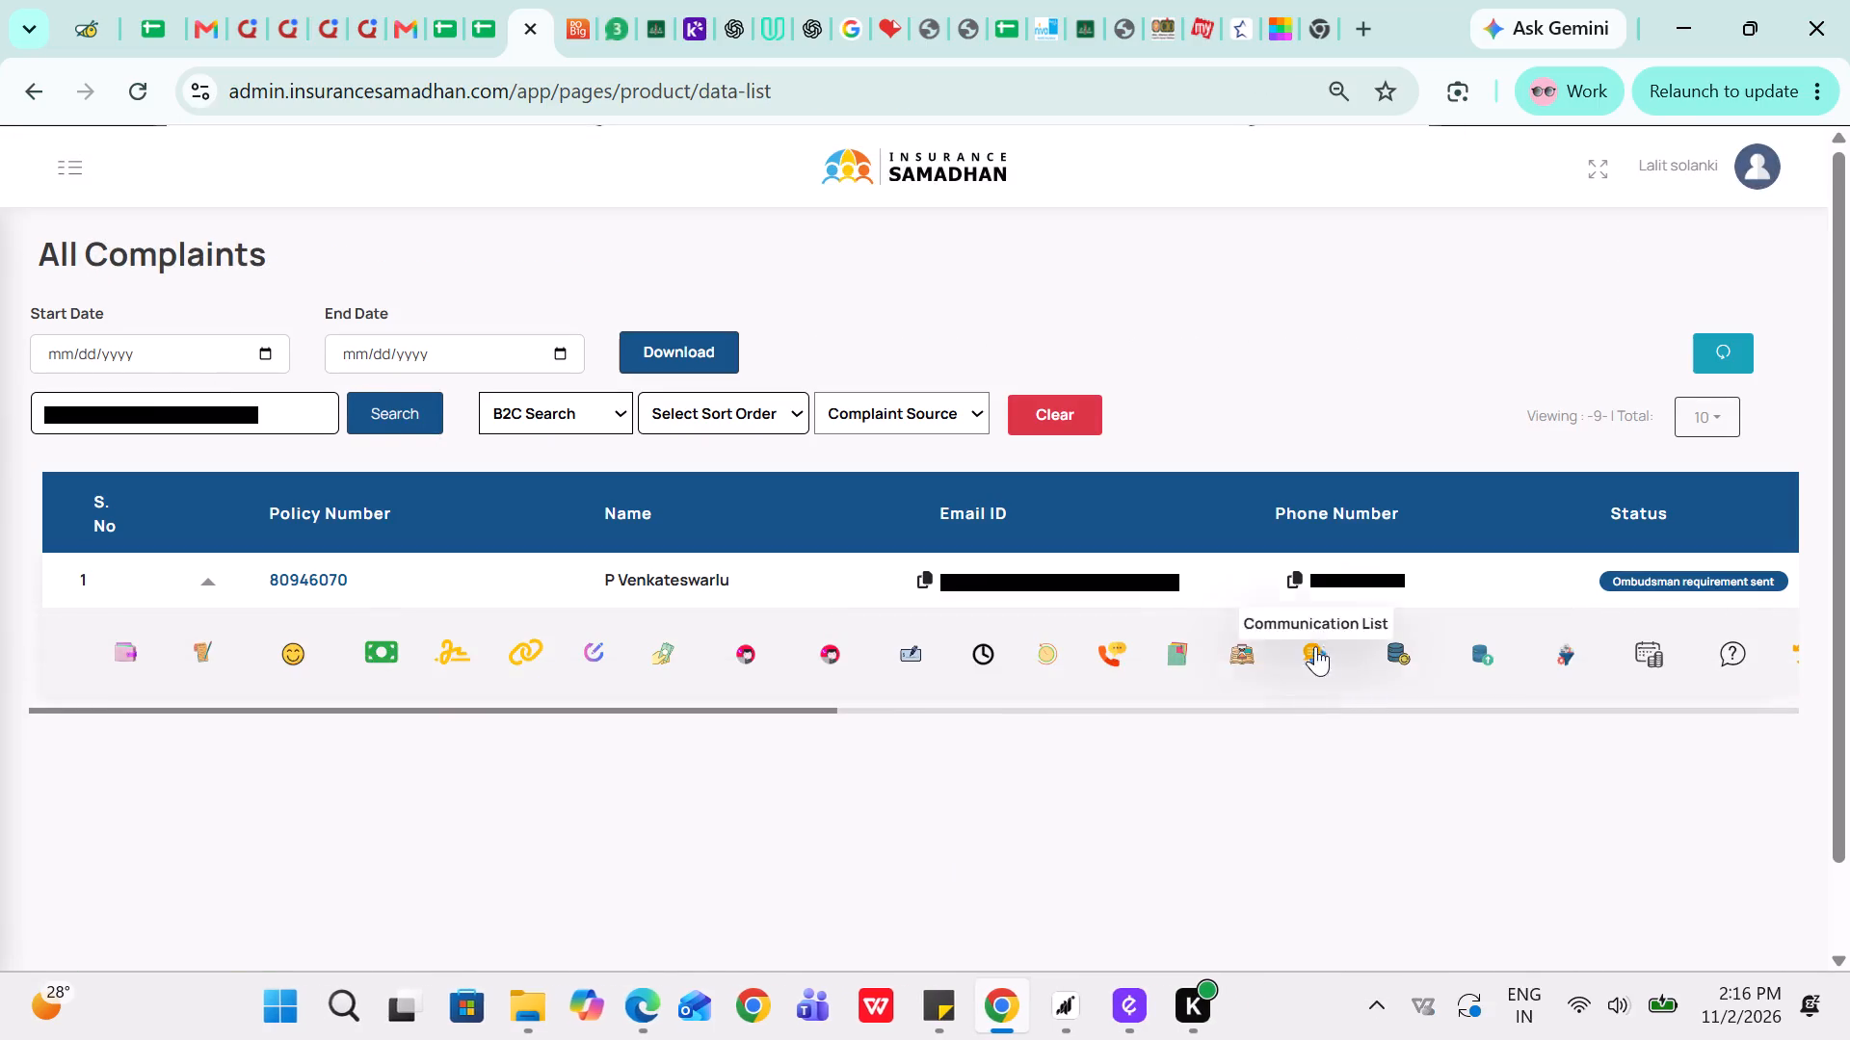
click(1307, 648)
drag(1049, 595, 727, 614)
click(920, 614)
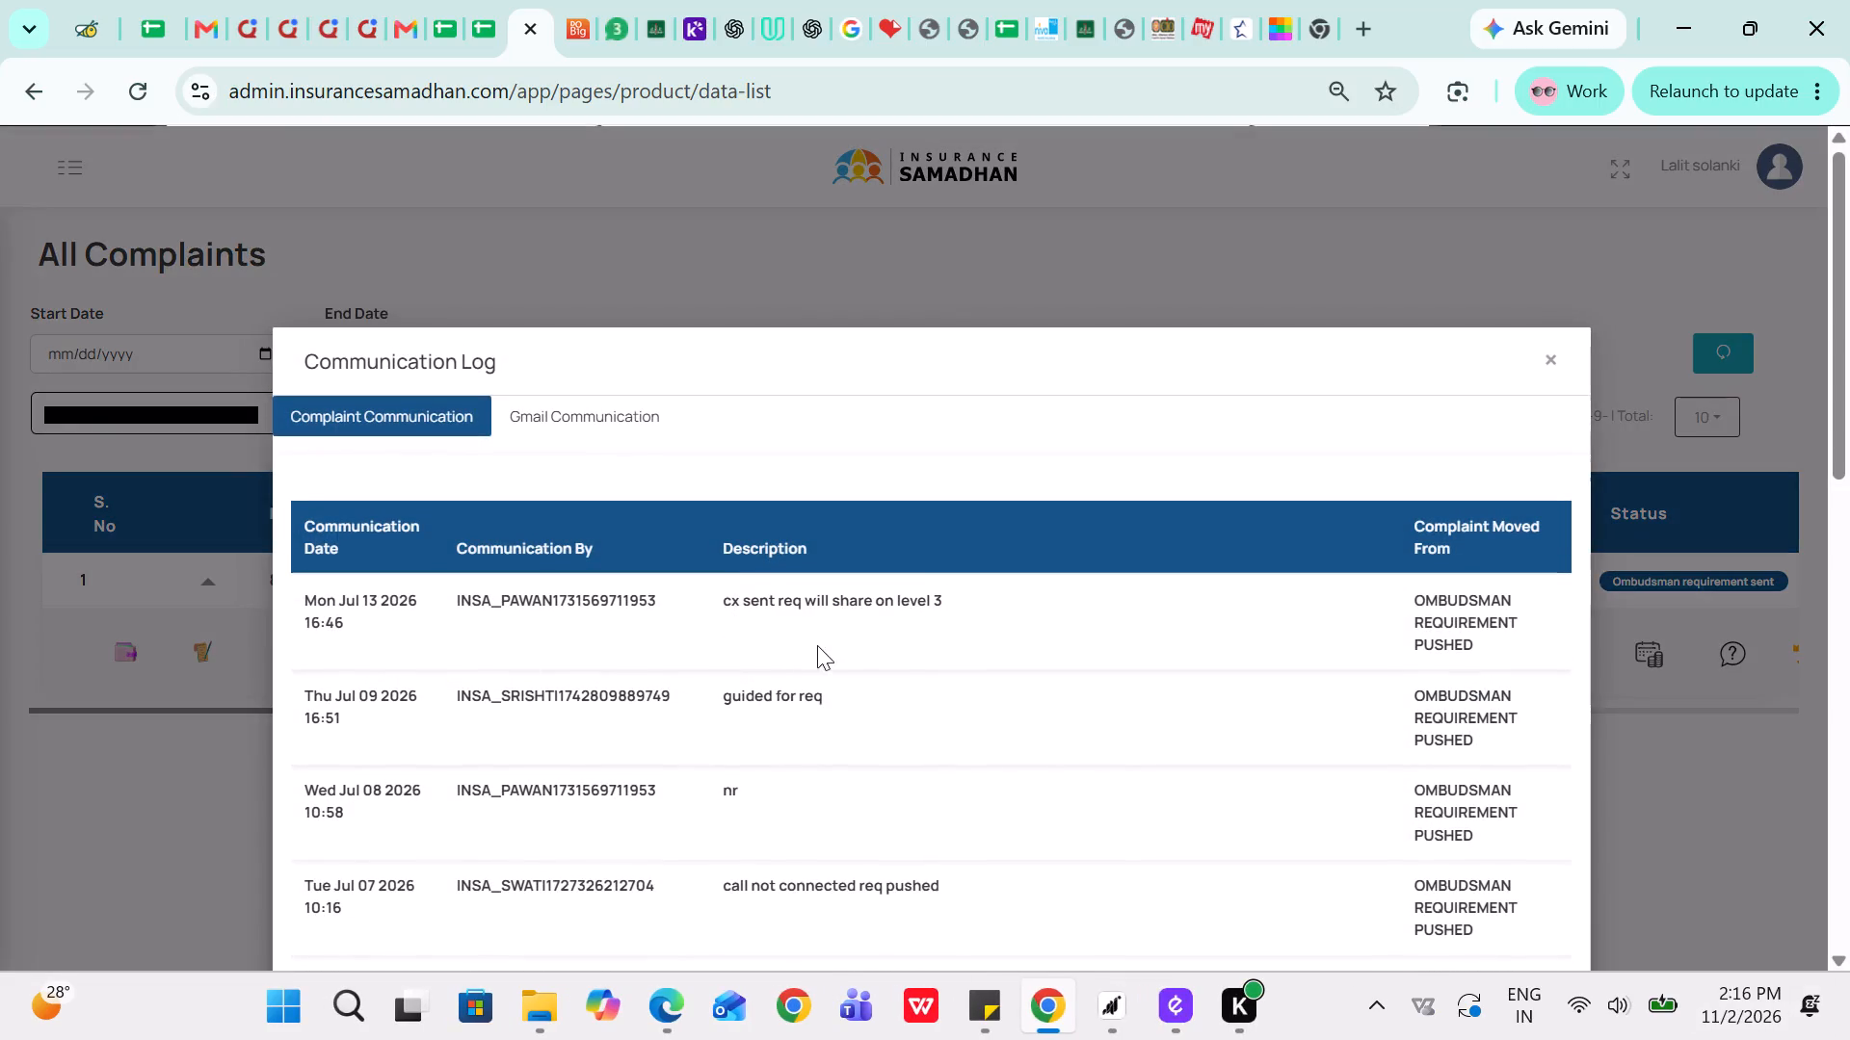
click(848, 315)
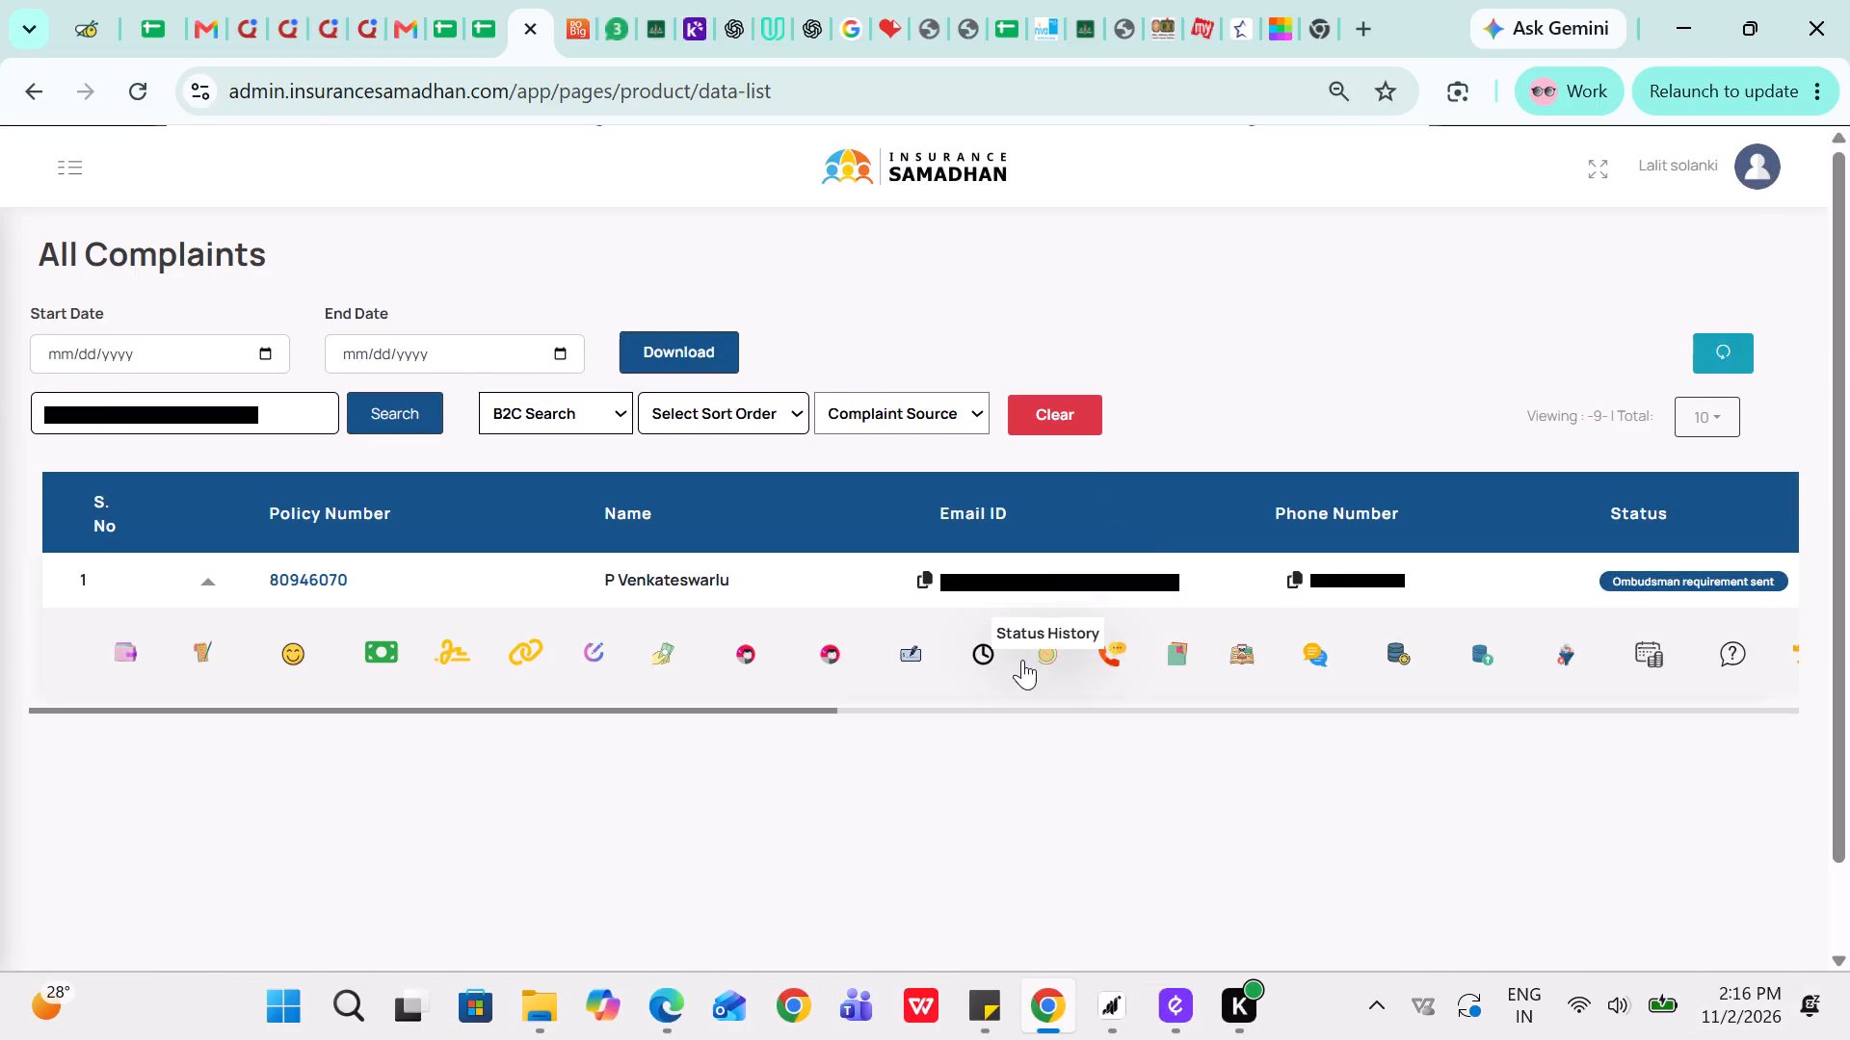
Examine the latest entries in the listed complaint's Status History, then close it and collapse the action row.
click(1041, 657)
scroll(1045, 659, down, 15)
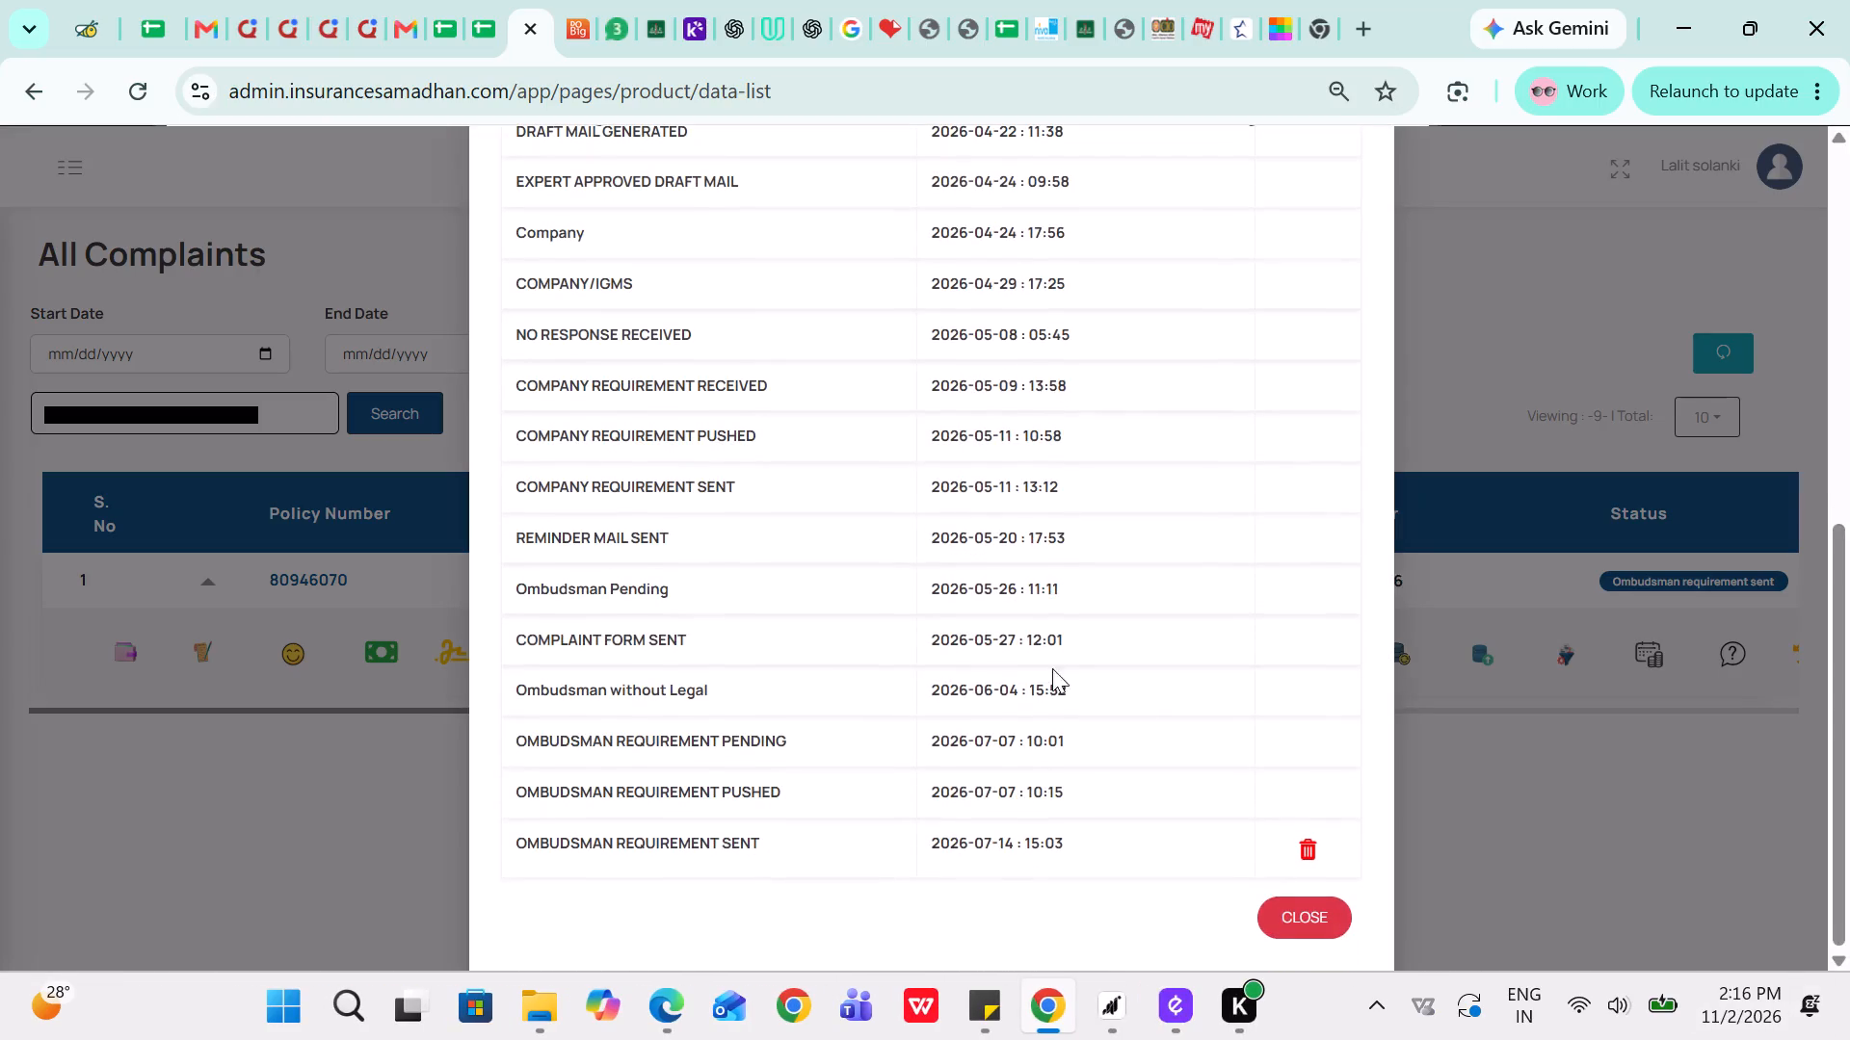
click(1532, 792)
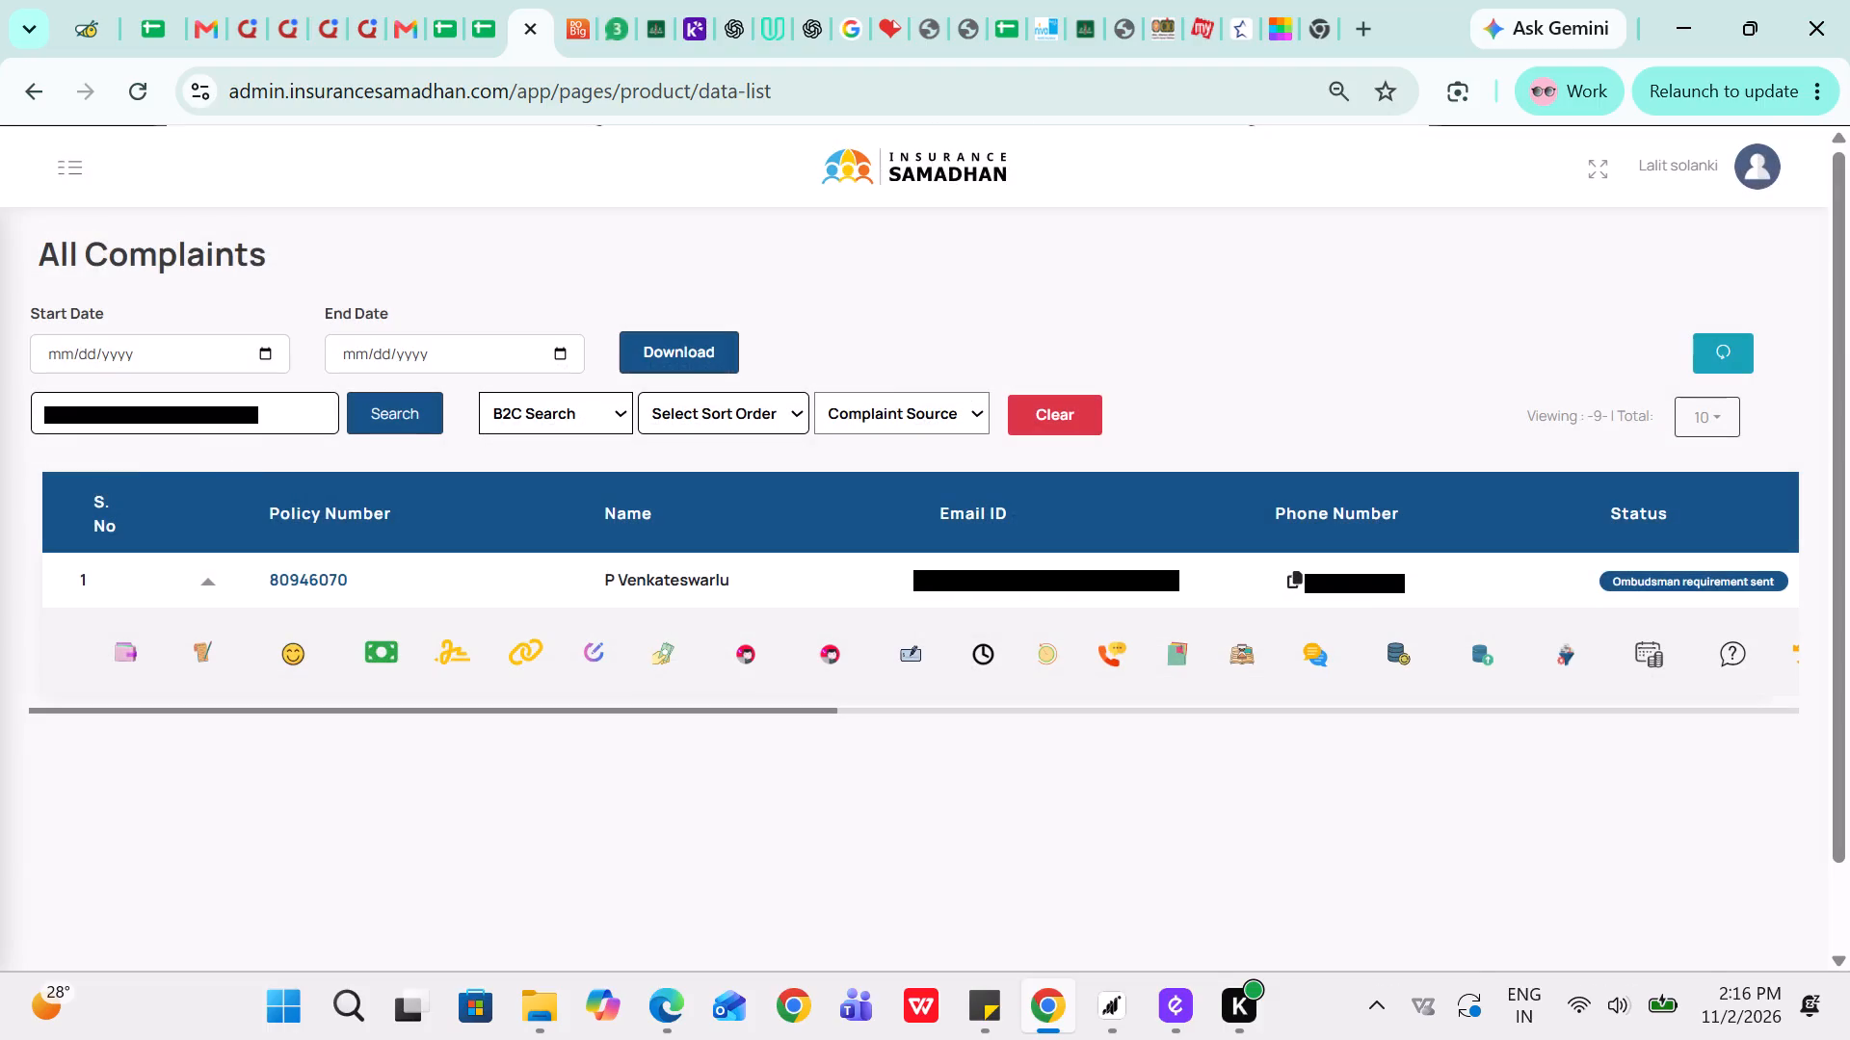
click(207, 578)
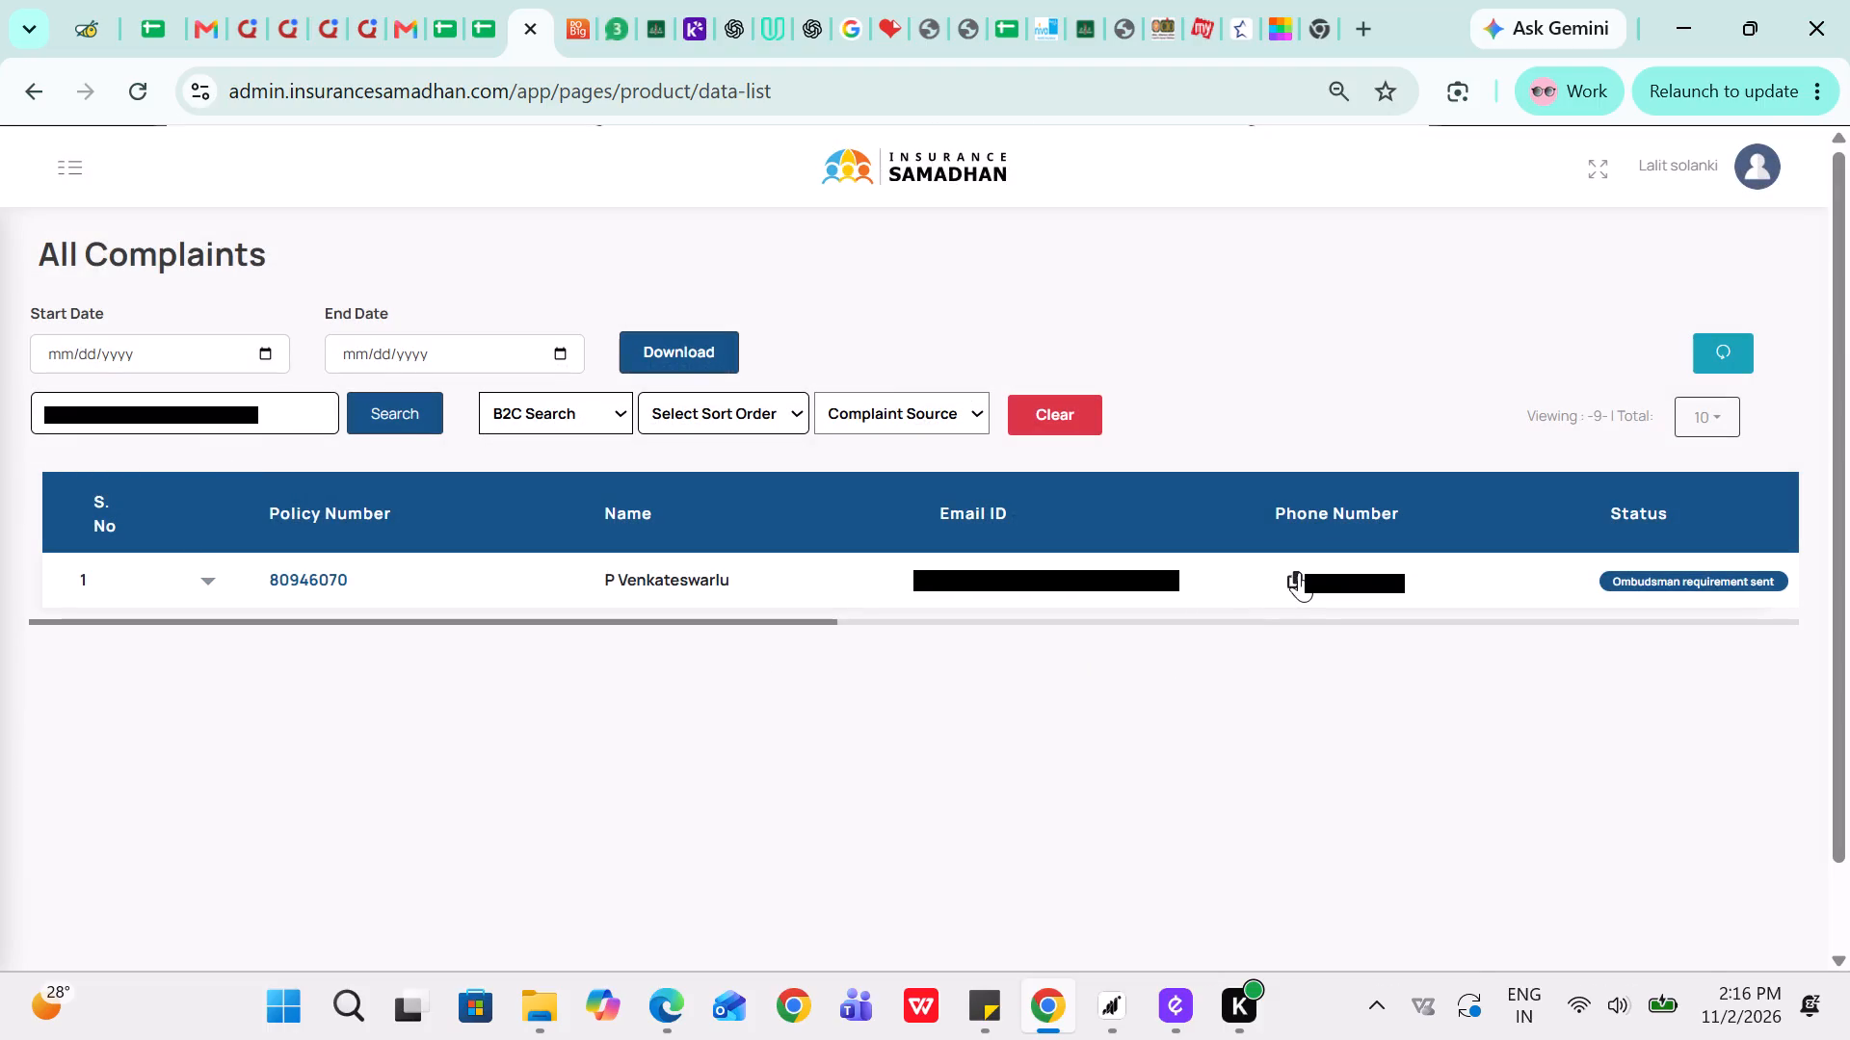
click(1295, 583)
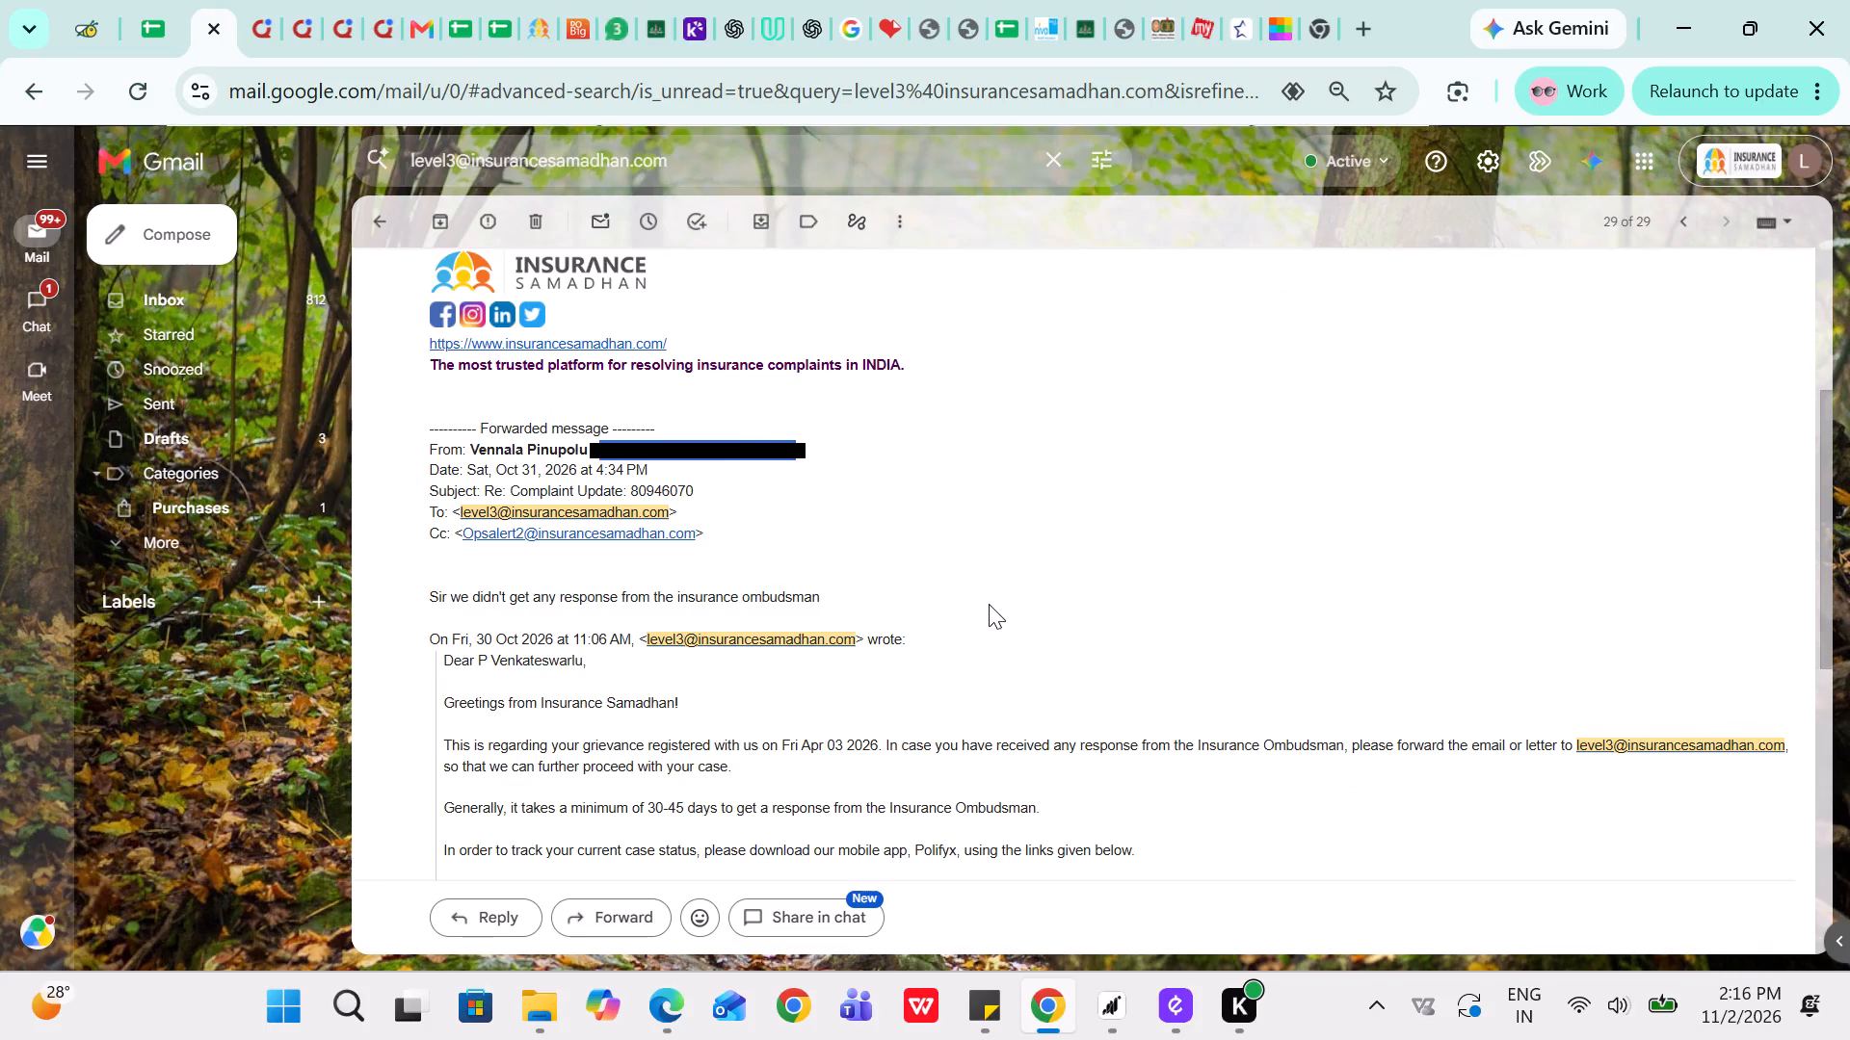
Go back to the complaint and review its Complaint Details form and Ombudsman section.
click(542, 0)
scroll(421, 629, up, 5)
scroll(421, 629, down, 1)
scroll(421, 629, up, 7)
click(146, 351)
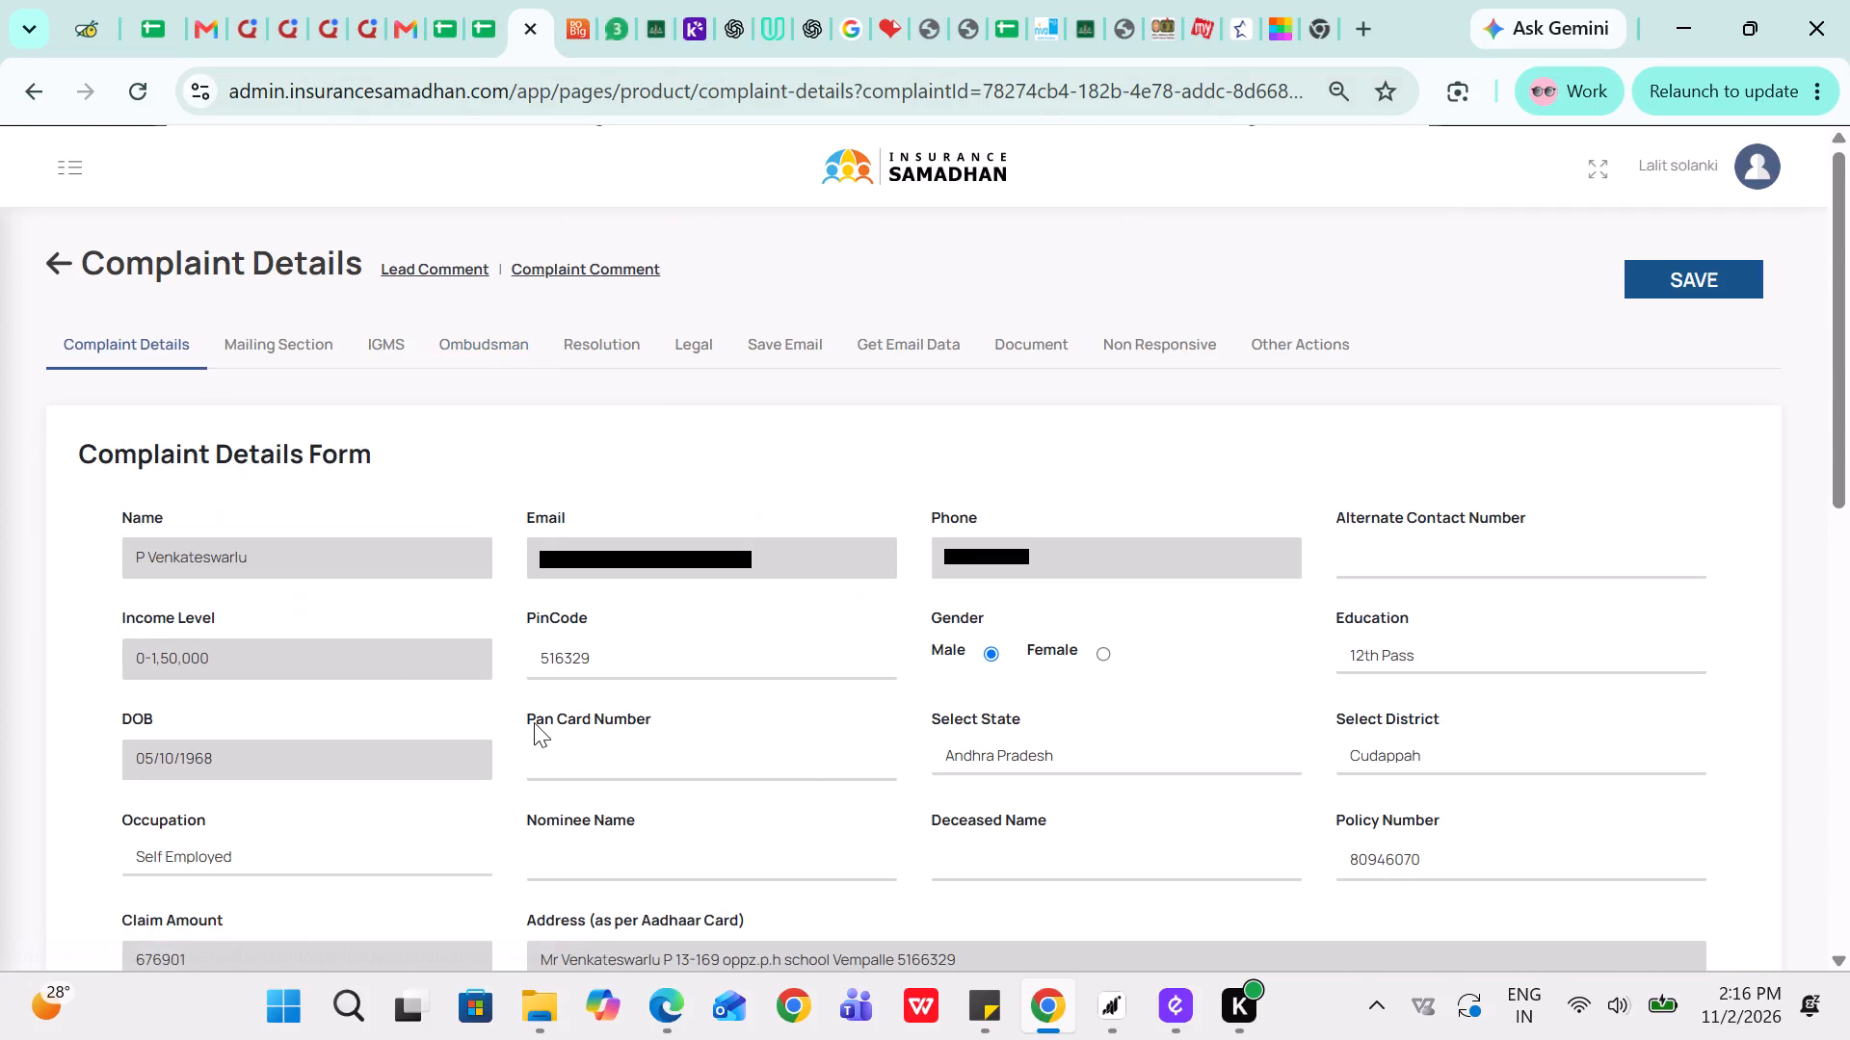
click(518, 356)
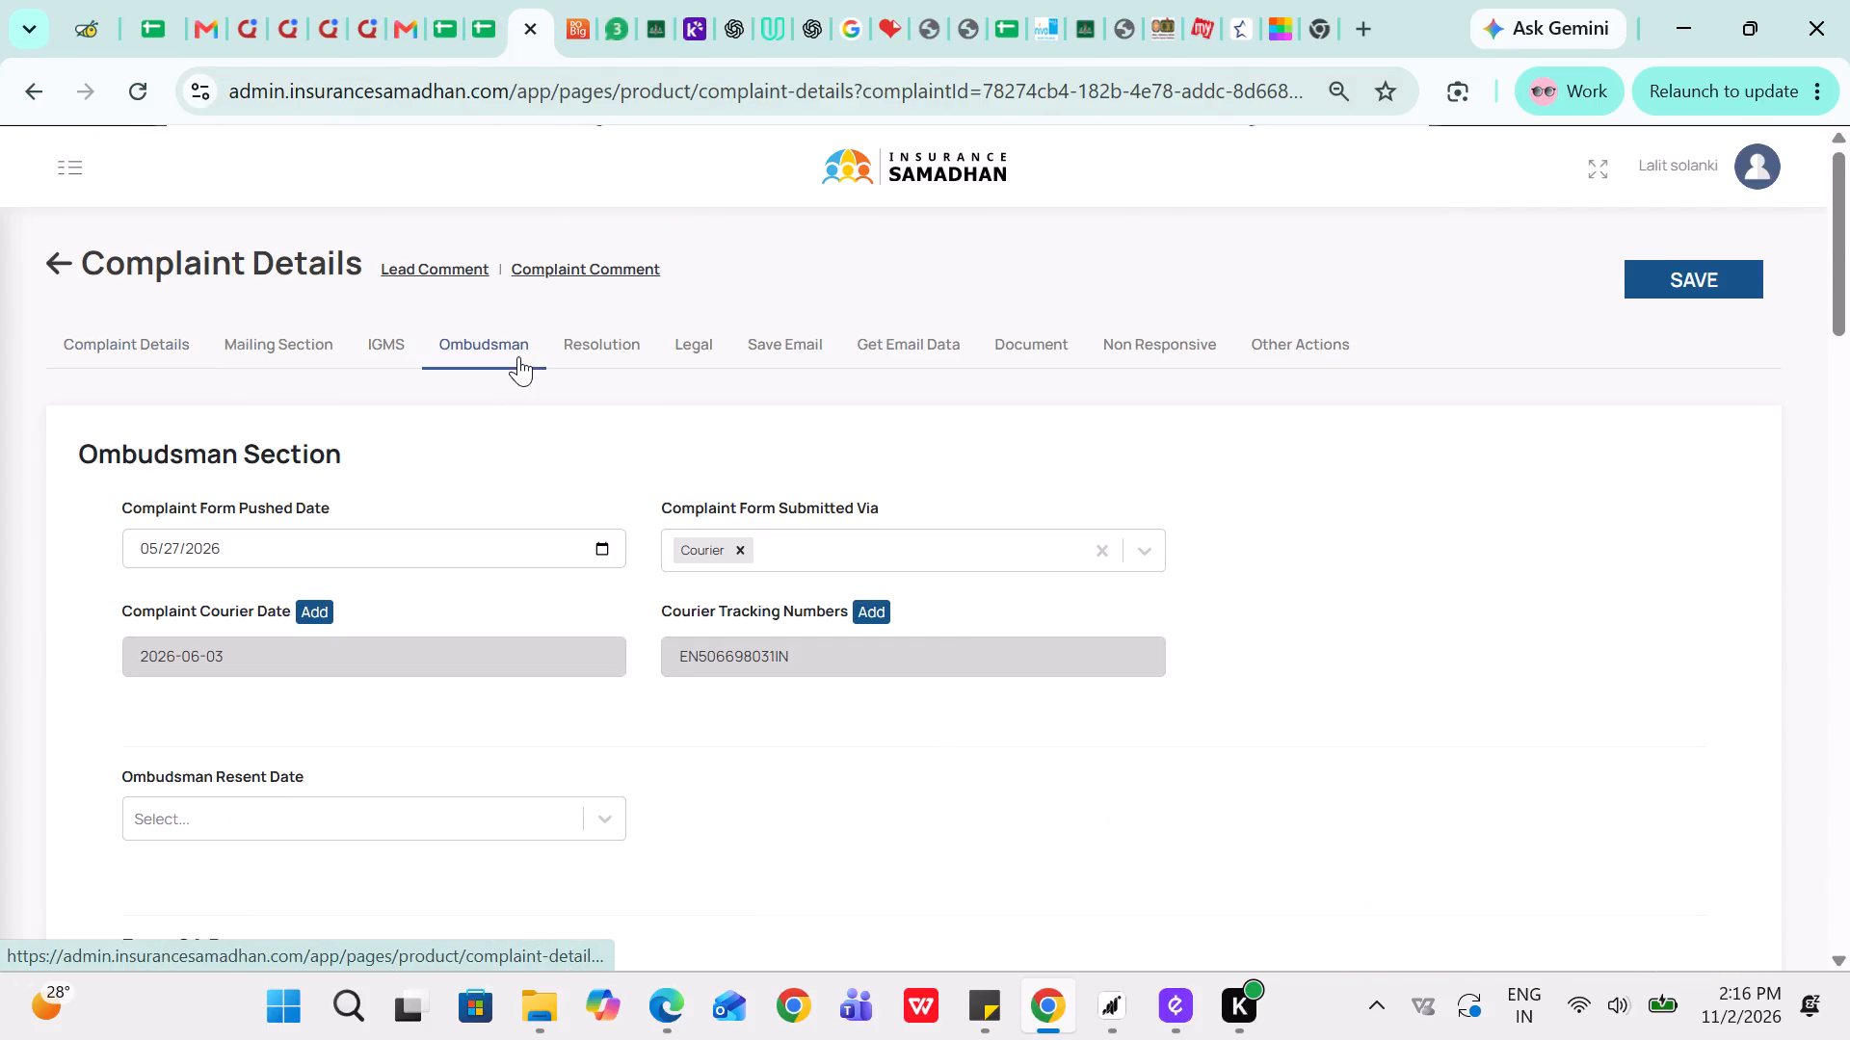
scroll(988, 646, down, 3)
scroll(1012, 685, up, 6)
Open the complaint's comments and examine the newest Communication Log entry's description.
click(614, 276)
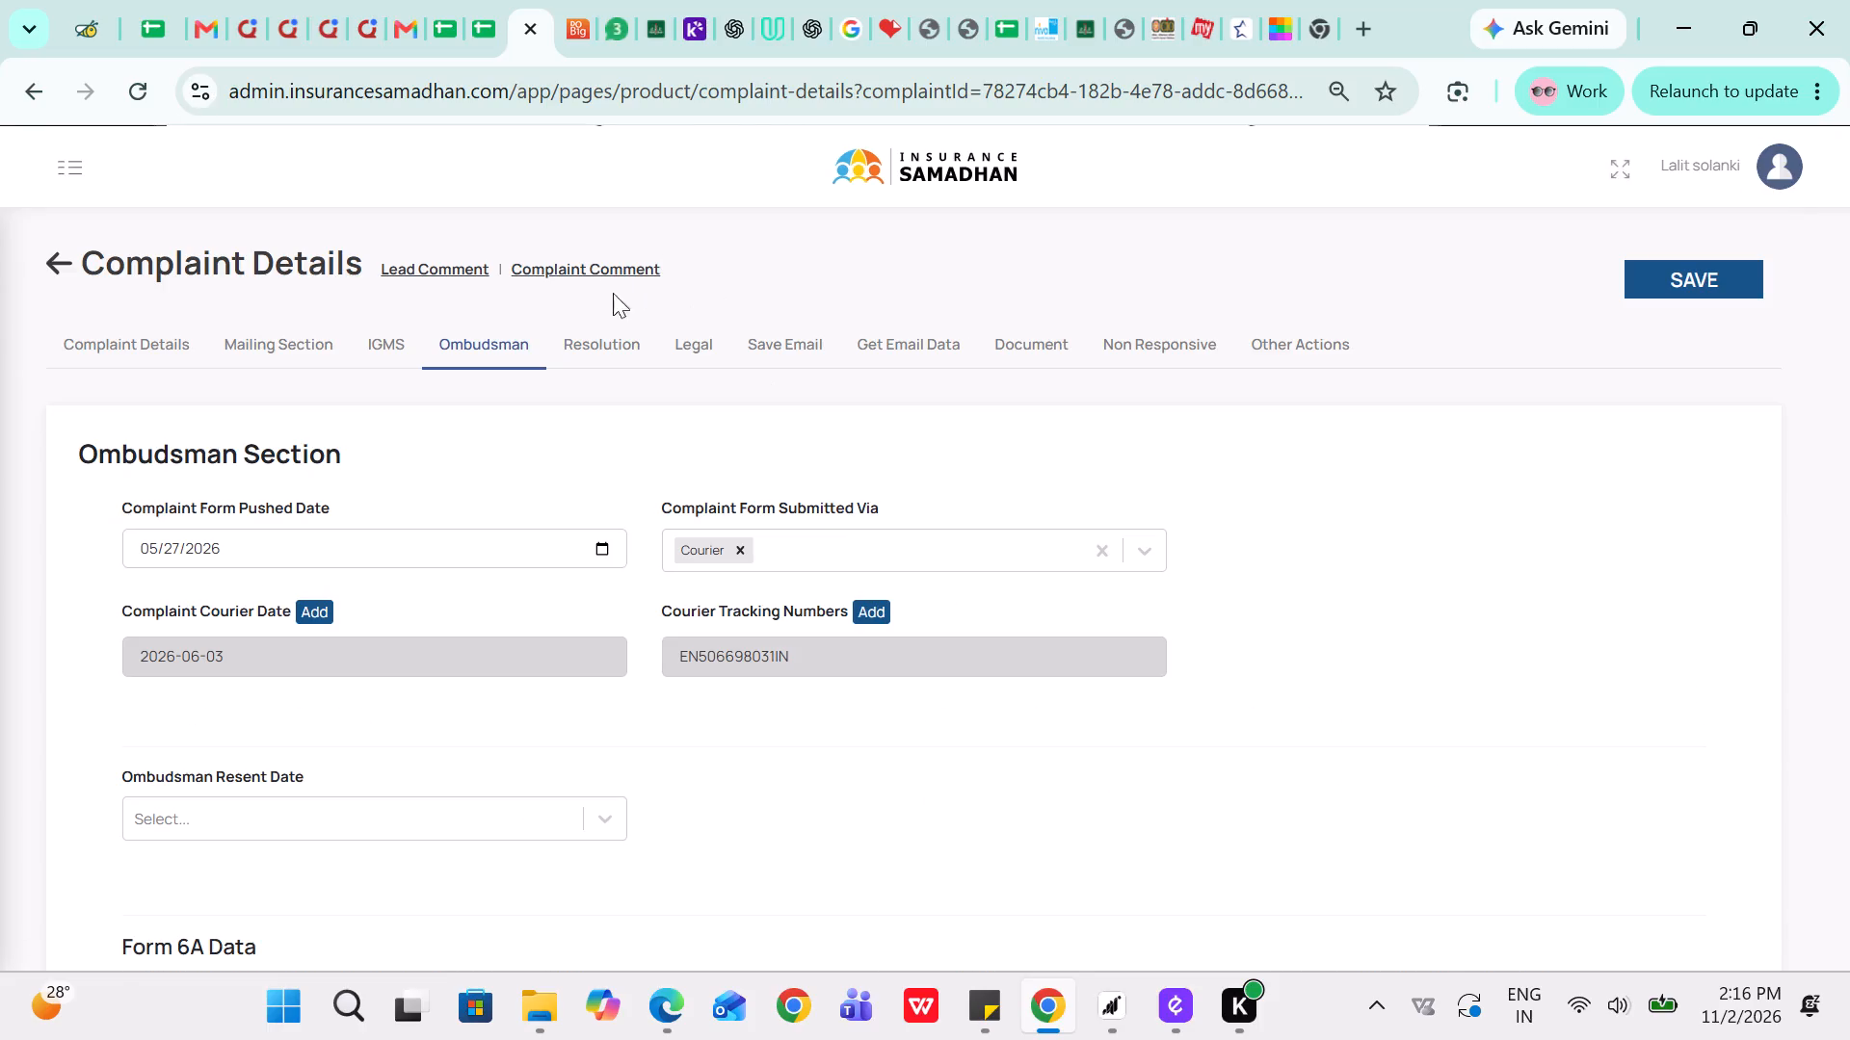
drag(1072, 604, 750, 604)
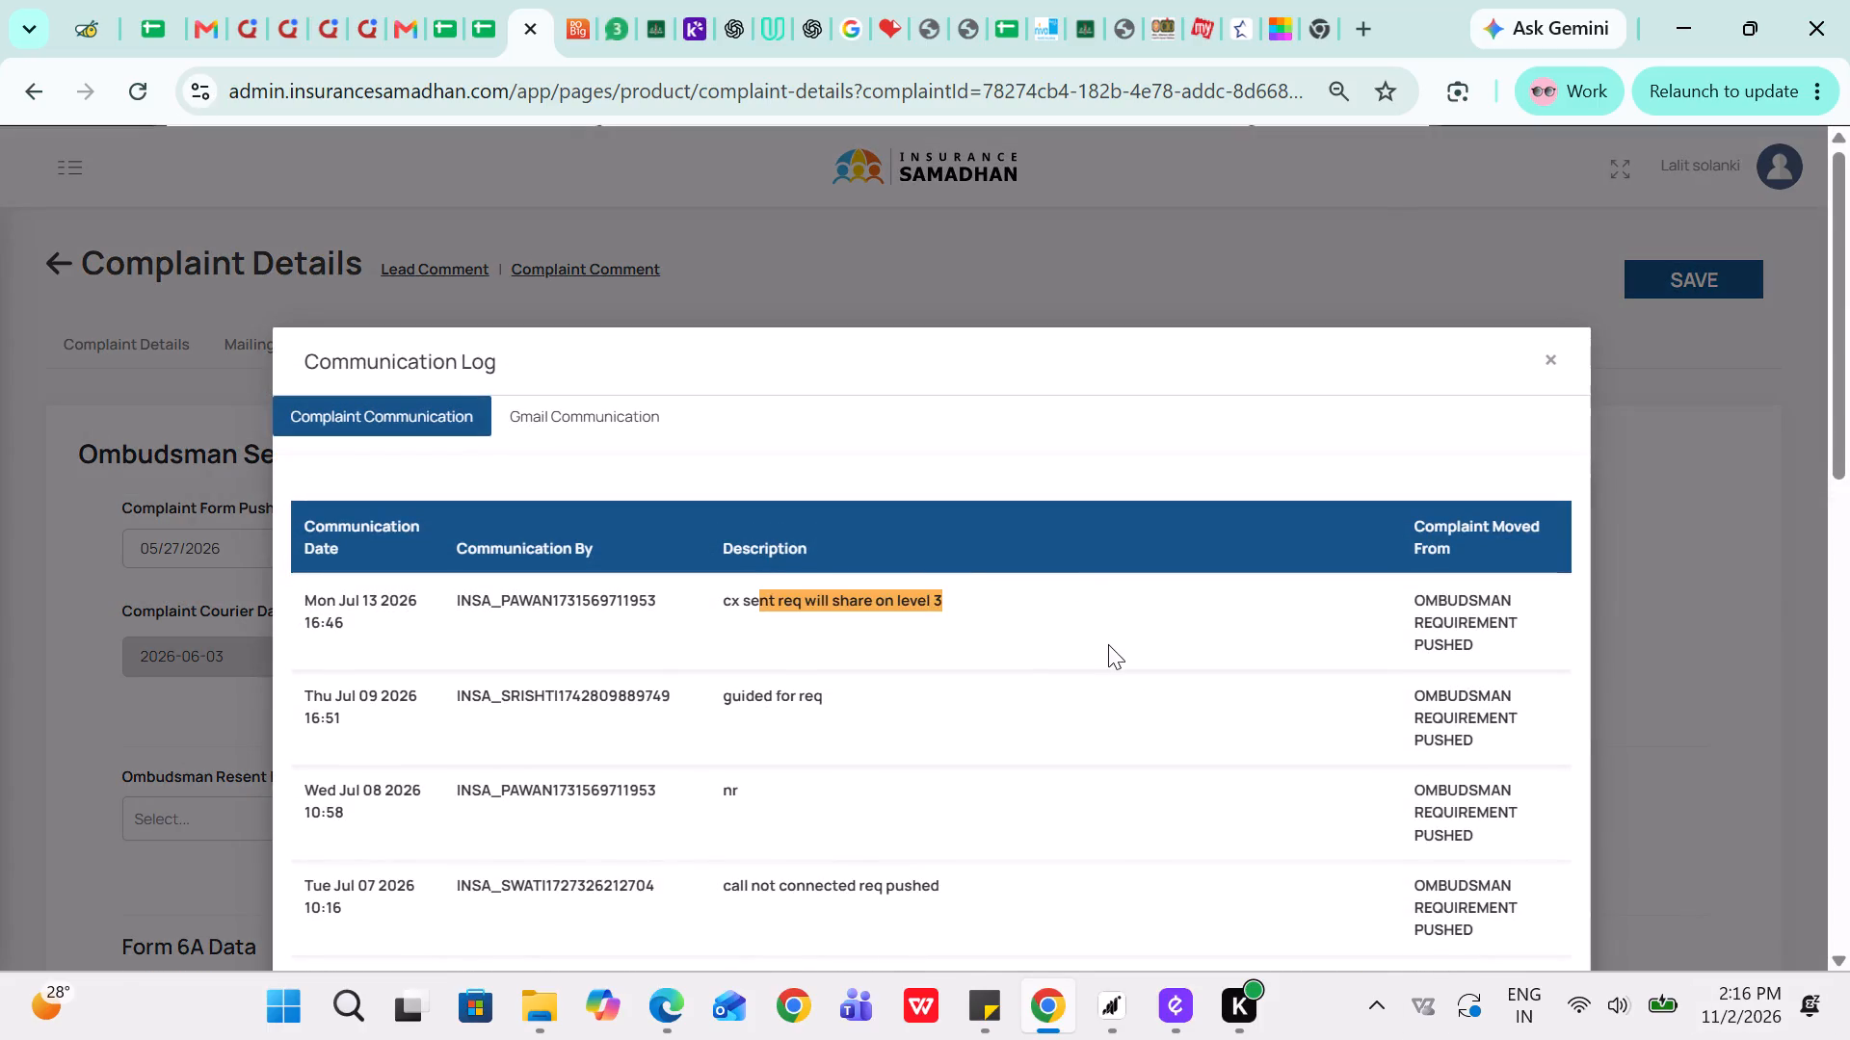
Close the Communication Log and show the complaint's Complaint Details Form.
click(1108, 644)
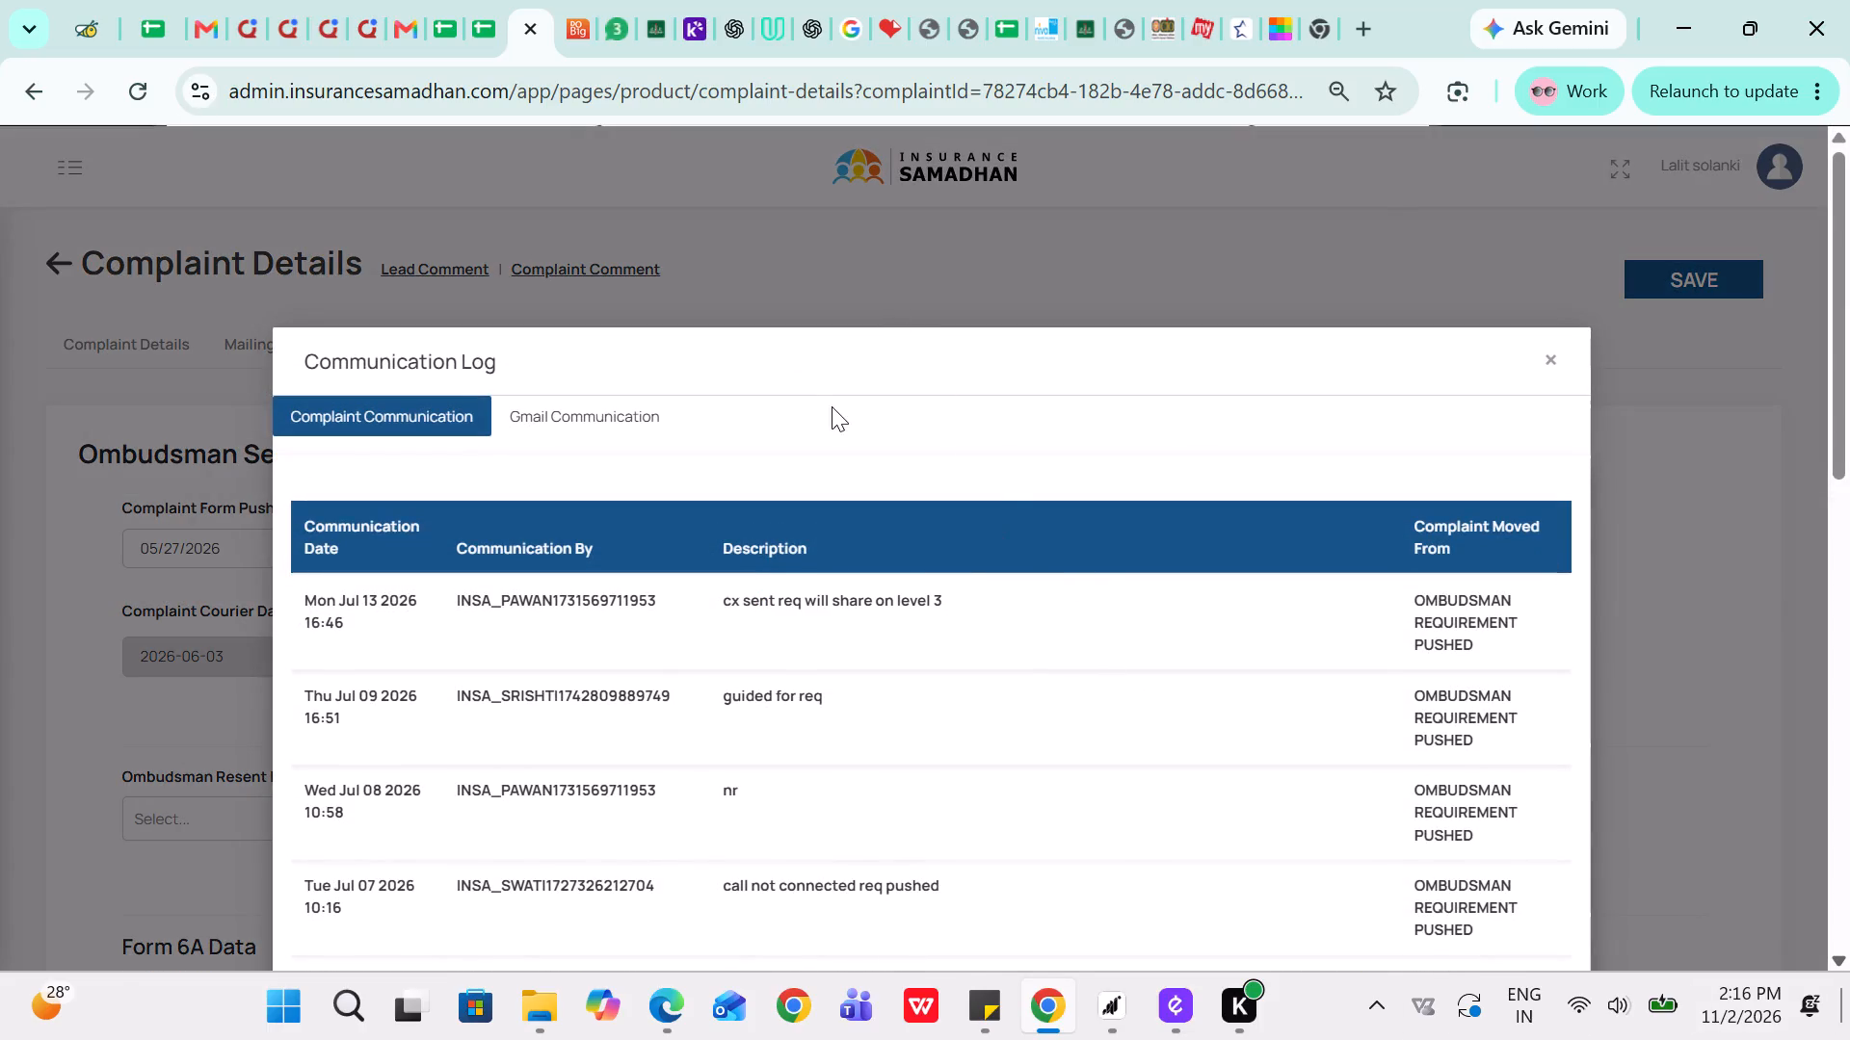
click(416, 200)
click(127, 315)
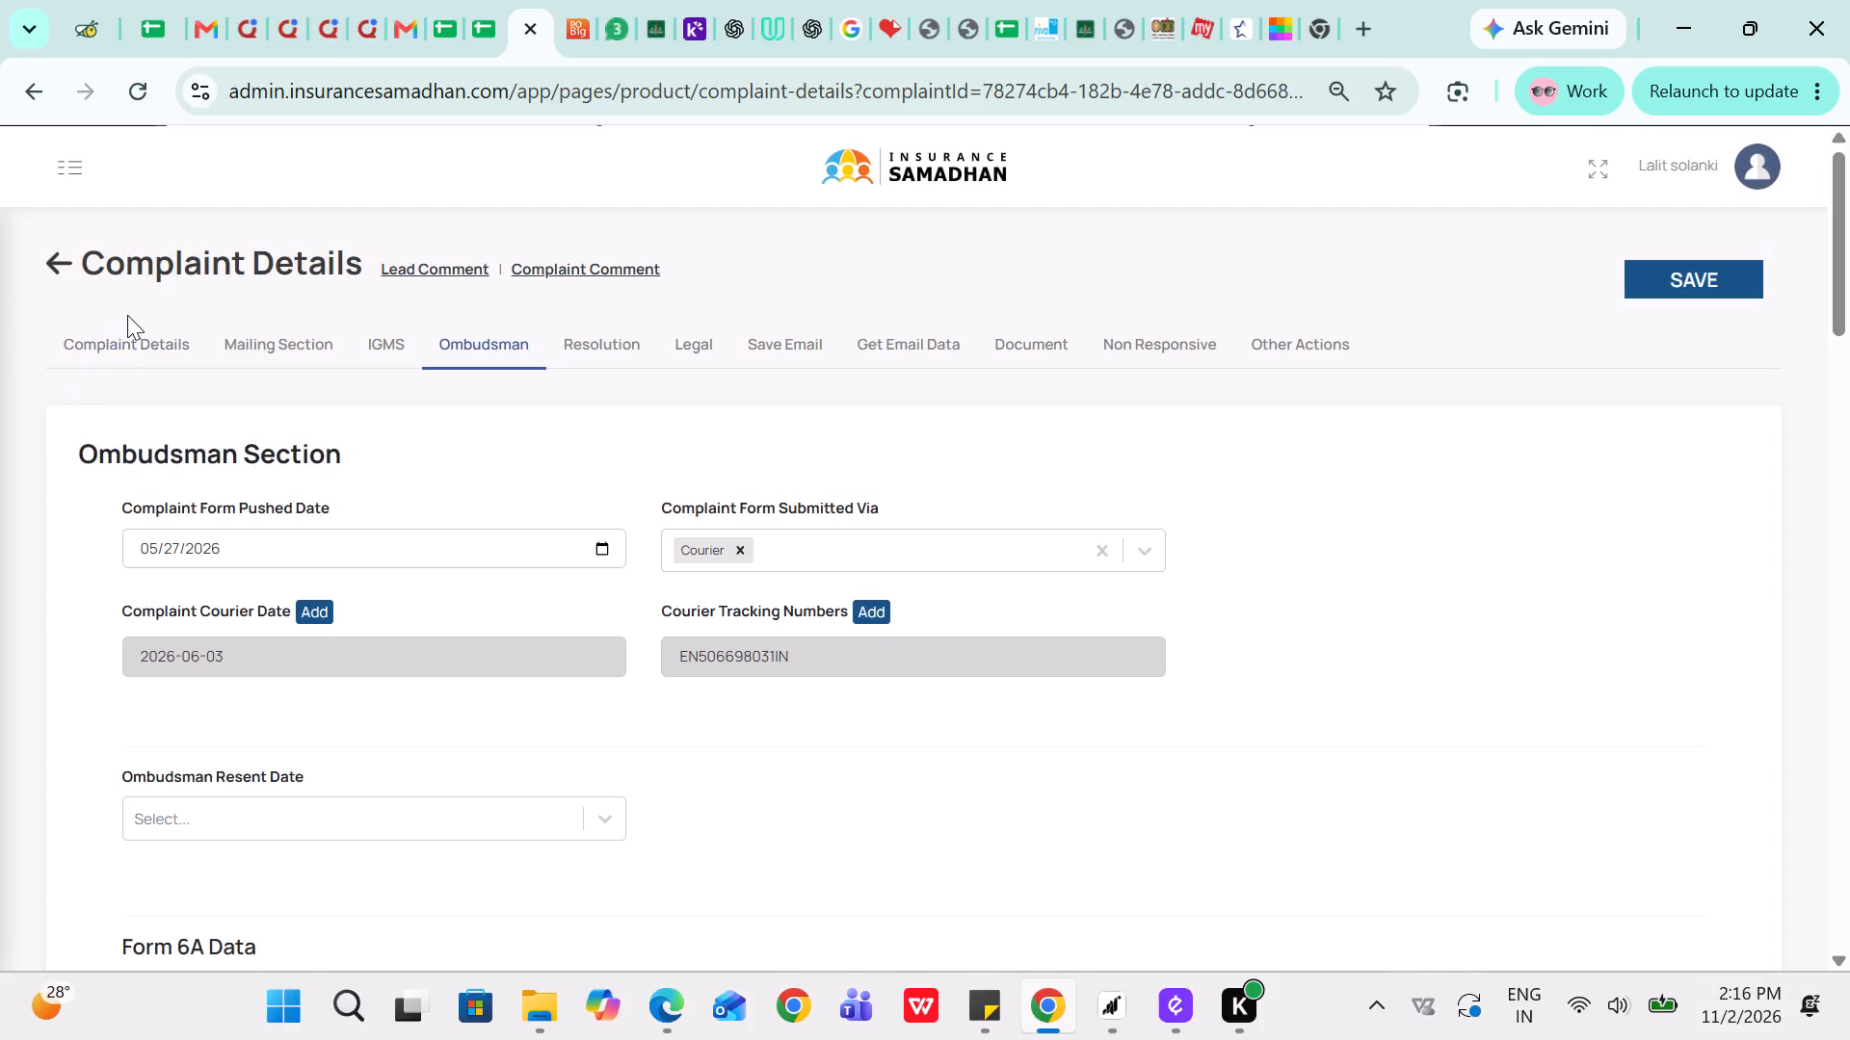
click(144, 352)
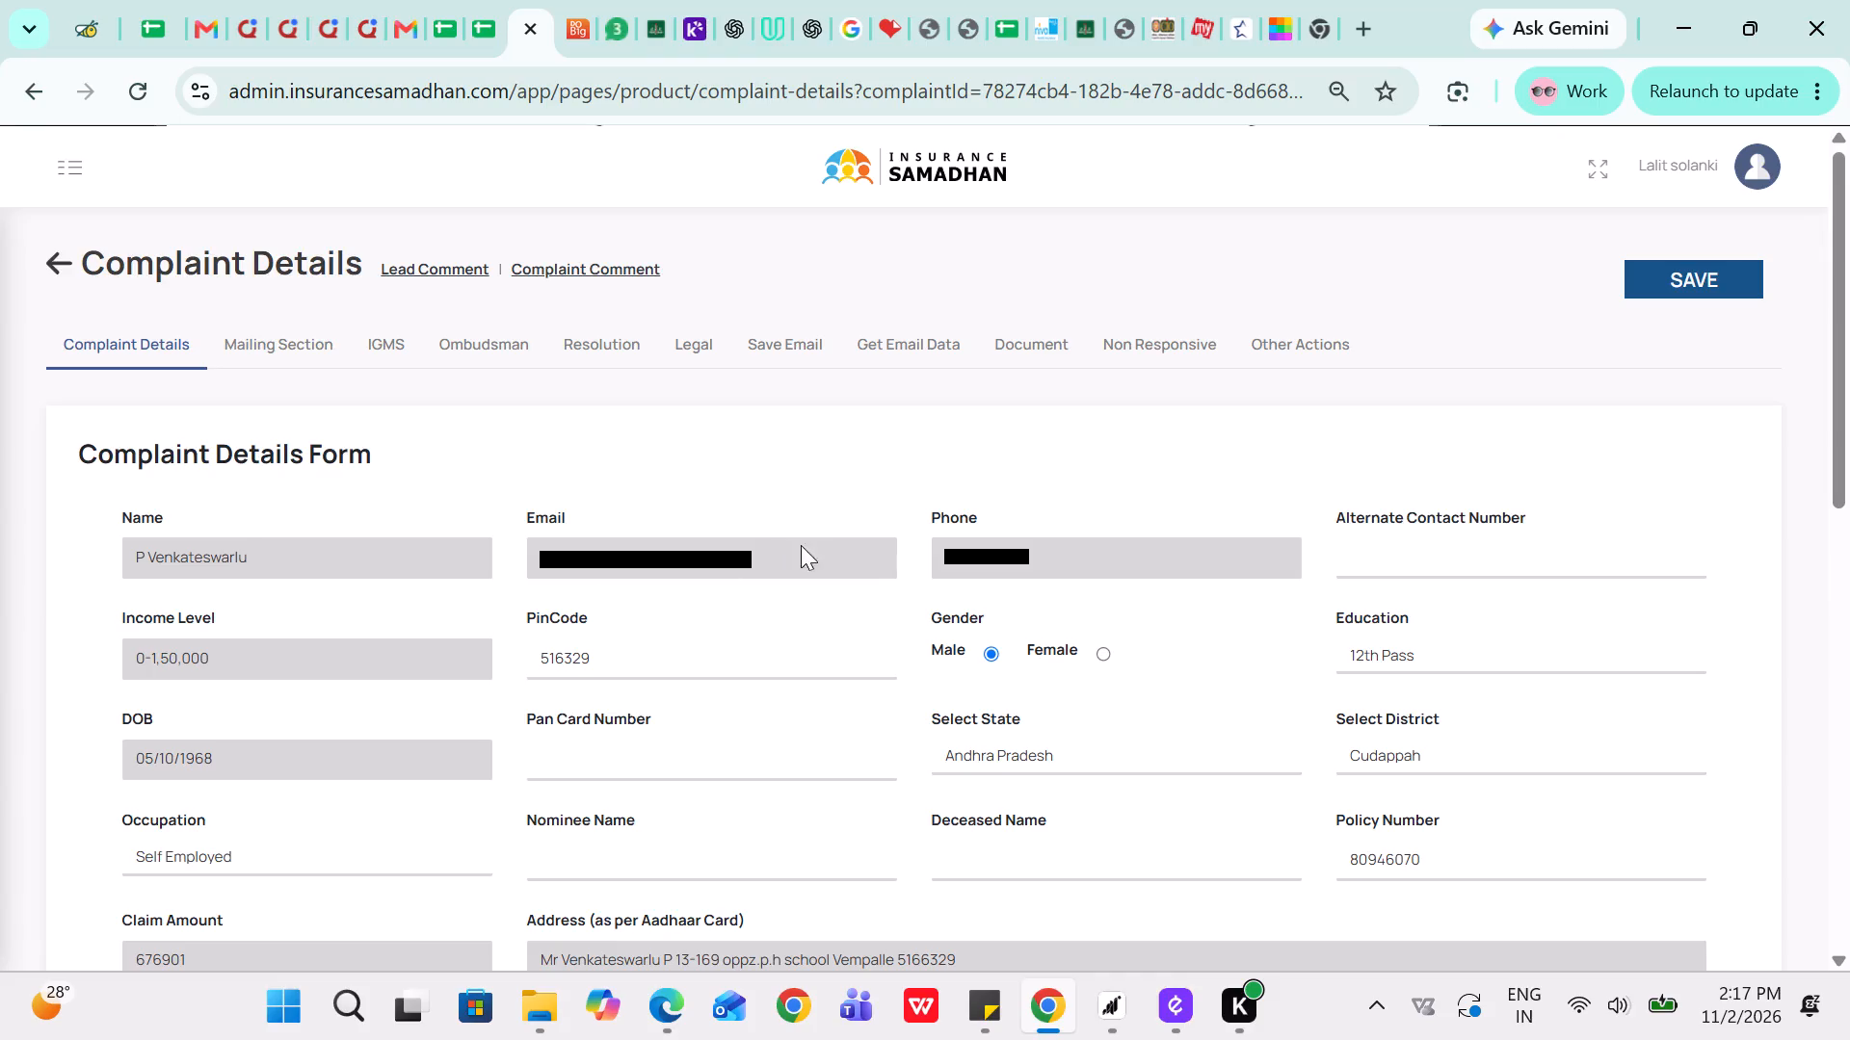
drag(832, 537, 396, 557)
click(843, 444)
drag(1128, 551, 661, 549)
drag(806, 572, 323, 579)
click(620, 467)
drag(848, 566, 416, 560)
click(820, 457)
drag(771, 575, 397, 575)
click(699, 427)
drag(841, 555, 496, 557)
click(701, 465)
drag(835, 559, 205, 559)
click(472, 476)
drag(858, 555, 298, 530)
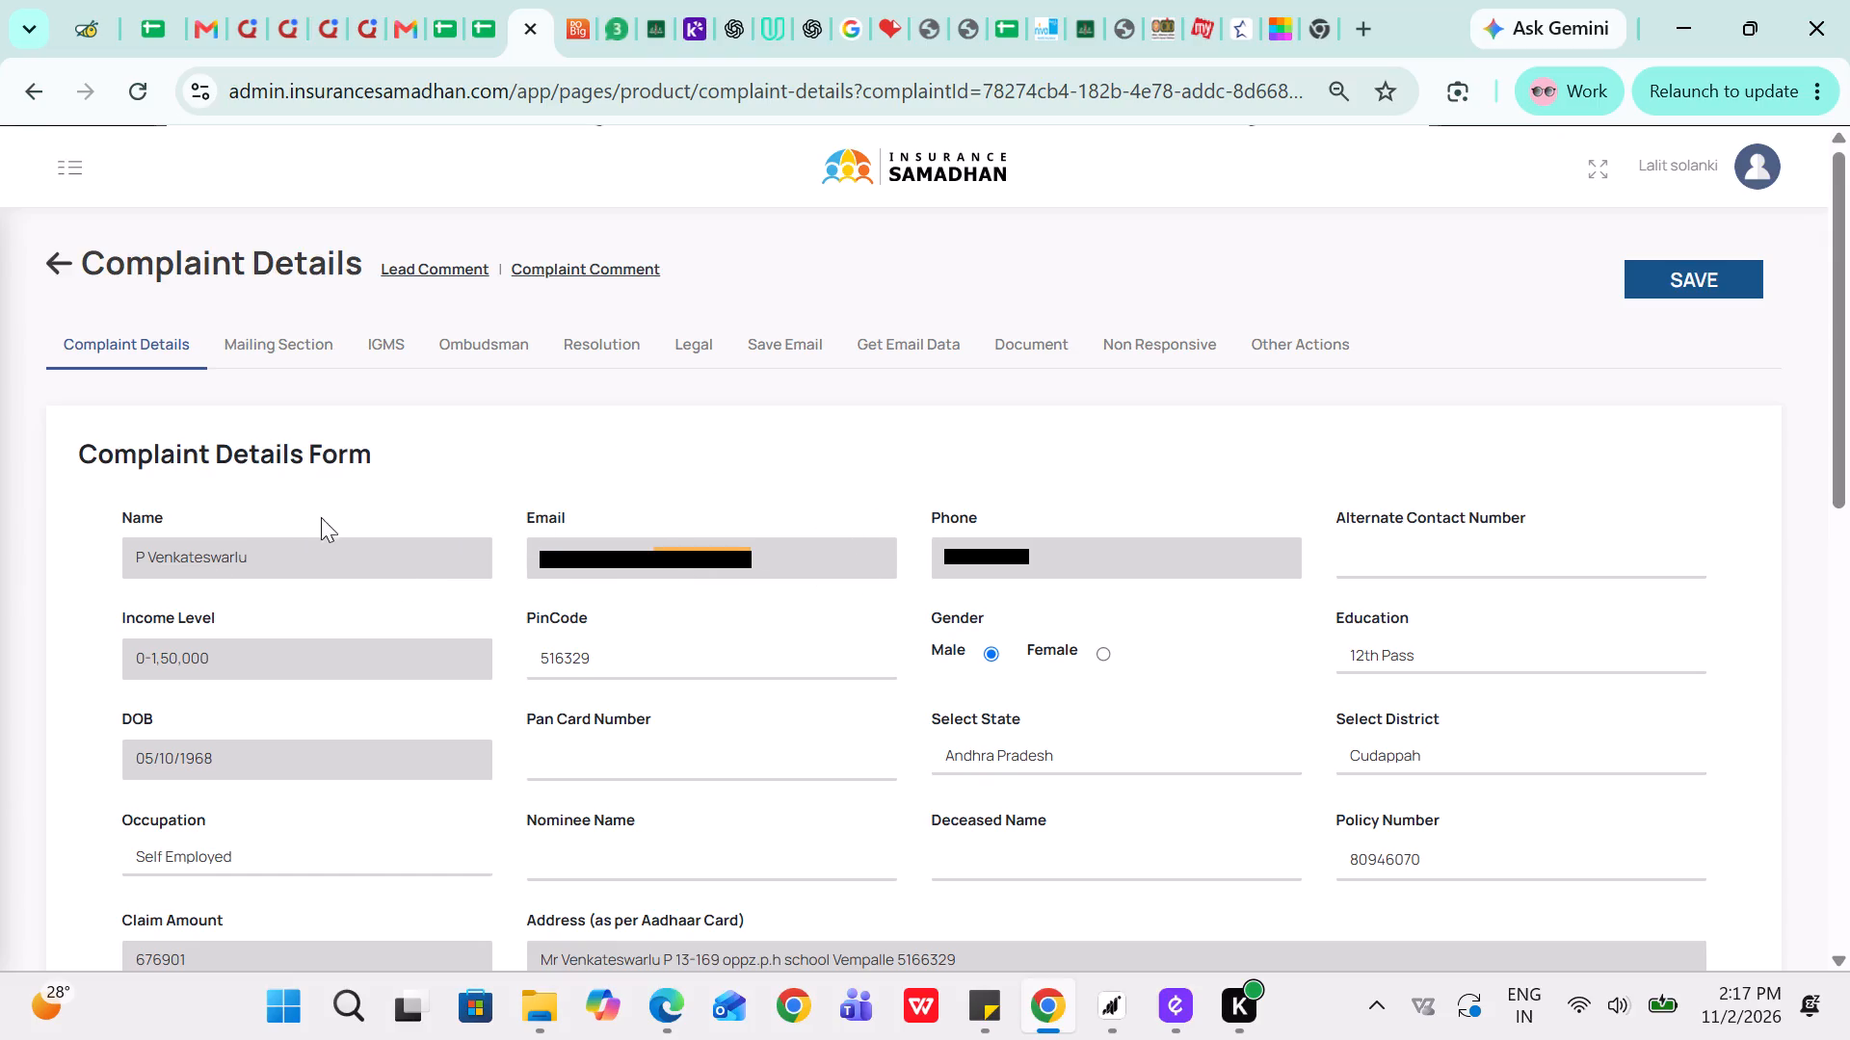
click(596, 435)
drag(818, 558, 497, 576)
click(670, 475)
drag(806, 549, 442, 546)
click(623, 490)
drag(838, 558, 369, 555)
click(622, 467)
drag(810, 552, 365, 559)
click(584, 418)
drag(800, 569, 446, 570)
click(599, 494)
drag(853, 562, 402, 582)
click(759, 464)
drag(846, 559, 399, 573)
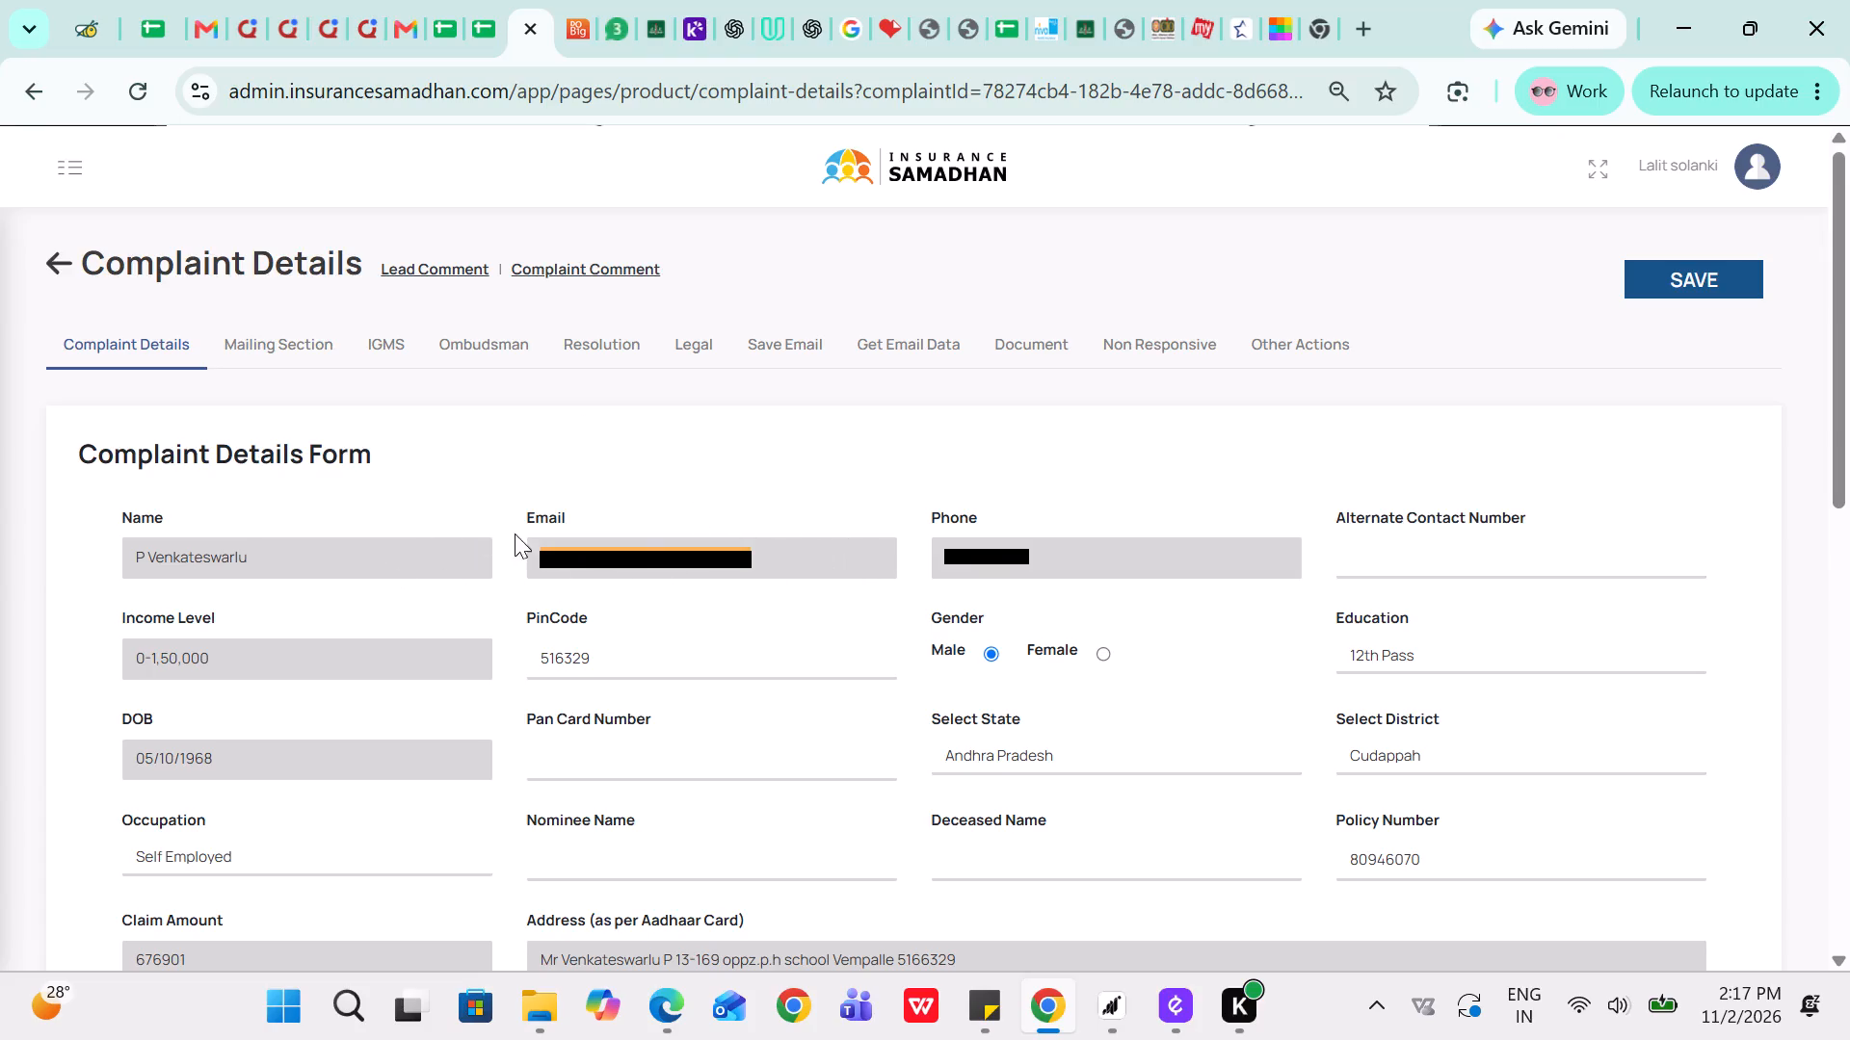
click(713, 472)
Review the Complaint Details Form and the Ombudsman section's Form 6A and requirement dates, ending back on the Complaint Details Form.
click(494, 346)
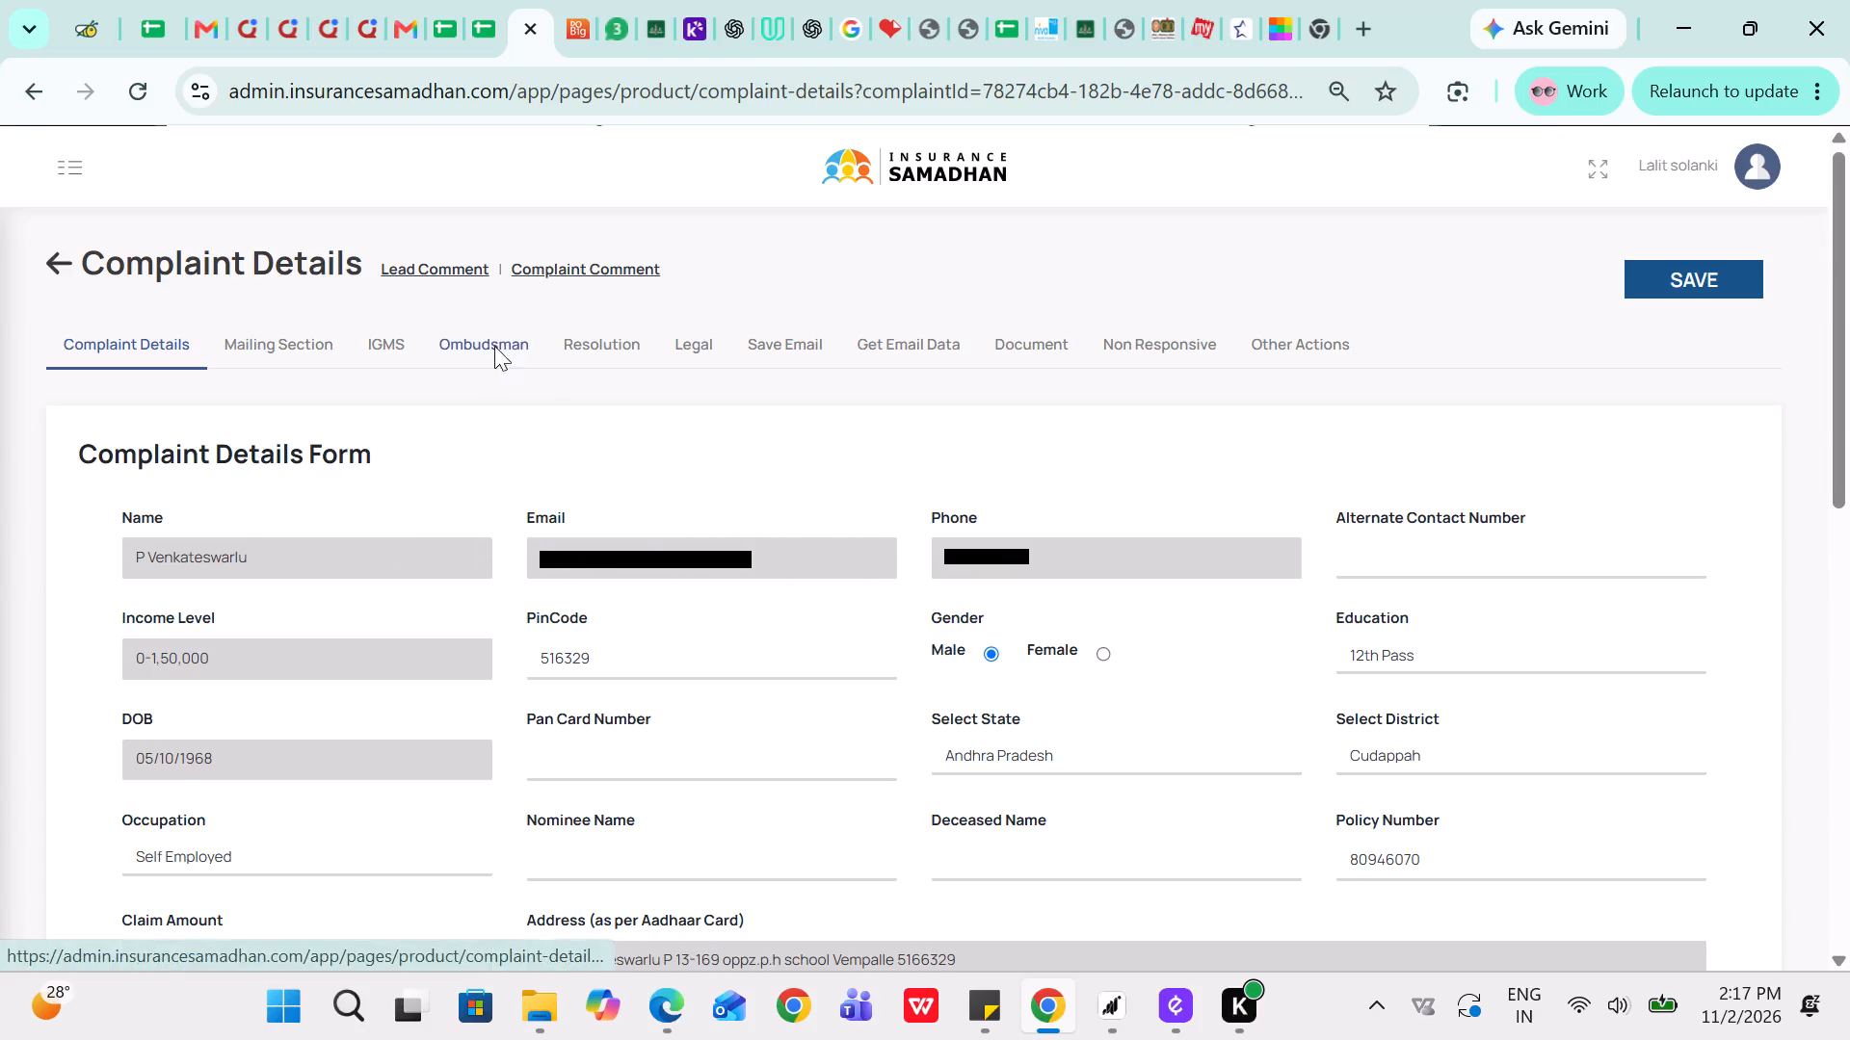
click(102, 327)
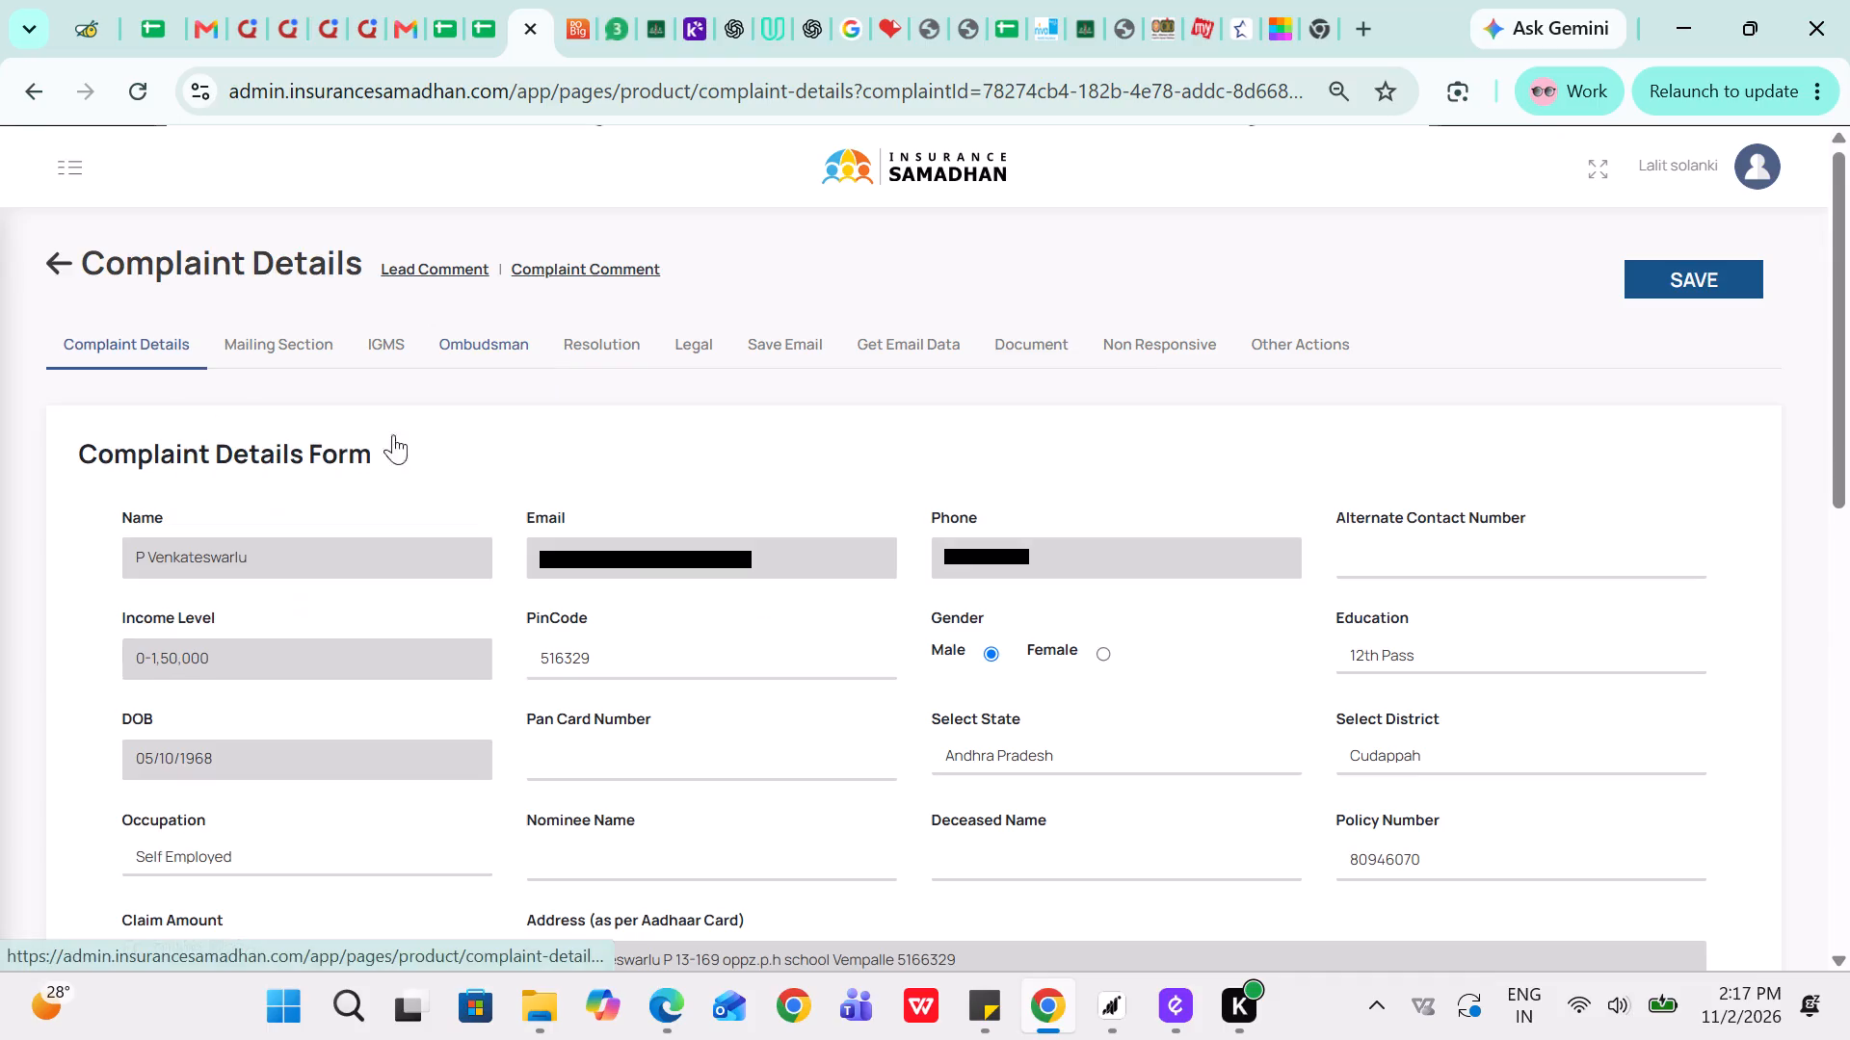
scroll(680, 621, down, 3)
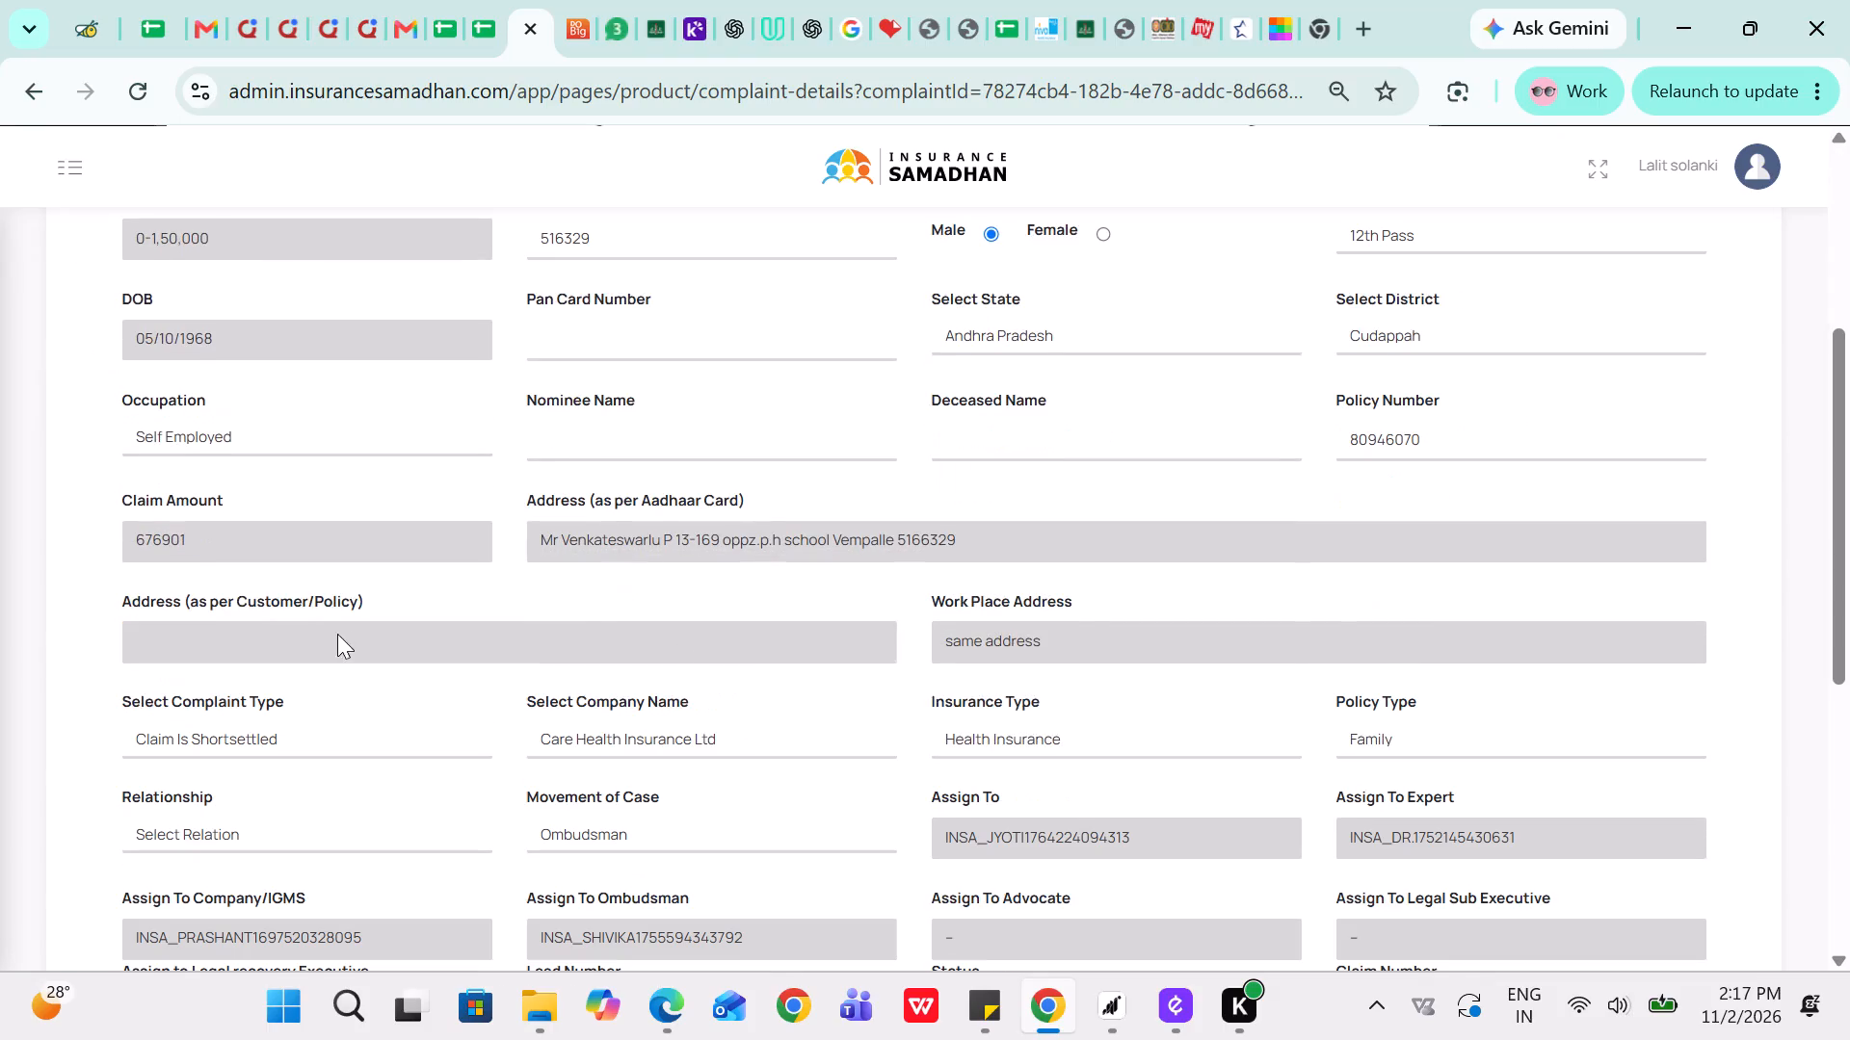
scroll(777, 633, up, 4)
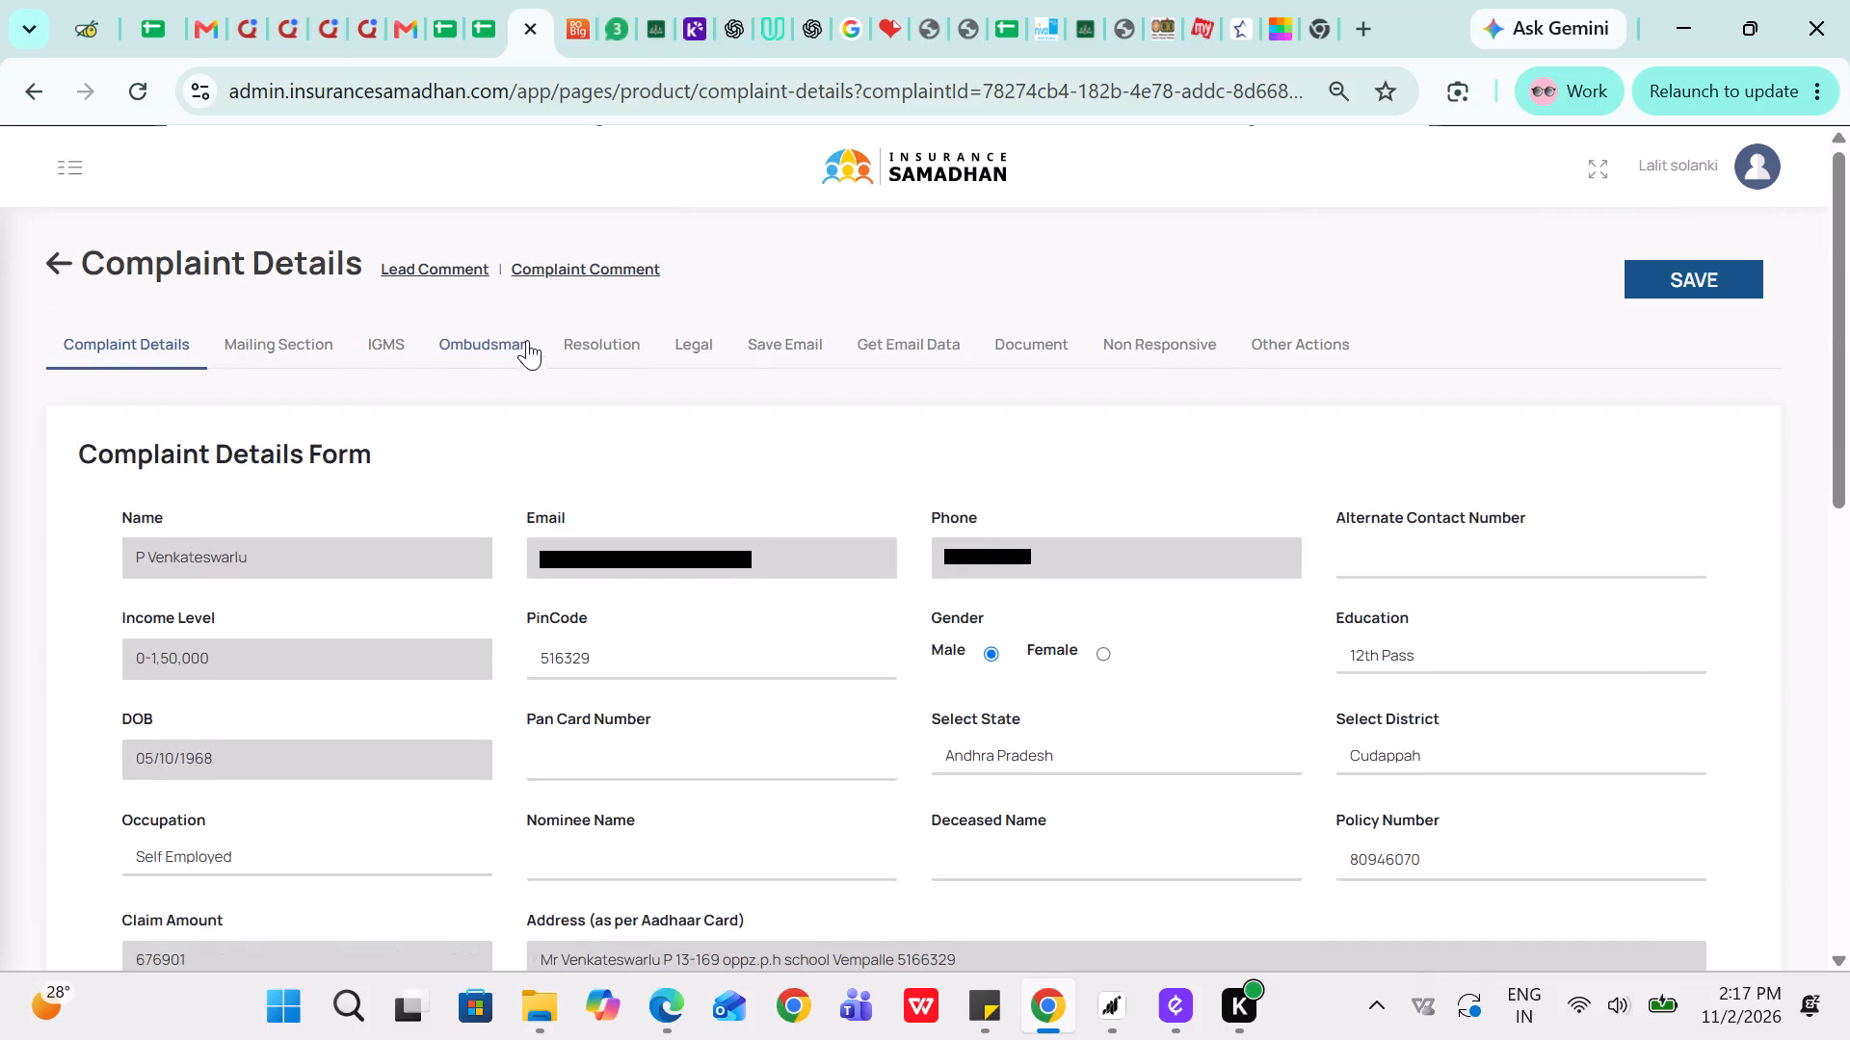
click(501, 349)
scroll(812, 522, down, 6)
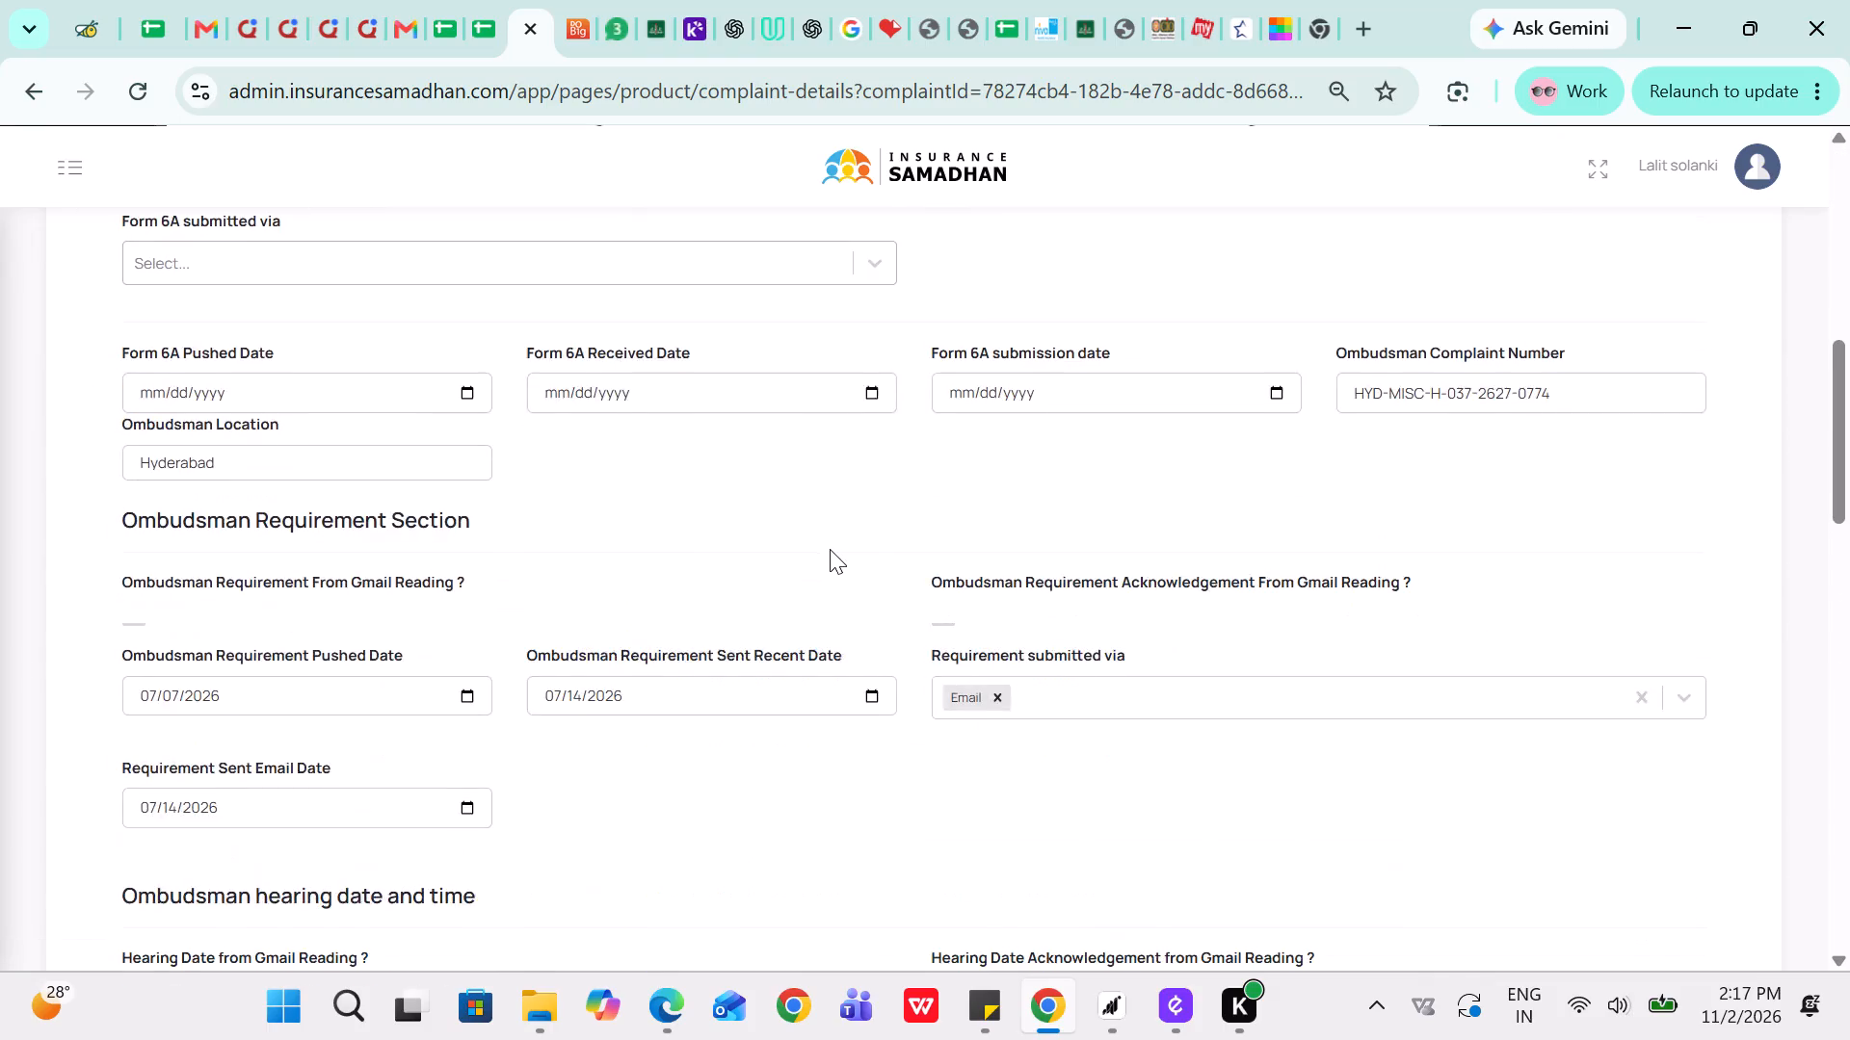
scroll(830, 549, up, 6)
scroll(662, 544, up, 4)
click(102, 337)
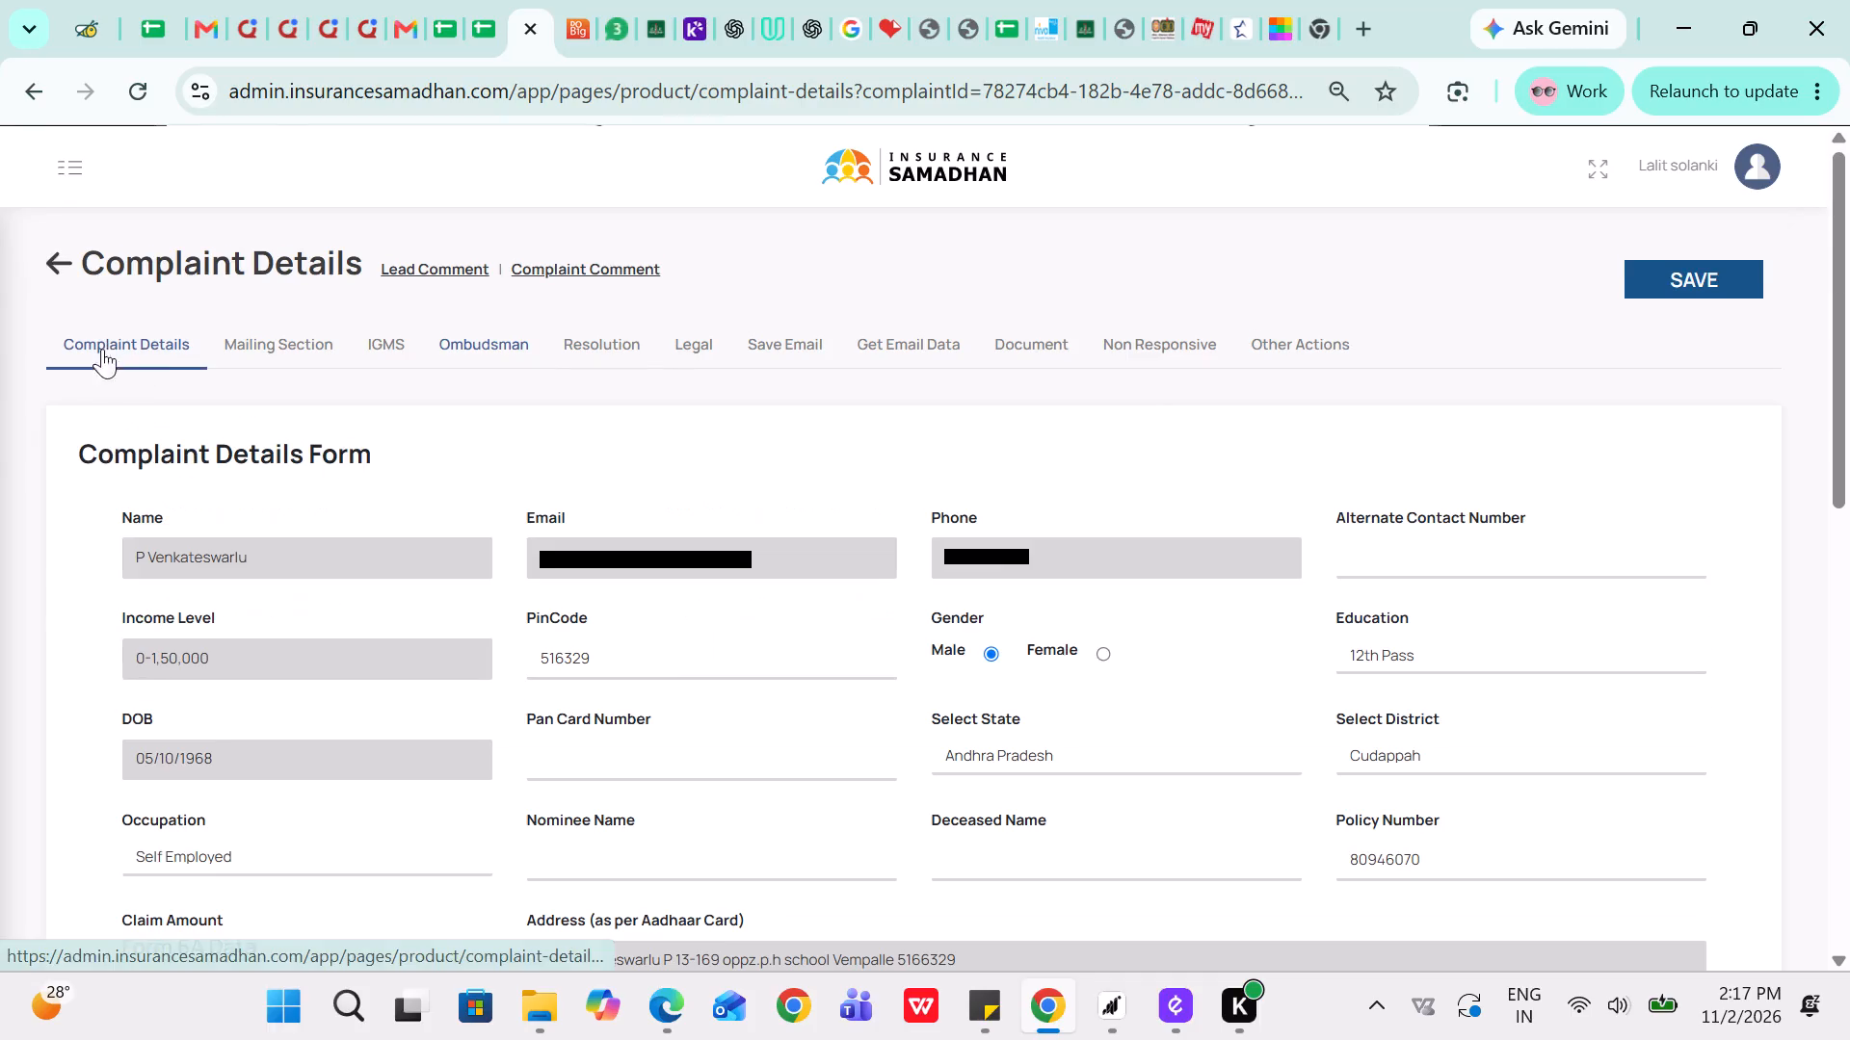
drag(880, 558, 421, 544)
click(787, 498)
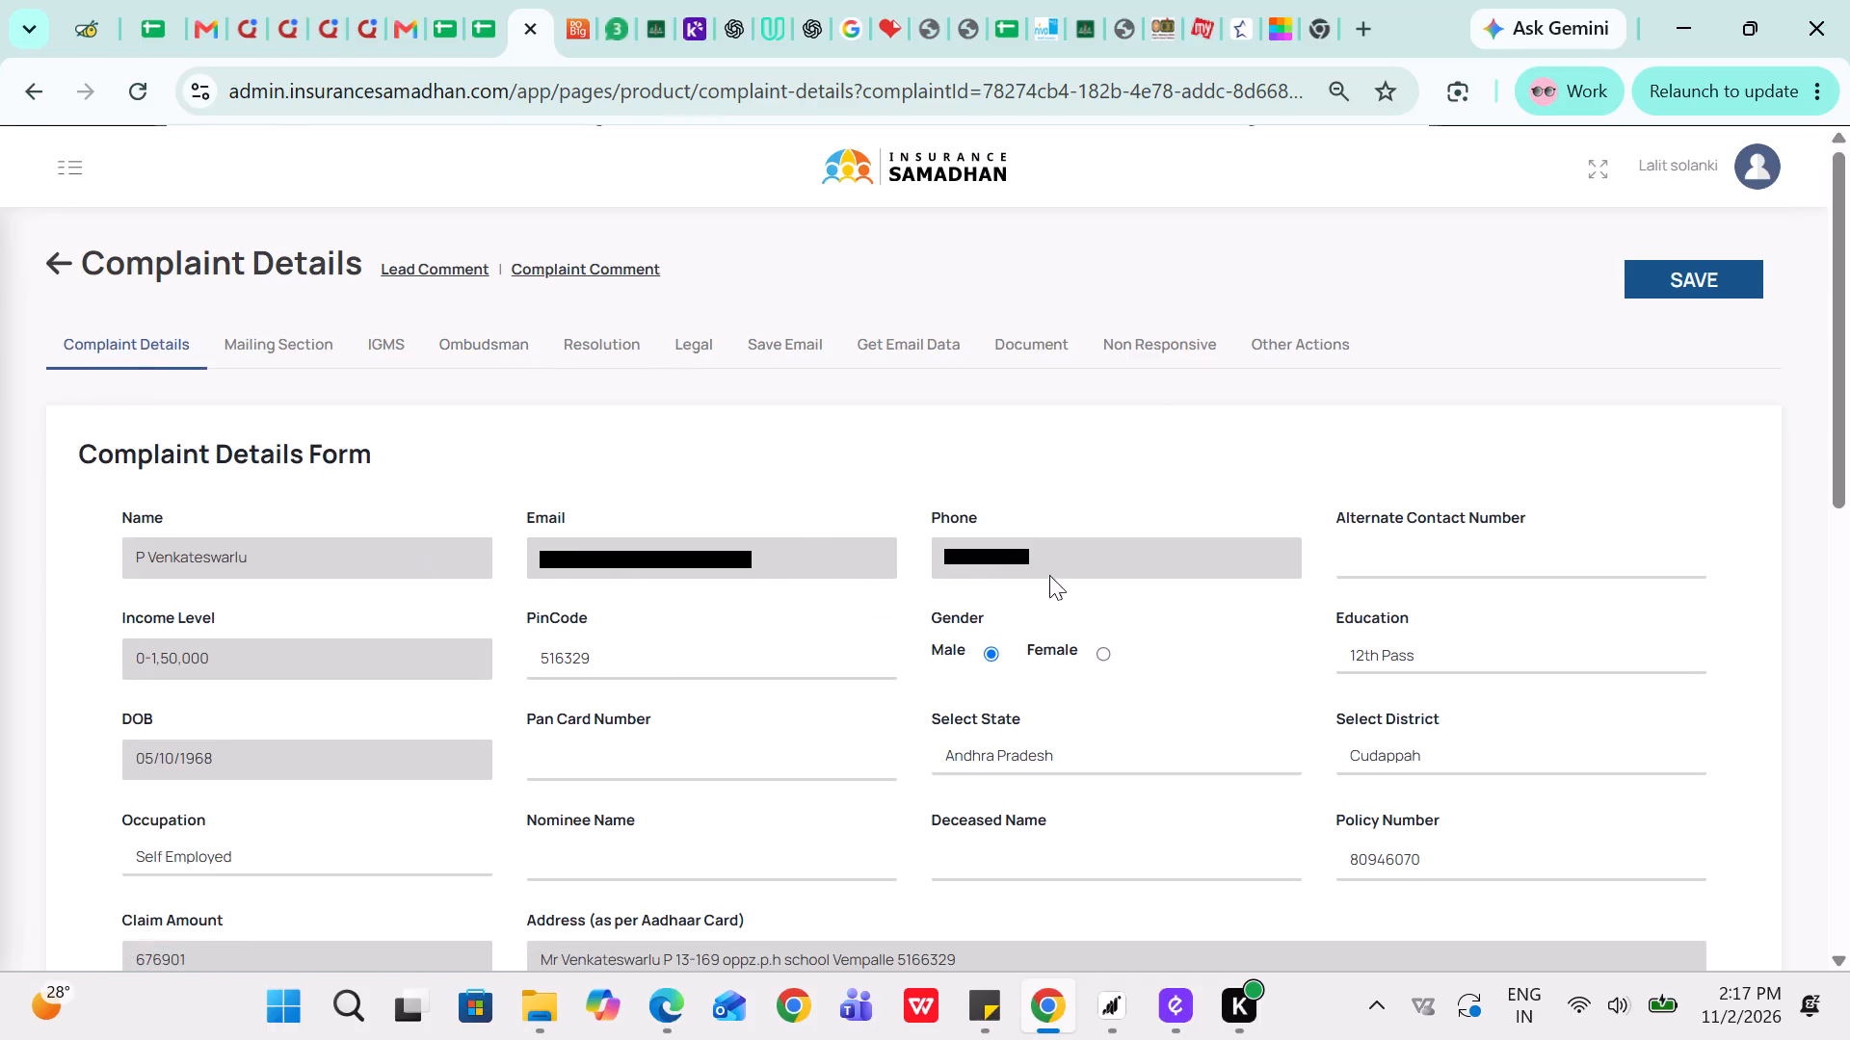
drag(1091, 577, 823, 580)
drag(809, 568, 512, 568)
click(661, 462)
Check the Form 6A data in the Ombudsman section, then view the complaint's Communication Log and close it.
click(443, 342)
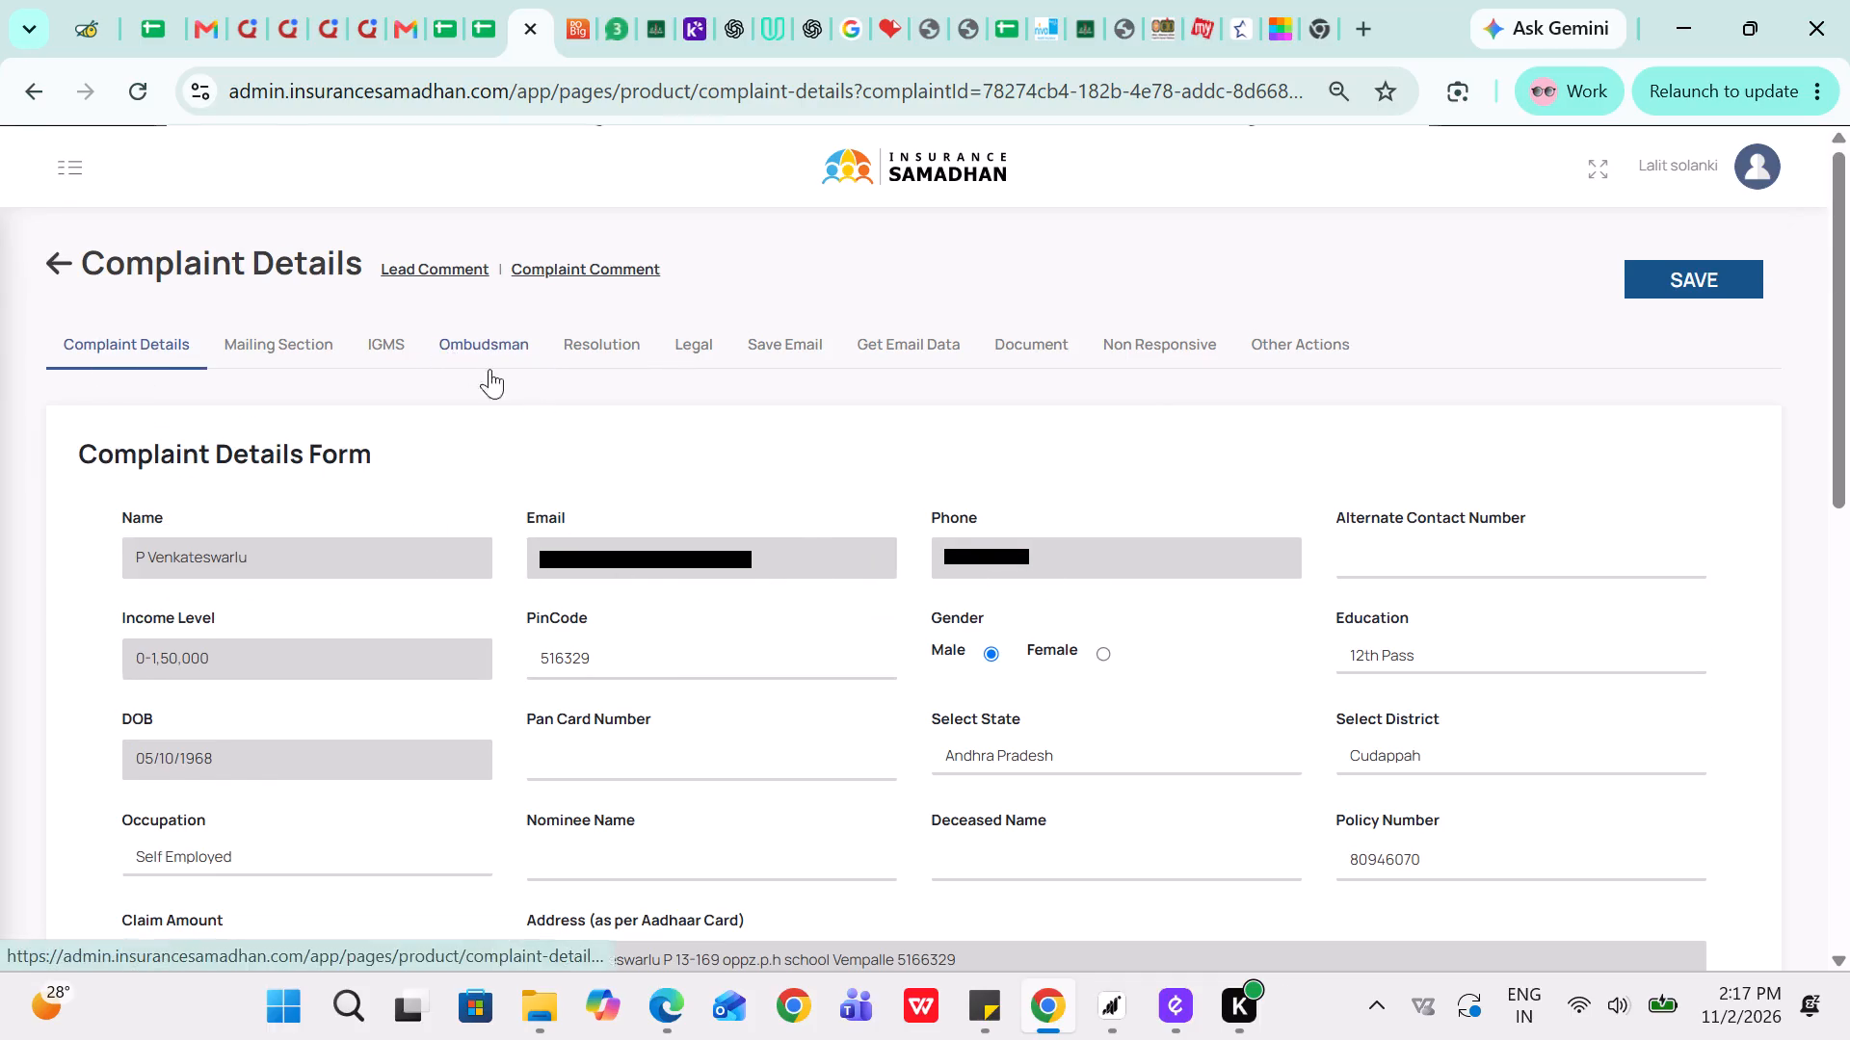
scroll(746, 517, down, 4)
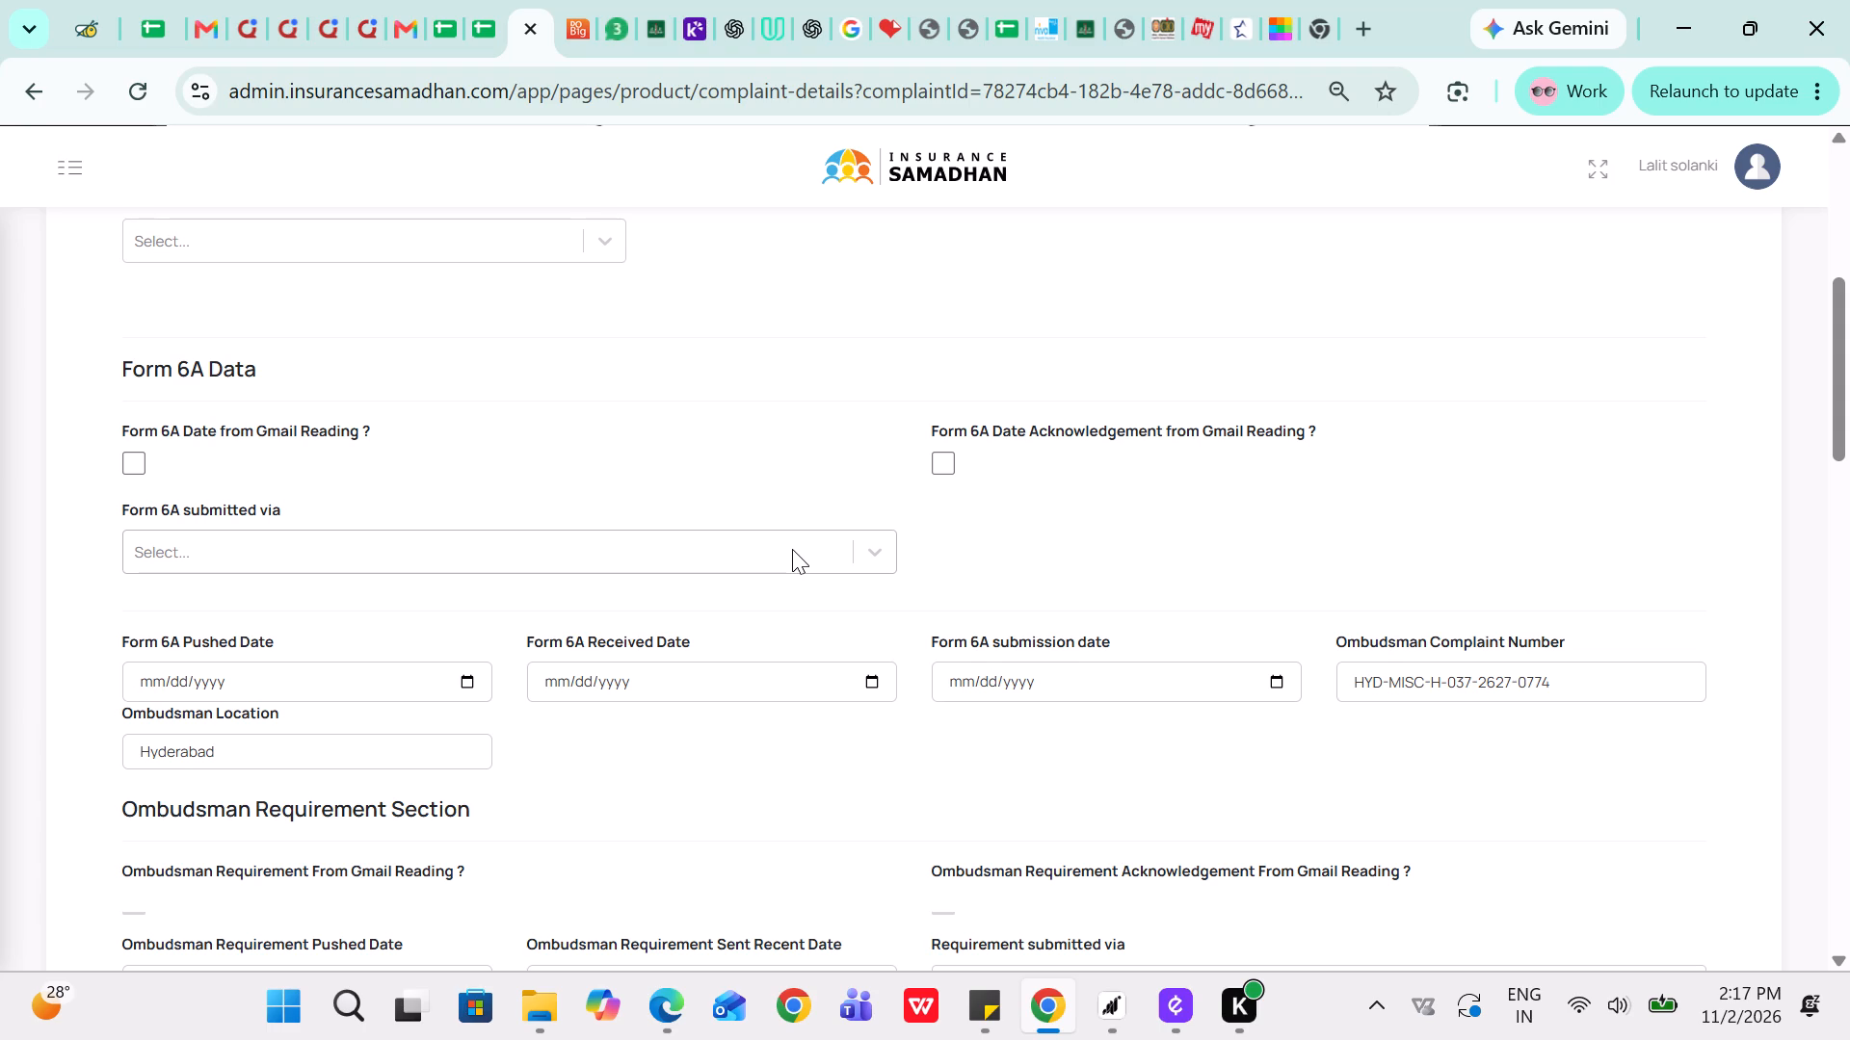
scroll(696, 461, up, 4)
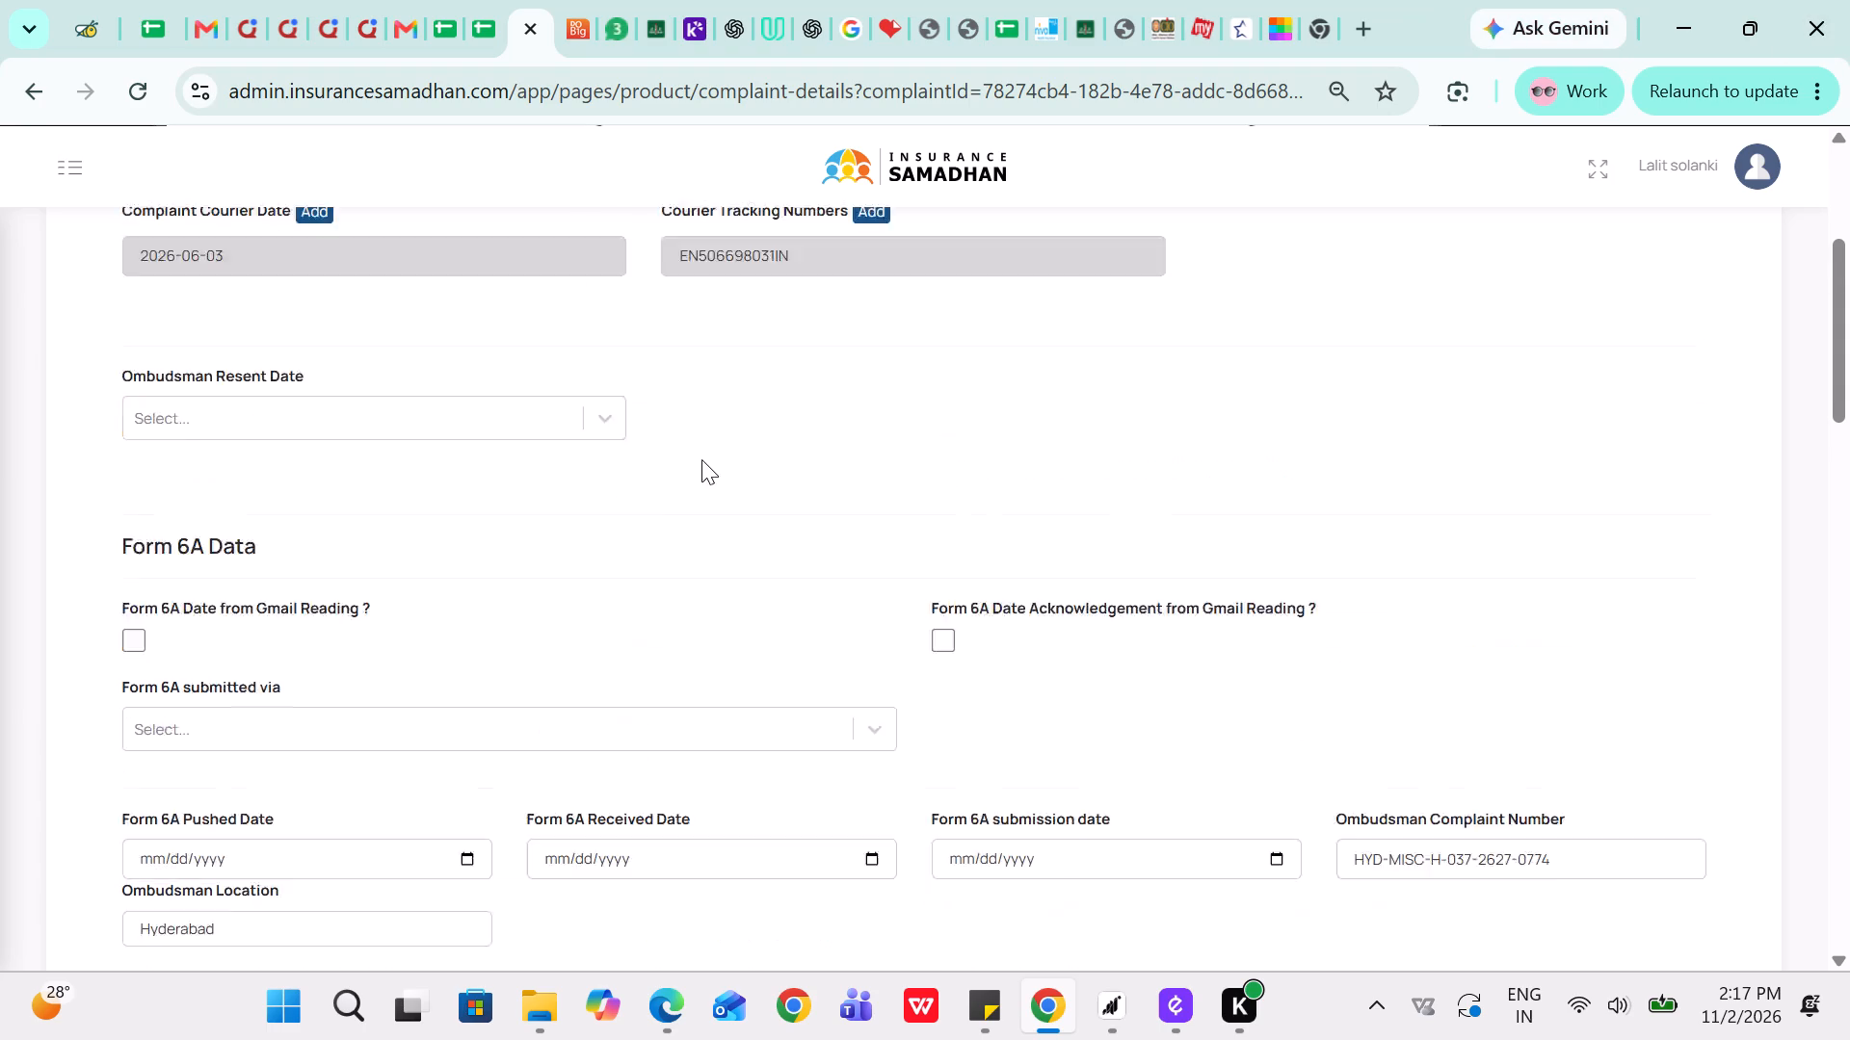
scroll(701, 459, up, 7)
click(627, 276)
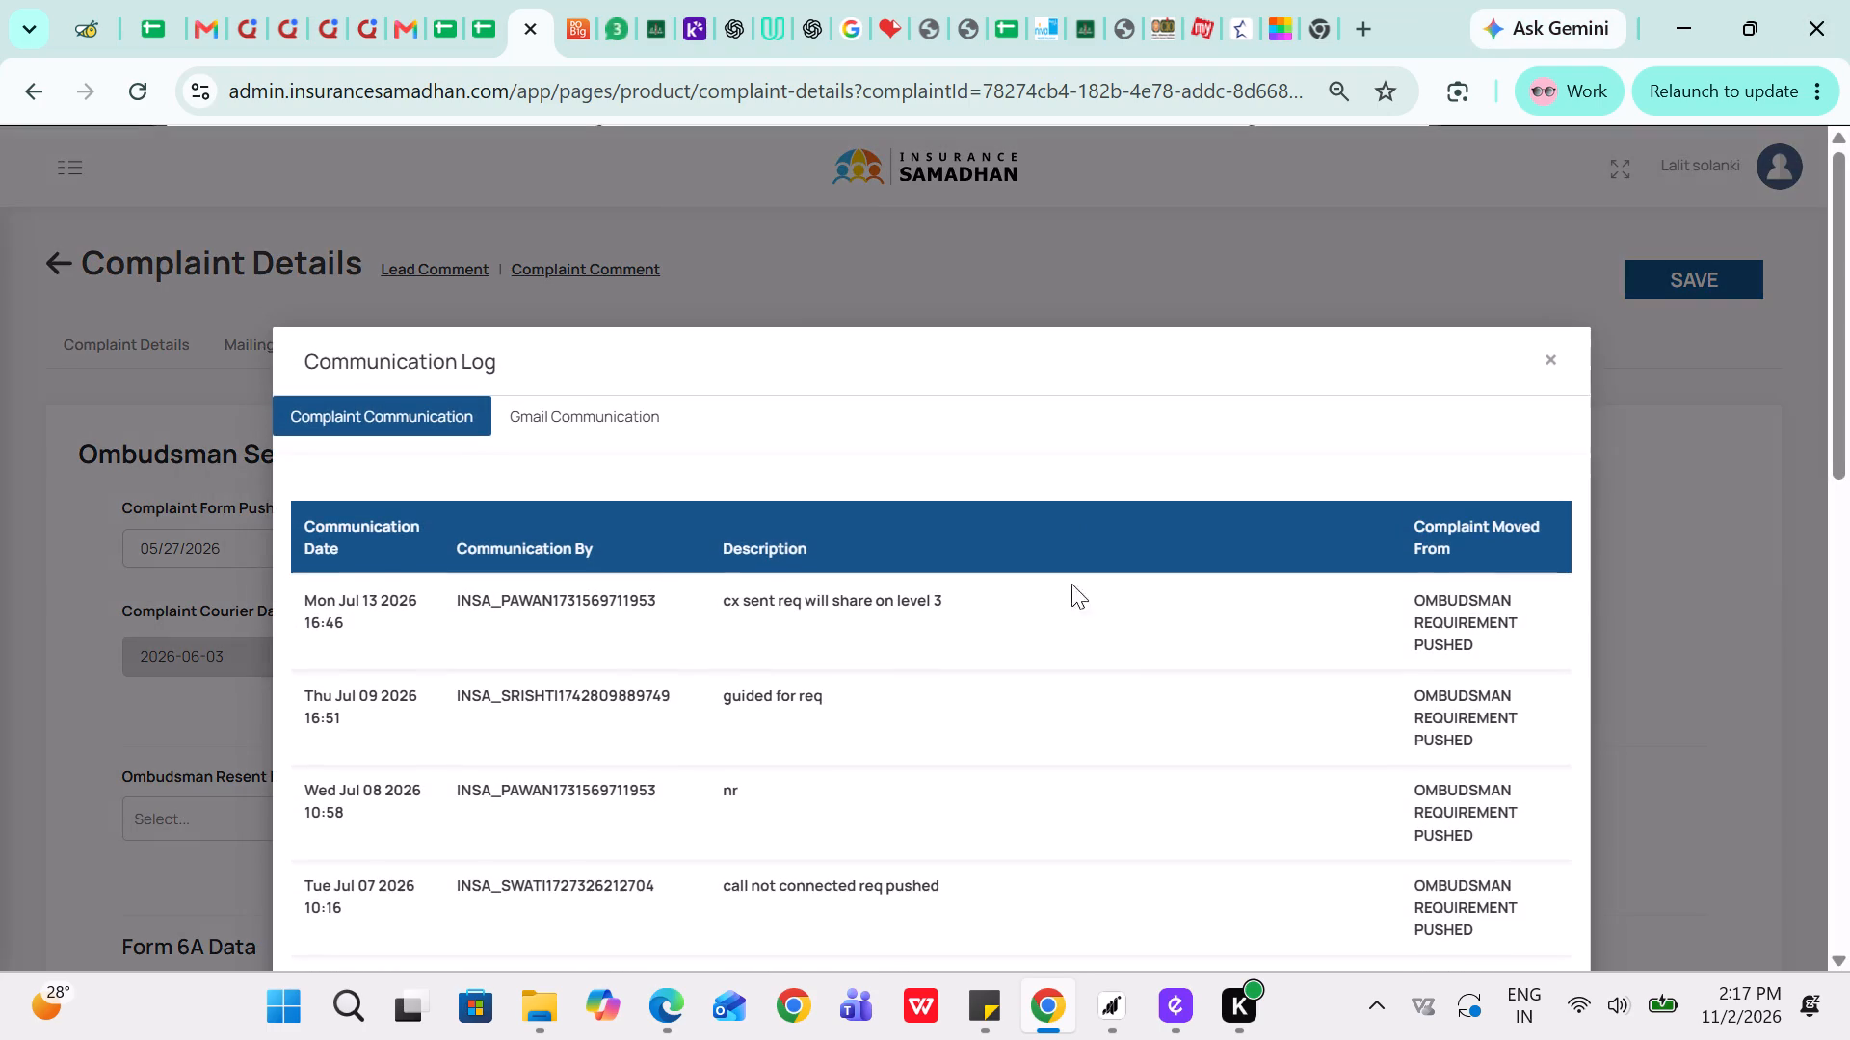
click(753, 267)
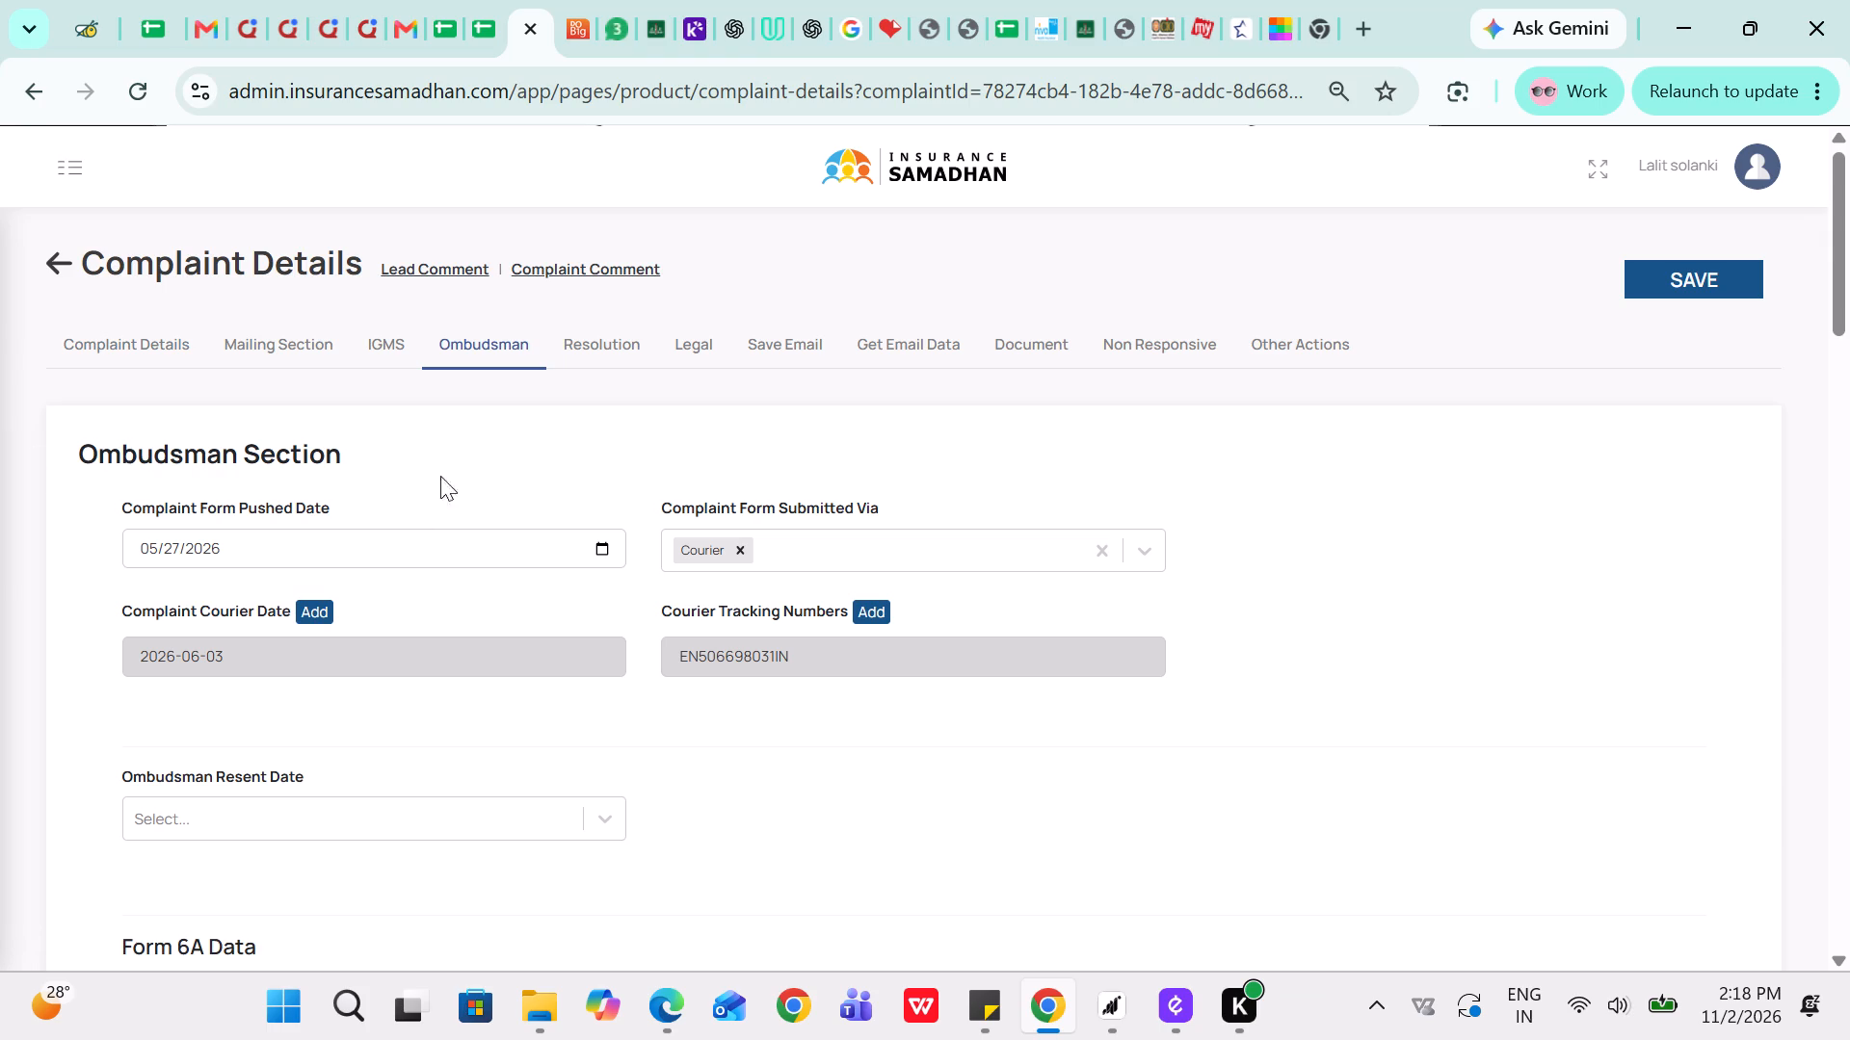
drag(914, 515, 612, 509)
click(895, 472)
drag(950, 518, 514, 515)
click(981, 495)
From the complaint's Other Actions, generate a Single-type Form 6A Reminder Mail to the Hyderabad Ombudsman and review its draft through to the end.
click(1353, 352)
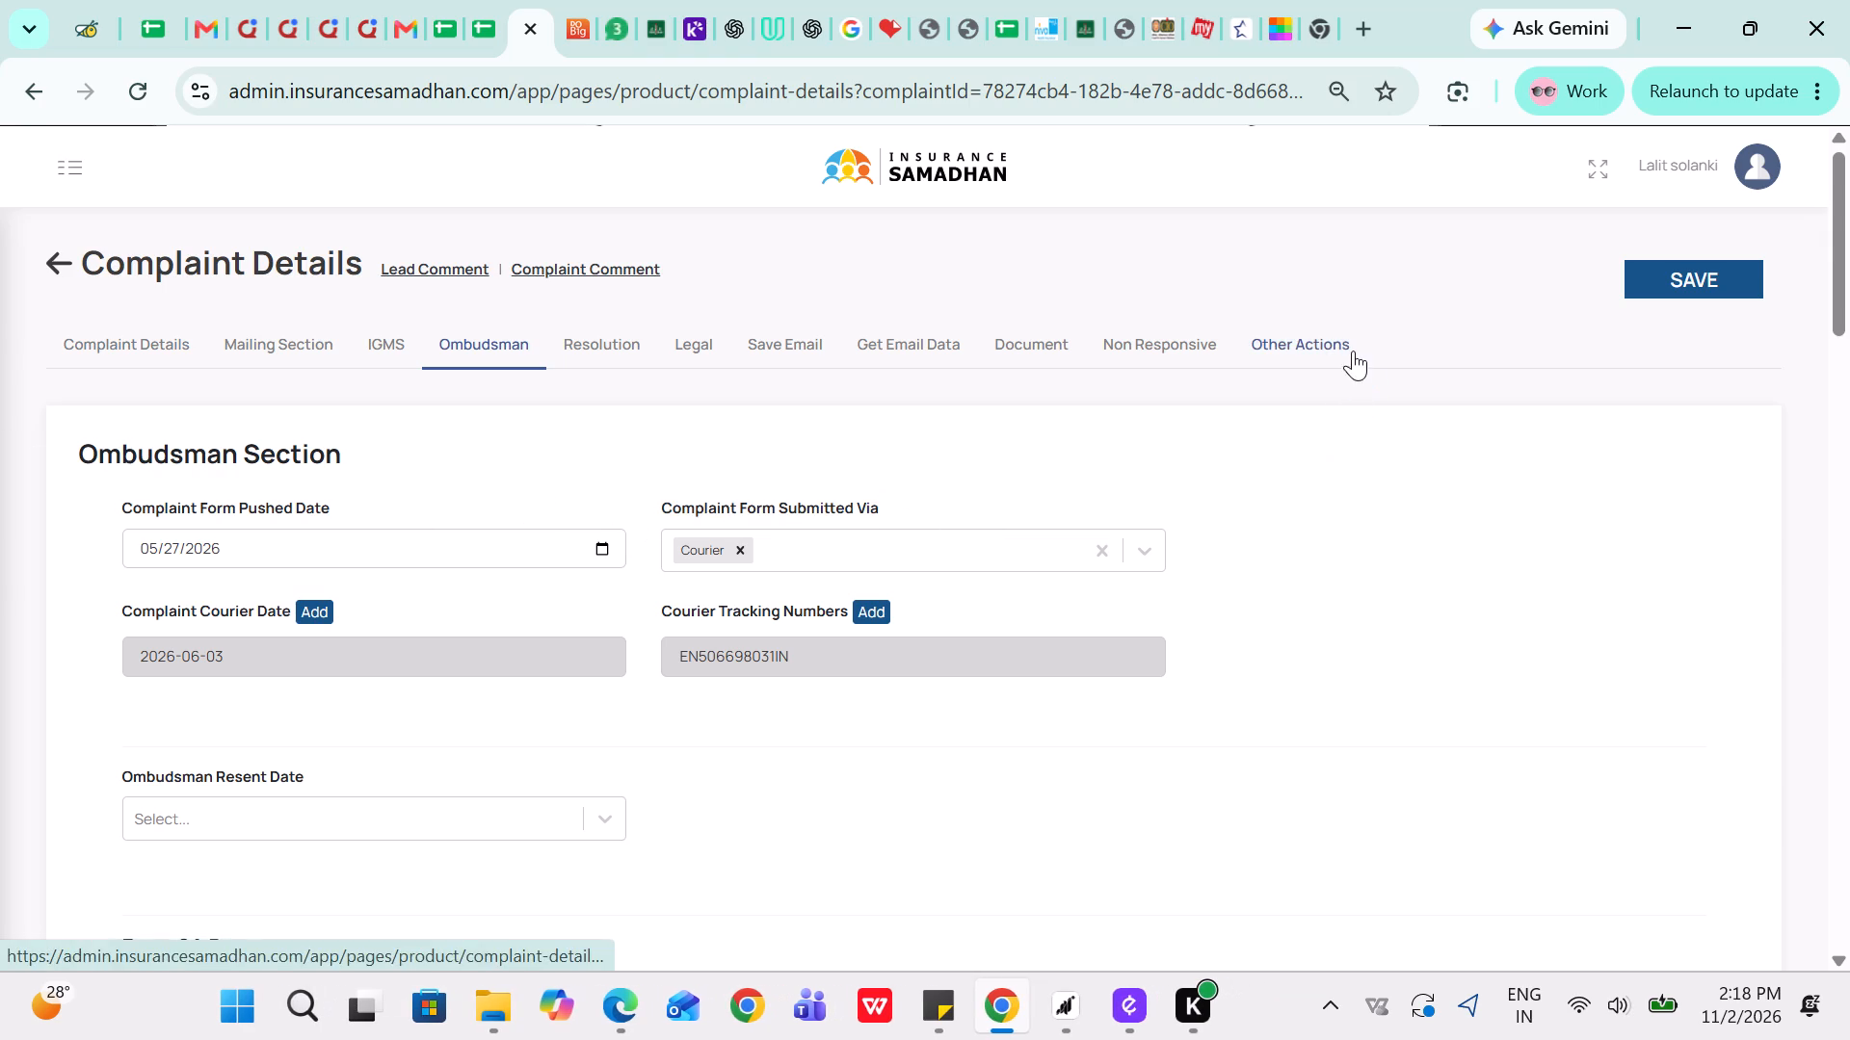
scroll(1506, 434, down, 5)
scroll(520, 429, down, 2)
click(132, 332)
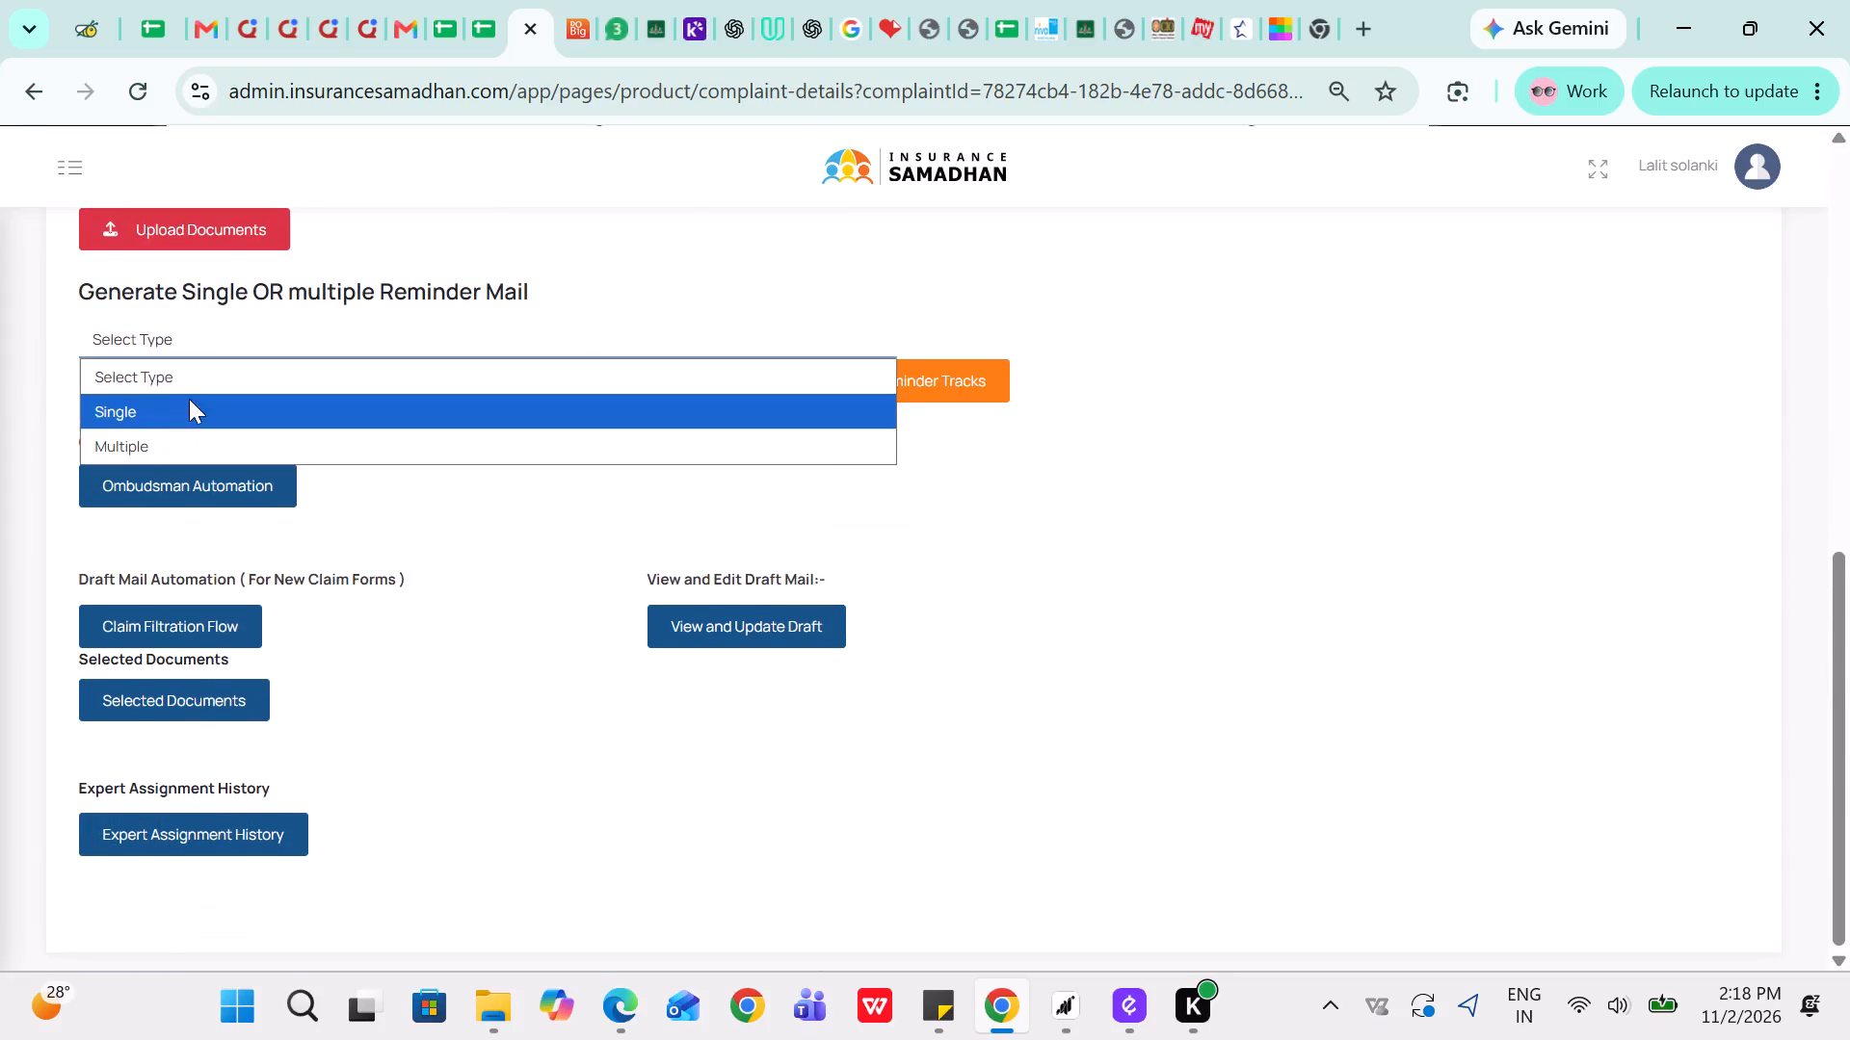
click(197, 403)
scroll(770, 484, down, 2)
click(1064, 397)
scroll(1200, 477, down, 3)
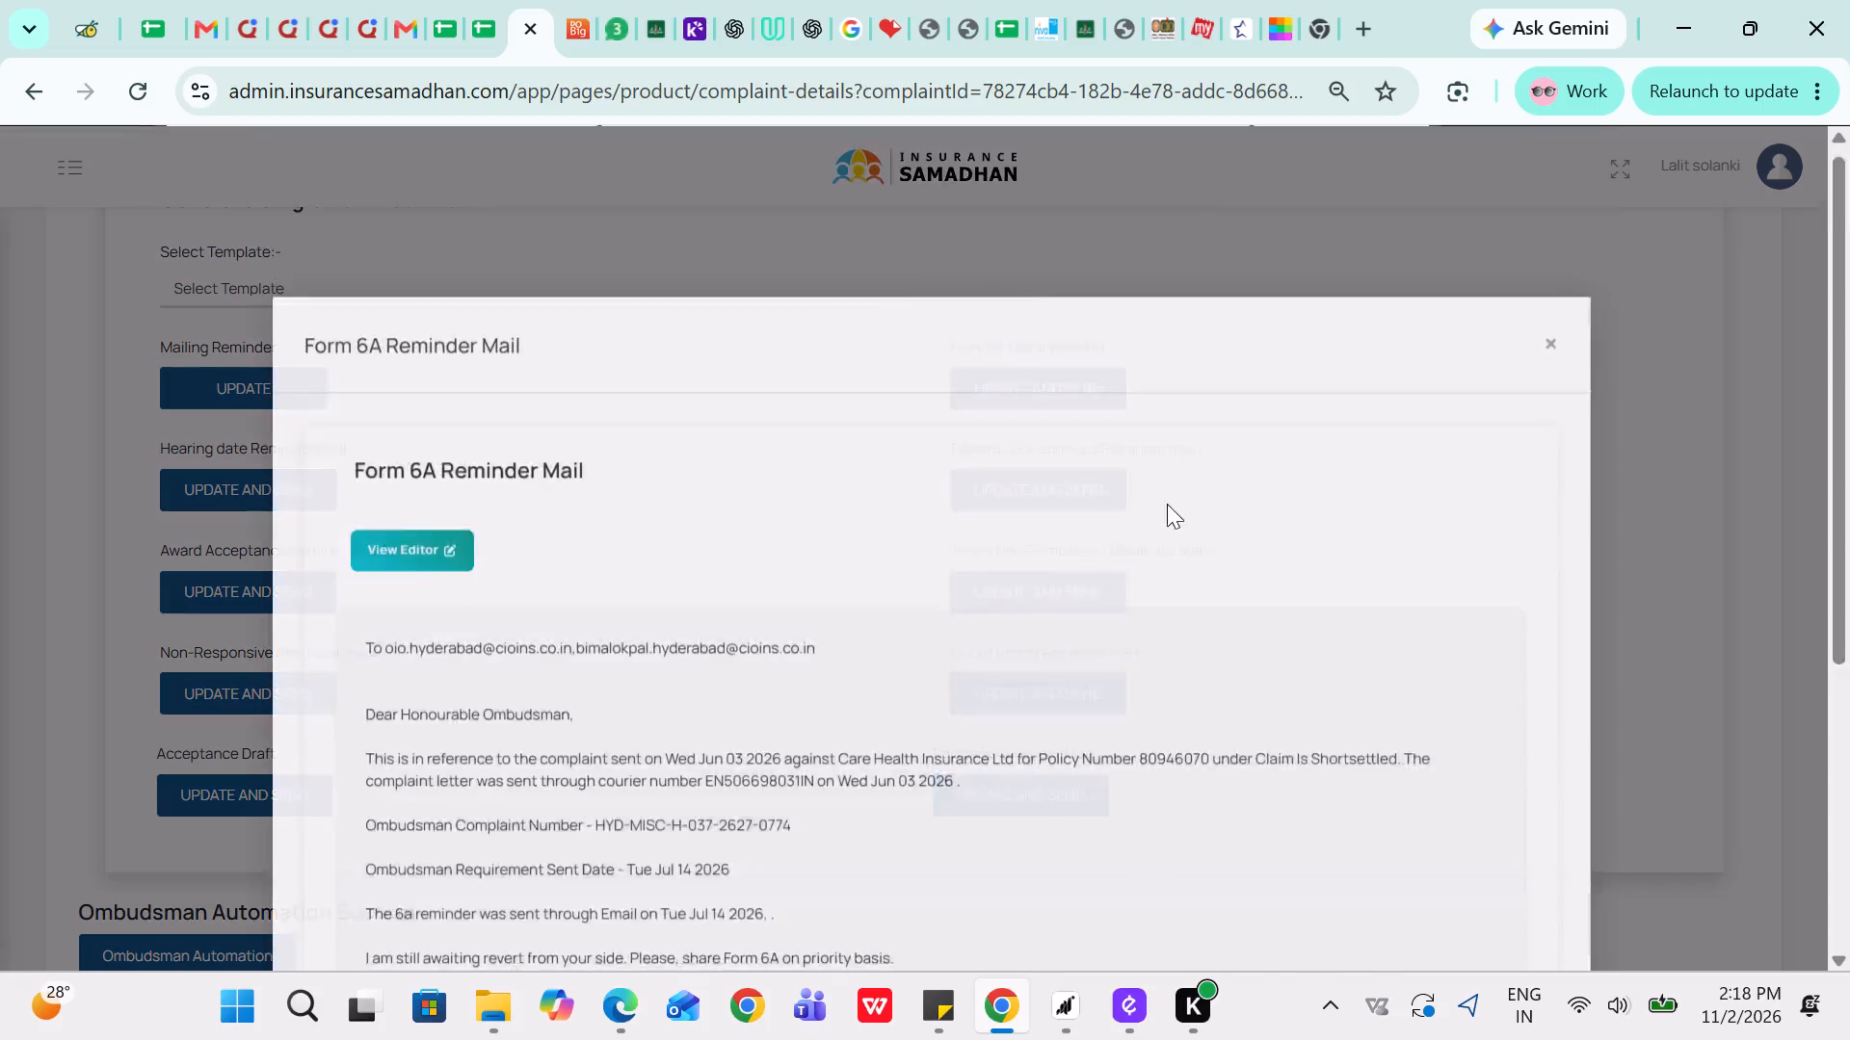
scroll(1165, 505, down, 3)
scroll(944, 681, down, 4)
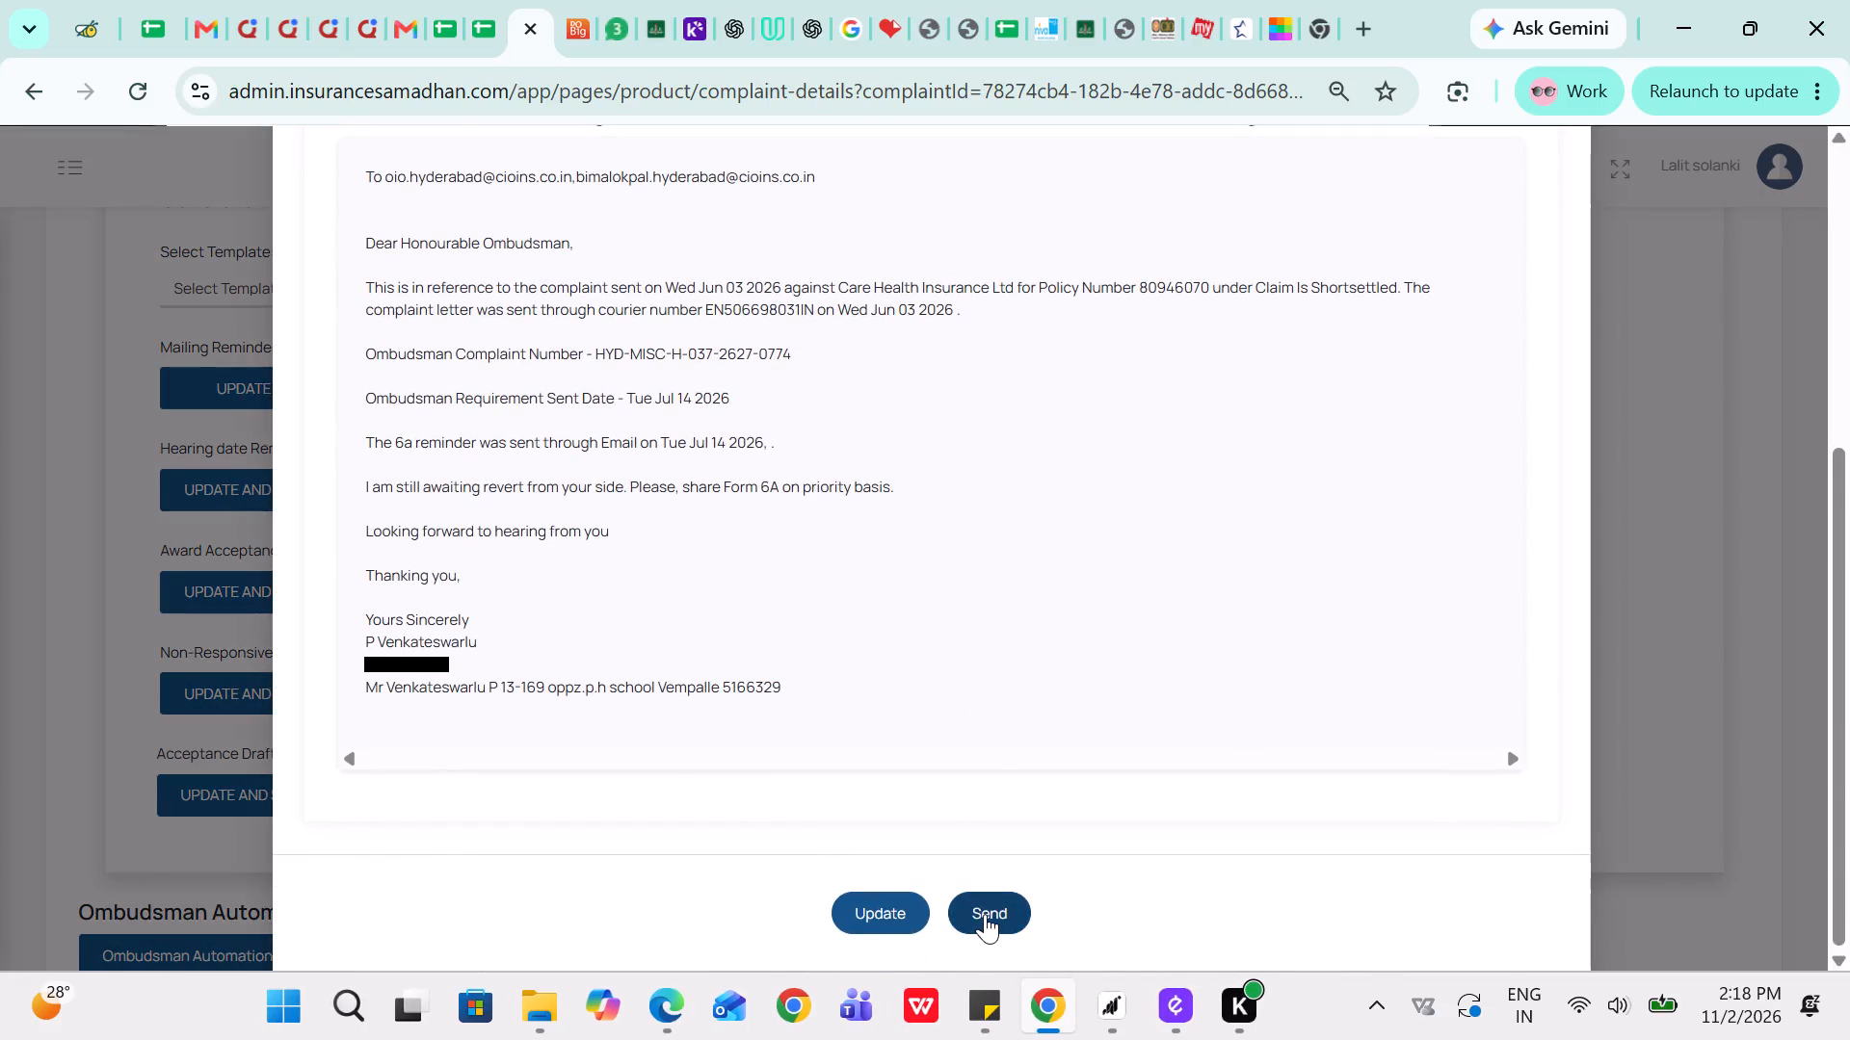
Send the drafted Form 6A Reminder Mail to the Hyderabad Ombudsman.
click(985, 914)
click(1054, 280)
scroll(477, 275, up, 1)
scroll(470, 283, down, 1)
scroll(469, 285, up, 5)
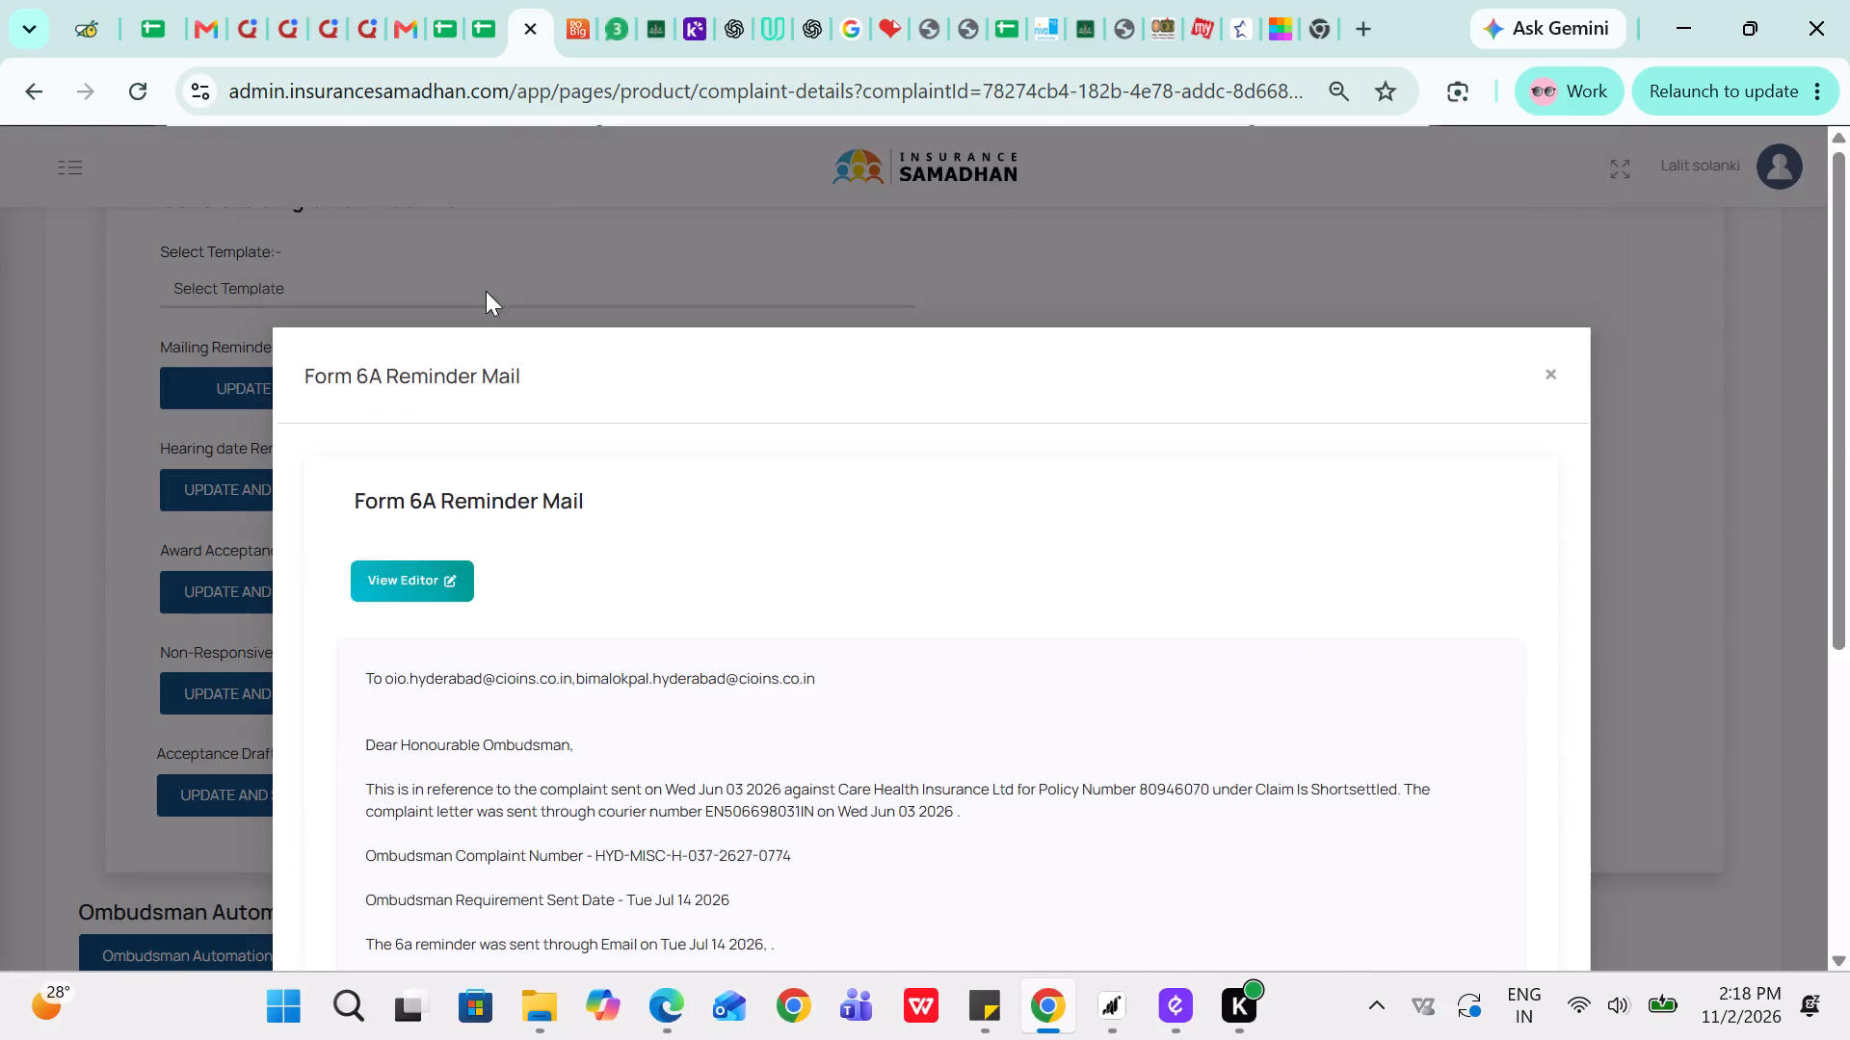
scroll(486, 291, up, 7)
scroll(644, 350, up, 13)
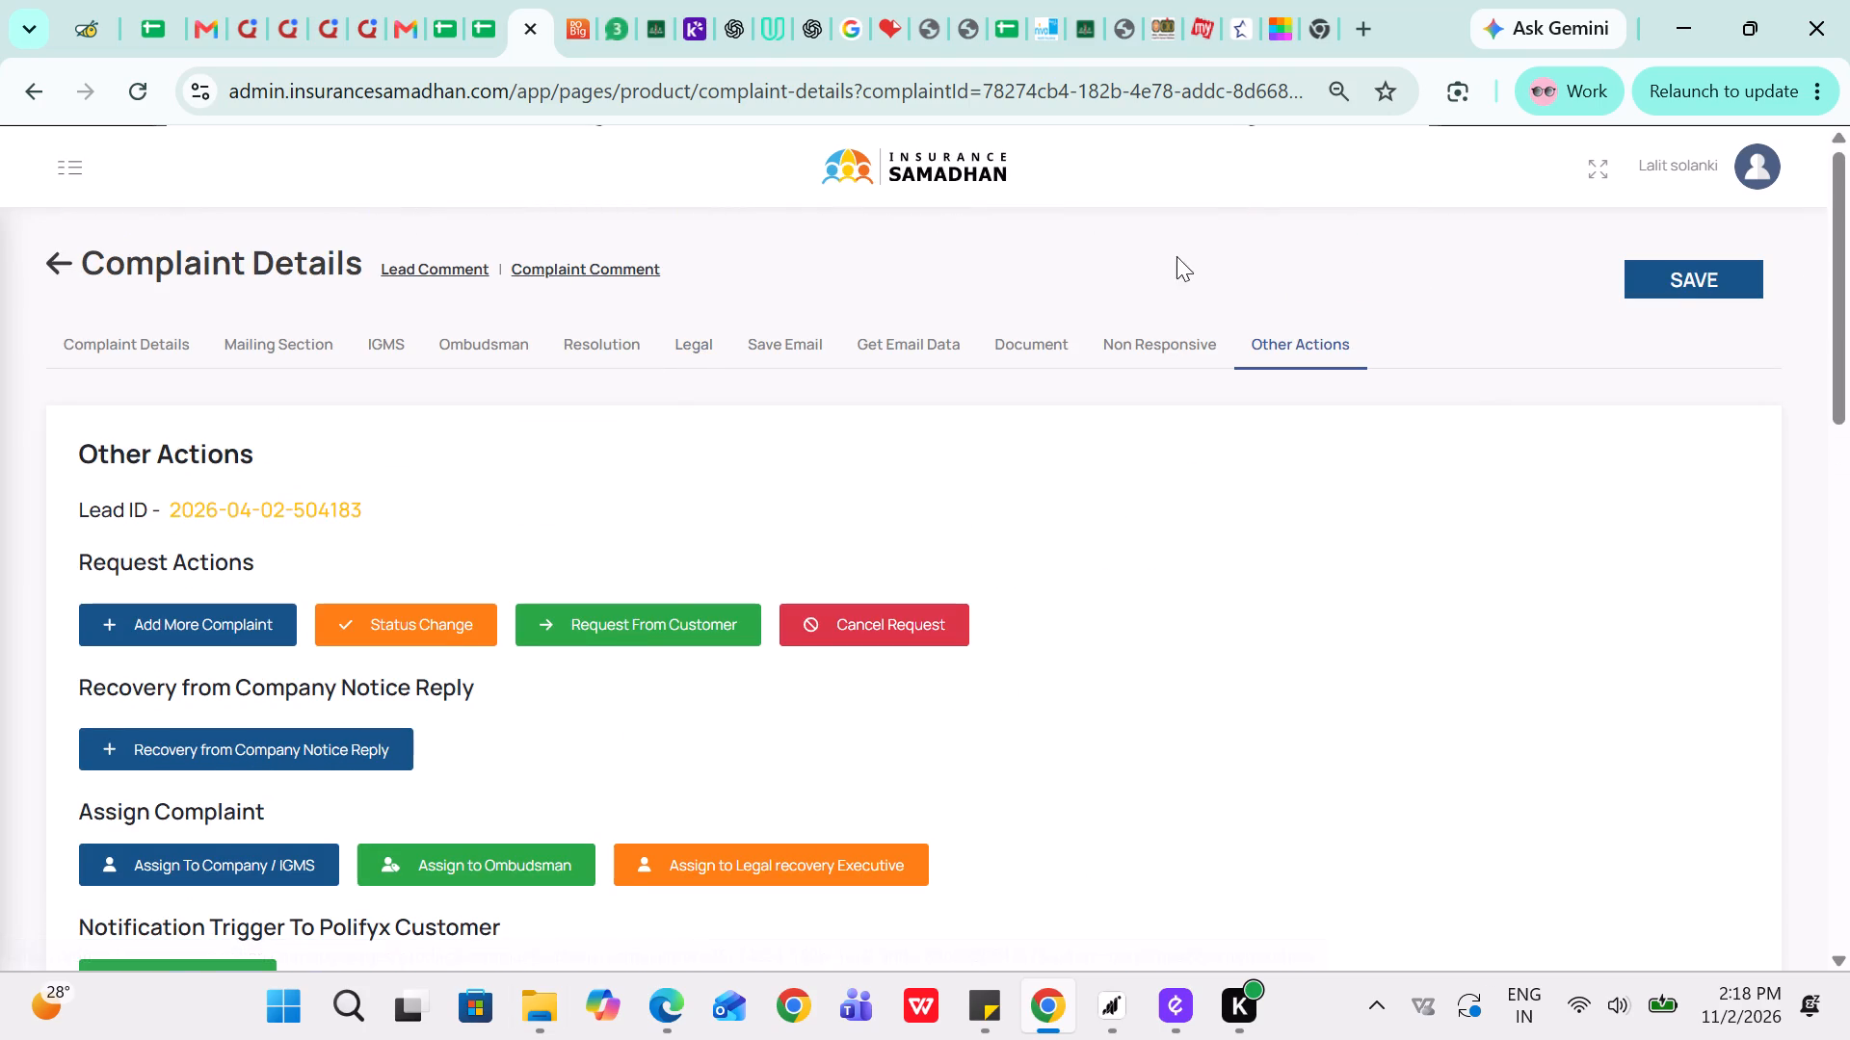
click(618, 260)
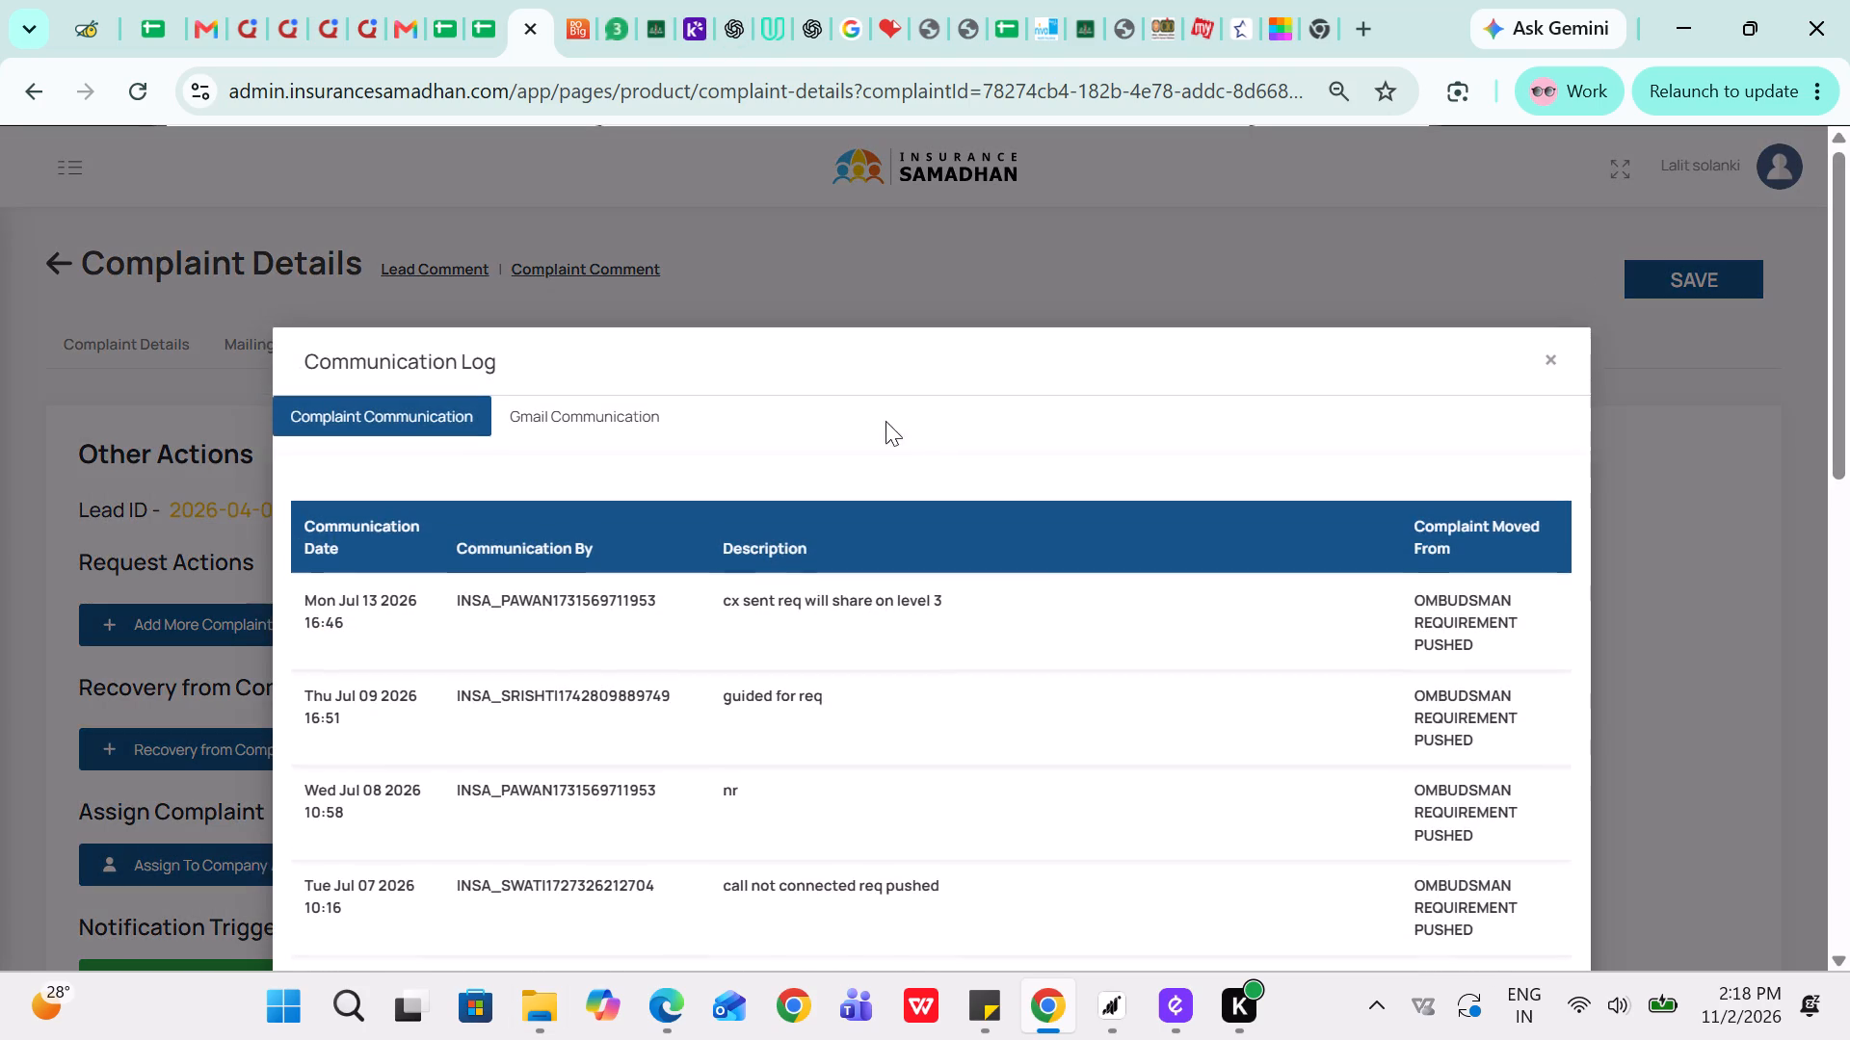
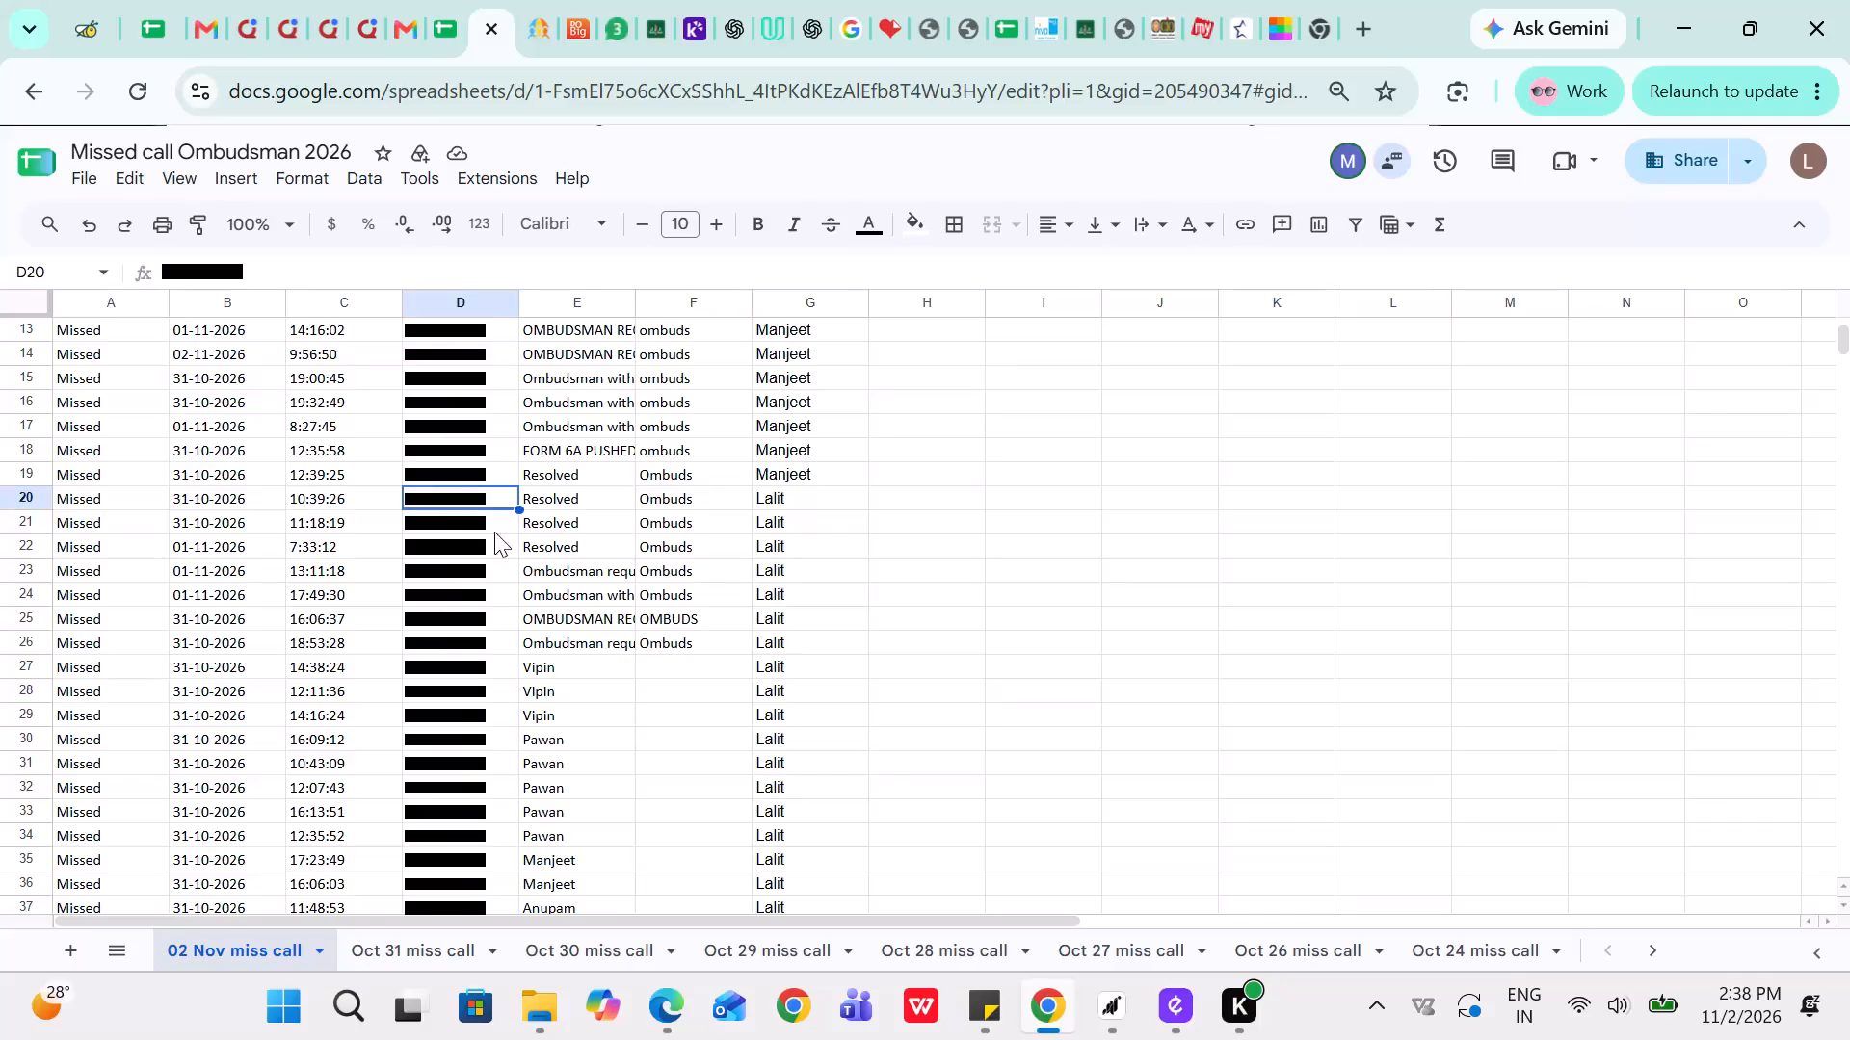
Copy the missed-call number in row 20 of the 02 Nov sheet and search All Complaints for it.
key(ctrl+c)
click(531, 0)
click(182, 359)
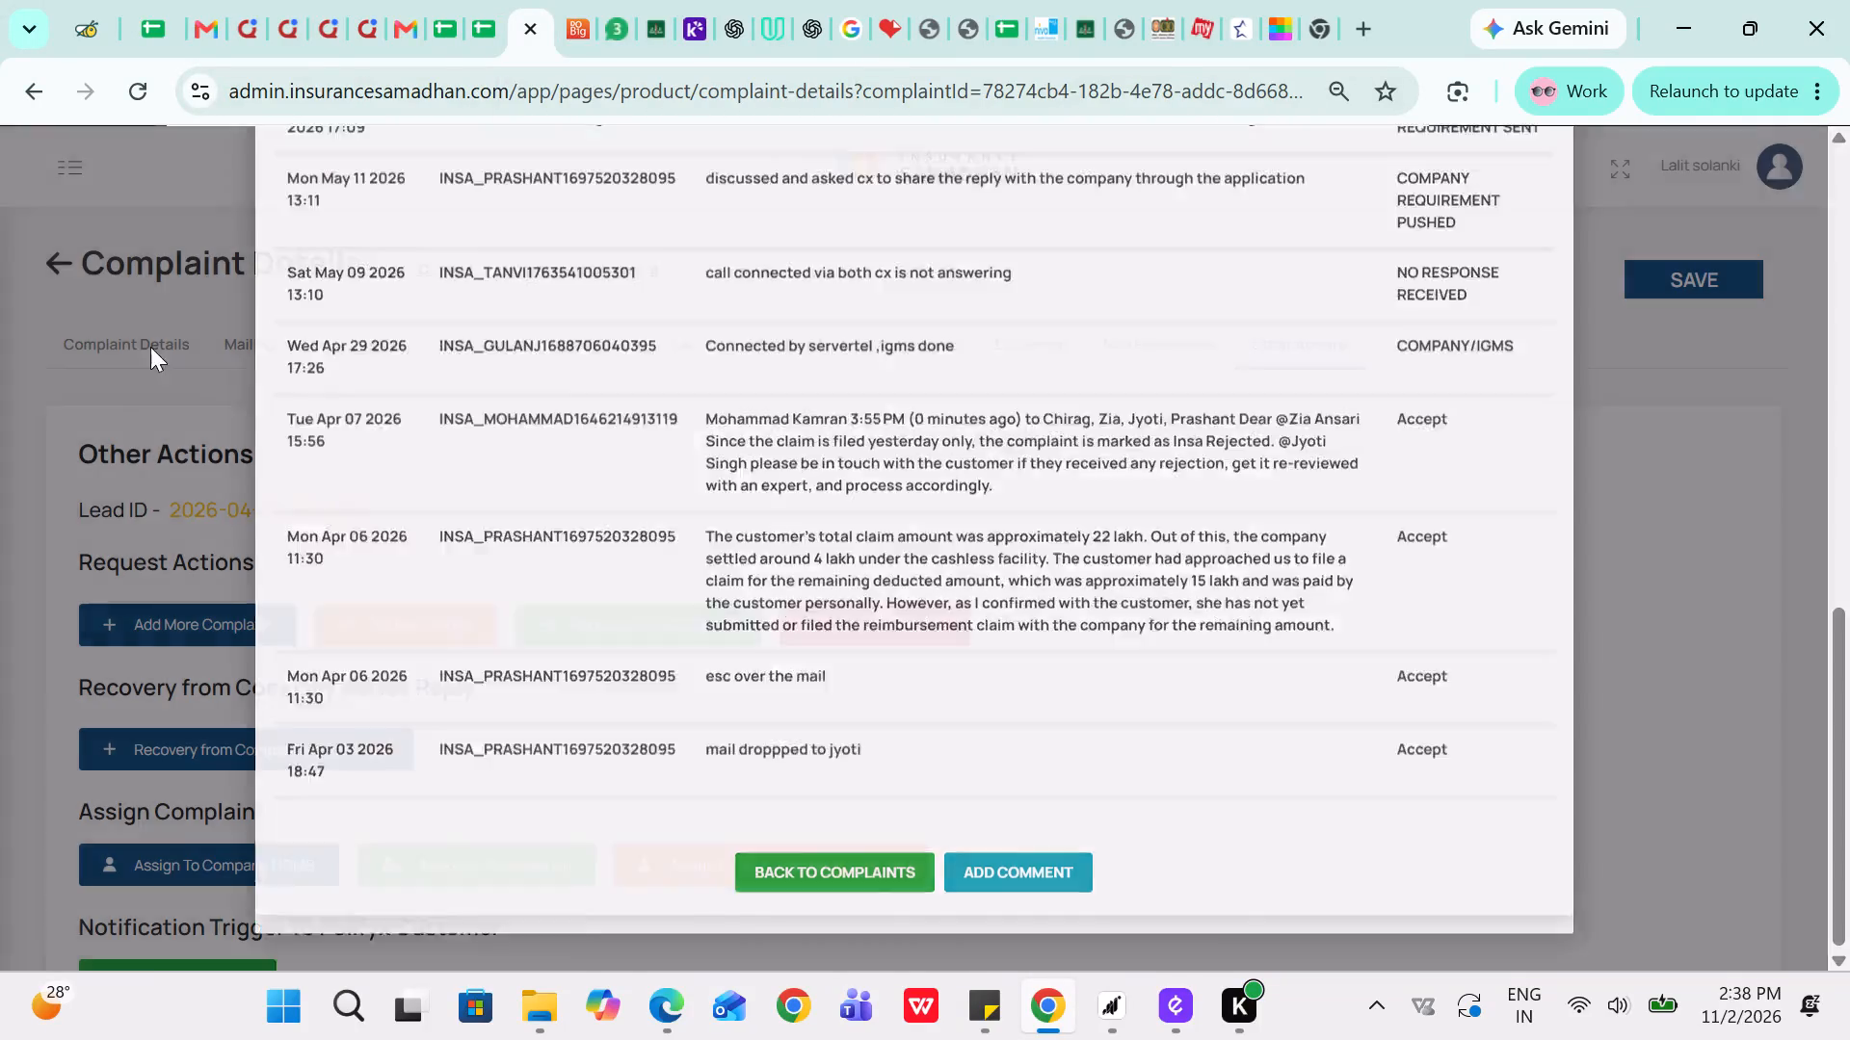
click(61, 262)
drag(313, 416, 0, 443)
key(ctrl+v)
click(391, 403)
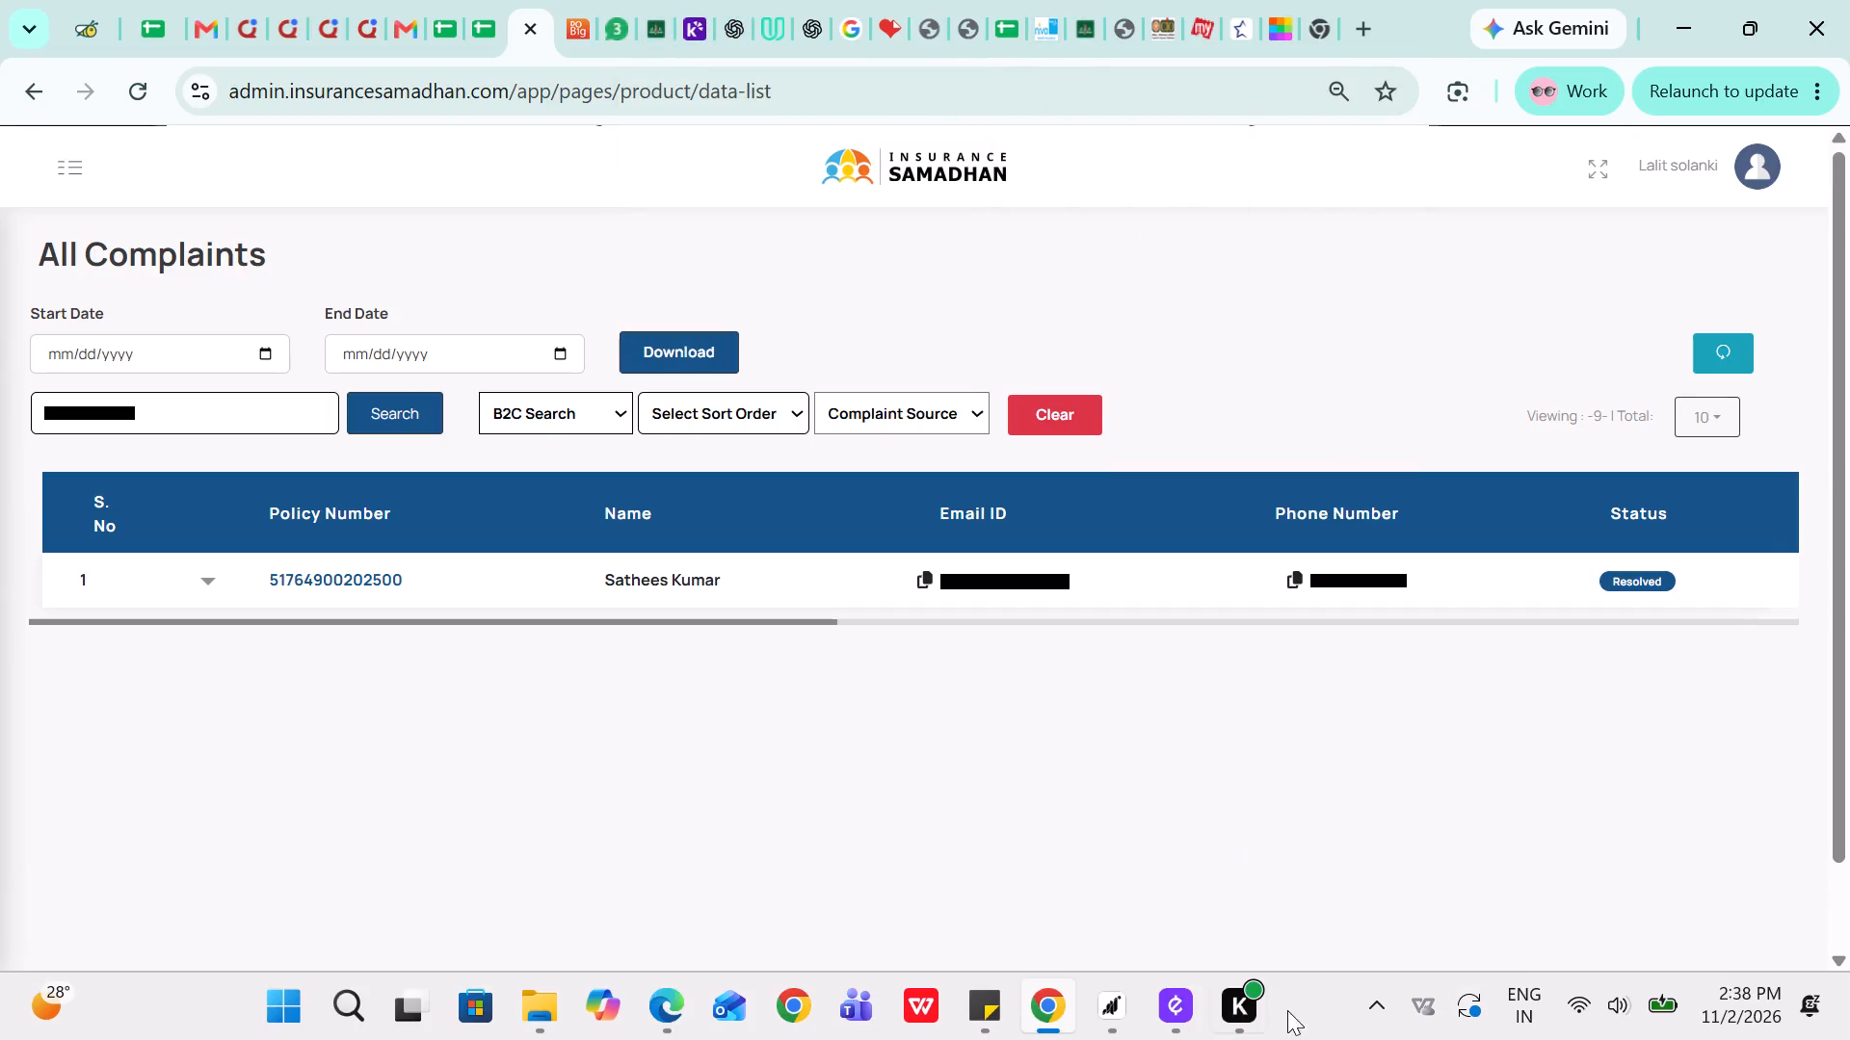
Check the Communication Log of the listed Resolved complaint, which belongs to the missed call in row 20, and close it.
click(1220, 584)
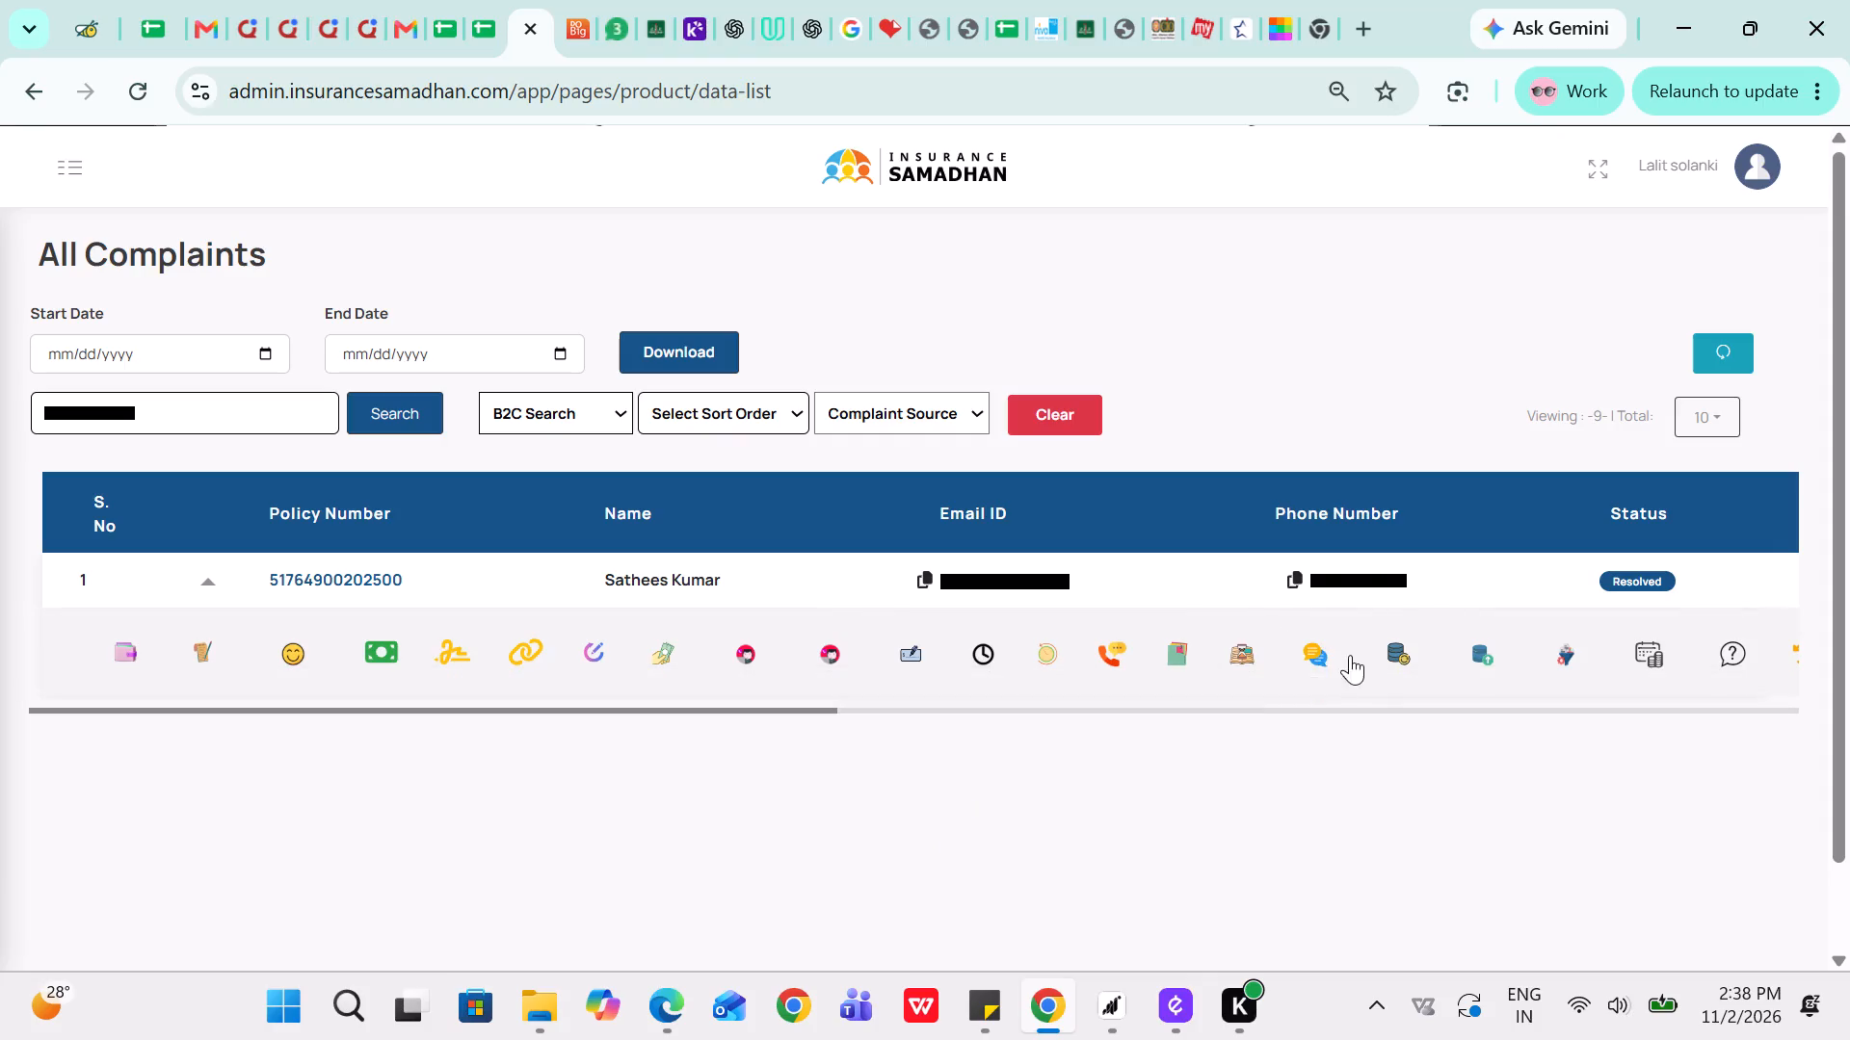
click(1319, 655)
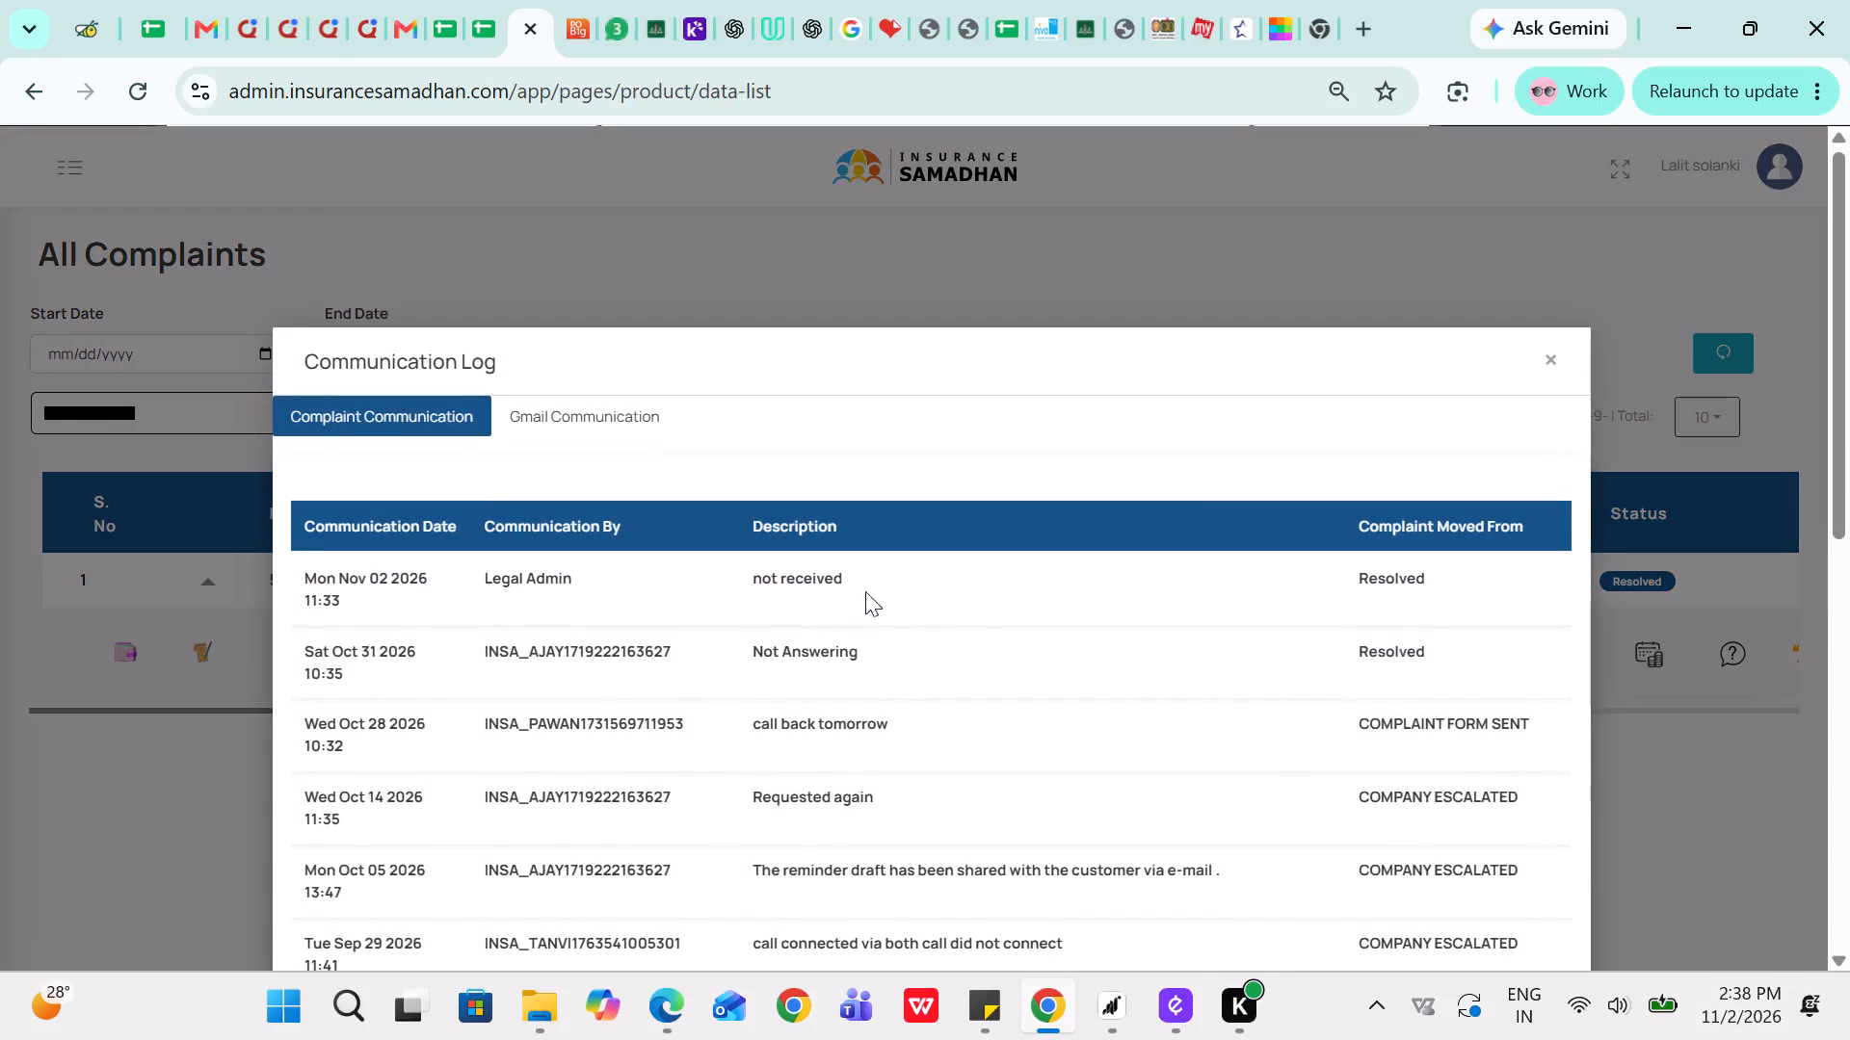
drag(893, 587, 780, 579)
click(1089, 574)
click(644, 246)
In the 02 Nov miss call sheet, enter Connected in column H for the missed call in row 20.
click(492, 0)
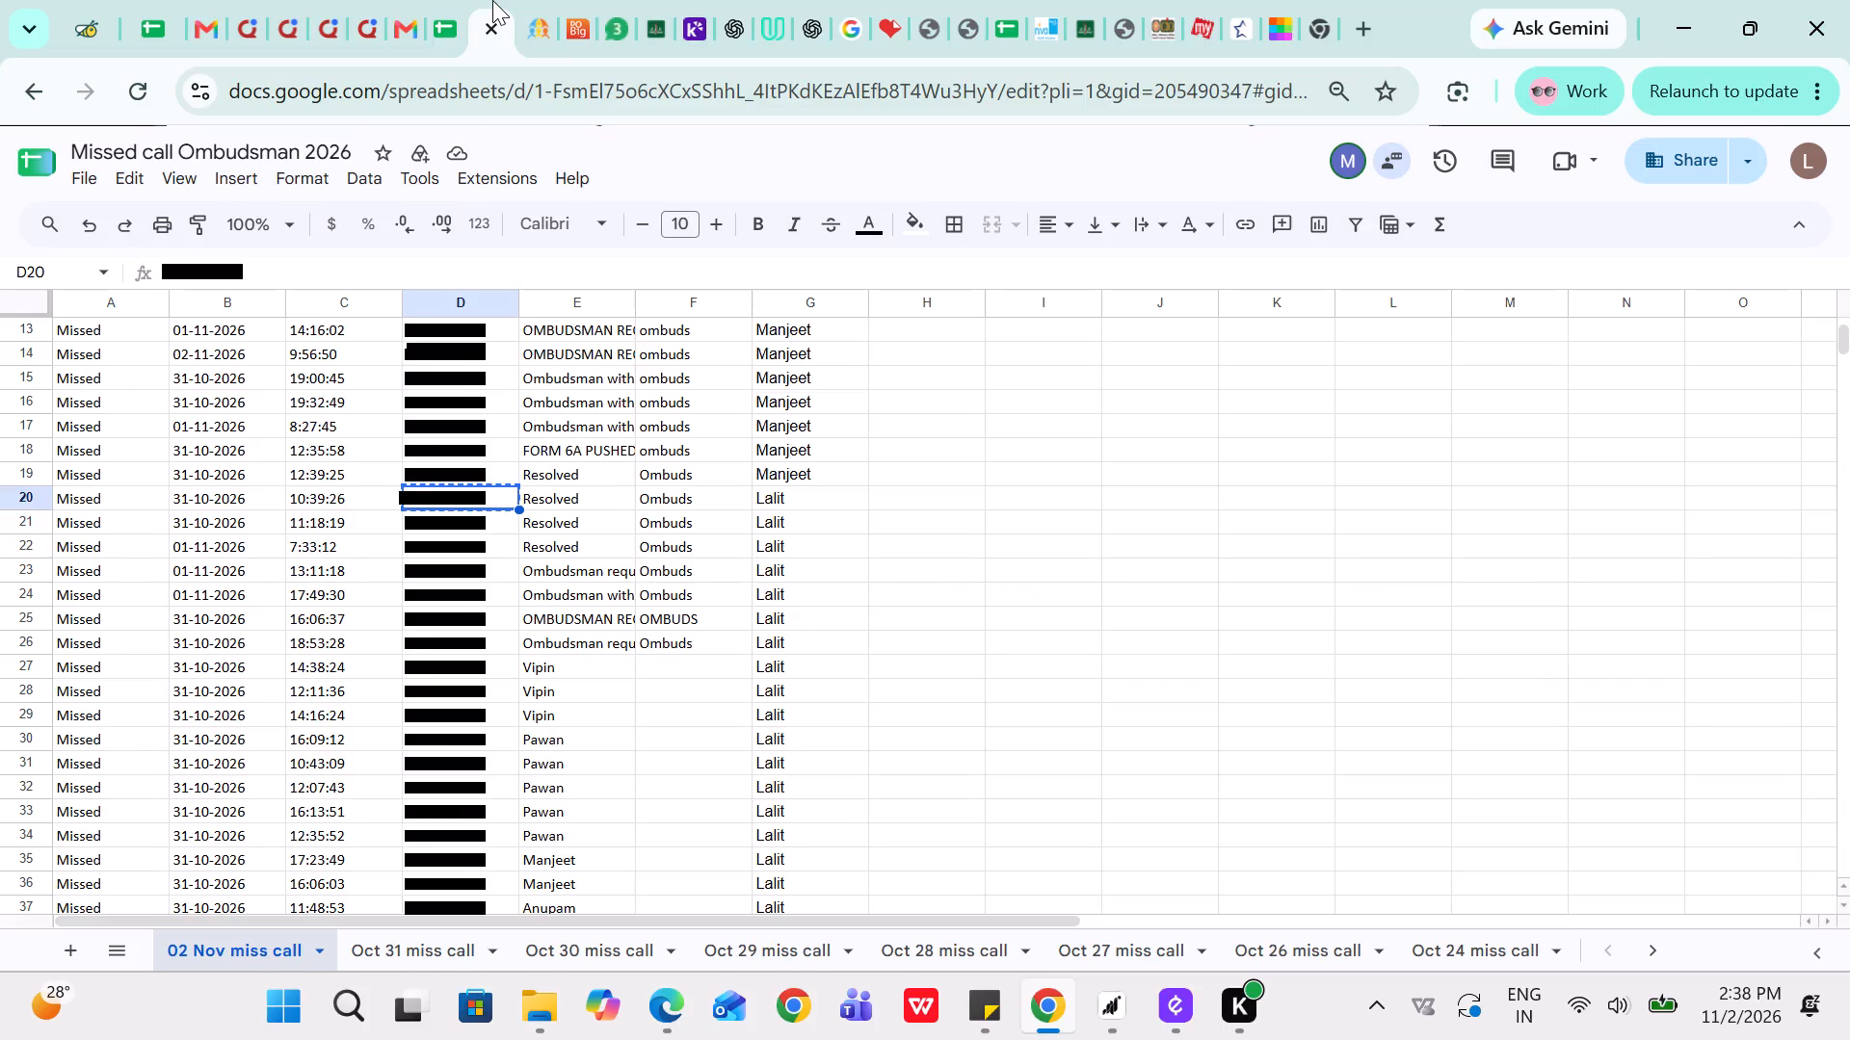
key(Right)
key(Right)
key(Right)
key(Right)
text(Connected)
key(Return)
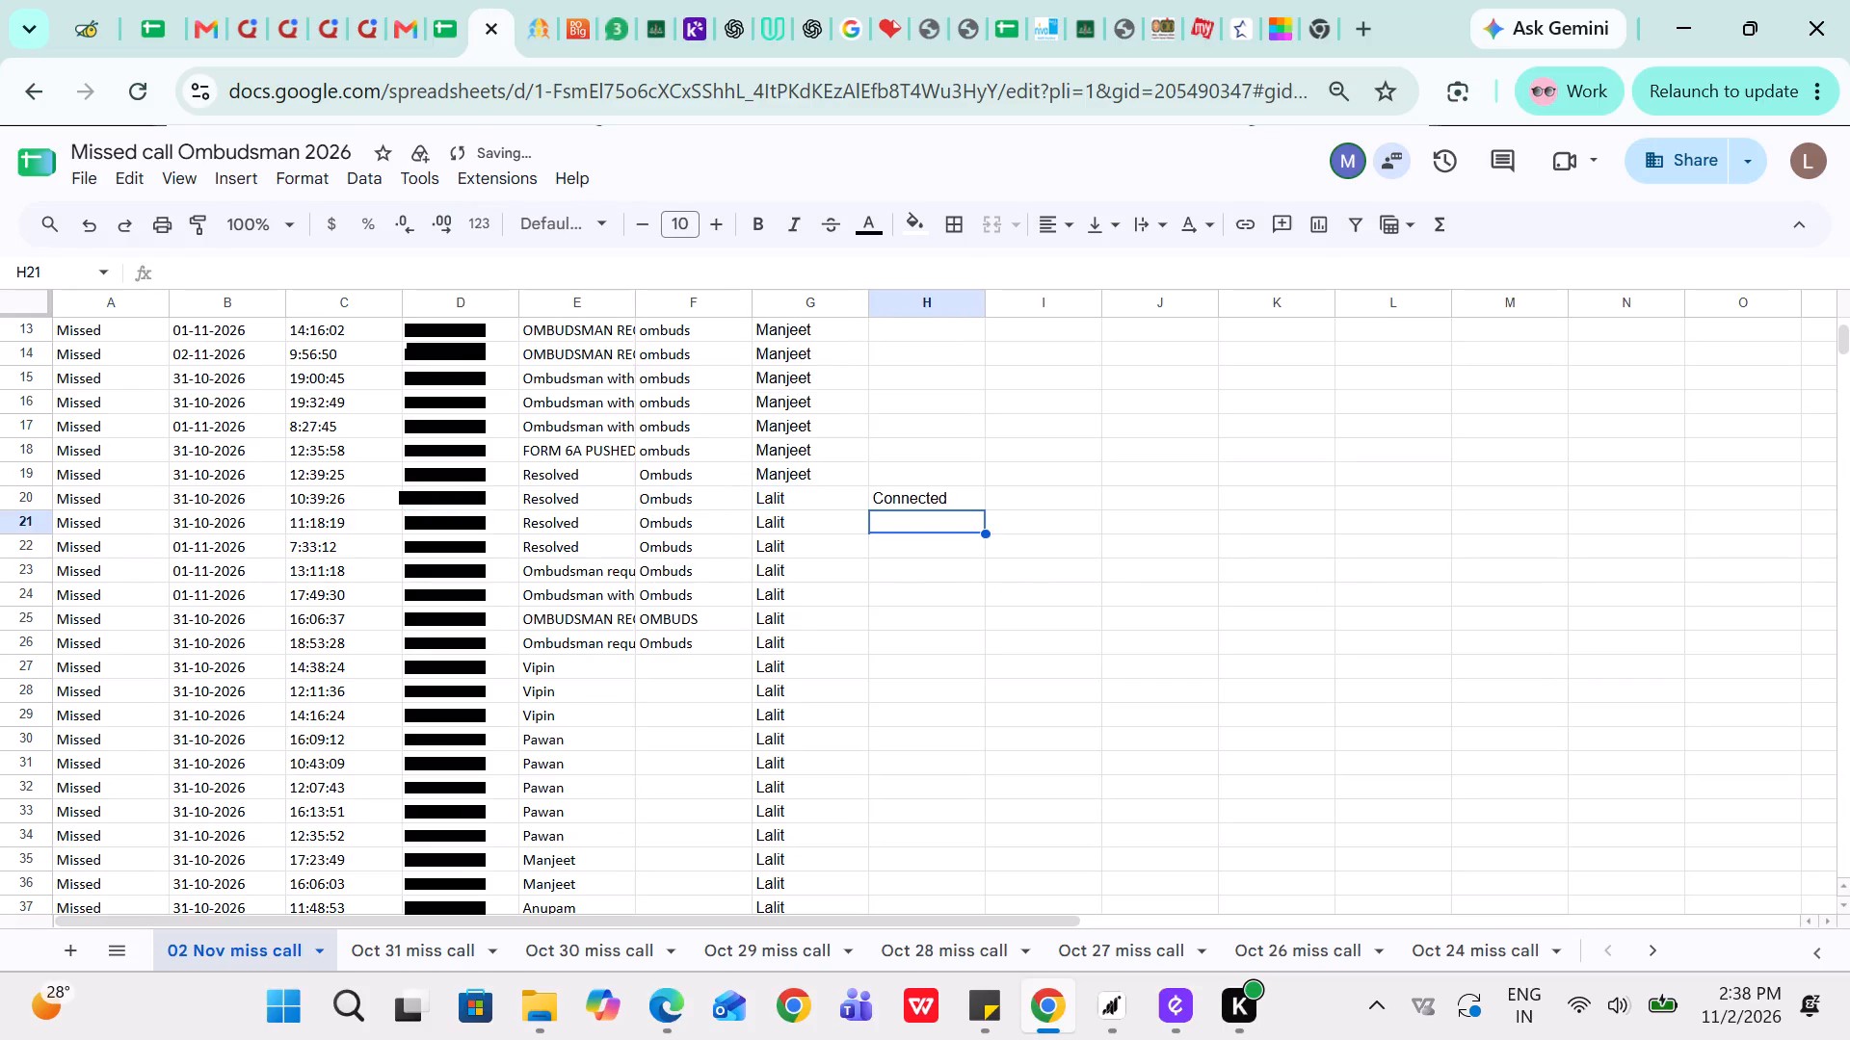
Search All Complaints for the phone number of the missed call in row 21.
key(Left)
key(Left)
key(Left)
key(Left)
key(ctrl+c)
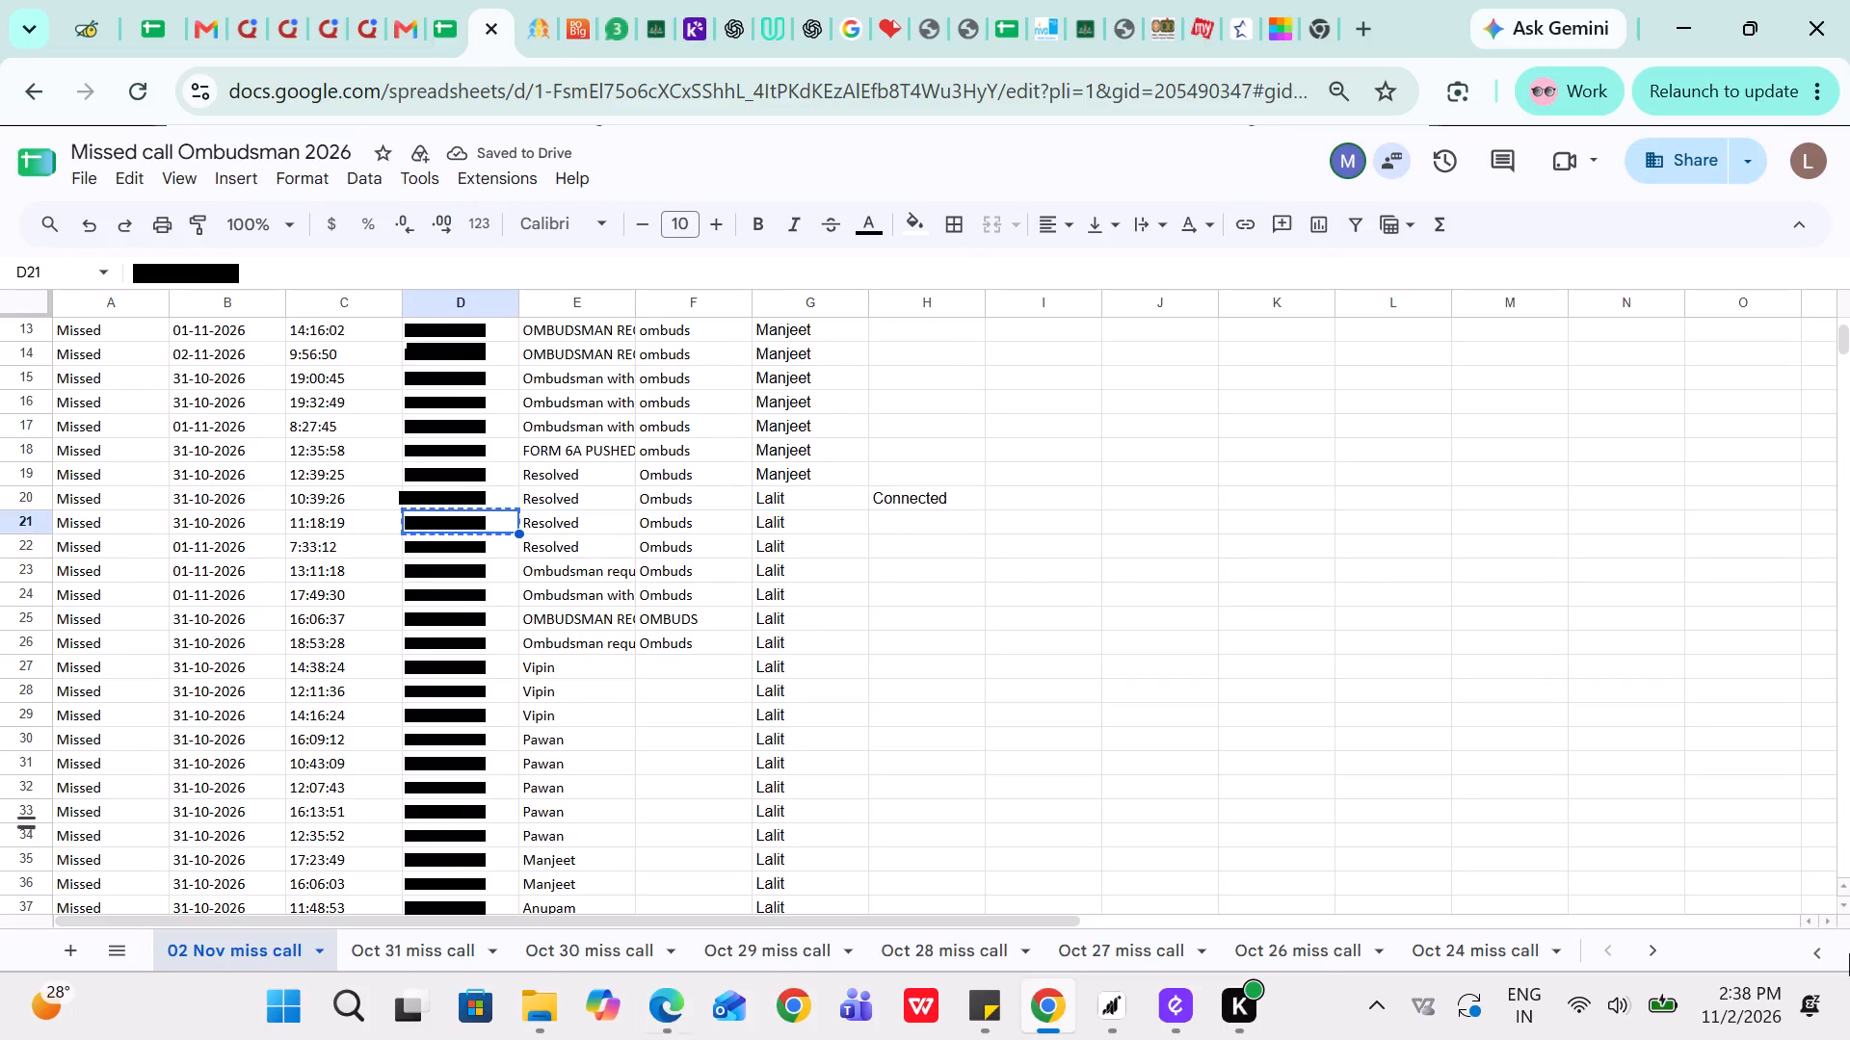
click(539, 0)
scroll(284, 429, up, 1)
scroll(224, 470, down, 1)
scroll(190, 488, up, 4)
drag(169, 414, 0, 424)
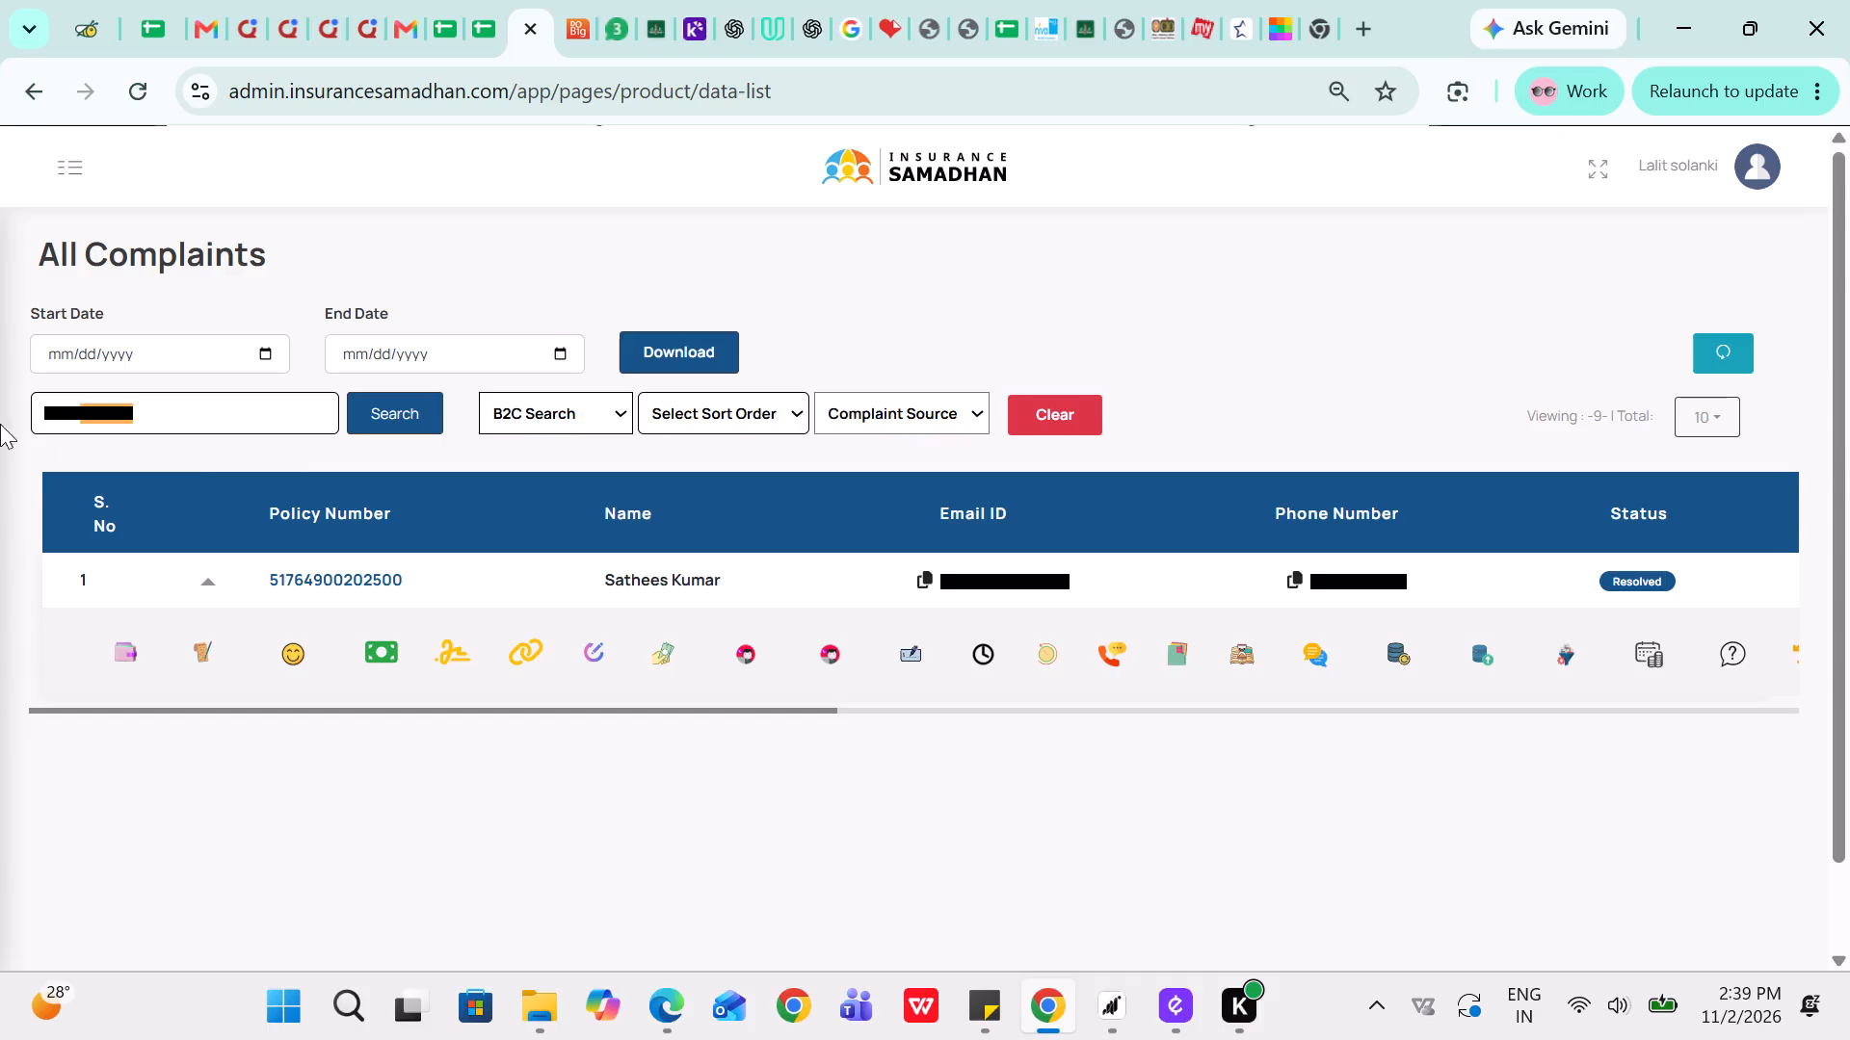
drag(0, 424, 0, 449)
key(ctrl+v)
click(372, 394)
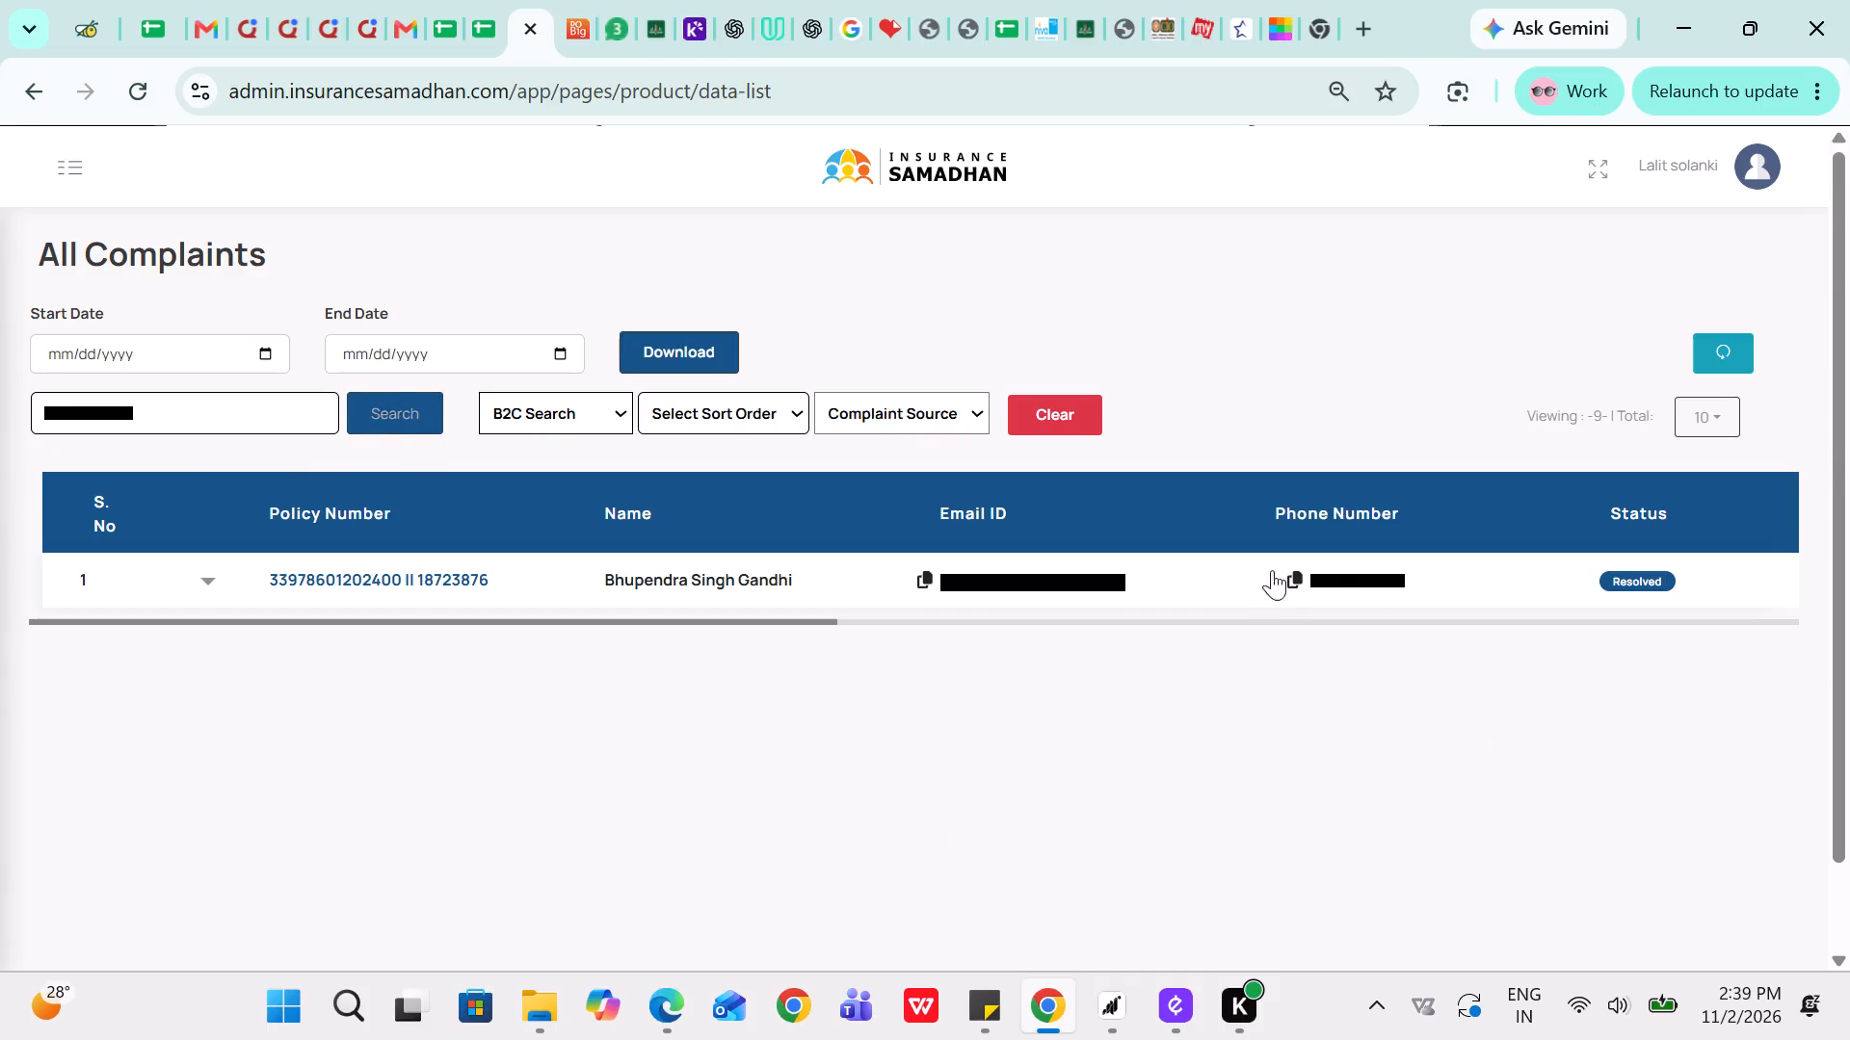
Review the found complaint's Communication Log, close it and copy the customer's phone number.
click(1260, 578)
click(1324, 652)
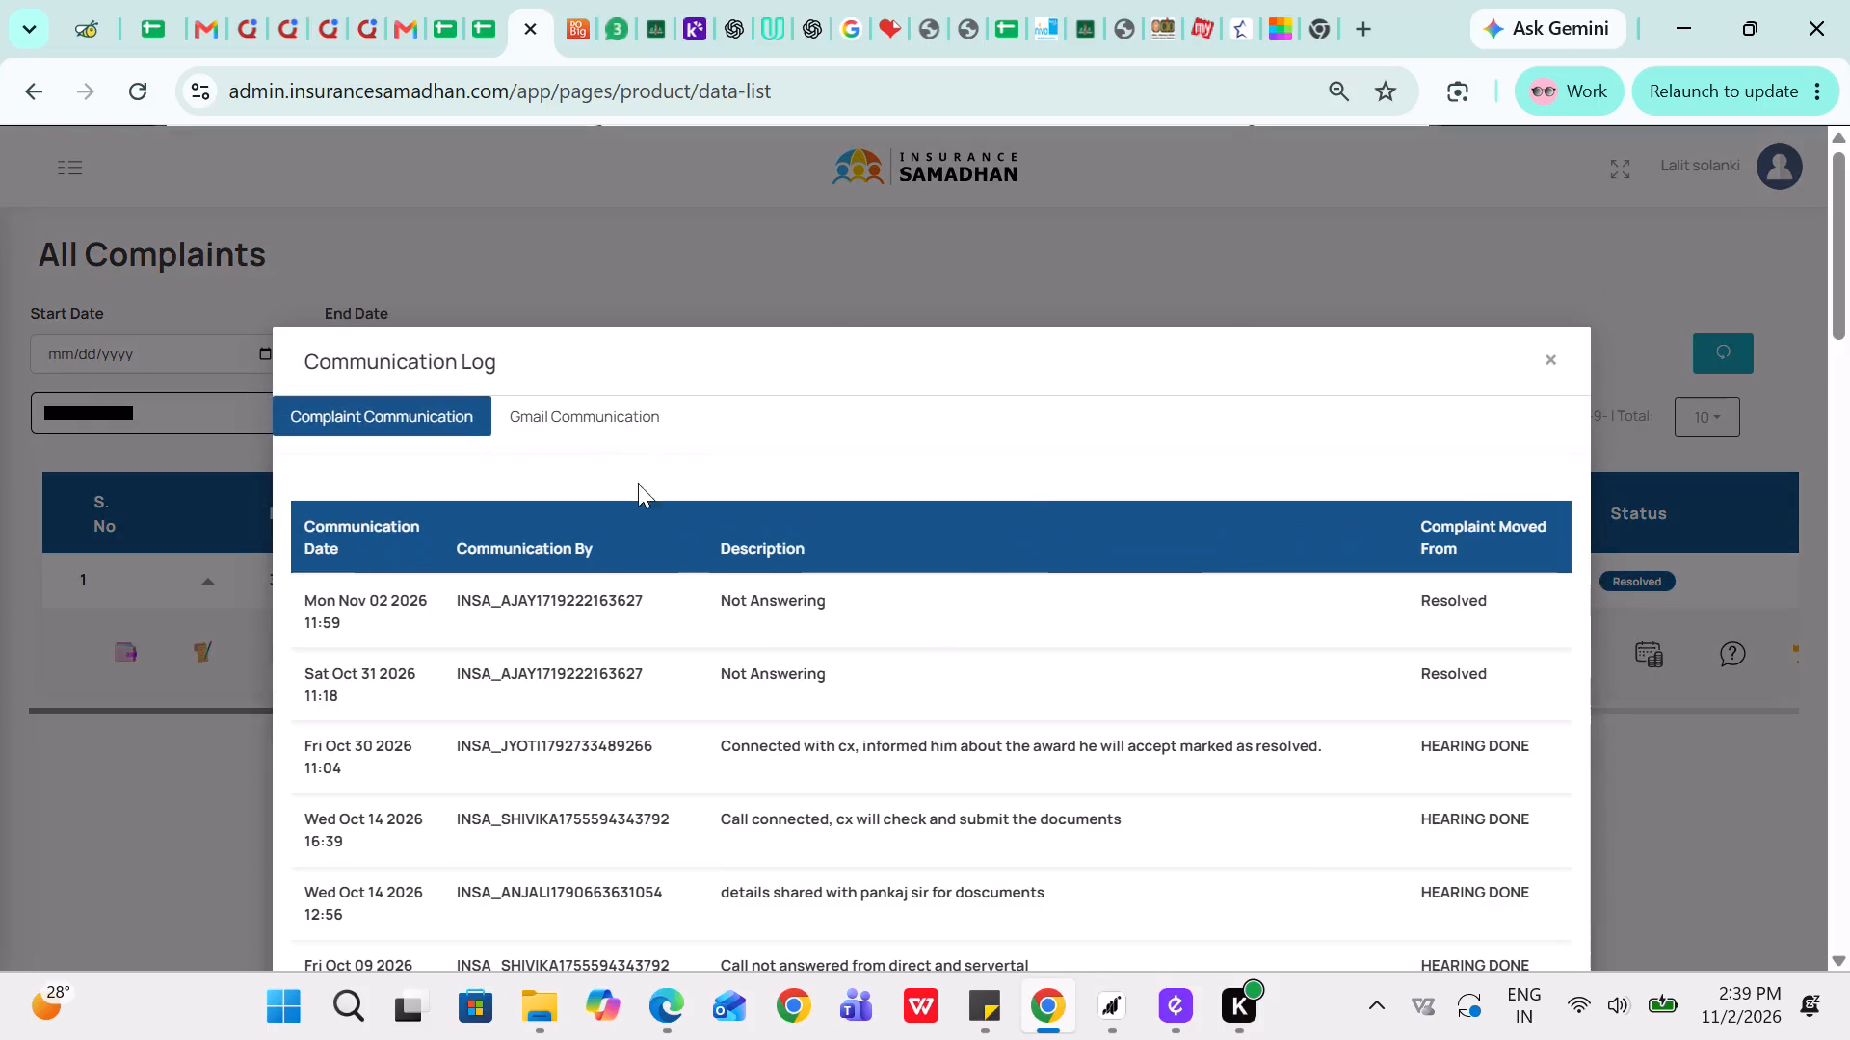
click(650, 232)
click(1235, 580)
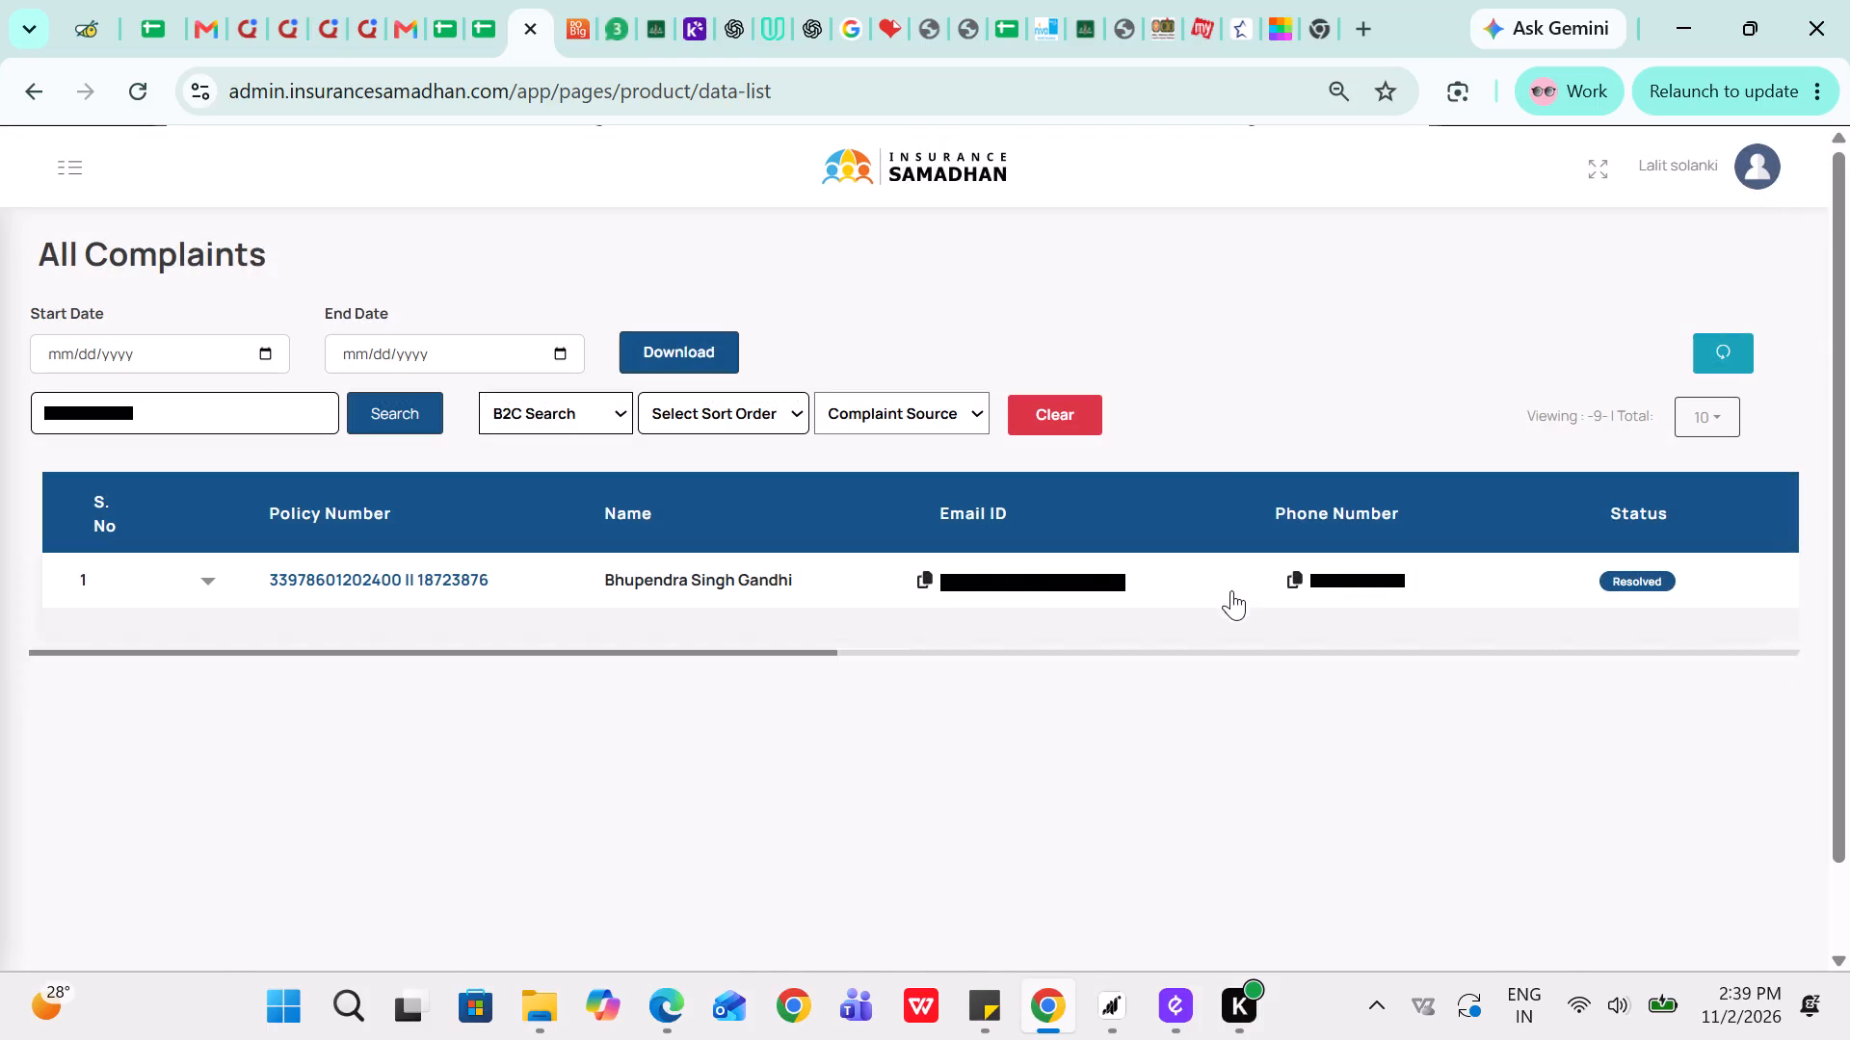
click(1297, 574)
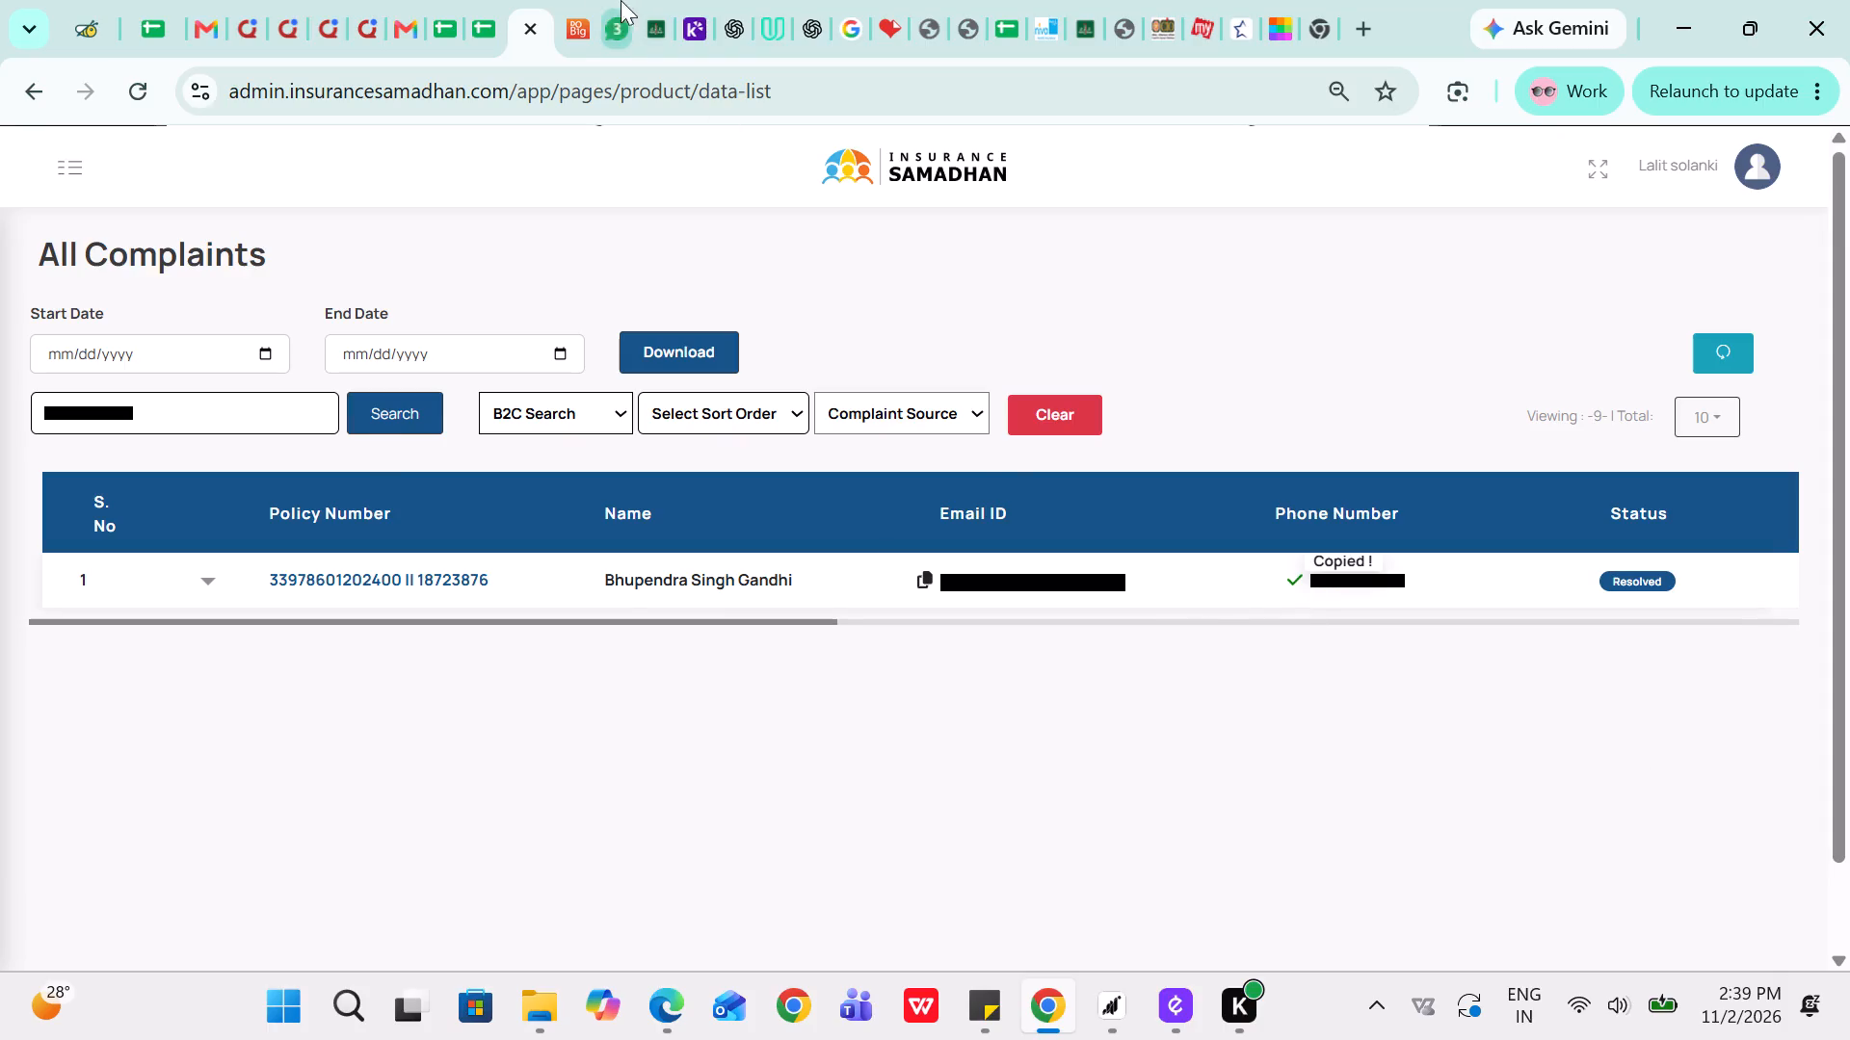
Search All Complaints for the phone number in row 22 and review the Resolved complaint's Communication Log.
click(486, 0)
click(481, 550)
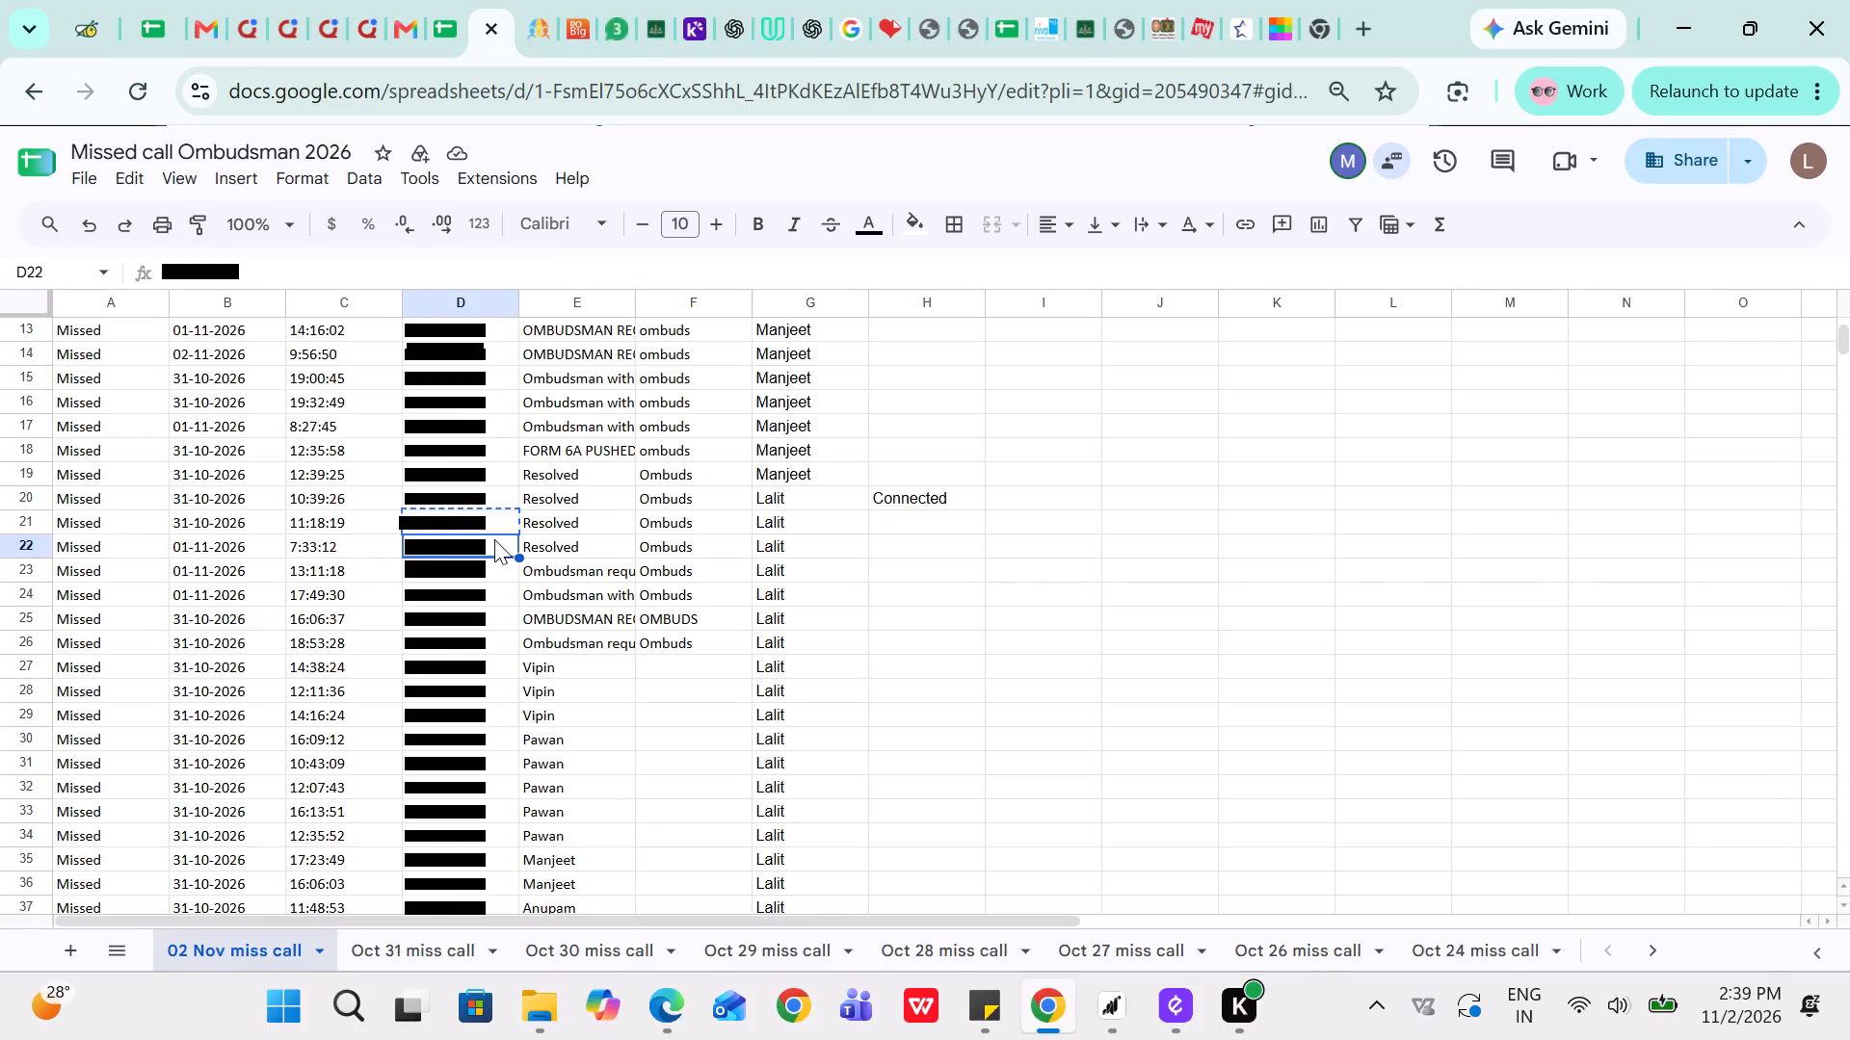
key(ctrl+c)
click(528, 0)
drag(169, 409, 0, 429)
key(ctrl+v)
click(396, 433)
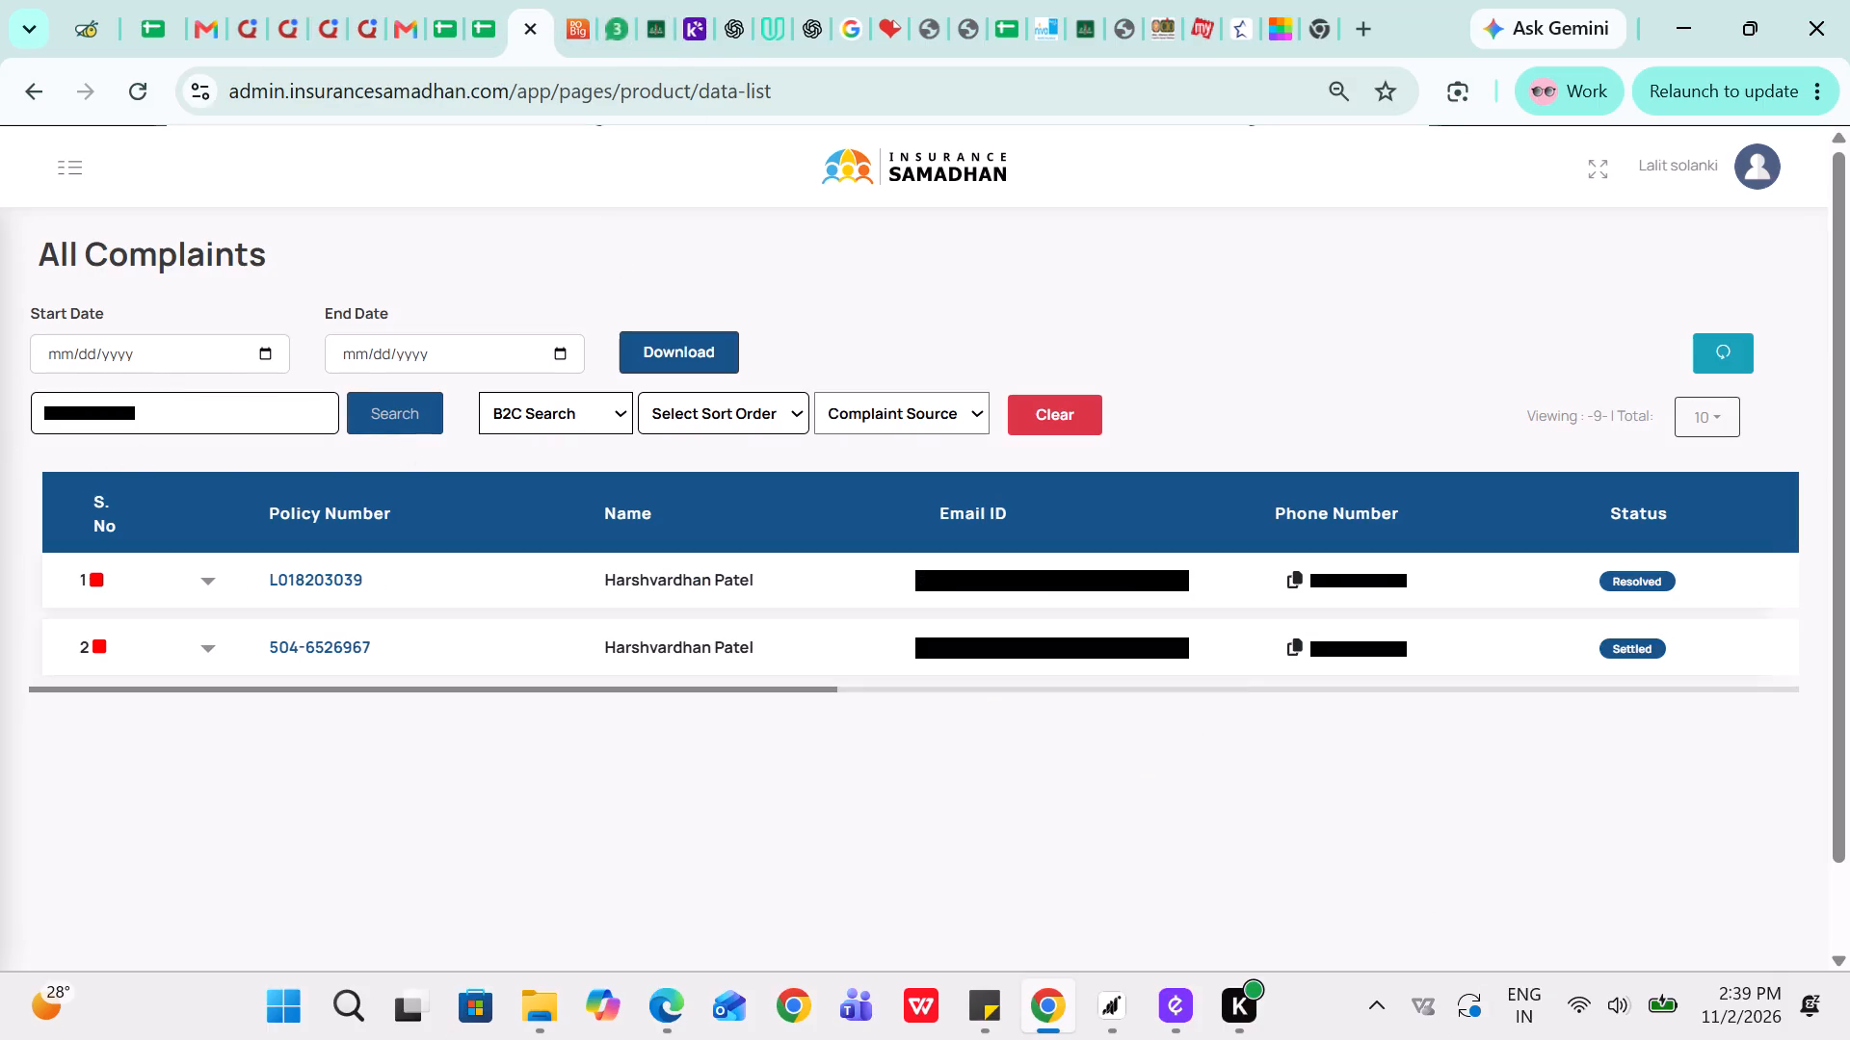
click(1263, 591)
click(1322, 654)
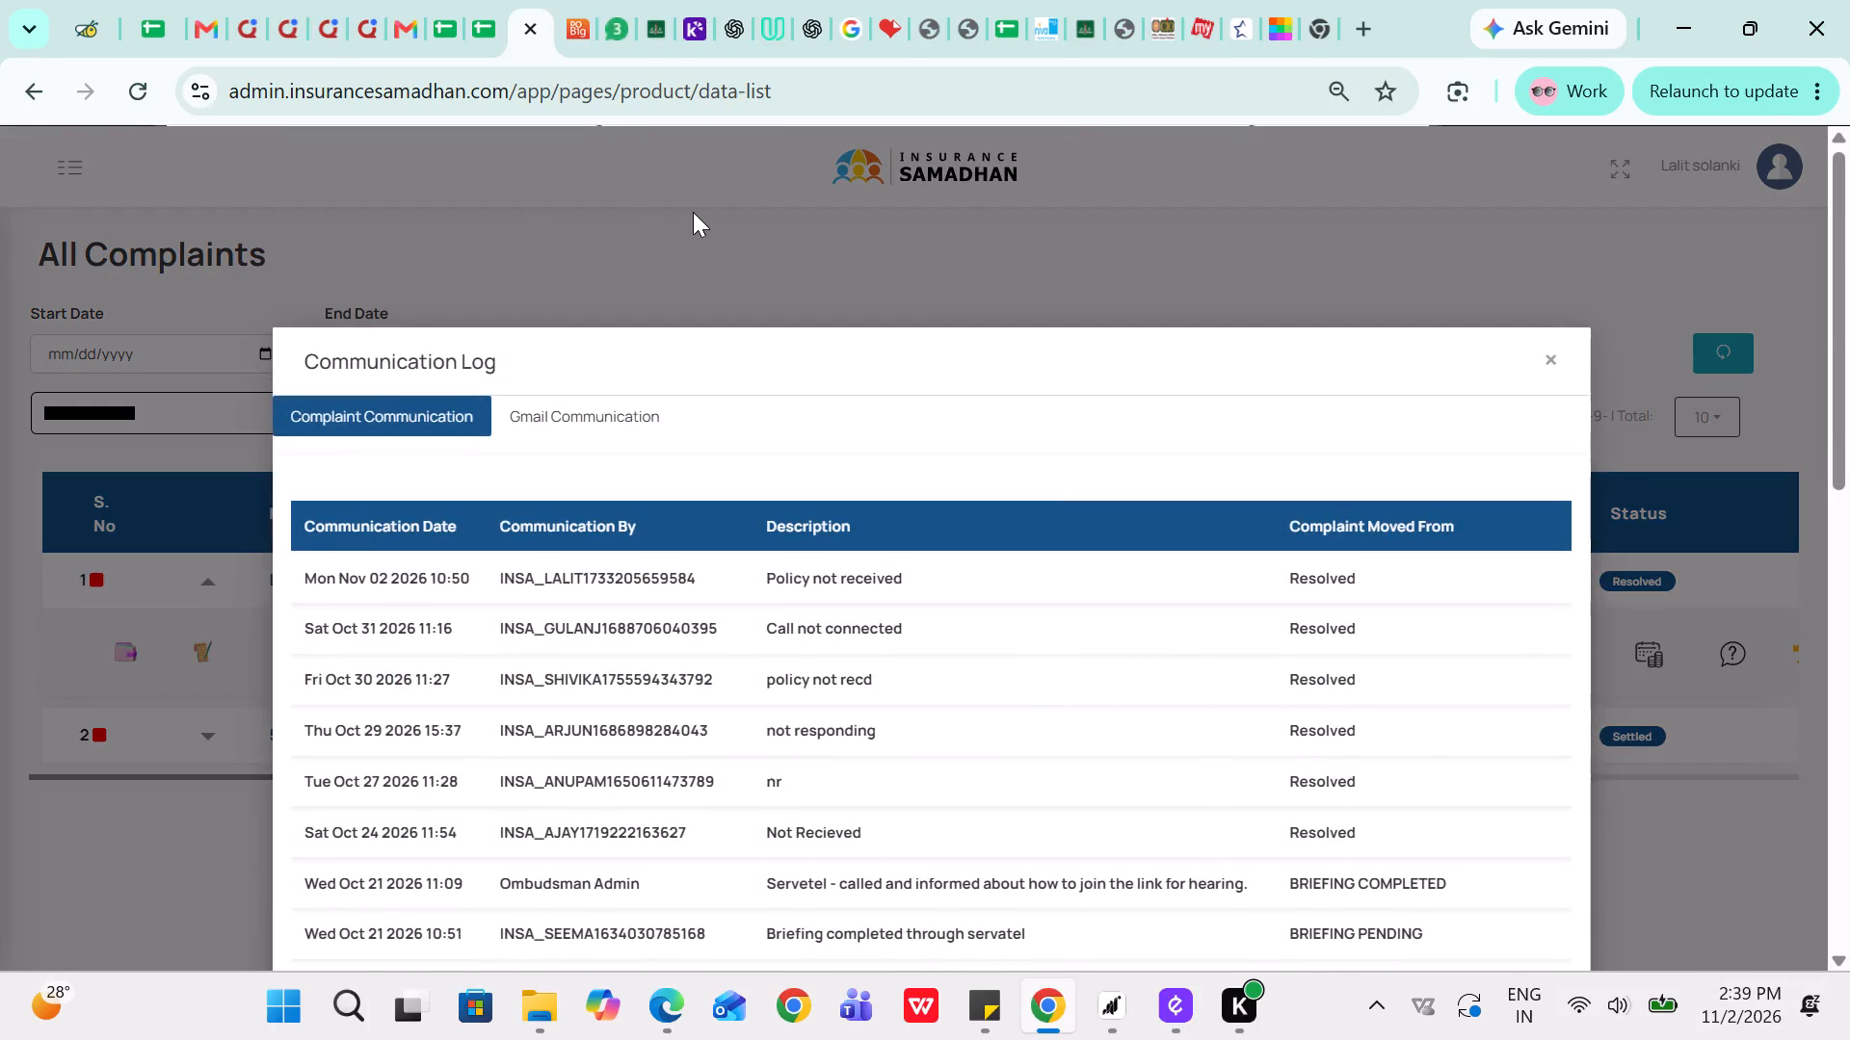
click(693, 212)
In the 02 Nov miss call sheet, enter Connected in column H for the missed call in row 22.
click(492, 0)
key(Right)
key(Right)
key(Right)
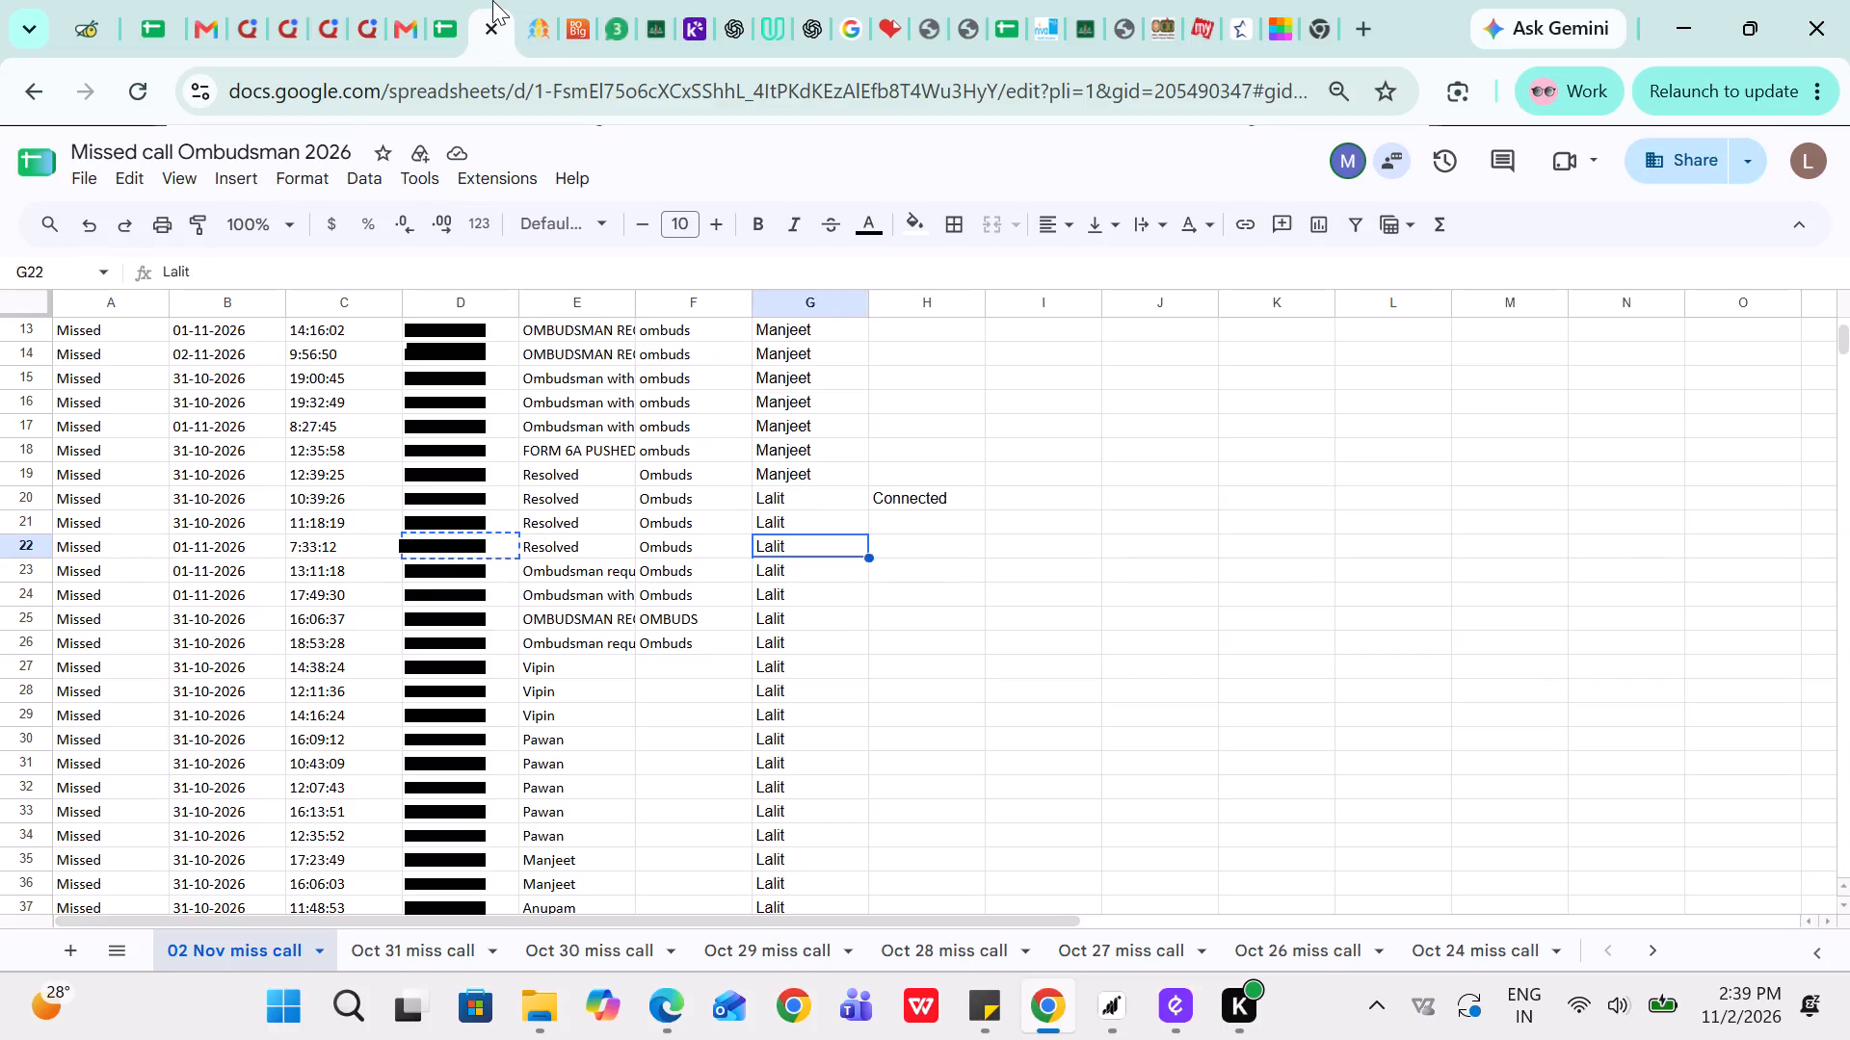
key(Right)
text(Connected)
key(Return)
Copy the phone number of the missed call in row 23 and search All Complaints for it.
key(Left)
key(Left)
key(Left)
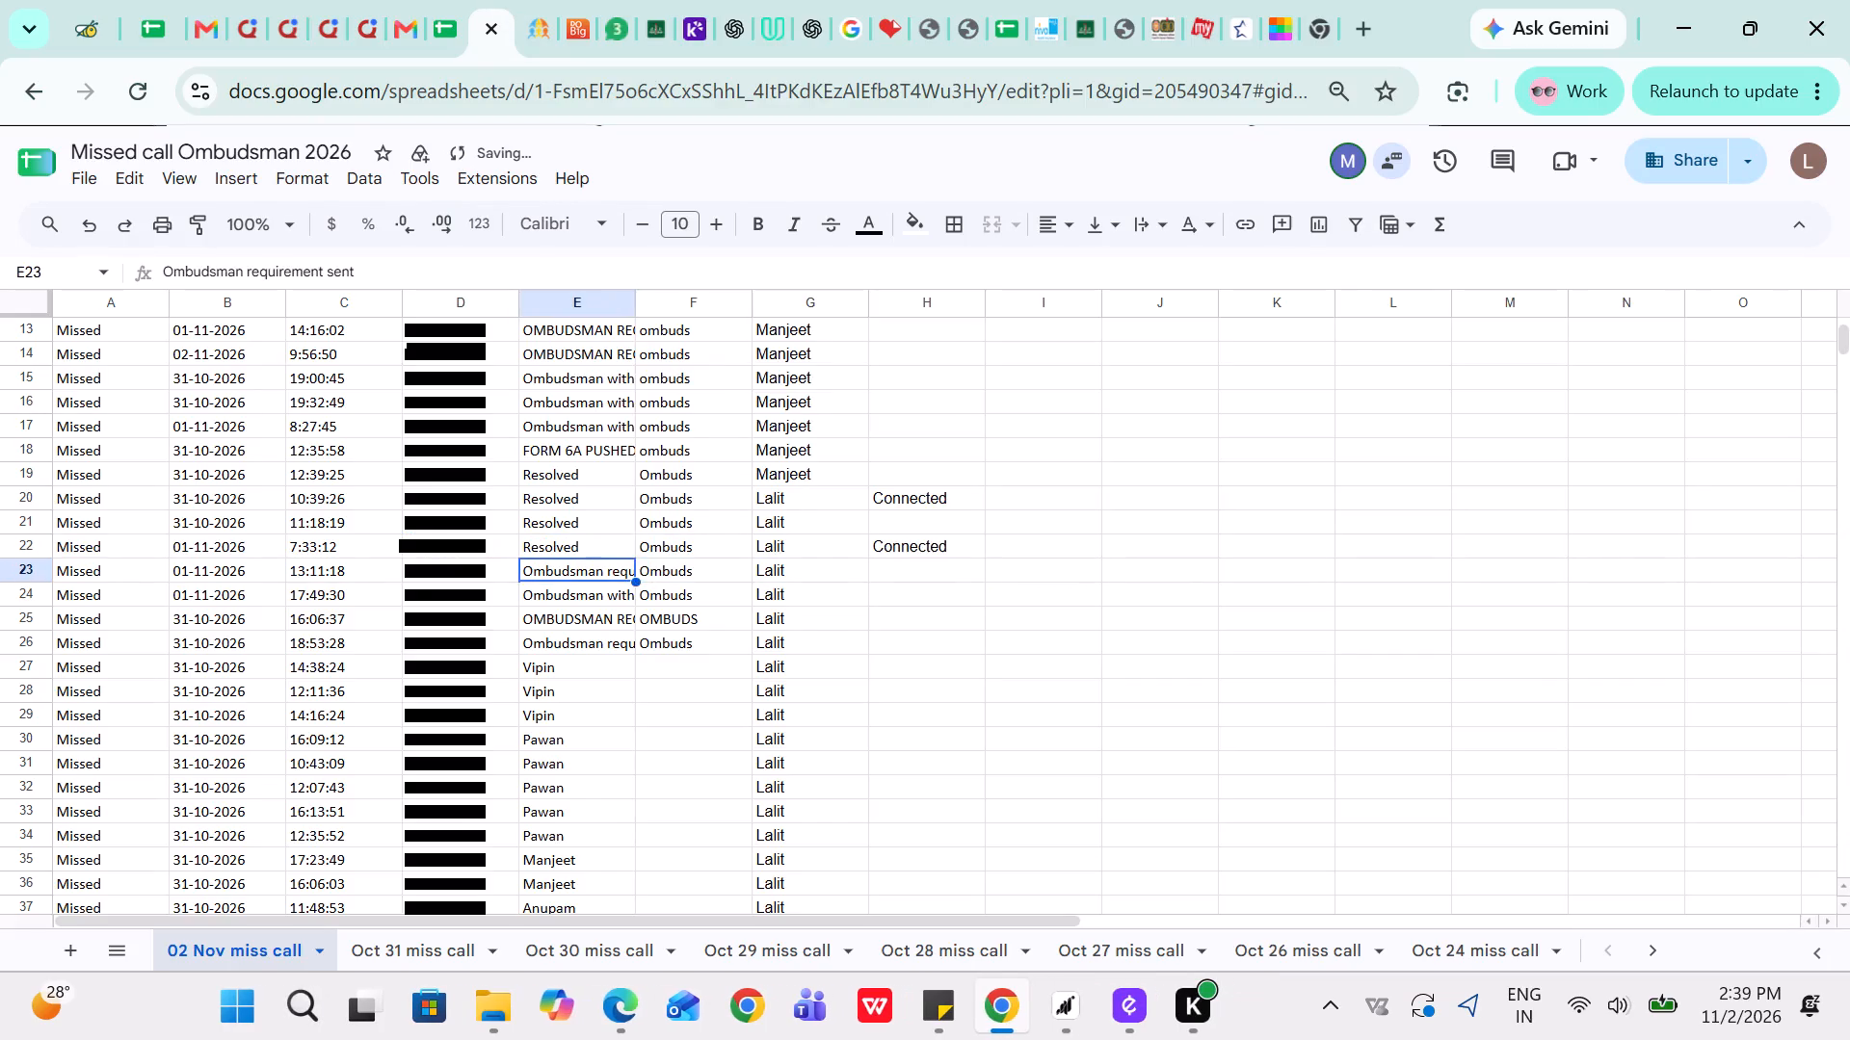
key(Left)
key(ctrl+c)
click(532, 0)
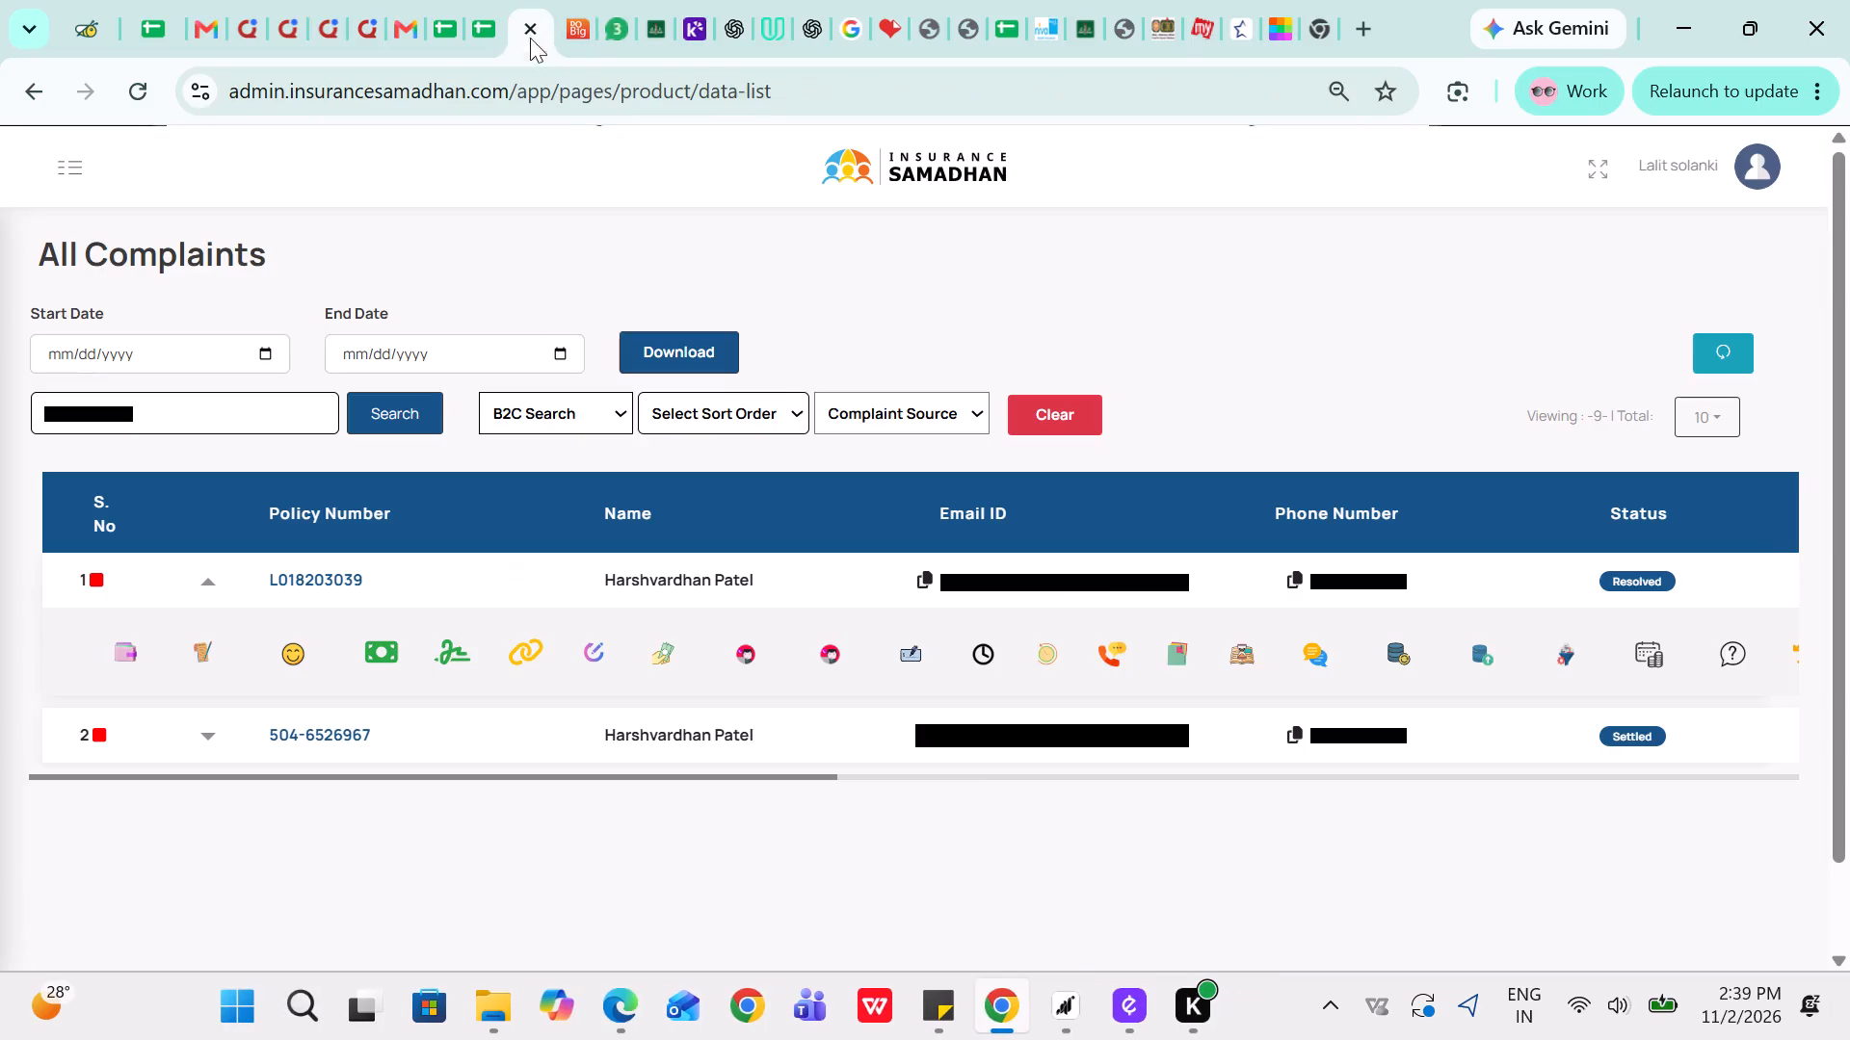
scroll(373, 419, up, 3)
drag(184, 403, 0, 414)
key(ctrl+v)
click(367, 409)
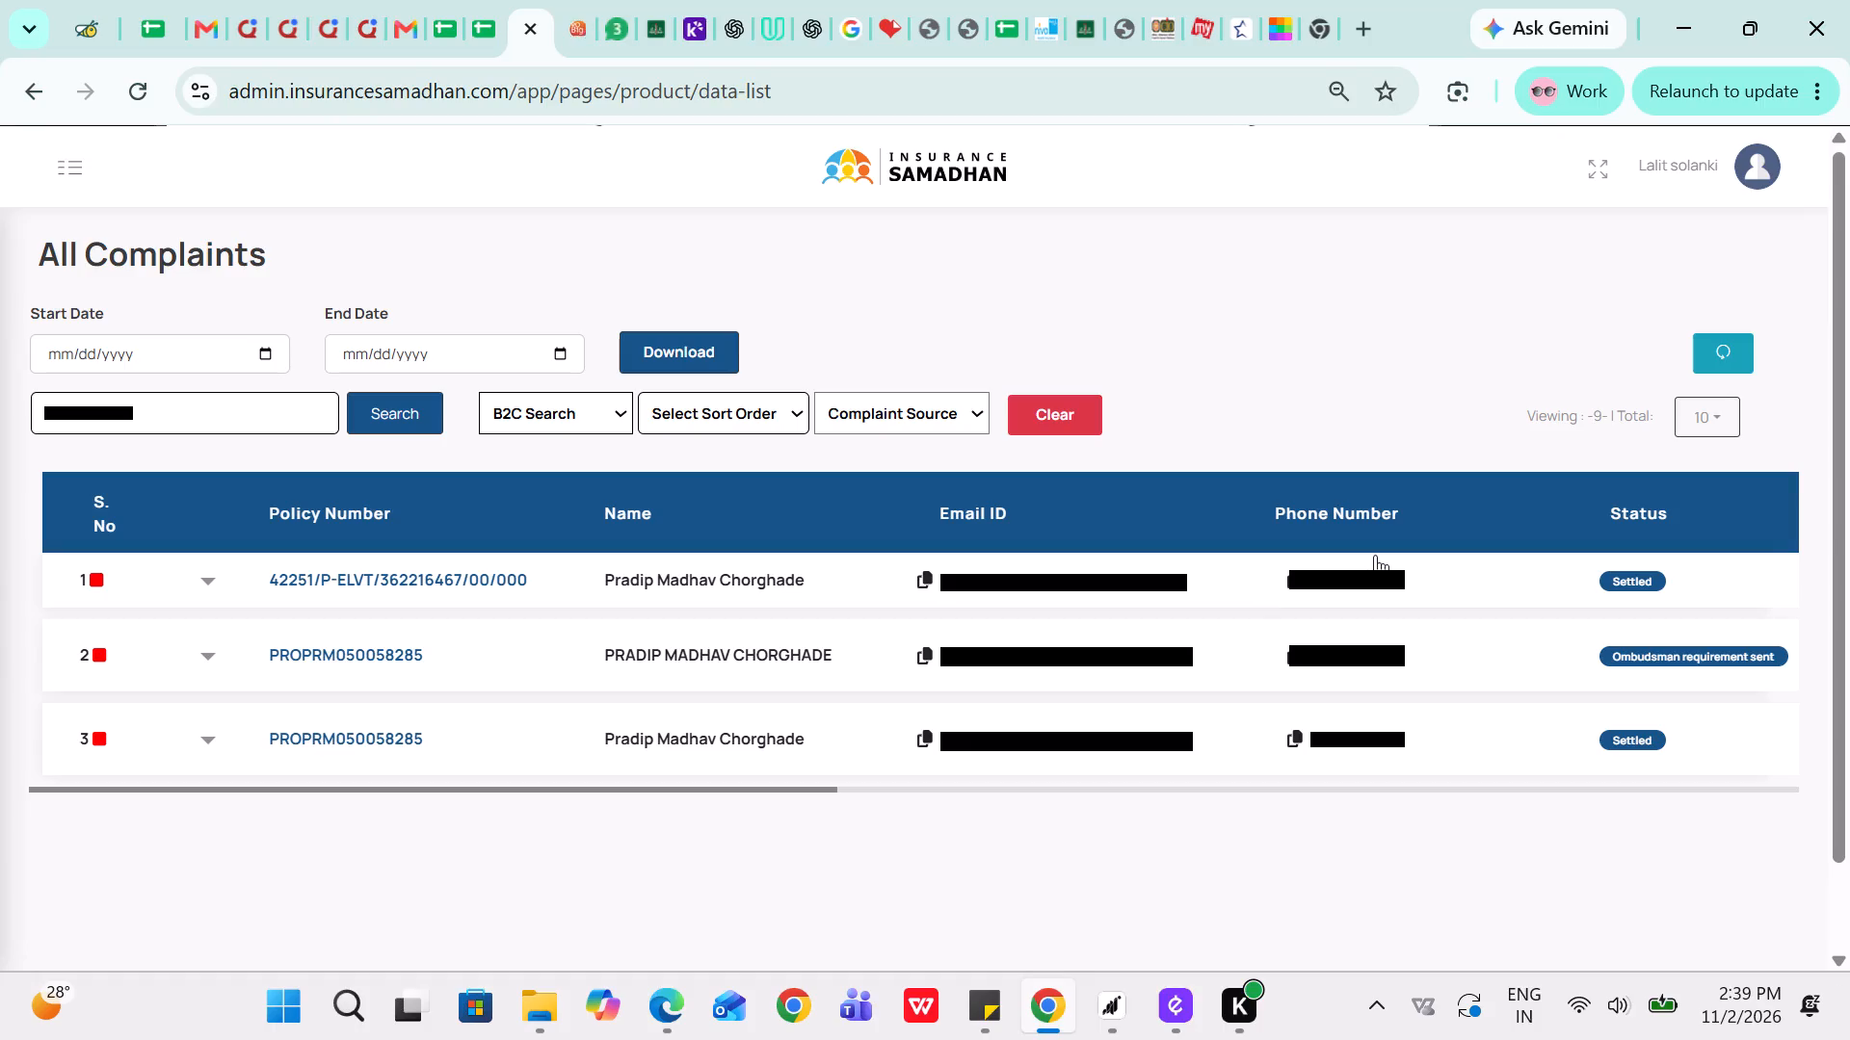
Review the Communication Log of the complaint with status Ombudsman requirement sent, then close it.
click(1253, 660)
click(1317, 739)
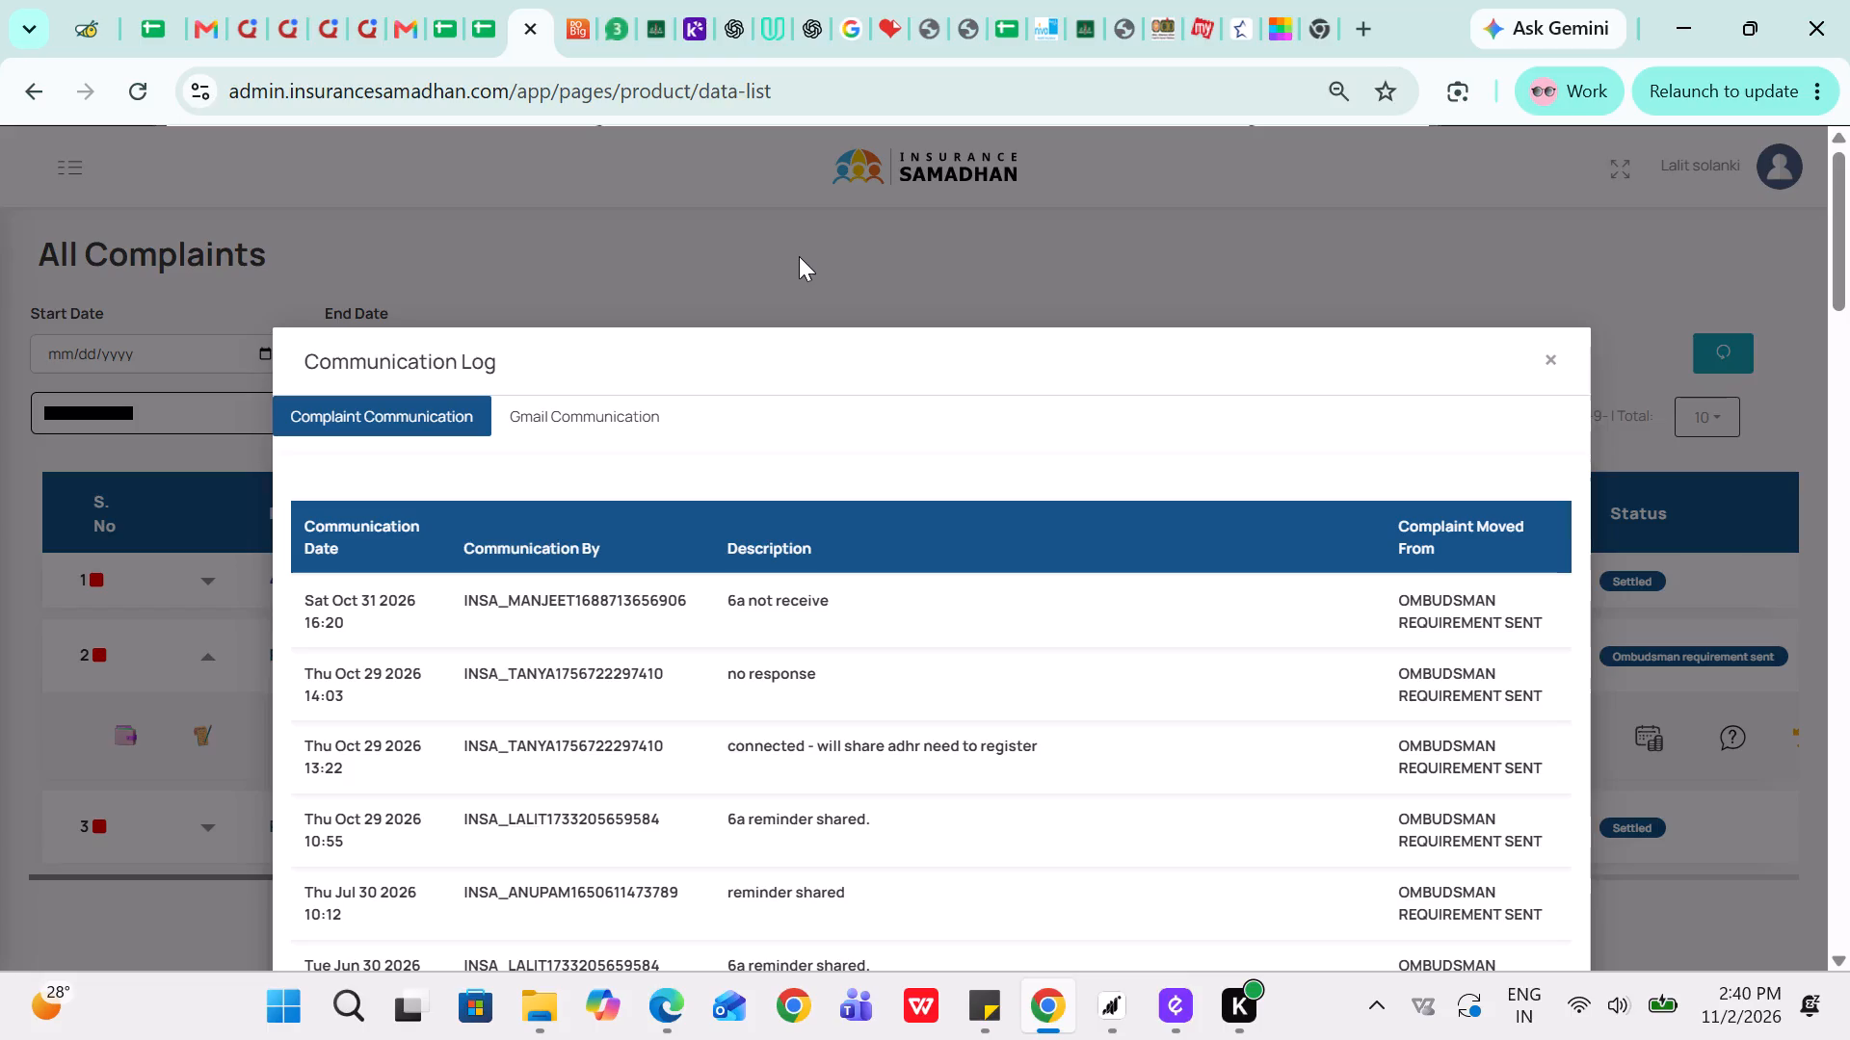
click(798, 257)
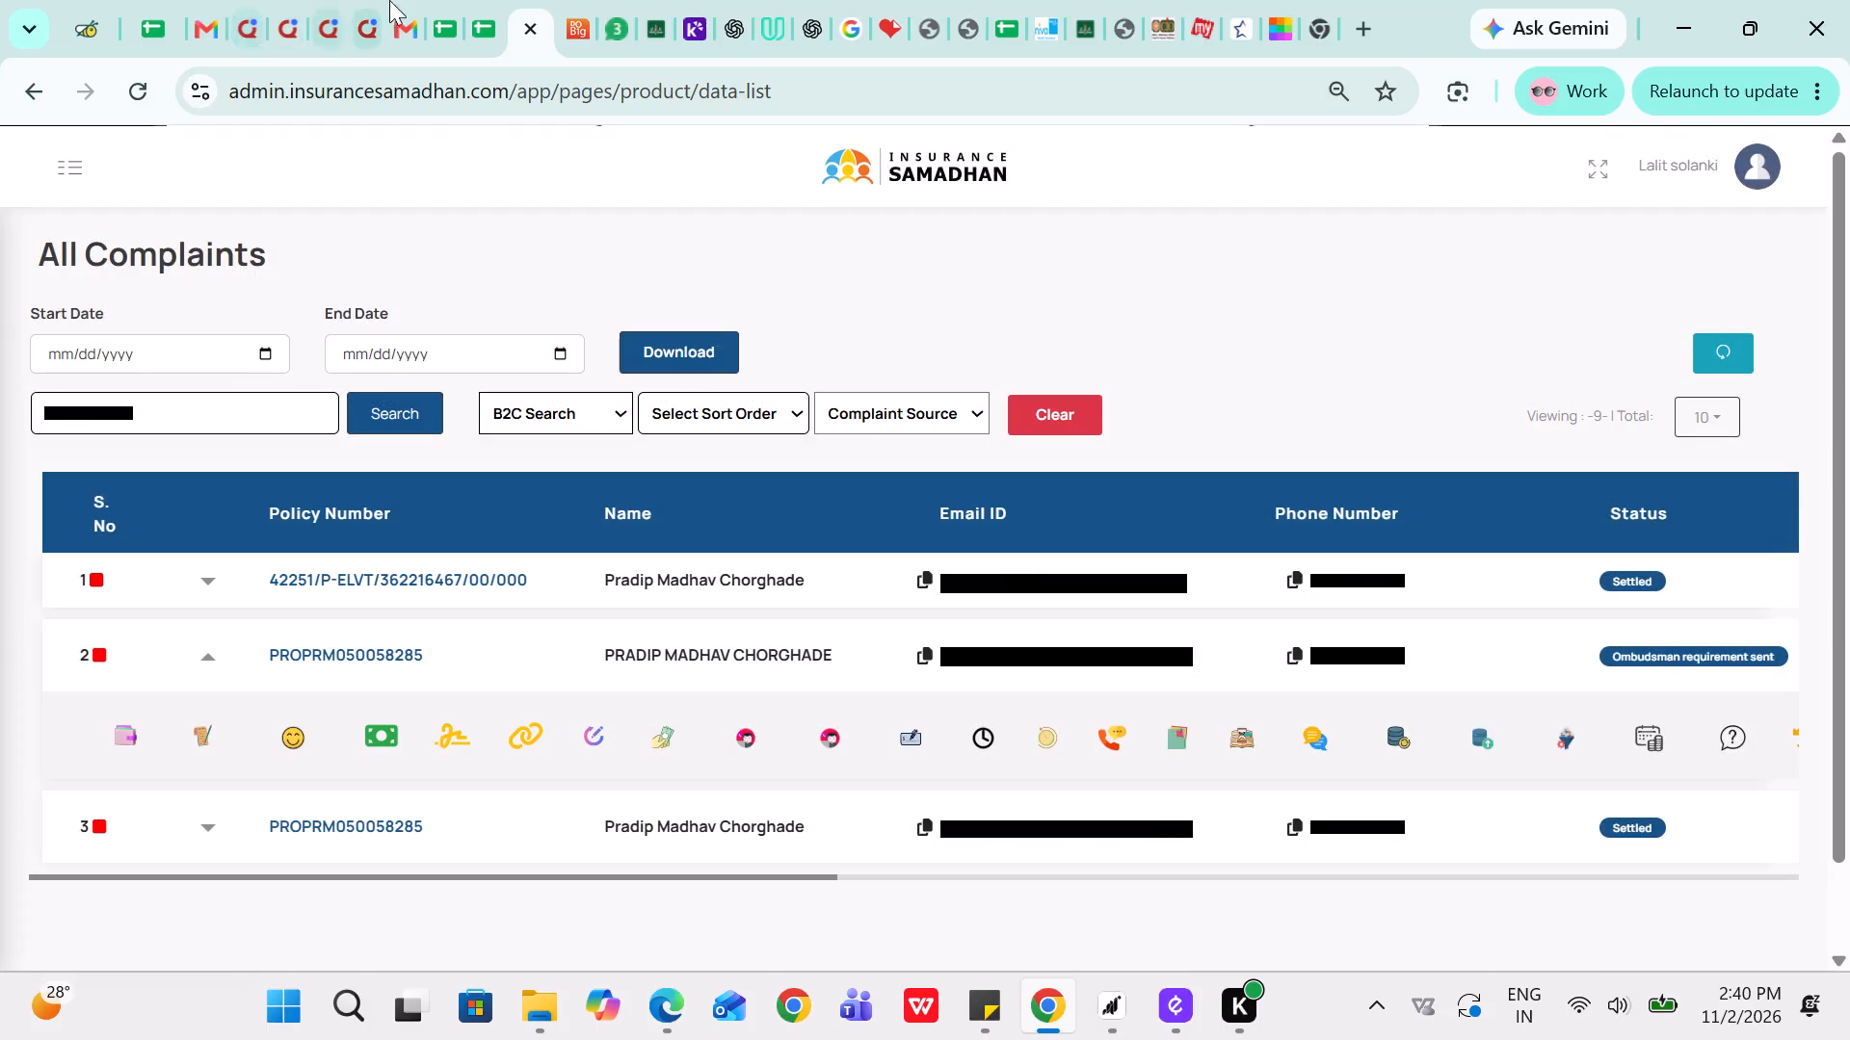
Search All Complaints for row 24's phone number and check the Communication Log of the Ombudsman without legal complaint.
click(471, 0)
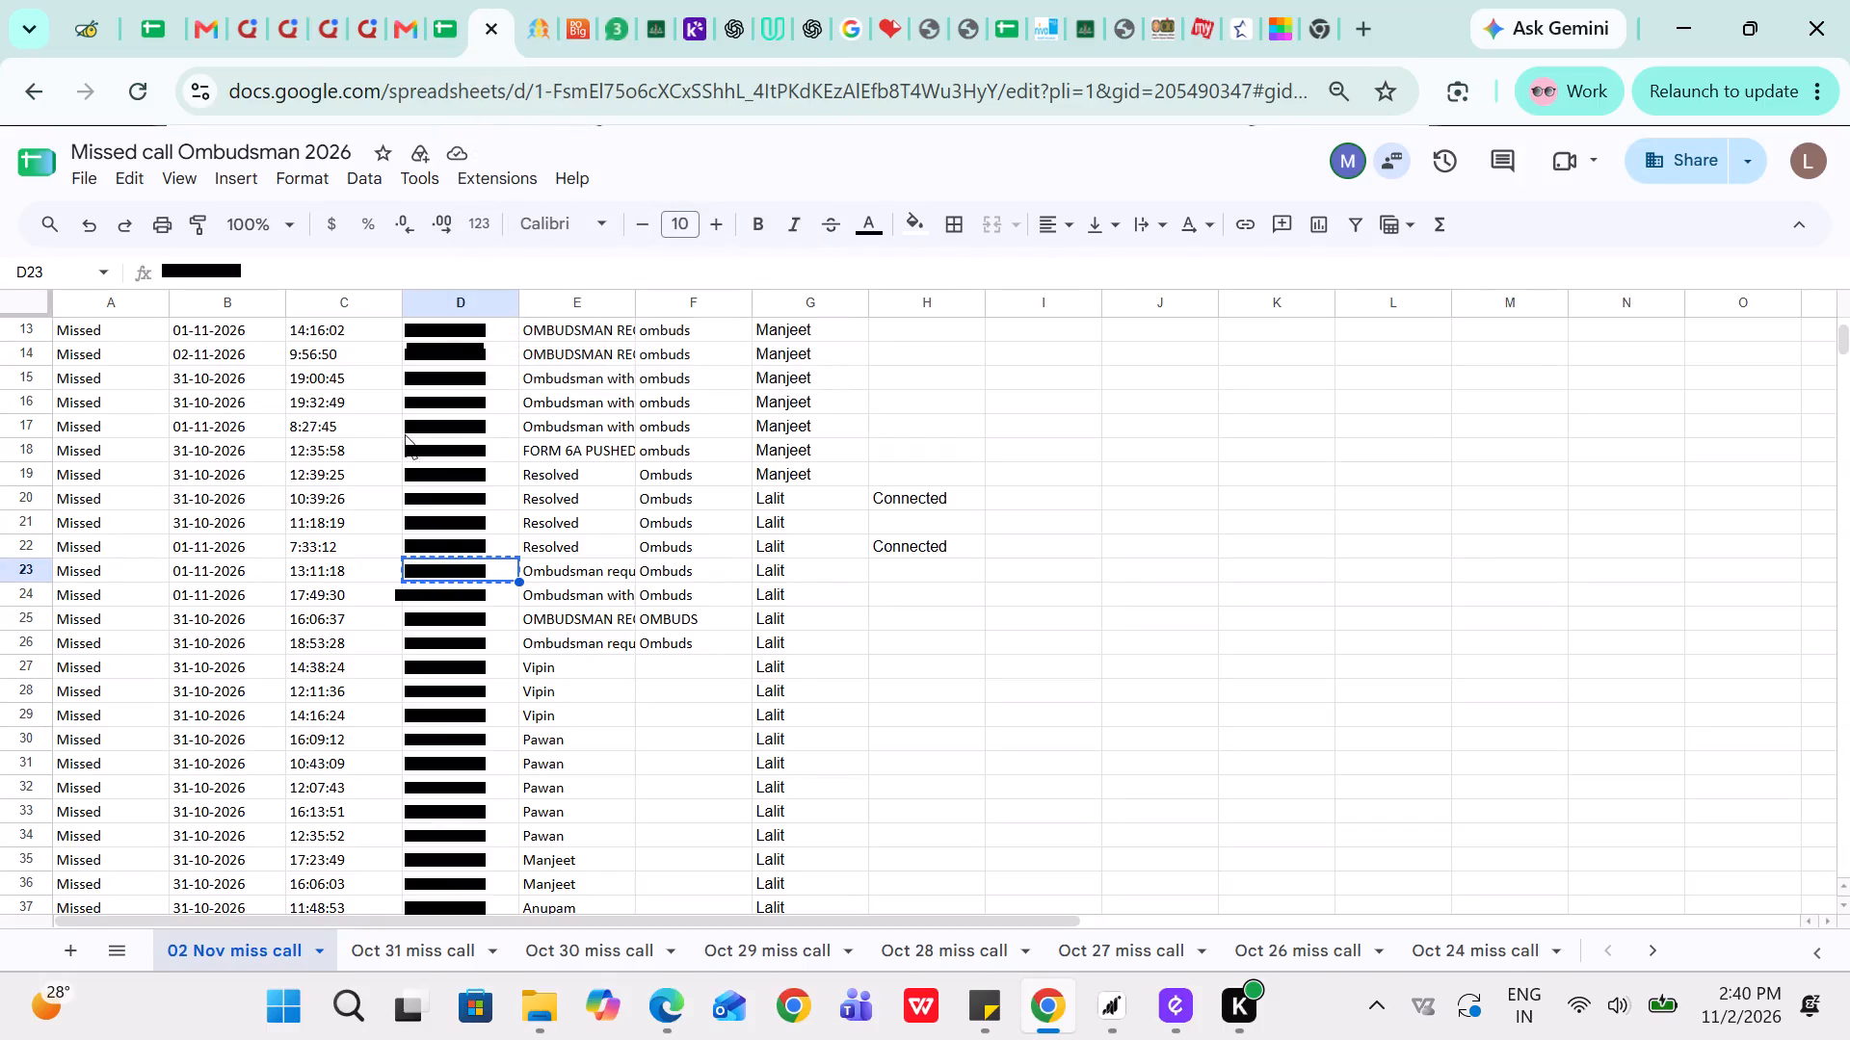
click(463, 596)
key(ctrl+c)
click(540, 0)
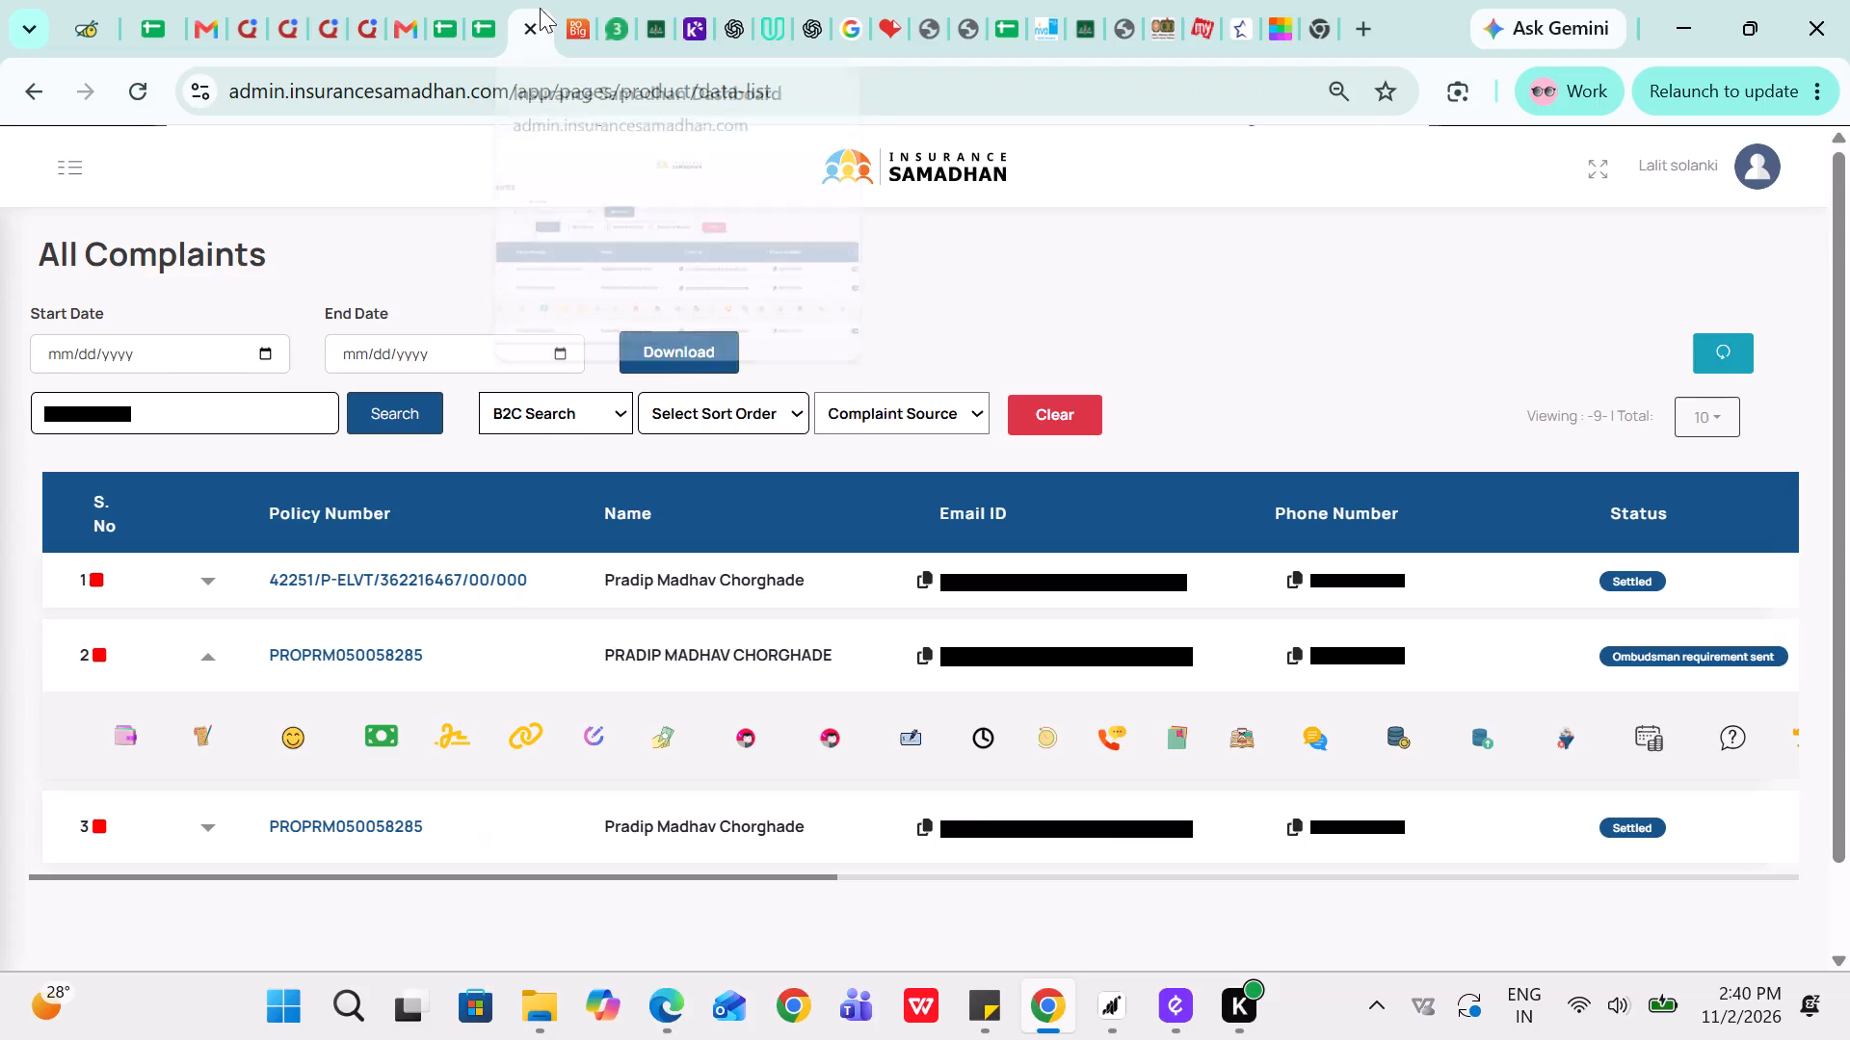
drag(214, 427, 0, 434)
key(ctrl+v)
click(515, 416)
click(376, 440)
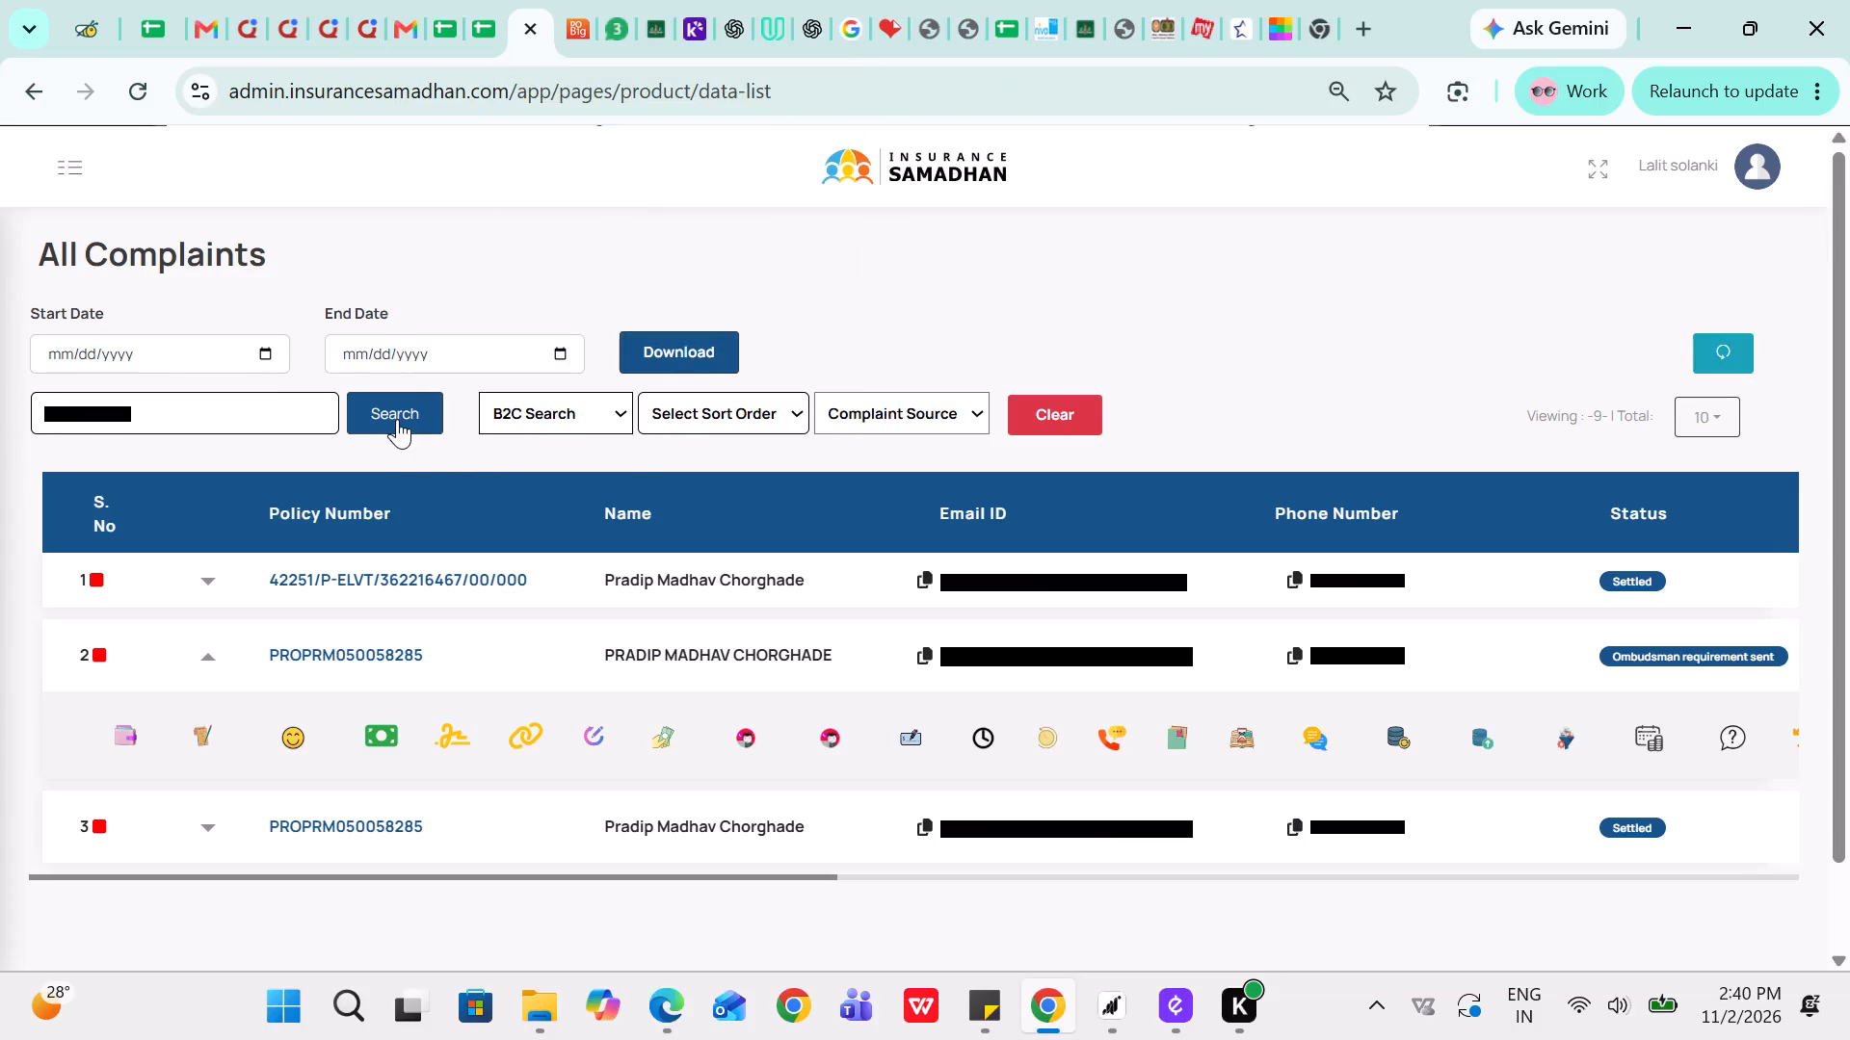
click(397, 419)
click(1276, 573)
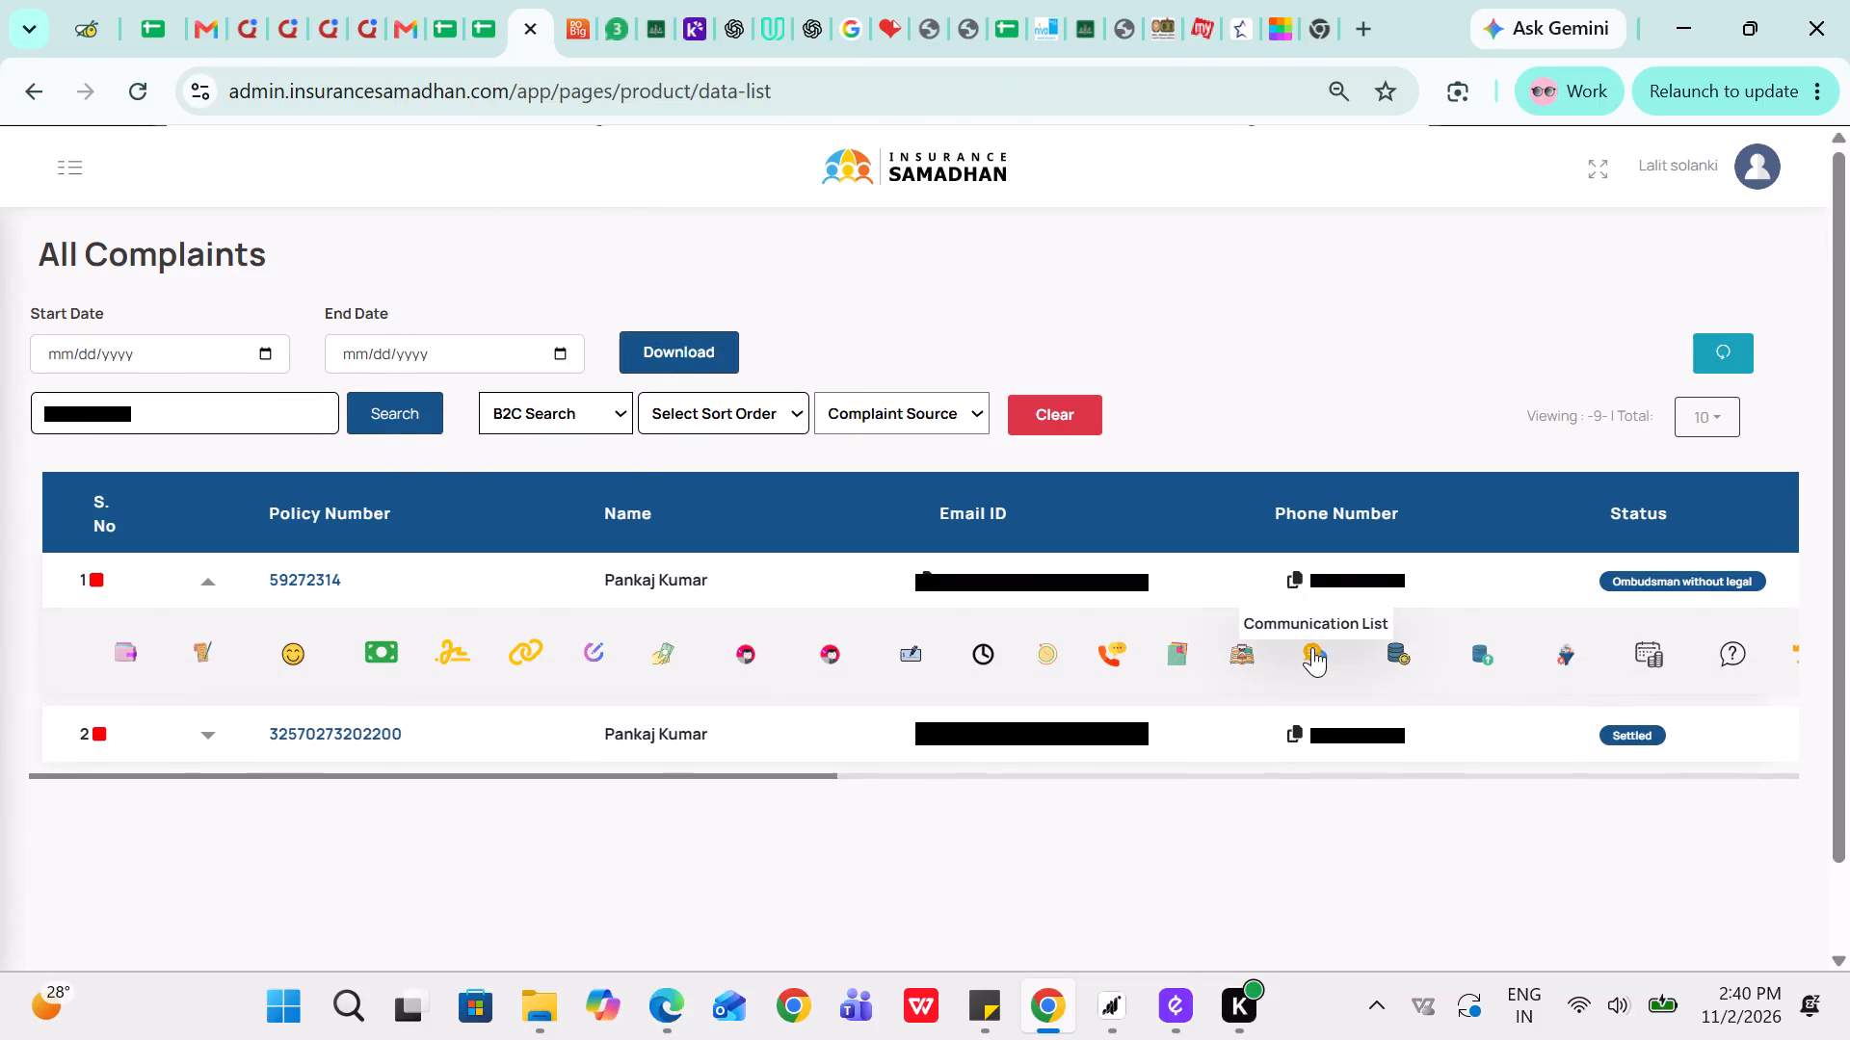
click(1316, 650)
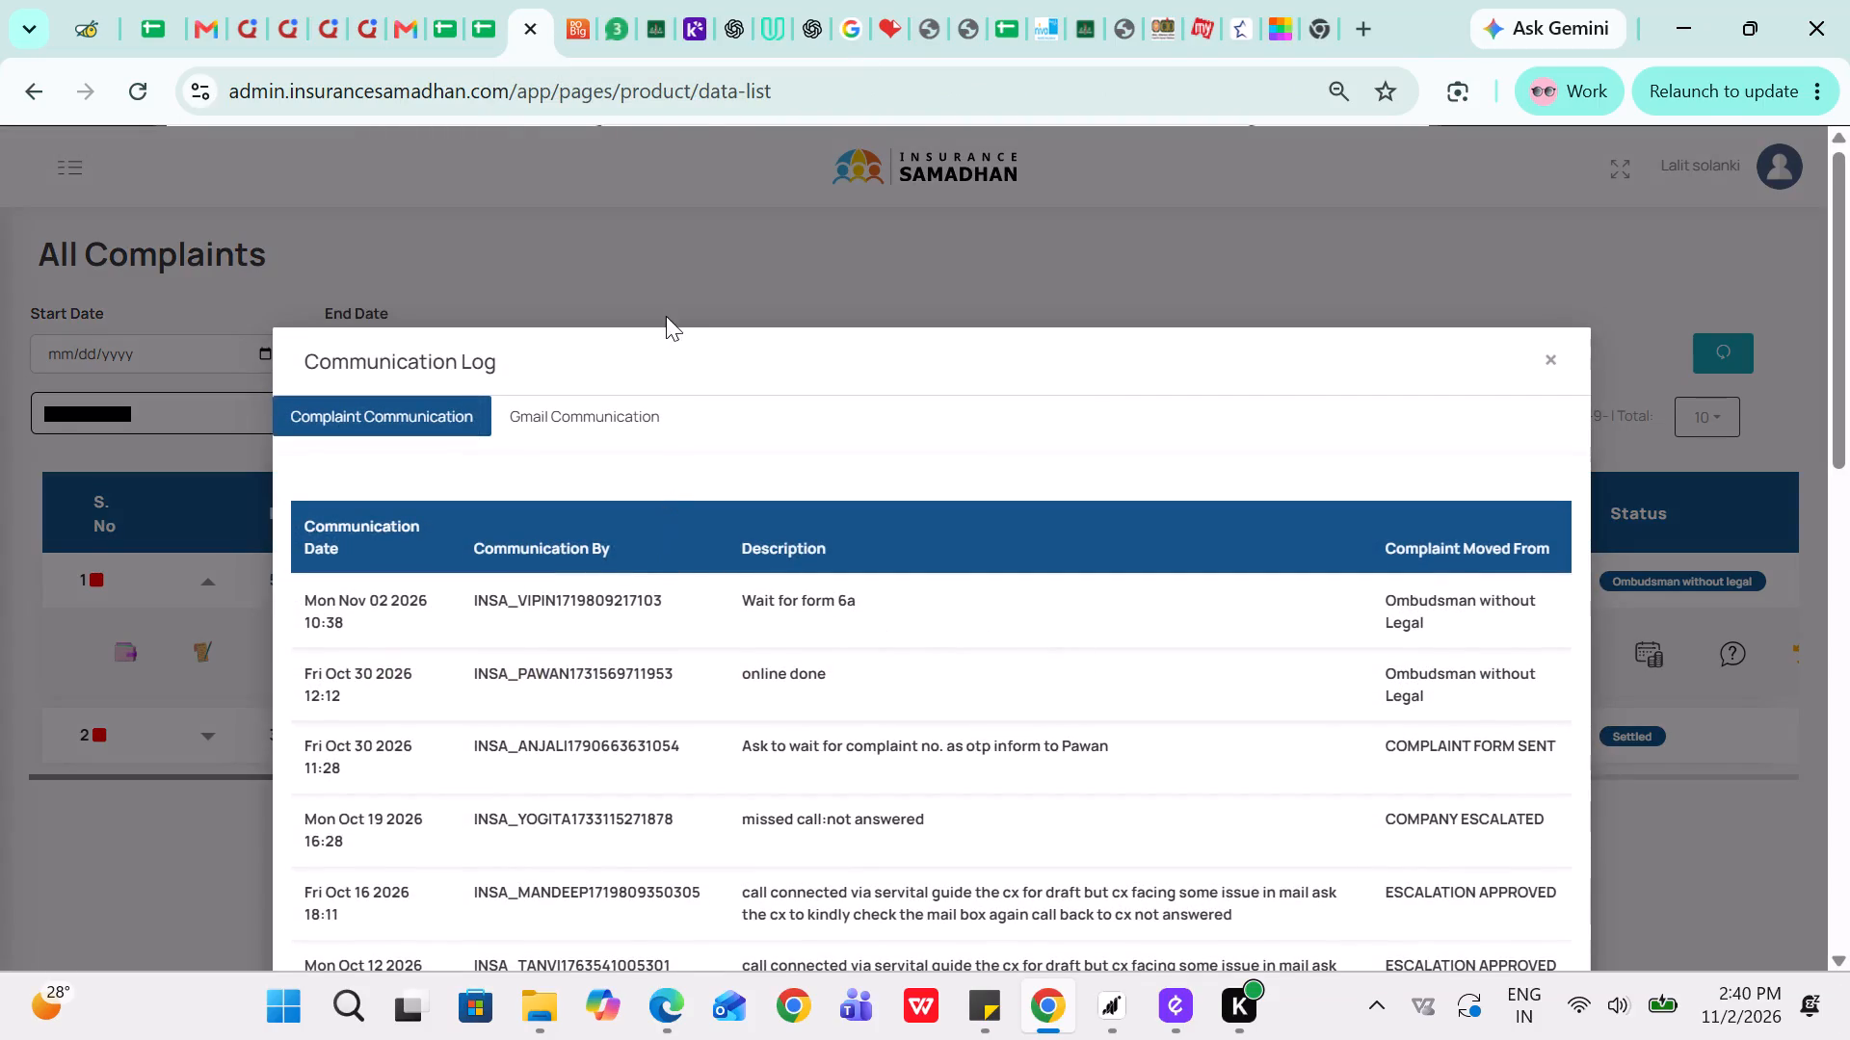
In the 02 Nov miss call sheet, enter Connected in column H for the missed call in row 24.
click(483, 12)
key(Right)
key(Right)
key(Right)
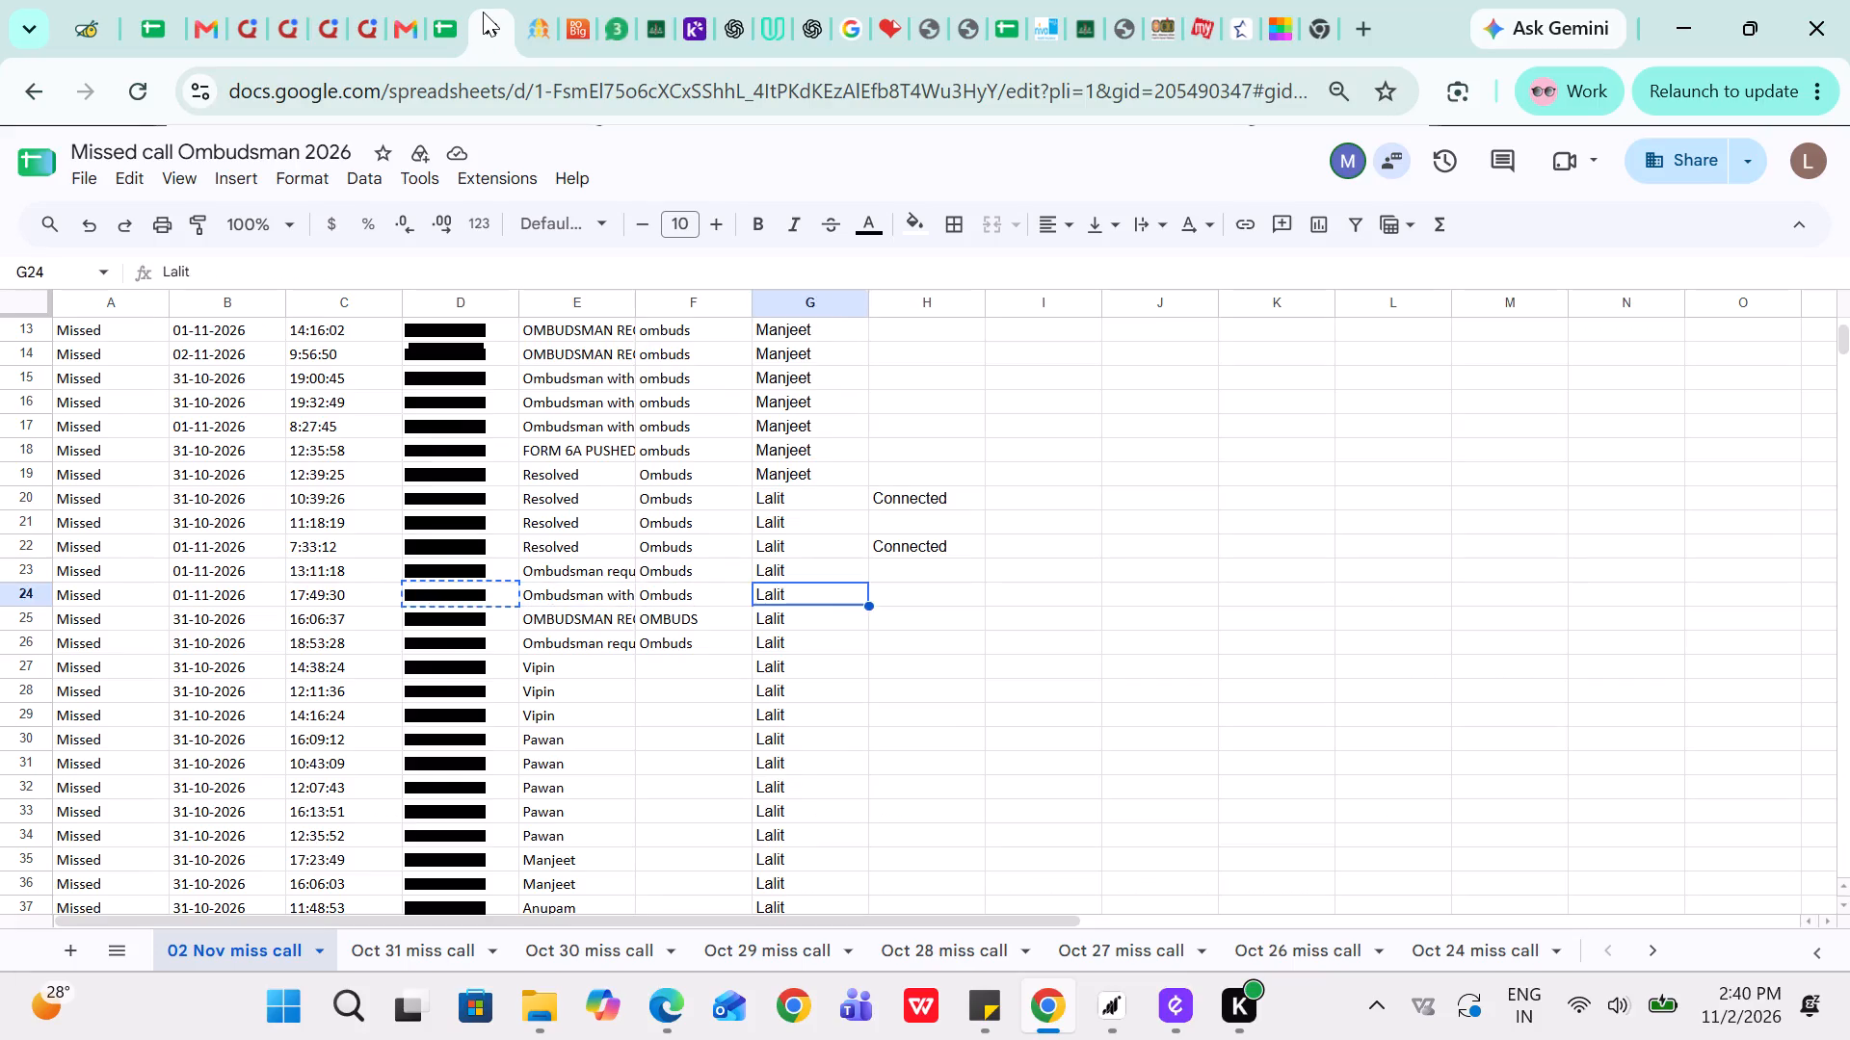
key(Right)
text(Connected)
key(Return)
Search All Complaints for row 25's phone number and check the found complaint's Communication Log.
key(Left)
key(Left)
key(Left)
key(Left)
key(ctrl+c)
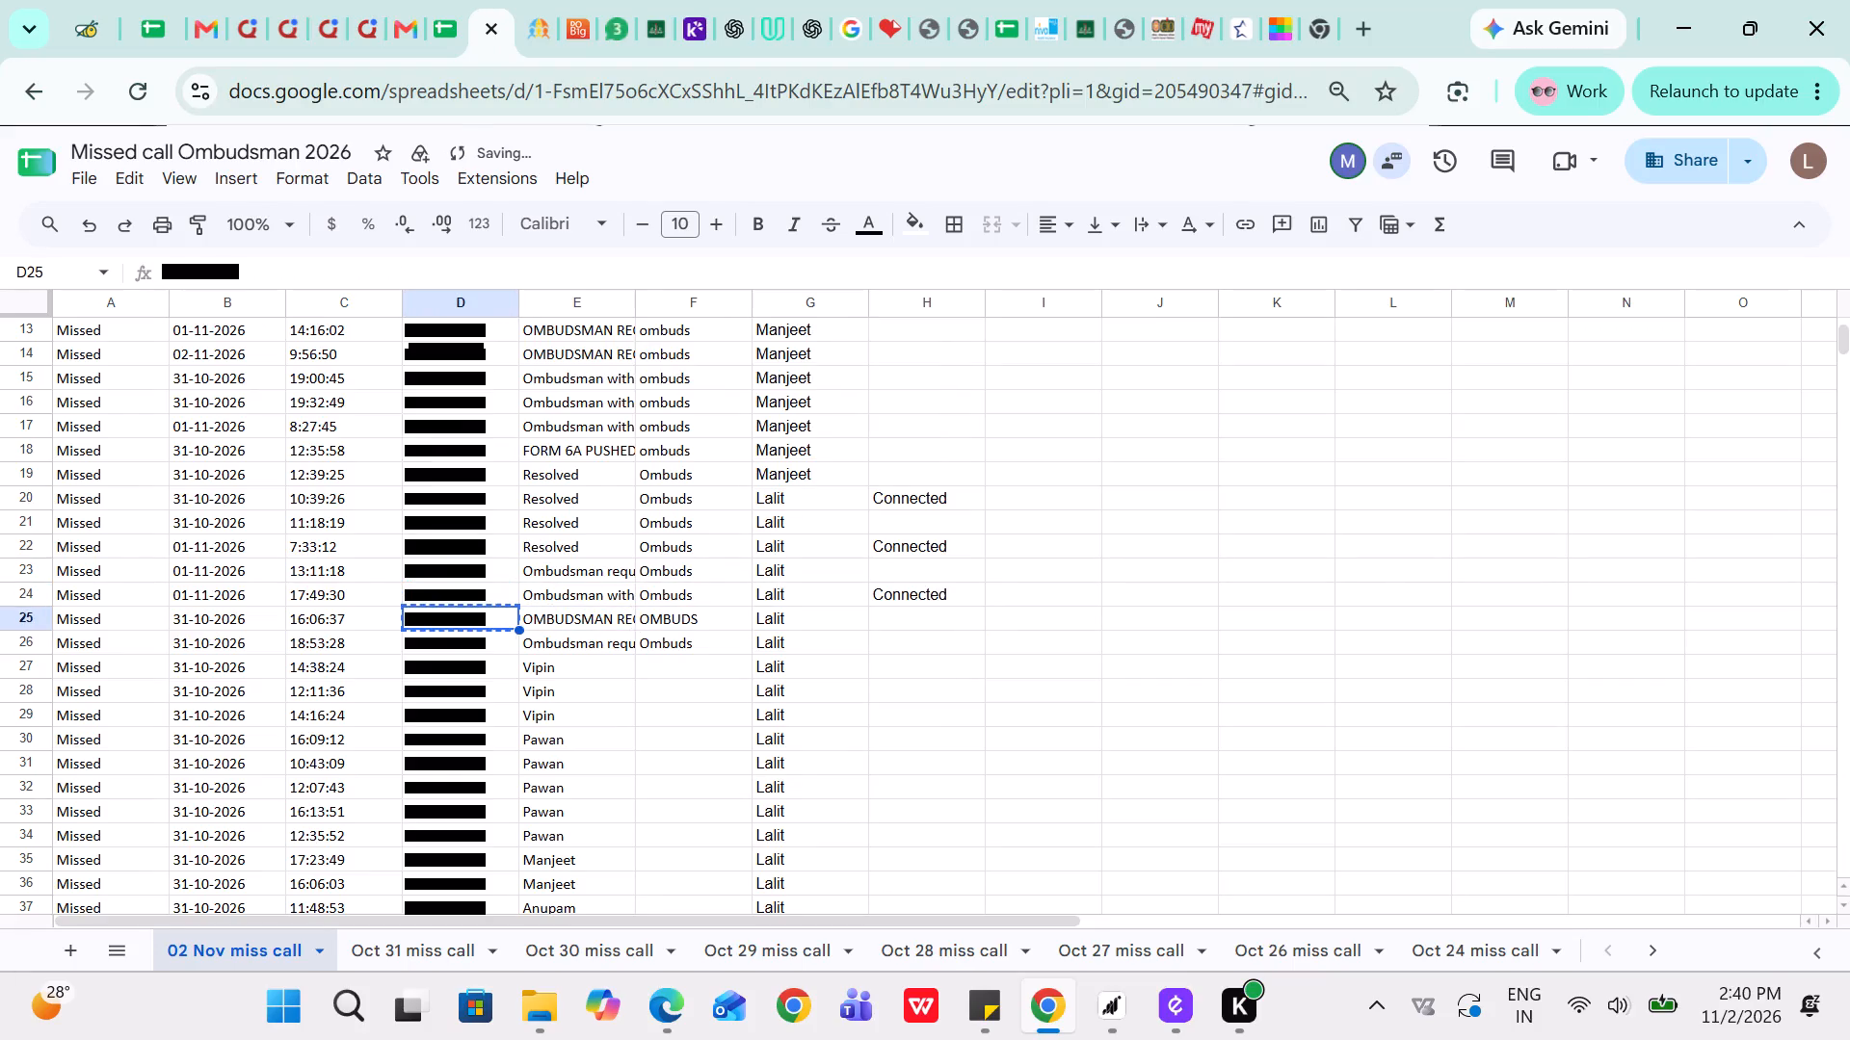
click(524, 0)
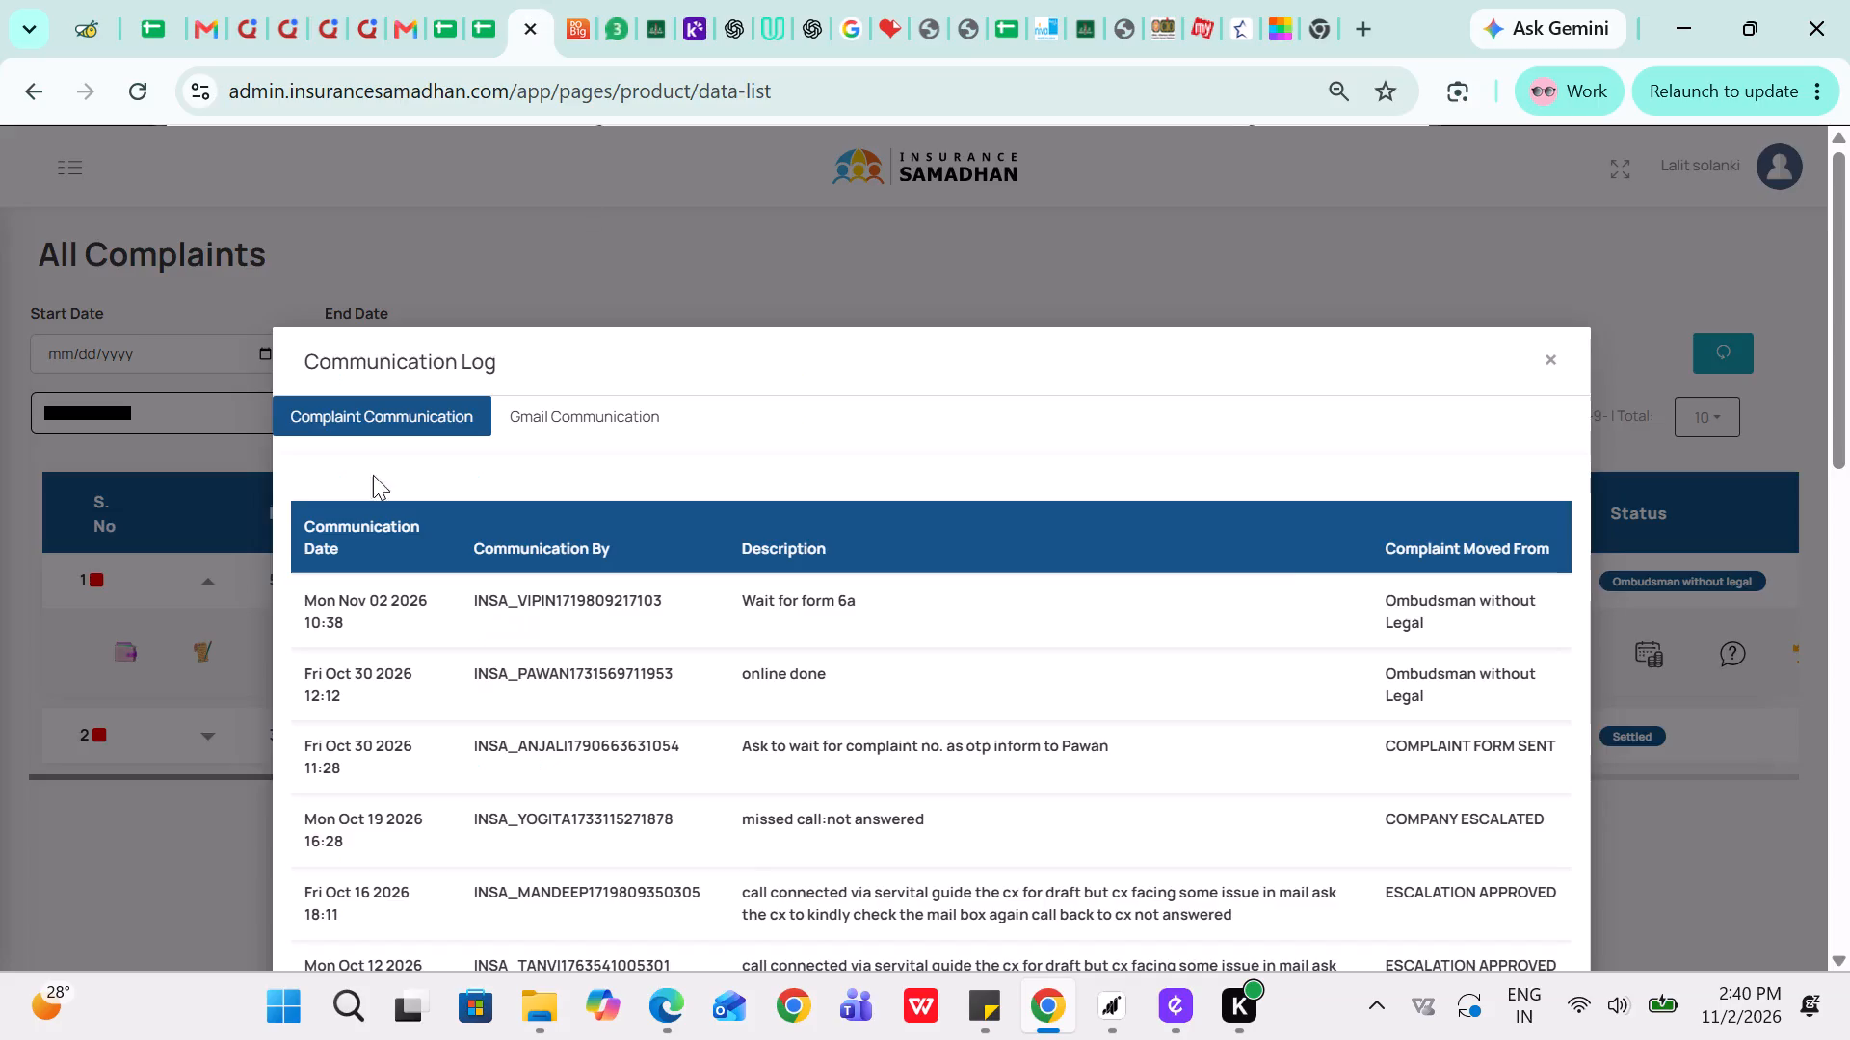
click(52, 480)
drag(185, 403, 0, 416)
key(ctrl+v)
click(456, 396)
click(417, 415)
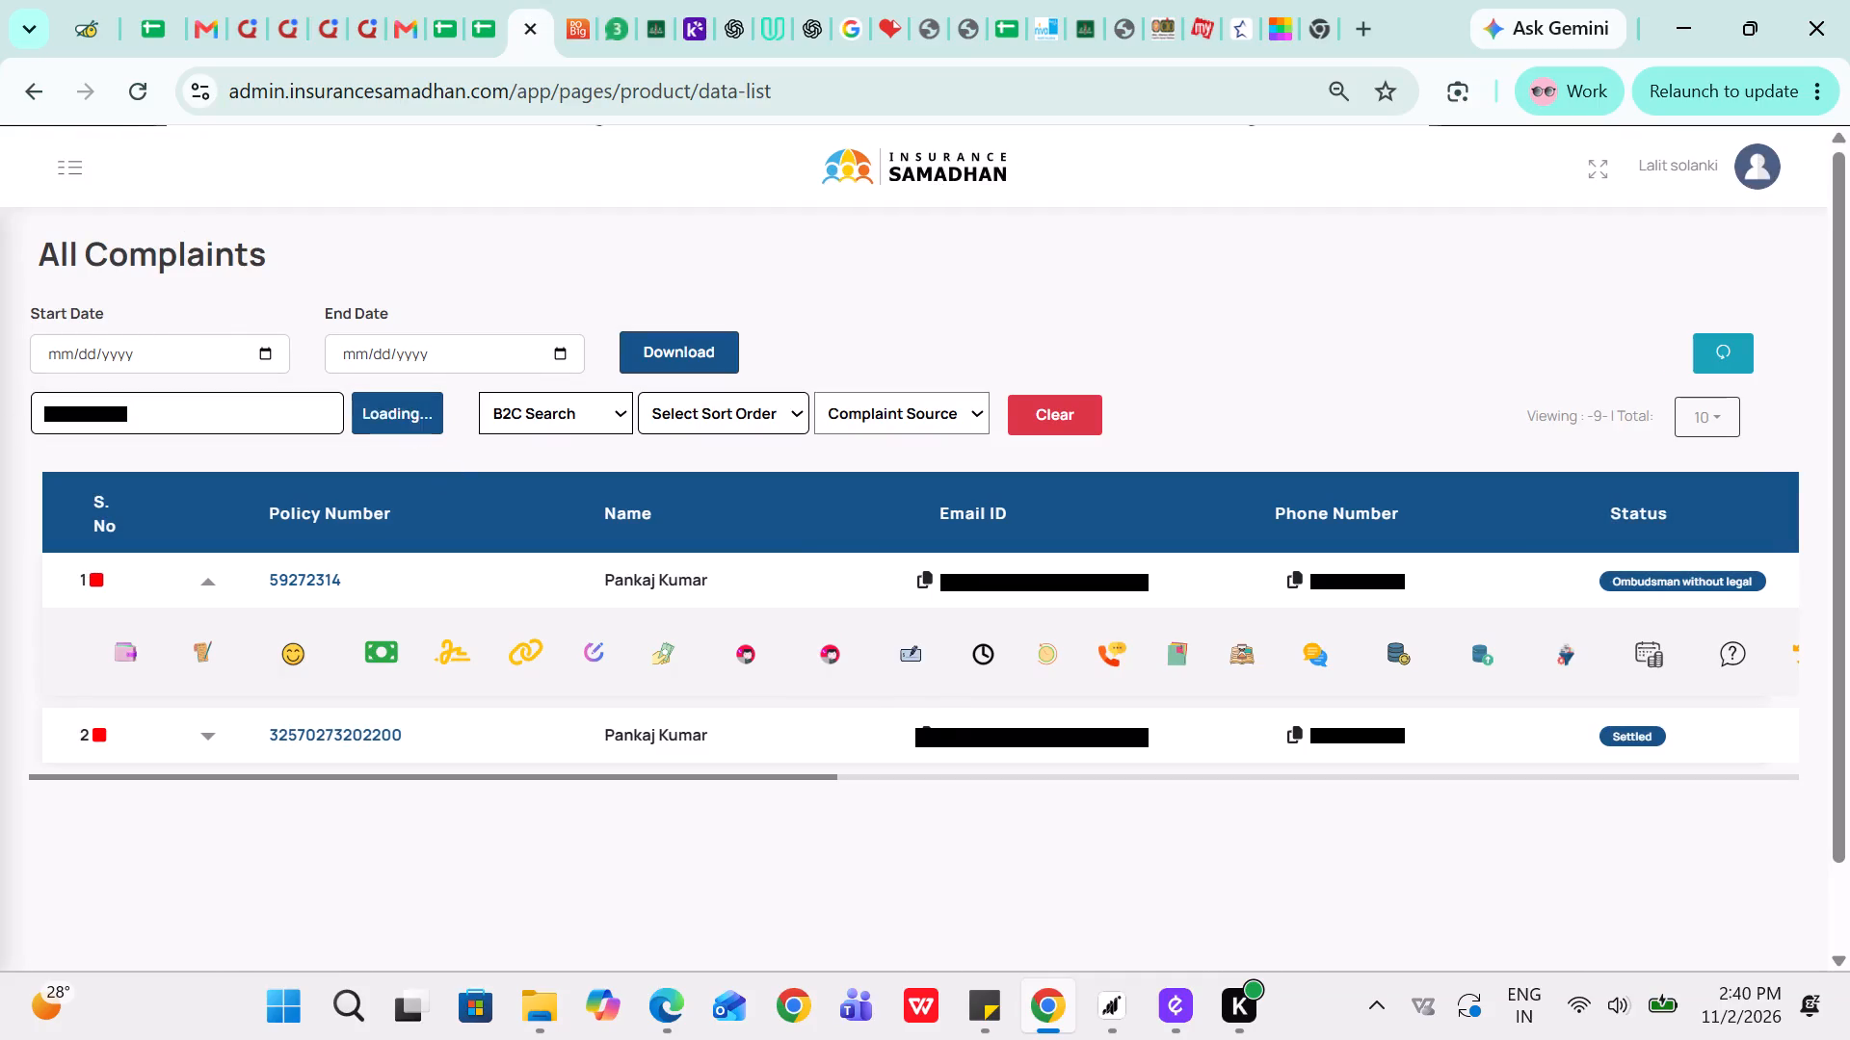
click(1168, 878)
click(1264, 580)
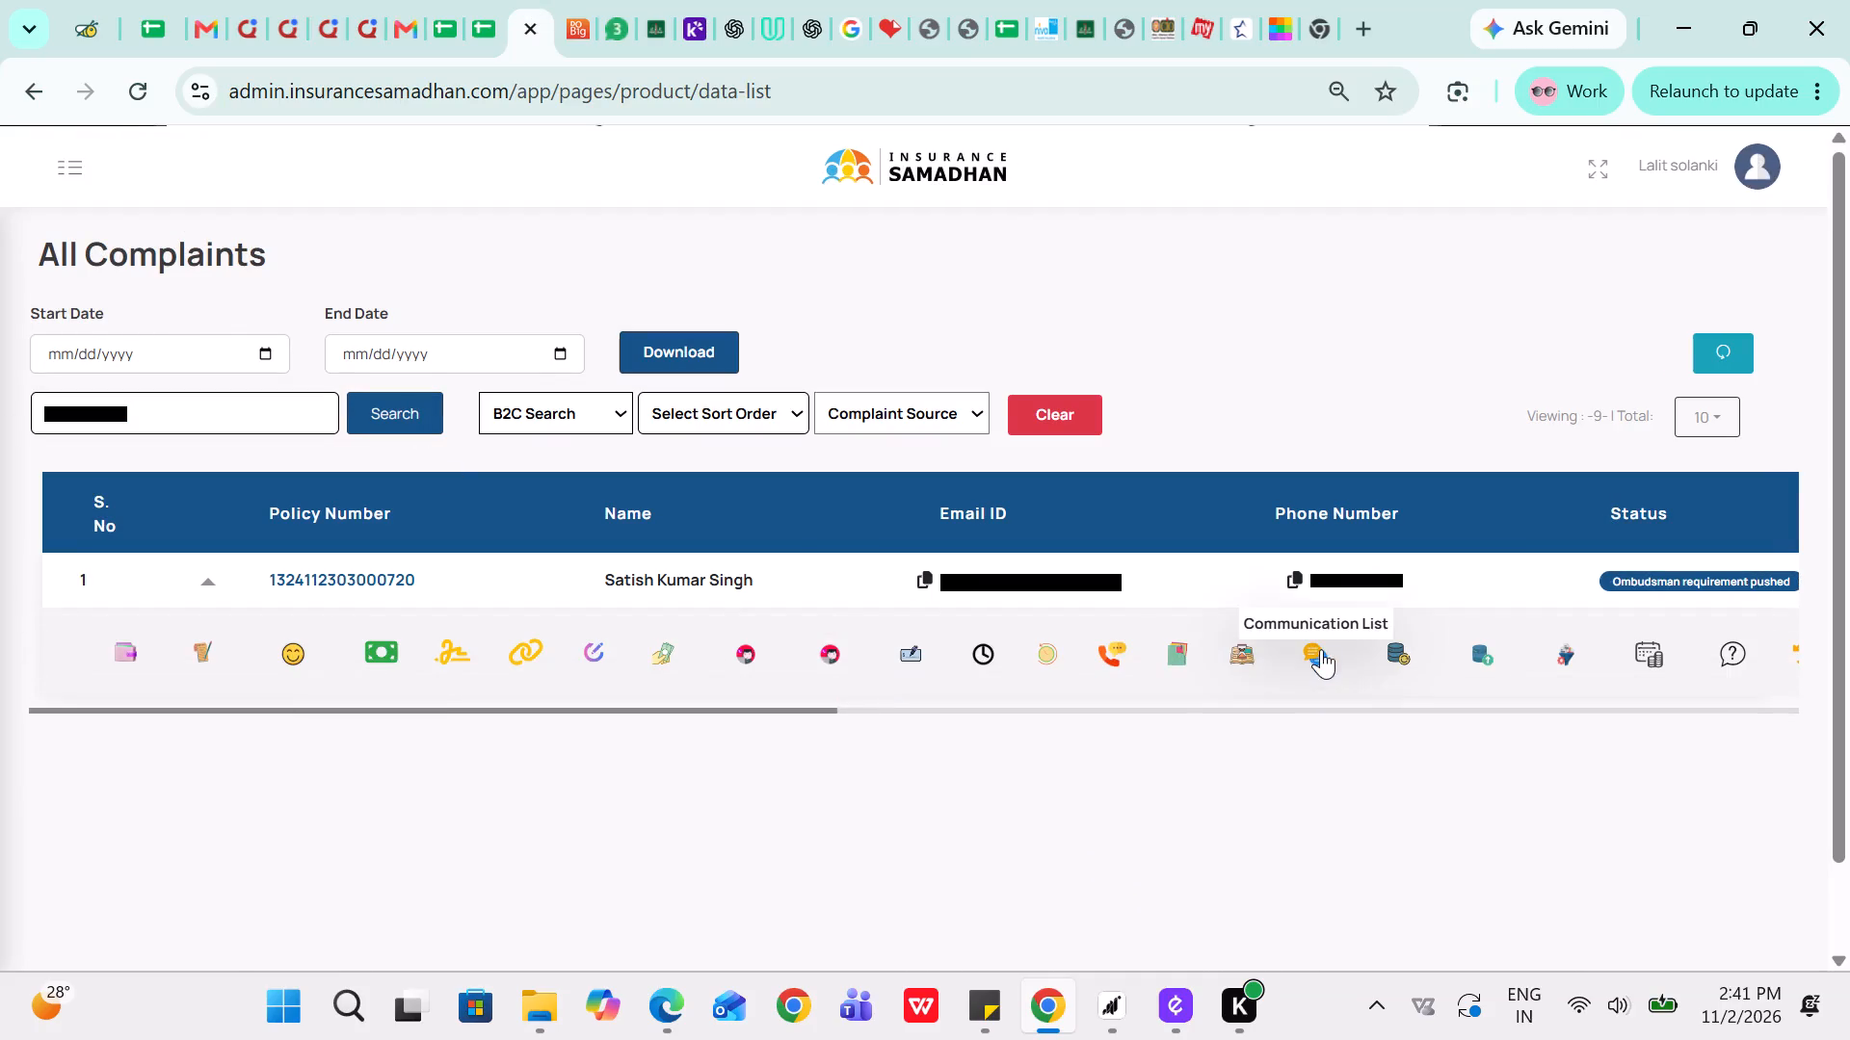
click(1321, 652)
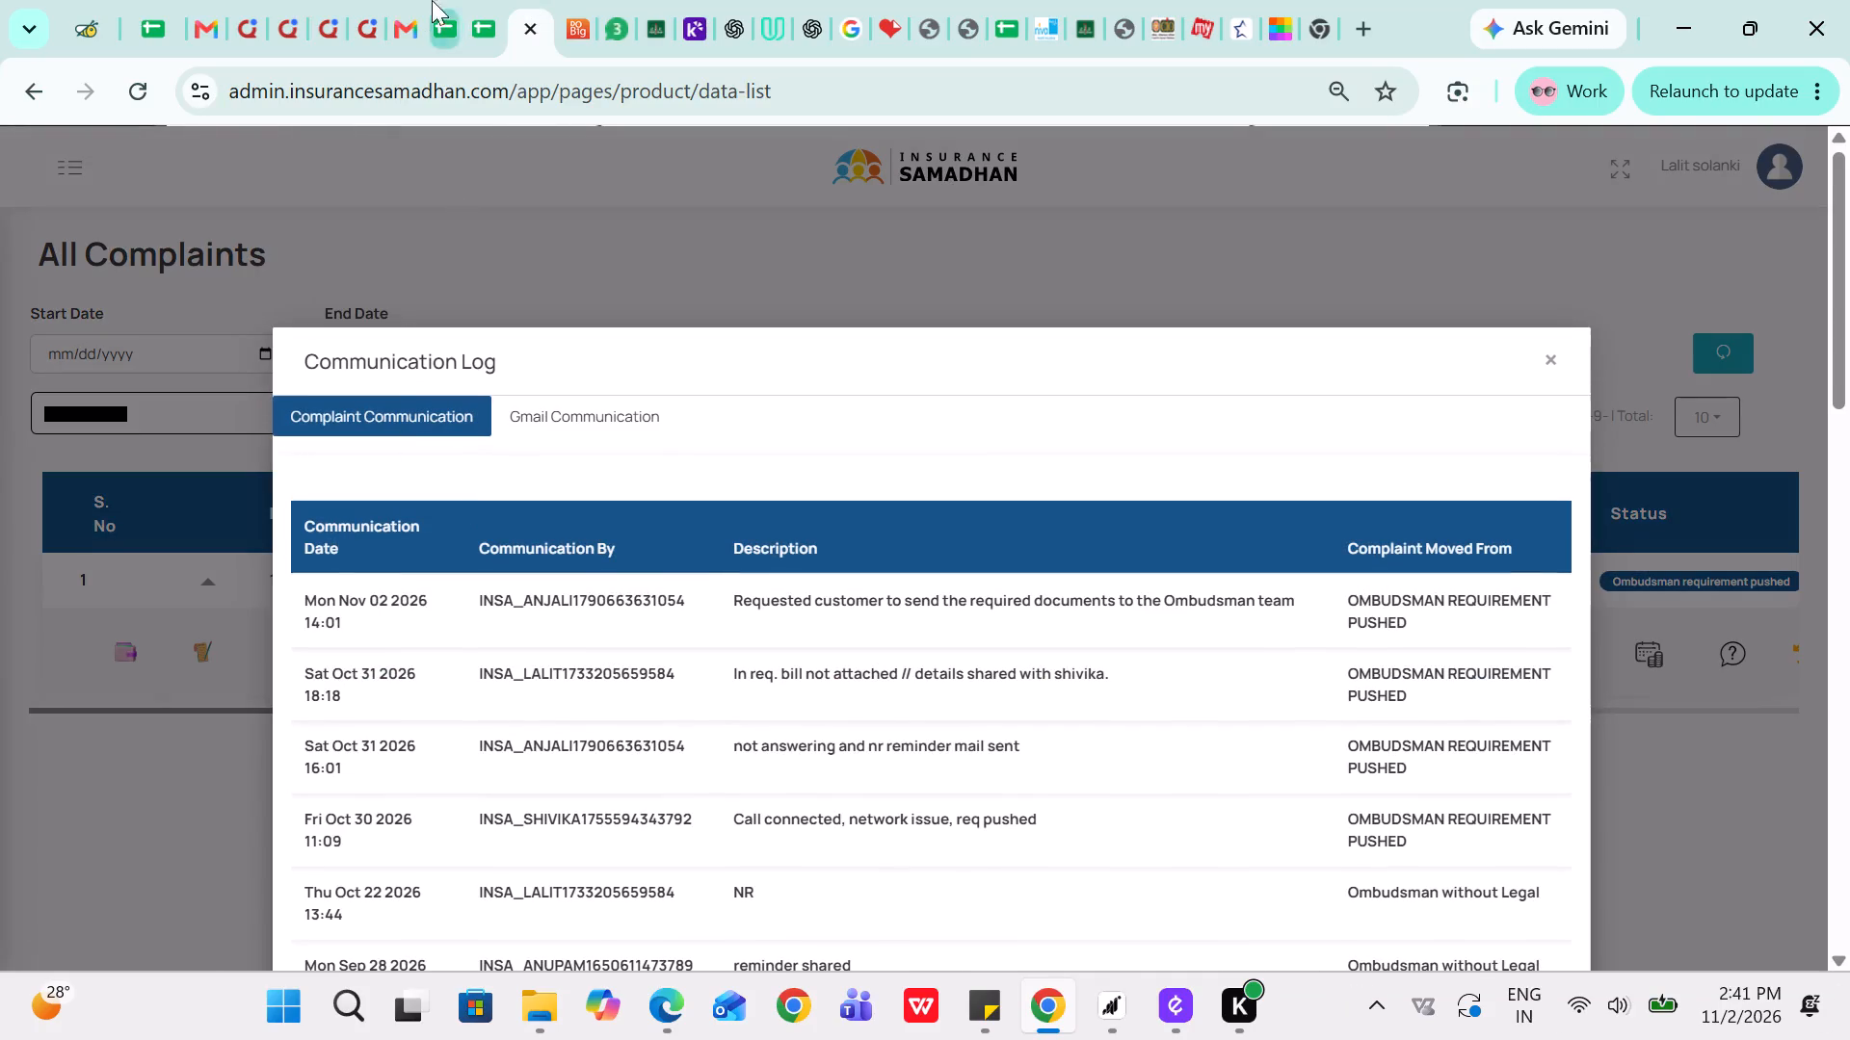
In the 02 Nov miss call sheet, enter Connected in column H for the missed call in row 25.
click(479, 0)
key(Right)
key(Right)
key(Right)
key(Right)
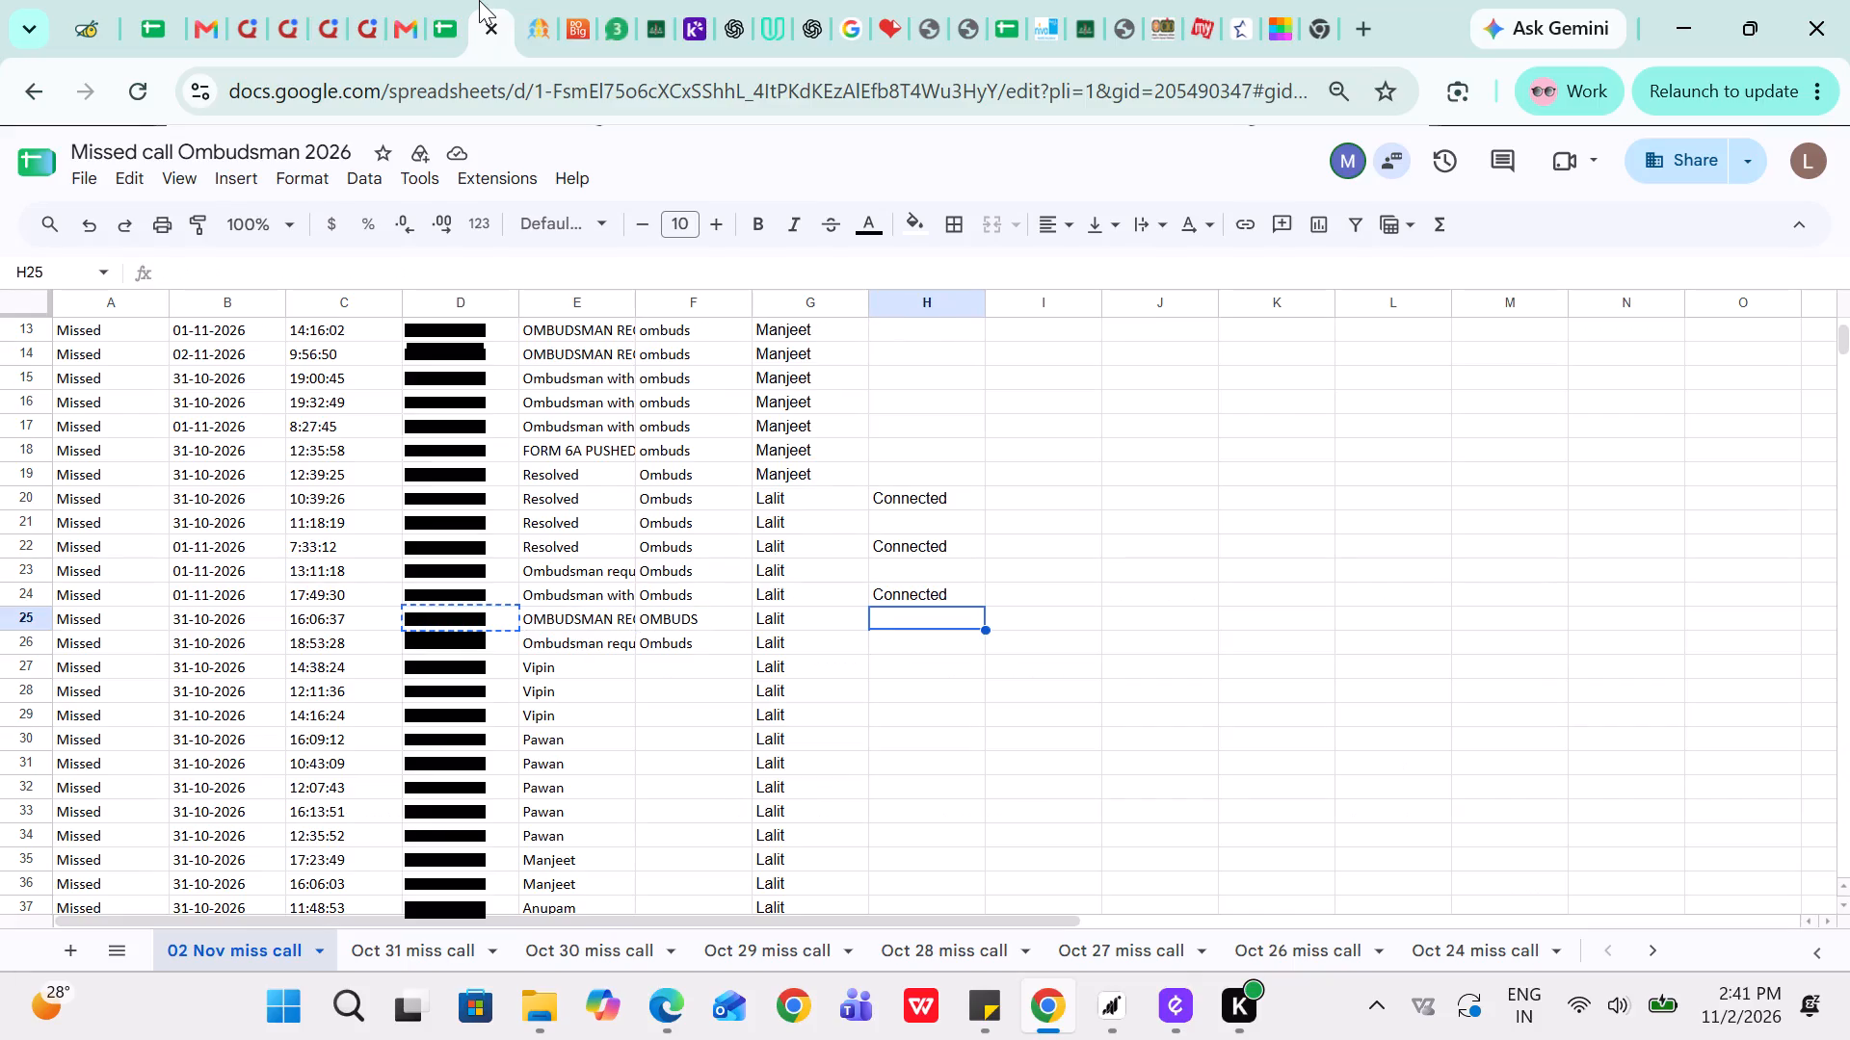
text(Connected)
key(Return)
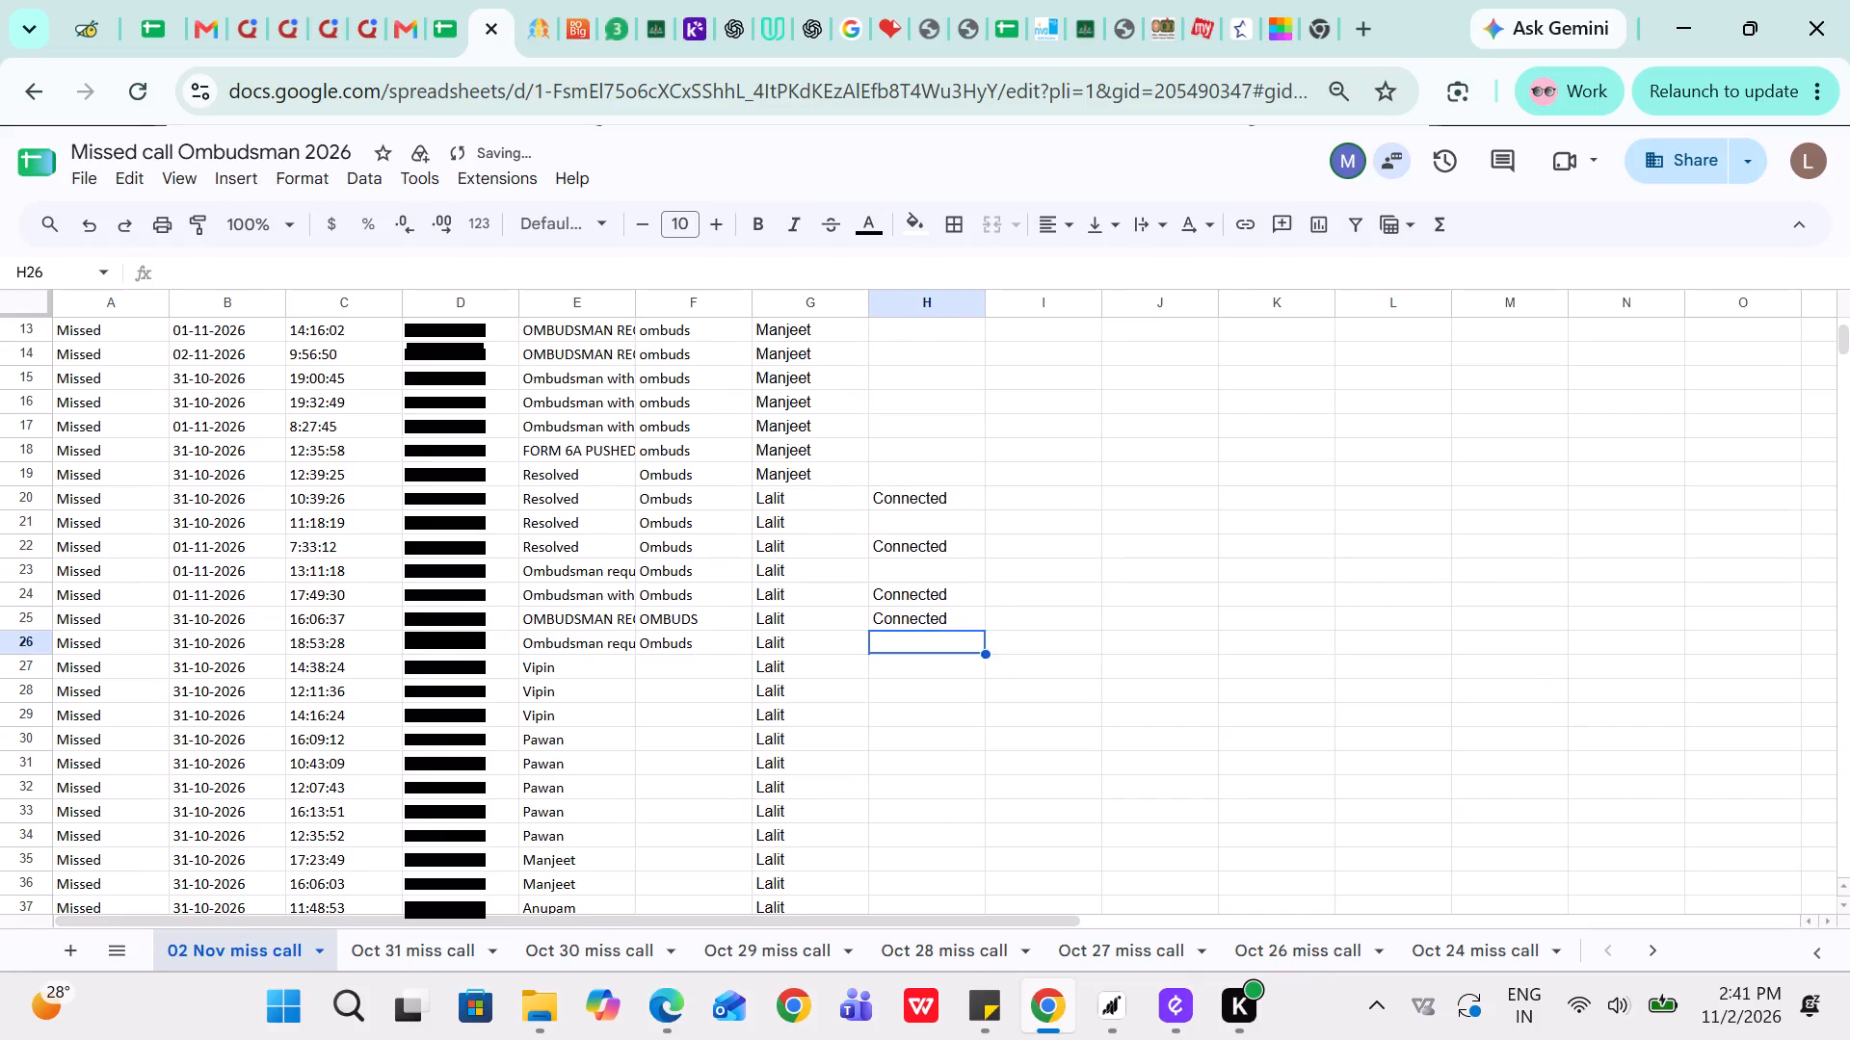
Copy the phone number of the missed call in row 26 for a complaint lookup.
key(Left)
key(Left)
key(Left)
key(Left)
key(ctrl+c)
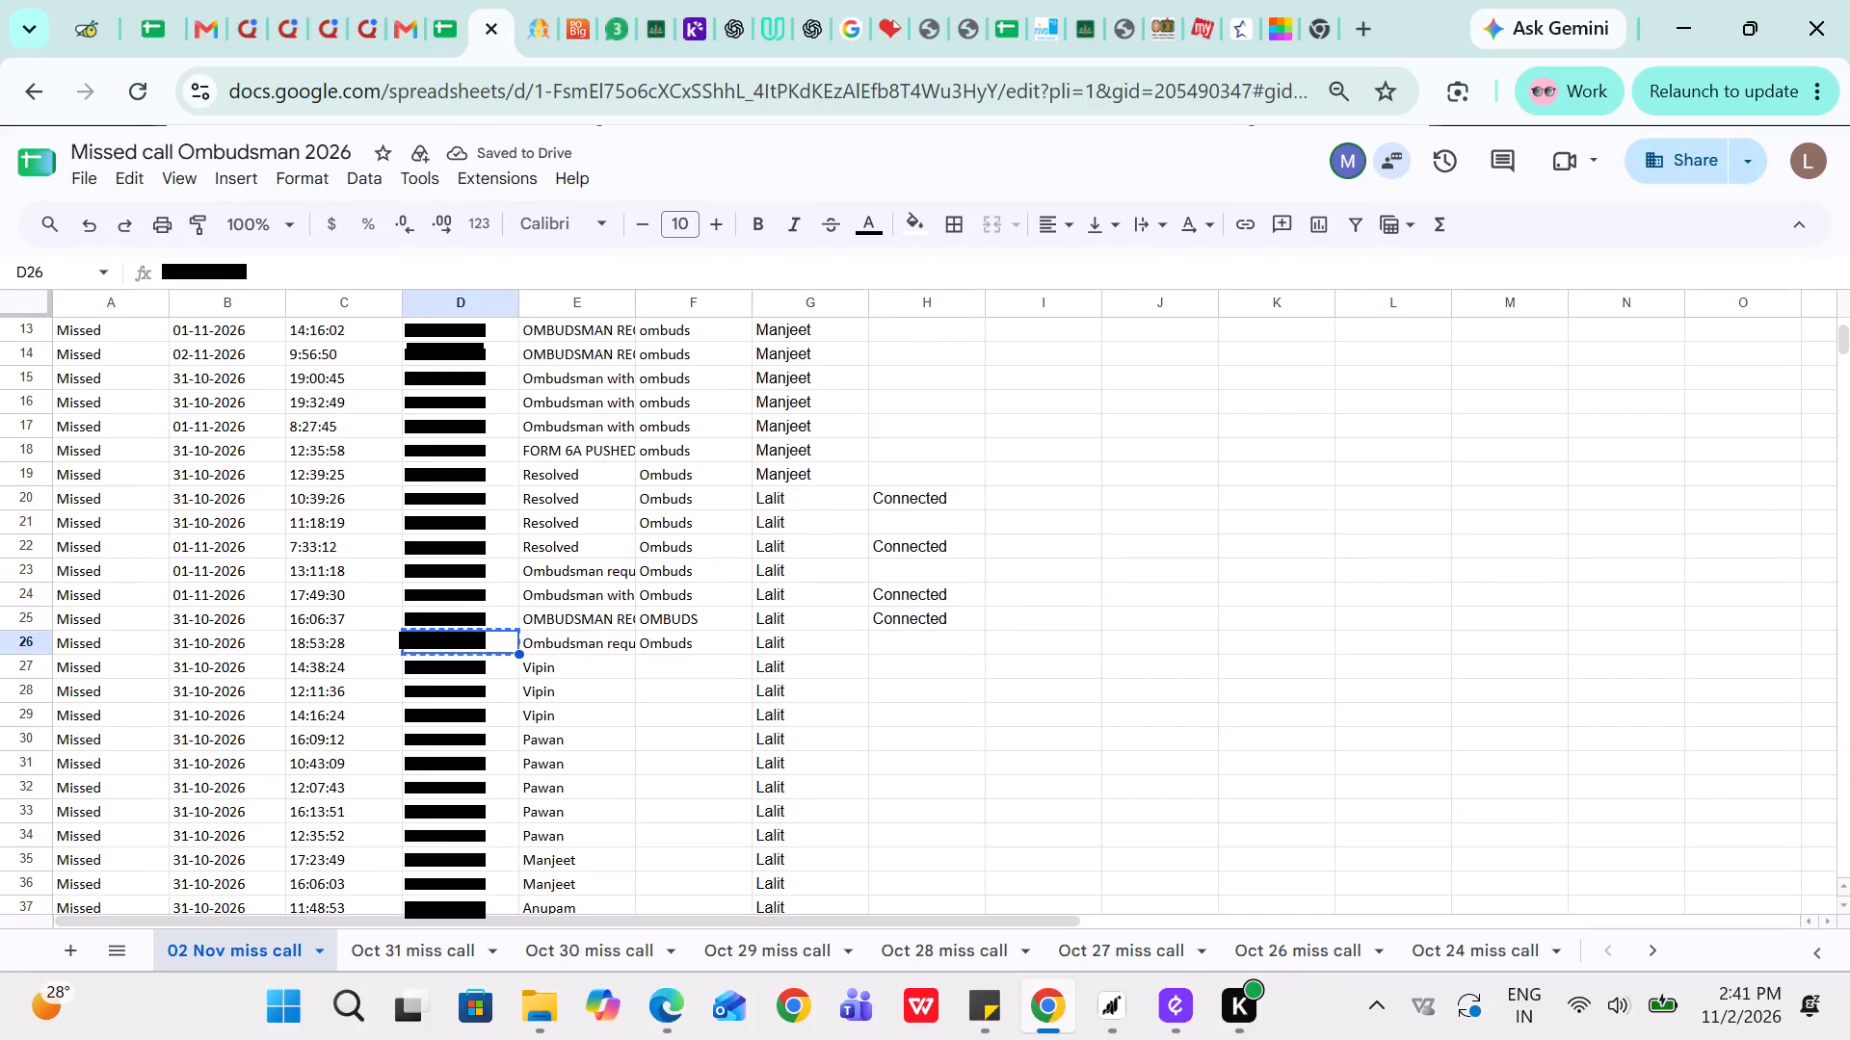
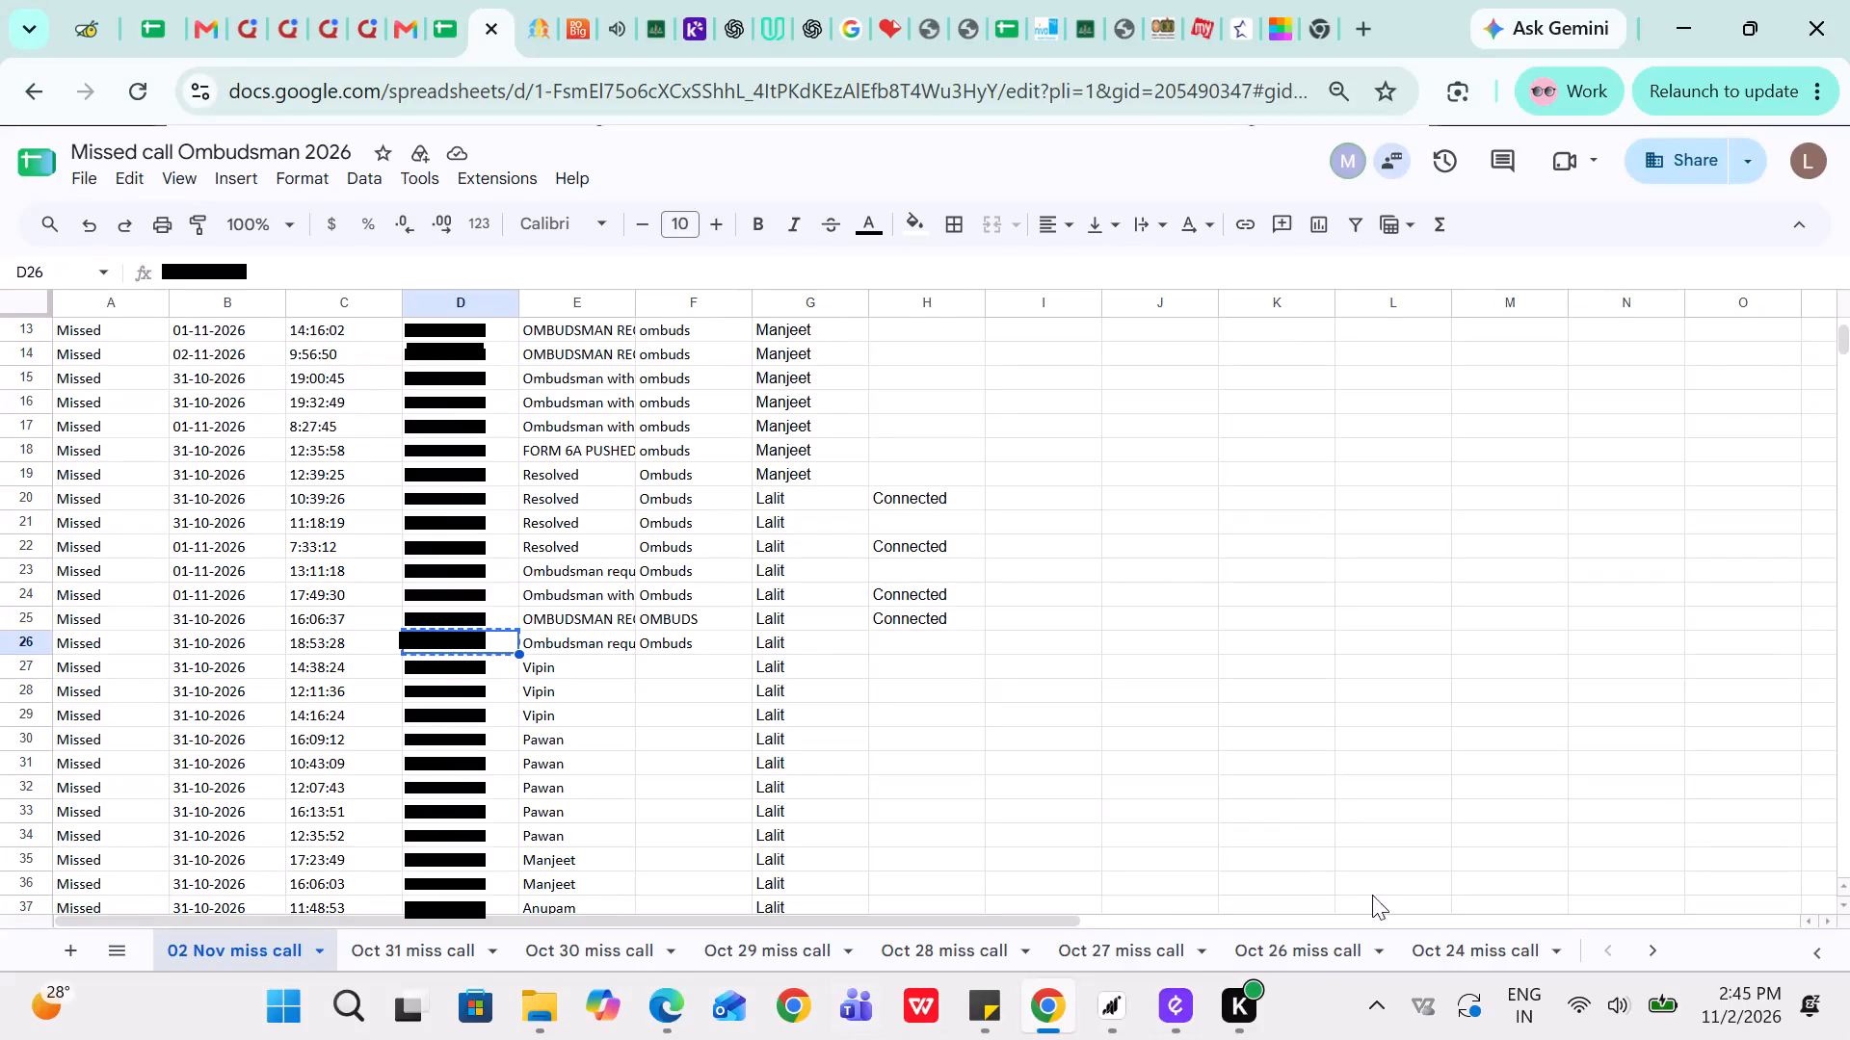
Copy row 26's phone number from the 02 Nov miss call sheet and close the previous complaint's Communication Log in All Complaints.
key(ctrl+c)
click(542, 0)
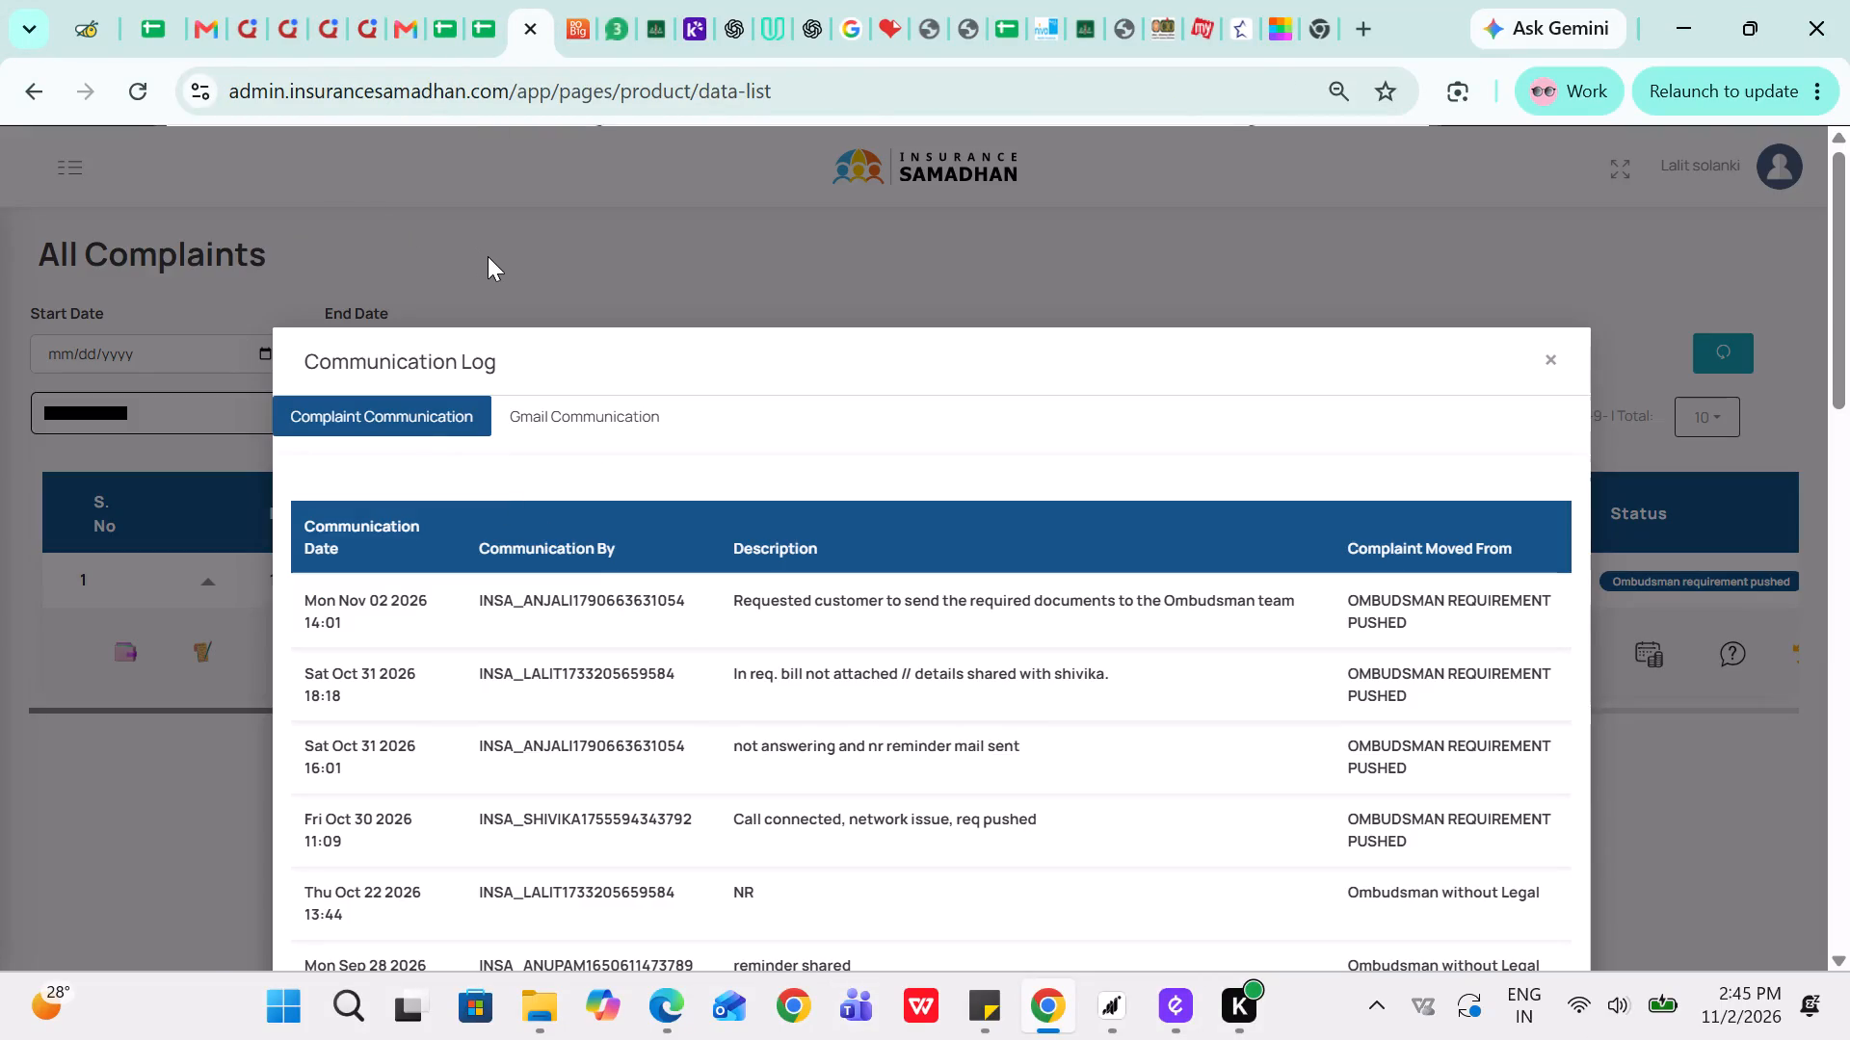
click(488, 256)
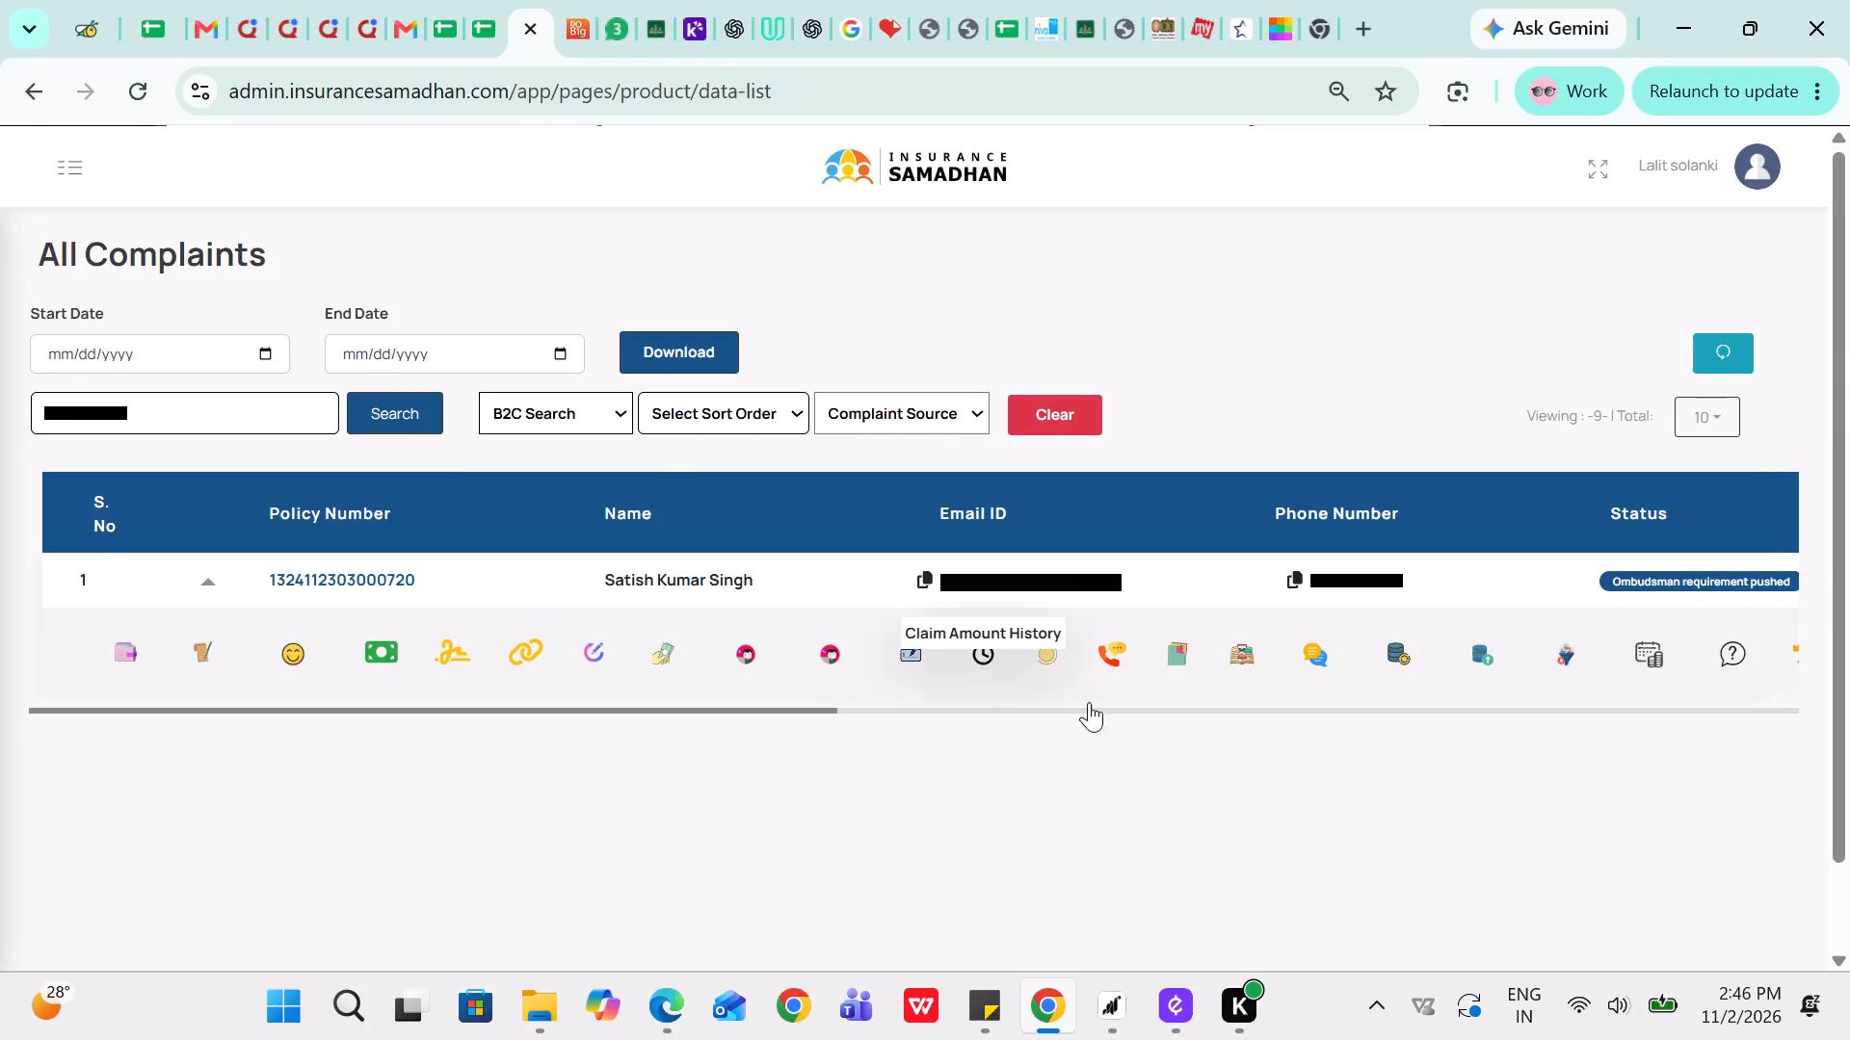
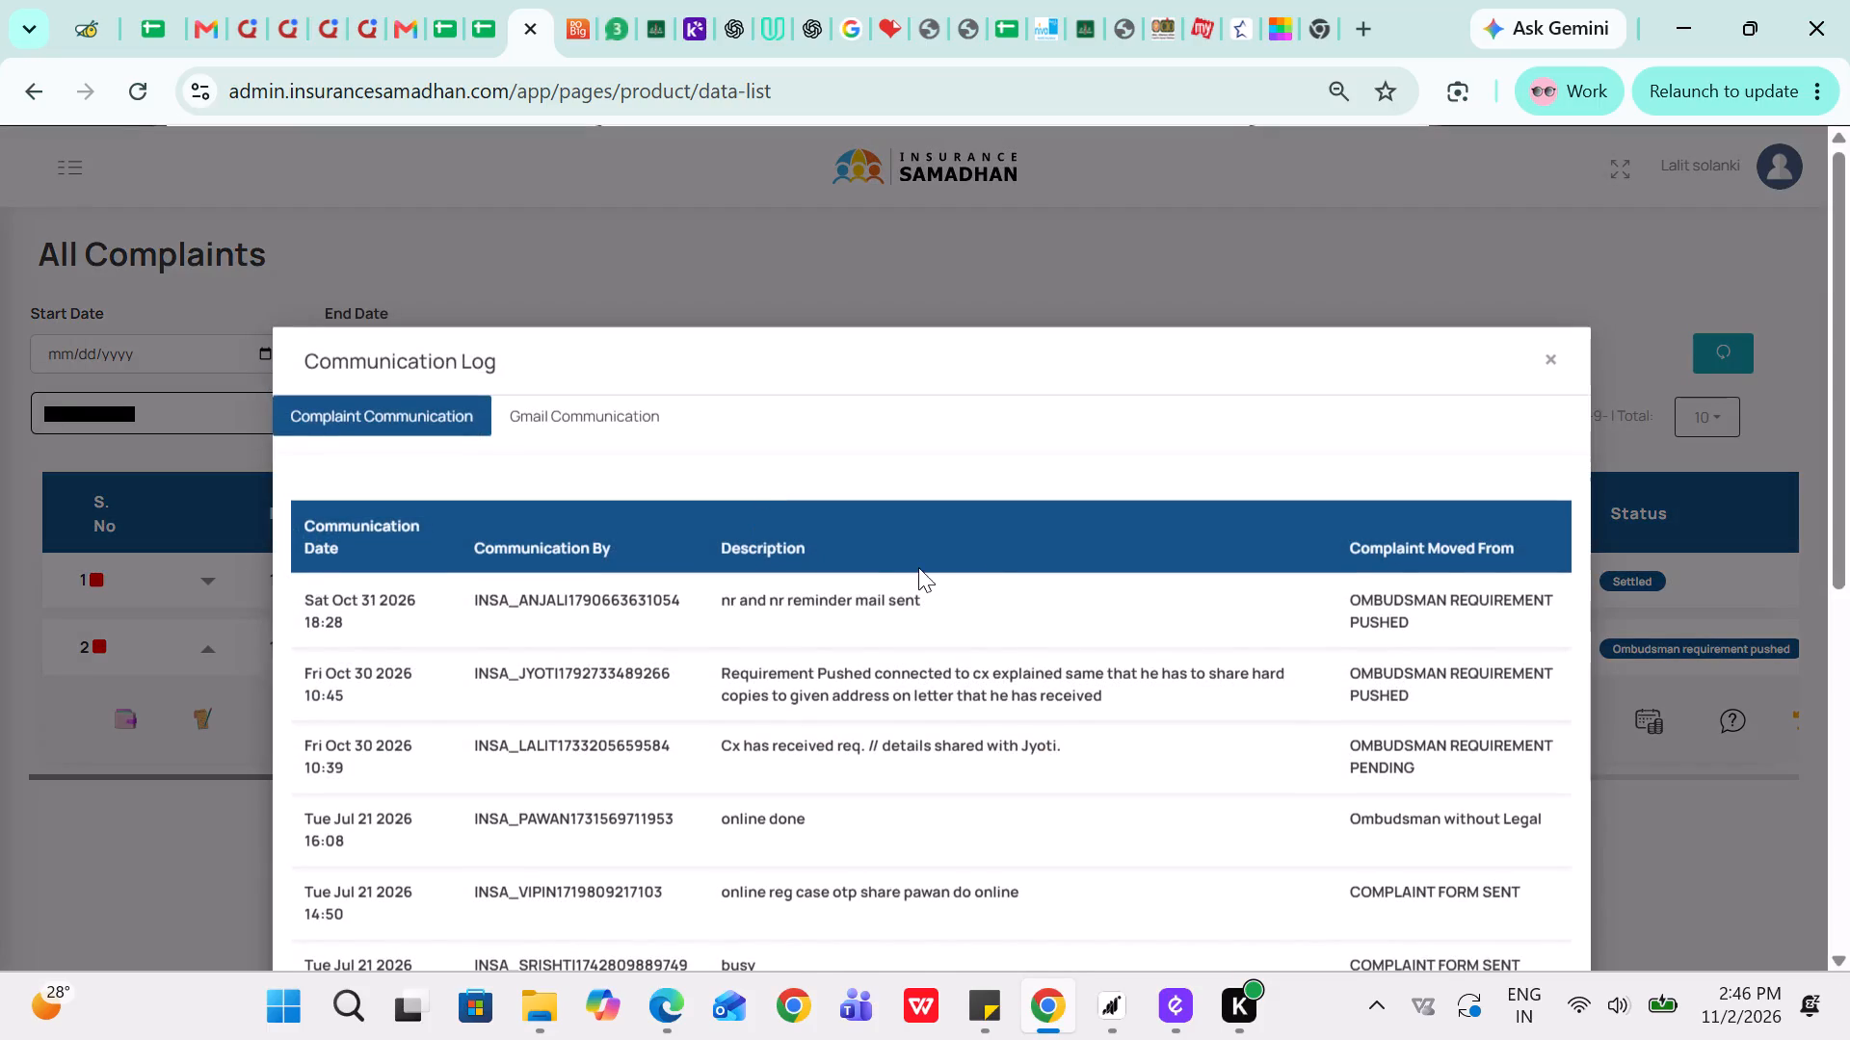
drag(1001, 582, 592, 535)
click(626, 281)
Search All Complaints for the phone number in row 27 of the 02 Nov miss call sheet and check the first complaint's Communication Log.
click(476, 0)
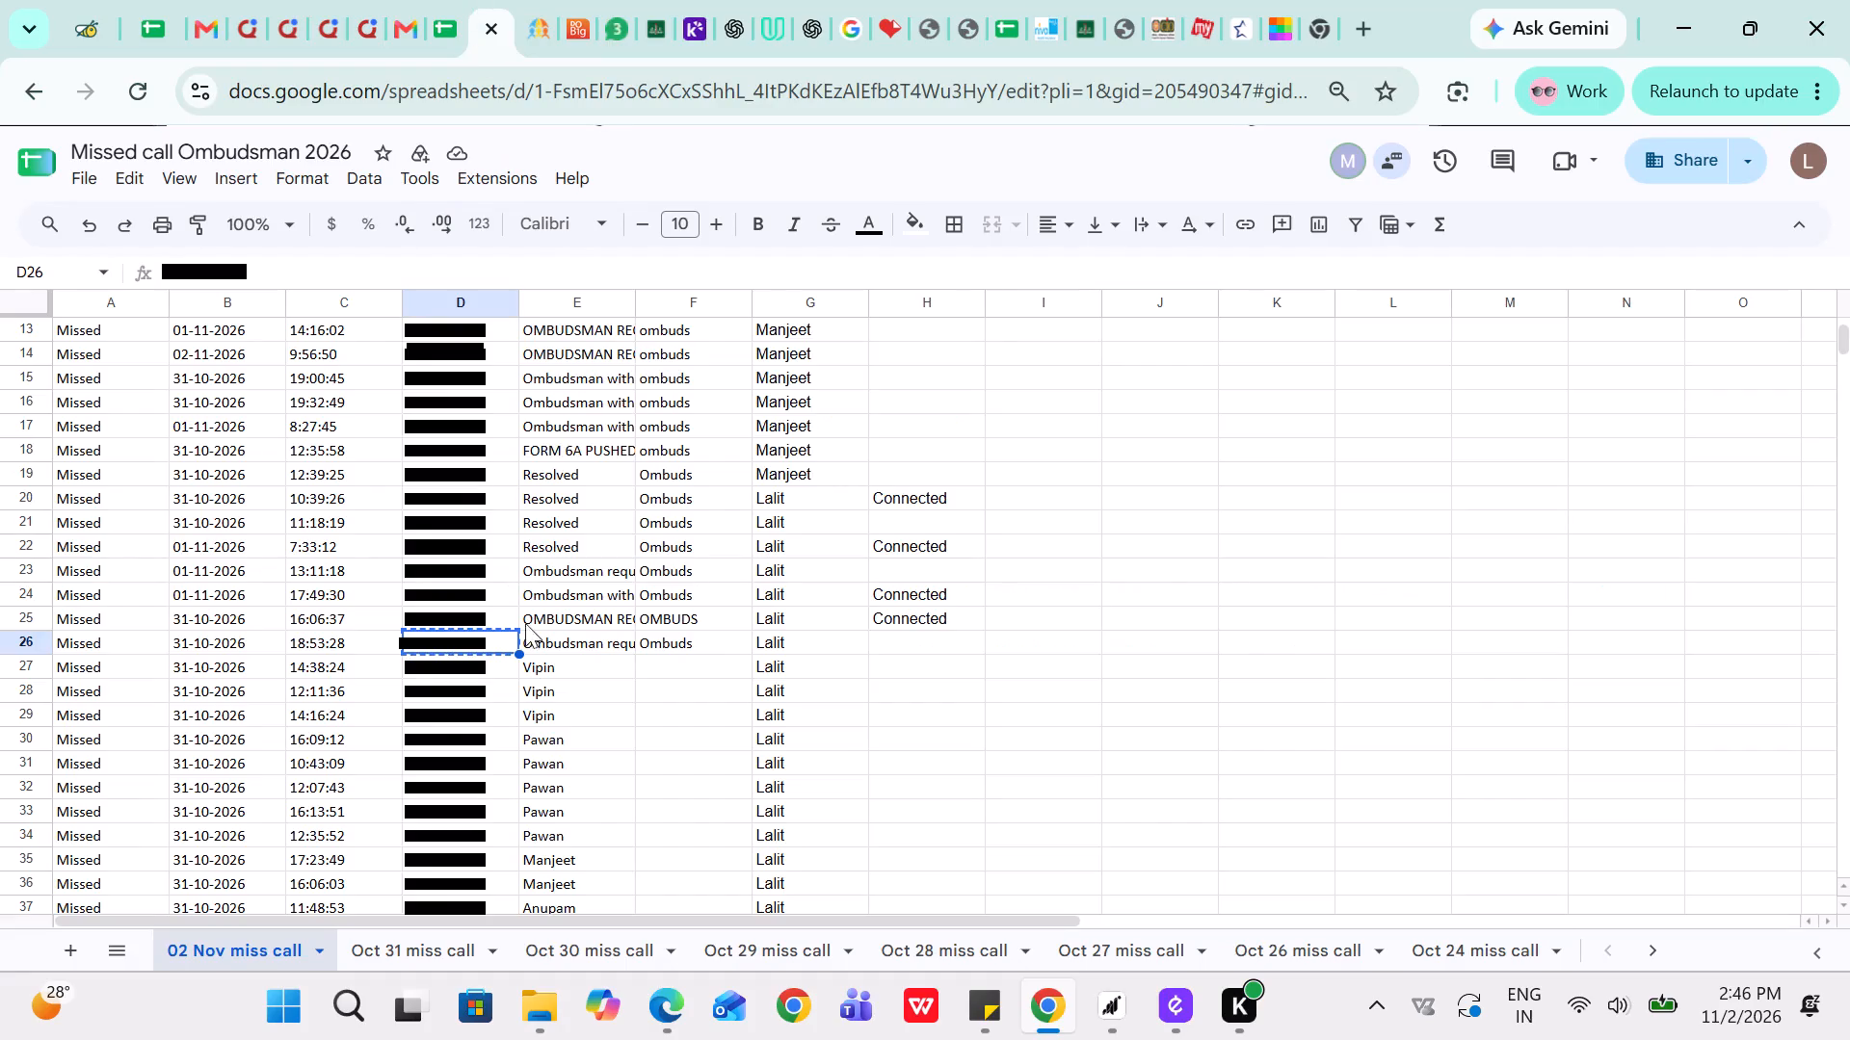
click(507, 665)
key(ctrl+c)
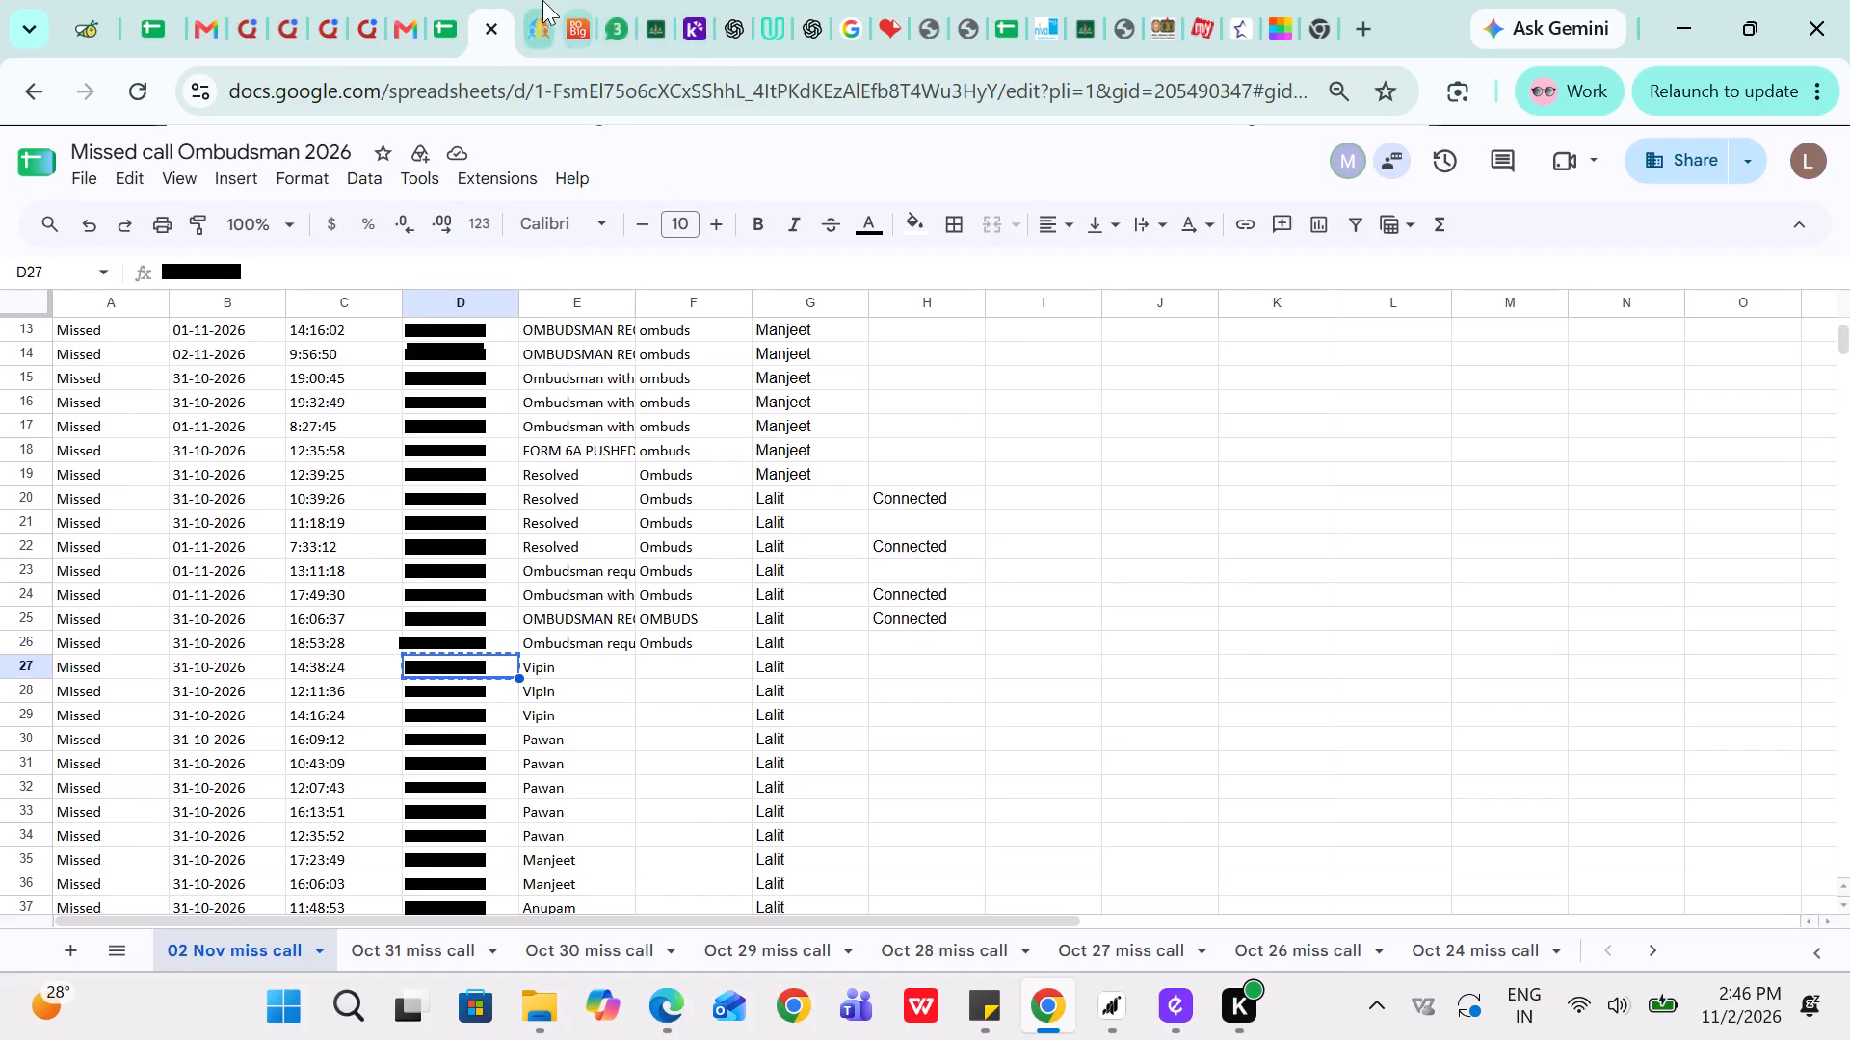
click(542, 0)
drag(215, 408, 0, 424)
key(ctrl+v)
click(426, 397)
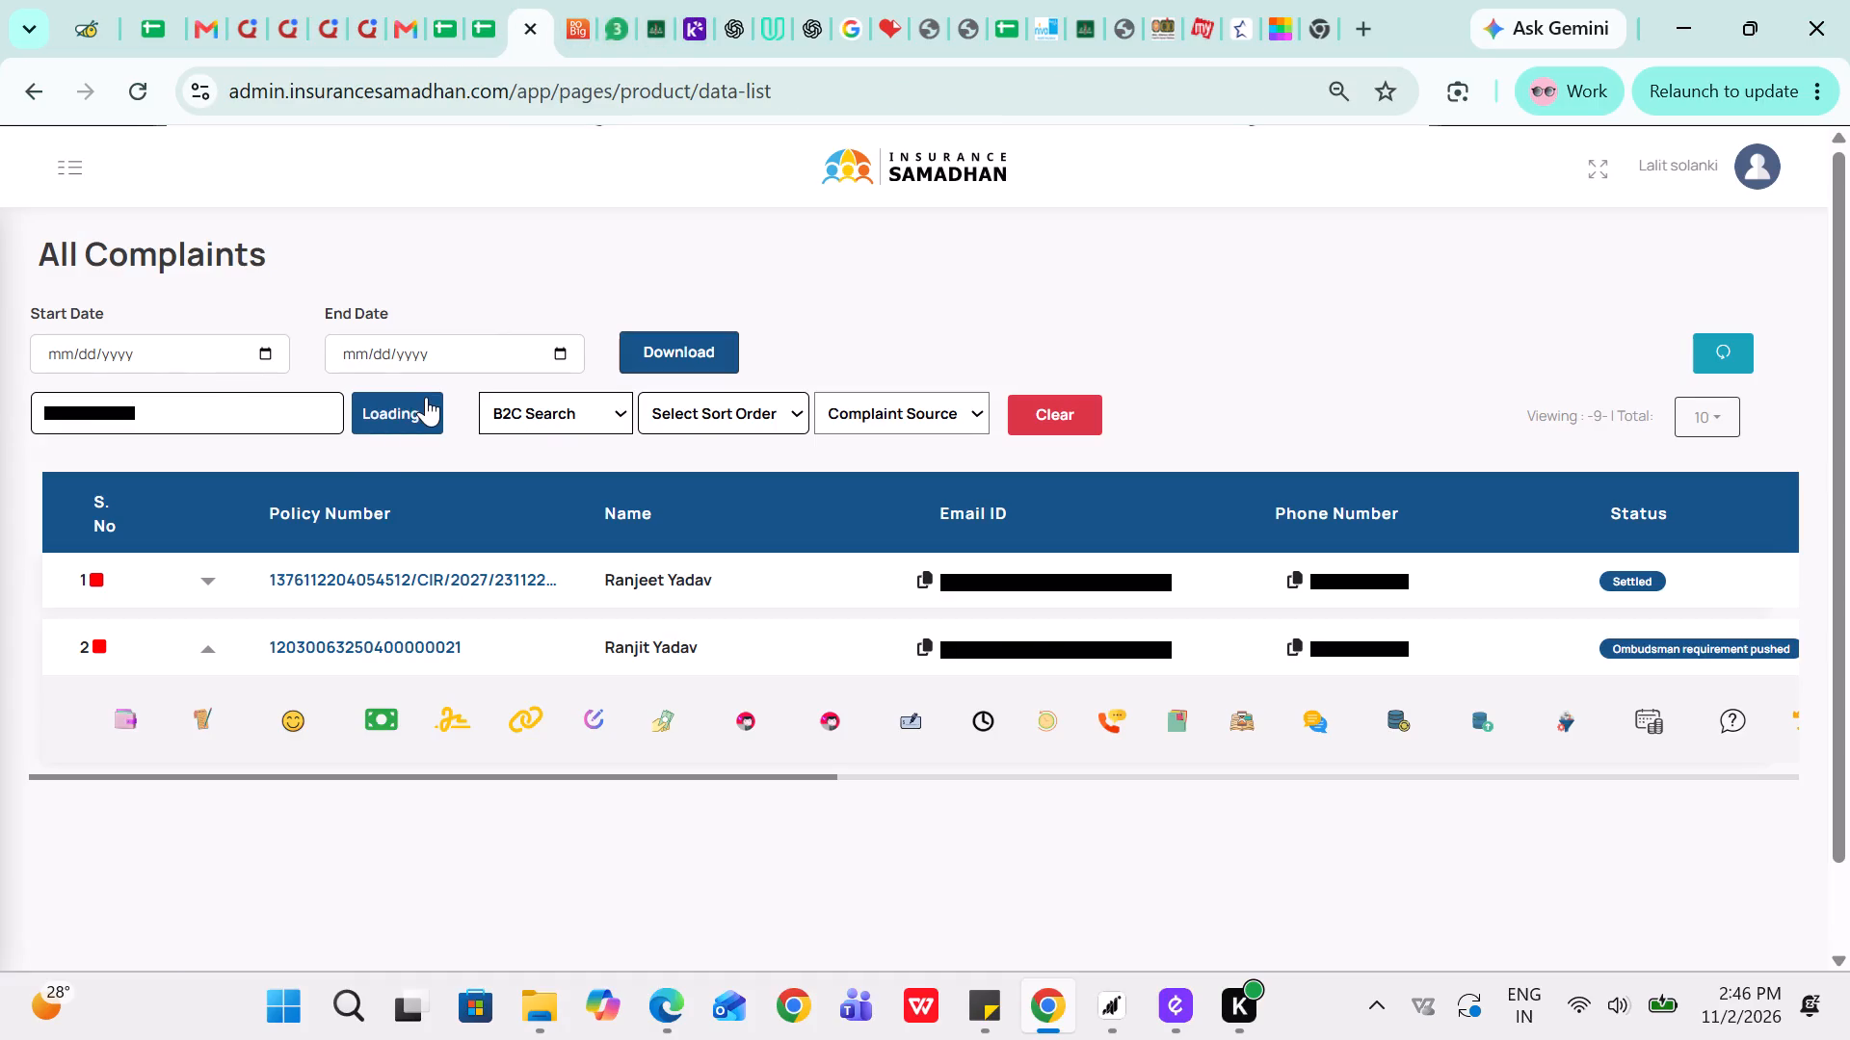
click(1288, 592)
click(1311, 655)
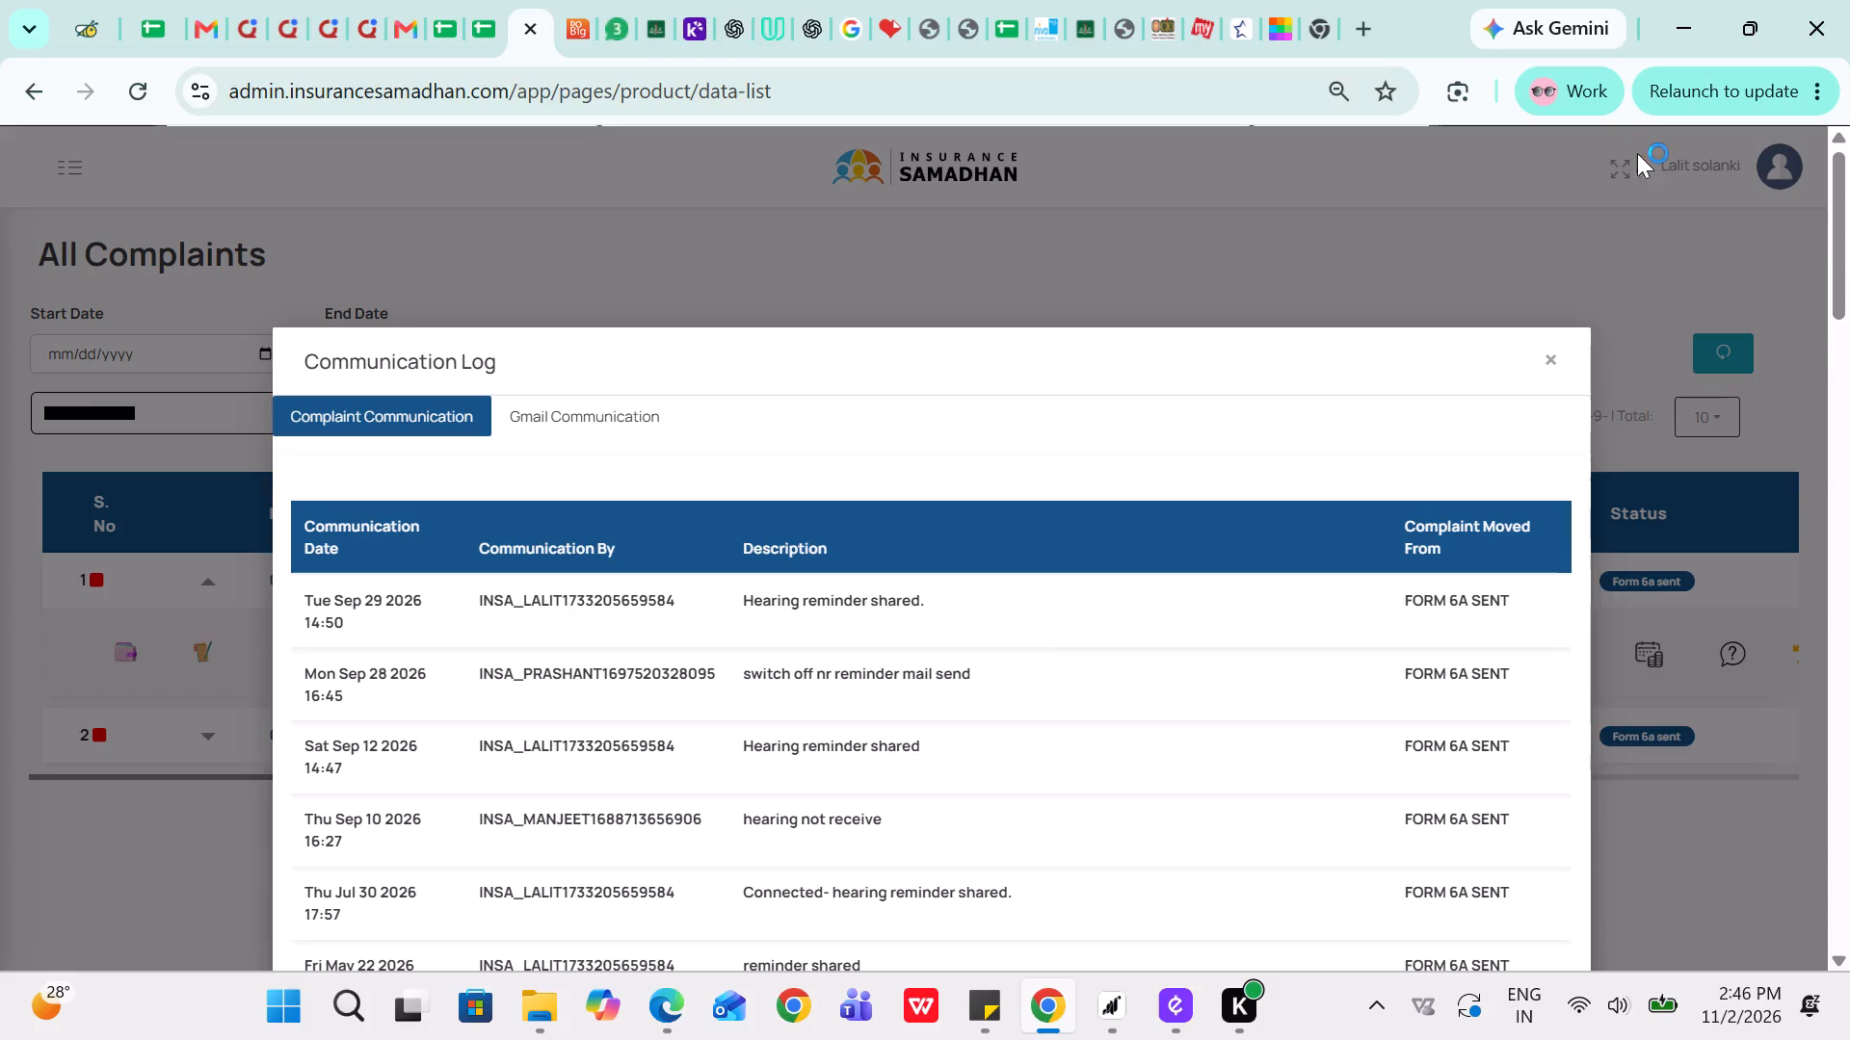
Search All Complaints for the phone number in row 28 of the 02 Nov miss call sheet and check the Form 6A sent complaint's Communication Log.
click(569, 191)
click(497, 0)
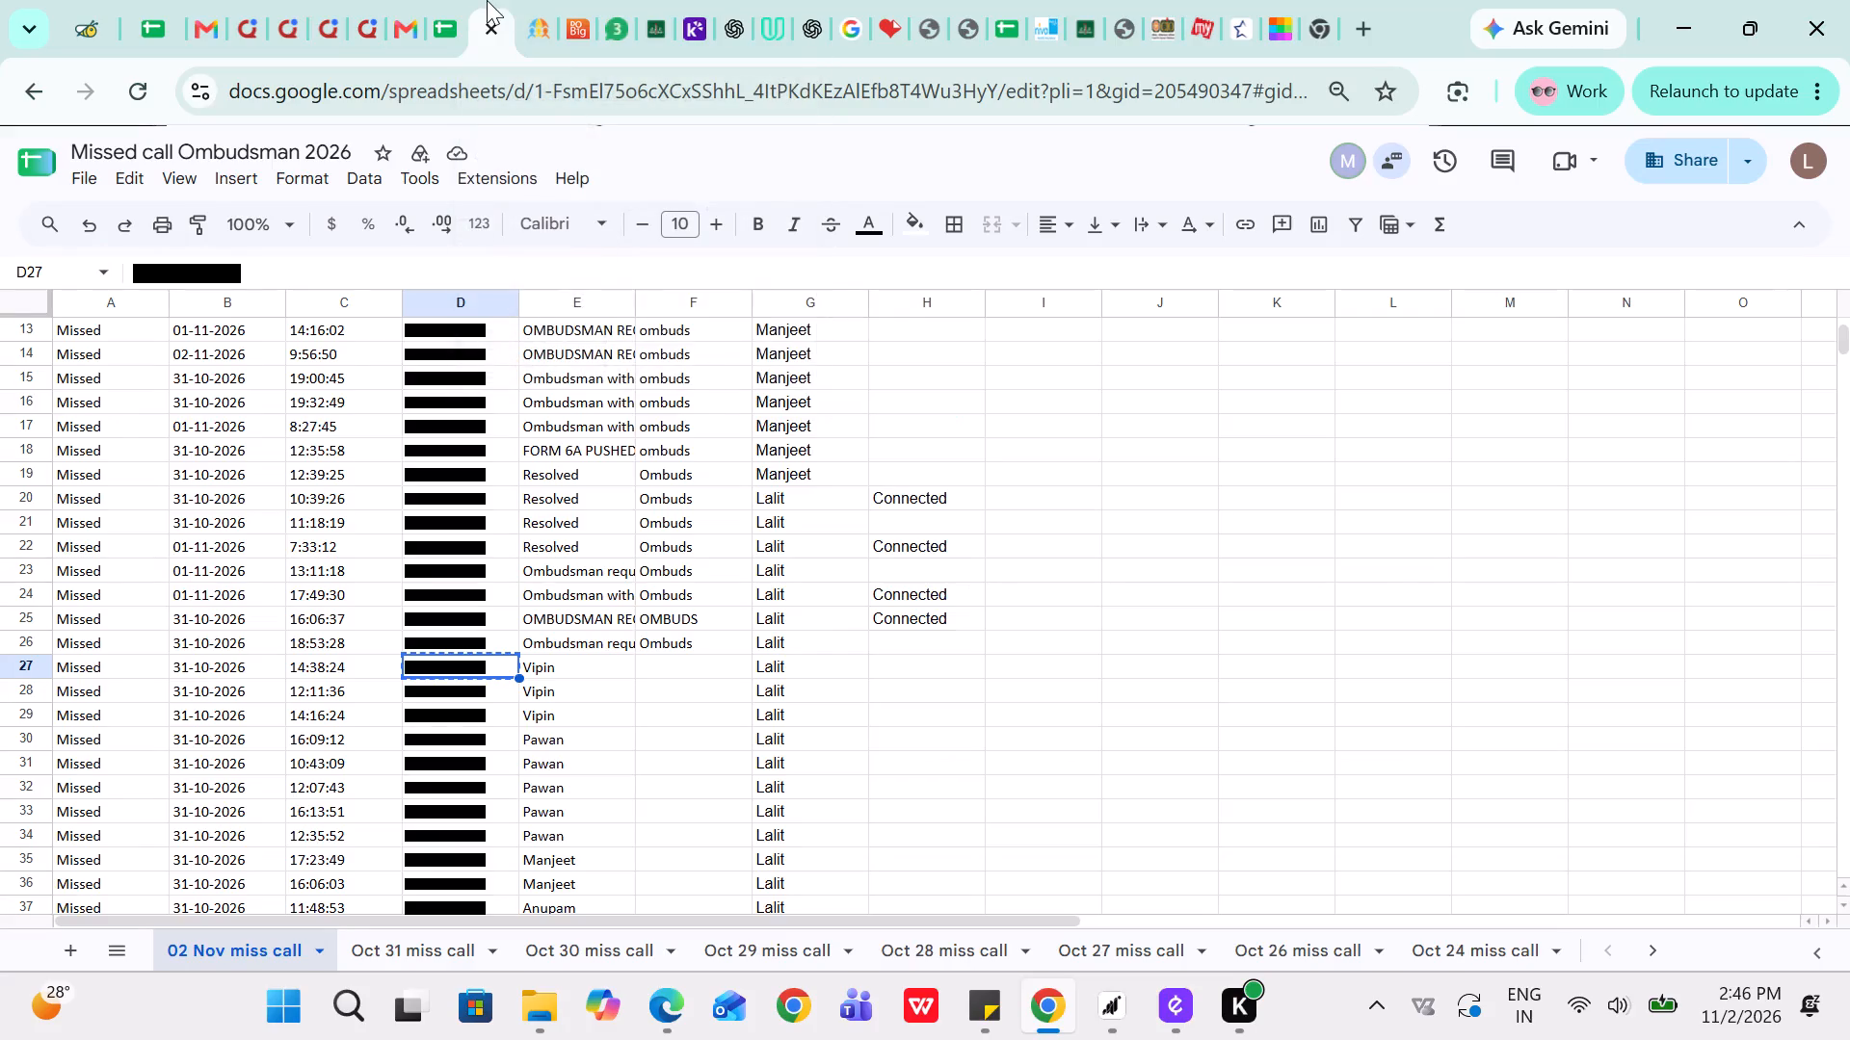
click(490, 684)
key(ctrl+c)
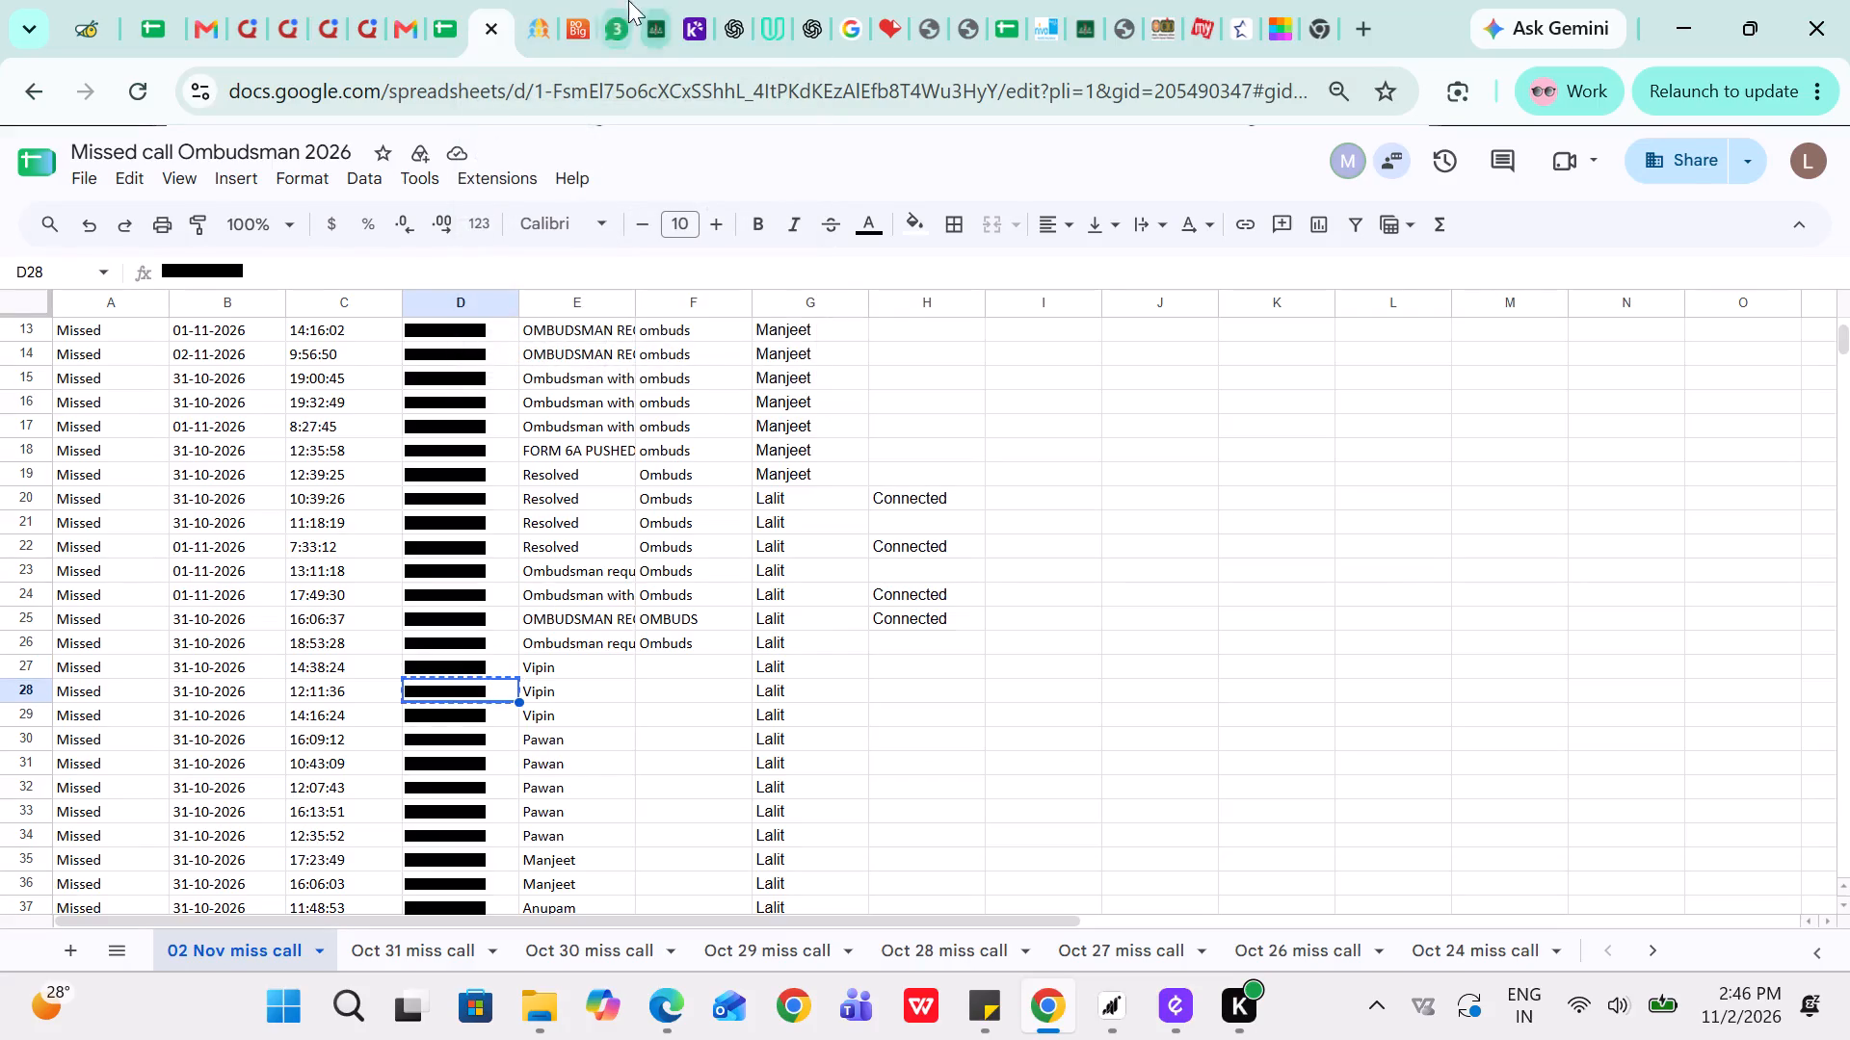
click(537, 0)
drag(197, 417, 0, 448)
key(ctrl+v)
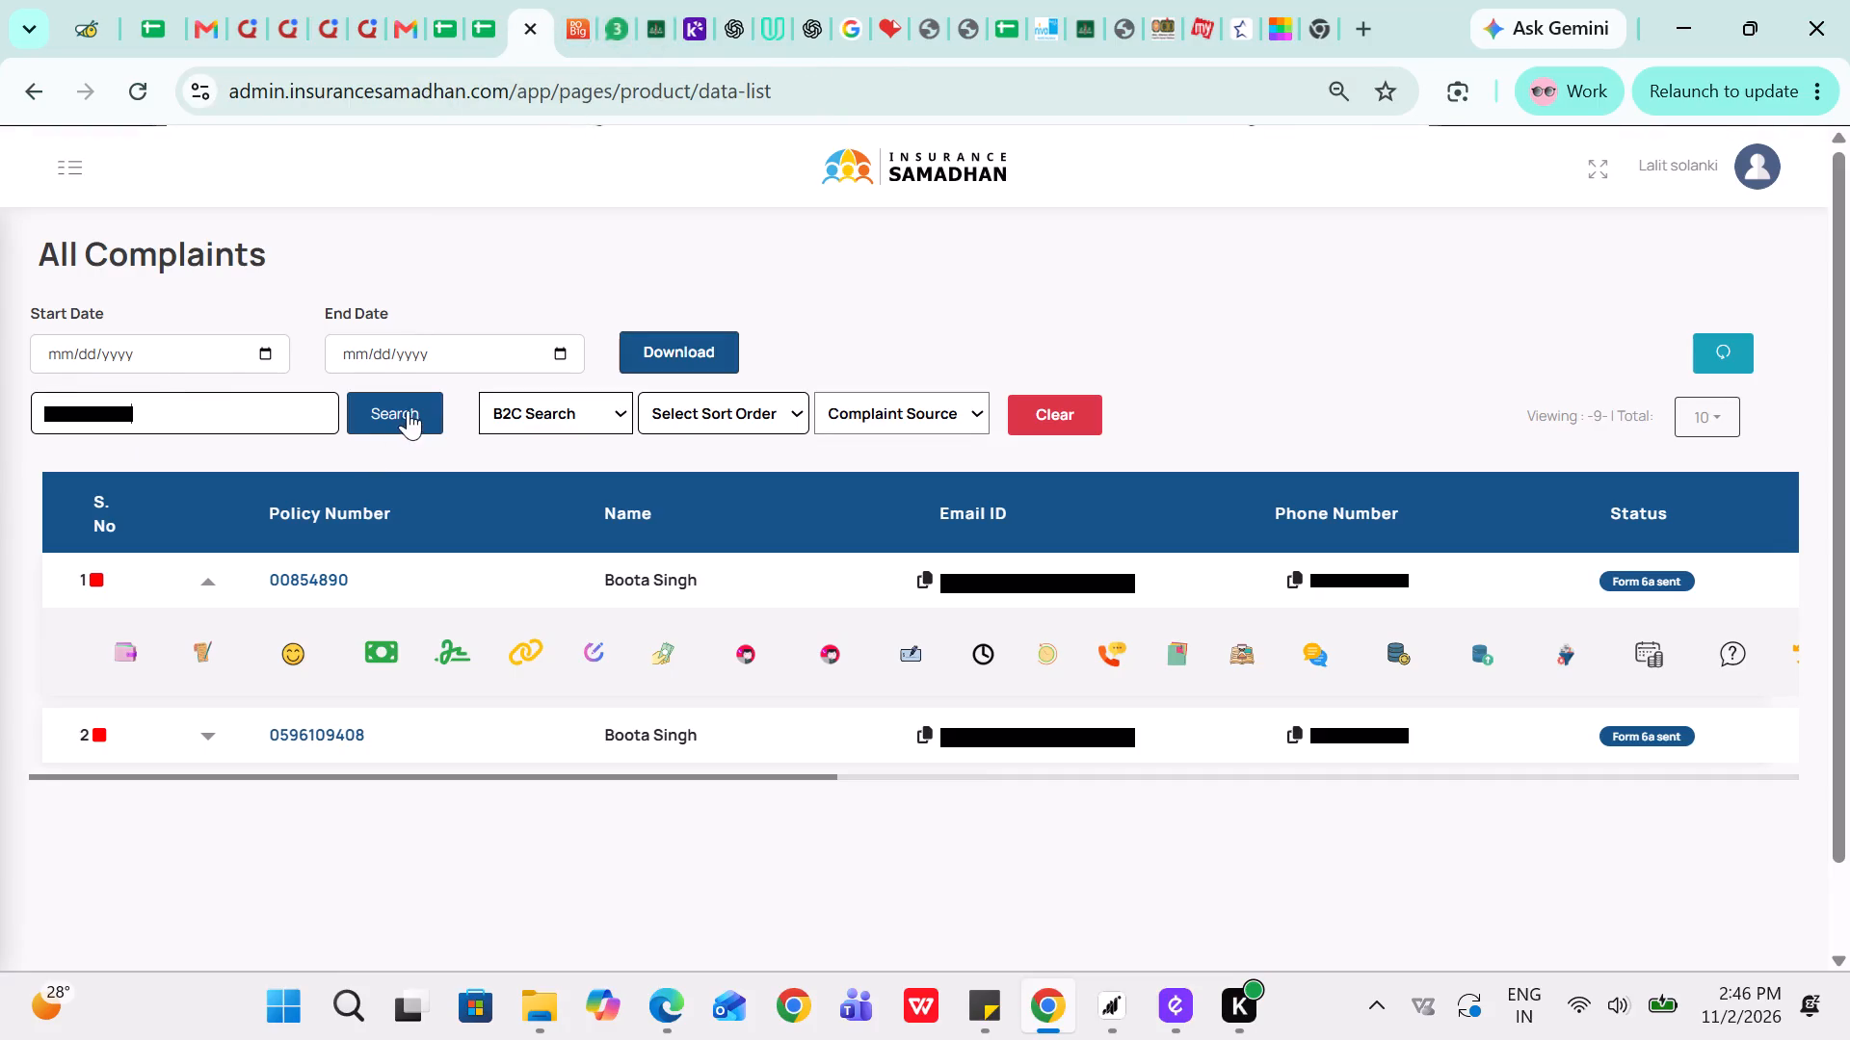
click(409, 409)
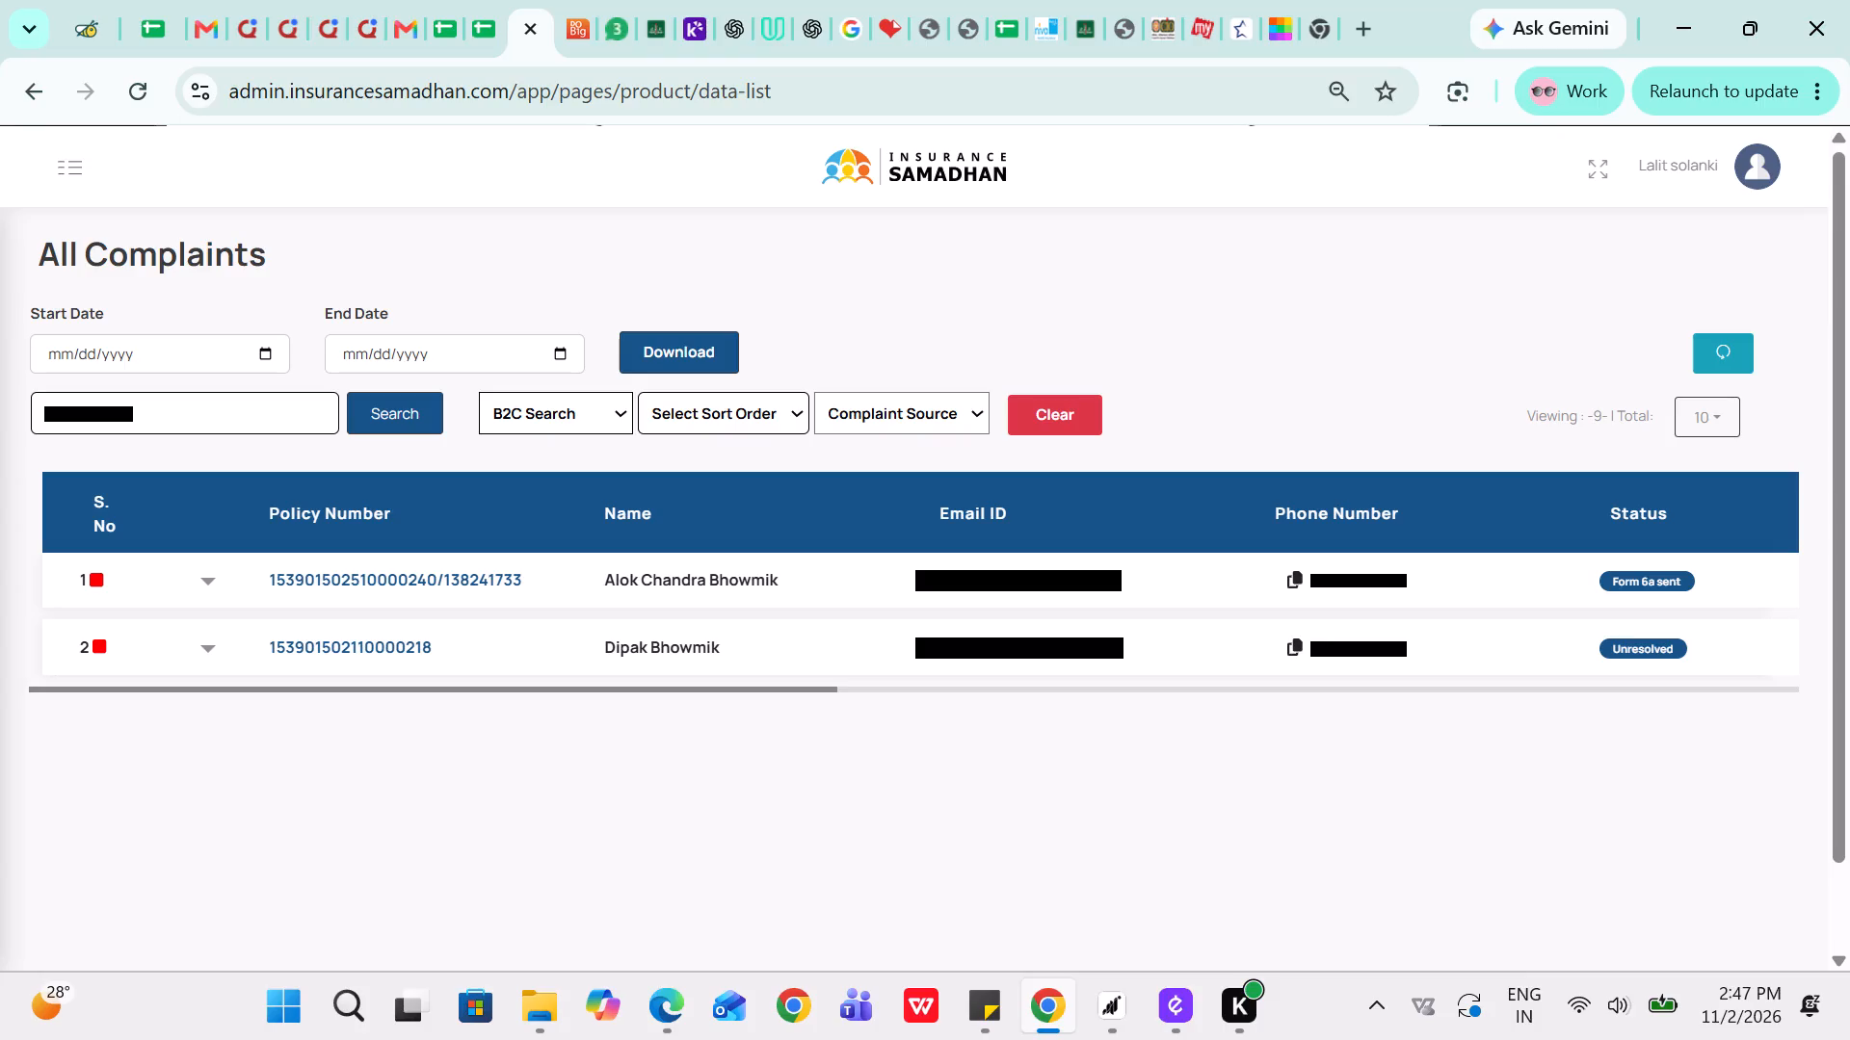
click(1217, 575)
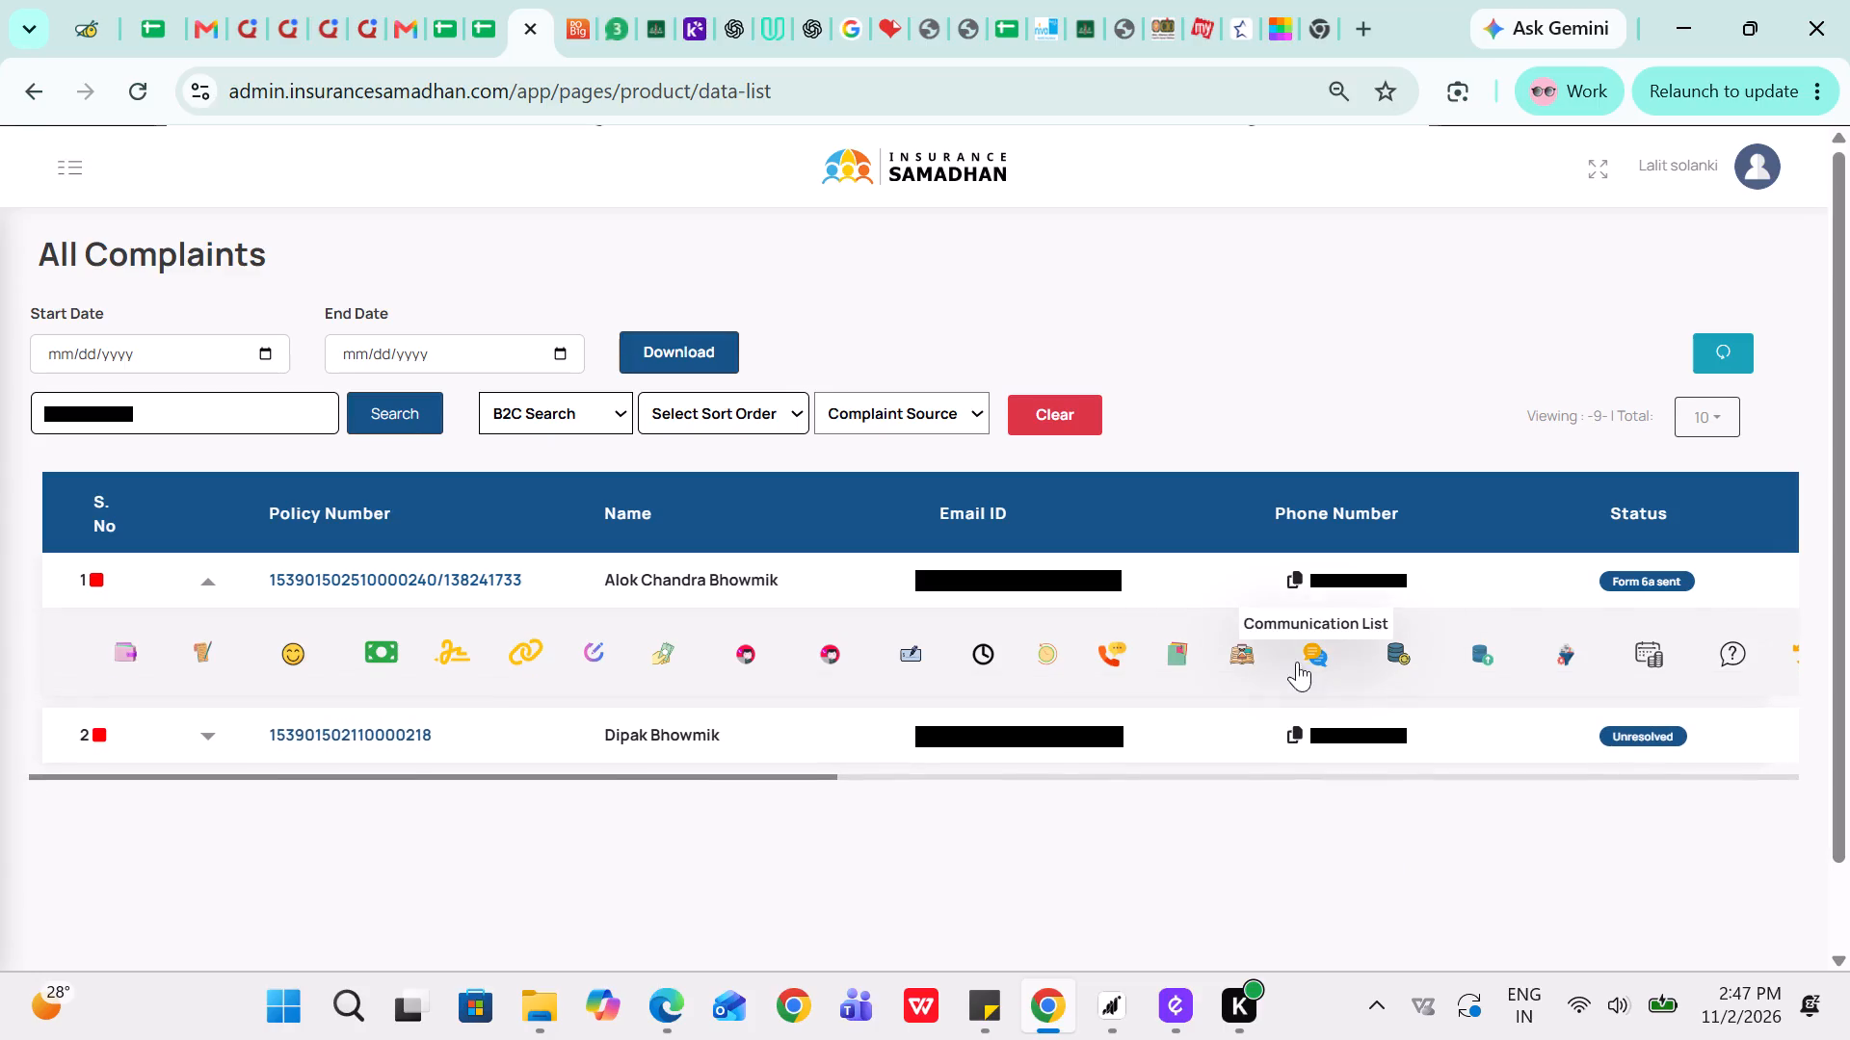
click(1310, 644)
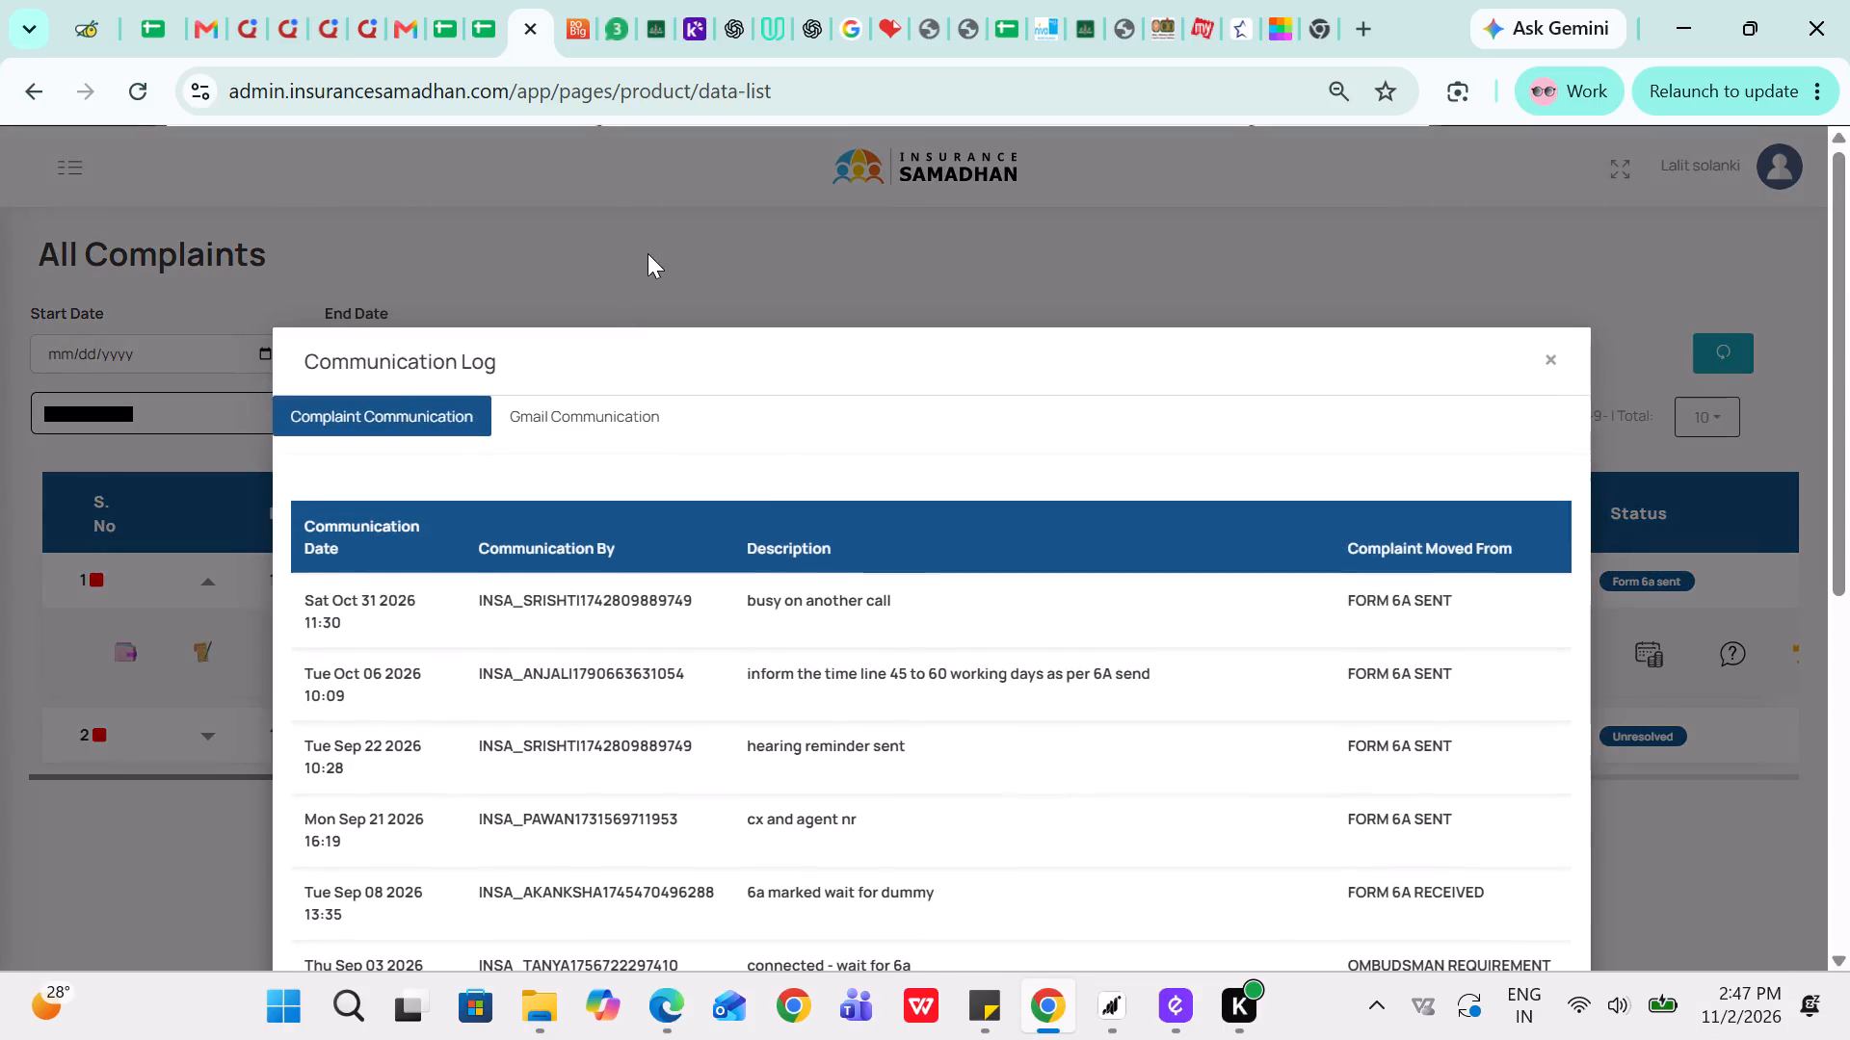
click(647, 253)
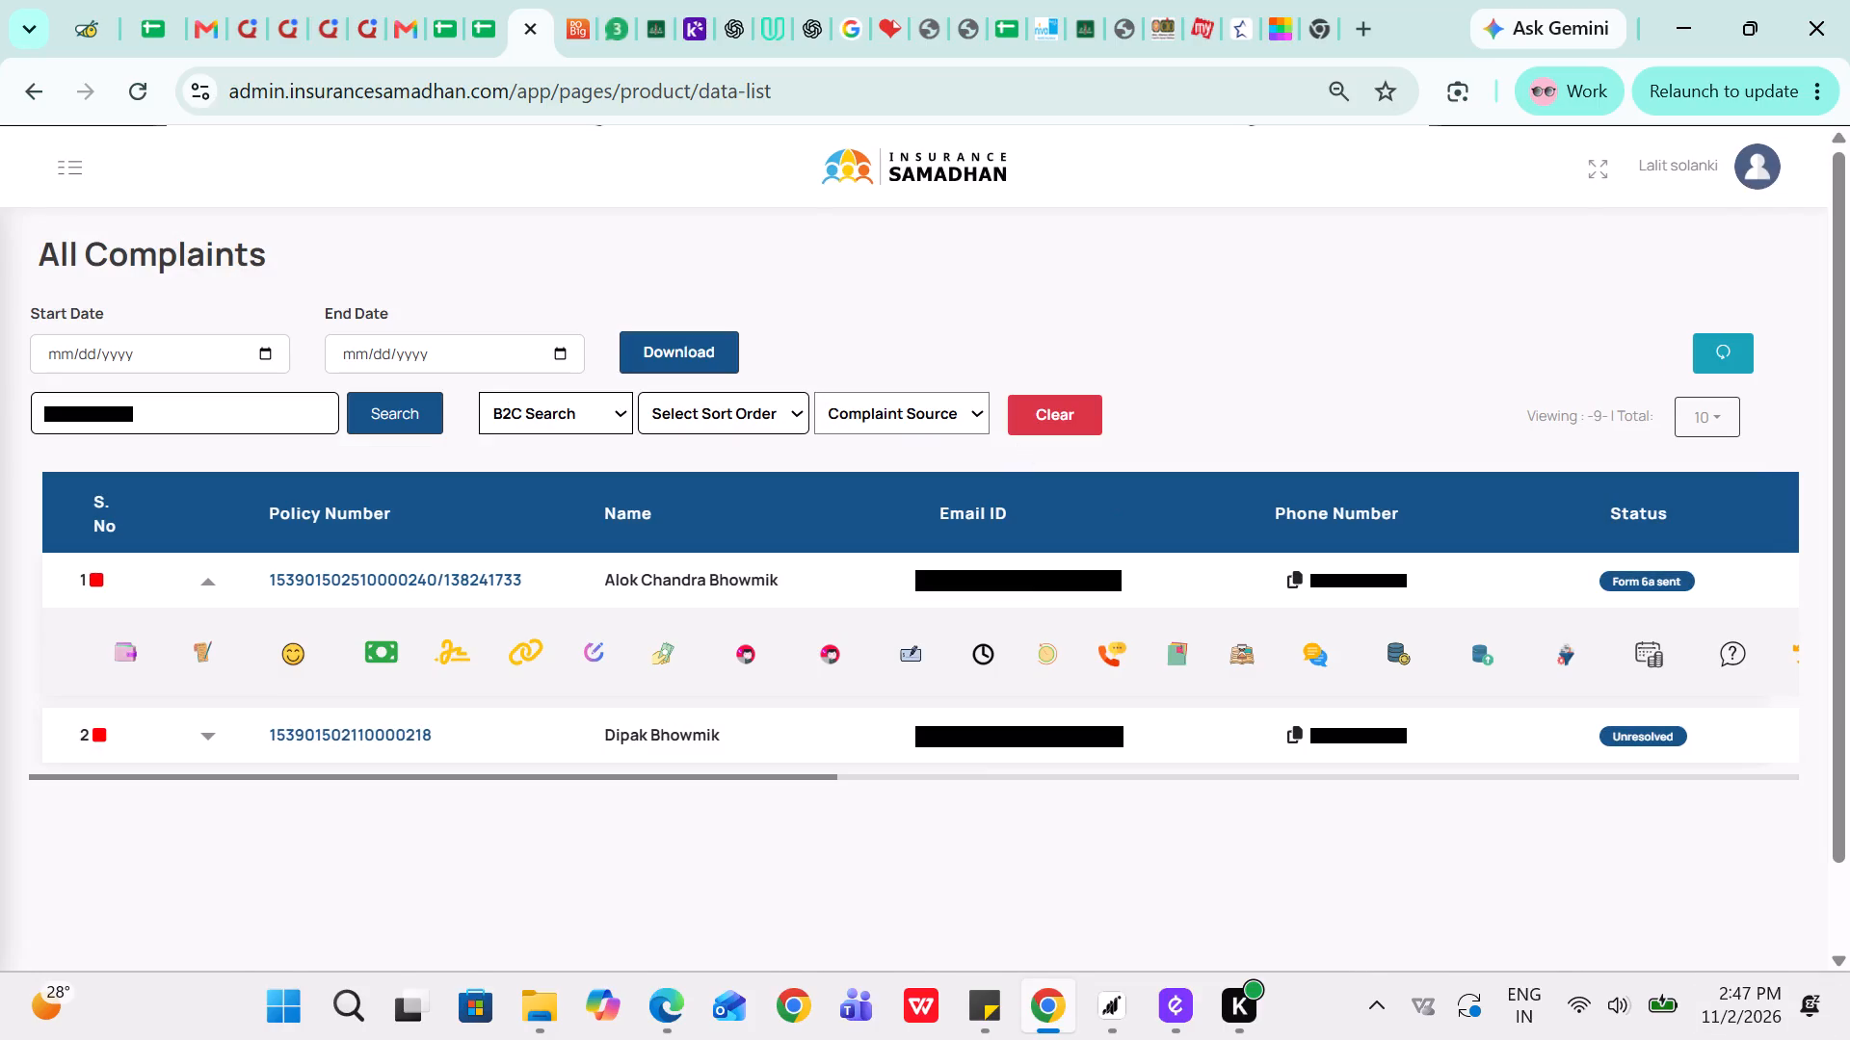
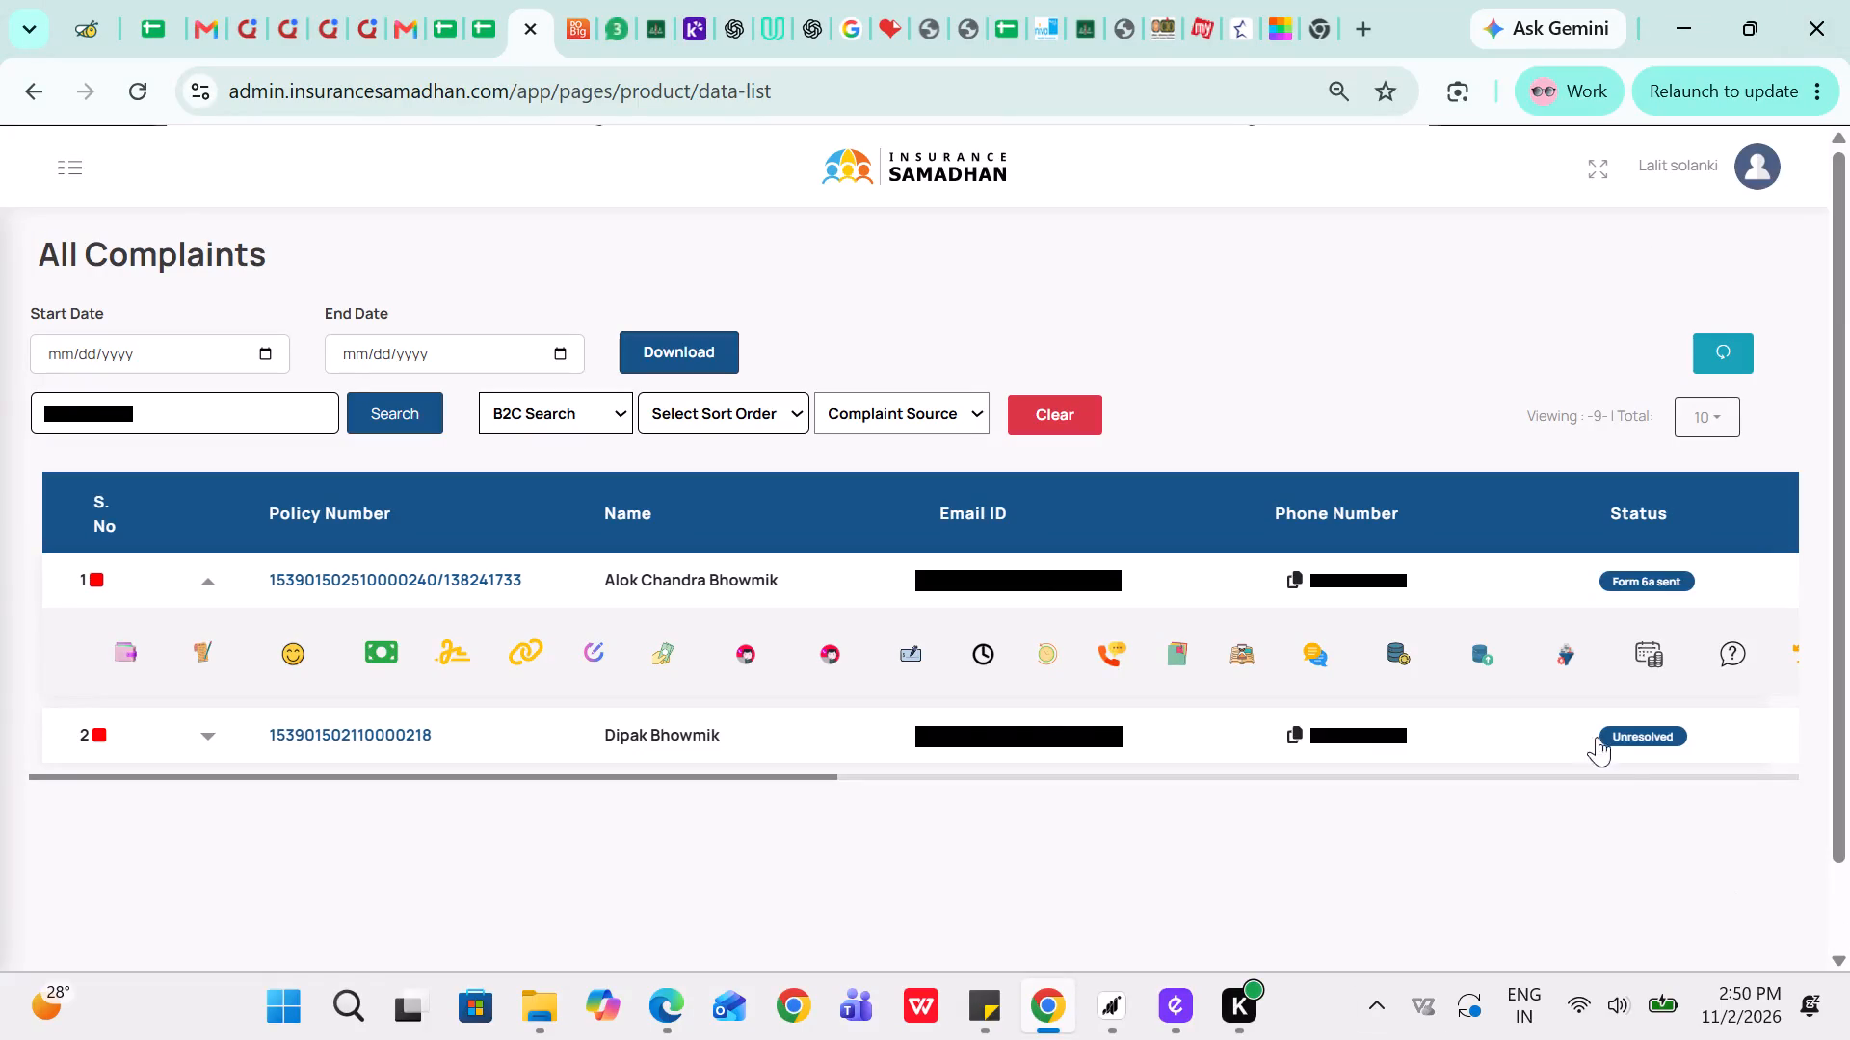
Examine the Communication Log of the Form 6A sent complaint found for row 28.
click(1319, 642)
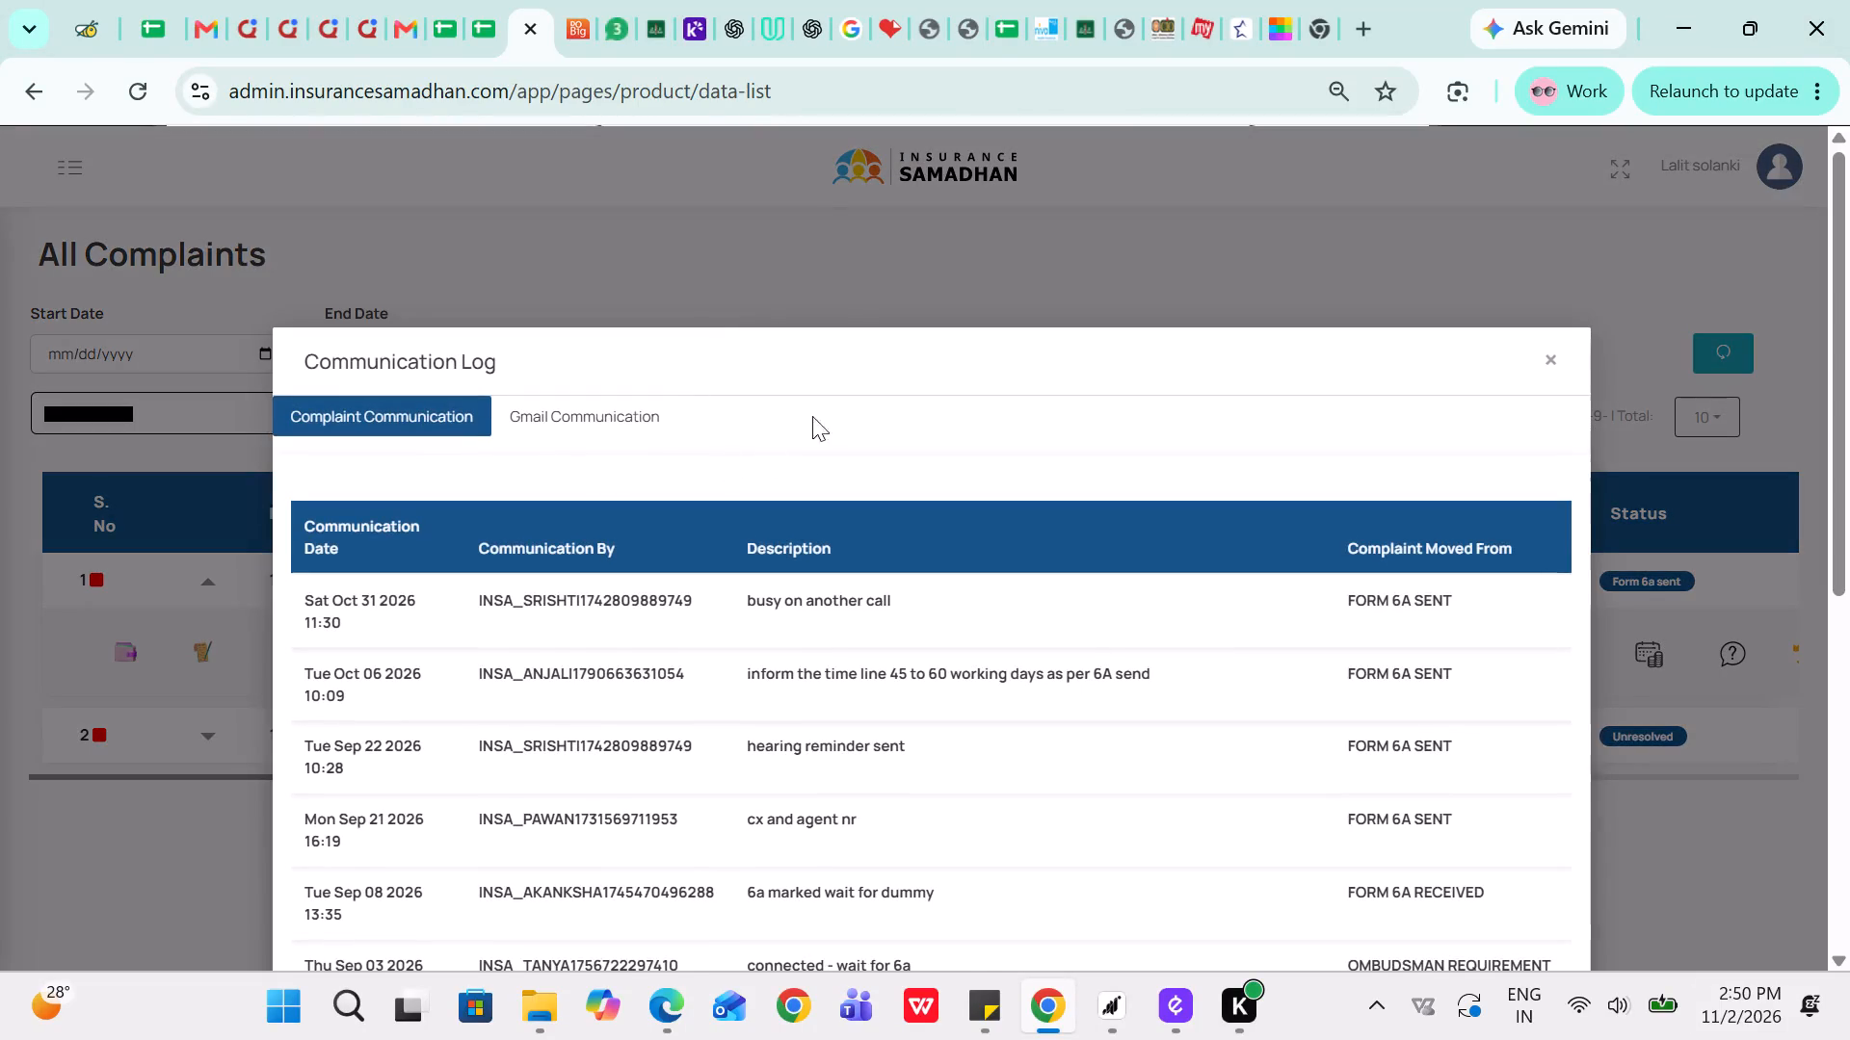
click(863, 184)
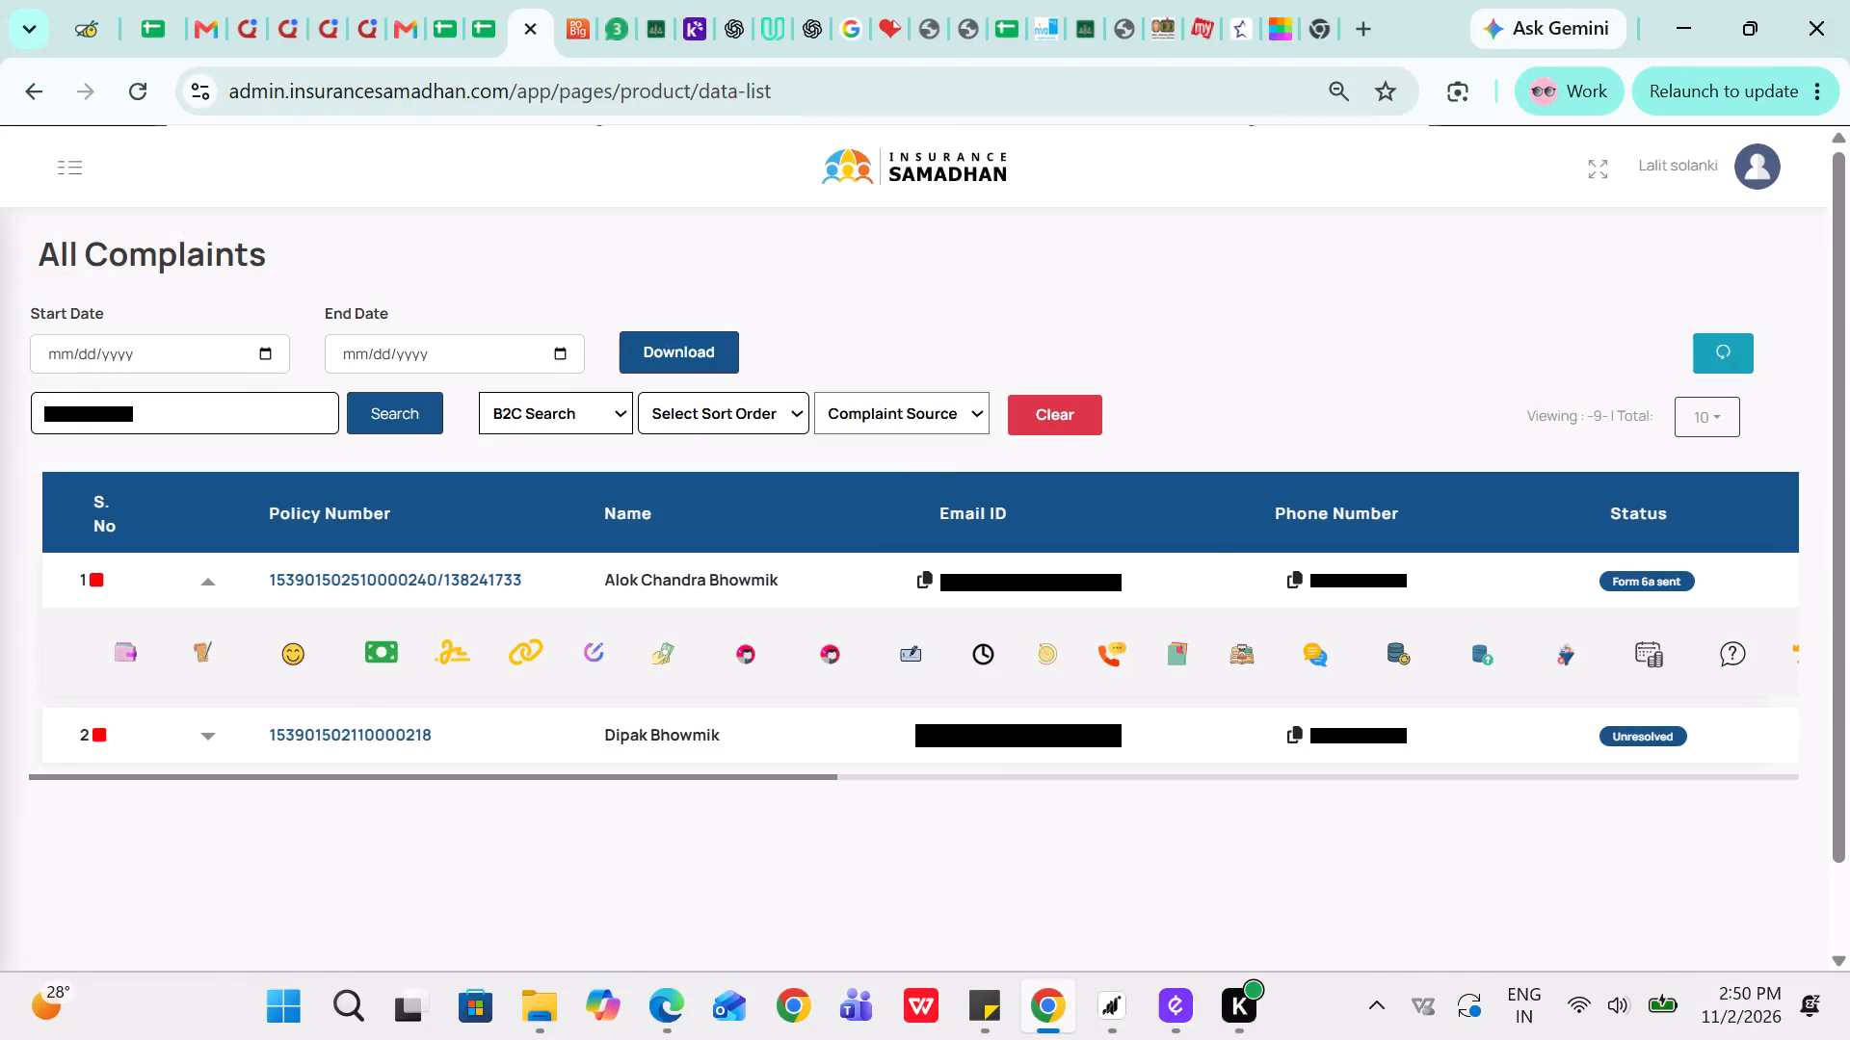
Copy the phone number of the Form 6A sent complaint and call the customer from the Smartflo dialer.
click(1223, 575)
click(1302, 581)
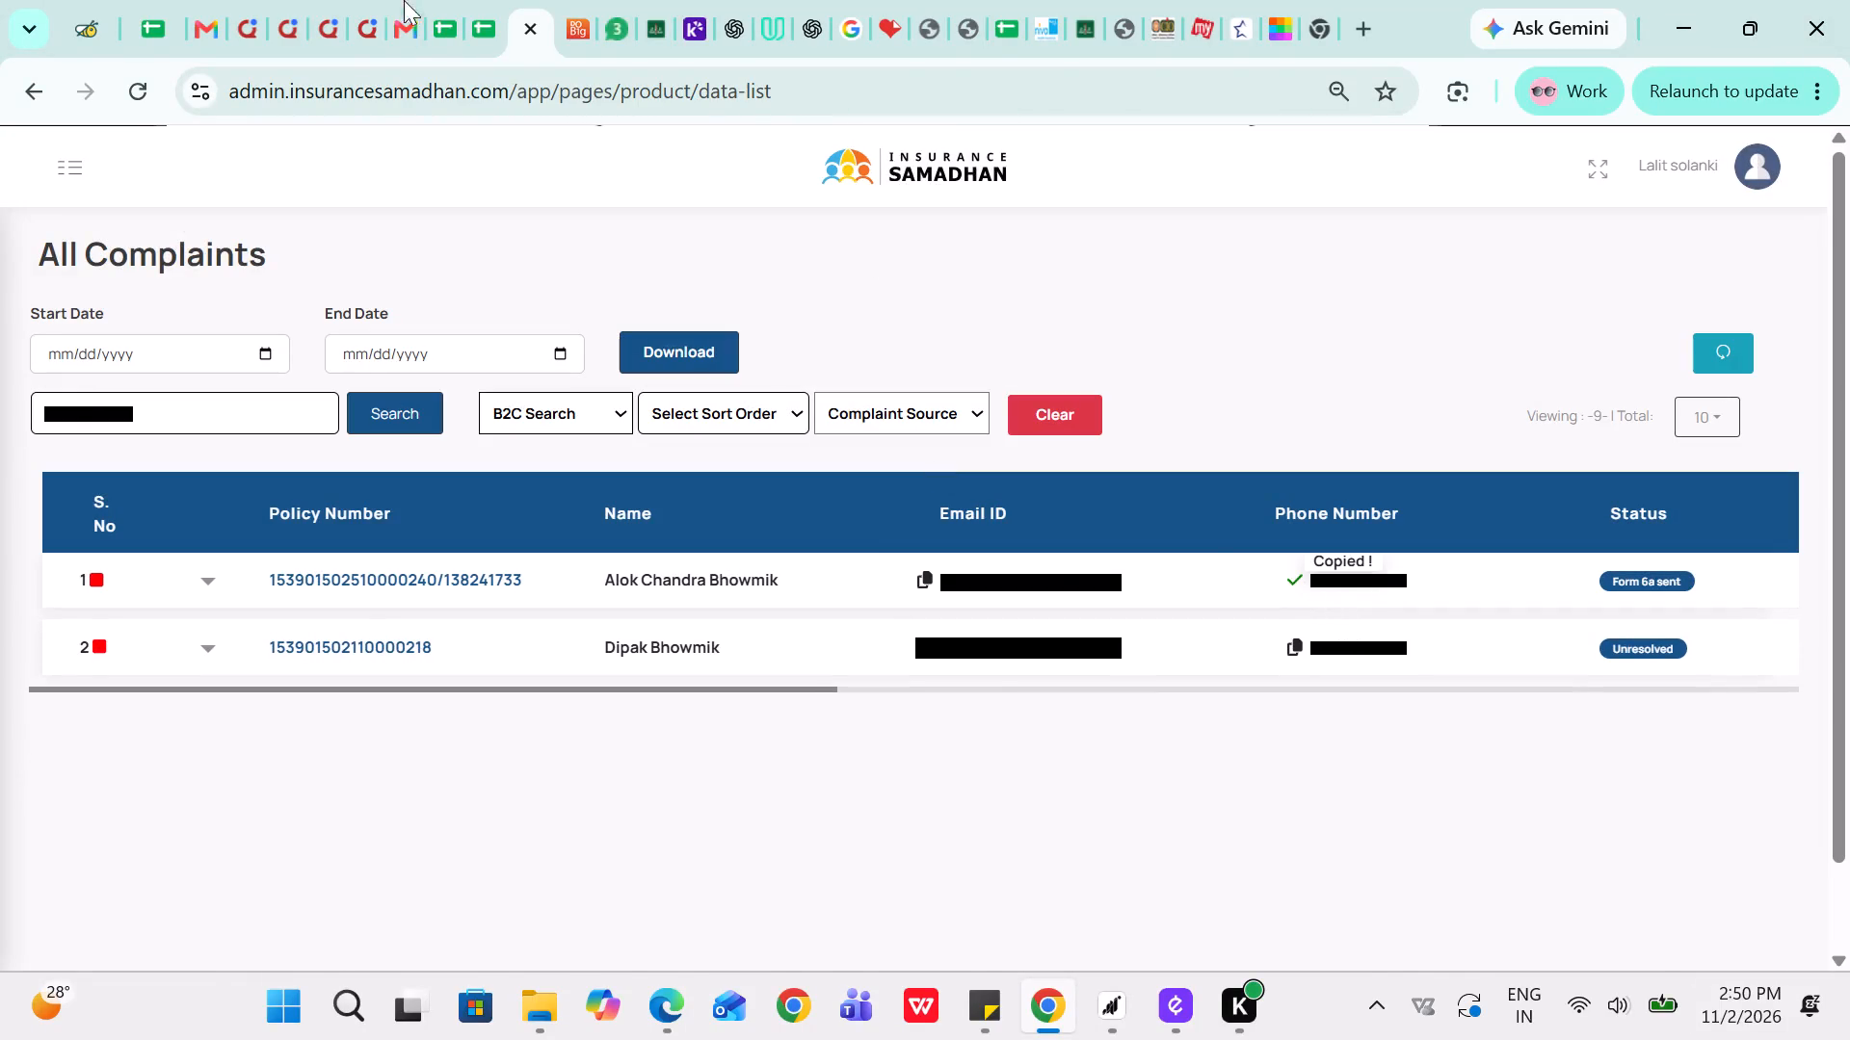
click(579, 0)
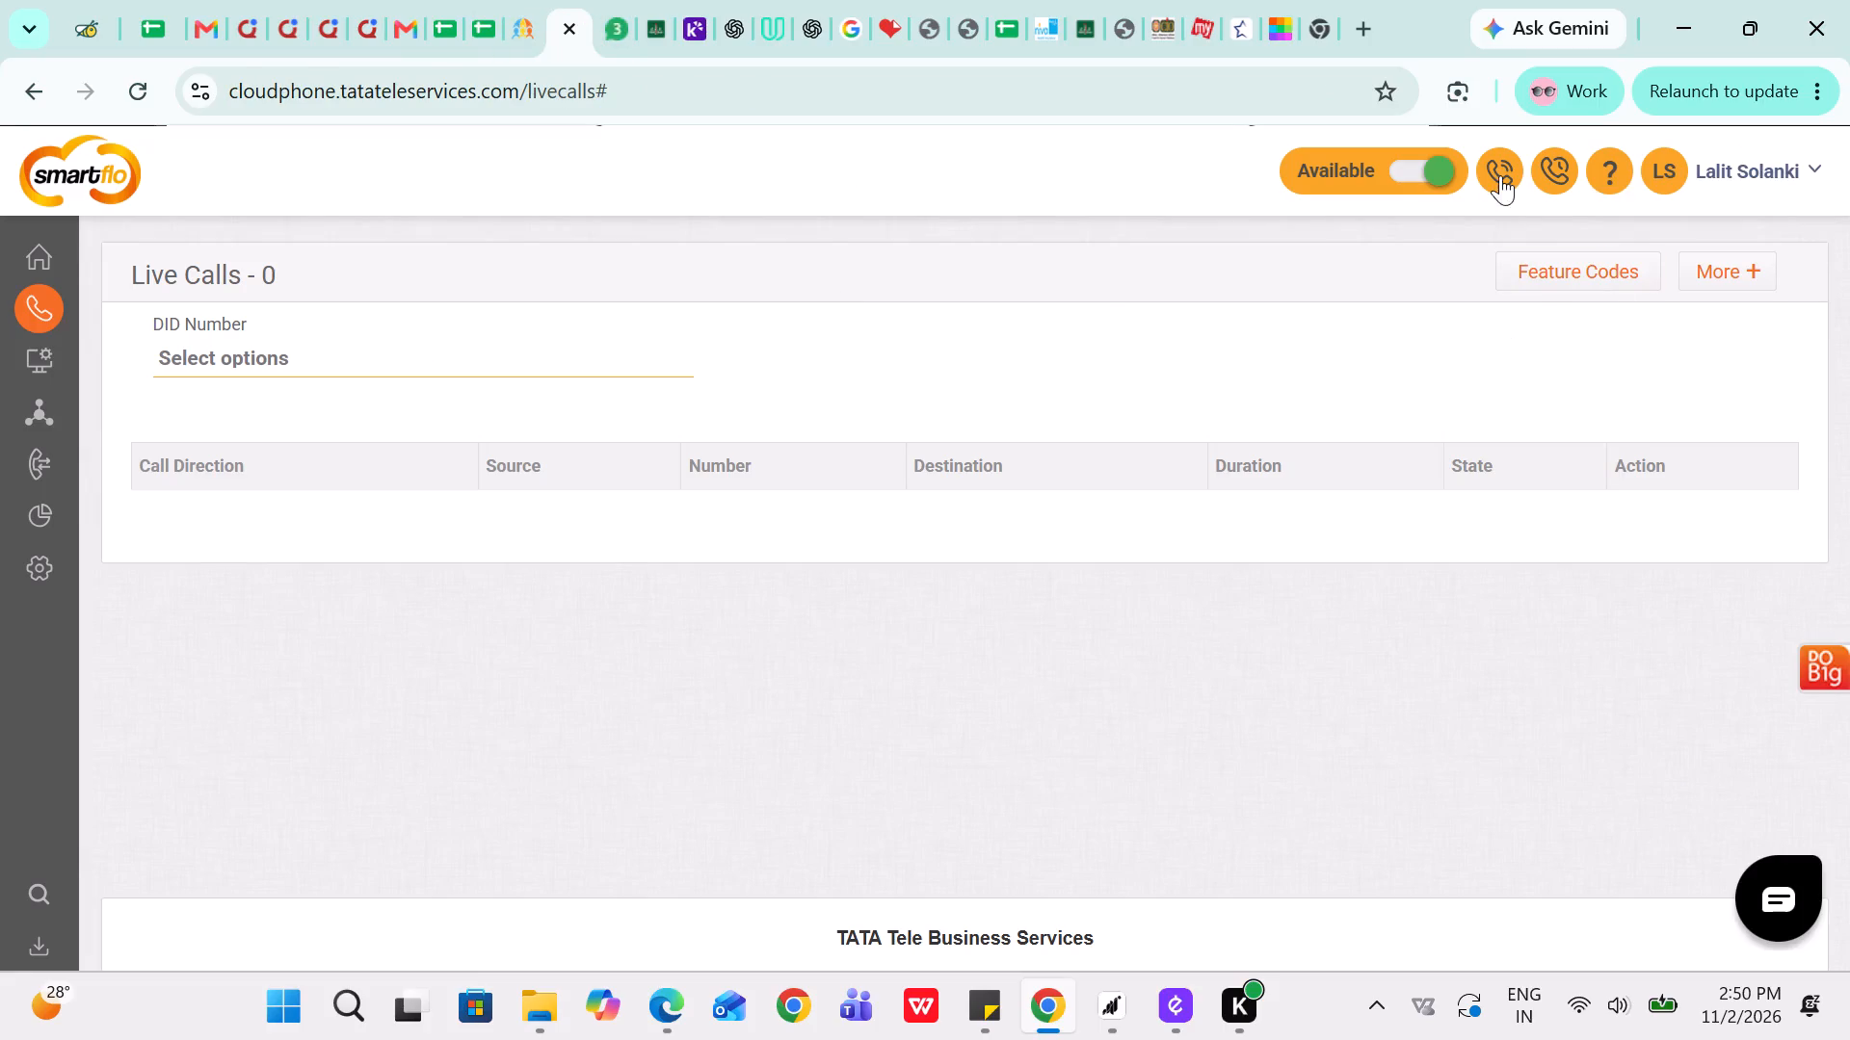
click(1498, 173)
click(779, 317)
key(ctrl+v)
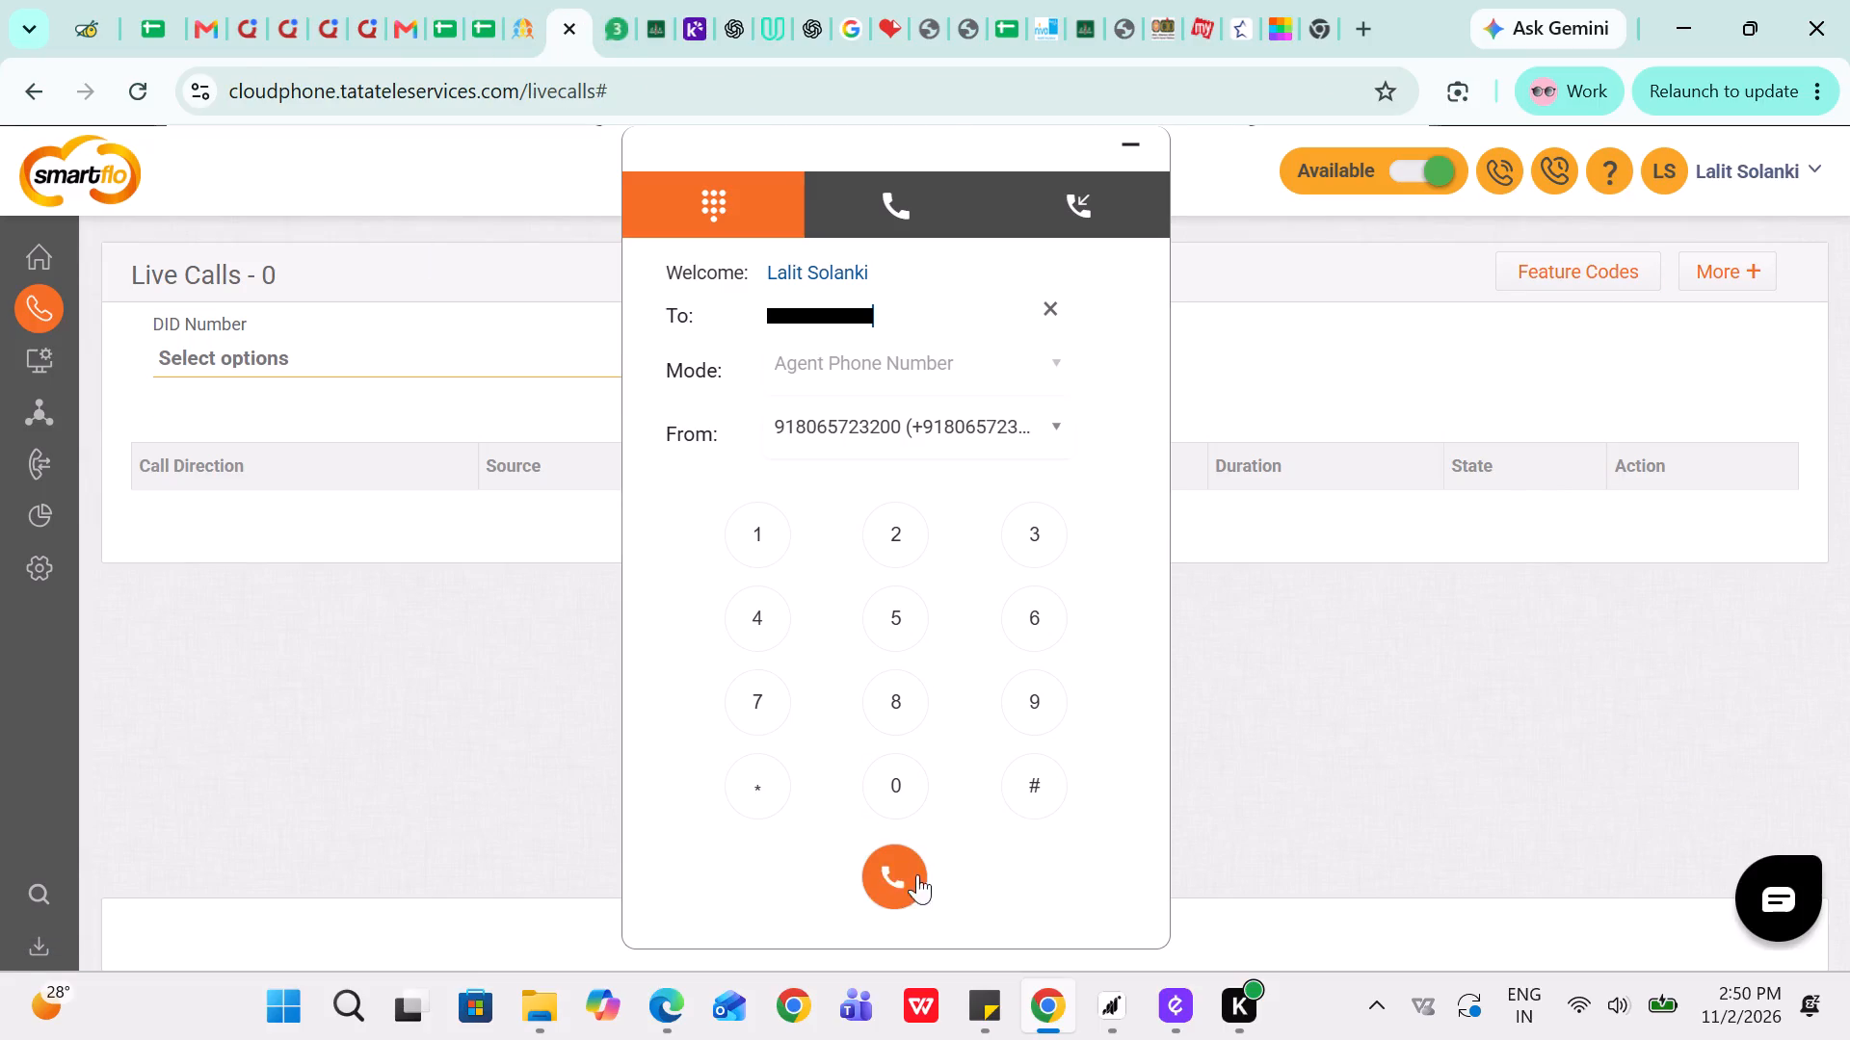
click(896, 885)
click(1237, 826)
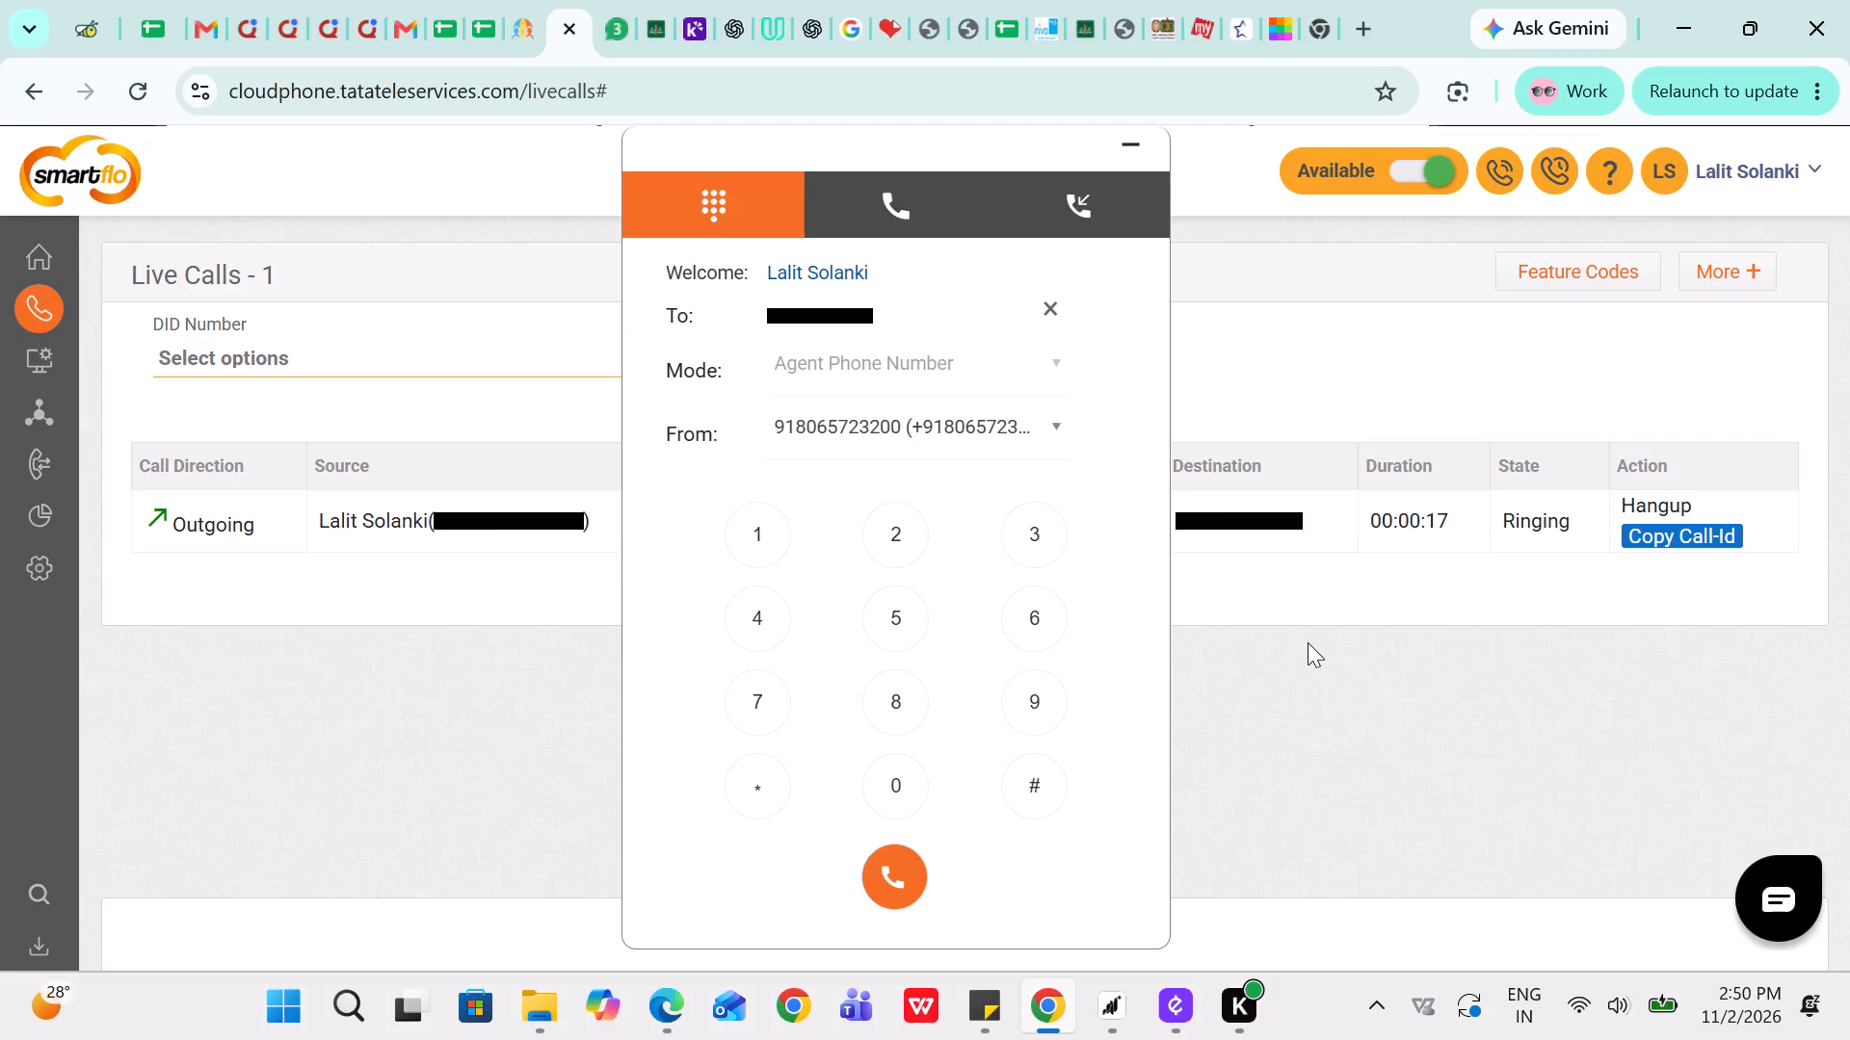
Switch to All Complaints and review the Form 6A sent complaint's Communication Log and dated status history.
click(519, 0)
click(908, 803)
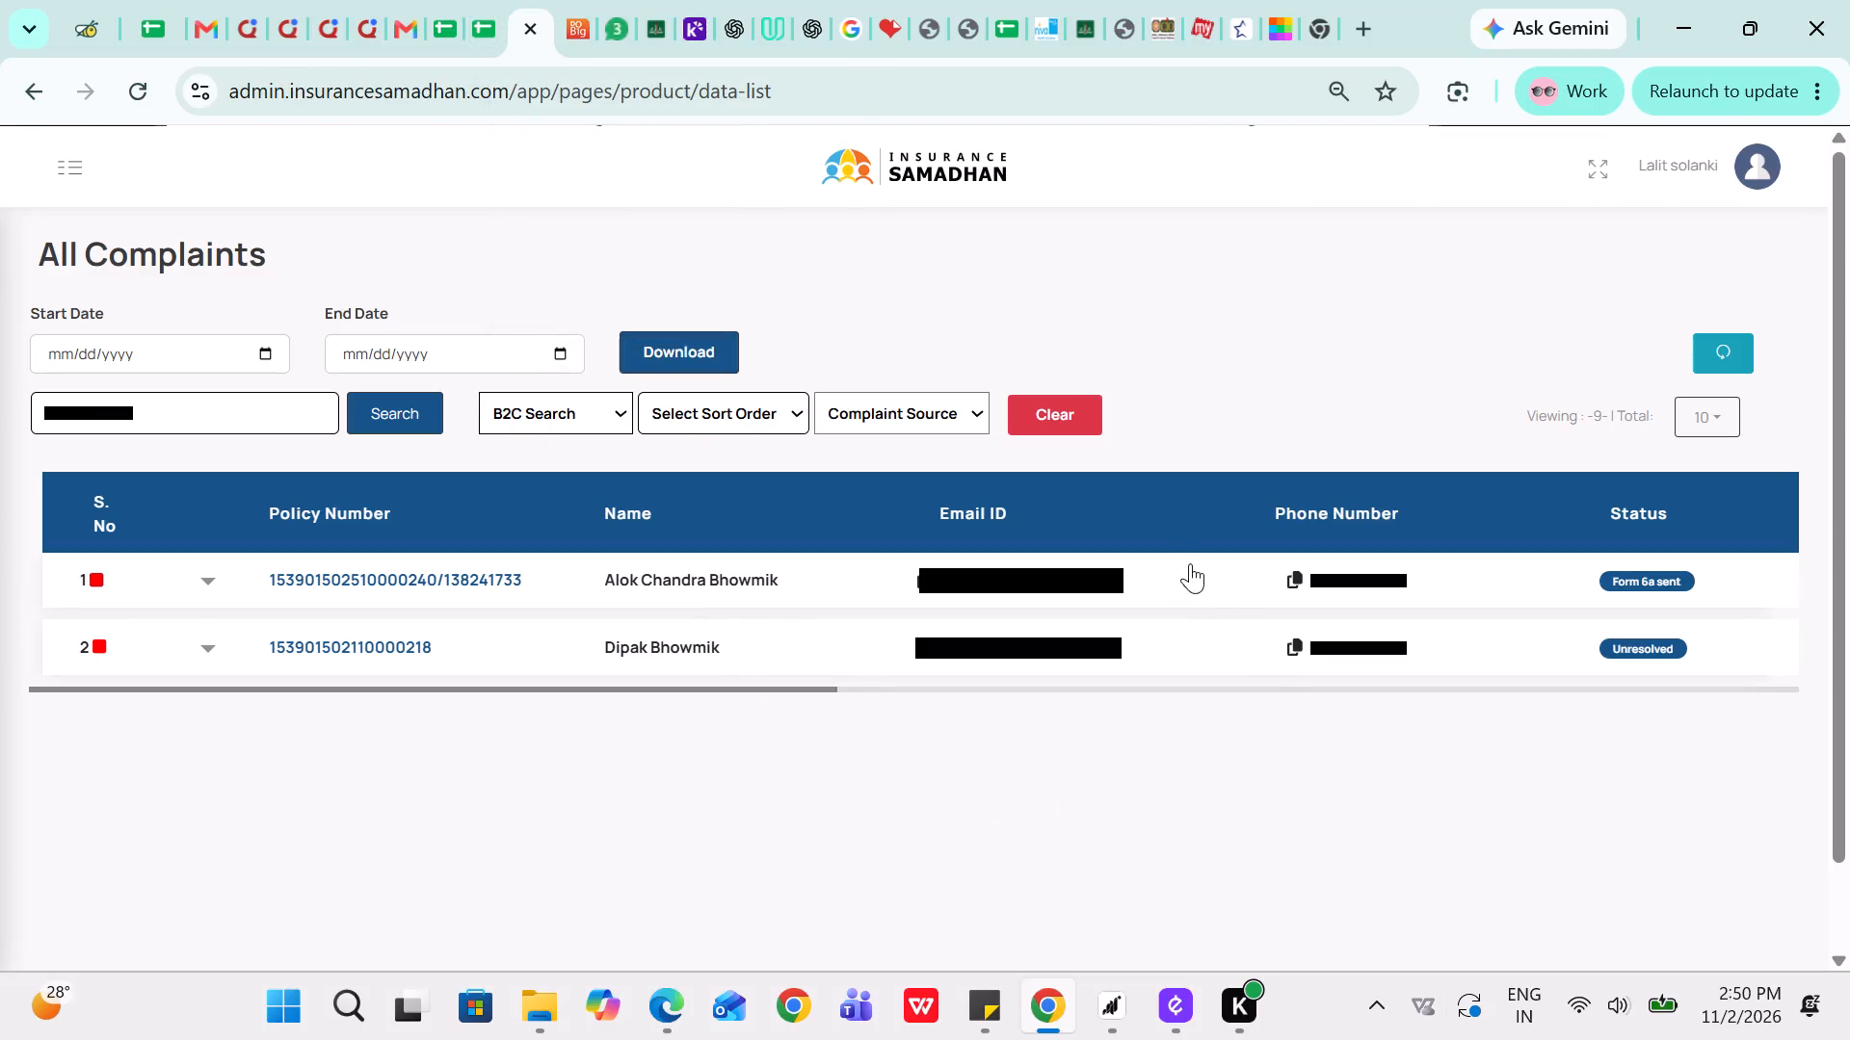
click(1222, 580)
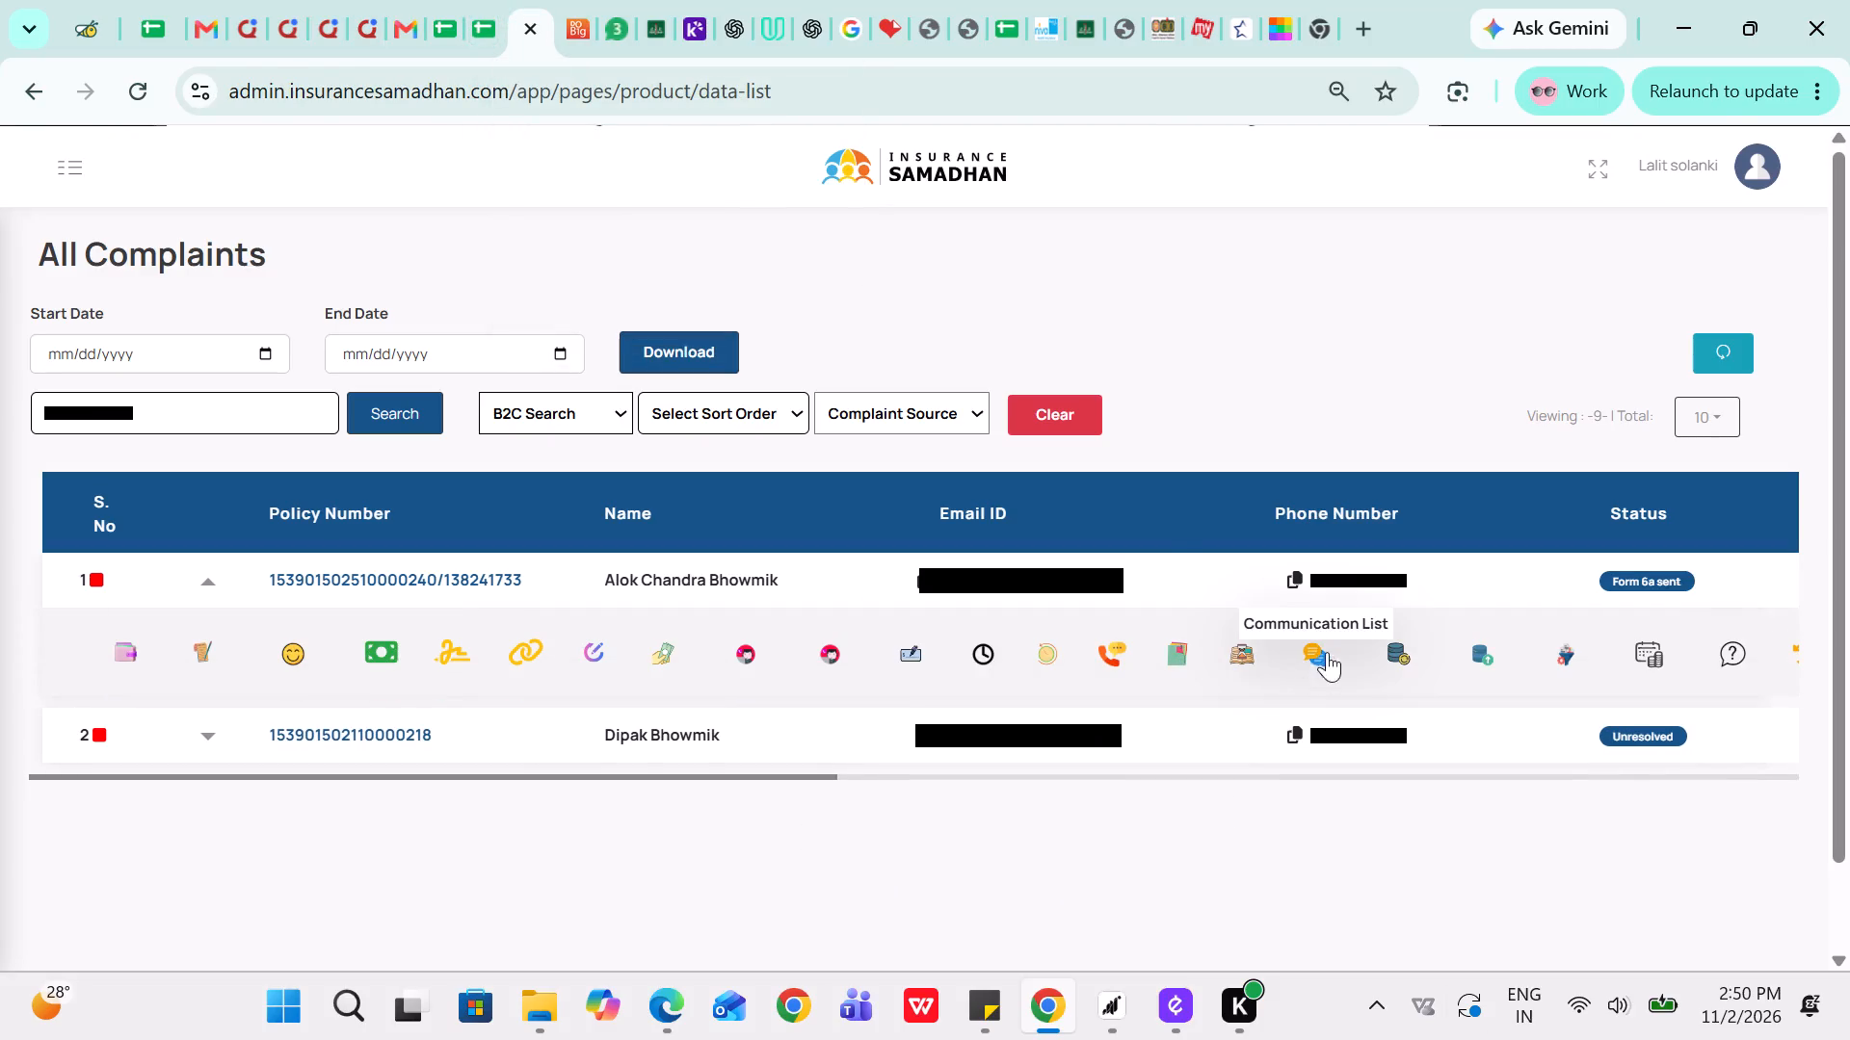
click(1327, 652)
click(754, 253)
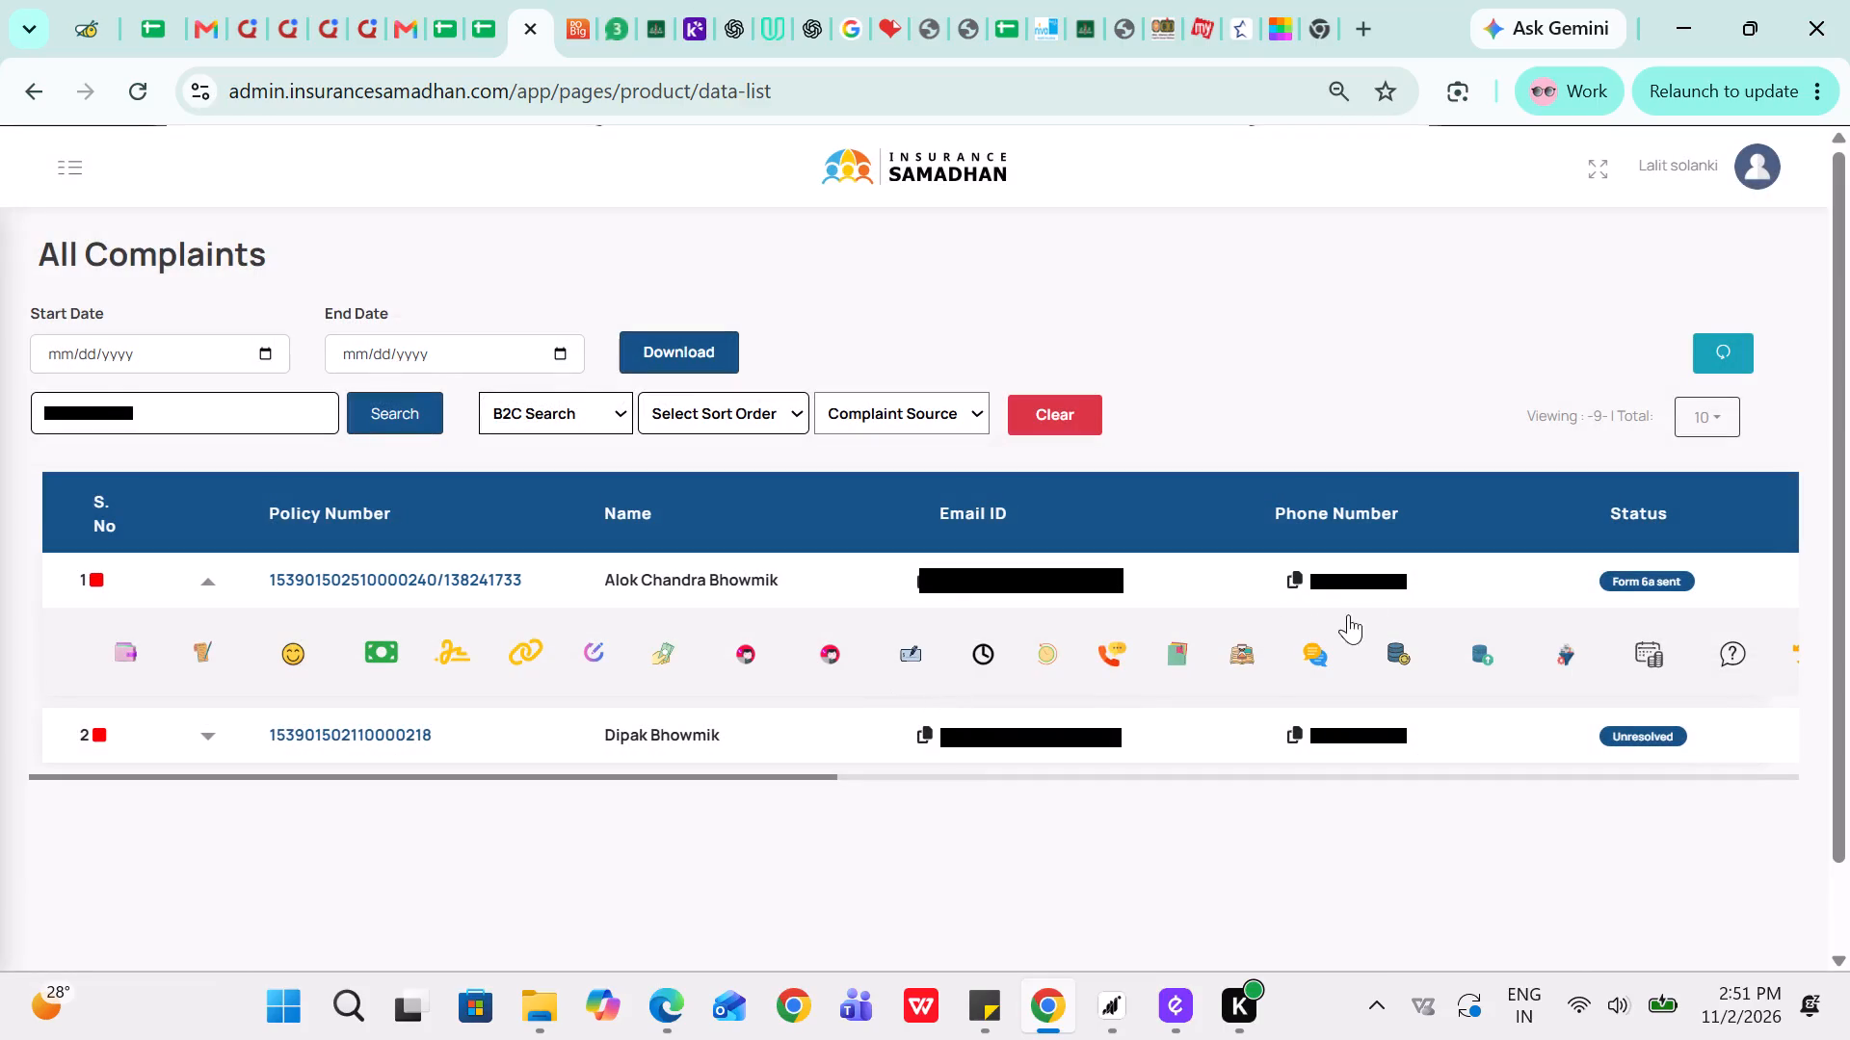
click(1036, 657)
scroll(1045, 657, down, 11)
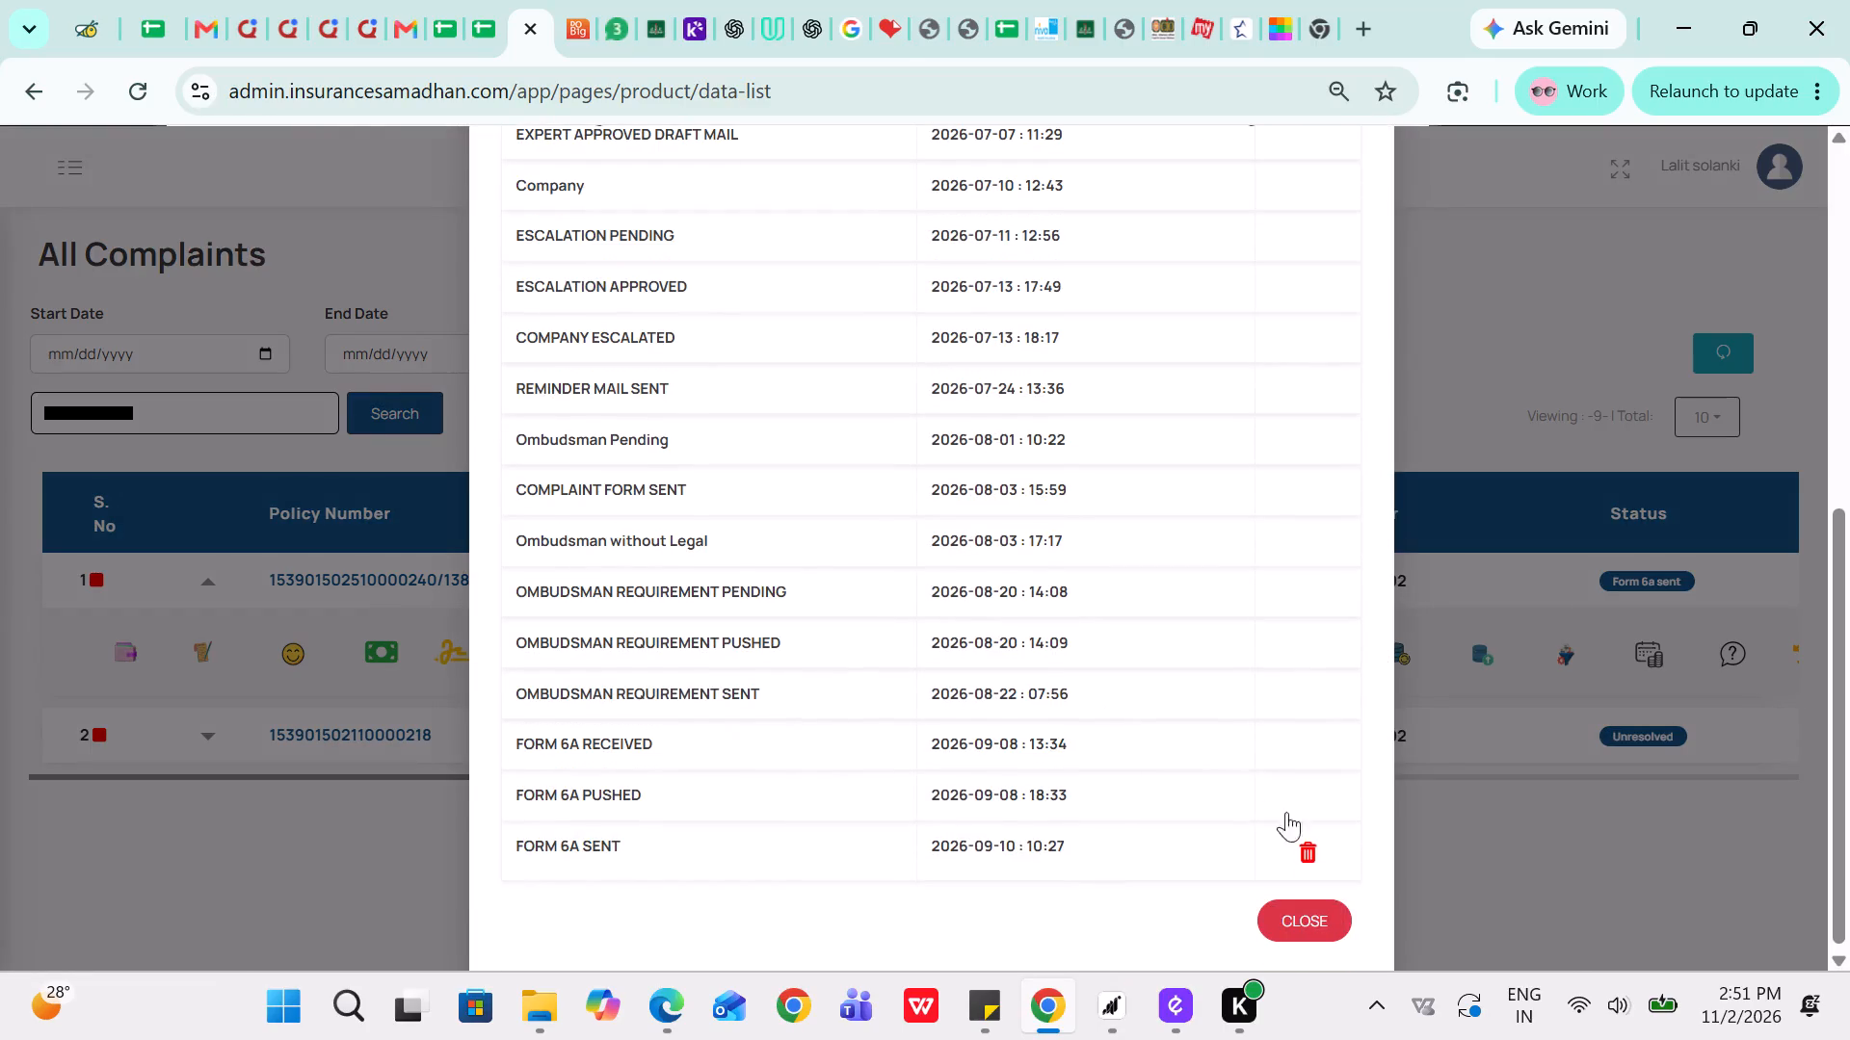
click(1525, 888)
click(453, 563)
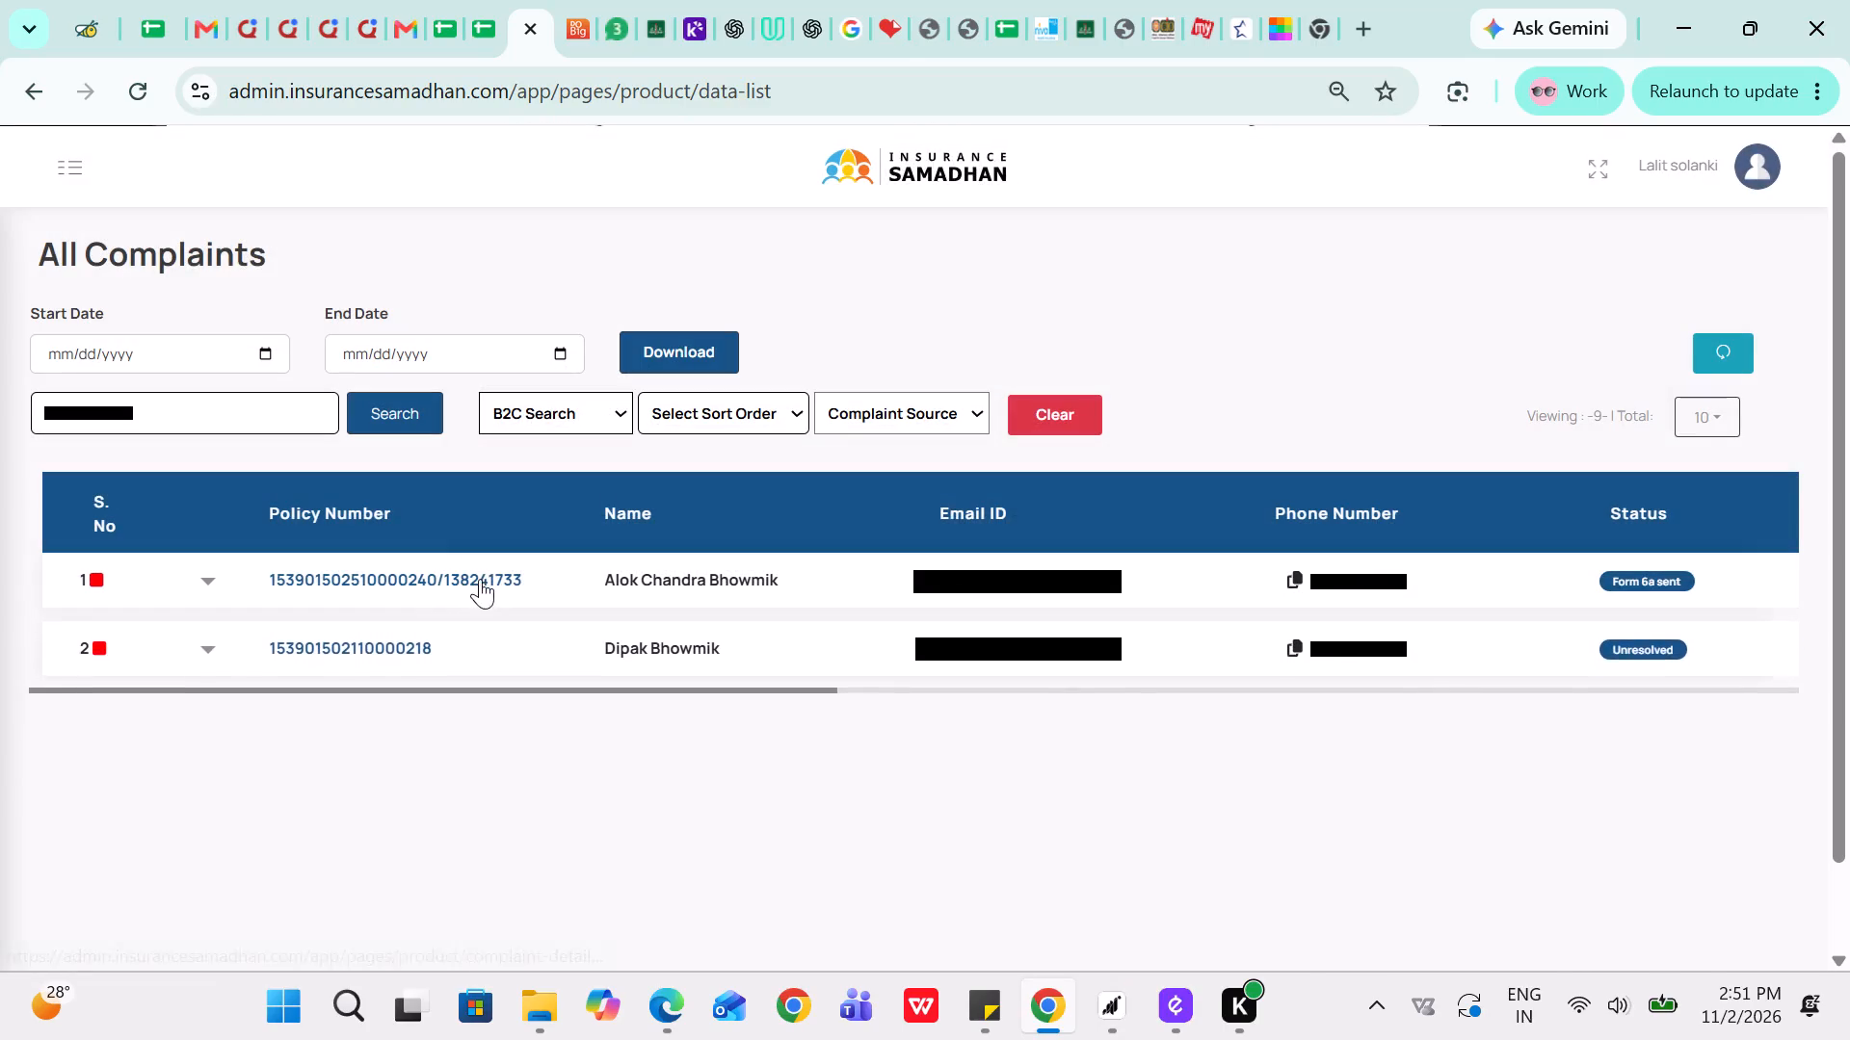
Open the Form 6A sent complaint's details and send a single Hearing date Reminder Mail to the Kolkata Ombudsman.
click(480, 579)
click(486, 0)
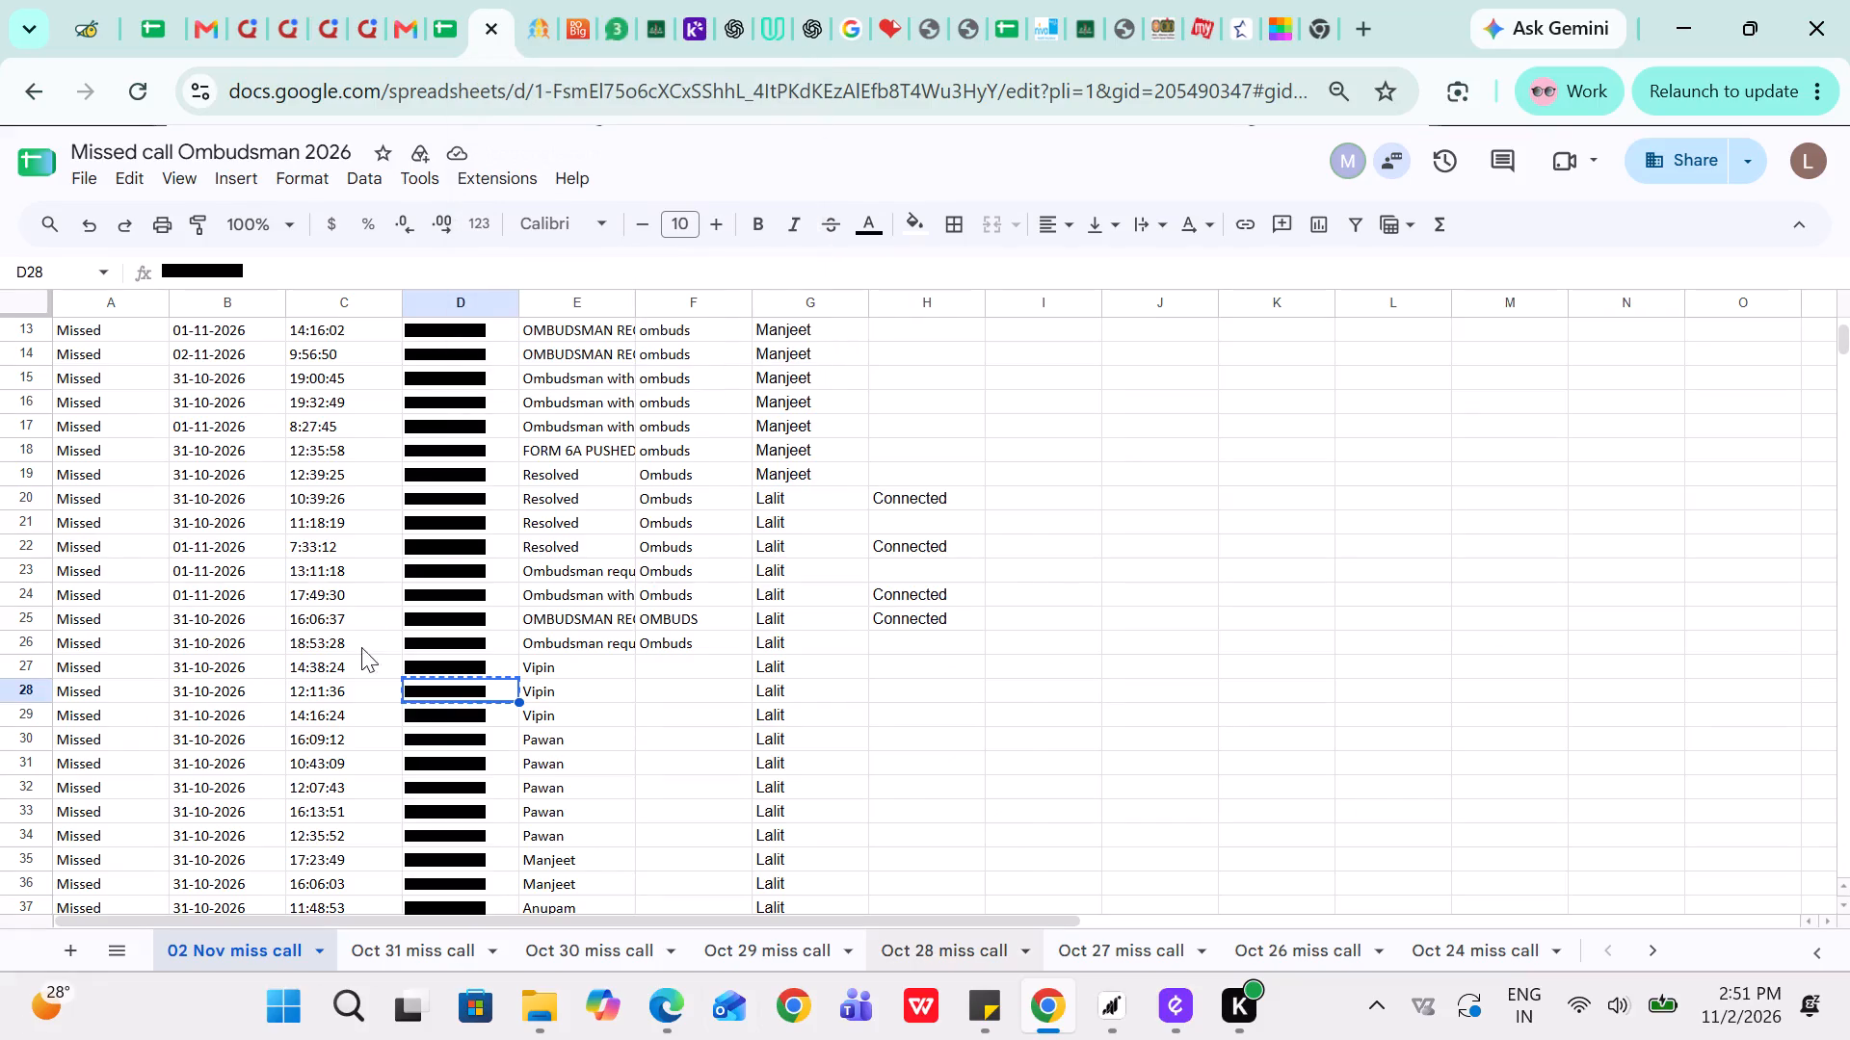
click(523, 0)
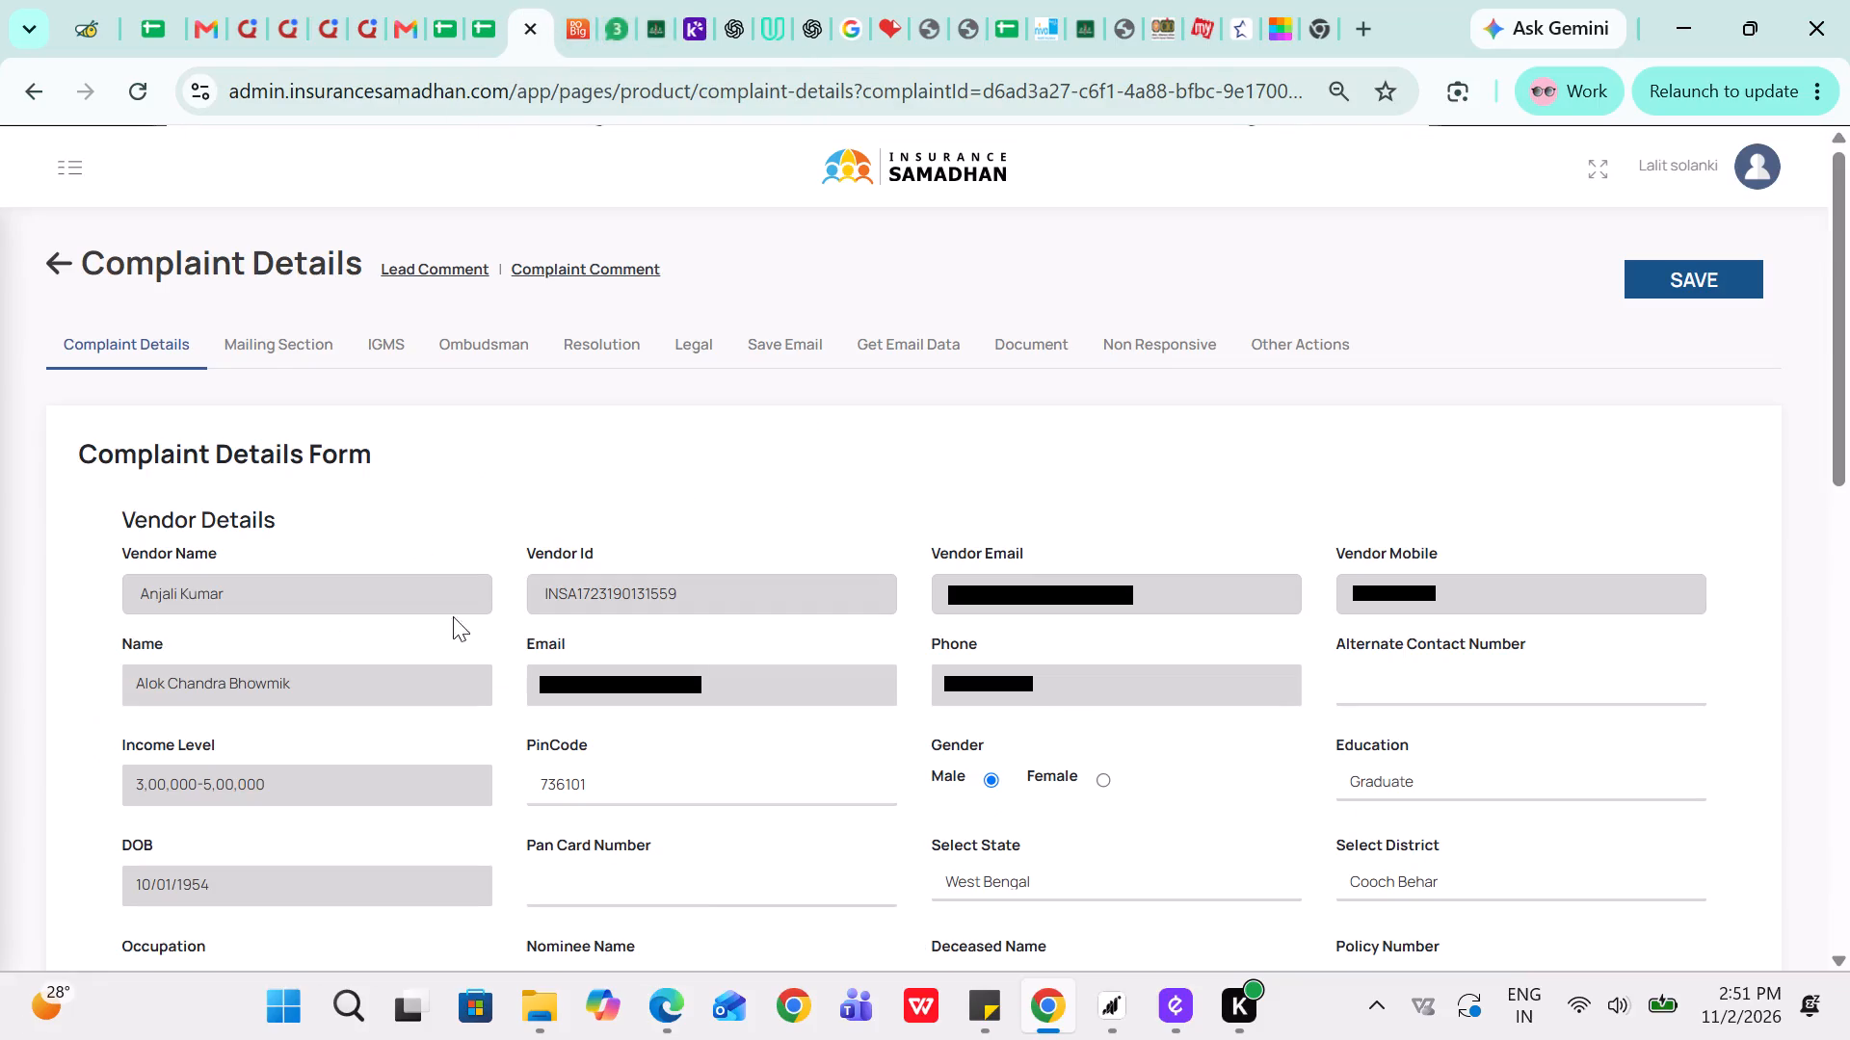
click(1330, 343)
scroll(570, 487, down, 4)
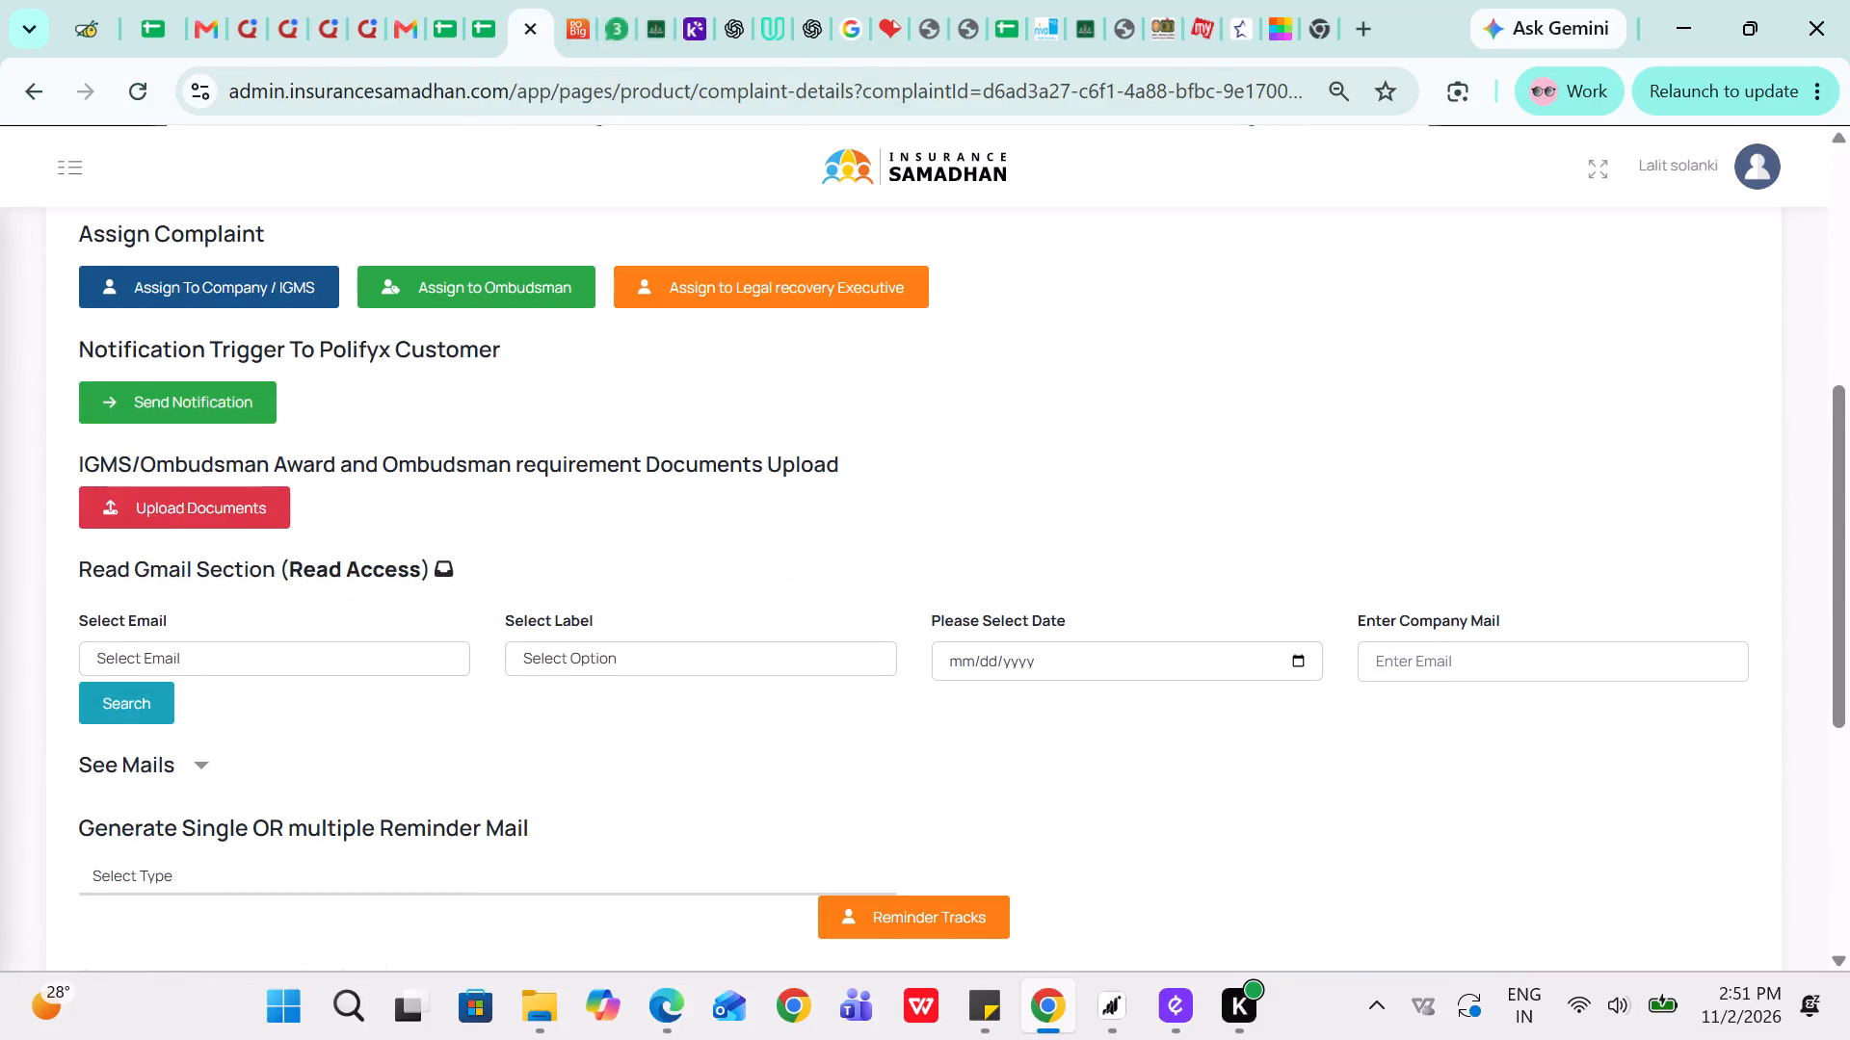
click(175, 879)
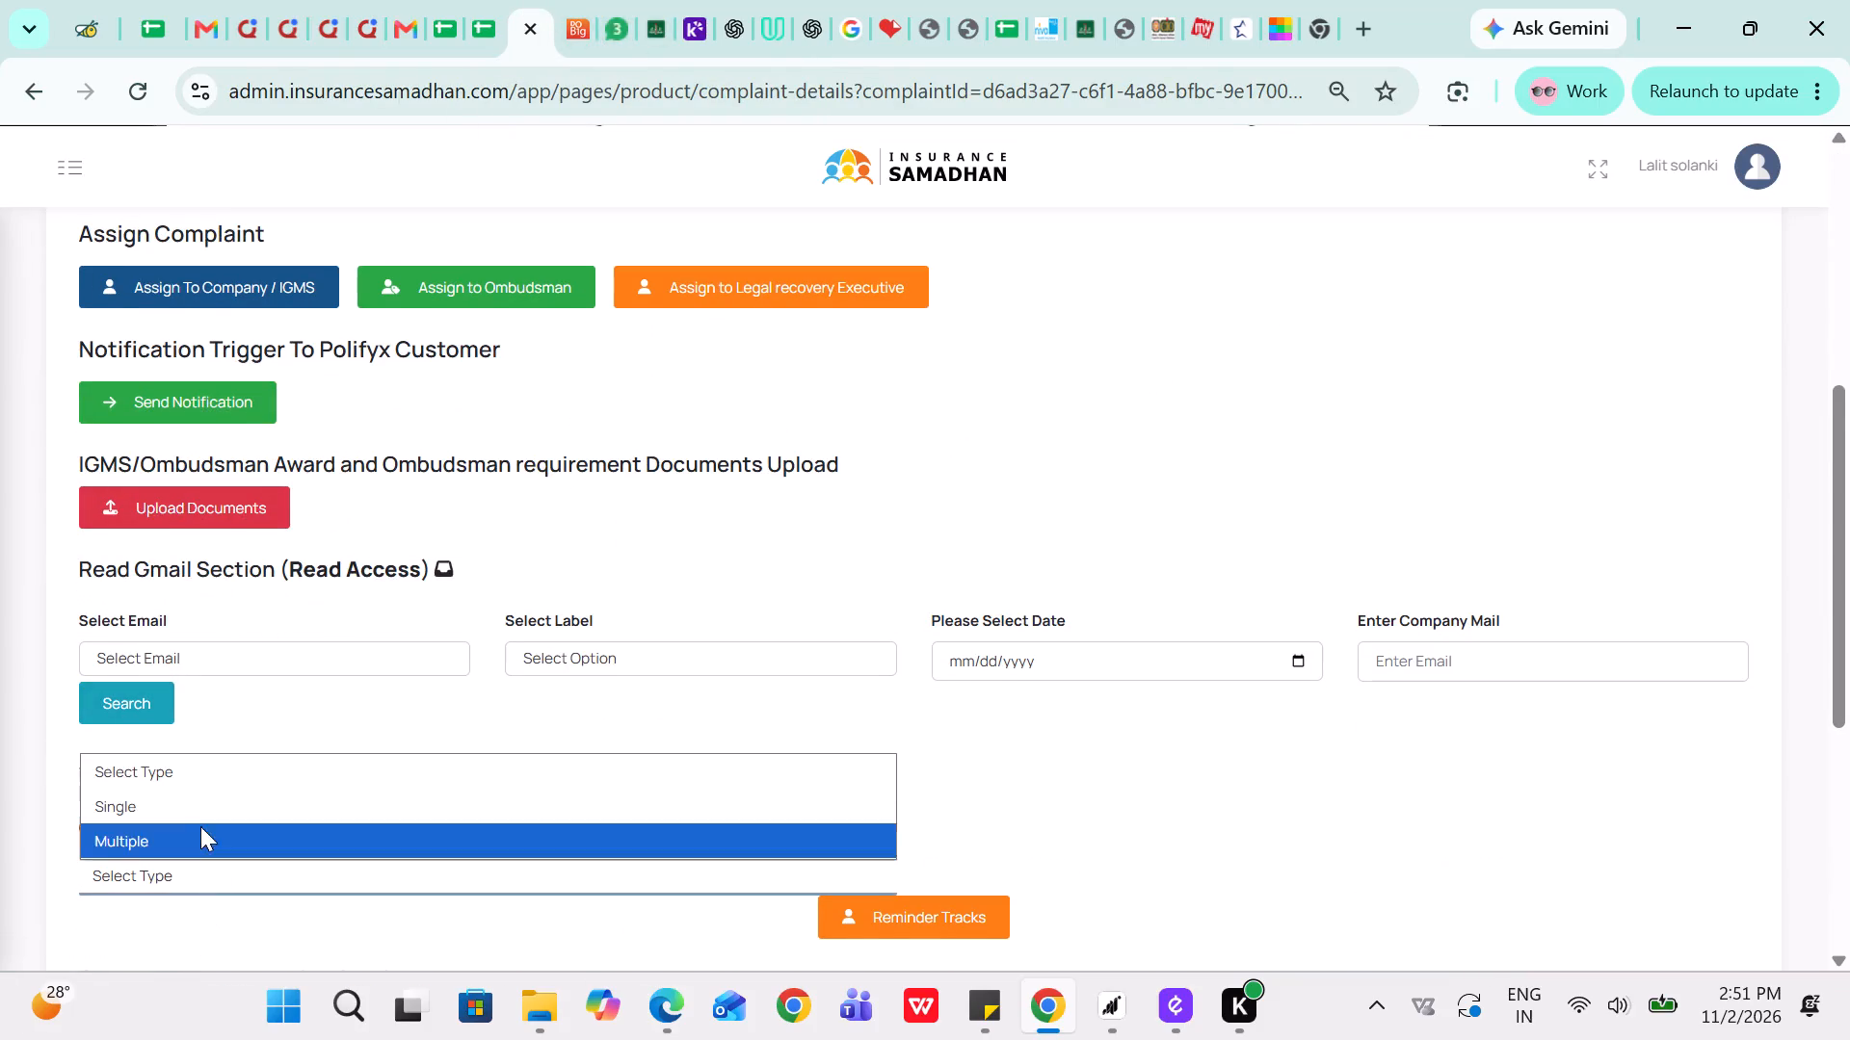
click(200, 820)
scroll(366, 660, down, 5)
click(242, 595)
scroll(938, 663, down, 3)
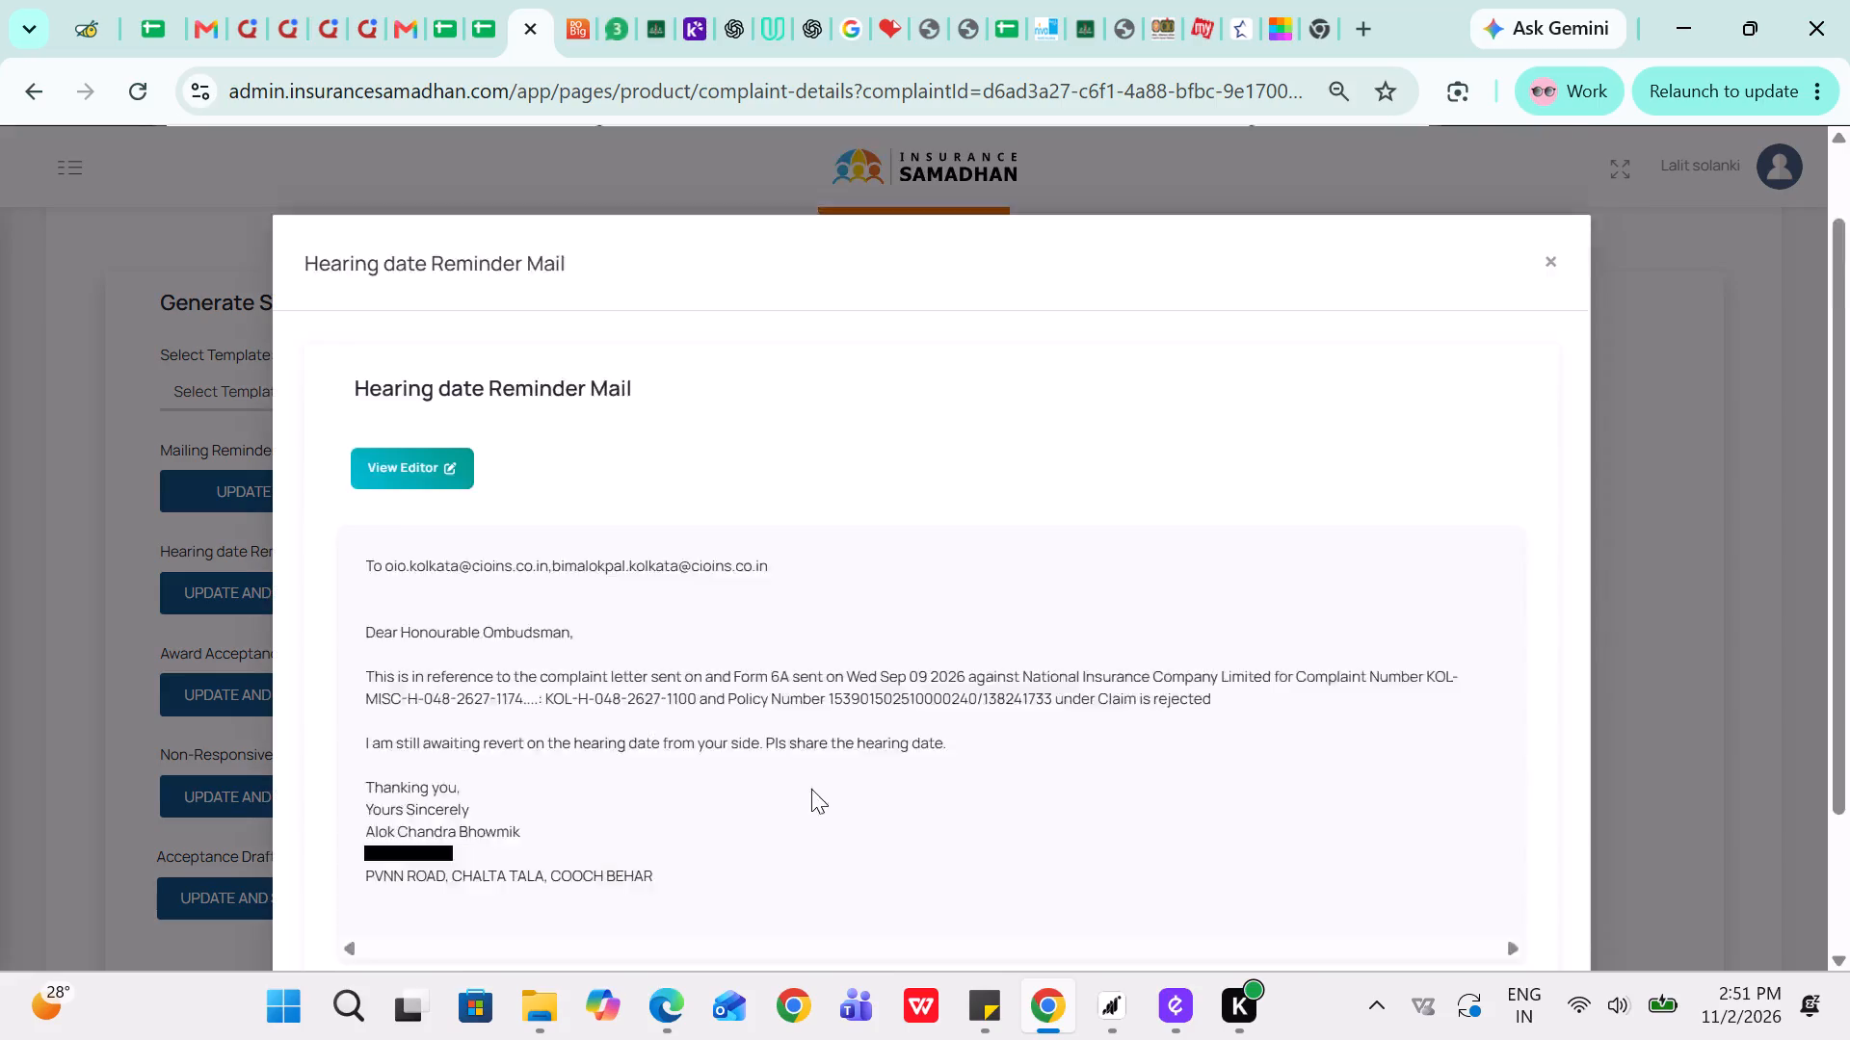
scroll(811, 789, down, 4)
click(1012, 915)
click(1016, 264)
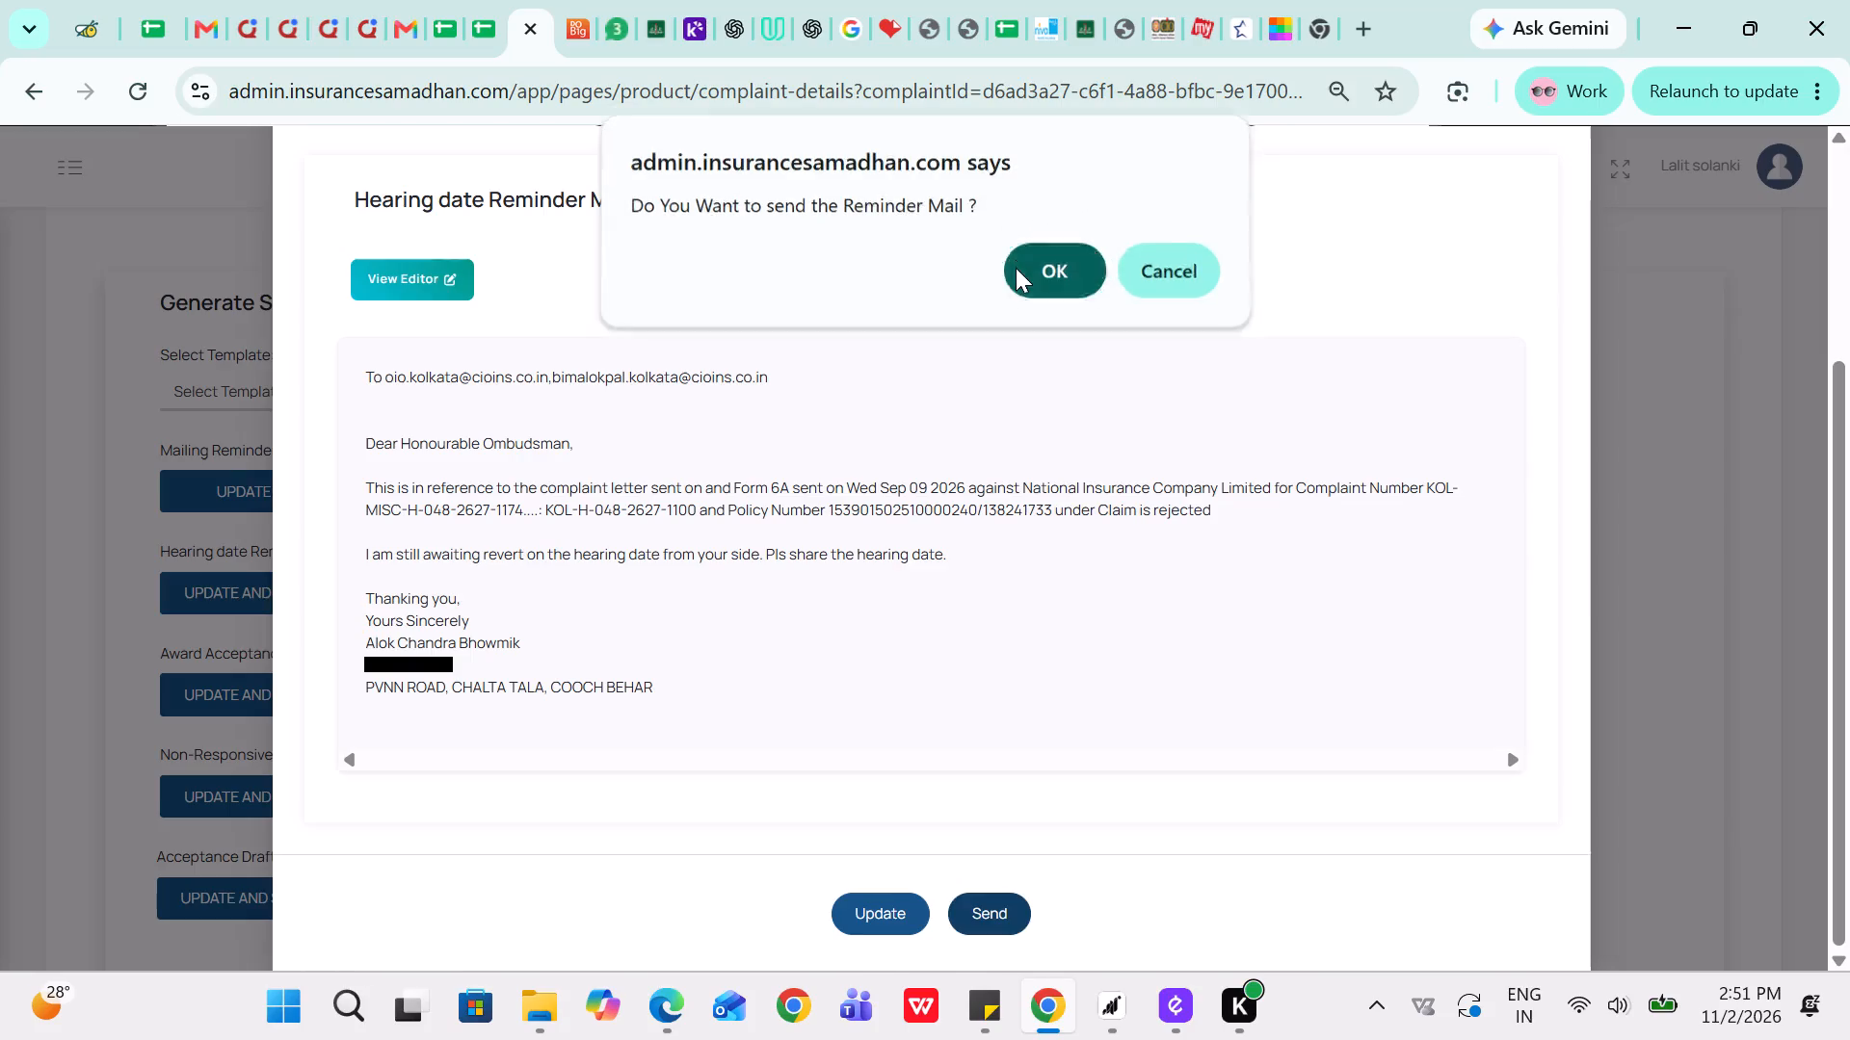
Add the complaint comment "Hearing reminder shared." dated 11/02/2026 to the Communication Log.
scroll(400, 631, up, 8)
scroll(794, 552, down, 1)
scroll(794, 552, up, 12)
scroll(1387, 956, up, 4)
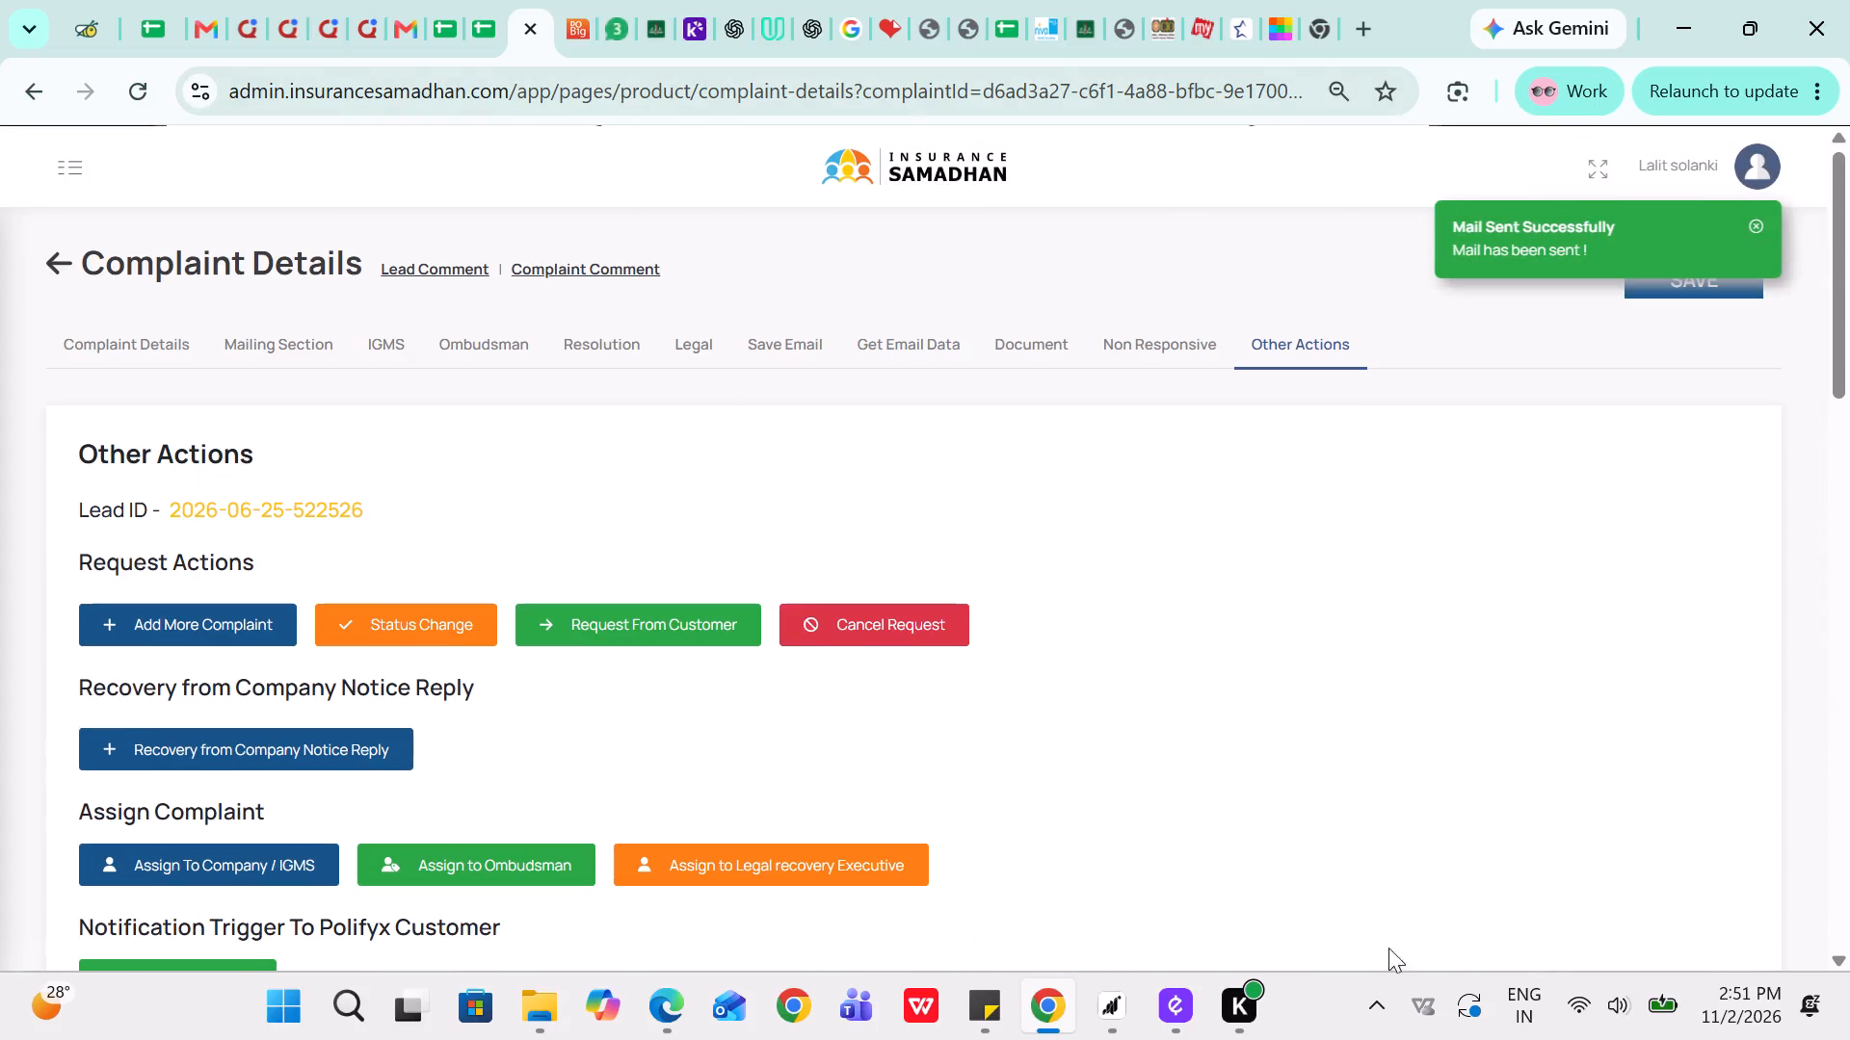
scroll(1388, 948, up, 2)
scroll(812, 600, up, 8)
click(575, 273)
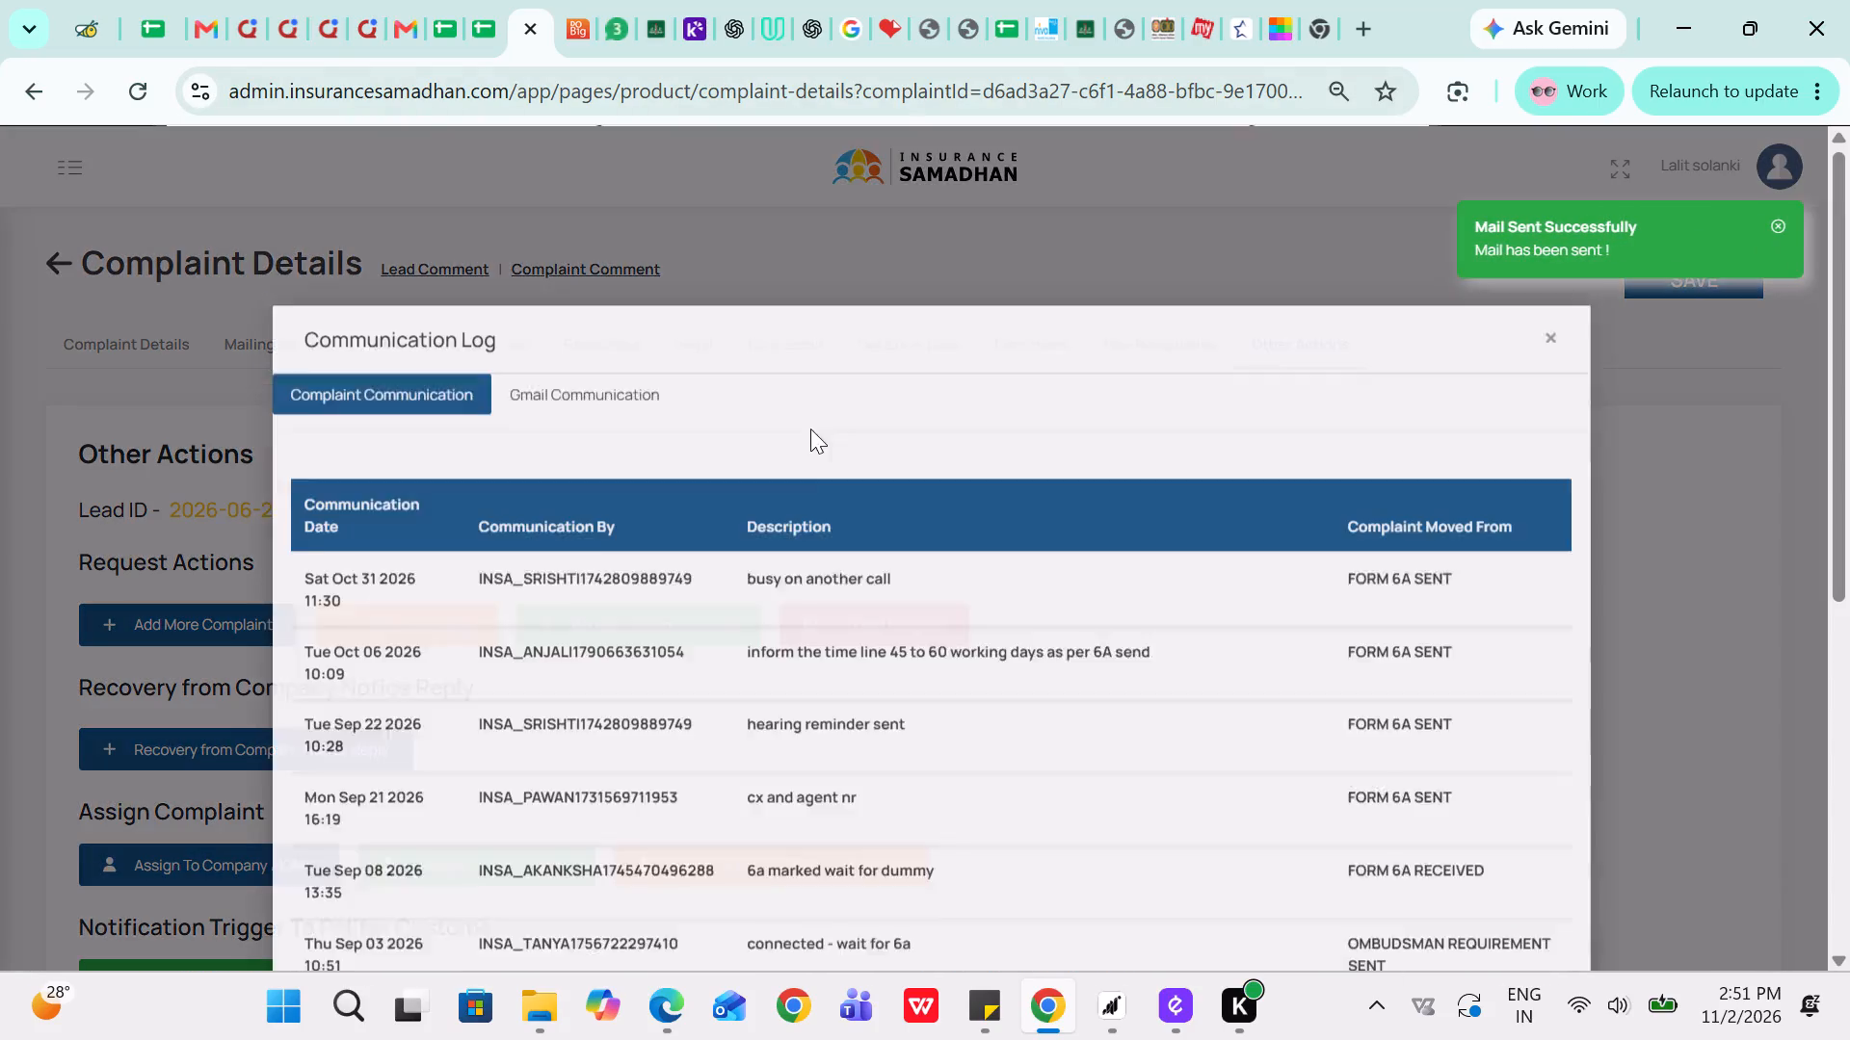
scroll(1170, 643, down, 10)
scroll(1199, 840, up, 1)
scroll(1197, 847, down, 1)
click(1070, 910)
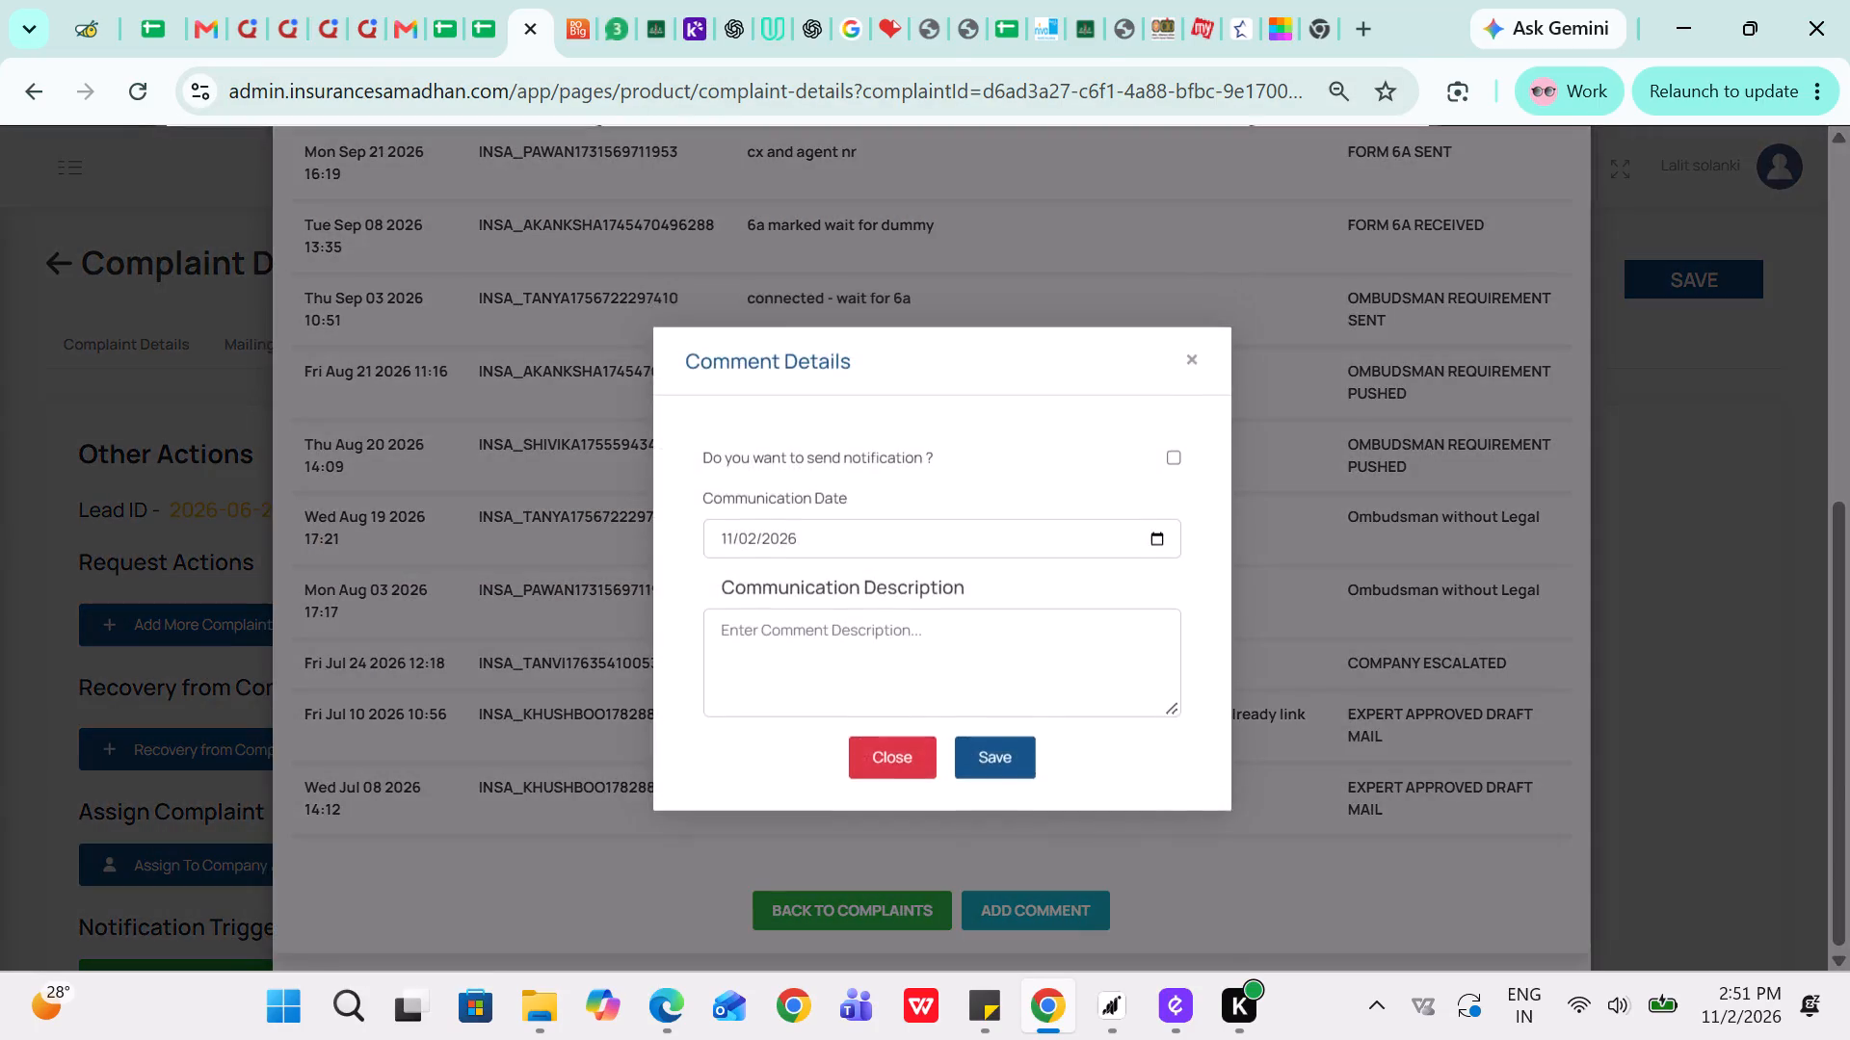
click(1101, 655)
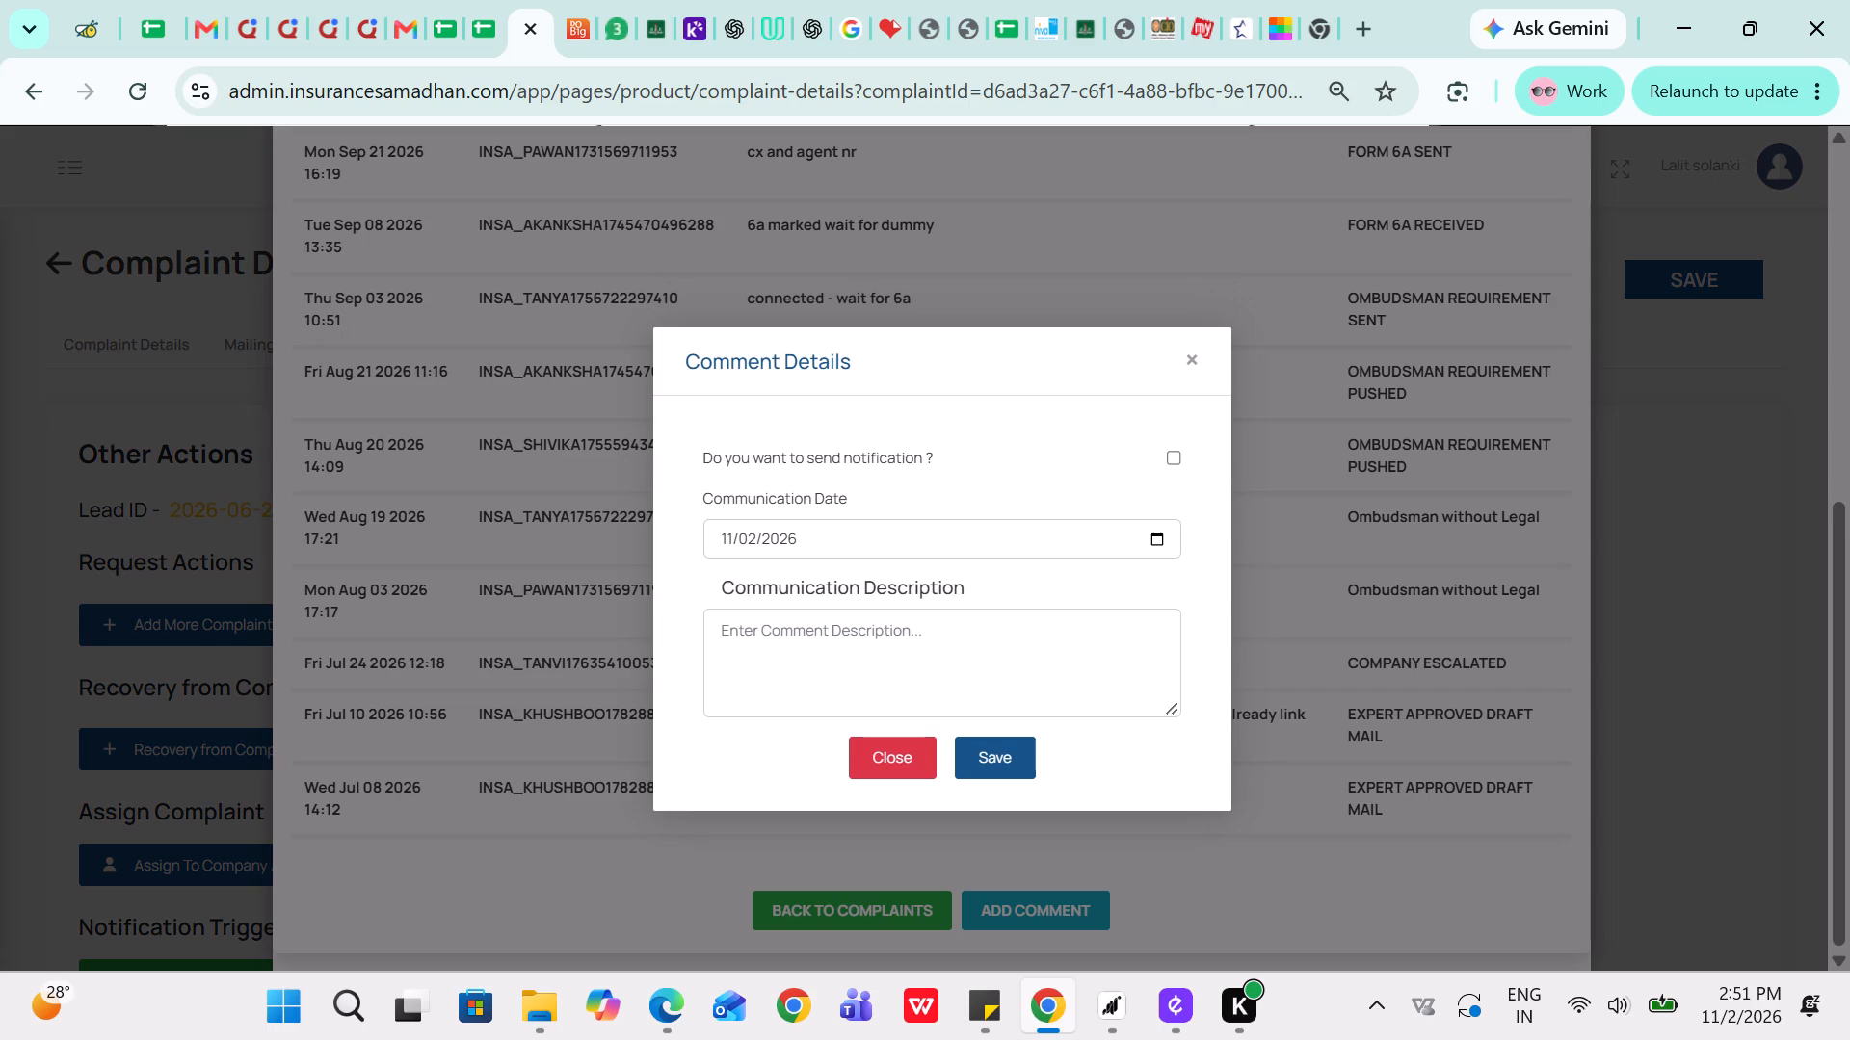
text(Hearig)
key(BackSpace)
text(ng reminder shared.)
click(967, 749)
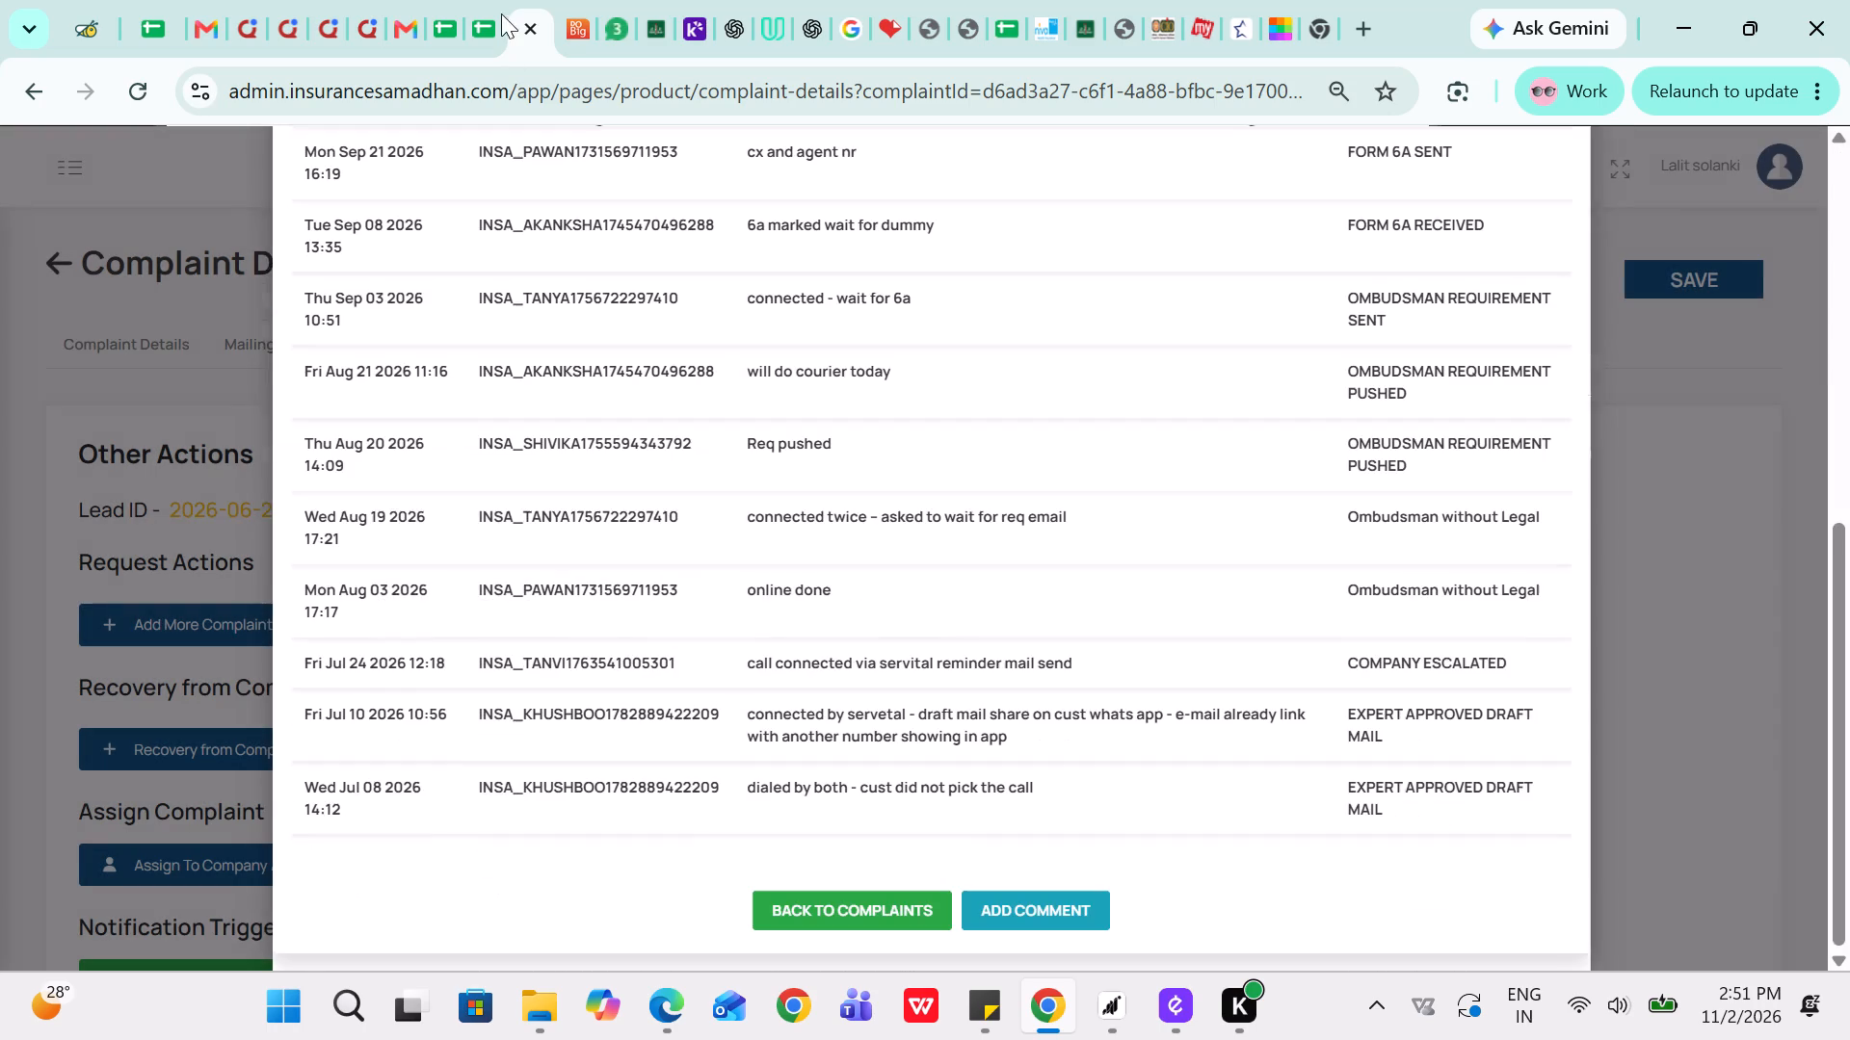
Mark row 28 of the 02 Nov miss call sheet as "Connected" in column H.
click(486, 0)
key(Right)
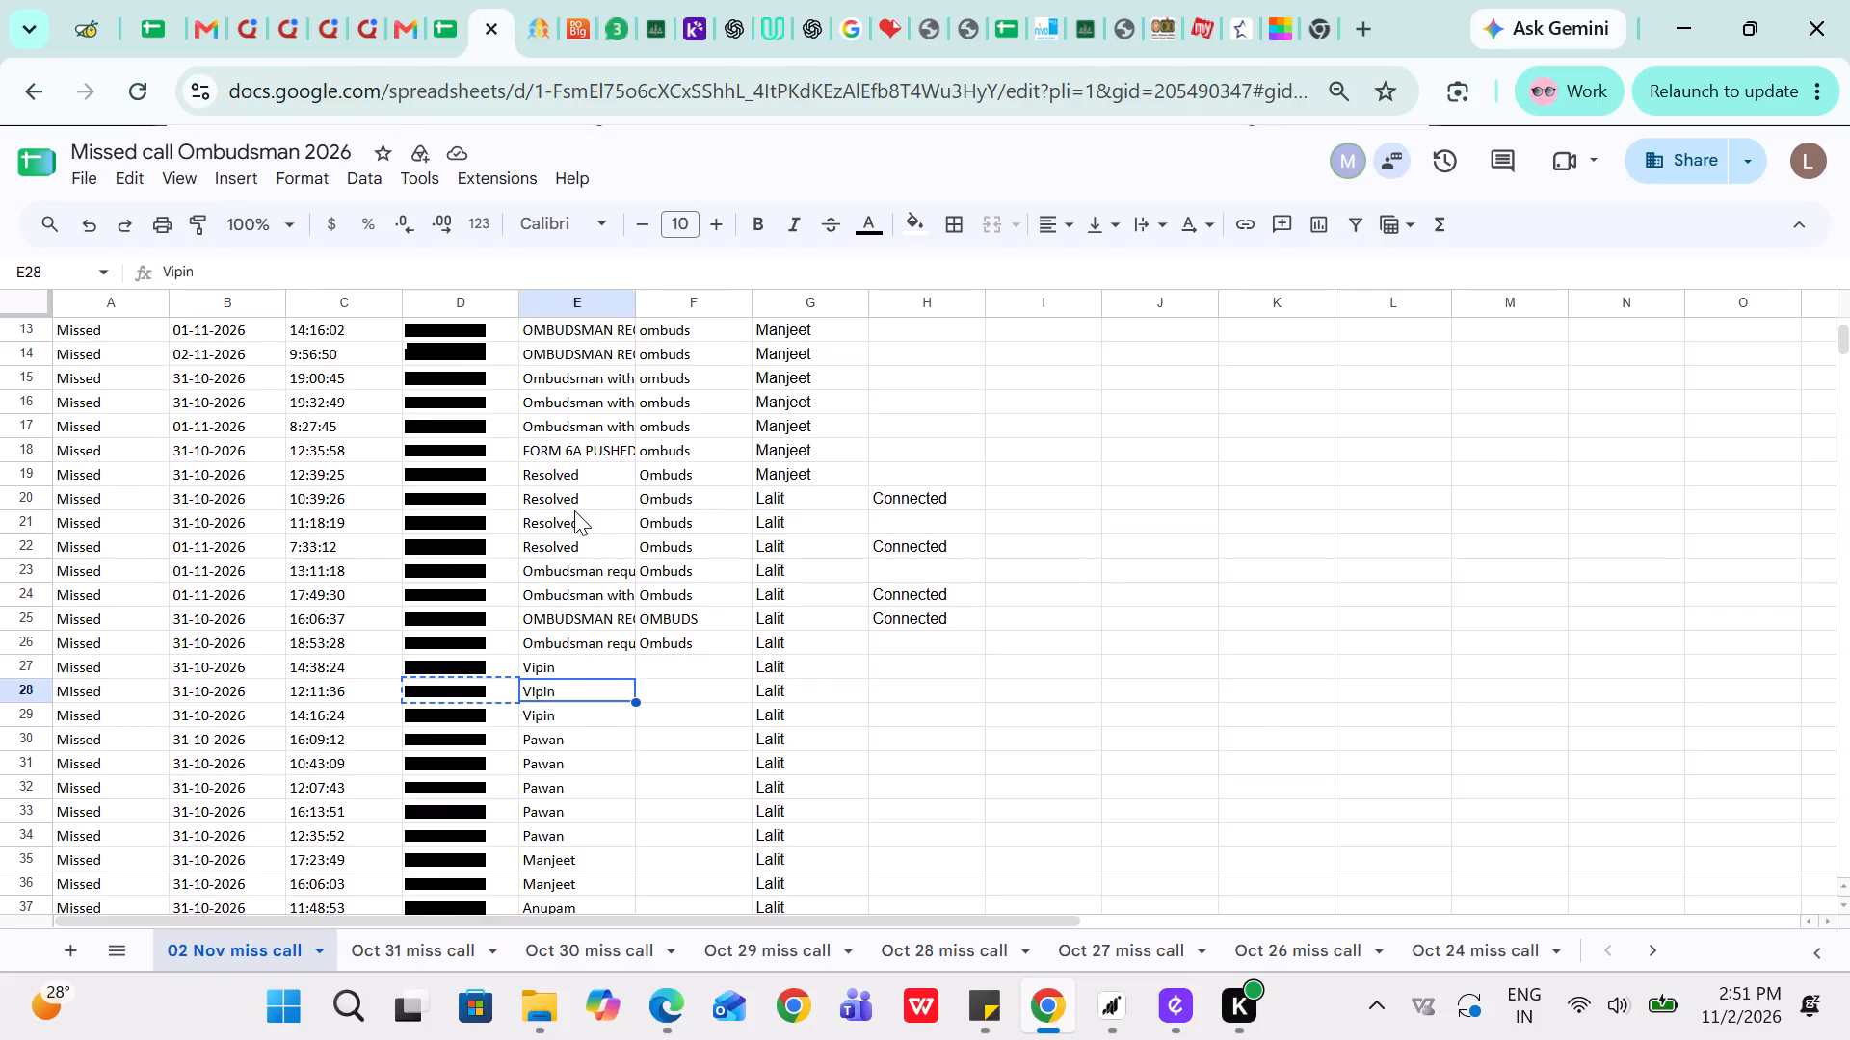
key(Right)
key(Right)
key(Right)
text(Connected)
key(Return)
Search All Complaints for the phone number in row 29 and check the Form 6A pushed complaint's Communication Log.
key(Left)
key(Left)
key(Left)
key(Left)
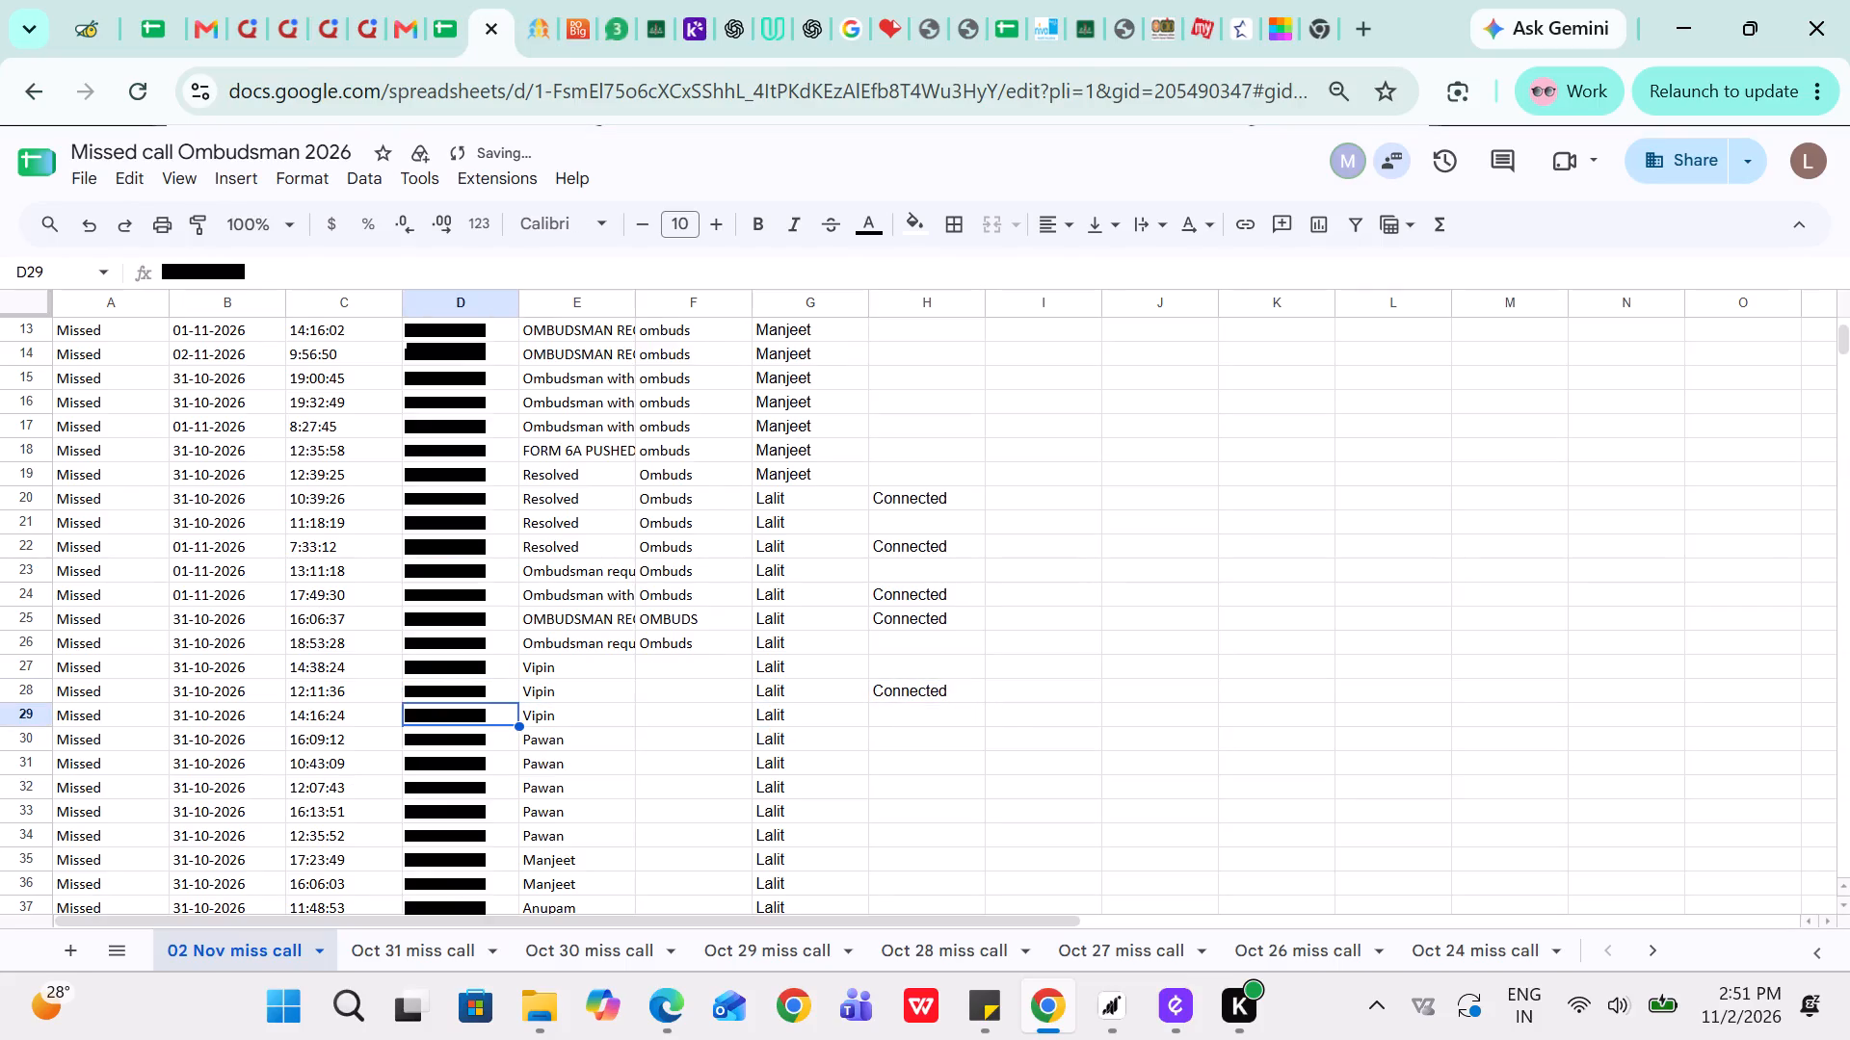
key(ctrl+c)
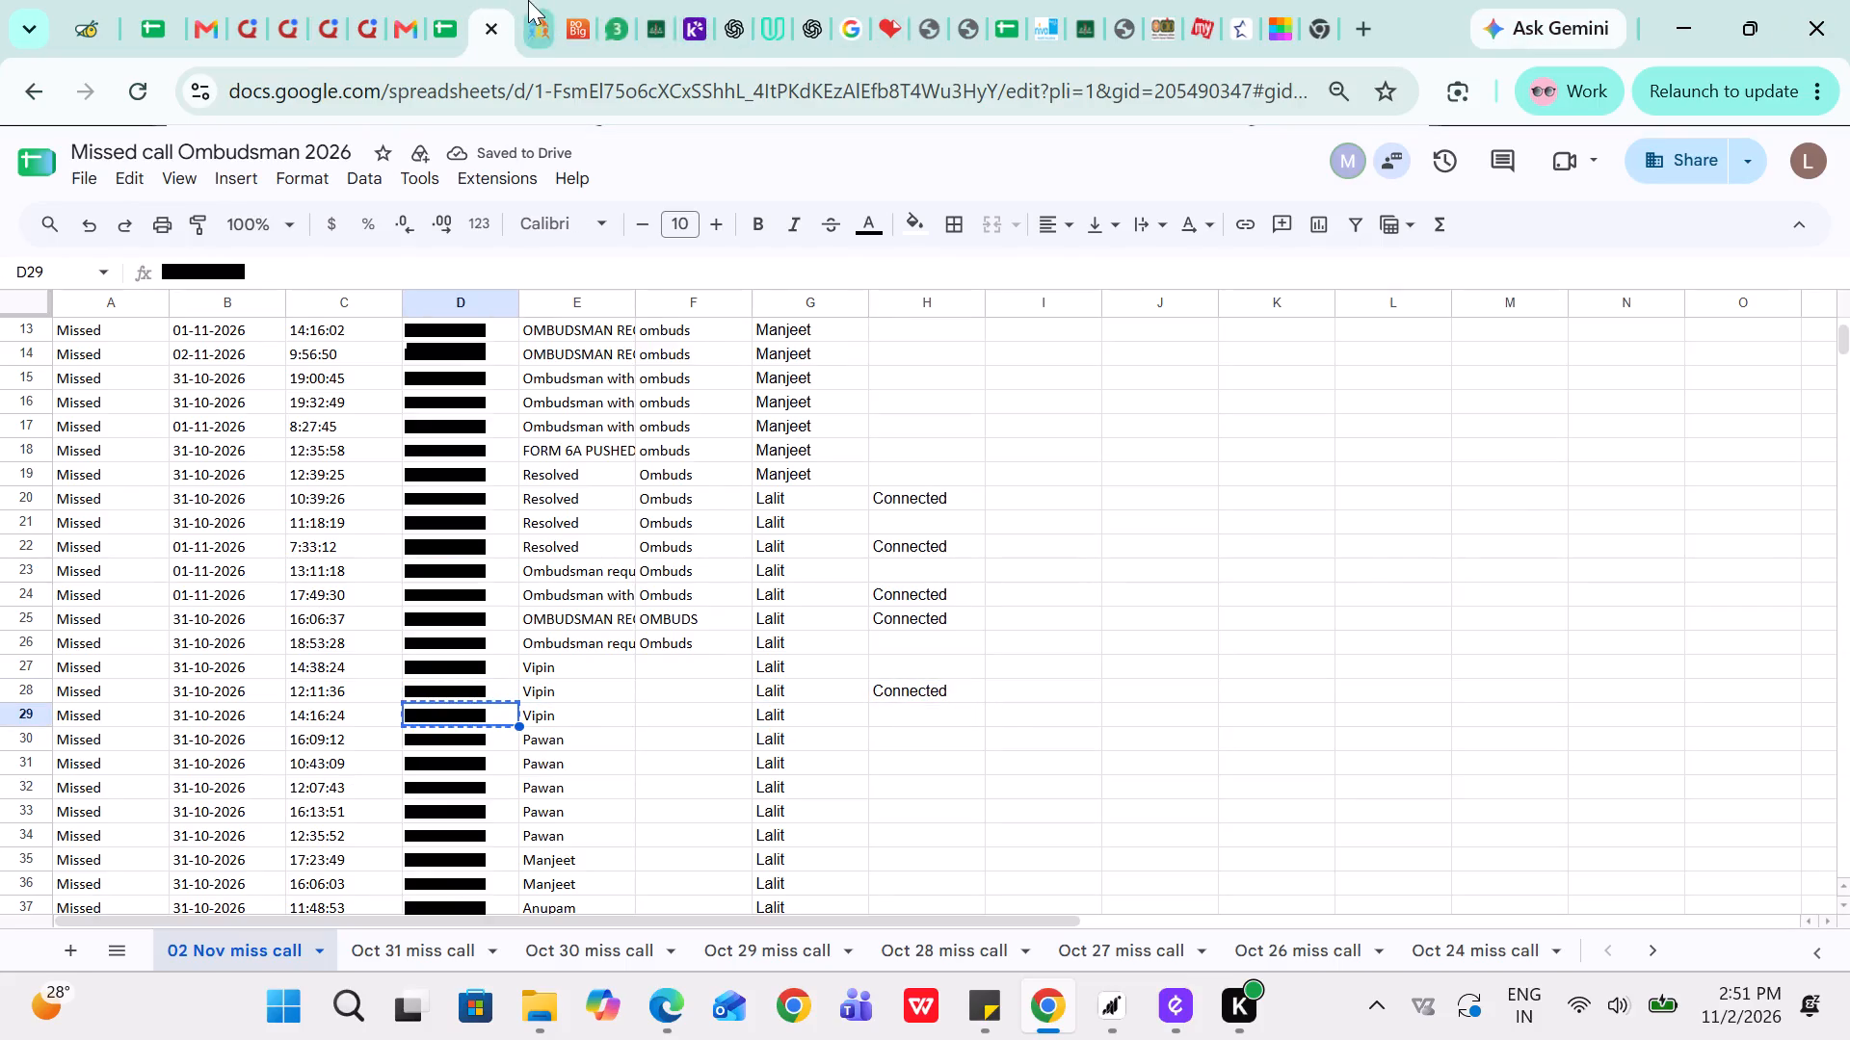
click(528, 0)
click(187, 349)
click(68, 258)
drag(275, 432, 0, 450)
key(ctrl+v)
click(366, 416)
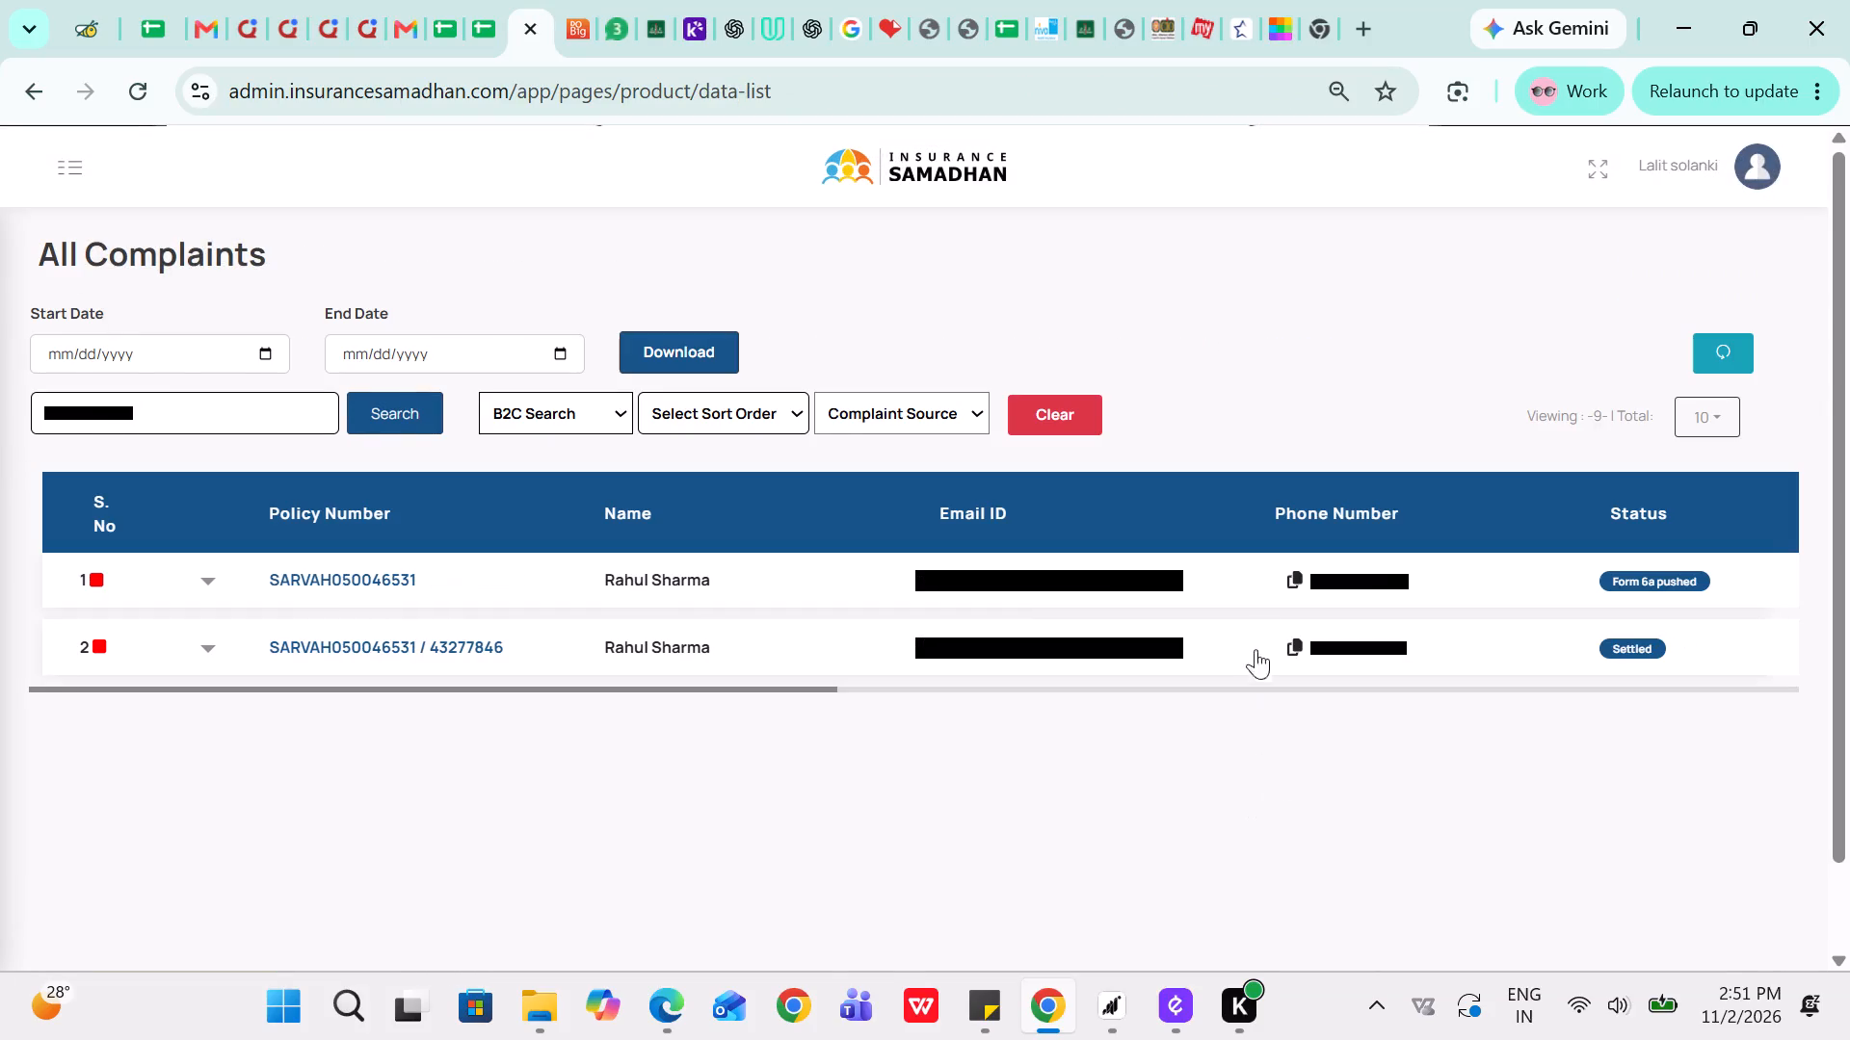
click(1265, 573)
click(1312, 661)
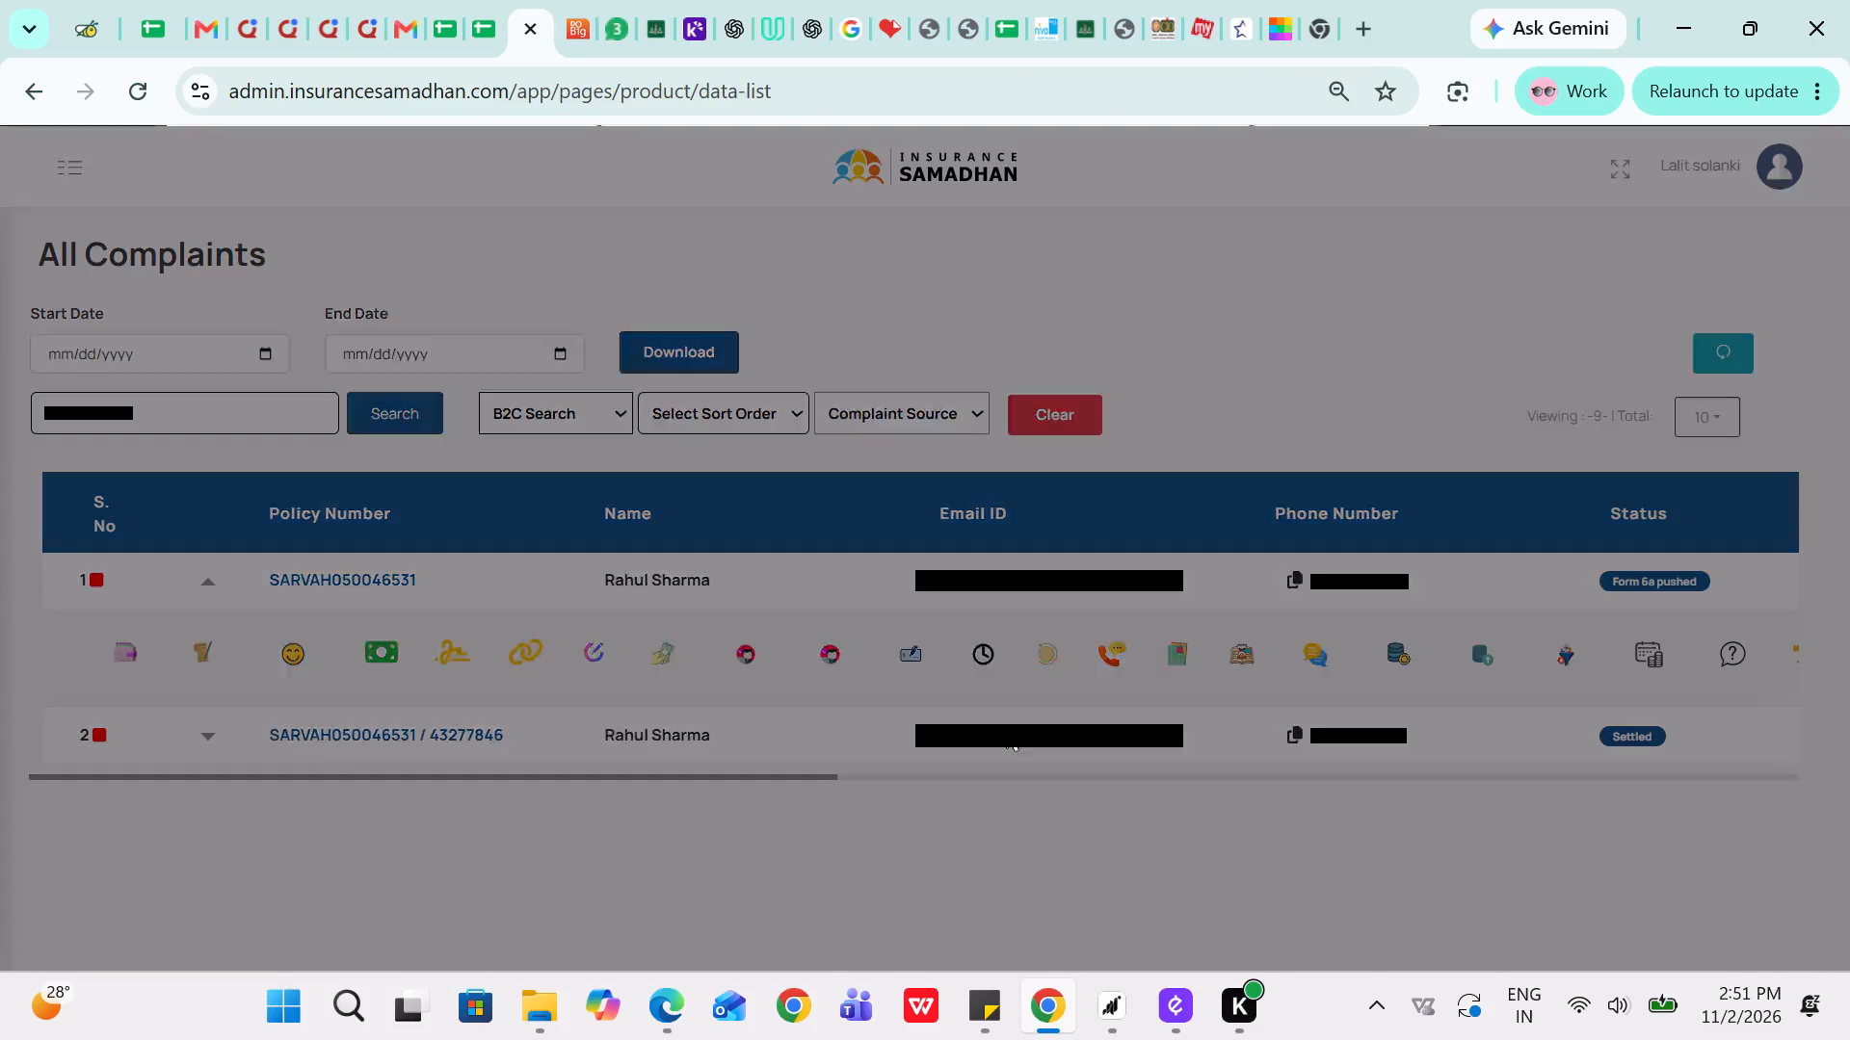
click(616, 282)
Search All Complaints for the phone number in row 30 of the 02 Nov miss call sheet and check the matching complaint's Communication Log.
click(489, 0)
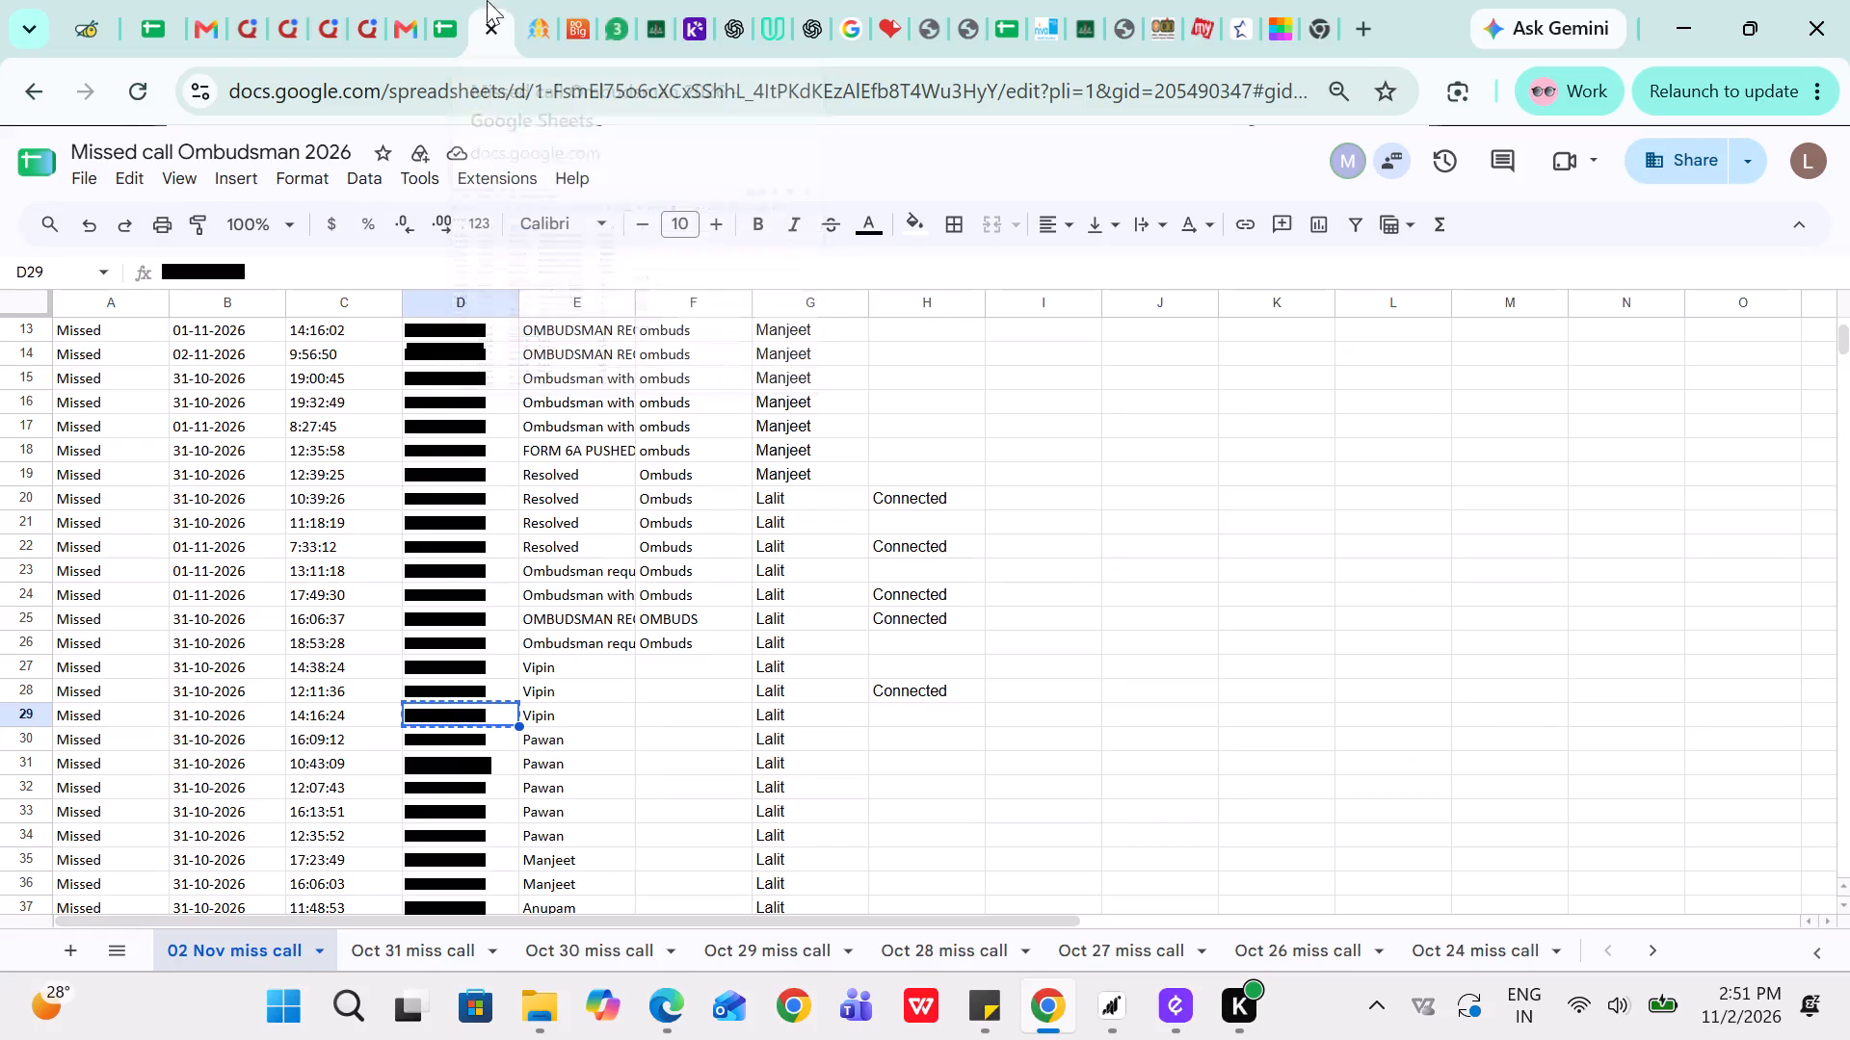
click(476, 733)
key(ctrl+c)
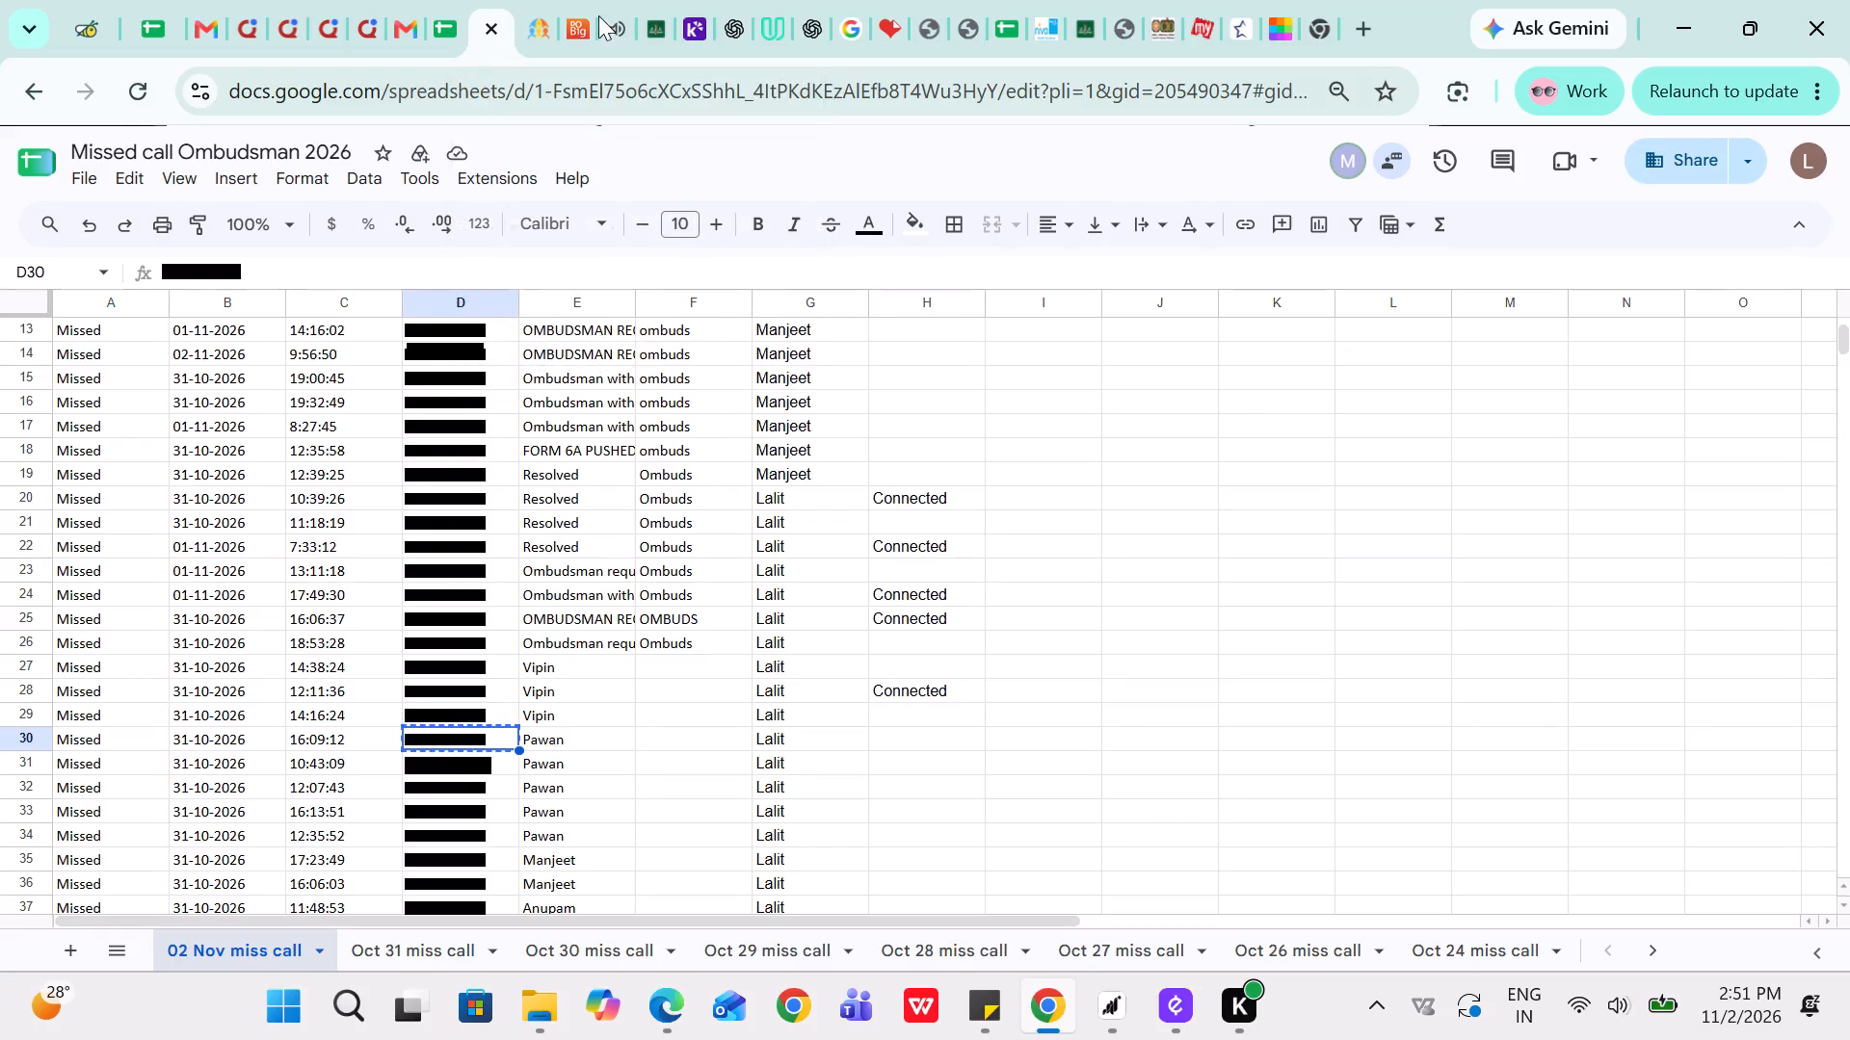
click(519, 0)
drag(244, 423, 0, 430)
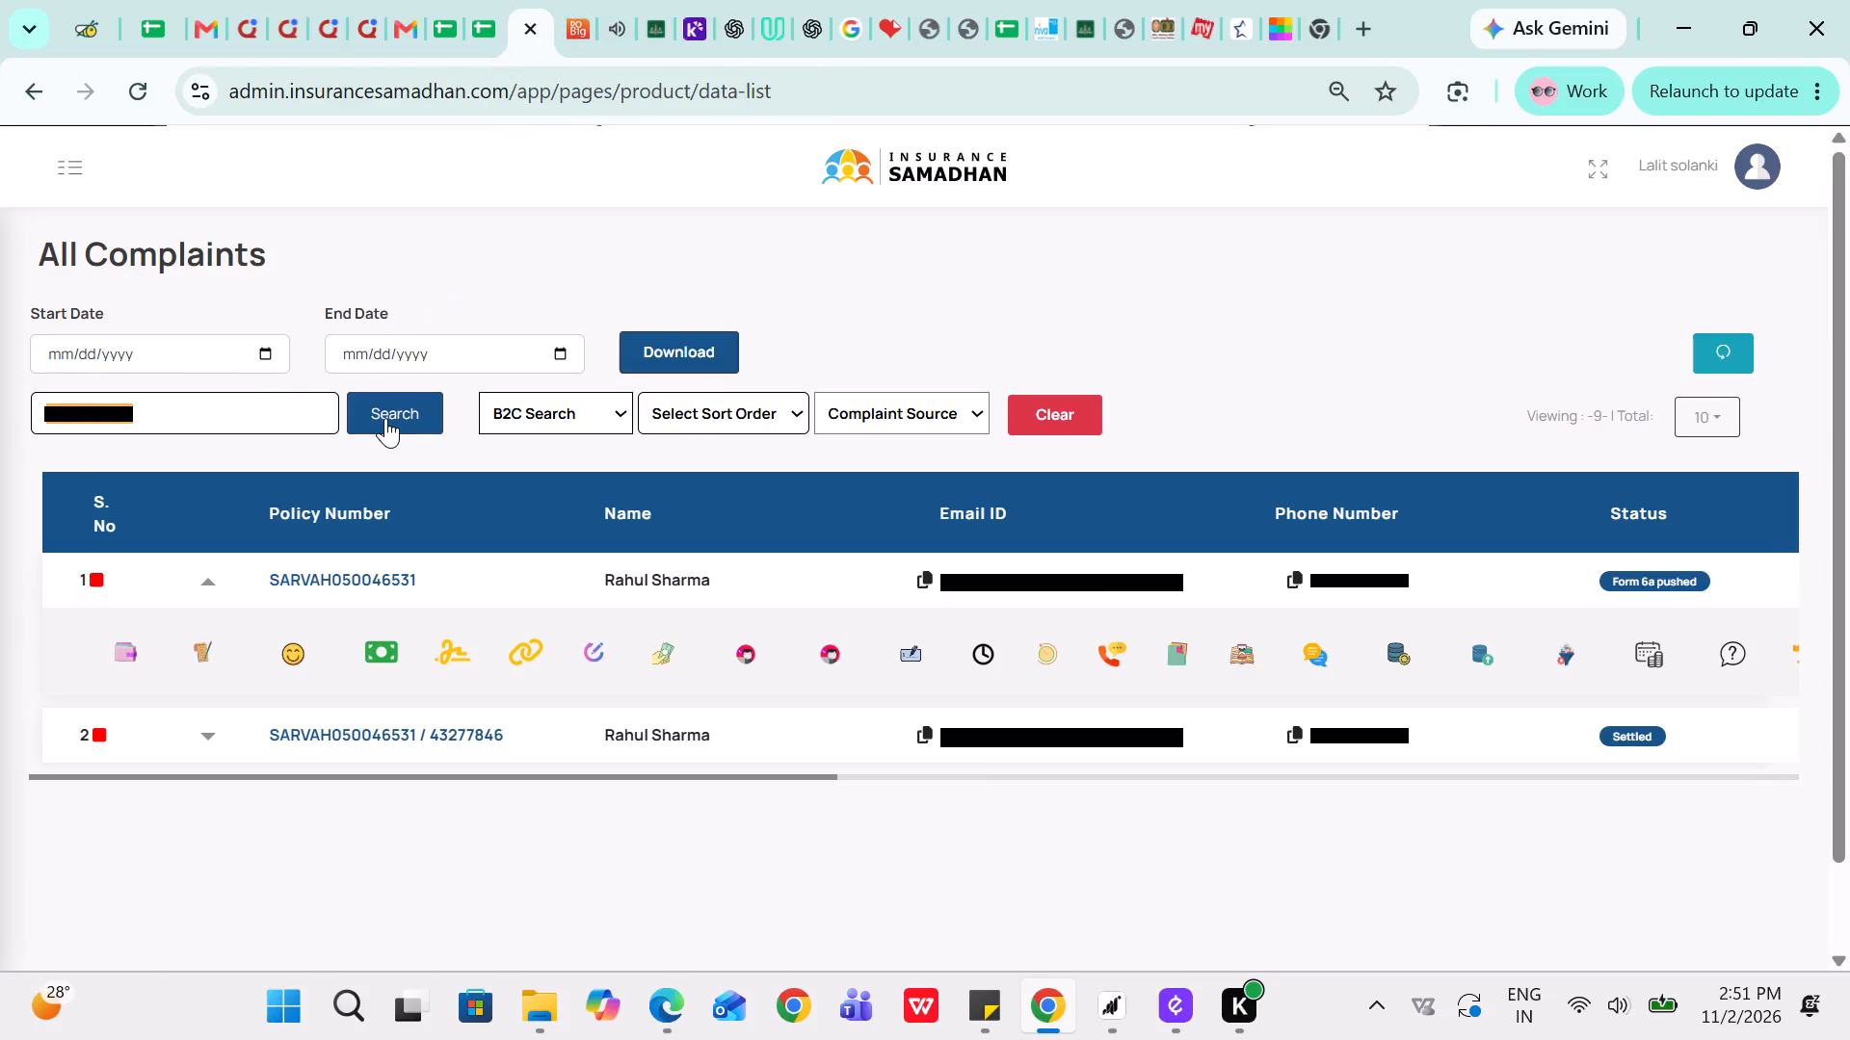
key(ctrl+v)
click(400, 417)
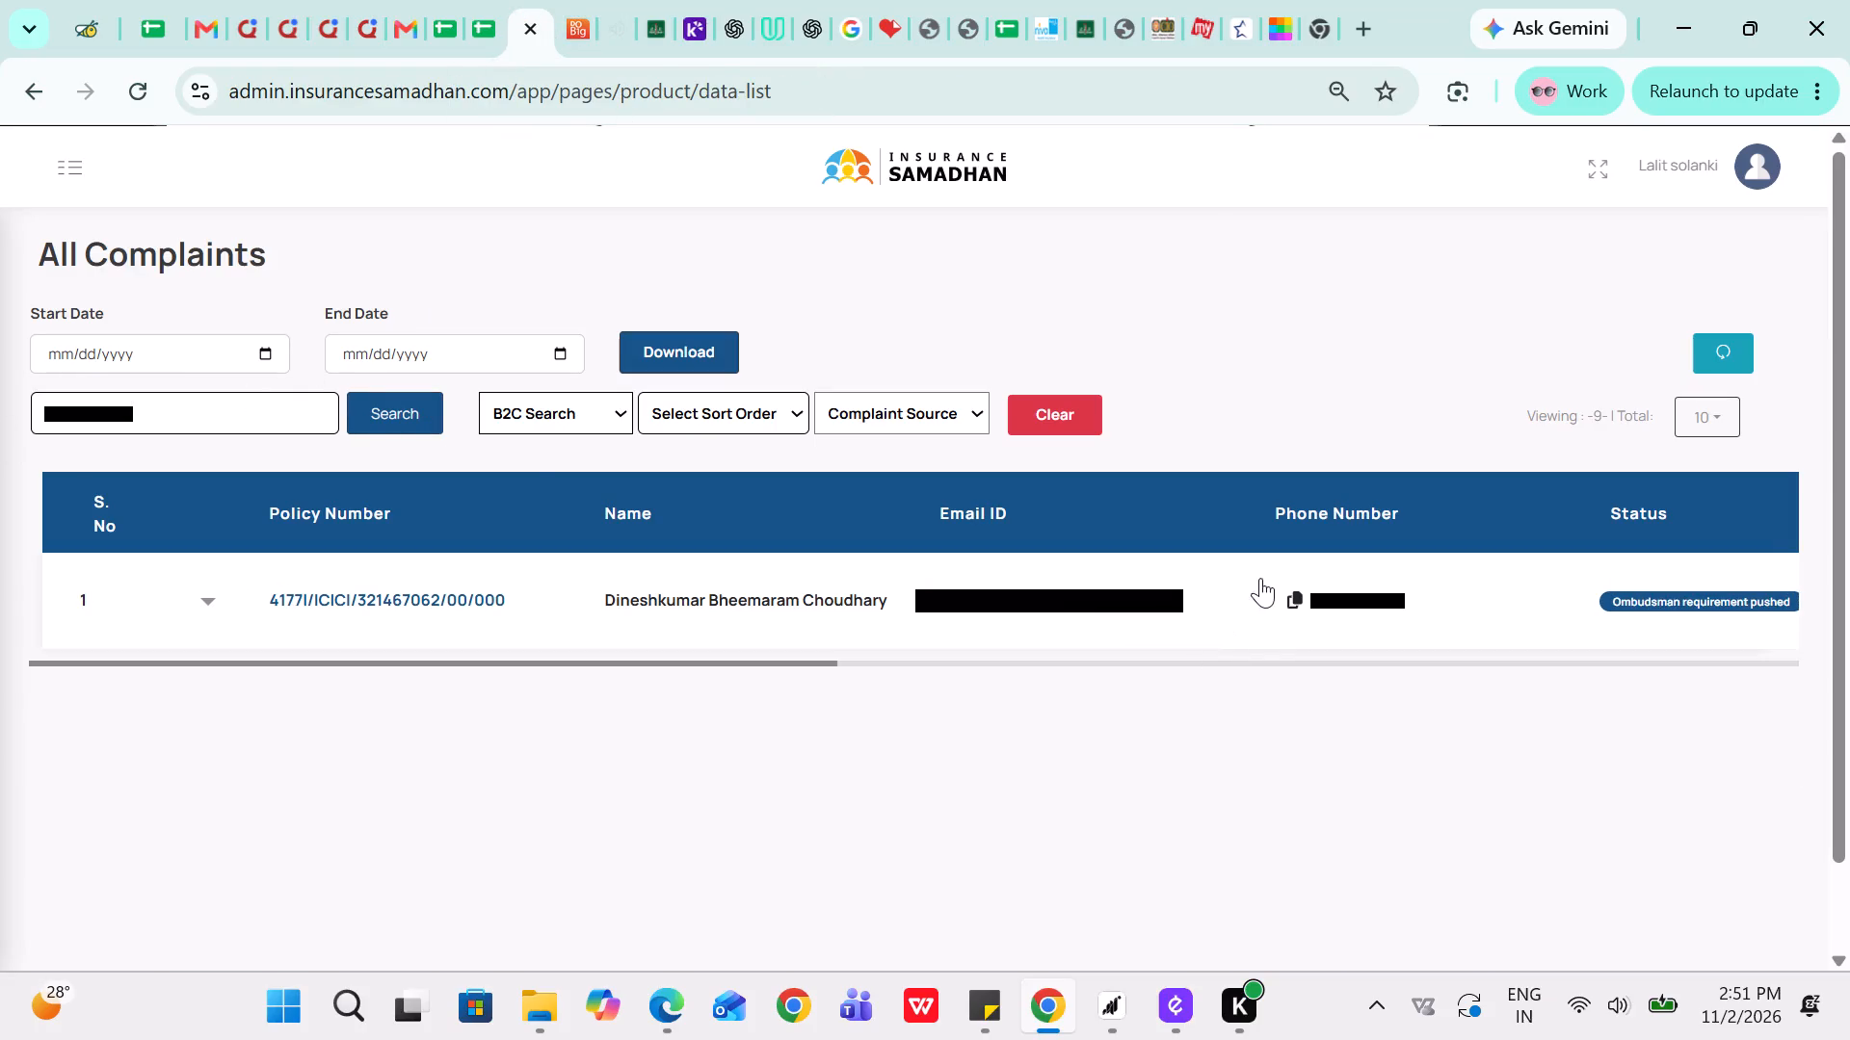
click(1250, 622)
click(1309, 689)
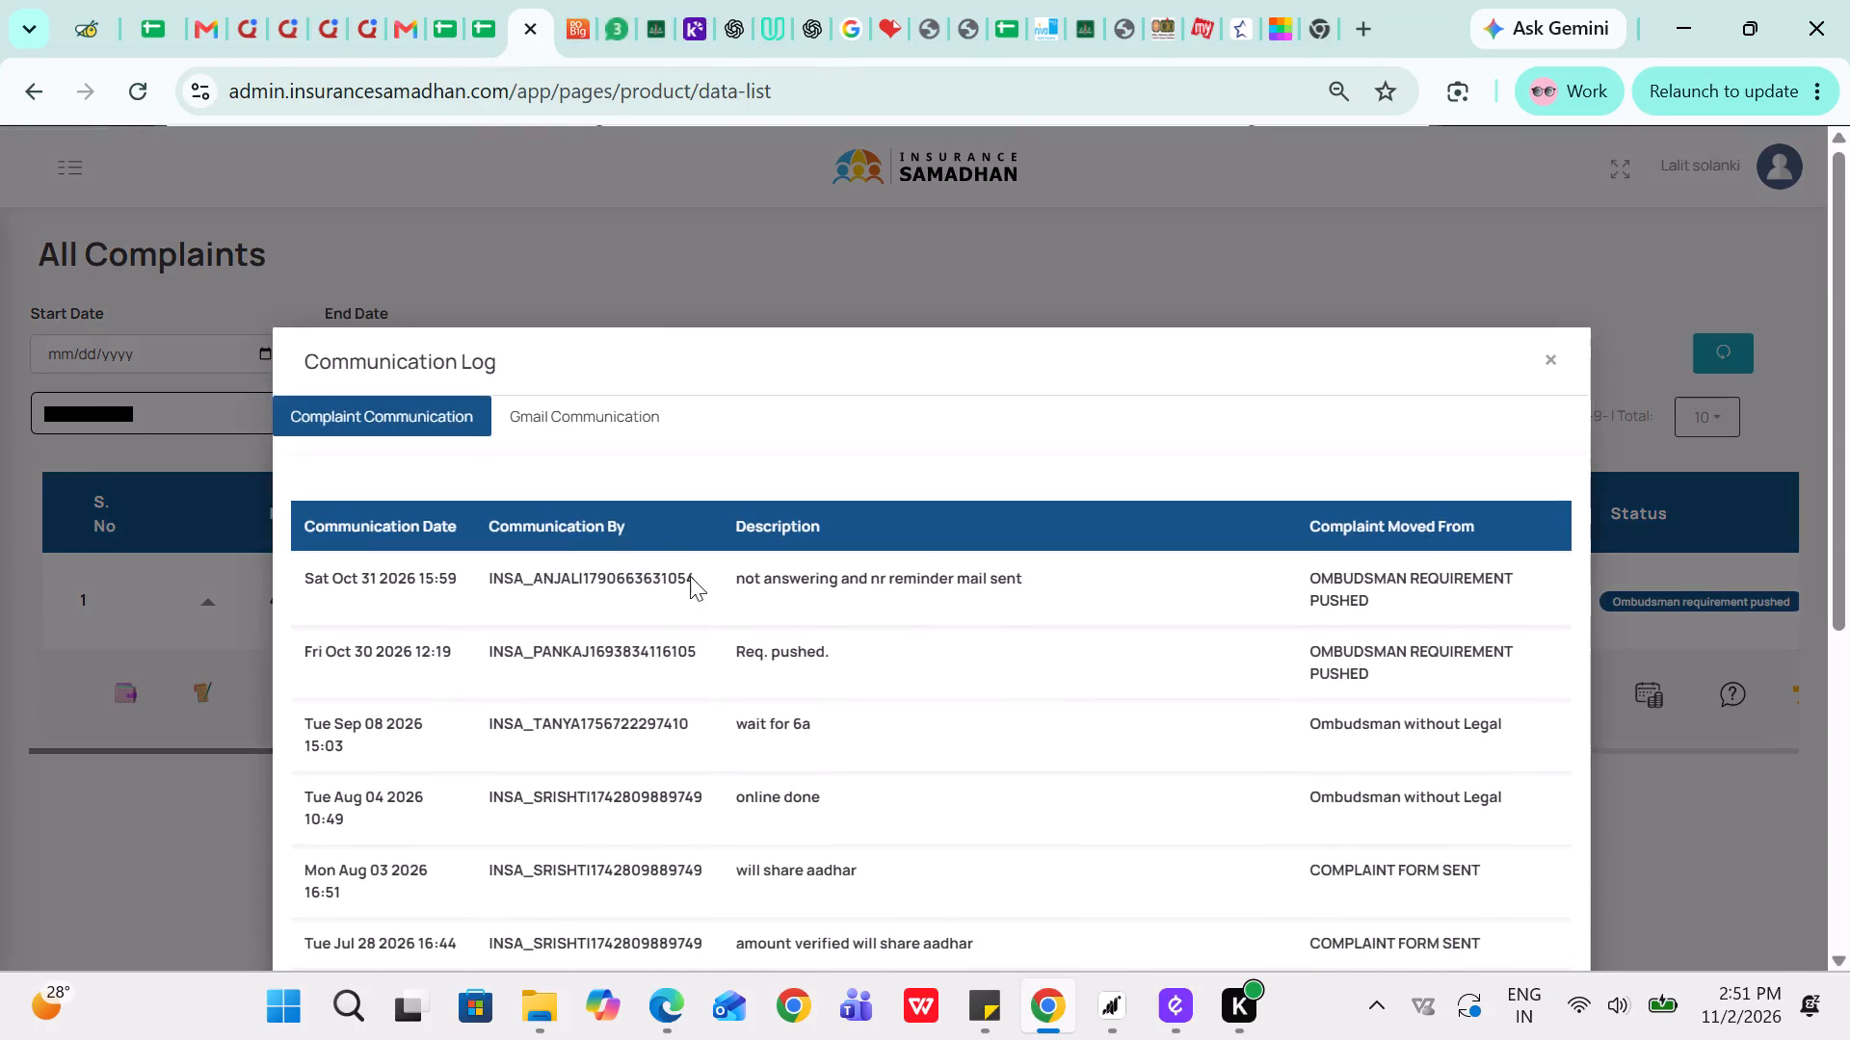
Search All Complaints for the phone number in row 31 of the 02 Nov miss call sheet and check the matching complaint's Communication Log.
click(482, 0)
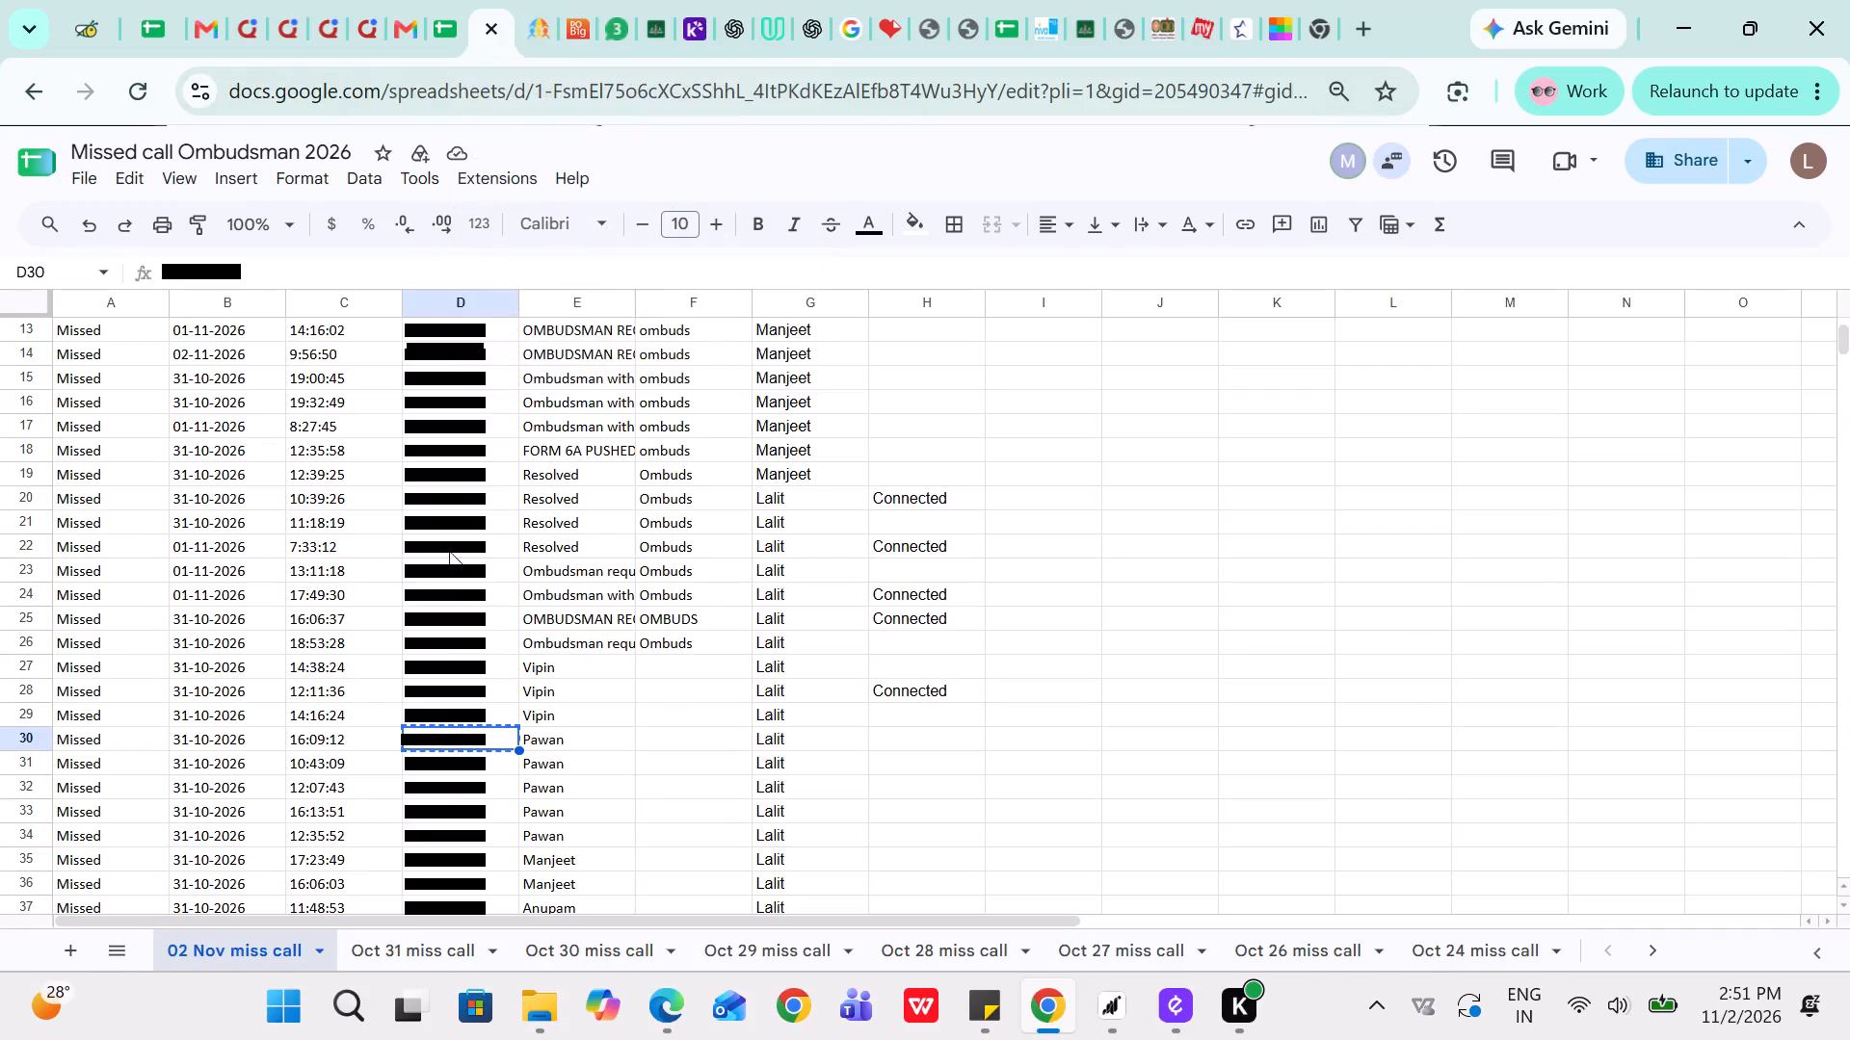
click(474, 766)
key(ctrl+c)
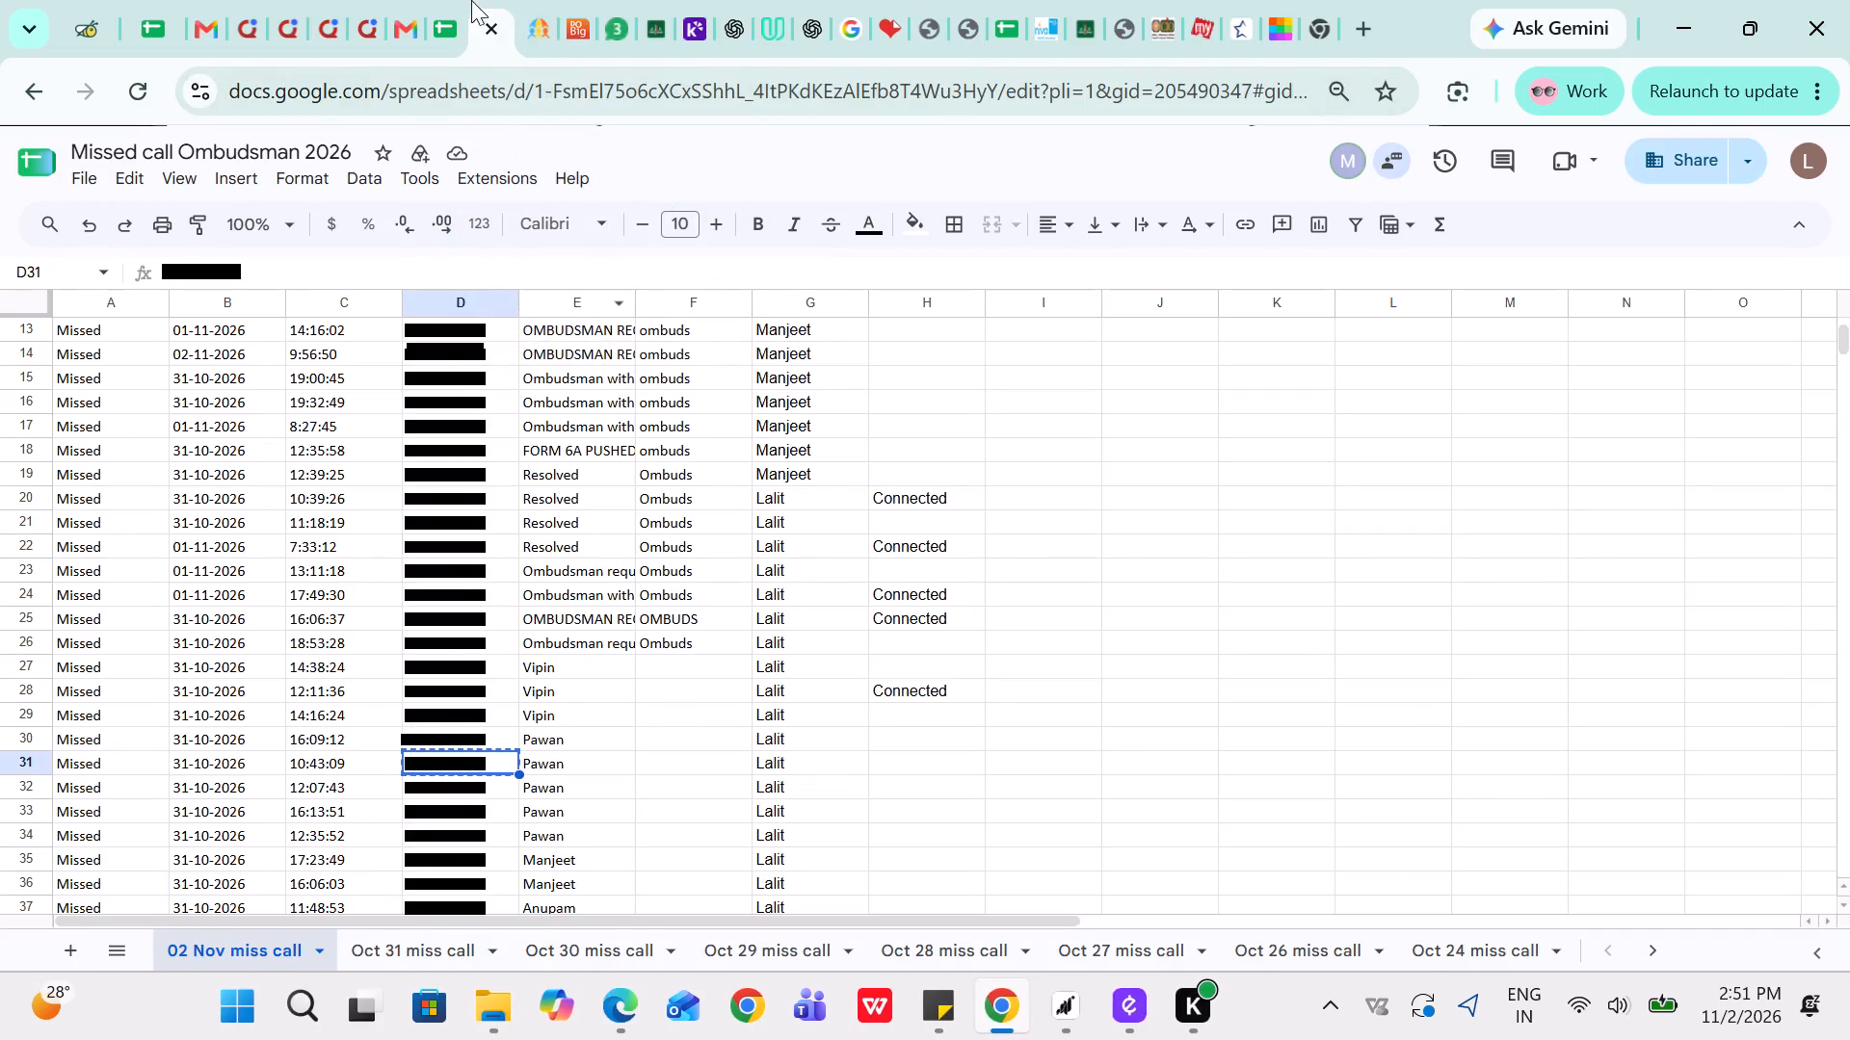
click(531, 0)
click(133, 377)
drag(187, 420, 0, 444)
key(ctrl+v)
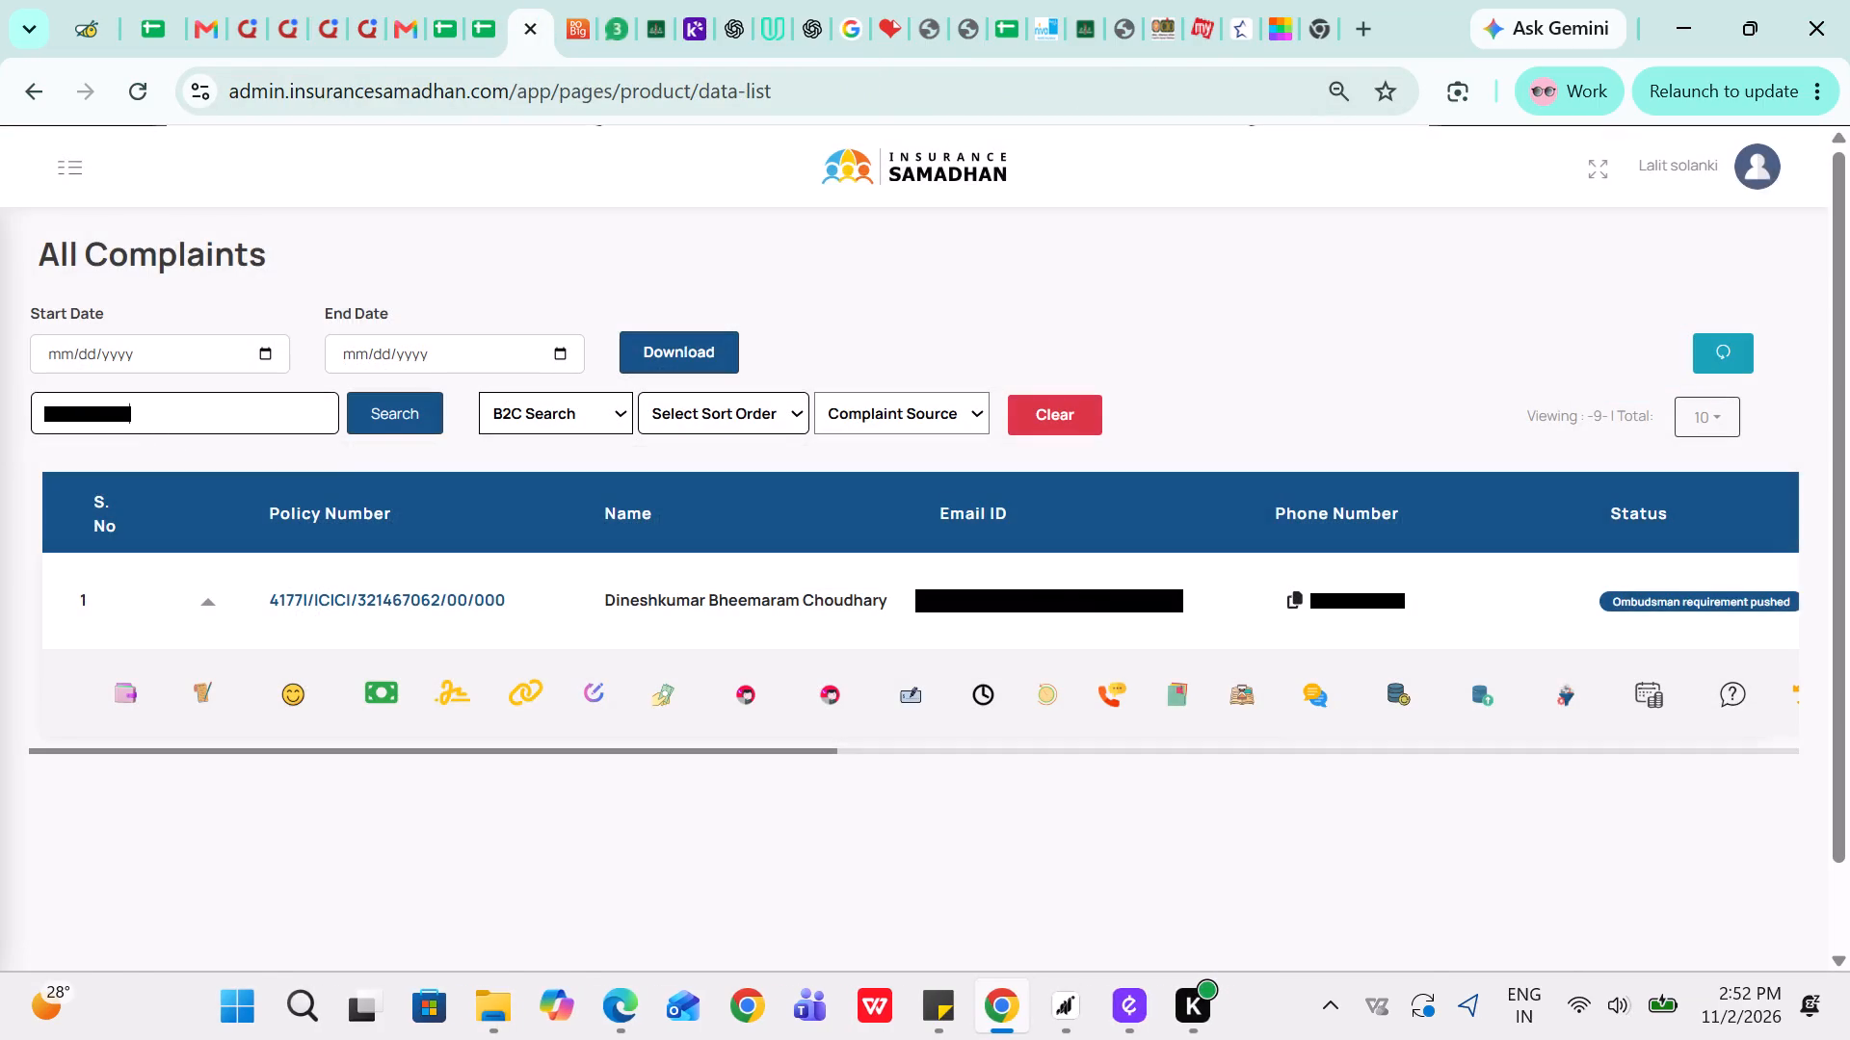
click(410, 422)
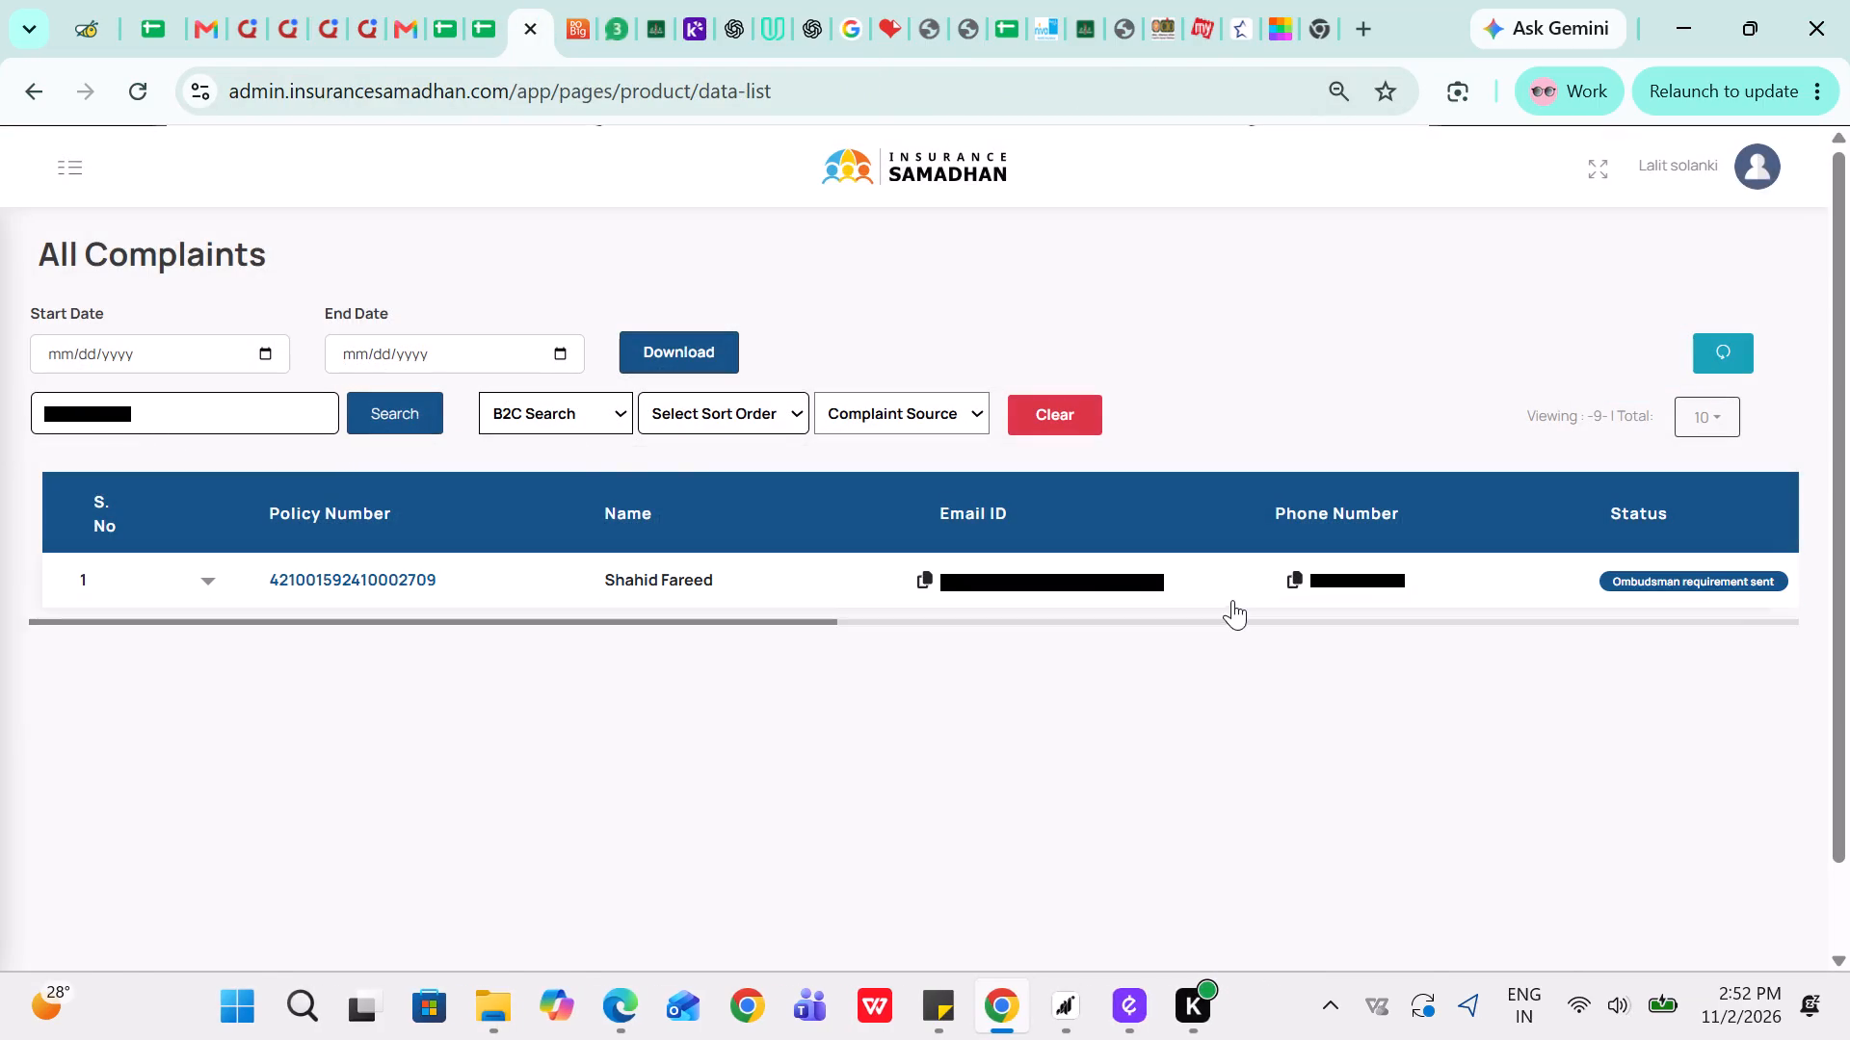
click(1232, 600)
click(1301, 660)
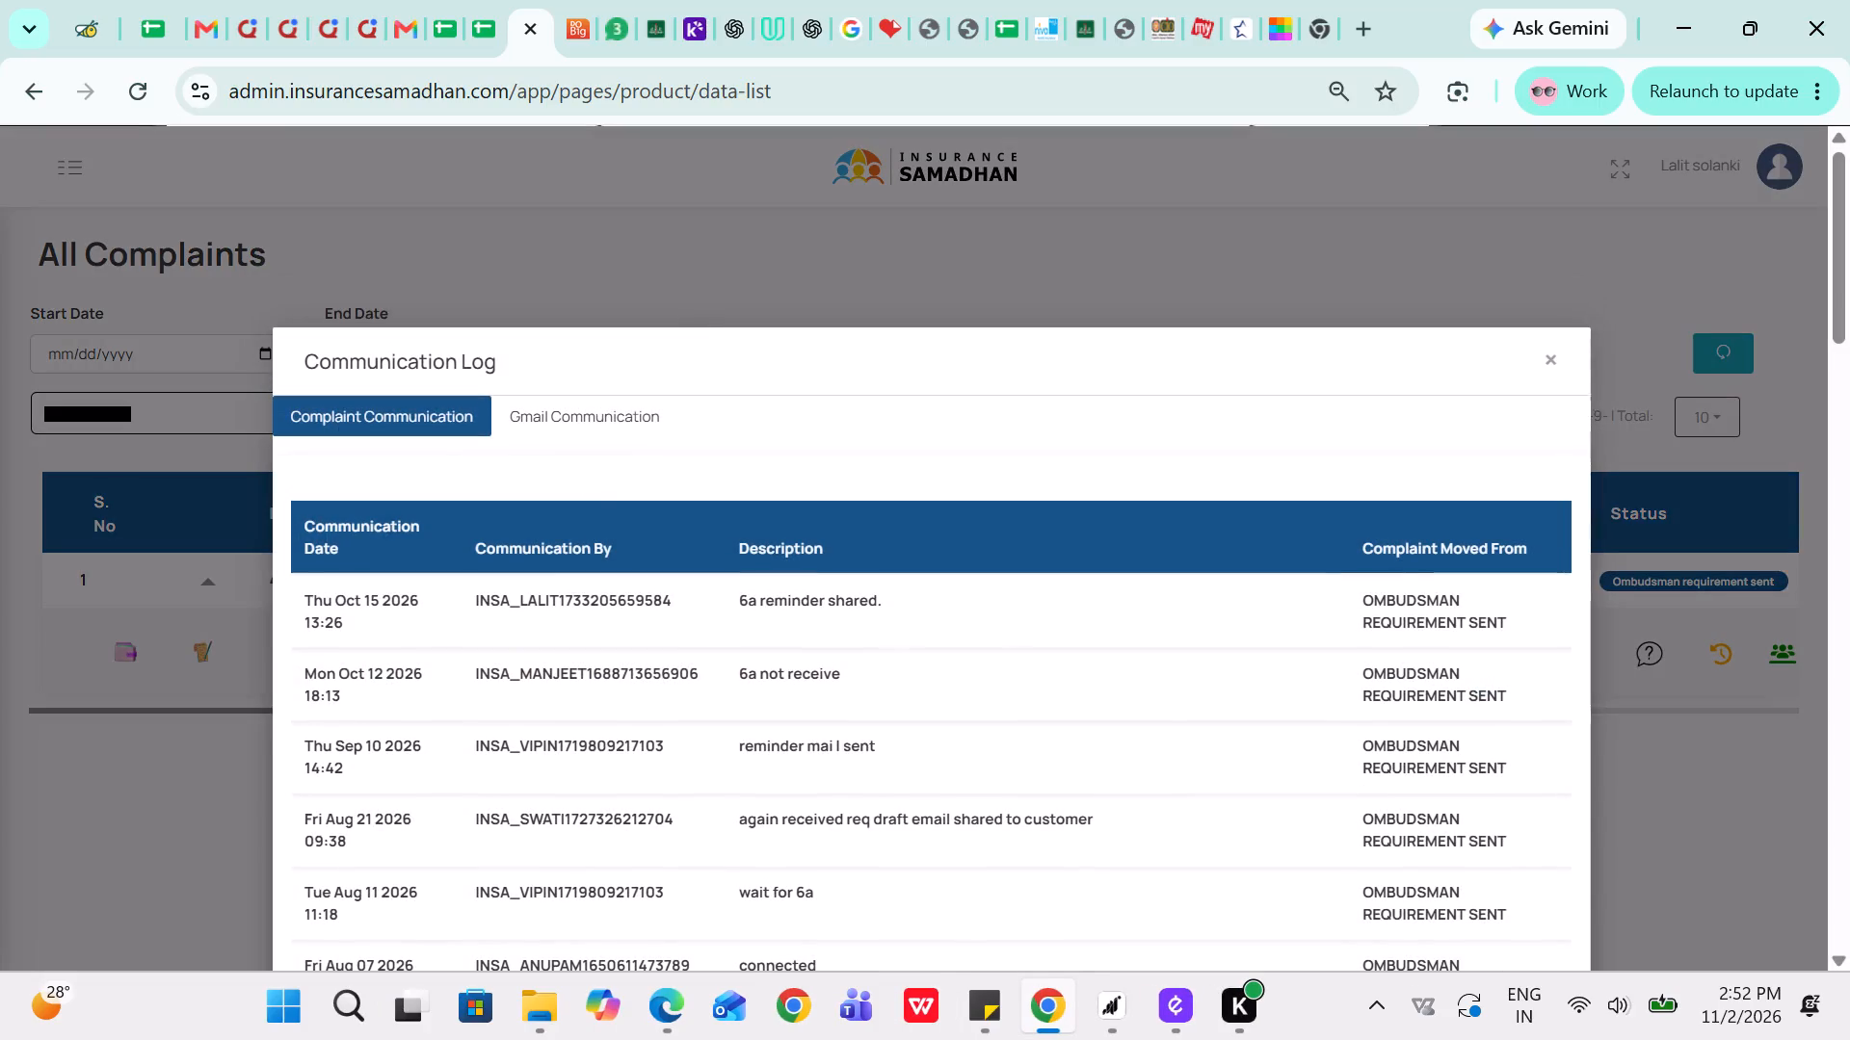
click(637, 215)
Search All Complaints for the phone number in row 32 of the 02 Nov miss call sheet and check the matching complaint's Communication Log.
click(487, 0)
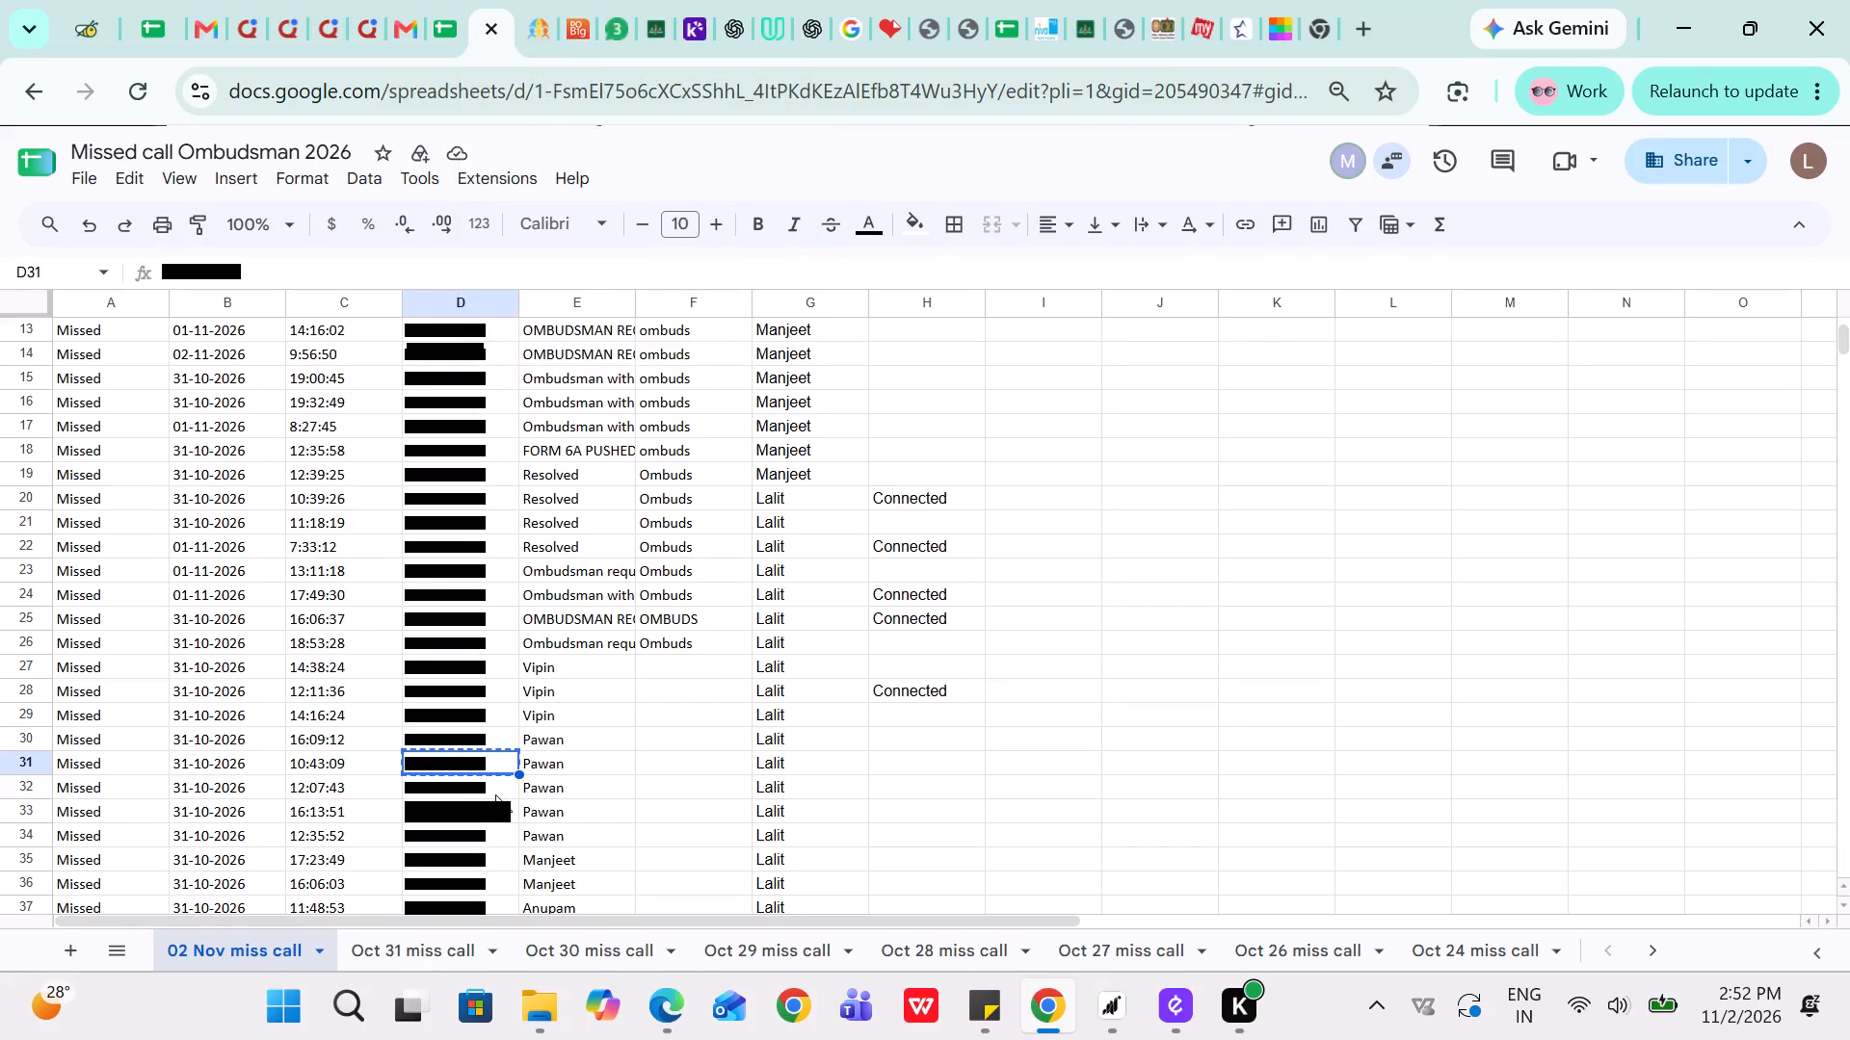
click(495, 794)
key(ctrl+c)
click(559, 0)
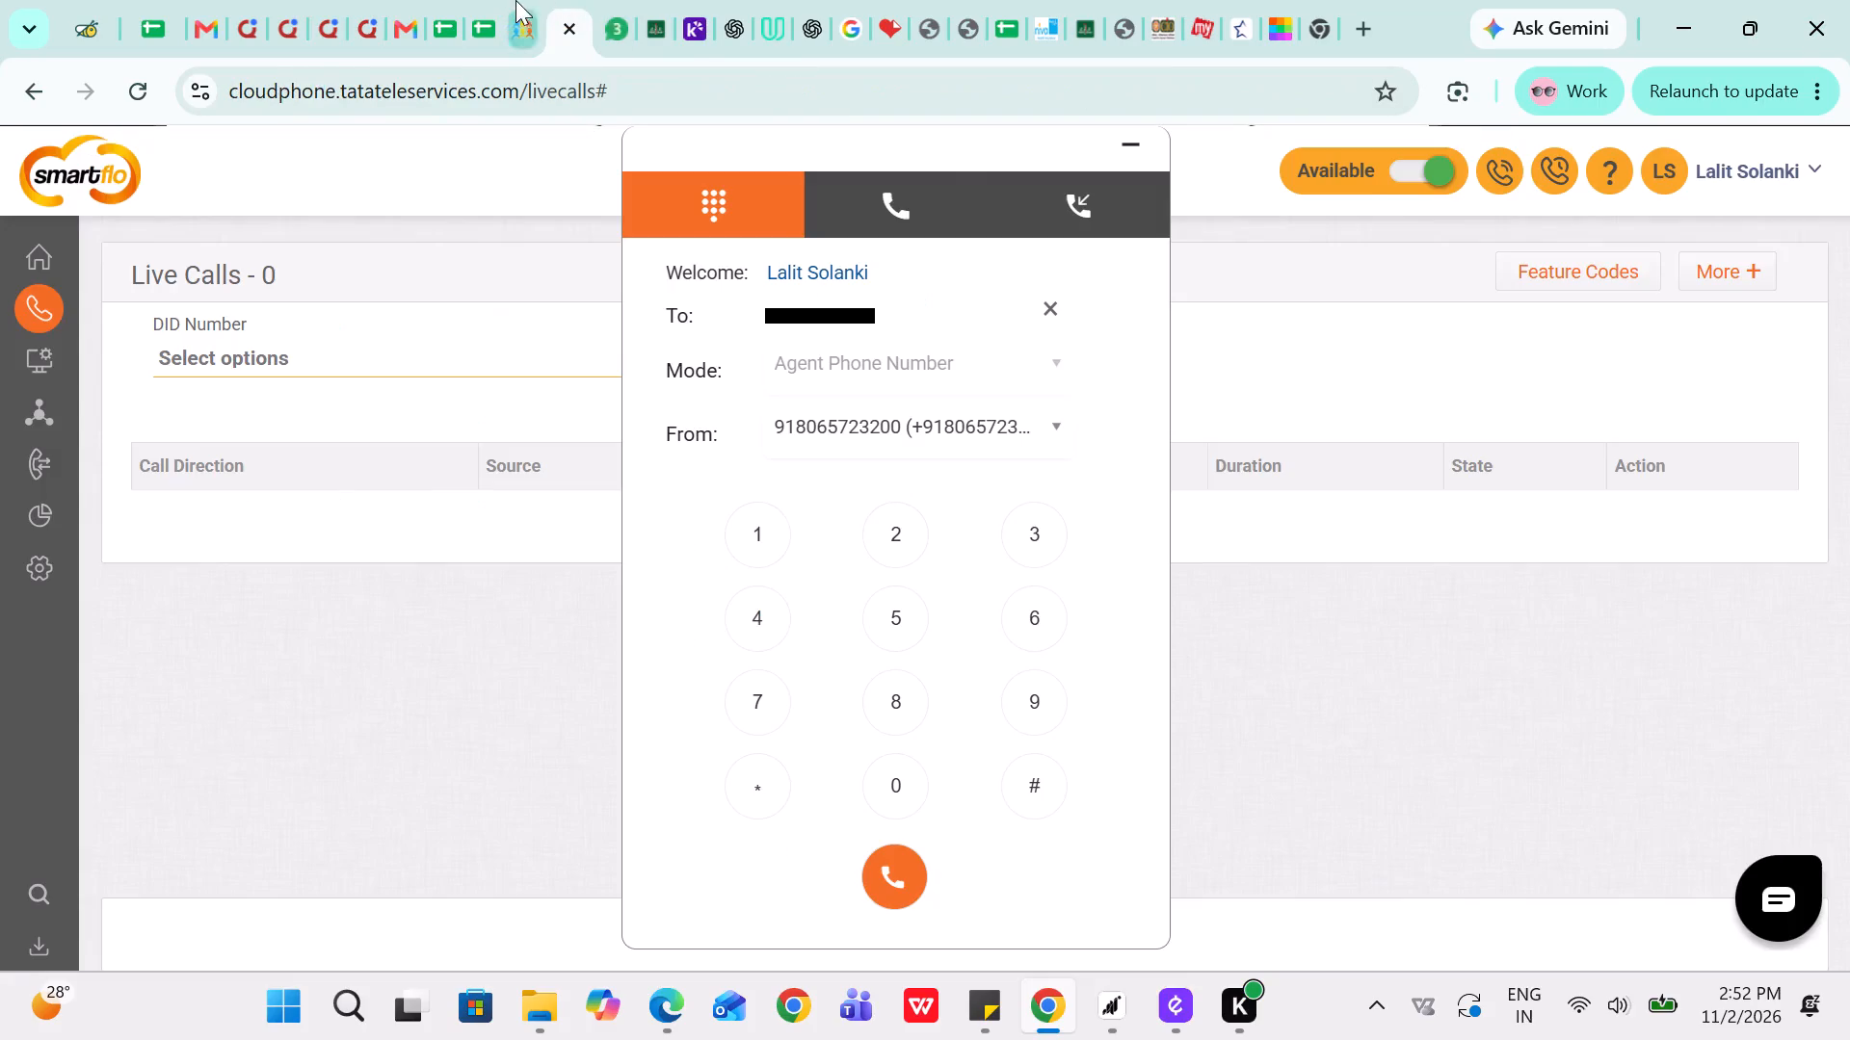
click(515, 0)
drag(189, 437, 0, 419)
key(ctrl+v)
click(237, 418)
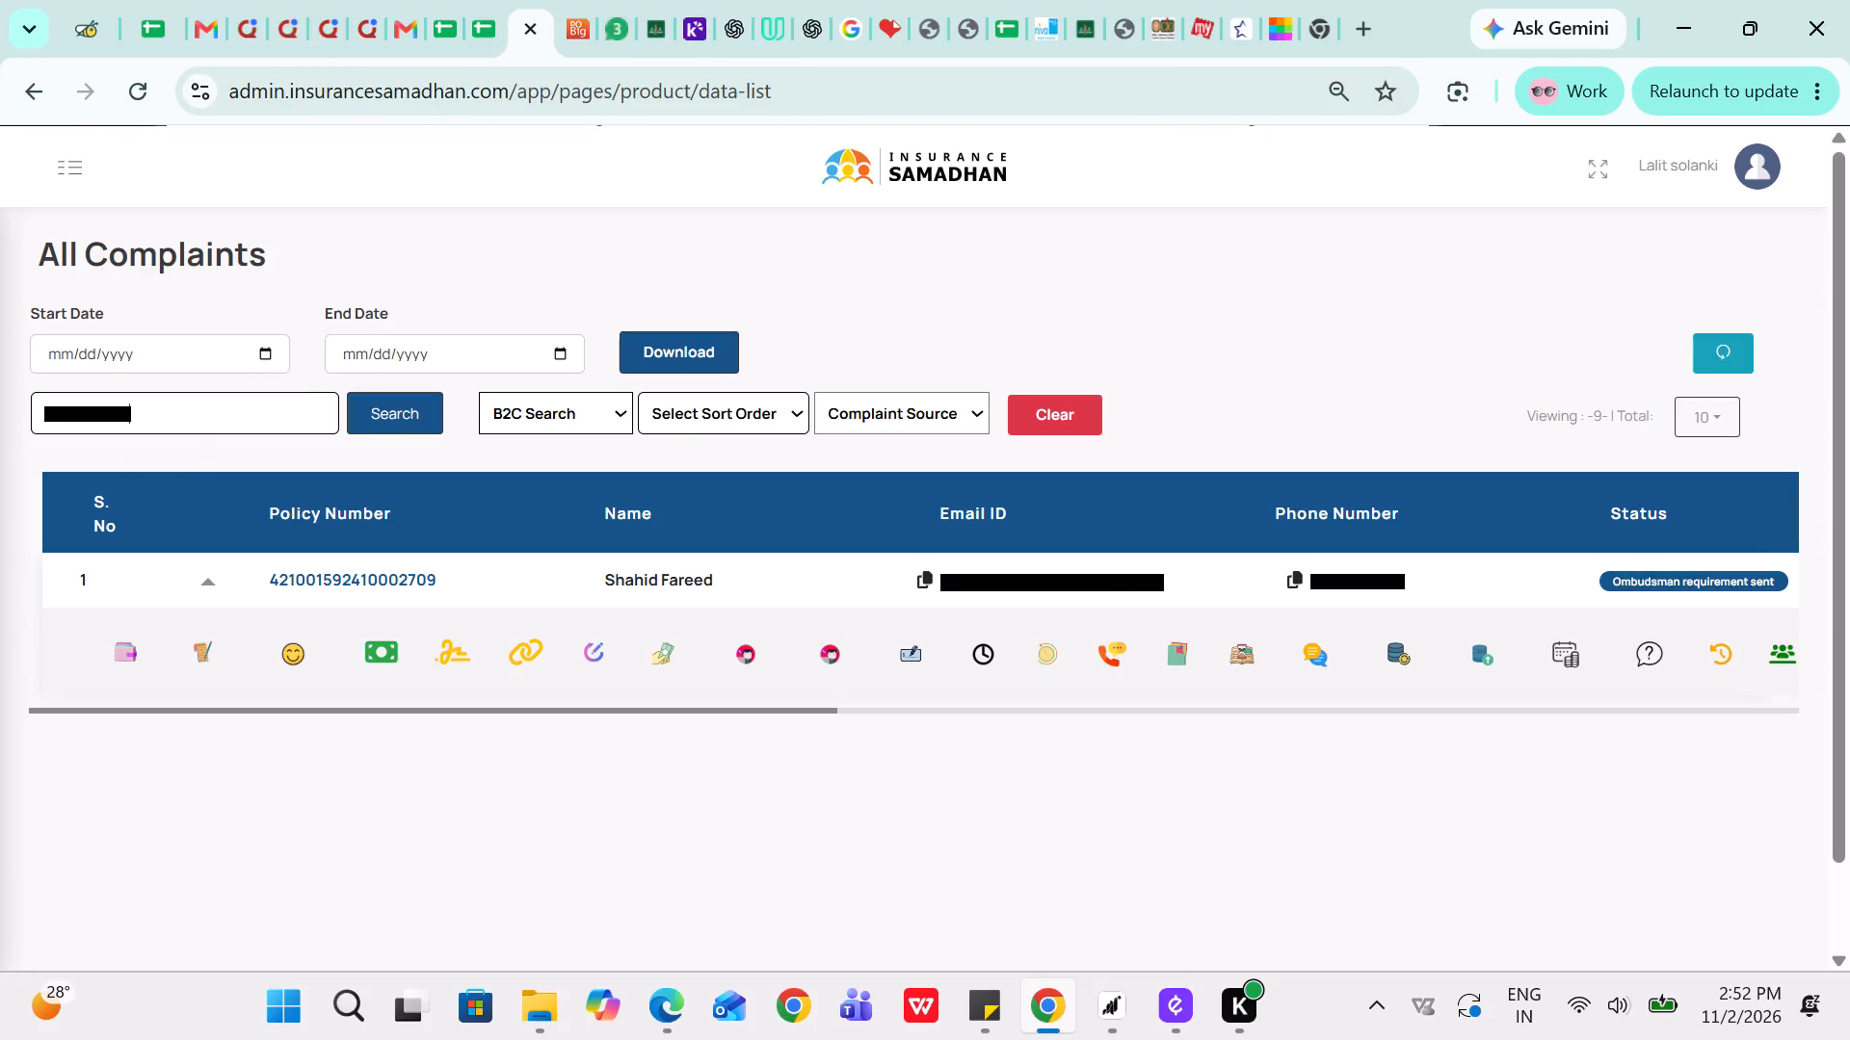
drag(241, 418, 0, 439)
key(ctrl+v)
click(347, 414)
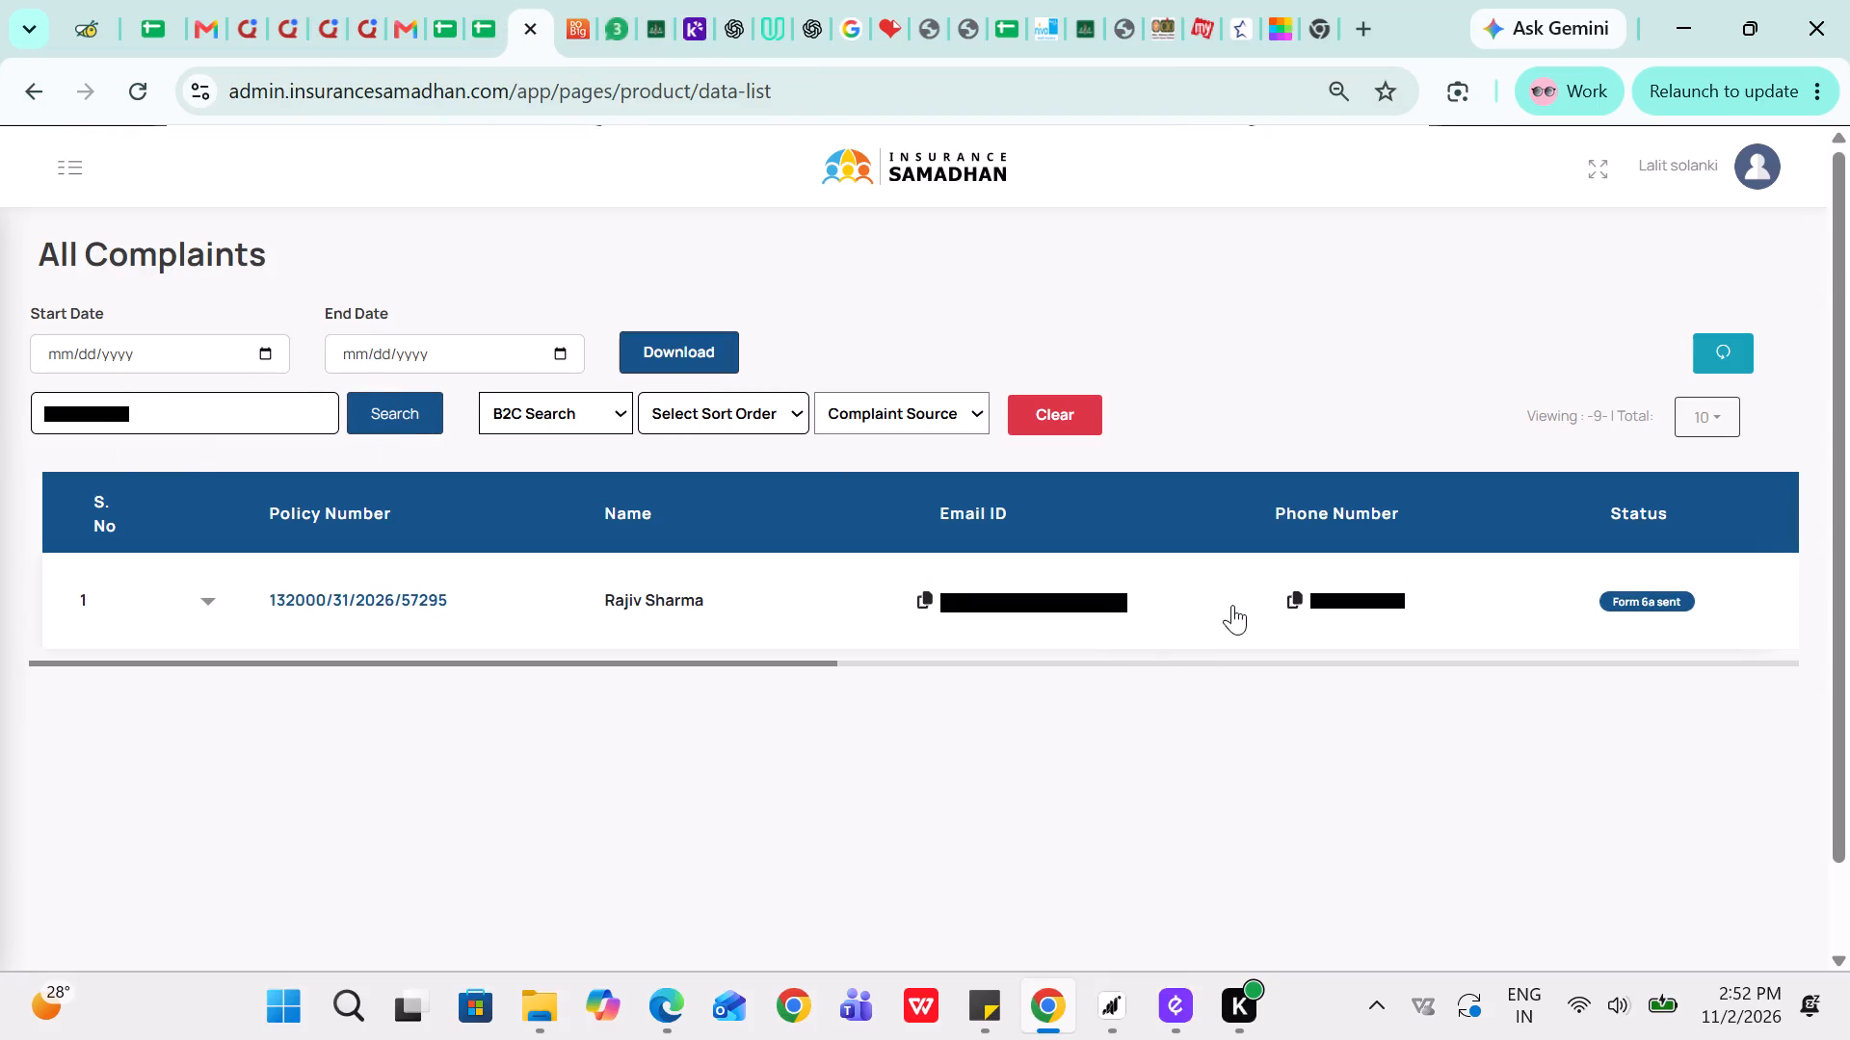
click(1244, 587)
click(1337, 693)
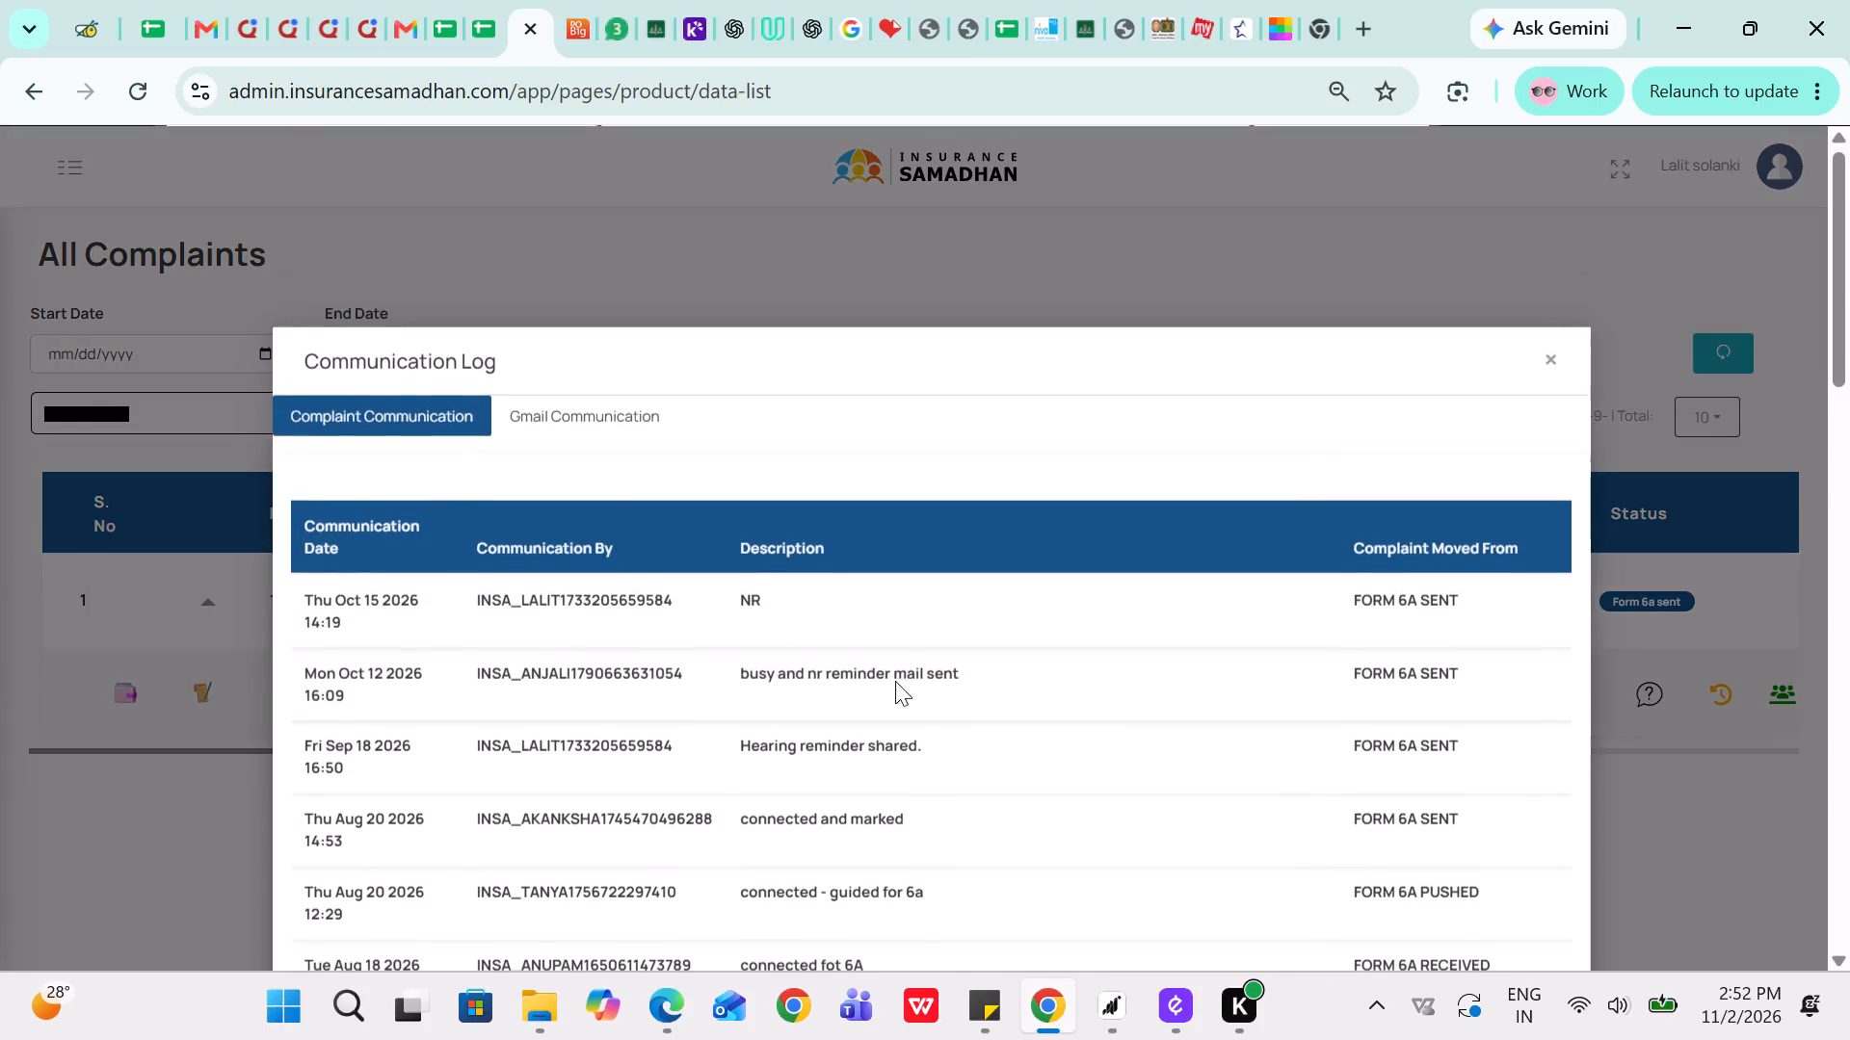
click(638, 252)
Search All Complaints for the phone number in row 33 and check the Ombudsman without legal complaint's Communication Log.
click(502, 0)
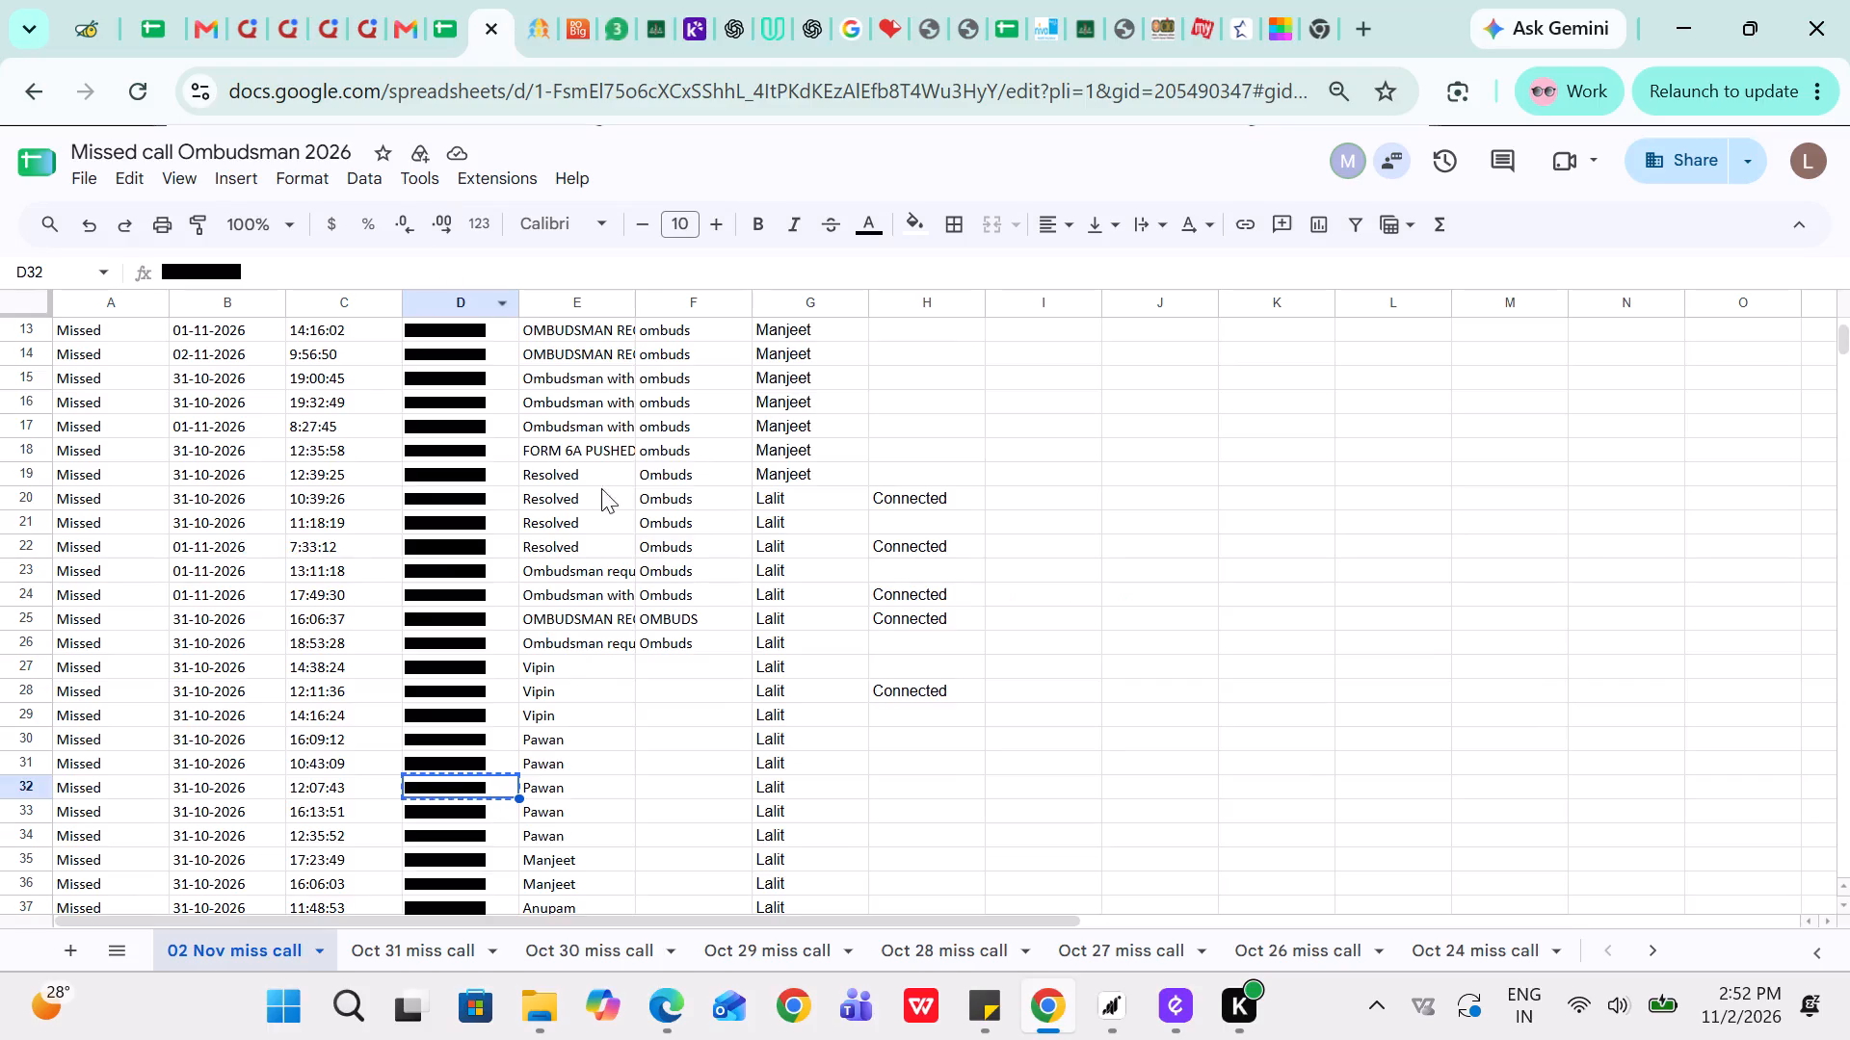
scroll(607, 497, down, 2)
click(488, 529)
key(ctrl+c)
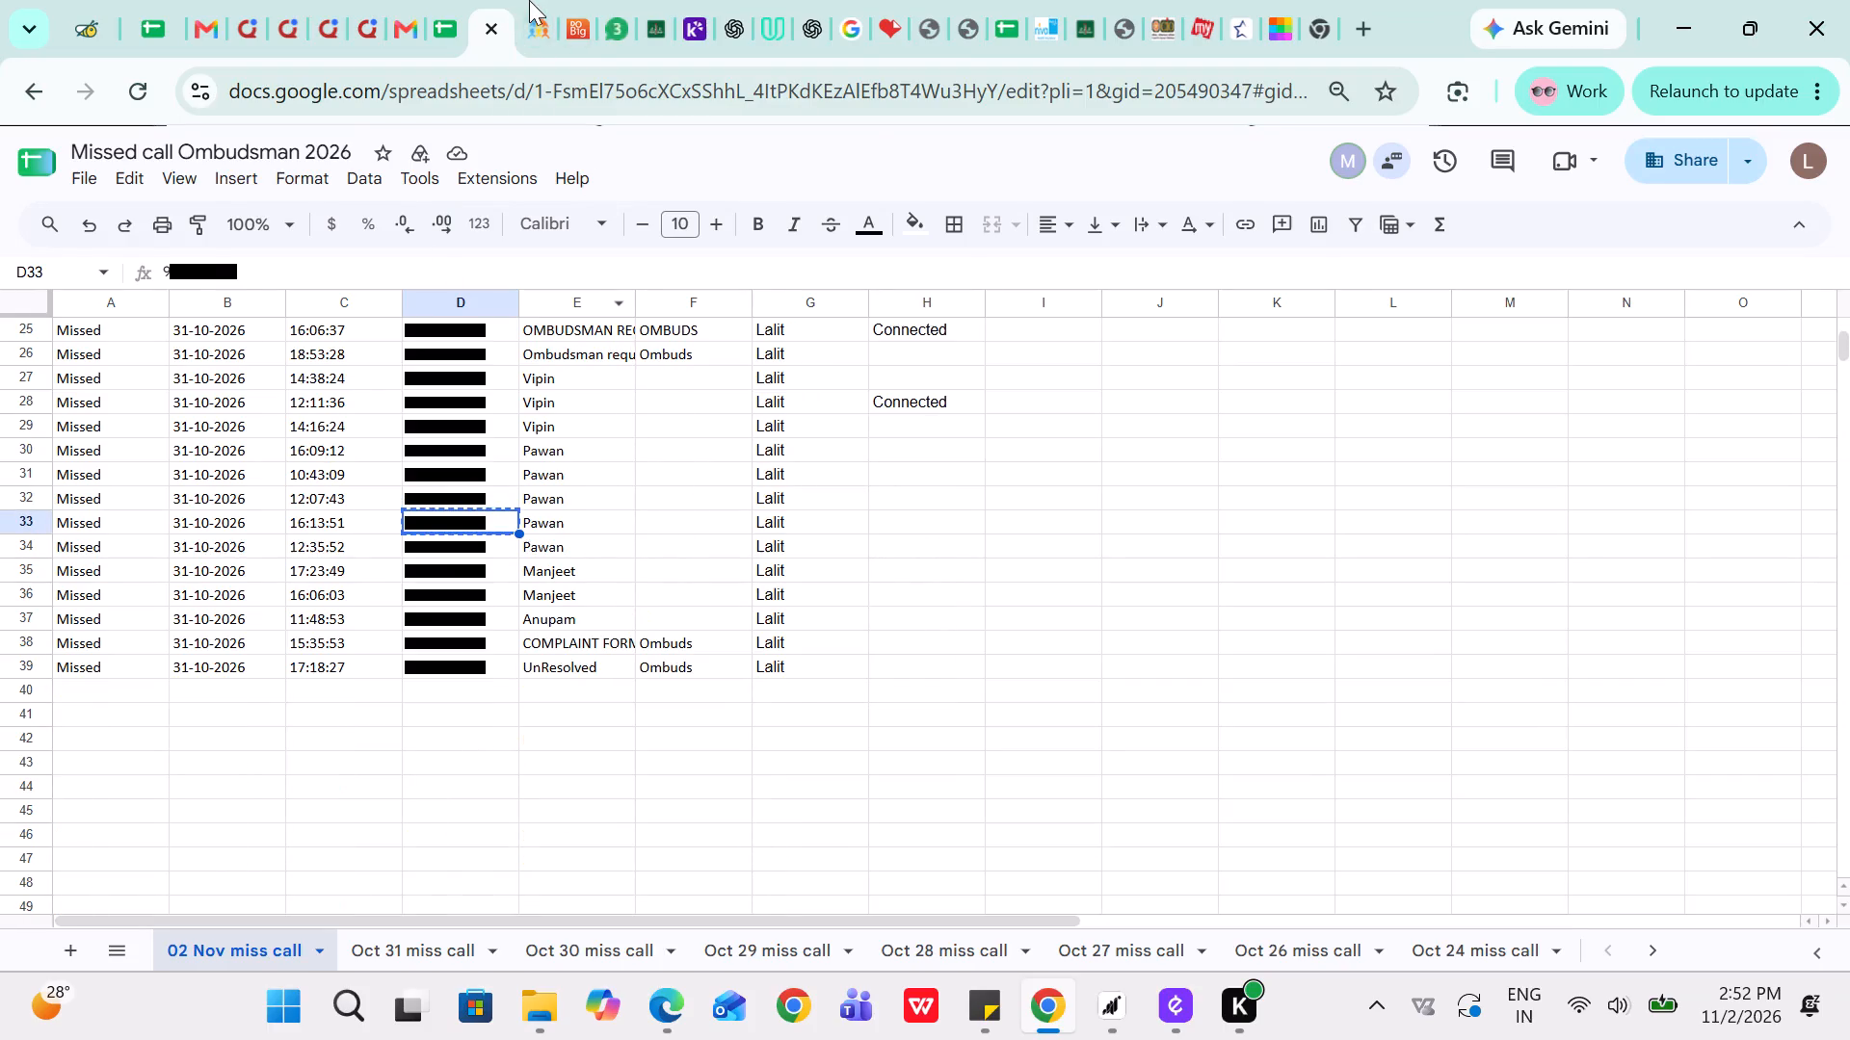
click(529, 0)
drag(218, 412, 0, 411)
key(ctrl+v)
click(440, 401)
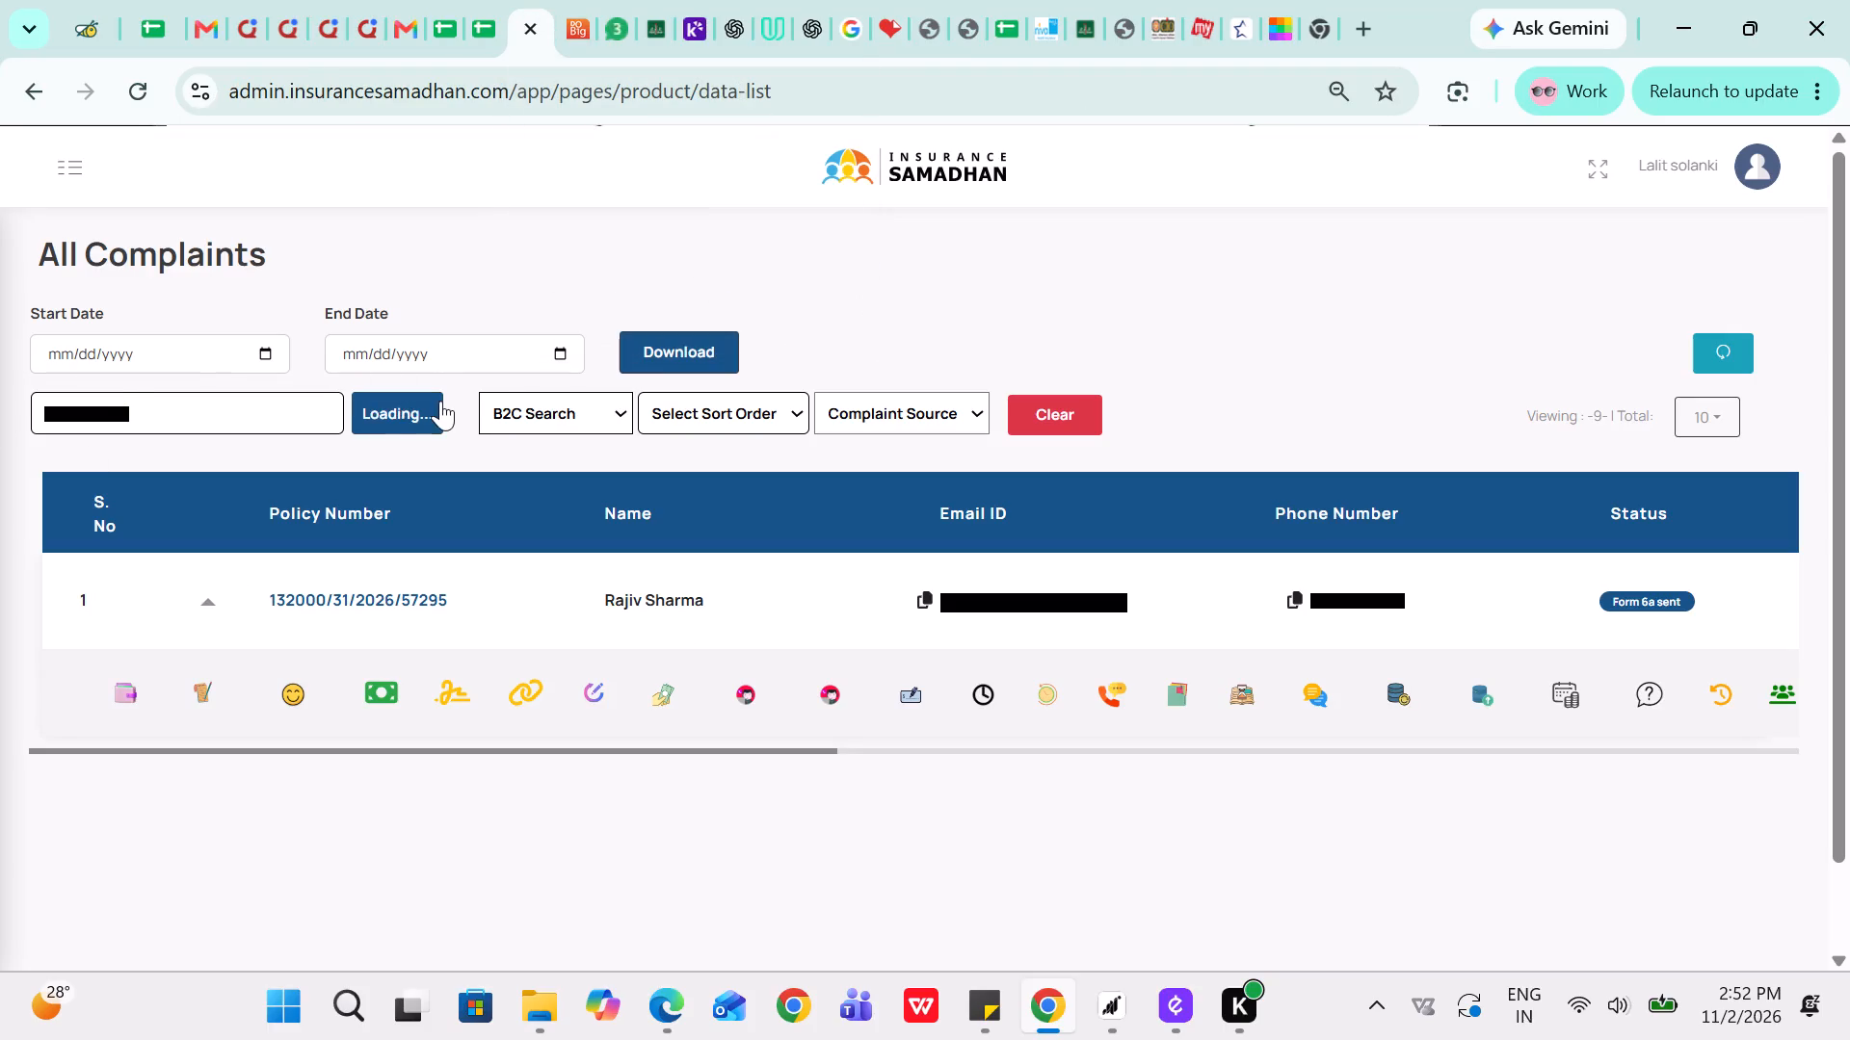
click(1231, 611)
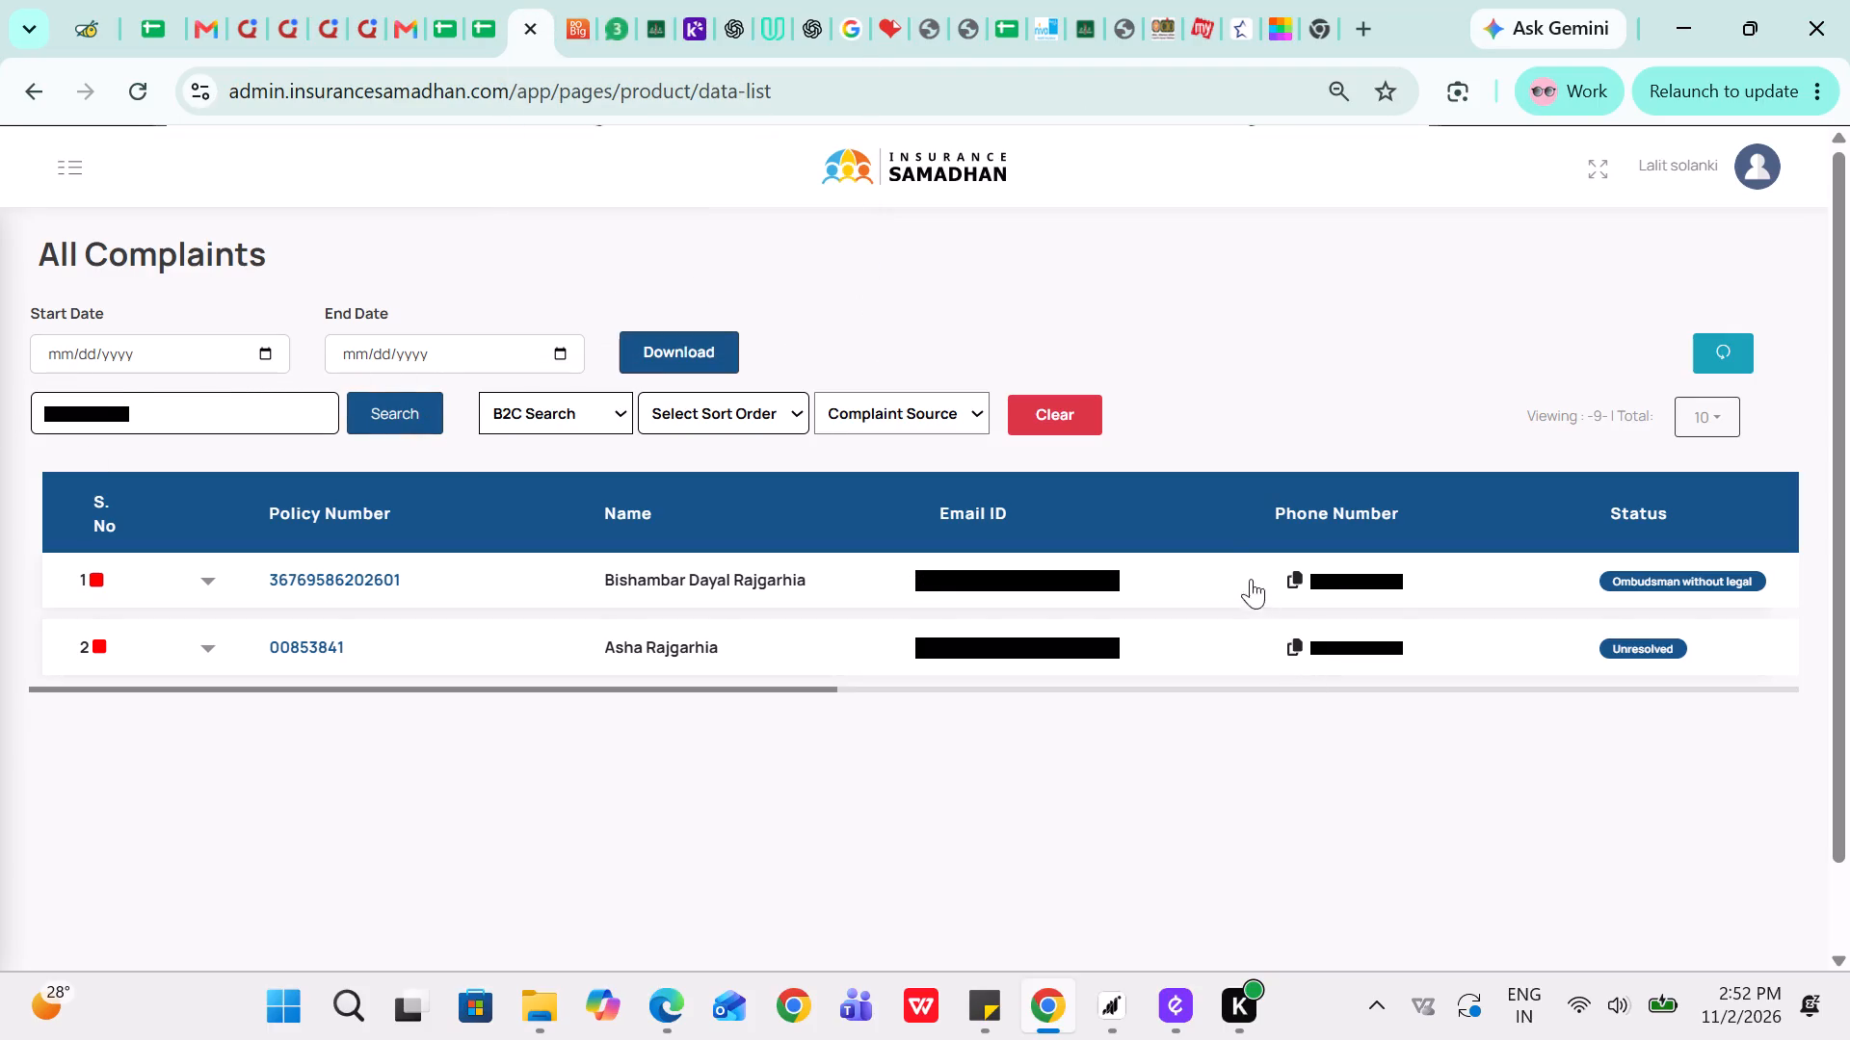
click(1239, 561)
click(1312, 656)
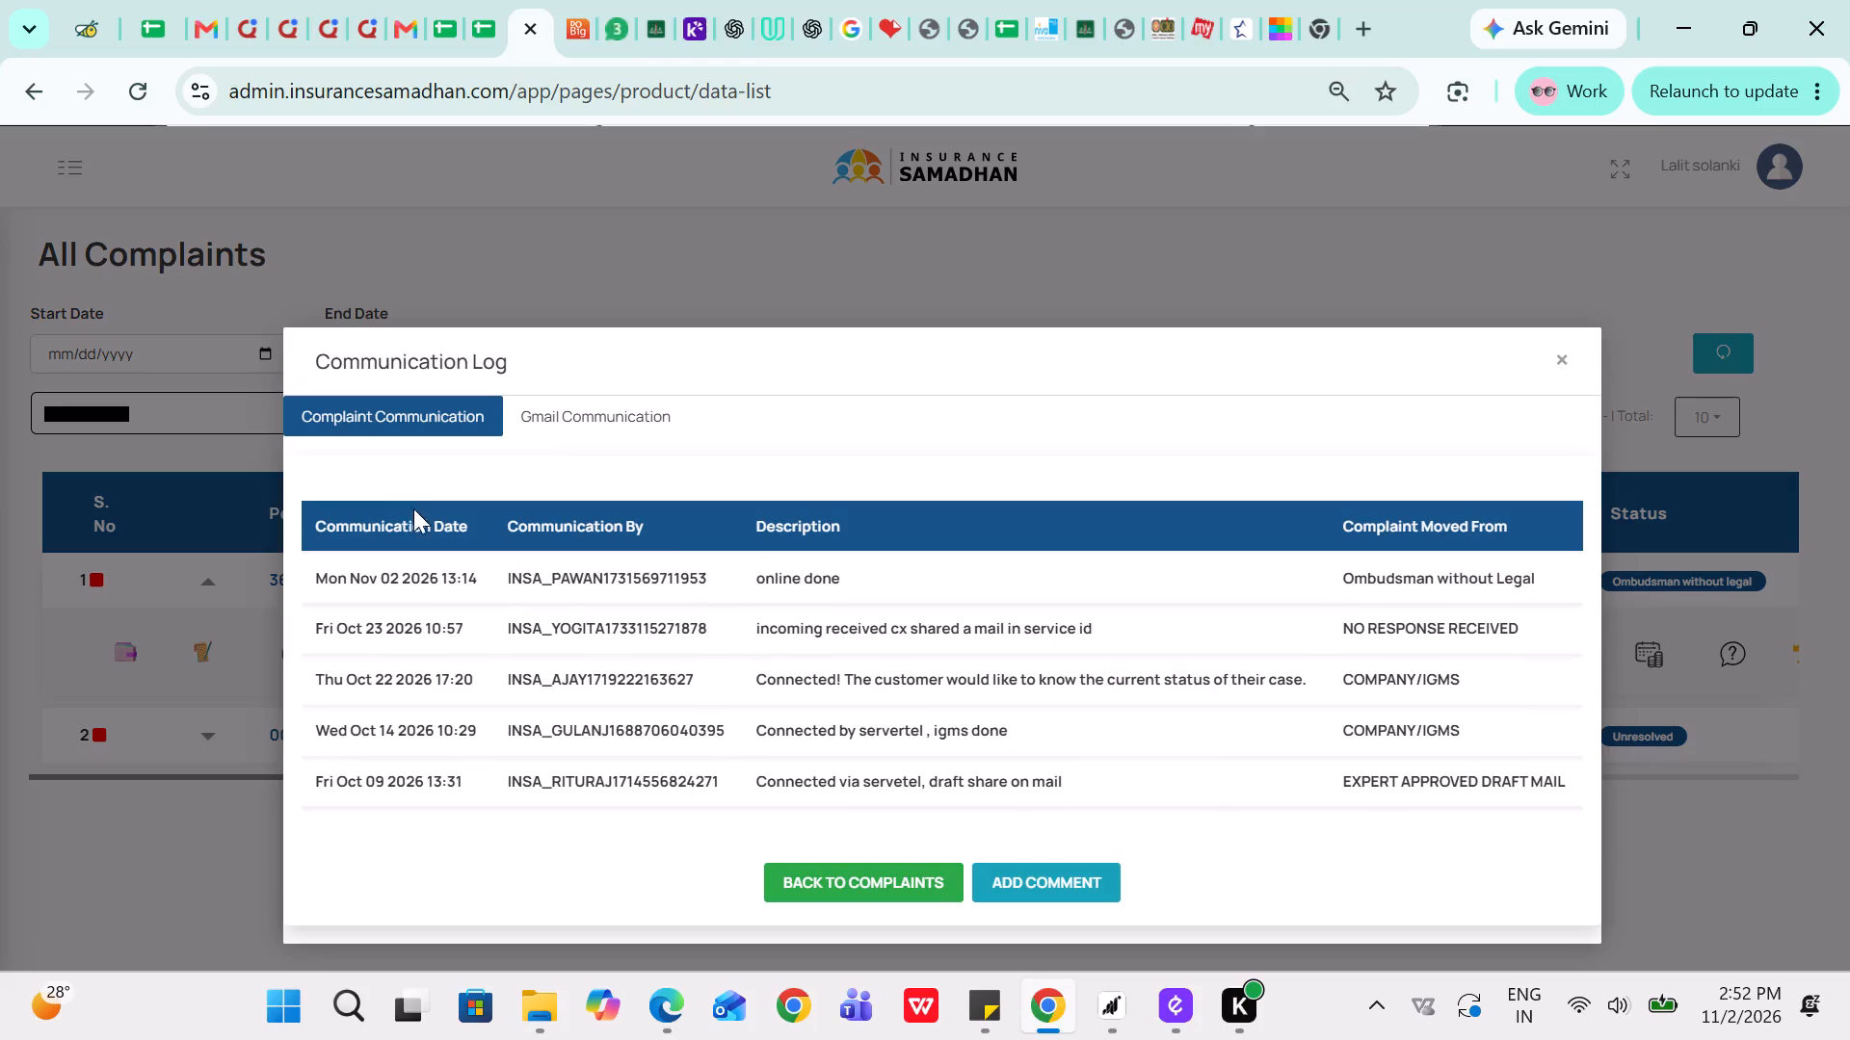
click(552, 209)
Mark row 33 of the 02 Nov miss call sheet as "Connected" in column H.
click(517, 0)
click(492, 0)
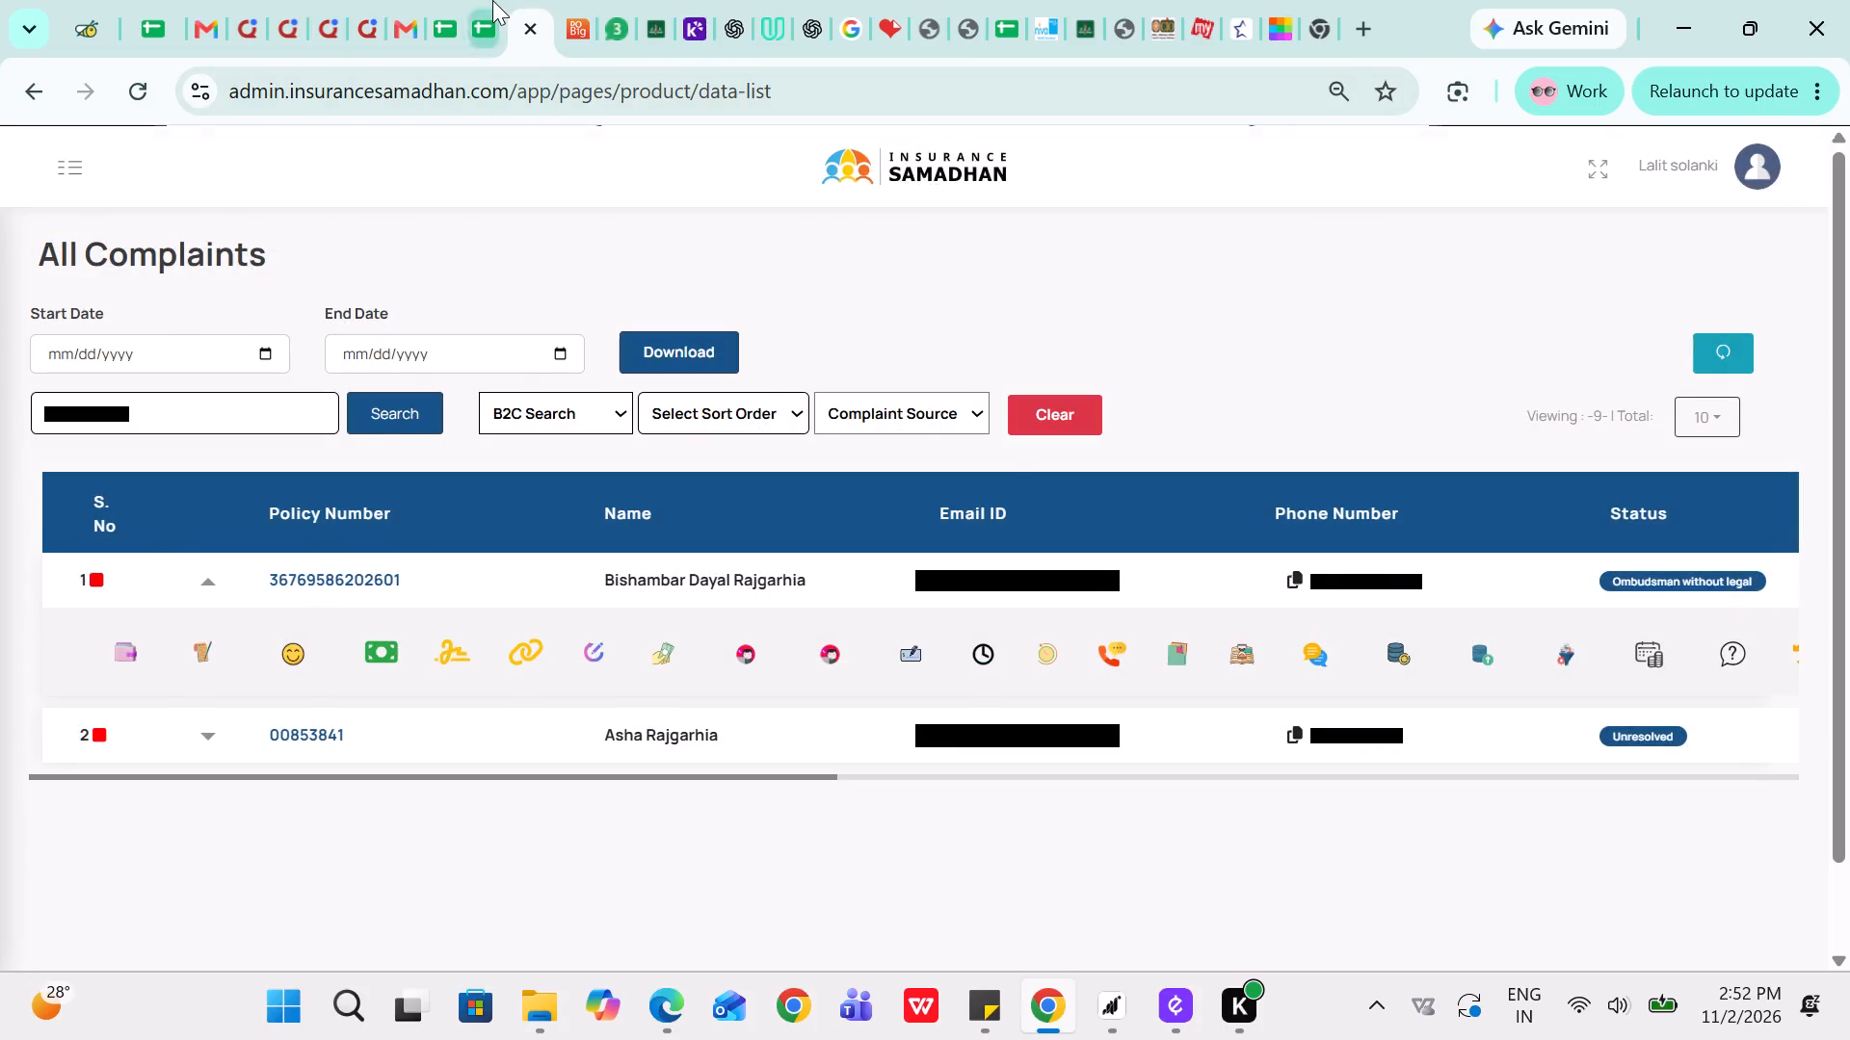
key(Right)
key(Right)
key(Right)
key(Right)
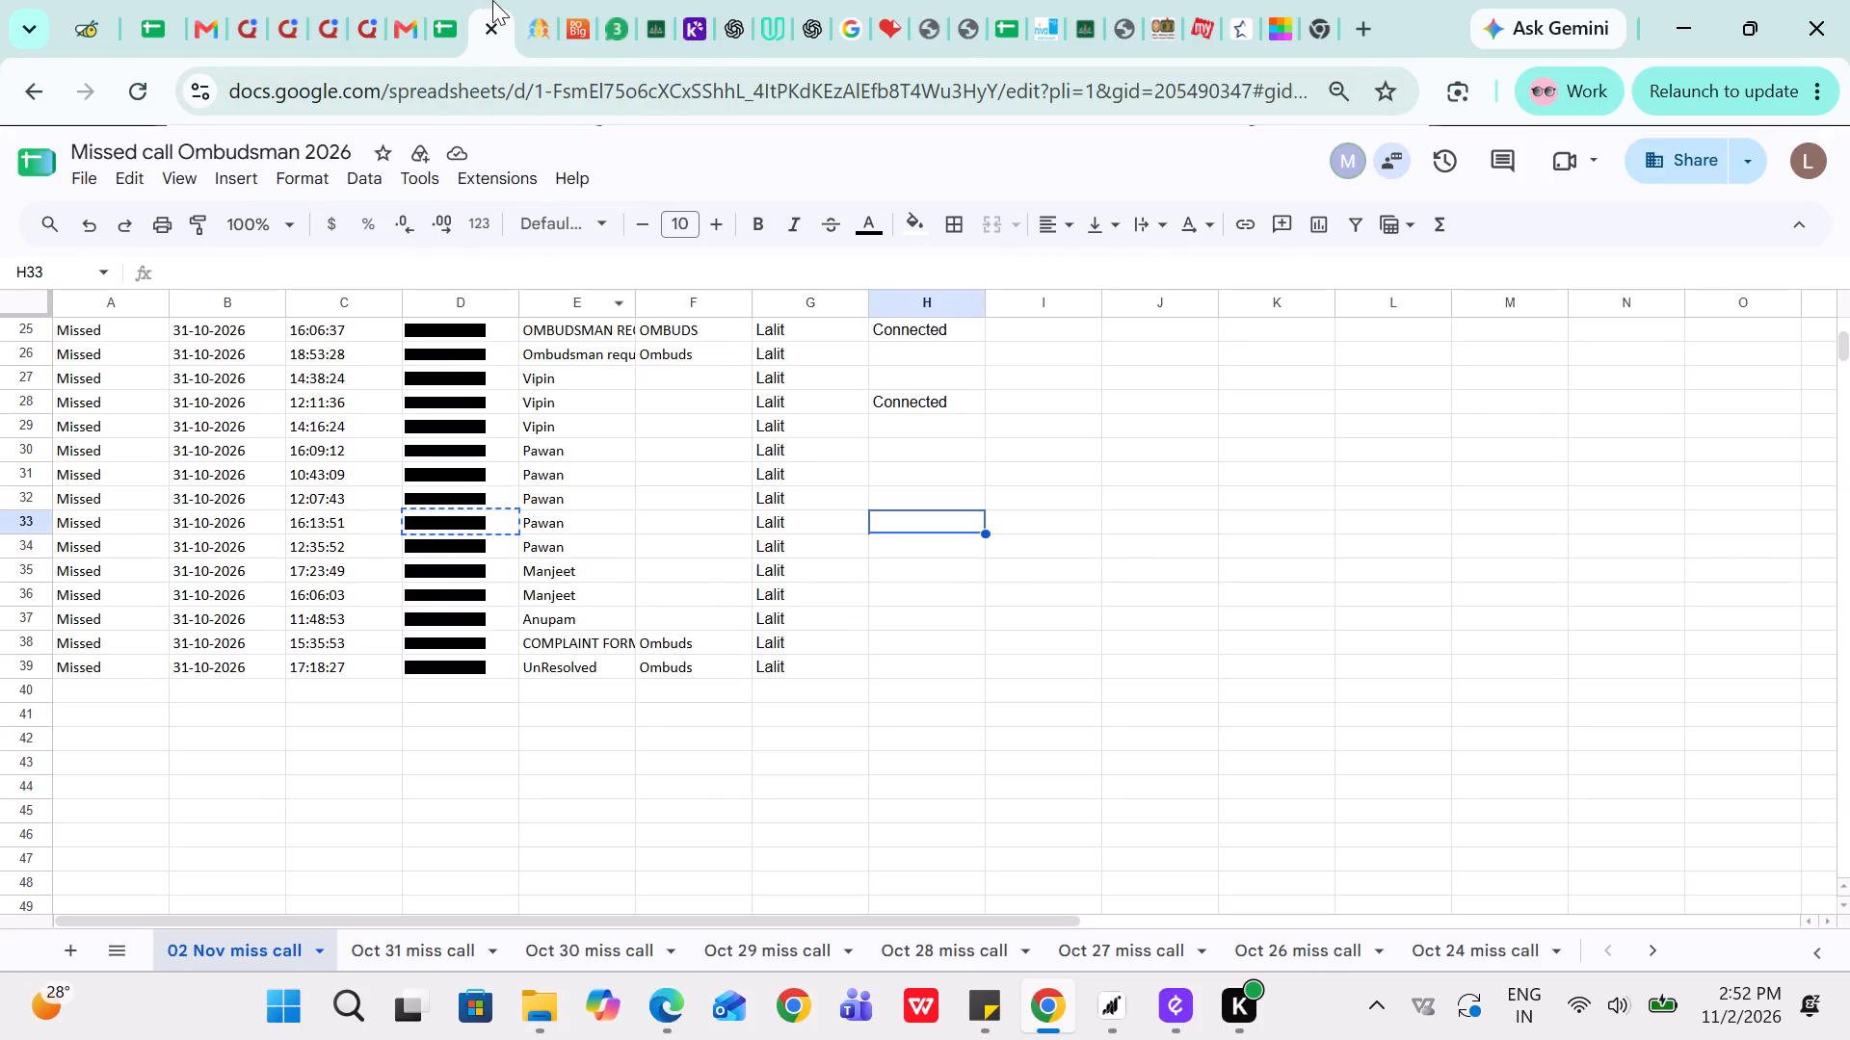
text(Connected)
key(Return)
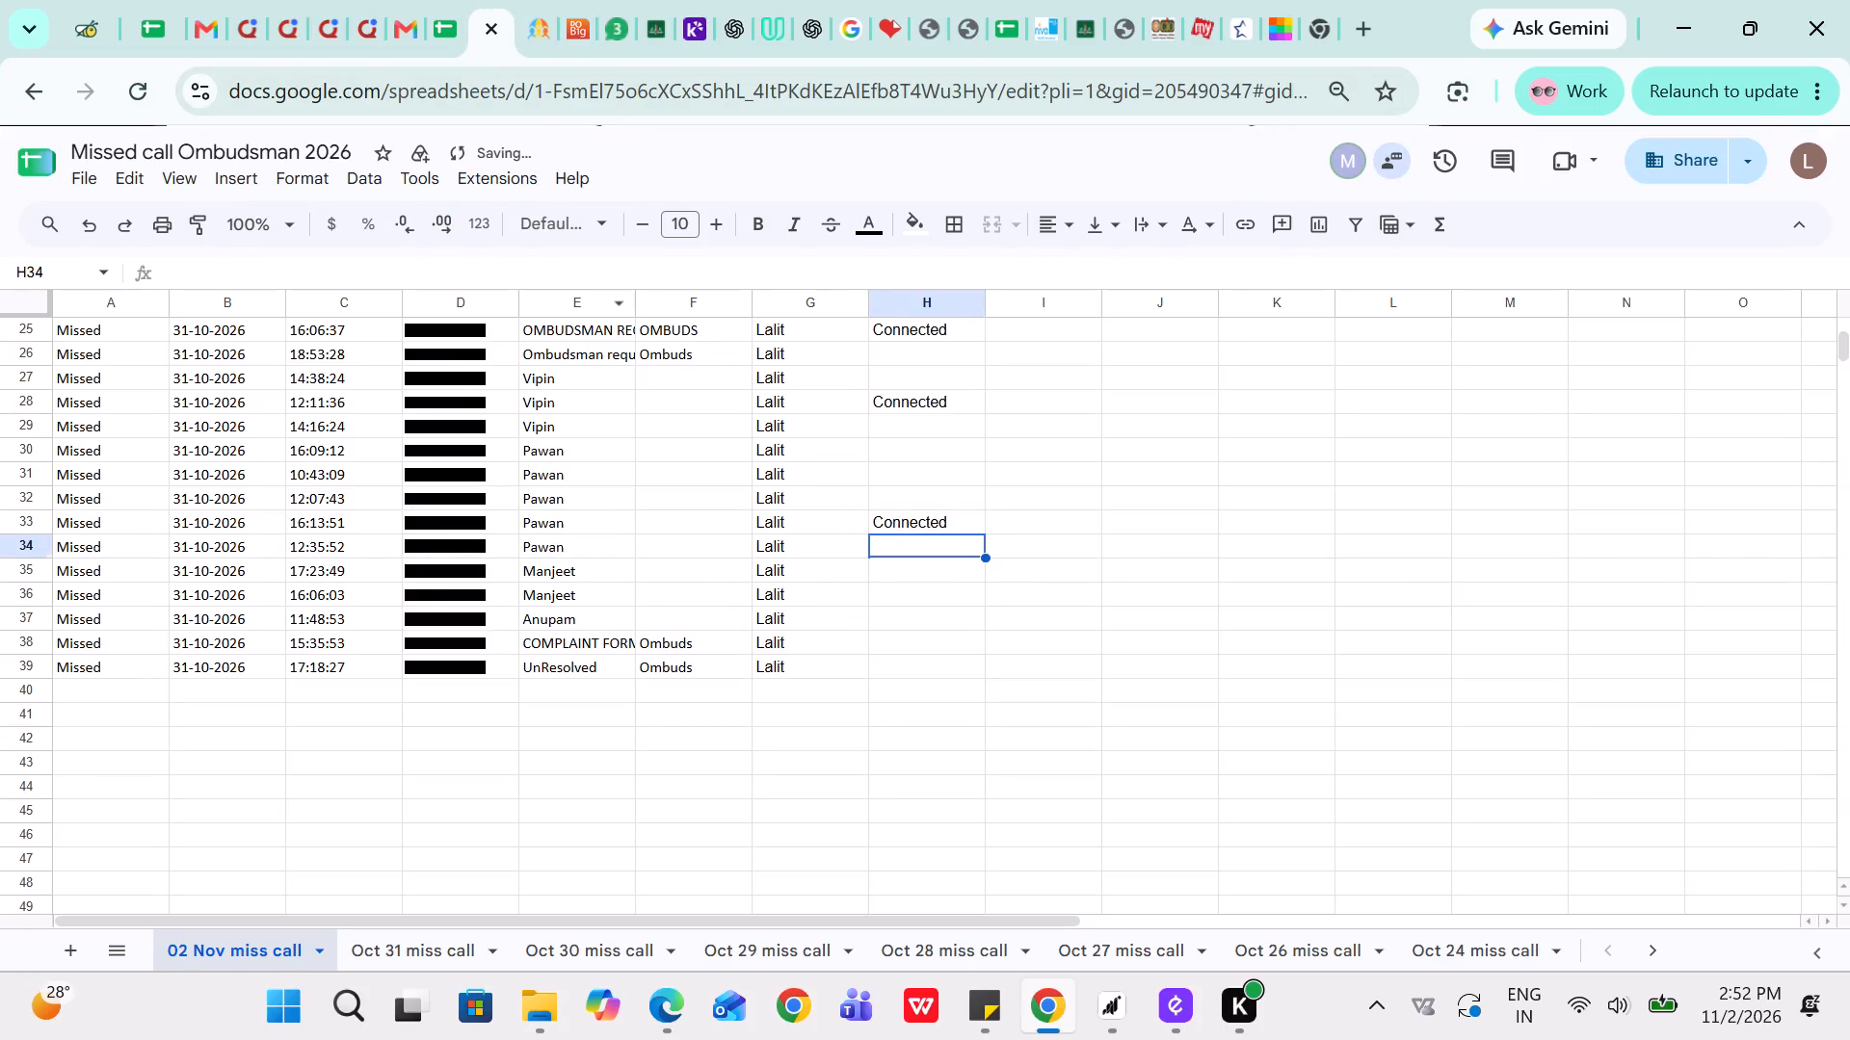
Search All Complaints for the phone number in row 34 of the 02 Nov miss call sheet and check the matching complaint's Communication Log.
key(Left)
key(Left)
key(Left)
key(Left)
key(ctrl+c)
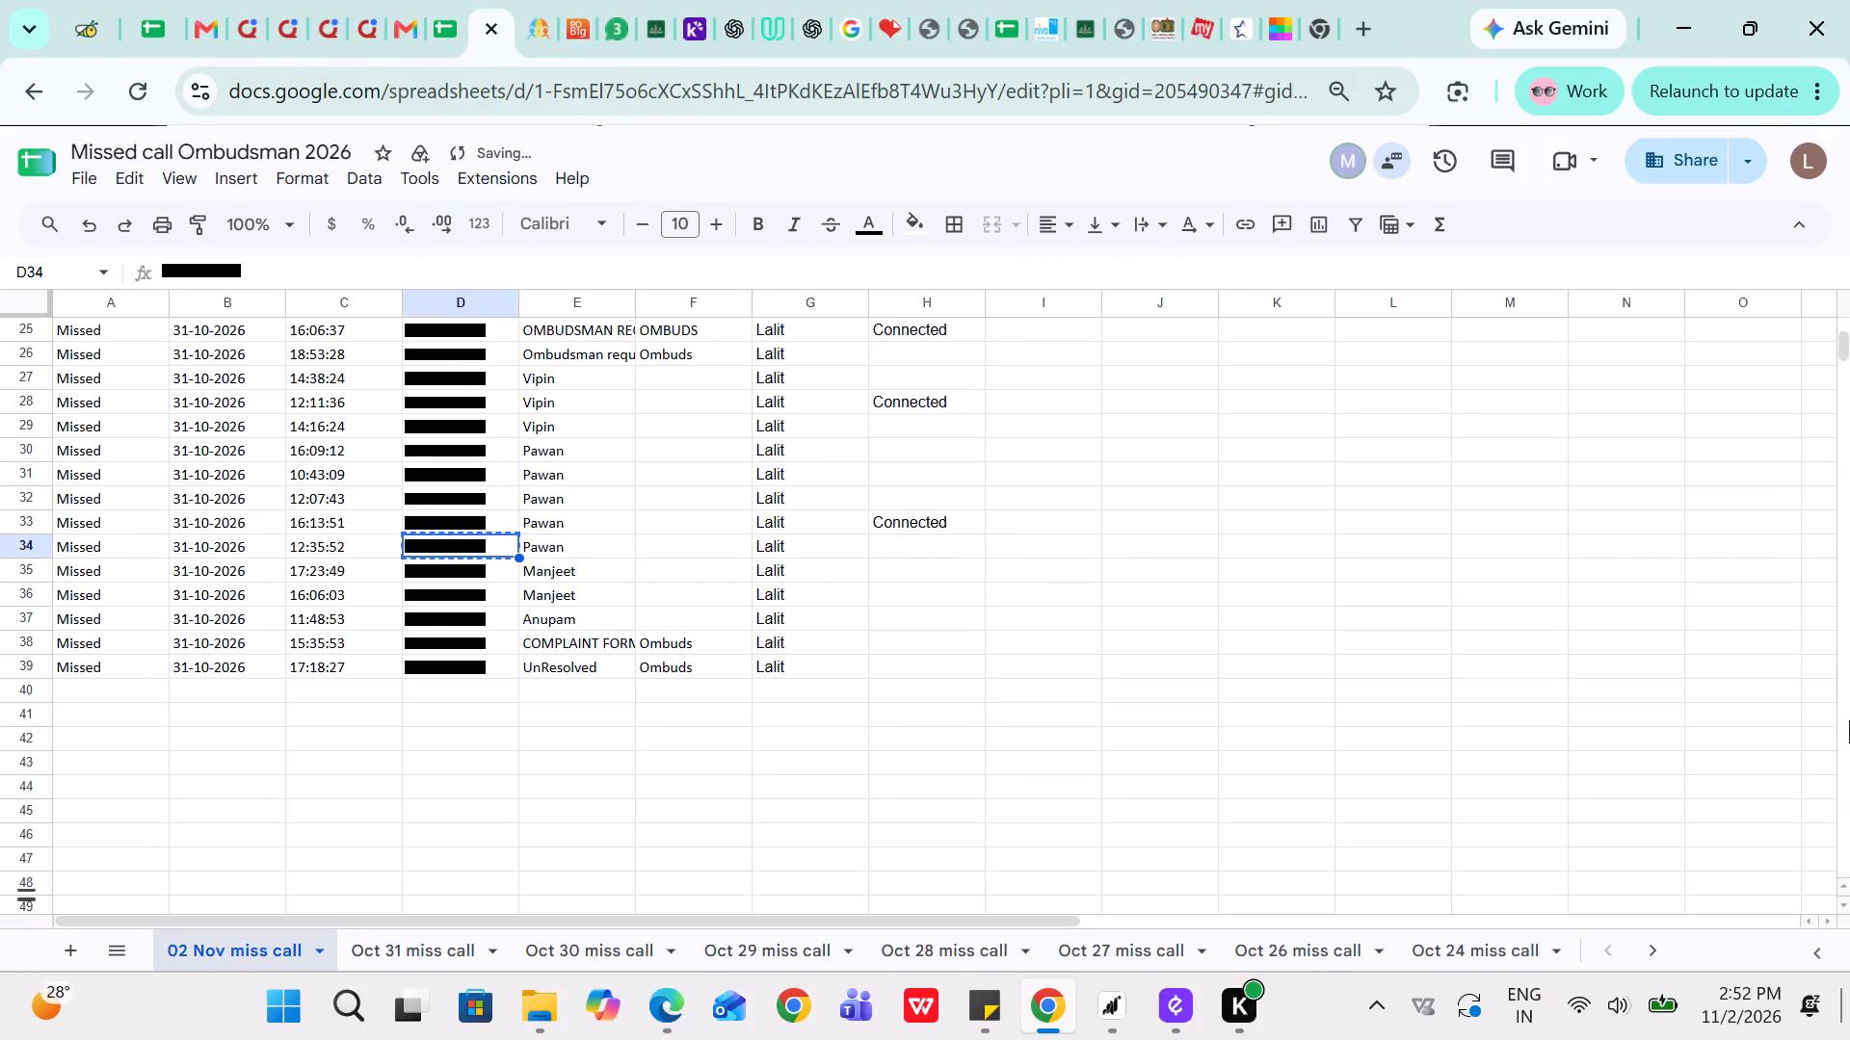
click(533, 0)
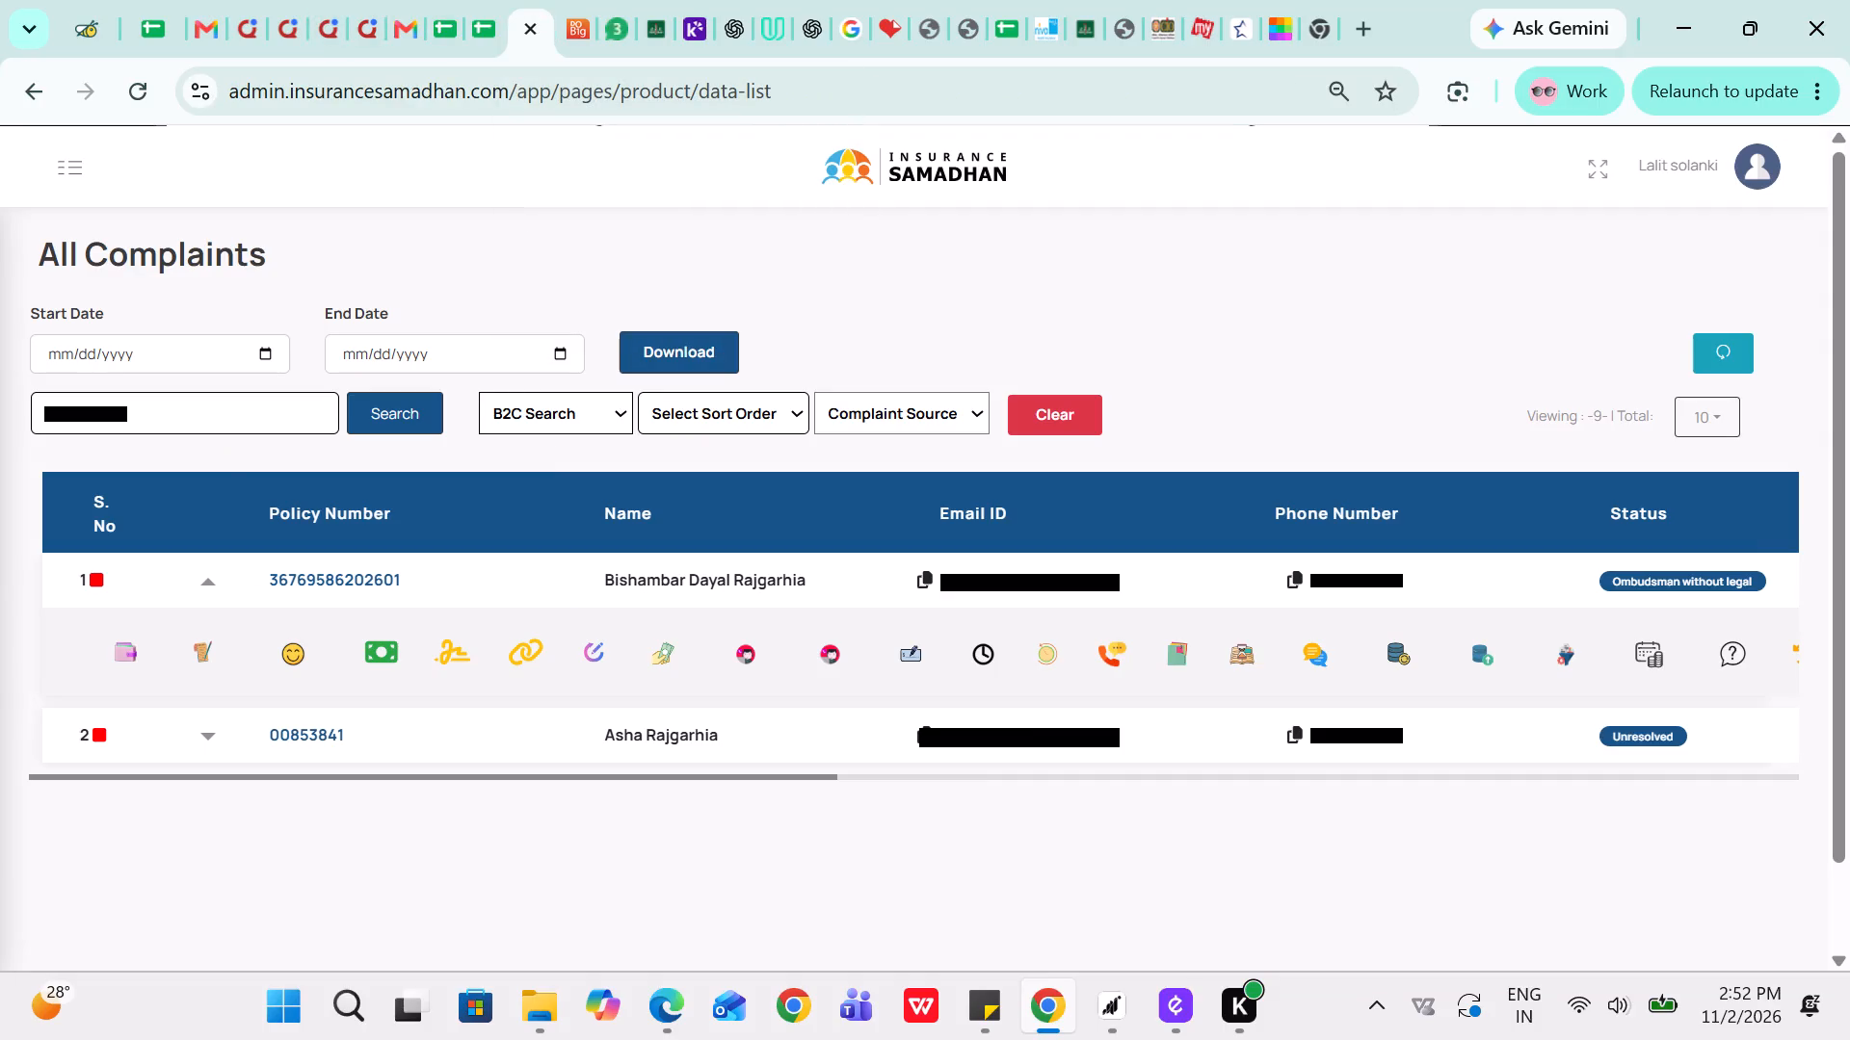
drag(211, 407, 0, 416)
key(ctrl+v)
click(374, 404)
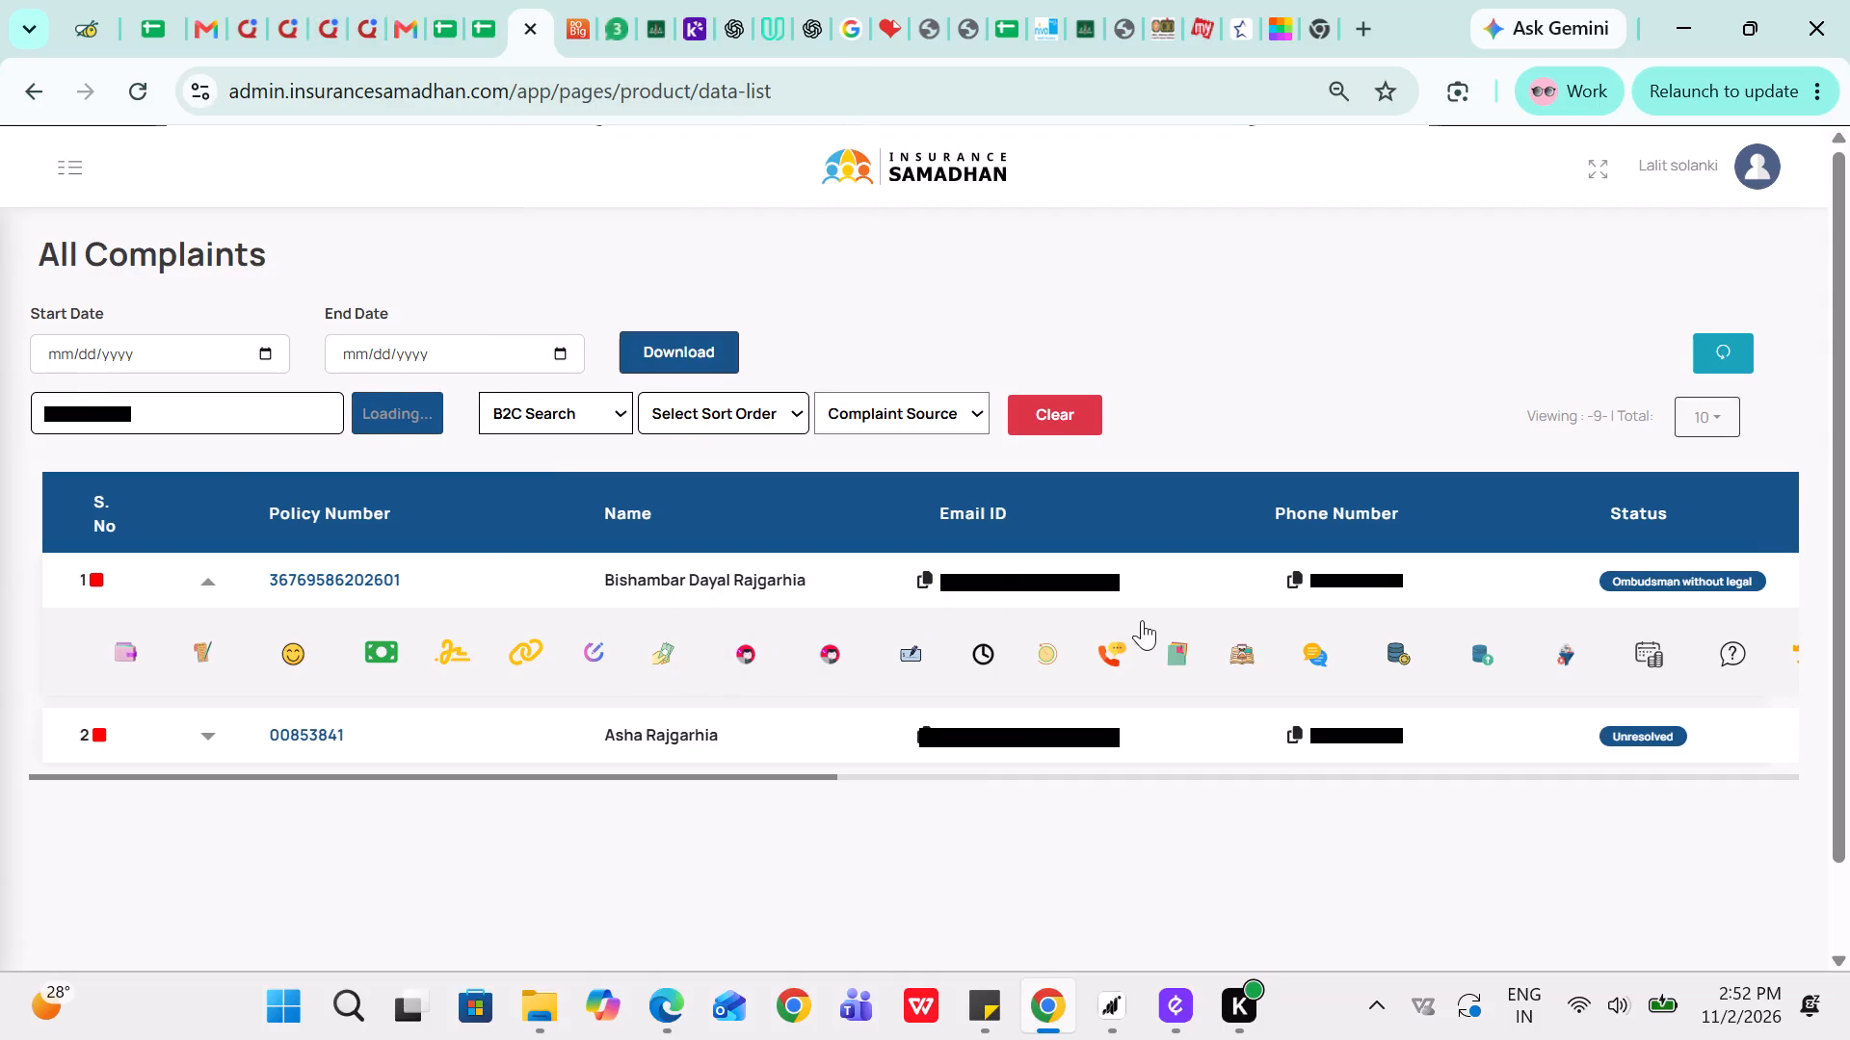
click(1254, 561)
click(1346, 618)
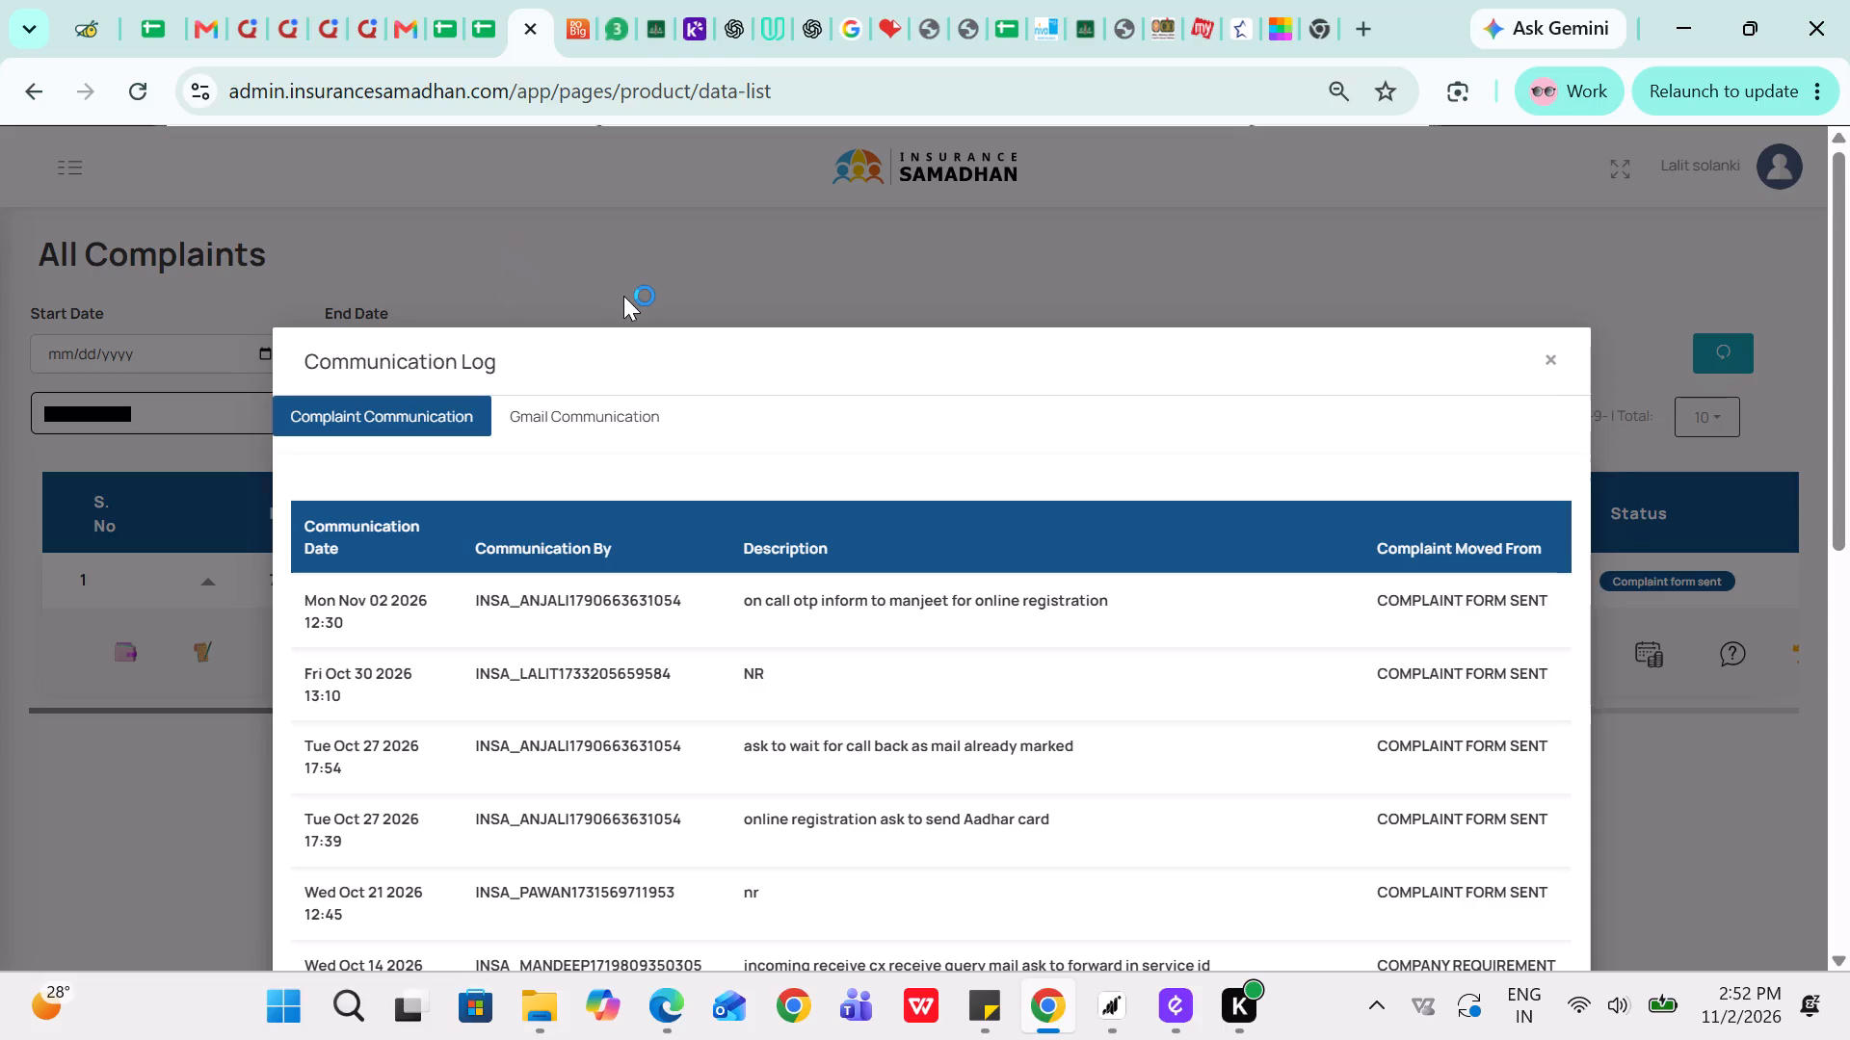
click(637, 252)
Mark row 34 of the 02 Nov miss call sheet as "Connected" in column H.
click(513, 0)
click(485, 0)
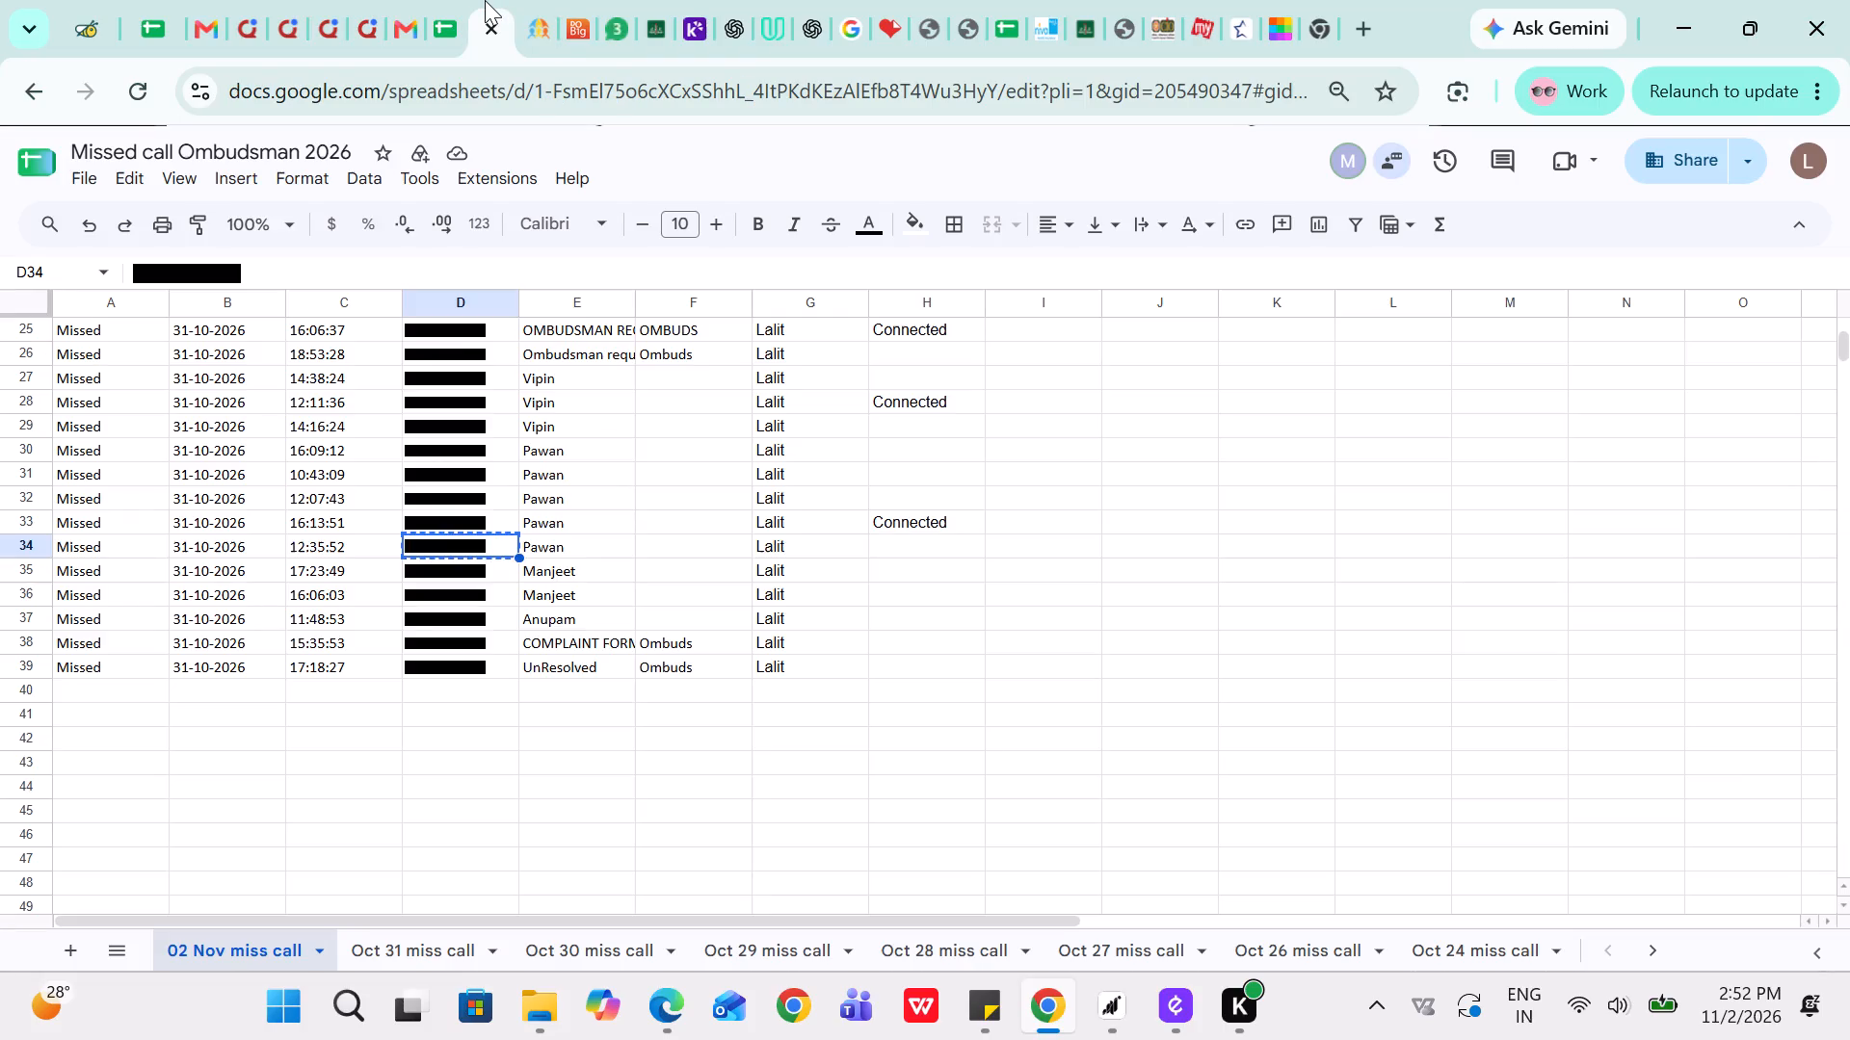
key(Right)
key(Right)
key(Right)
key(Right)
text(Connected)
key(Return)
Search All Complaints for the phone number in row 35 and check the Ombudsman requirement sent complaint's Communication Log.
key(Left)
key(Left)
key(Left)
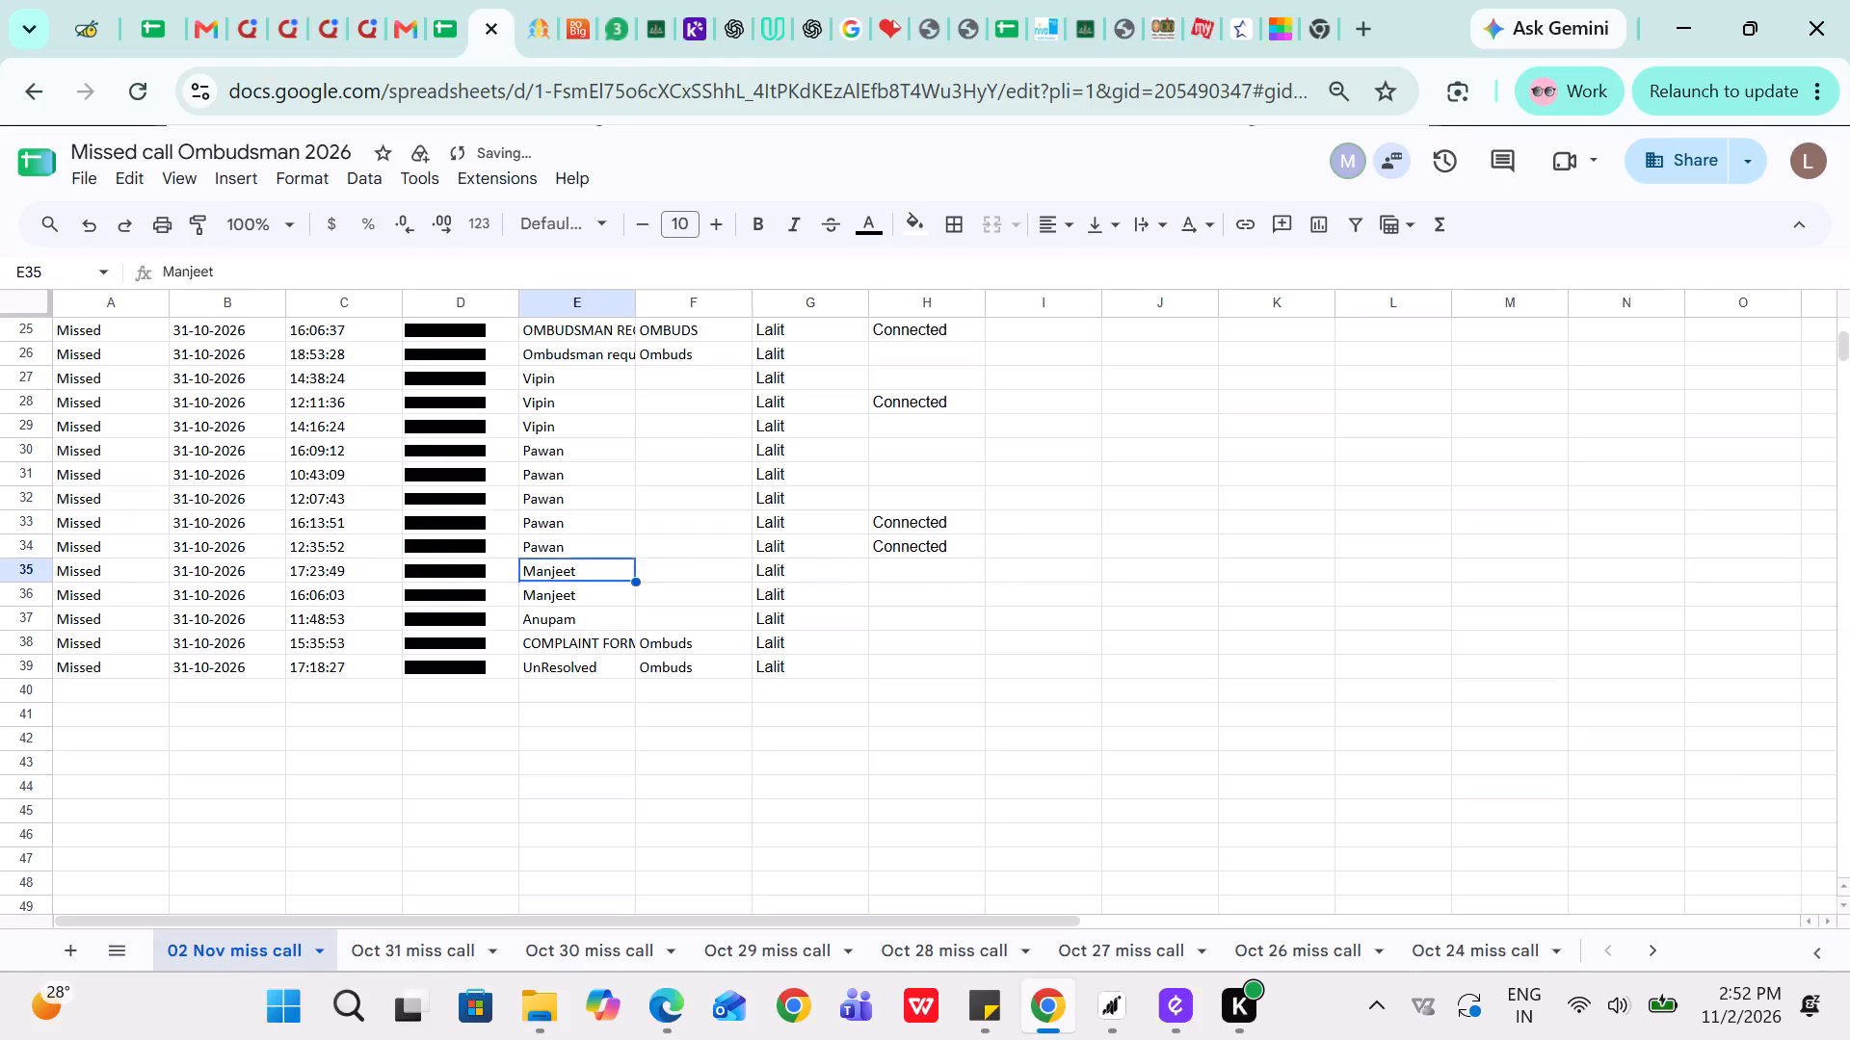
key(Left)
key(ctrl+c)
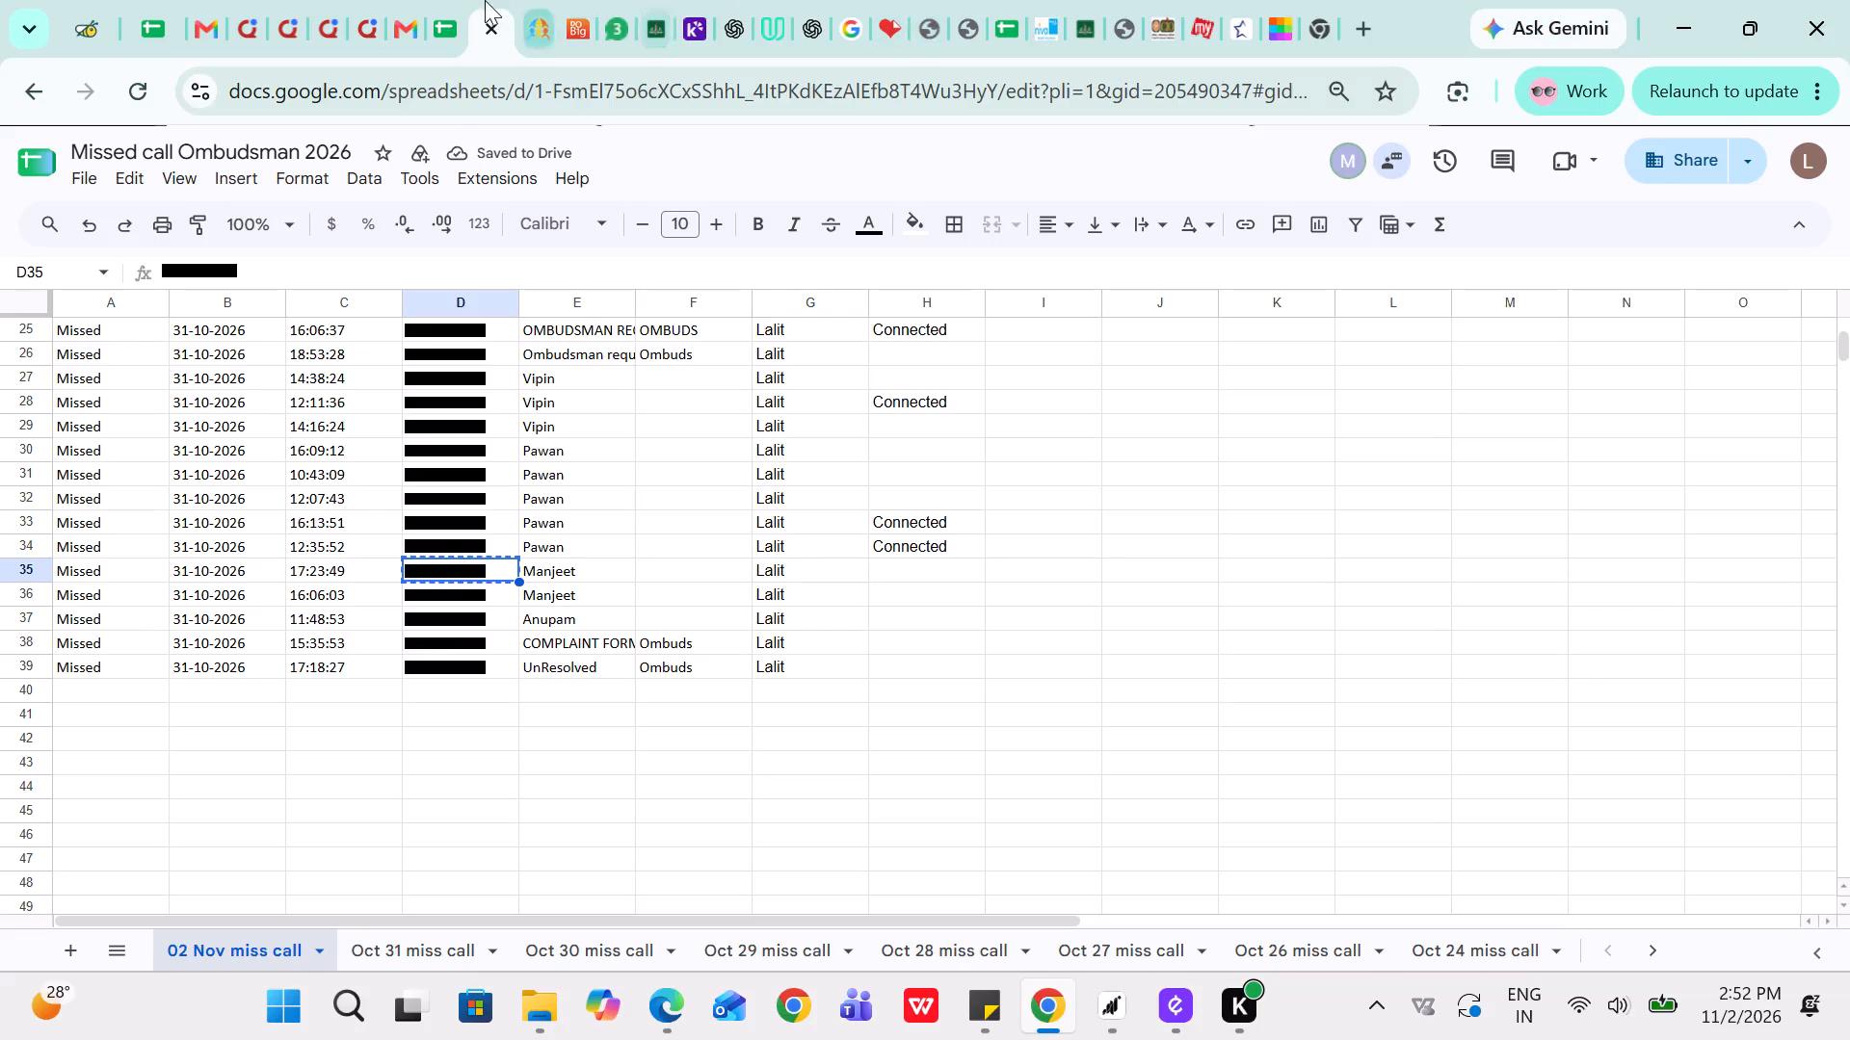
click(533, 0)
drag(198, 403, 0, 519)
key(ctrl+v)
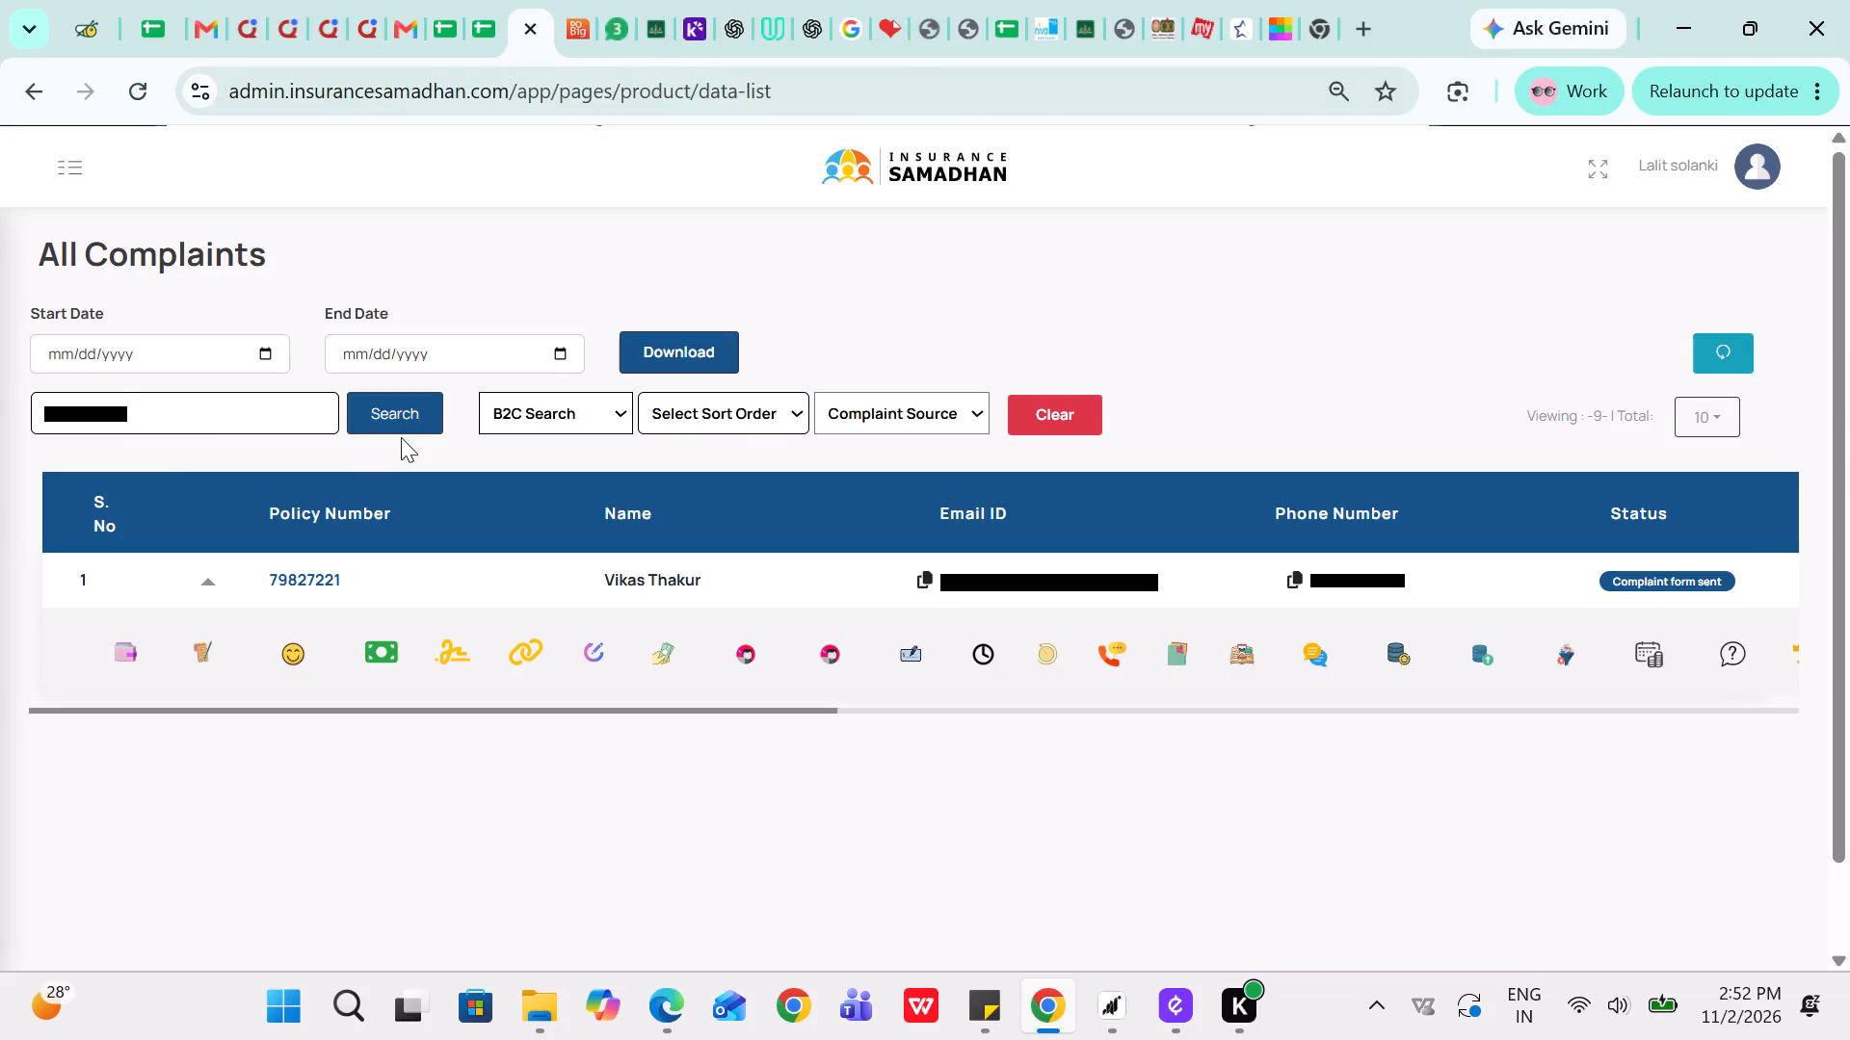
click(400, 437)
click(410, 411)
click(1251, 569)
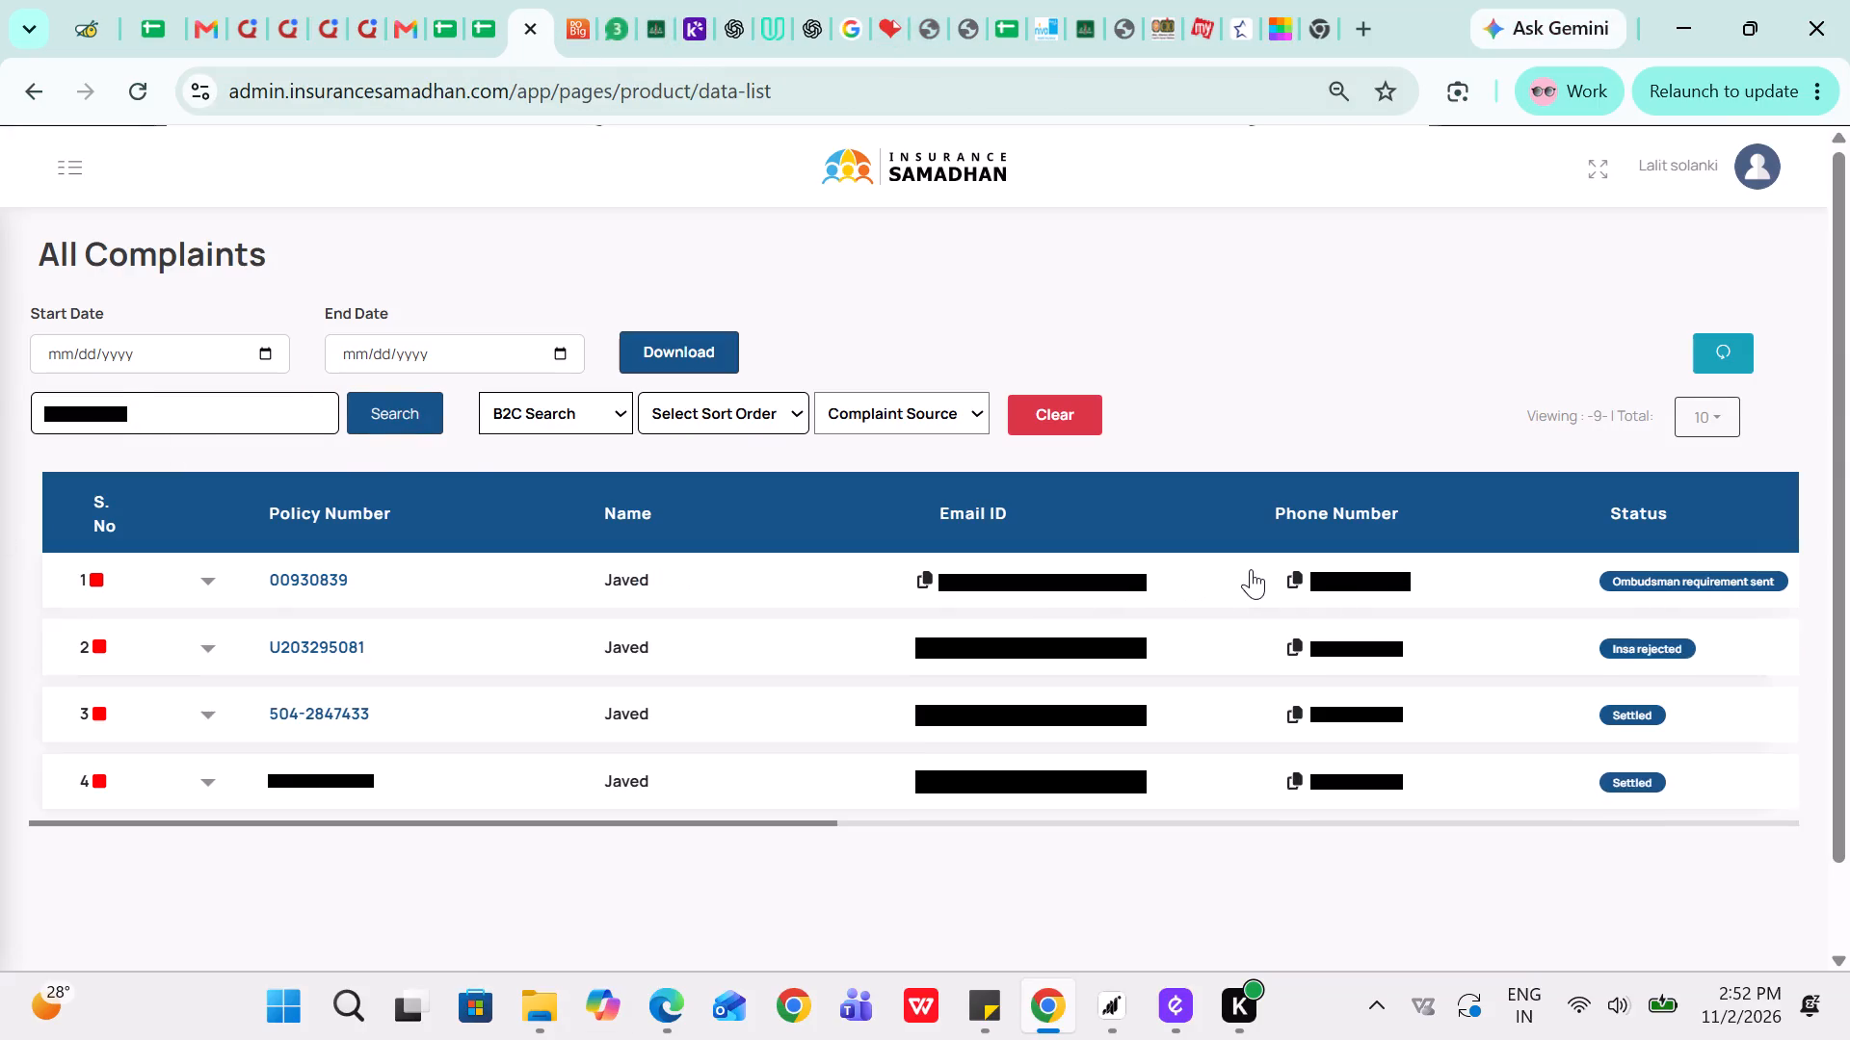
click(1315, 644)
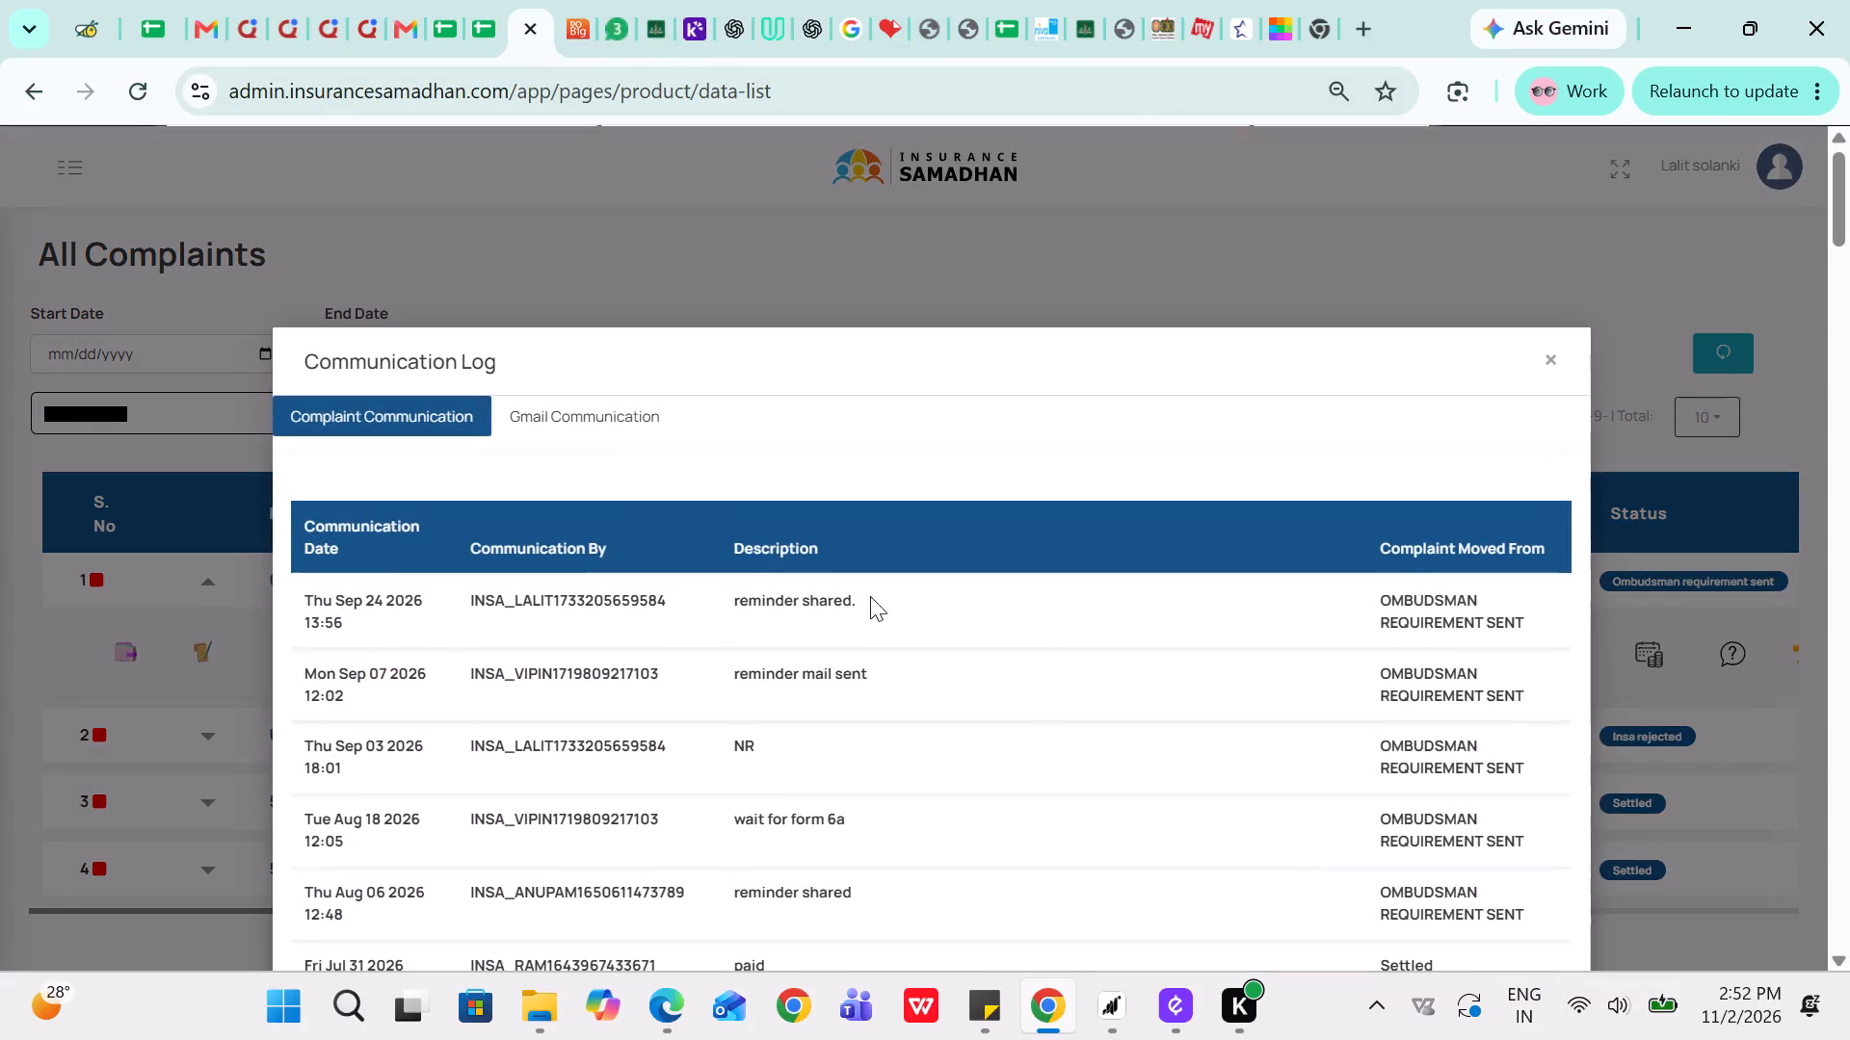
drag(930, 607, 640, 614)
click(962, 616)
click(730, 247)
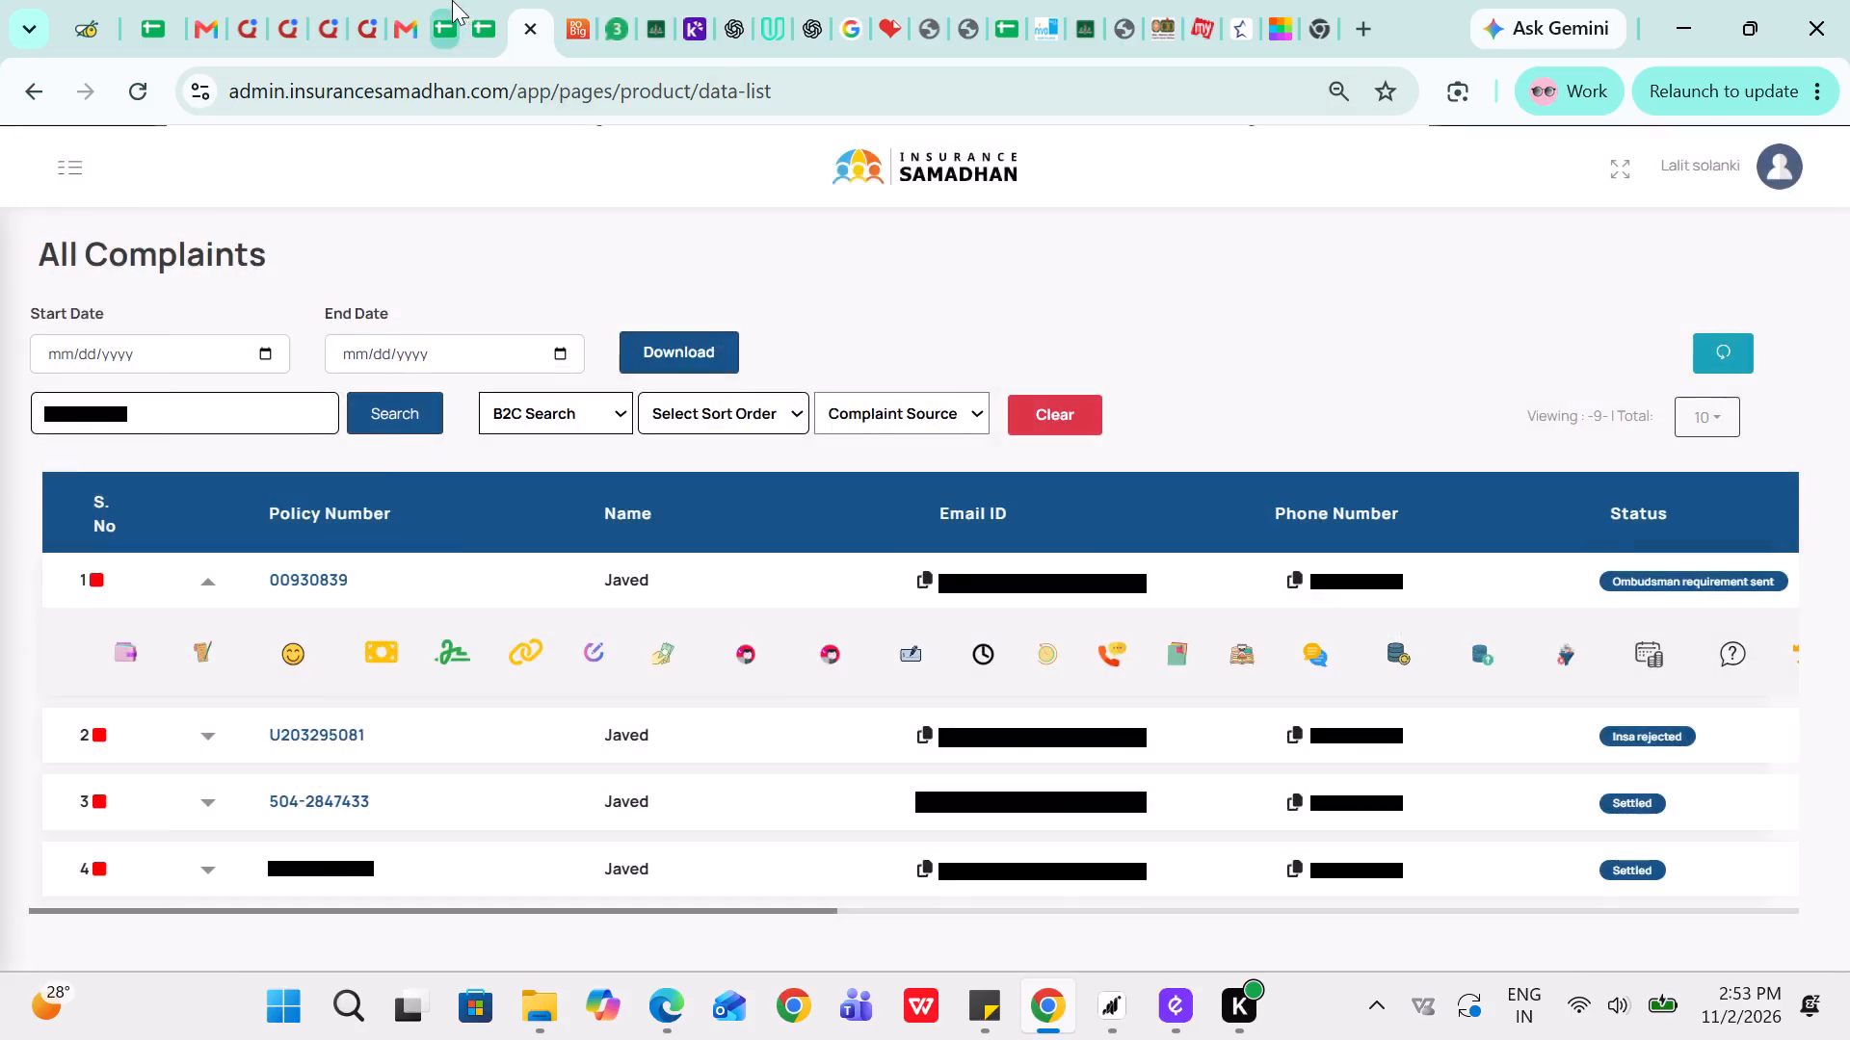
Search All Complaints for the phone number in row 36 and check the Form 6a sent complaint's Communication Log.
click(496, 0)
click(489, 597)
key(ctrl+c)
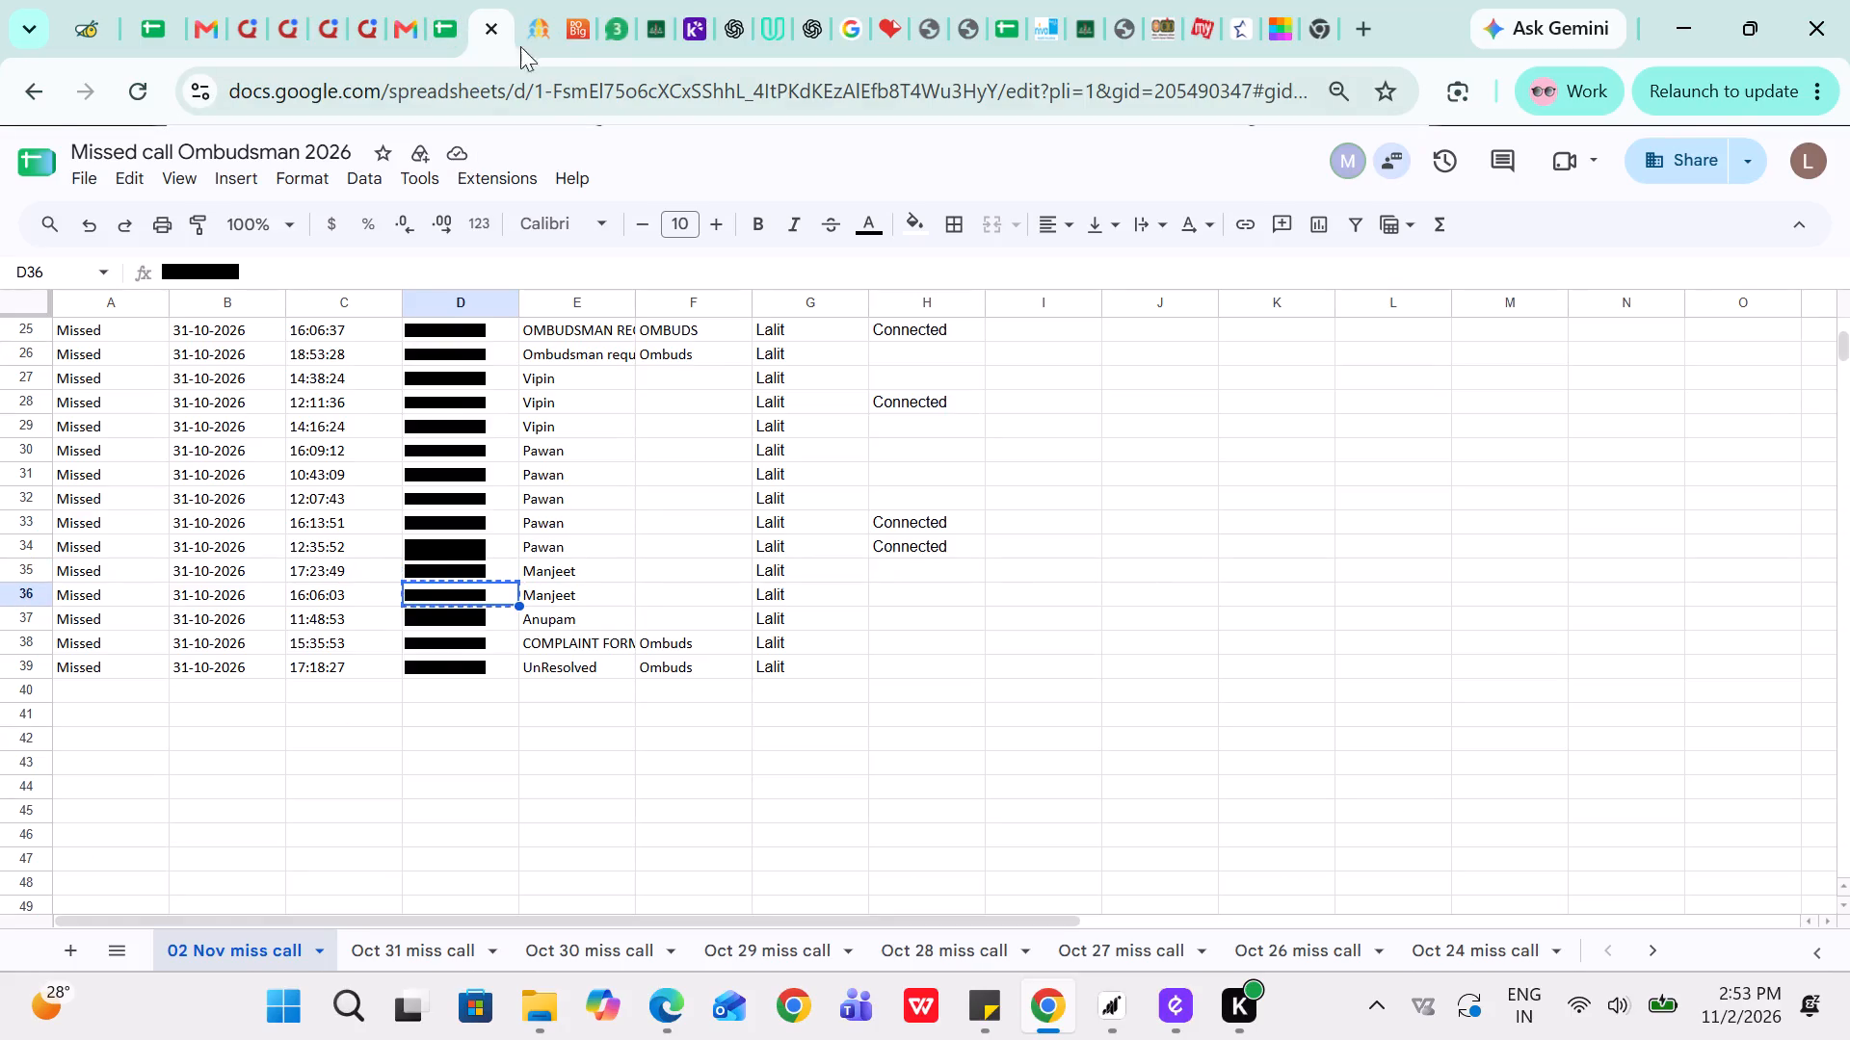
click(561, 0)
click(503, 4)
drag(175, 394, 164, 404)
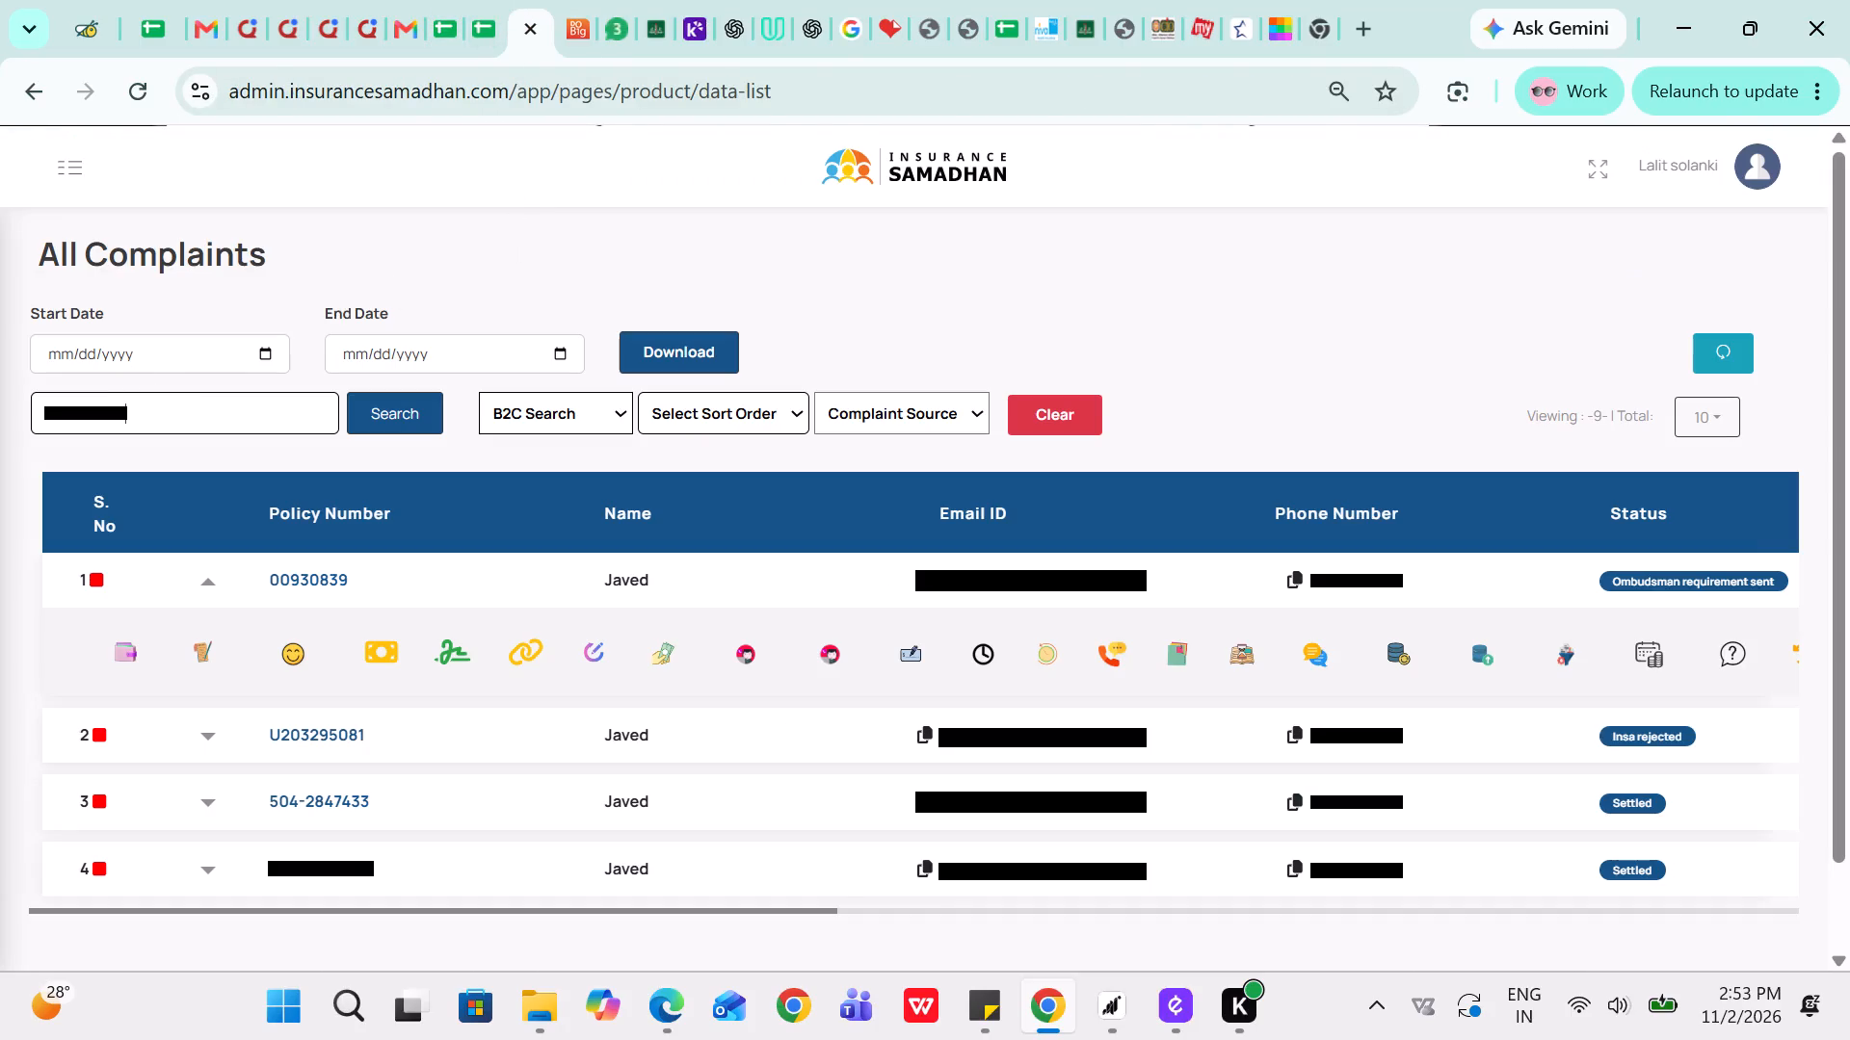
drag(164, 404, 0, 464)
key(ctrl+v)
click(404, 403)
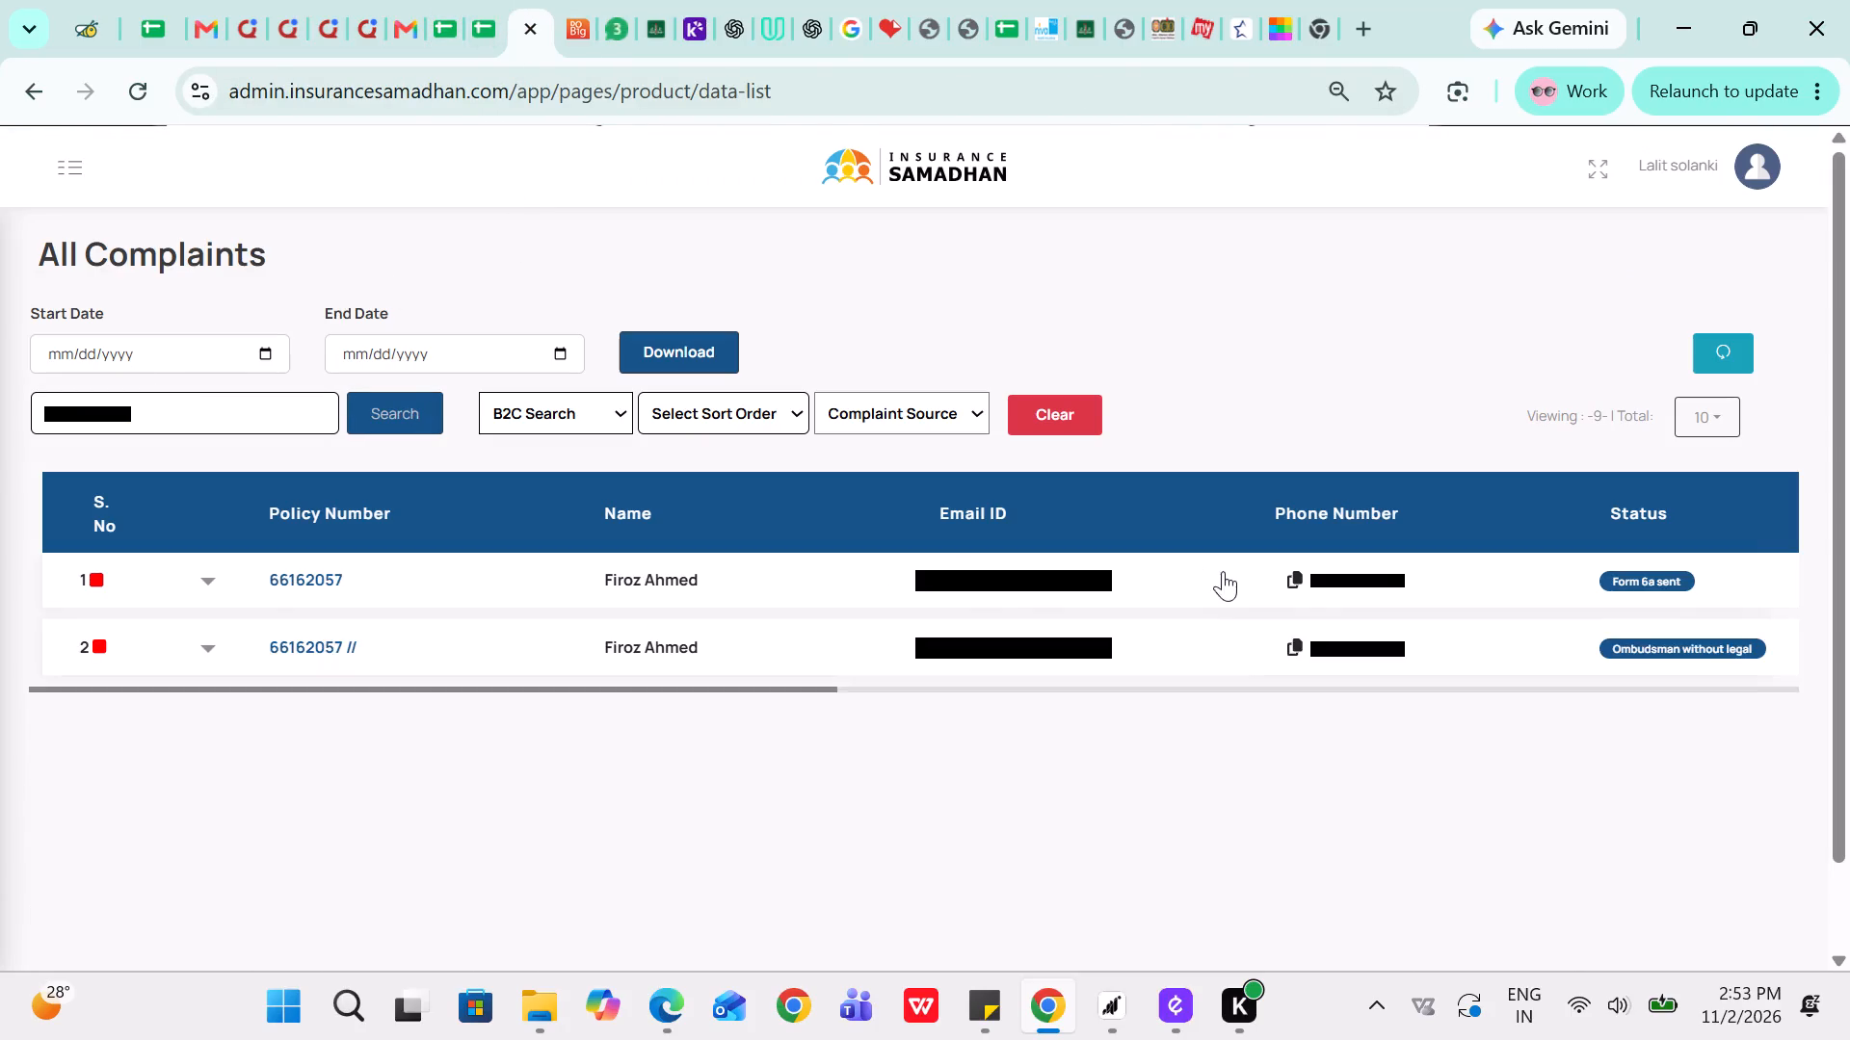
click(1223, 571)
click(1319, 659)
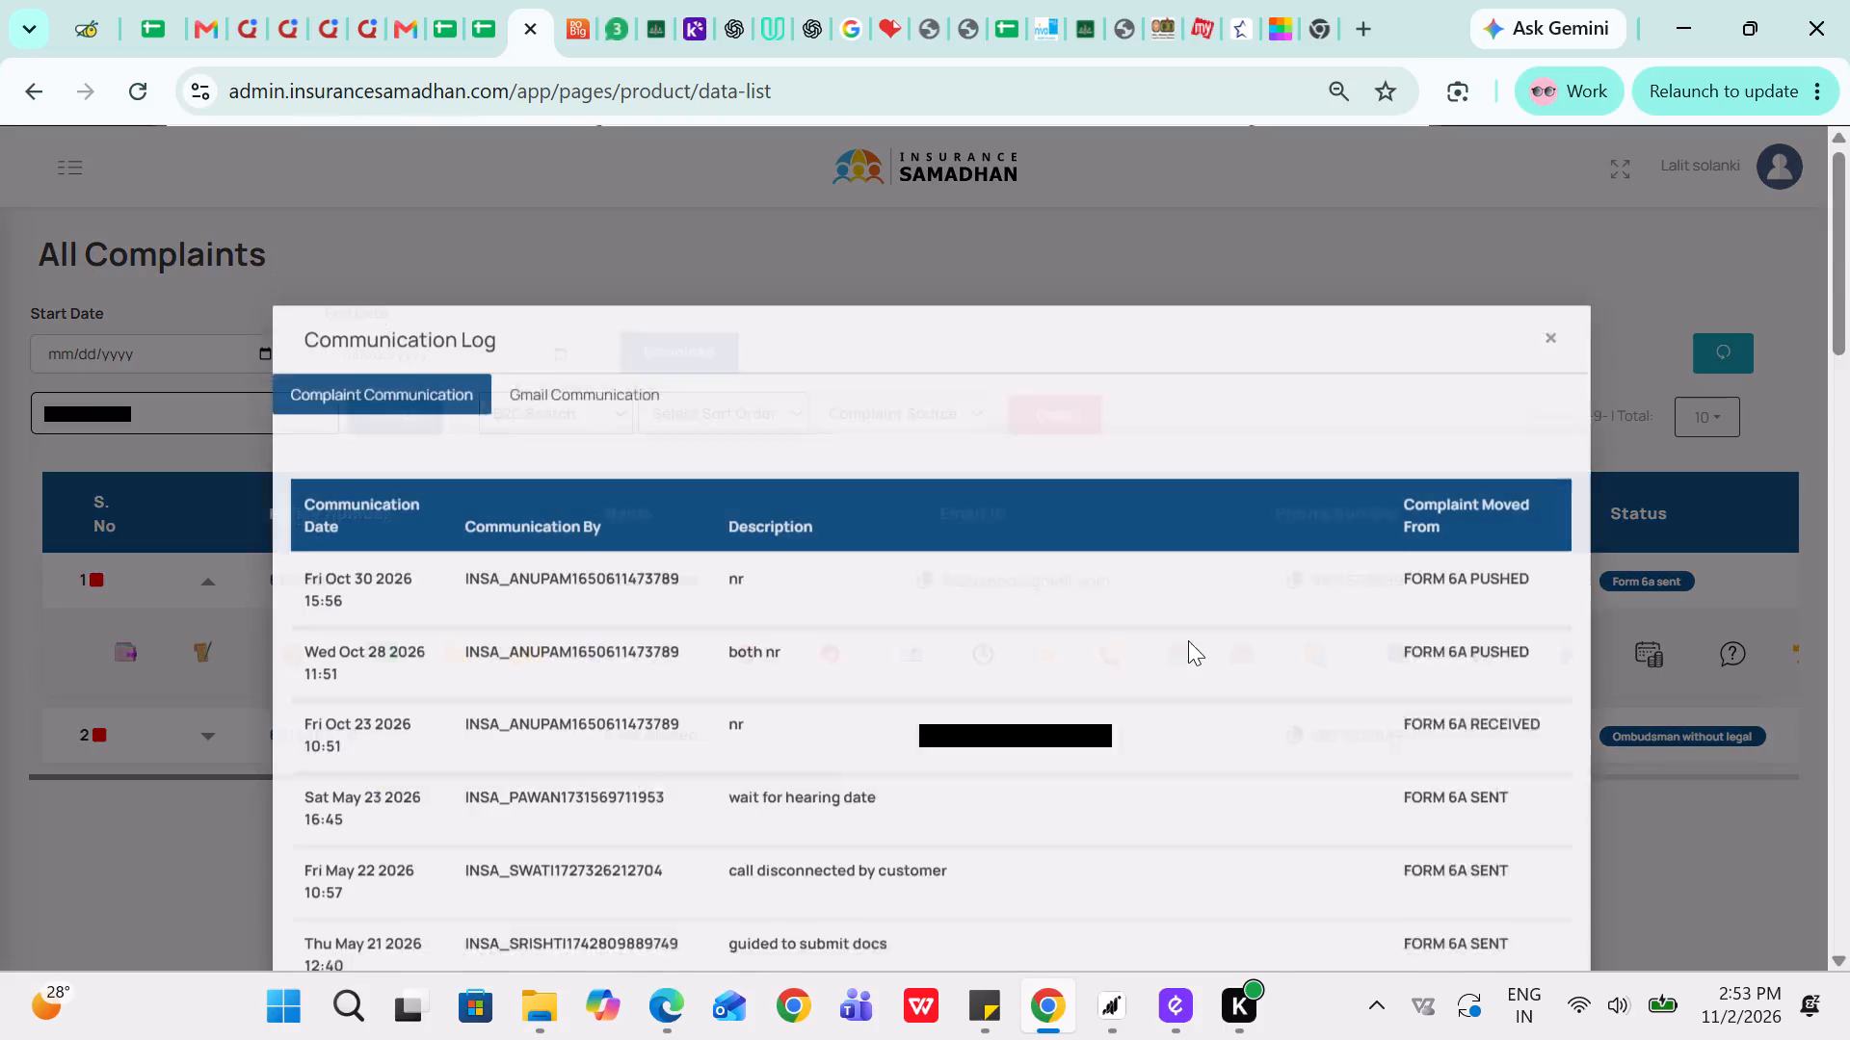
click(665, 255)
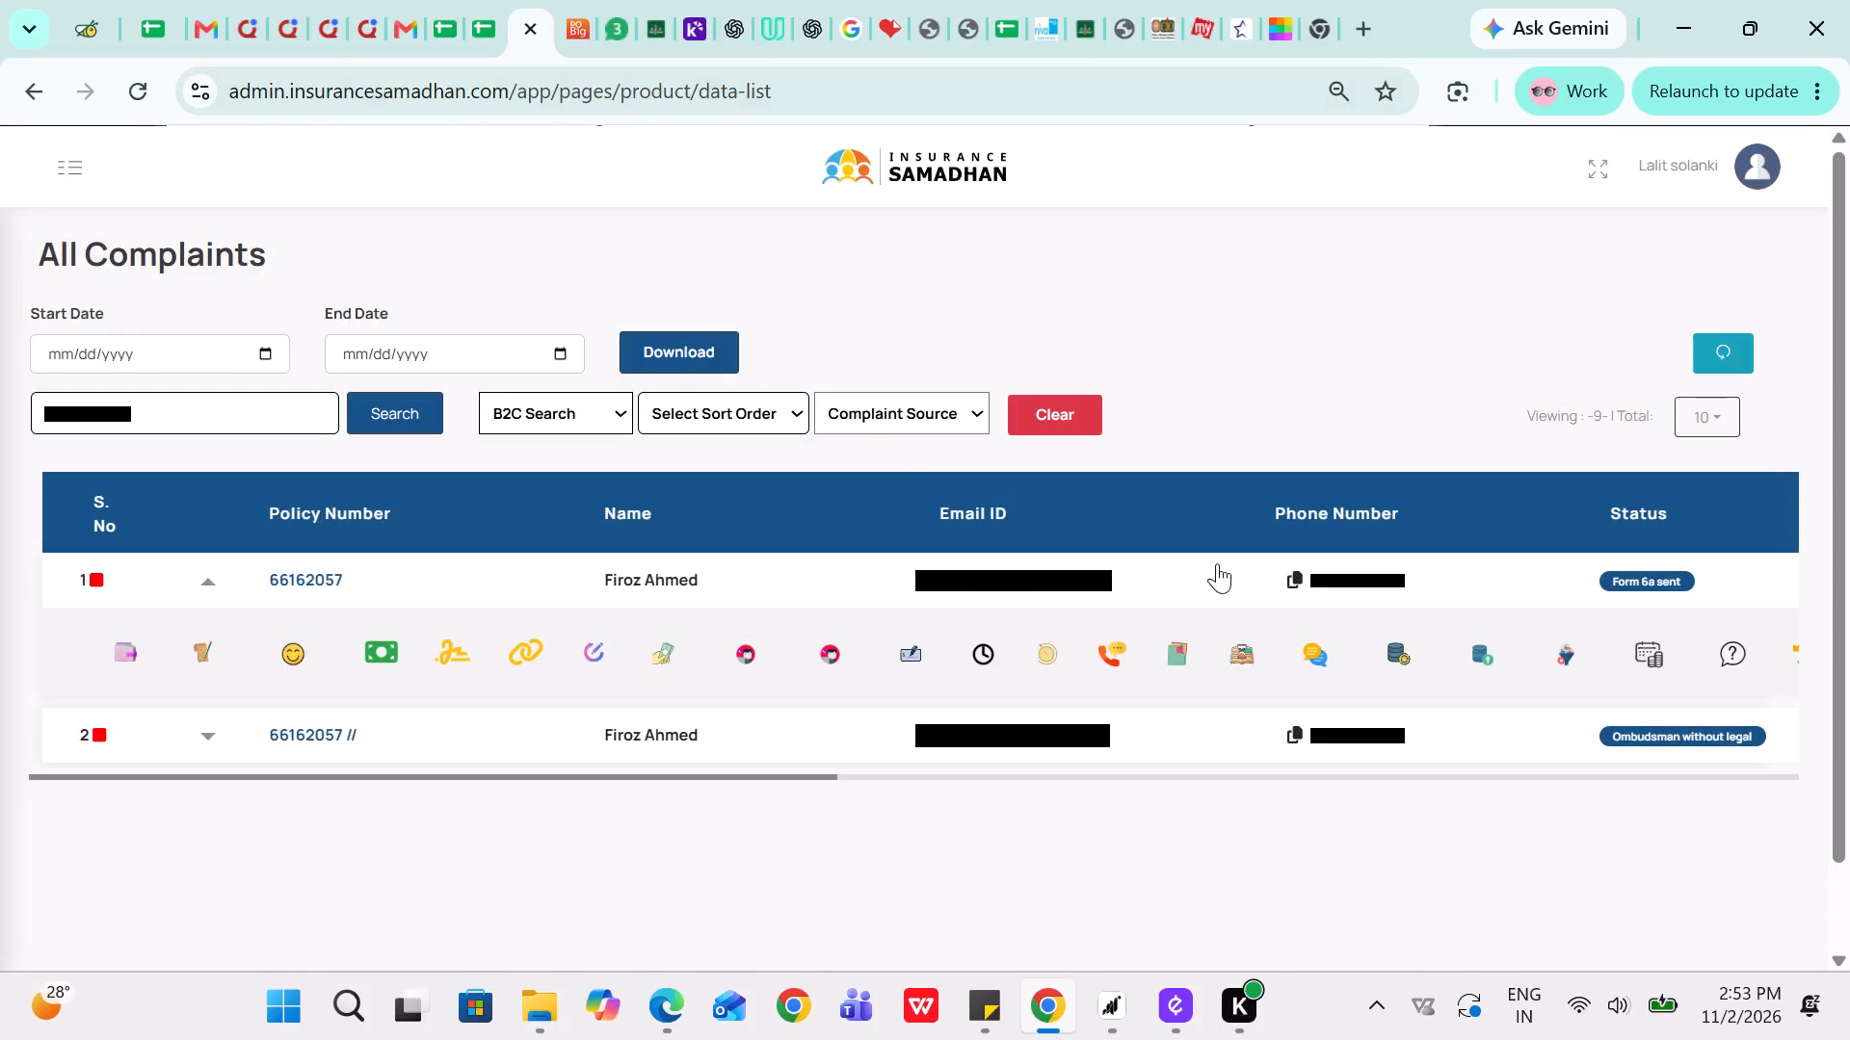
Check the Communication Log of the row 36 caller's other complaint, the one with status Ombudsman without legal.
click(1227, 572)
click(1241, 633)
click(1322, 733)
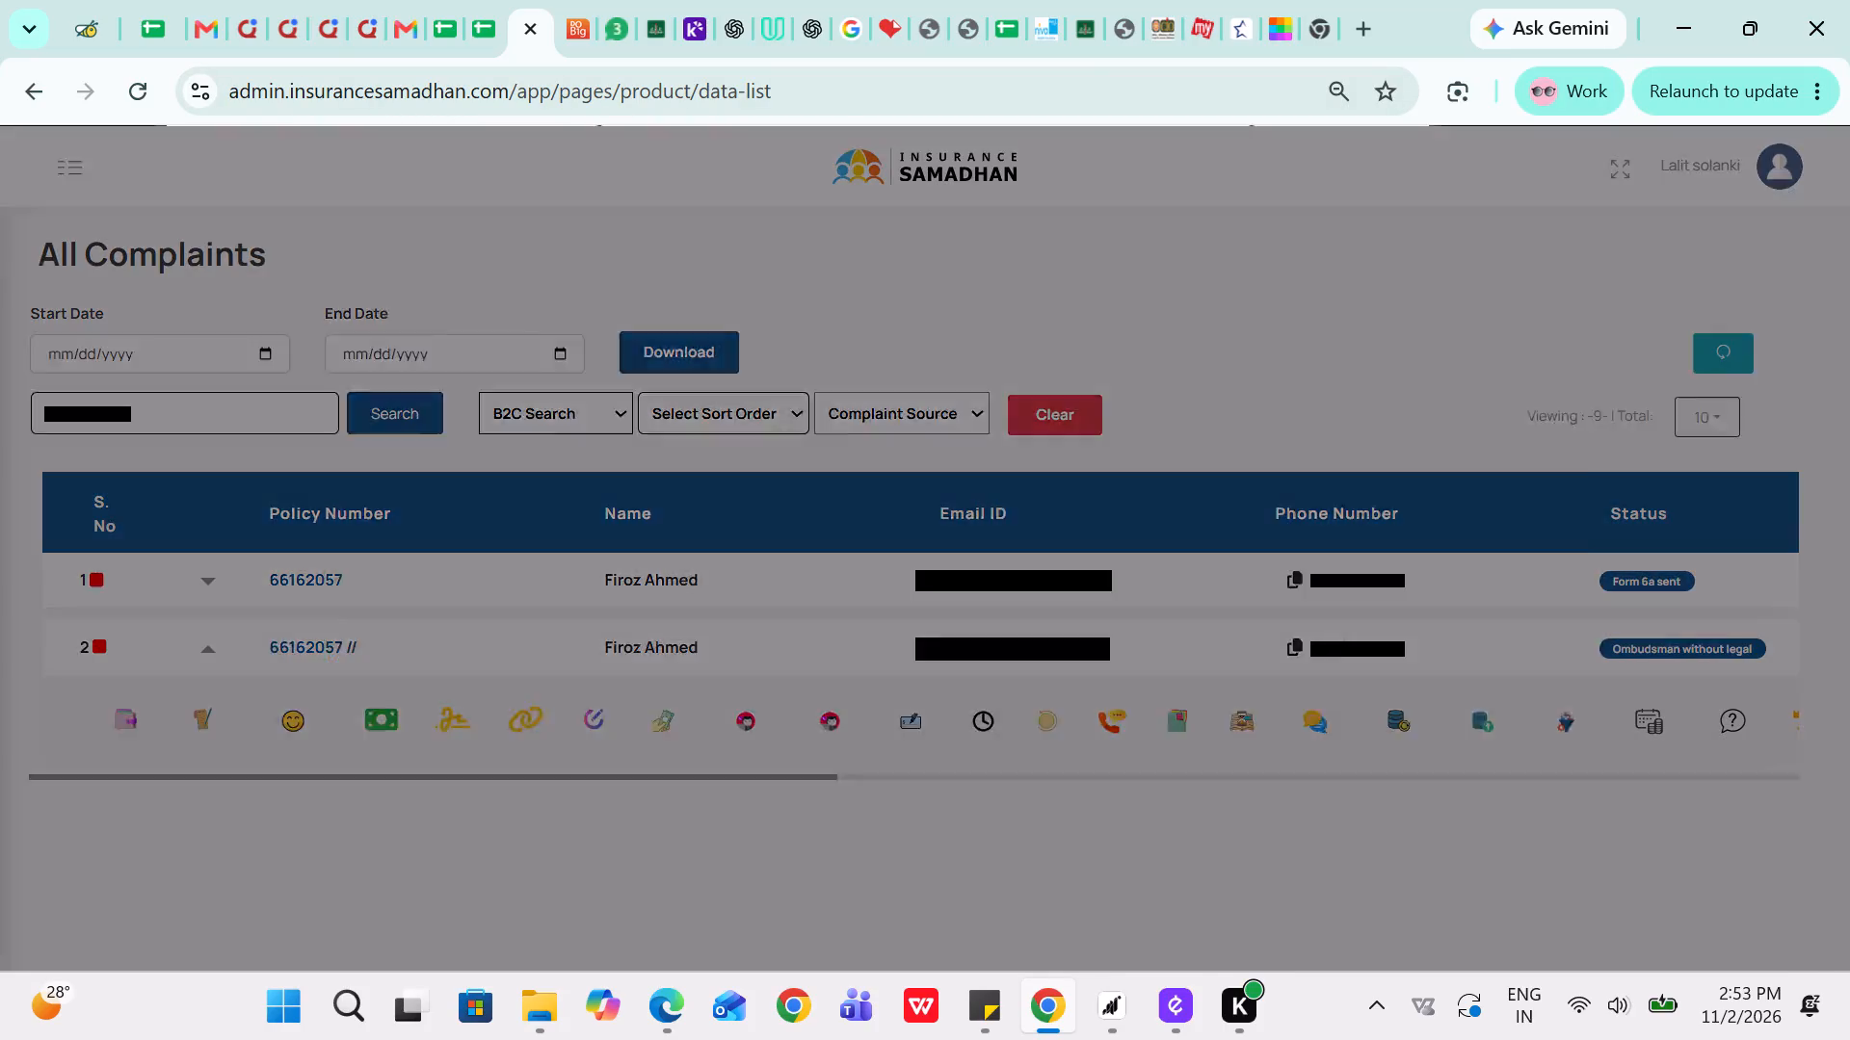
click(546, 241)
Search All Complaints for the phone number in row 37 and check the Ombudsman requirement sent complaint's Communication Log.
click(486, 0)
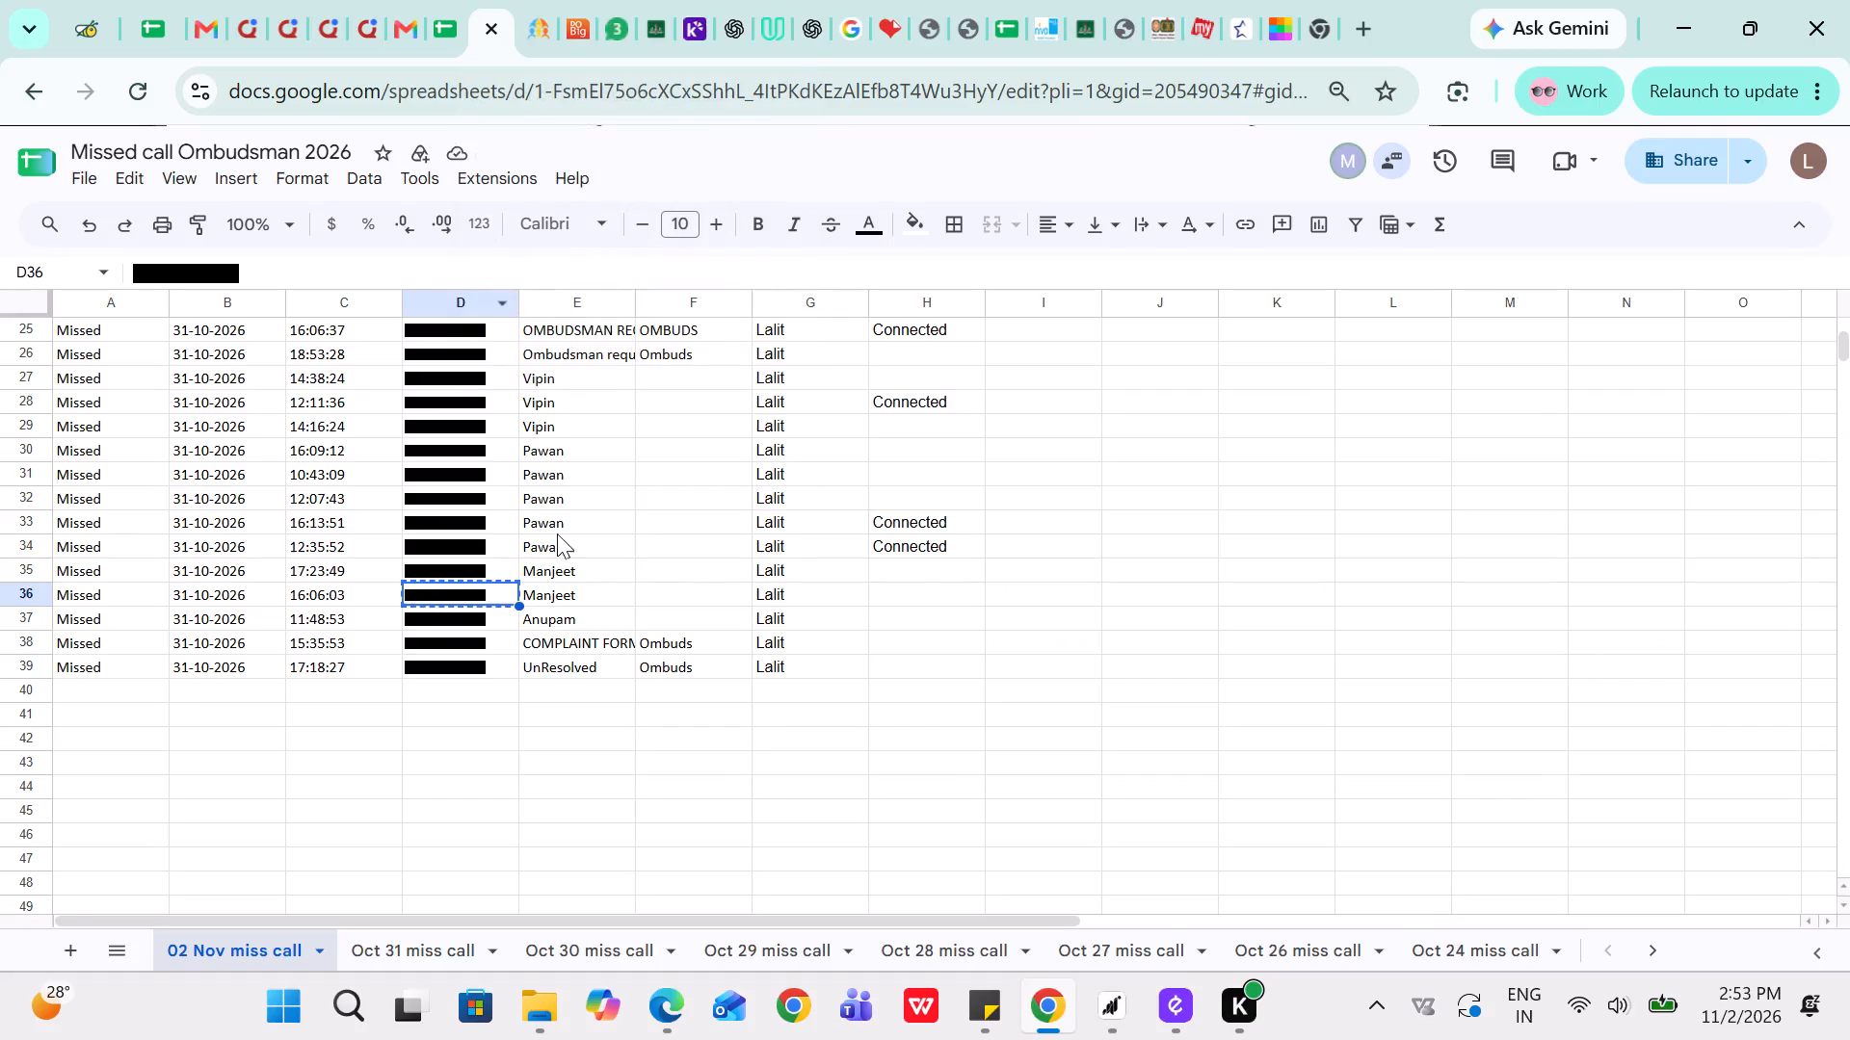
click(466, 625)
key(ctrl+c)
click(531, 0)
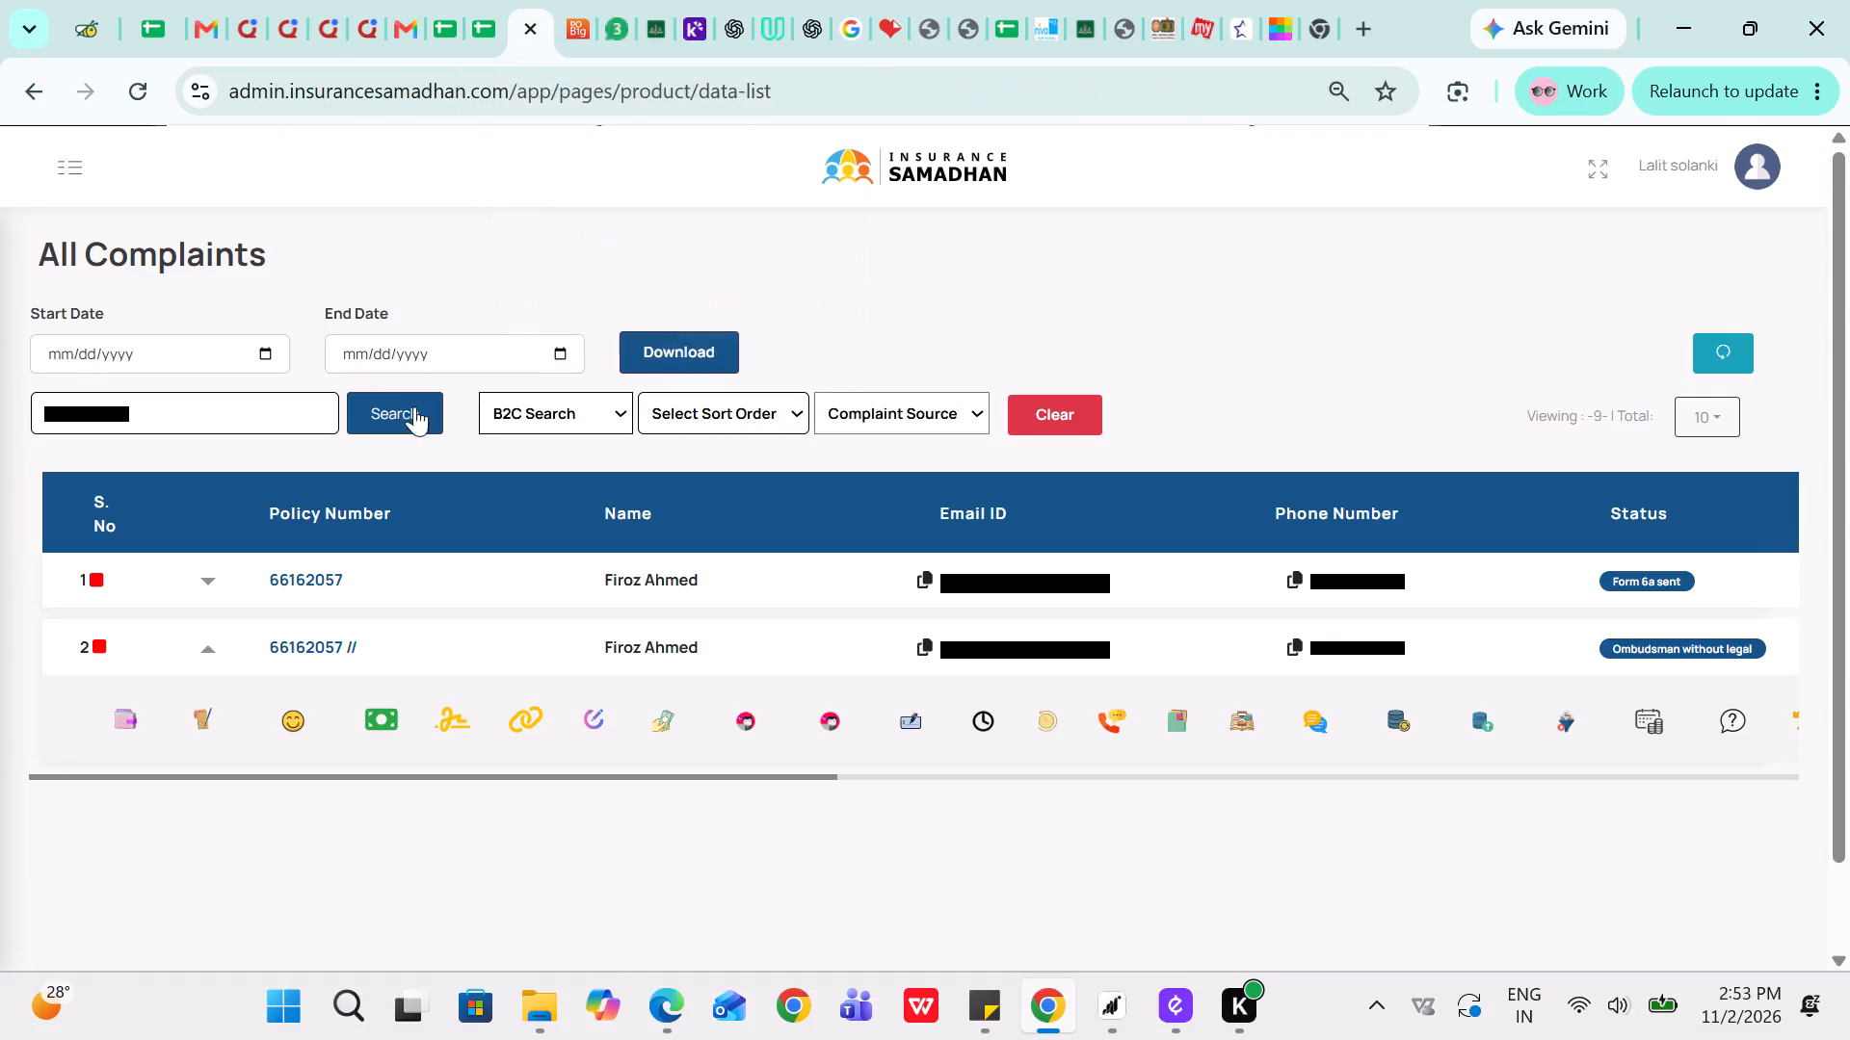
drag(186, 415, 0, 436)
key(ctrl+v)
click(384, 400)
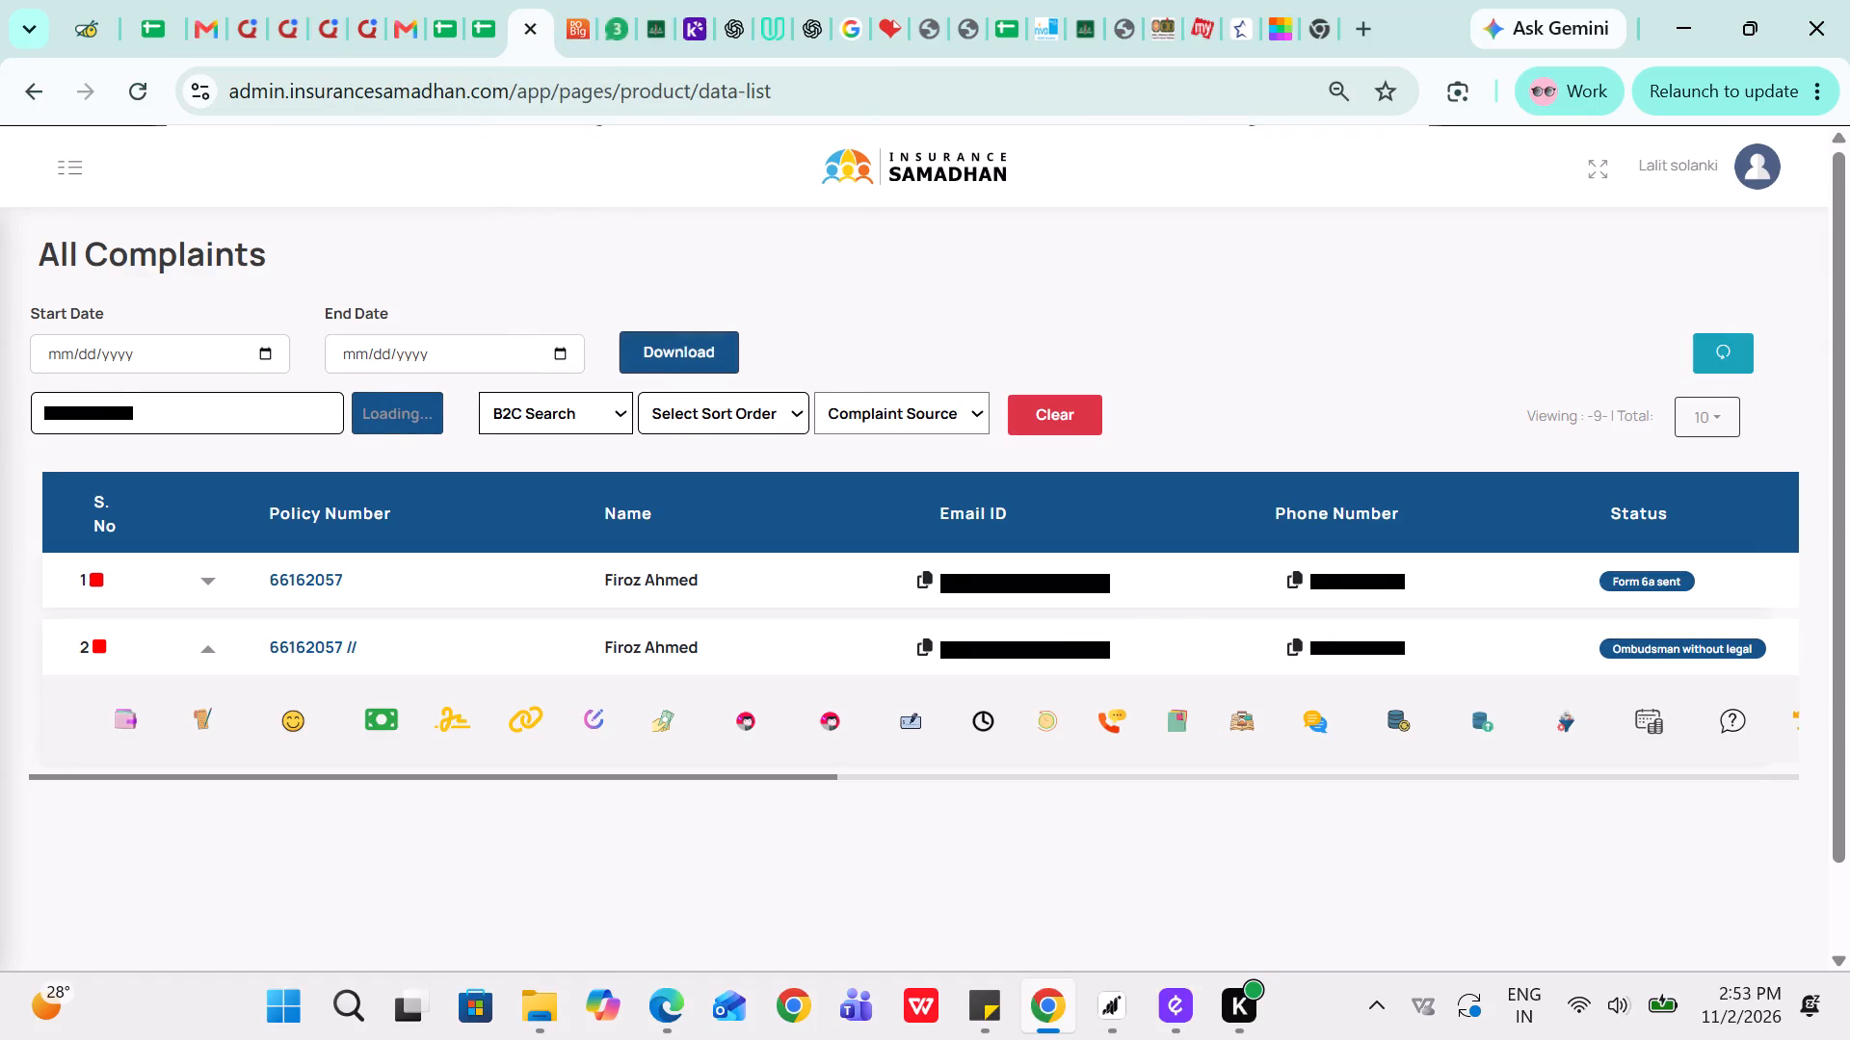
click(1248, 600)
click(1333, 655)
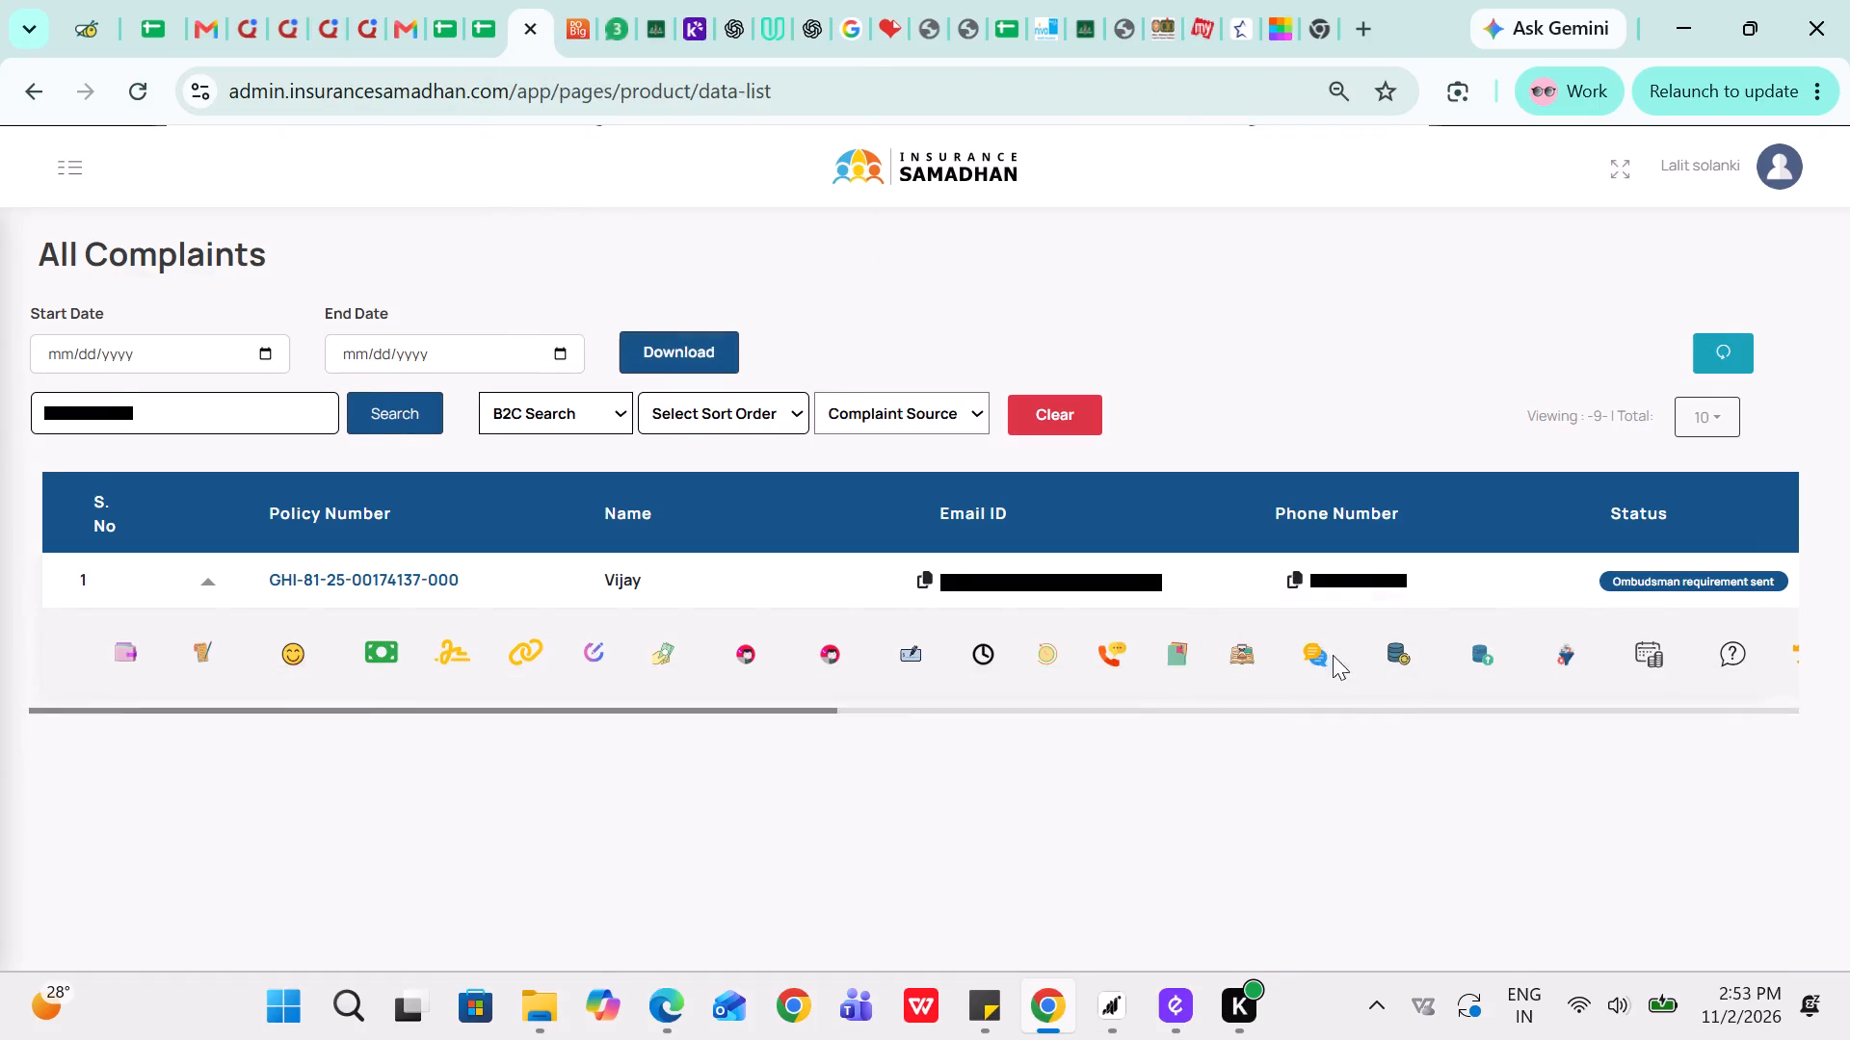
click(637, 244)
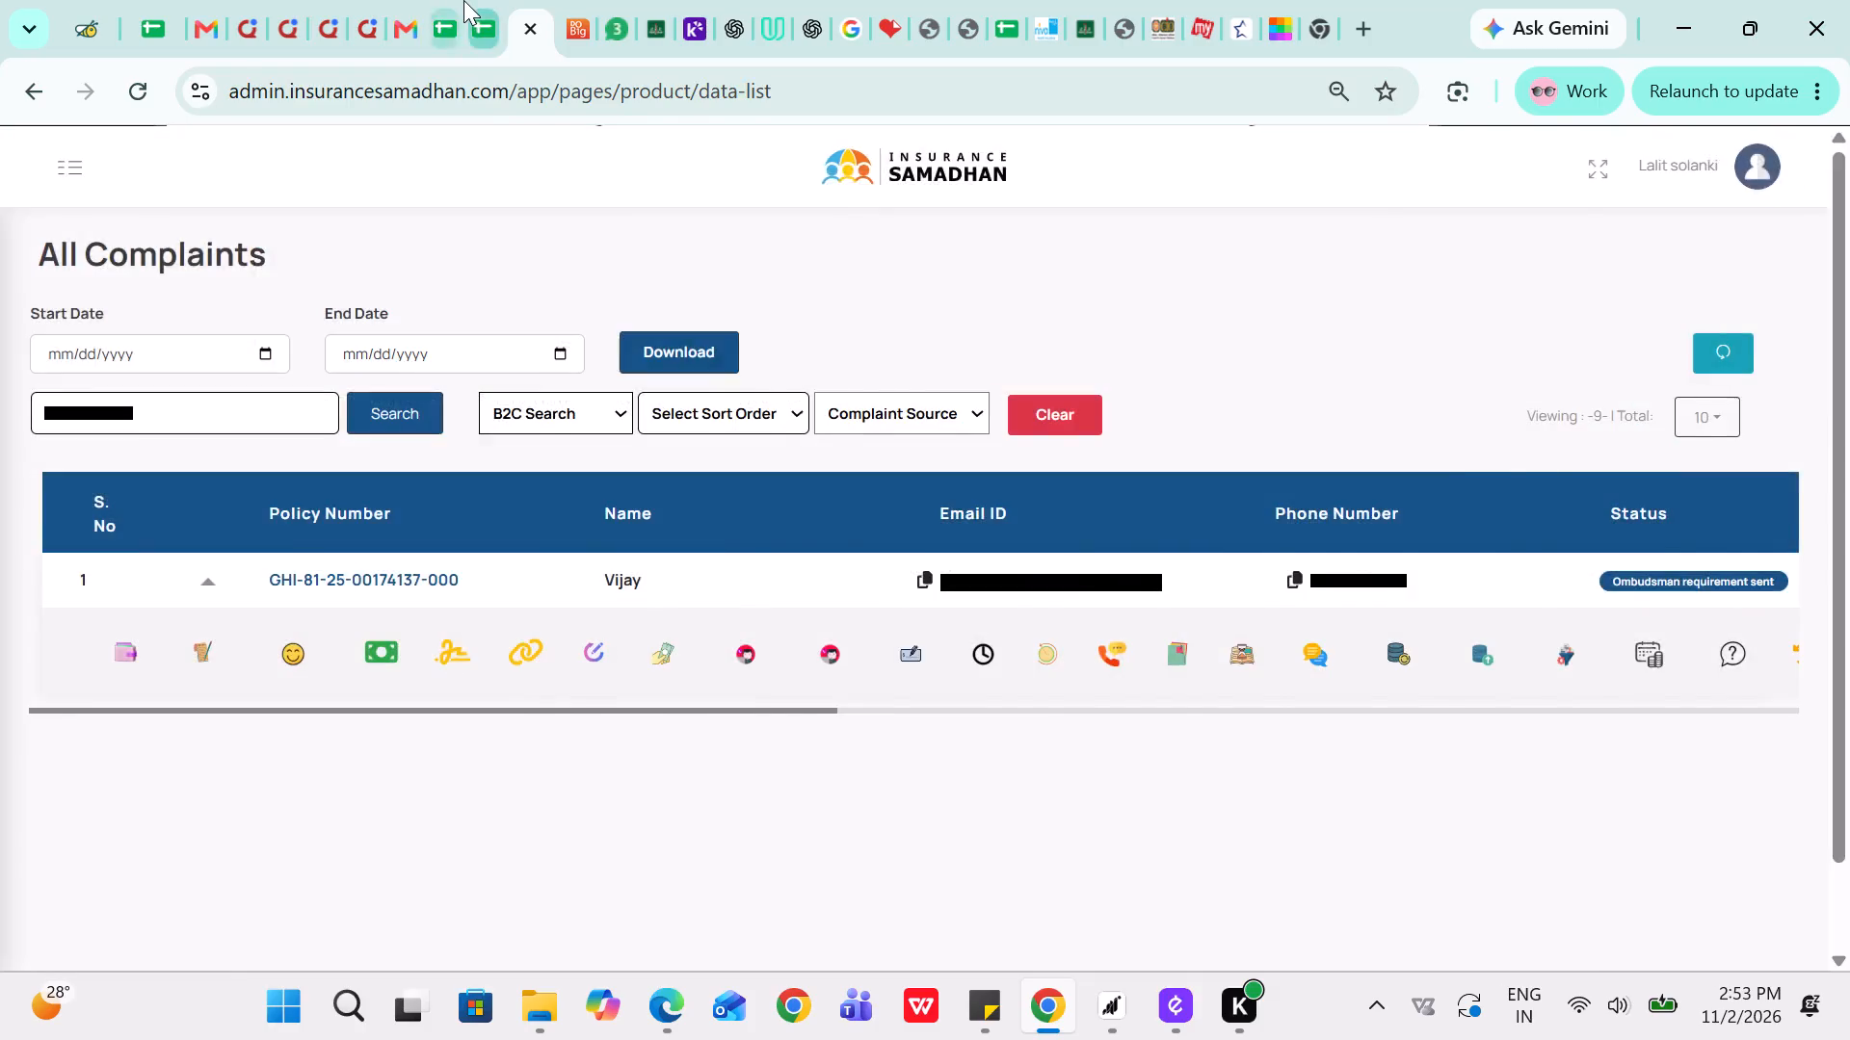
Search All Complaints for the phone number in row 38 and check the Complaint form sent complaint's Communication Log.
click(463, 0)
click(513, 0)
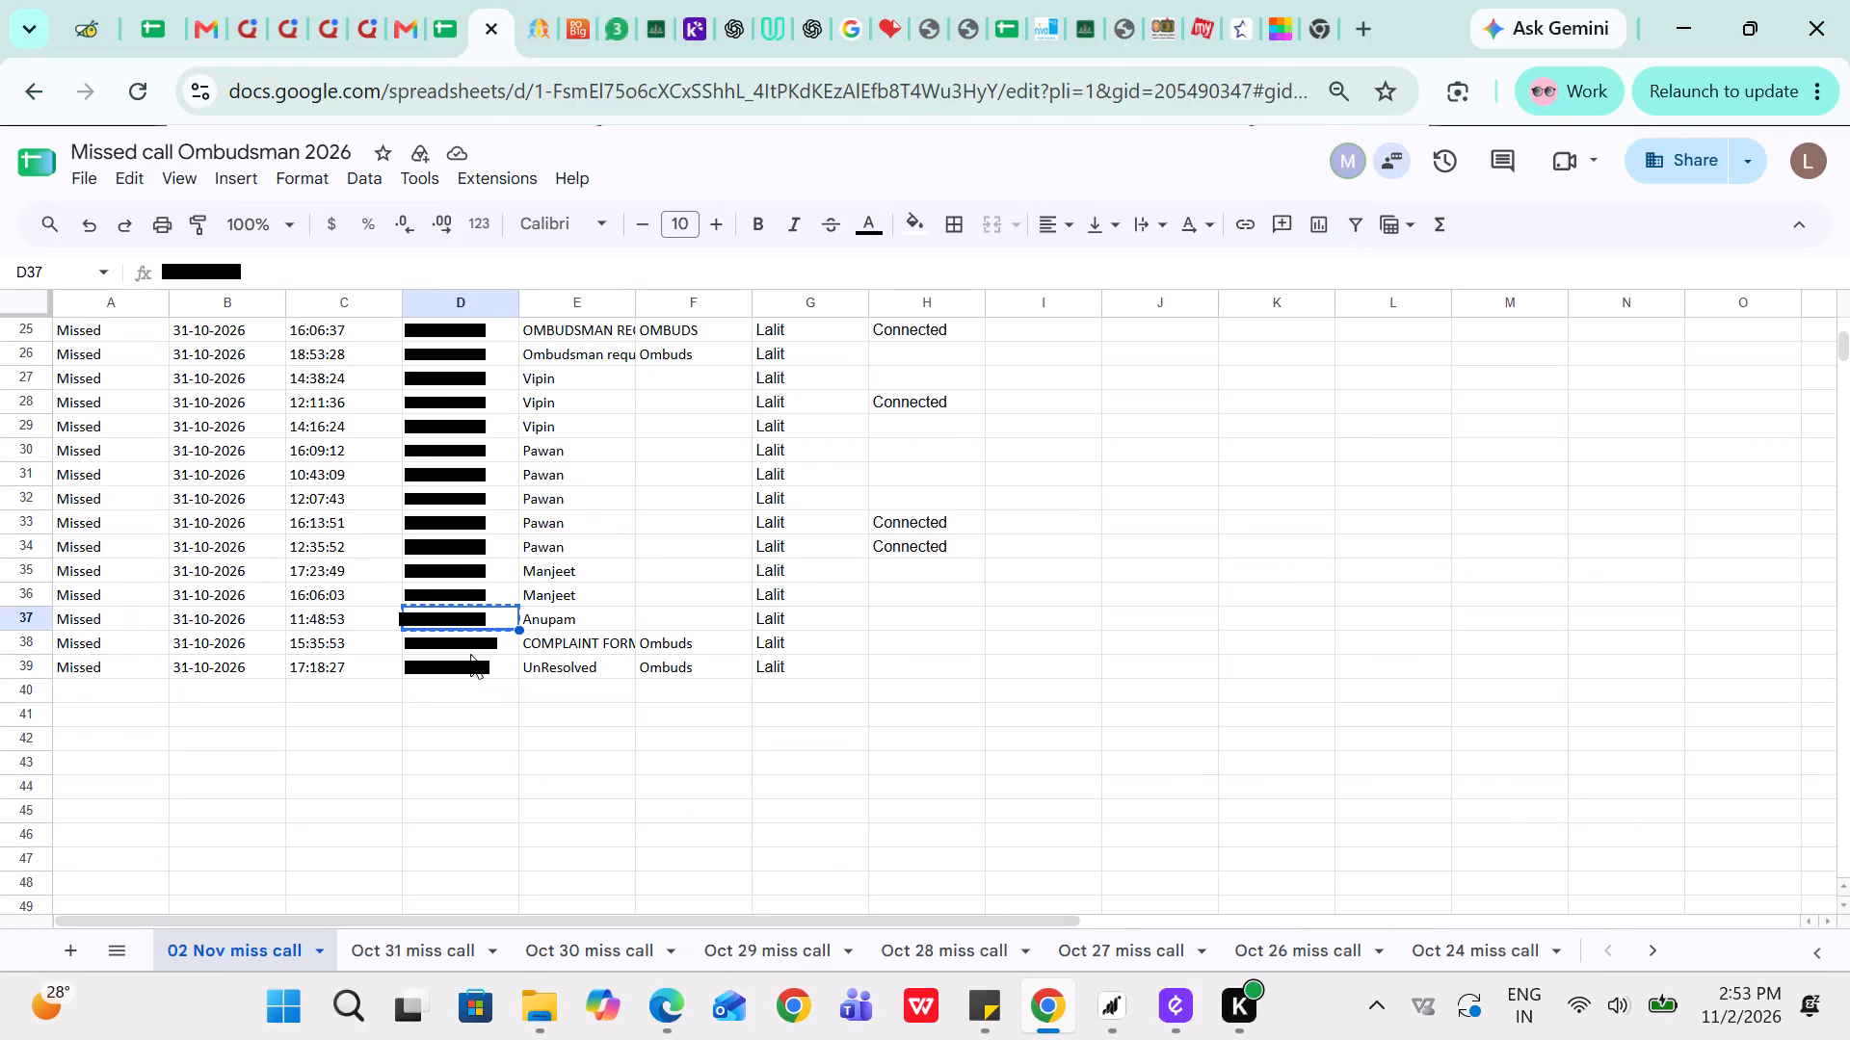
click(483, 638)
key(ctrl+c)
click(558, 0)
click(519, 0)
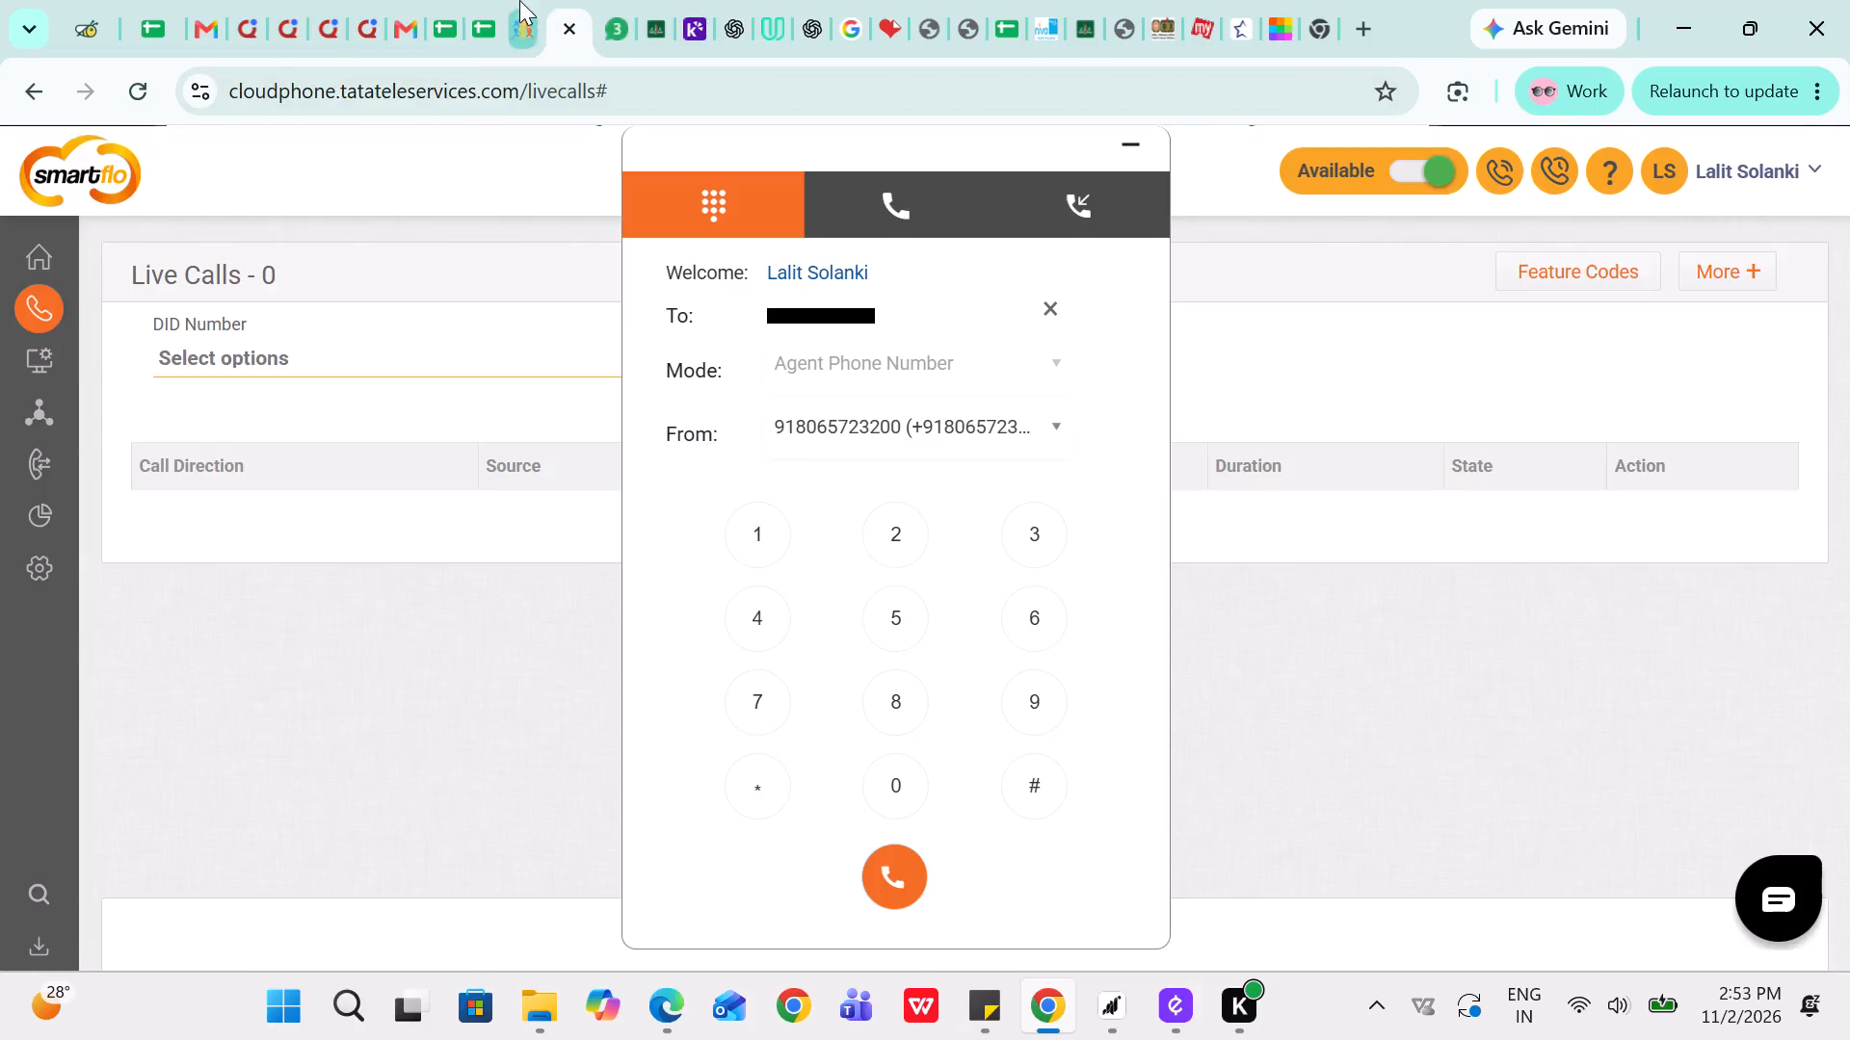
drag(196, 408, 0, 431)
key(ctrl+v)
click(403, 413)
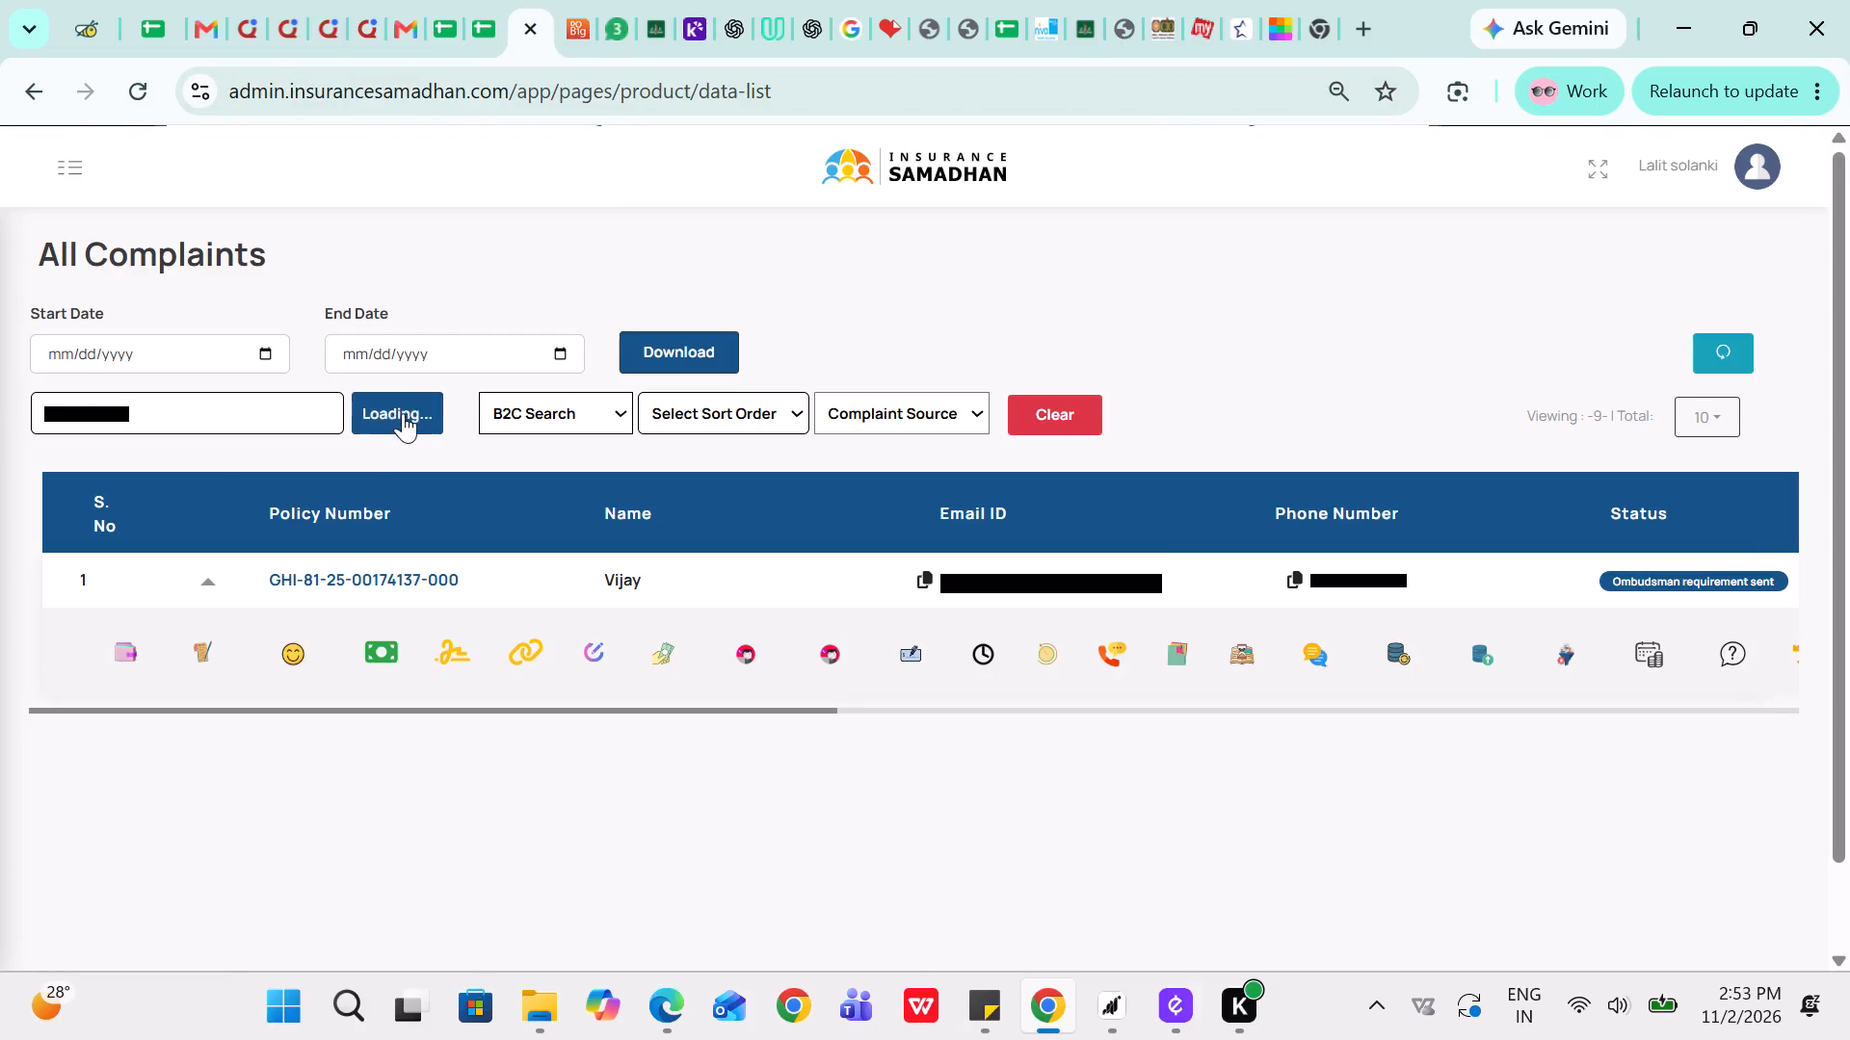
click(1242, 597)
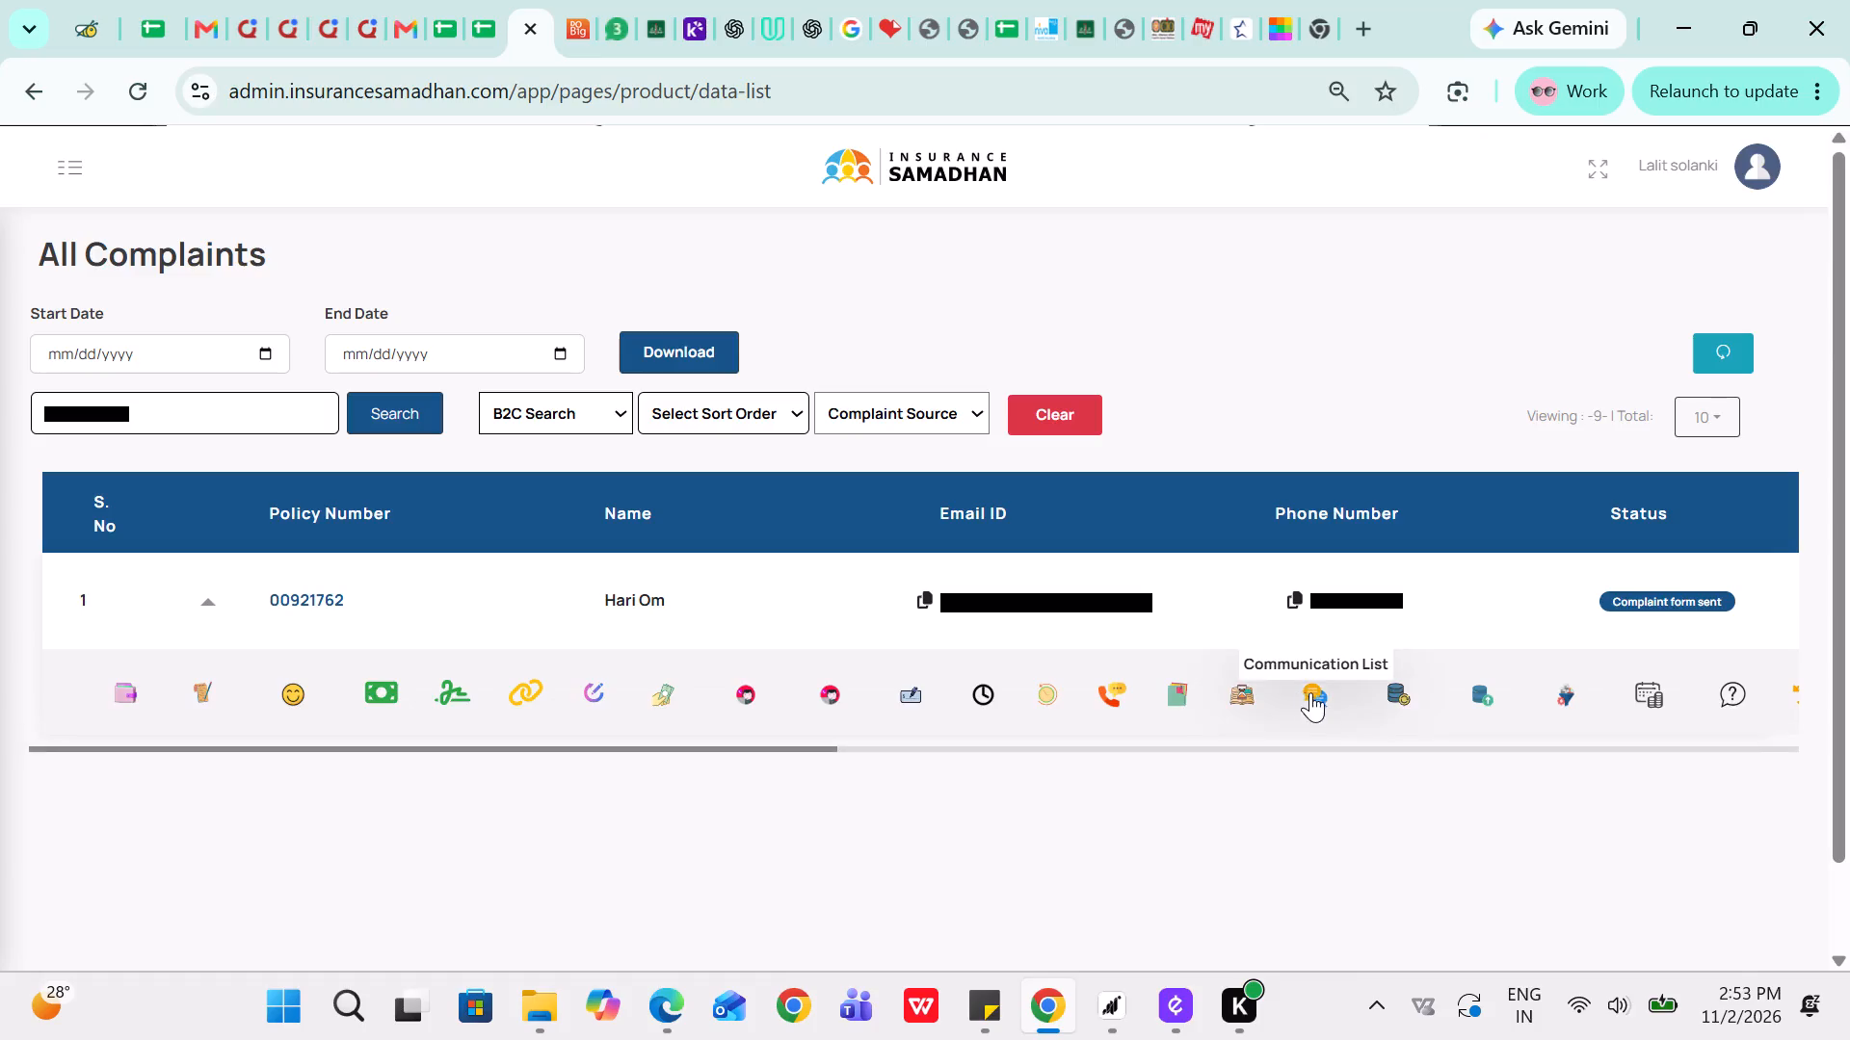
click(1314, 692)
click(565, 236)
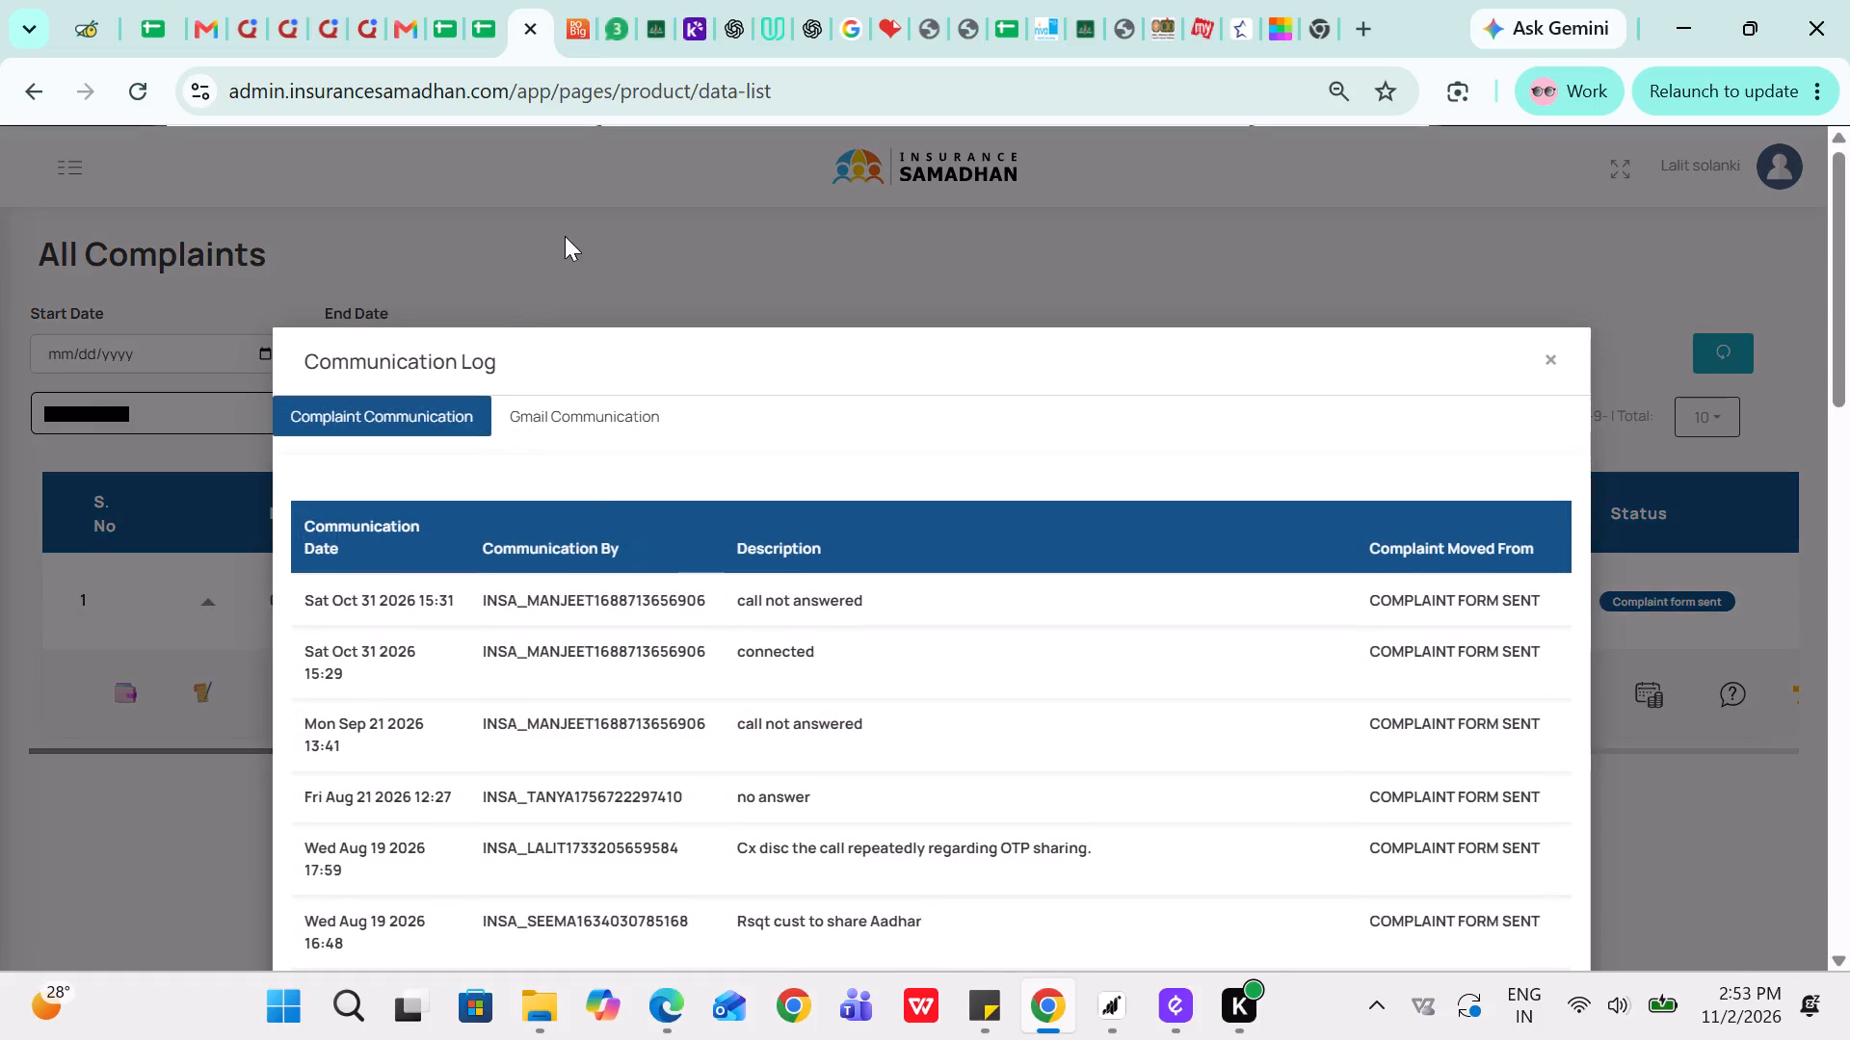
Search All Complaints for the phone number in row 39 and check the Unresolved complaint's Communication Log.
click(464, 0)
click(456, 679)
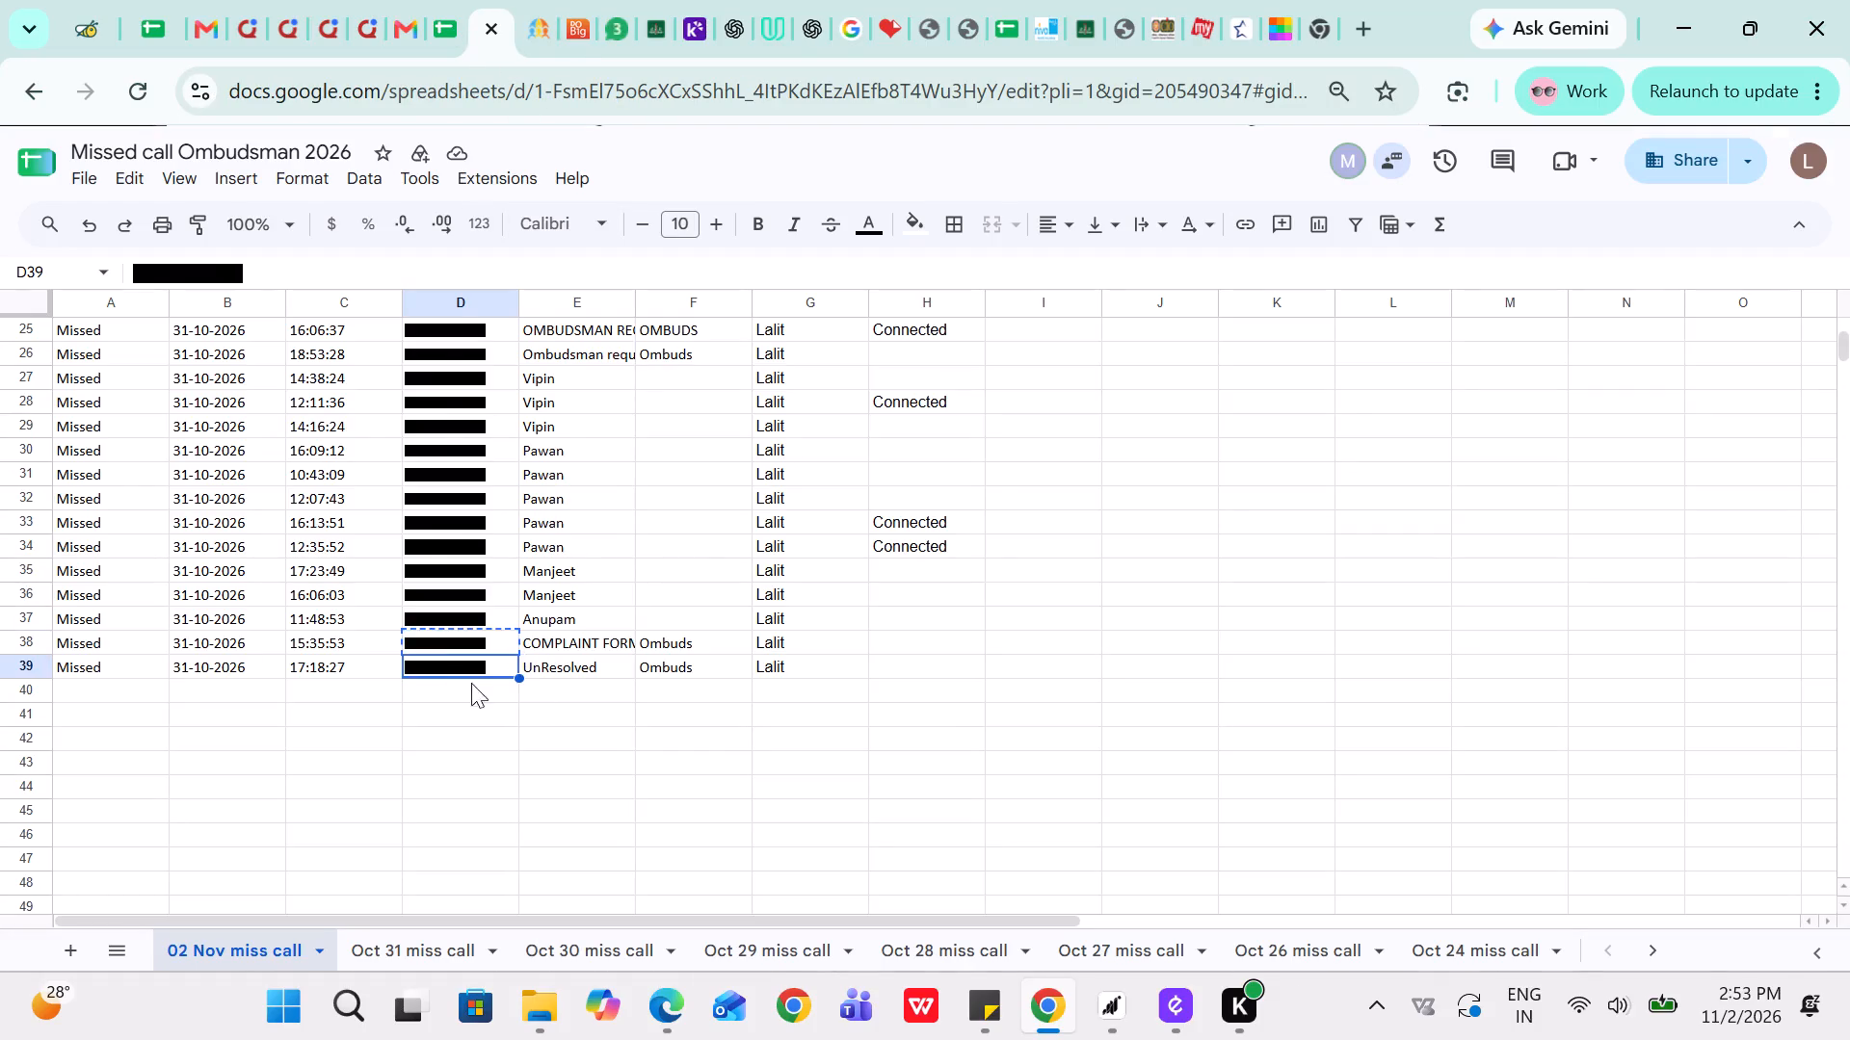
key(ctrl+c)
click(542, 0)
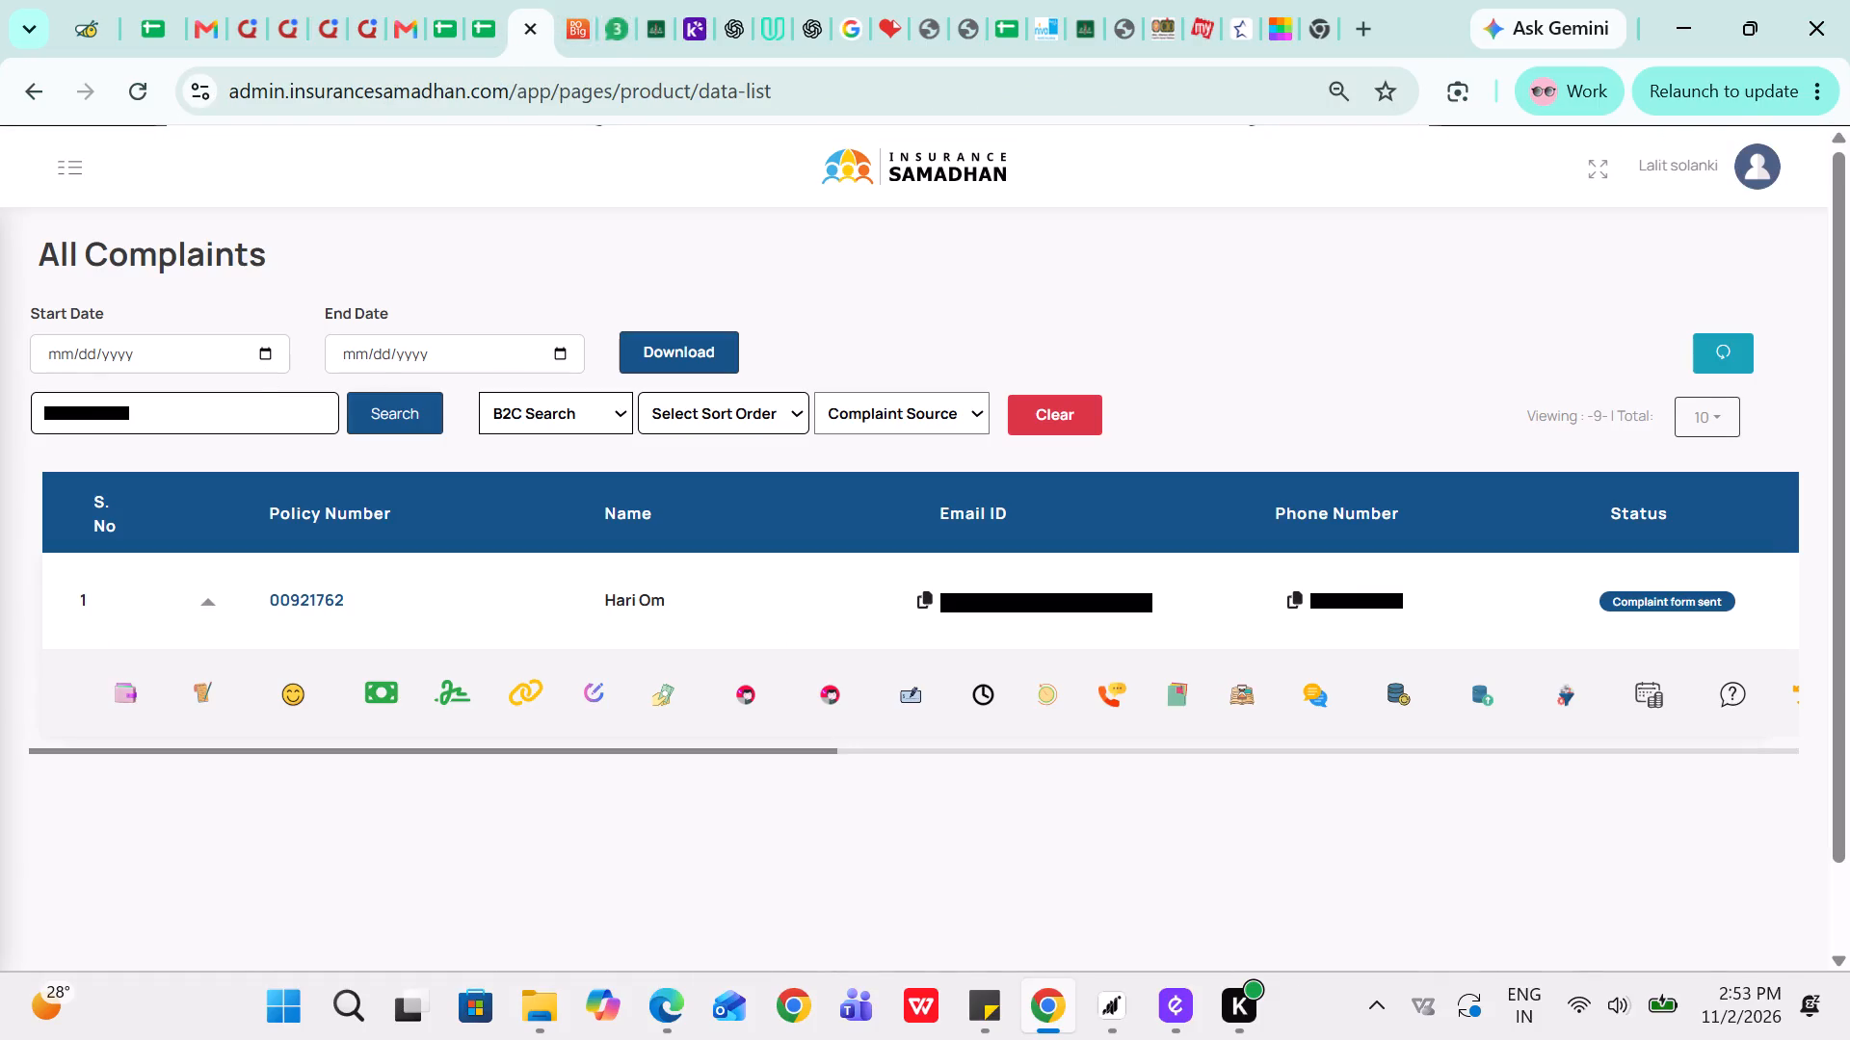
drag(201, 424, 0, 473)
key(ctrl+v)
click(409, 423)
click(1251, 607)
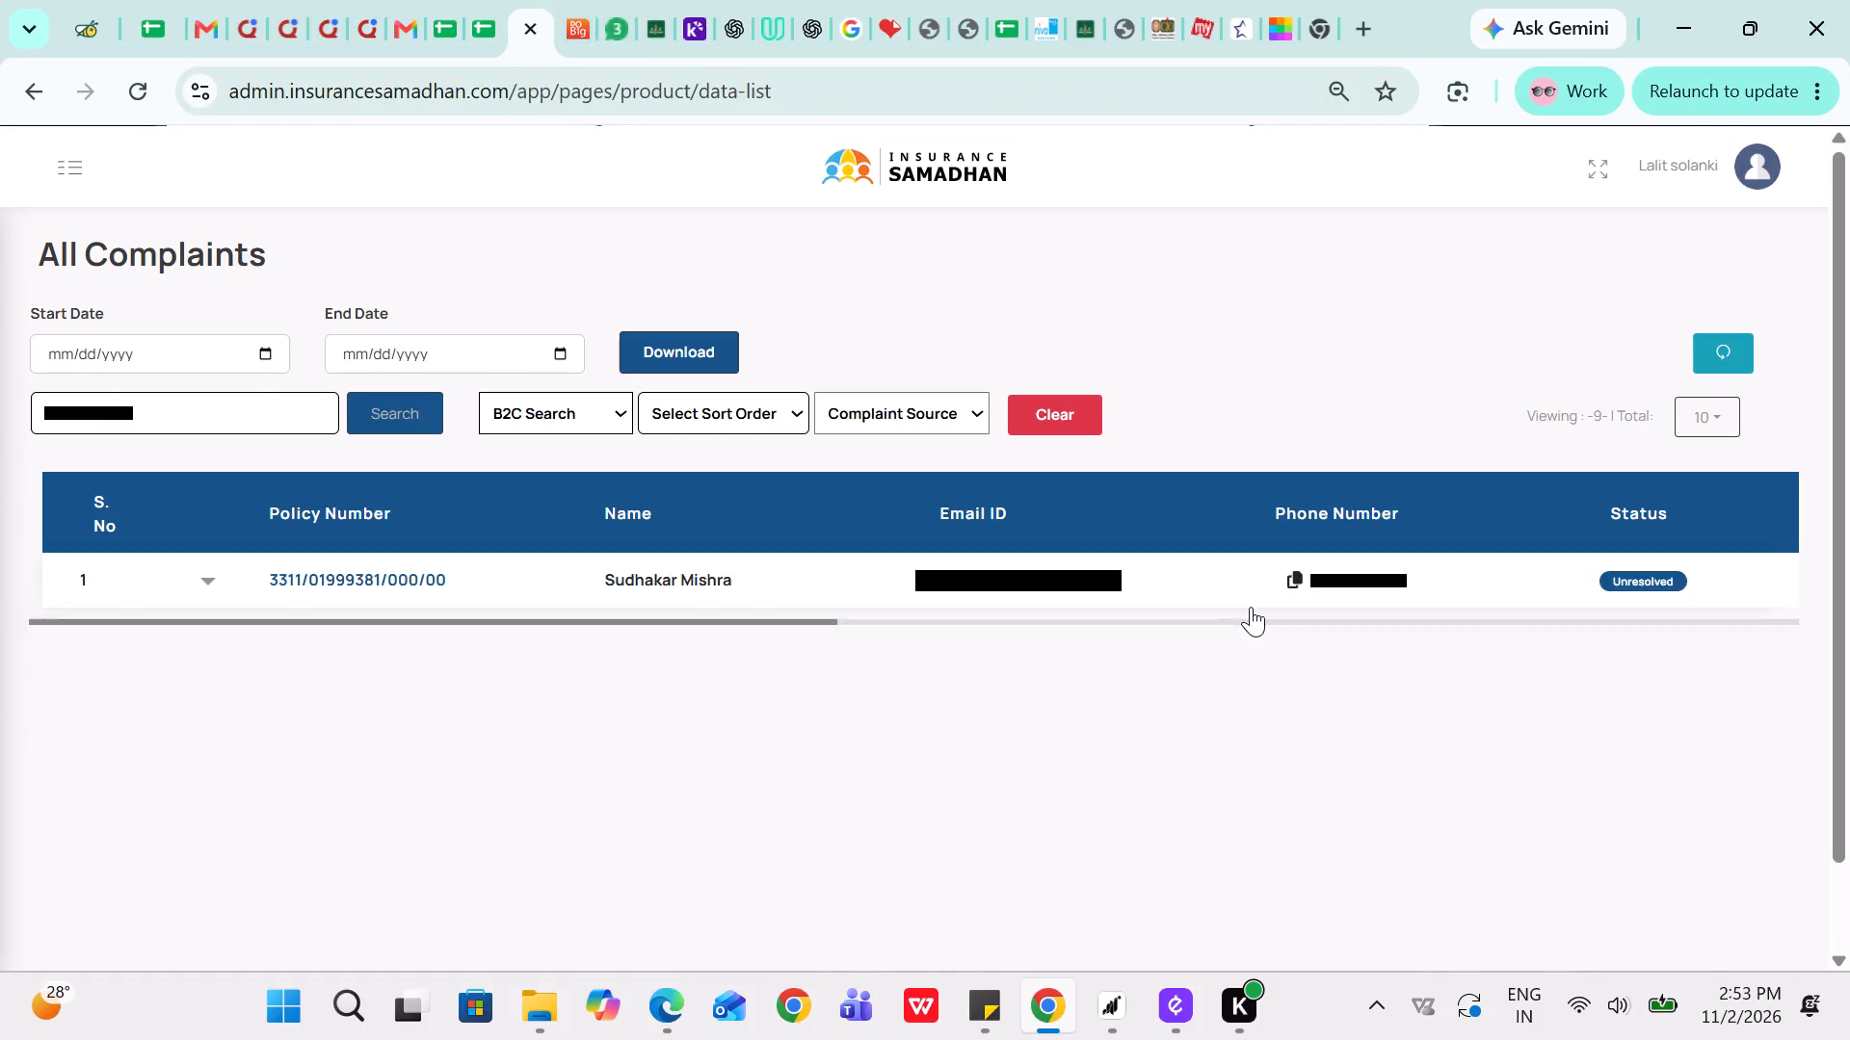
click(1321, 653)
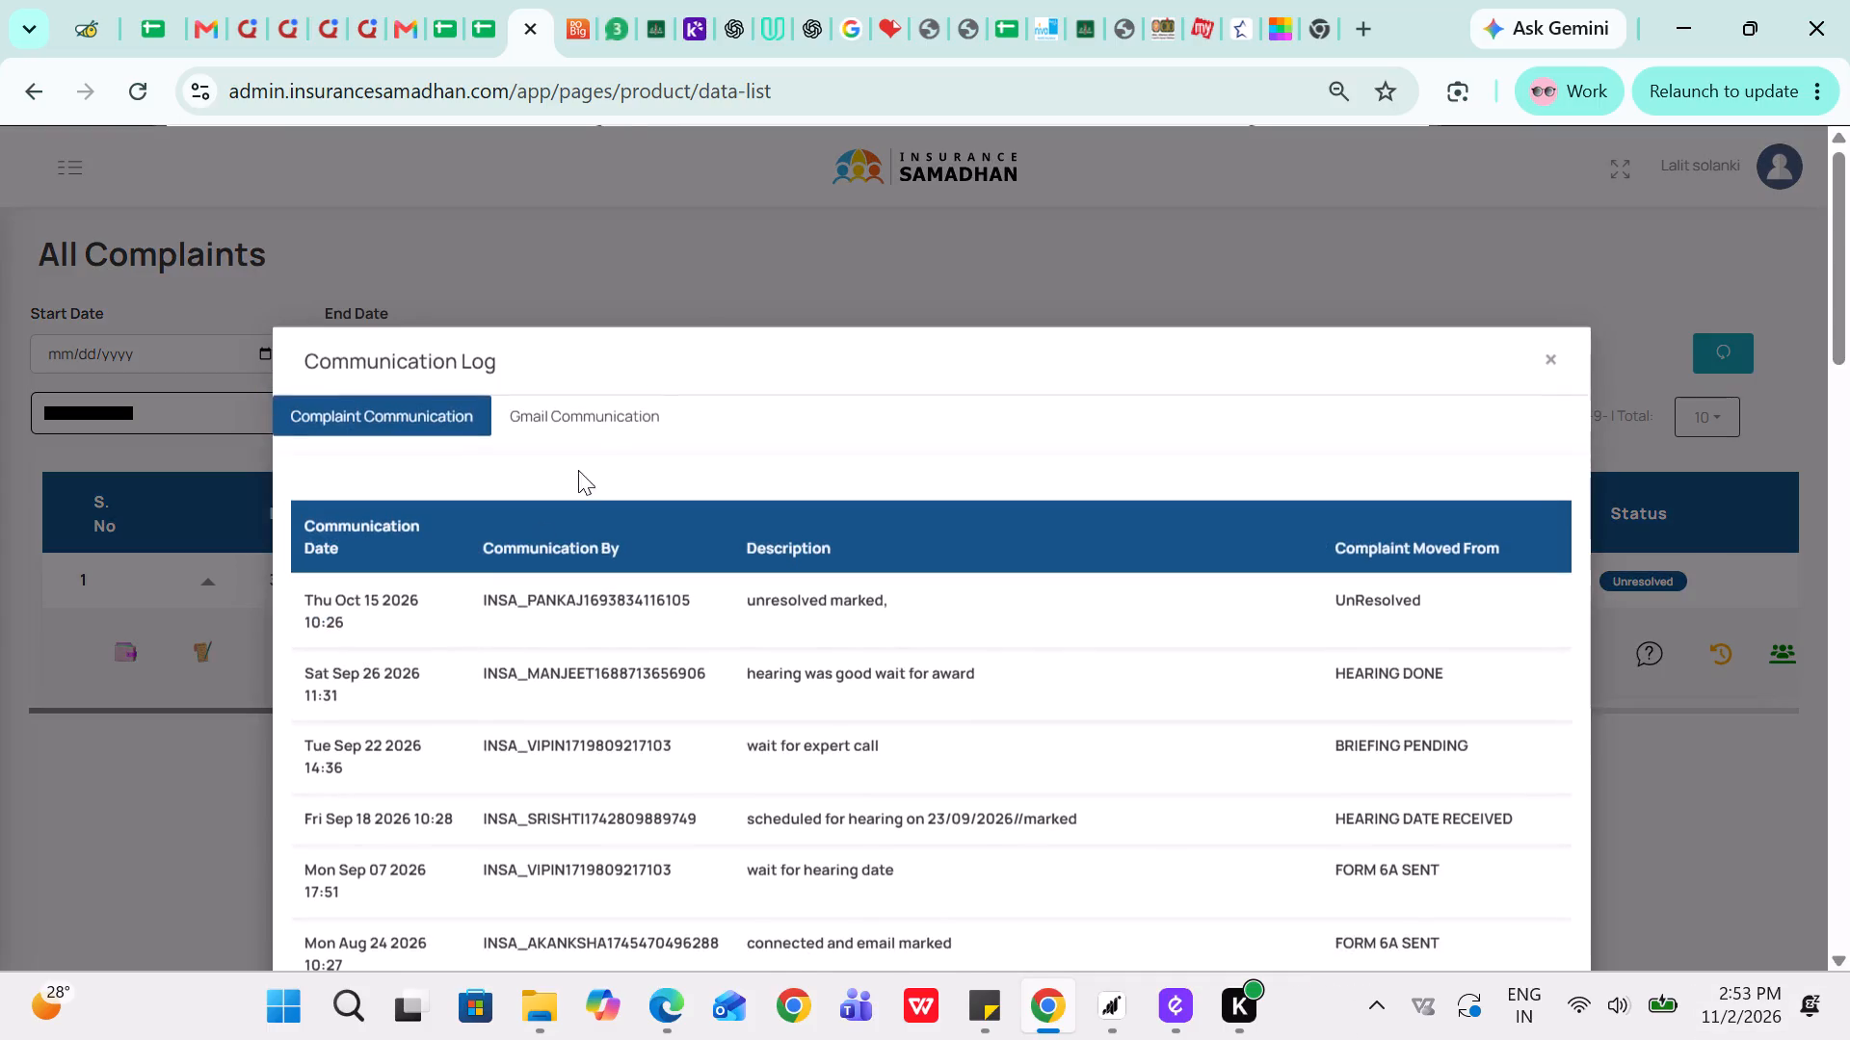
click(690, 247)
click(211, 577)
click(883, 785)
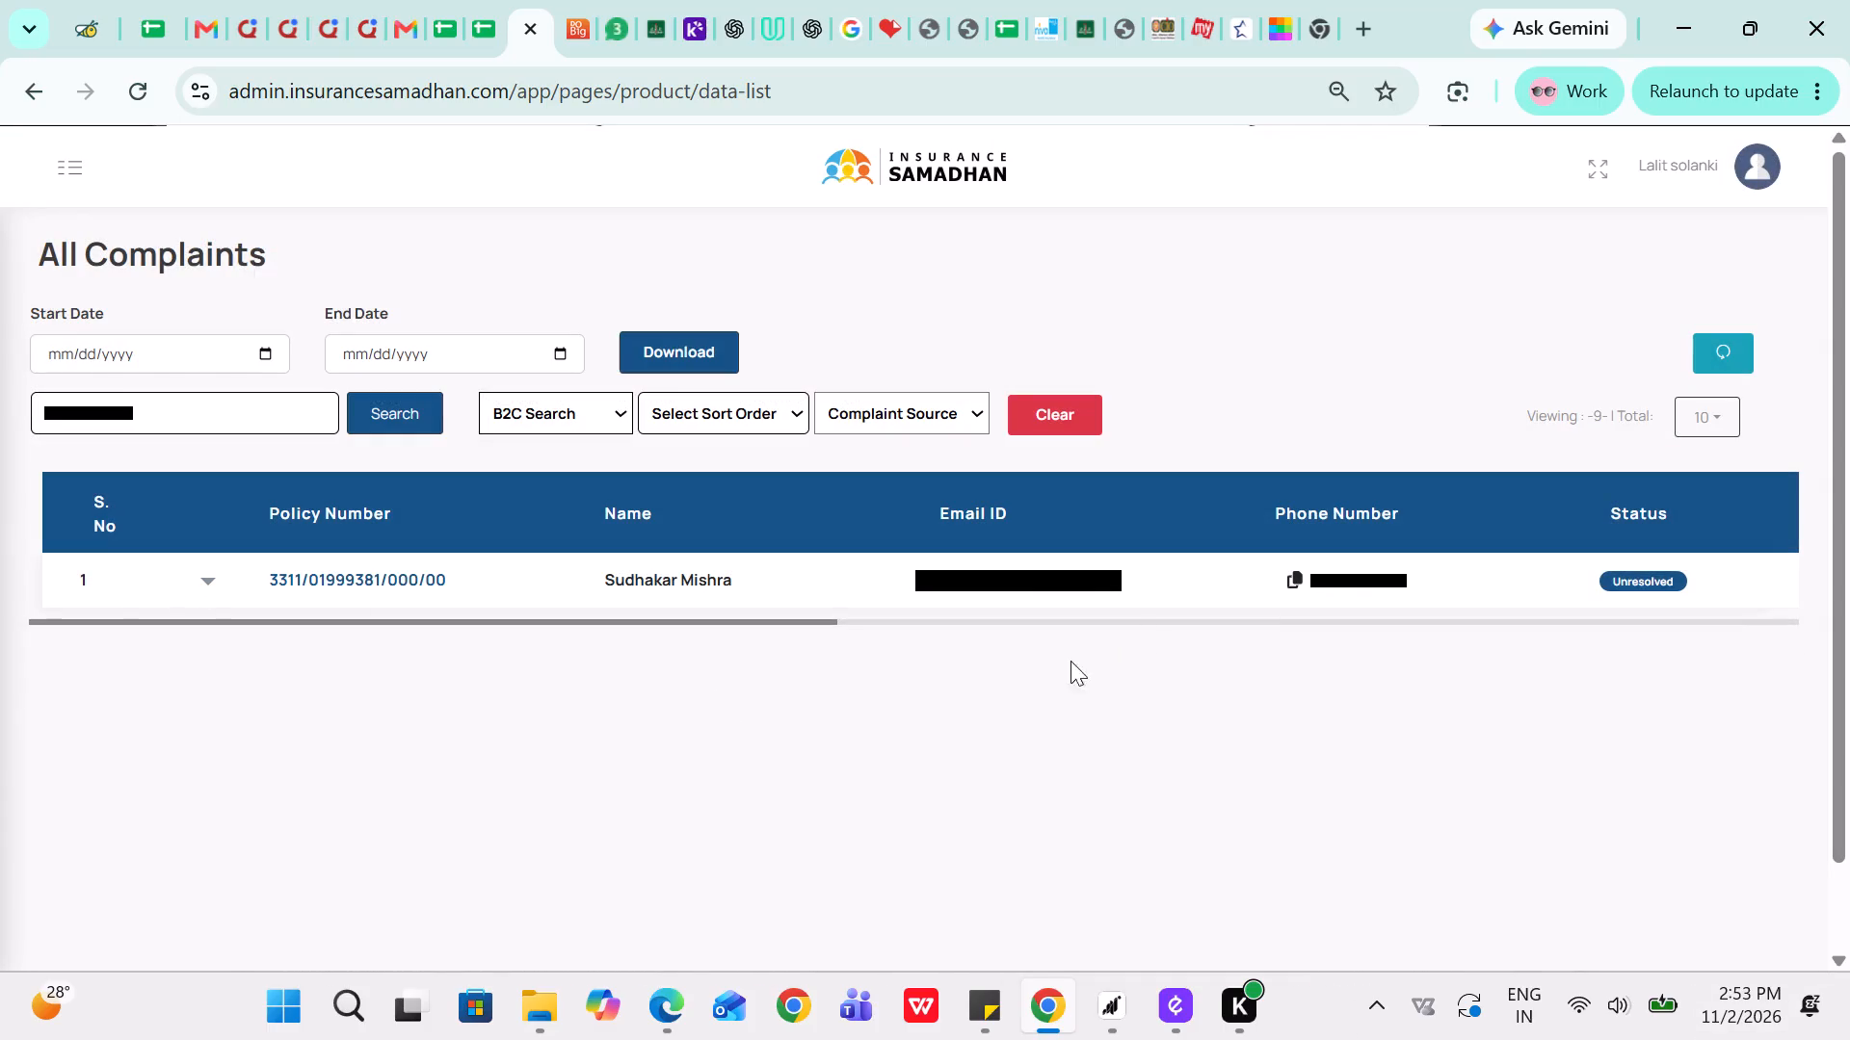
Return to the 02 Nov miss call sheet and select the blank column H cell of row 21.
click(481, 0)
scroll(865, 537, up, 2)
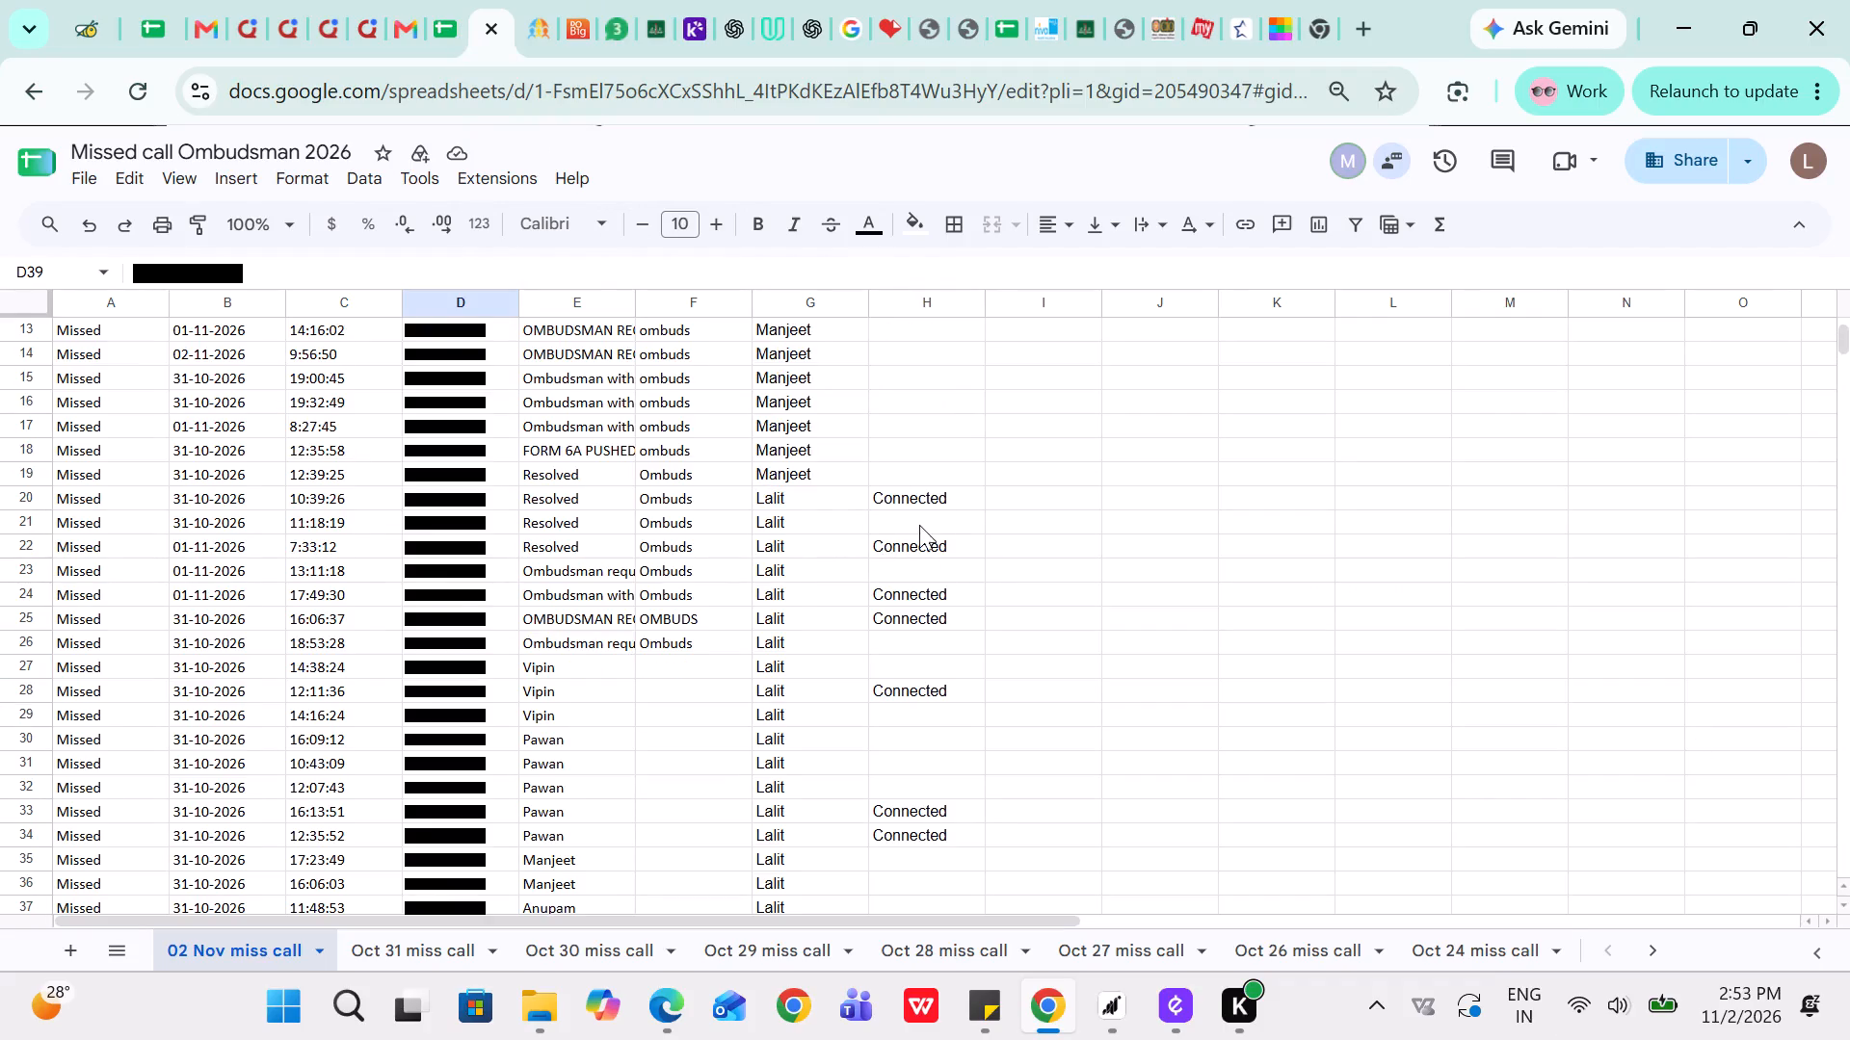
click(921, 526)
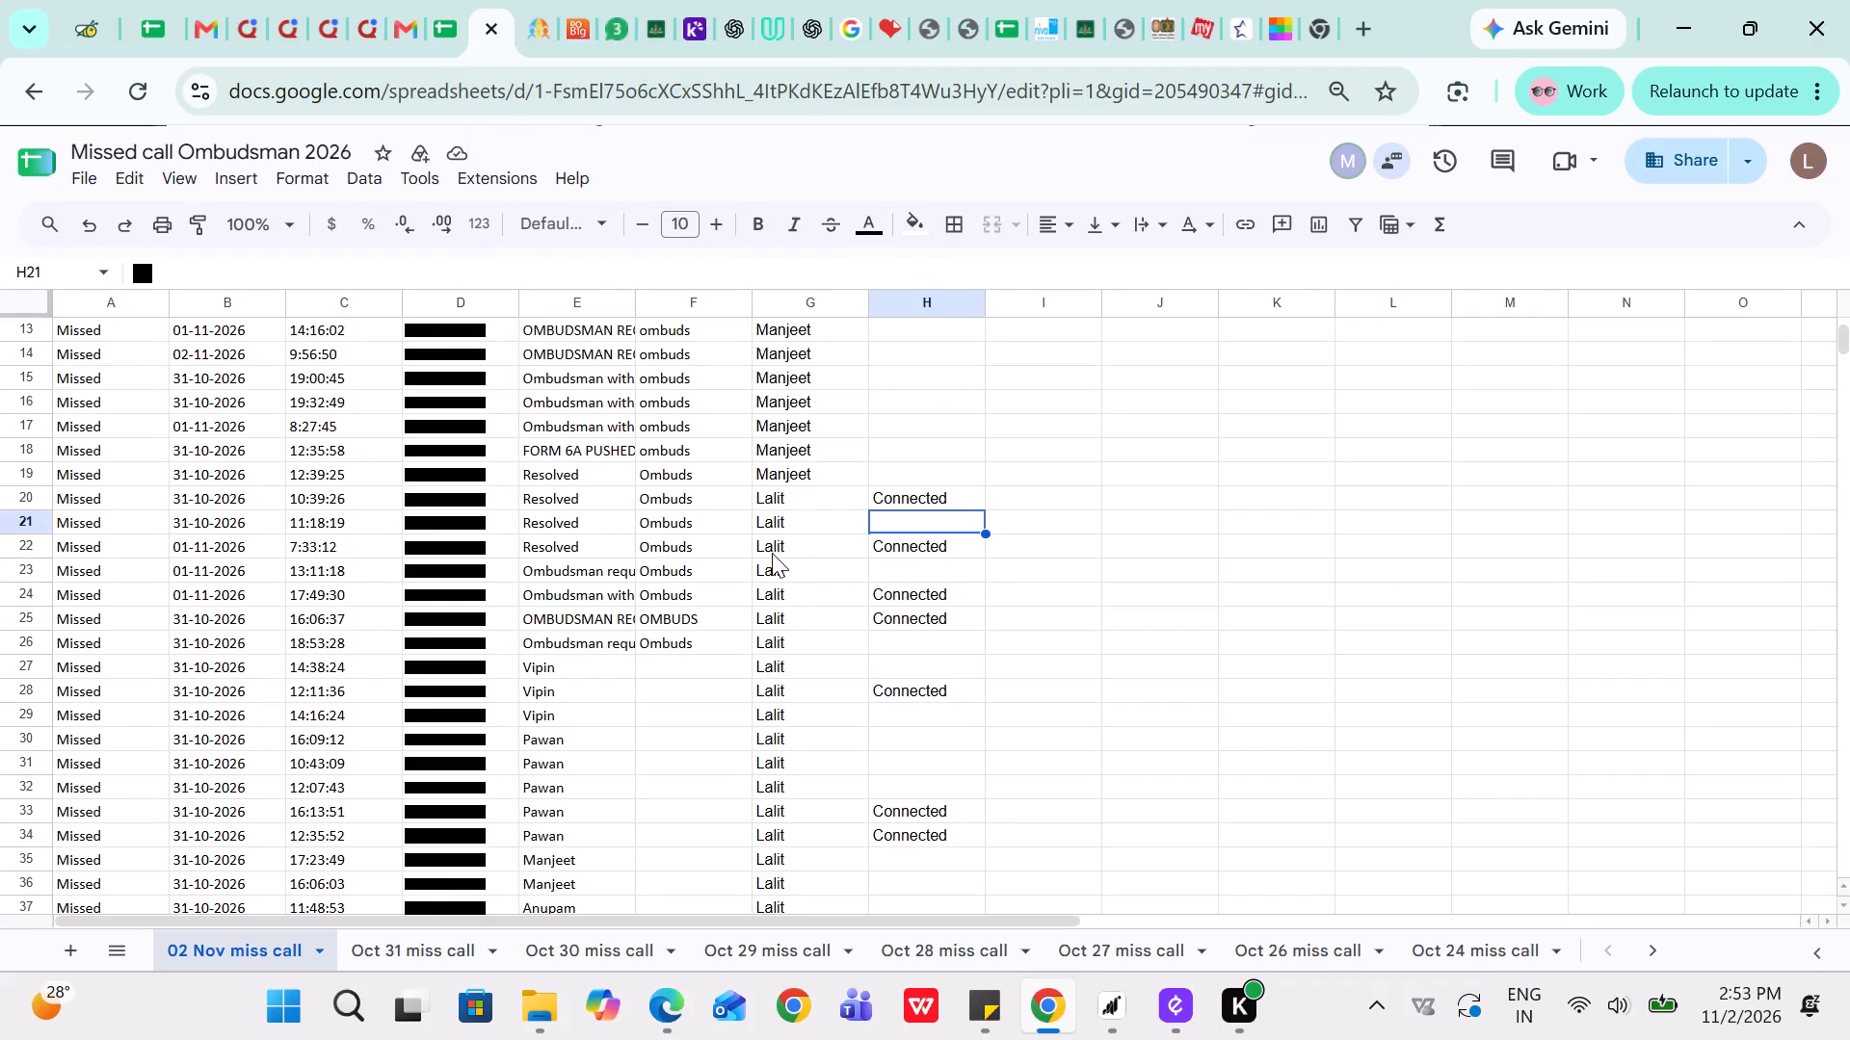
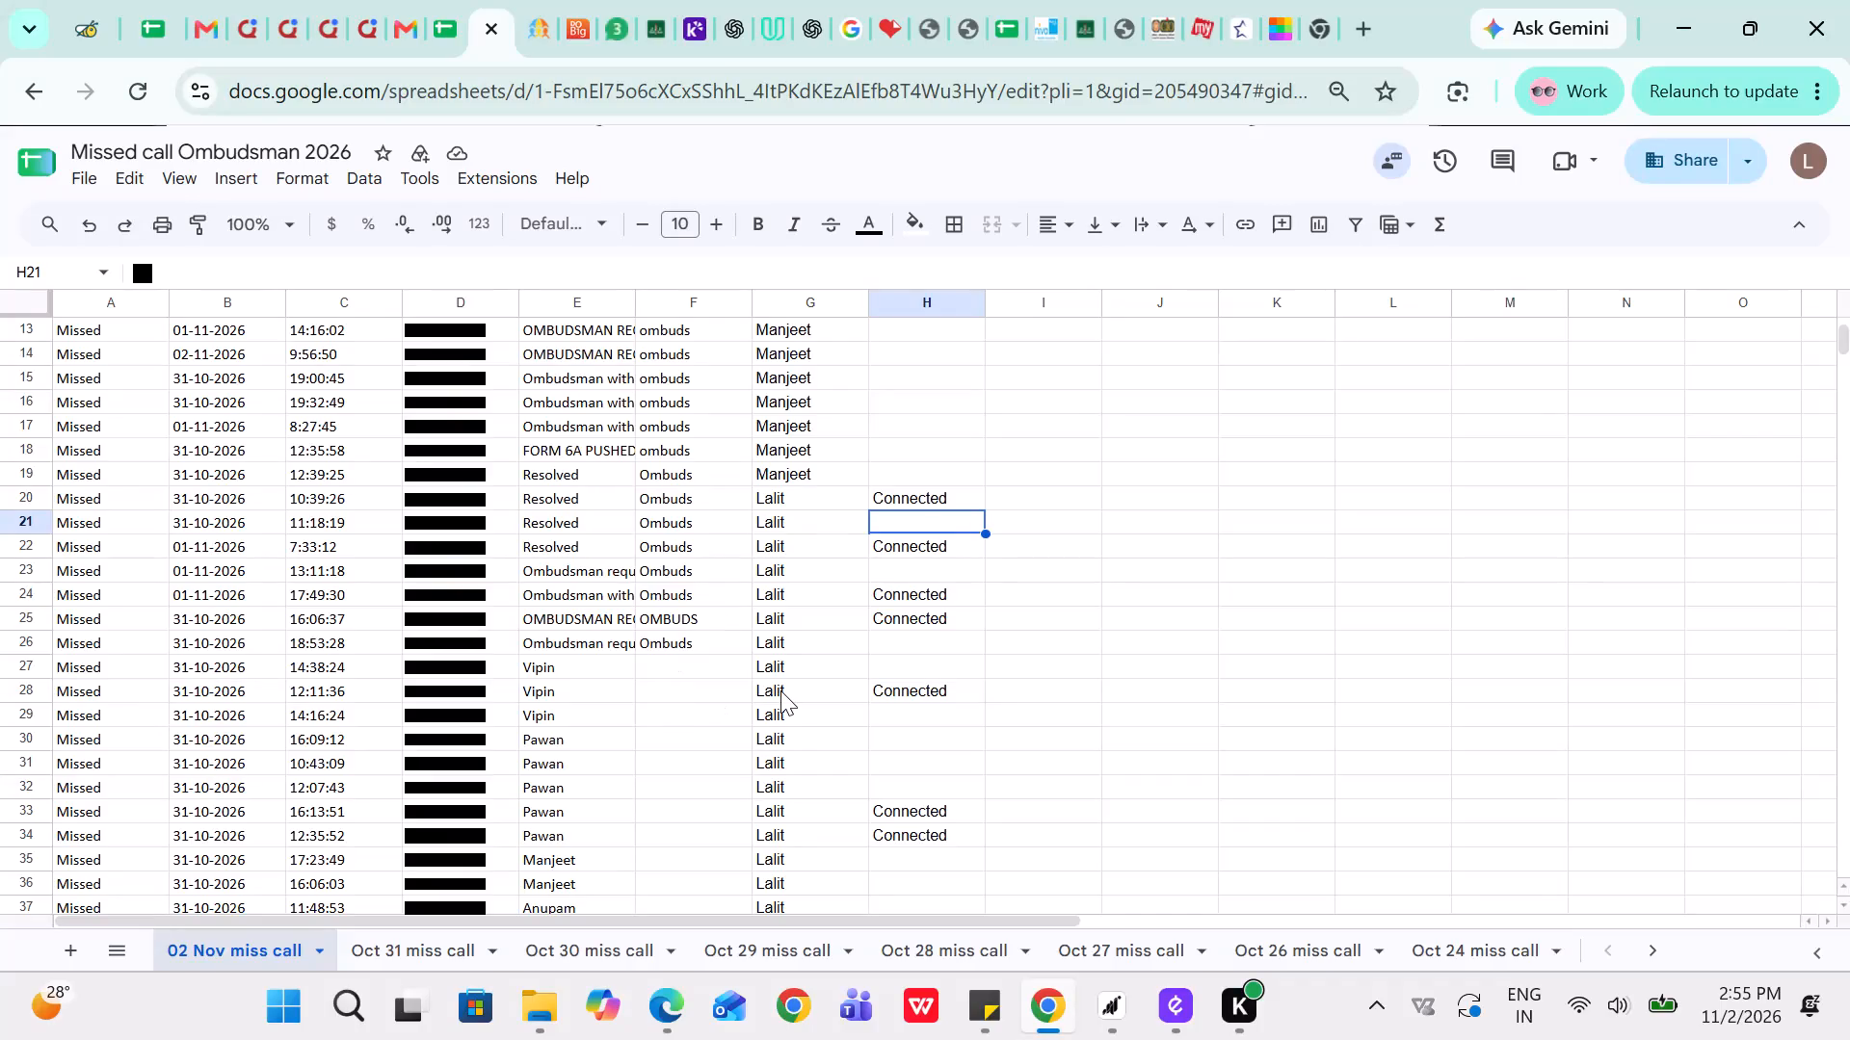
Copy the phone number in row 39 and review the matching Unresolved complaint's dated status history in All Complaints.
scroll(796, 603, down, 2)
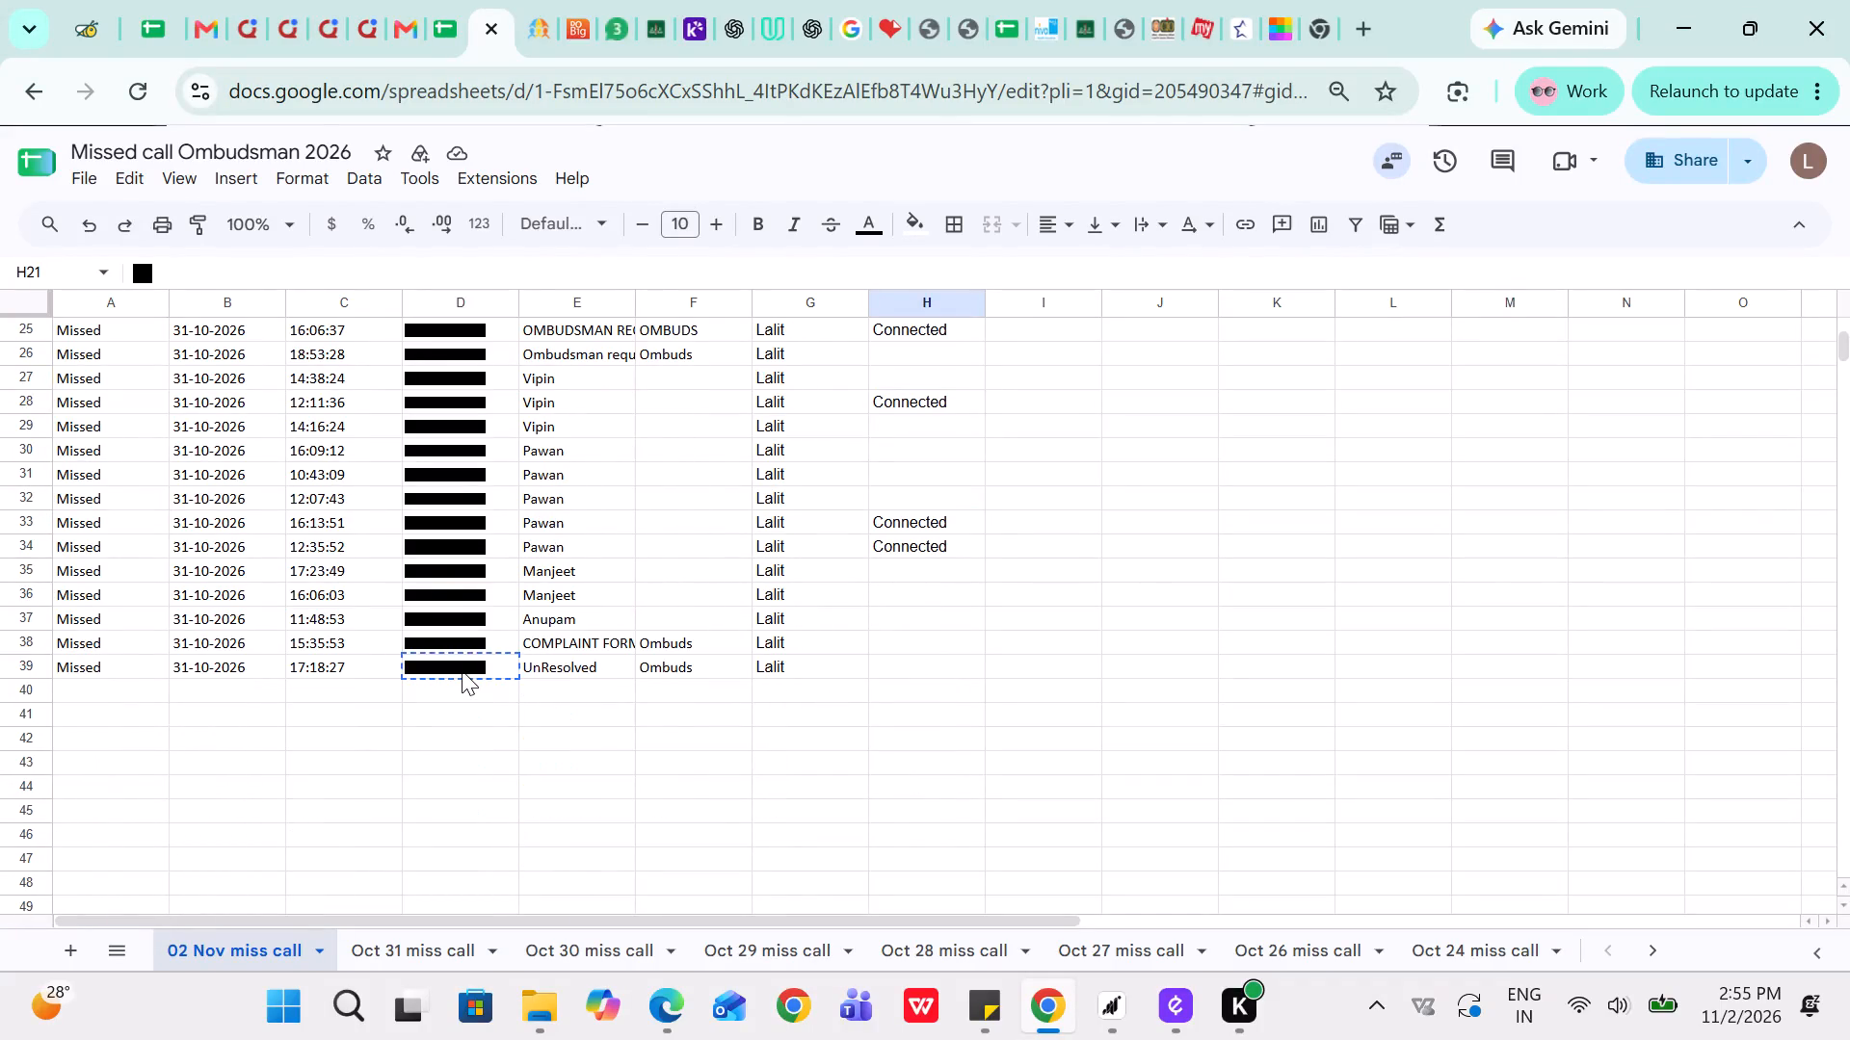
click(462, 670)
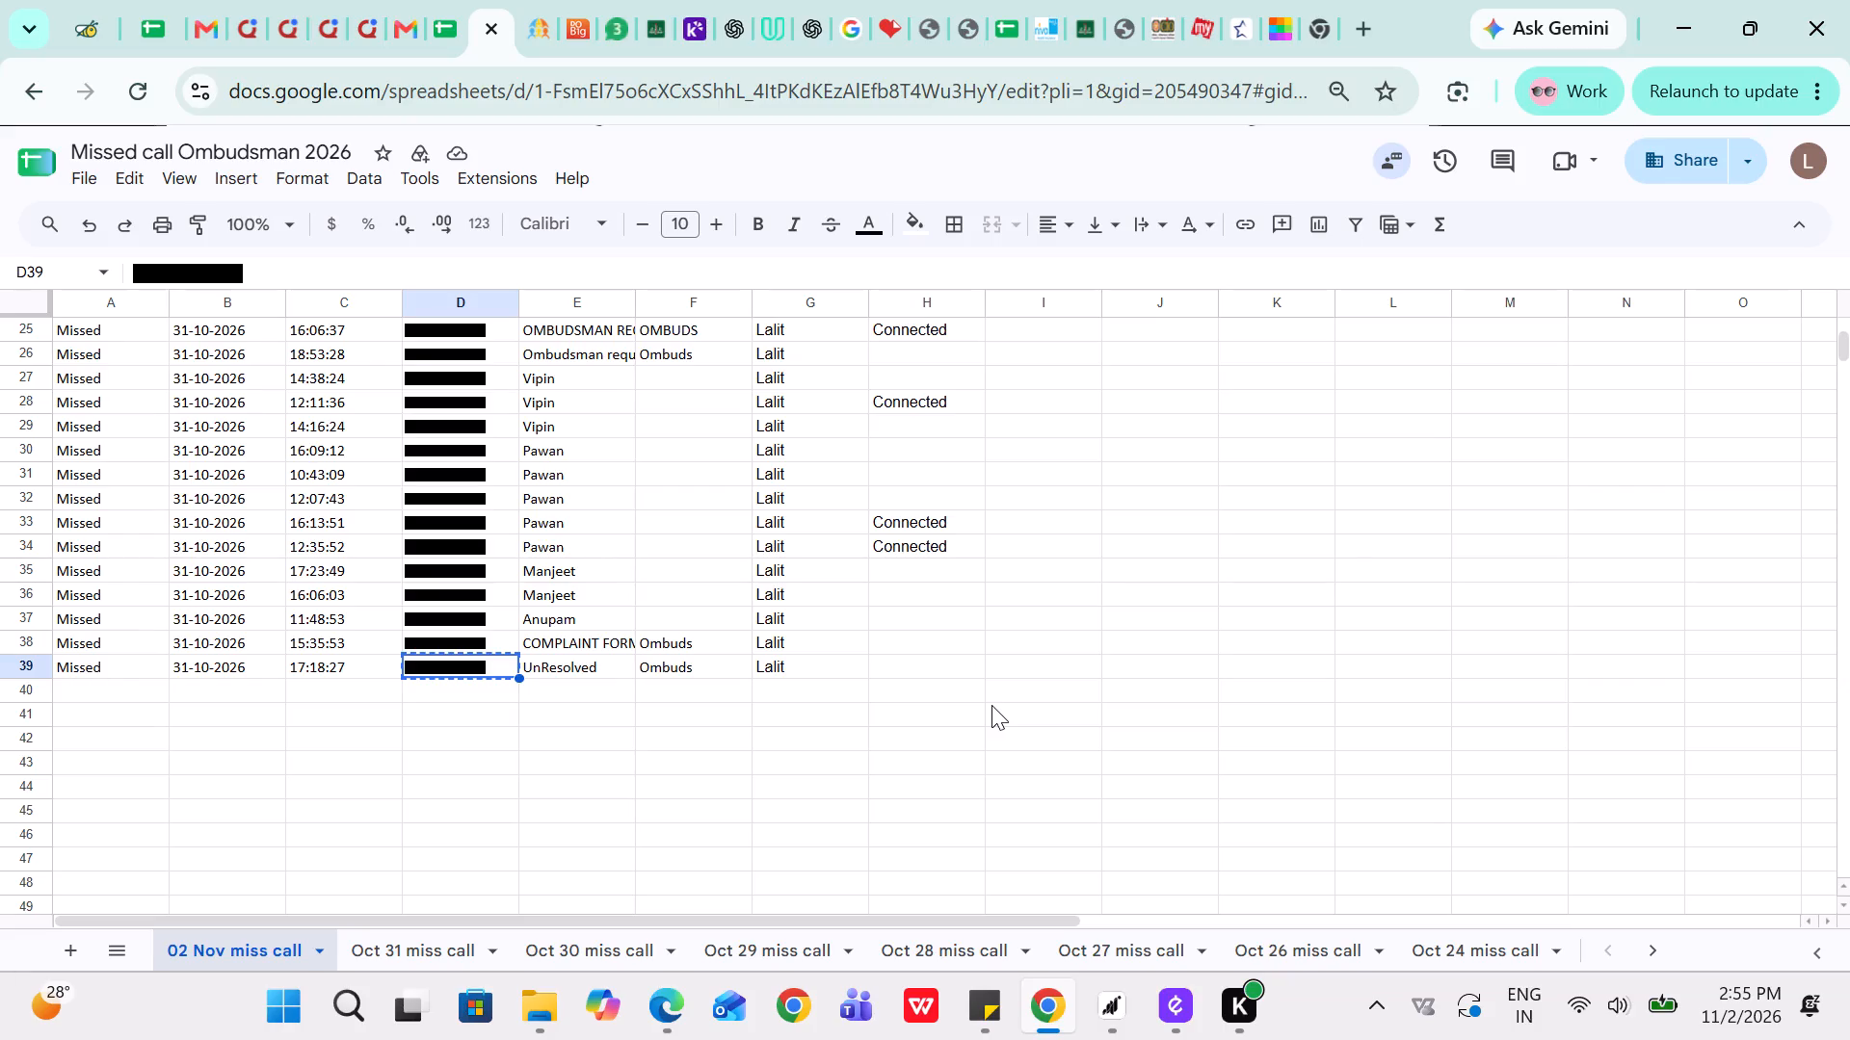
key(ctrl+c)
click(523, 0)
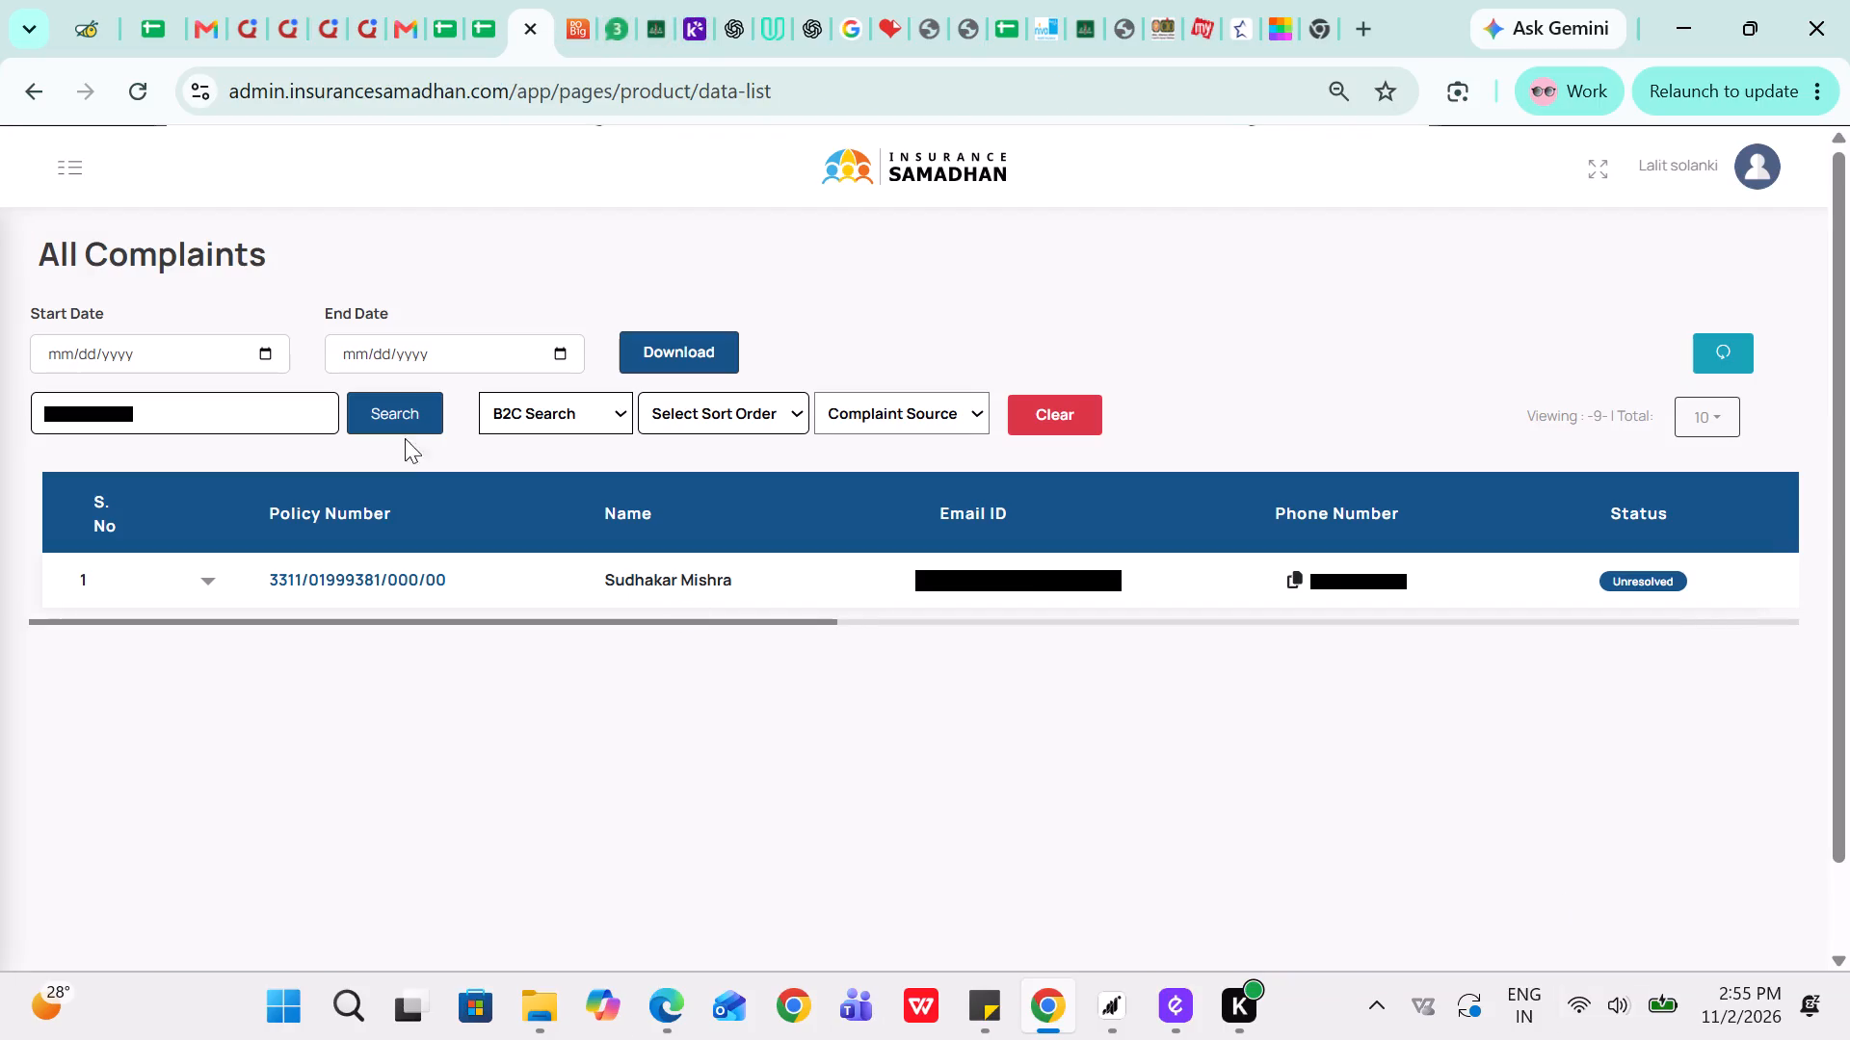
click(1230, 592)
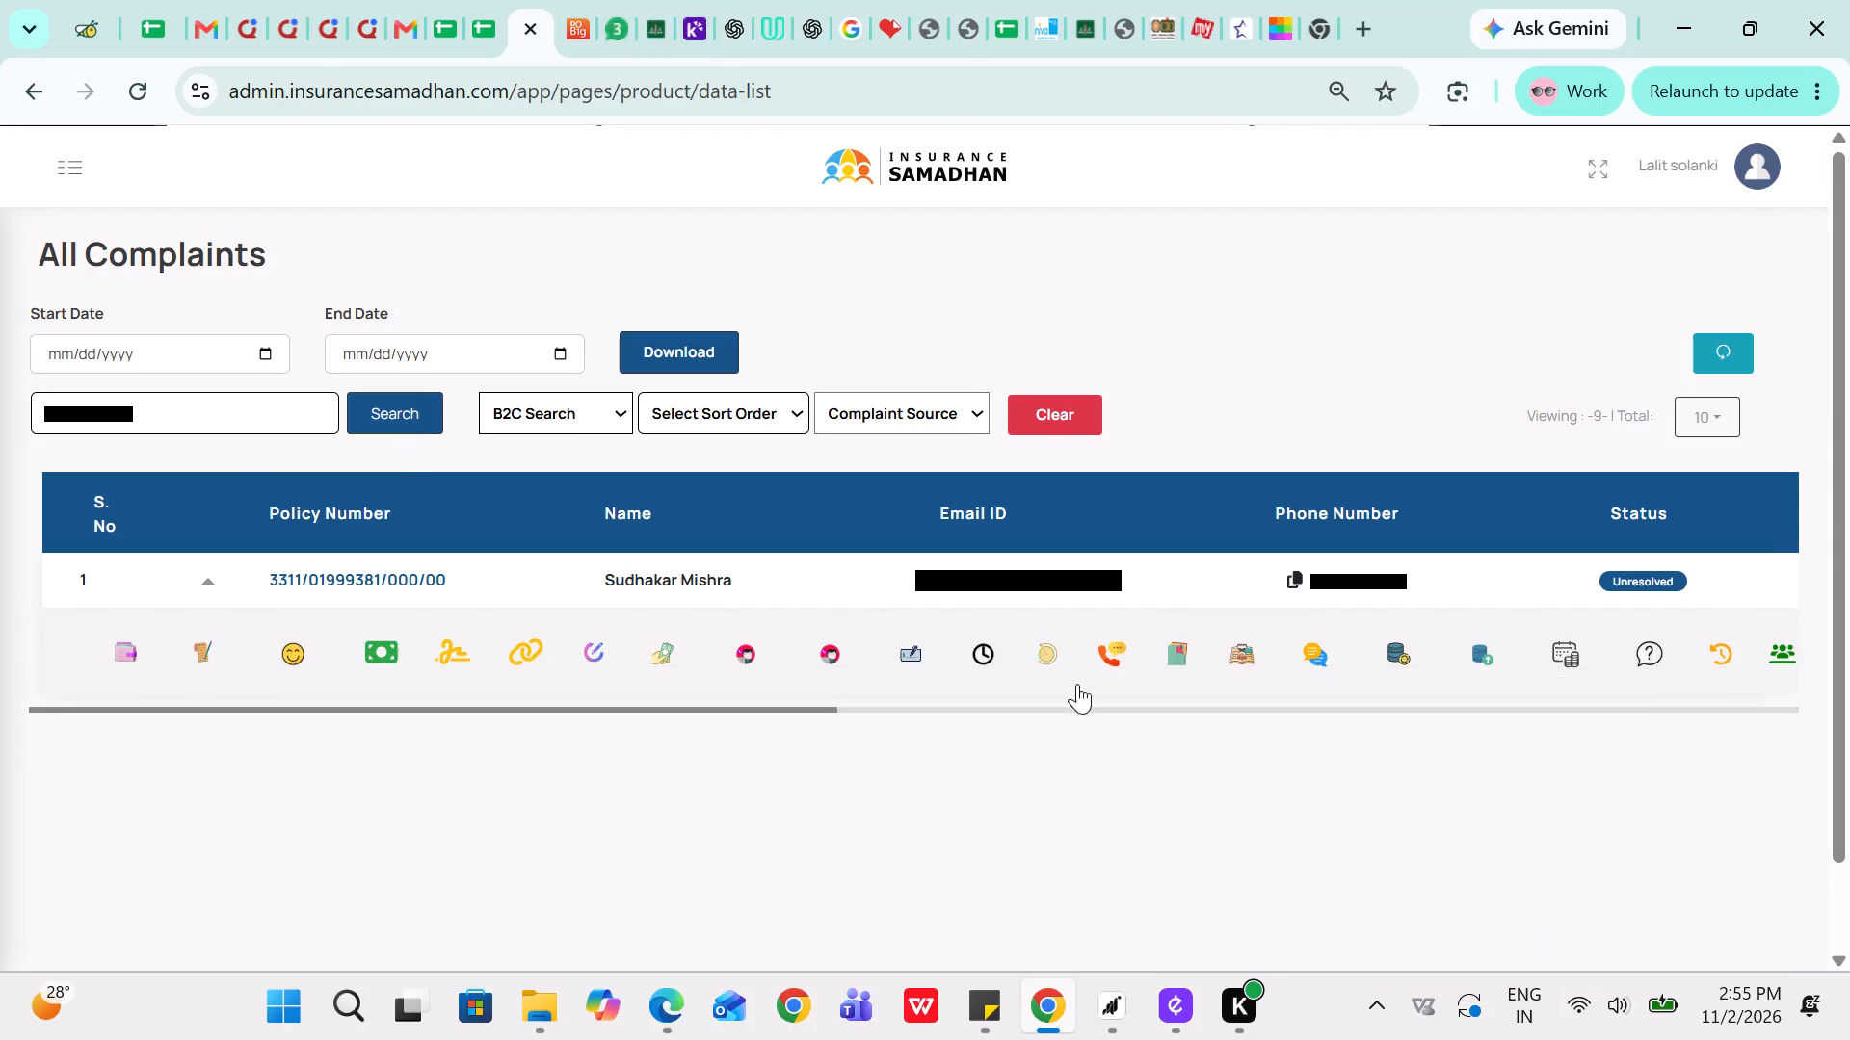
click(1039, 664)
scroll(1175, 702, down, 17)
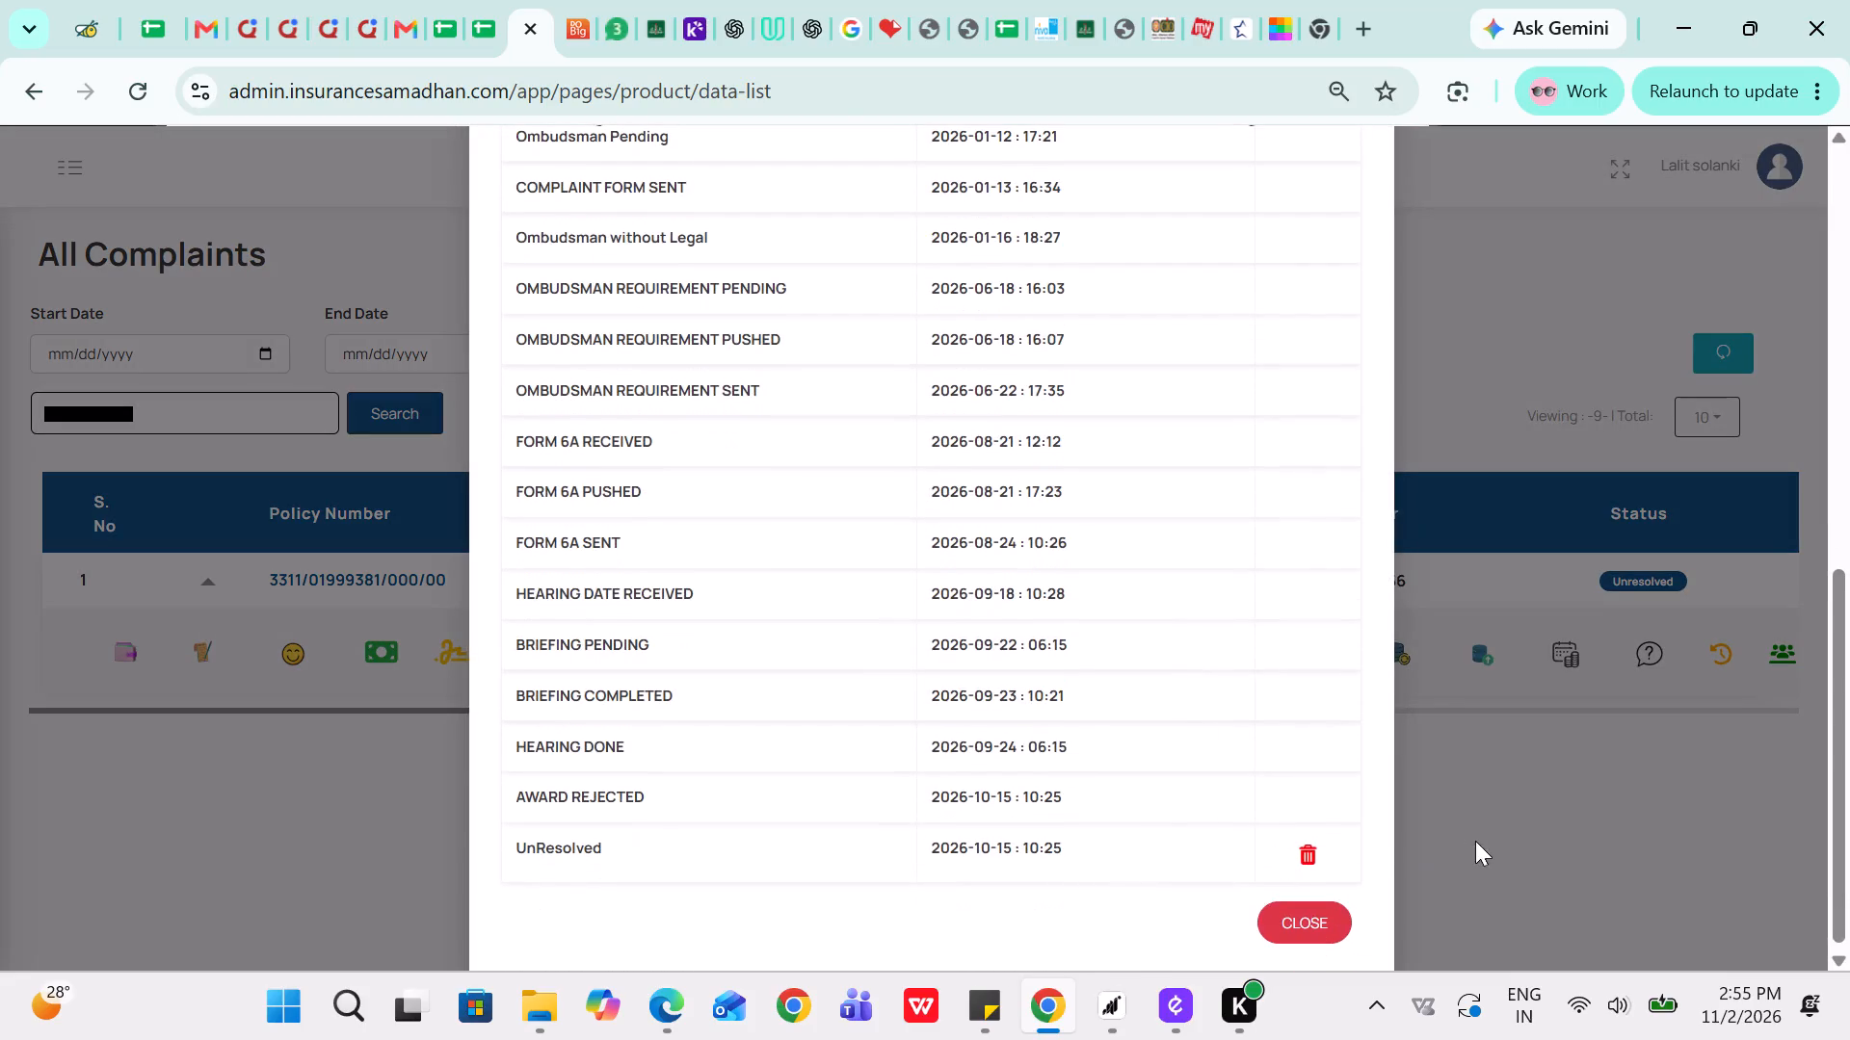
click(1475, 841)
Copy the Unresolved complaint's customer phone number and place a call to it from the Smartflo dialer.
click(1292, 577)
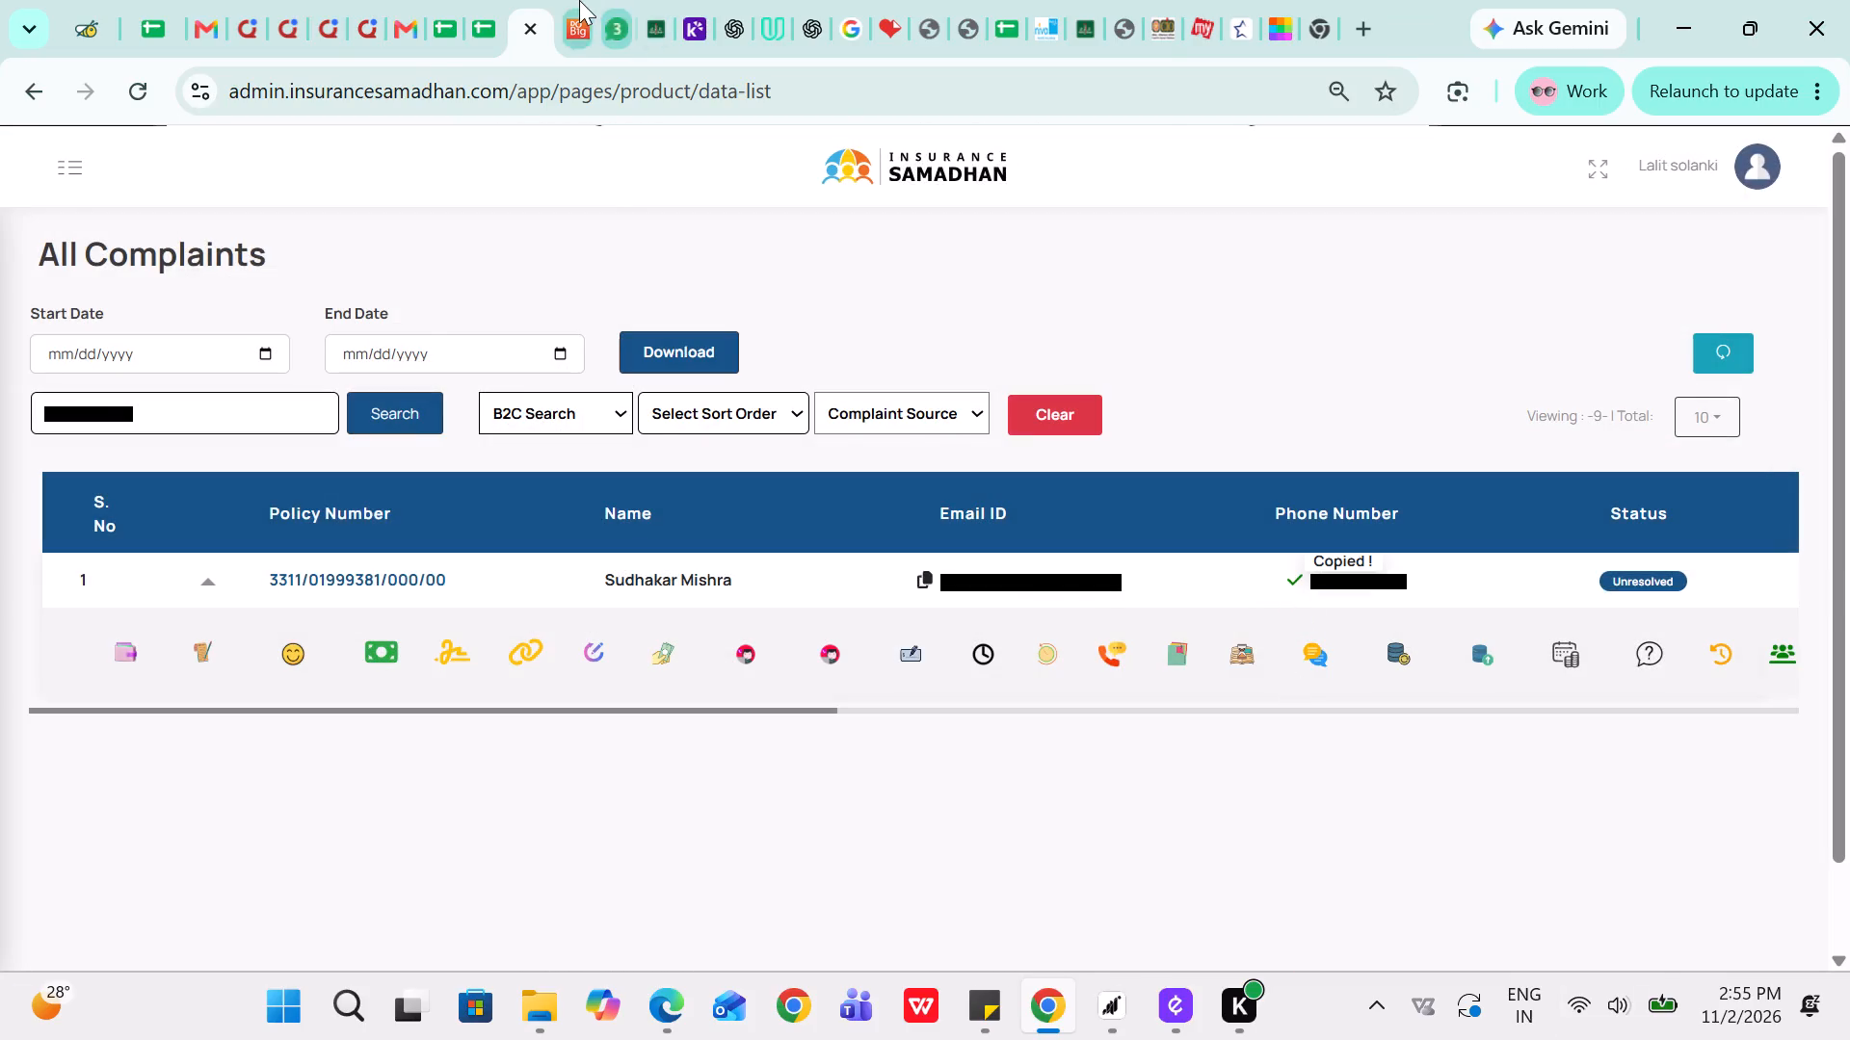
click(577, 0)
double_click(815, 310)
key(ctrl+v)
click(907, 882)
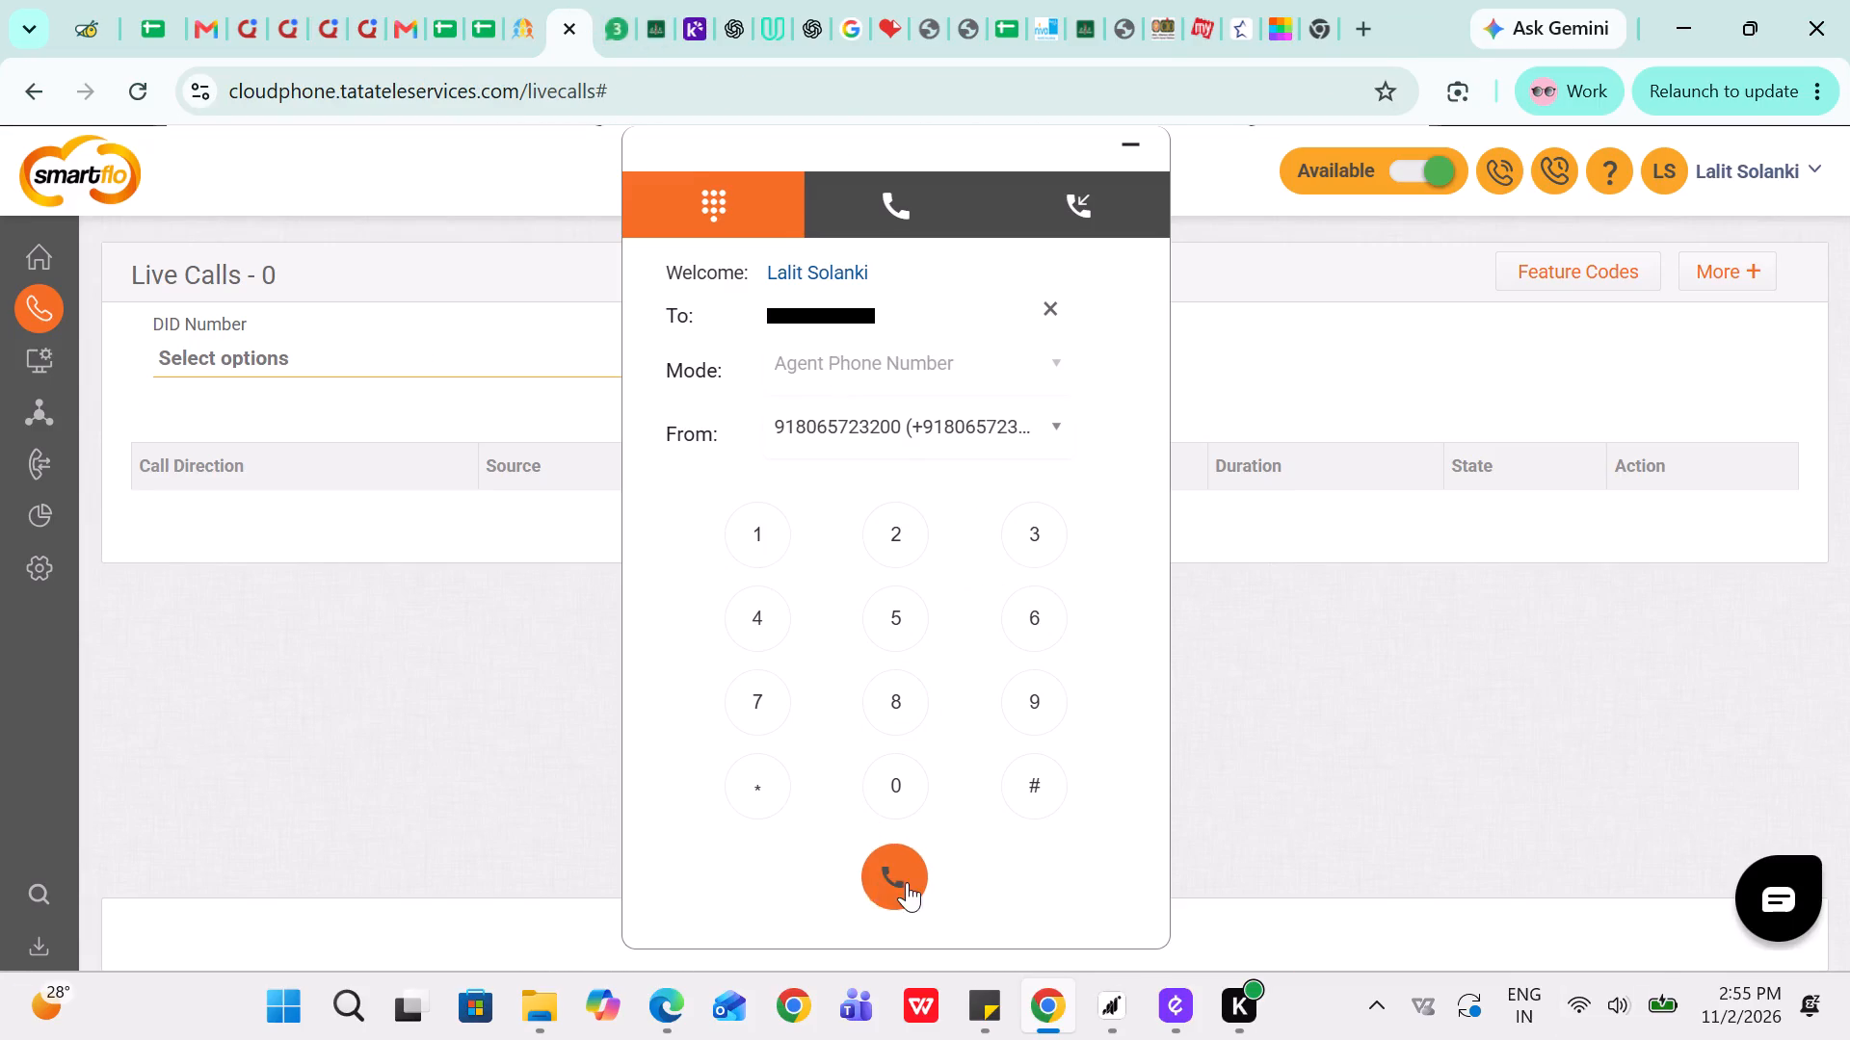
click(1366, 684)
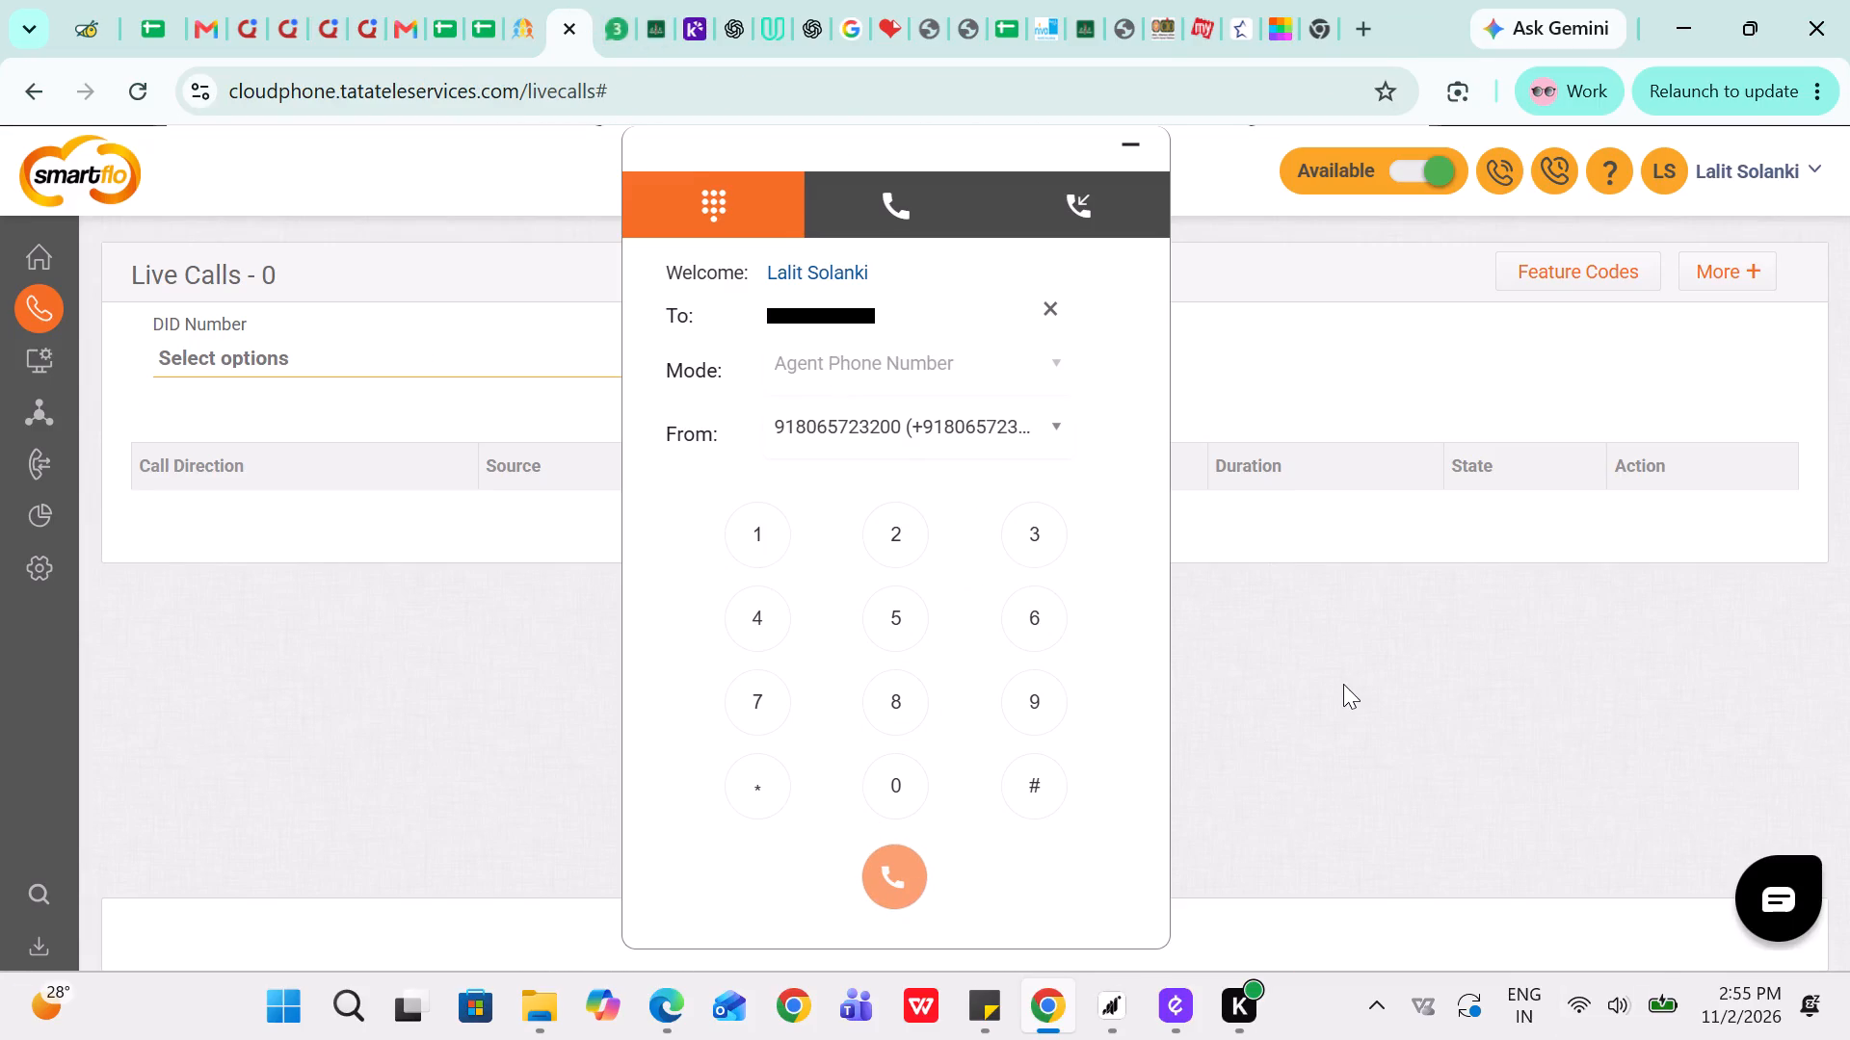
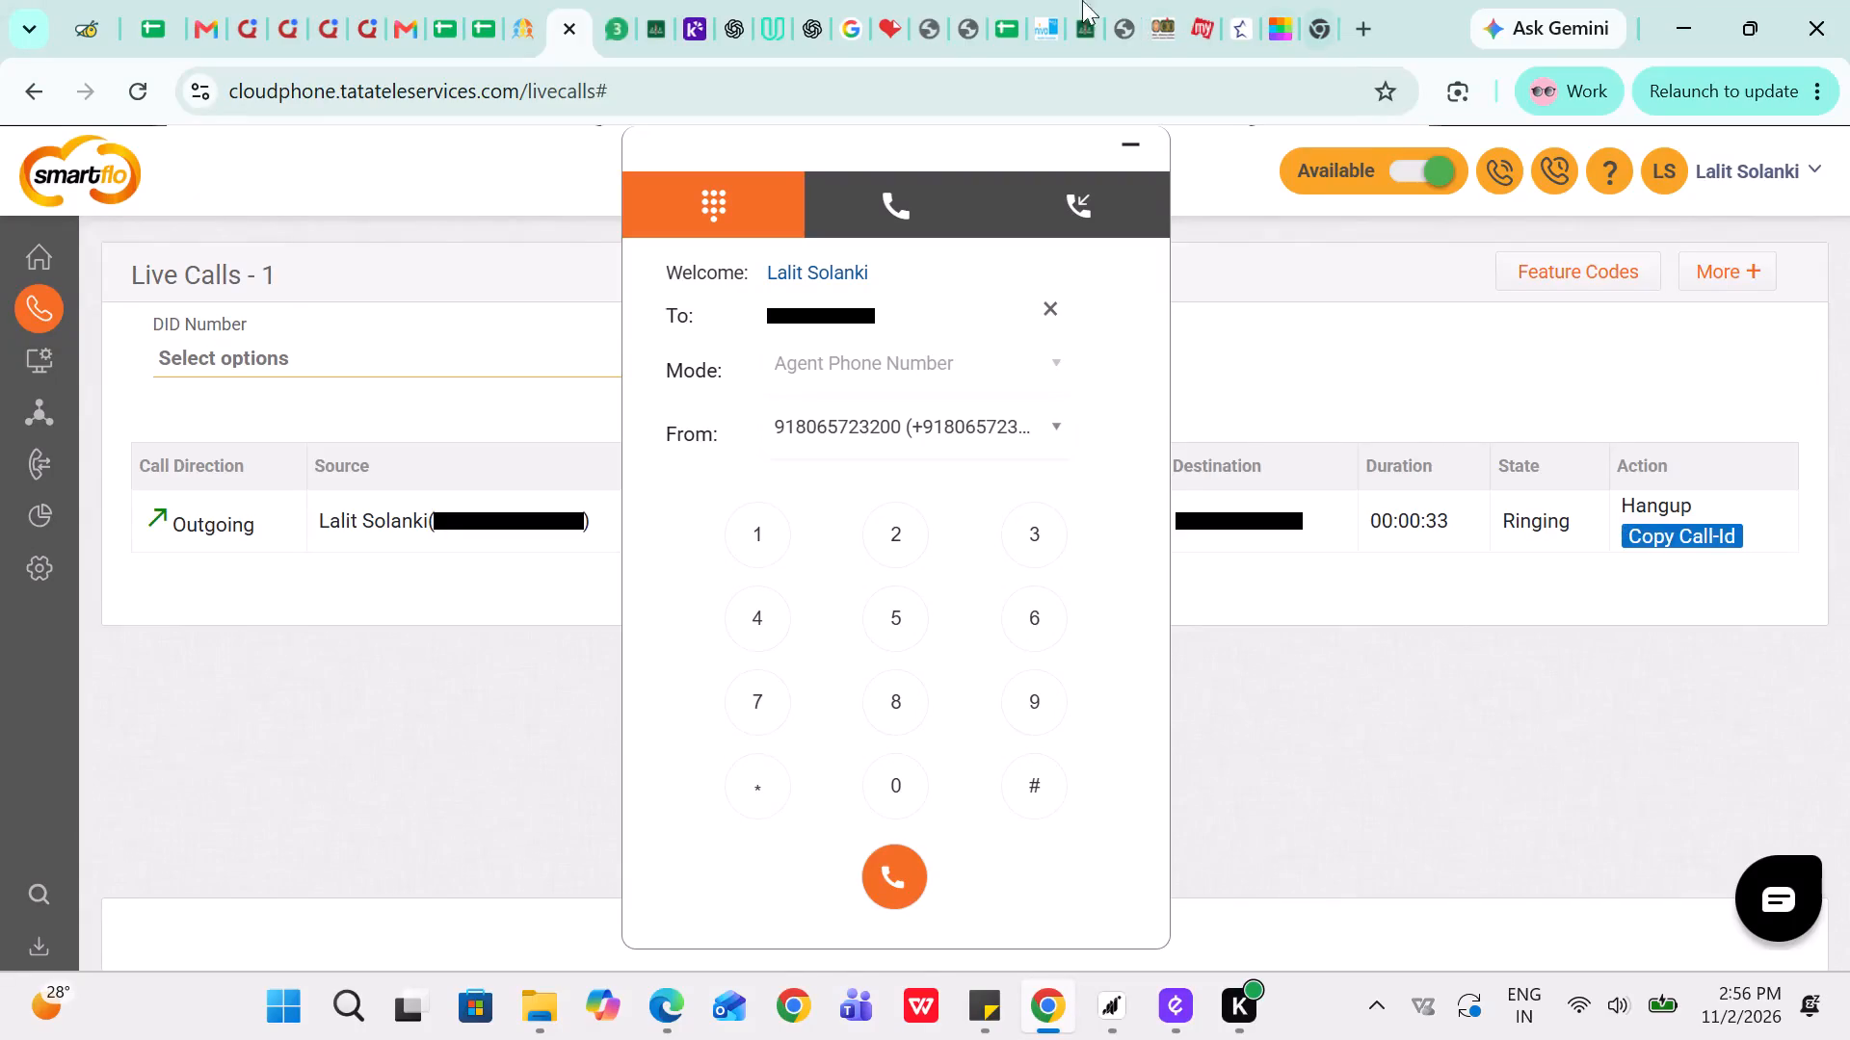
Add a comment to the Unresolved complaint's communication history and begin drafting its description for the call dated 11/02/2026.
click(515, 0)
click(1325, 661)
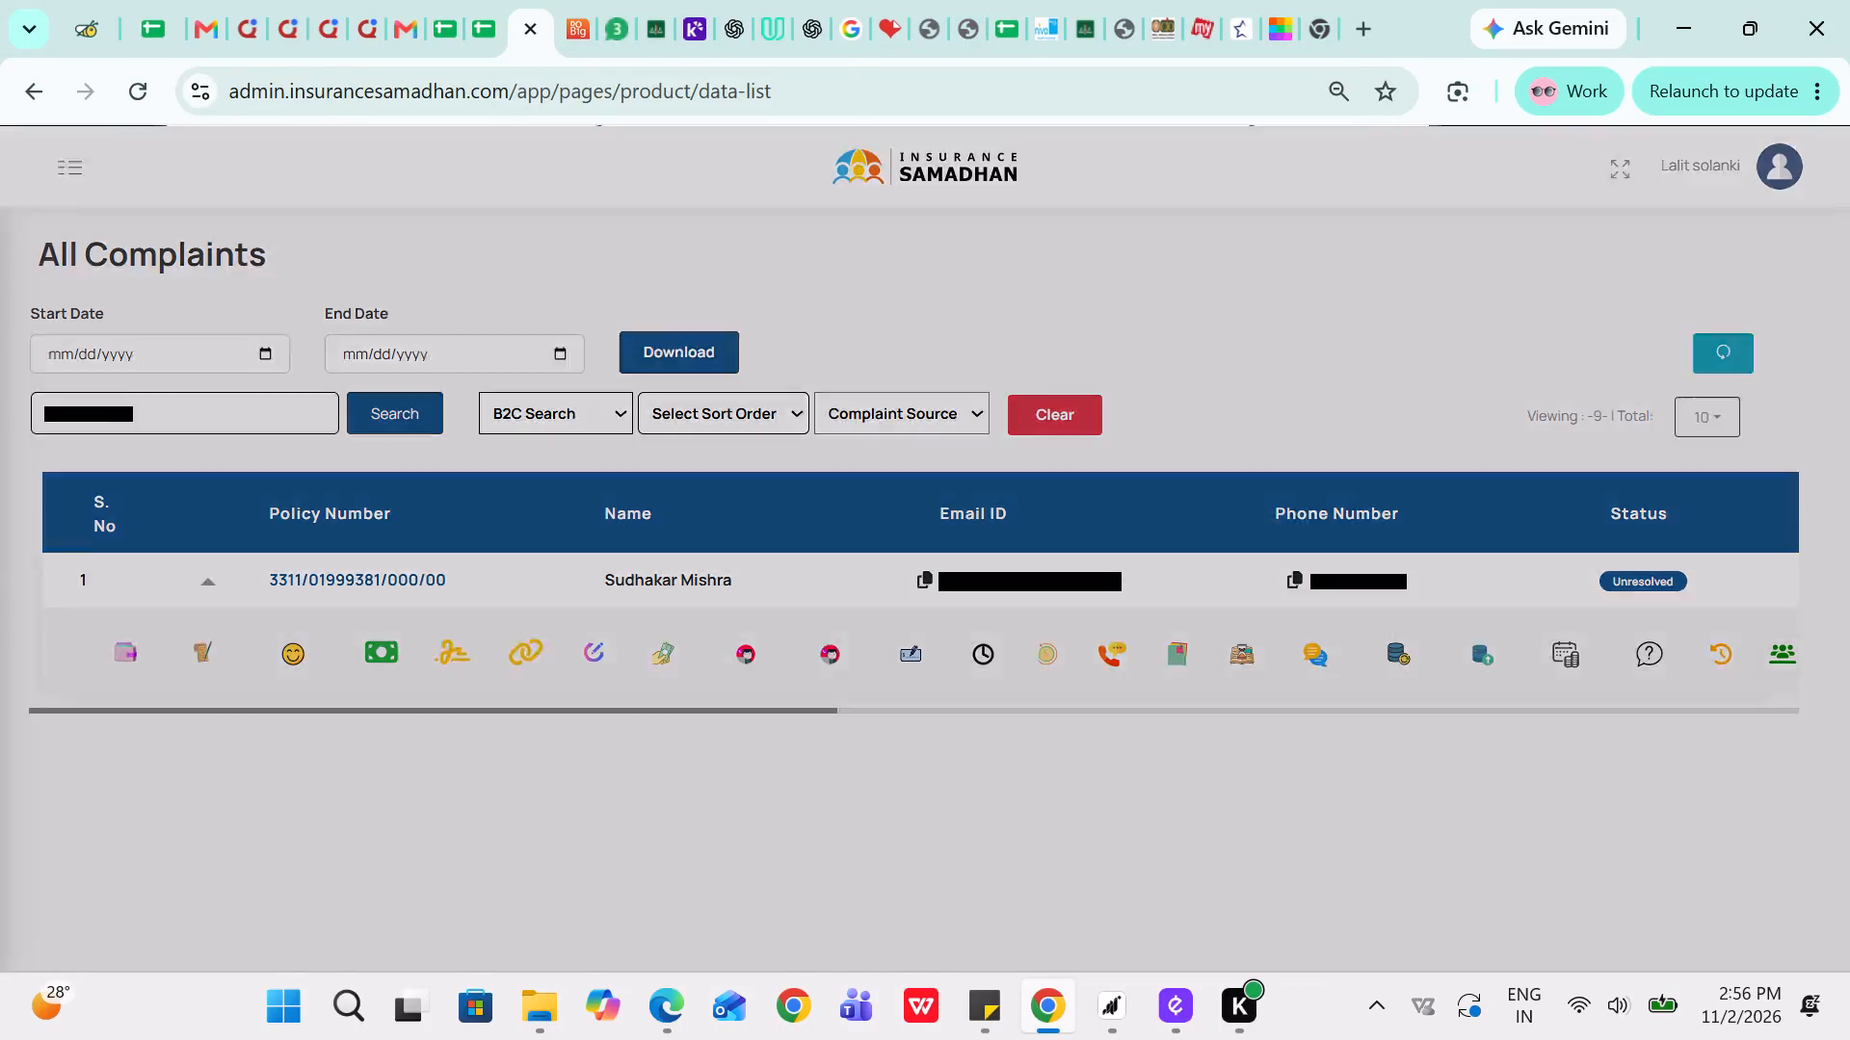
scroll(1308, 760, down, 6)
scroll(1101, 949, down, 11)
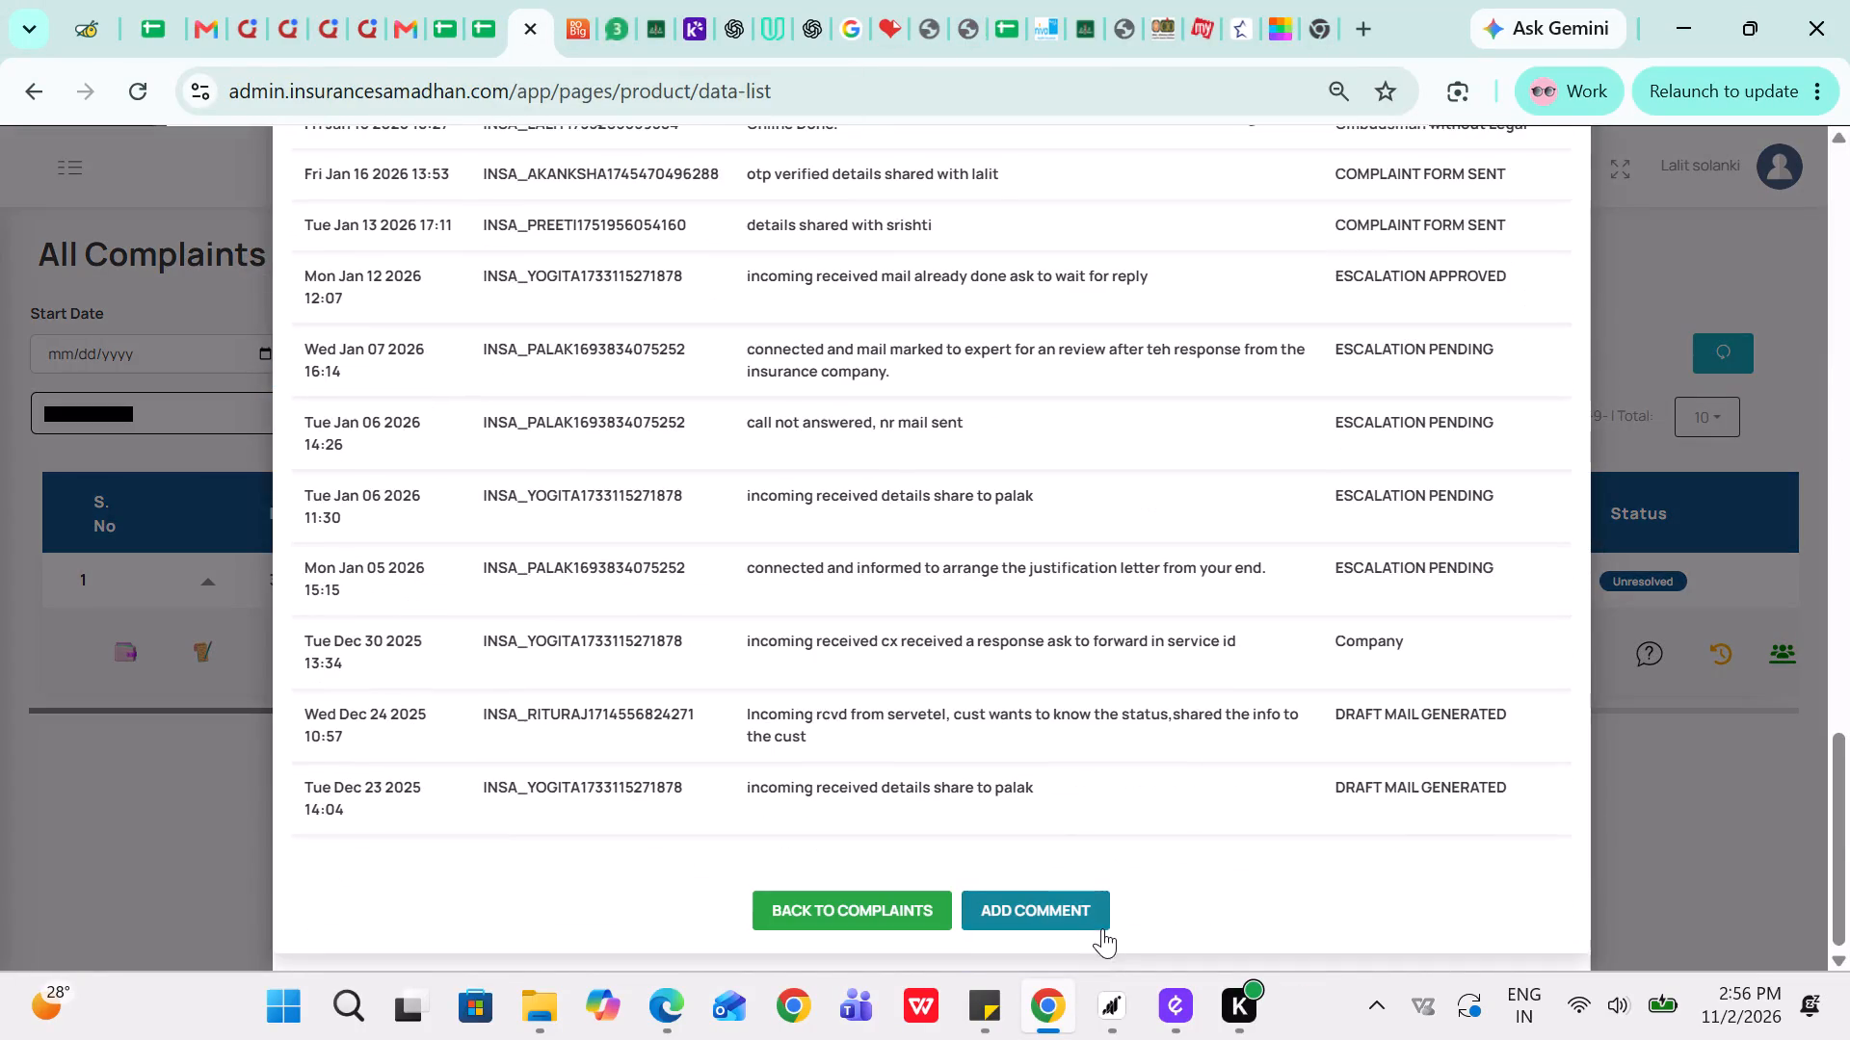
click(1093, 921)
click(995, 685)
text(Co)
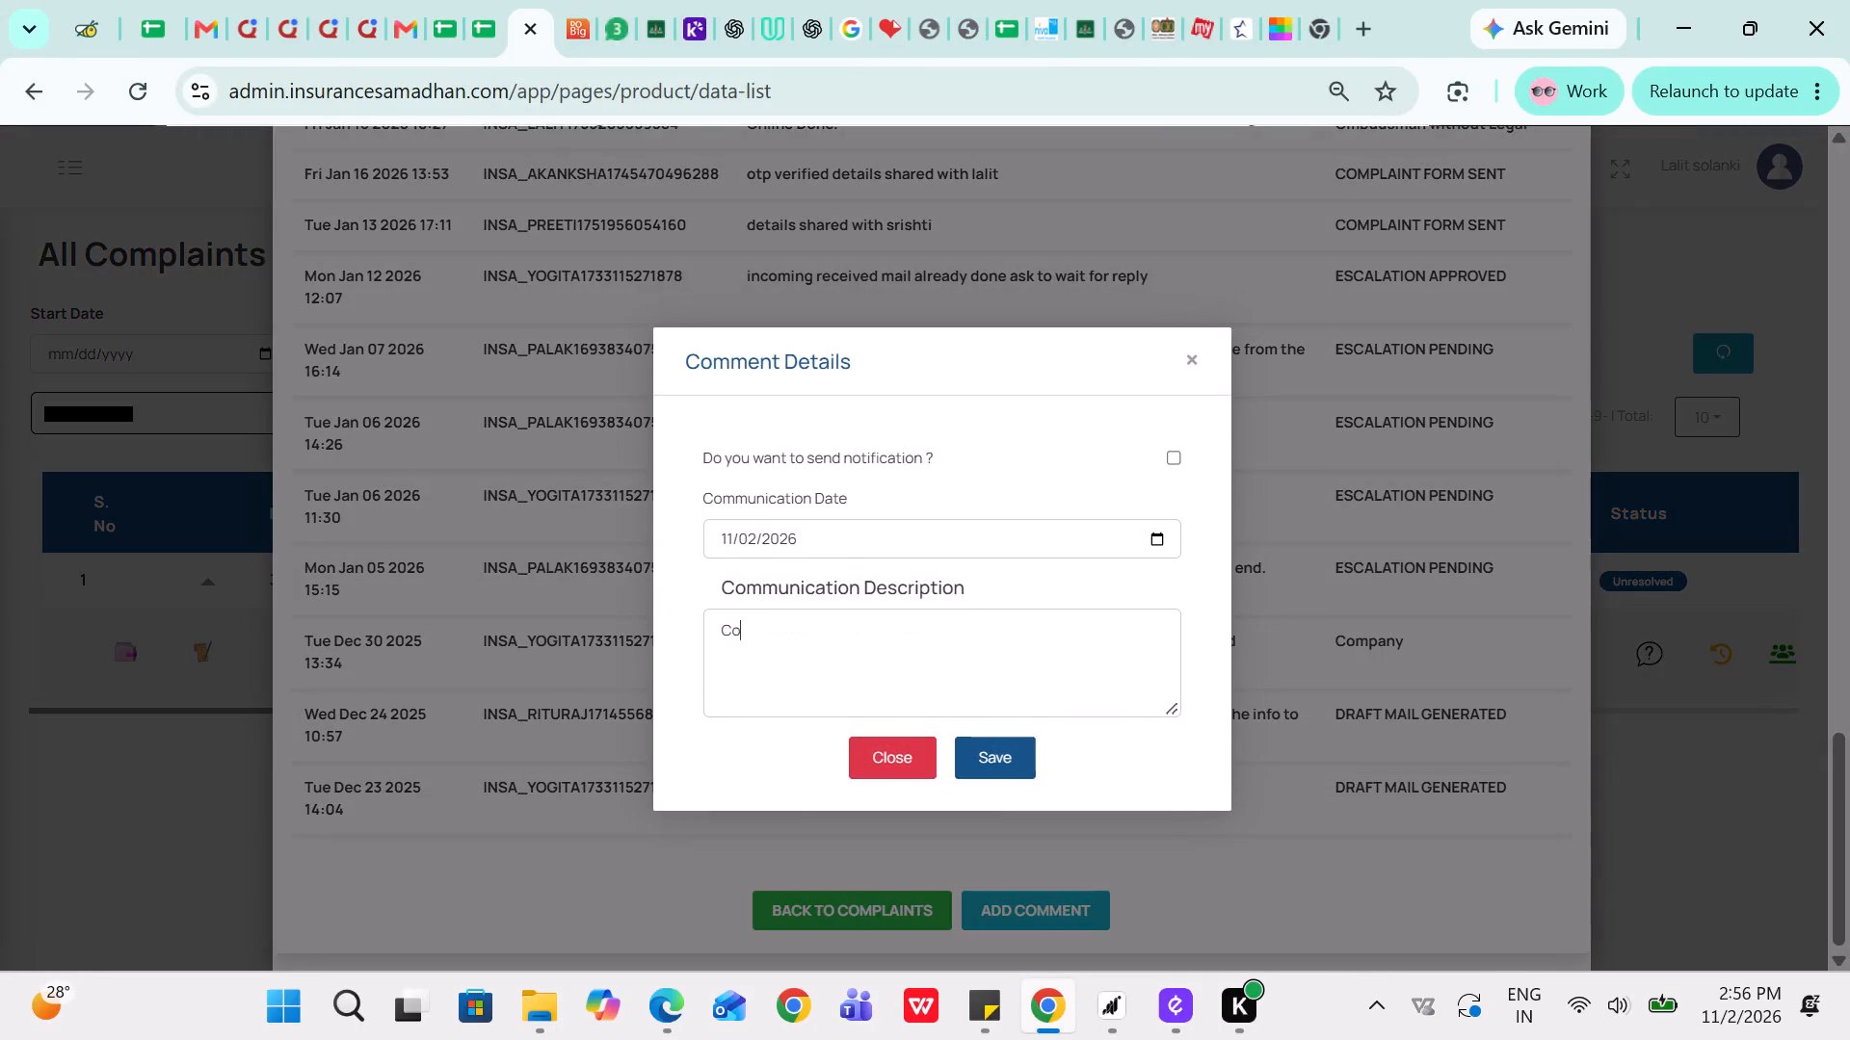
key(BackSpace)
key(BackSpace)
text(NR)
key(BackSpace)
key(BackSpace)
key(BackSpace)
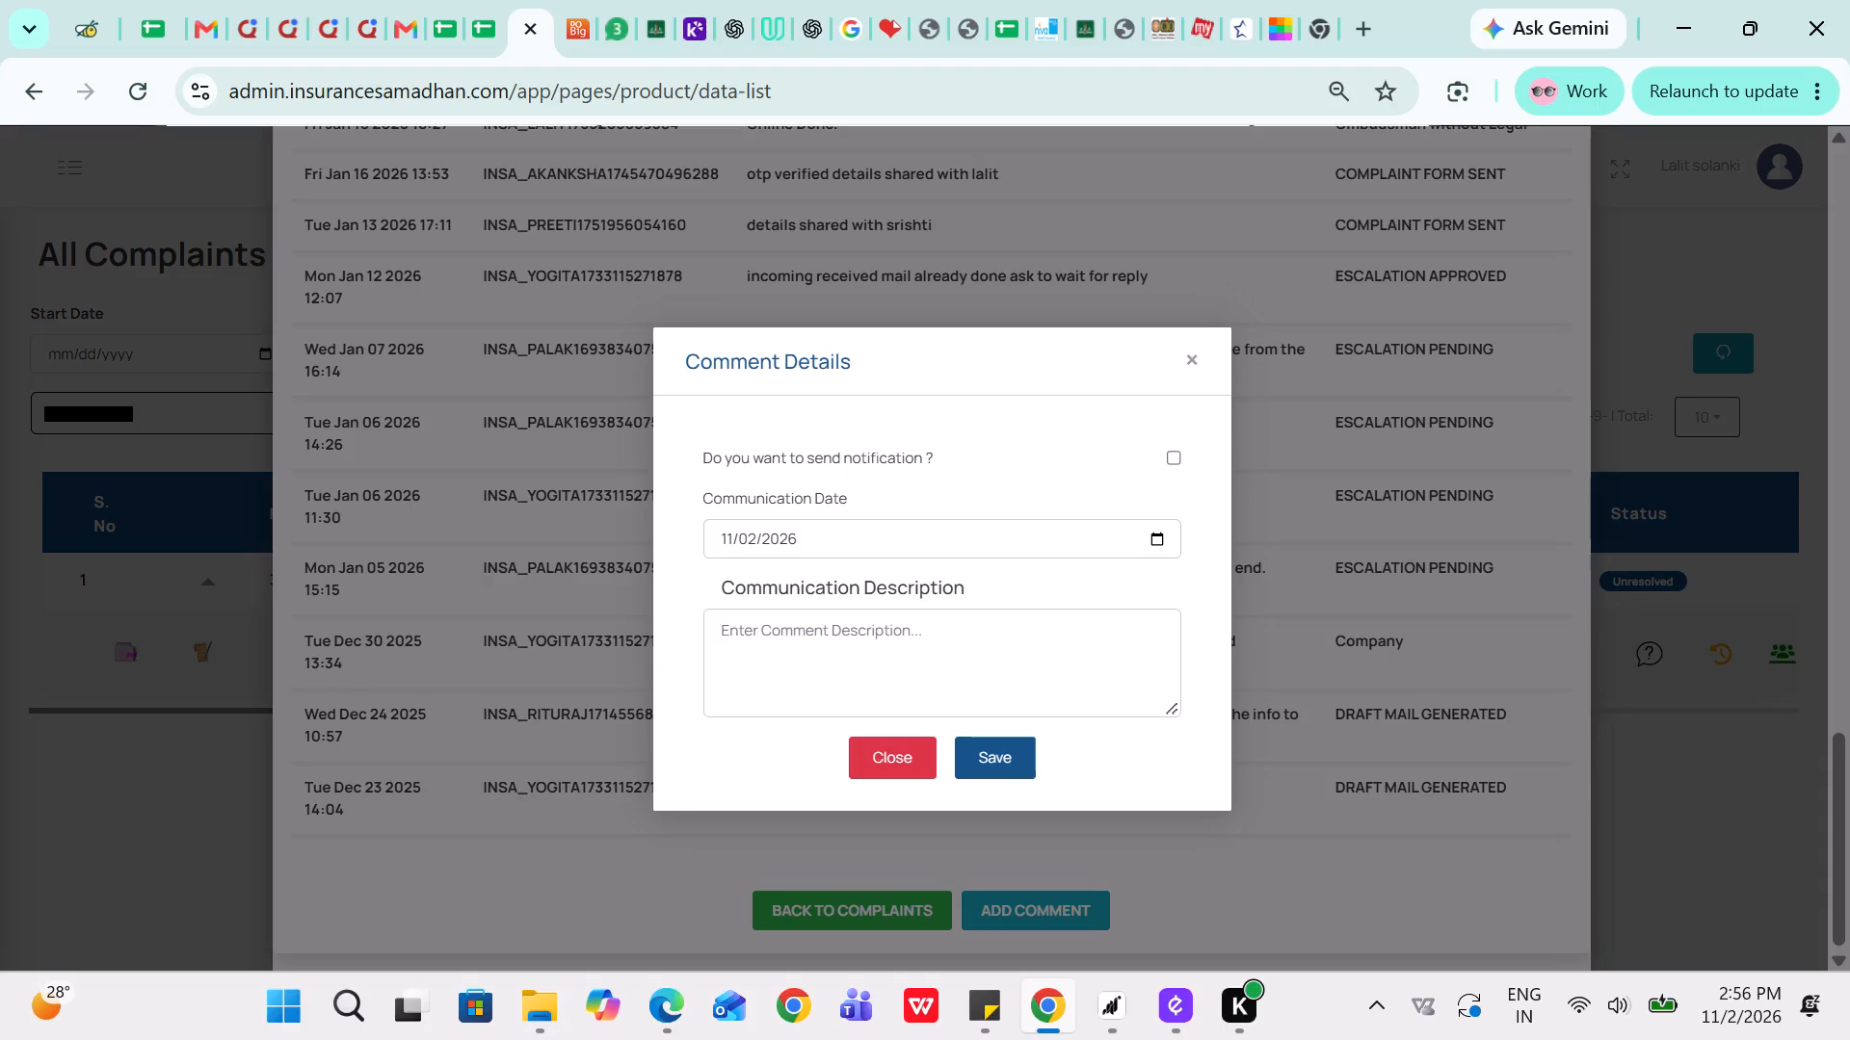
Enter "Not response." as the communication description and save the comment on the Unresolved complaint.
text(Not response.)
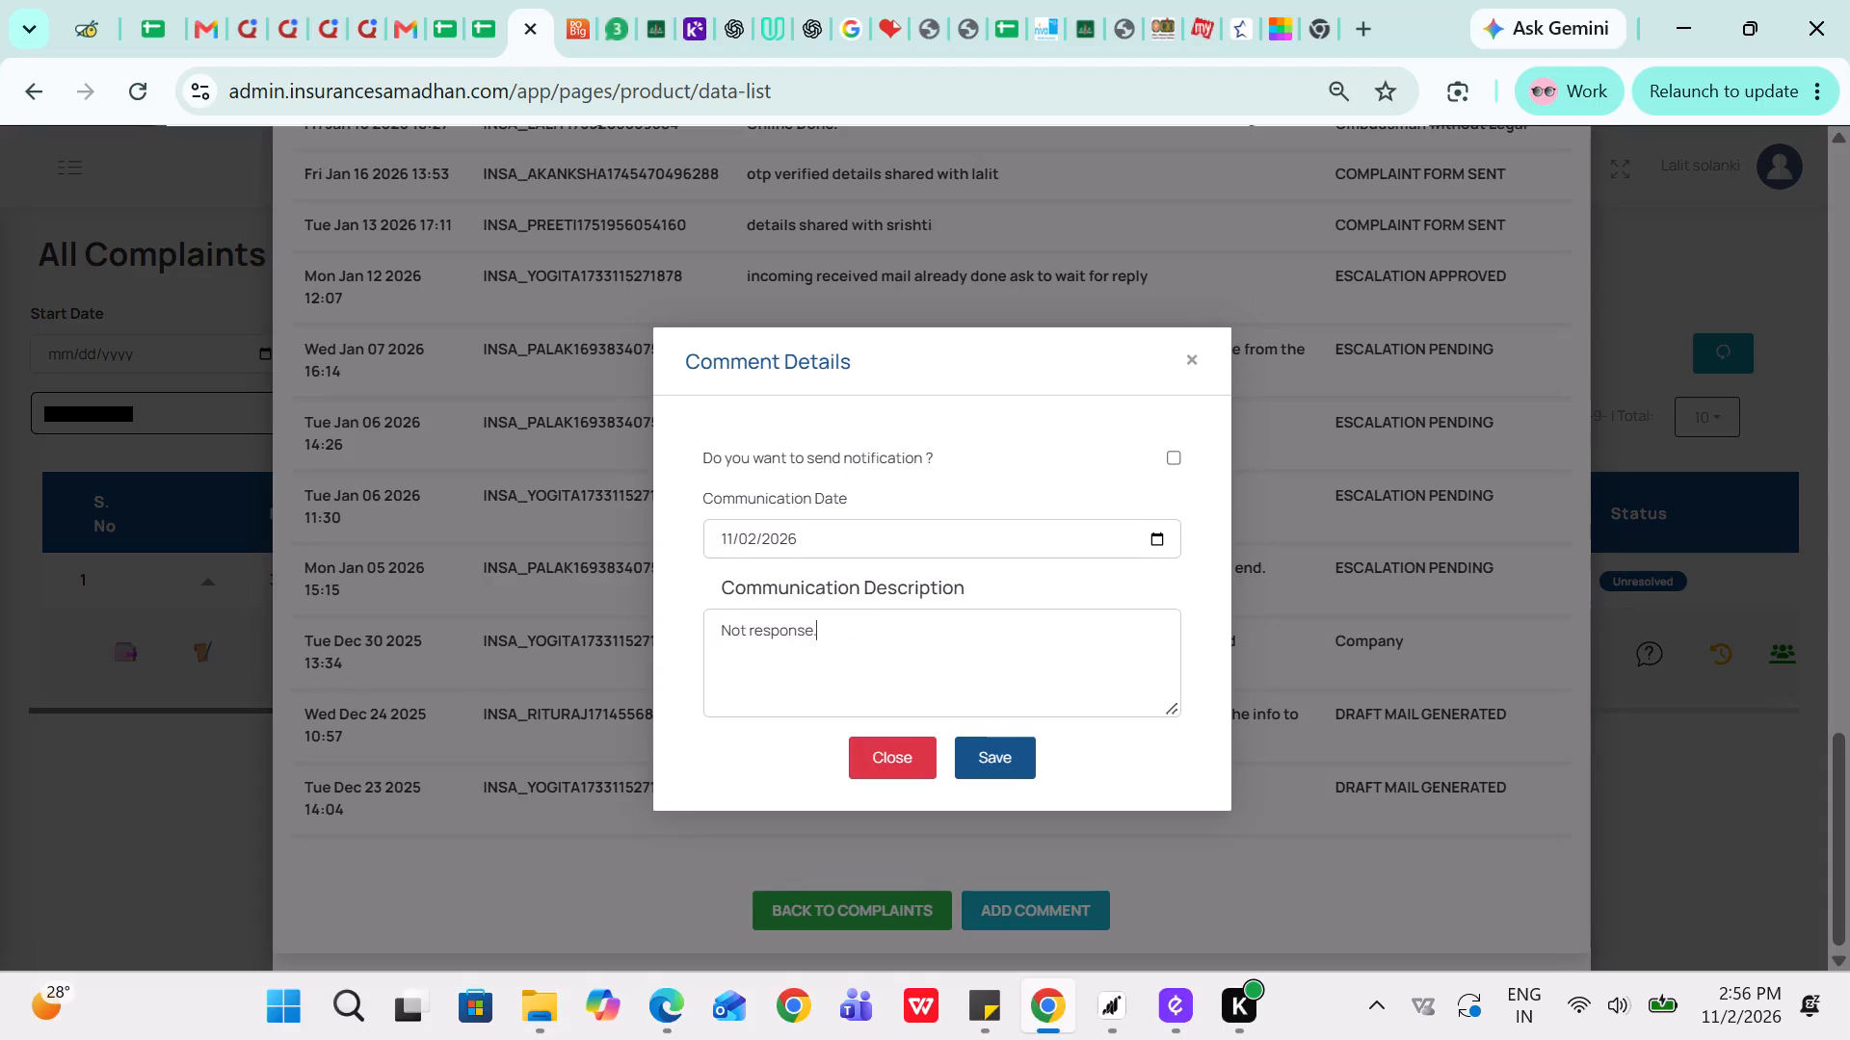
click(1005, 741)
Record NR in column H of row 39 in the 02 Nov miss call sheet.
click(500, 0)
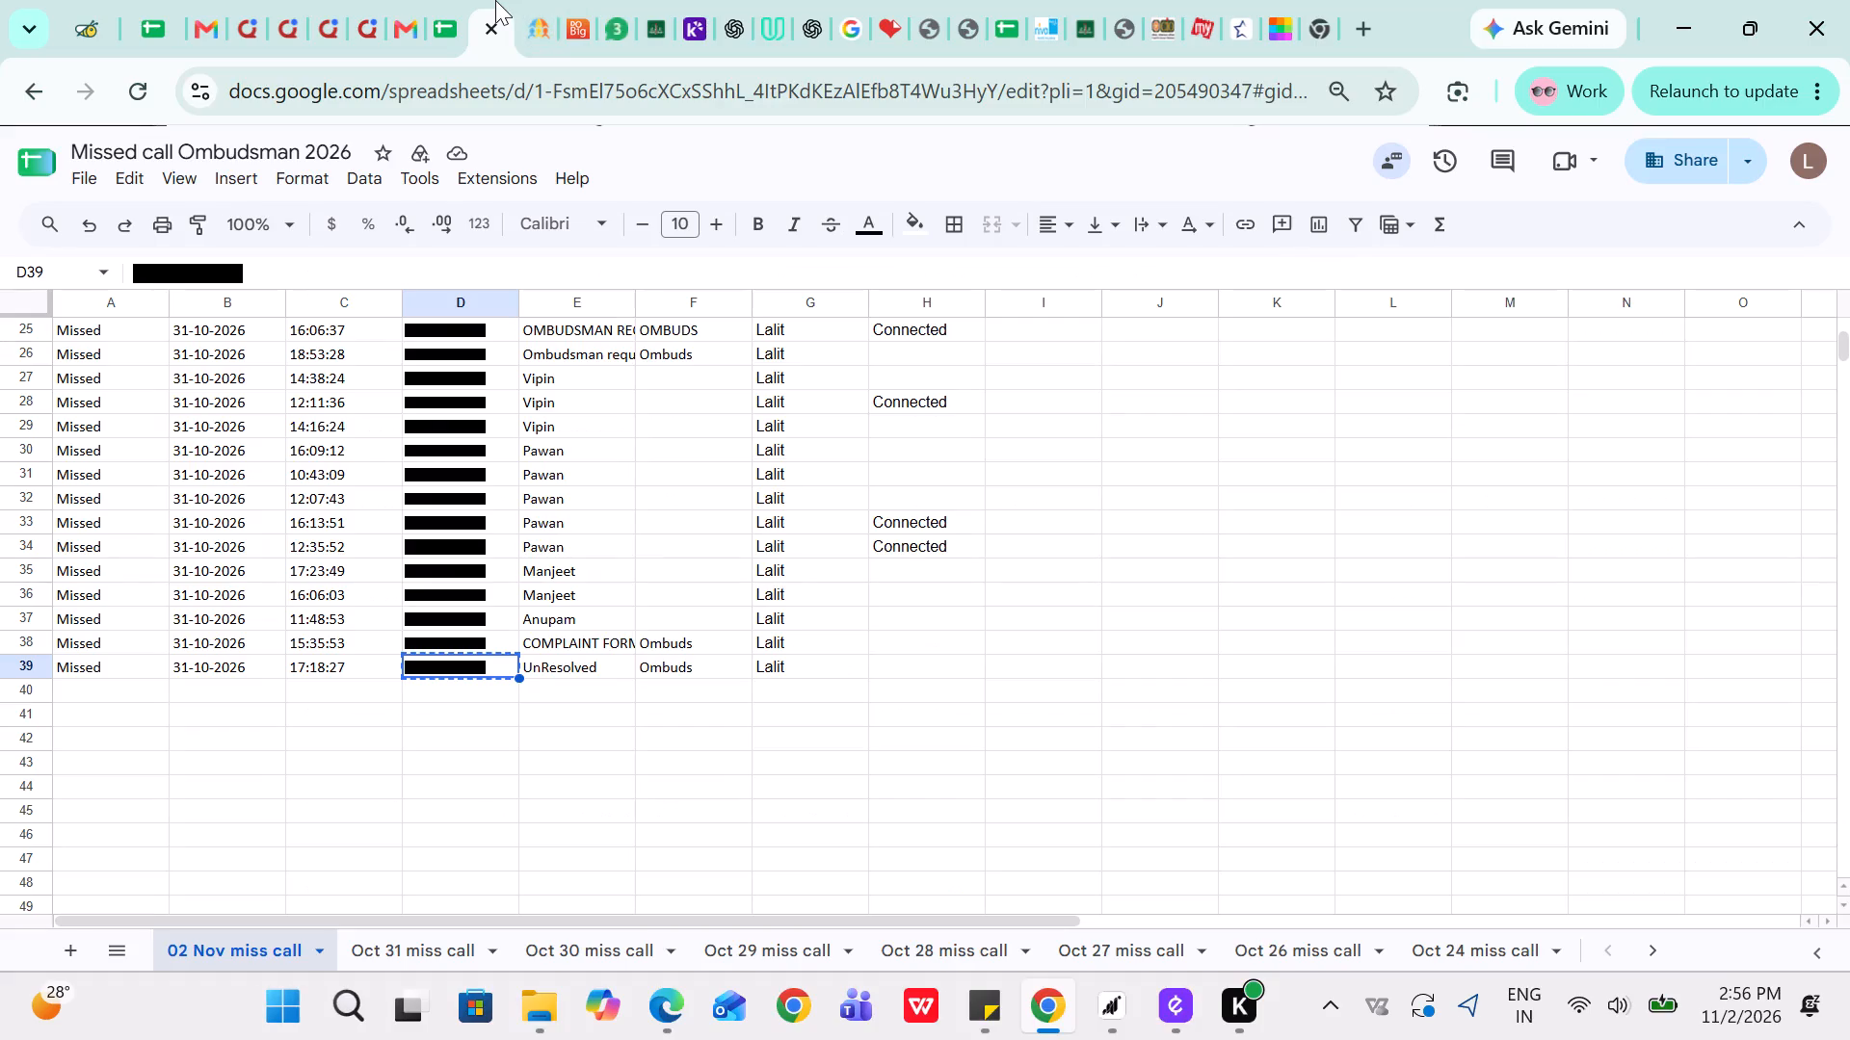
key(Right)
key(Right)
key(Right)
key(Right)
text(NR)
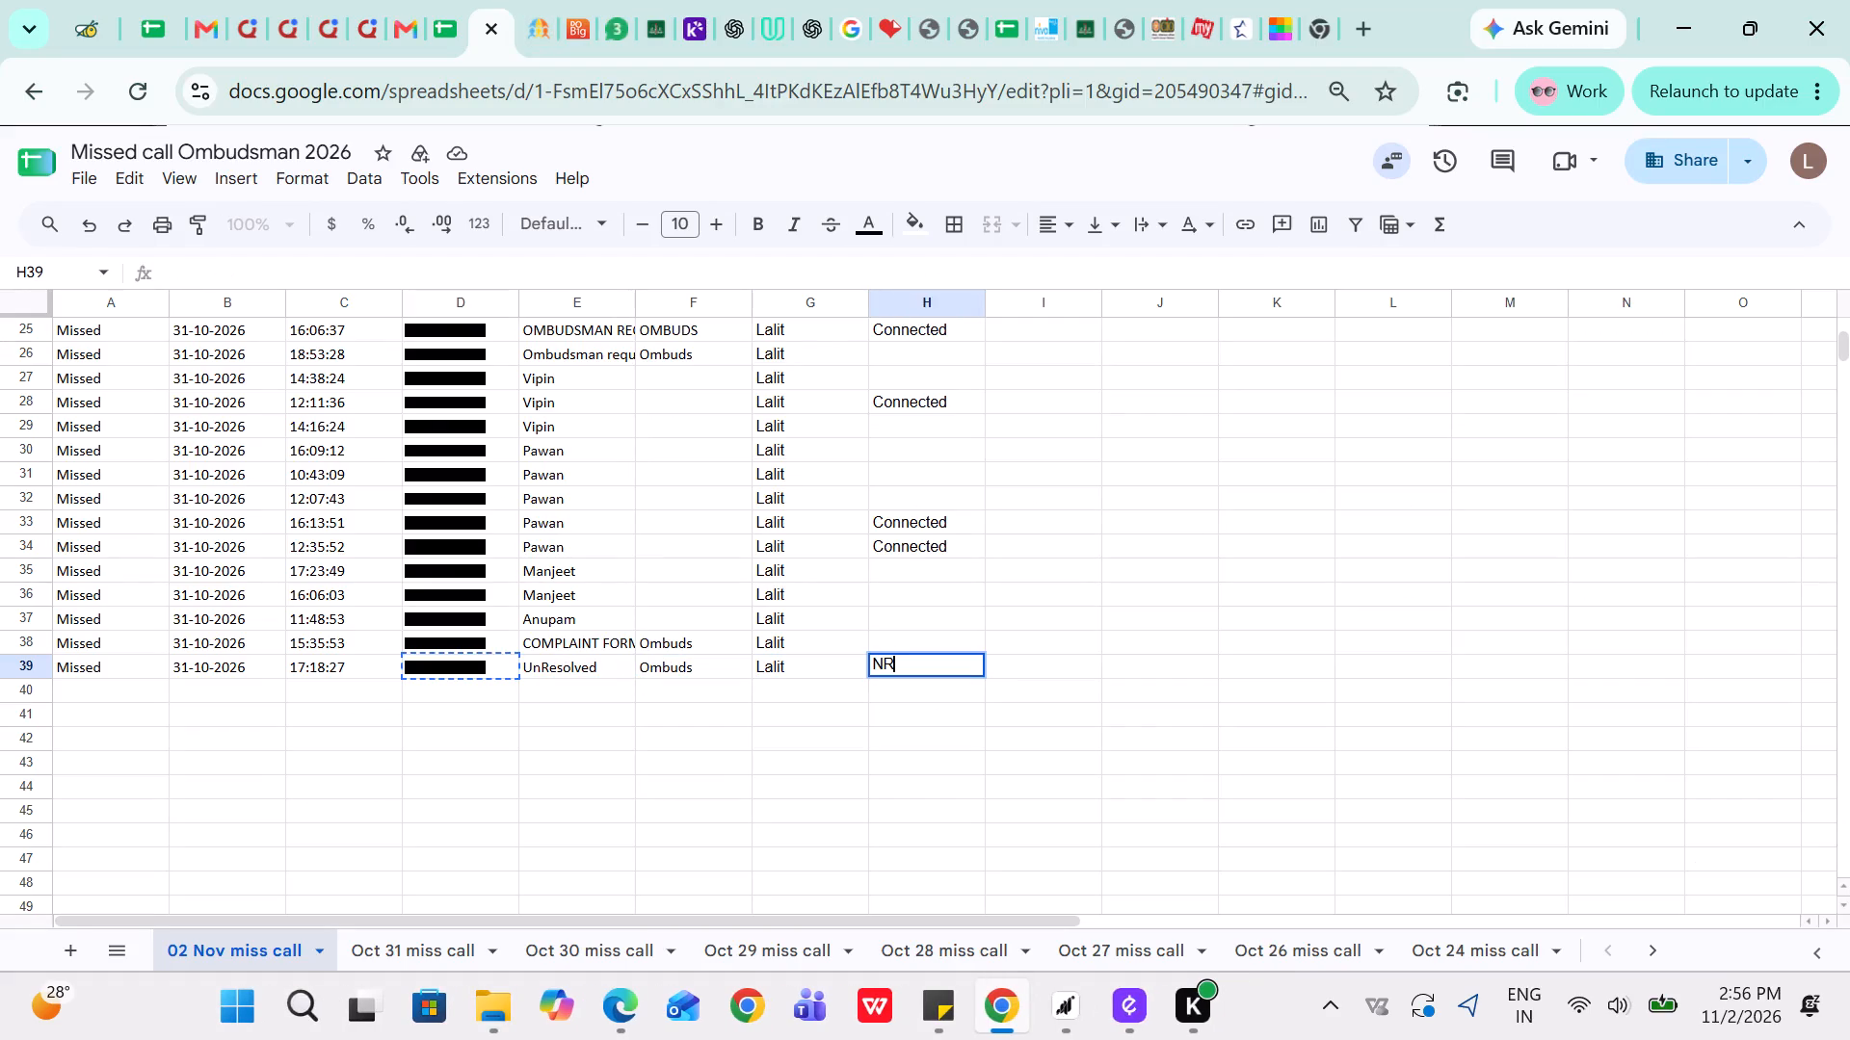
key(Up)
Copy the phone number in row 38 of the miss call sheet and search All Complaints for it.
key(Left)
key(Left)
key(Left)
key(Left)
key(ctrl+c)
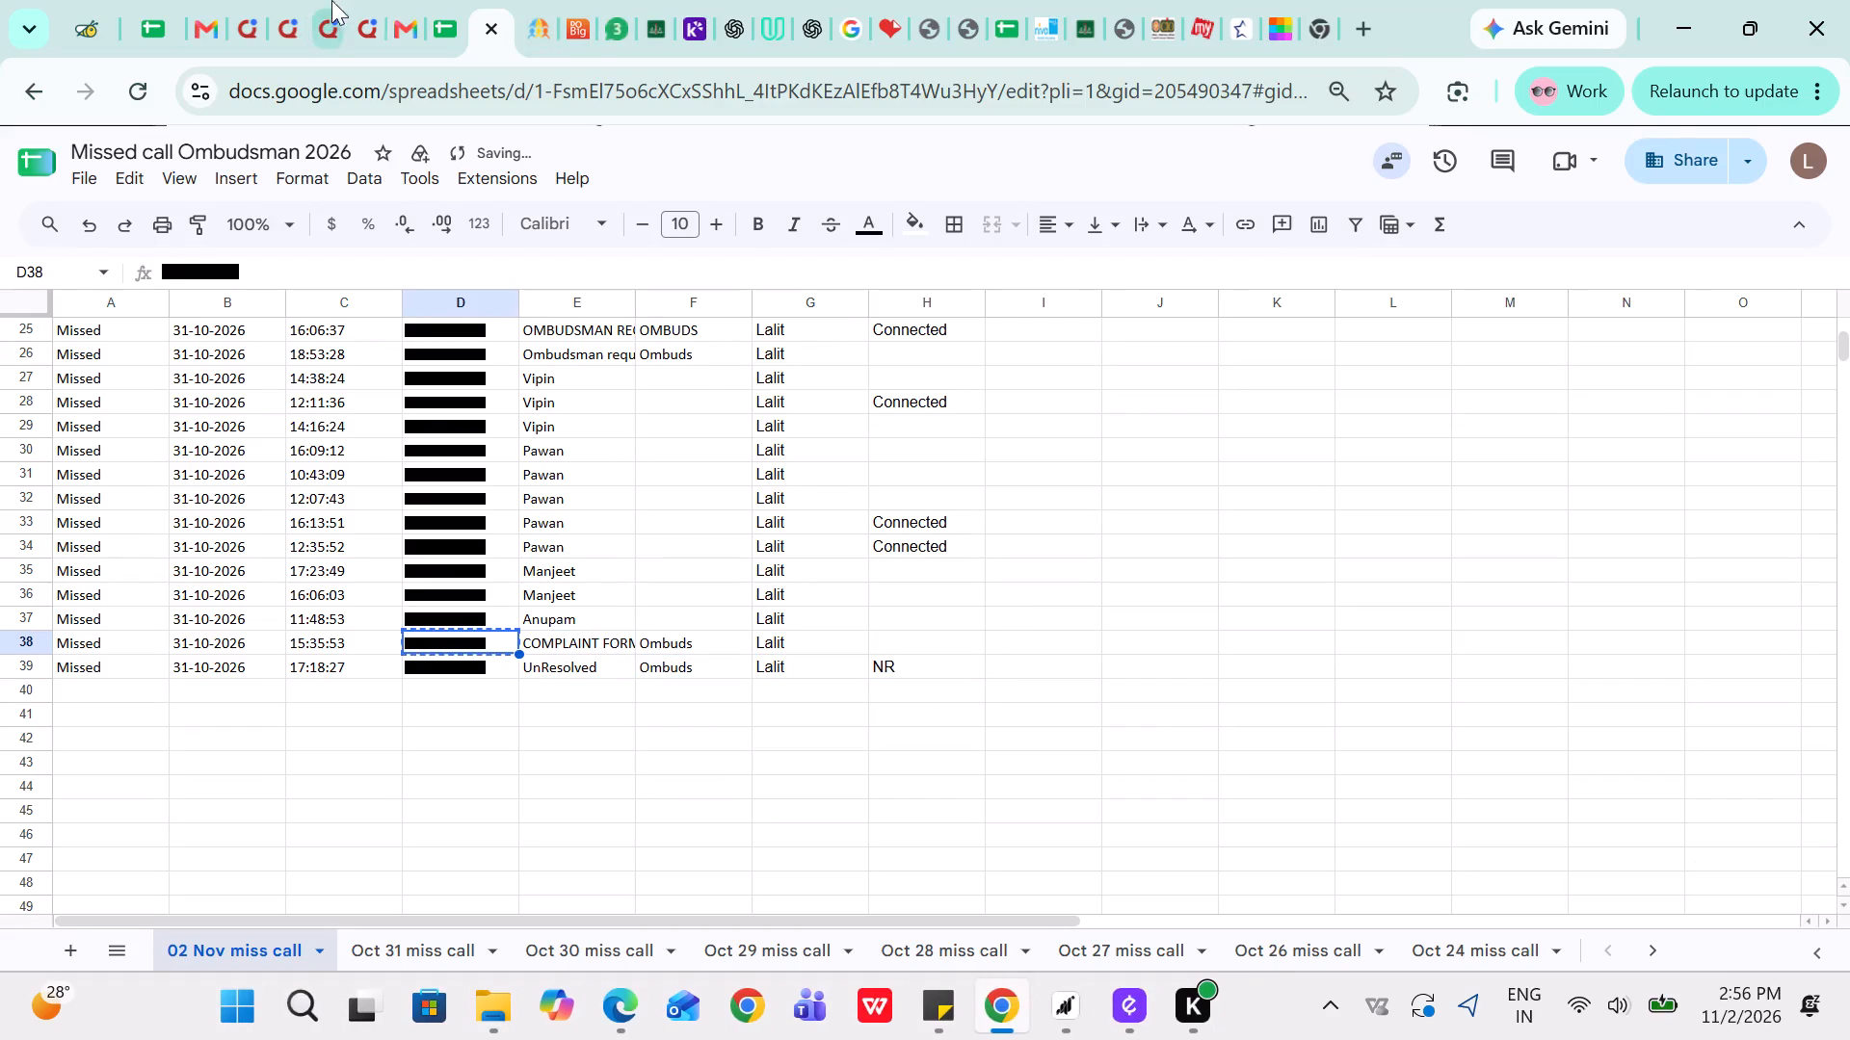
click(558, 0)
click(514, 0)
click(38, 299)
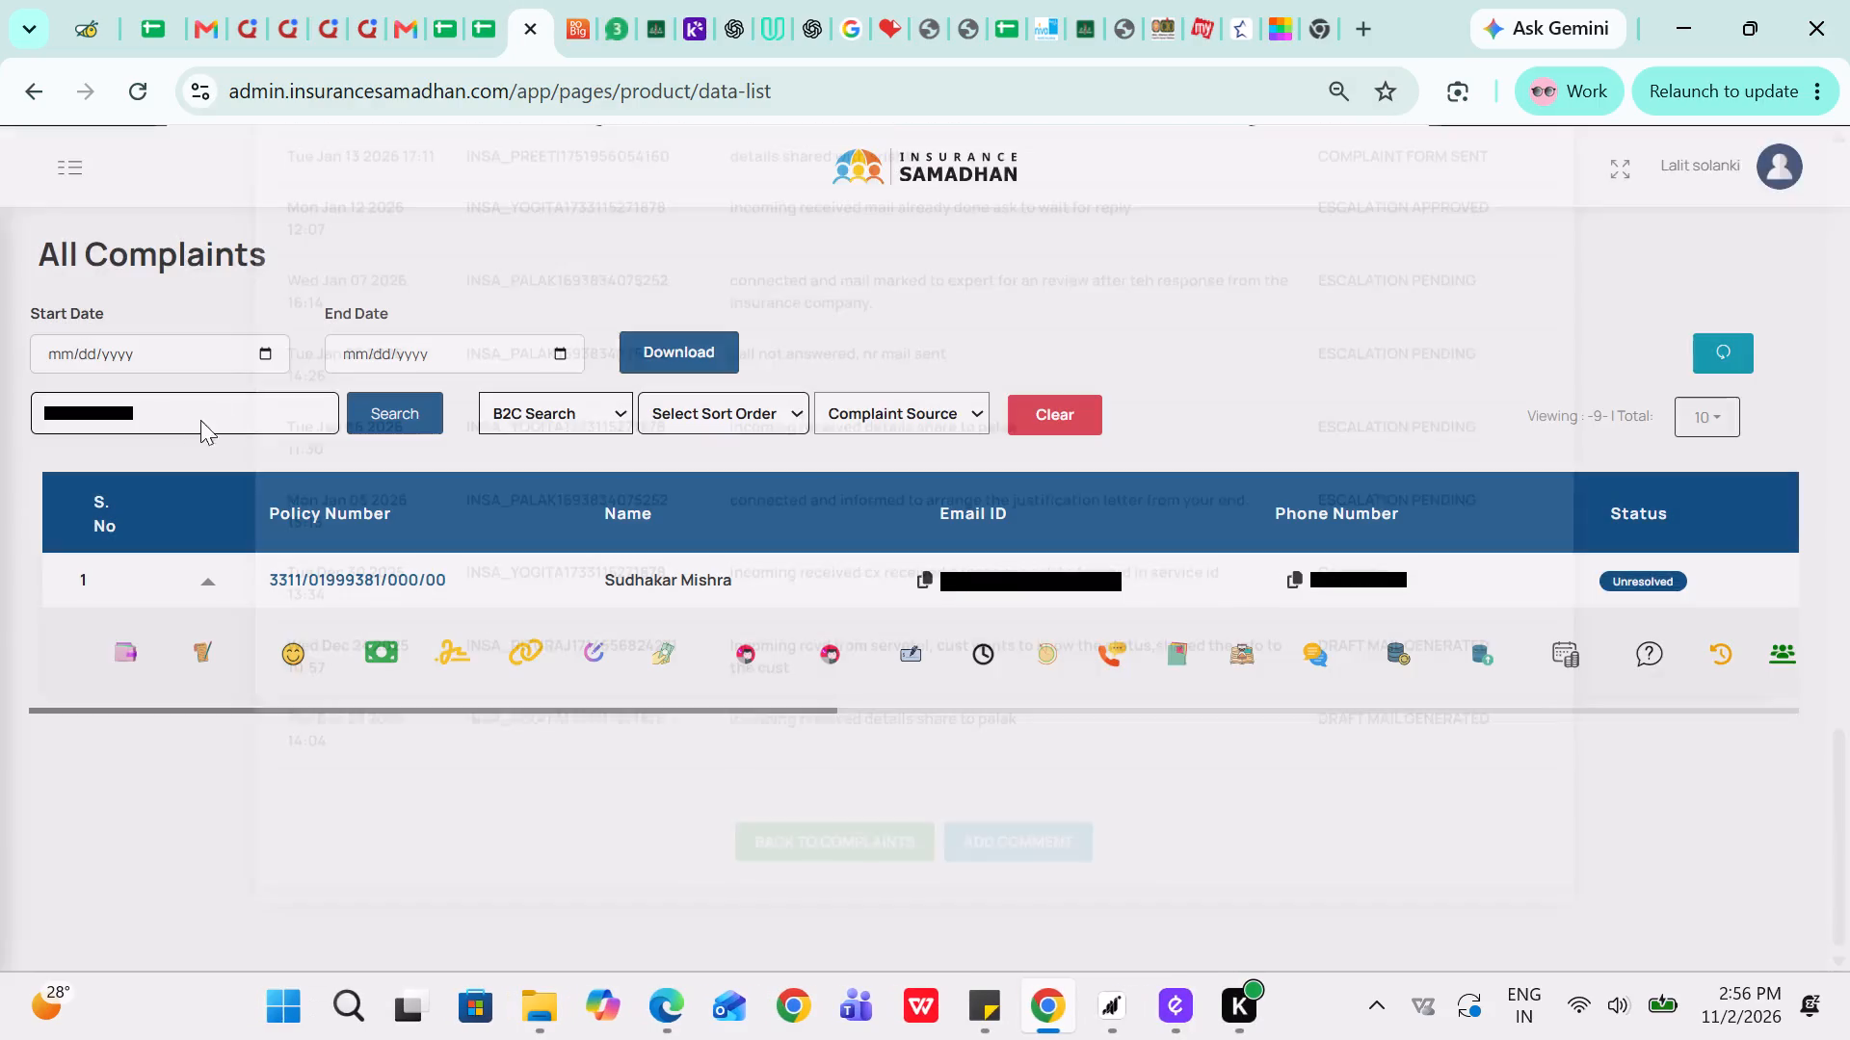
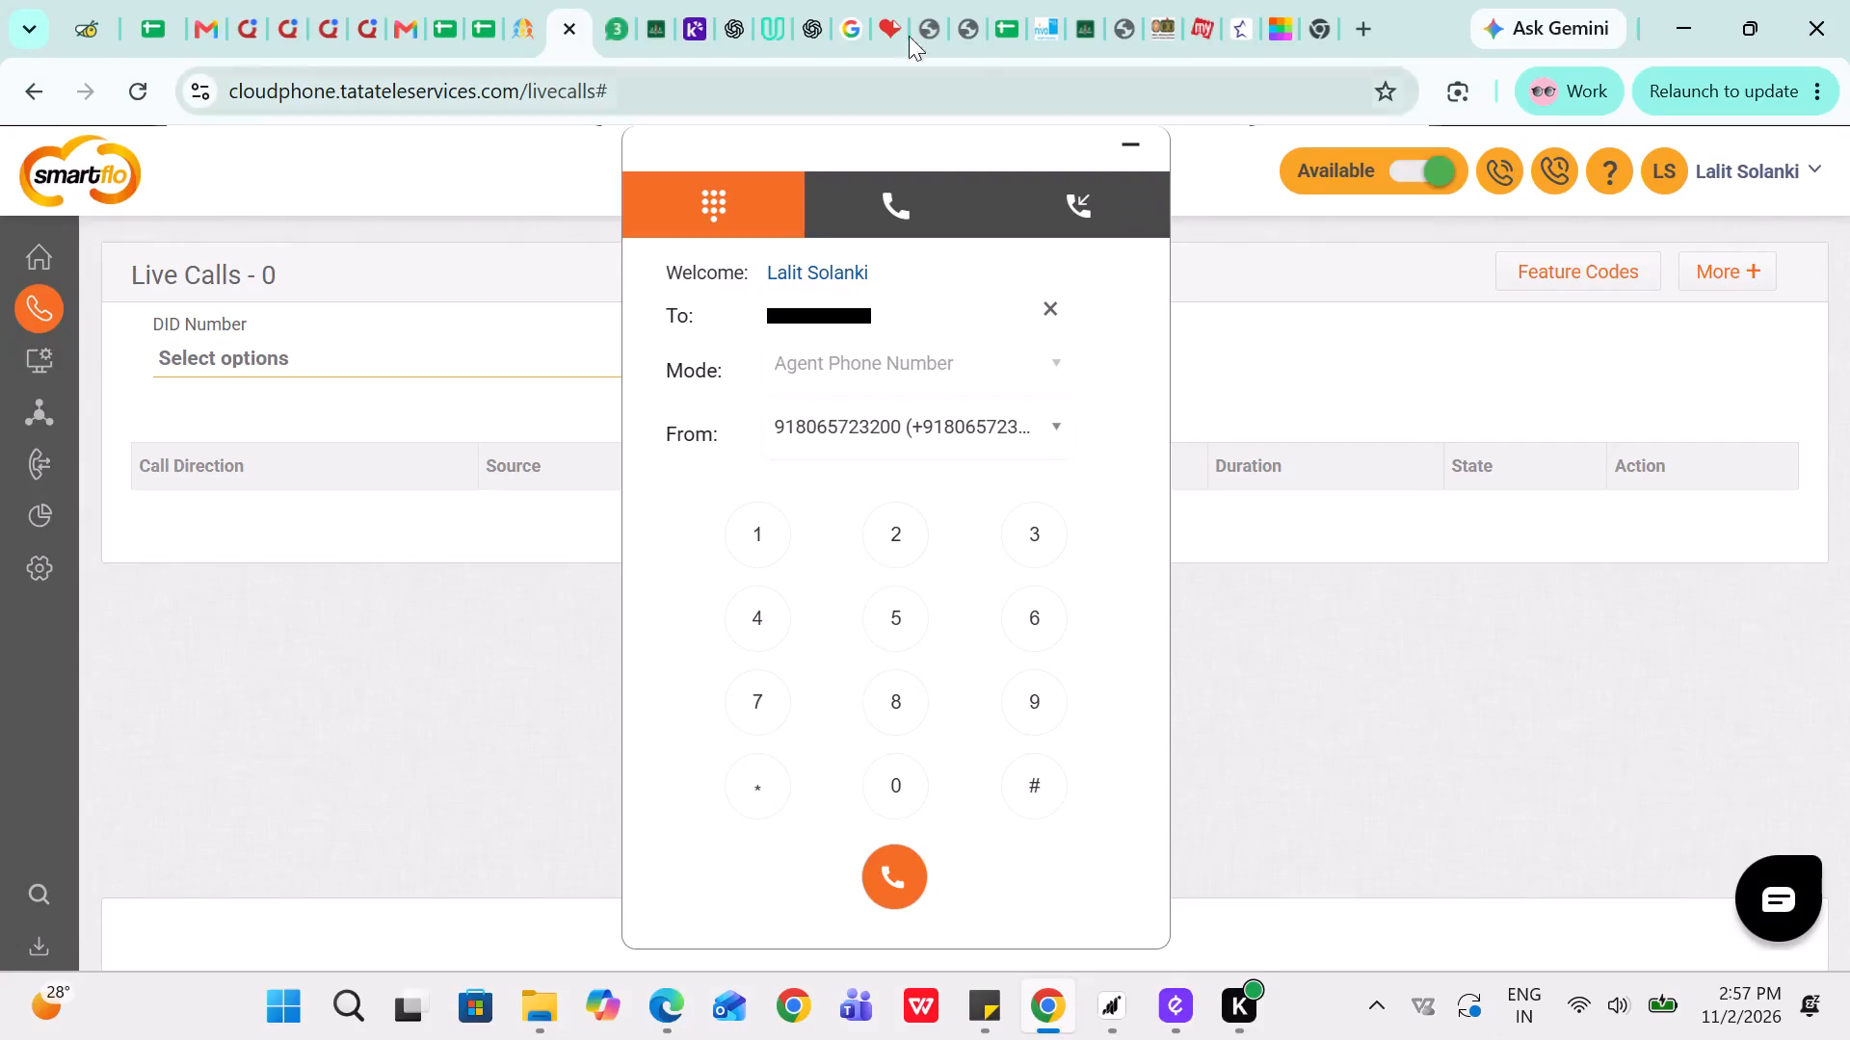
On the All Complaints page, add and save the comment "Not response." in the communication log of the "Complaint form sent" complaint.
click(522, 0)
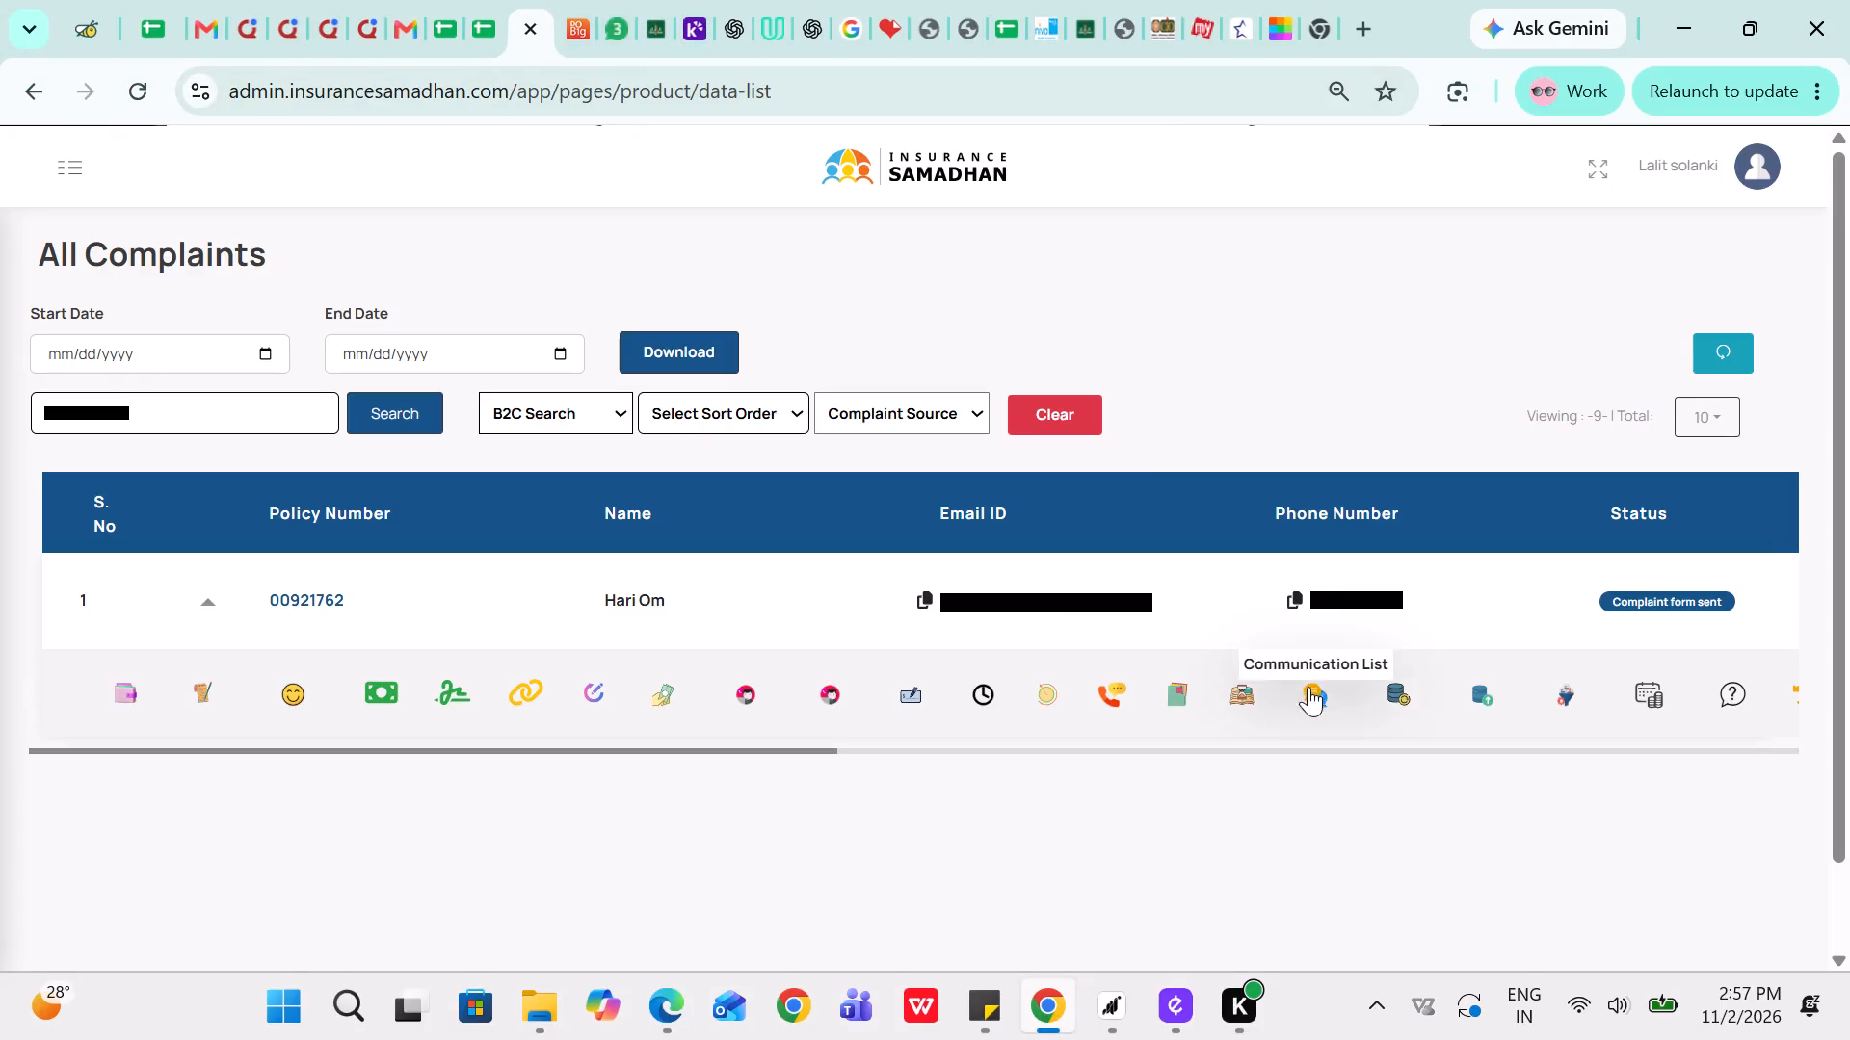
click(1308, 689)
scroll(1223, 664, down, 14)
scroll(1077, 817, up, 1)
scroll(1075, 827, down, 1)
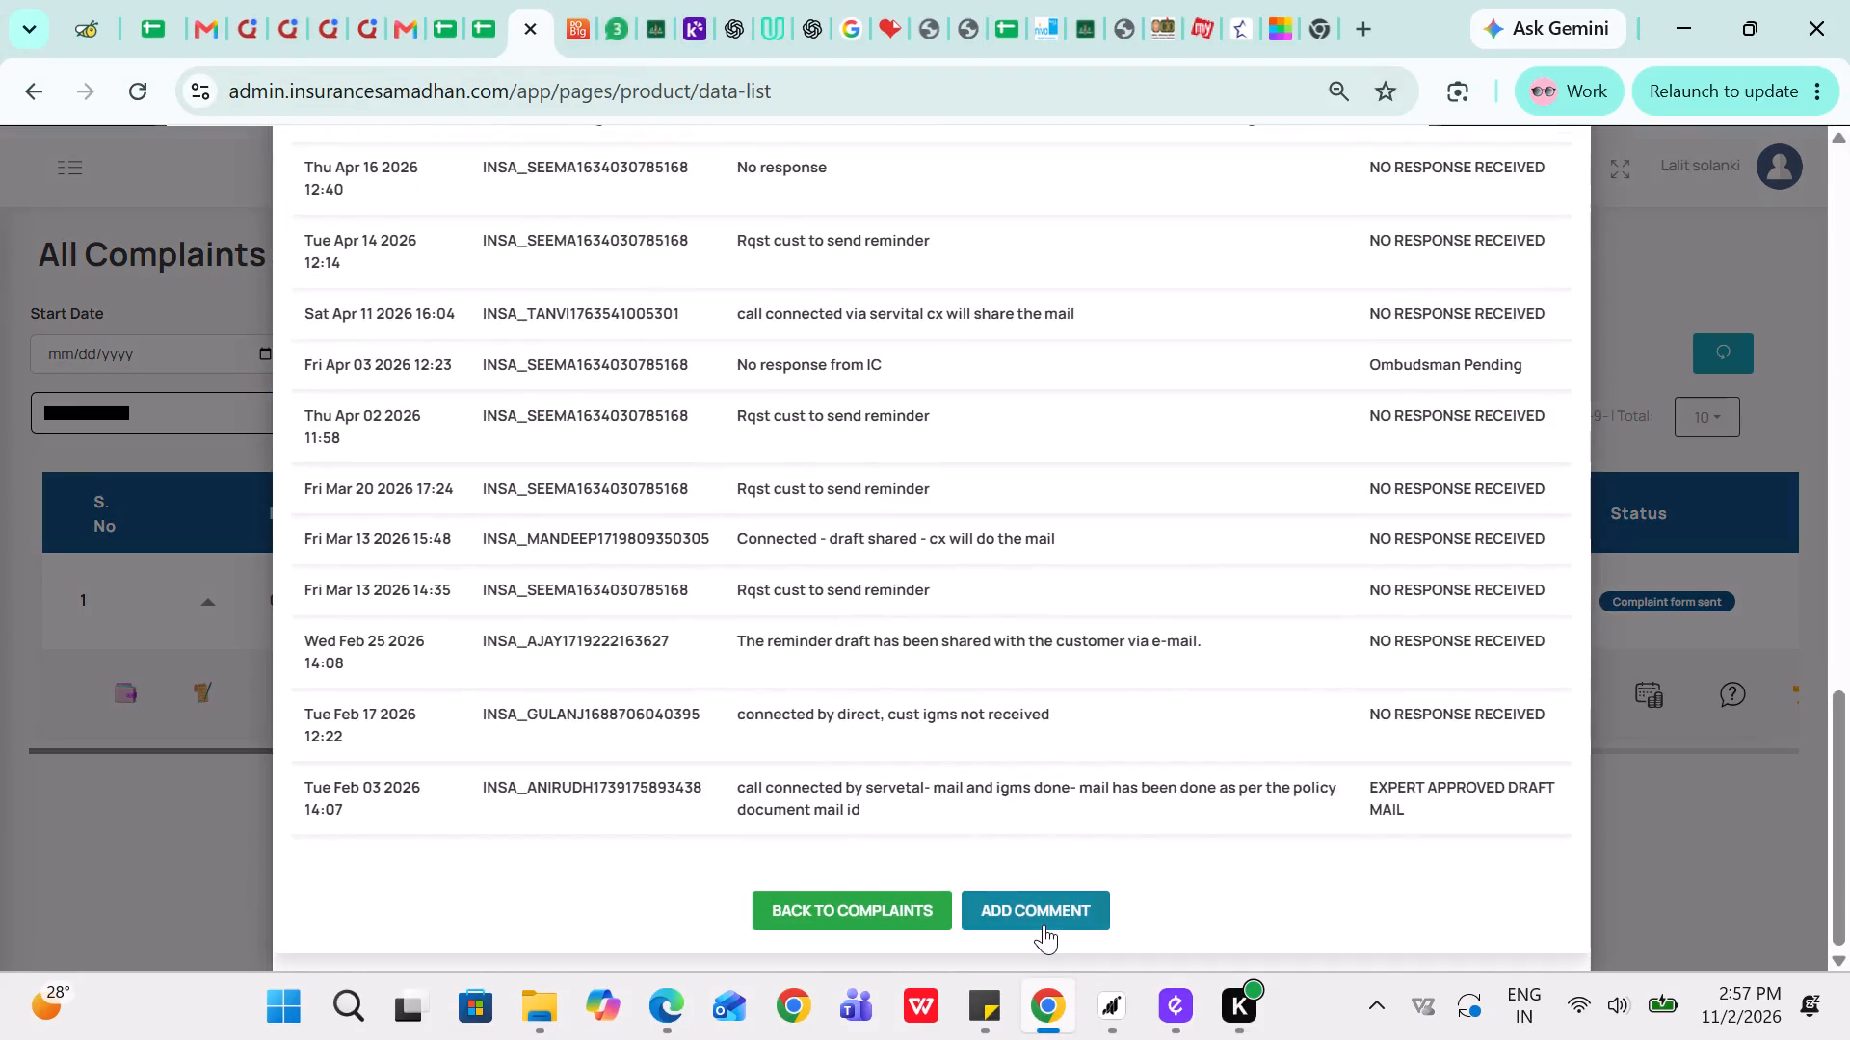
click(1044, 924)
click(953, 653)
text(Not resonse.)
key(BackSpace)
key(BackSpace)
key(BackSpace)
key(BackSpace)
key(BackSpace)
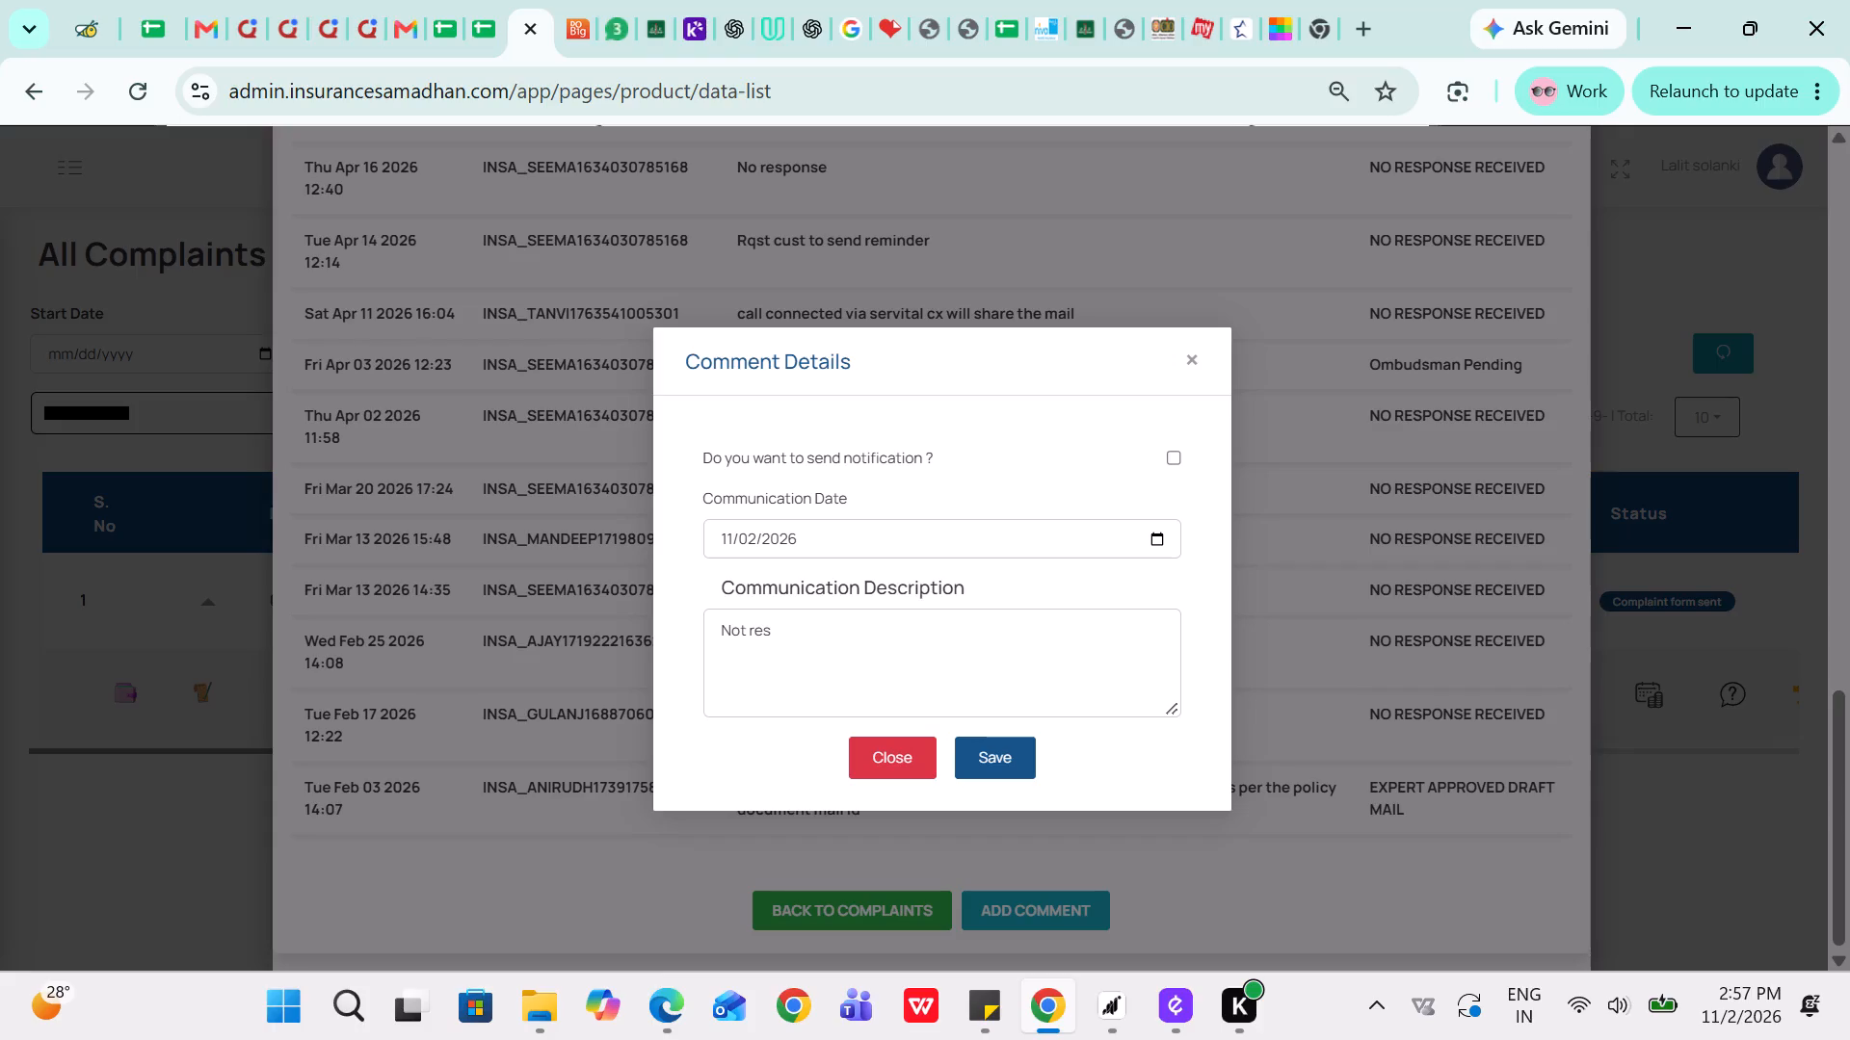
text(ponse.)
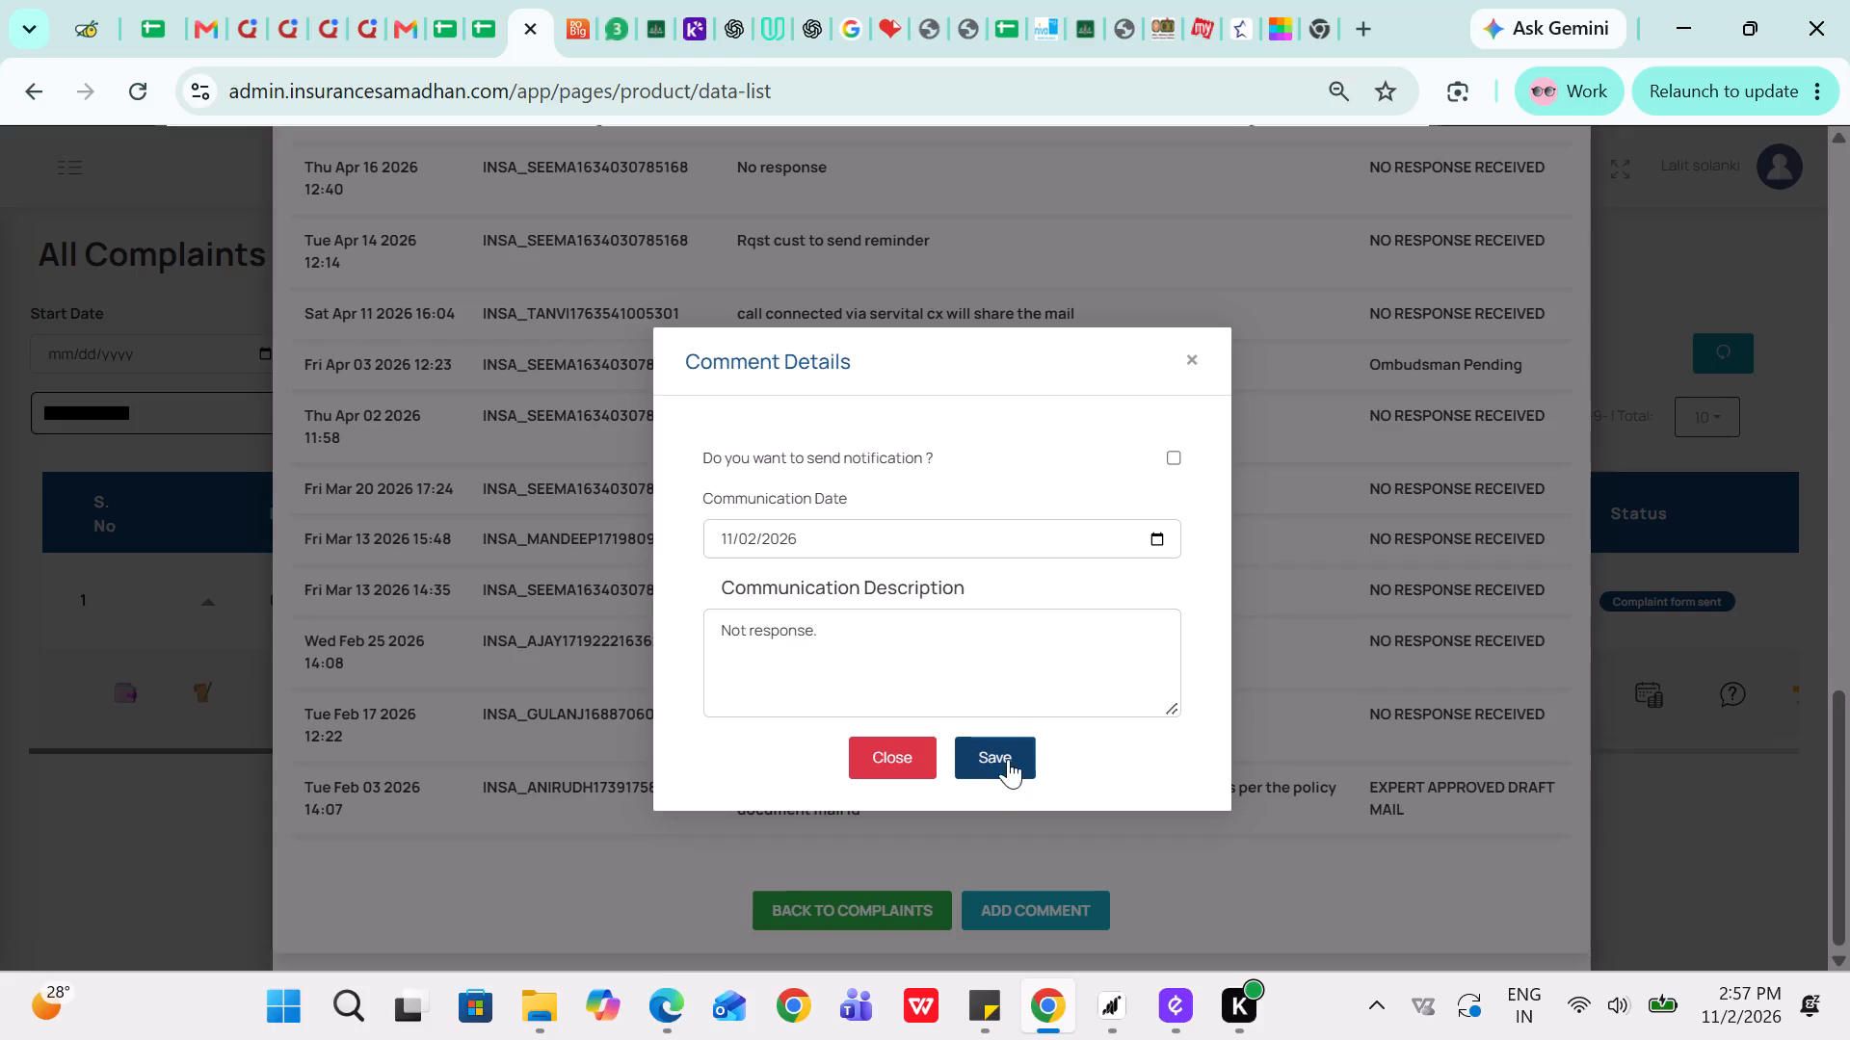
click(1008, 759)
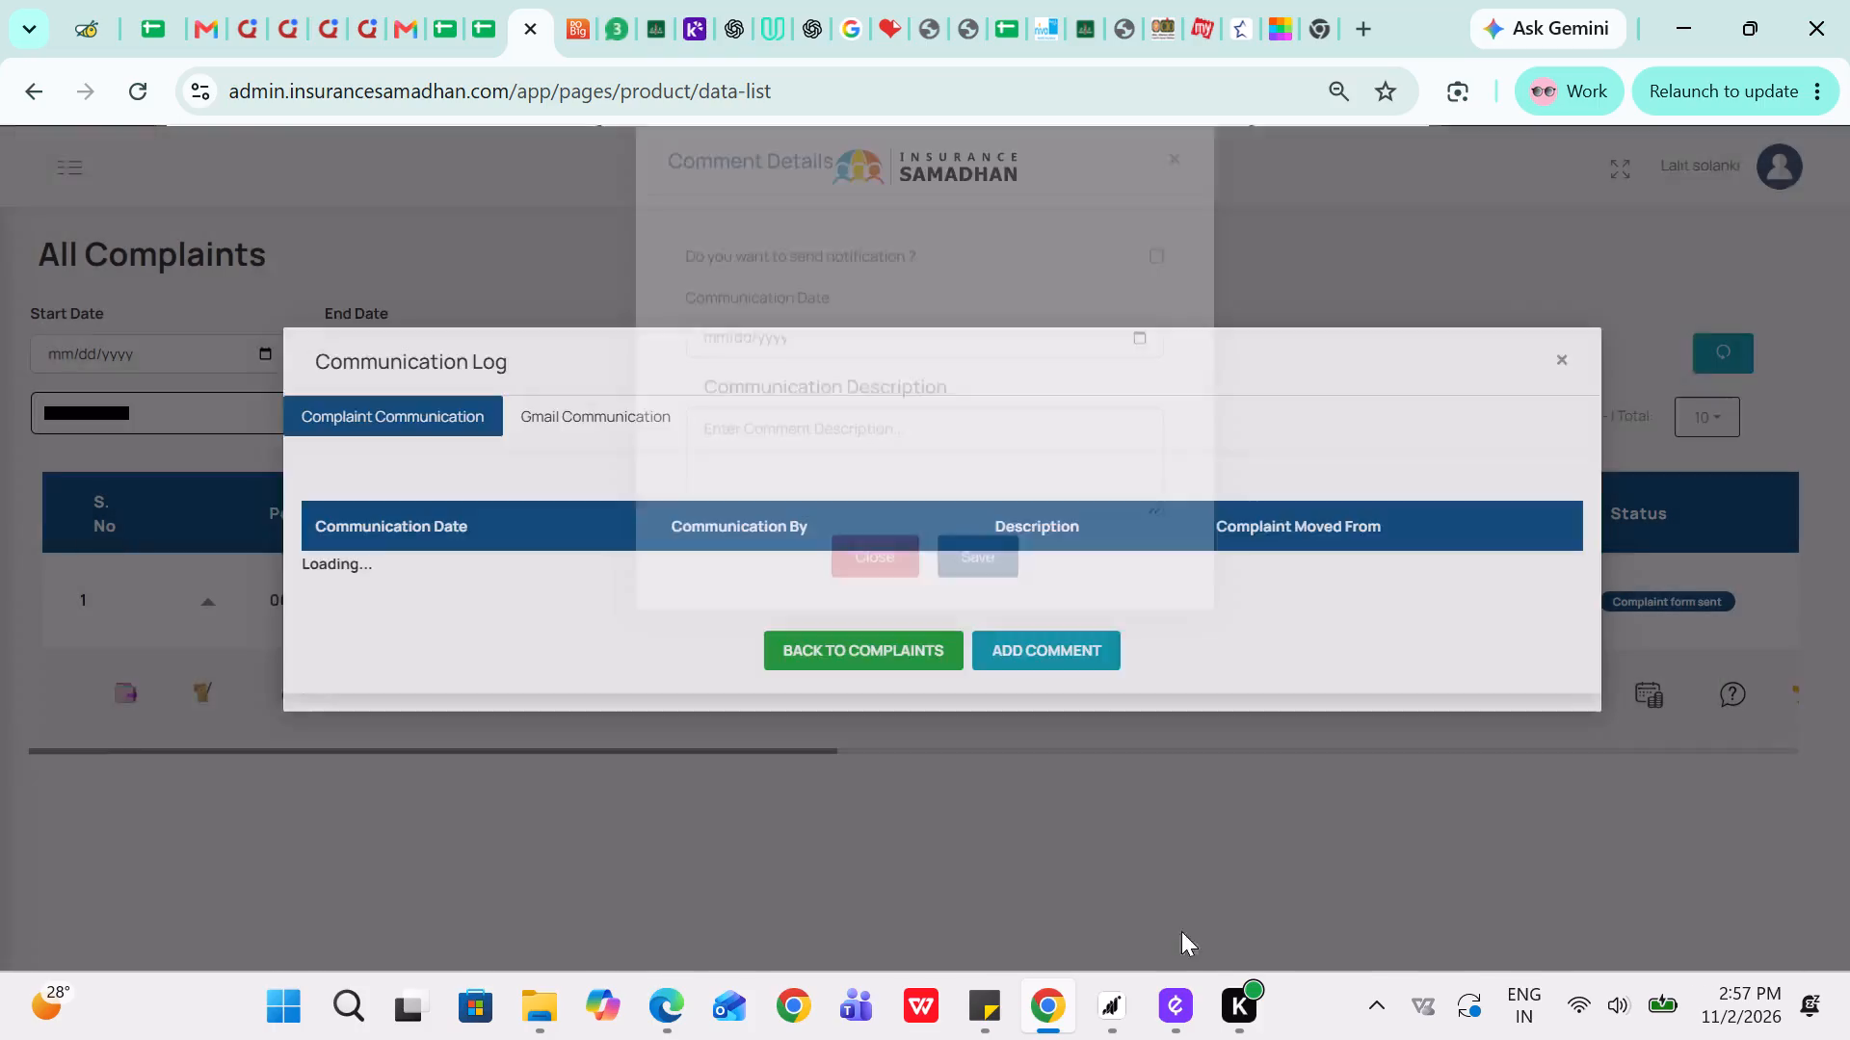
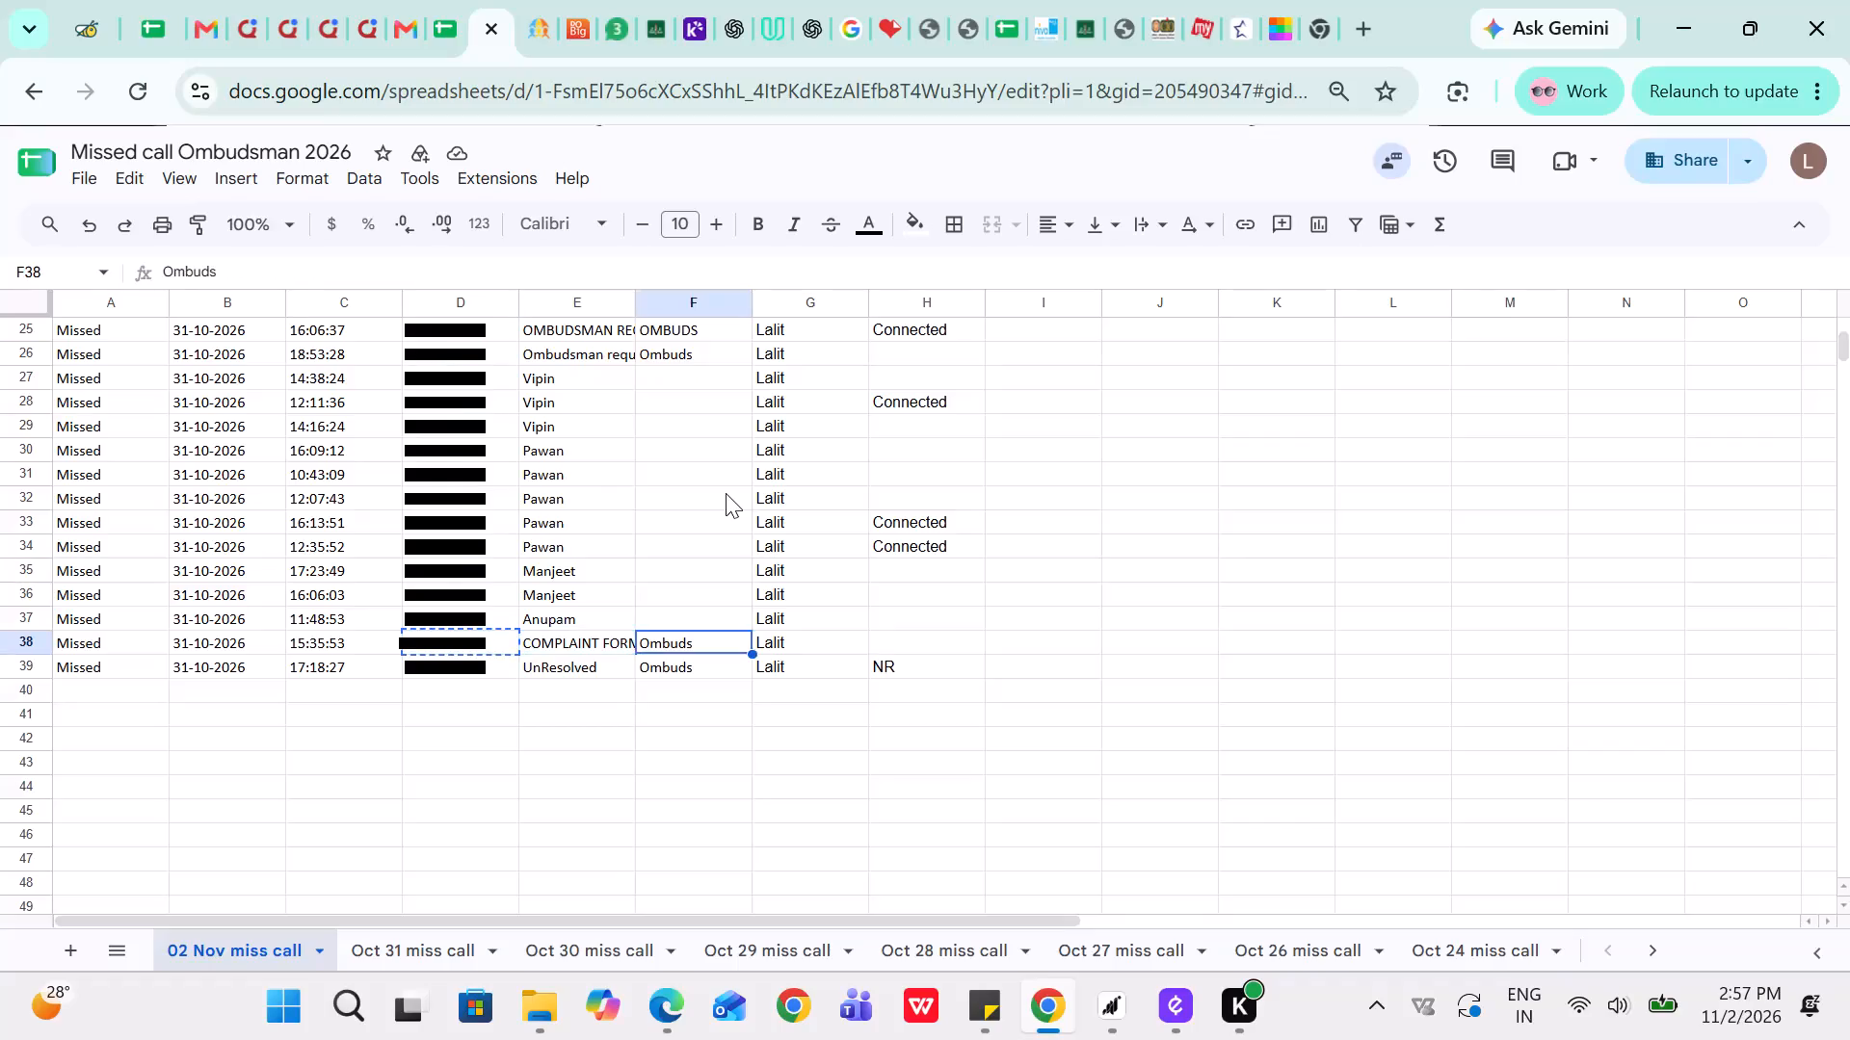
Record "NR" as the call outcome in column H for row 38 of the 02 Nov miss call sheet.
key(Right)
key(Right)
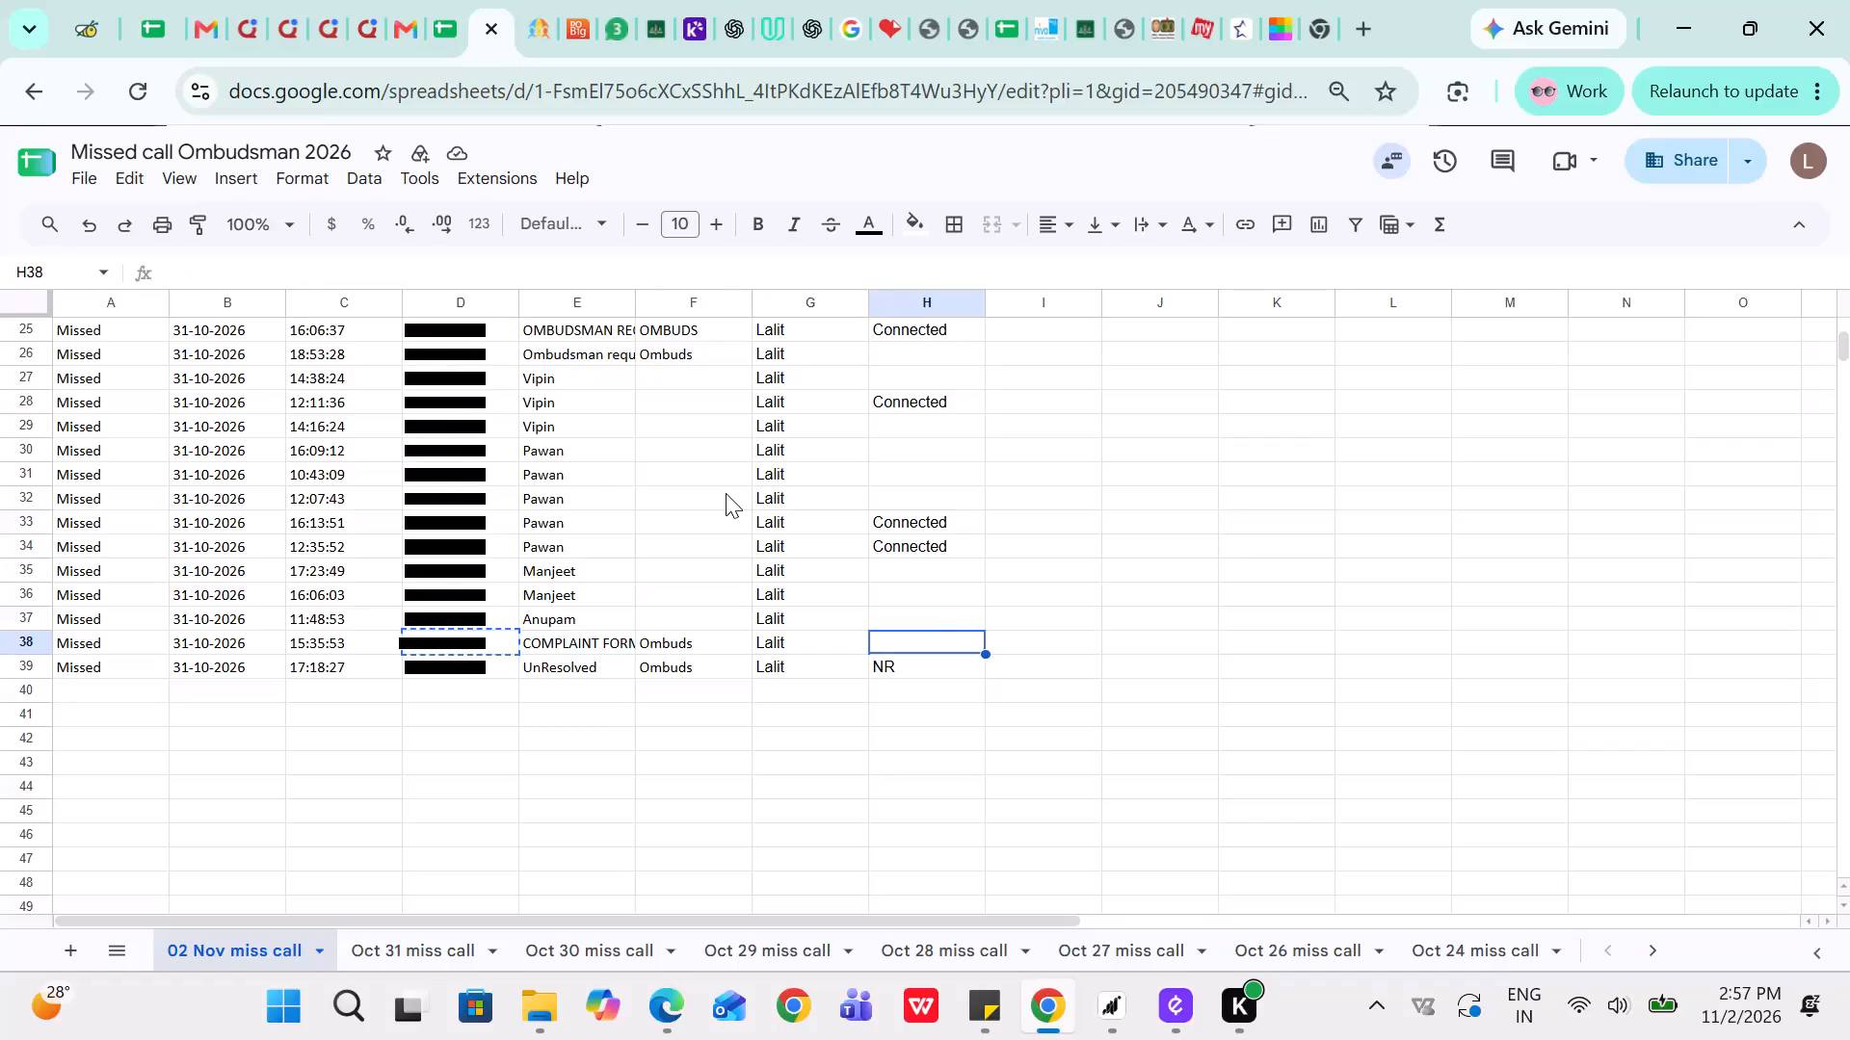
text(NR)
key(Up)
Search All Complaints for the missed-call number from row 37 and check the matching complaint's communication log.
key(Left)
key(Left)
key(Left)
key(Left)
key(ctrl+c)
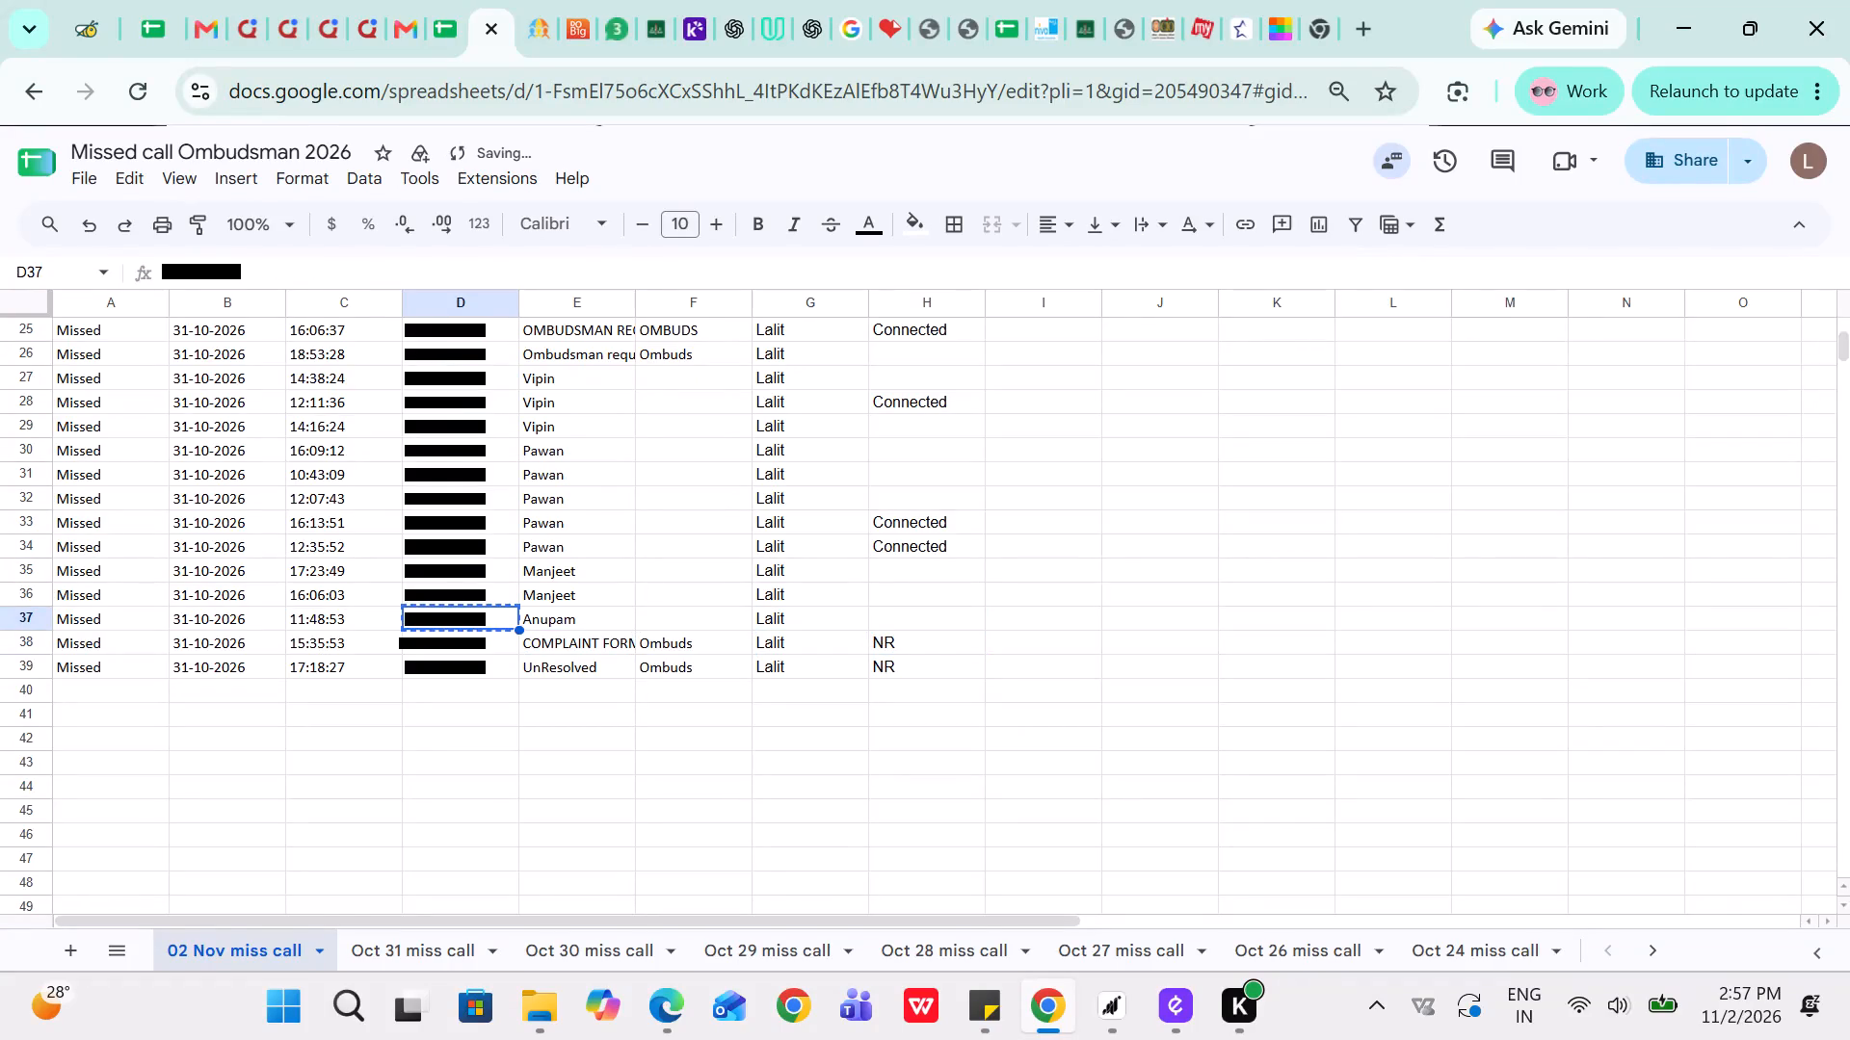
click(545, 0)
drag(179, 429, 0, 476)
key(ctrl+v)
click(397, 390)
click(415, 418)
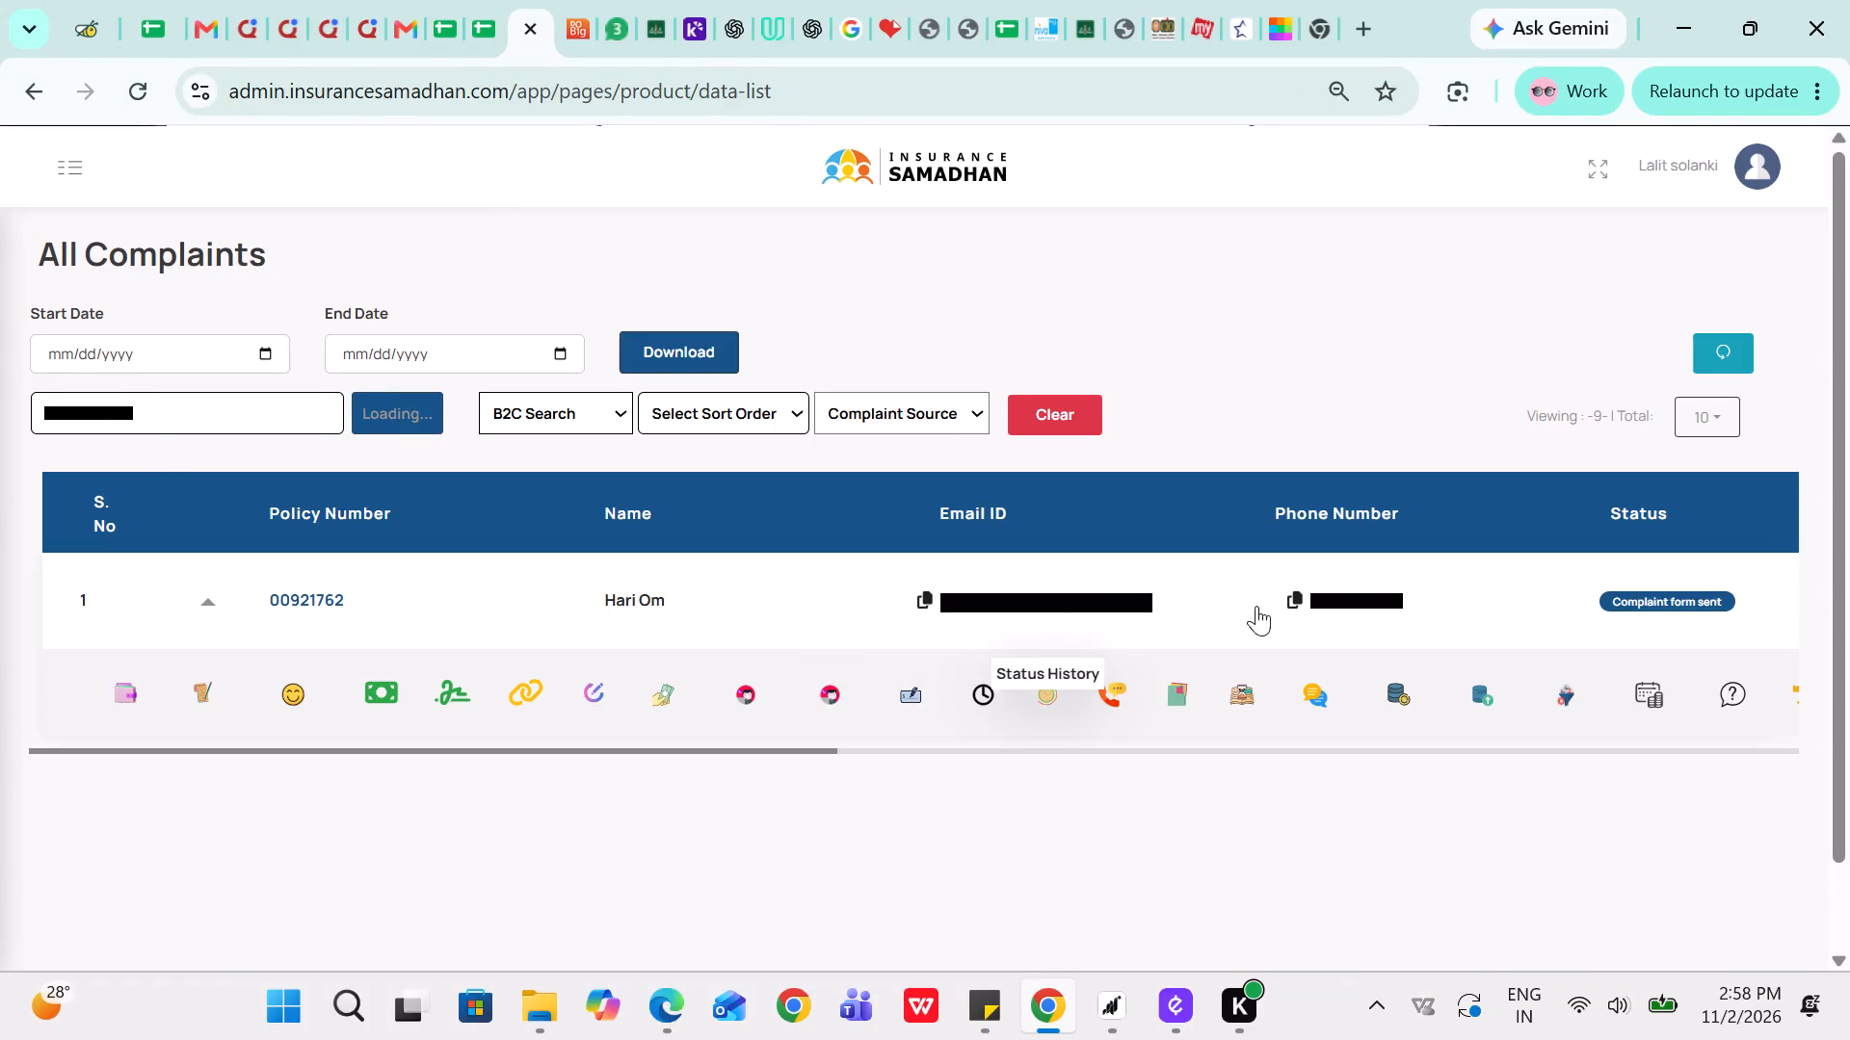
click(1263, 584)
click(1324, 646)
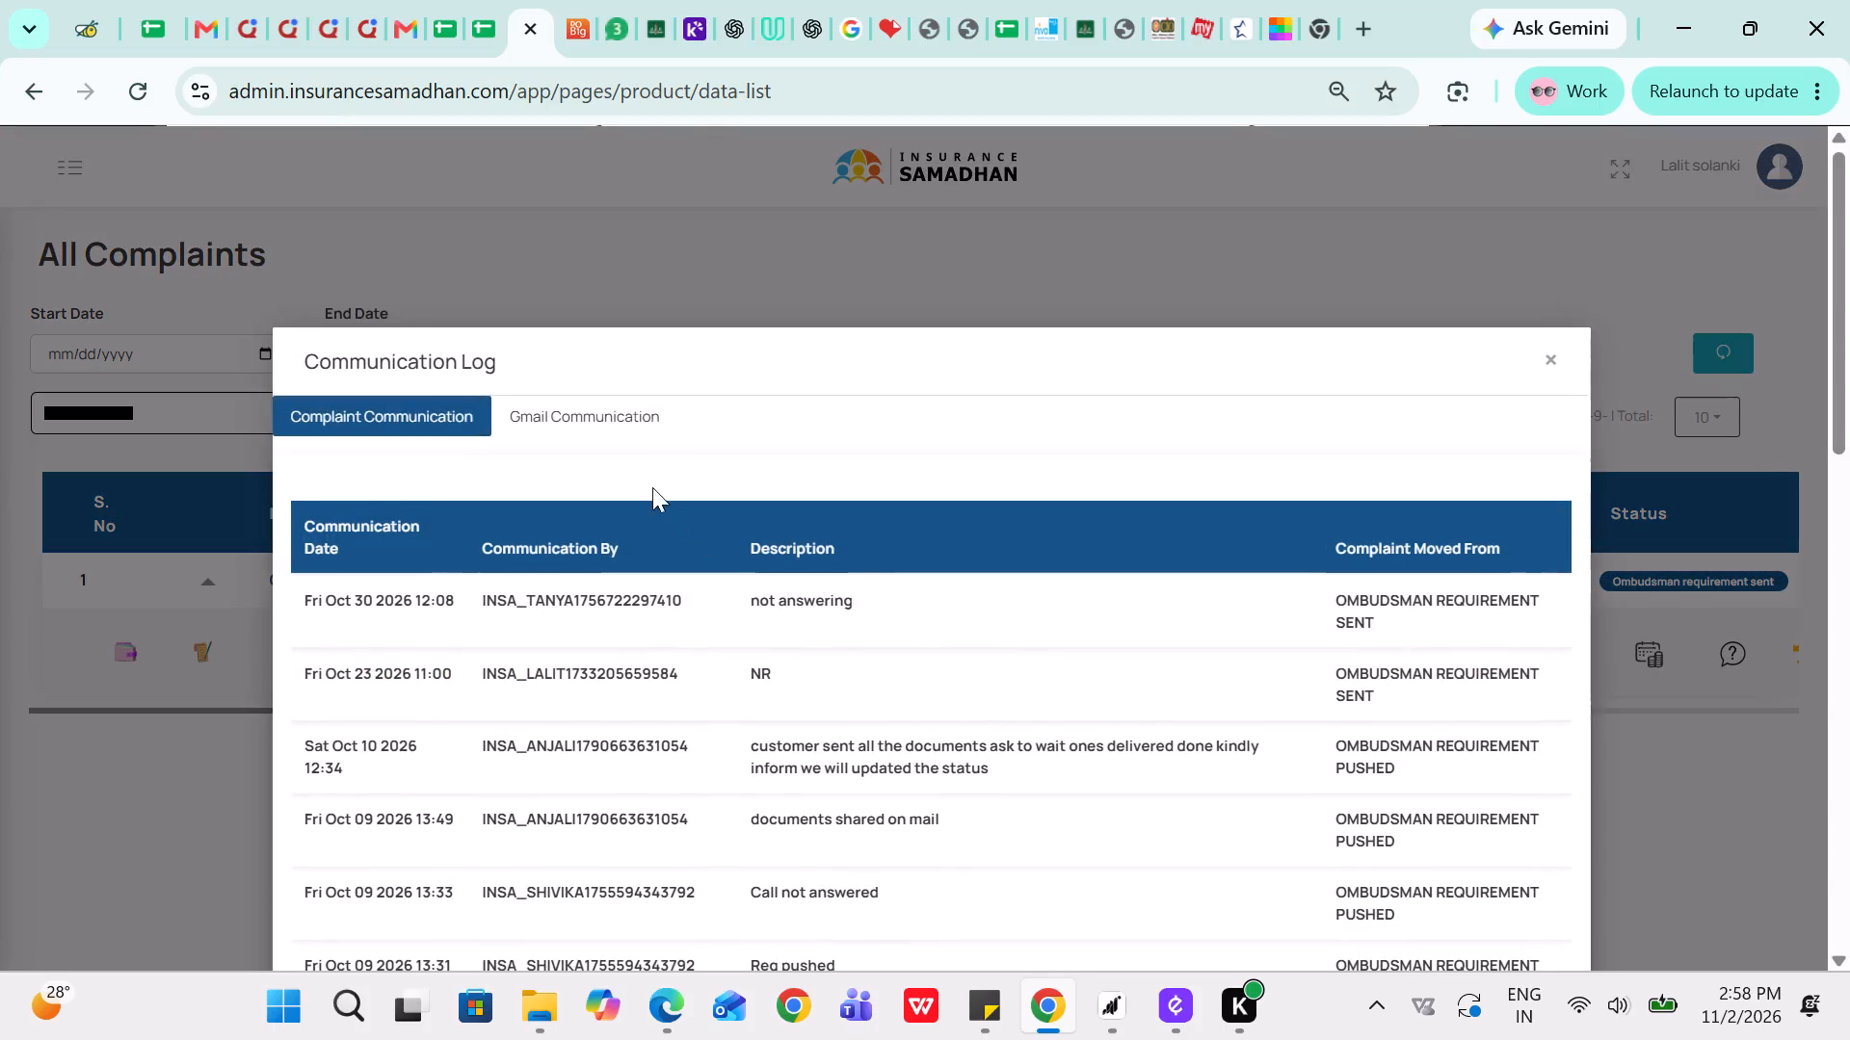
click(764, 221)
Copy the complaint's customer phone number and call it from the Smartflo dialer.
click(1297, 581)
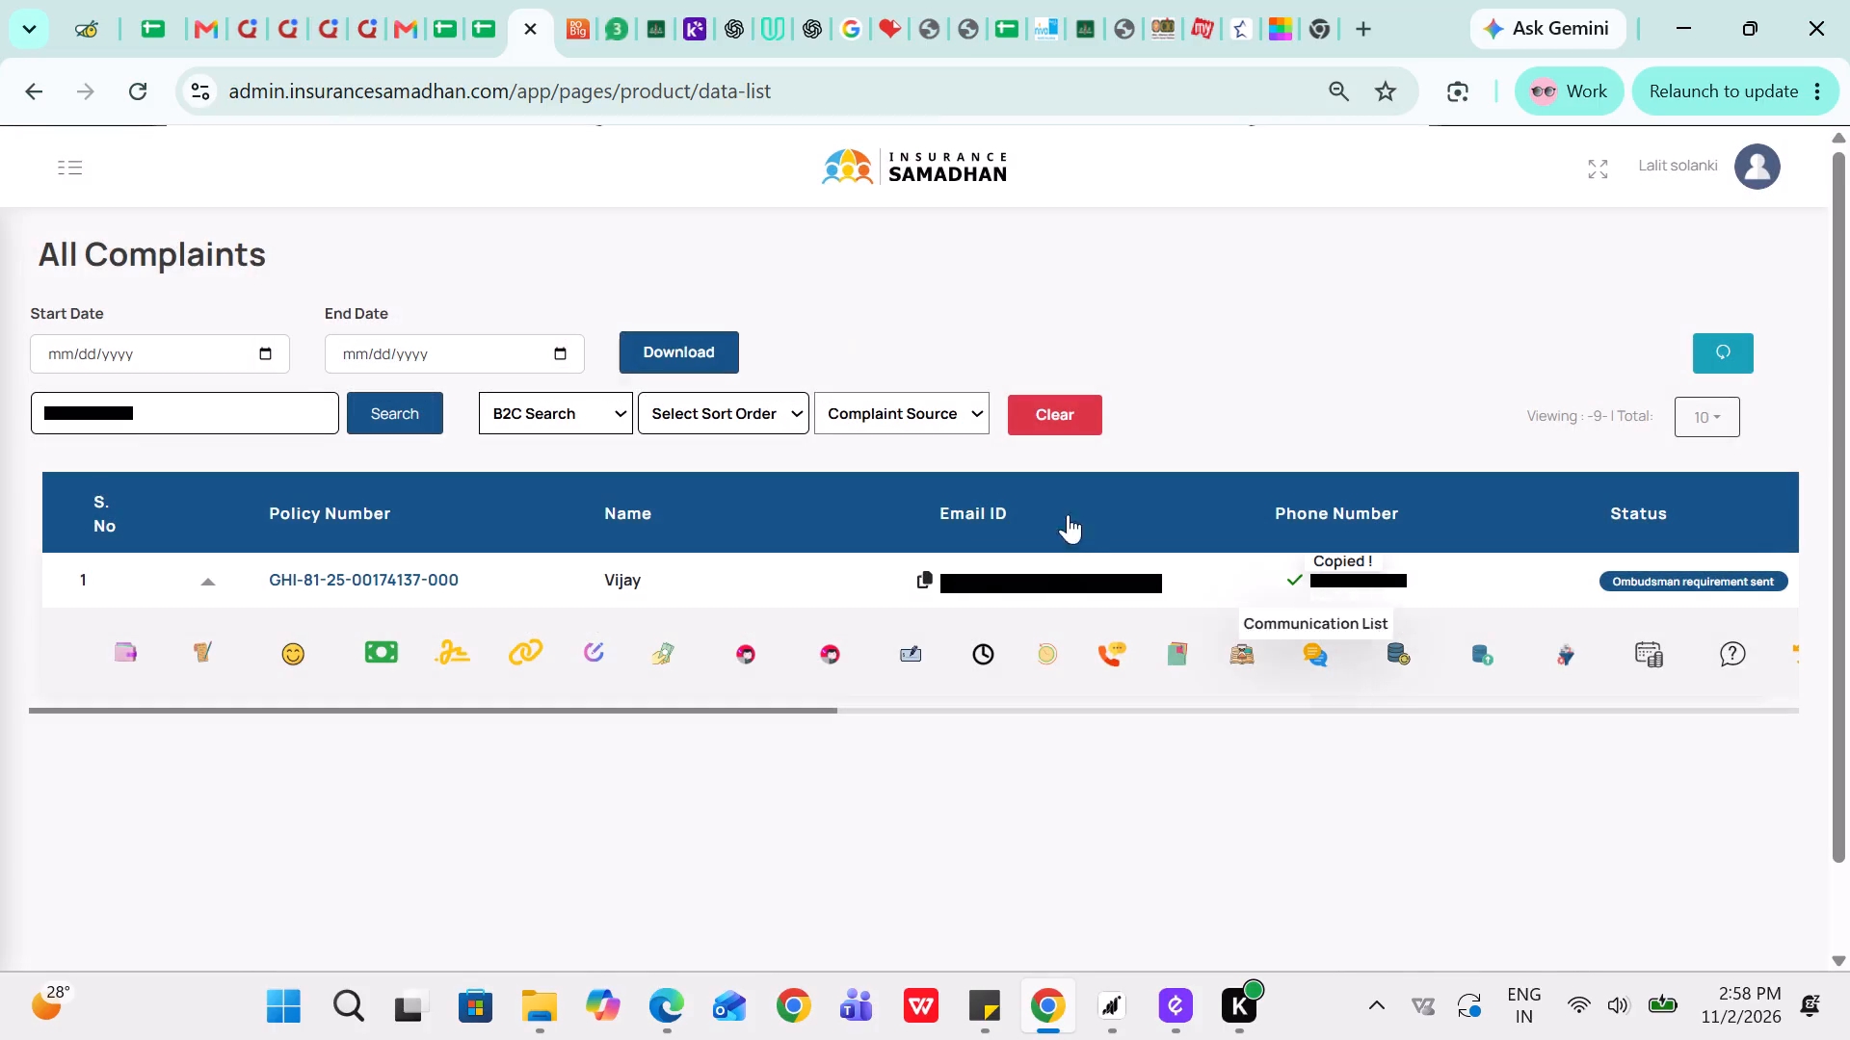
click(560, 0)
double_click(840, 312)
key(ctrl+v)
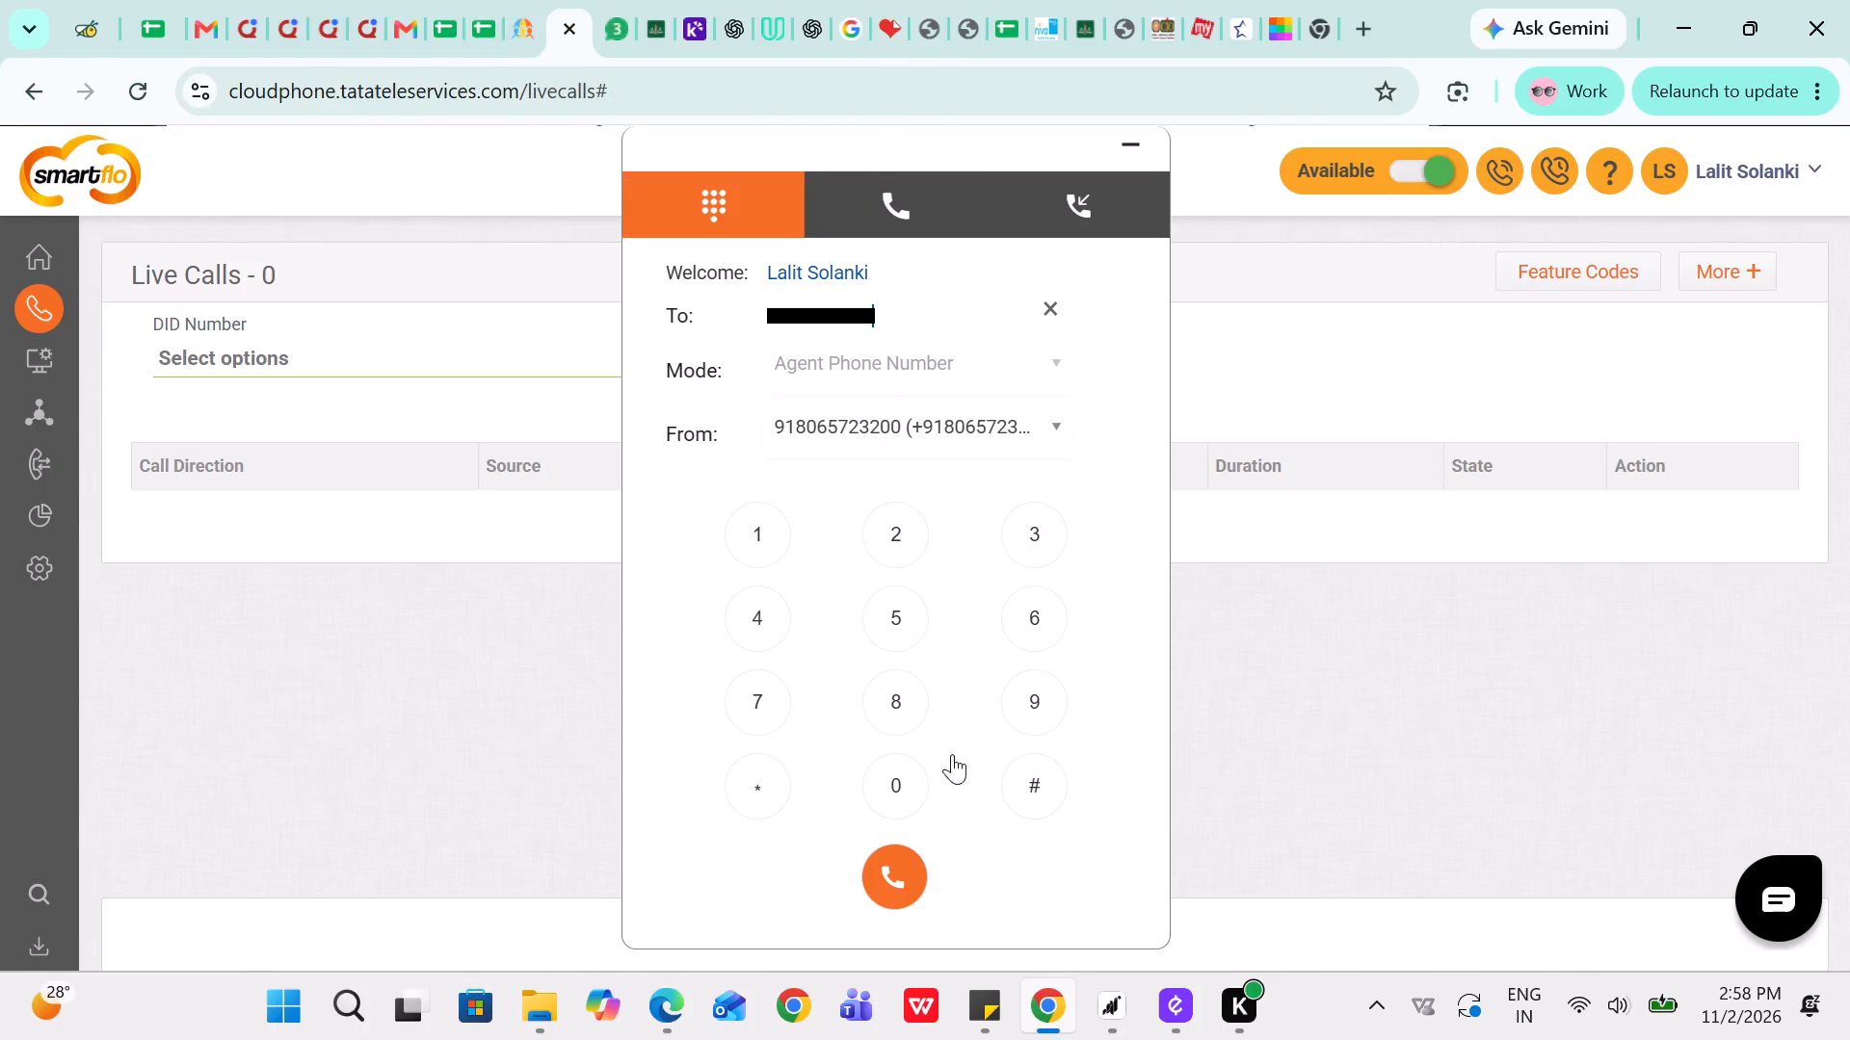
click(903, 889)
Back on All Complaints, review the communication log of the "Ombudsman requirement sent" complaint.
click(533, 0)
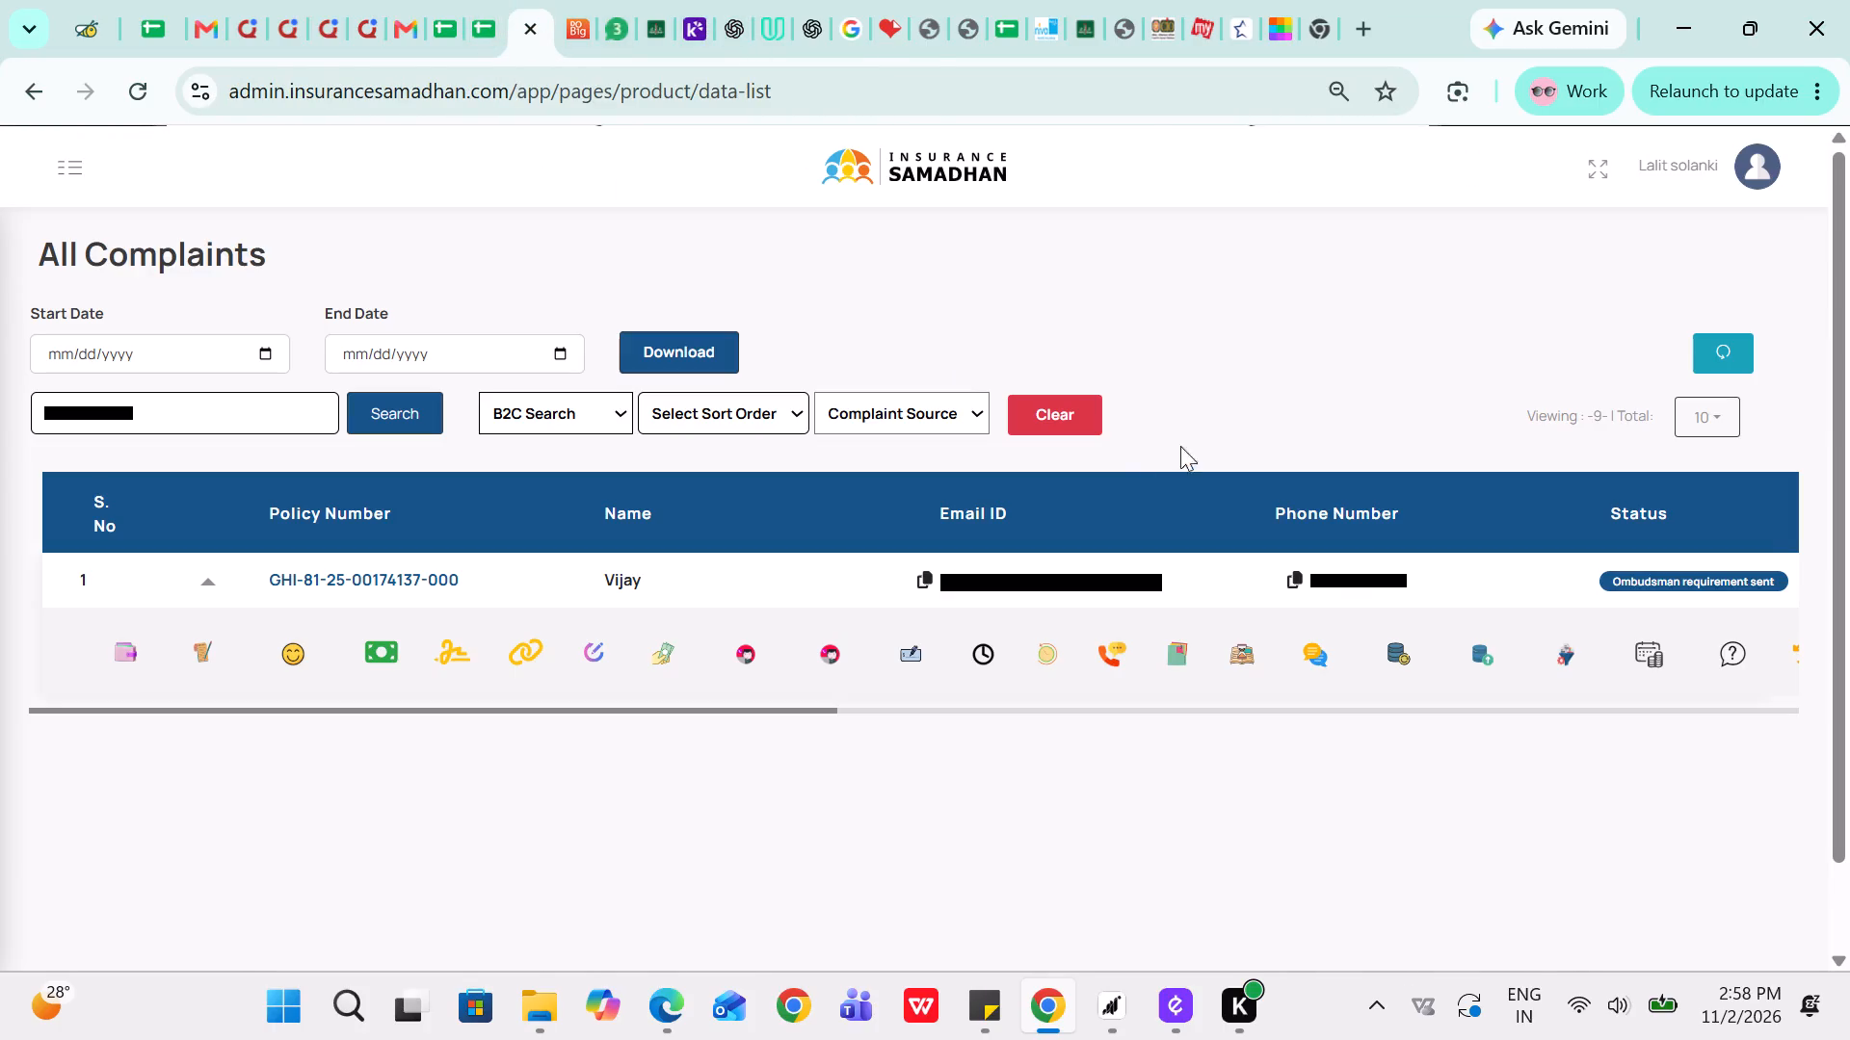
click(1263, 608)
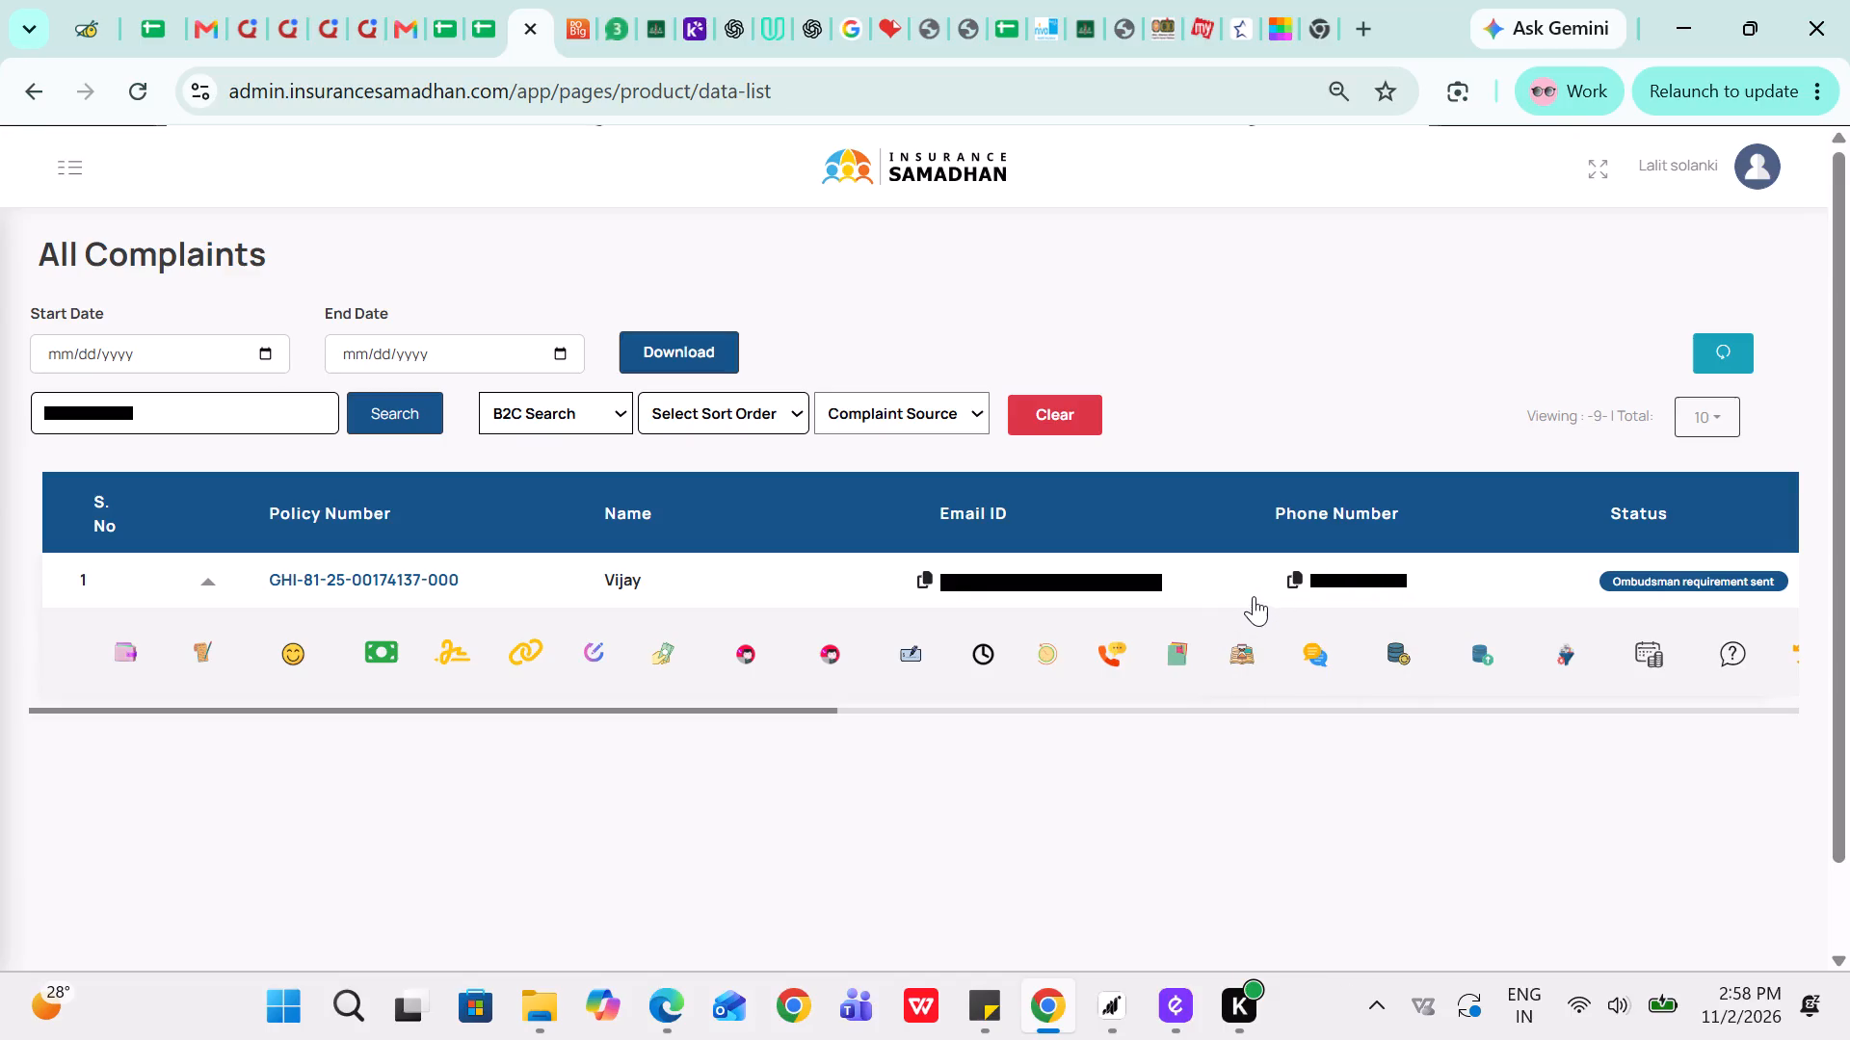
click(1254, 596)
click(1252, 587)
click(1313, 662)
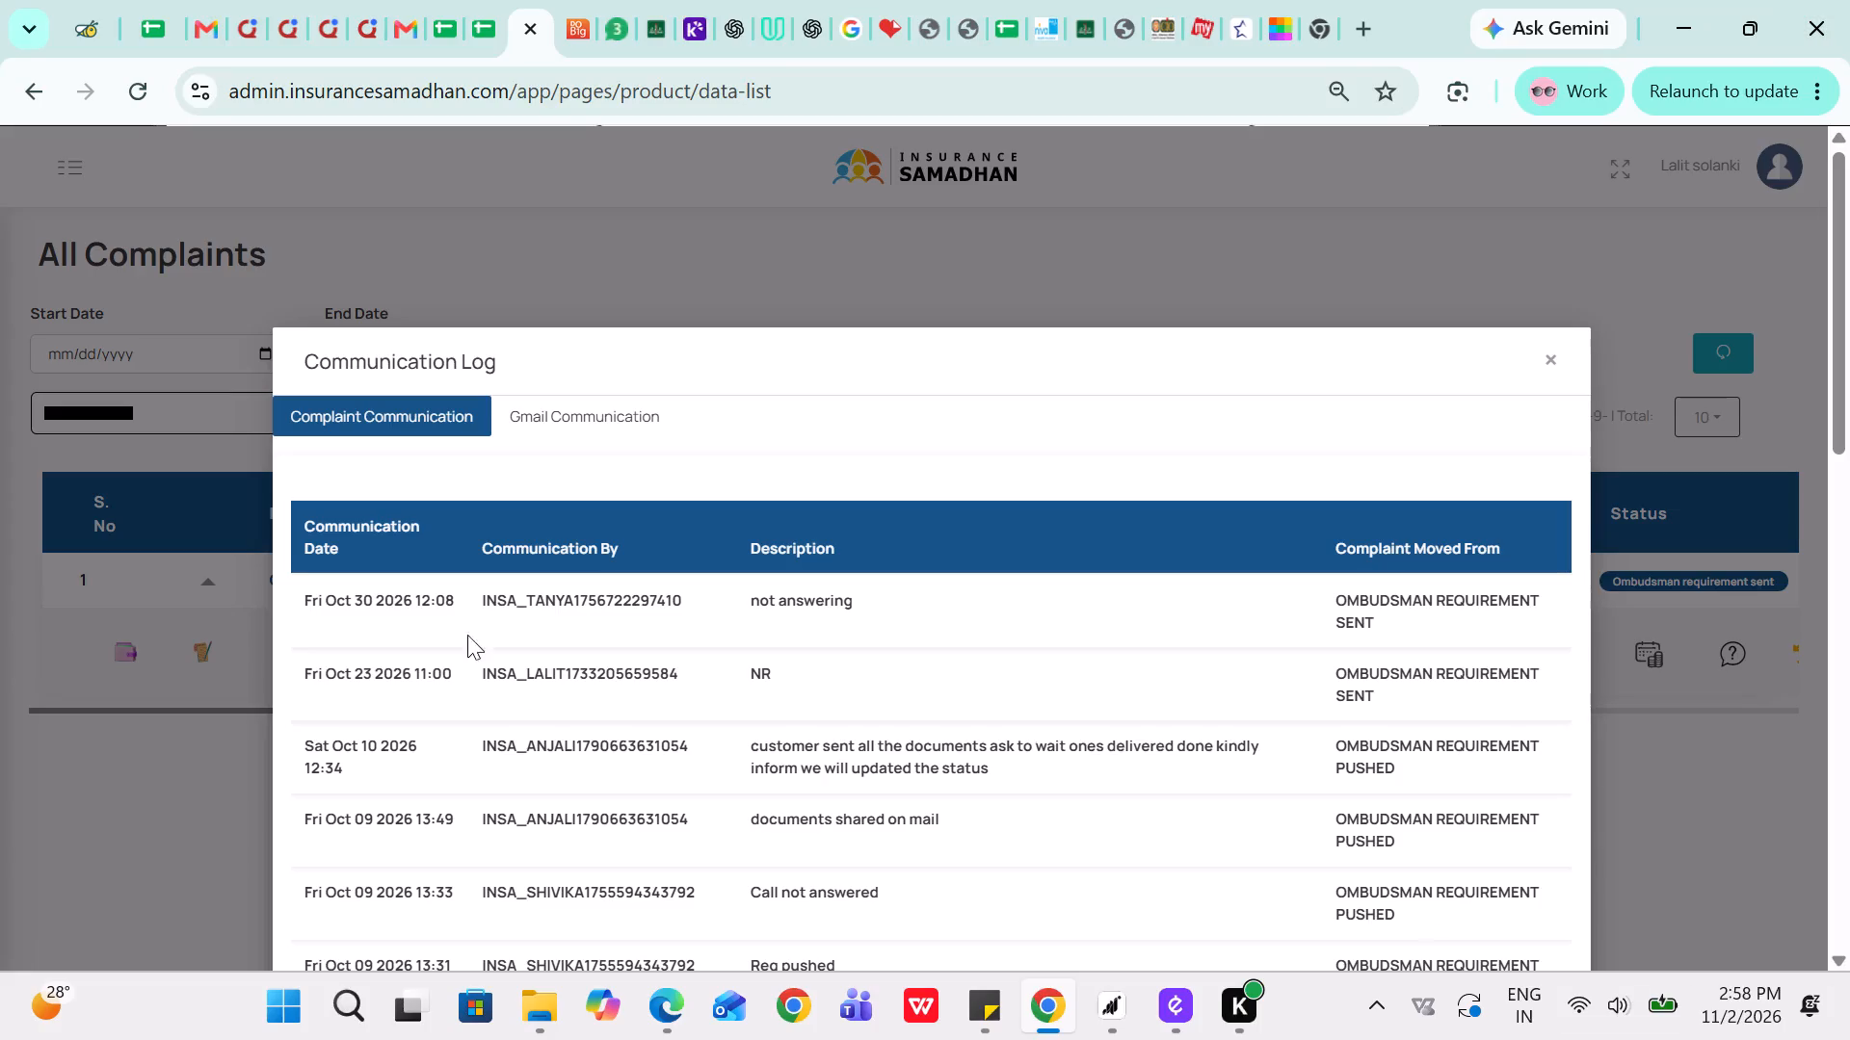
click(171, 775)
click(195, 575)
click(906, 803)
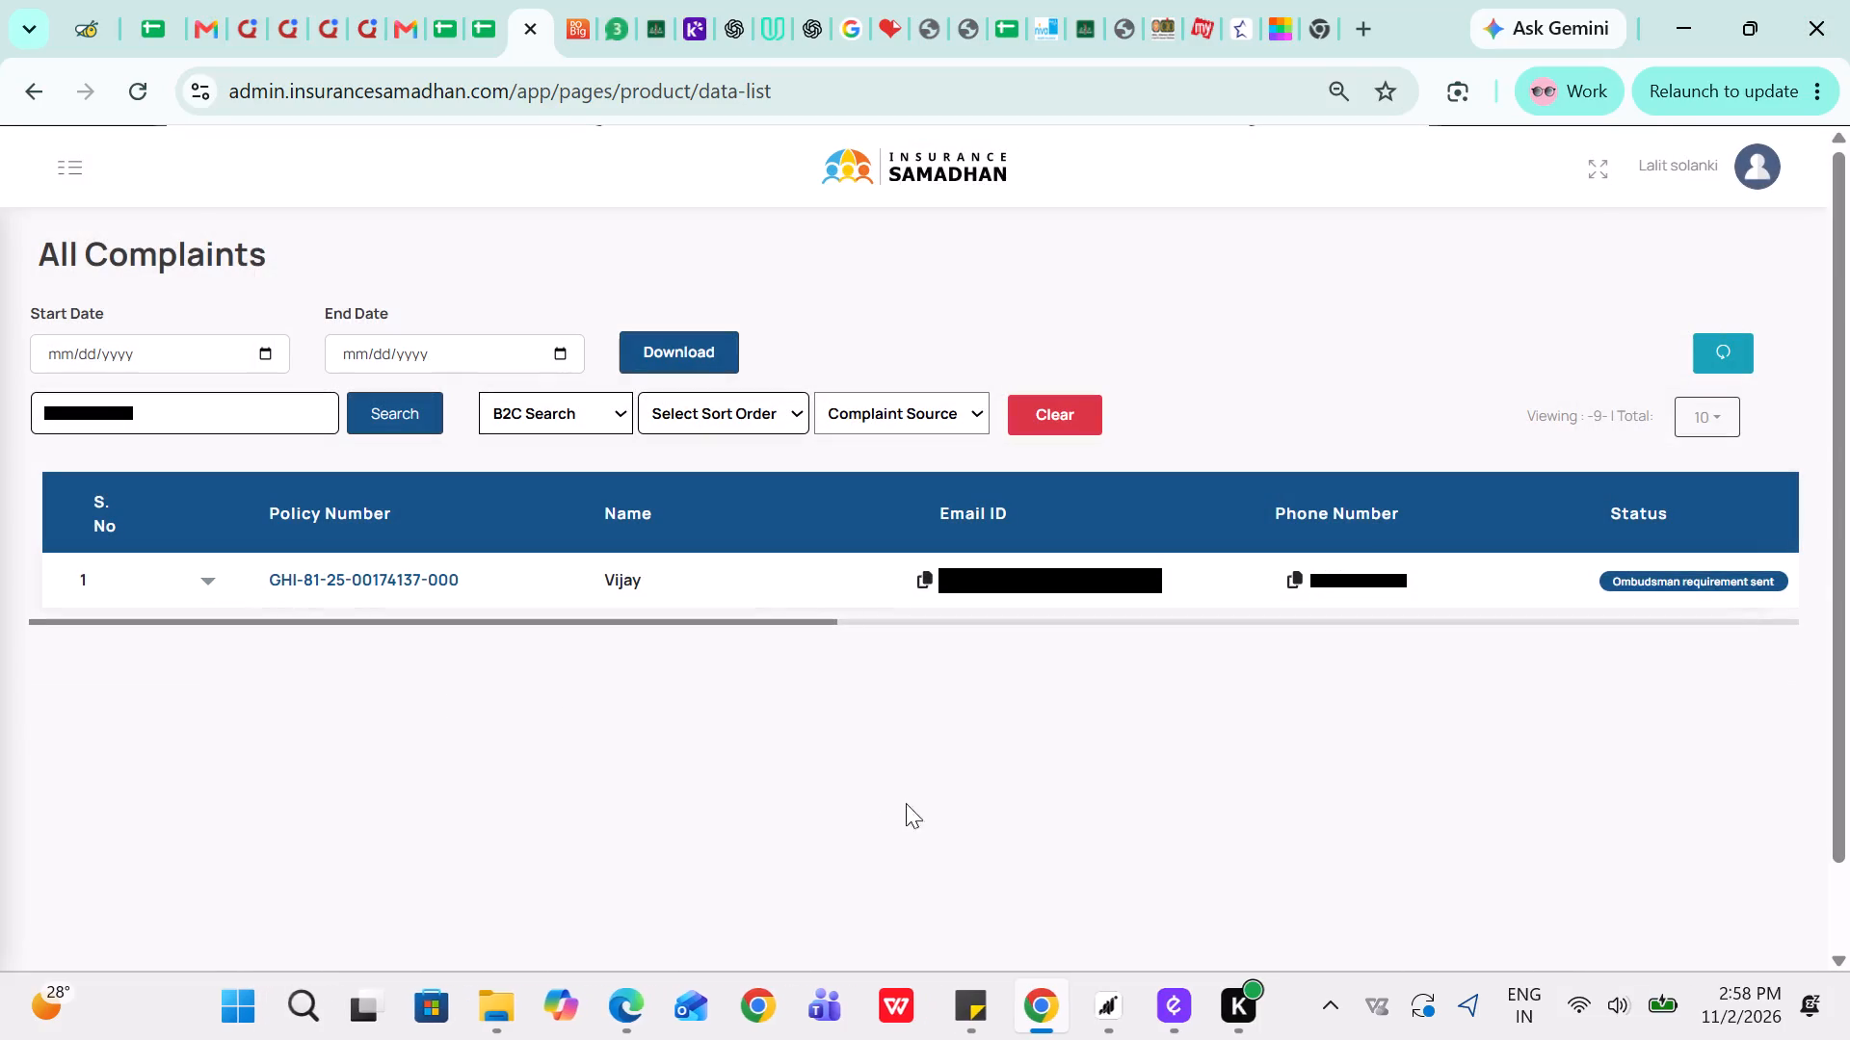
click(1263, 563)
click(1319, 655)
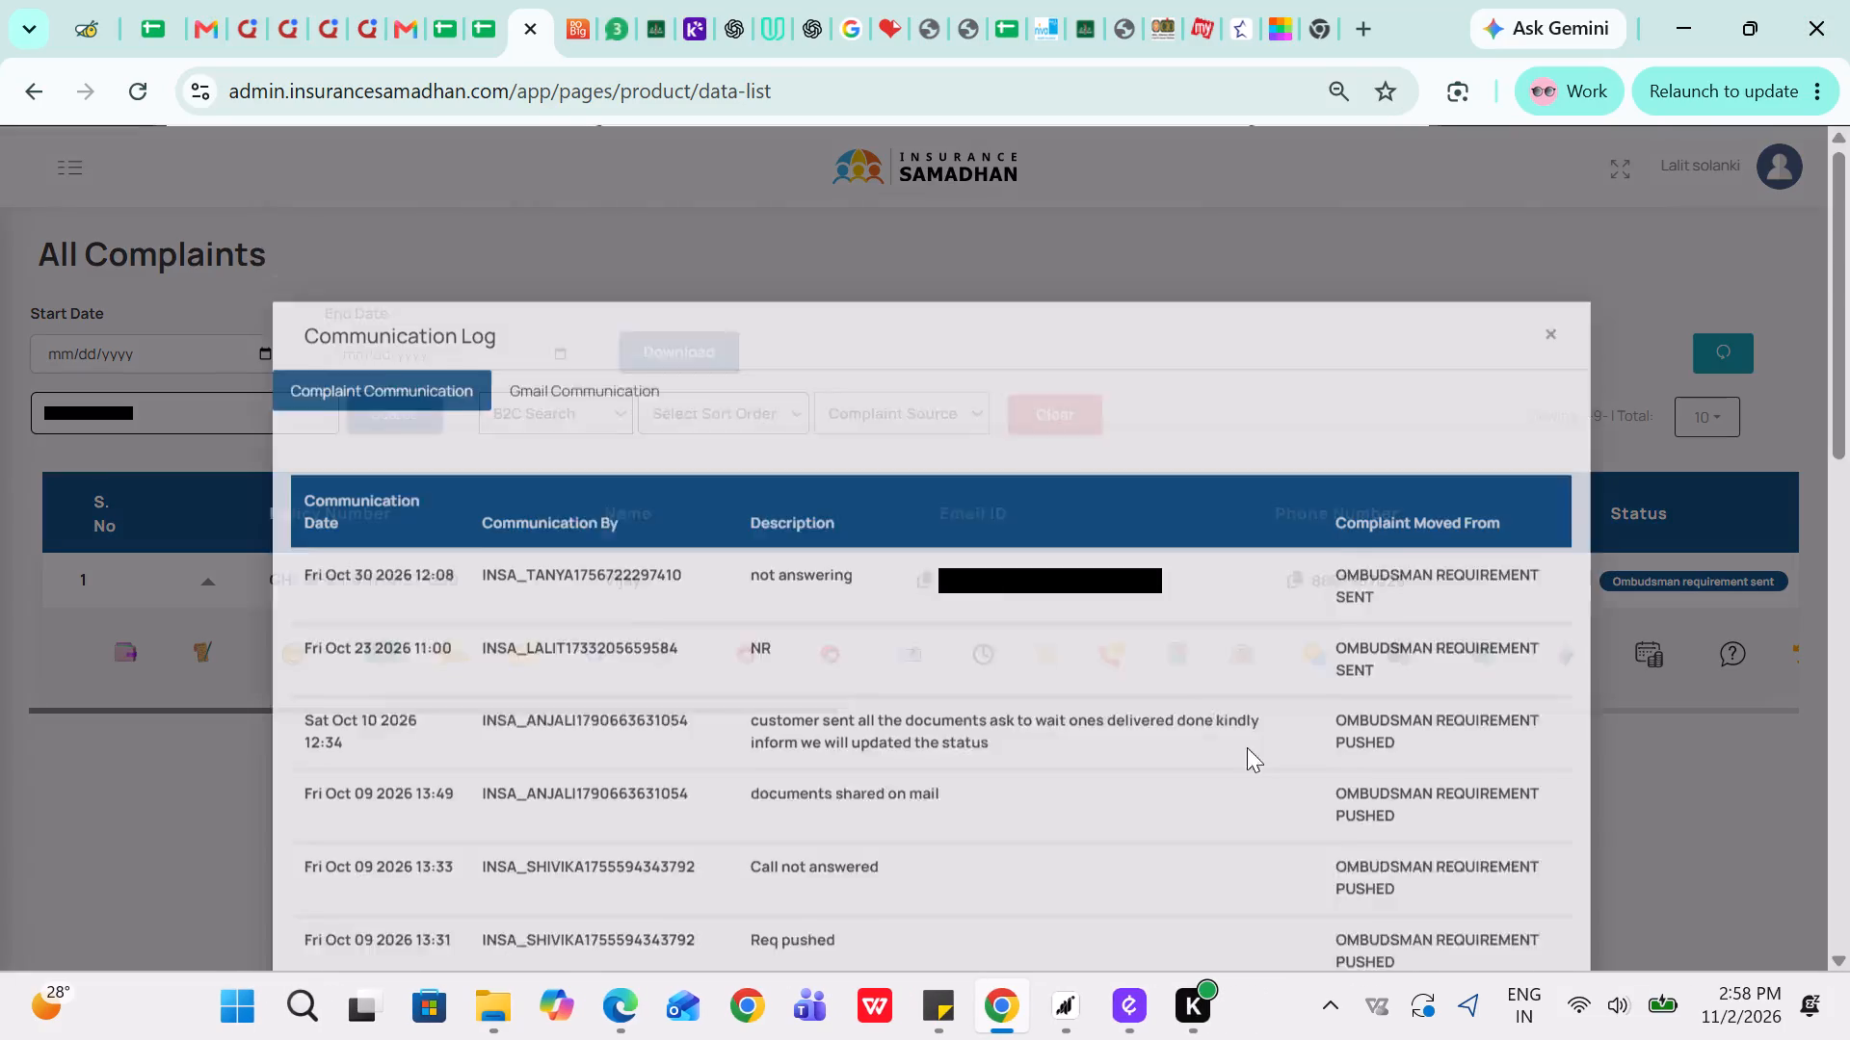
click(664, 203)
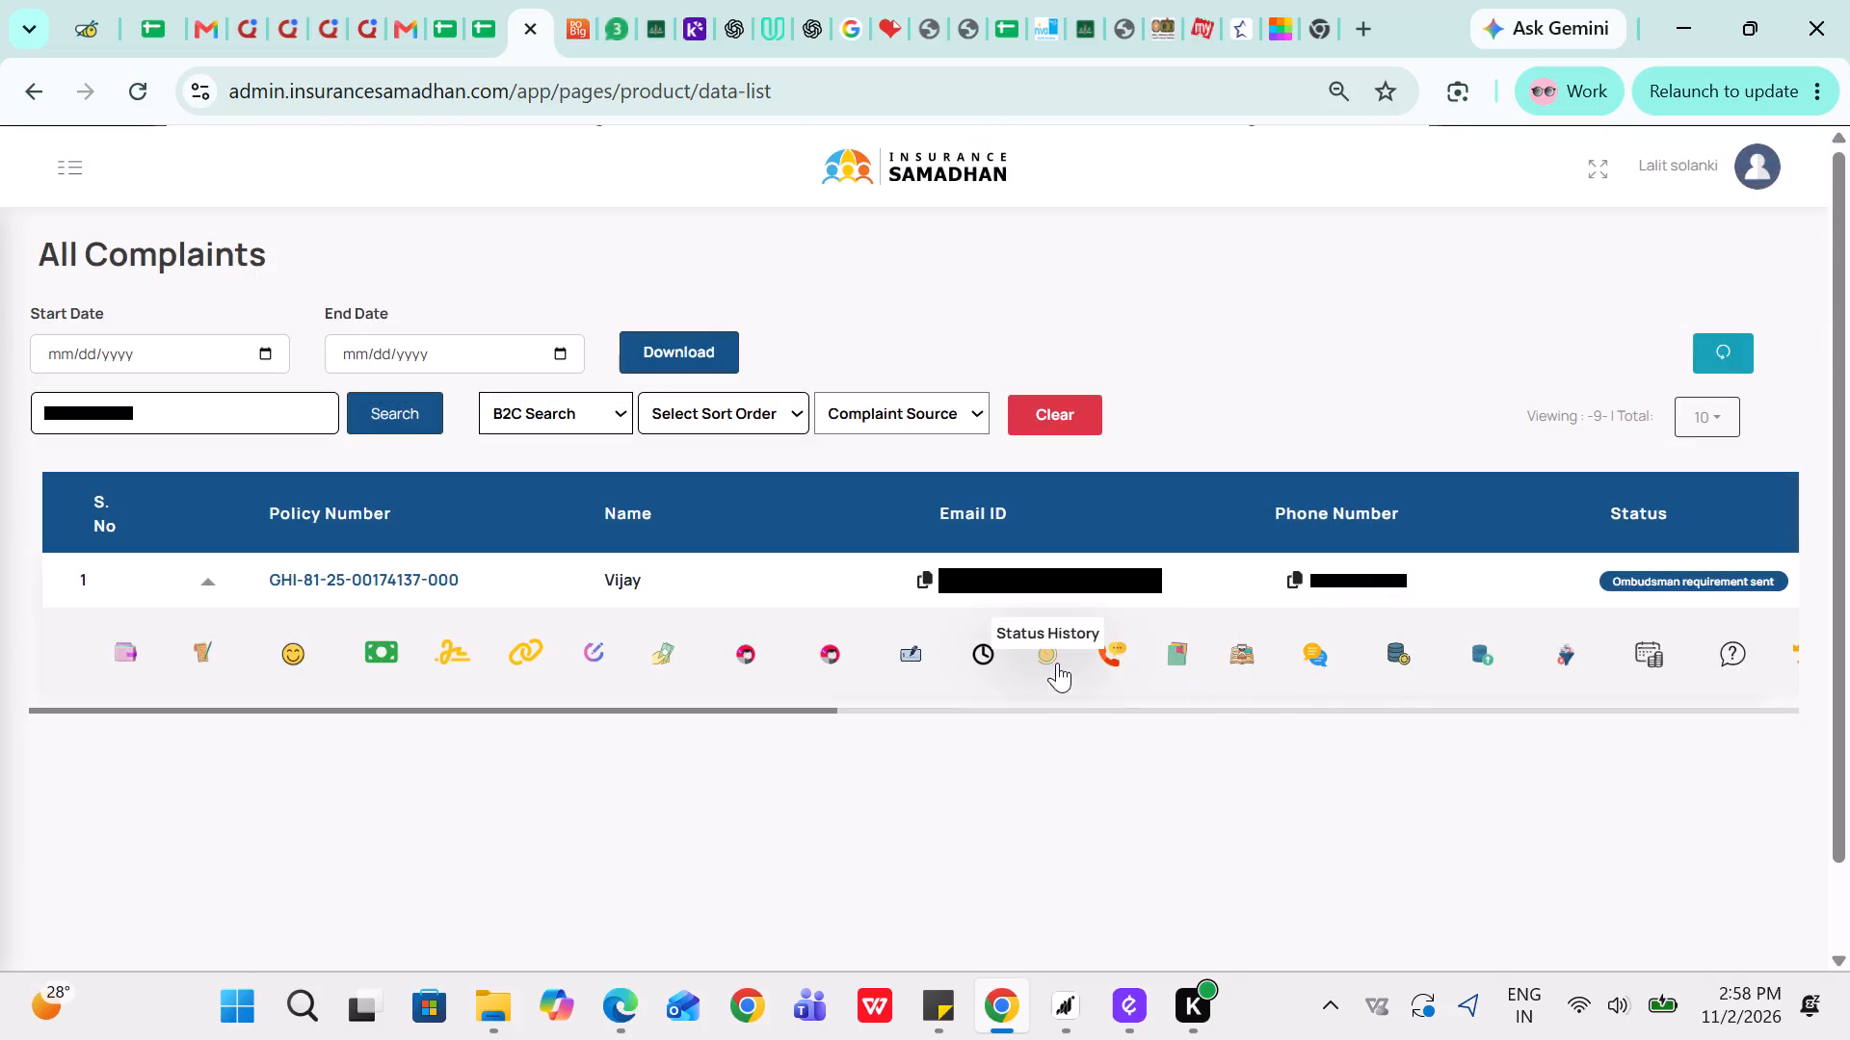
Review the status history of the "Ombudsman requirement sent" complaint through its latest status dates.
click(1048, 654)
scroll(1242, 723, down, 7)
scroll(1242, 741, up, 1)
scroll(1242, 741, down, 6)
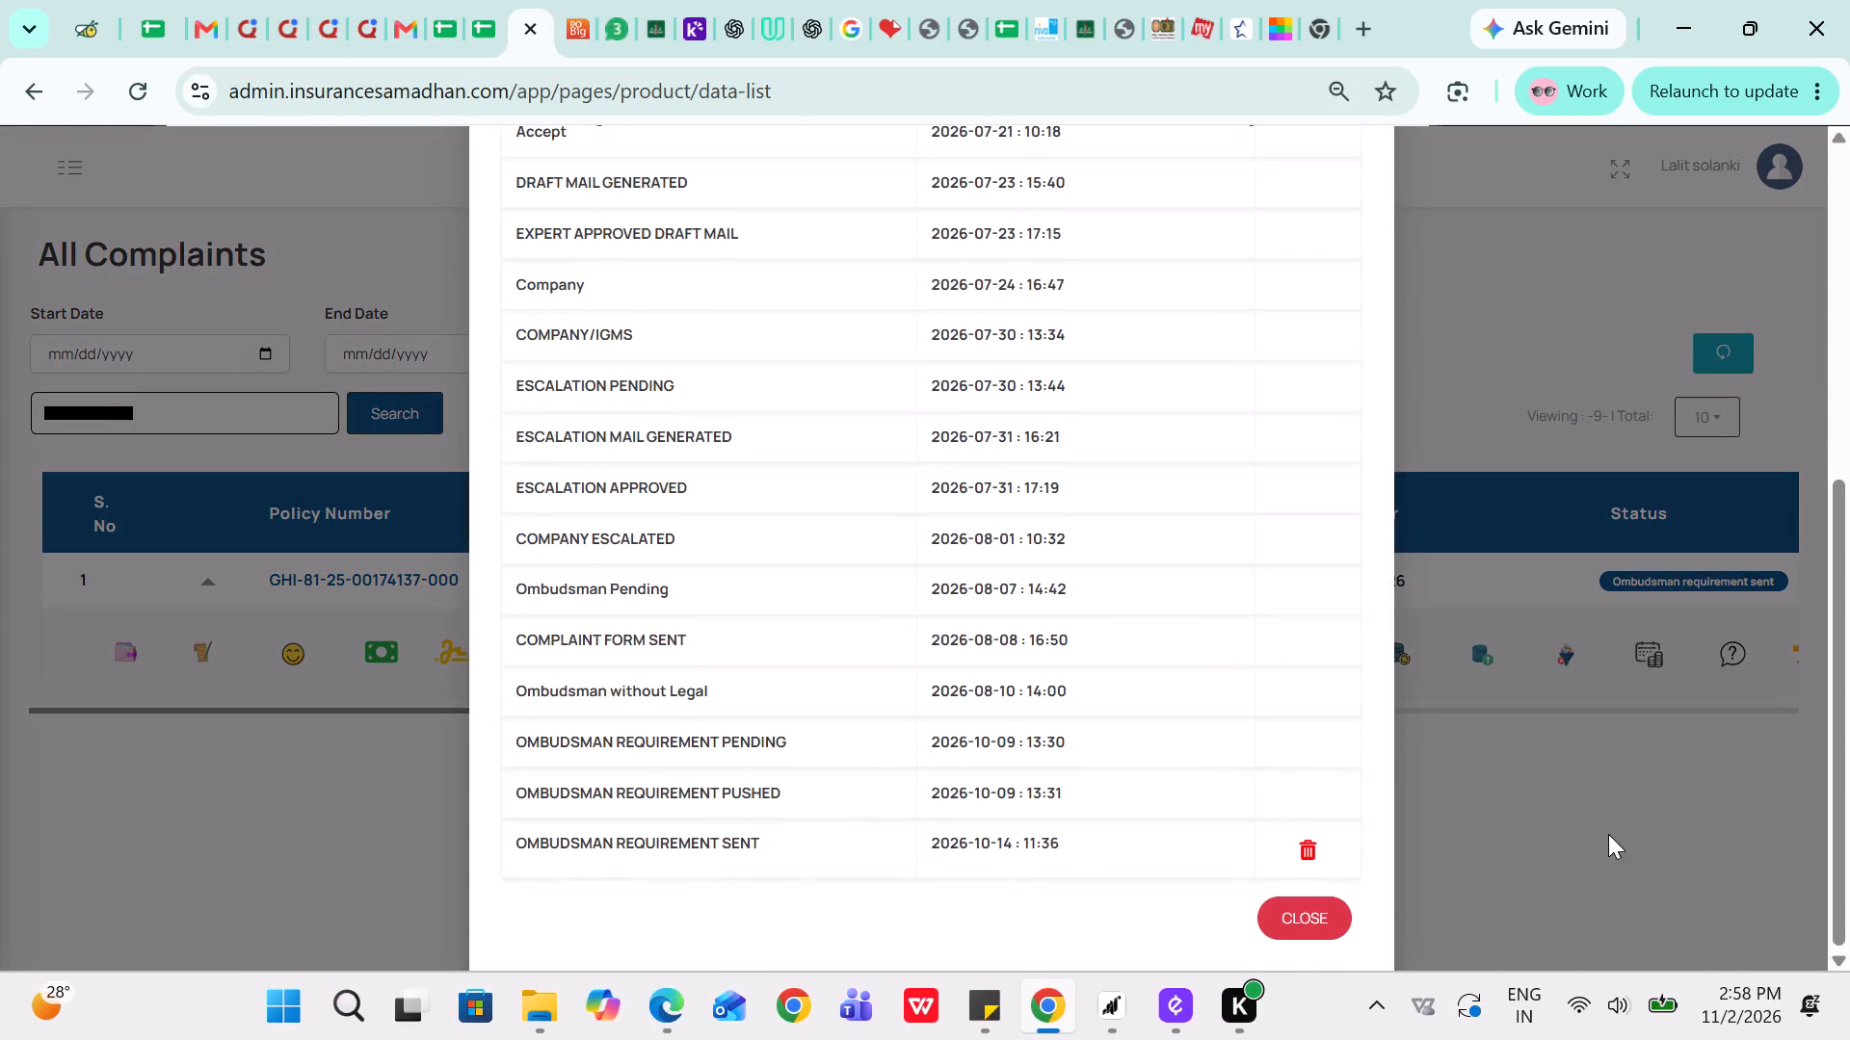
click(1608, 834)
Open the complaint's details and examine its Ombudsman section, including the complaint form, Form 6A and requirement courier information.
click(408, 578)
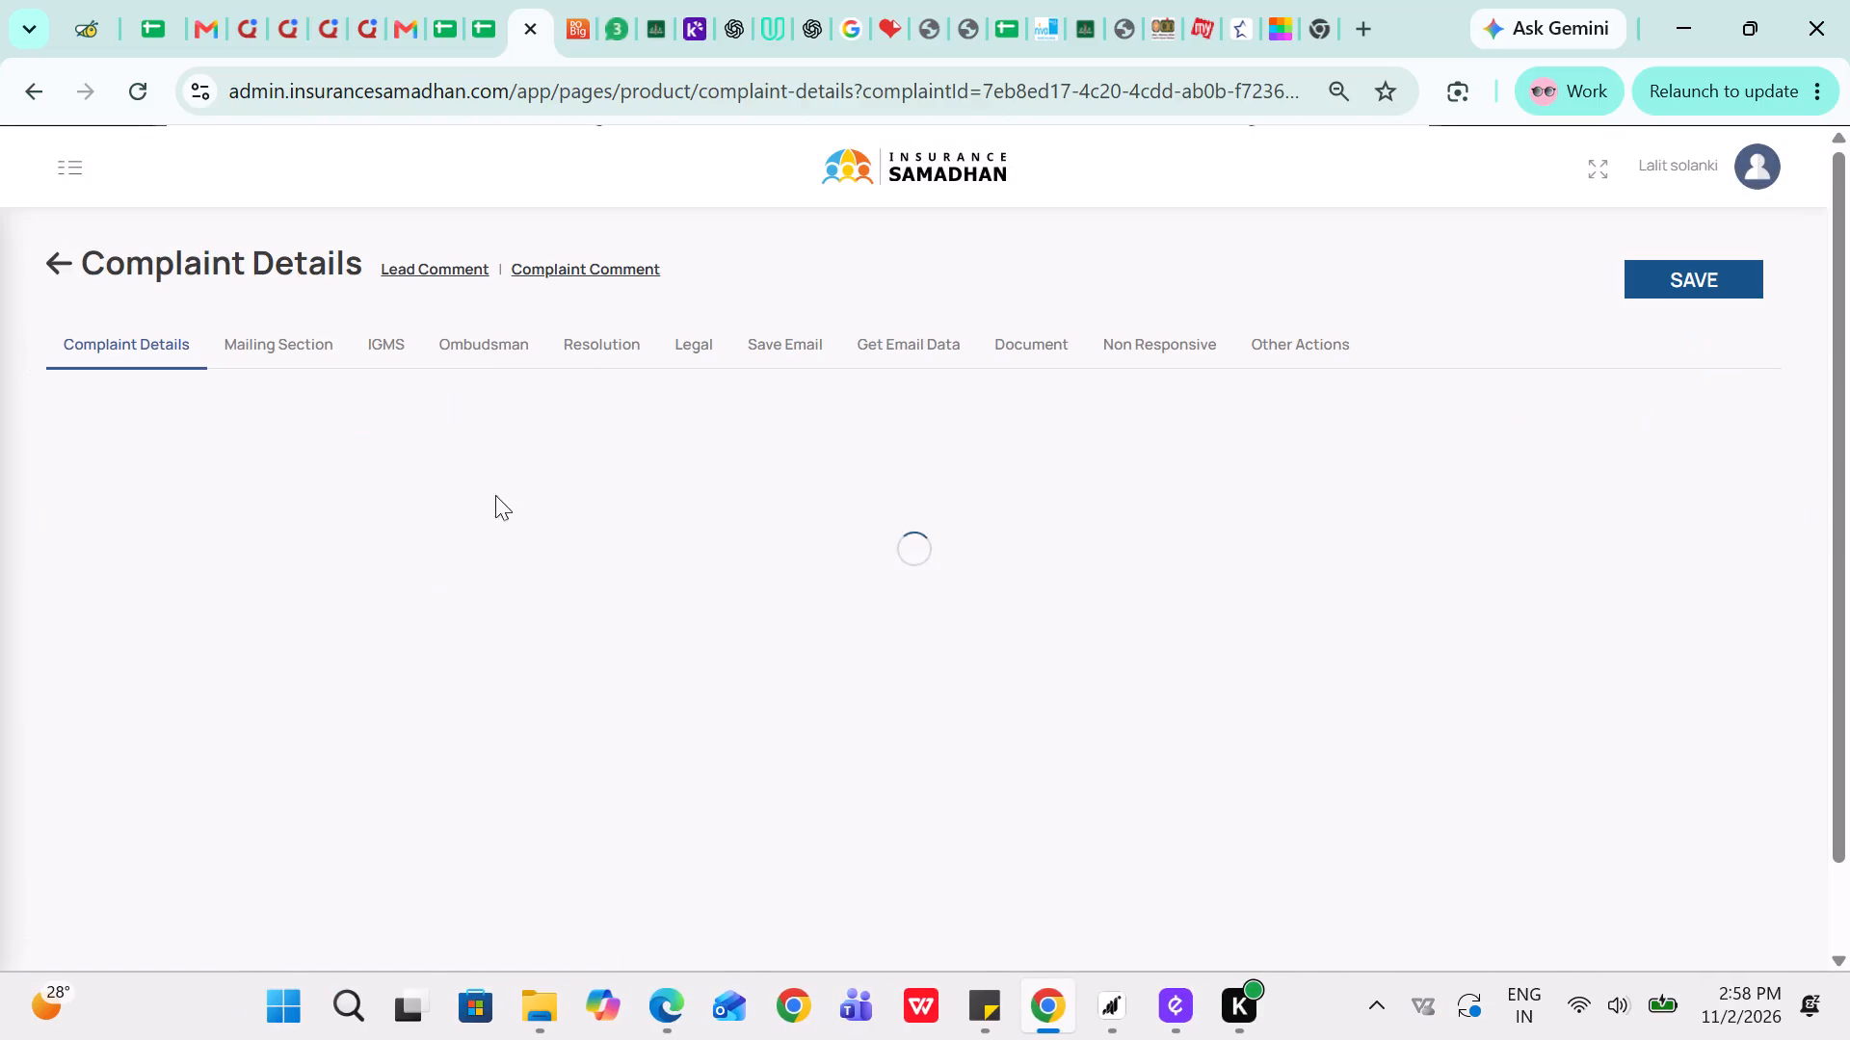
click(495, 360)
scroll(515, 351, down, 6)
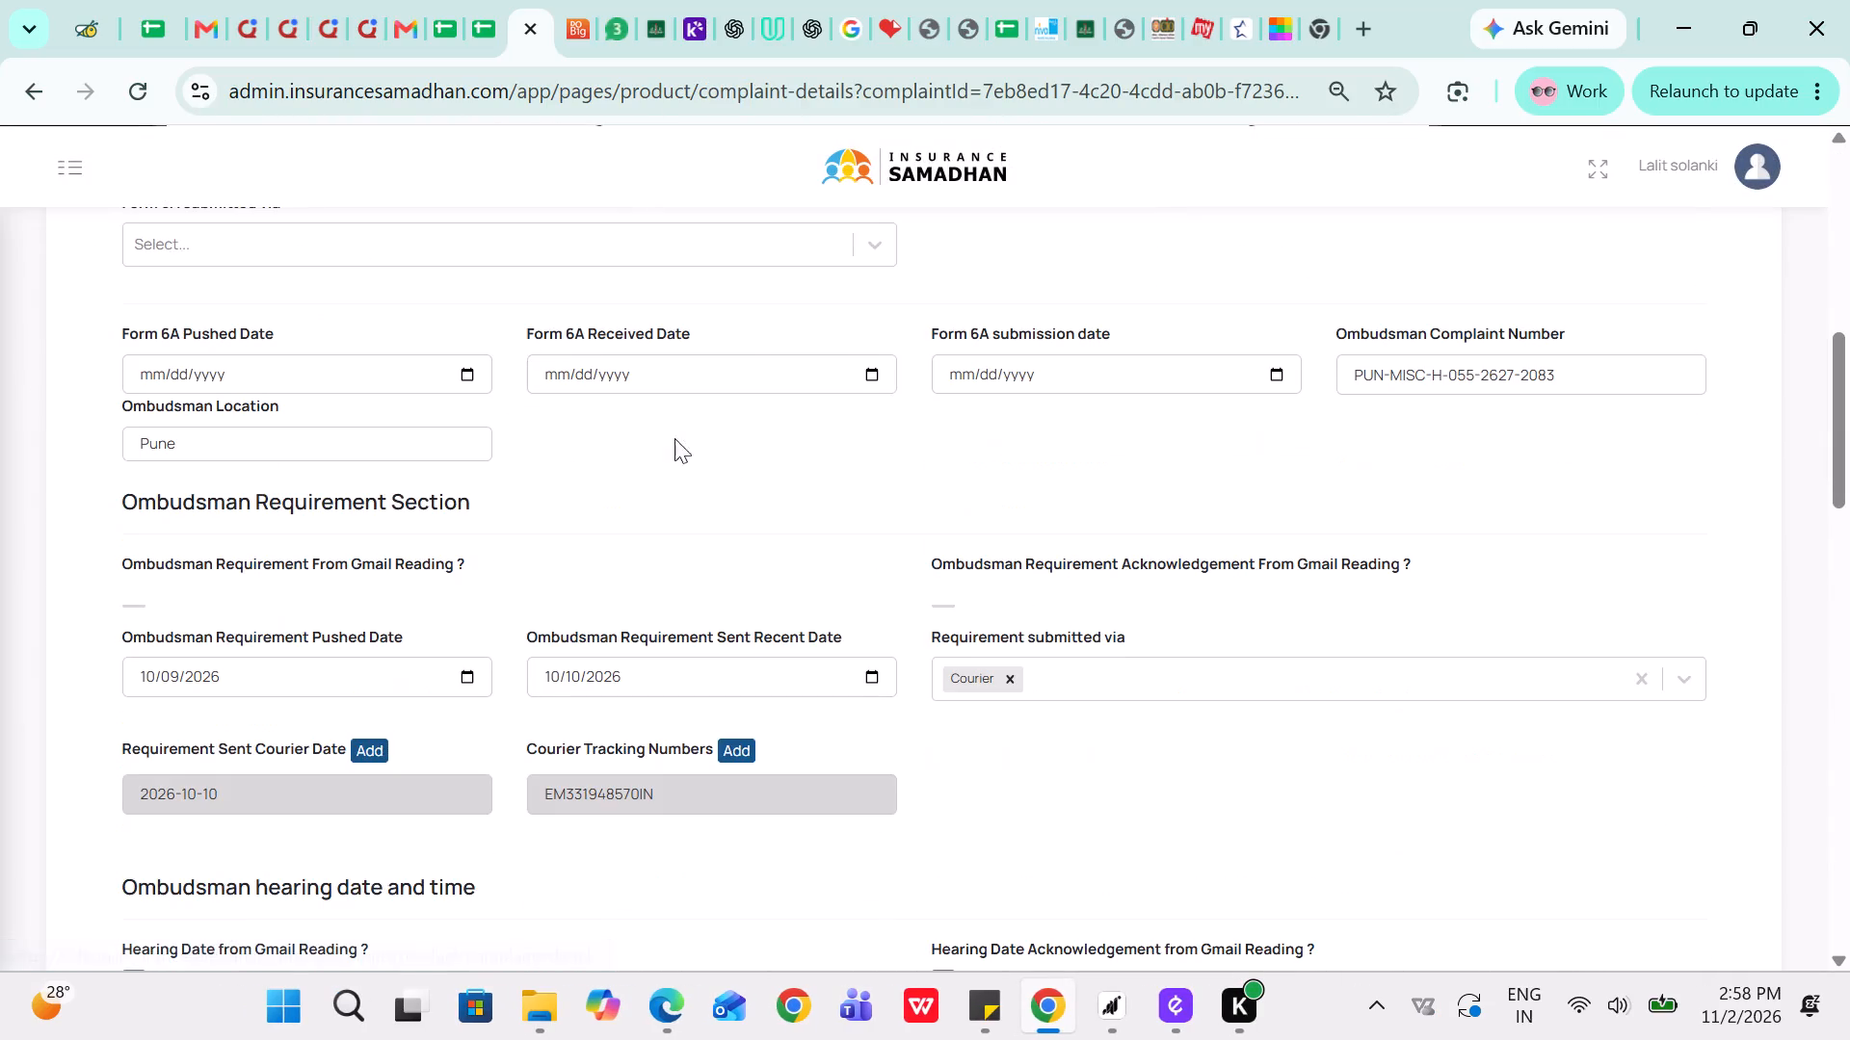
drag(709, 801, 531, 804)
click(856, 792)
scroll(922, 602, up, 7)
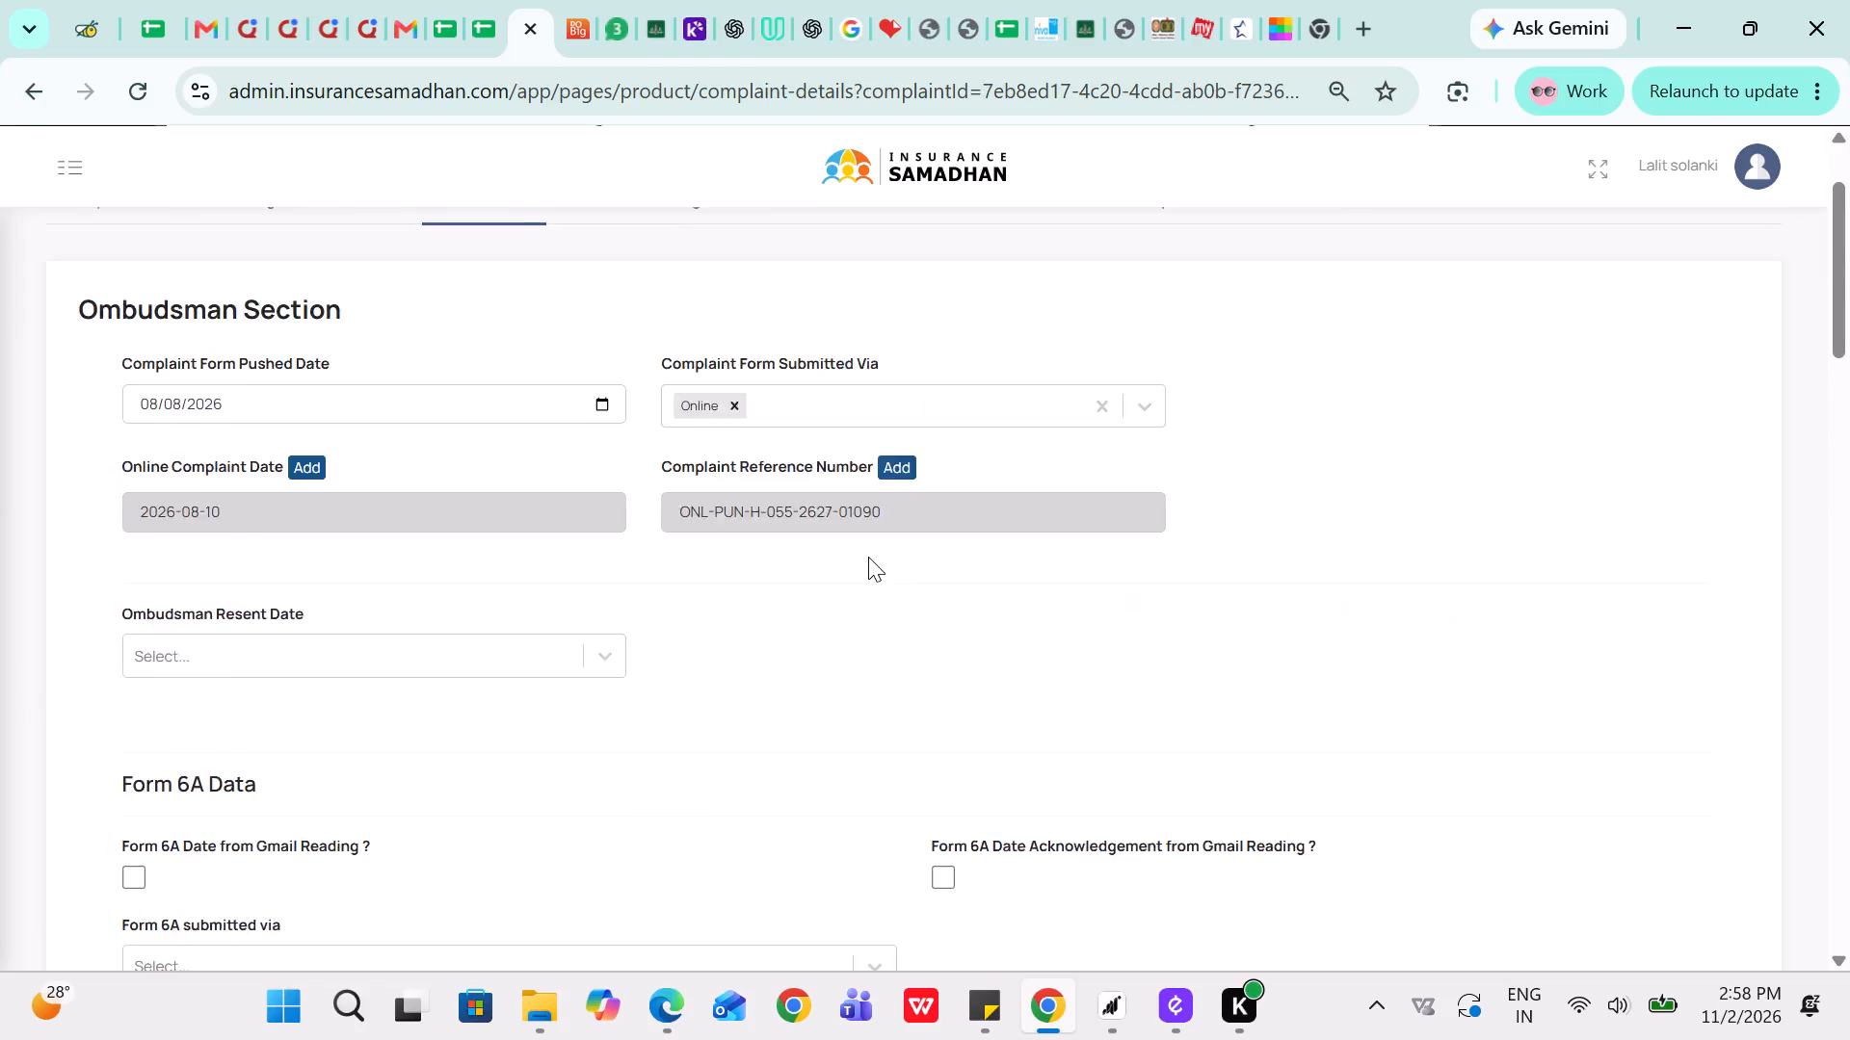
scroll(868, 557, up, 3)
Generate a Single reminder mail for the complaint and send the Form 6A reminder to the Ombudsman.
click(1285, 344)
scroll(753, 474, down, 5)
click(150, 480)
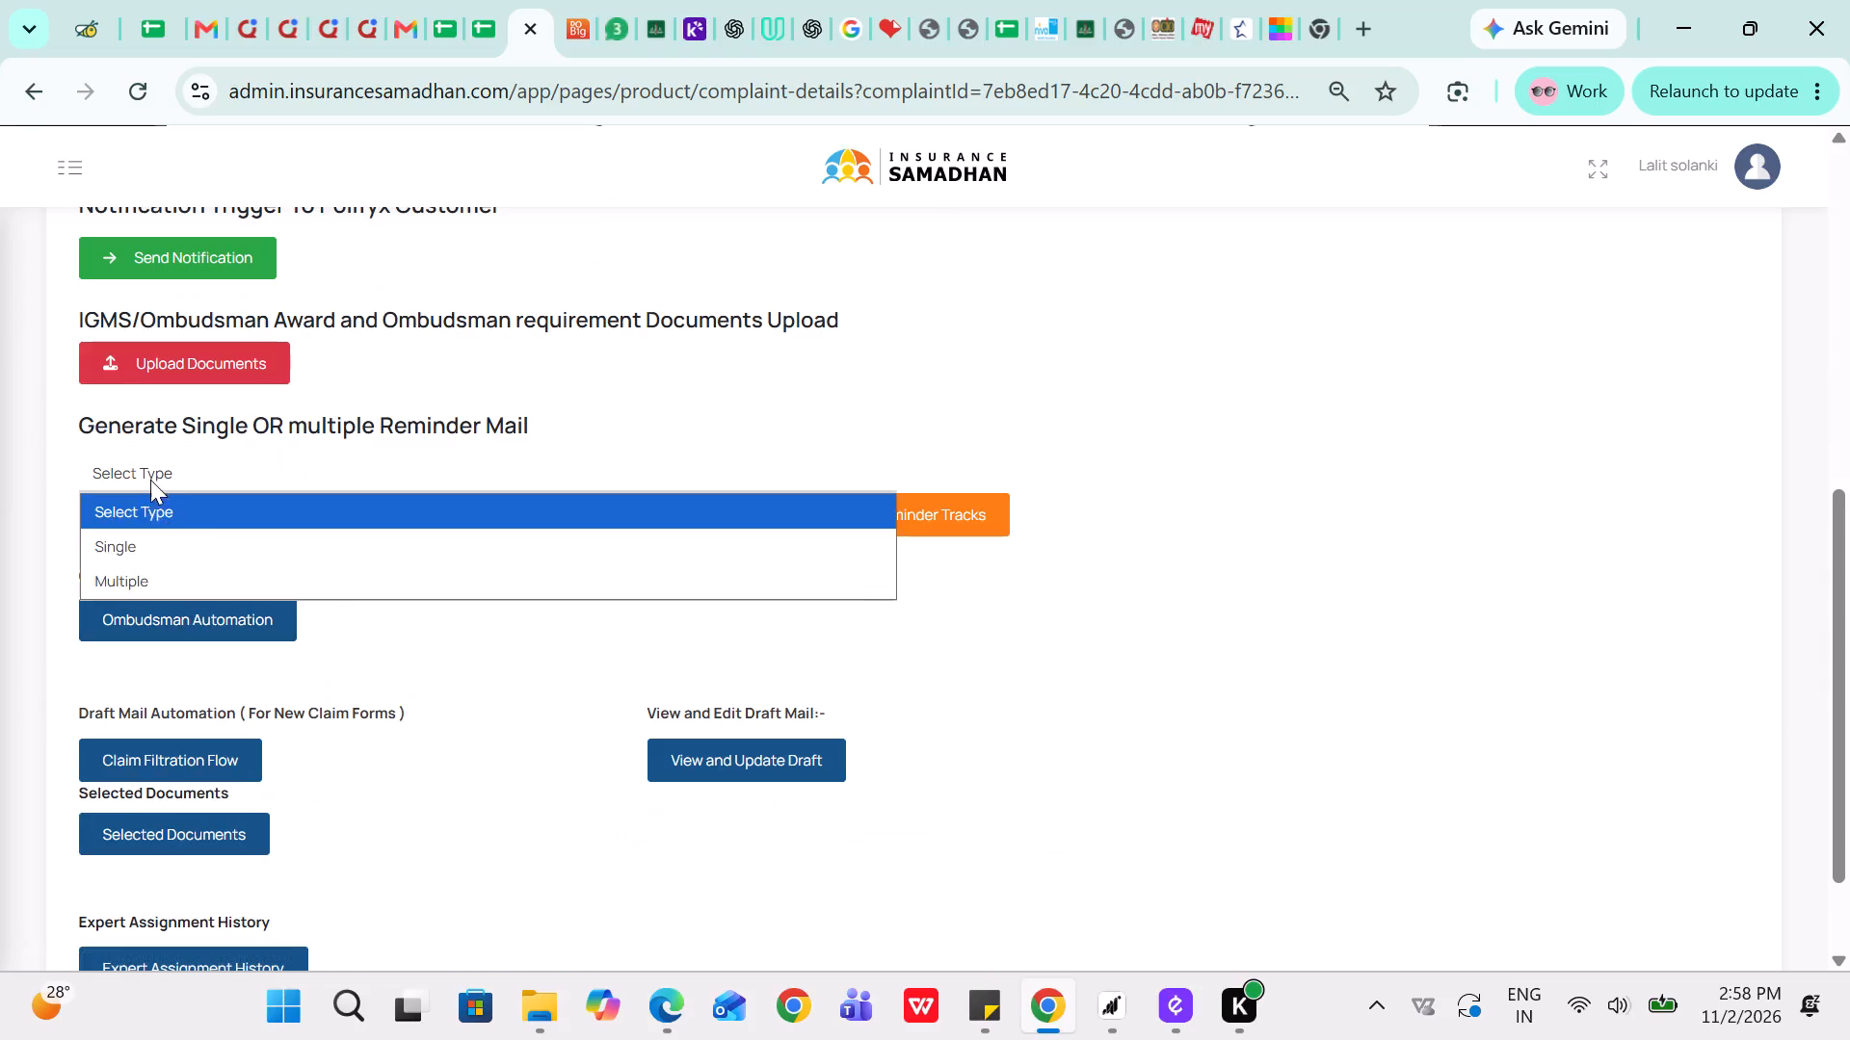
click(202, 541)
scroll(658, 488, down, 3)
click(1063, 386)
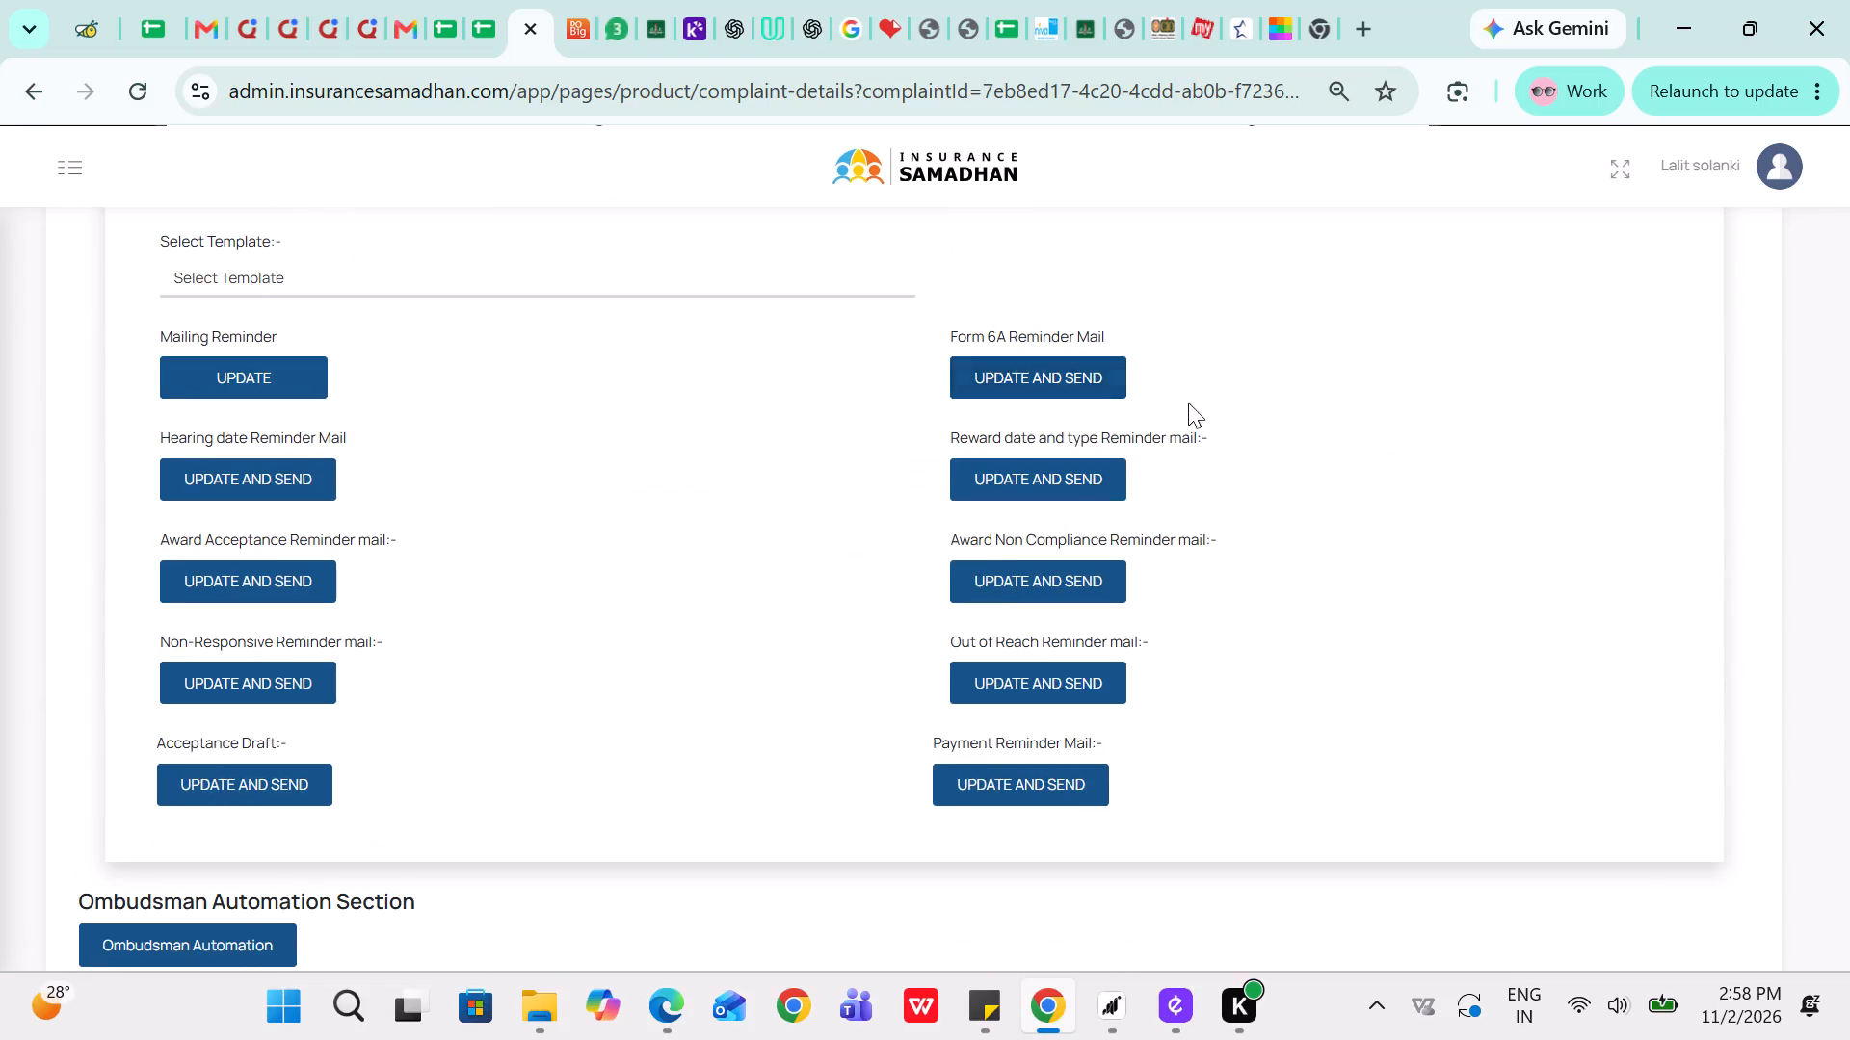
scroll(1196, 412, down, 7)
click(984, 926)
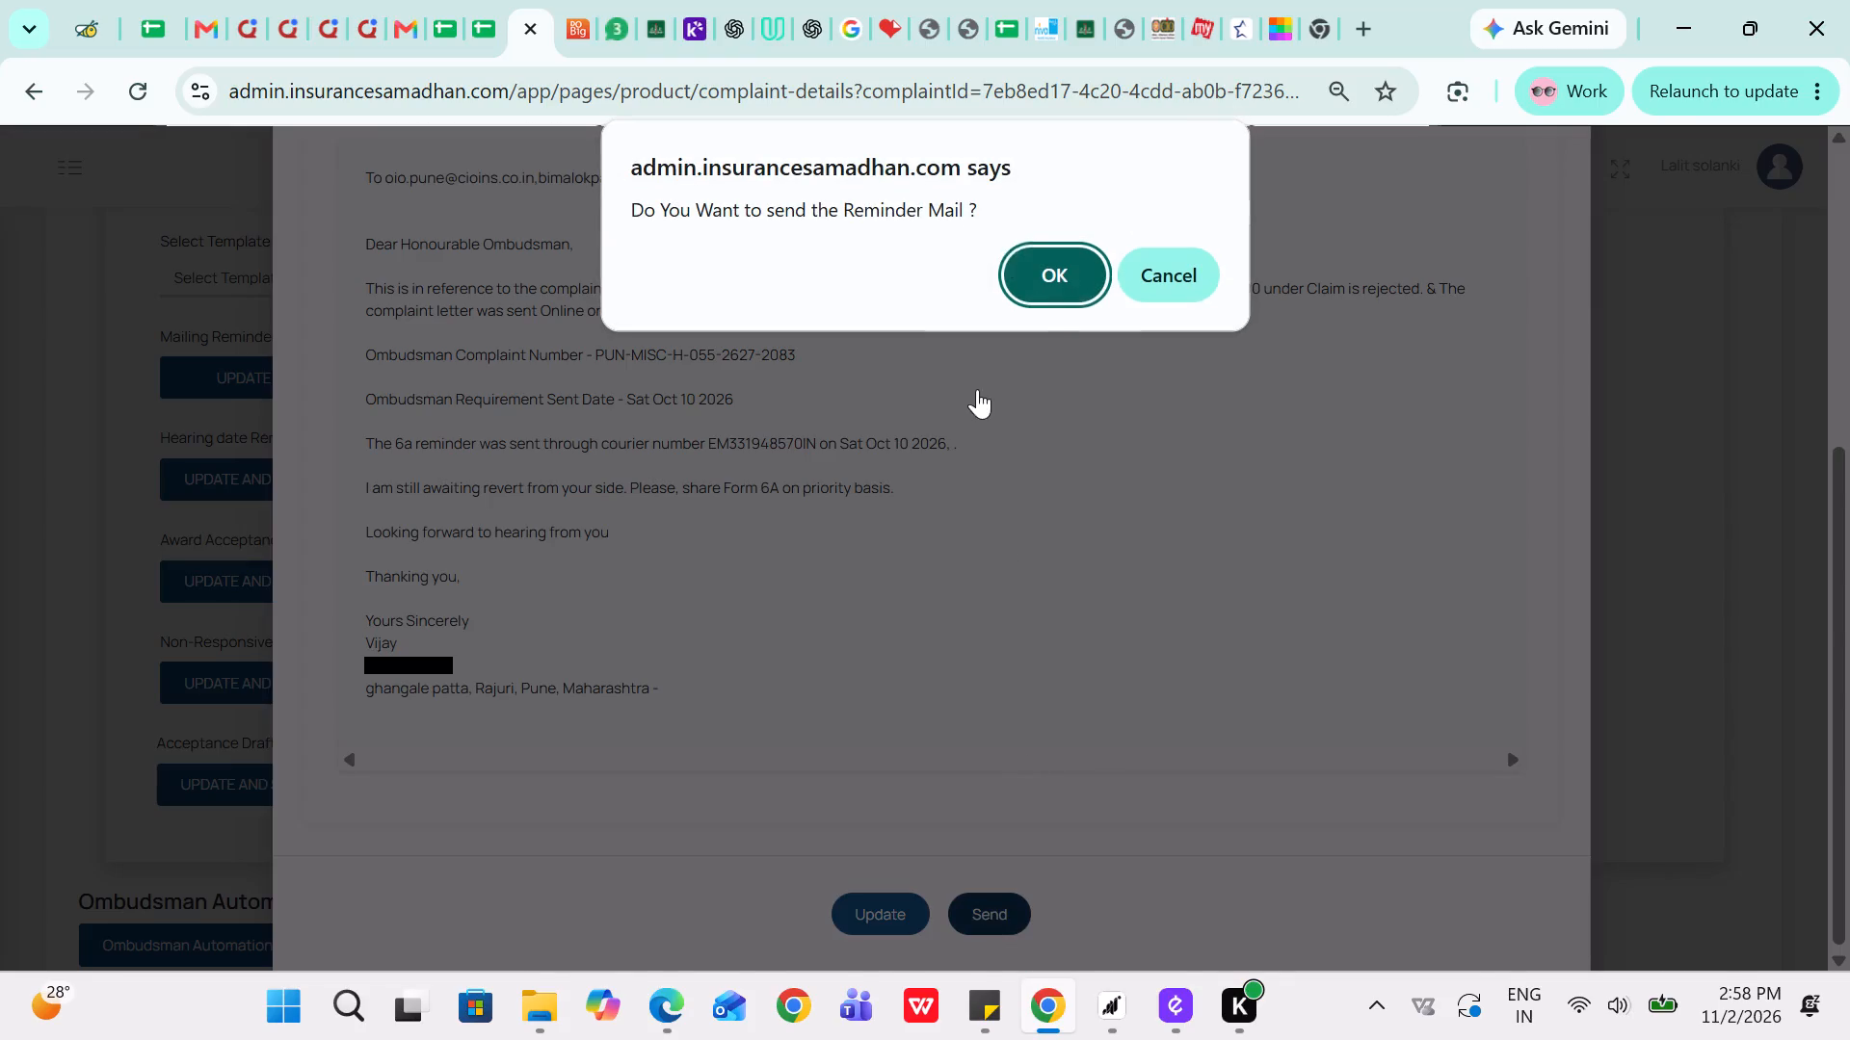
click(1076, 286)
scroll(768, 453, up, 8)
scroll(705, 507, up, 9)
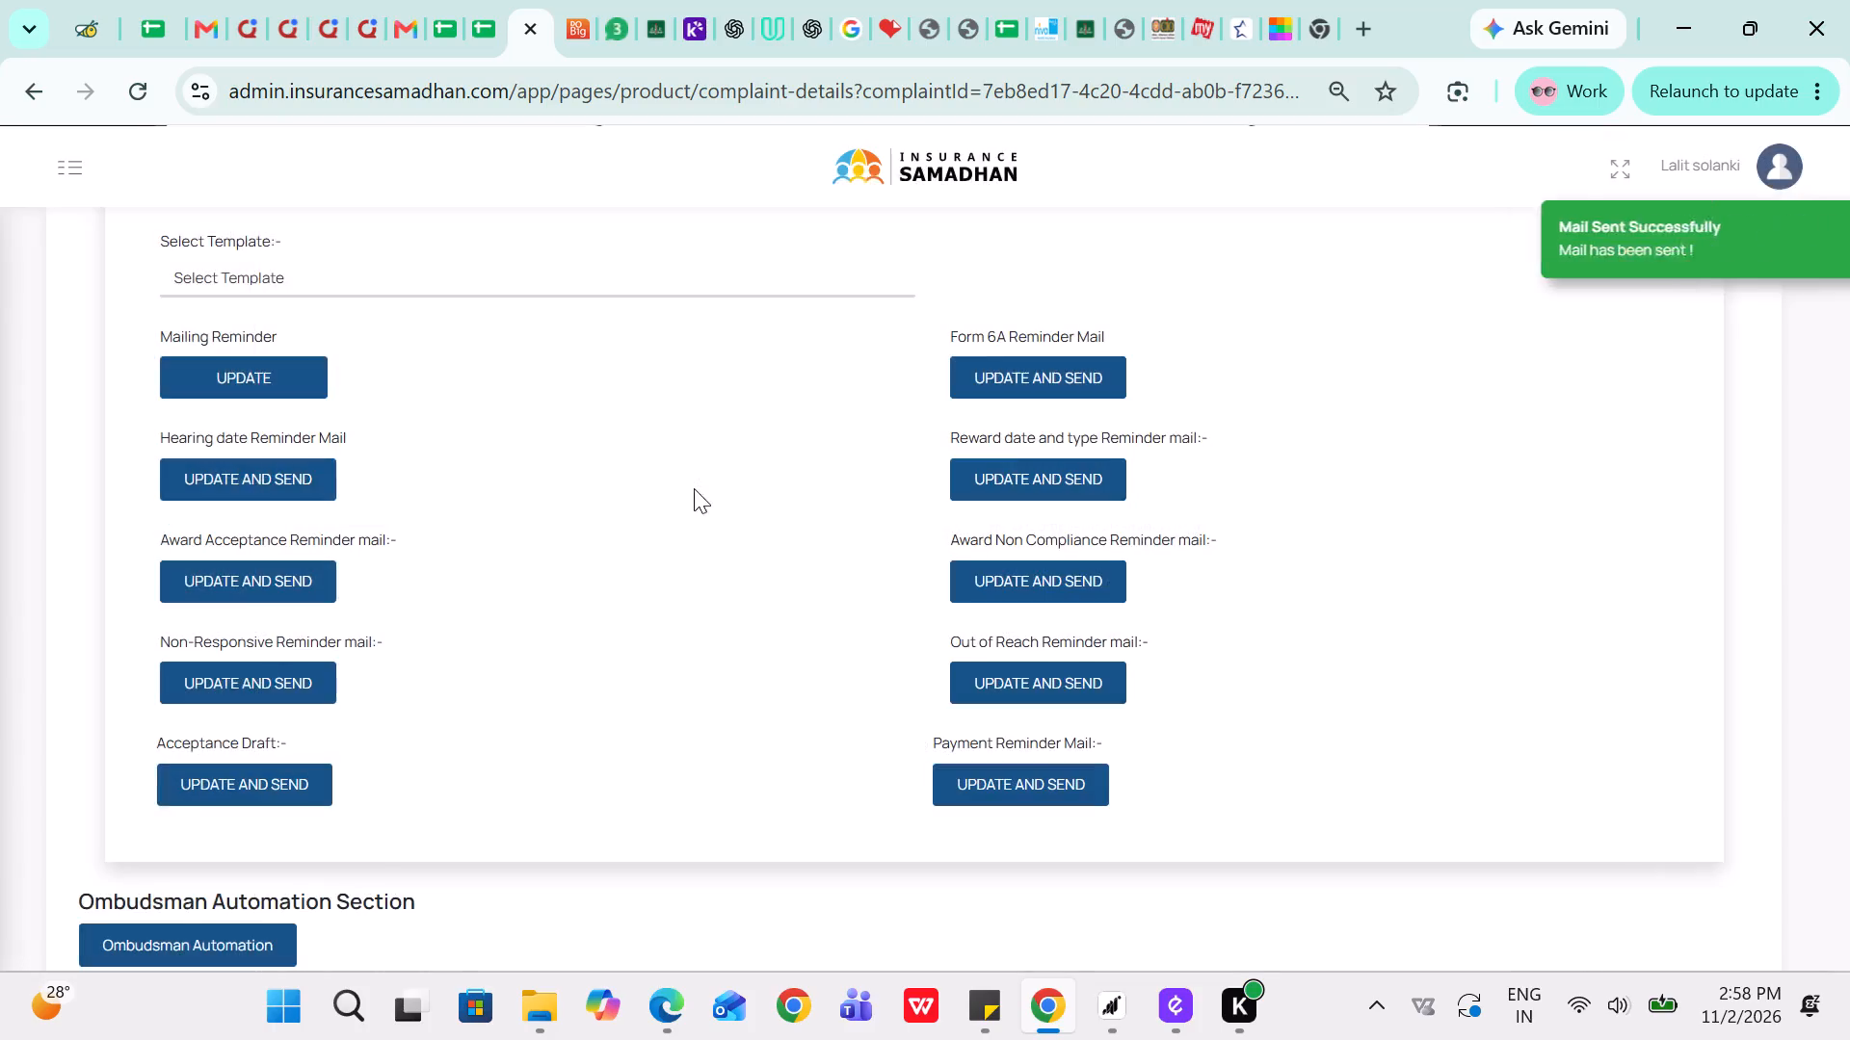
scroll(691, 462, up, 7)
Select the empty call outcome cell for row 37 in the 02 Nov miss call sheet.
click(486, 0)
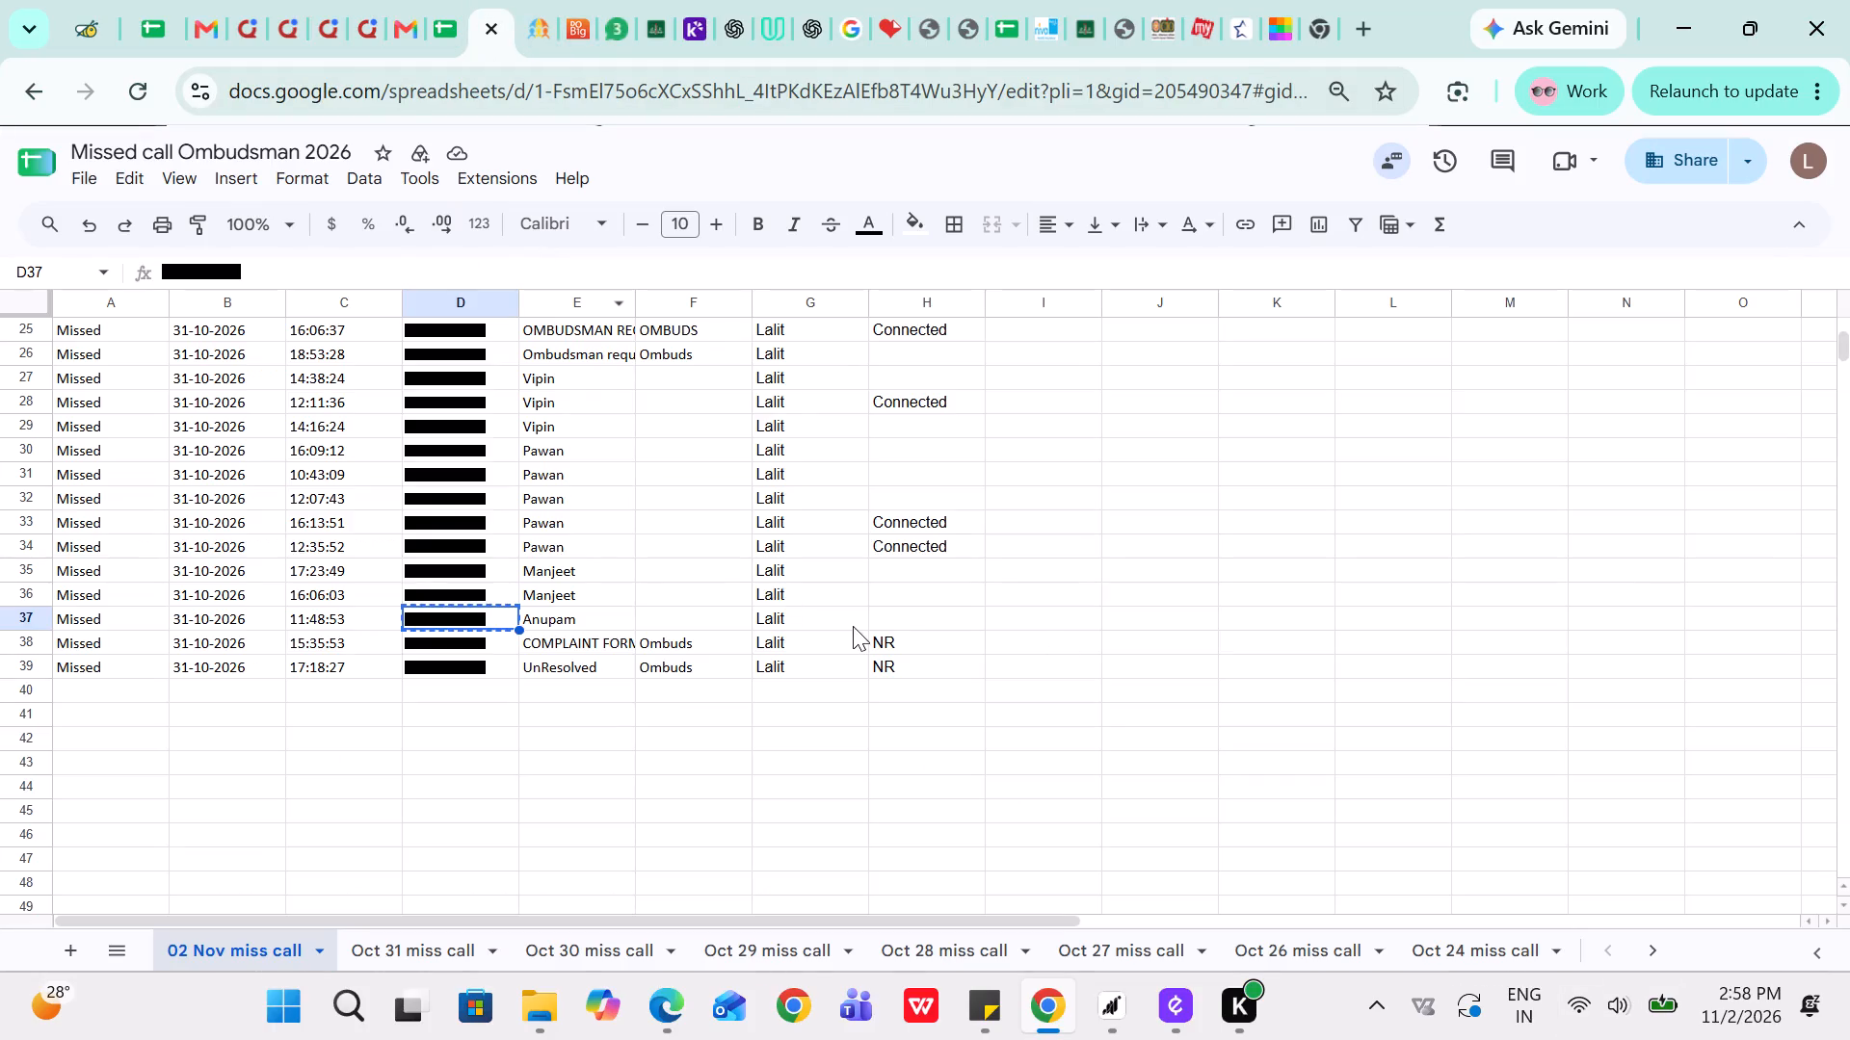
click(950, 614)
click(515, 0)
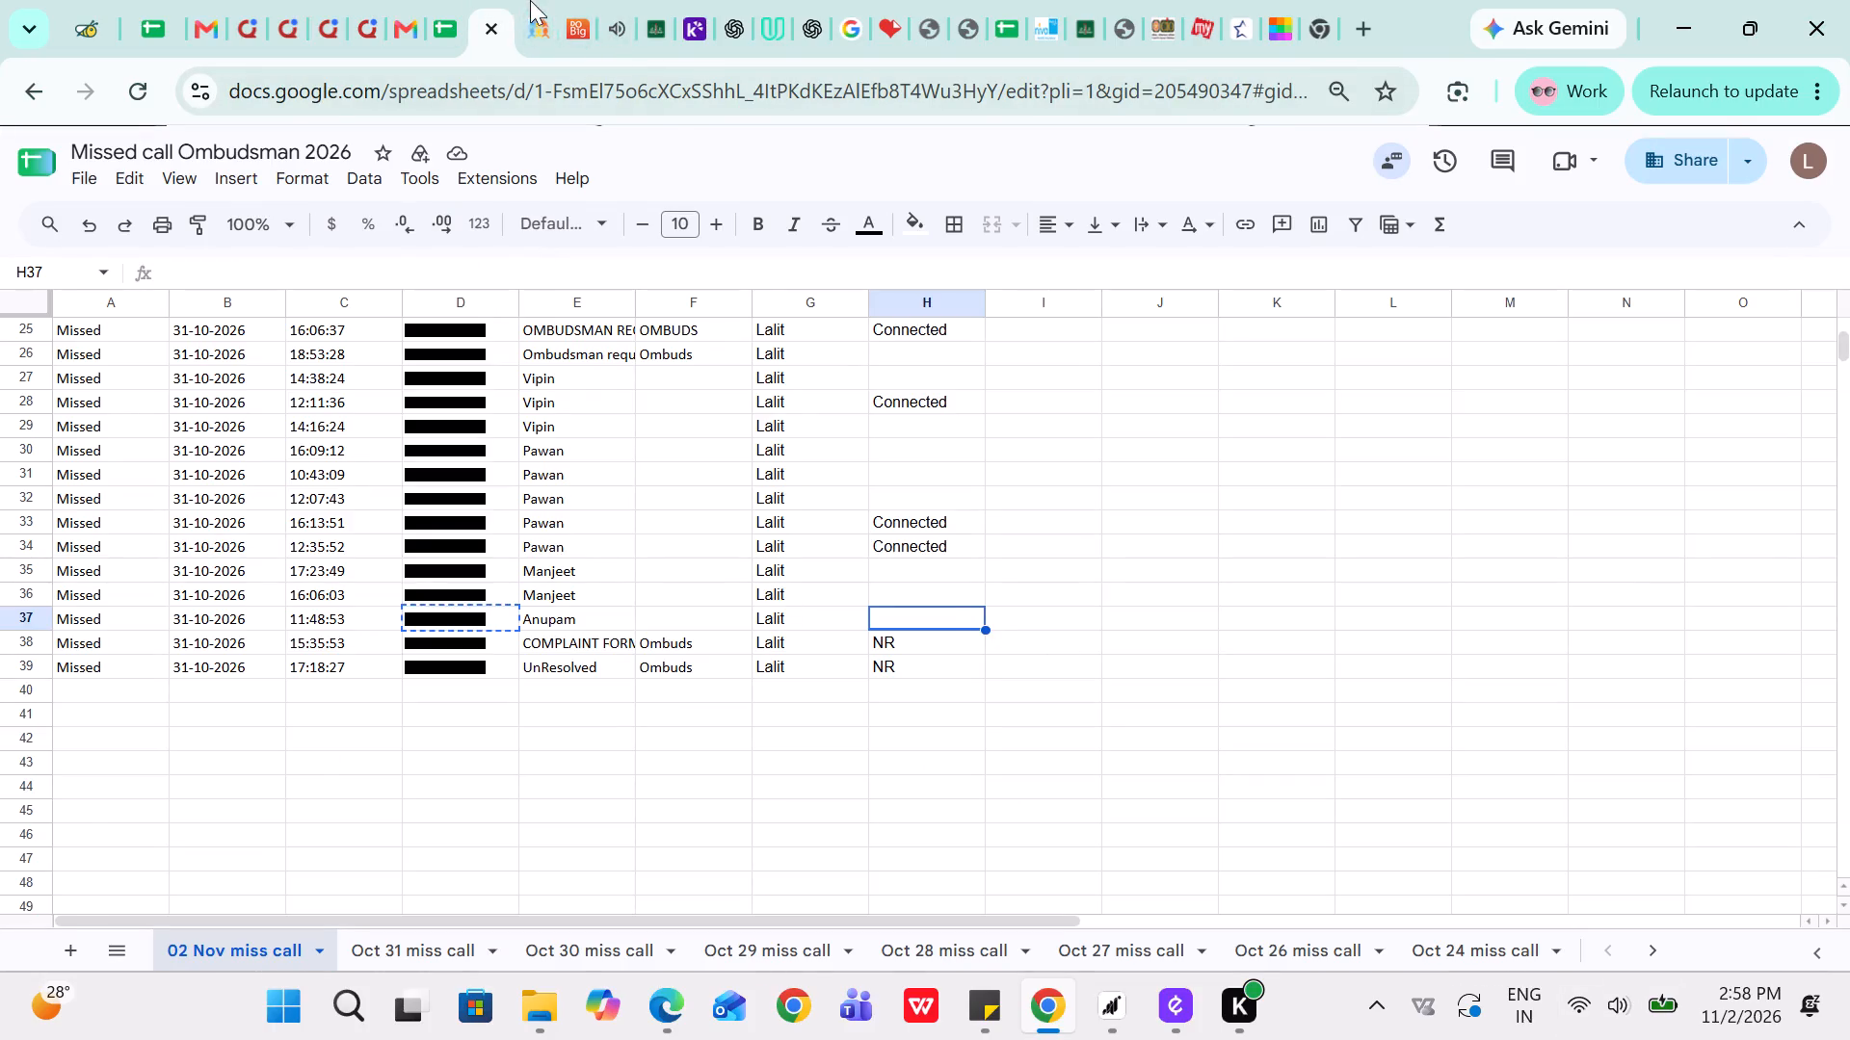
In the complaint's comment log, add and save the comment "6a reminder shared." dated 11/02/2026.
click(534, 0)
scroll(358, 711, up, 6)
click(610, 273)
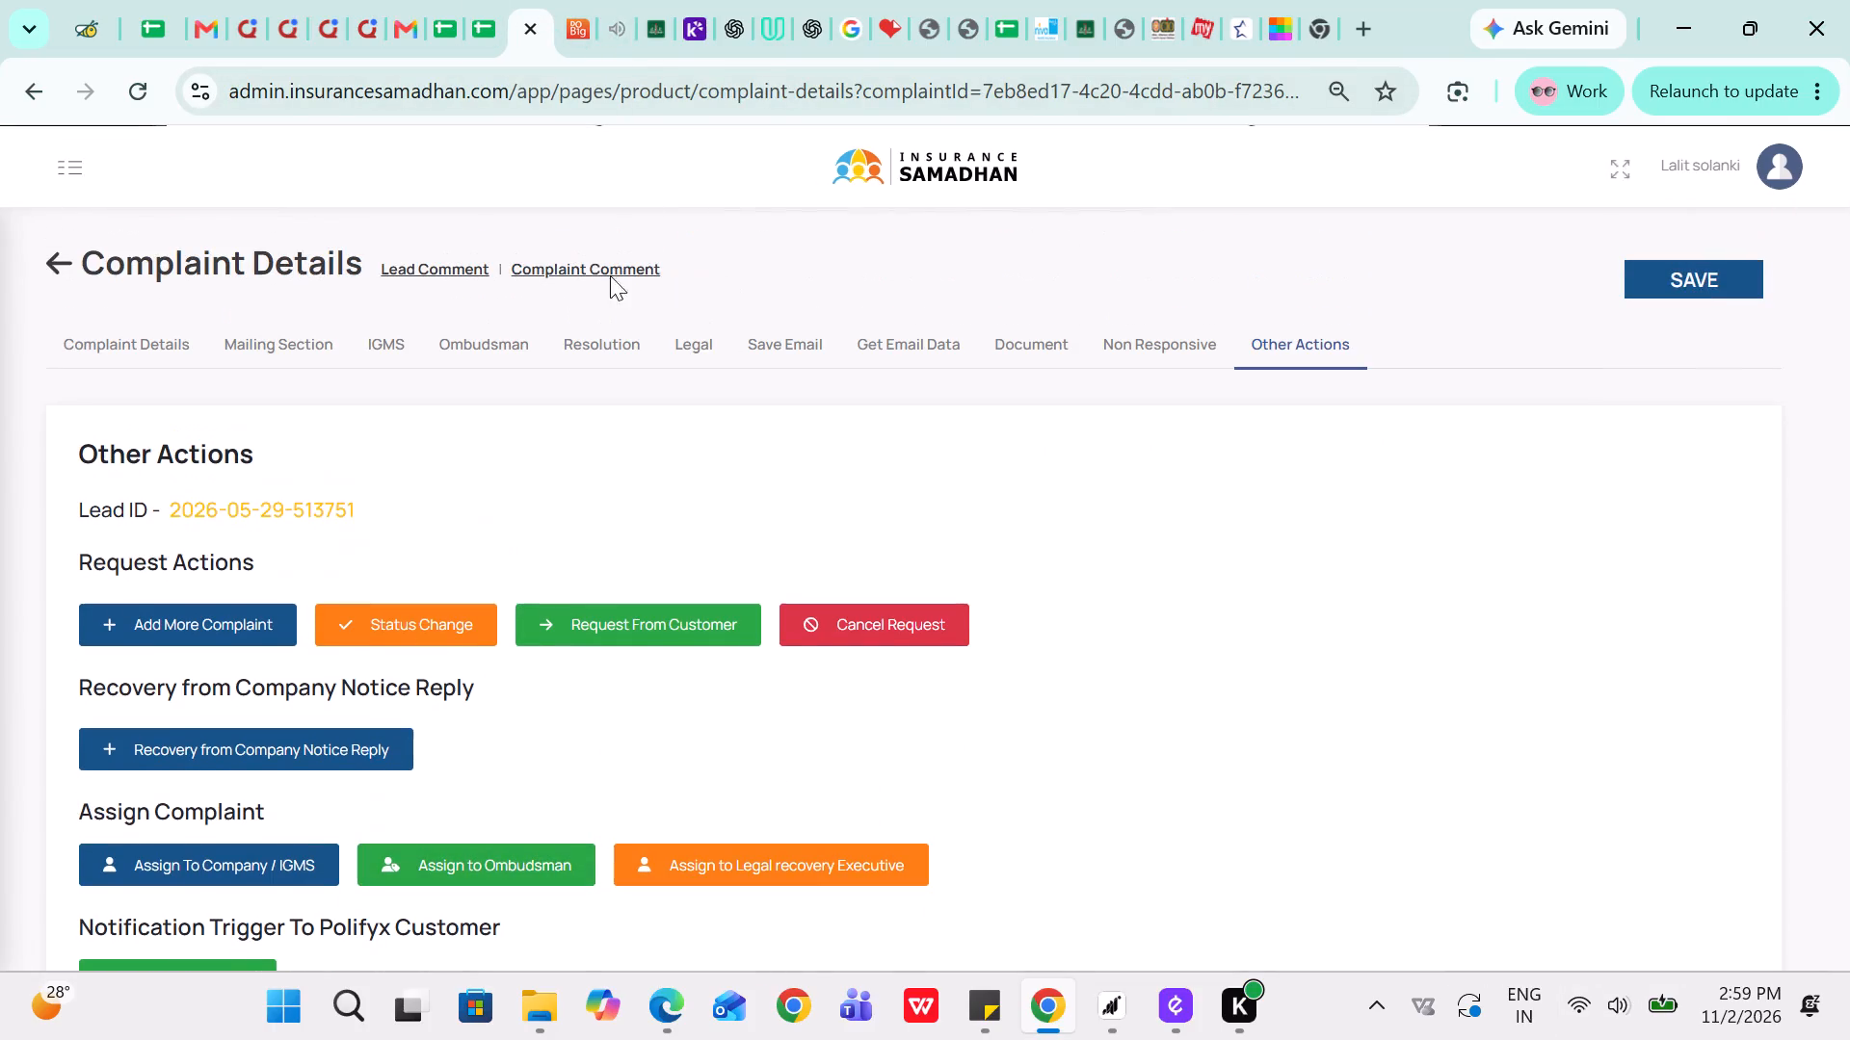
scroll(914, 601, down, 1)
scroll(917, 610, up, 1)
scroll(917, 610, down, 6)
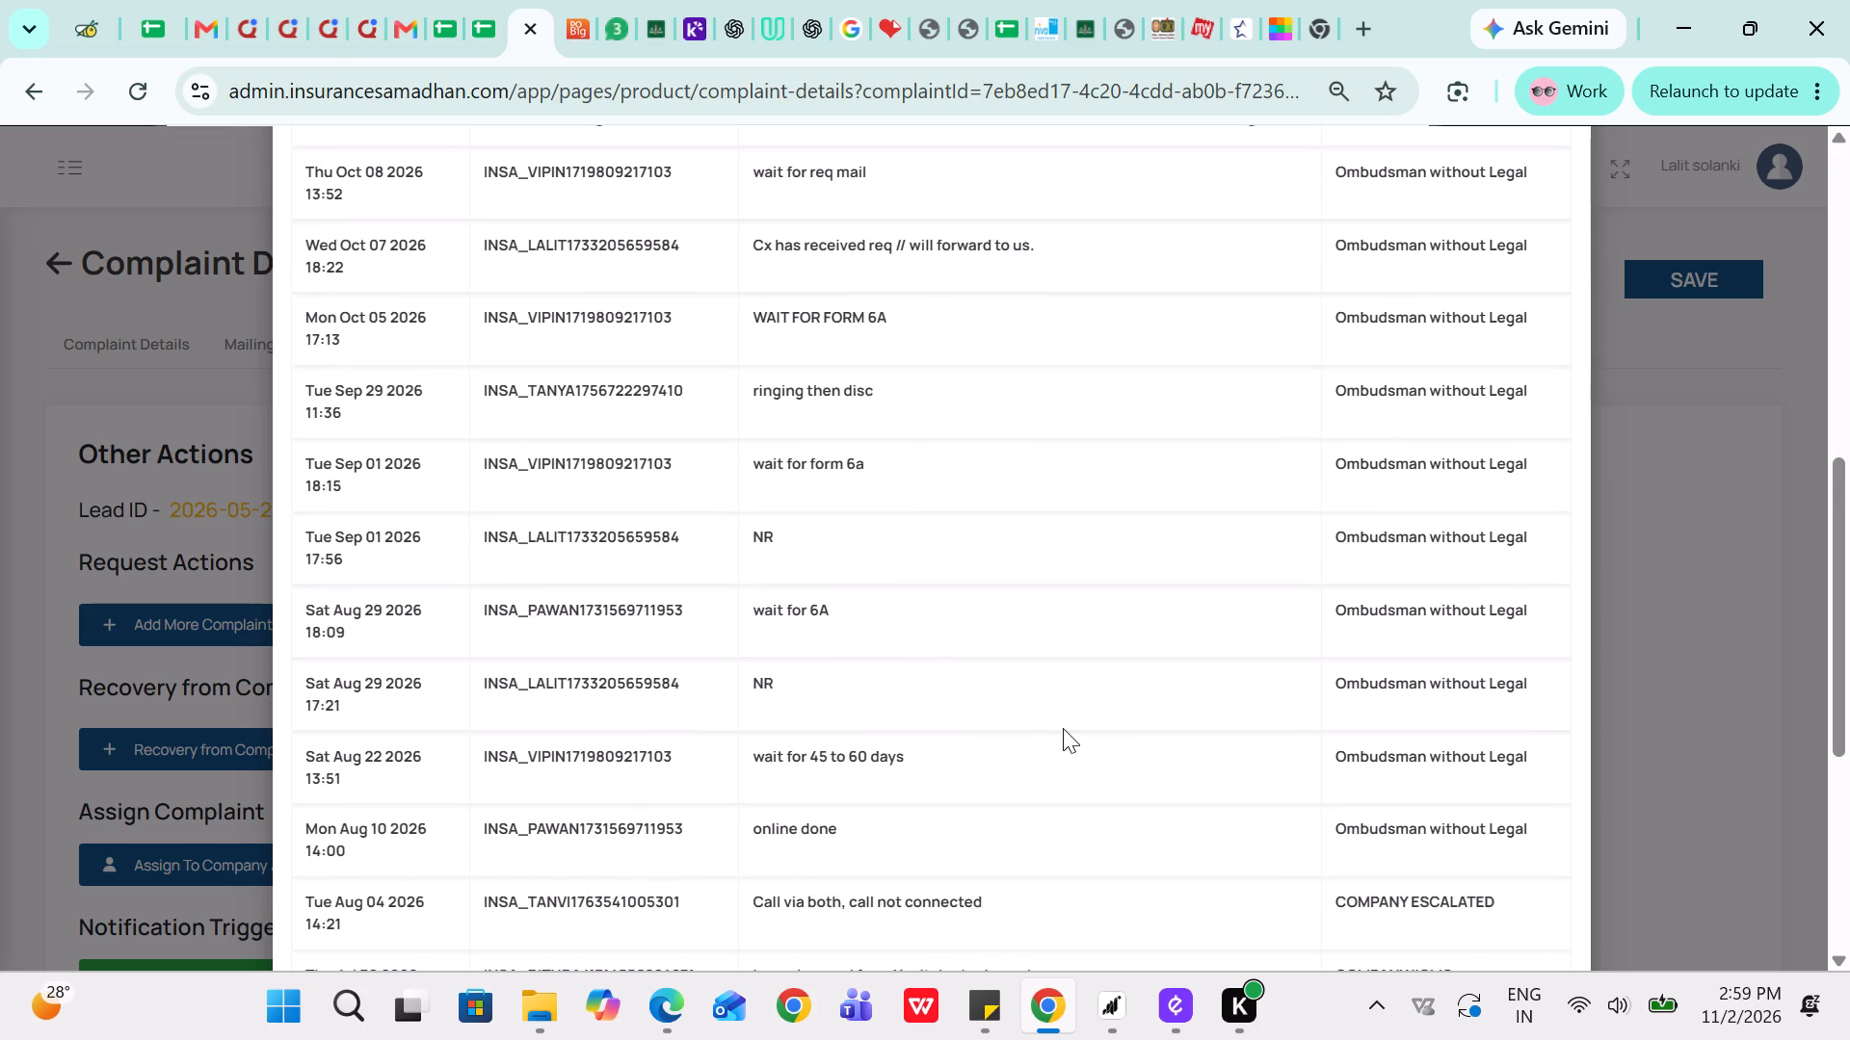
scroll(1063, 728, up, 4)
scroll(996, 611, down, 4)
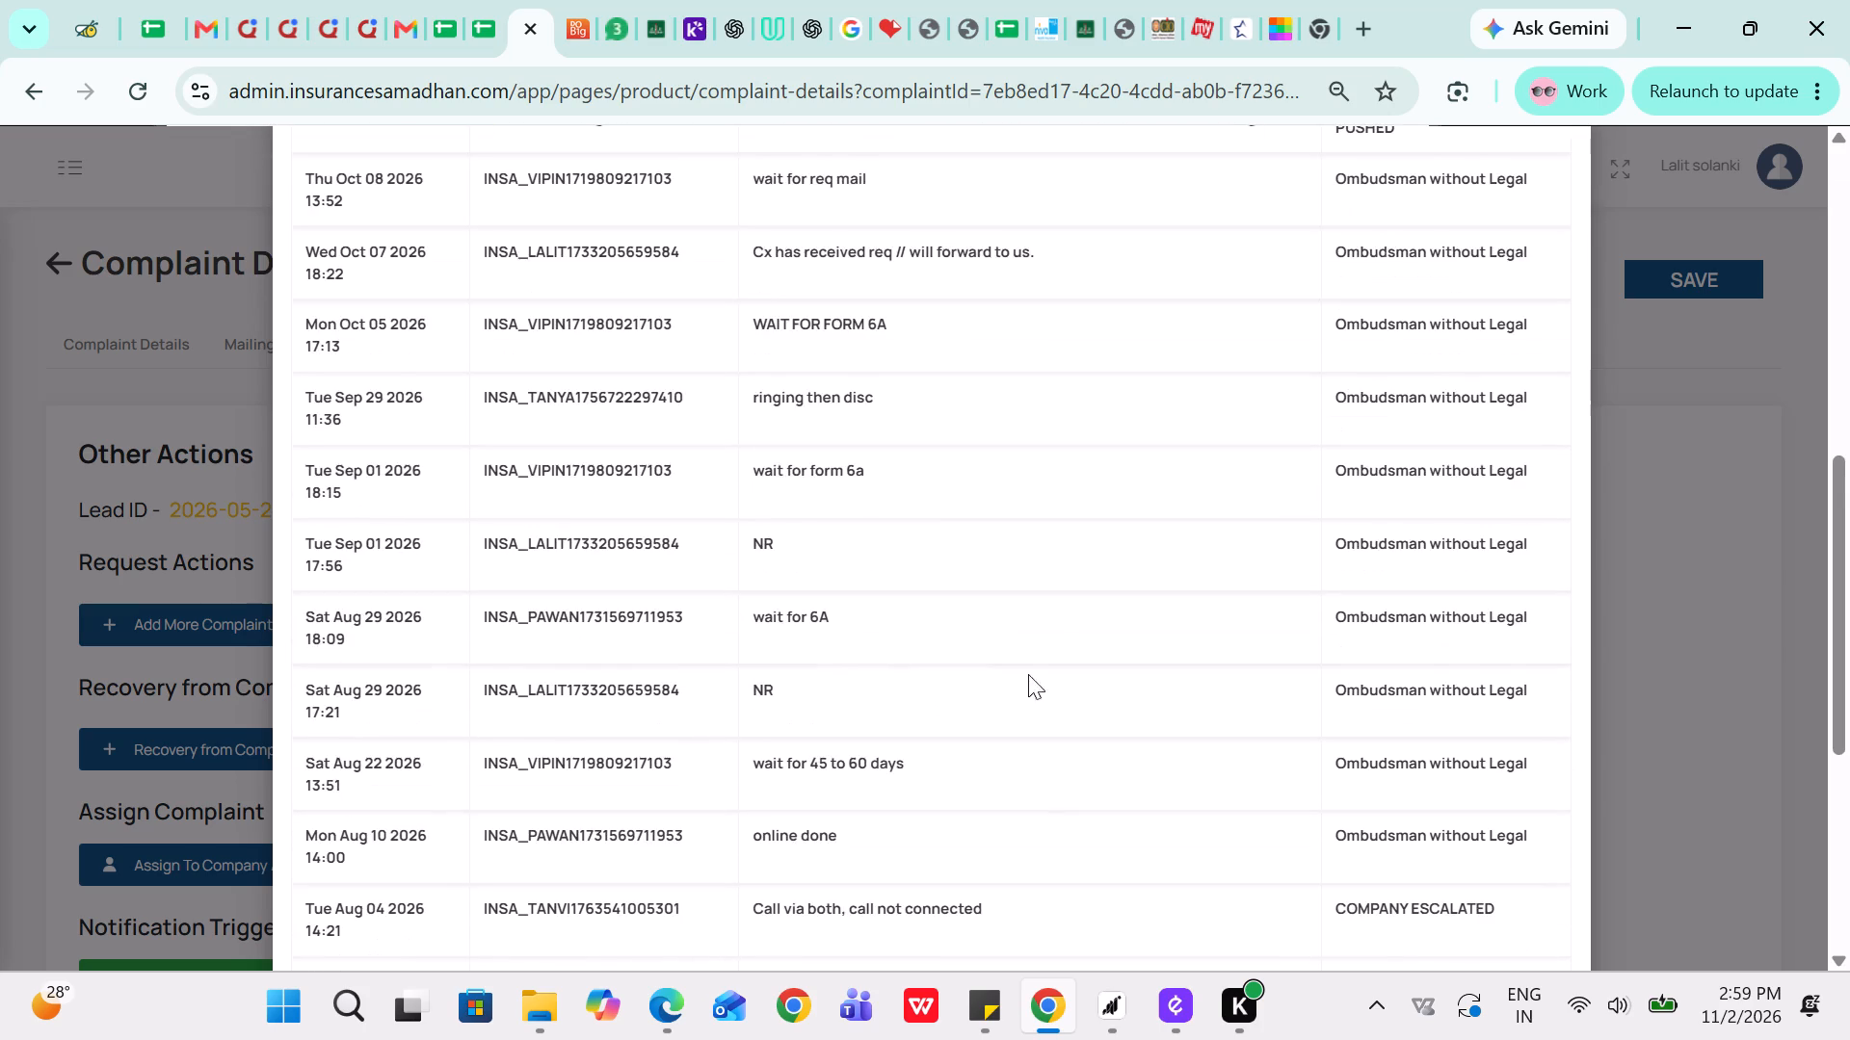
scroll(1041, 687, up, 6)
scroll(1041, 687, down, 11)
click(1088, 948)
click(1091, 921)
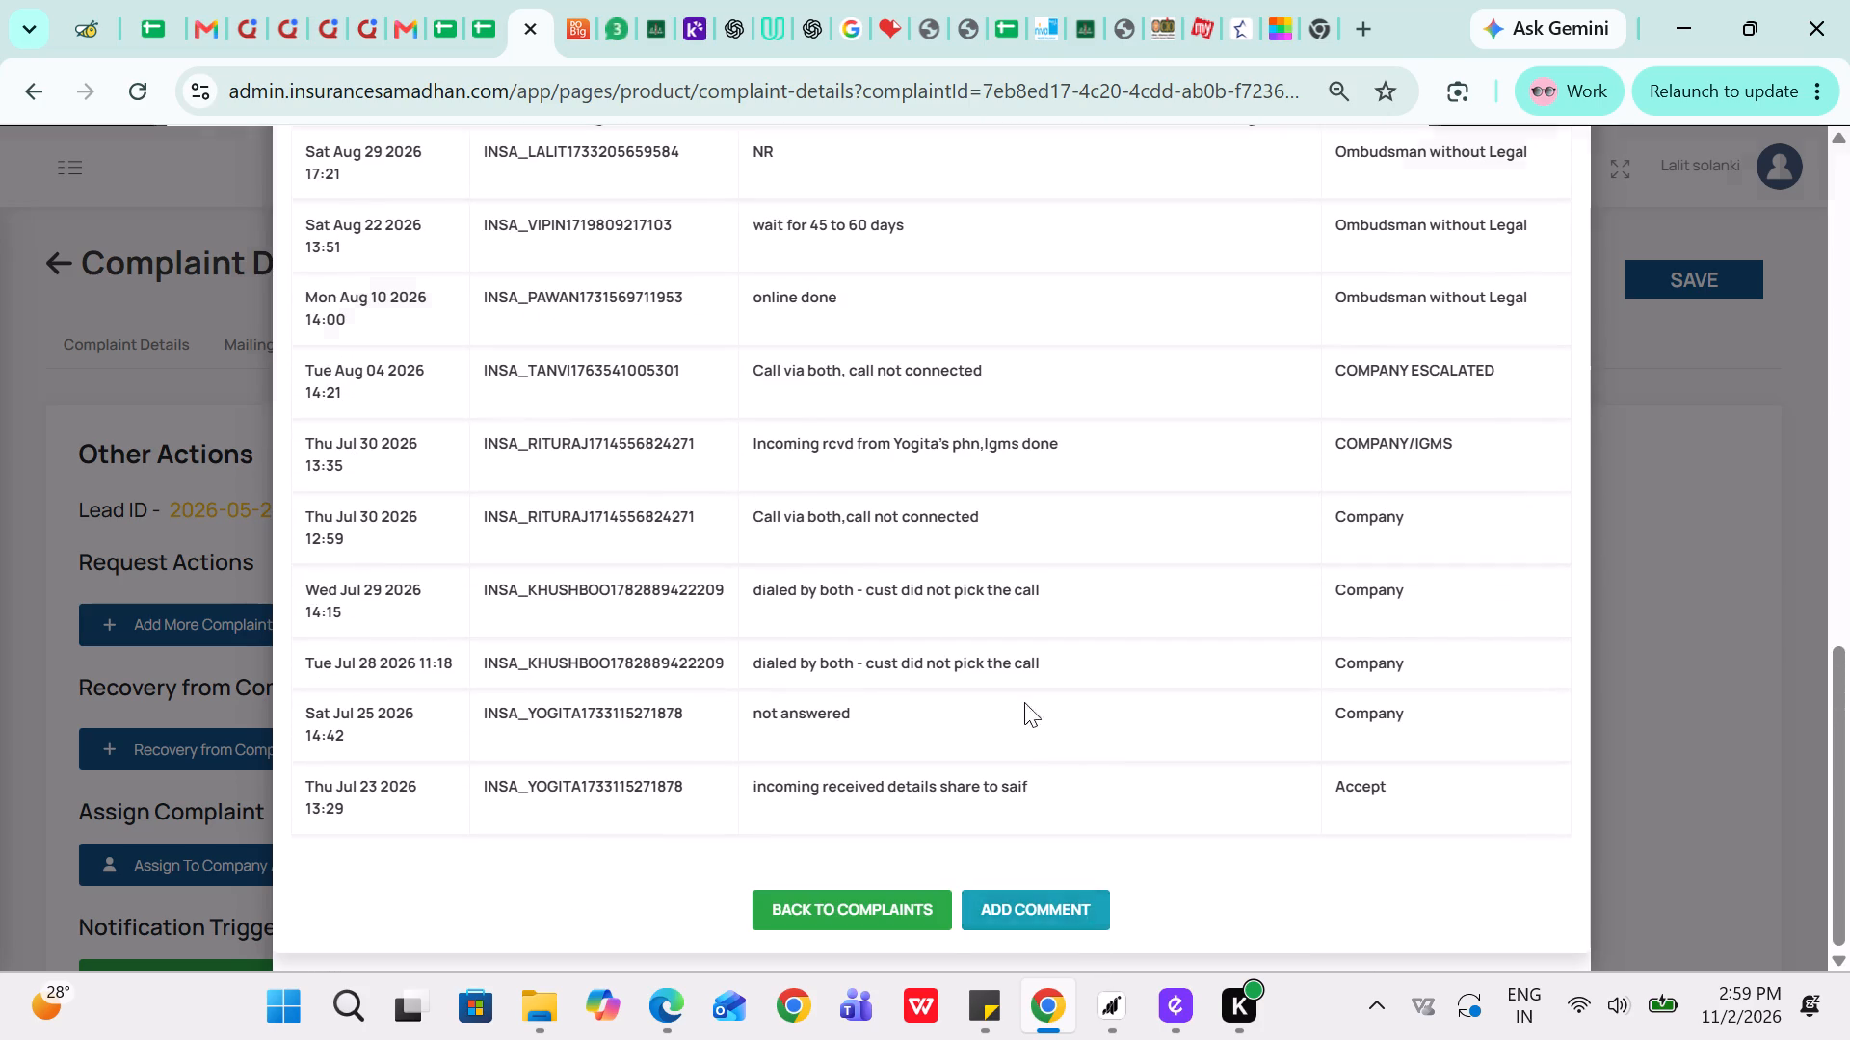
click(1035, 635)
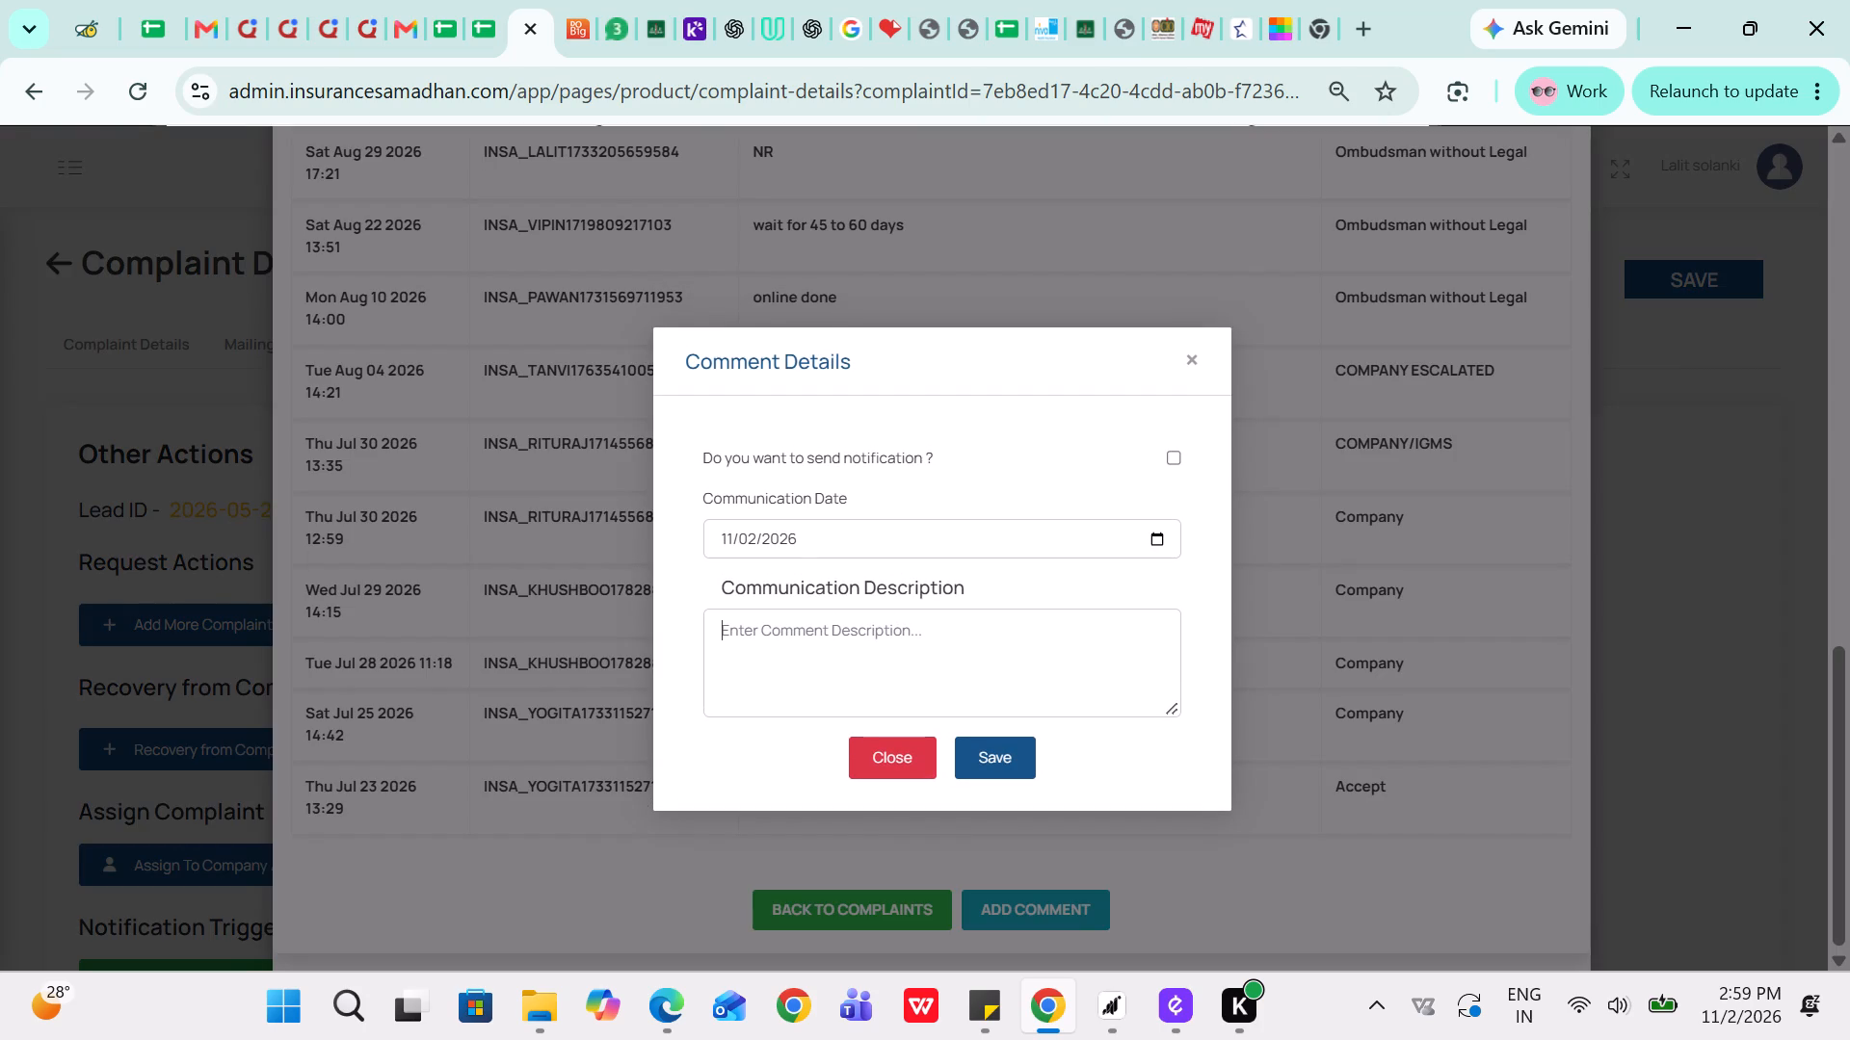
text(6a reminder shared.)
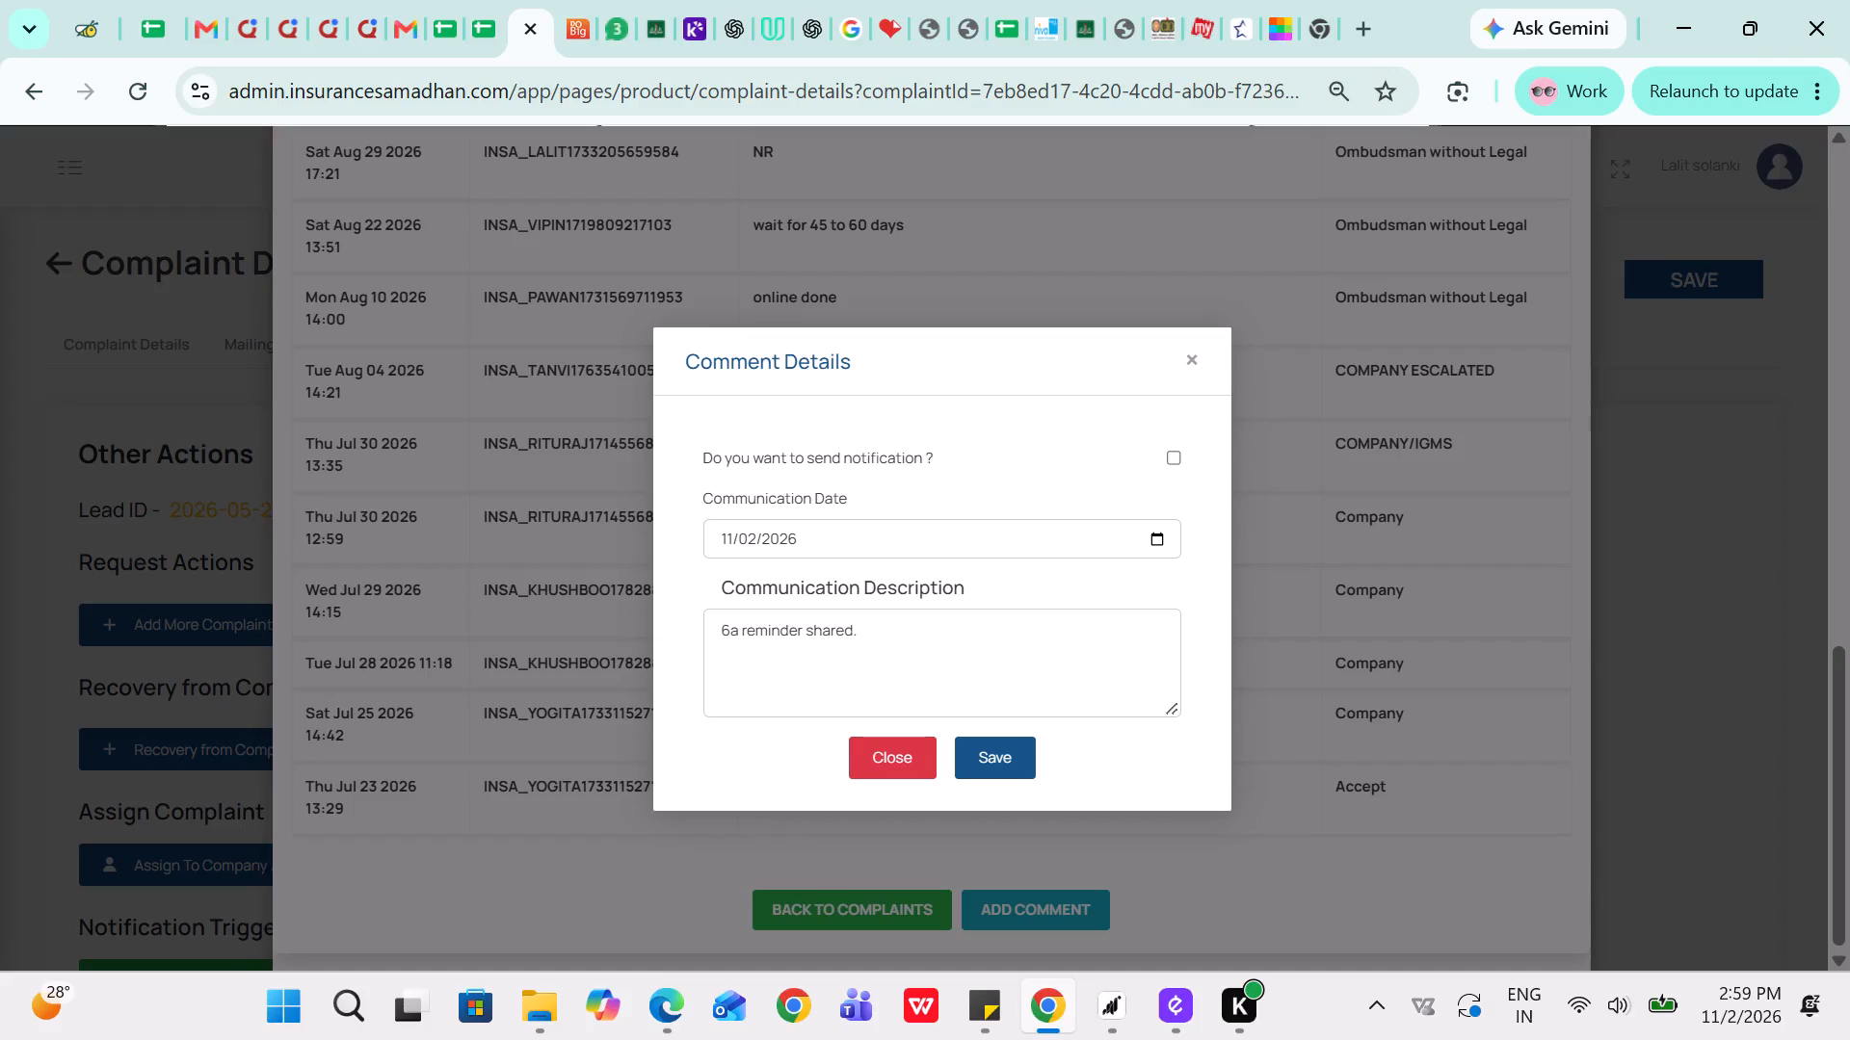
click(1019, 756)
click(242, 689)
Record "Connected" as the call outcome in column H for row 37 of the 02 Nov miss call sheet.
click(472, 0)
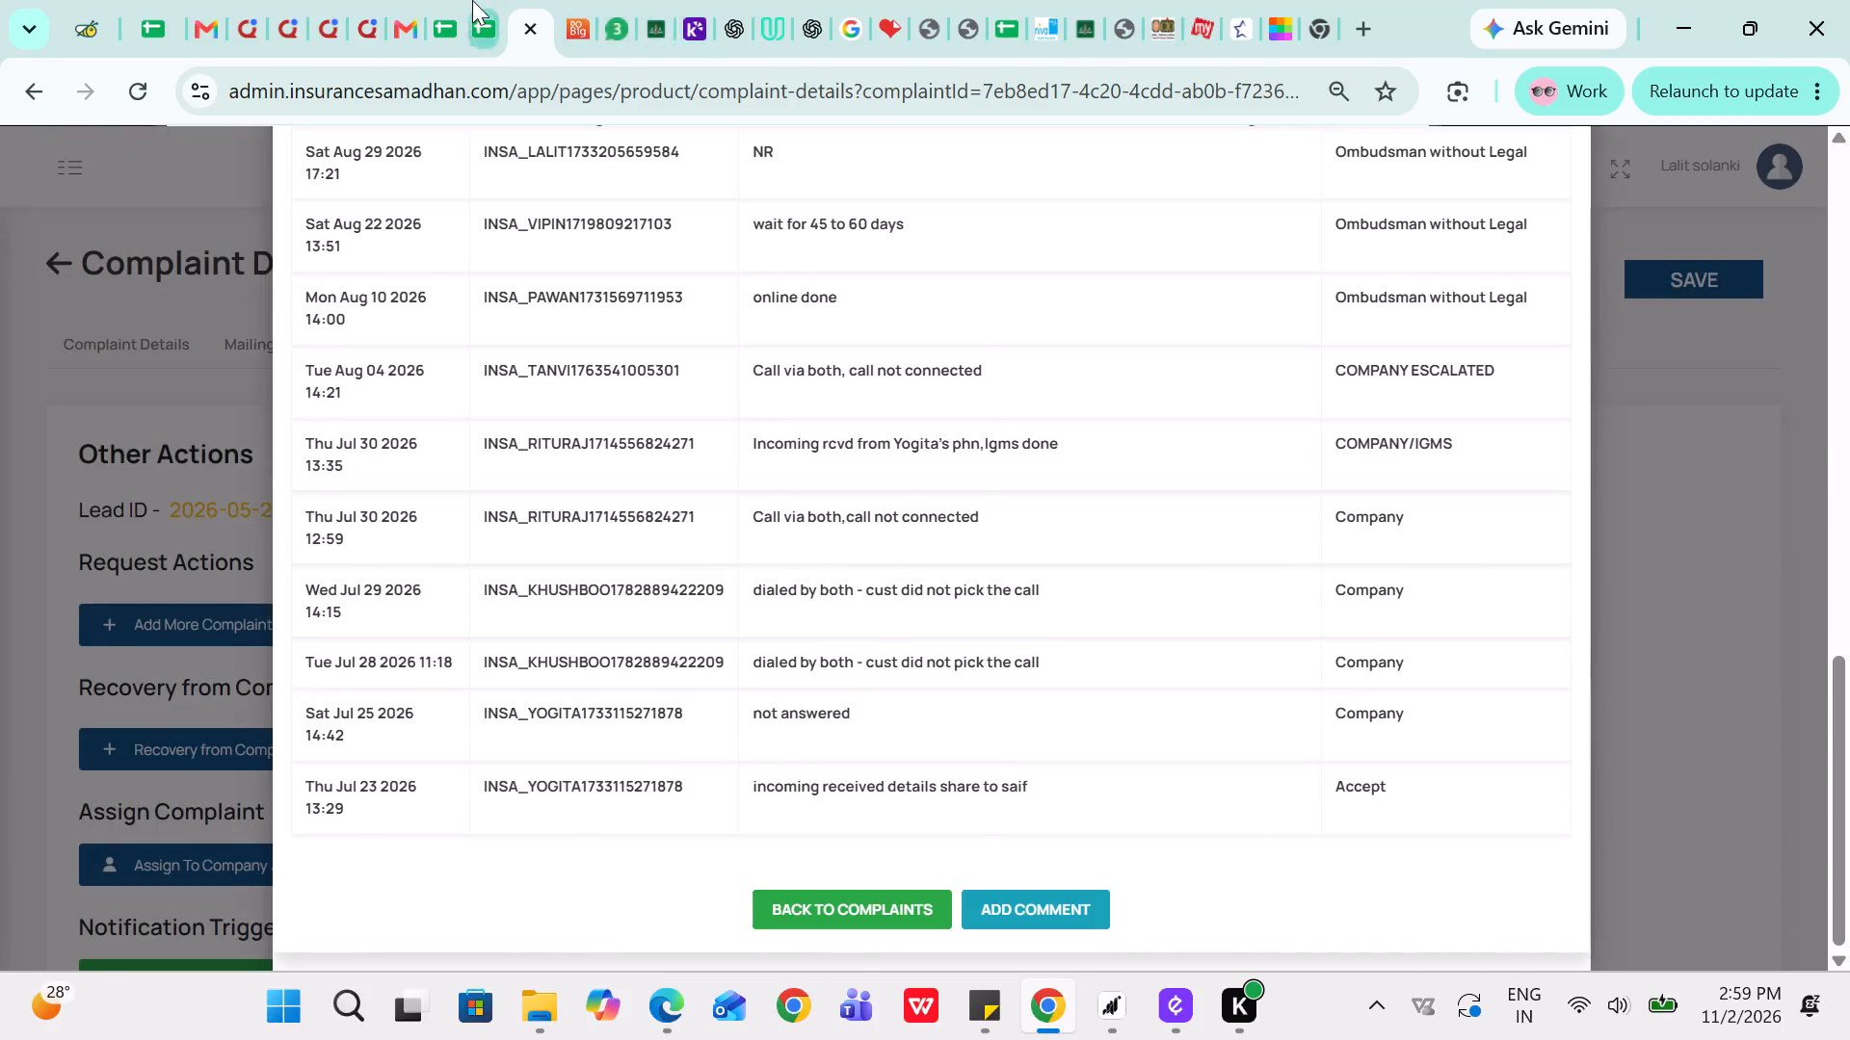
key(Right)
key(Right)
key(Left)
key(Left)
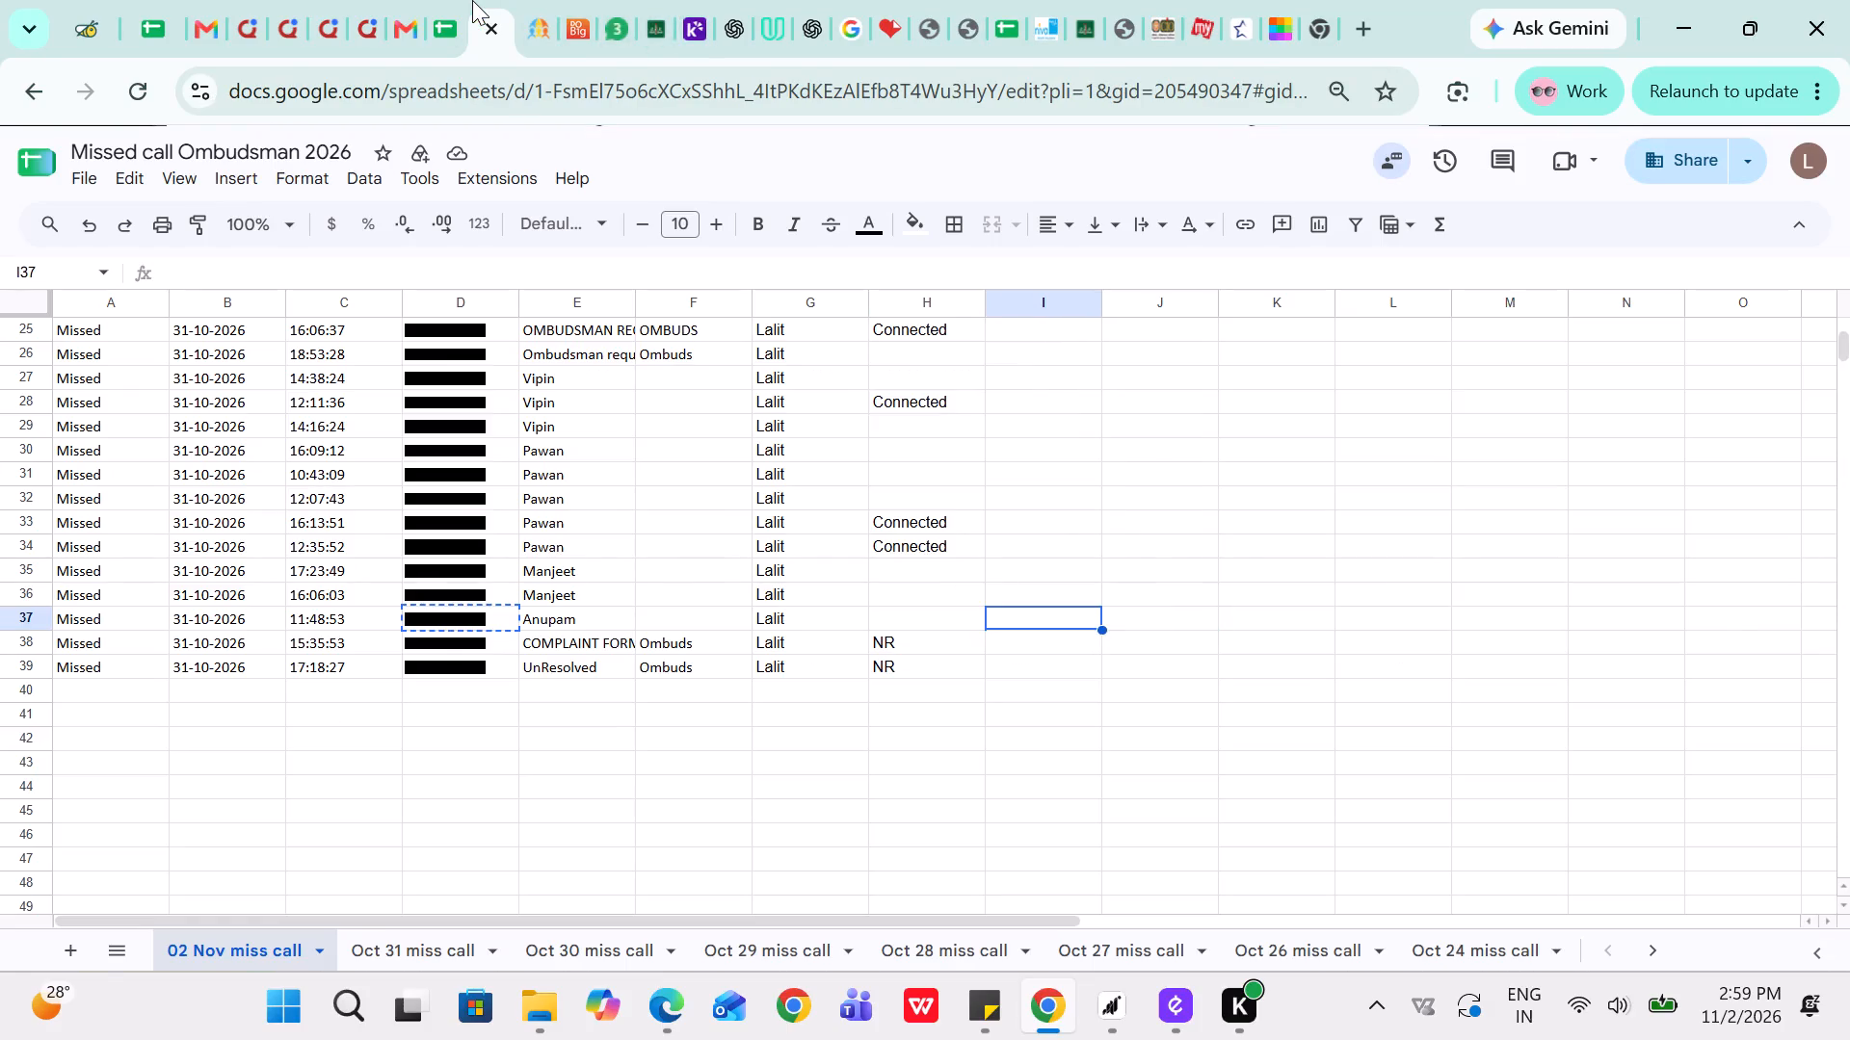
text(Connected)
key(Up)
Copy the missed-call number from row 36 and search All Complaints for it.
key(Left)
key(Left)
key(Left)
key(Left)
key(ctrl+c)
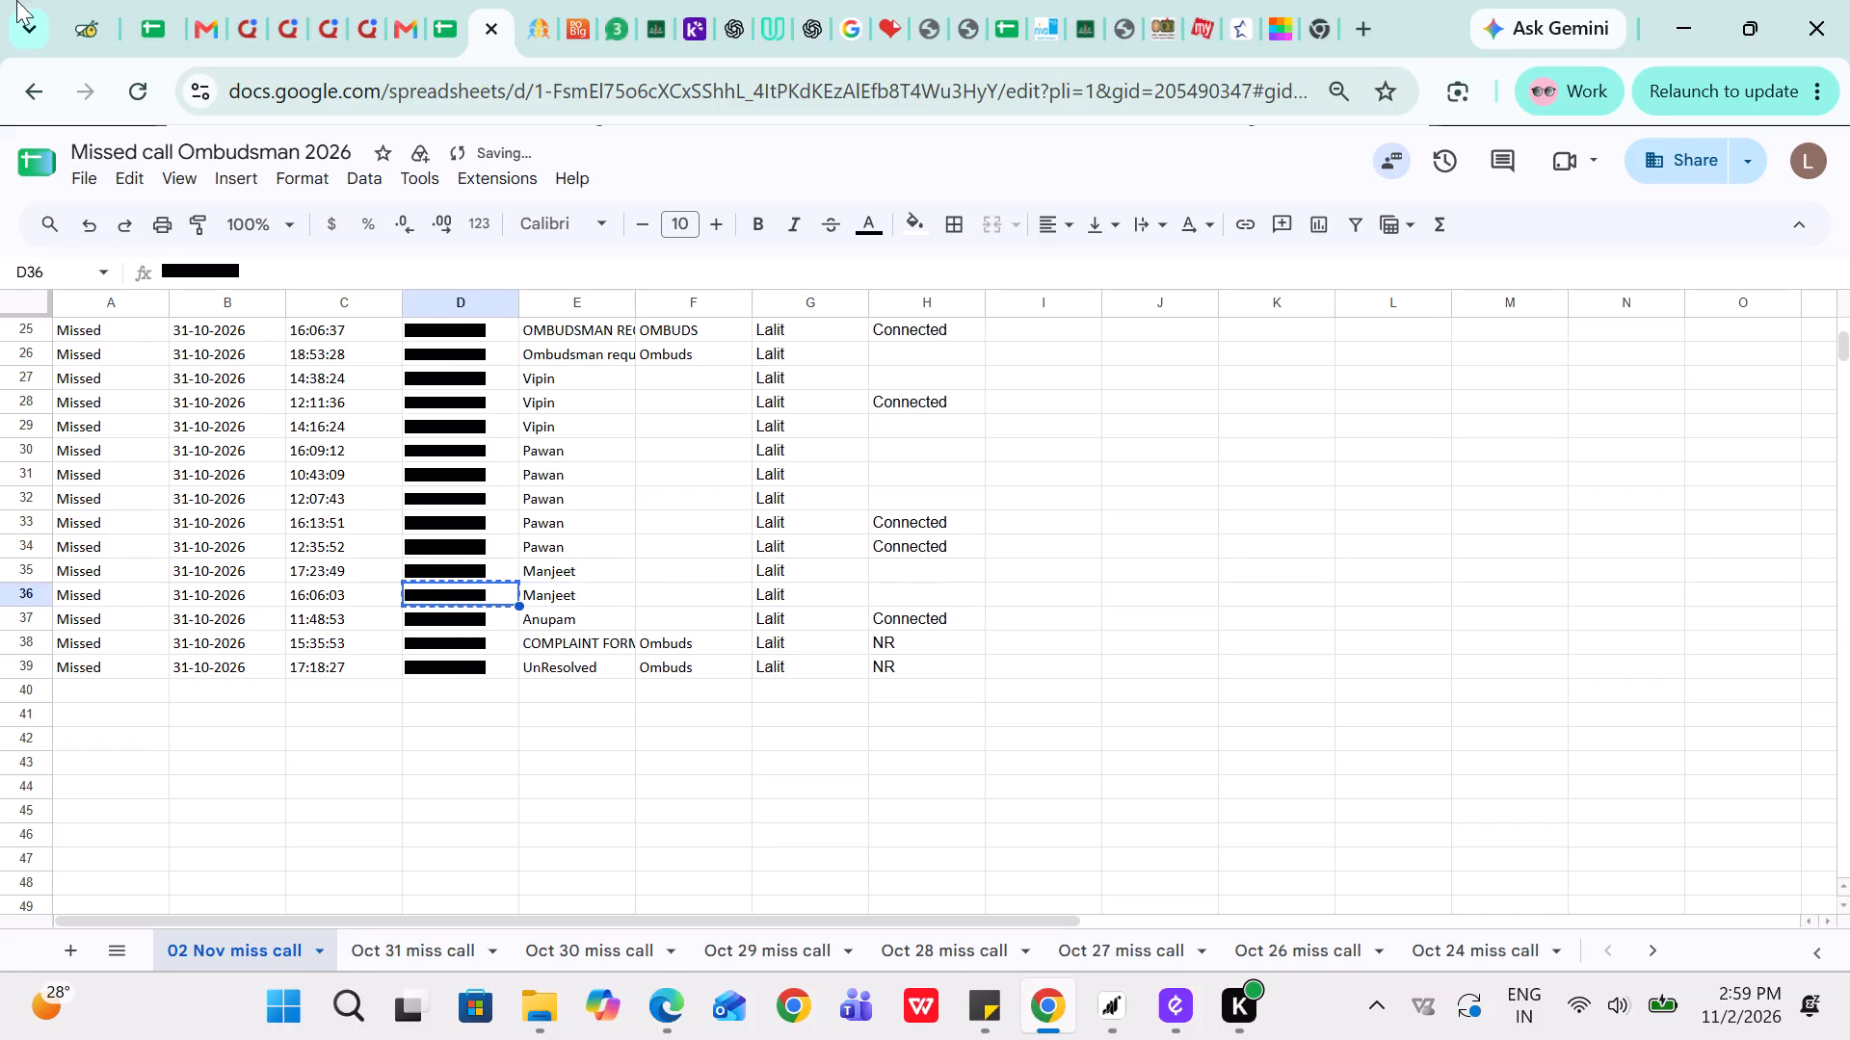
click(533, 0)
scroll(431, 241, up, 5)
click(97, 308)
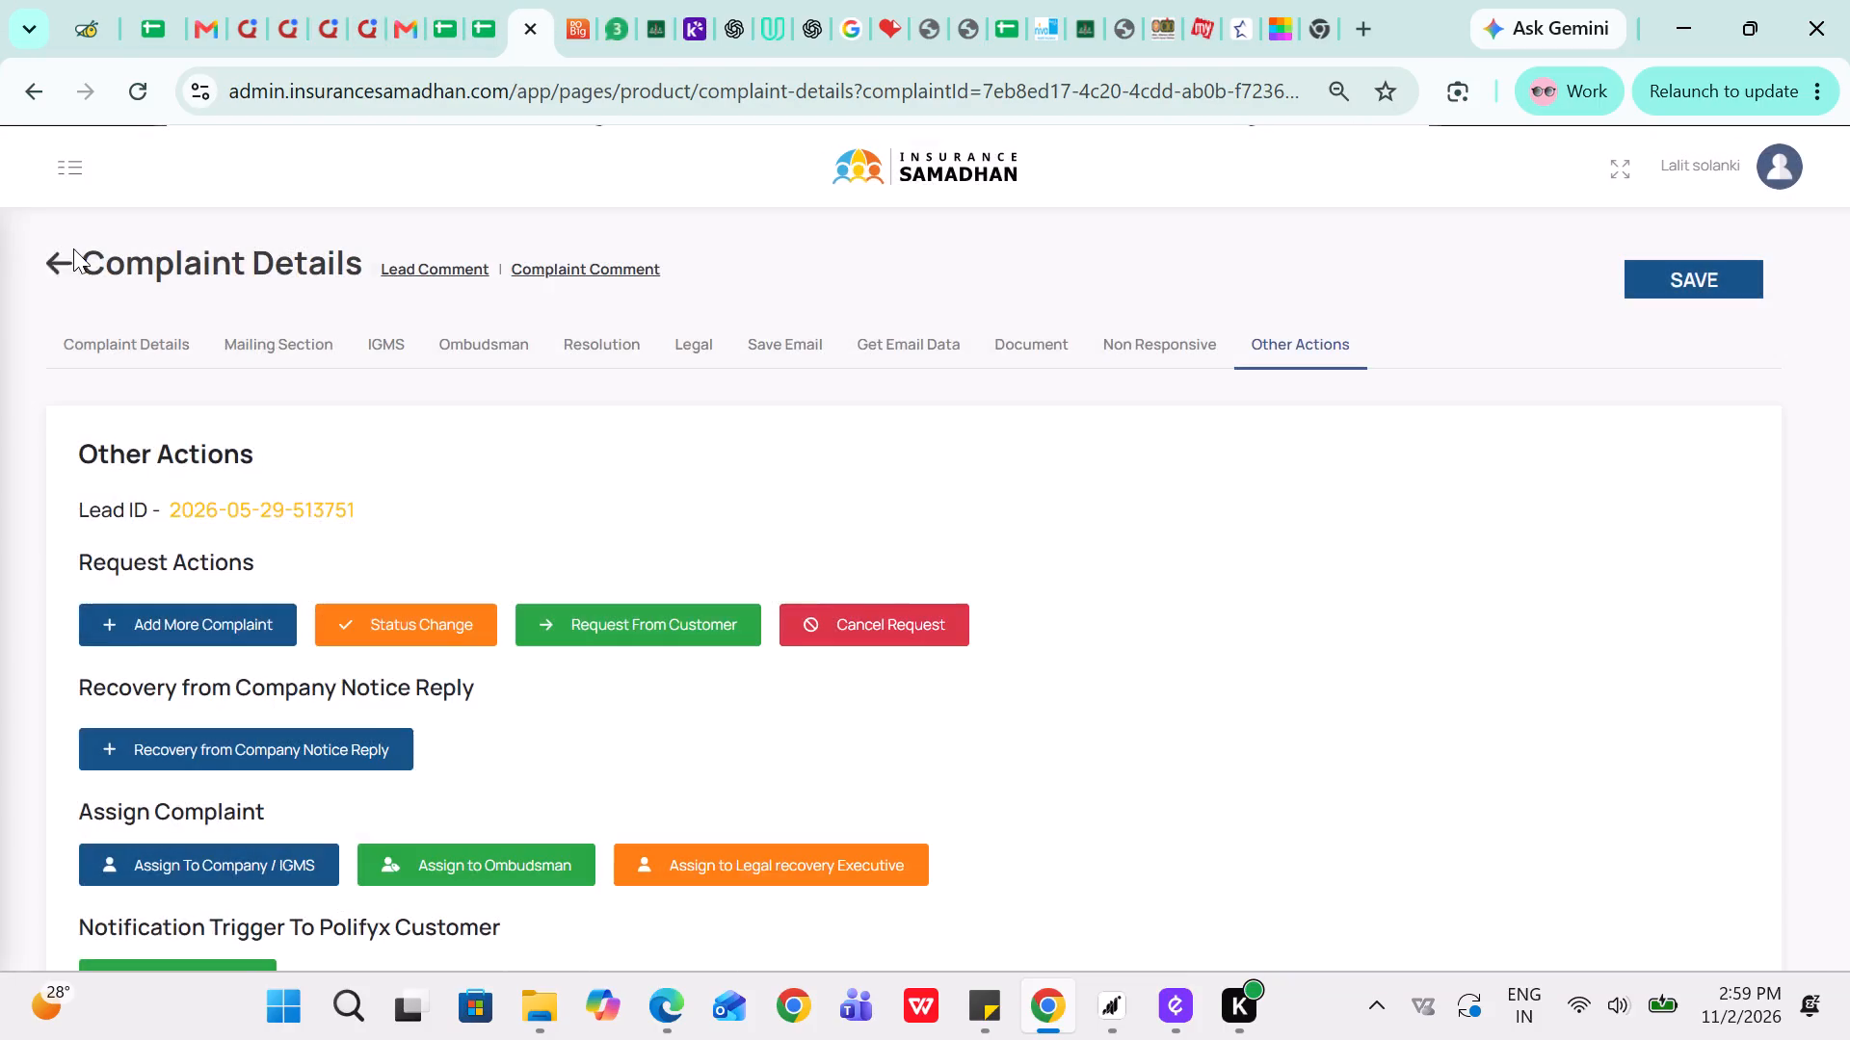
click(55, 257)
drag(198, 420, 0, 475)
key(ctrl+v)
click(485, 435)
click(402, 421)
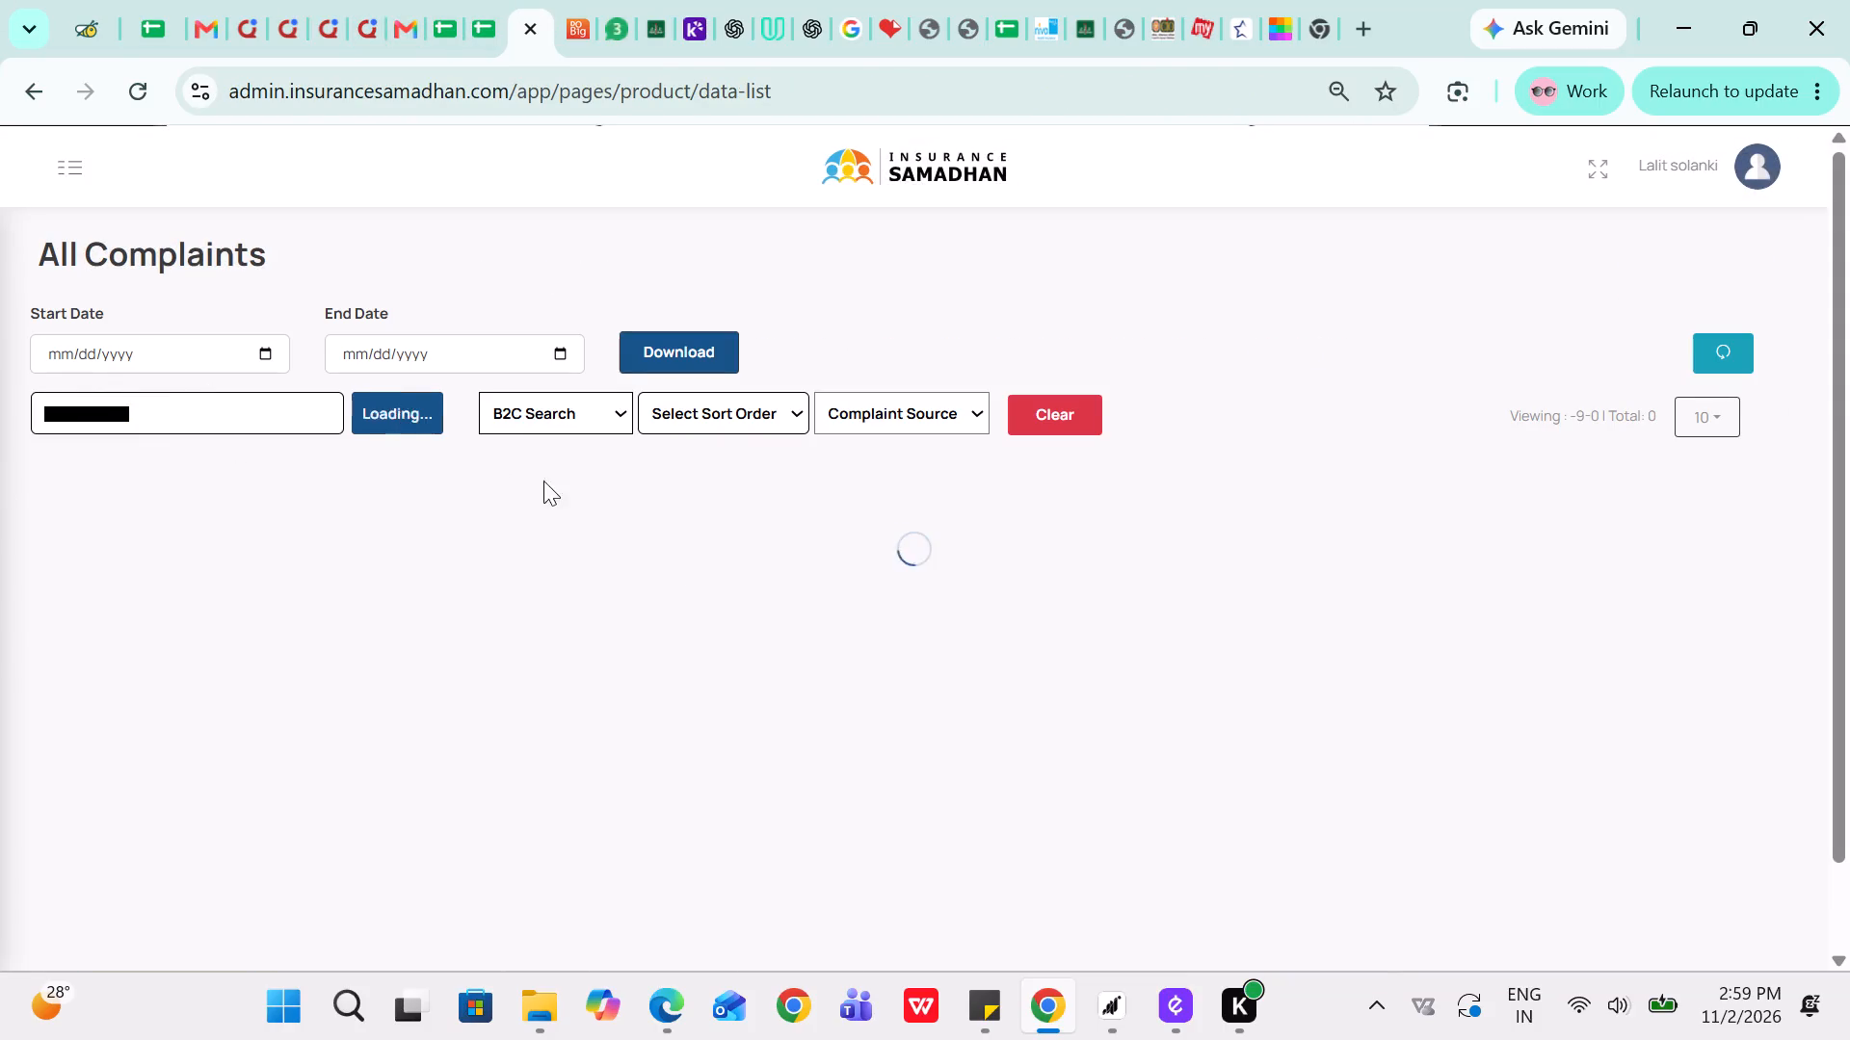
click(1012, 785)
Open the communication log of the "Form 6a sent" complaint and read its recent call comments.
click(1246, 571)
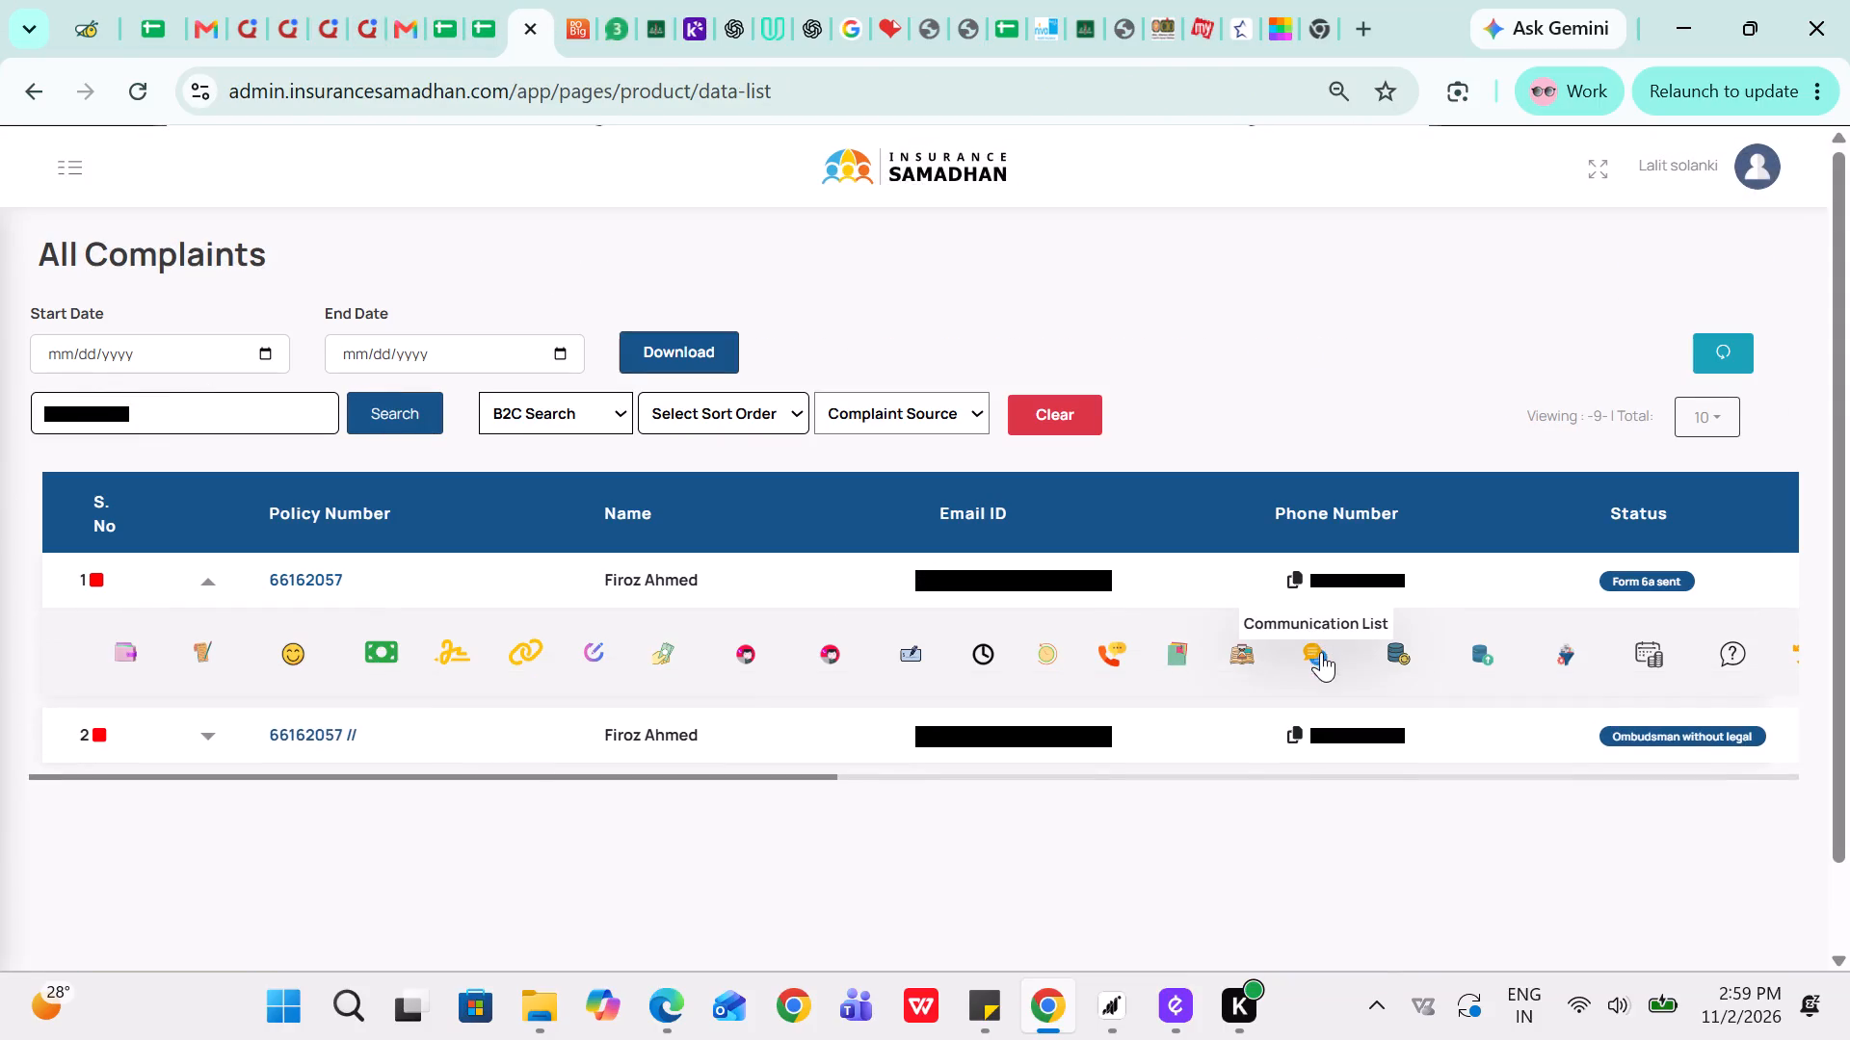
click(1324, 658)
drag(761, 589, 632, 617)
click(1017, 710)
drag(872, 662, 595, 684)
click(822, 677)
drag(870, 677, 663, 688)
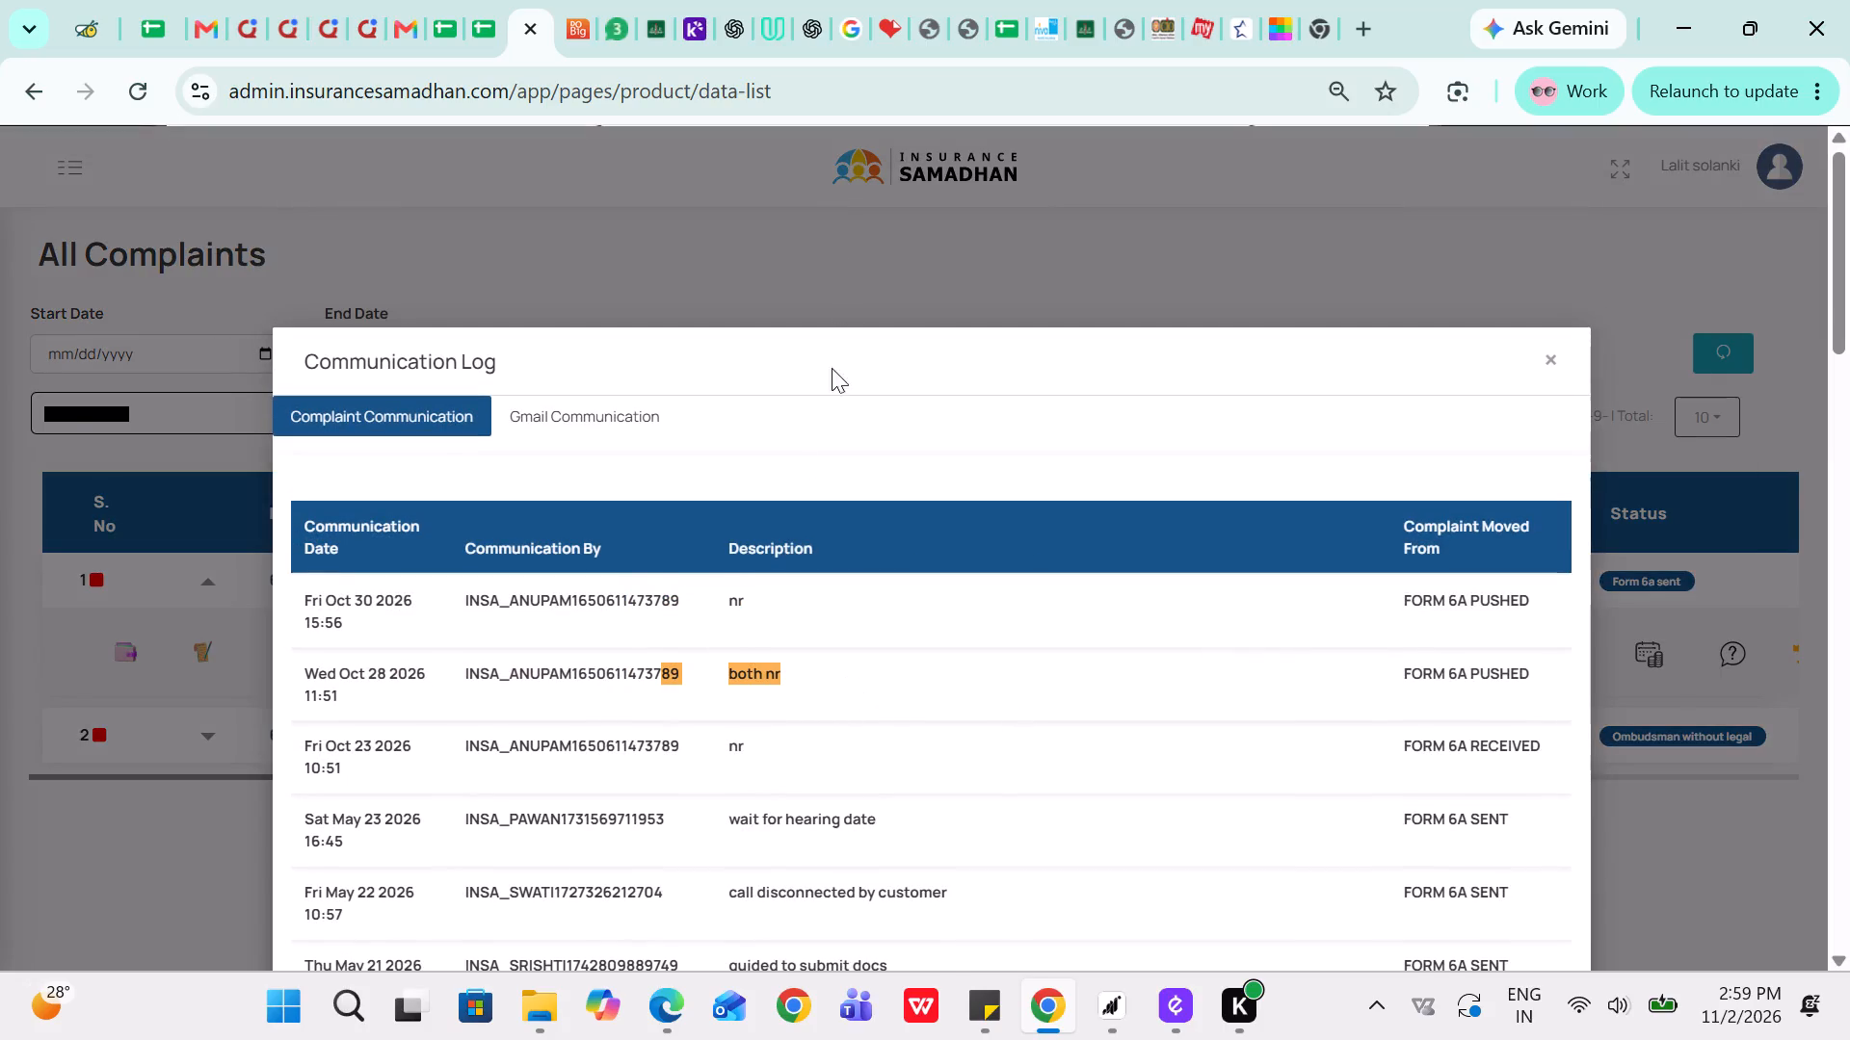
Close the open log and read the recent communication log entries of the "Ombudsman without legal" complaint.
click(845, 233)
click(215, 574)
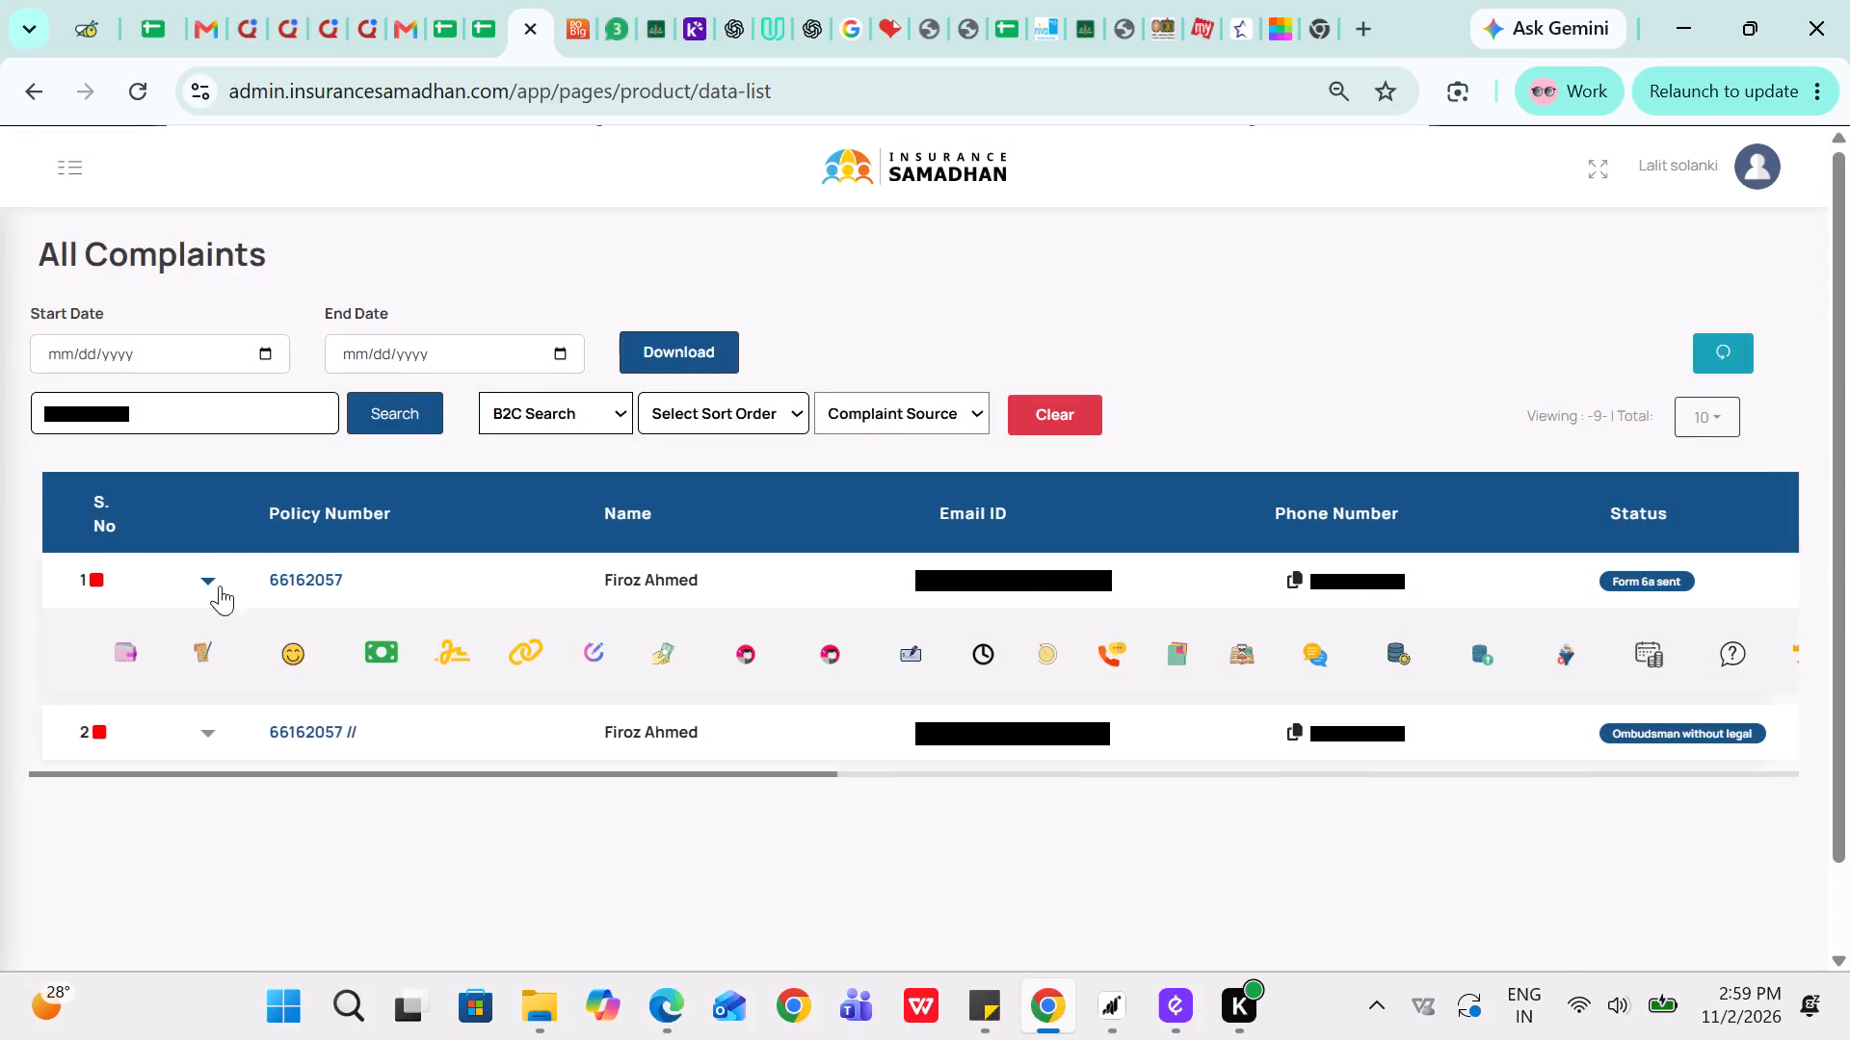
click(1205, 630)
click(1296, 733)
click(1319, 718)
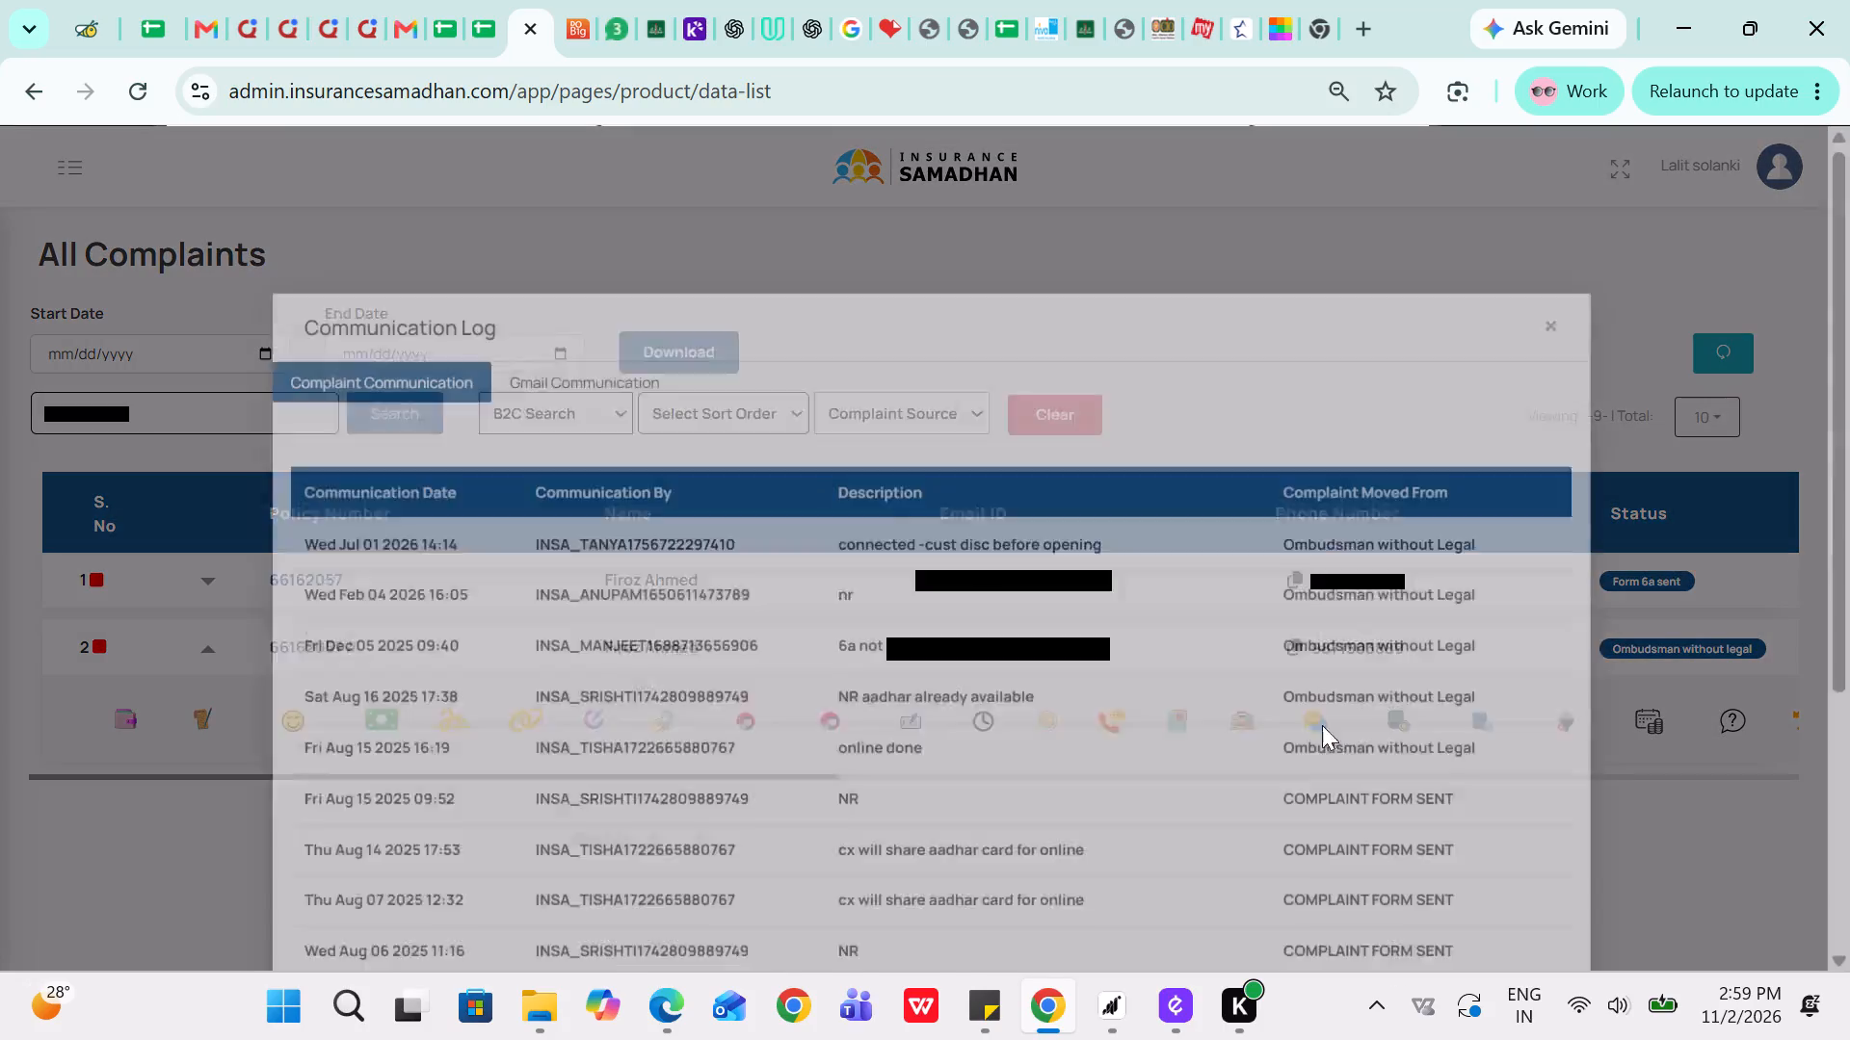
drag(1182, 591, 829, 574)
click(1034, 576)
drag(1176, 591, 1155, 602)
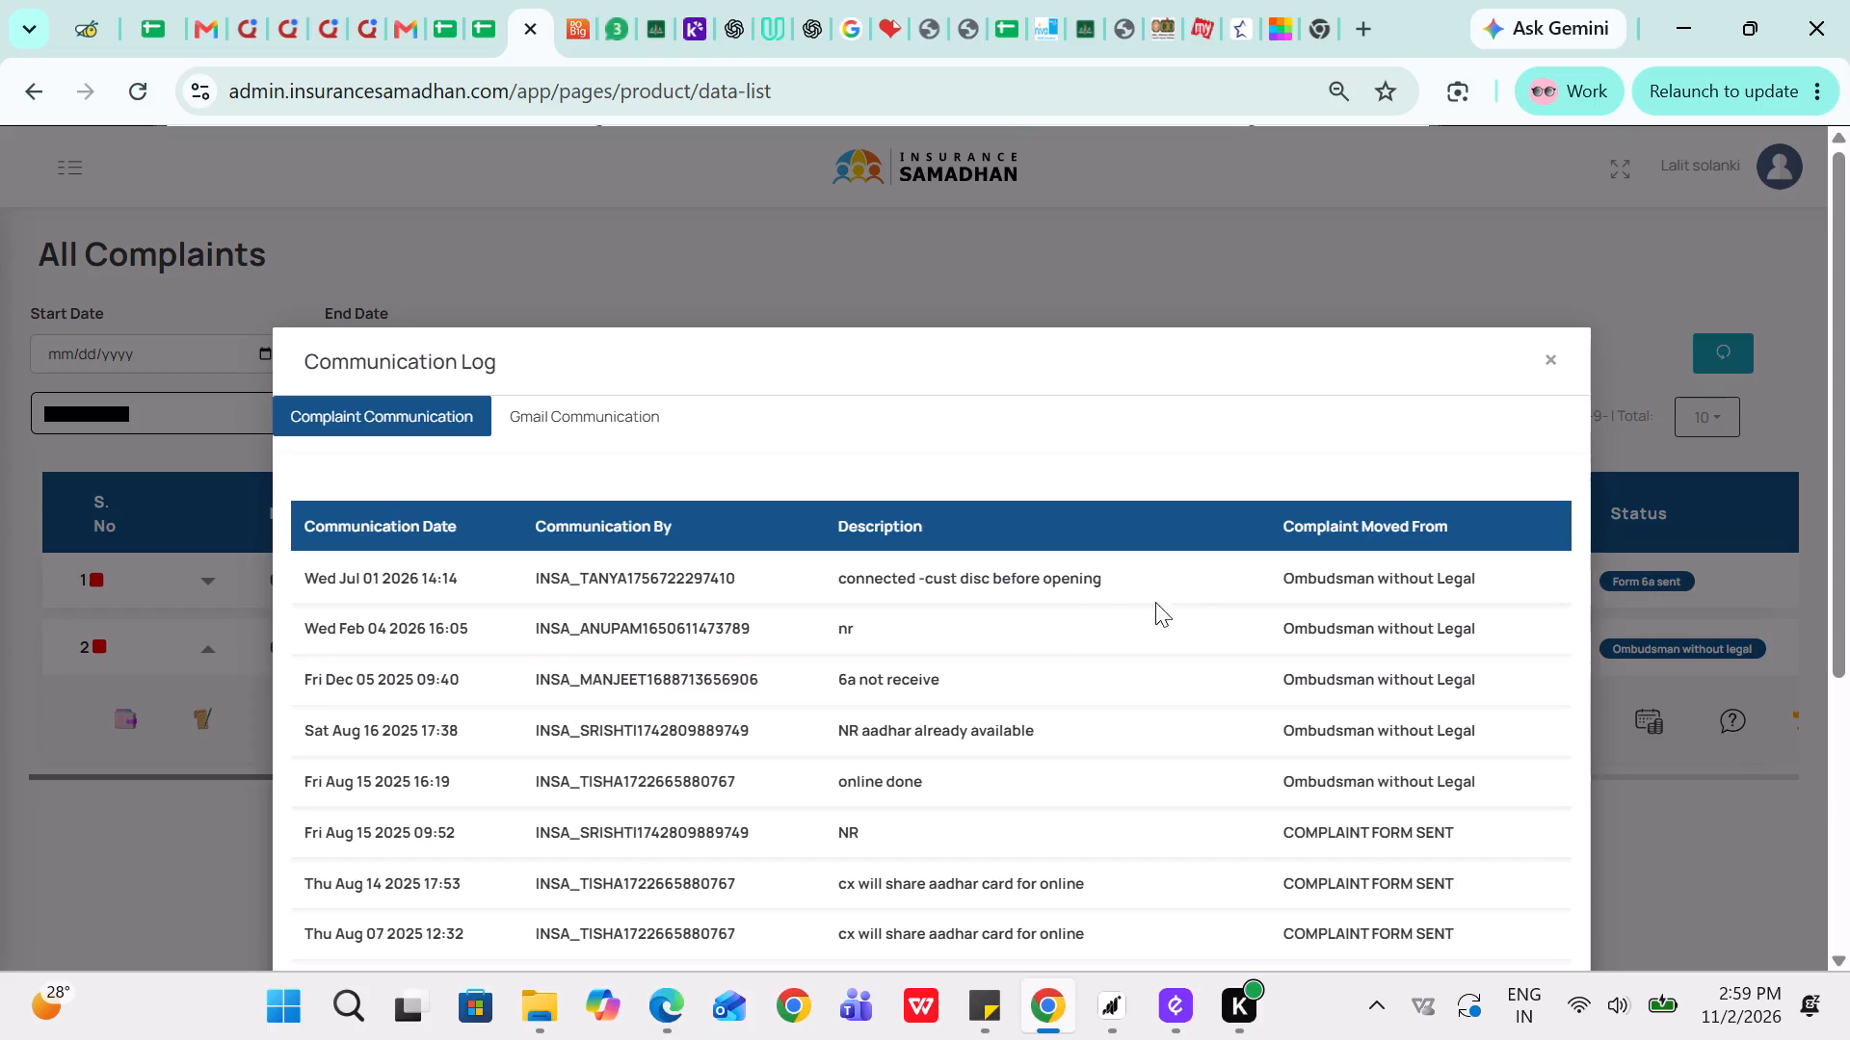
drag(1155, 602, 774, 584)
click(1052, 591)
drag(1148, 585, 783, 586)
click(1034, 591)
drag(1145, 565, 637, 579)
click(1013, 580)
drag(1116, 588, 740, 597)
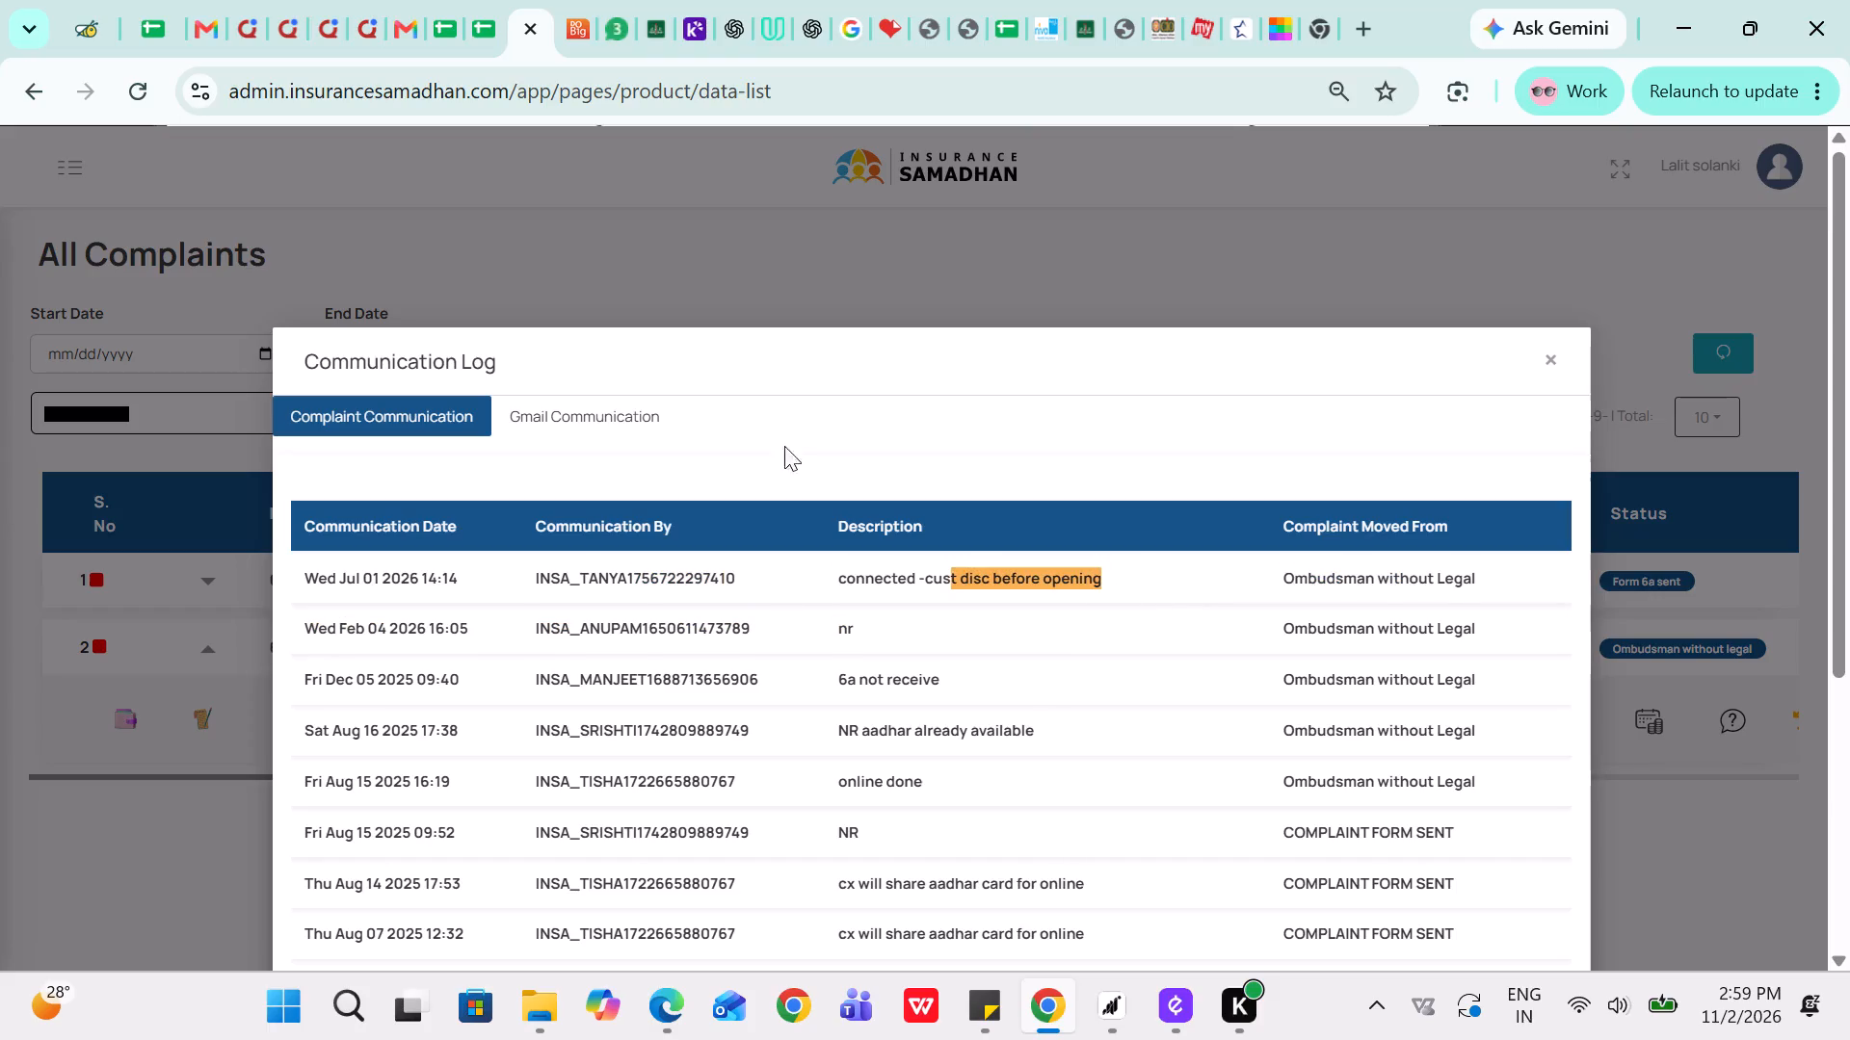
click(806, 251)
click(203, 655)
click(1070, 860)
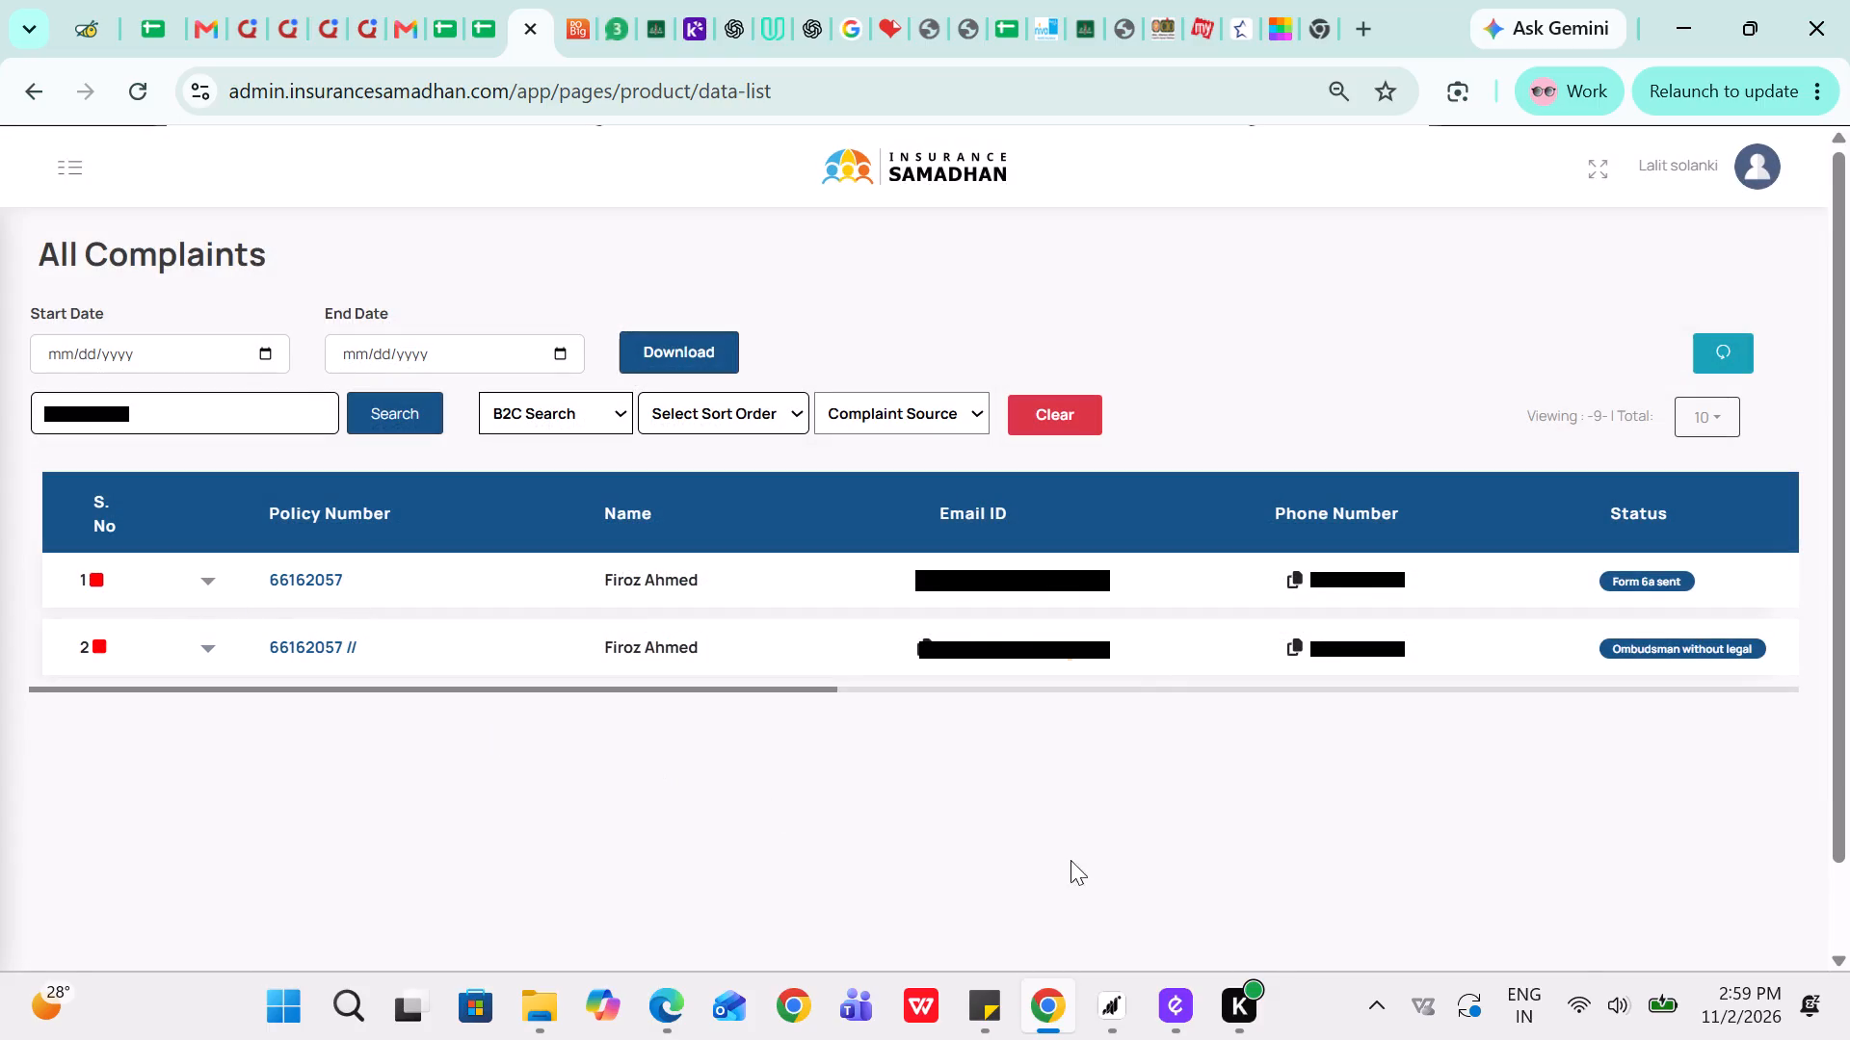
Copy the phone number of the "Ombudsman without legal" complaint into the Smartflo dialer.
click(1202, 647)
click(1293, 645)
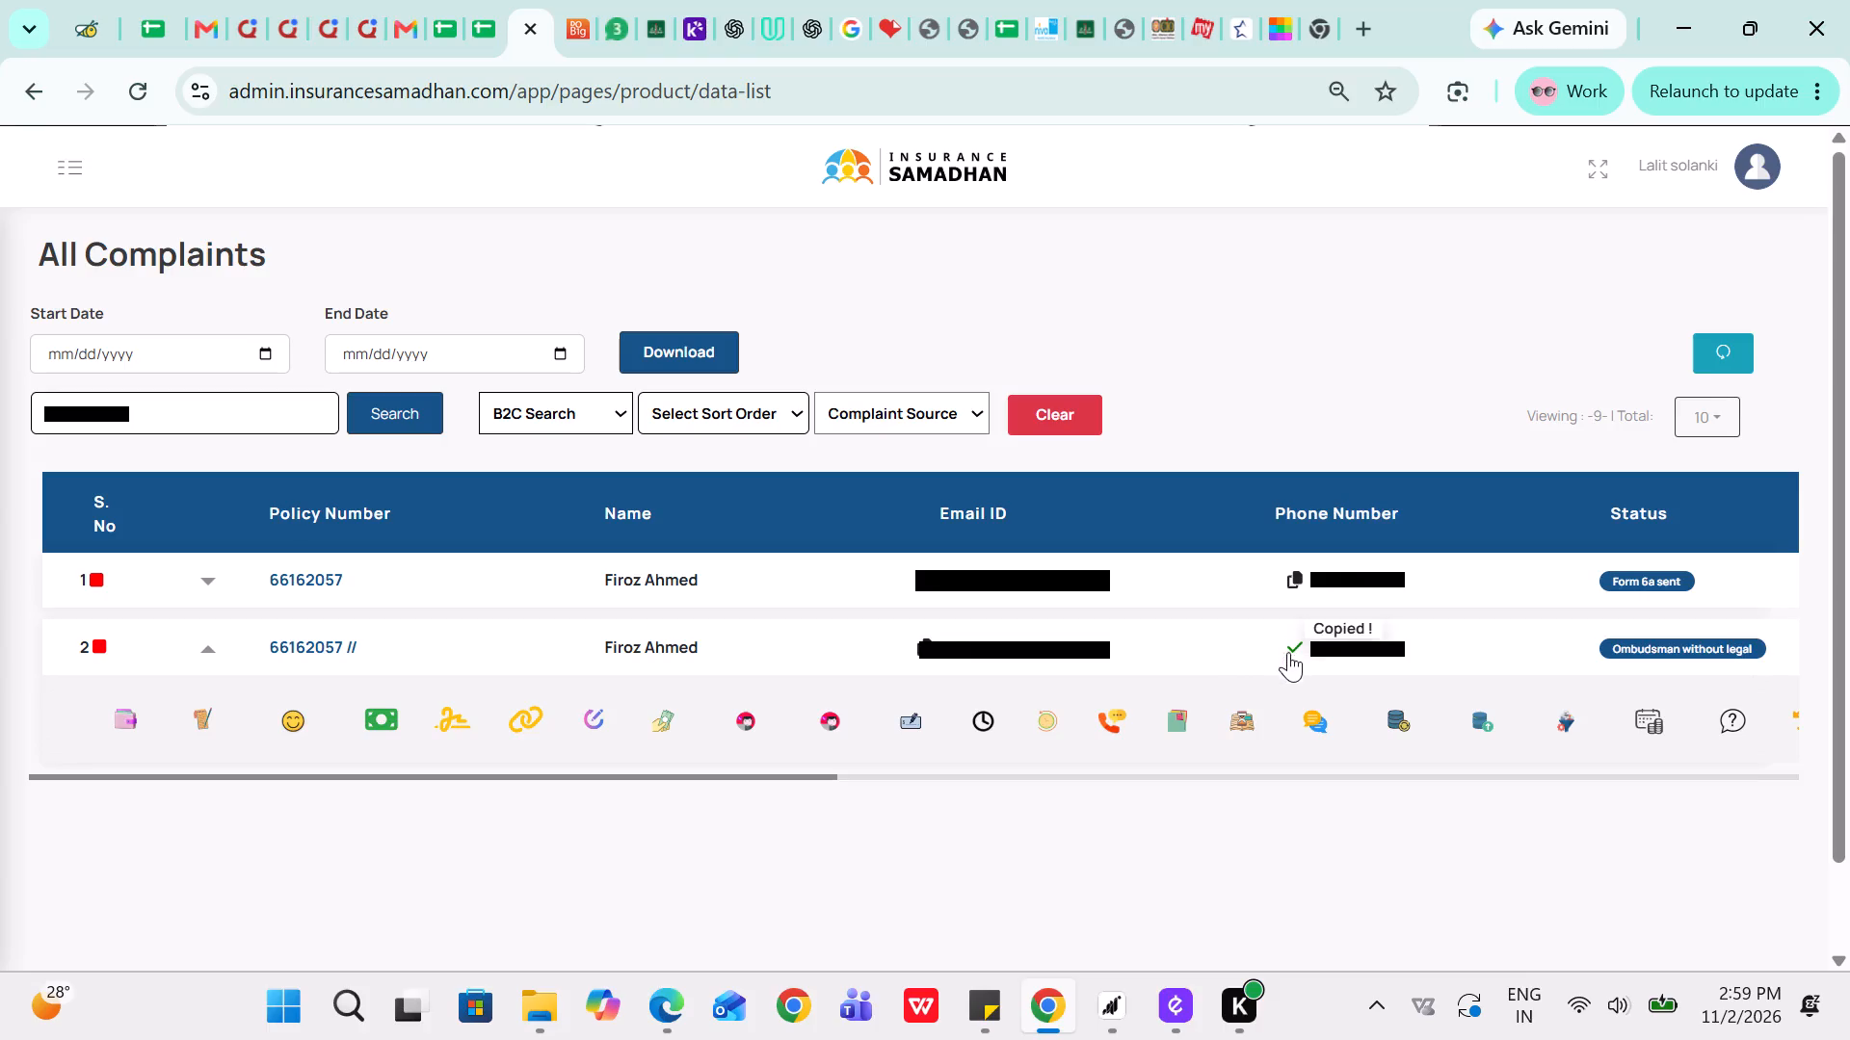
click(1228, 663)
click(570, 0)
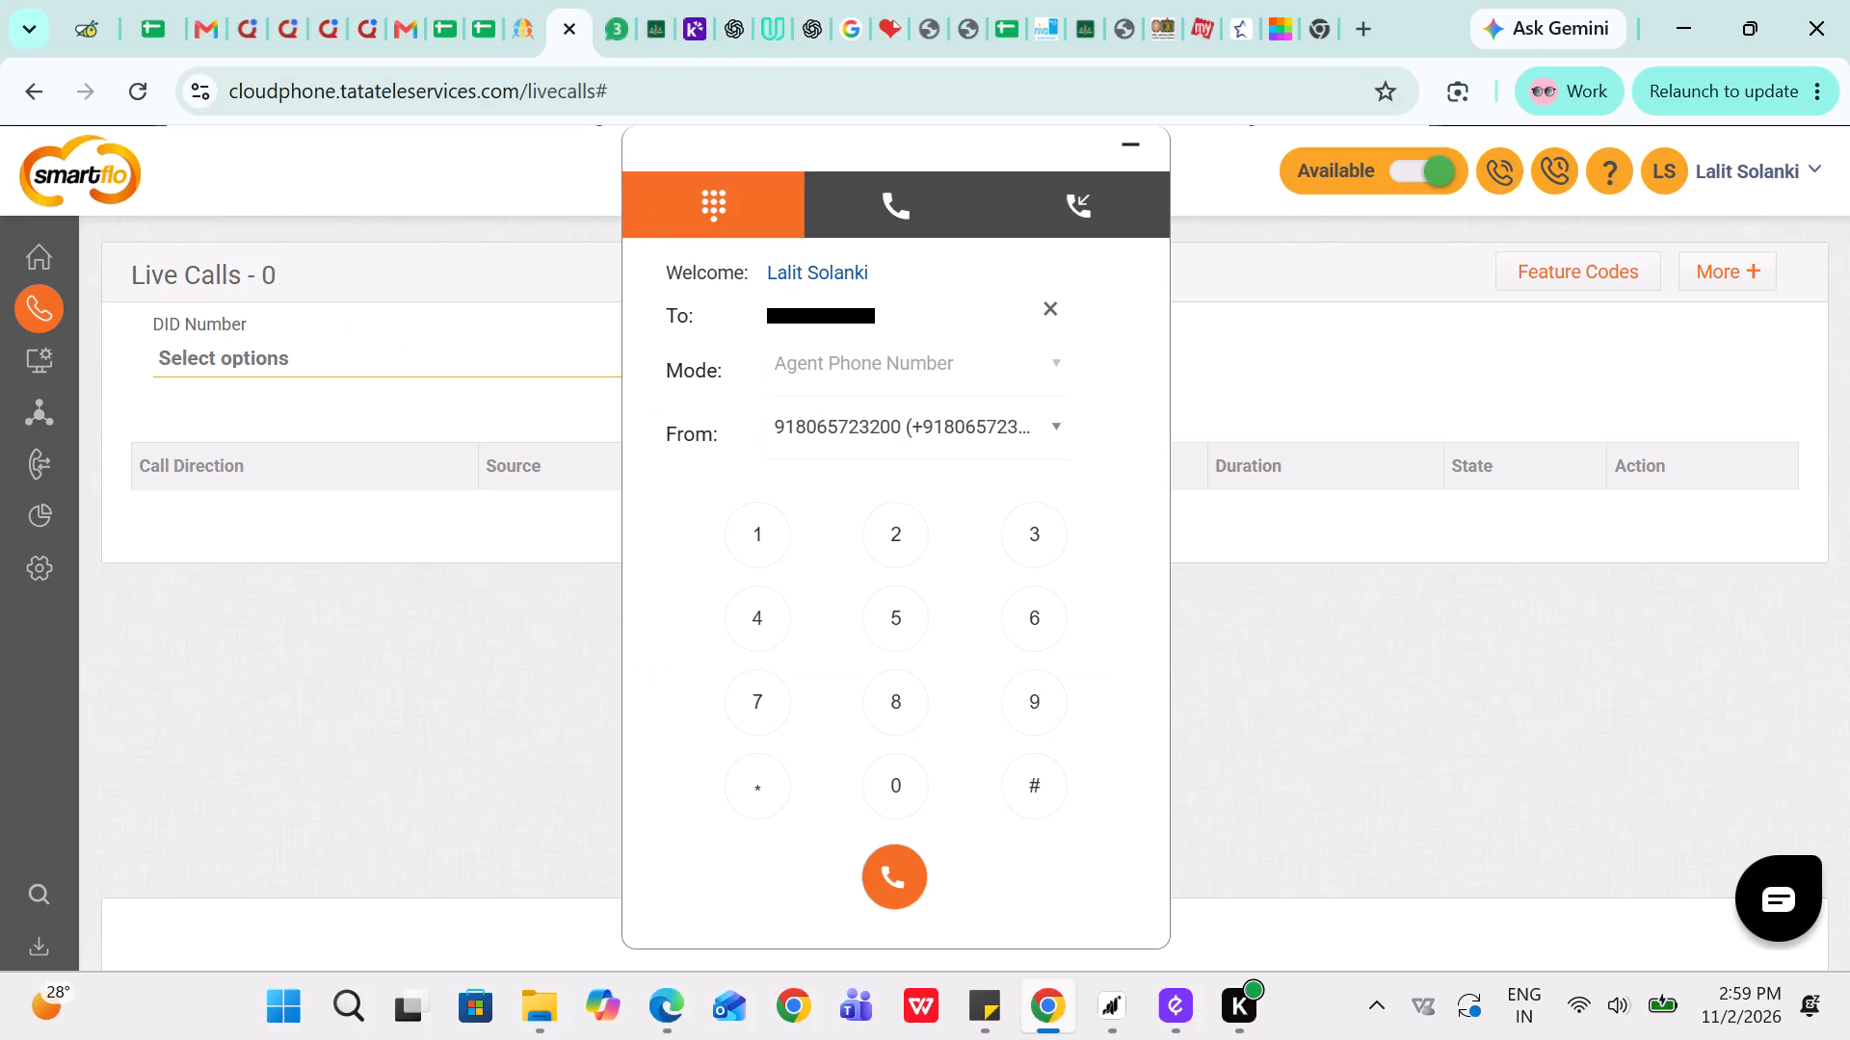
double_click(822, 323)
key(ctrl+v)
Return to All Complaints and recheck the latest communication log entry of the "Ombudsman without legal" complaint.
click(516, 0)
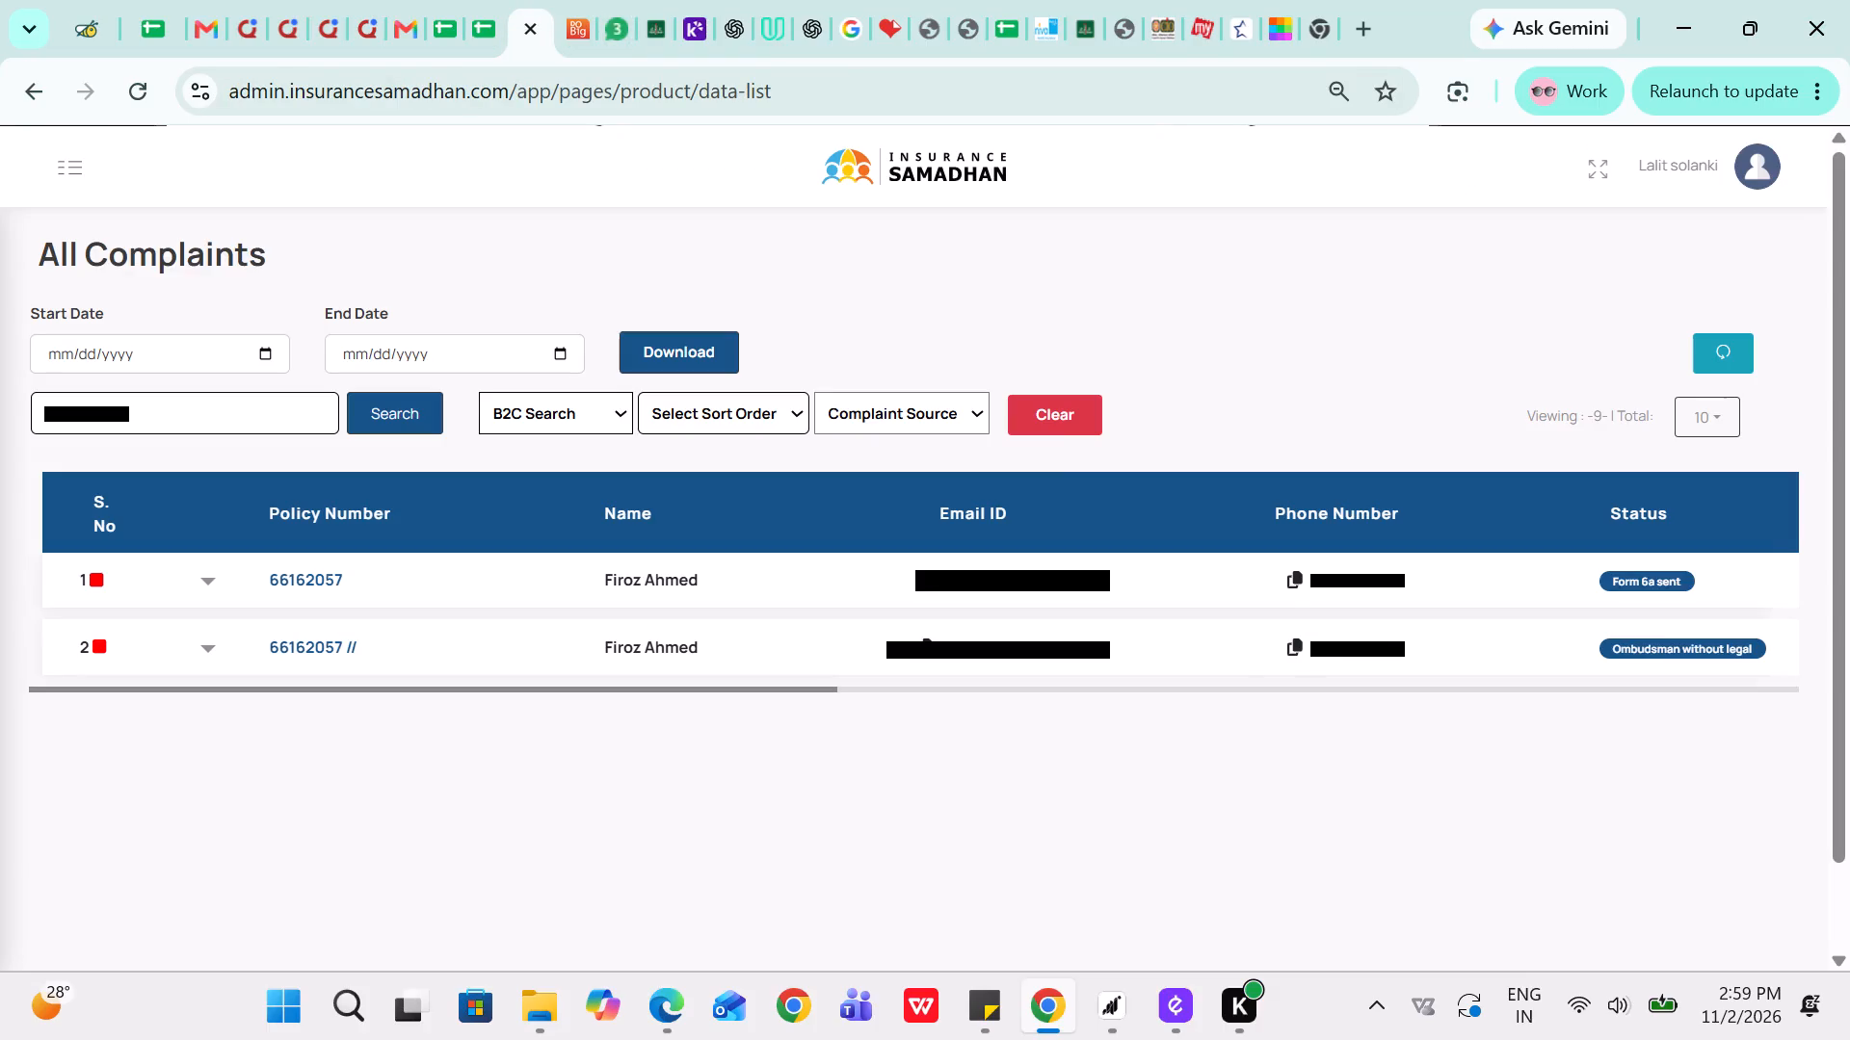
click(1245, 653)
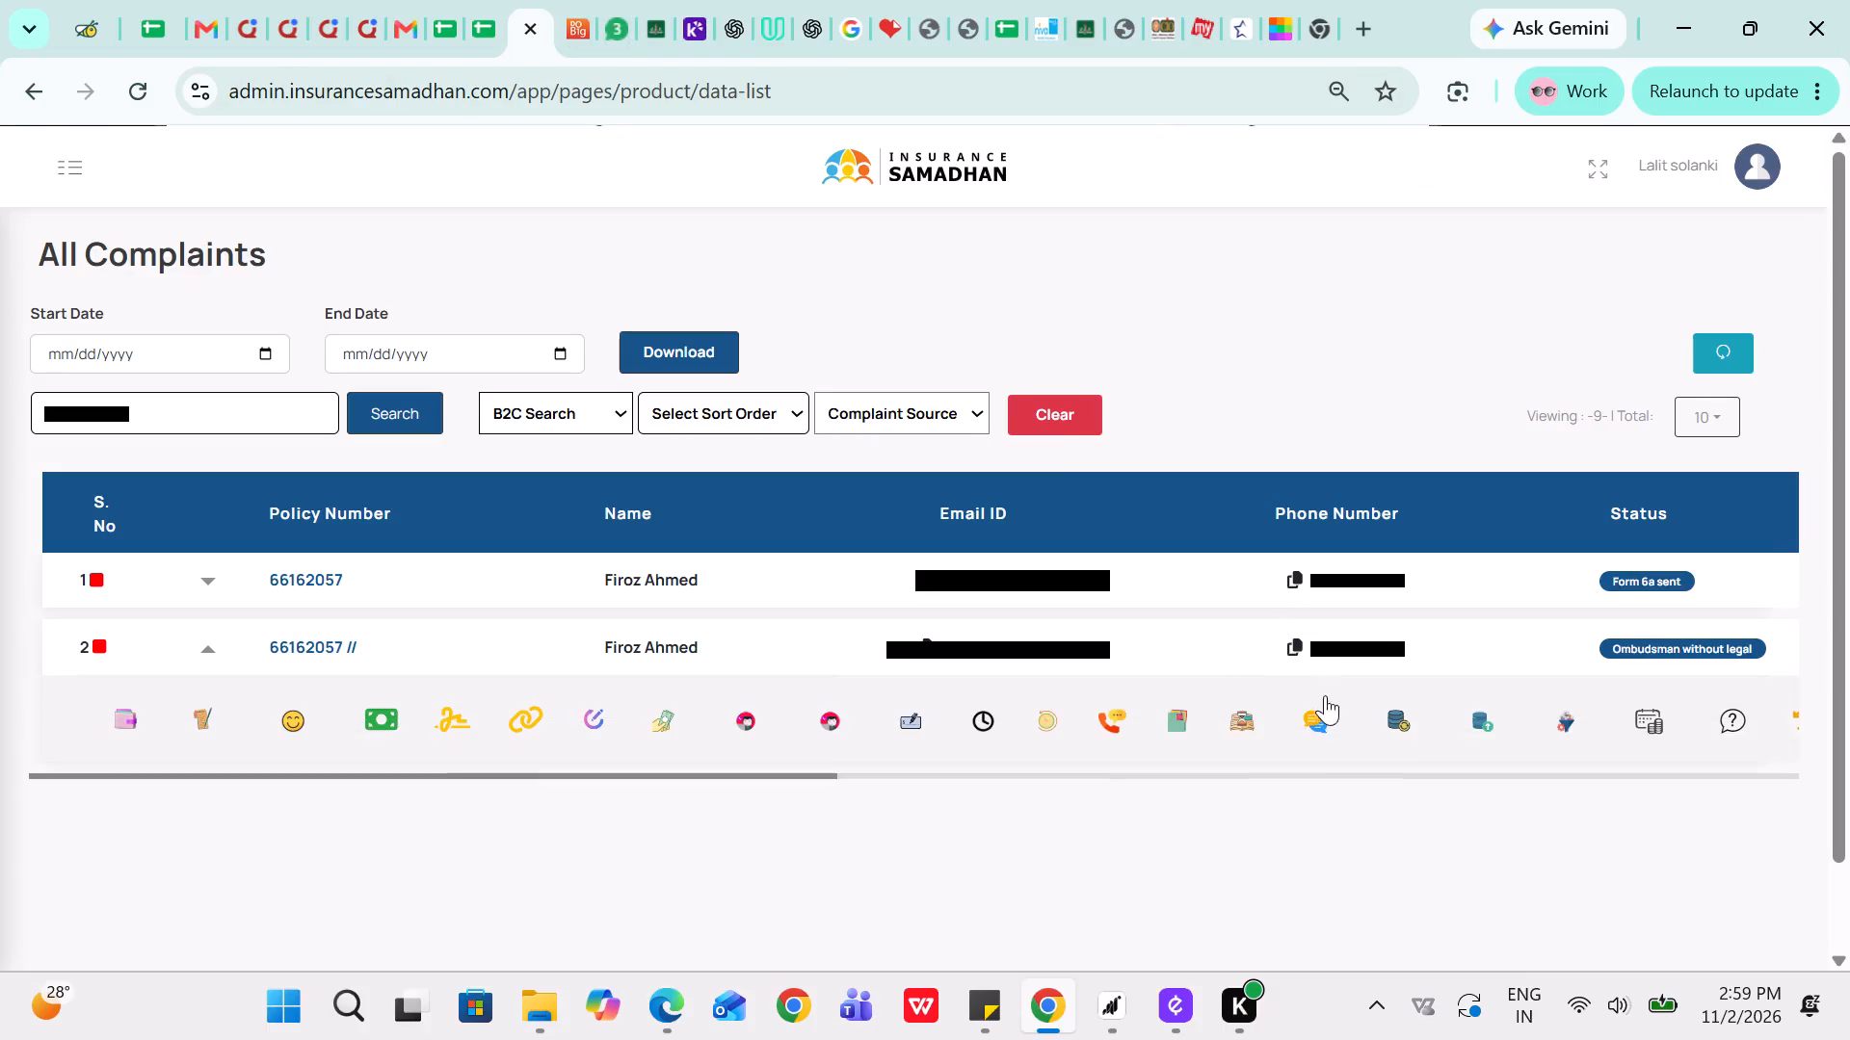
click(1329, 720)
drag(1165, 589, 831, 569)
click(1055, 620)
click(736, 178)
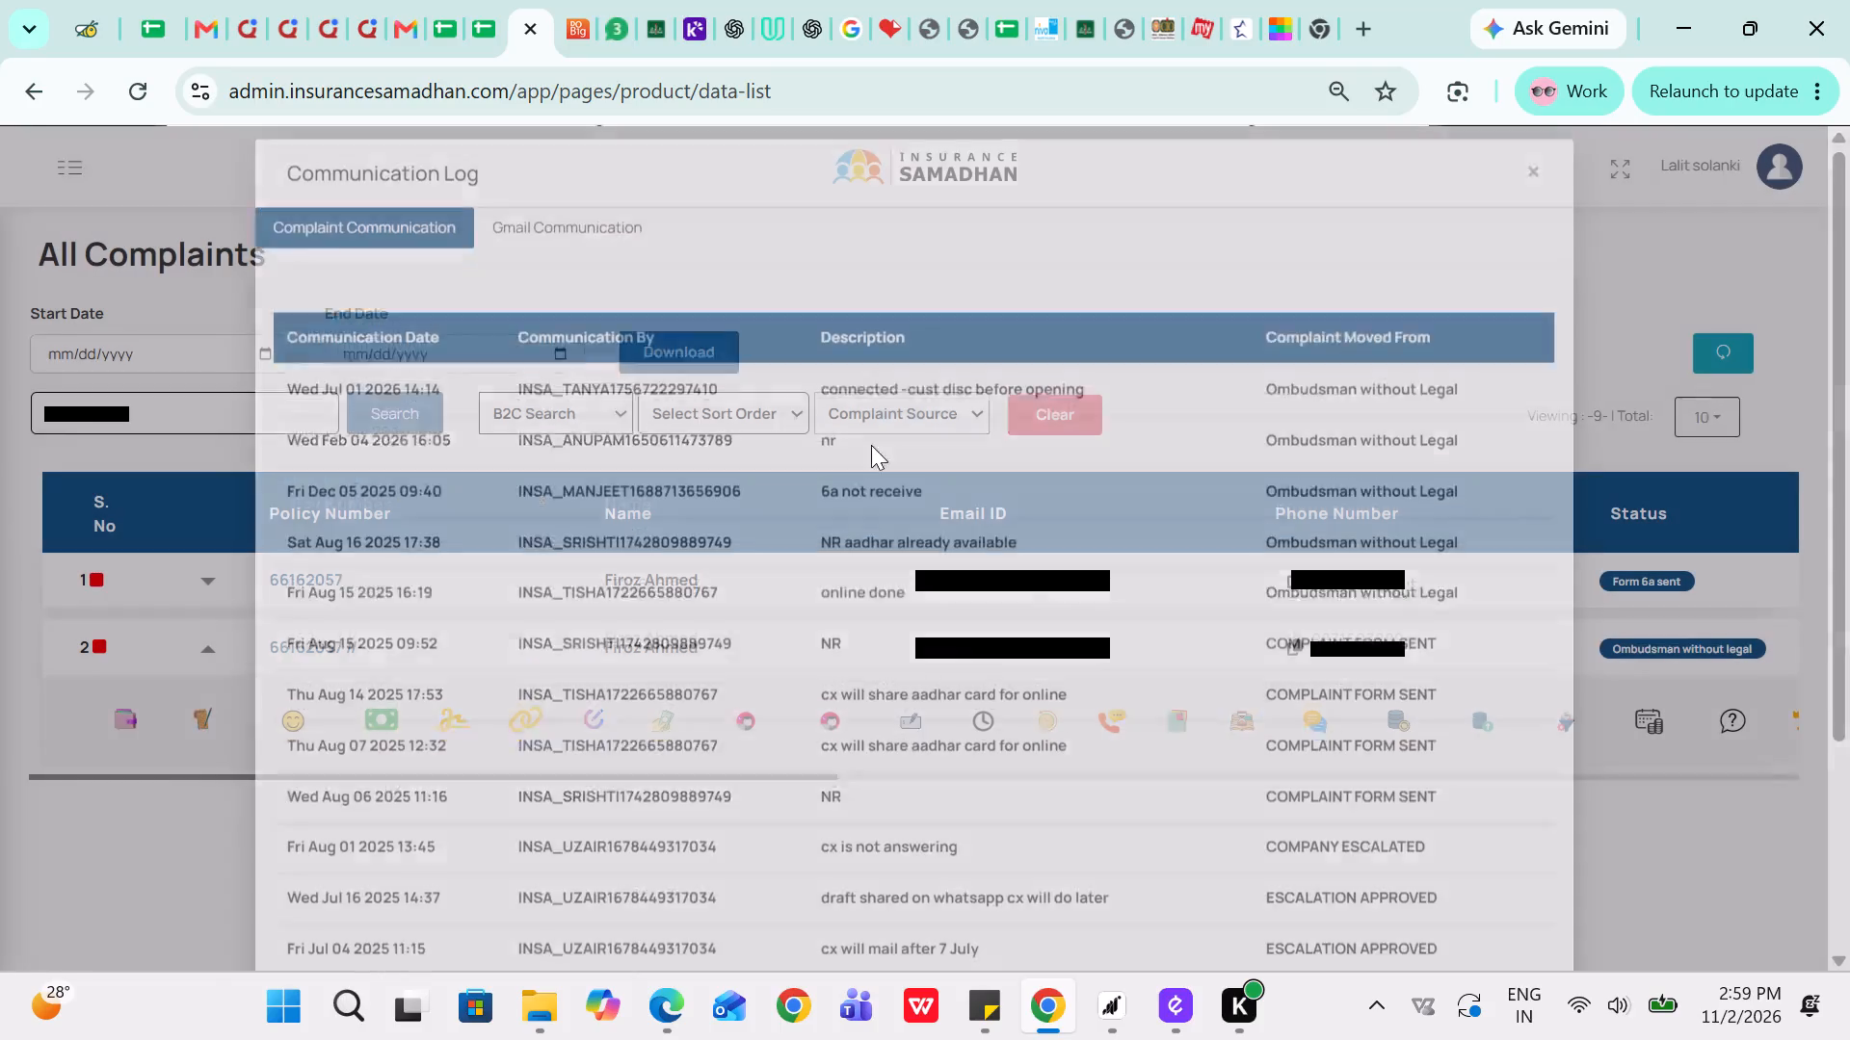
click(1200, 644)
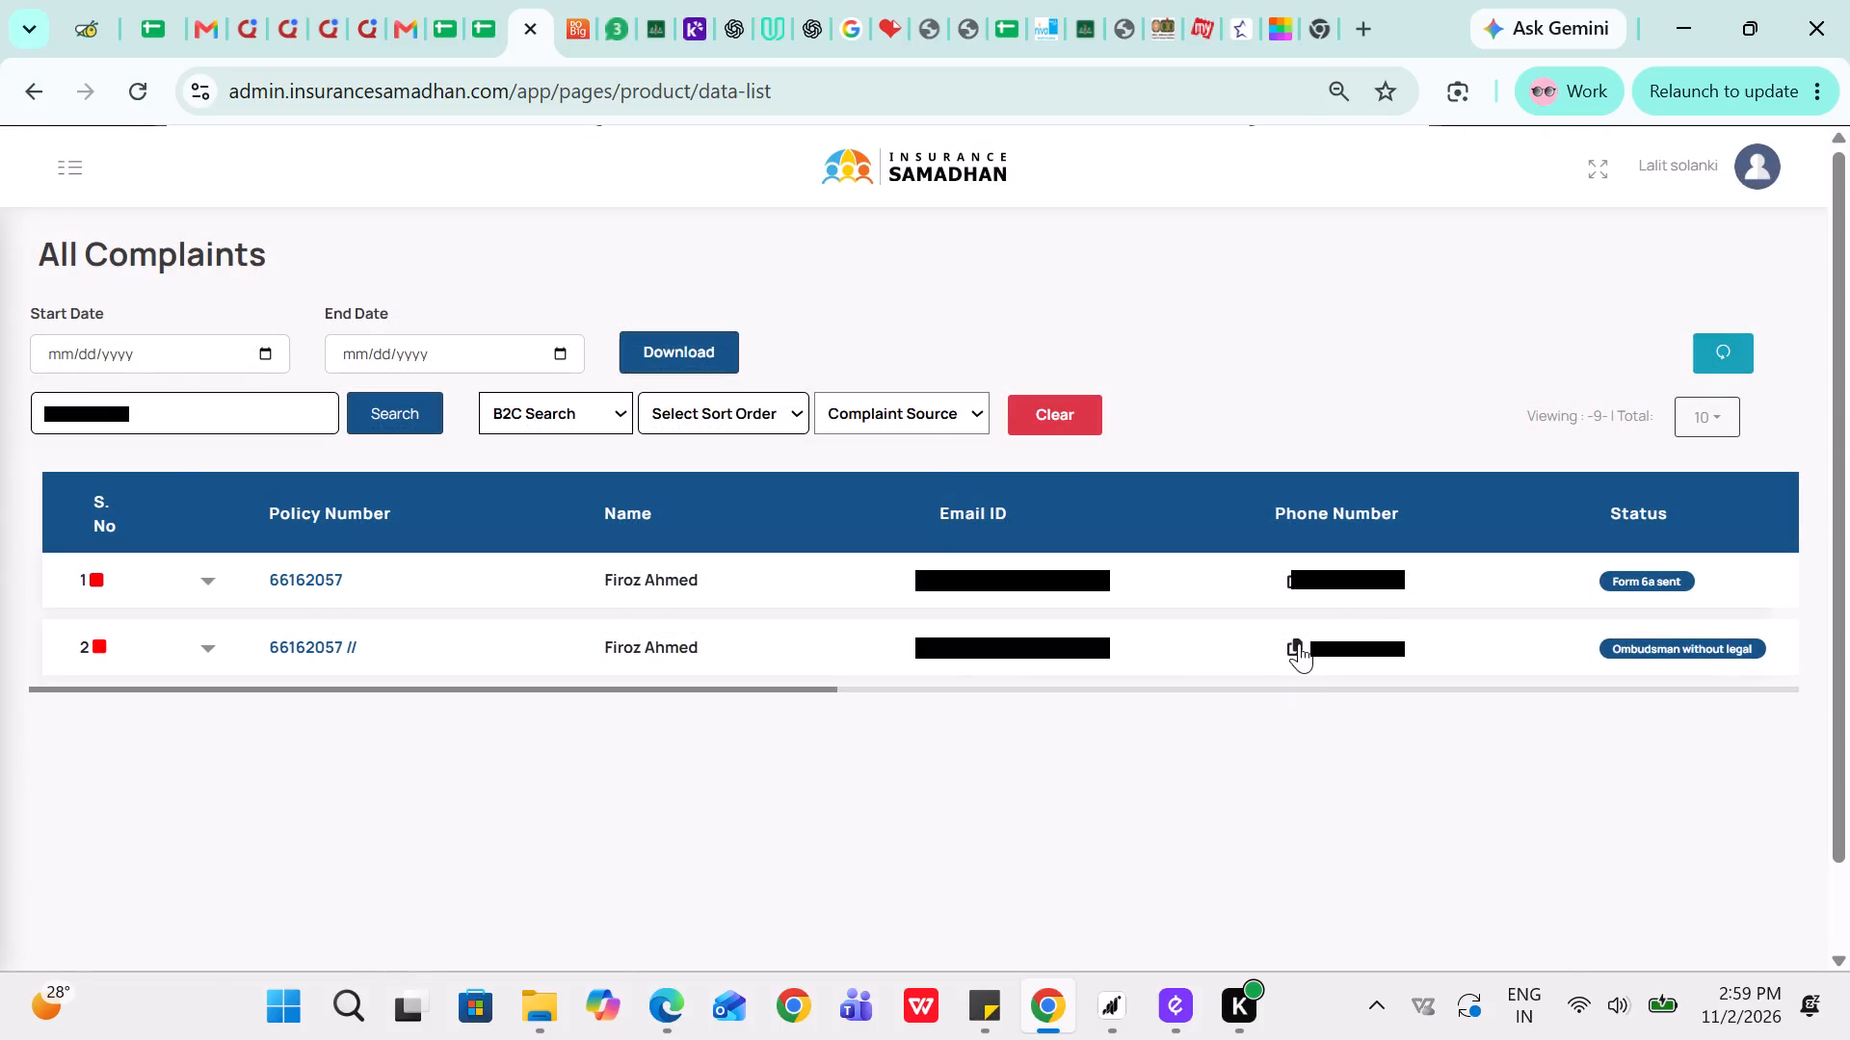
Copy the customer's phone number from the "Ombudsman without legal" complaint into the Smartflo dialer and place the call.
click(1296, 640)
click(572, 0)
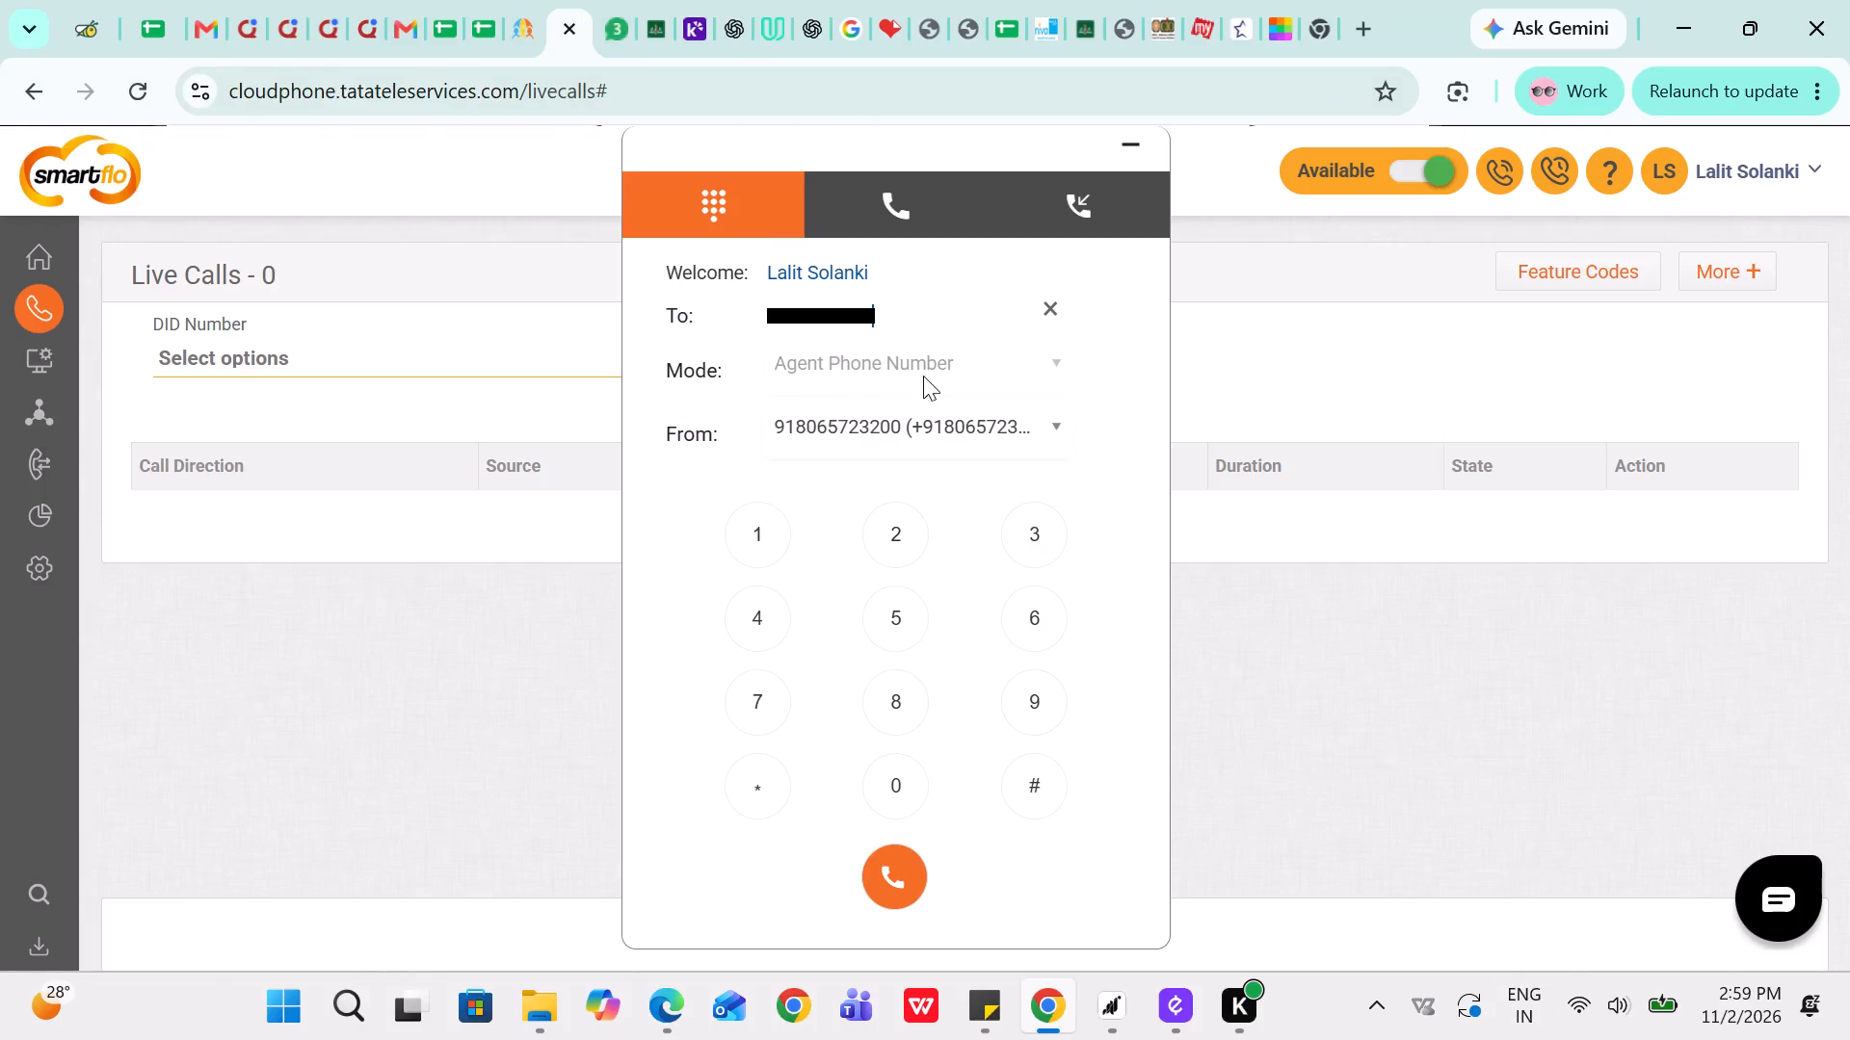
click(806, 306)
double_click(804, 320)
key(ctrl+v)
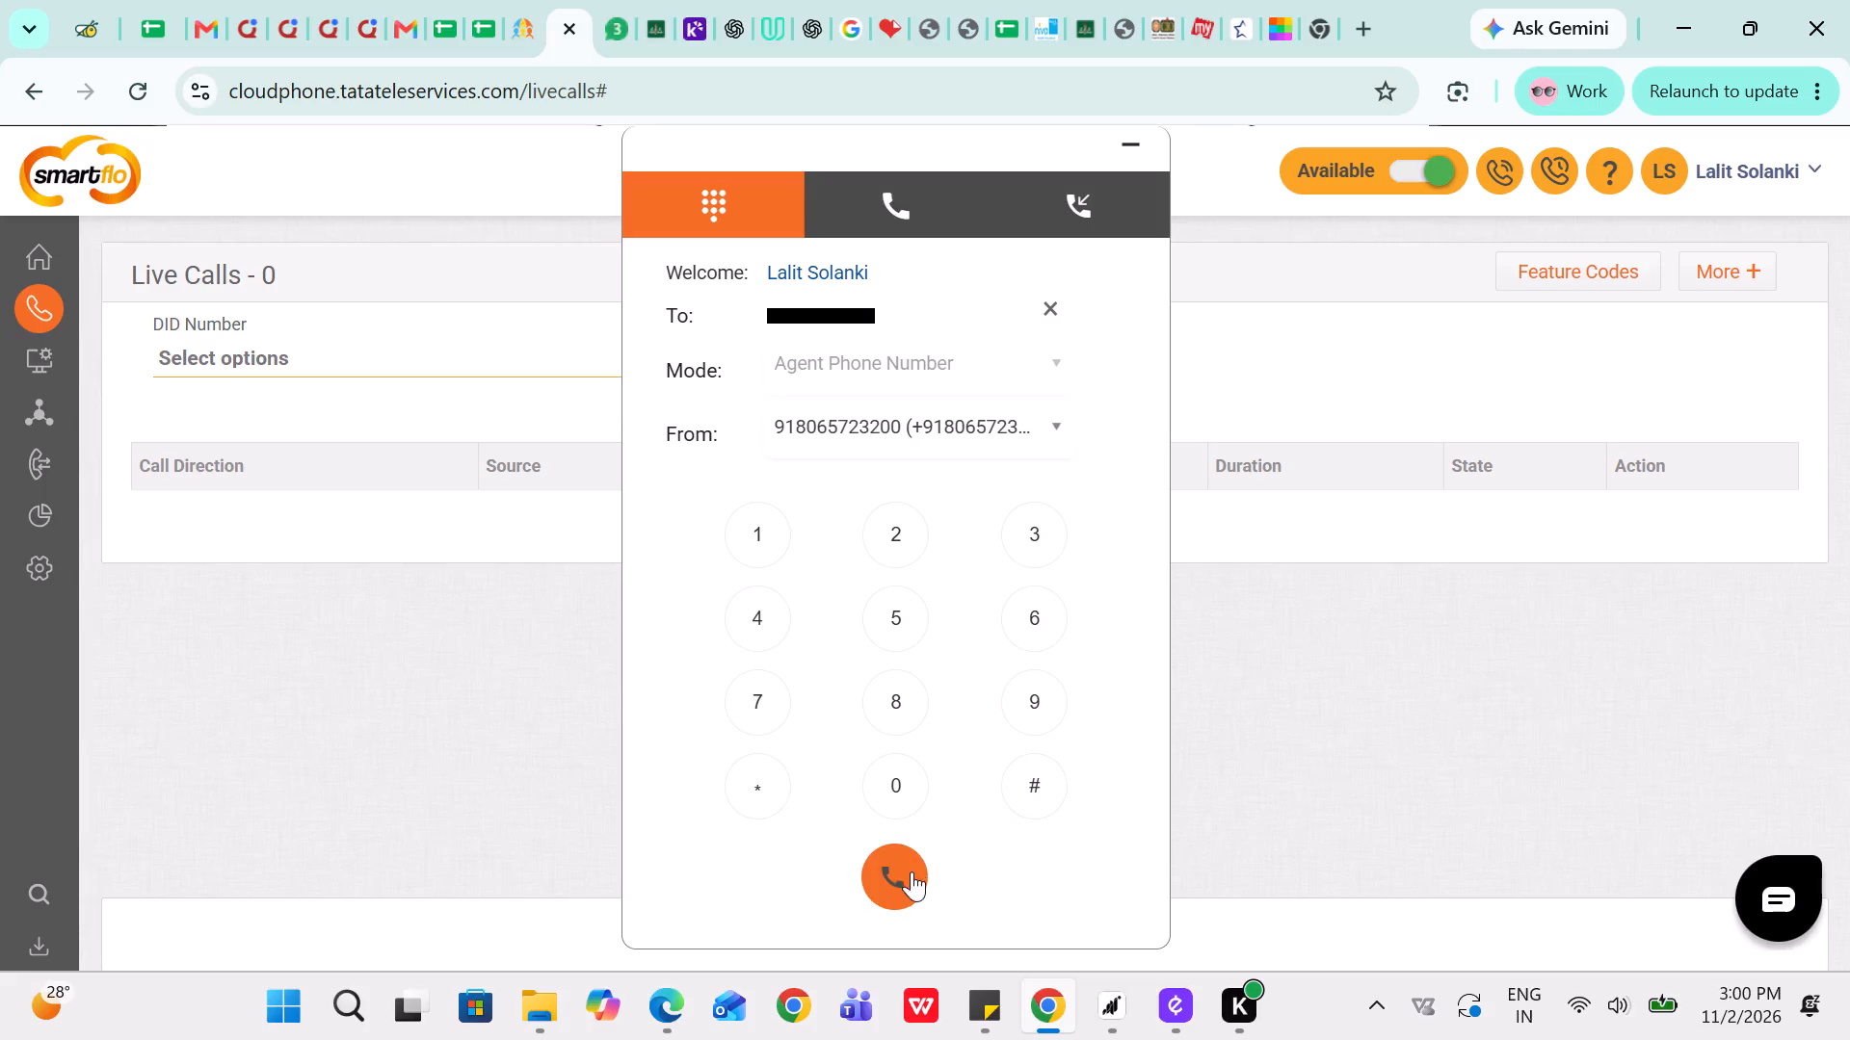
click(905, 877)
Review both complaints' insurer and claim details in All Complaints, and read through the communication log of the "Form 6a sent" complaint.
click(508, 0)
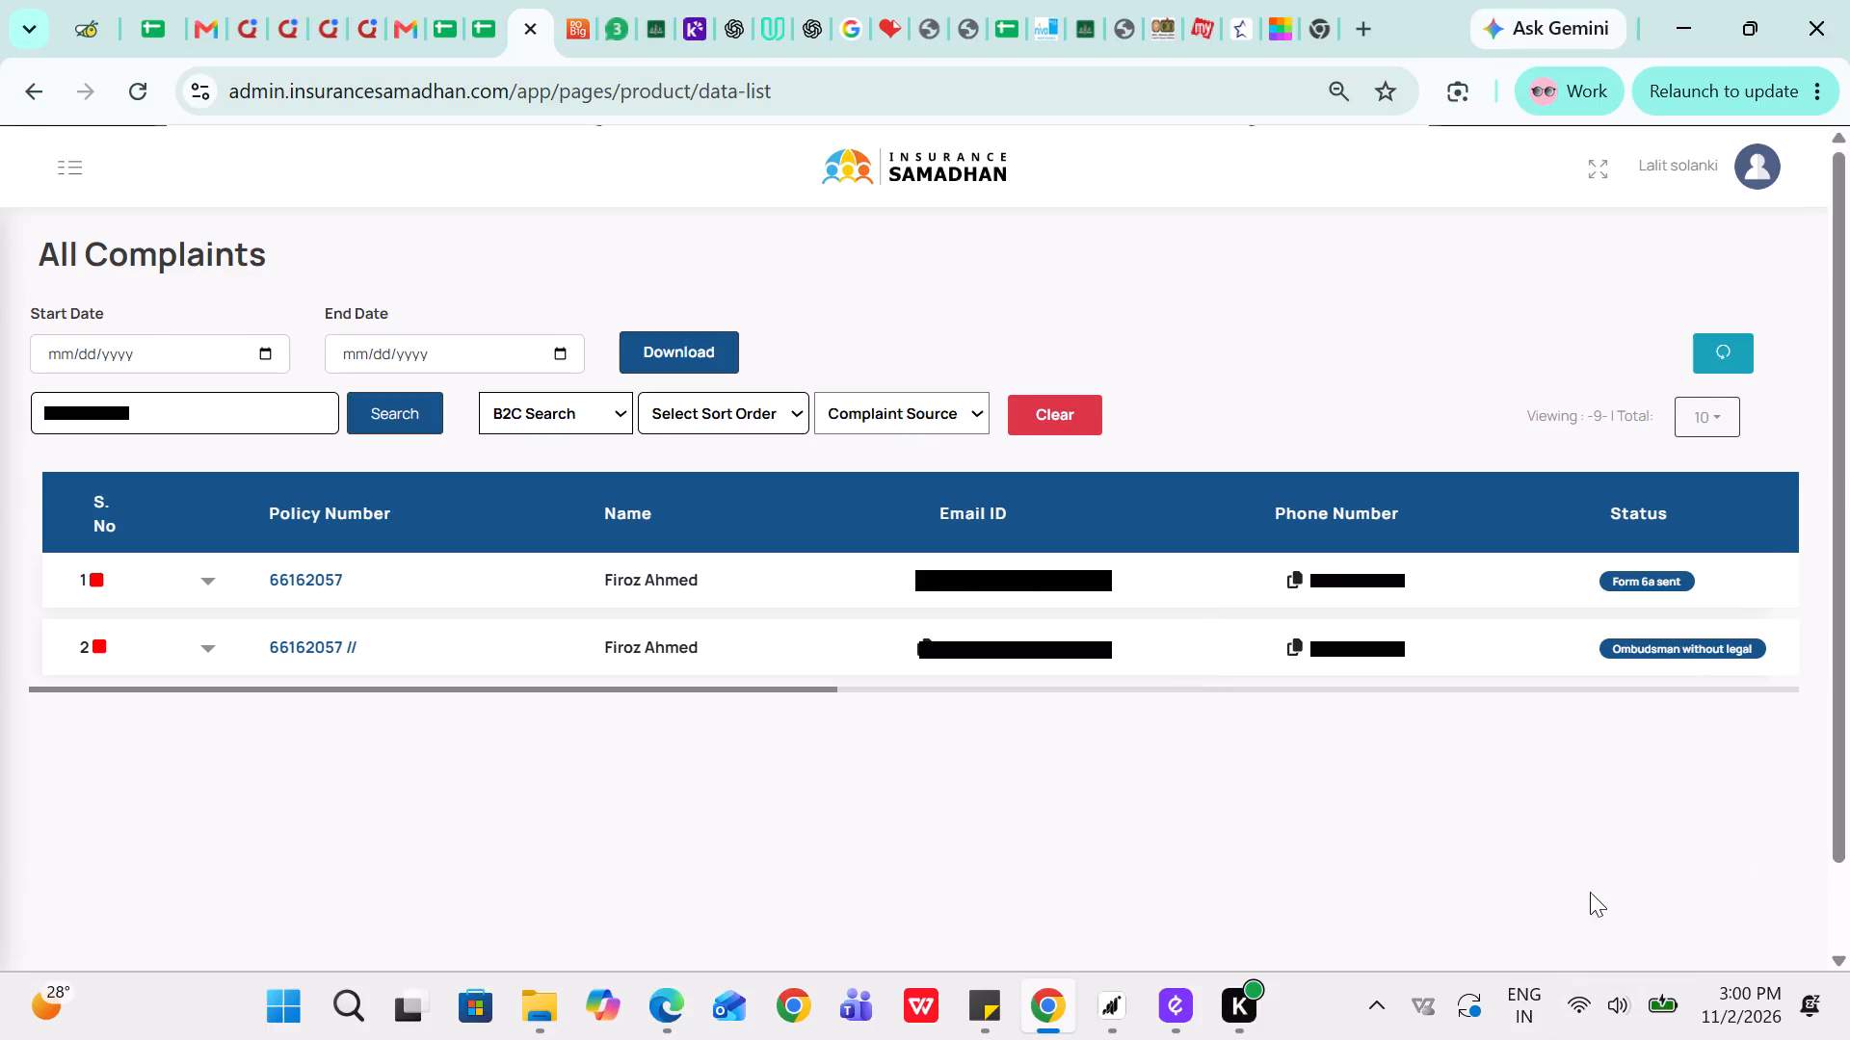
scroll(1227, 646, left, 4)
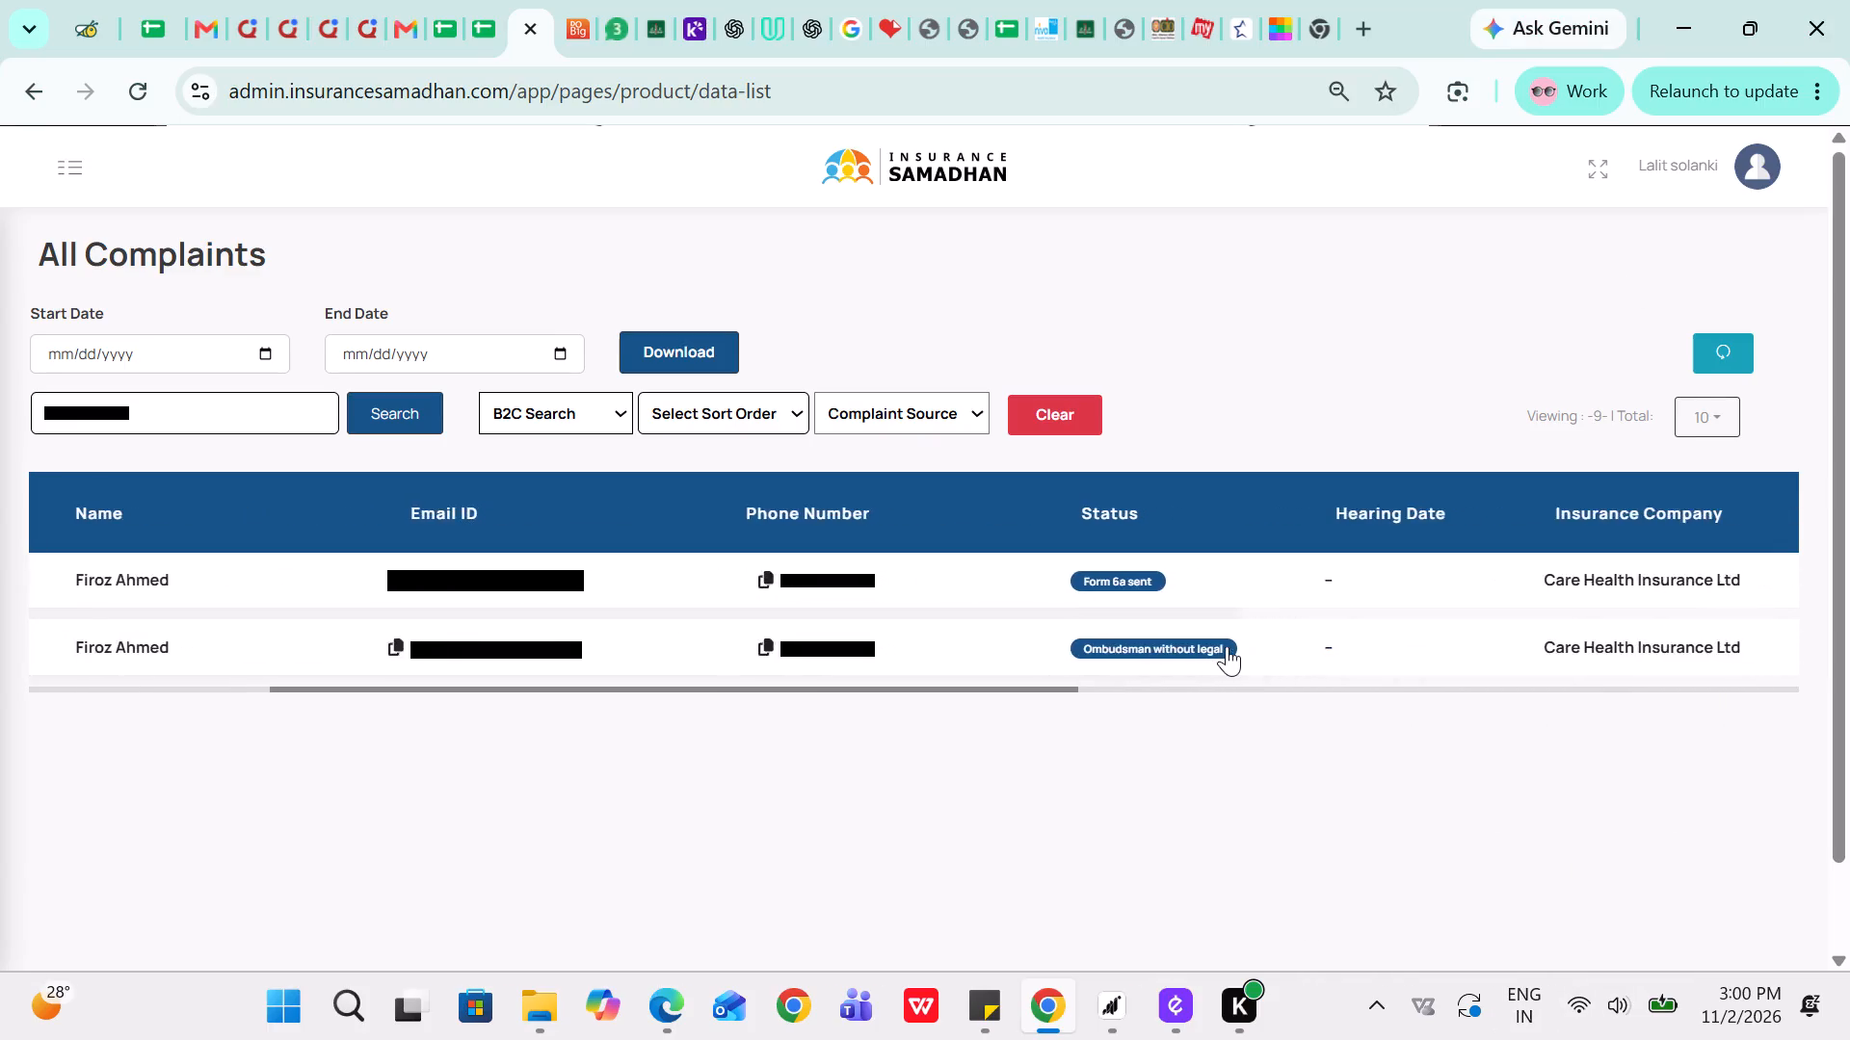
scroll(1227, 646, left, 3)
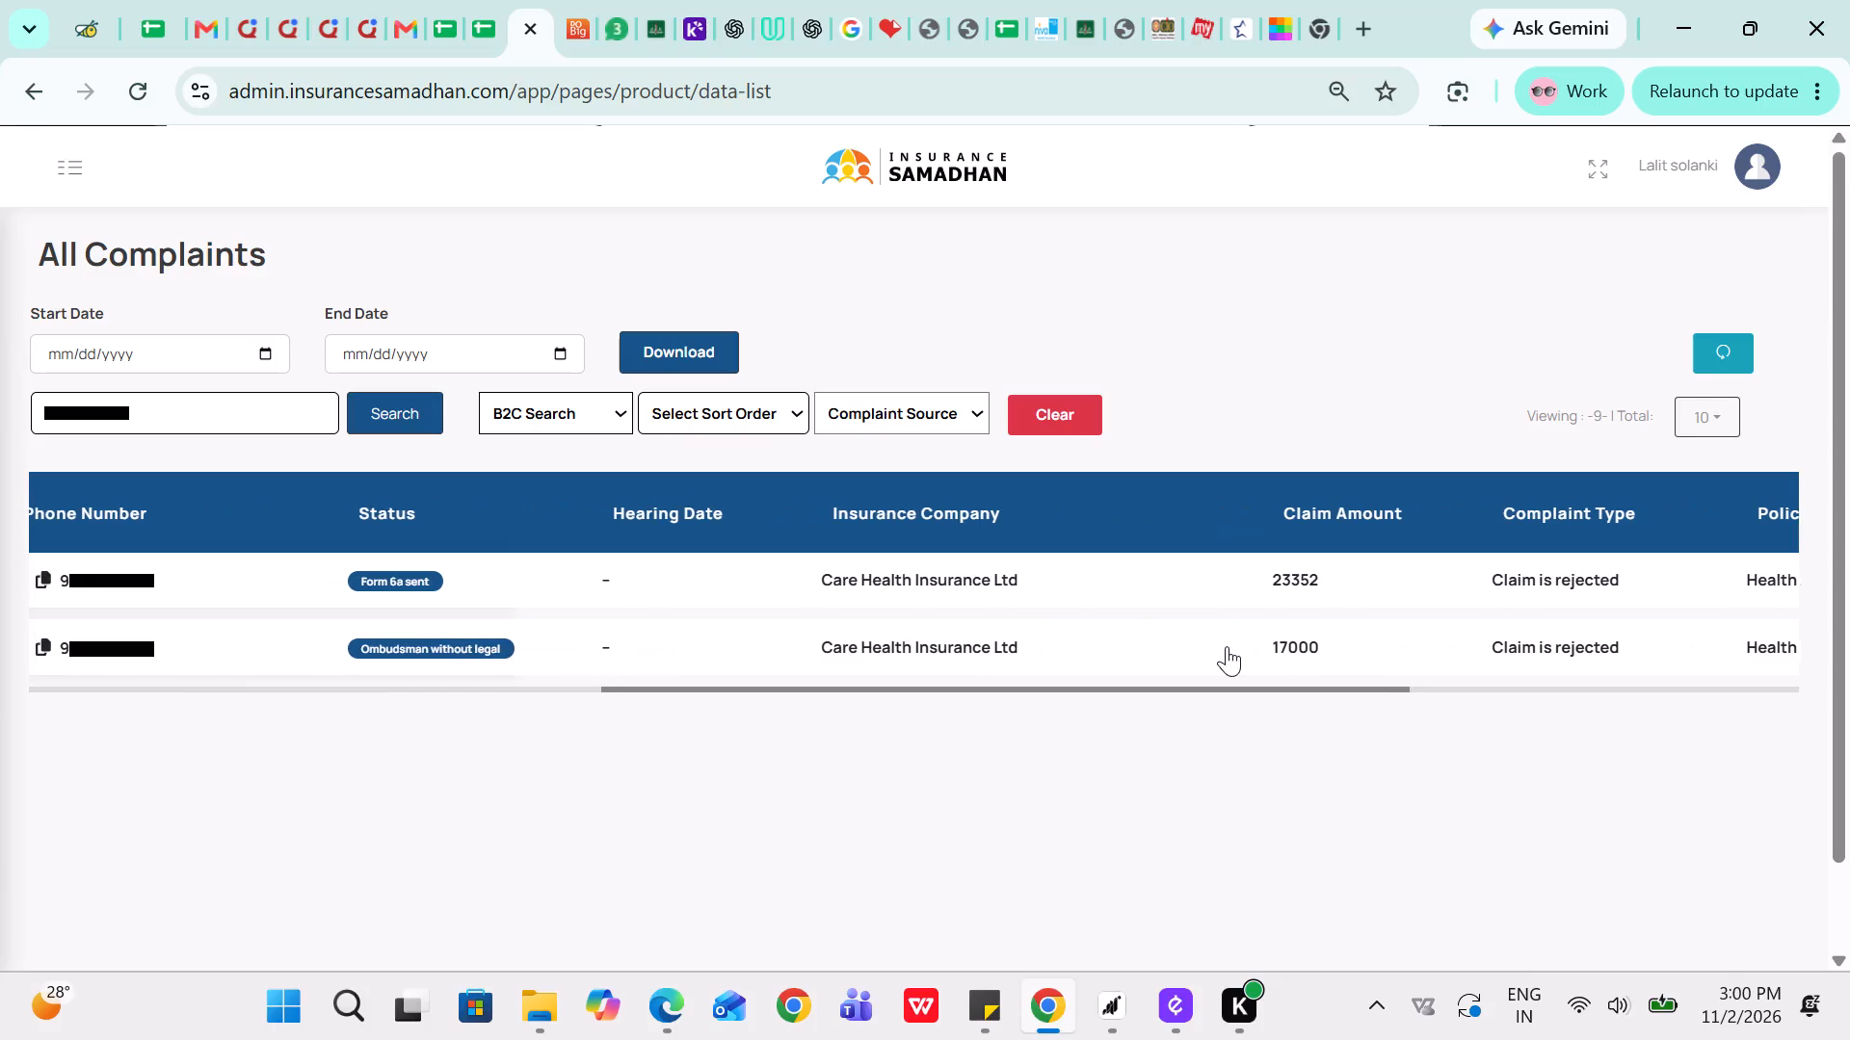
click(1139, 592)
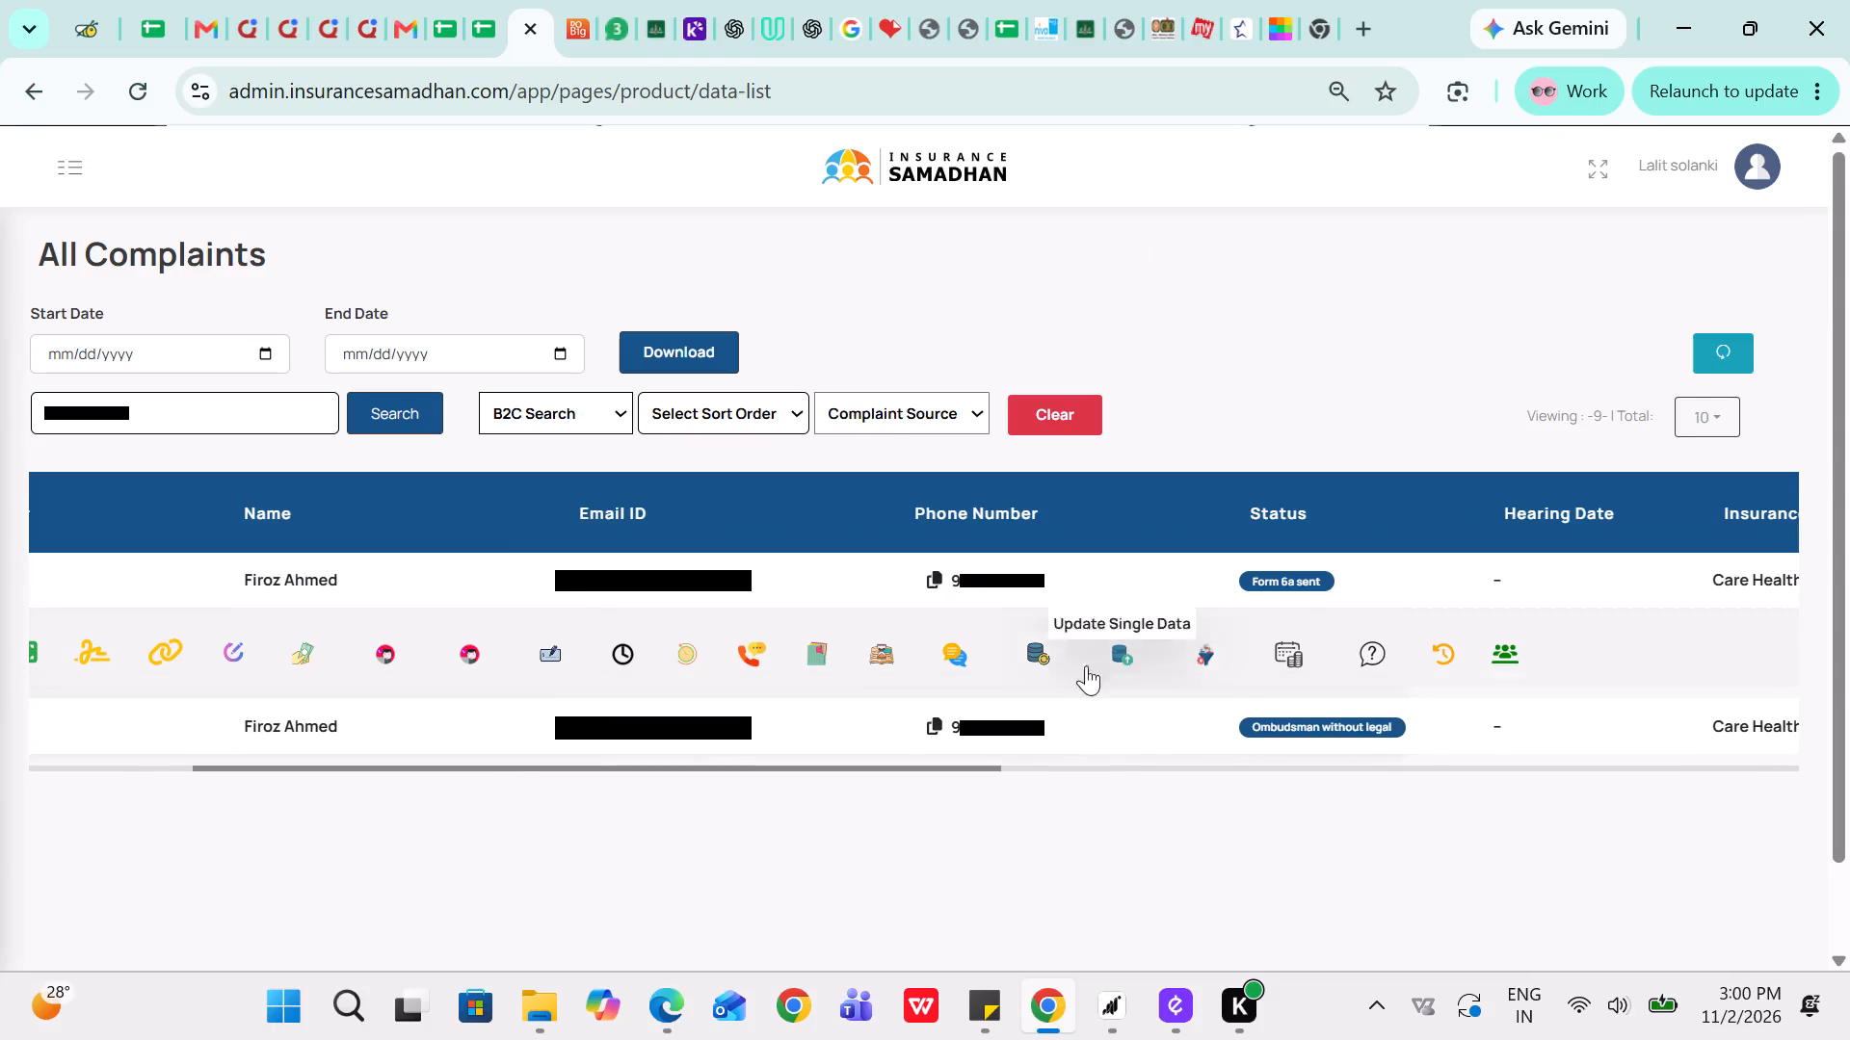
click(955, 662)
scroll(978, 649, down, 8)
scroll(979, 659, up, 1)
scroll(979, 661, down, 3)
scroll(985, 676, up, 1)
scroll(985, 676, down, 2)
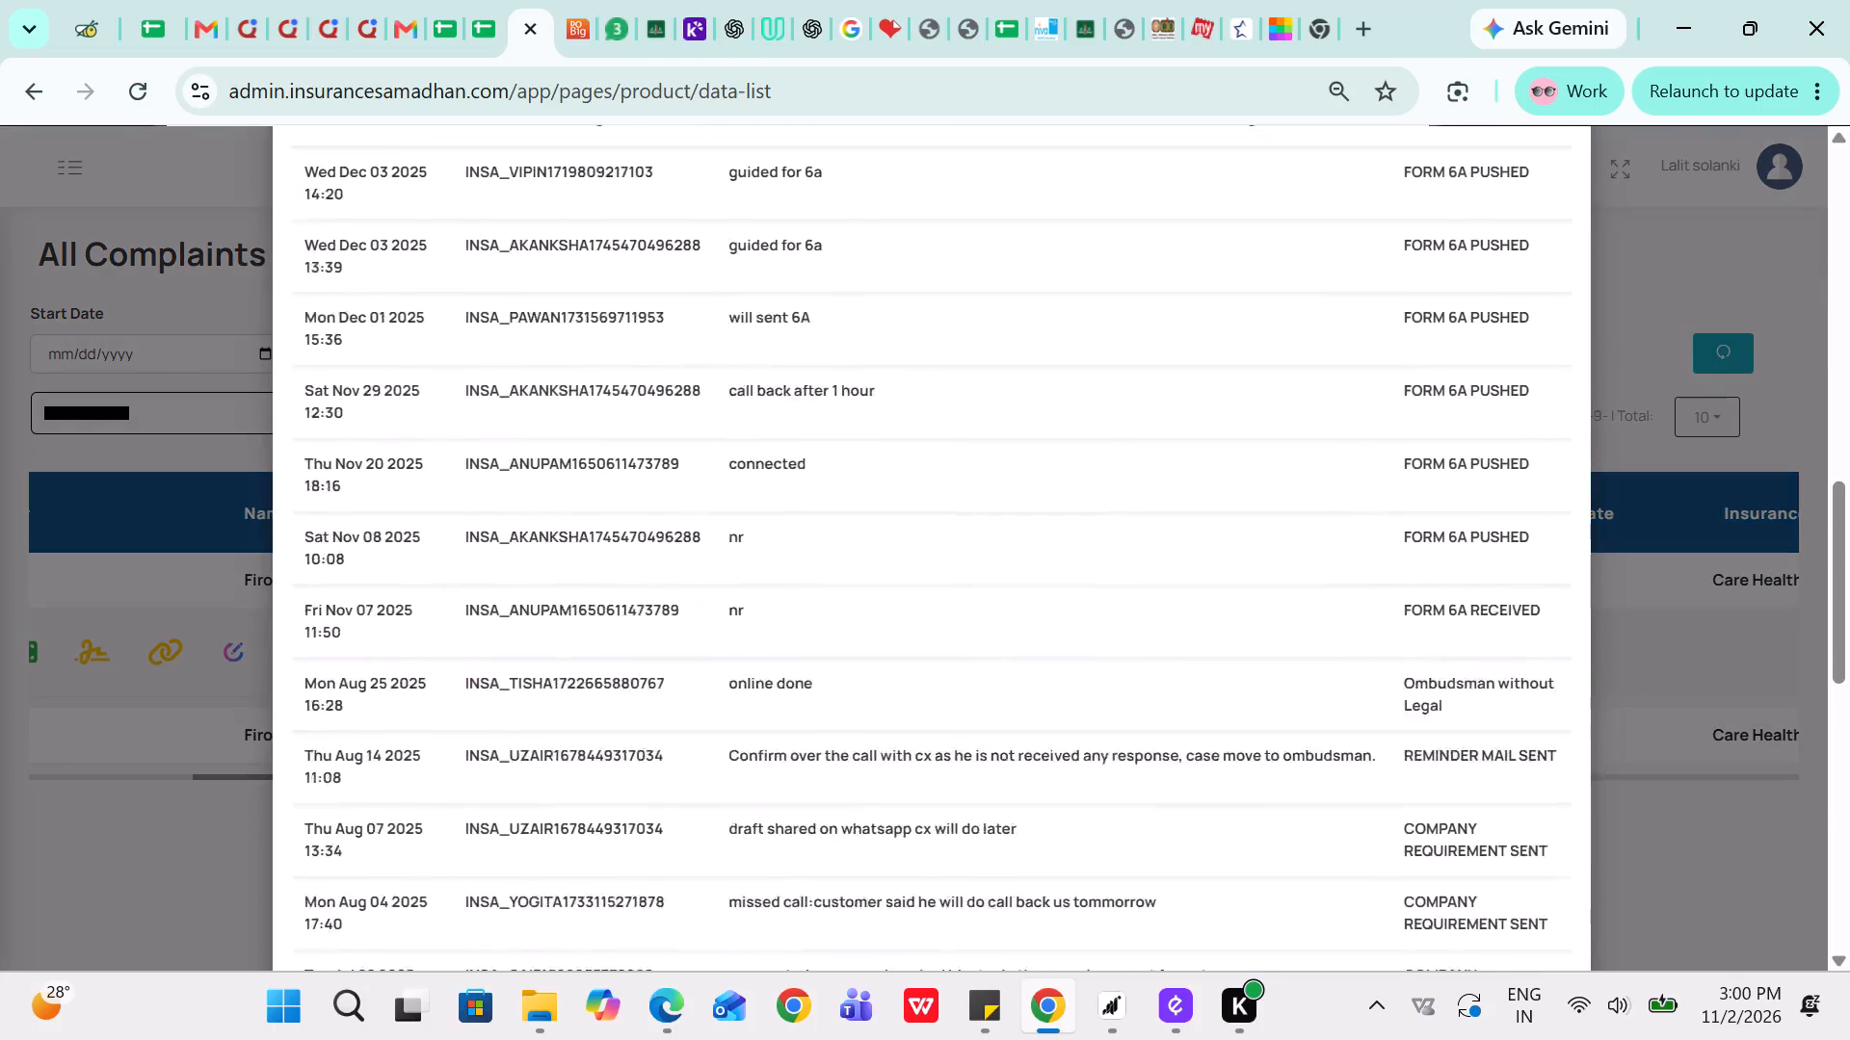
Close the communication log and review the status history of the "Form 6a sent" complaint through its latest entry.
scroll(1047, 702, up, 14)
click(1715, 577)
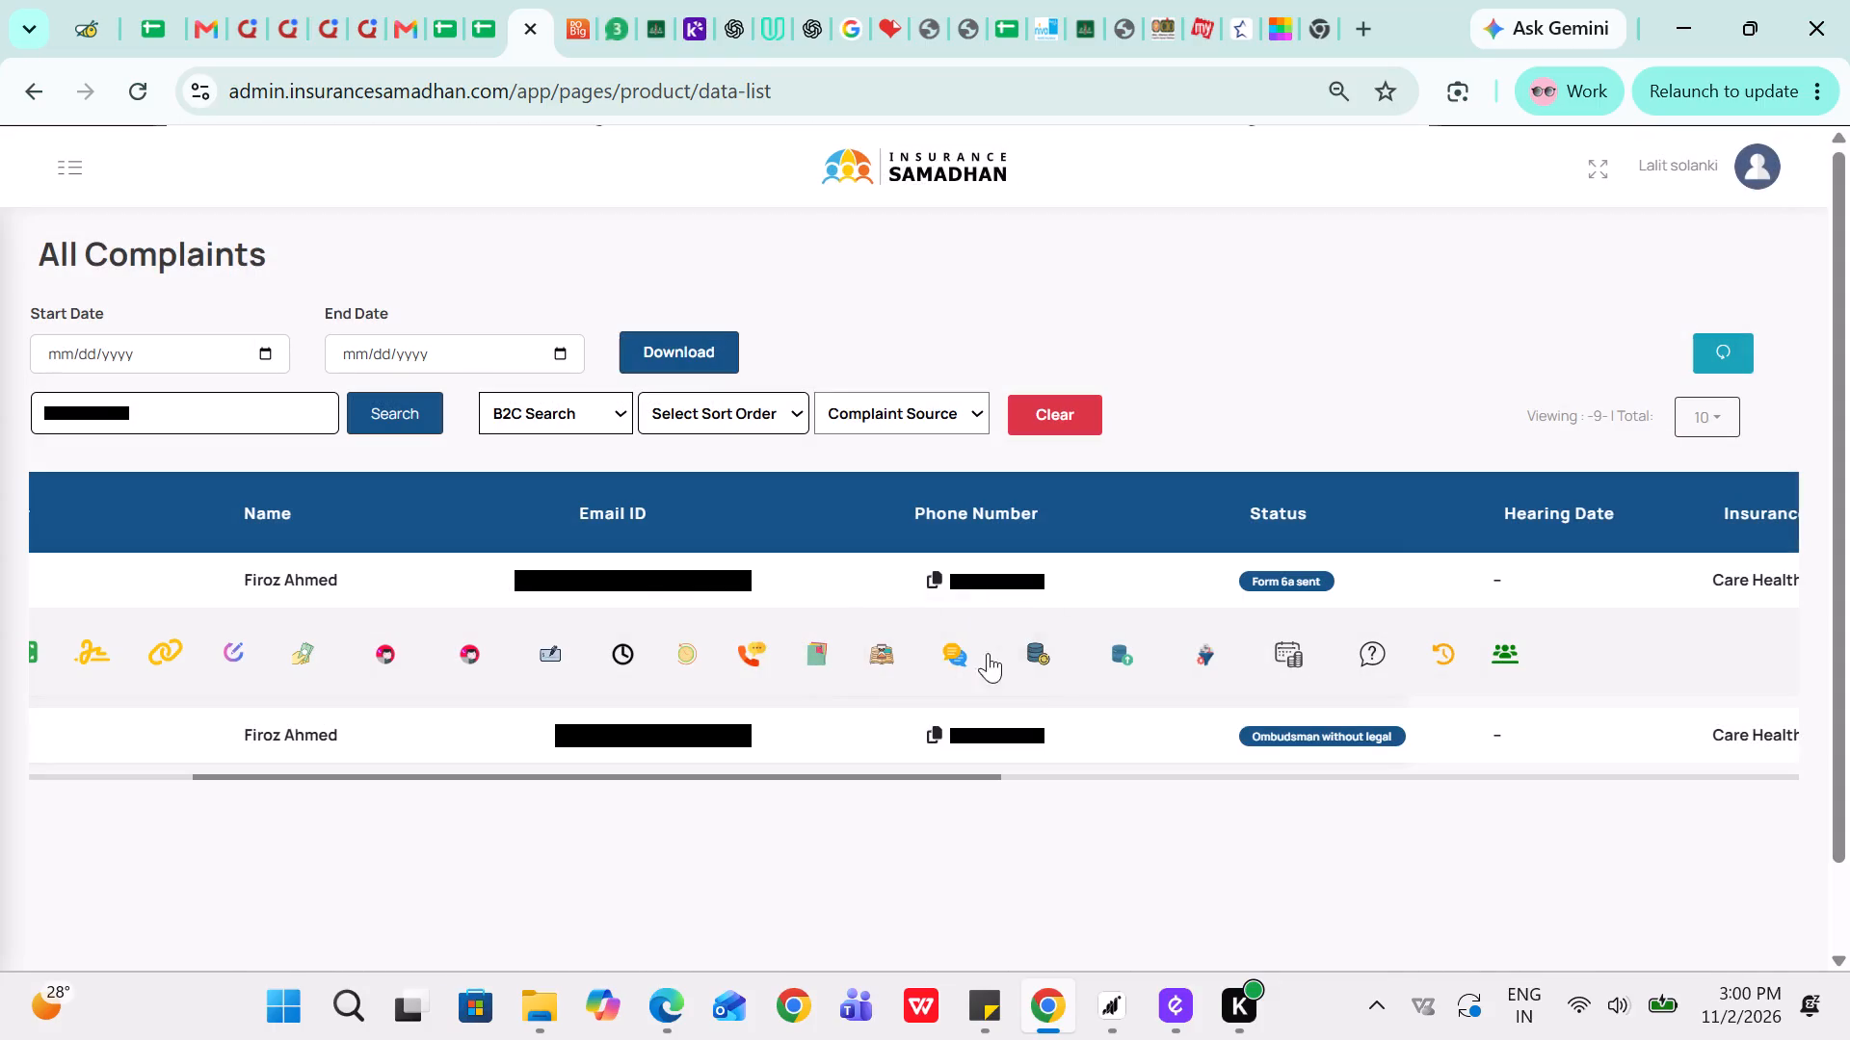
click(700, 655)
scroll(699, 662, down, 15)
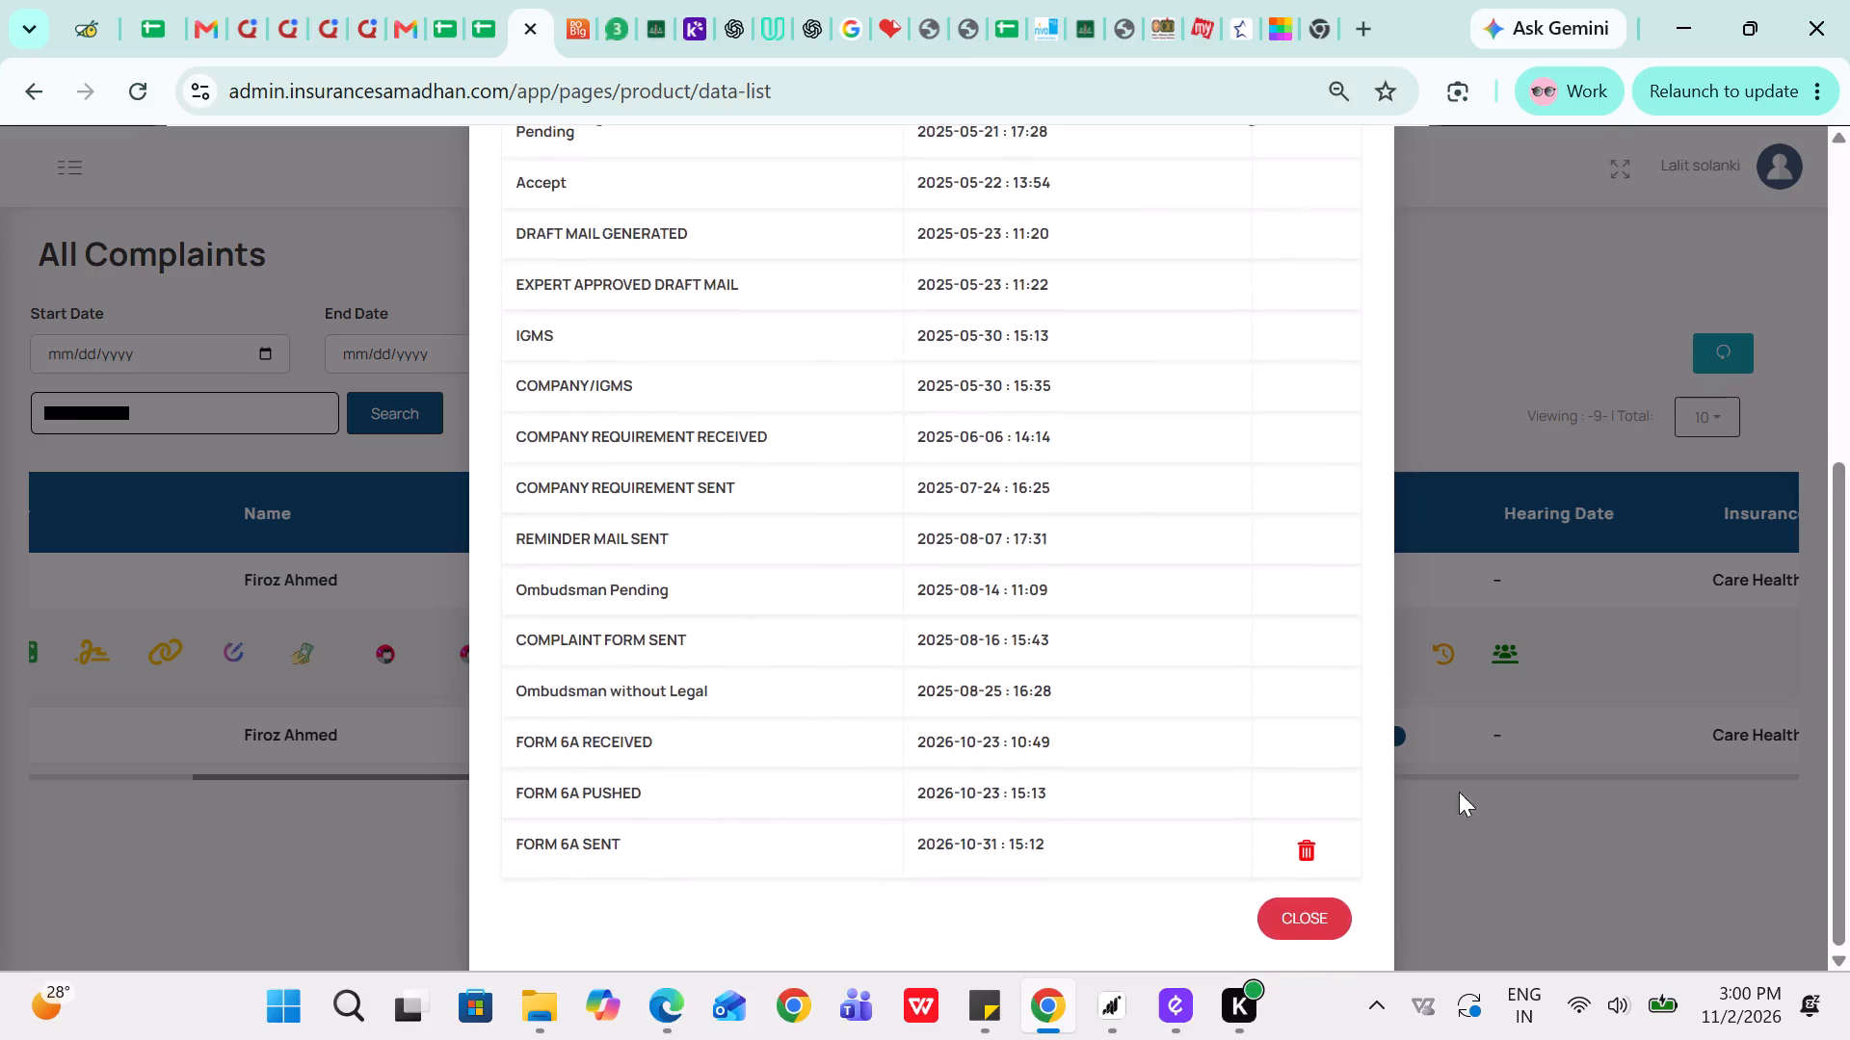
click(1605, 802)
click(1117, 571)
Review the status history of the "Ombudsman without legal" complaint through its latest entry, and close it.
scroll(1065, 597, down, 4)
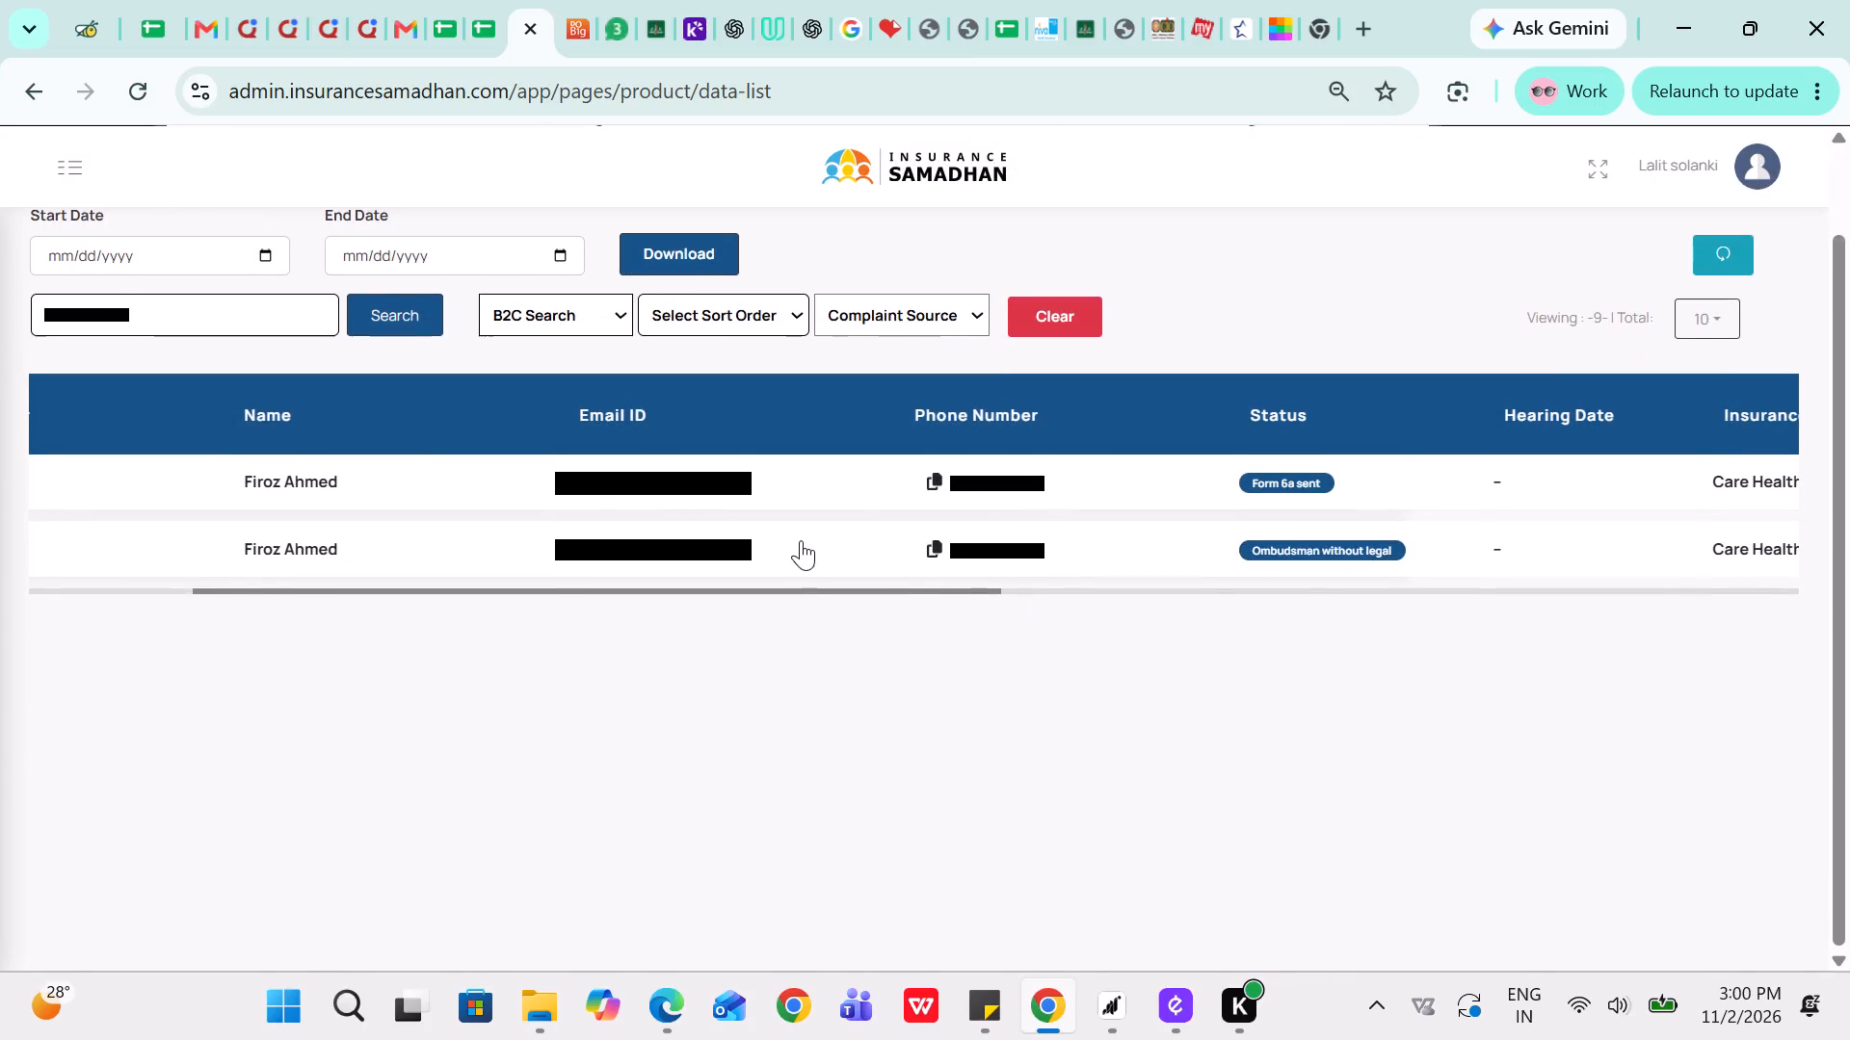
click(790, 546)
click(697, 621)
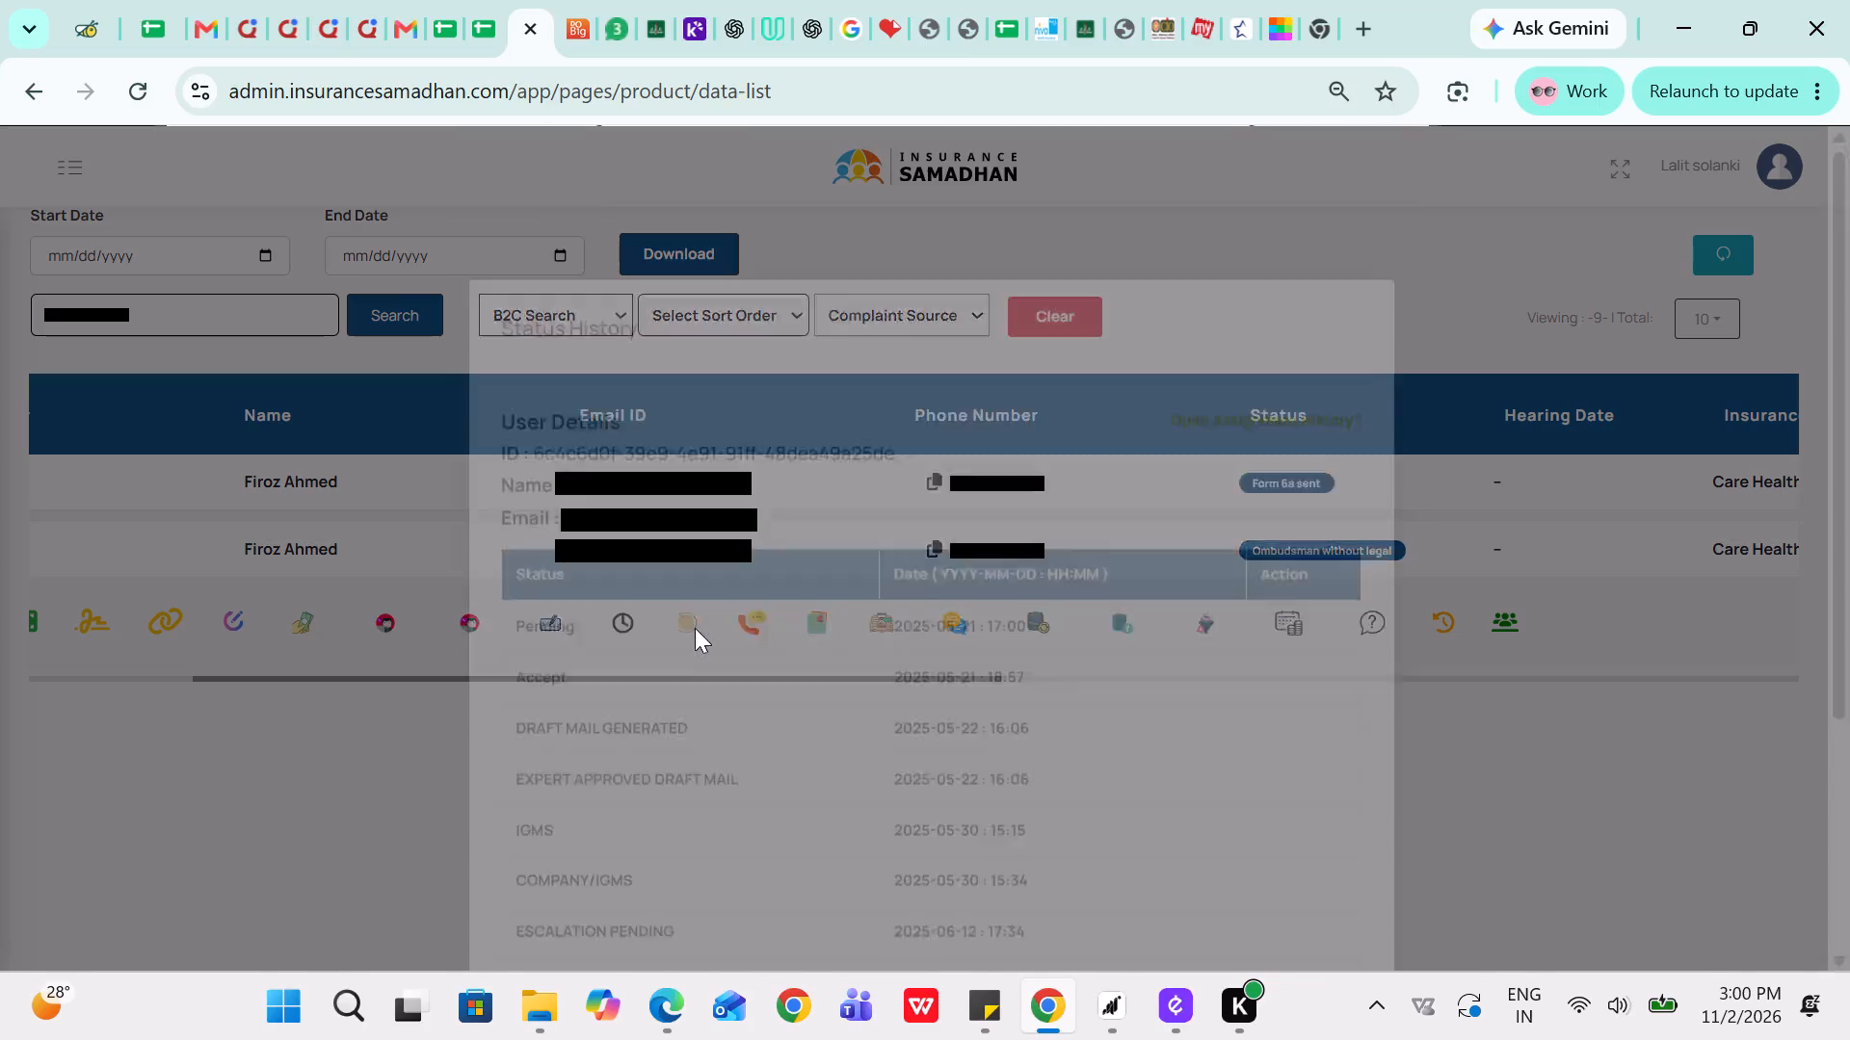
scroll(703, 620, down, 12)
click(1716, 783)
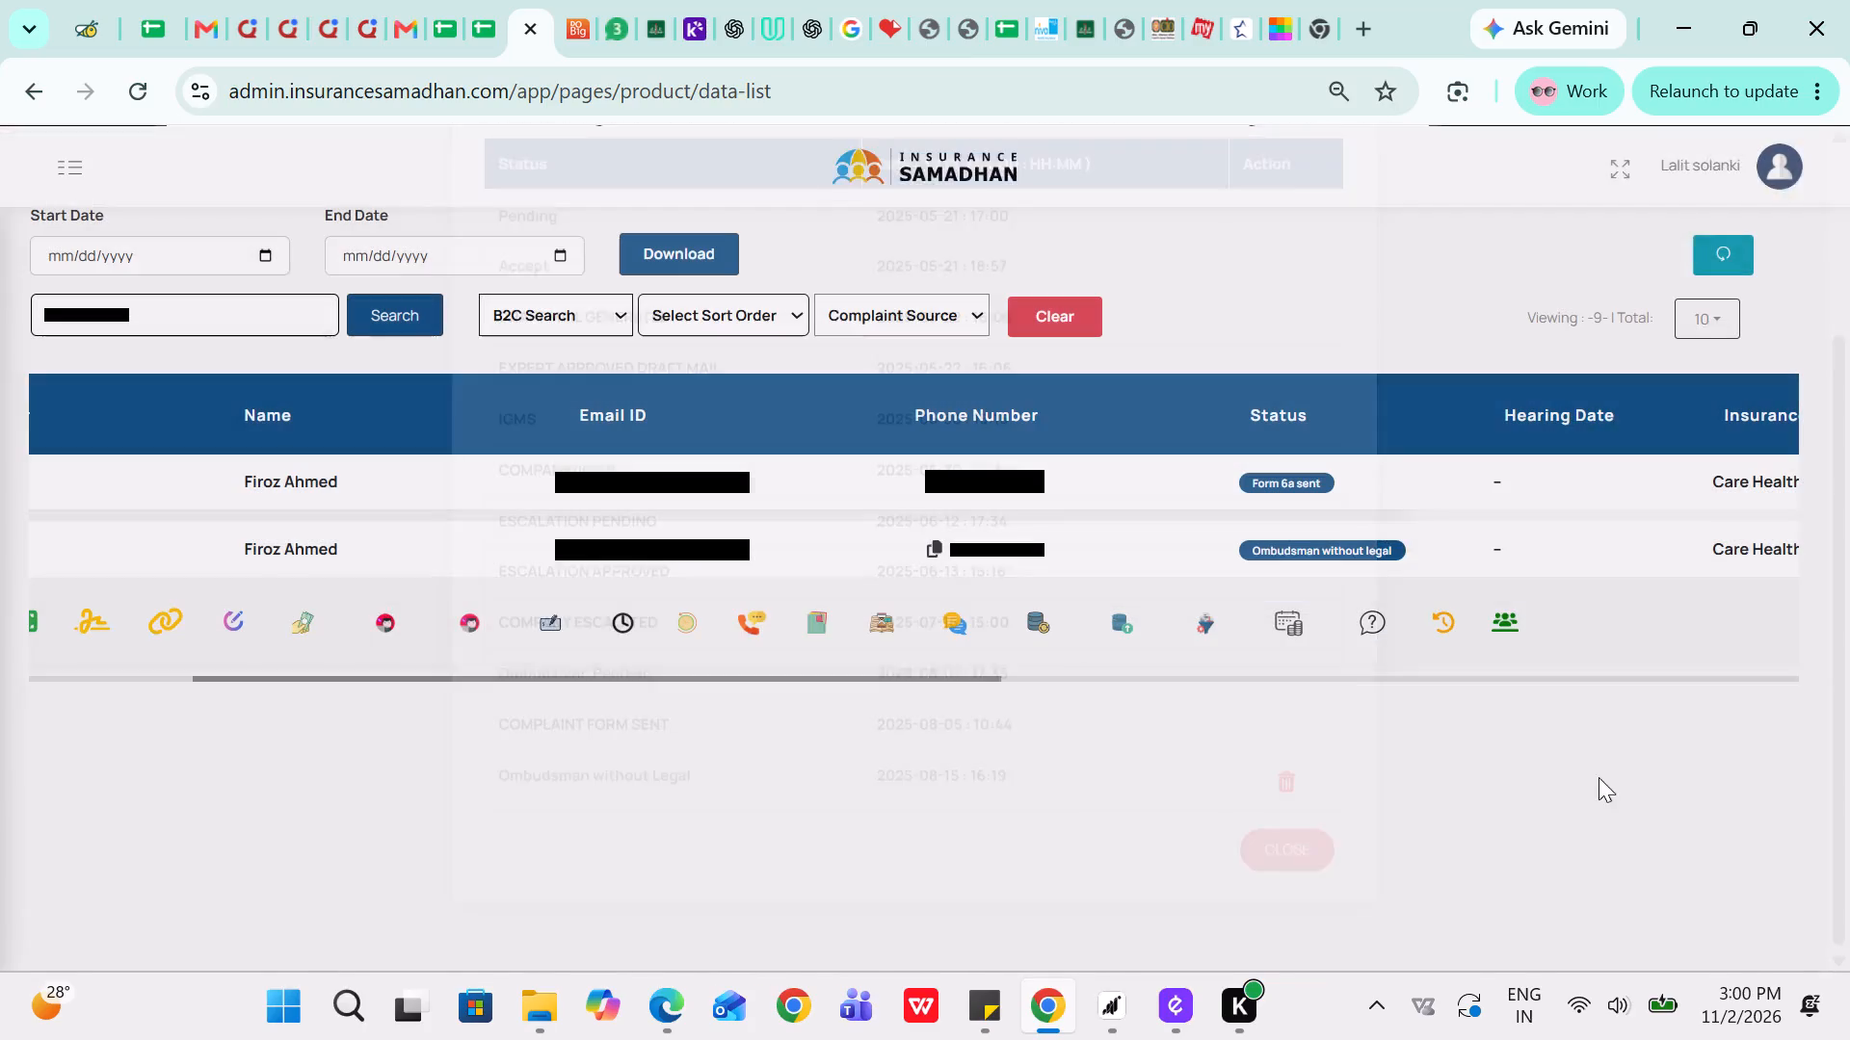
click(573, 545)
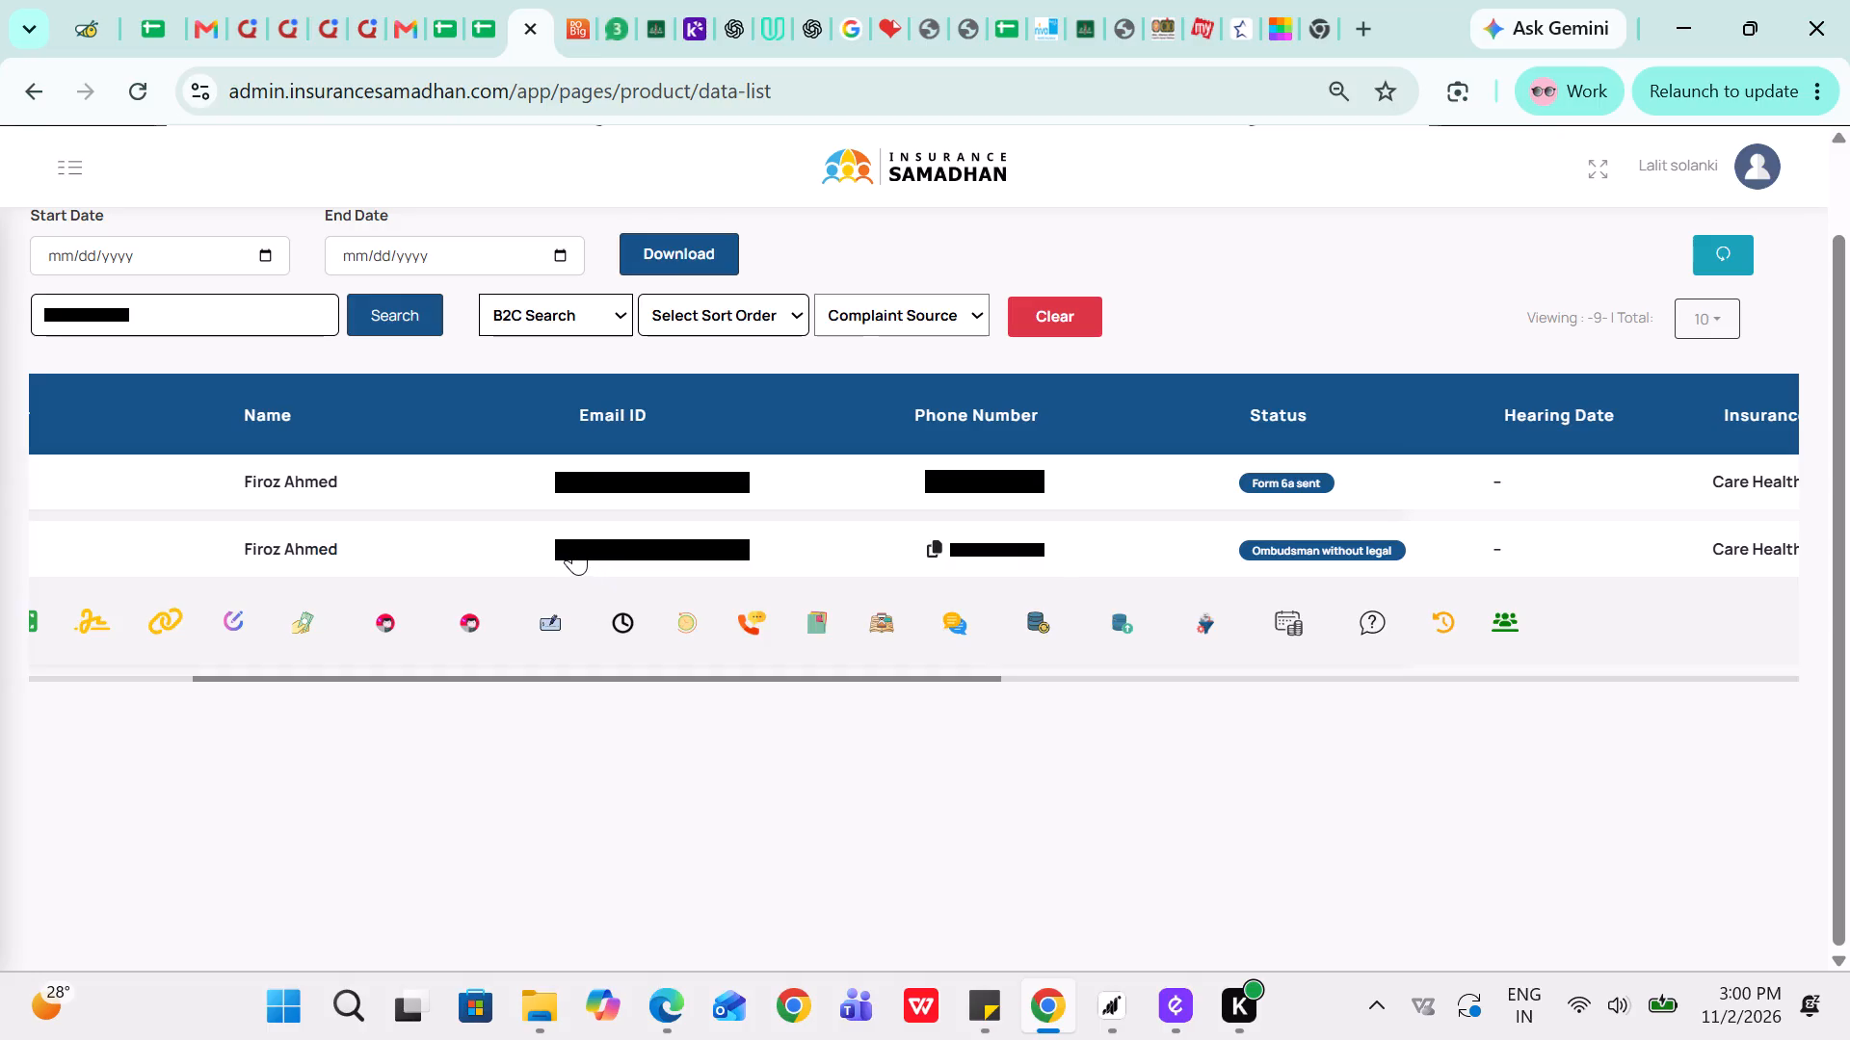
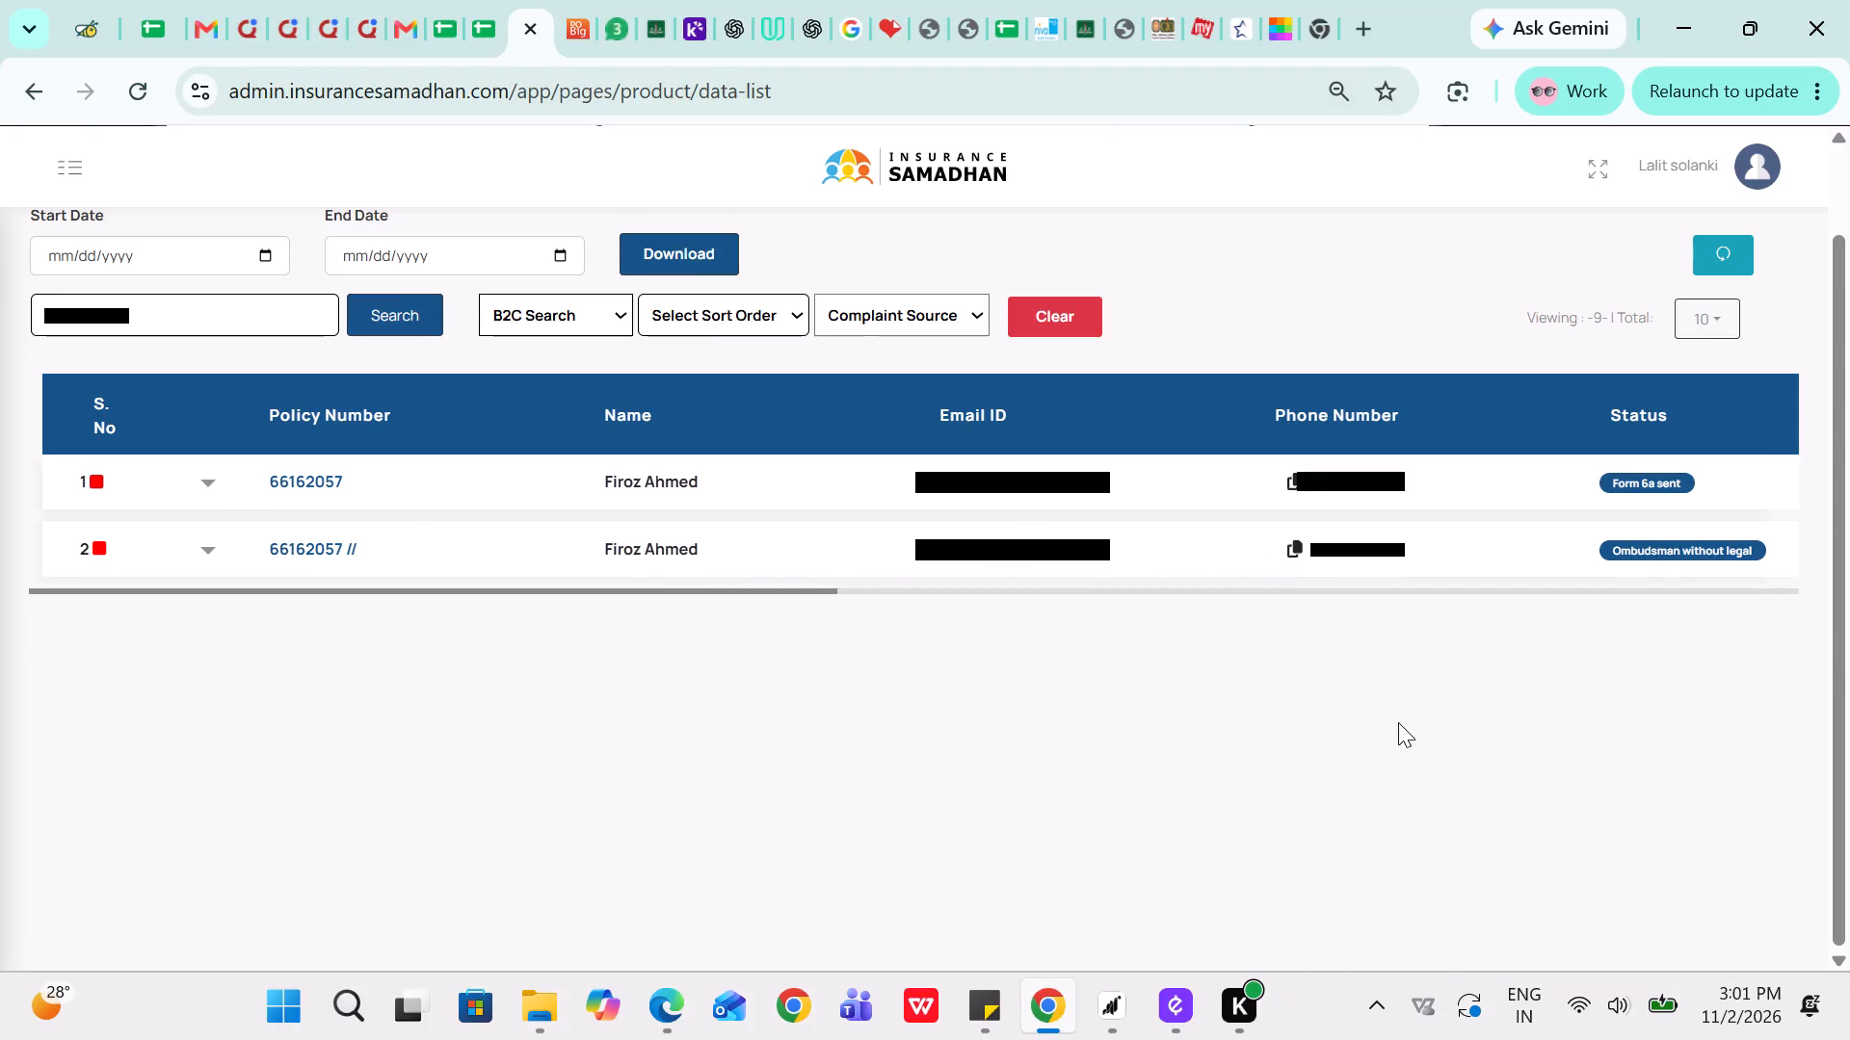
click(1228, 549)
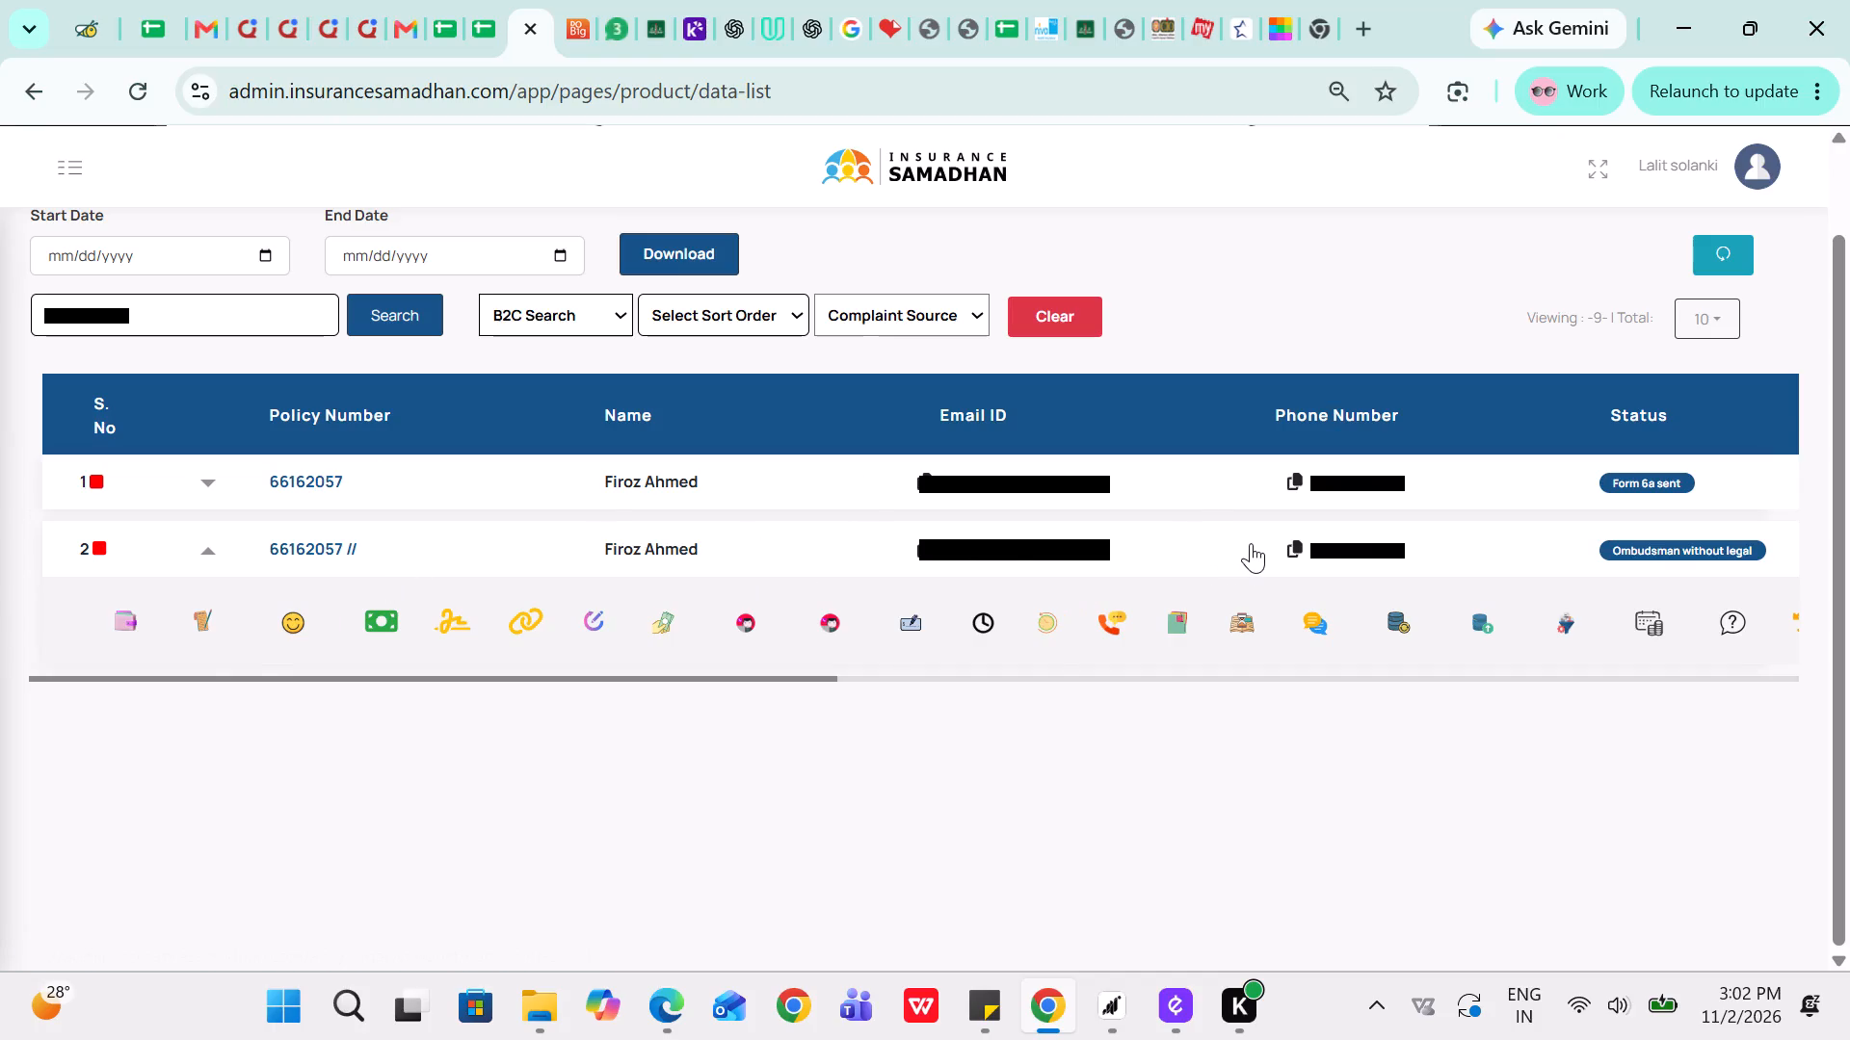
scroll(1251, 543, left, 3)
scroll(1251, 543, down, 2)
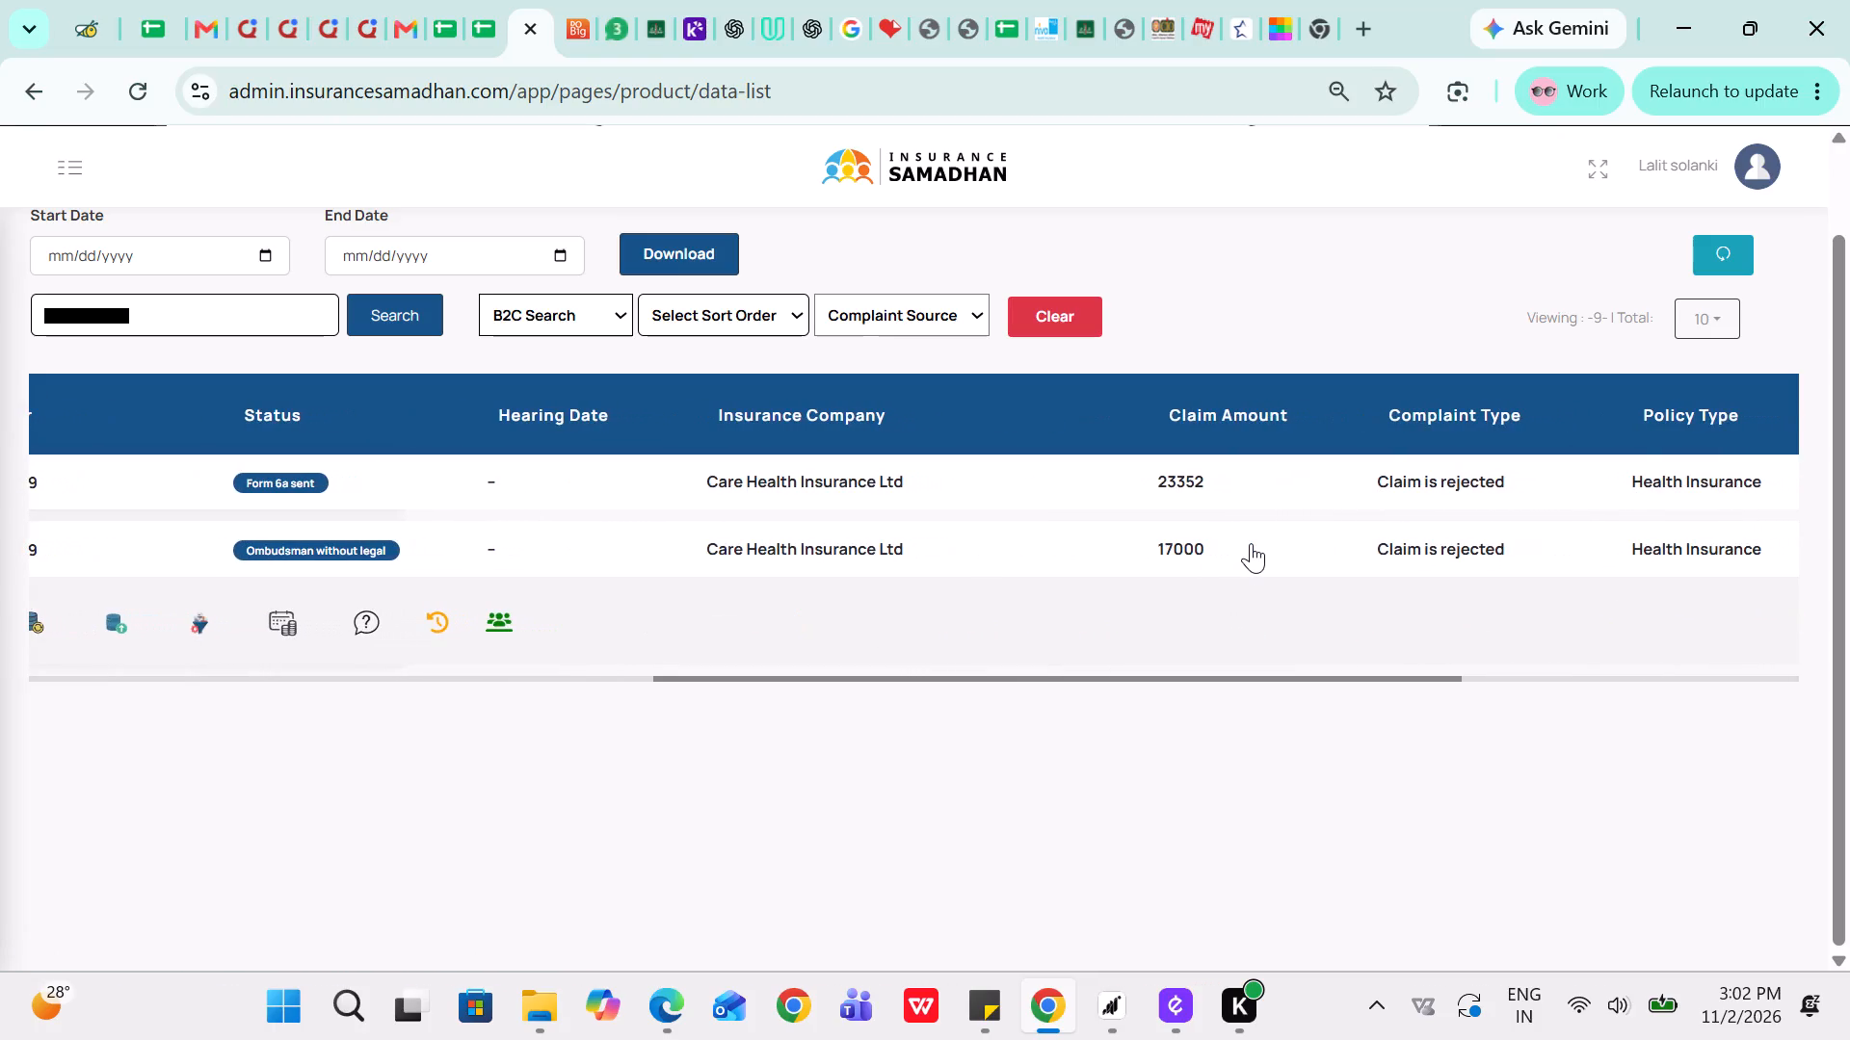
scroll(1251, 543, down, 1)
click(1251, 543)
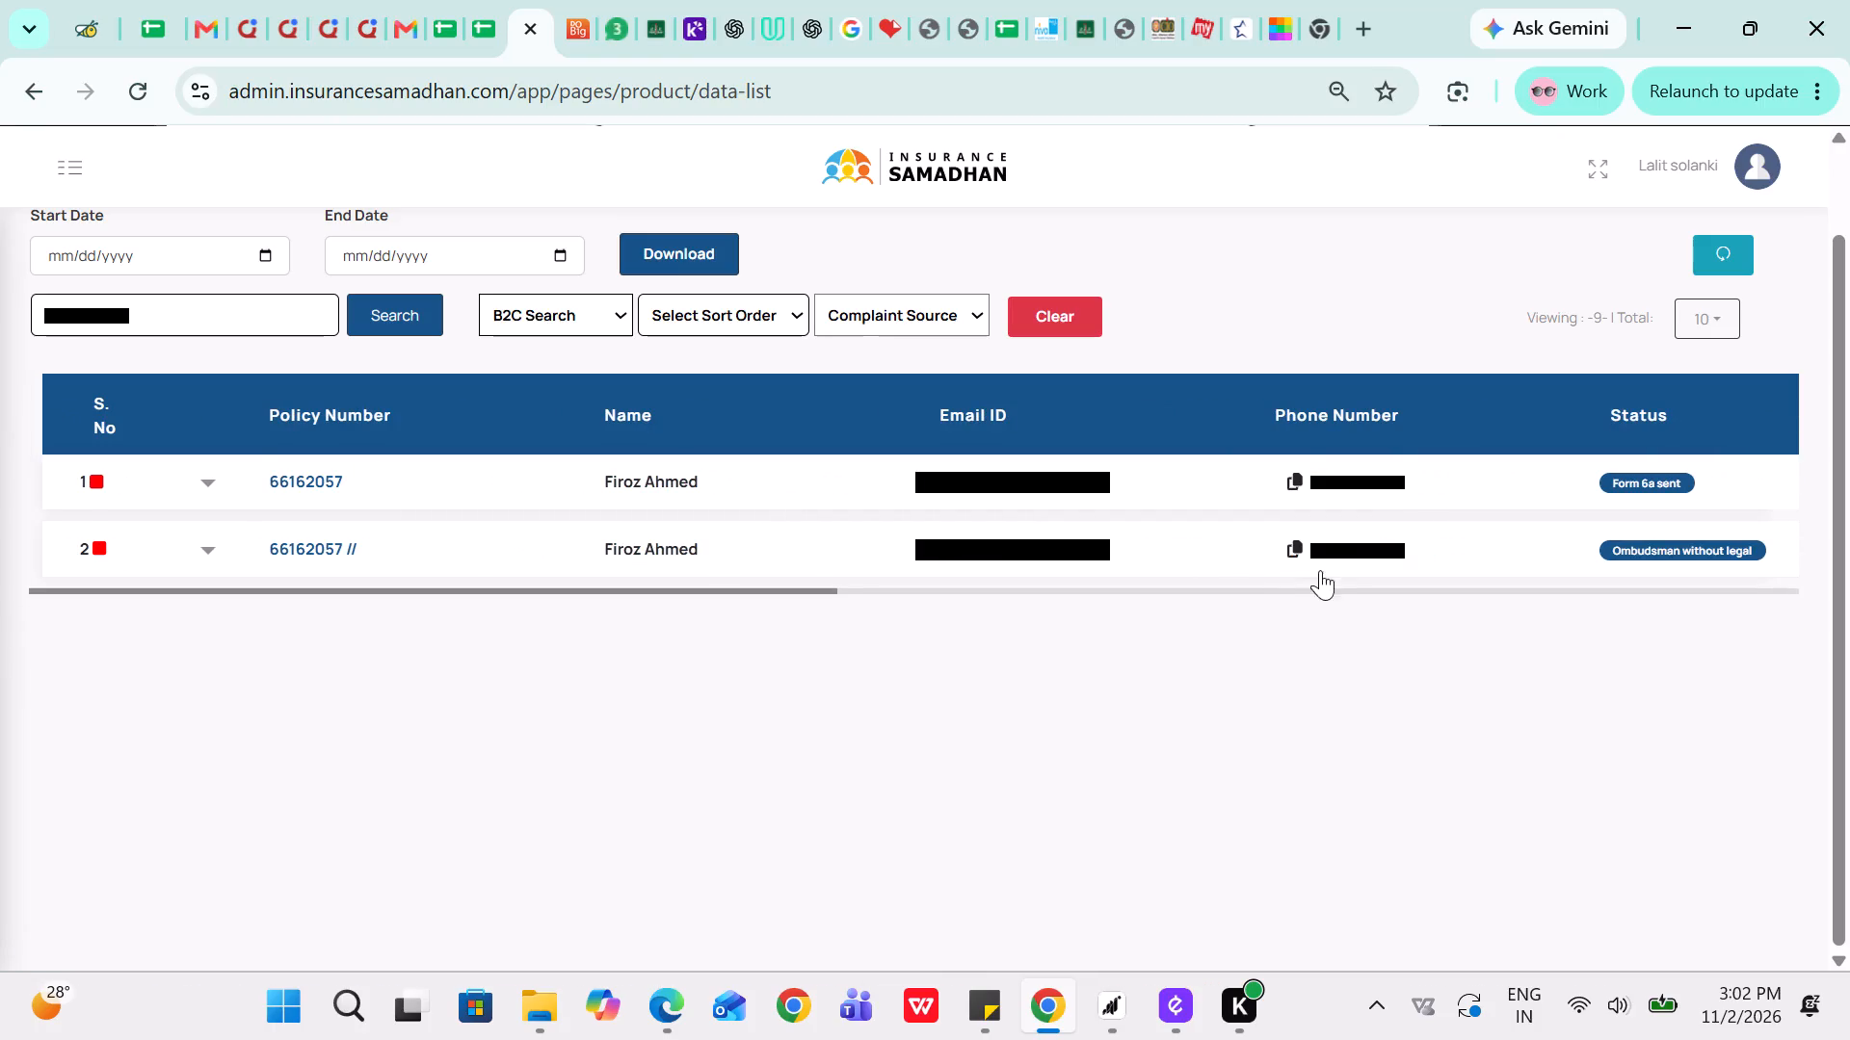
Check the complaint communication log of the "Ombudsman without legal" complaint.
click(1244, 550)
click(1326, 619)
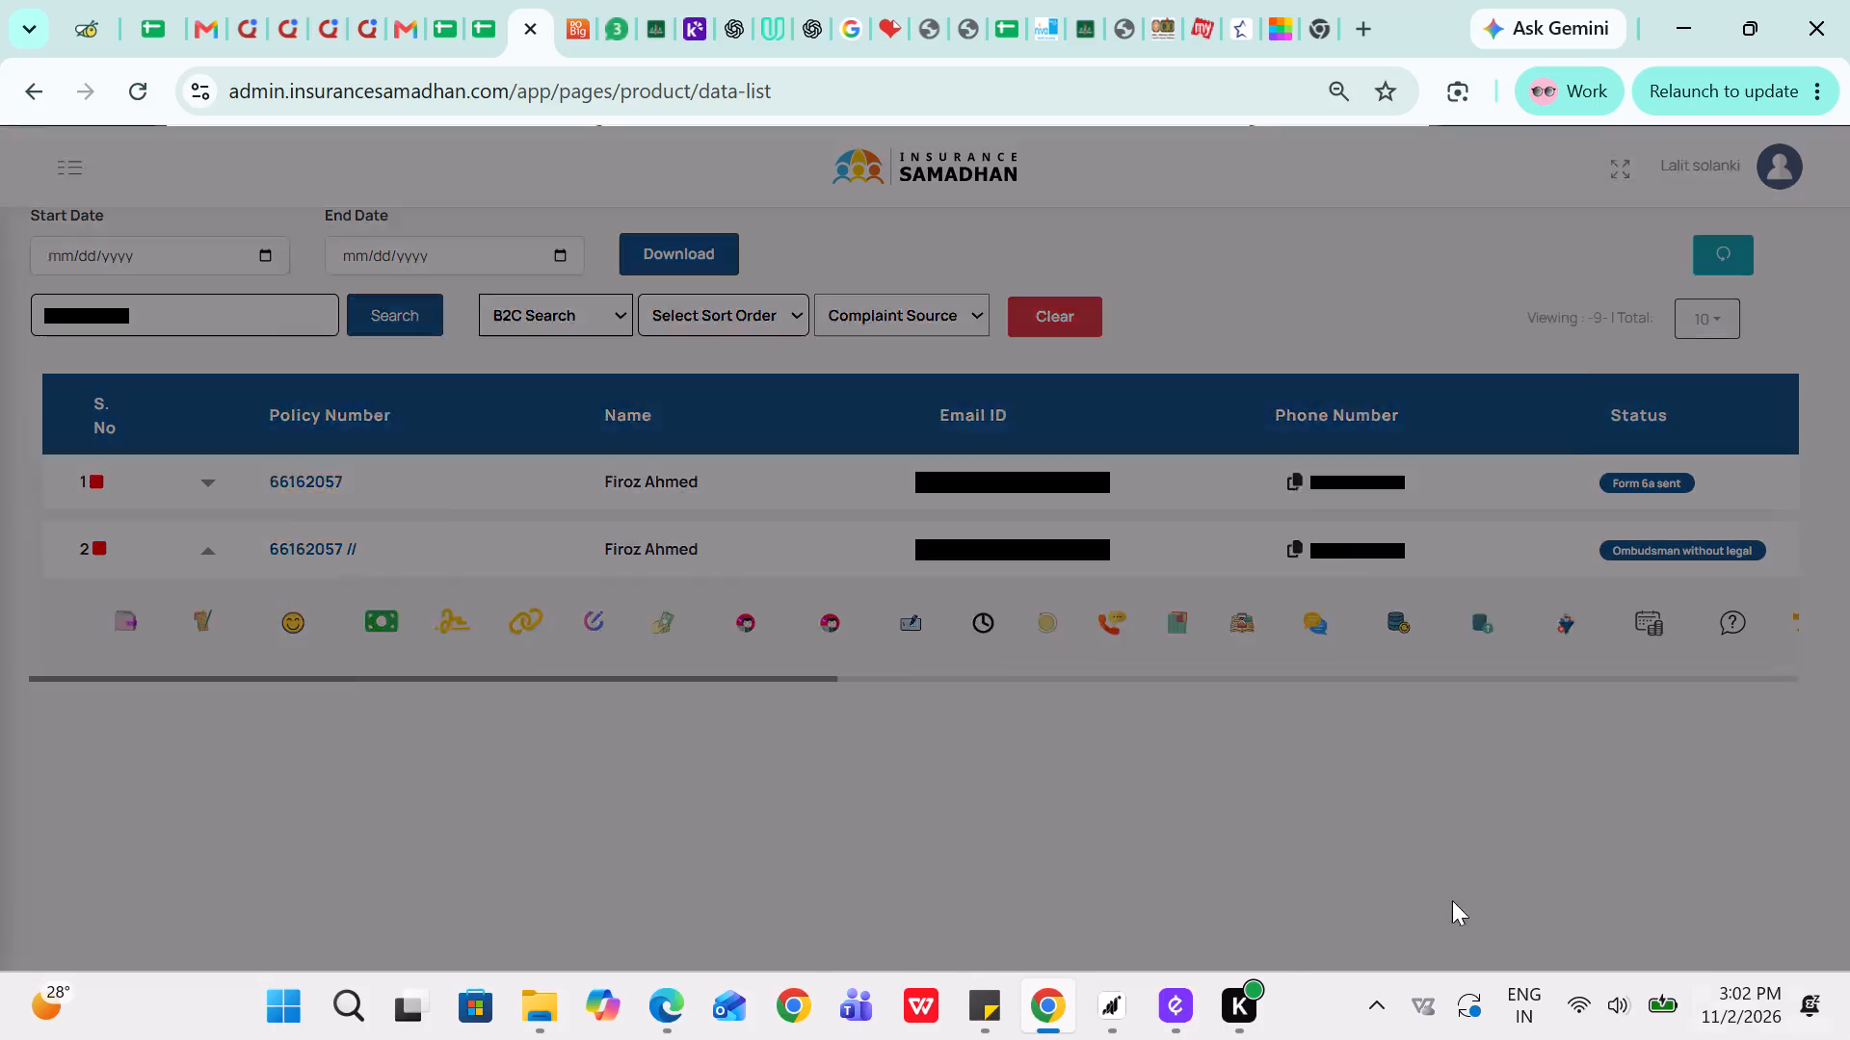
drag(1155, 571, 658, 581)
click(1268, 633)
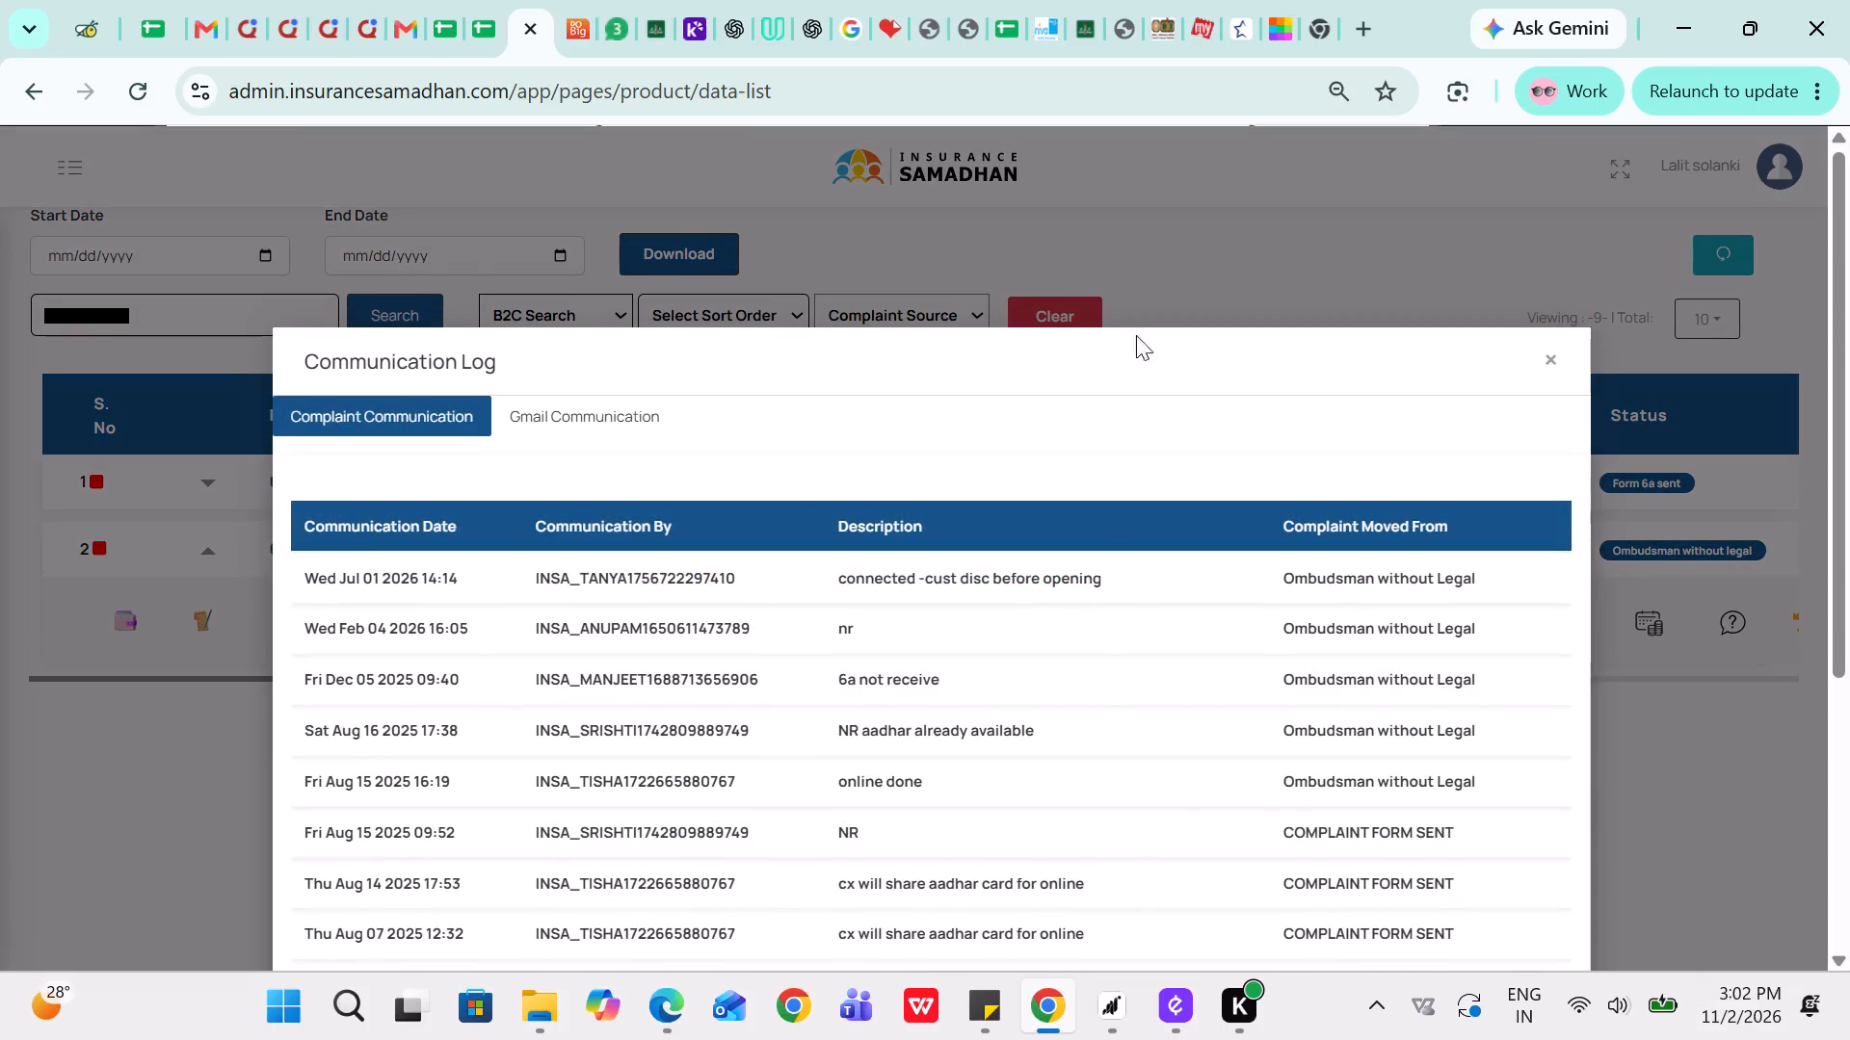
click(1122, 237)
click(201, 544)
click(1132, 742)
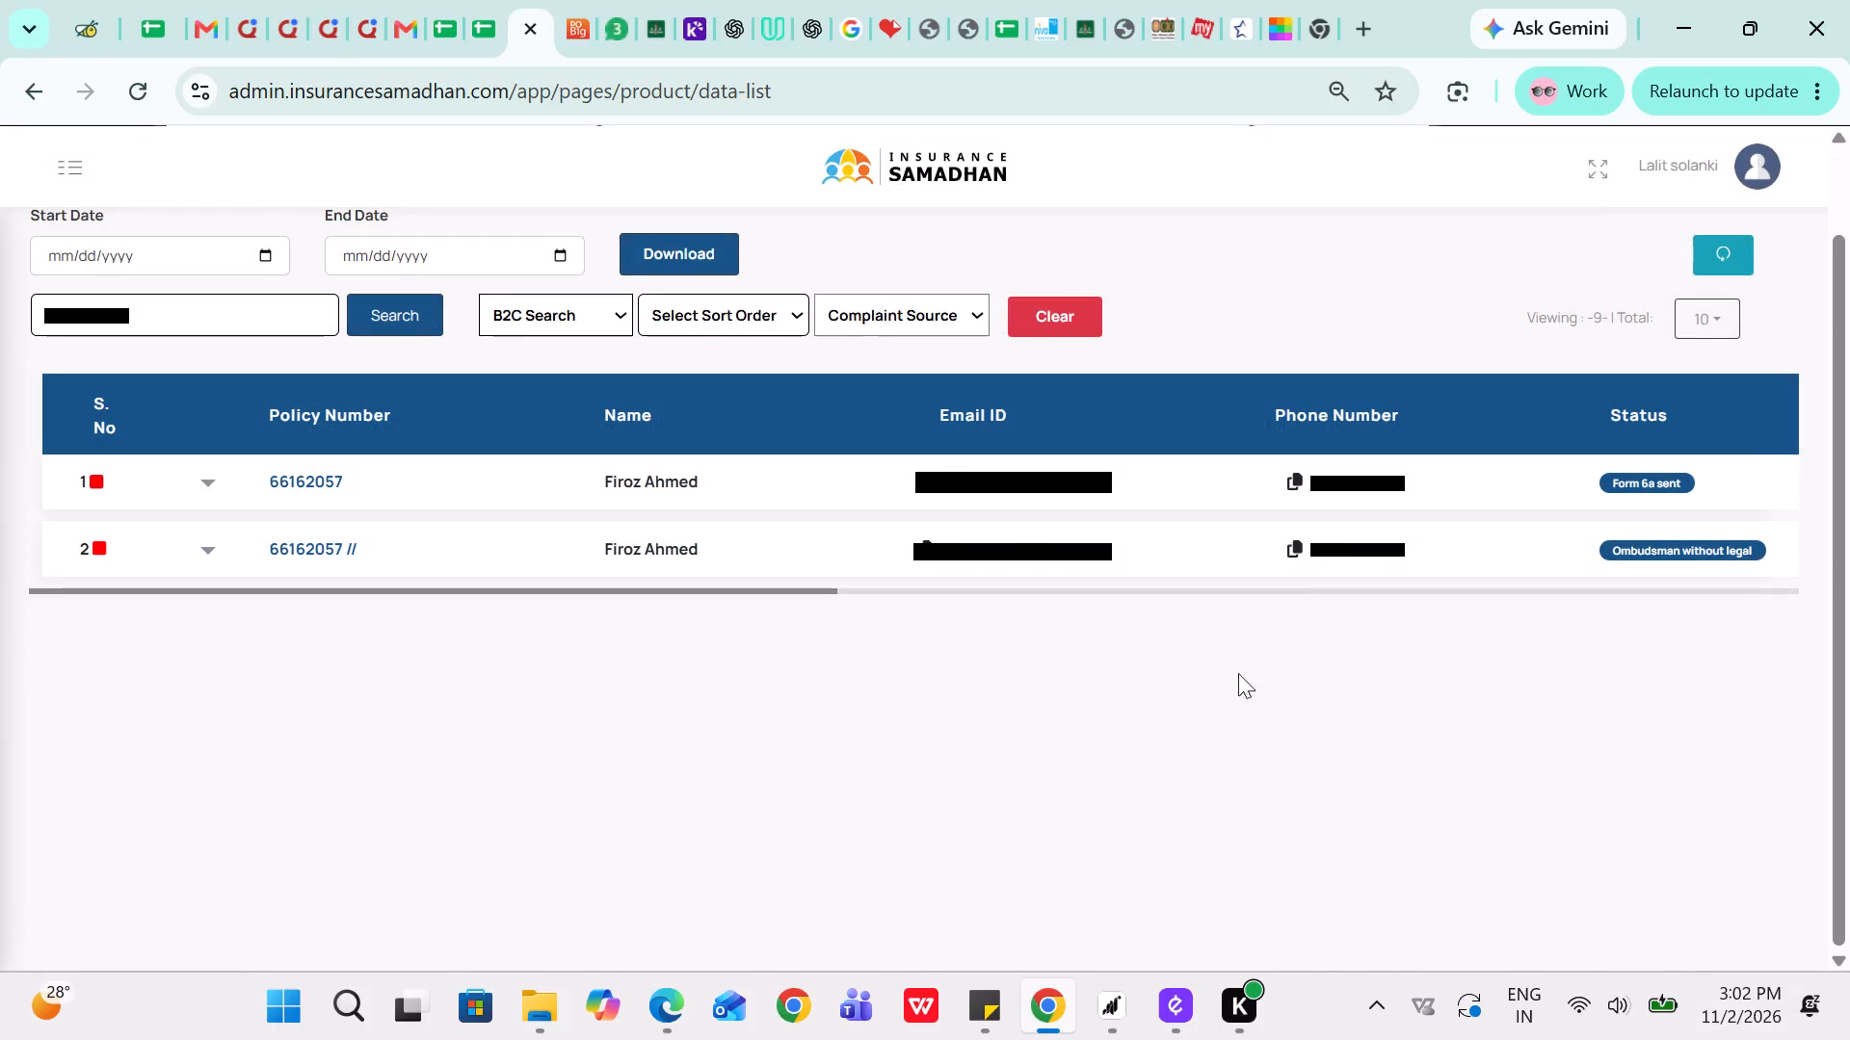
Open the "Ombudsman without legal" complaint's details and choose to generate a single reminder mail under its other actions.
scroll(1338, 577, left, 4)
scroll(1338, 577, right, 1)
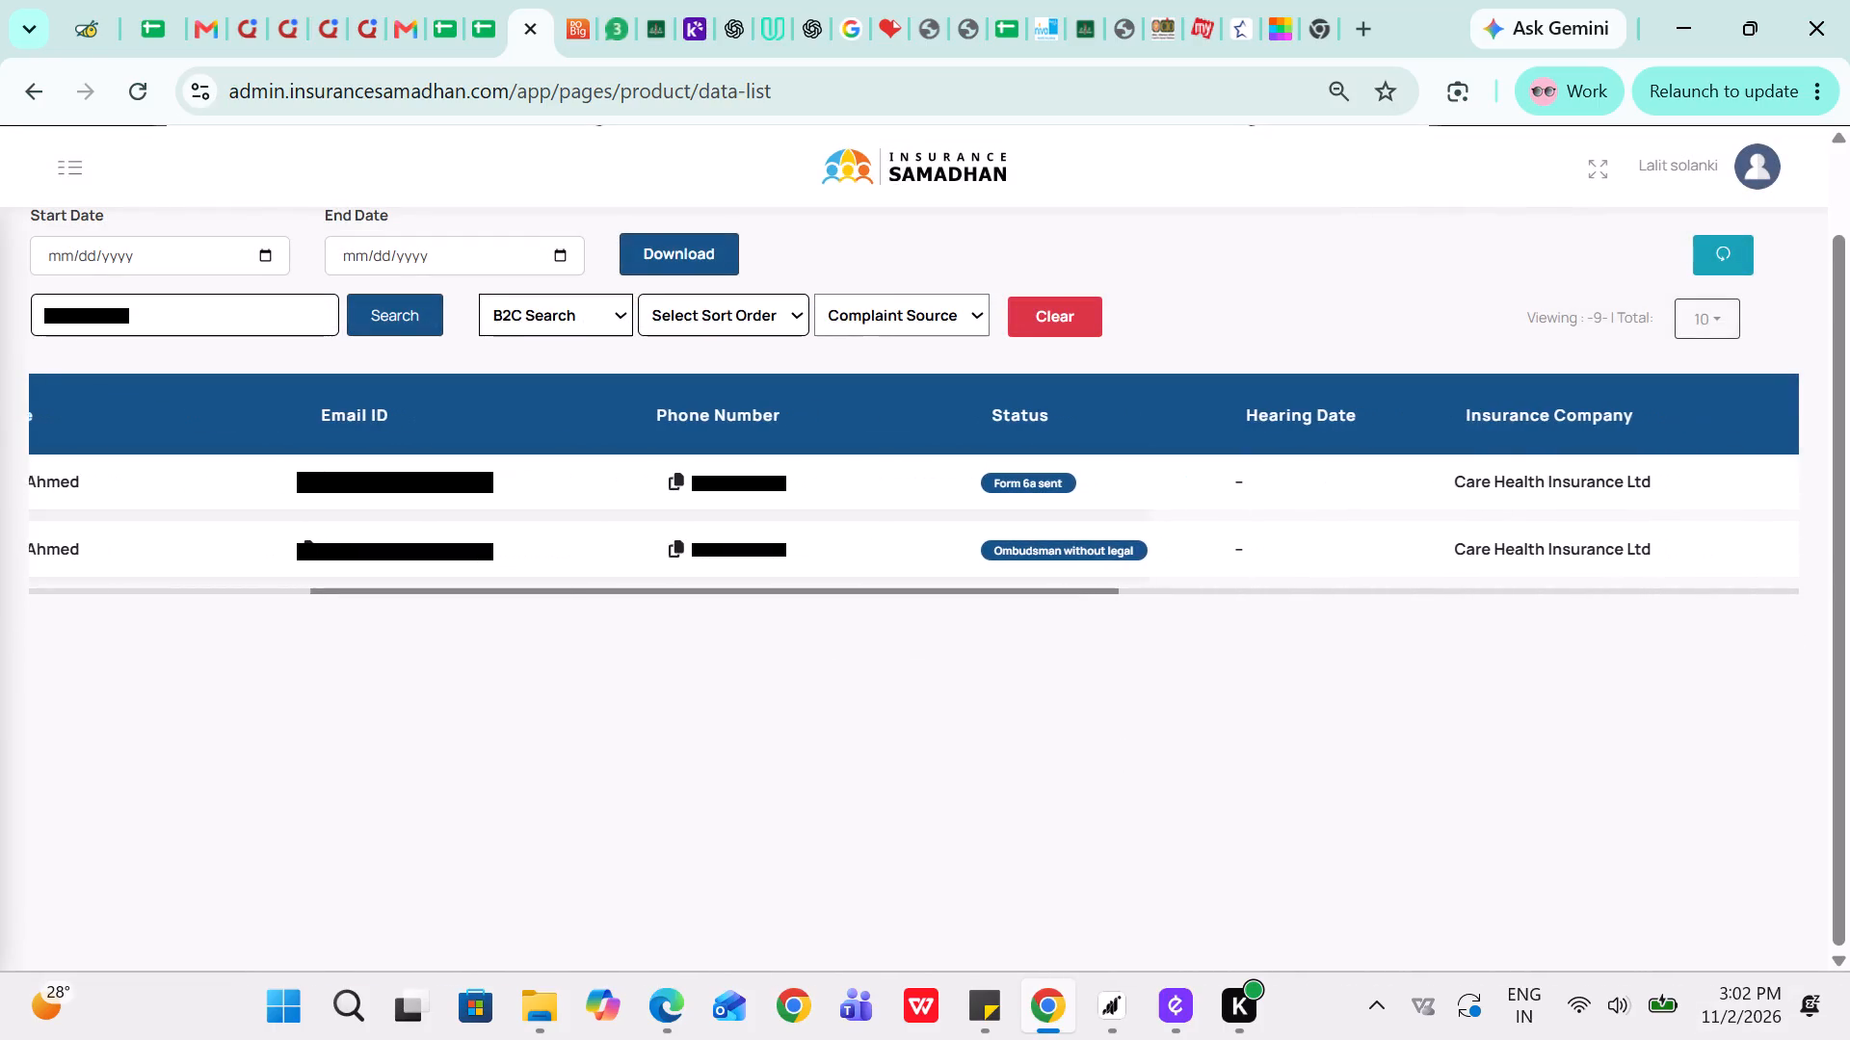
scroll(1338, 577, right, 2)
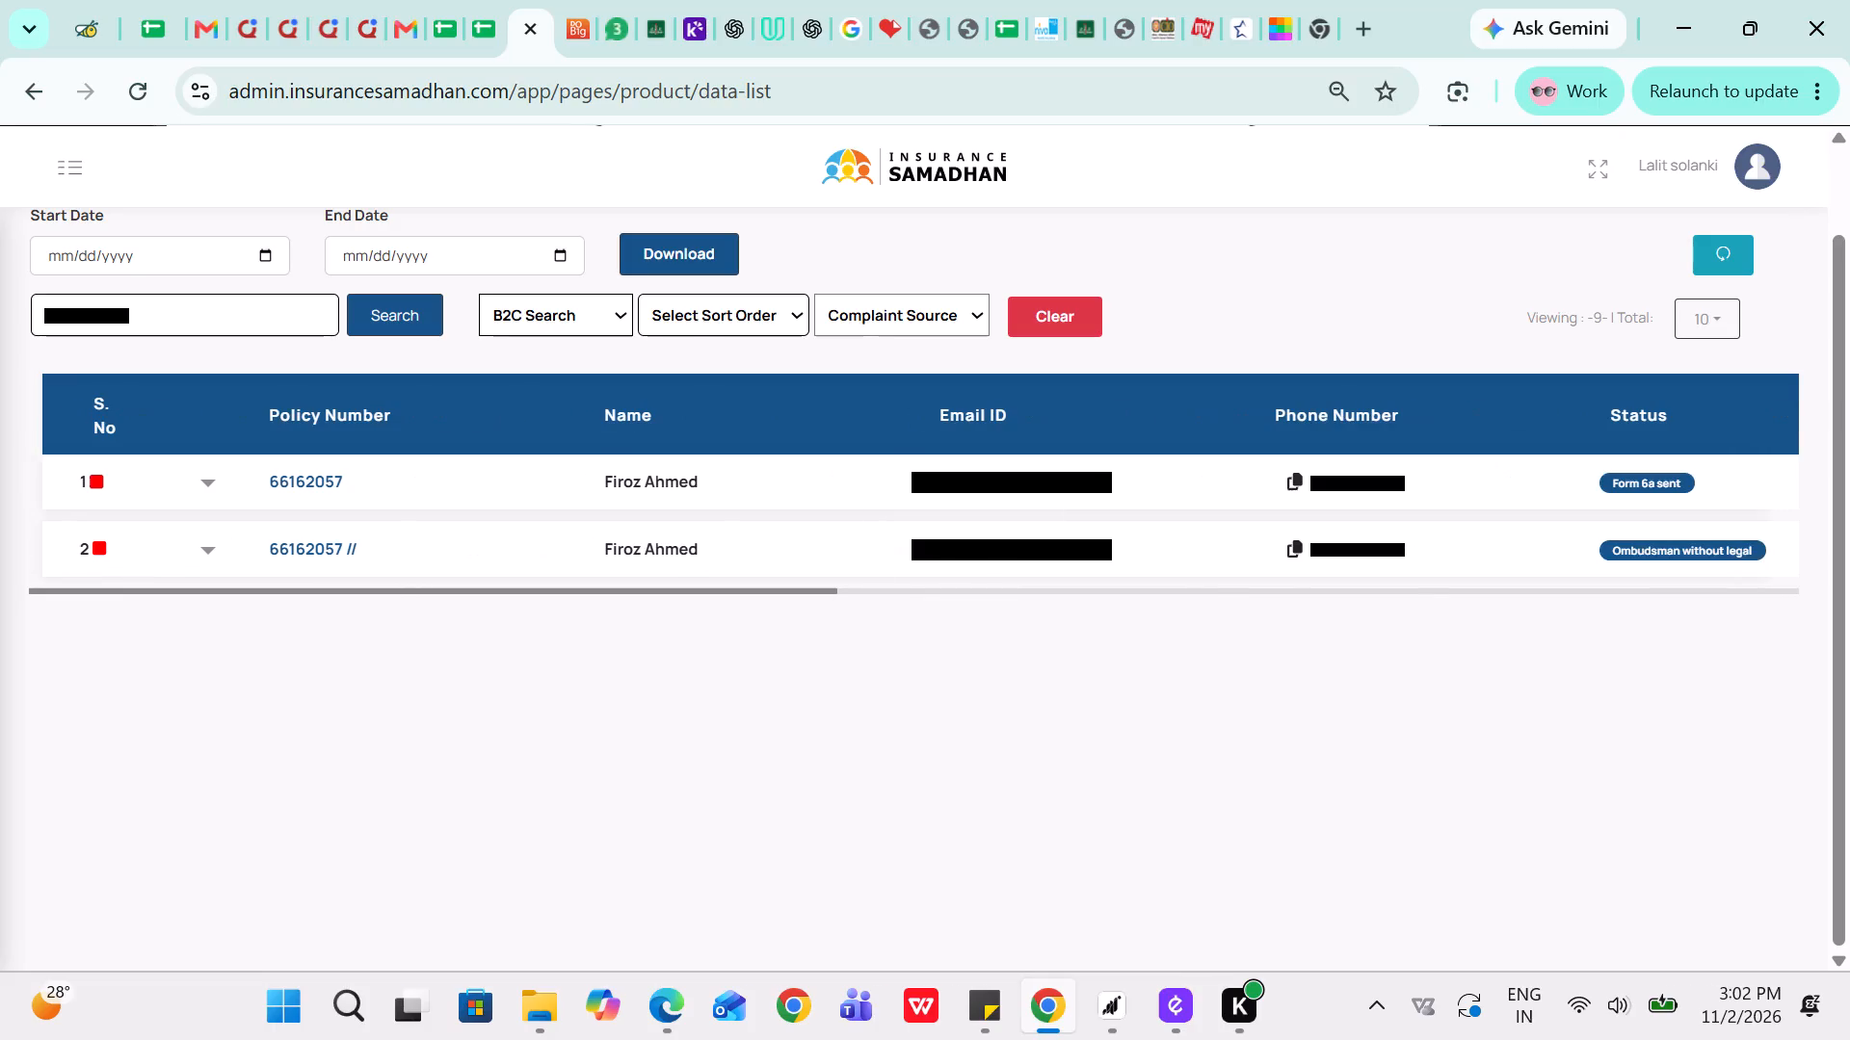
click(342, 537)
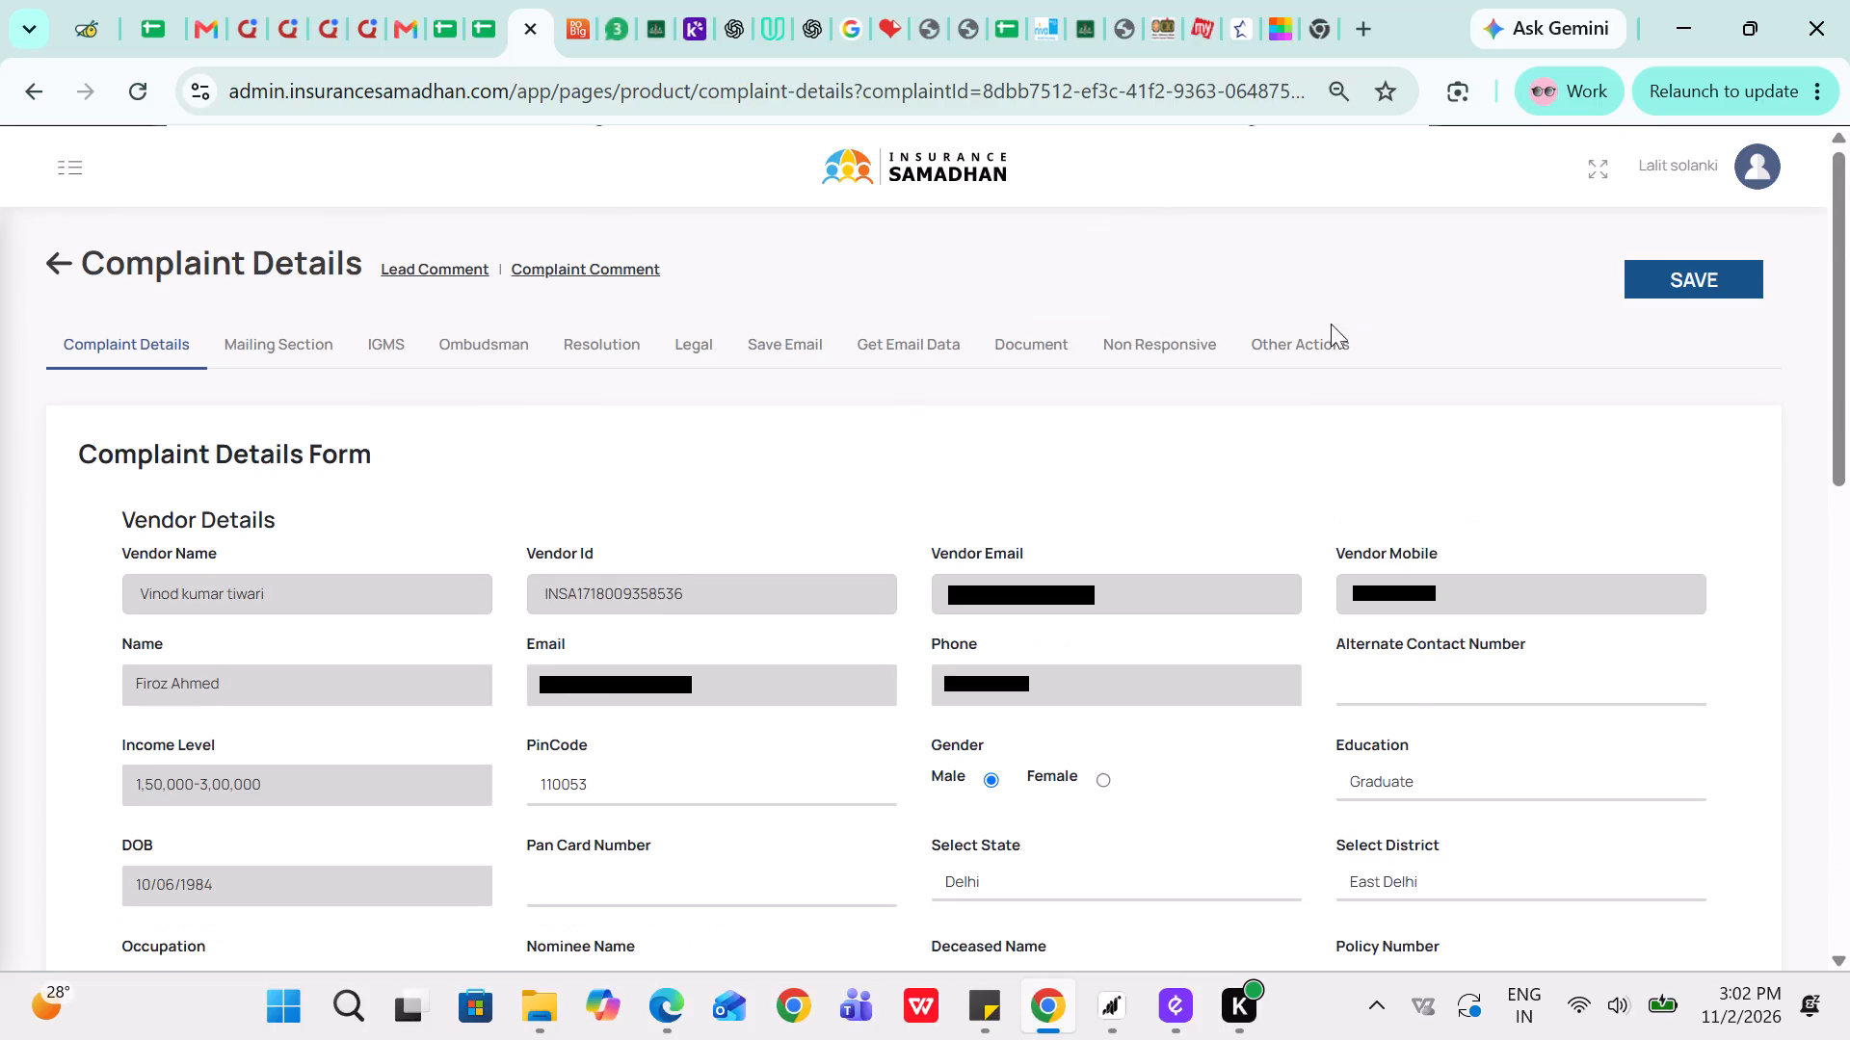
click(1308, 338)
scroll(687, 366, down, 1)
scroll(668, 379, up, 1)
scroll(641, 394, down, 2)
scroll(257, 632, down, 2)
click(164, 608)
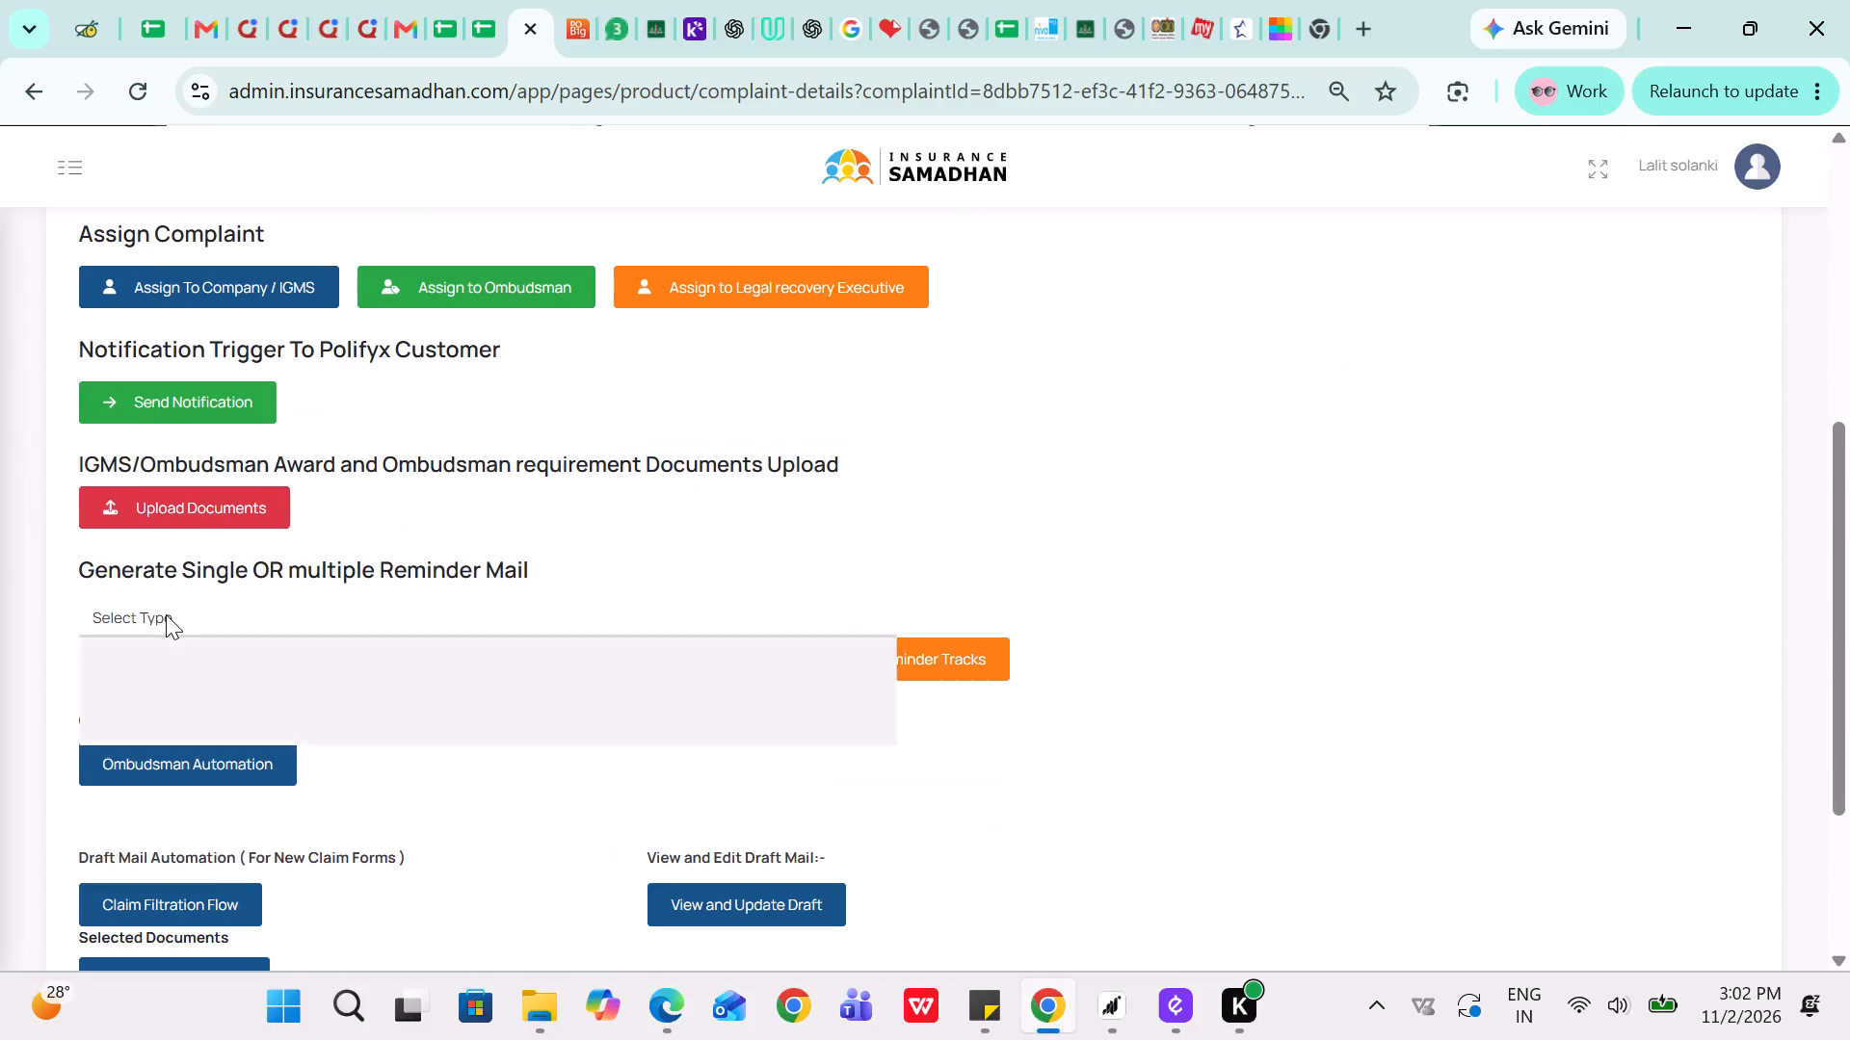
click(219, 692)
Send the Form 6A reminder mail to the Ombudsman for the complaint against Care Health Insurance Ltd.
scroll(708, 506, down, 3)
click(1067, 473)
click(1104, 544)
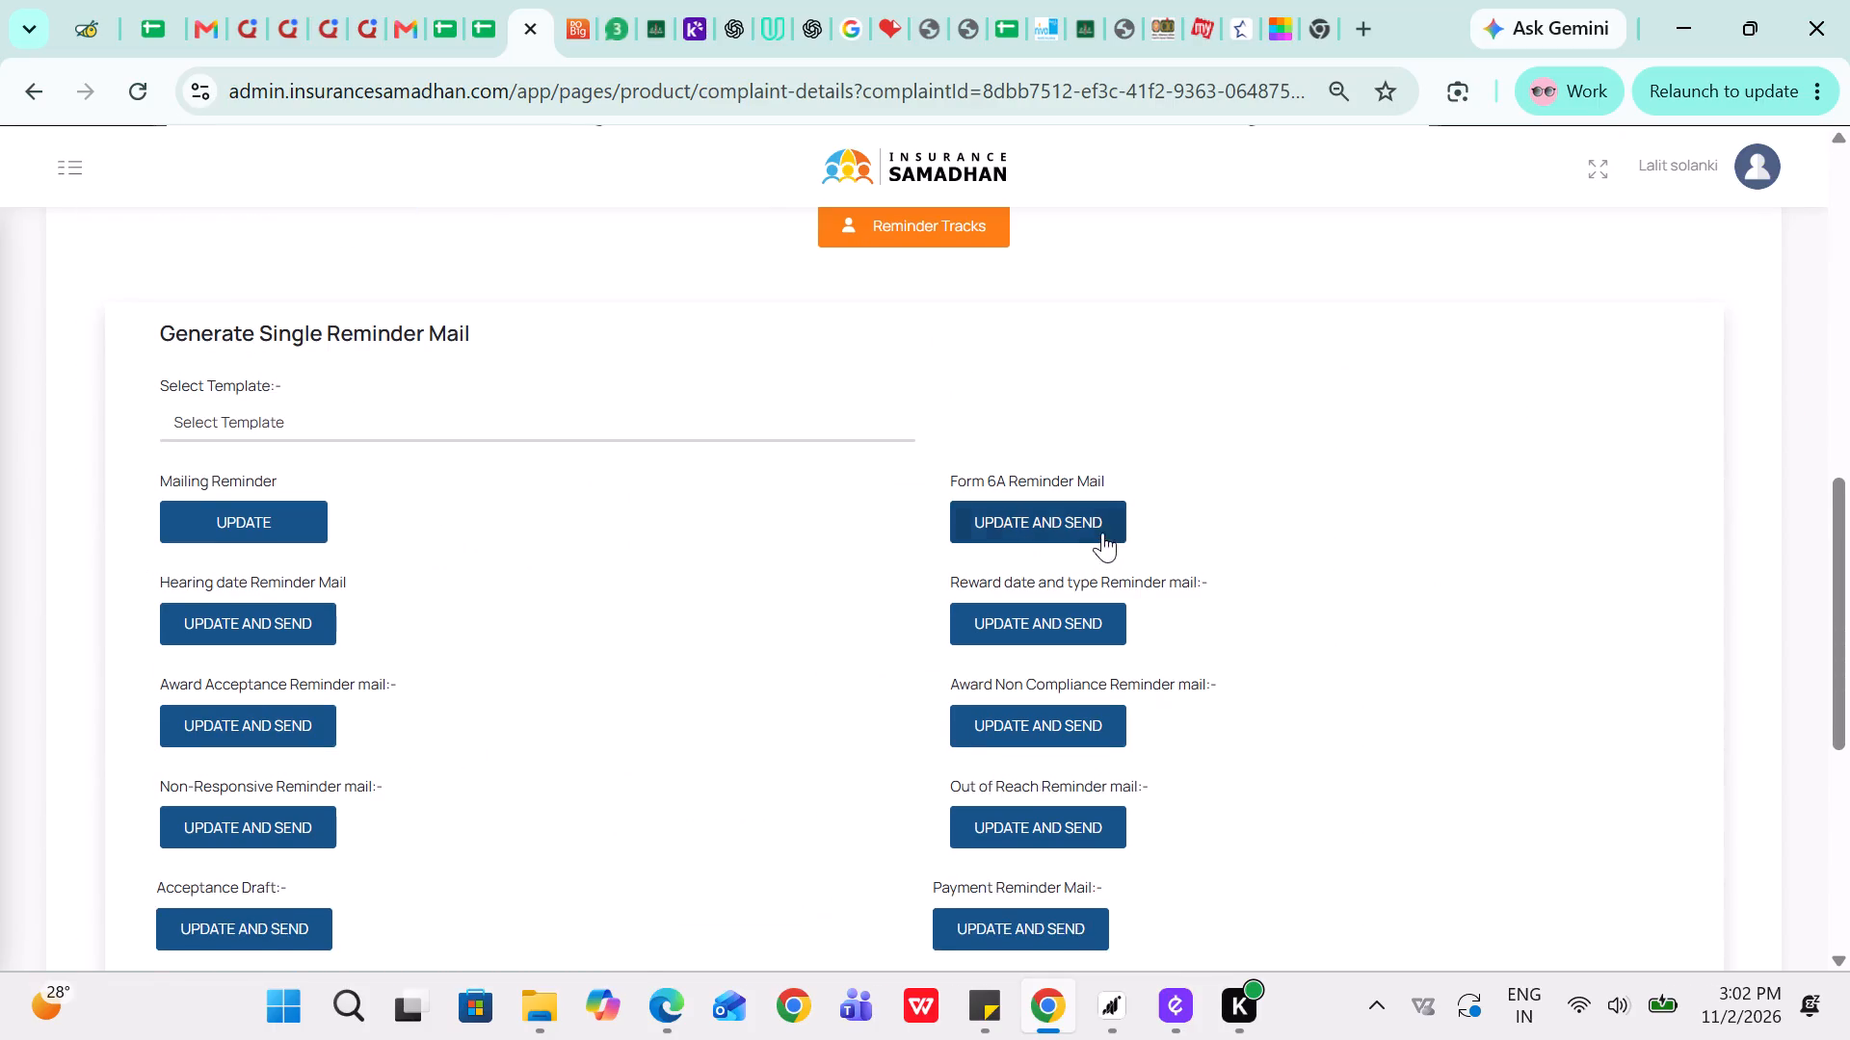
click(1102, 533)
scroll(1264, 484, down, 7)
click(1007, 923)
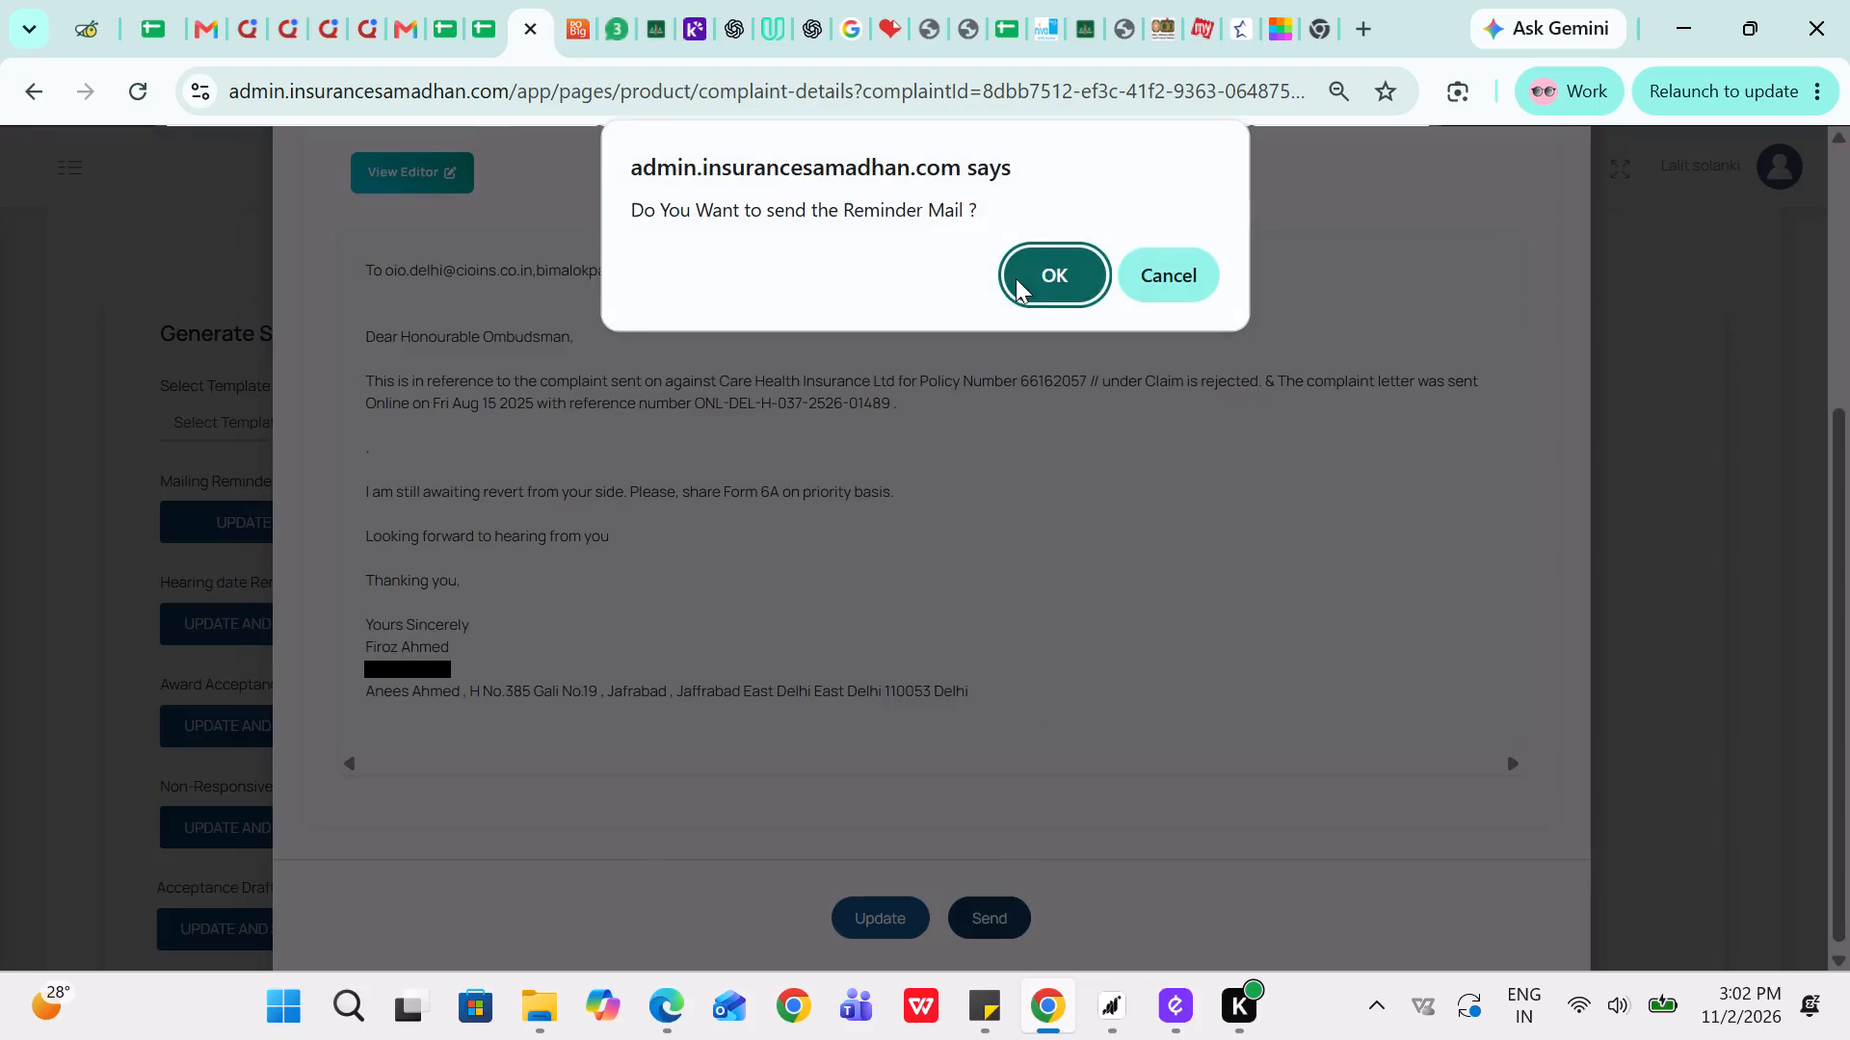
click(1036, 277)
scroll(602, 444, up, 5)
Return to the 02 Nov miss call sheet of "Missed call Ombudsman 2026" and look through the missed calls assigned to Lalit.
click(486, 0)
scroll(673, 491, up, 6)
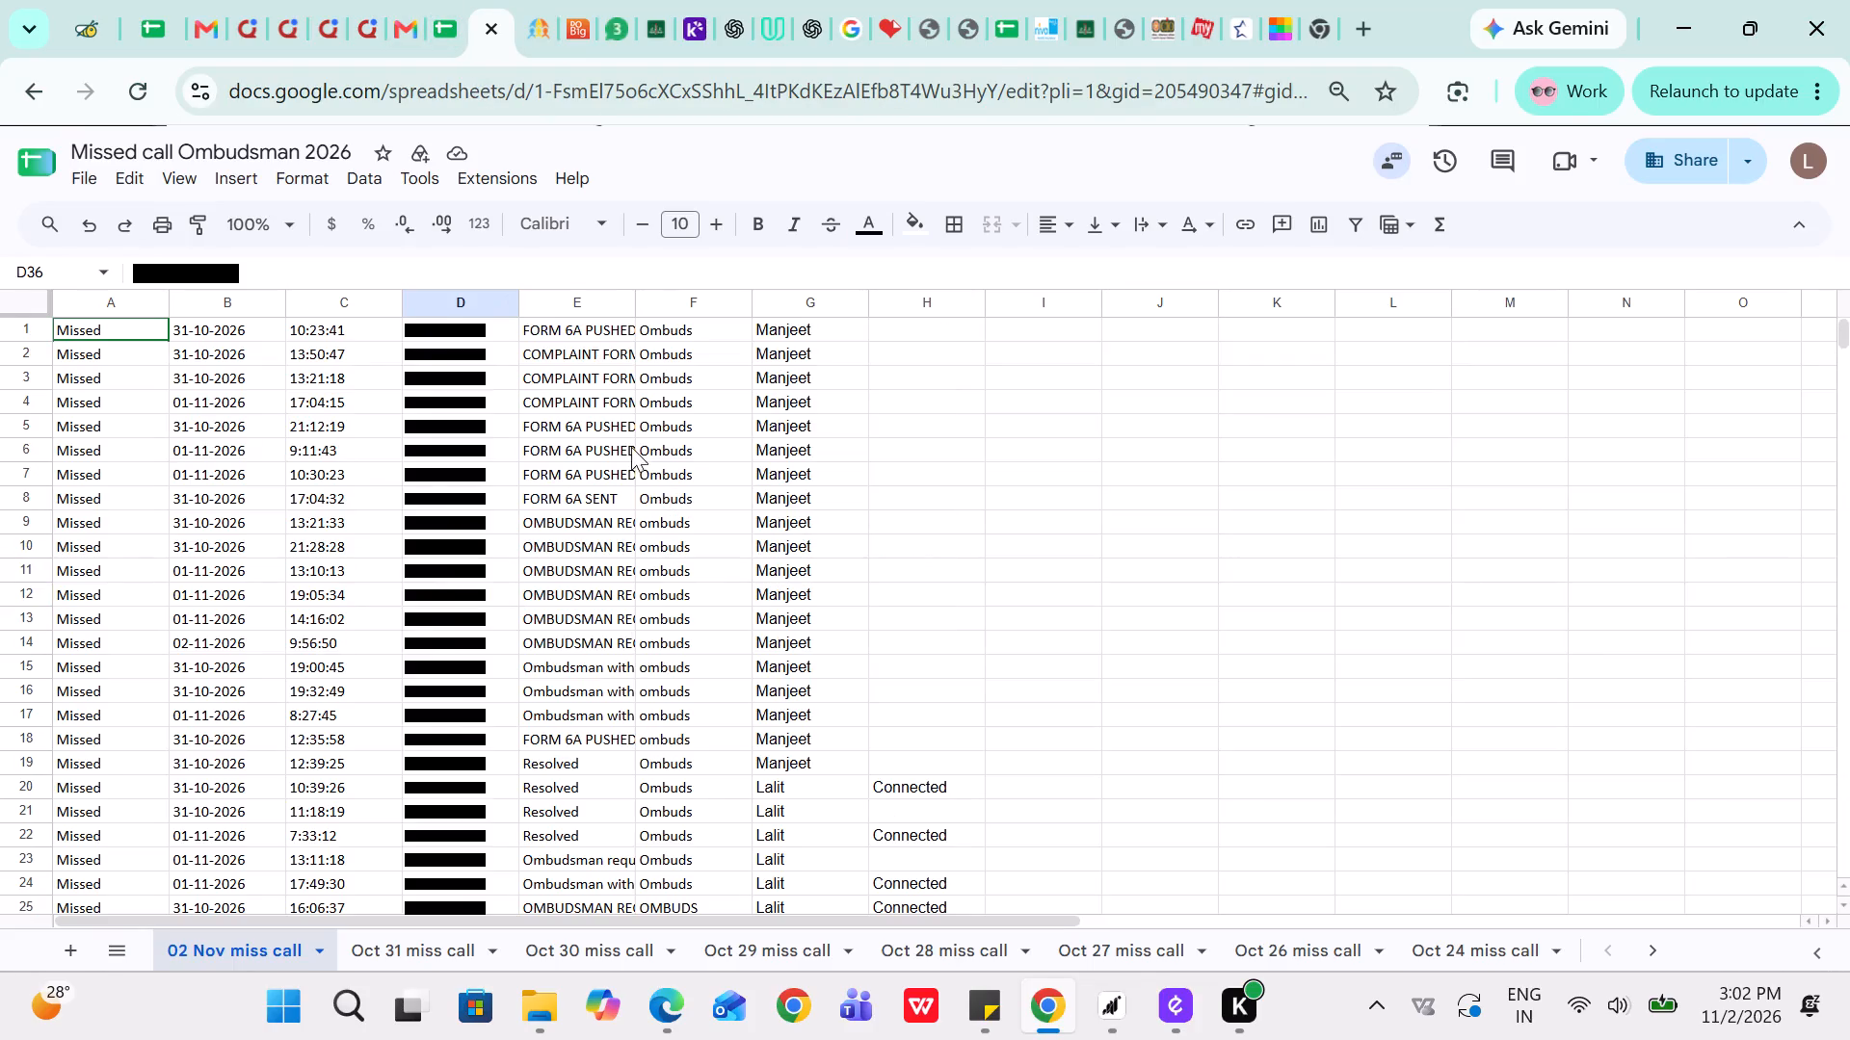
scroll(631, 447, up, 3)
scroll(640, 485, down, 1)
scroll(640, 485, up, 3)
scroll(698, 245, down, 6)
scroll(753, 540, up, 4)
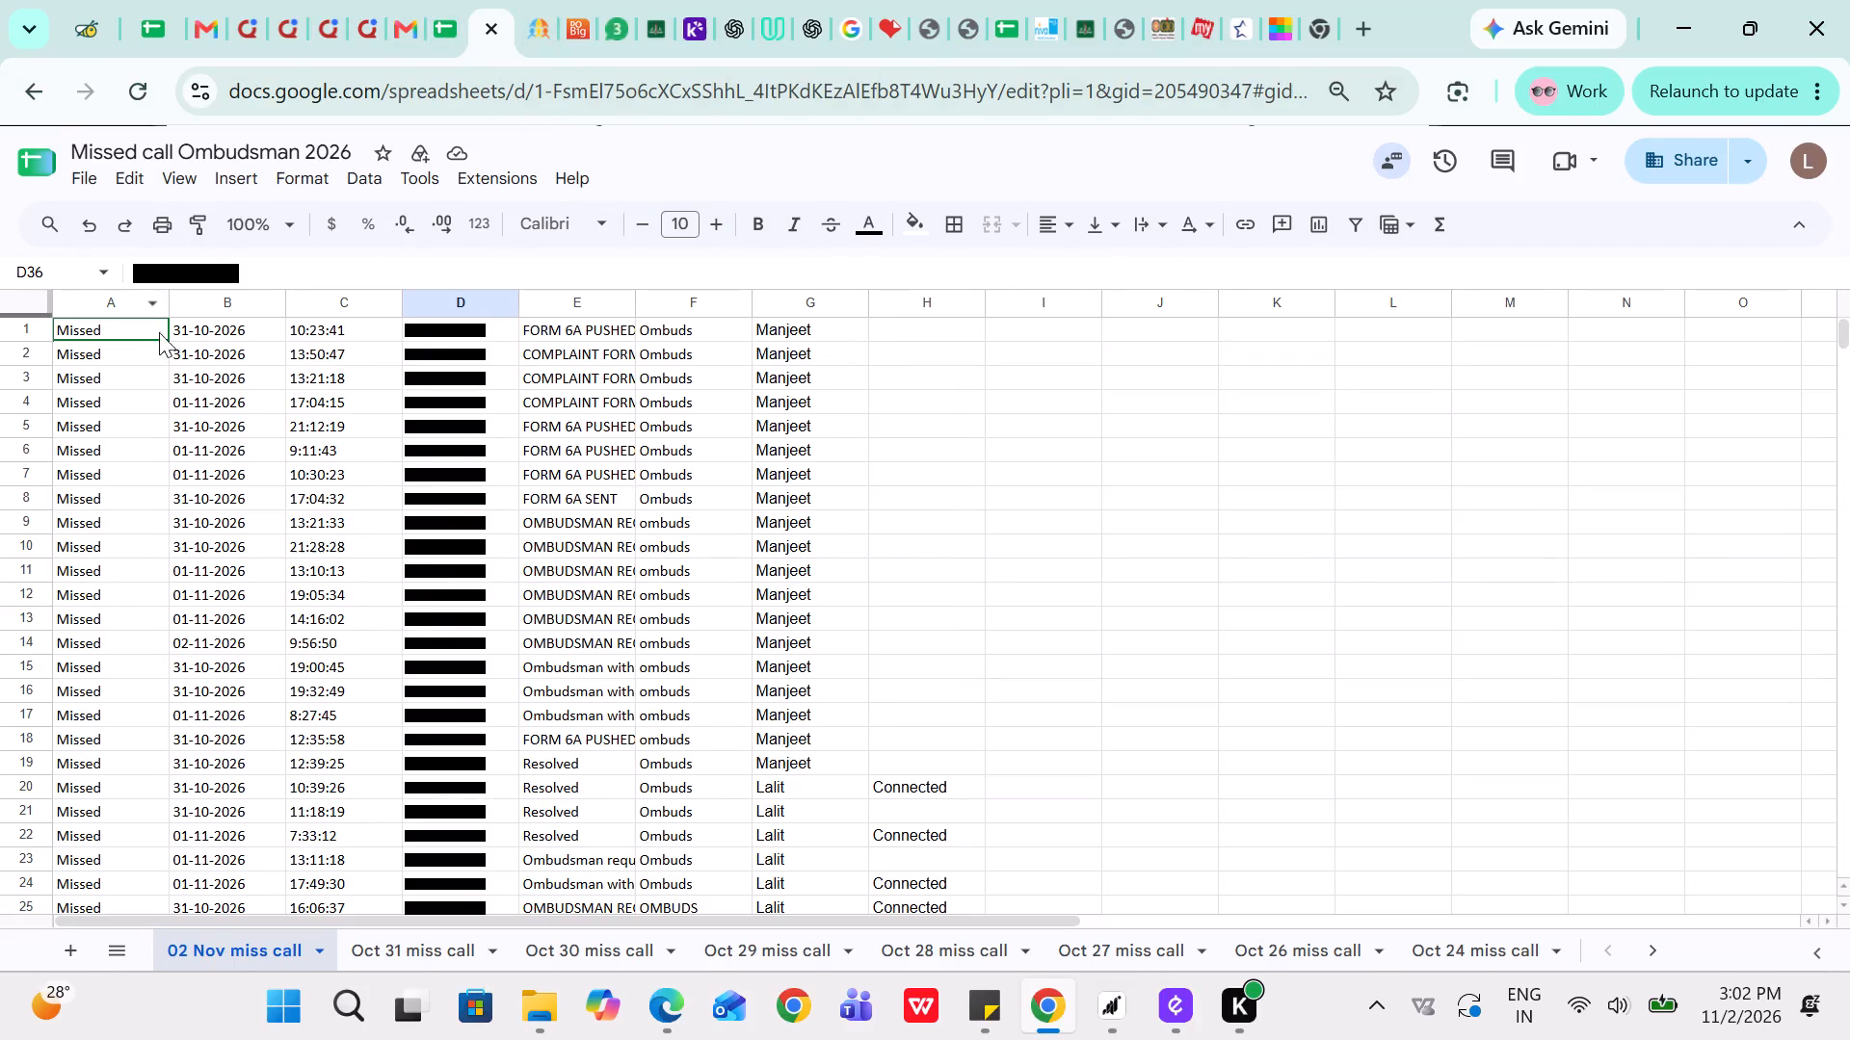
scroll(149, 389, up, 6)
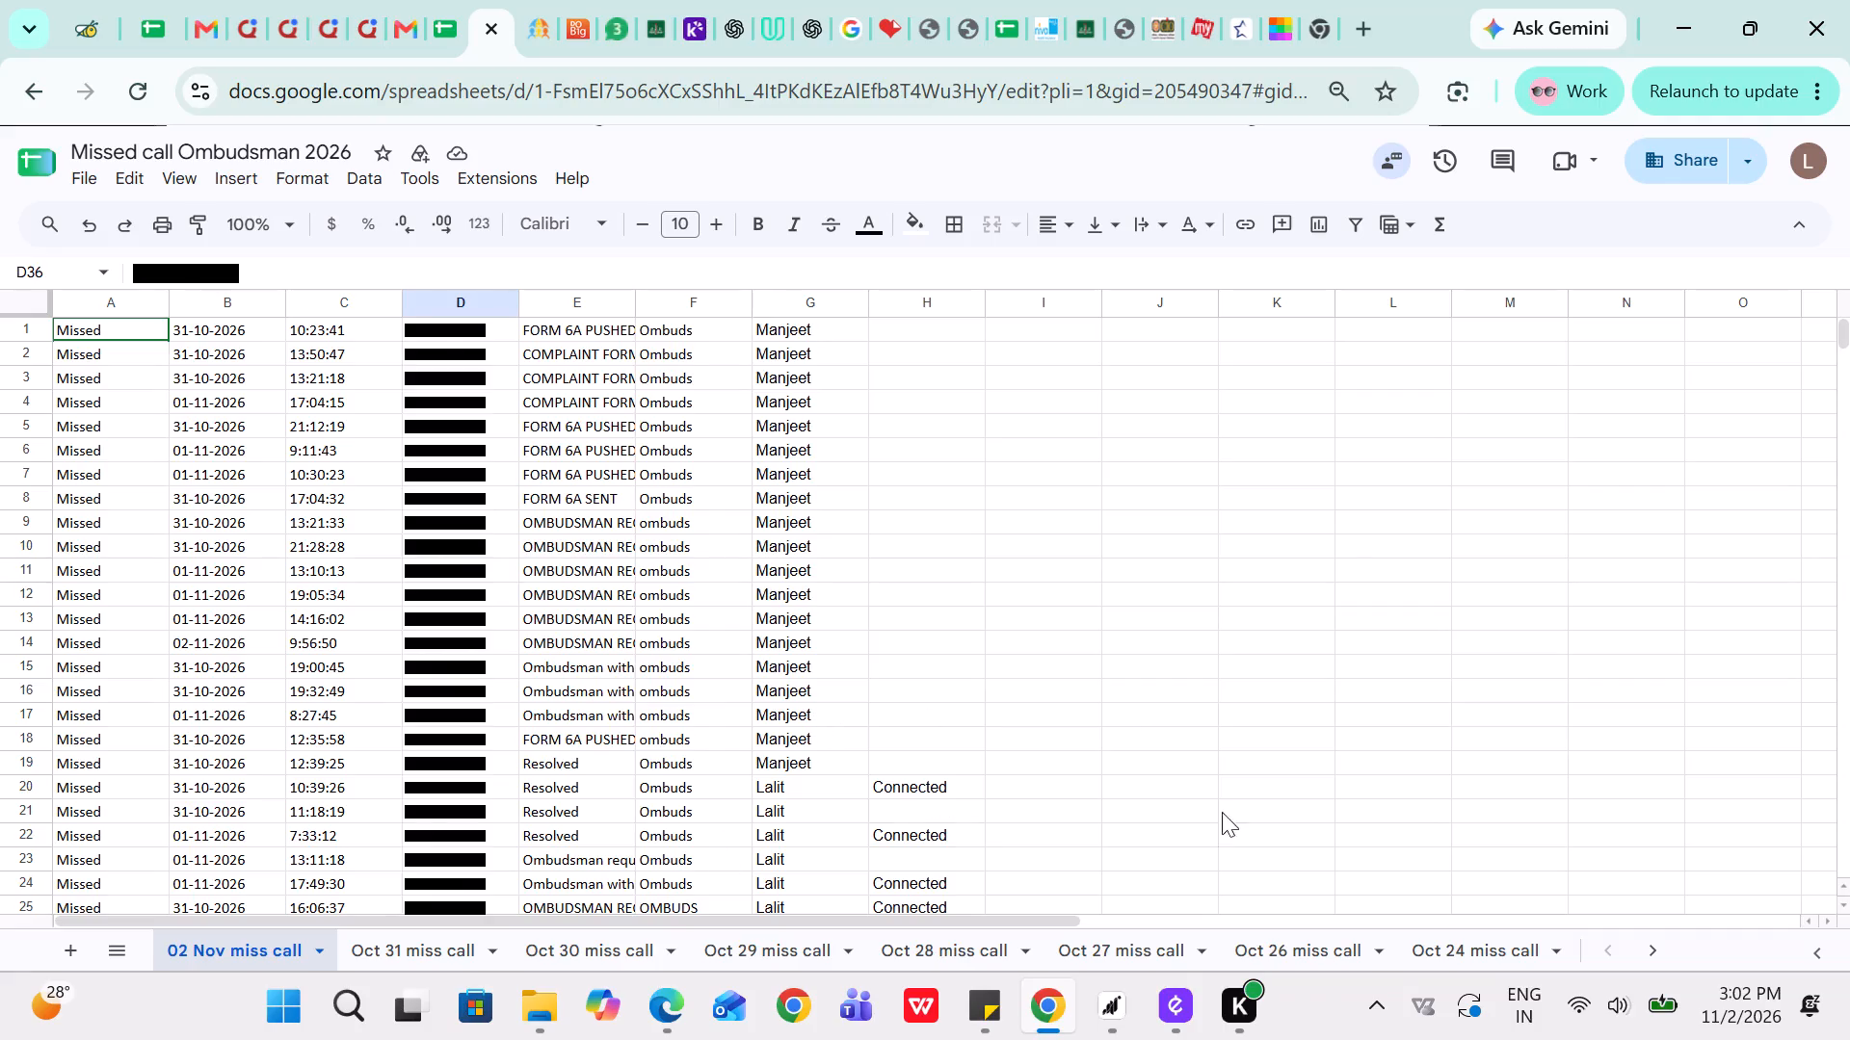
Select the empty outcome cell H36 for the 16:06:03 missed call in the 02 Nov miss call sheet.
scroll(913, 663, down, 5)
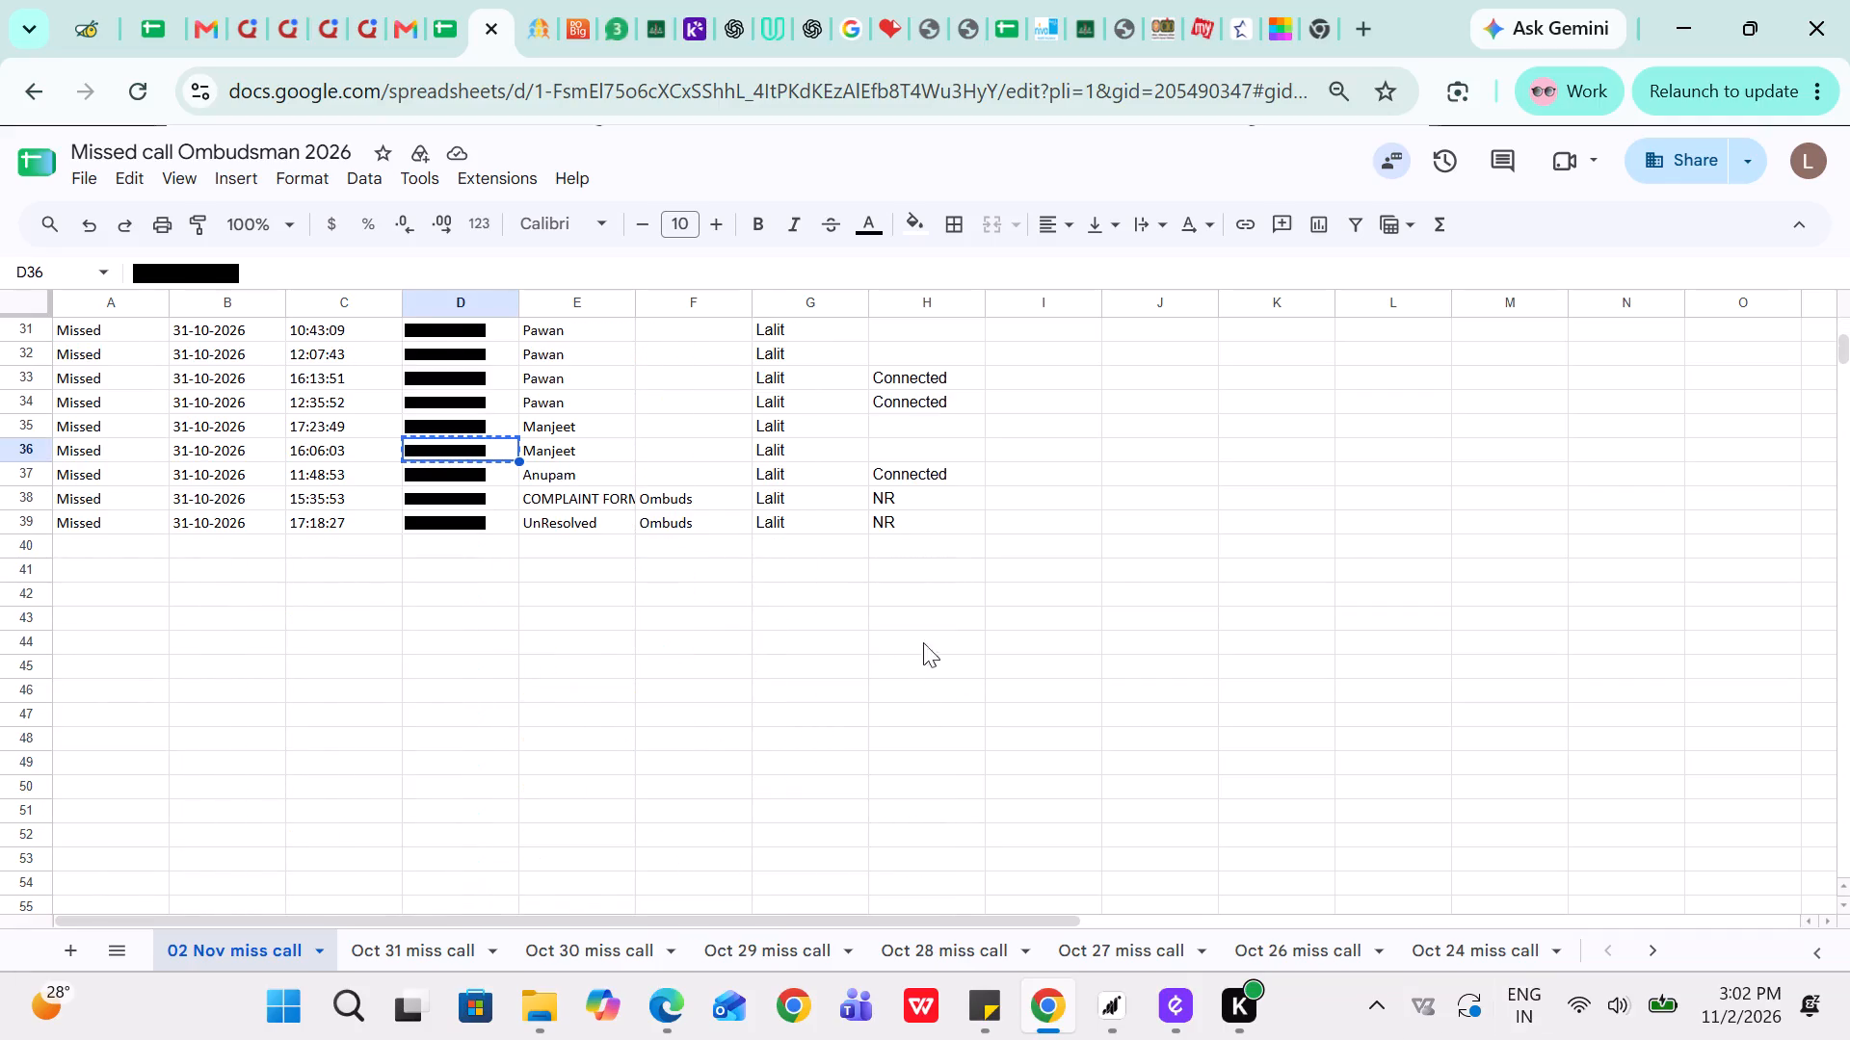
click(931, 462)
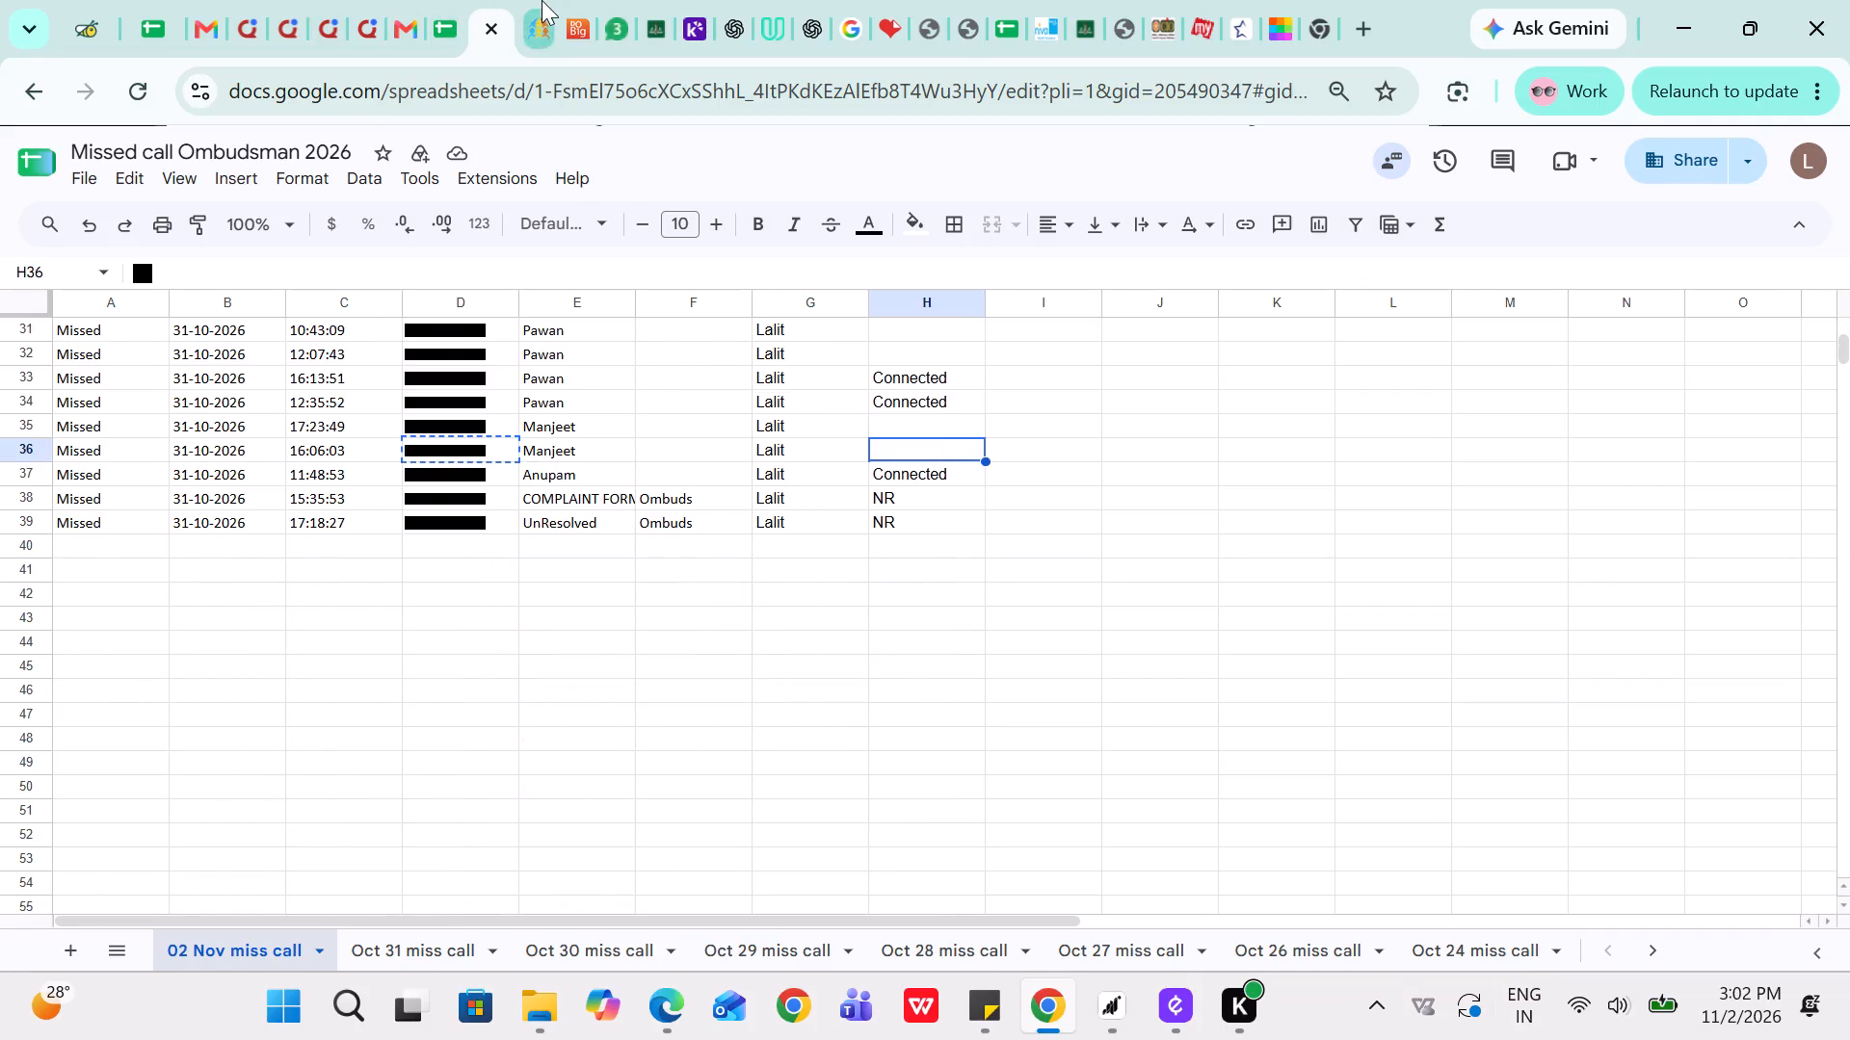
Add and save the complaint comment "6a reminder shared" on the open "Ombudsman without Legal" complaint in Insurance Samadhan.
click(542, 0)
scroll(951, 616, up, 11)
click(632, 250)
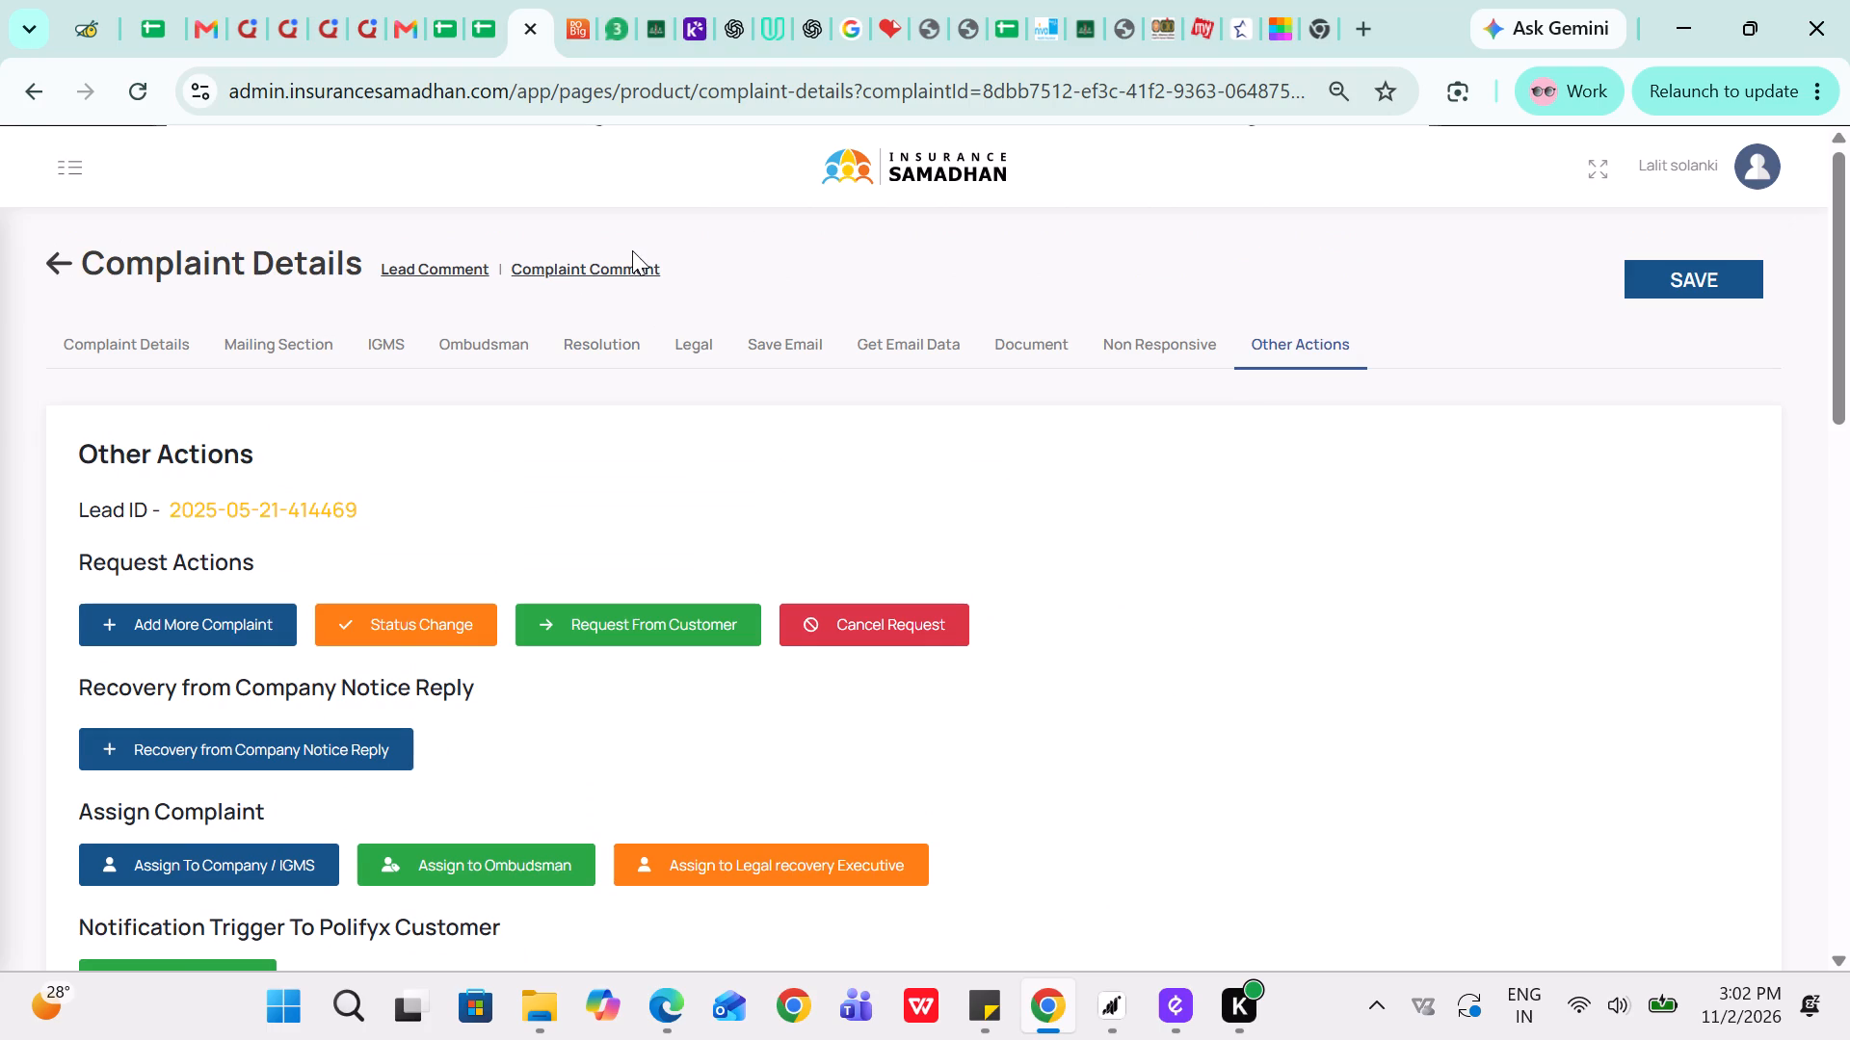
click(631, 267)
scroll(1067, 578, down, 7)
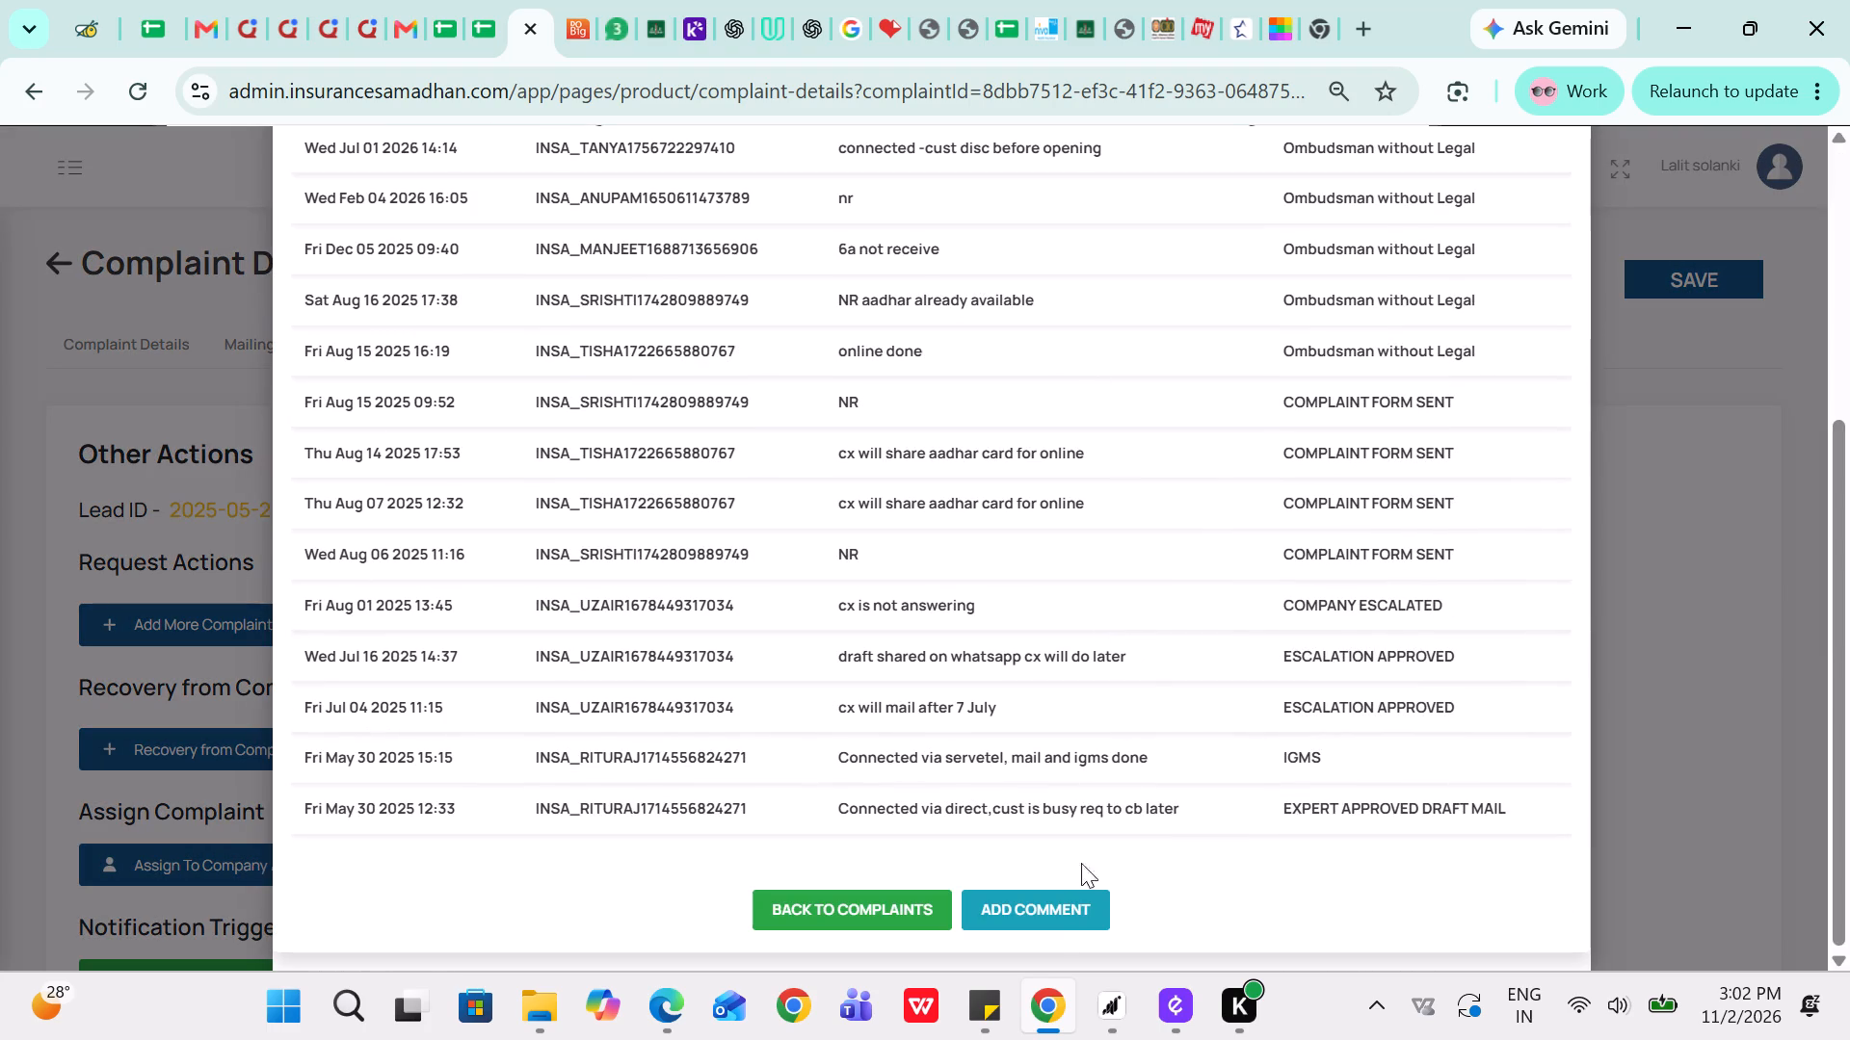
click(1064, 907)
click(1054, 599)
click(1063, 644)
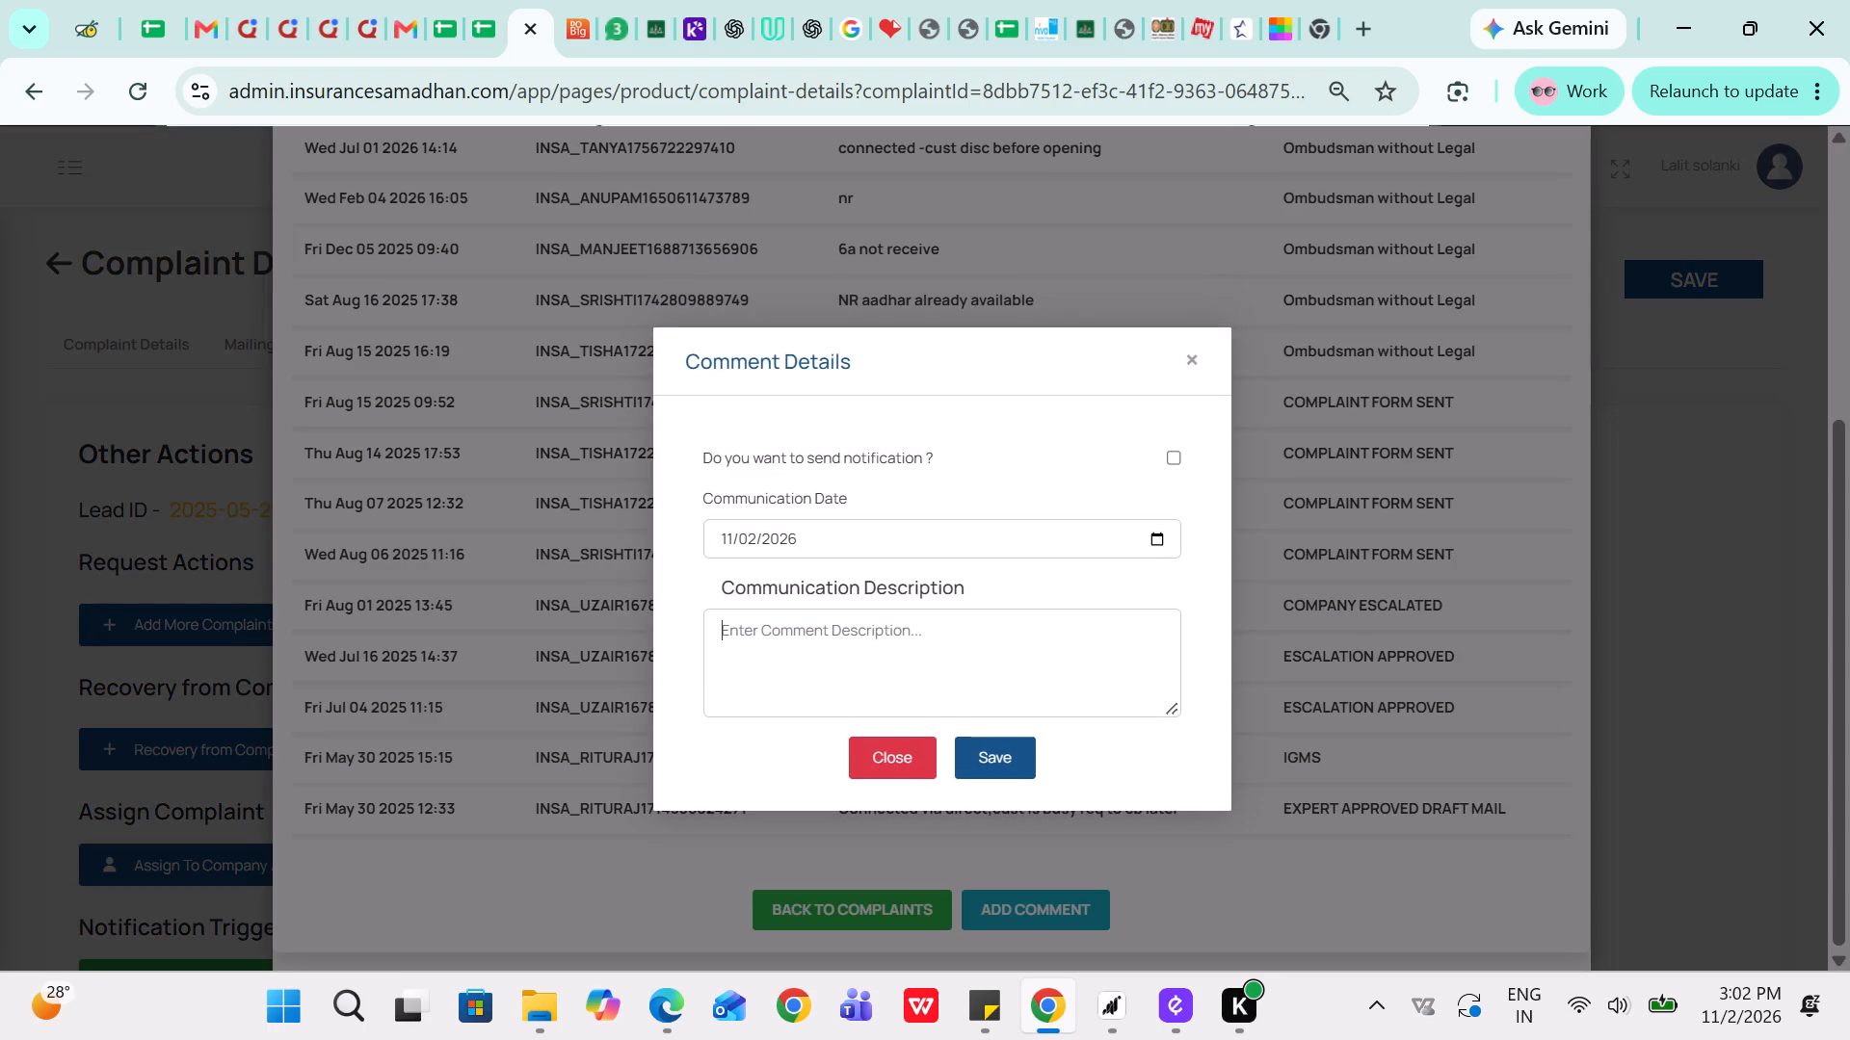
key(5)
key(BackSpace)
text(6a reminder)
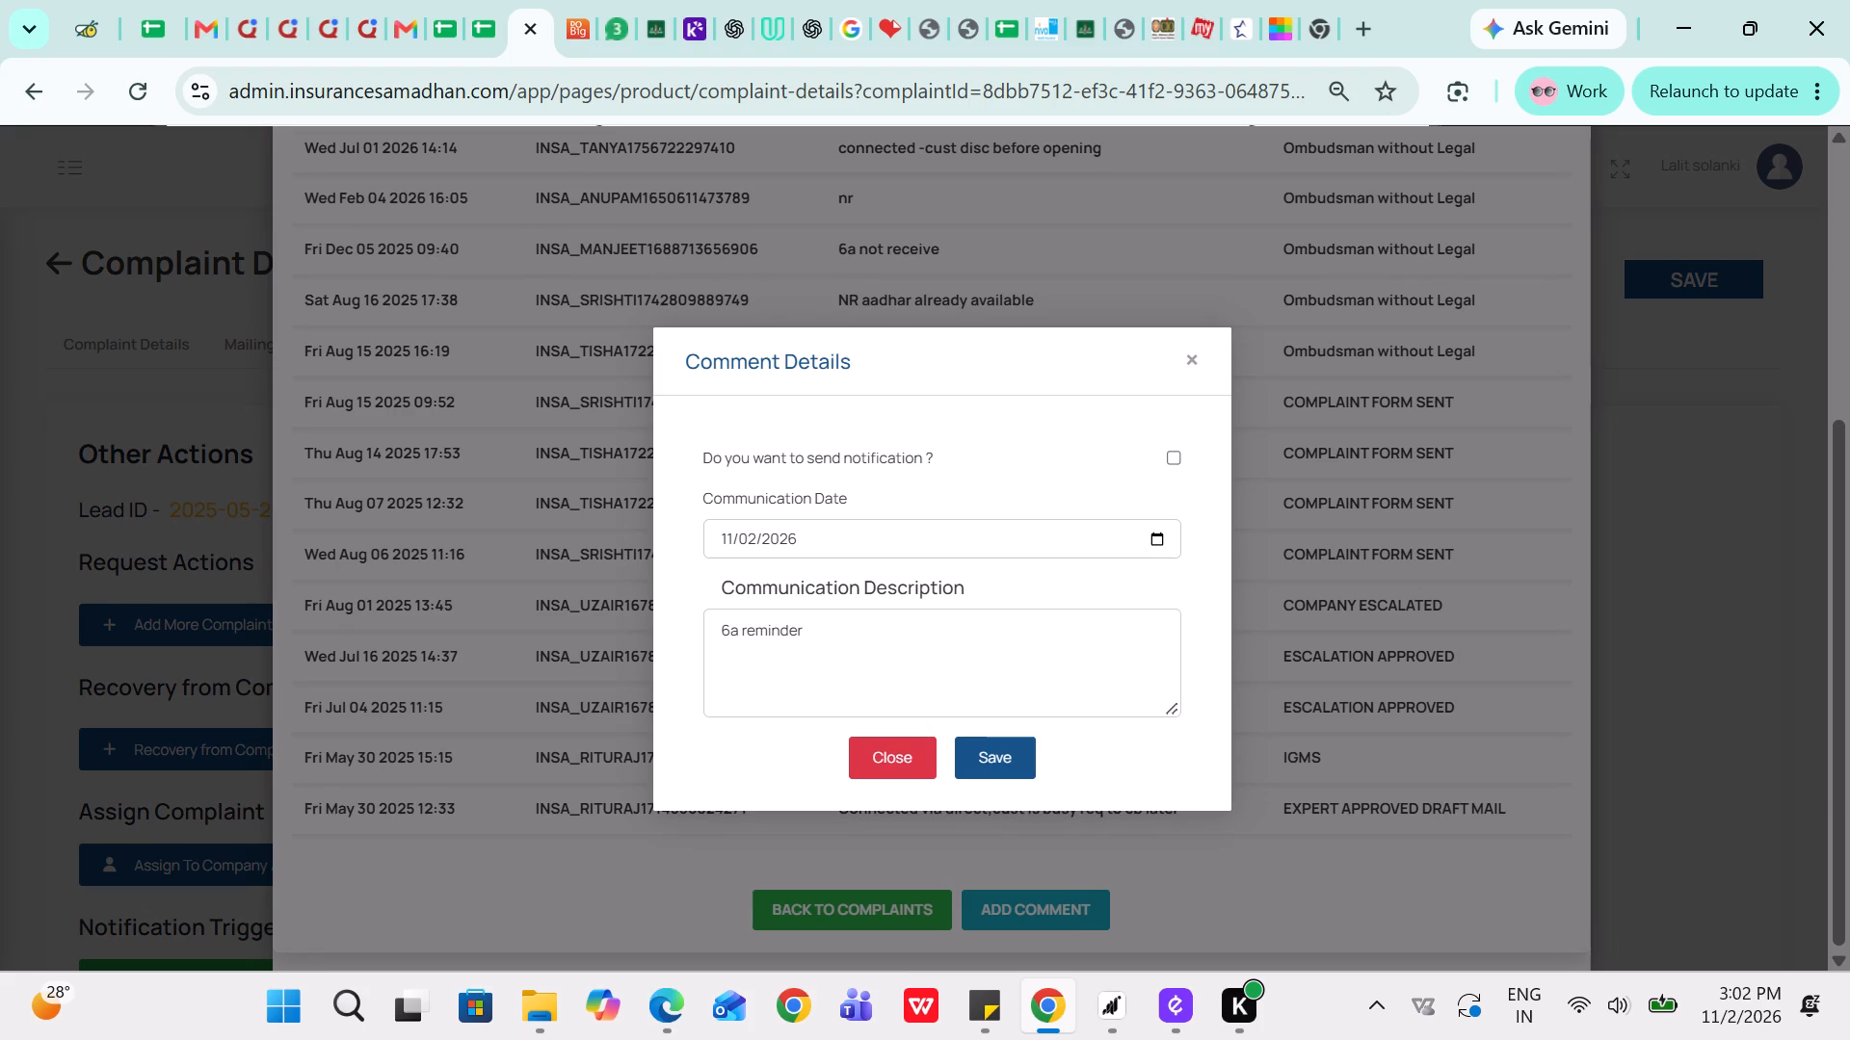
key(space)
text(shared)
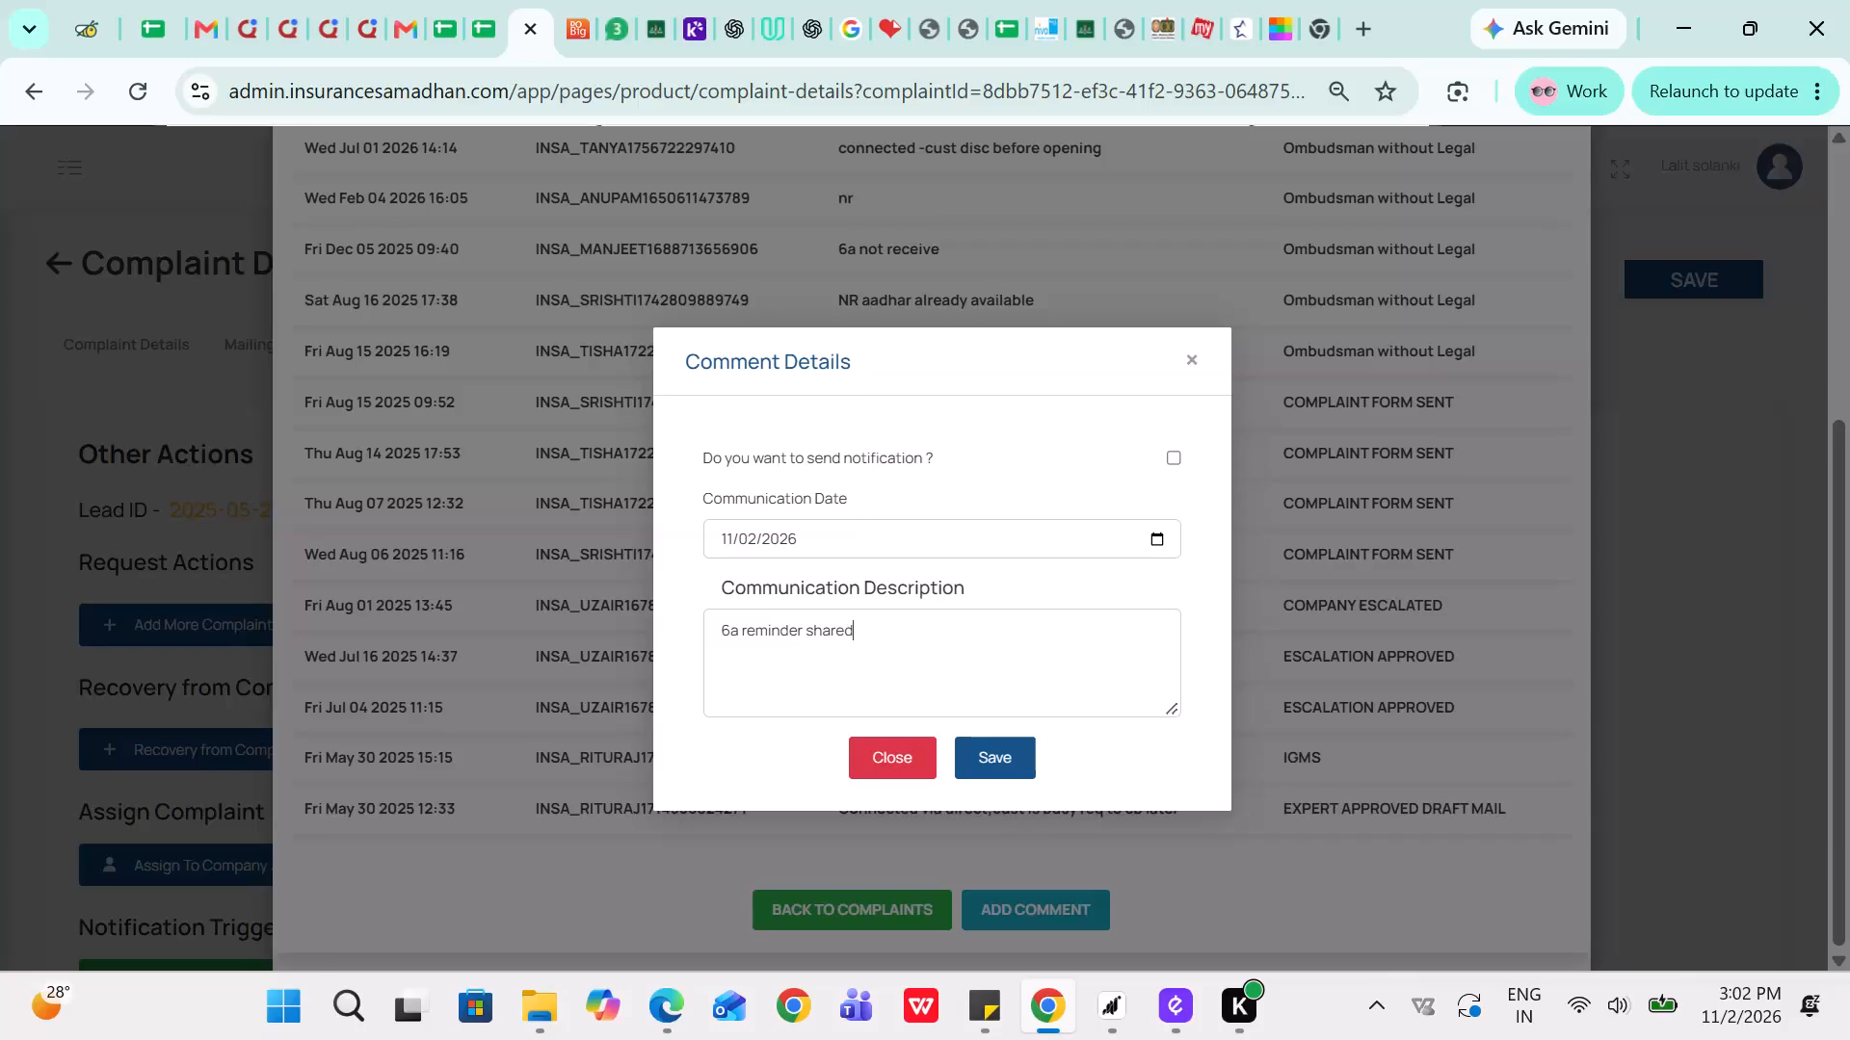
click(1033, 742)
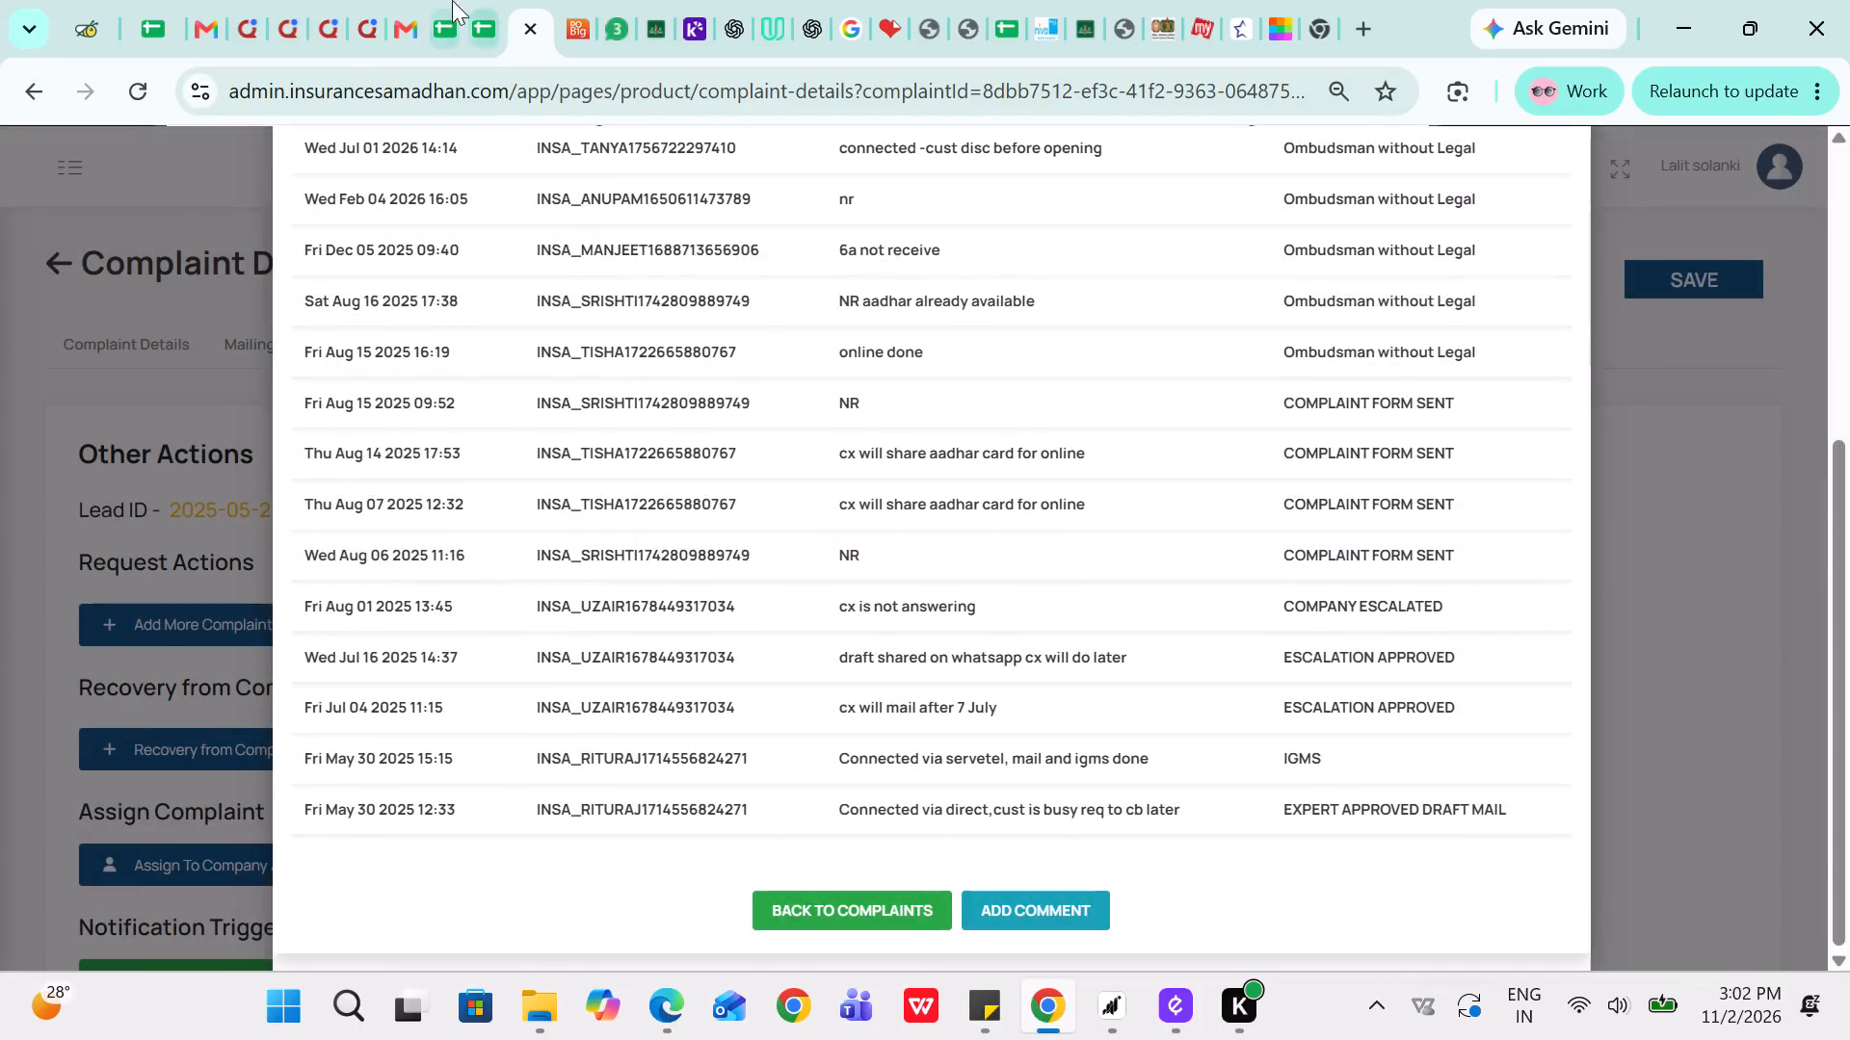
Enter "Connected" in cell H36 of the 02 Nov miss call sheet as the outcome of the 16:06:03 call.
click(472, 0)
text(Connected)
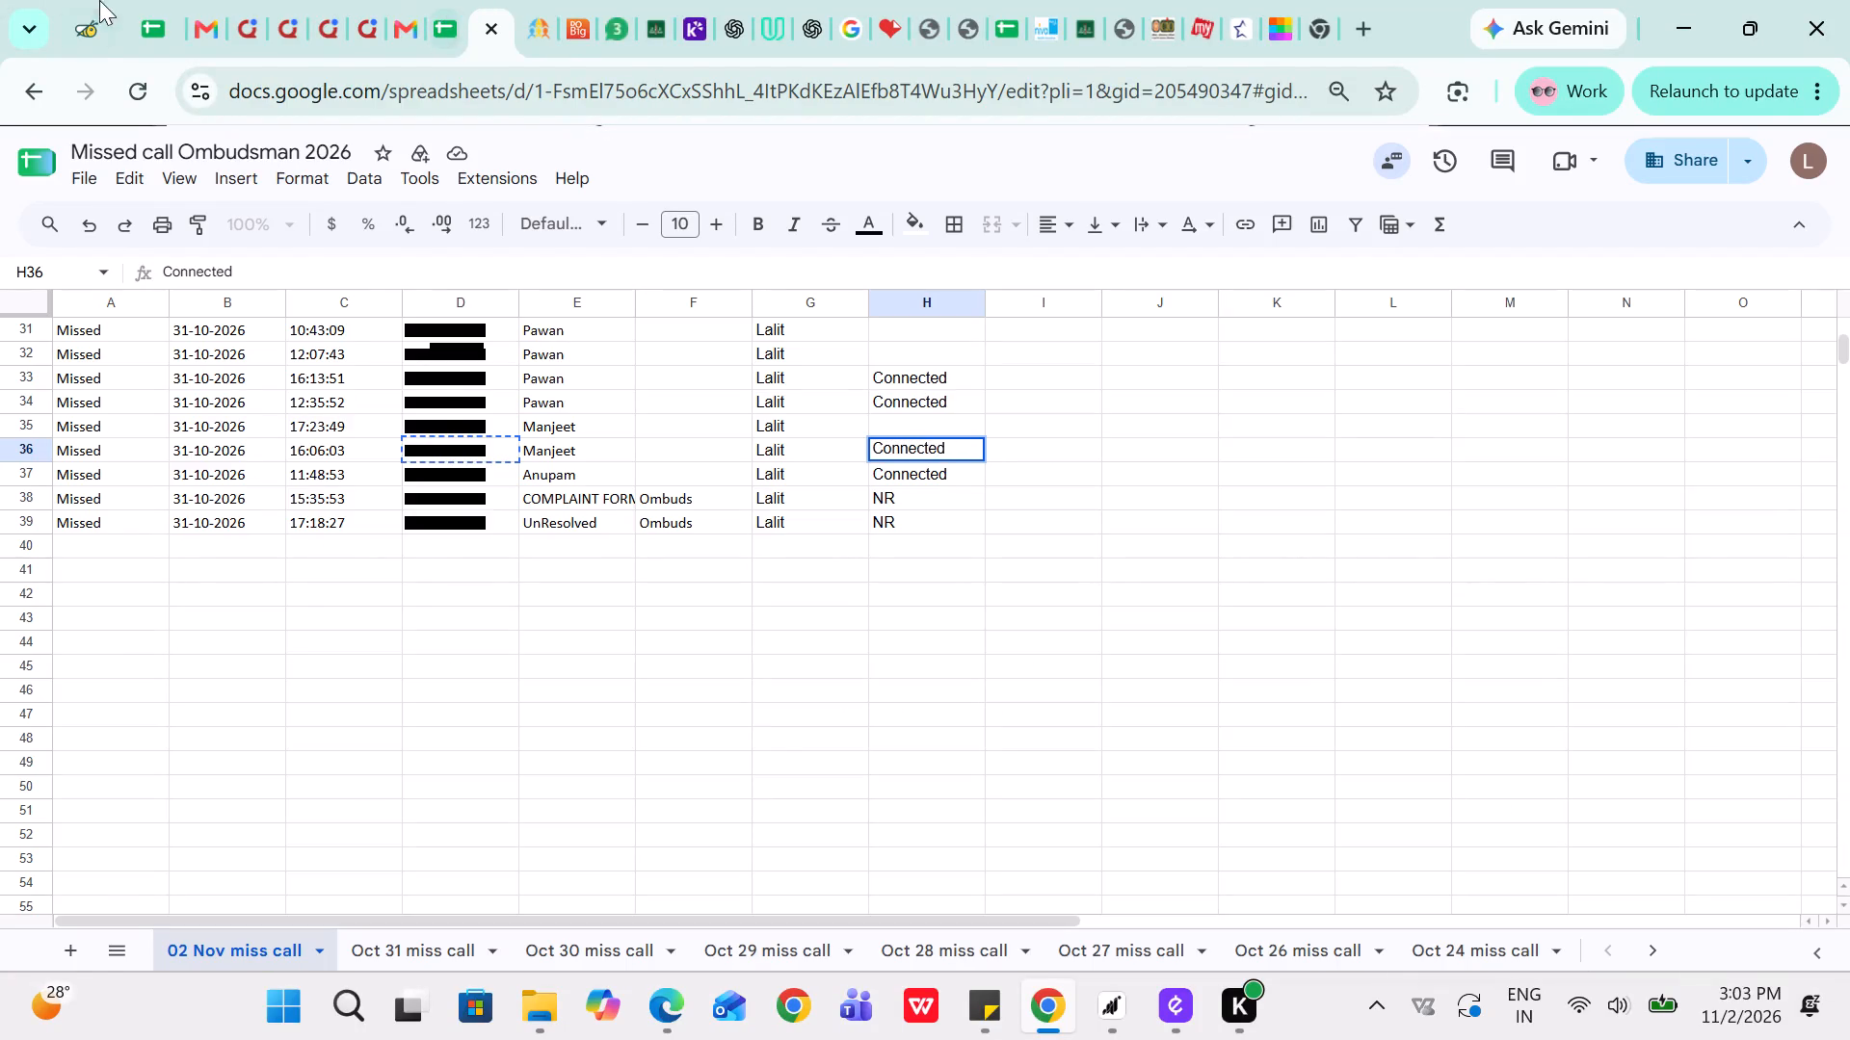
Switch to Smartflo and toggle the agent's availability status.
click(586, 0)
click(1419, 160)
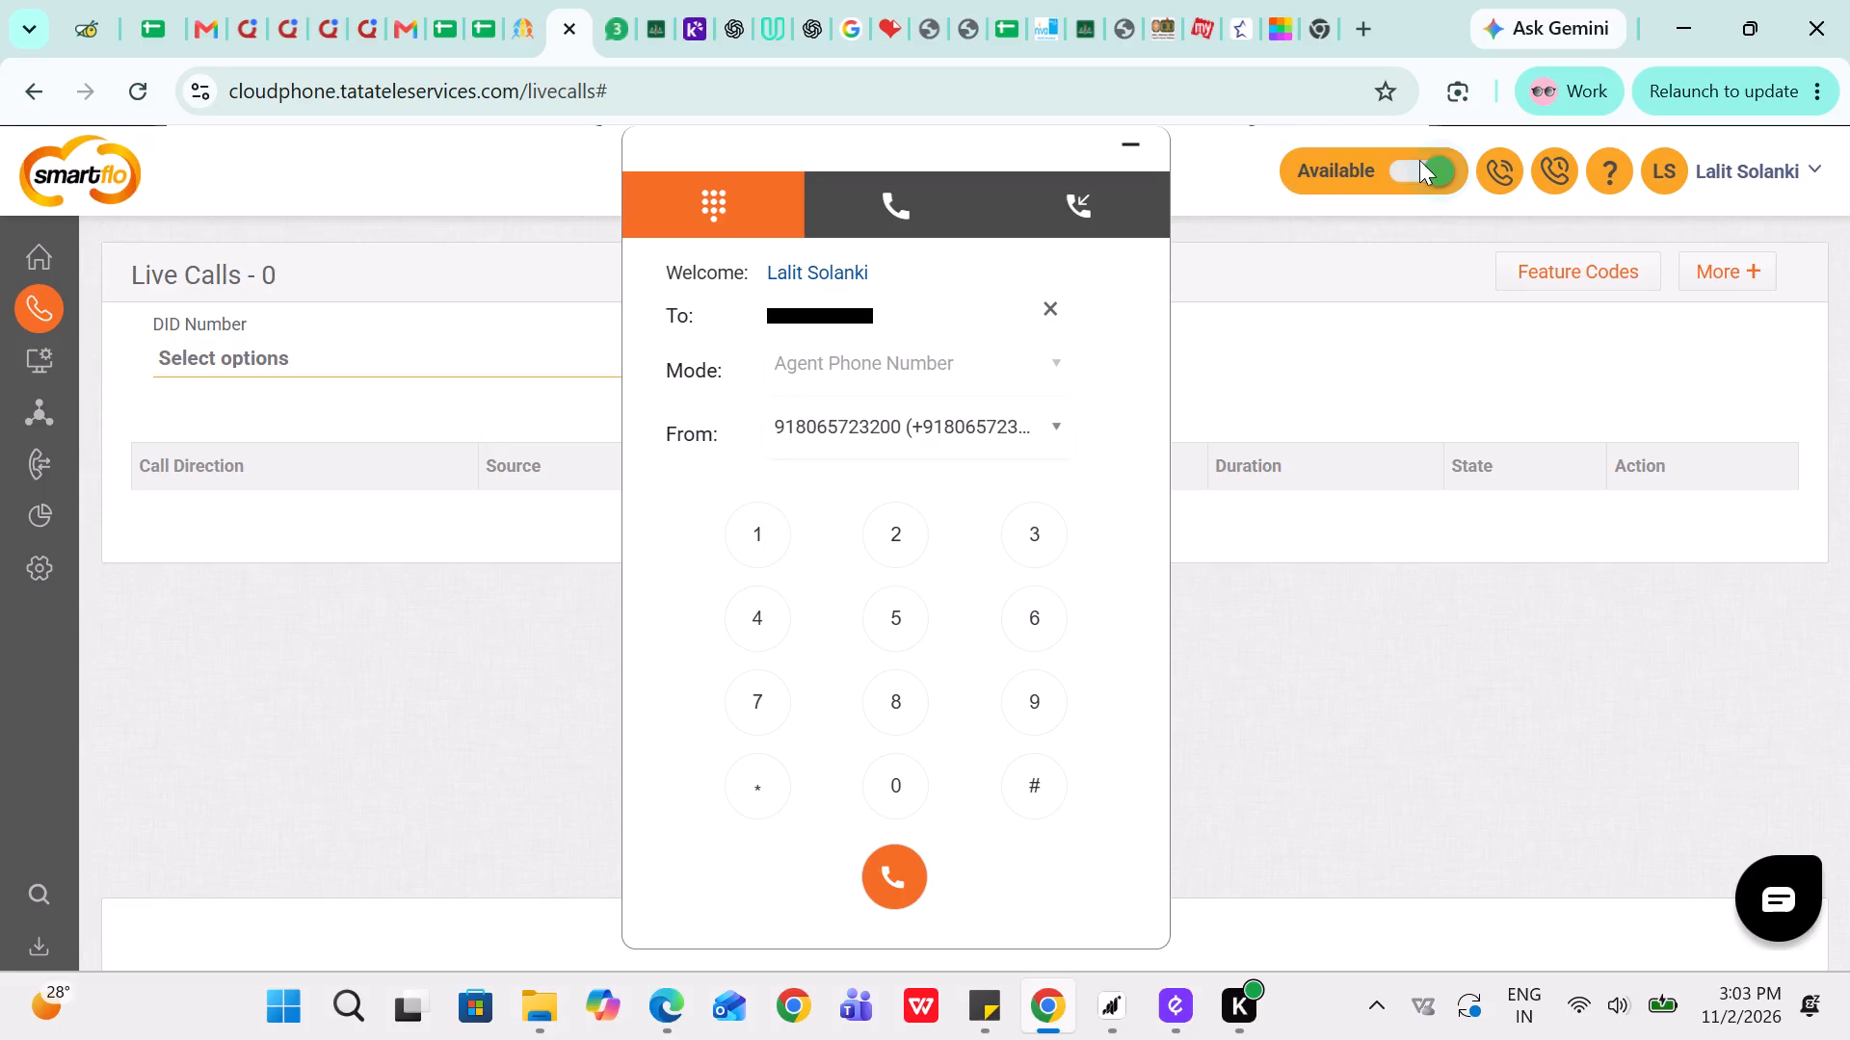